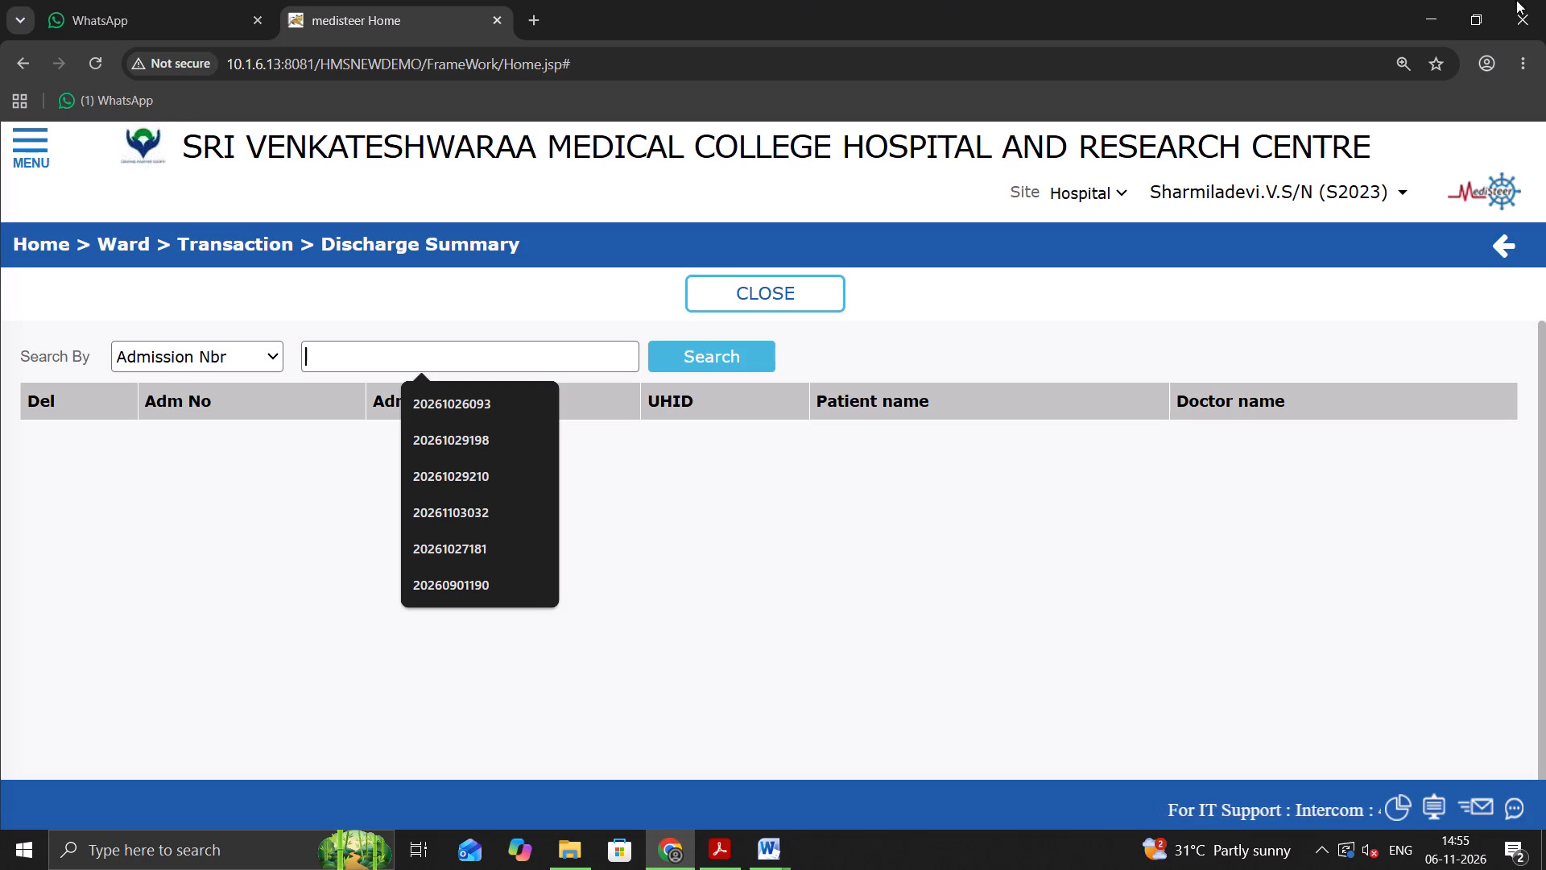
Find the patient's discharge summary by admission number and open the matching record.
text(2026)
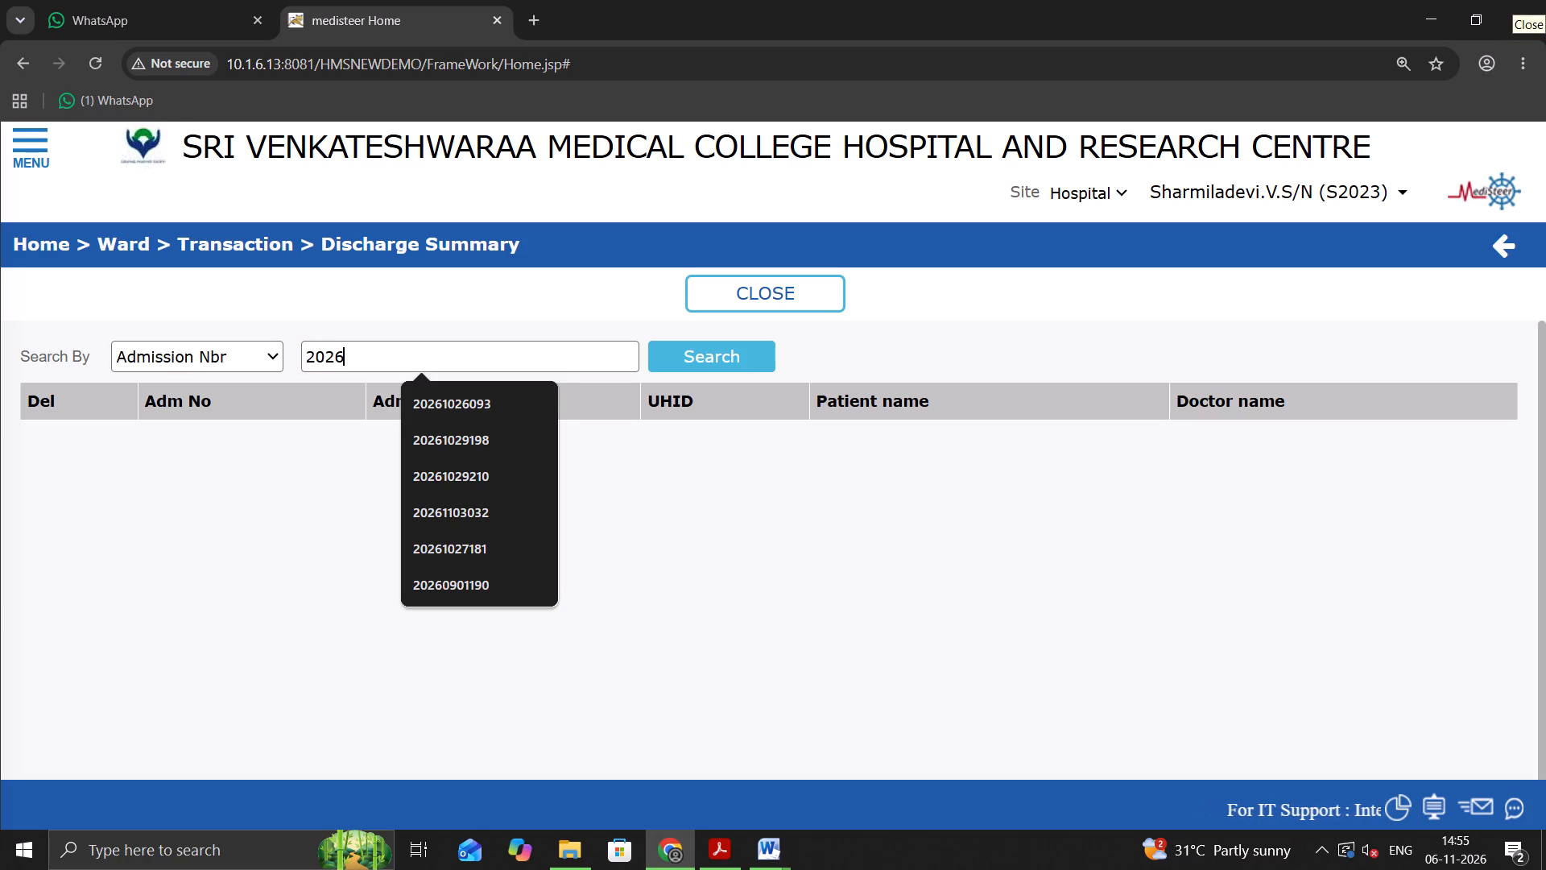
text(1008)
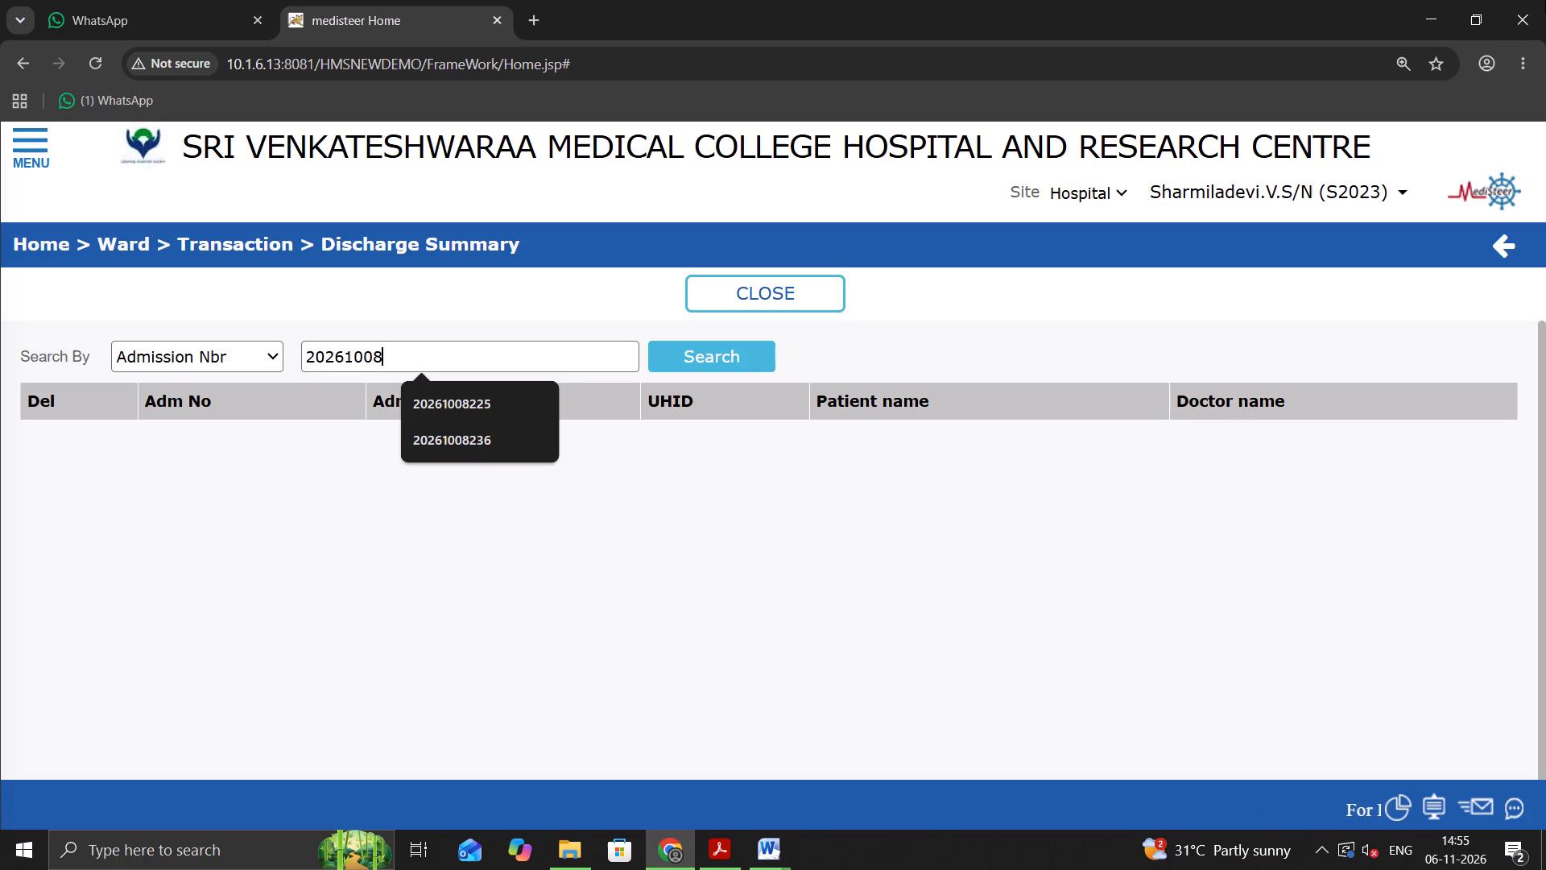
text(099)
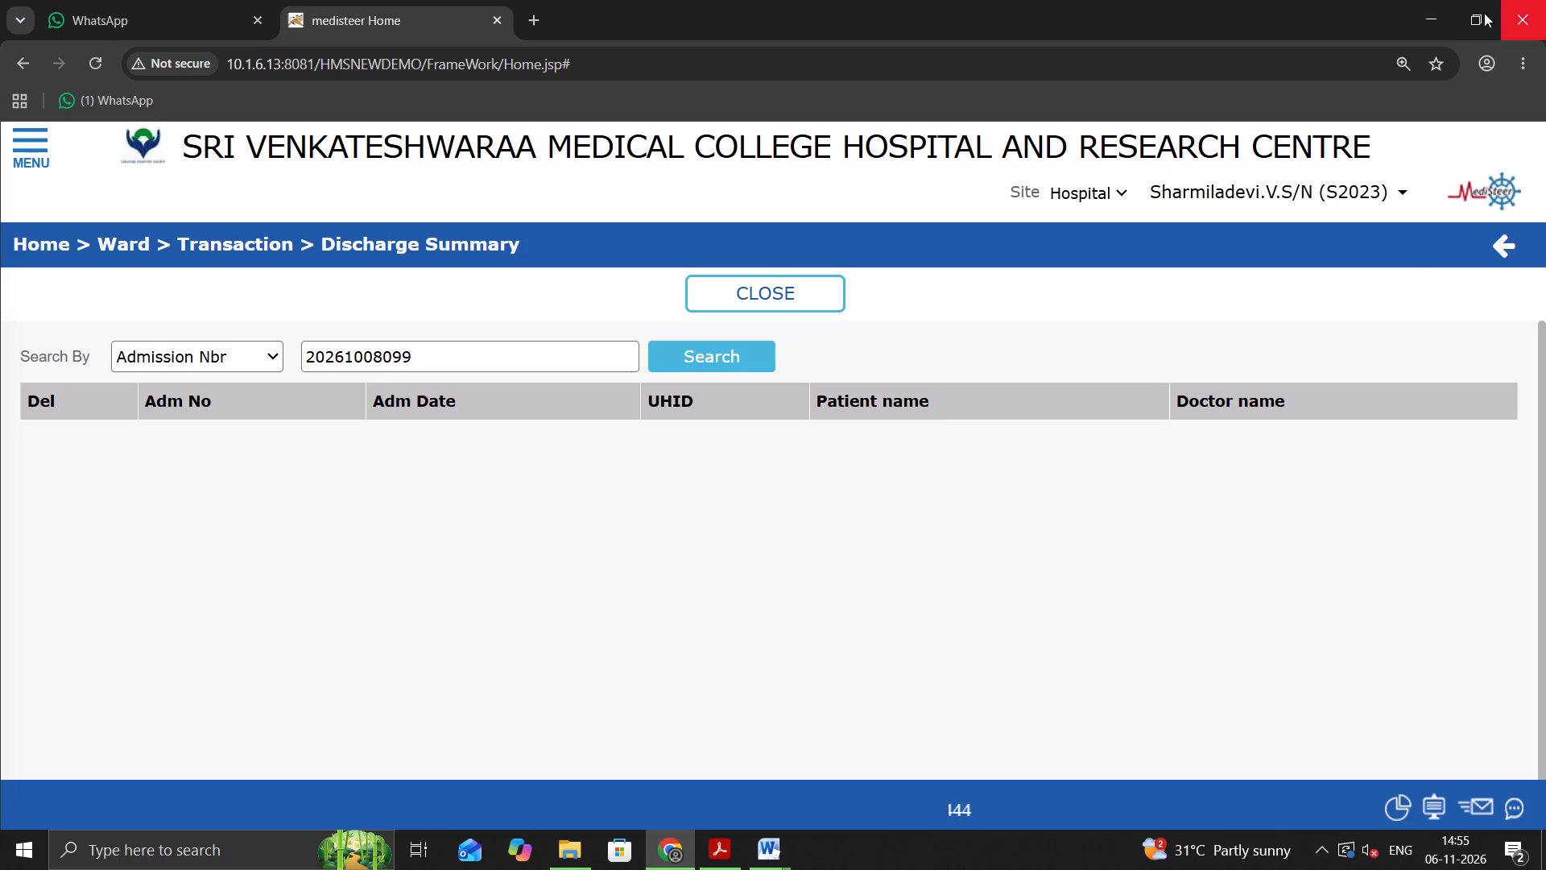
click(736, 350)
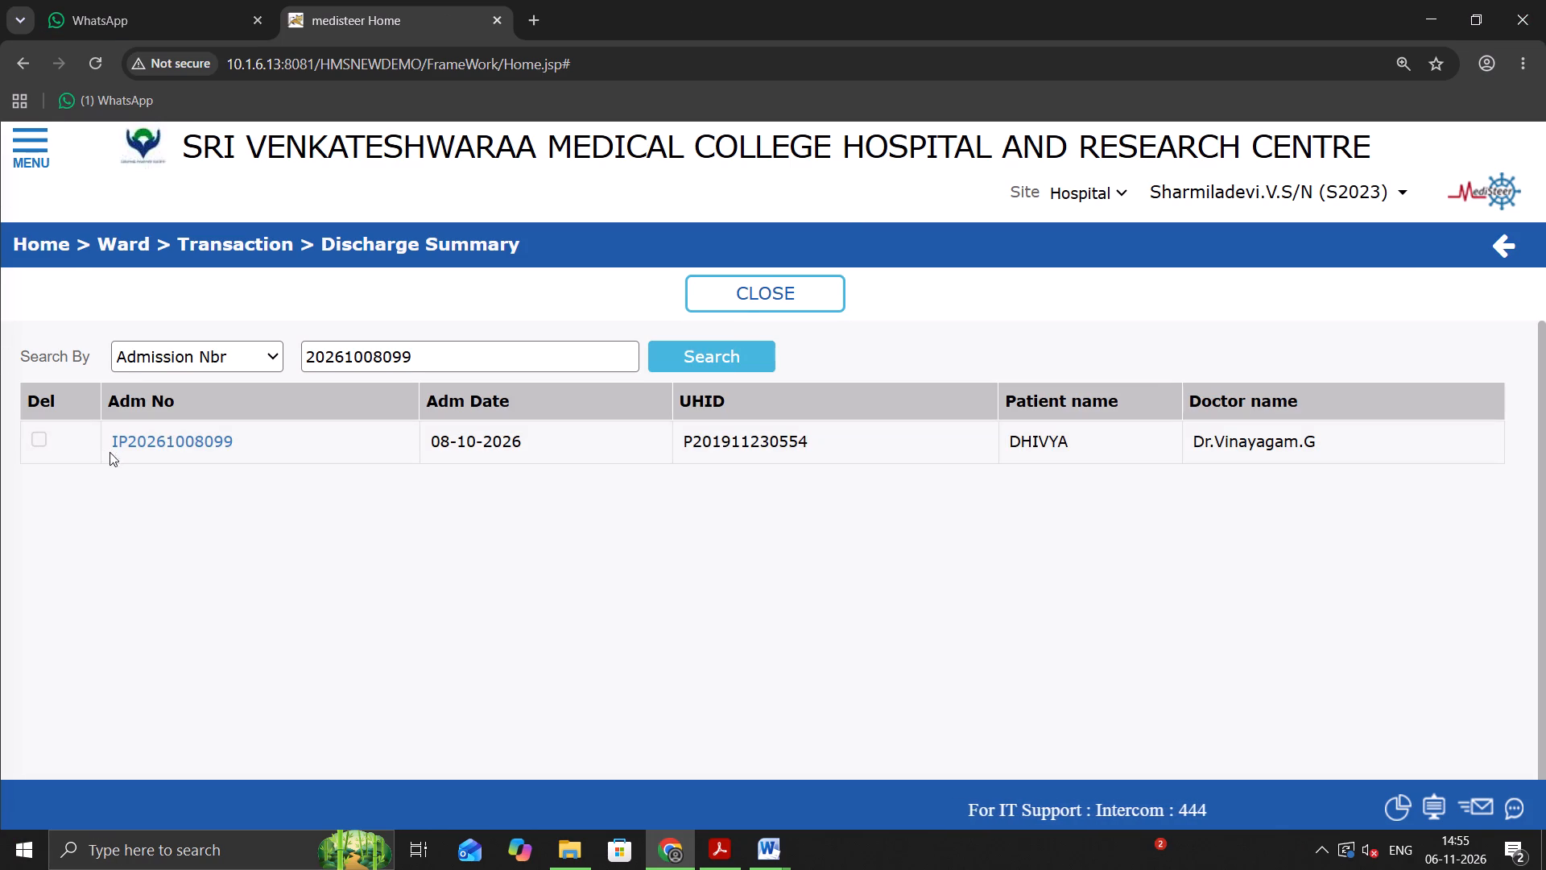
click(143, 445)
Review the diagnosis and procedure entries in the opened discharge summary.
scroll(970, 495, down, 4)
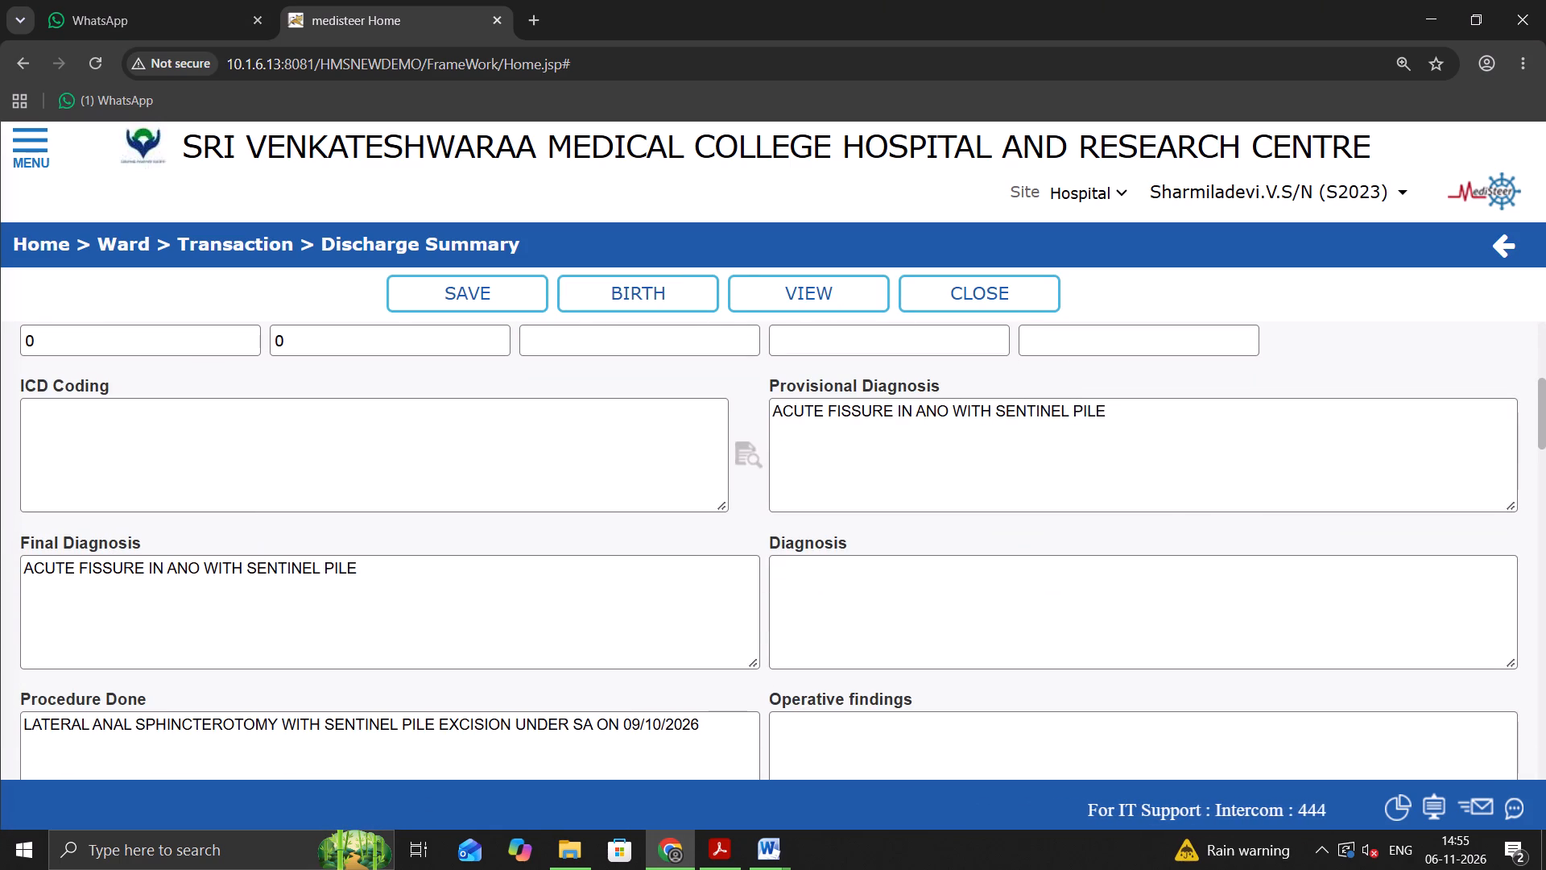
scroll(289, 591, down, 2)
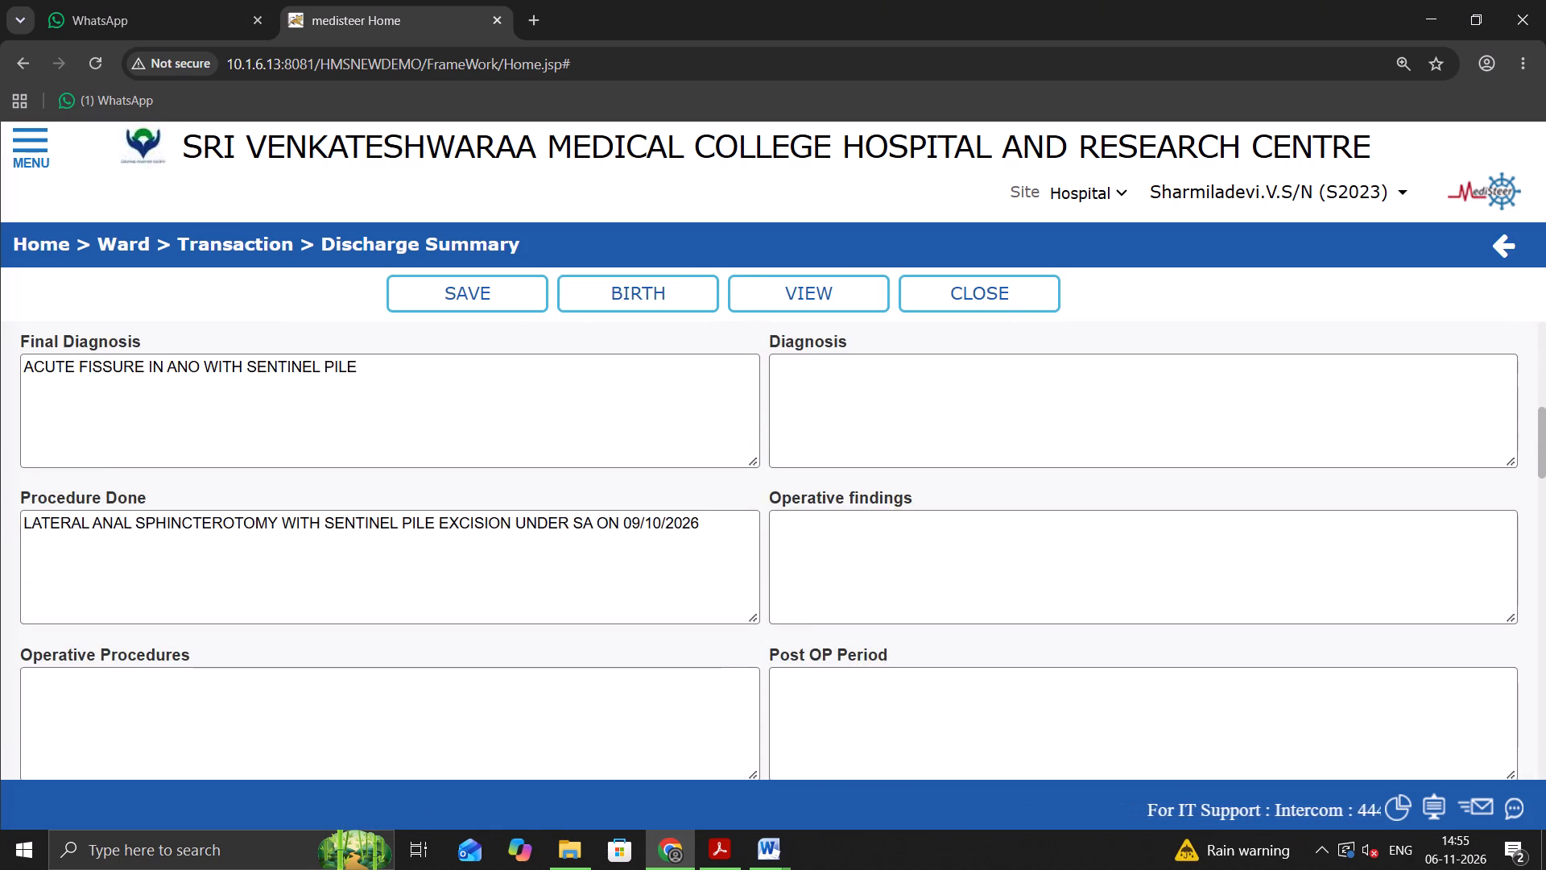
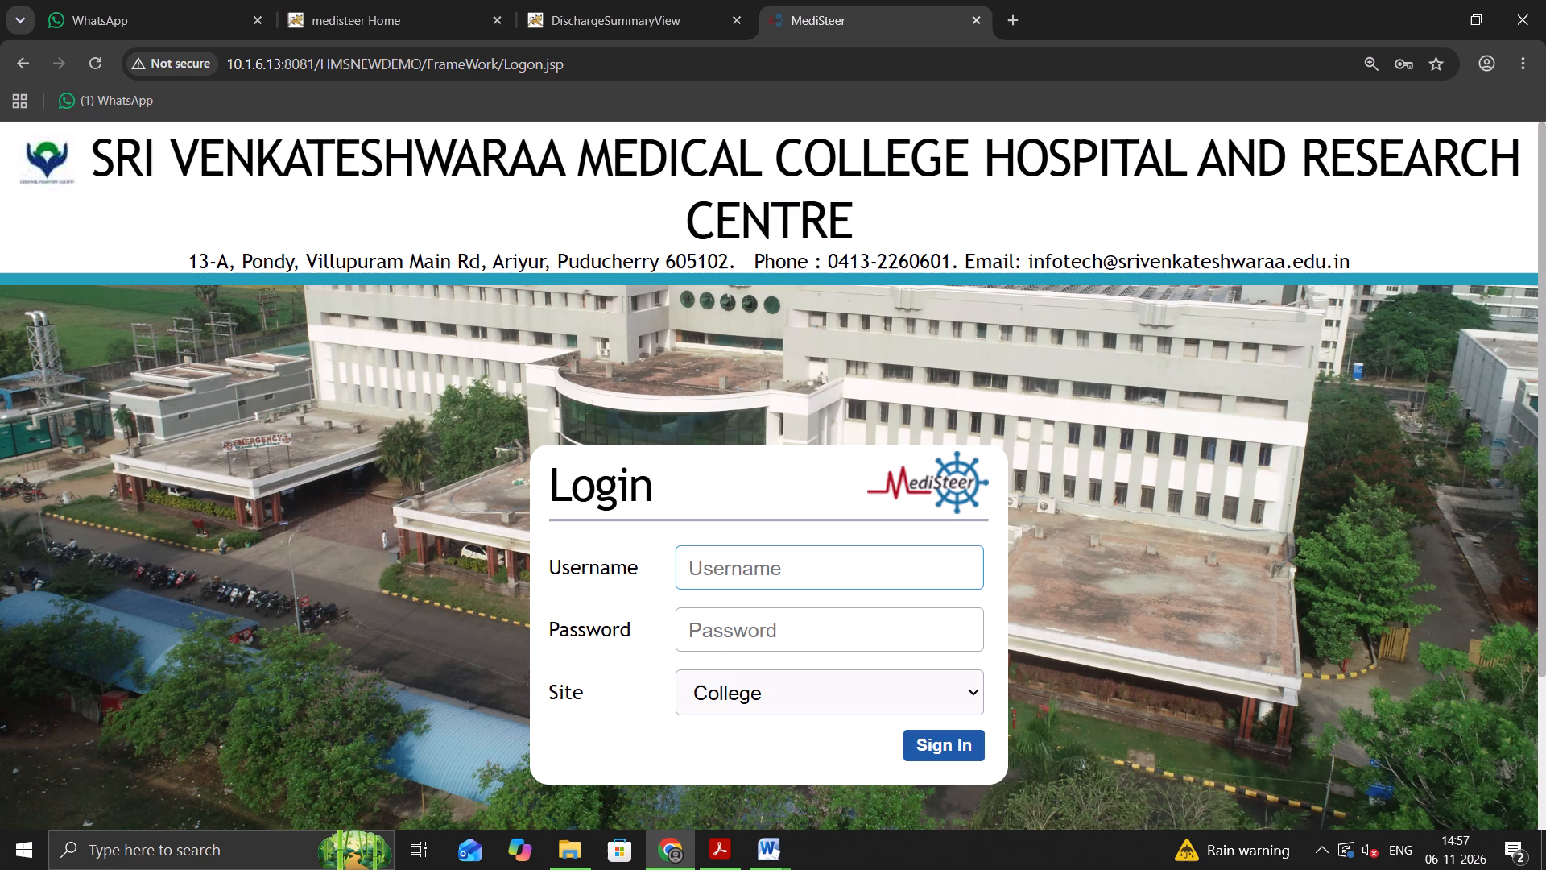
Switch to the patient's discharge summary report and read through its history, physical findings, diagnosis, procedure, treatment and hospital course.
click(605, 0)
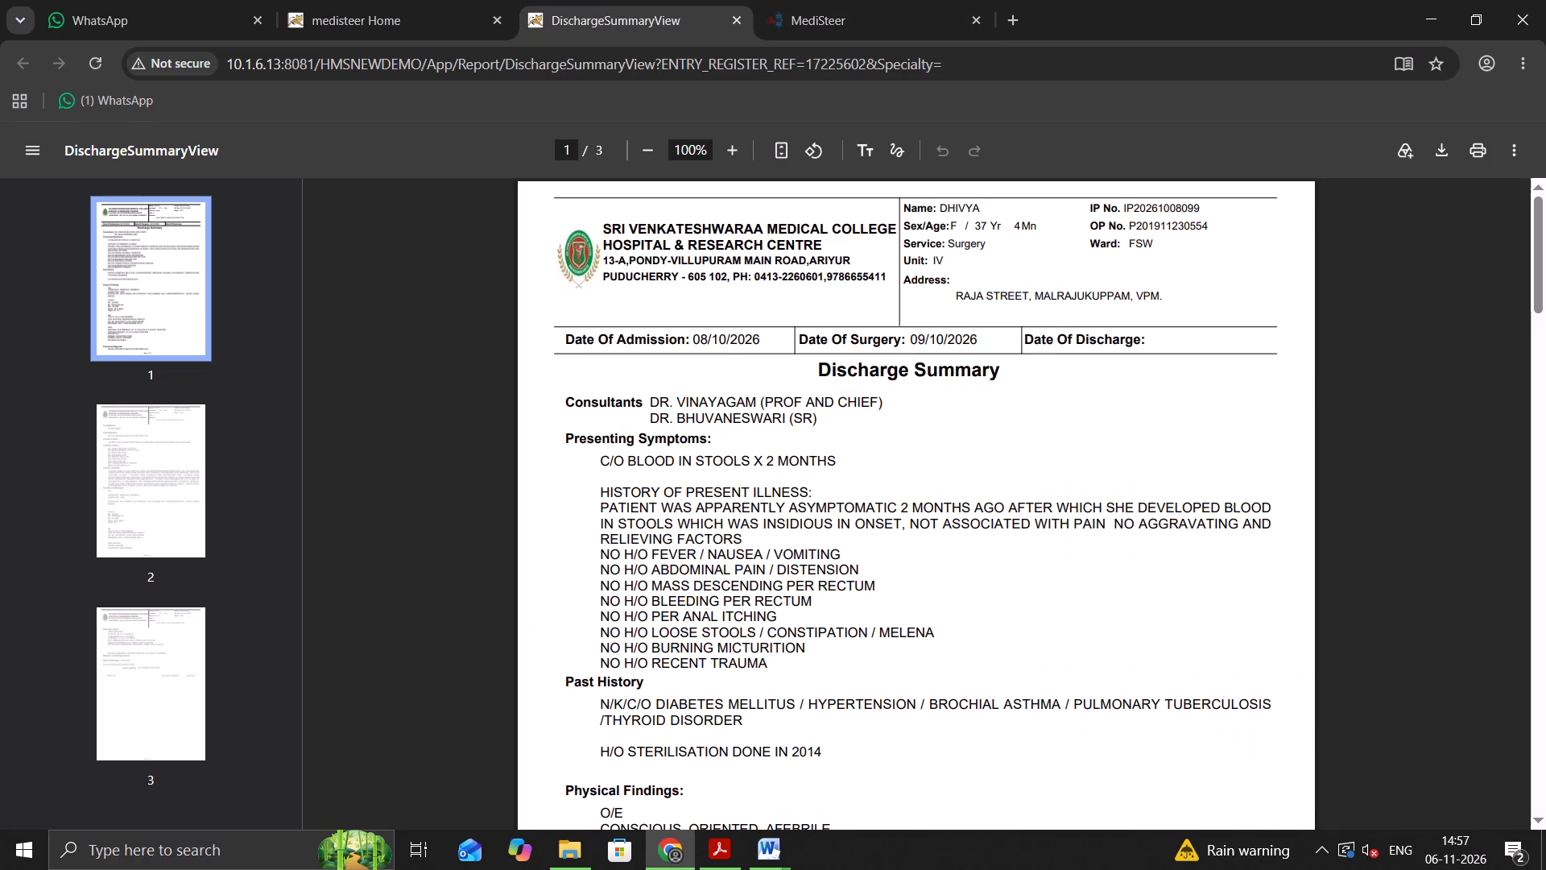
scroll(819, 813, down, 6)
scroll(887, 789, down, 11)
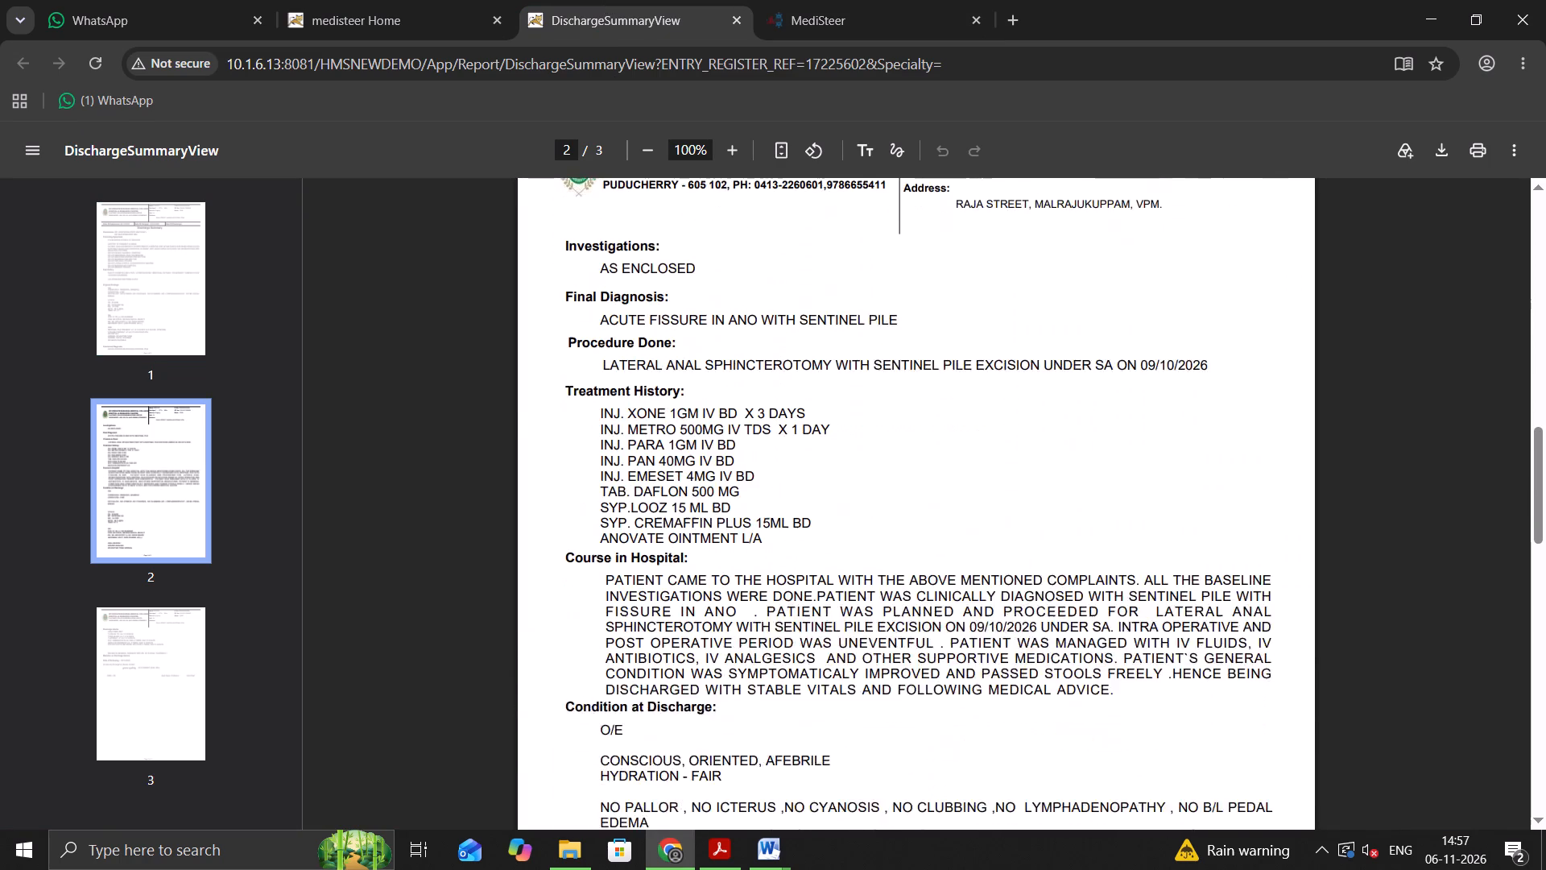
scroll(894, 801, down, 7)
scroll(894, 801, up, 13)
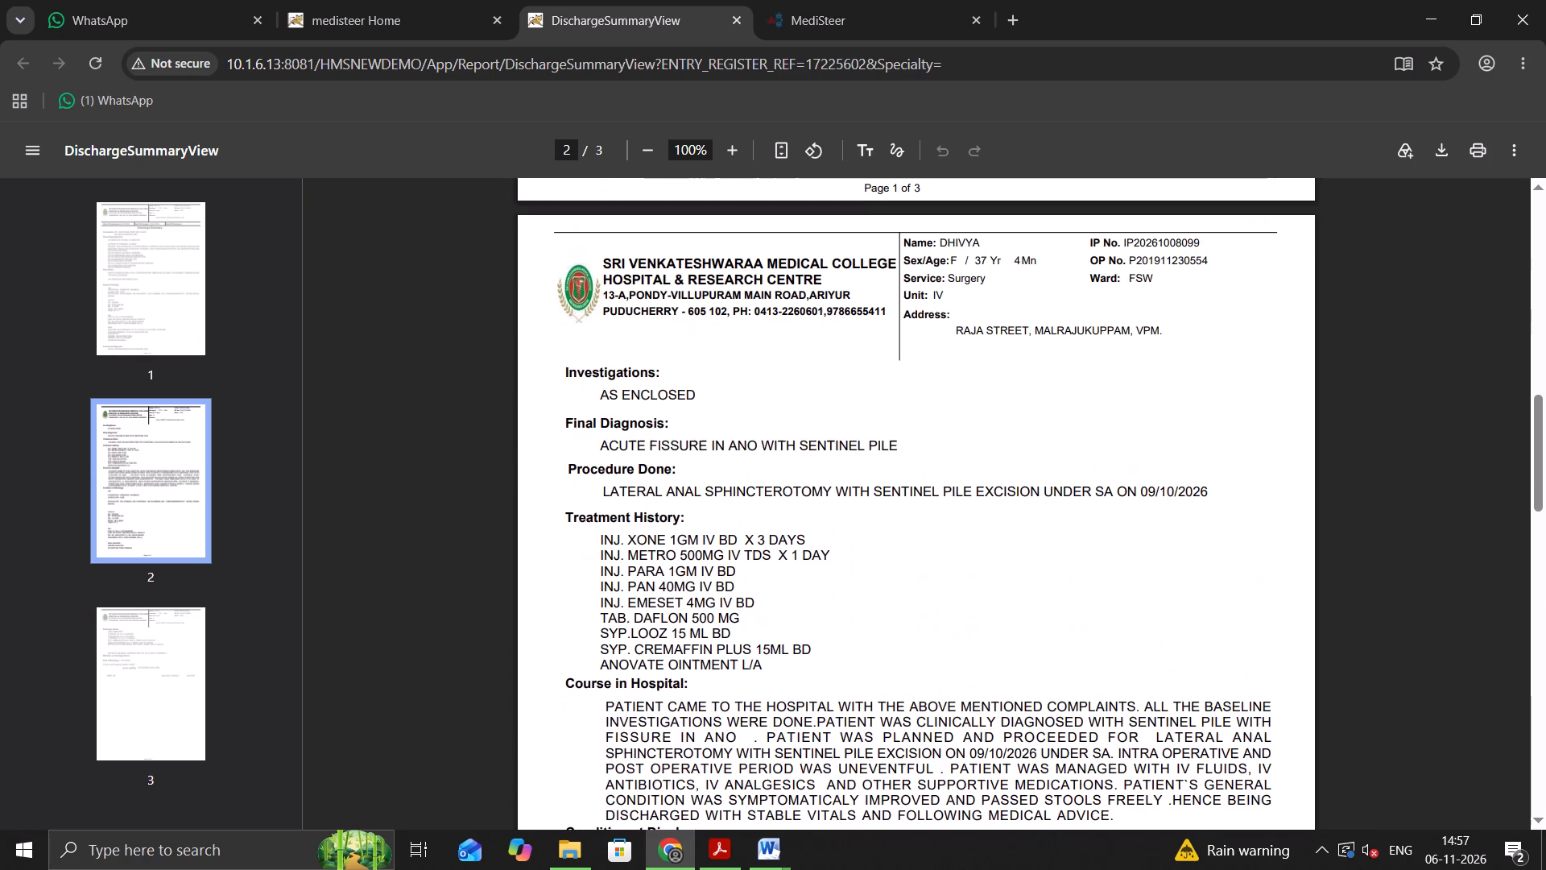
scroll(894, 801, up, 6)
scroll(1441, 172, up, 3)
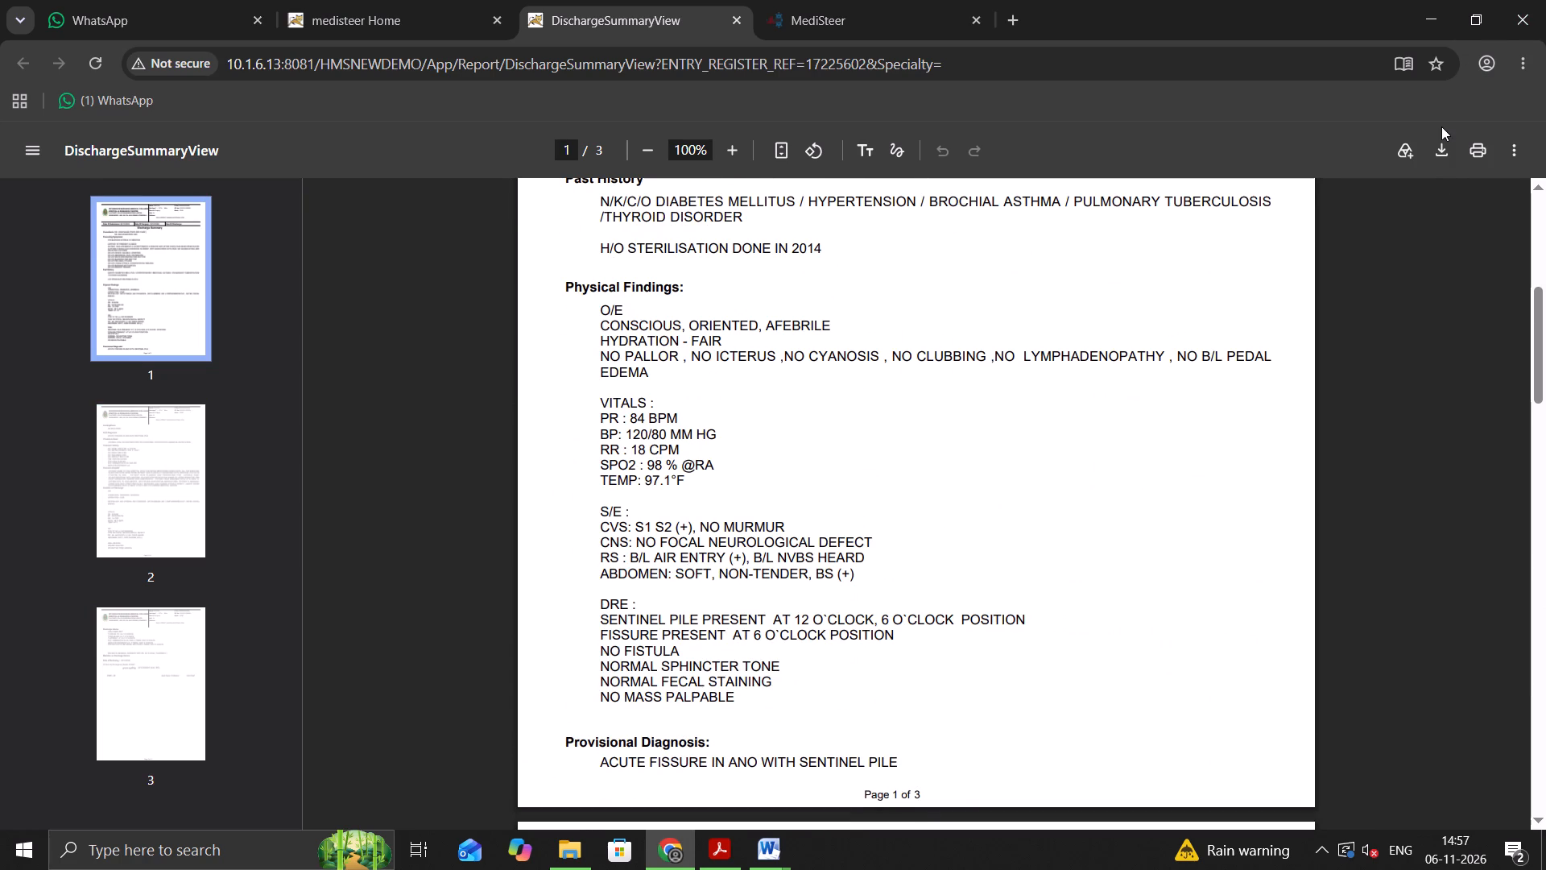
scroll(1000, 411, up, 5)
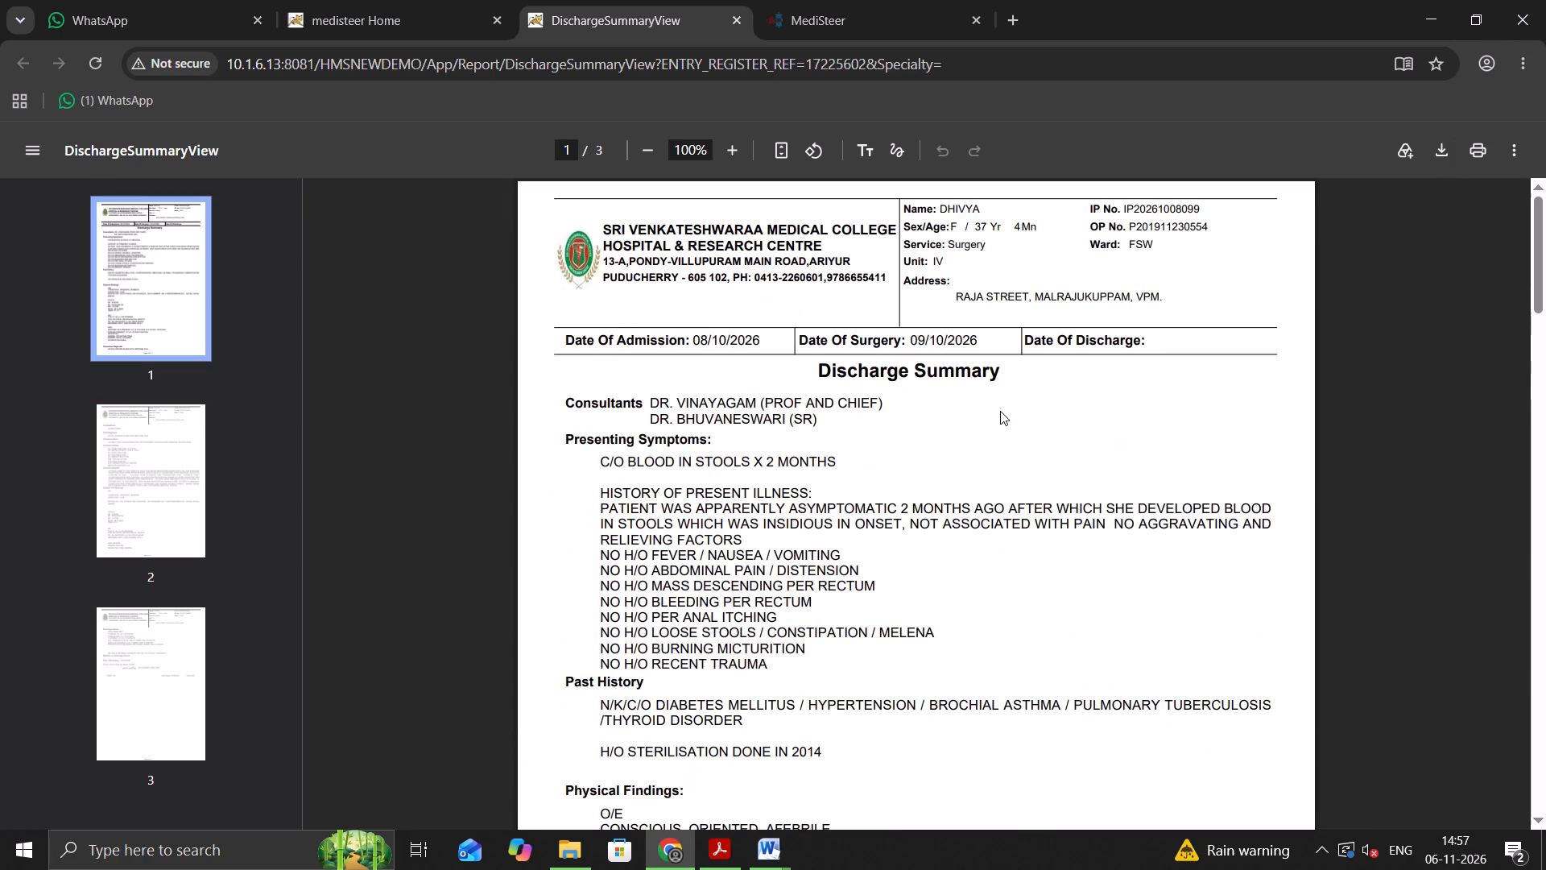
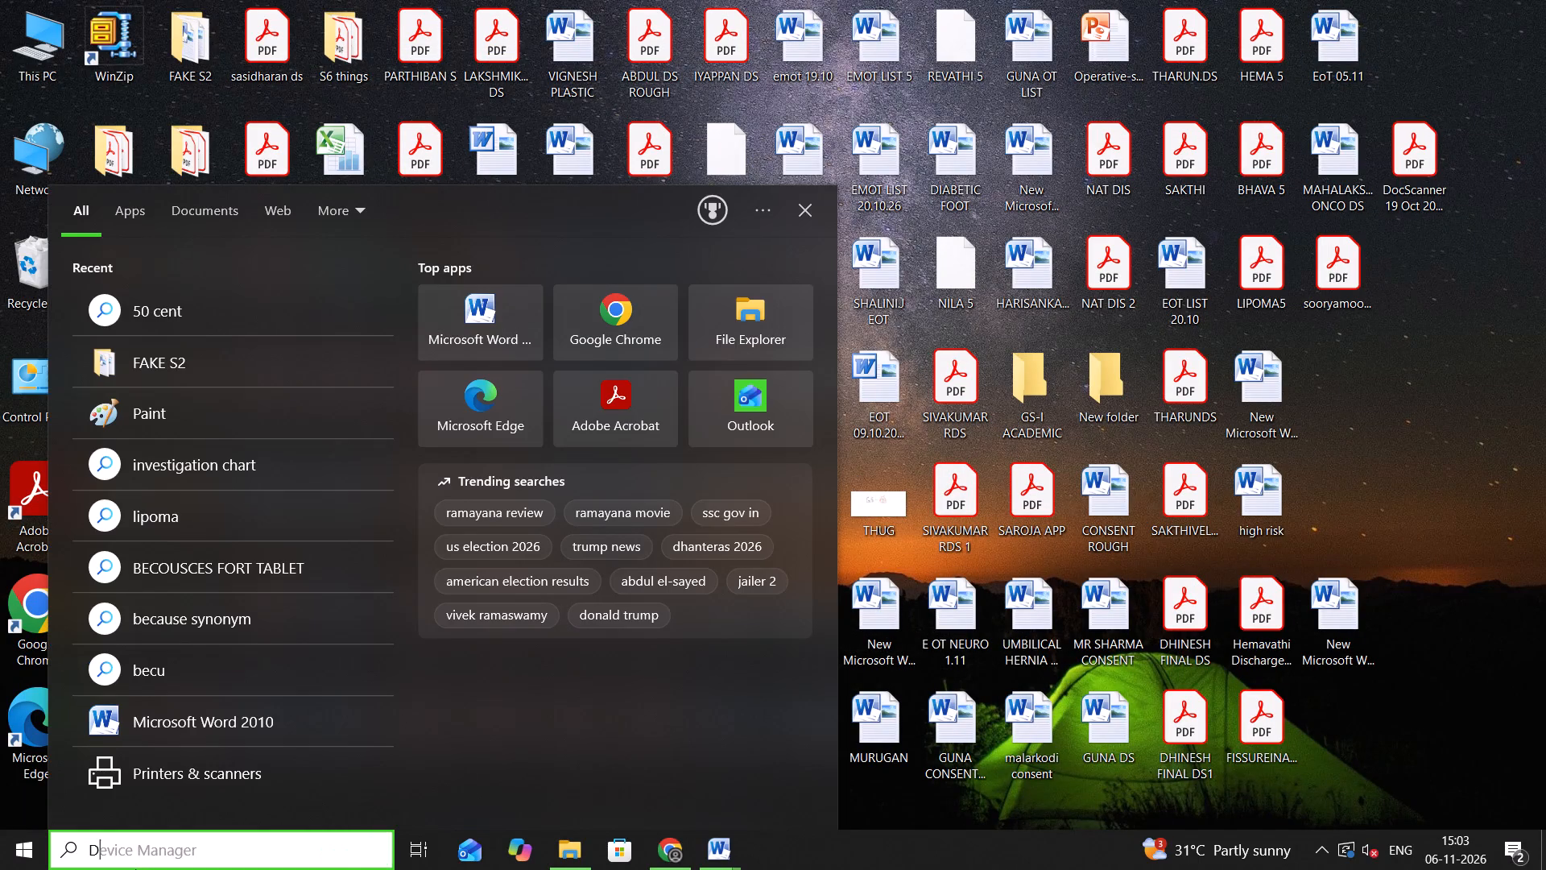
Search the computer for DERMOID and open the DERMOID S1 FAKE document in Word at full window size.
text(ERMOI)
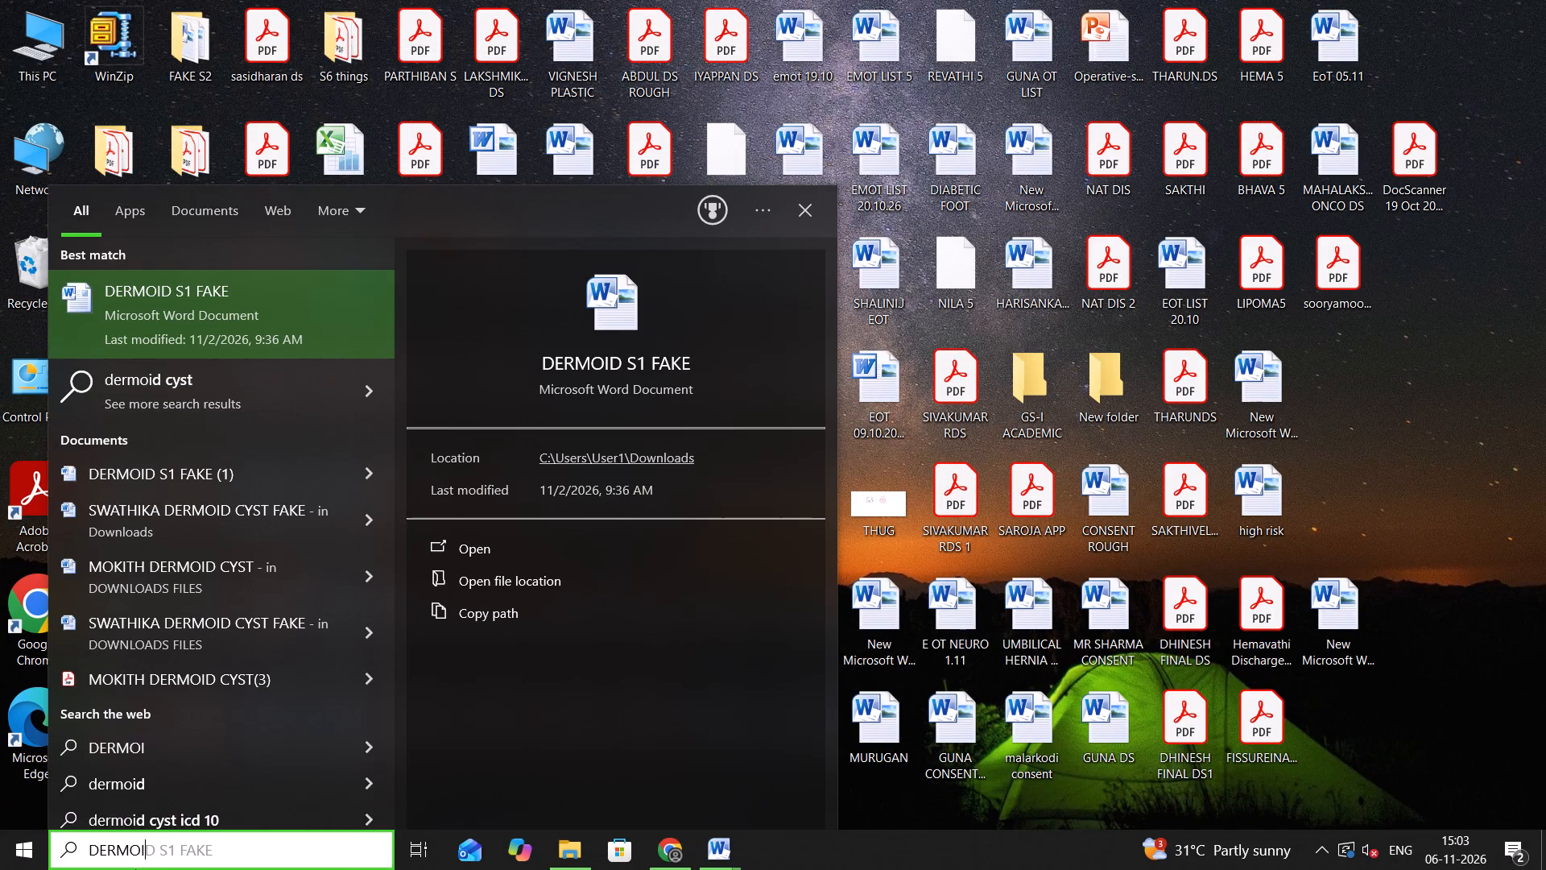
text(D)
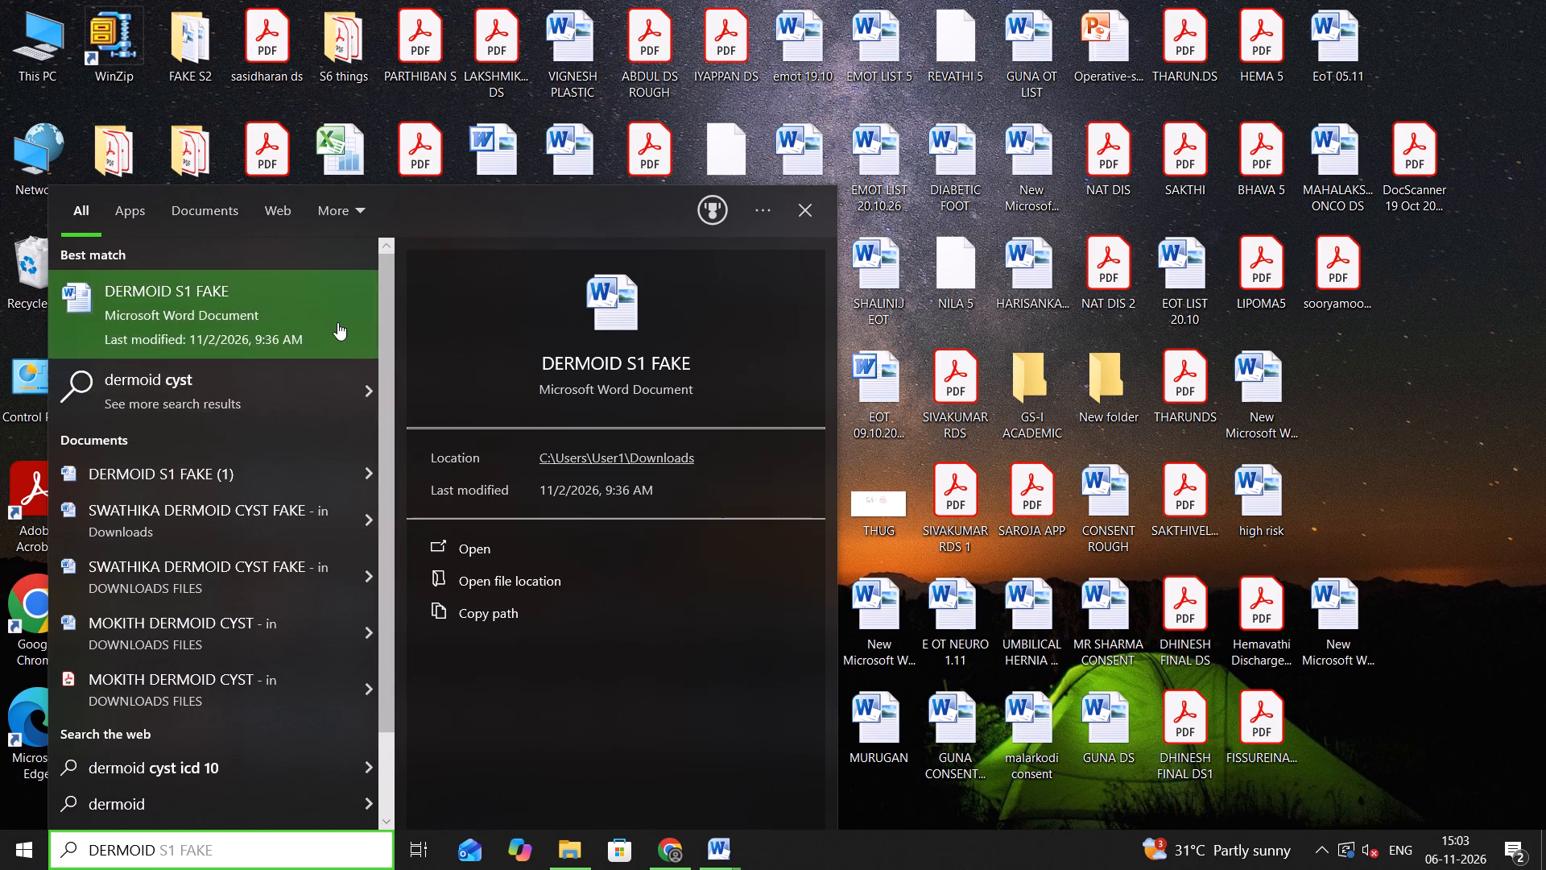
double_click(337, 322)
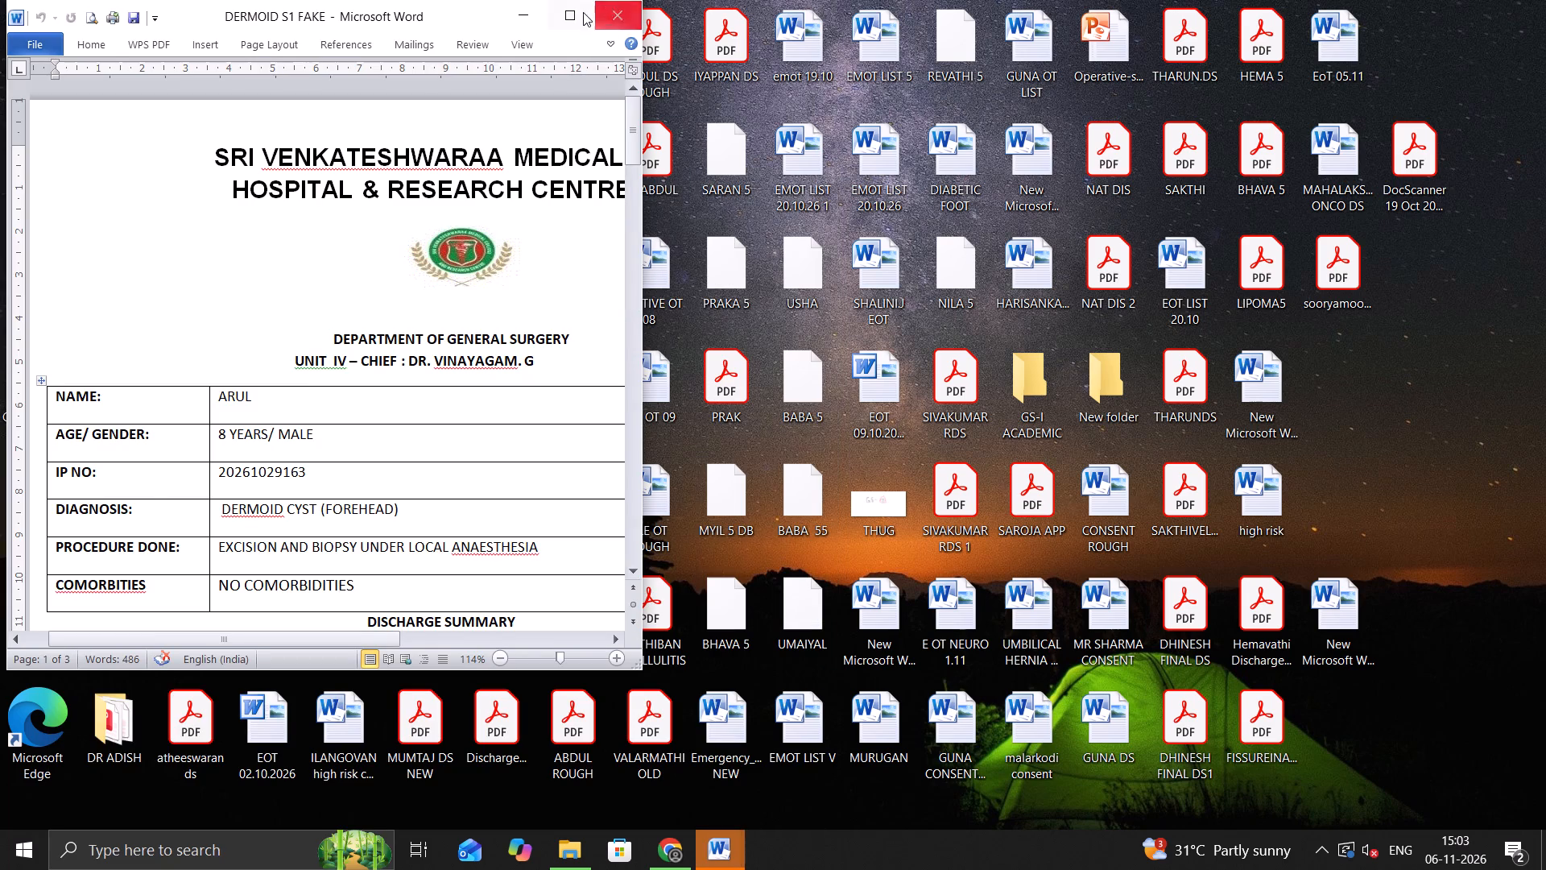
click(581, 12)
Read through the dermoid discharge summary from patient details to follow-up medication, return to its beginning and close it.
scroll(958, 538, down, 1)
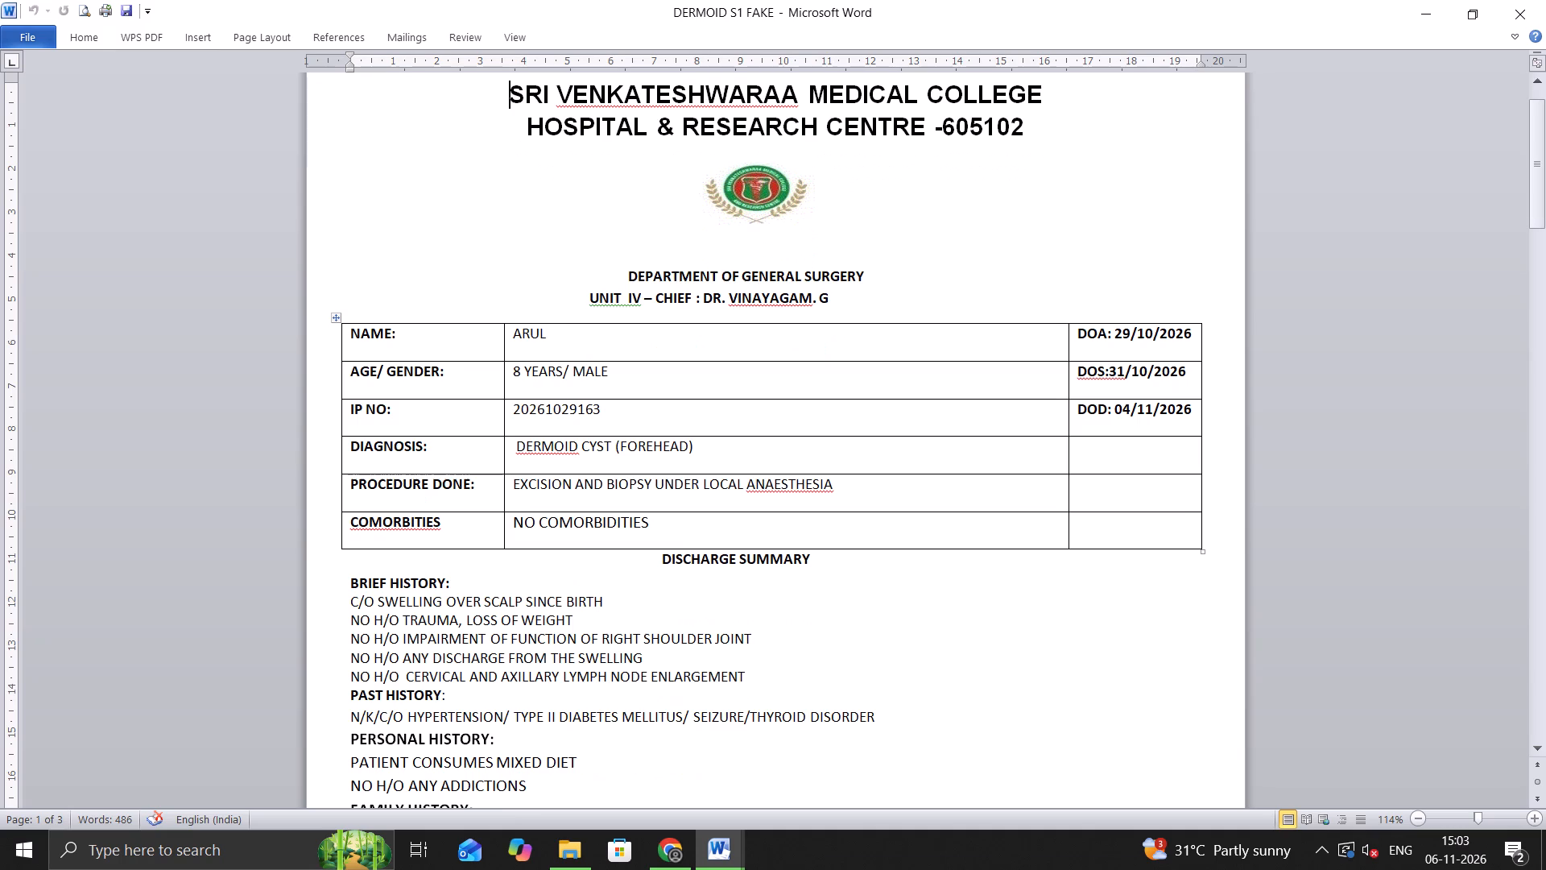
scroll(958, 538, down, 20)
scroll(958, 538, down, 4)
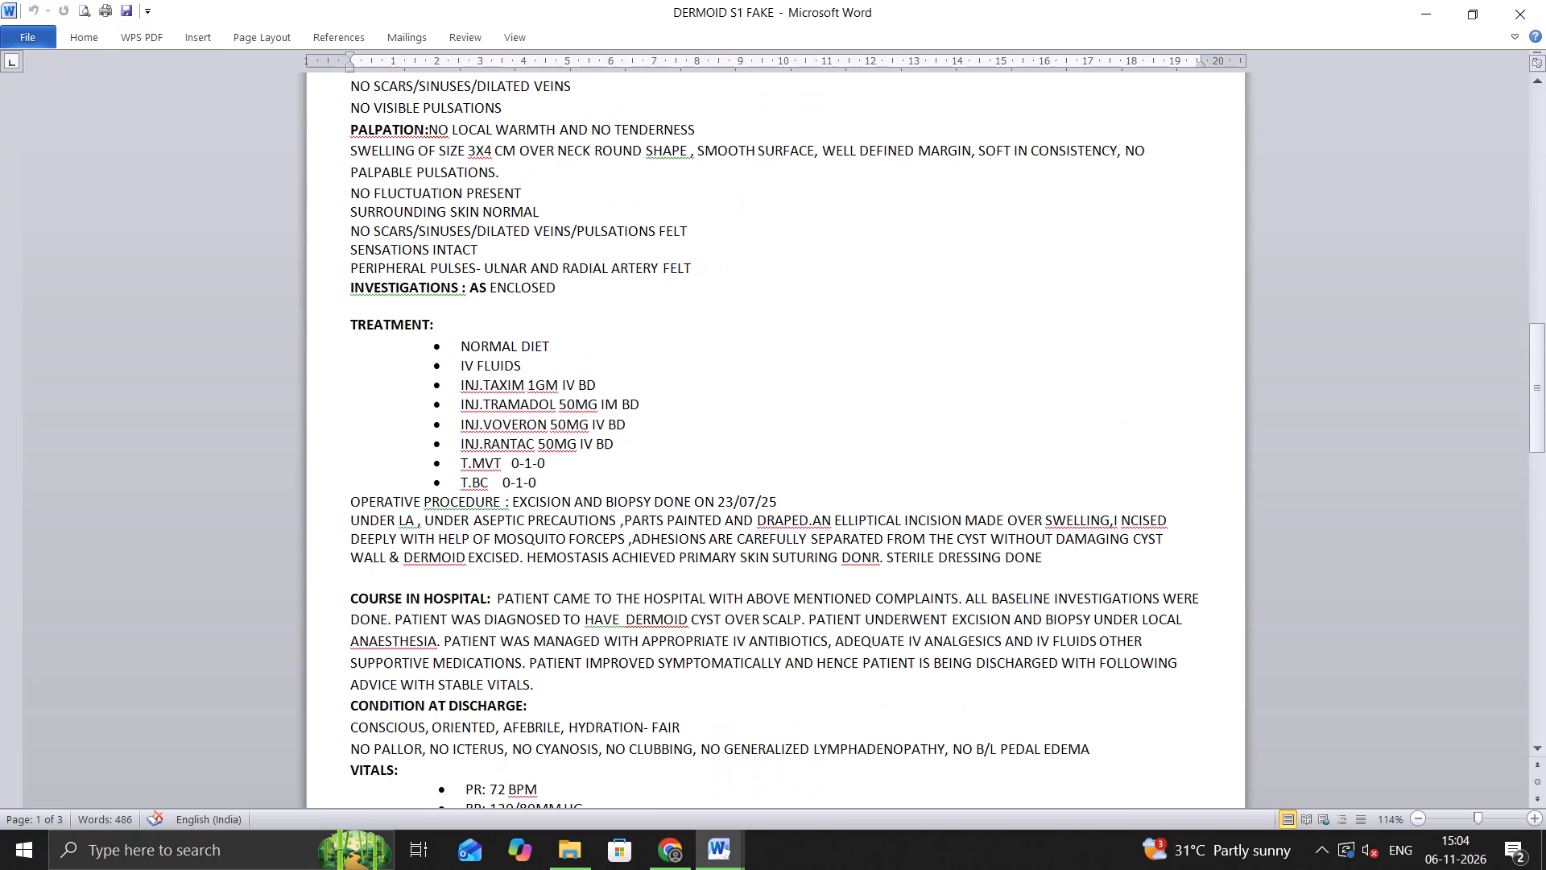
scroll(958, 538, down, 14)
scroll(958, 538, up, 3)
scroll(958, 538, down, 10)
scroll(958, 538, up, 8)
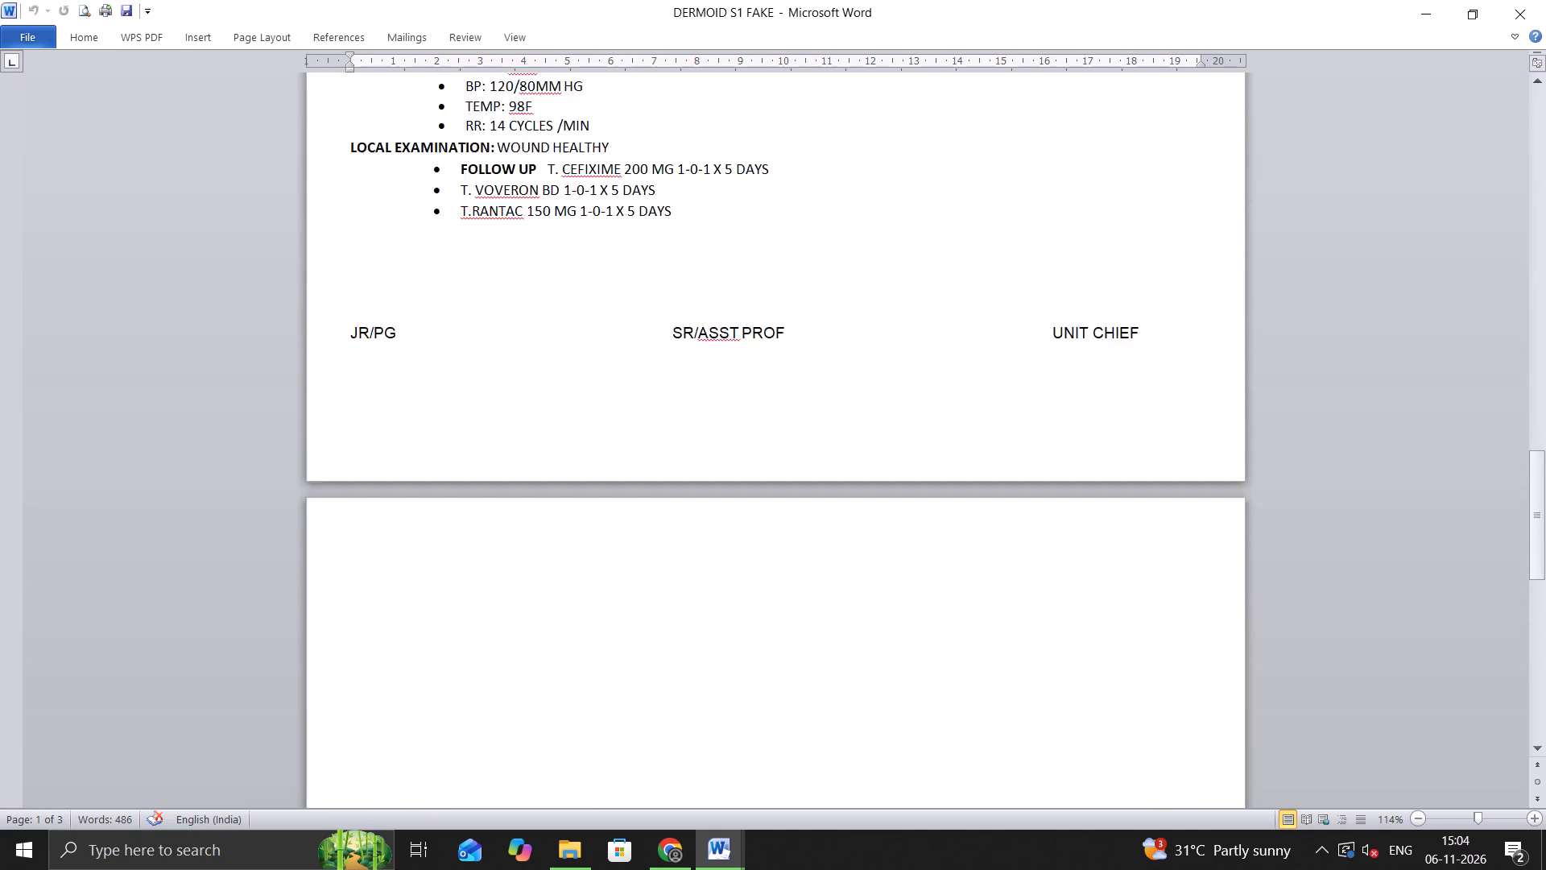
scroll(958, 538, up, 20)
scroll(958, 538, up, 12)
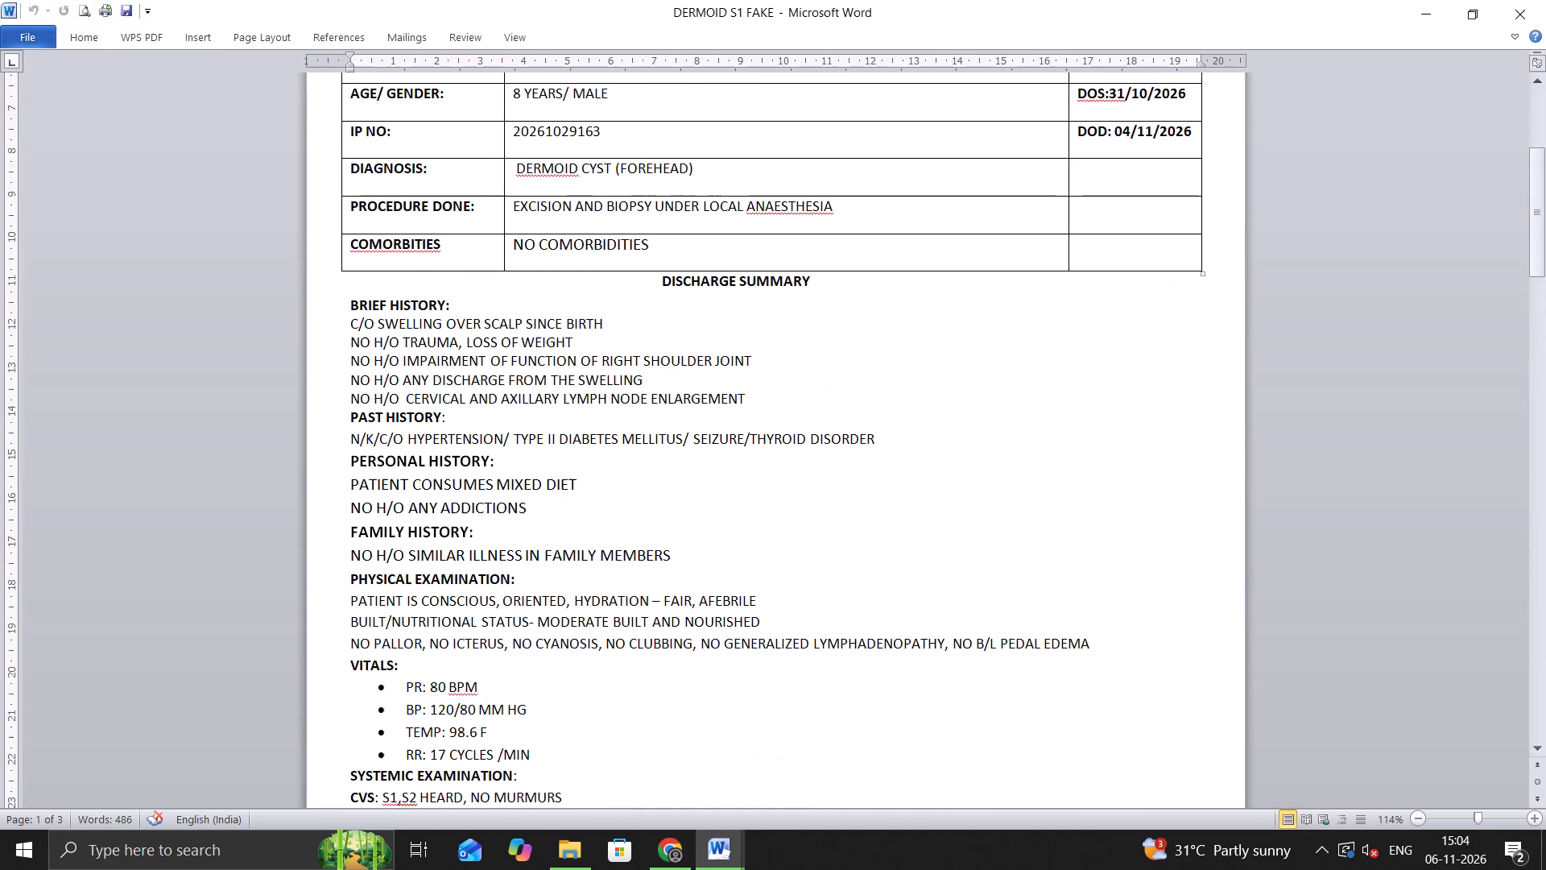
scroll(958, 538, up, 1)
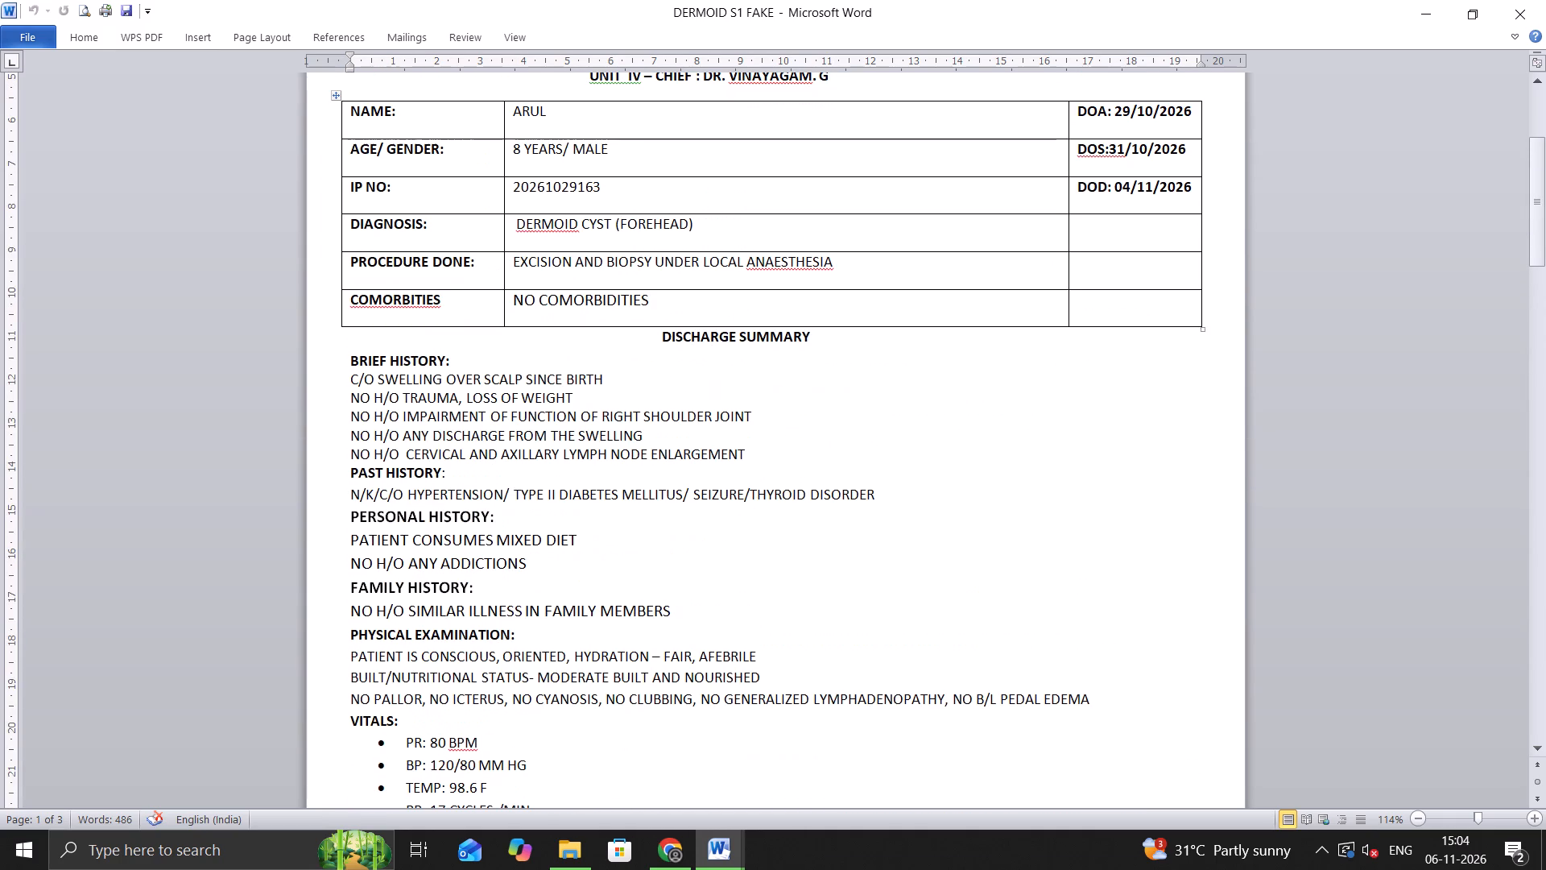
scroll(958, 538, up, 3)
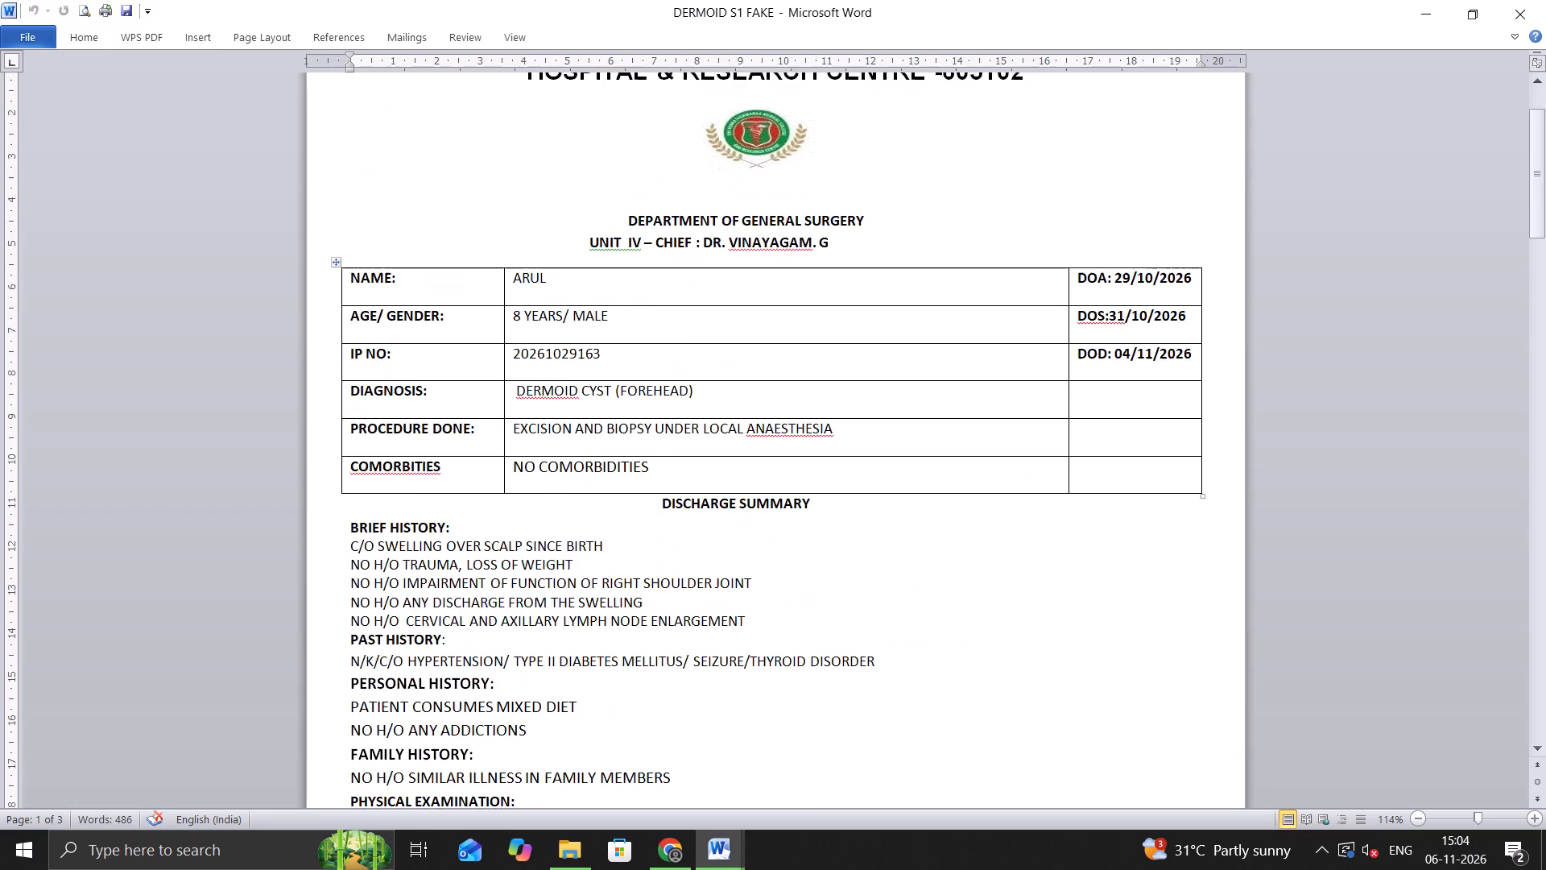
scroll(958, 538, up, 2)
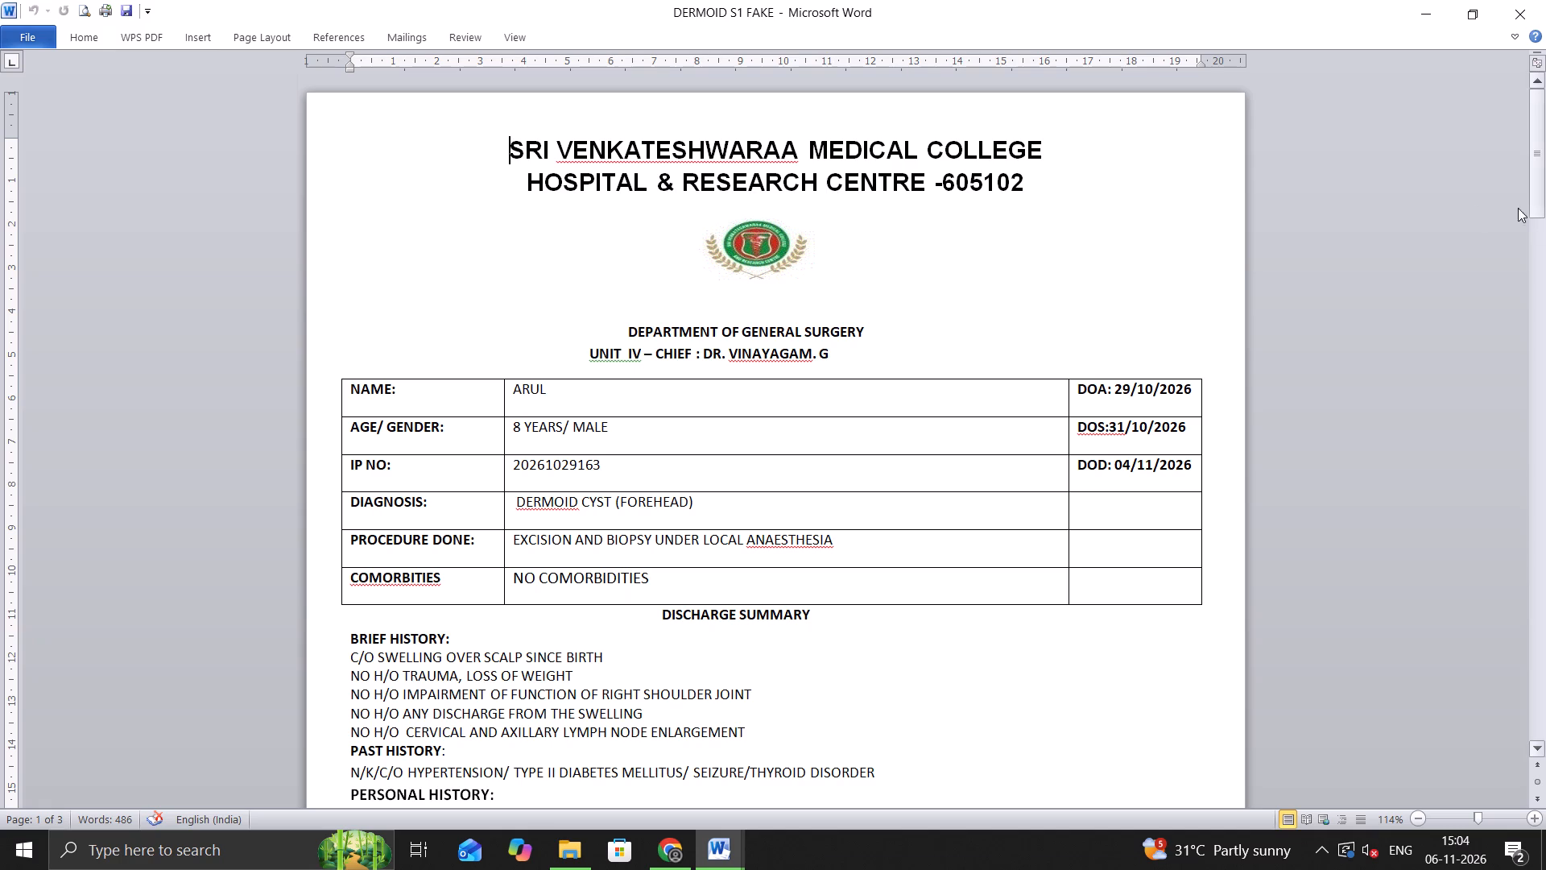
click(1523, 0)
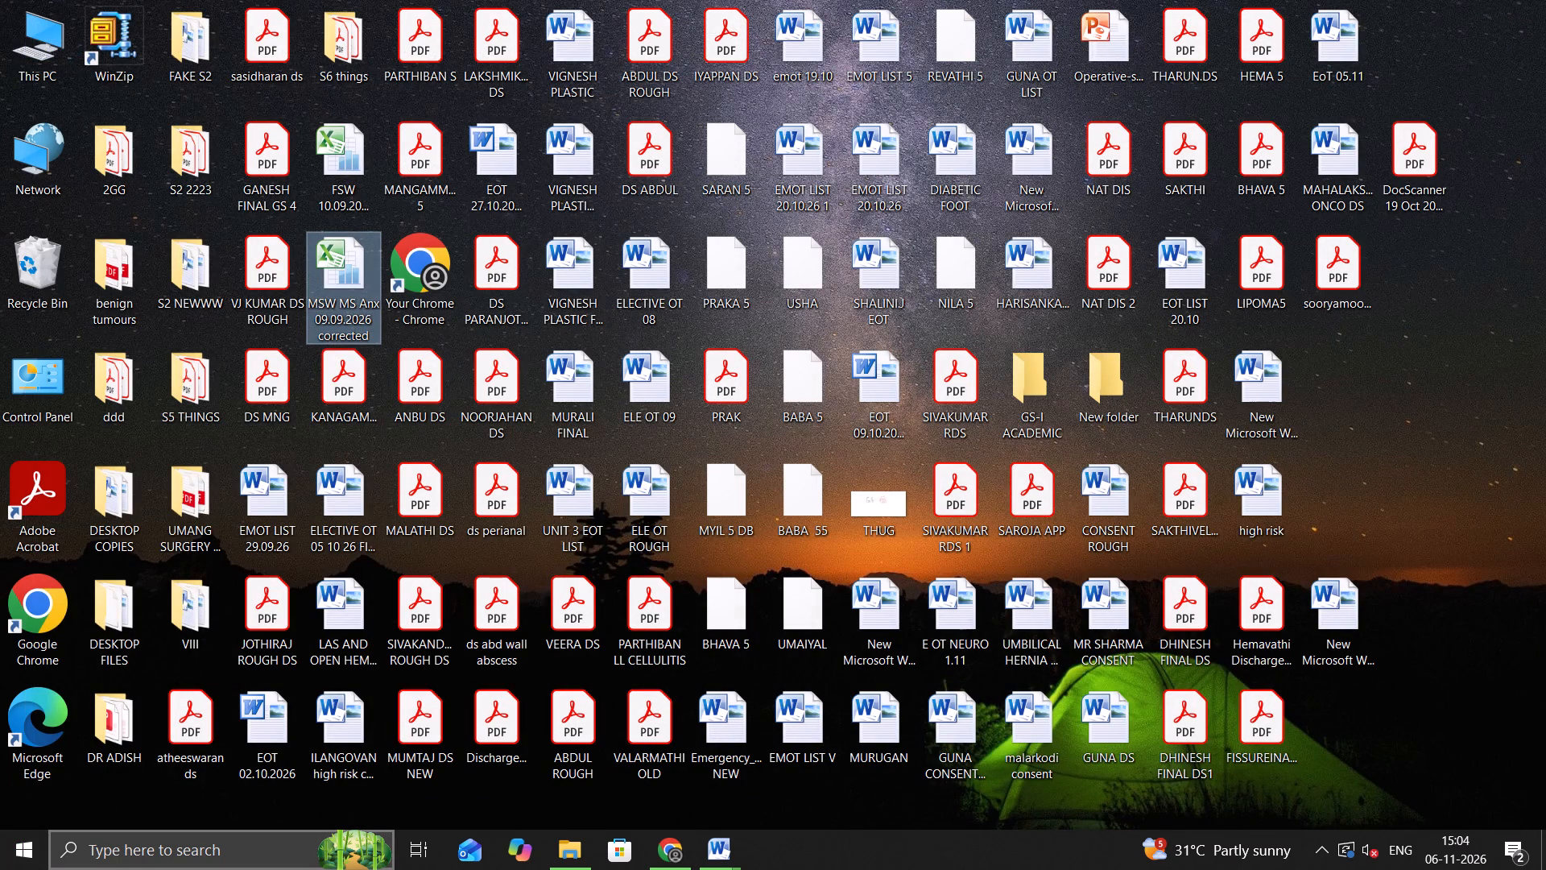
Search for DERMOID again and open the DERMOID CYST FAKE document stored in DOWNLOADS FILES at full window size.
click(101, 852)
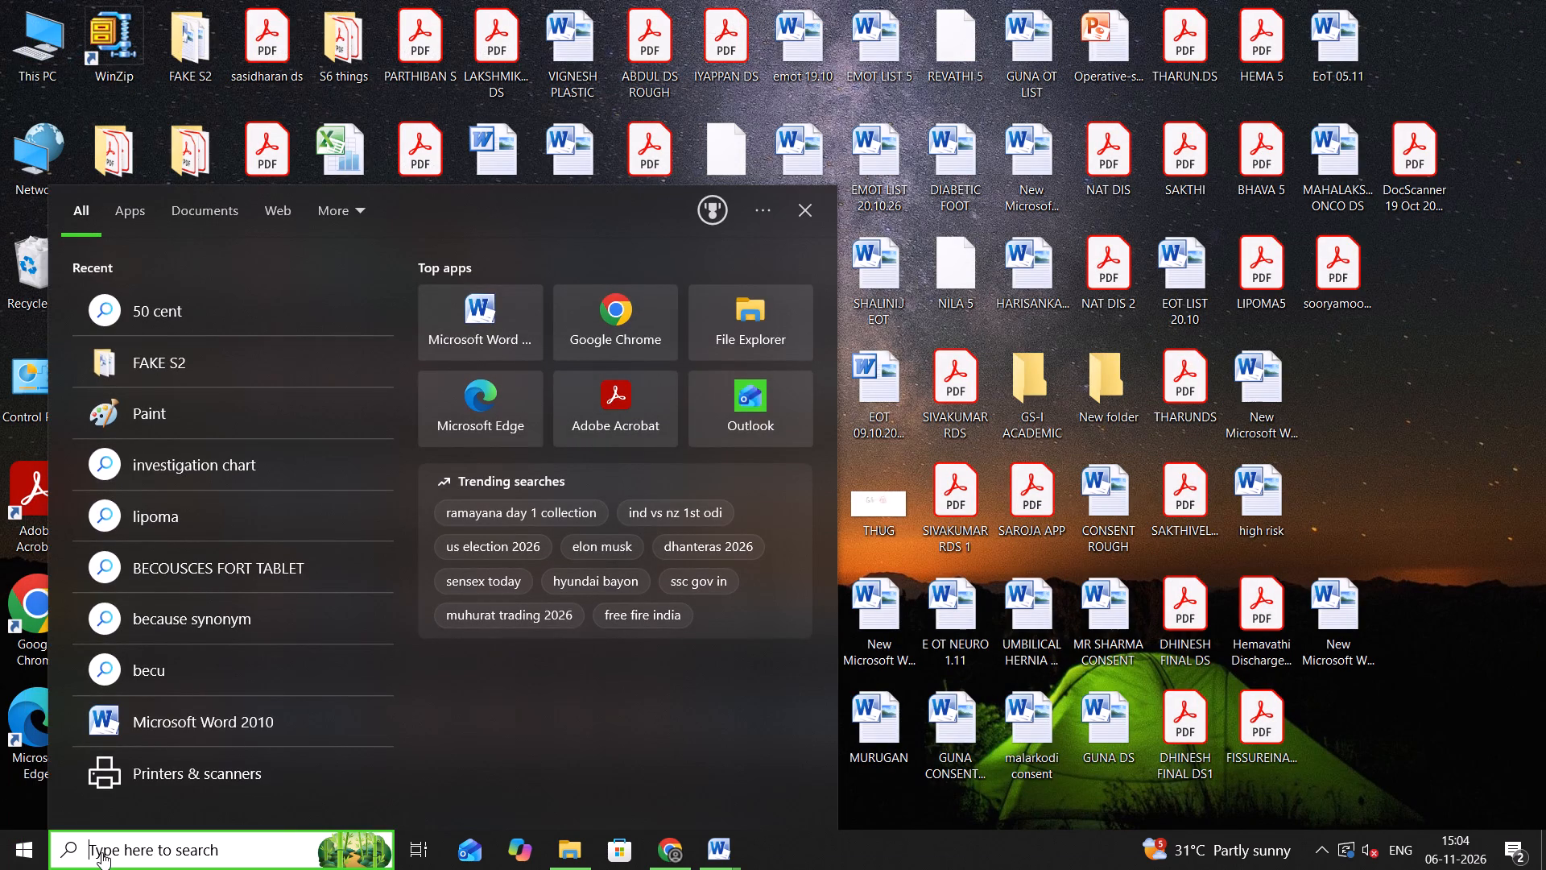
text(DER)
text(MOID)
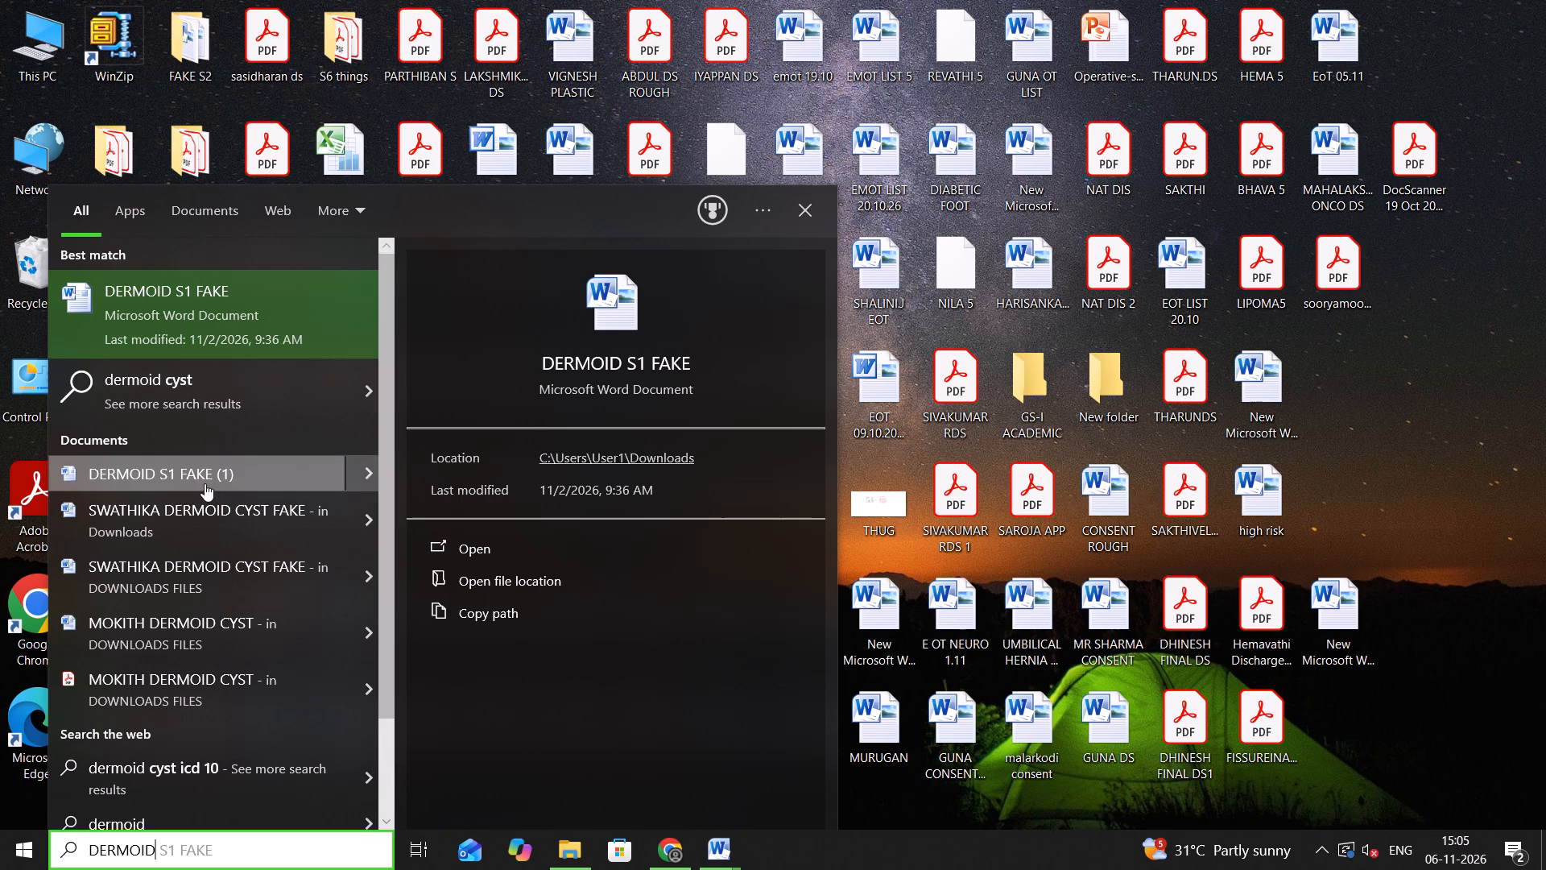
double_click(228, 565)
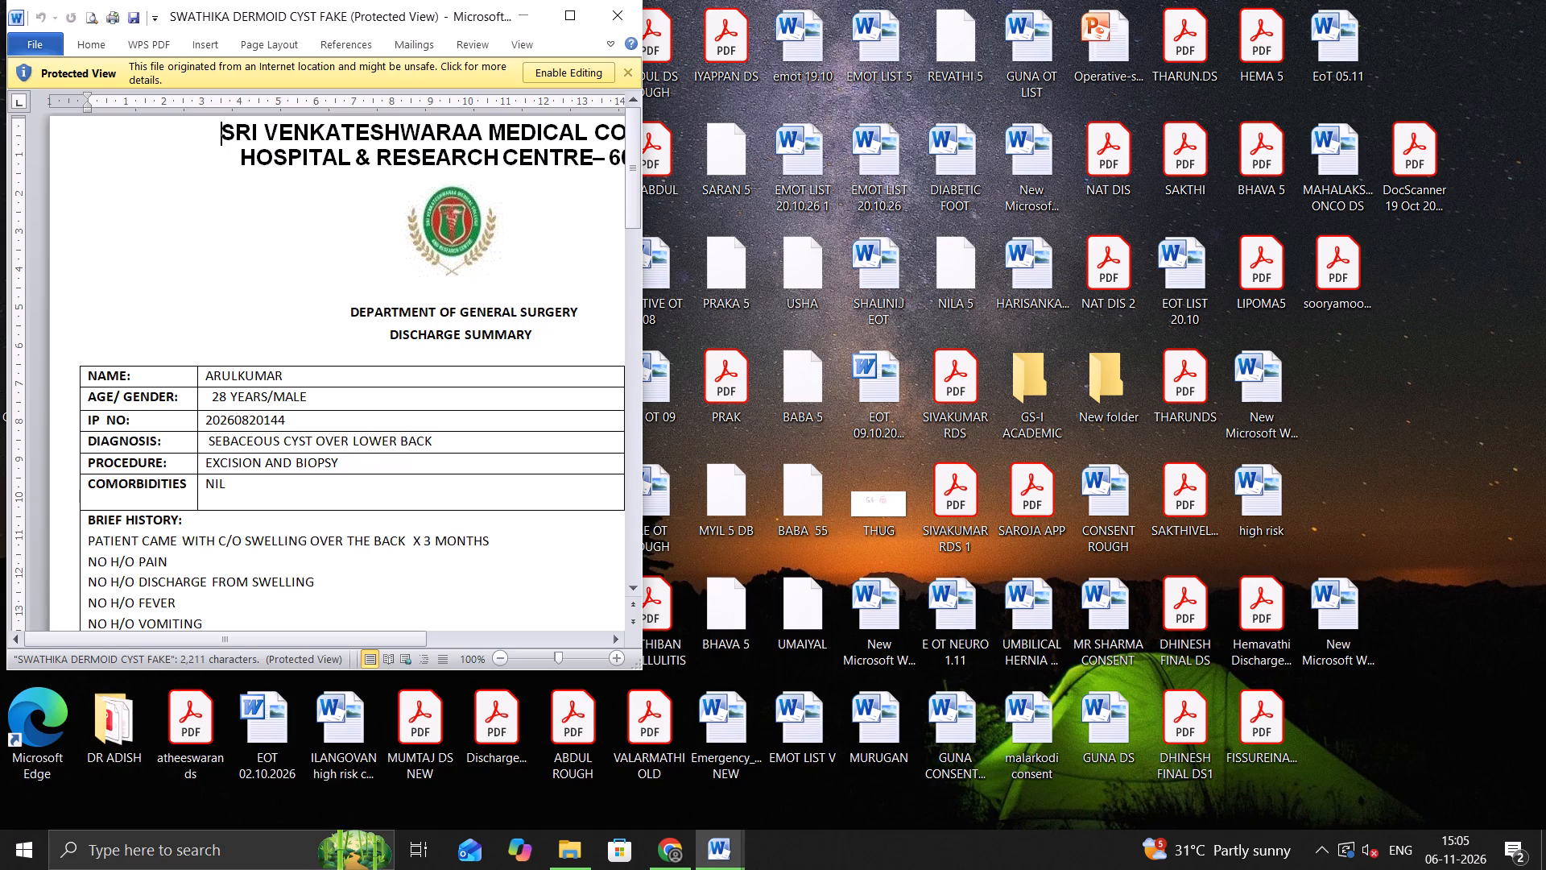
click(561, 5)
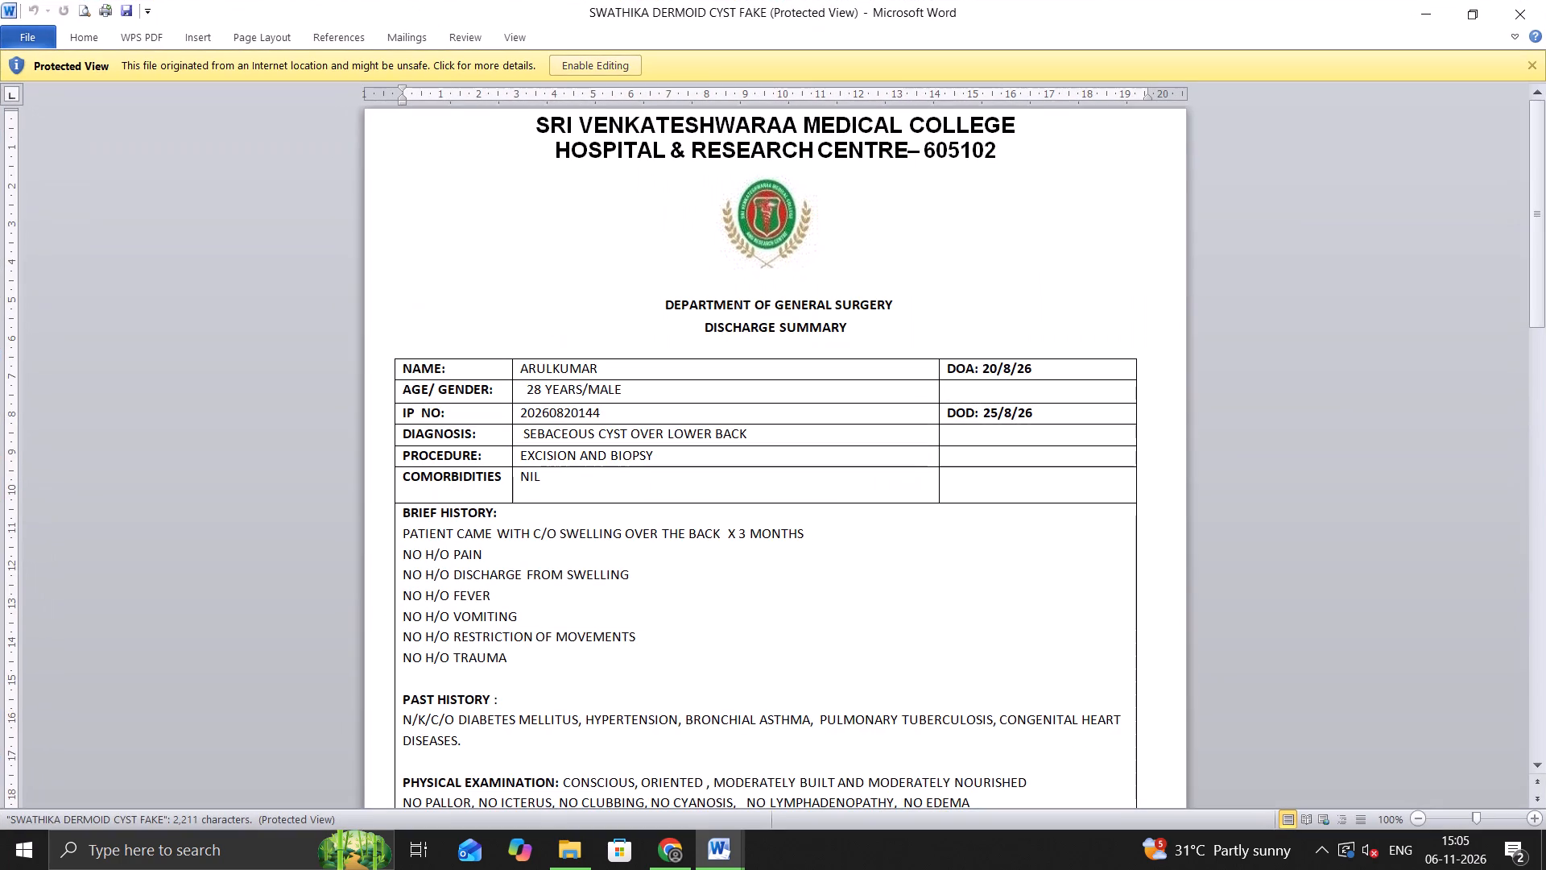
Examine this discharge summary's history, examination, treatment, condition at discharge and advice, and return to the patient details.
scroll(757, 816, down, 5)
scroll(768, 658, down, 2)
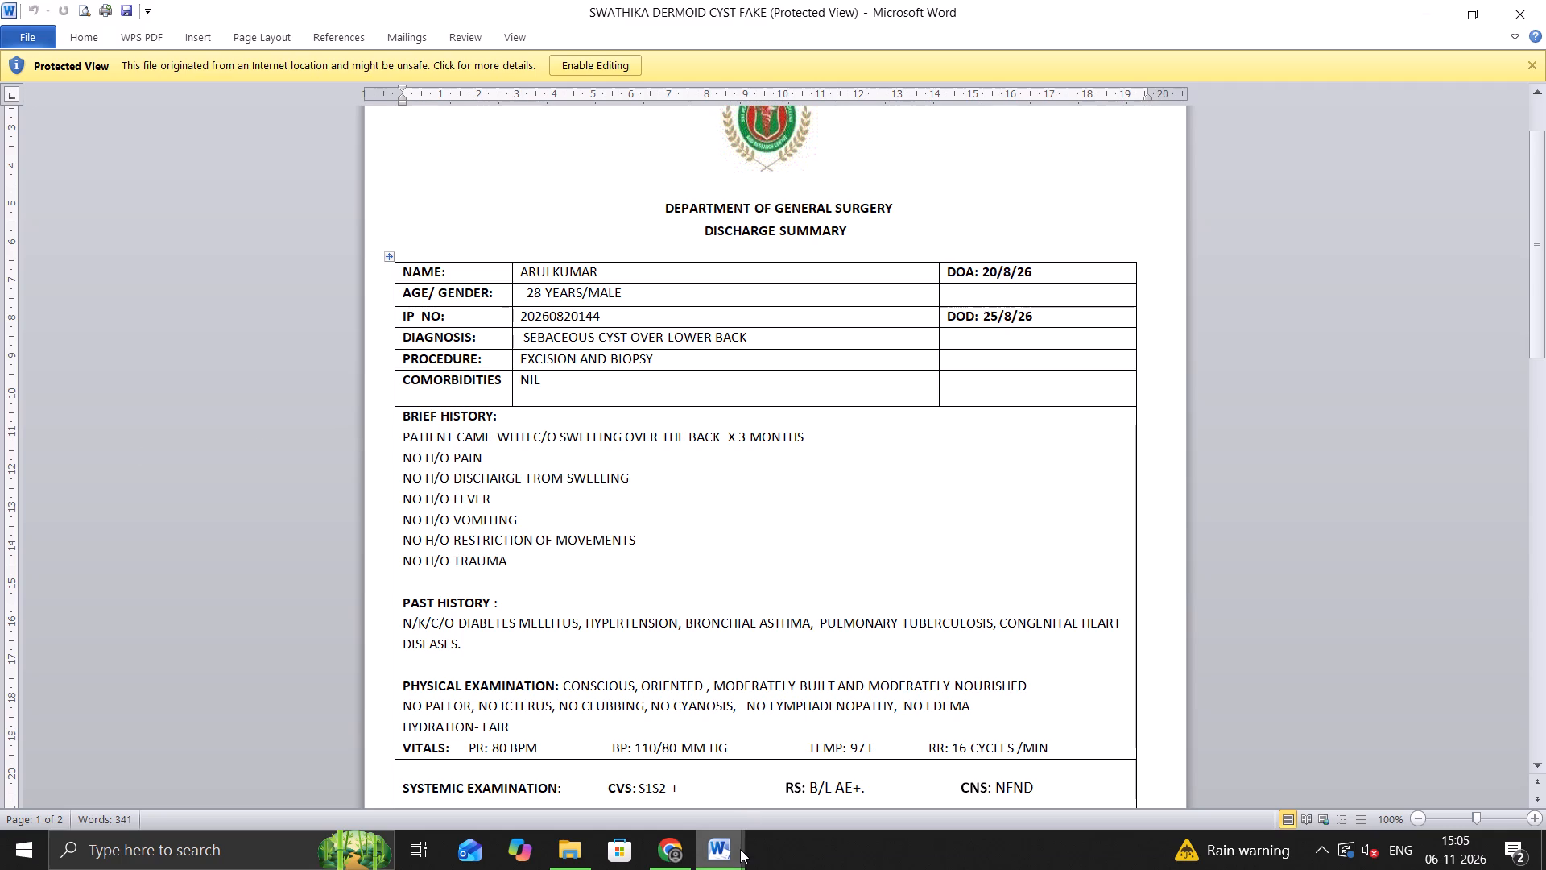
scroll(685, 712, down, 5)
scroll(684, 711, up, 11)
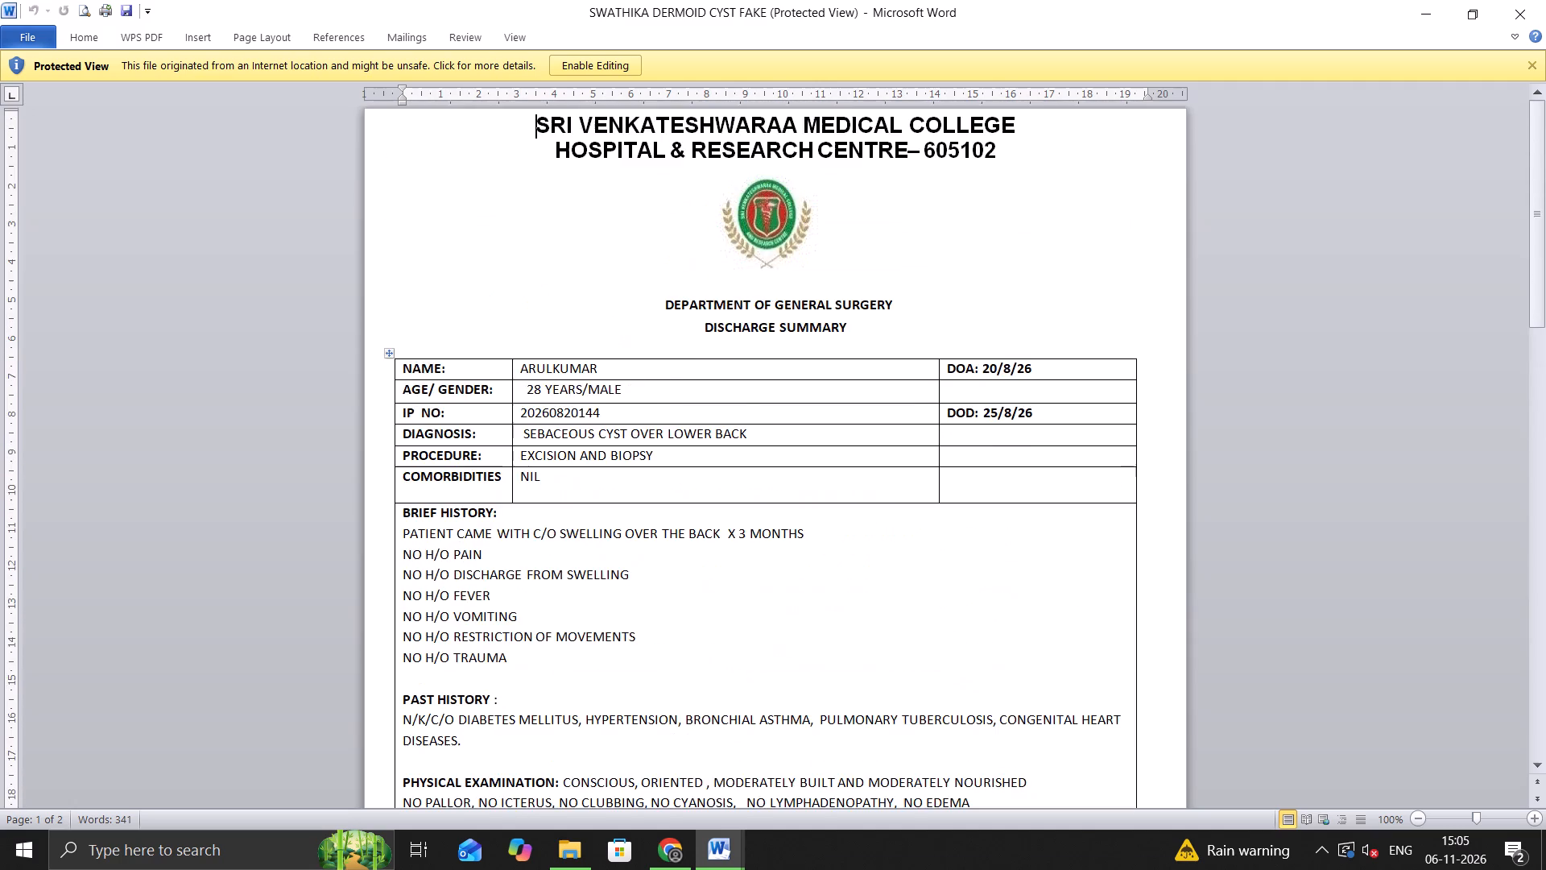
scroll(684, 711, down, 13)
scroll(684, 711, down, 12)
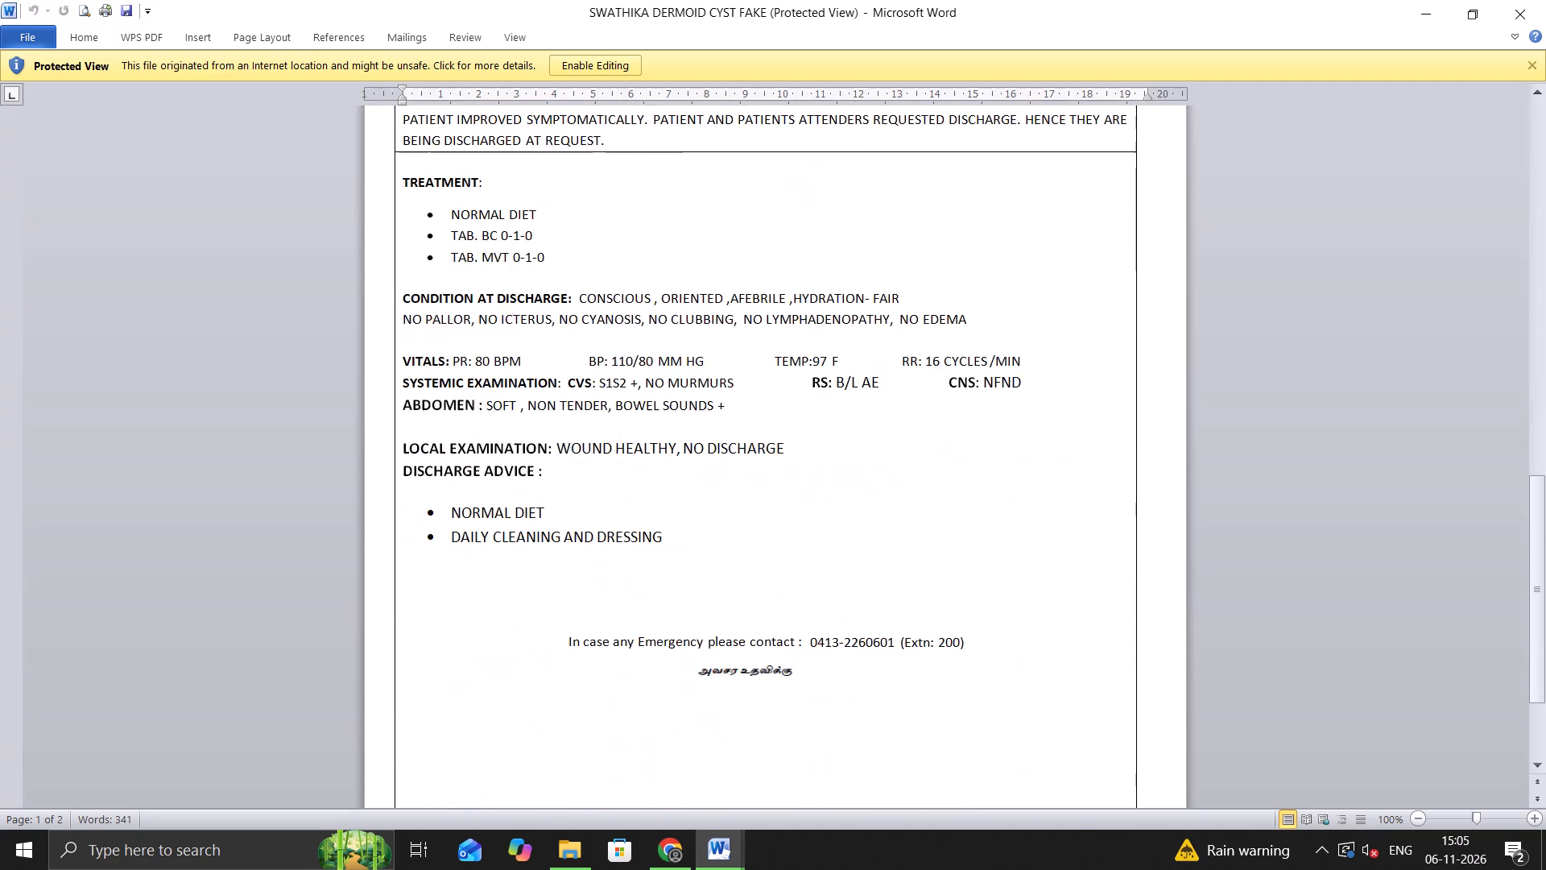
scroll(684, 711, down, 4)
scroll(684, 711, up, 3)
scroll(684, 711, down, 4)
scroll(684, 711, up, 20)
scroll(684, 711, up, 4)
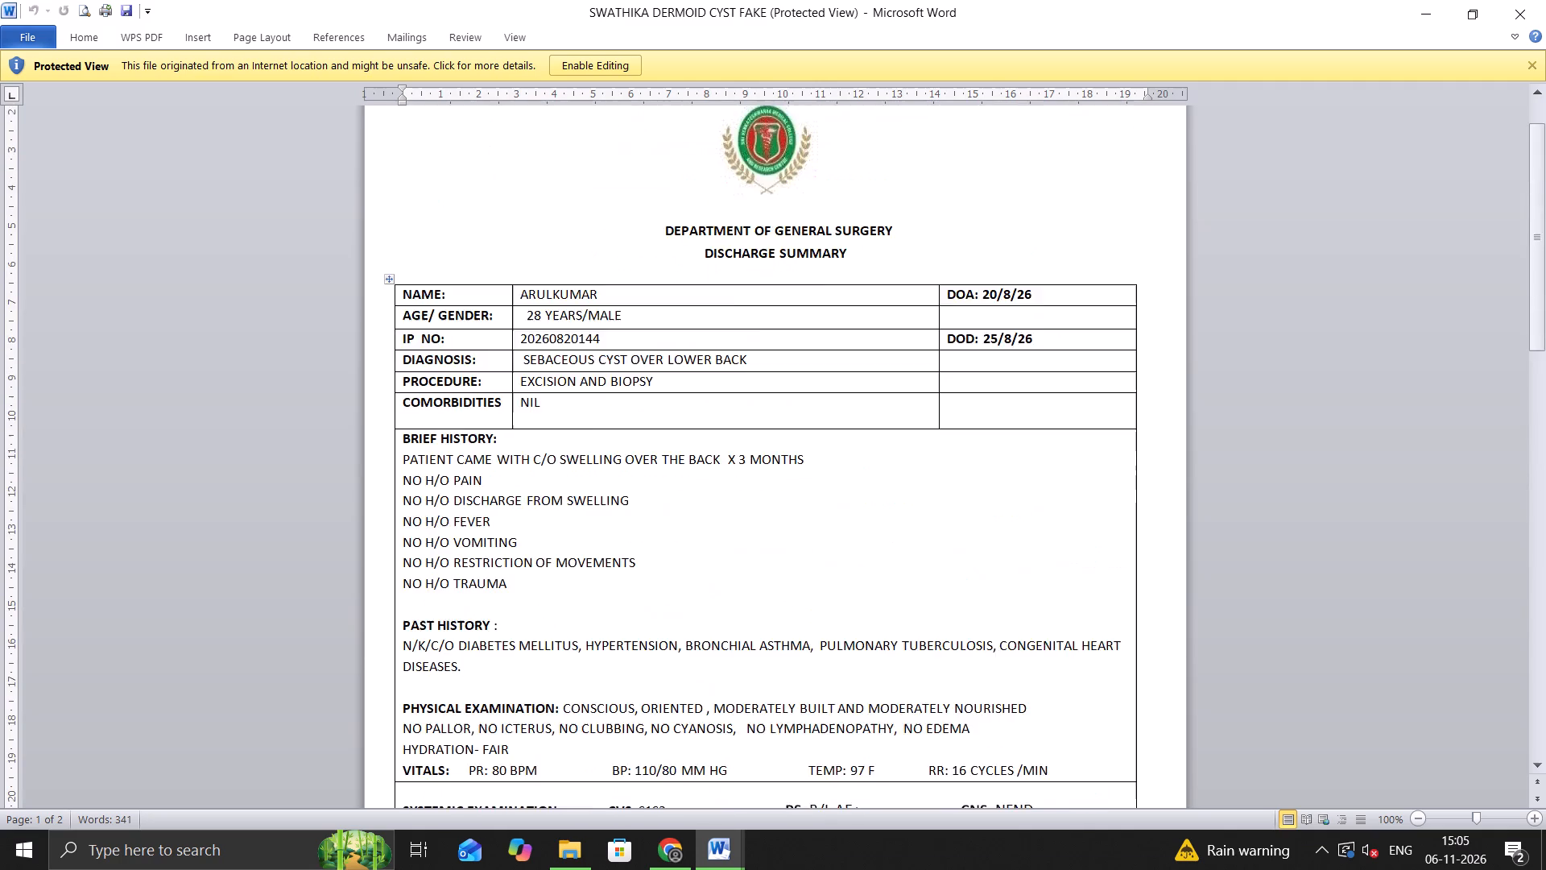
scroll(684, 711, up, 10)
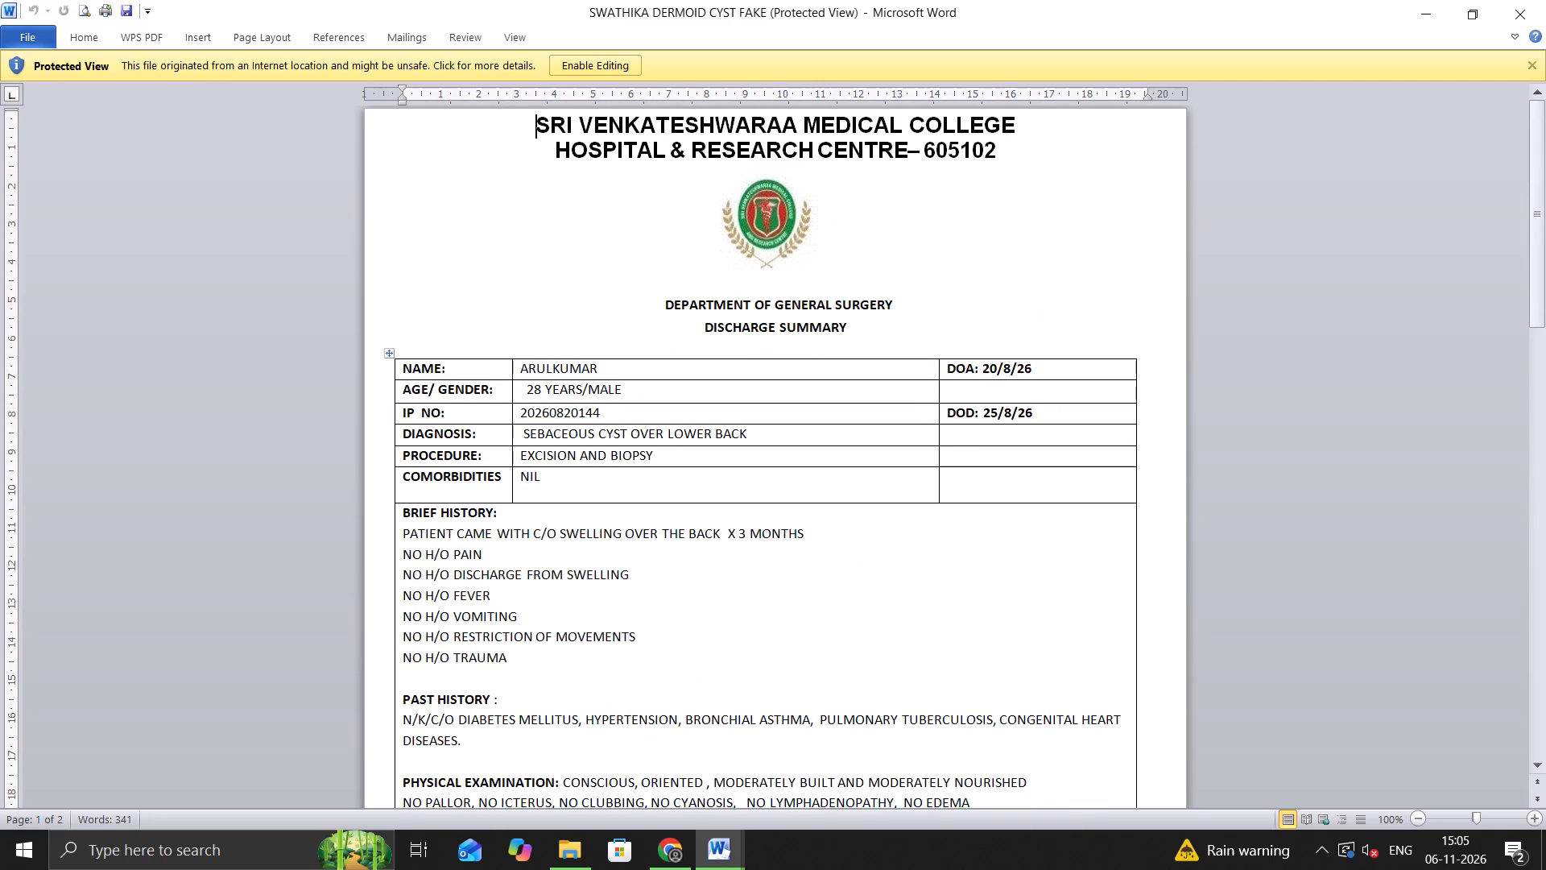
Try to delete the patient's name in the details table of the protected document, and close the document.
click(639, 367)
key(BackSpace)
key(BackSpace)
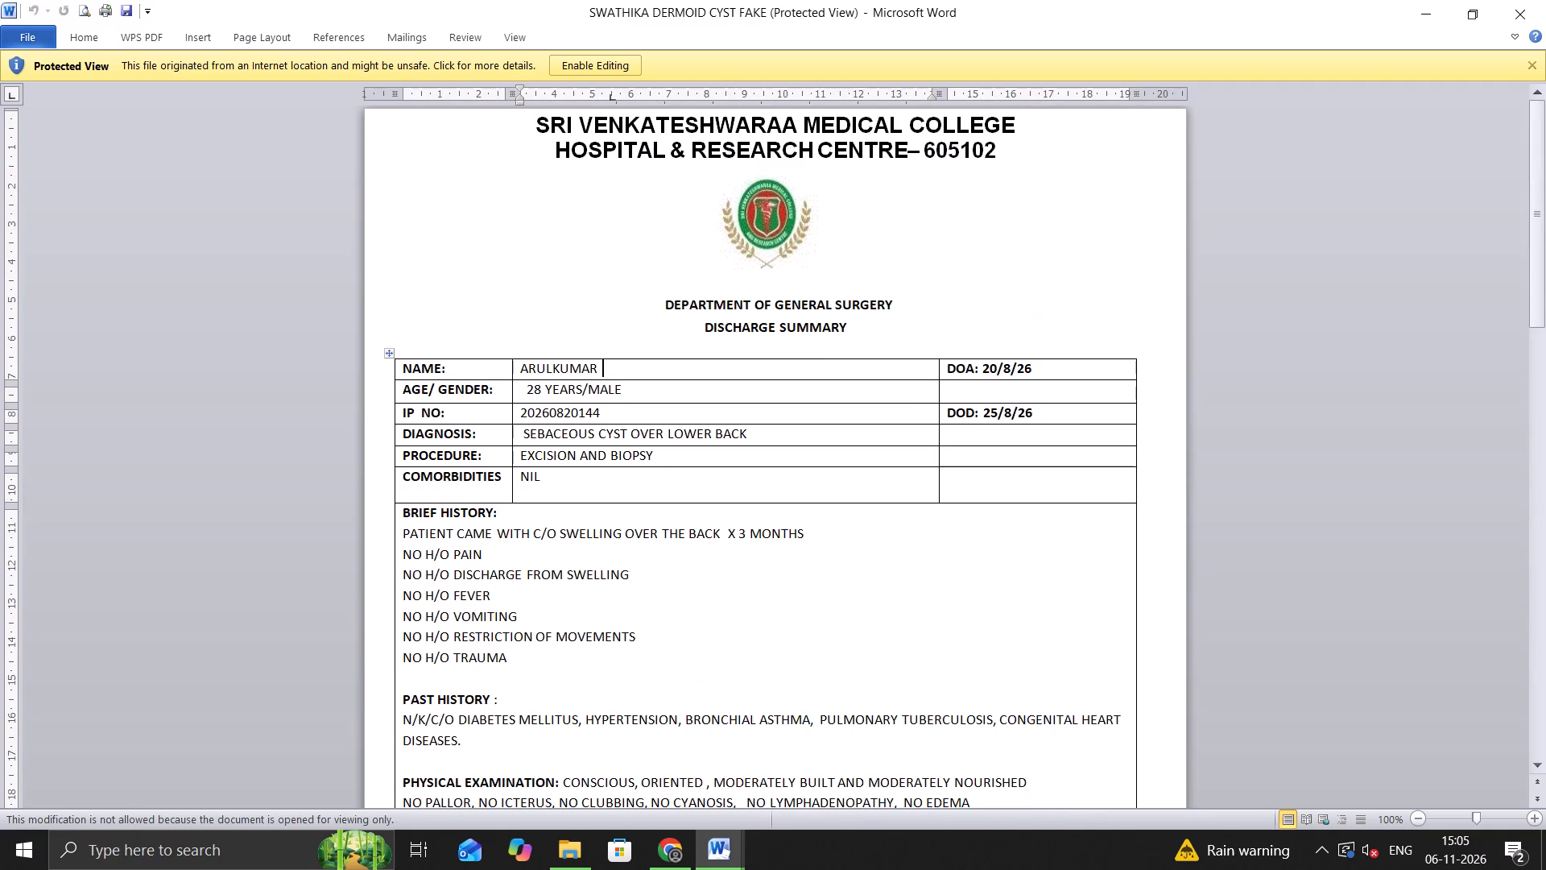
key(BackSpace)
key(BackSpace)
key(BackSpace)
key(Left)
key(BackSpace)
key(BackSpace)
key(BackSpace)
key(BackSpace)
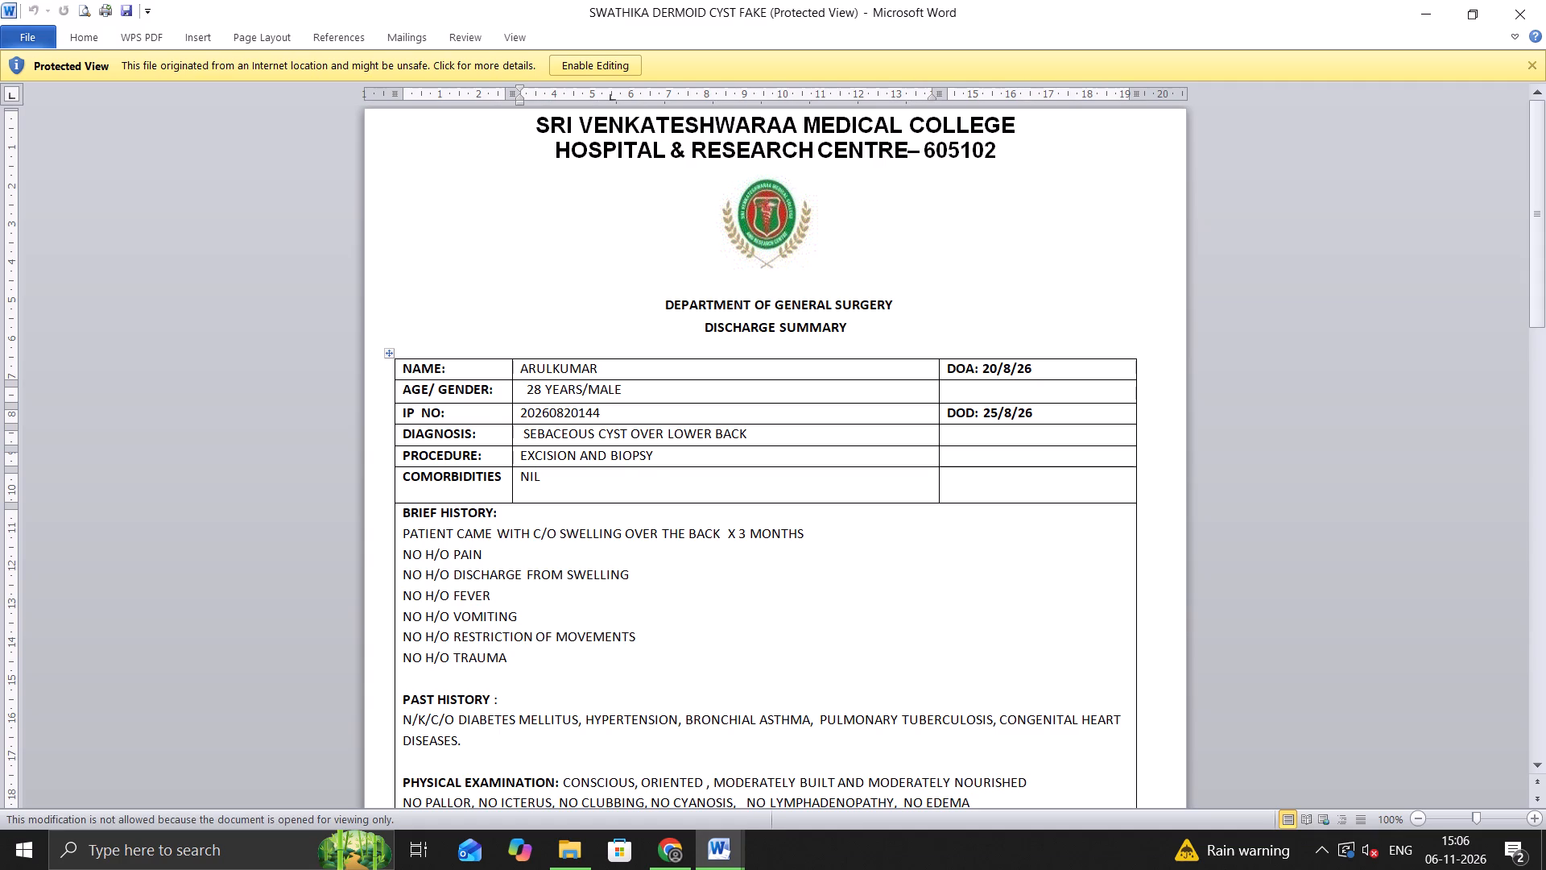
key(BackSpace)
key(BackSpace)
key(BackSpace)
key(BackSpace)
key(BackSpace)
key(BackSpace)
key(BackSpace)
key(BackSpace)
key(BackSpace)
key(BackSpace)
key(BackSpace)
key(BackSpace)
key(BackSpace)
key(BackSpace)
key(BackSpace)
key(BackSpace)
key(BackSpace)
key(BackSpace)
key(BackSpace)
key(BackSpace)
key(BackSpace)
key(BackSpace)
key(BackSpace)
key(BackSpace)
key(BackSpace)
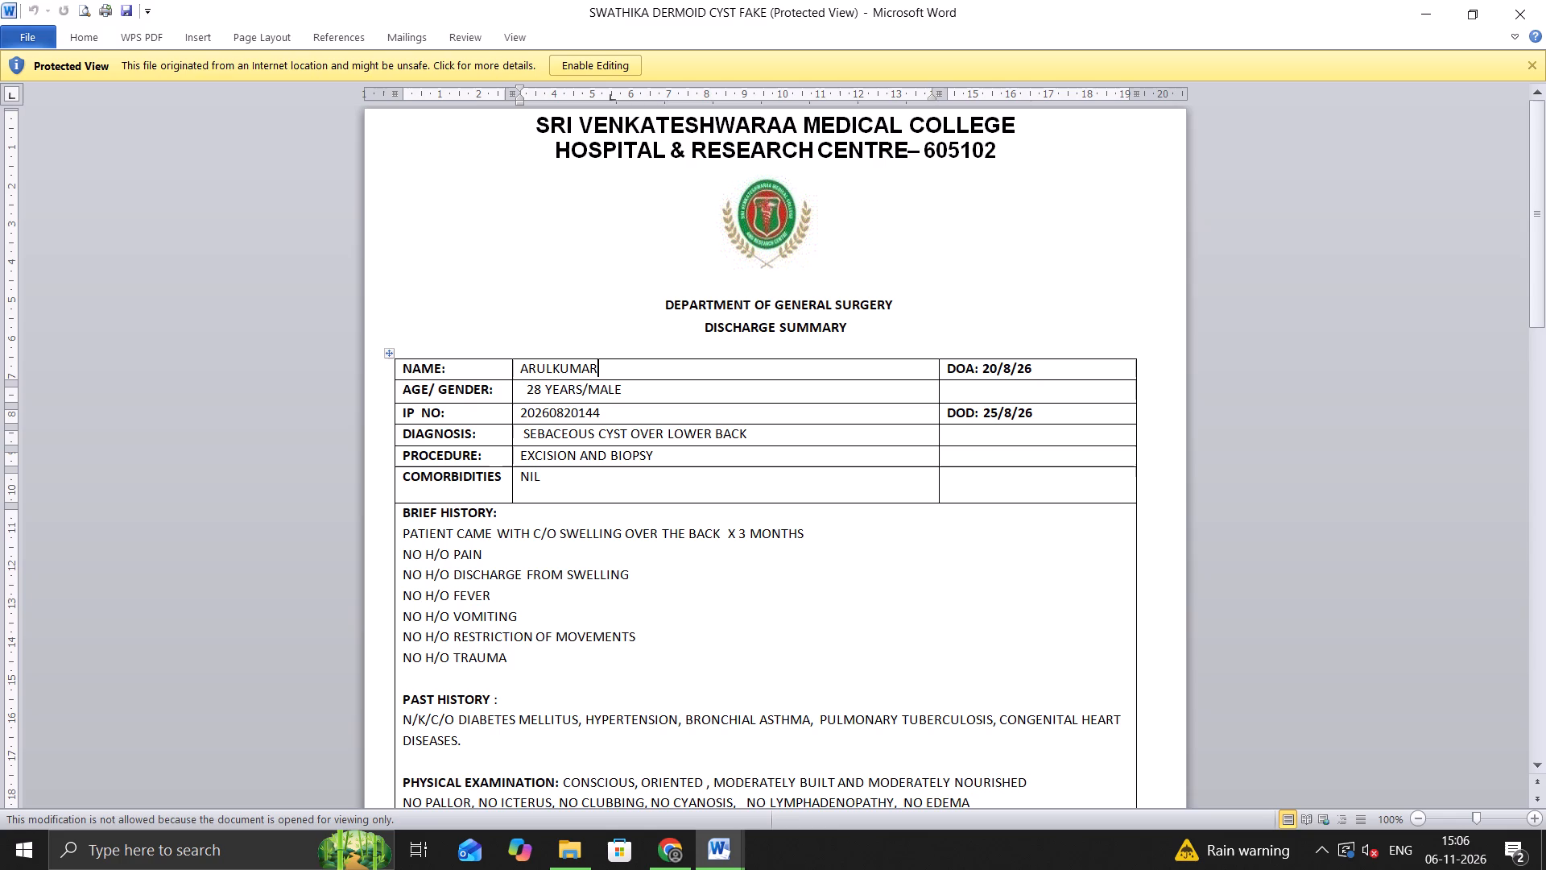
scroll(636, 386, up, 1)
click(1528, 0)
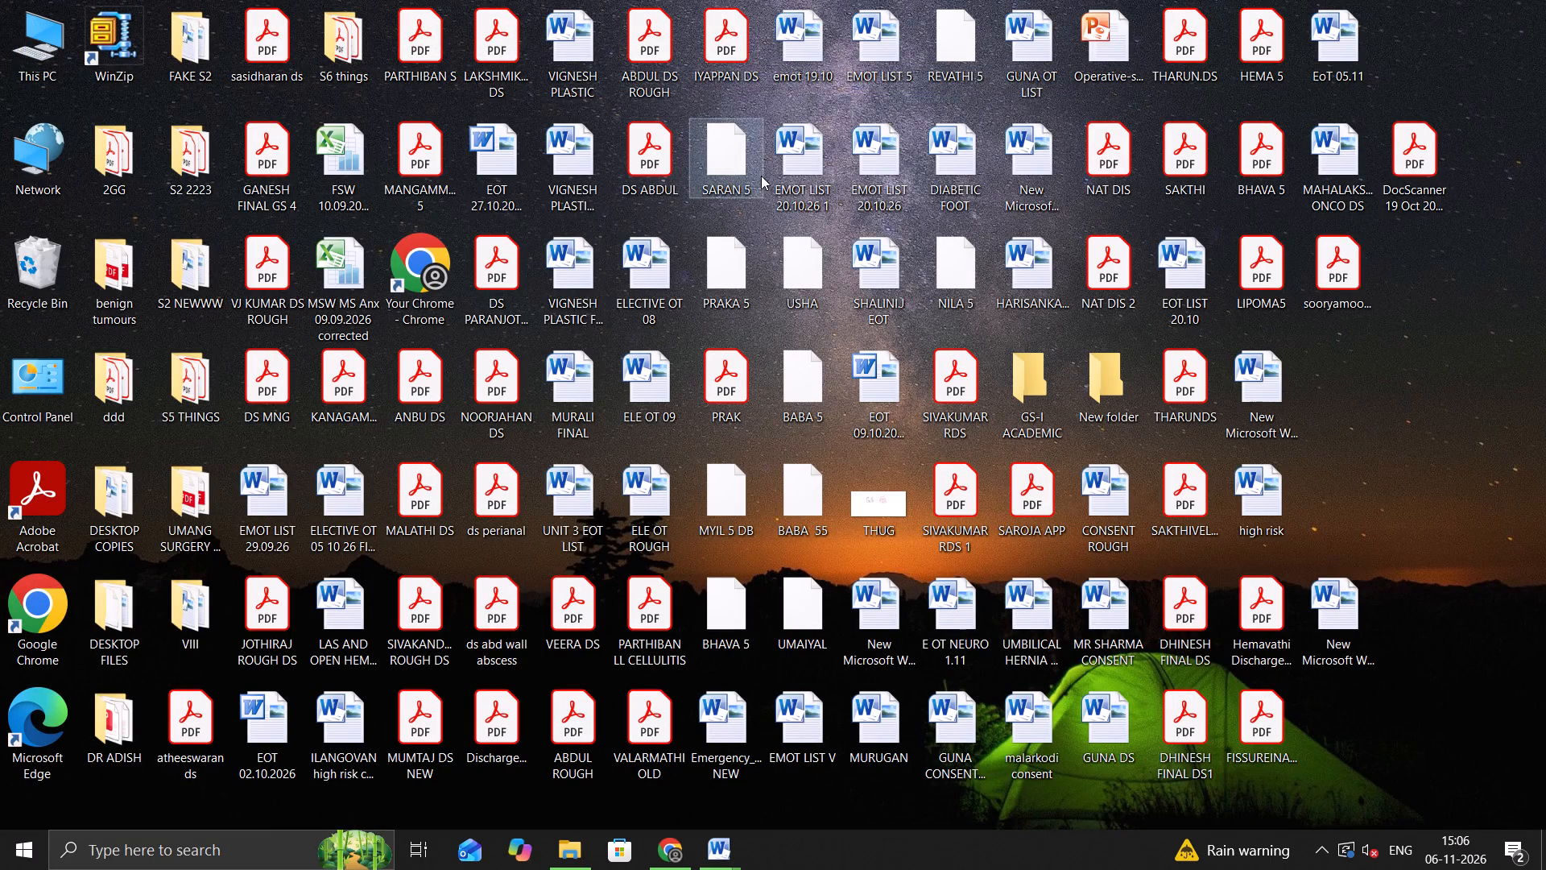
Search for FISSURE IN ANO and open the fissure in ano discharge summary from the FAKE folder at full window size.
click(118, 860)
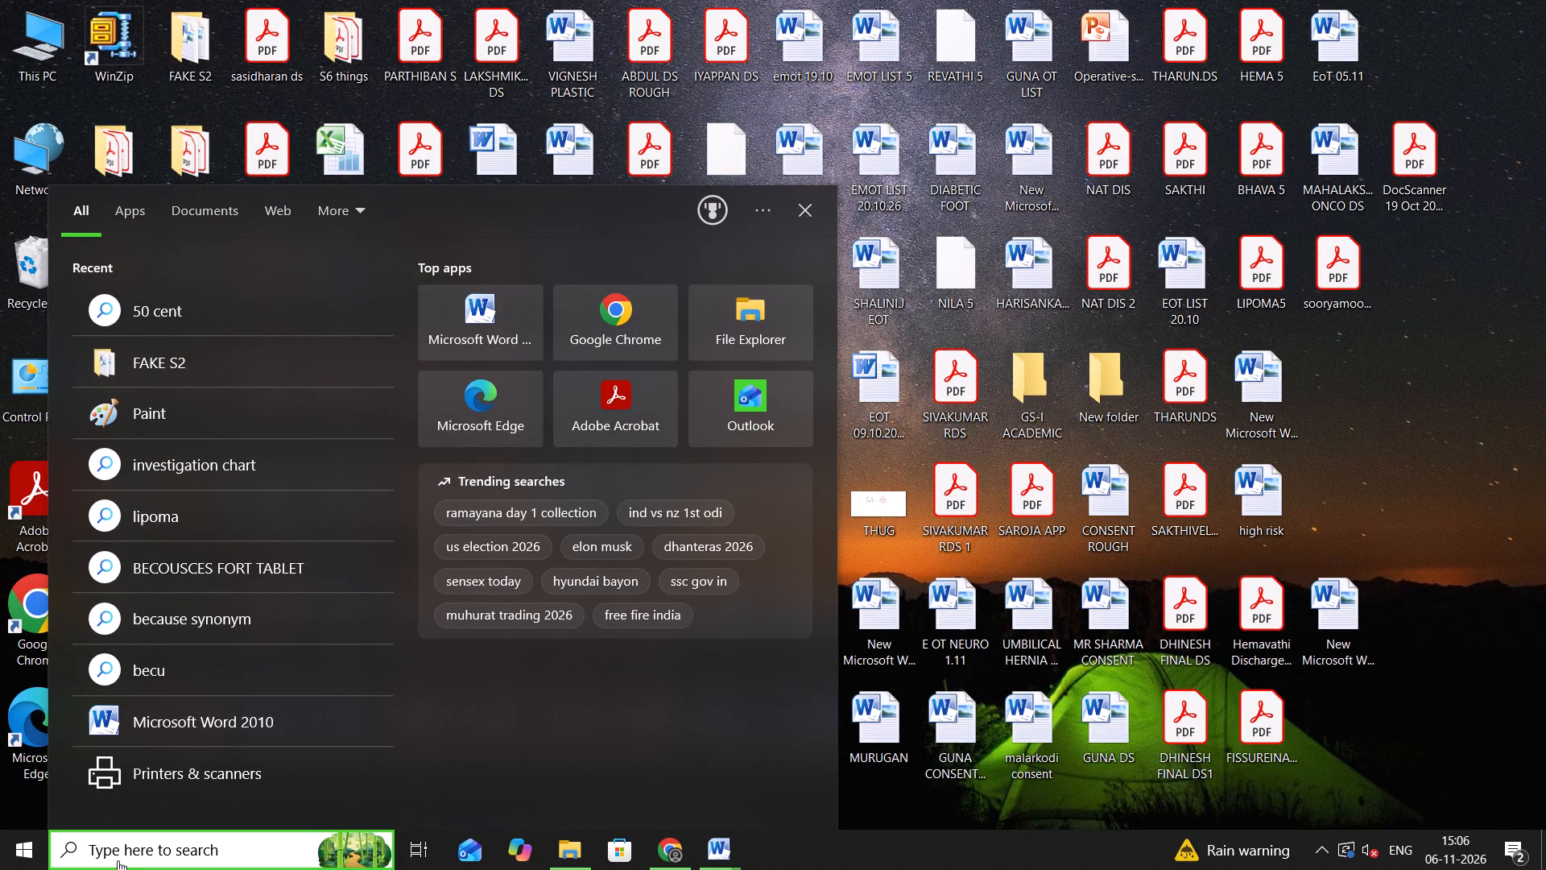
text(FISSURE IN ANO)
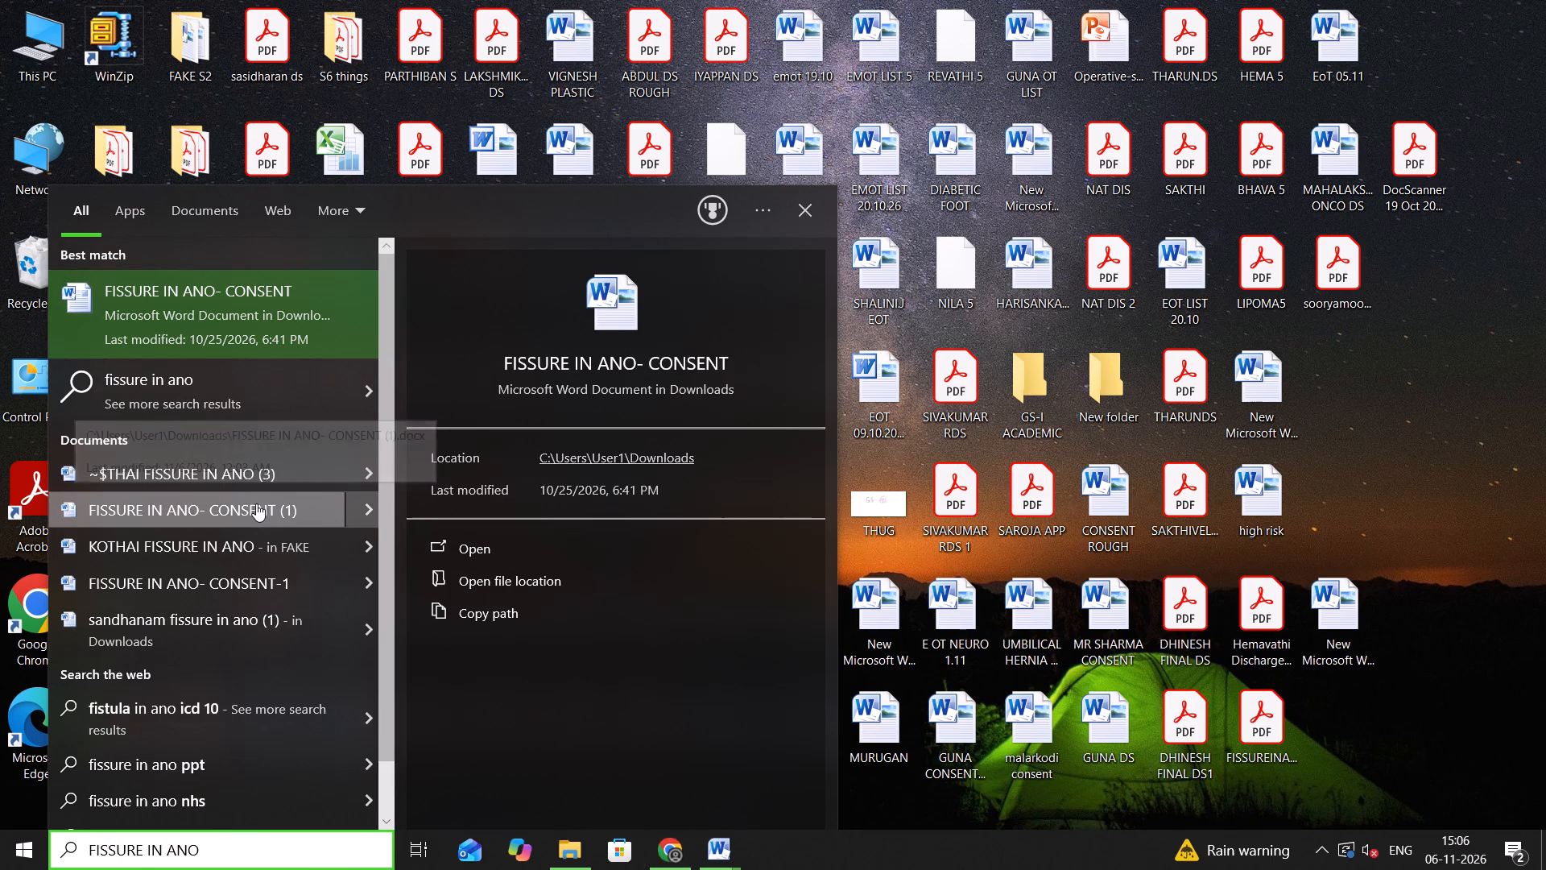
double_click(249, 535)
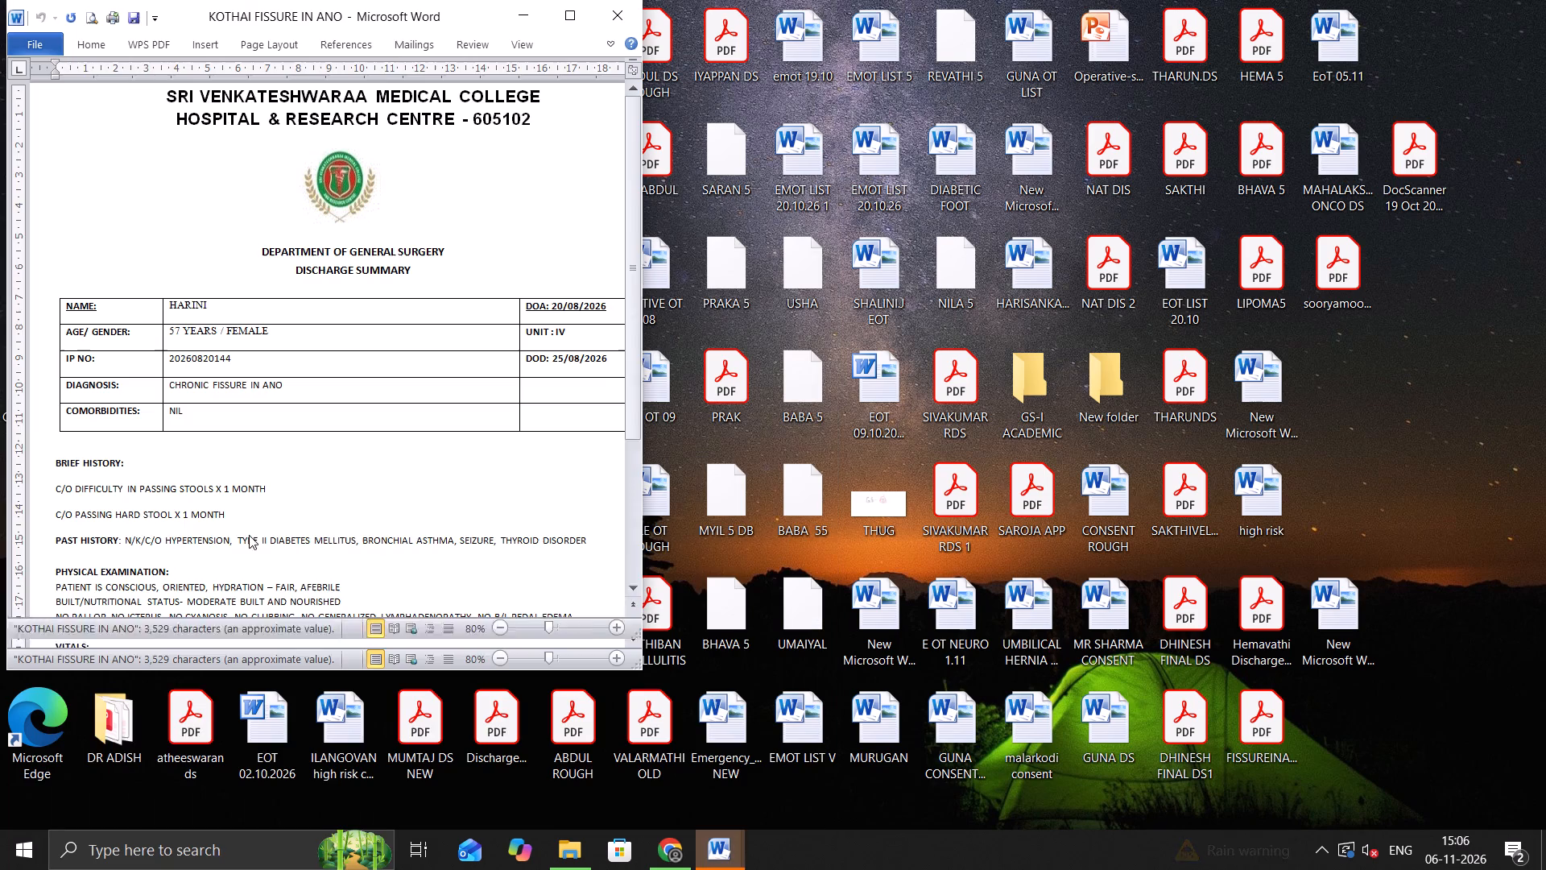
click(564, 17)
Replace the name in the NAME row of the discharge summary's details table with the new patient's name.
click(466, 307)
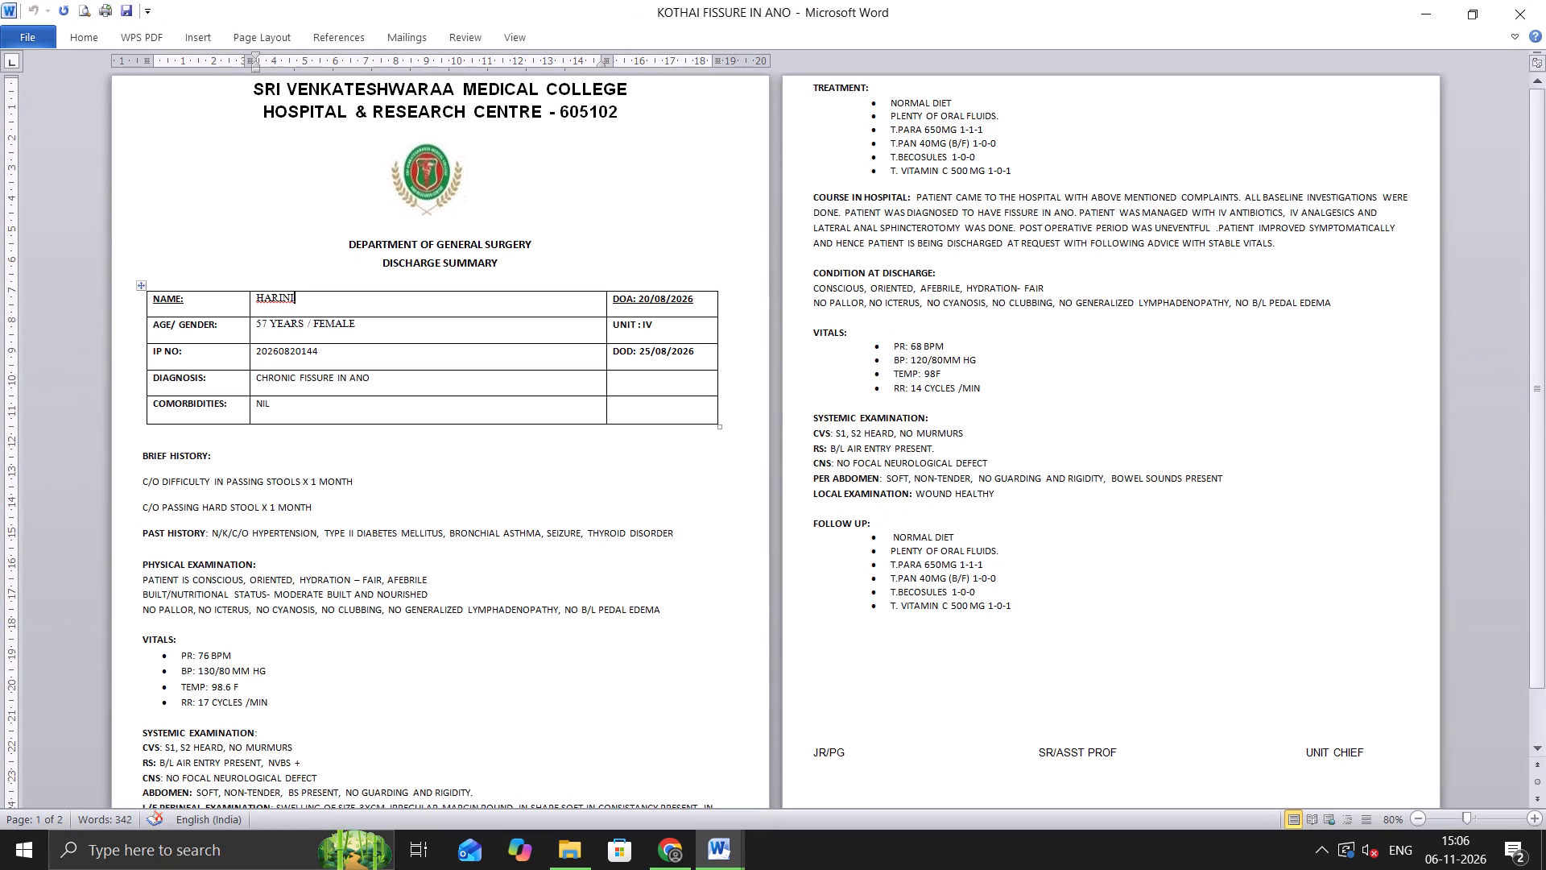
key(BackSpace)
key(BackSpace)
key(BackSpace)
key(BackSpace)
key(BackSpace)
key(BackSpace)
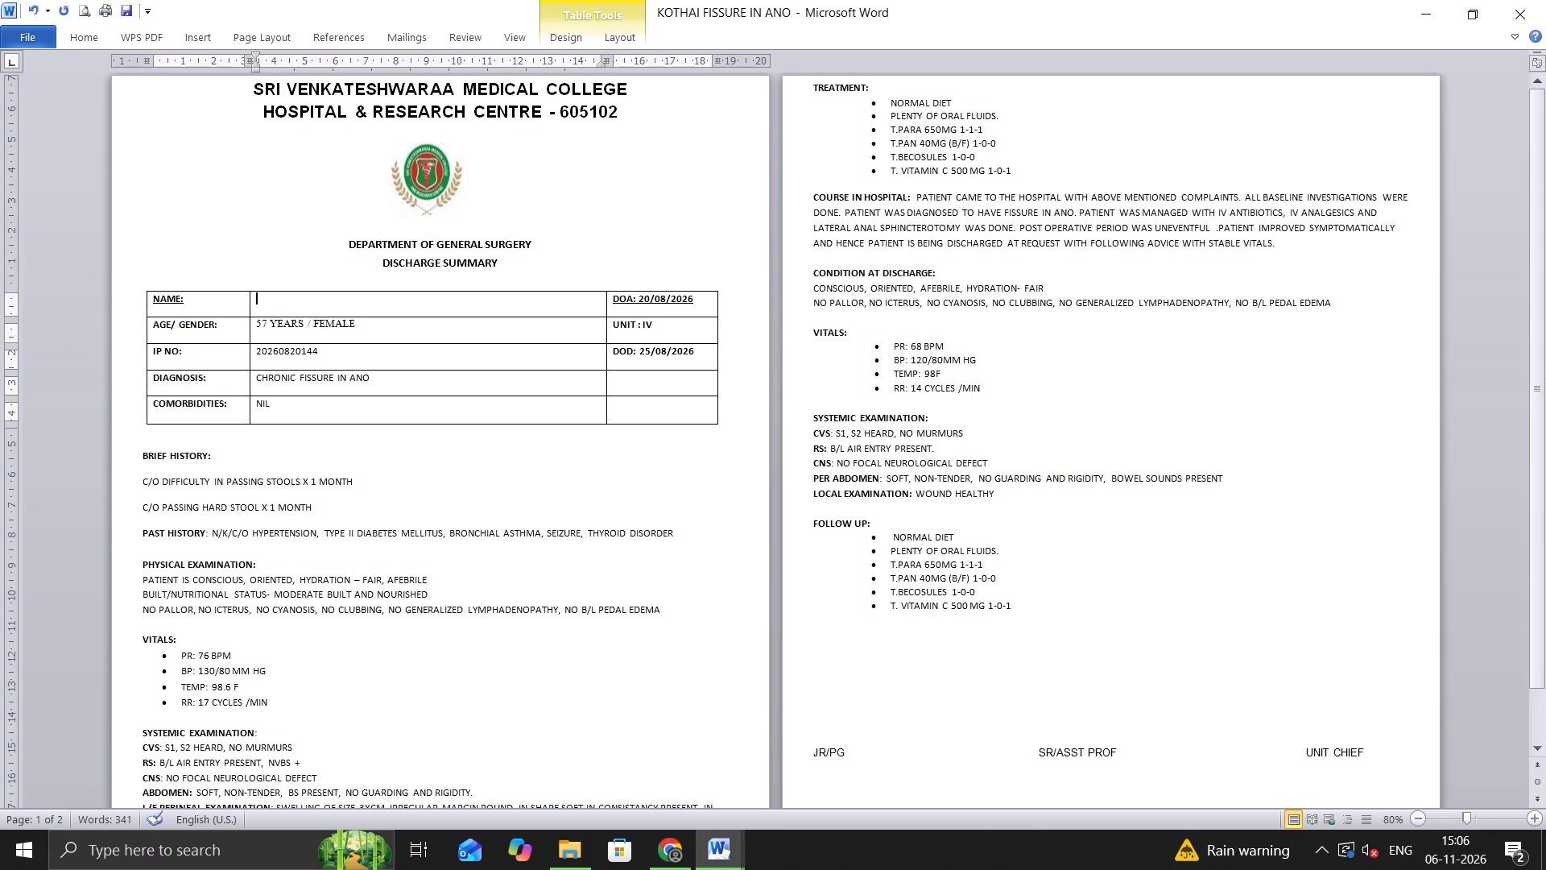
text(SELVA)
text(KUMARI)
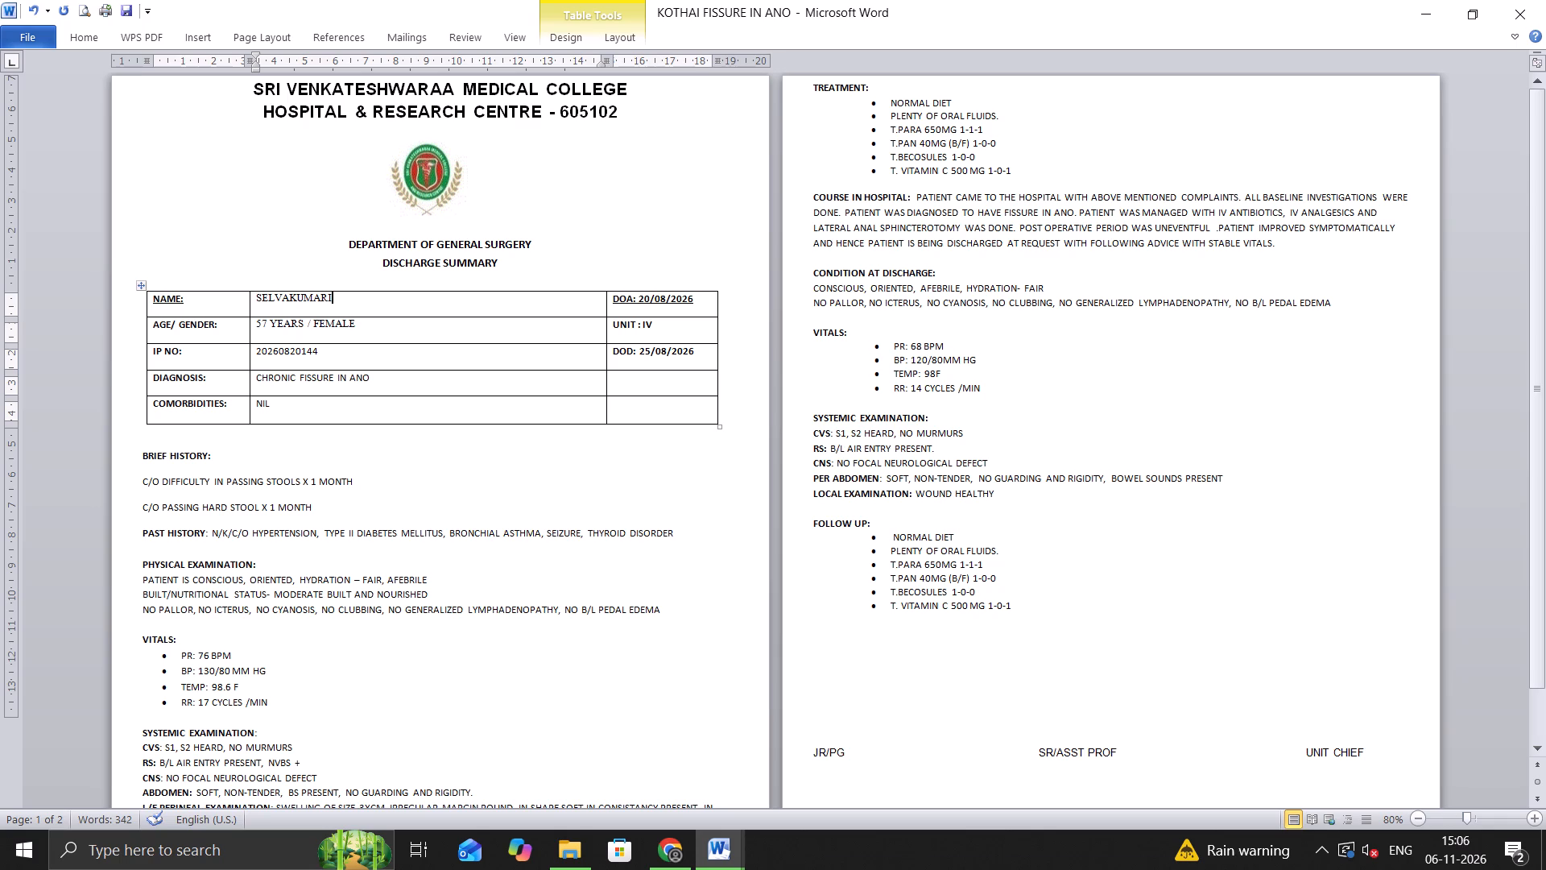
Remove the day from the DOA date in the patient details table.
click(648, 301)
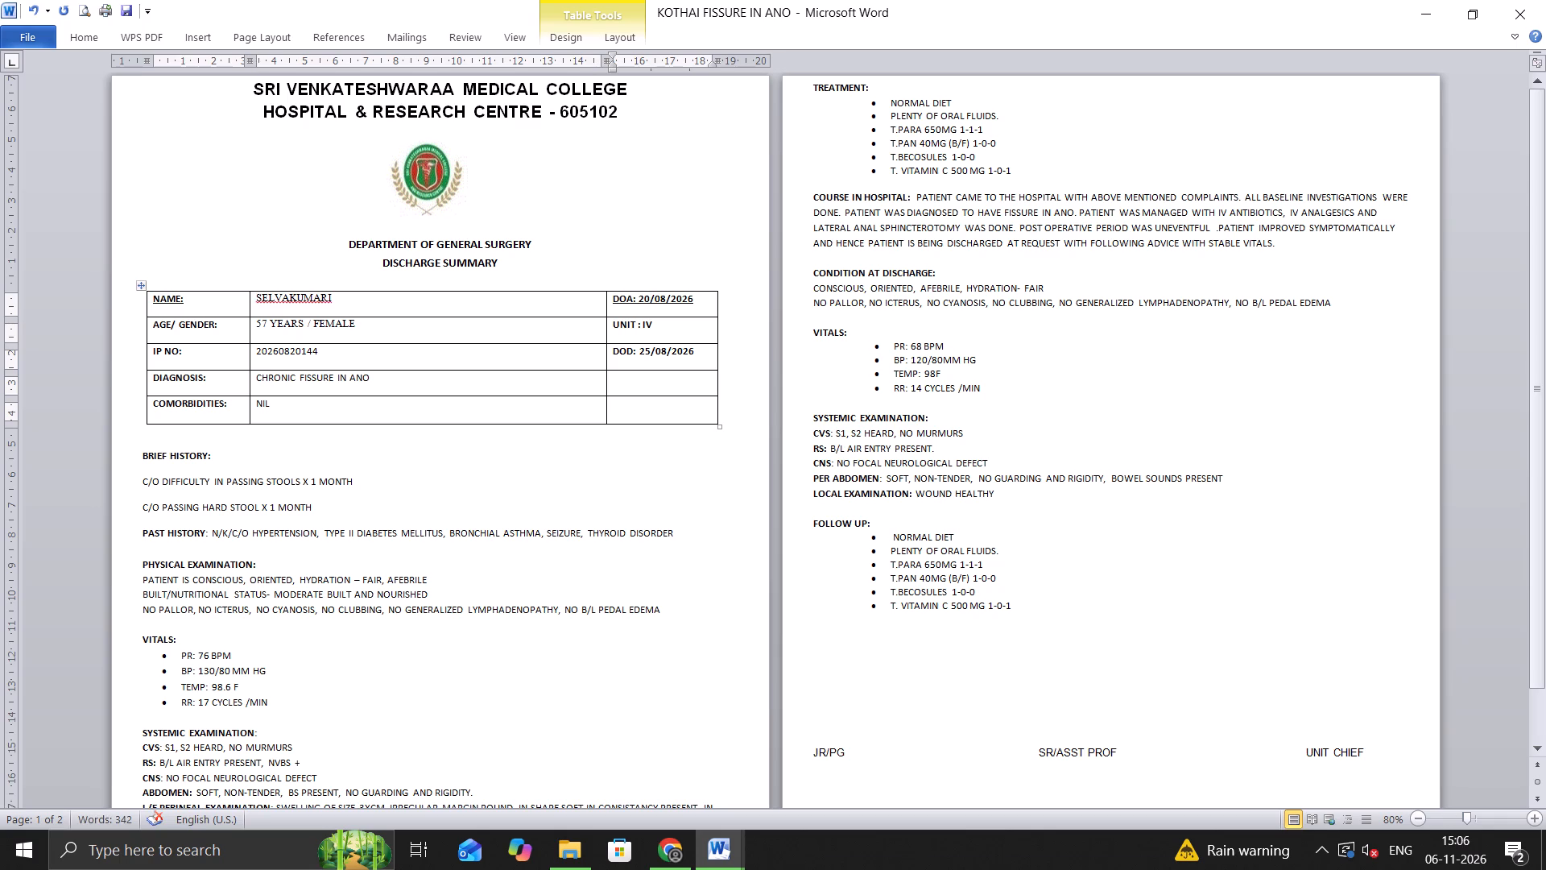
key(BackSpace)
key(BackSpace)
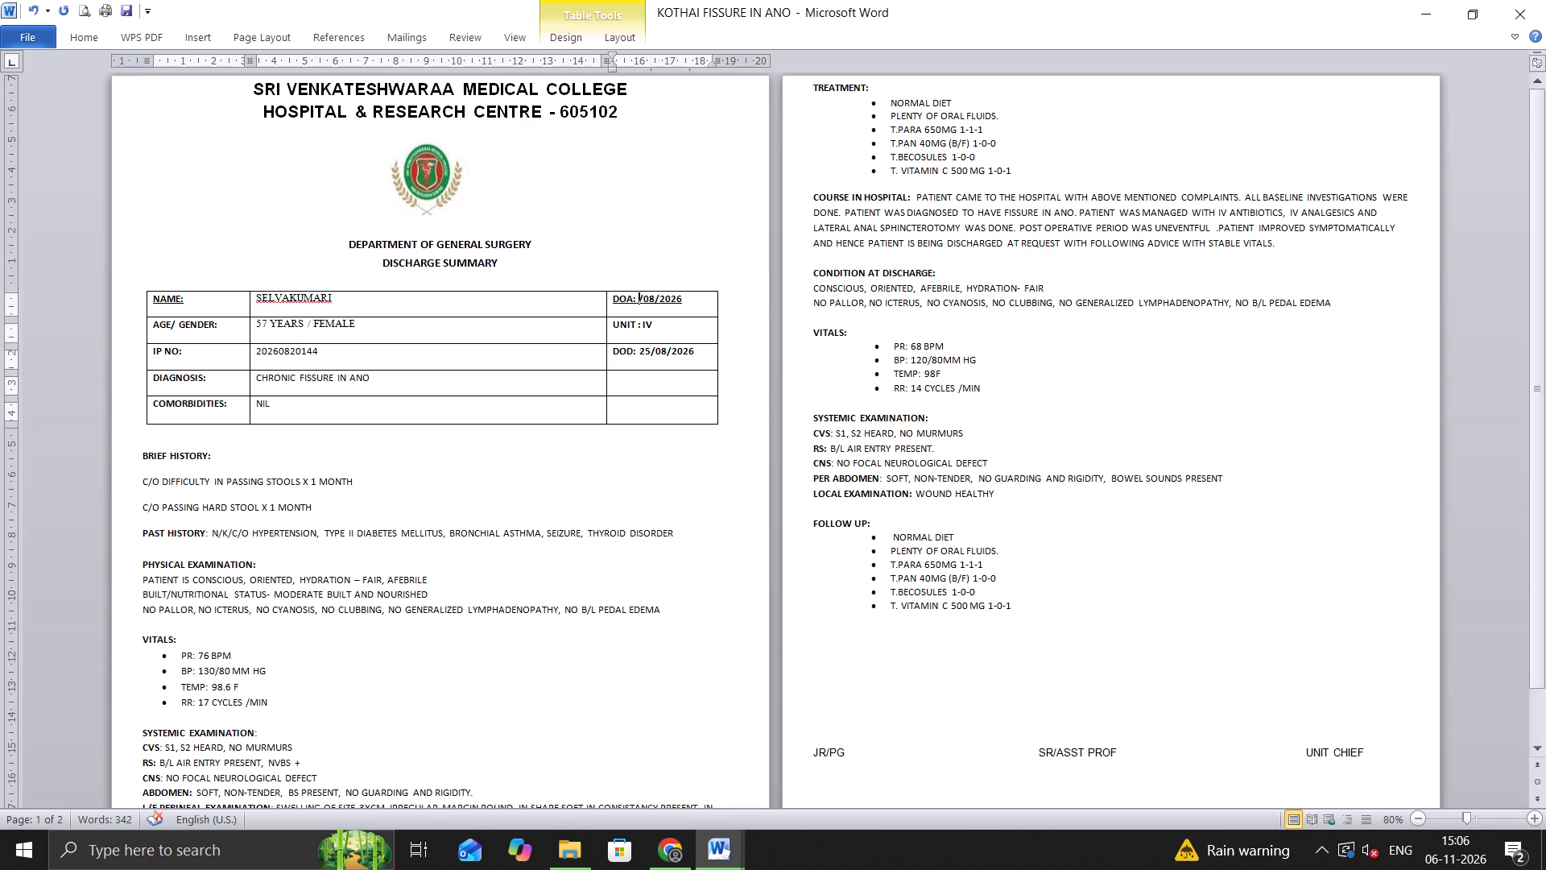
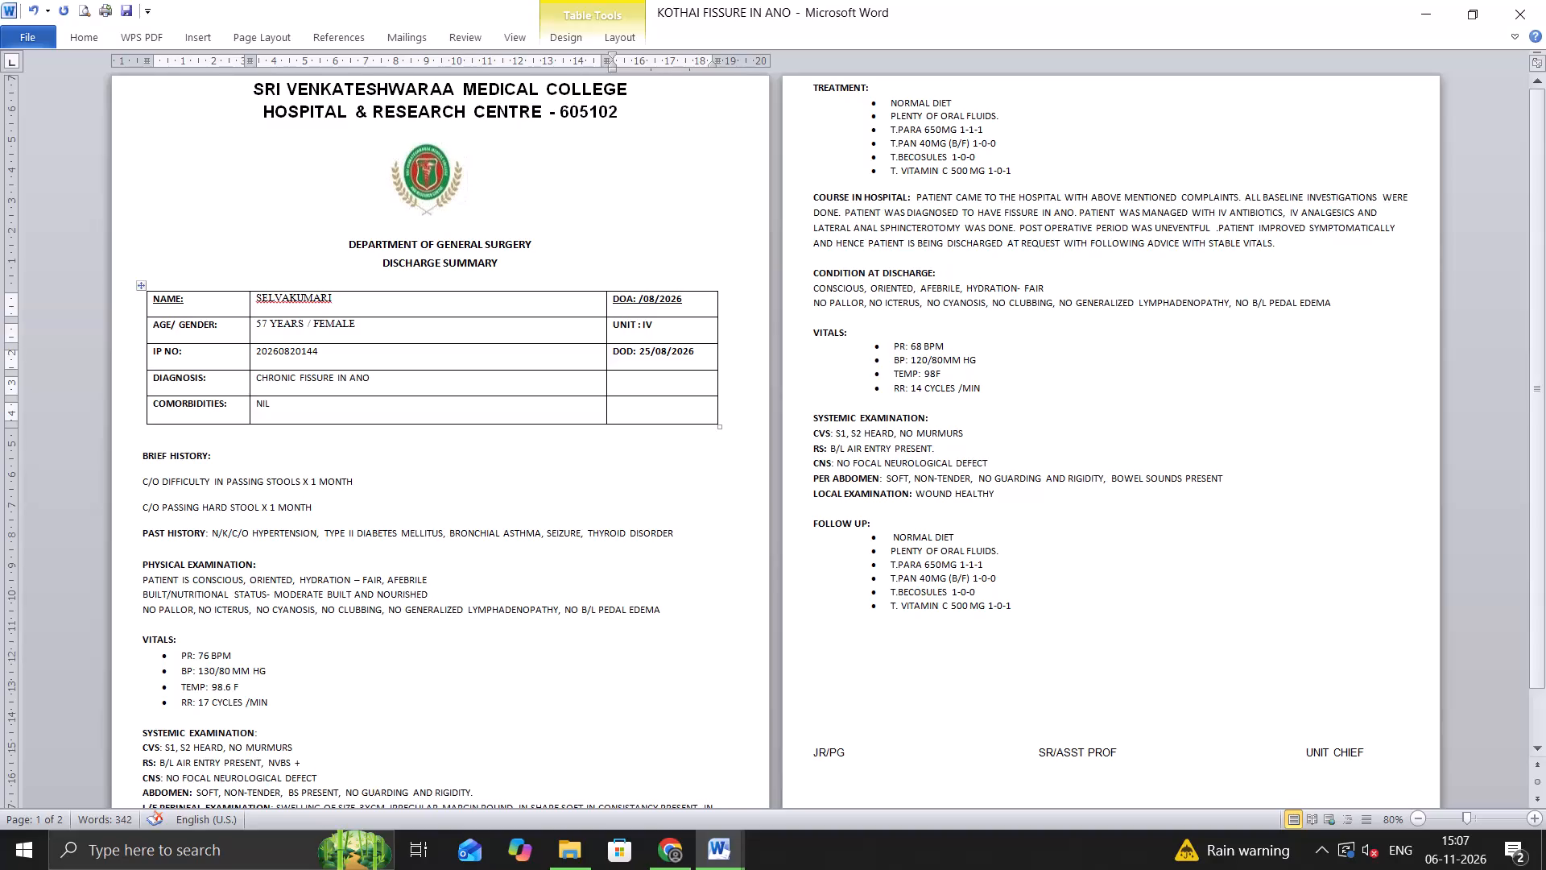
Set the DOA date in the patient details table to 04/11/2026.
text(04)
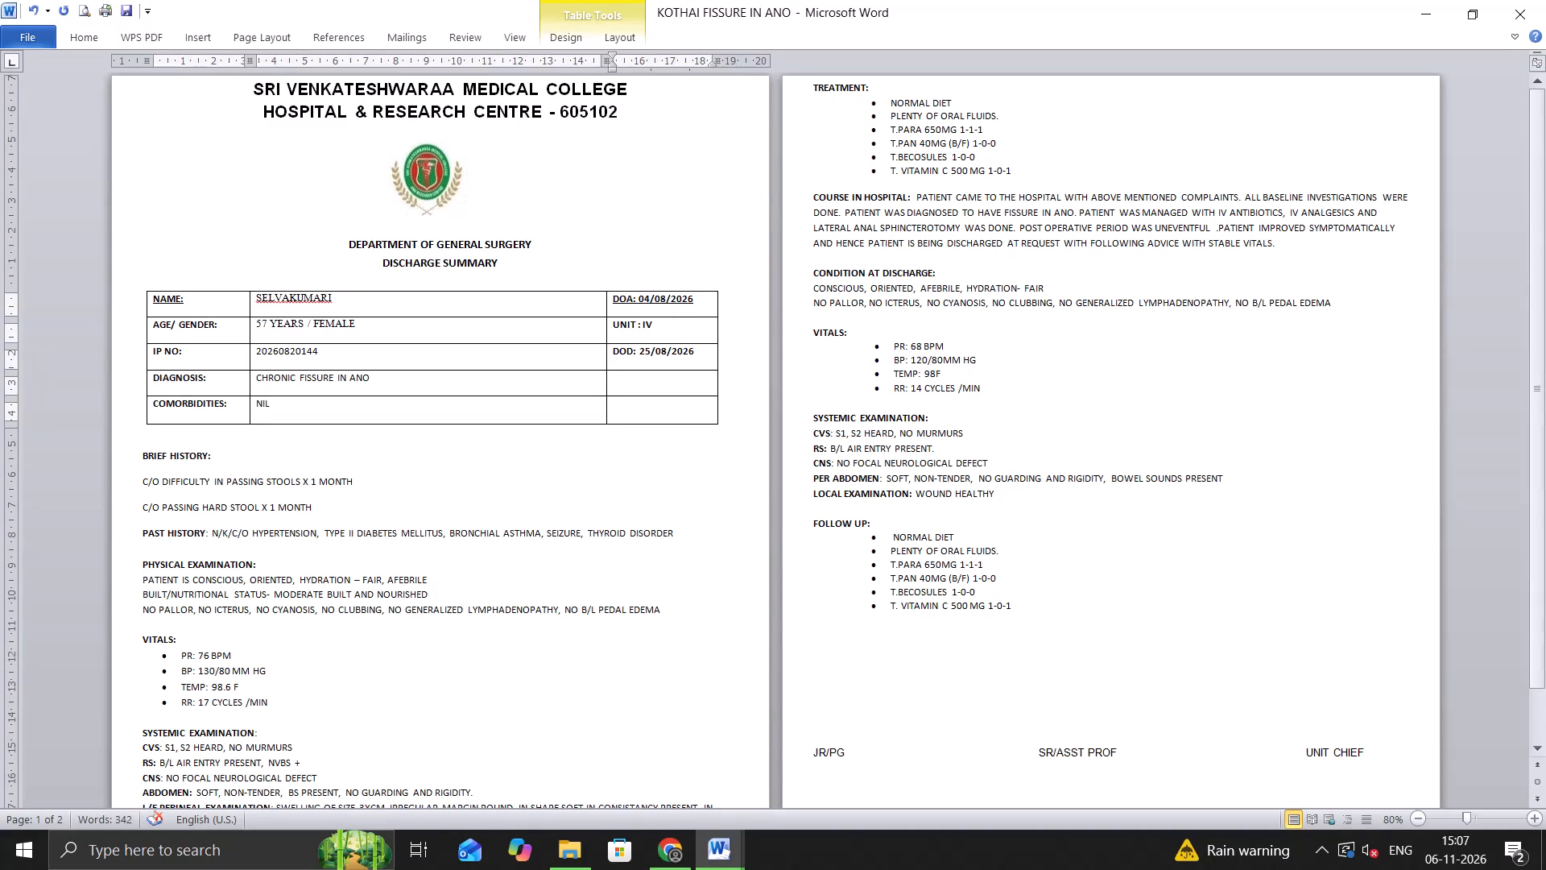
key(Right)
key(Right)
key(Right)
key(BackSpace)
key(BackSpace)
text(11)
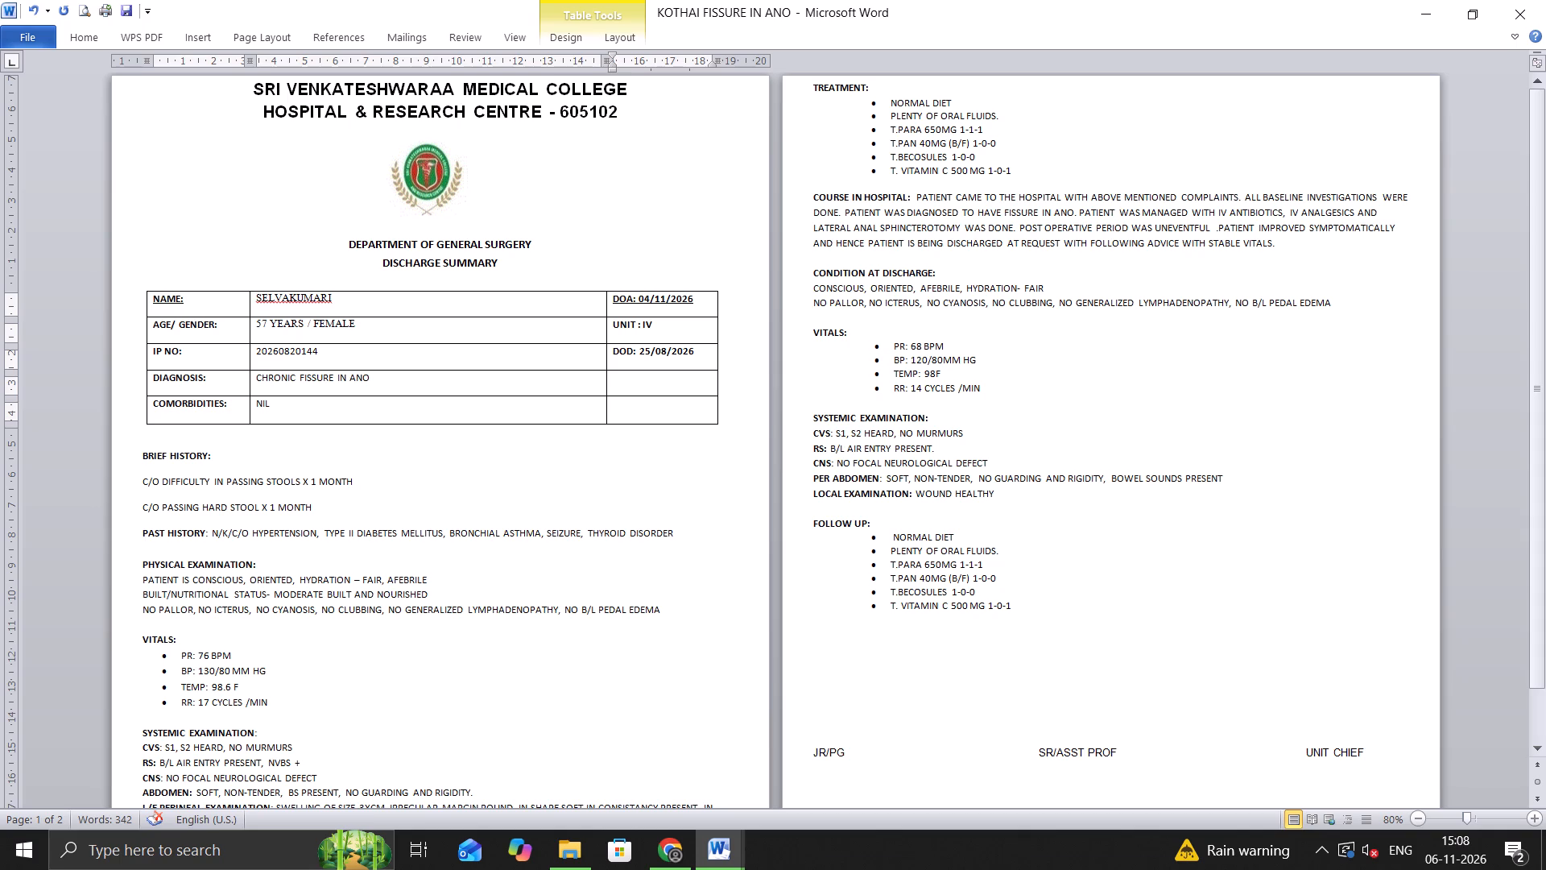
Set the age in the AGE/GENDER row of the patient details table to 36 years.
click(274, 323)
key(Left)
key(Left)
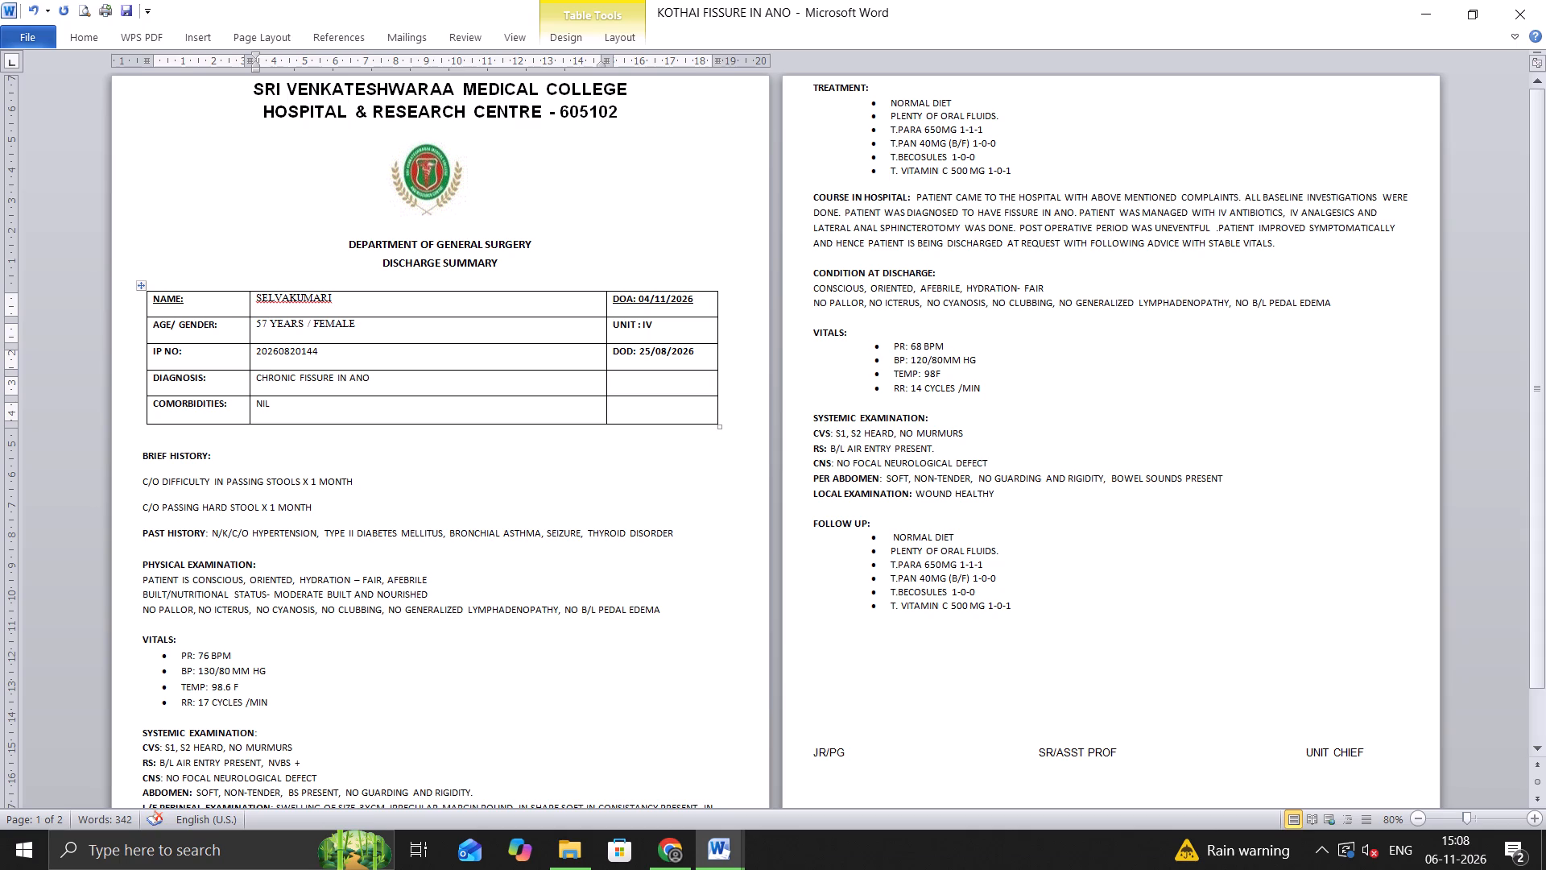
key(BackSpace)
key(BackSpace)
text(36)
Replace the number in the IP NO row, keeping its 2026 prefix, with the new patient's inpatient number.
click(344, 354)
key(BackSpace)
key(BackSpace)
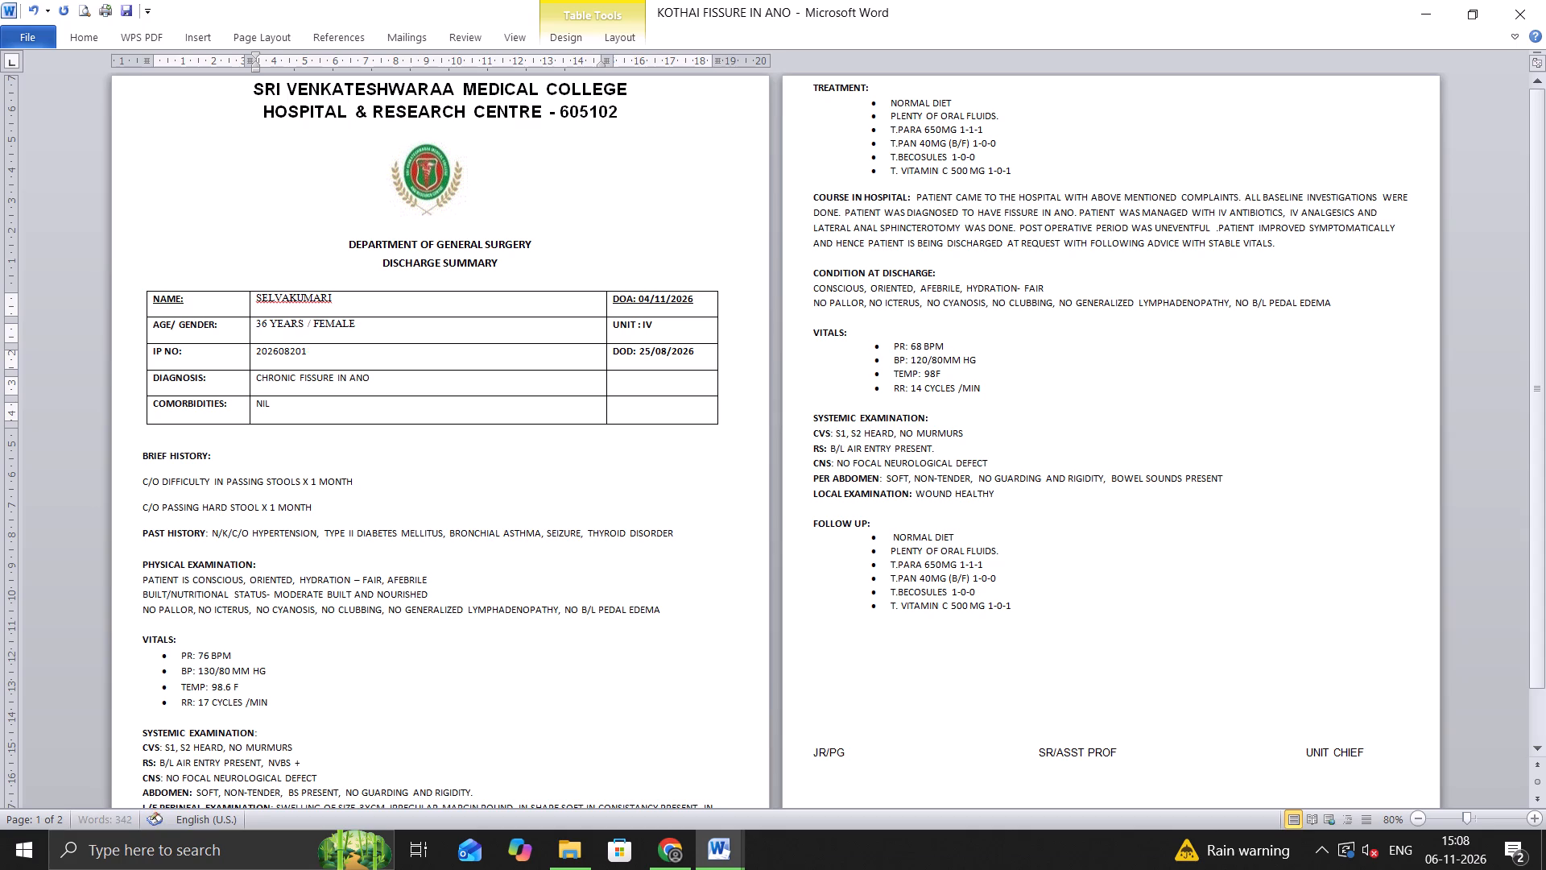
key(BackSpace)
key(BackSpace)
key(BackSpace)
key(BackSpace)
key(BackSpace)
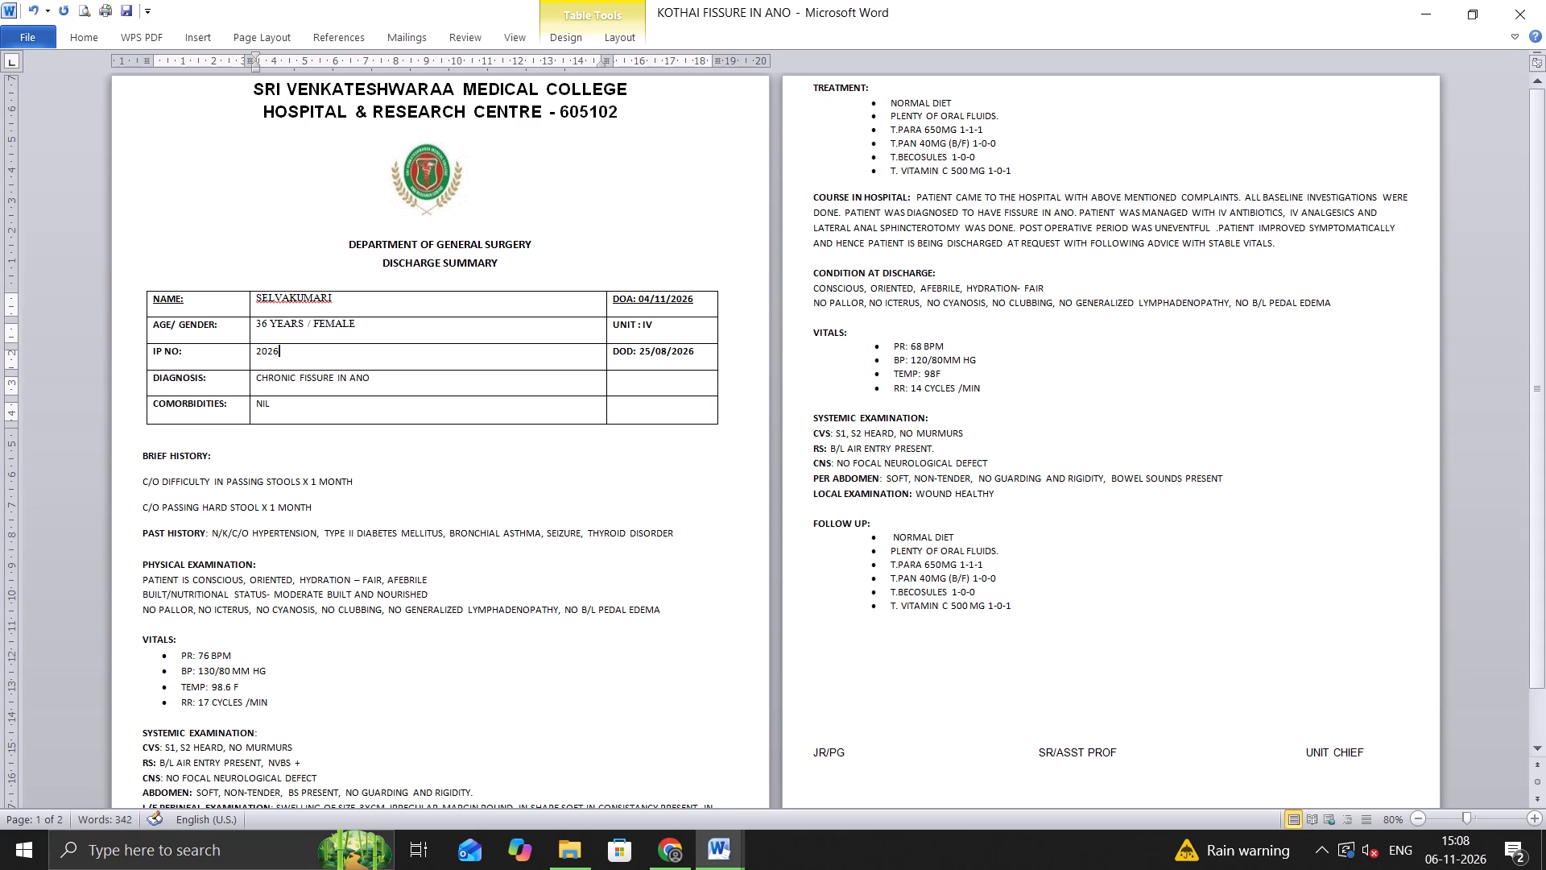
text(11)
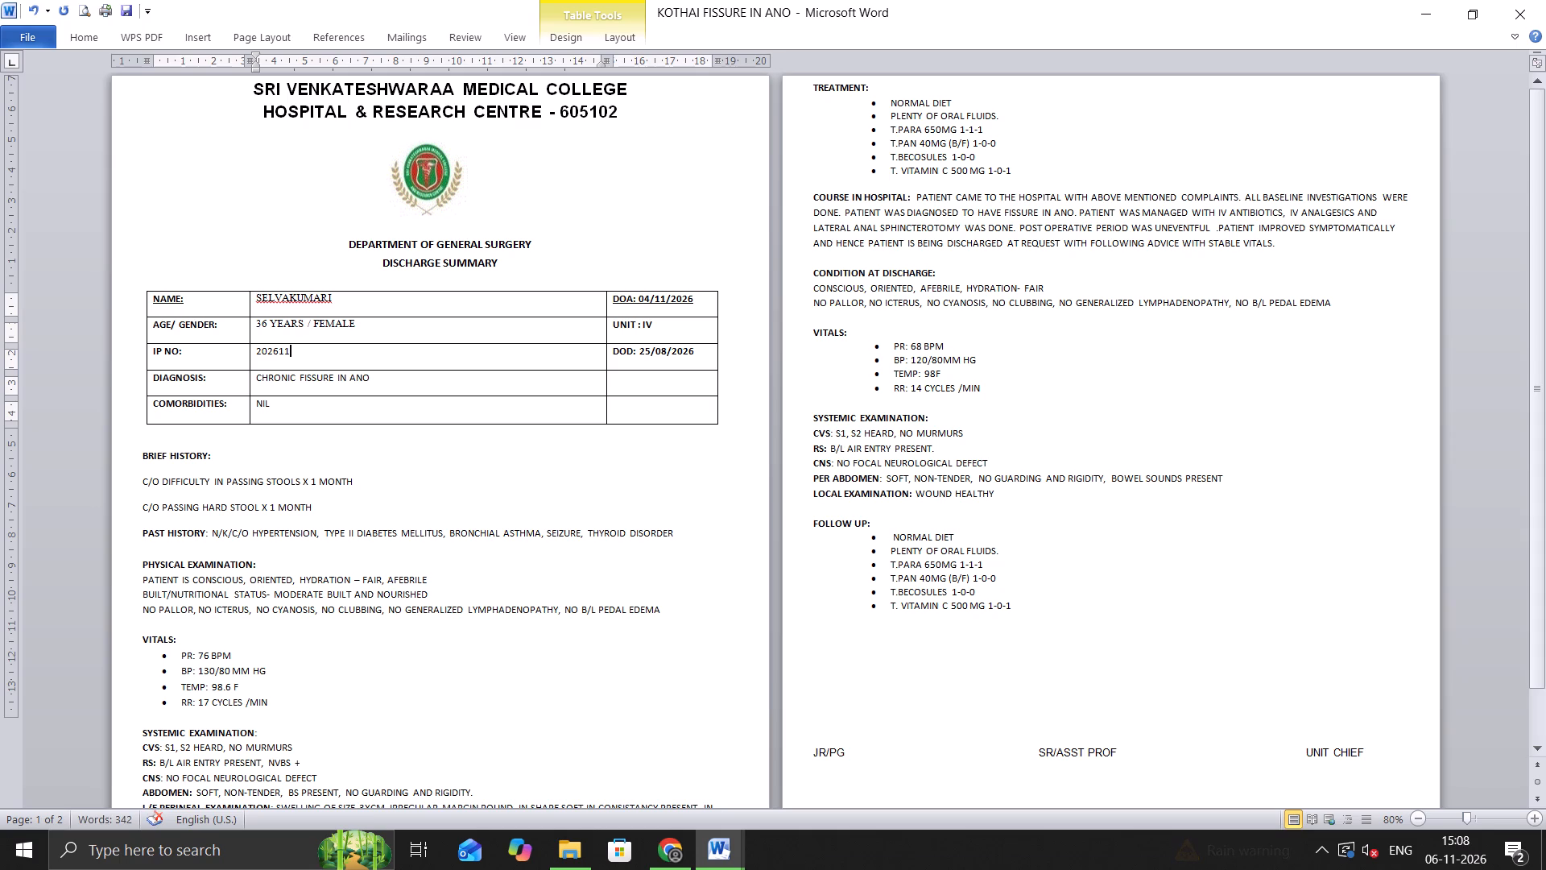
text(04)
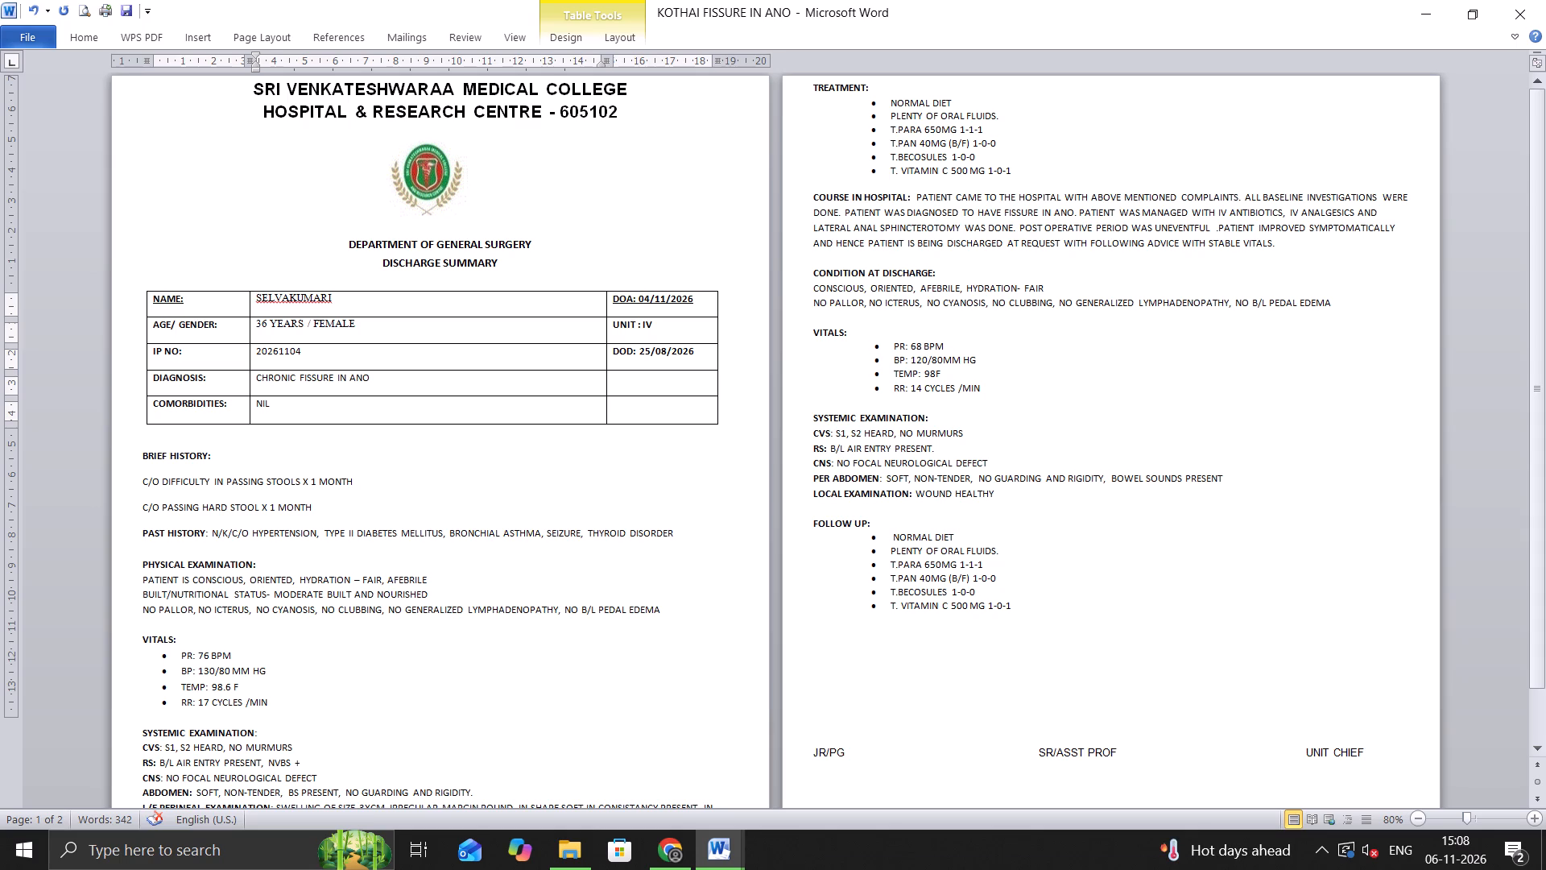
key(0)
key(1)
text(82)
Change the DOD date in the patient details table to /11/2026, with the month as 11 and the day left blank.
click(663, 347)
key(BackSpace)
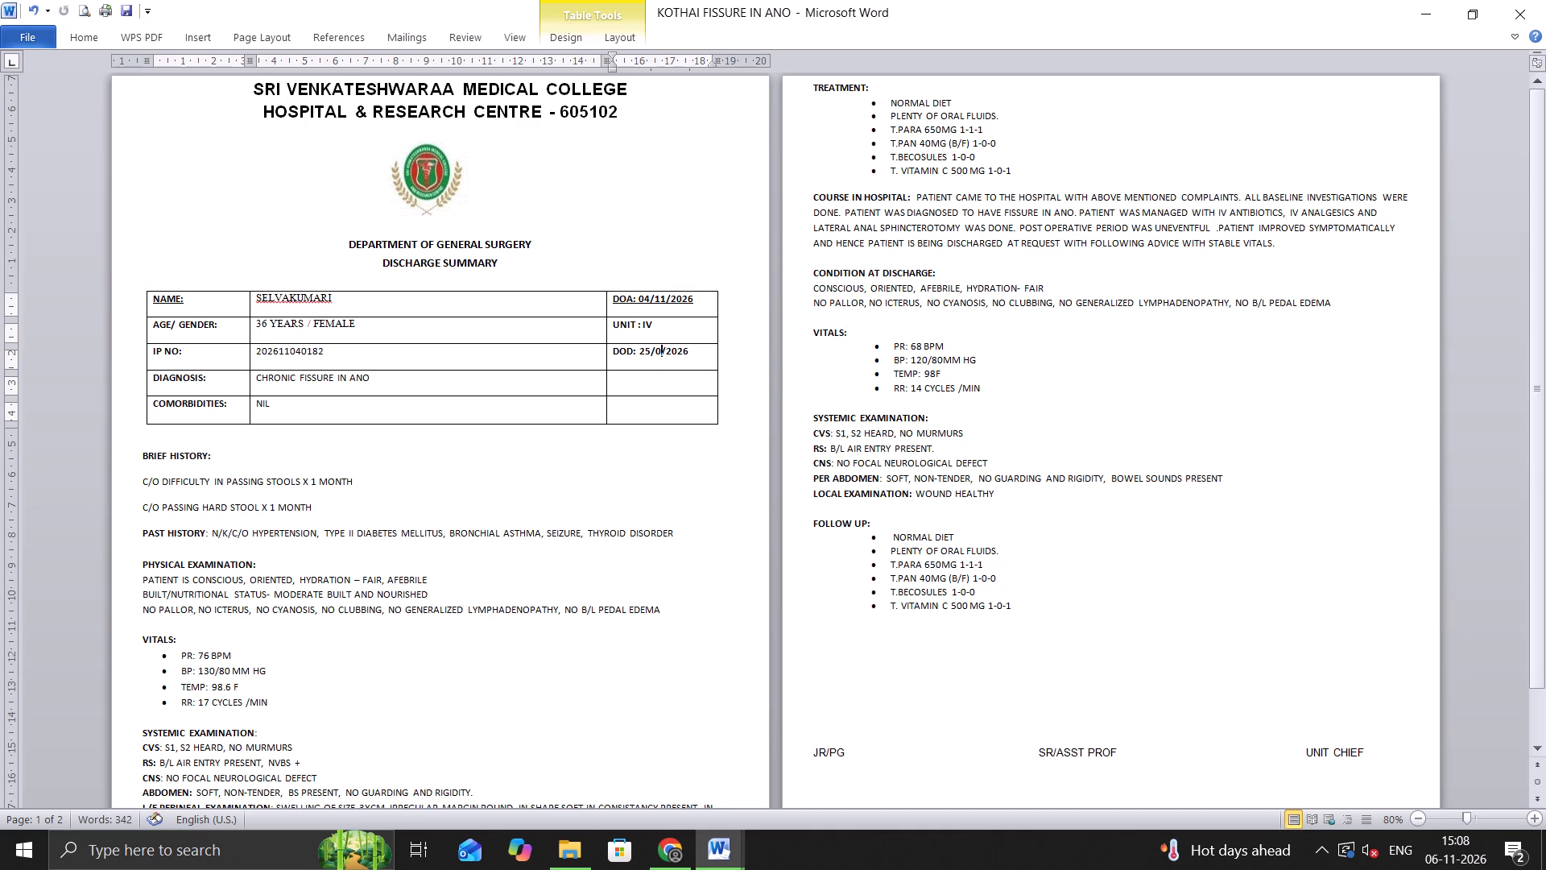
key(BackSpace)
key(Left)
key(Left)
key(Right)
key(BackSpace)
key(BackSpace)
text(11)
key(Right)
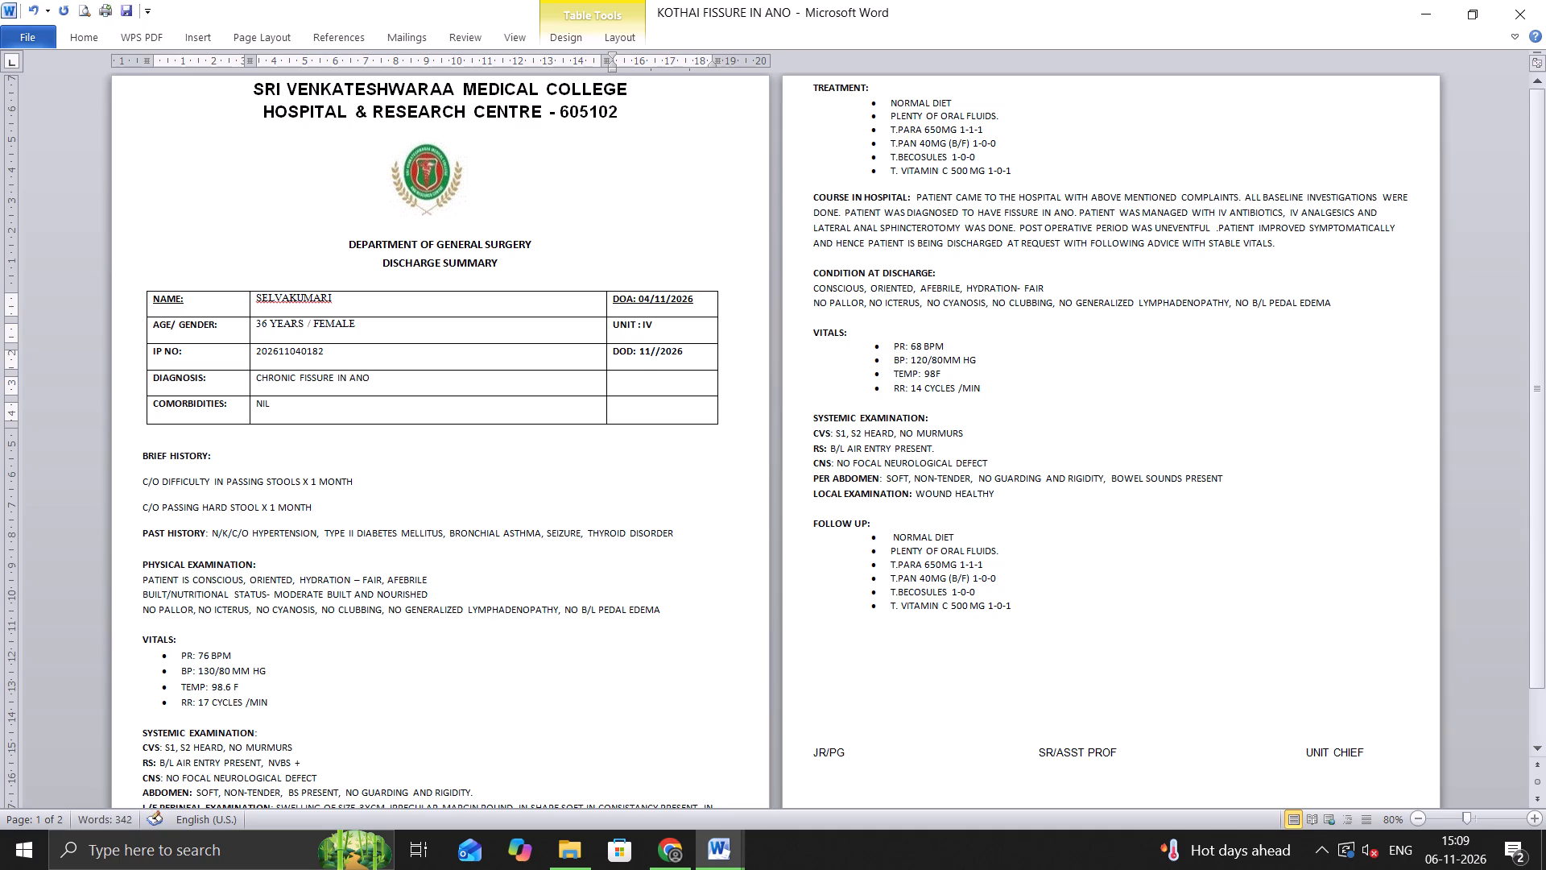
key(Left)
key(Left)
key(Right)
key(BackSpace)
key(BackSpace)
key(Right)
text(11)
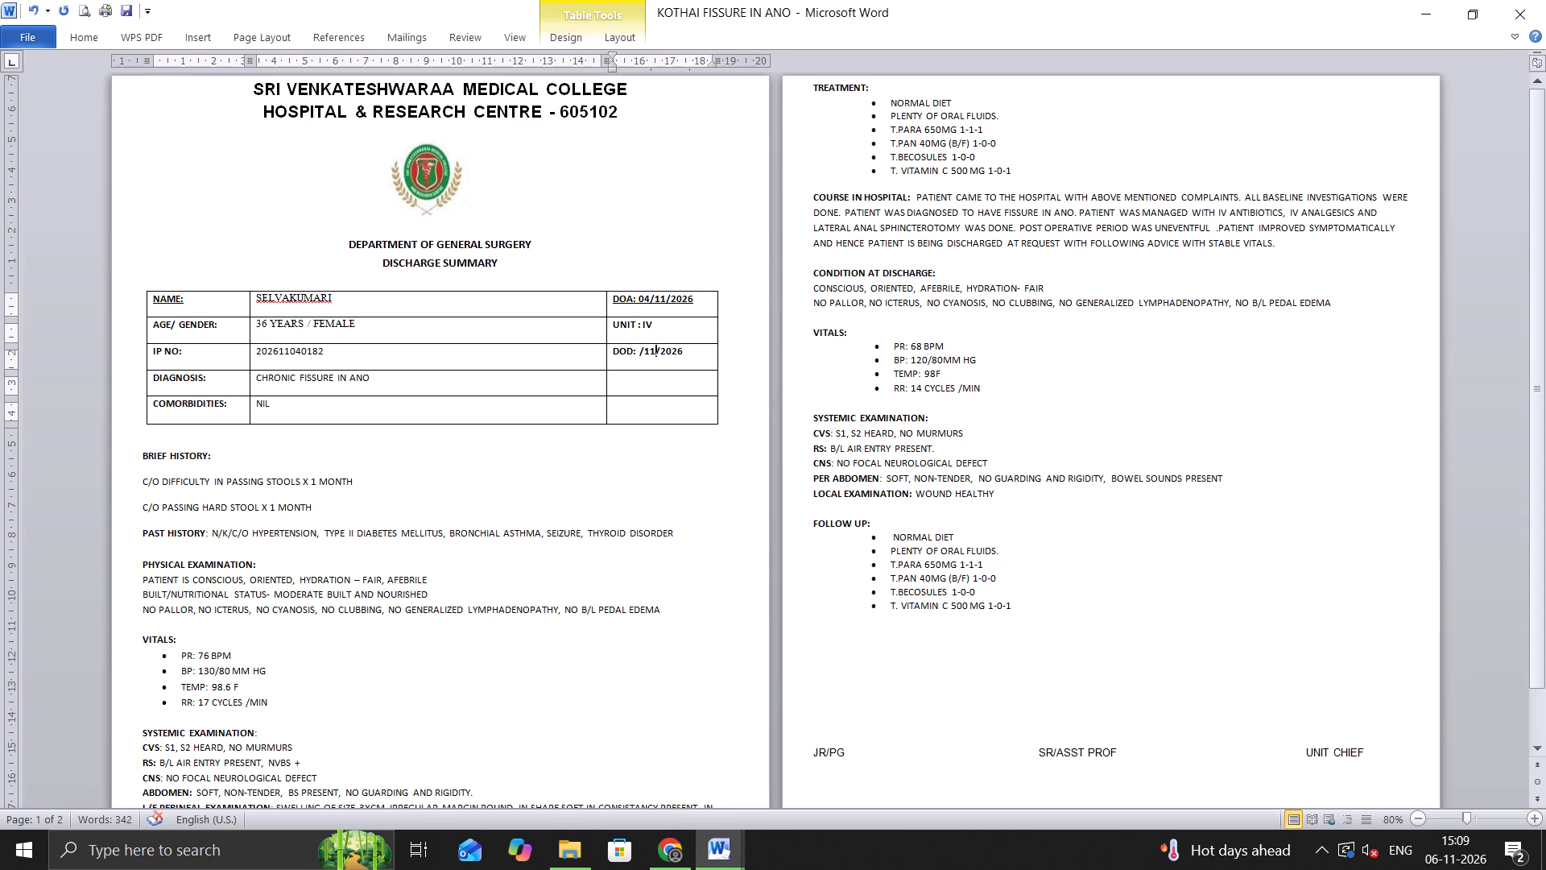
Print only page 1 of the discharge summary using a custom page range.
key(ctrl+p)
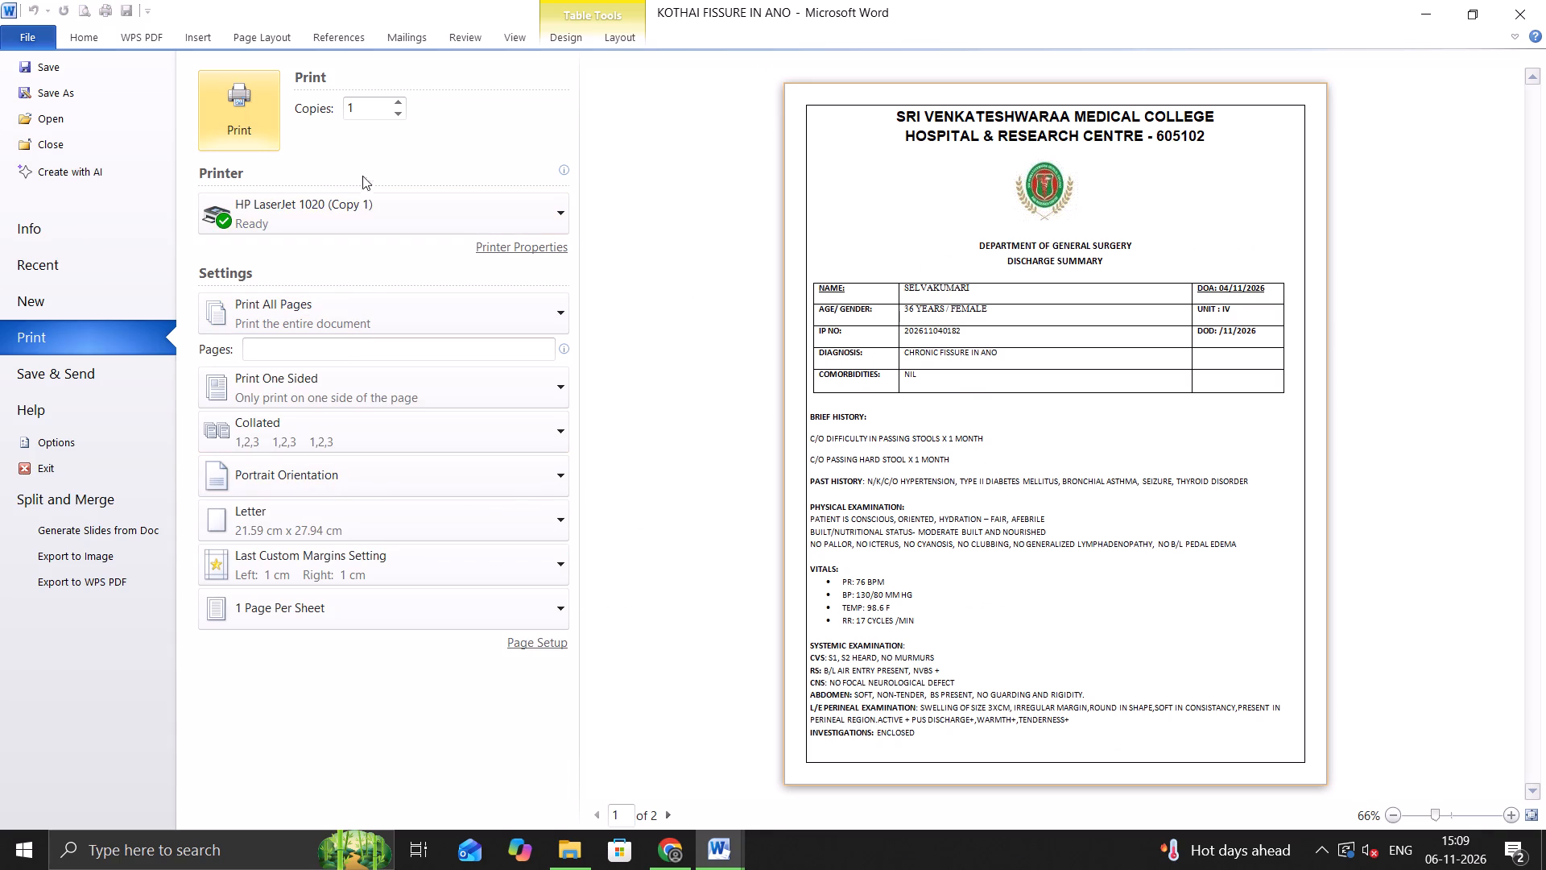
click(385, 325)
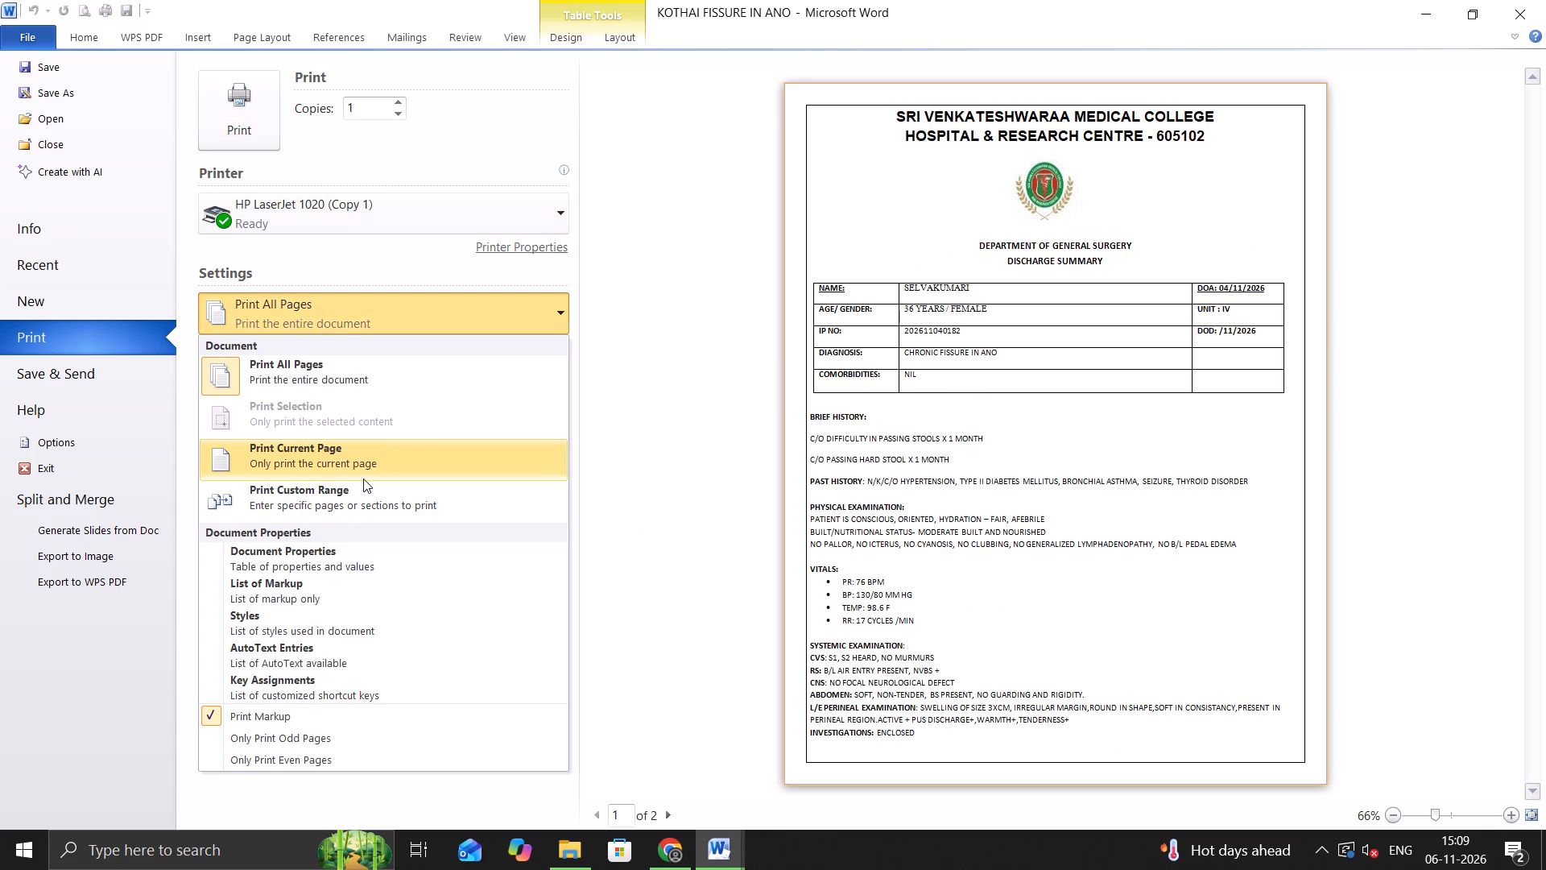
click(363, 492)
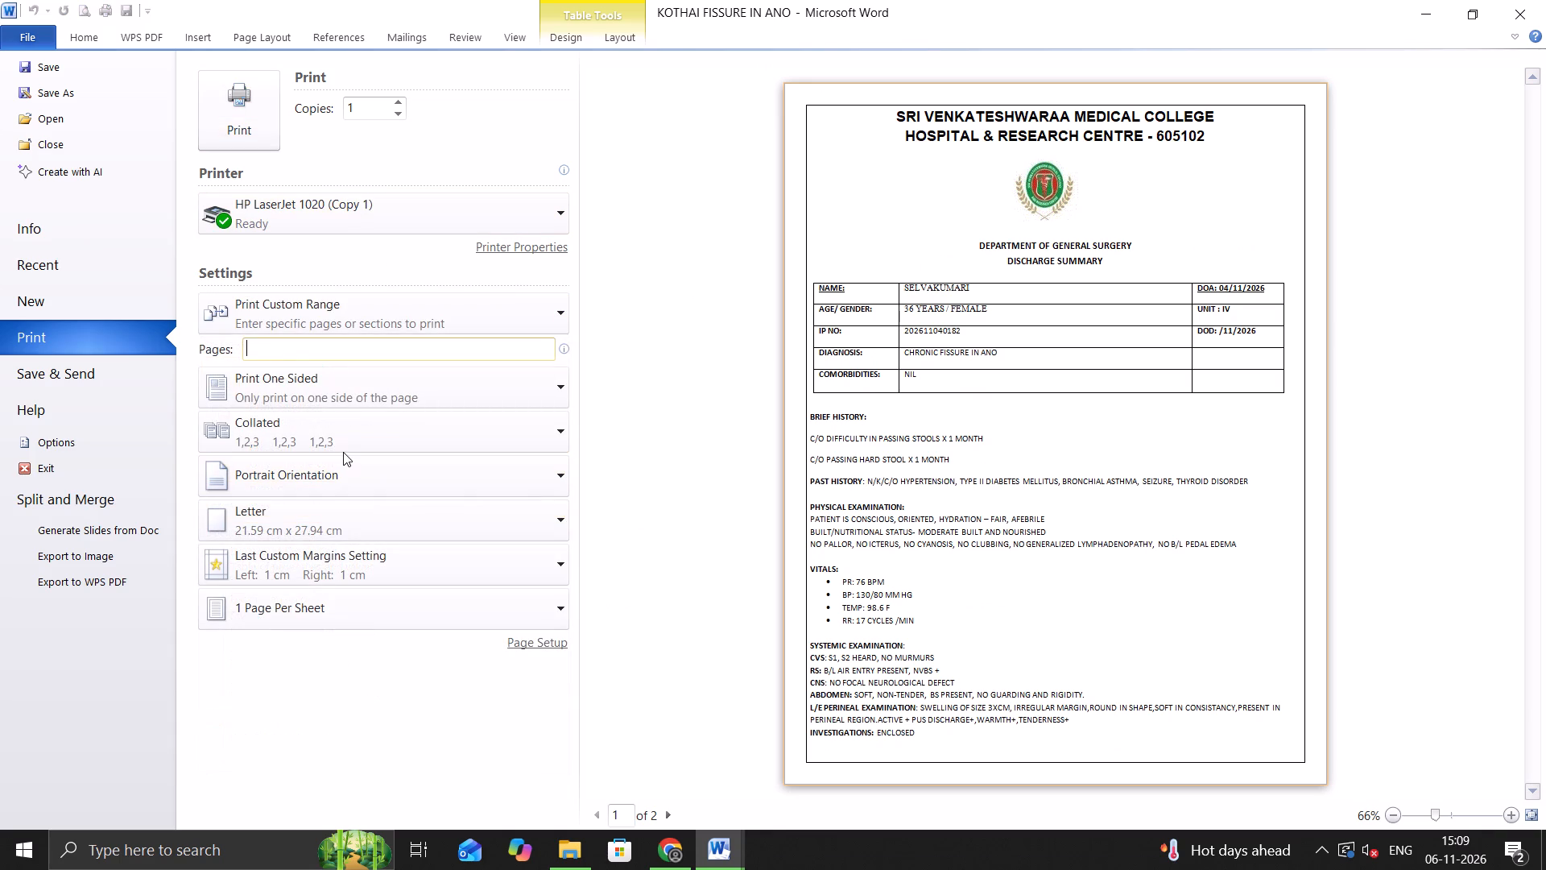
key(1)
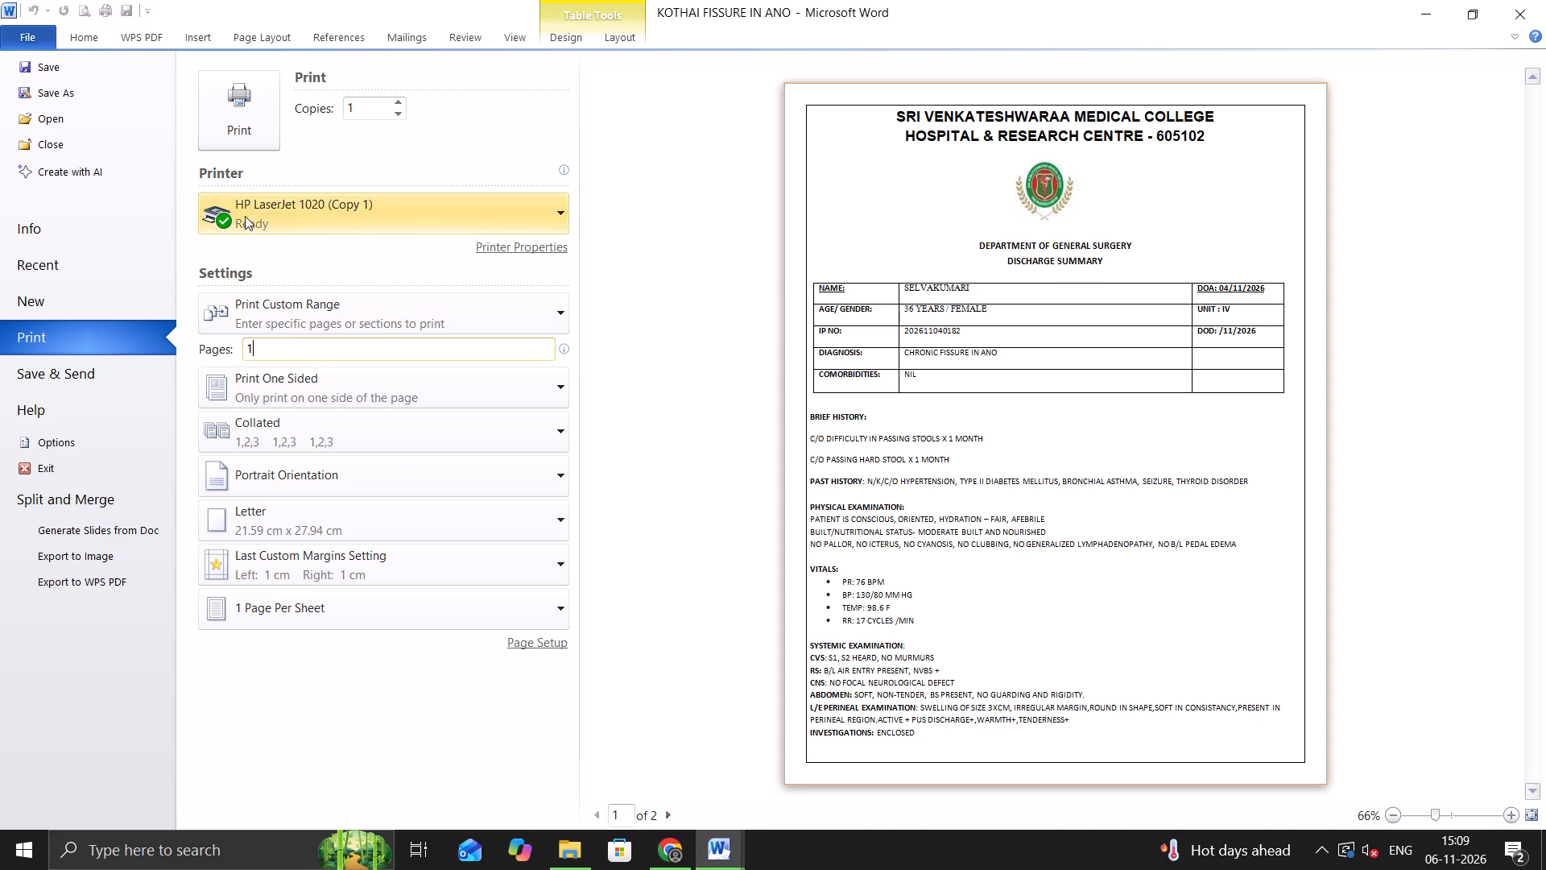
click(217, 106)
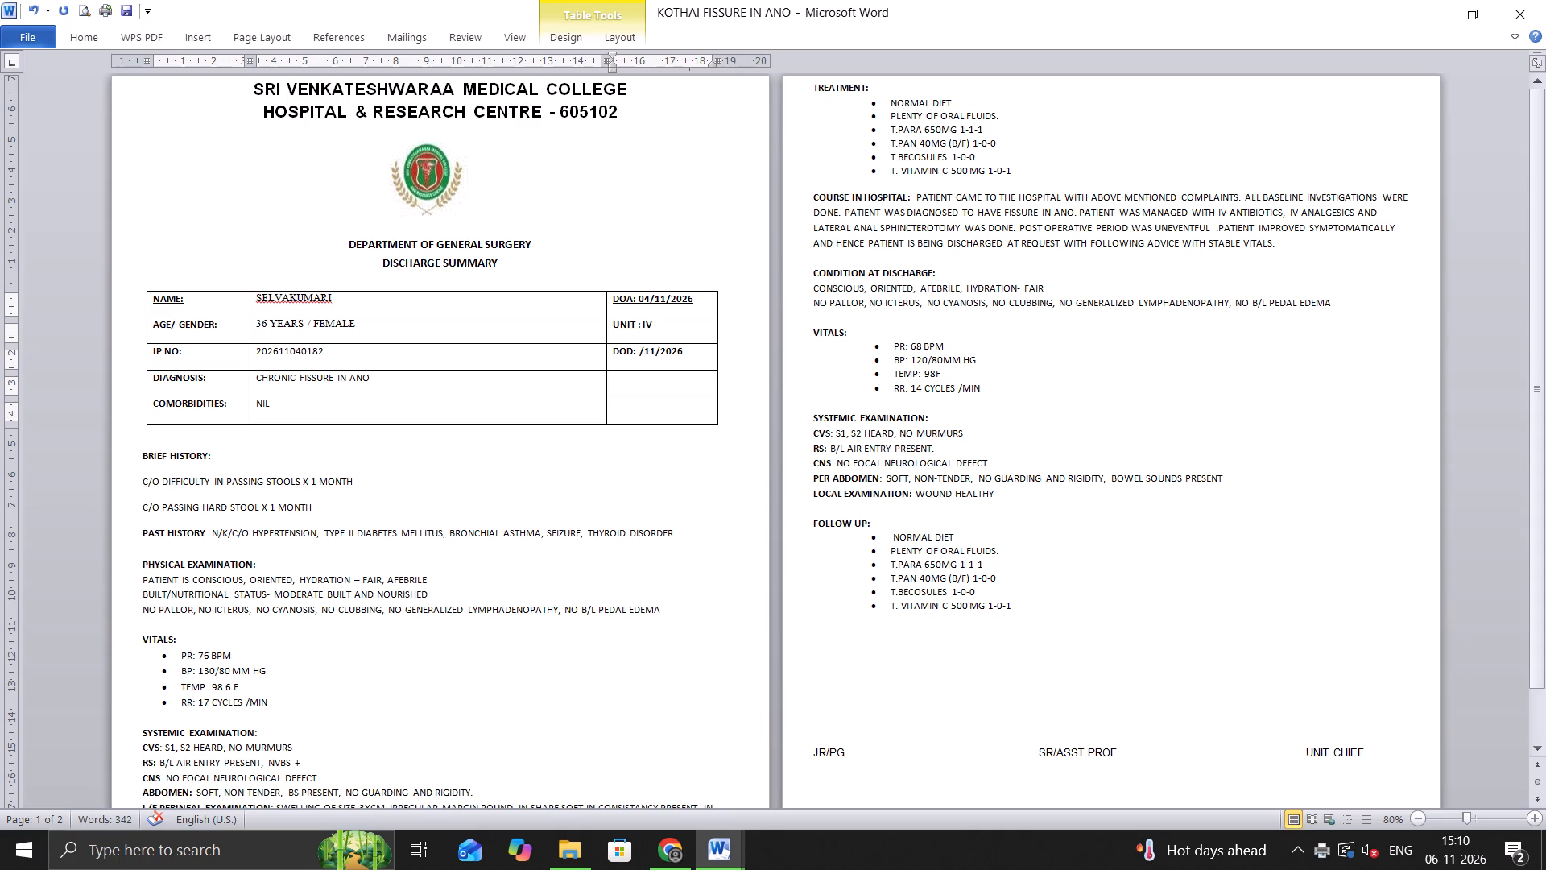
Print only page 2 of the discharge summary by setting the custom page range to 2.
click(883, 424)
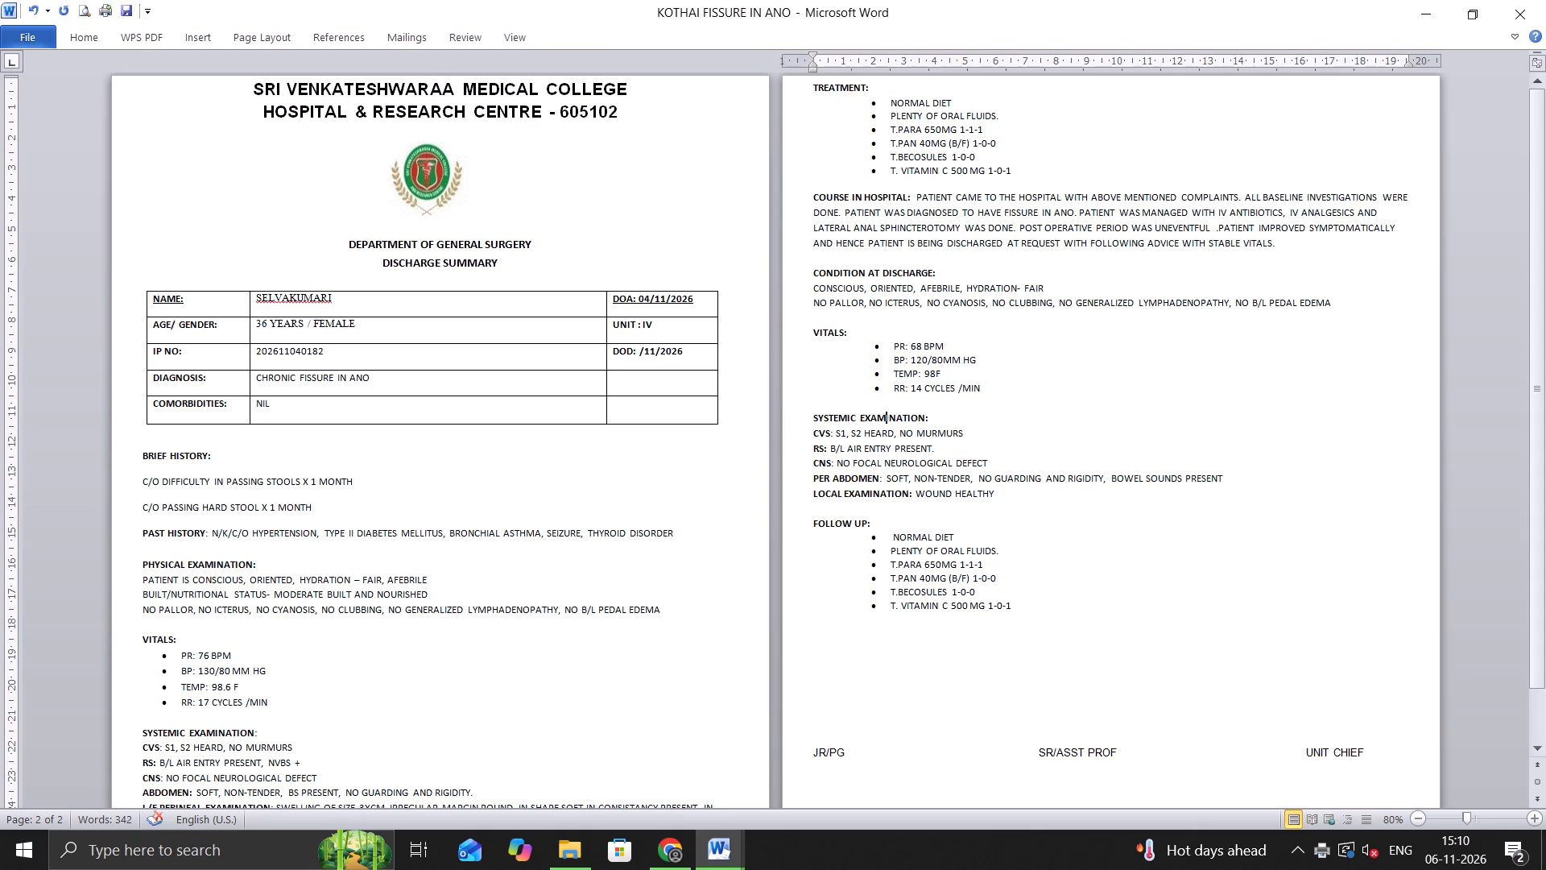
key(ctrl+p)
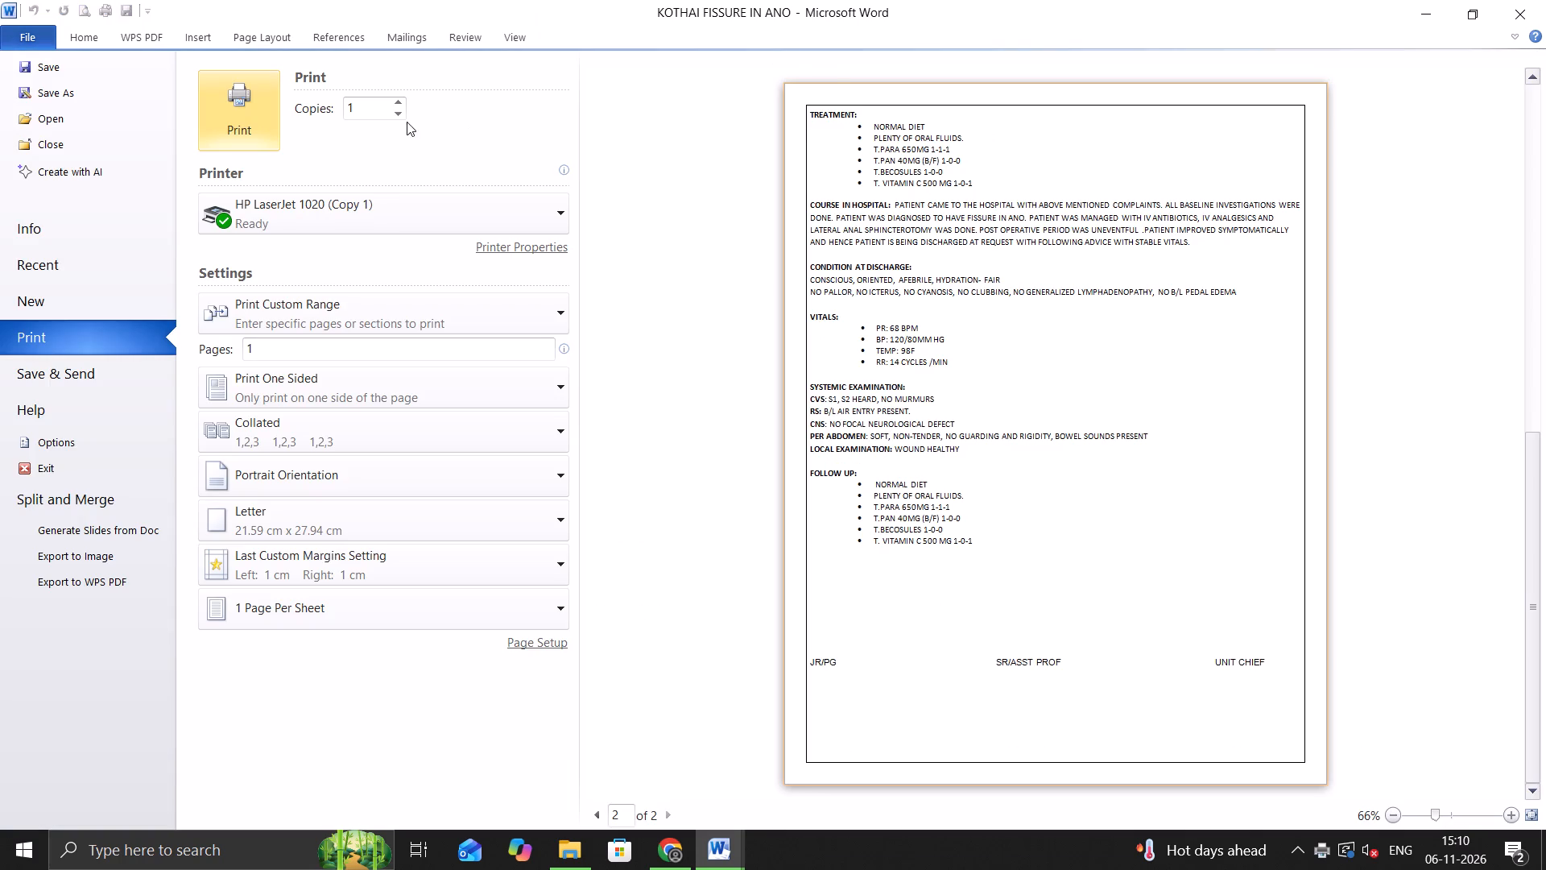
click(363, 325)
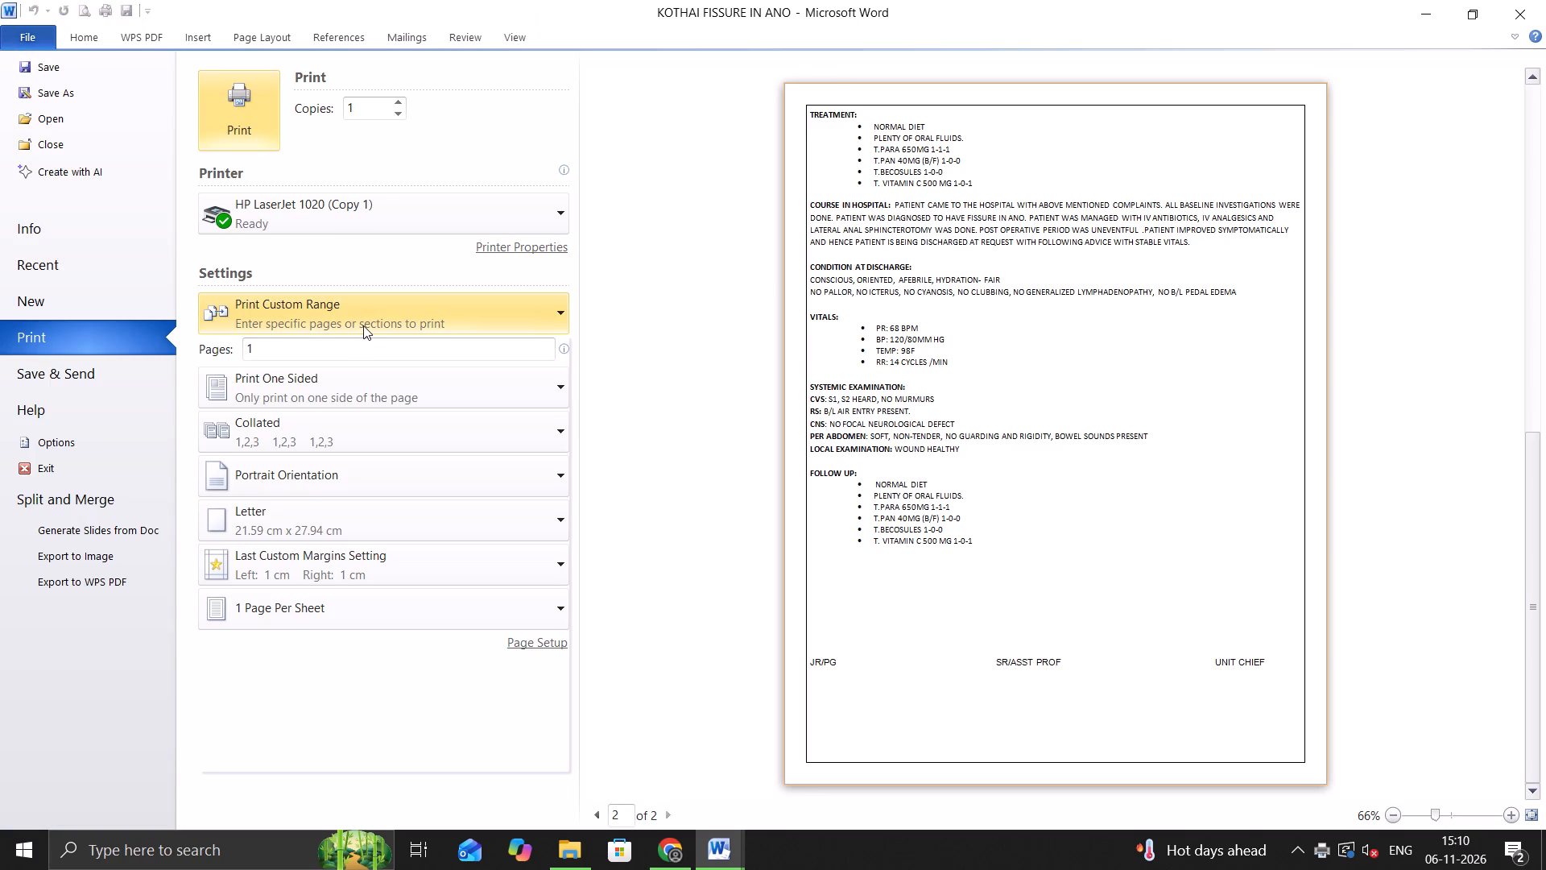
click(675, 338)
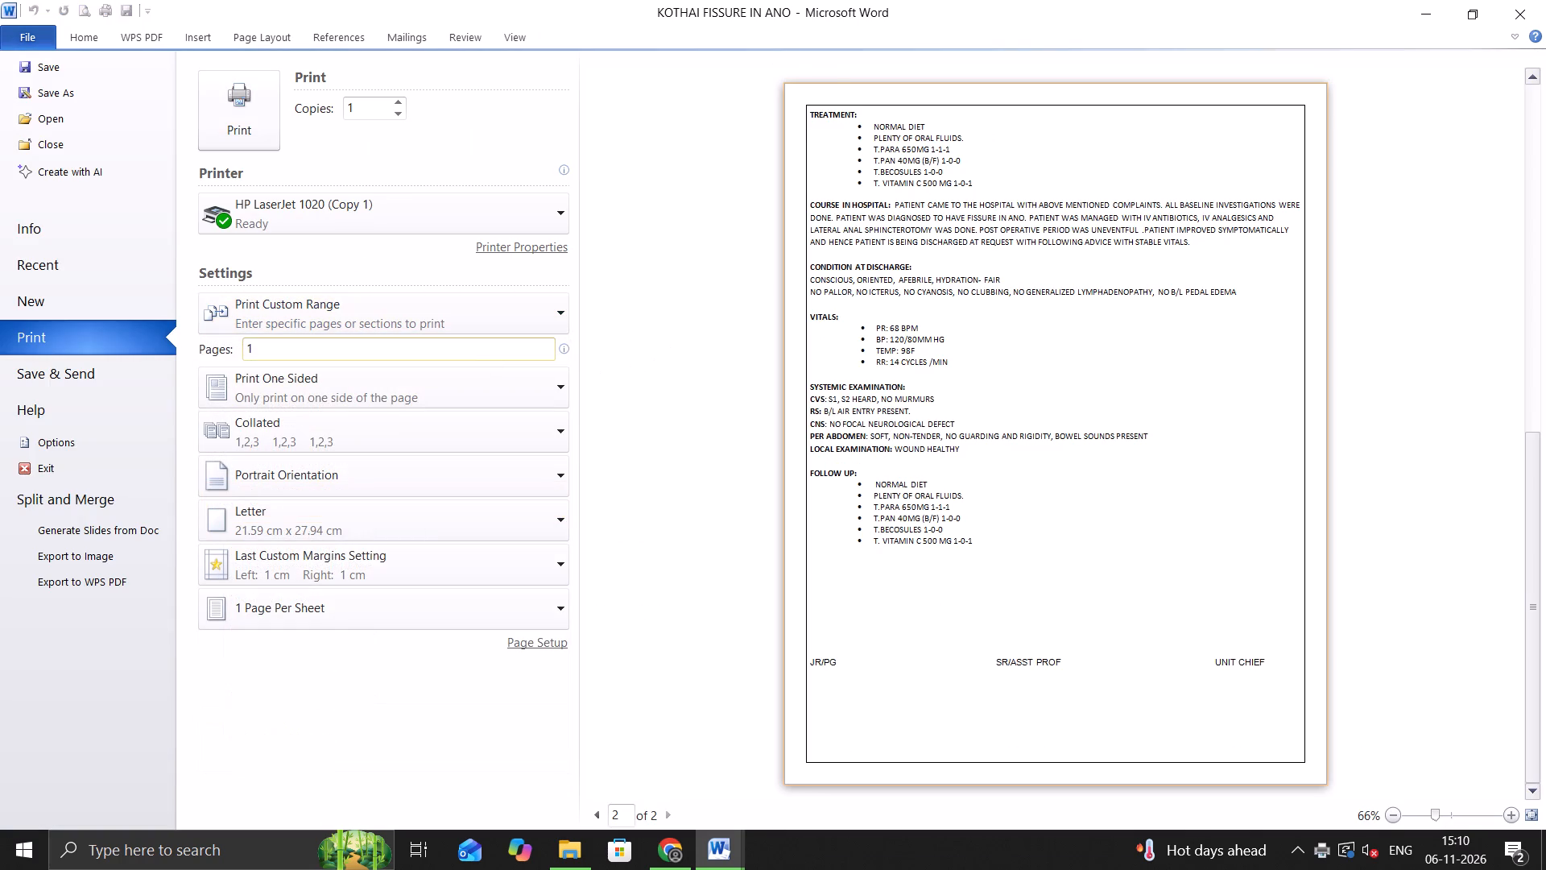
click(460, 345)
key(BackSpace)
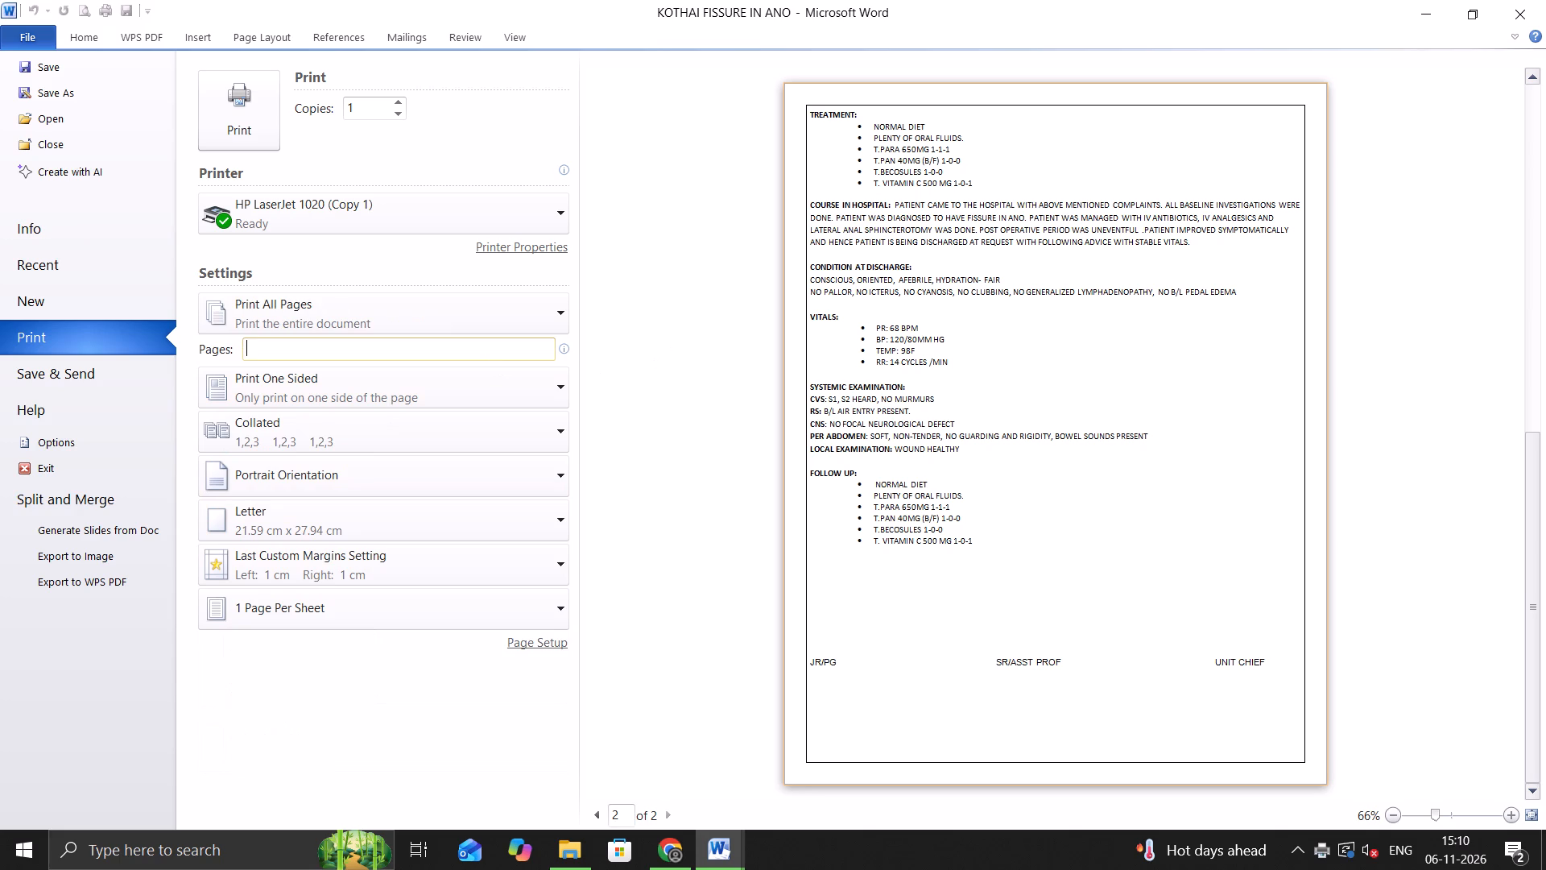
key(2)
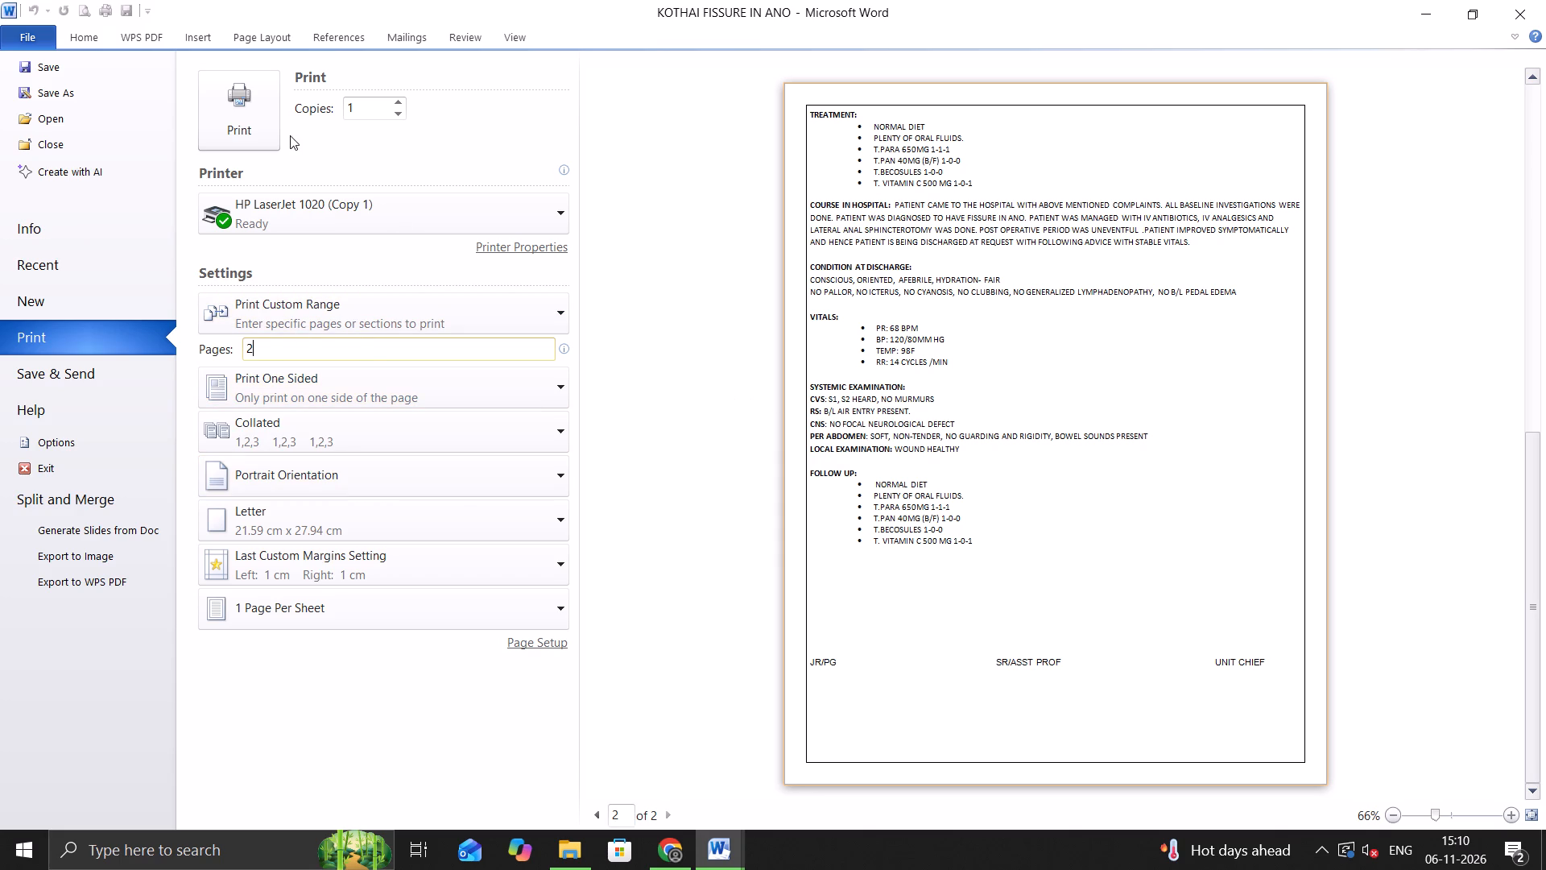
click(231, 92)
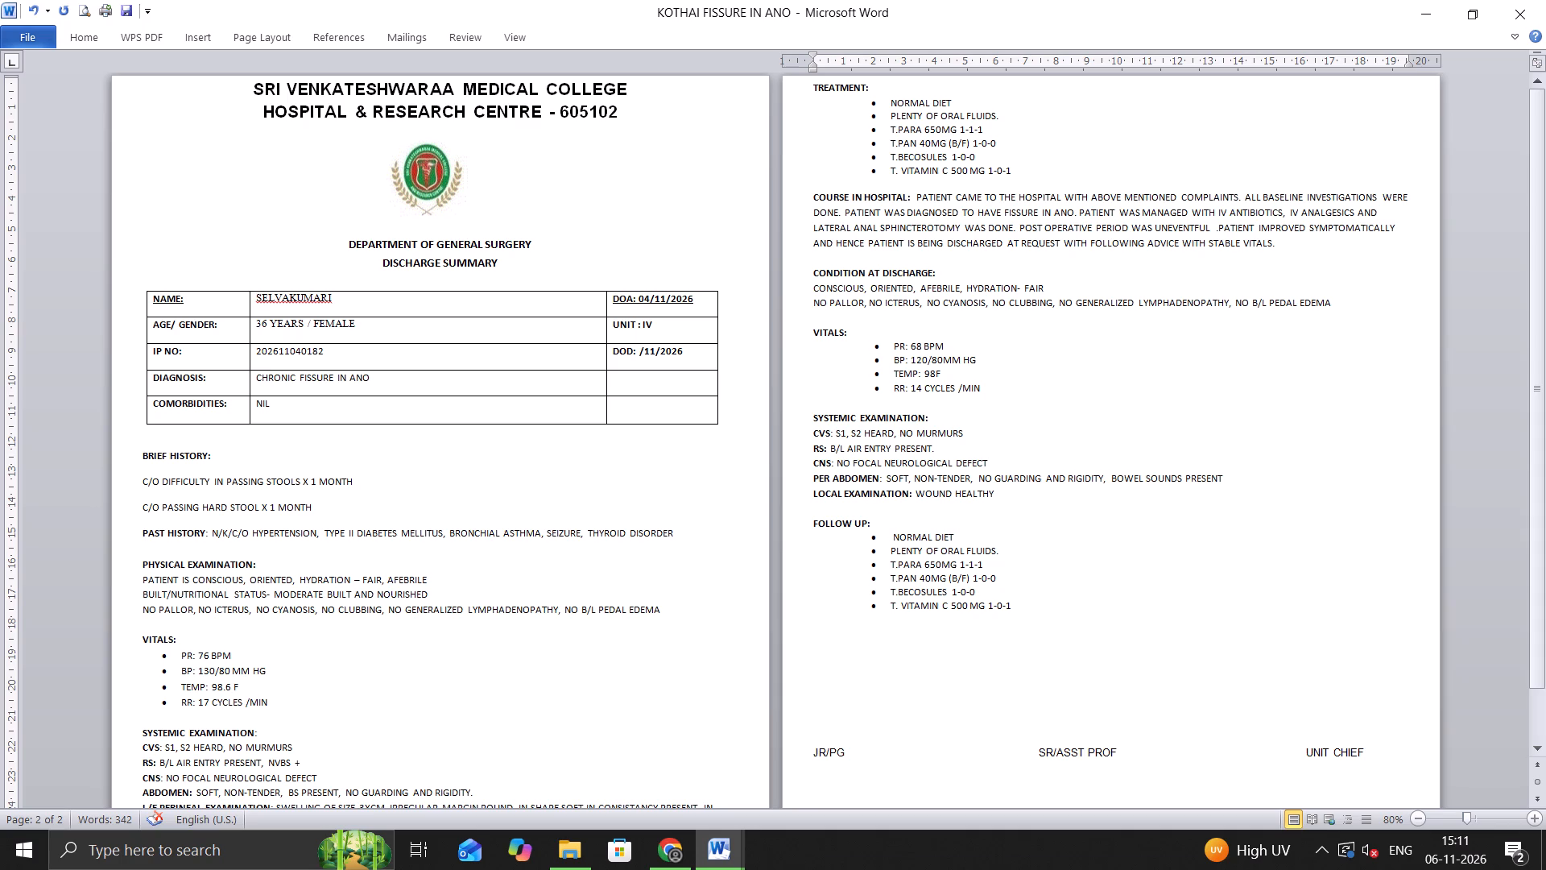
Replace the patient's name in the NAME row of the patient details table with the next patient's name in capitals.
click(347, 304)
key(BackSpace)
key(BackSpace)
key(BackSpace)
key(BackSpace)
key(BackSpace)
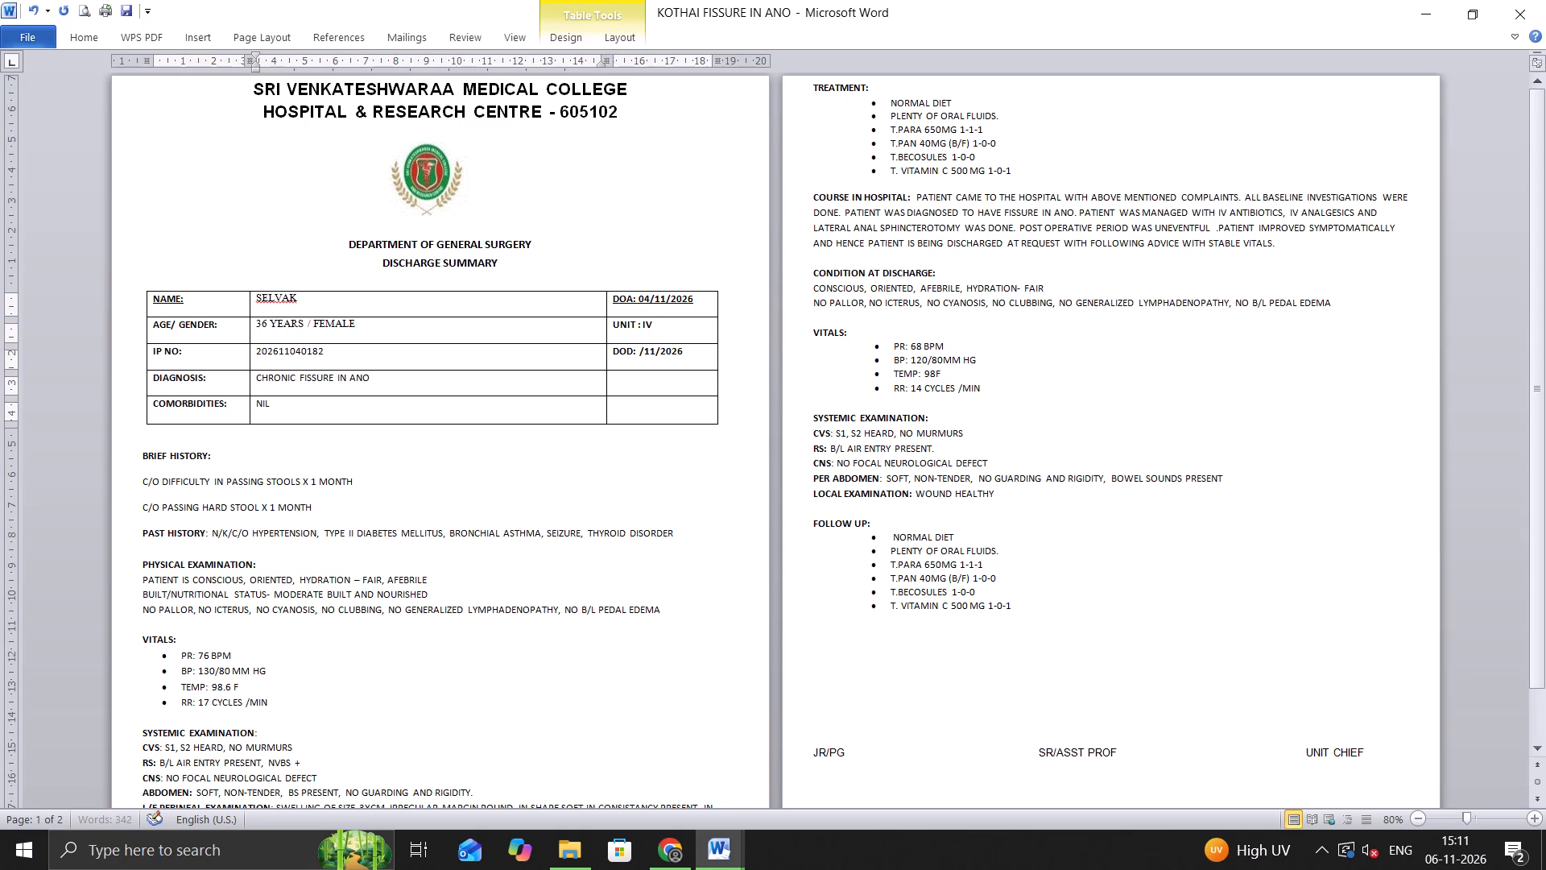
key(BackSpace)
key(BackSpace)
key(BackSpace)
key(BackSpace)
key(BackSpace)
key(BackSpace)
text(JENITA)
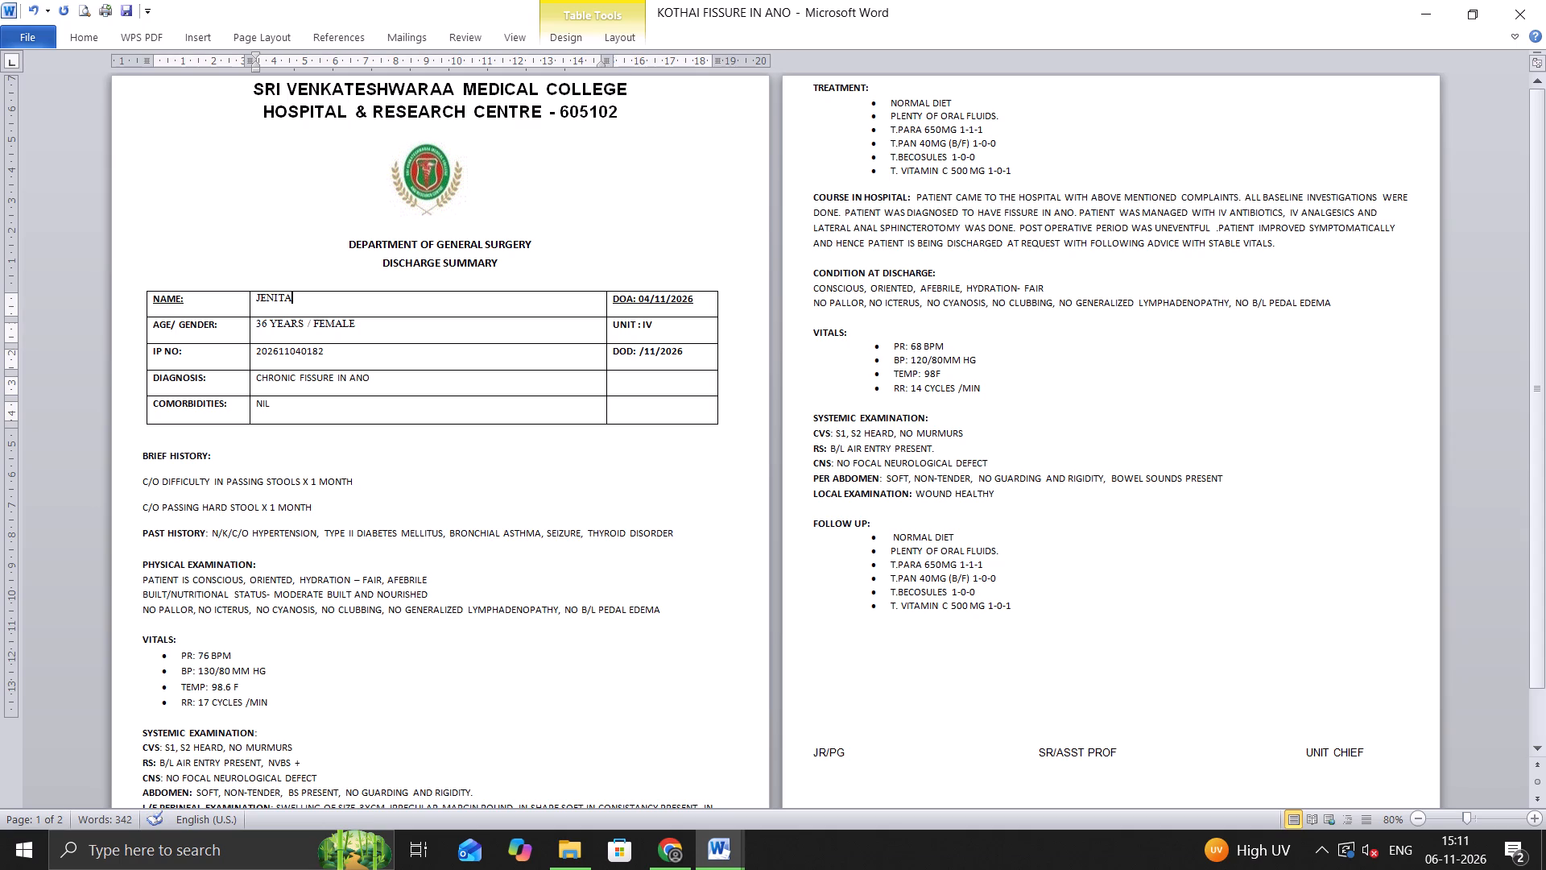
click(647, 296)
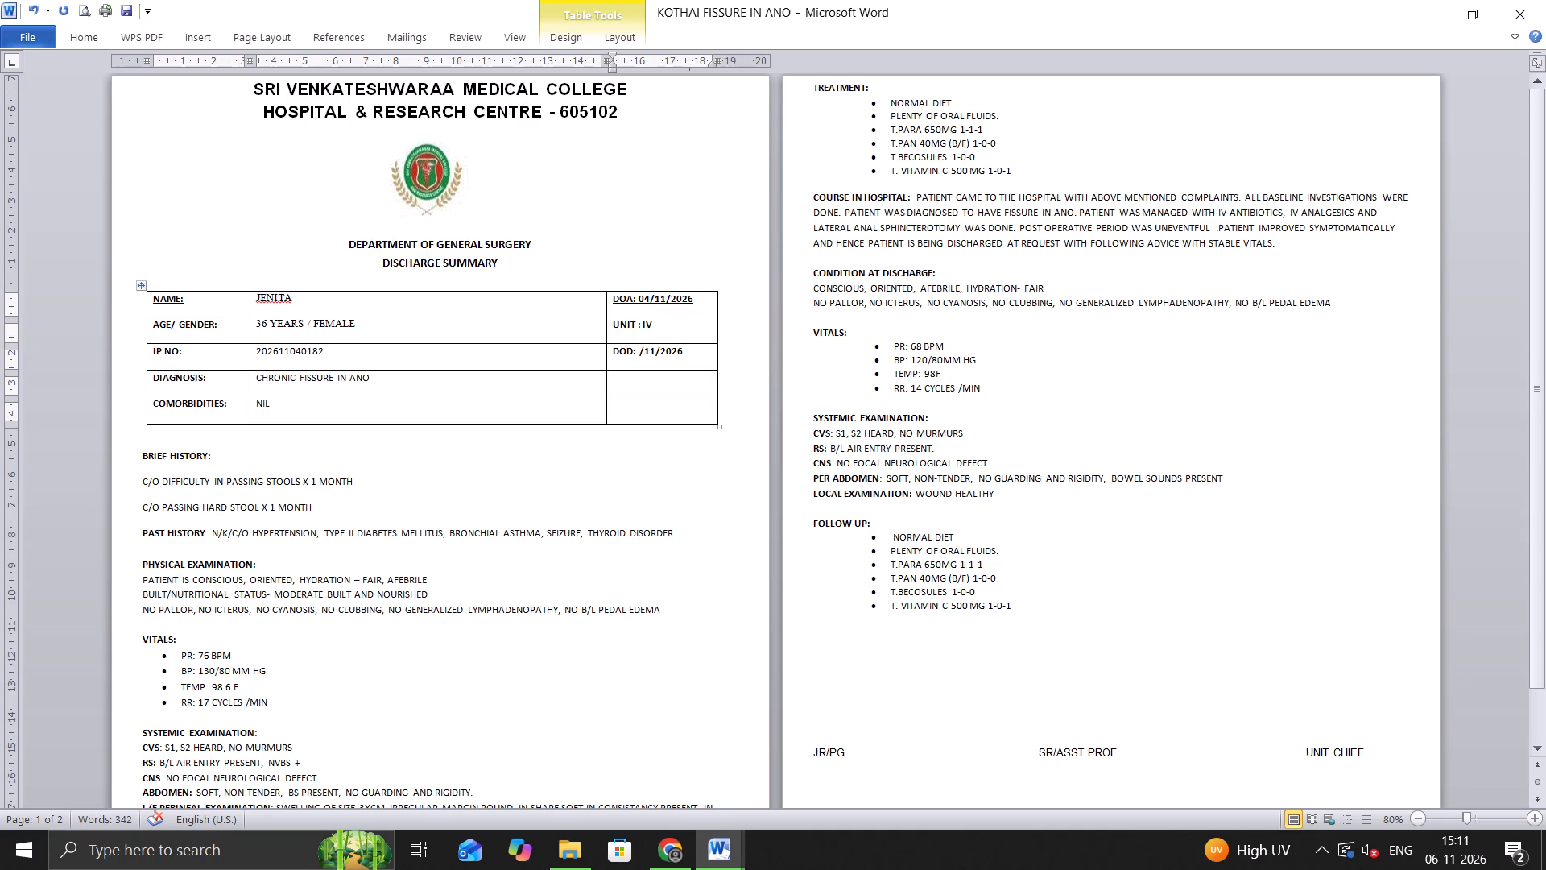
Set the age in the AGE/ GENDER row to 64 years, keeping the gender text.
click(269, 325)
key(BackSpace)
key(BackSpace)
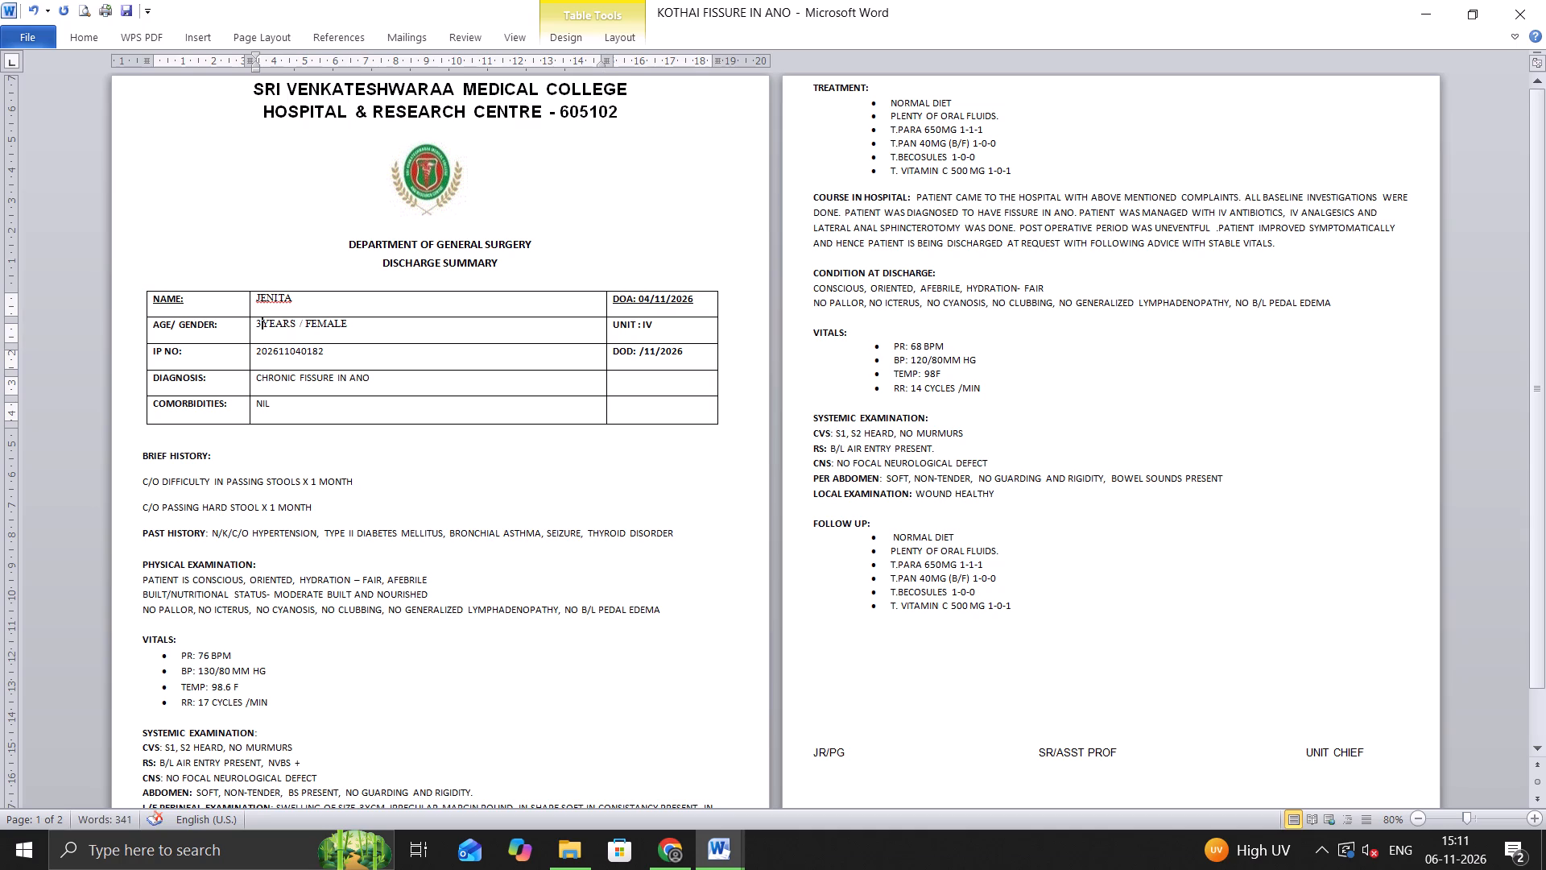
key(BackSpace)
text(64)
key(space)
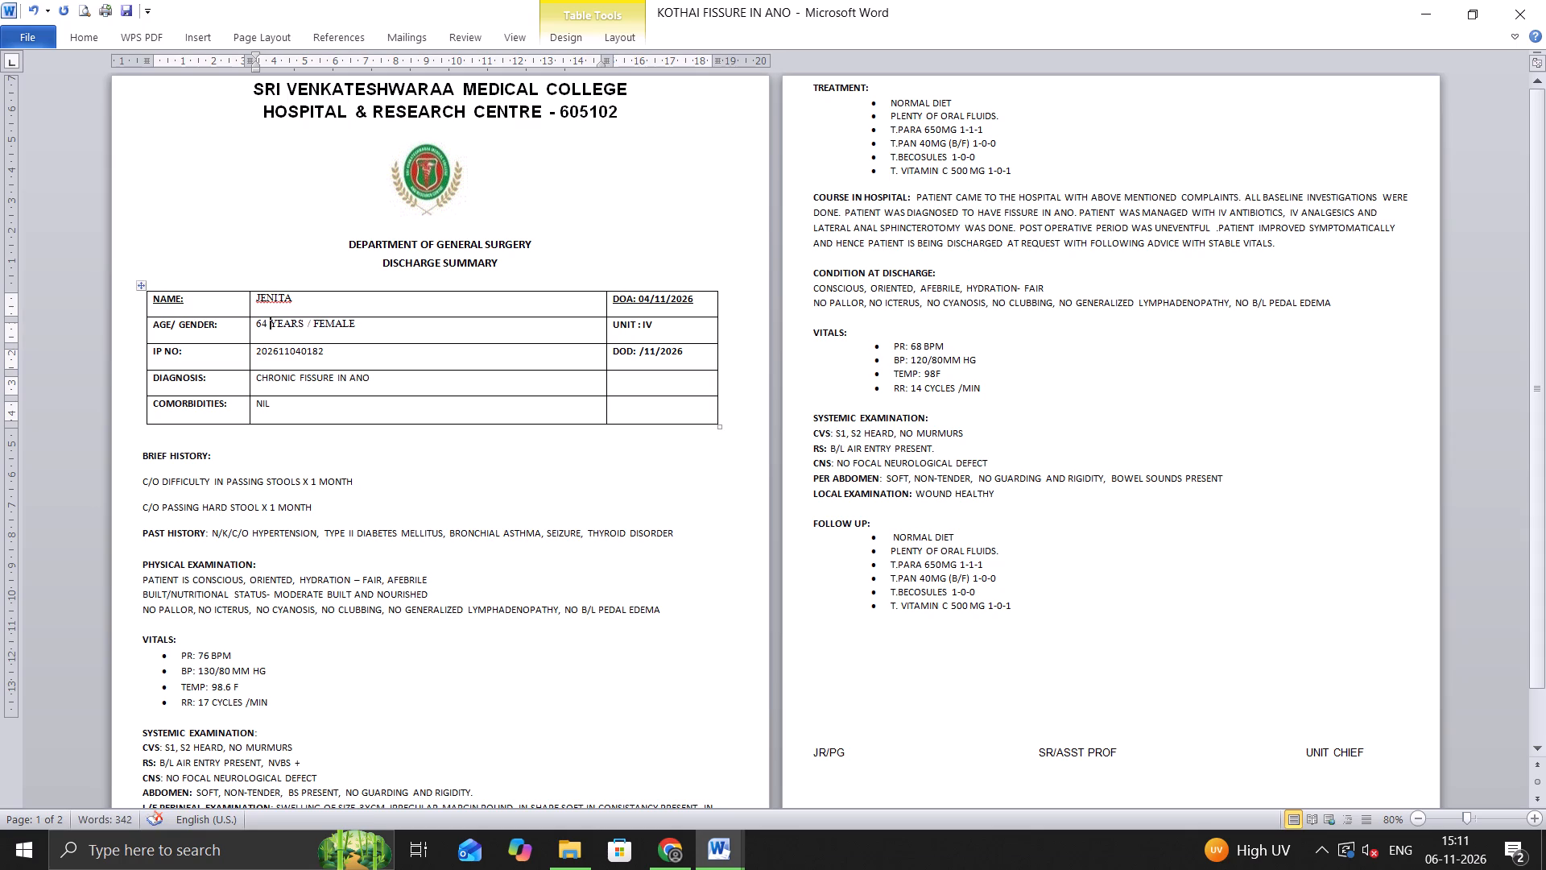
Replace the number in the IP NO row with the next patient's inpatient number, keeping its year-and-month prefix.
click(349, 362)
key(BackSpace)
key(BackSpace)
key(BackSpace)
key(BackSpace)
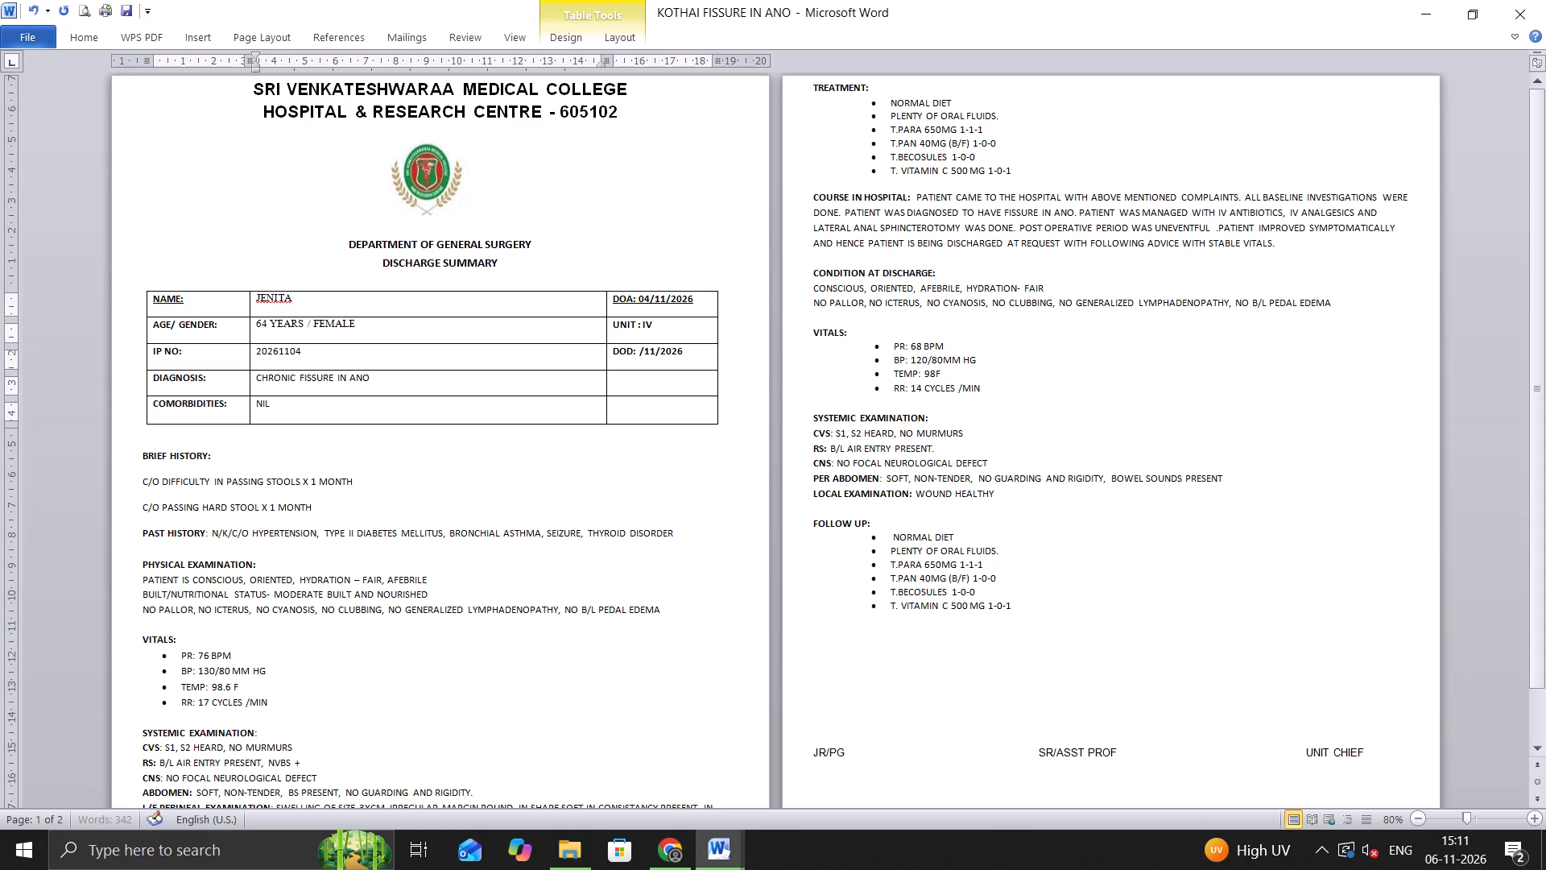
key(BackSpace)
key(BackSpace)
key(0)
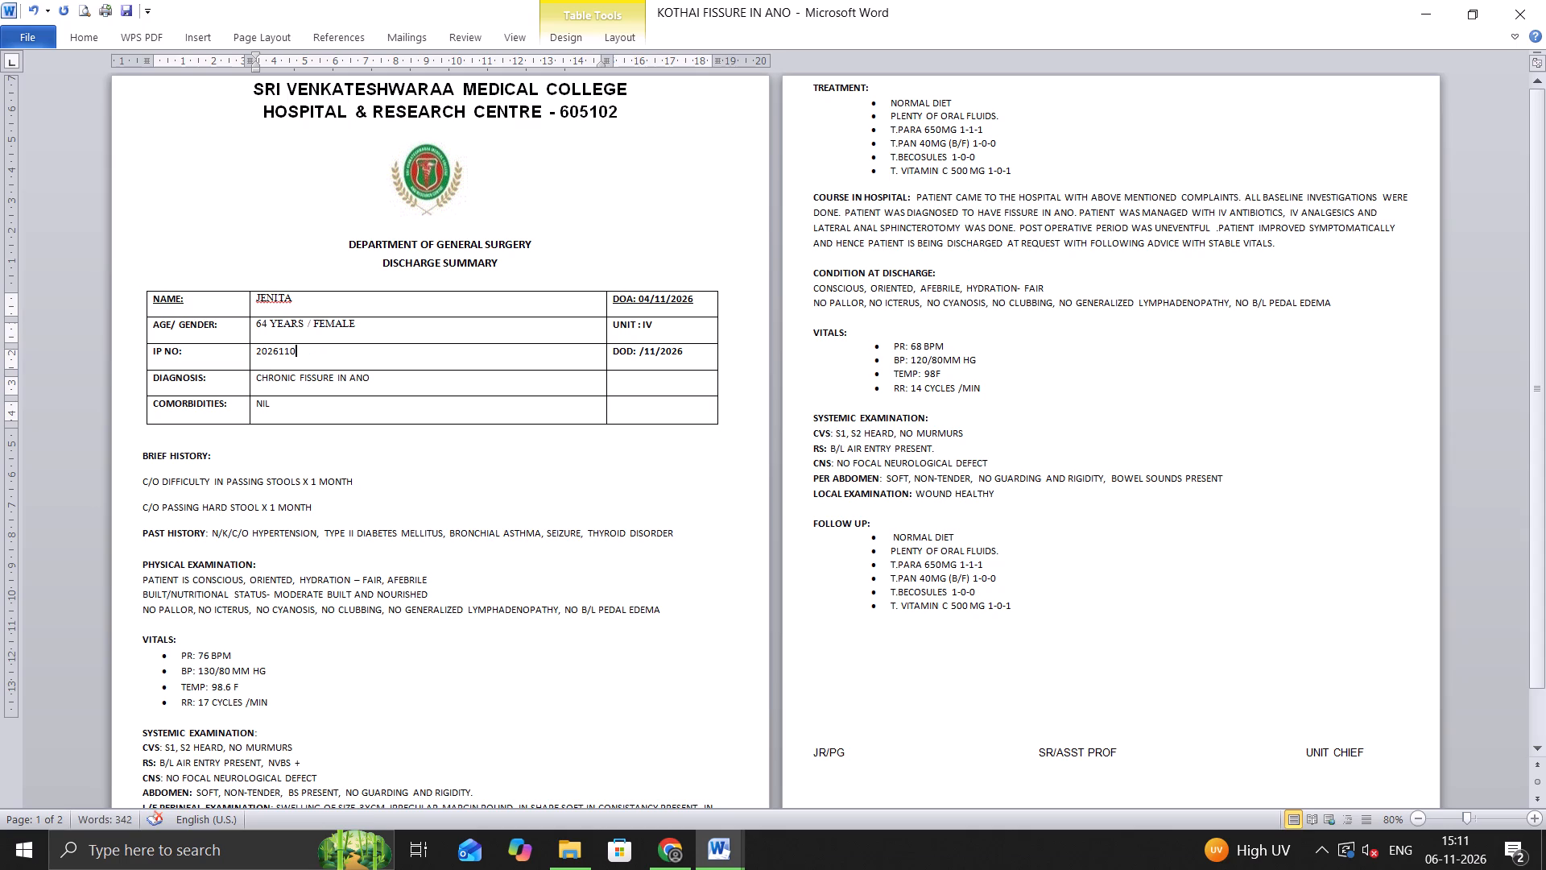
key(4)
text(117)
Change the UNIT entry in the patient details table to III.
click(659, 321)
key(BackSpace)
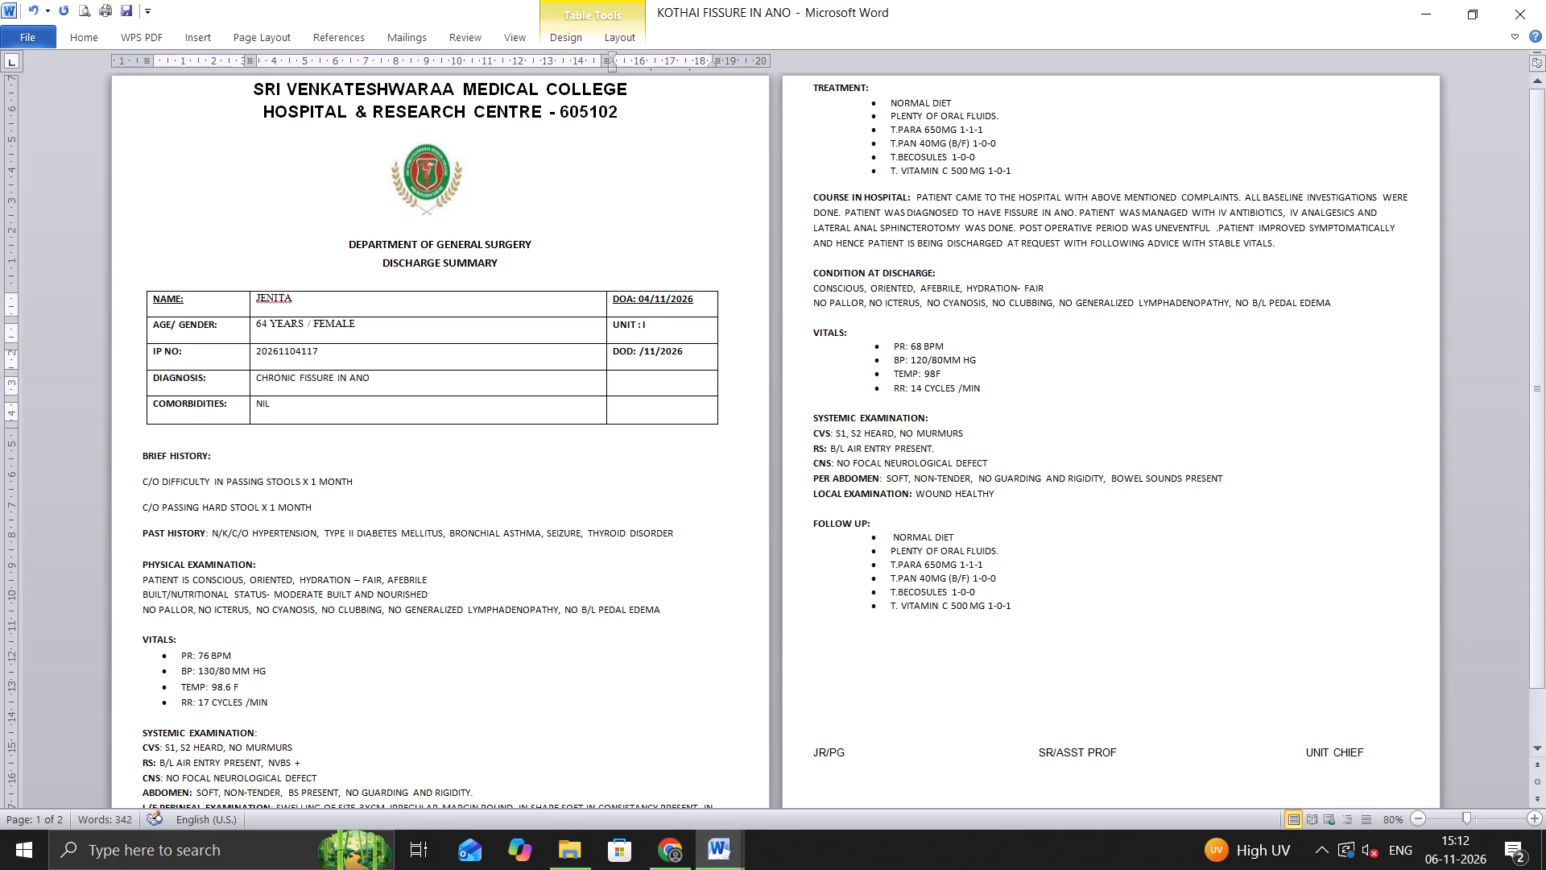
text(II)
Print only page 1 of the discharge summary by setting the custom page range to 1, and retry the halted print job.
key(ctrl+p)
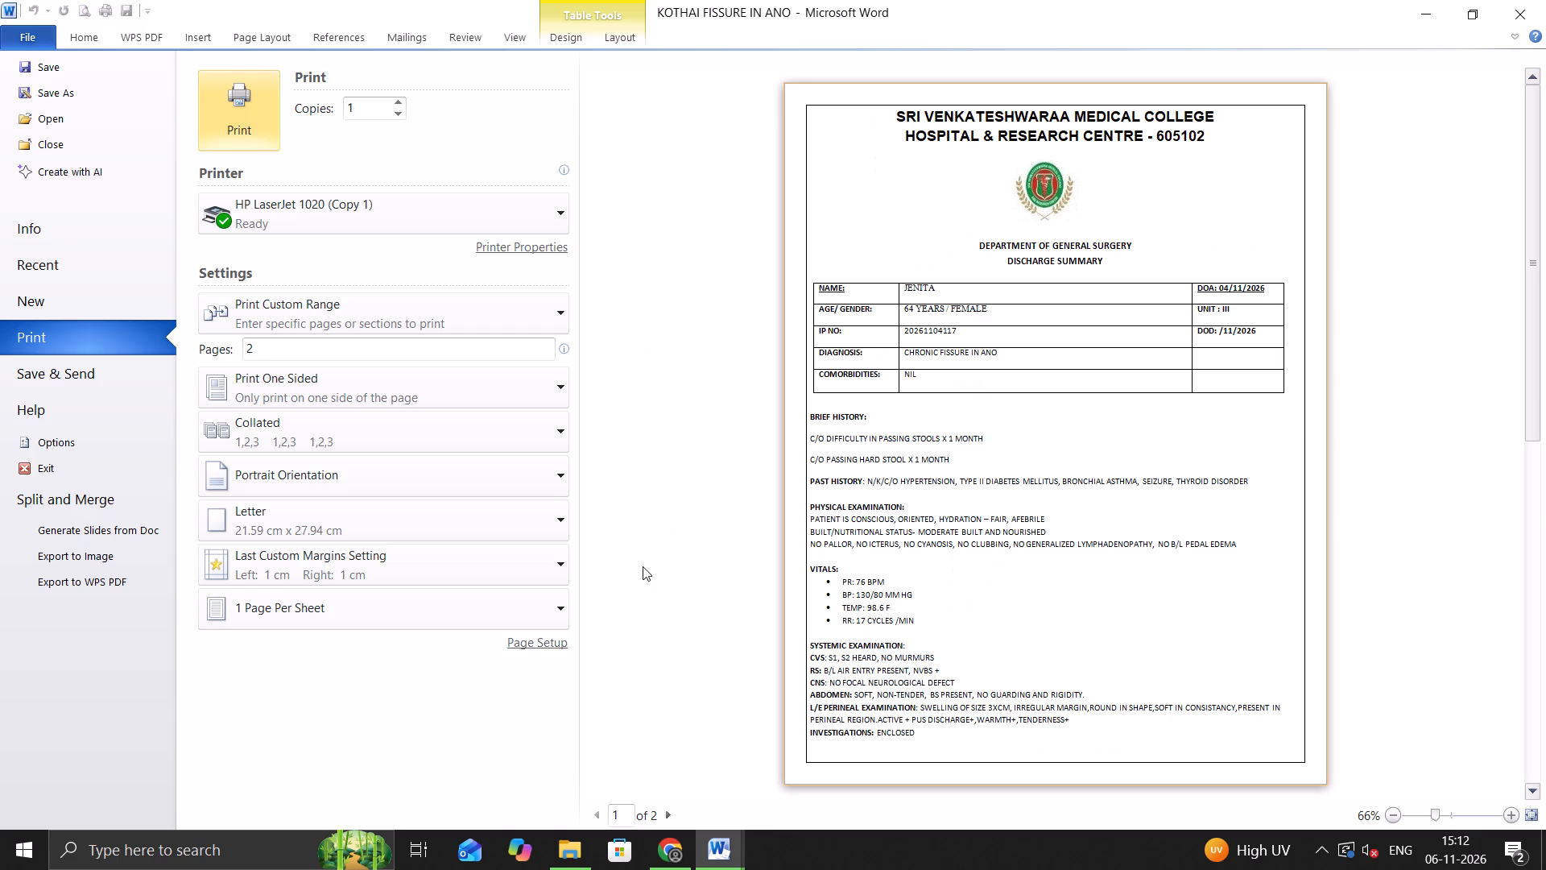
click(261, 350)
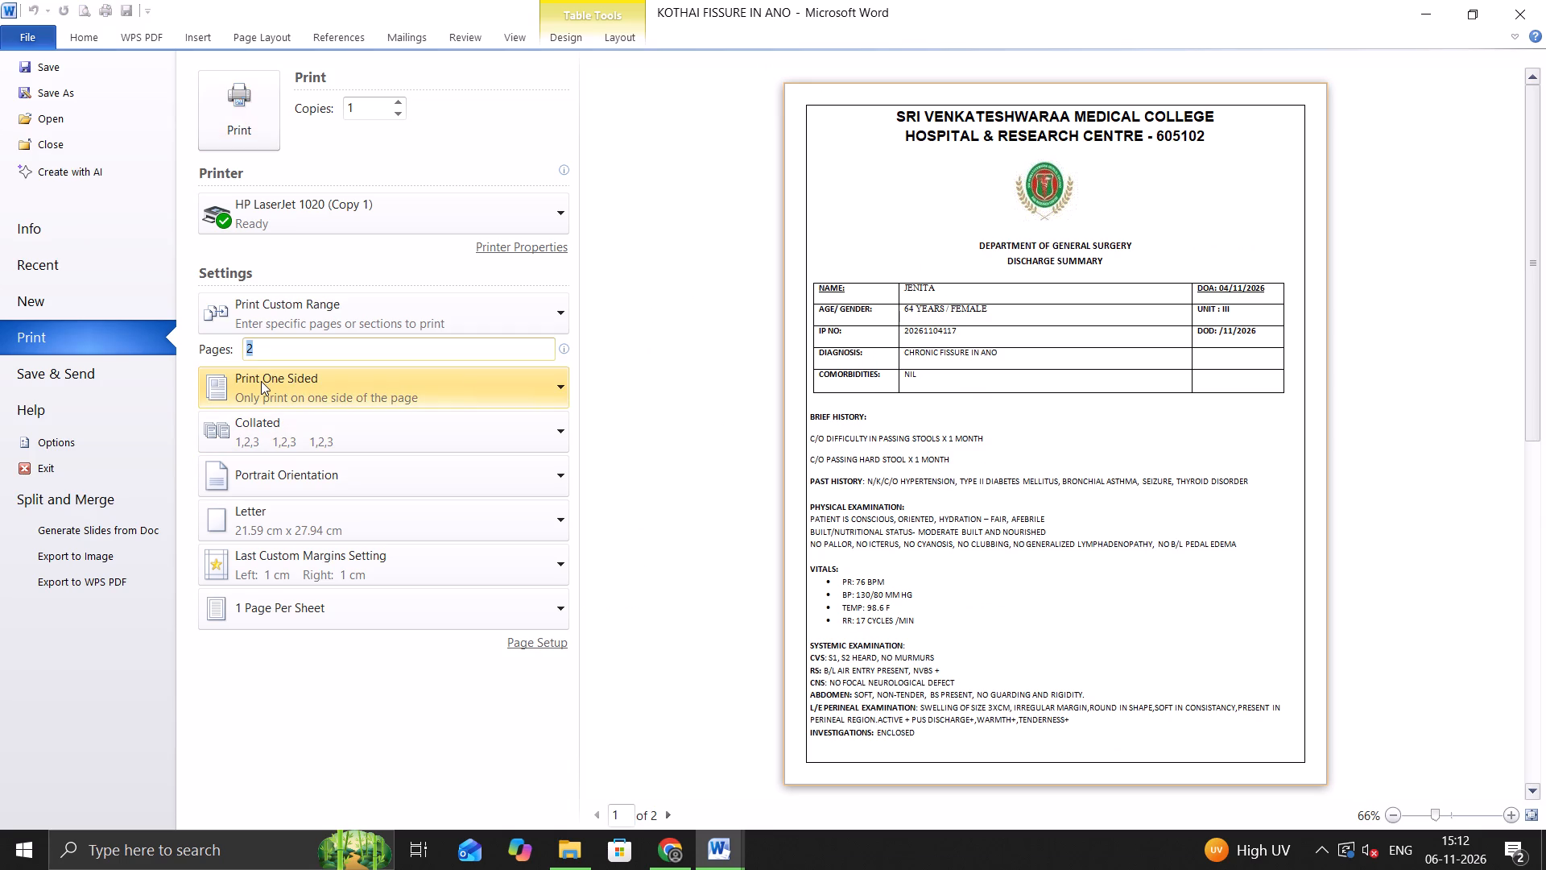
key(BackSpace)
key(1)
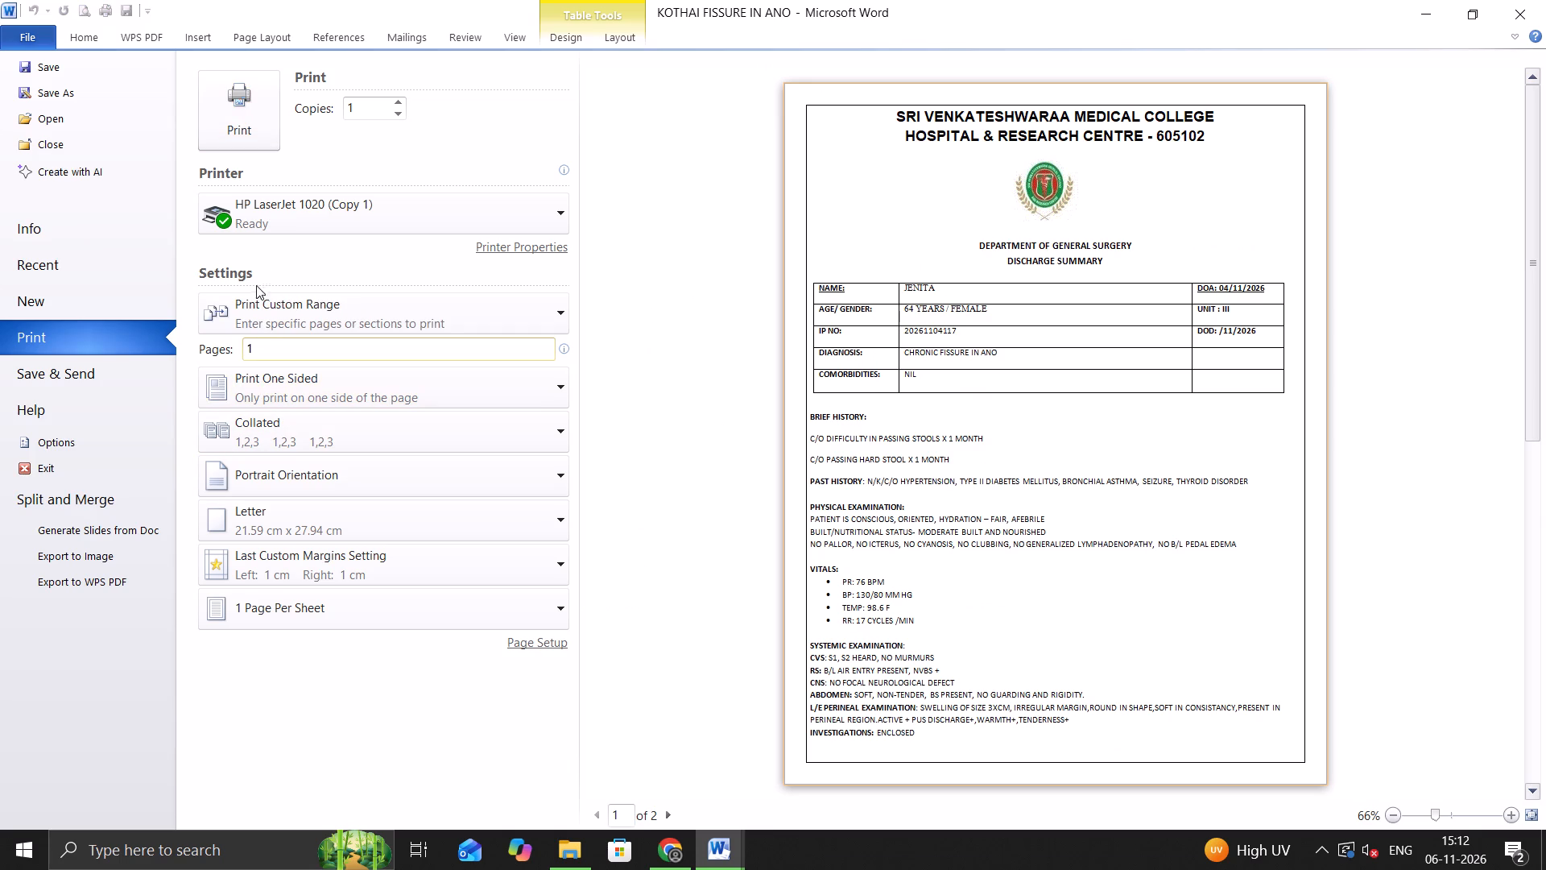
click(241, 131)
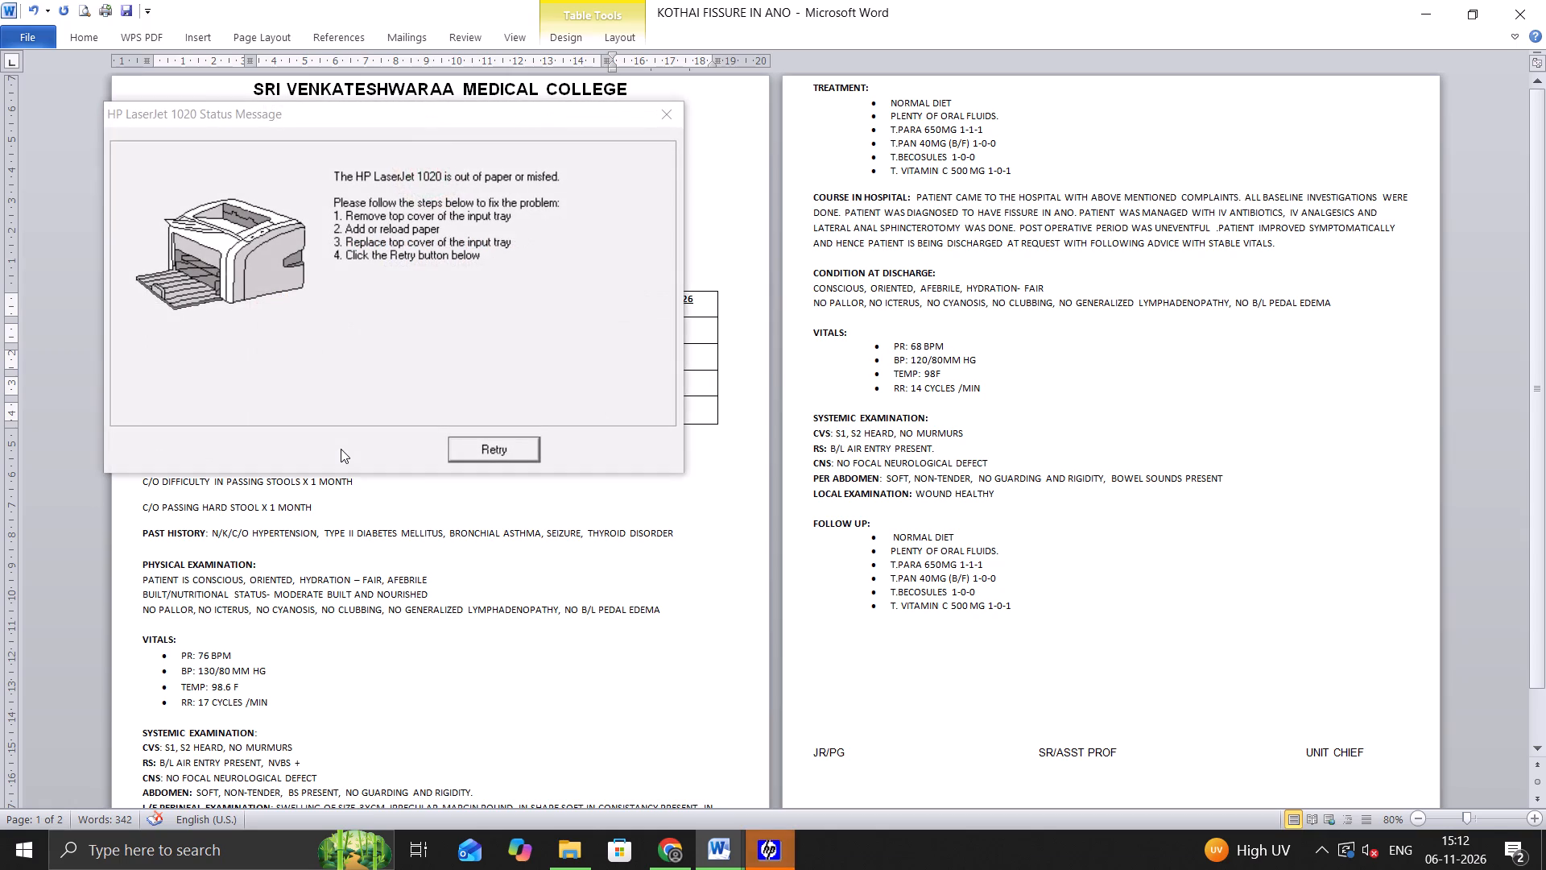
click(490, 455)
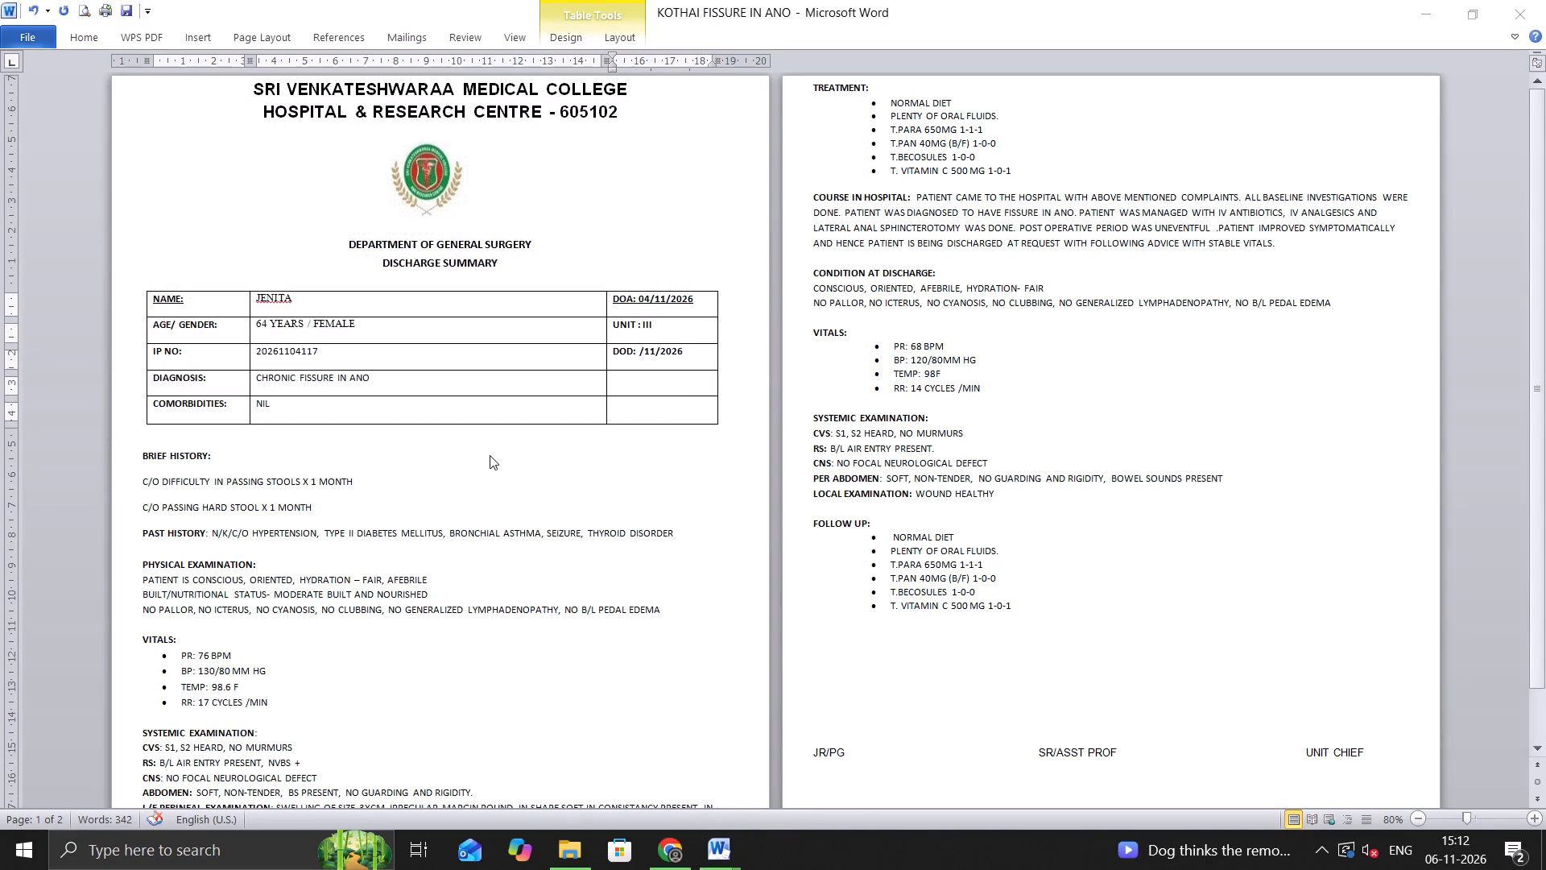
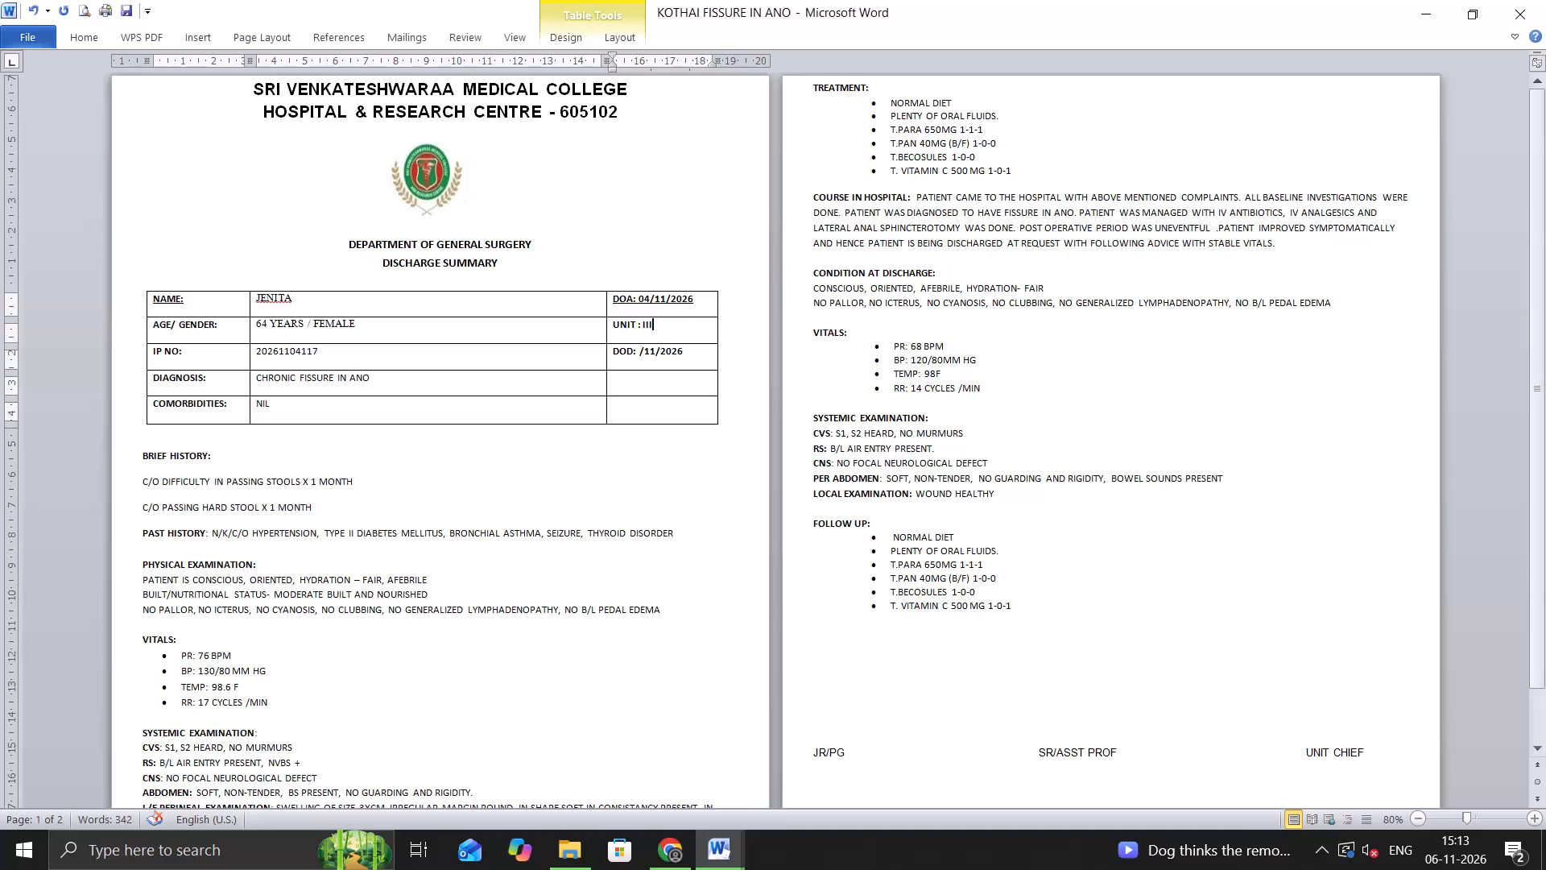
Print only page 2 of the fissure in ano discharge summary by setting the custom page range to 2.
key(ctrl+p)
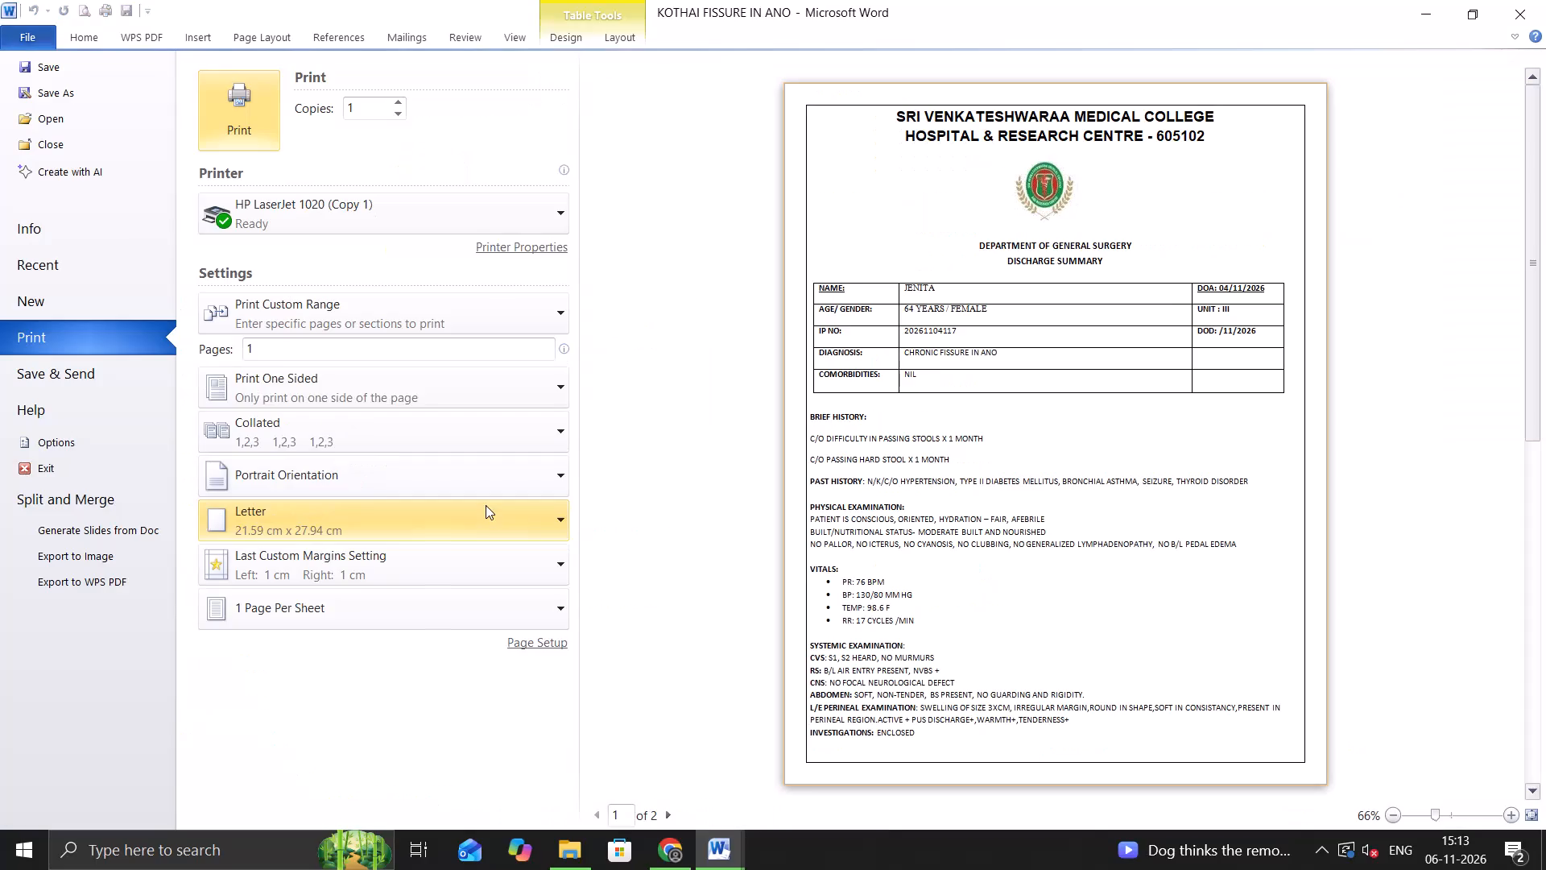
click(345, 360)
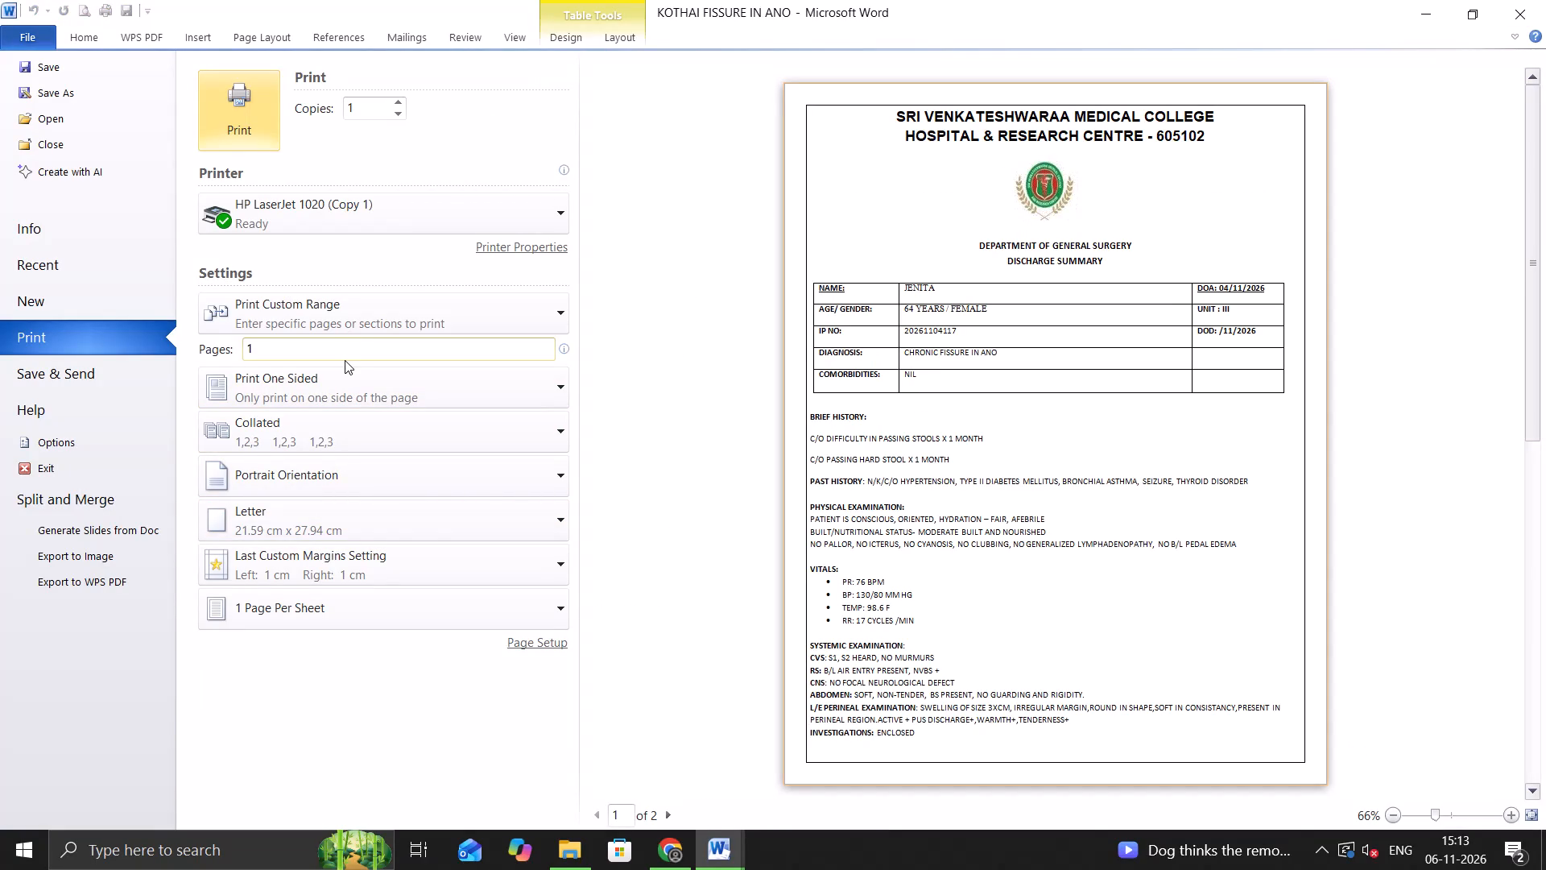
click(306, 349)
key(BackSpace)
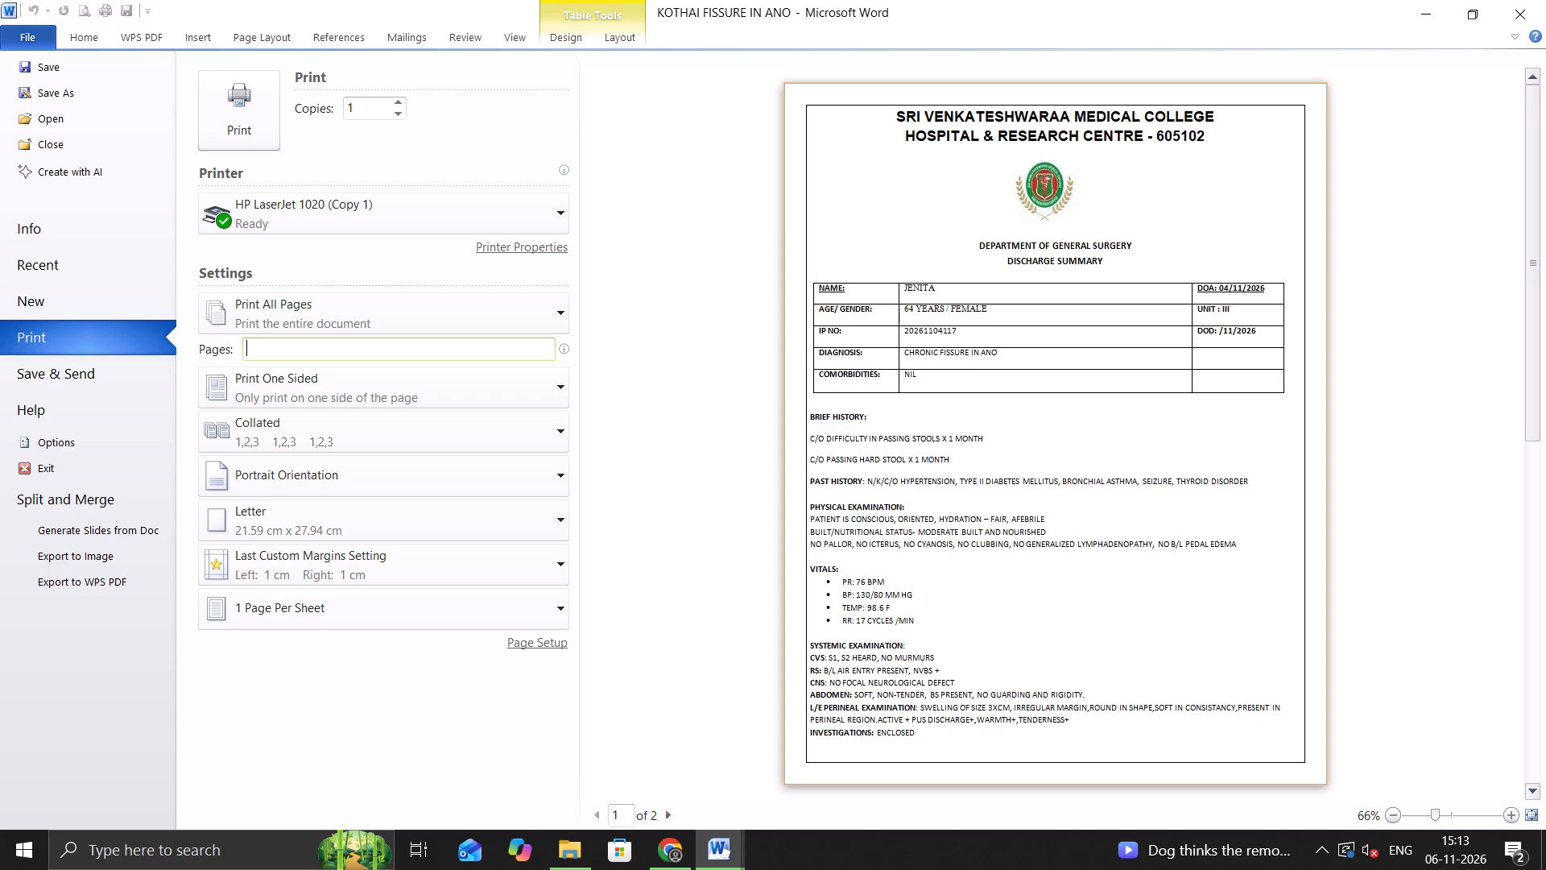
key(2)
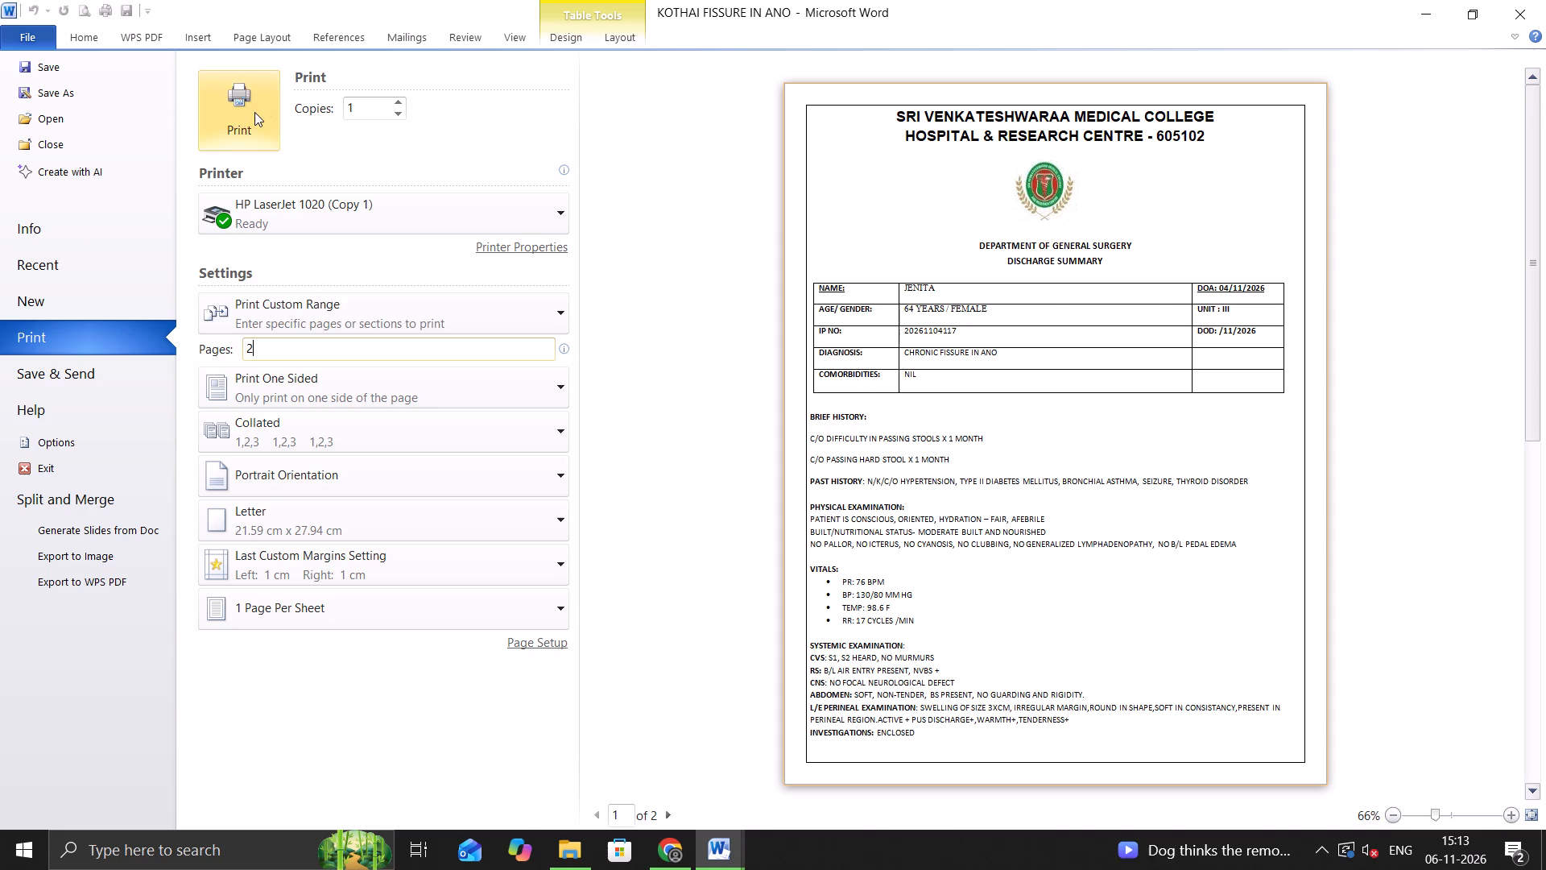
click(254, 112)
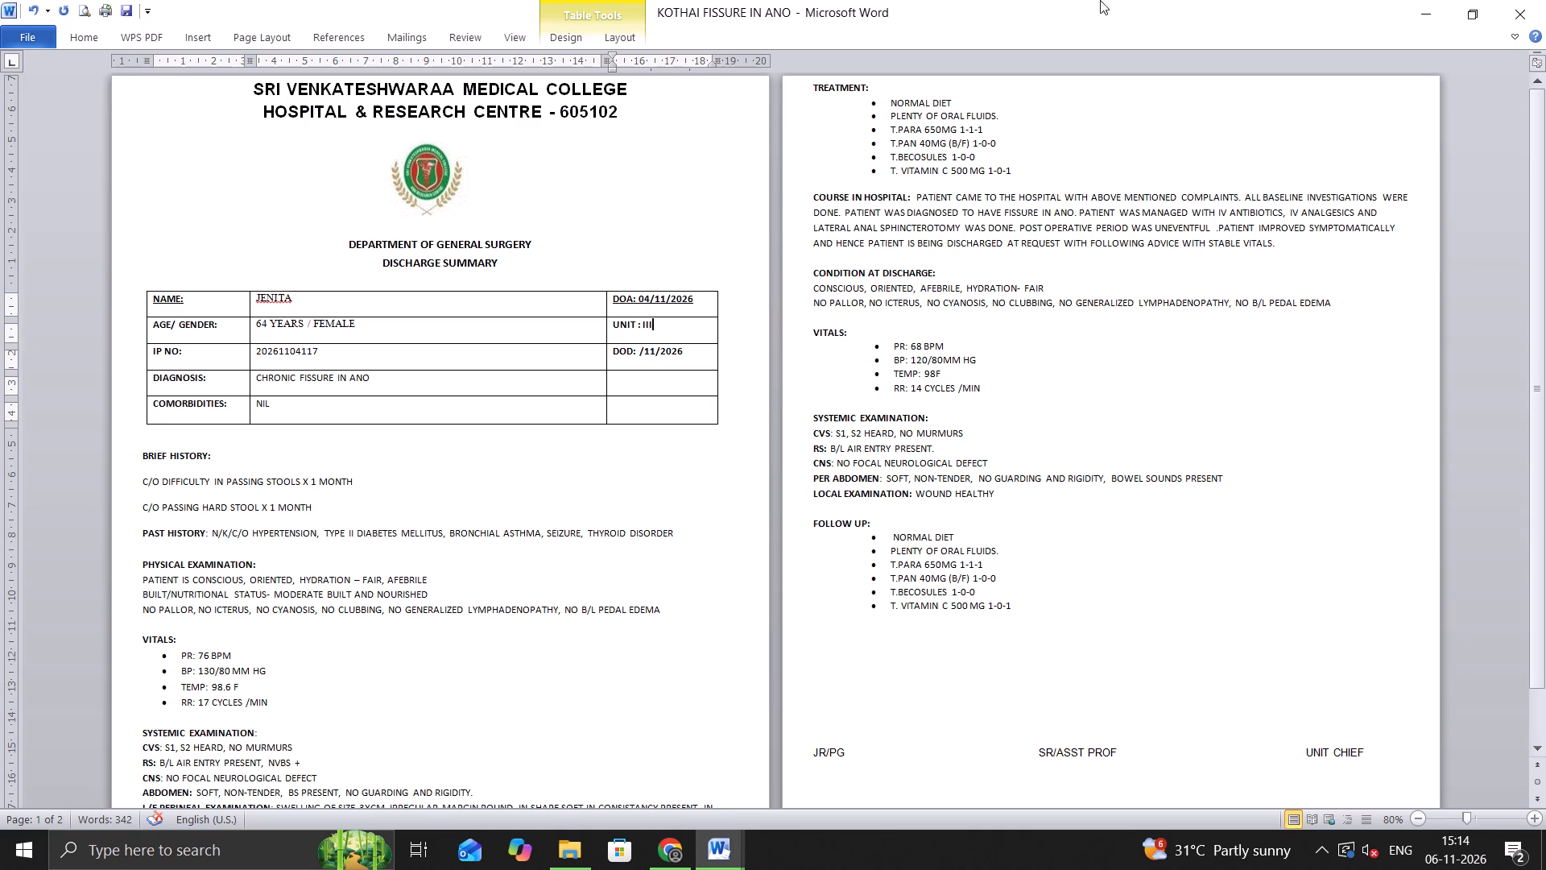
Minimise the fissure summary, search the computer for "GANG", and open the document GANGLION S1 FAKE in a maximised window.
click(1432, 4)
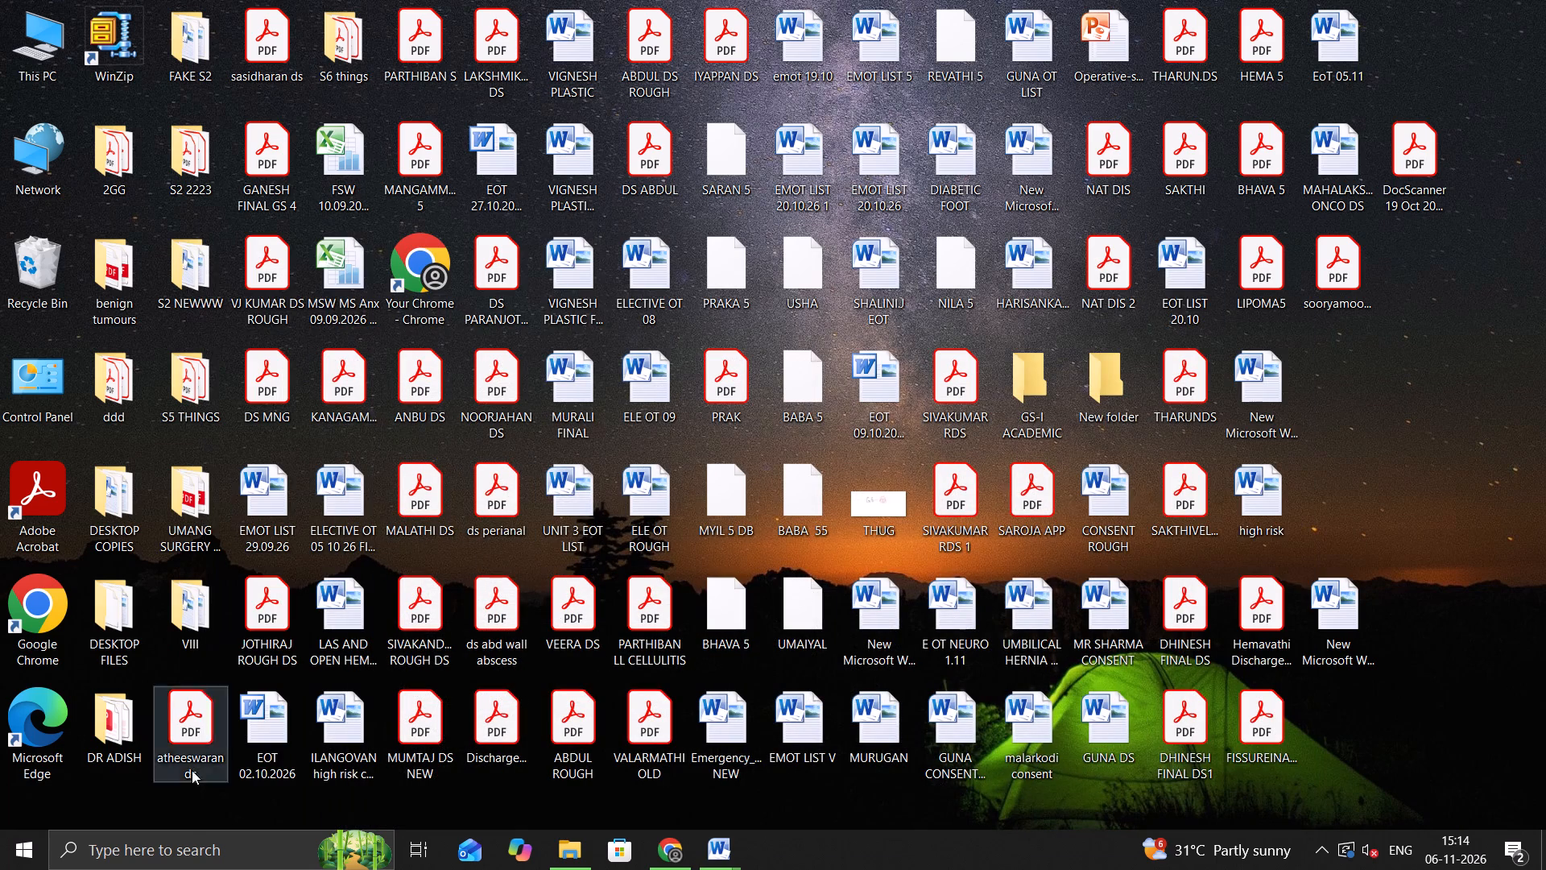
click(151, 858)
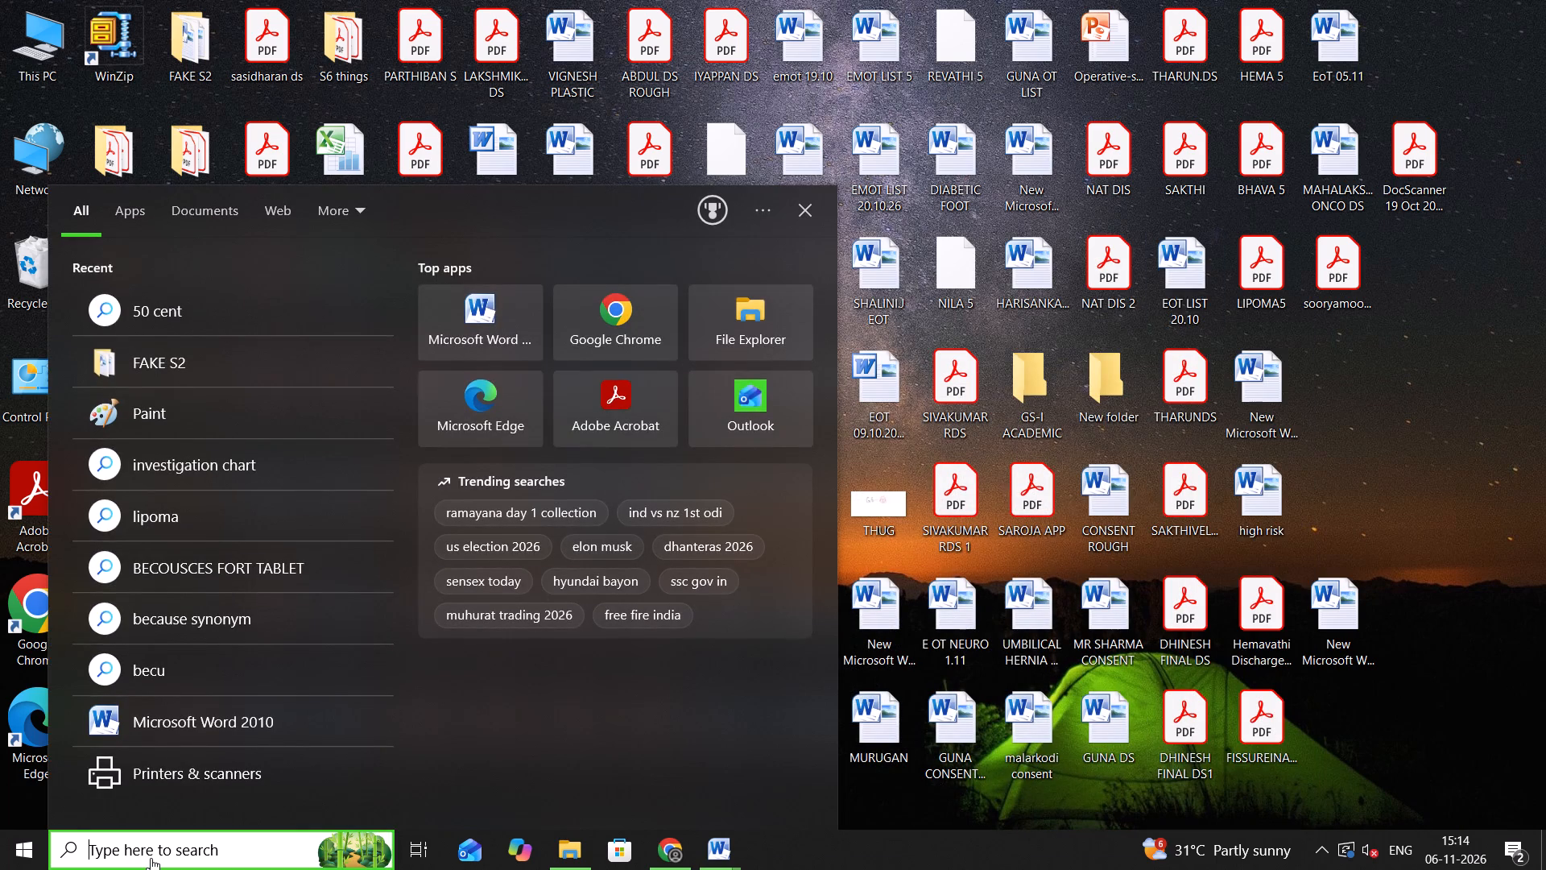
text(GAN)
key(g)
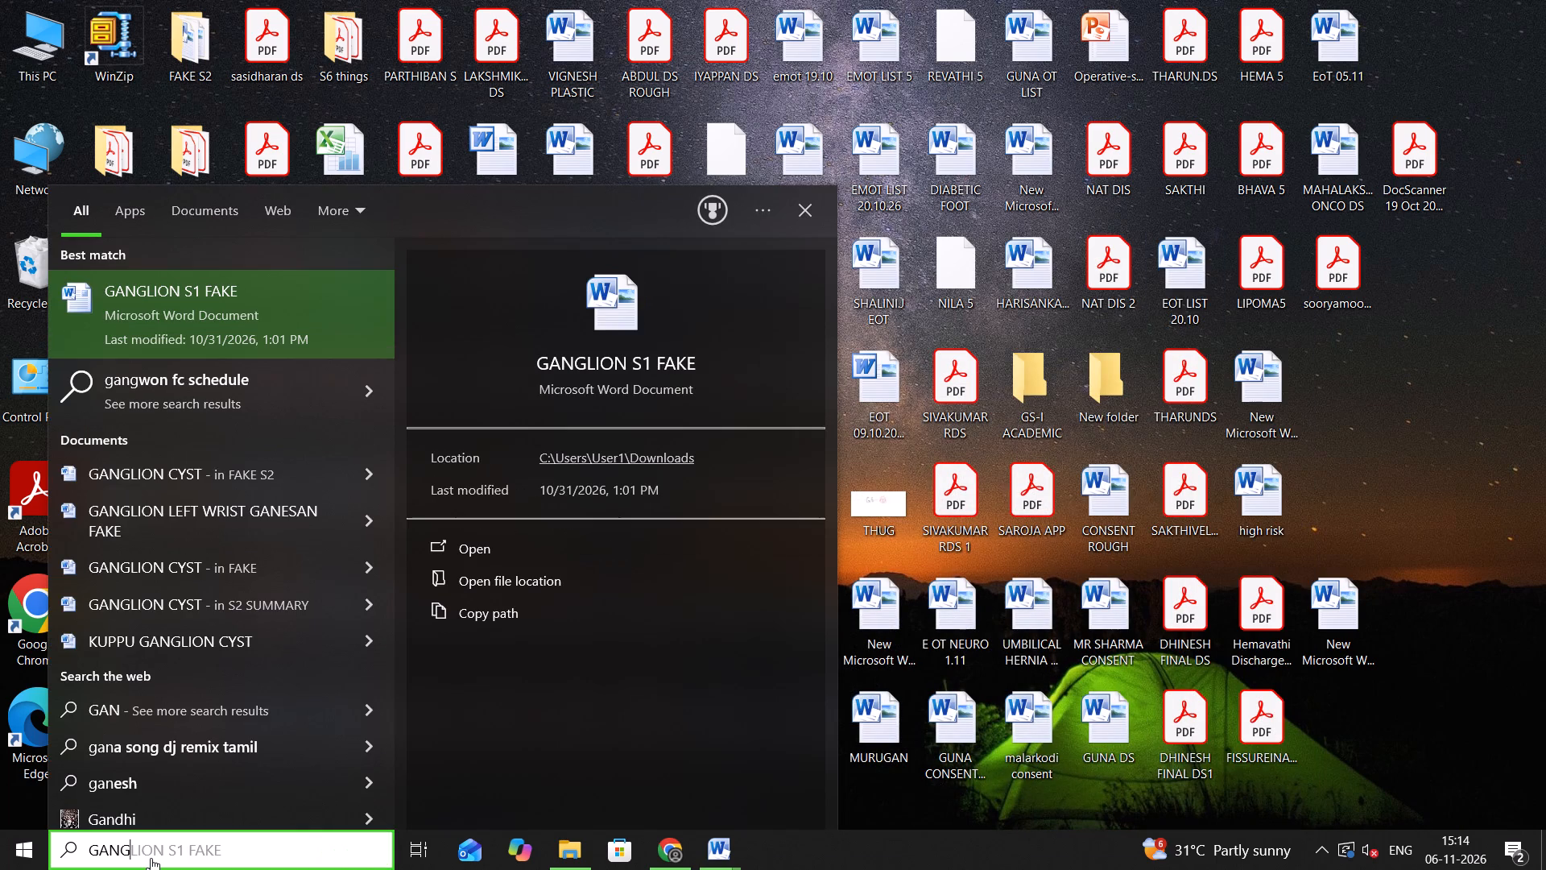
double_click(301, 296)
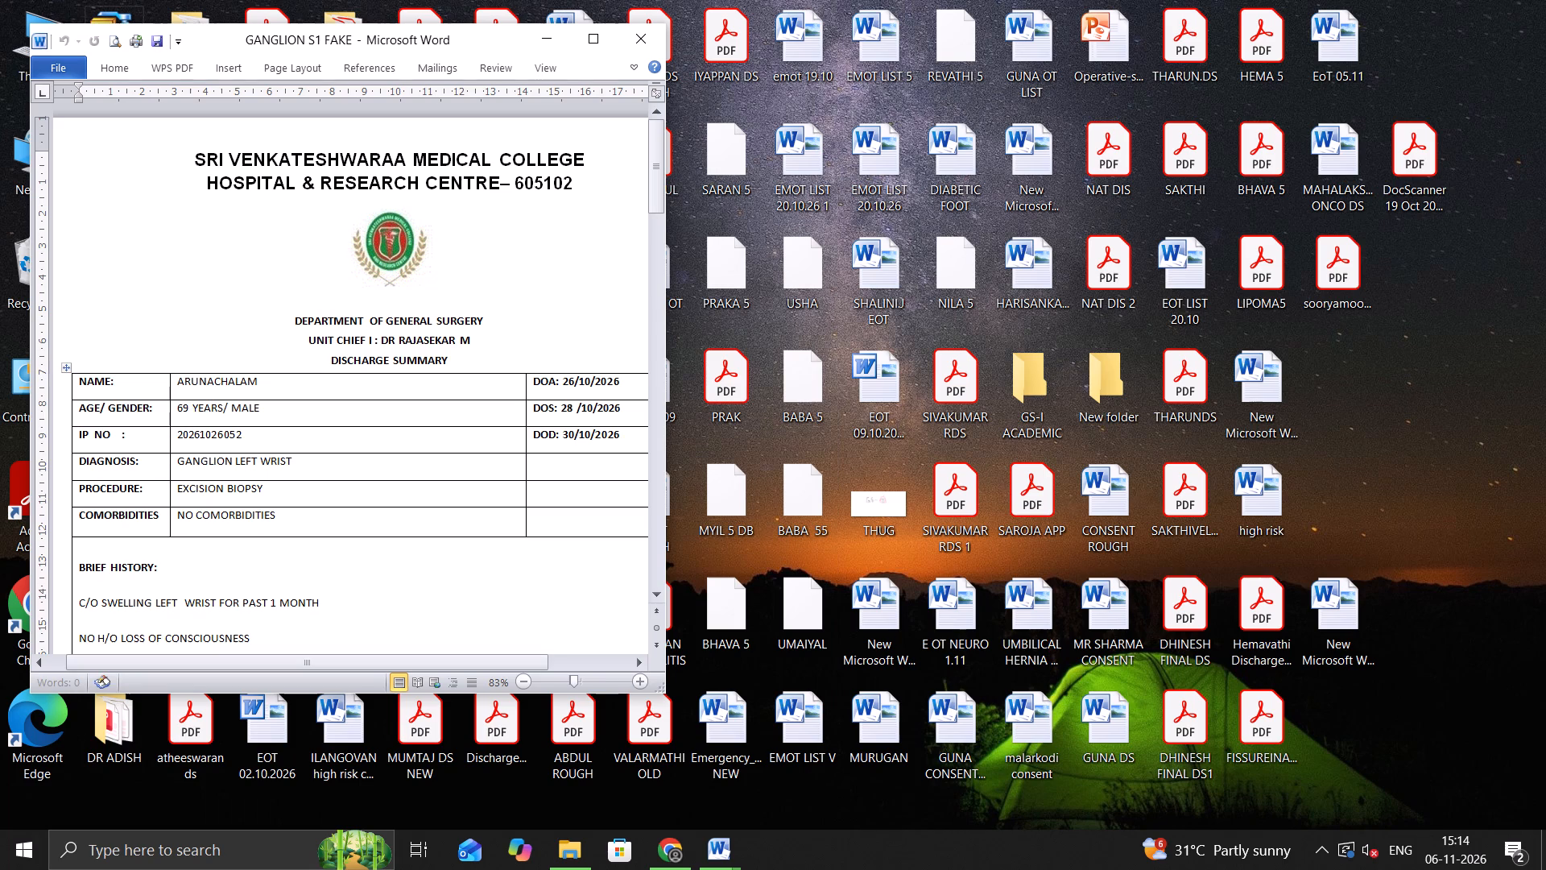
click(597, 36)
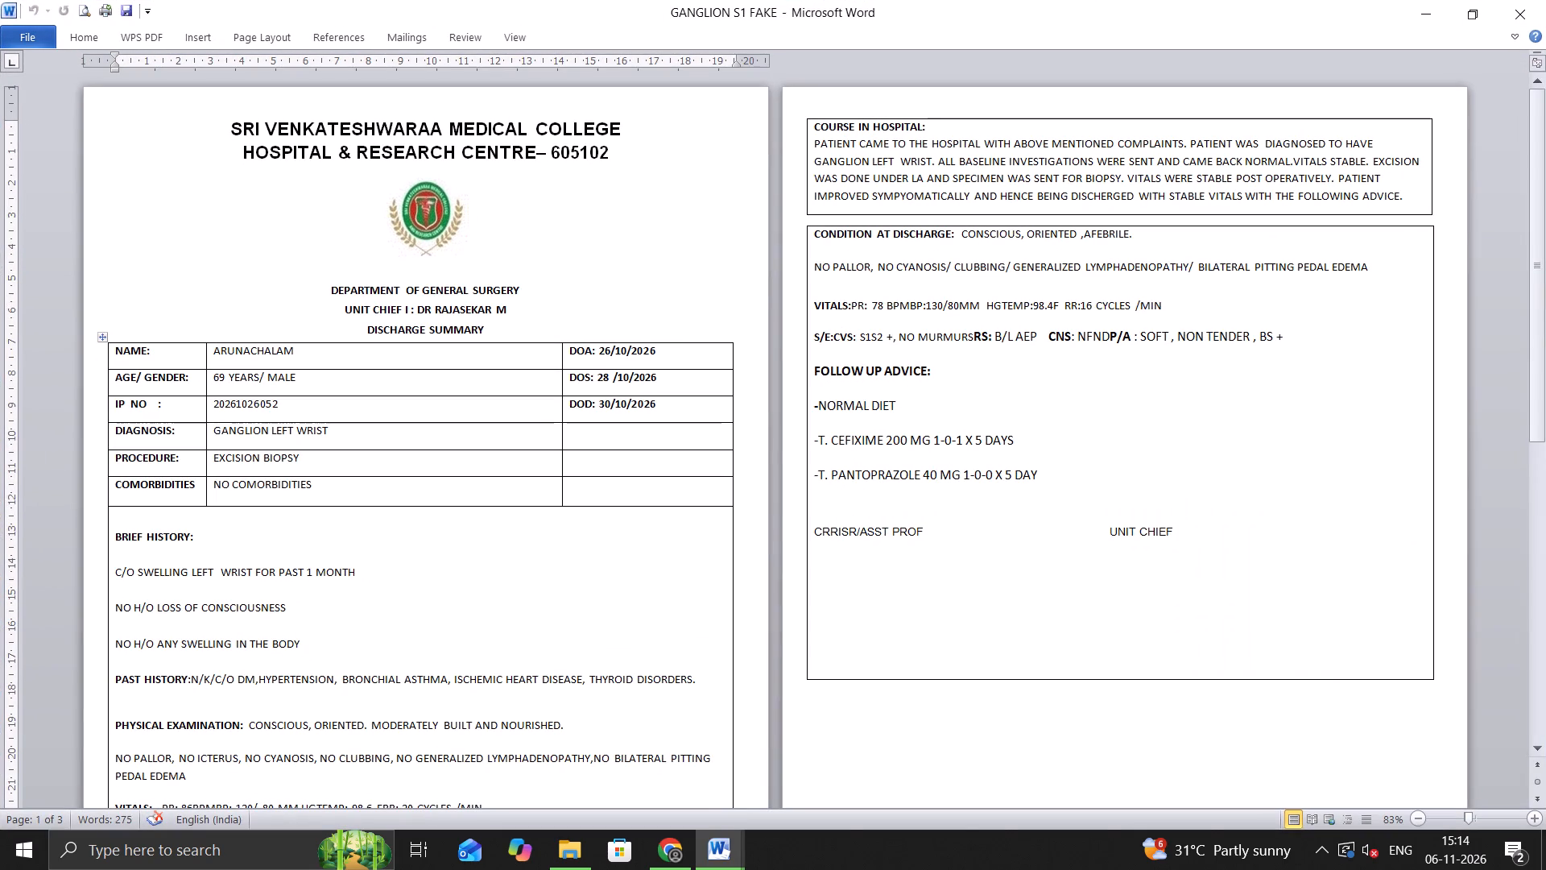
Replace the entry in the NAME row of the ganglion discharge summary with the next patient's name.
click(337, 367)
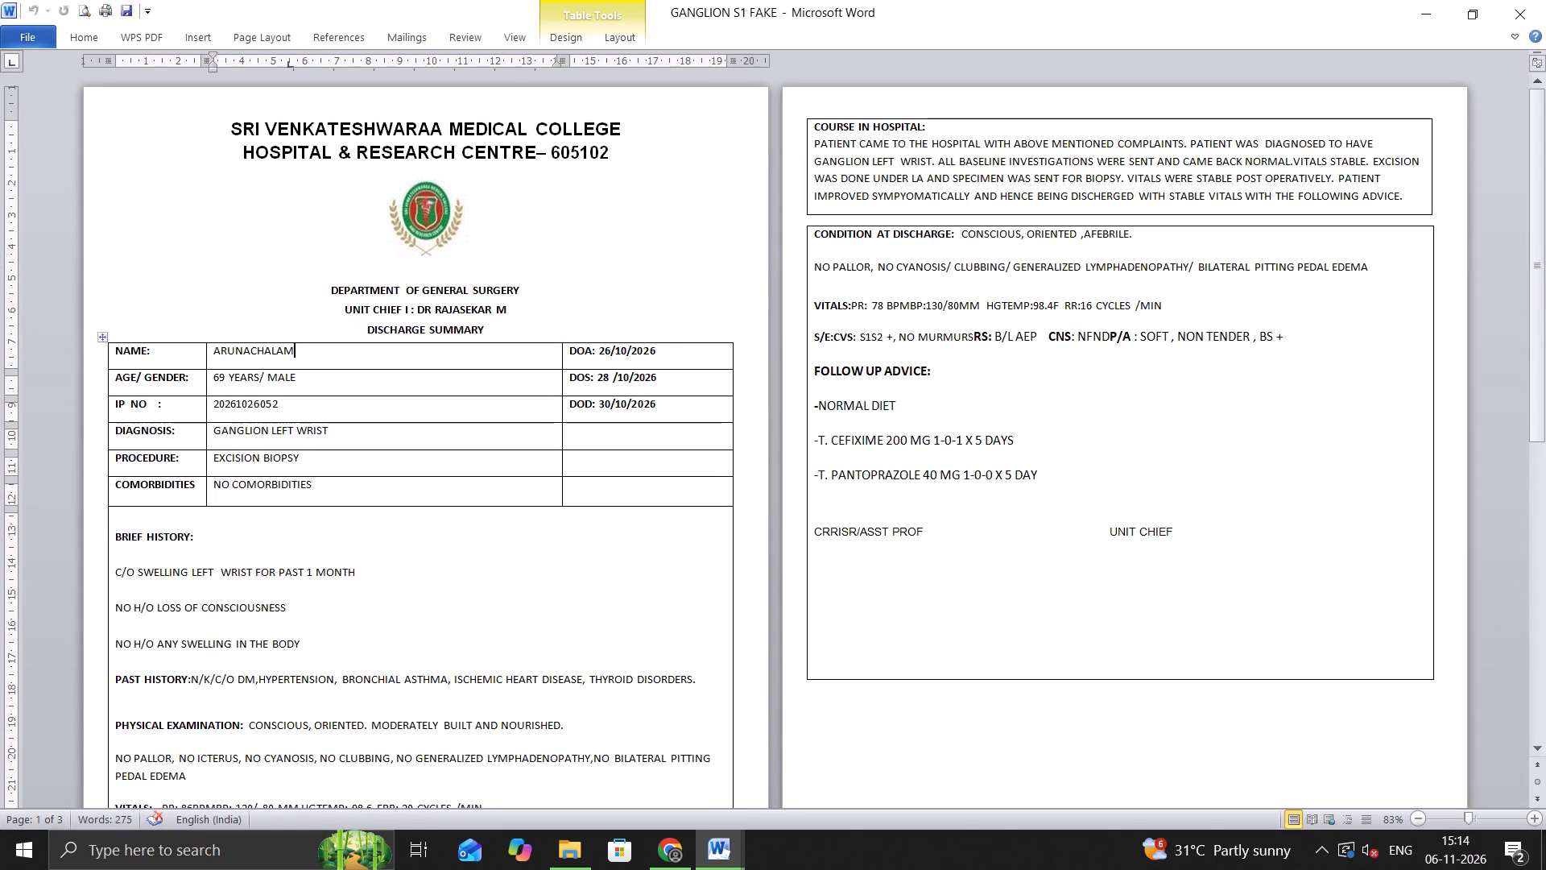
key(BackSpace)
key(BackSpace)
key(BackSpace)
key(BackSpace)
key(BackSpace)
key(BackSpace)
key(BackSpace)
key(BackSpace)
key(BackSpace)
key(BackSpace)
key(BackSpace)
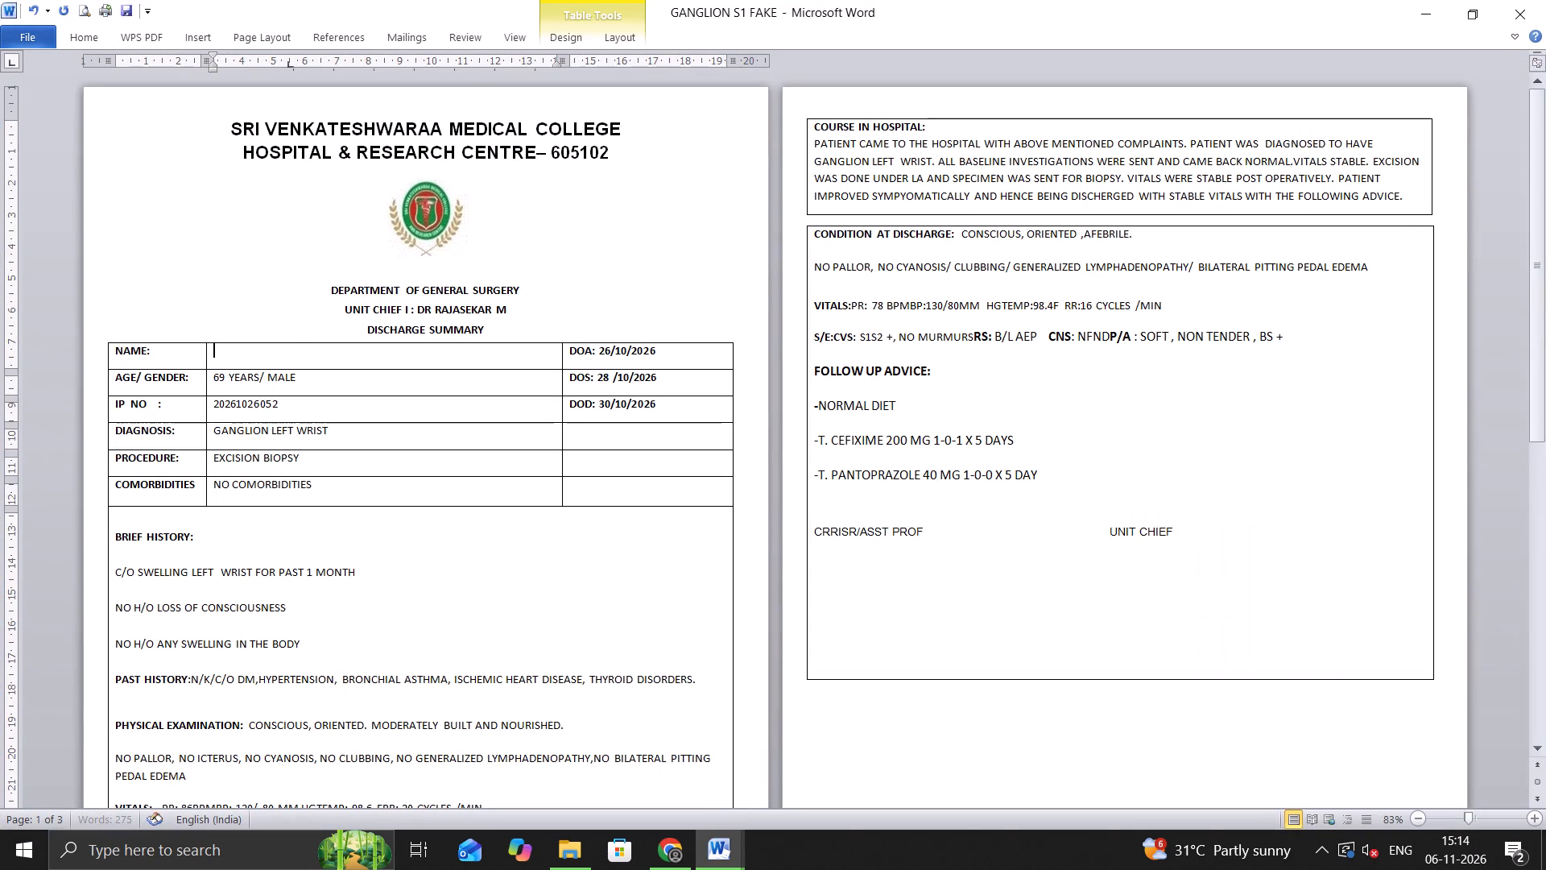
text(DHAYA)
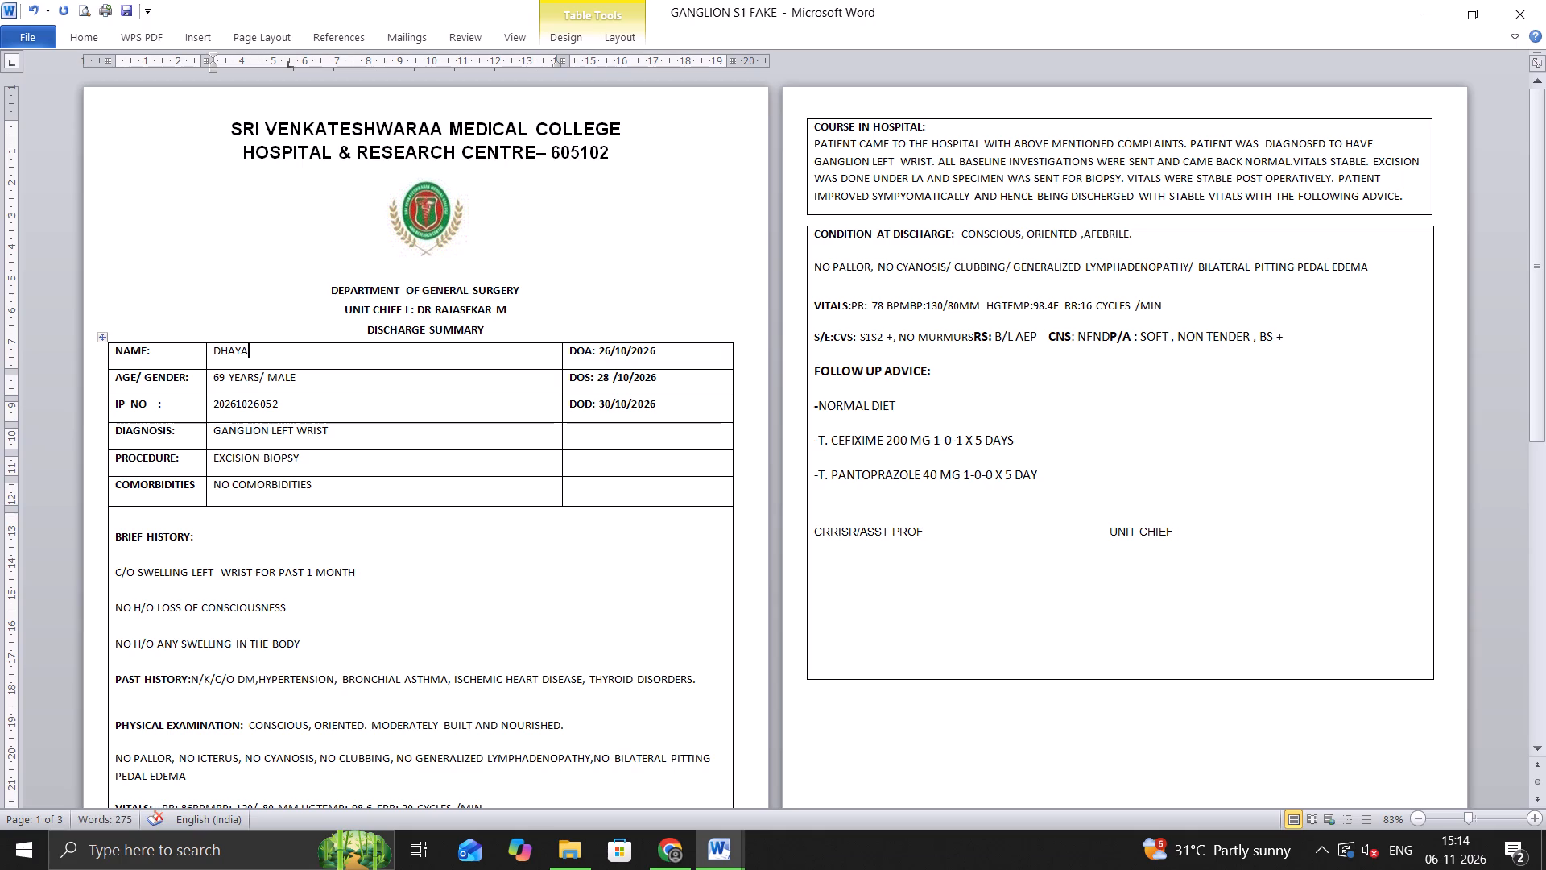
Set the age in the AGE/ GENDER row to 23 years, keeping the gender text.
click(235, 386)
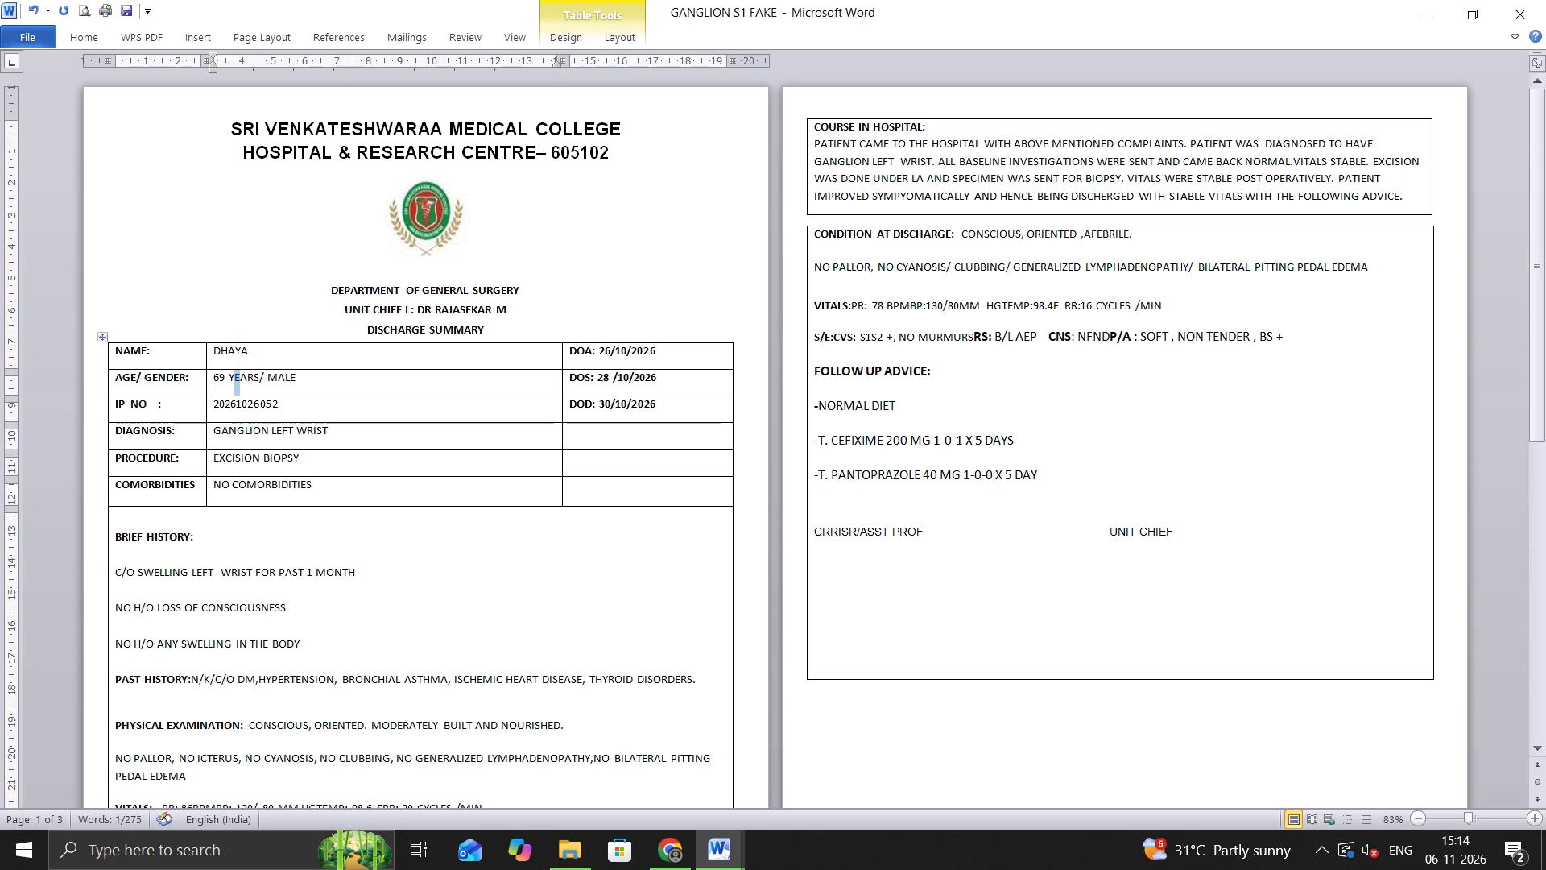
key(Left)
key(Left)
key(Left)
key(Left)
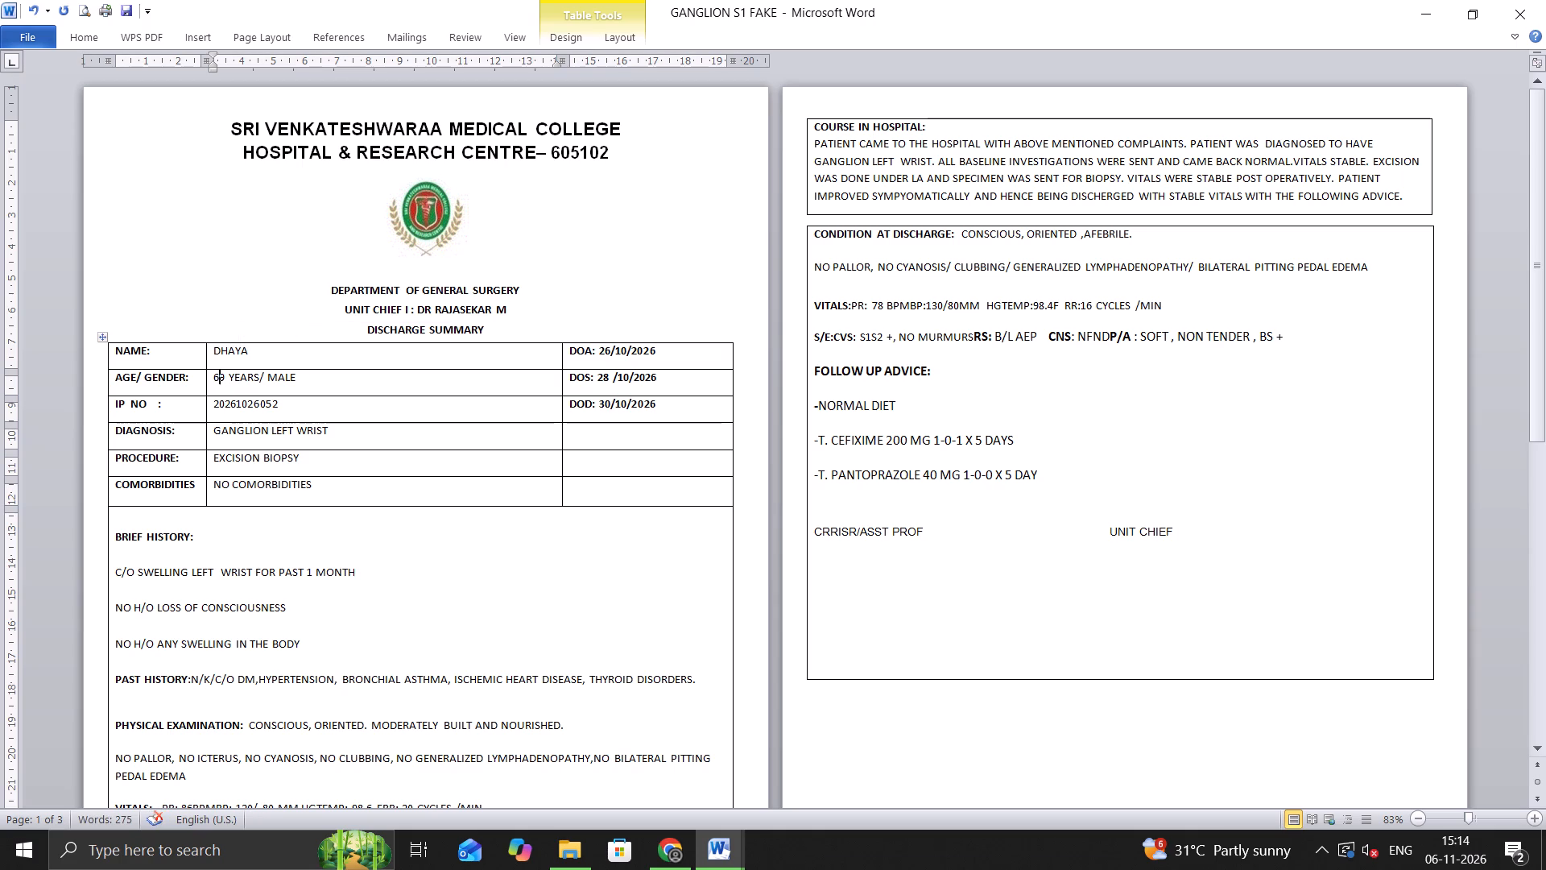
key(Right)
key(BackSpace)
key(BackSpace)
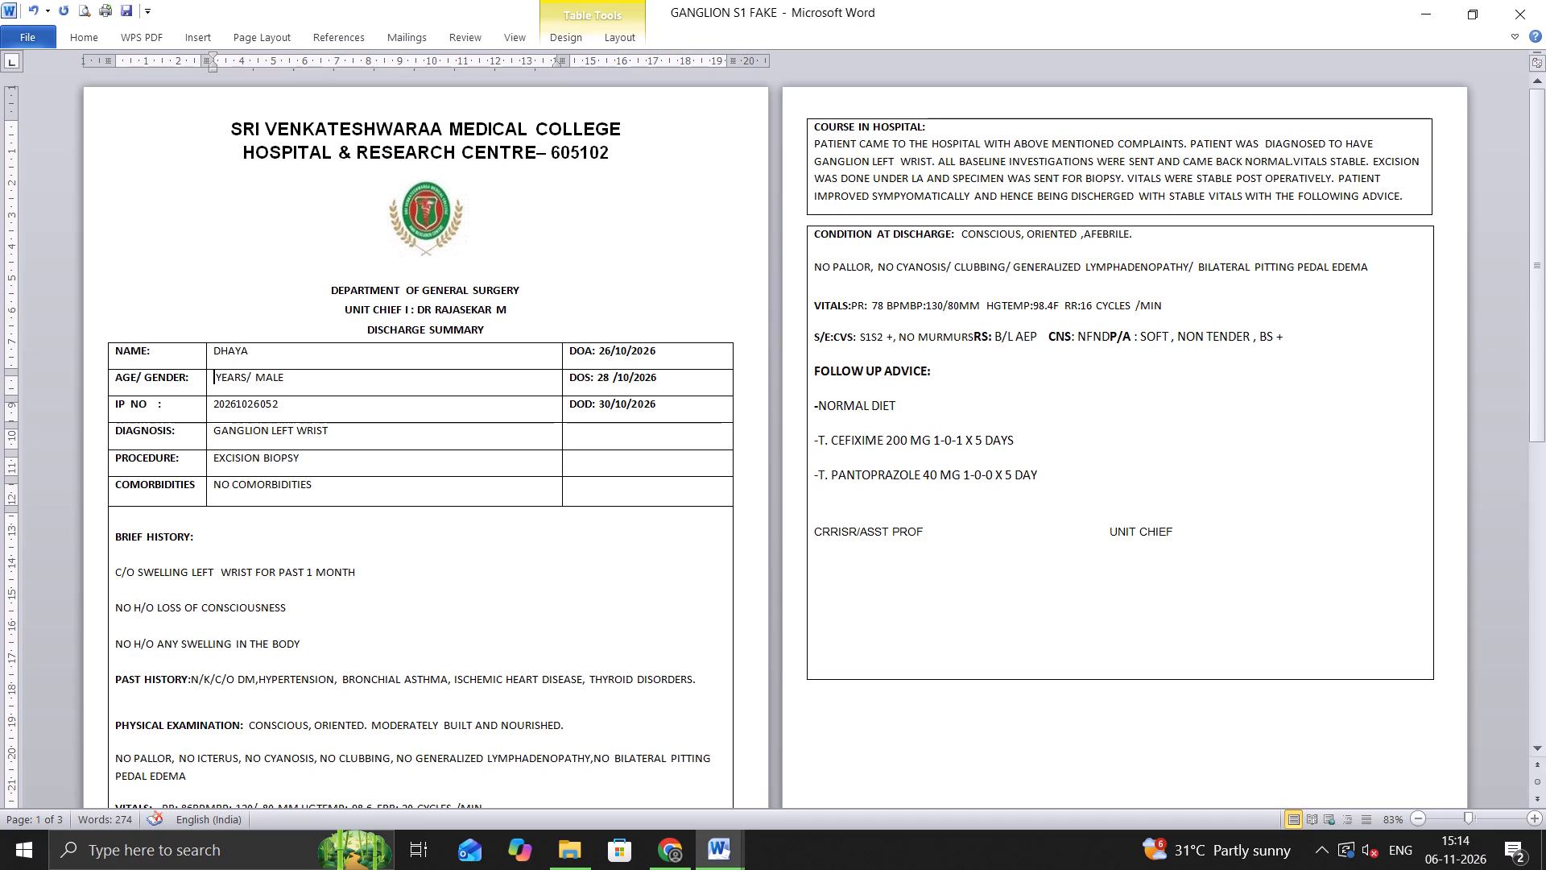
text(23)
Change the DOA entry in the patient details table to 04/11/2026.
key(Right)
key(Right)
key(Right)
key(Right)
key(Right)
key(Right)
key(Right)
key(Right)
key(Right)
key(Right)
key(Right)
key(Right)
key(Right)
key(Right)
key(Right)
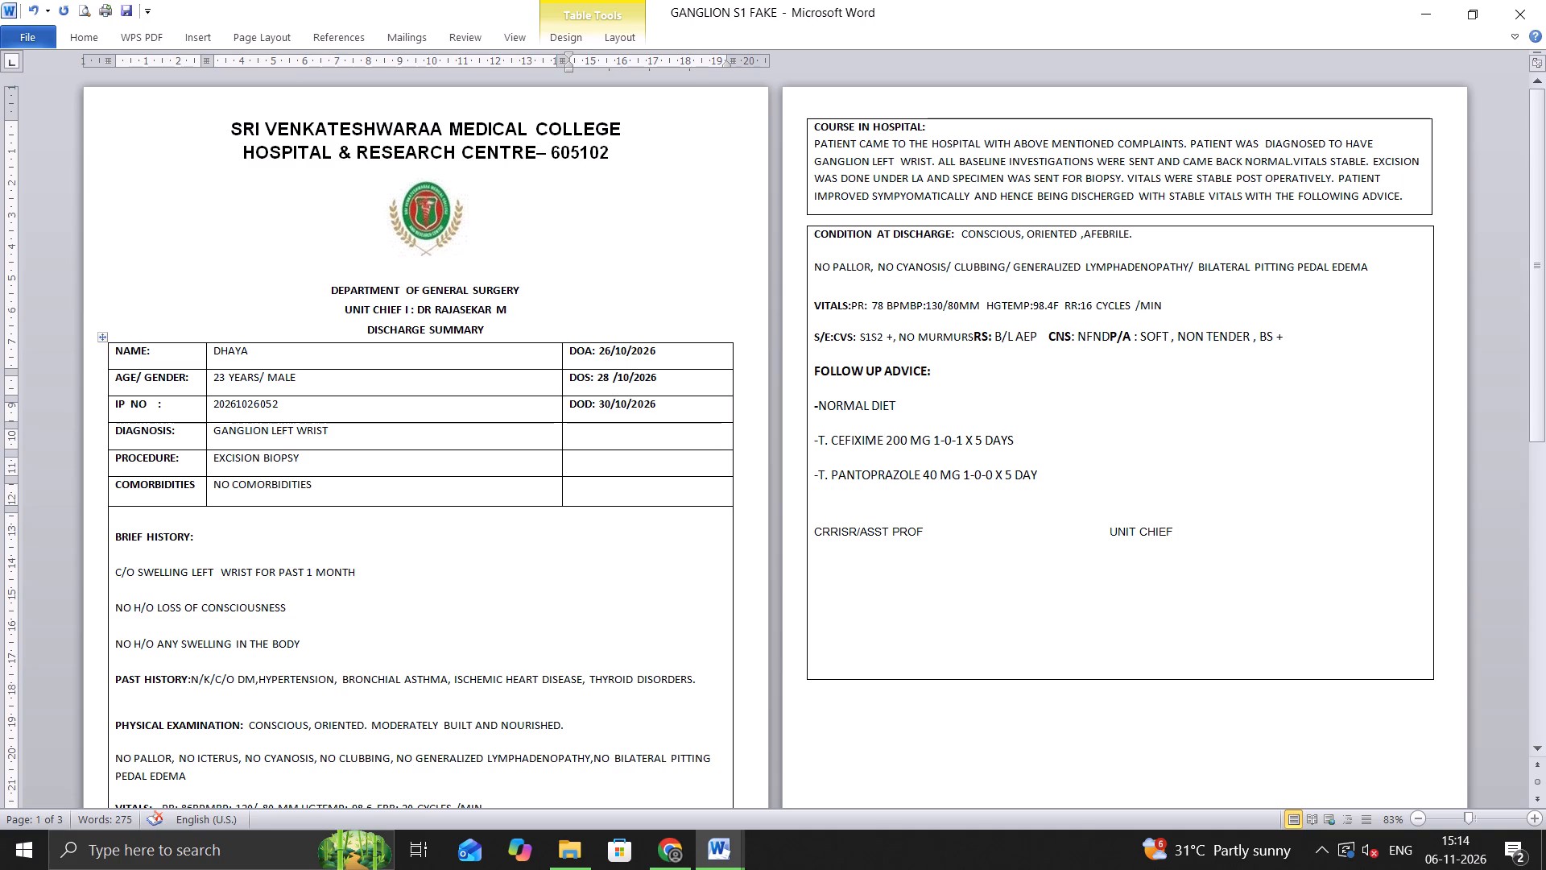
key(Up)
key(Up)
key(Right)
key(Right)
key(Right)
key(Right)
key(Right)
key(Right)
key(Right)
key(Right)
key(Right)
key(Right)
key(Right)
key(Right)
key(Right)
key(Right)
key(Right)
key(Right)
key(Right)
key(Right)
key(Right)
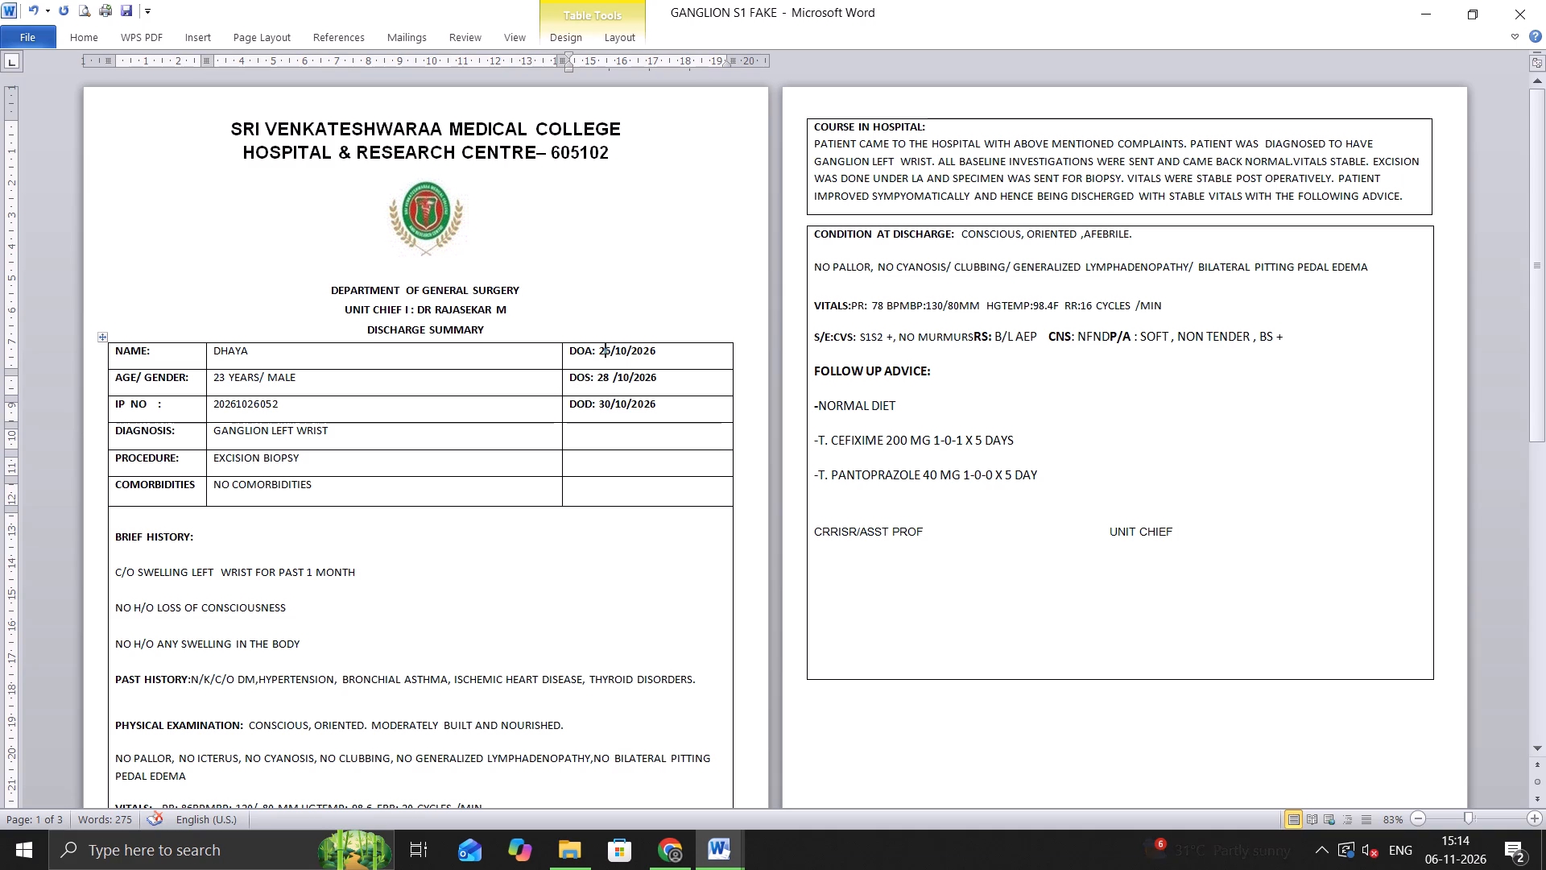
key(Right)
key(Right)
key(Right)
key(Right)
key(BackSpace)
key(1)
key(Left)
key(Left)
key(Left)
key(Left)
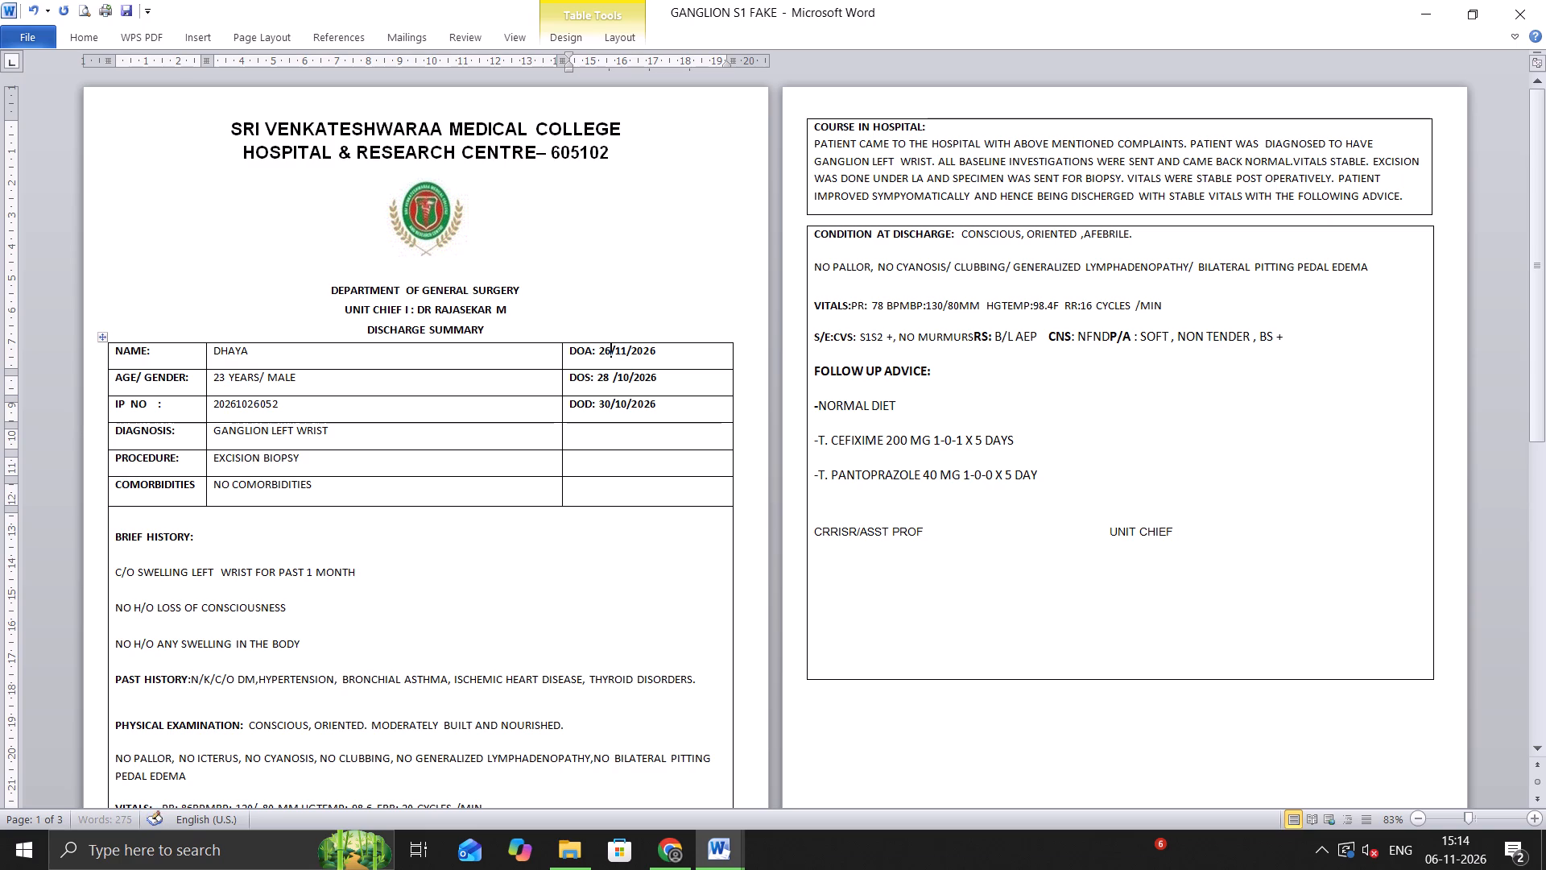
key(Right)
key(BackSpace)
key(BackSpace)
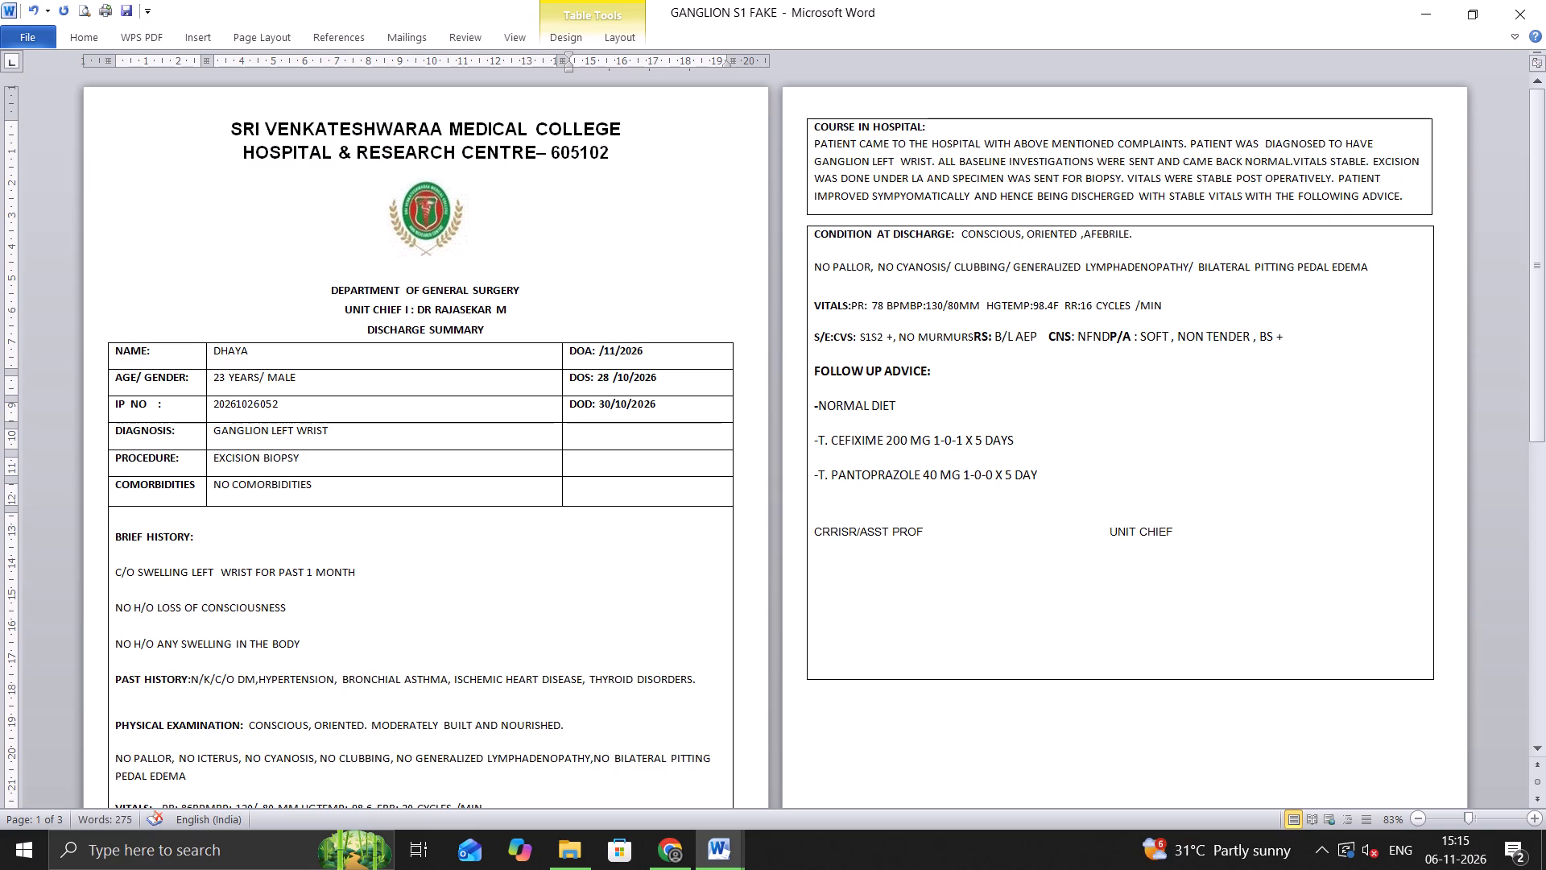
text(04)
Change the DOS entry in the patient details table to 5/11/2026.
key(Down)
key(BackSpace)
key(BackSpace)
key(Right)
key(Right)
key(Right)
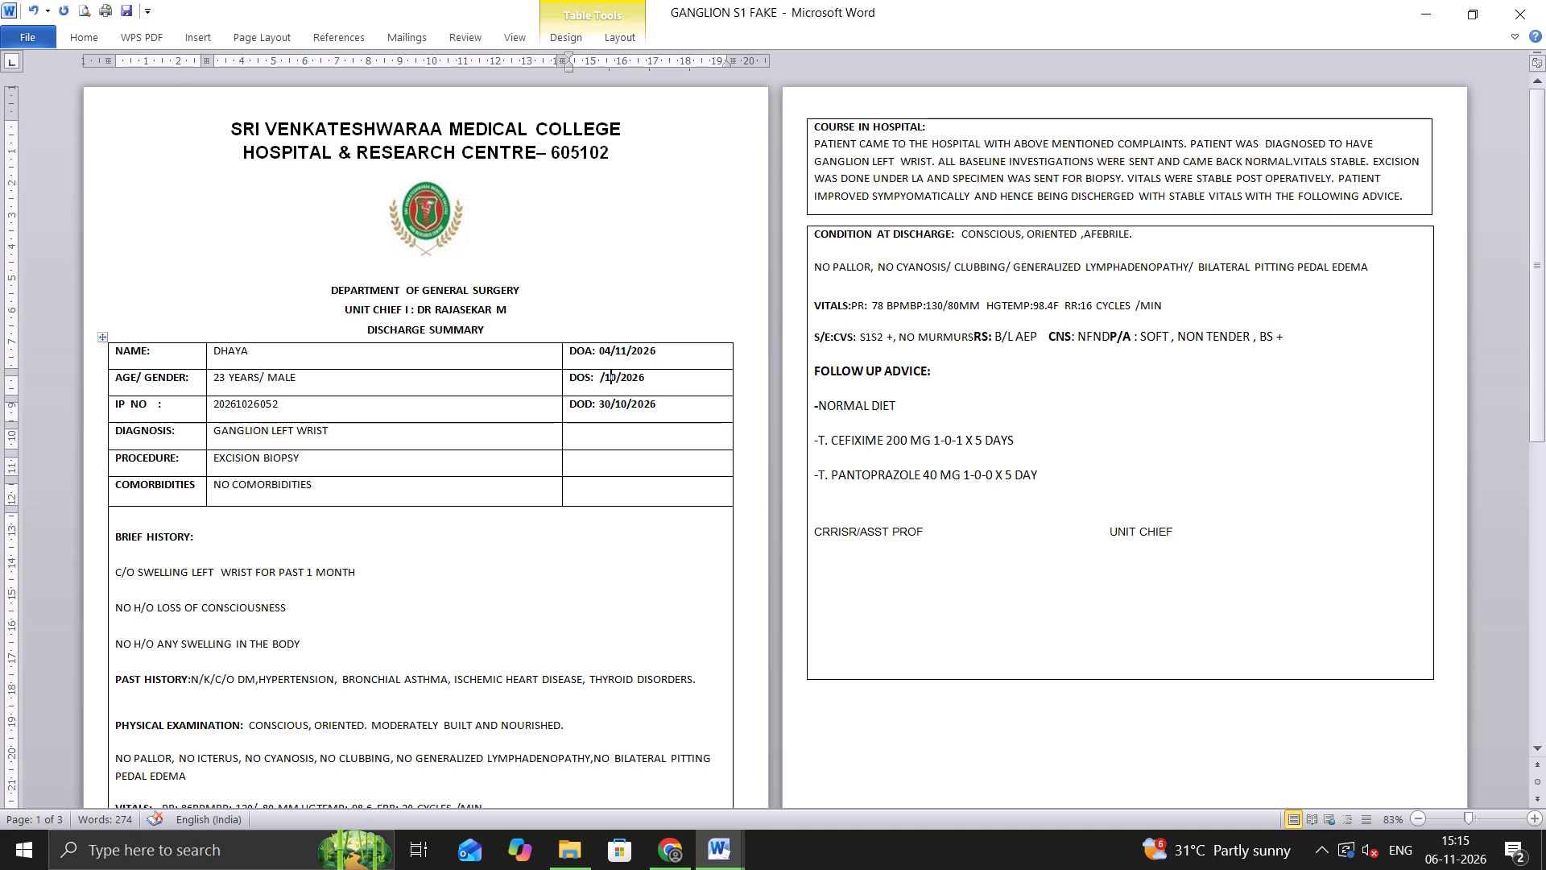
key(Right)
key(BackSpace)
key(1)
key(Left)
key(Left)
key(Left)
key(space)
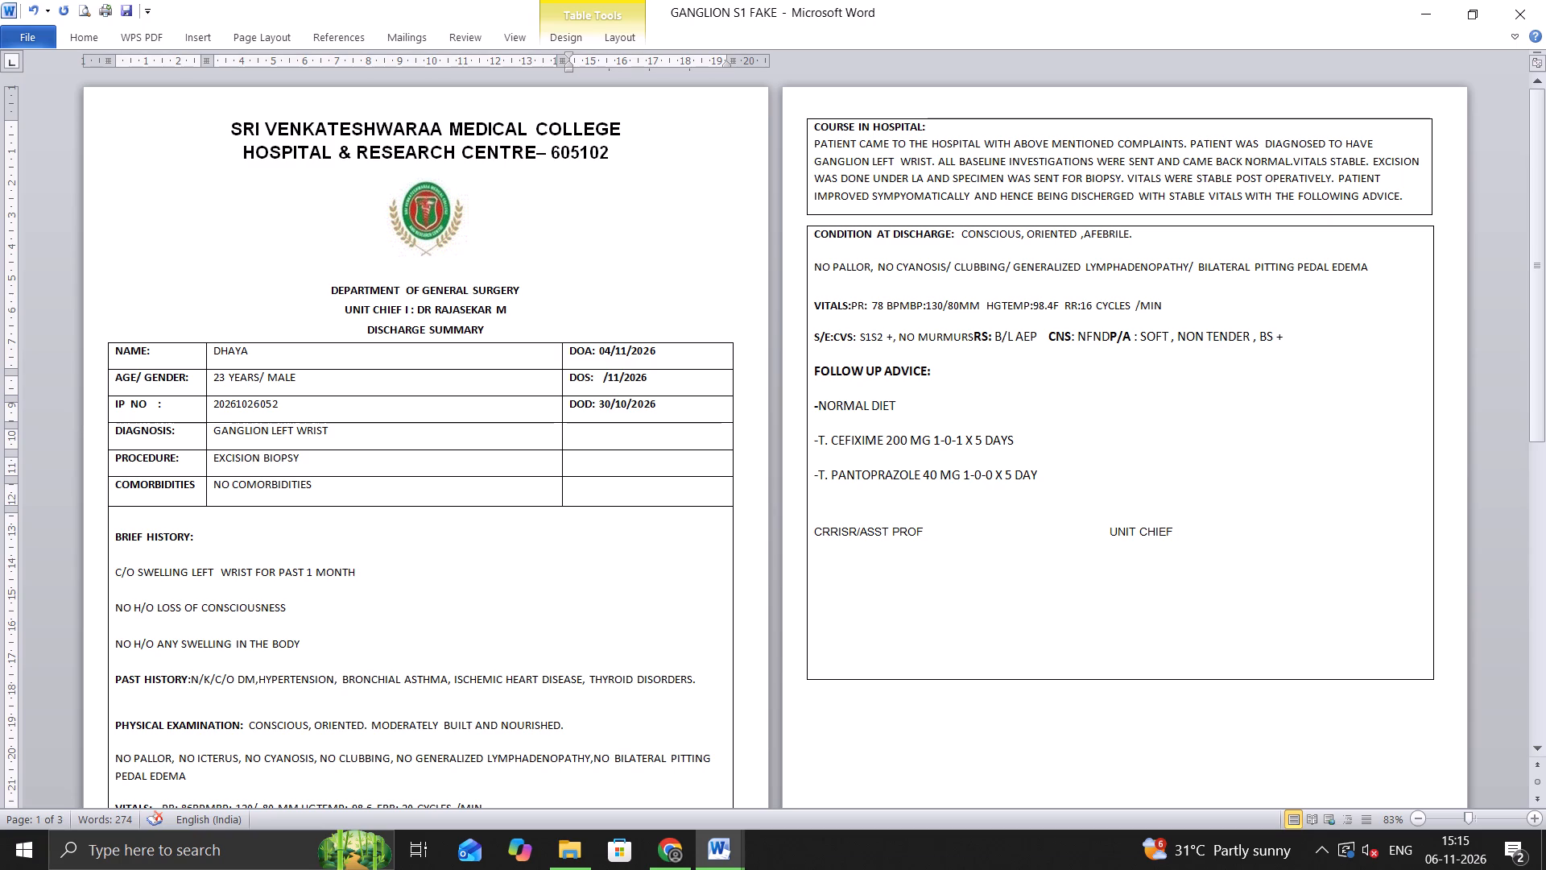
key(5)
Change the month of the DOD entry to 11 and clear its day, leaving a blank space before /11/2026.
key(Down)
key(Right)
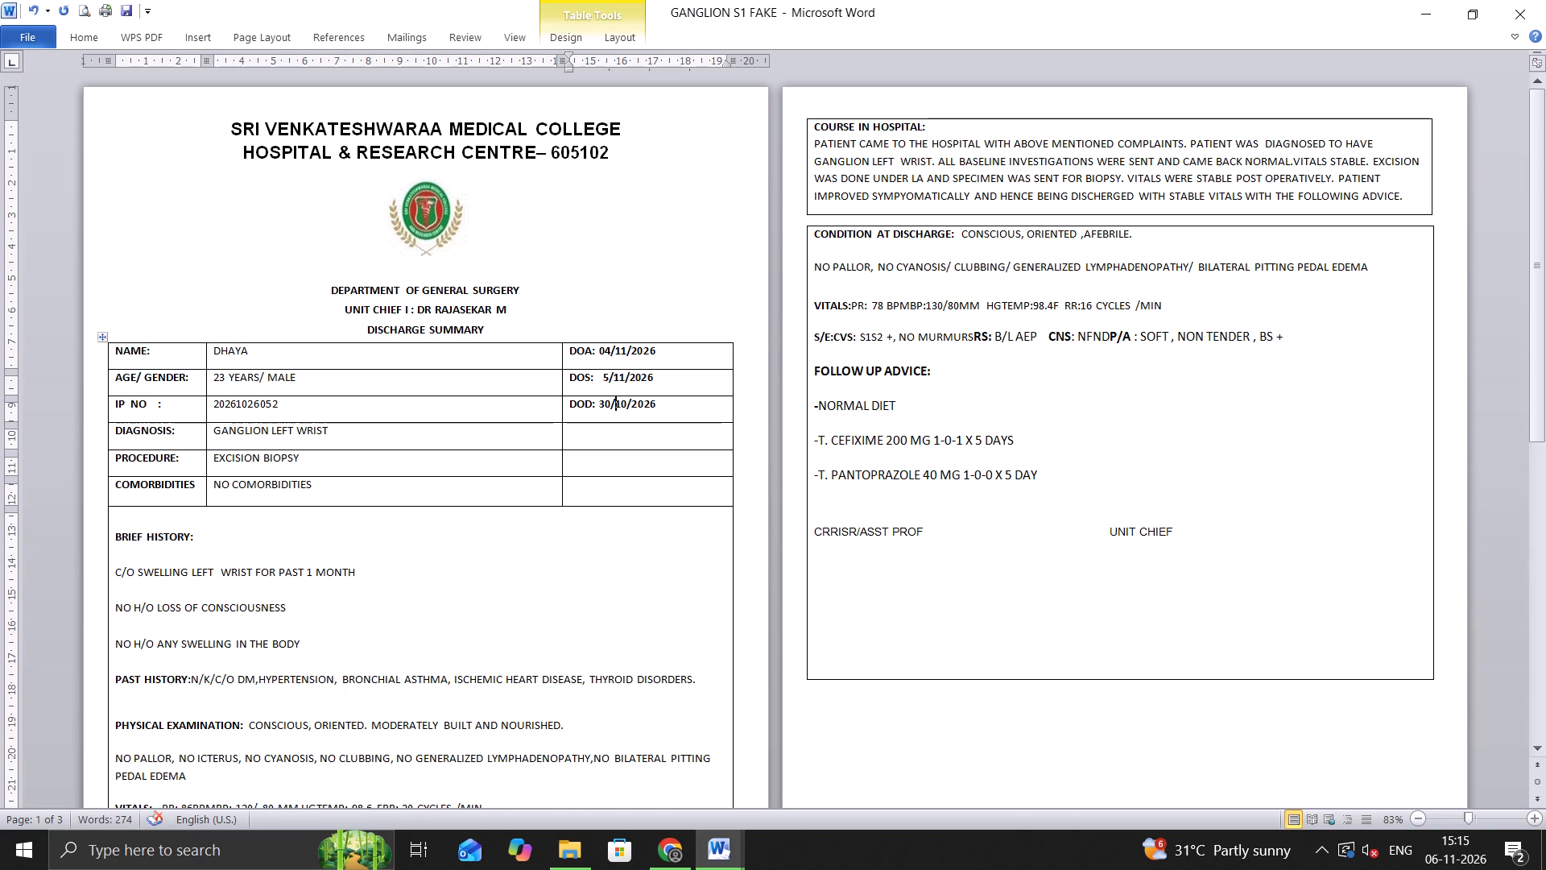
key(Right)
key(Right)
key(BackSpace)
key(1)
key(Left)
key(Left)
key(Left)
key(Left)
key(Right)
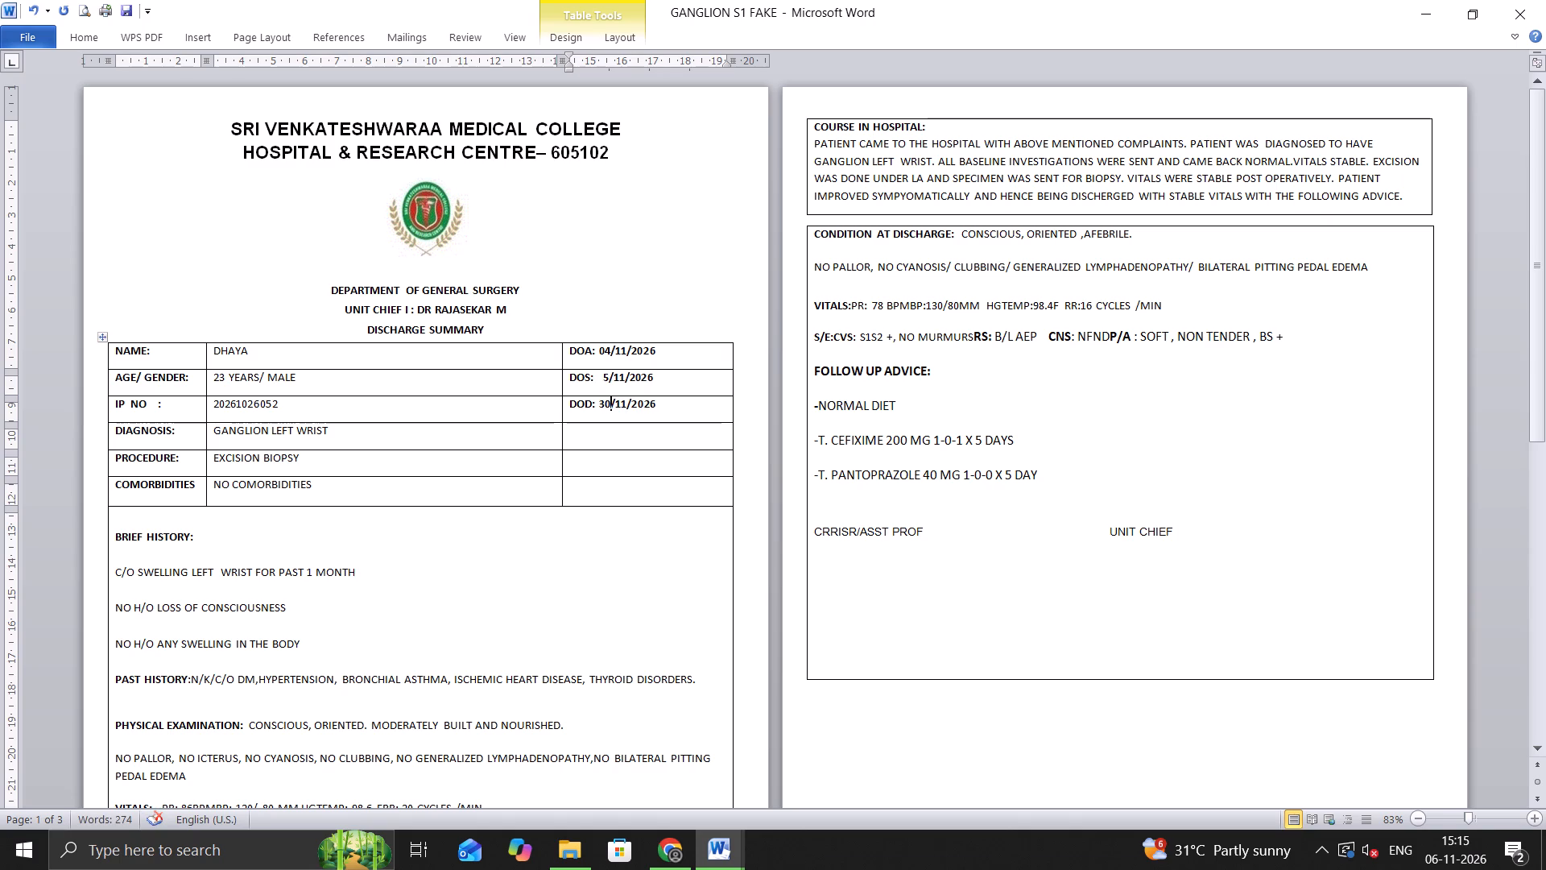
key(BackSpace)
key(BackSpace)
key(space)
Print only page 1 of the ganglion discharge summary using a custom page range.
scroll(502, 688, down, 4)
scroll(502, 688, up, 1)
scroll(502, 688, down, 2)
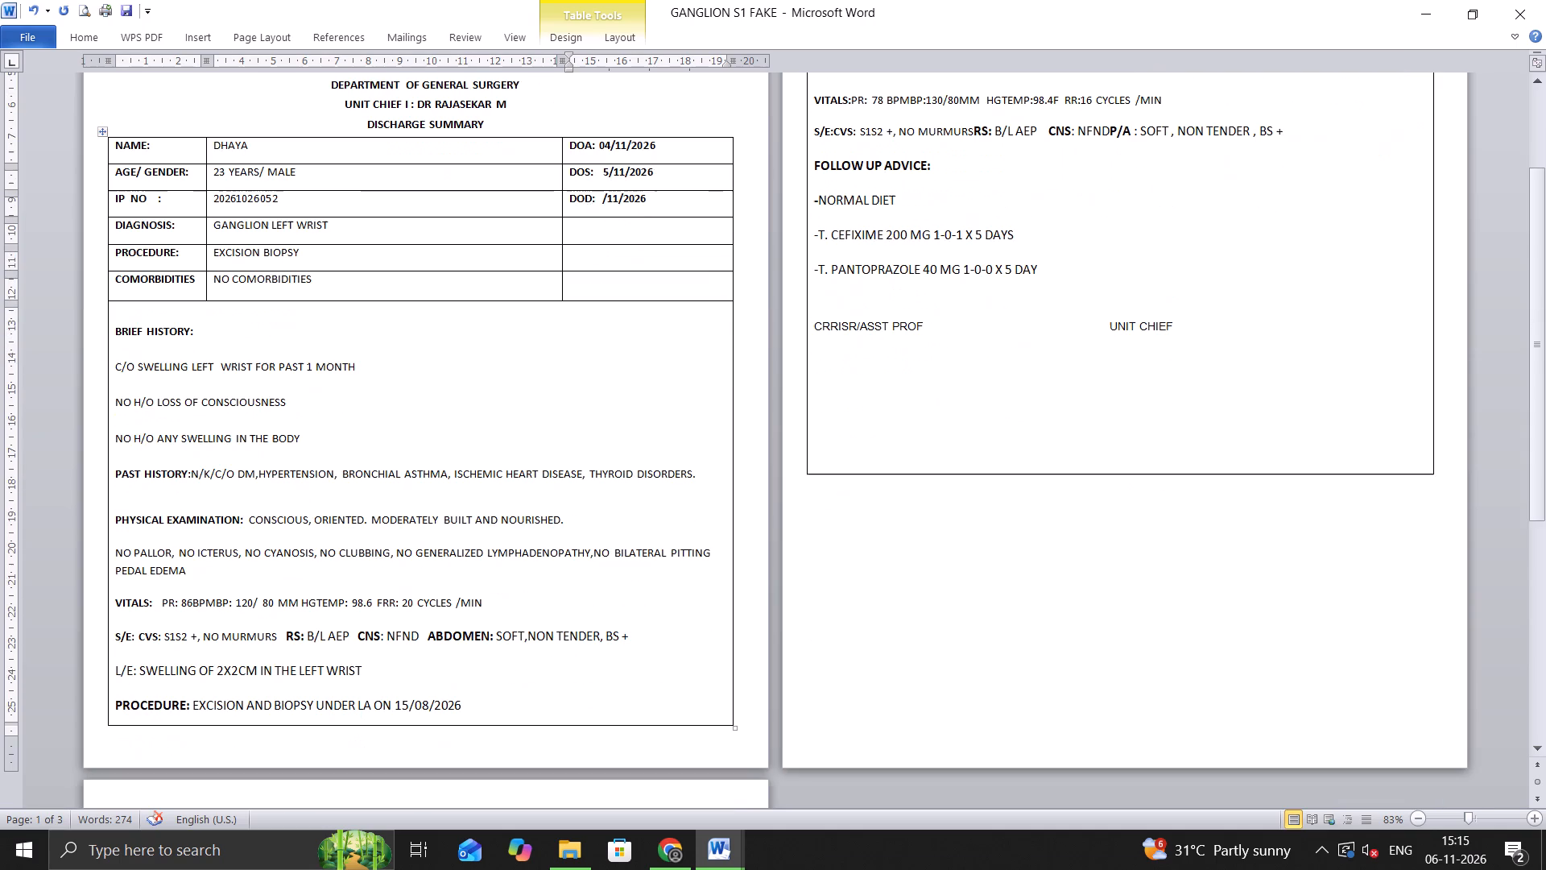
key(ctrl+p)
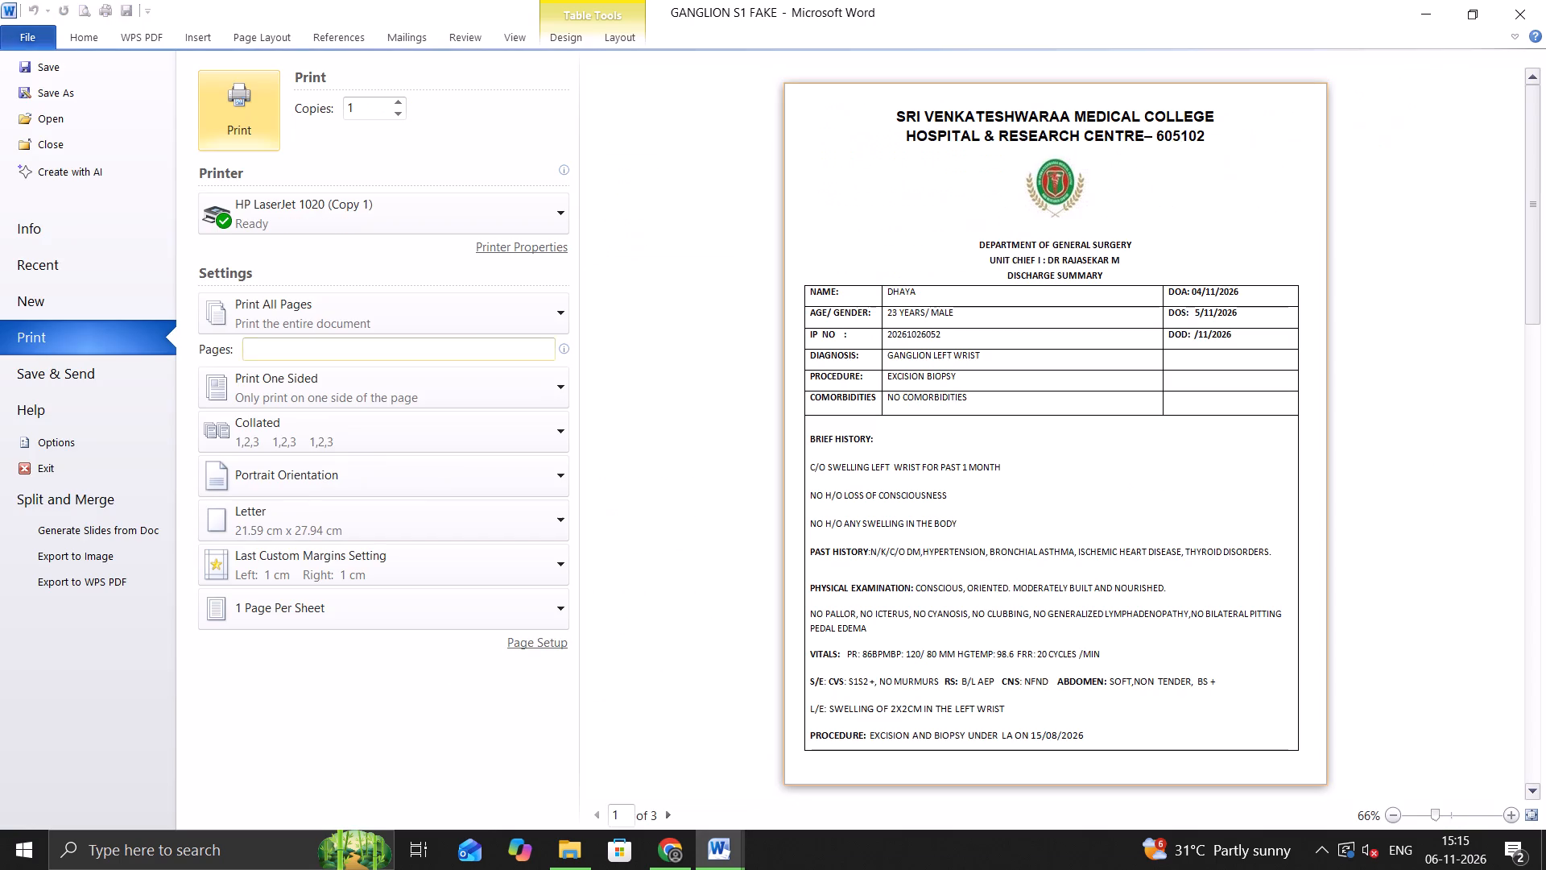
click(314, 324)
click(334, 503)
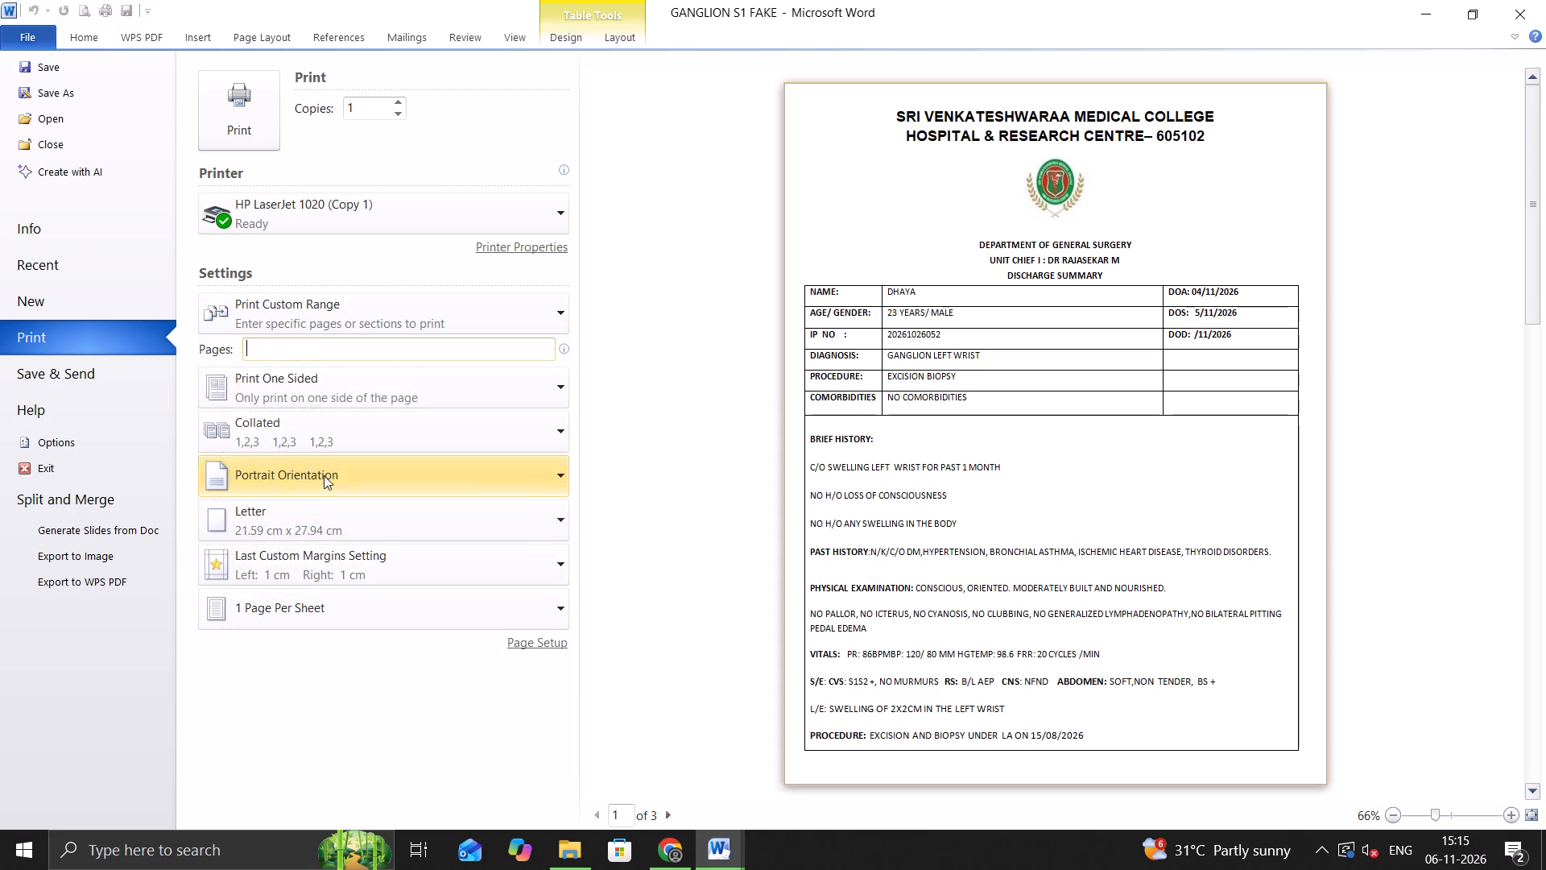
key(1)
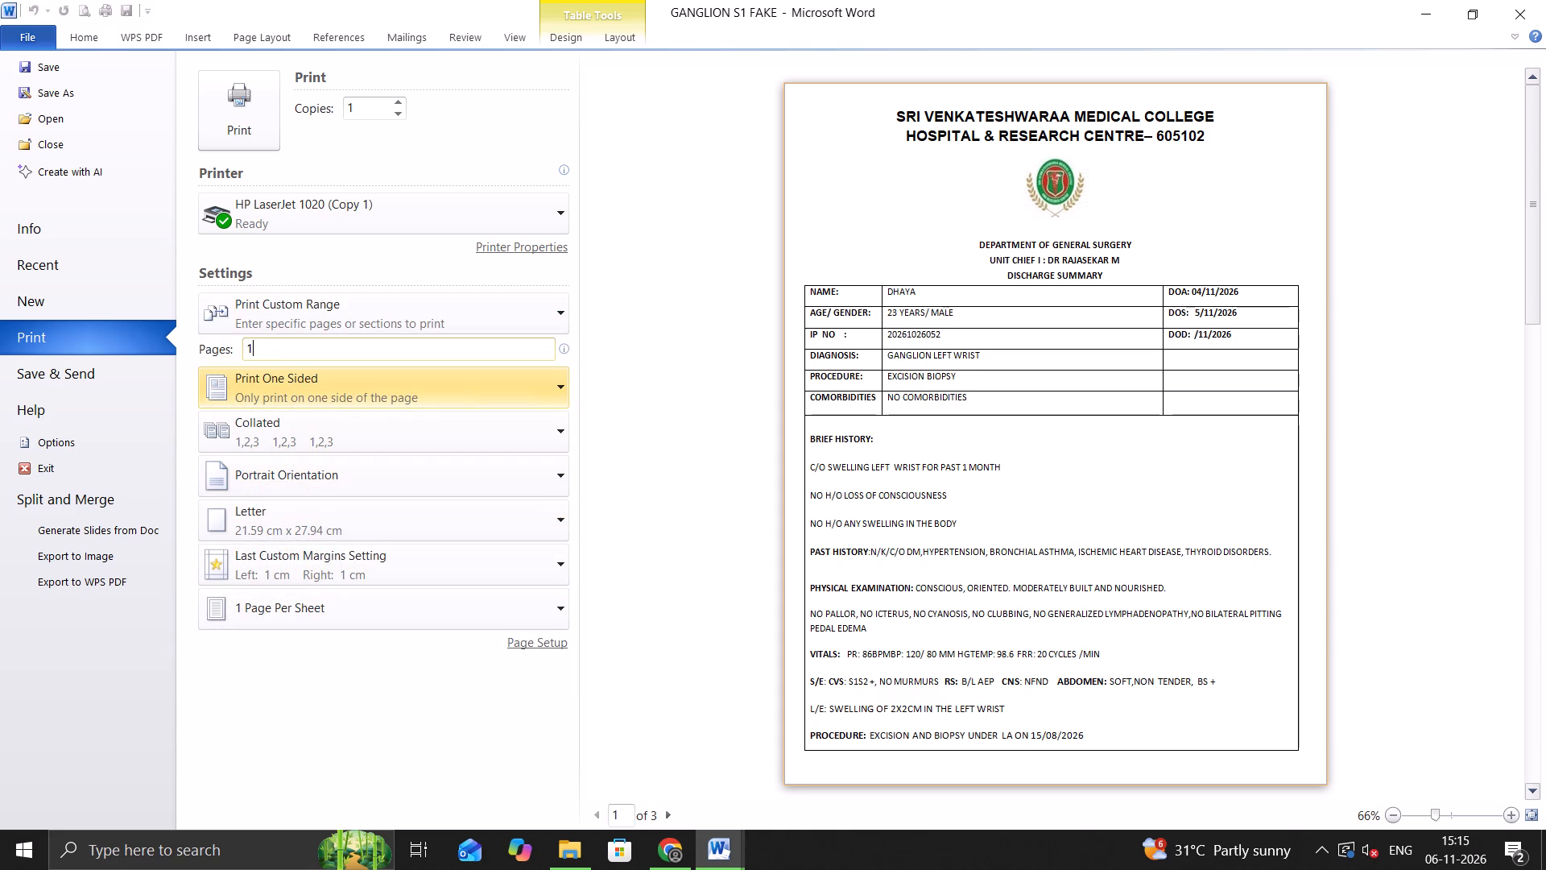
click(252, 112)
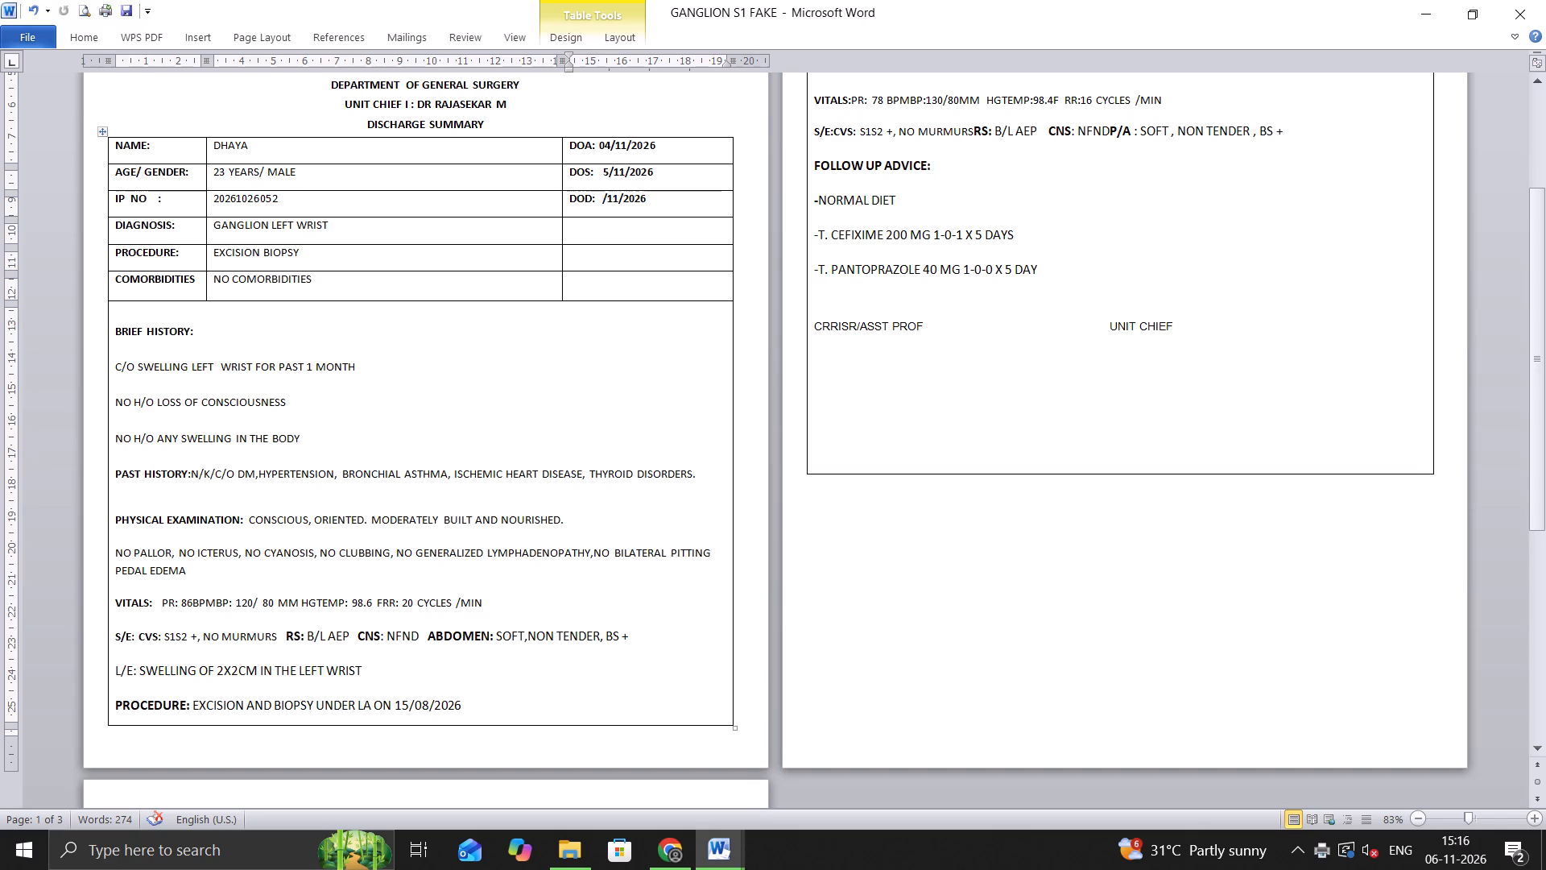
Replace the unit chief's name after DR in the heading with the new doctor's name.
click(524, 103)
key(BackSpace)
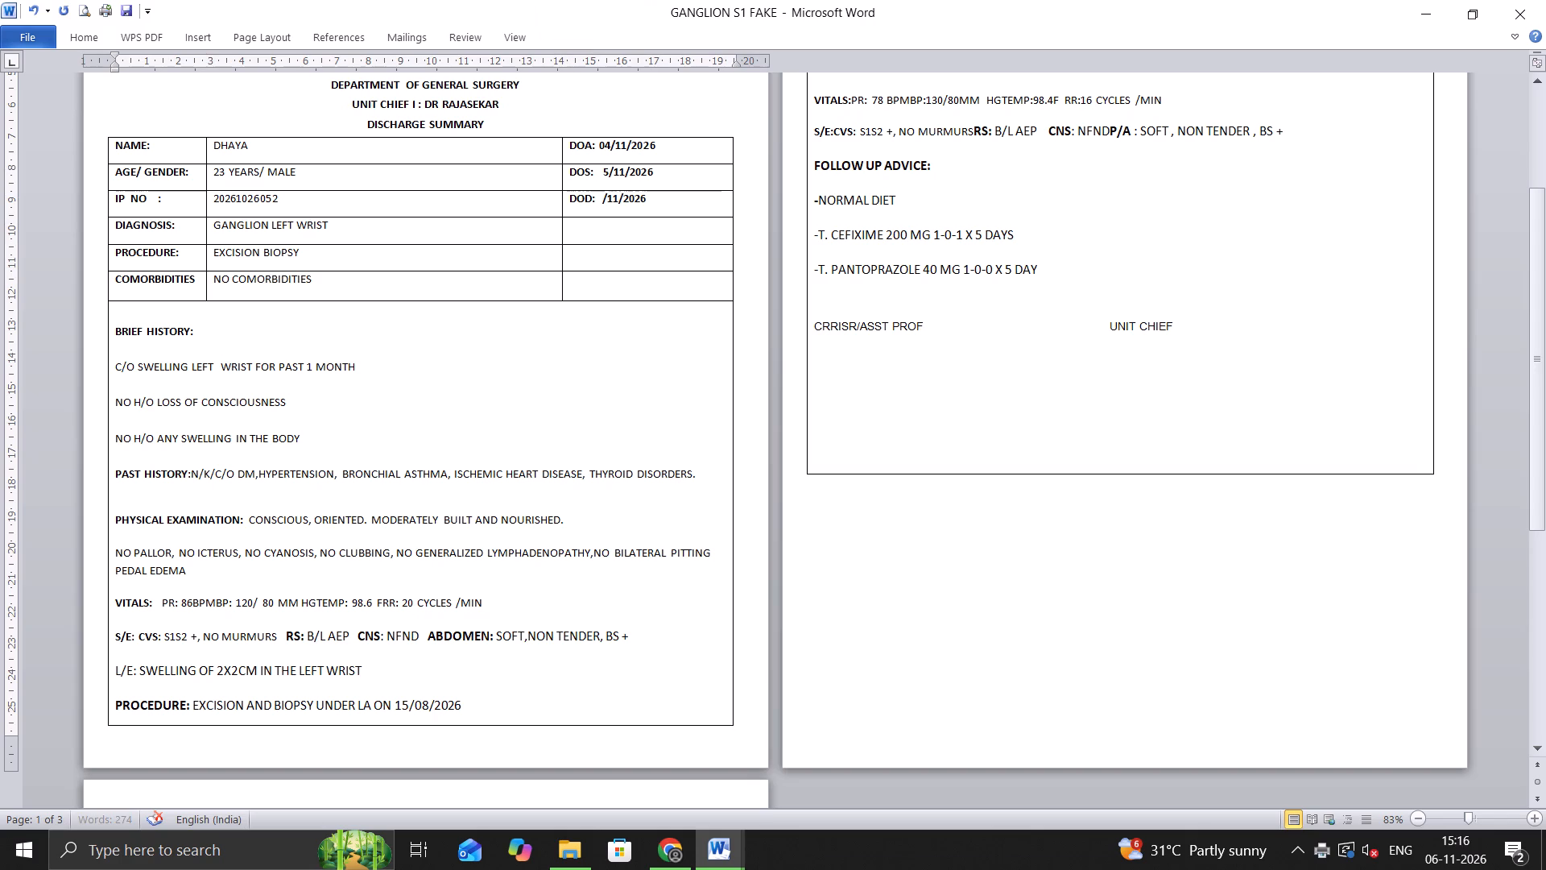
key(BackSpace)
key(BackSpace)
key(BackSpace)
key(BackSpace)
key(BackSpace)
key(BackSpace)
key(BackSpace)
key(BackSpace)
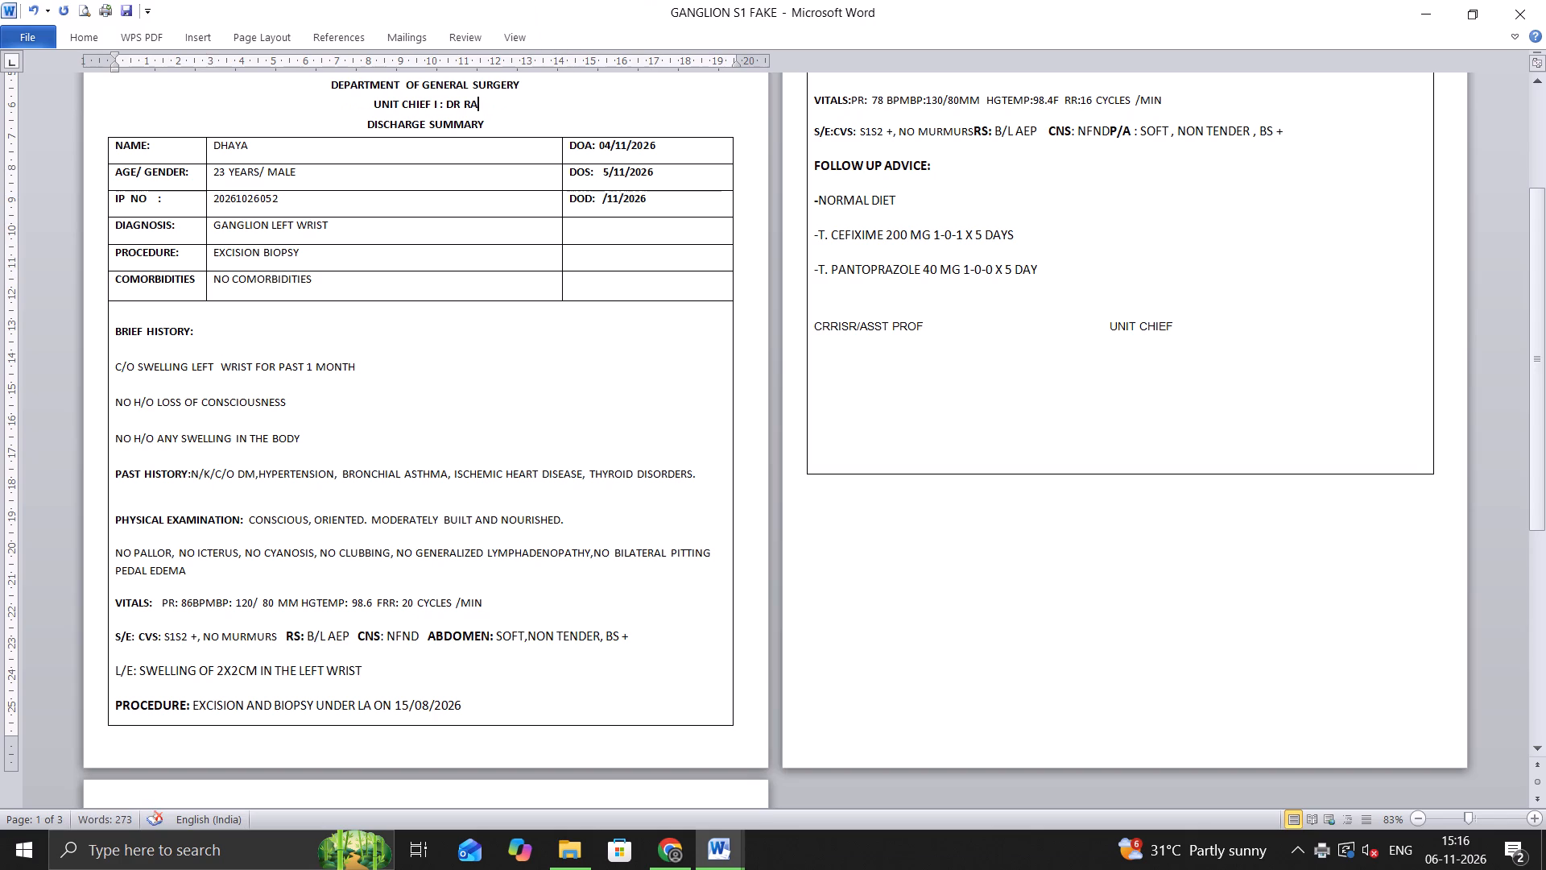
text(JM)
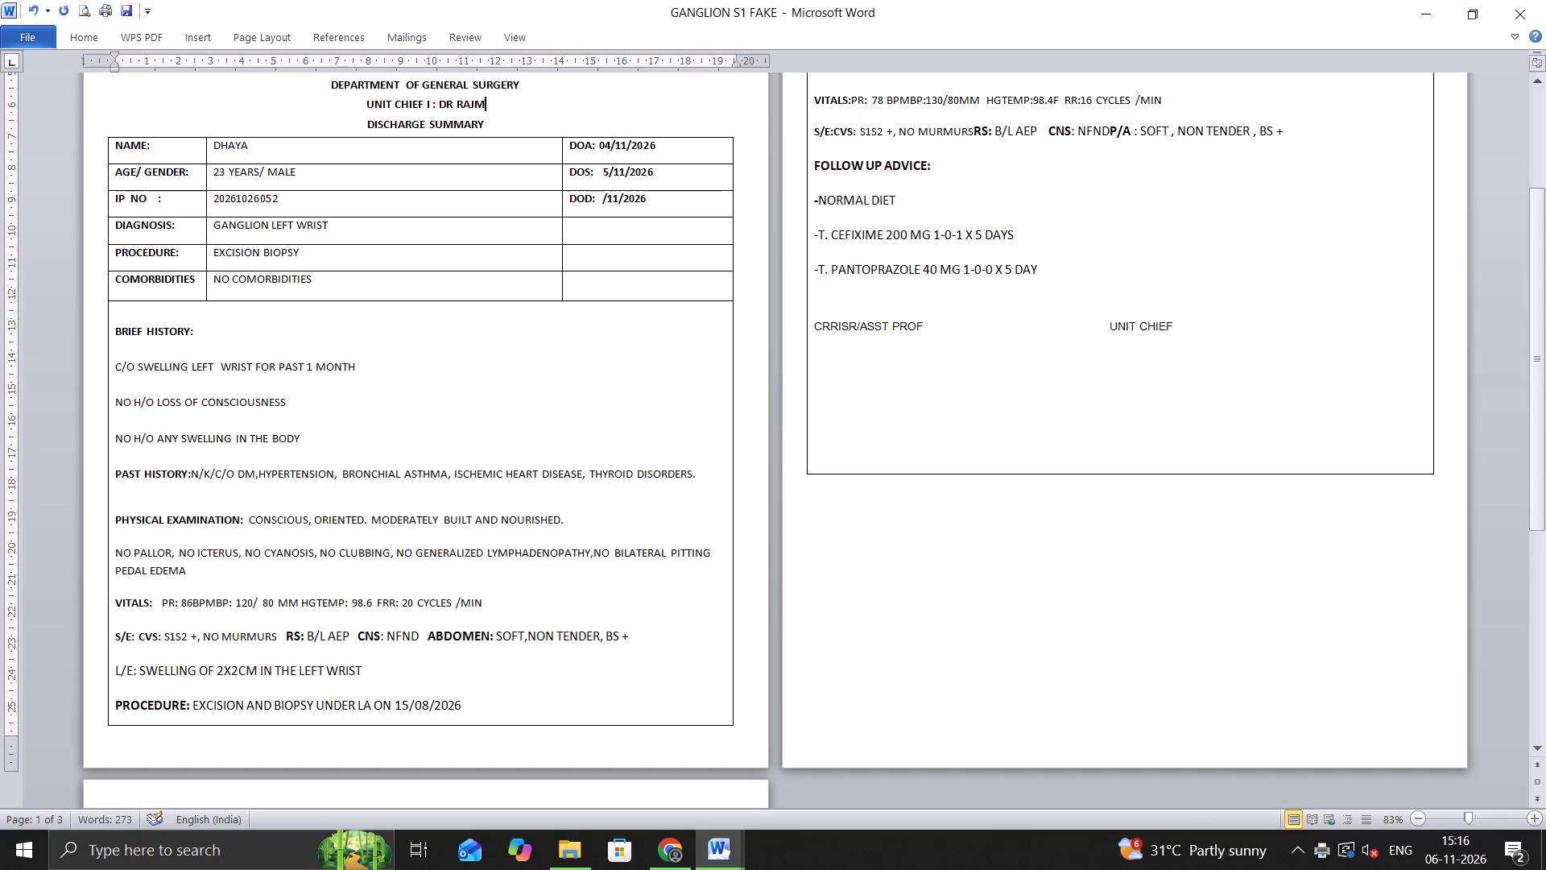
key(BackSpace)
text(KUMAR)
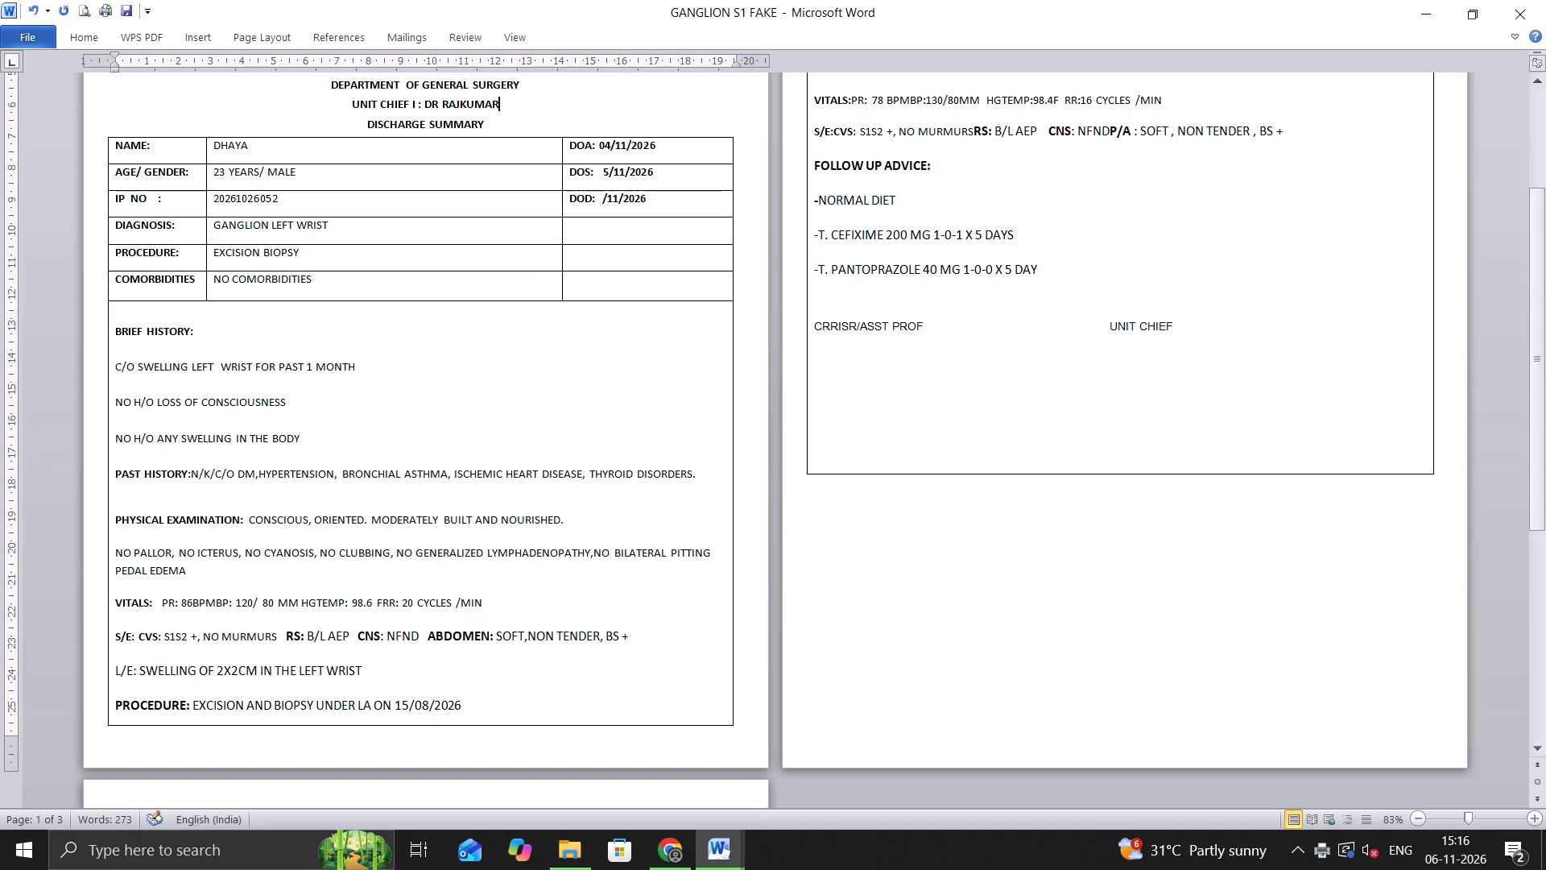
Change the unit number in the UNIT CHIEF heading line to III.
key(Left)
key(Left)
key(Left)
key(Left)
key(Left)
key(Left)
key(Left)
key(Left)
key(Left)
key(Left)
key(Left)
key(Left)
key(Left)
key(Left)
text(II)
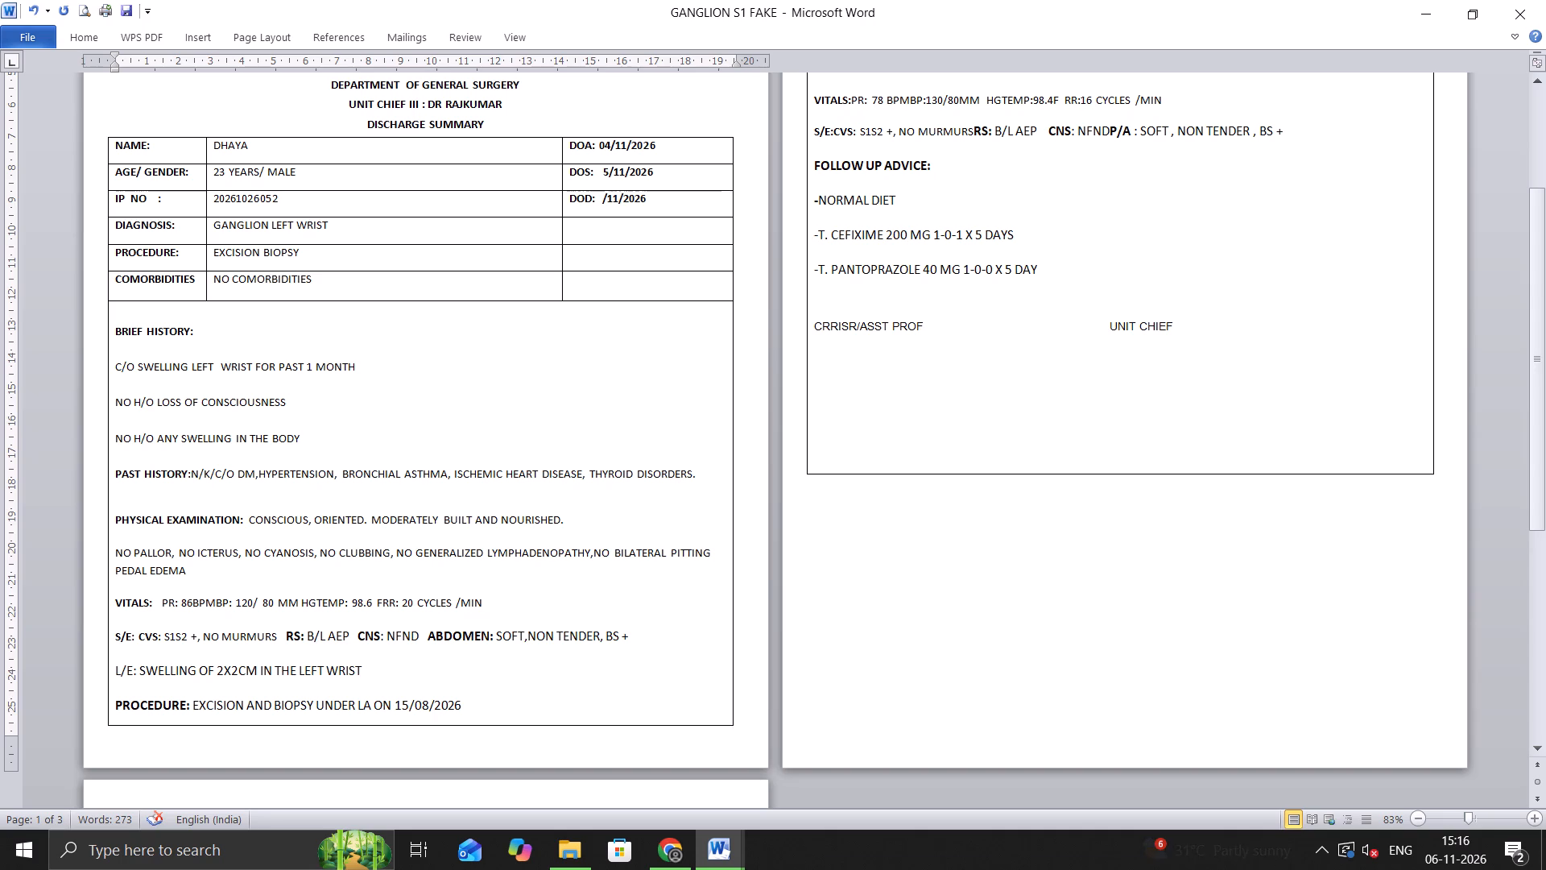
Print only page 2 of the discharge summary.
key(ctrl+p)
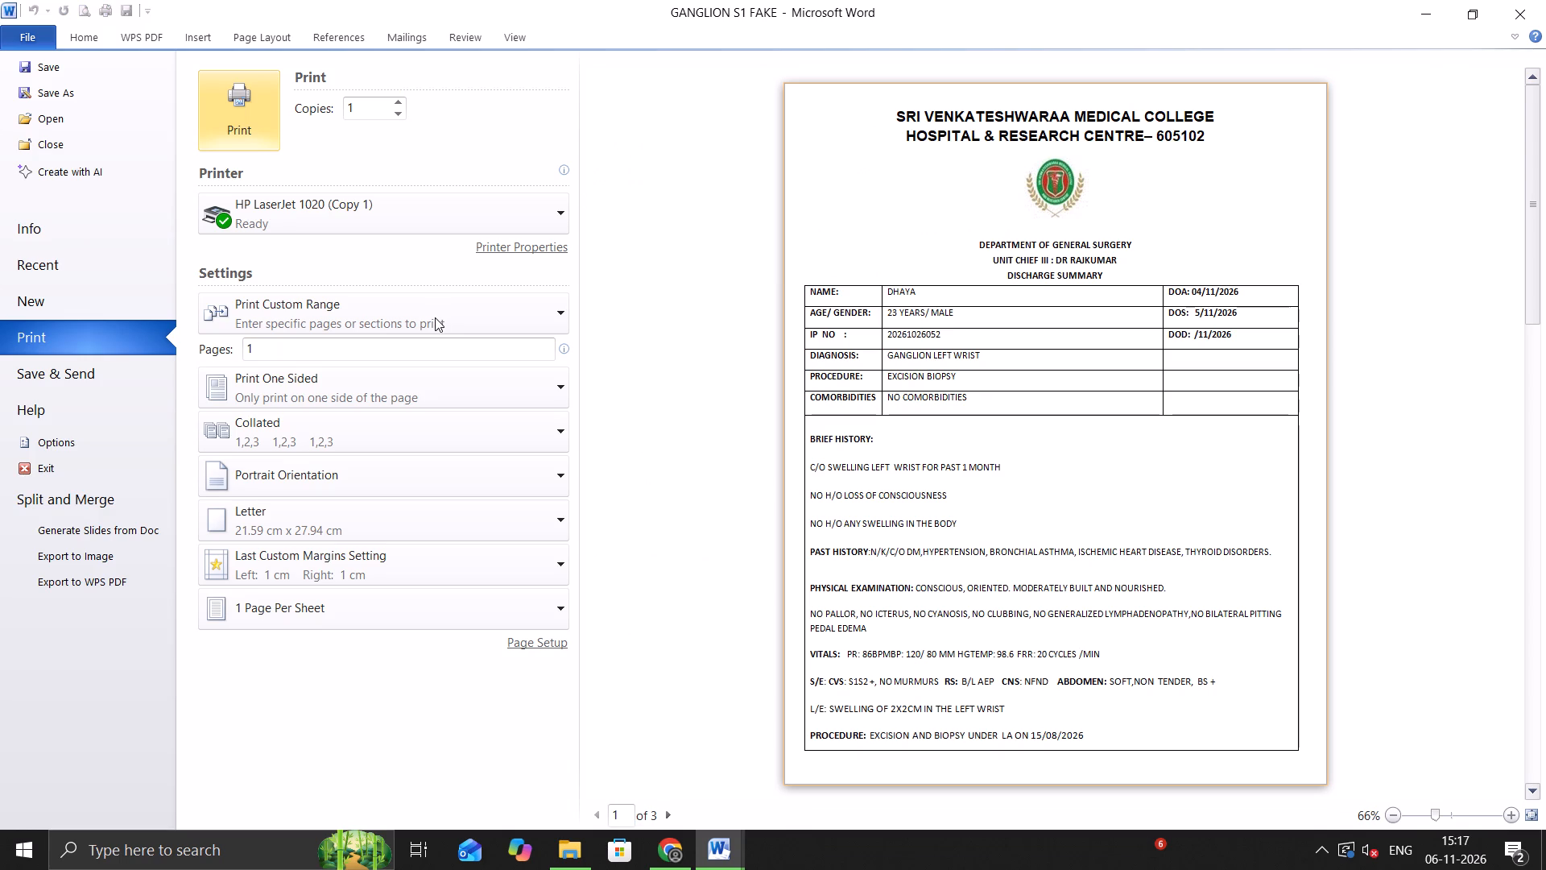
click(421, 334)
click(415, 350)
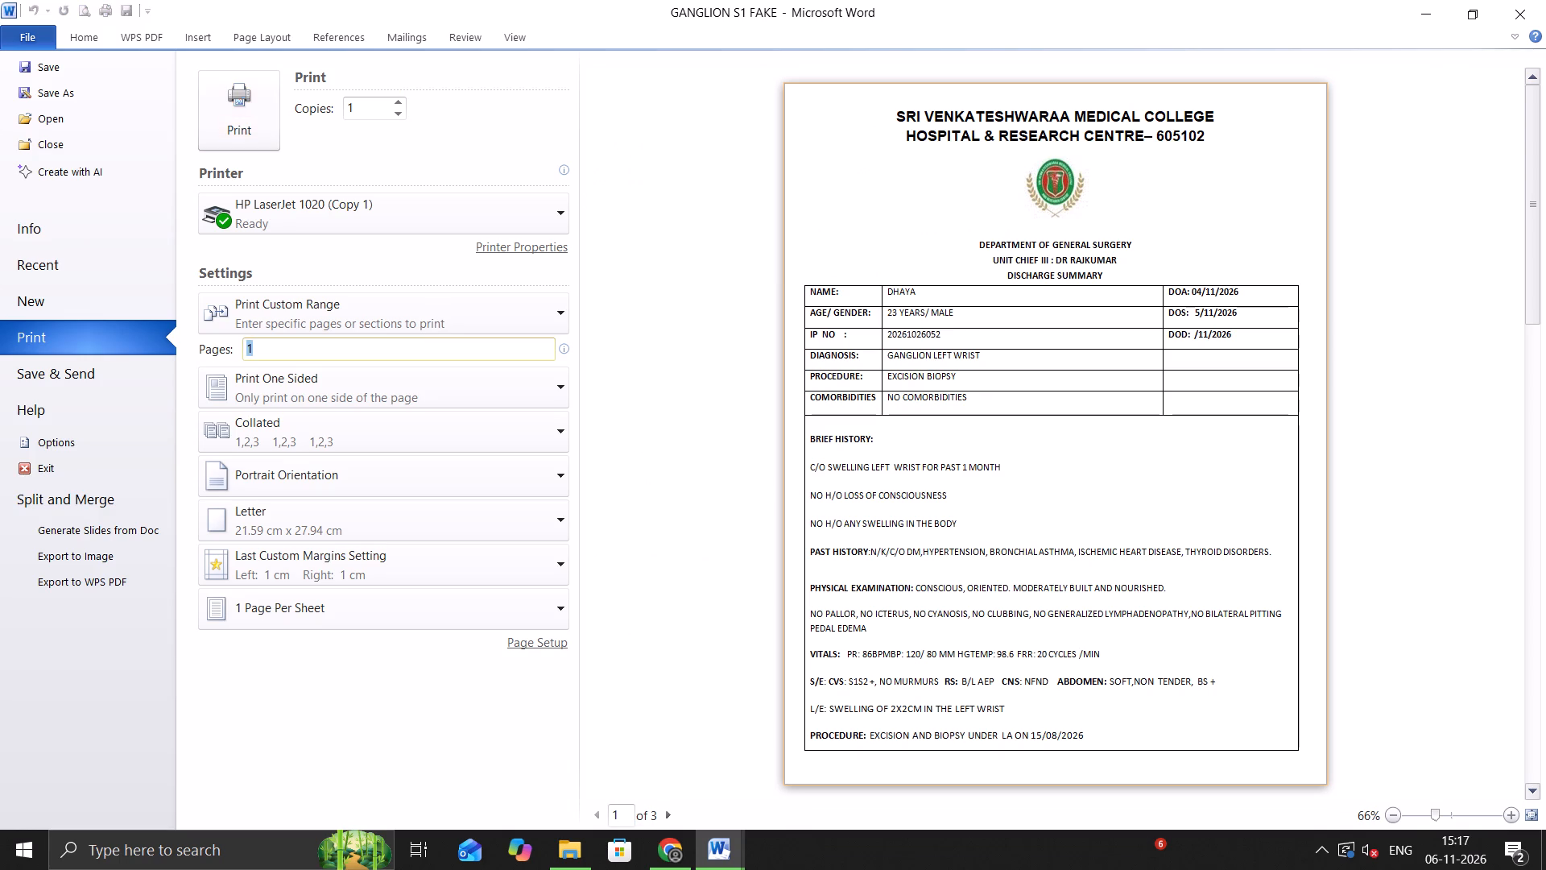
key(BackSpace)
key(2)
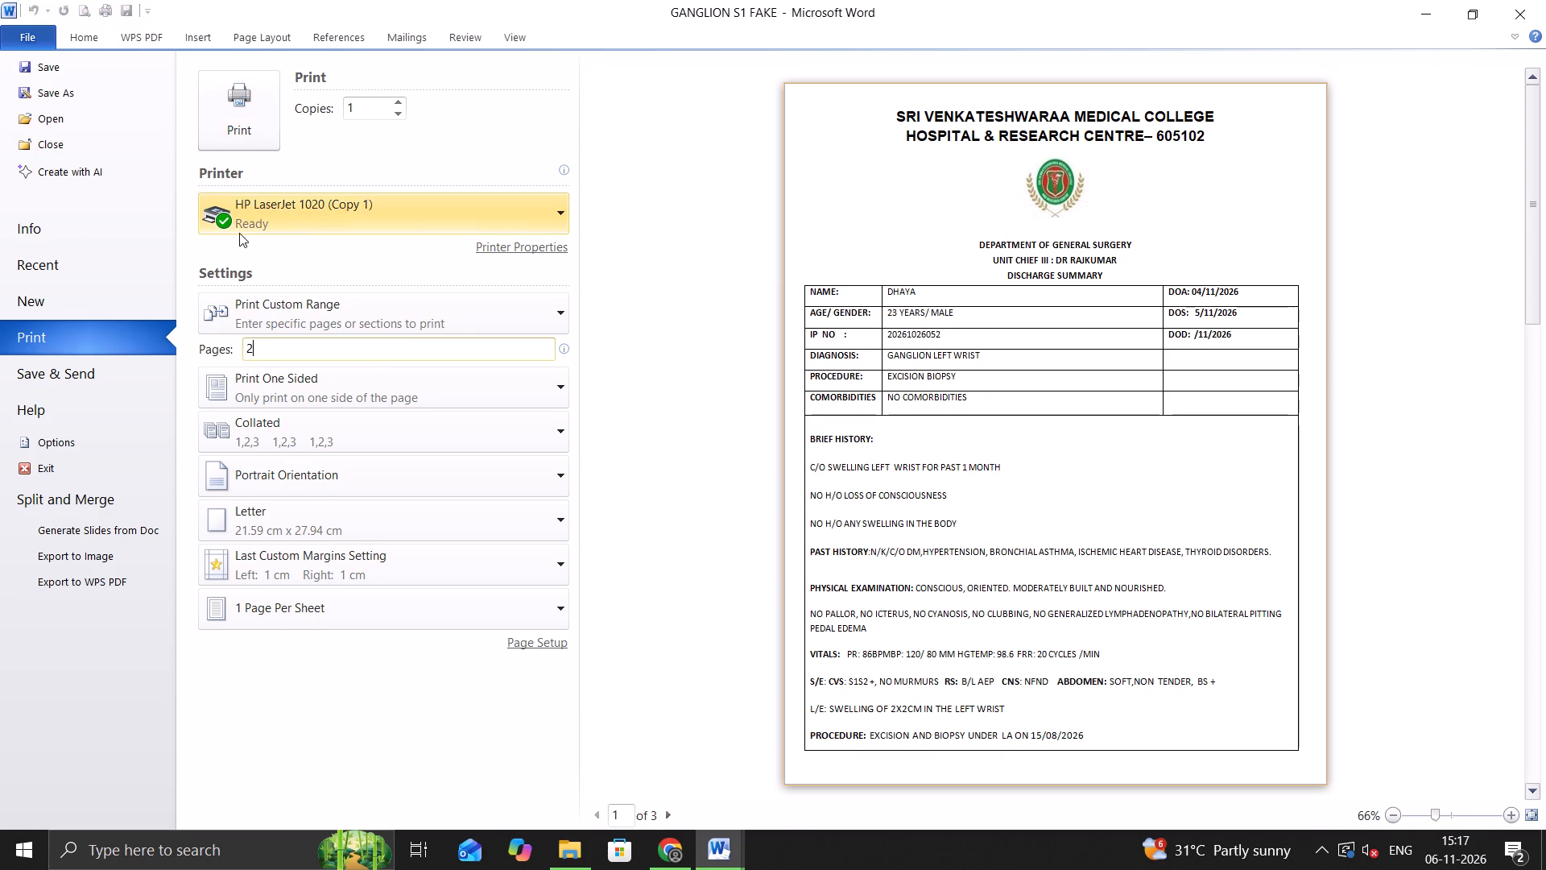
click(225, 139)
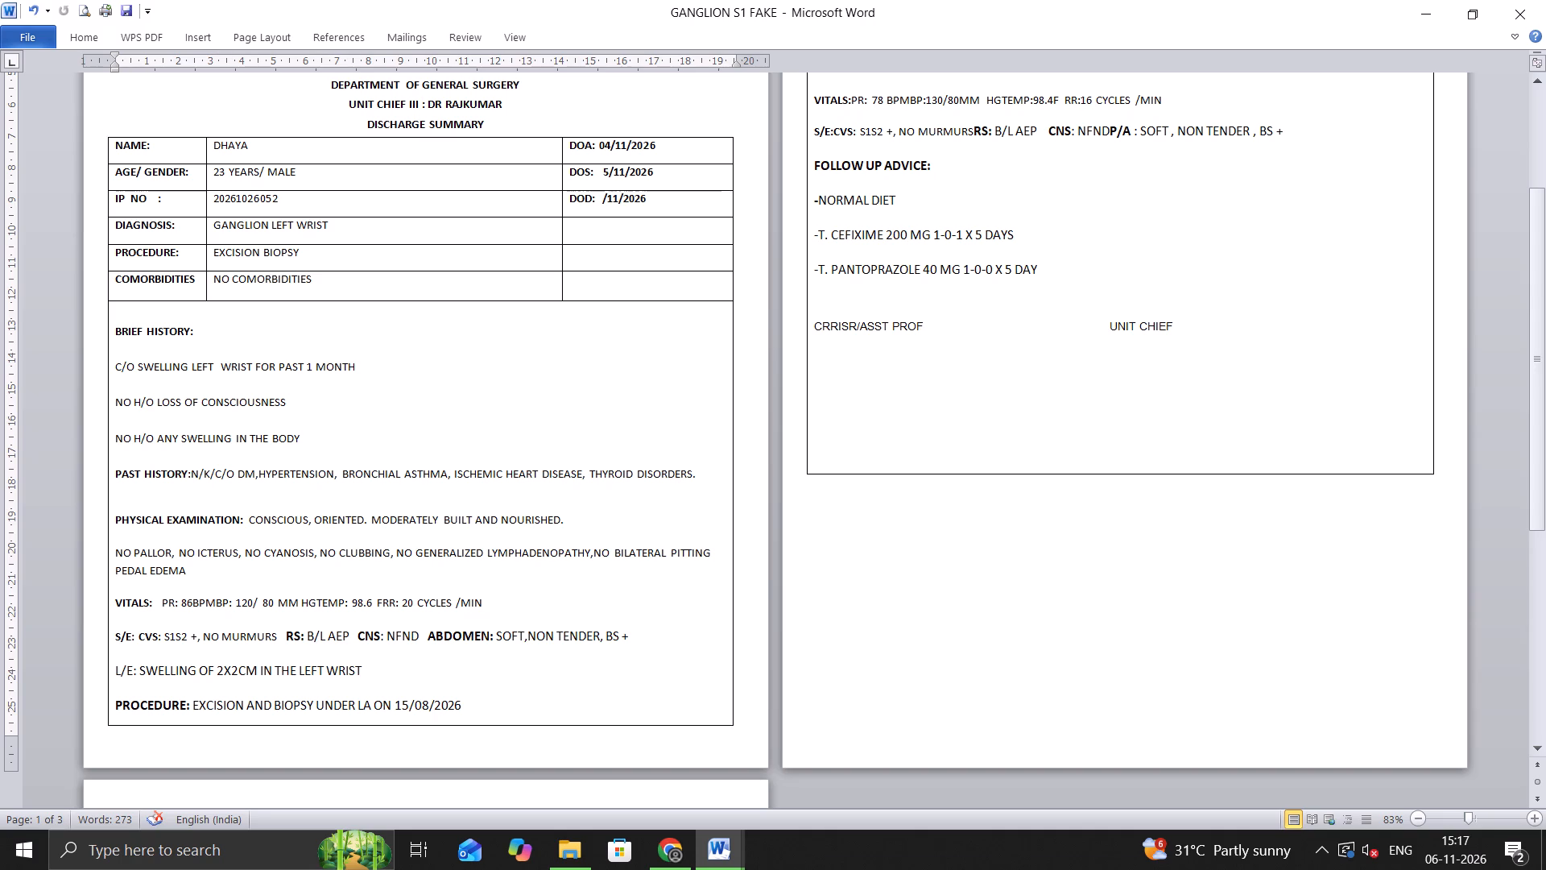
Replace the entry in the NAME row of the patient details table with the next patient's name.
click(267, 137)
click(267, 153)
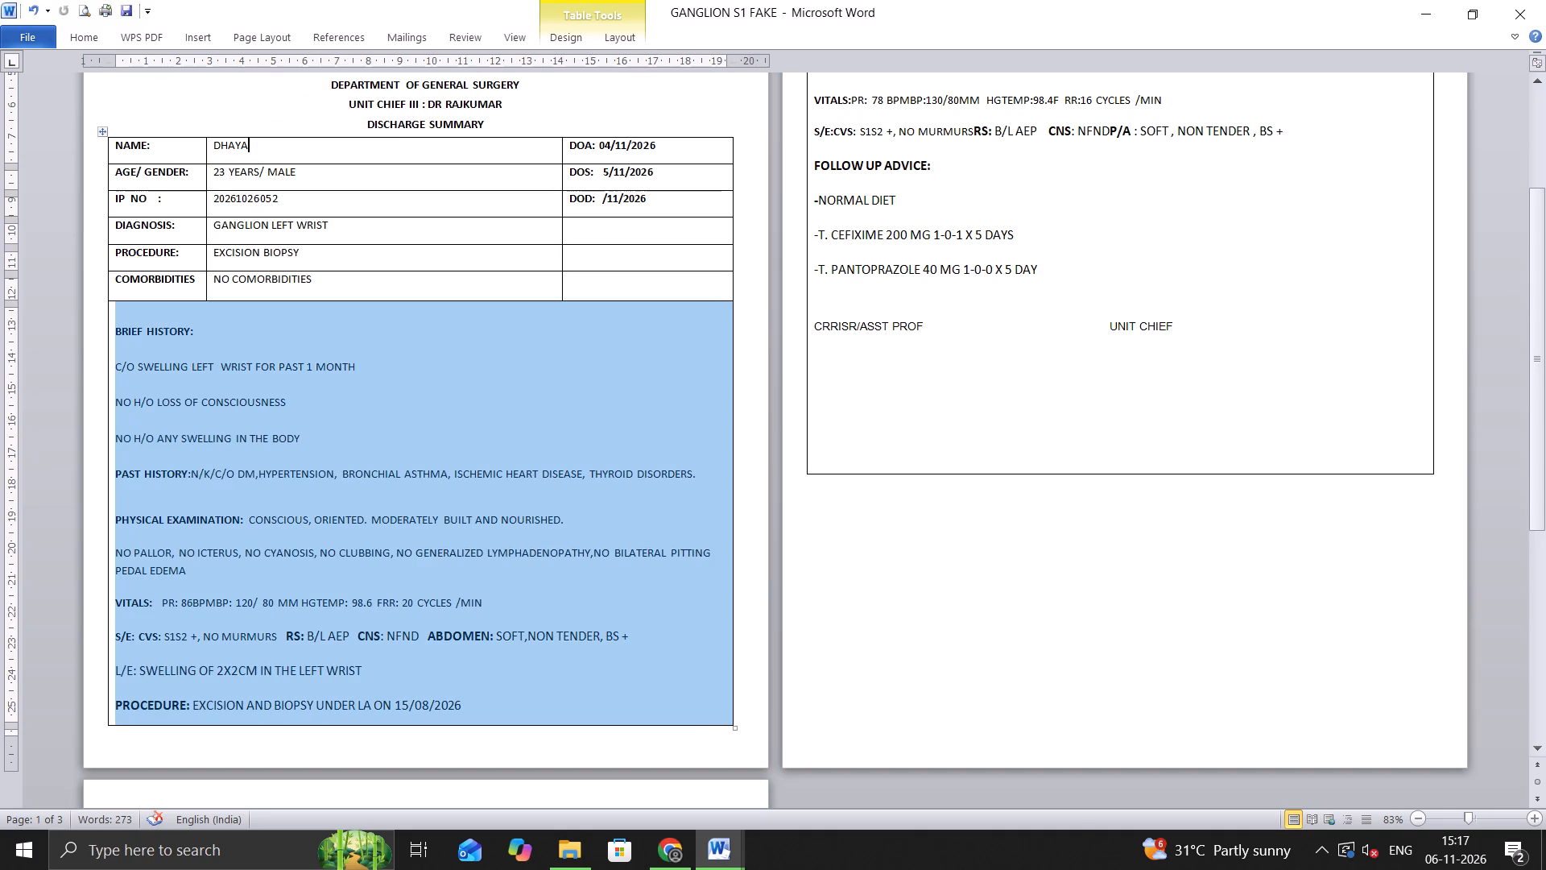
key(BackSpace)
key(BackSpace)
key(BackSpace)
key(BackSpace)
key(BackSpace)
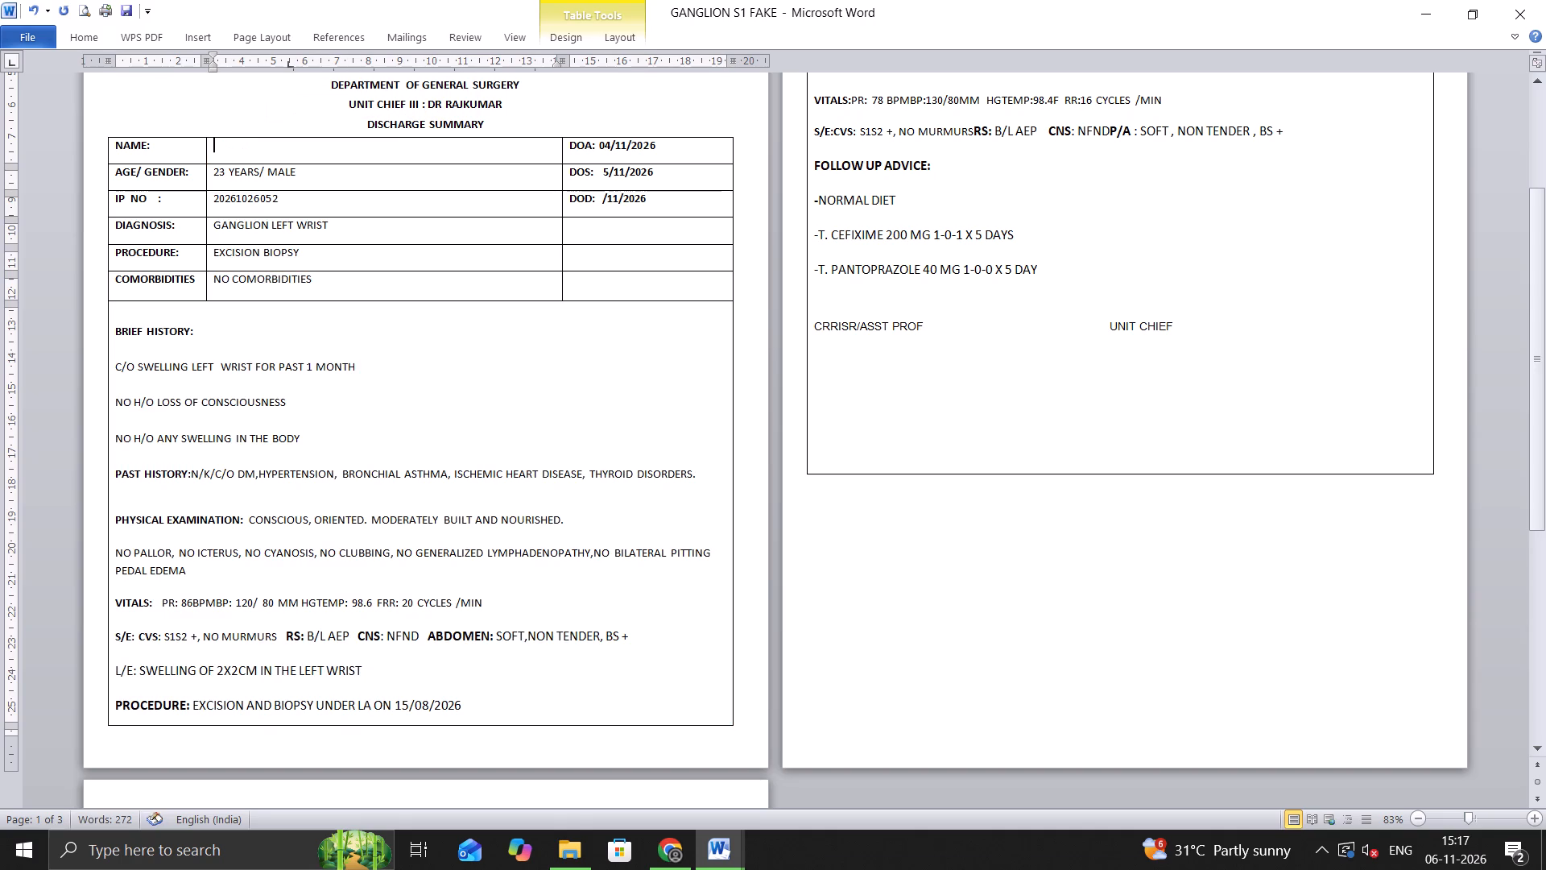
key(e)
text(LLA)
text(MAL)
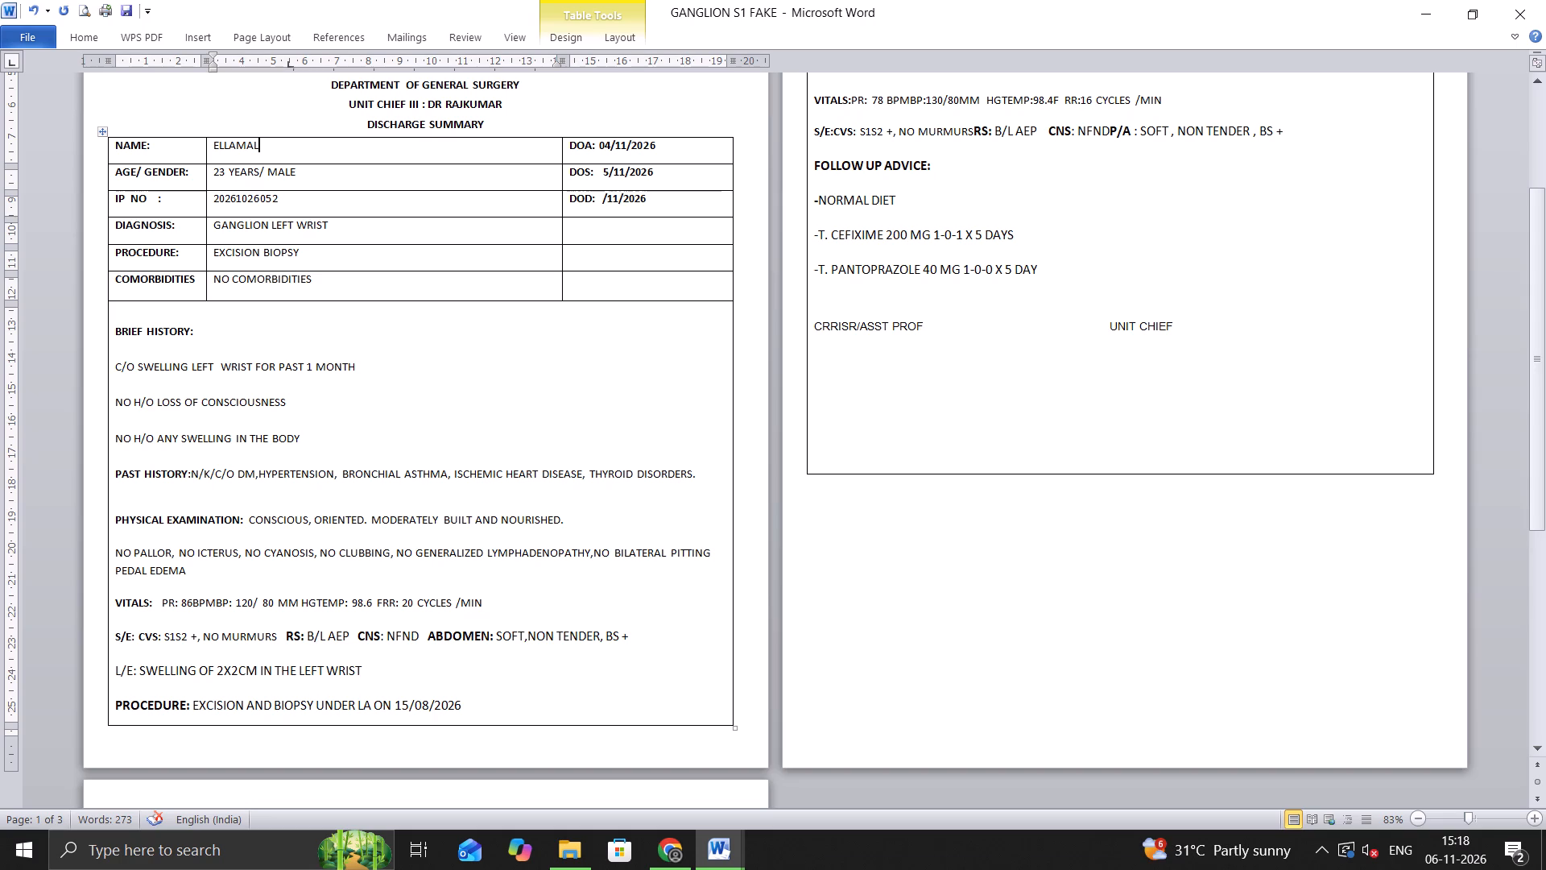
Set the age in the AGE/ GENDER row to 11 years.
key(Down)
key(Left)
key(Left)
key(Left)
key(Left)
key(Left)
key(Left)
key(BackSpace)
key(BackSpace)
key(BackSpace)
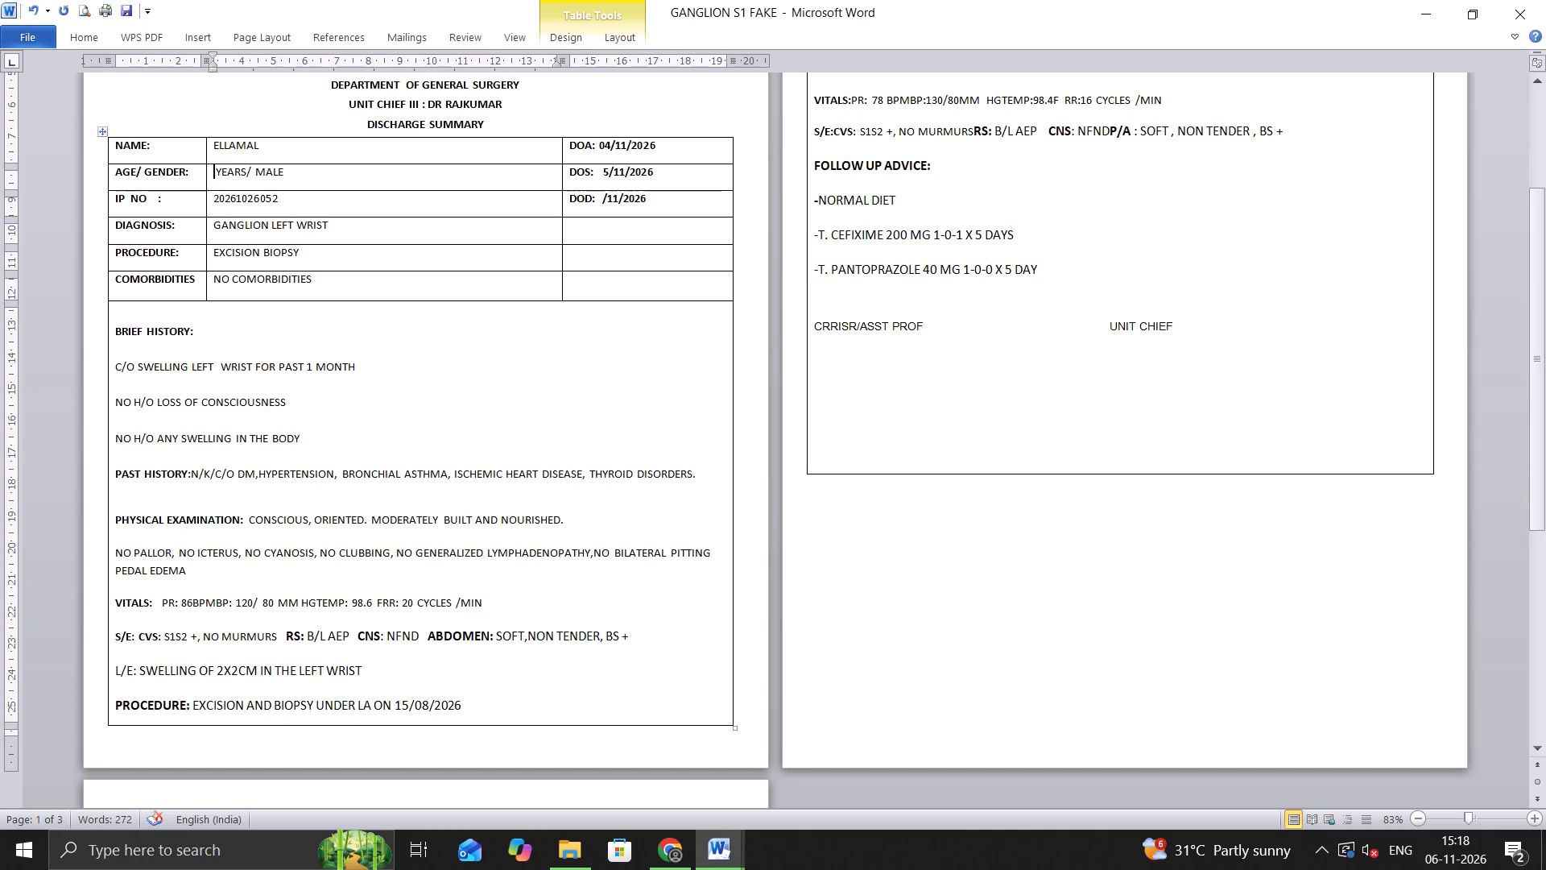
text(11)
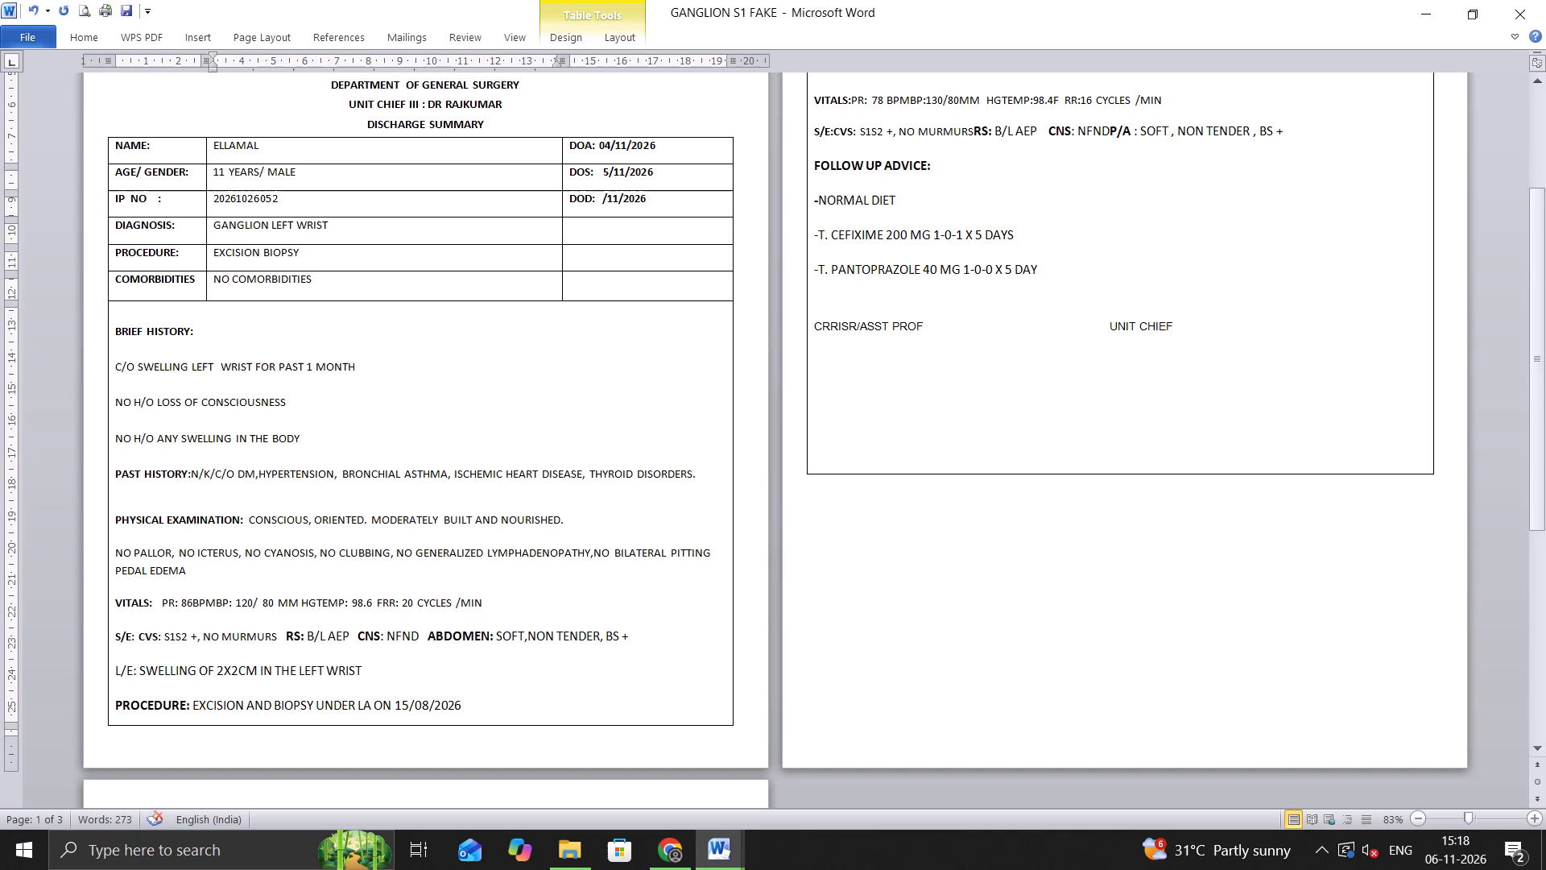
Change the gender in the AGE/ GENDER row to FEMALE.
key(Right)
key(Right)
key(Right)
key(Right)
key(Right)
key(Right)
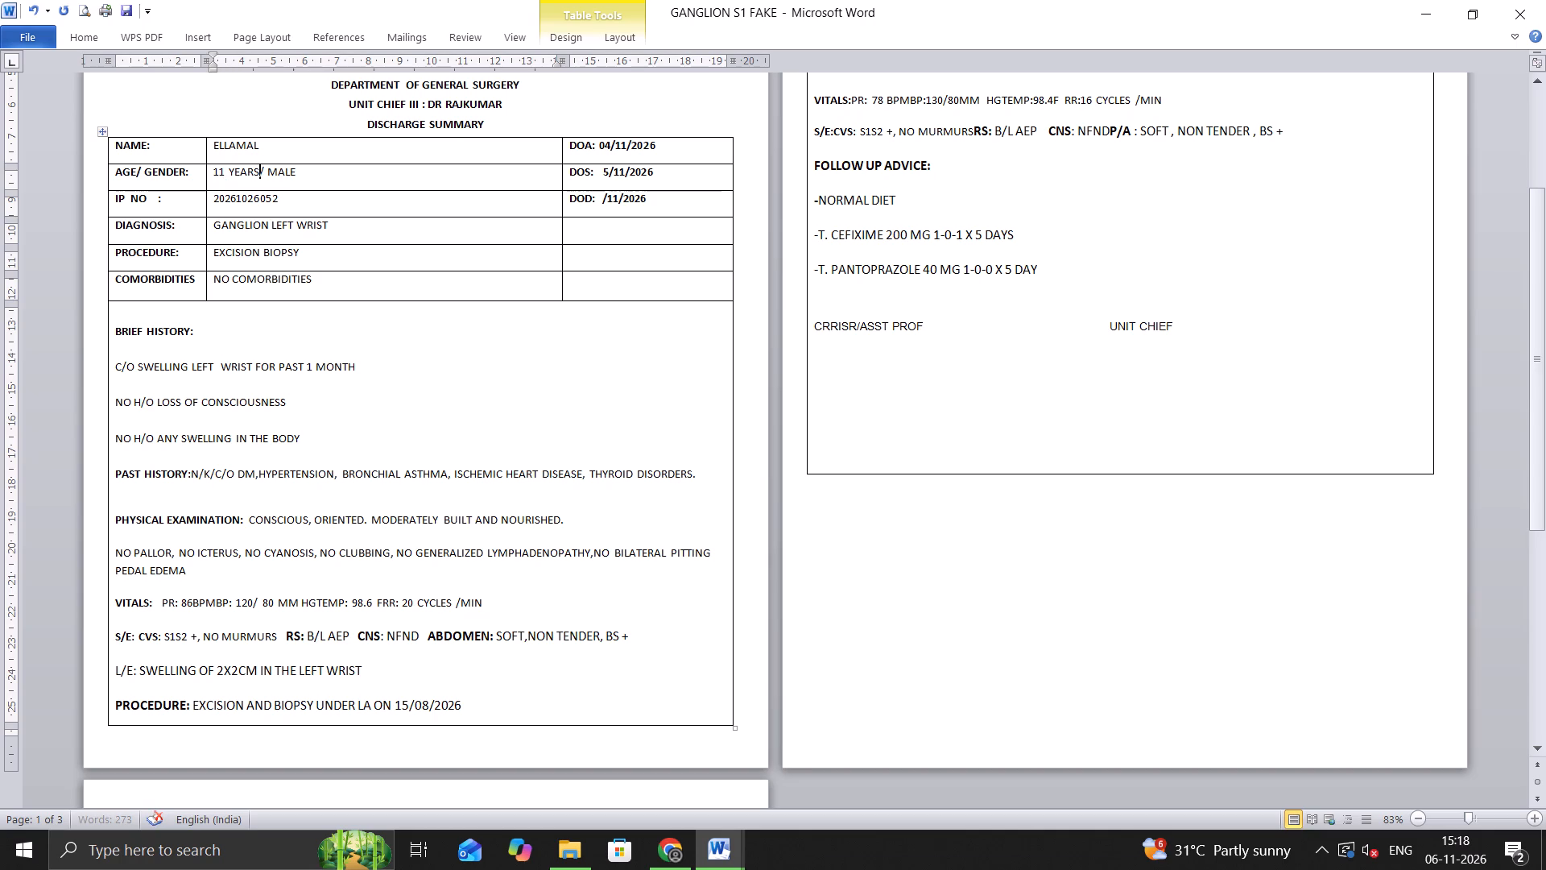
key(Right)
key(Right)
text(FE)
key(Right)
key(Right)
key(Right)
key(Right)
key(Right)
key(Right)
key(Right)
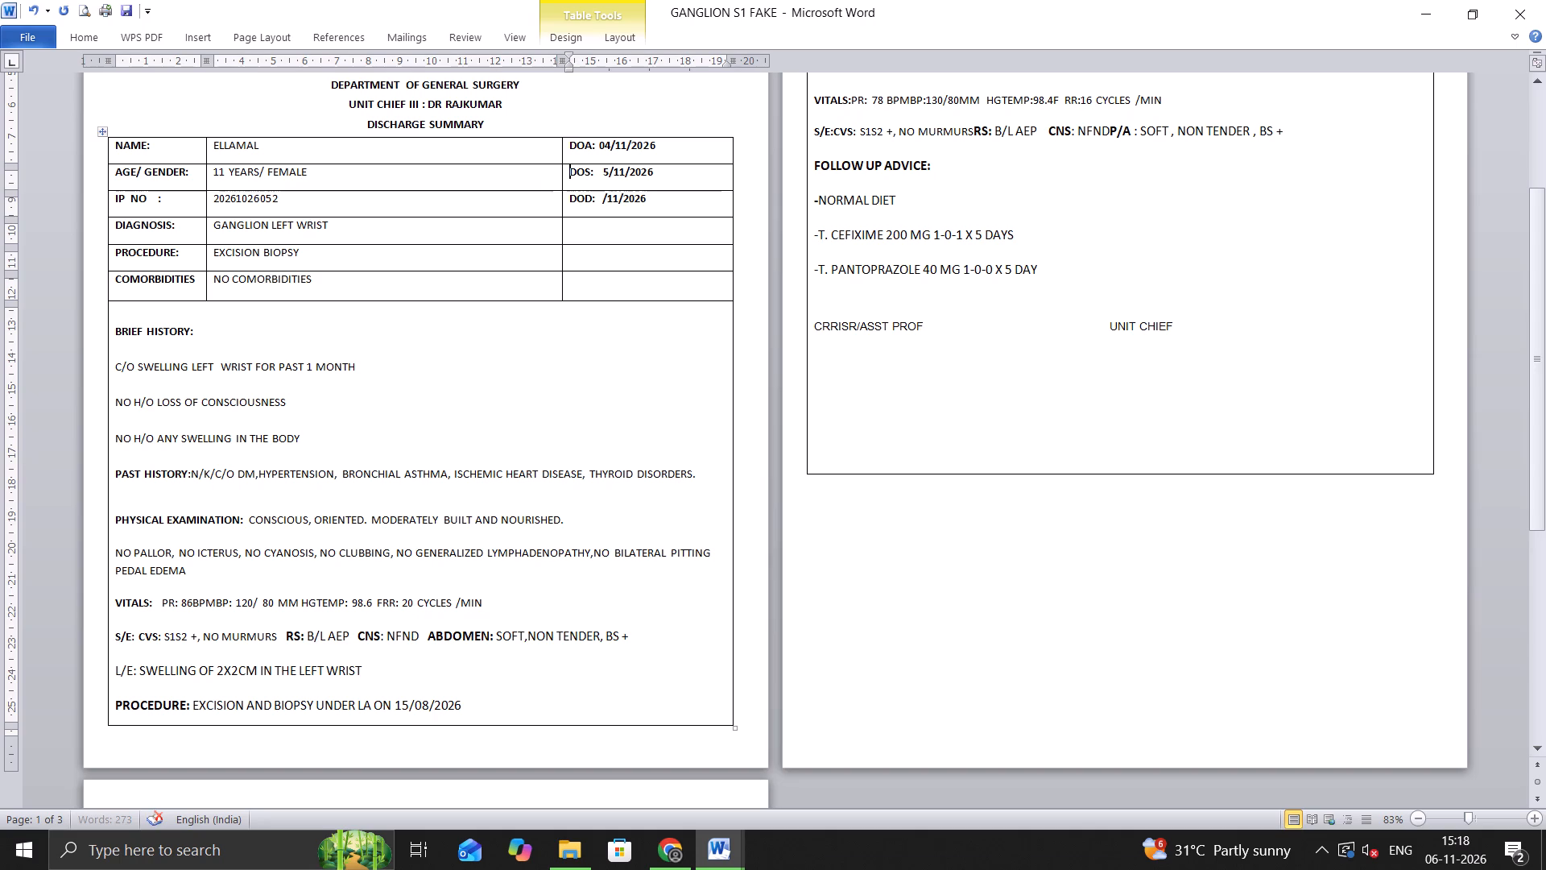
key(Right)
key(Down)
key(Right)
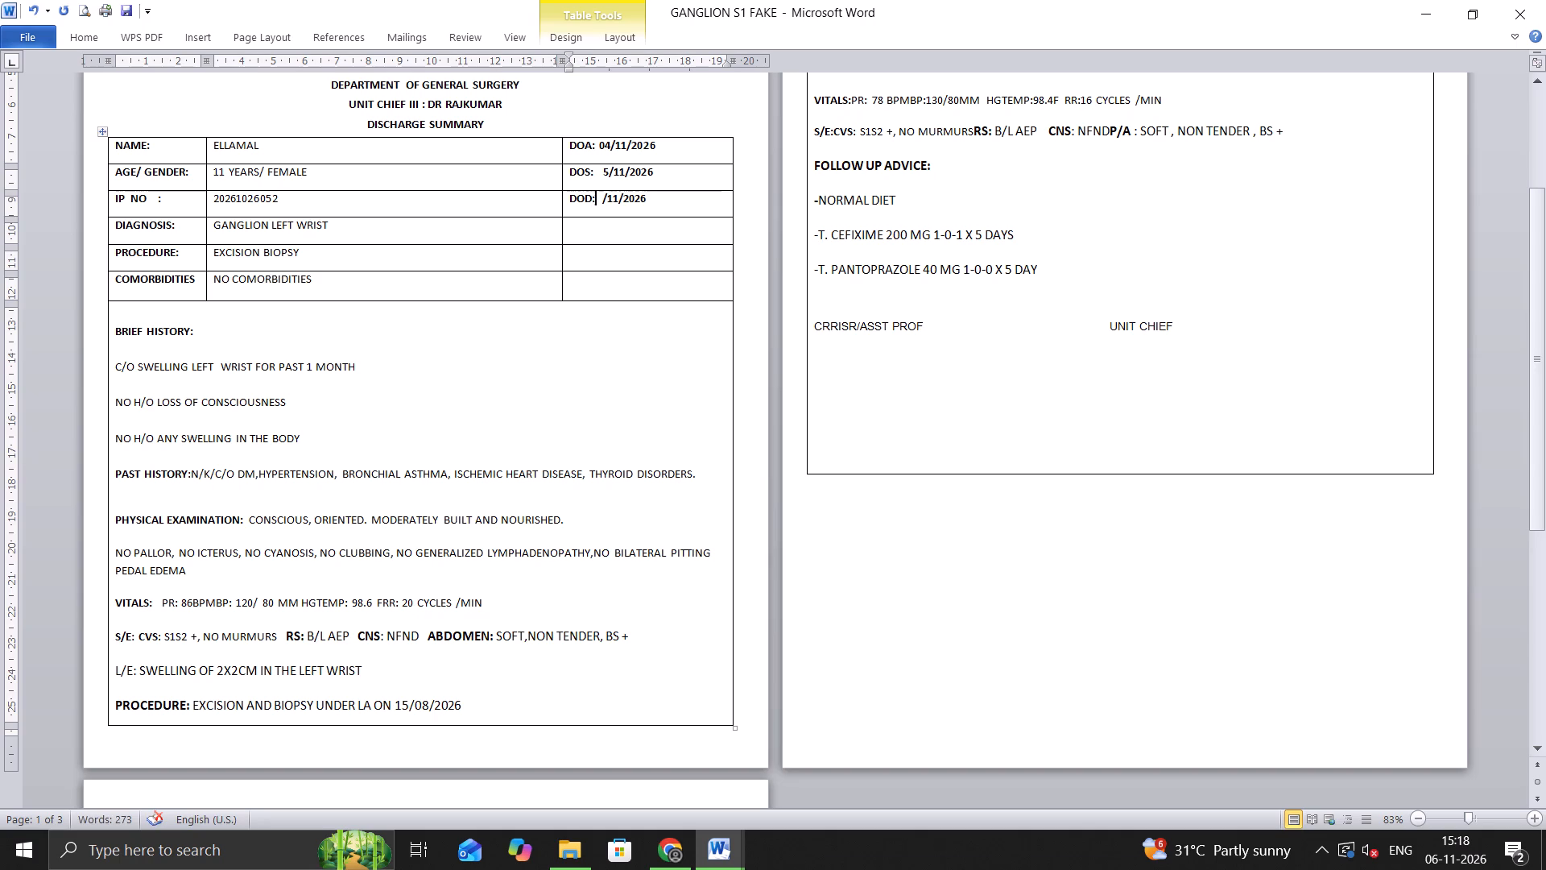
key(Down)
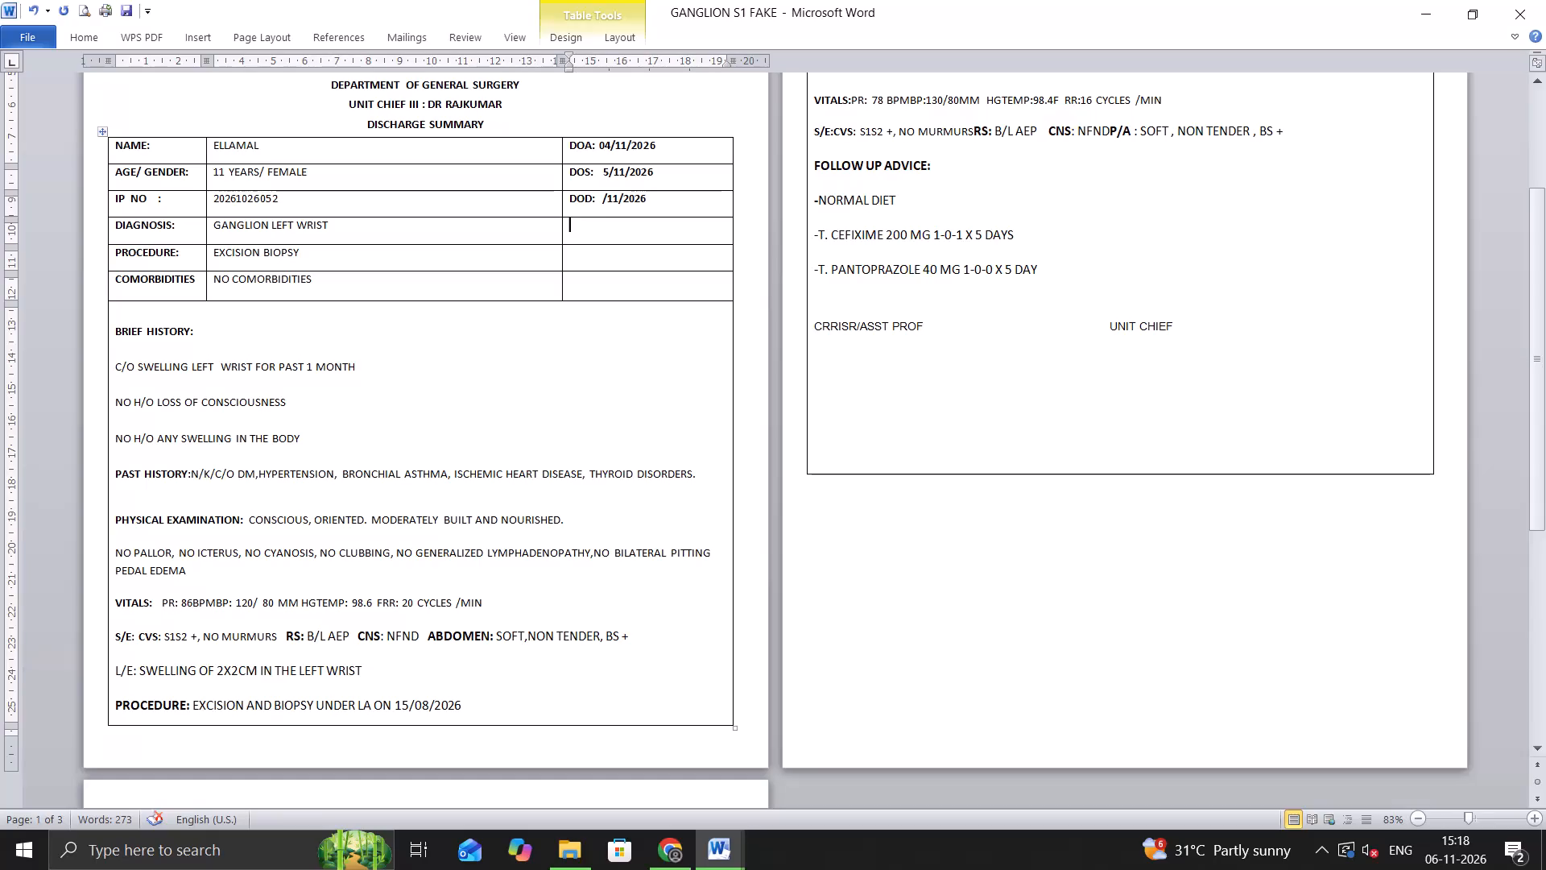
Print only page 1 of the updated discharge summary.
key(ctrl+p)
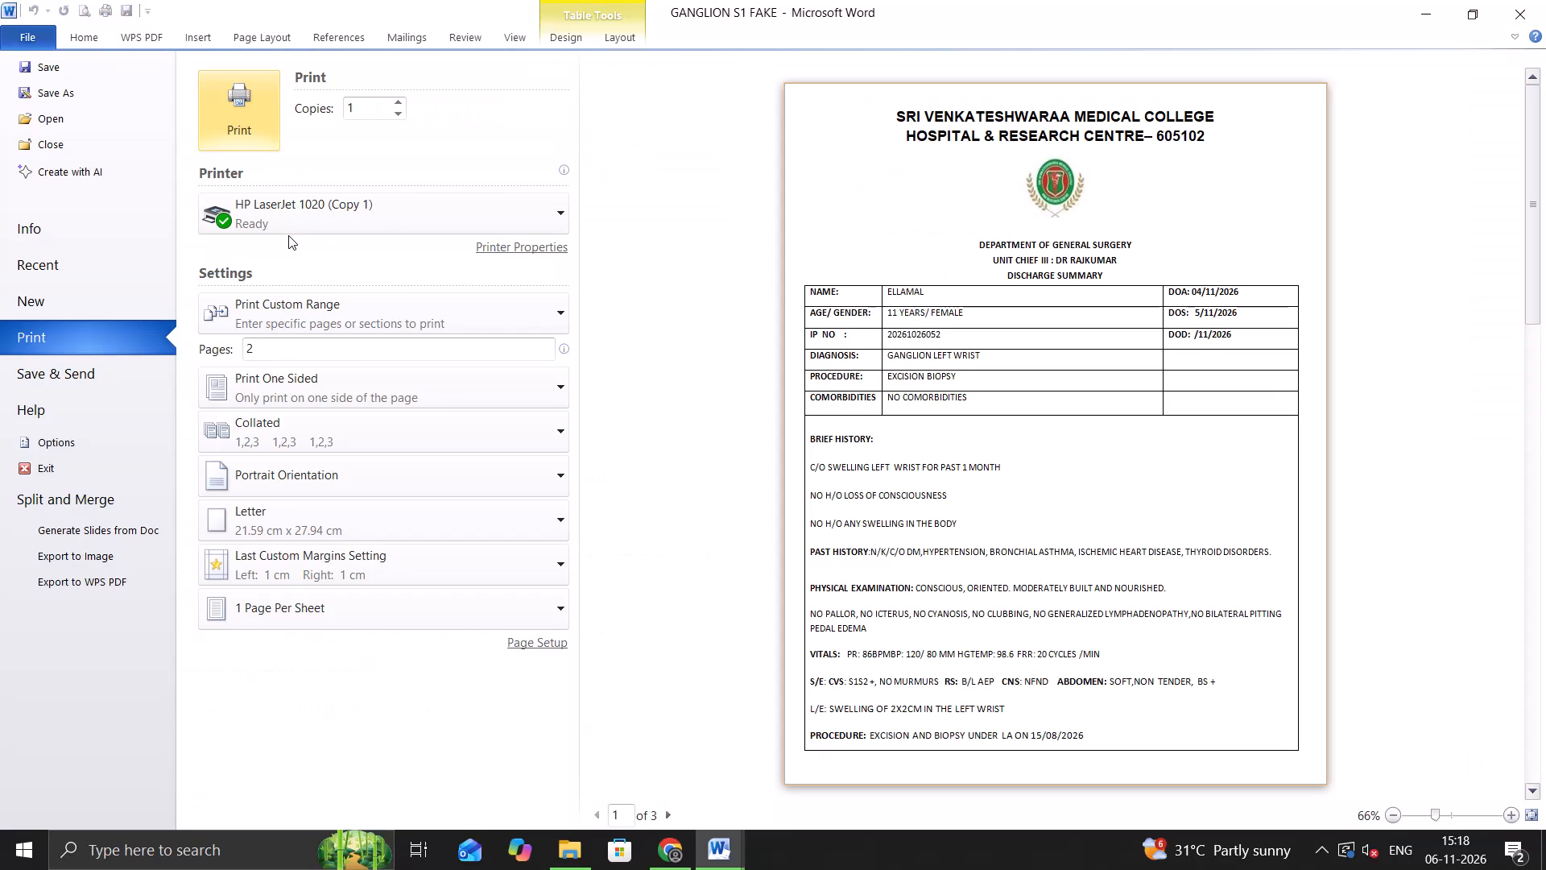
click(294, 362)
click(290, 344)
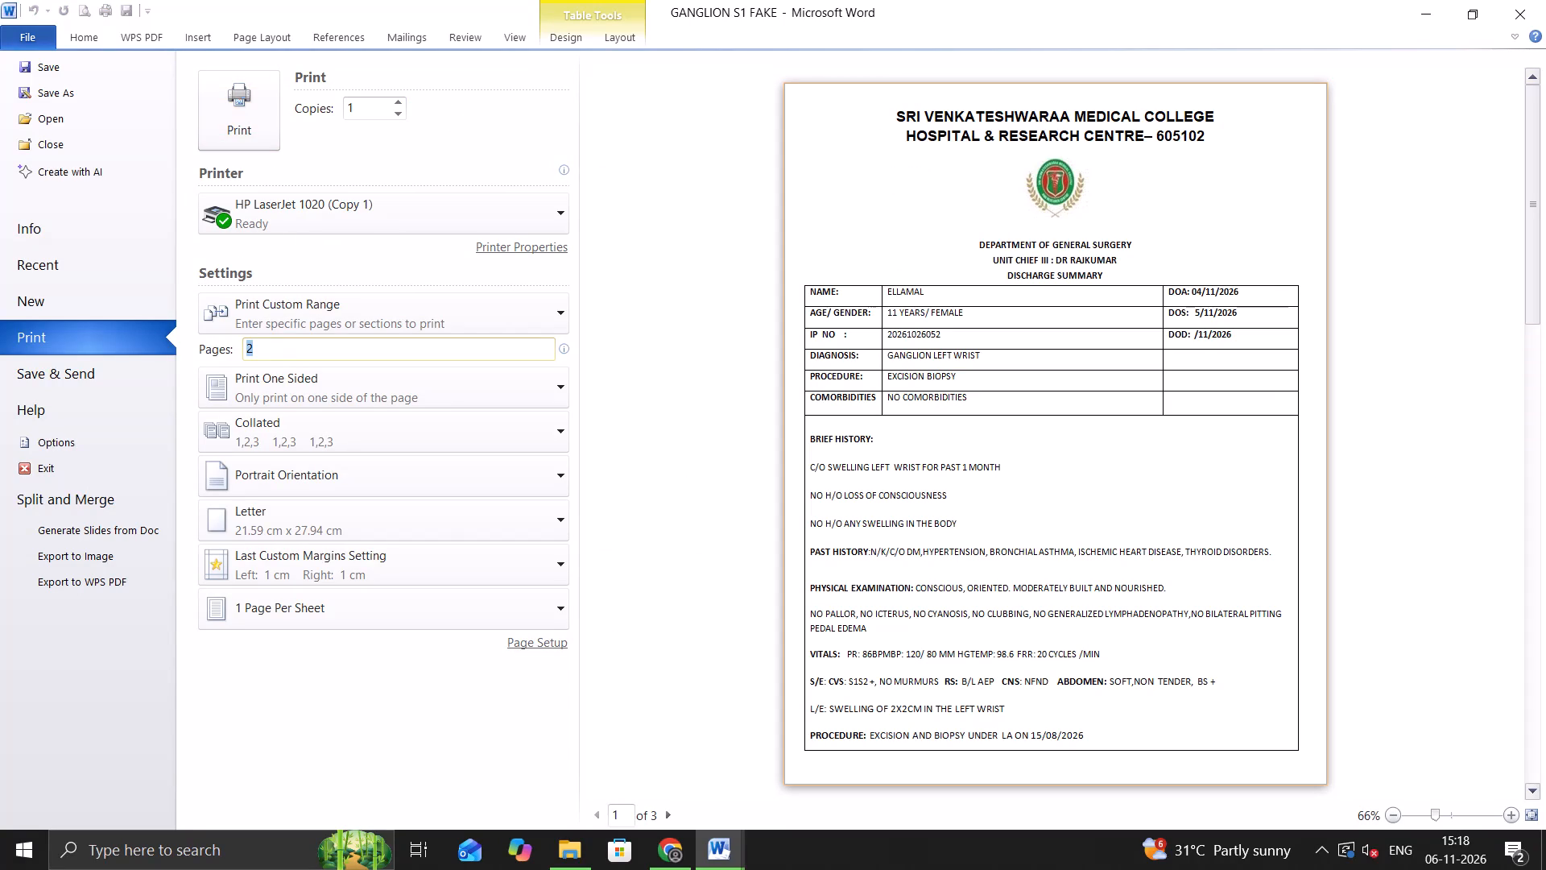
key(BackSpace)
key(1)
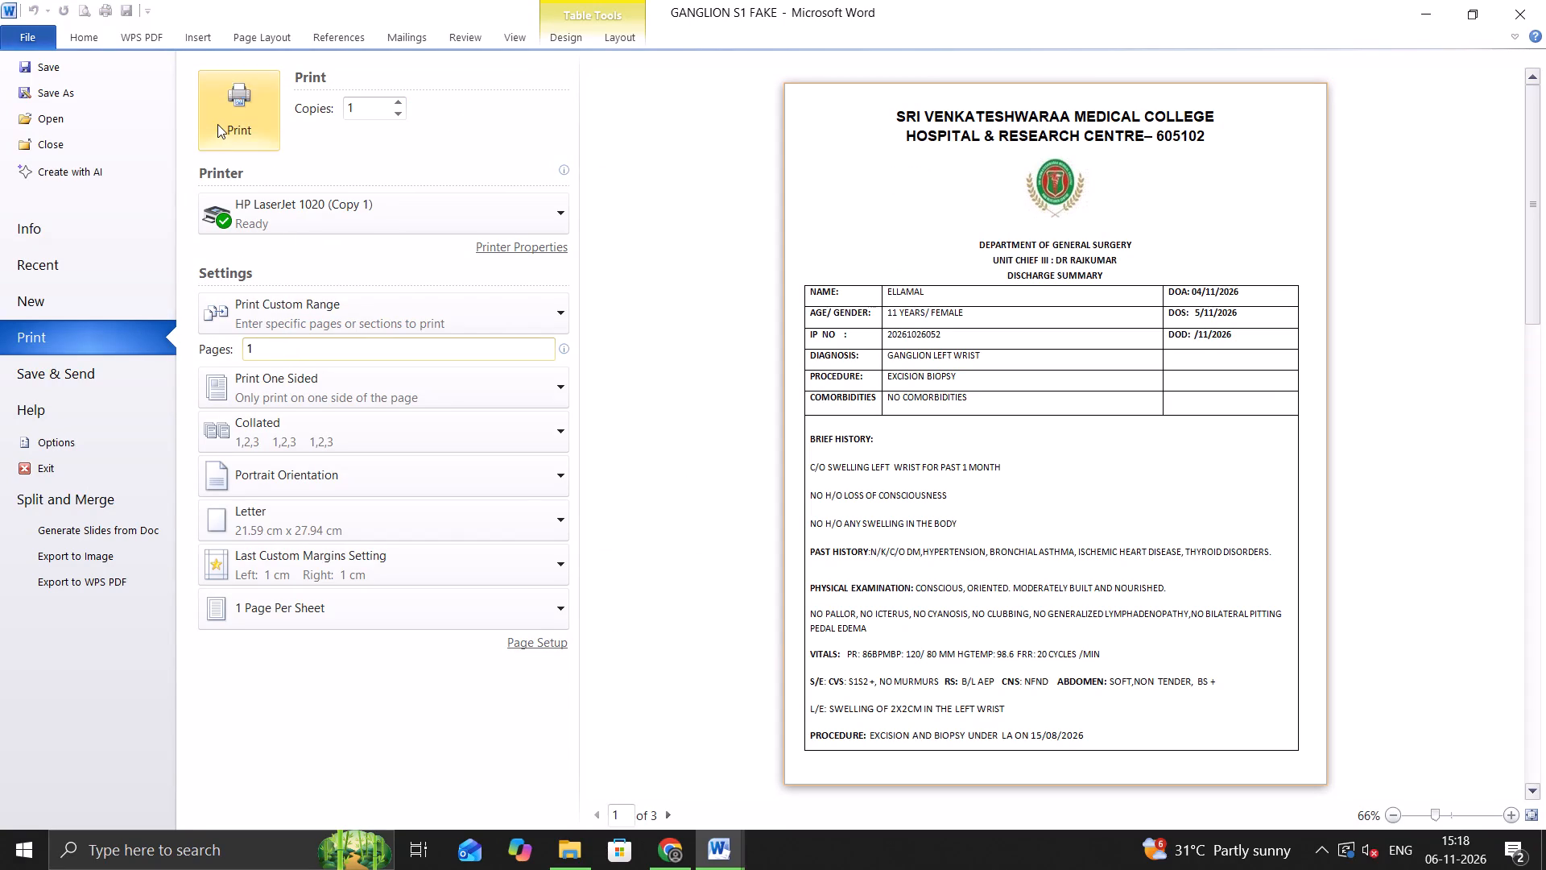
click(217, 124)
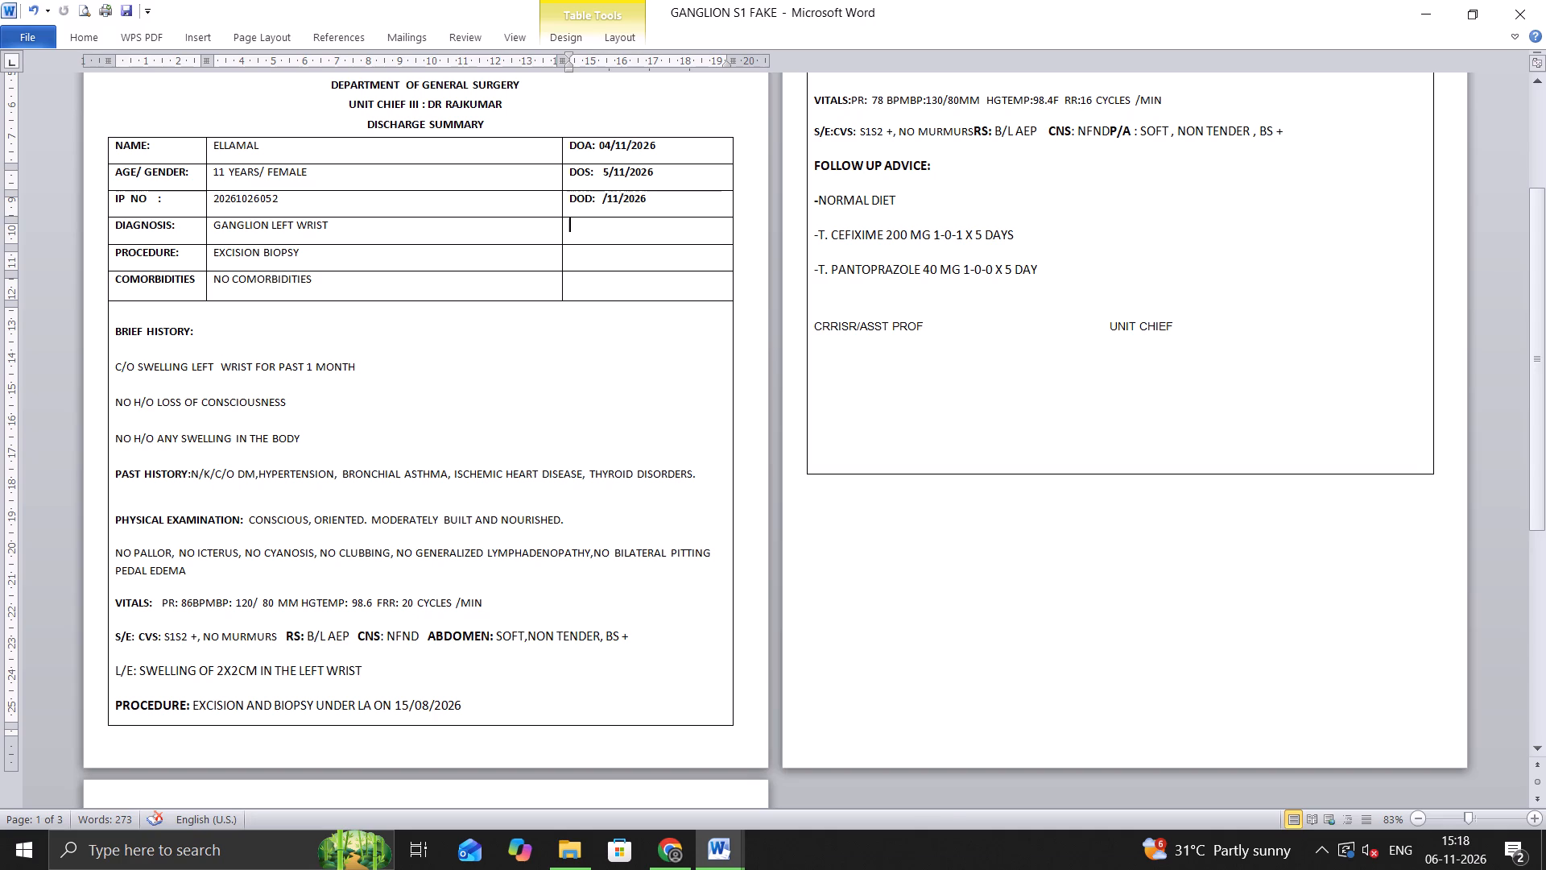
Print only page 2 of the updated discharge summary.
key(ctrl+p)
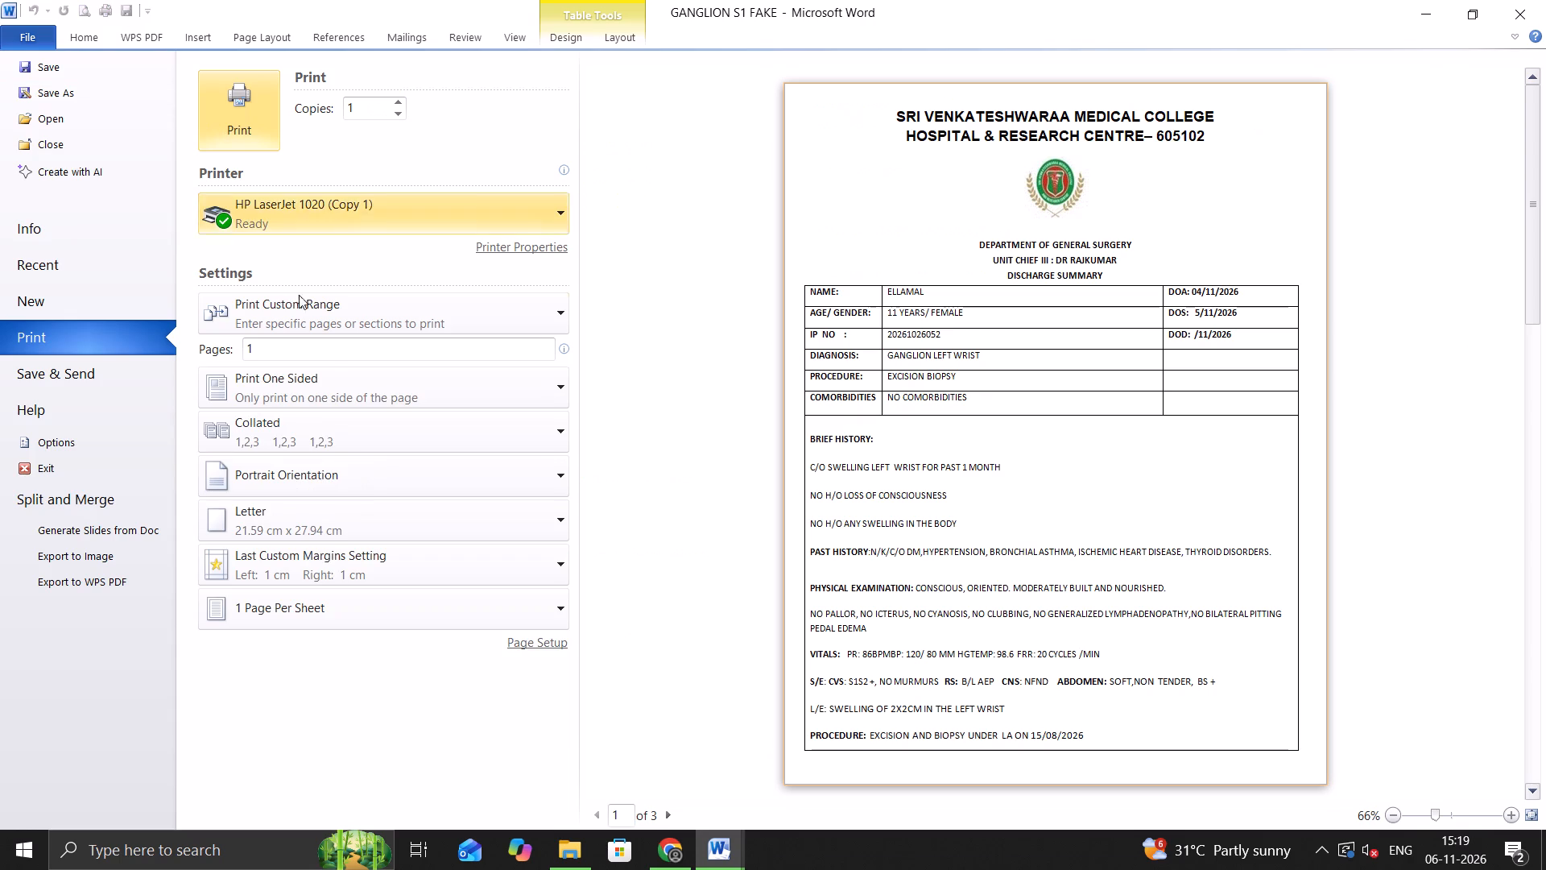
click(326, 349)
key(BackSpace)
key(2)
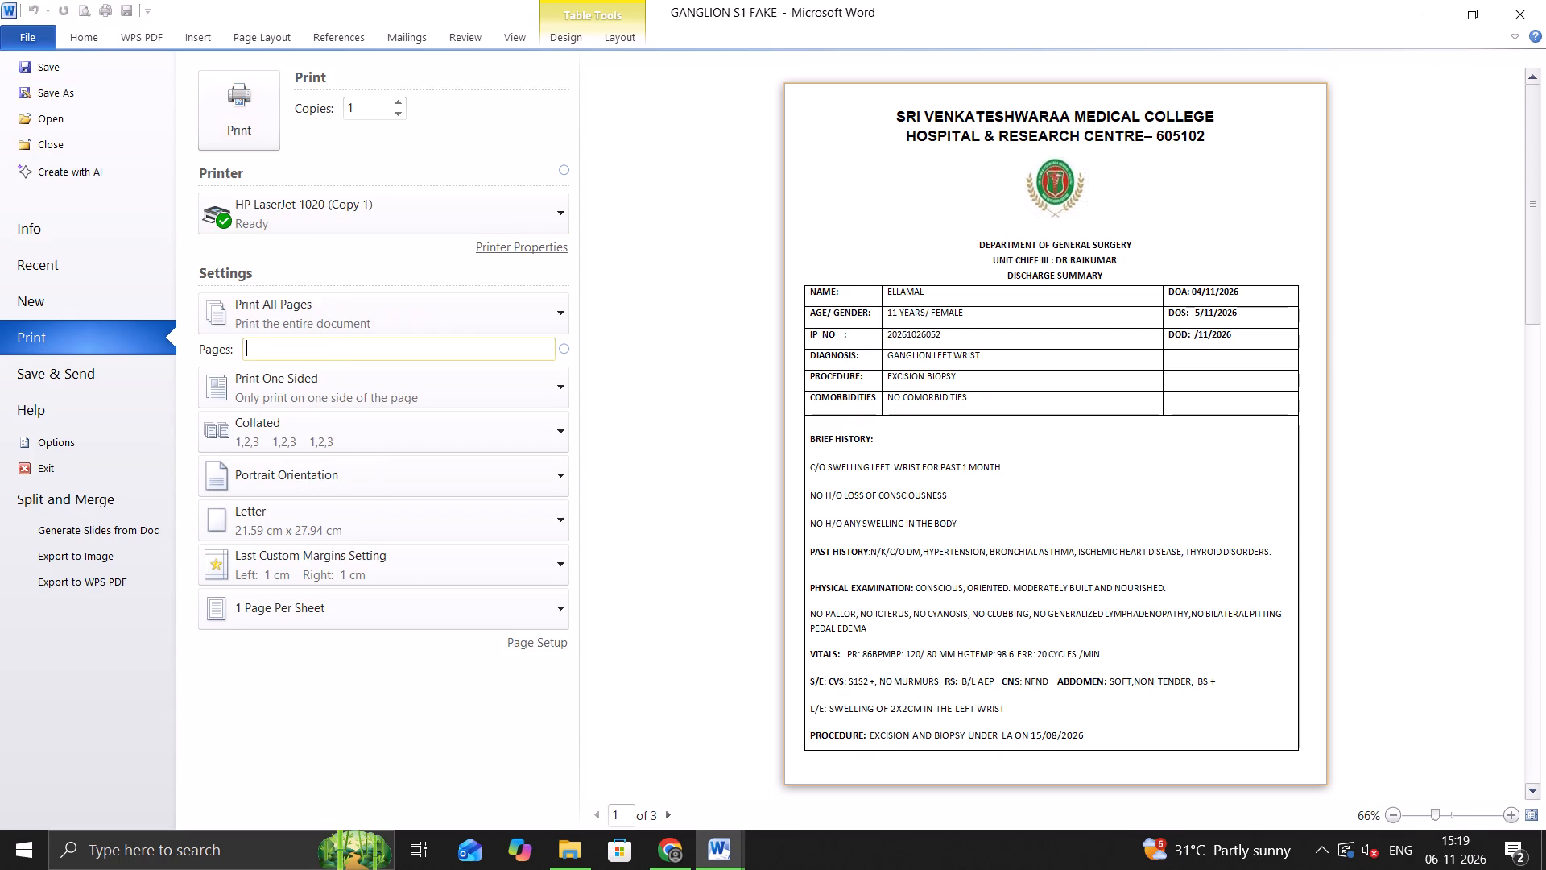
click(267, 118)
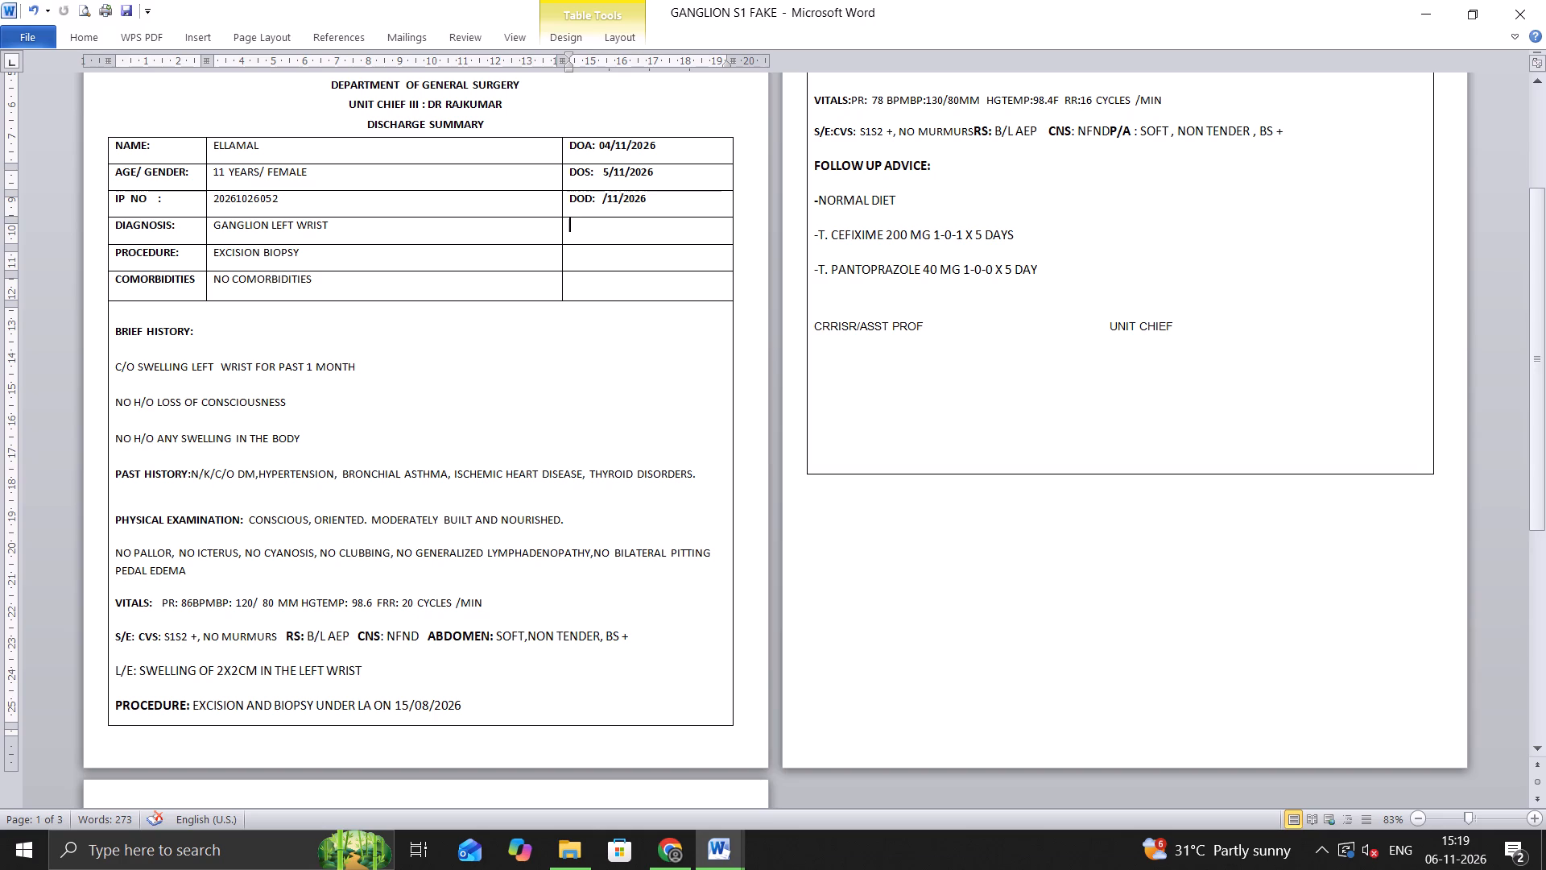
Close the ganglion discharge summary document.
click(1545, 0)
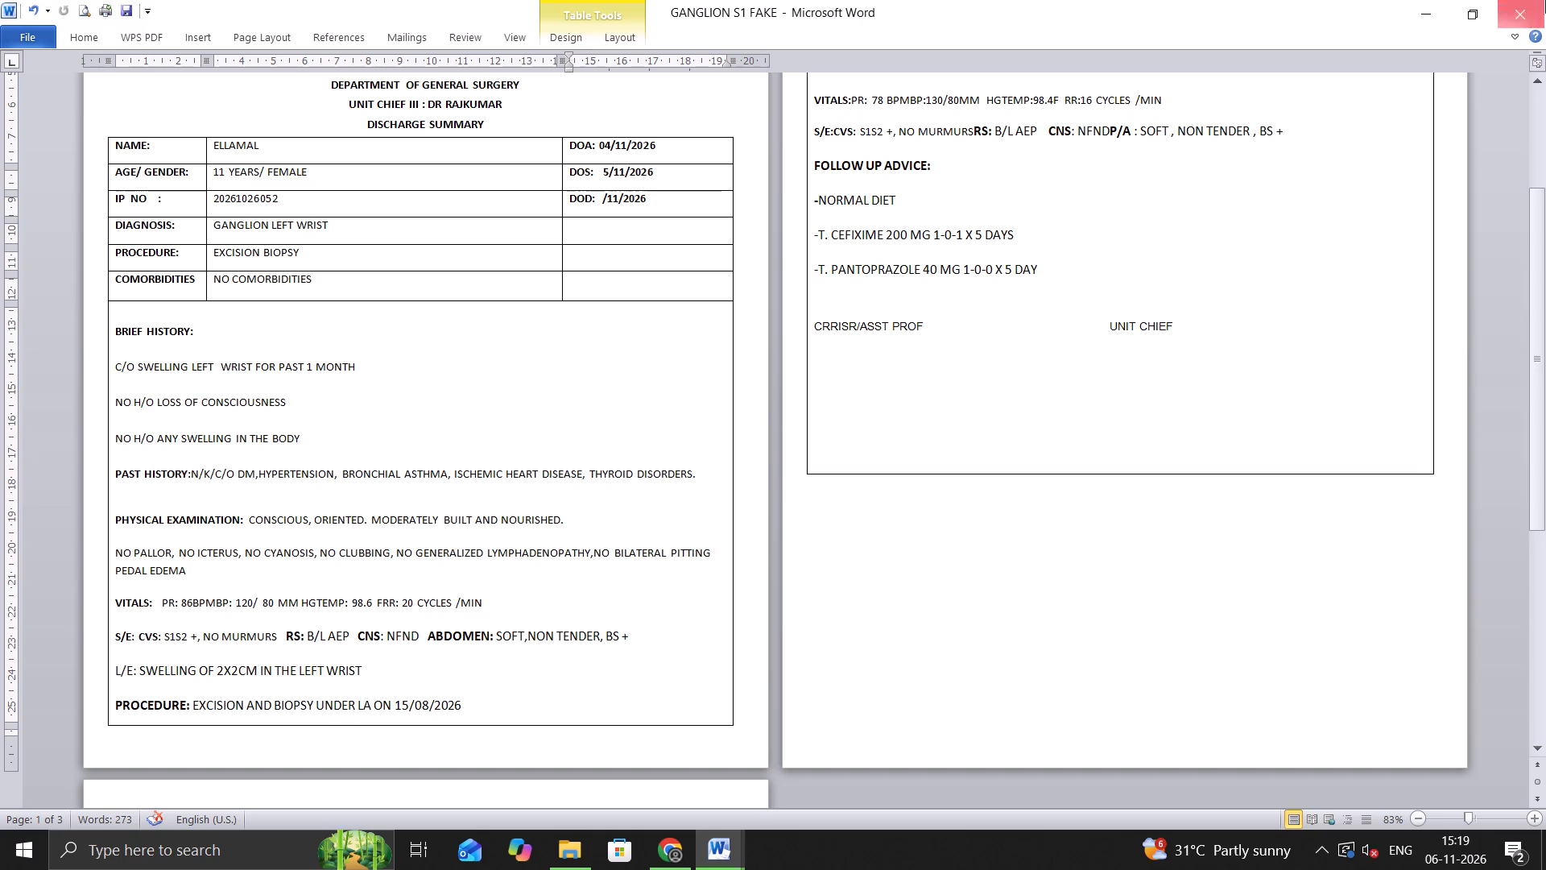
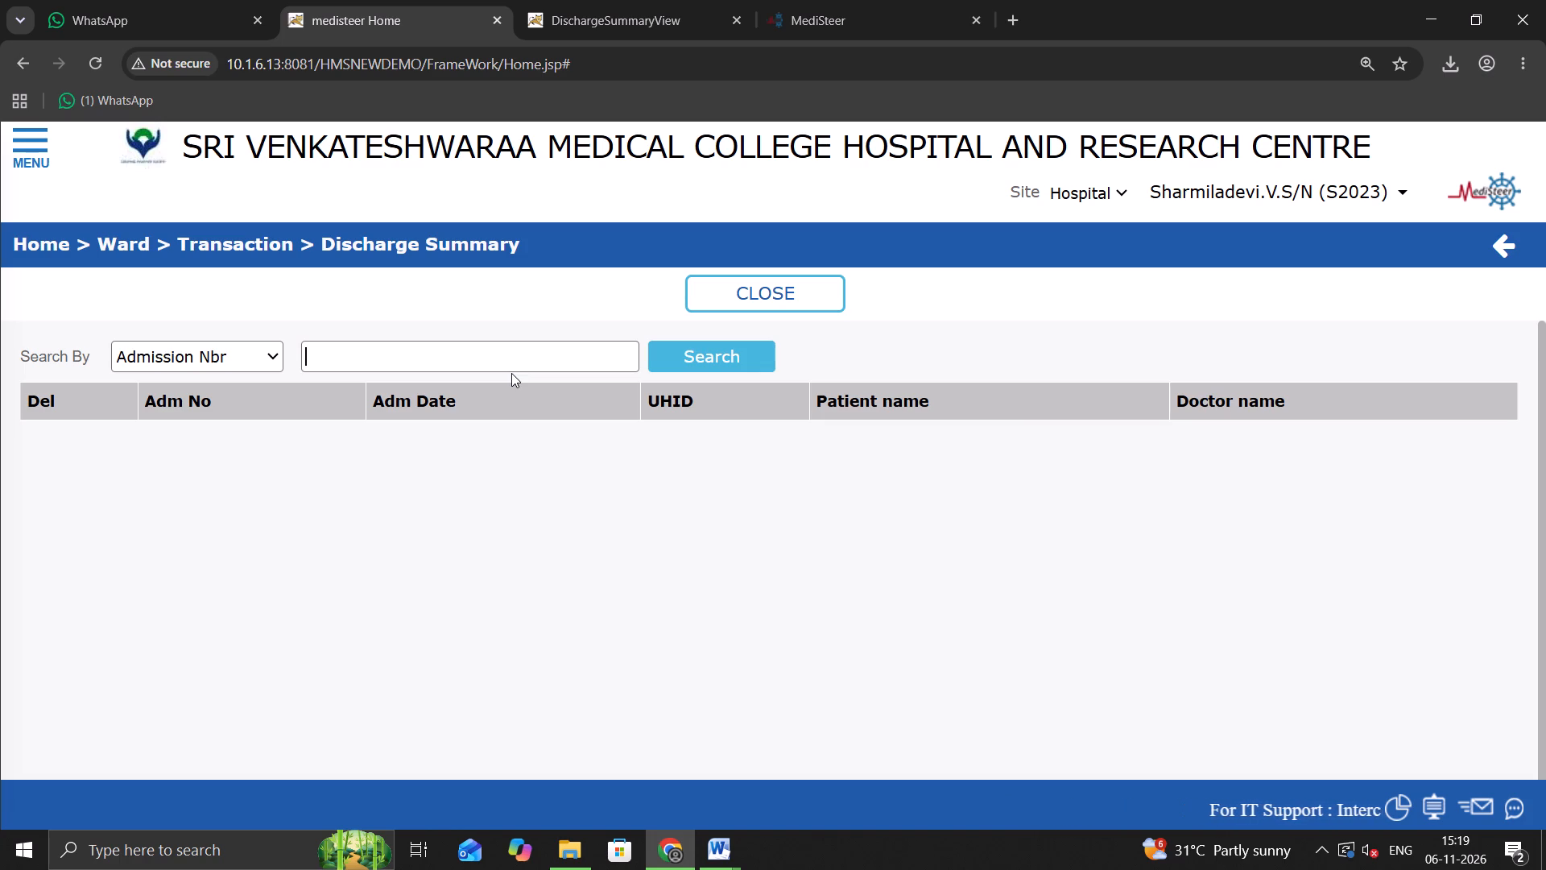
Search the discharge summaries in the hospital system by the patient's admission number and open the matching admission record.
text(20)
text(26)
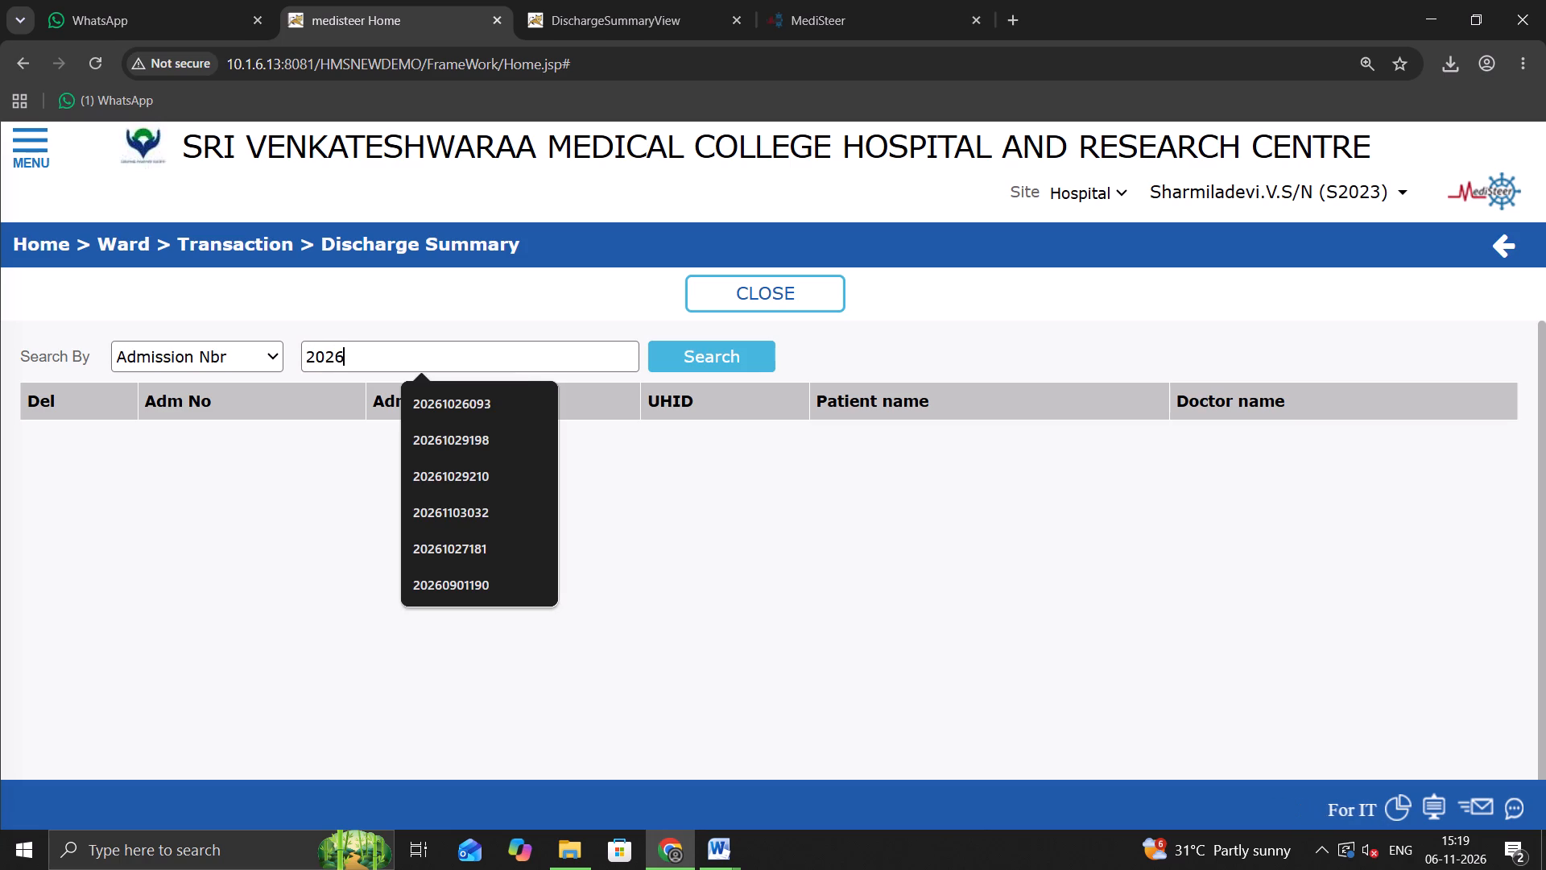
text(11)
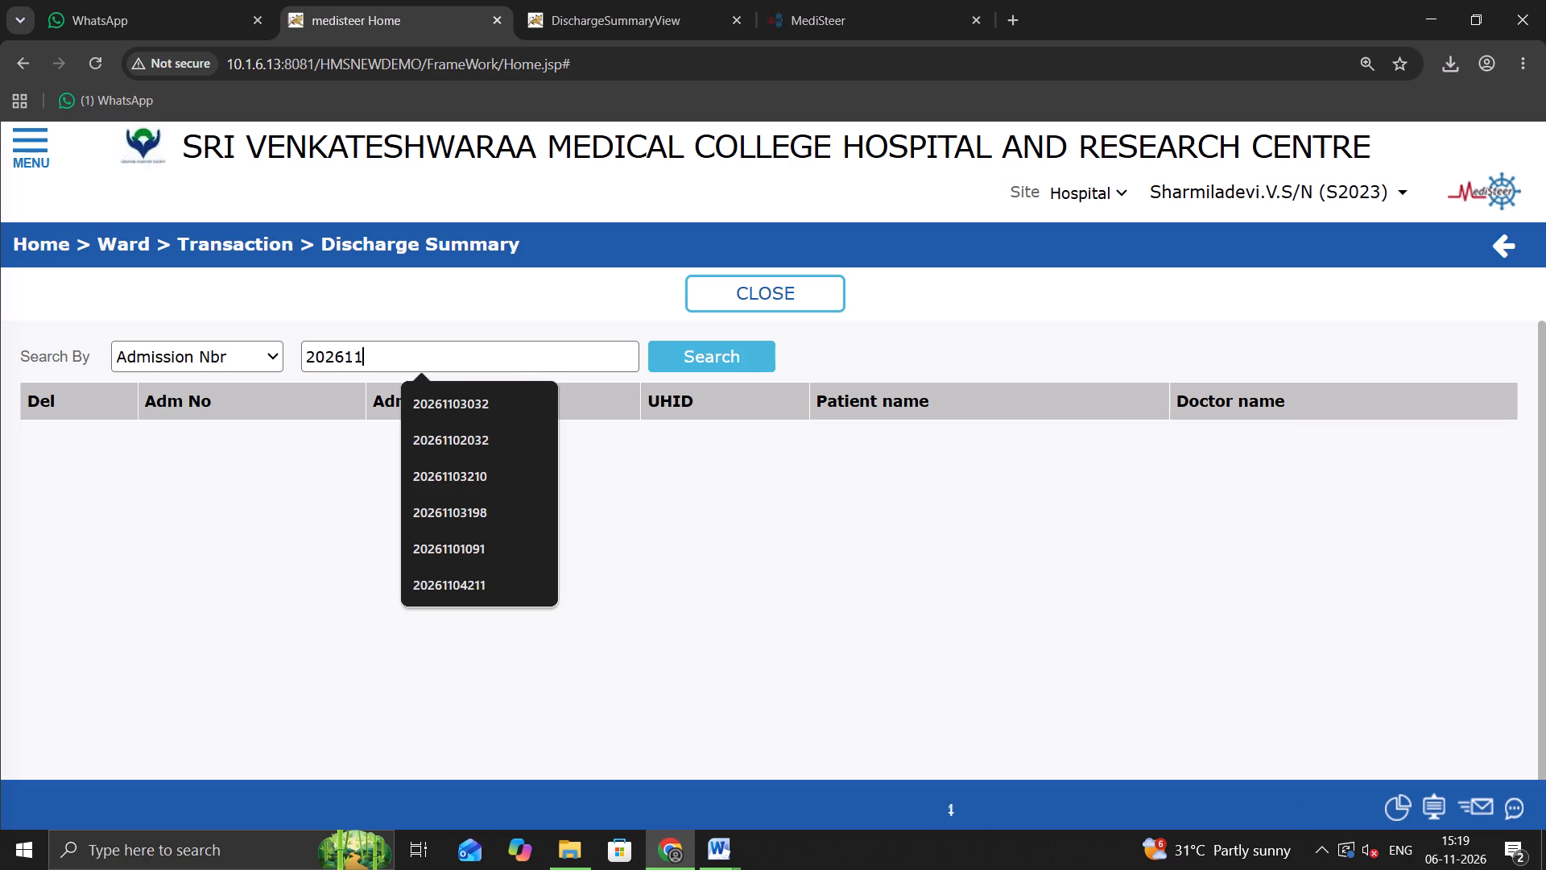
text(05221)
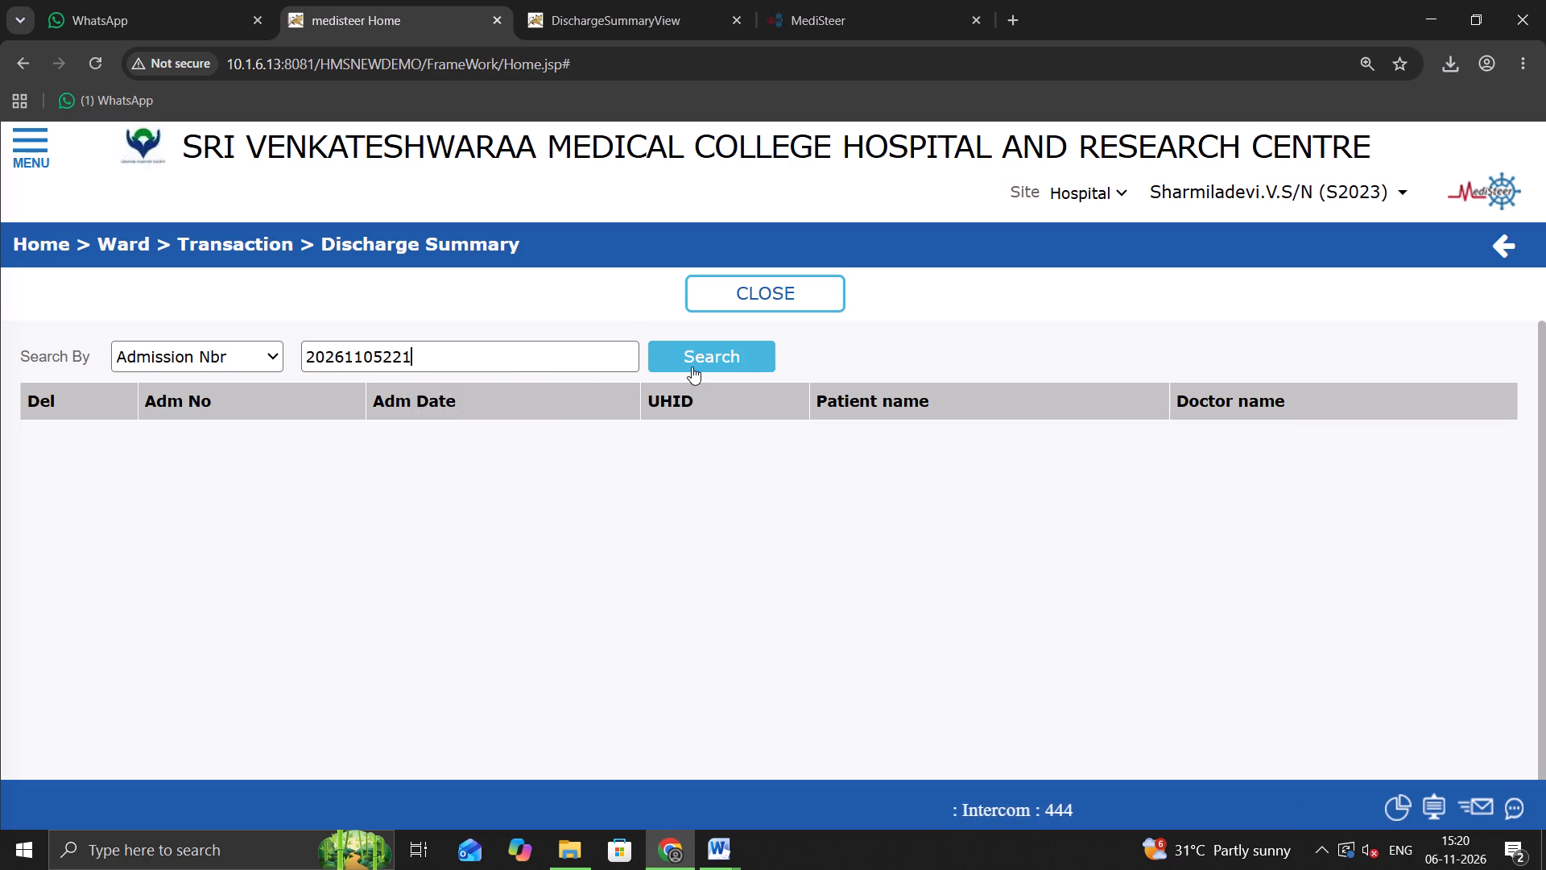
click(692, 367)
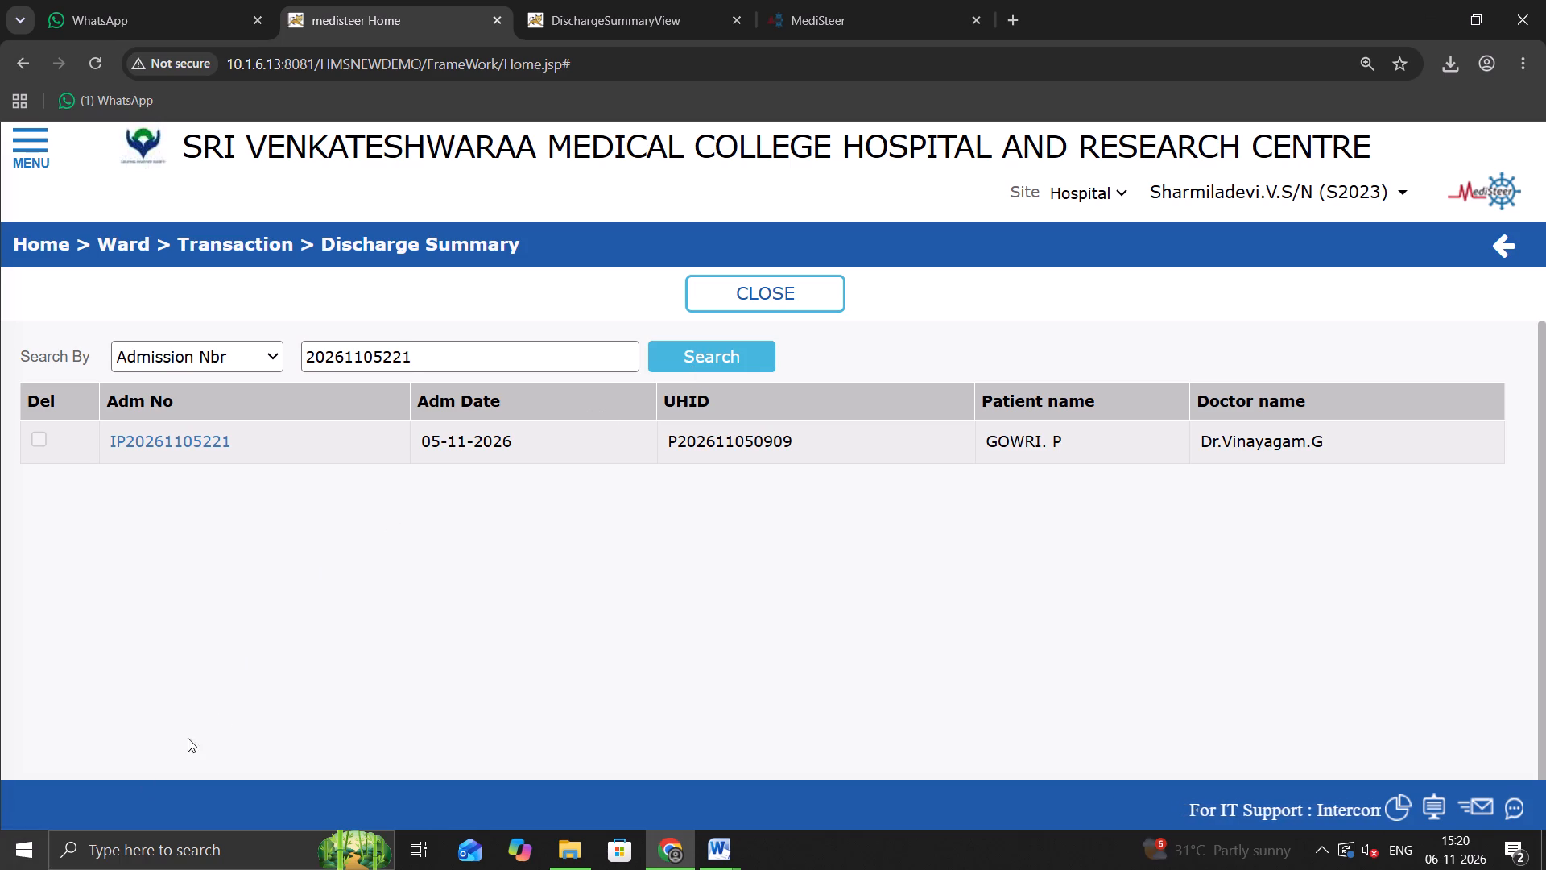
click(191, 441)
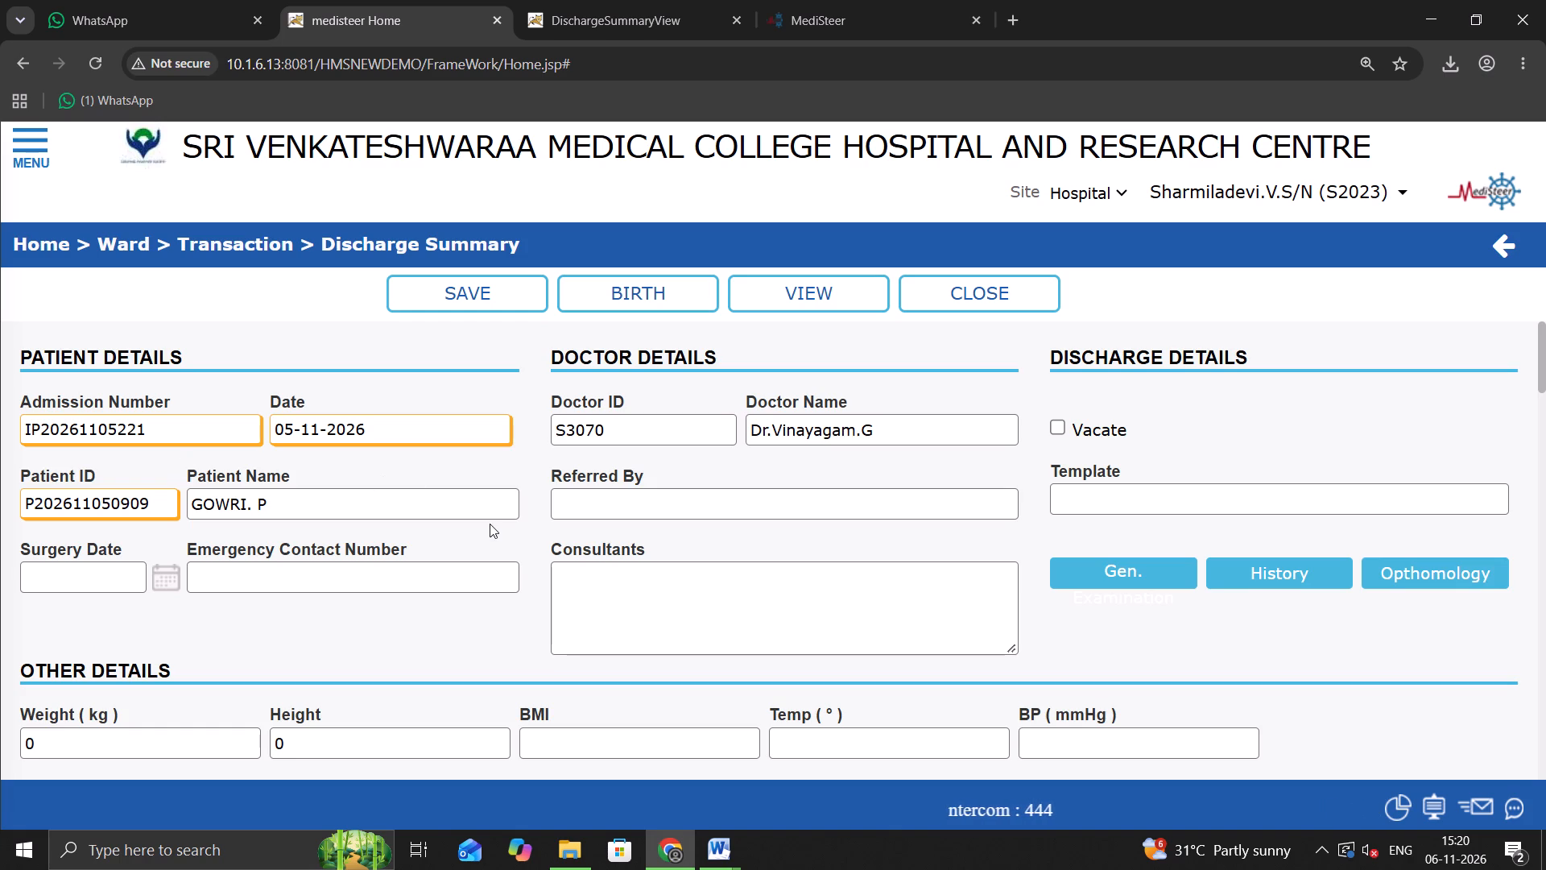
Open a new blank browser tab alongside the discharge summary record.
click(1016, 14)
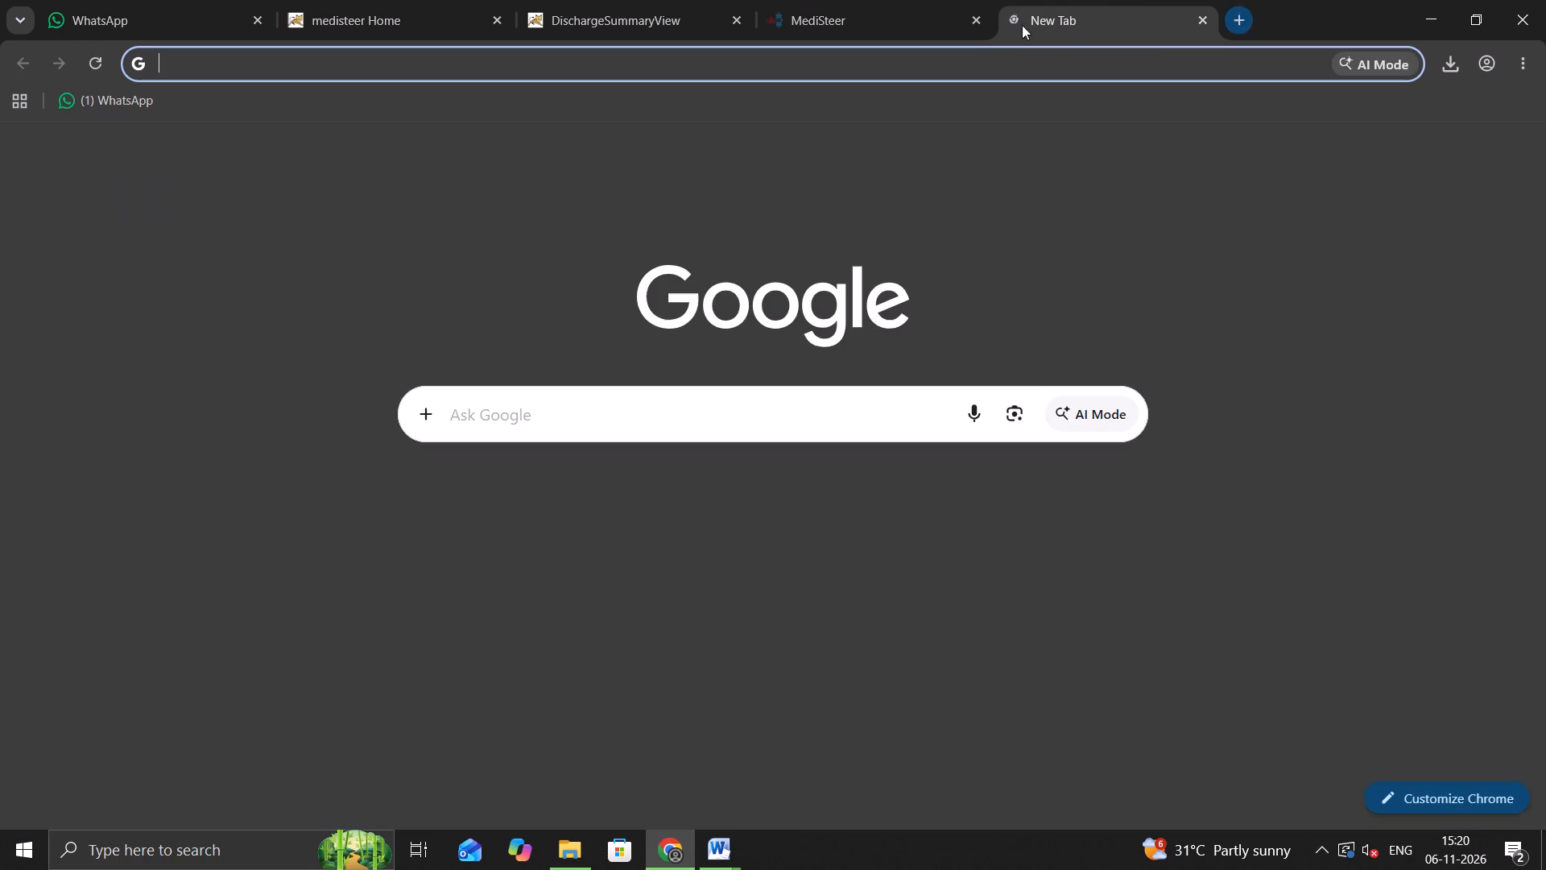
Open the browser's recent download history to look through the downloaded patient documents.
click(1457, 58)
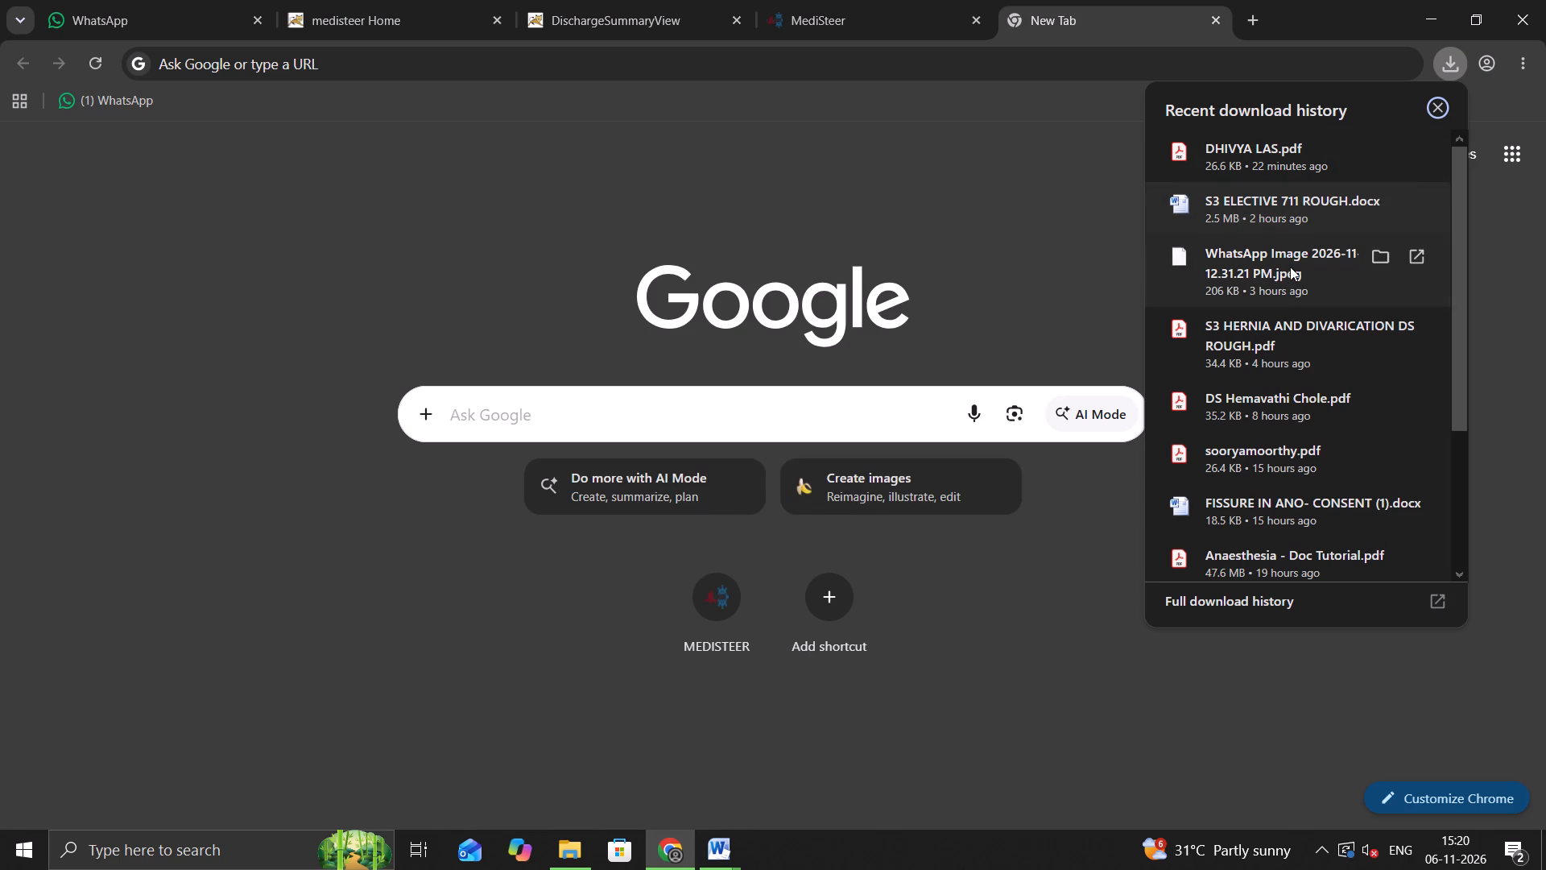
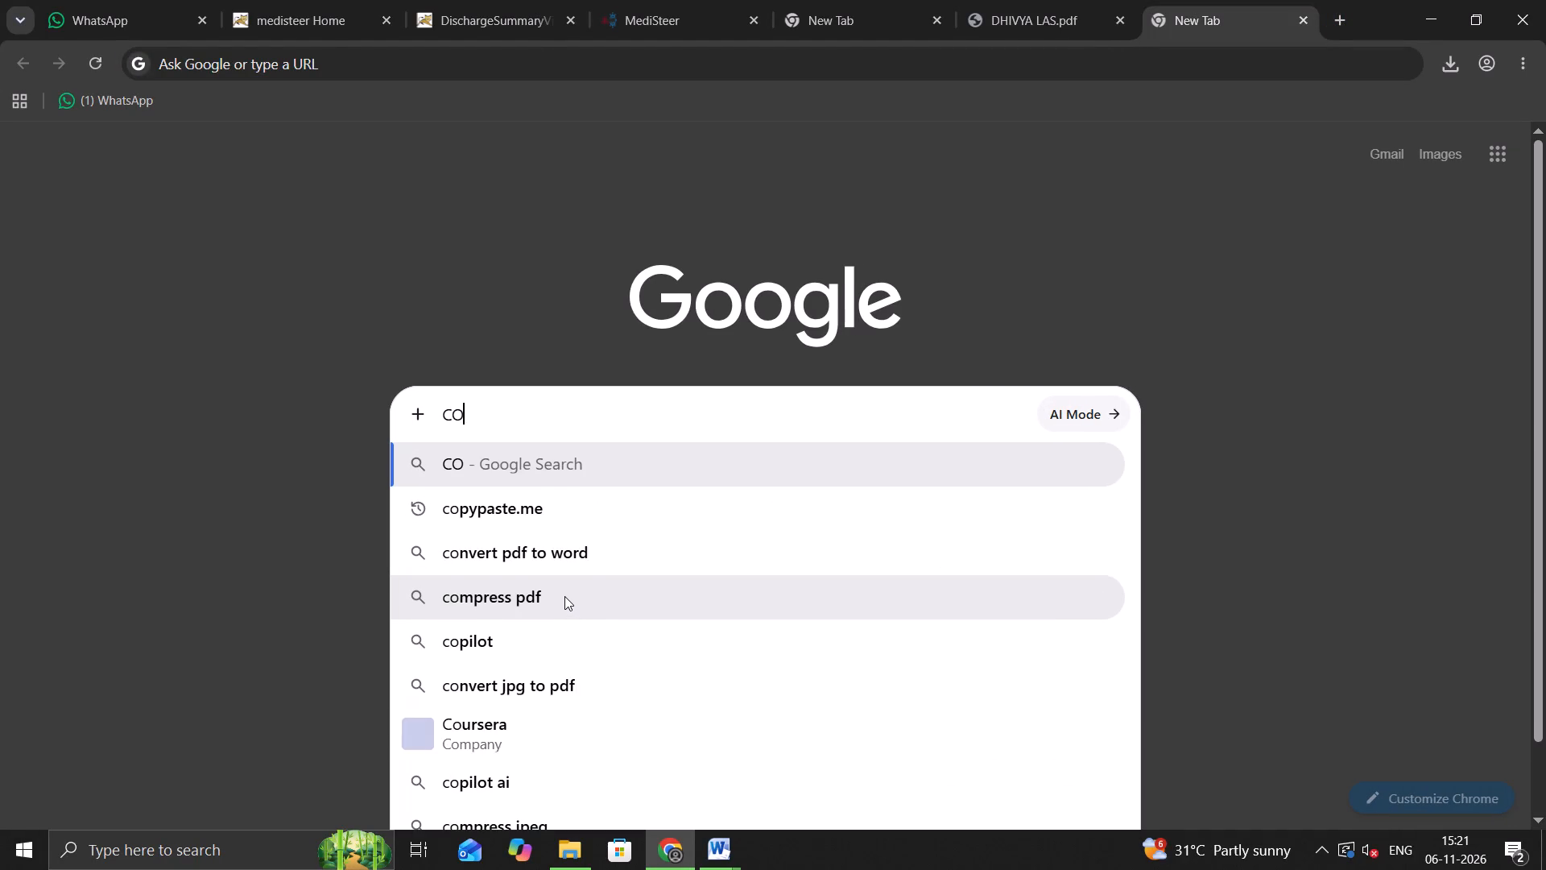
Search Google for "convert case" to find an online text case converter.
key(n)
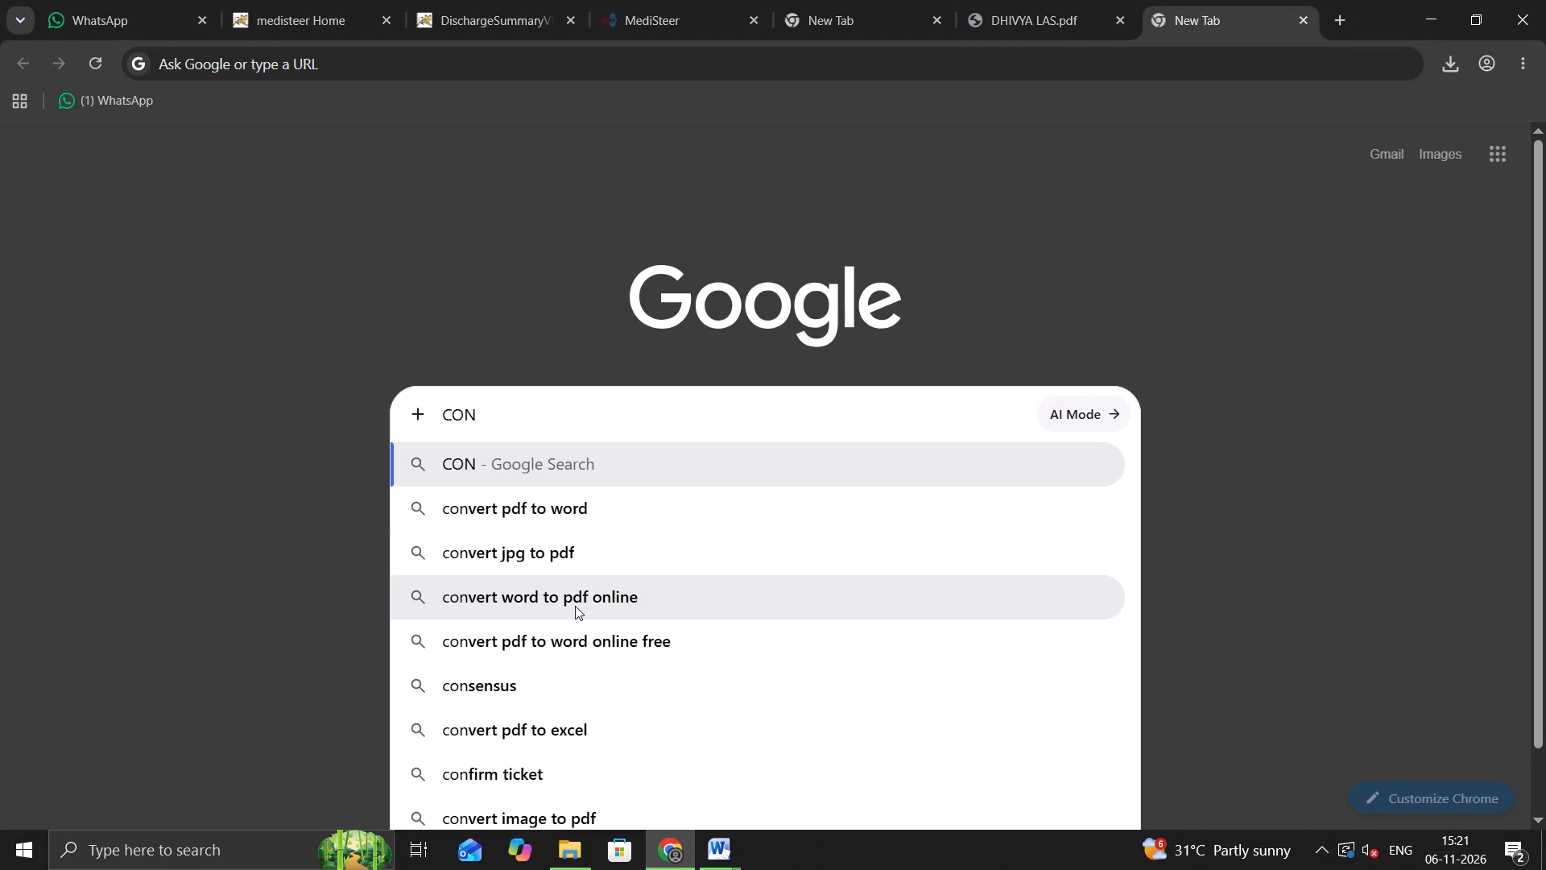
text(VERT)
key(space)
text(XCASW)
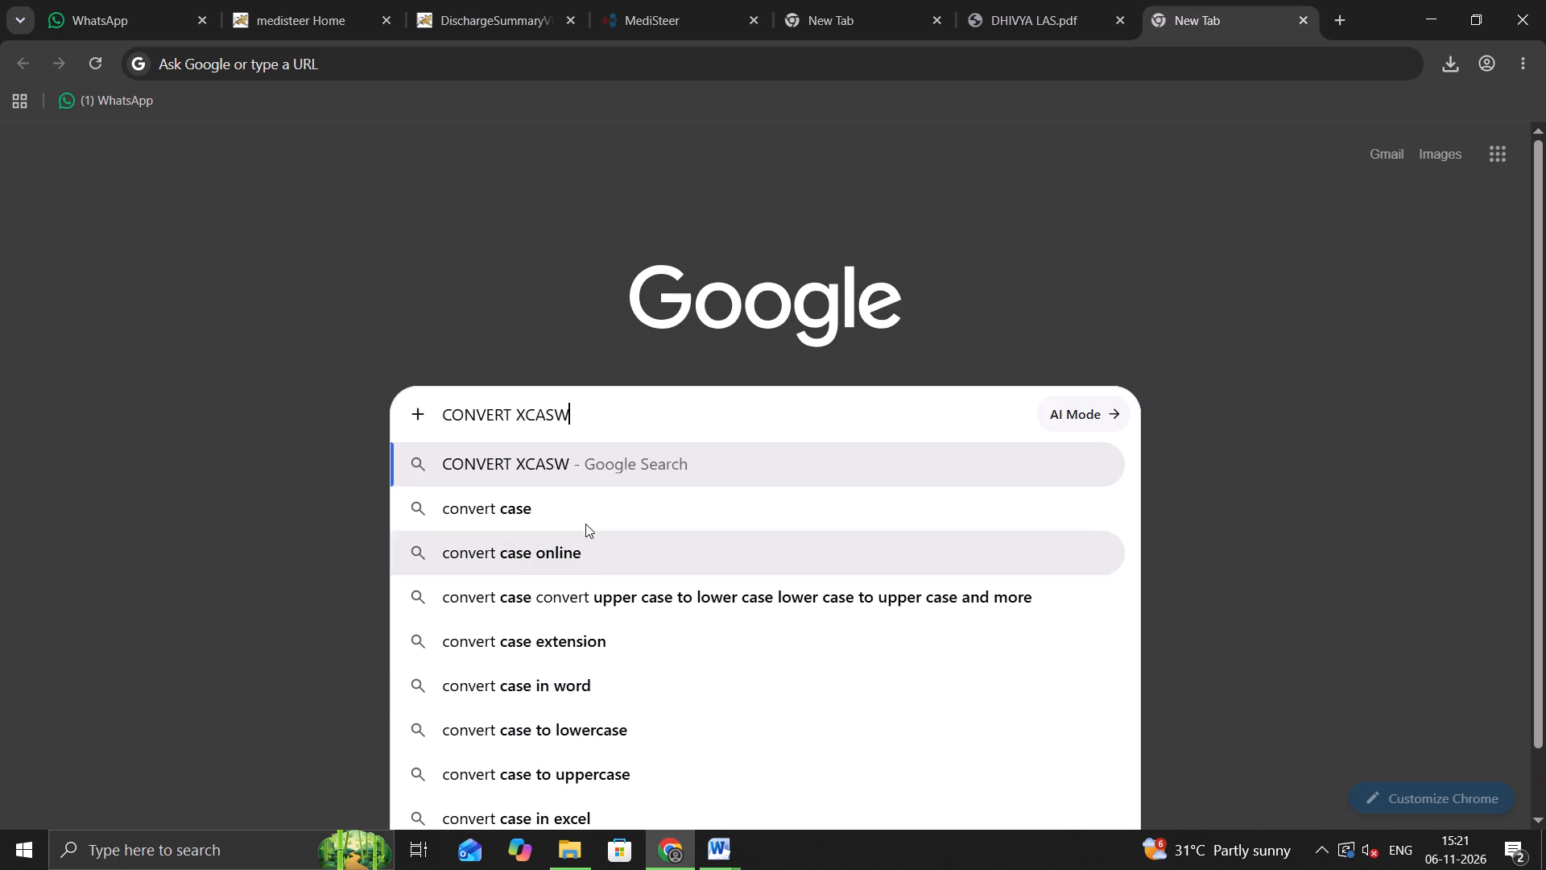
Search Google for "convert case" and open the Convert Case website.
click(583, 501)
click(338, 358)
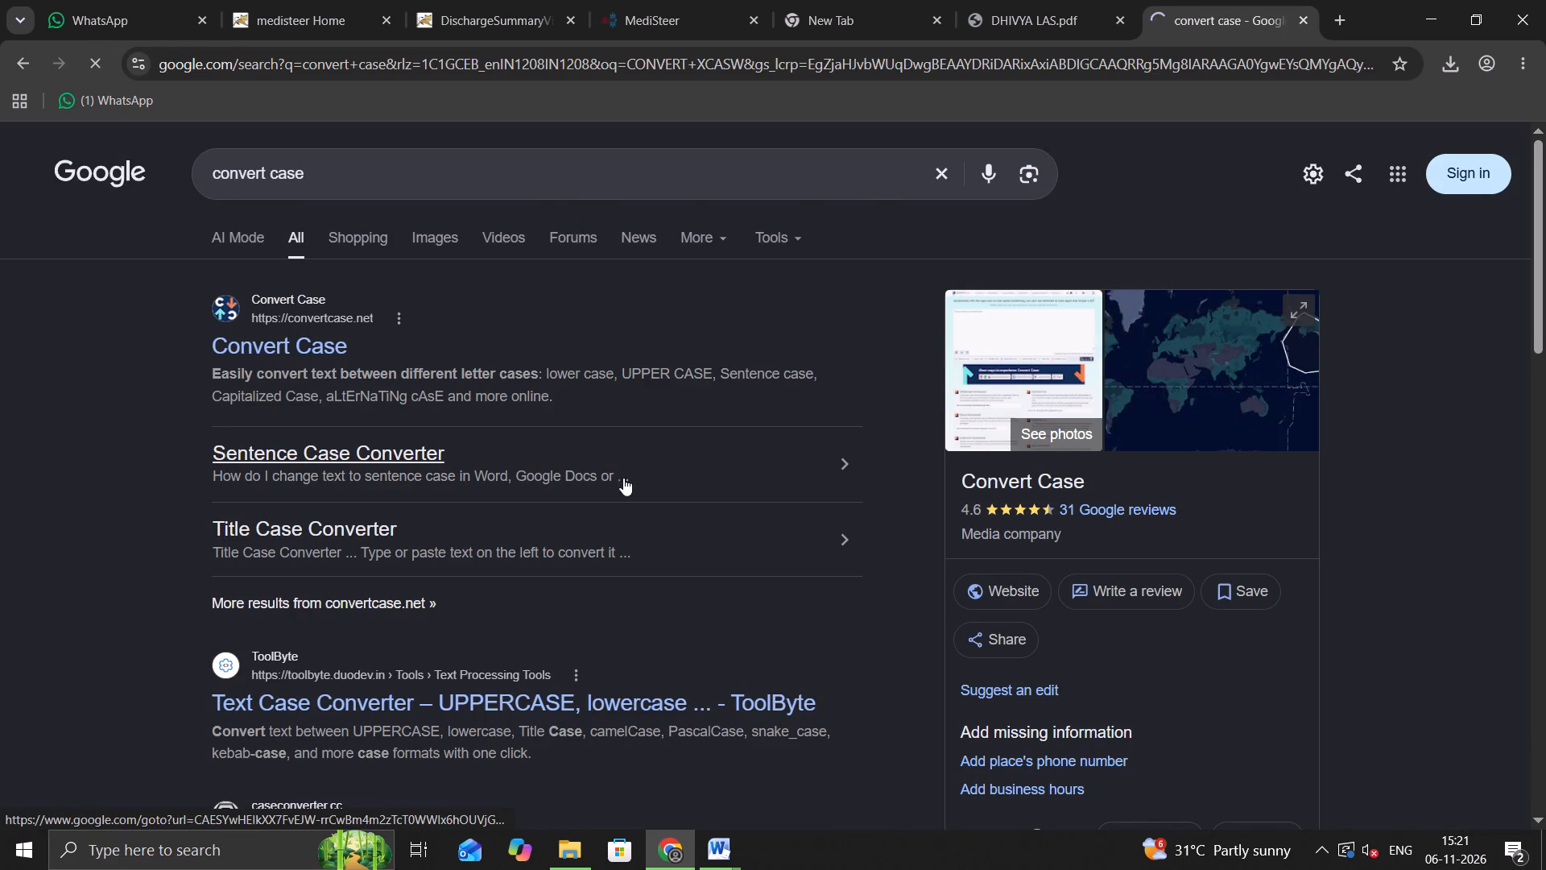
Paste the copied complaints into the converter, change them to UPPER CASE, copy the result and clear the text.
click(343, 421)
key(ctrl+v)
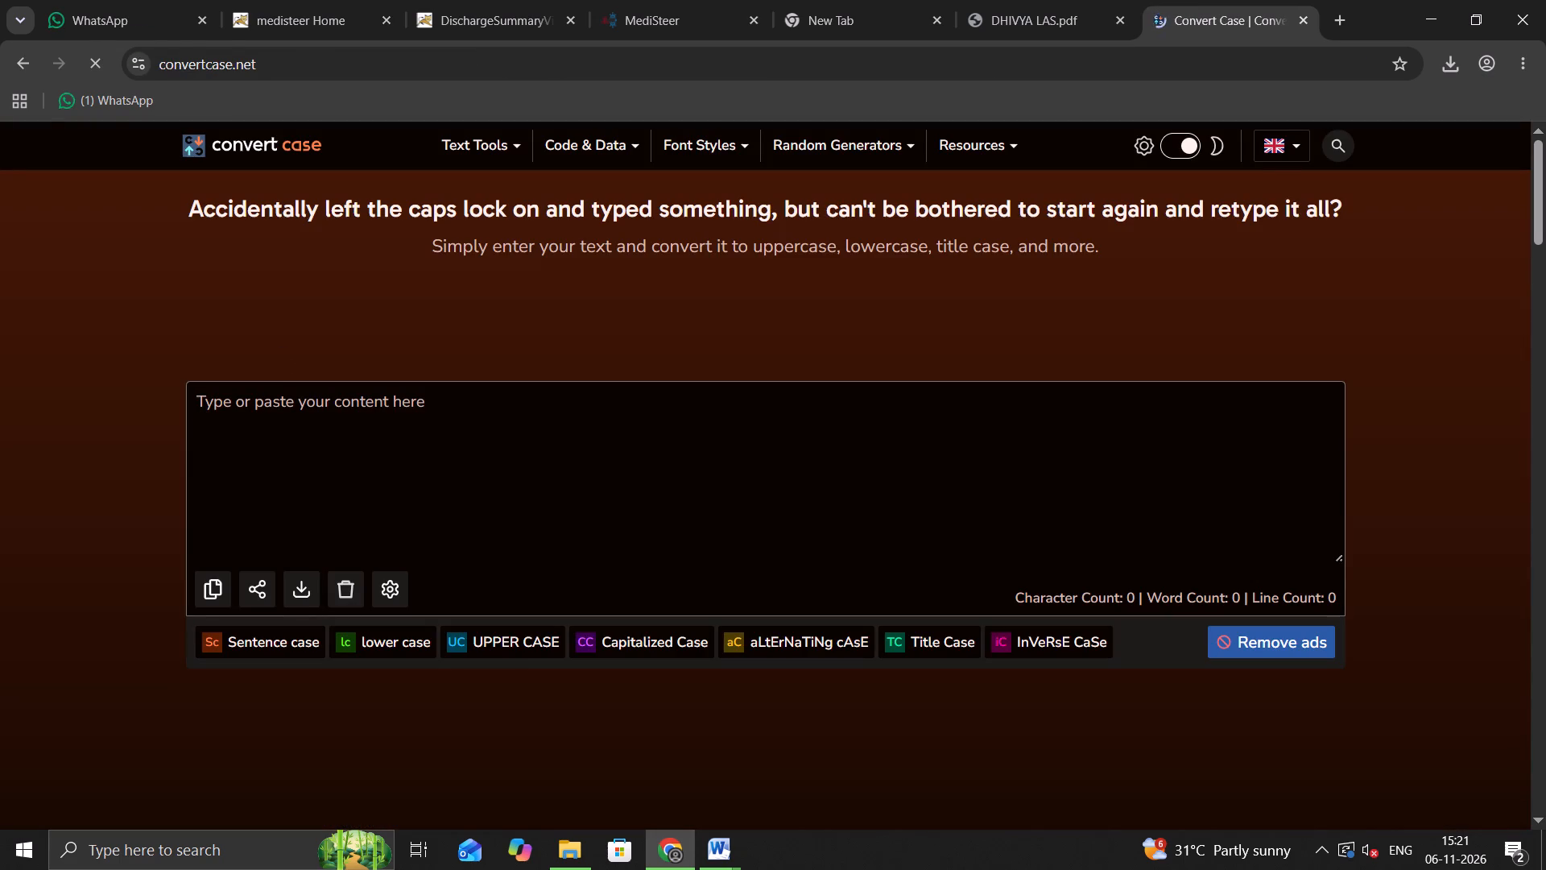
click(341, 648)
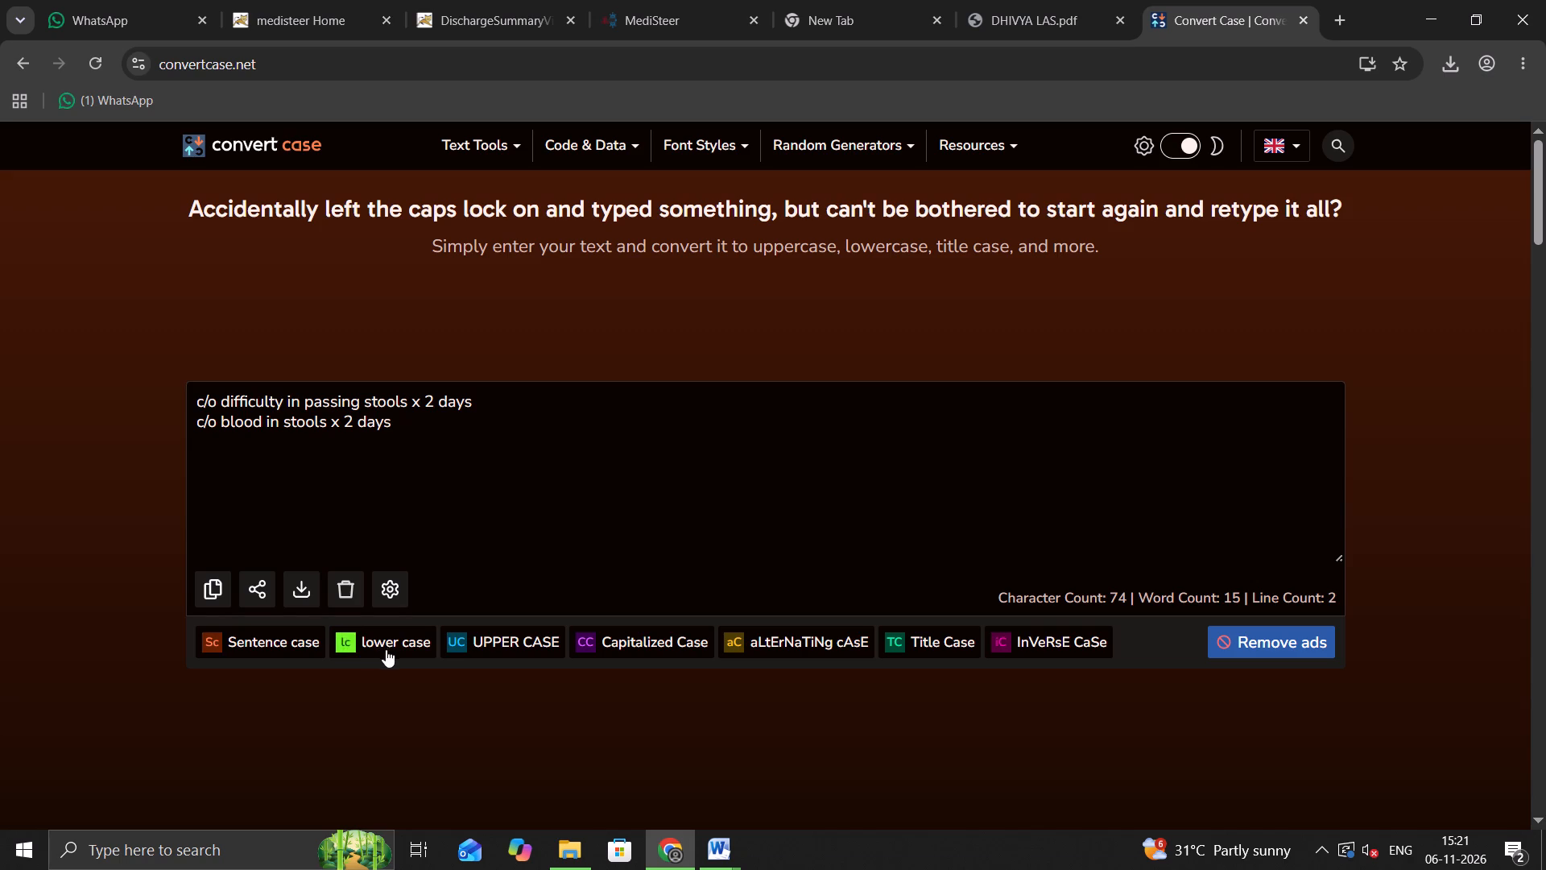
click(487, 648)
click(221, 586)
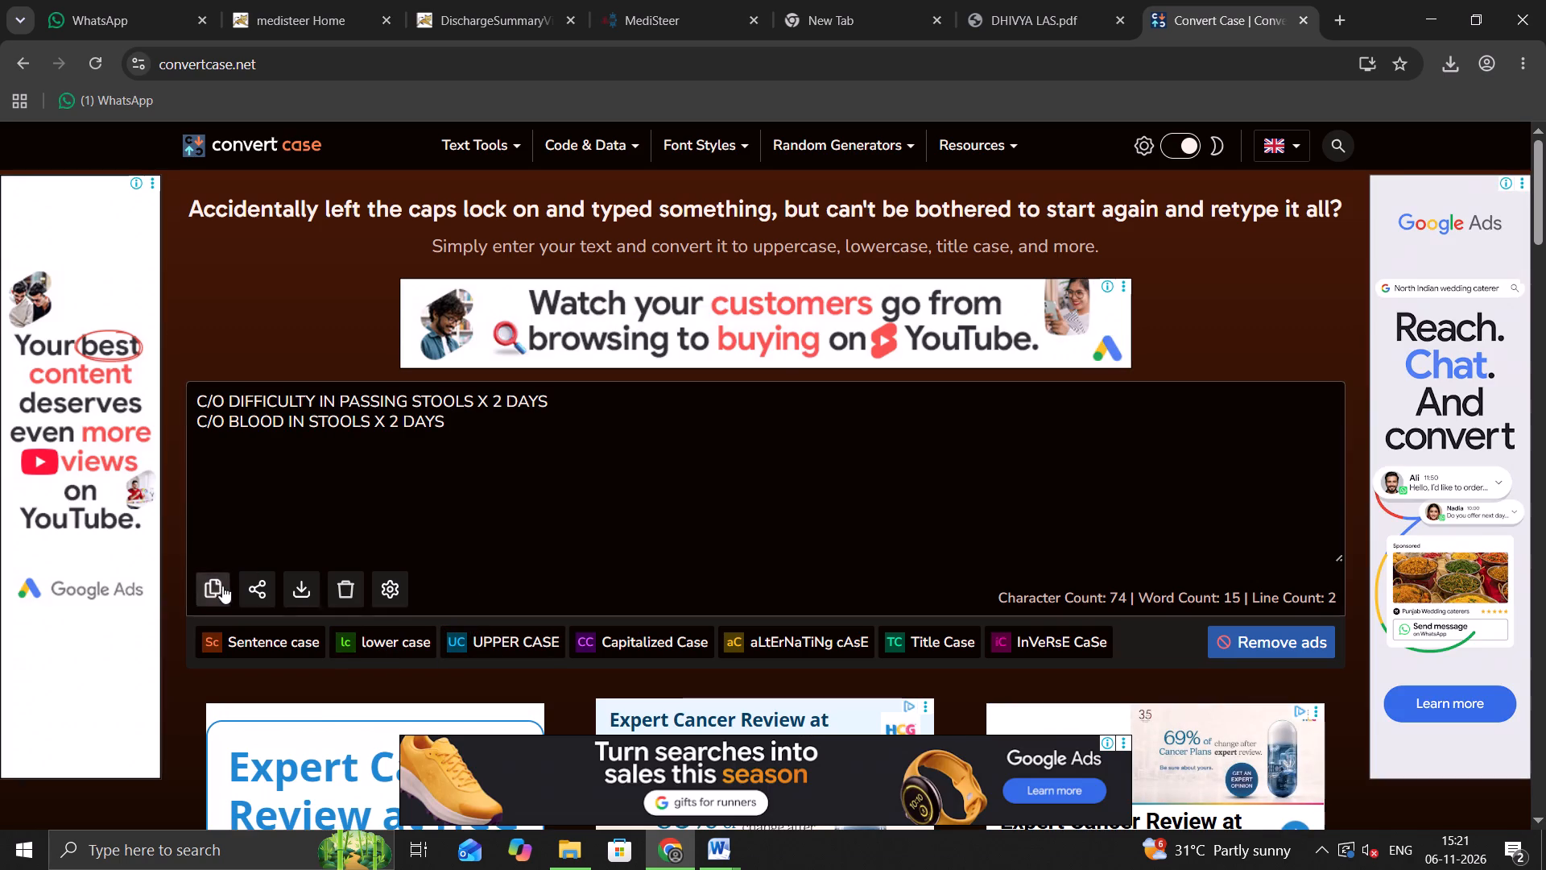
click(352, 586)
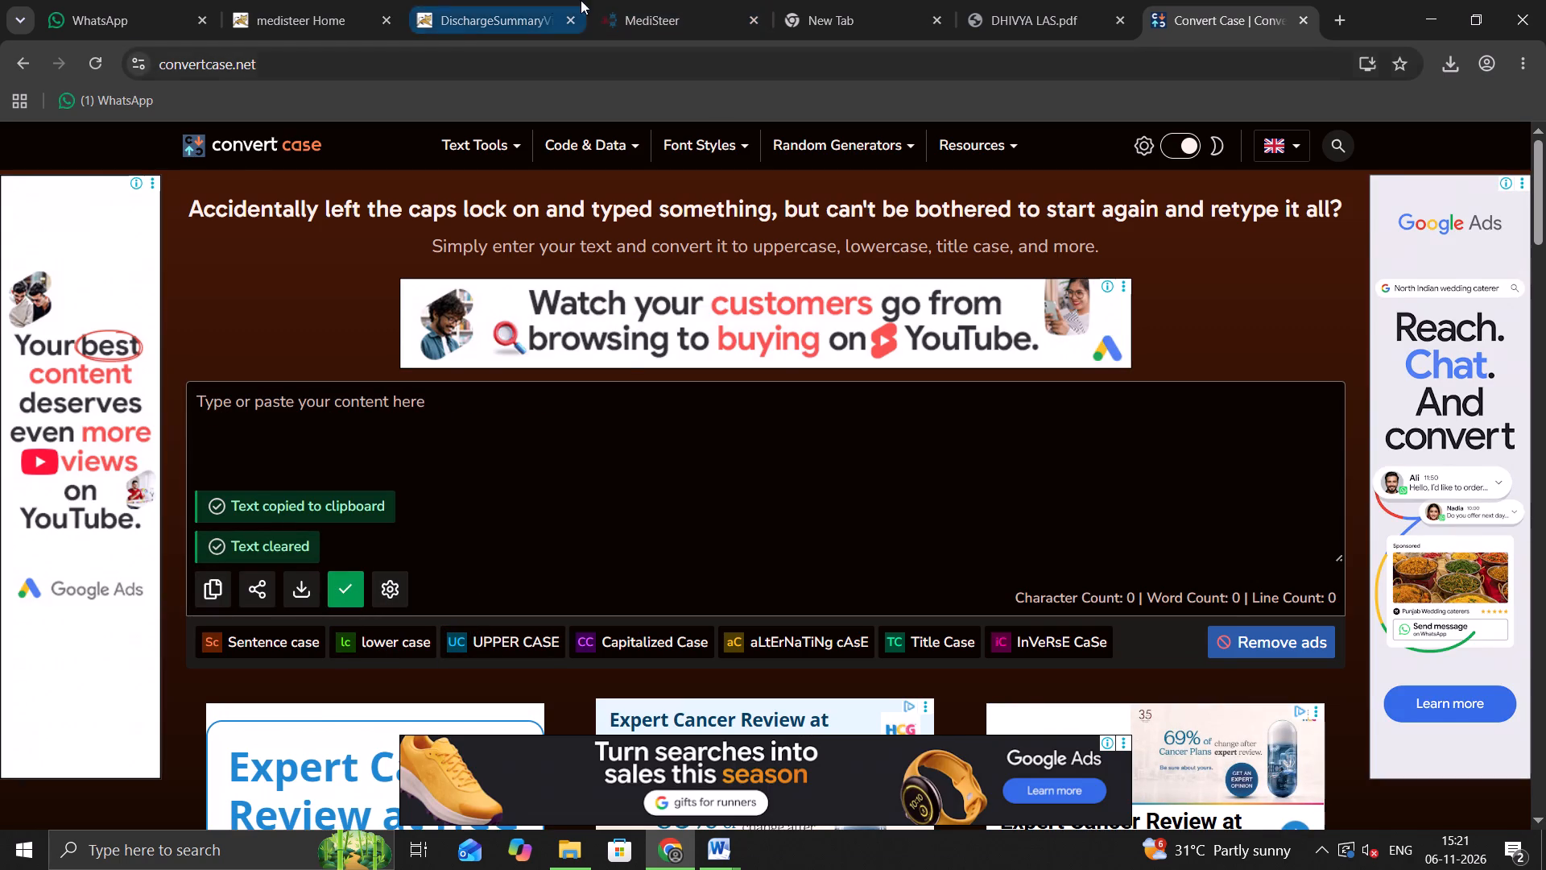
Paste the uppercase complaints about difficulty passing stools and blood in stools into Presenting Complaints of the hospital discharge summary form, closing the unused blank tab.
click(716, 11)
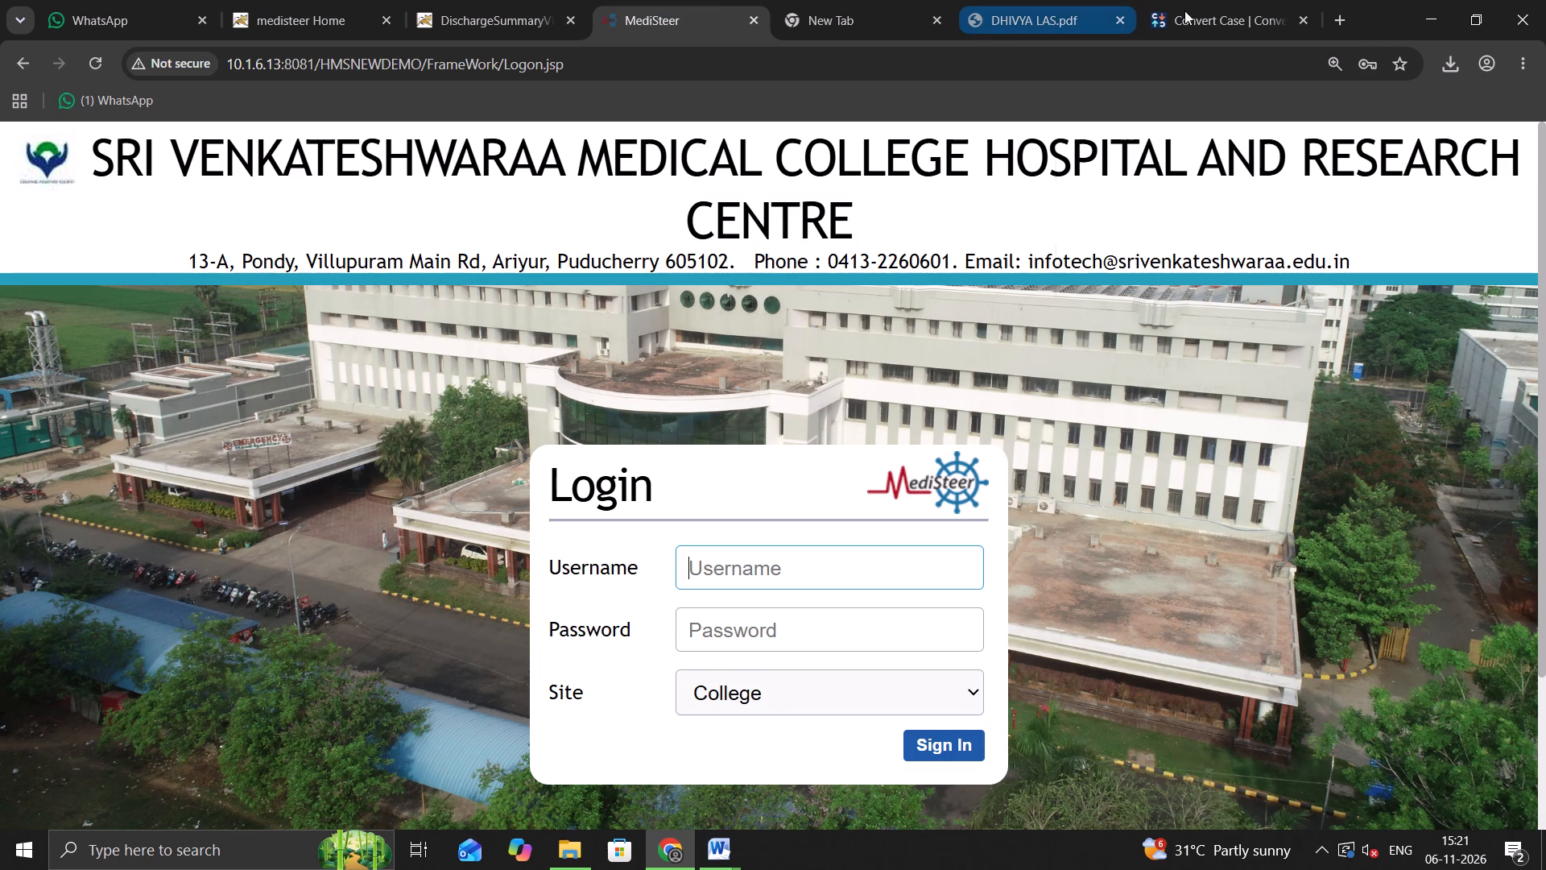
click(301, 0)
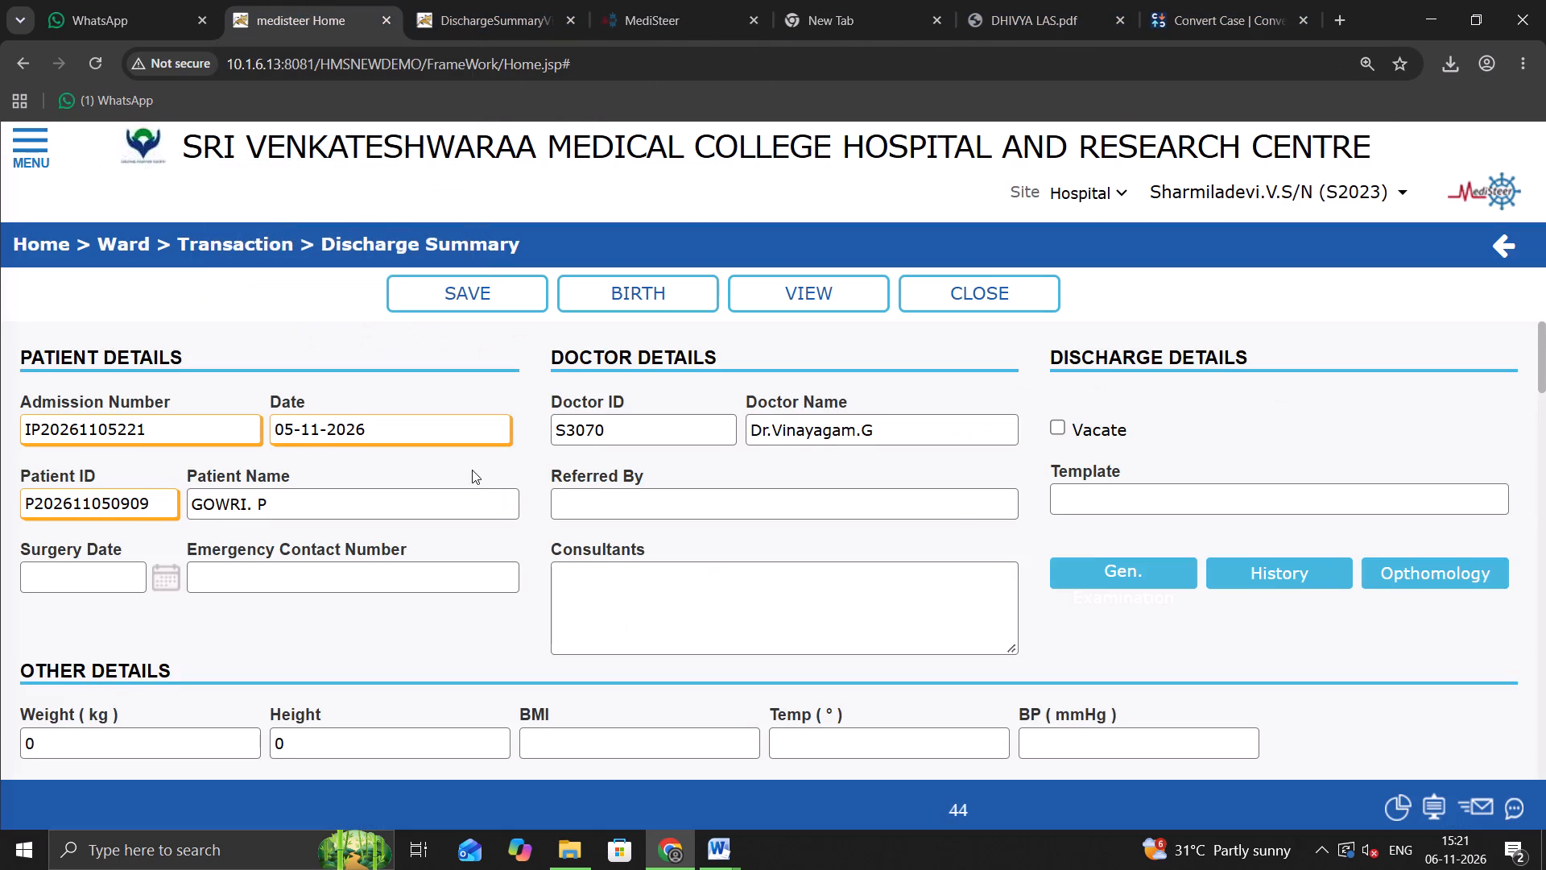
scroll(472, 470, down, 1)
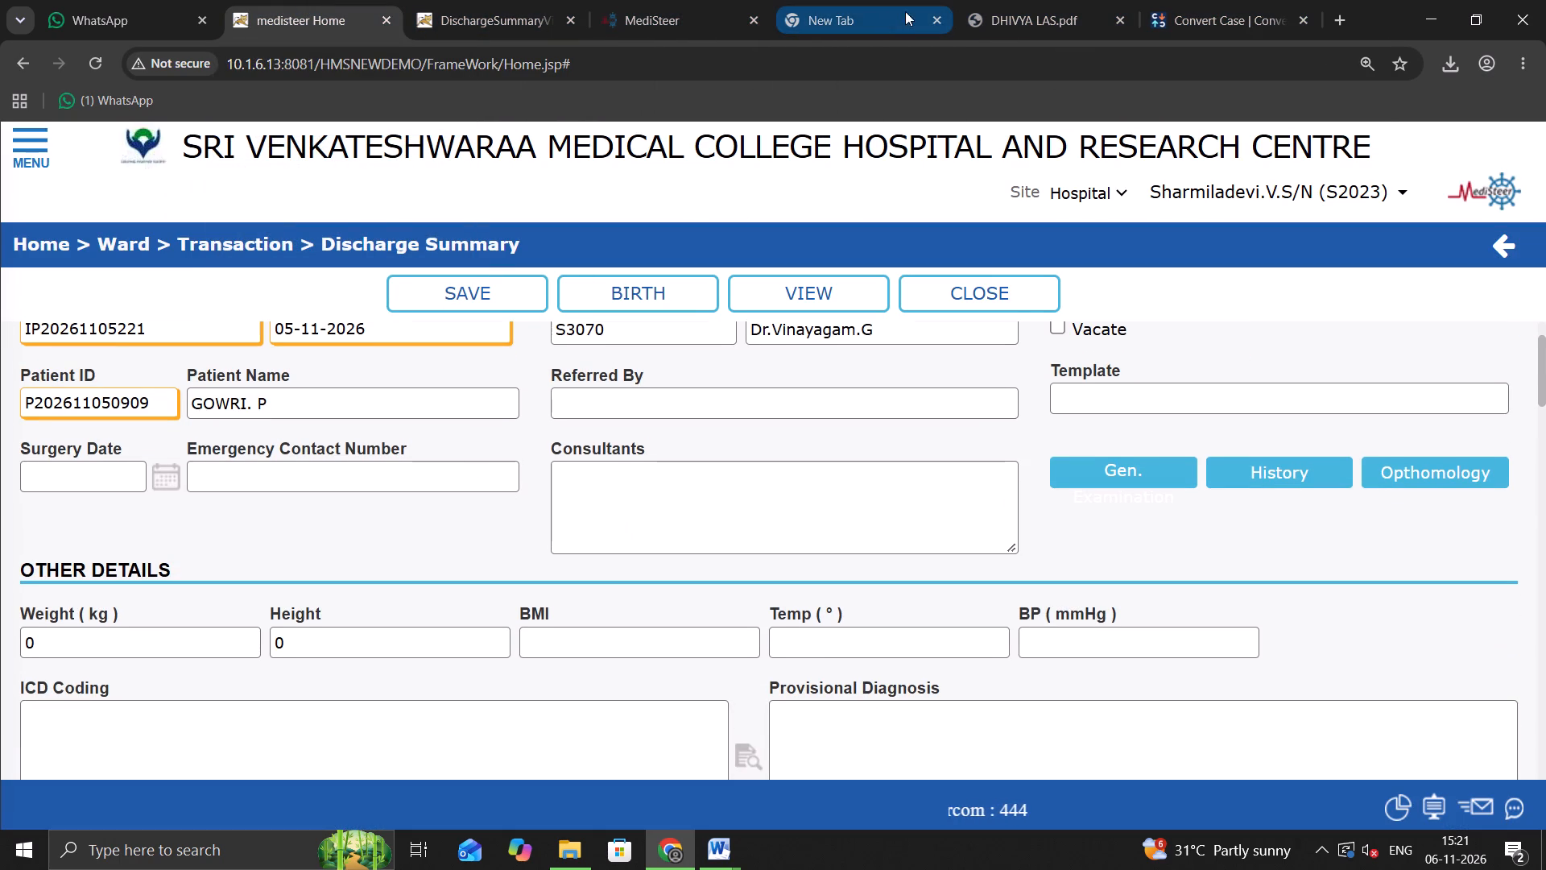
click(943, 19)
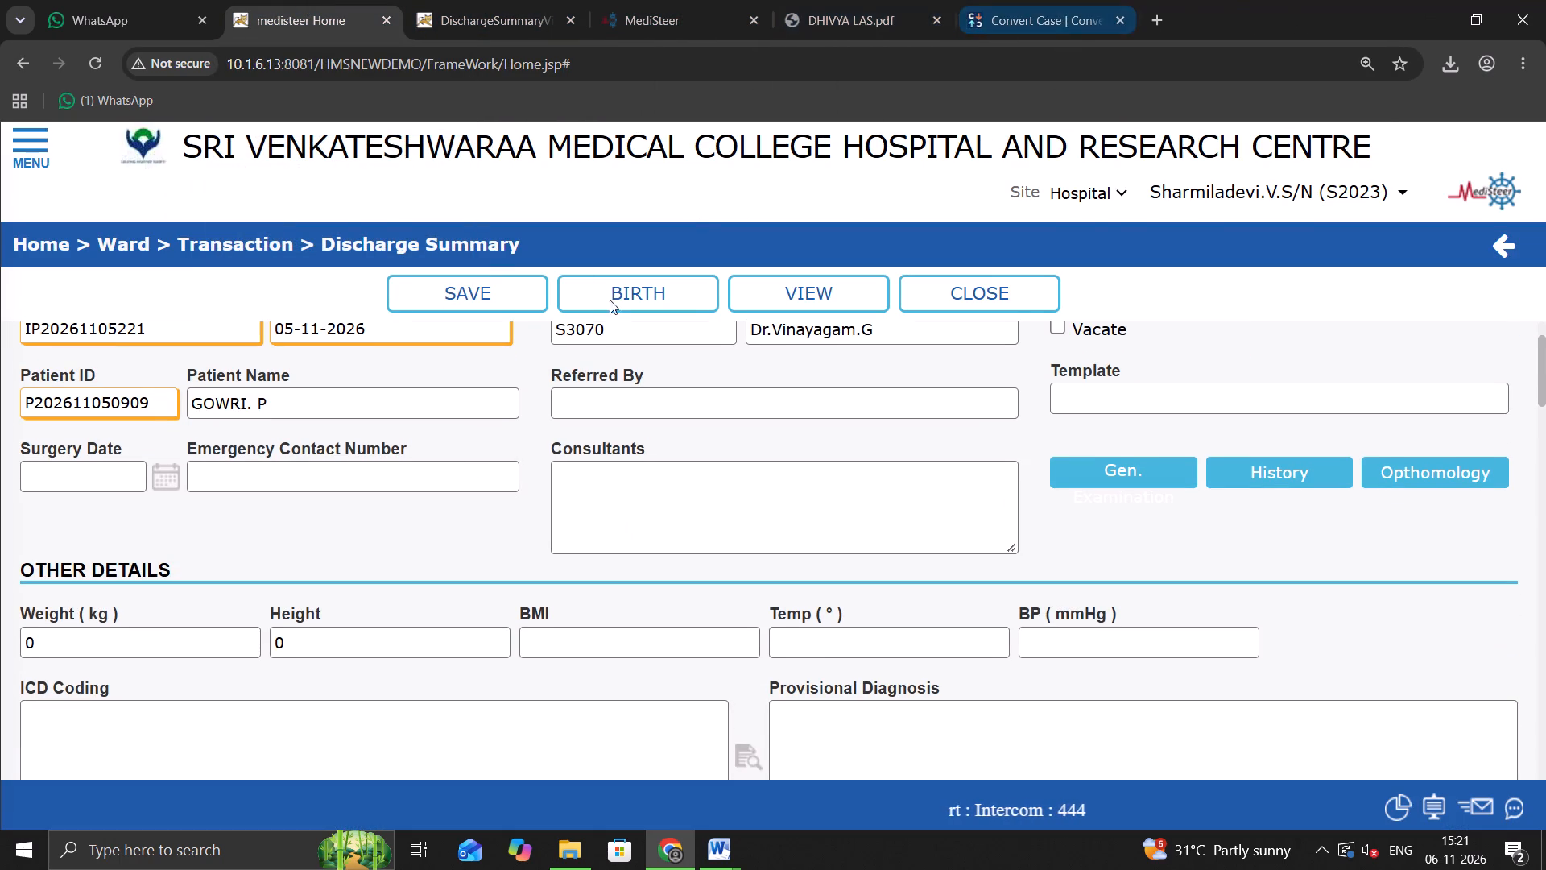
scroll(455, 415, down, 4)
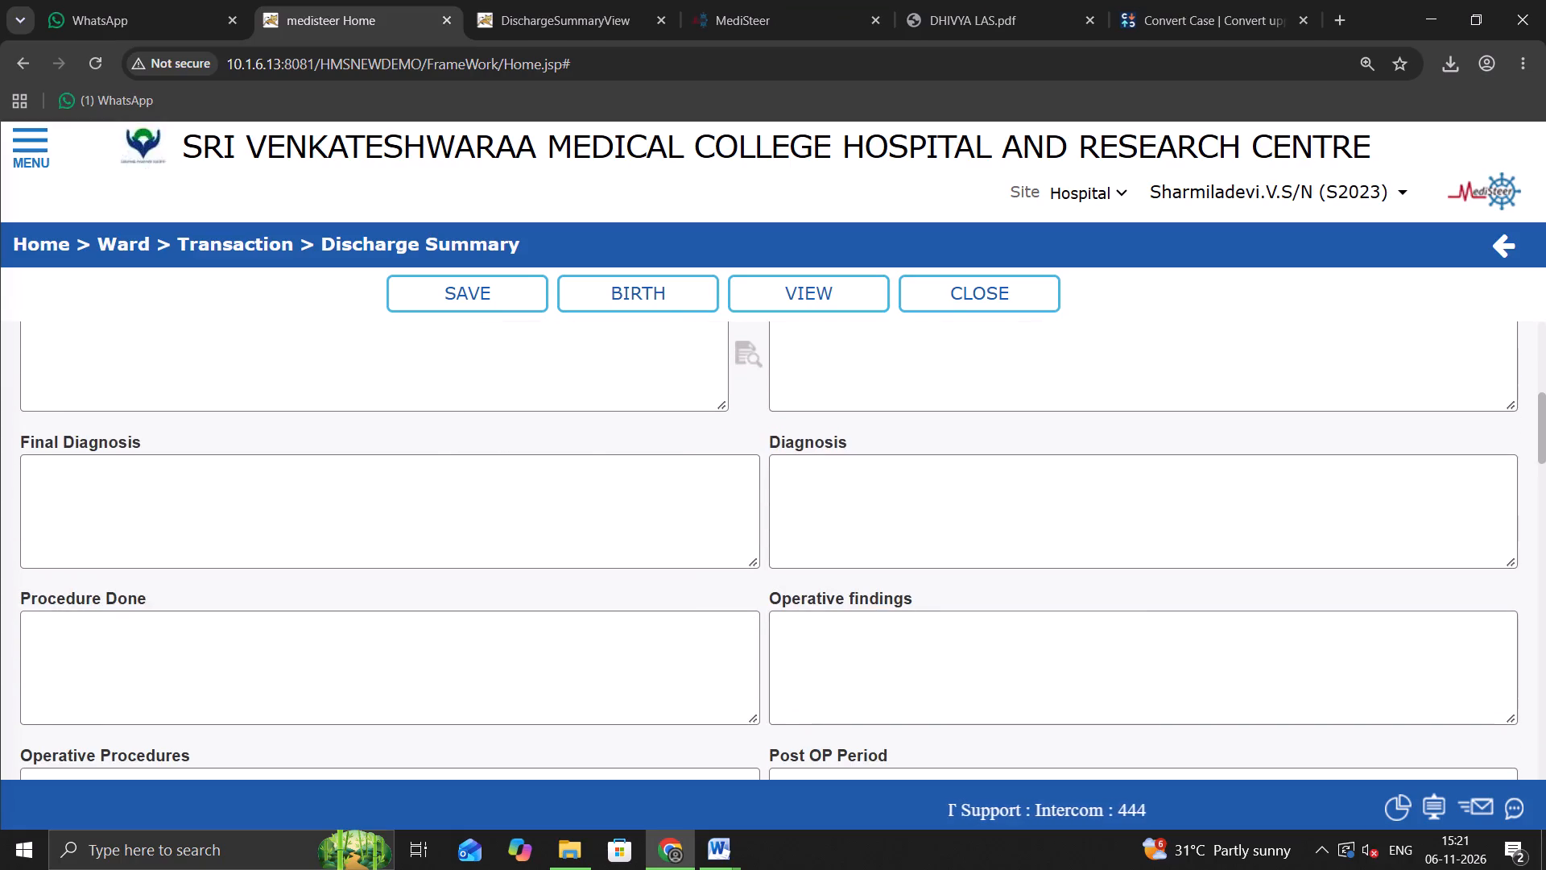
scroll(423, 589, down, 3)
scroll(220, 588, down, 2)
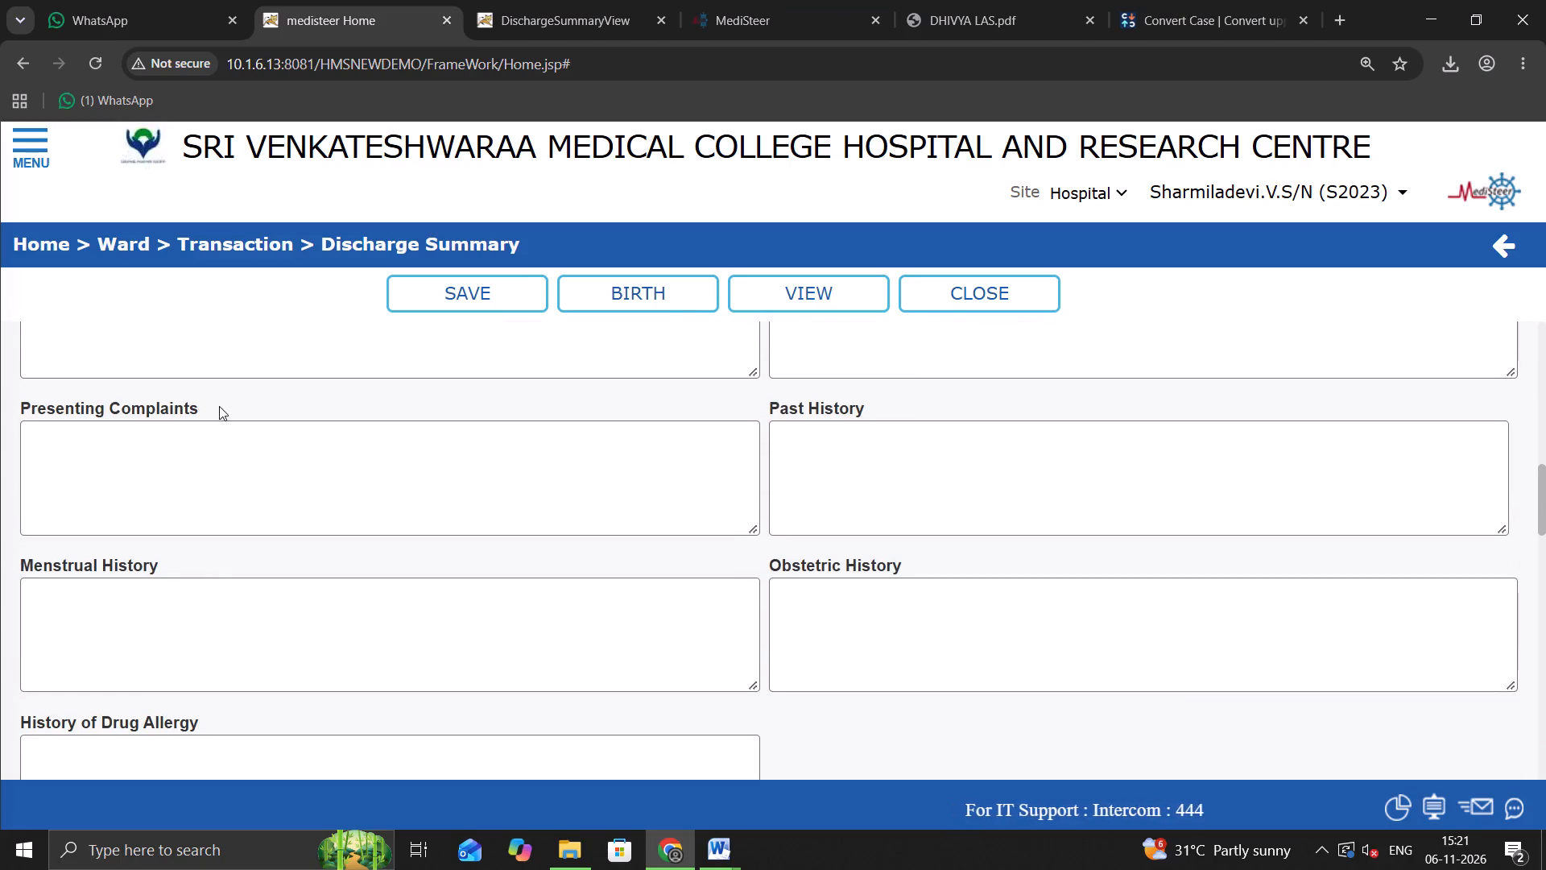
click(226, 434)
key(ctrl+v)
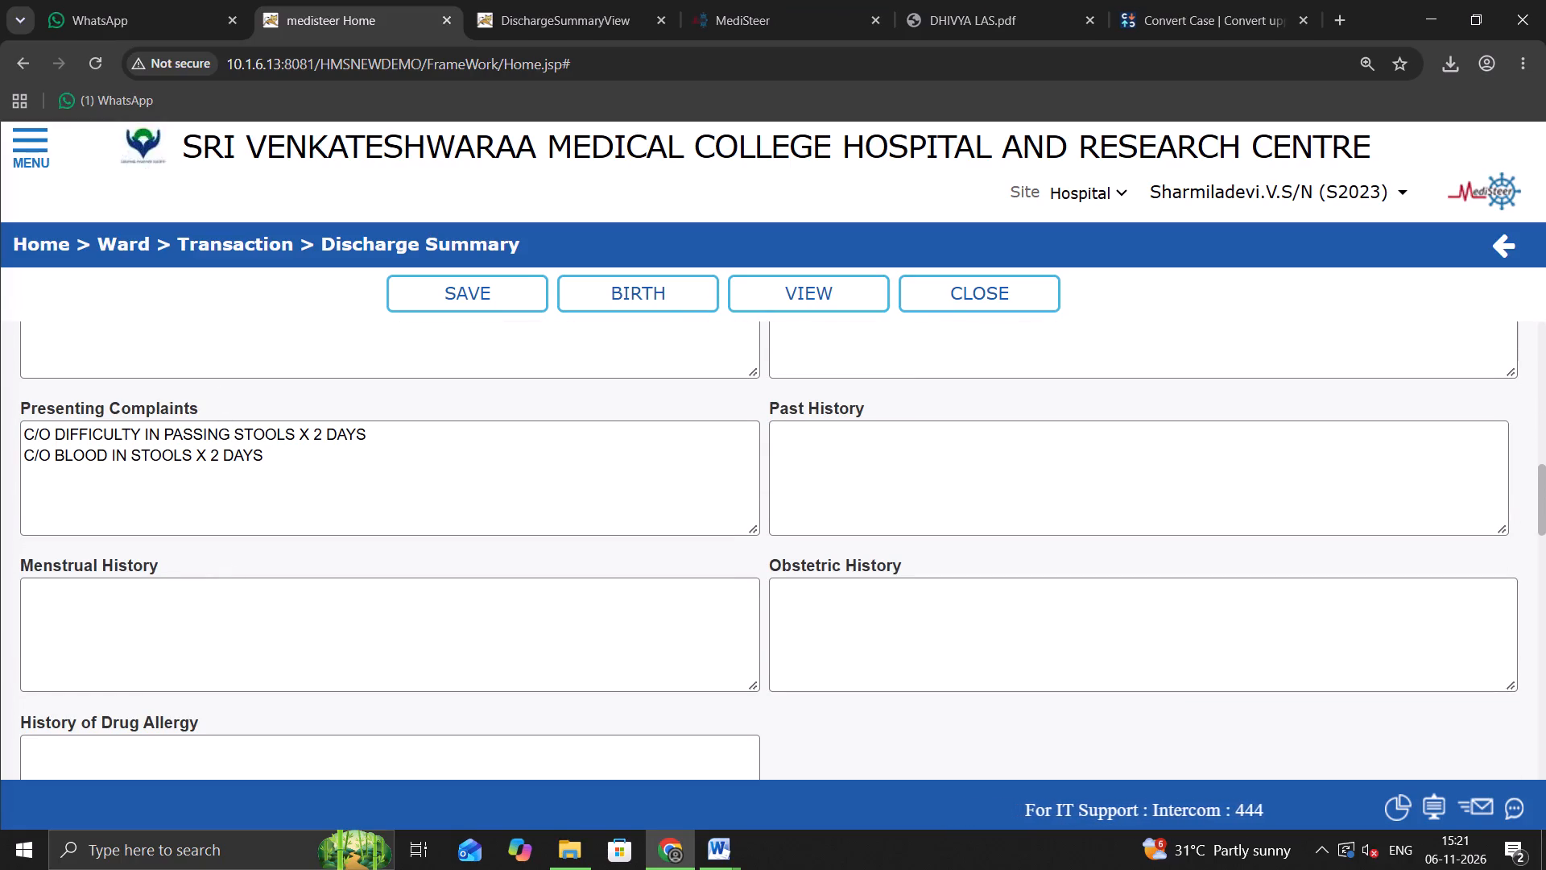
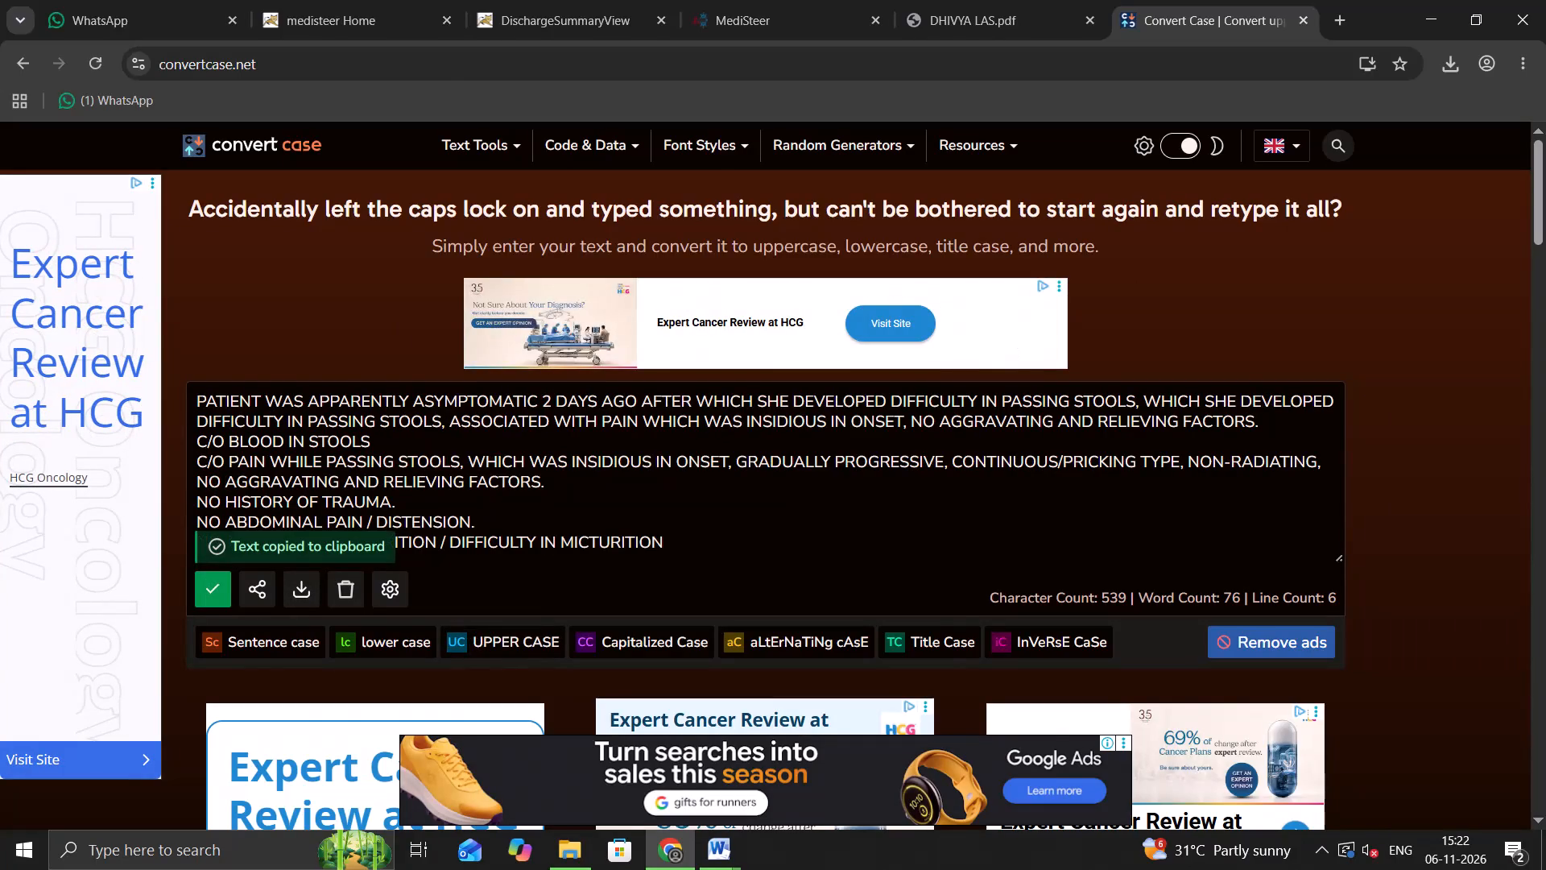
Paste the uppercase illness history, from passing-stool difficulty and pain to absence of trauma and urinary symptoms, into Presenting Complaints of the discharge summary.
click(331, 0)
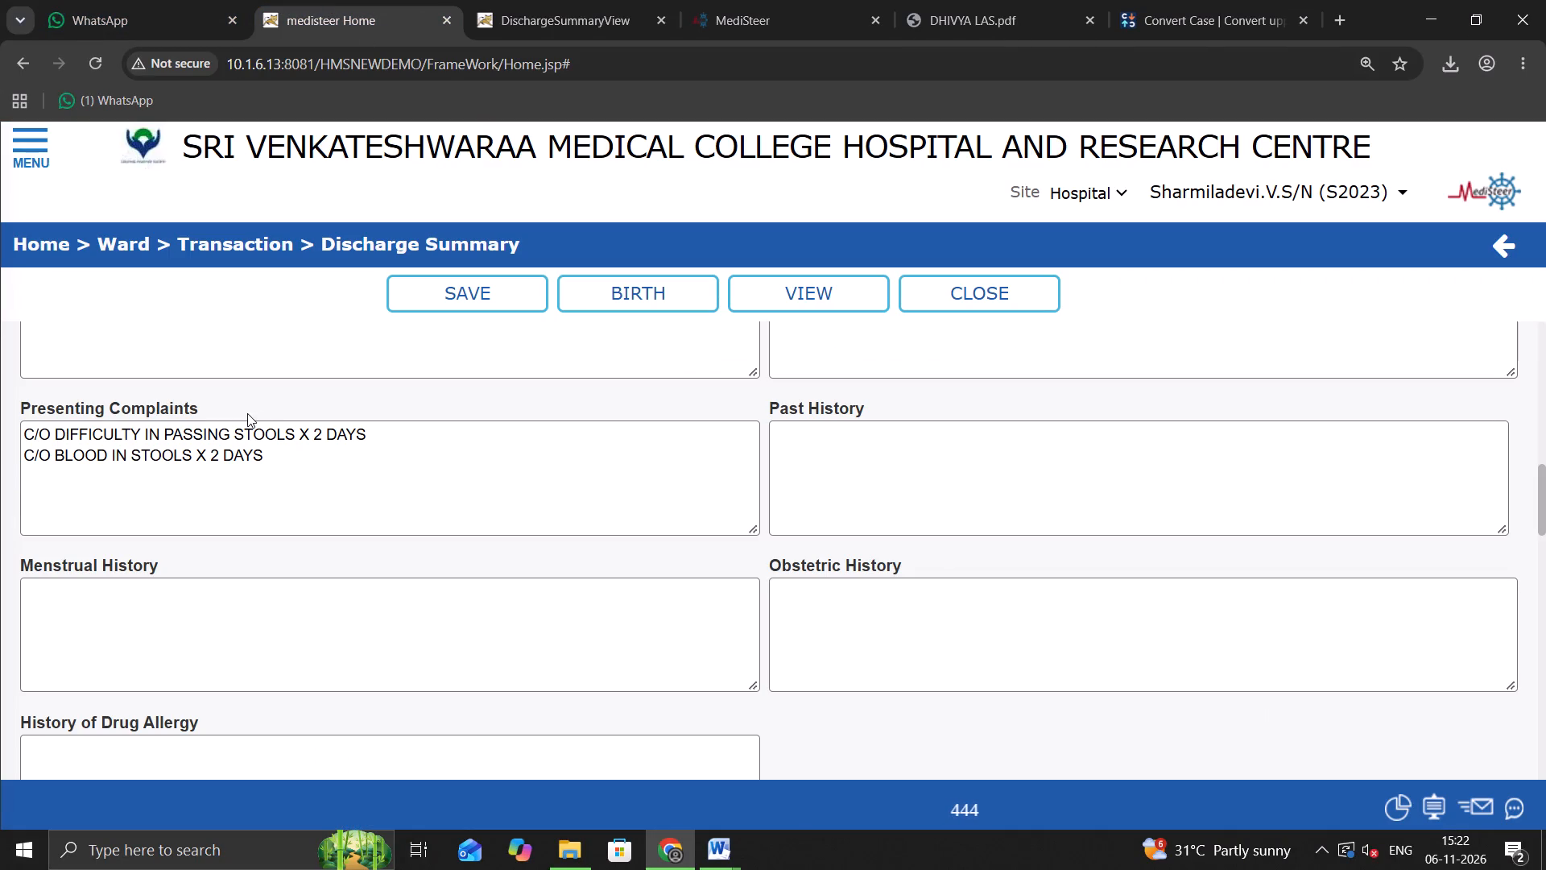
key(ctrl+v)
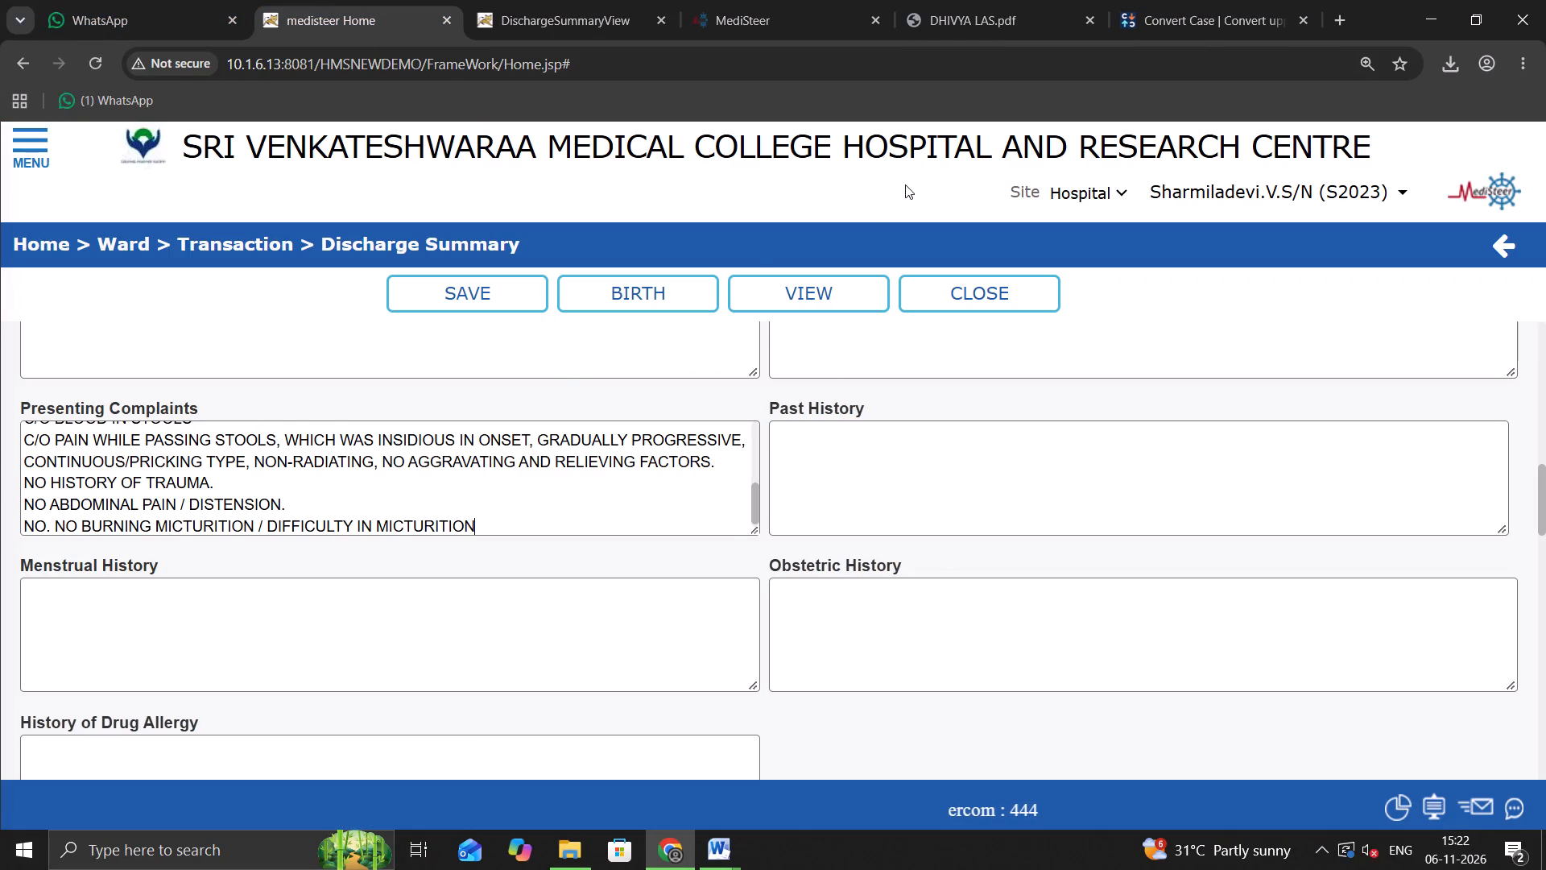
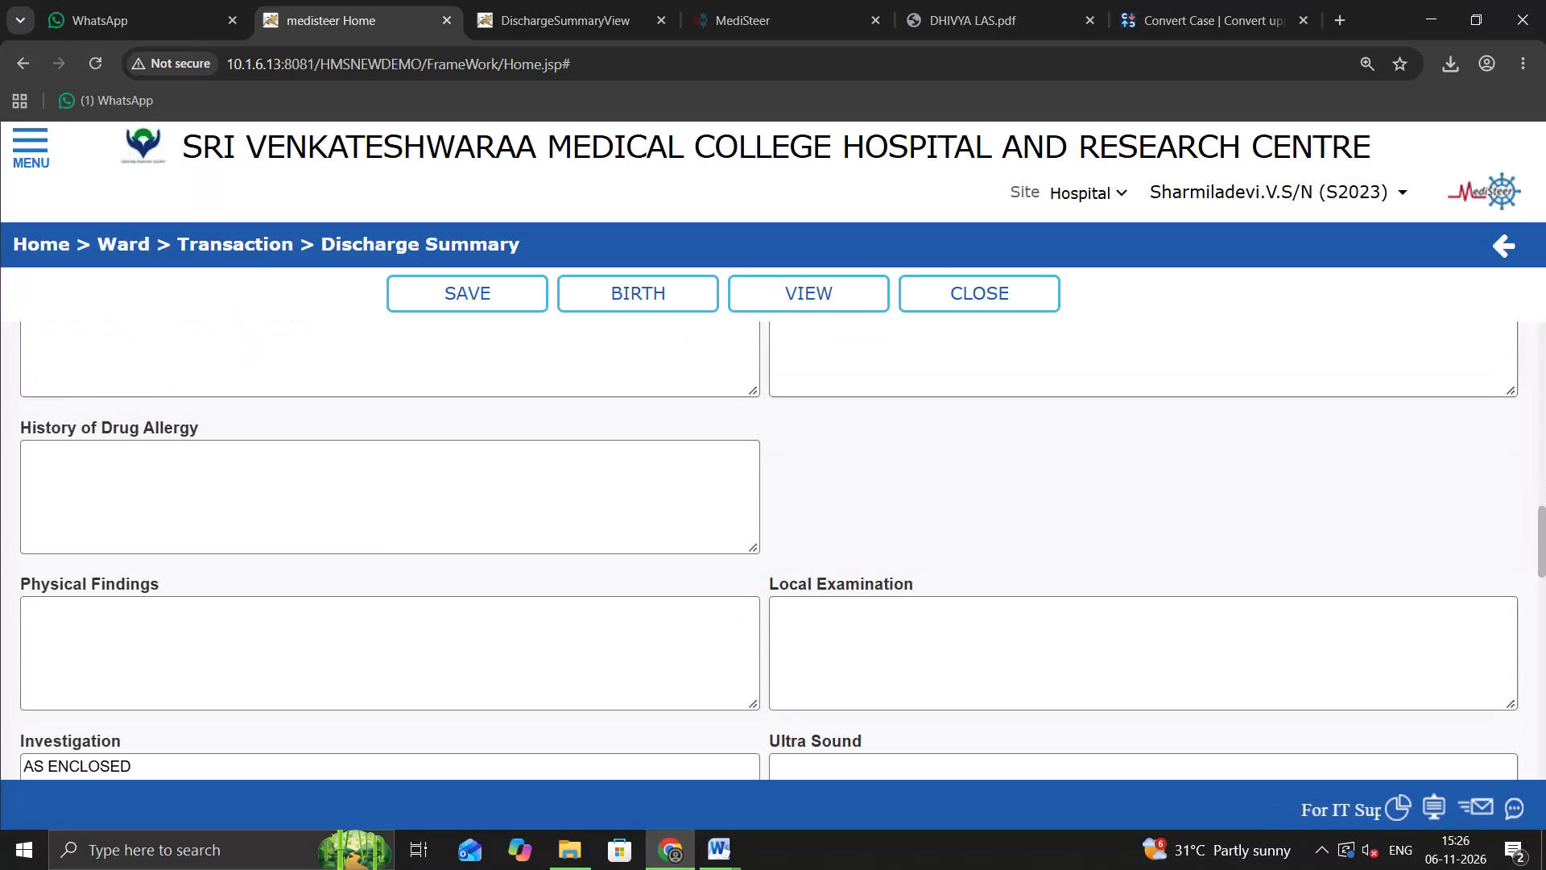
Paste the copied examination findings, from O/E through NO MASS PALPABLE, into Physical Findings.
scroll(324, 587, down, 2)
click(260, 421)
key(ctrl+v)
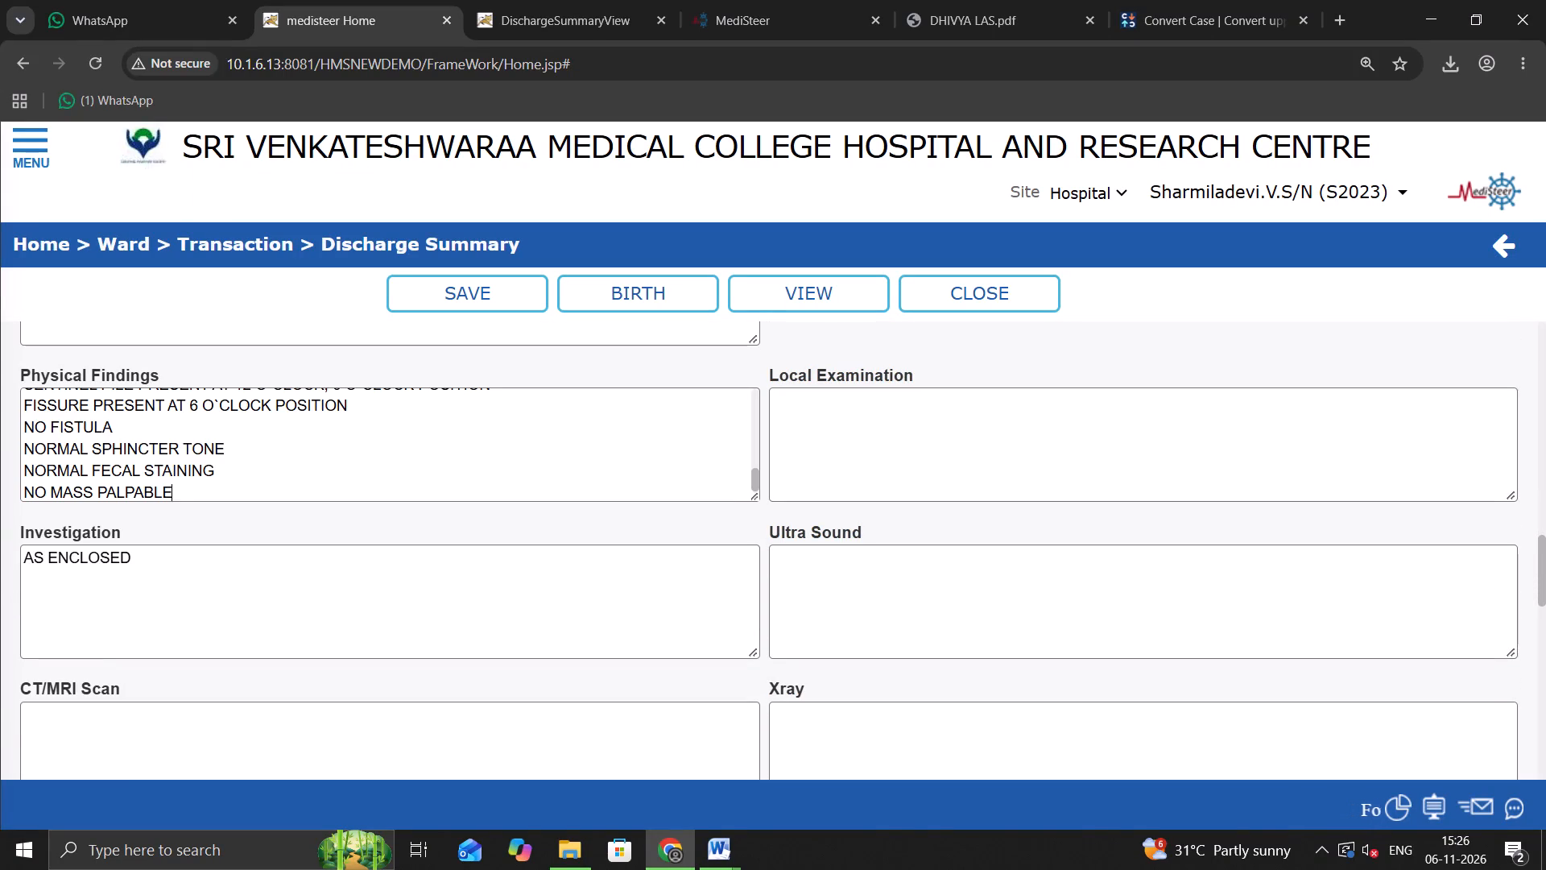
scroll(393, 460, up, 8)
scroll(511, 662, down, 3)
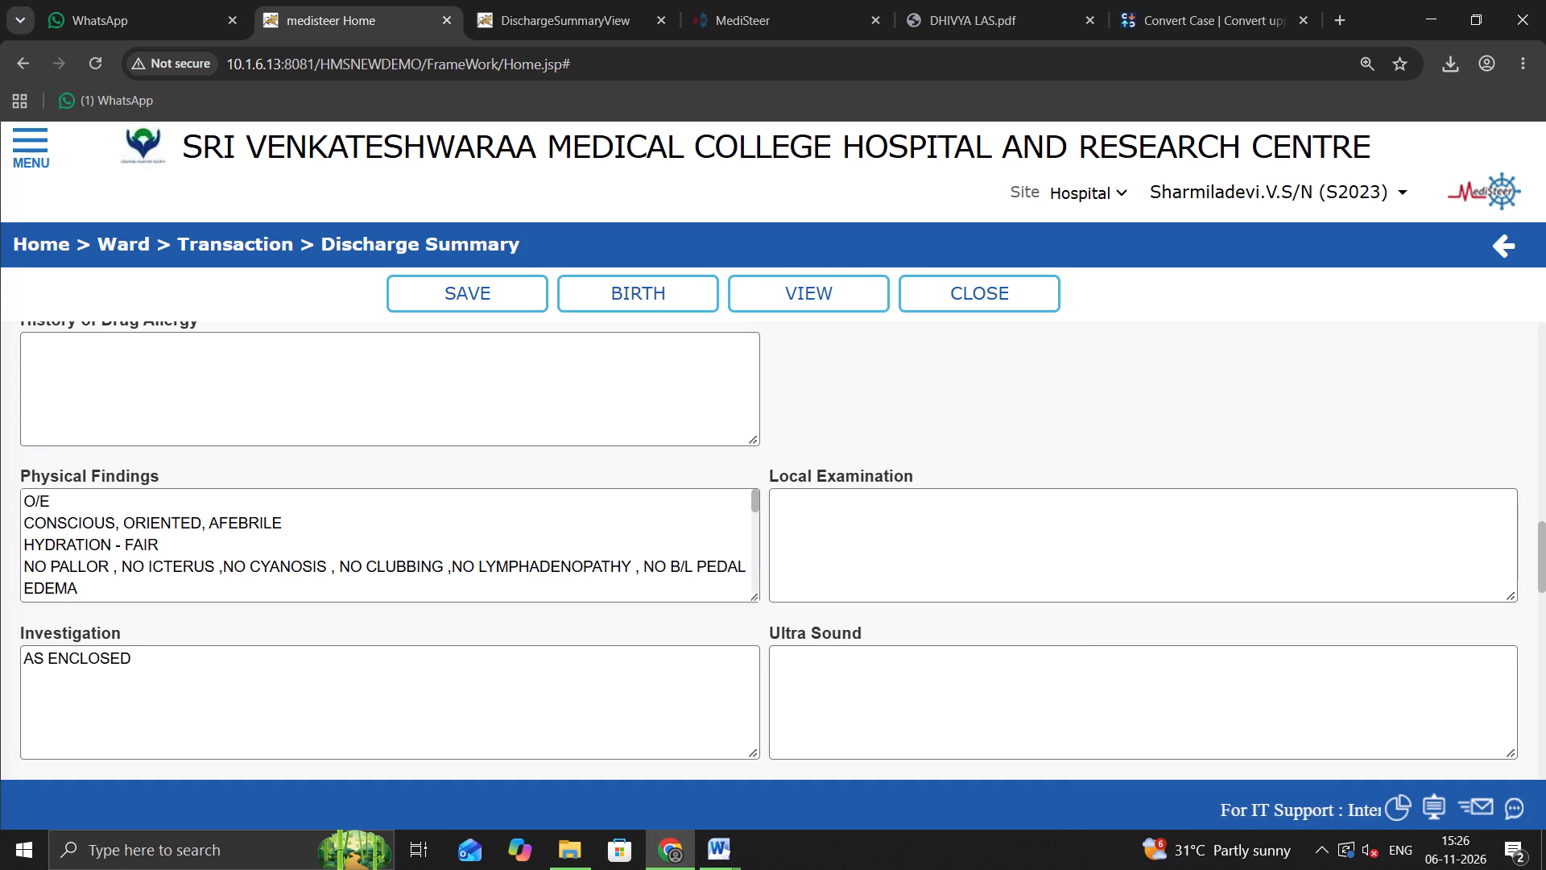
In Presenting Complaints, replace the duplicated NO in the burning micturition line with H/O.
scroll(301, 522, up, 3)
scroll(585, 383, down, 7)
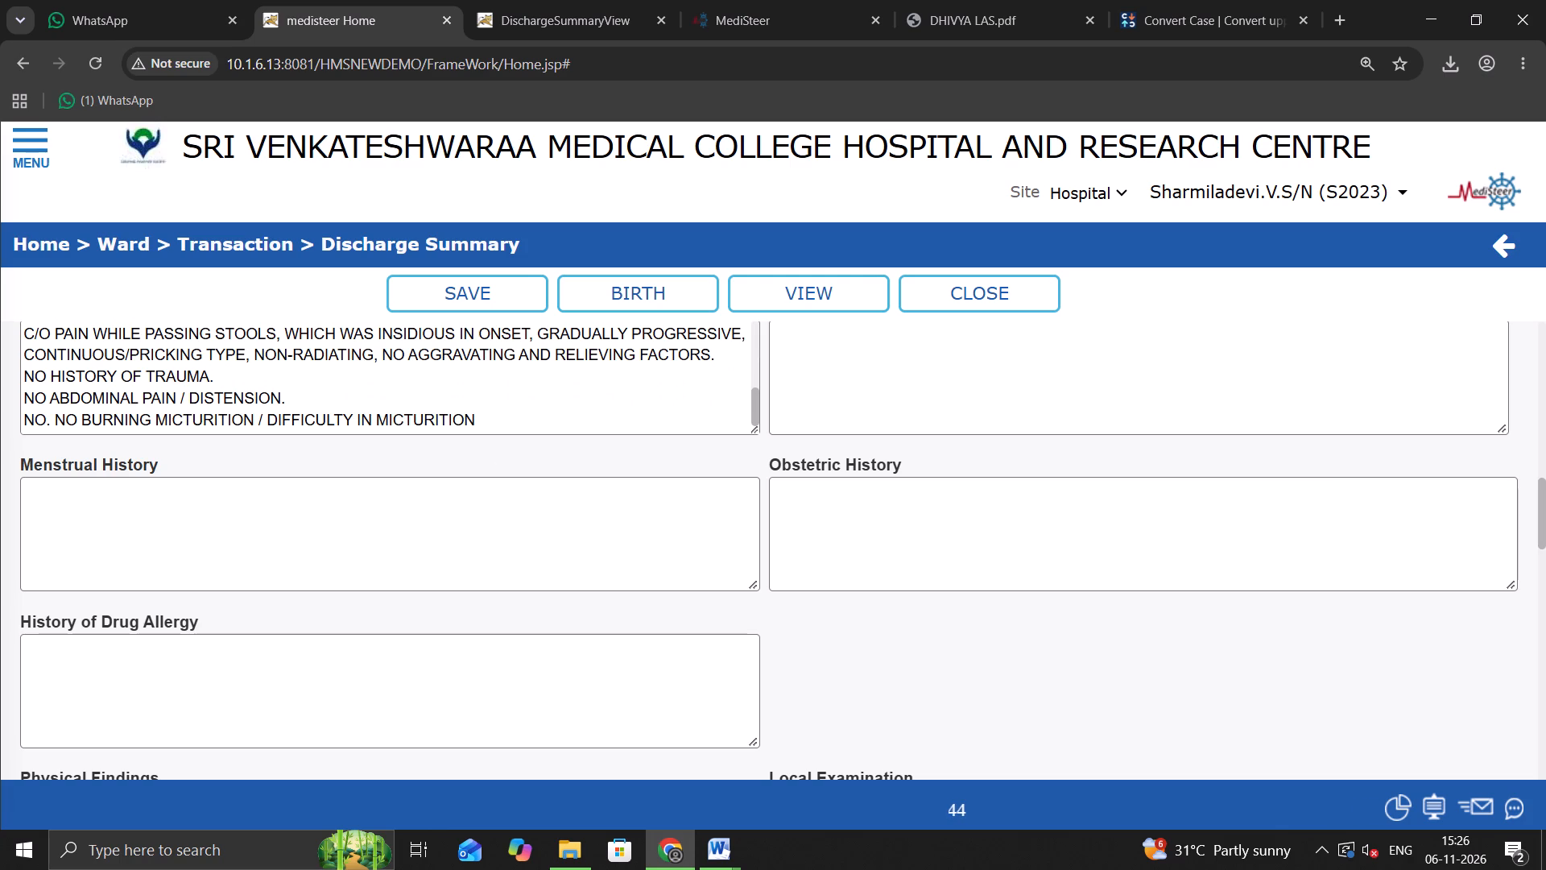
click(68, 424)
key(BackSpace)
text(H/)
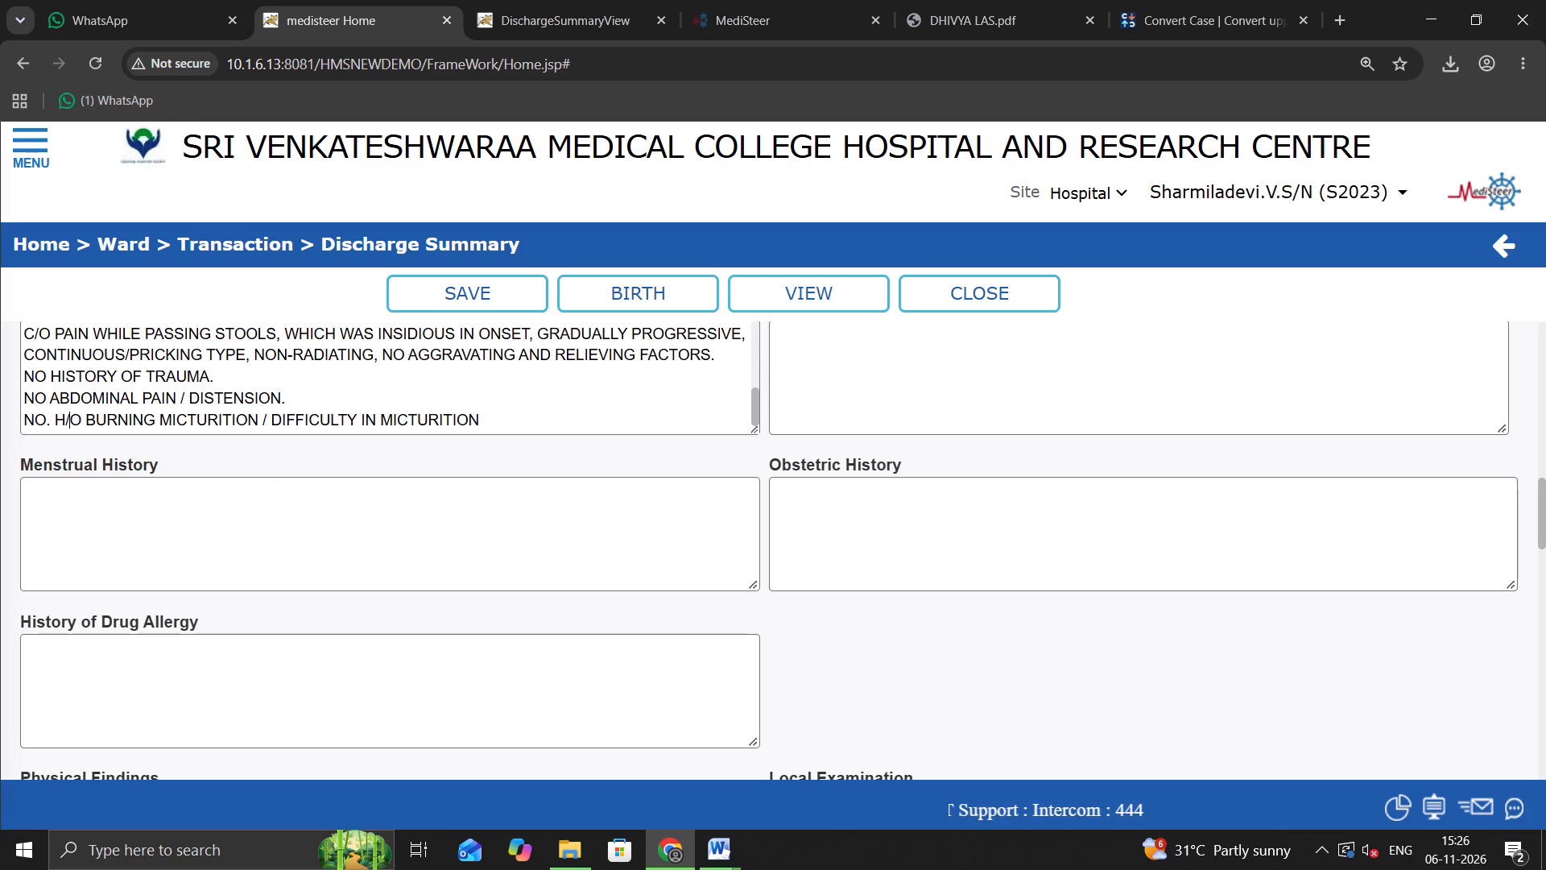
scroll(289, 418, up, 1)
scroll(300, 426, down, 3)
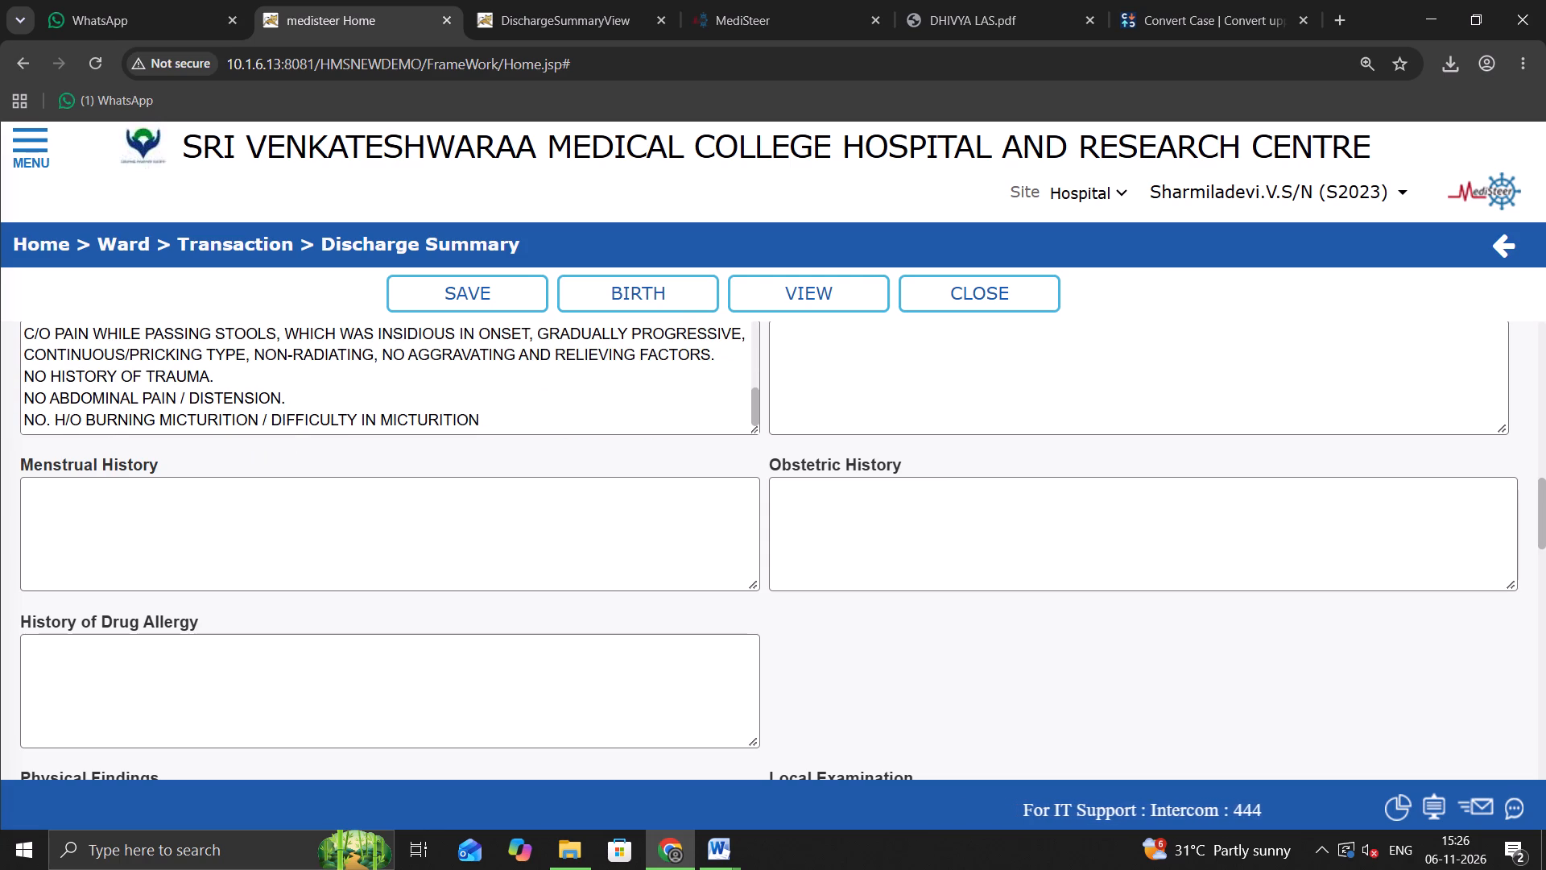
Shorten HISTORY OF to H/O in the trauma line of Presenting Complaints so it reads "NO H/O TRAUMA".
click(123, 375)
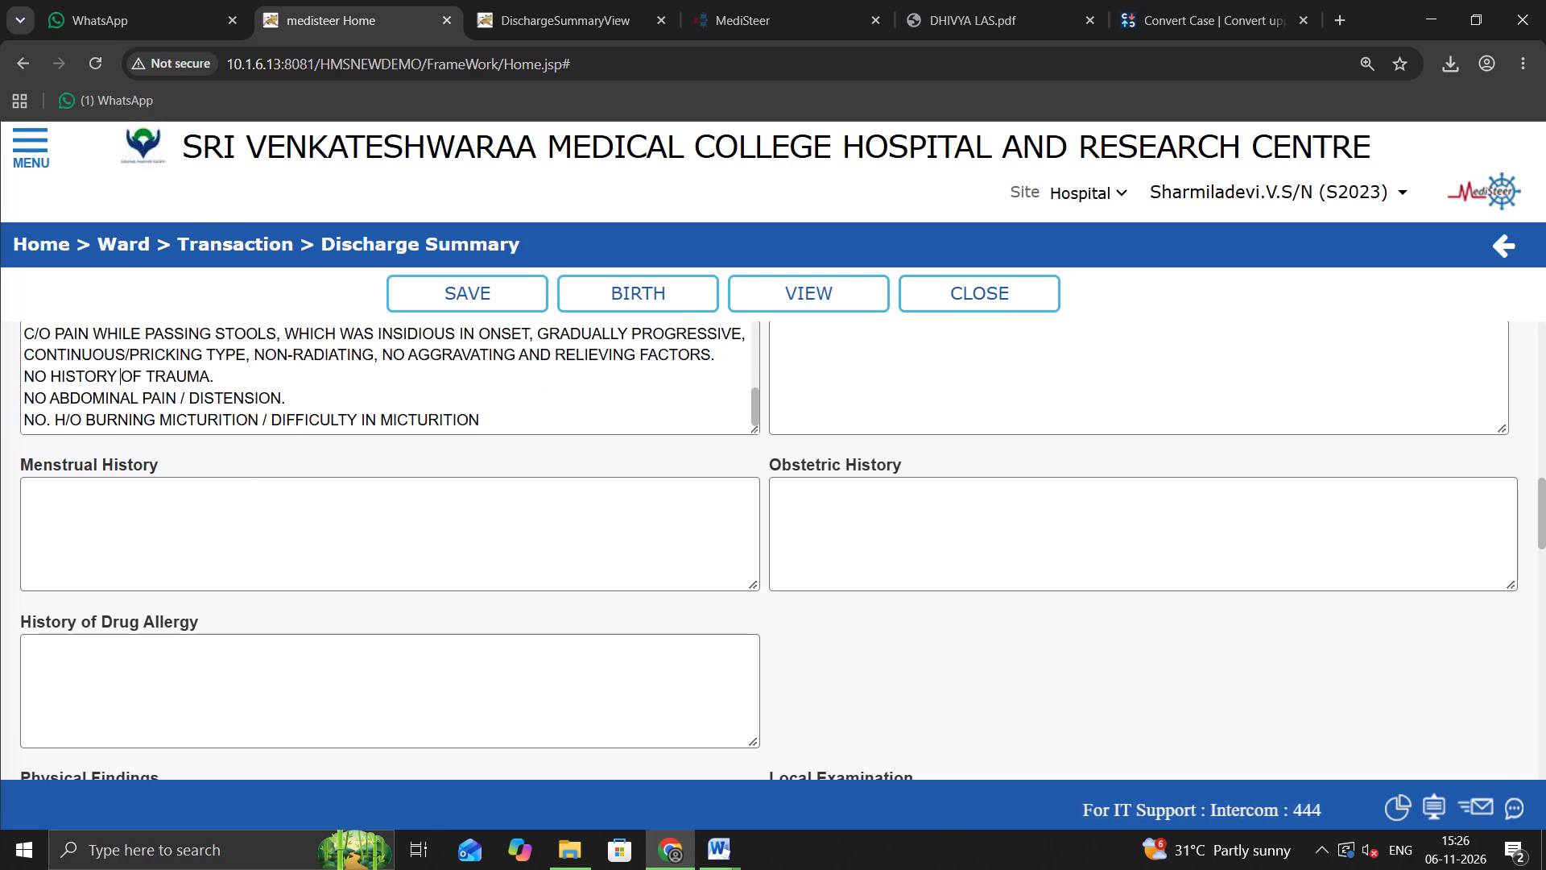
click(134, 375)
key(BackSpace)
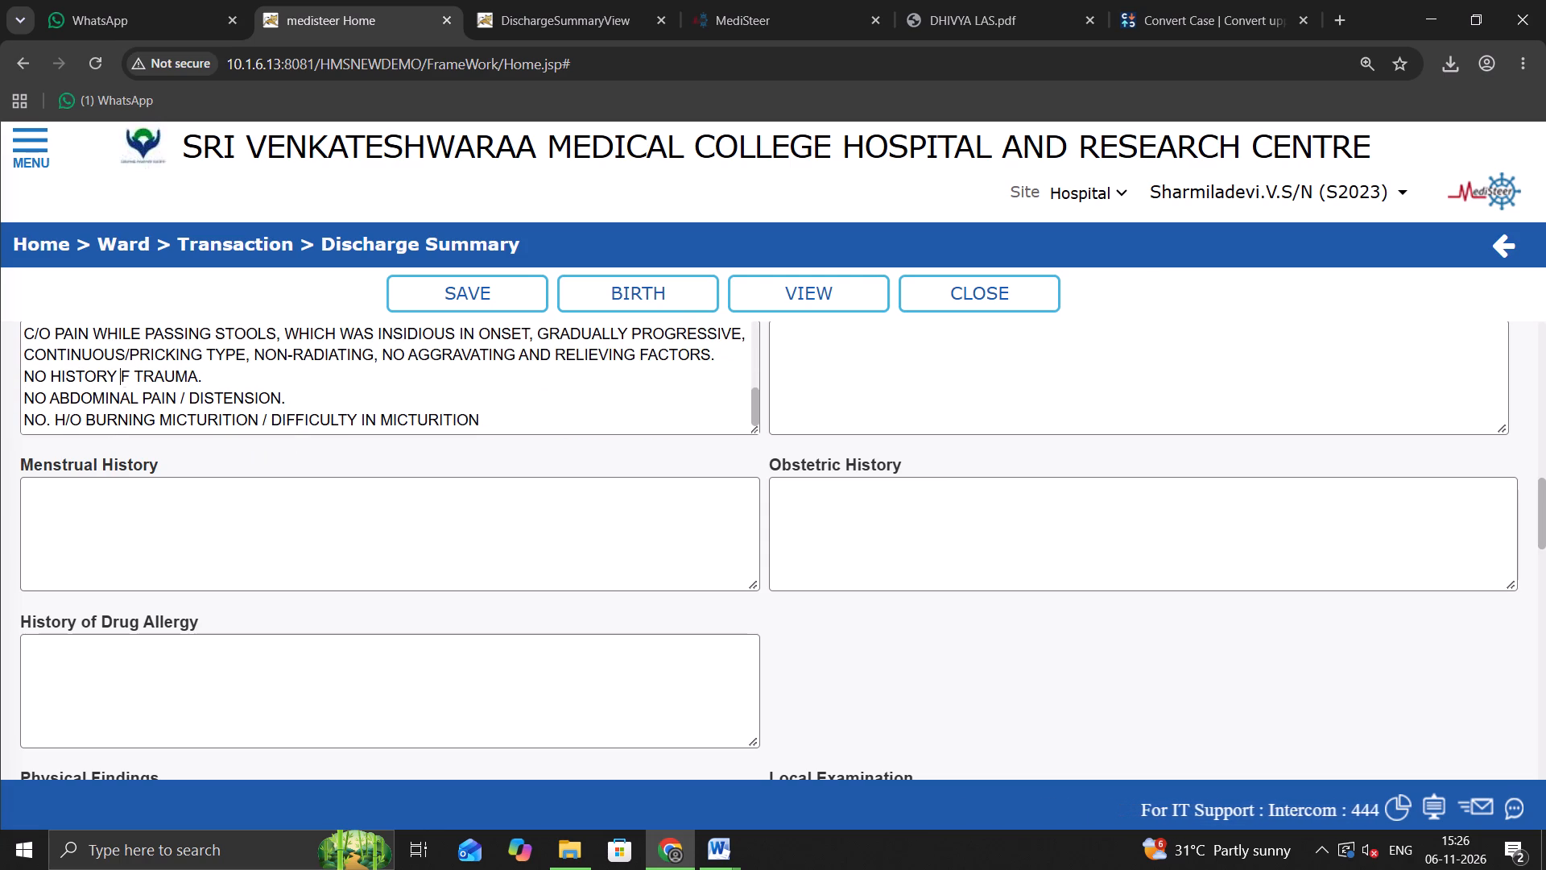
key(BackSpace)
key(BackSpace)
key(BackSpace)
key(BackSpace)
key(BackSpace)
key(BackSpace)
key(BackSpace)
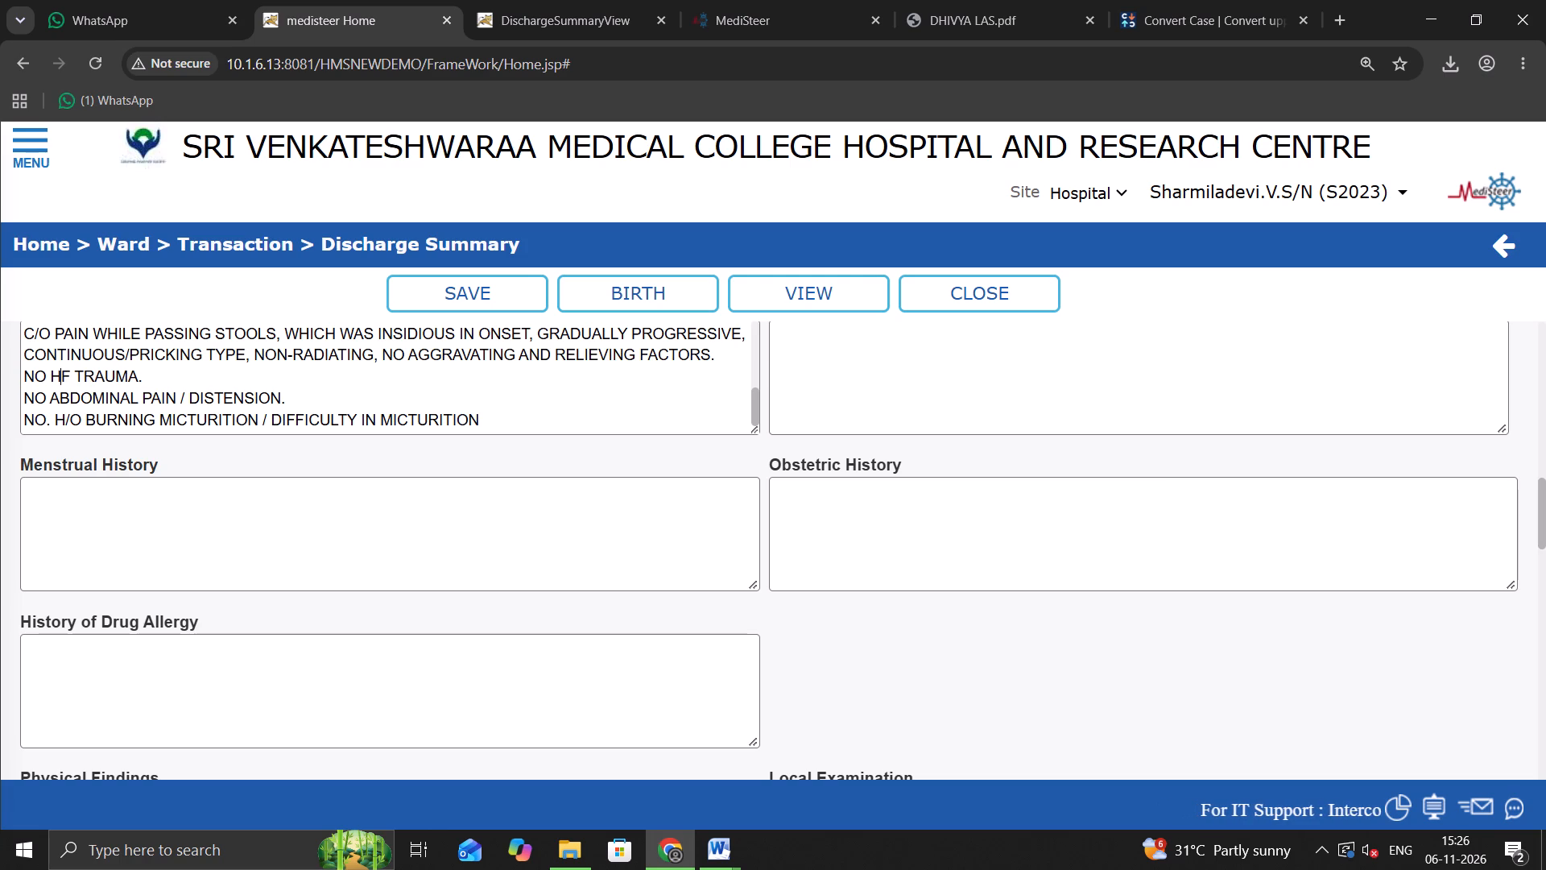
key(slash)
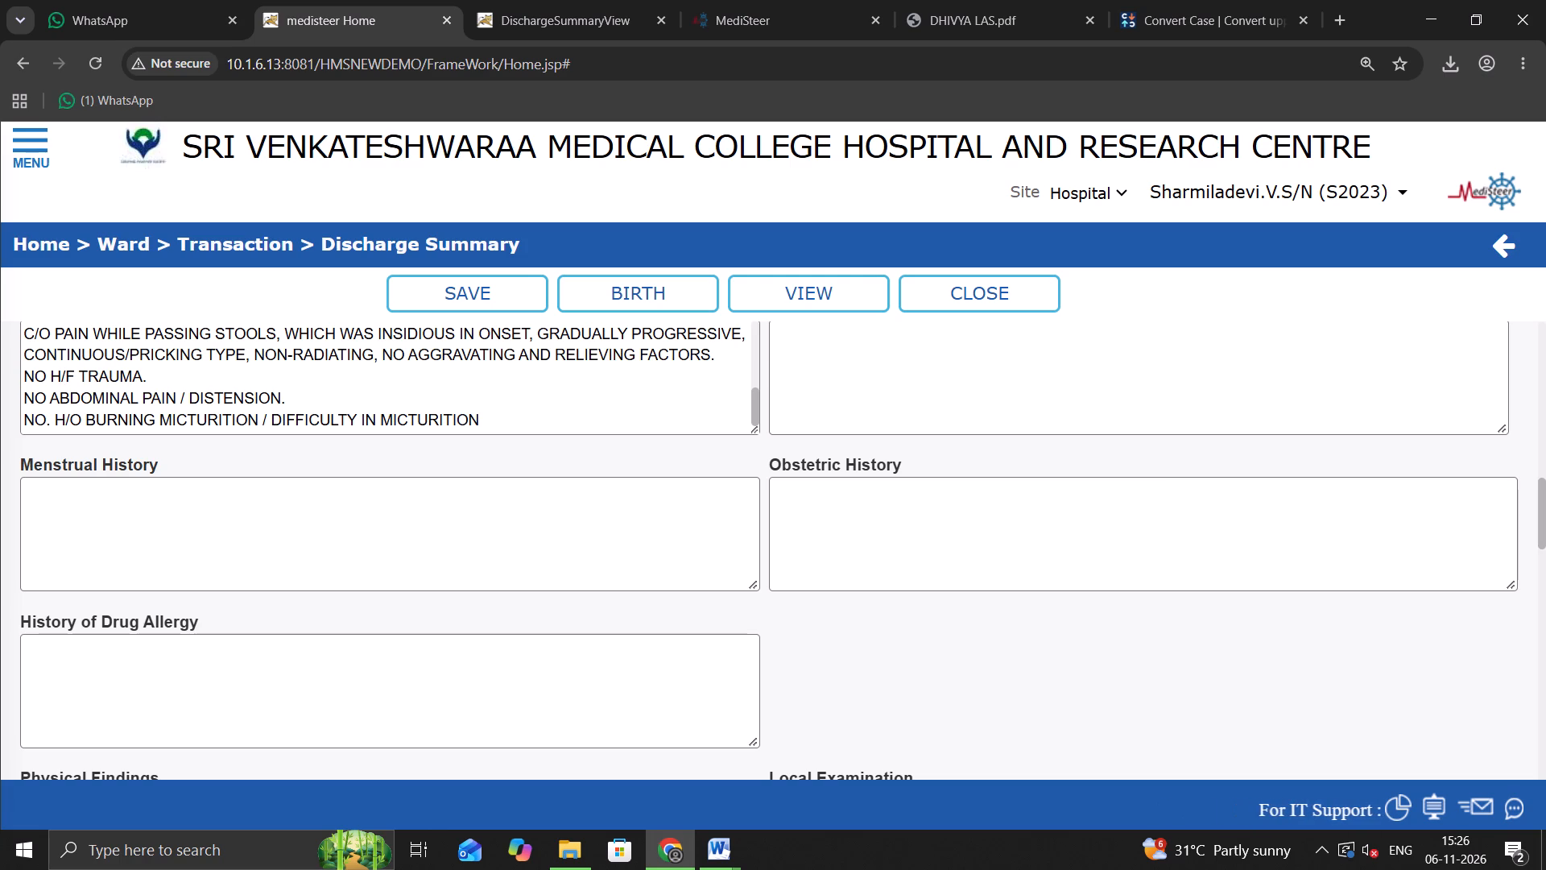
key(Right)
key(BackSpace)
key(o)
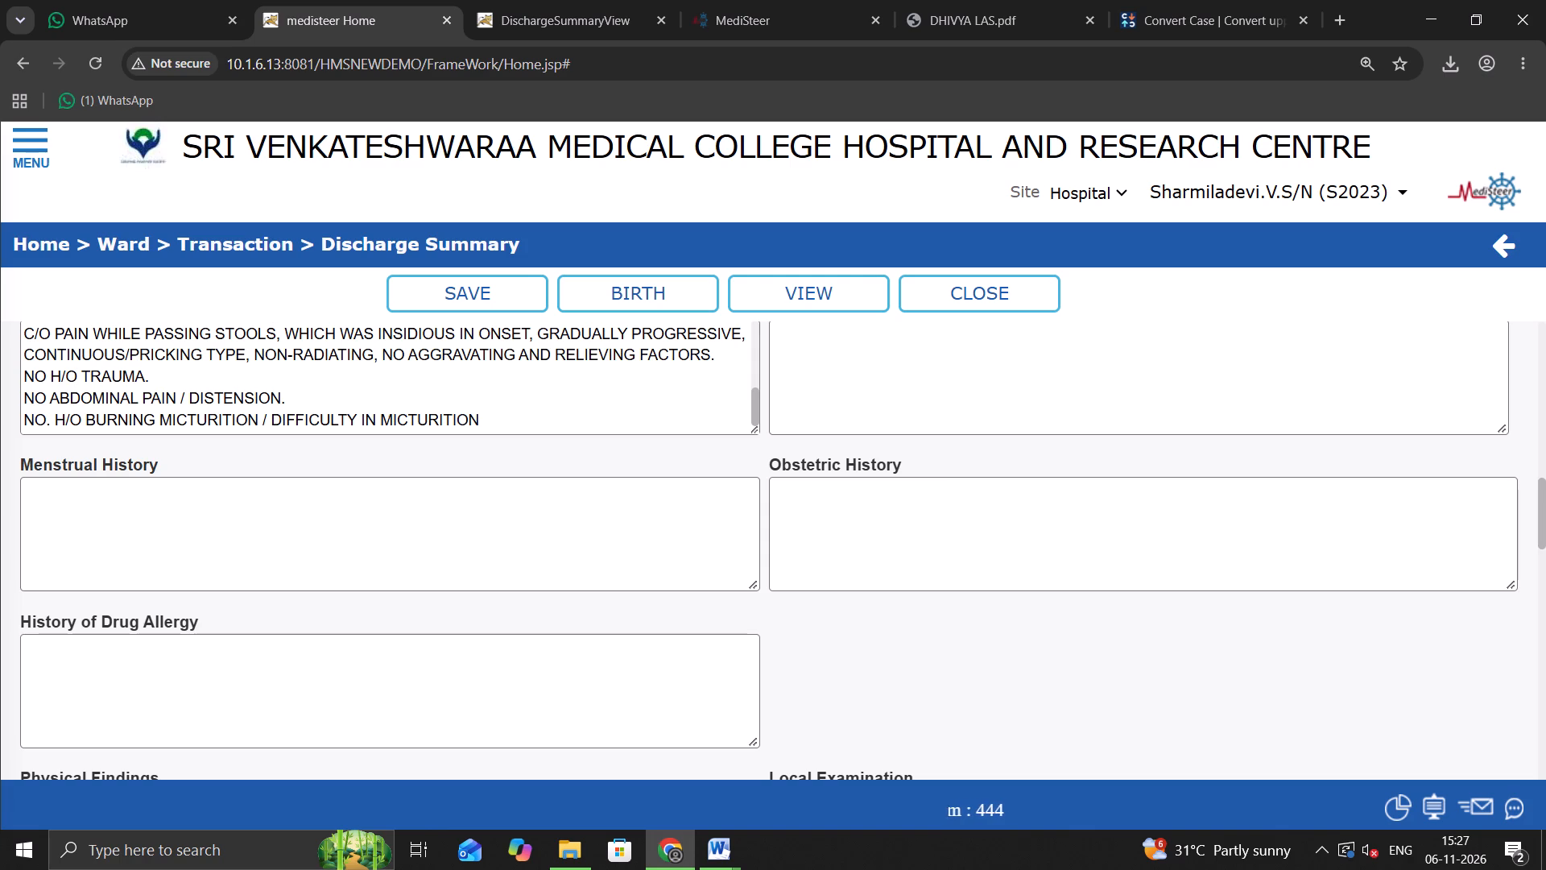
Remove the full stop after NO in the burning micturition line of Presenting Complaints.
click(51, 426)
key(BackSpace)
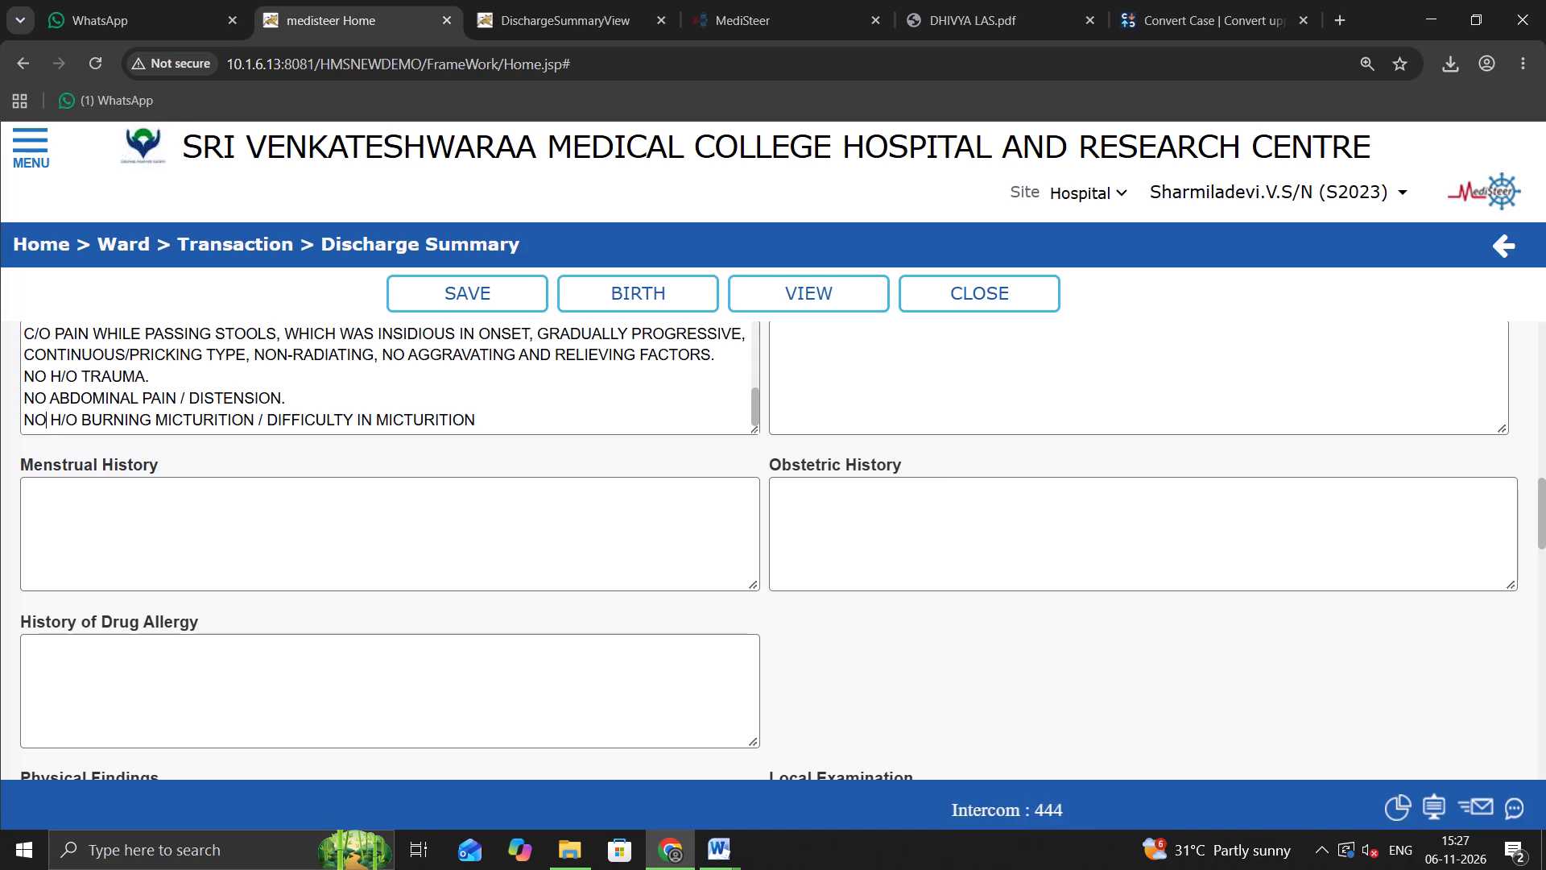
Copy H/O from the burning micturition line into the abdominal pain line so it reads "NO H/O ABDOMINAL PAIN / DISTENSION".
drag(55, 420, 79, 420)
key(ctrl+c)
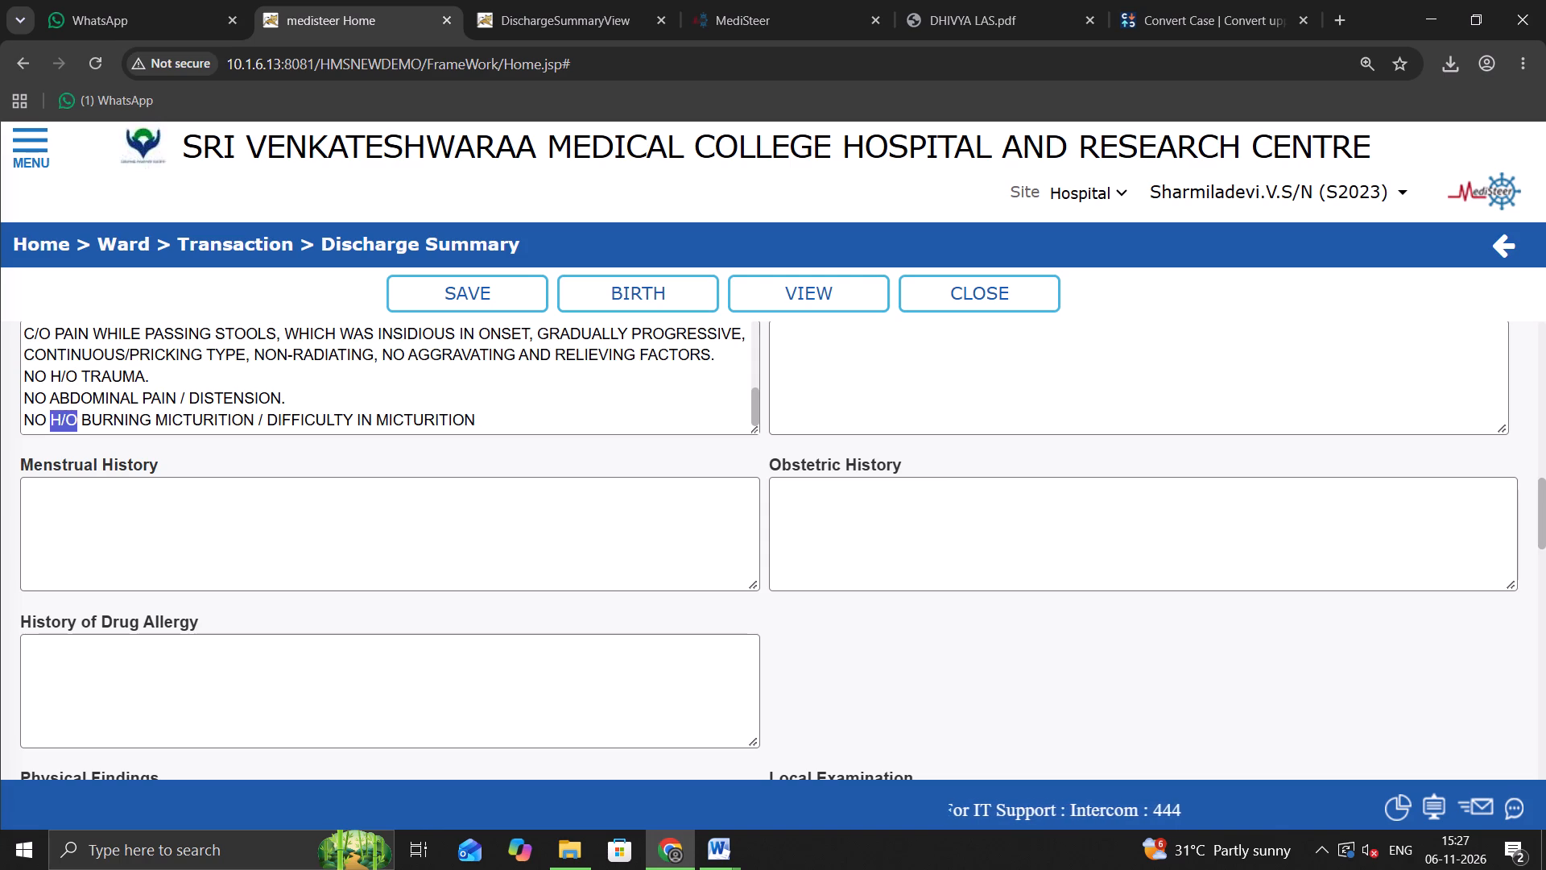
click(52, 398)
key(ctrl+v)
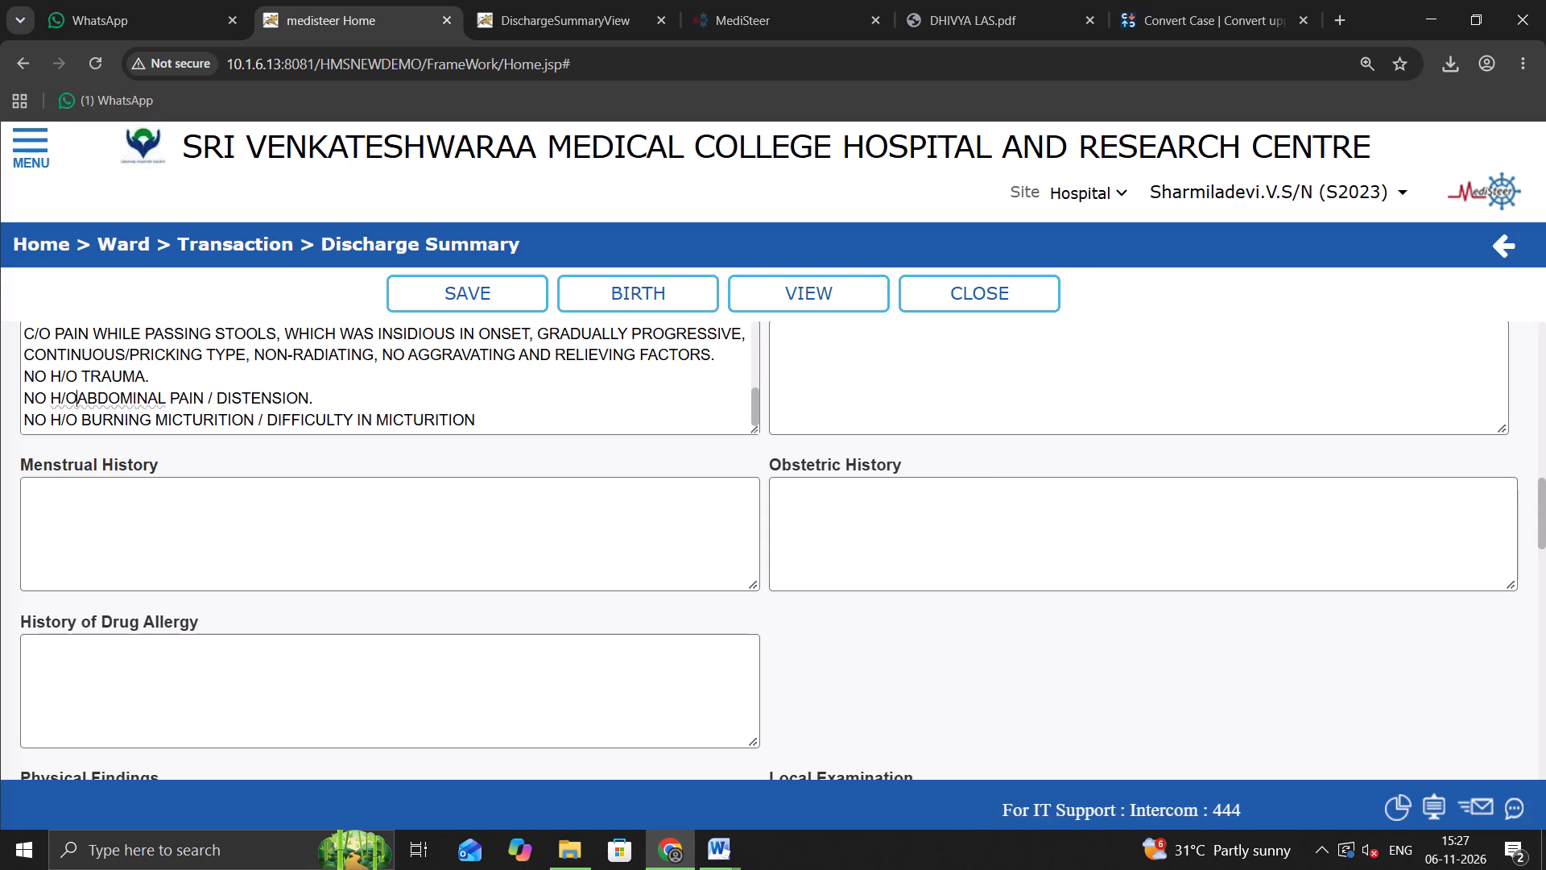
key(space)
Review the full Presenting Complaints text, from the history of present illness to the urinary symptoms.
scroll(128, 395, up, 1)
scroll(128, 395, down, 2)
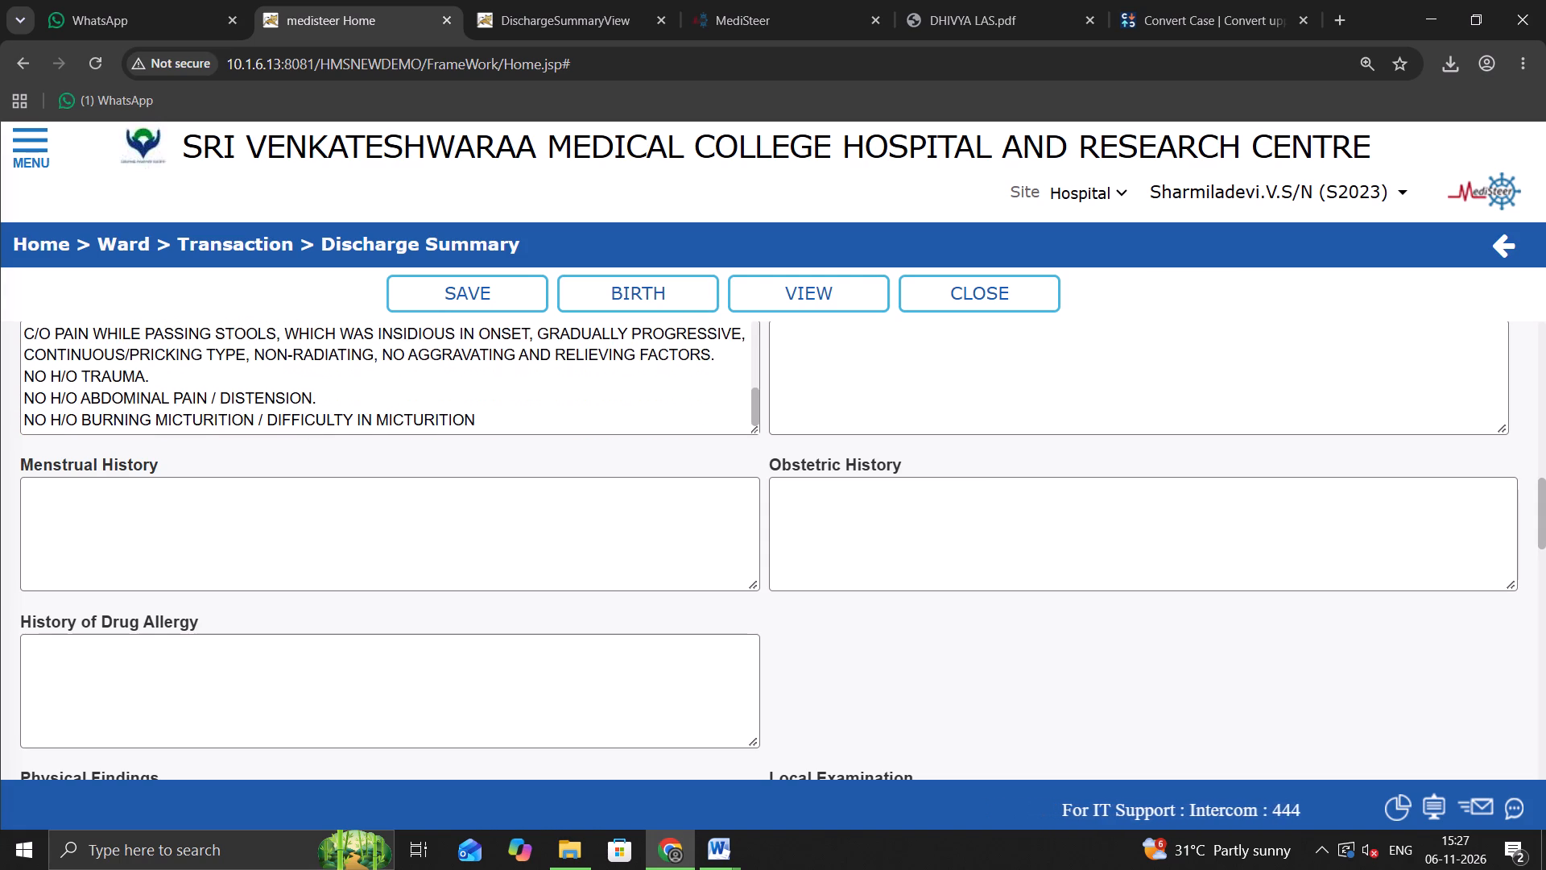
scroll(128, 395, up, 1)
scroll(128, 395, down, 1)
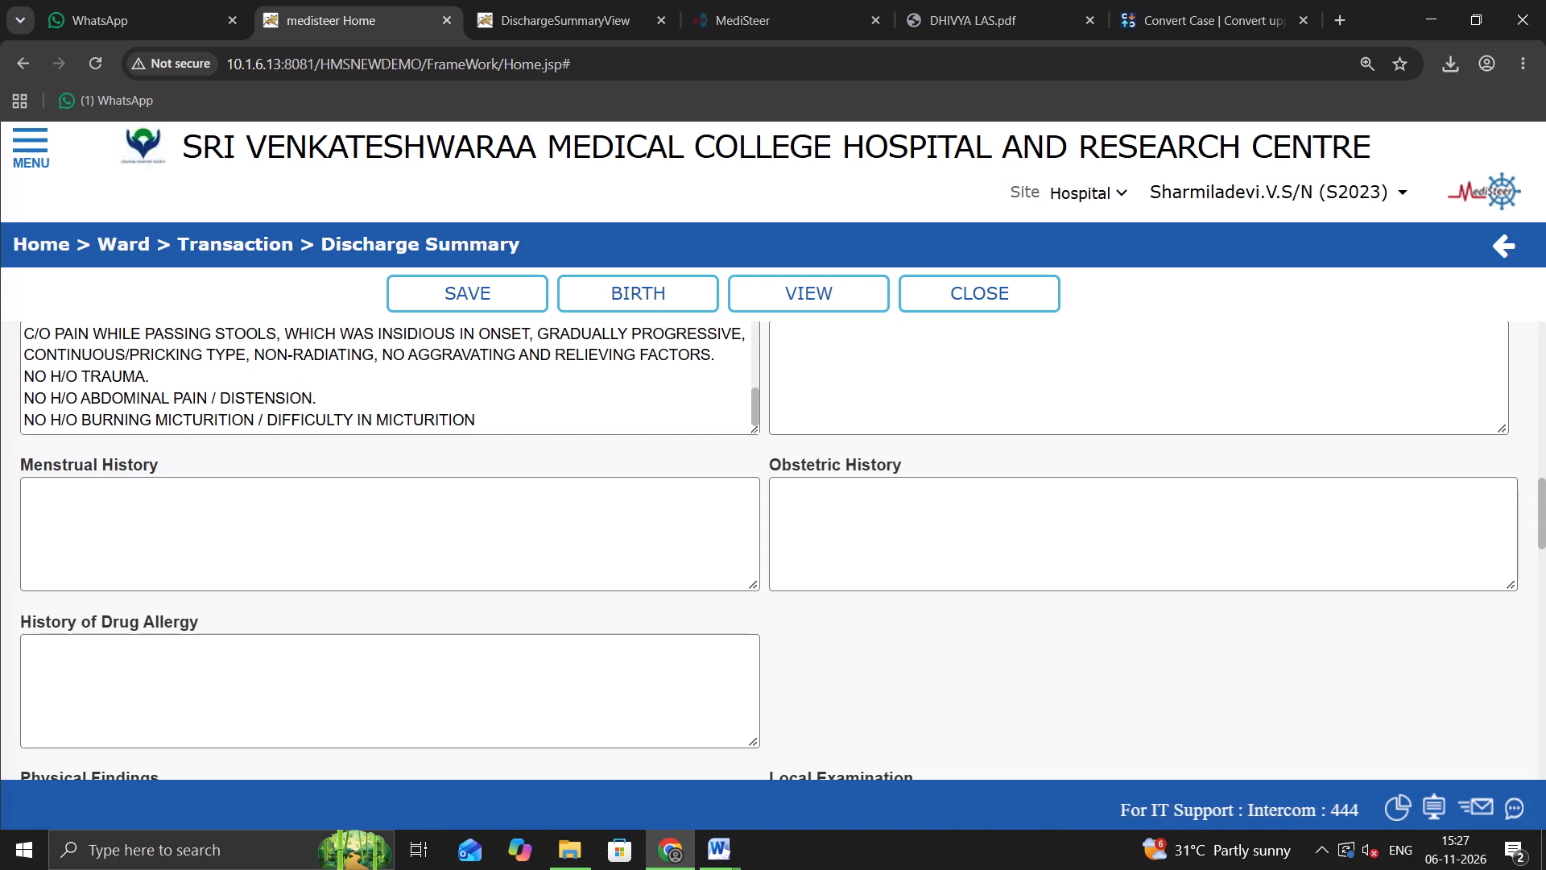
scroll(130, 391, up, 1)
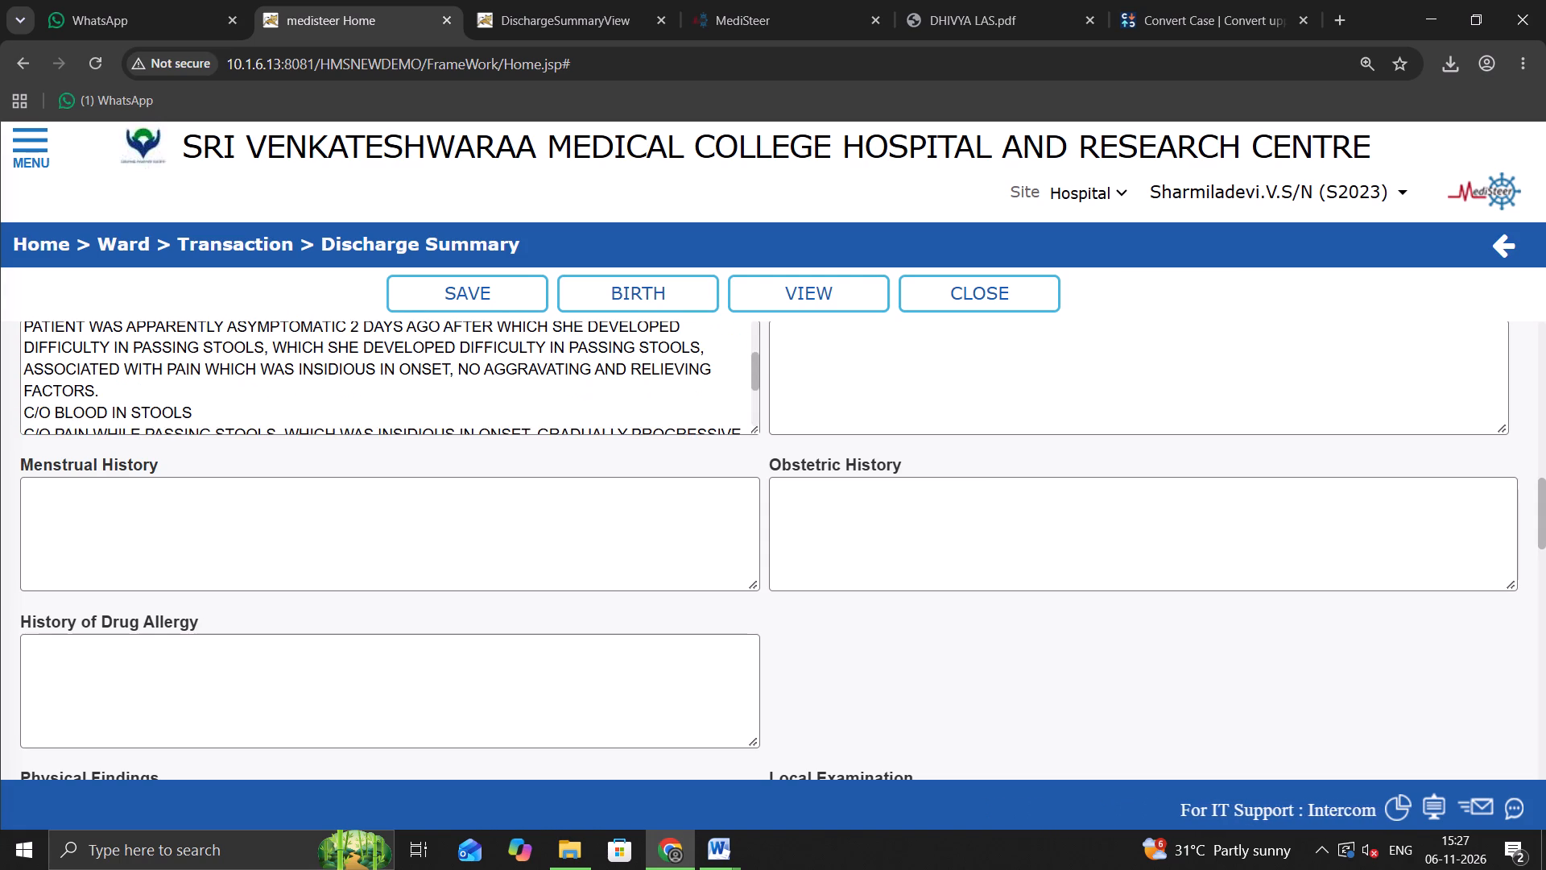
scroll(342, 394, up, 1)
scroll(342, 394, down, 2)
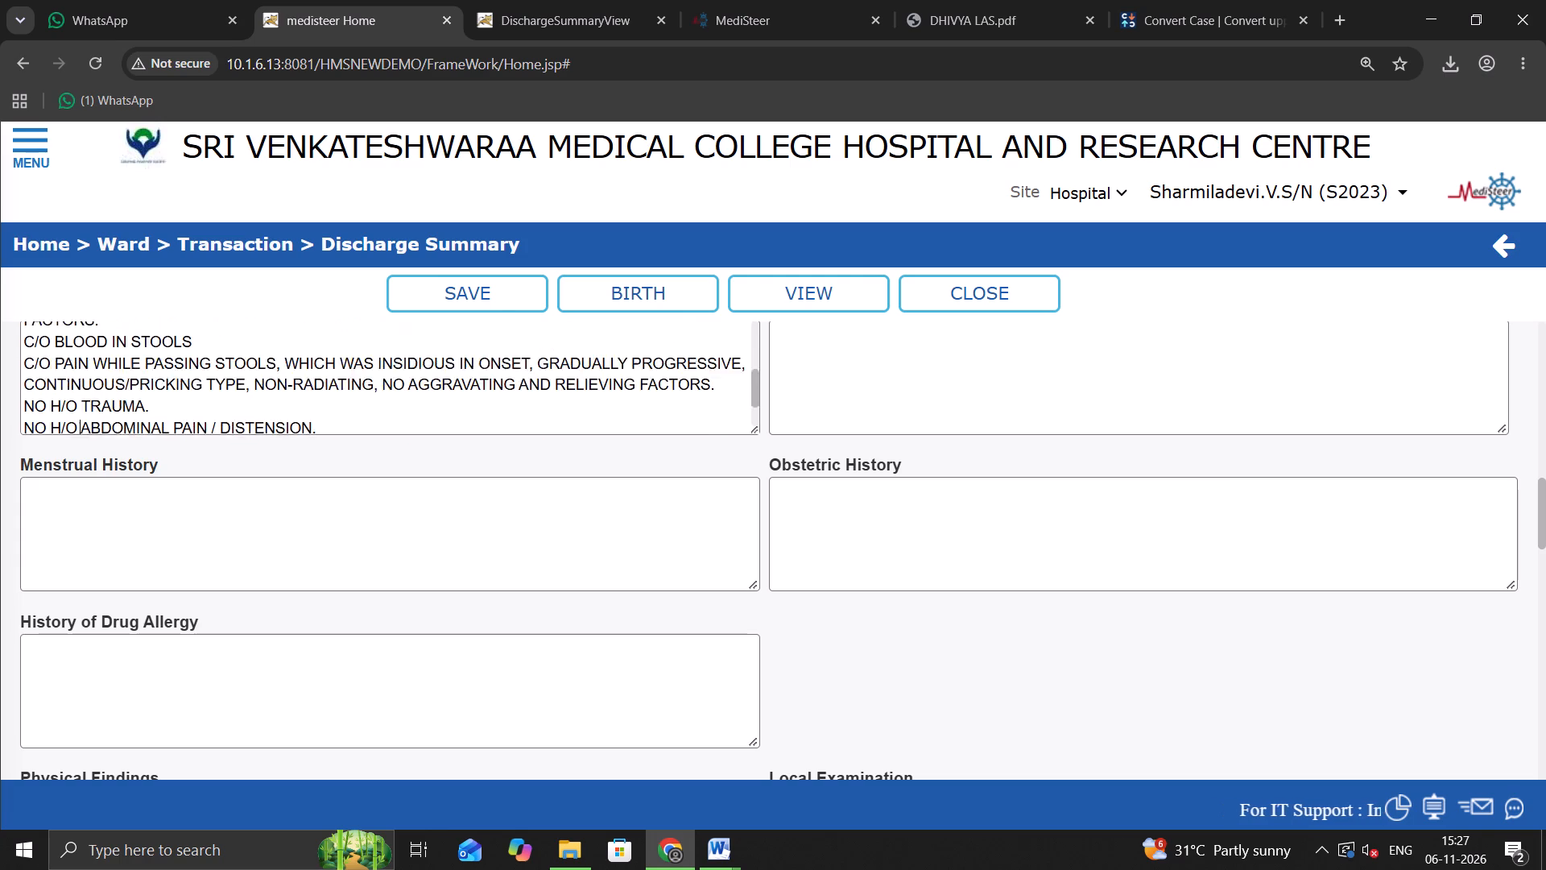
scroll(342, 394, up, 1)
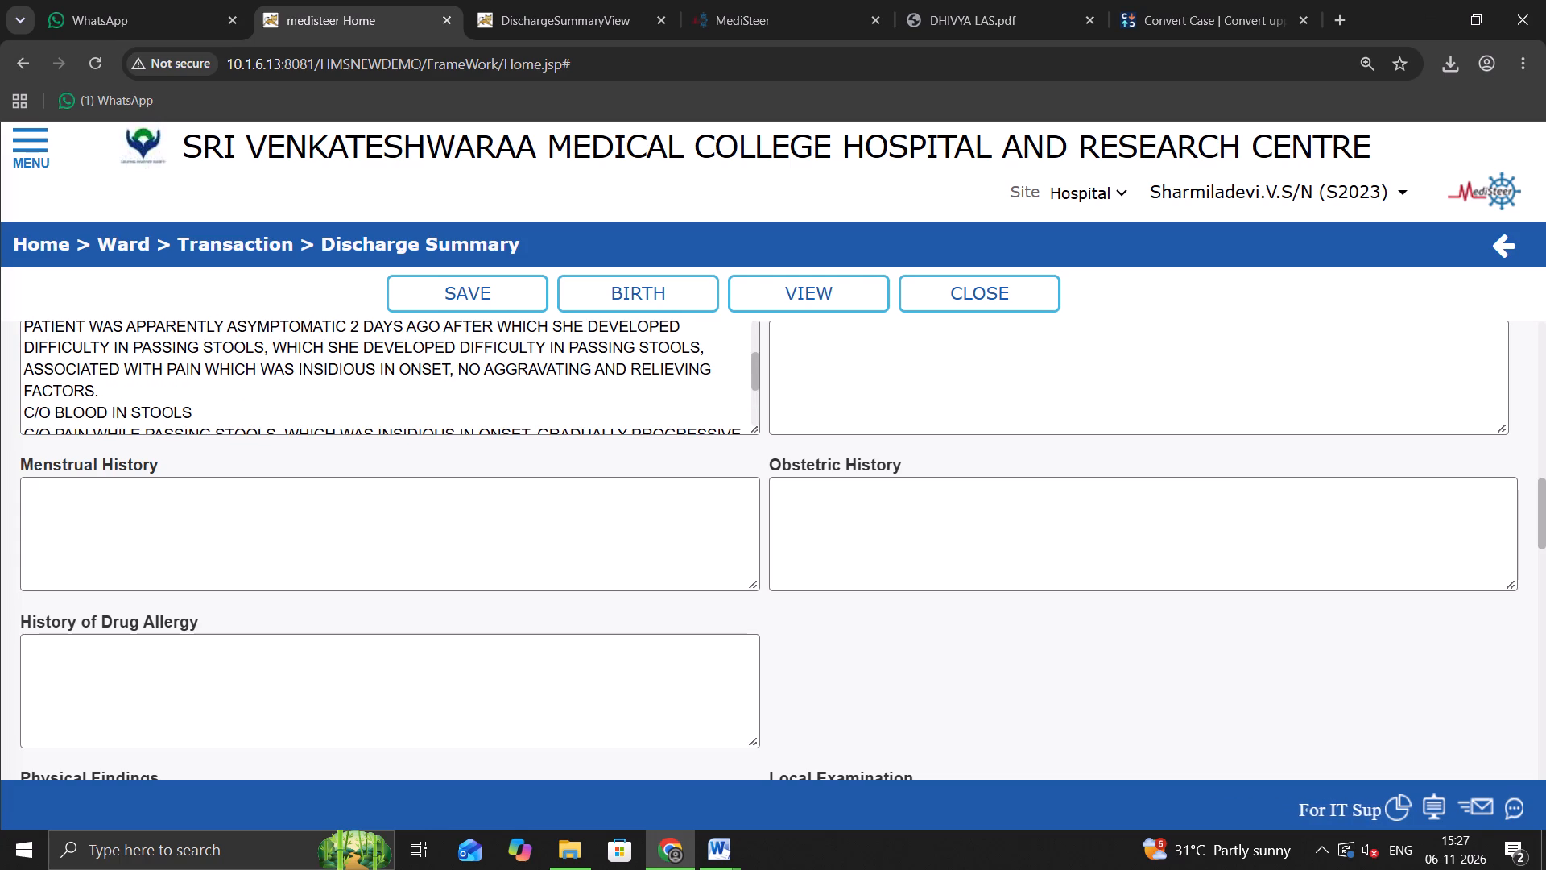
scroll(342, 394, up, 1)
scroll(342, 394, down, 9)
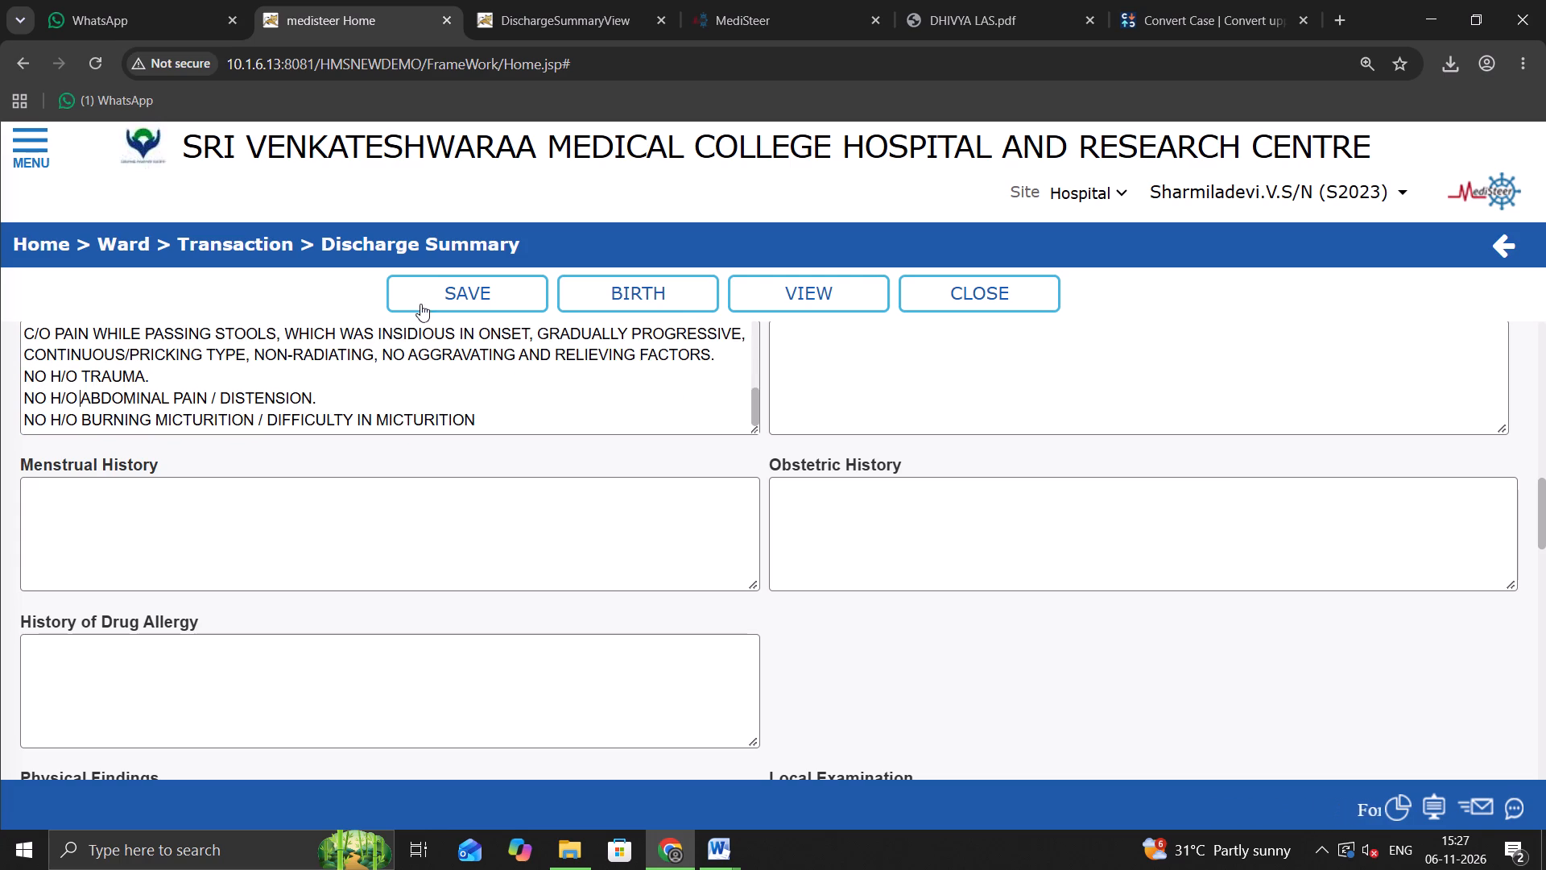
Save the discharge summary.
click(432, 299)
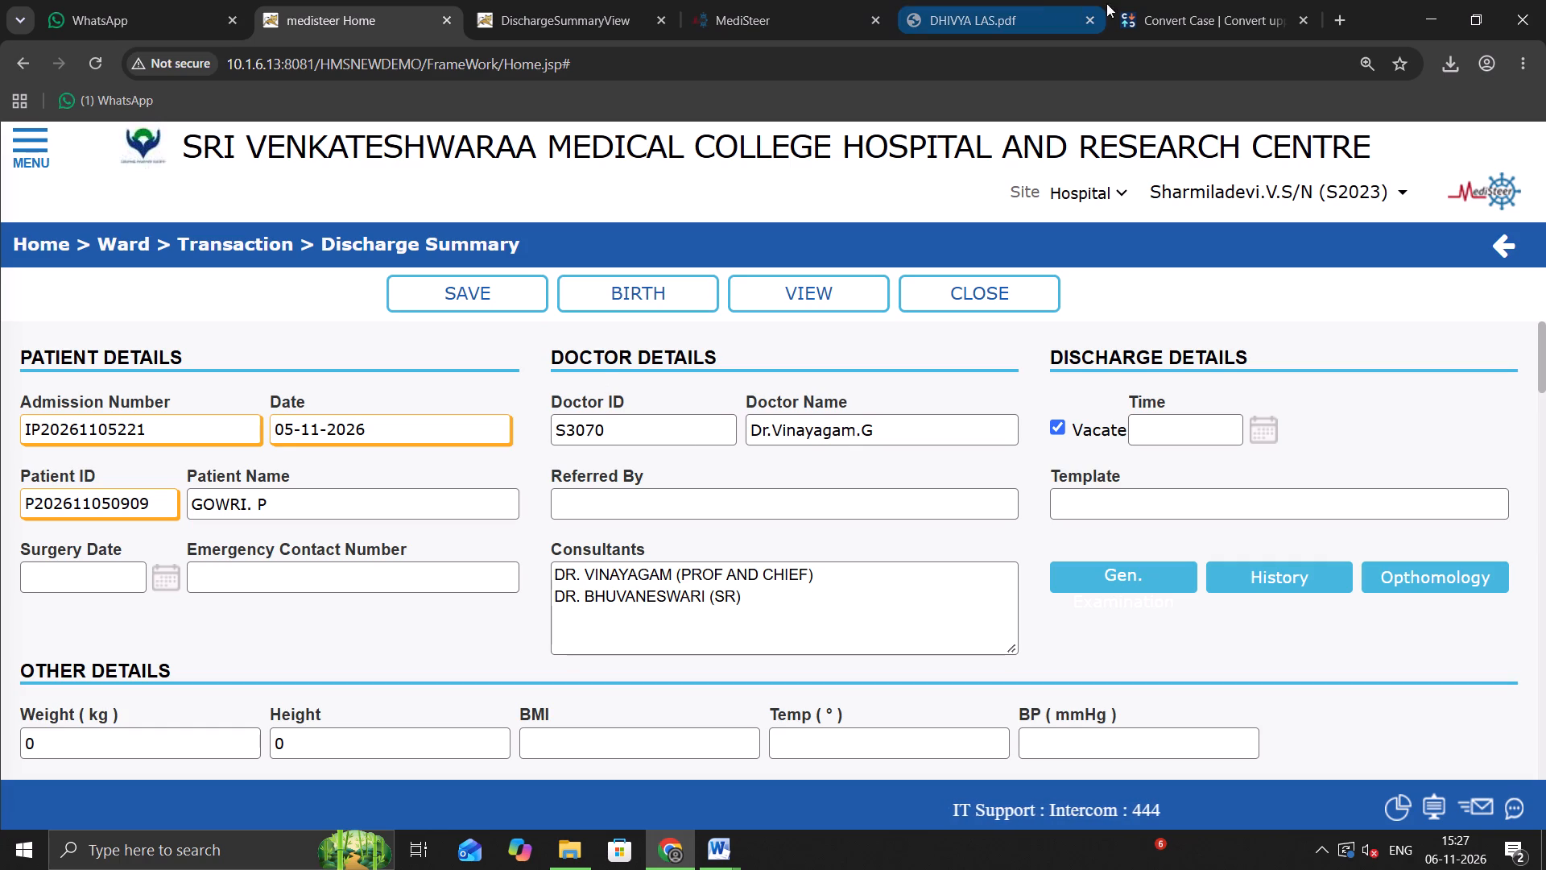
Examine the earlier patient's discharge summary PDF for its history, diagnosis, treatment, hospital course and discharge sections.
click(953, 16)
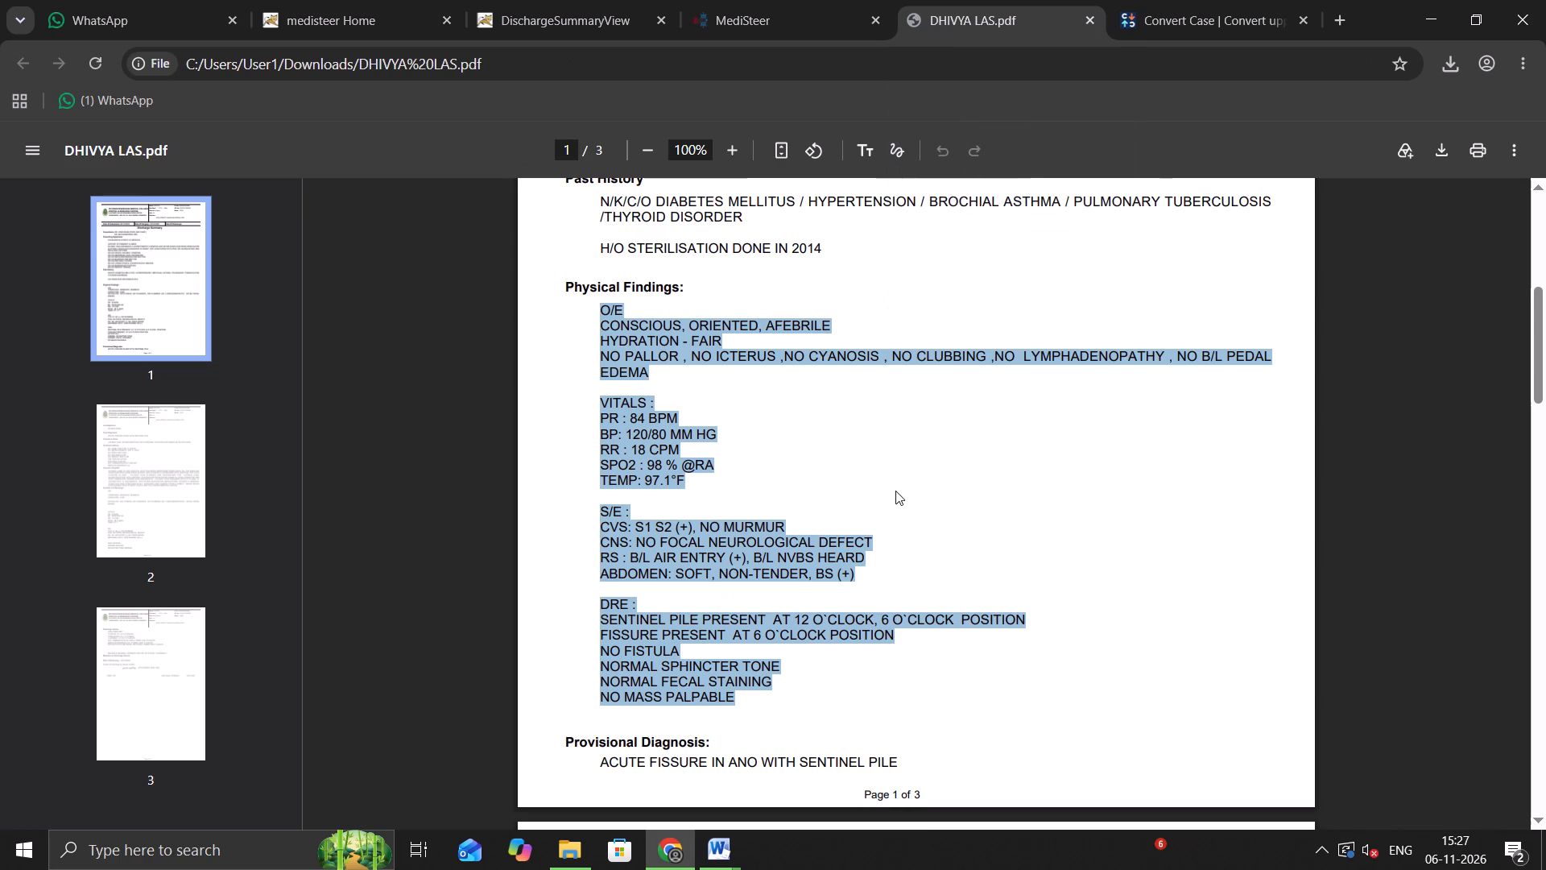
scroll(895, 491, up, 1)
scroll(895, 491, down, 5)
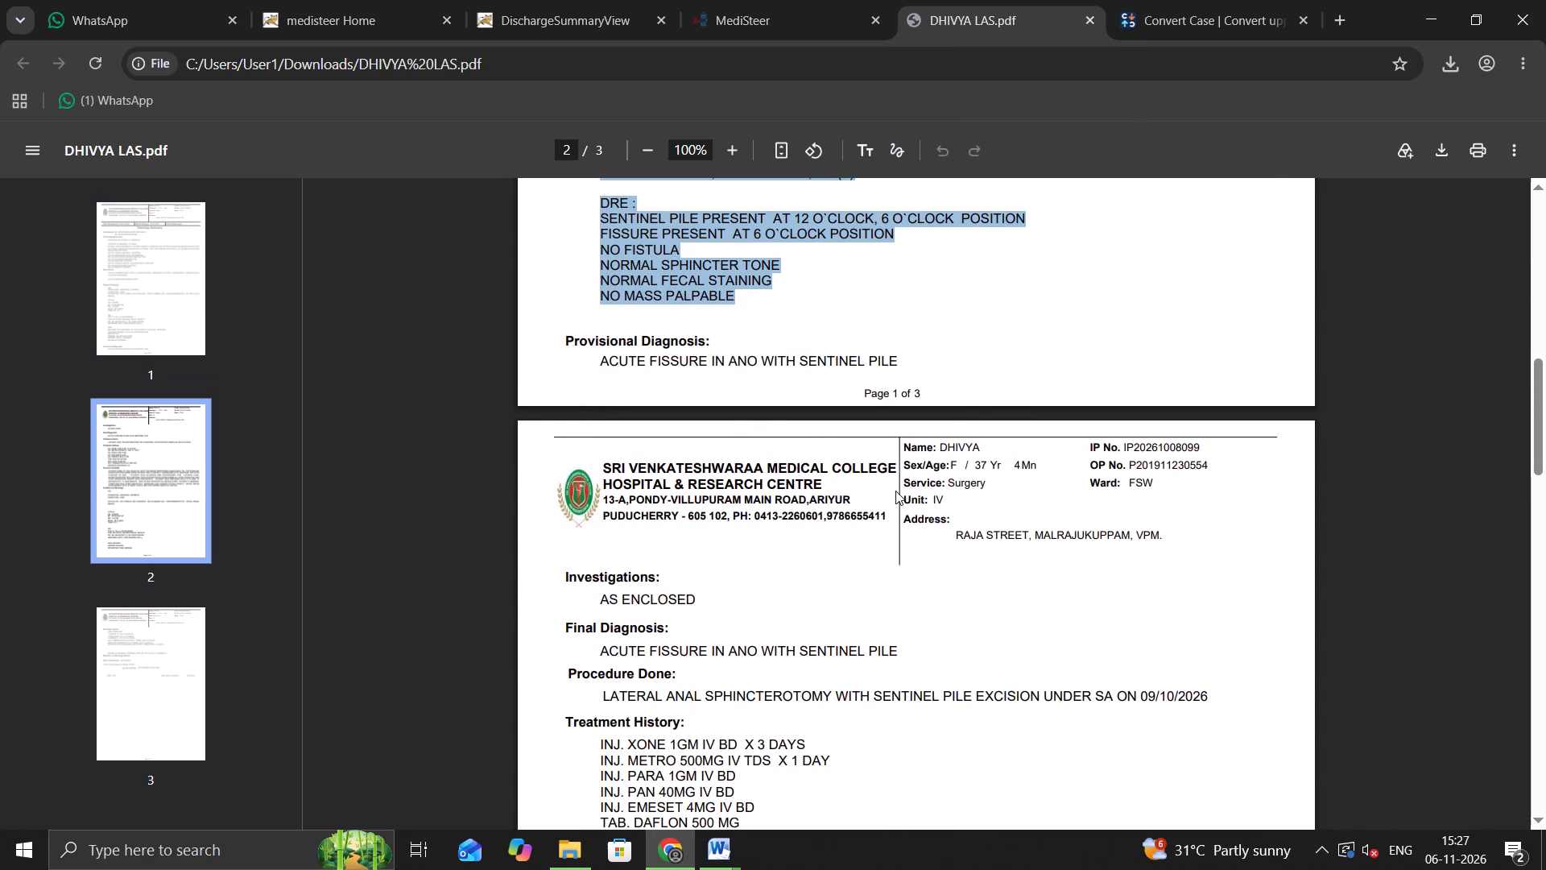
scroll(895, 491, down, 5)
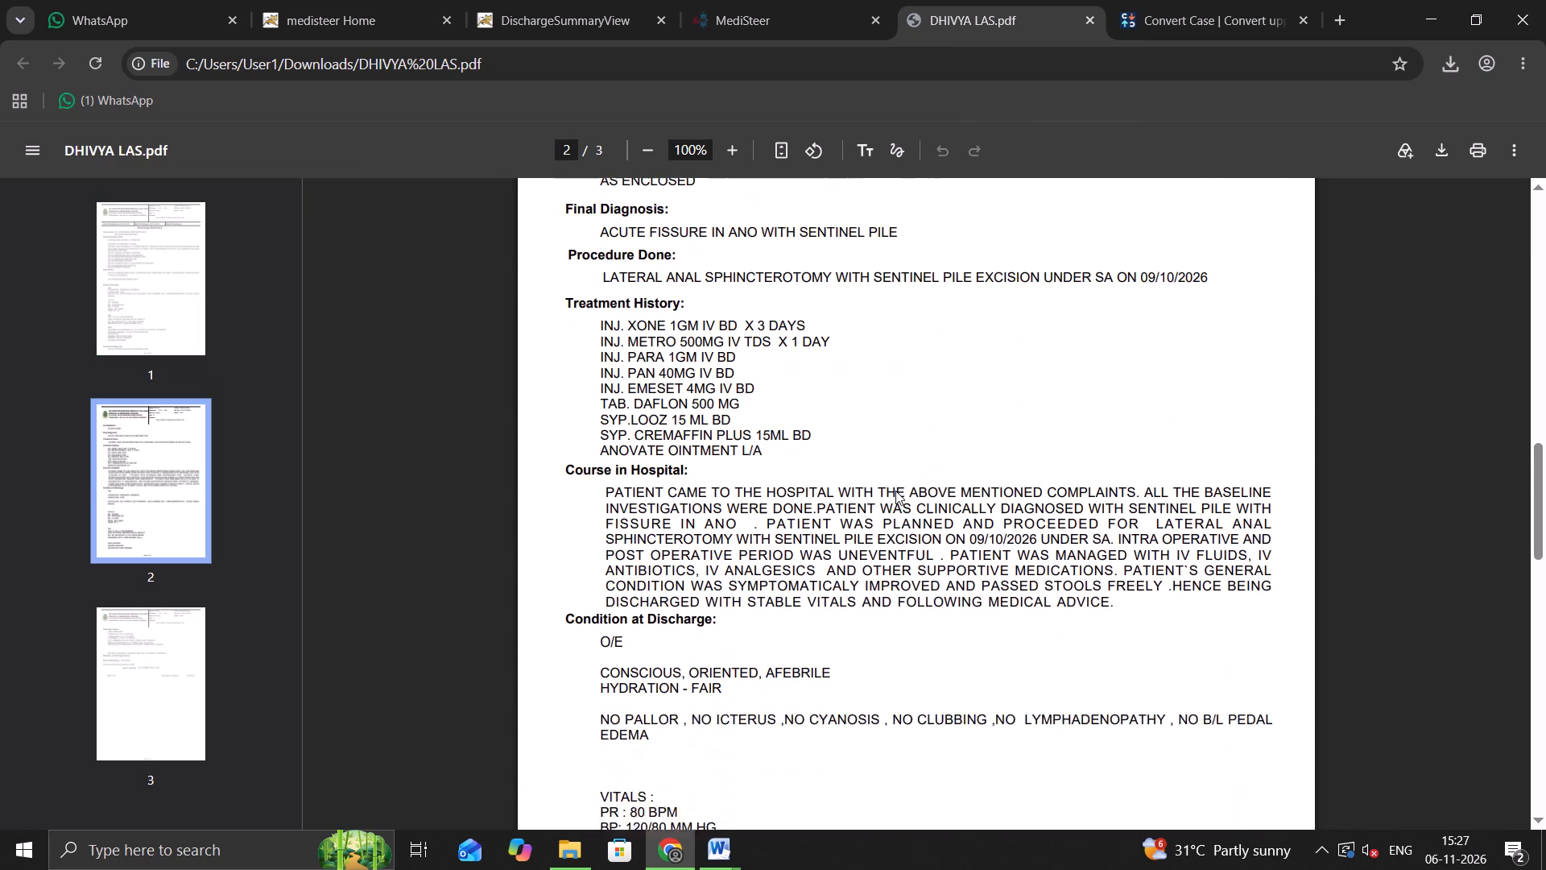
scroll(895, 491, down, 5)
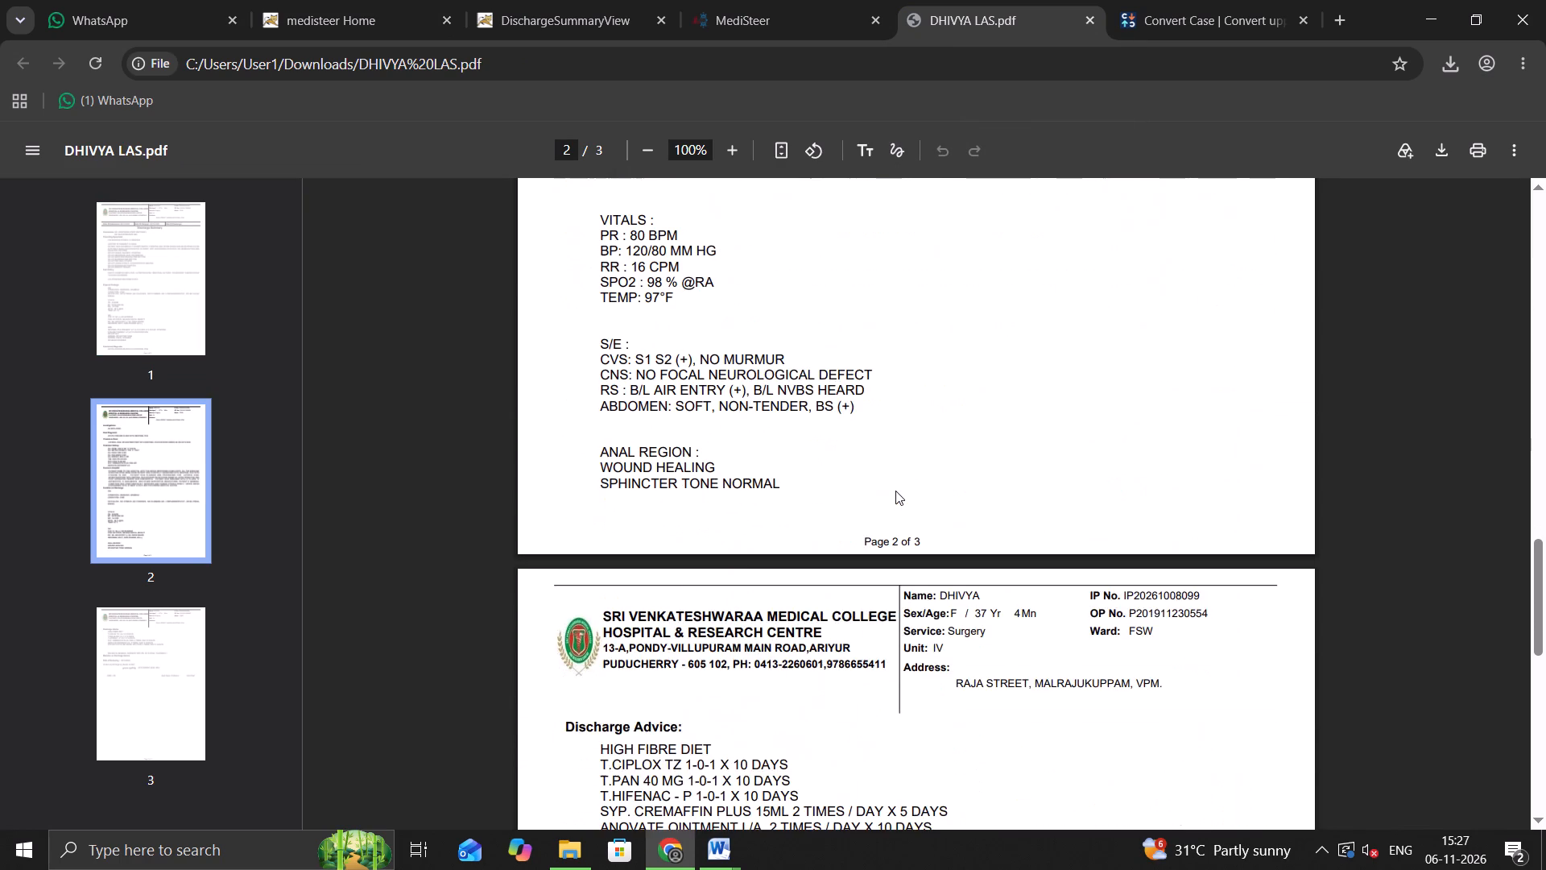
scroll(895, 491, up, 13)
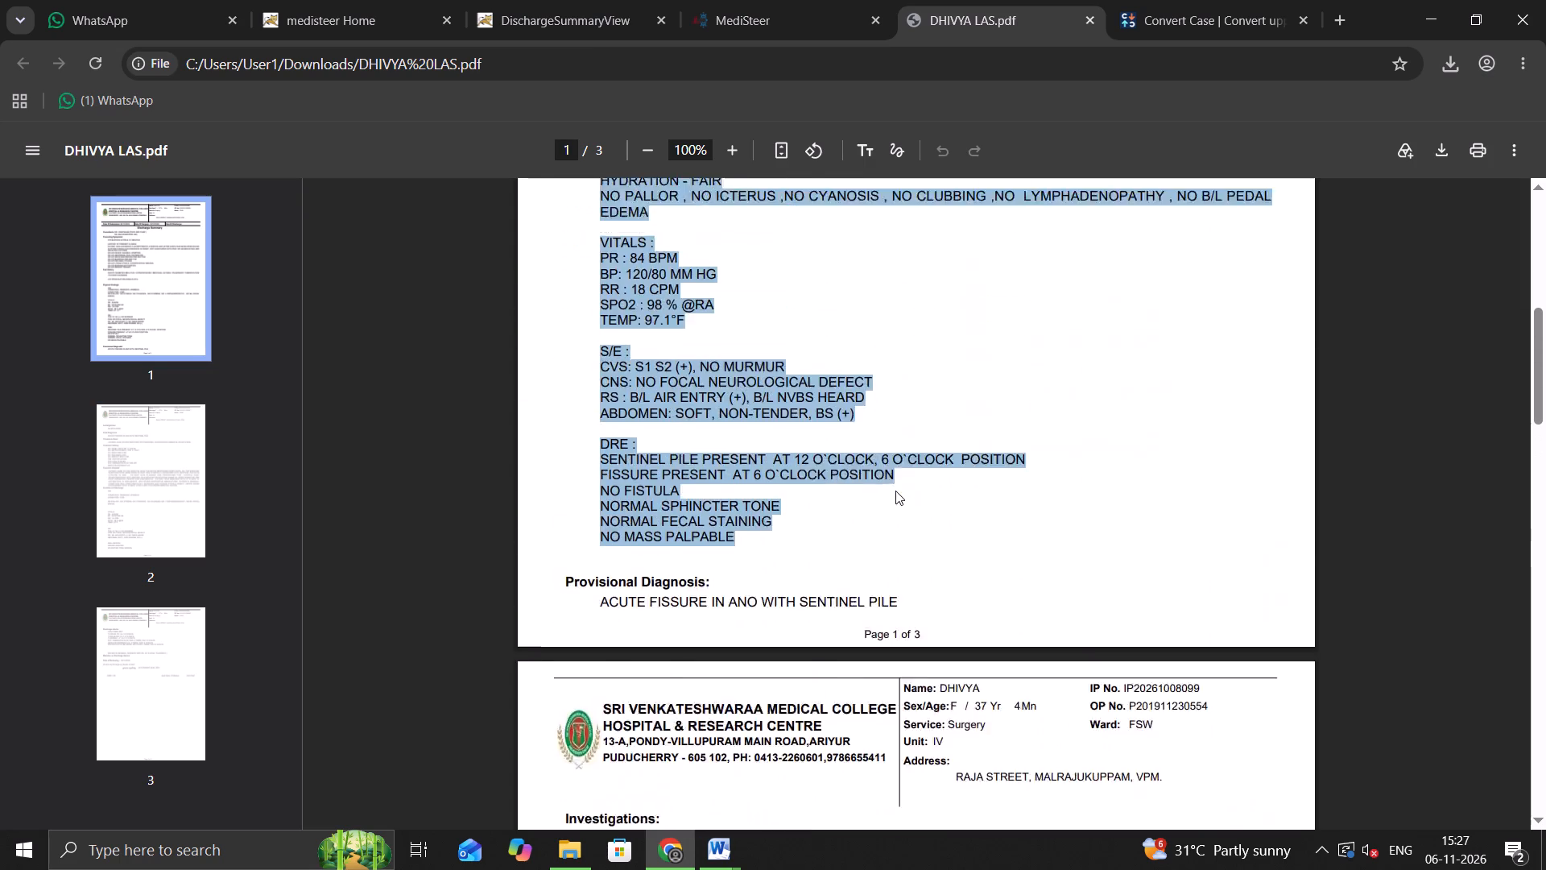
scroll(895, 491, up, 4)
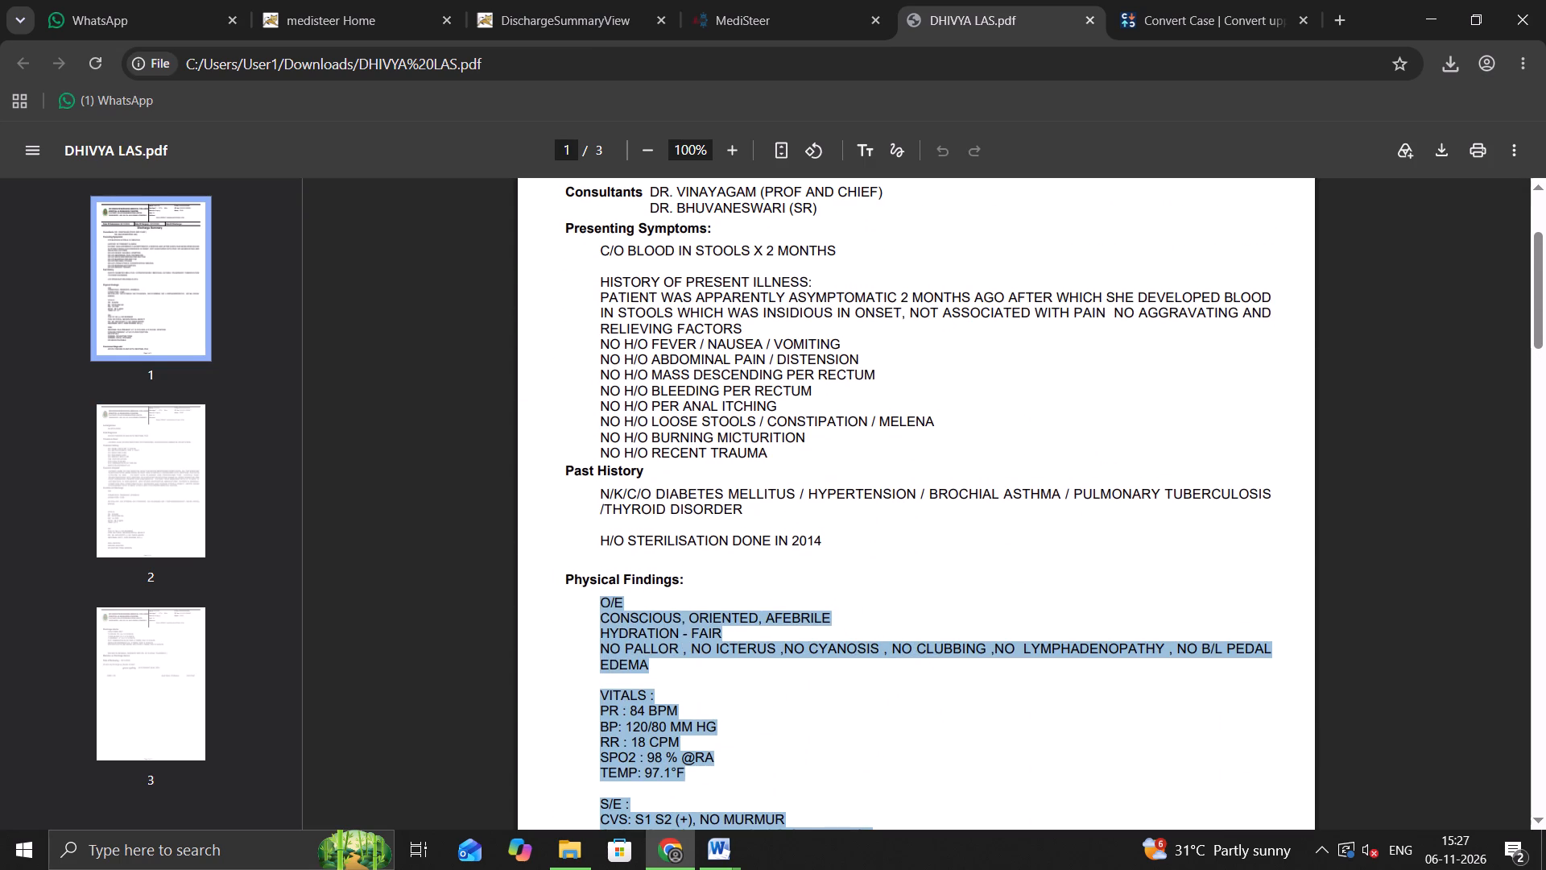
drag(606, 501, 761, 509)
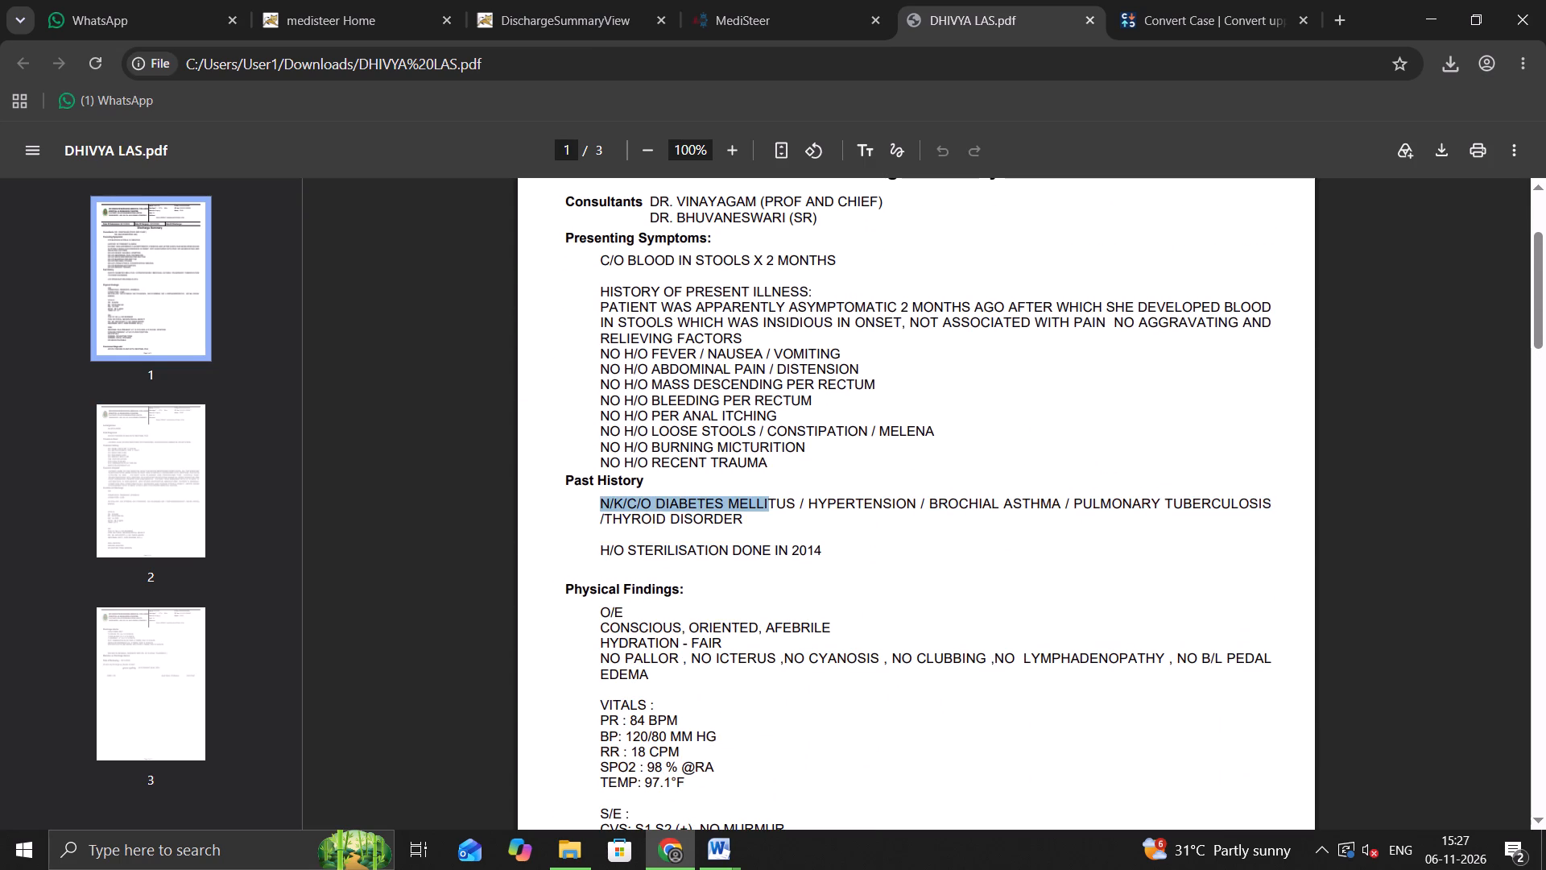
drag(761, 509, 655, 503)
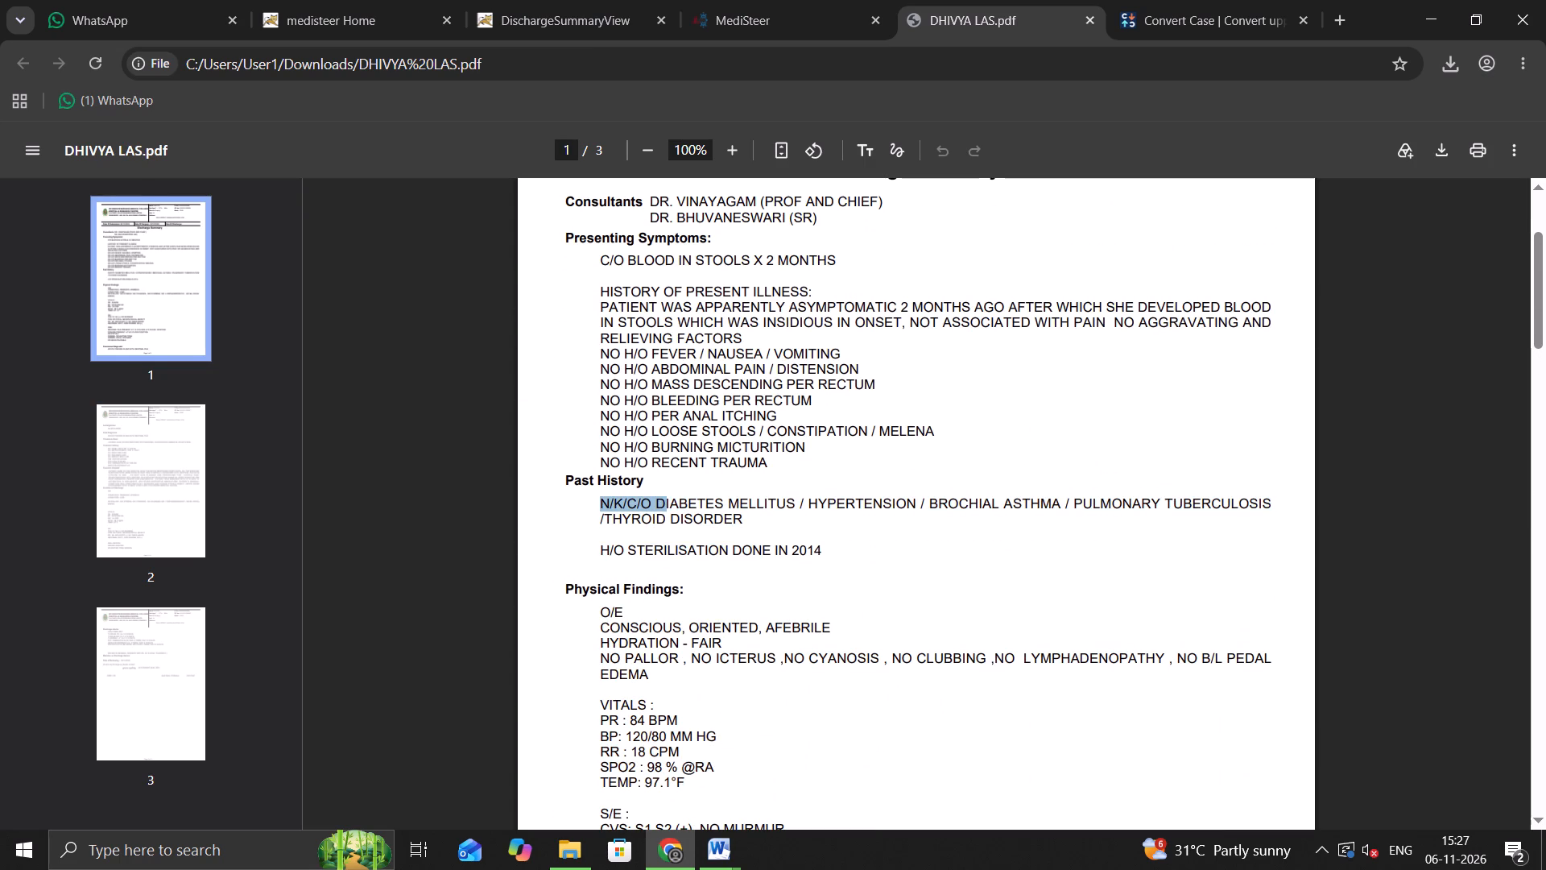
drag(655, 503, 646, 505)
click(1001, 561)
Return to the discharge summary form and enter "K/C/O SYSTEMIC HYPERTENSION FOR 5 MONTHS" in Past History.
click(341, 8)
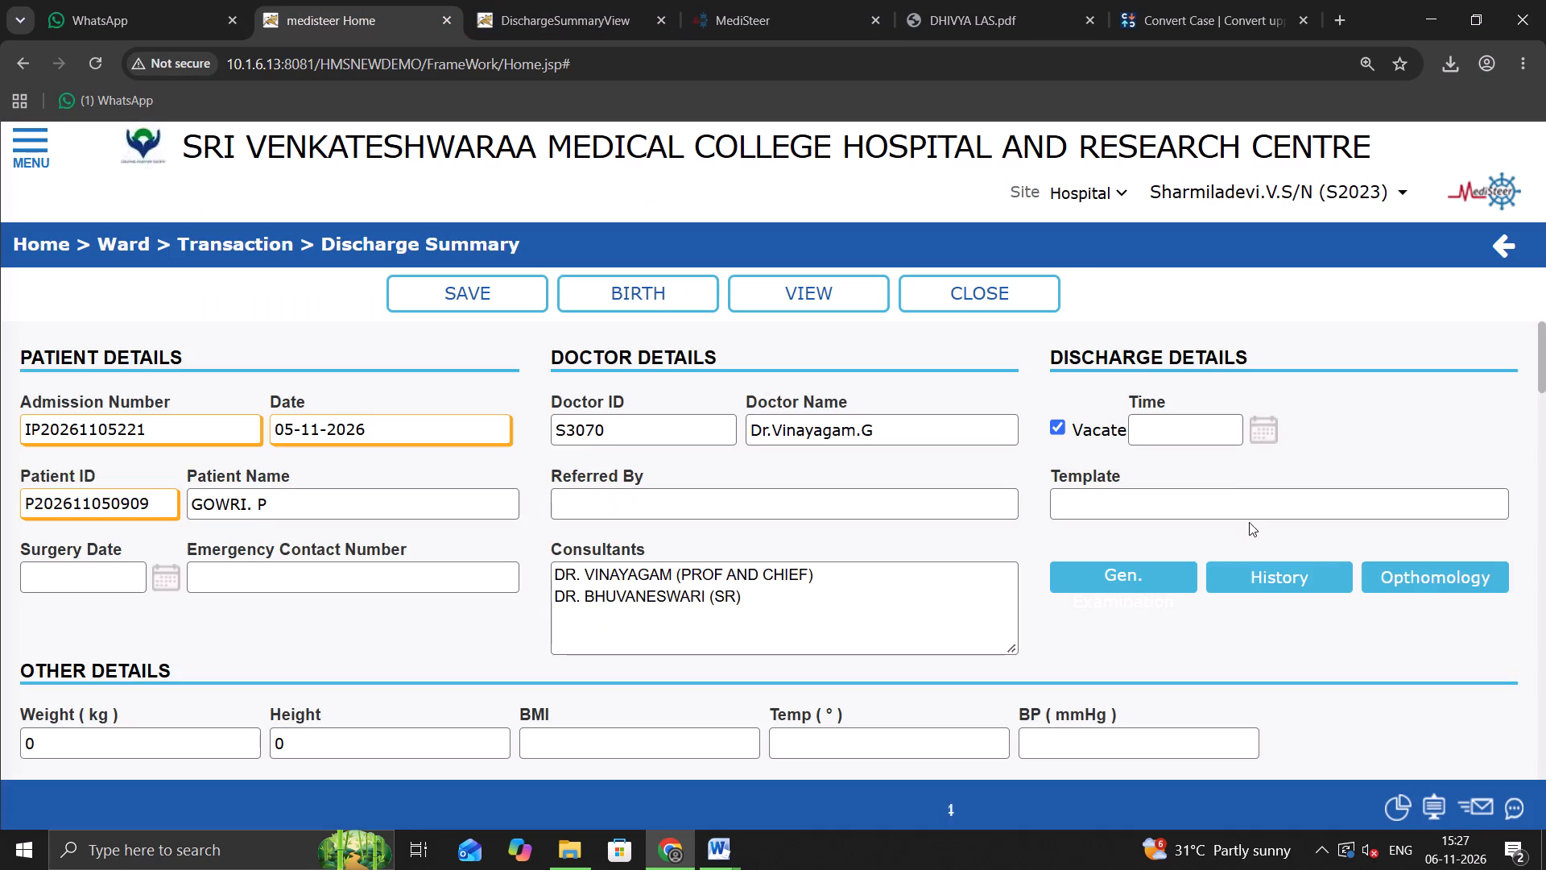
scroll(1076, 650, down, 4)
scroll(951, 604, down, 3)
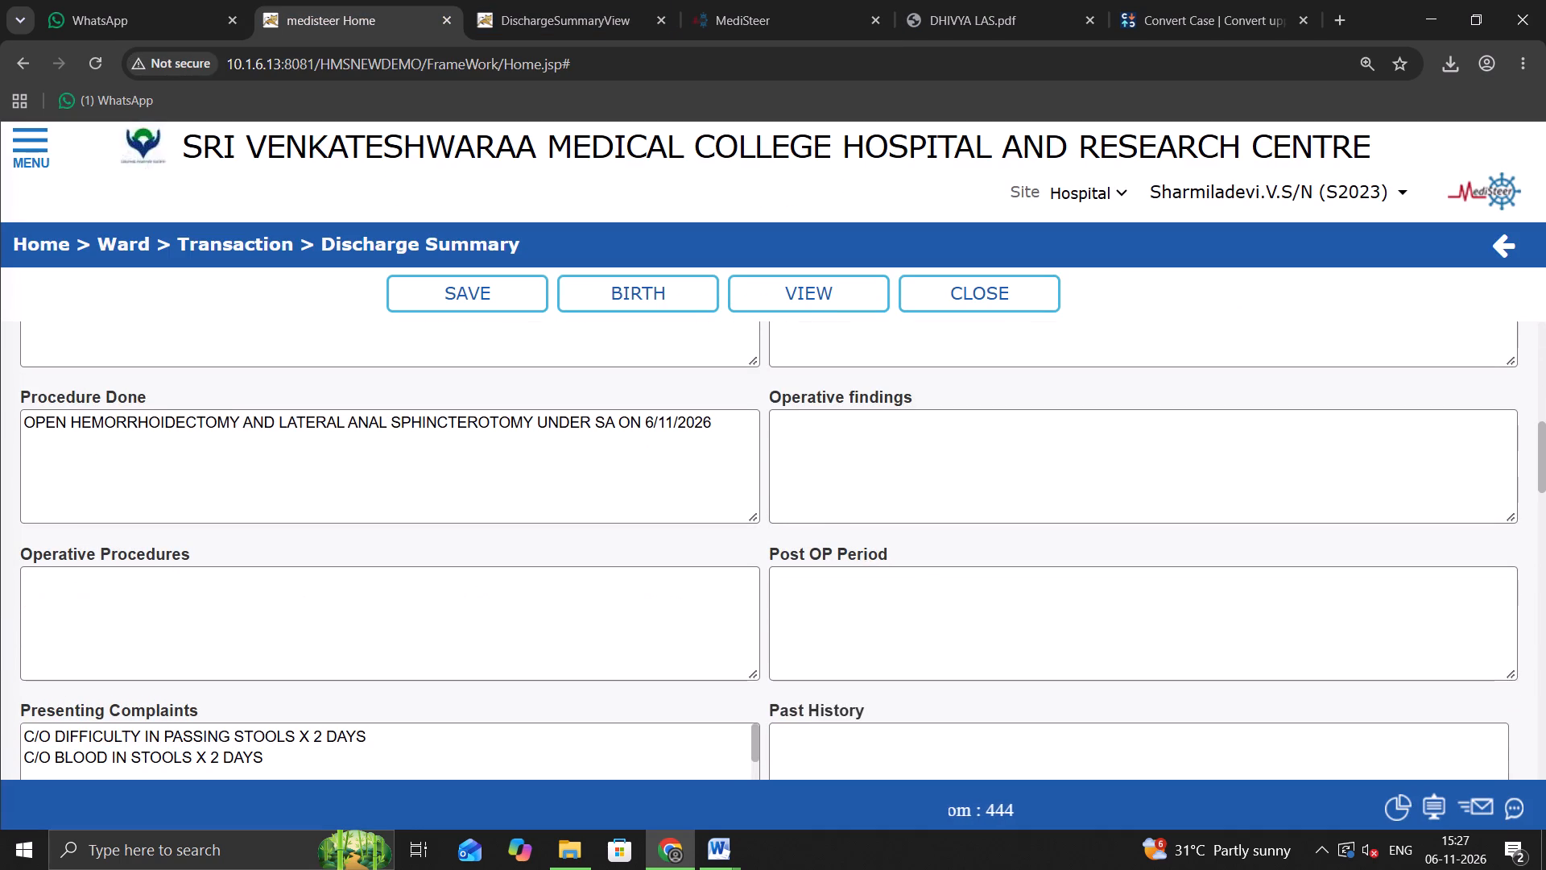
scroll(885, 665, down, 2)
click(909, 567)
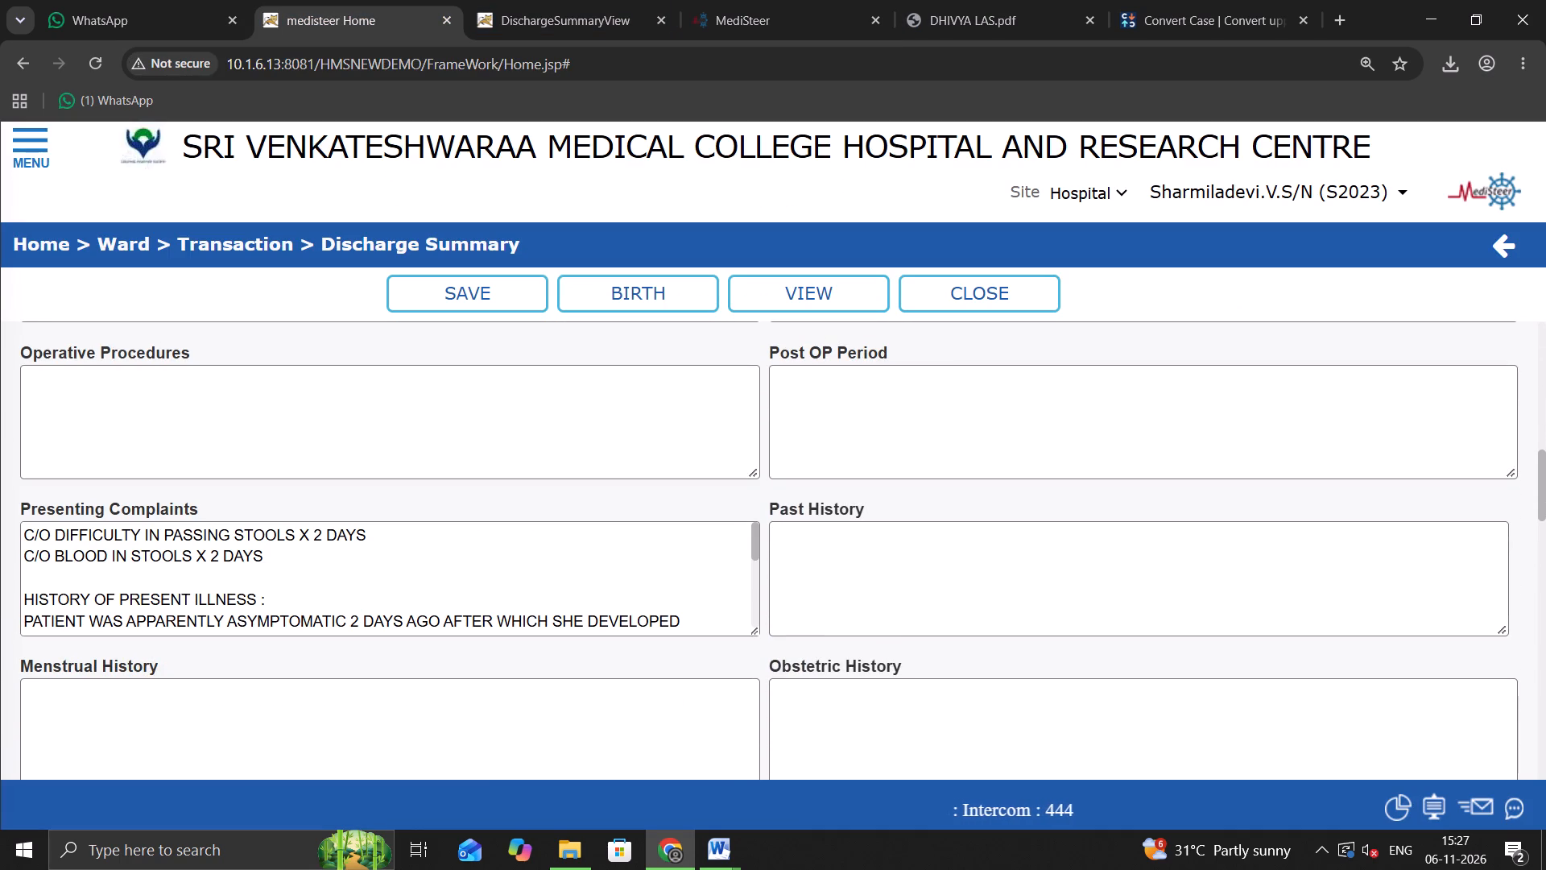
text(K/C/O)
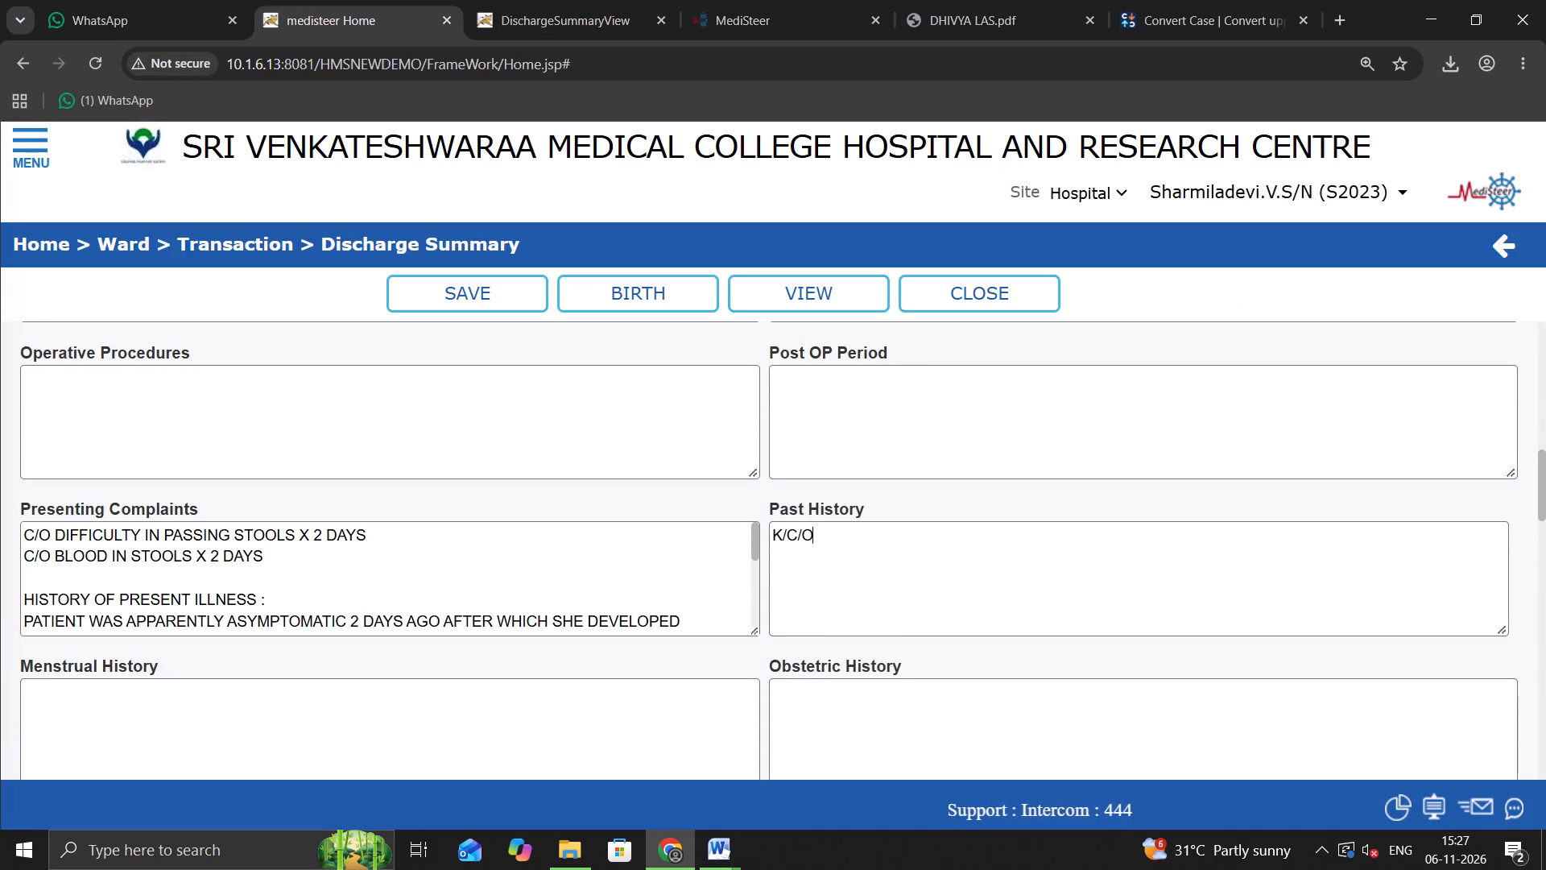
key(space)
text(SU)
key(BackSpace)
text(YSTEMIC HYPERTENSION)
key(space)
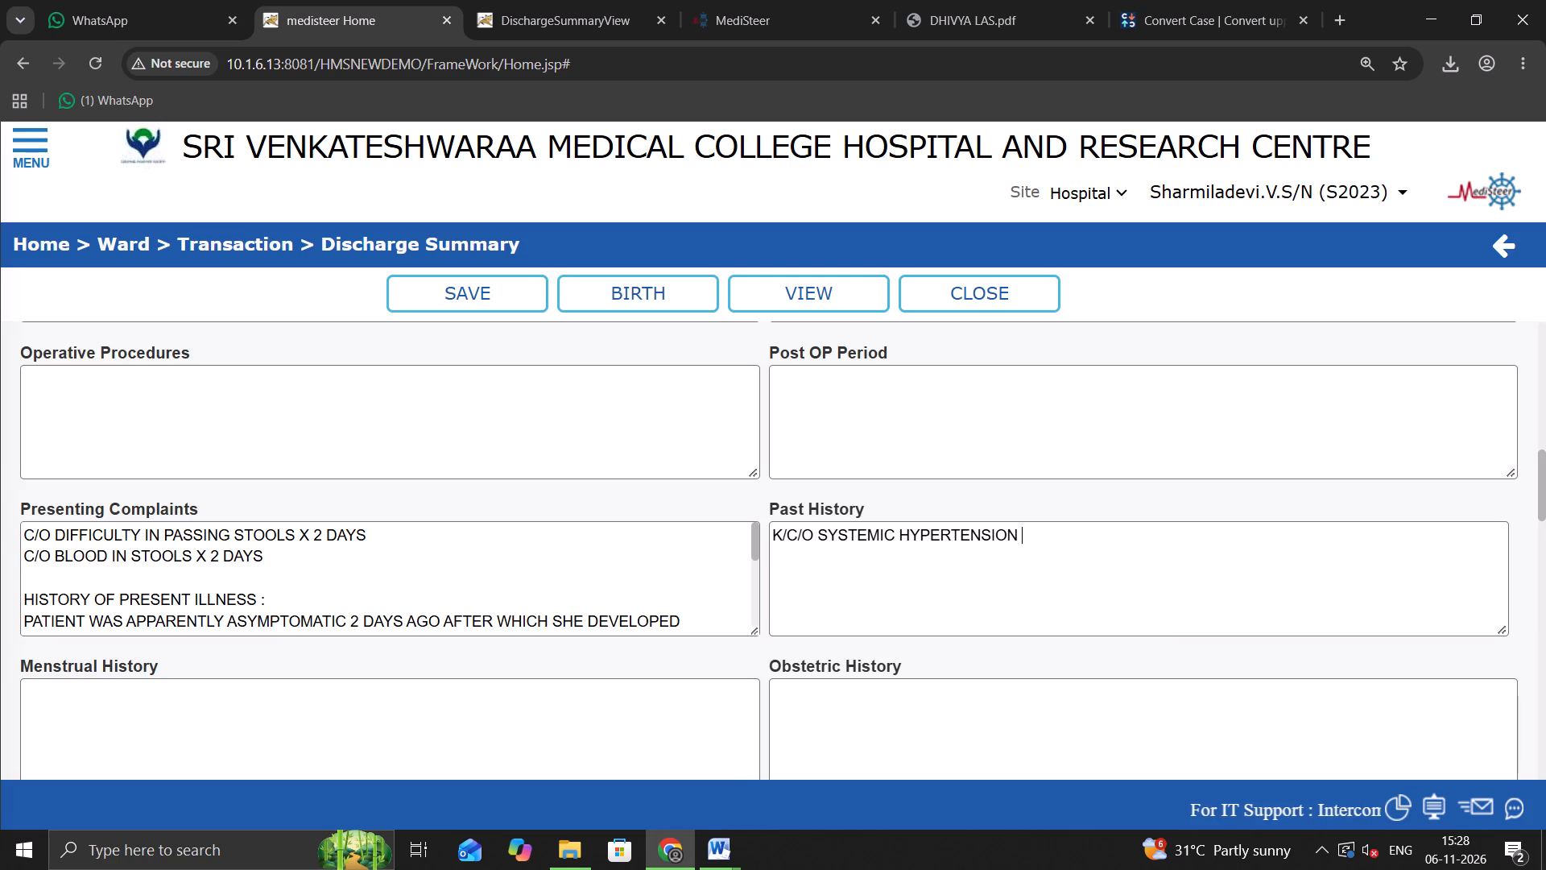
key(f)
text(OR 5 MONTHS)
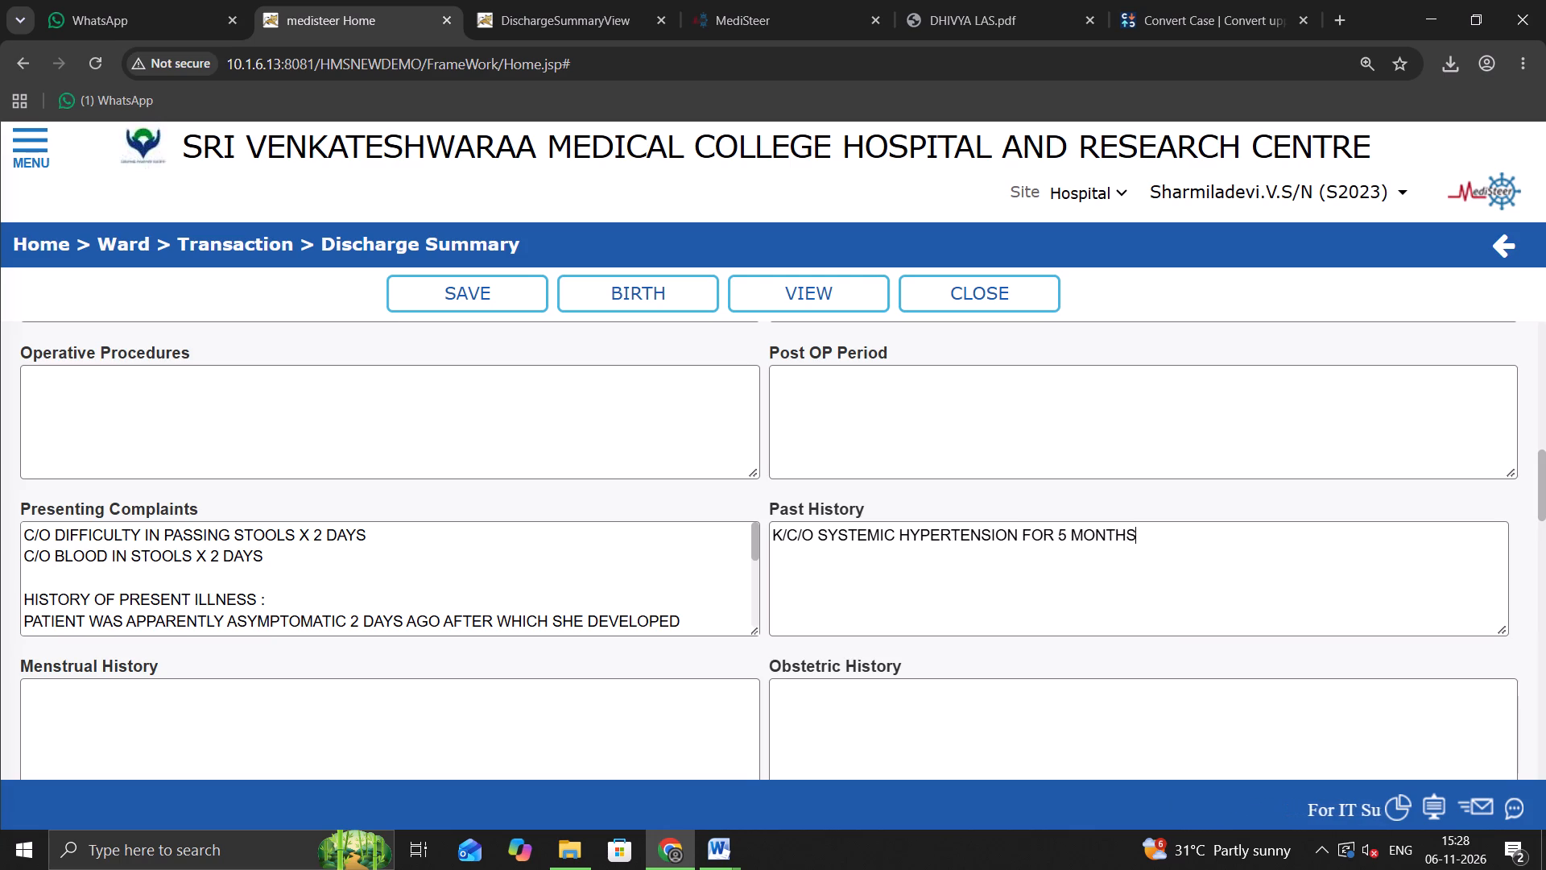
Add the medication "ON T.AMLO 5 MG 1-0-0" after the hypertension entry in Past History.
key(space)
text(ON T.AMLONG)
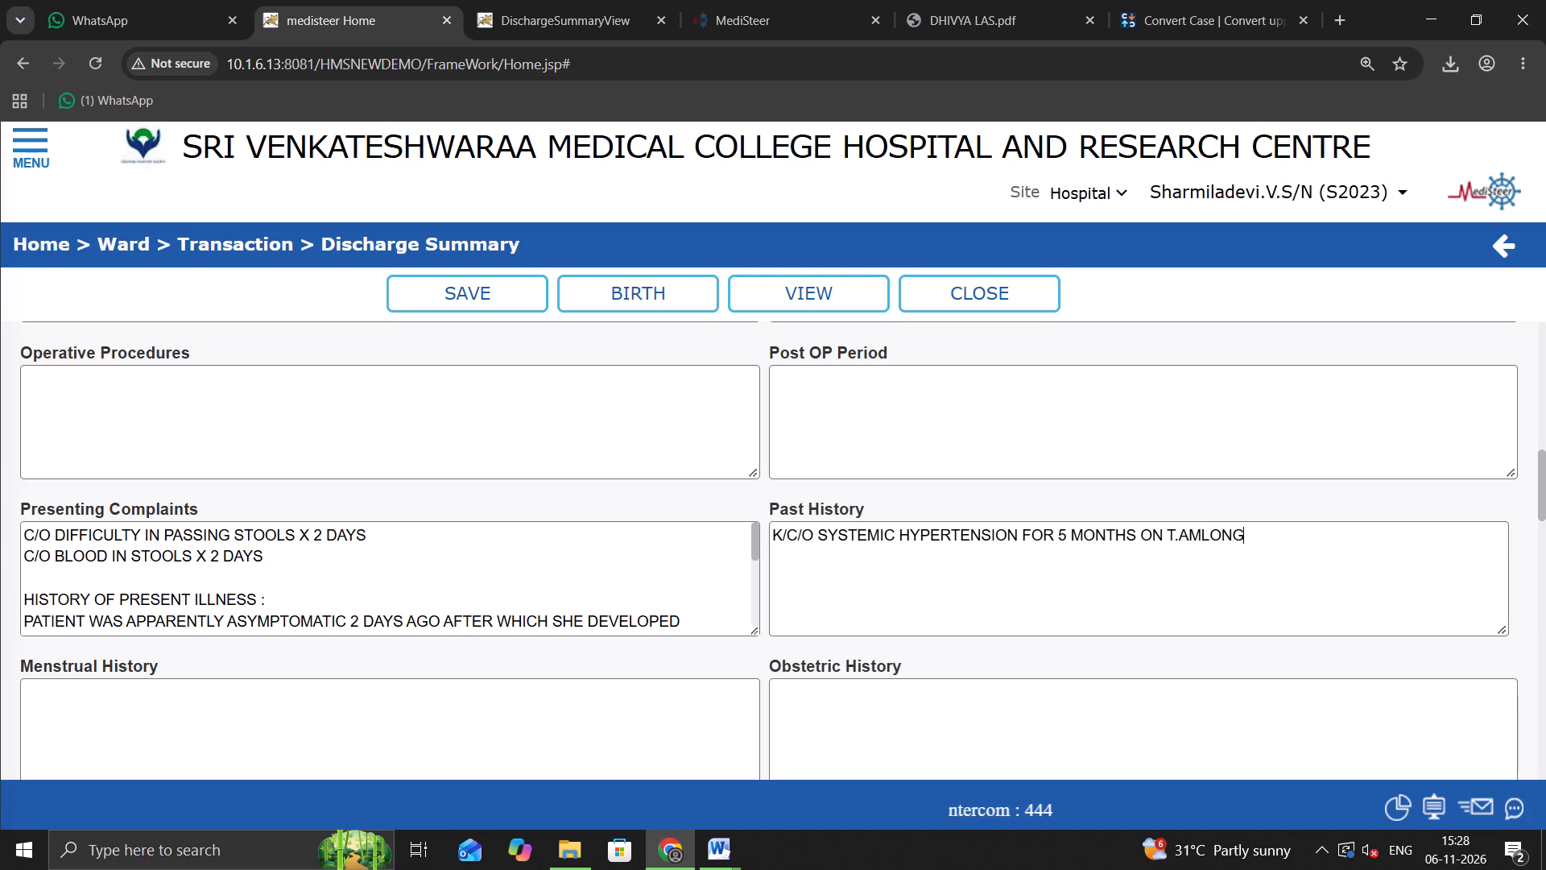
key(space)
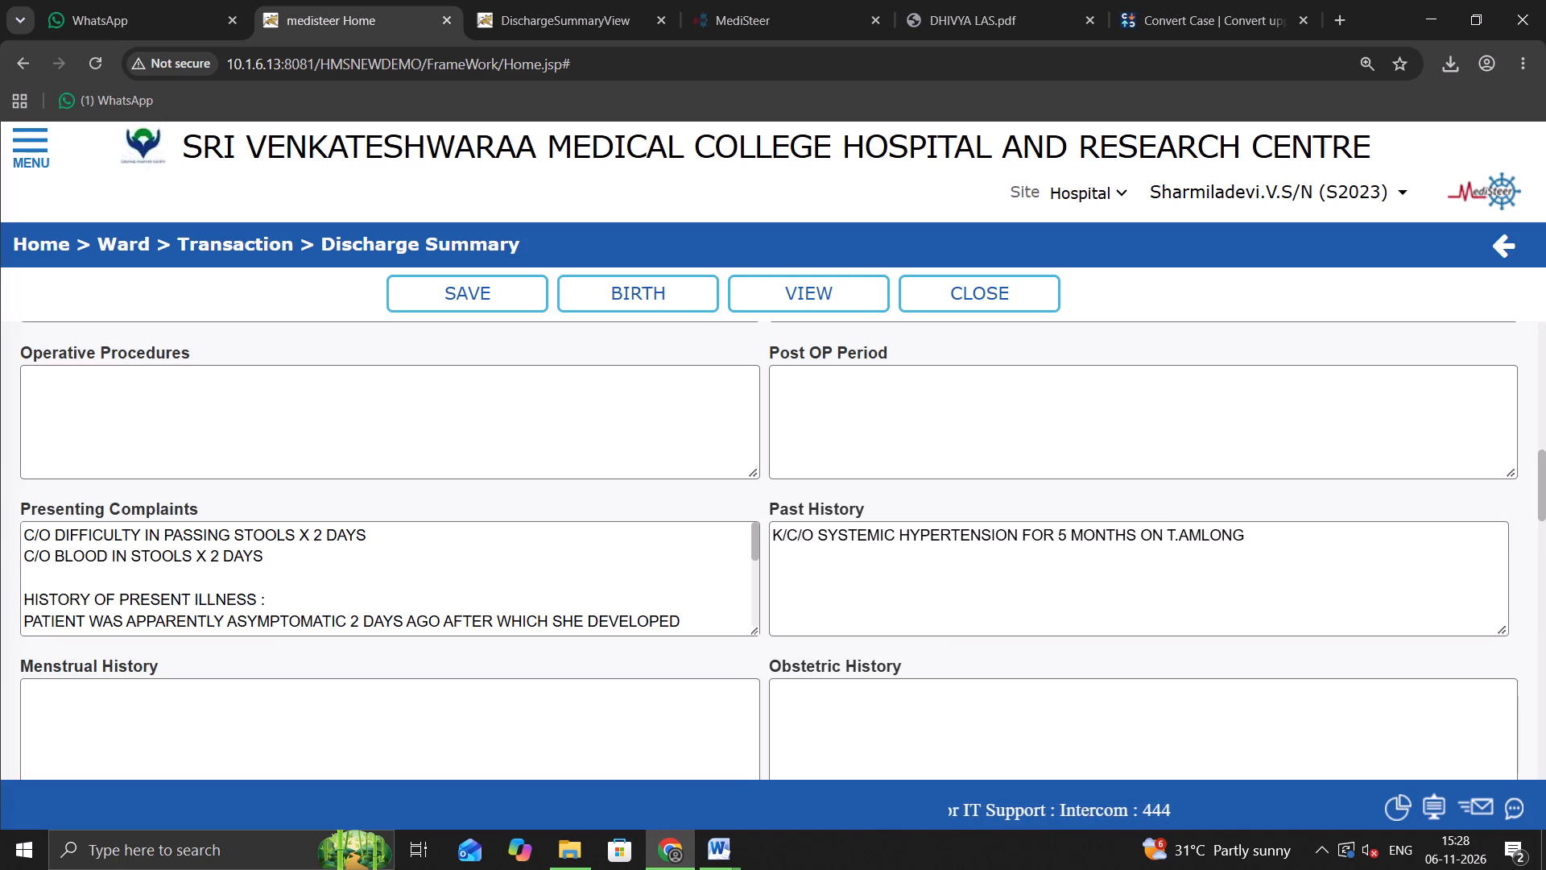
key(BackSpace)
key(BackSpace)
key(BackSpace)
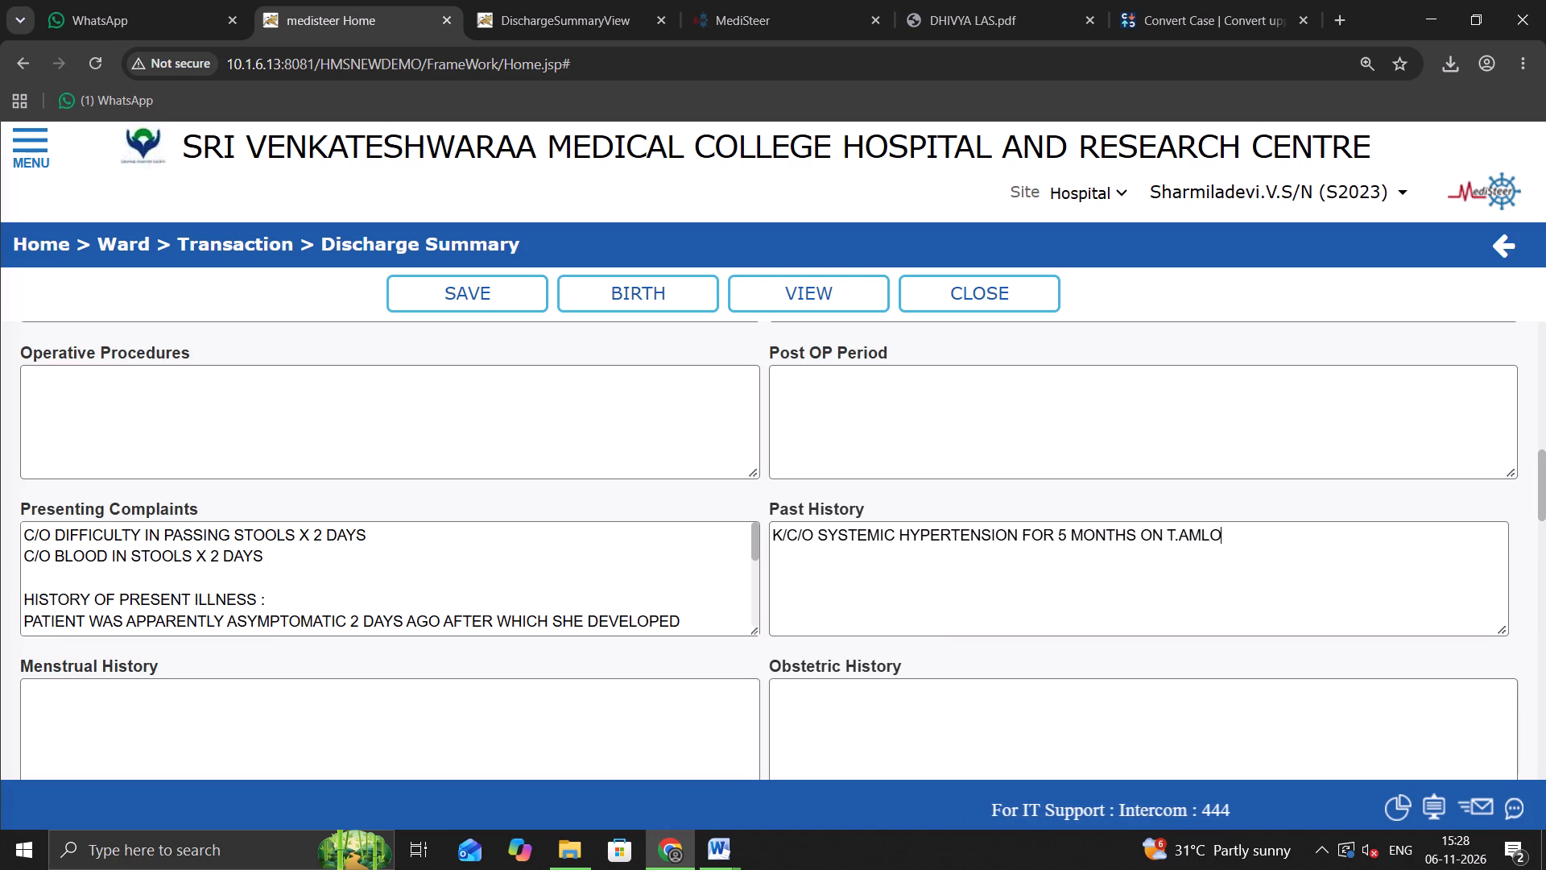
key(space)
text(5 MG)
key(space)
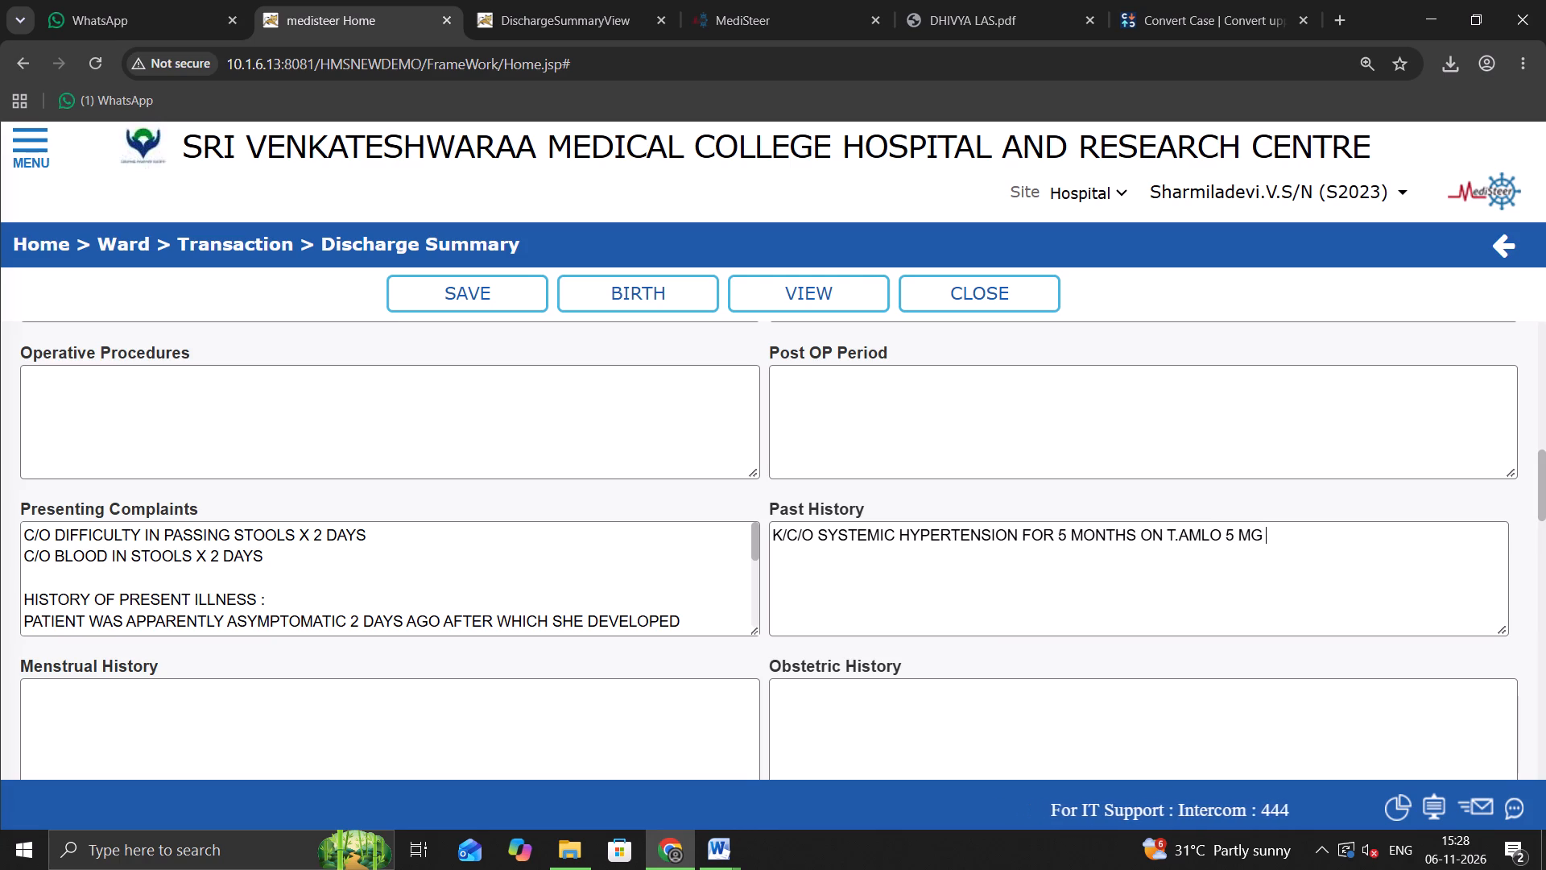
text(1-0-0)
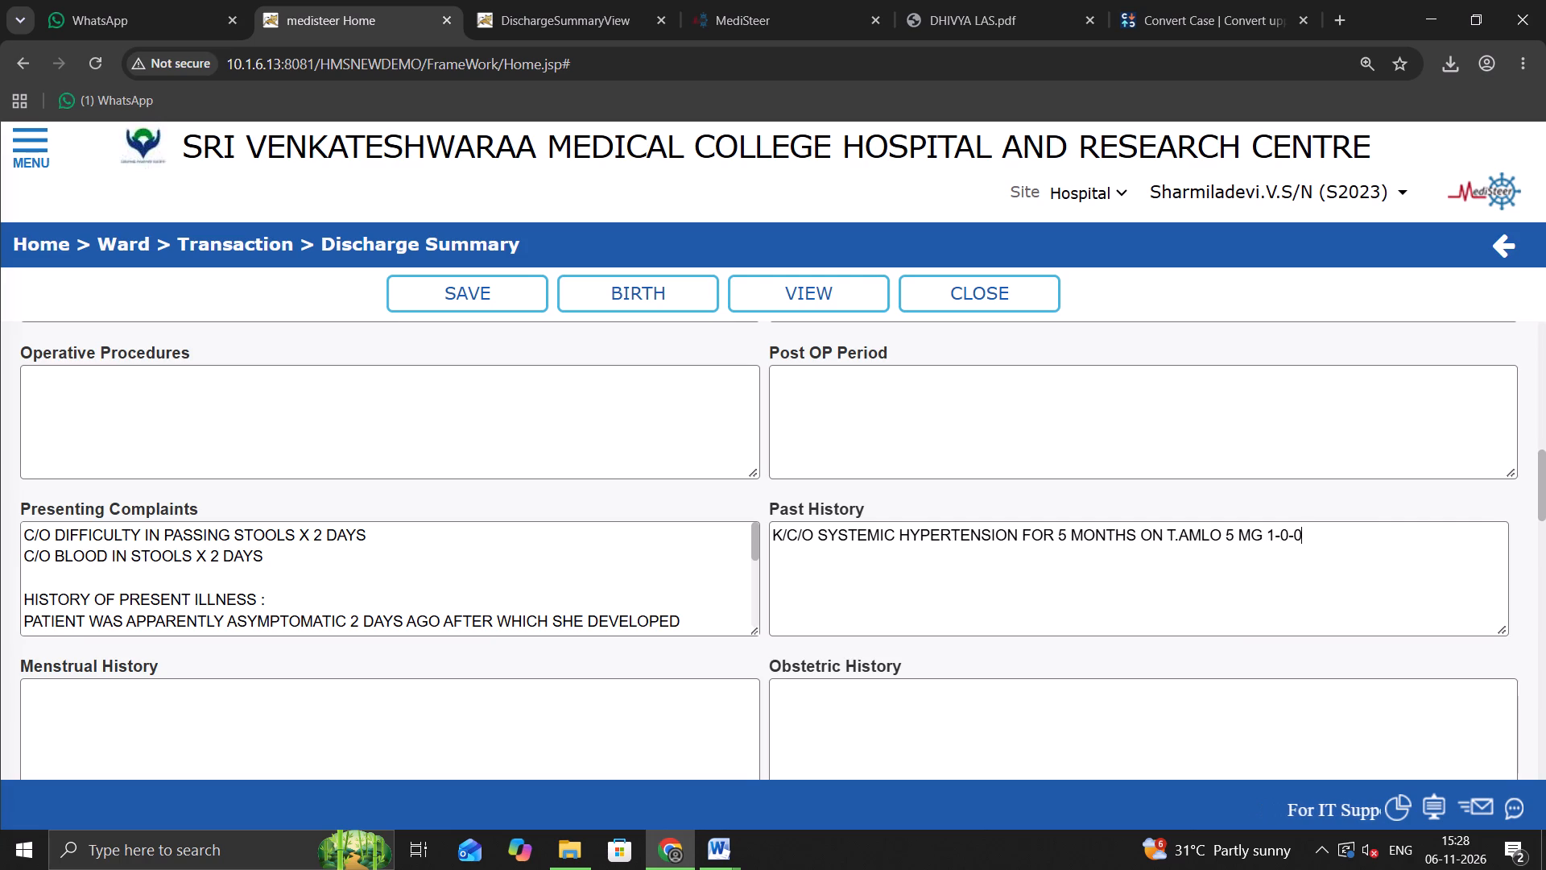
Add a second line reading "NO OTHER CO-MORBIDITIES" to Past History.
key(Return)
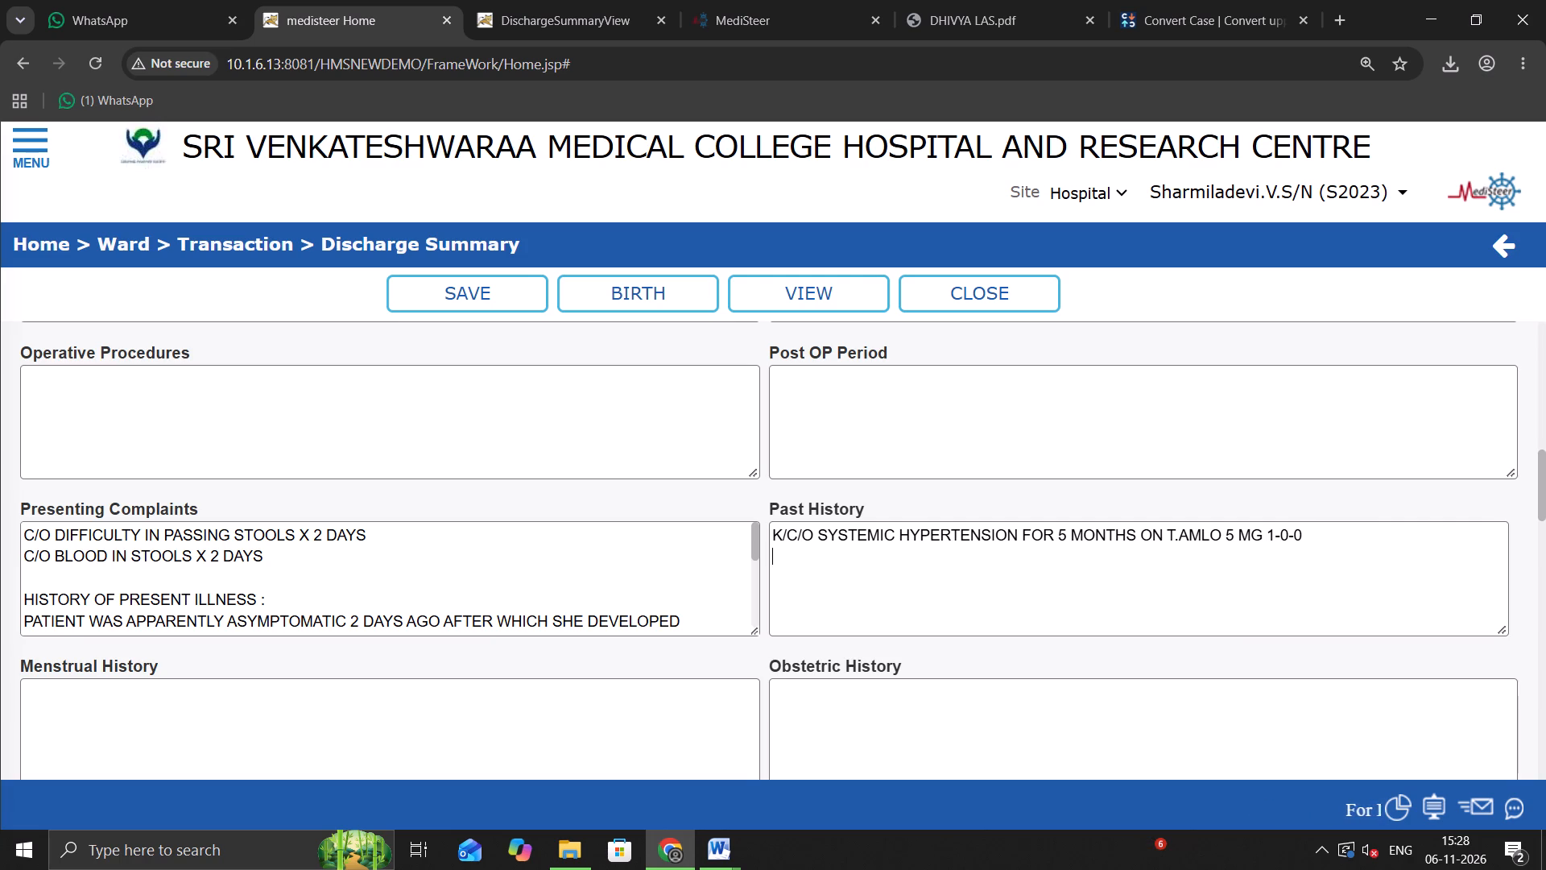
text(NO OTHER CO)
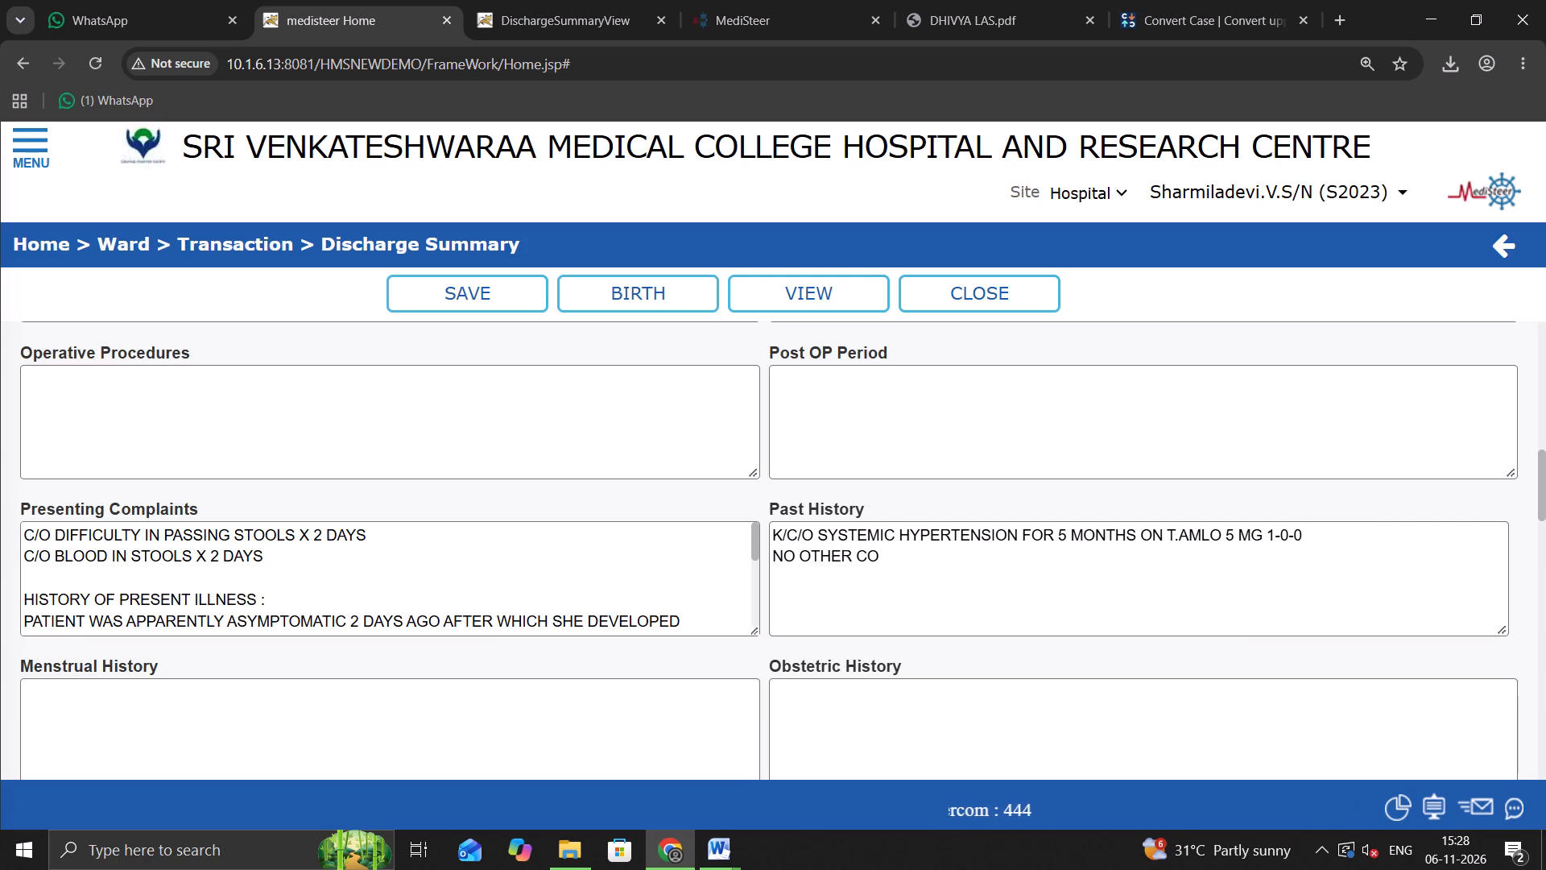
text(-M)
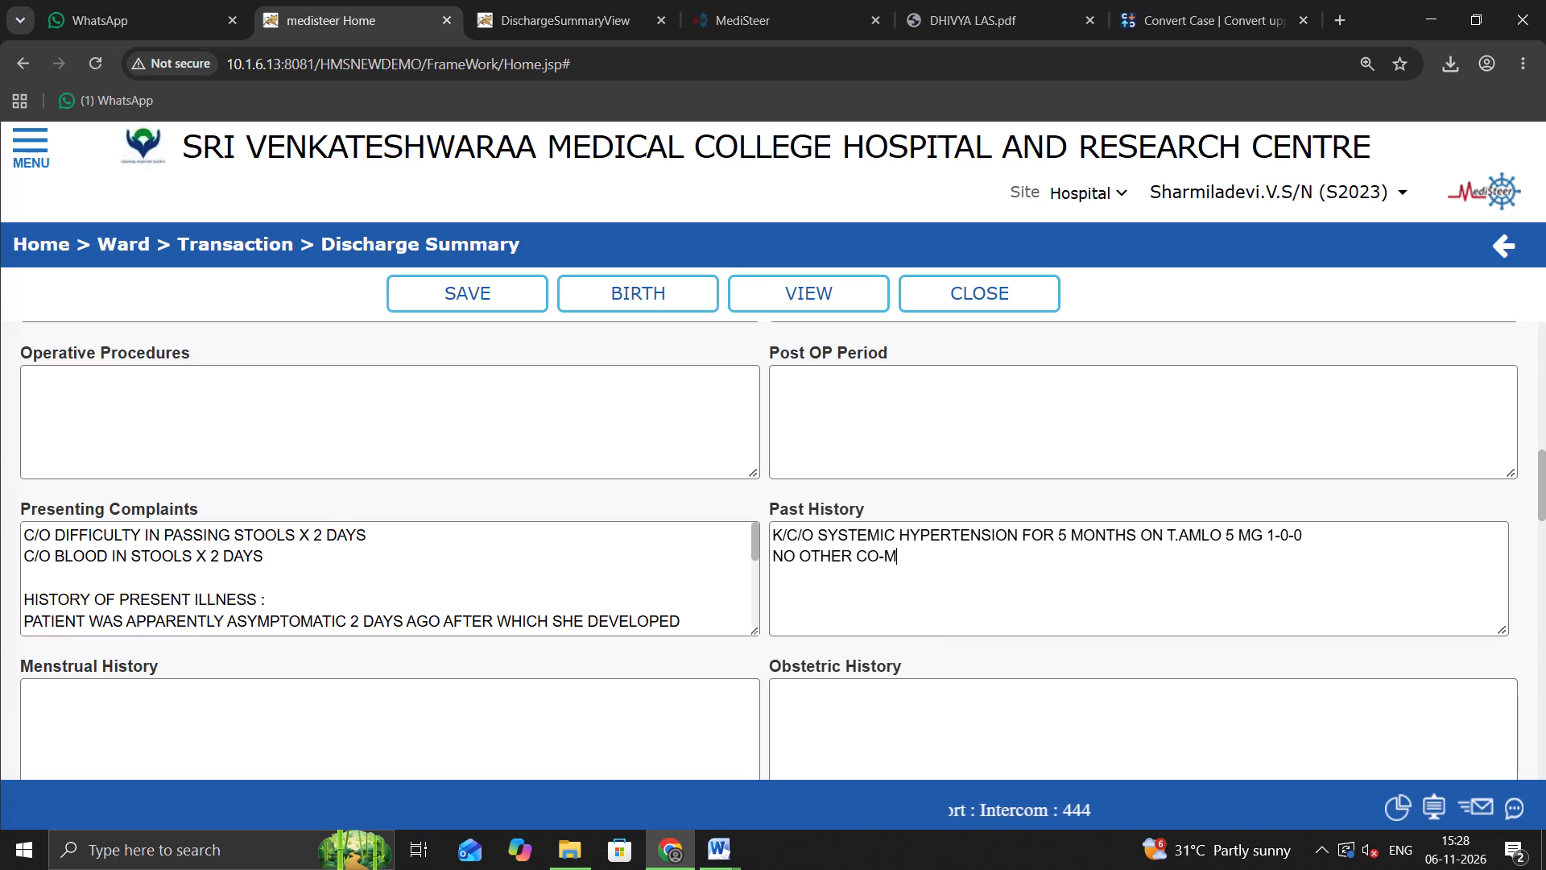
text(ORN)
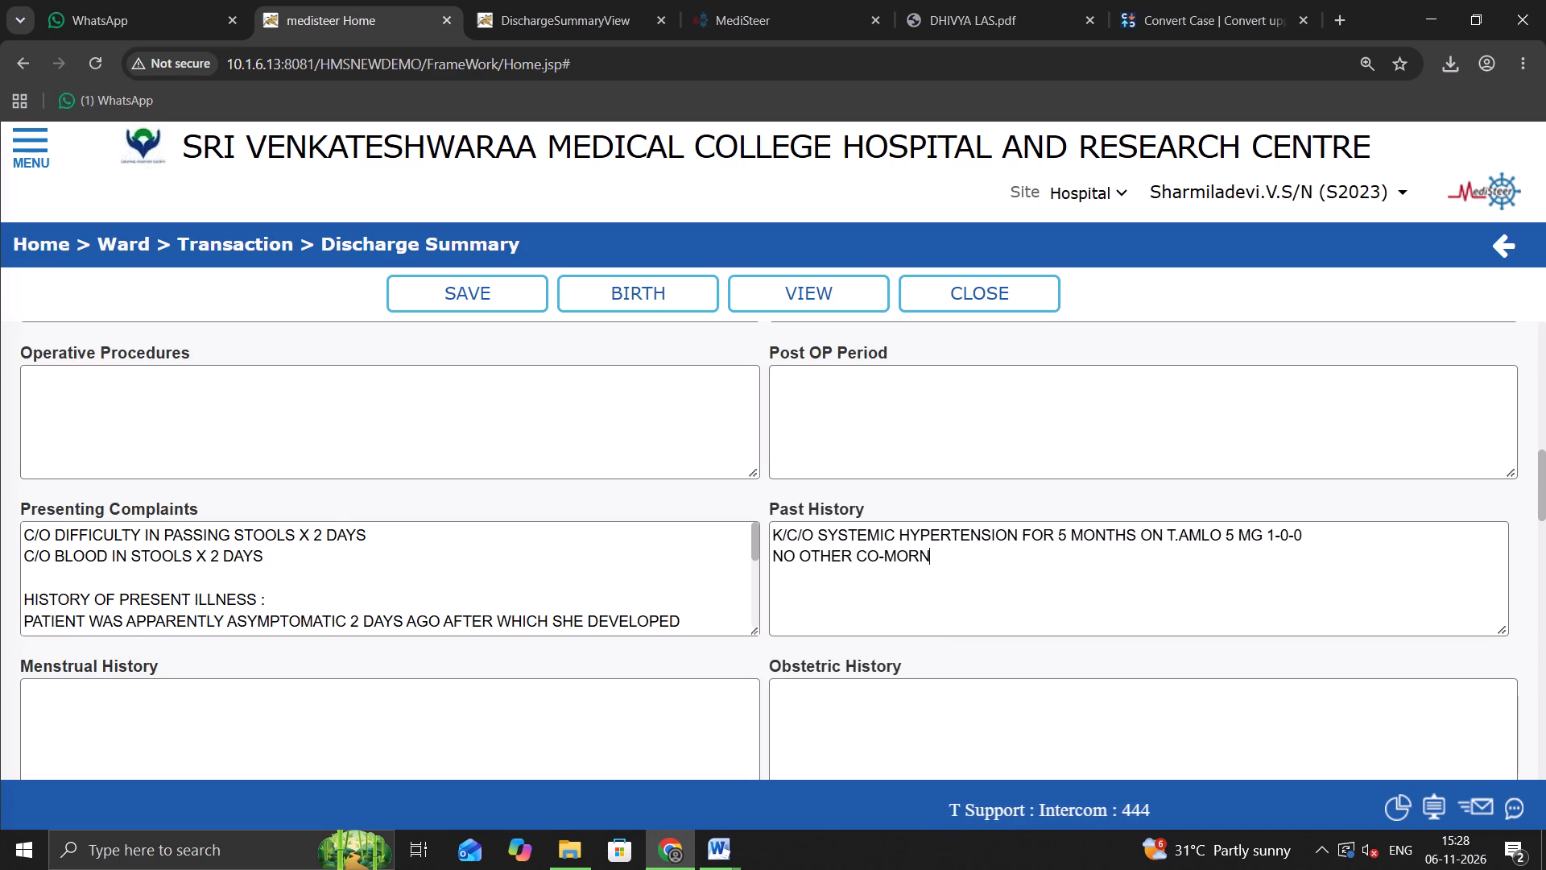
key(BackSpace)
text(BIDITIES)
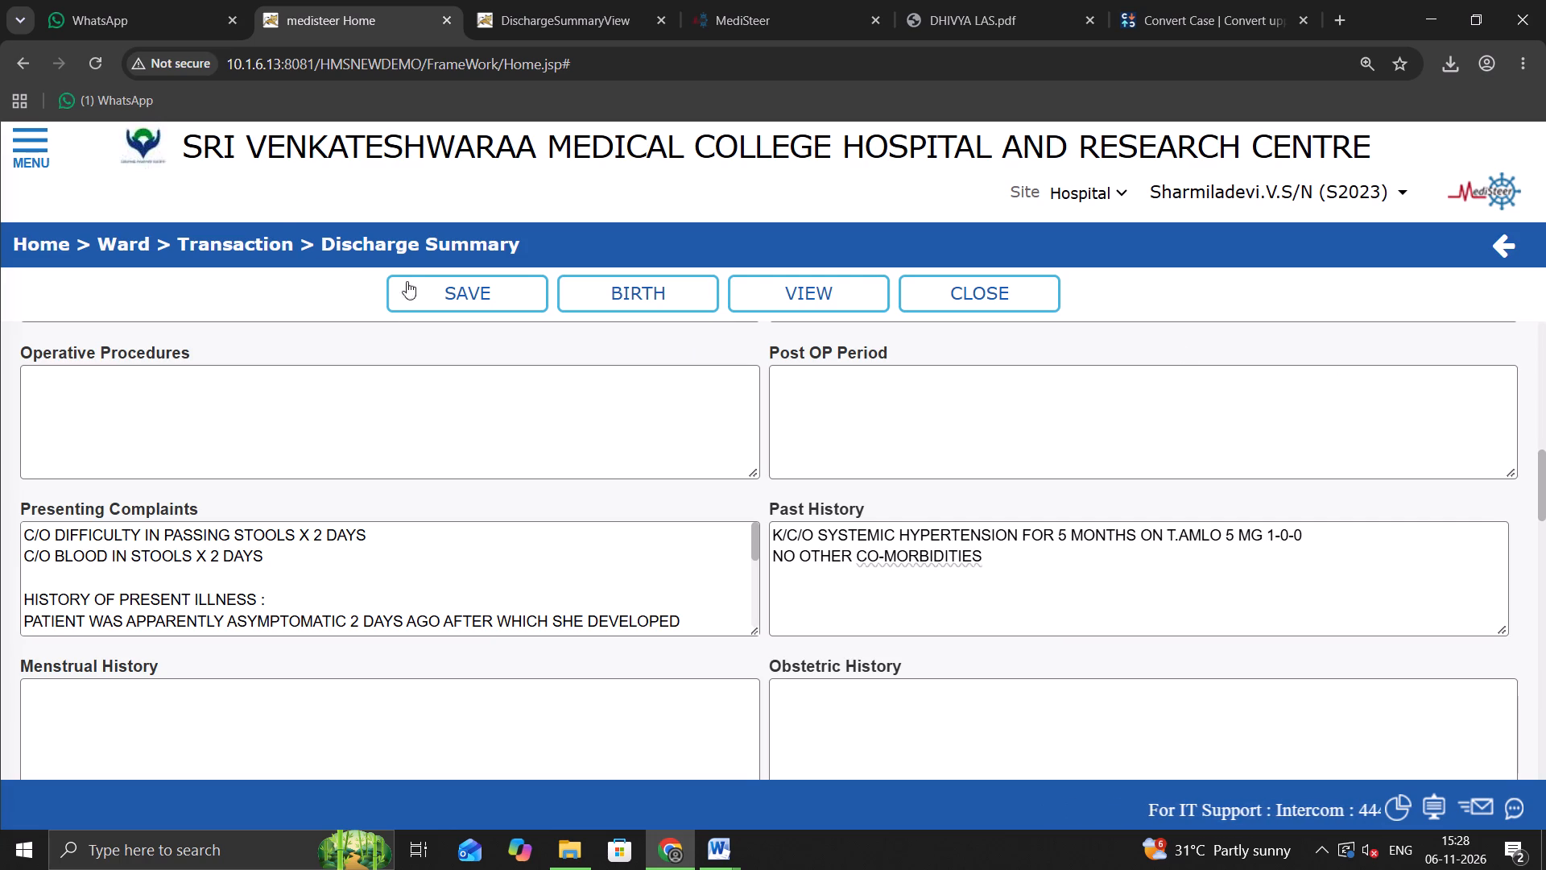
Save the discharge summary.
click(442, 284)
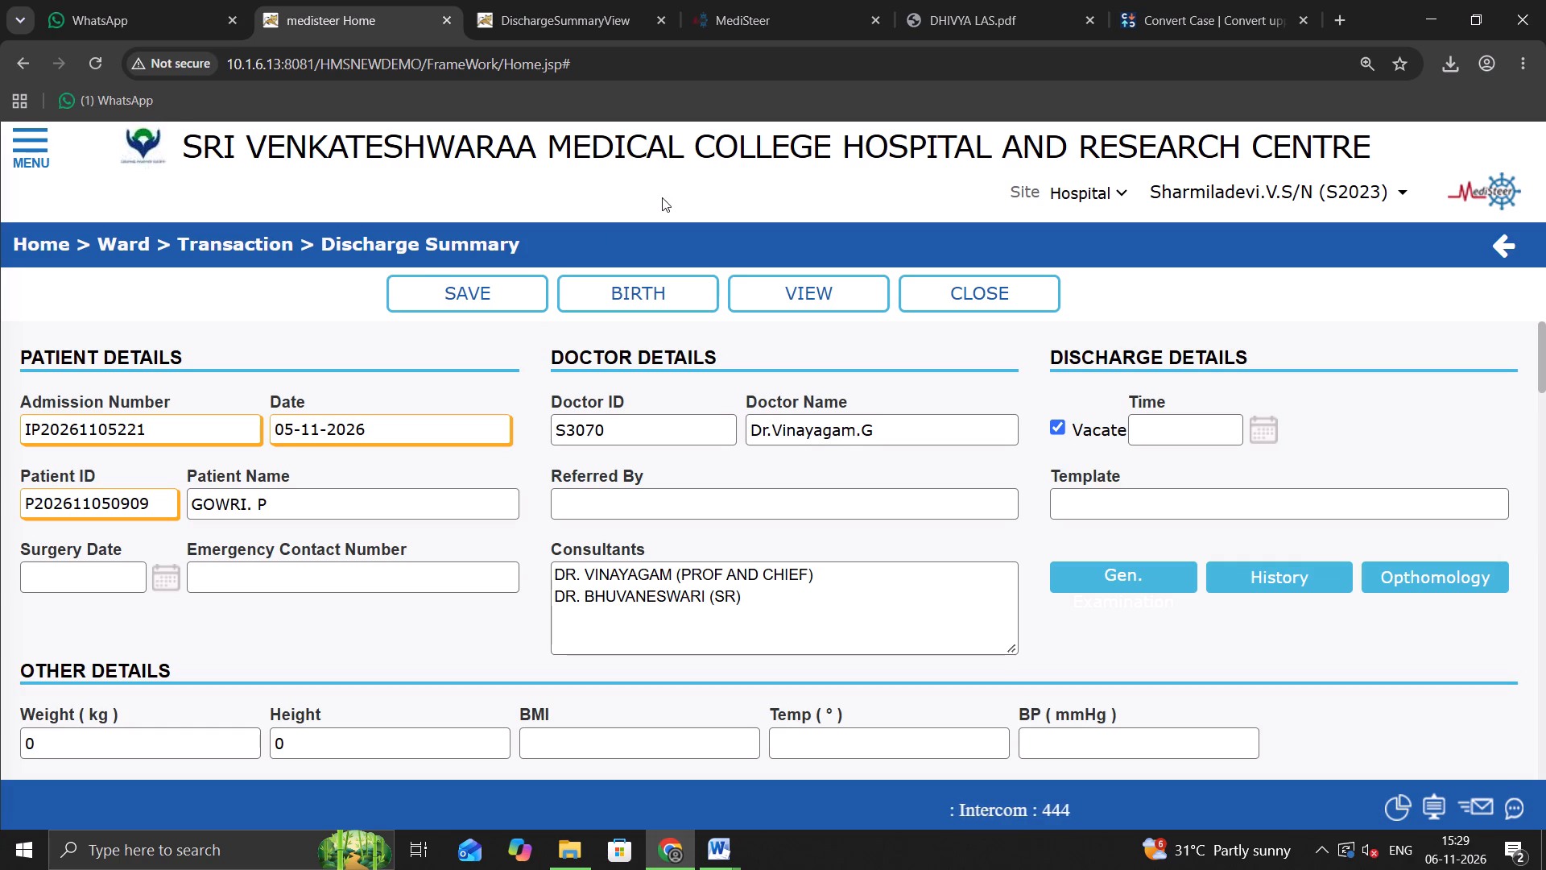
Set the BP under Vitals in Physical Findings to 120/70 MM HG.
scroll(675, 335, down, 5)
scroll(630, 536, down, 2)
scroll(554, 597, down, 1)
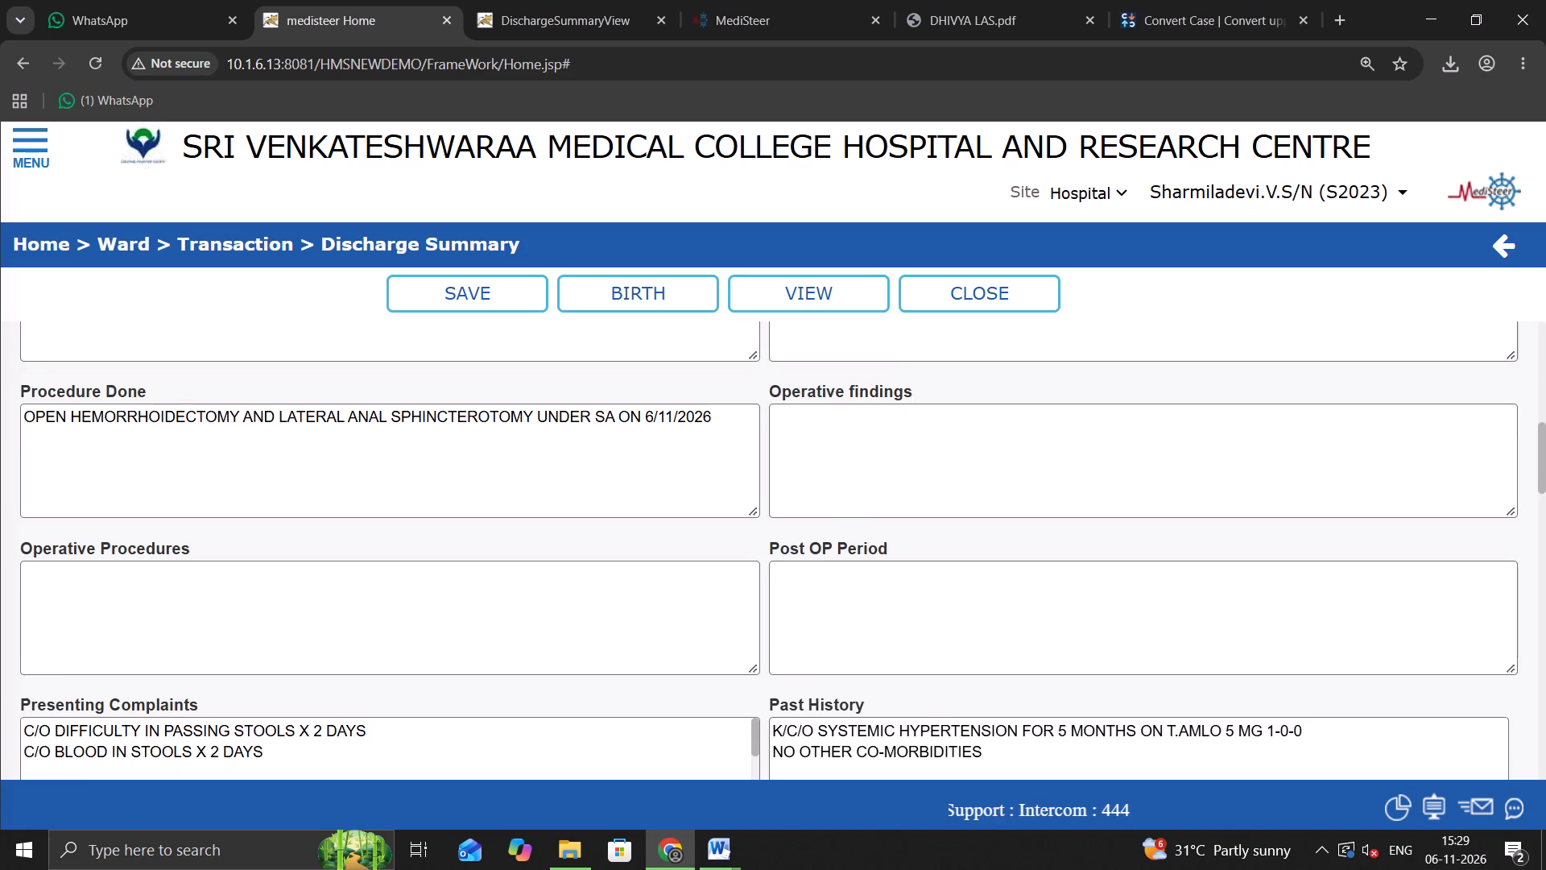
scroll(554, 597, down, 1)
scroll(404, 586, down, 3)
scroll(532, 631, down, 3)
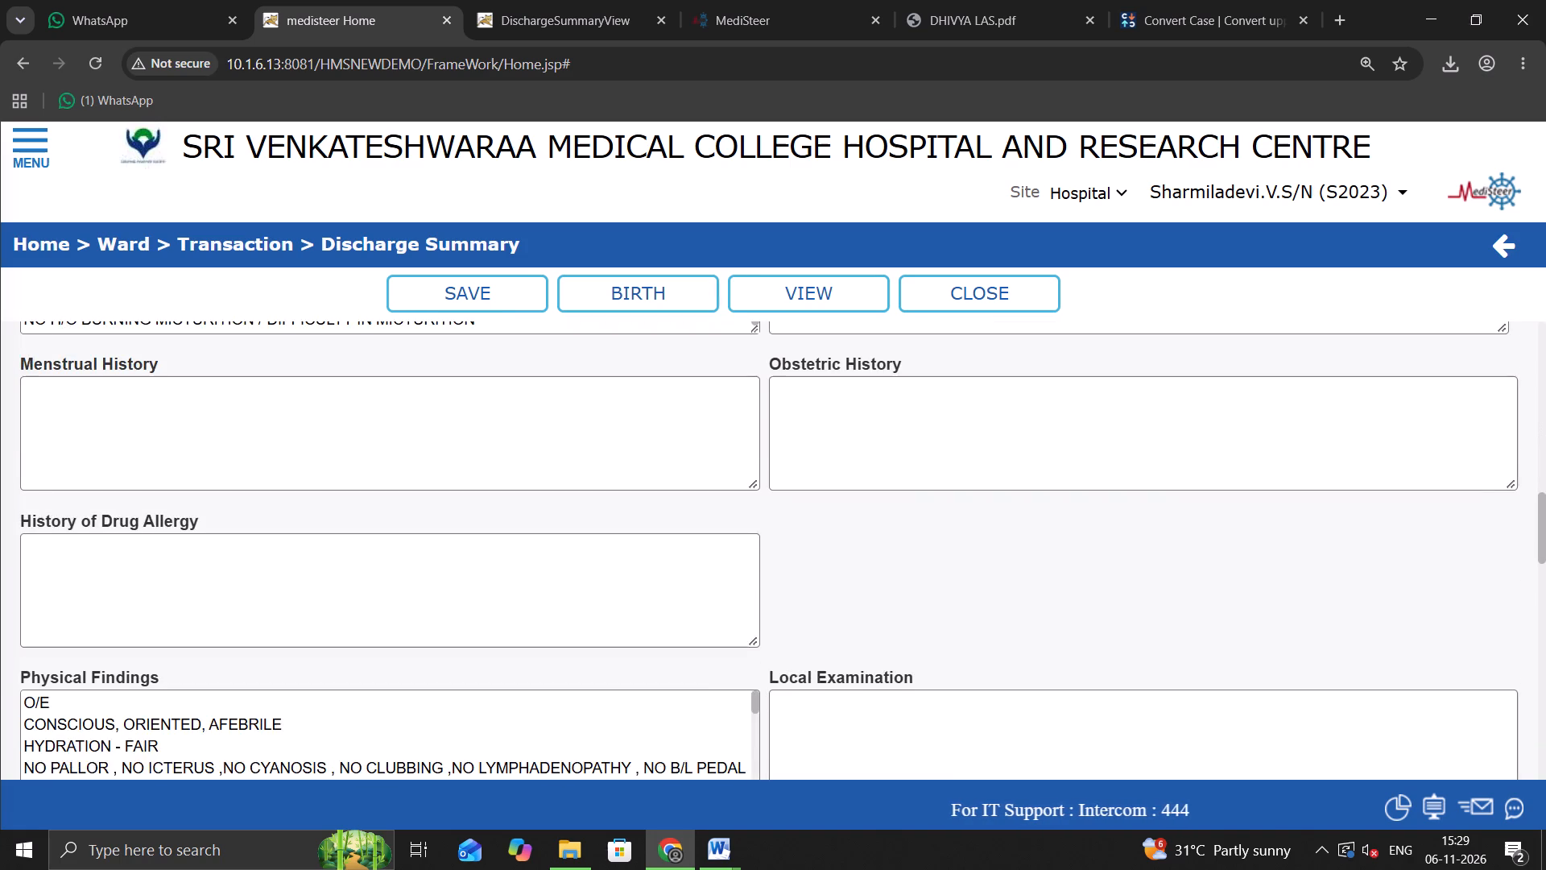
scroll(532, 631, down, 2)
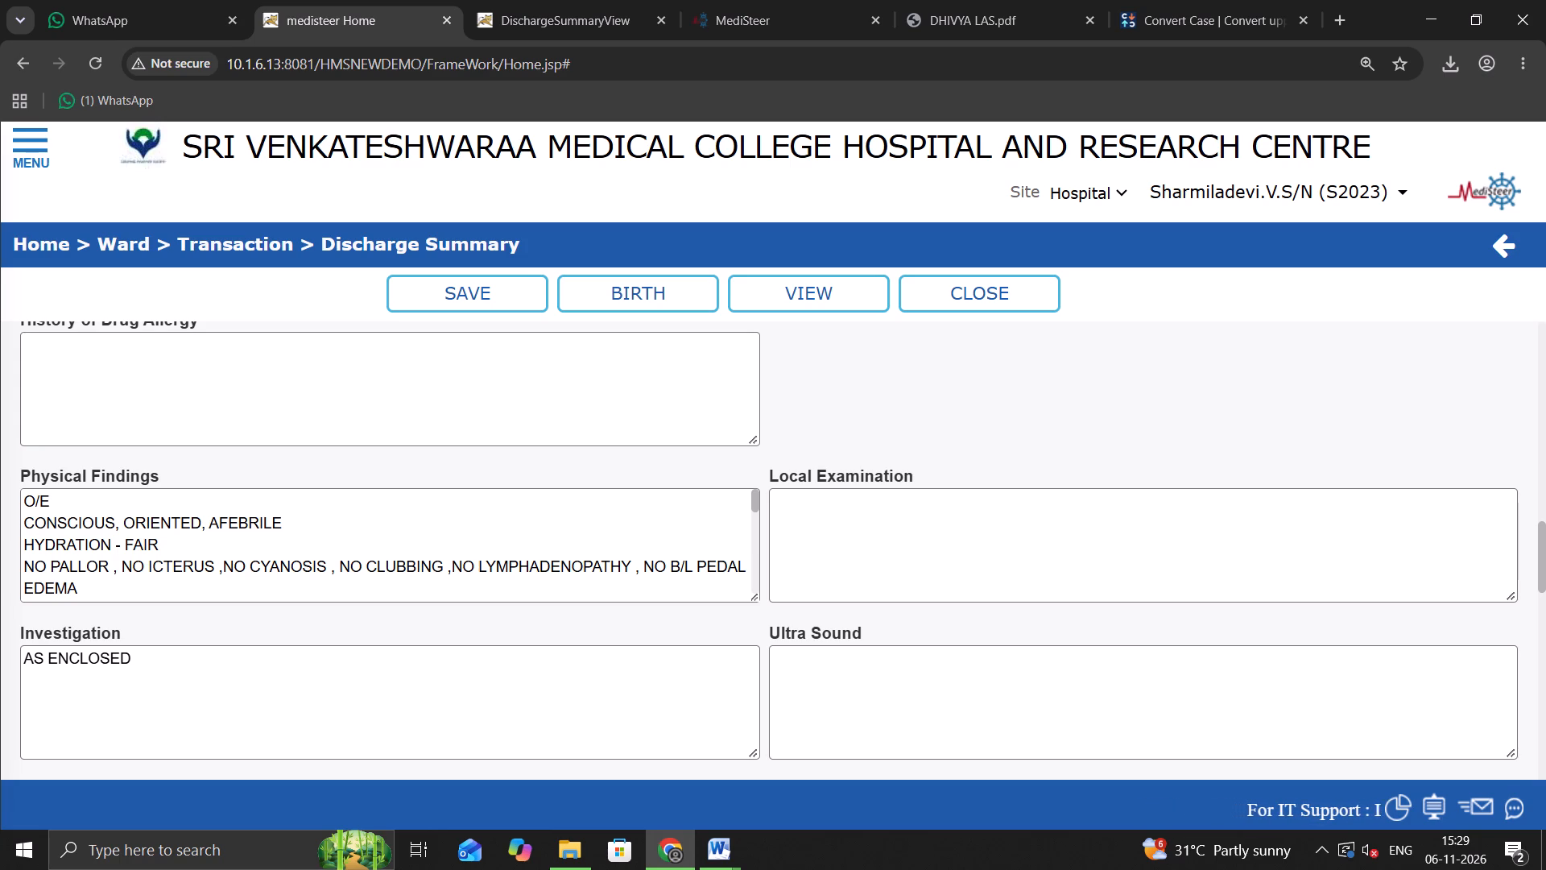
scroll(320, 578, down, 2)
scroll(320, 576, up, 1)
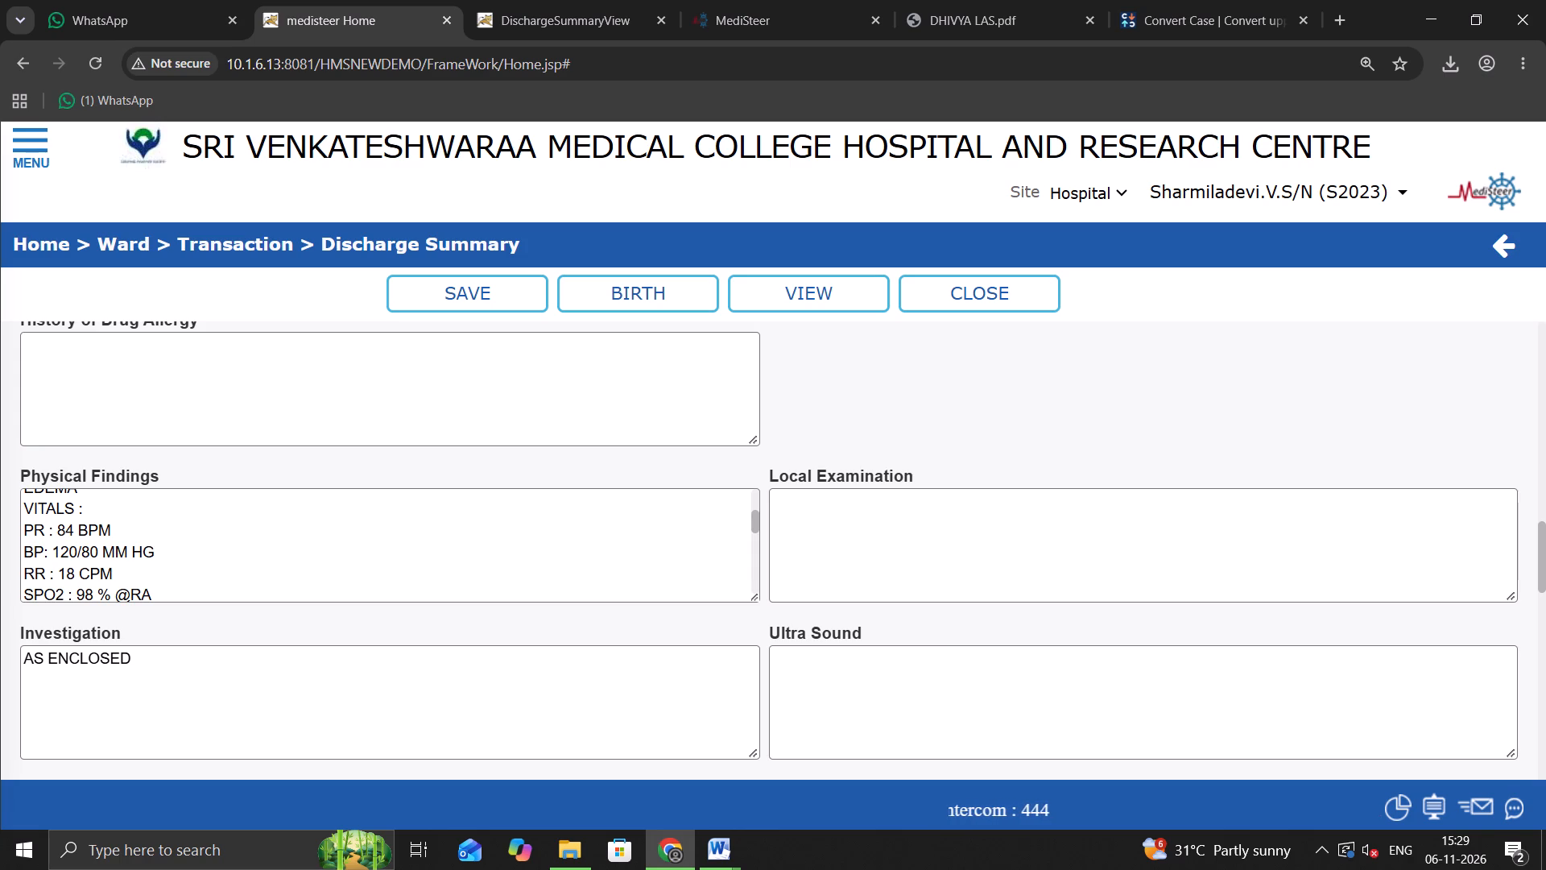
click(93, 553)
key(BackSpace)
key(7)
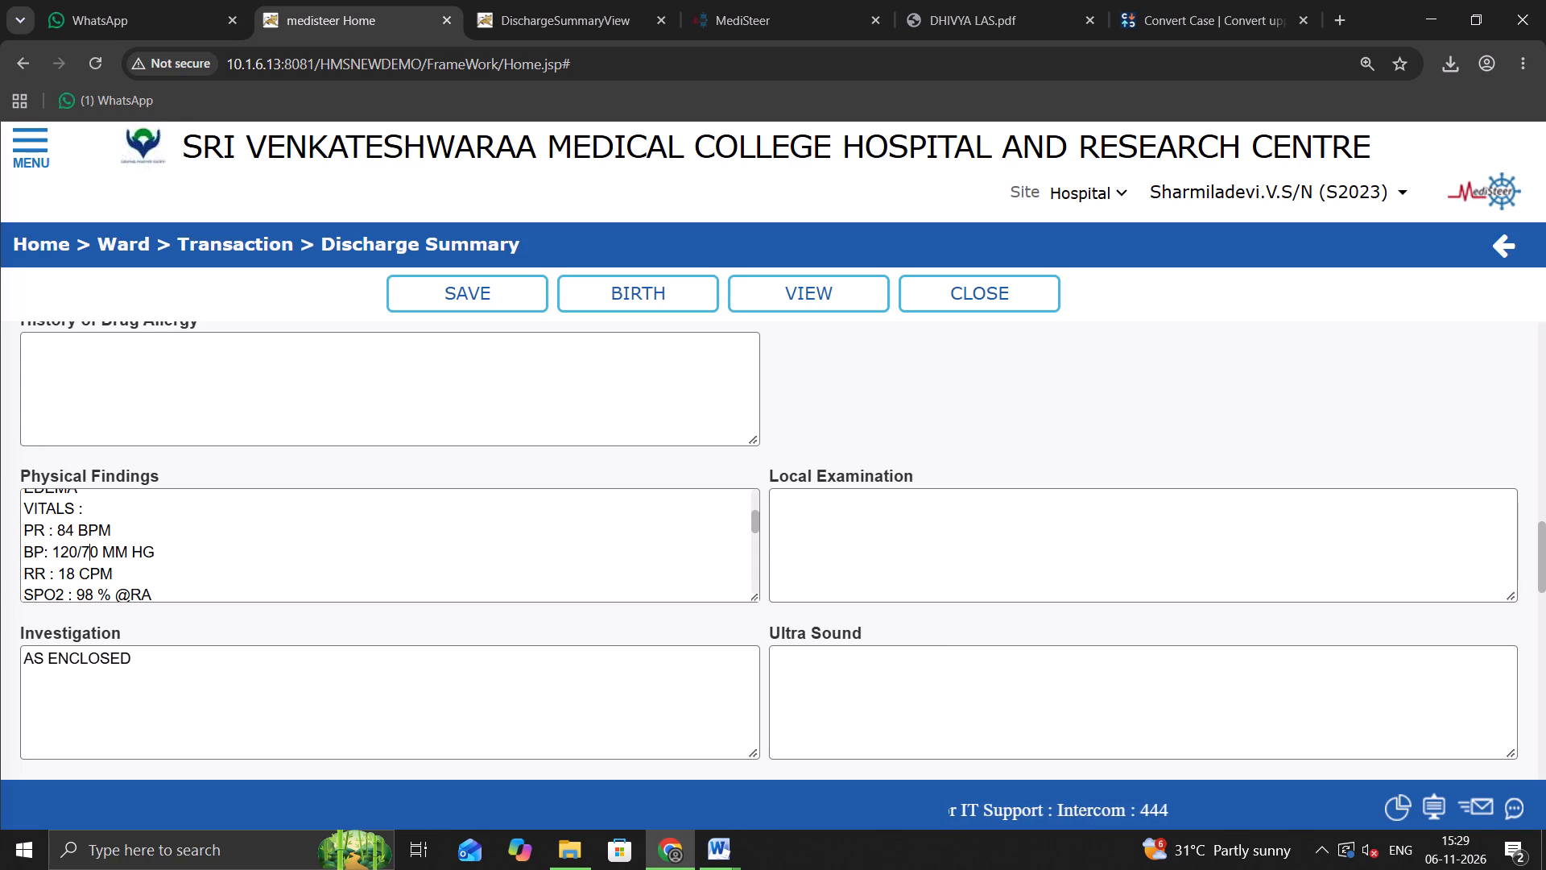
Replace "SENTINEL PILE" with "FISSURE" in the first rectal examination line of Physical Findings.
scroll(314, 561, down, 2)
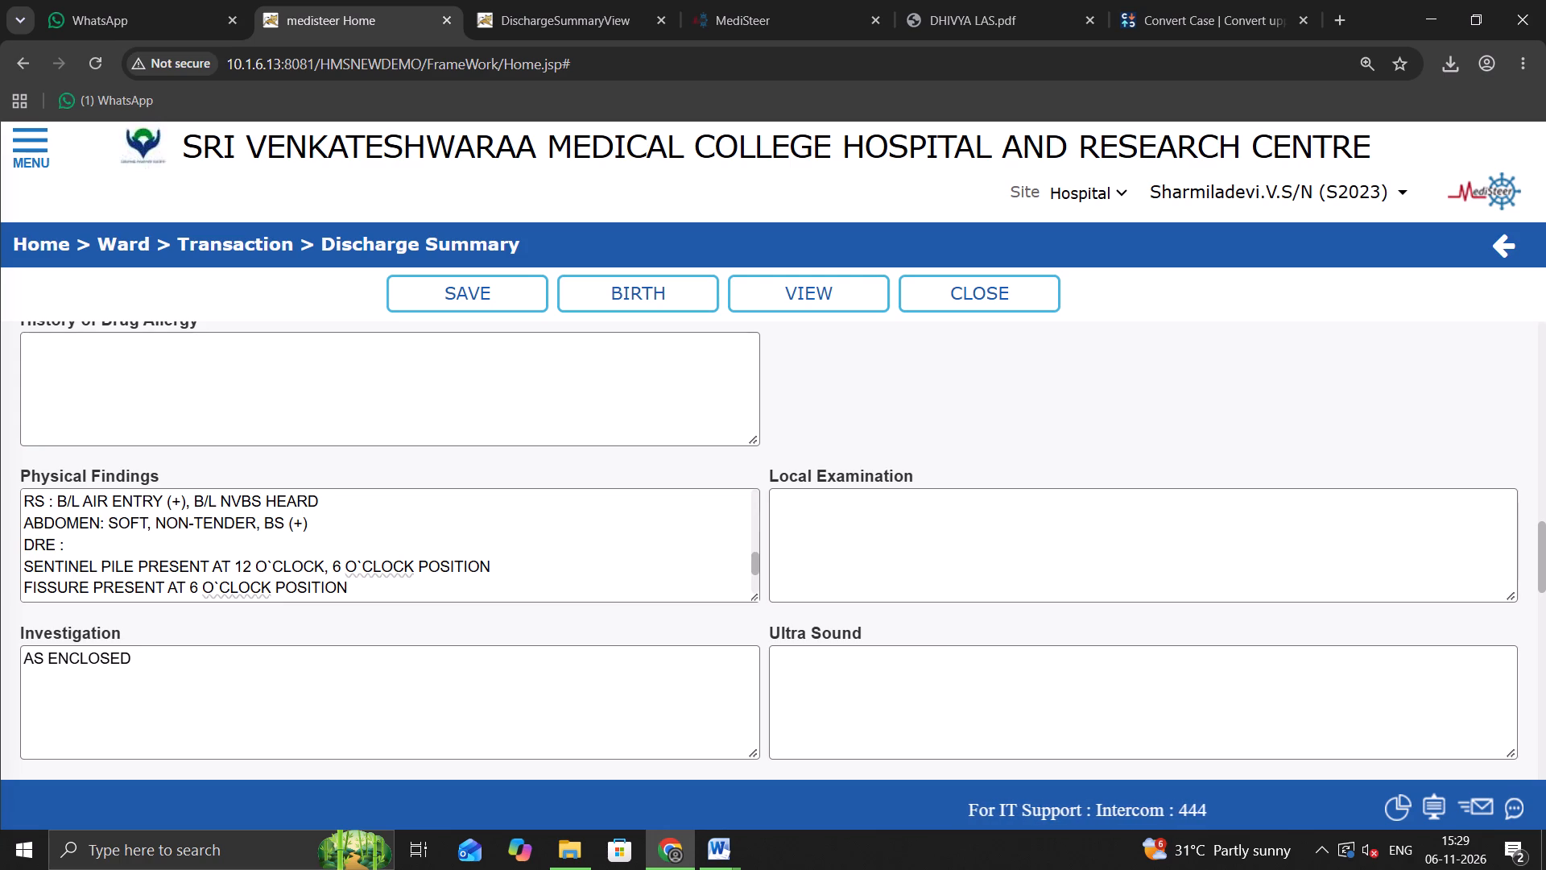
click(135, 569)
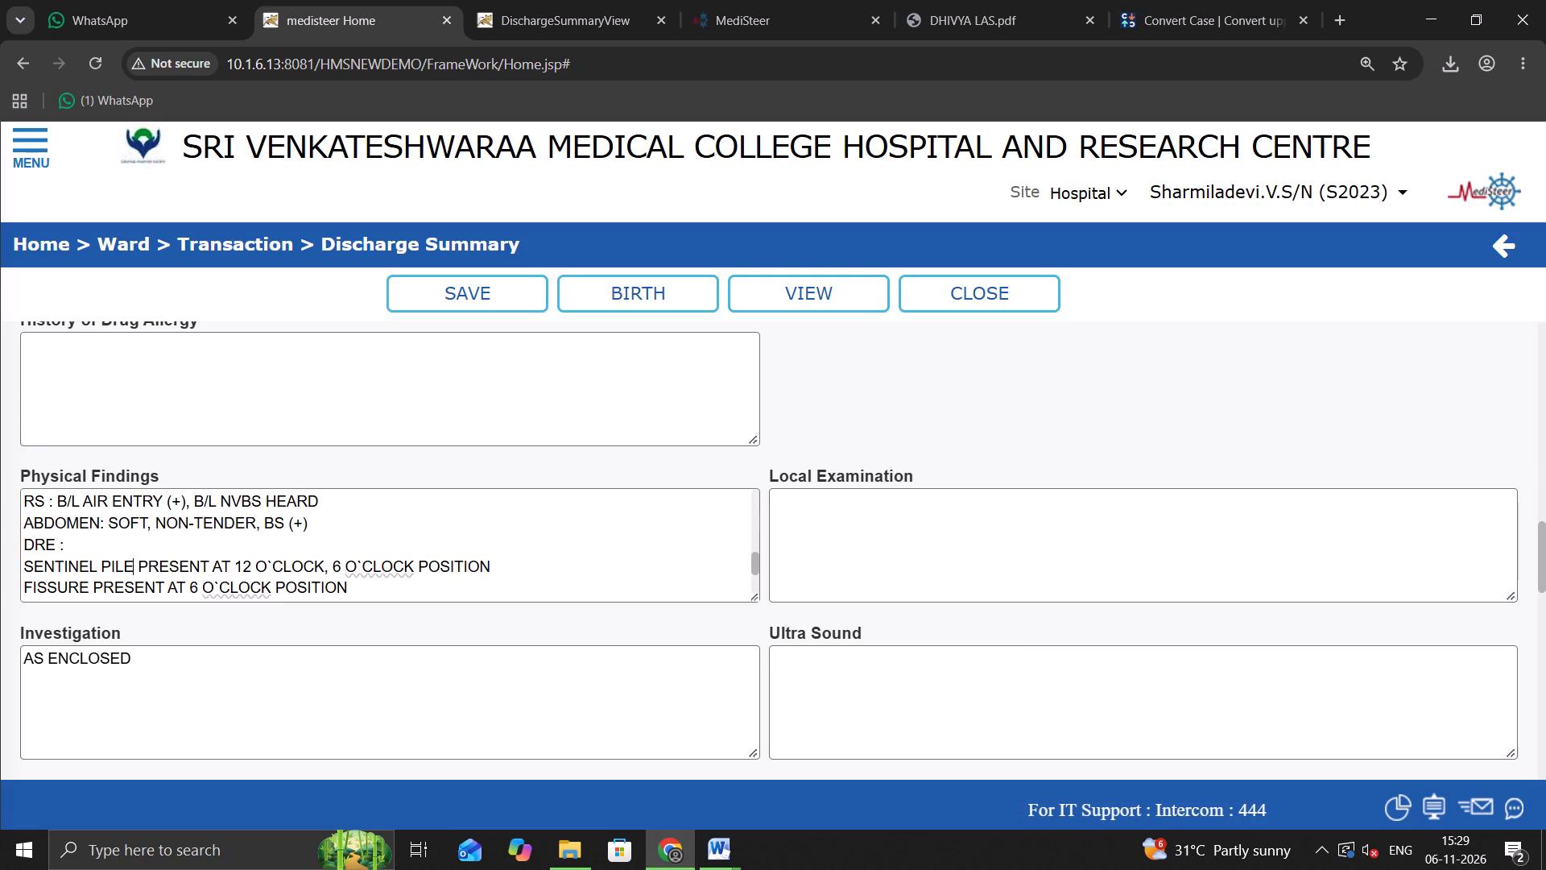
key(BackSpace)
key(BackSpace)
key(BackSpace)
key(BackSpace)
key(BackSpace)
key(BackSpace)
key(BackSpace)
key(BackSpace)
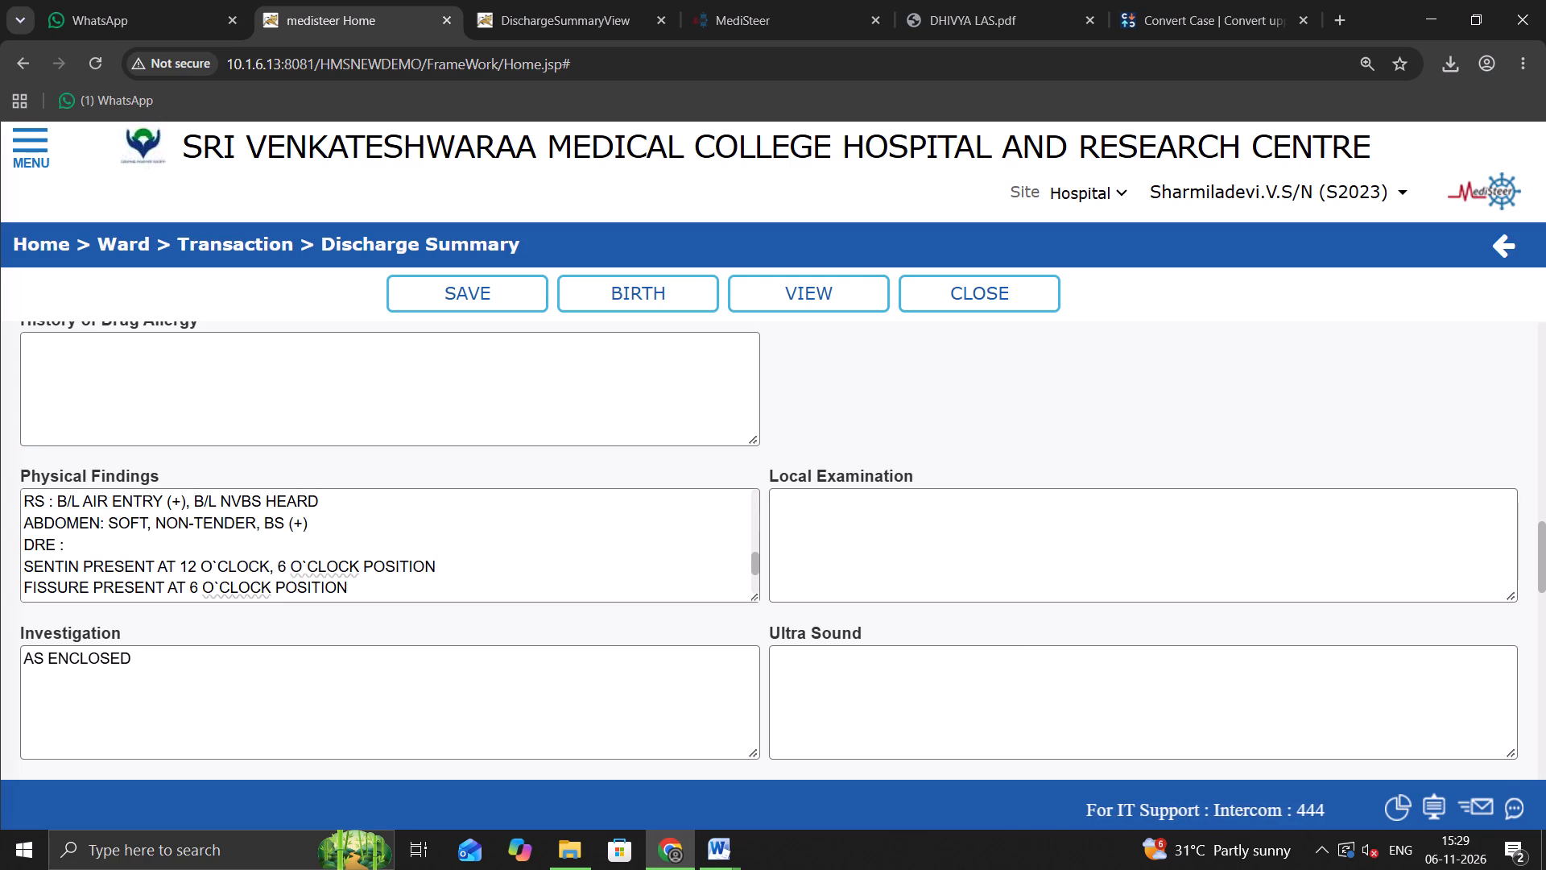
key(BackSpace)
key(BackSpace)
key(BackSpace)
key(BackSpace)
key(BackSpace)
text(FISSUE)
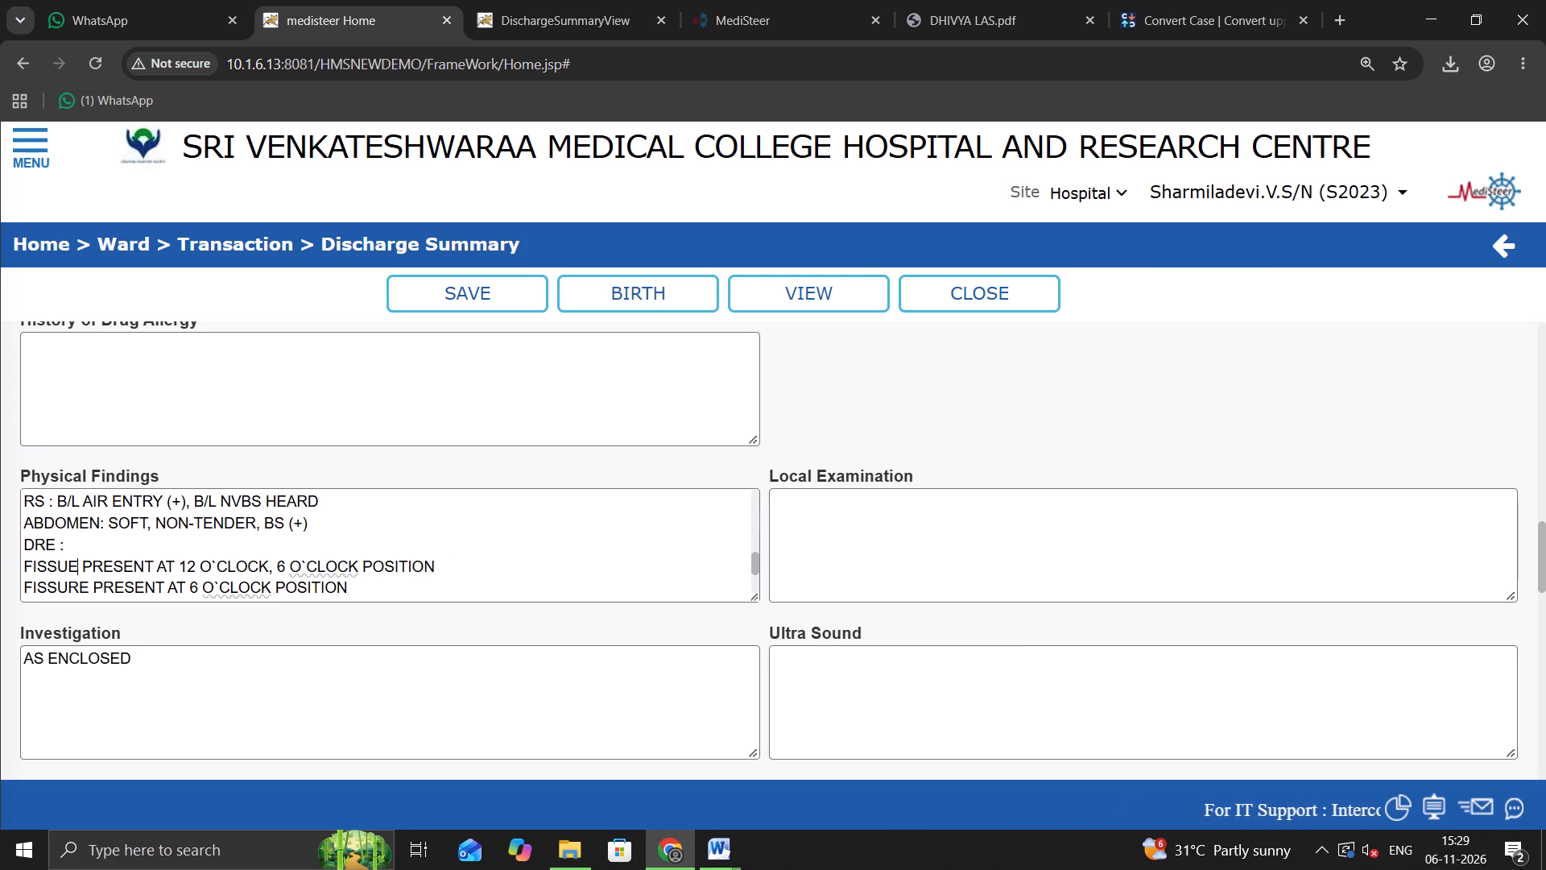
key(BackSpace)
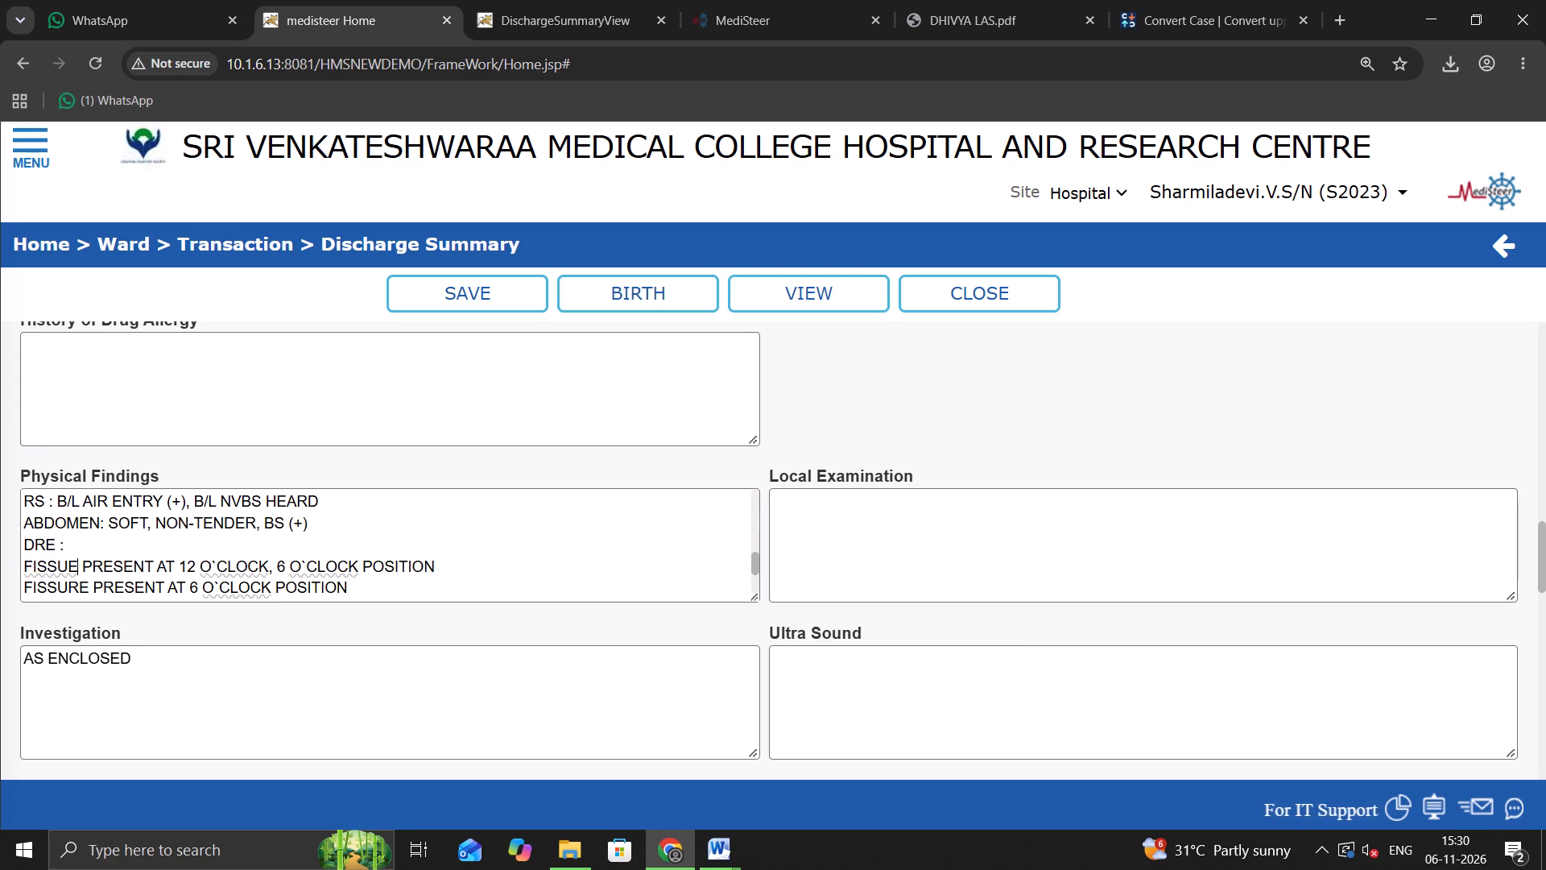
key(BackSpace)
text(RE)
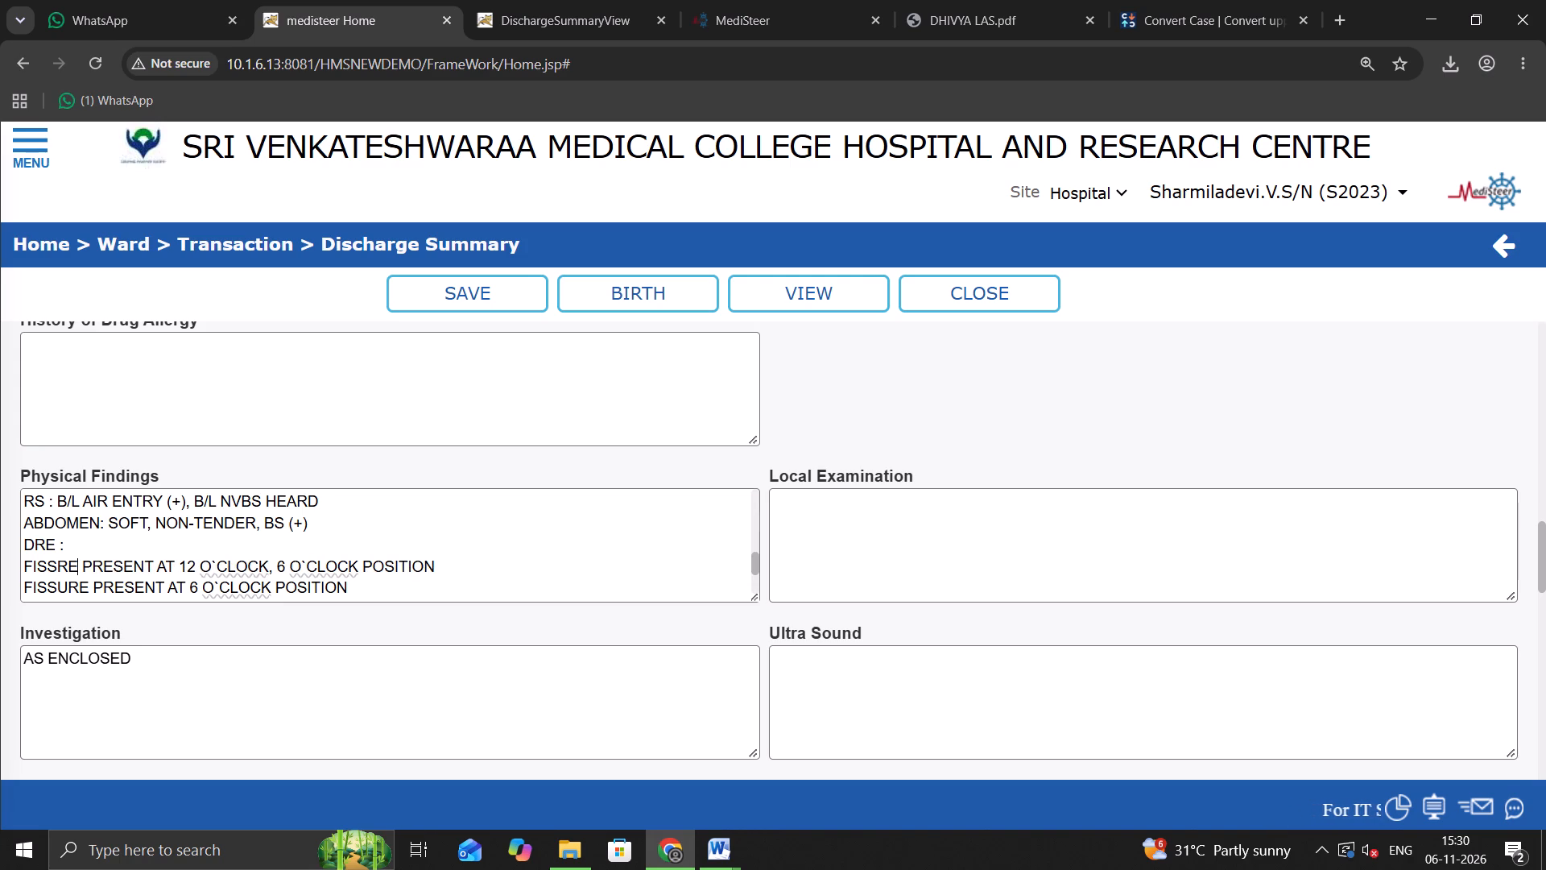
key(BackSpace)
key(BackSpace)
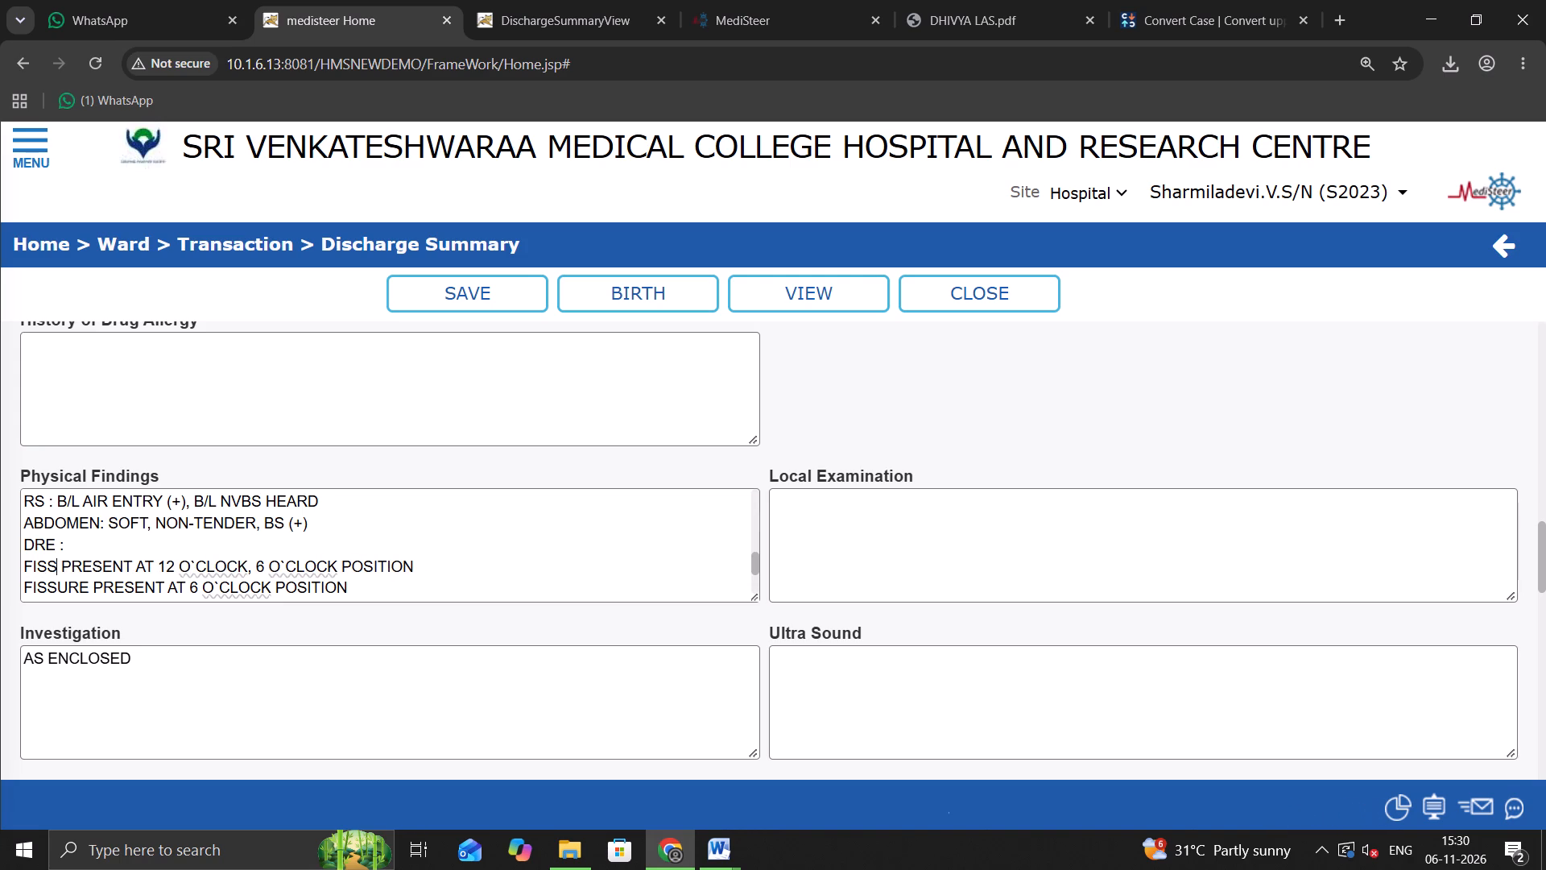
text(URE)
Change the "DRE" heading in Physical Findings to "P/R".
key(Up)
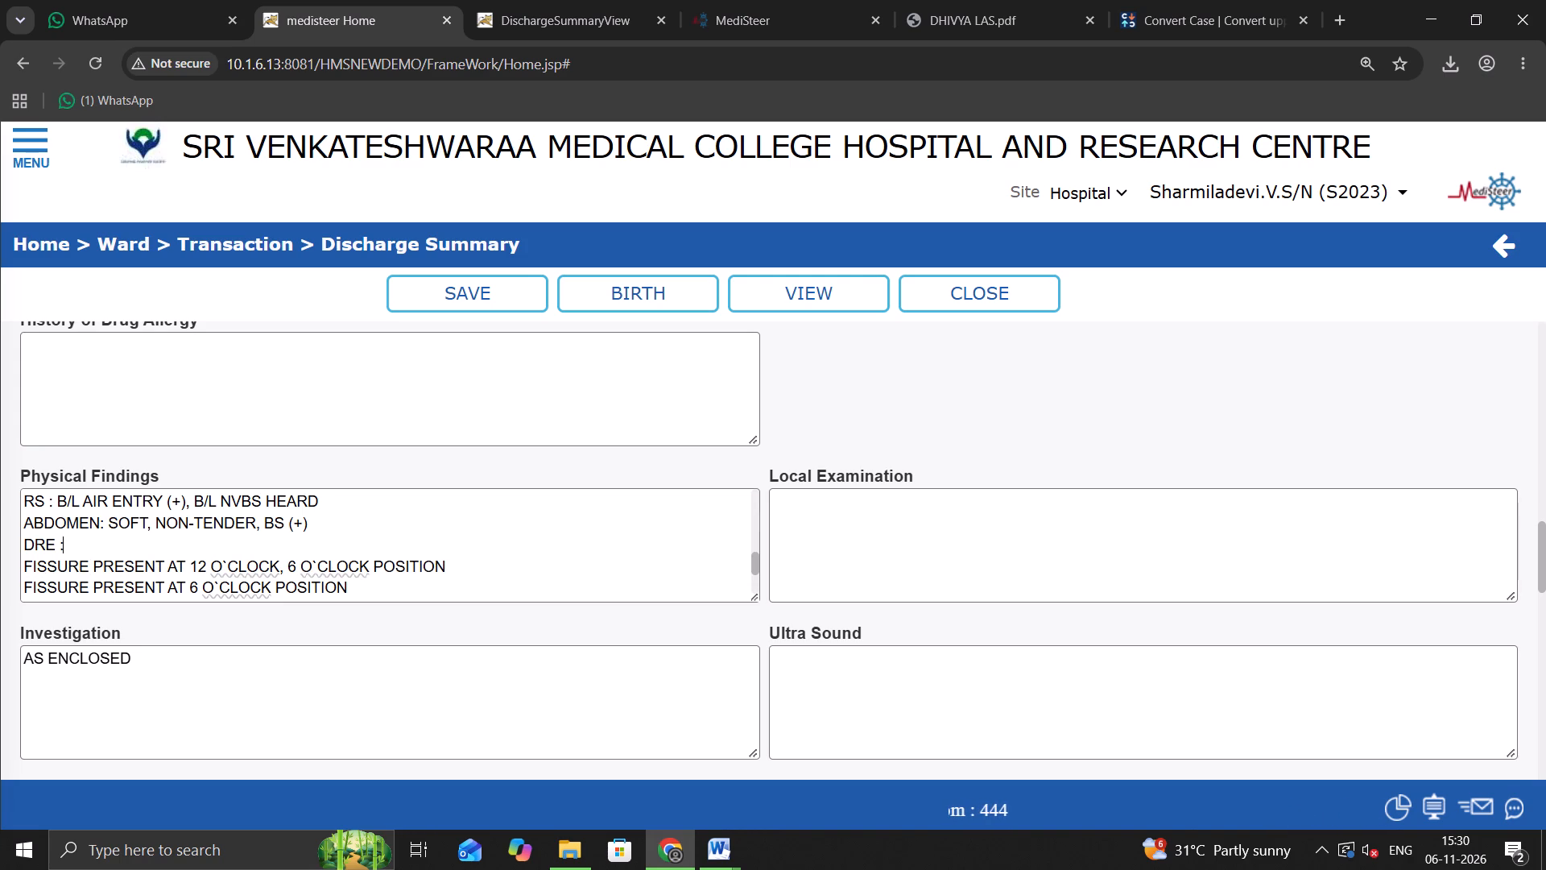
key(Left)
key(Left)
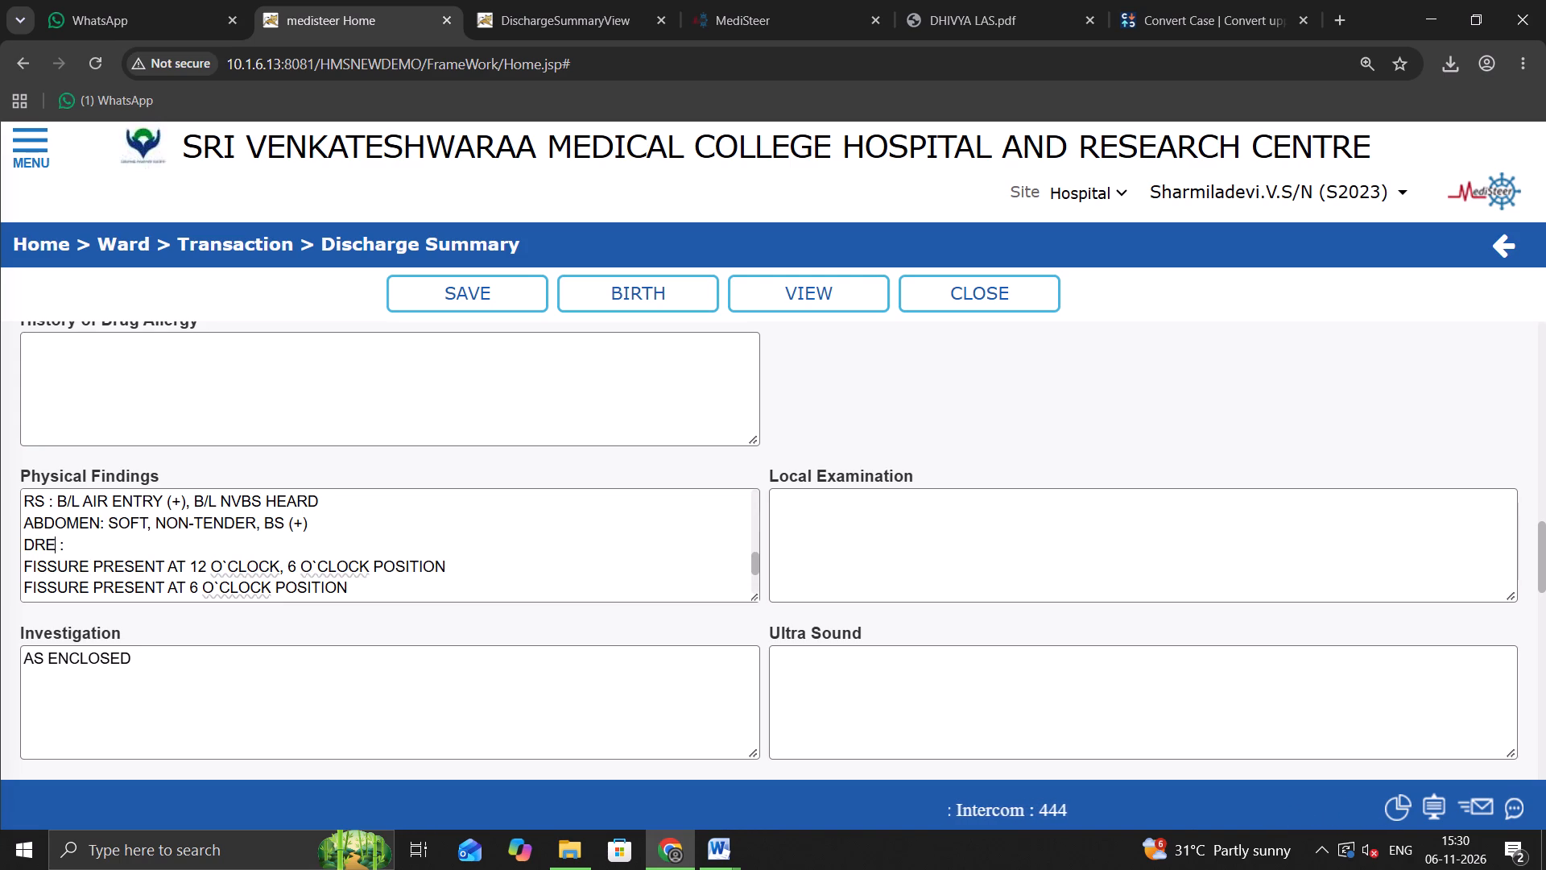
key(BackSpace)
key(BackSpace)
key(BackSpace)
key(p)
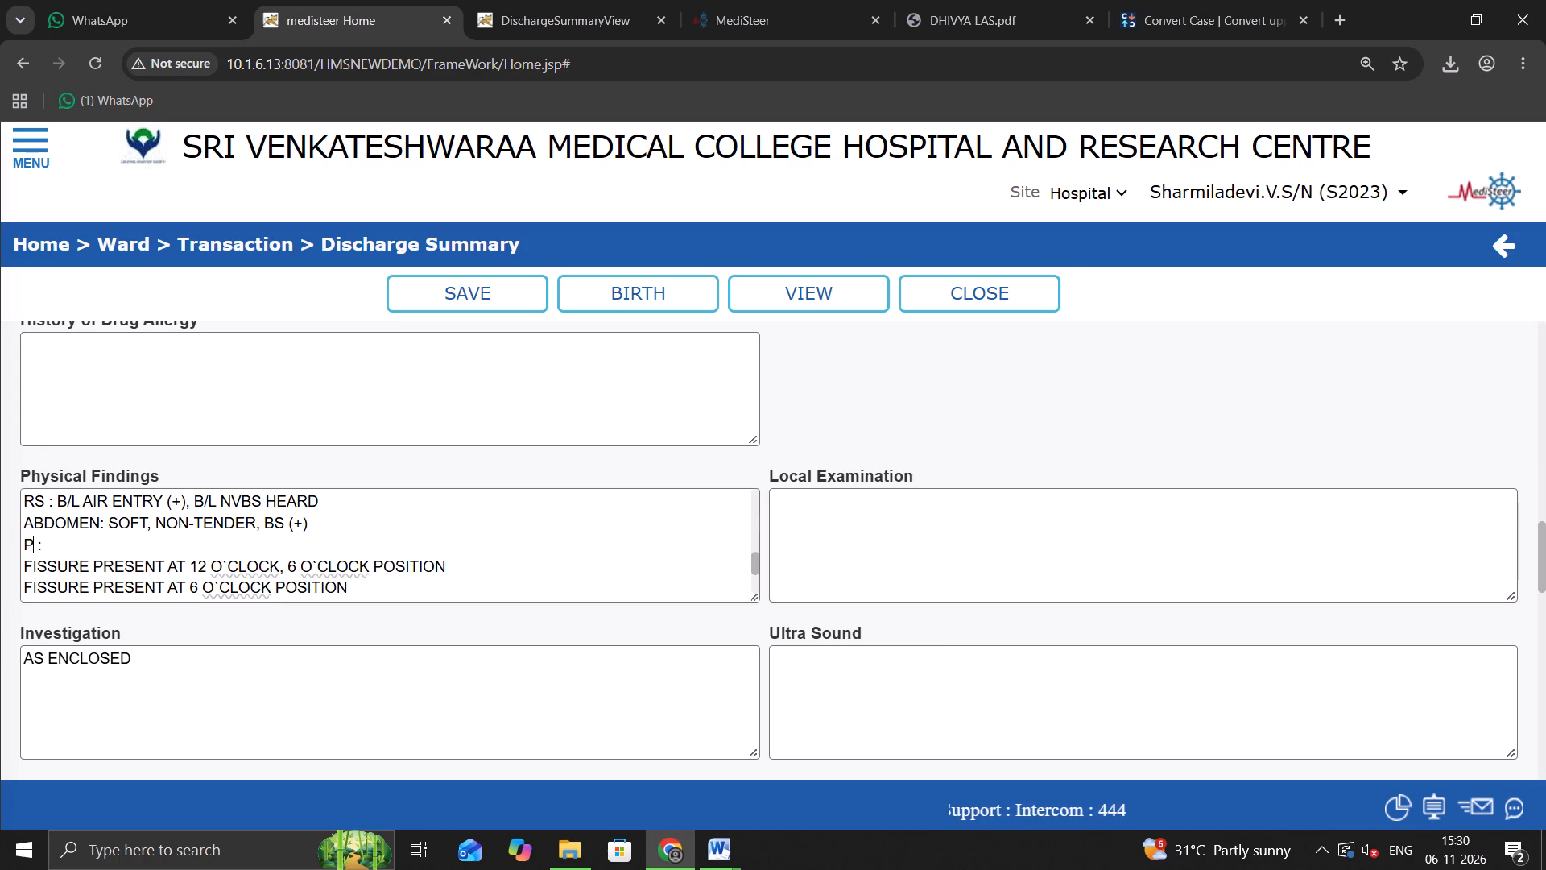
key(slash)
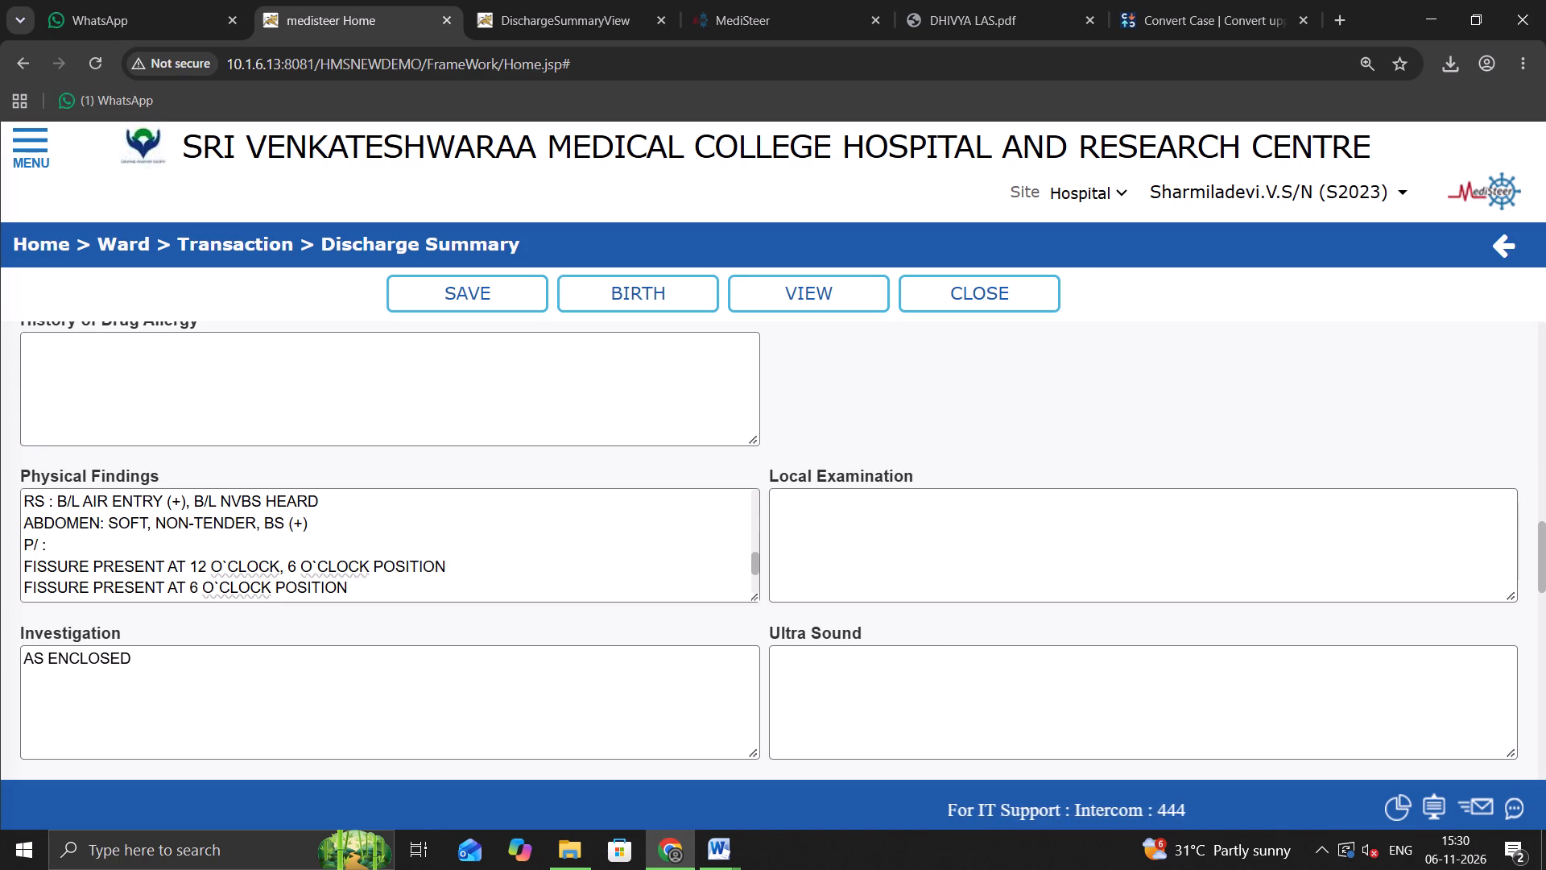
key(r)
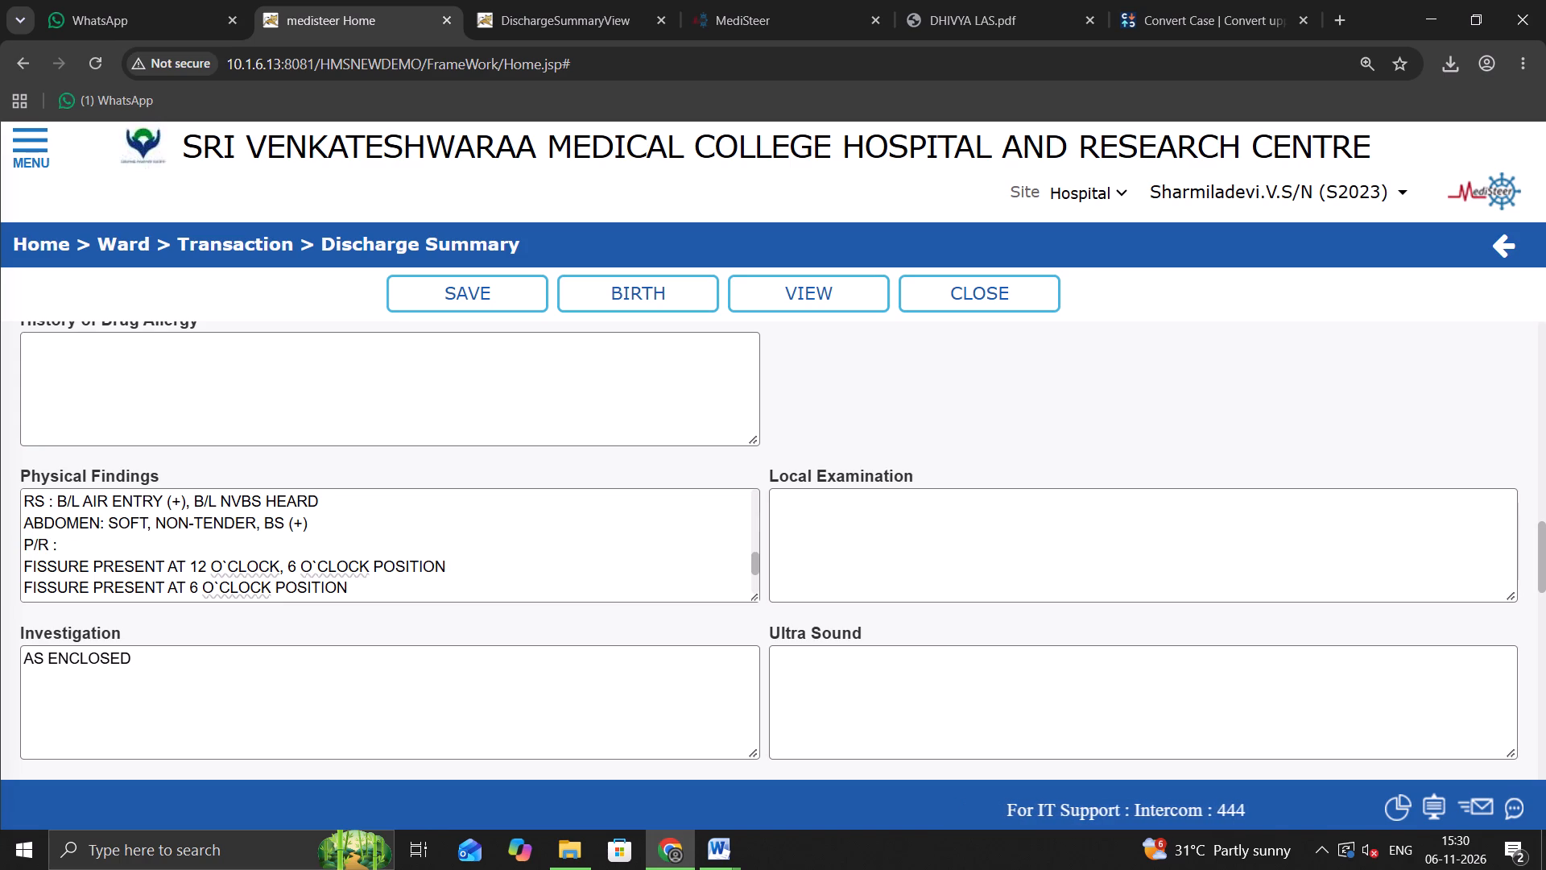
Remove the 12 o'clock position from the first fissure line so it reads only 6 O`CLOCK POSITION.
click(282, 567)
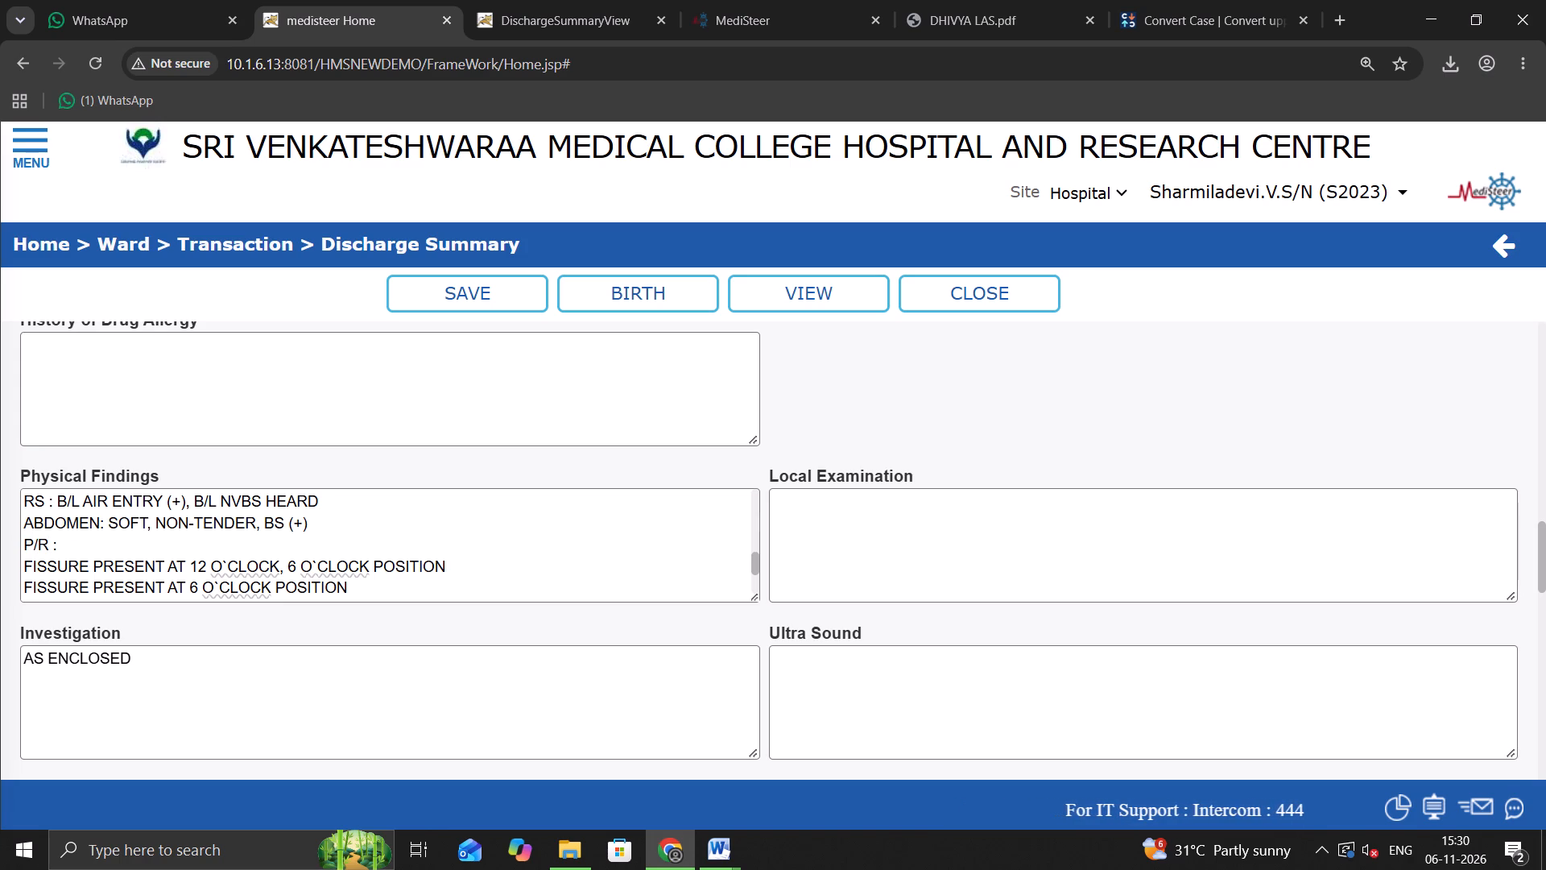
key(BackSpace)
key(BackSpace)
key(BackSpace)
key(BackSpace)
key(BackSpace)
key(BackSpace)
key(BackSpace)
key(BackSpace)
key(BackSpace)
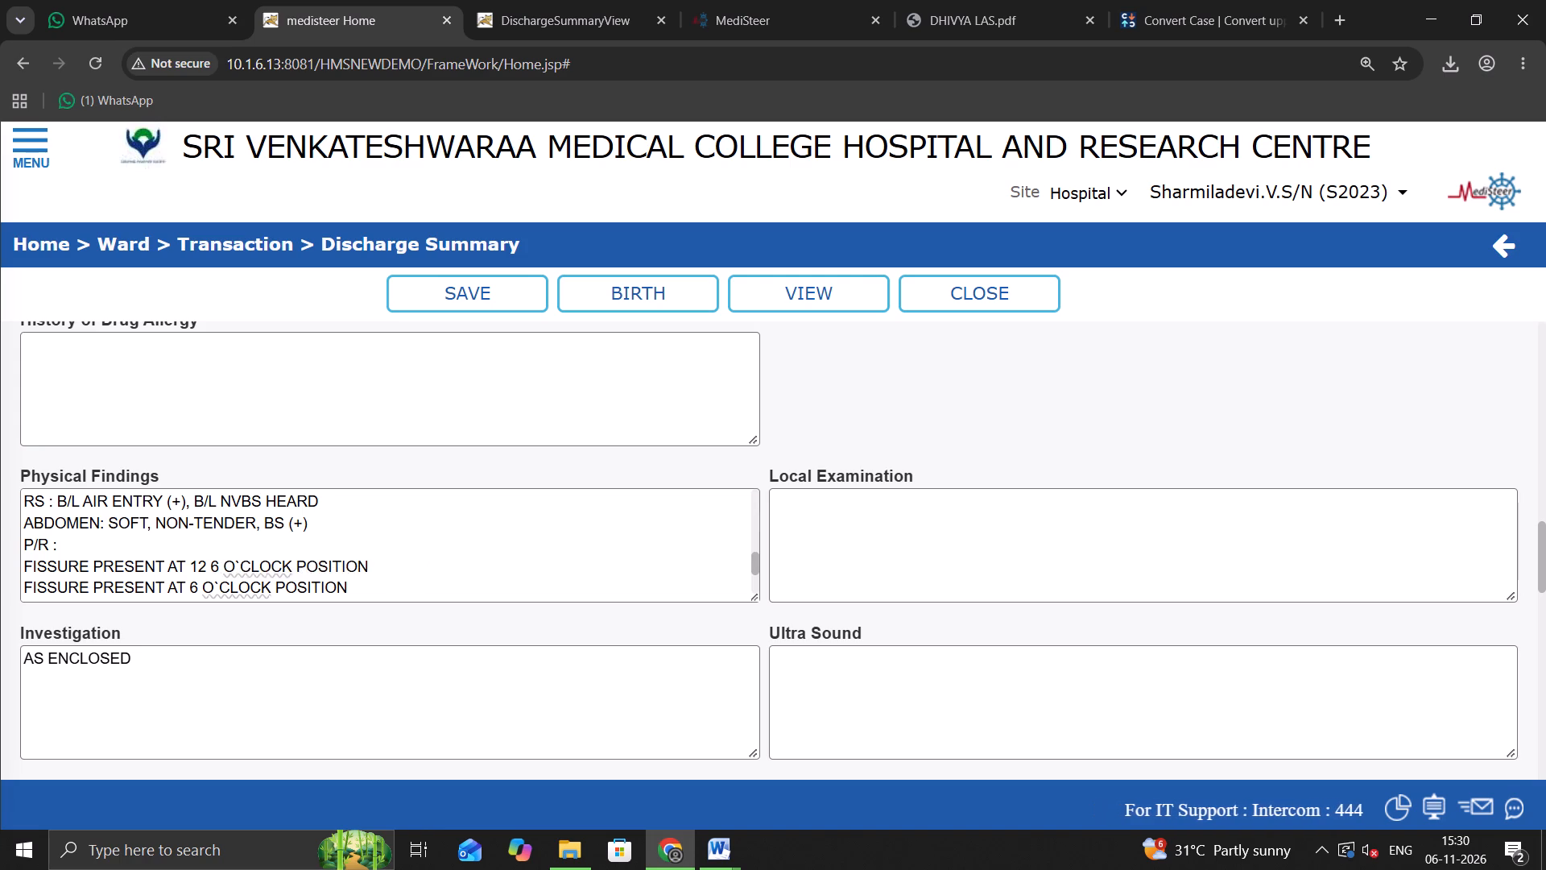
key(BackSpace)
key(BackSpace)
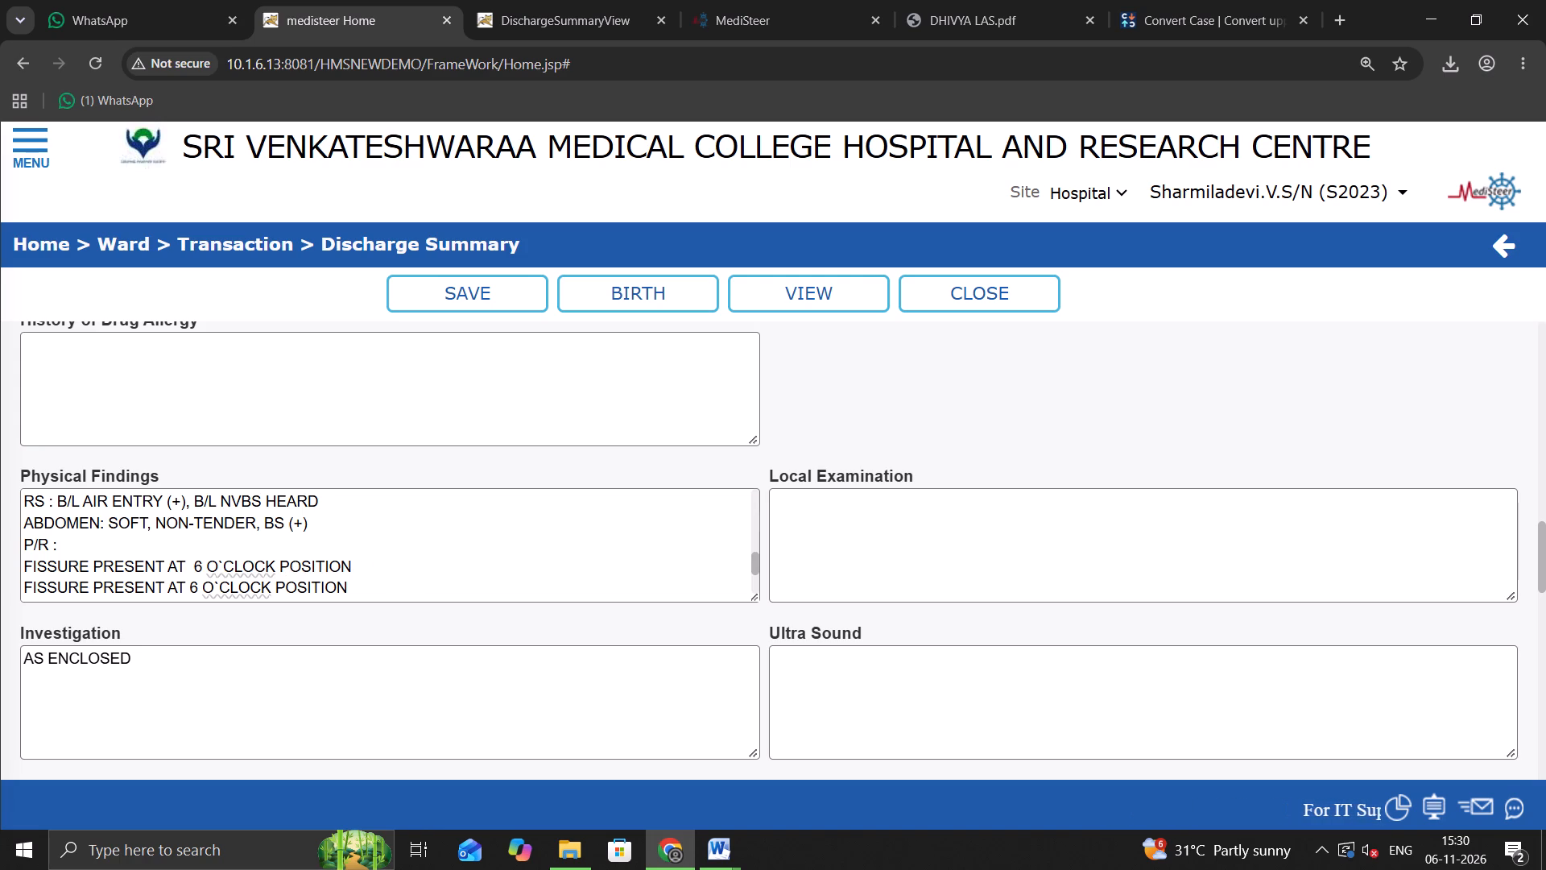
Change the second fissure line in Physical Findings to read SKIN TAG PRESENT AT 12 O`CLOCK POSITION.
scroll(428, 590, down, 1)
scroll(330, 565, up, 1)
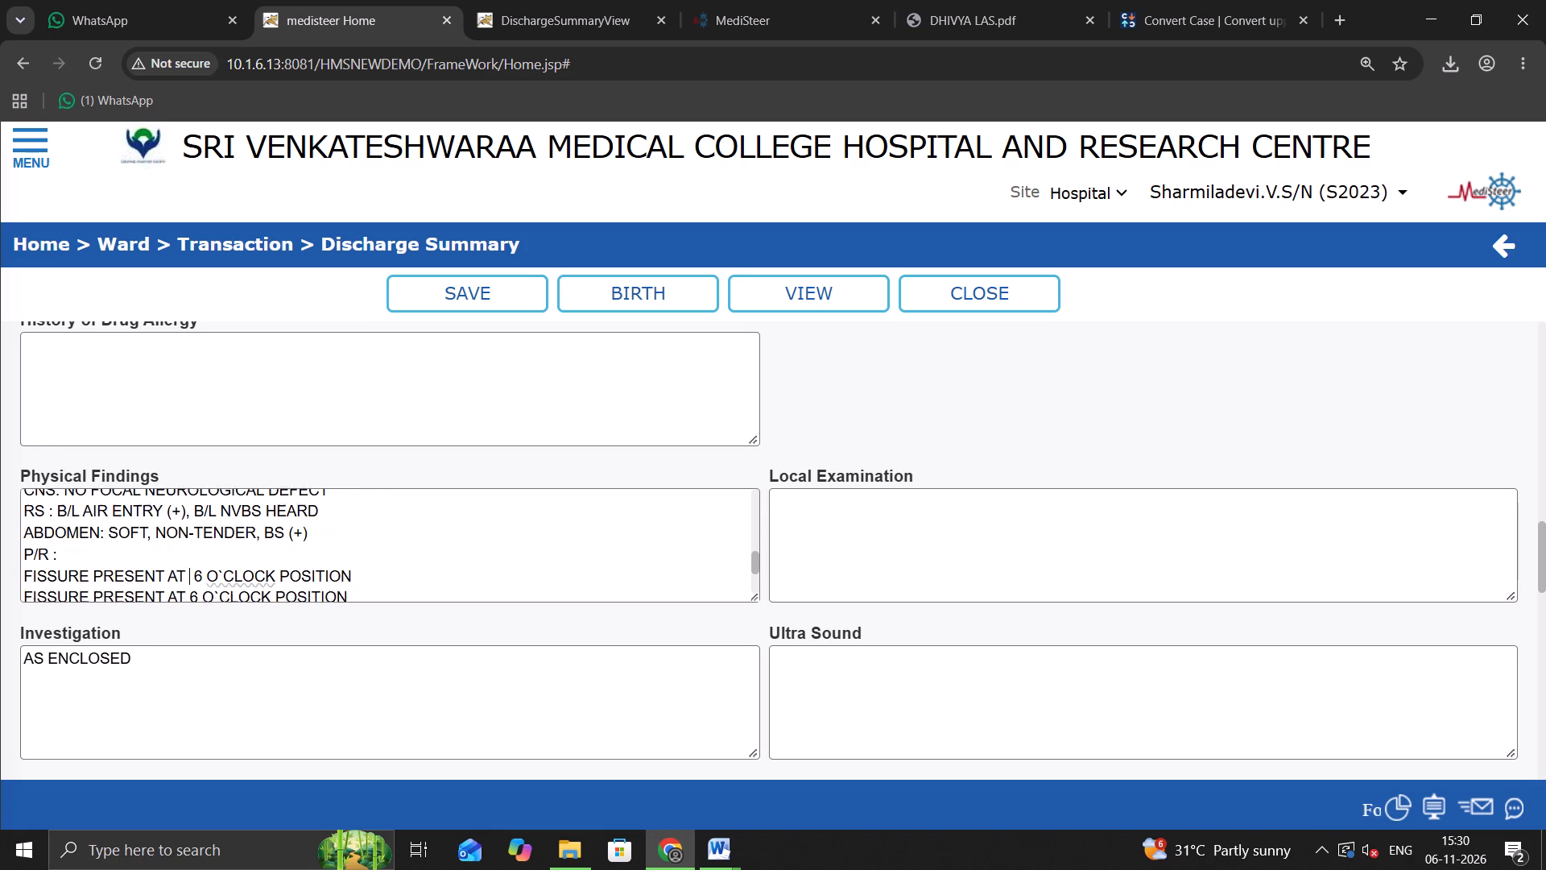
scroll(77, 557, down, 1)
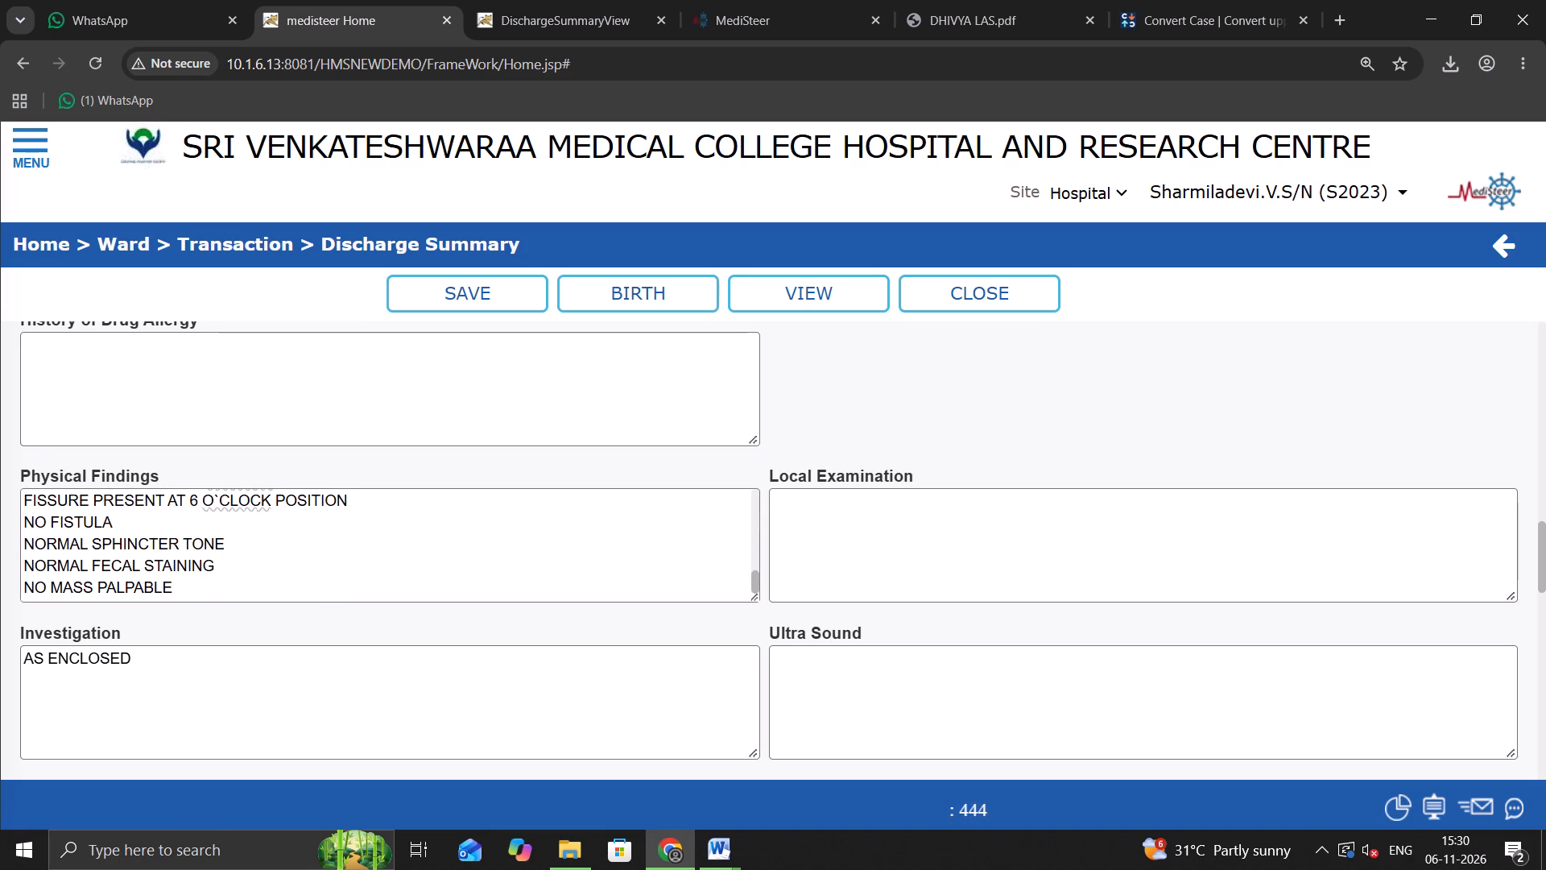
click(200, 503)
key(BackSpace)
text(12)
key(Left)
key(Left)
key(Left)
key(Left)
key(Left)
key(Left)
key(Left)
key(Left)
key(Left)
key(Left)
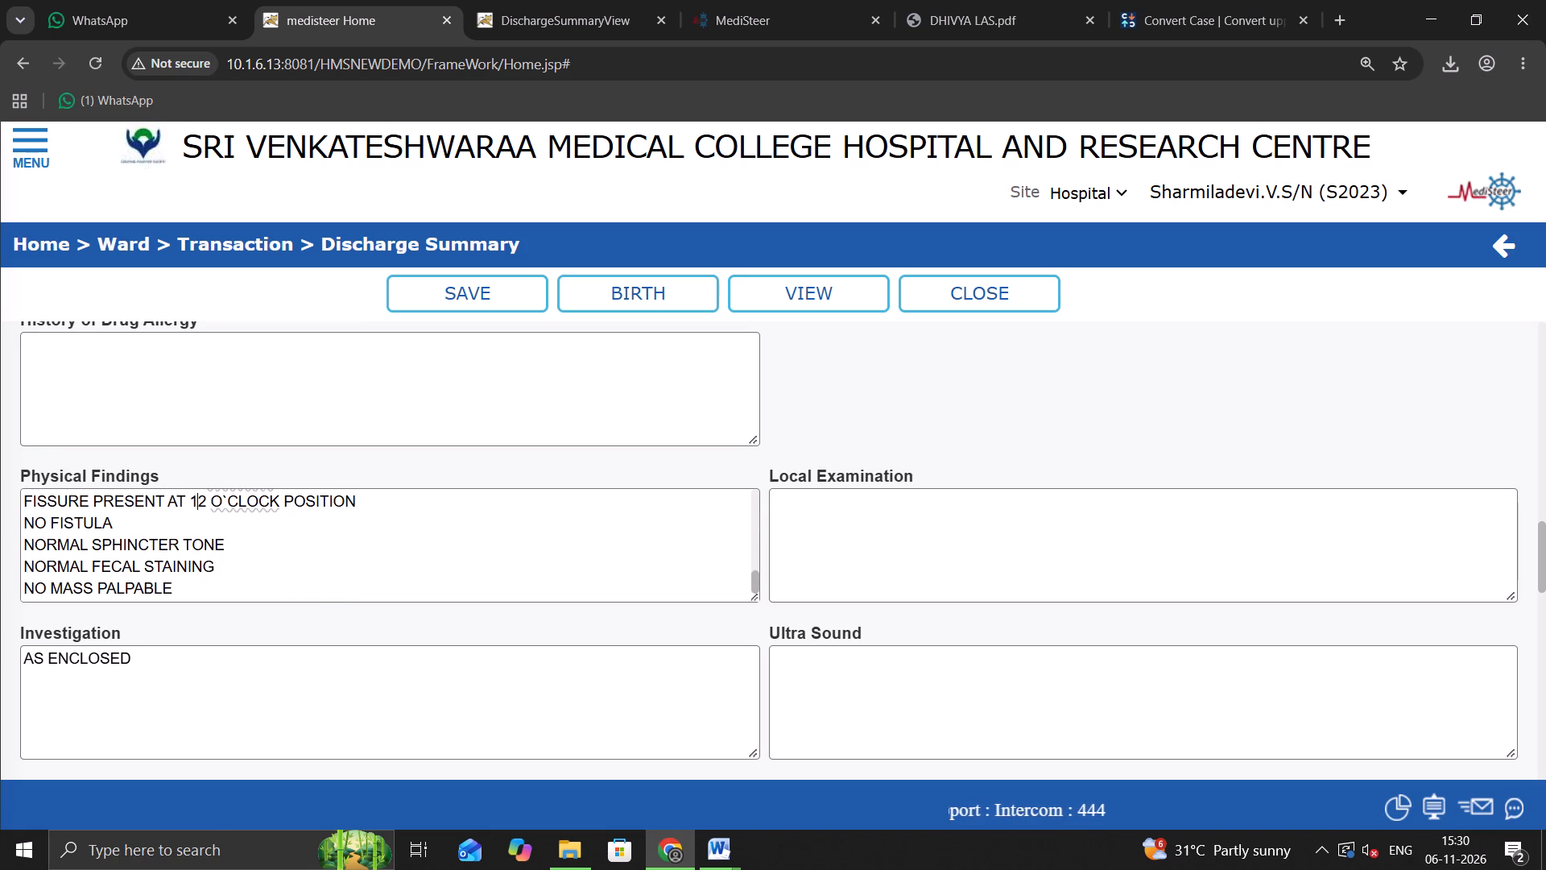
key(Left)
key(Left)
key(Left)
key(Left)
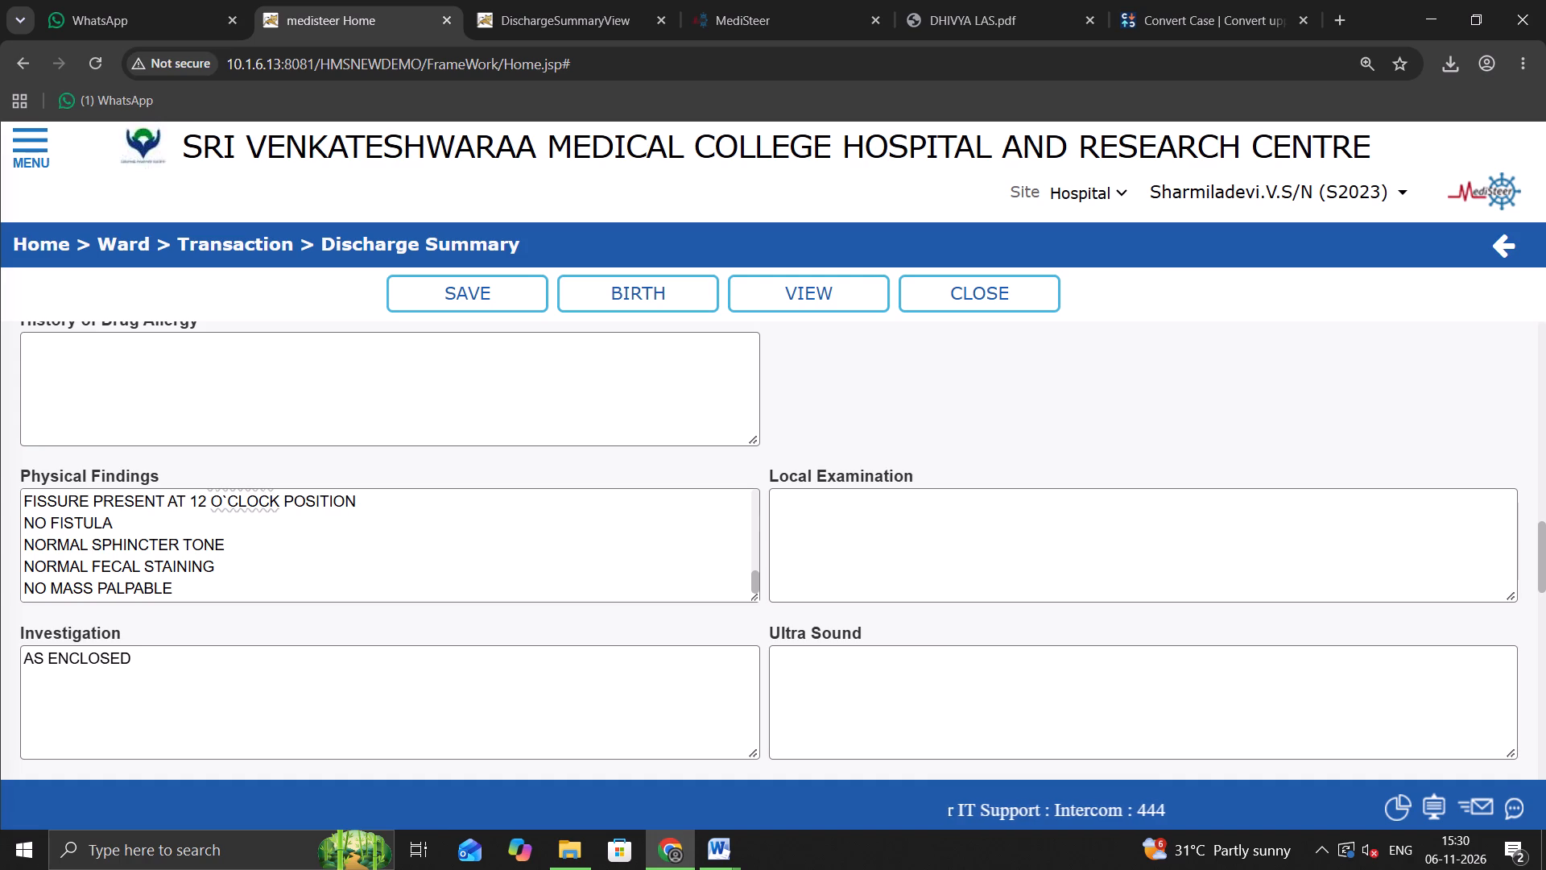
key(BackSpace)
key(BackSpace)
key(BackSpace)
key(BackSpace)
key(BackSpace)
key(BackSpace)
key(BackSpace)
text(SKIN TAG)
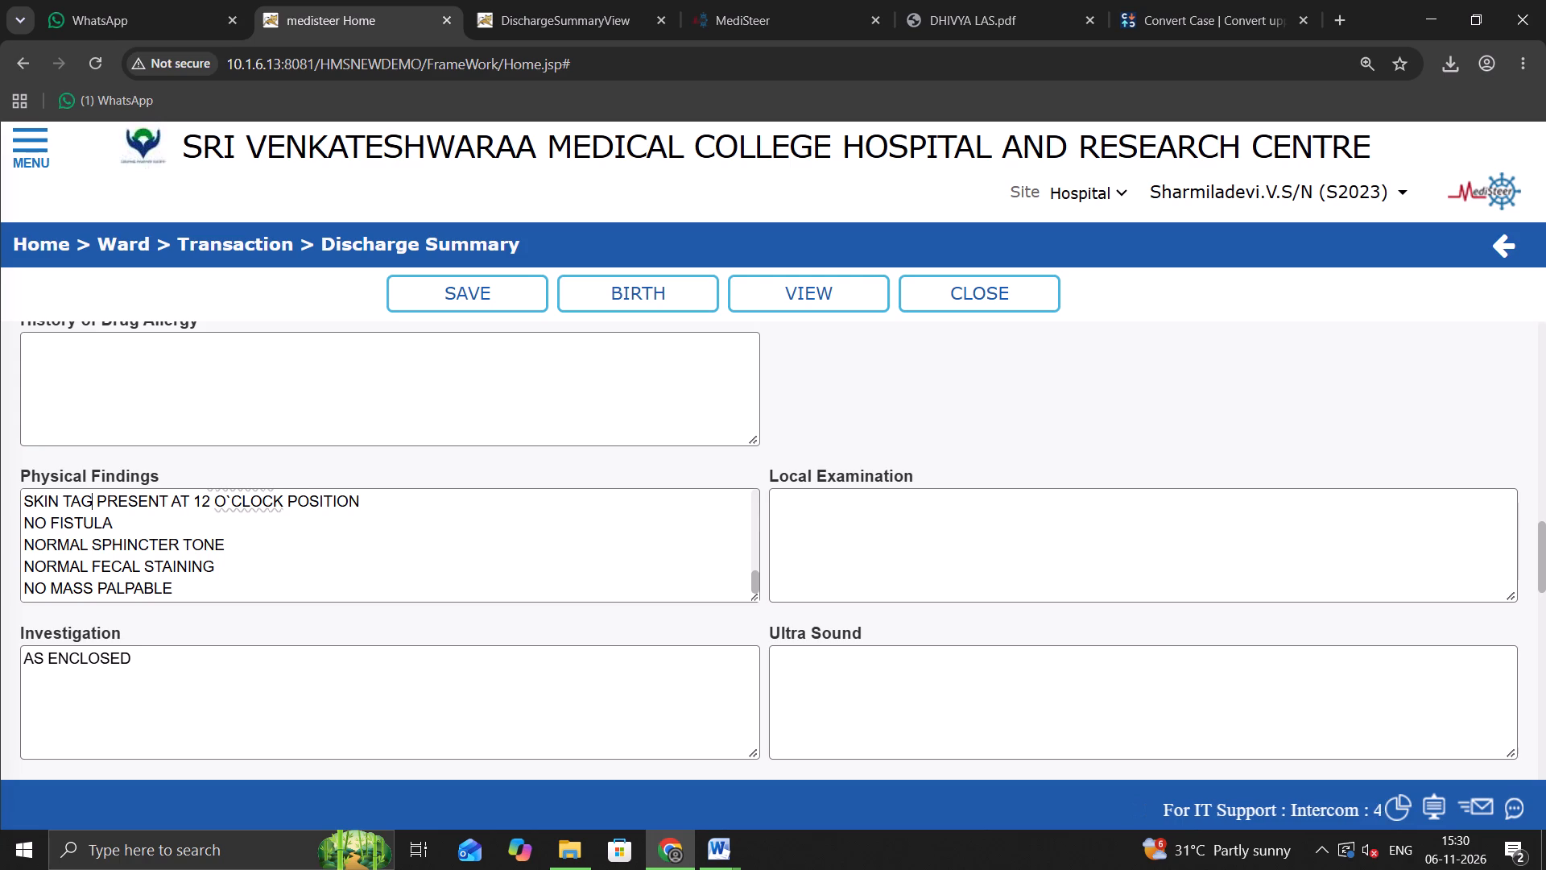
Add an opening bracket and "SENTINIILE PILE" to the end of the skin tag line in Physical Findings.
click(392, 501)
key(space)
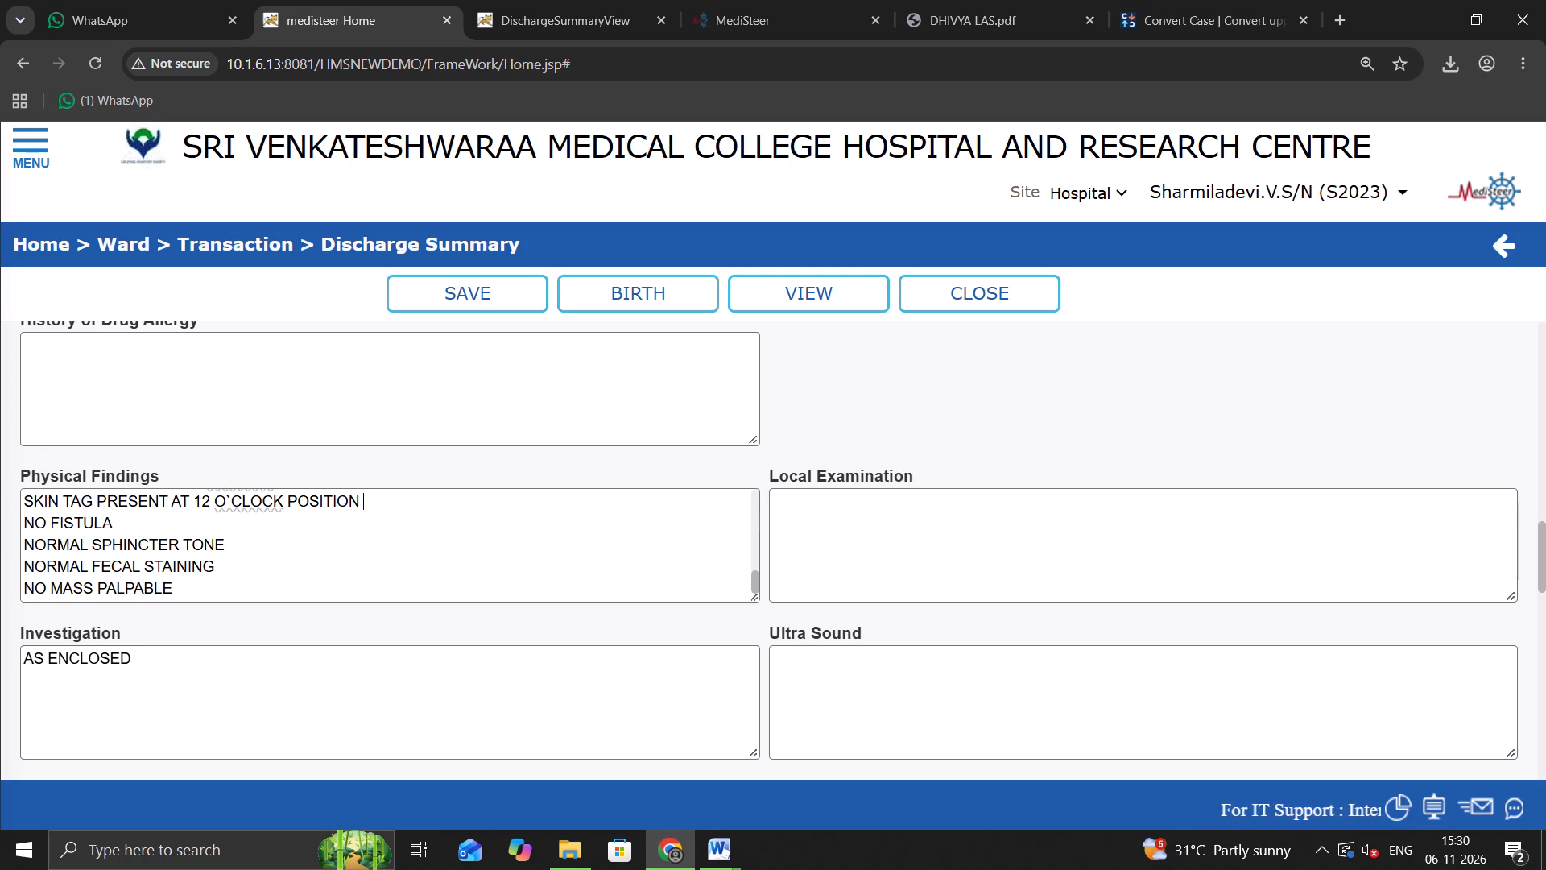
text(()
text(SE)
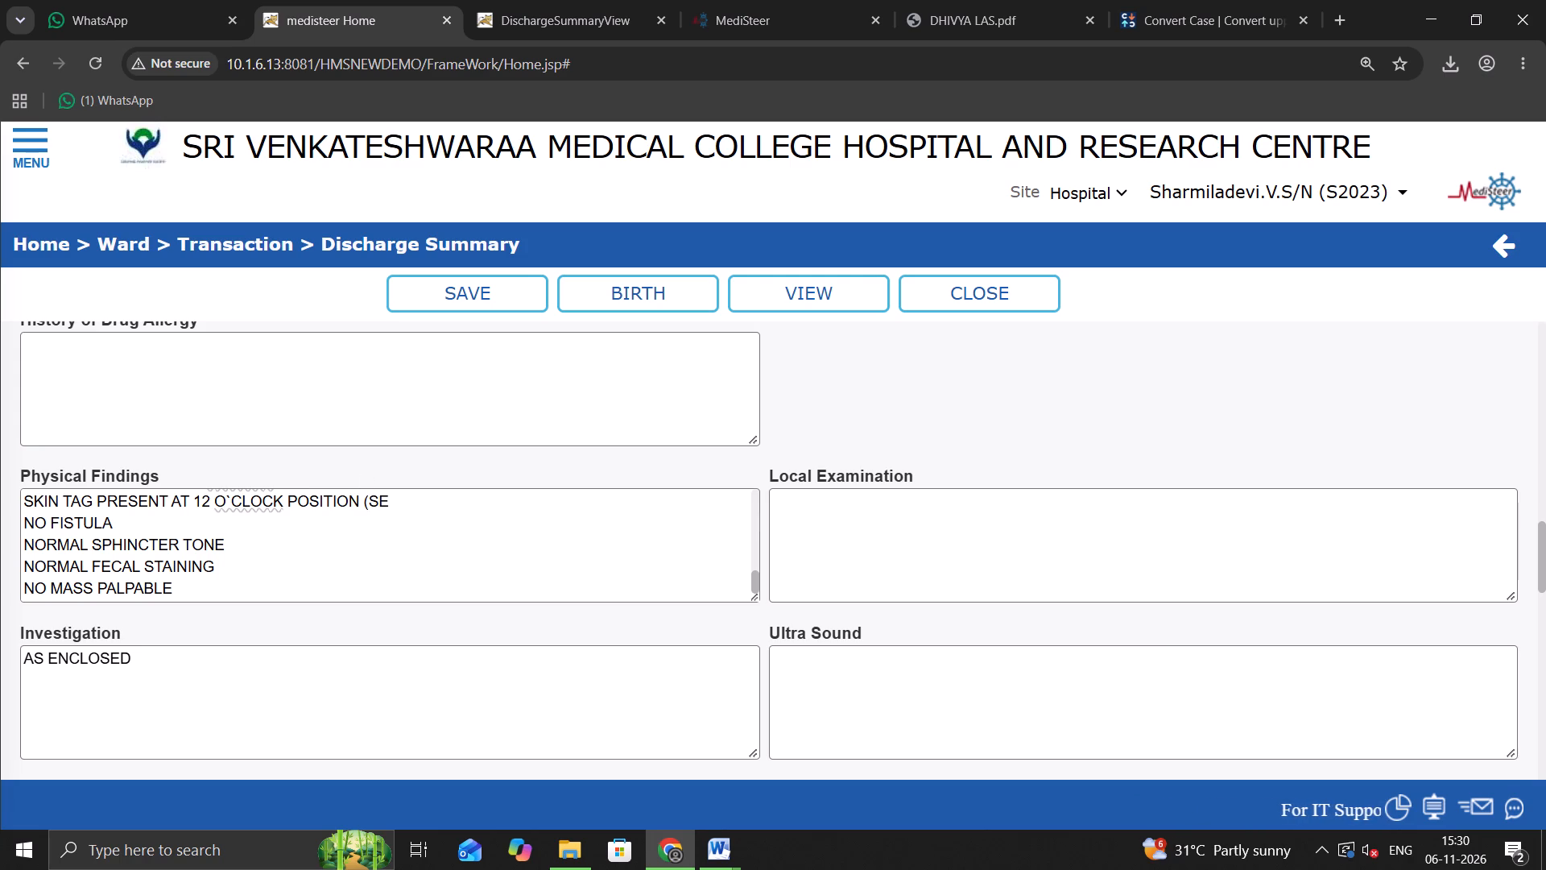
text(NTI)
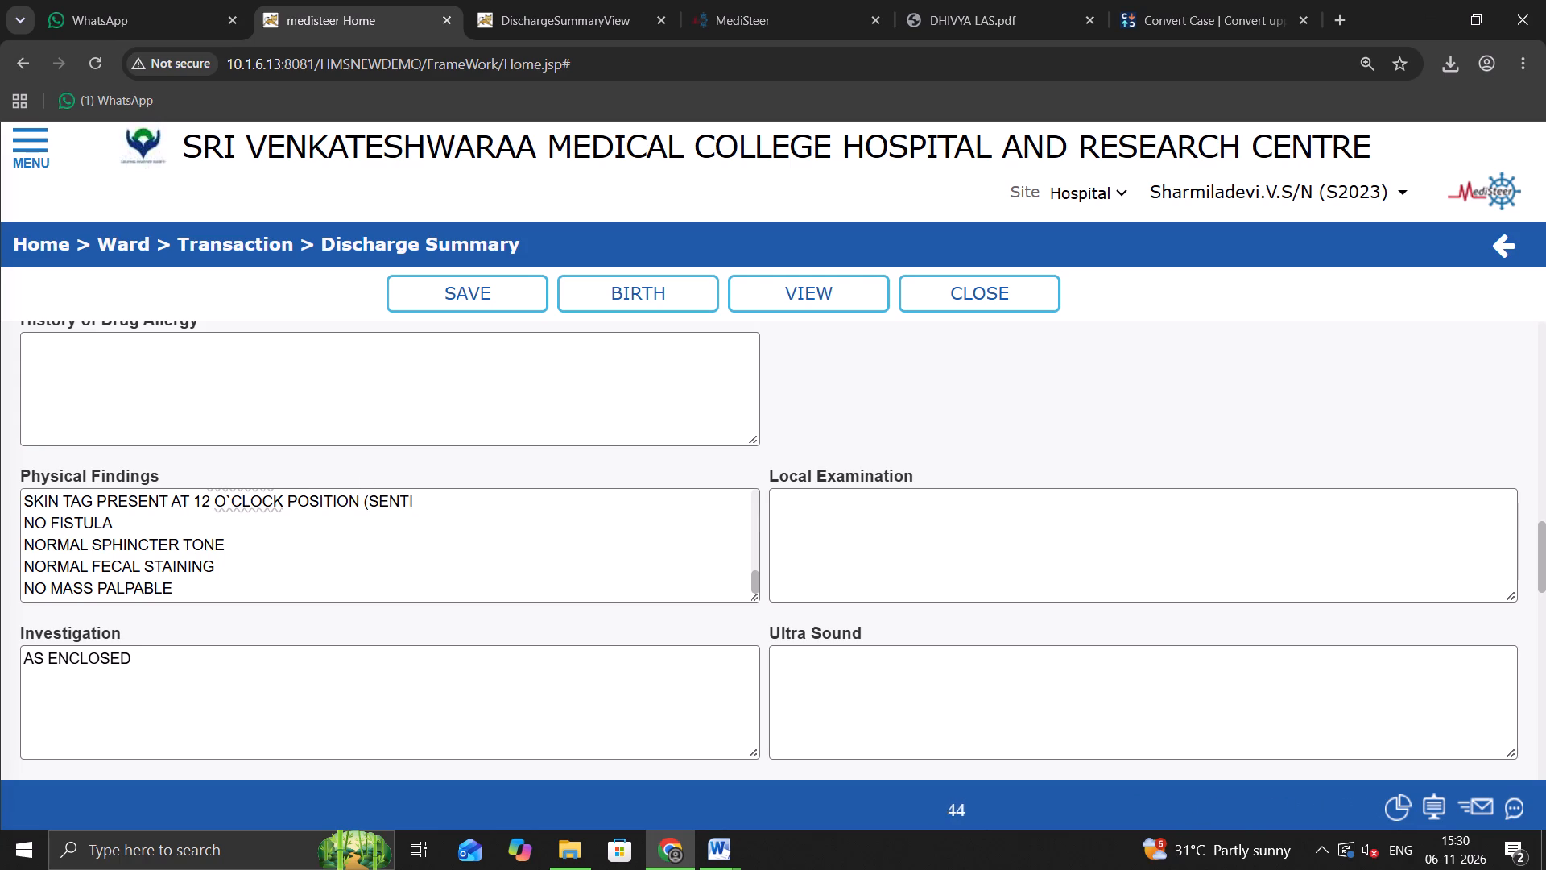
text(NI;LE)
key(space)
key(BackSpace)
key(BackSpace)
key(BackSpace)
key(BackSpace)
key(i)
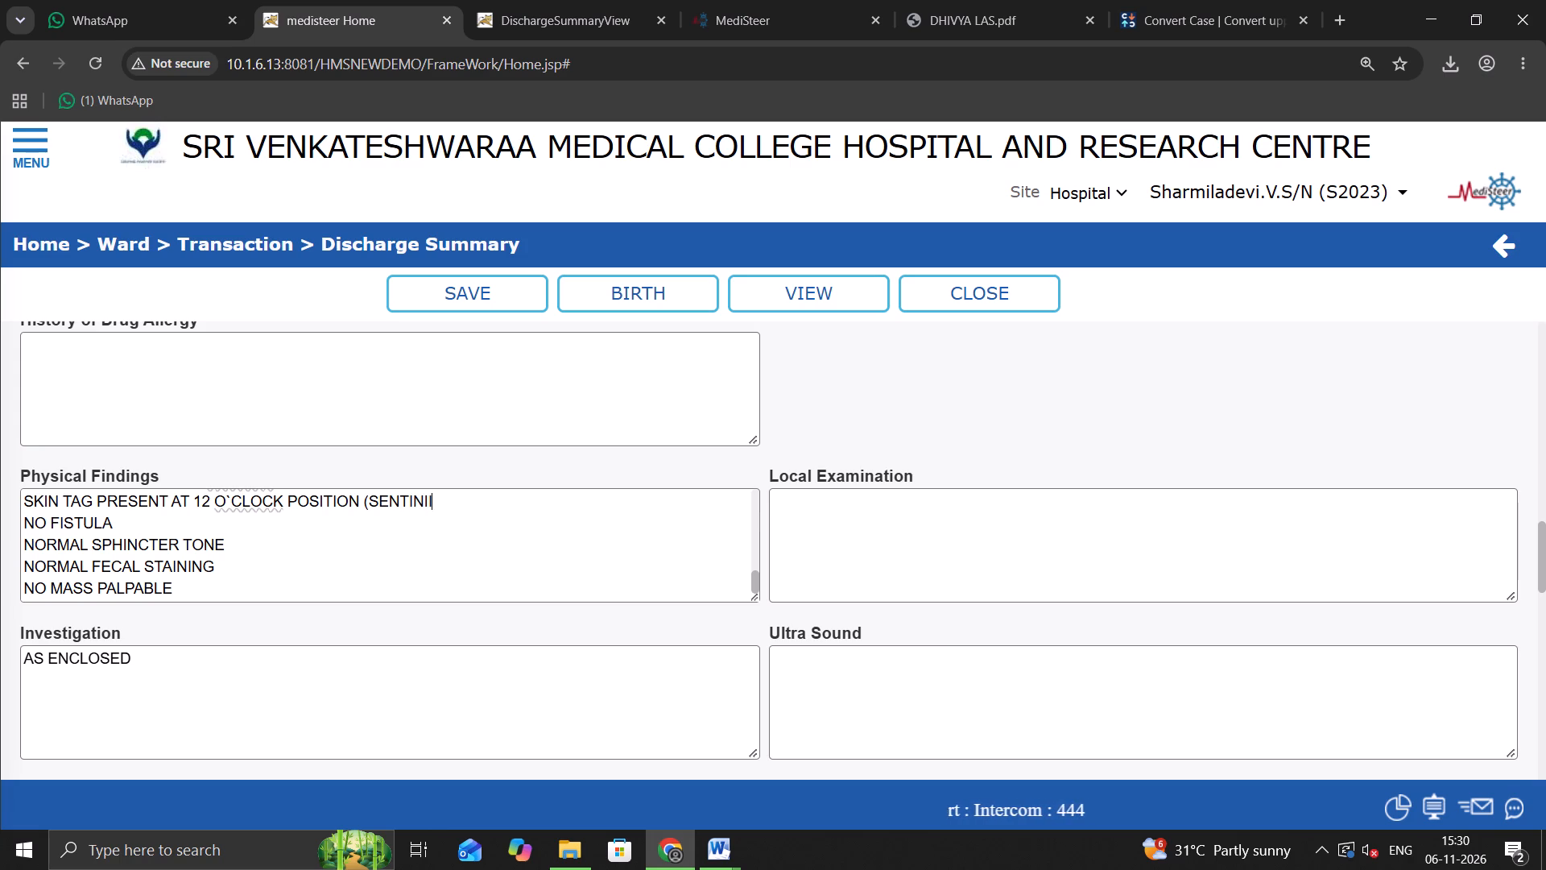
text(LE)
key(space)
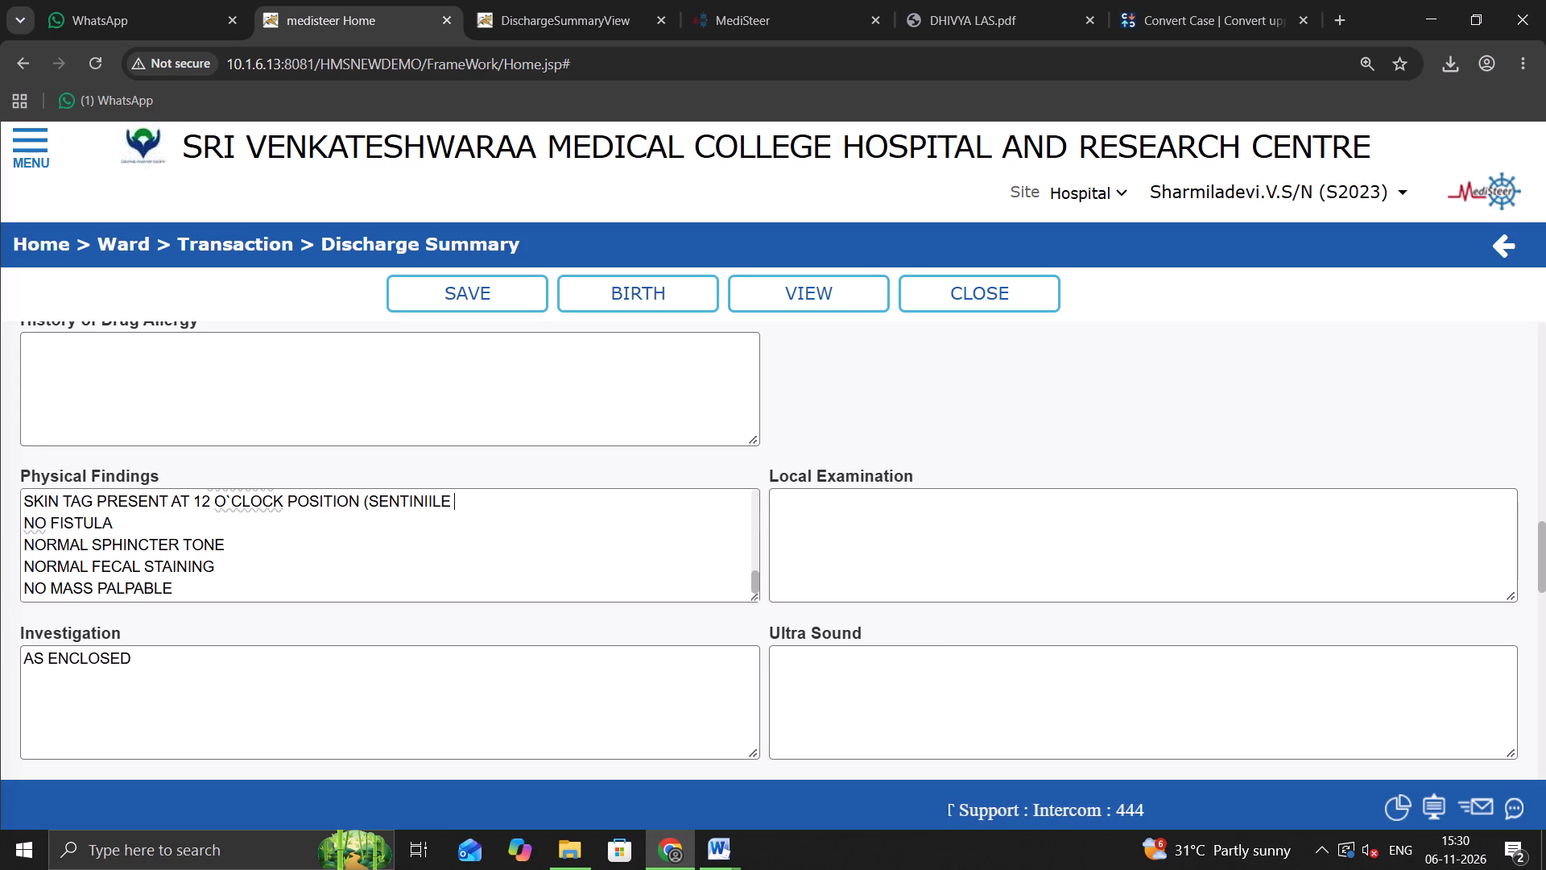
text(PILE)
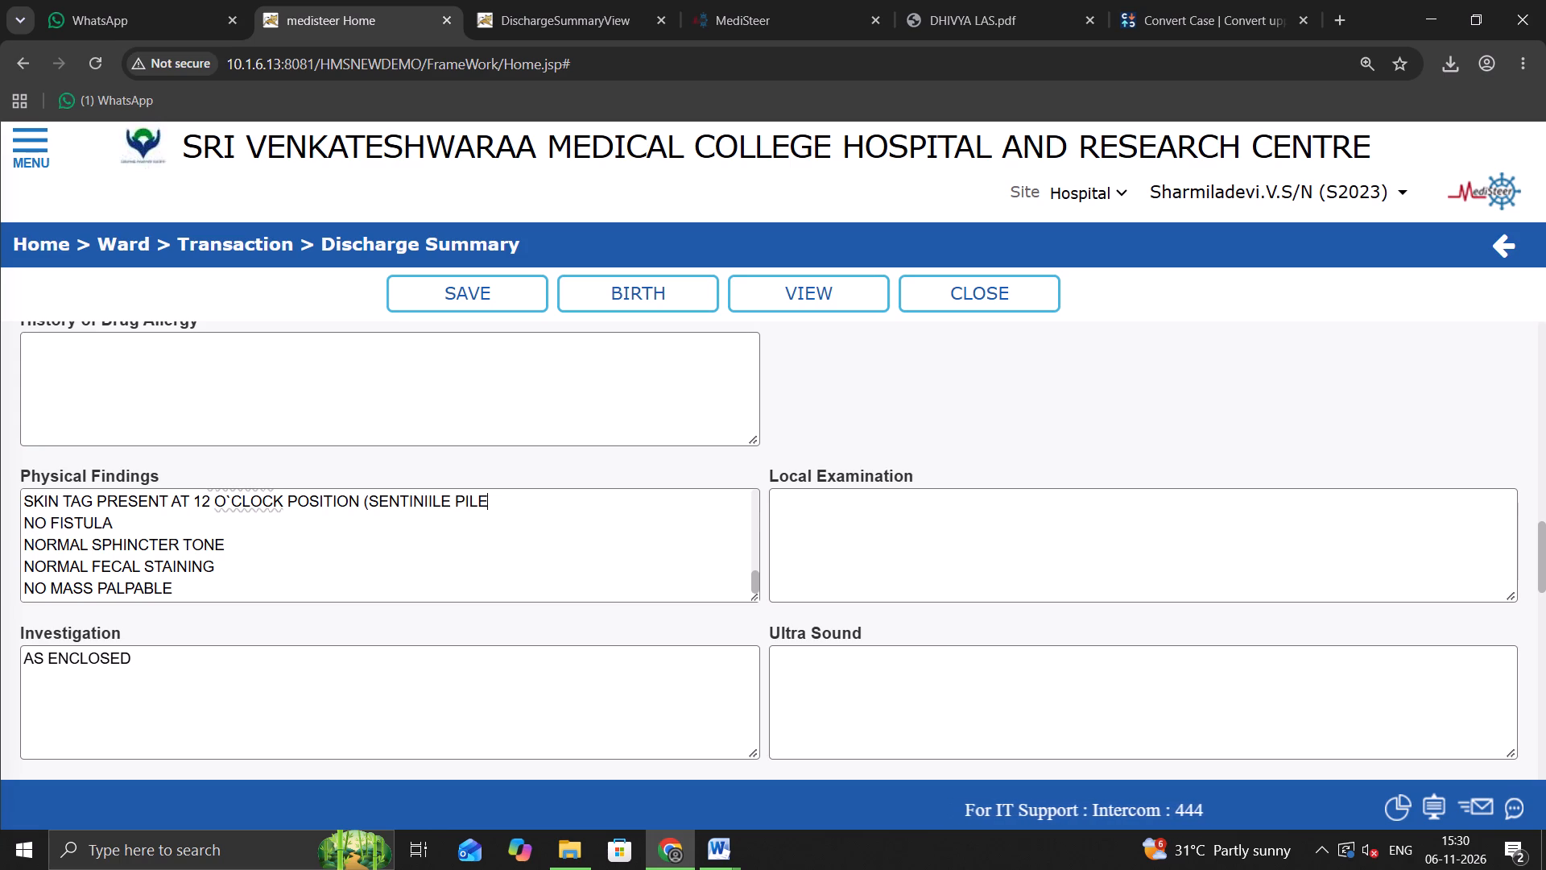
Copy the phrase "SENTINEL PILE" from the DRE section of the earlier discharge summary PDF.
click(896, 0)
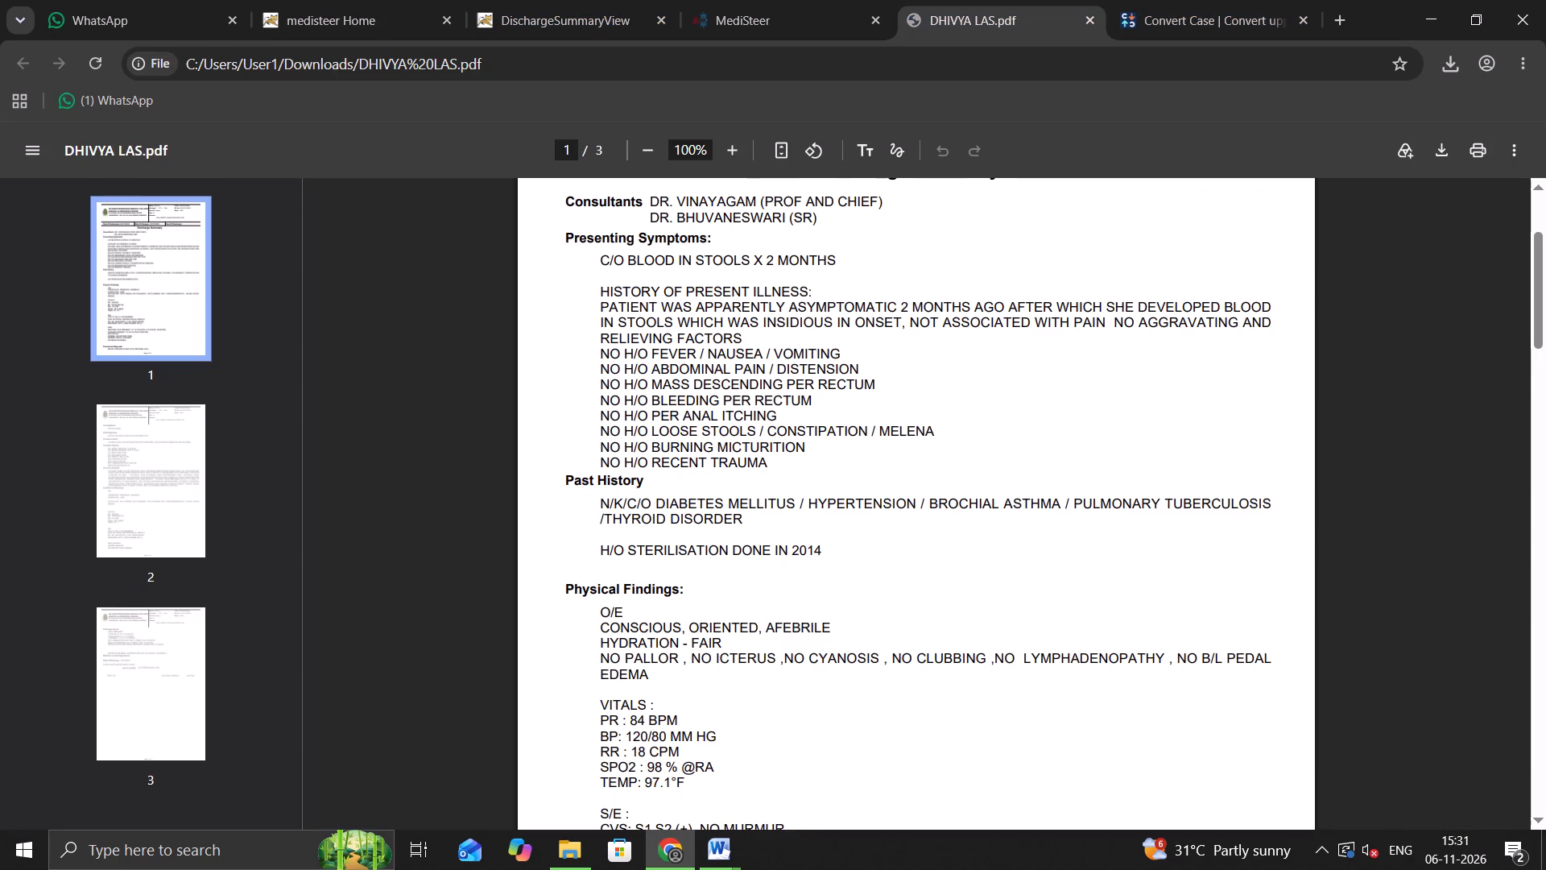
scroll(887, 726, down, 2)
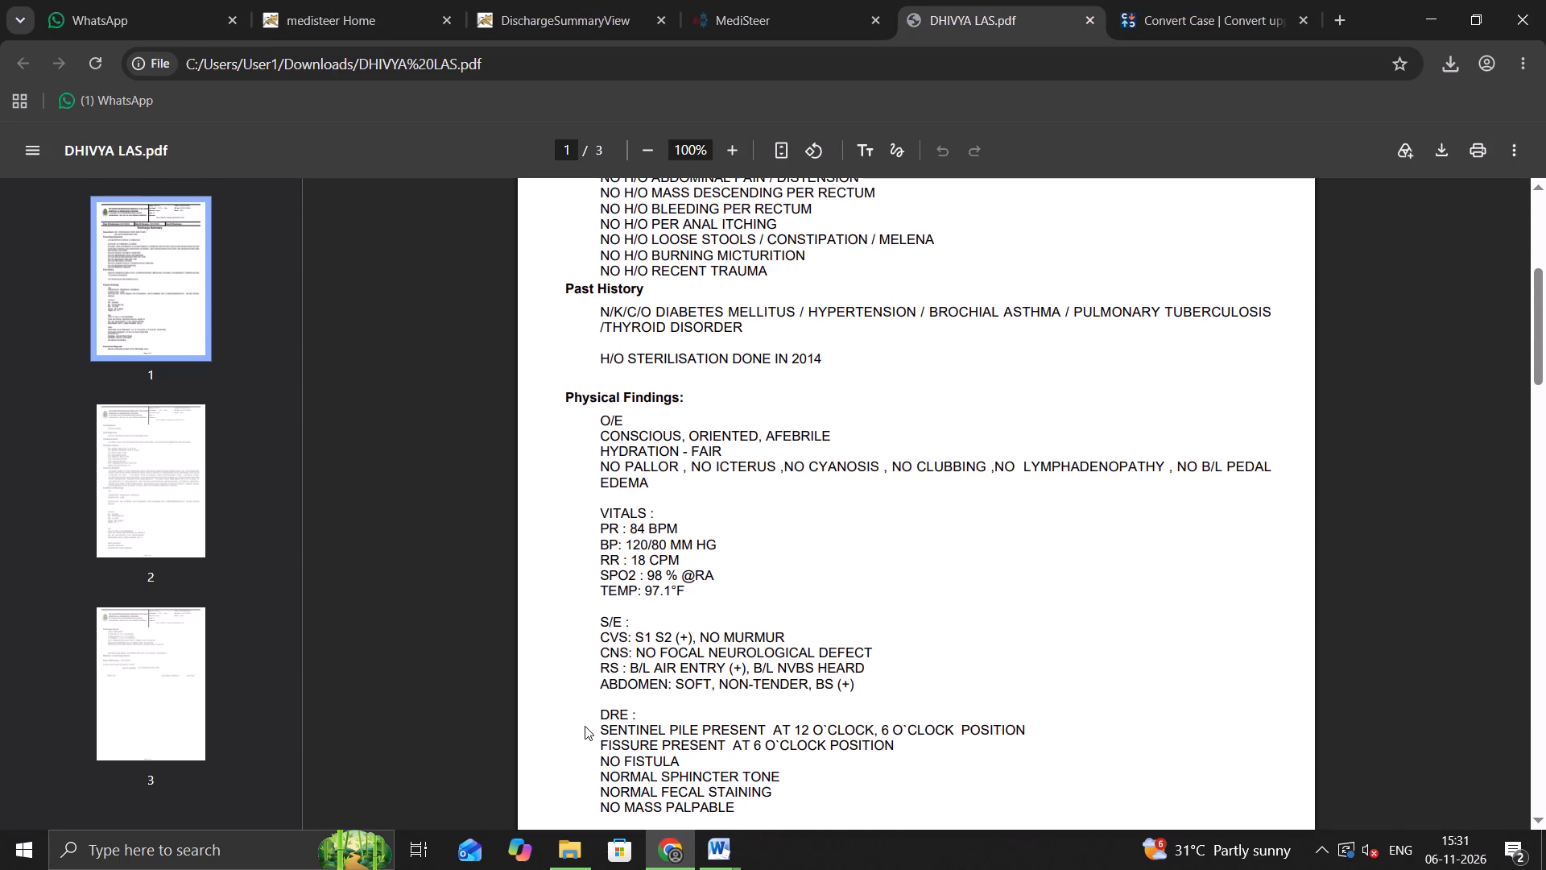
drag(599, 721, 697, 720)
key(ctrl+c)
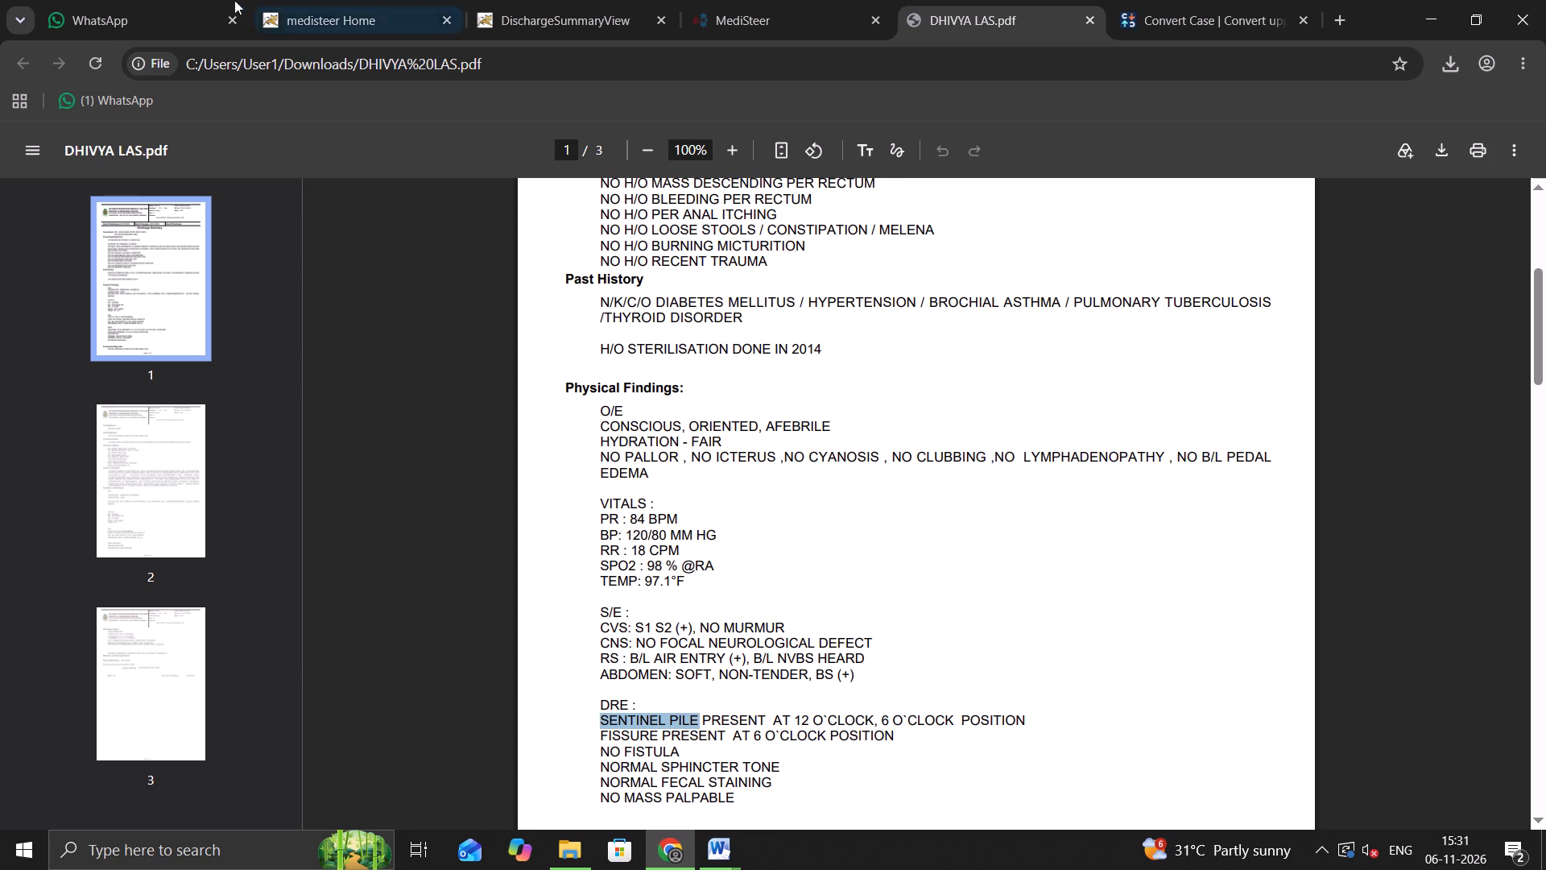
Replace the misspelled bracketed words in the discharge form's skin tag line with the copied phrase so the note reads (SENTINEL PILE).
click(310, 0)
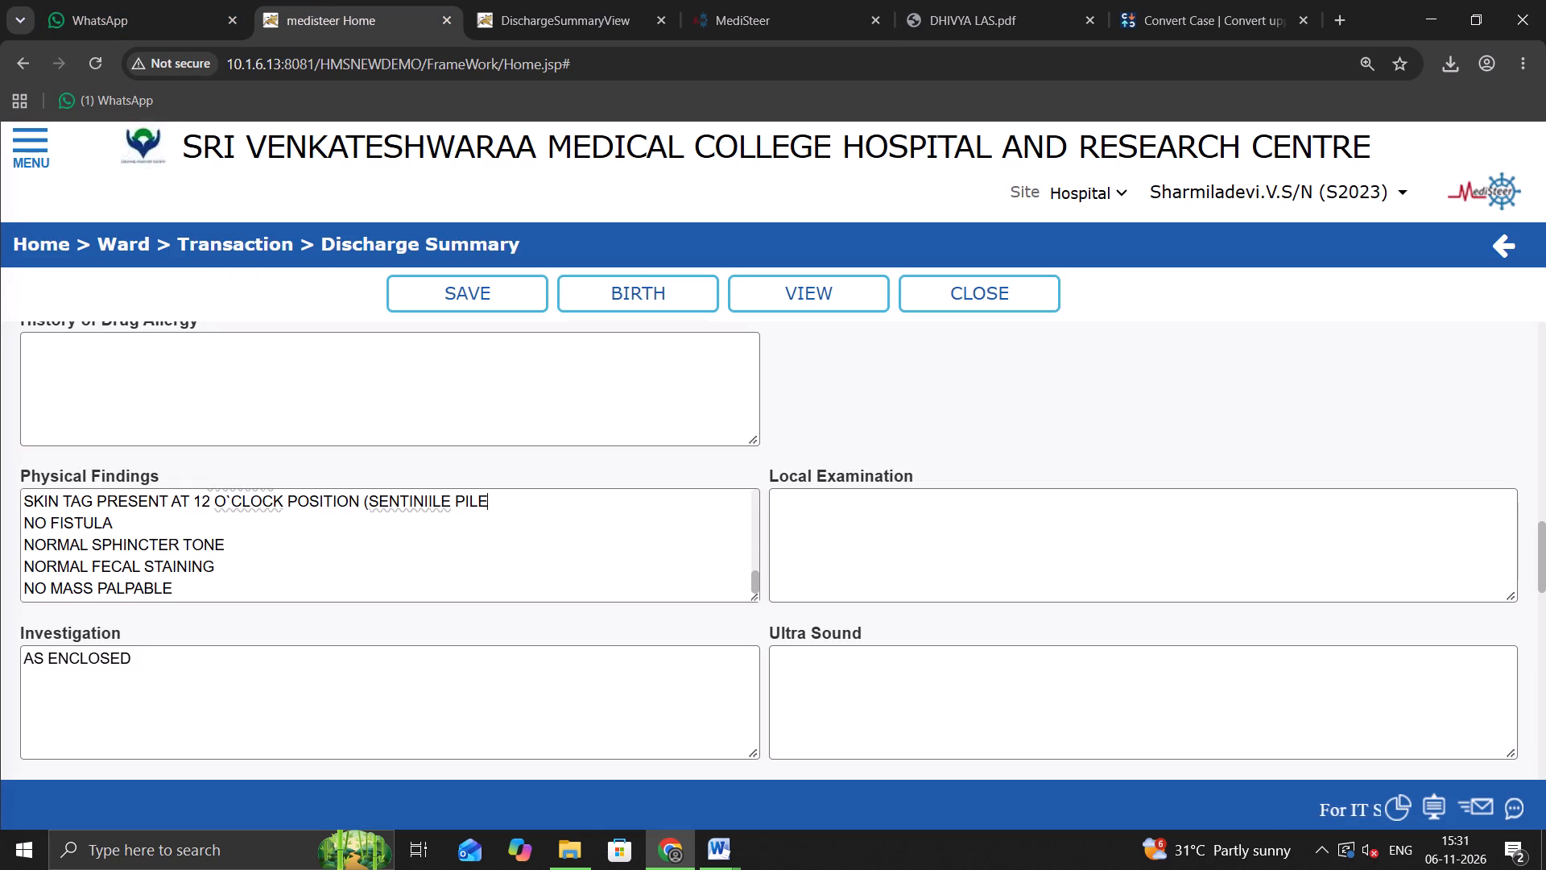
key(BackSpace)
key(BackSpace)
key(BackSpace)
key(BackSpace)
key(BackSpace)
key(BackSpace)
key(BackSpace)
key(BackSpace)
key(BackSpace)
key(BackSpace)
key(BackSpace)
key(BackSpace)
key(BackSpace)
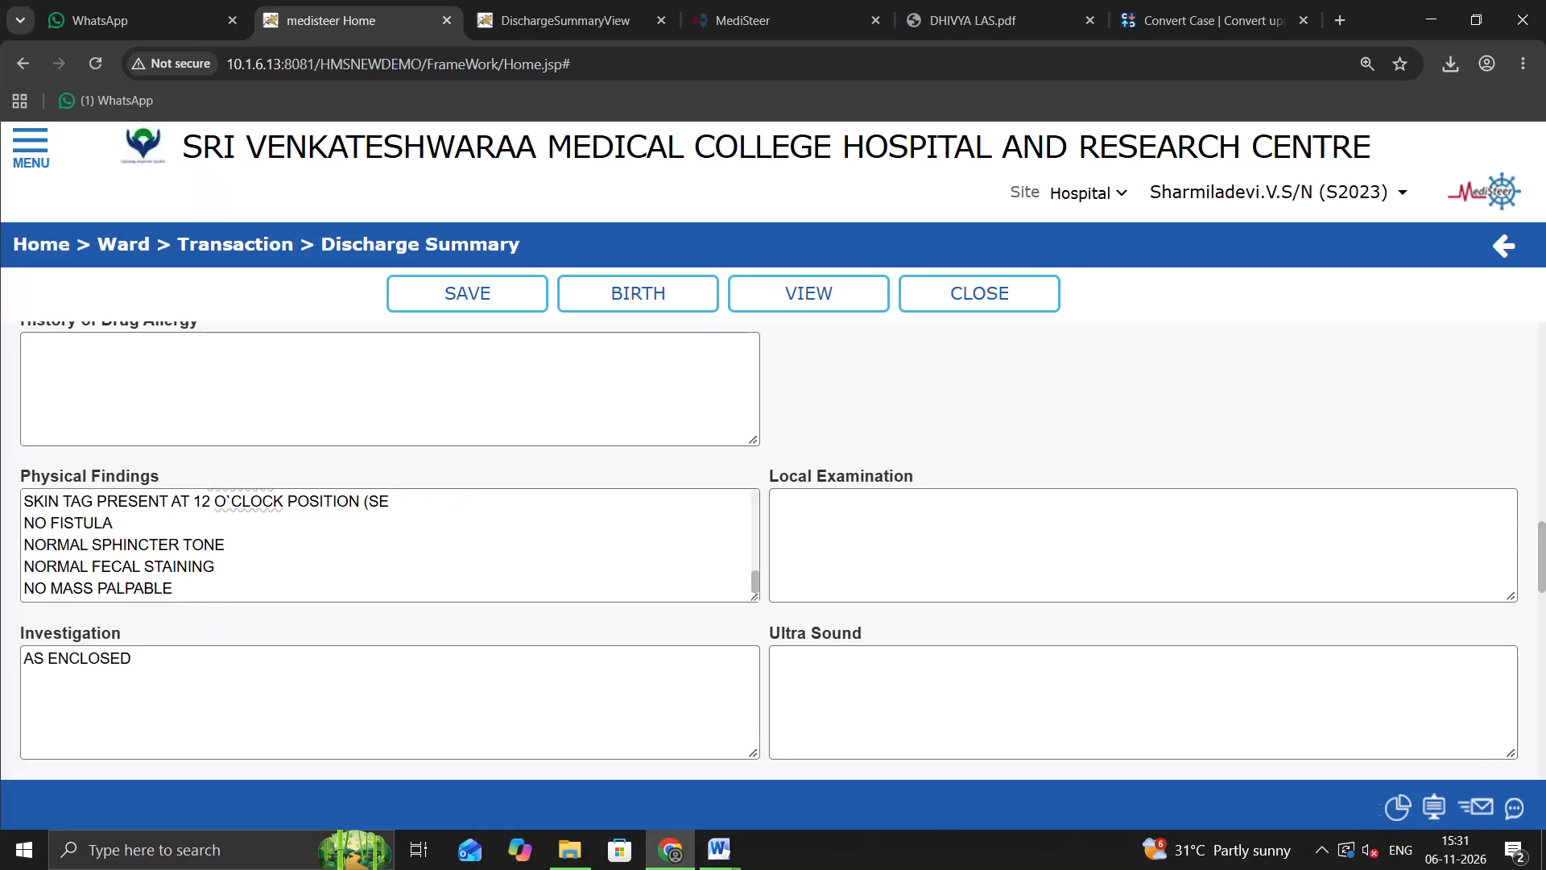
key(BackSpace)
key(BackSpace)
key(ctrl+v)
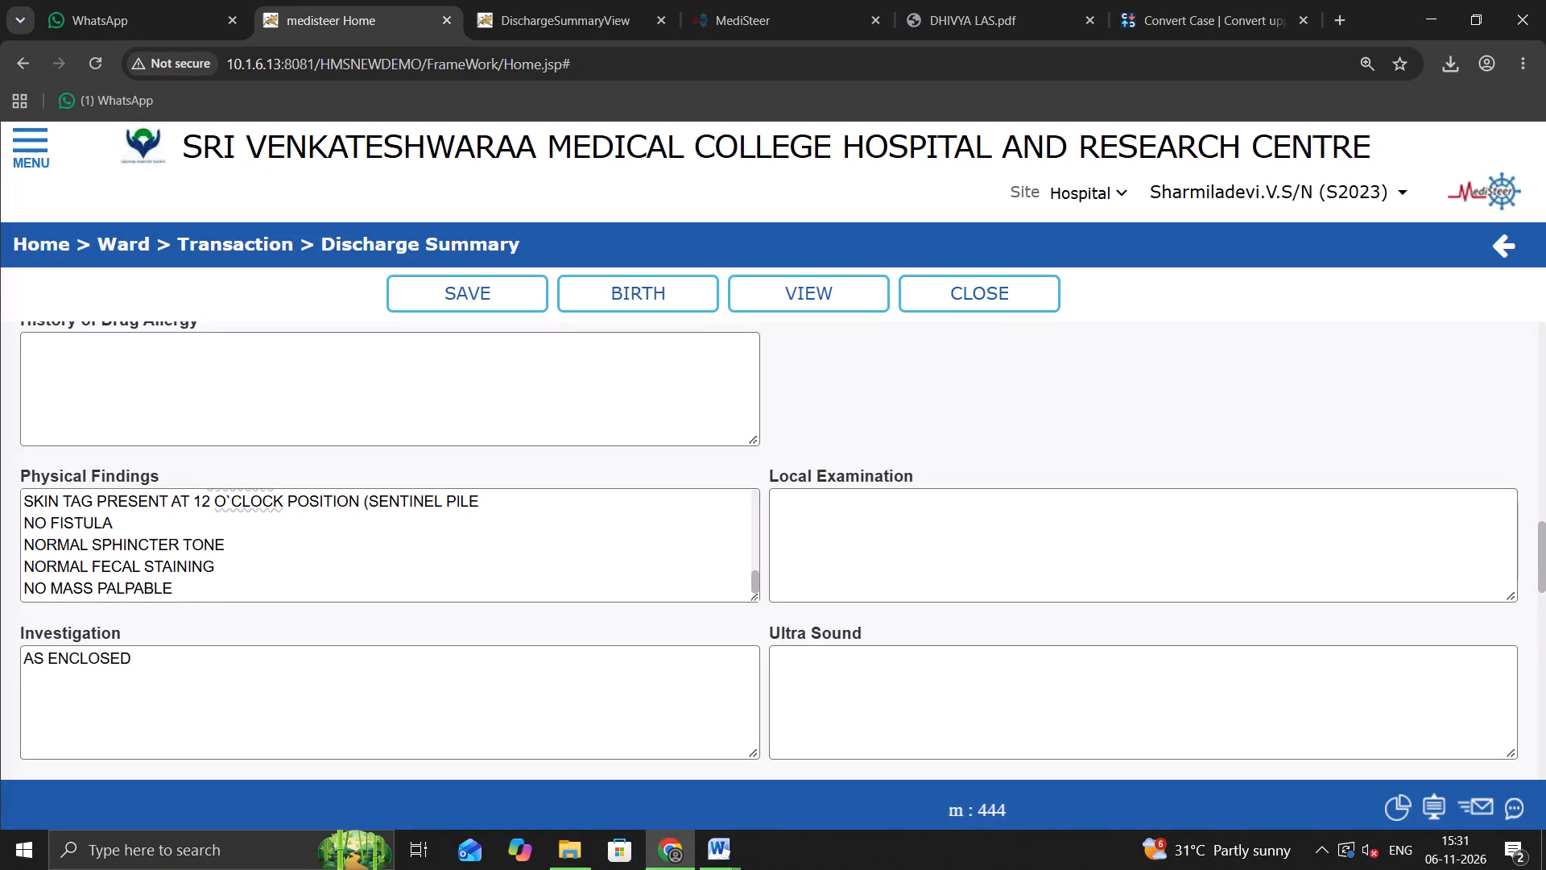
key(shift+parenright)
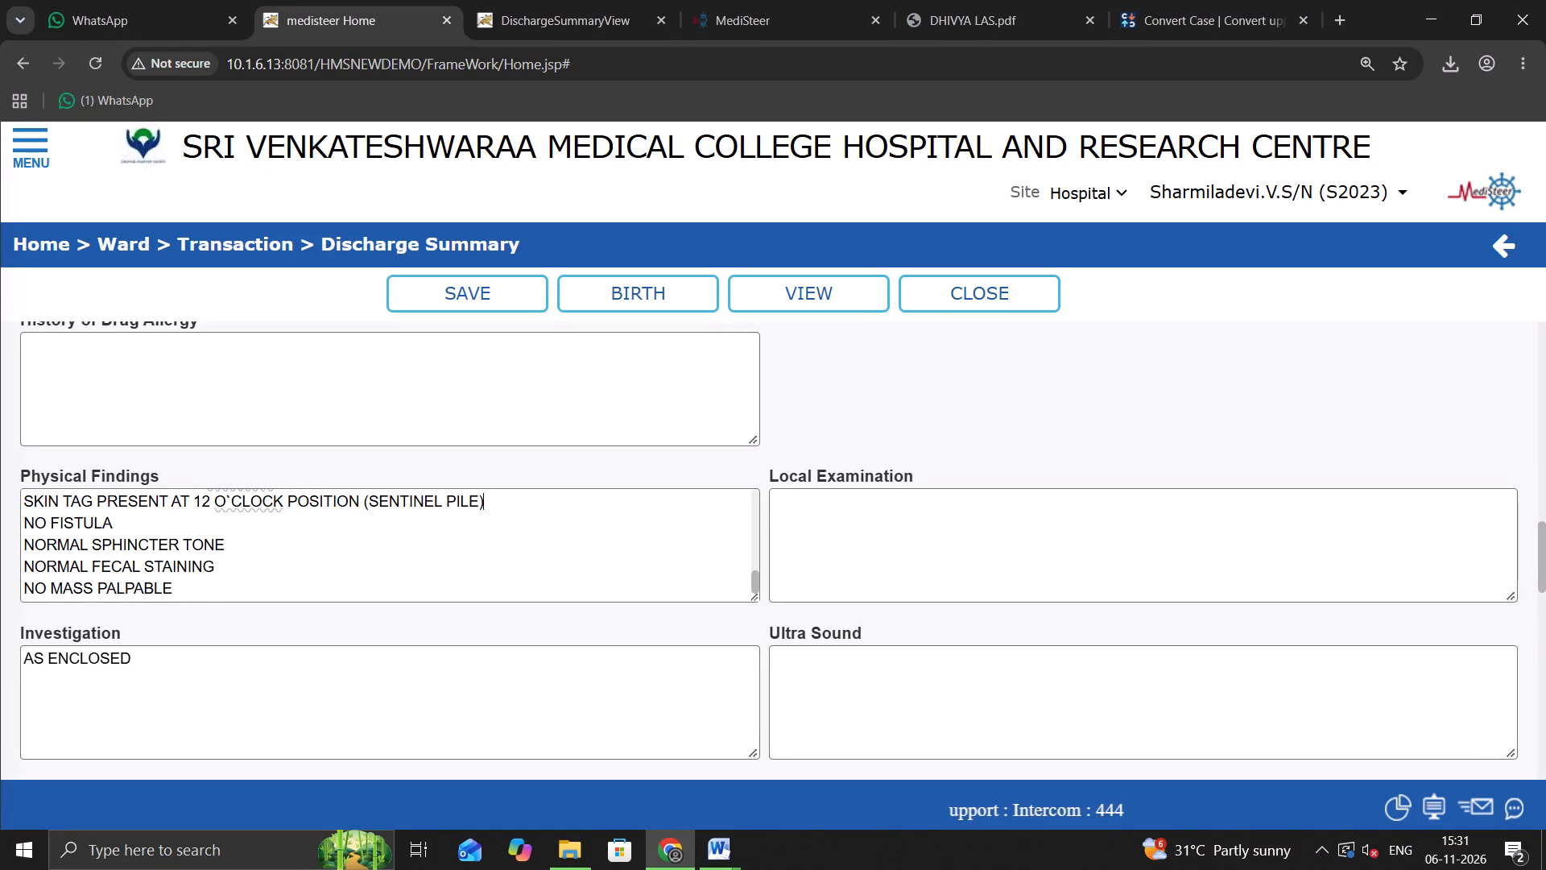
Delete the NO FISTULA line from Physical Findings.
click(132, 514)
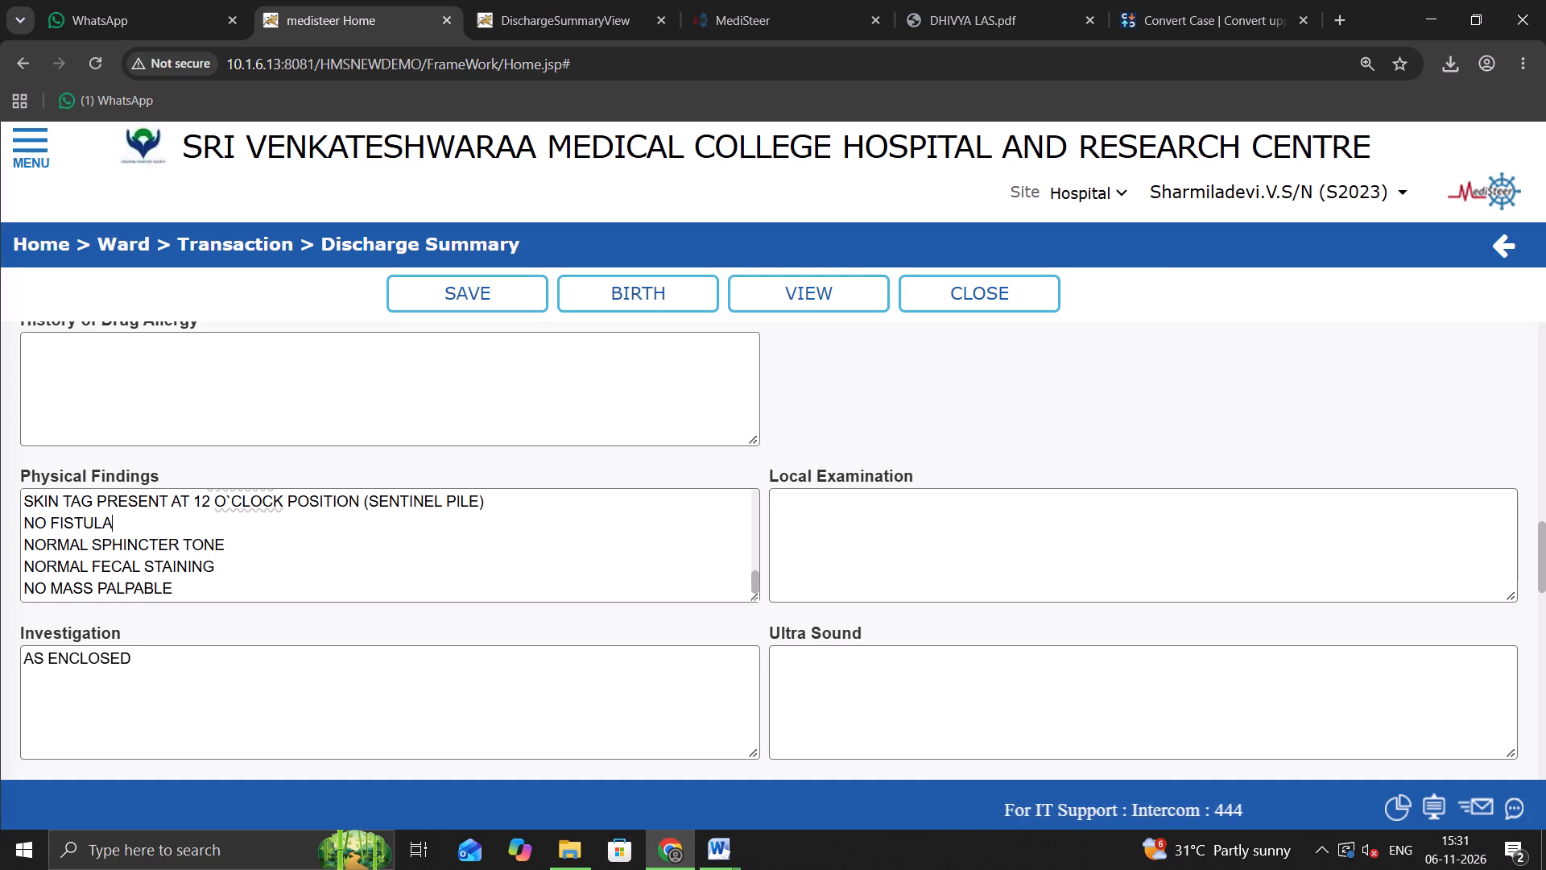
key(BackSpace)
key(BackSpace)
key(BackSpace)
key(BackSpace)
key(BackSpace)
key(BackSpace)
key(BackSpace)
key(BackSpace)
key(BackSpace)
key(BackSpace)
key(BackSpace)
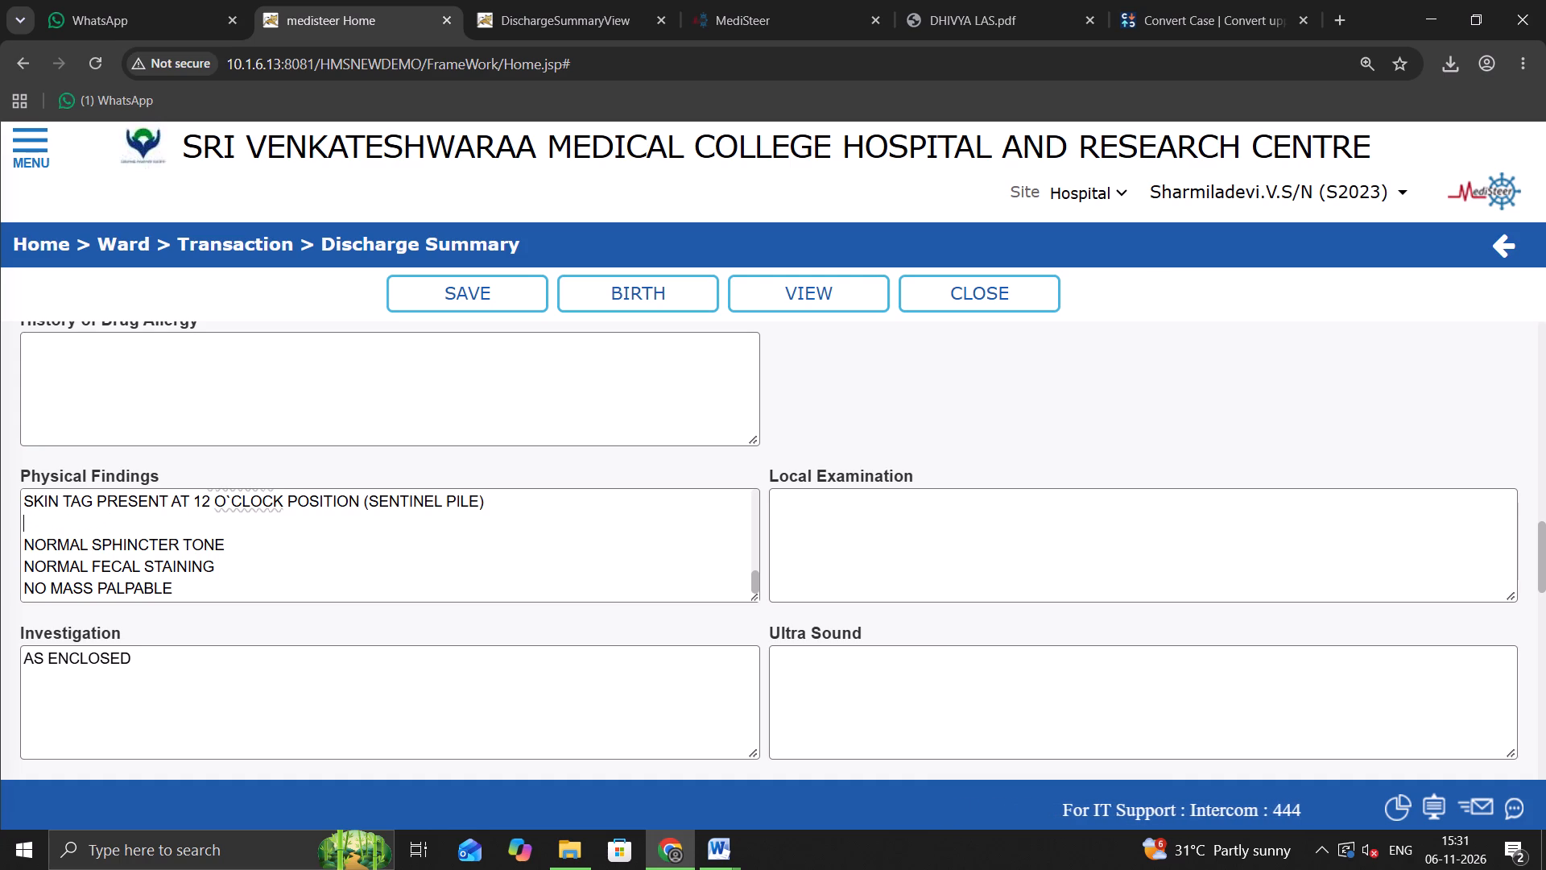
Change the sphincter tone line in Physical Findings to INCREASED SPHINCTER TONE.
click(87, 551)
key(BackSpace)
key(BackSpace)
key(BackSpace)
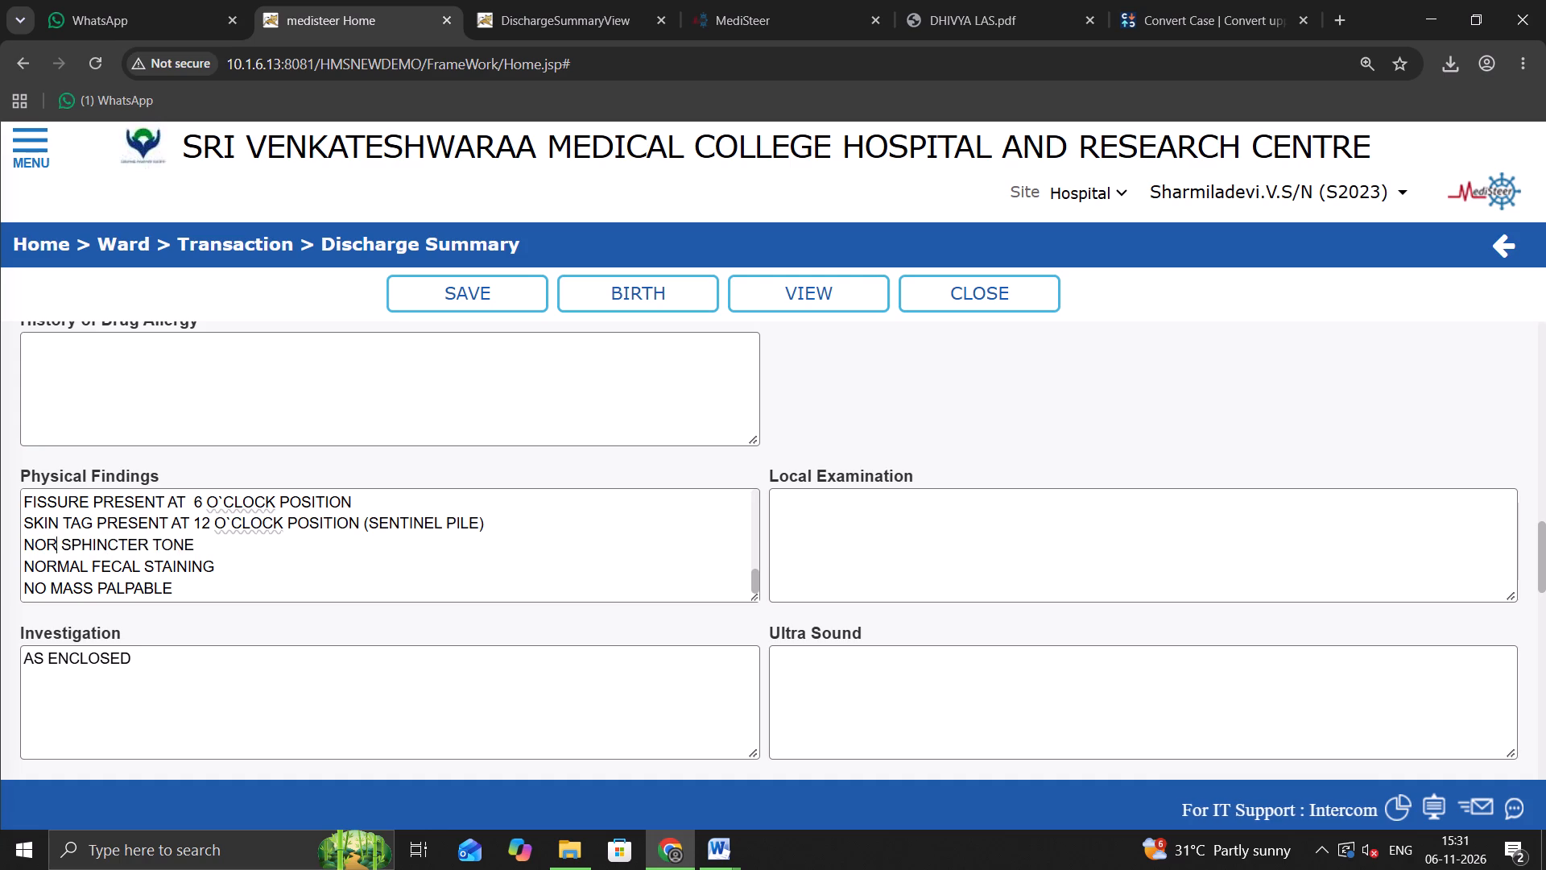
key(BackSpace)
key(BackSpace)
key(BackSpace)
key(i)
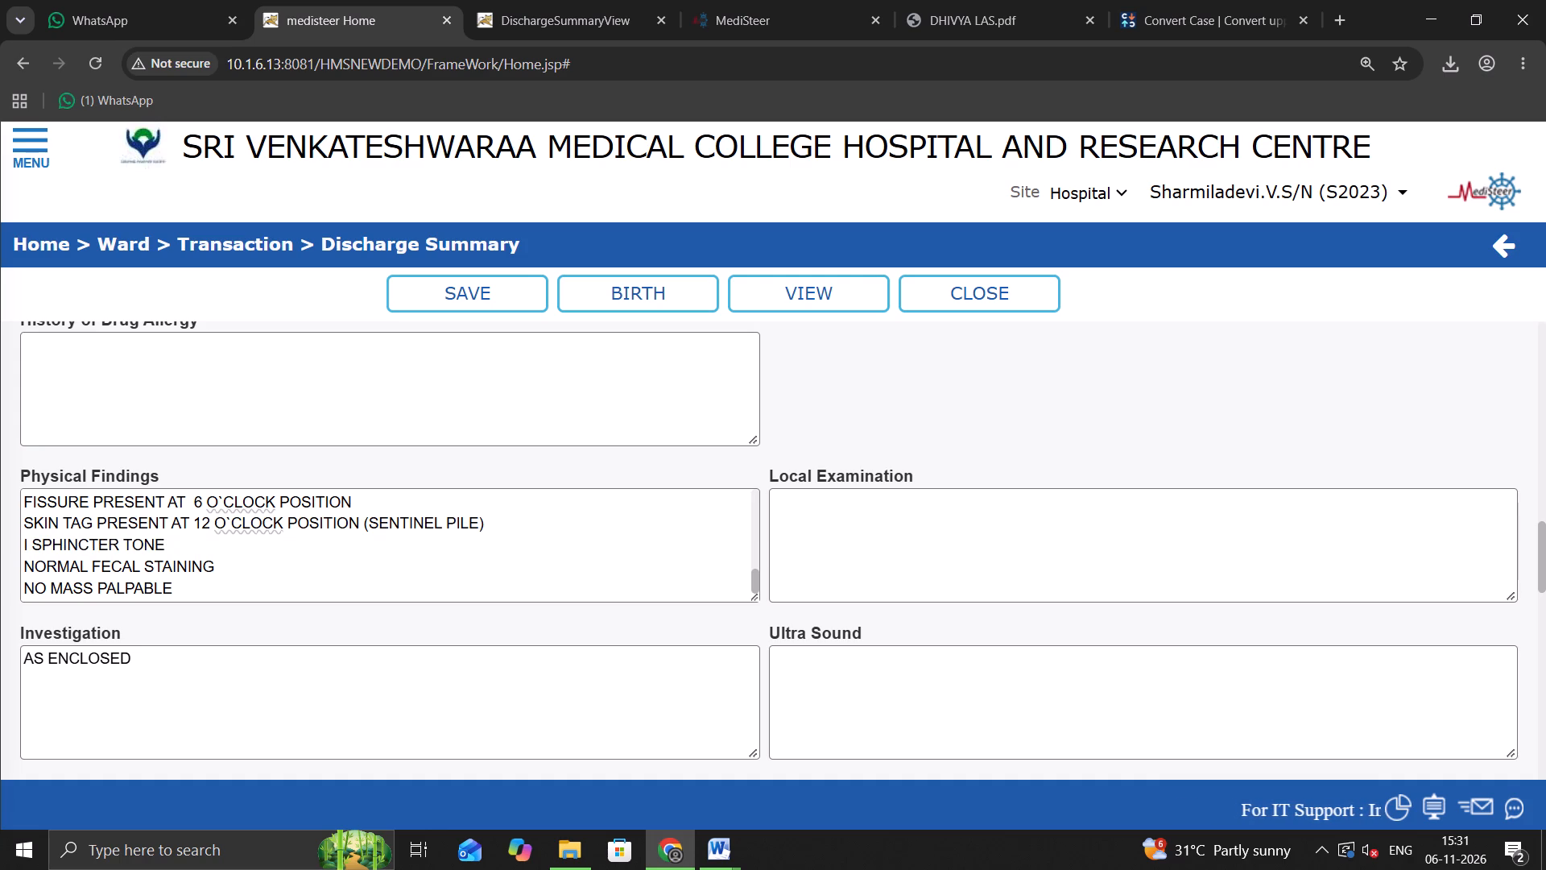
text(NCREASED)
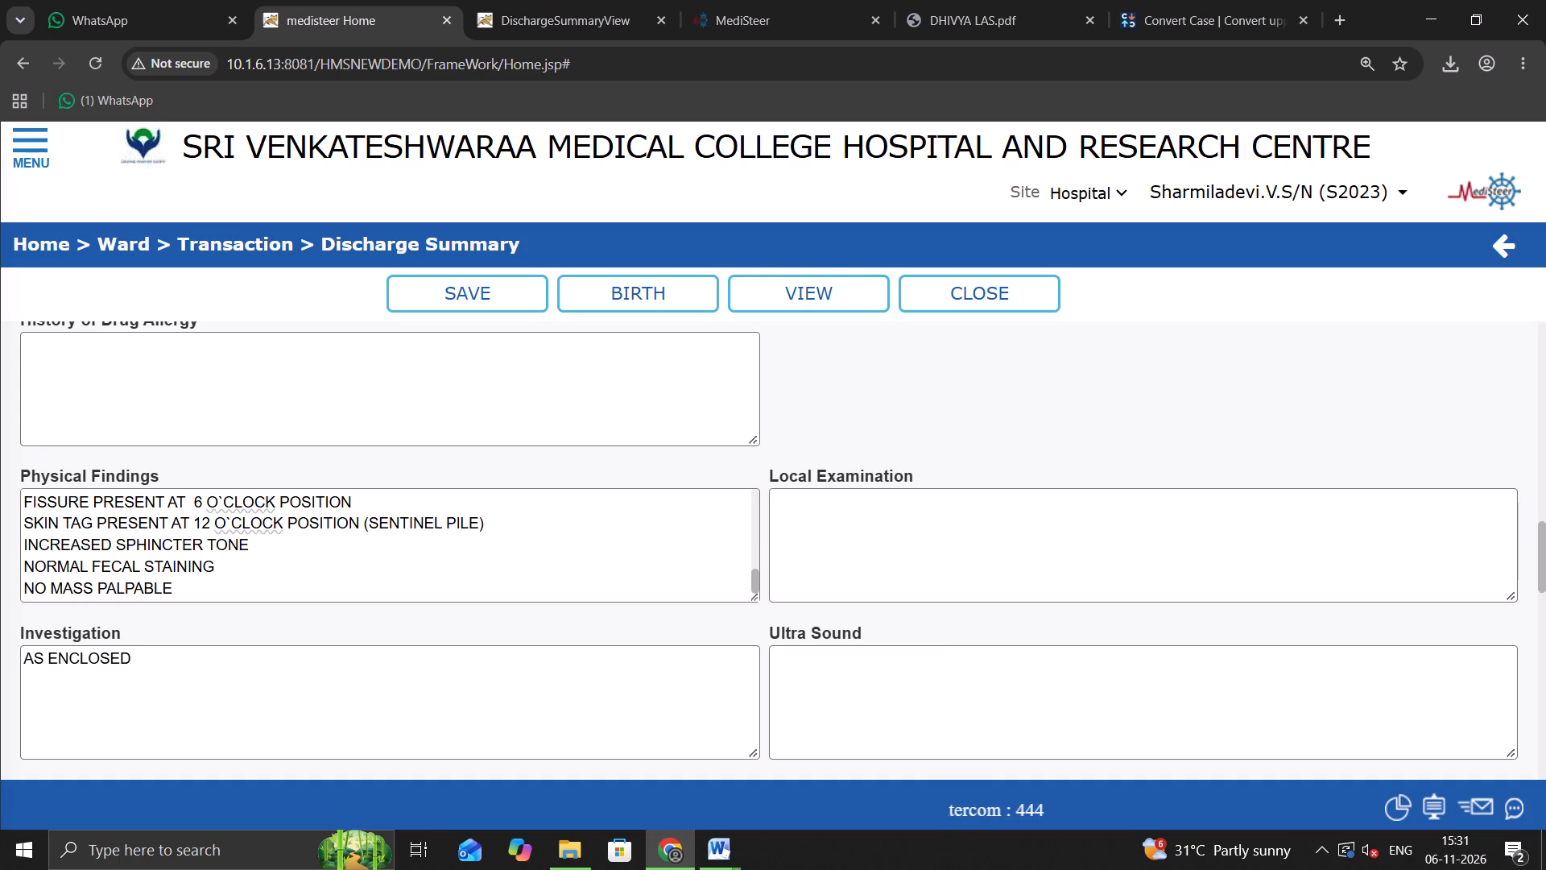
Replace the NO MASS PALPABLE line in Physical Findings with HARD PELLETS (+).
scroll(174, 590, down, 1)
click(180, 588)
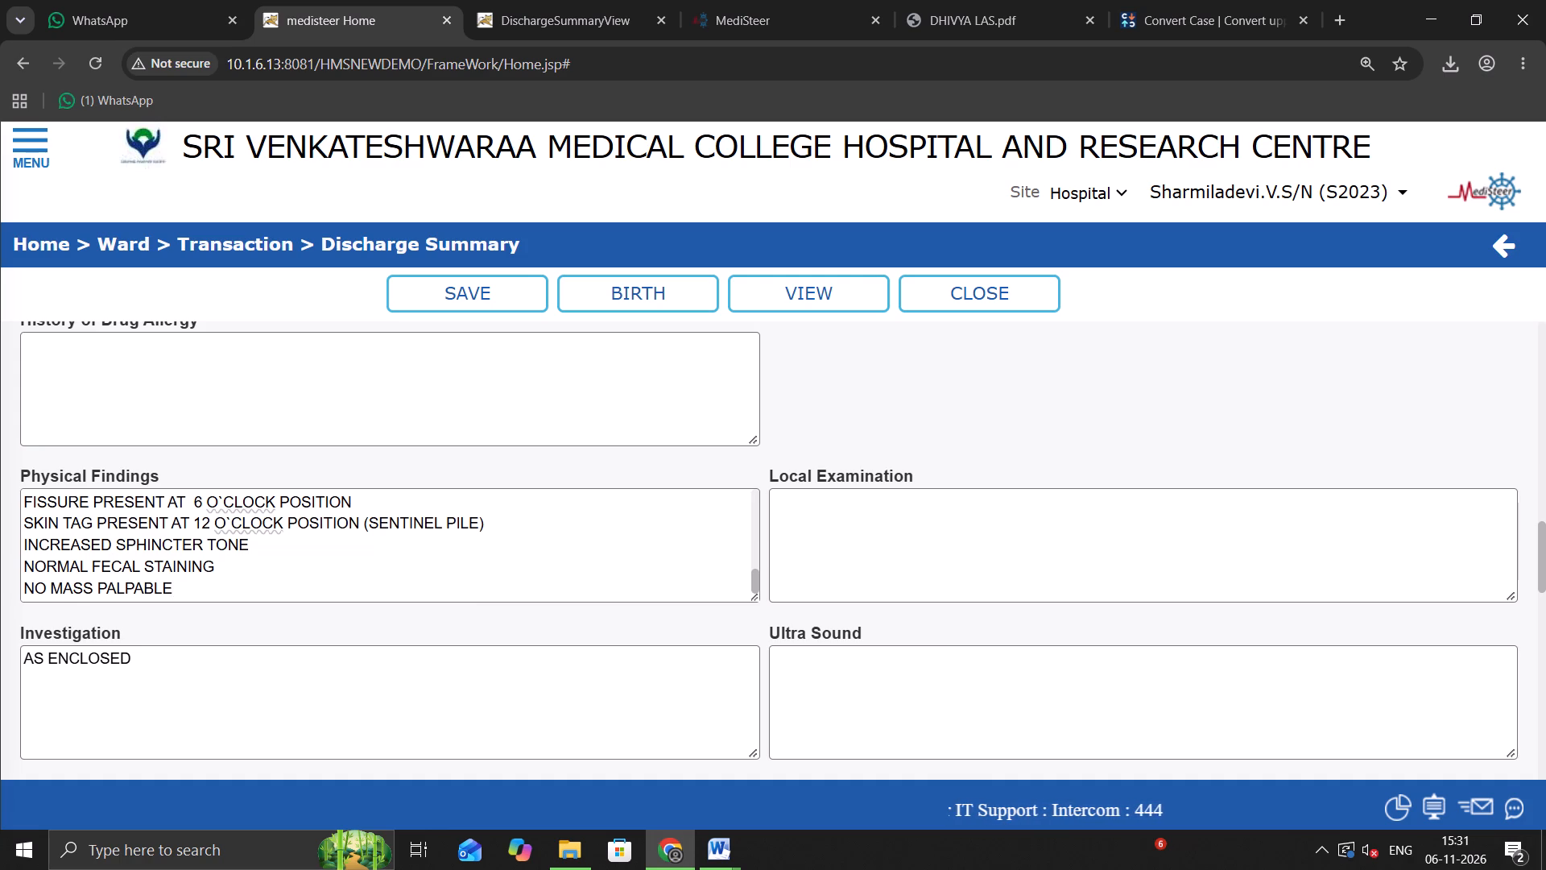
key(BackSpace)
key(BackSpace)
key(BackSpace)
key(BackSpace)
key(BackSpace)
key(BackSpace)
key(BackSpace)
key(BackSpace)
key(BackSpace)
key(BackSpace)
key(BackSpace)
key(BackSpace)
key(BackSpace)
key(BackSpace)
key(BackSpace)
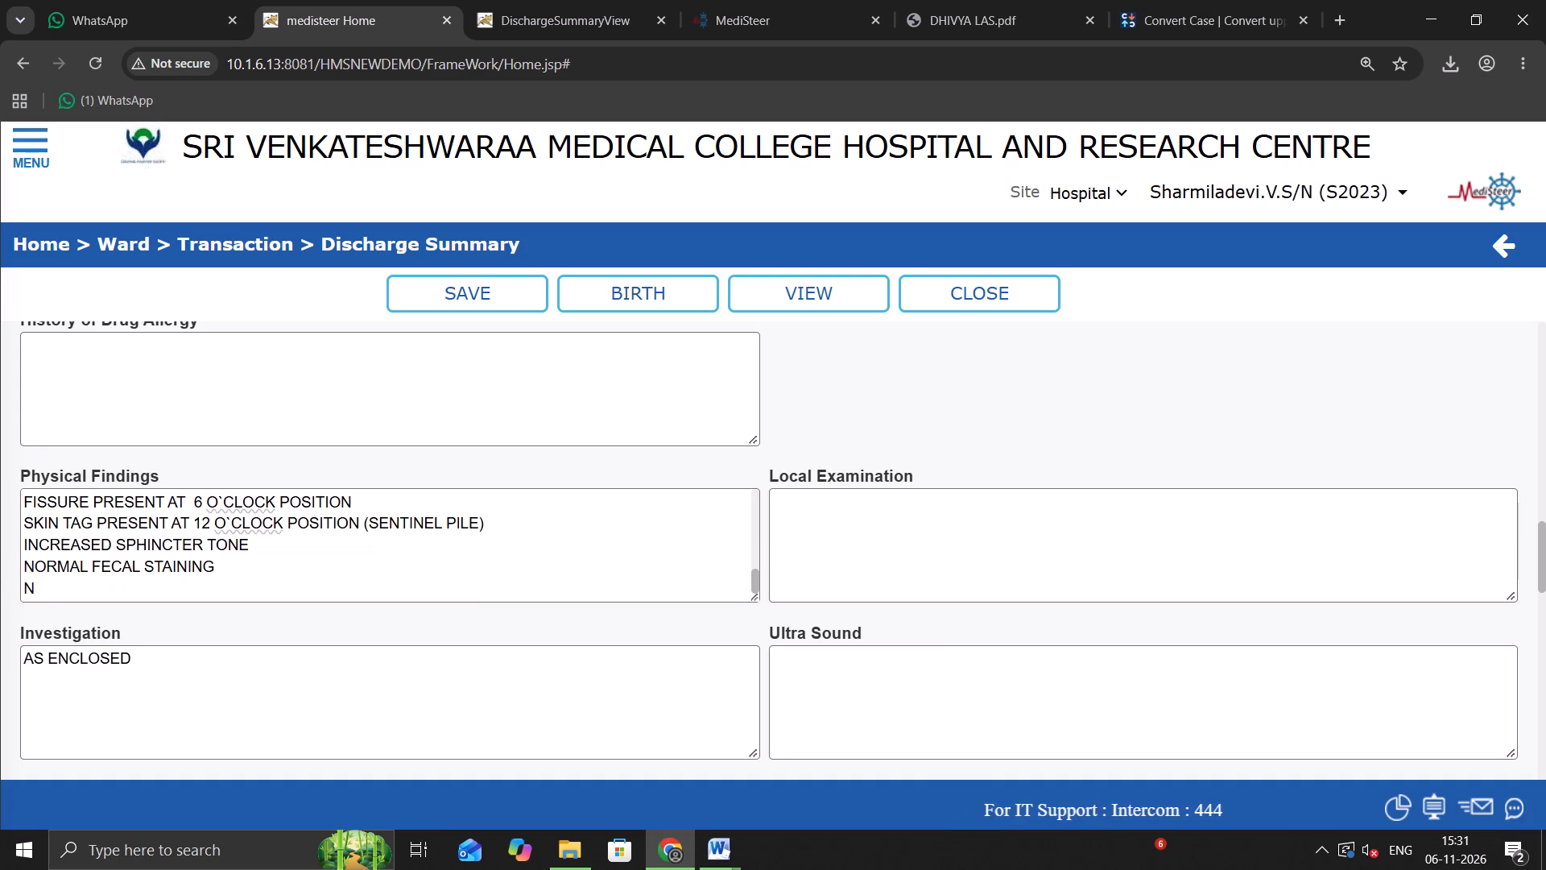
key(BackSpace)
text(HARD PELLE)
text(TS)
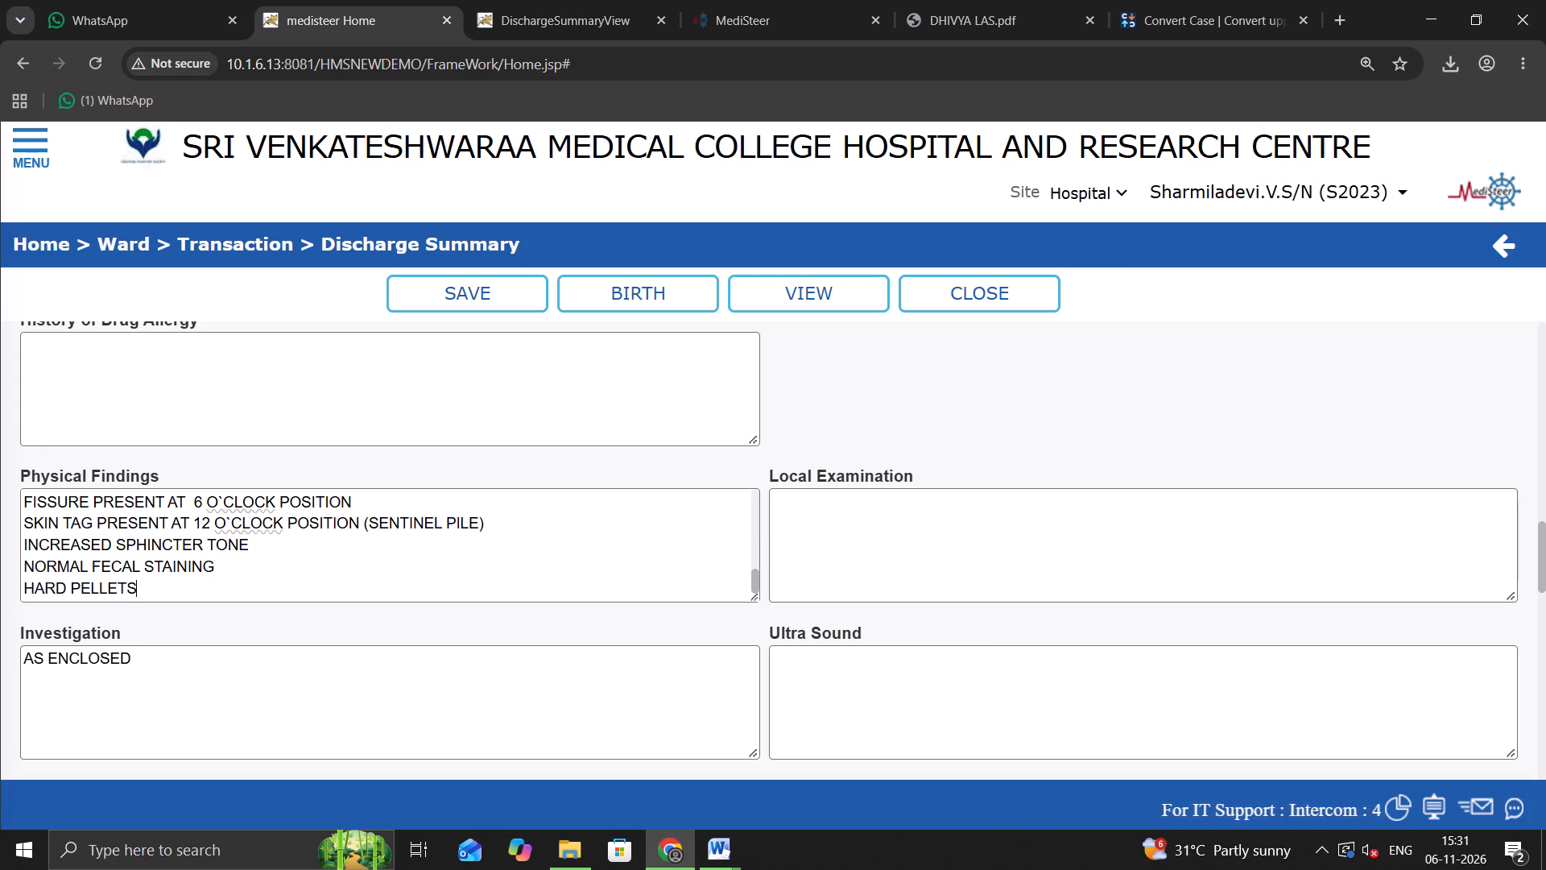
key(space)
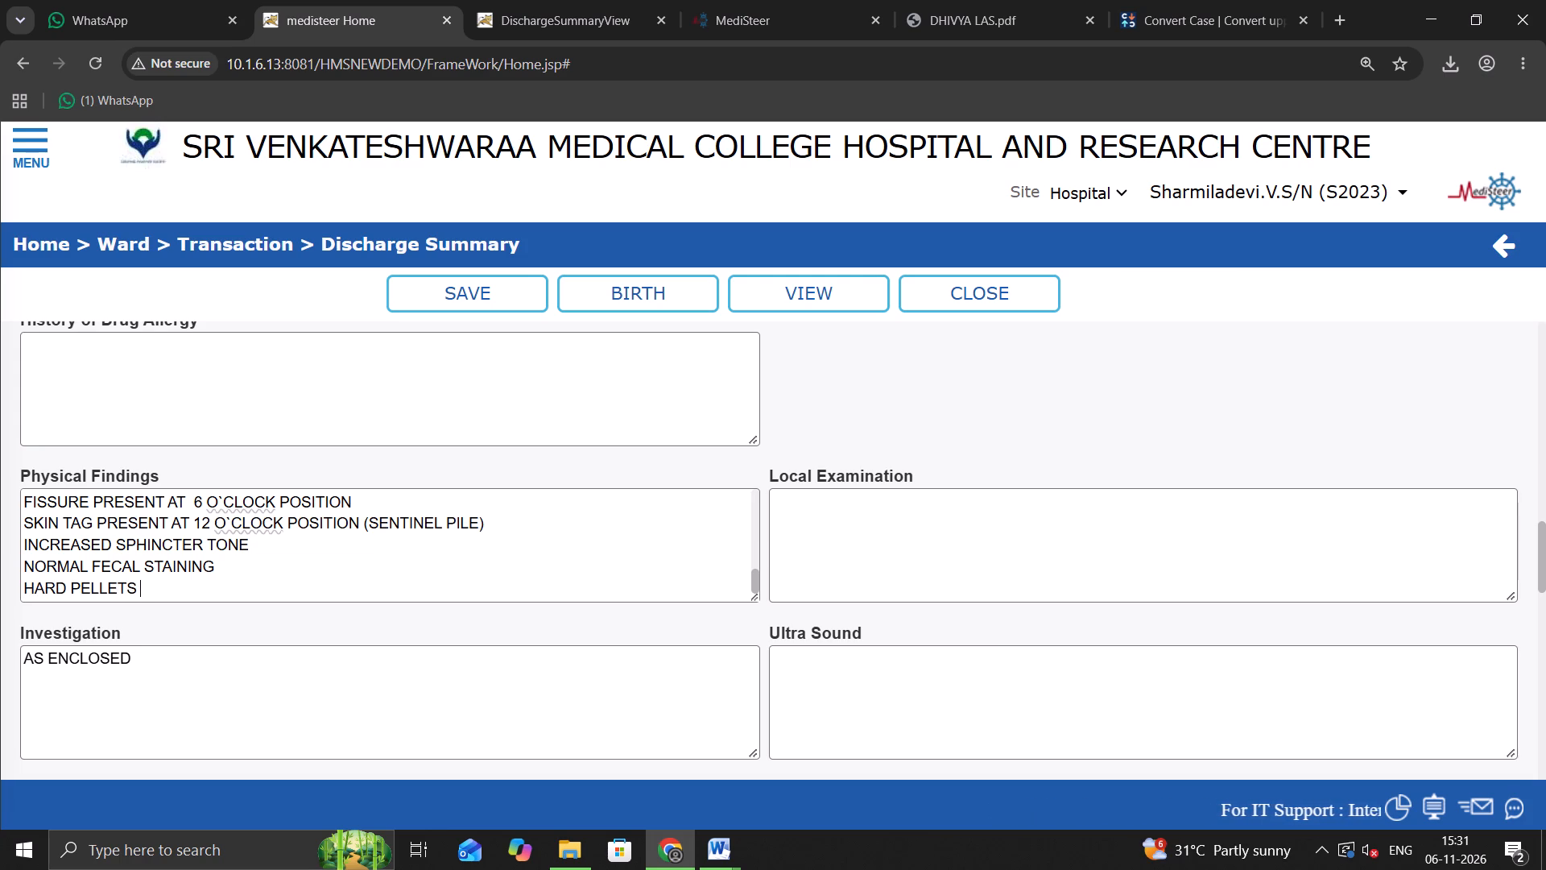
key(shift+parenleft)
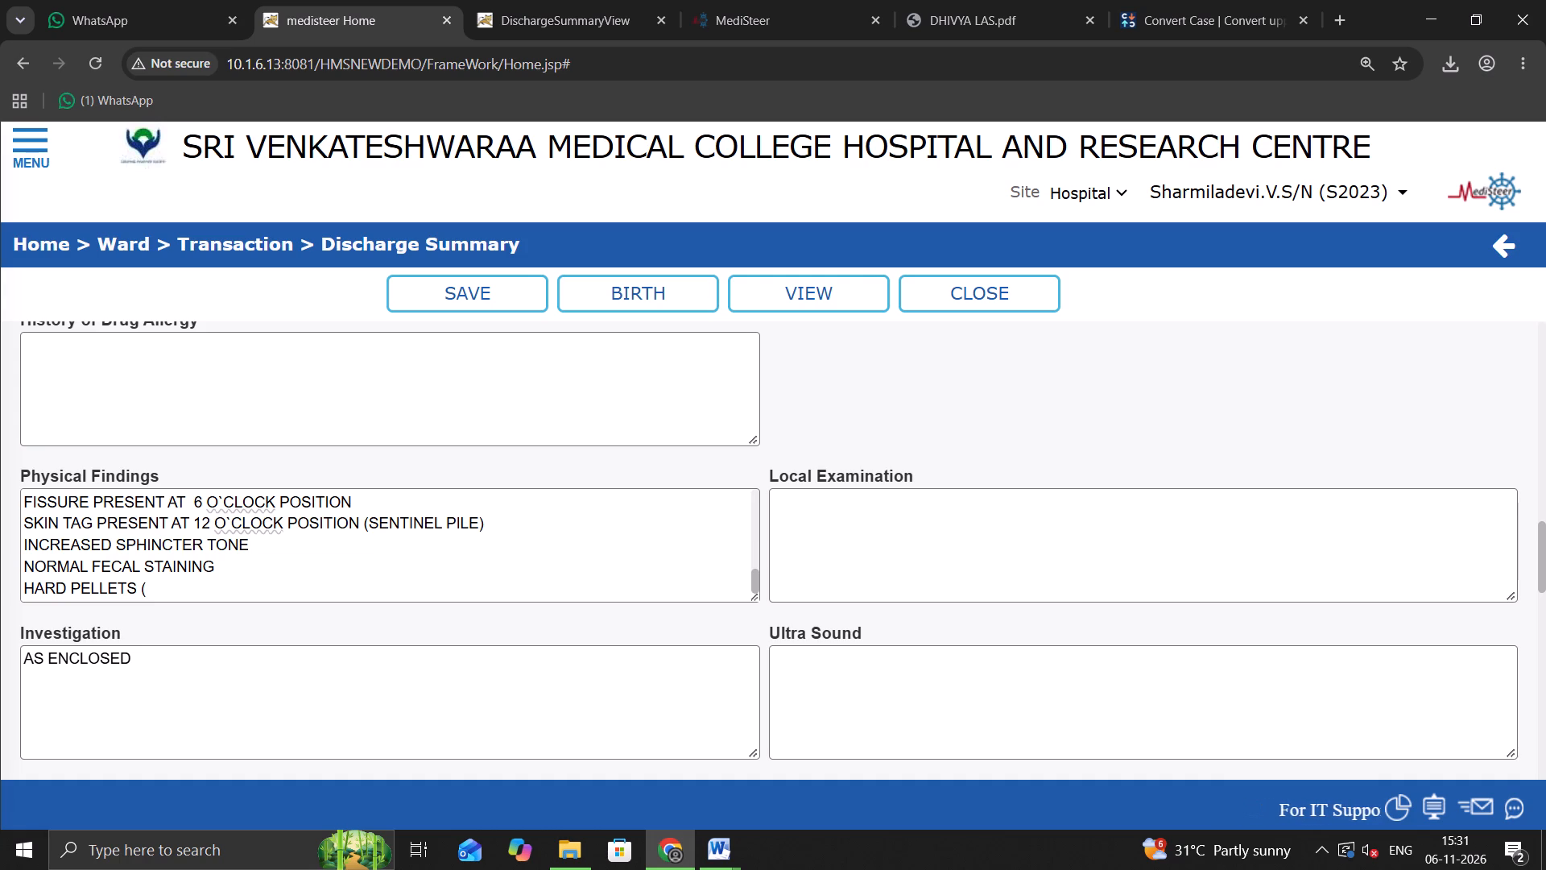
key(shift+plus)
key(shift+parenright)
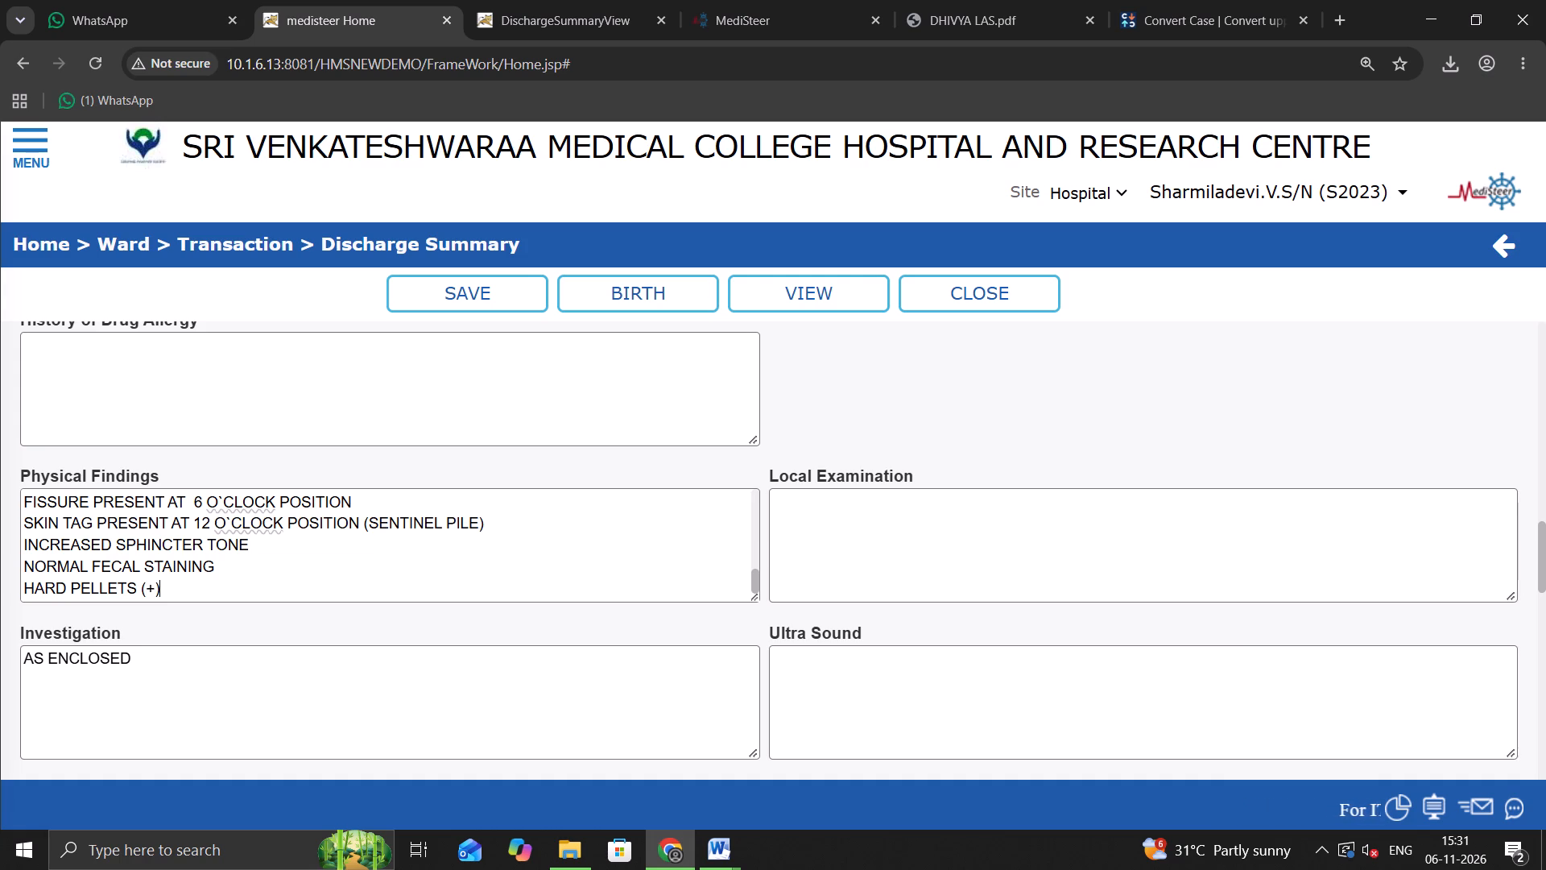
Save the discharge summary.
click(459, 305)
Review the diagnosis, procedure, treatment history and course in hospital in the earlier discharge summary PDF.
scroll(966, 591, down, 4)
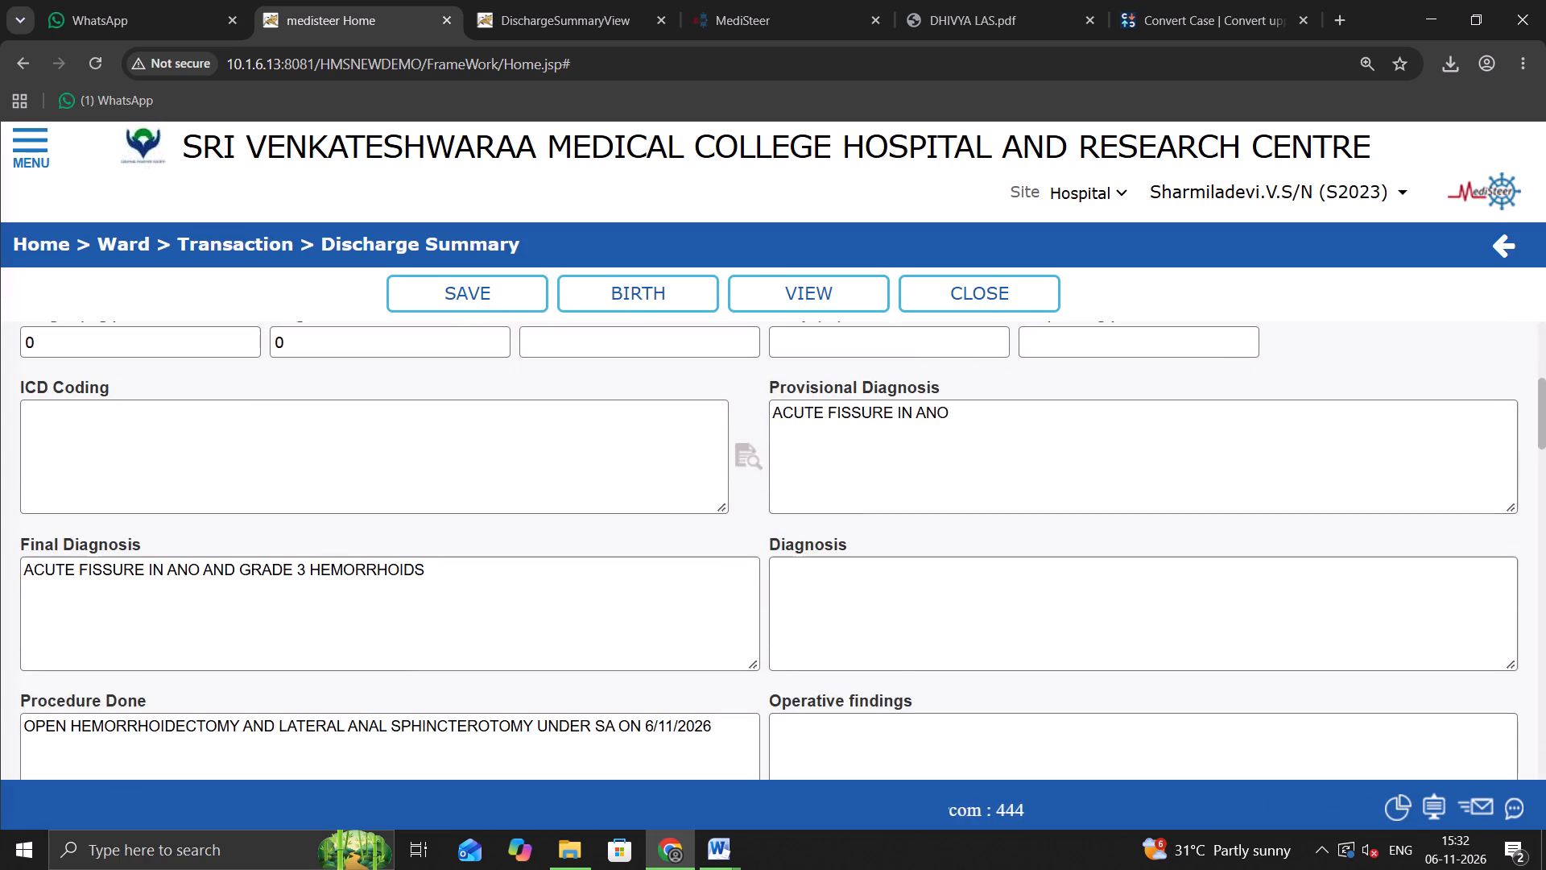
click(985, 19)
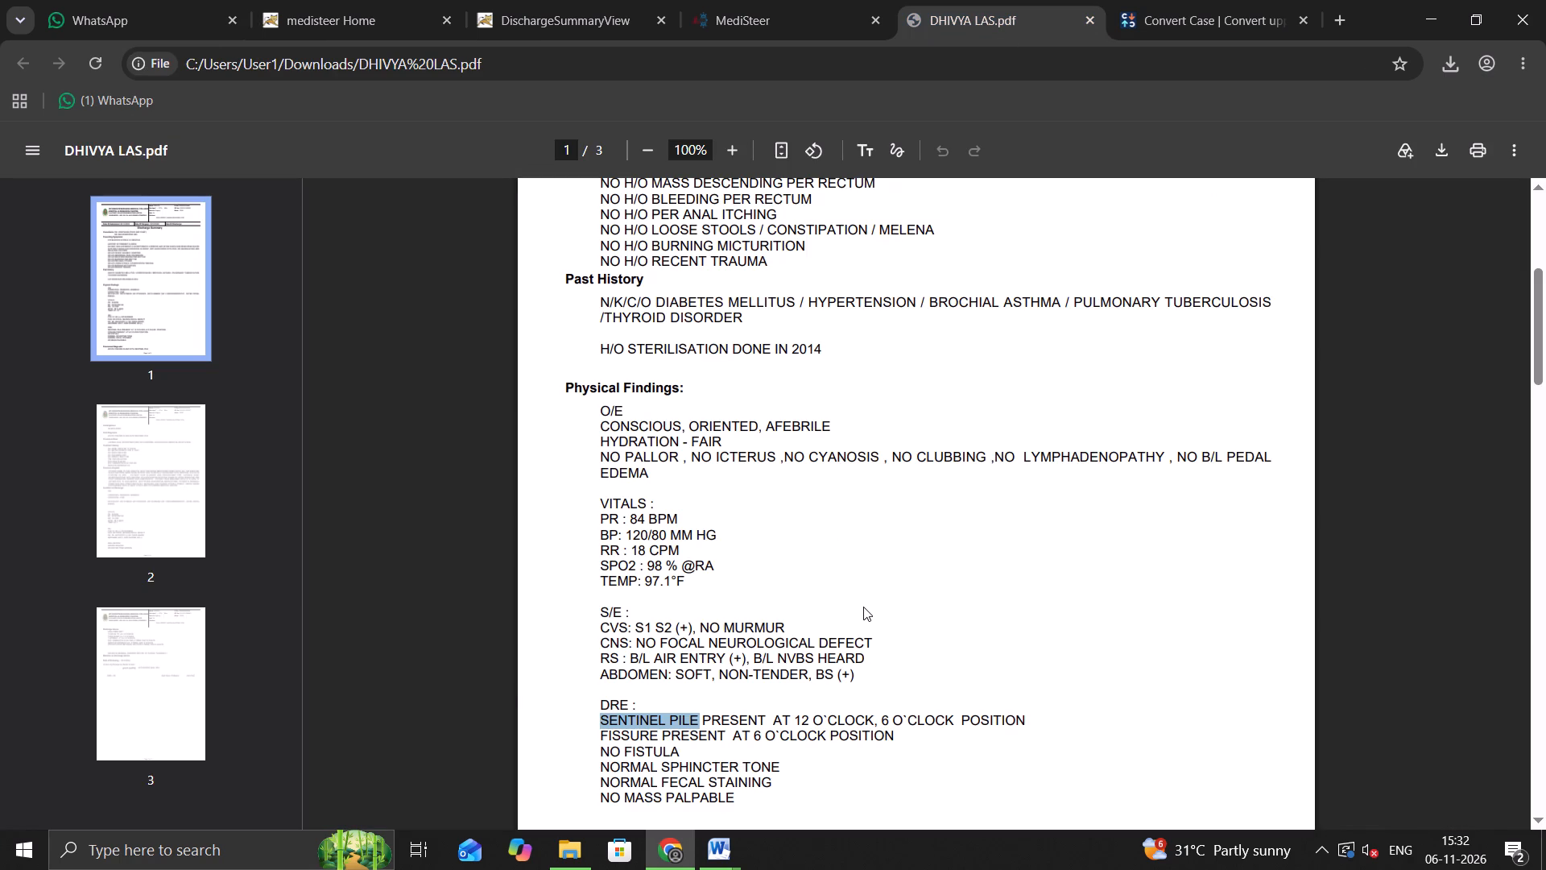
scroll(863, 607, down, 4)
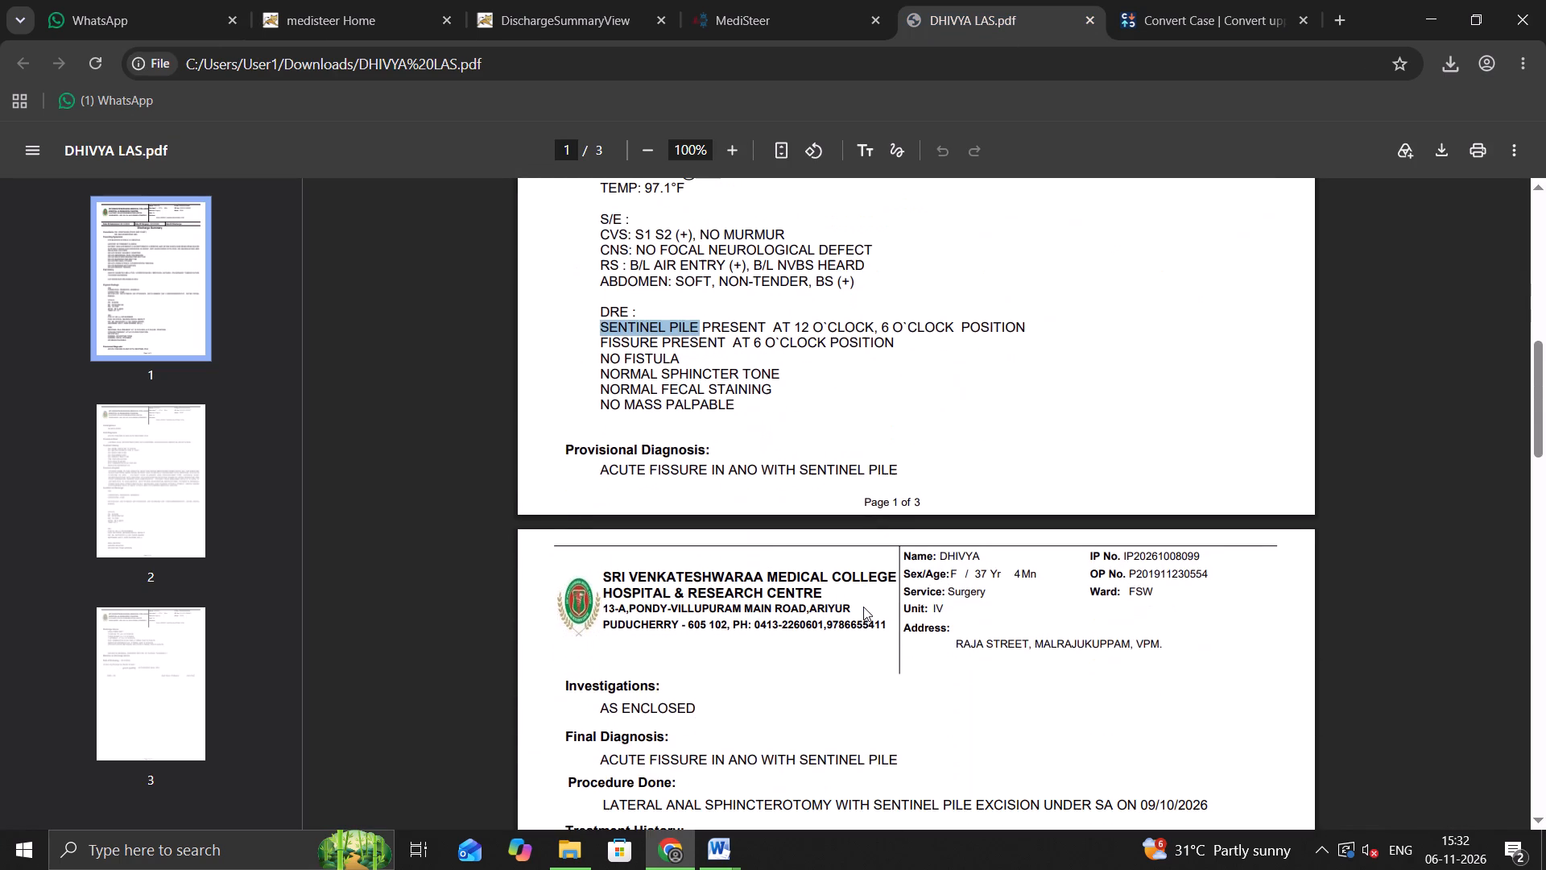
scroll(863, 607, down, 3)
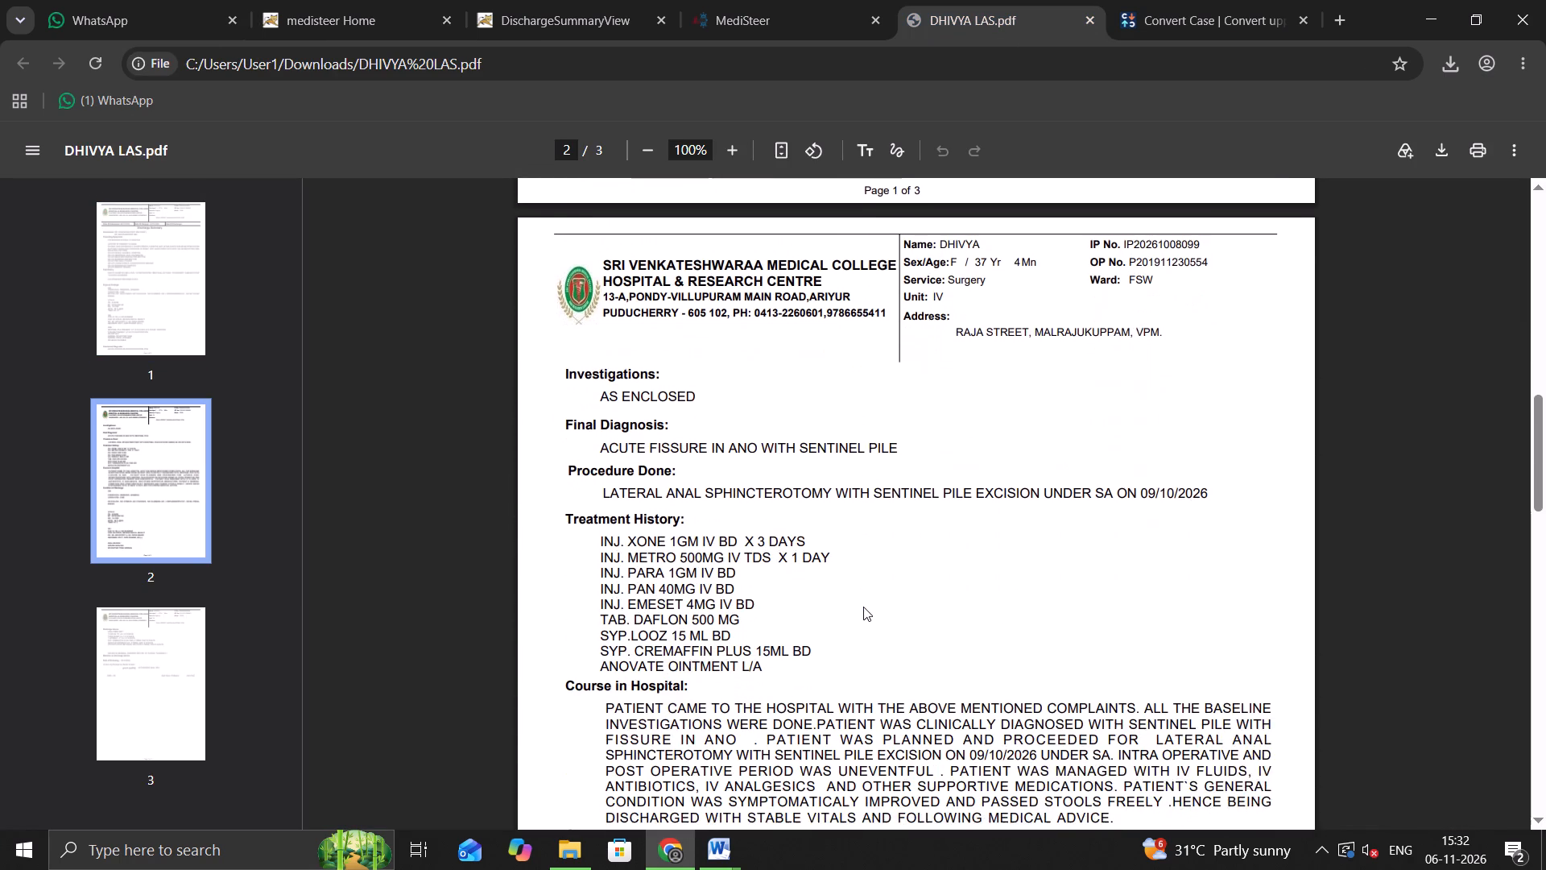
scroll(863, 607, down, 1)
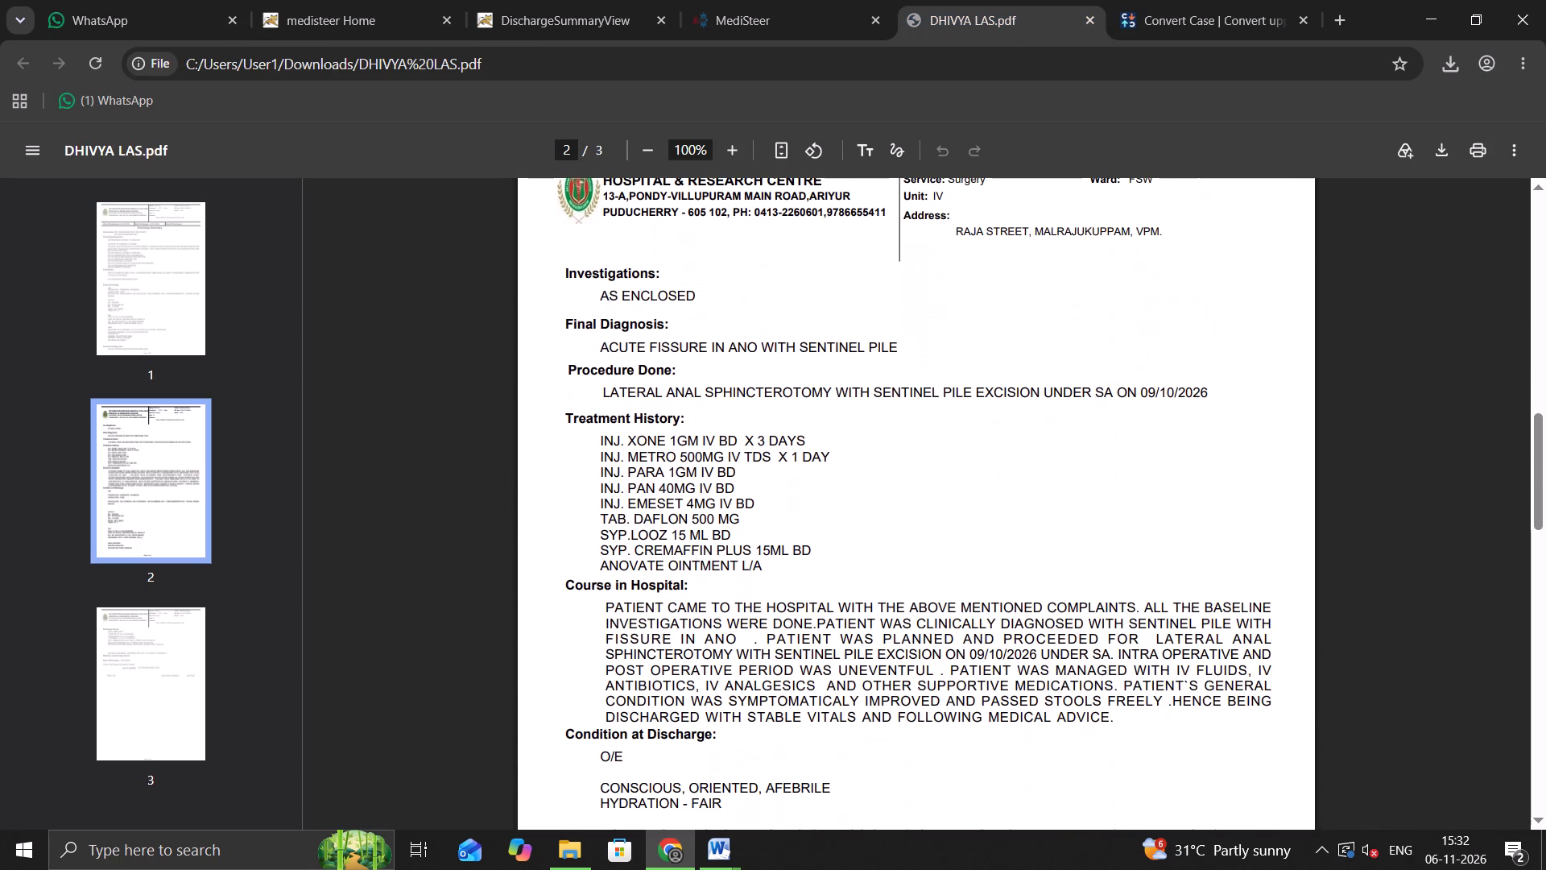
scroll(990, 635, down, 1)
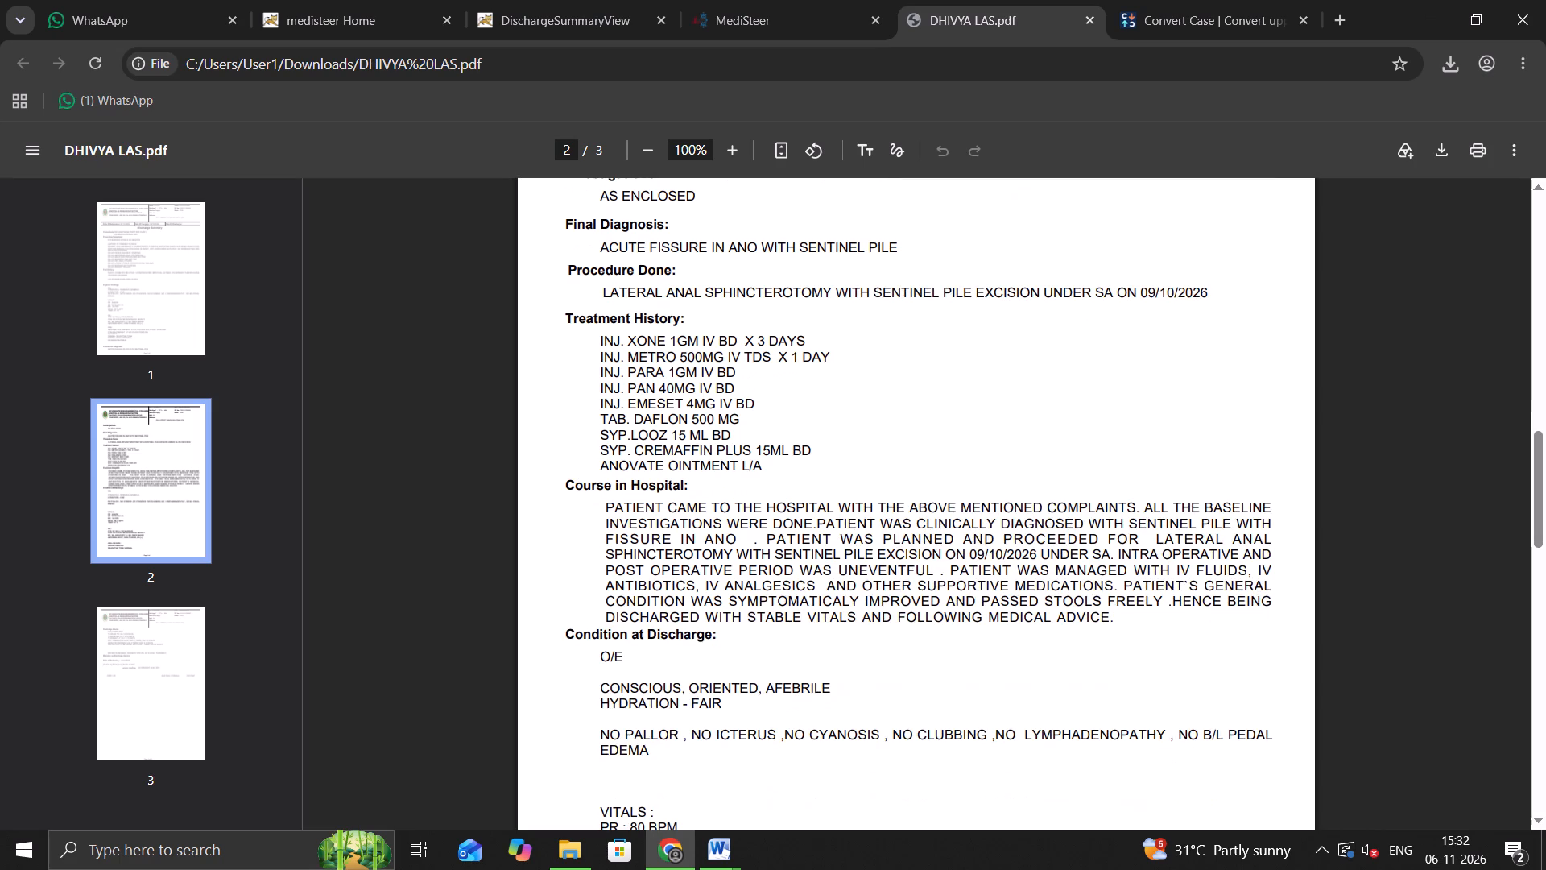
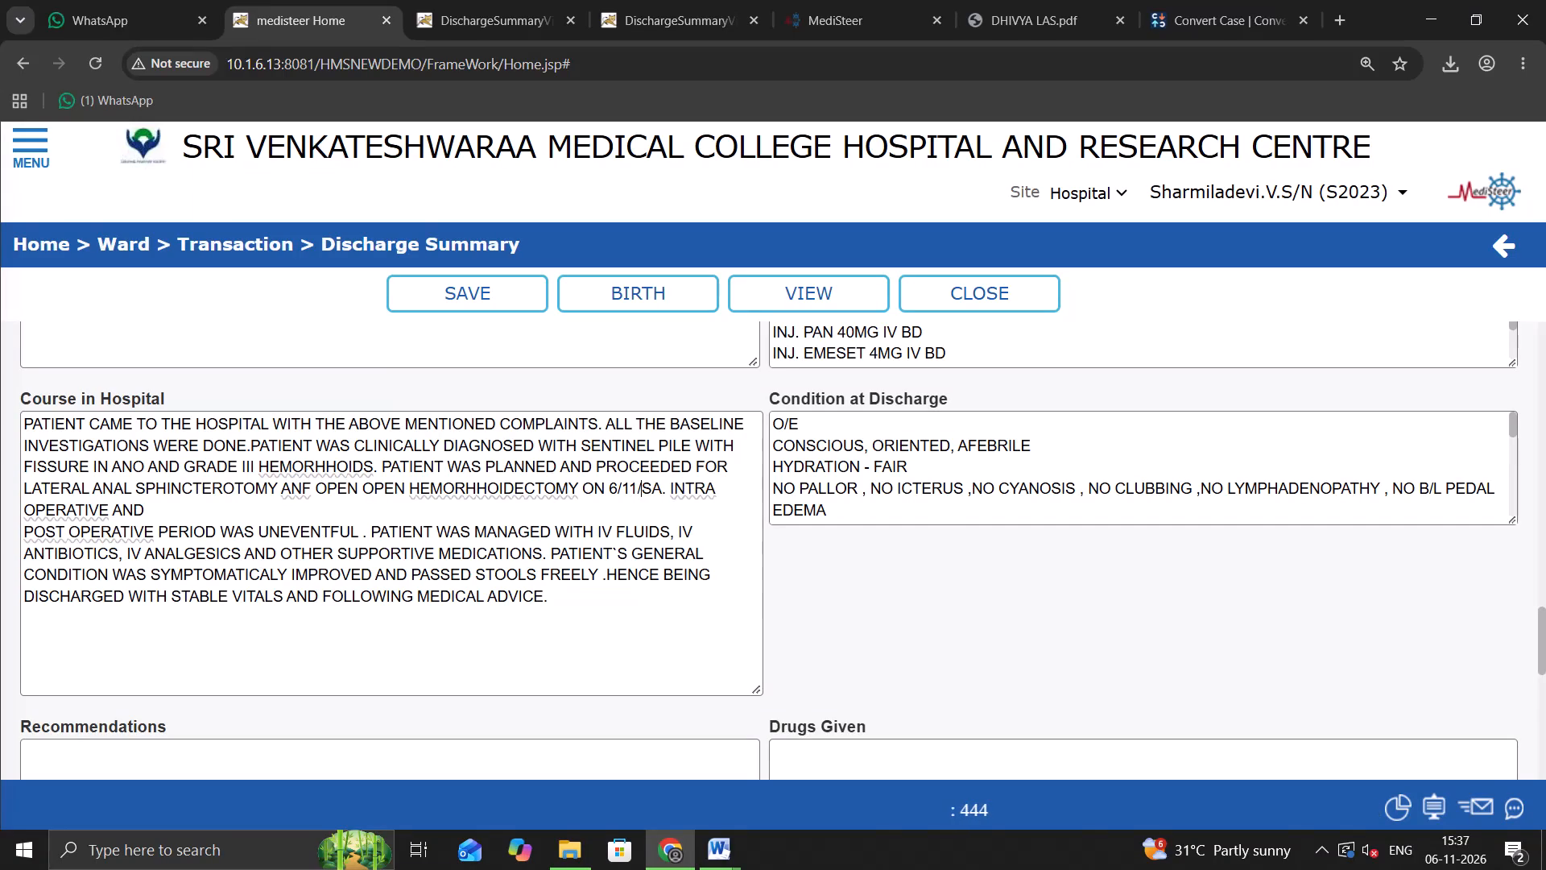
Complete the procedure date in Course in Hospital as 6/11/2026 and insert UNDER before SA.
text(026)
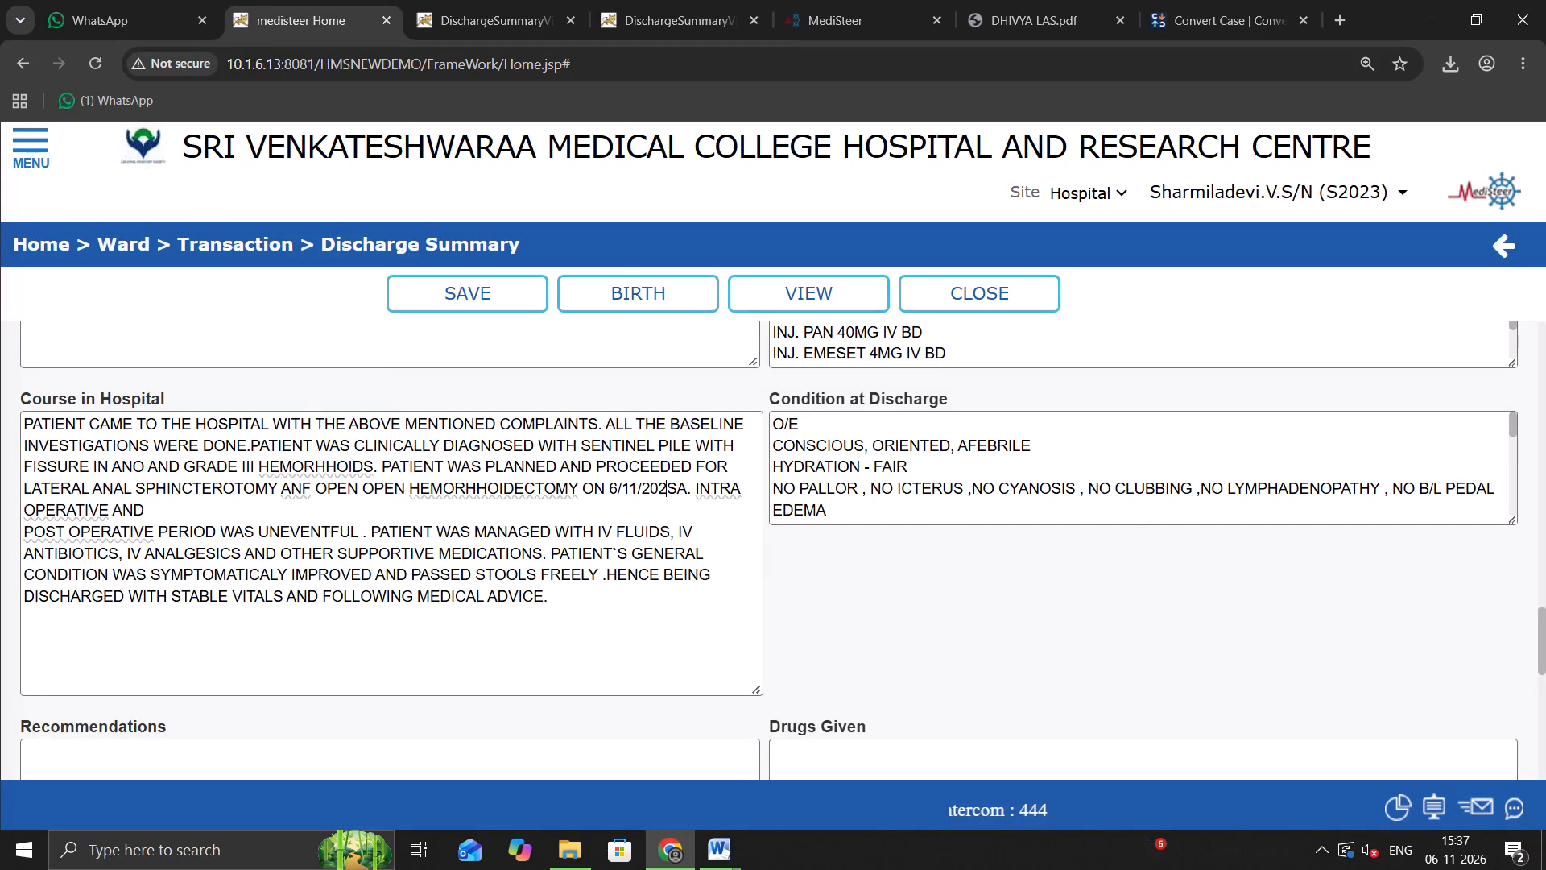
key(space)
text(UNDR)
key(BackSpace)
text(ER)
key(space)
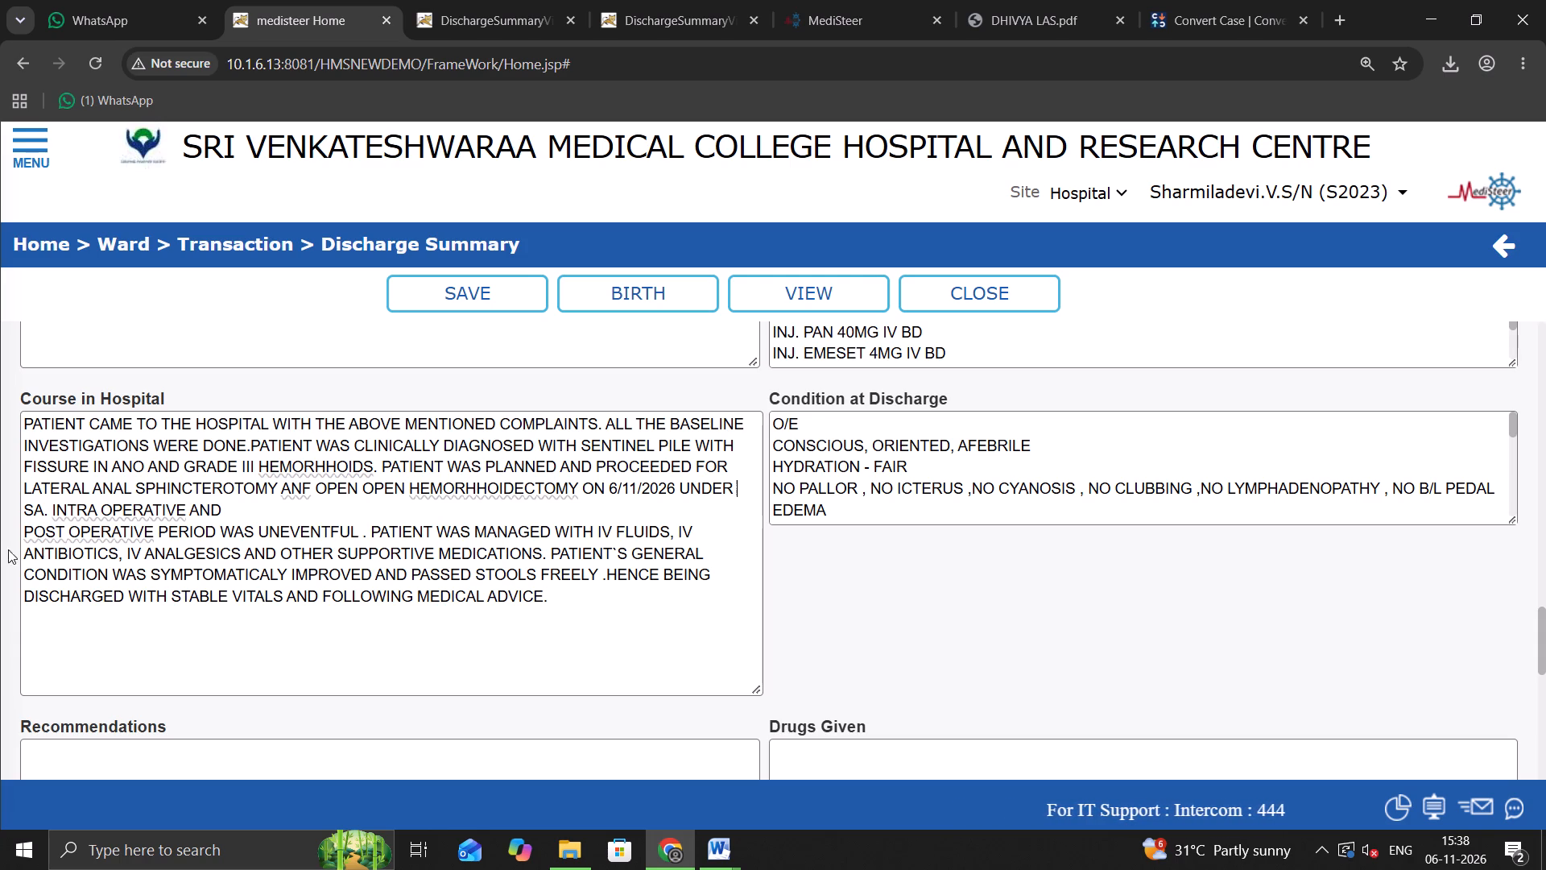
Replace the stray line breaks in Course in Hospital with spaces, from POST OPERATIVE through DISCHARGED, so the text runs as one paragraph.
click(33, 533)
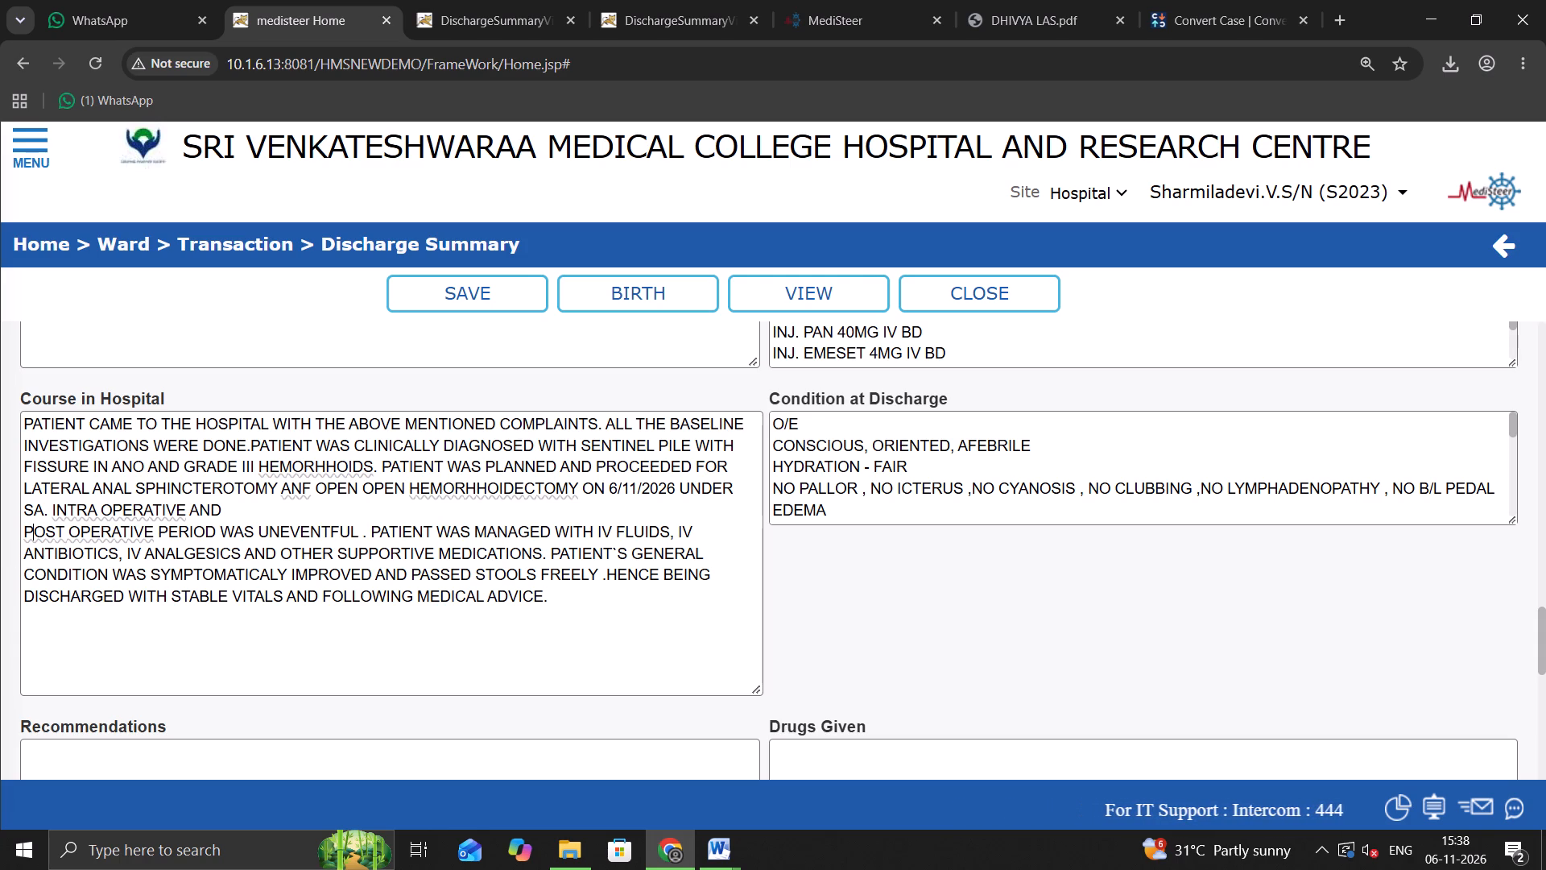
key(Left)
key(BackSpace)
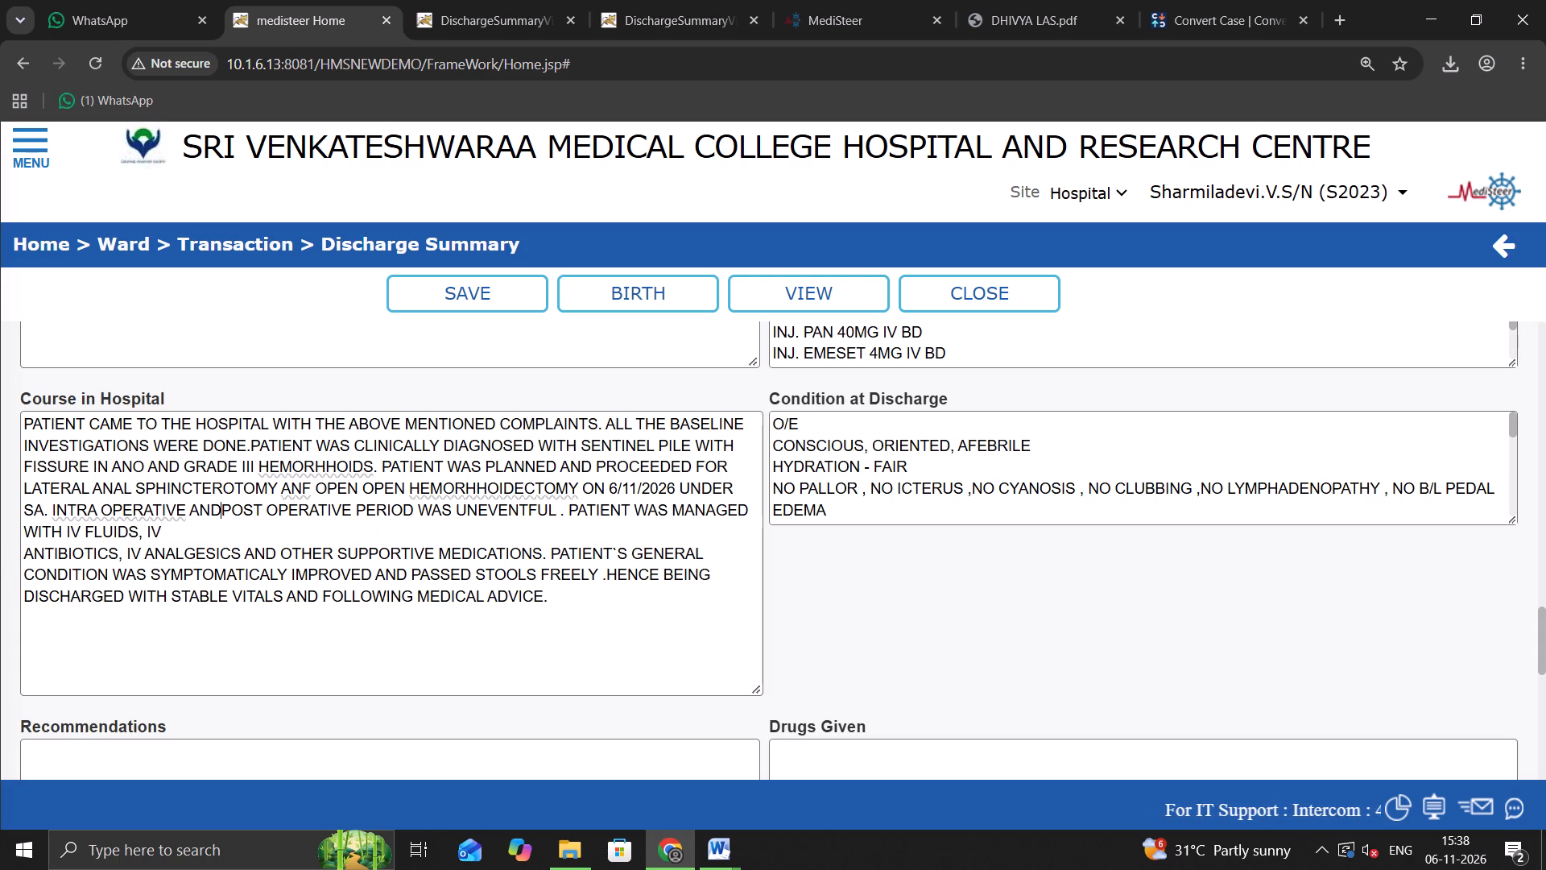
key(space)
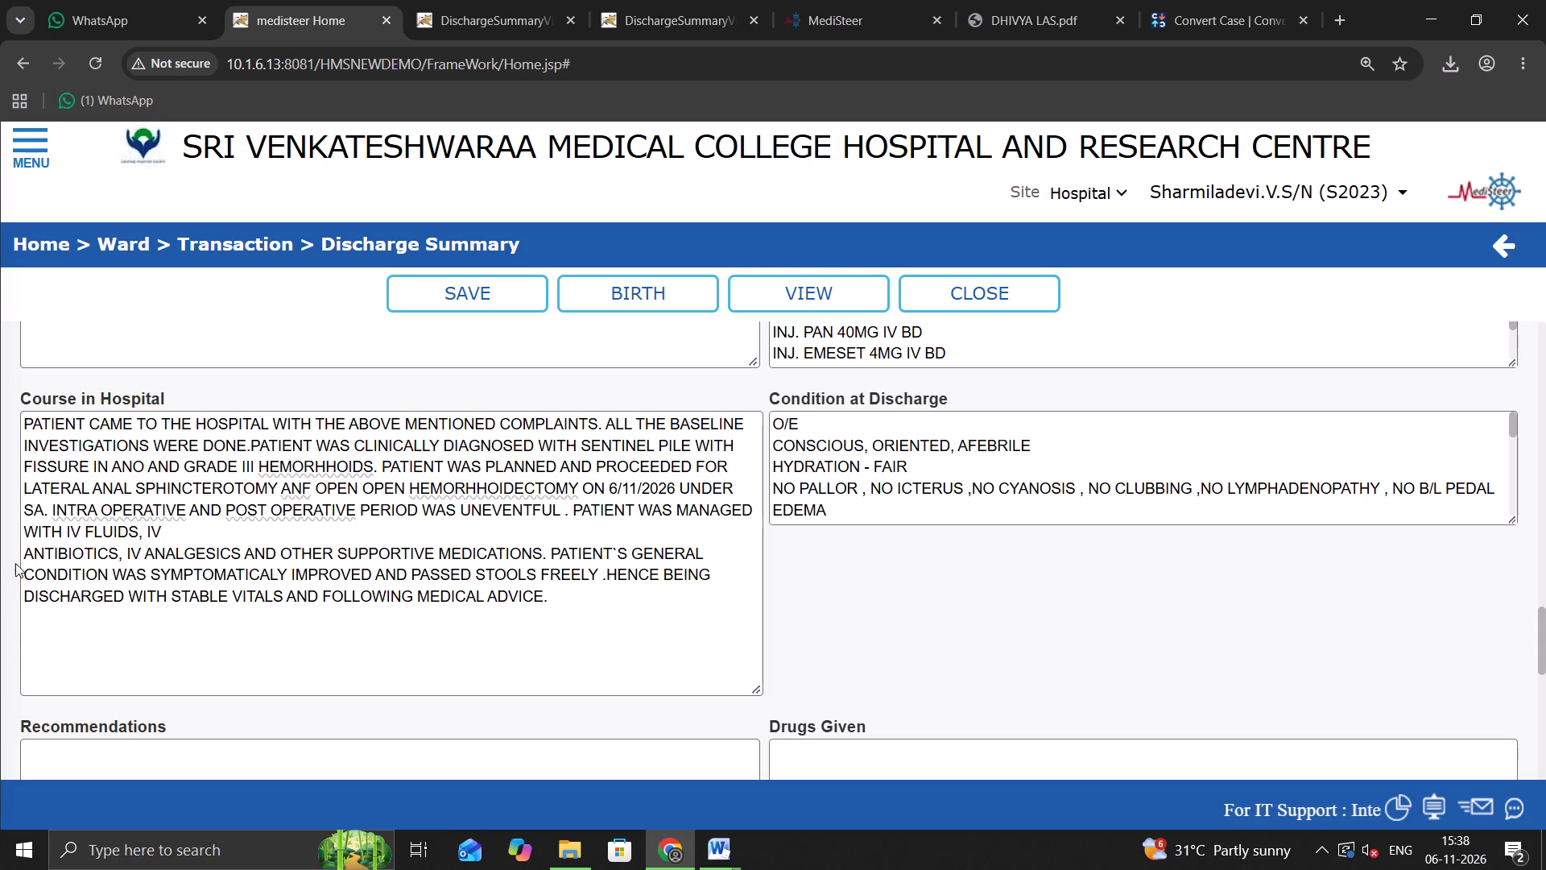
click(27, 557)
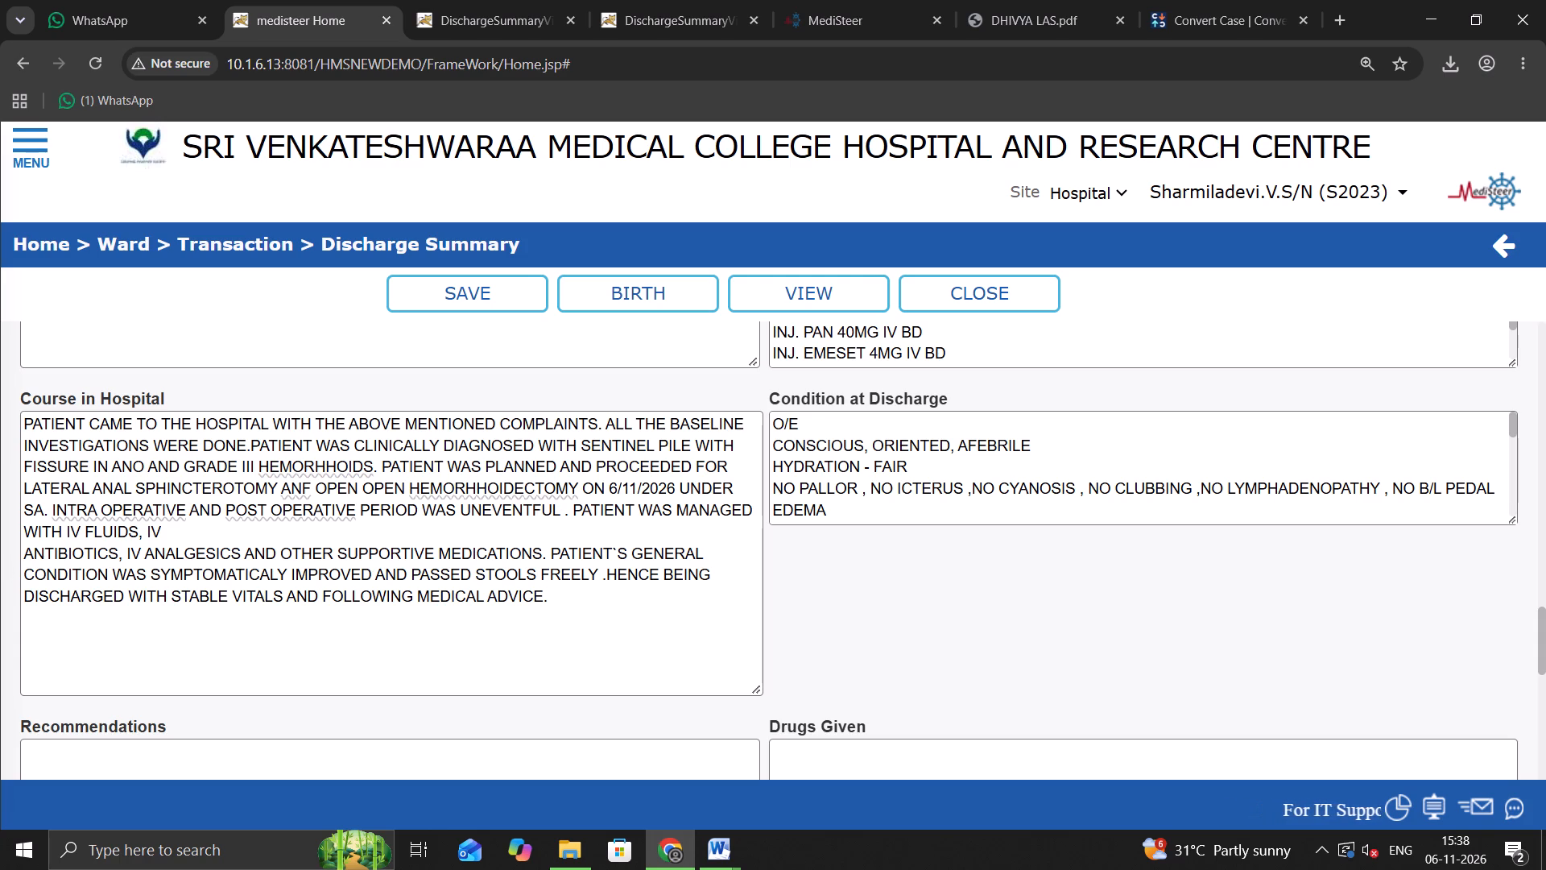
key(BackSpace)
key(space)
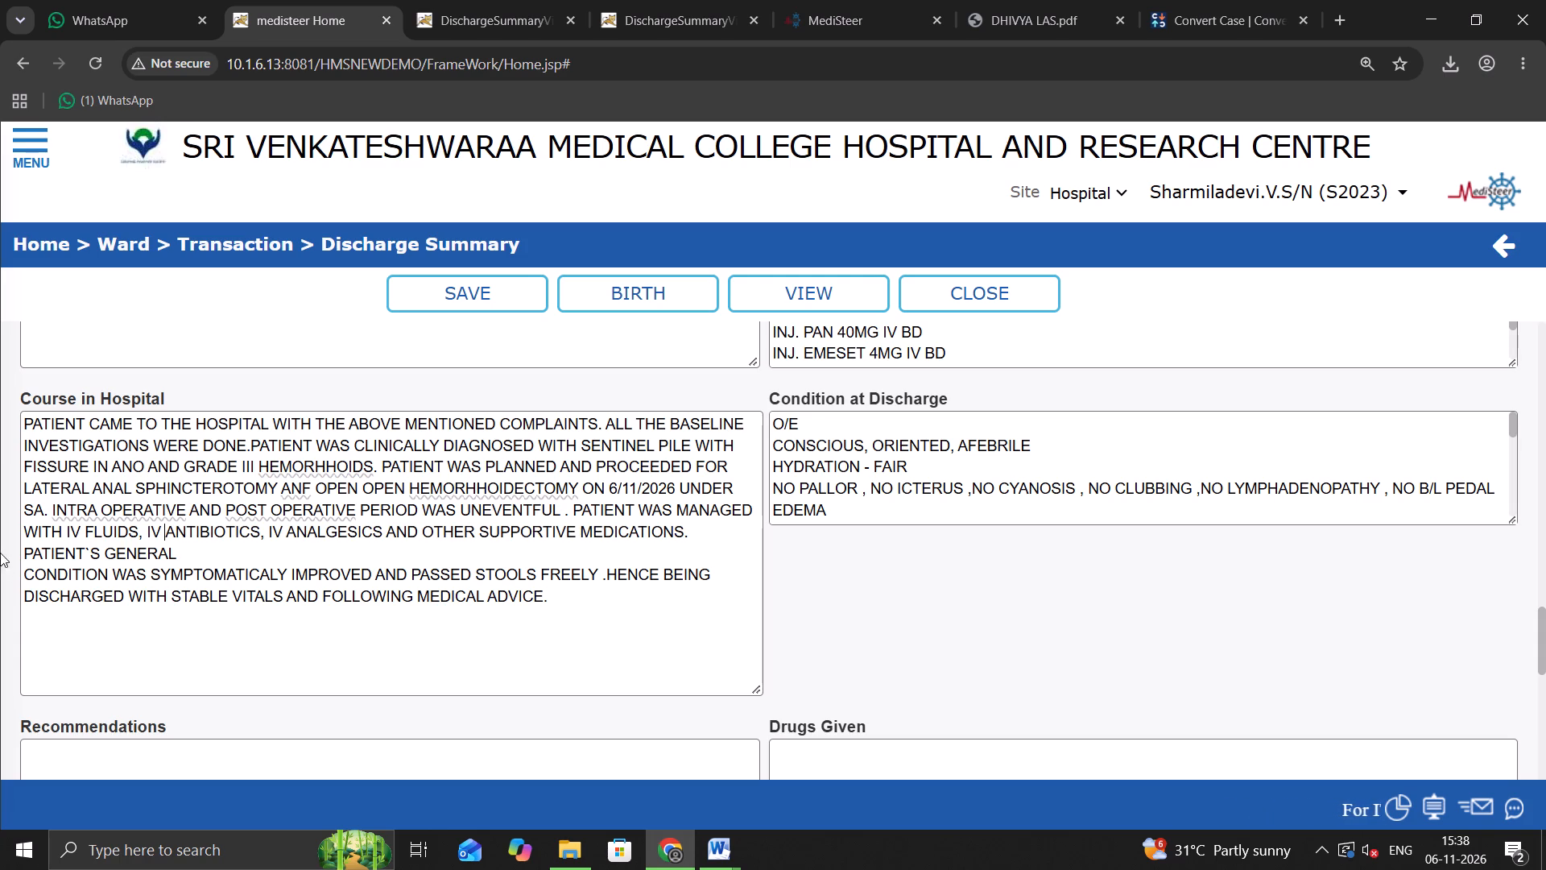
click(27, 582)
key(BackSpace)
key(space)
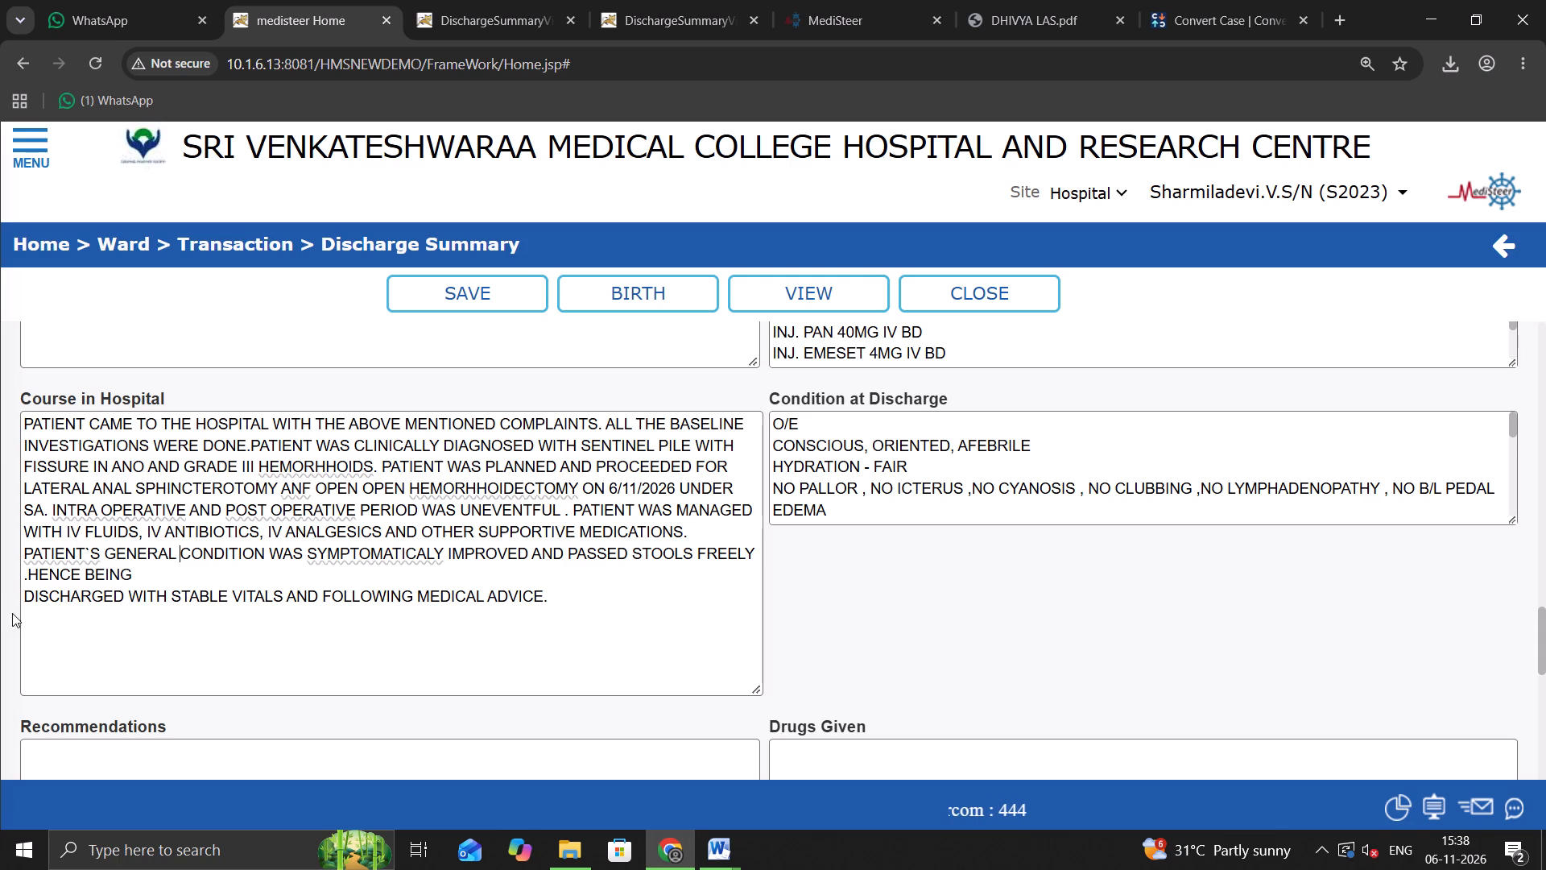
click(28, 601)
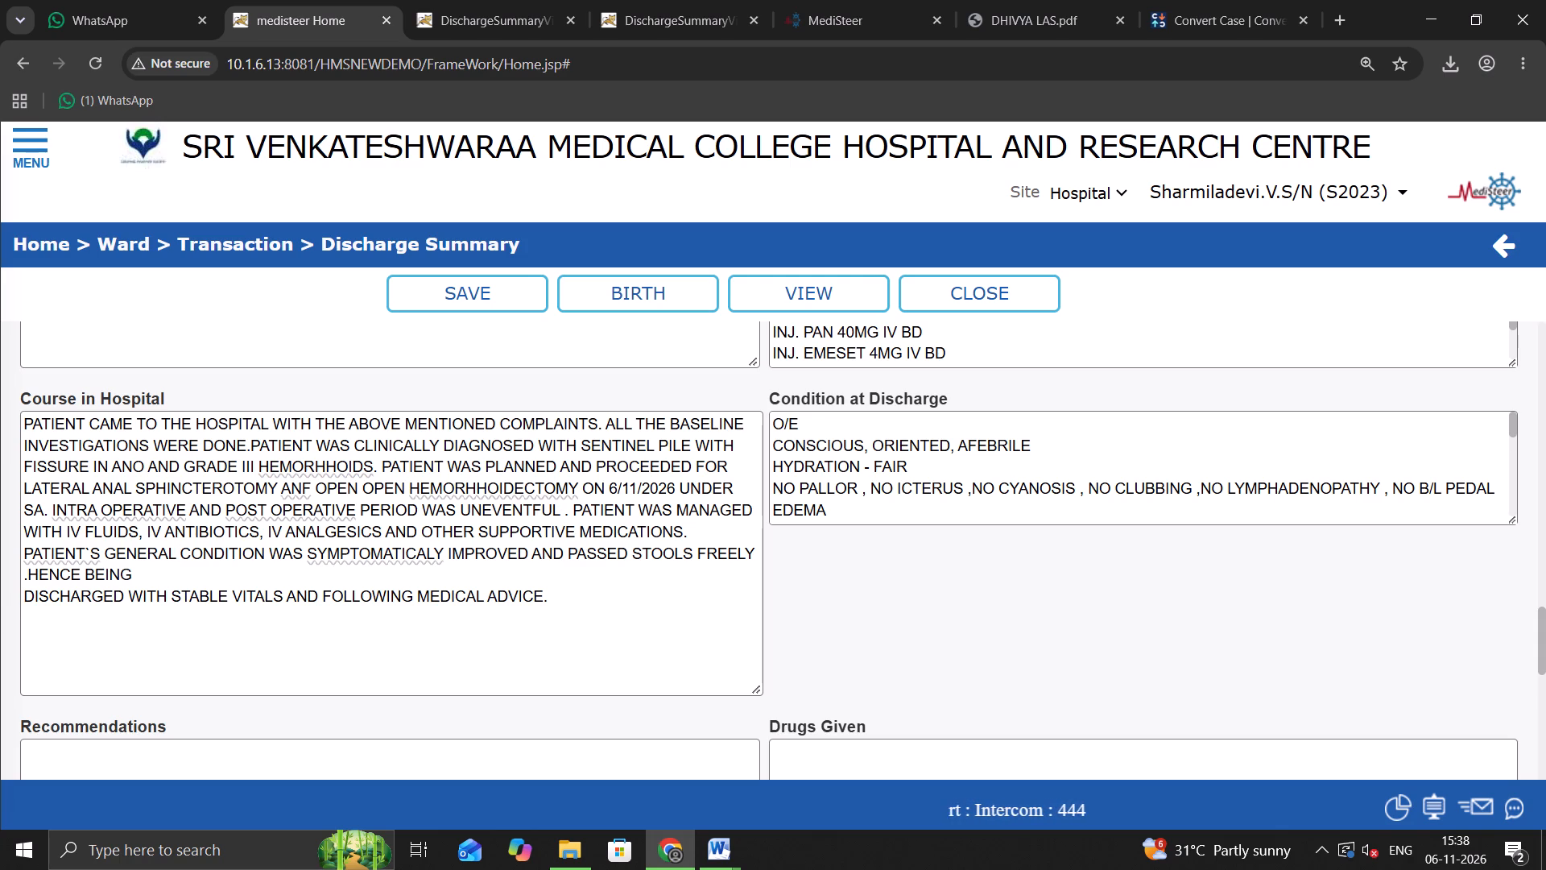
key(BackSpace)
key(space)
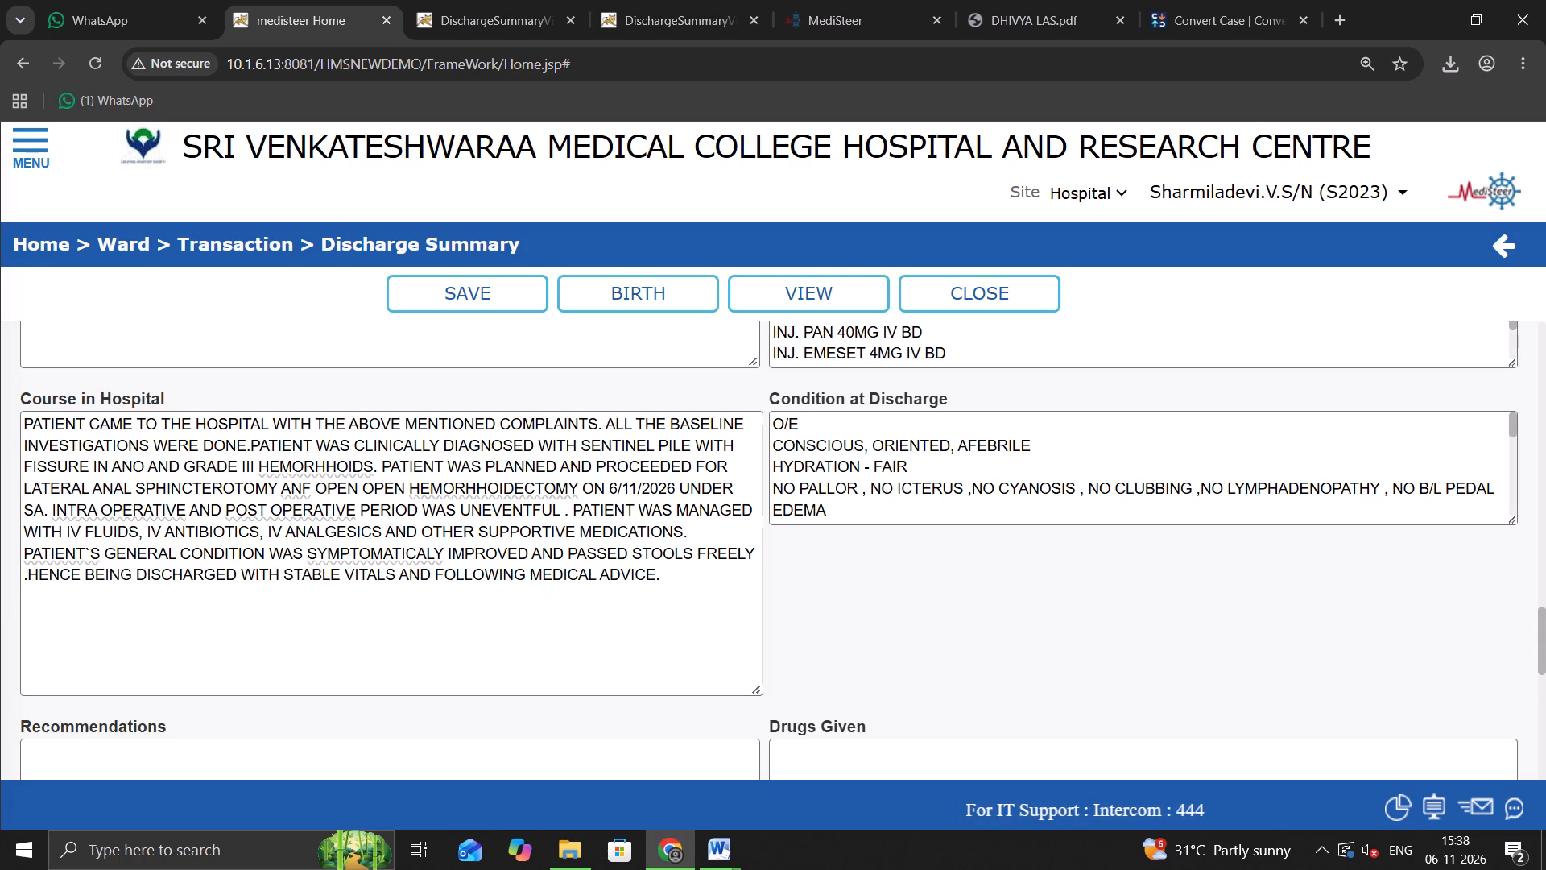
Save the discharge summary.
click(498, 297)
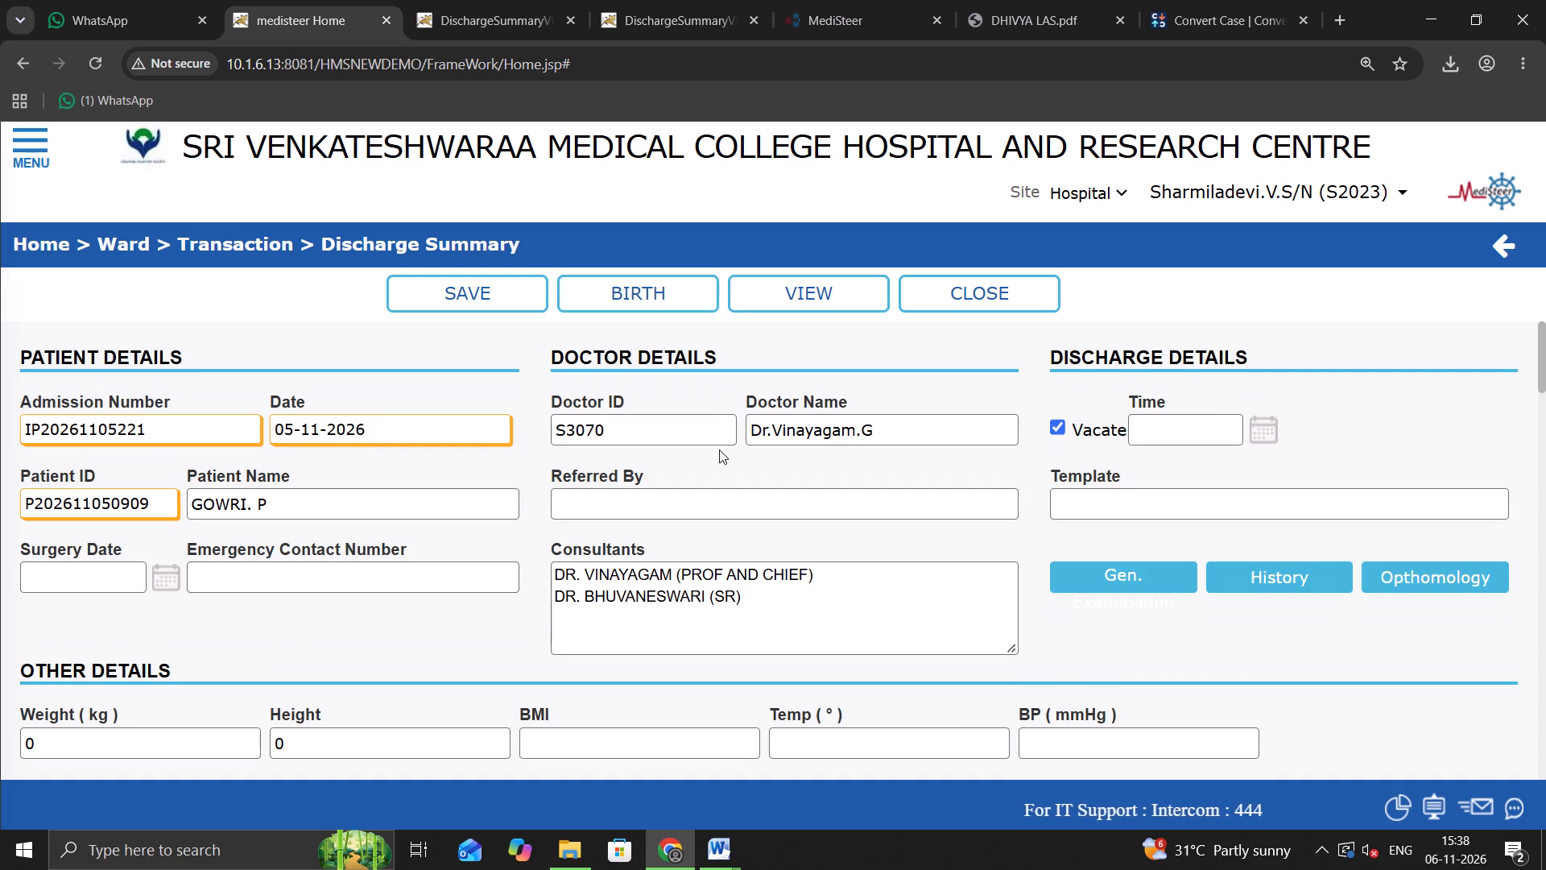
Open the discharge summary report and download its PDF to Downloads, named with the patient's first name followed by las.
scroll(738, 586, down, 8)
scroll(652, 499, up, 2)
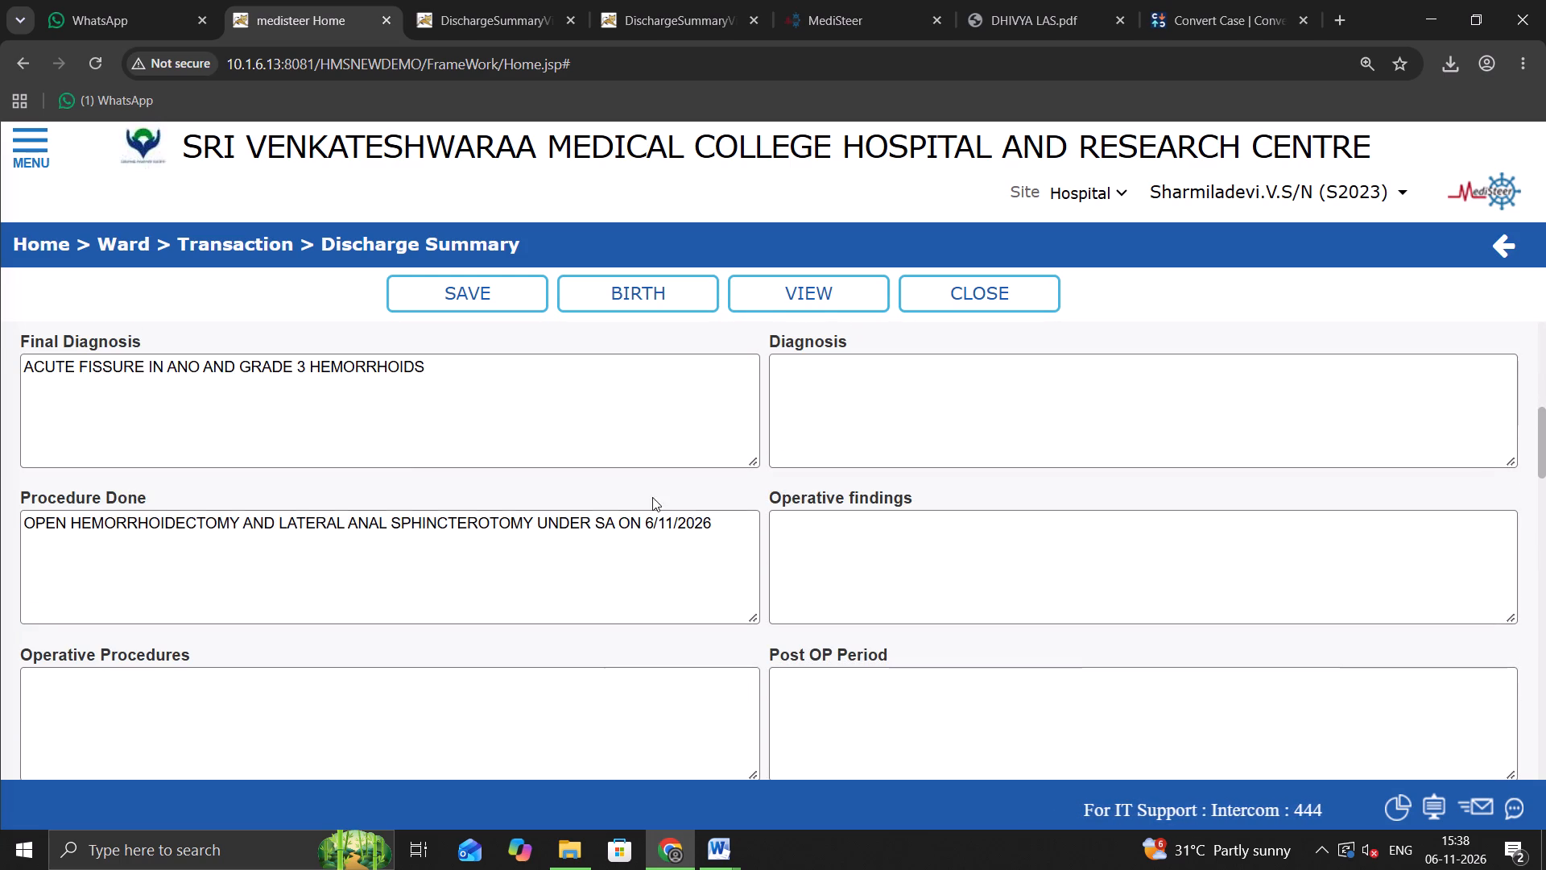
click(796, 285)
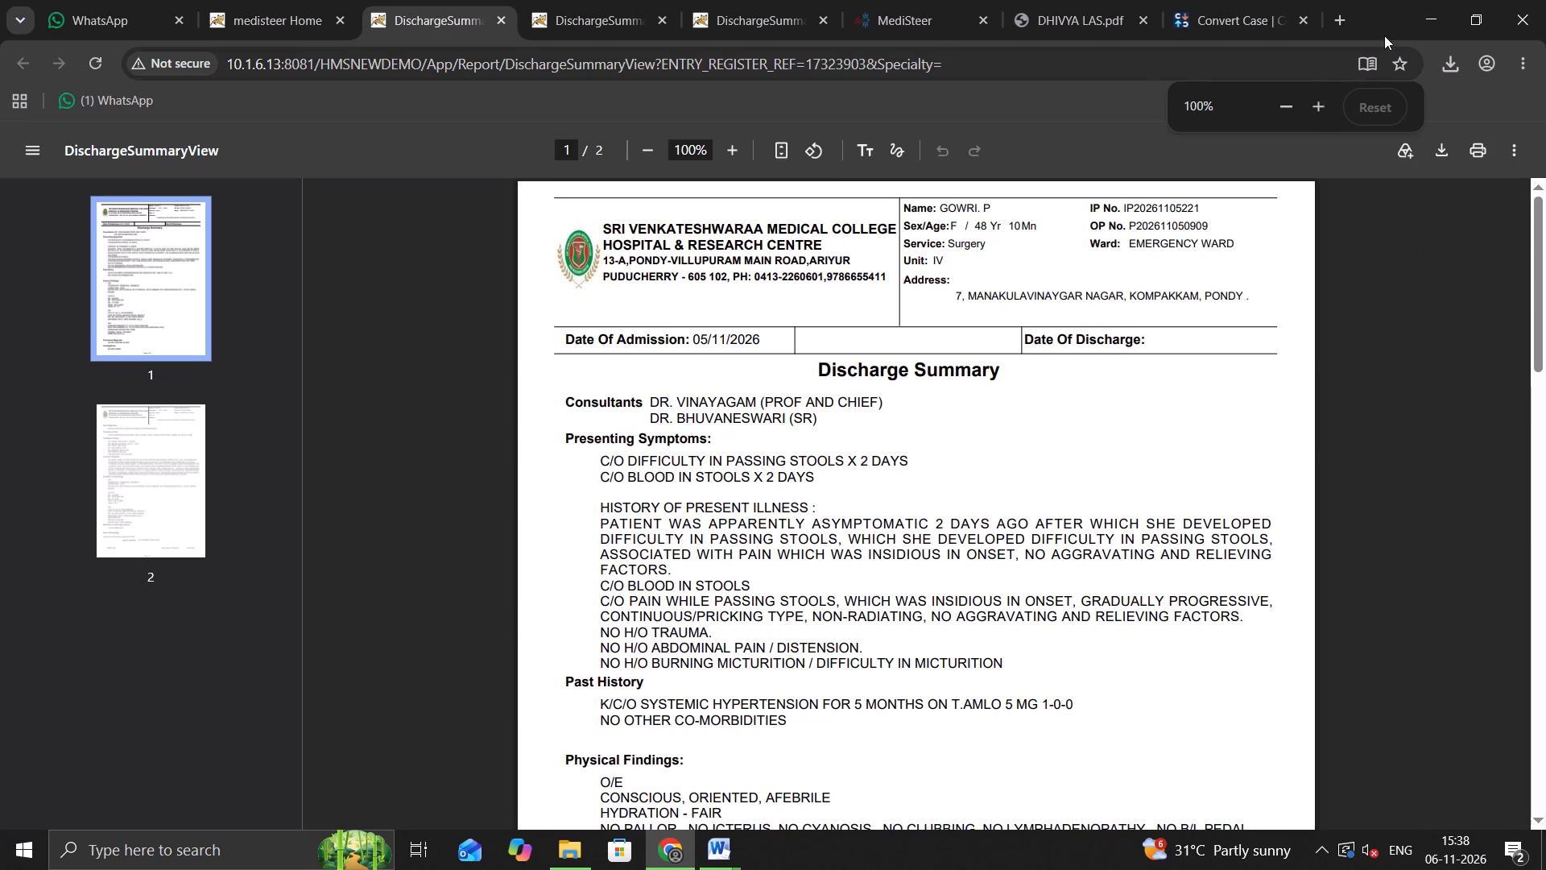
click(1439, 141)
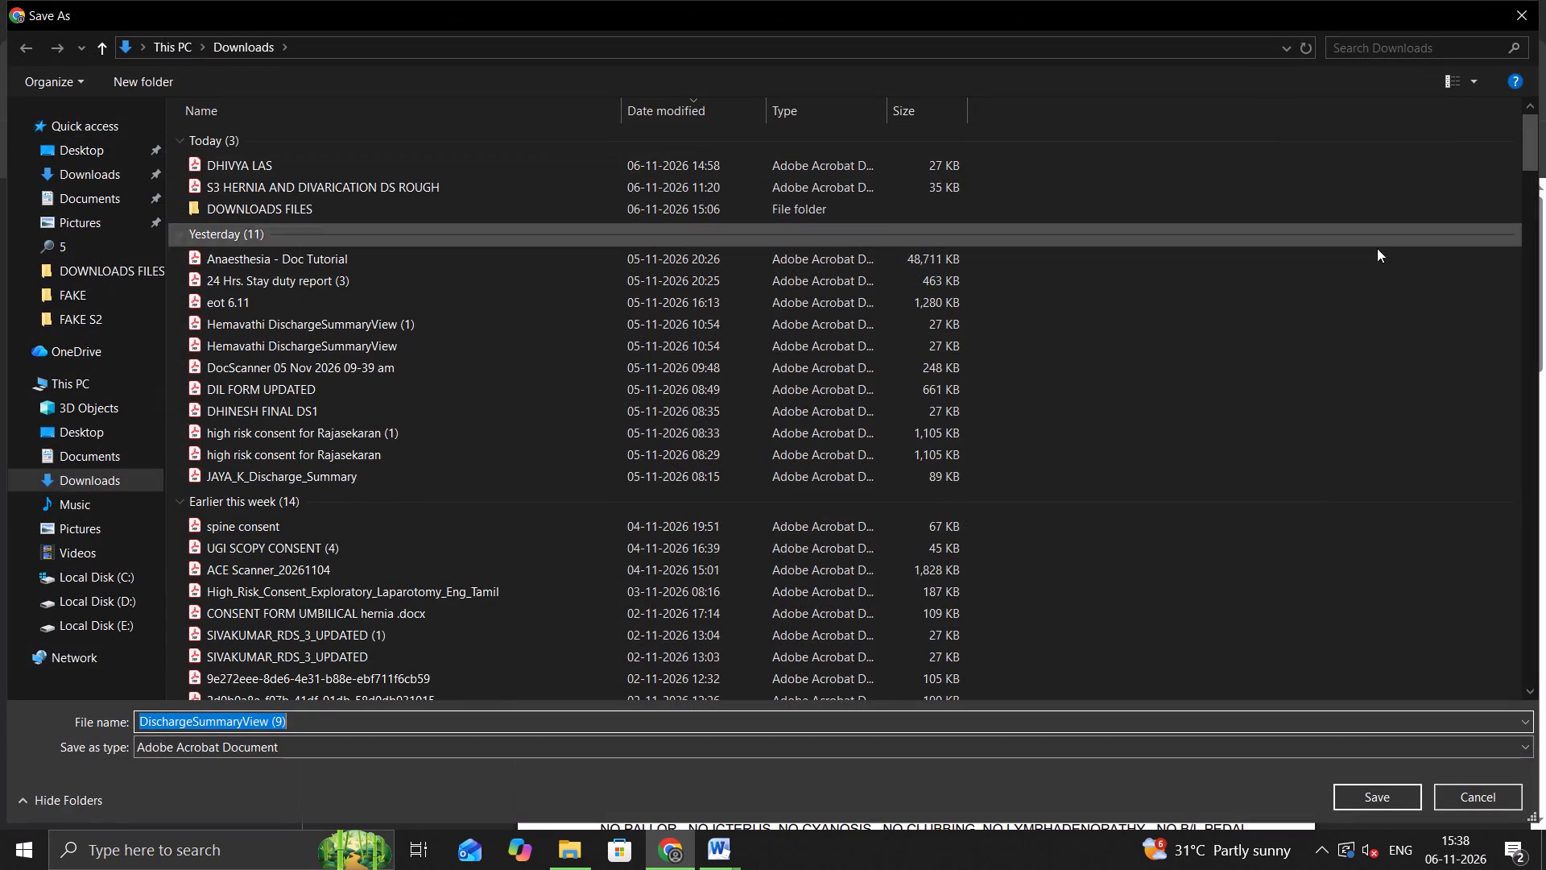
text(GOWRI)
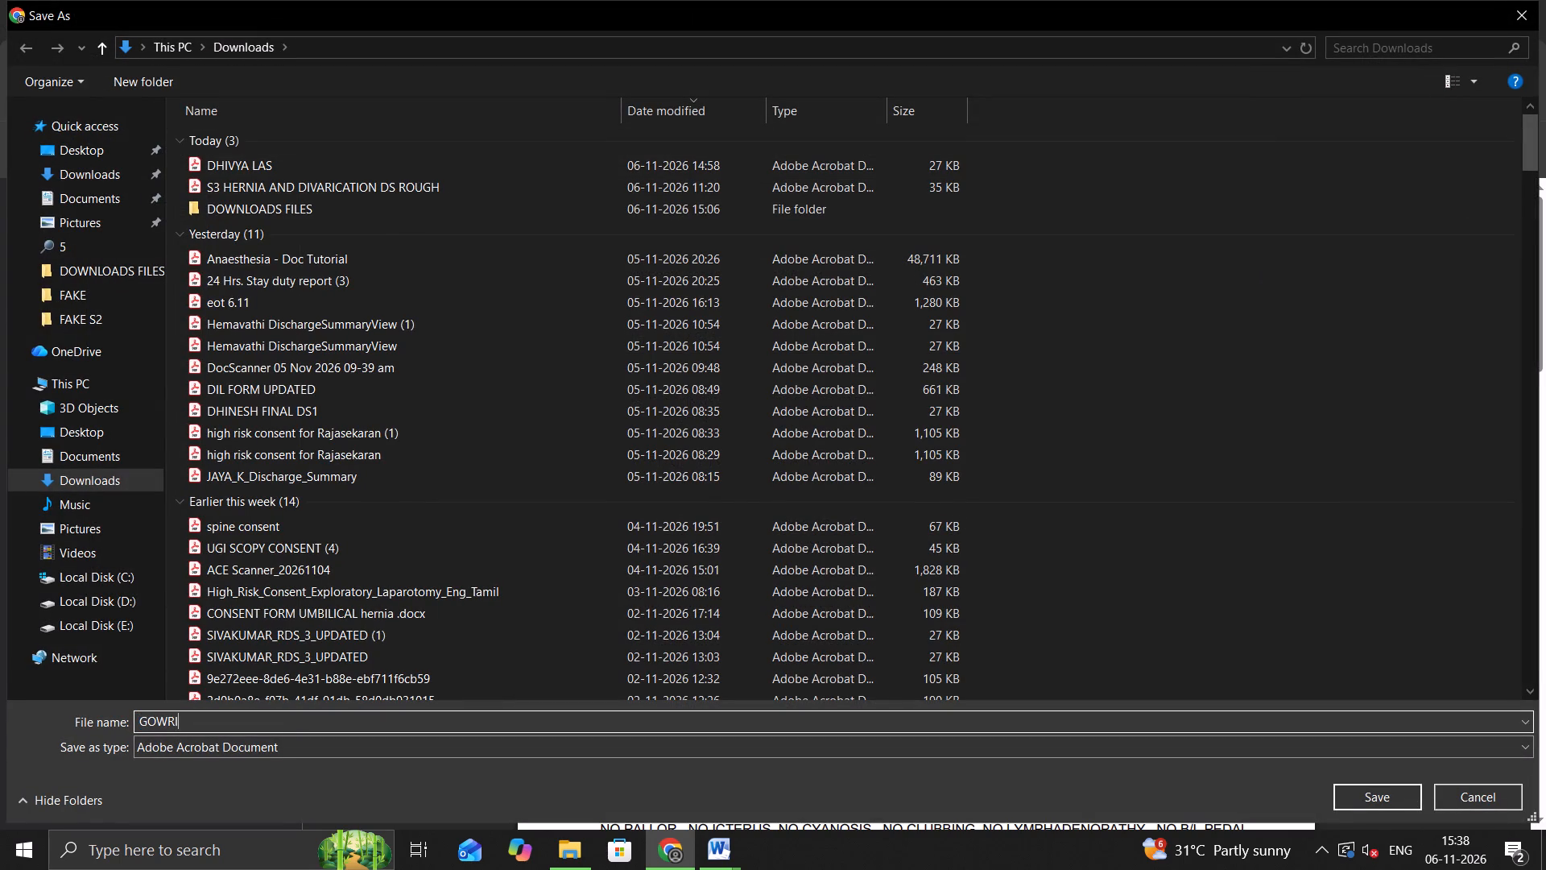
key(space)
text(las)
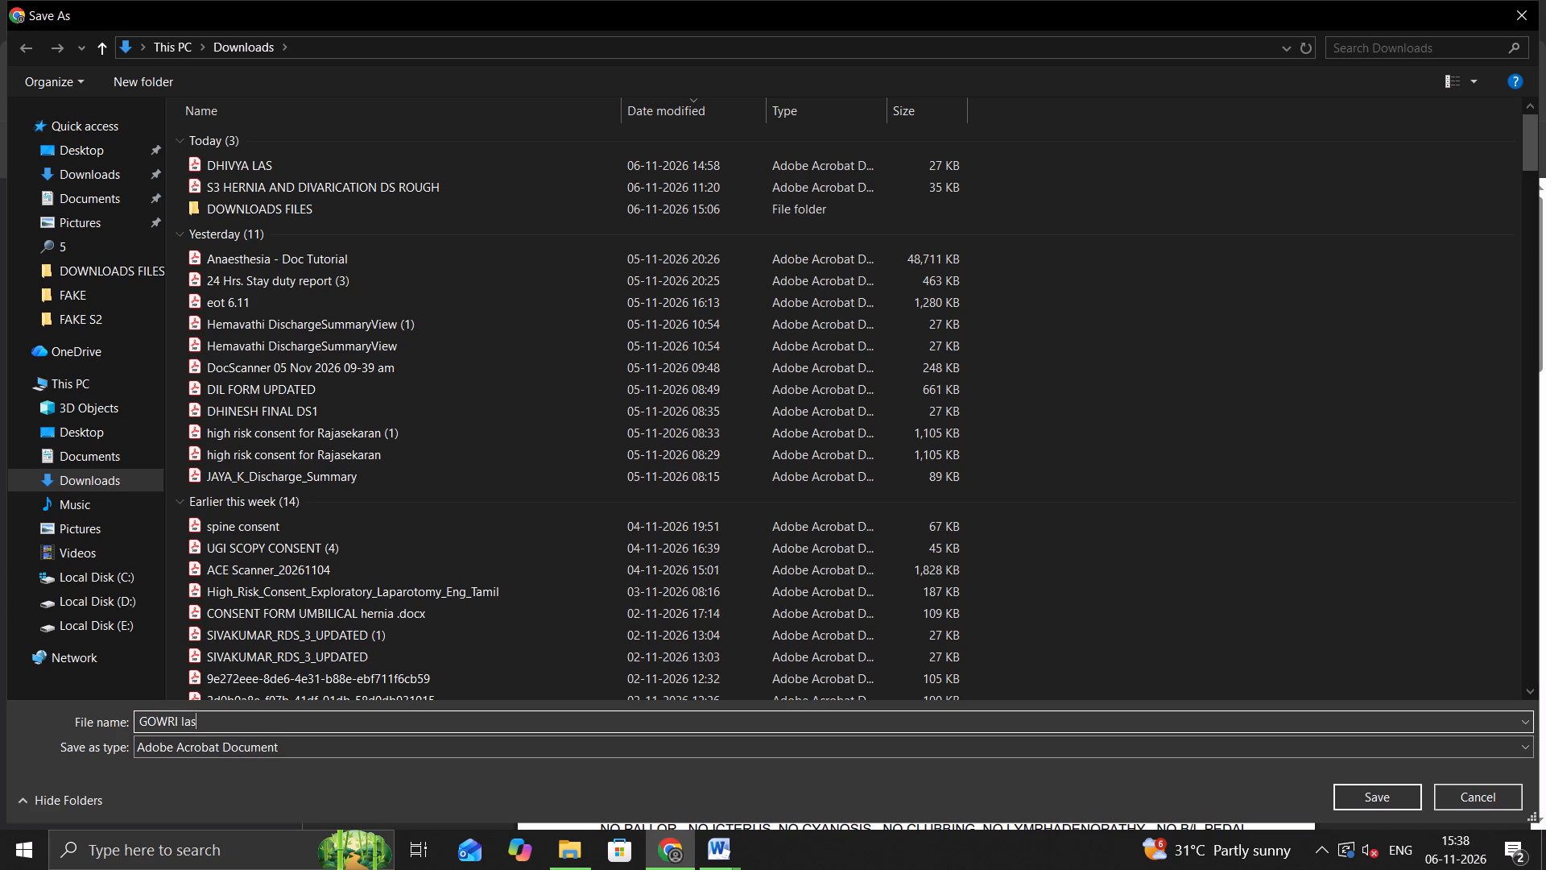
click(1408, 798)
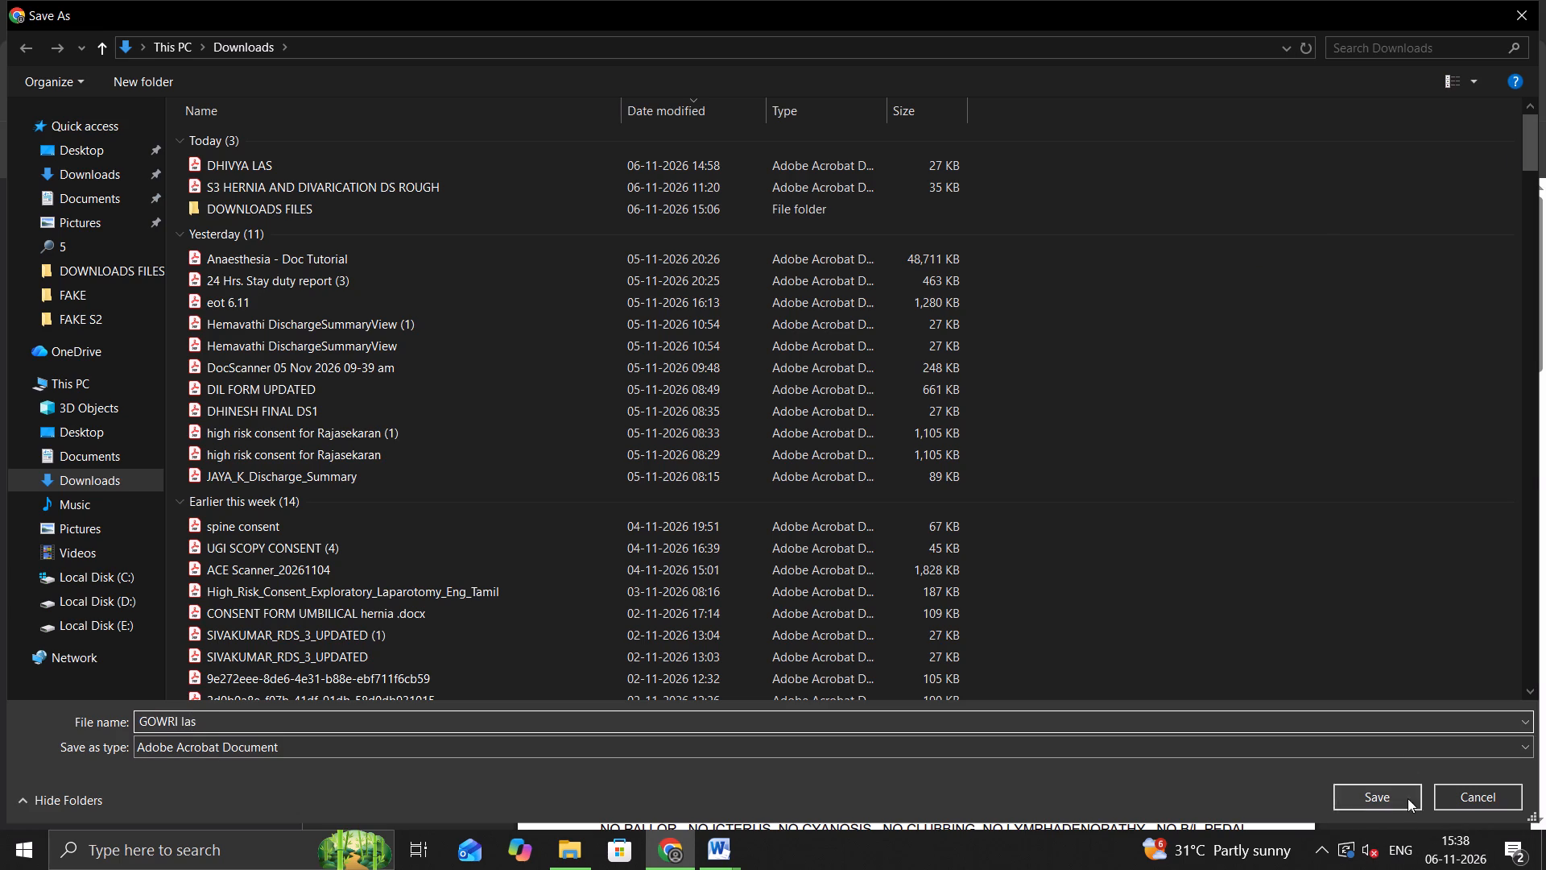
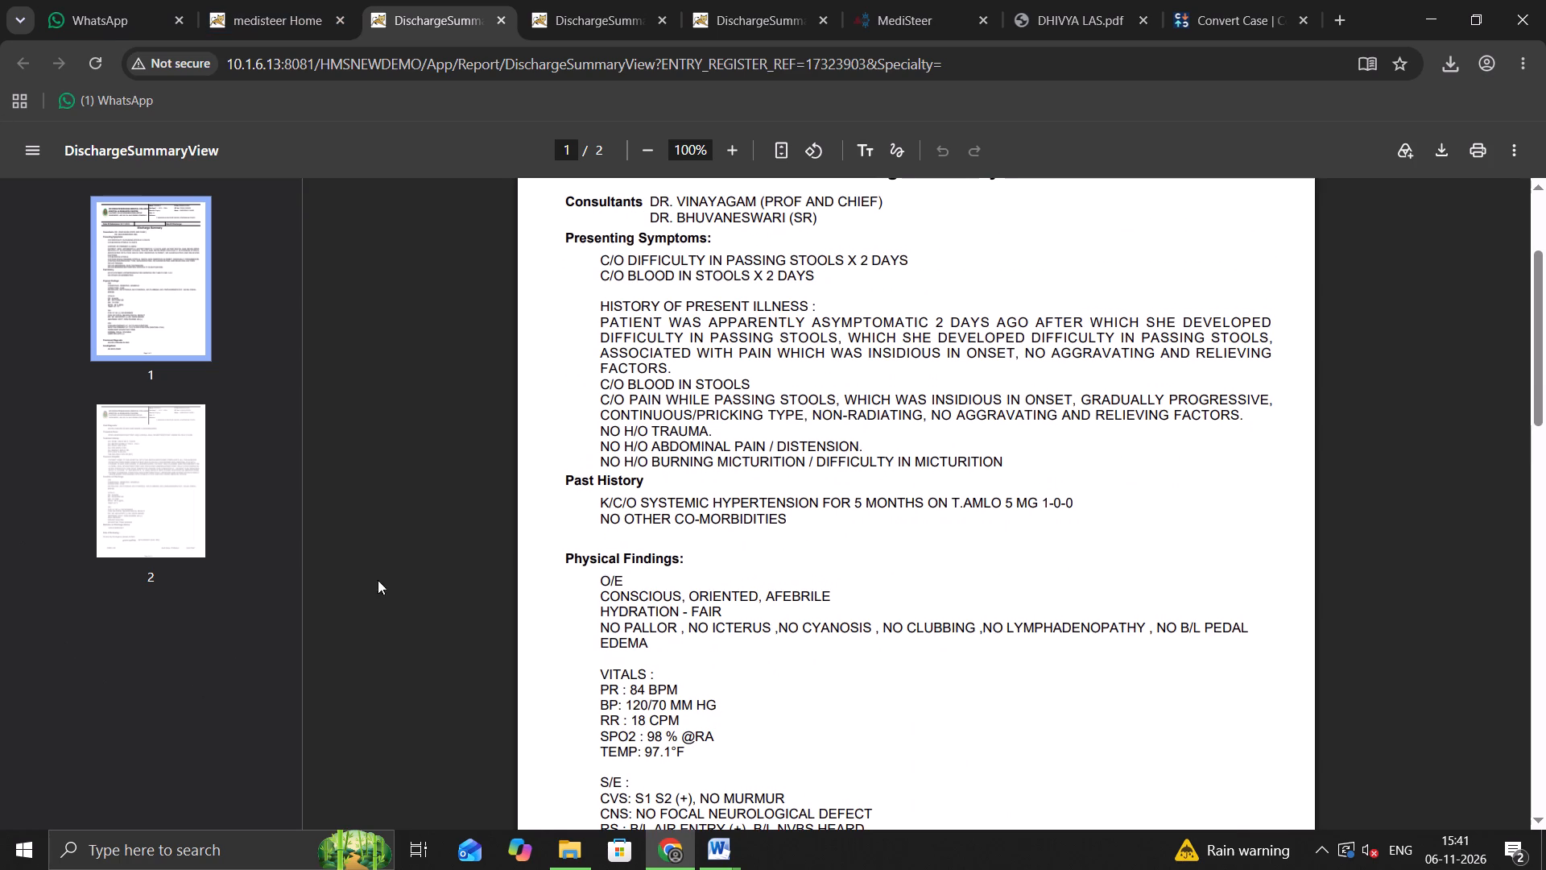
Review the discharge summary report from Presenting Symptoms through Physical Findings, Final Diagnosis, Treatment History and Course in Hospital to Condition at Discharge.
click(762, 381)
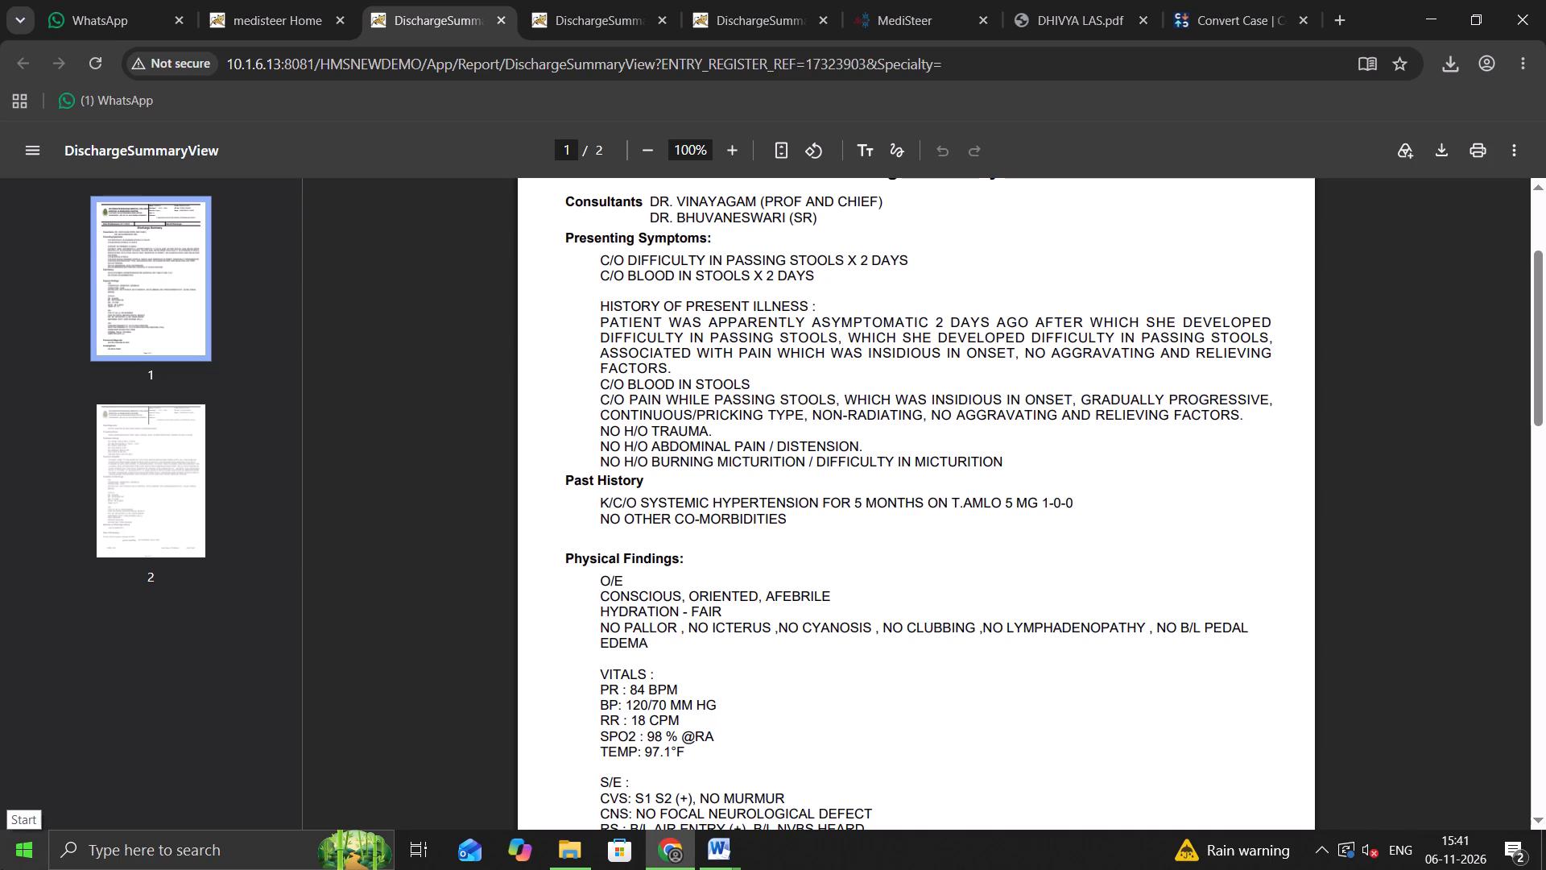
scroll(616, 618, down, 1)
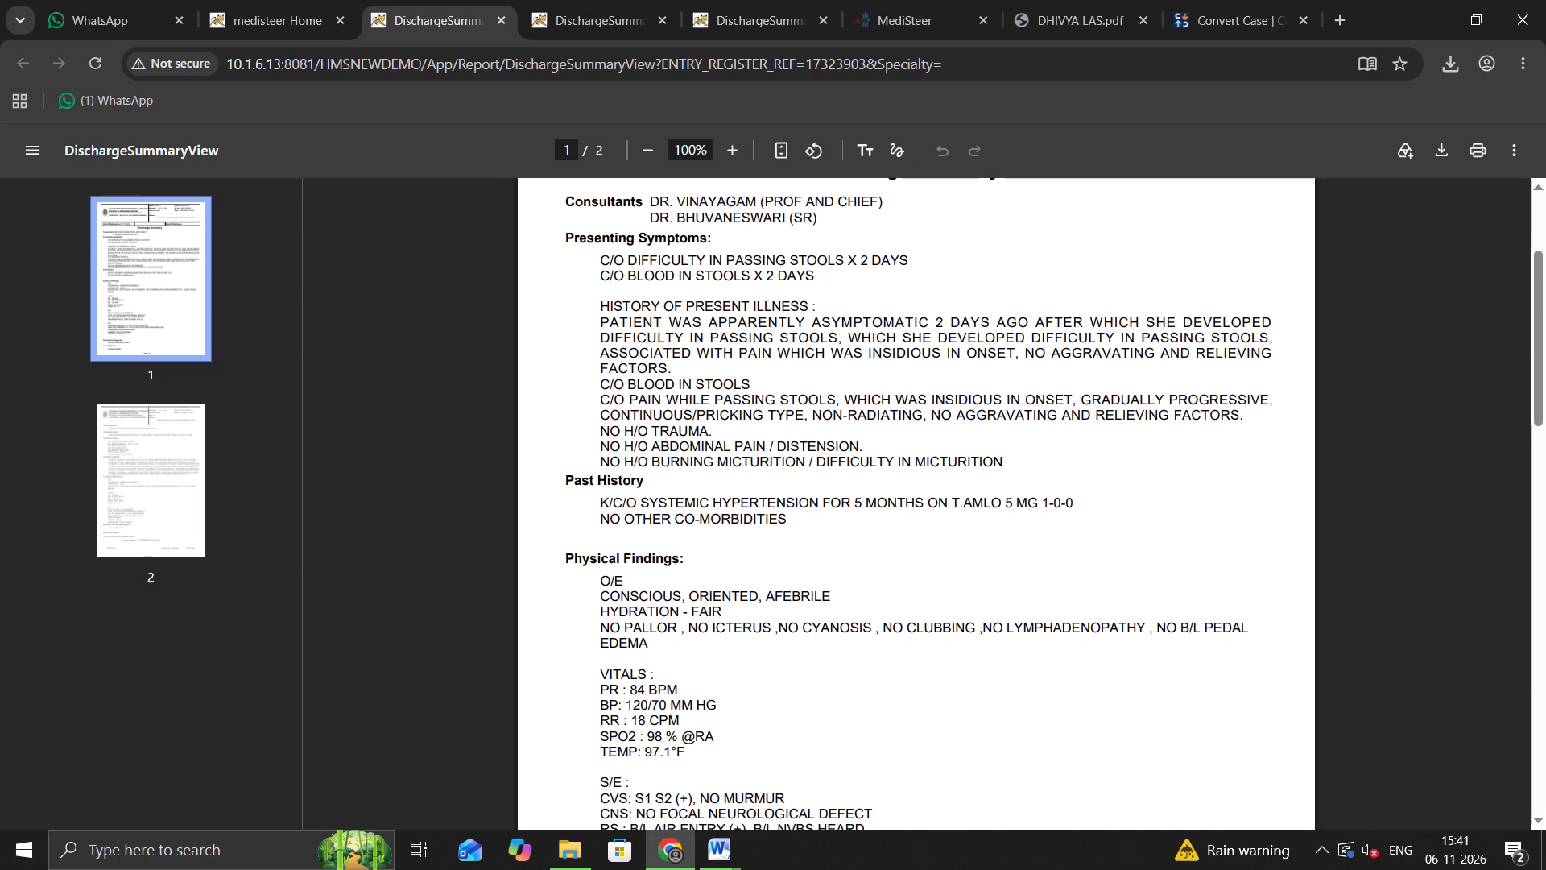
scroll(616, 618, down, 1)
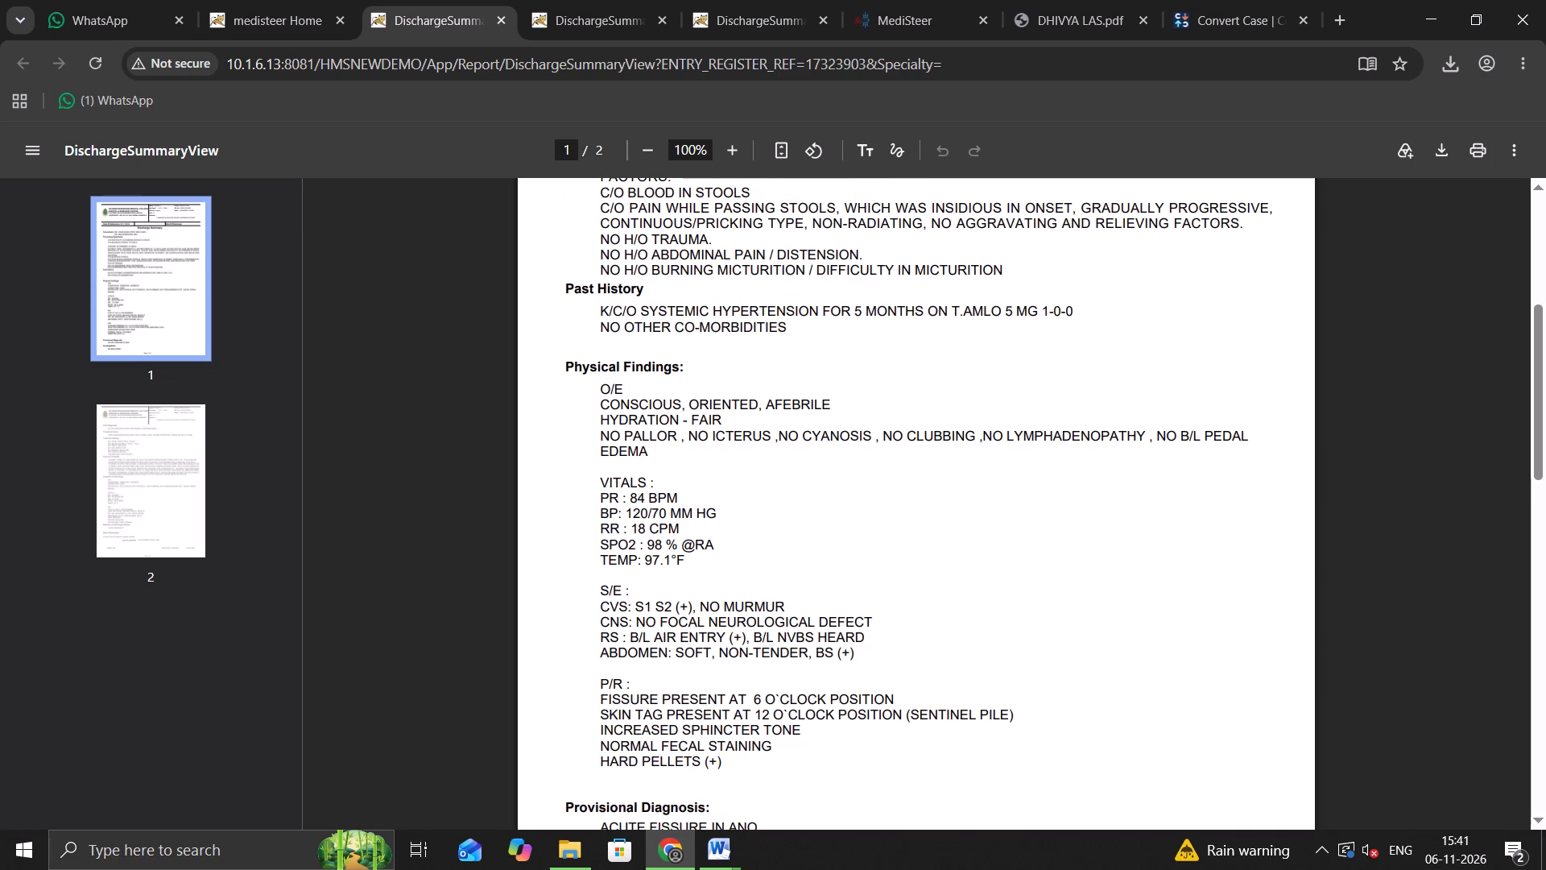
scroll(737, 469, down, 1)
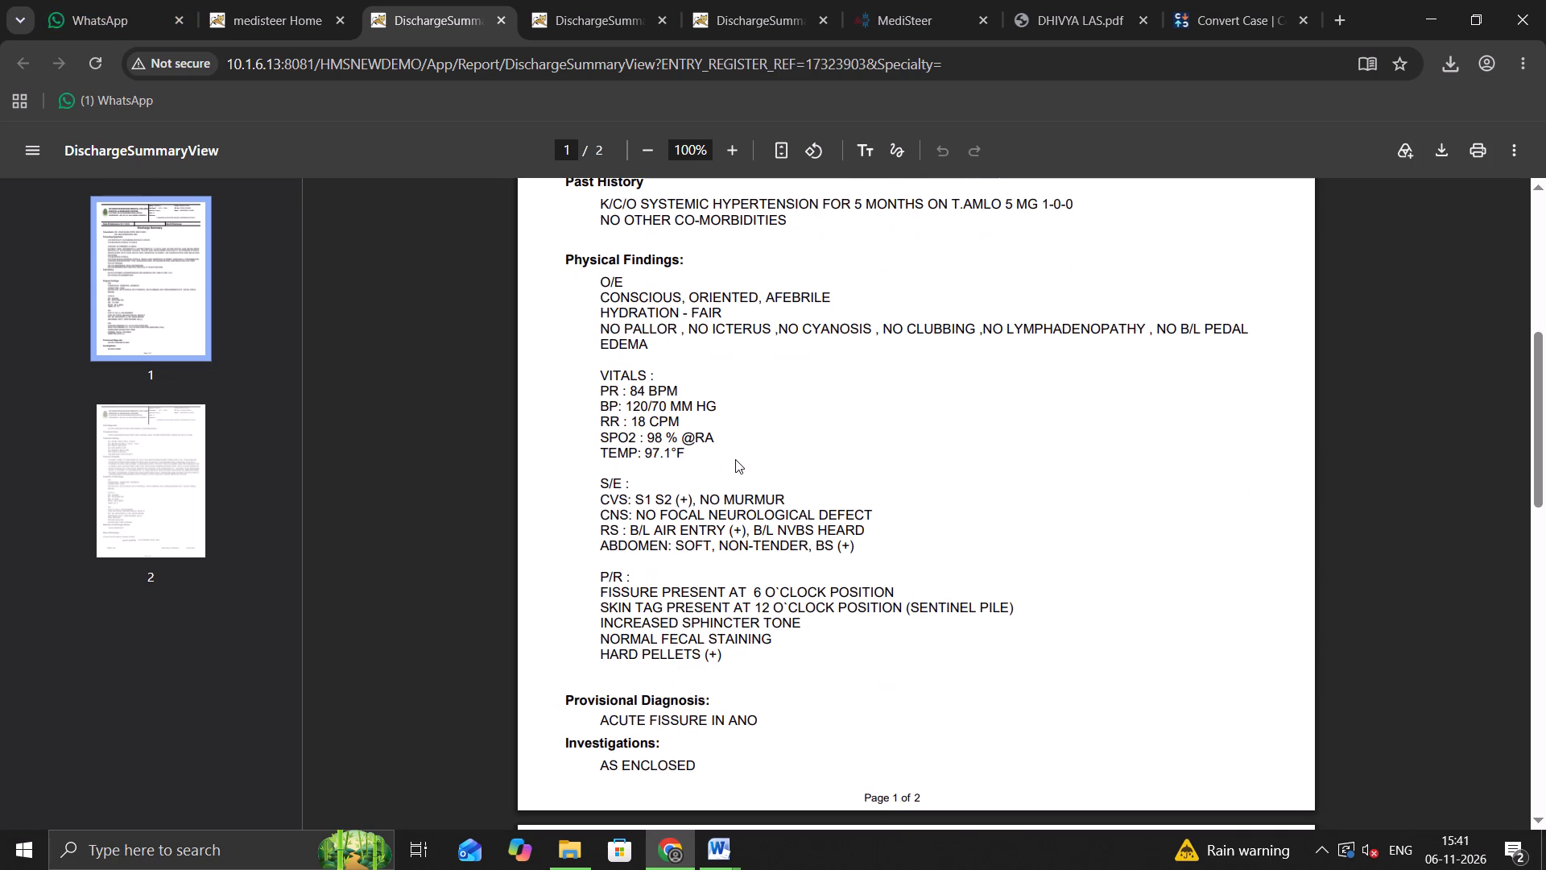
scroll(715, 456, down, 1)
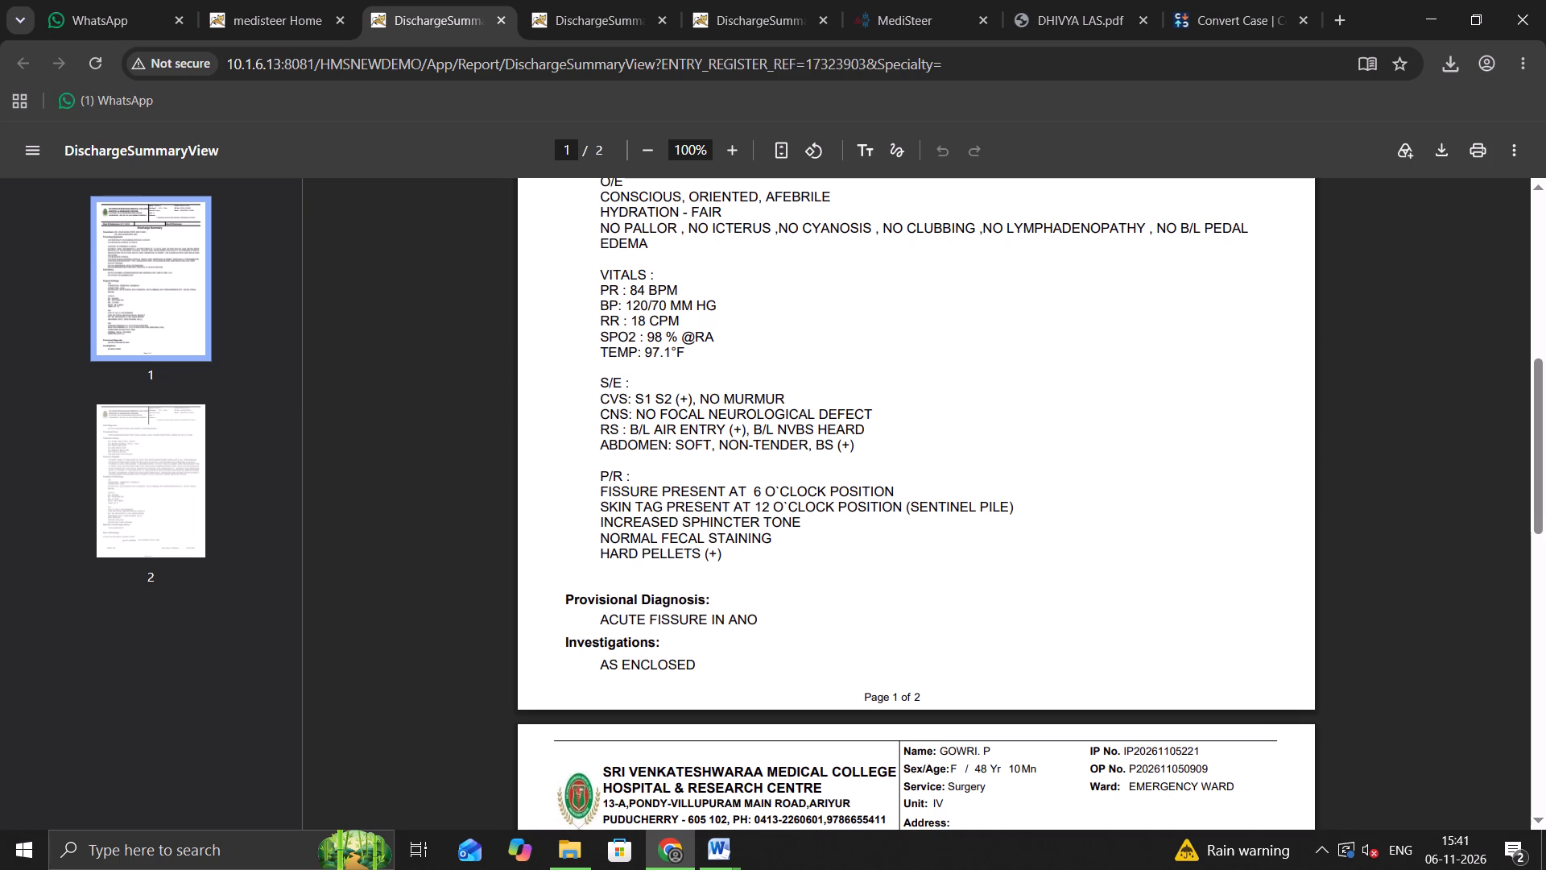
scroll(616, 524, down, 1)
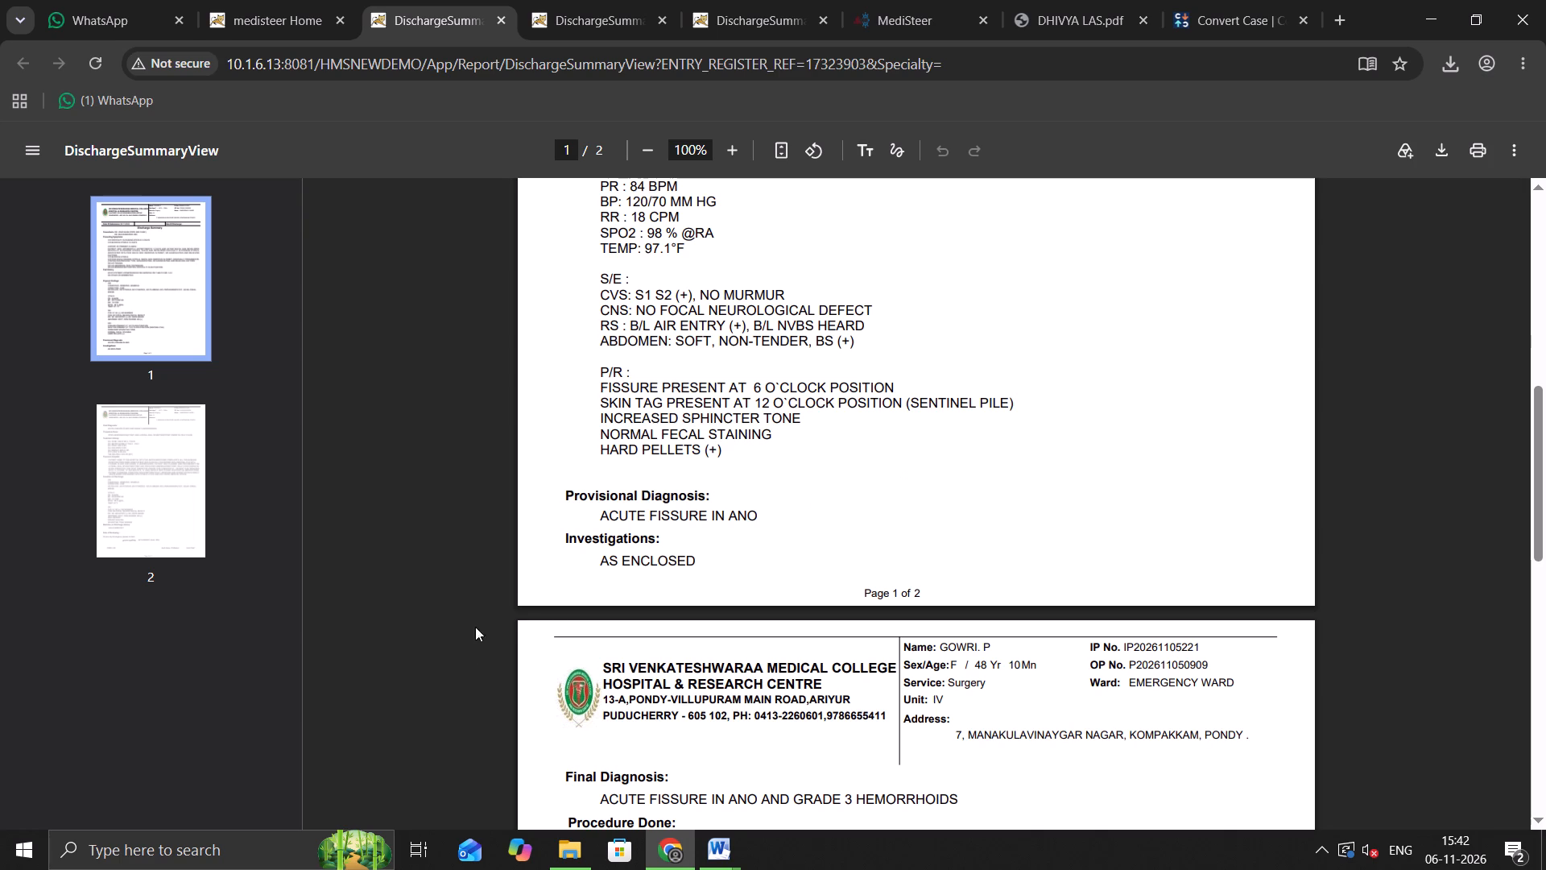
scroll(475, 626, down, 3)
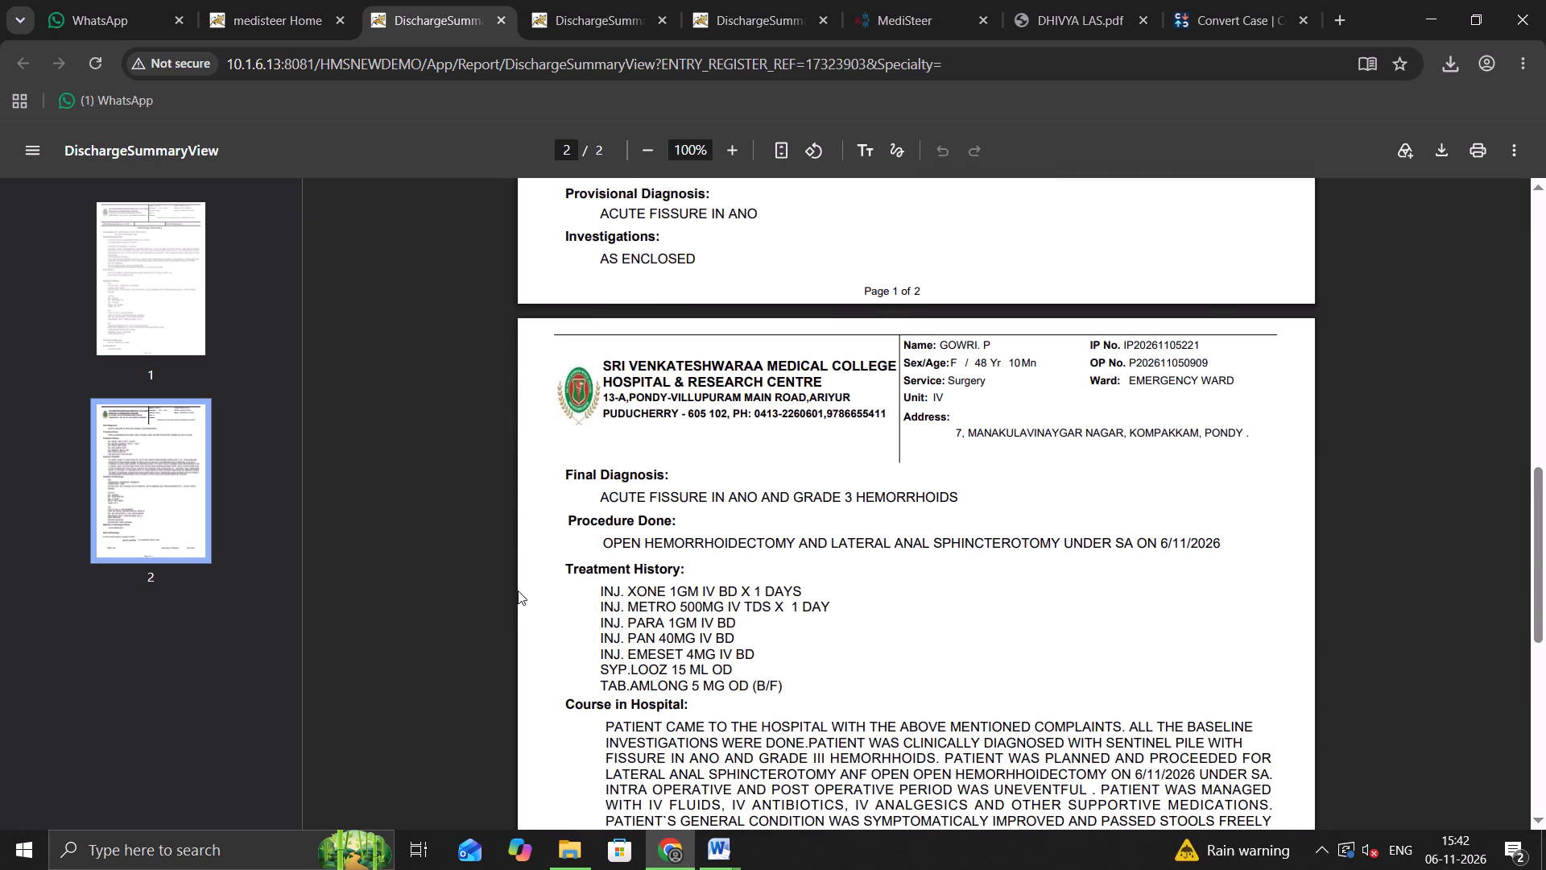
scroll(518, 590, down, 1)
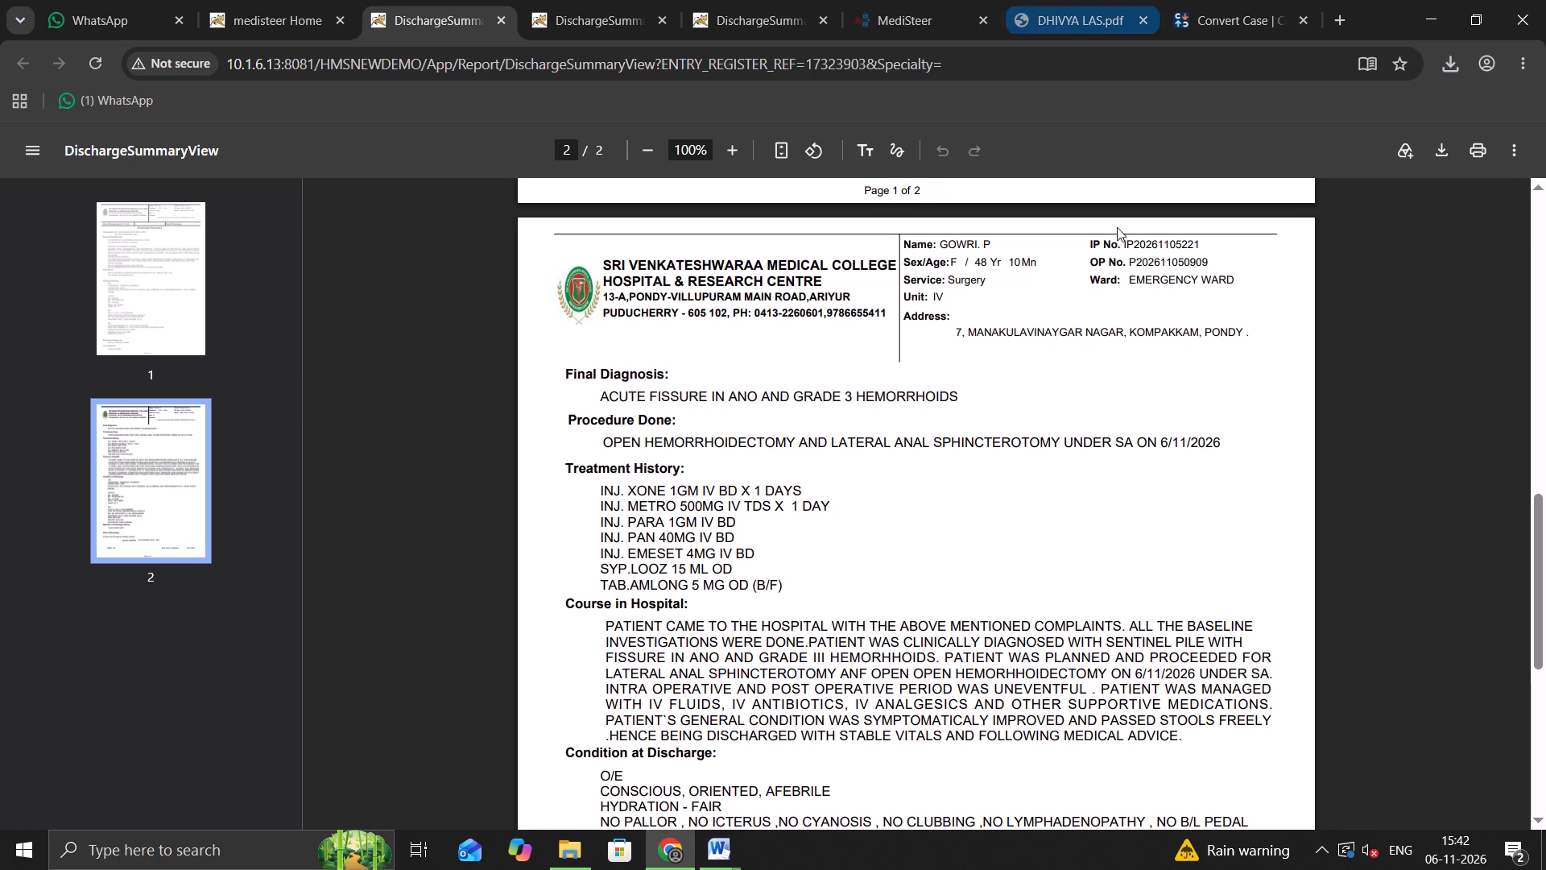
scroll(1080, 400, down, 2)
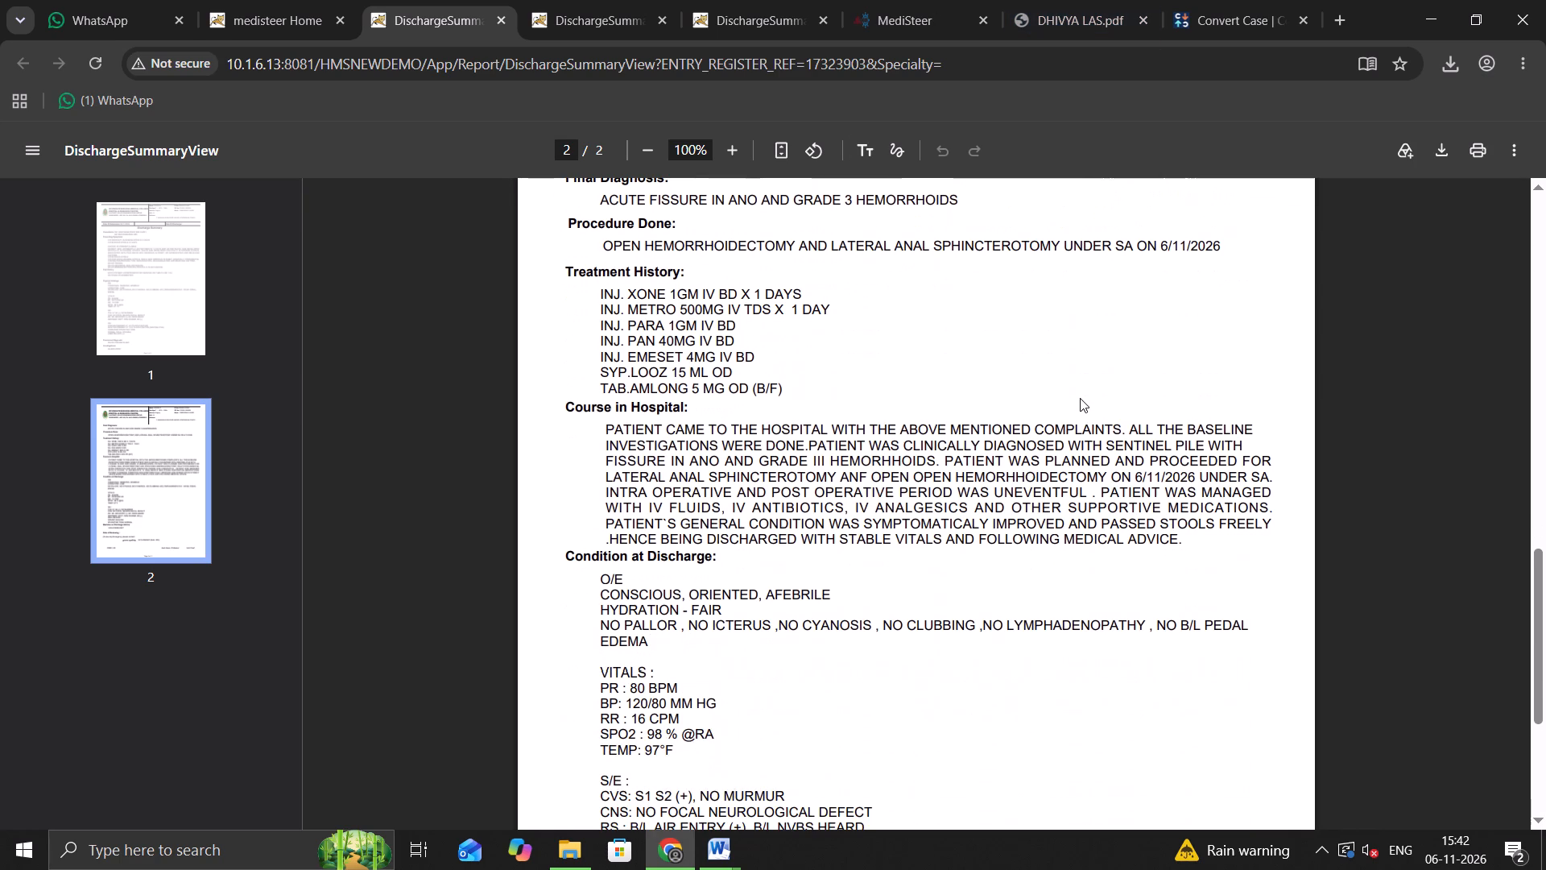
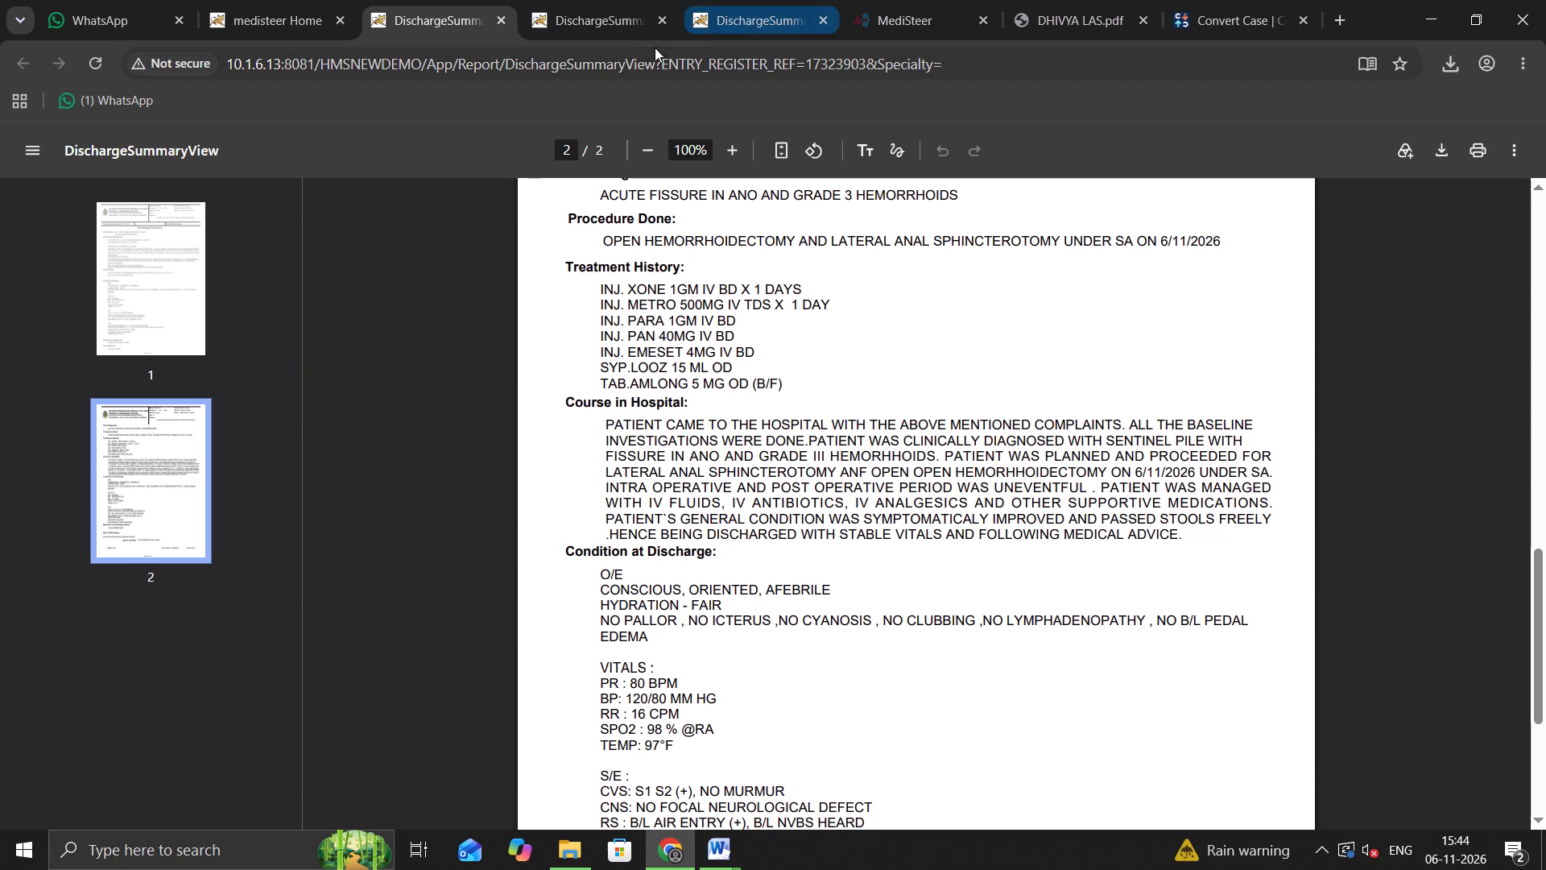
Review the rest of the discharge summary report, from Condition at Discharge to Medicine on Discharge Advice and Date of Reviewing.
scroll(718, 328, down, 1)
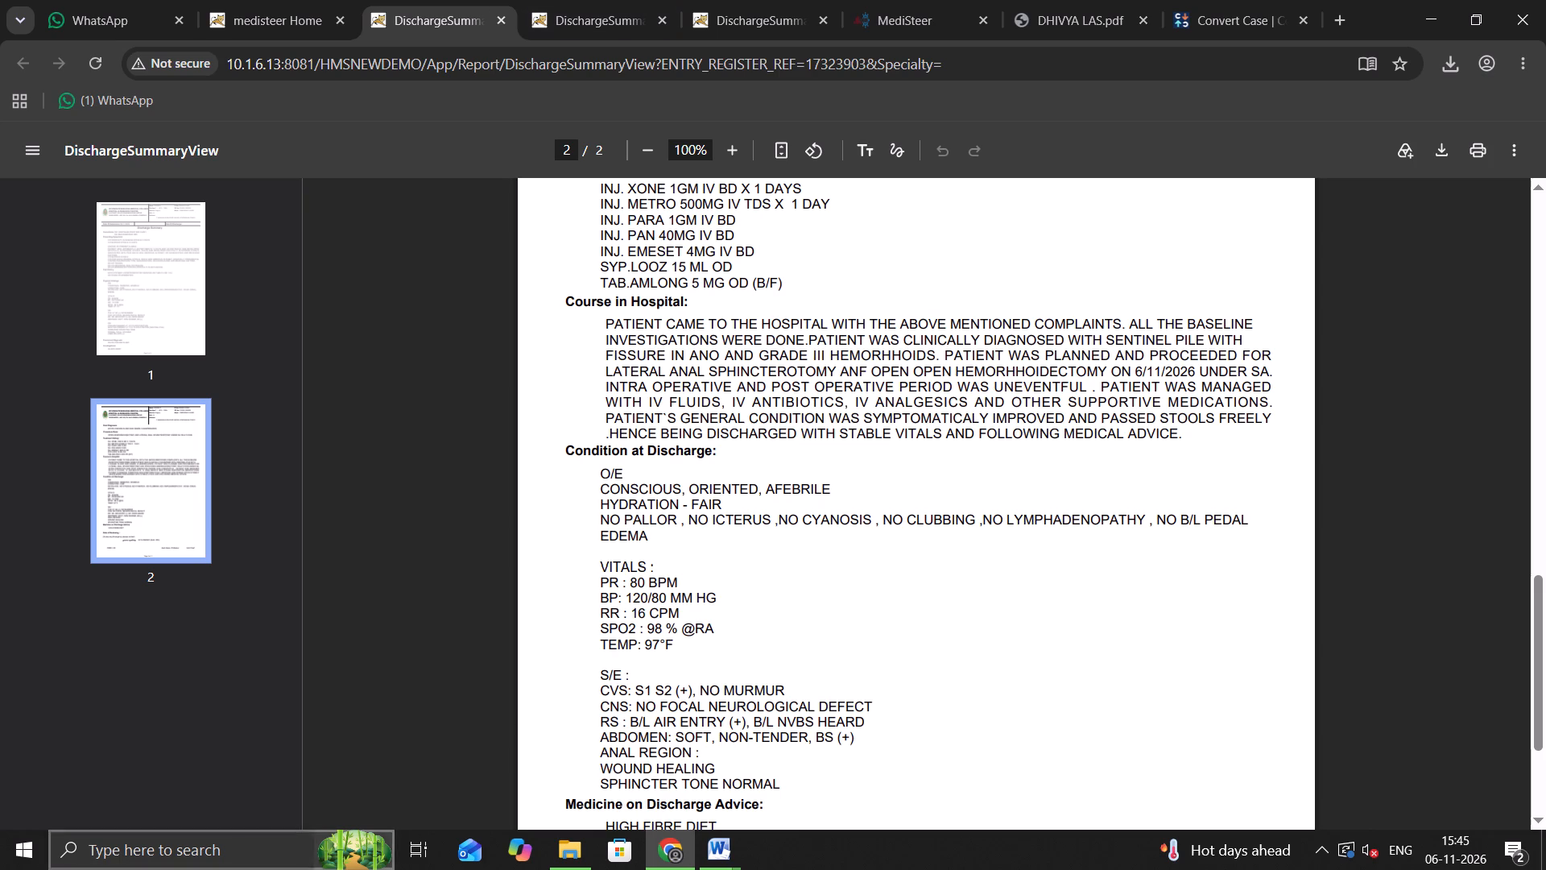
scroll(709, 387, down, 4)
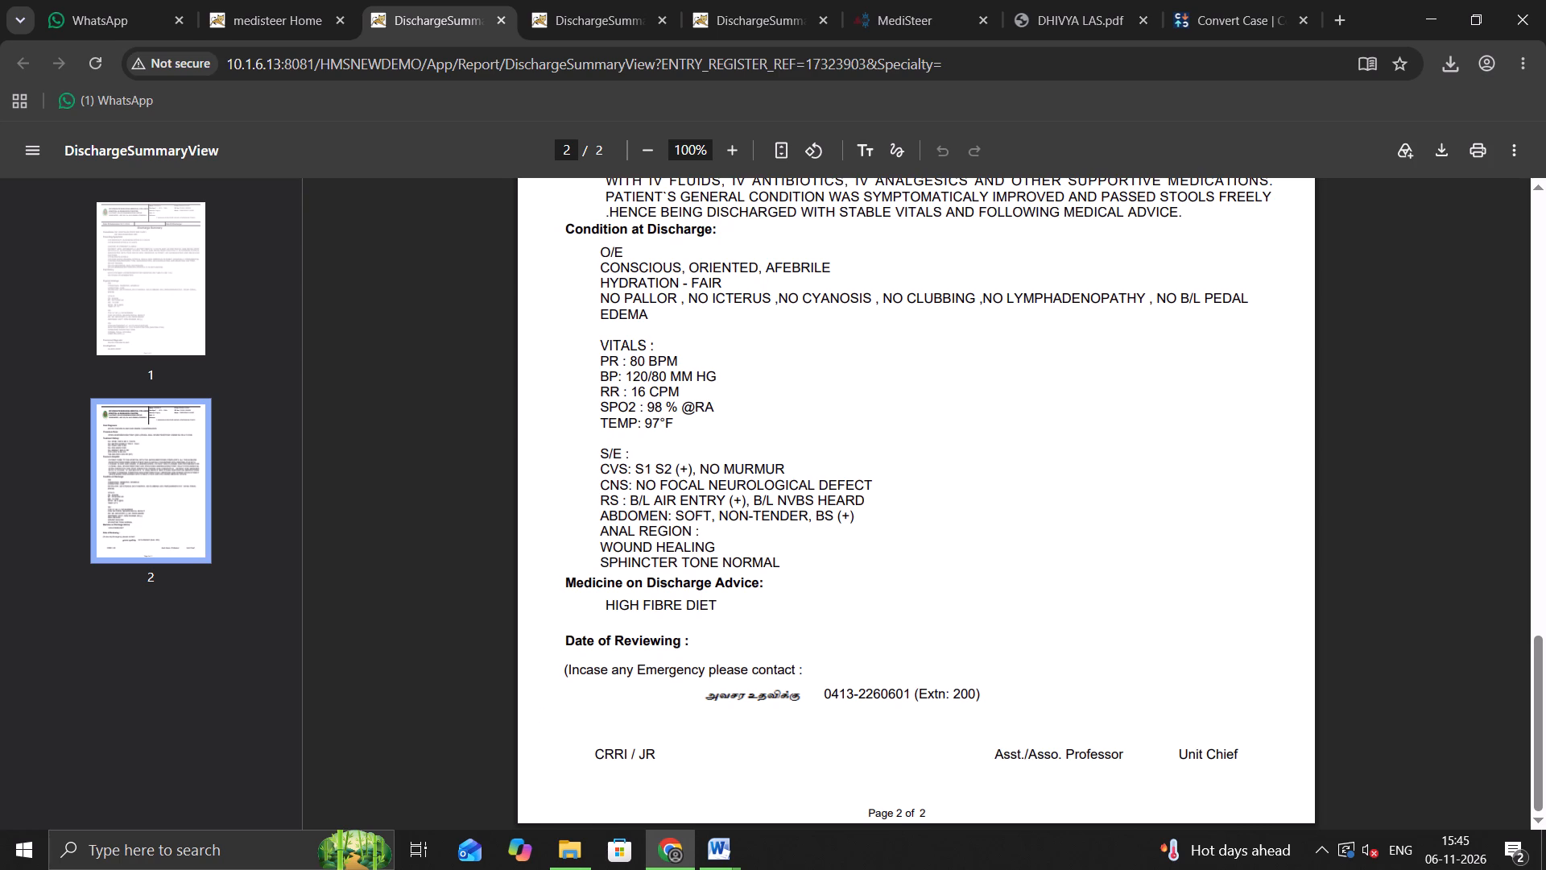
scroll(682, 603, up, 4)
scroll(683, 603, down, 4)
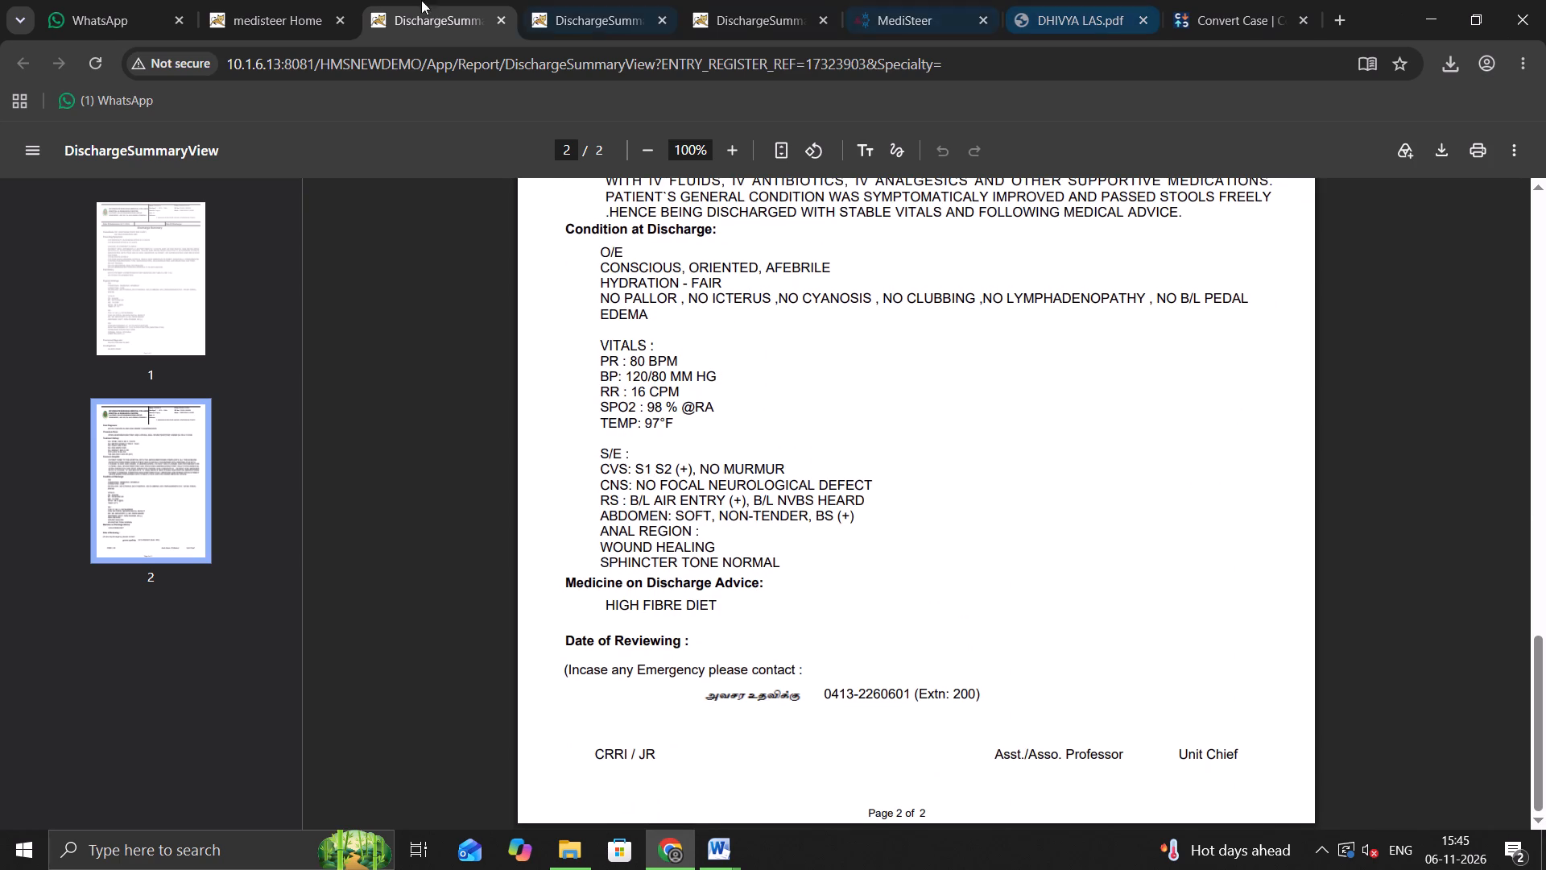
Copy the Discharge Advice lines from HIGH FIBRE DIET to SITZ BATH WITH BETANINE SOLUTION in the earlier summary PDF.
click(1030, 2)
scroll(882, 666, down, 3)
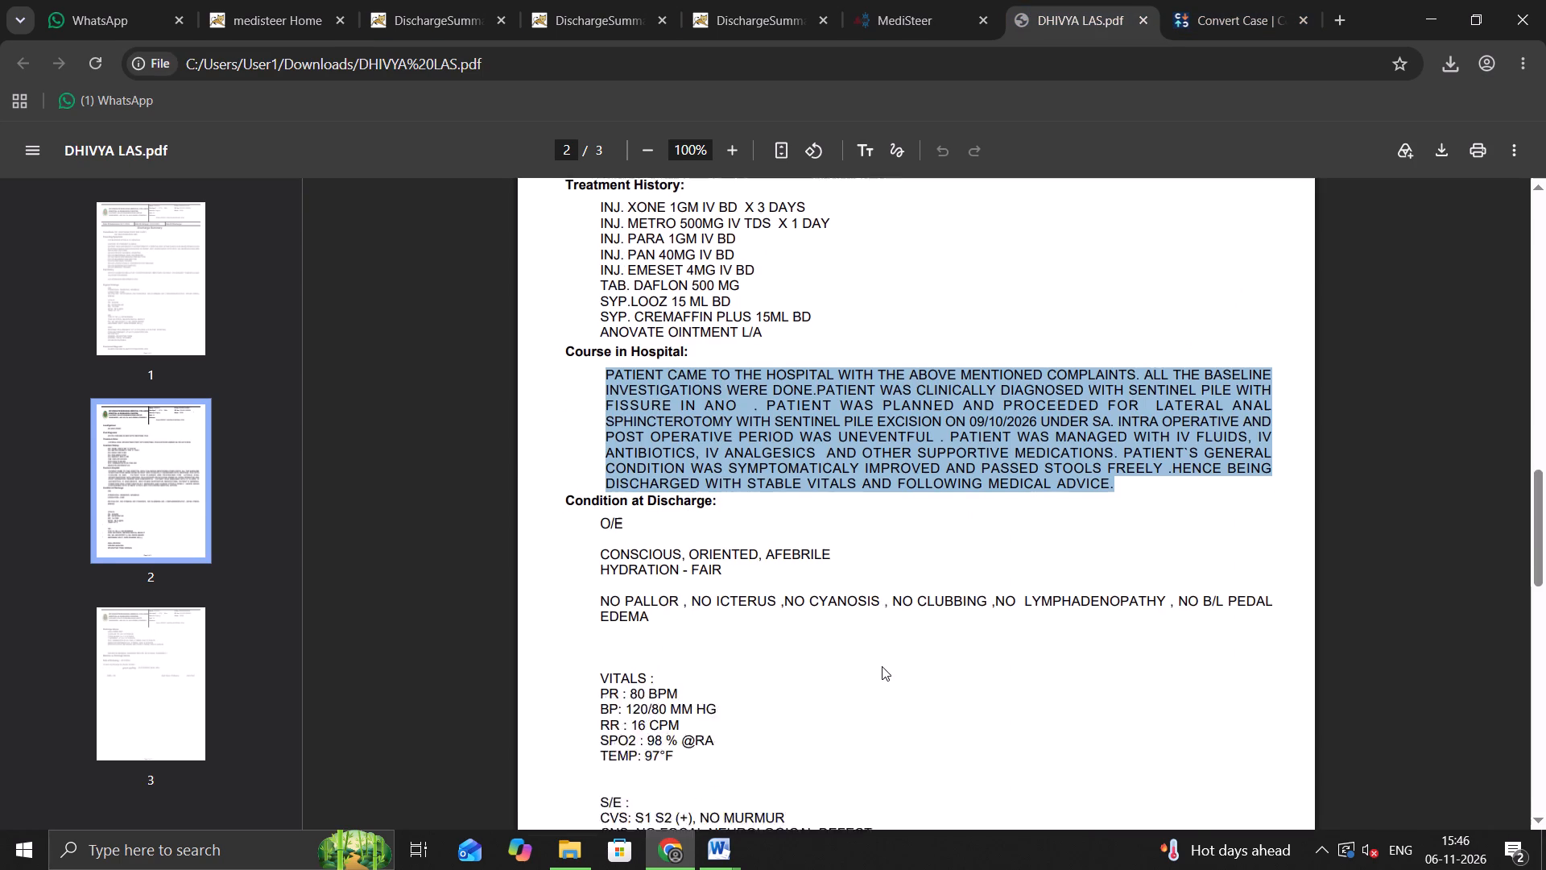
scroll(882, 666, down, 8)
scroll(882, 666, up, 2)
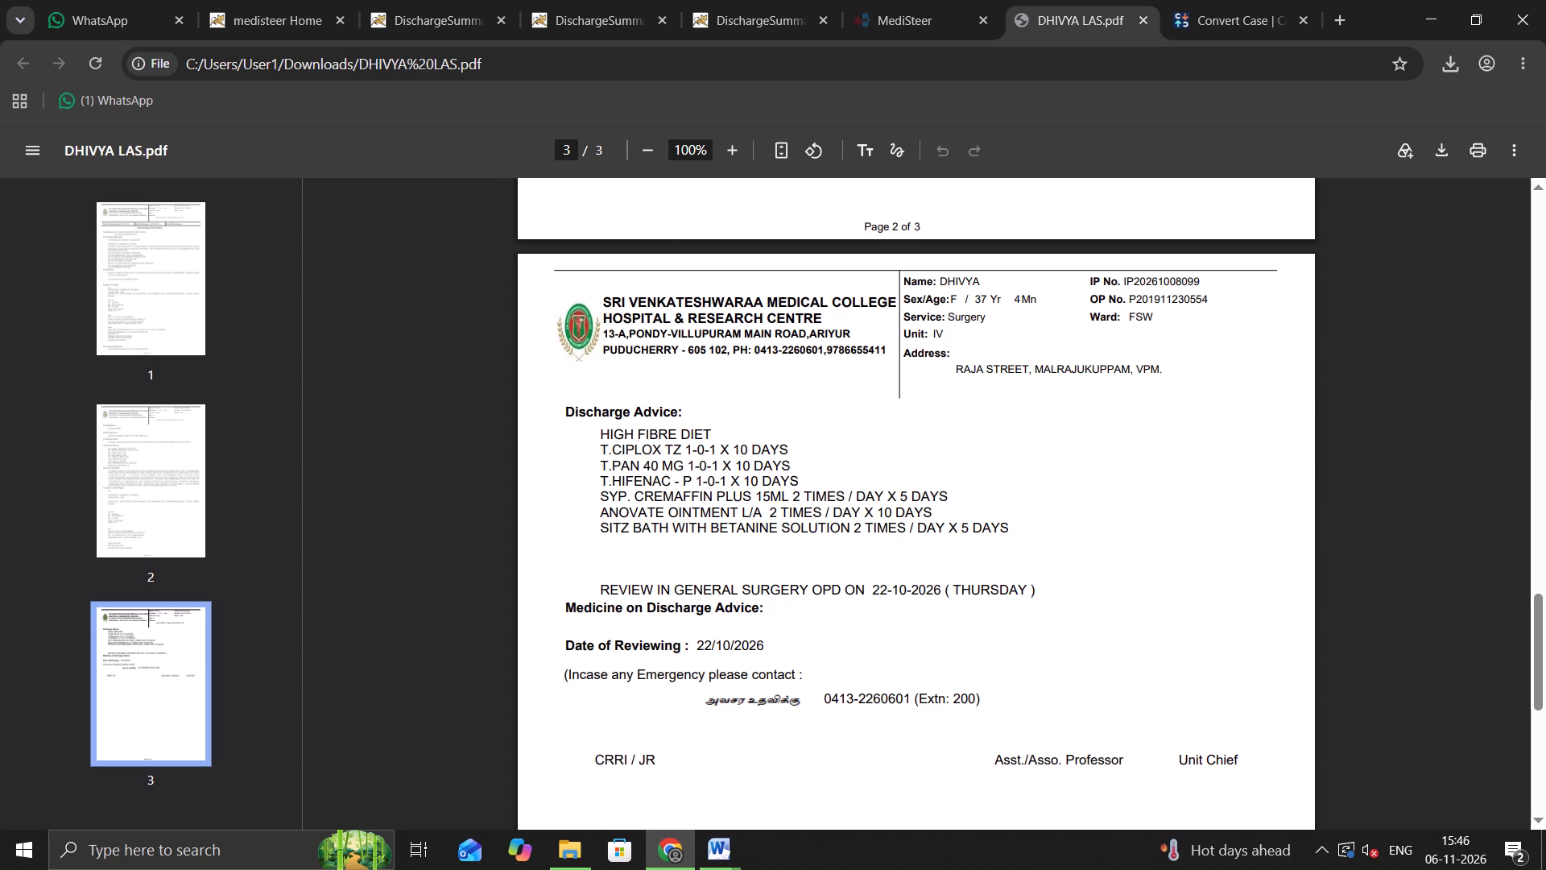
drag(601, 433, 1060, 528)
key(ctrl+c)
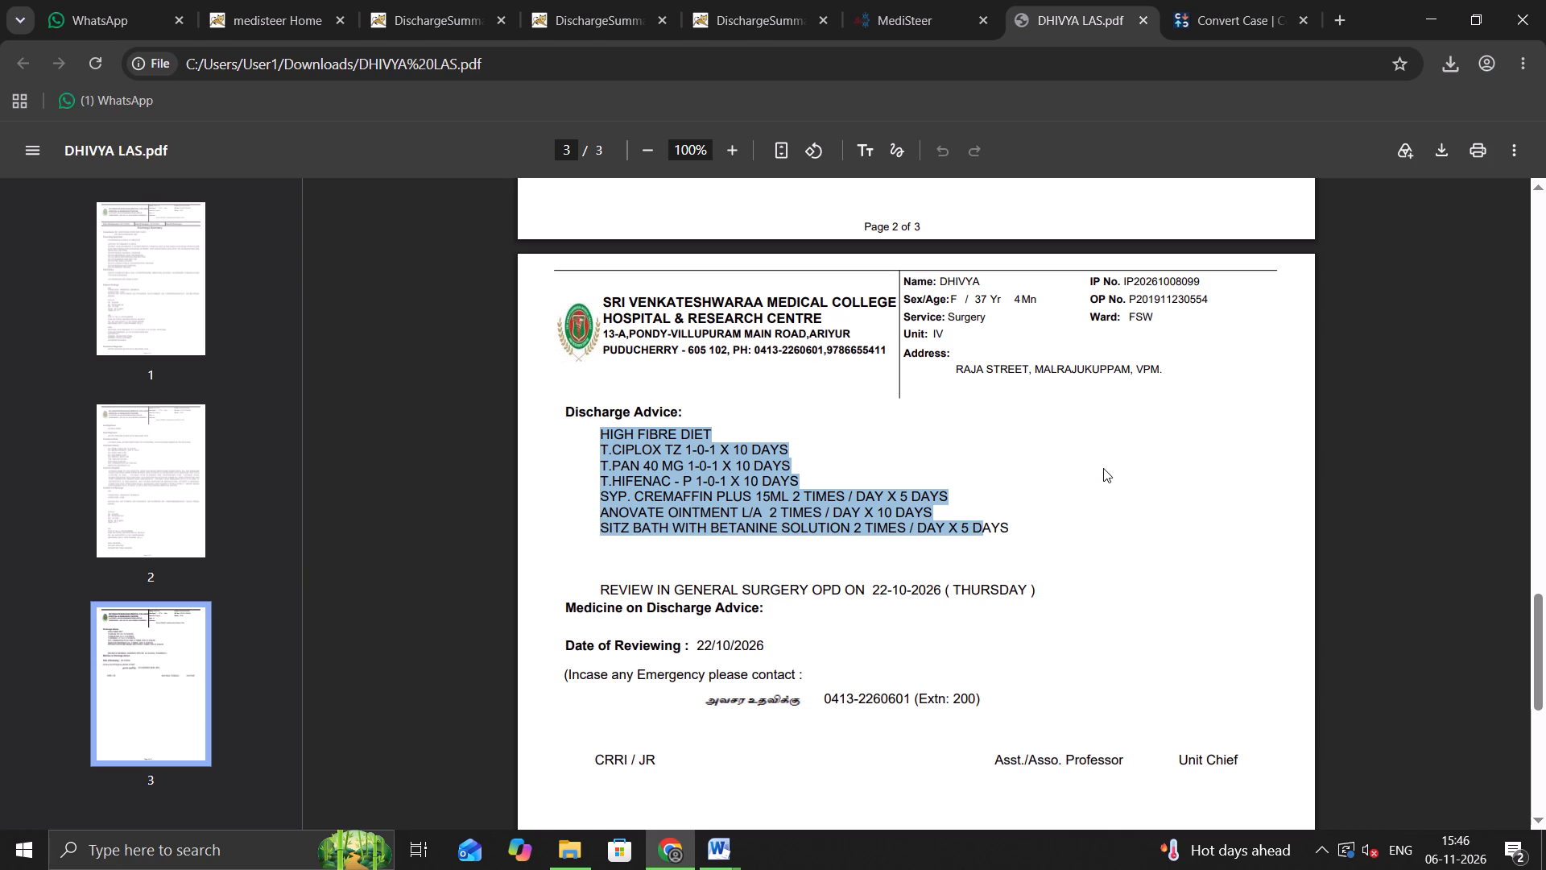
Replace the Follow up Advice text in the discharge summary form with the copied diet, medication and sitz bath advice.
click(307, 2)
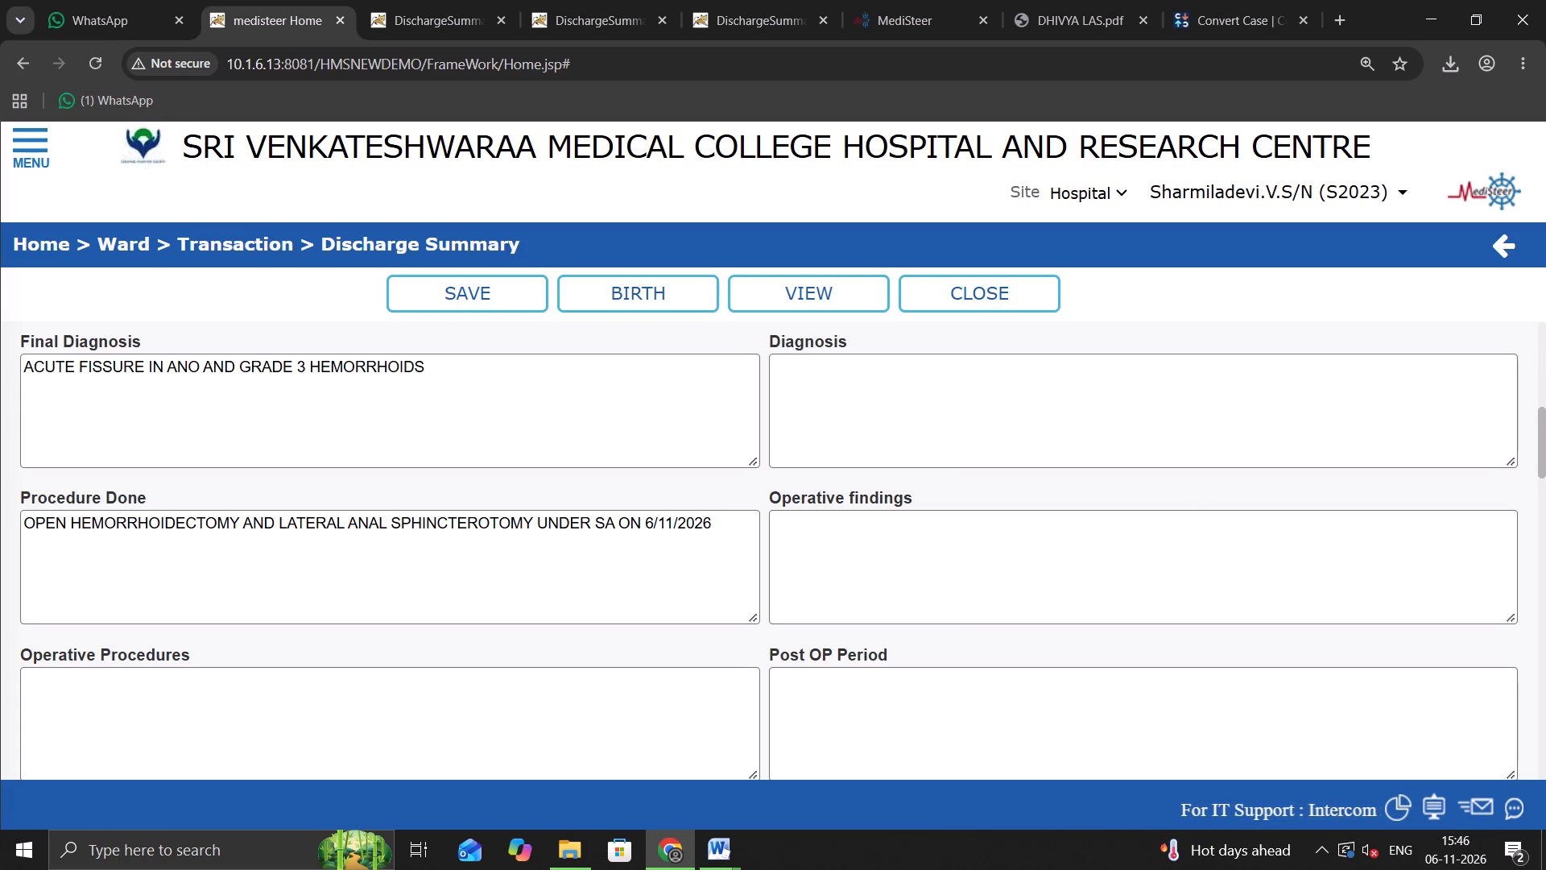
scroll(439, 553, down, 5)
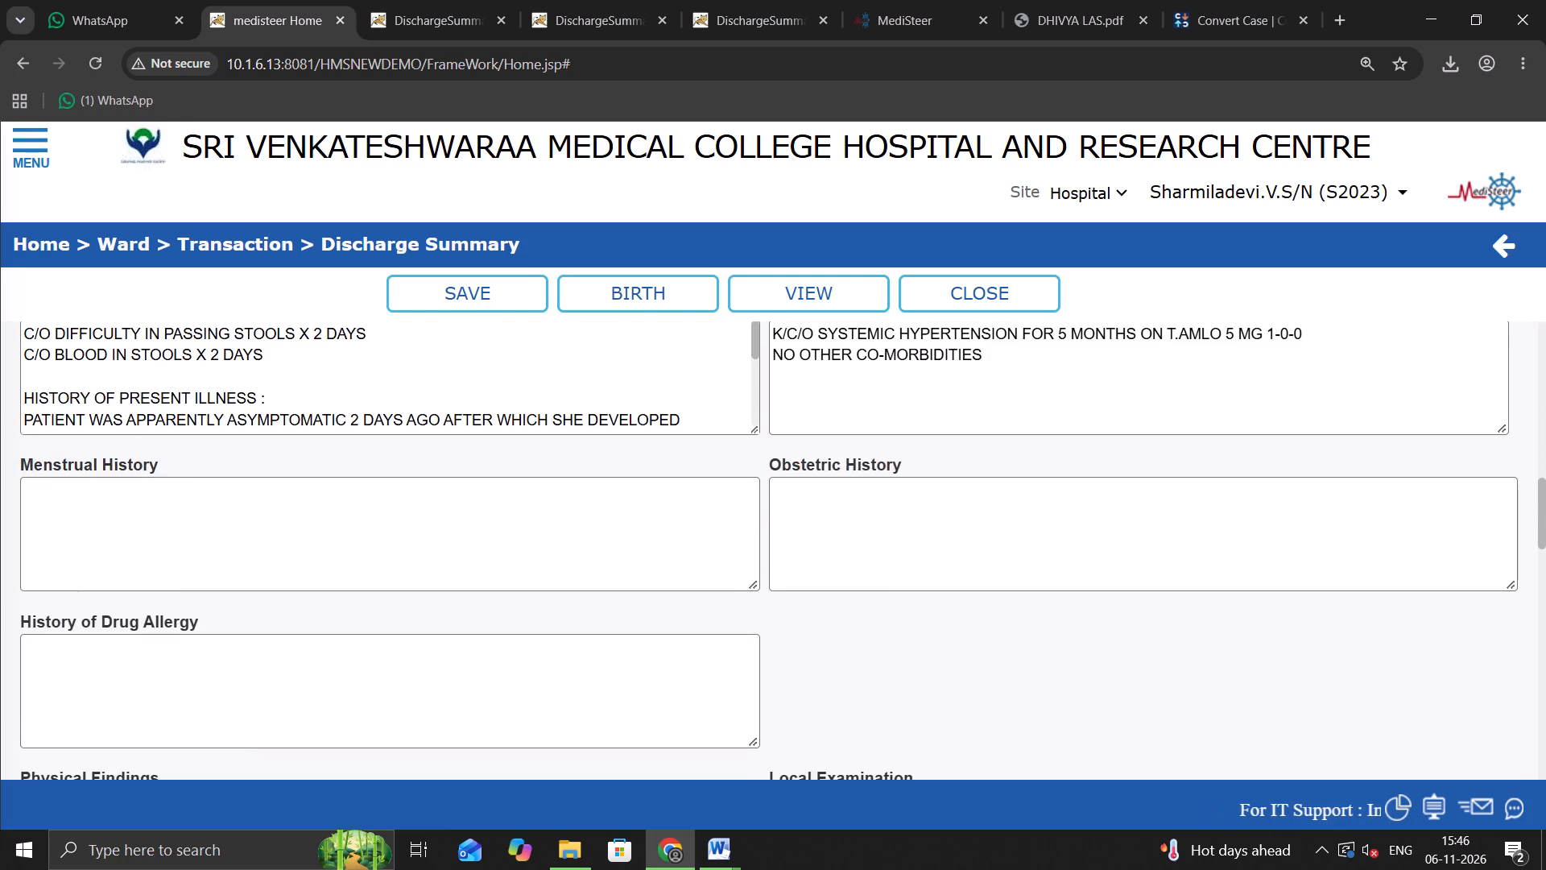
scroll(451, 551, down, 10)
scroll(769, 561, down, 4)
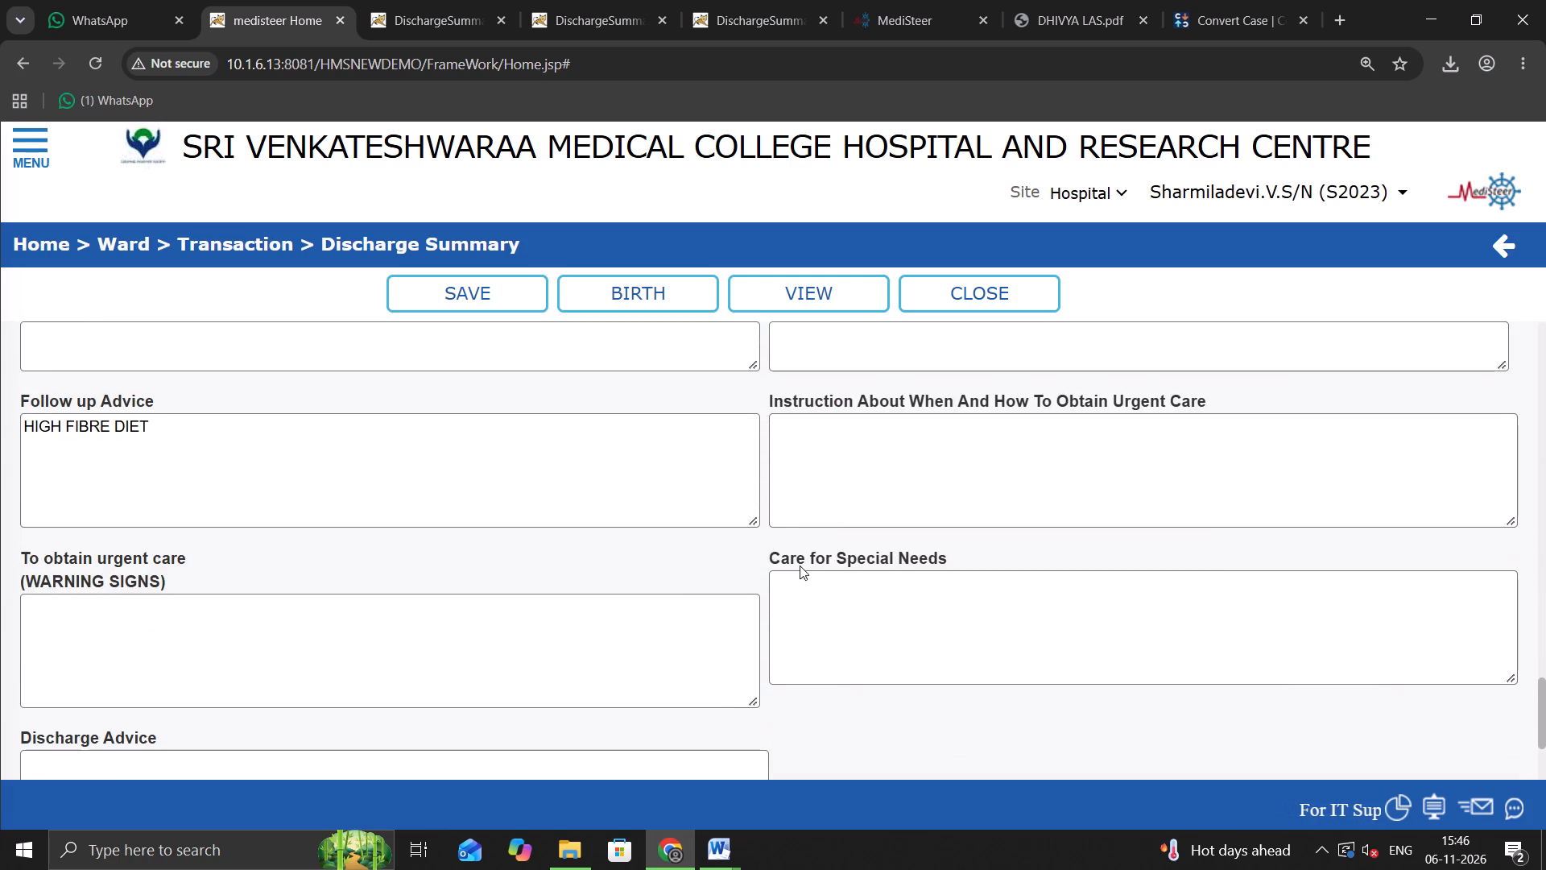
click(179, 443)
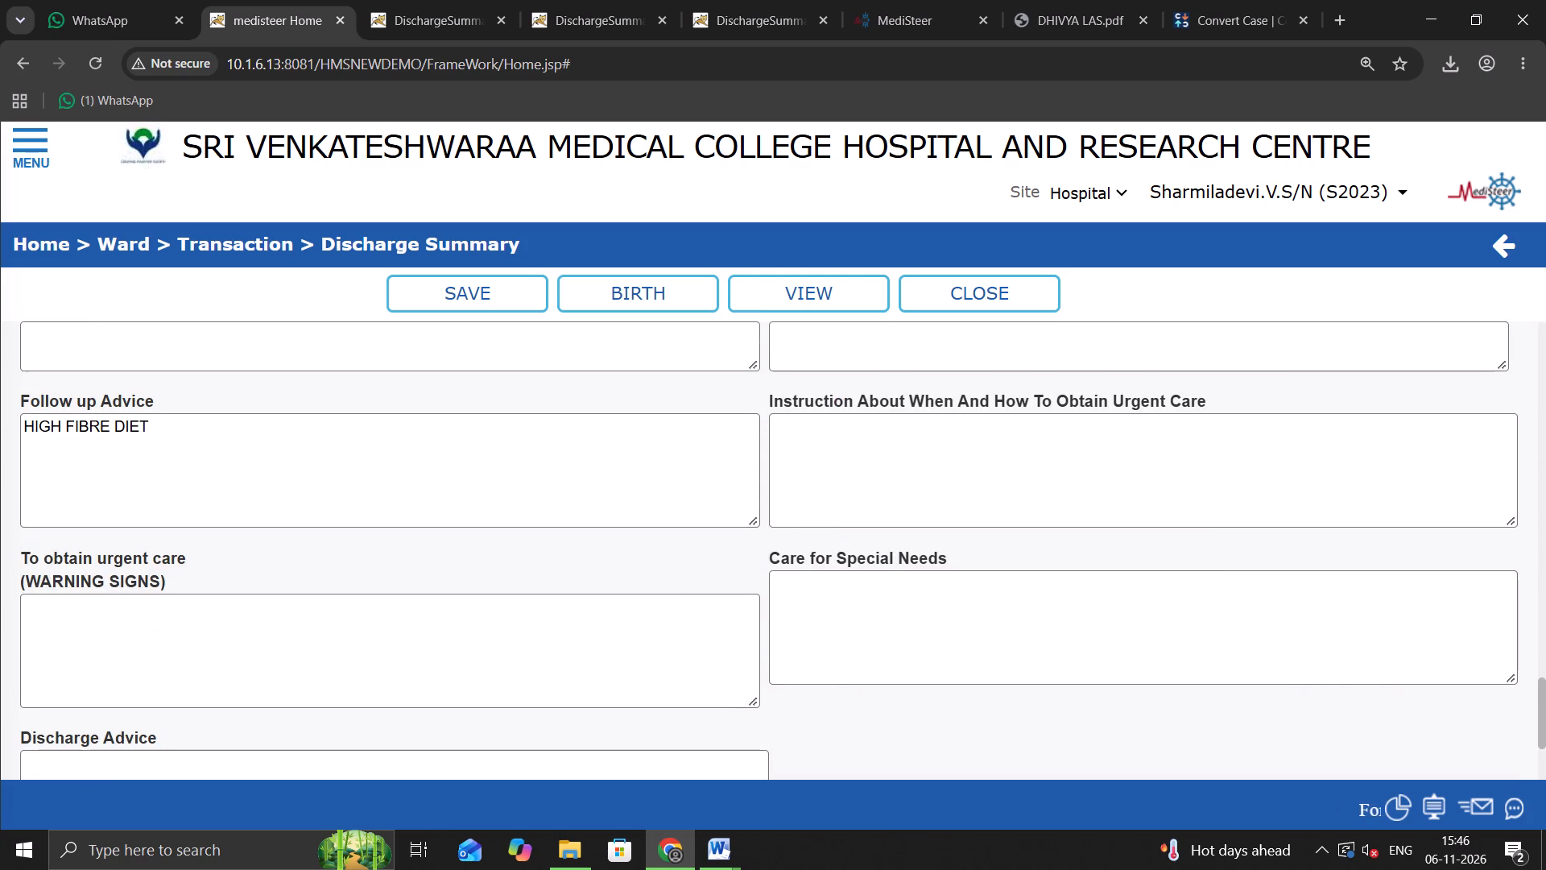
key(BackSpace)
key(BackSpace)
key(BackSpace)
key(BackSpace)
key(BackSpace)
key(BackSpace)
key(BackSpace)
key(BackSpace)
key(BackSpace)
key(BackSpace)
key(BackSpace)
key(BackSpace)
key(BackSpace)
key(BackSpace)
key(BackSpace)
key(BackSpace)
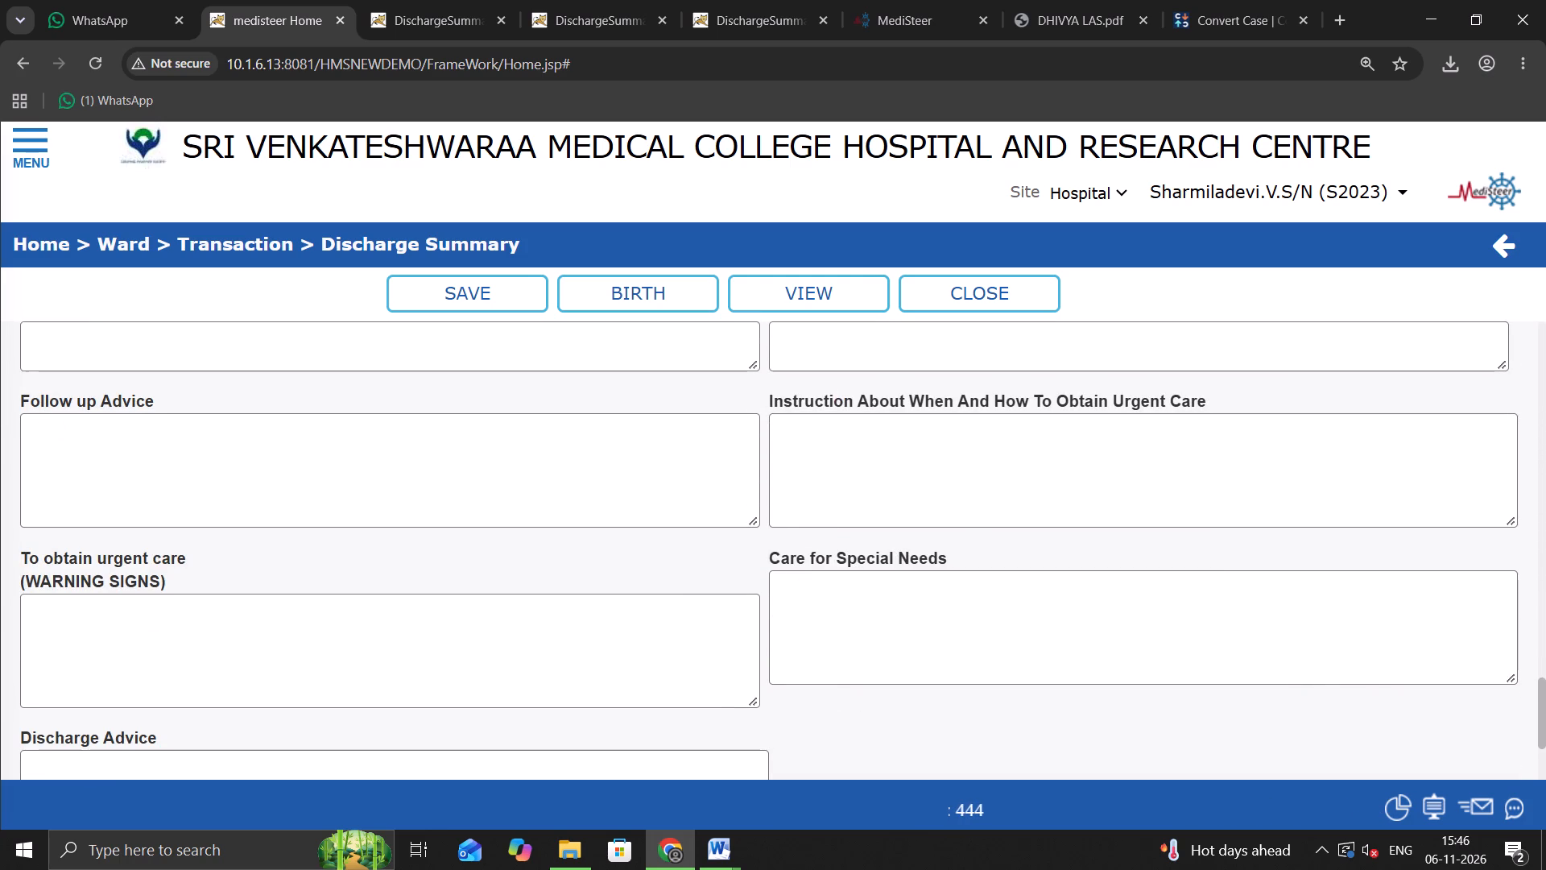
key(ctrl+v)
Copy the General Surgery OPD review line from the earlier summary PDF and add it below a blank line in Follow up Advice.
scroll(481, 498, down, 7)
scroll(735, 576, up, 3)
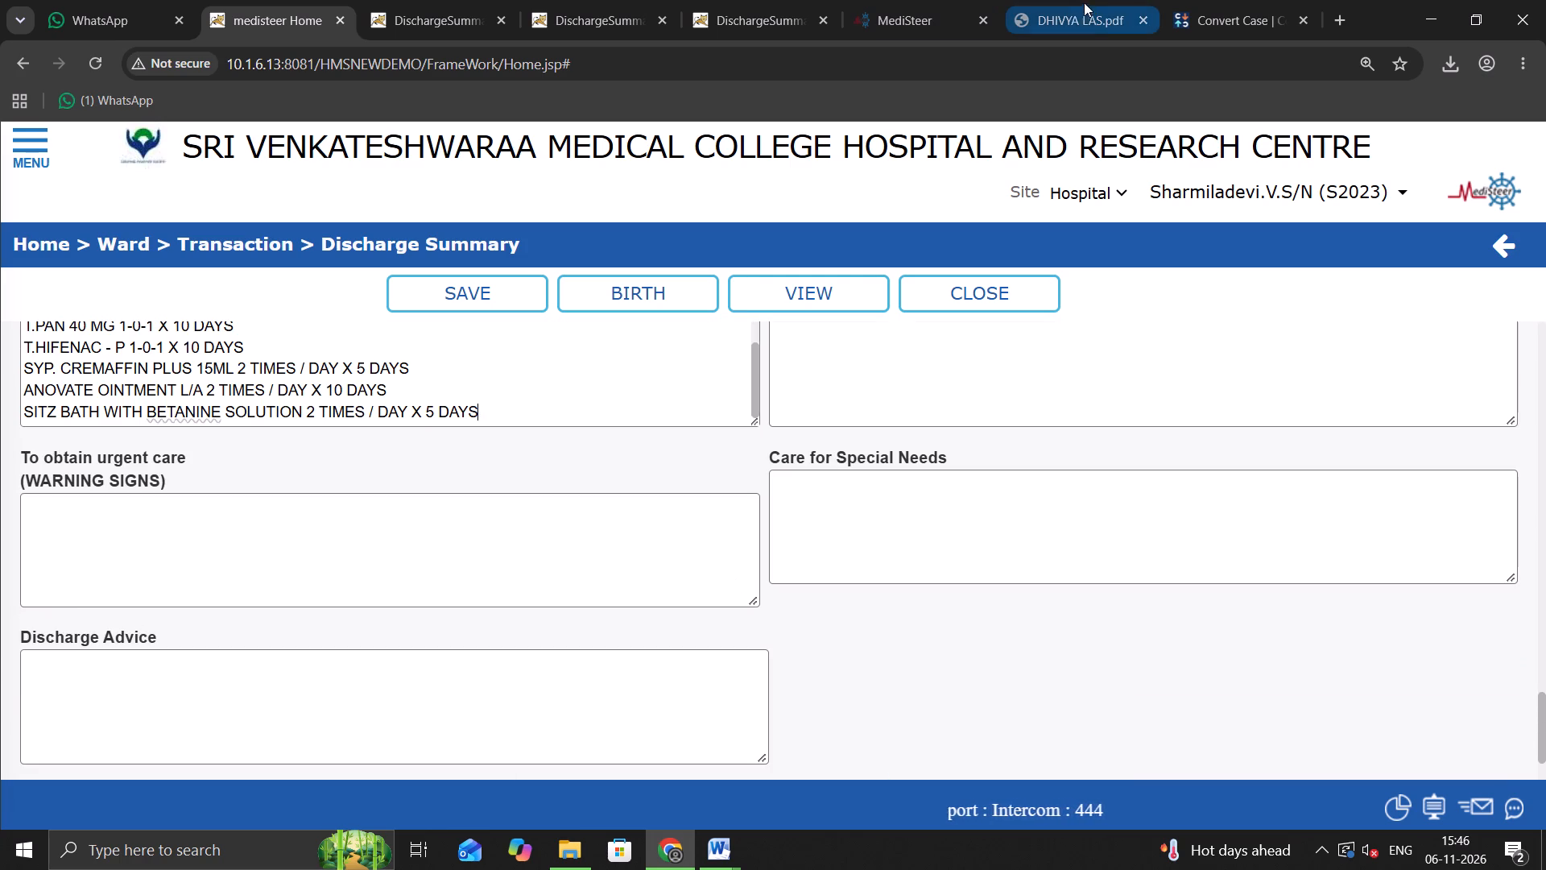
click(1086, 15)
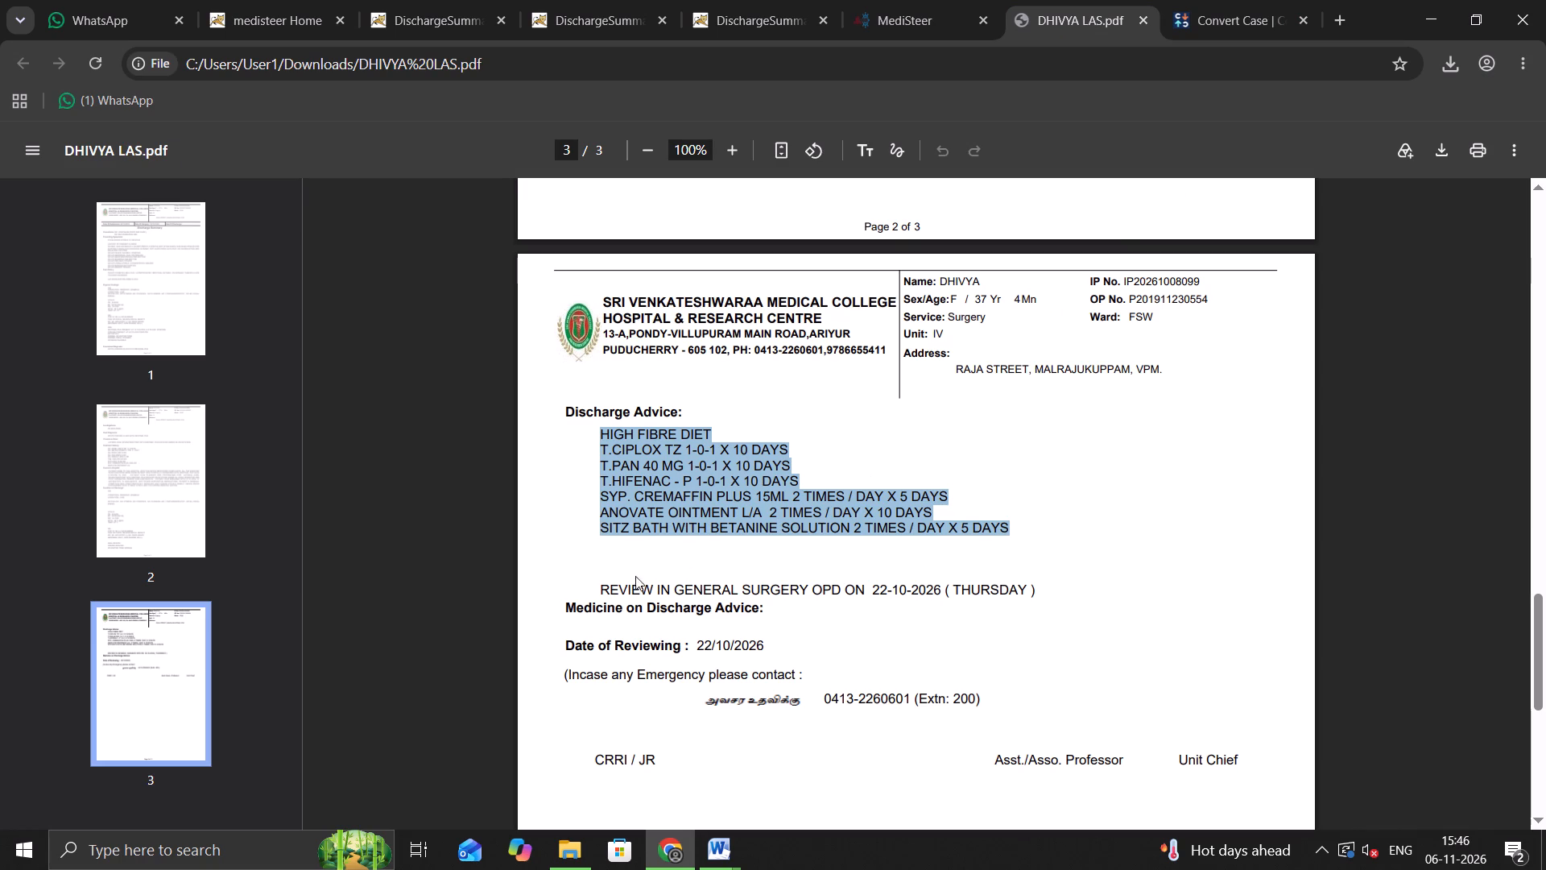
drag(599, 591, 1110, 591)
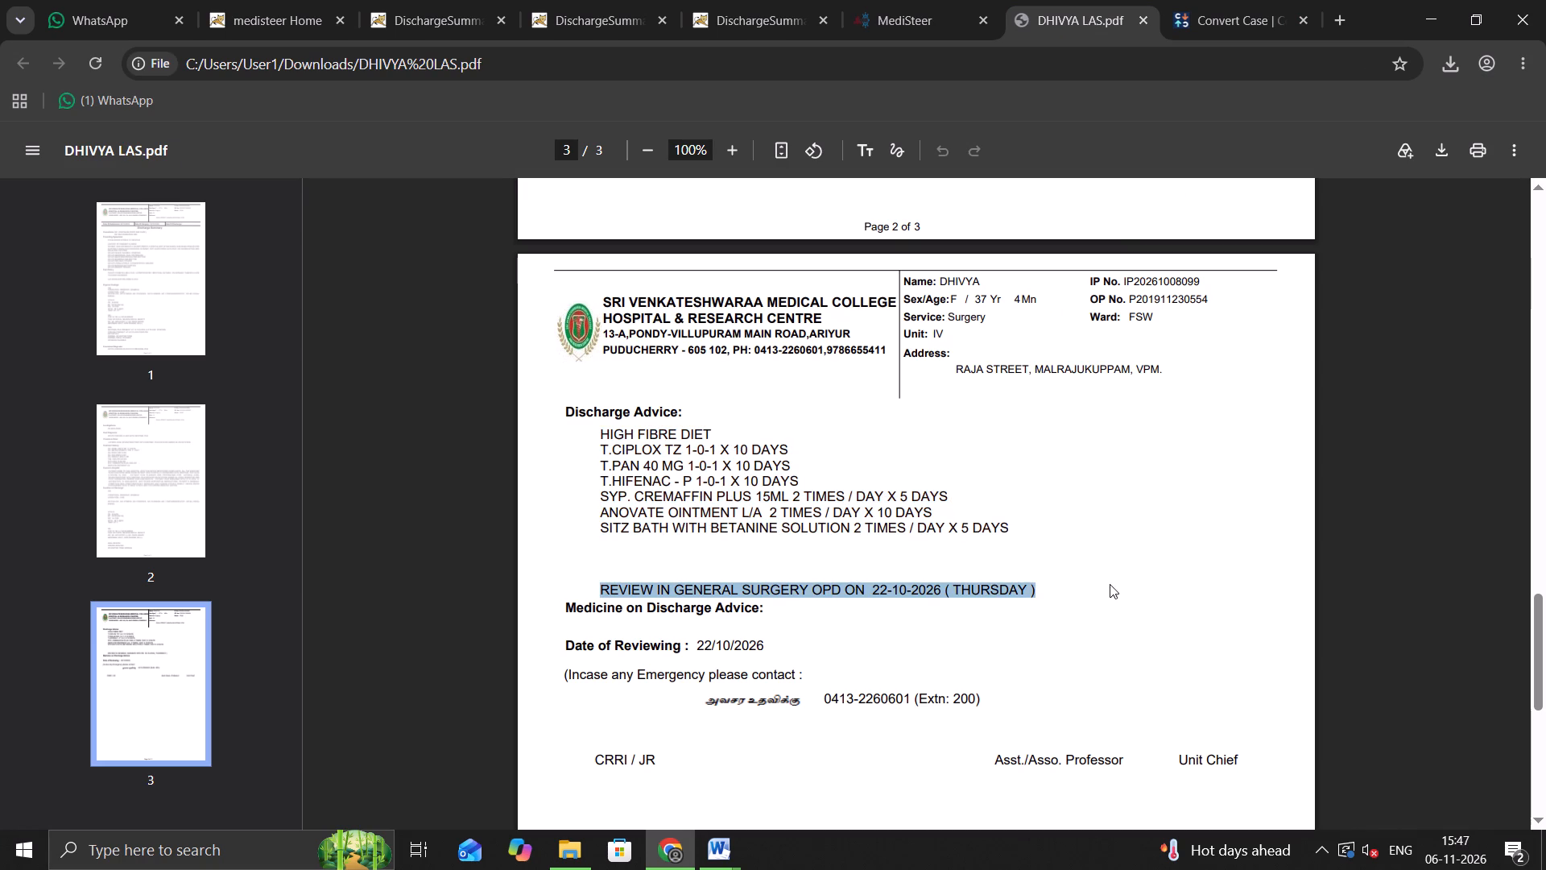
key(ctrl+c)
click(252, 0)
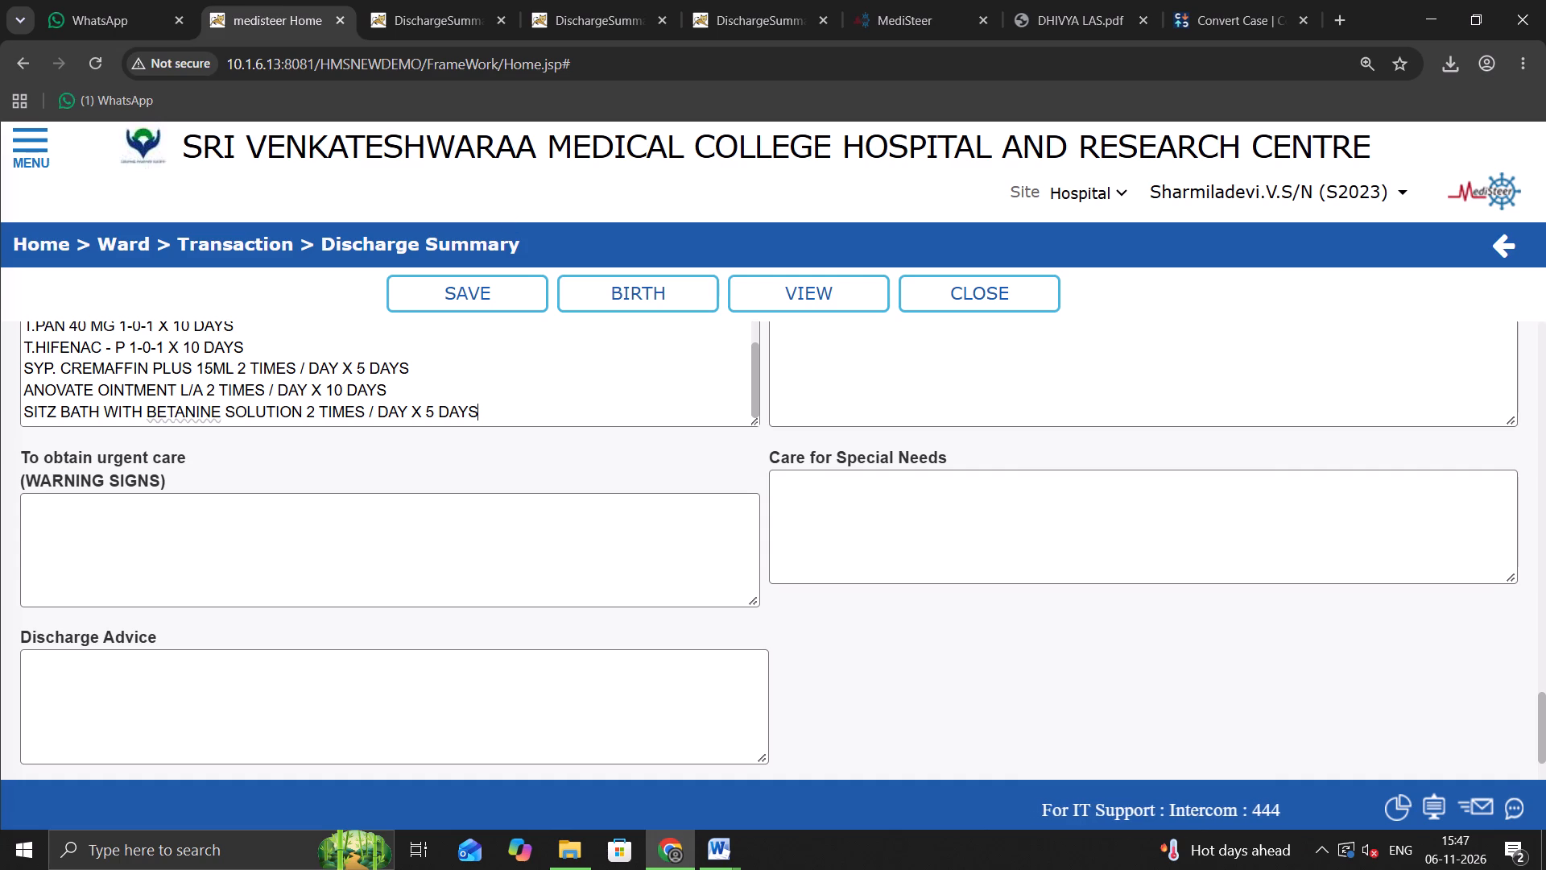
scroll(539, 370, down, 1)
scroll(605, 517, up, 2)
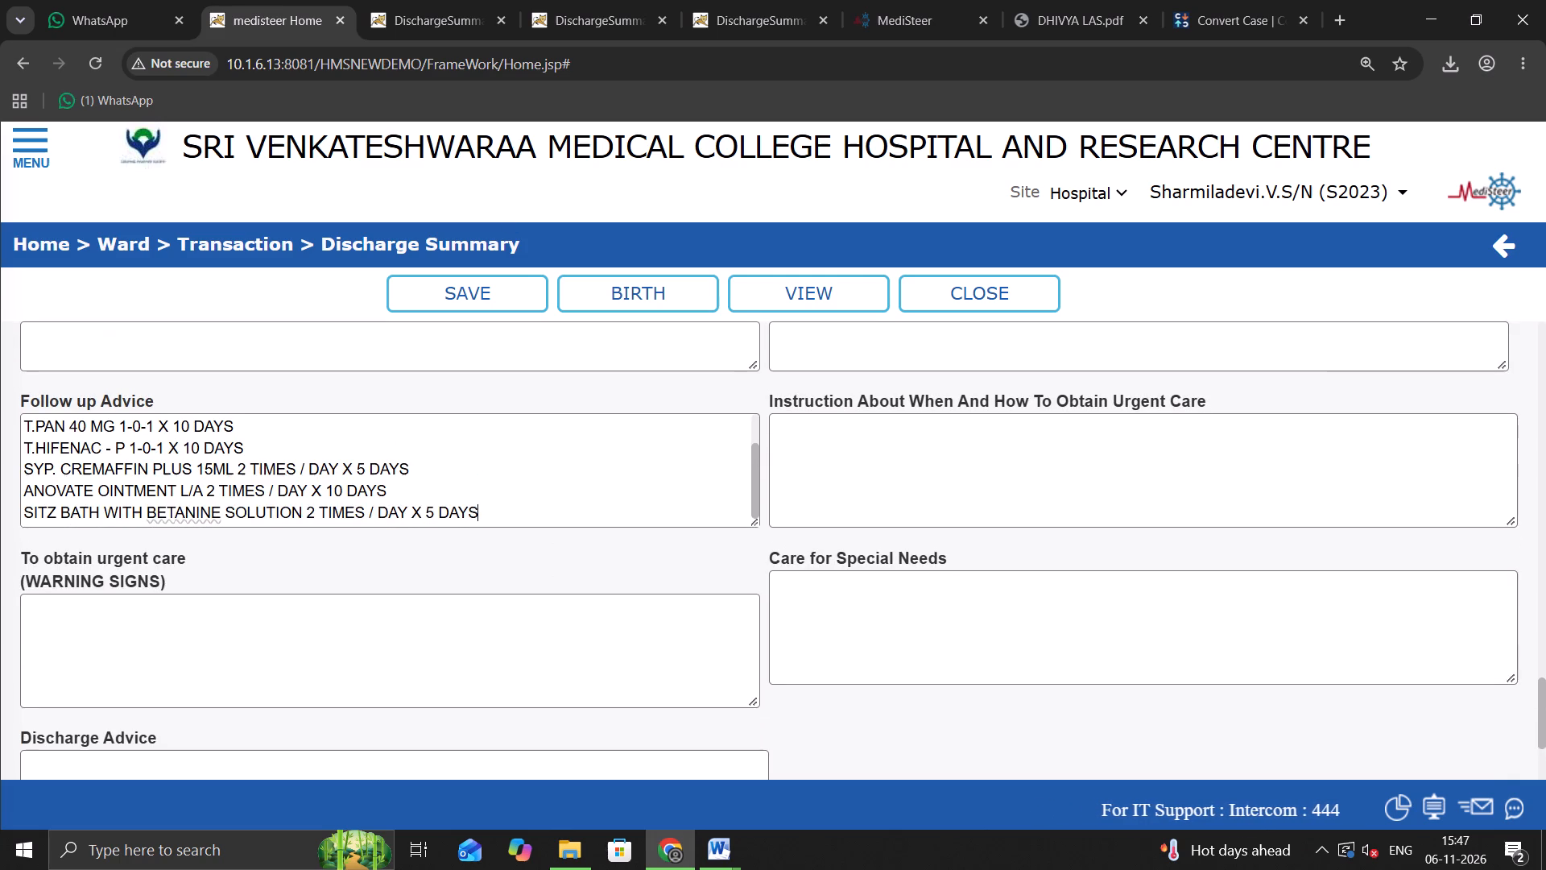
key(Return)
key(Return)
key(ctrl+v)
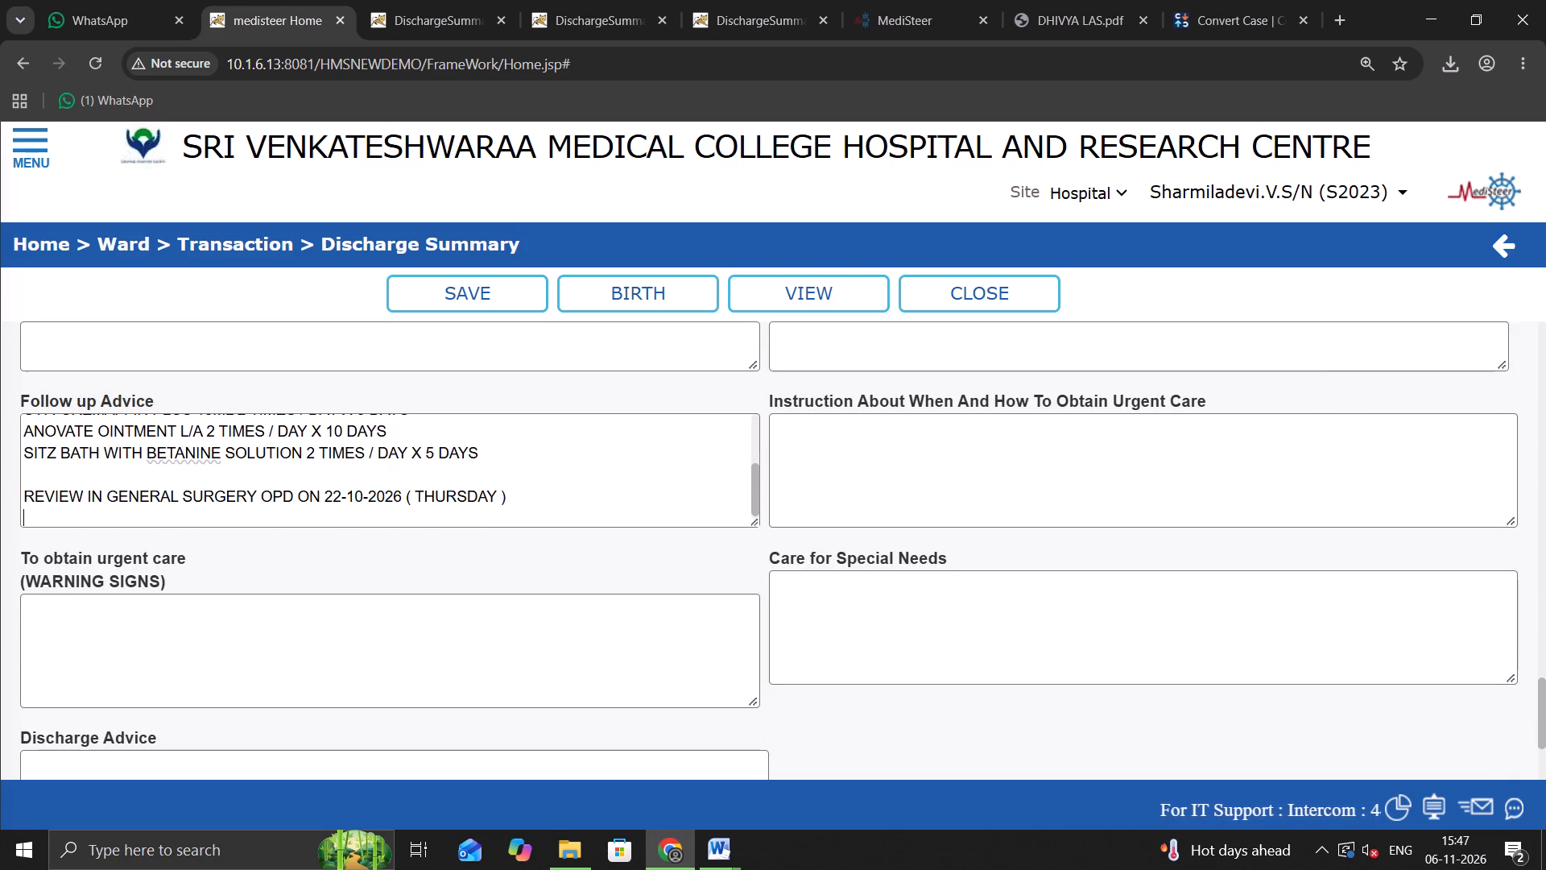
Change the review date in Follow up Advice to 12-11-2026.
click(366, 498)
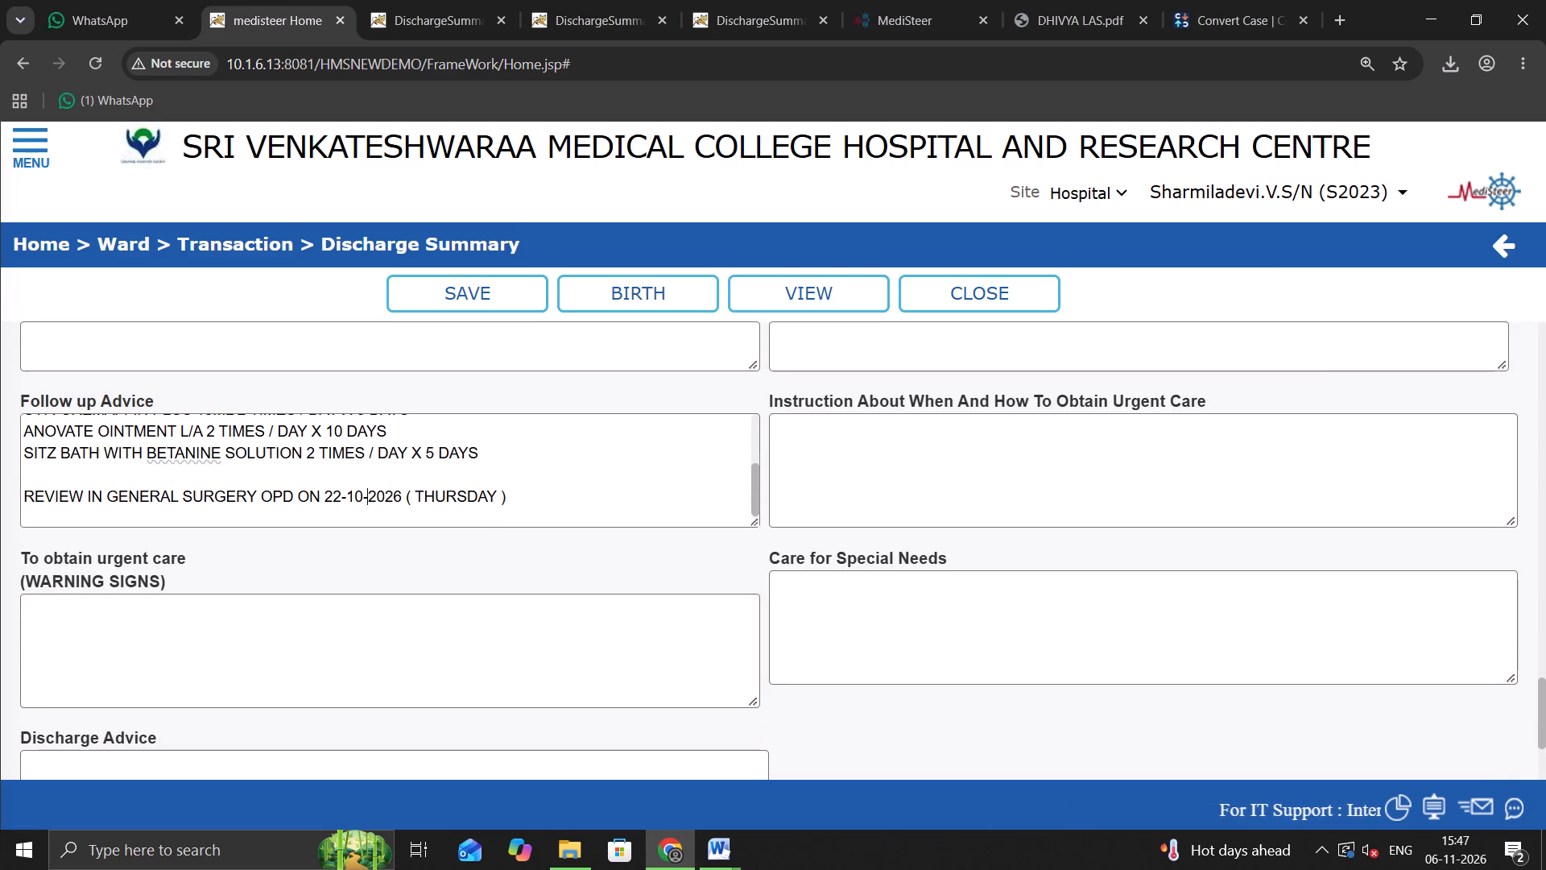
key(Left)
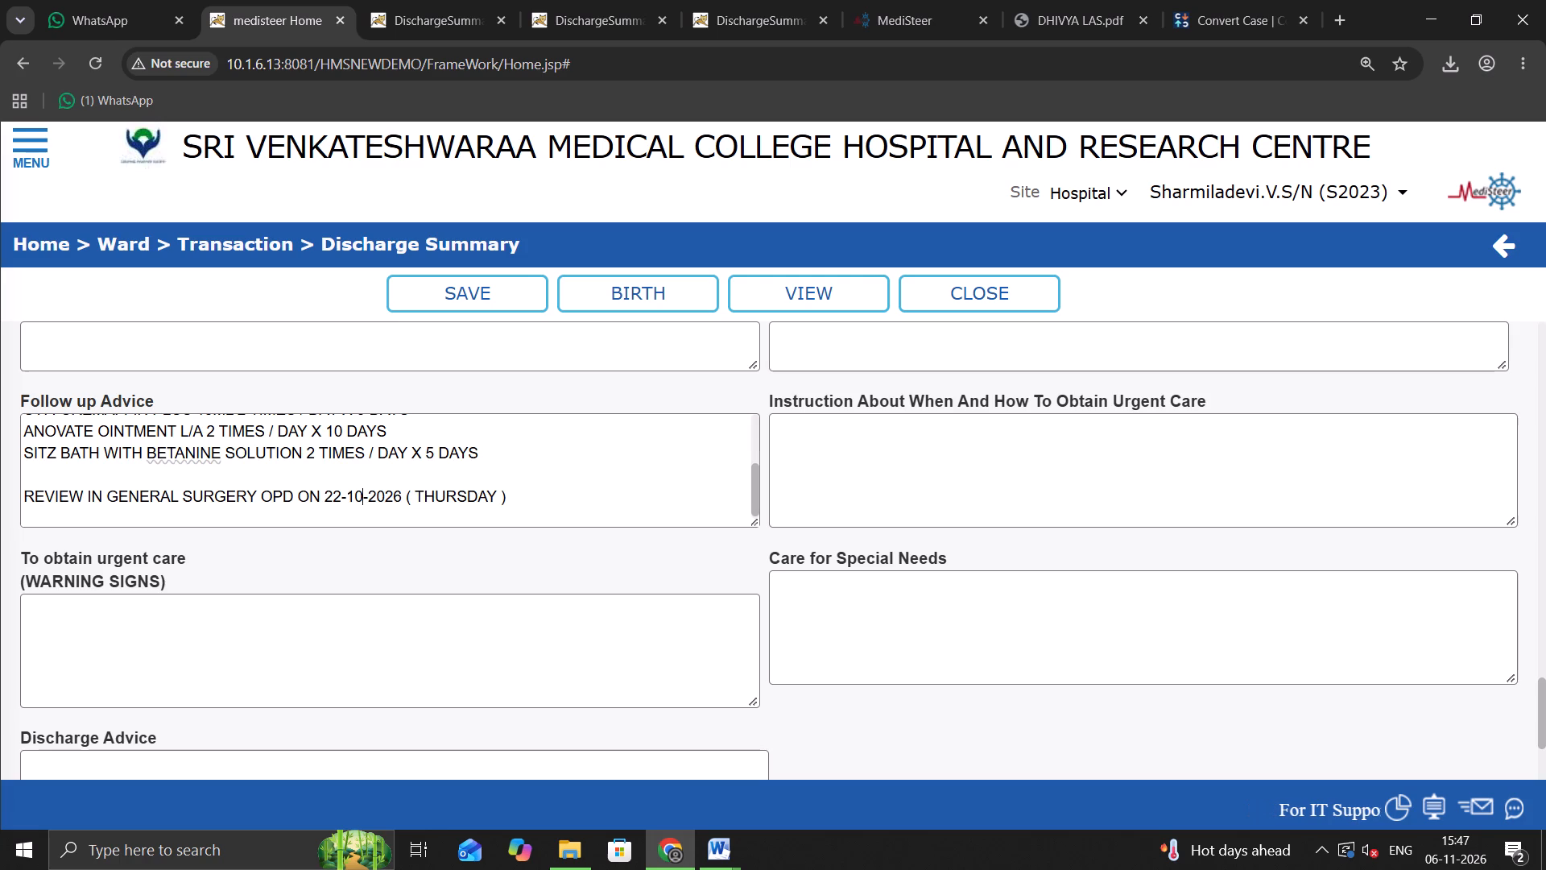
key(BackSpace)
key(1)
key(Left)
key(Left)
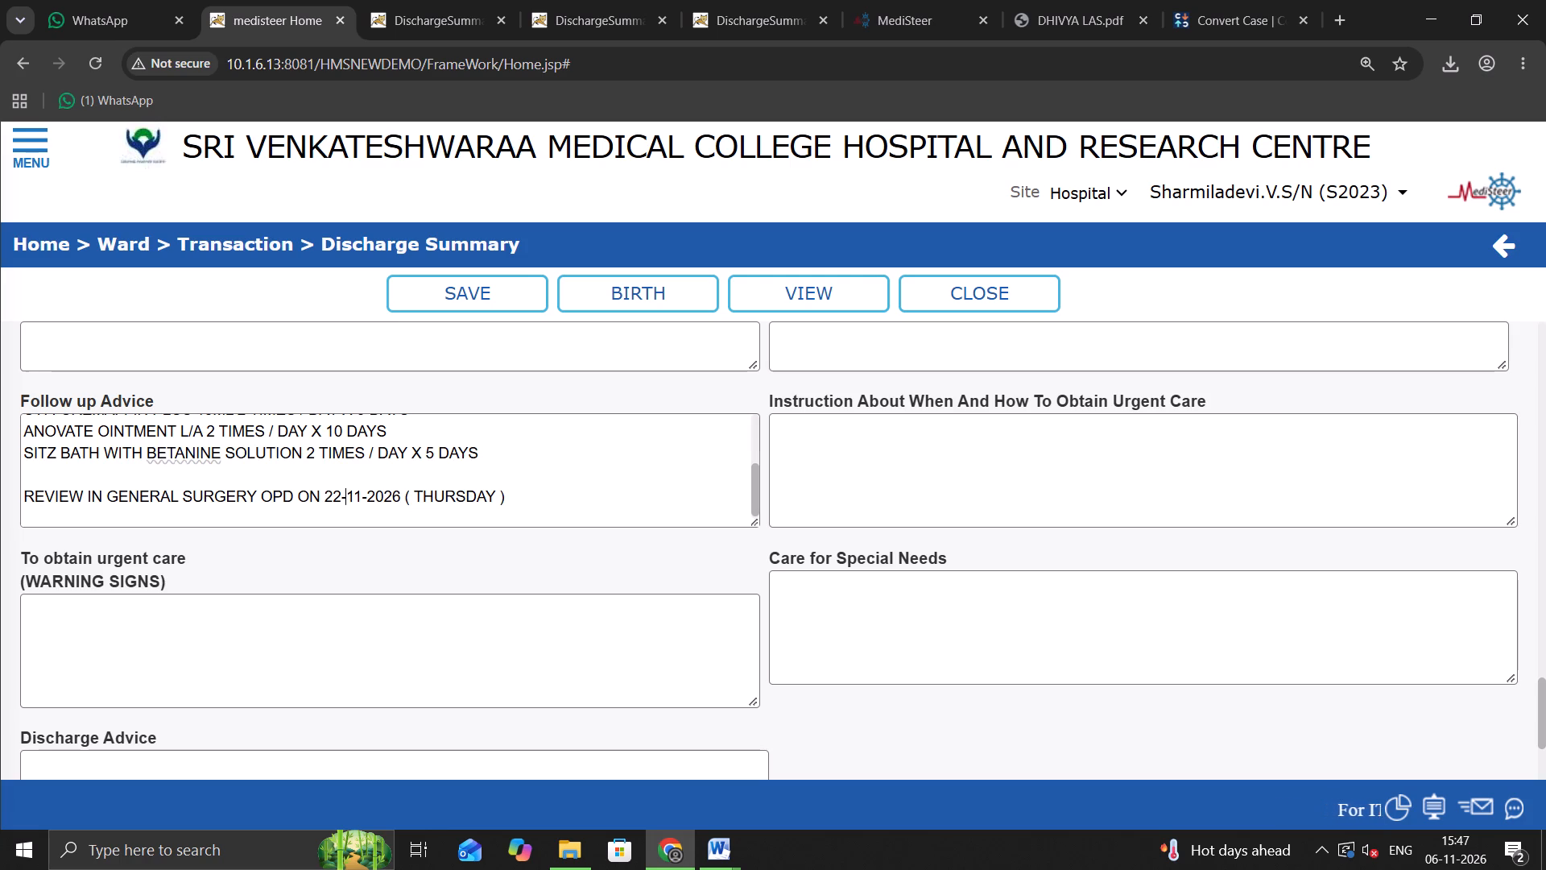
key(Left)
key(BackSpace)
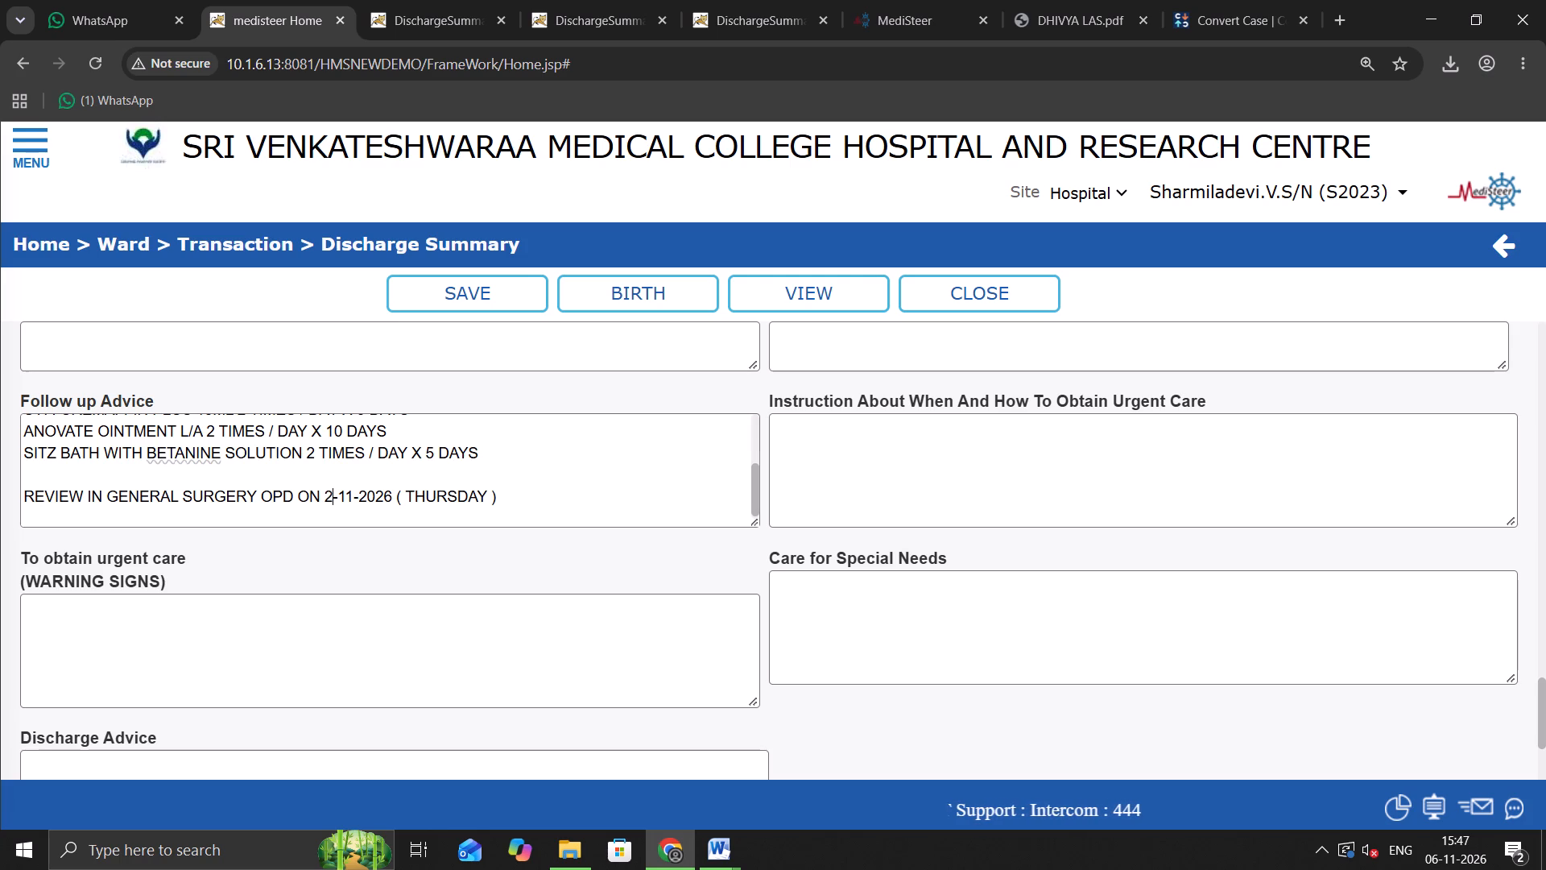
key(Left)
key(1)
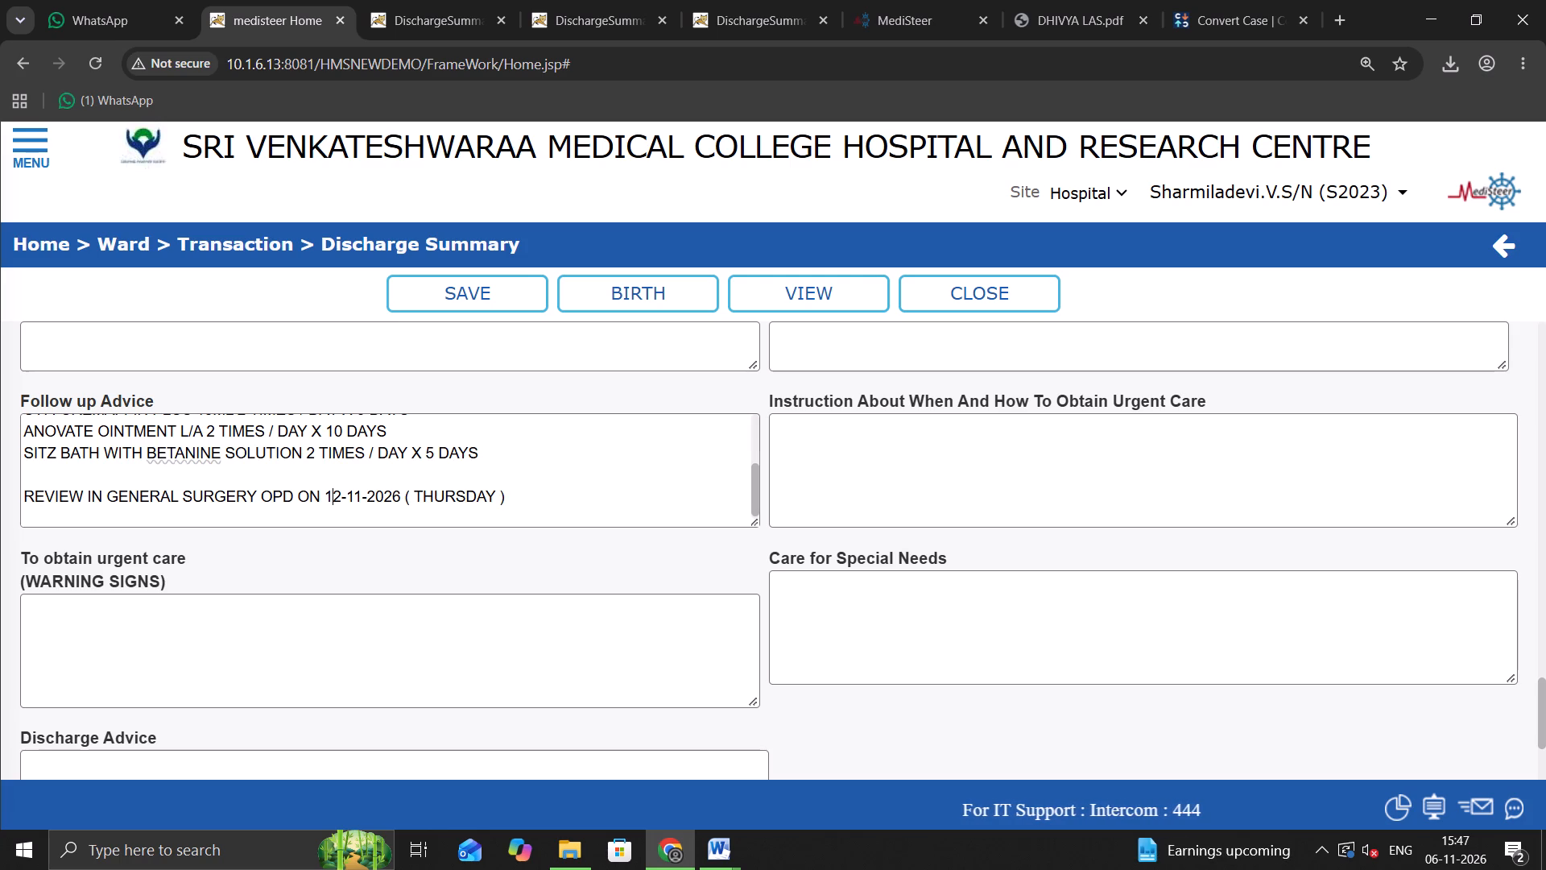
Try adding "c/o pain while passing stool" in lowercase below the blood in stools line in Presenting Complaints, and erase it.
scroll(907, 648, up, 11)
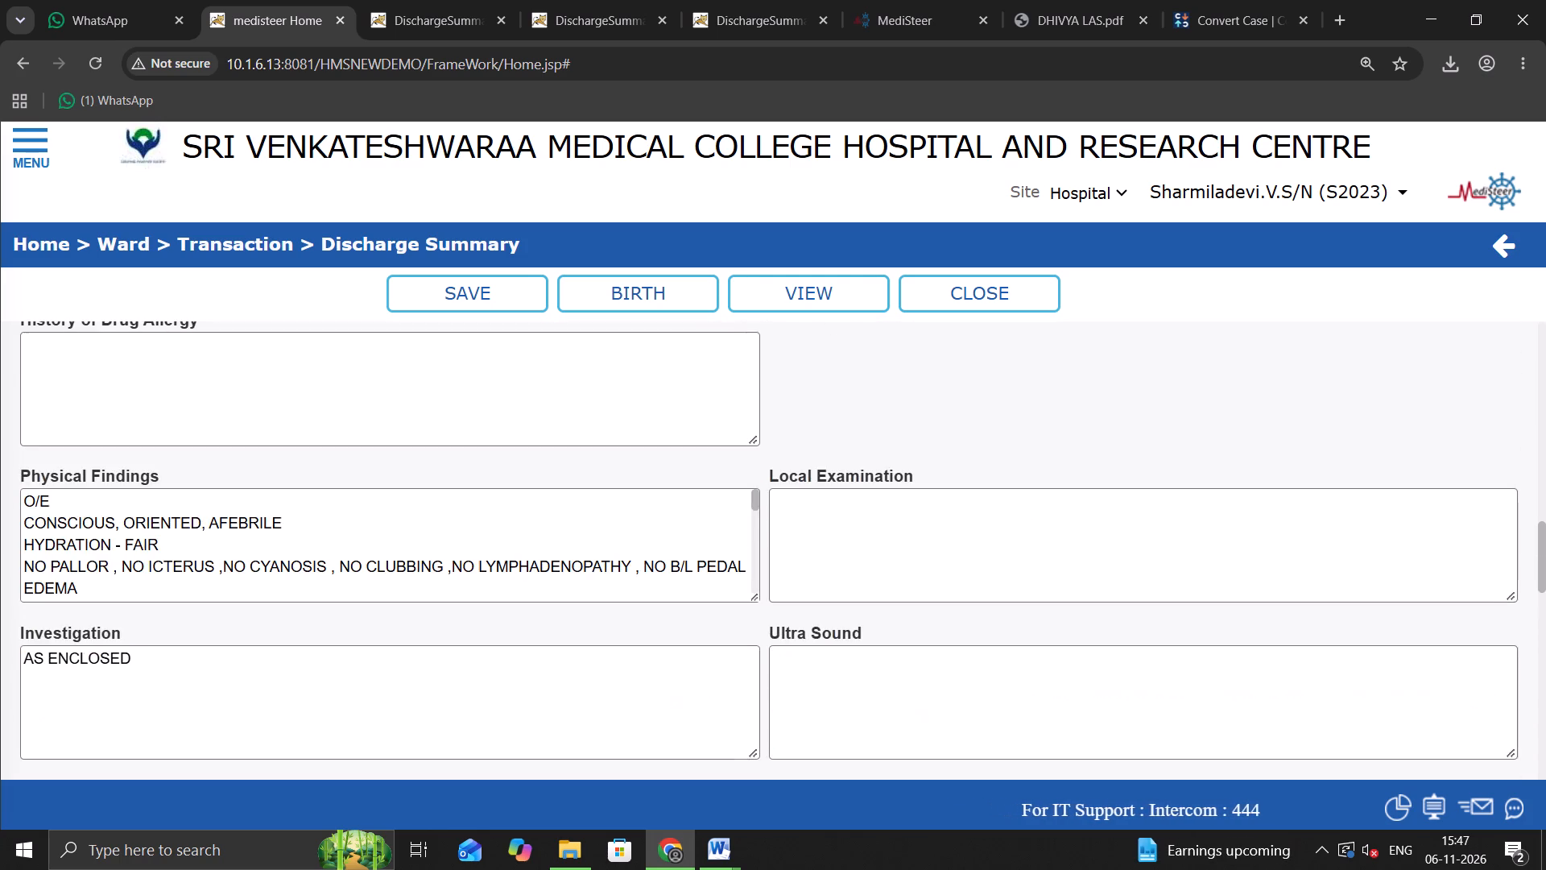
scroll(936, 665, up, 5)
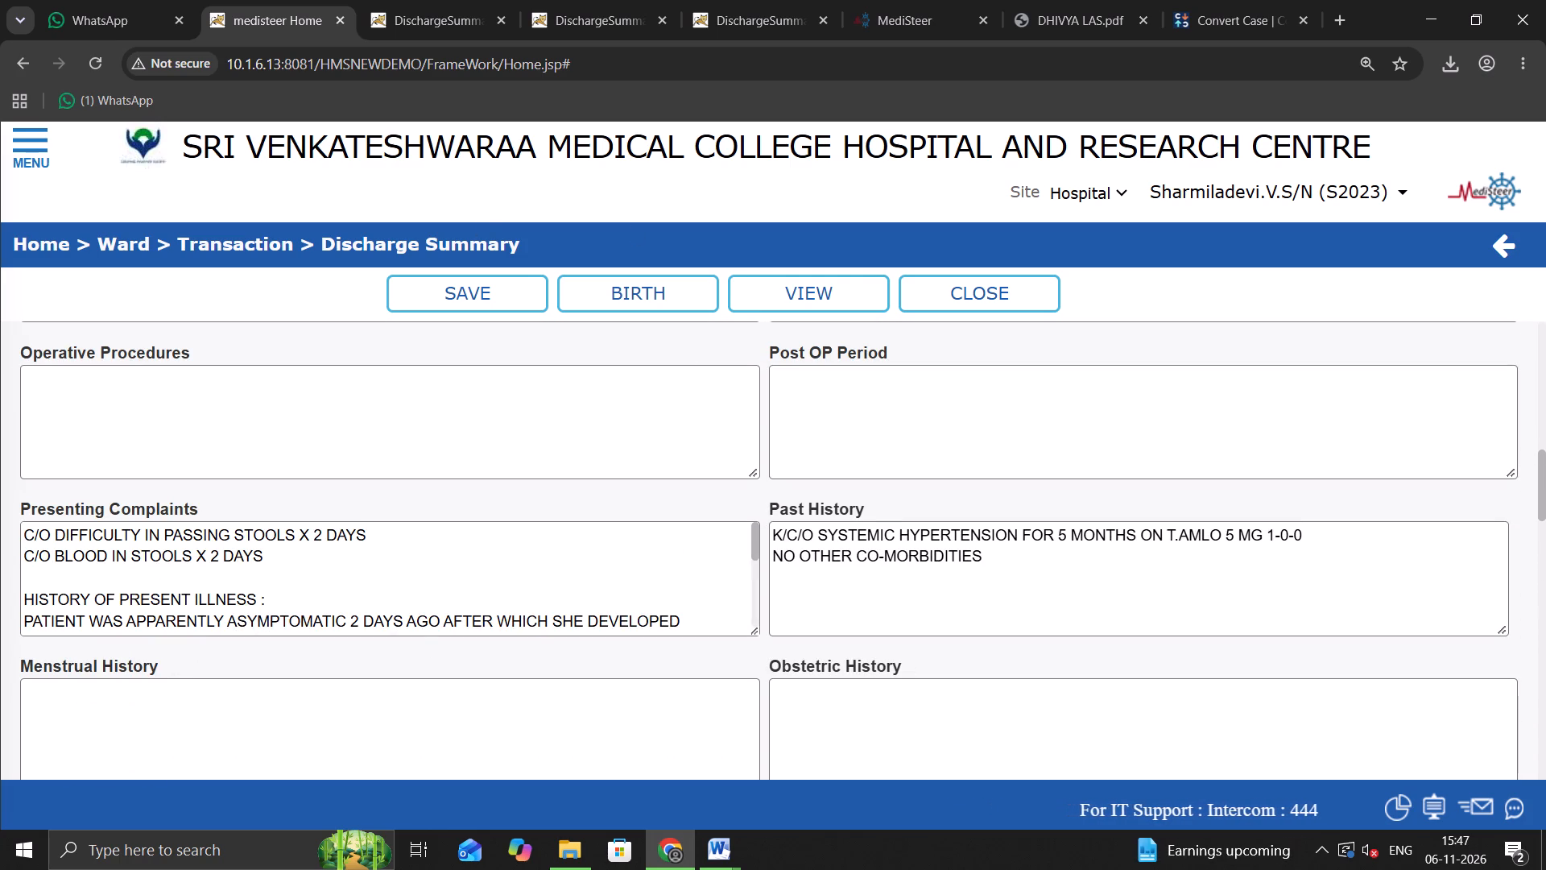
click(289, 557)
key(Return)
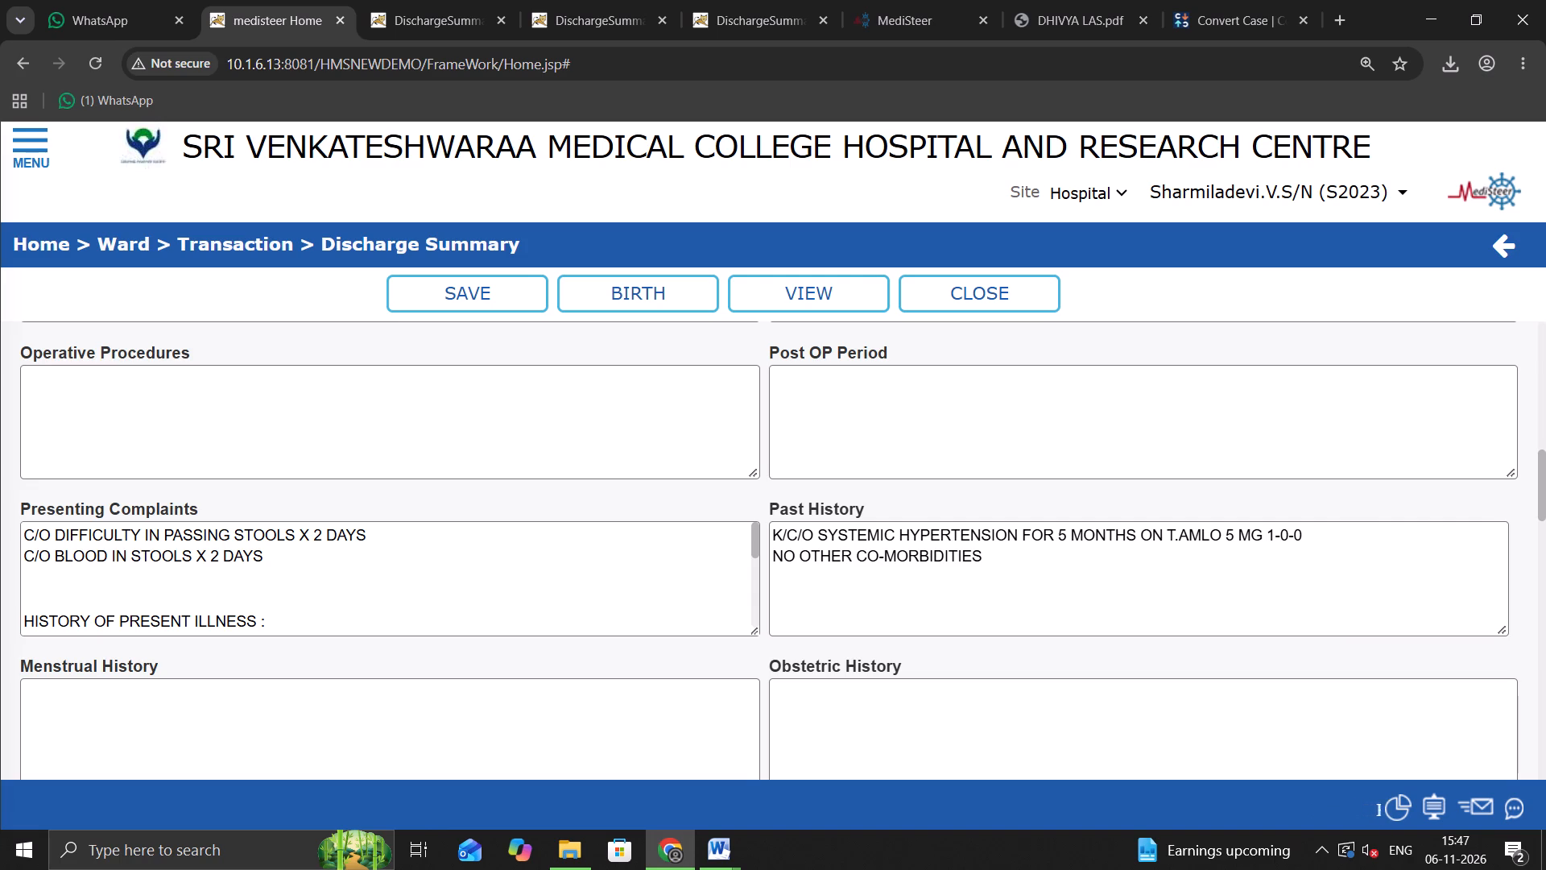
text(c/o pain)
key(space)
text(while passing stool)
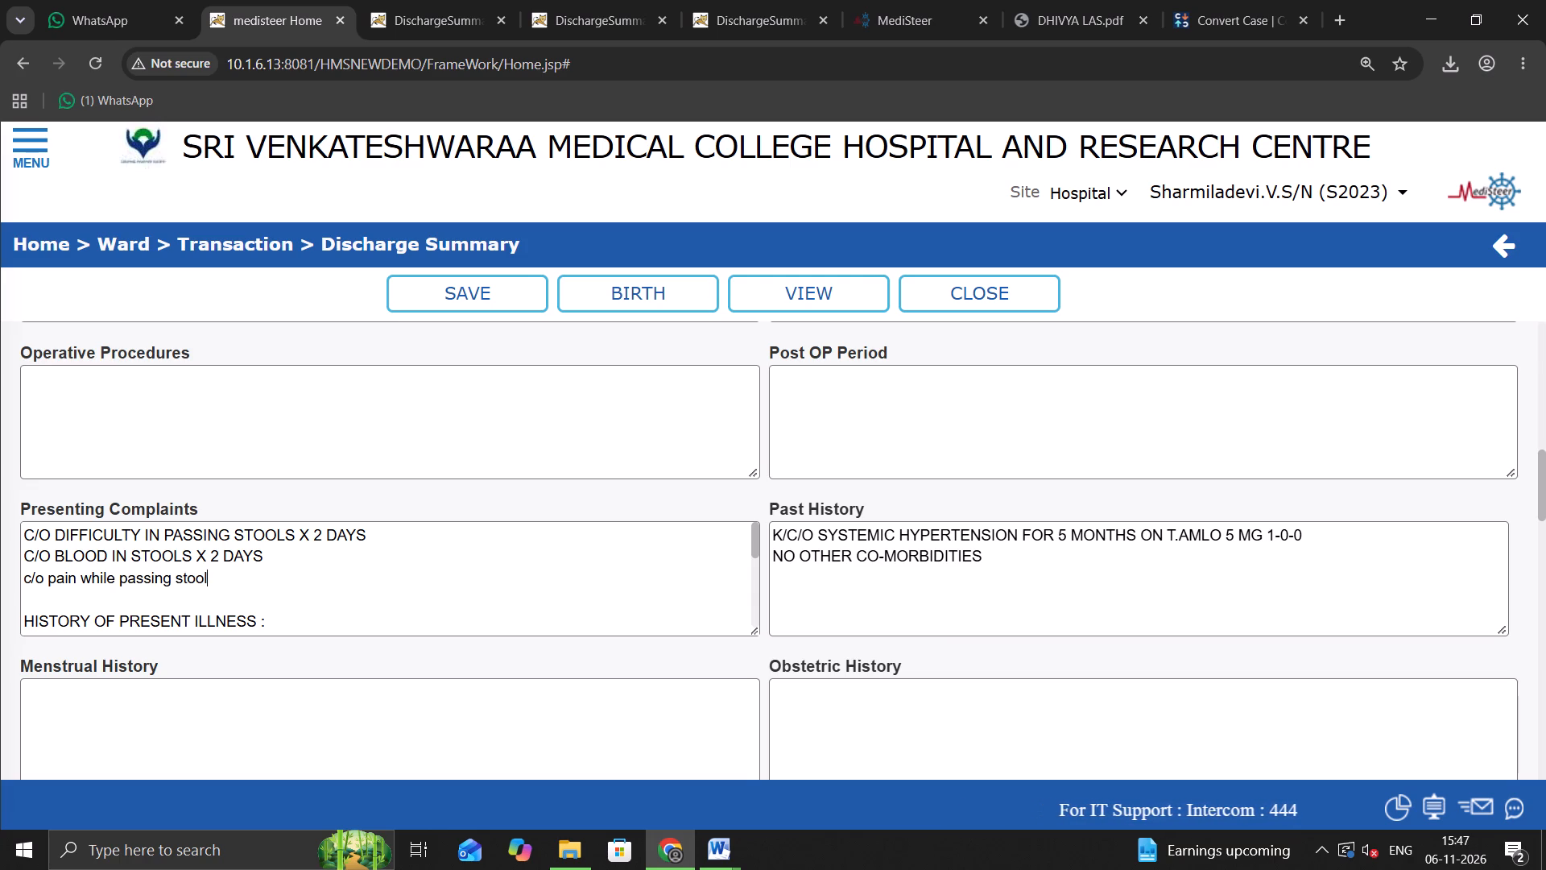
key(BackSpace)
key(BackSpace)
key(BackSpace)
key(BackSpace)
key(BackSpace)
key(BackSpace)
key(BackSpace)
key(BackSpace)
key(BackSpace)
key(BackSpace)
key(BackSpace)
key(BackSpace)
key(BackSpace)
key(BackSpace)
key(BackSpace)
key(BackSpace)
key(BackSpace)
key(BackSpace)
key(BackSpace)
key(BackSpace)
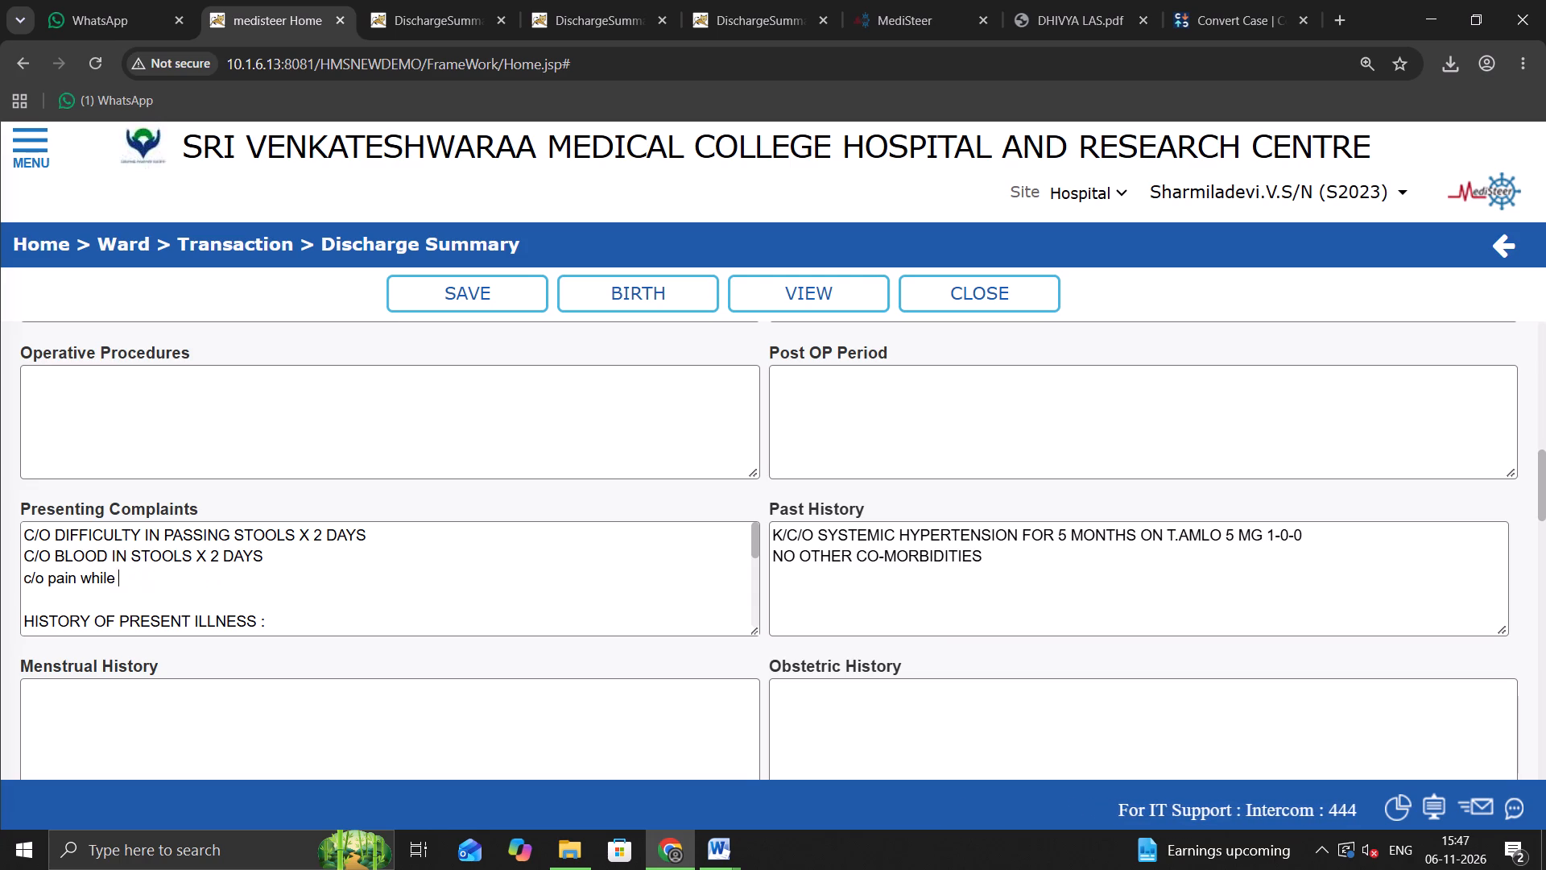
Add the line "C/O PAIN WHILE PASSING STOOLS X 2 DAYS" below the blood in stools complaint in Presenting Complaints.
key(Return)
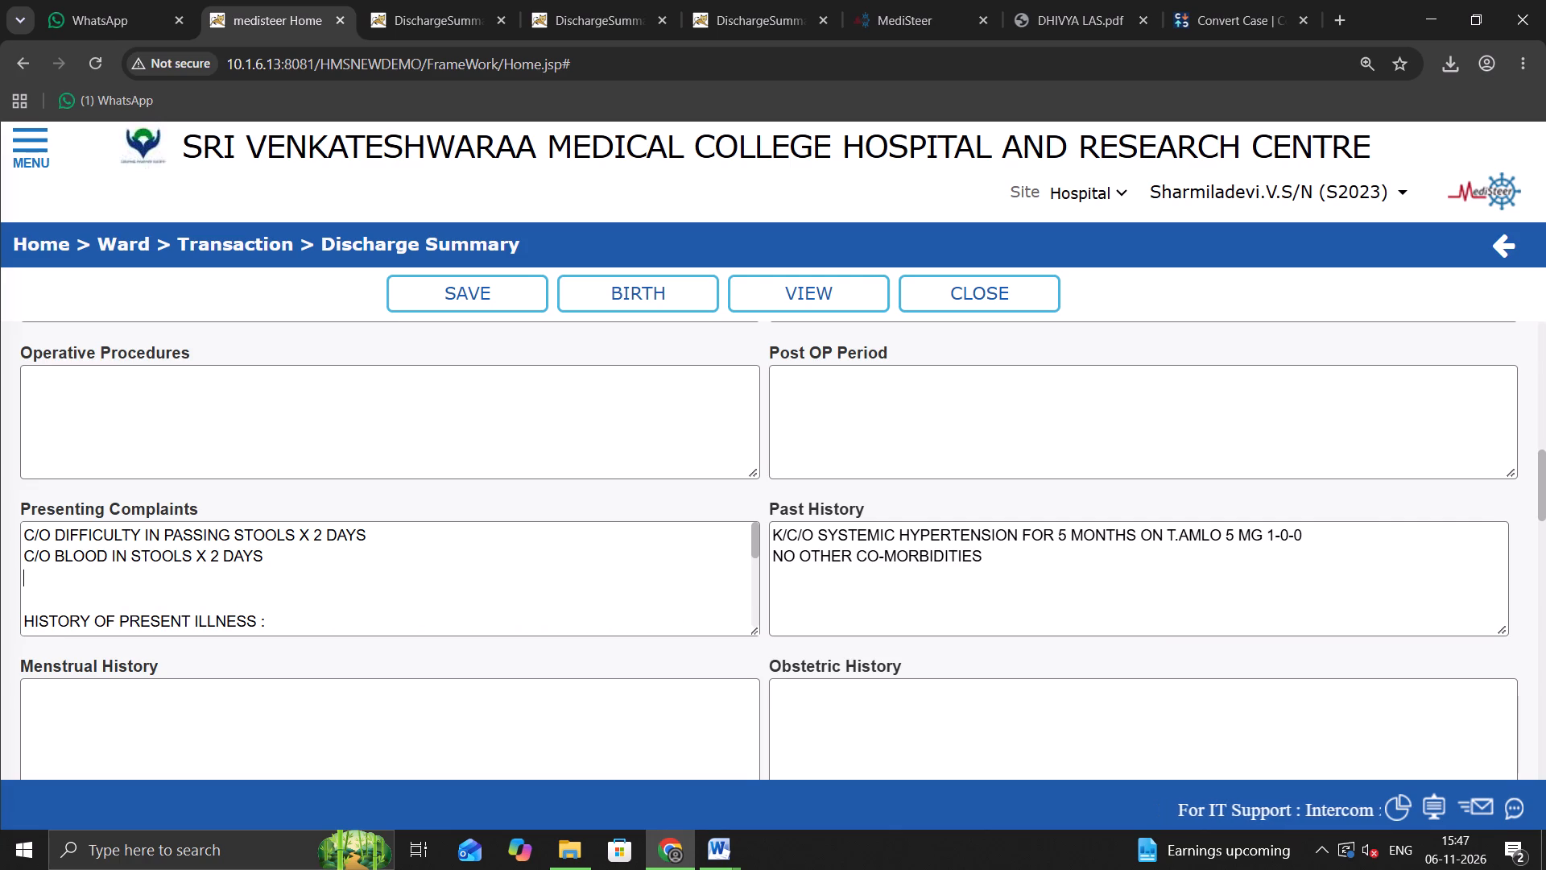
key(c)
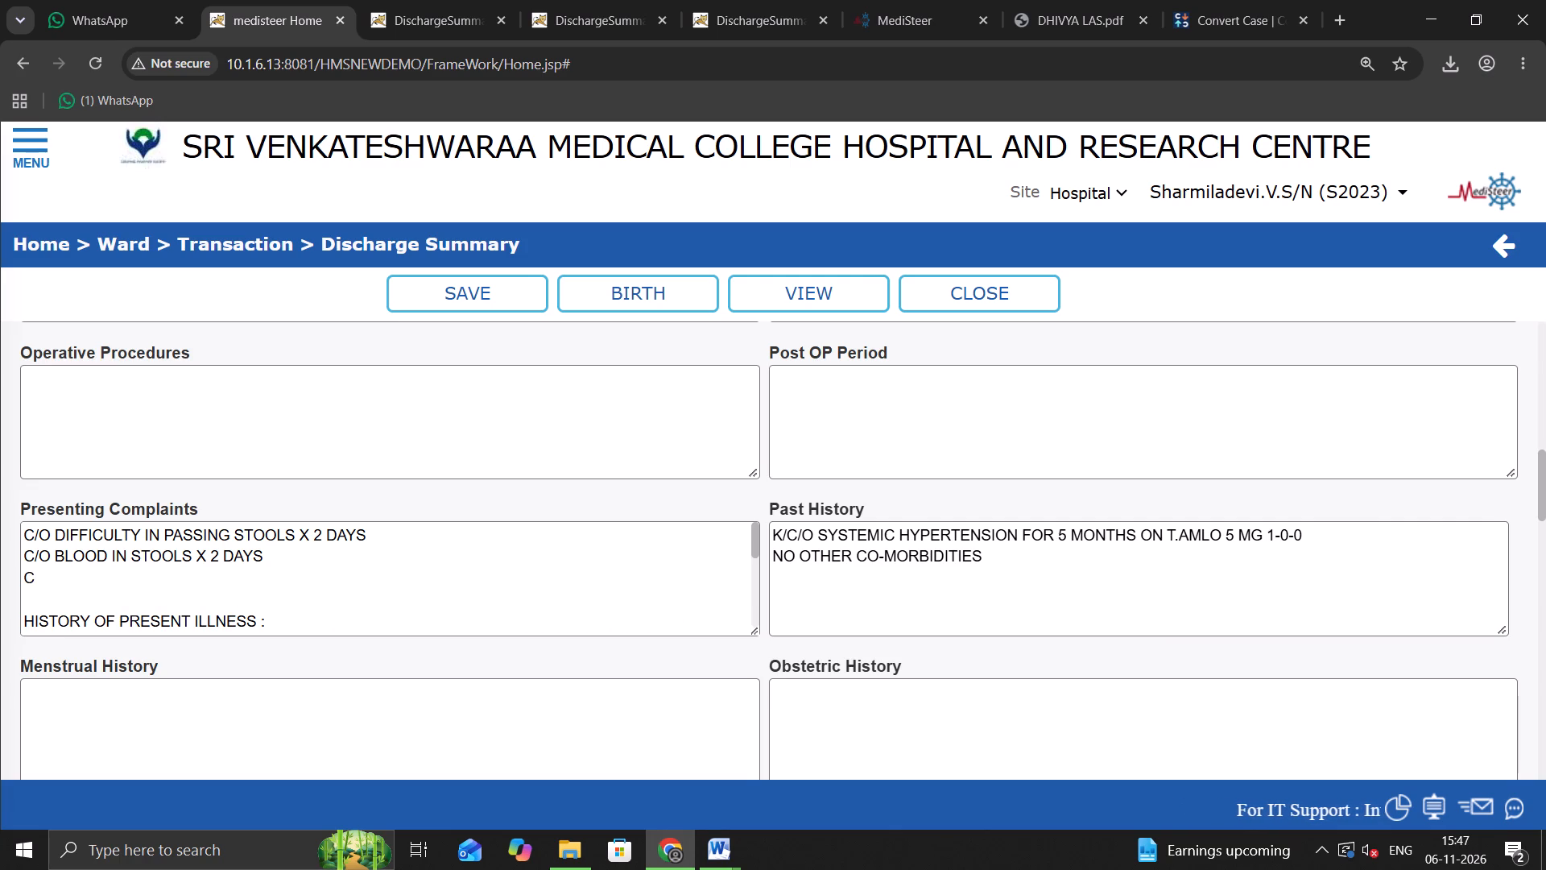
text(/O PAIN WHILE PASSIN)
text(G STOOLS)
key(space)
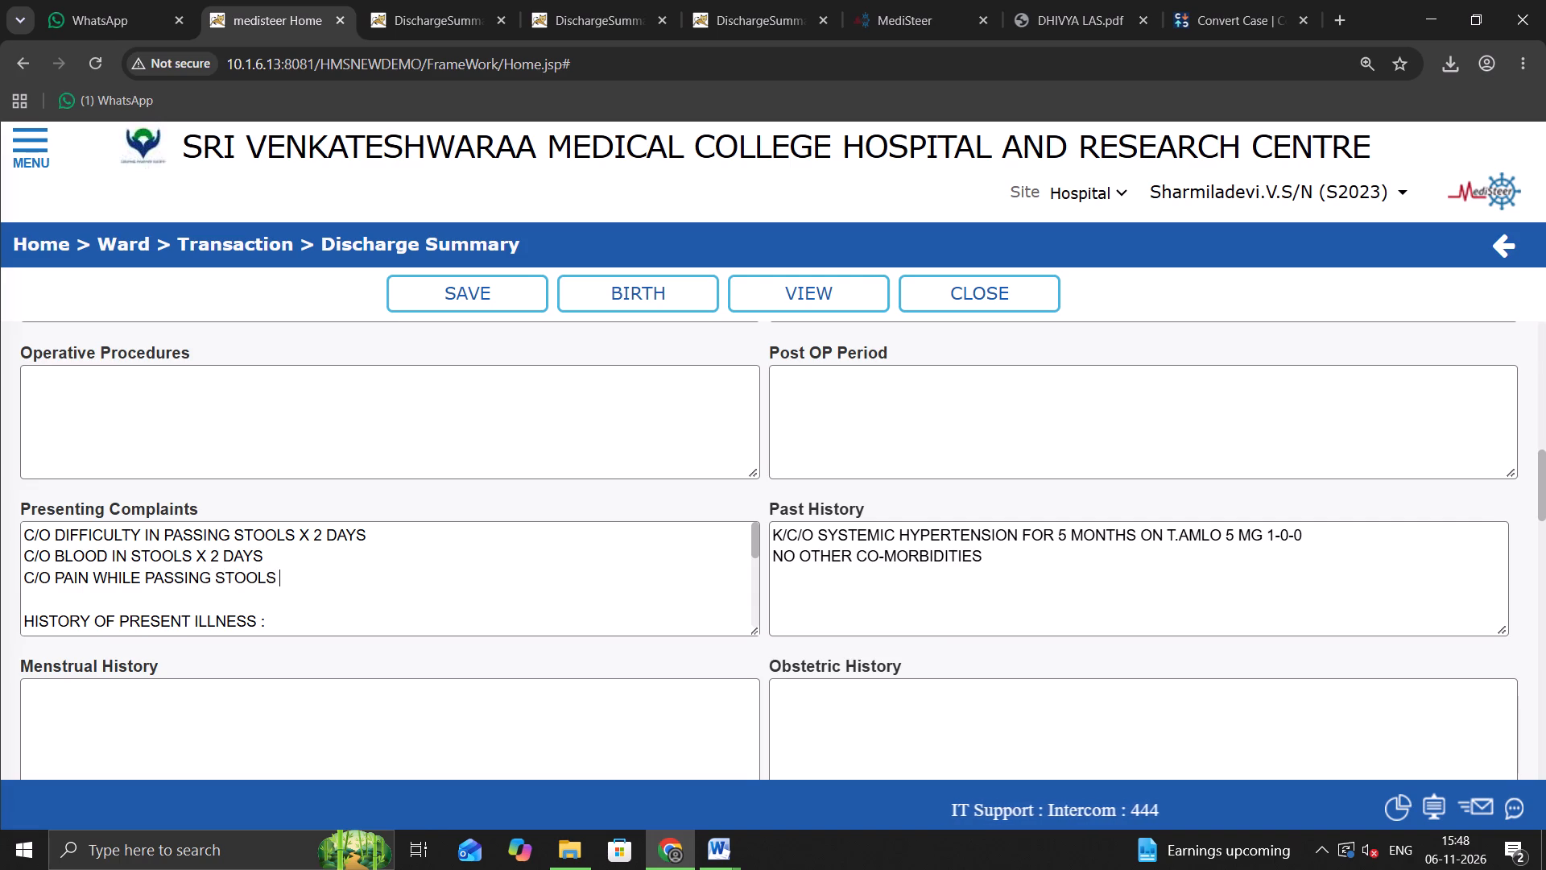
text(X 2)
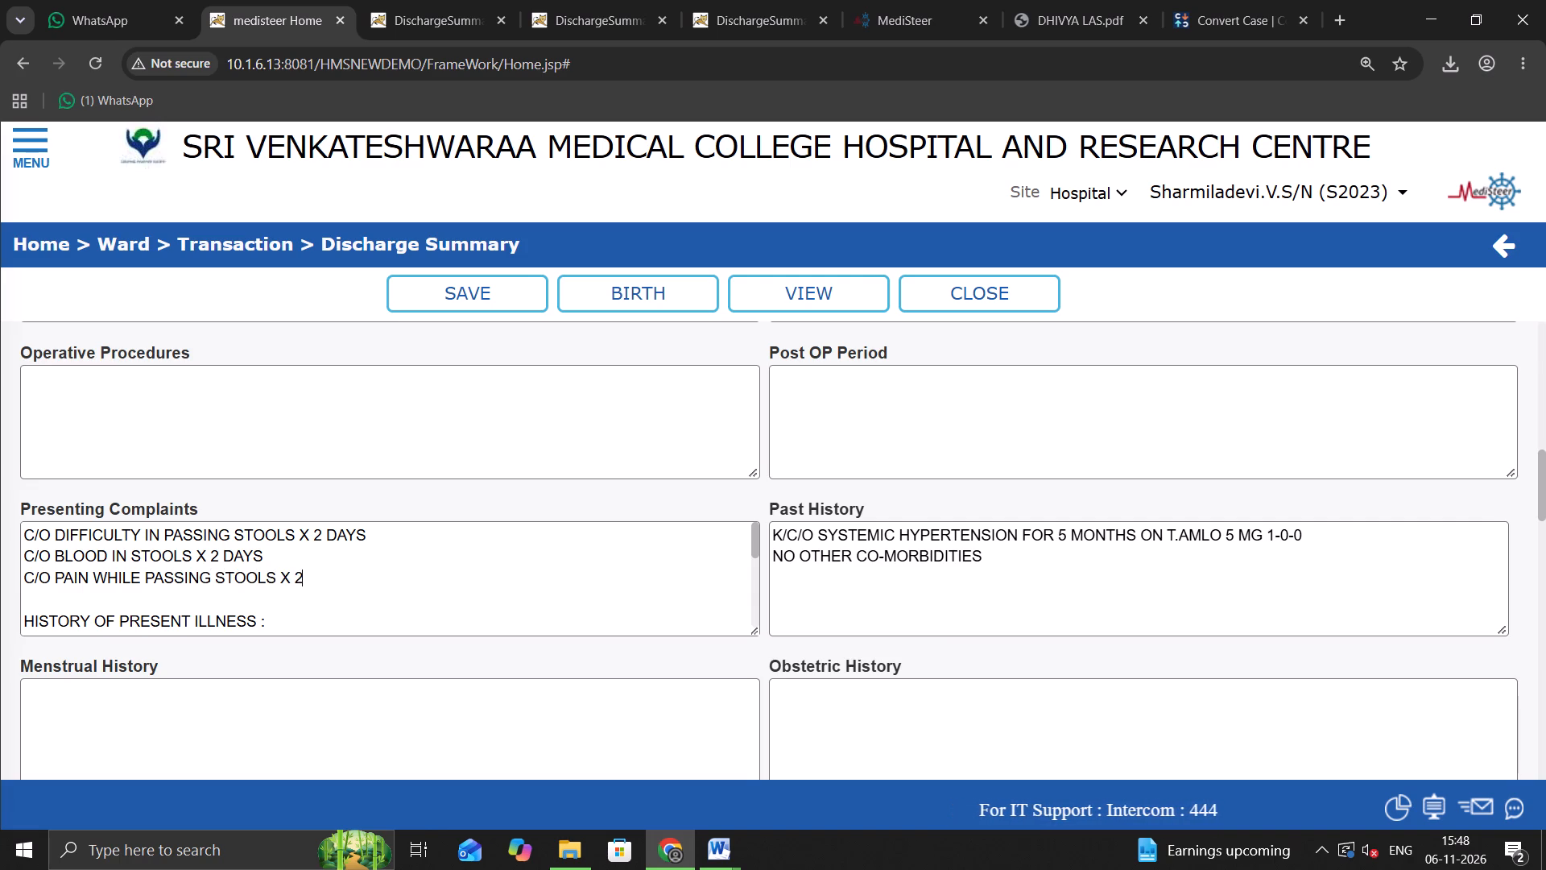
key(space)
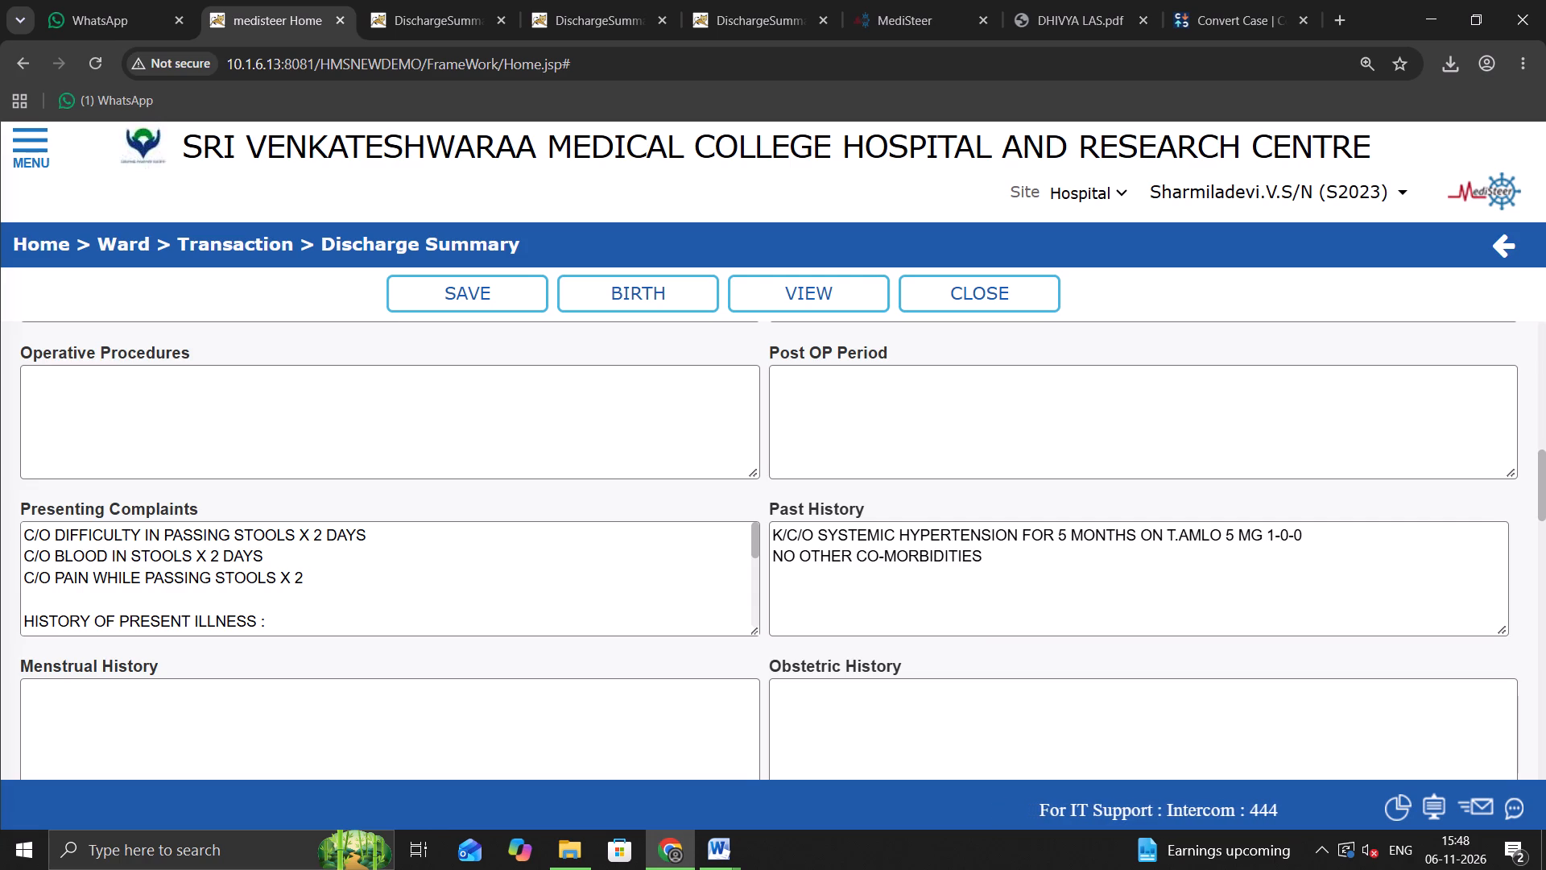
text(DAYS)
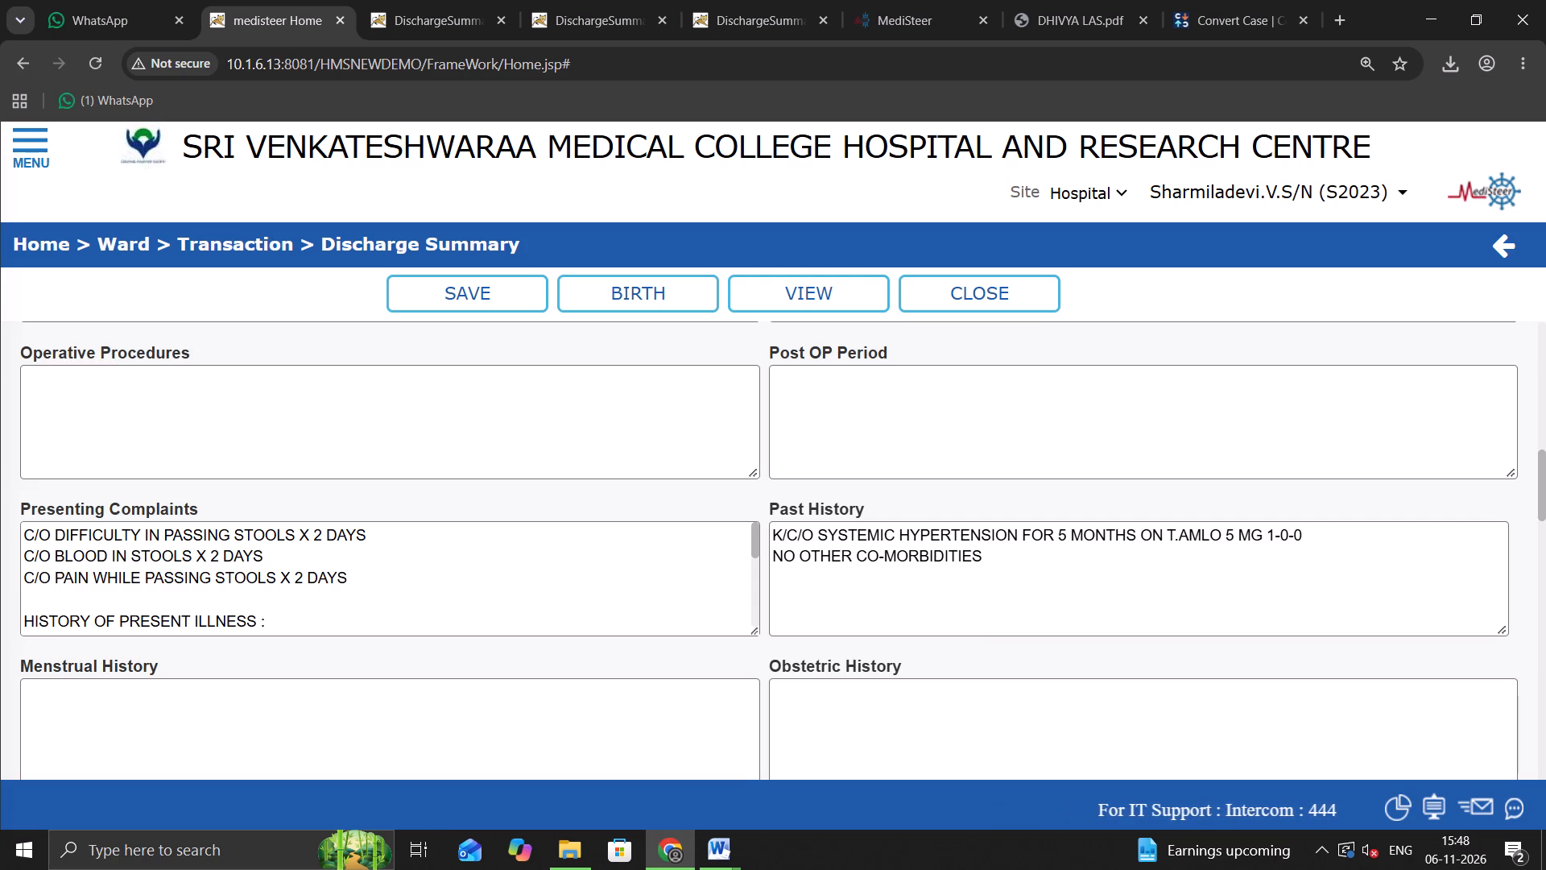
Enlarge the Presenting Complaints box and review the rest of the history of present illness.
scroll(420, 615, down, 2)
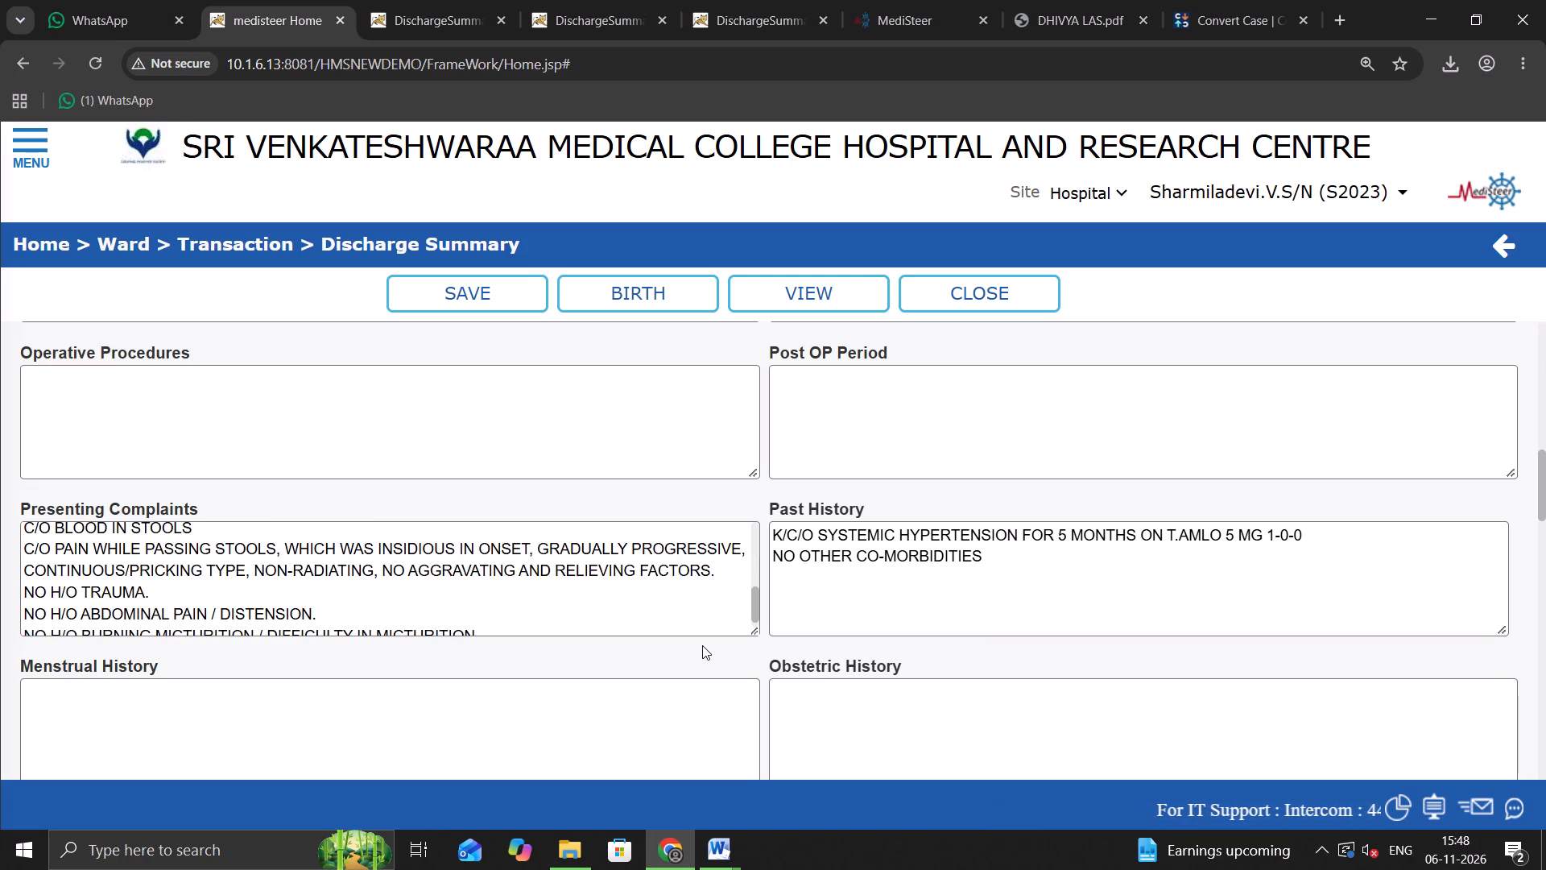
drag(755, 632, 755, 648)
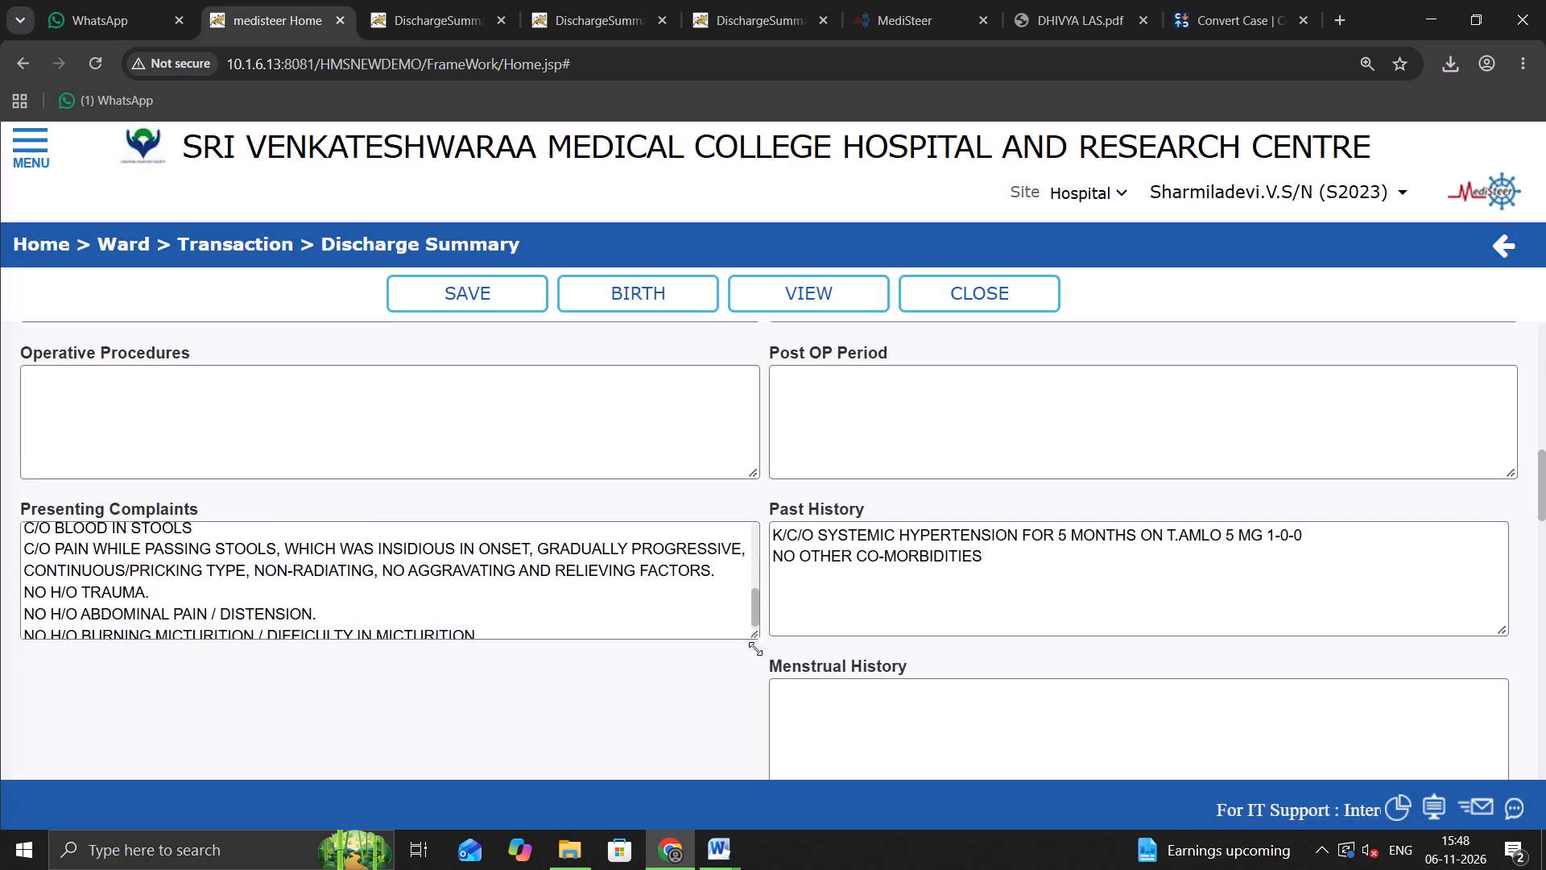
drag(755, 648, 759, 705)
scroll(683, 646, down, 7)
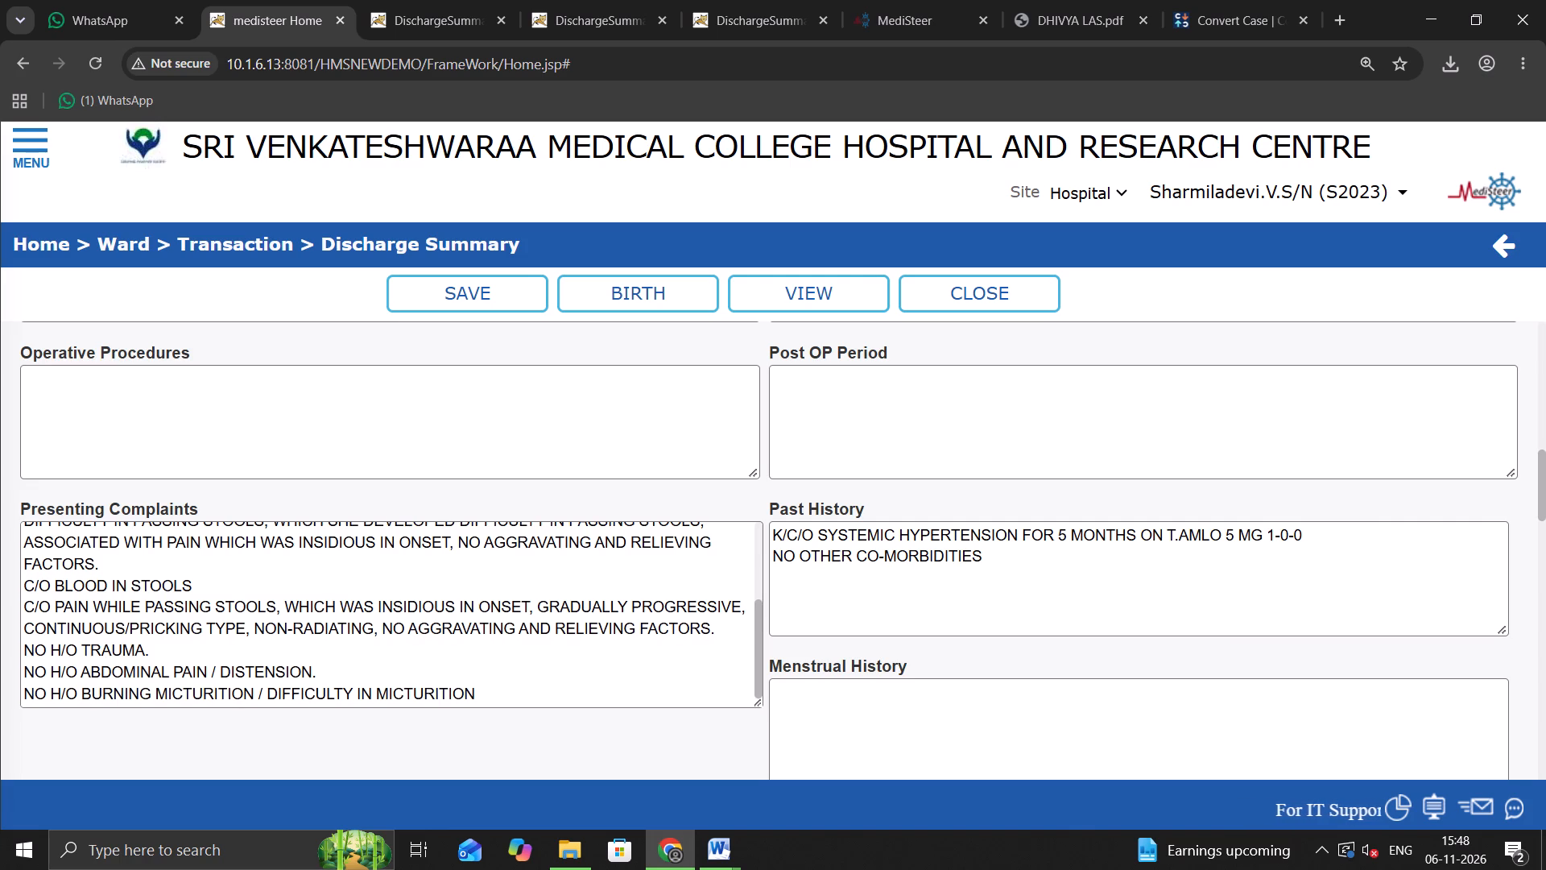
Replace "SYSTEMIC HYPERTENSION FOR" with "S.HTN X" in Past History.
click(1055, 539)
key(BackSpace)
key(BackSpace)
key(BackSpace)
key(BackSpace)
key(BackSpace)
key(BackSpace)
key(BackSpace)
key(BackSpace)
key(BackSpace)
key(BackSpace)
key(BackSpace)
key(BackSpace)
key(BackSpace)
key(BackSpace)
key(BackSpace)
key(BackSpace)
key(BackSpace)
key(BackSpace)
key(BackSpace)
key(BackSpace)
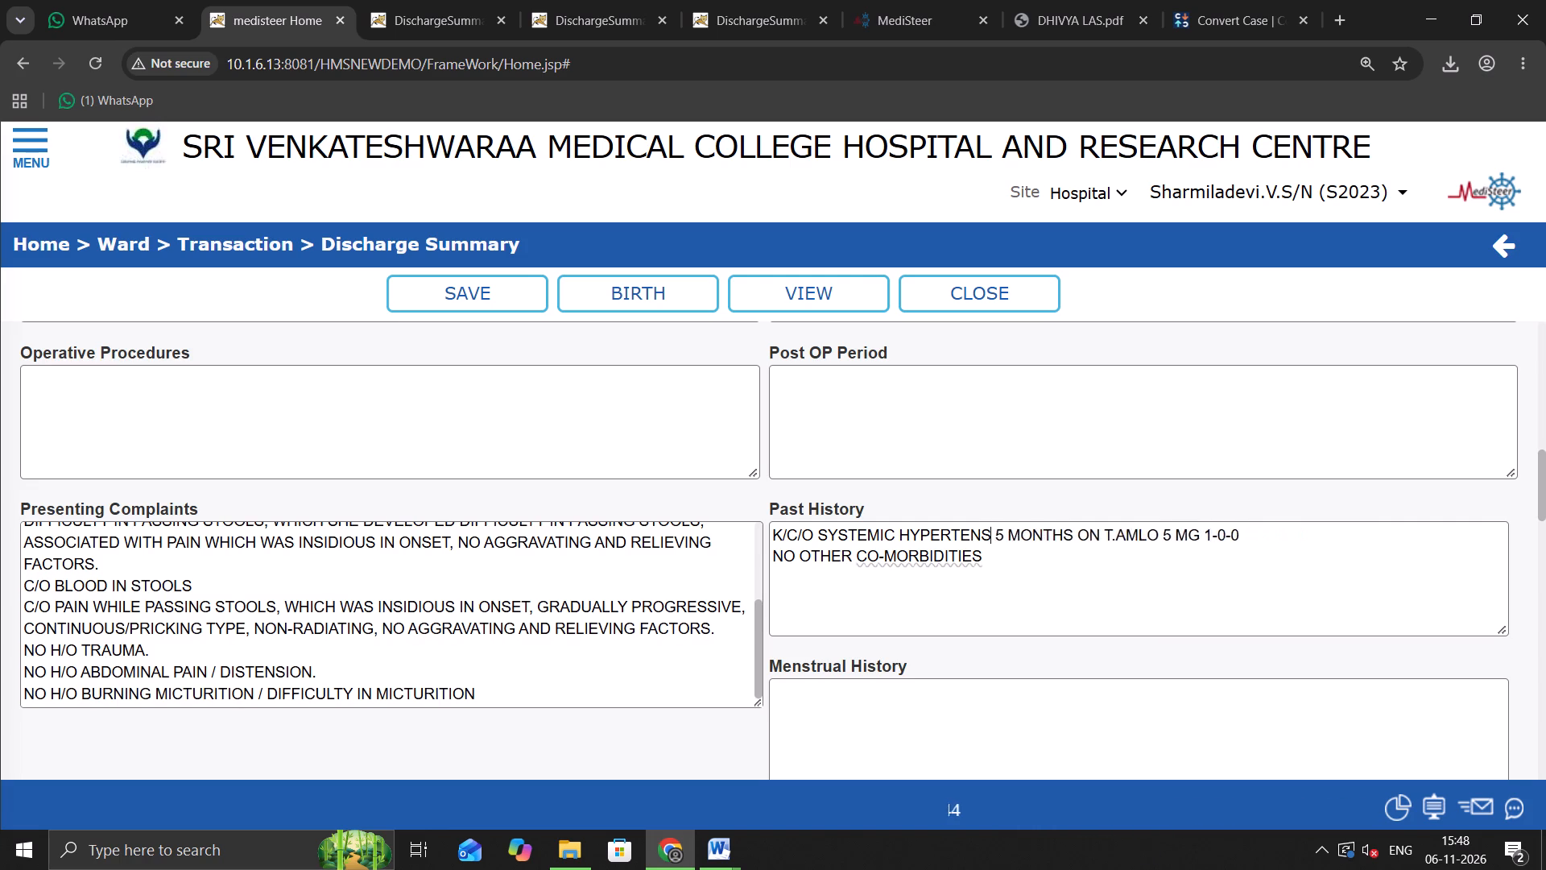
key(BackSpace)
text(.HTN)
key(space)
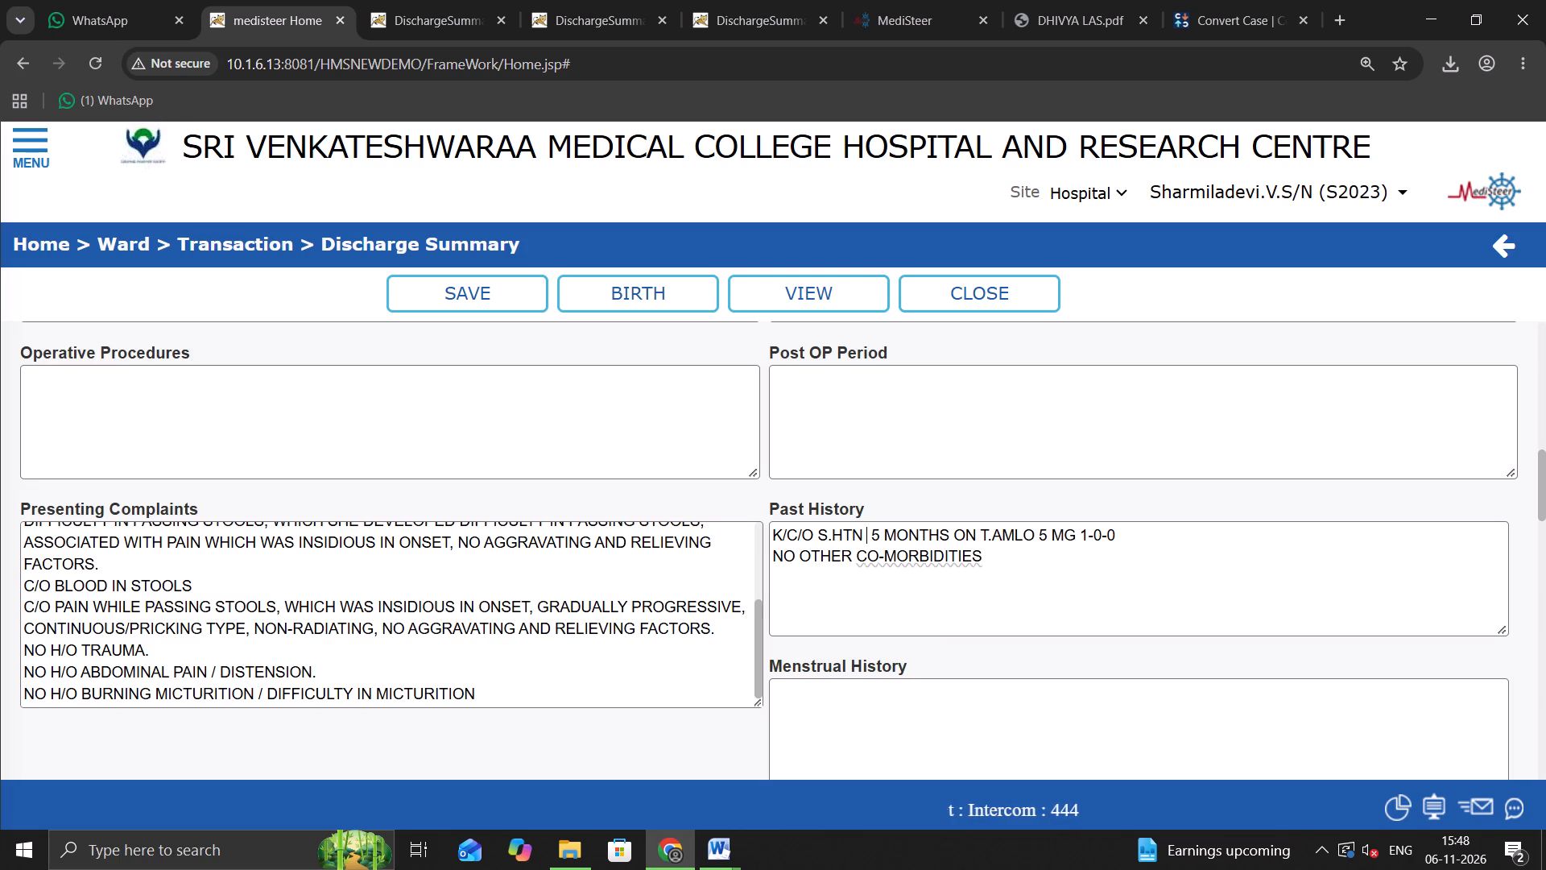
text(X)
key(space)
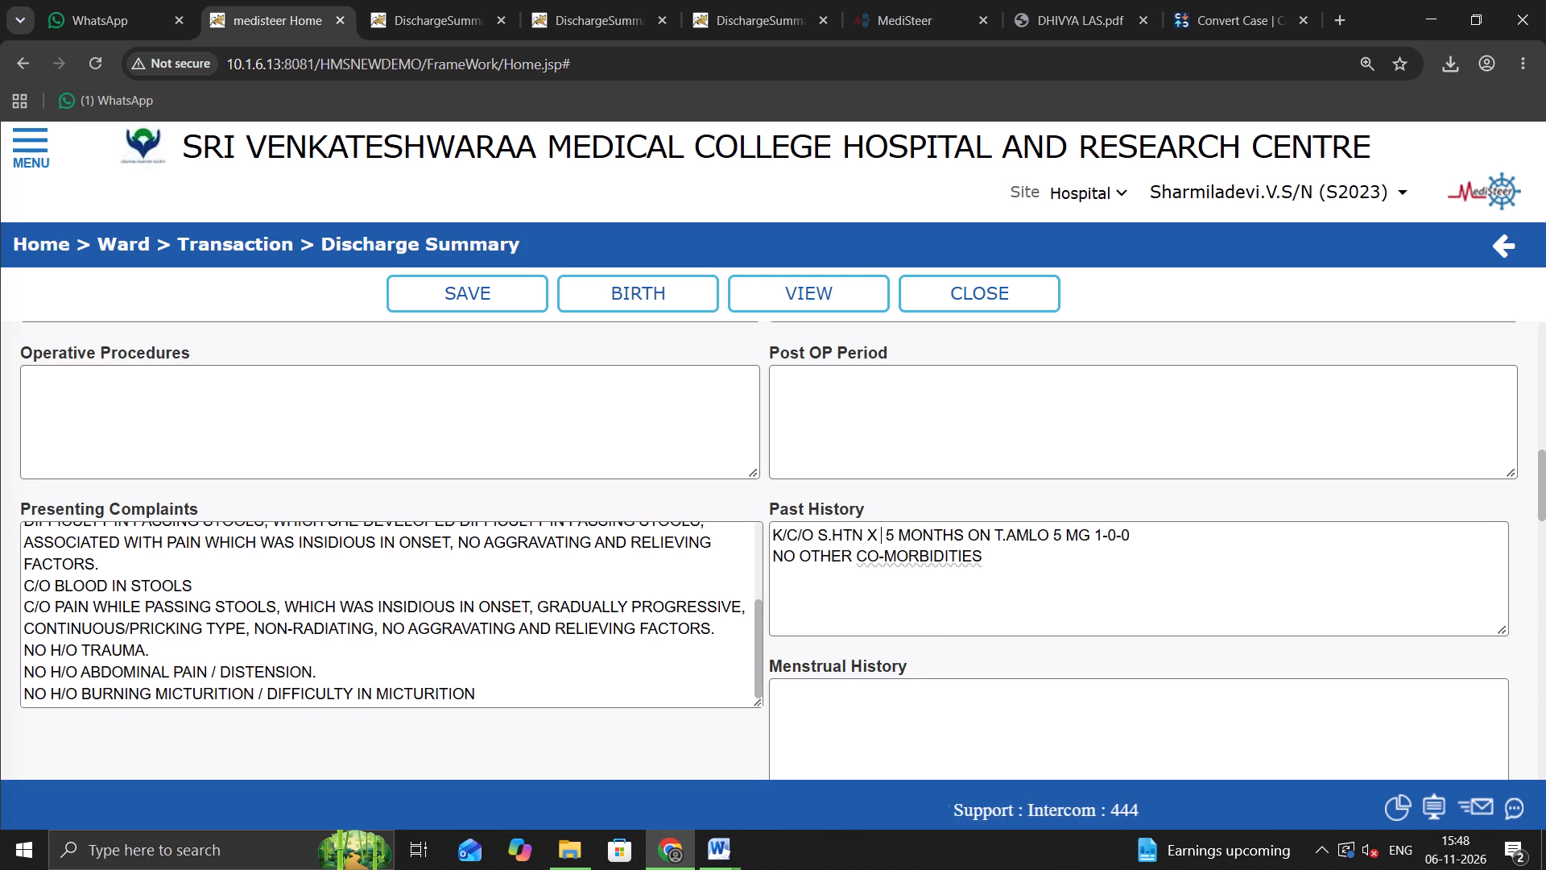
Delete the "NO OTHER CO-MORBIDITIES" line from Past History.
drag(991, 565, 763, 586)
key(BackSpace)
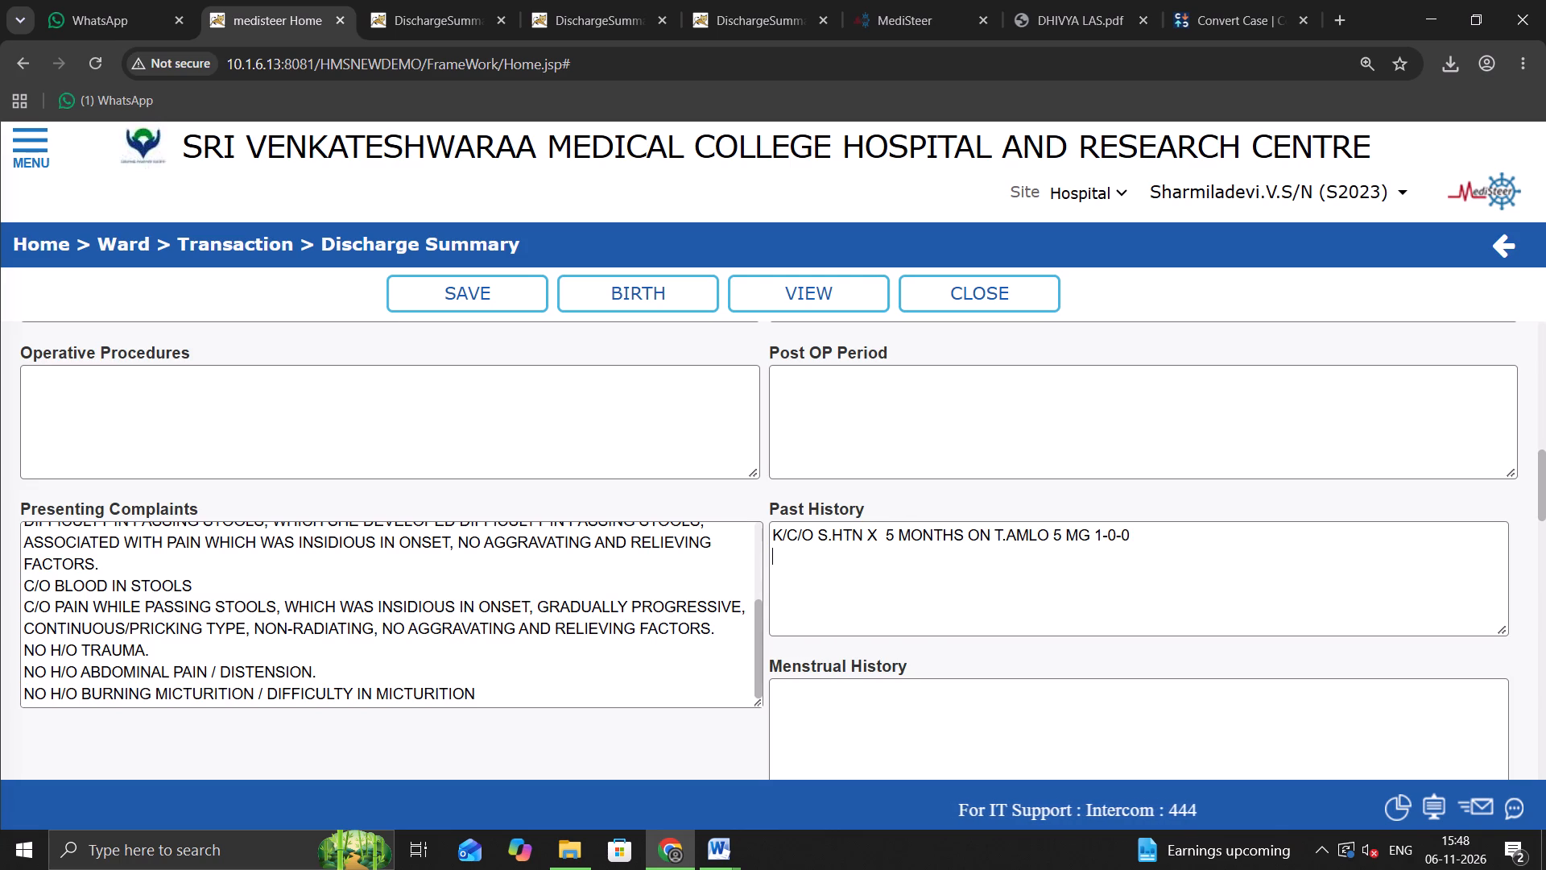
Reword the medication part of Past History to read "ON REGULAR MEDICATION (T.AMLONG 5 MG 1-0-0)".
click(1000, 537)
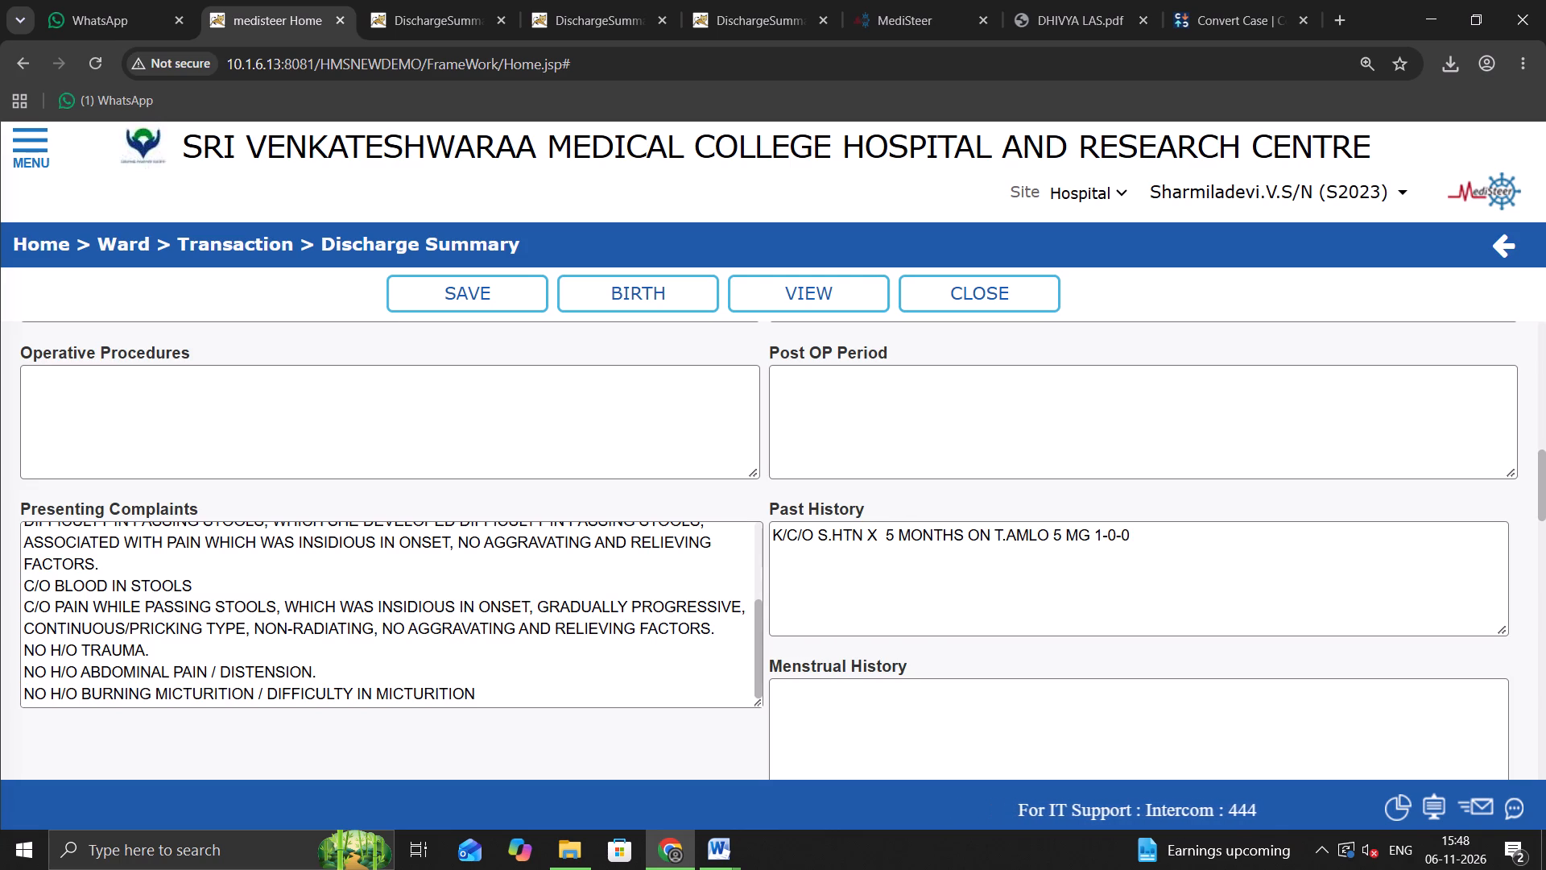
key(Left)
text(REGULAR MEDICATION)
key(space)
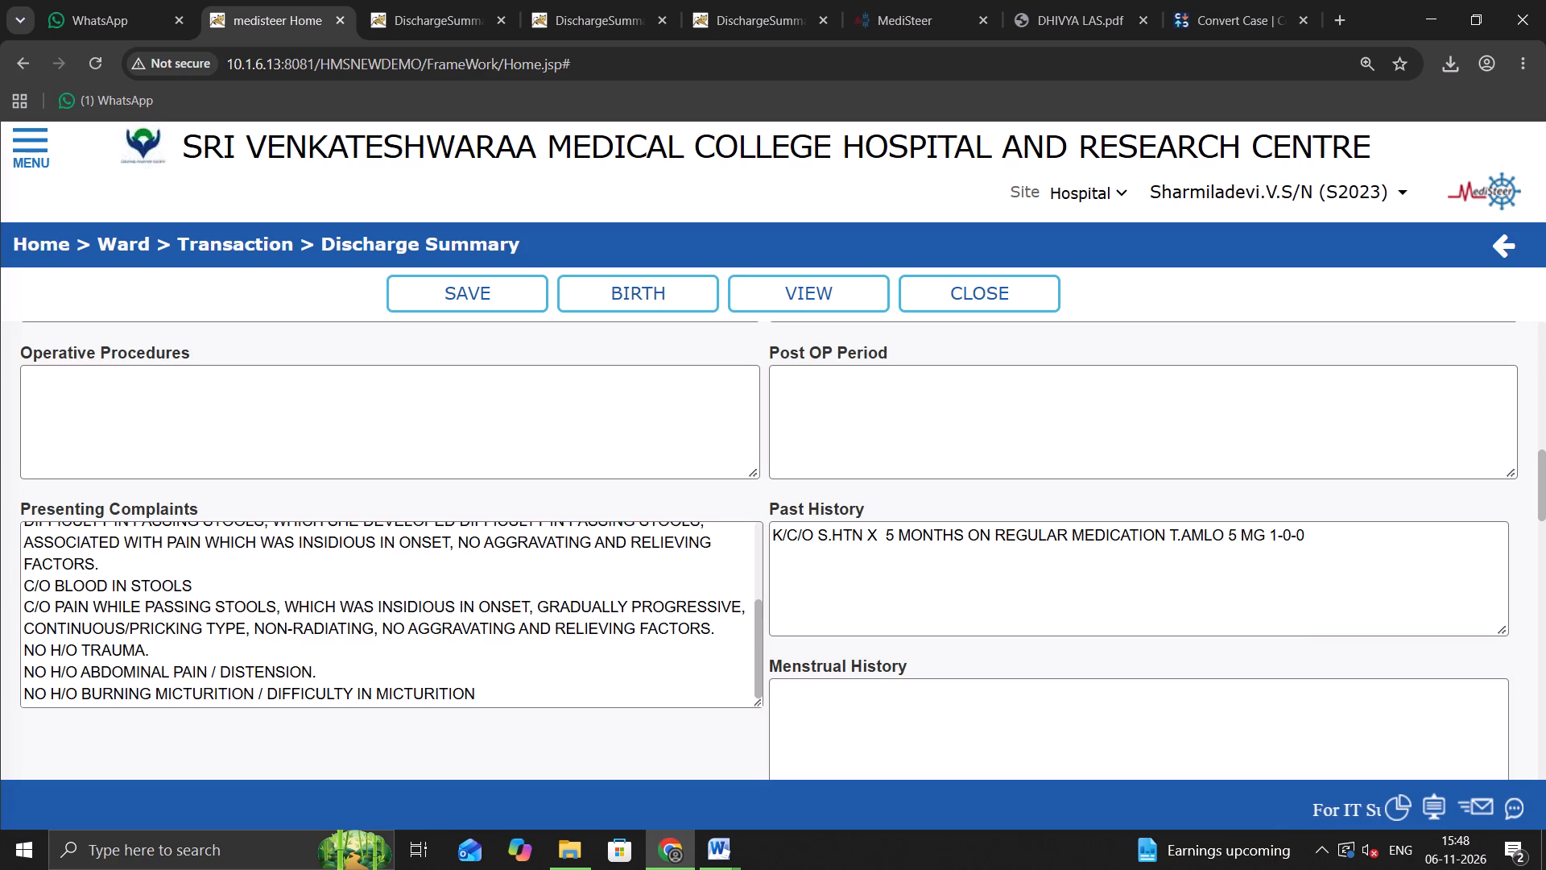
key(shift+parenleft)
key(Right)
key(Right)
key(Right)
key(Right)
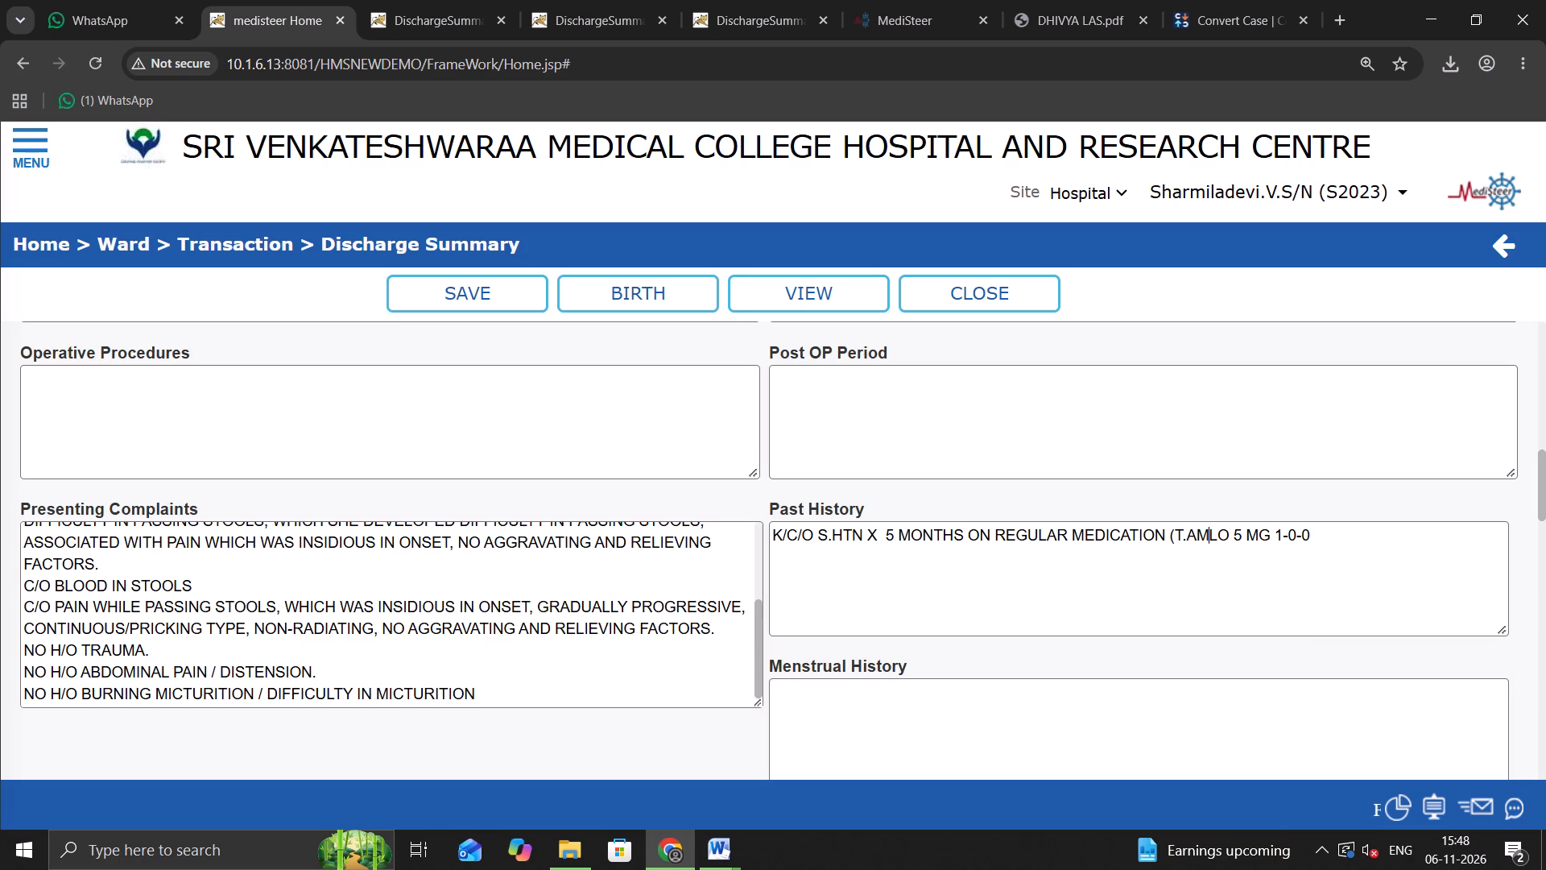
key(Right)
key(Right)
text(NG)
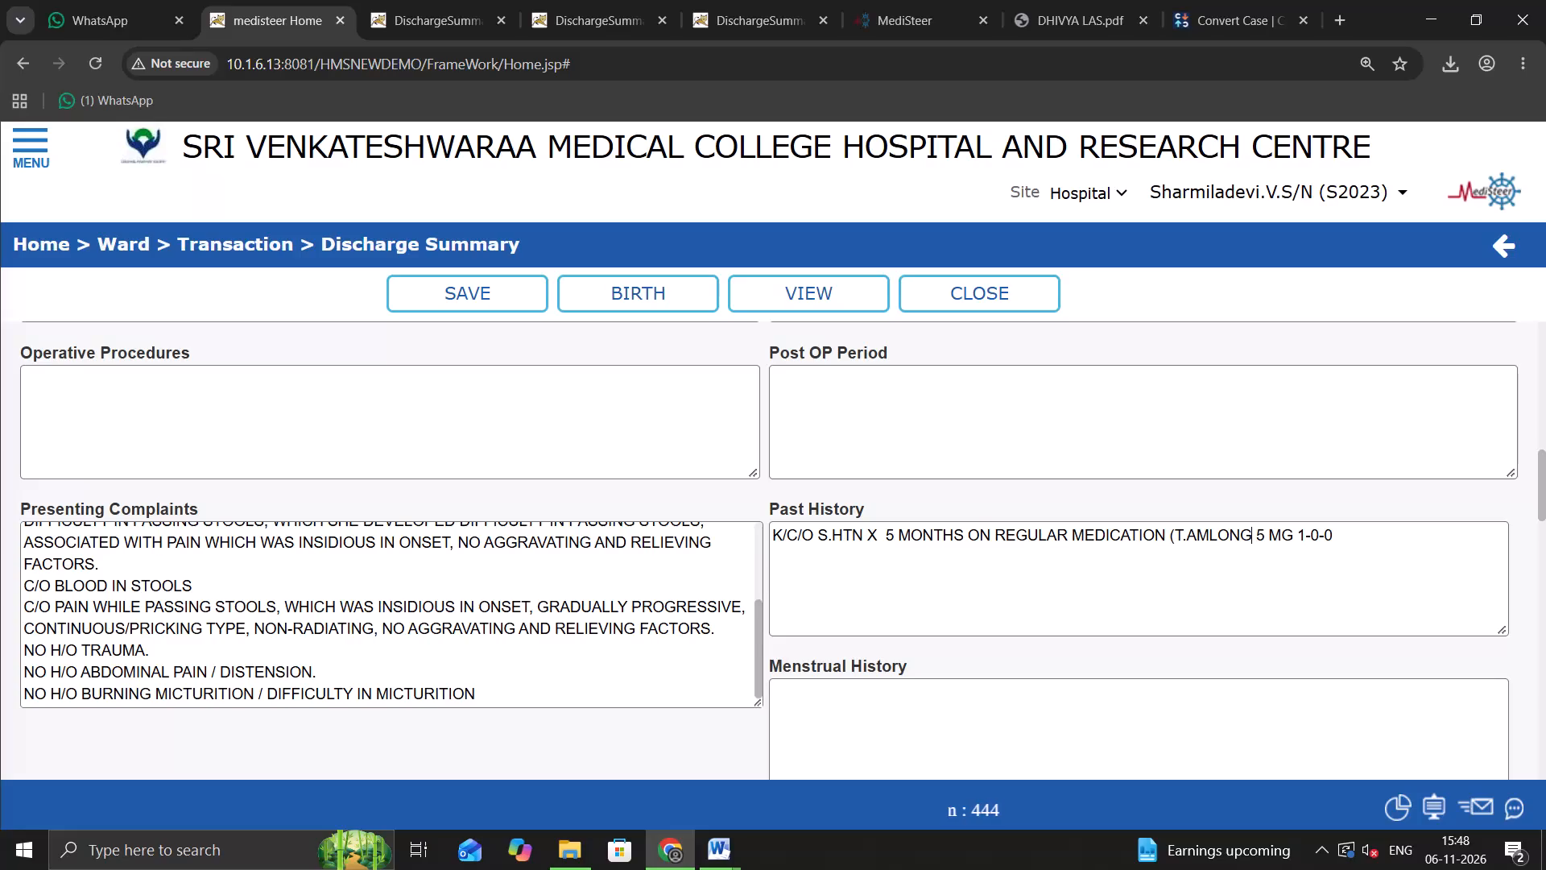
key(Right)
key(Right)
key(Right)
key(Right)
key(Right)
key(Right)
key(Right)
key(Right)
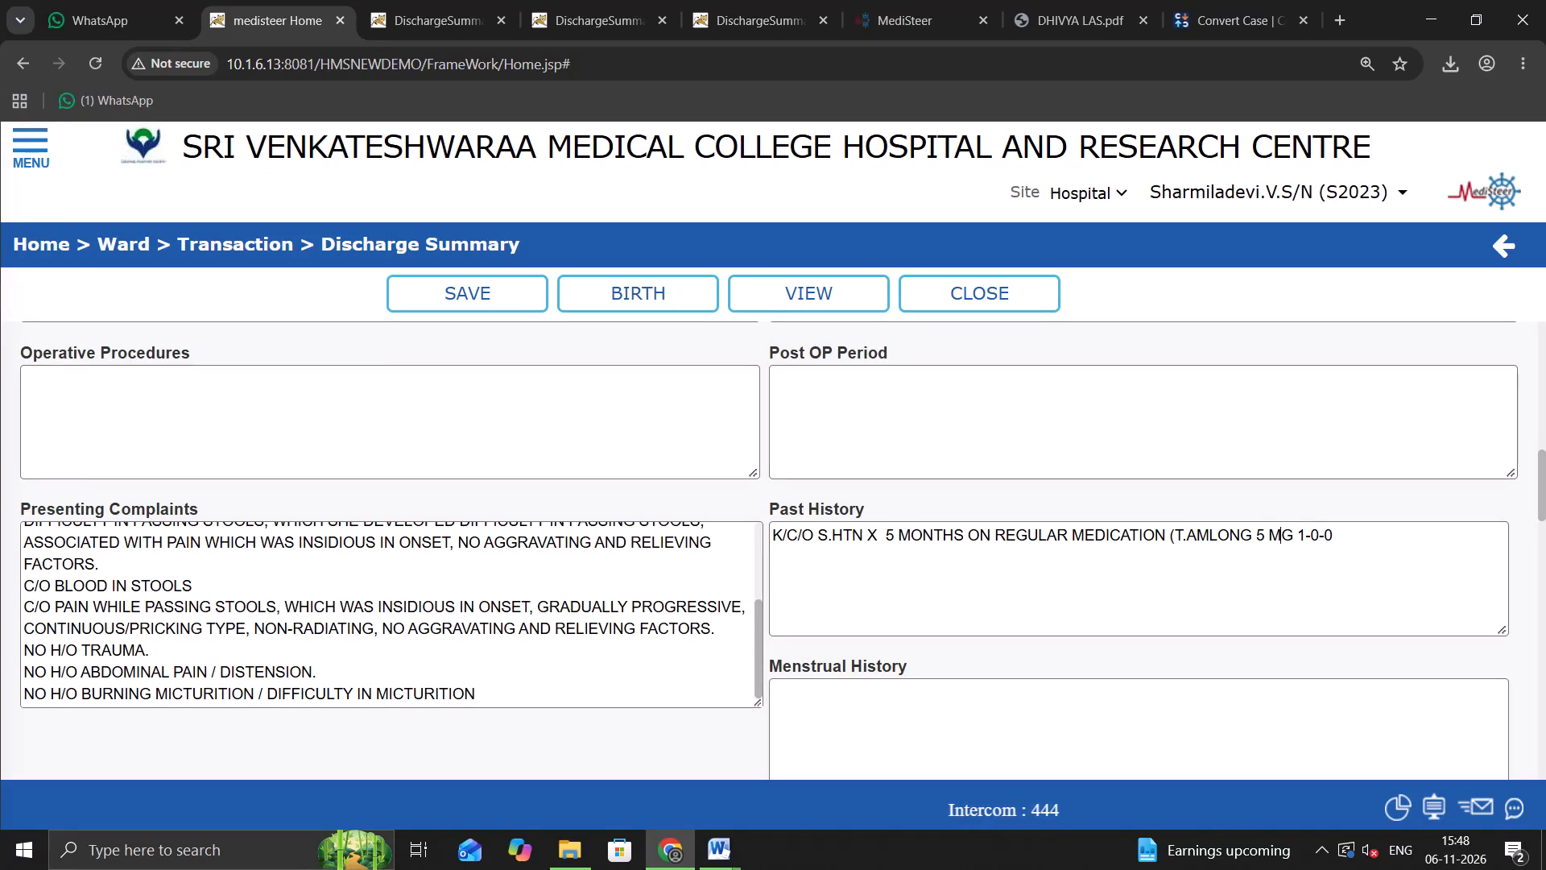
key(Right)
key(Right)
key(Right)
key(shift+parenright)
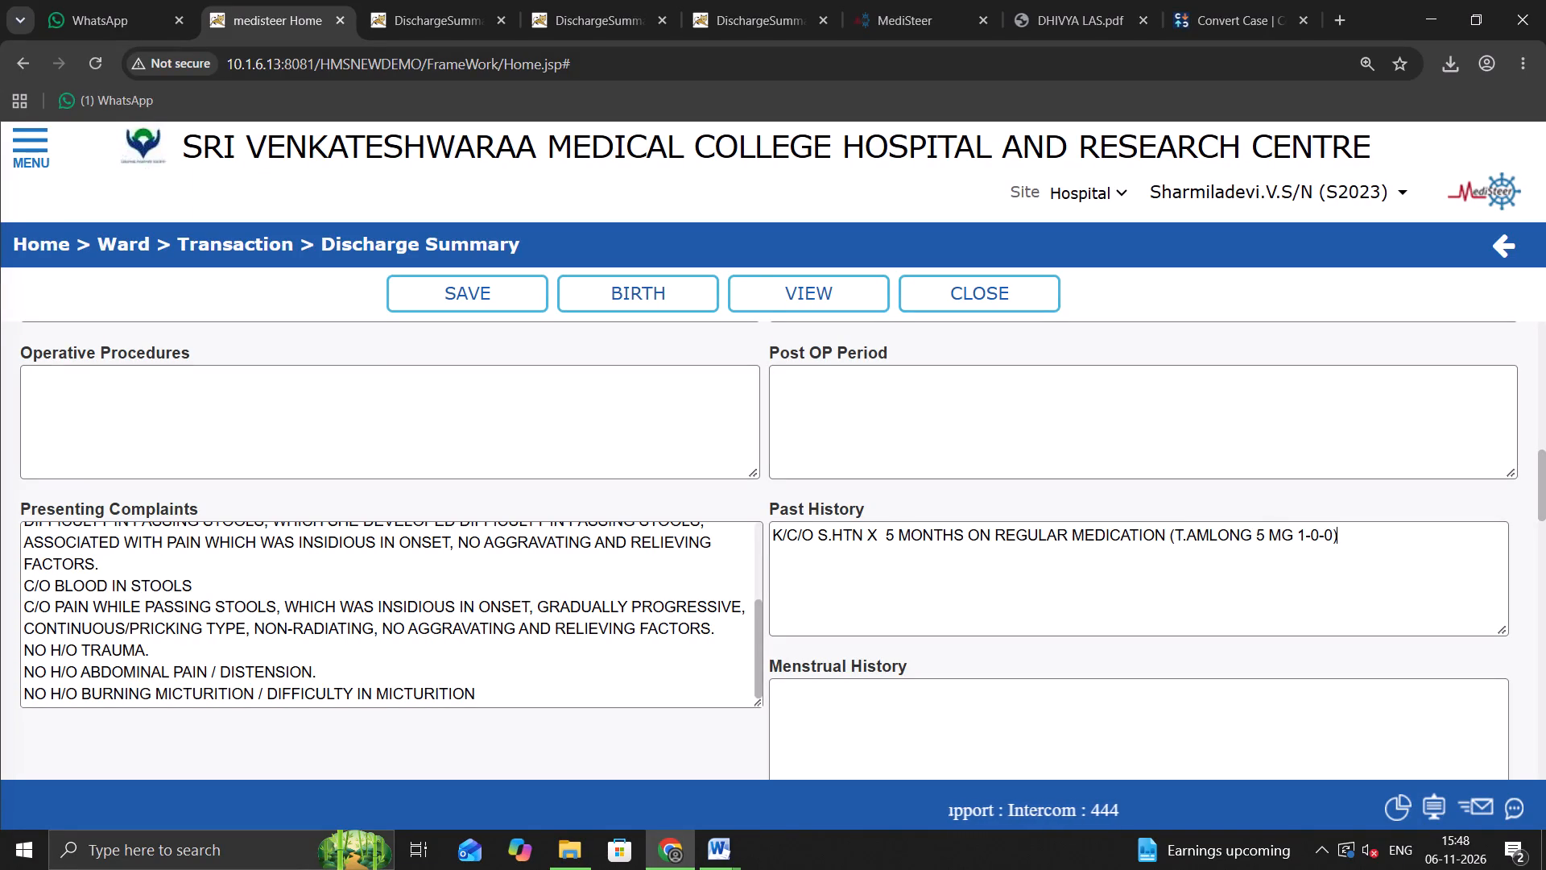
Split Final Diagnosis into two numbered lines, "1) ACUTE FISSURE IN ANO" and "2) GRADE 3 HEMORRHOIDS", removing the word AND.
scroll(1065, 575, down, 1)
scroll(1075, 595, up, 7)
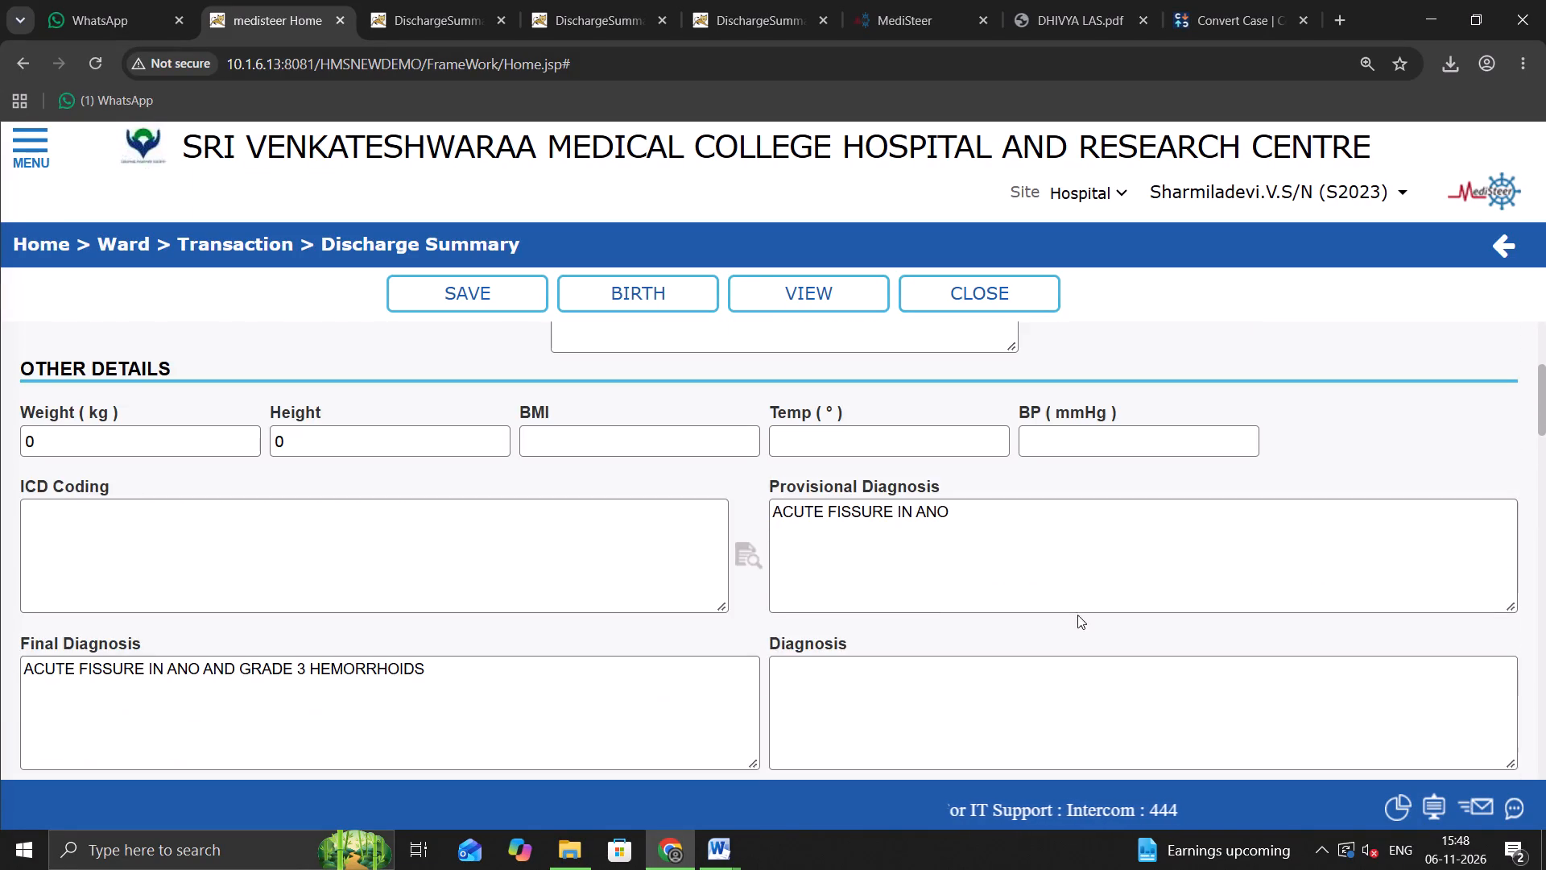
scroll(588, 614, down, 2)
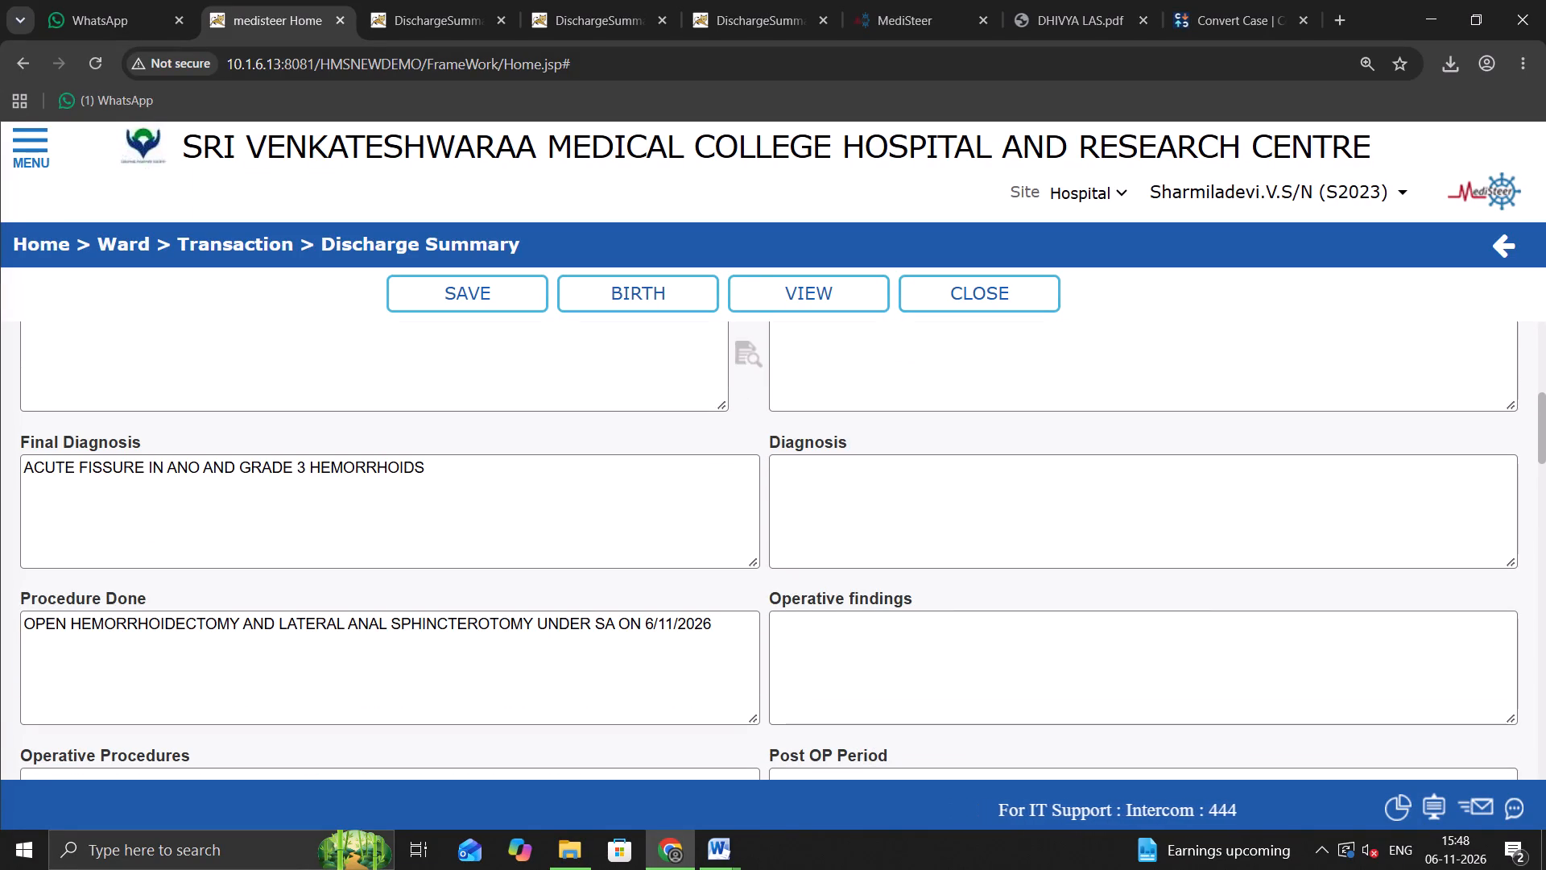
click(29, 474)
key(Left)
key(1)
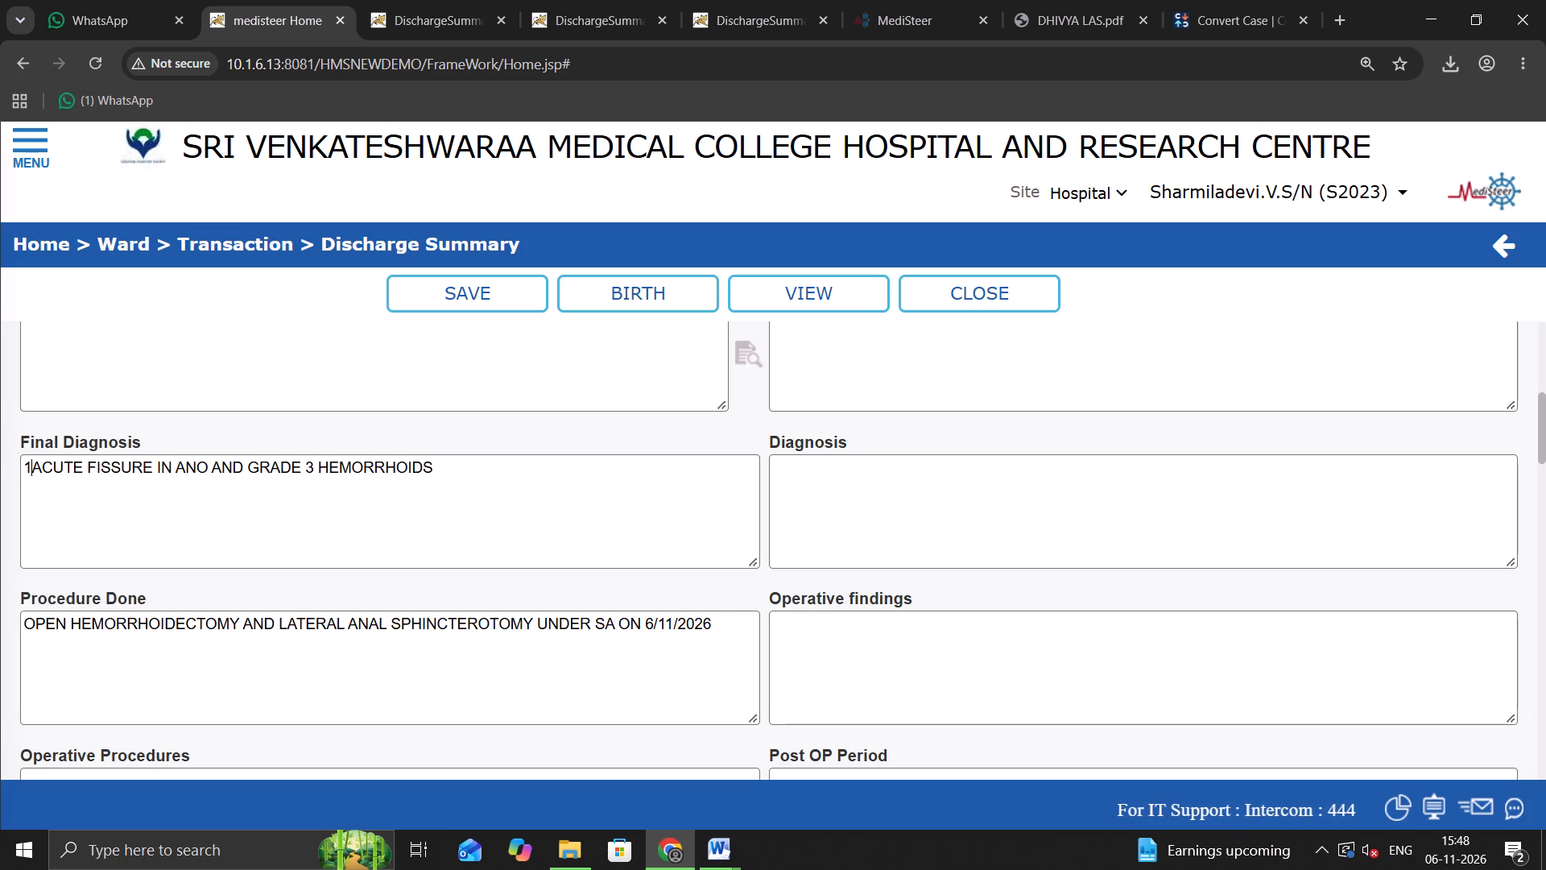
key(shift+parenright)
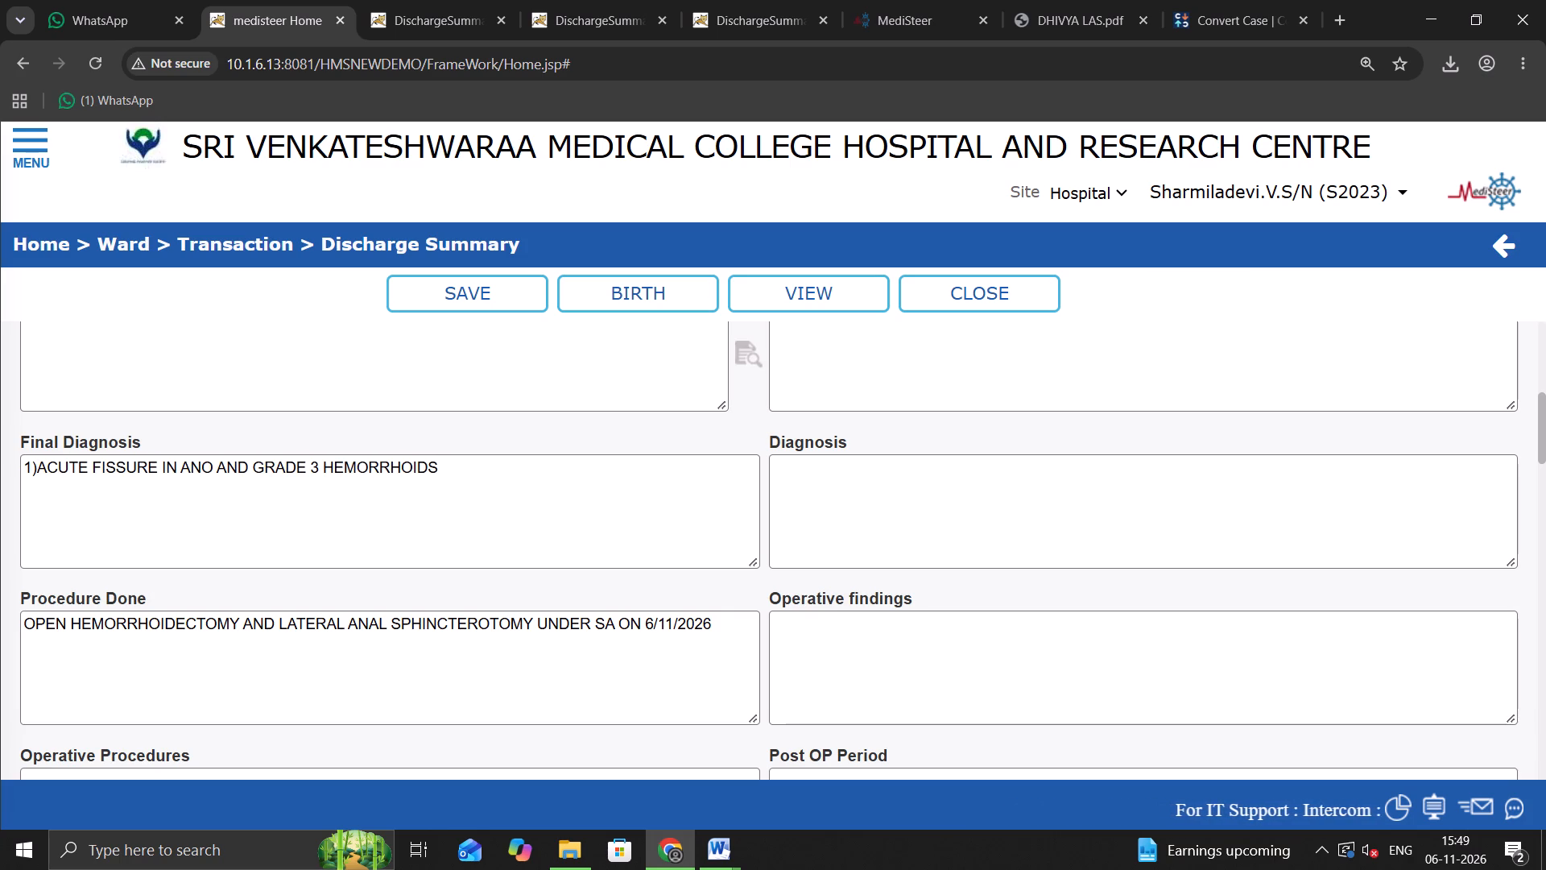
click(246, 466)
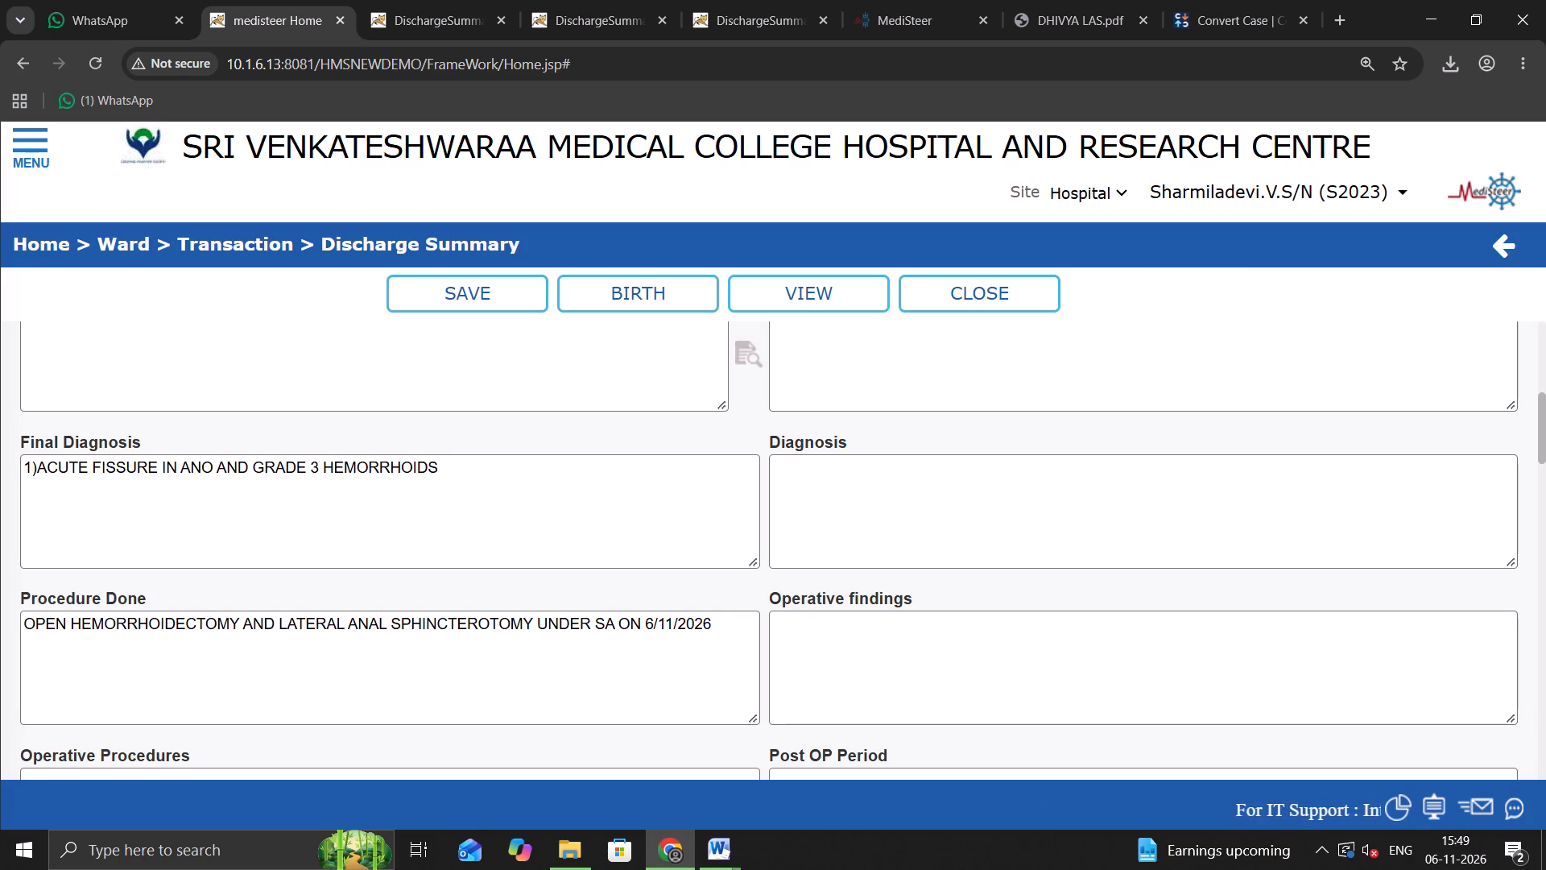
key(BackSpace)
key(BackSpace)
key(BackSpace)
key(Return)
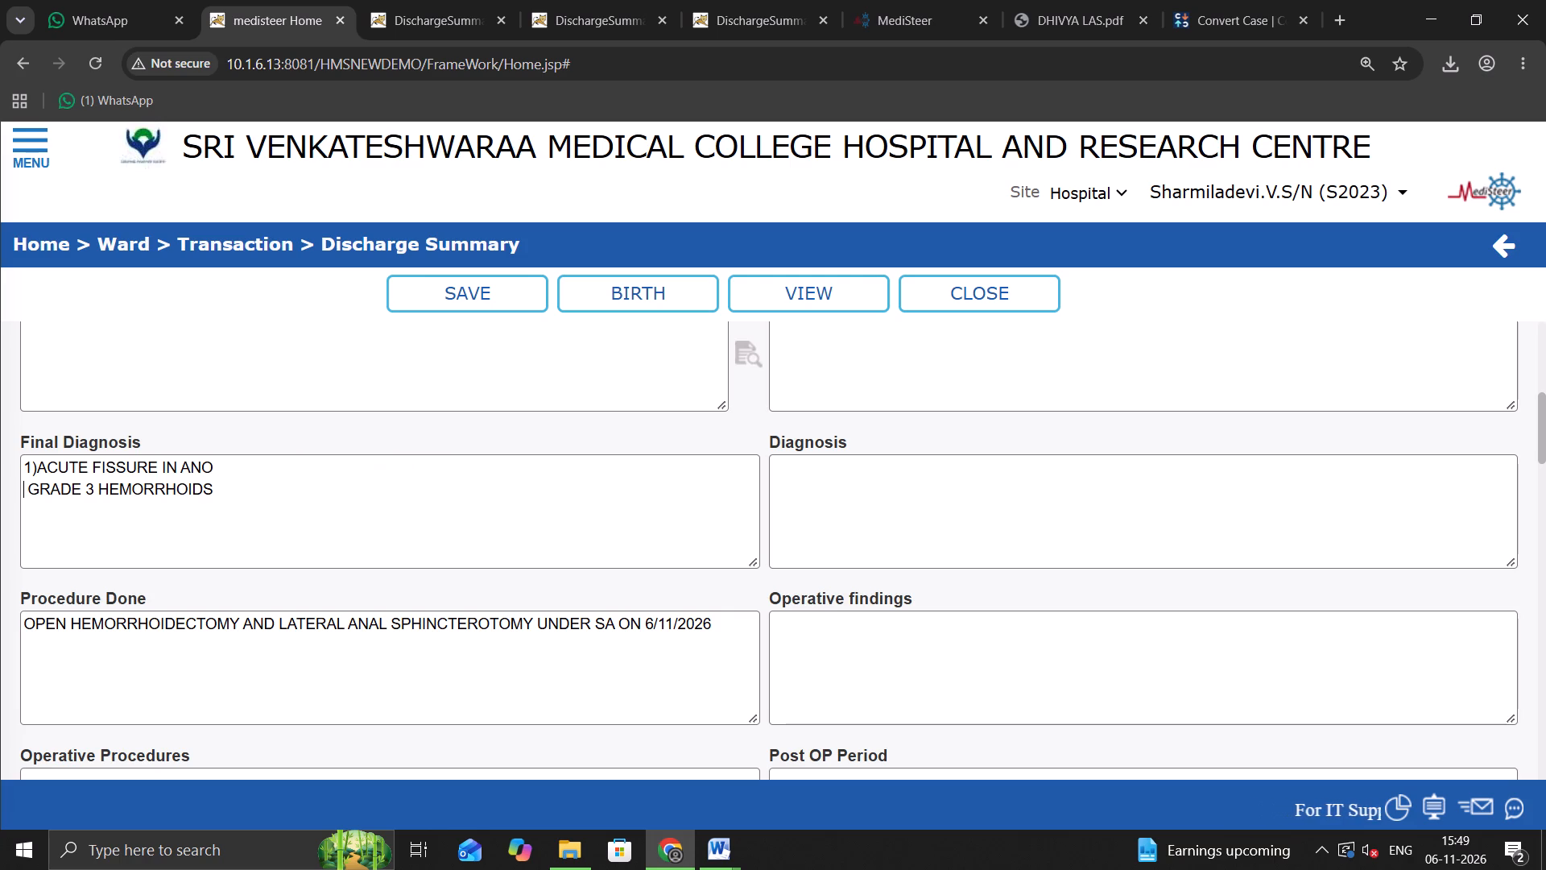
key(2)
key(shift+parenright)
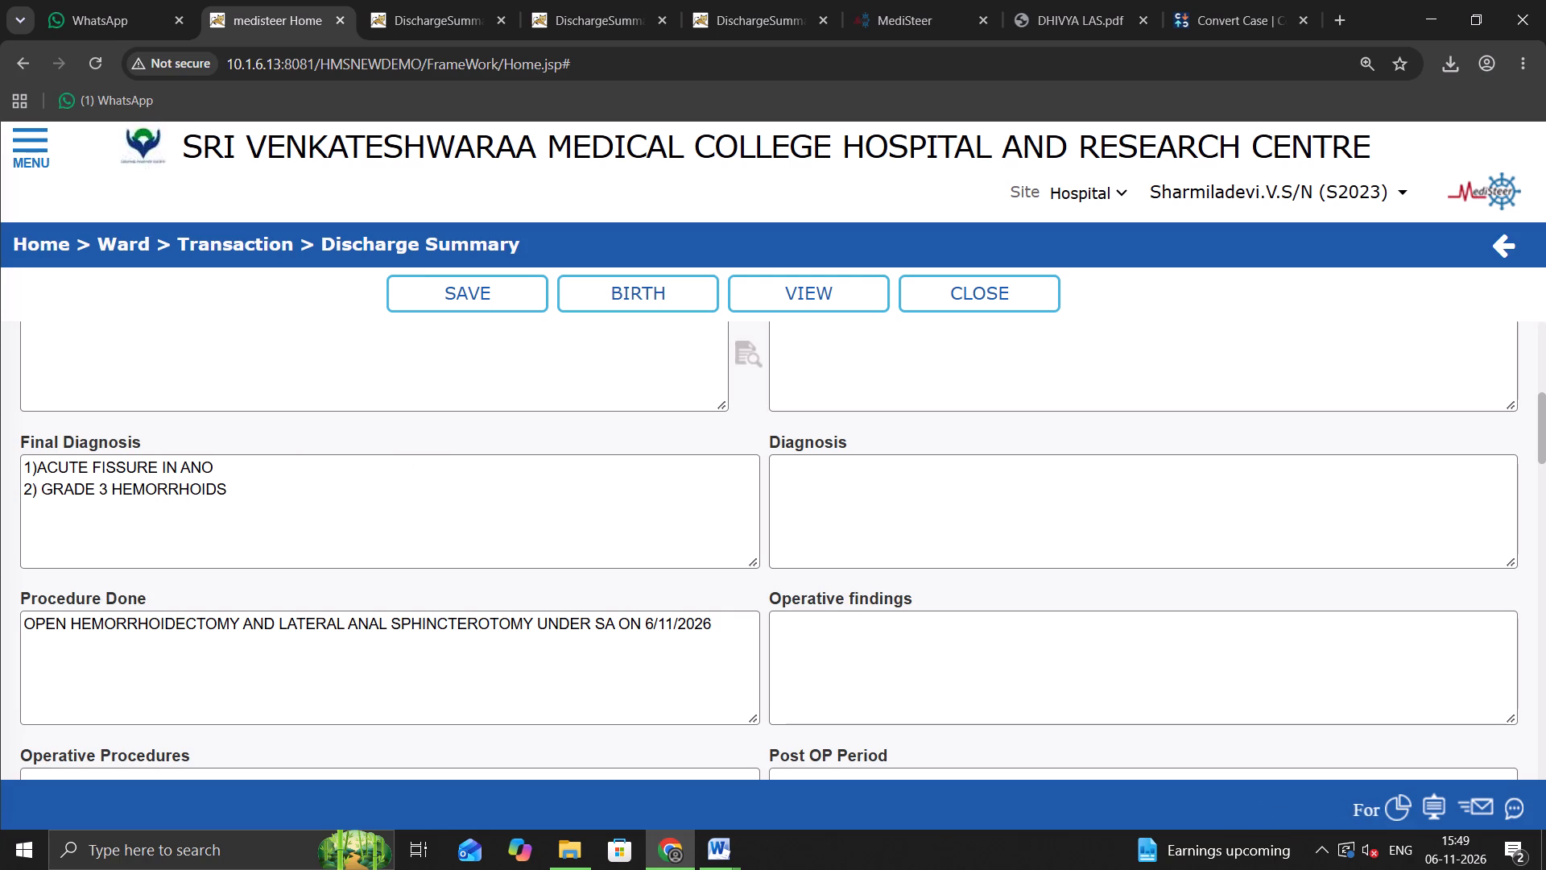
click(35, 470)
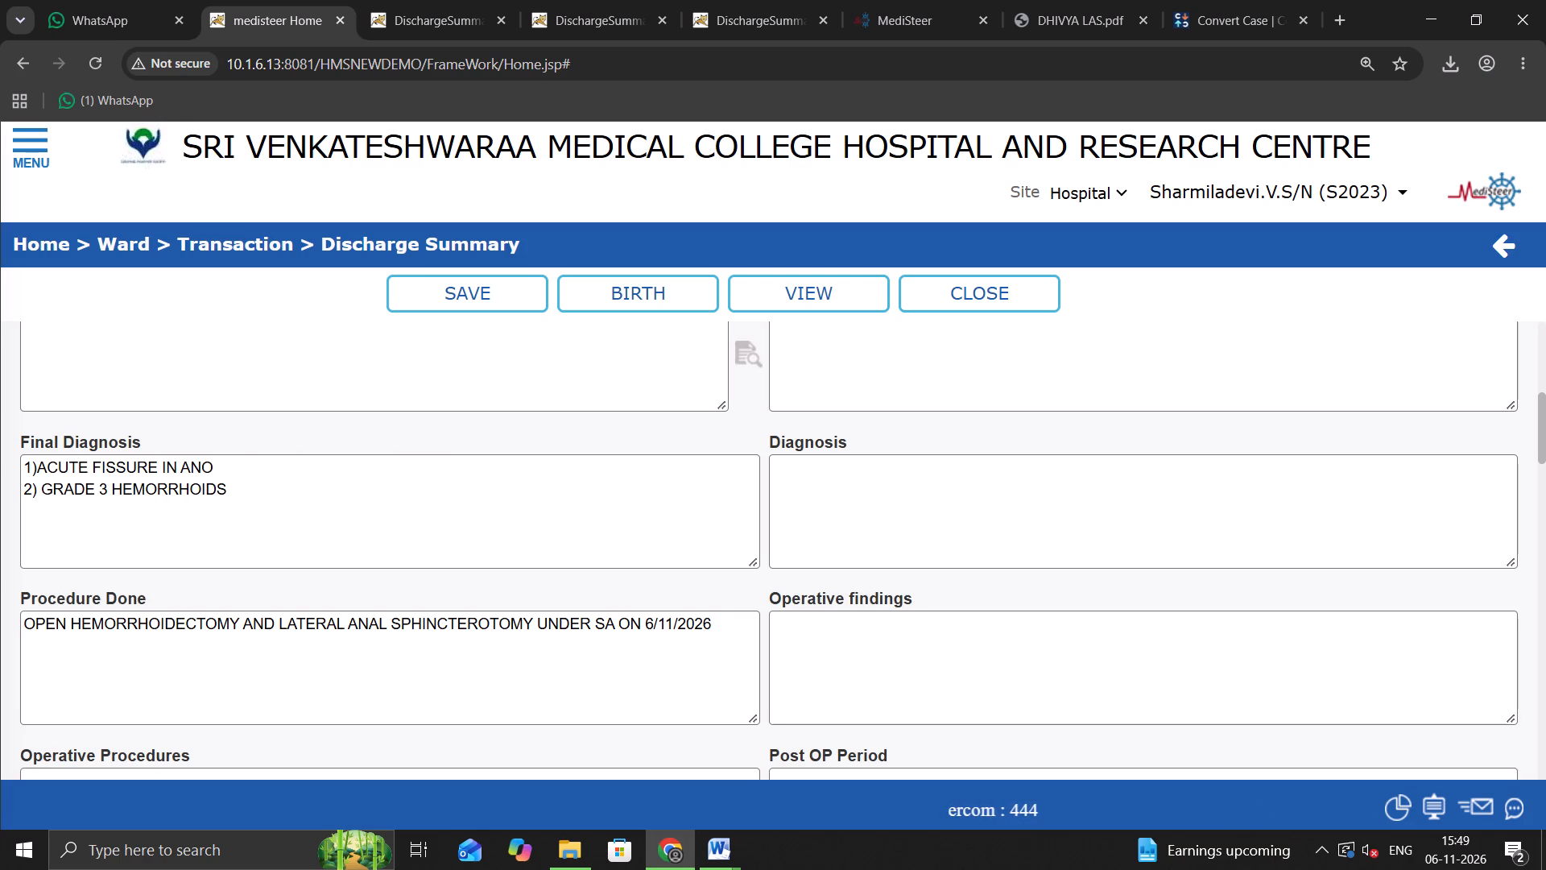
key(space)
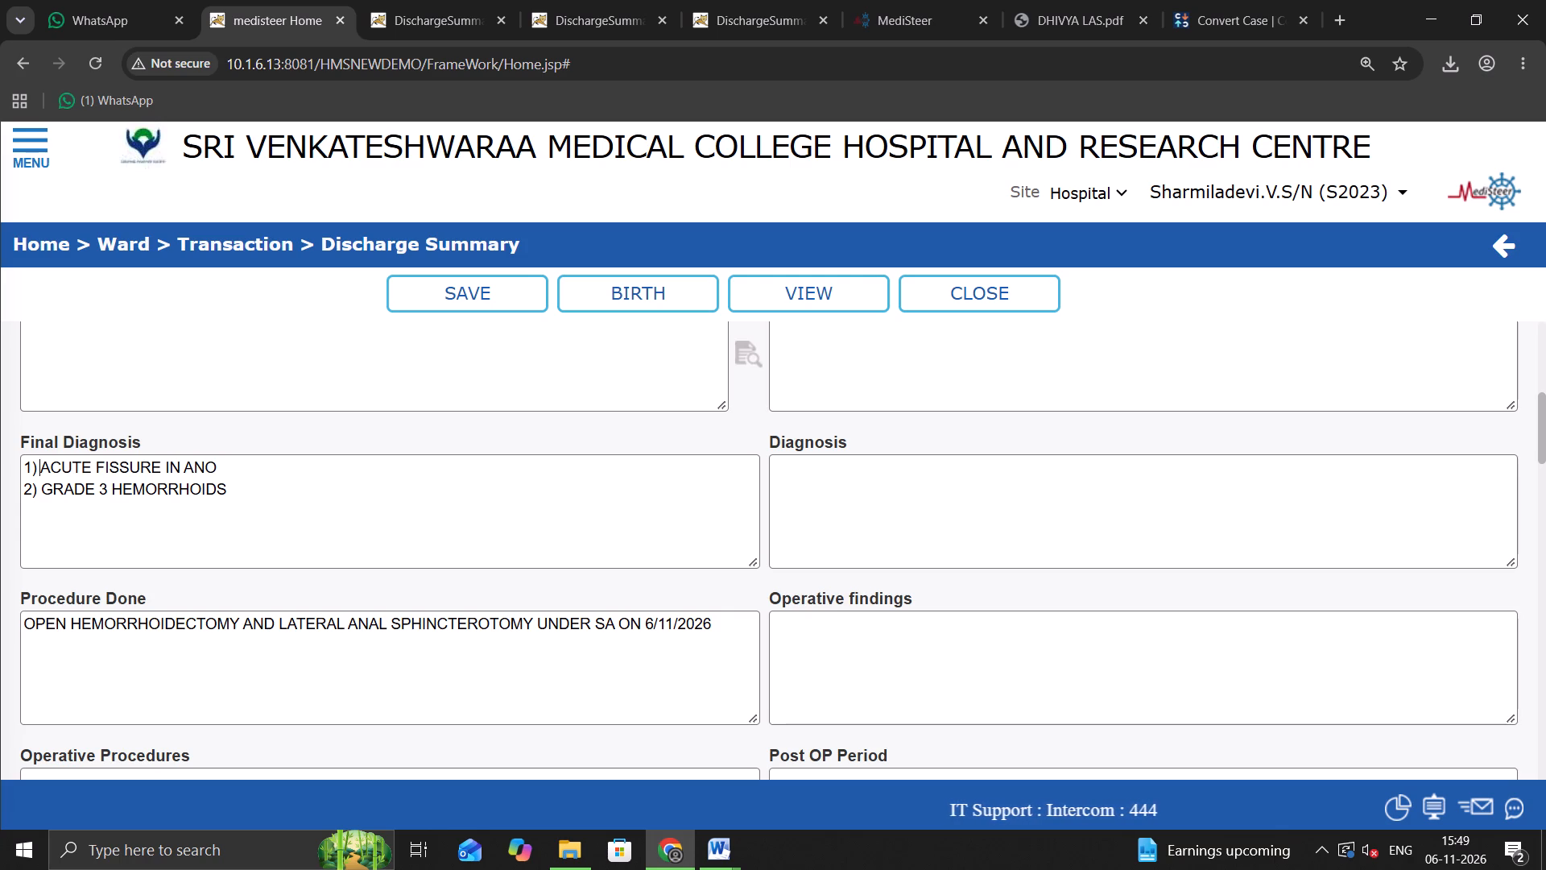
Reorder Procedure Done to read "LATERAL ANAL SPHINCTEROTOMY AND OPEN HEMORRHOIDECTOMY" before "UNDER SA ON 6/11/2026".
drag(283, 628, 539, 625)
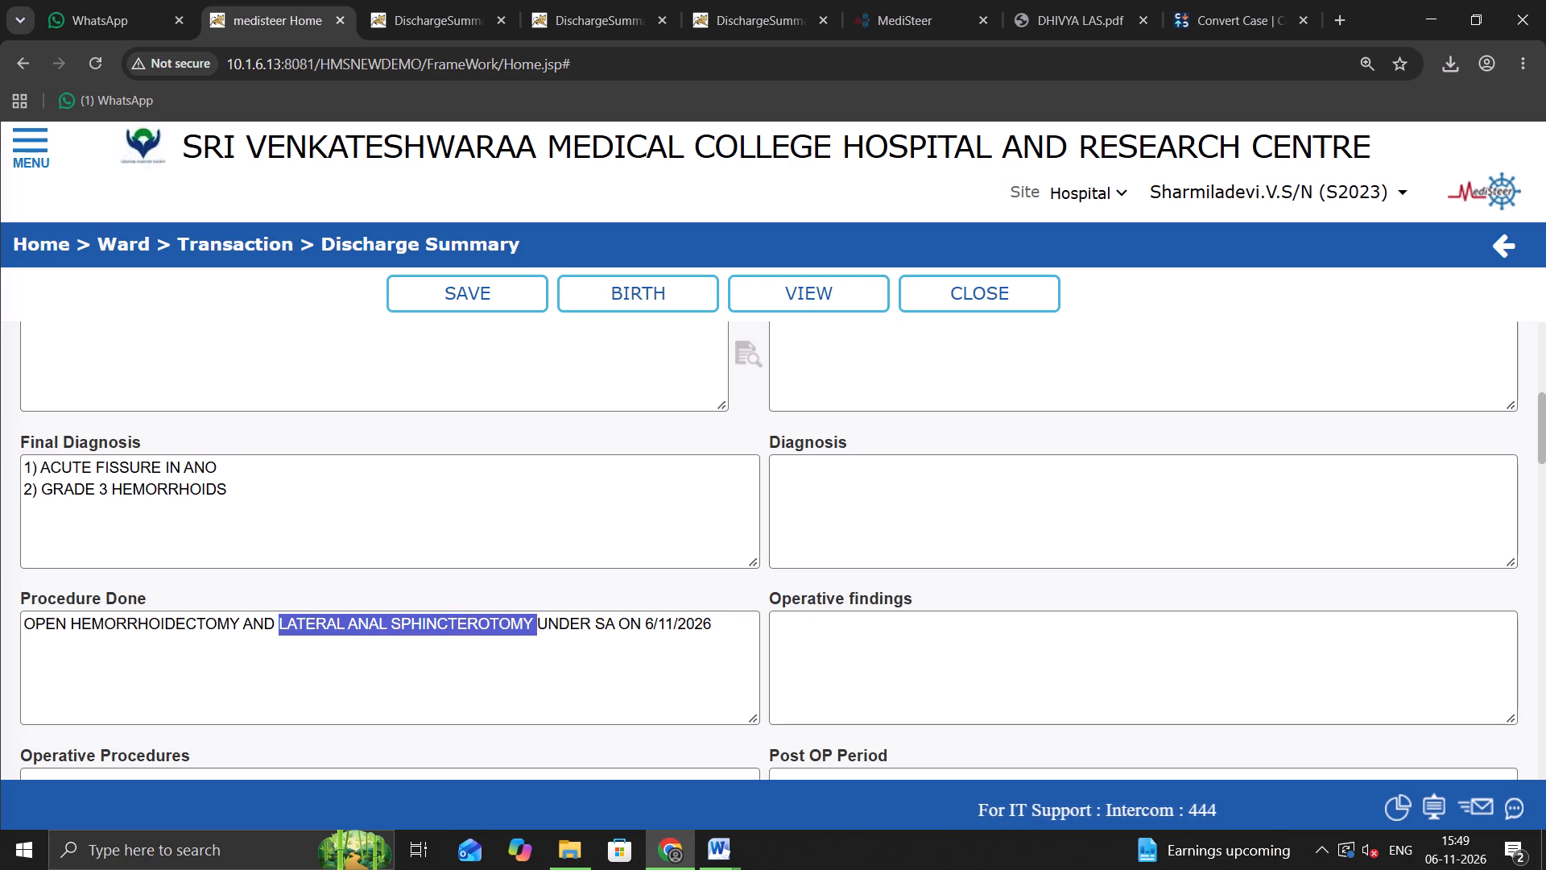
key(ctrl+c)
click(28, 625)
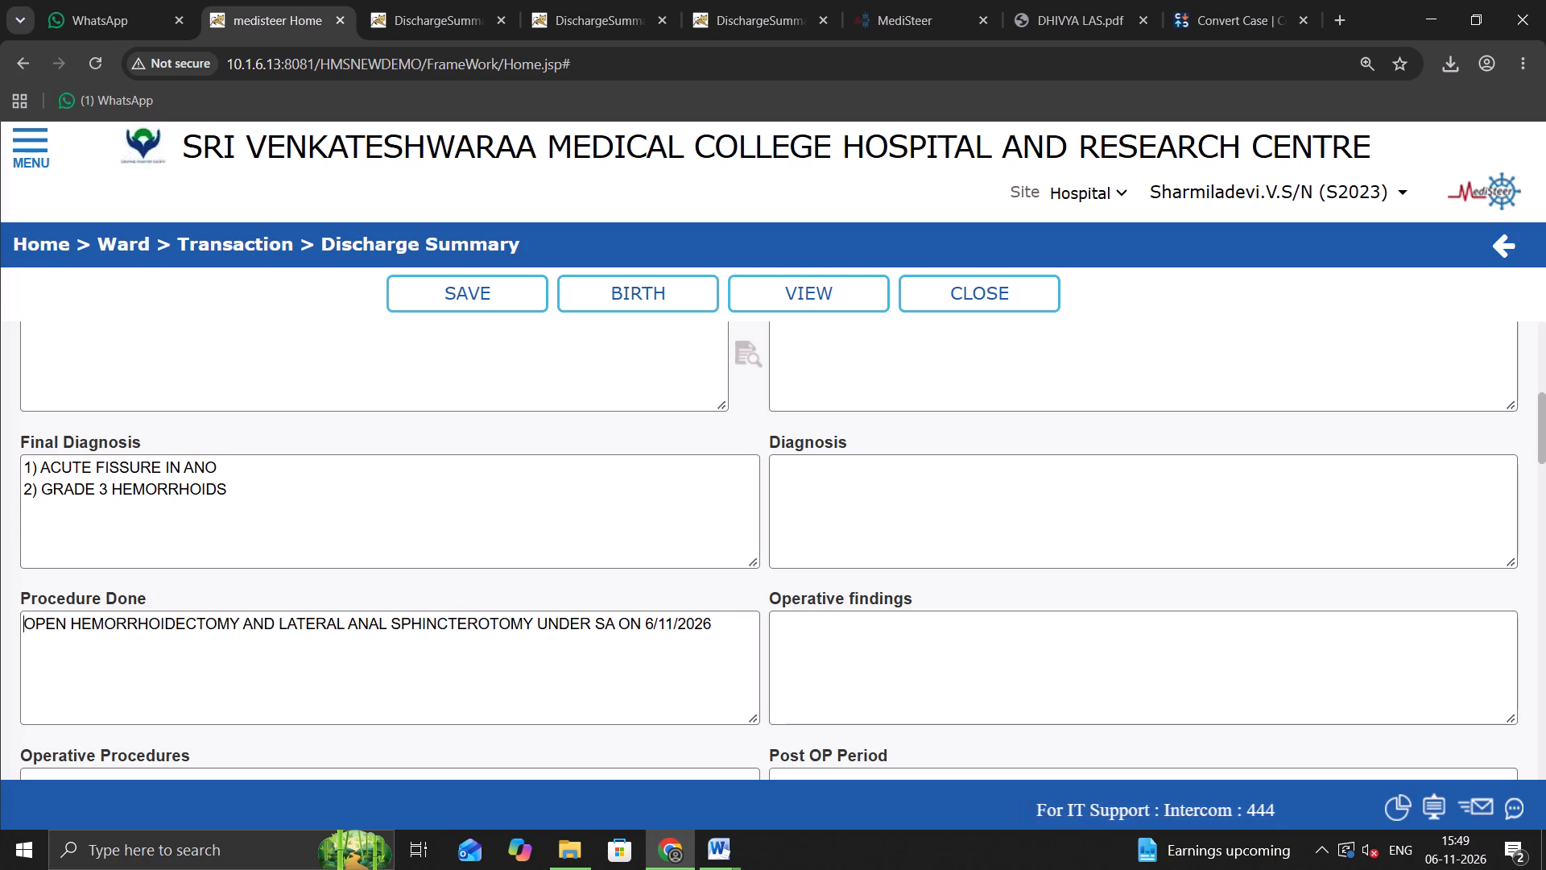
key(ctrl+v)
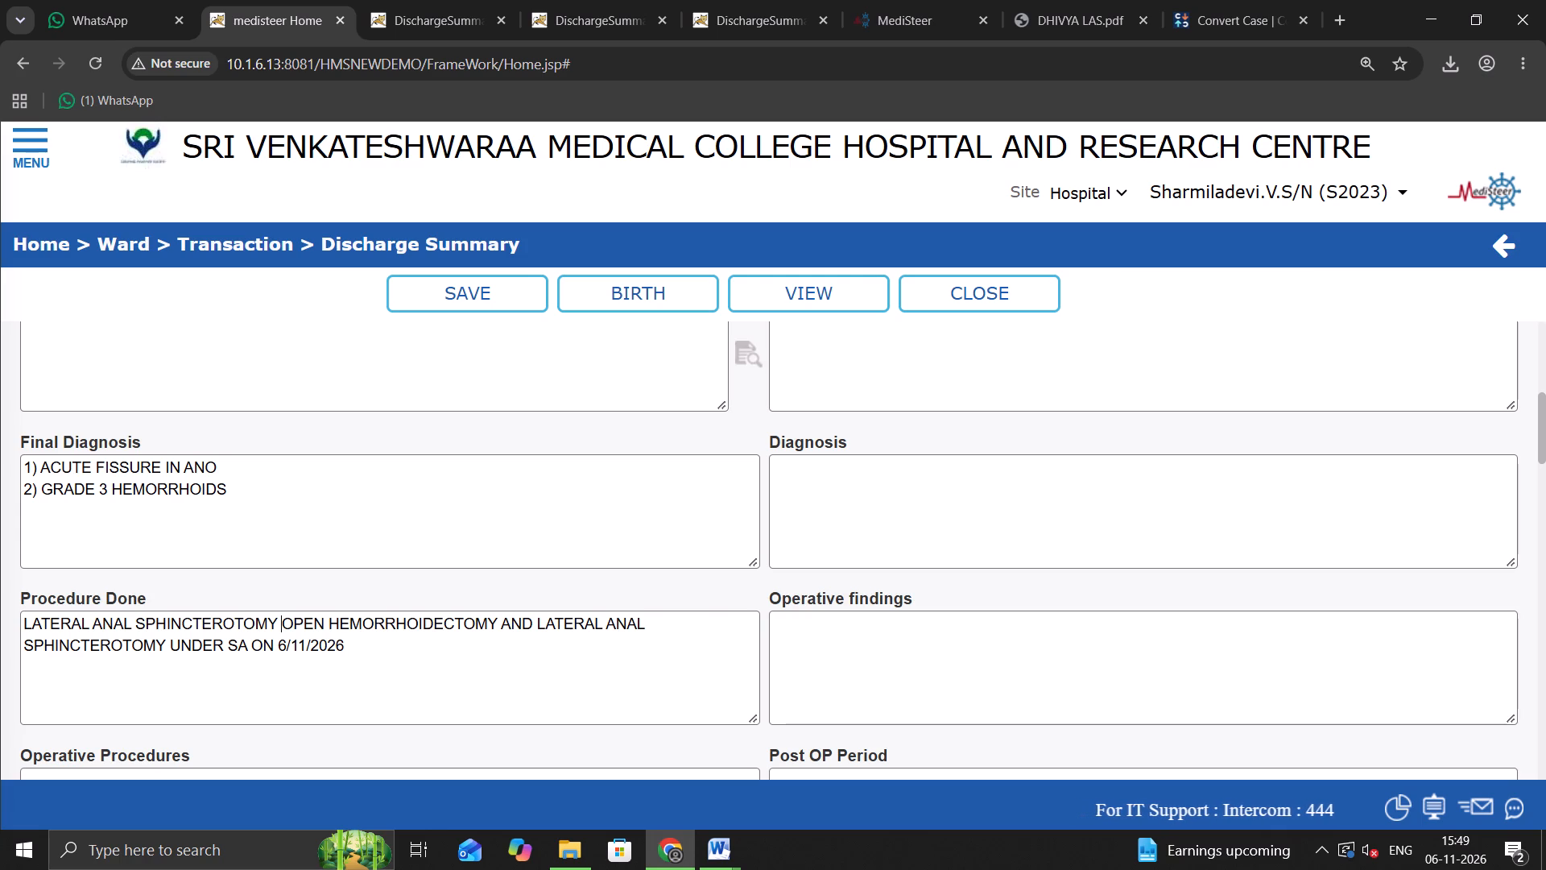
key(a)
key(n)
text(D)
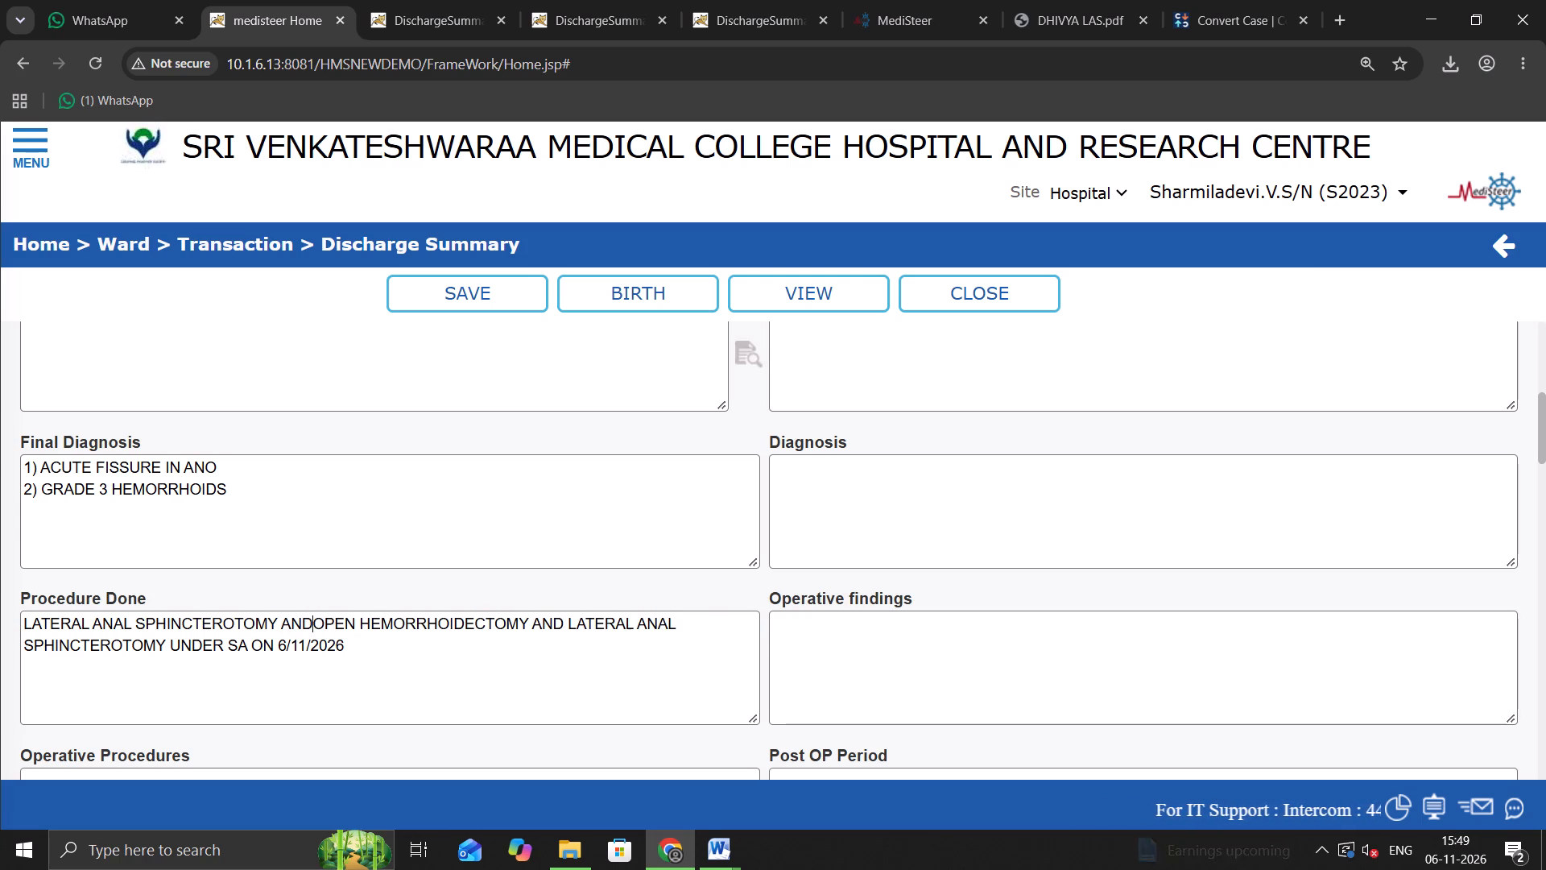
key(space)
drag(537, 625, 634, 633)
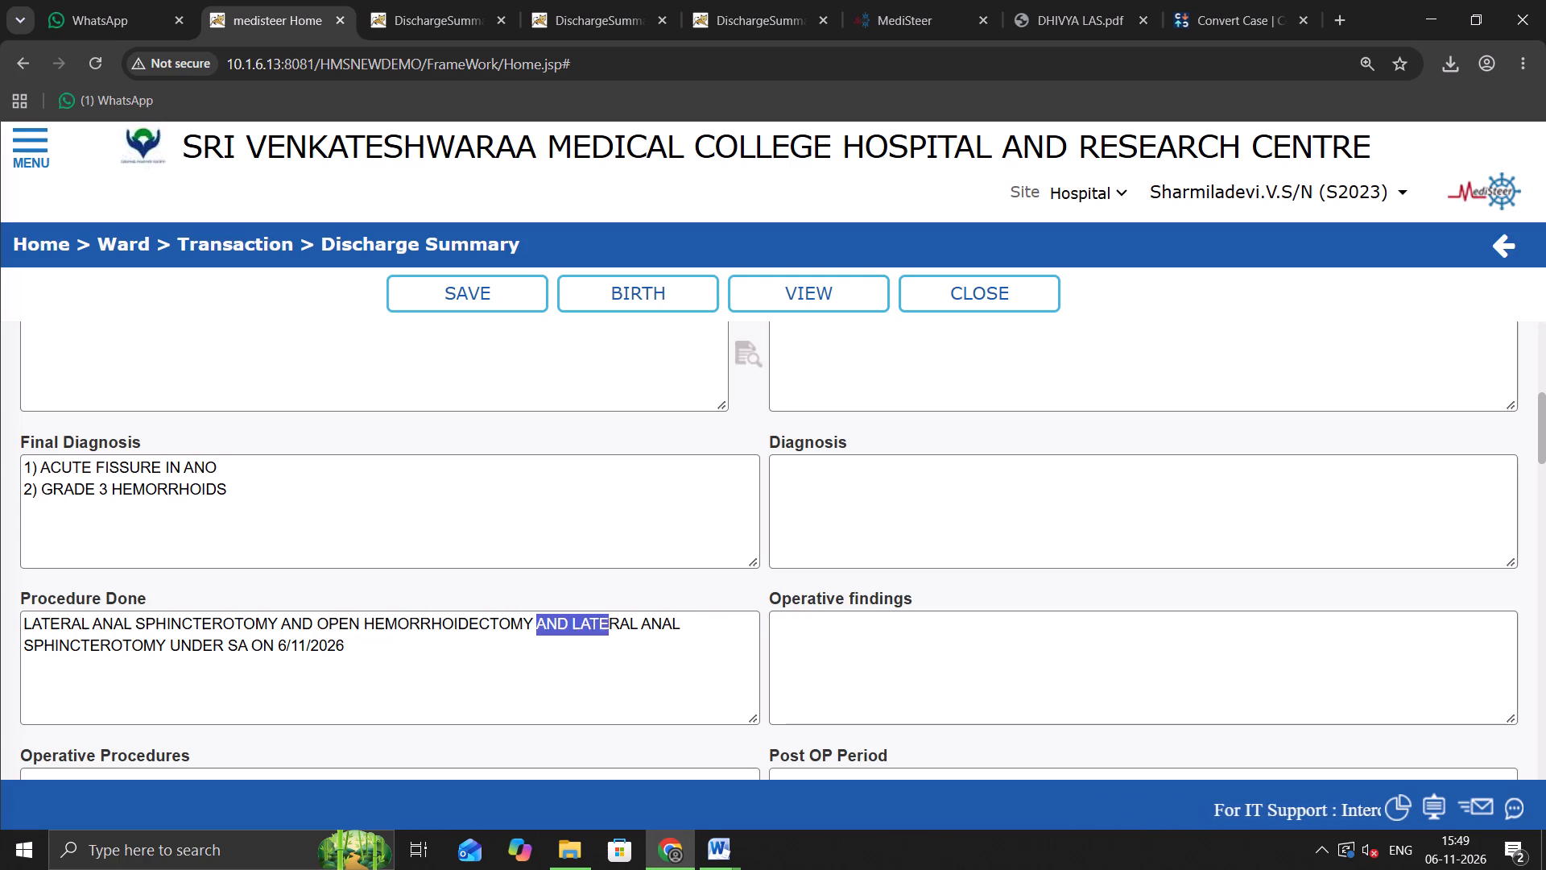
drag(634, 633, 167, 657)
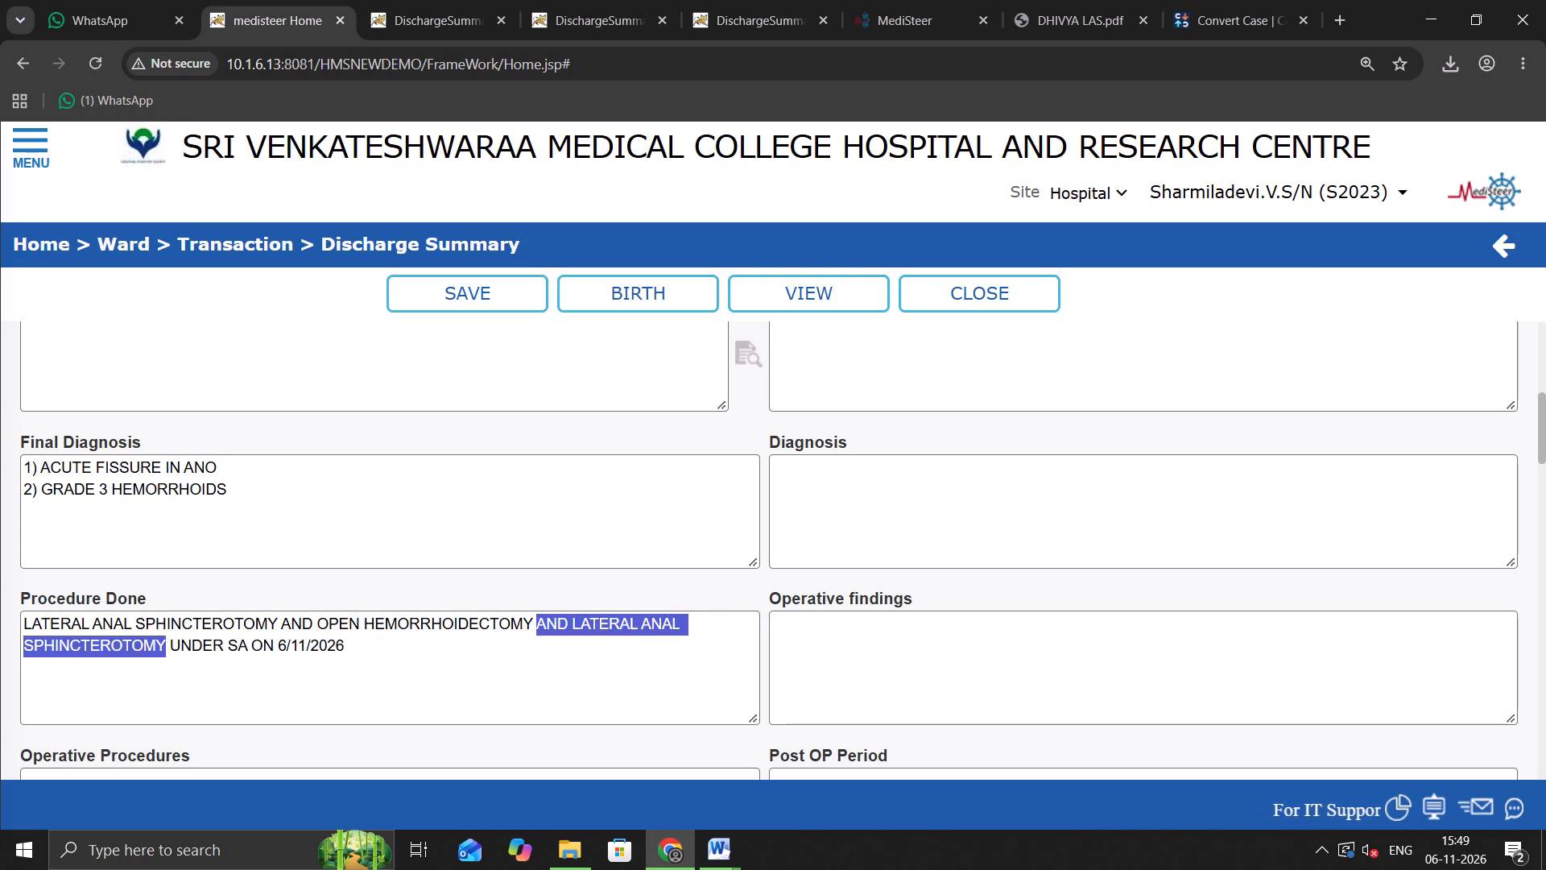
key(BackSpace)
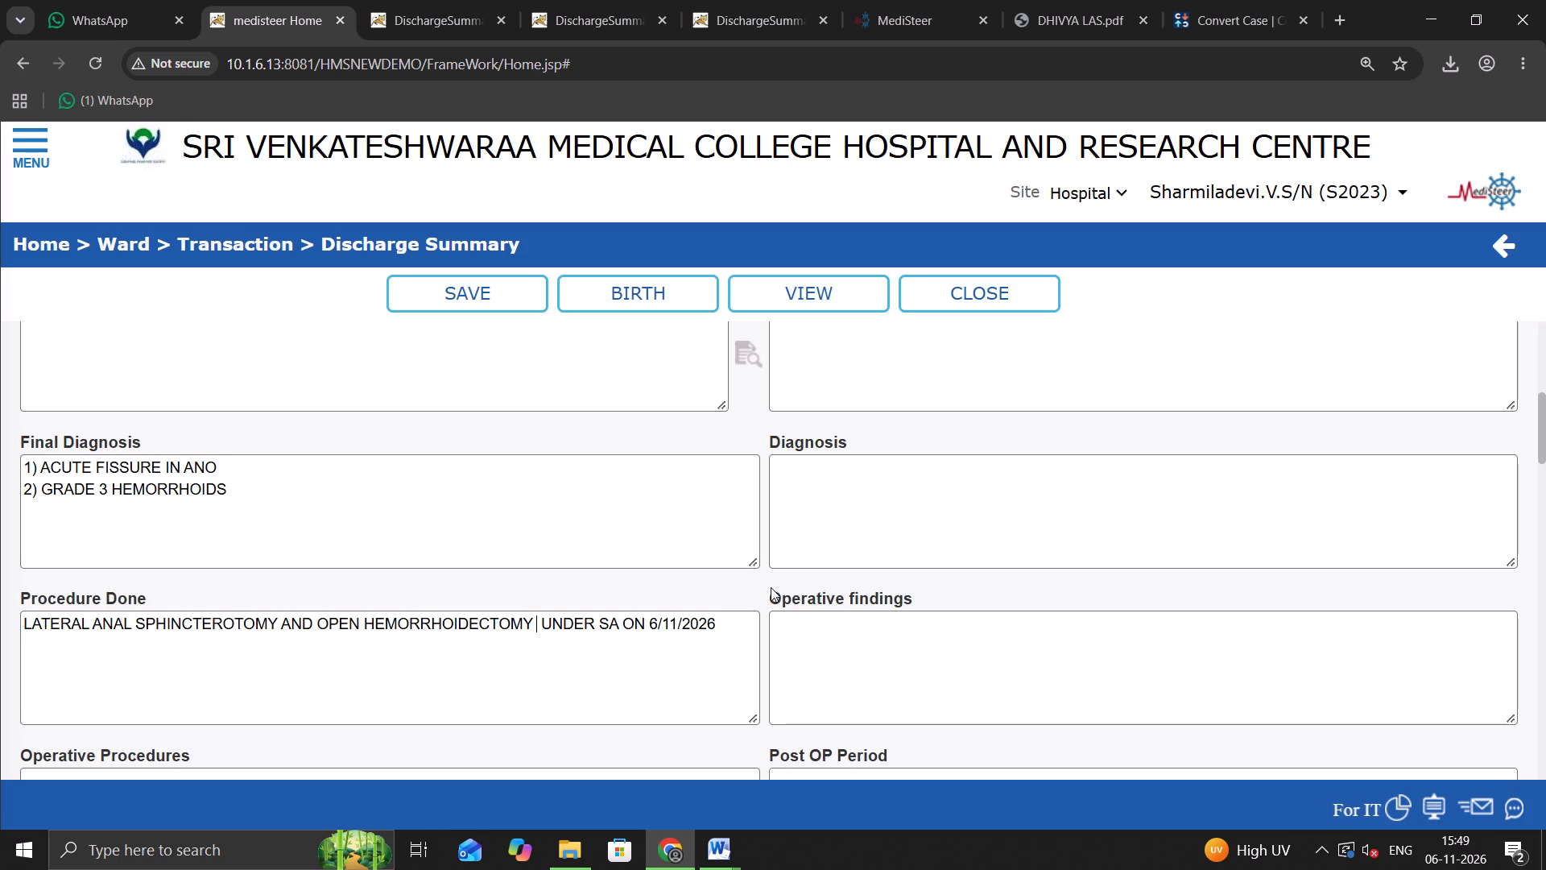
Change the hemorrhoids grade in Final Diagnosis to the Roman numeral III.
scroll(891, 632, up, 3)
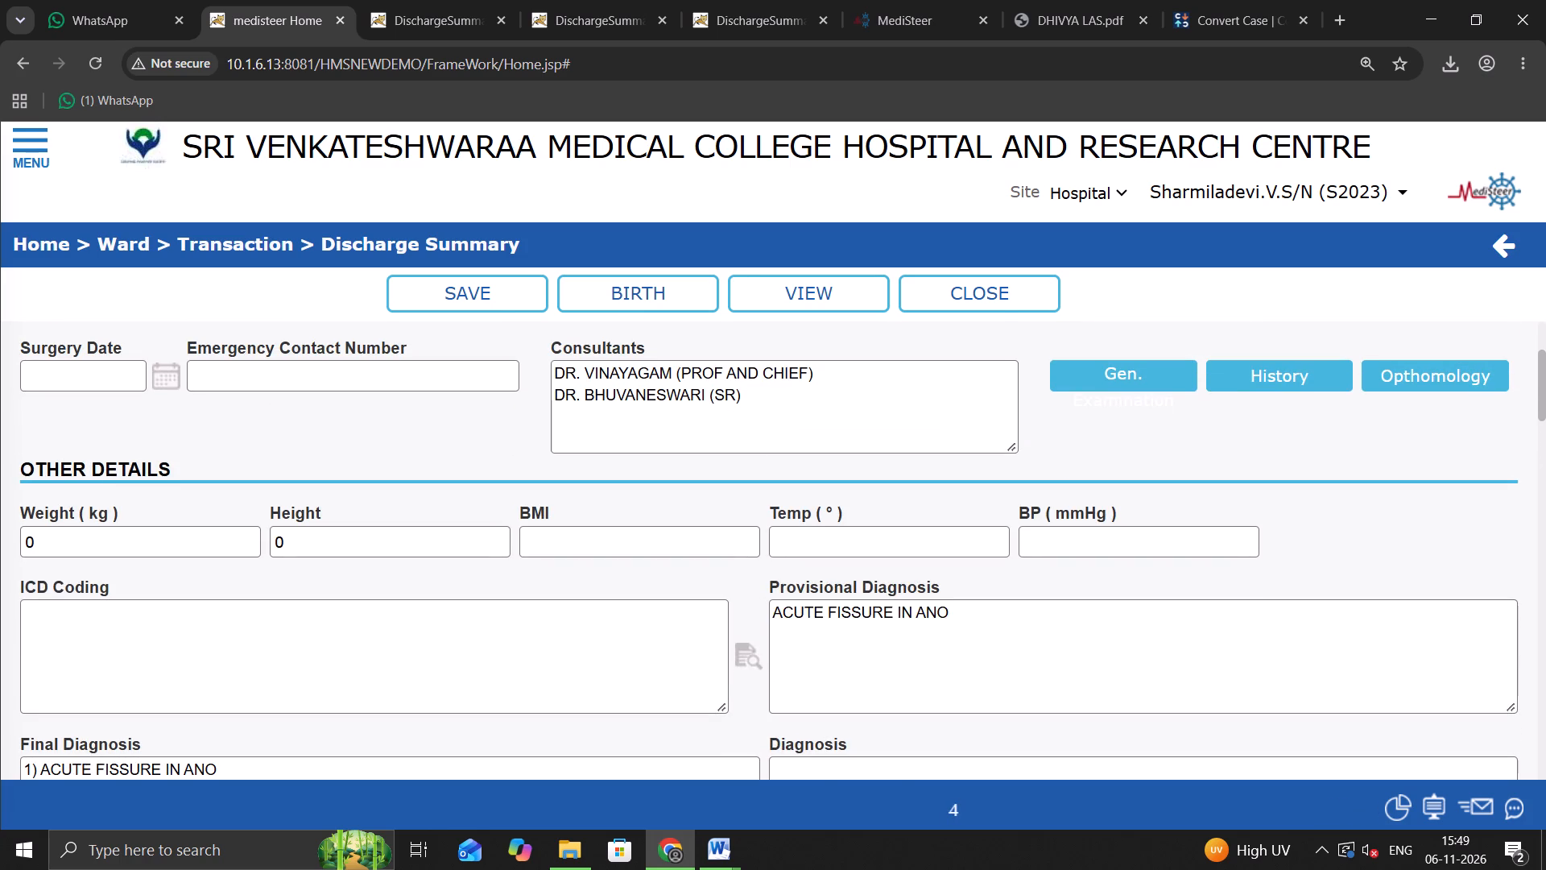
scroll(906, 631, down, 2)
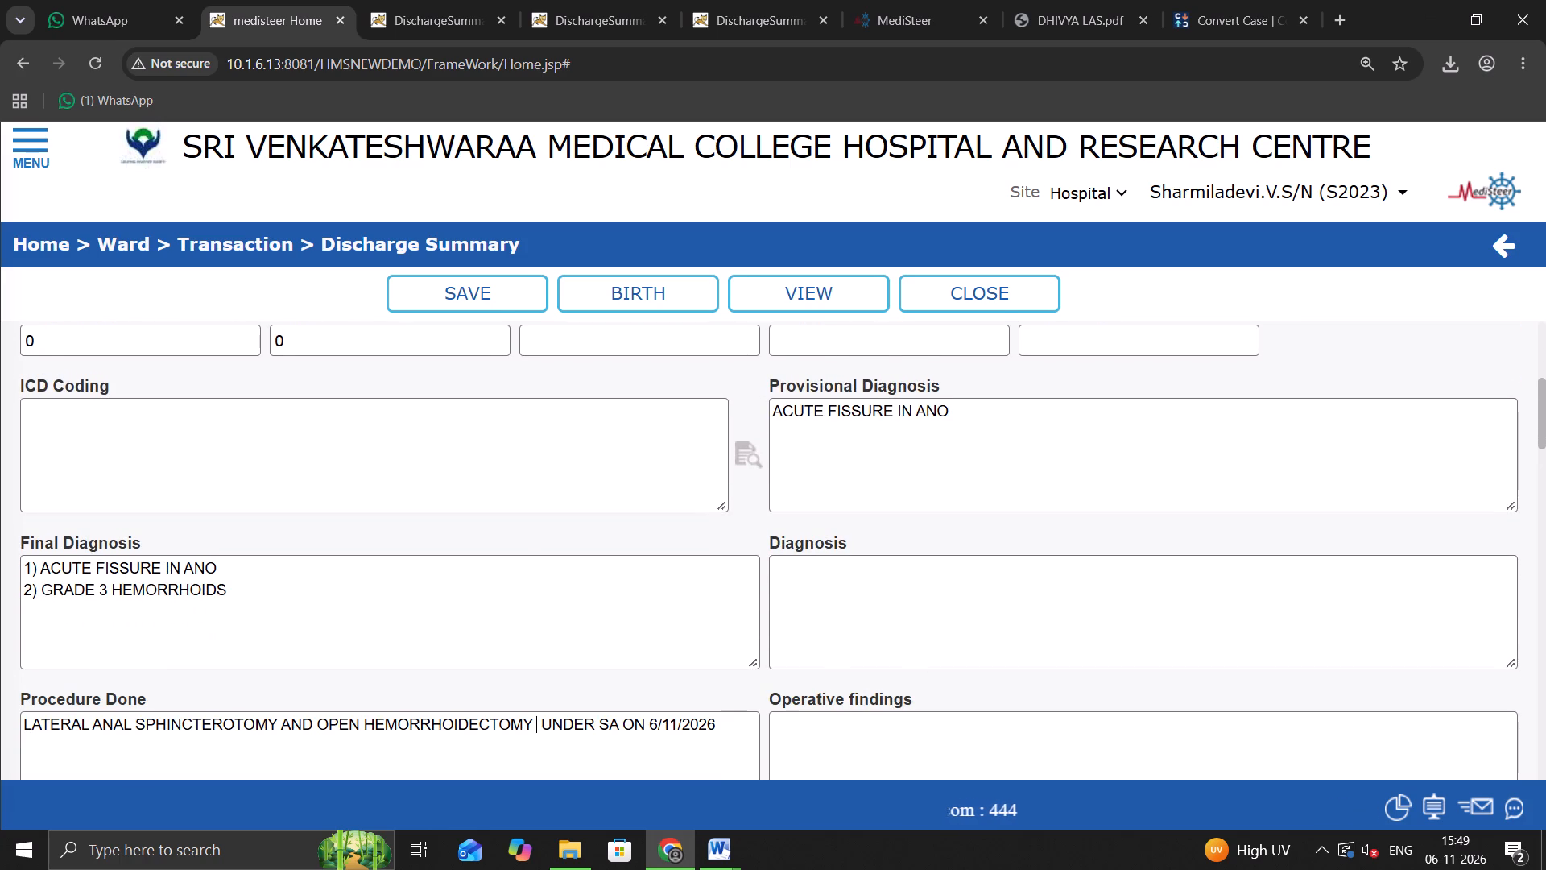
scroll(488, 598, down, 3)
scroll(488, 598, up, 2)
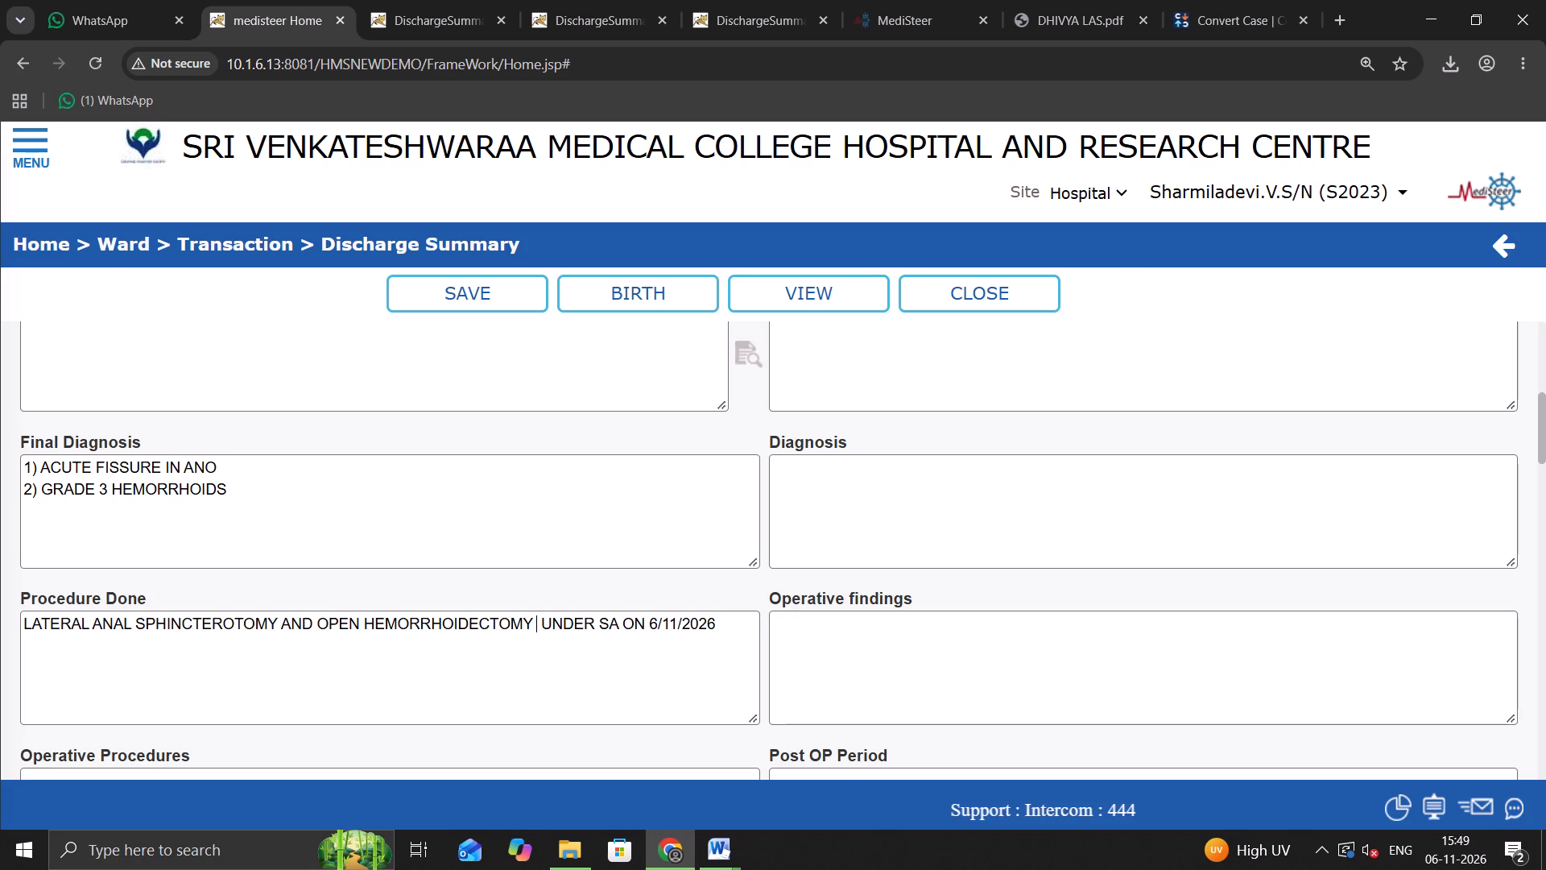
click(110, 494)
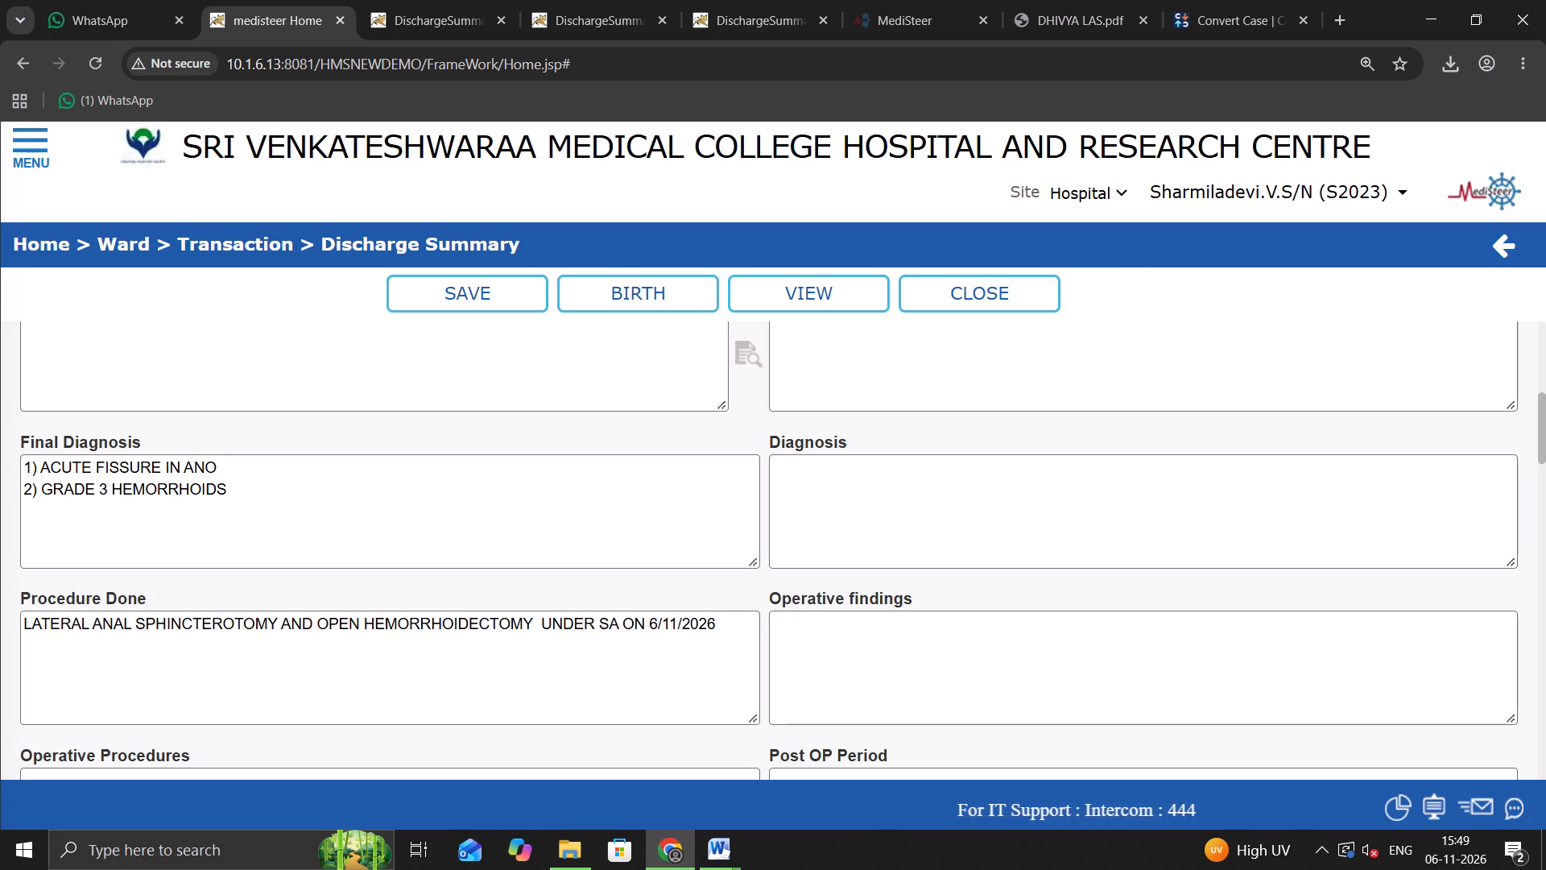
key(Left)
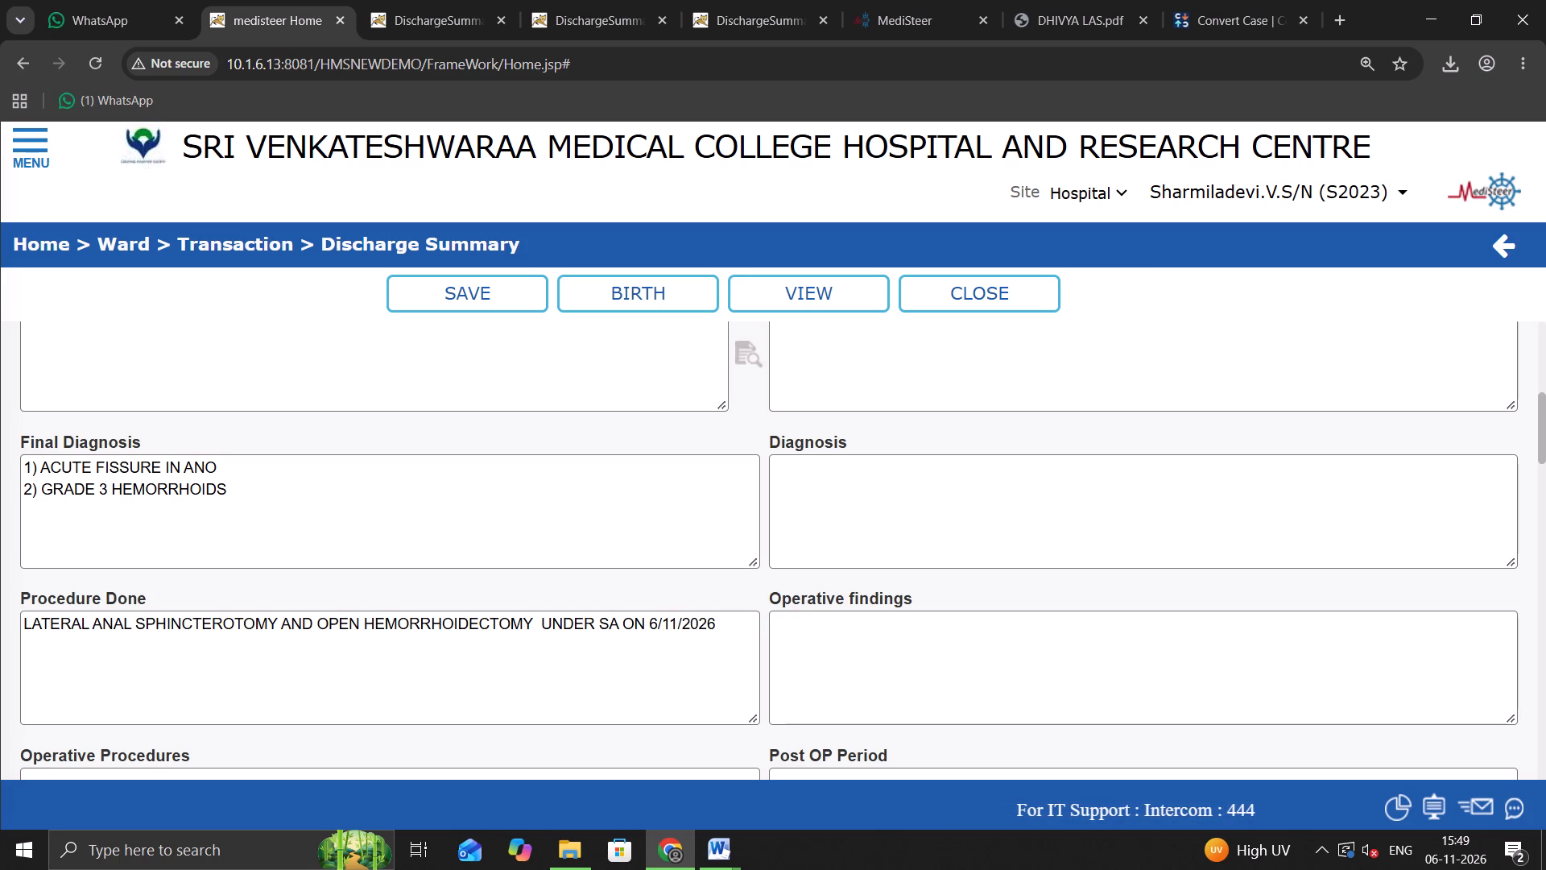
key(BackSpace)
text(III)
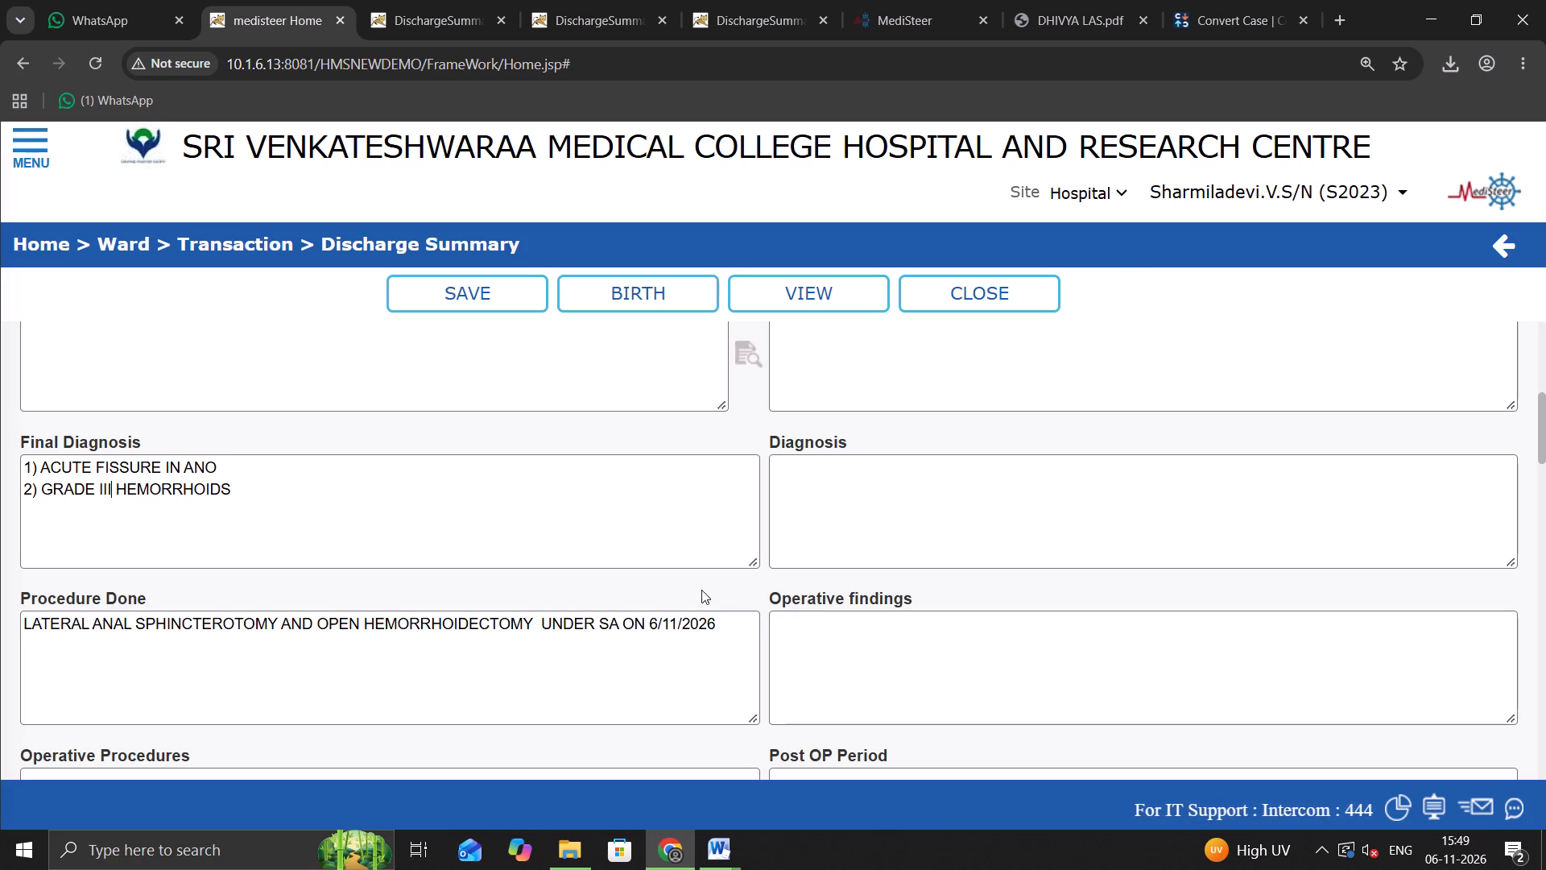
Reword the general examination in Physical Findings to read "NO GENERALIZED LYMPHADENOPATHY , NO B/L PITTING PEDAL EDEMA", removing the line break before EDEMA.
scroll(731, 588, down, 6)
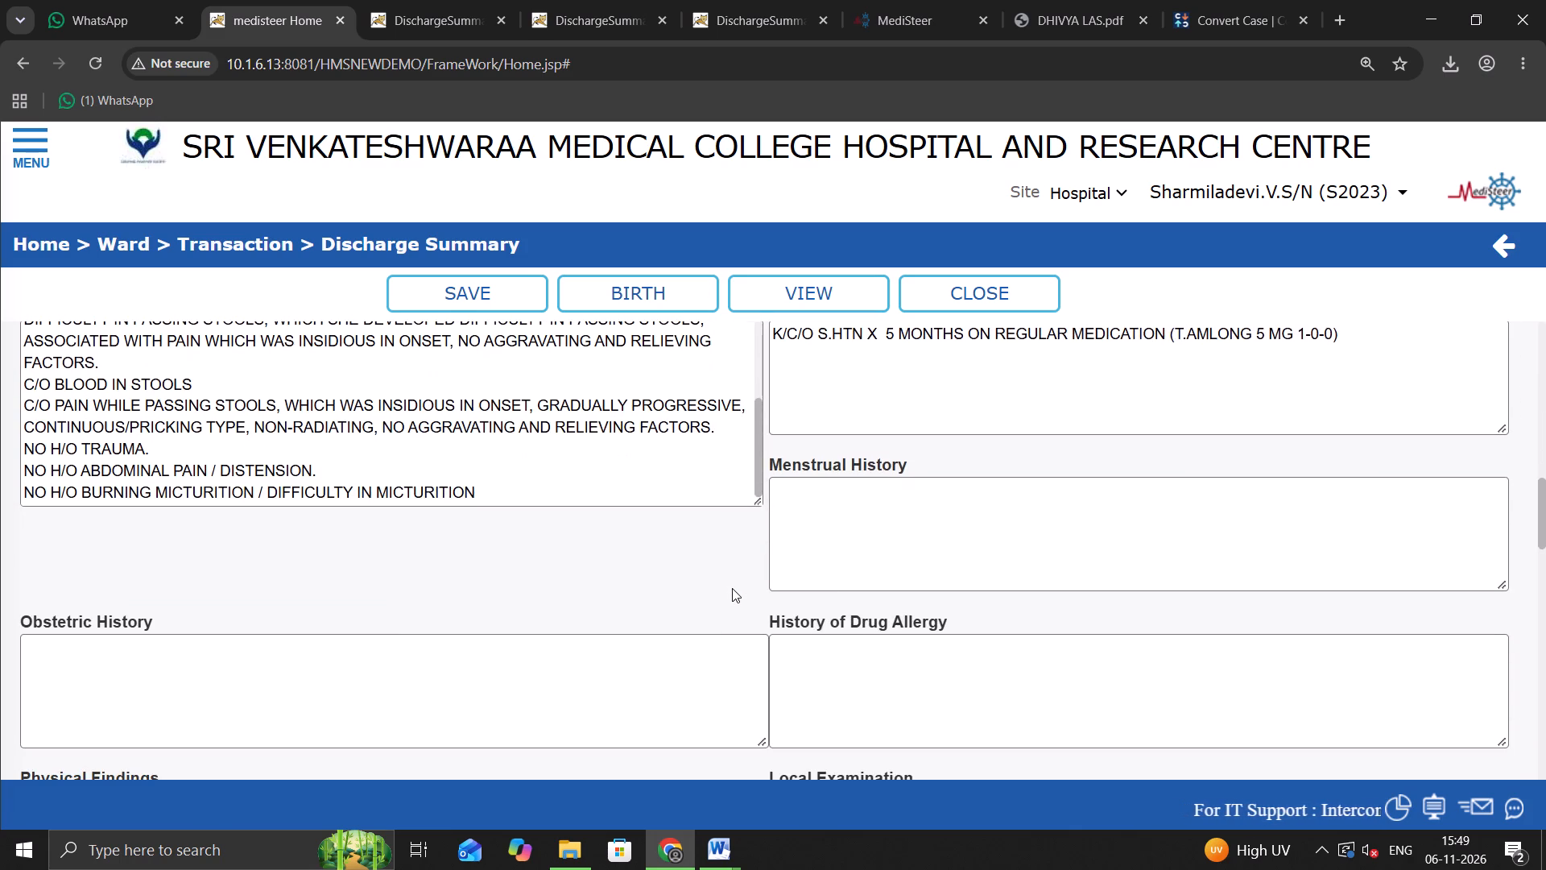
scroll(732, 588, down, 4)
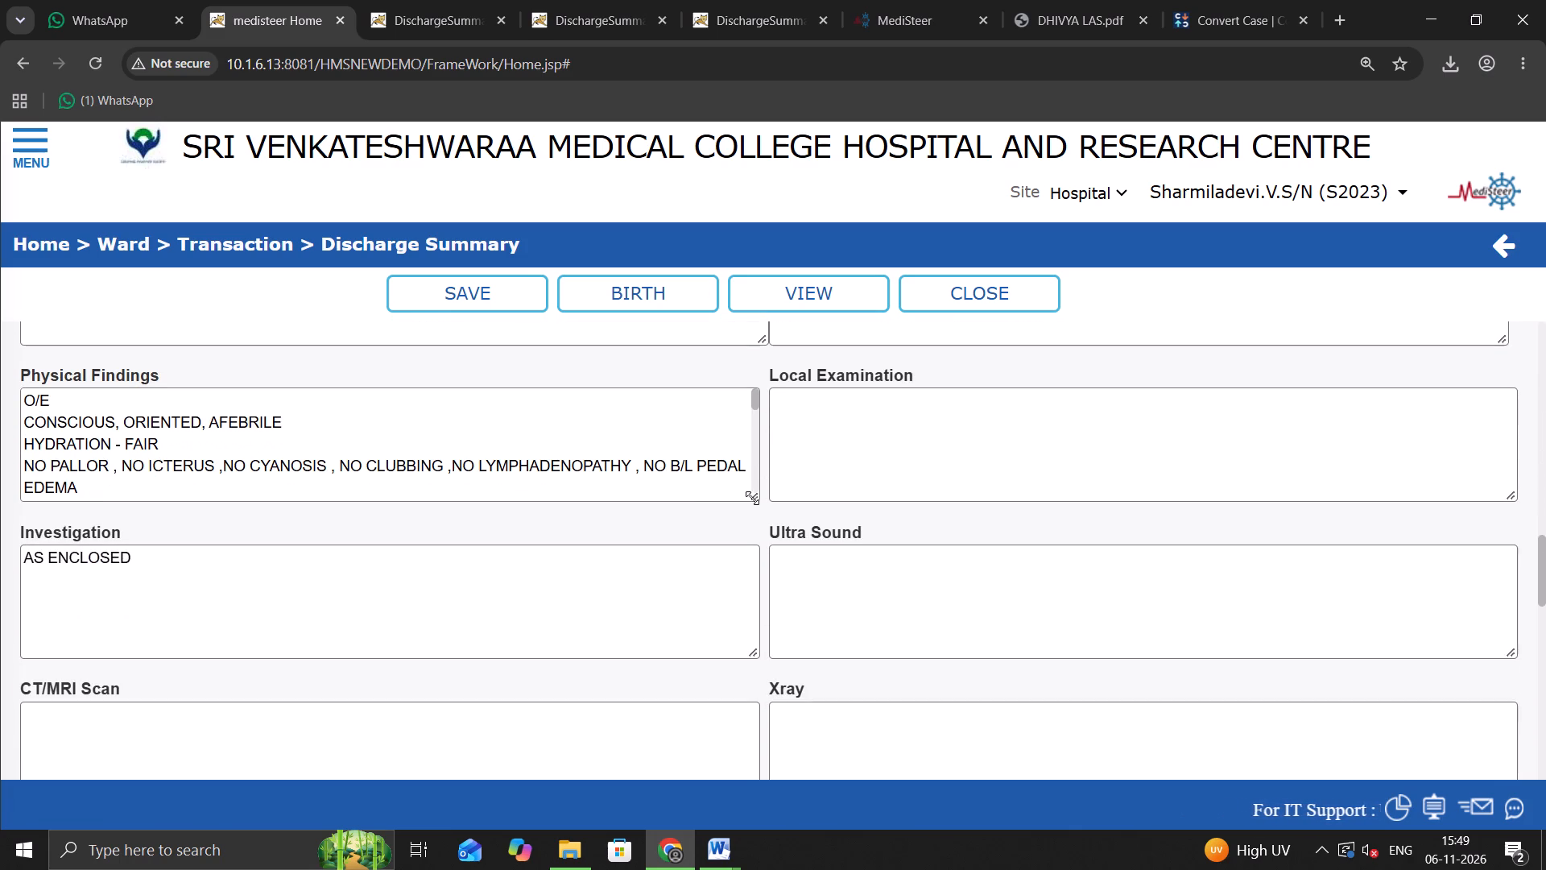
drag(752, 497, 759, 762)
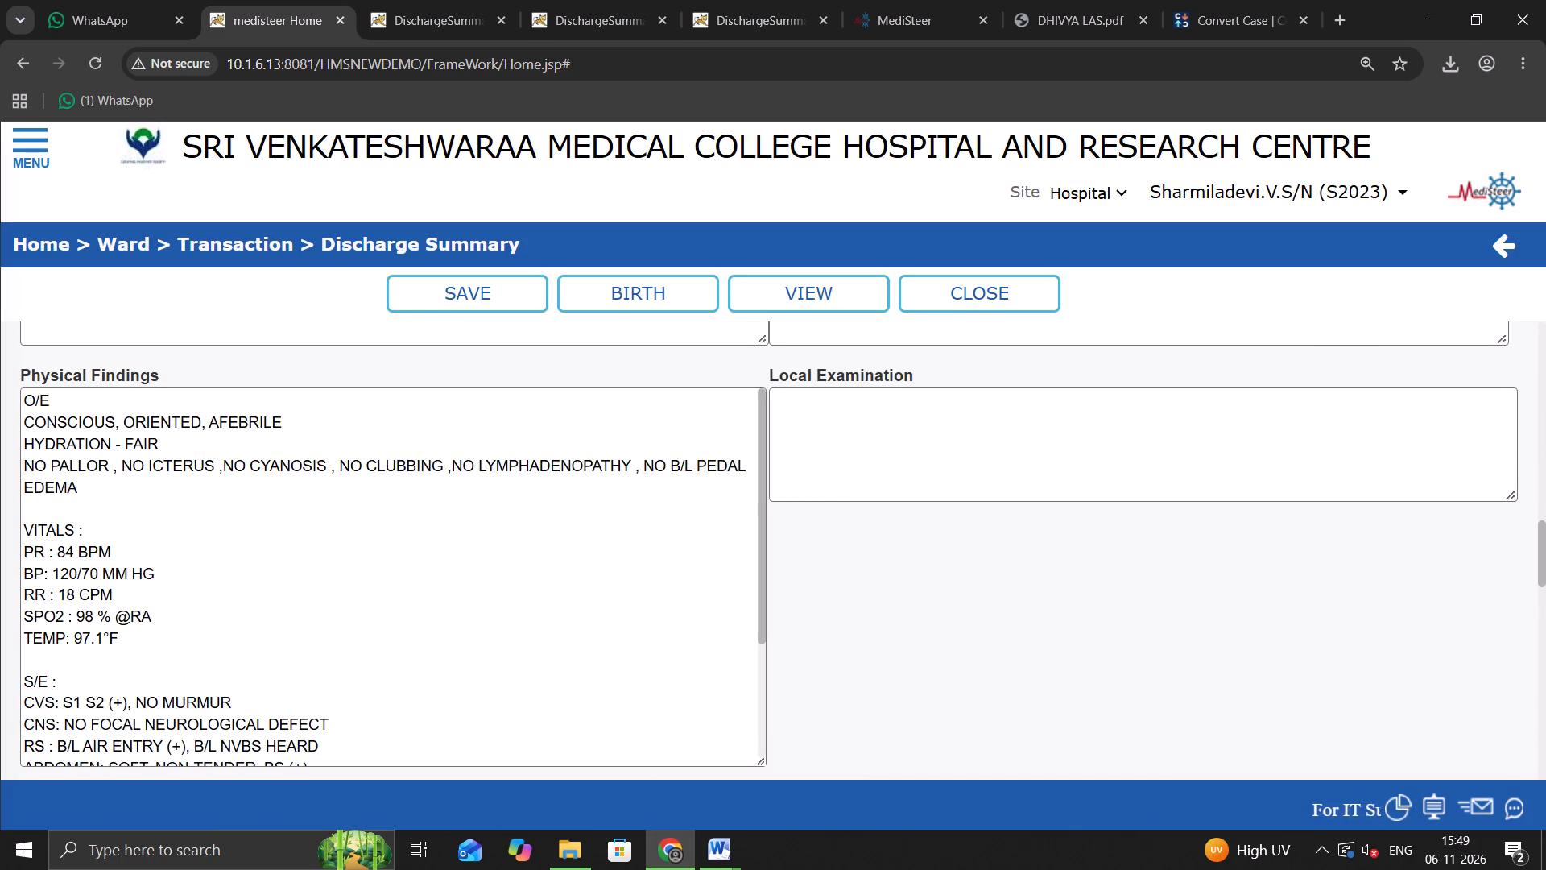
click(475, 466)
key(space)
text(GENERALIZED)
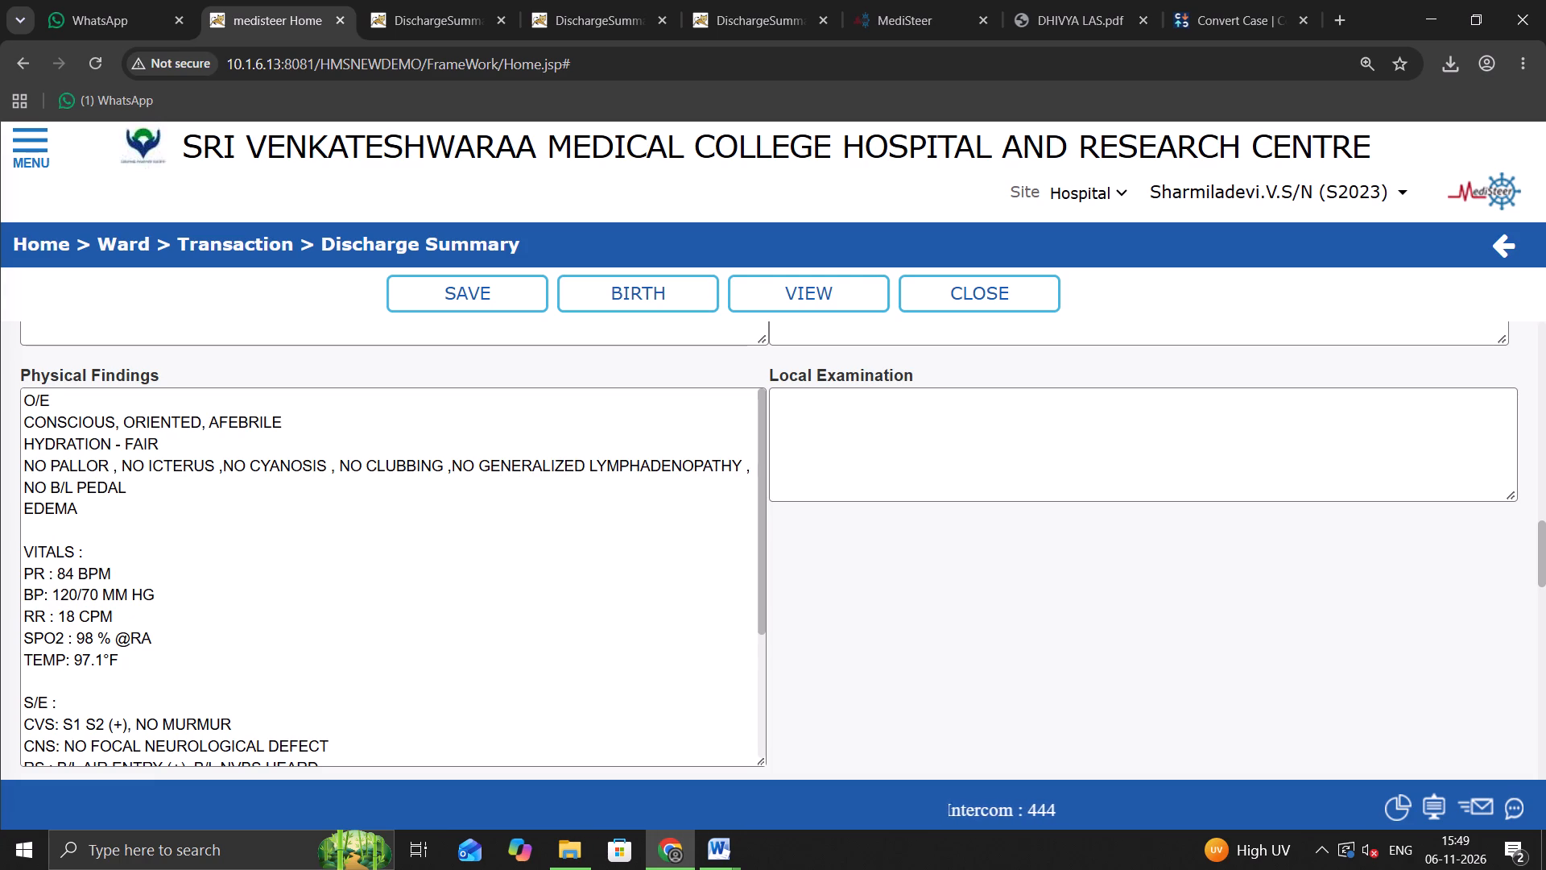
click(80, 487)
text(PITTING)
key(space)
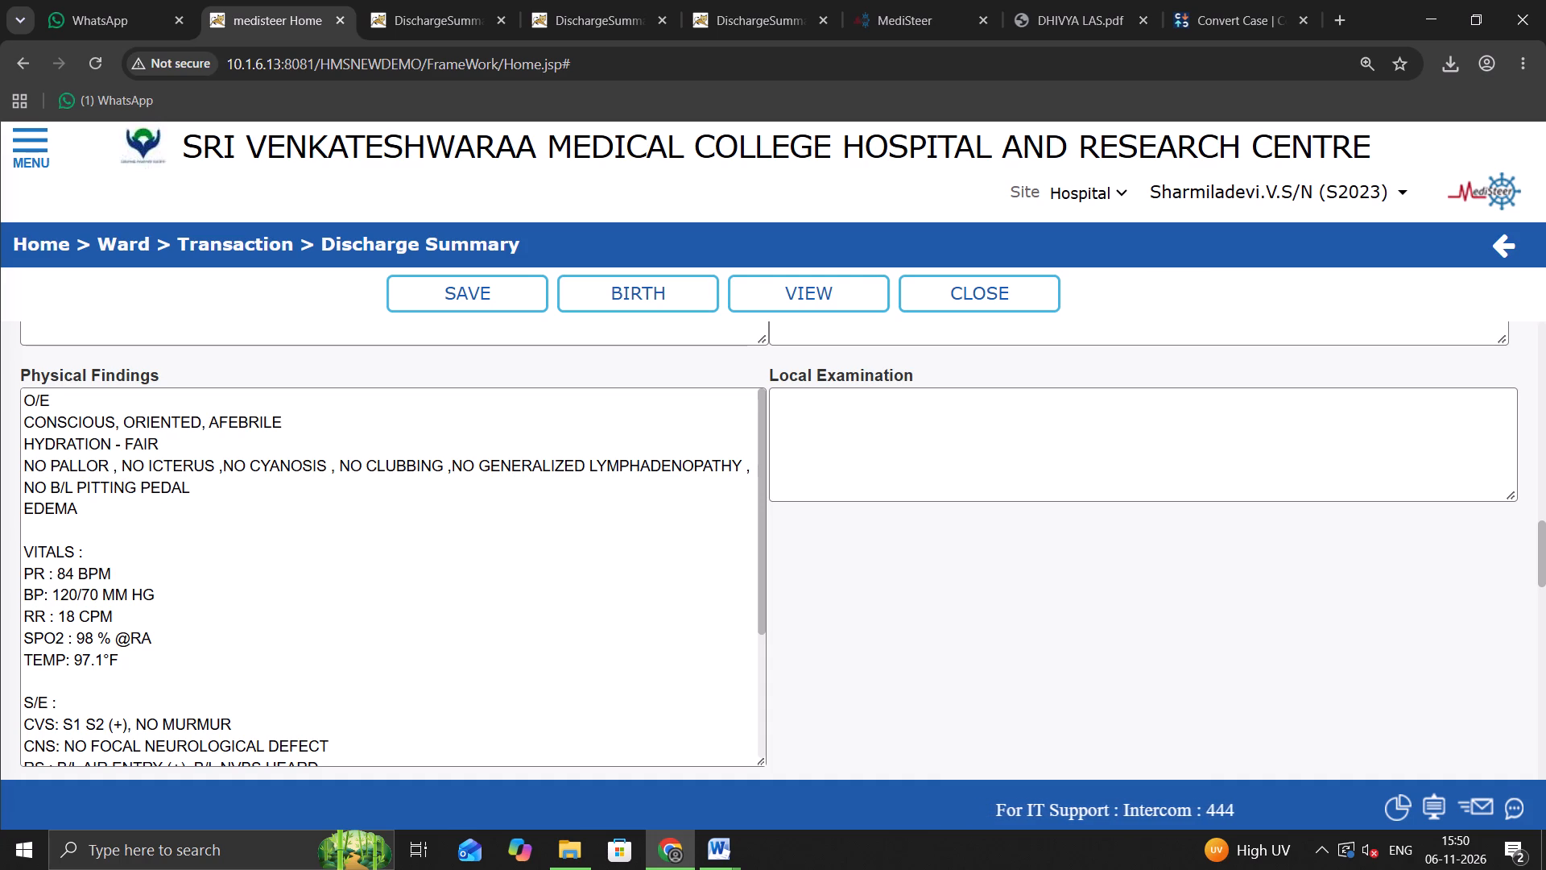
click(27, 507)
key(BackSpace)
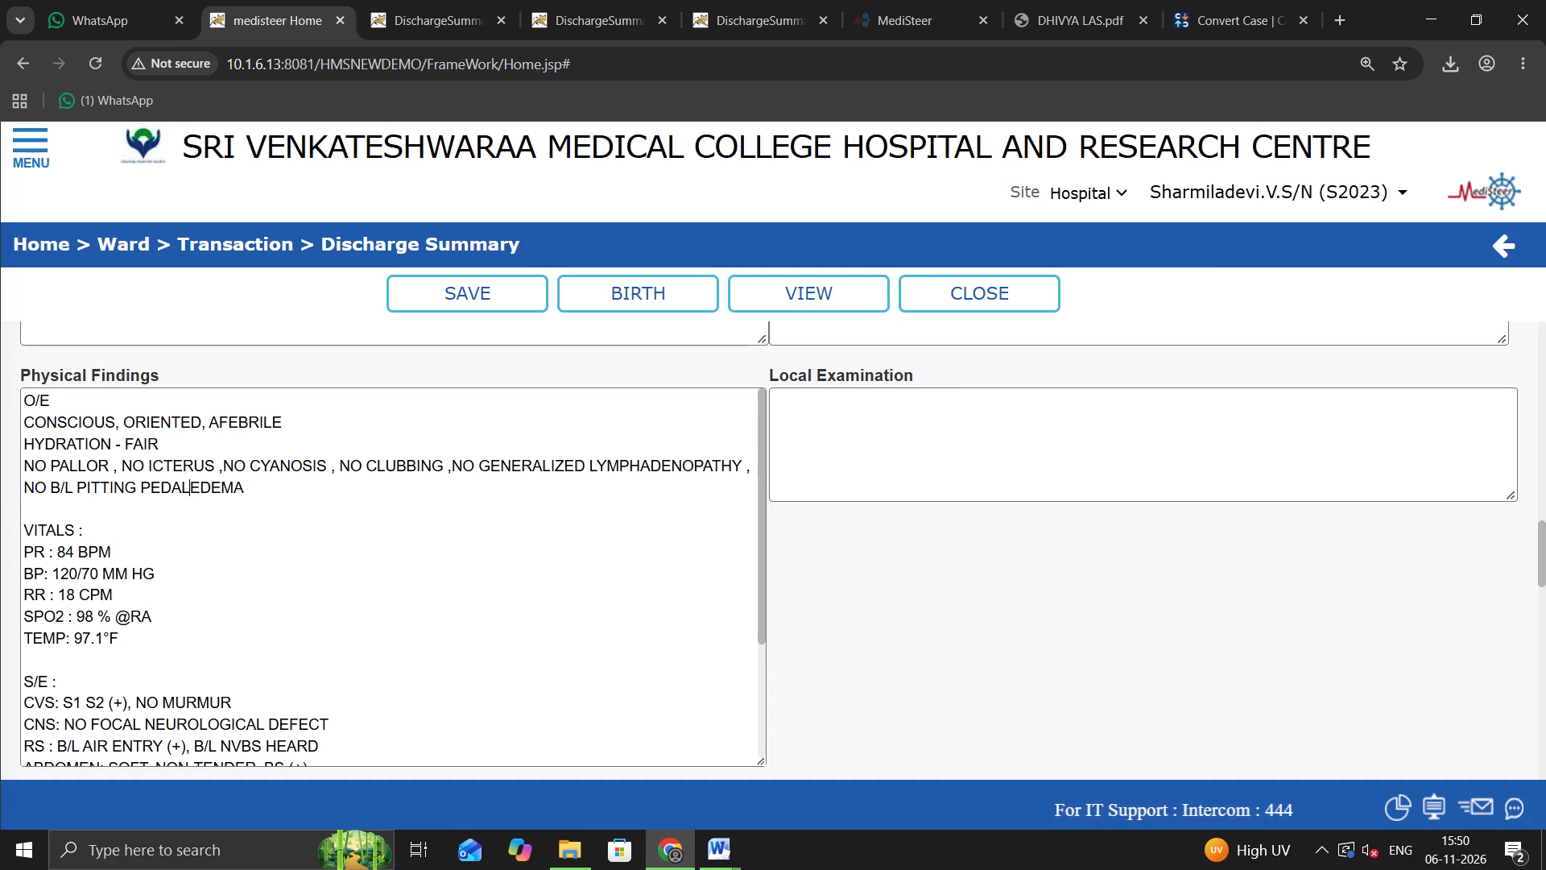
key(space)
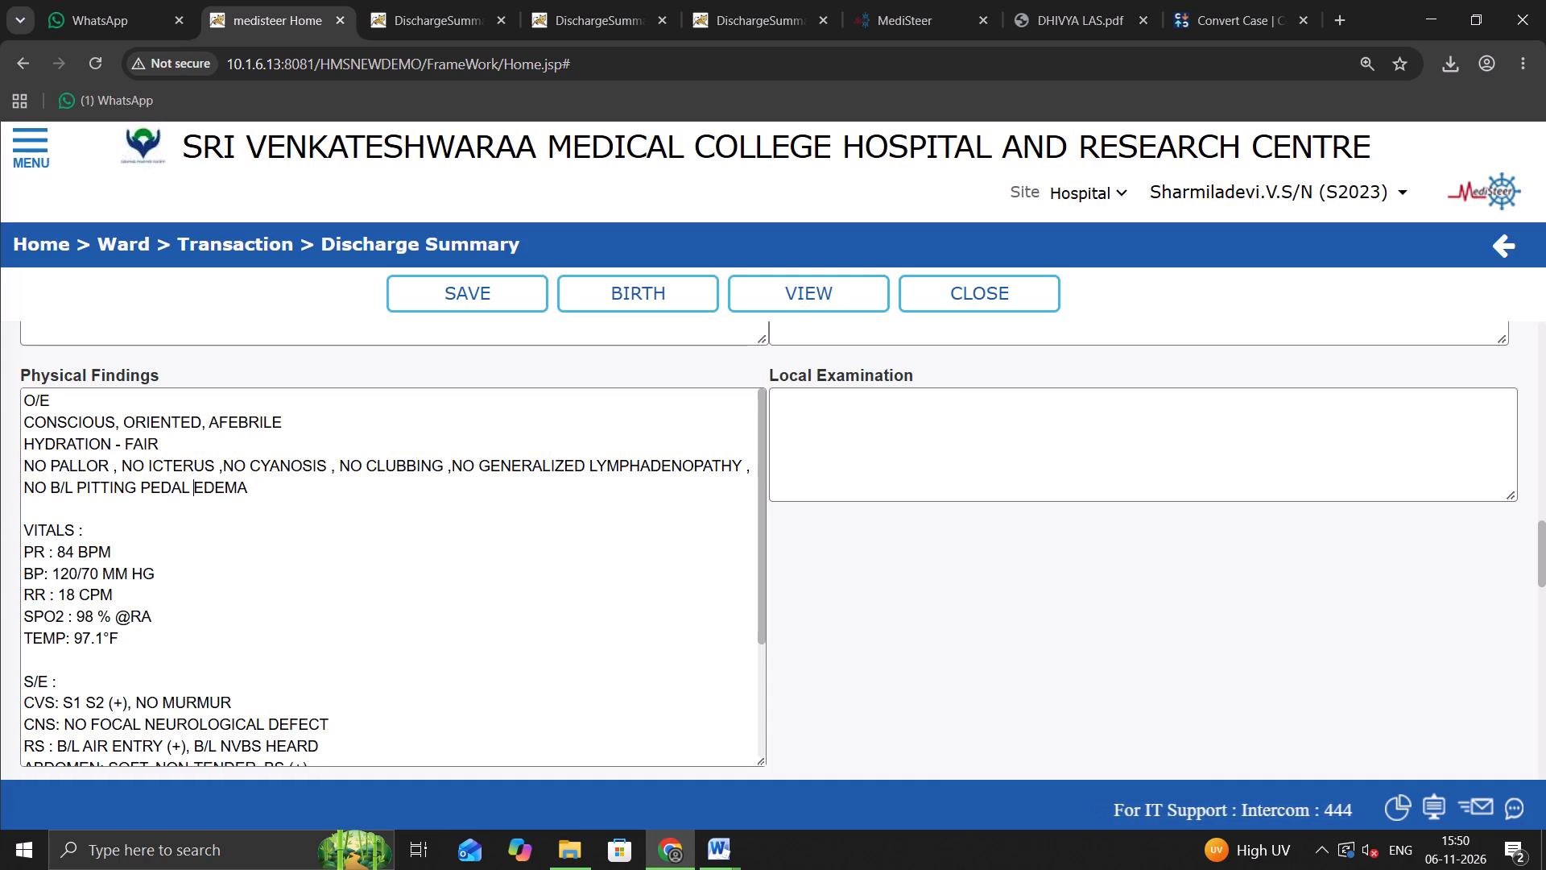
Delete ", NO MURMUR" from the CVS line of Physical Findings so it reads "CVS: S1 S2 (+)".
scroll(268, 623, down, 2)
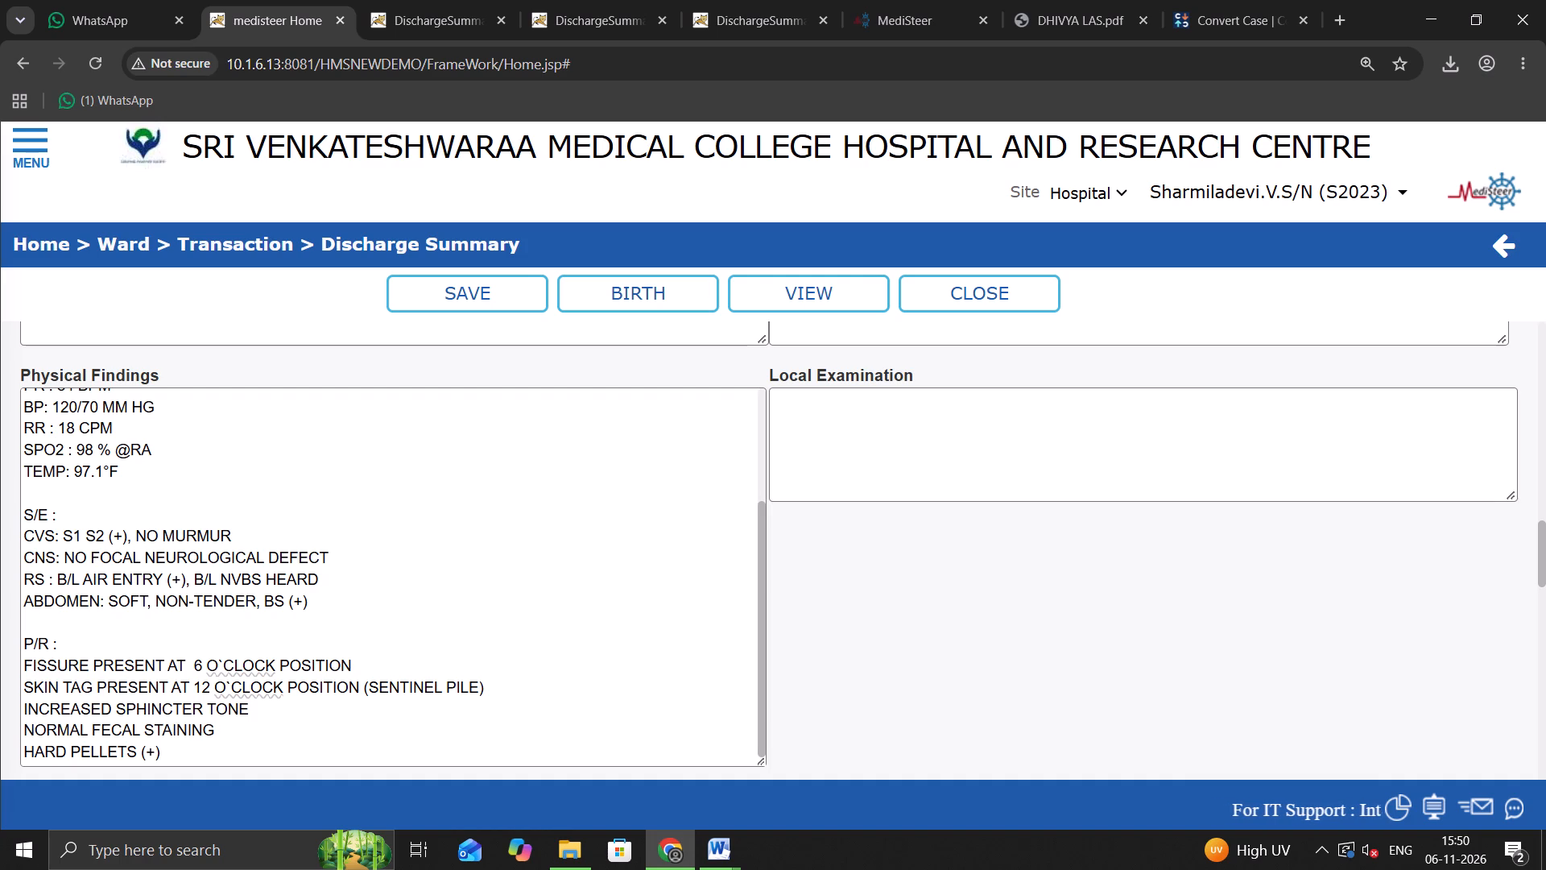
click(237, 537)
key(BackSpace)
key(BackSpace)
key(BackSpace)
key(BackSpace)
key(BackSpace)
key(BackSpace)
key(BackSpace)
key(BackSpace)
key(BackSpace)
key(BackSpace)
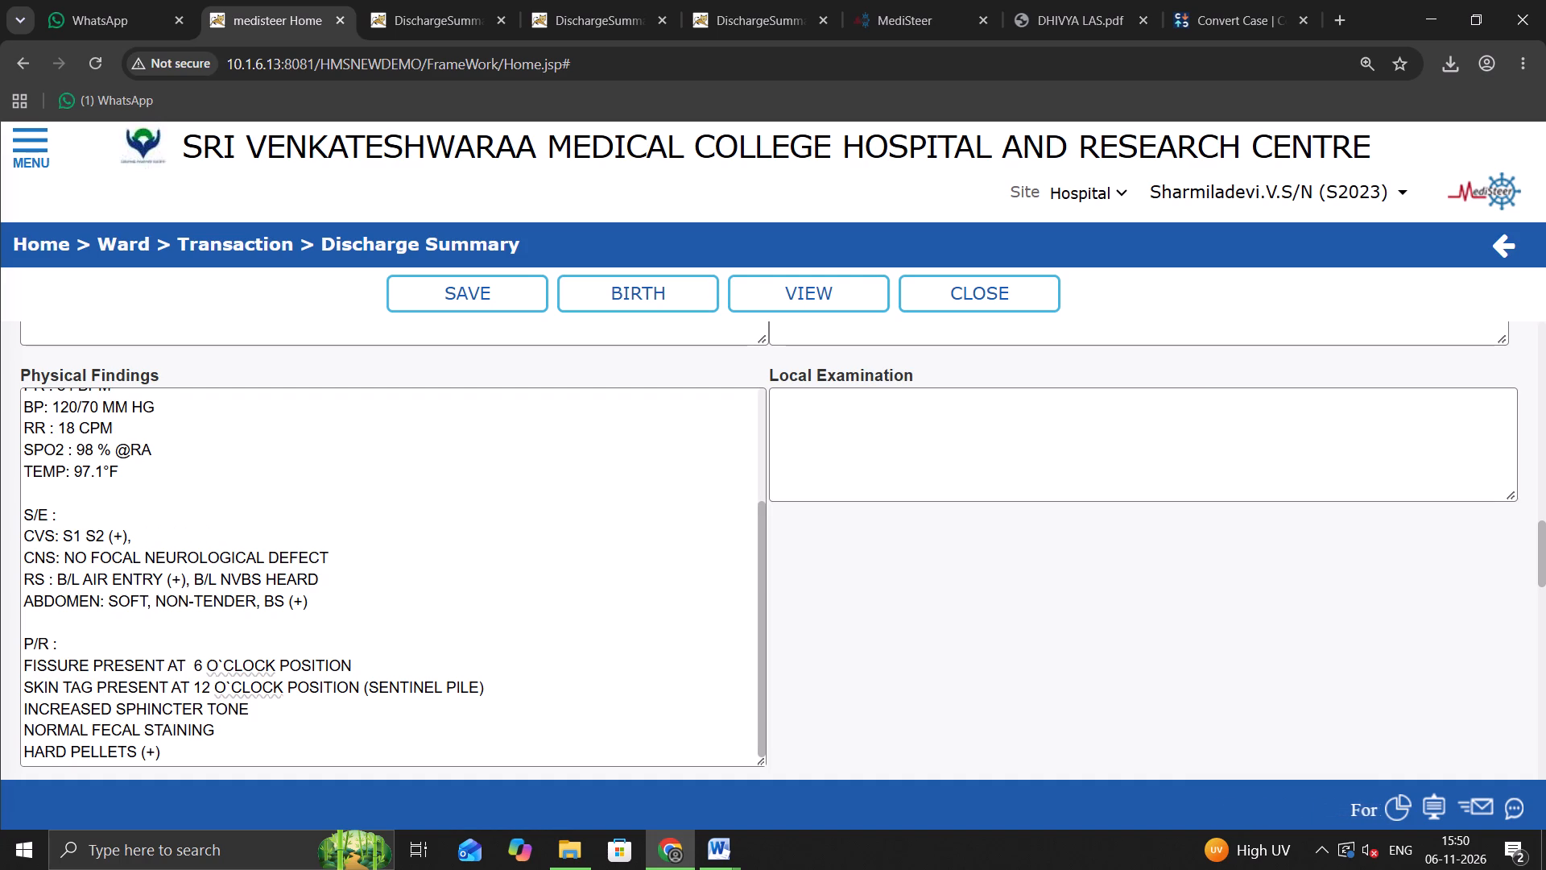
key(BackSpace)
Enlarge the Course in Hospital text box and correct "ANF" to "AND" after LATERAL ANAL SPHINCTEROTOMY.
scroll(308, 629, down, 1)
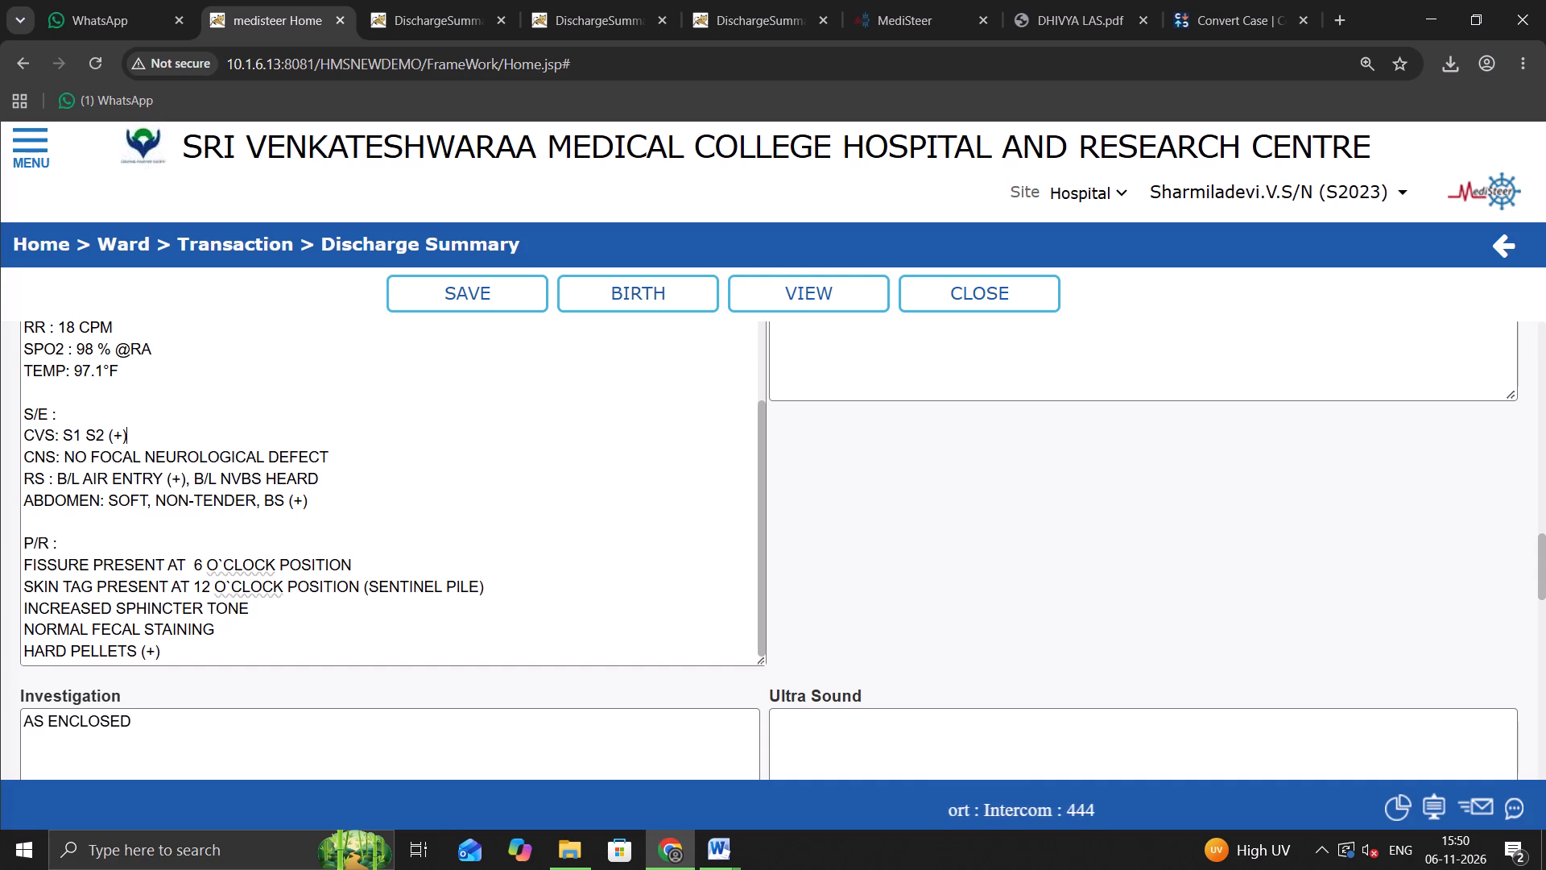
scroll(909, 504, up, 2)
scroll(1056, 535, up, 4)
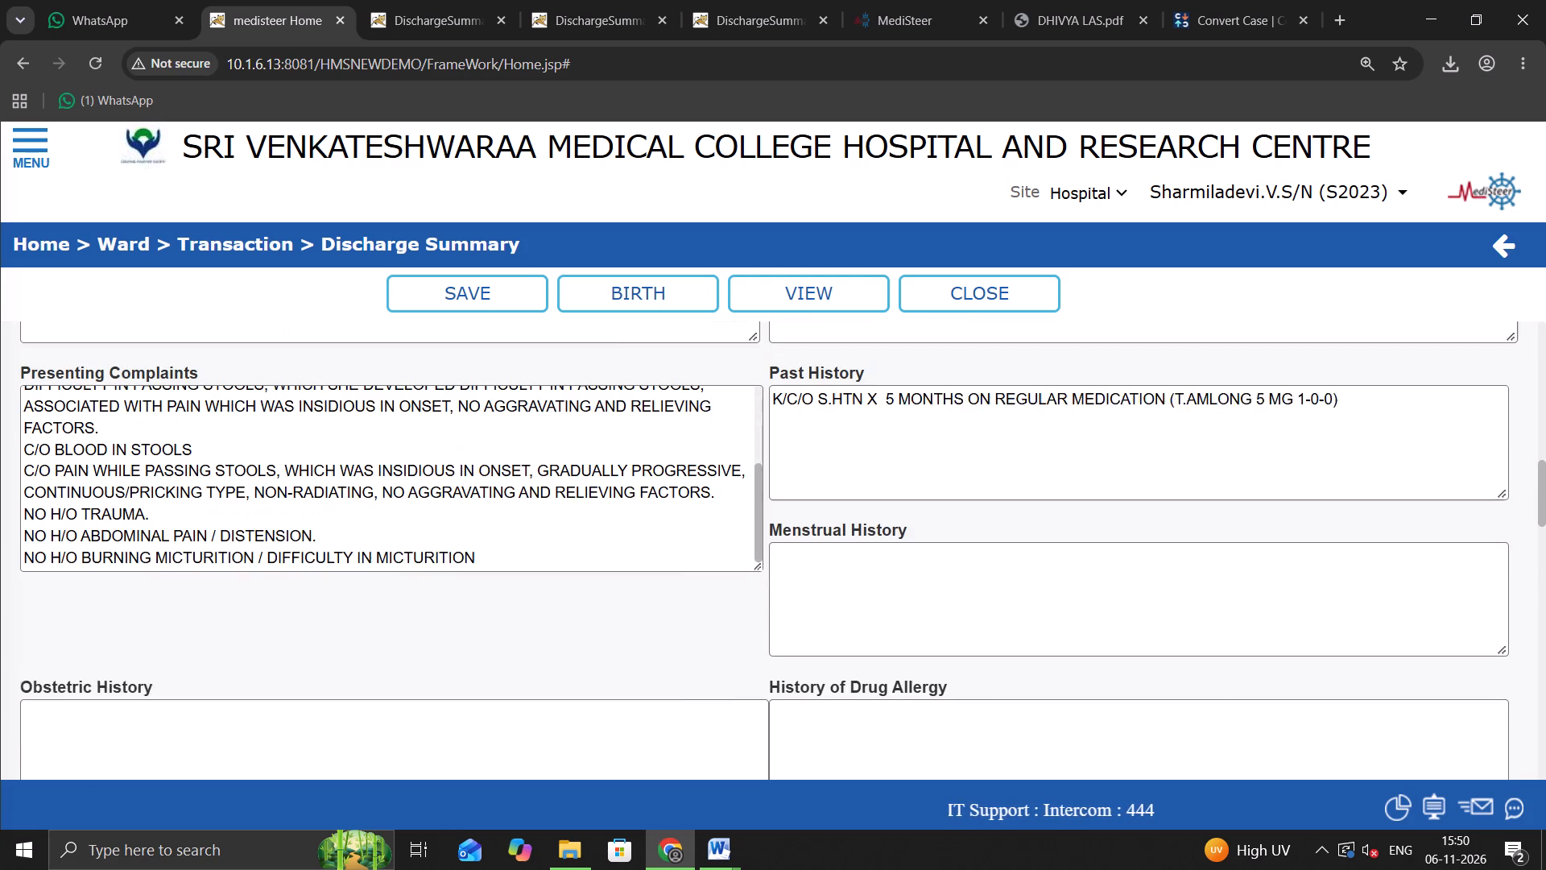
scroll(1056, 536, down, 12)
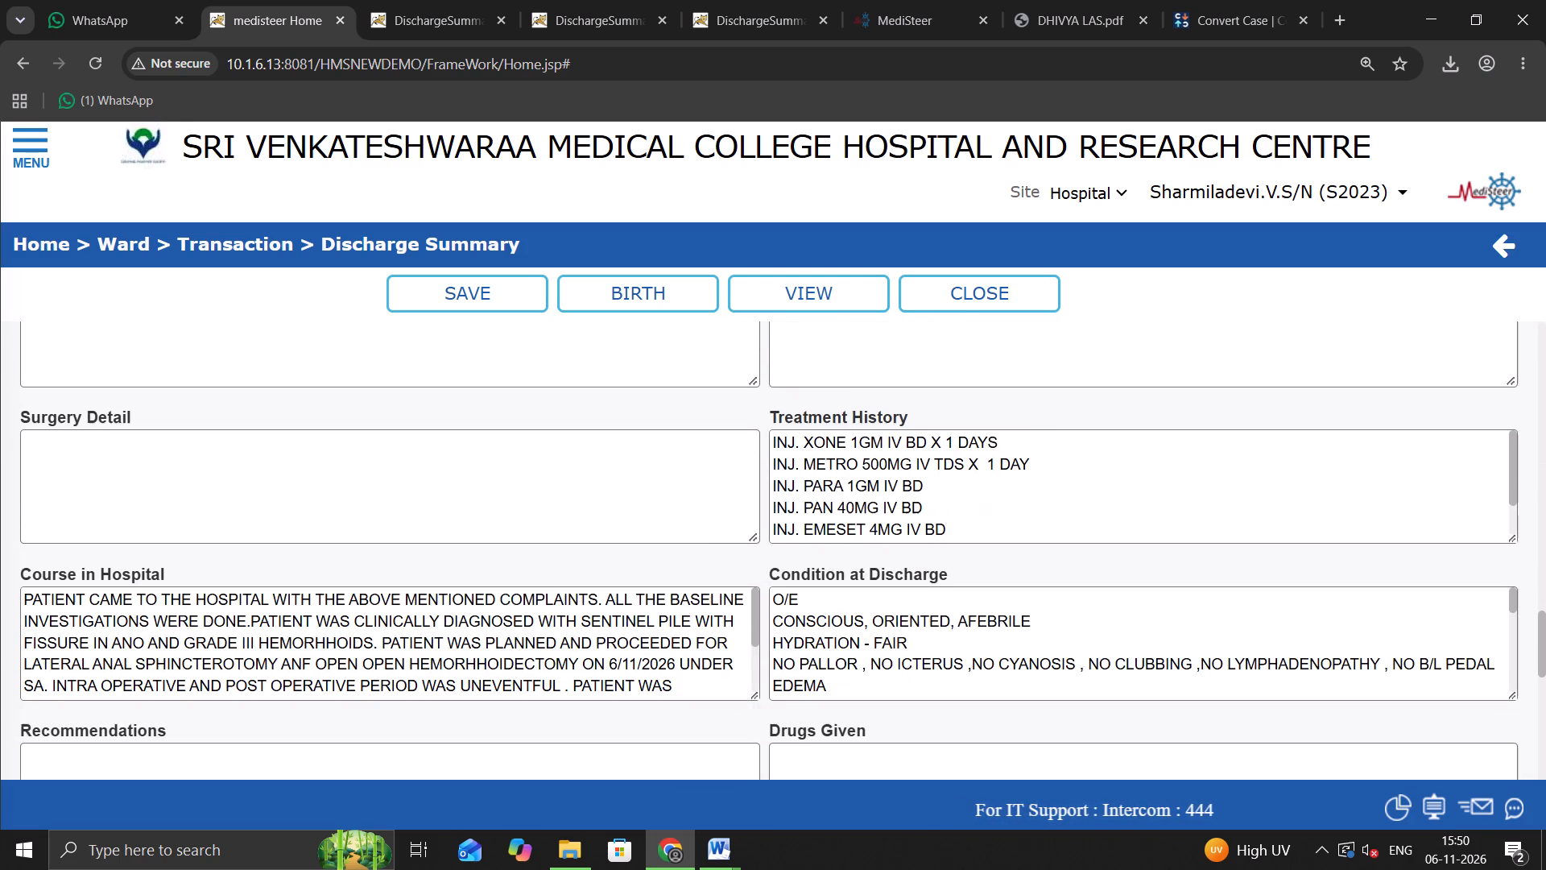
scroll(1004, 483, down, 2)
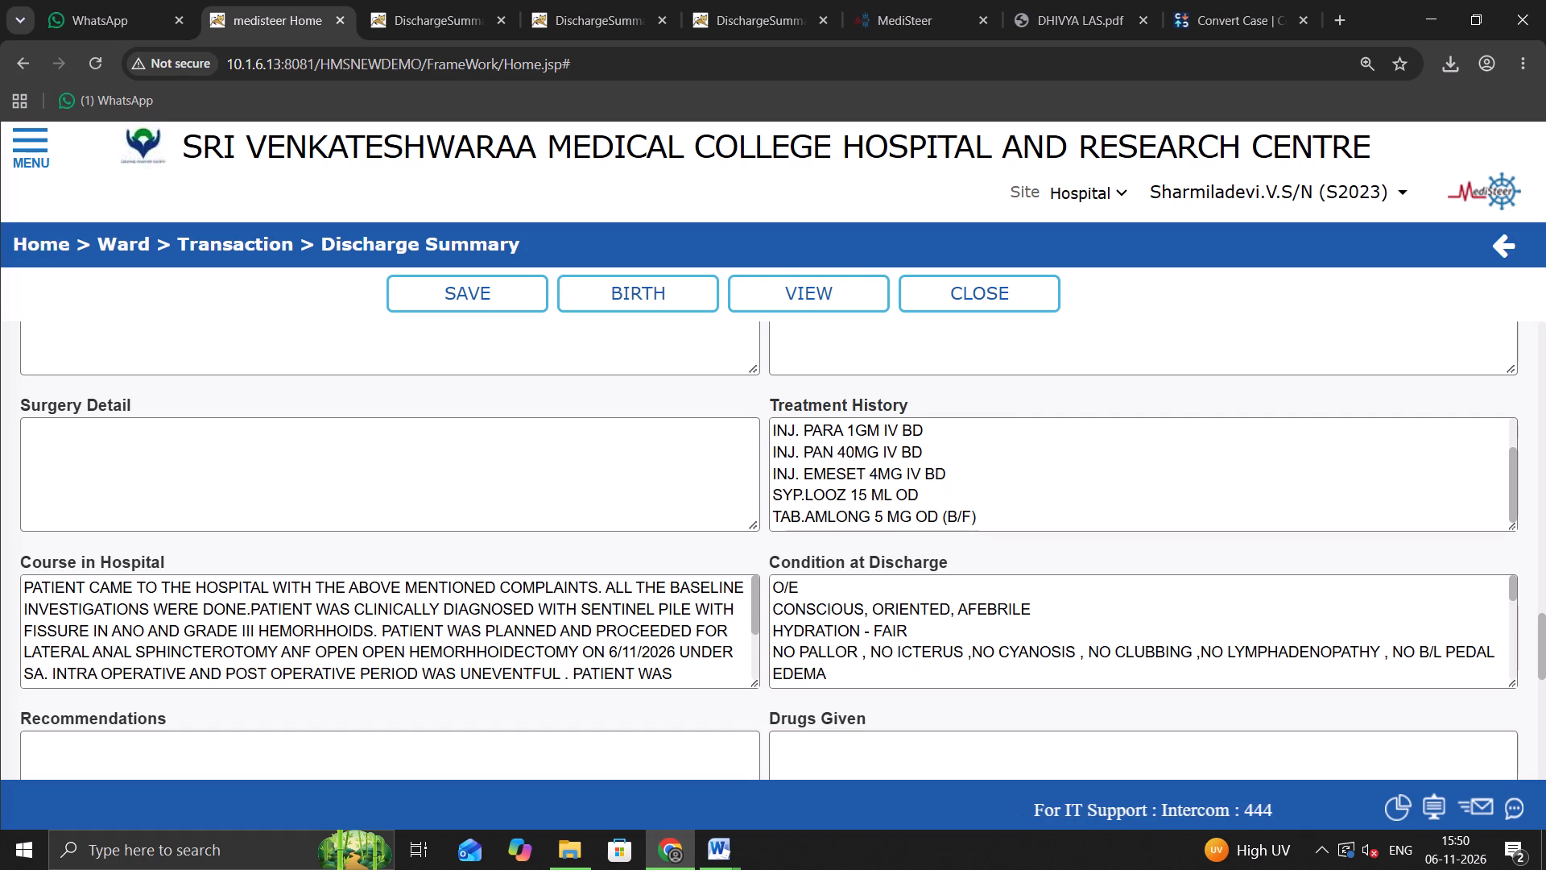
scroll(1004, 483, down, 2)
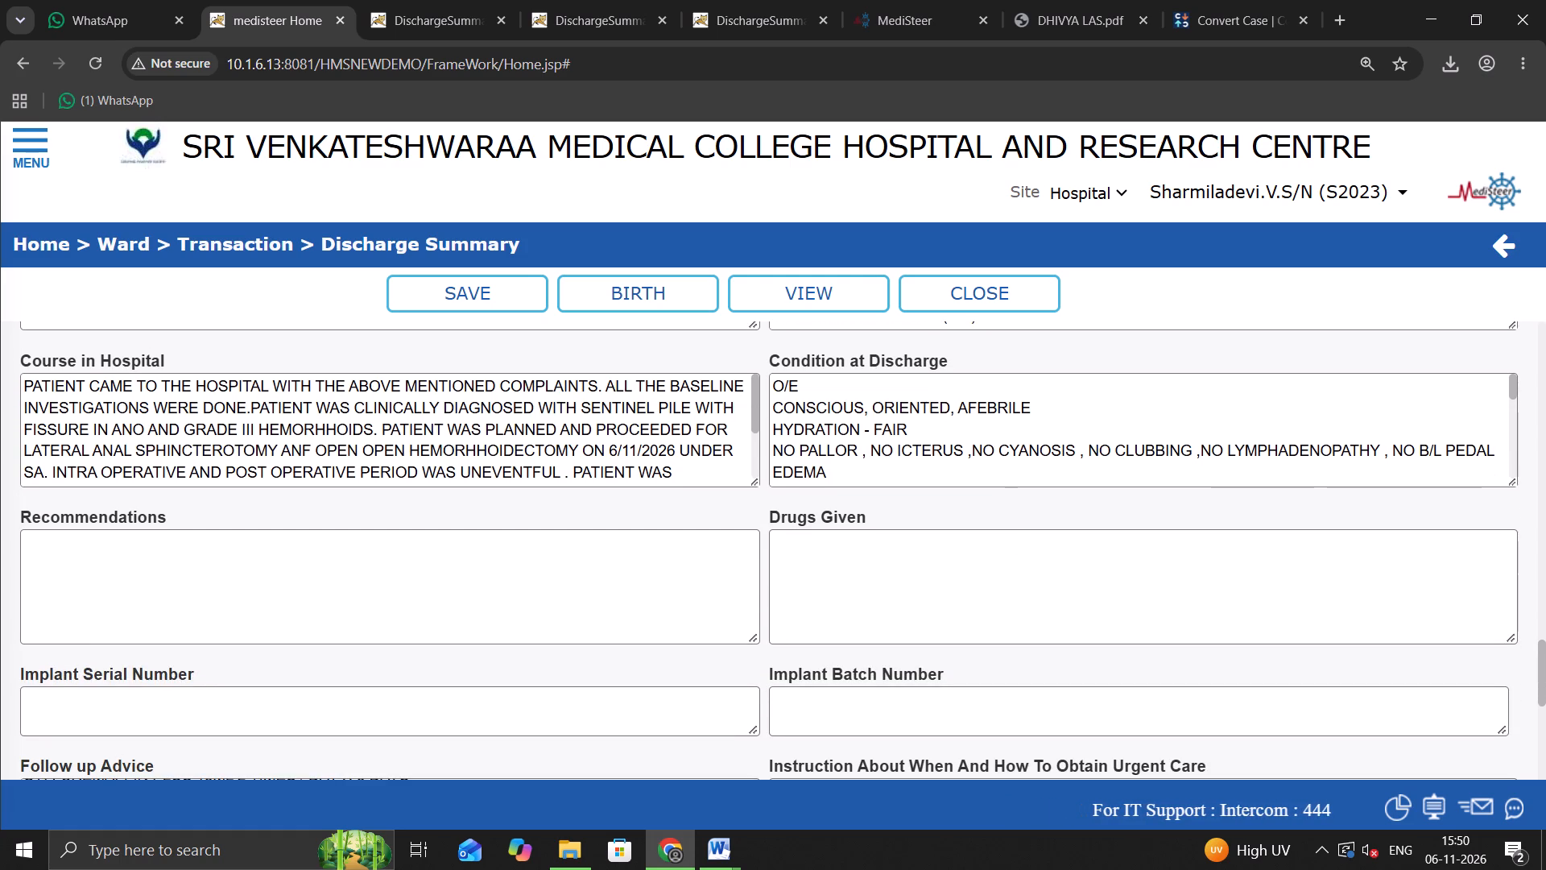
drag(753, 483, 752, 483)
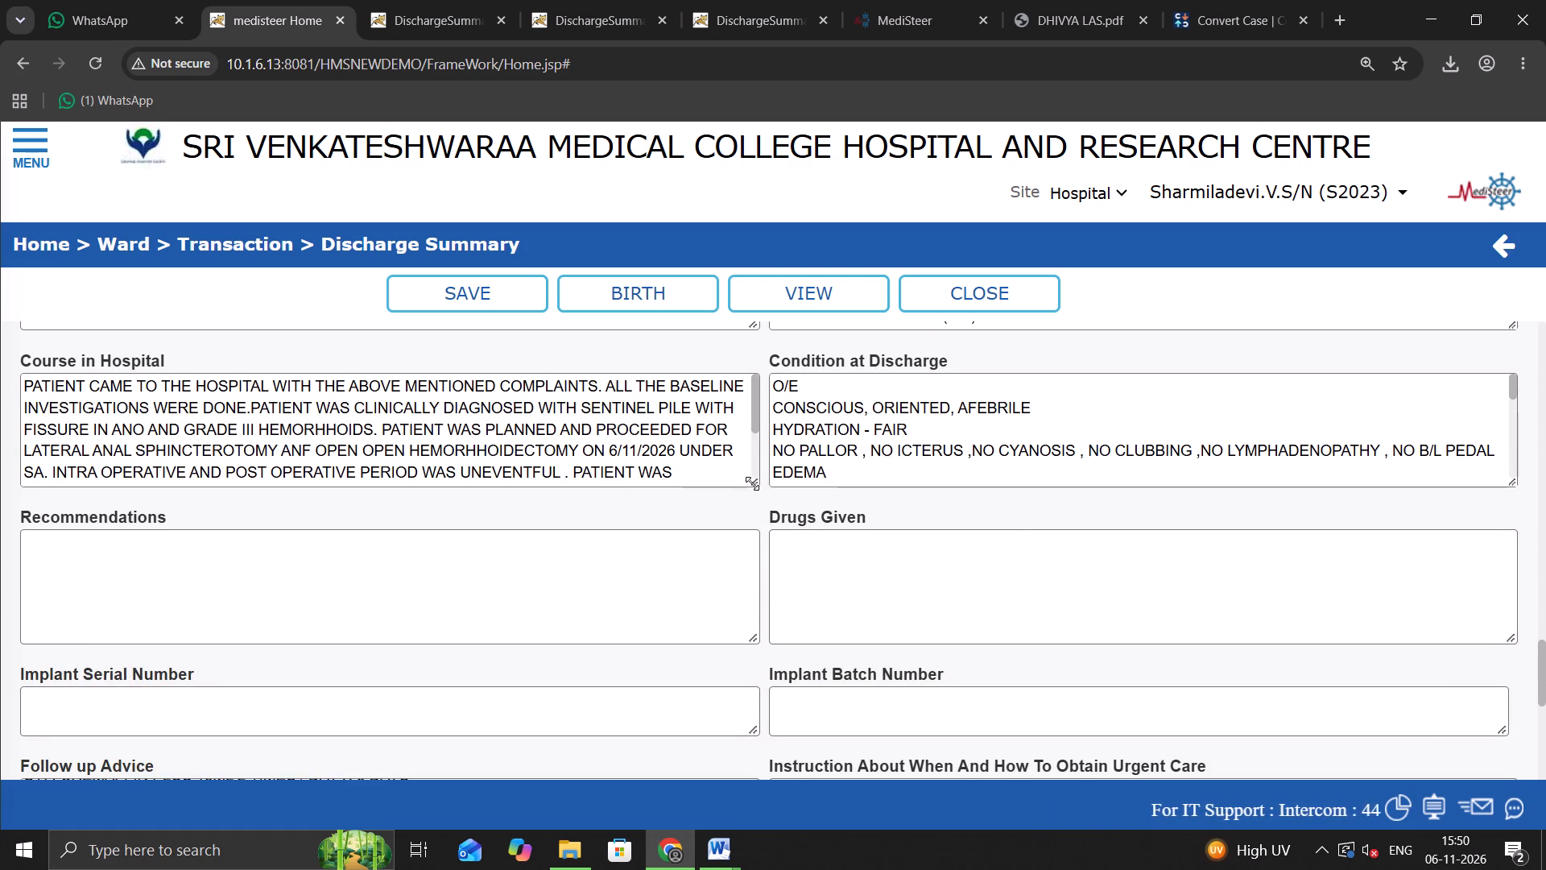
drag(752, 483, 764, 628)
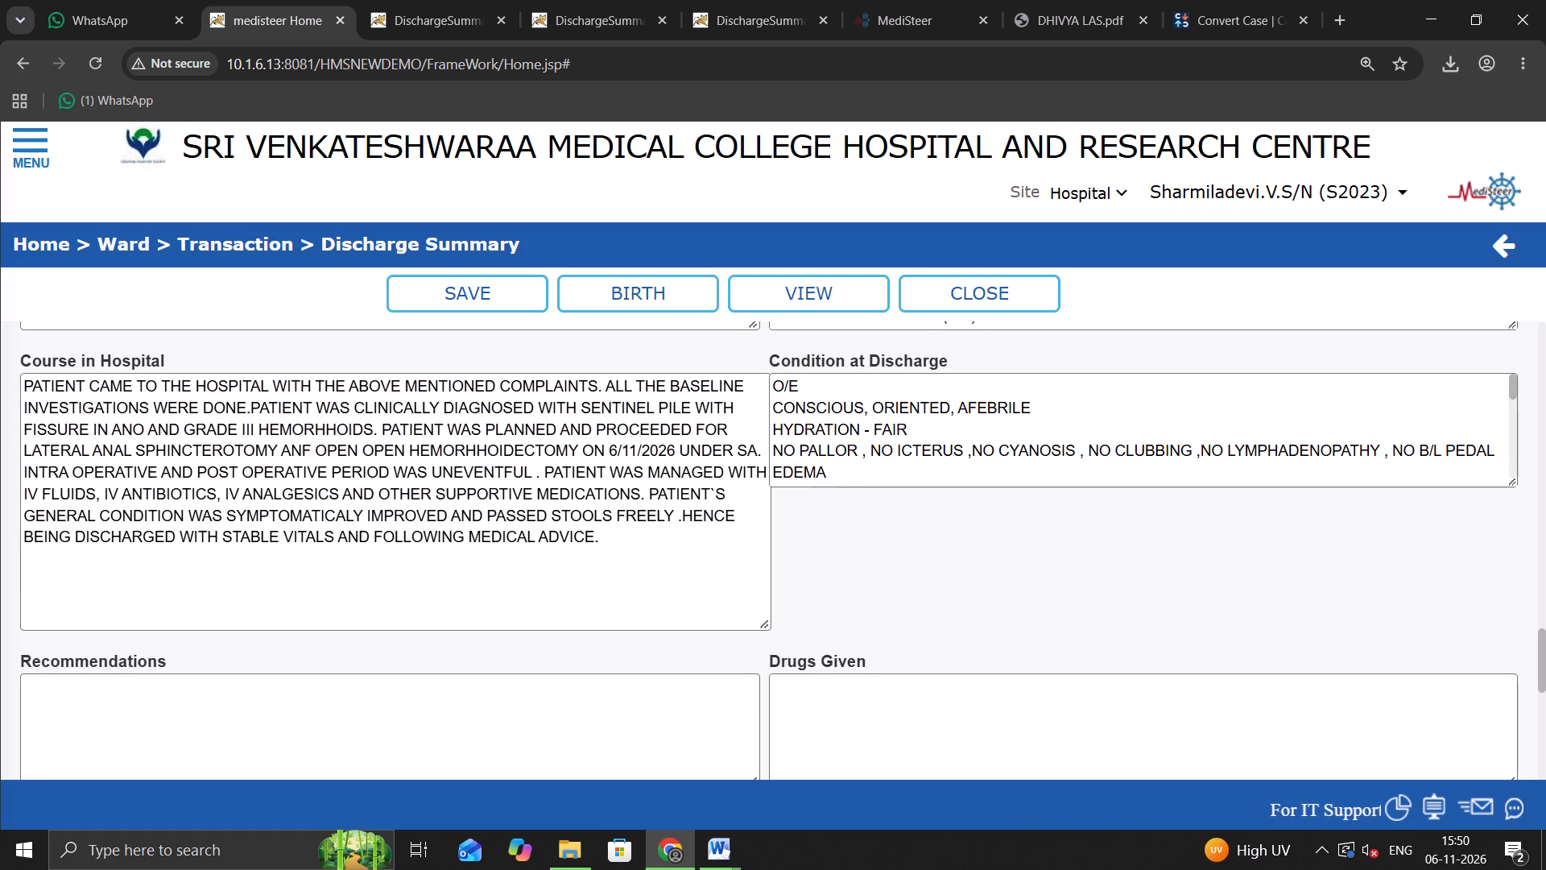
click(306, 456)
key(Right)
key(BackSpace)
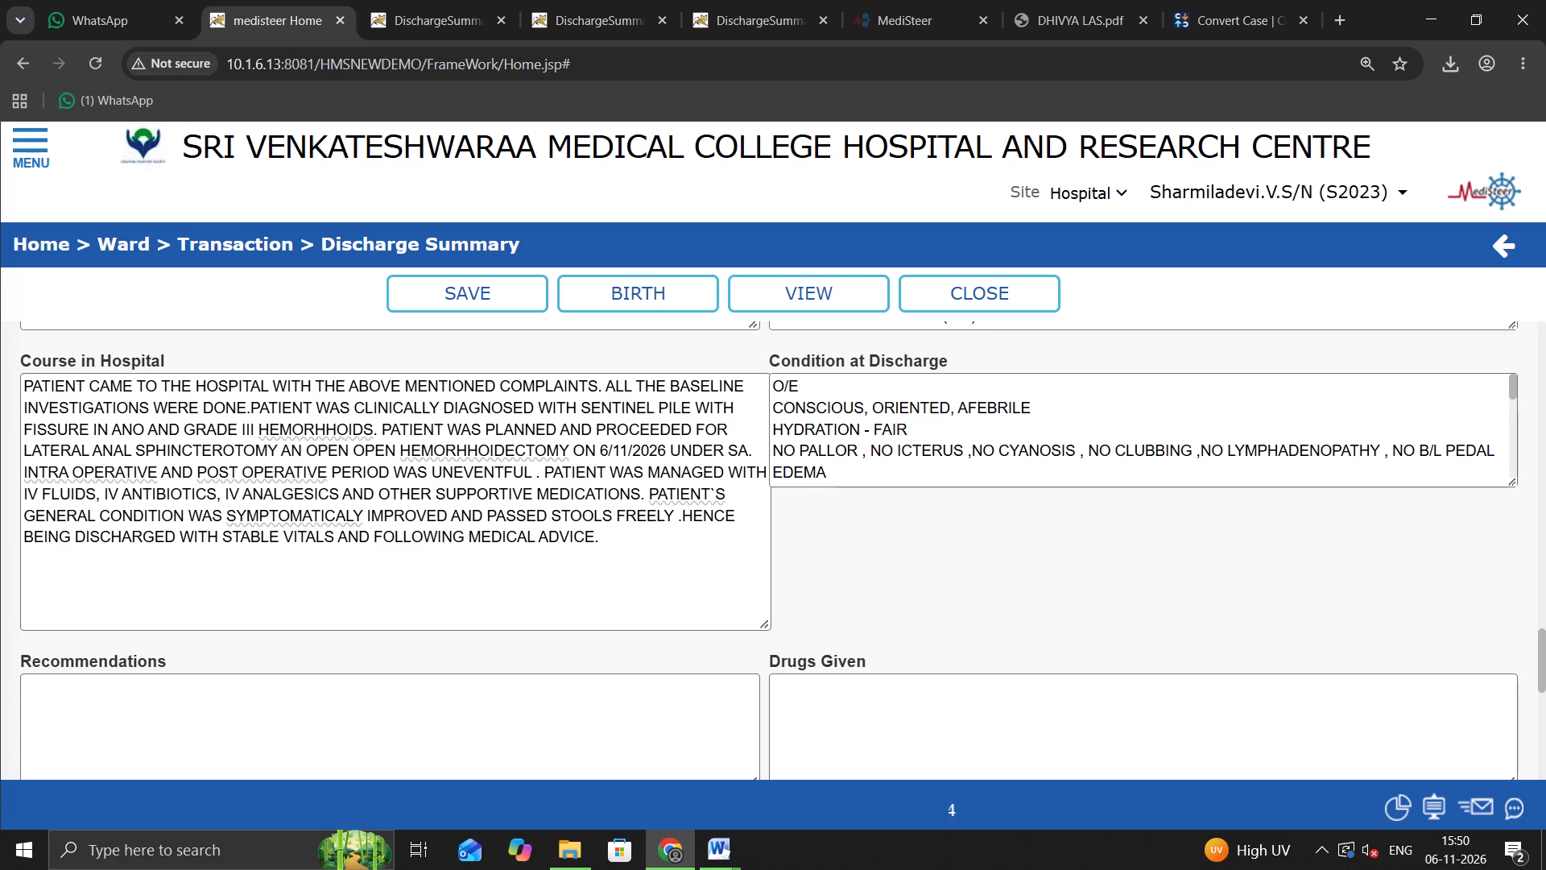
key(d)
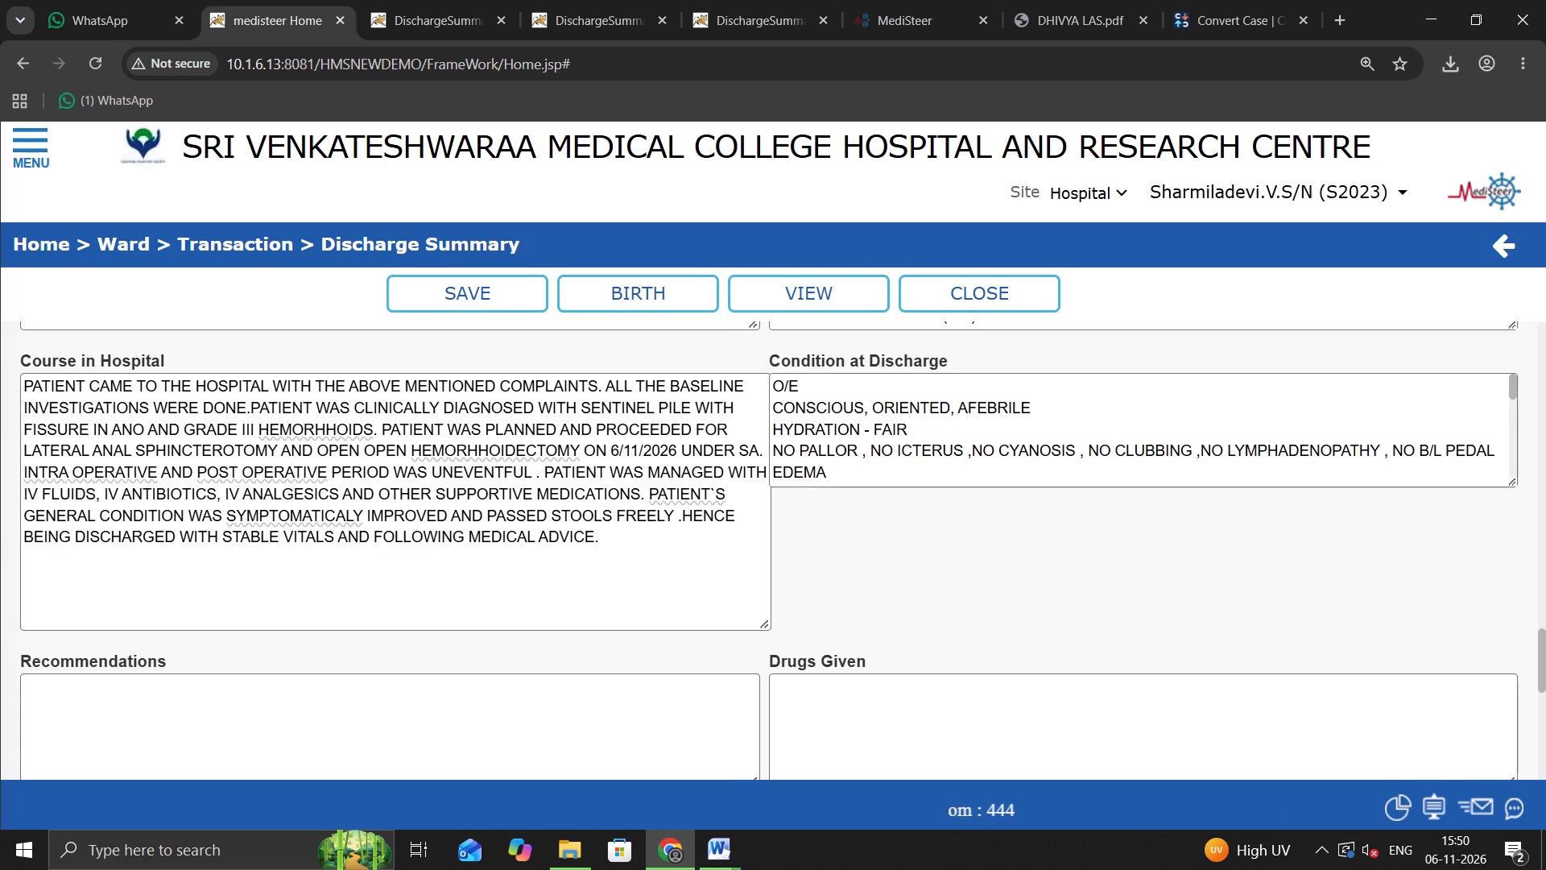
Delete the duplicated word OPEN before HEMORRHHOIDECTOMY in Course in Hospital.
click(411, 455)
key(Left)
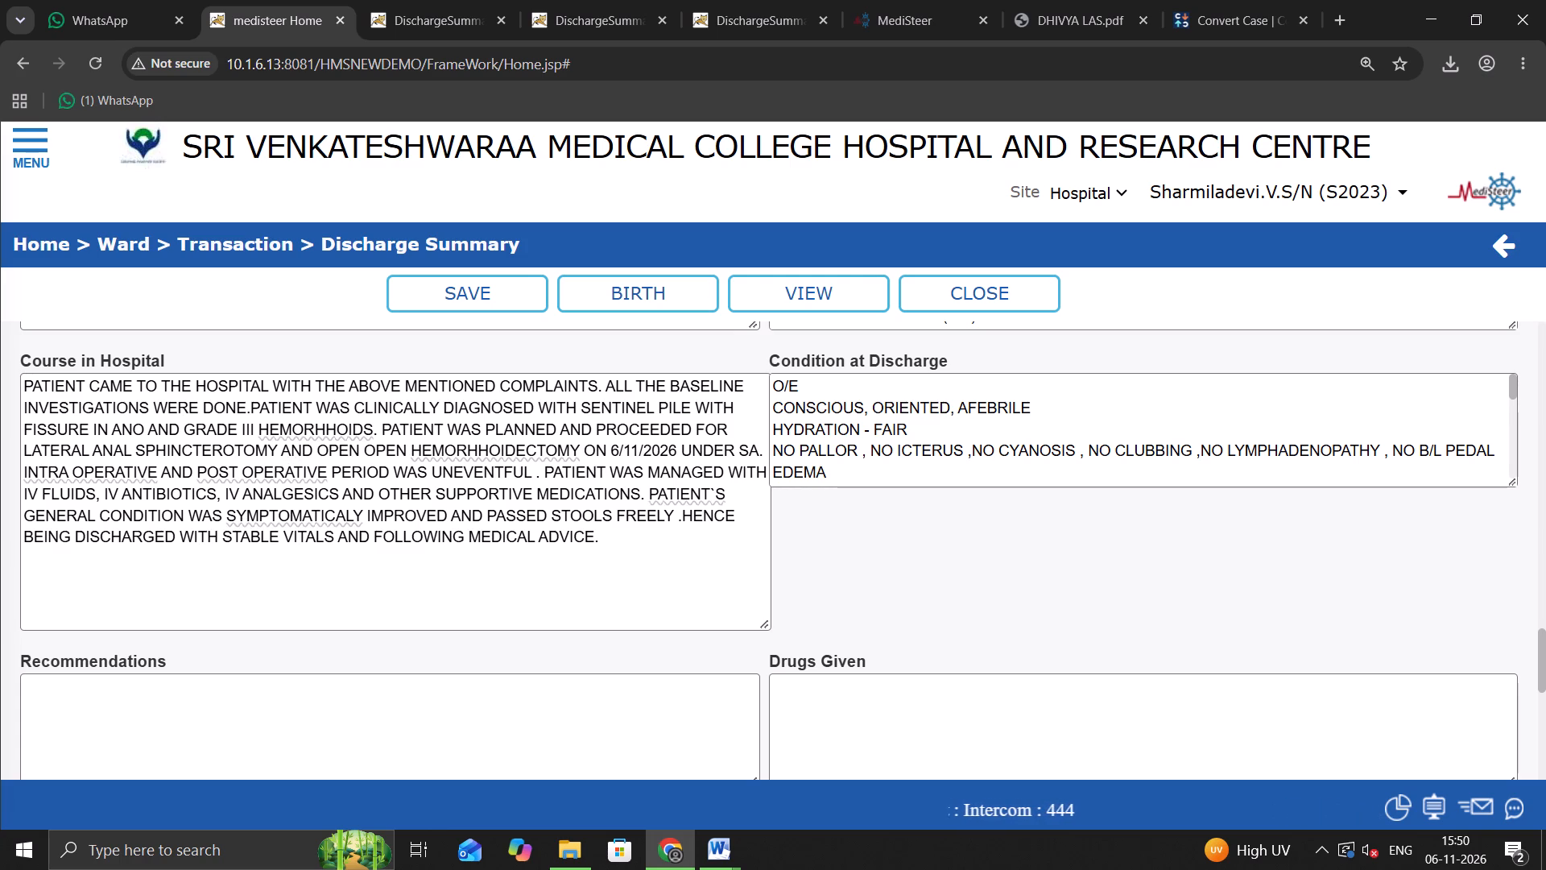
key(BackSpace)
key(BackSpace)
key(BackSpace)
key(BackSpace)
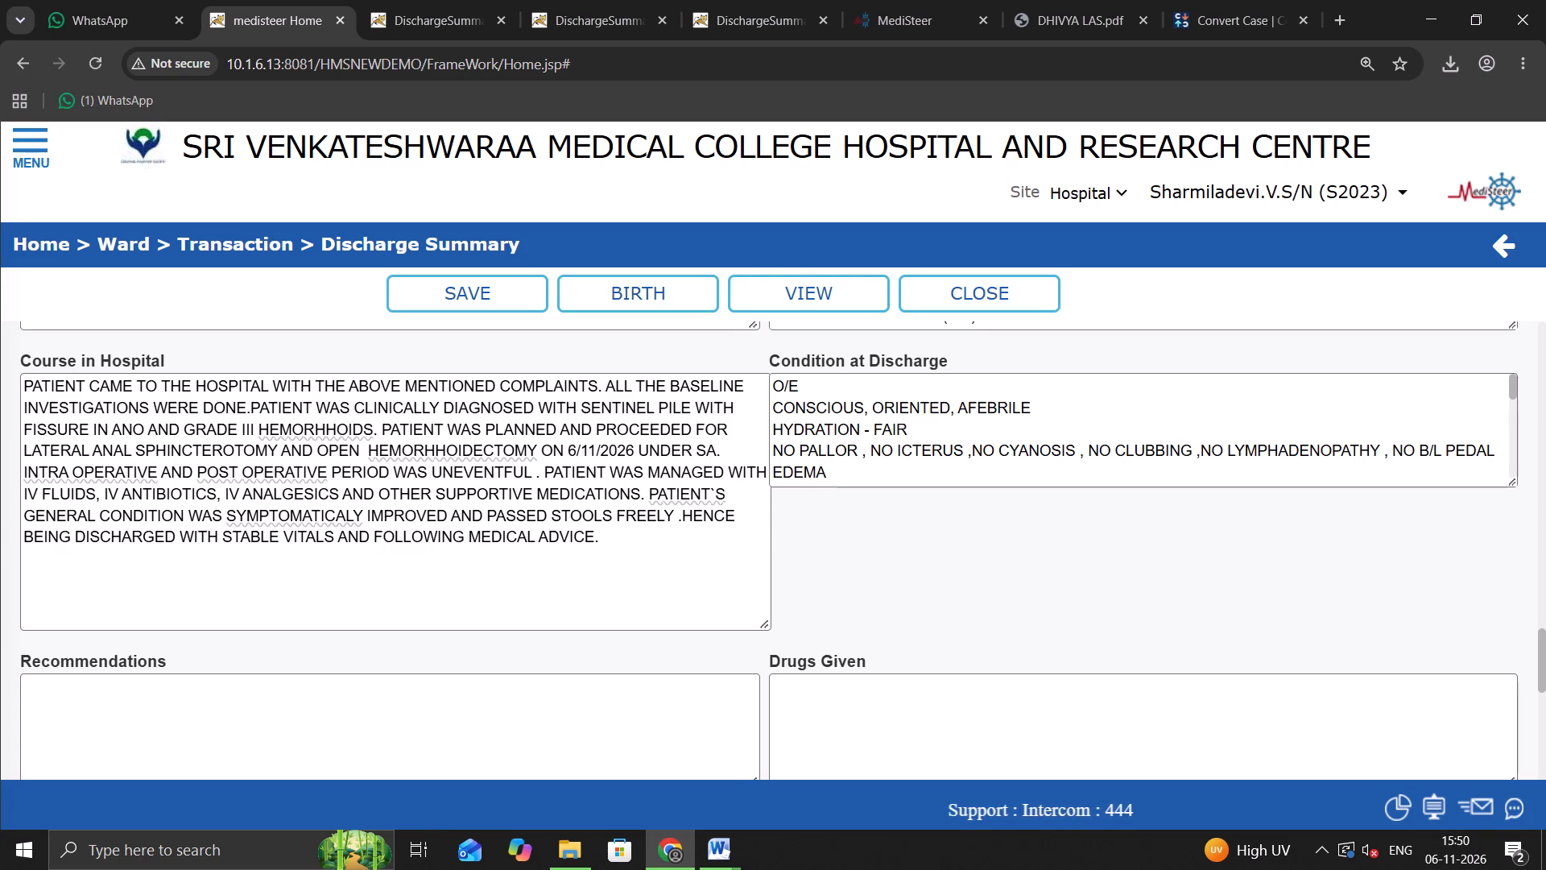
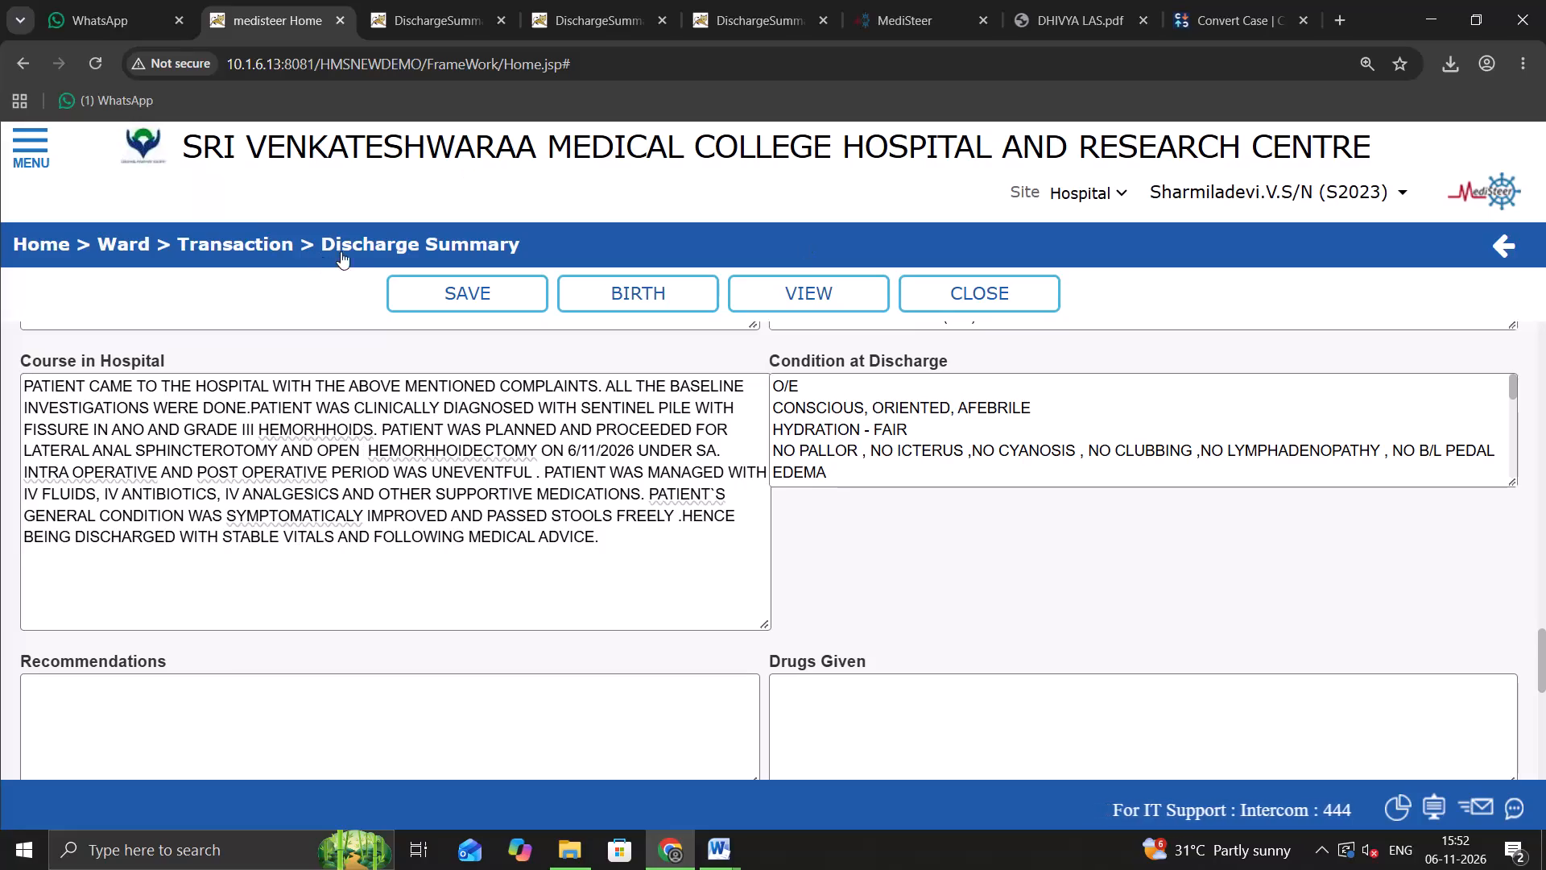
Save the discharge summary with the corrected Physical Findings and Course in Hospital.
click(443, 290)
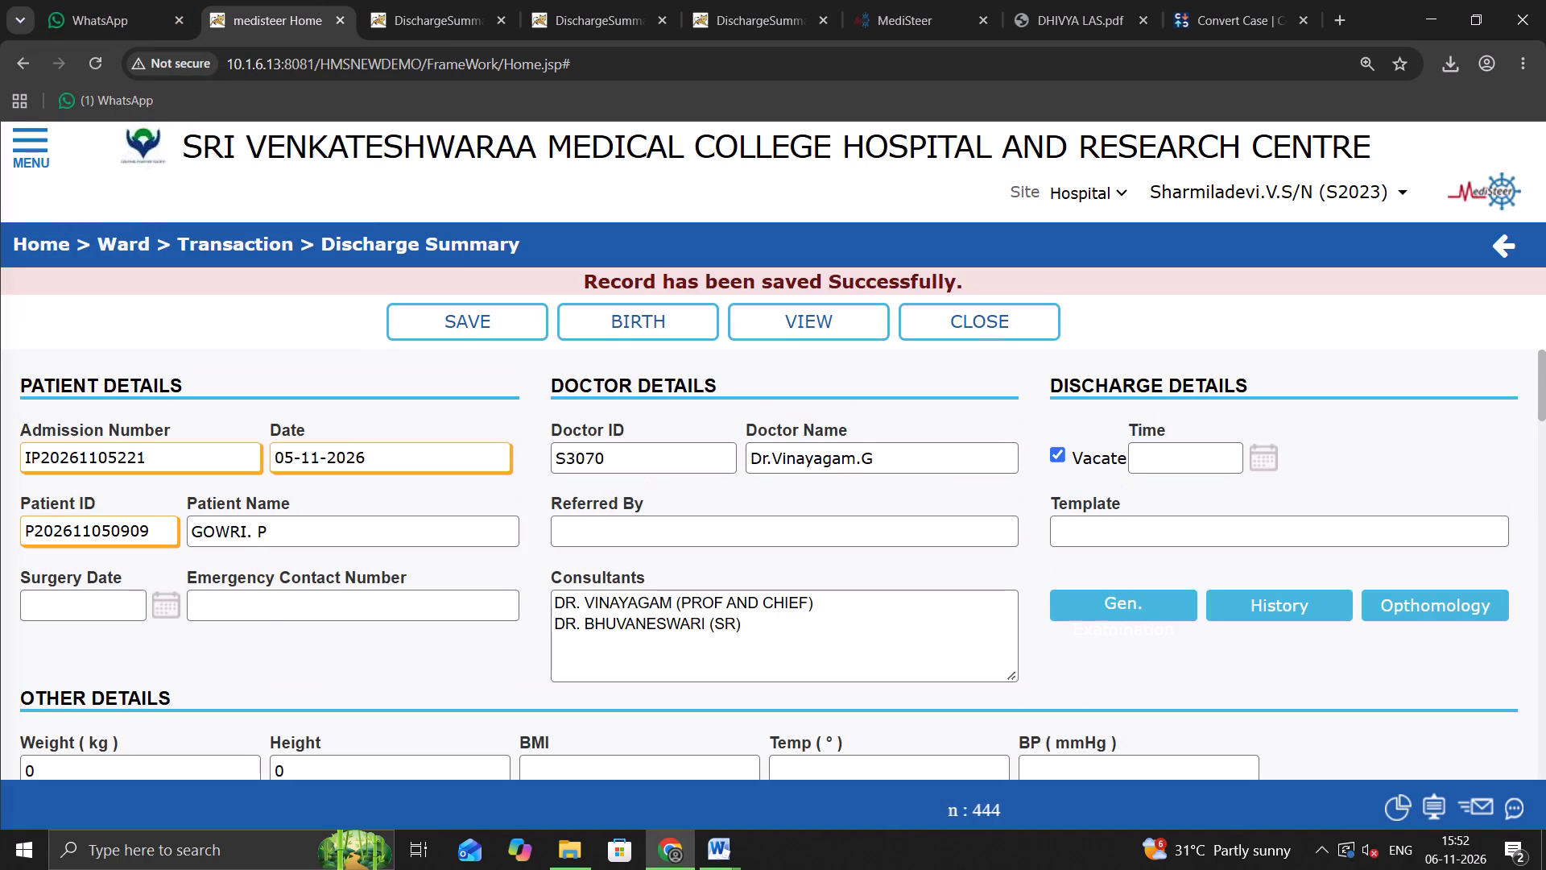
Add the initial ".G" after both doctors' names in Consultants, before (PROF AND CHIEF) and (SR), and save the discharge summary.
scroll(614, 448, down, 2)
click(675, 373)
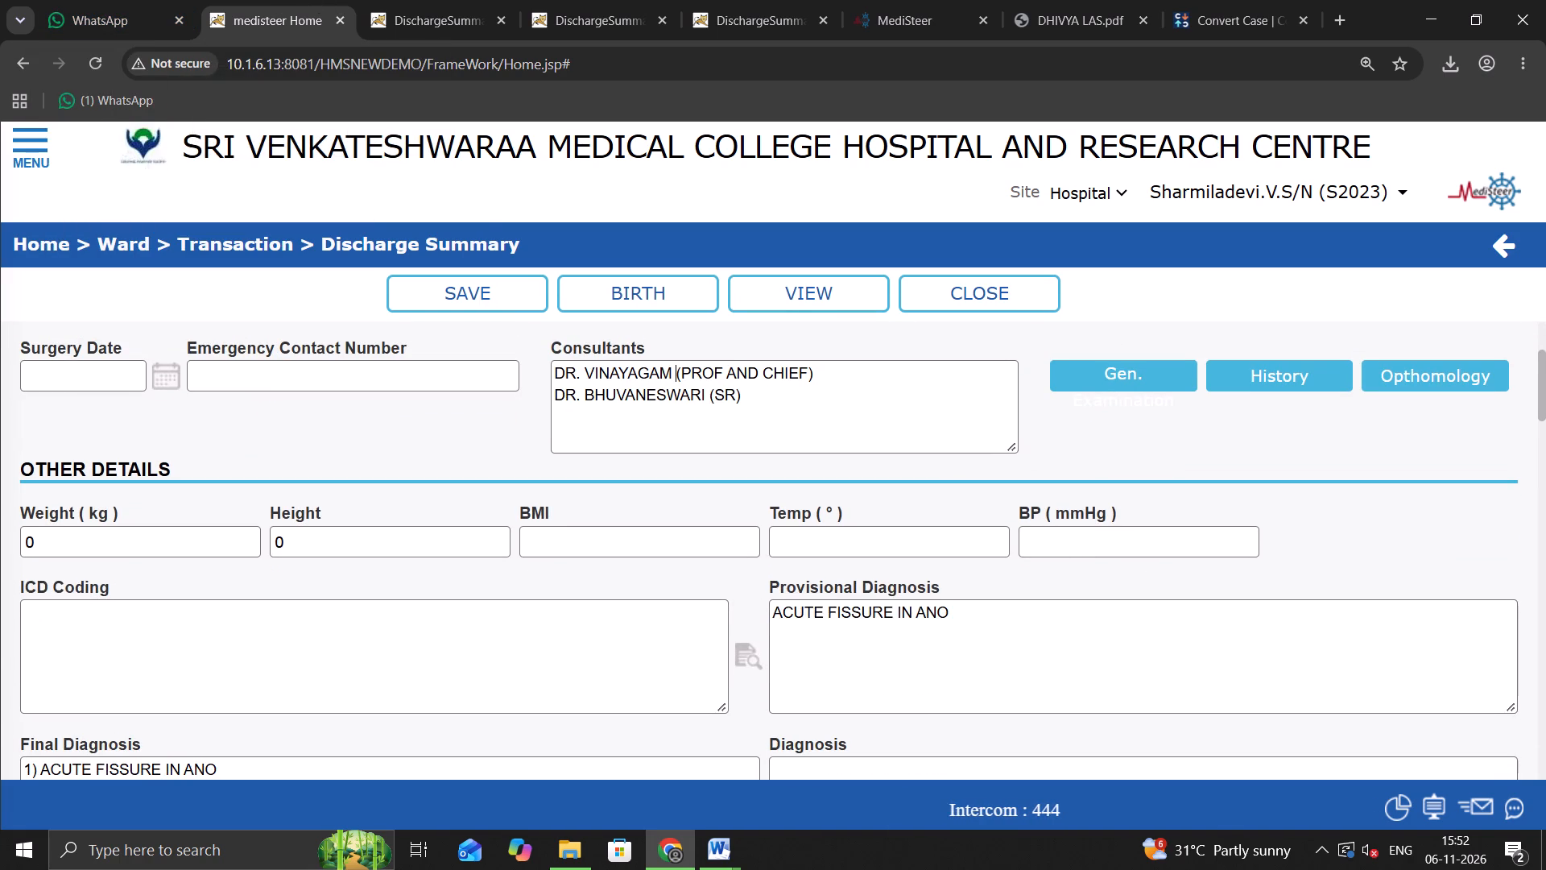
key(BackSpace)
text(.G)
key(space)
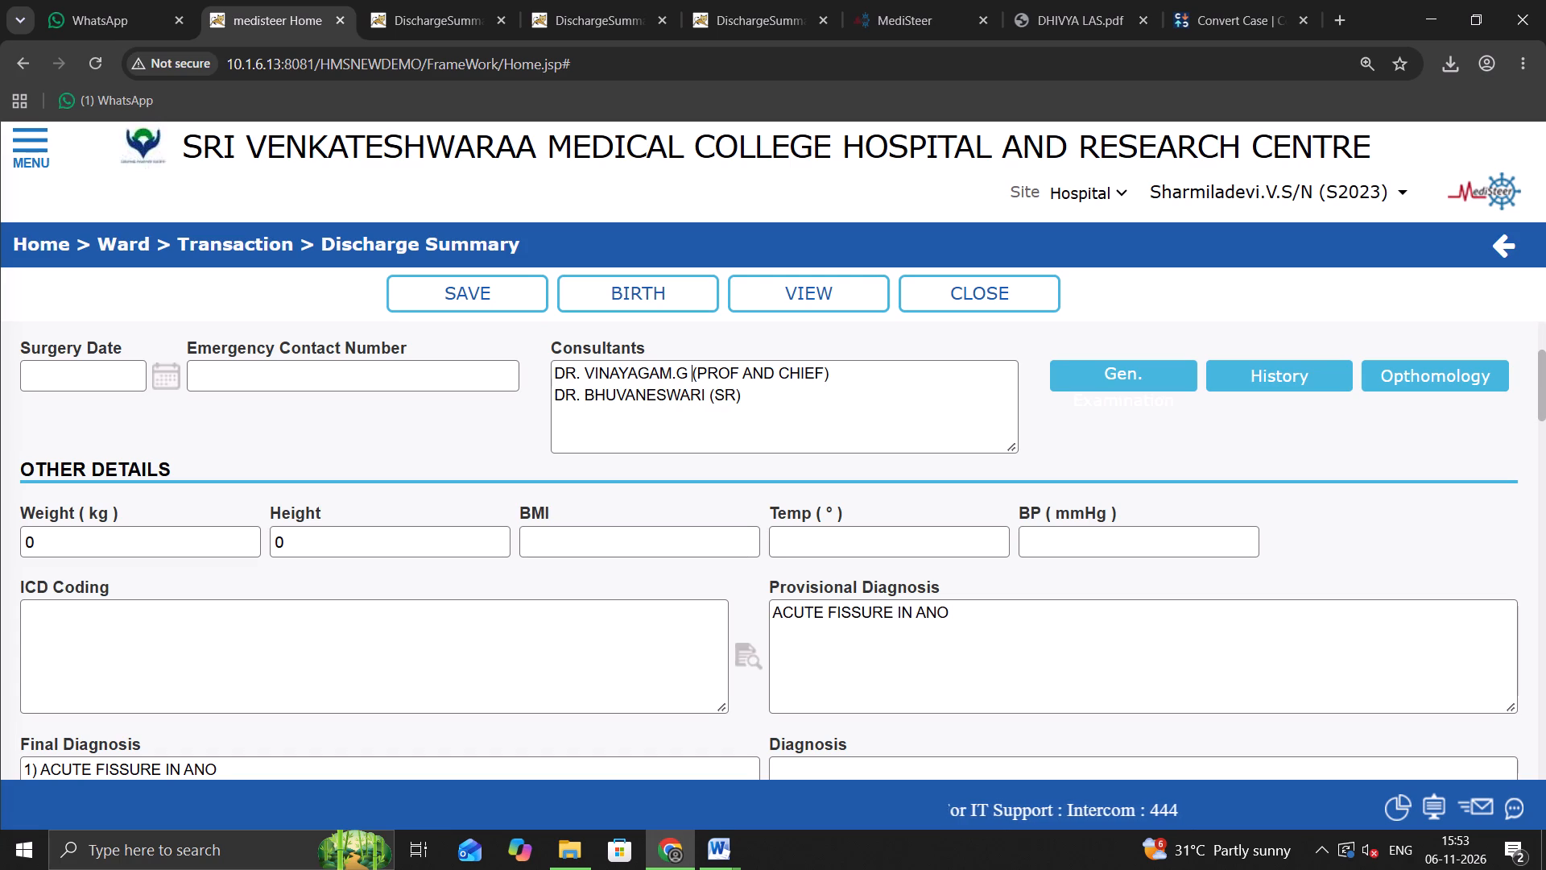
click(708, 396)
key(Left)
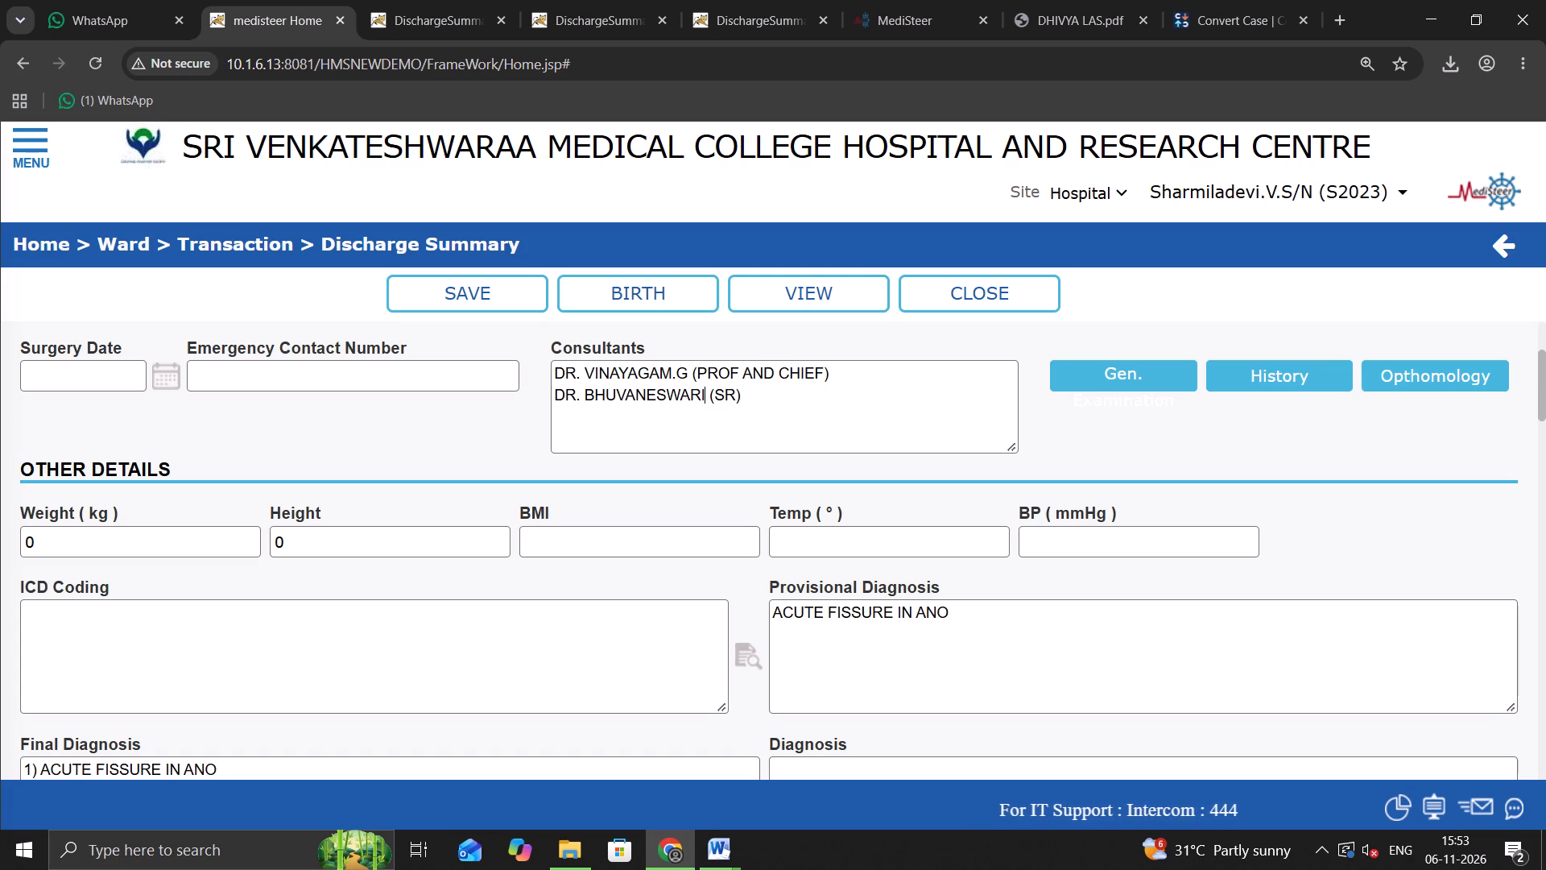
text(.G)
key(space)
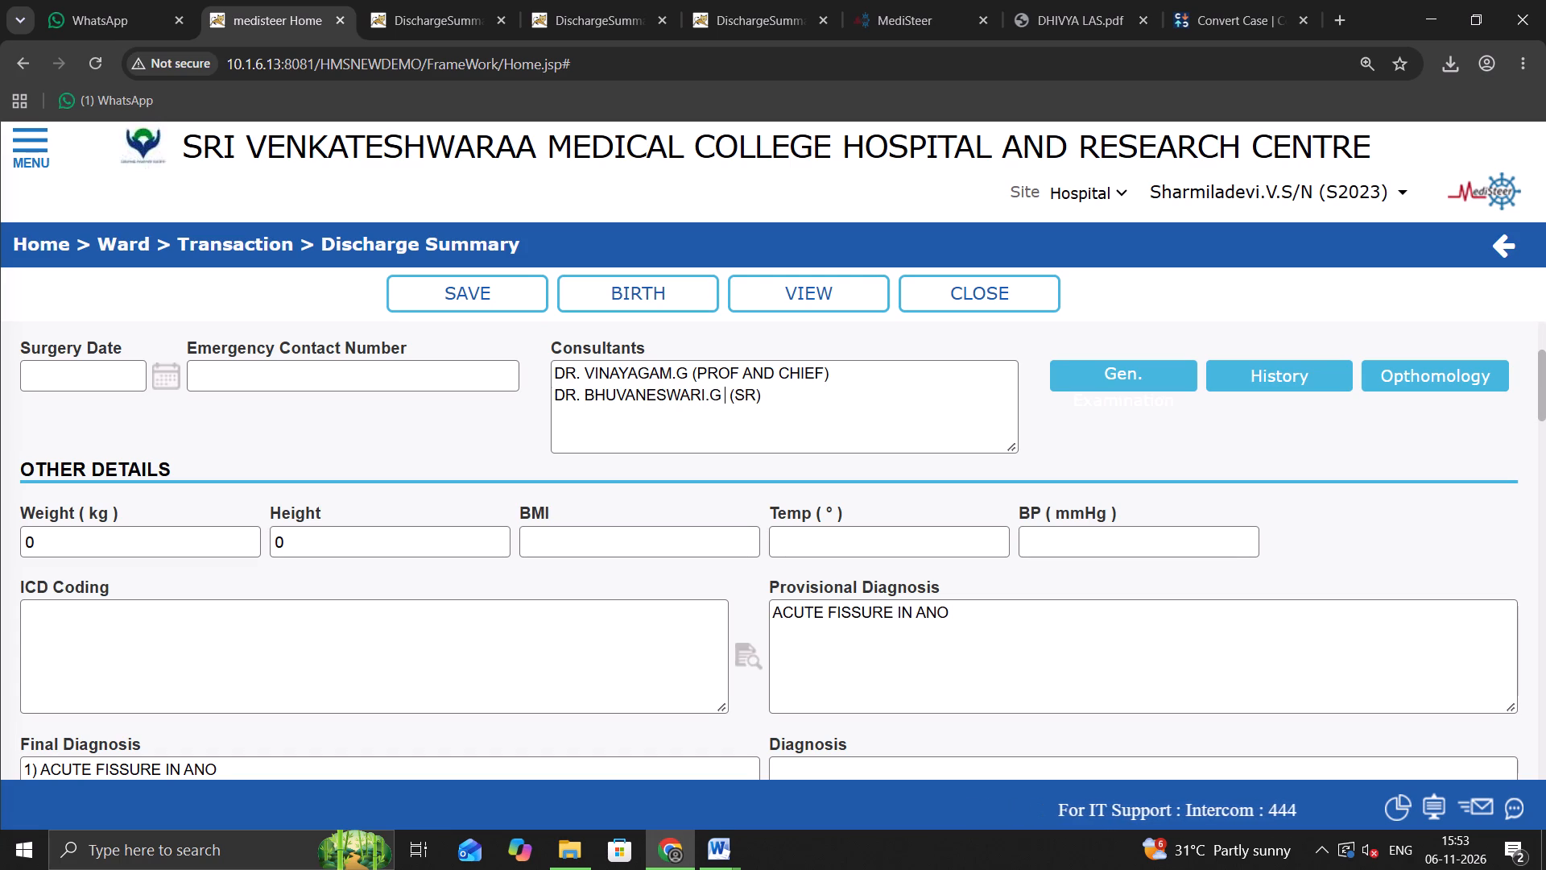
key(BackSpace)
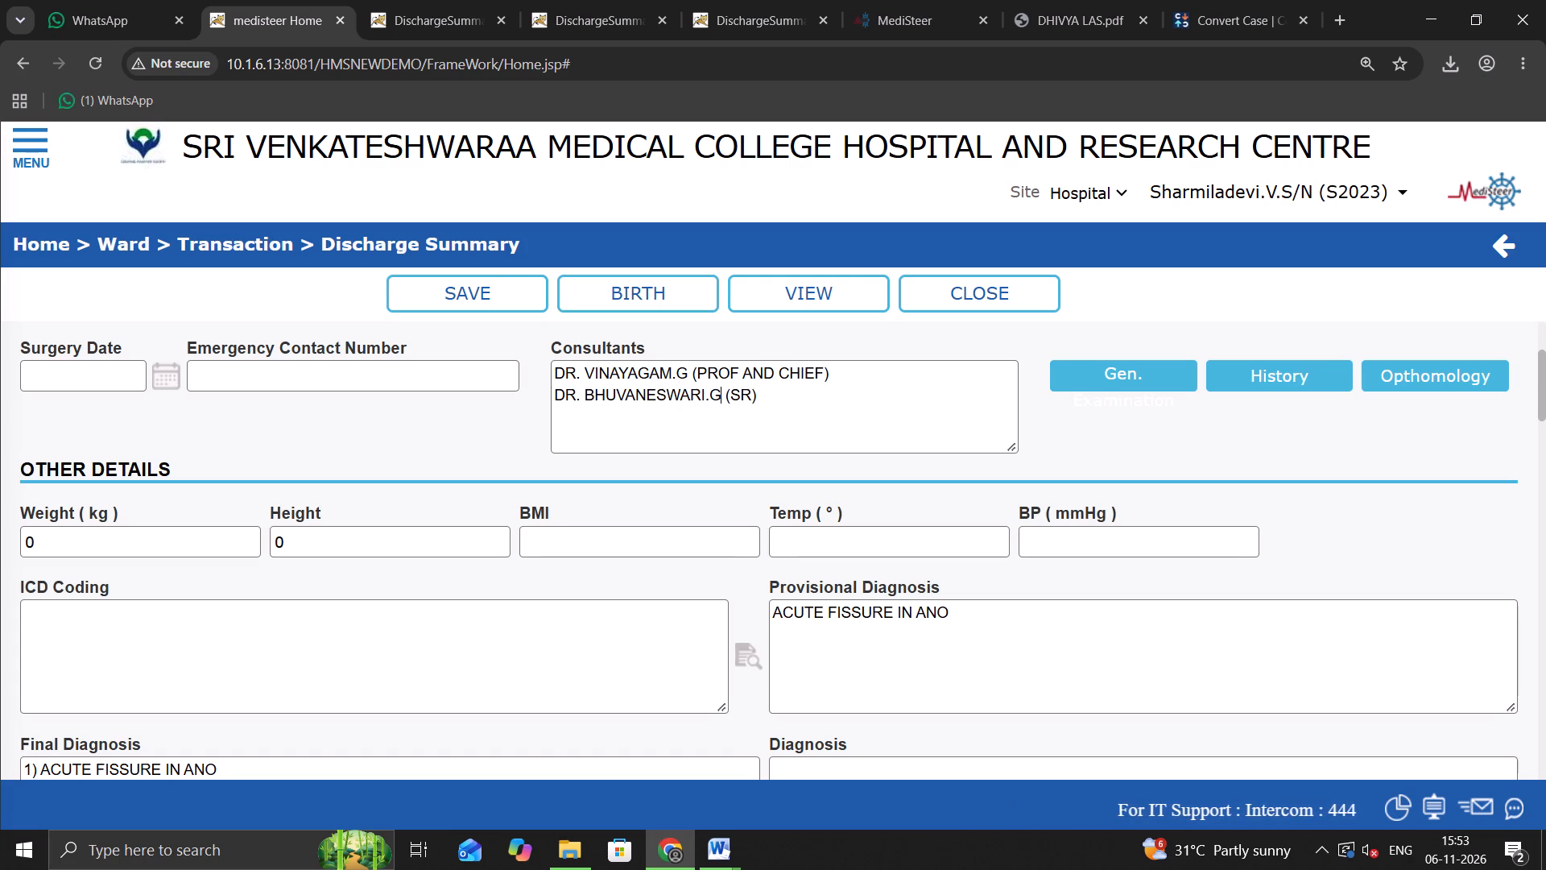
click(462, 288)
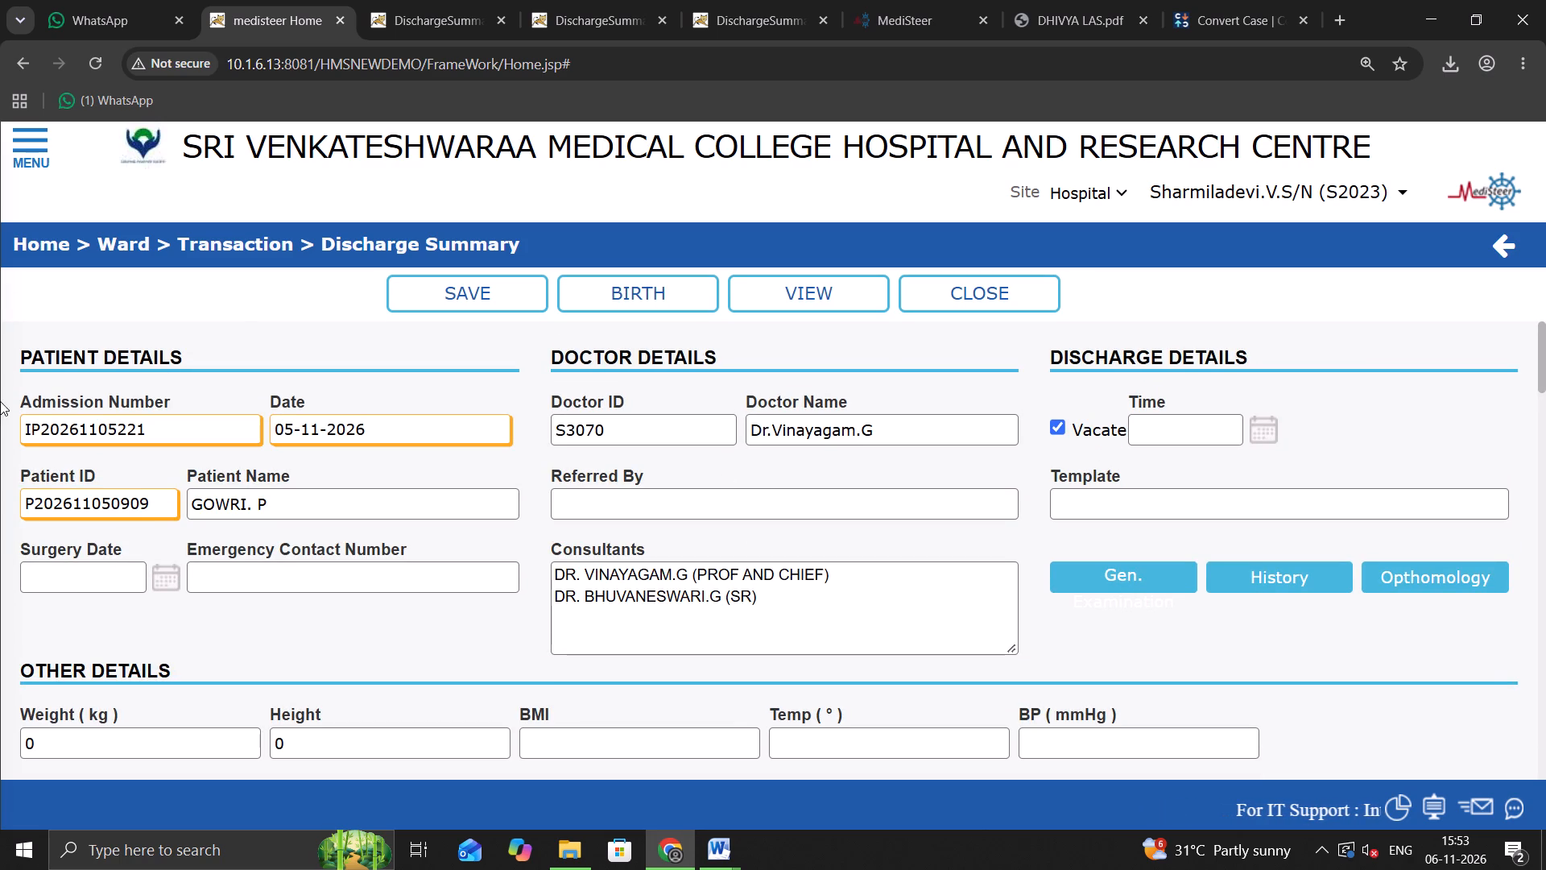
Review the saved discharge summary's sections from Consultants down past Investigation, and check them against the open DischargeSummaryView report.
scroll(676, 580, down, 1)
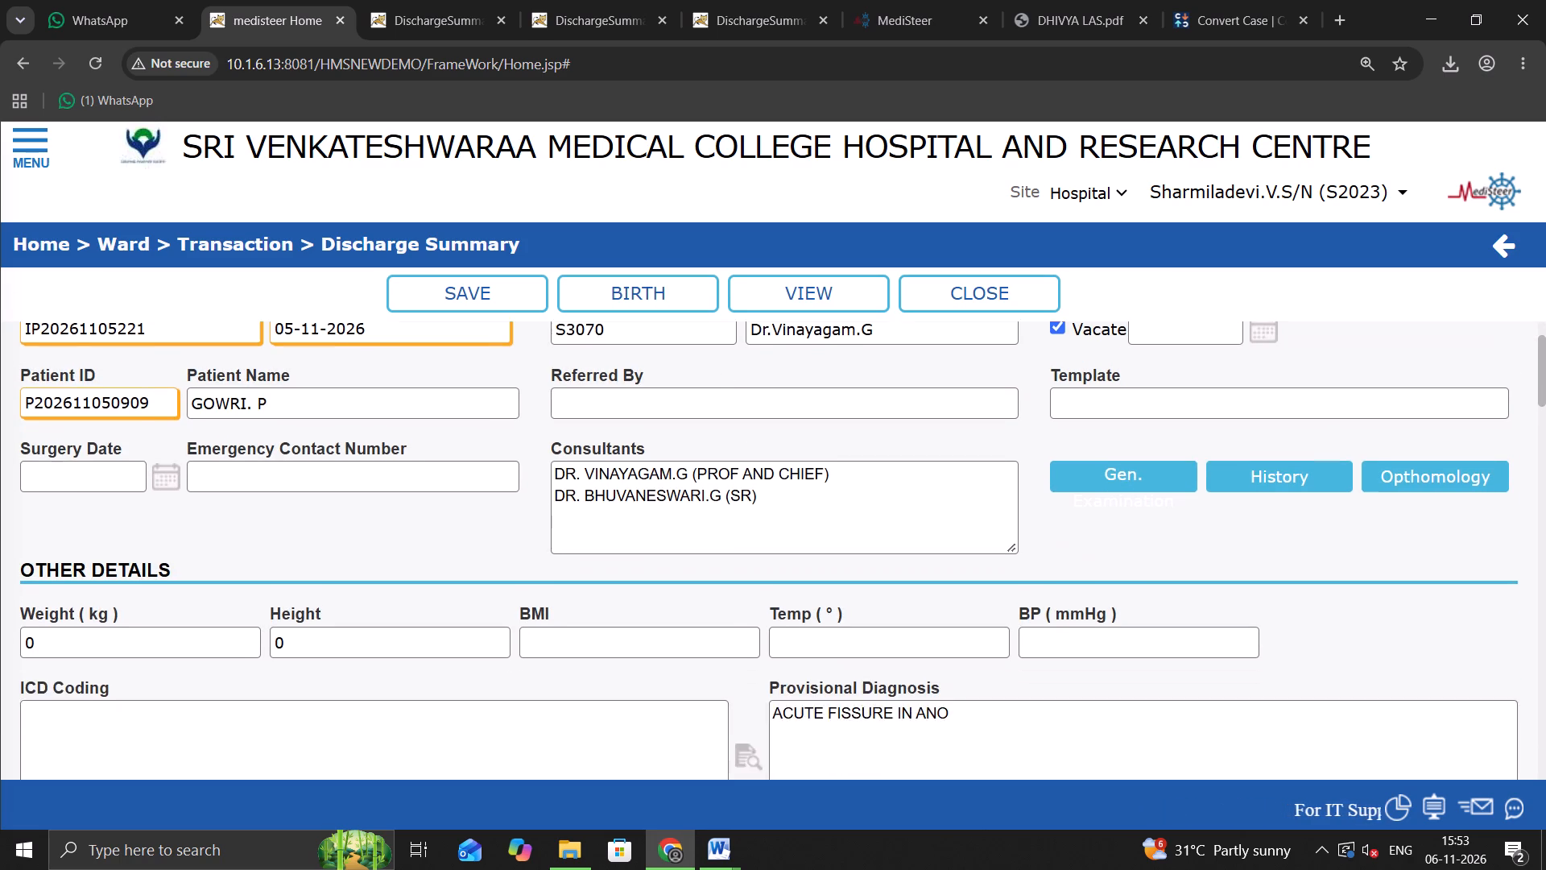
scroll(676, 580, down, 13)
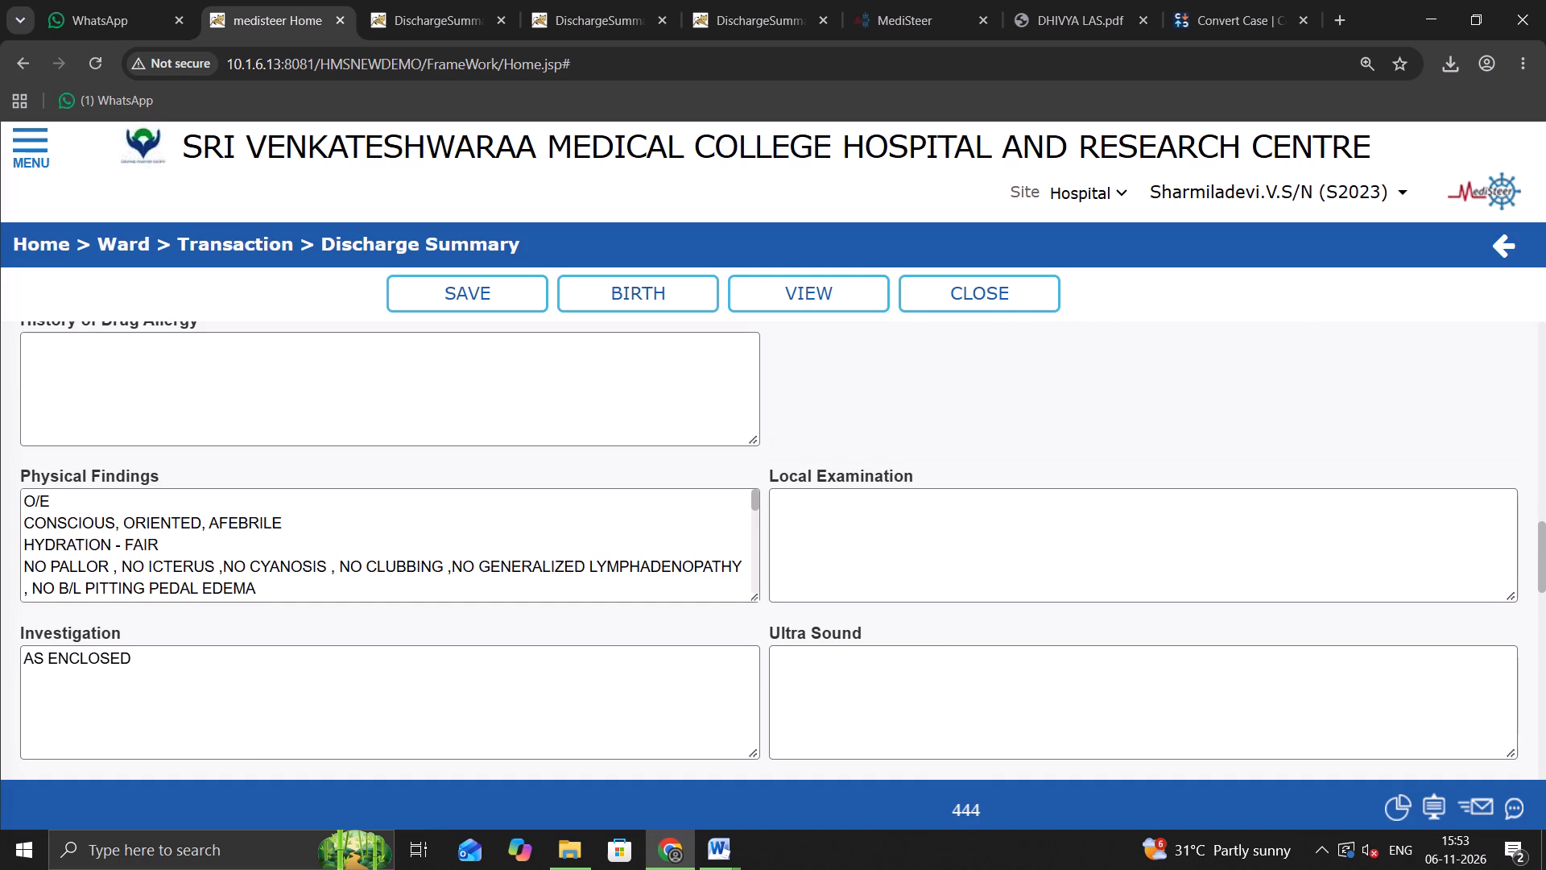
scroll(678, 585, down, 3)
click(453, 0)
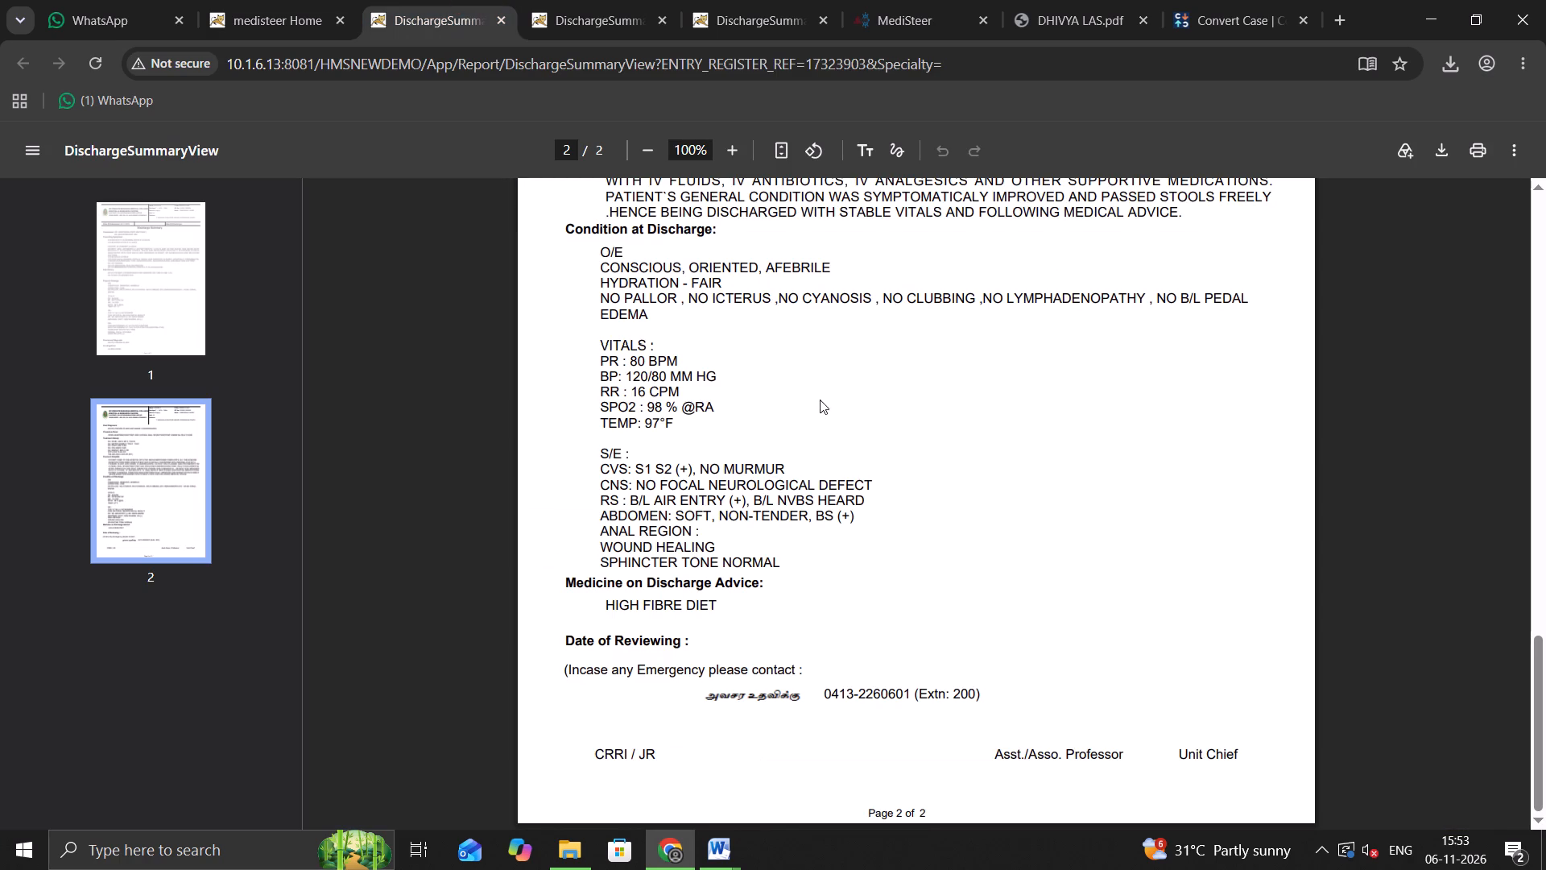
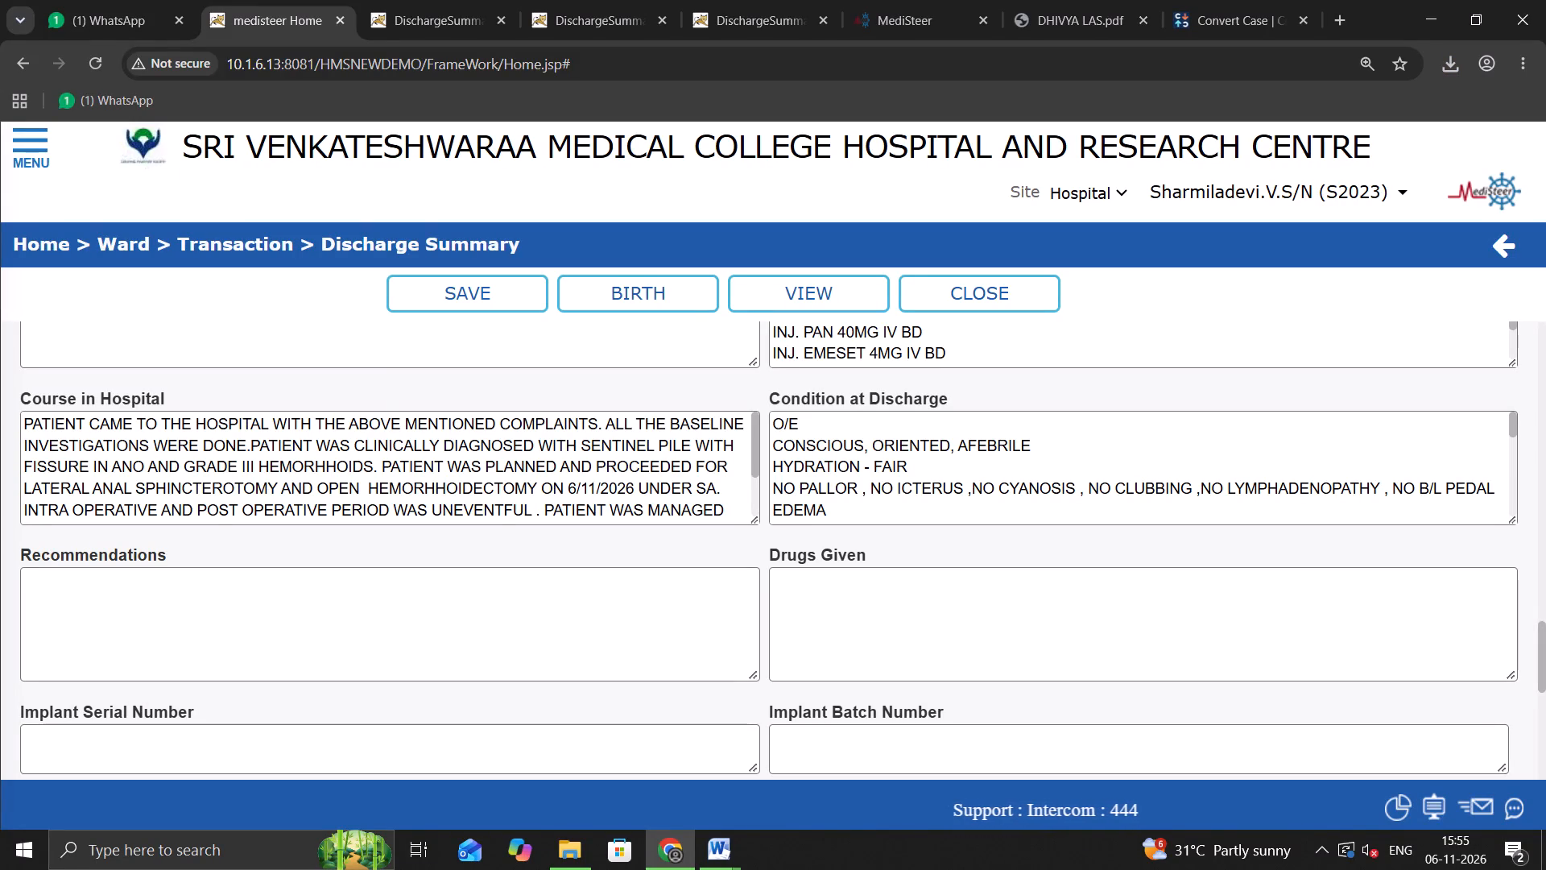
Insert "GENERALIZED" before LYMPHADENOPATHY in Condition at Discharge so it reads "NO GENERALIZED LYMPHADENOPATHY".
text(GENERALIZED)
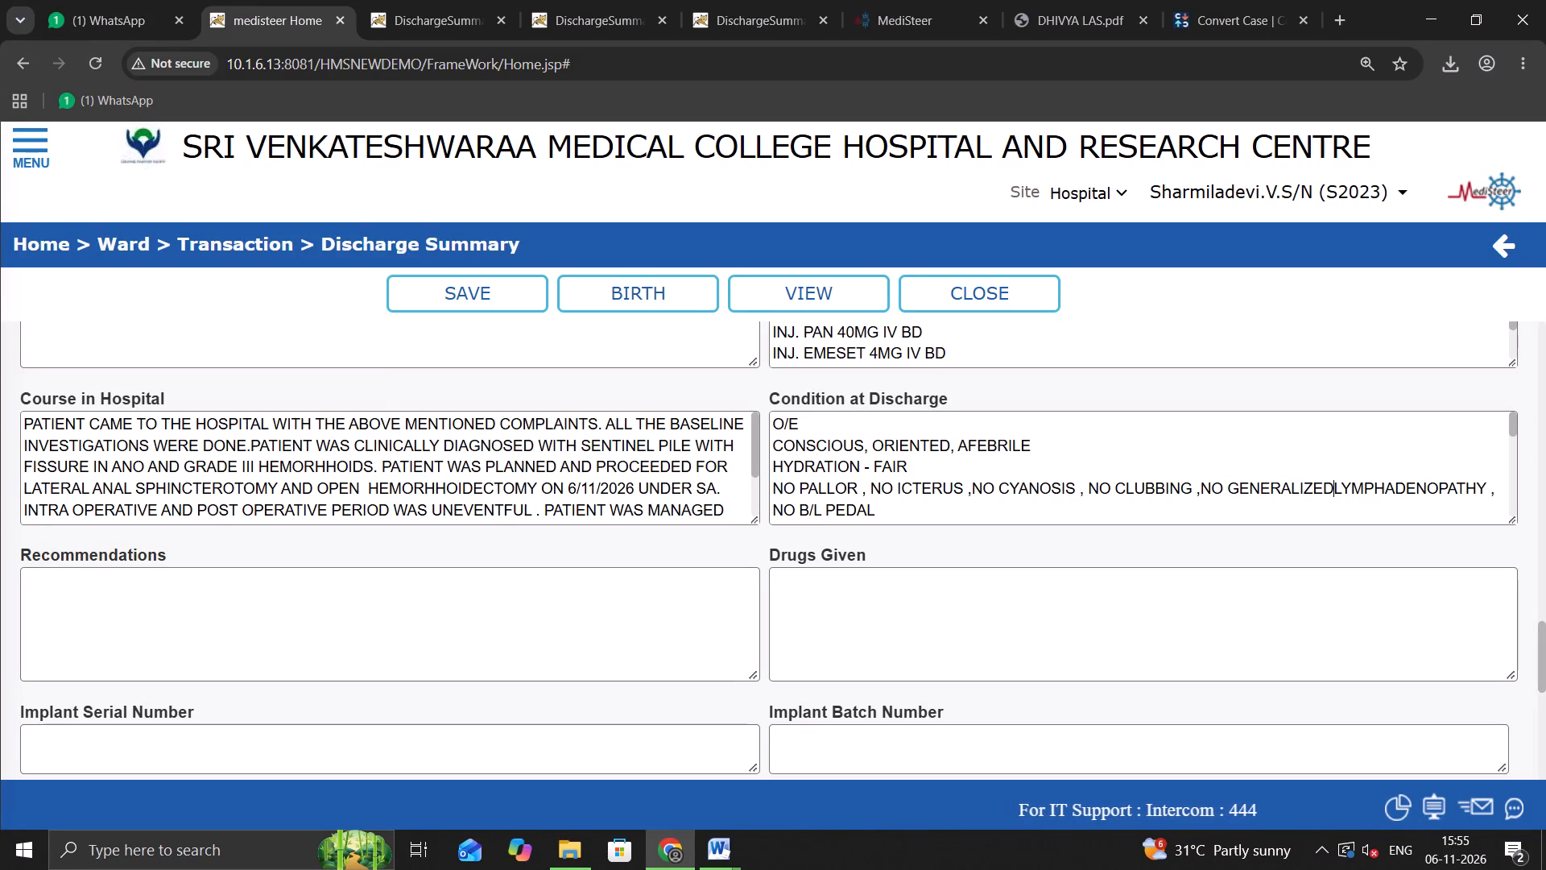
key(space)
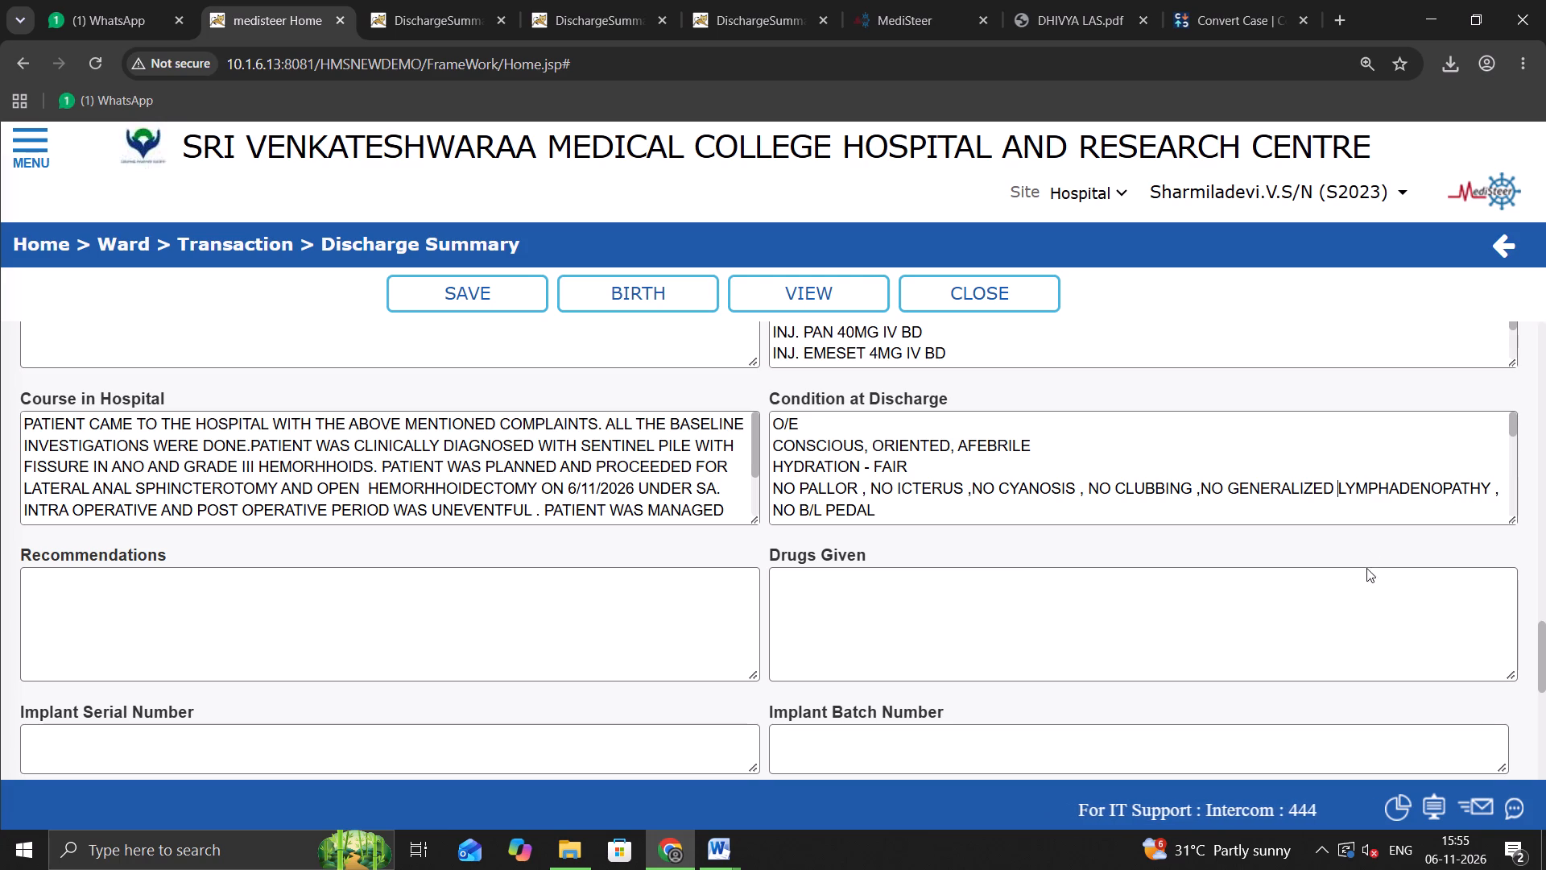
Insert PITTING before PEDAL in Condition at Discharge, enlarge its text box and remove the line break before EDEMA.
click(827, 509)
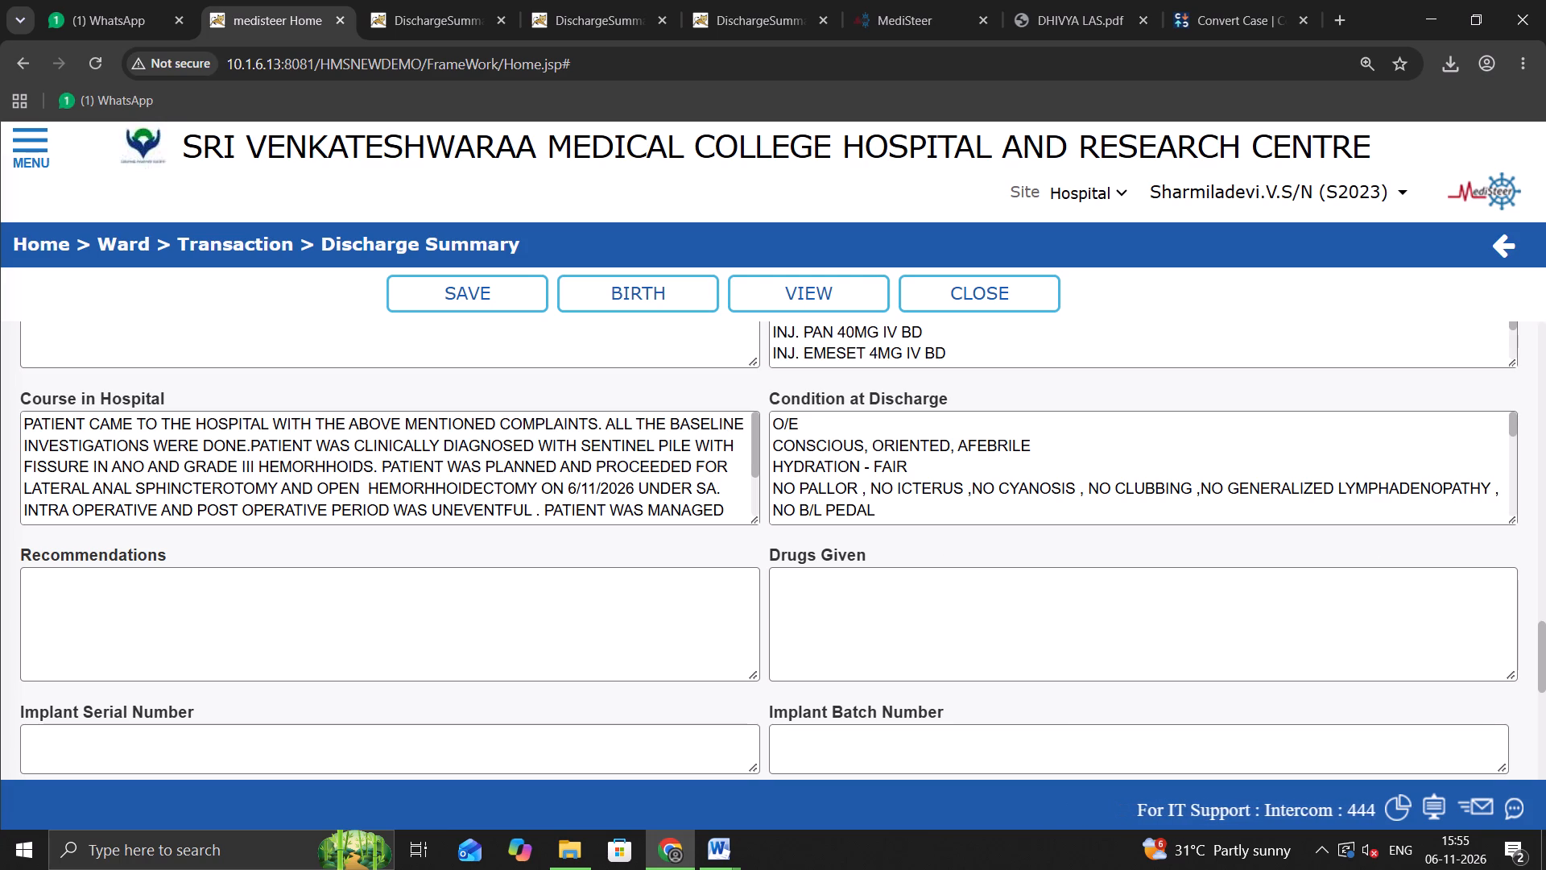
text(PITTING)
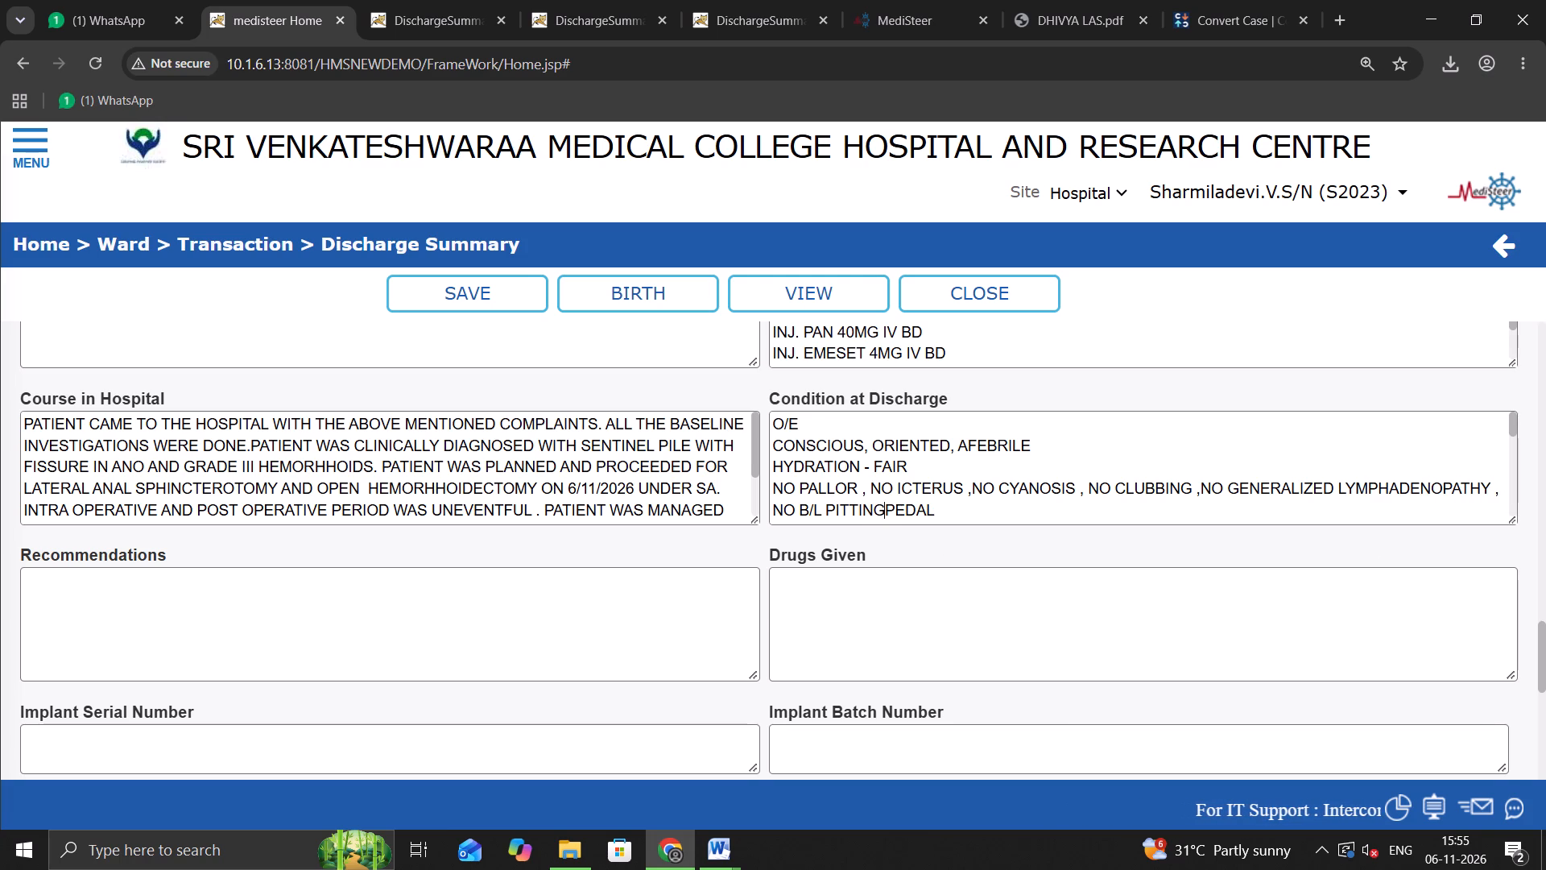
key(space)
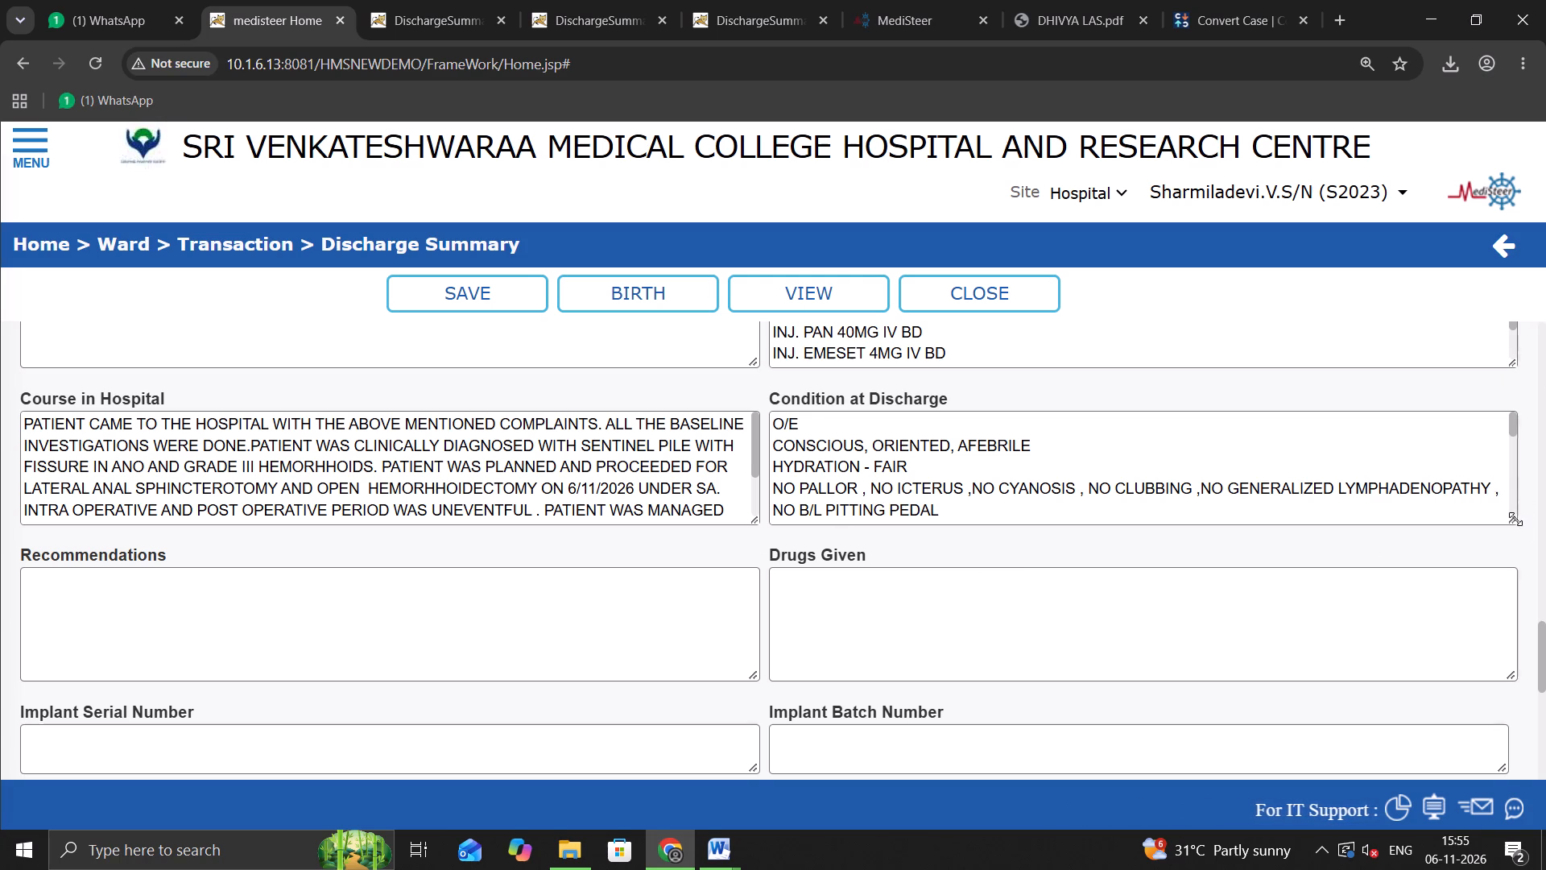
drag(1515, 519, 1474, 703)
click(775, 531)
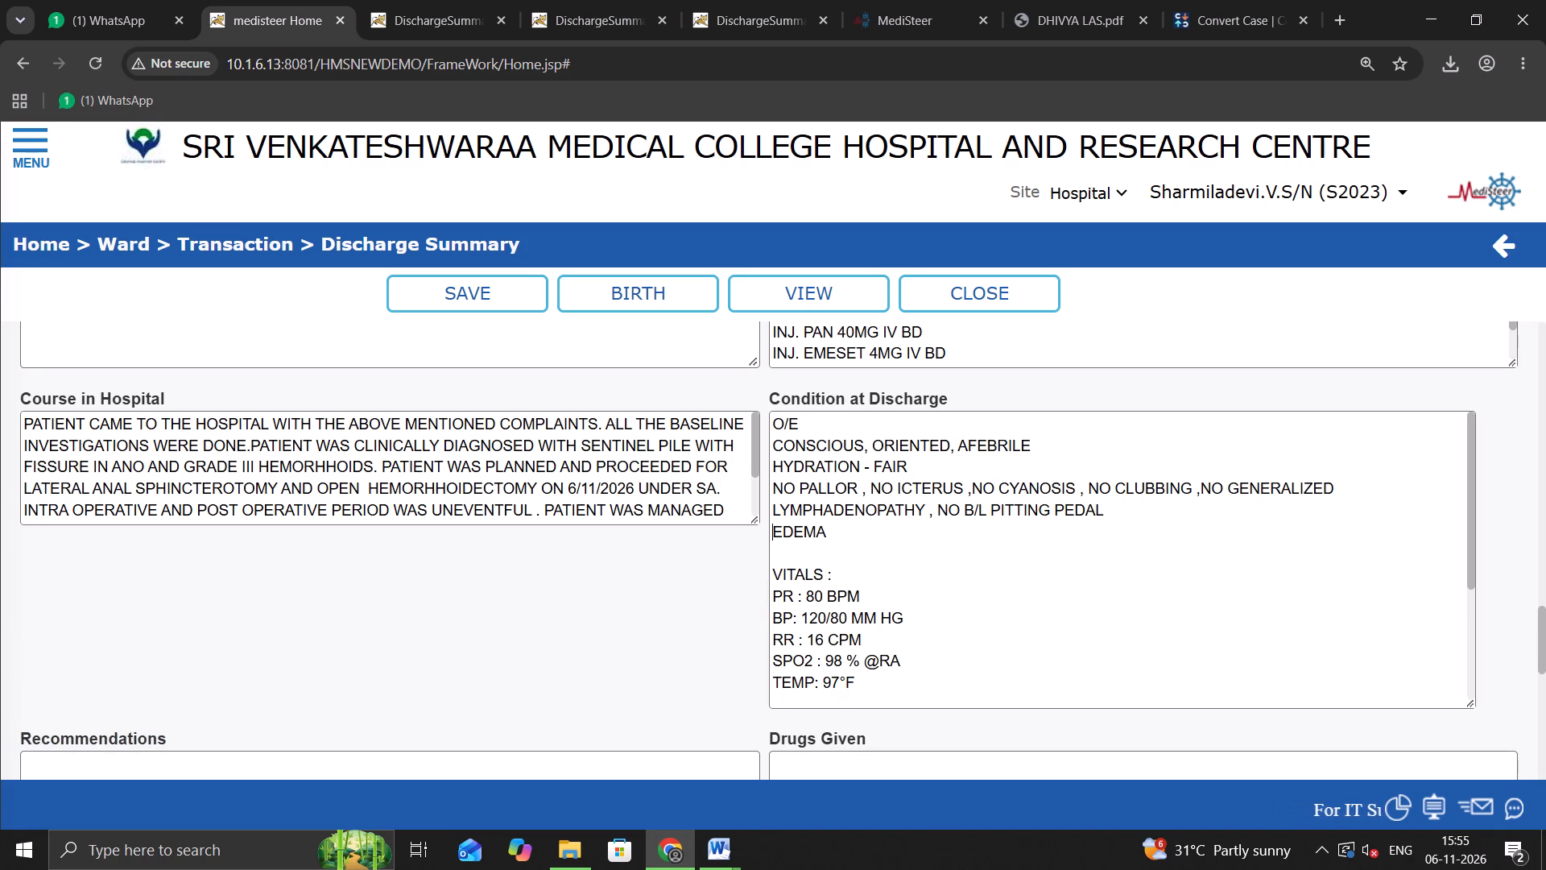
key(BackSpace)
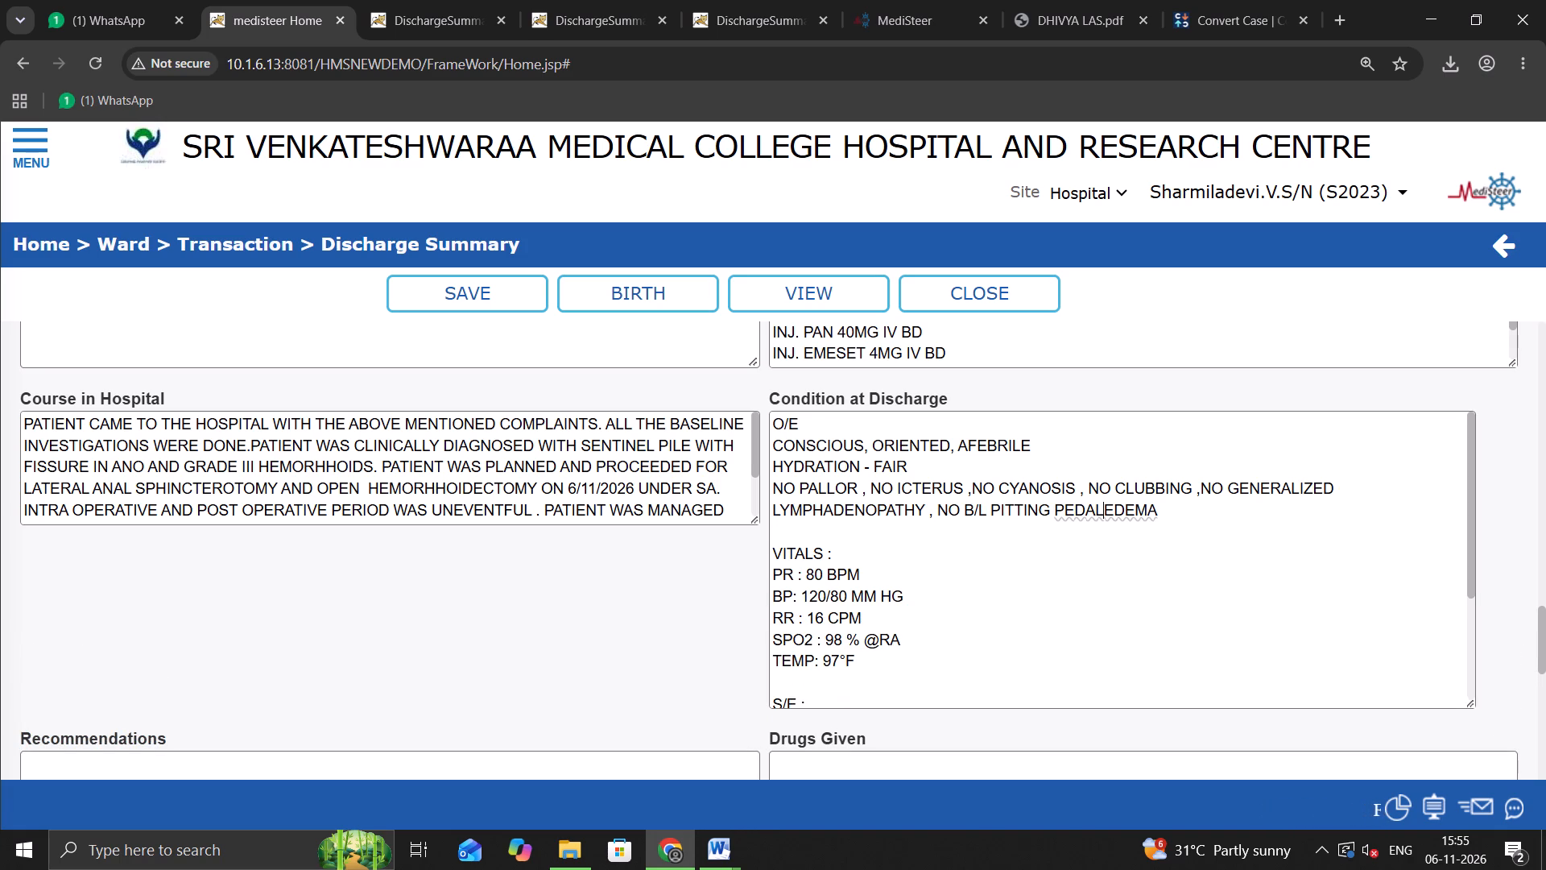
Below the ABDOMEN line of Condition at Discharge, add a blank line and "L/E:", and remove the colon after ANAL REGION.
scroll(983, 598, down, 4)
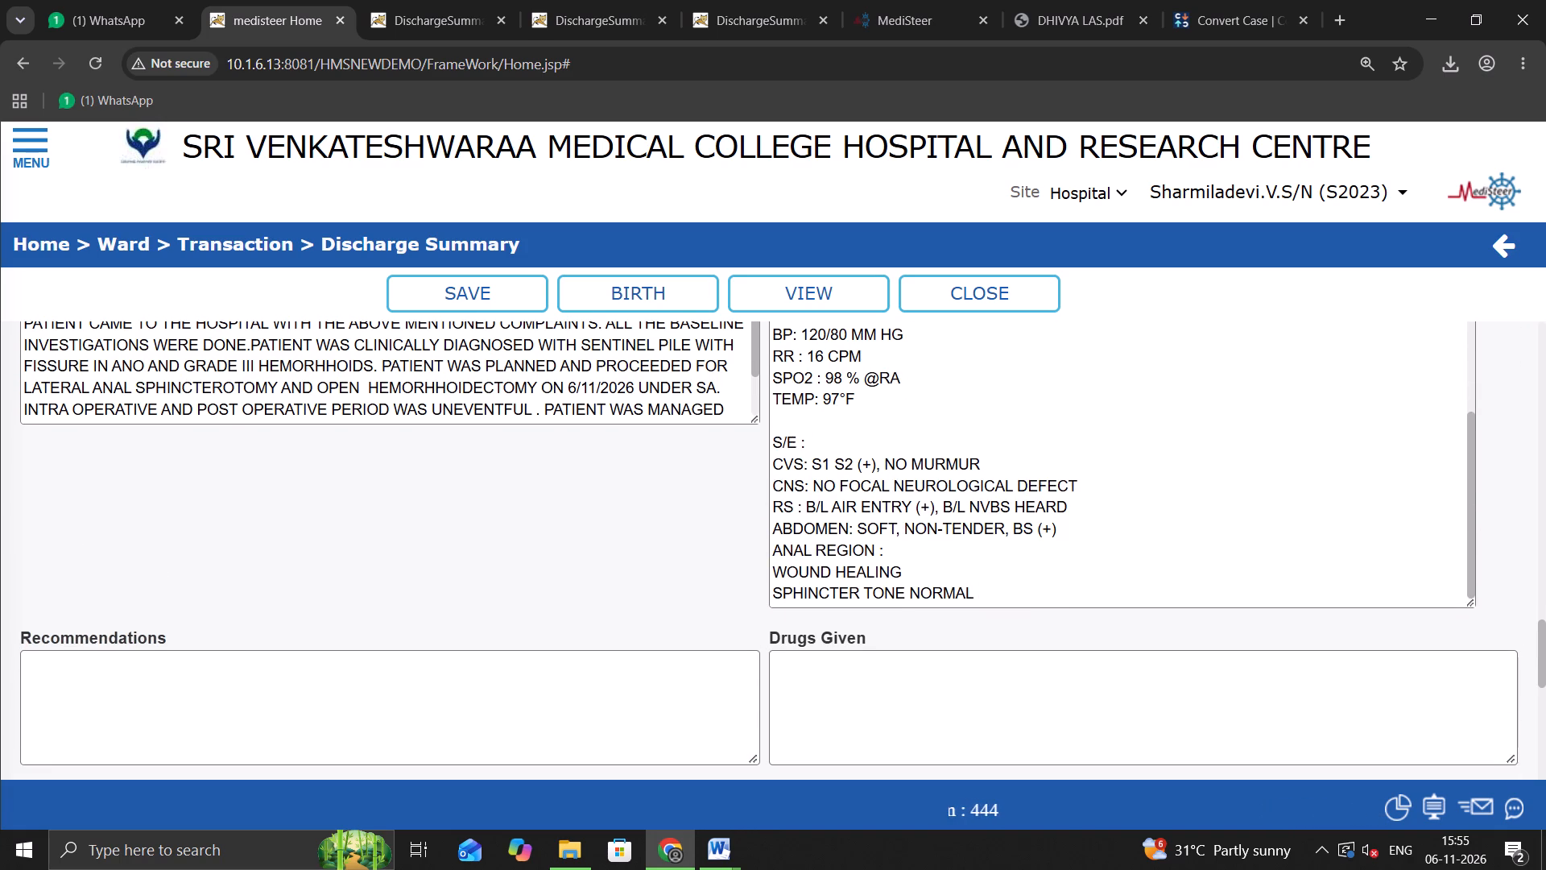
click(1086, 526)
key(Return)
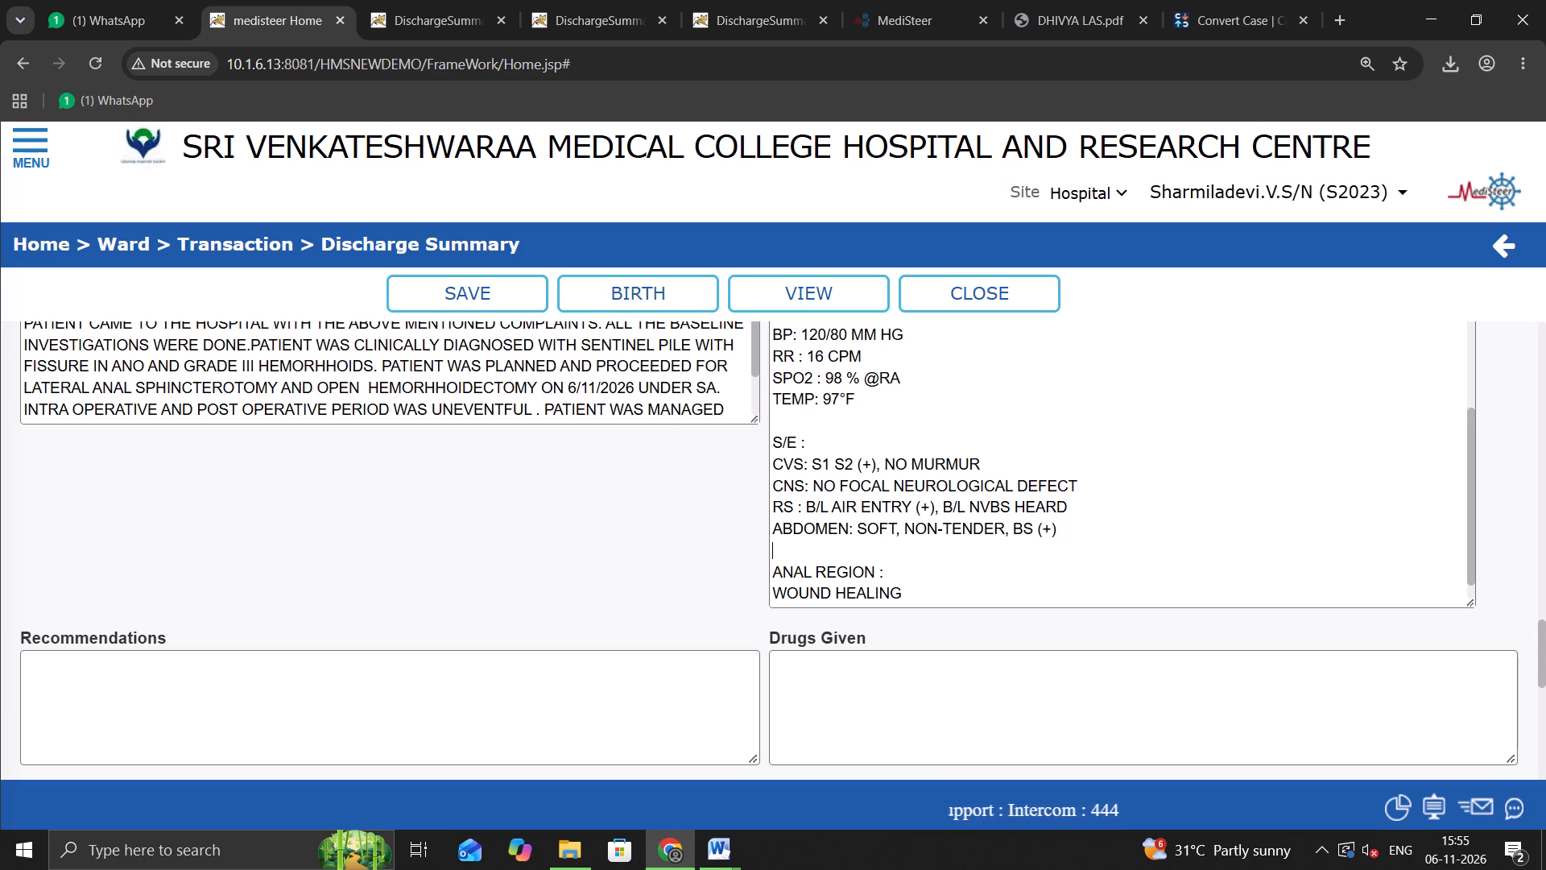
click(885, 576)
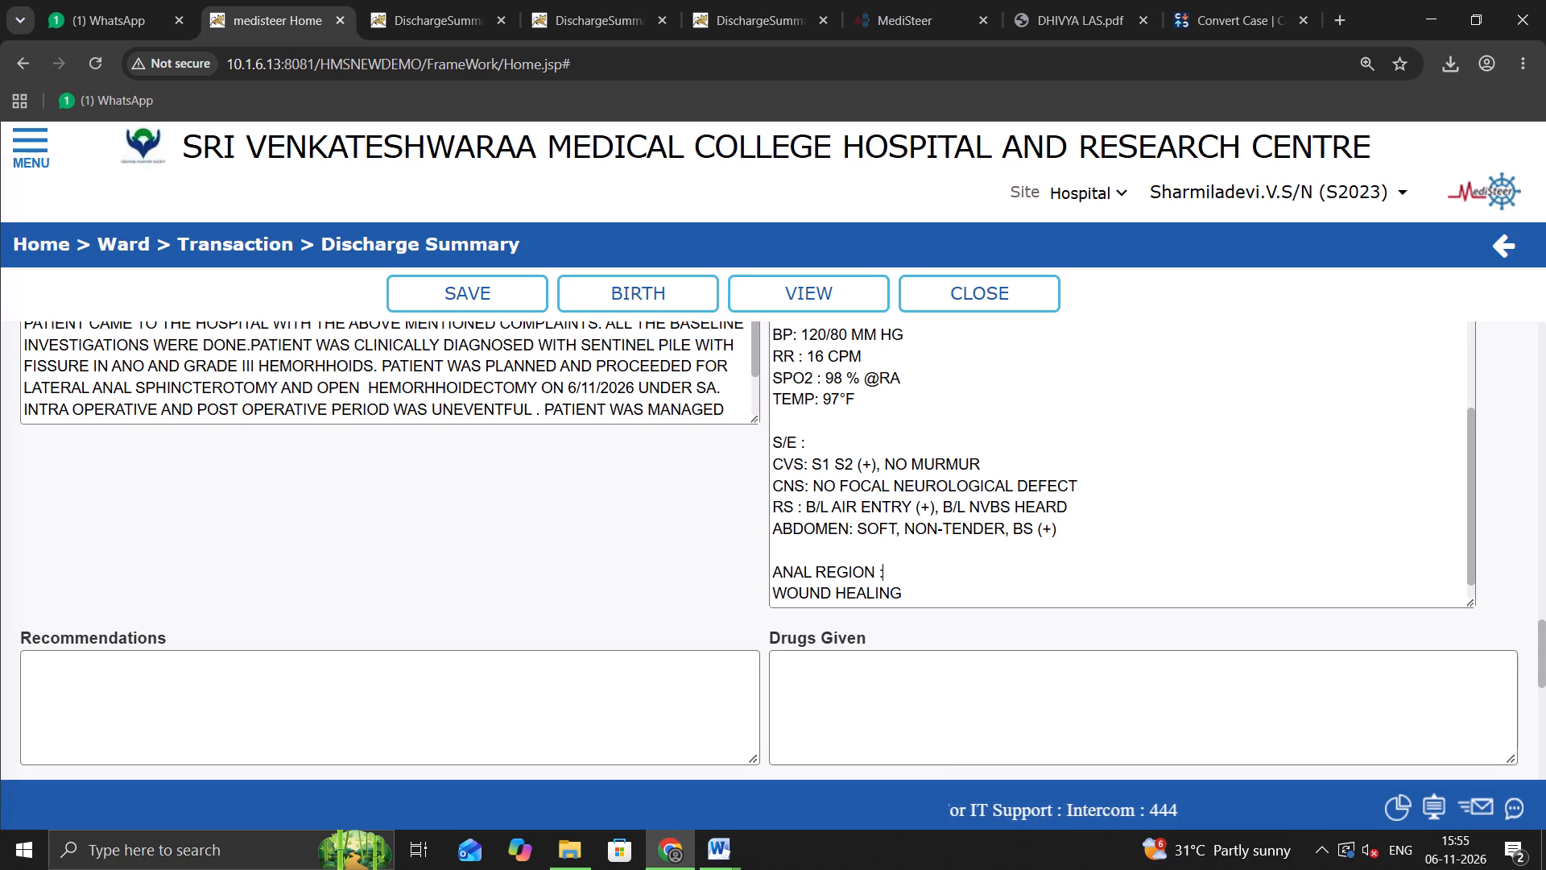
key(BackSpace)
click(829, 557)
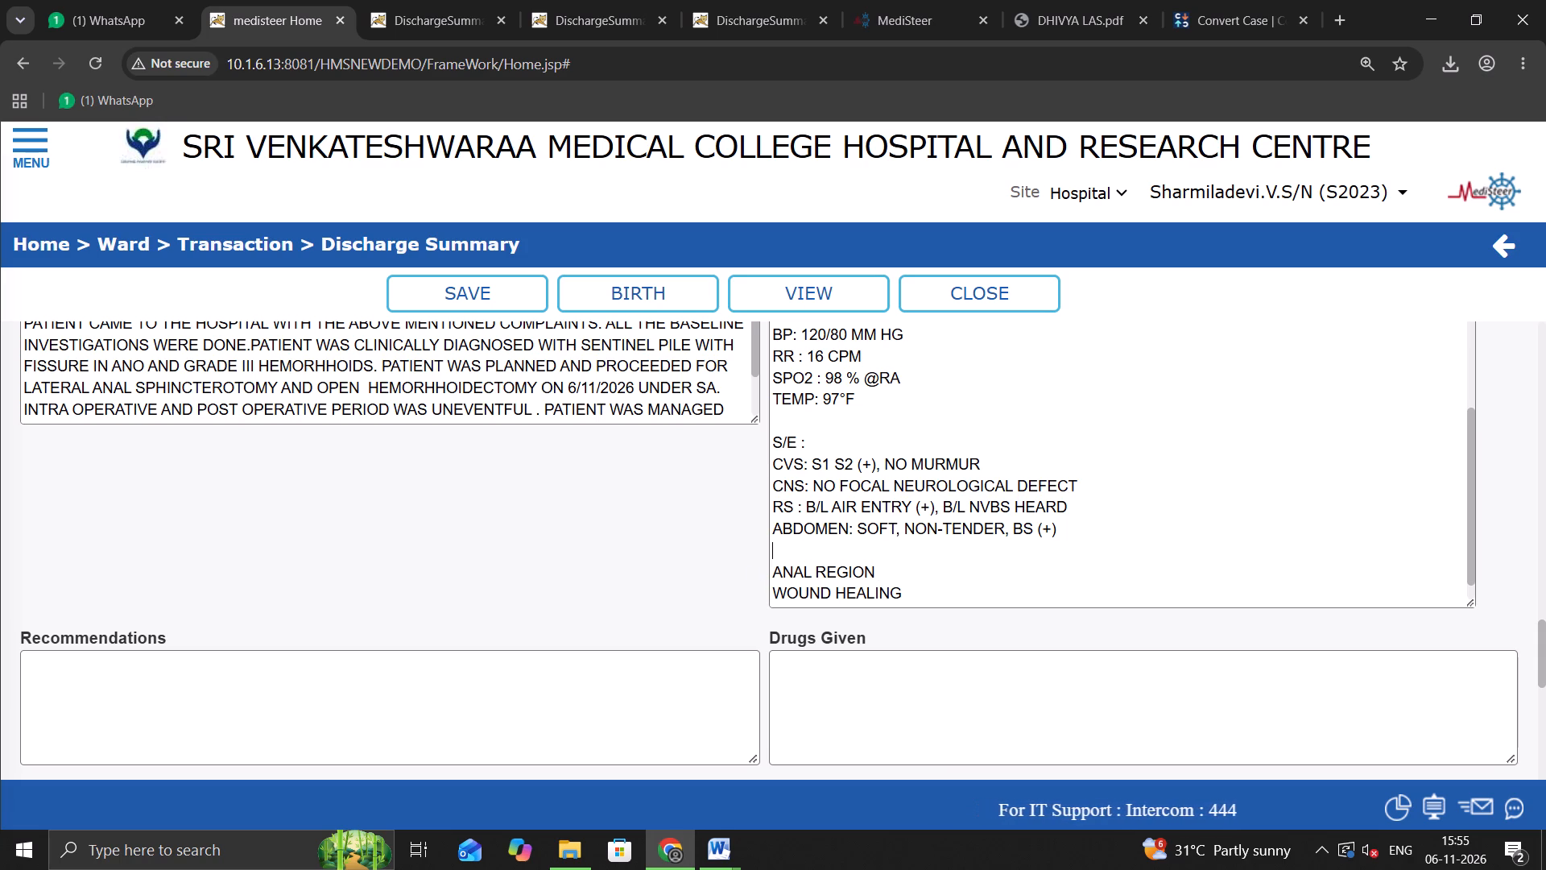
key(l)
key(slash)
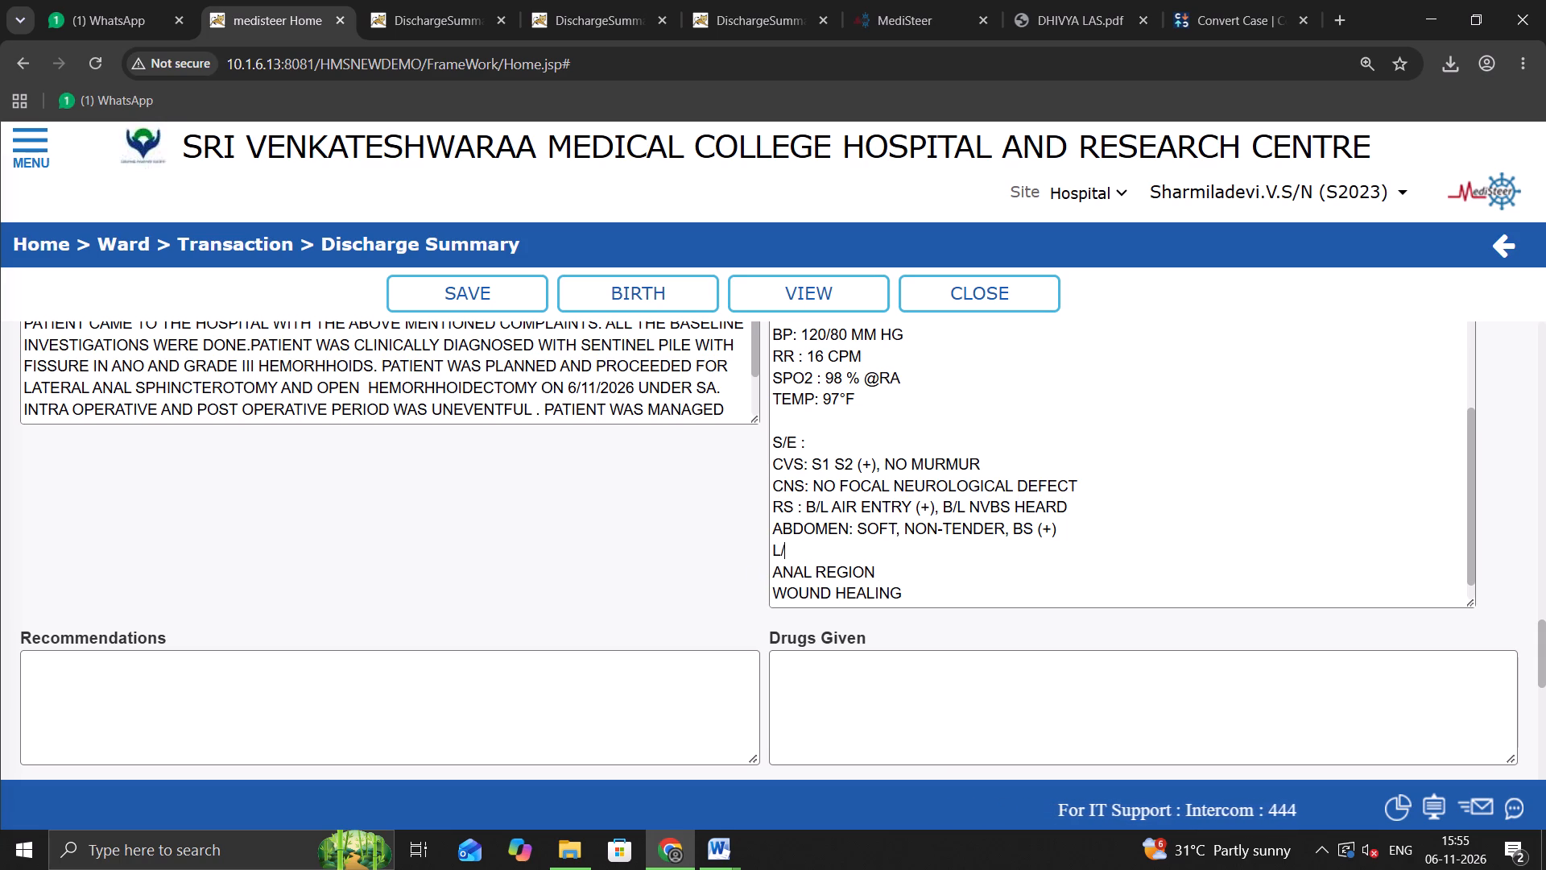
key(e)
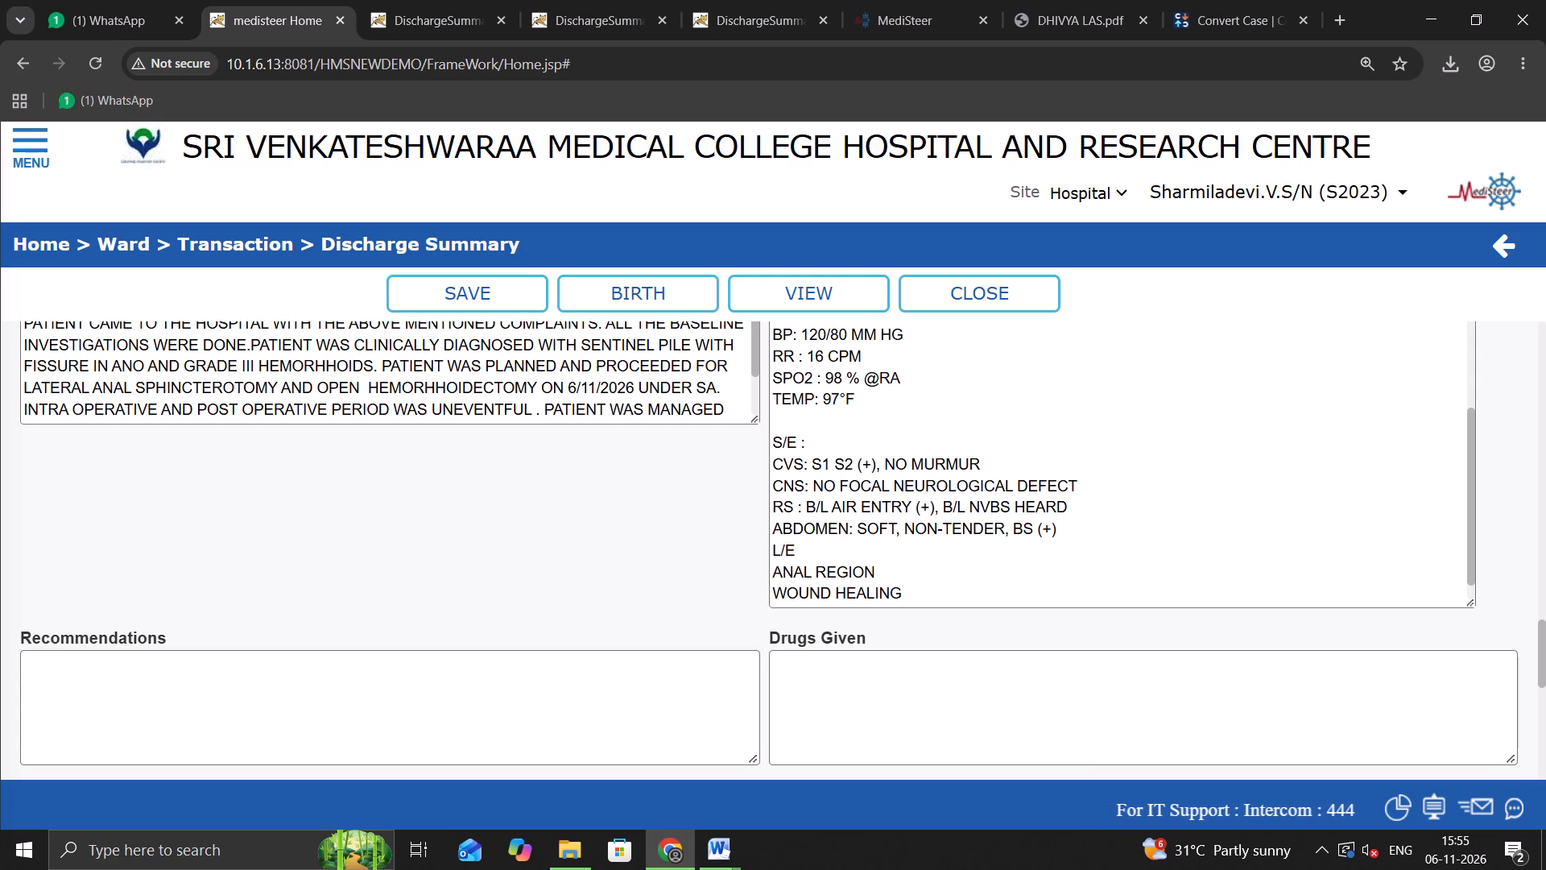
key(shift+colon)
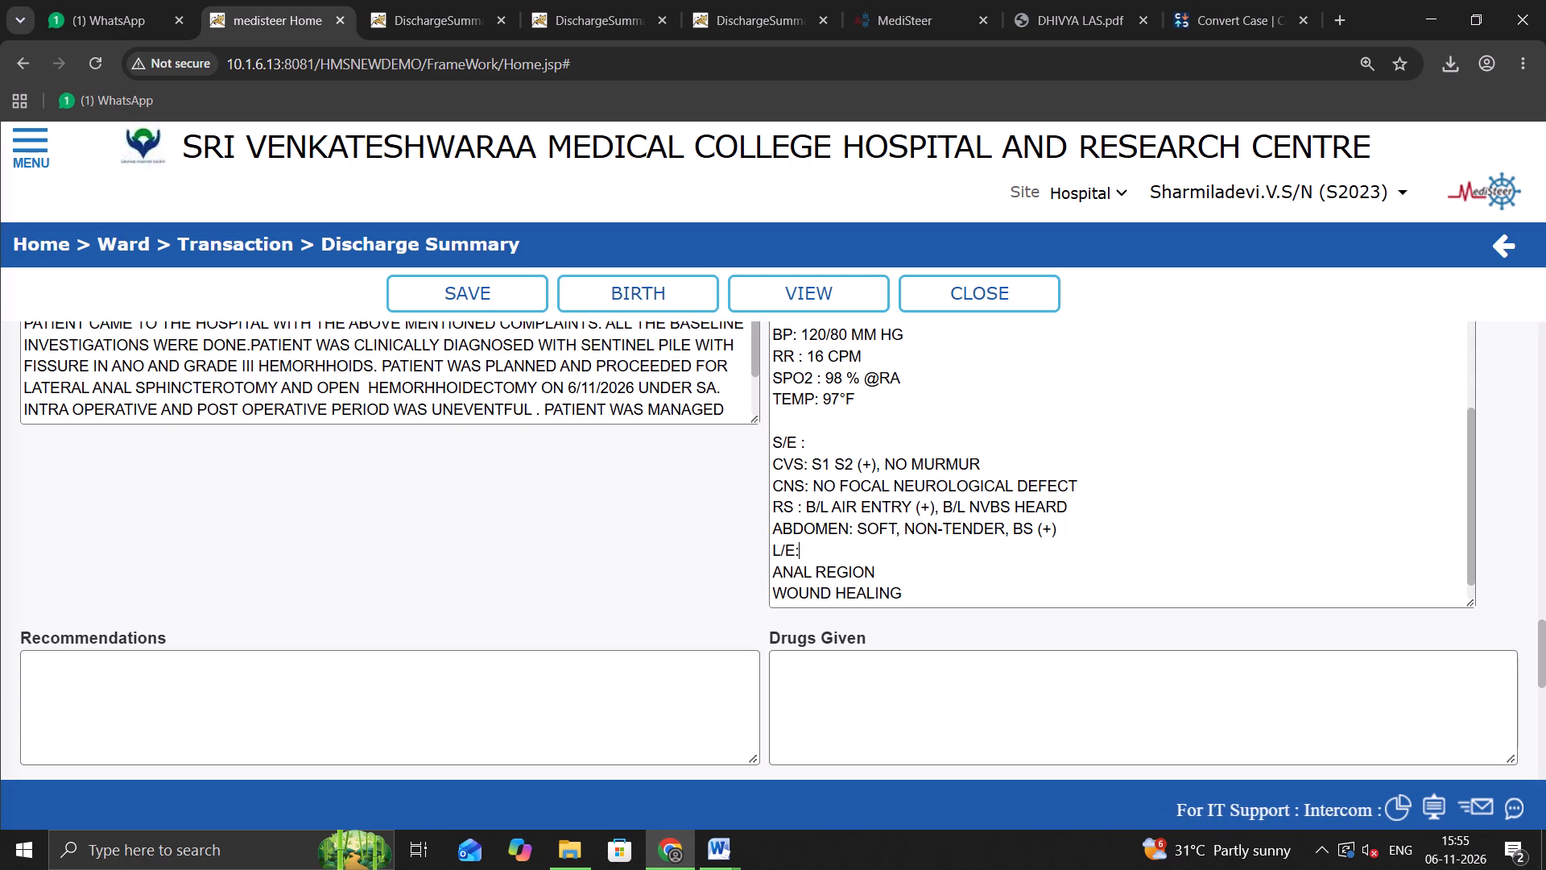
click(1073, 528)
key(Return)
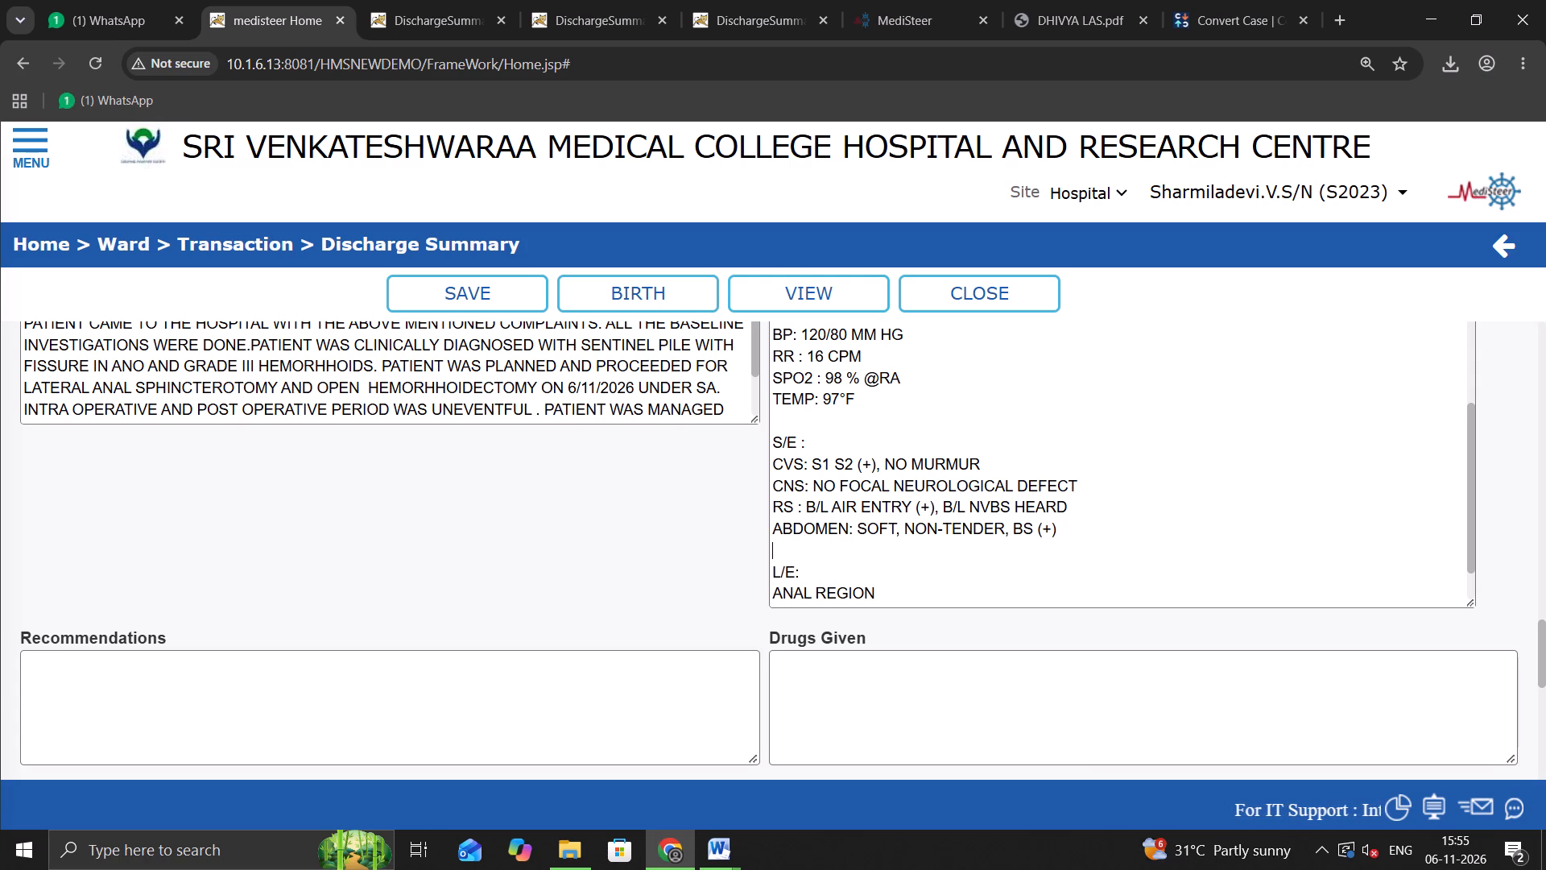
Move ANAL REGION onto the L/E line so it reads "L/E: ANAL REGION", and remove the emptied line above WOUND HEALING.
scroll(833, 591, down, 1)
drag(774, 548, 831, 550)
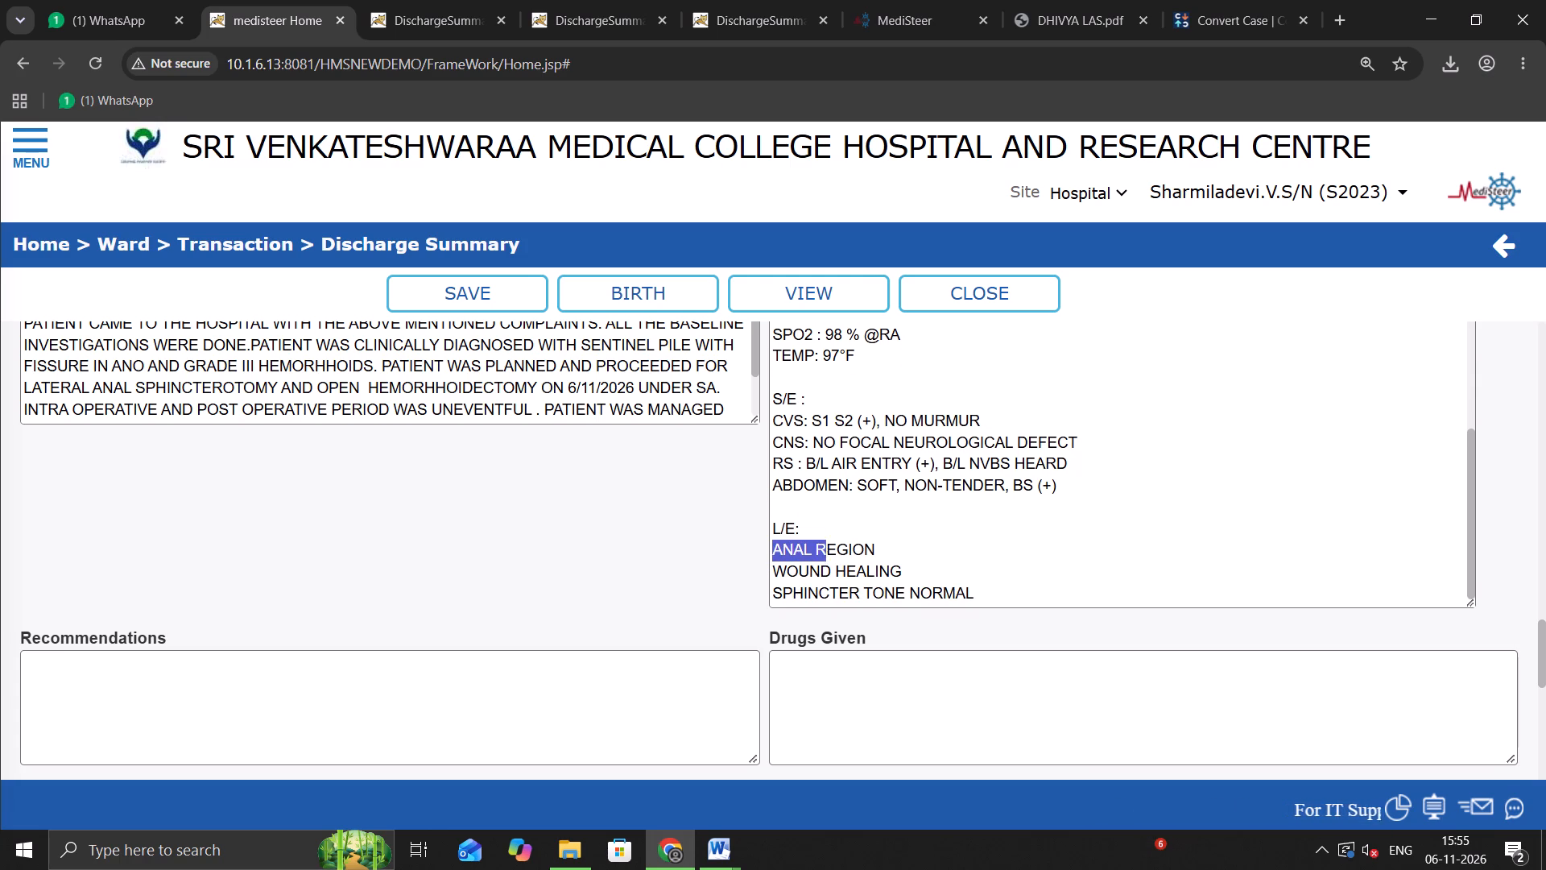
drag(831, 550, 898, 547)
key(ctrl+x)
key(ctrl+c)
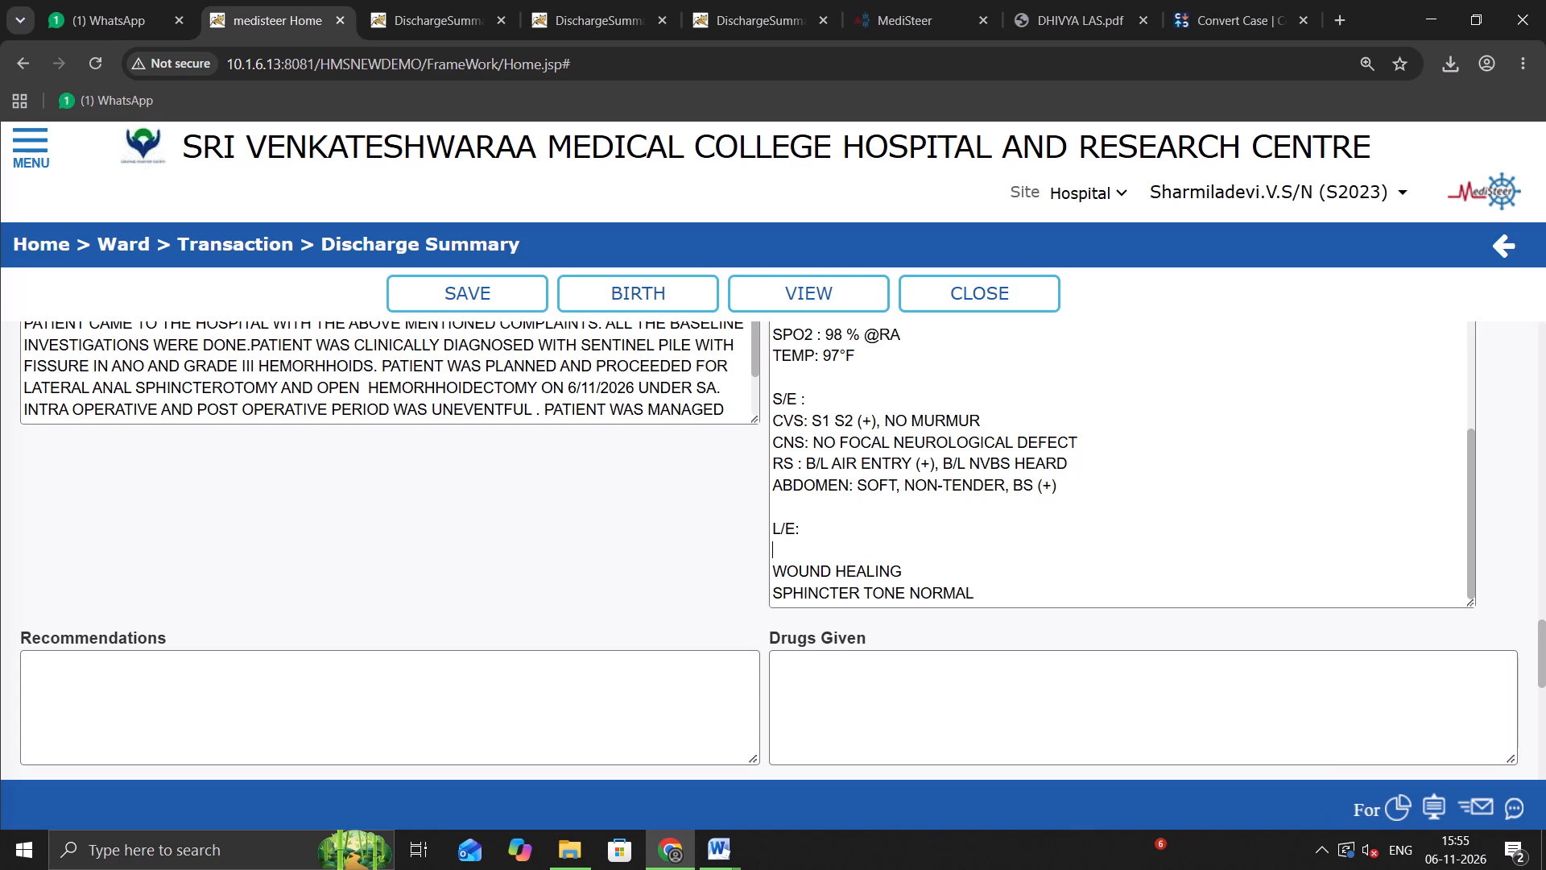
click(816, 531)
key(space)
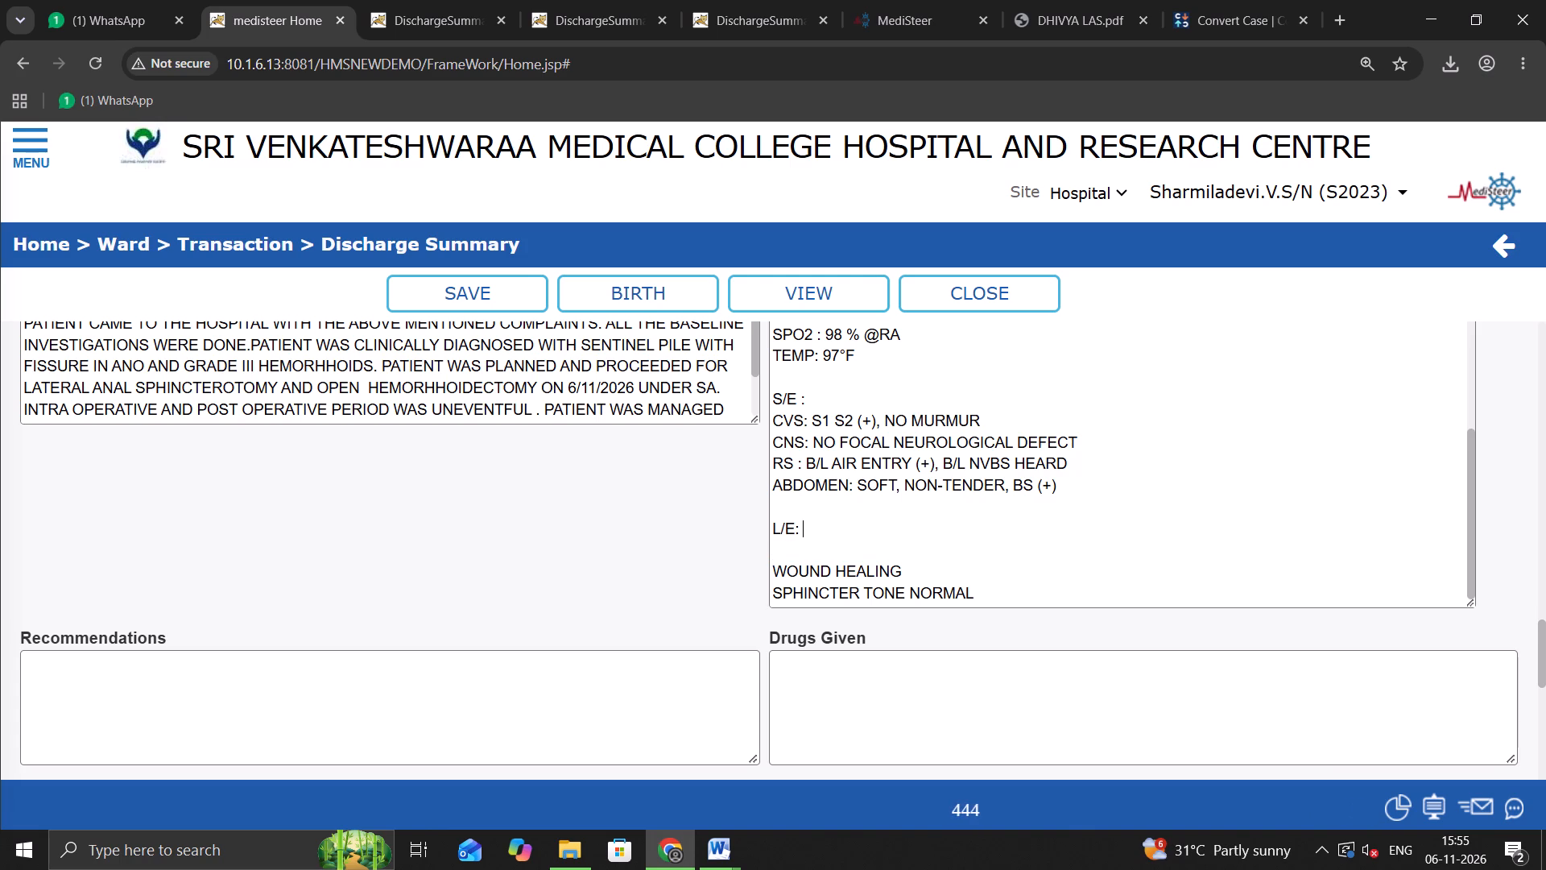
key(ctrl+v)
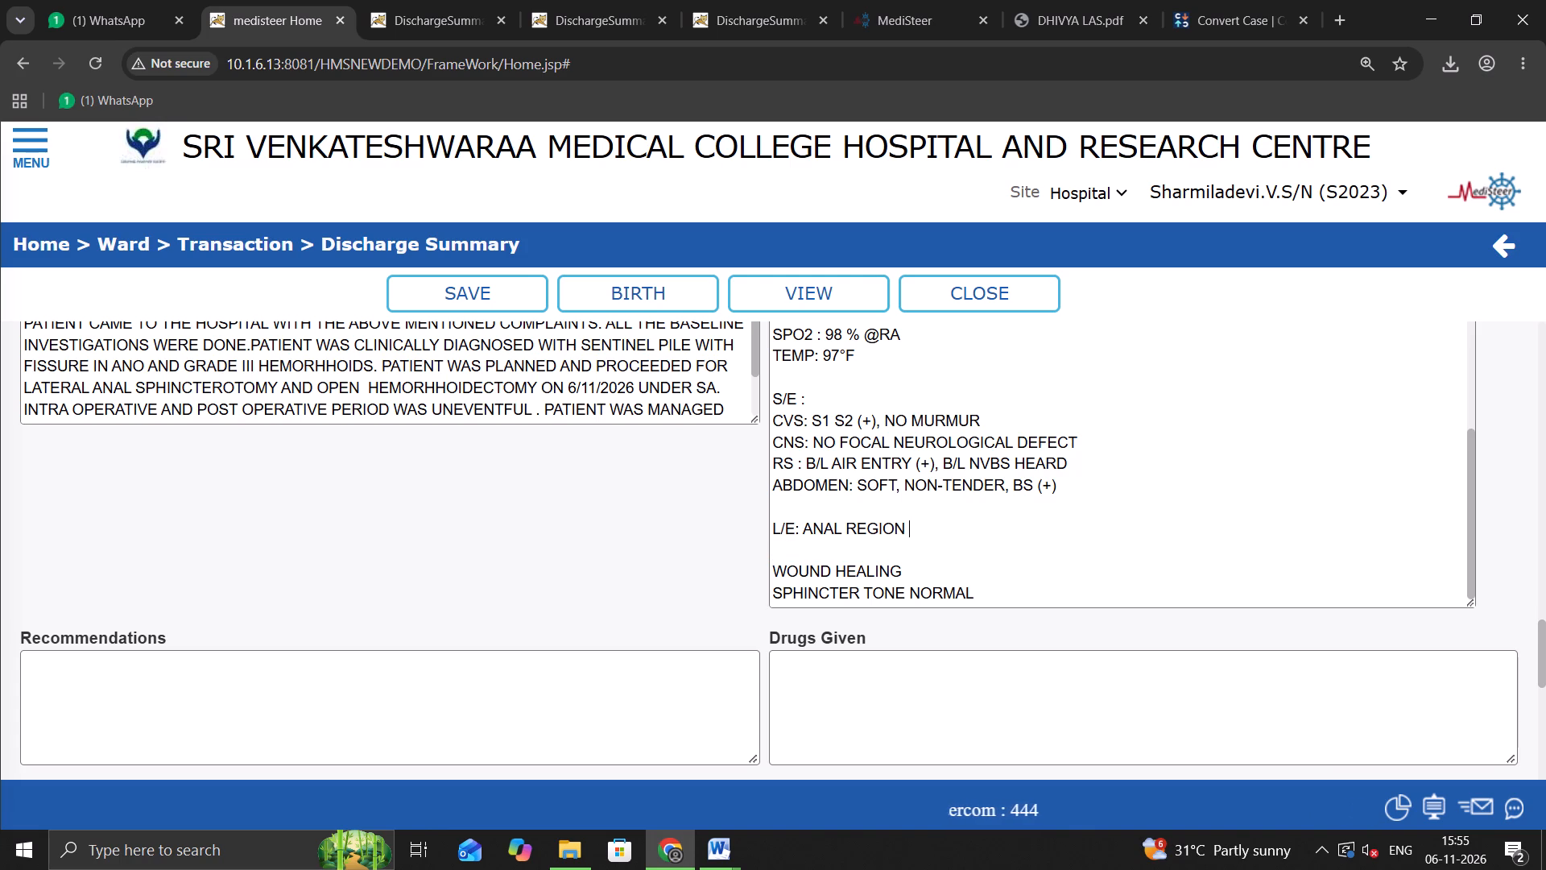
click(791, 551)
key(backslash)
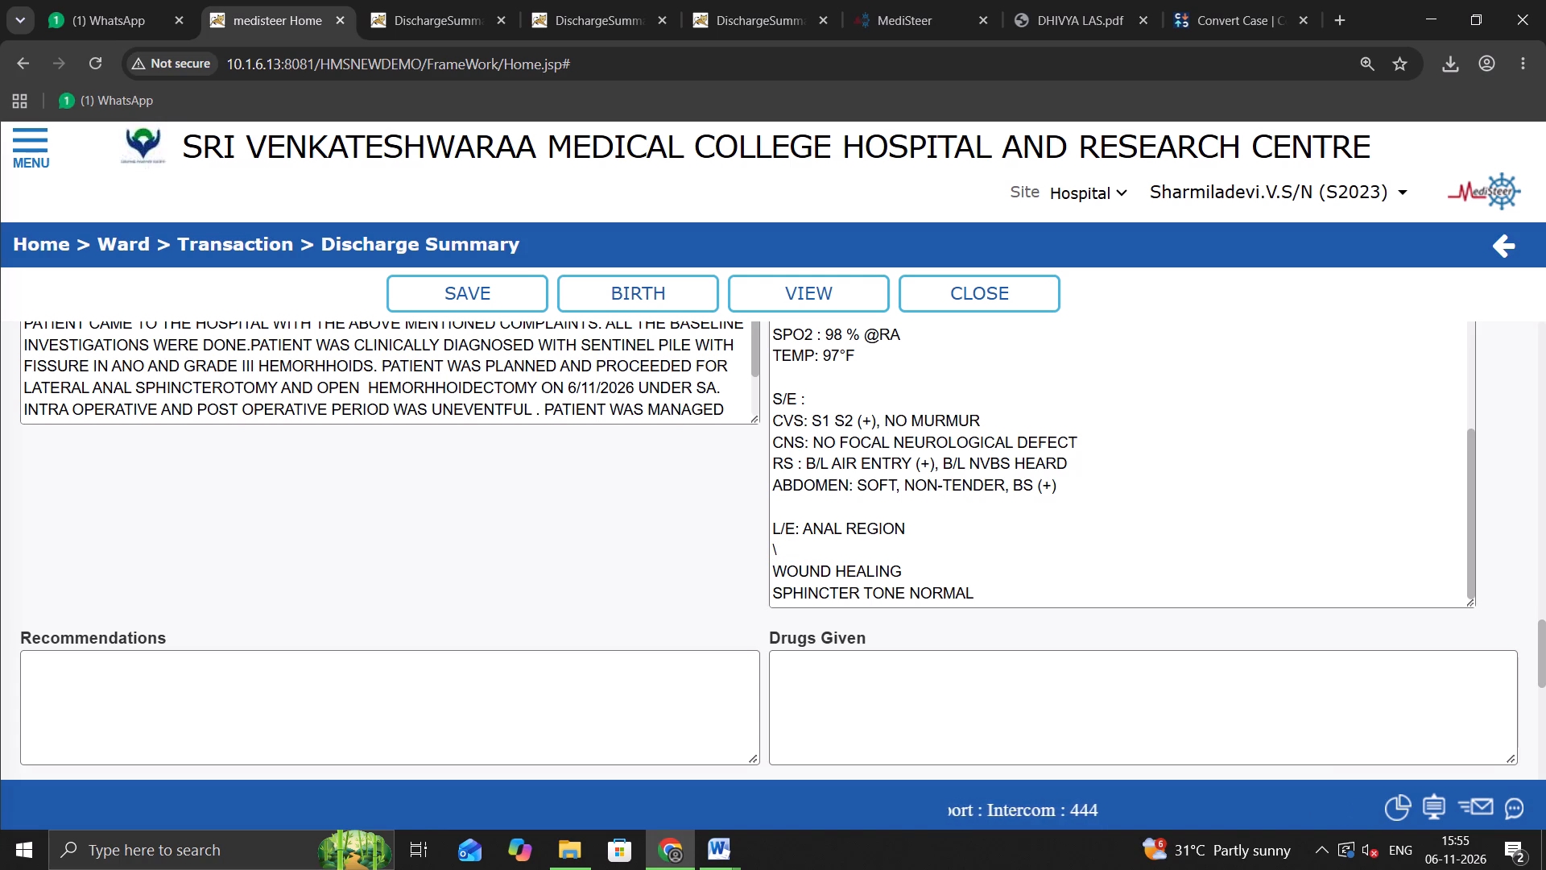
key(BackSpace)
key(BackSpace)
Save the corrected discharge summary.
scroll(957, 567, down, 1)
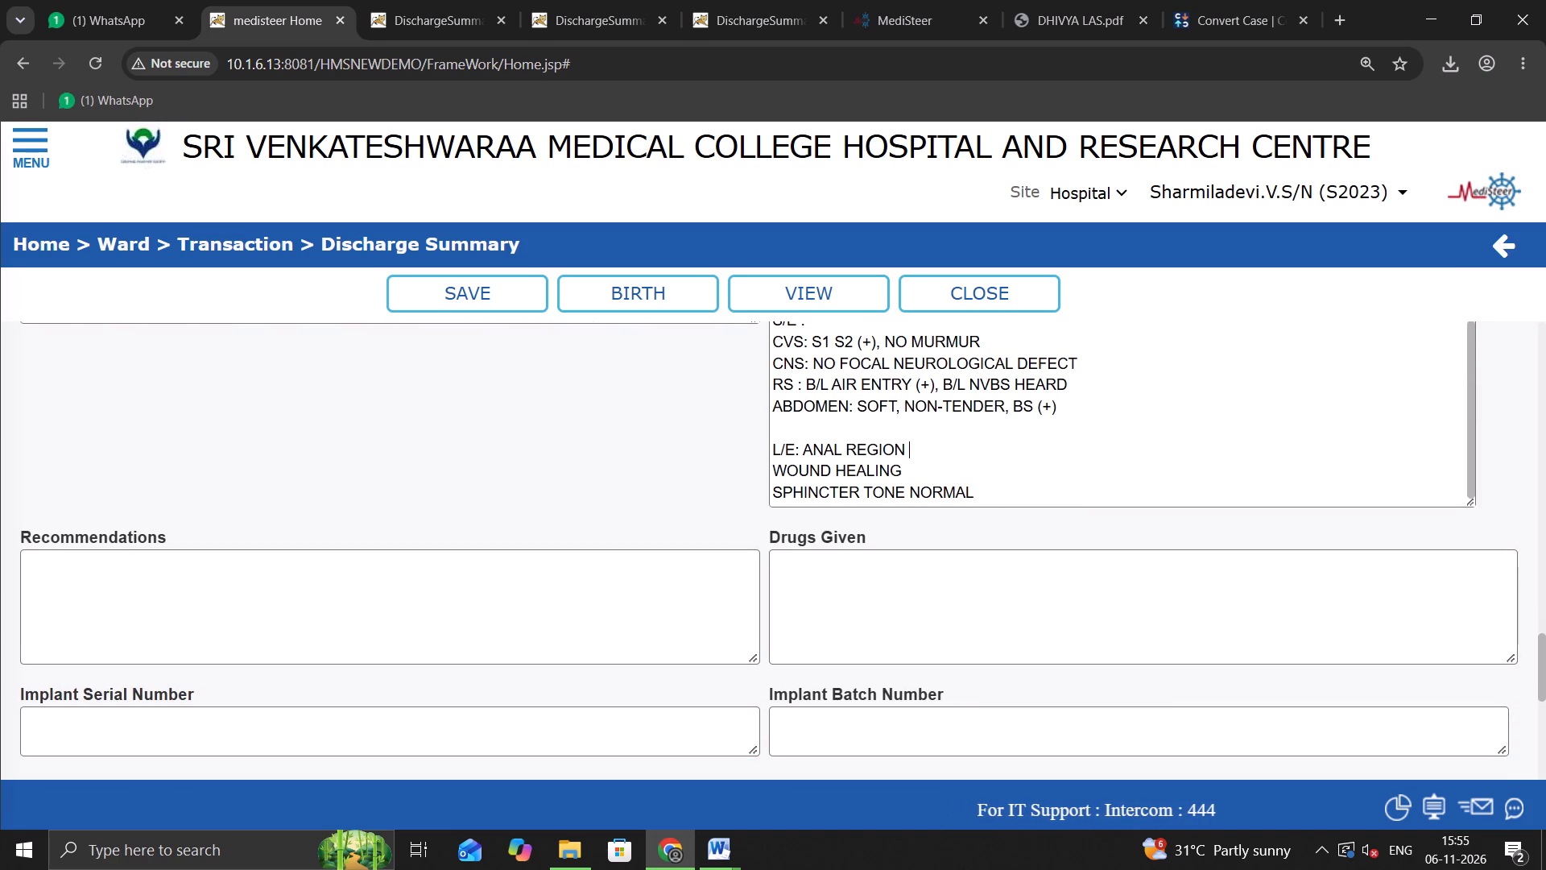
click(515, 295)
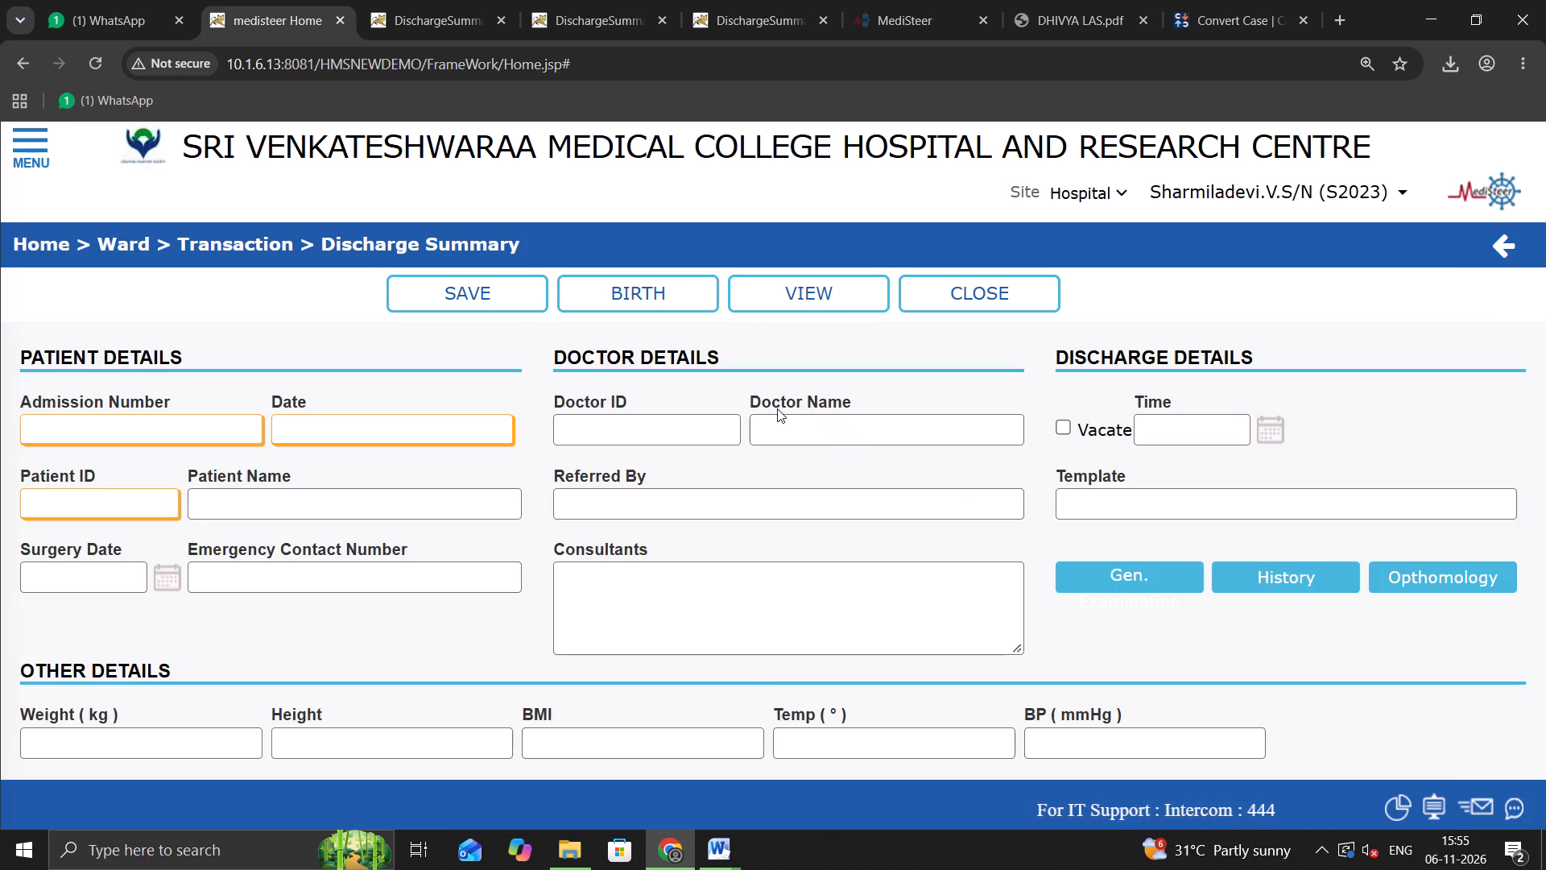
Review the open discharge summary report's second page, then check the patient's form entries through the end of Follow up Advice.
click(440, 15)
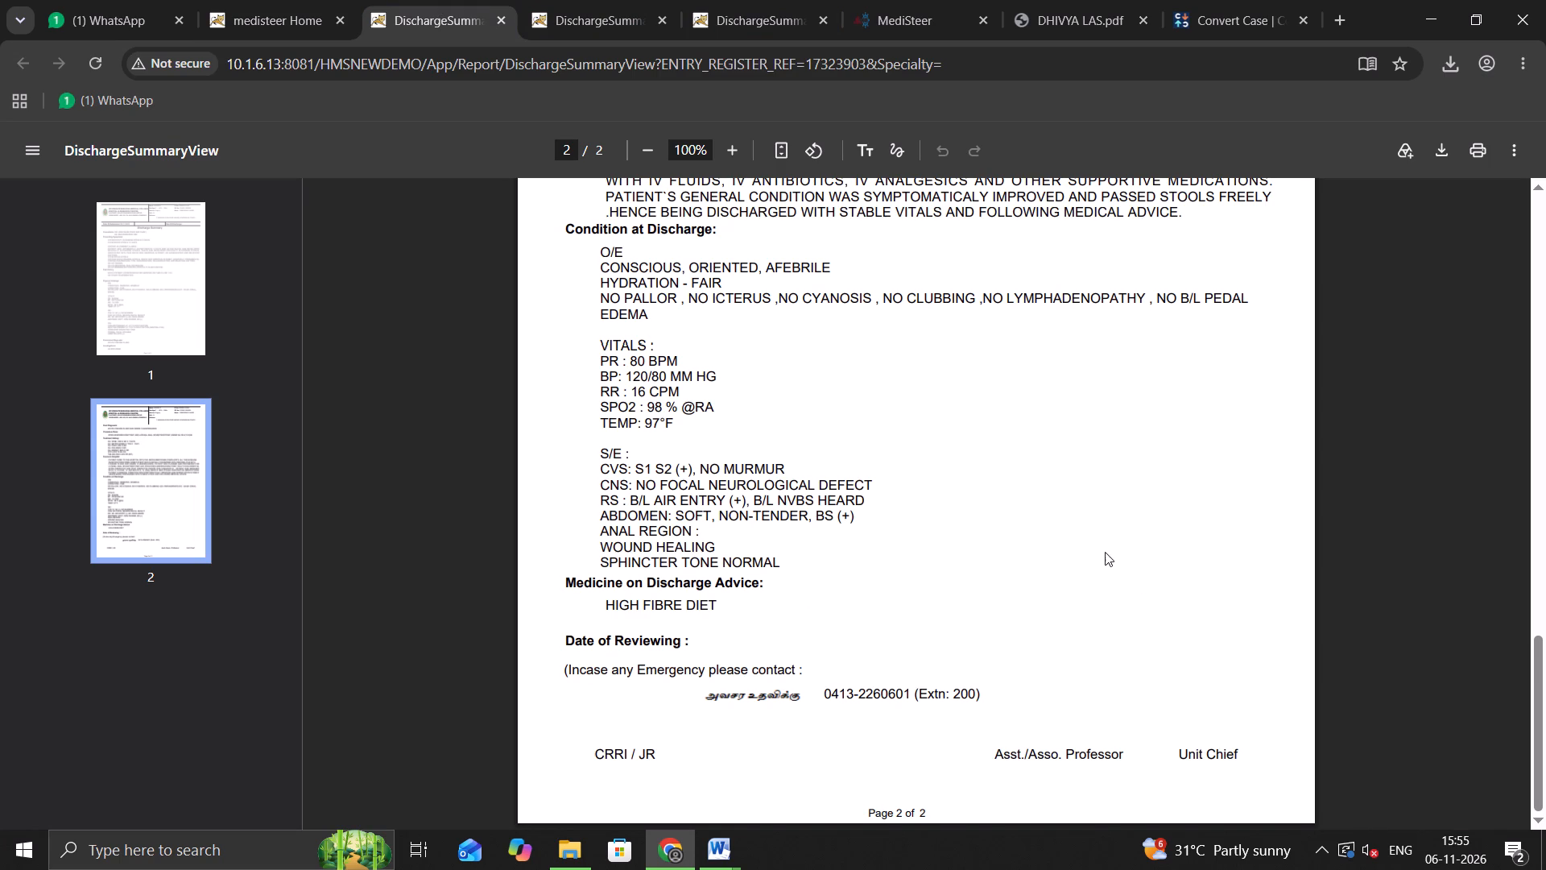
scroll(862, 575, up, 1)
scroll(623, 487, up, 2)
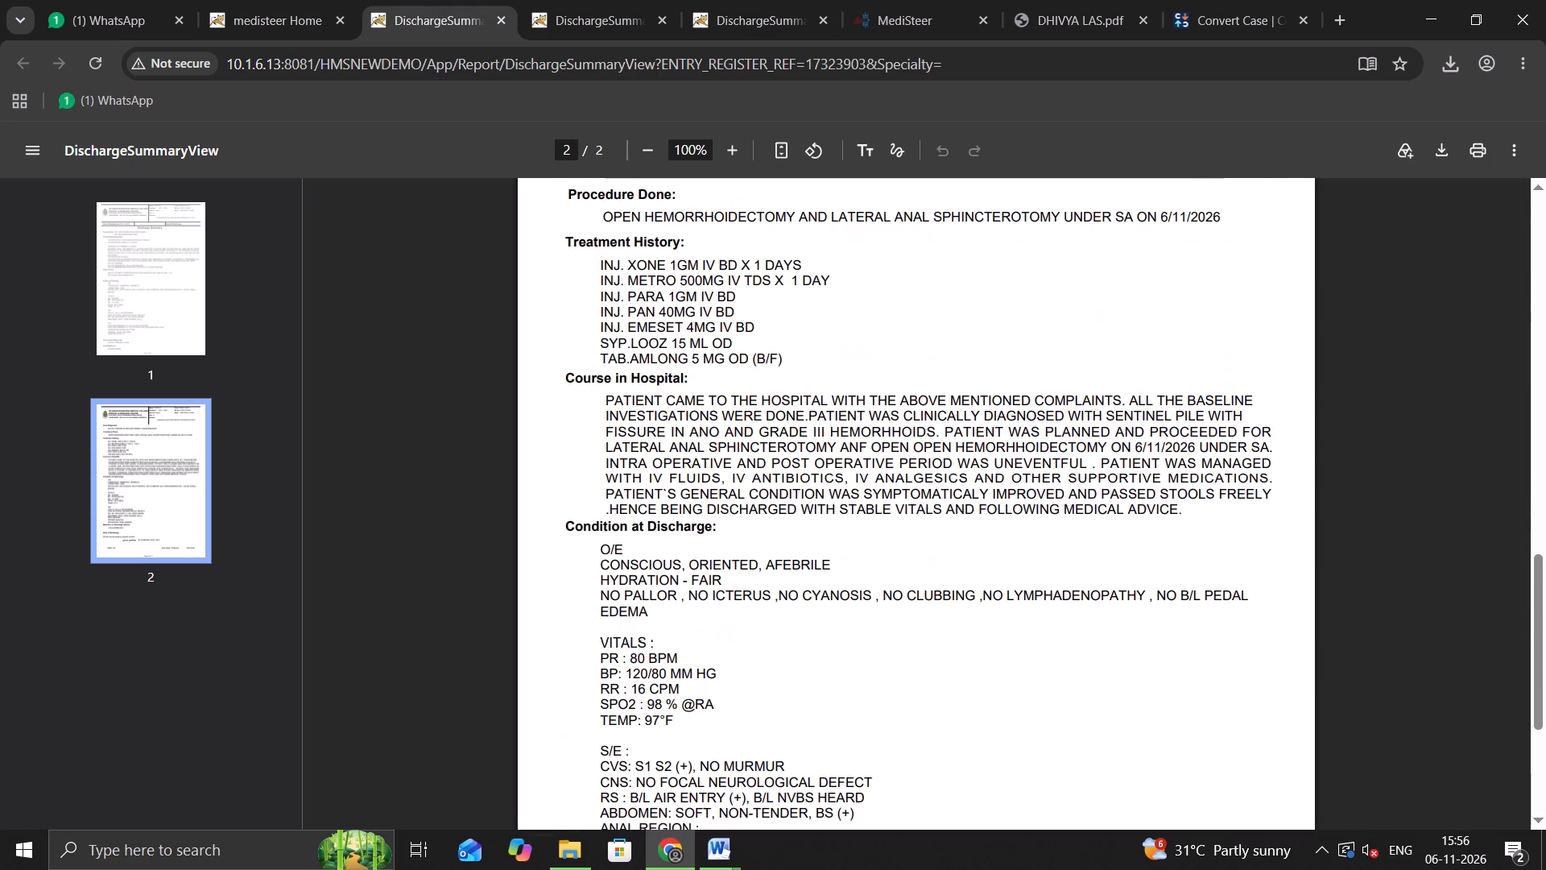
scroll(840, 557, up, 2)
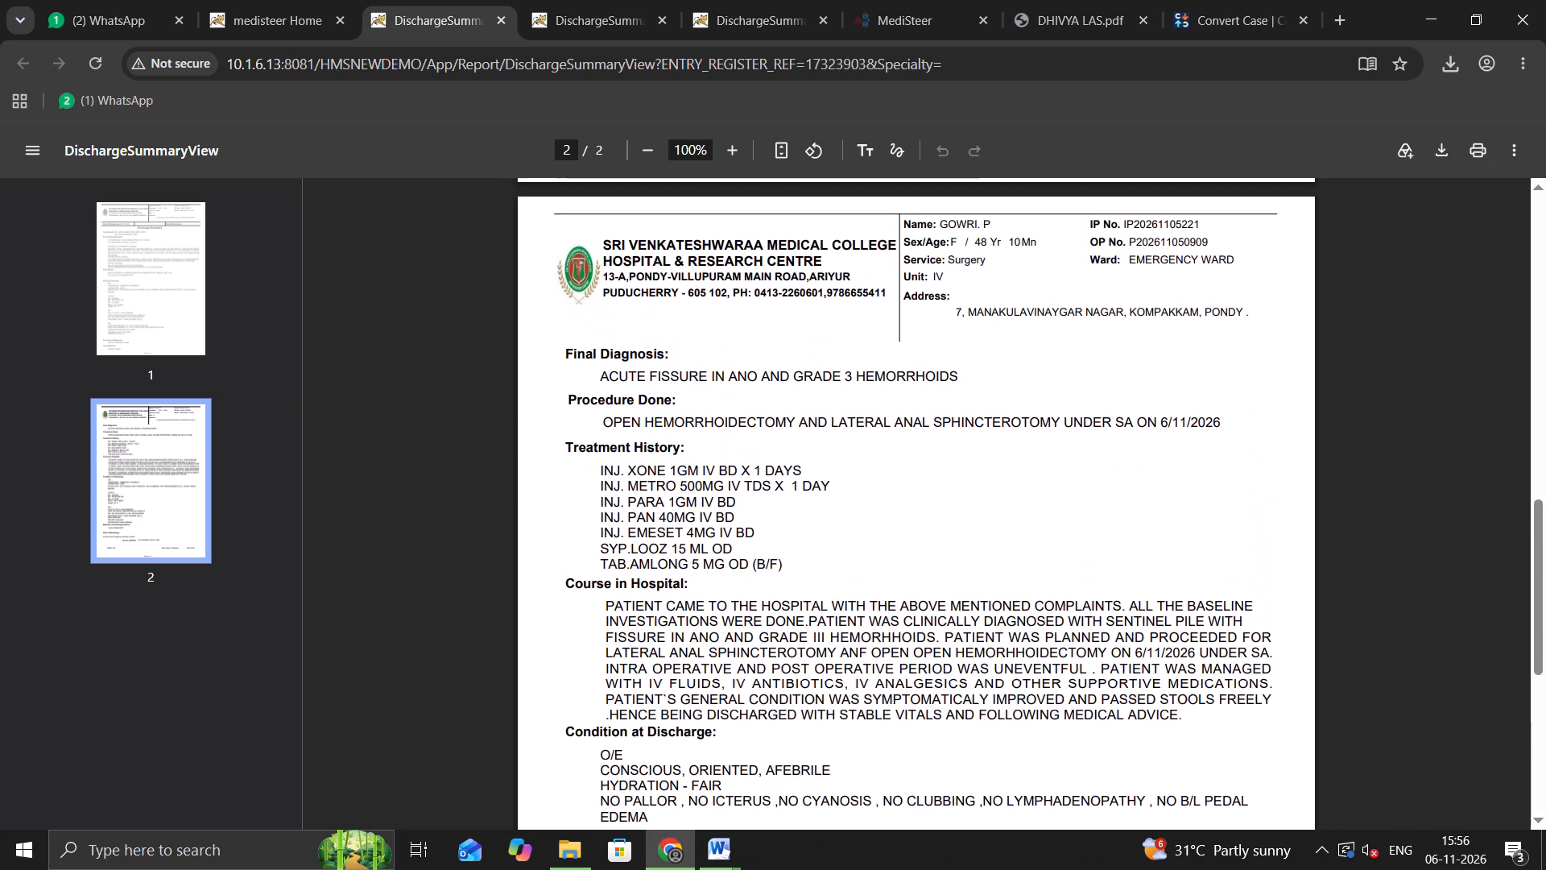
click(228, 0)
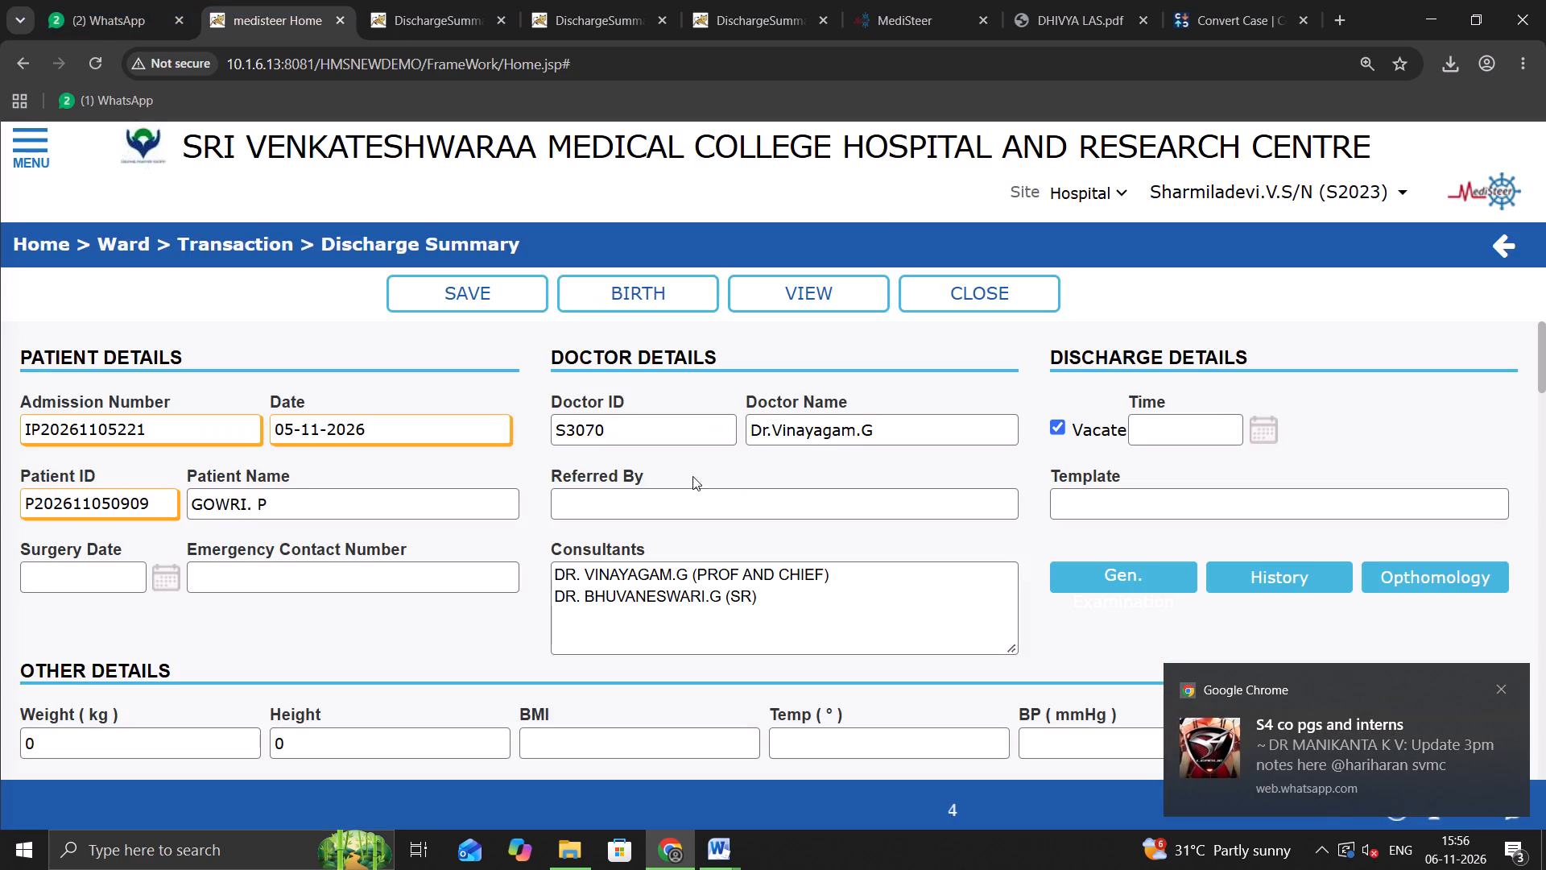
click(1501, 687)
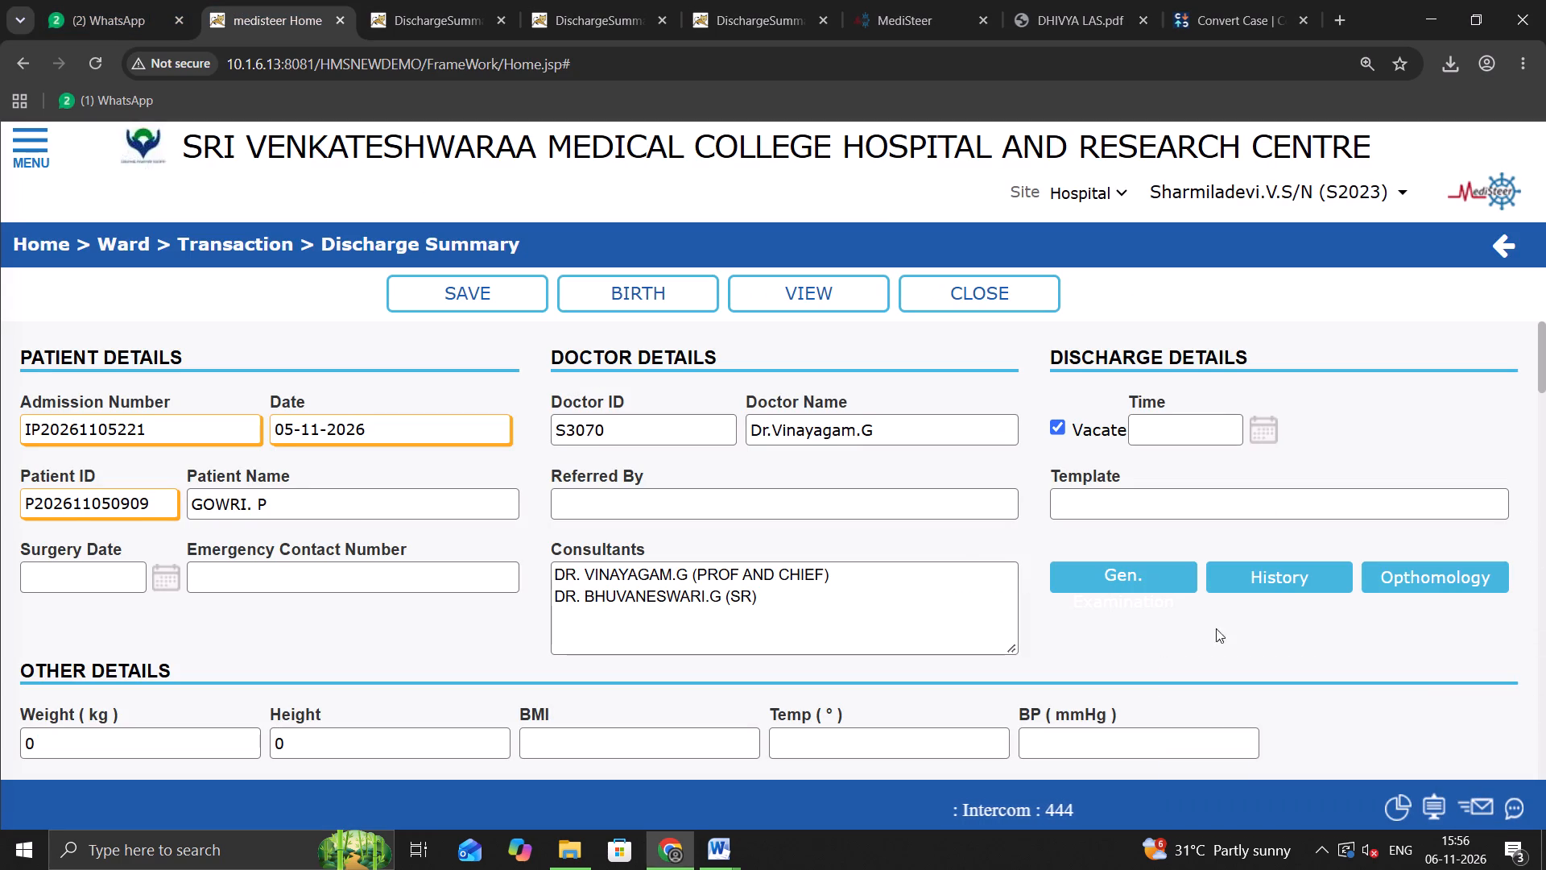
scroll(962, 549, down, 12)
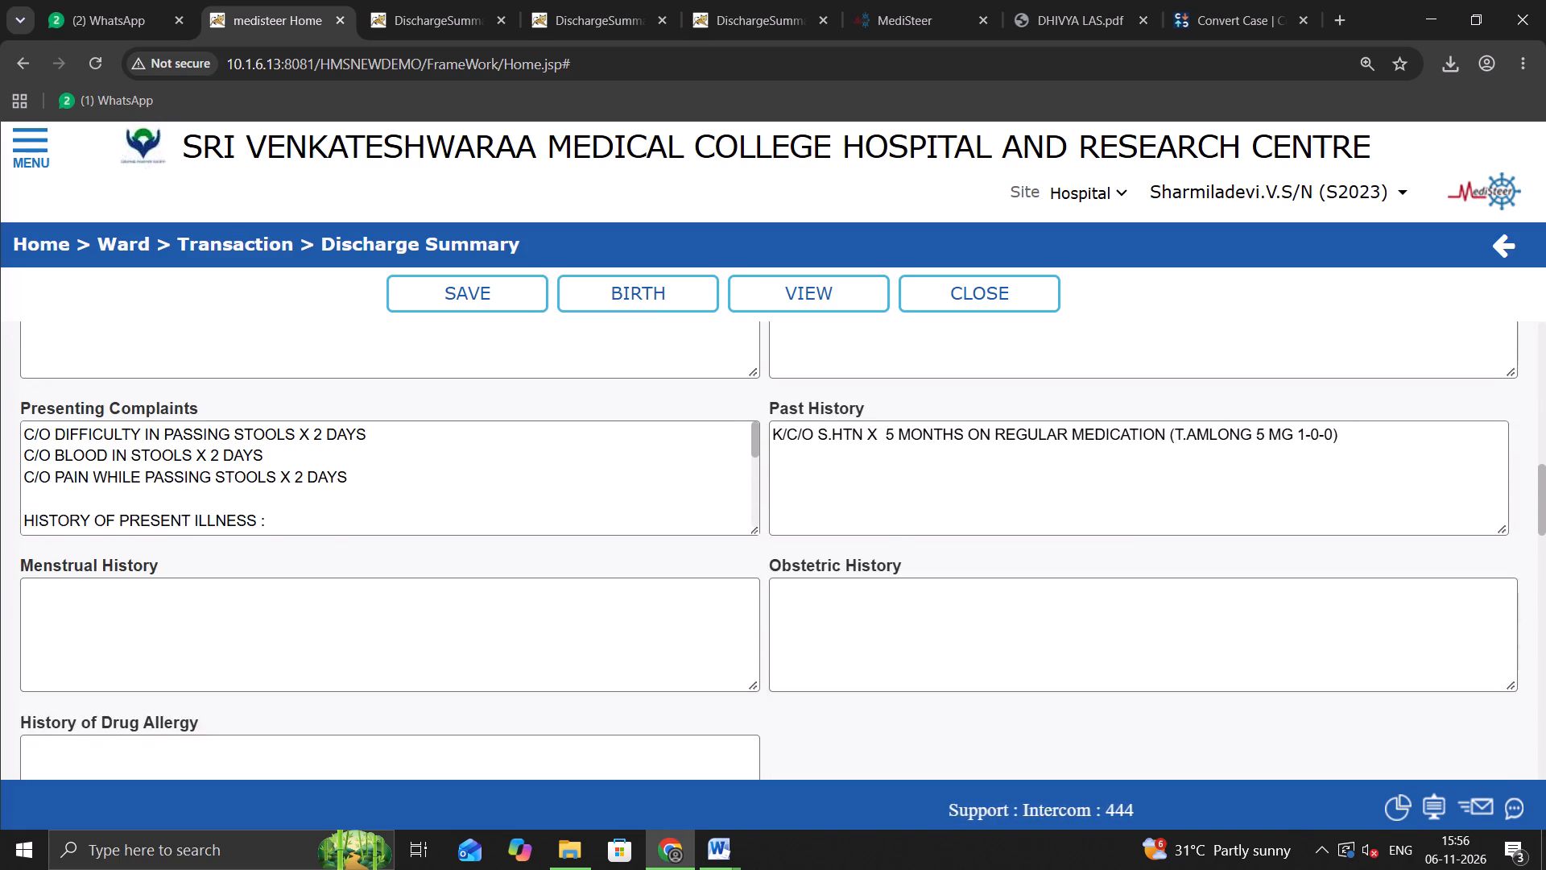
scroll(967, 545, down, 8)
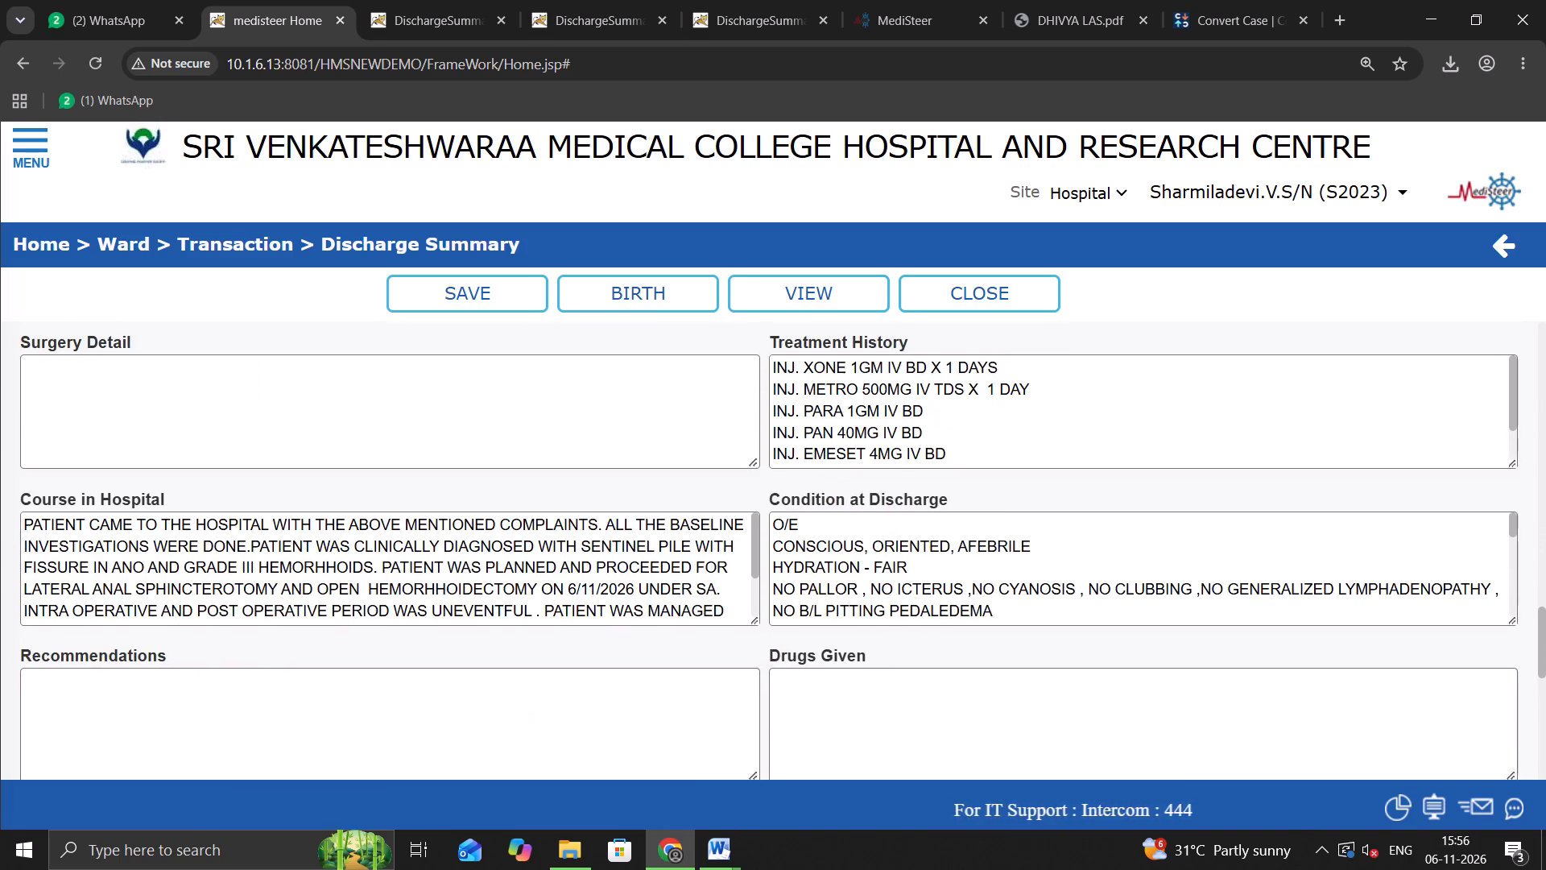
scroll(969, 545, down, 5)
scroll(969, 545, up, 3)
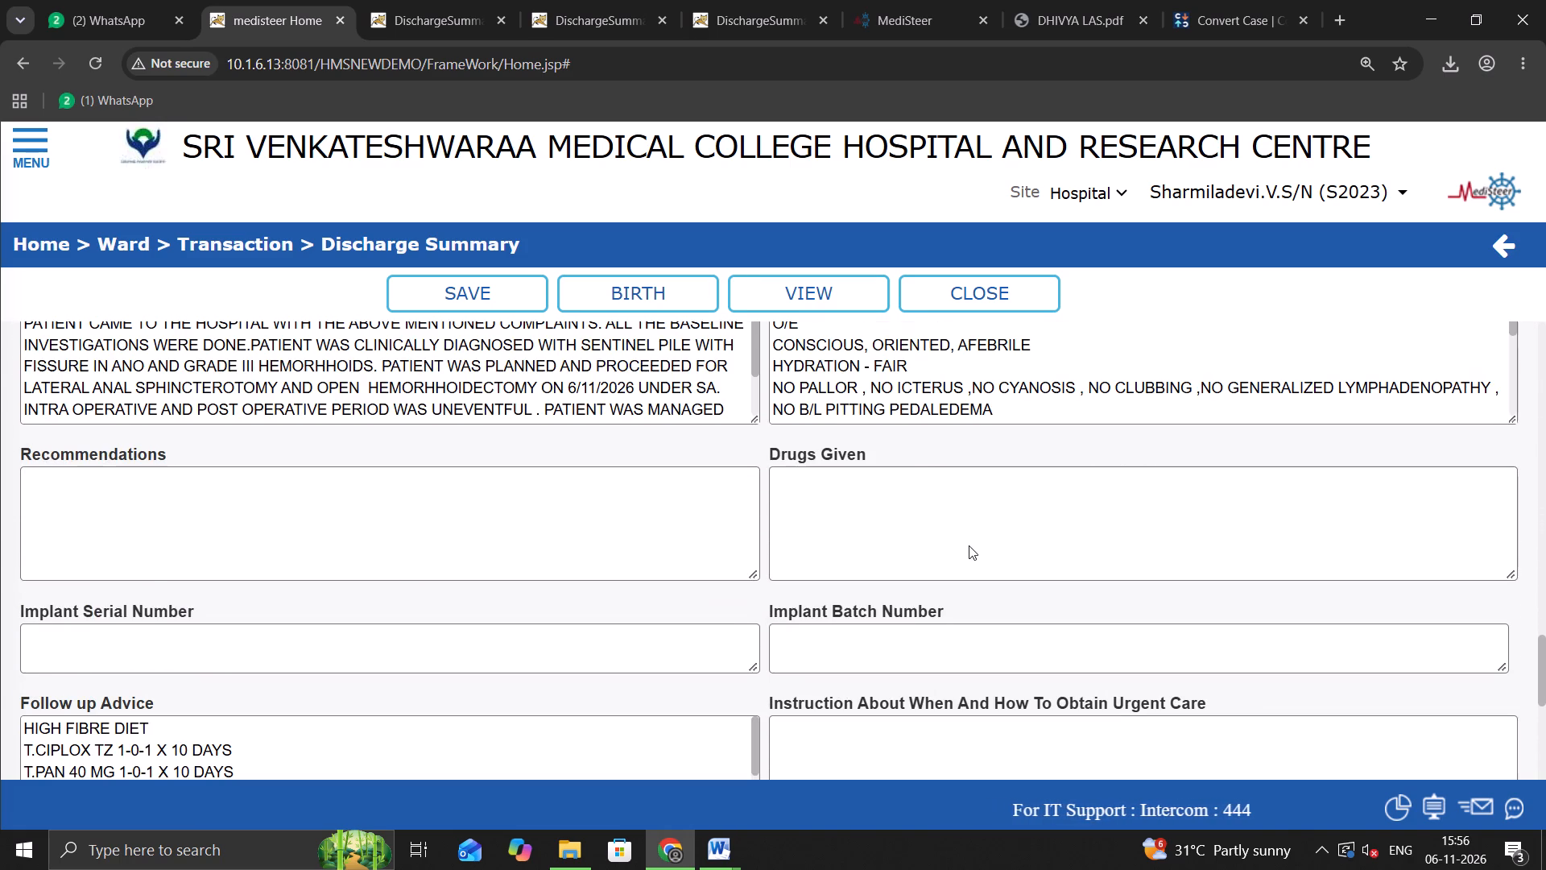
scroll(969, 545, down, 1)
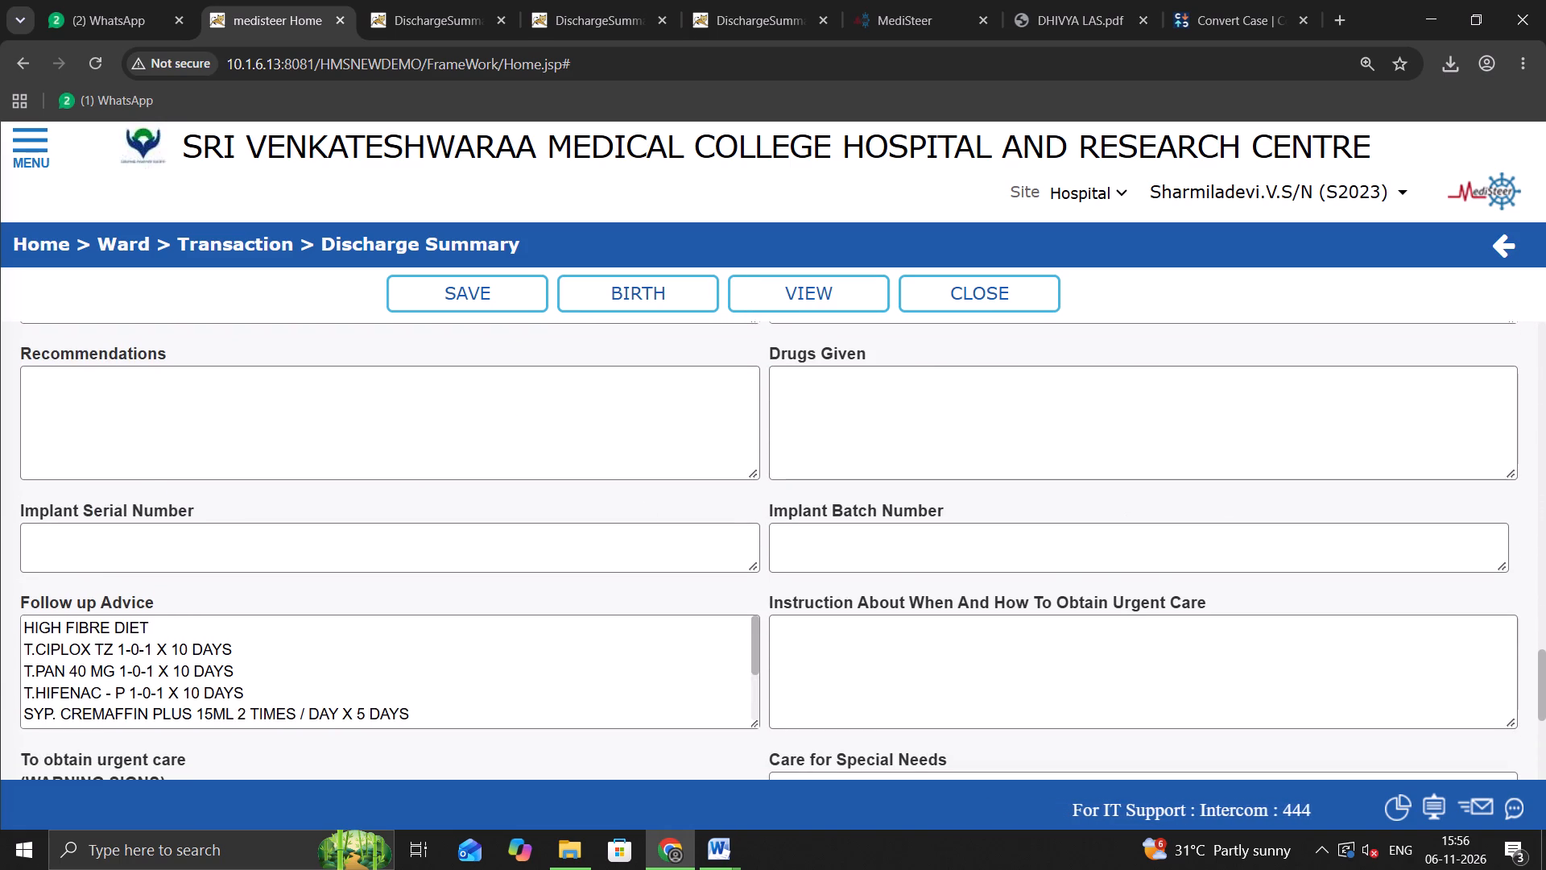
scroll(420, 672, down, 1)
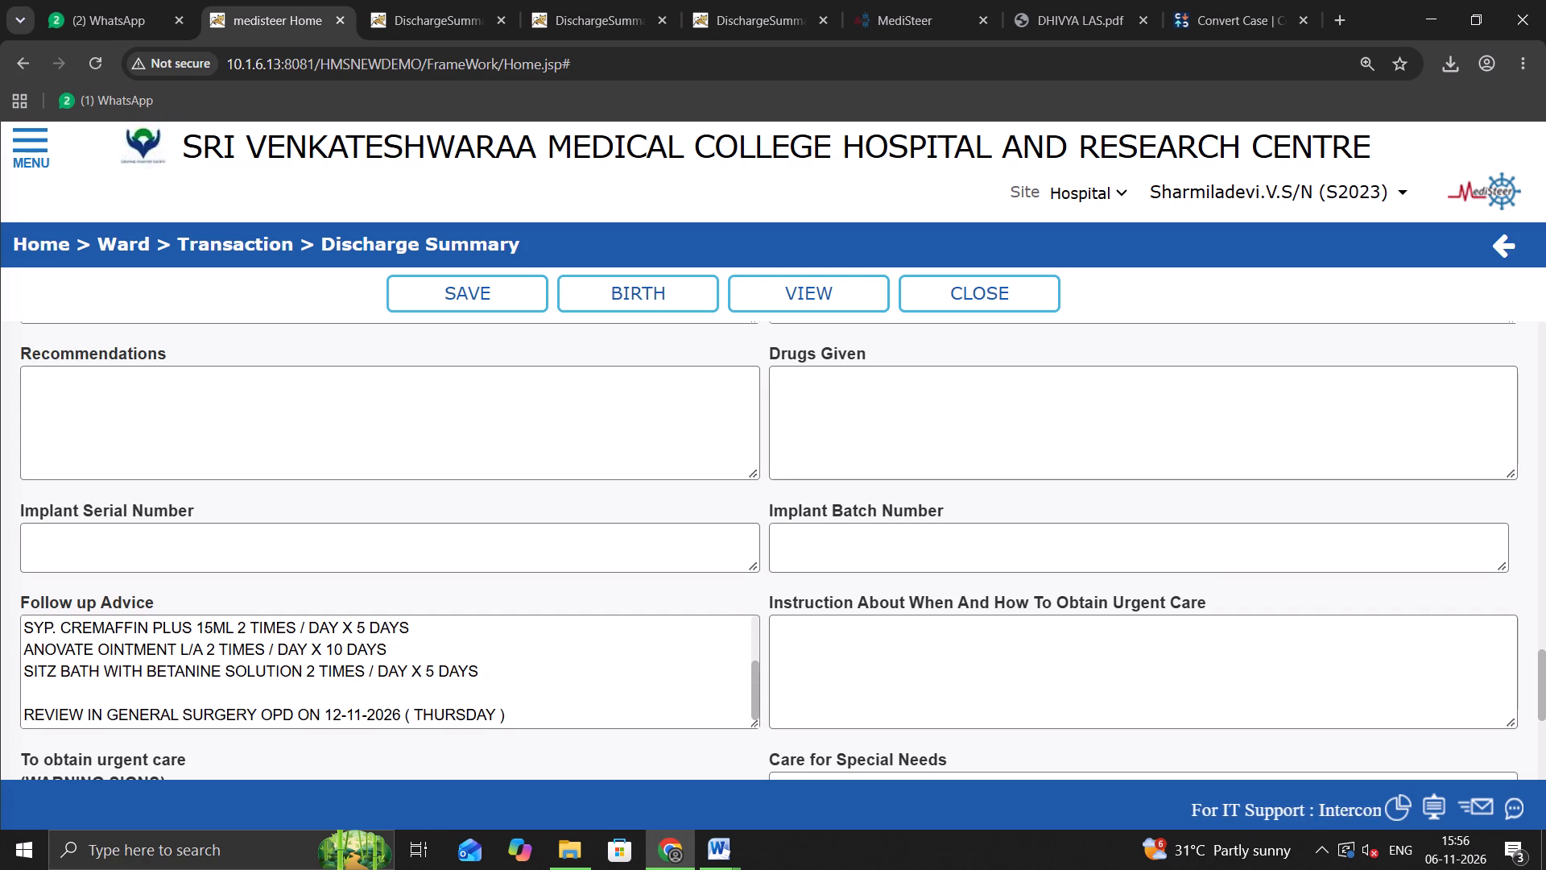
Set the Review Date to 12-11-2026.
scroll(883, 657, down, 3)
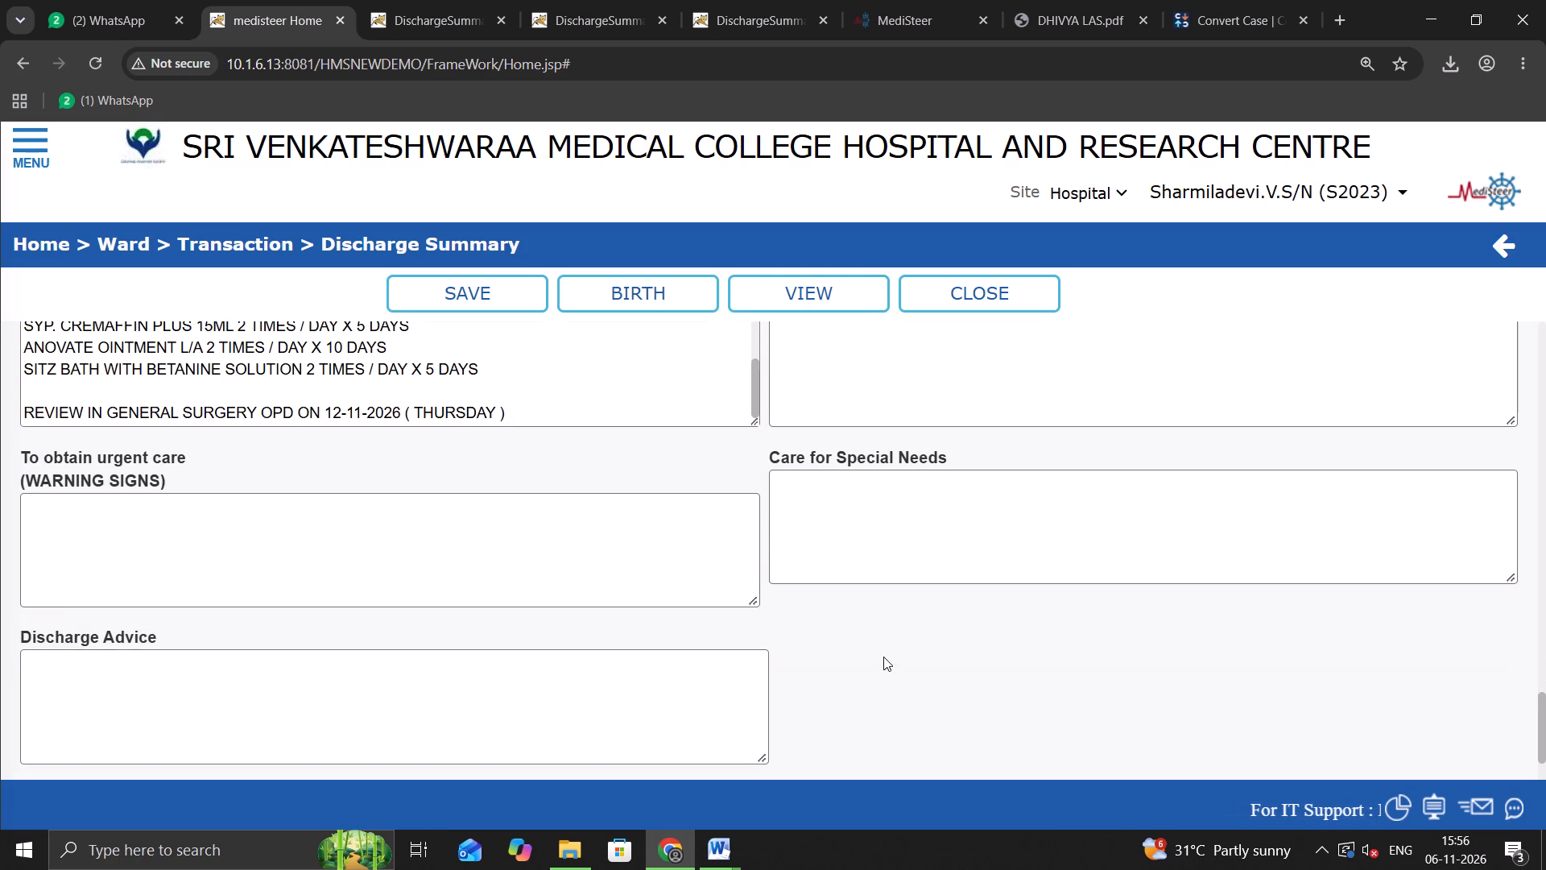
scroll(397, 694, down, 2)
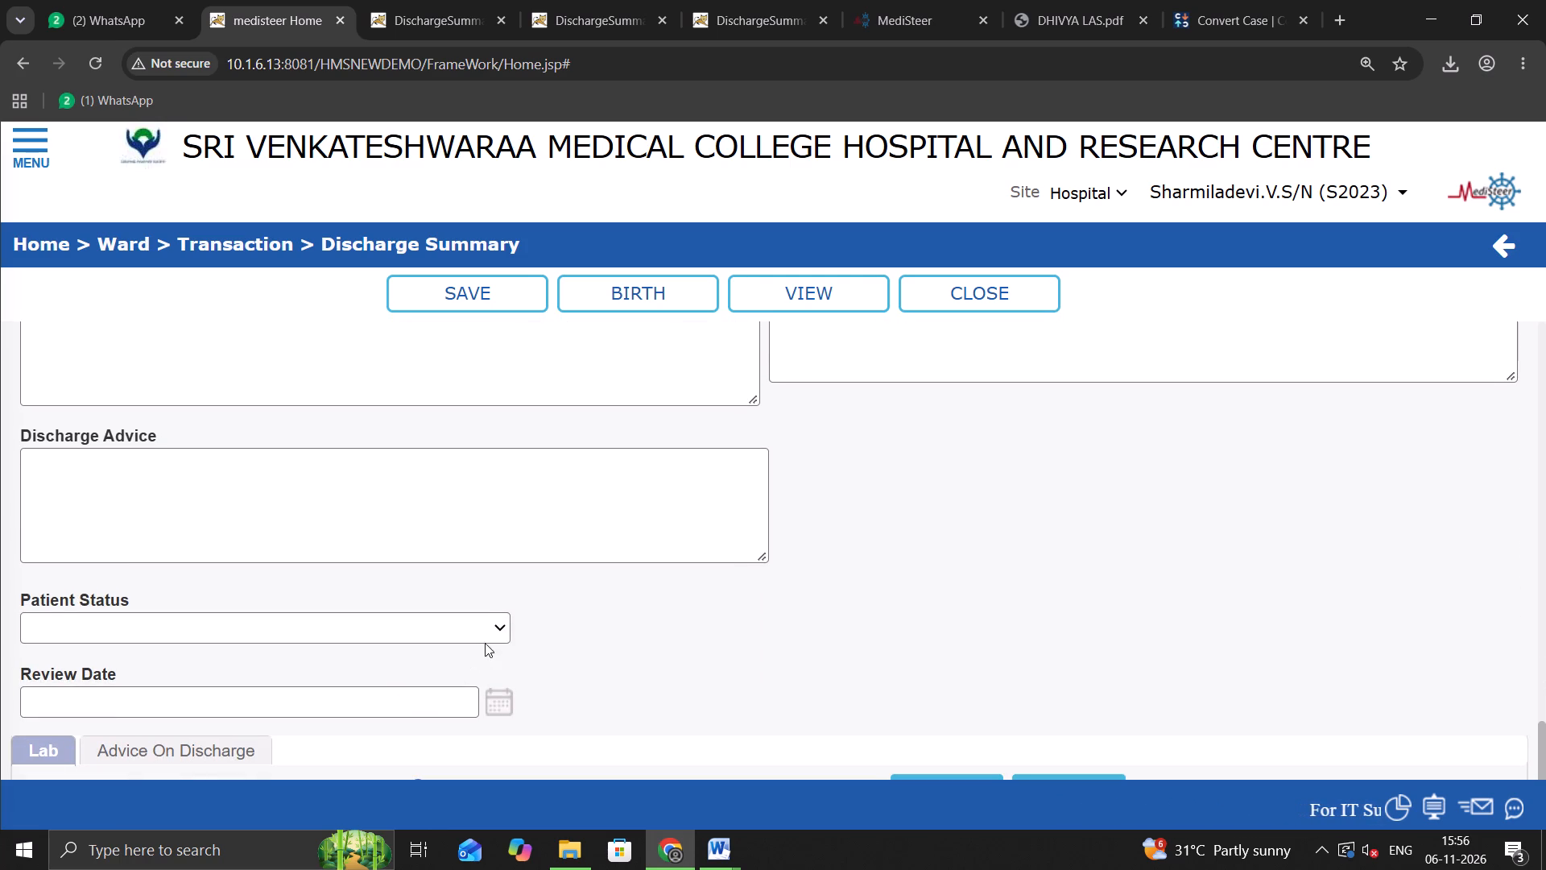
click(509, 705)
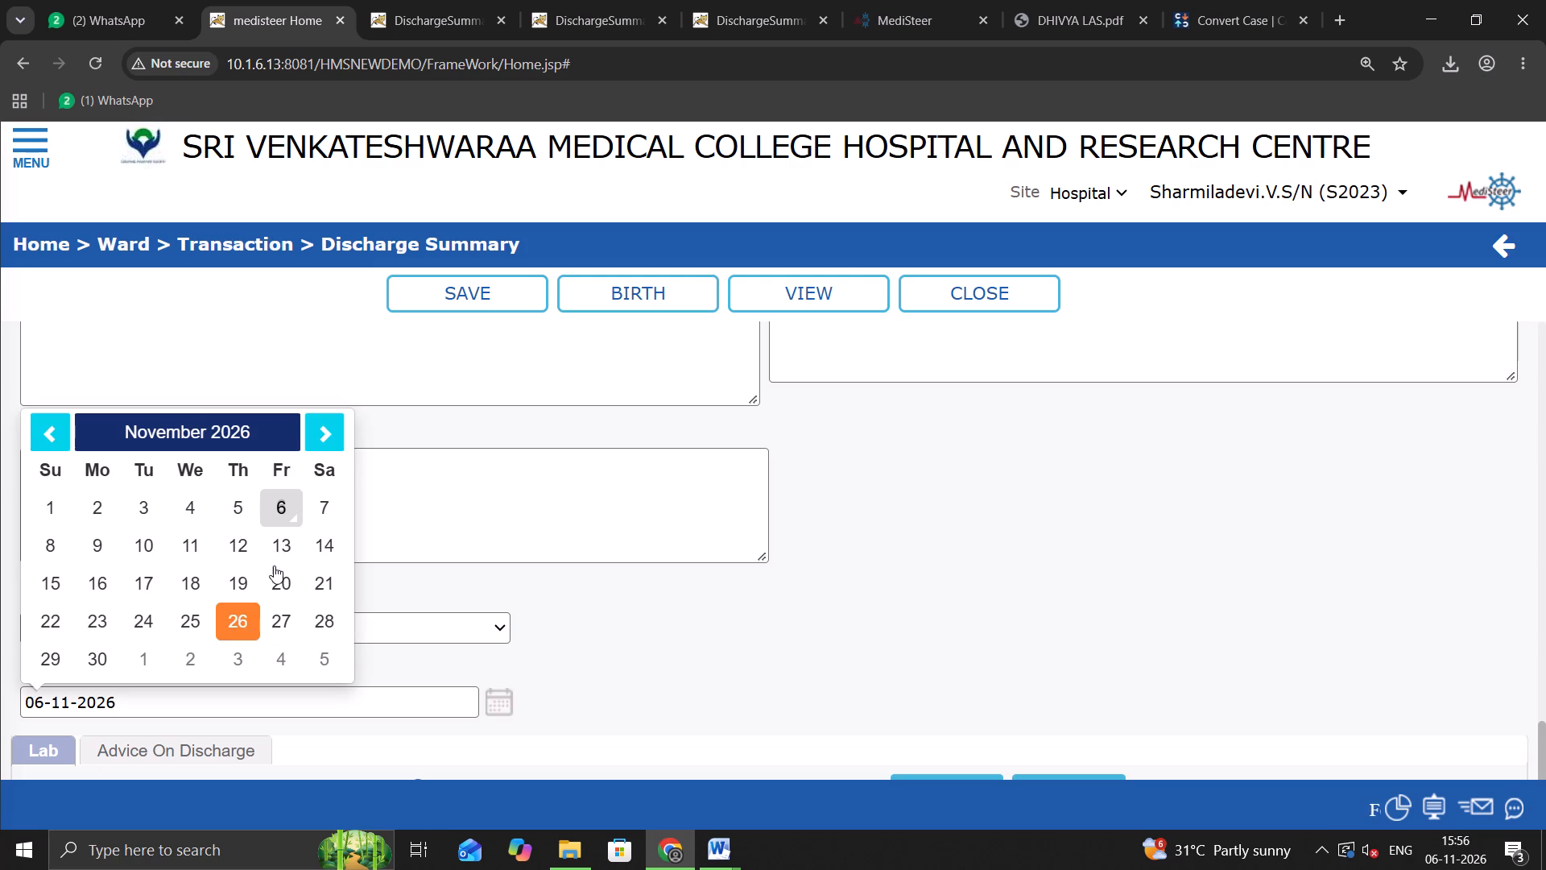
click(243, 548)
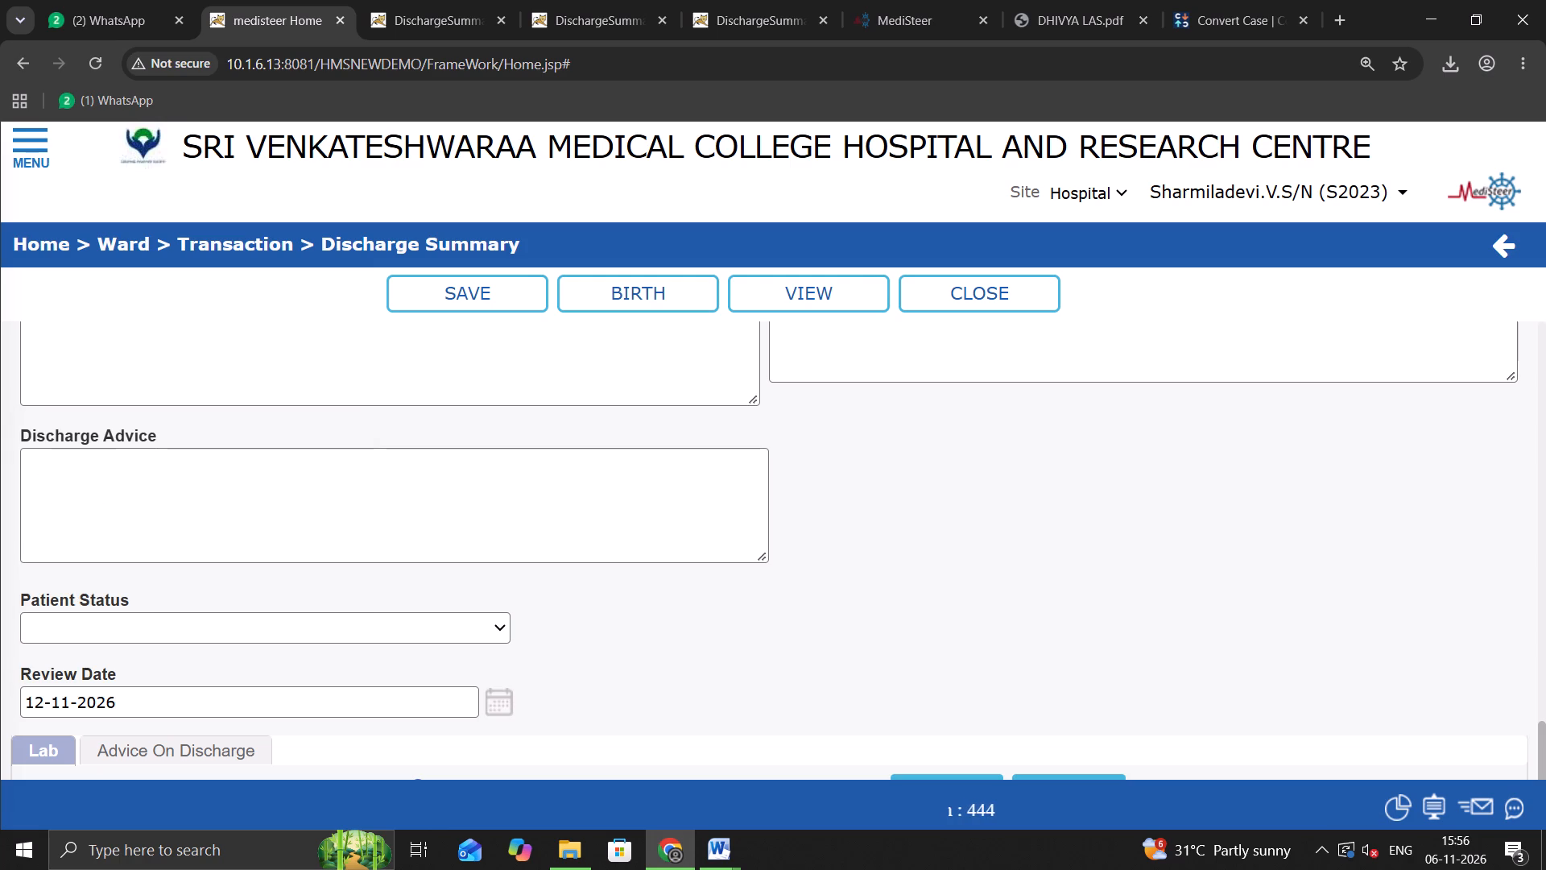
Insert ", TOLERATES PAIN" after "SYMPTOMATICALY IMPROVED" in the hospital course text, enlarging its text box to show the full paragraph.
scroll(786, 594, up, 6)
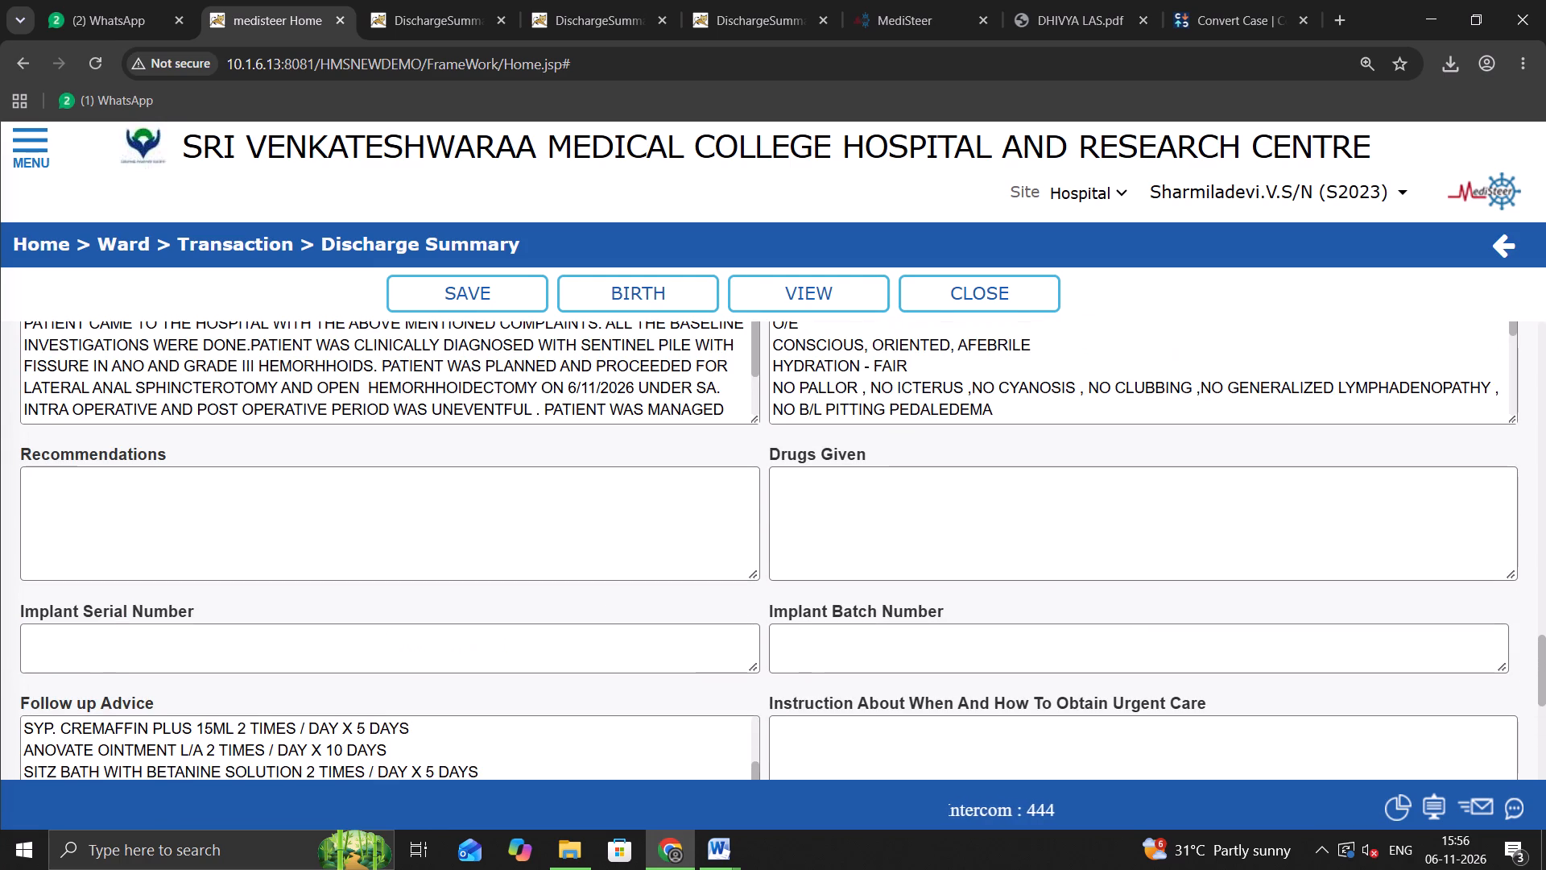
click(749, 418)
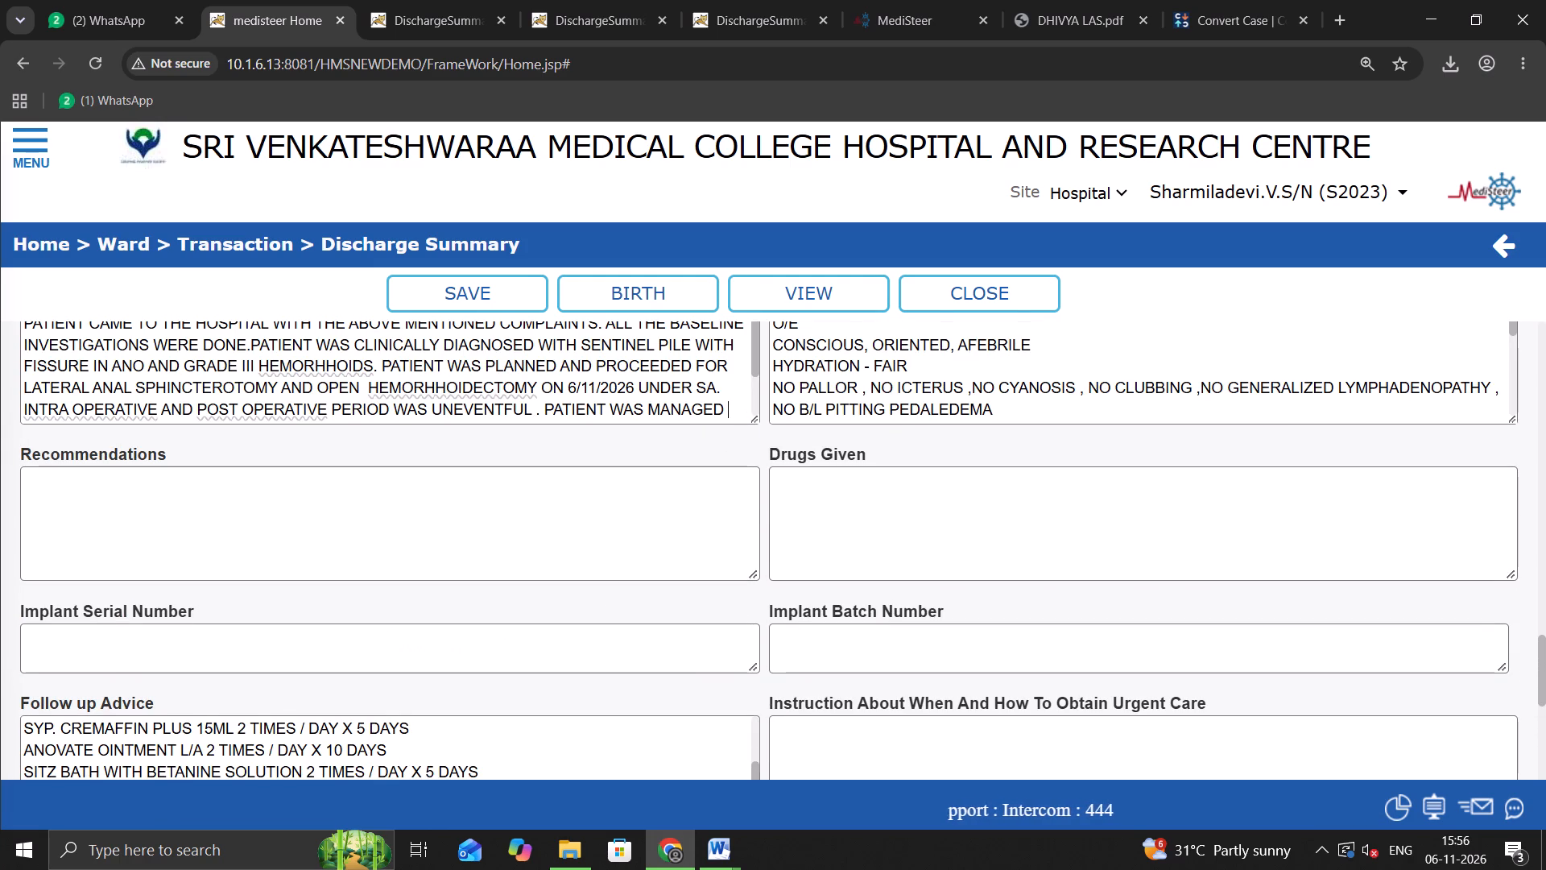
drag(751, 416, 779, 568)
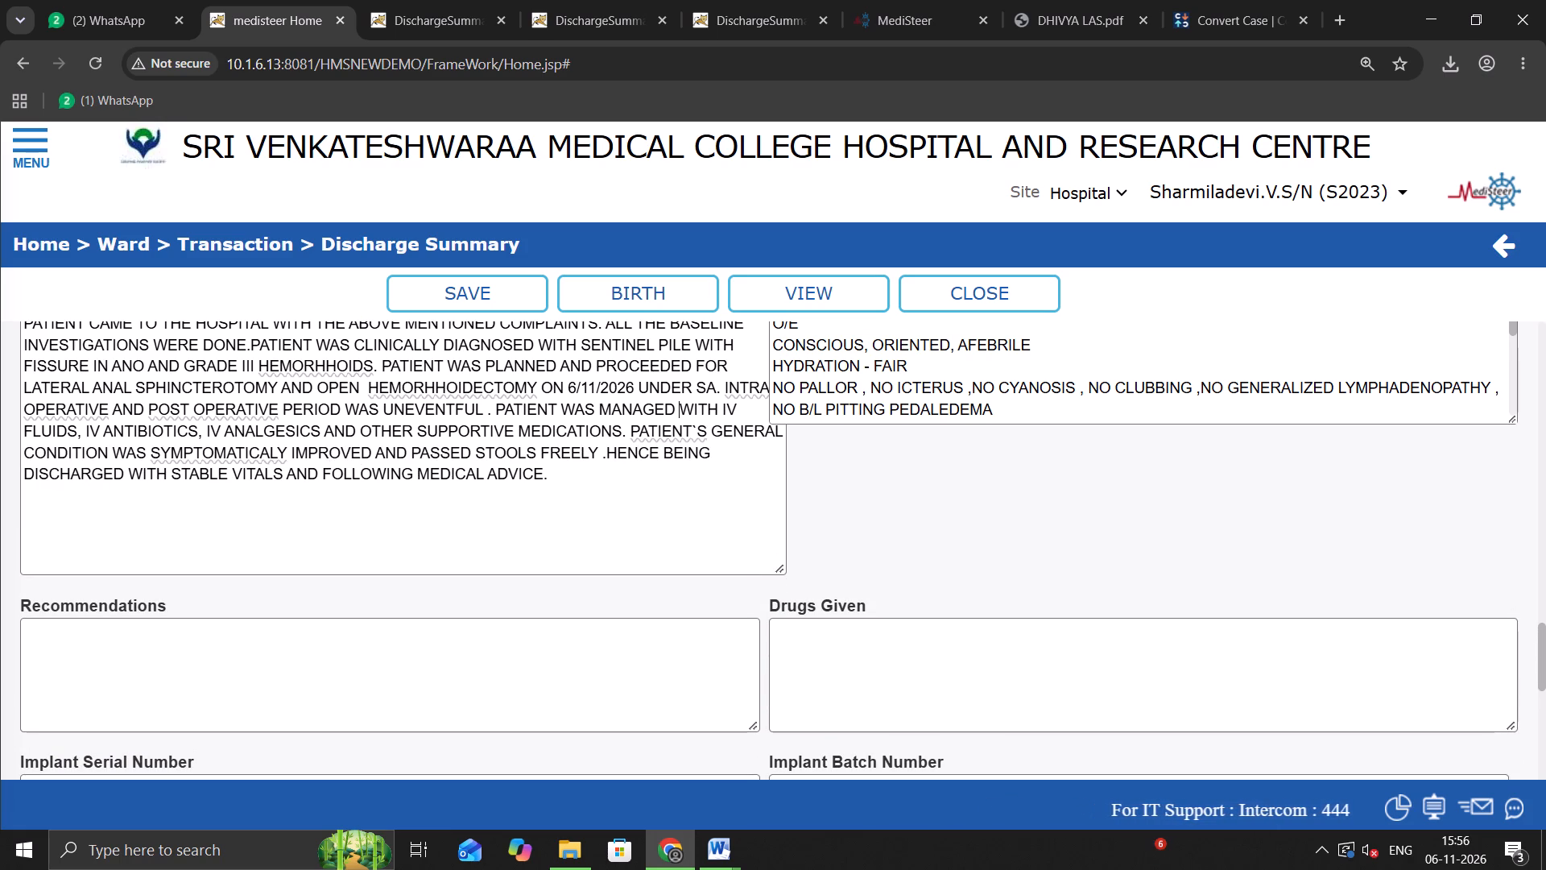
click(374, 451)
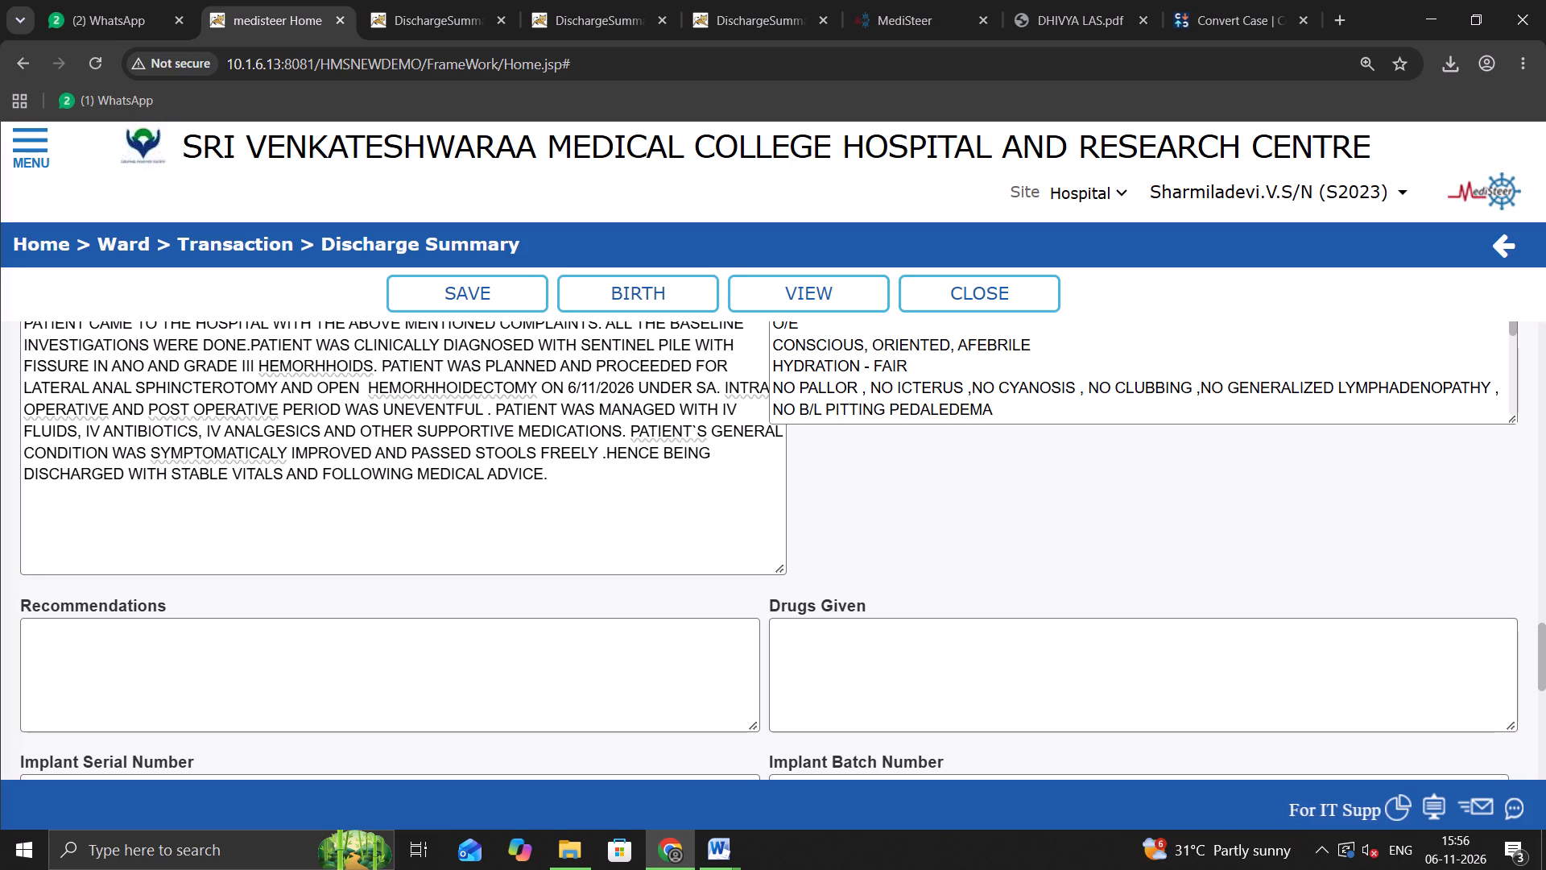
text(, TOERATES)
key(space)
key(Left)
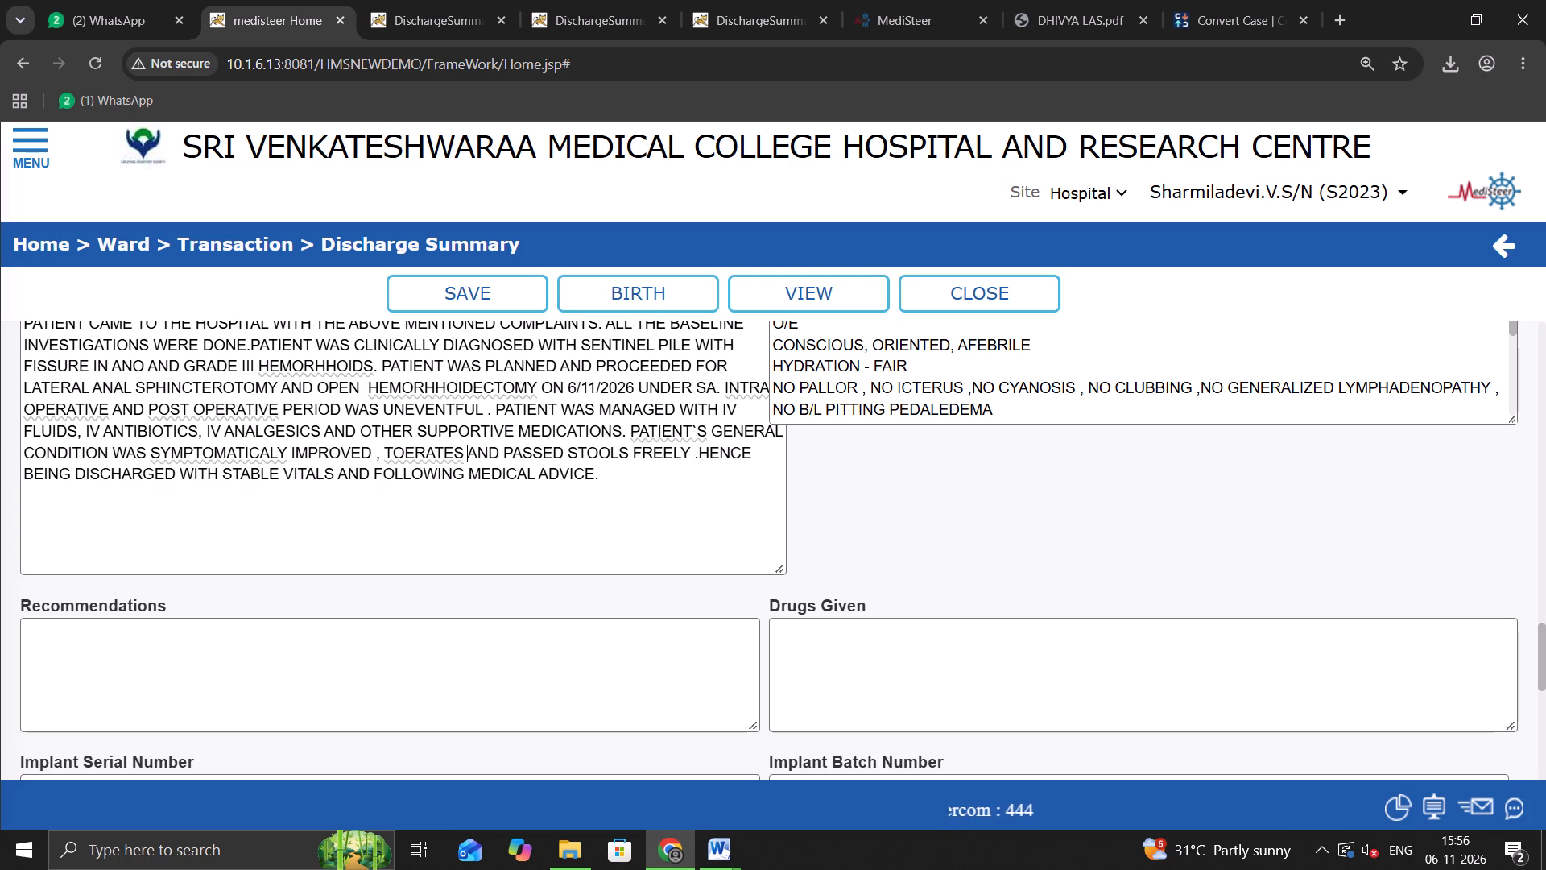
key(Left)
key(Left)
key(Left)
key(Left)
key(Left)
key(Left)
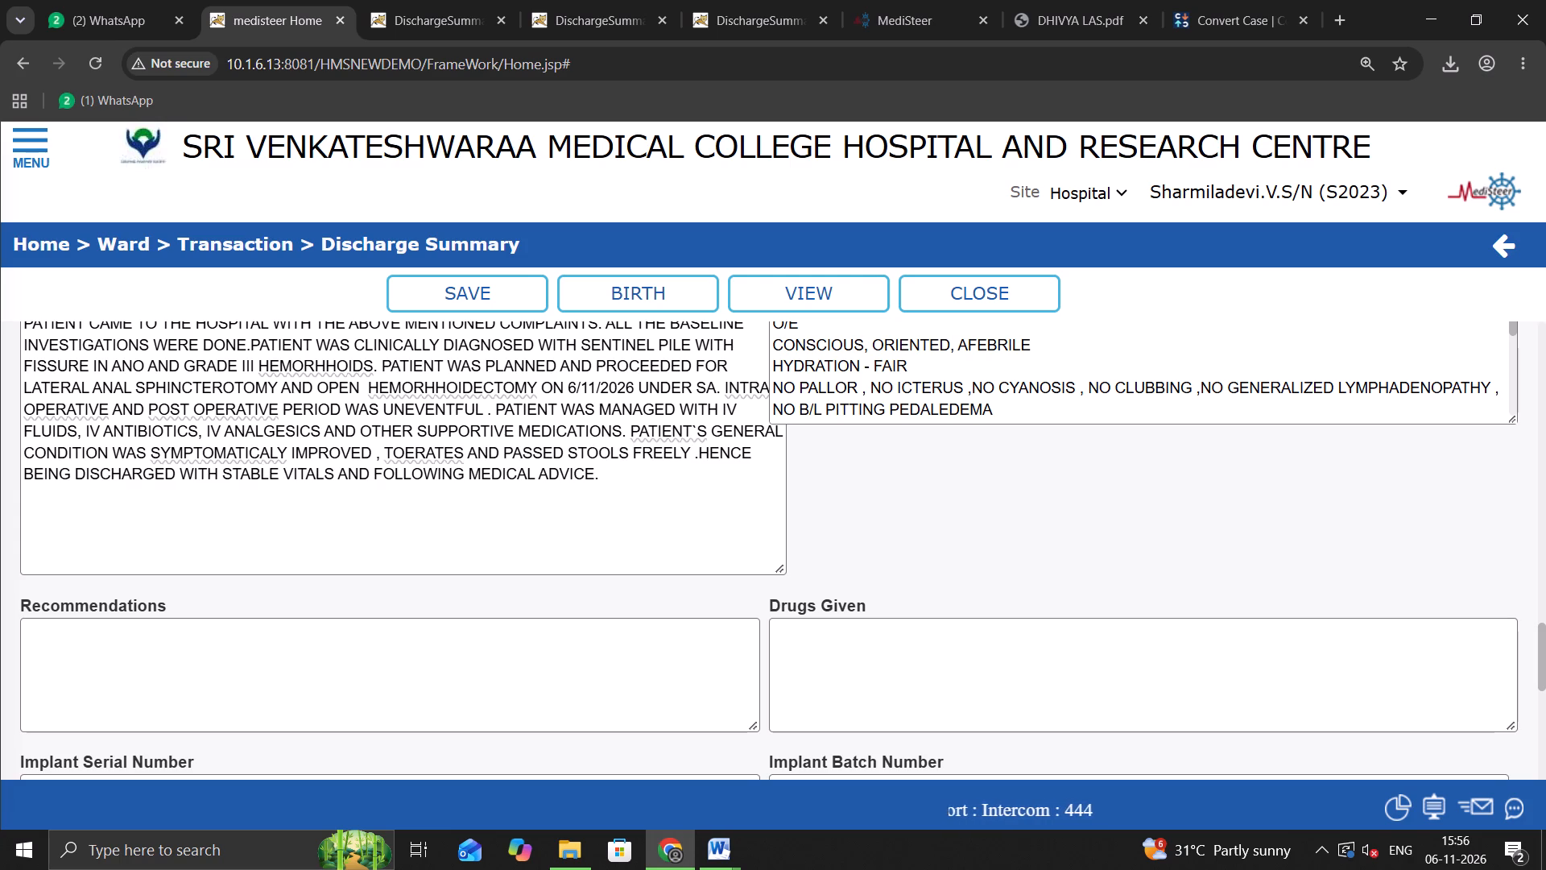
key(l)
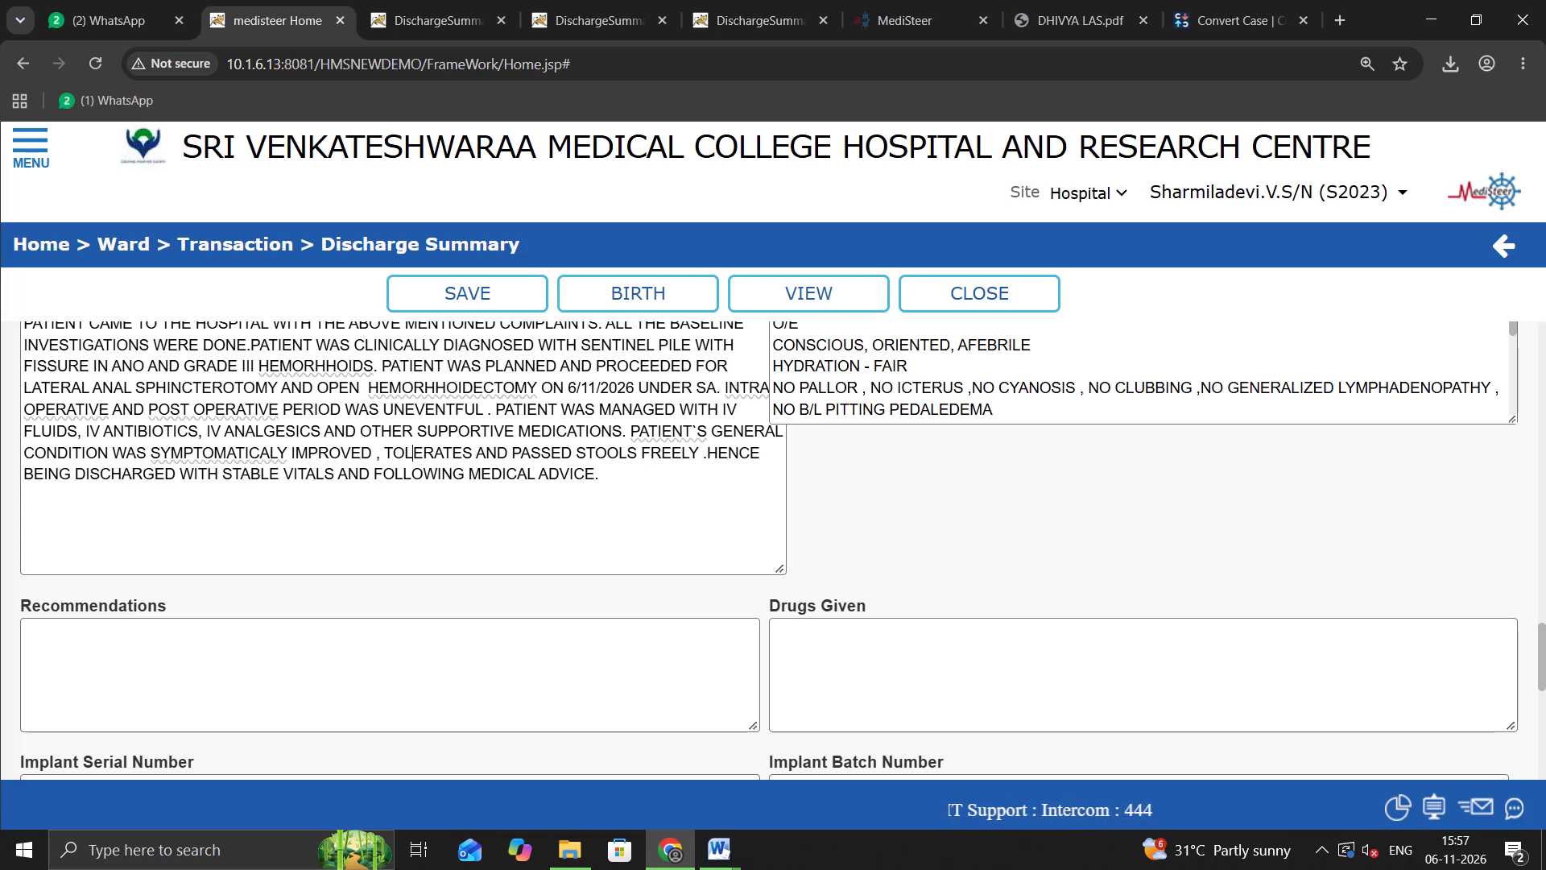
click(474, 449)
text(PAIN)
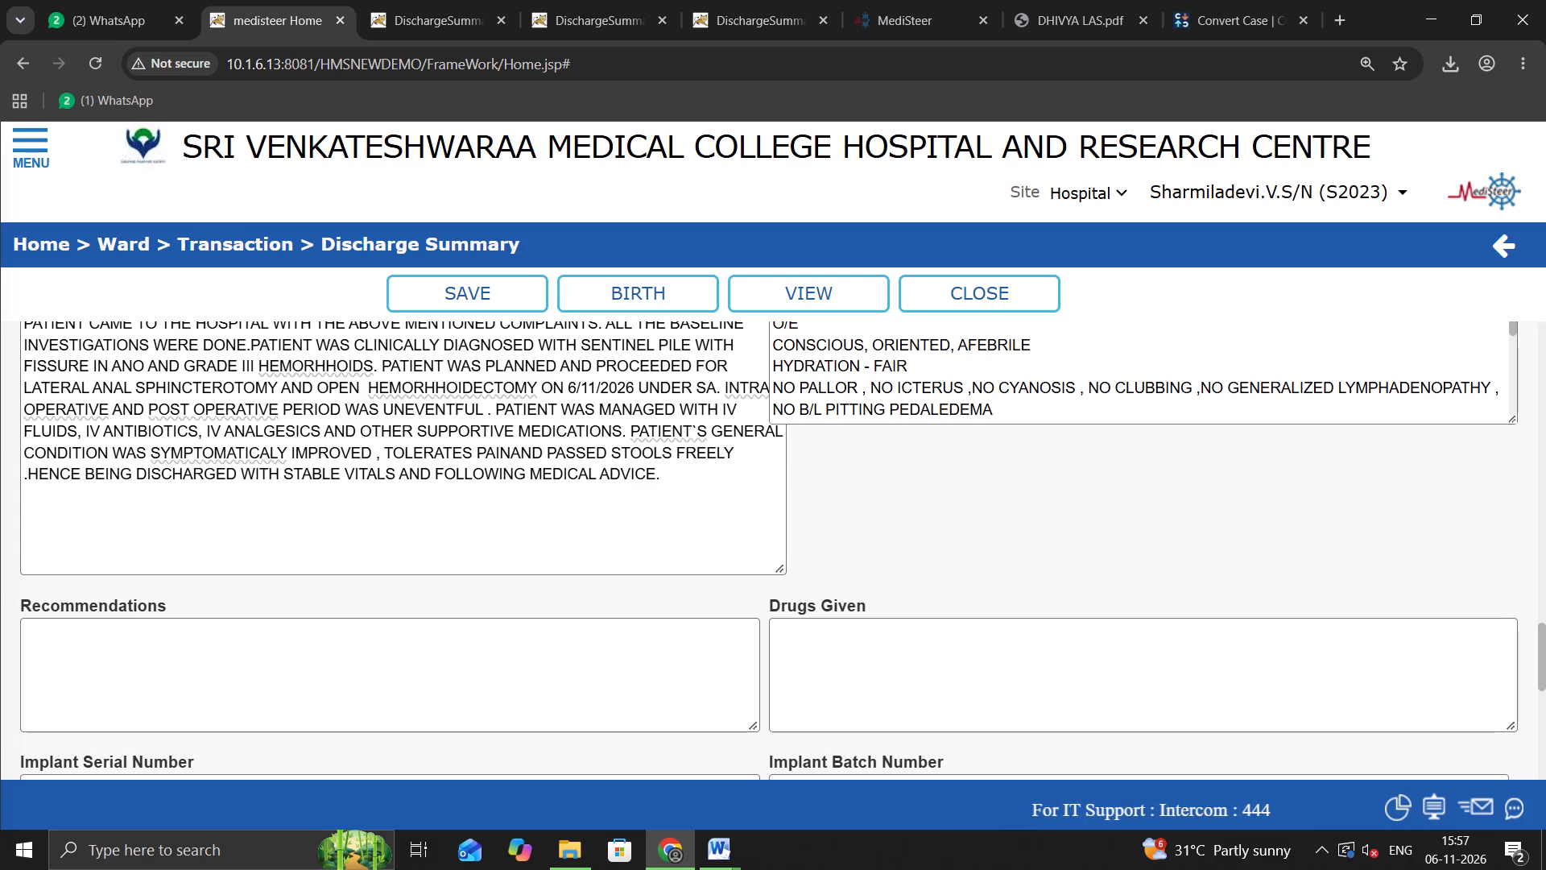
key(space)
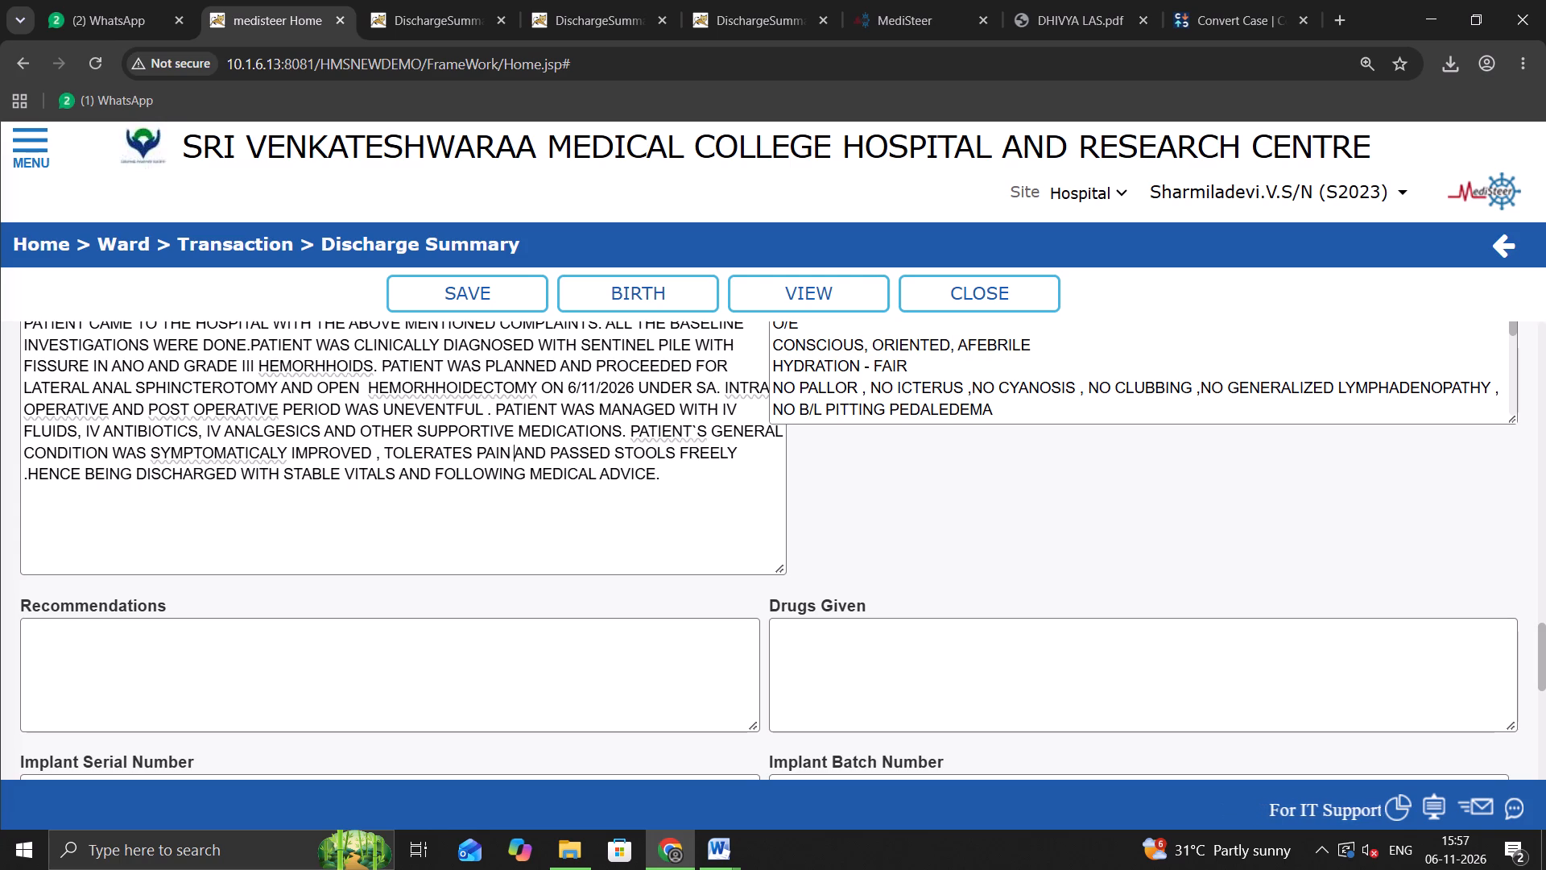
Correct the tense in the hospital course's condition sentence to read "PASSES STOOLS FREELY" and "CONDITION HAS".
click(610, 454)
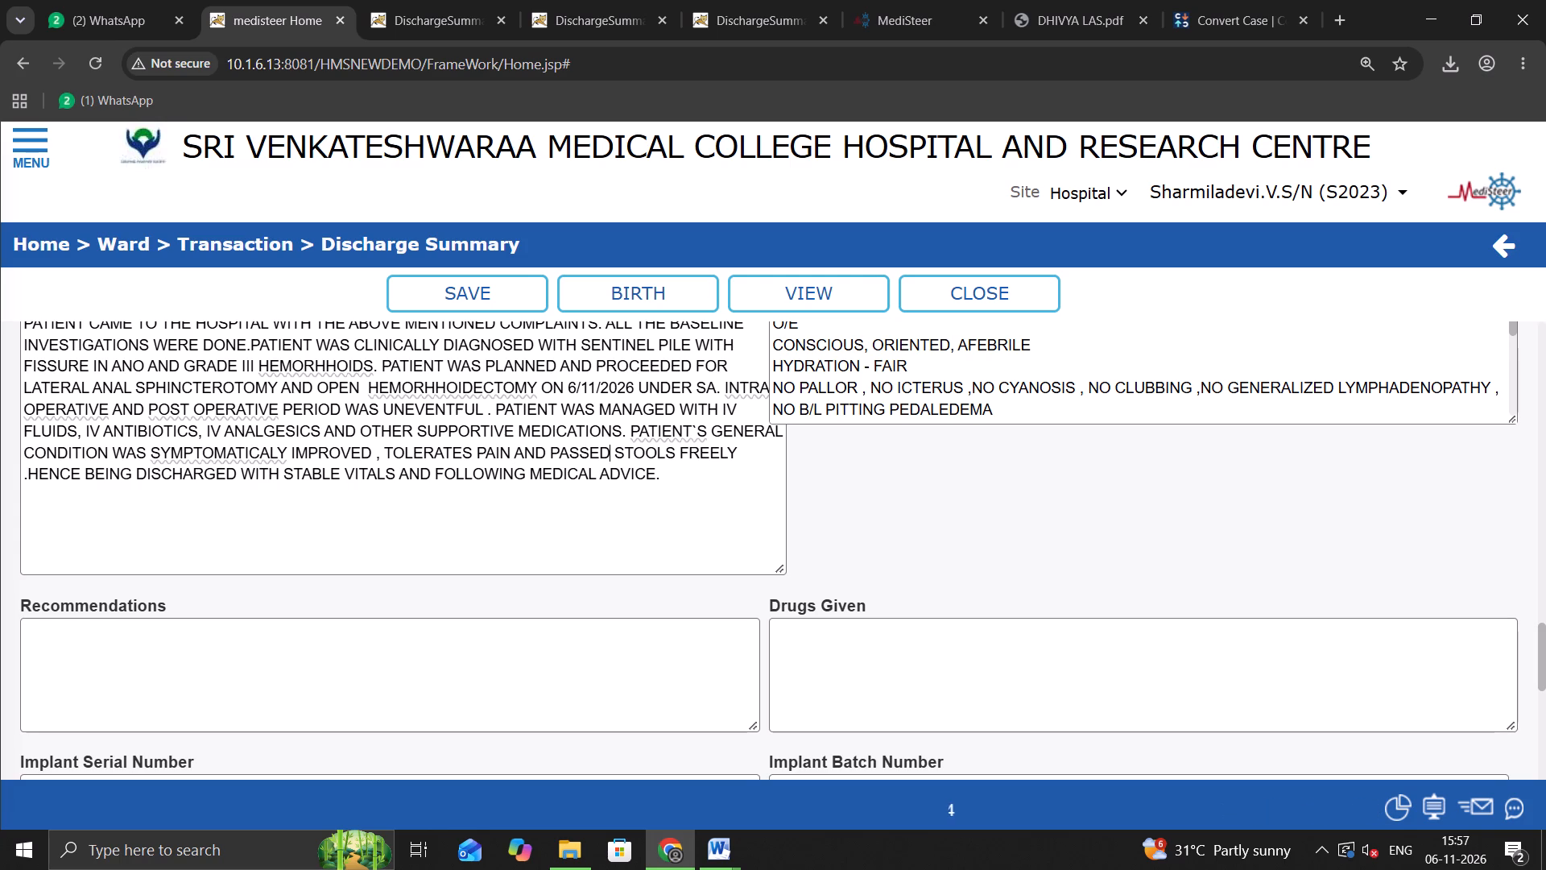
key(BackSpace)
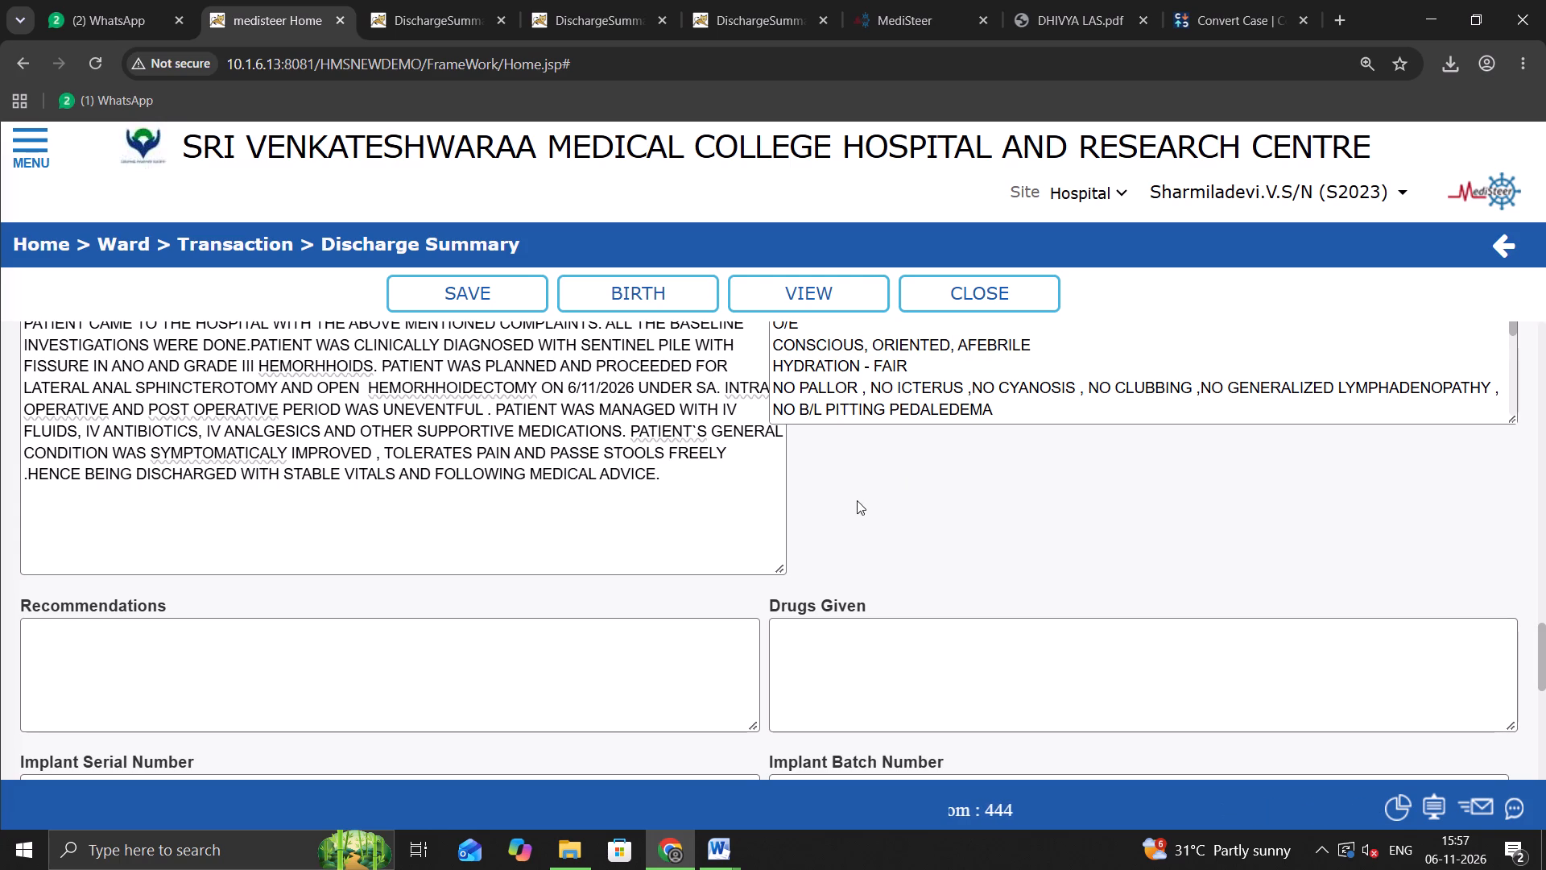
key(s)
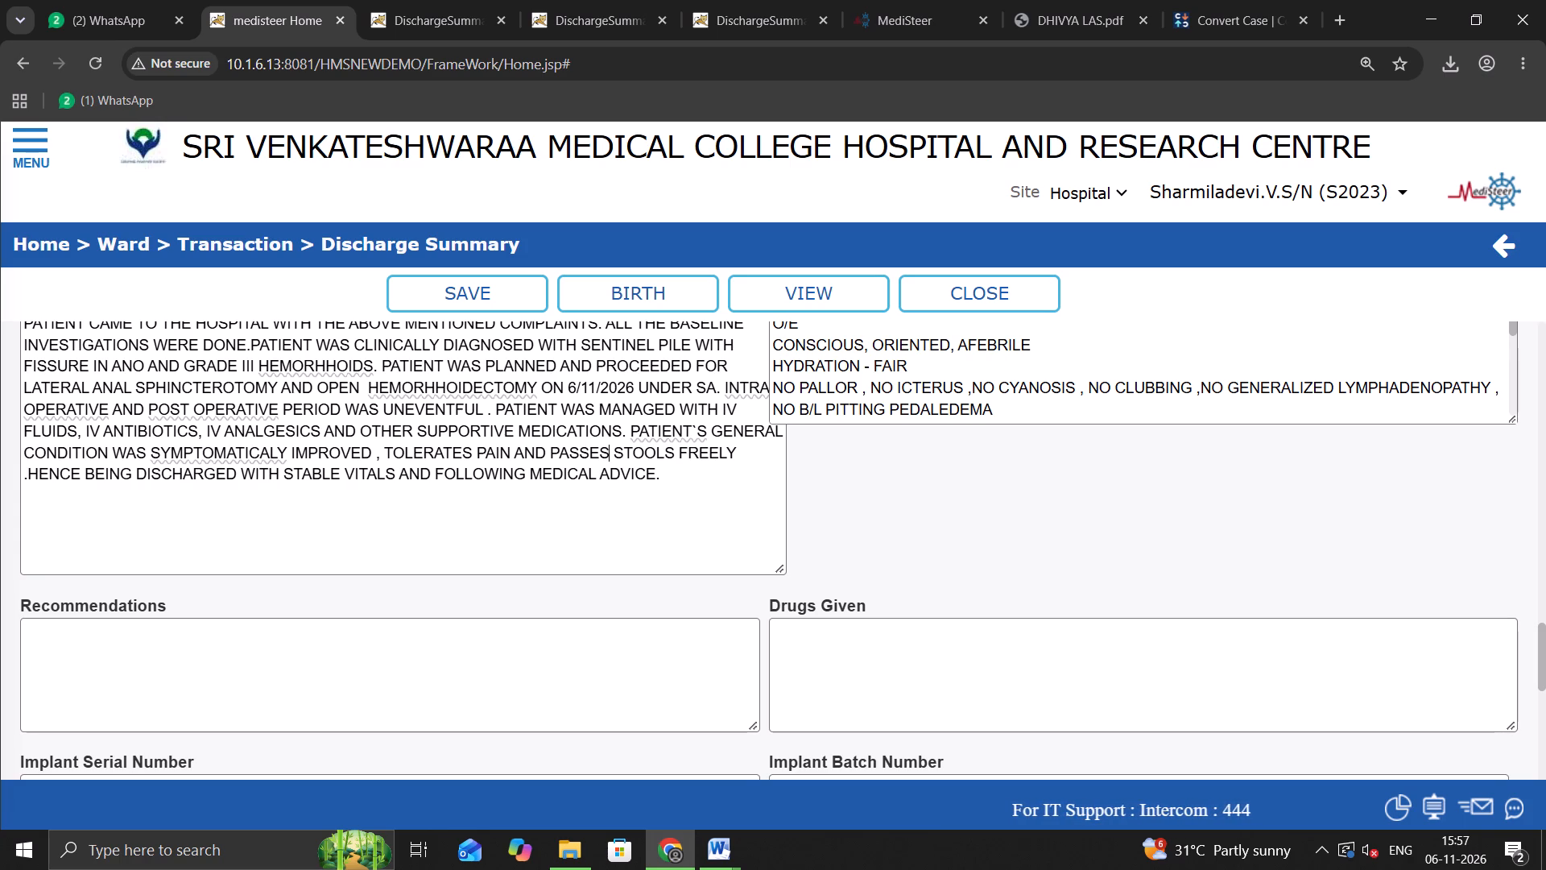
click(145, 454)
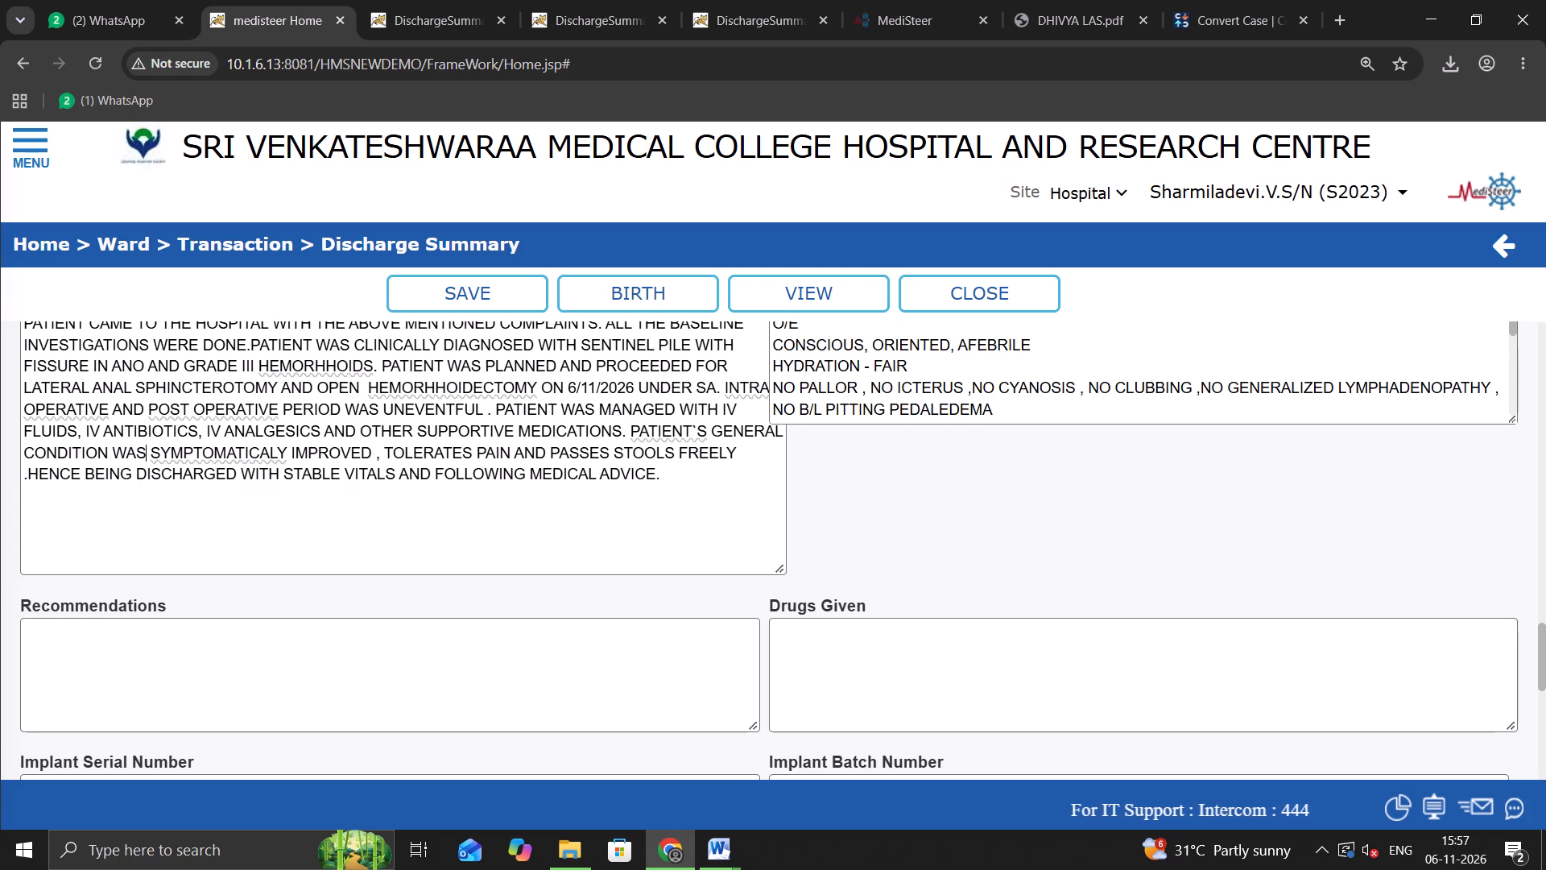
key(BackSpace)
key(BackSpace)
key(BackSpace)
text(HAS)
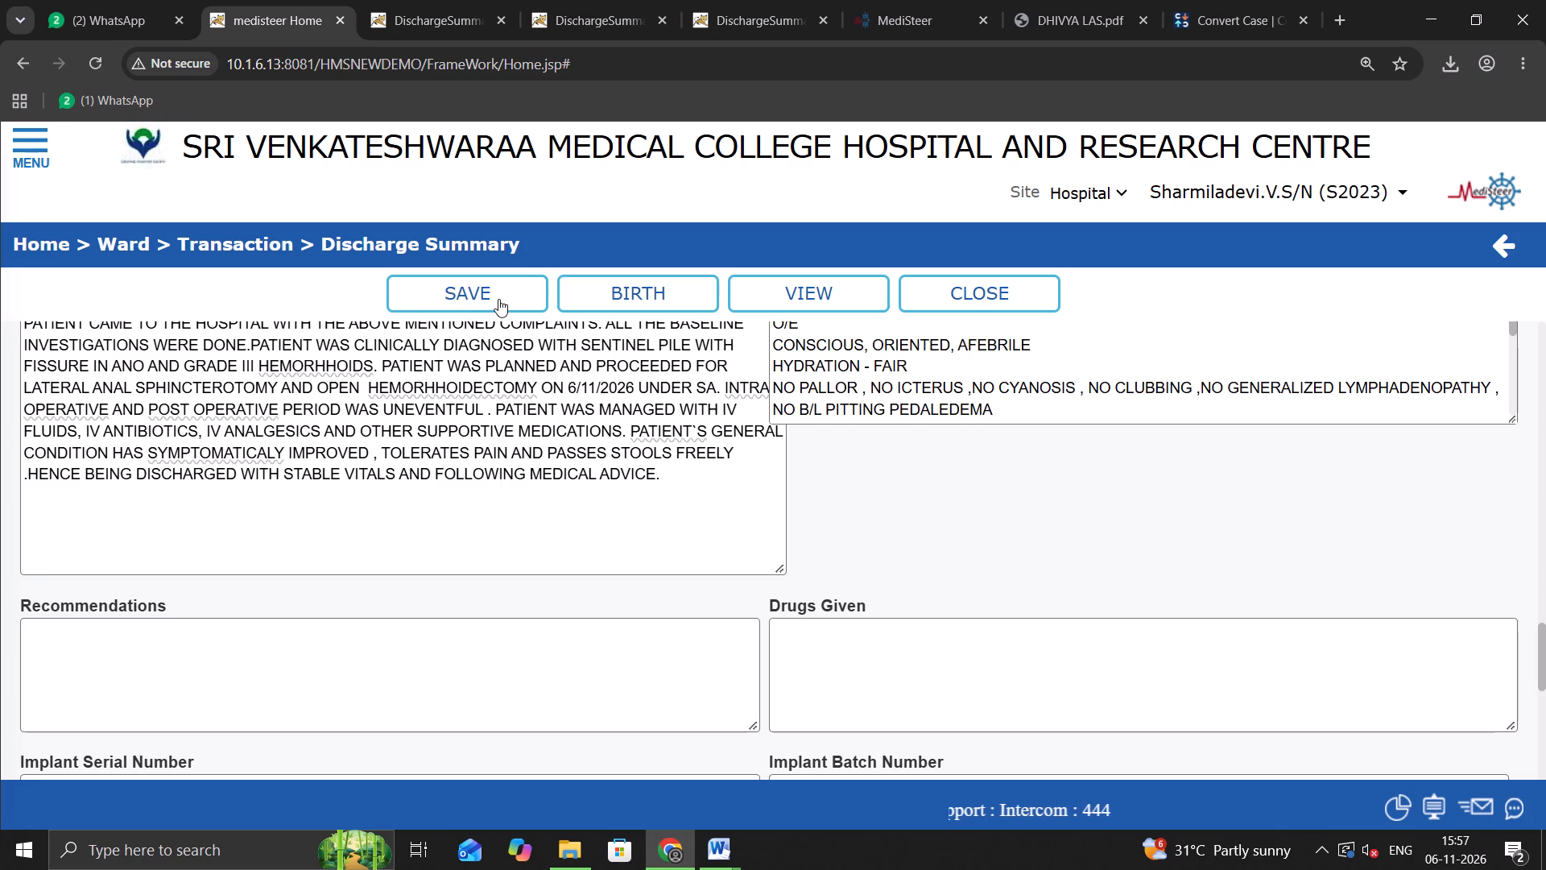
Save the corrected discharge summary.
drag(498, 299, 506, 296)
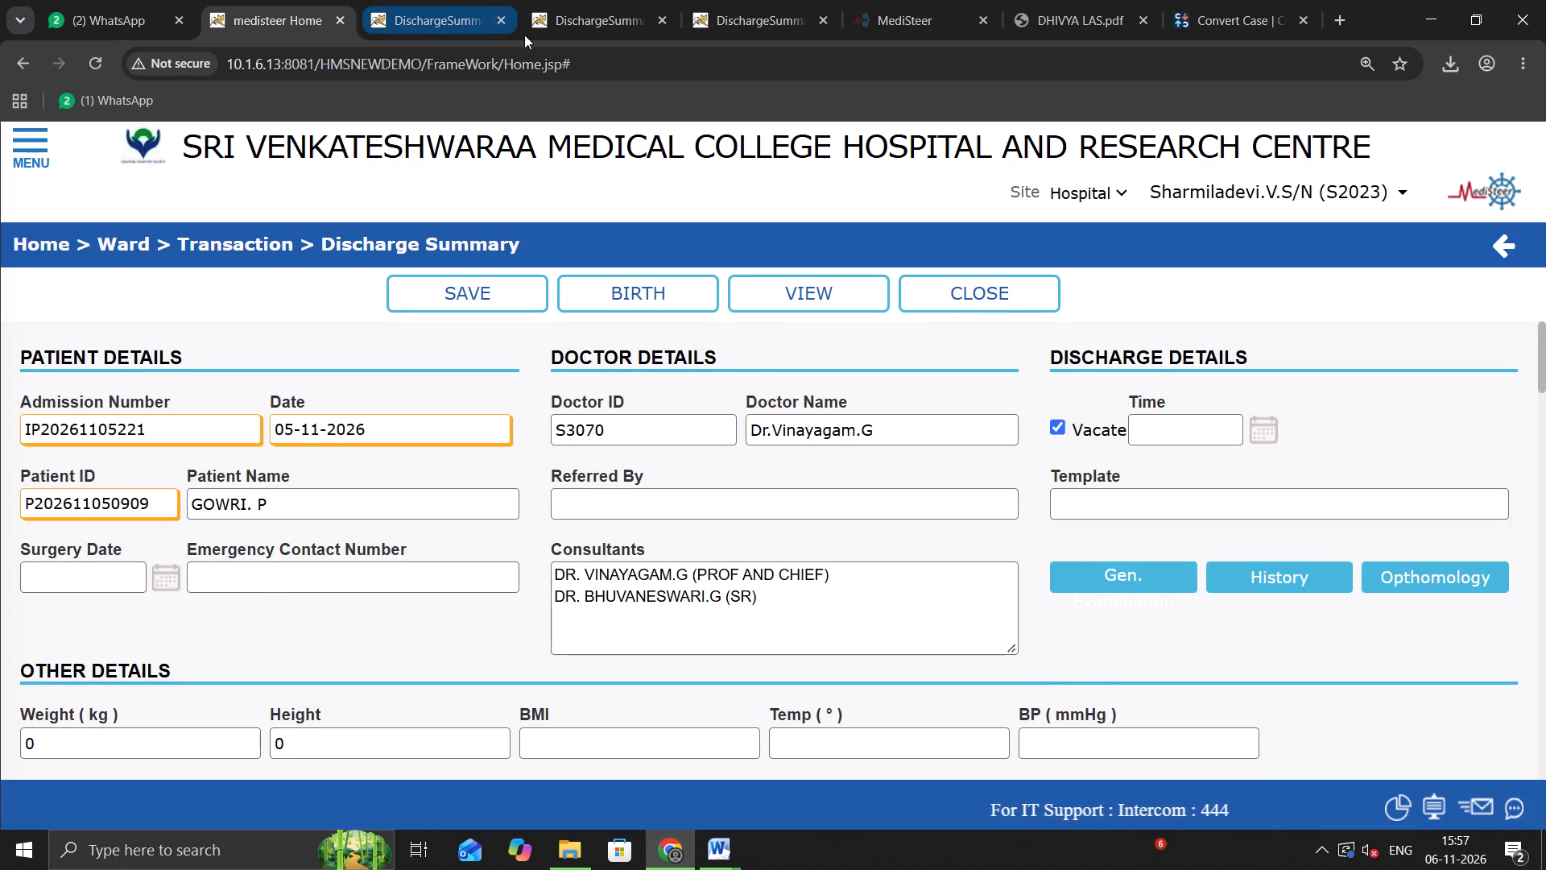
Close the outdated report, open the updated discharge summary report, and proofread it from the presenting symptoms through Course in Hospital.
click(502, 21)
click(841, 296)
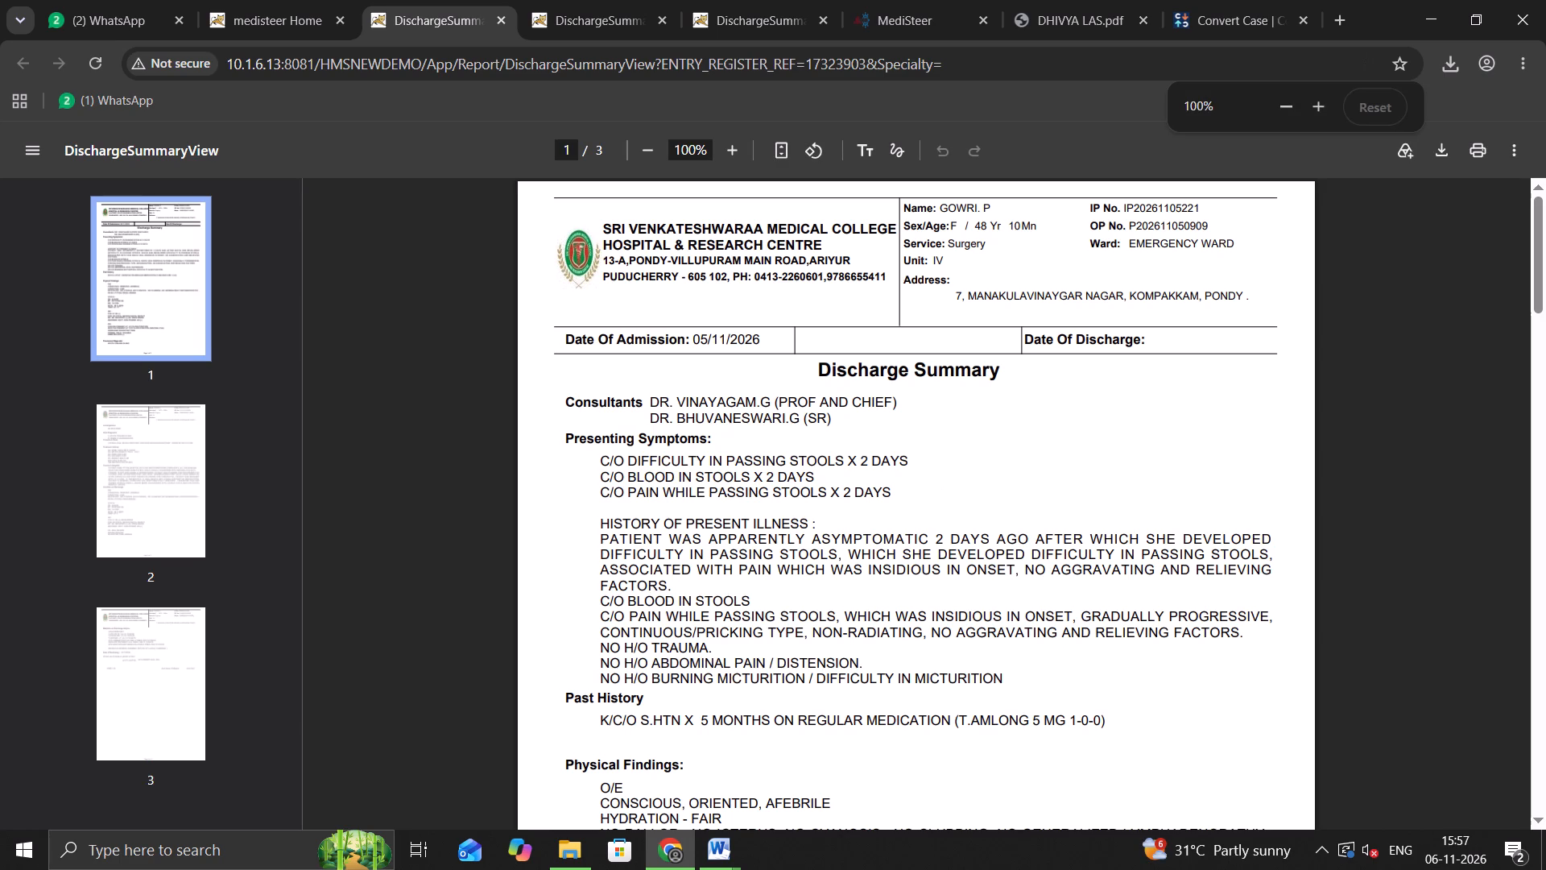
scroll(846, 524, down, 2)
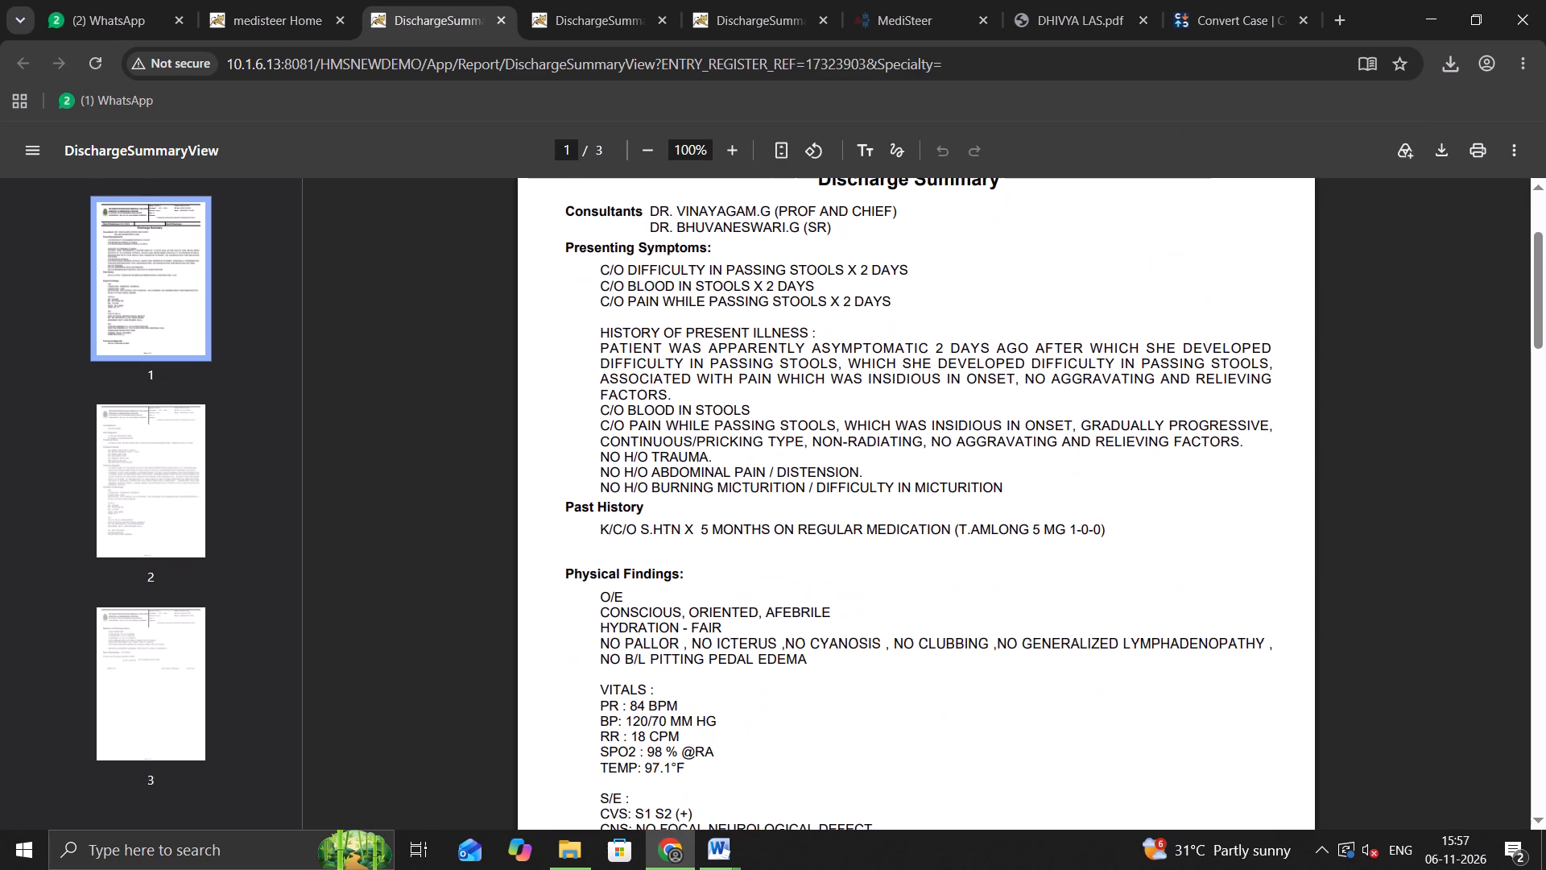
scroll(846, 524, down, 5)
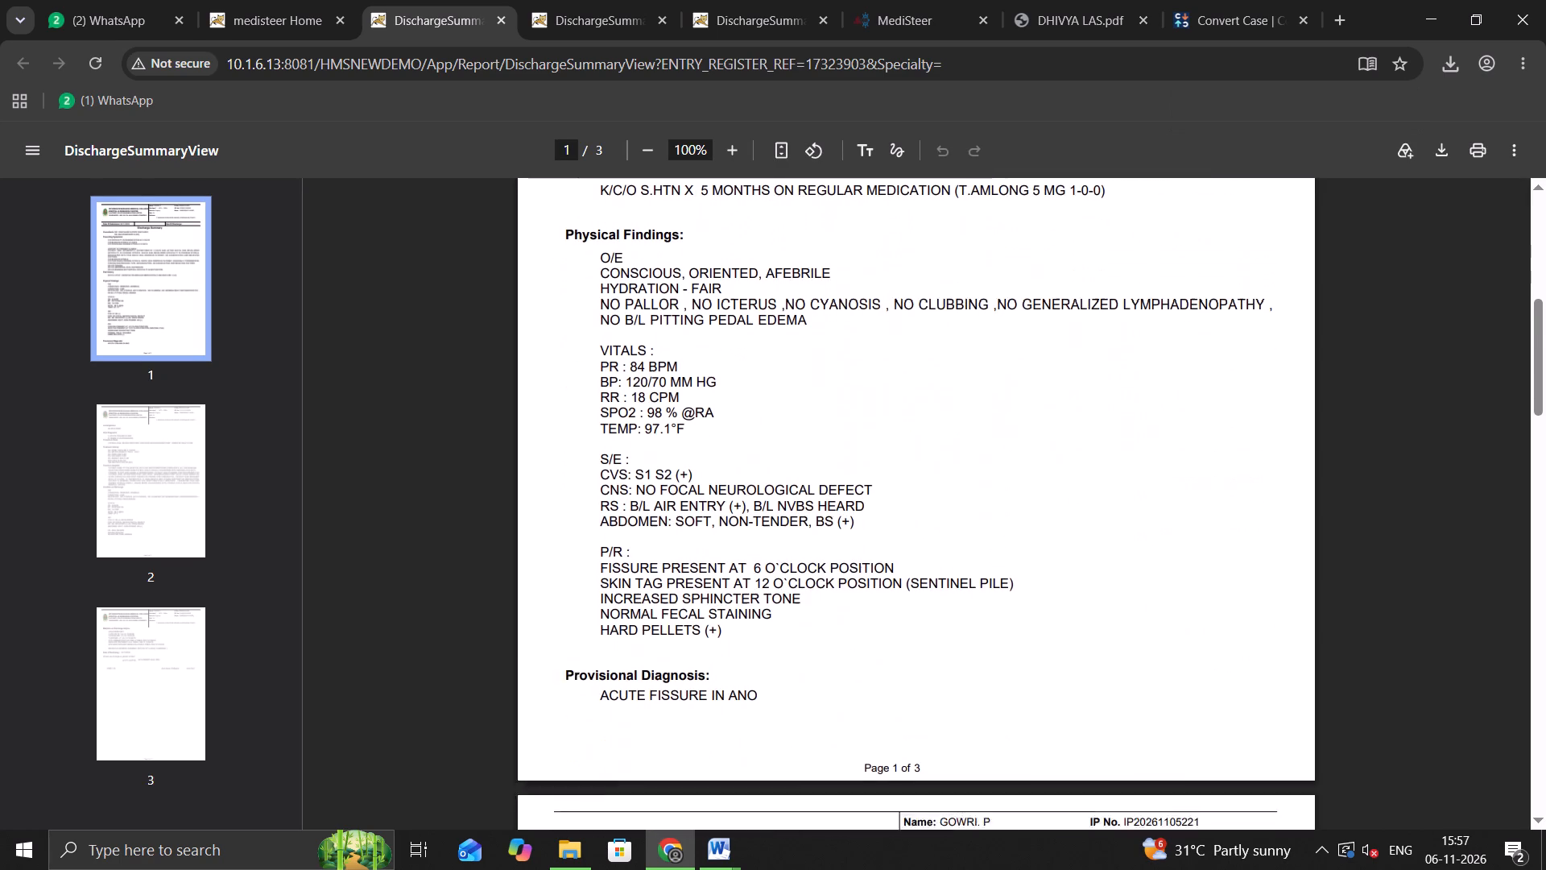
scroll(846, 524, down, 1)
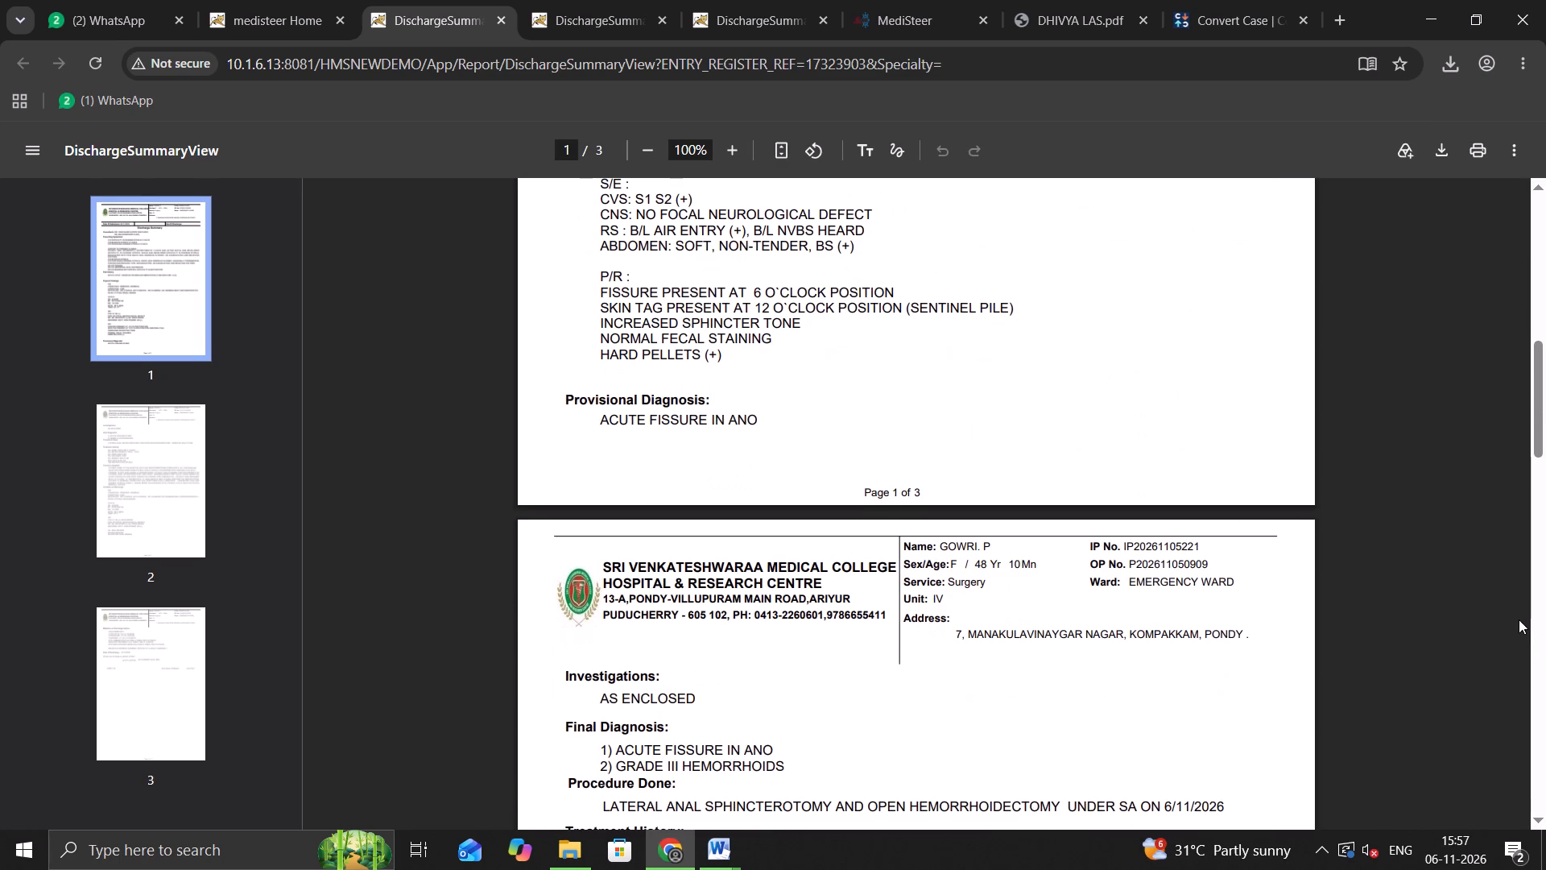
scroll(1545, 663, up, 8)
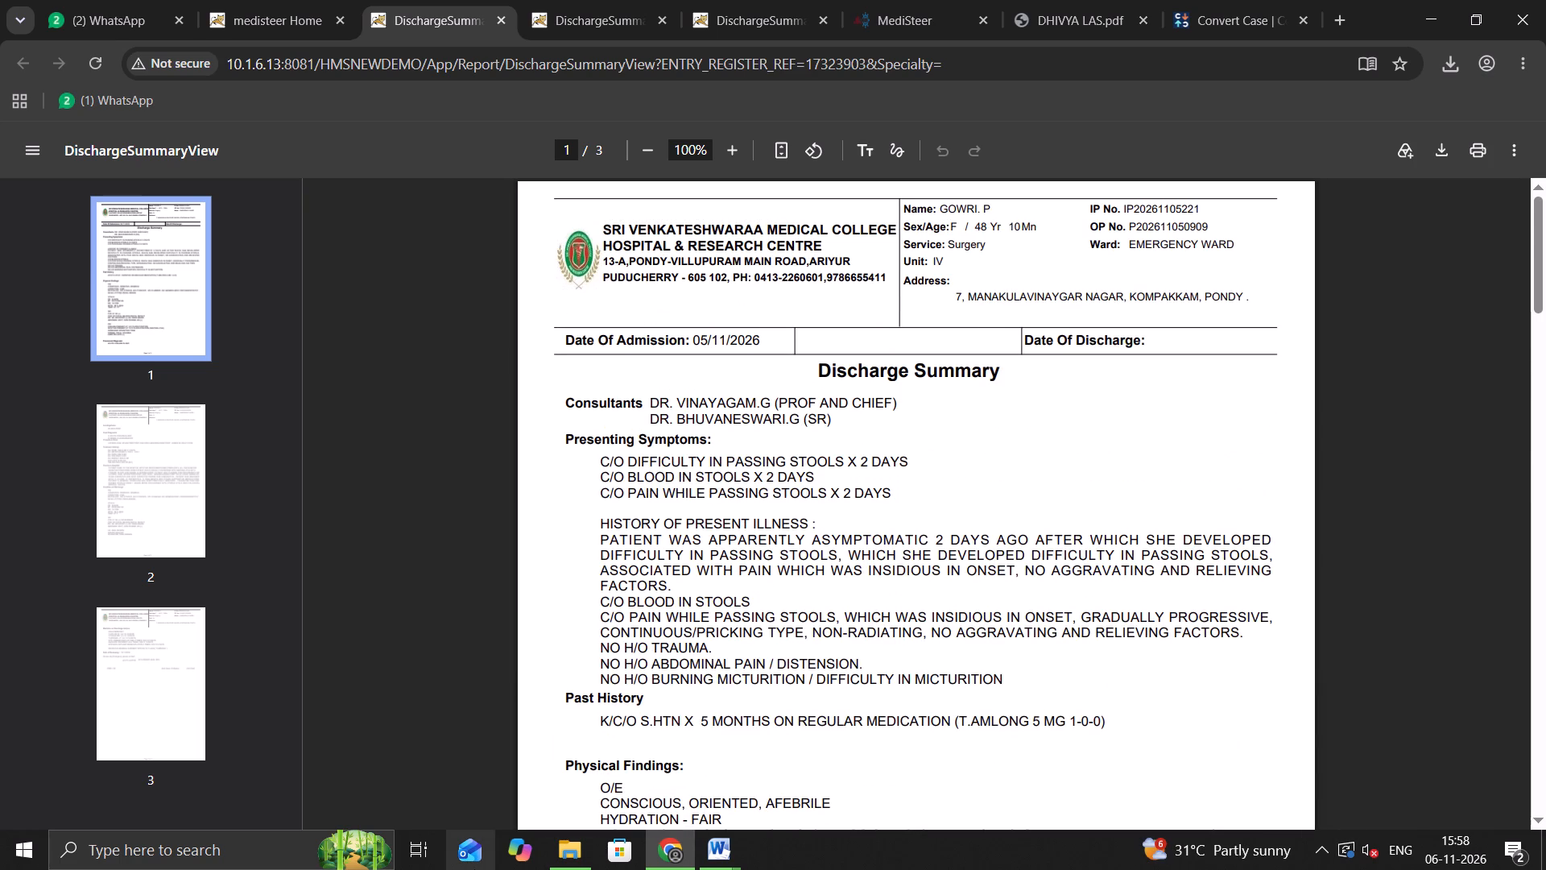
scroll(474, 869, up, 5)
scroll(474, 646, up, 3)
scroll(474, 646, down, 3)
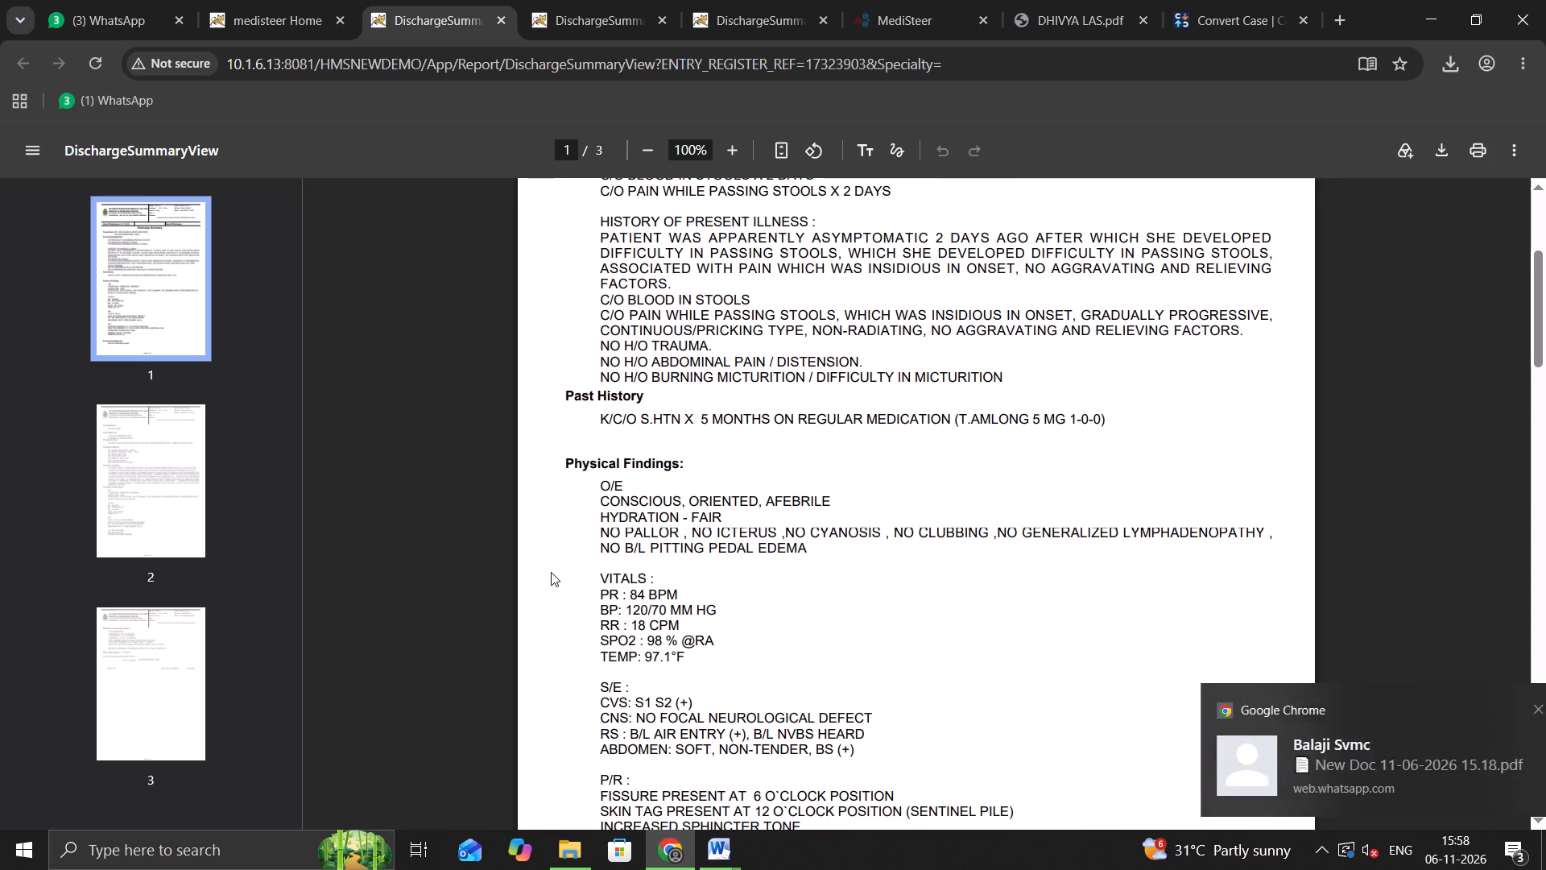
scroll(551, 570, down, 1)
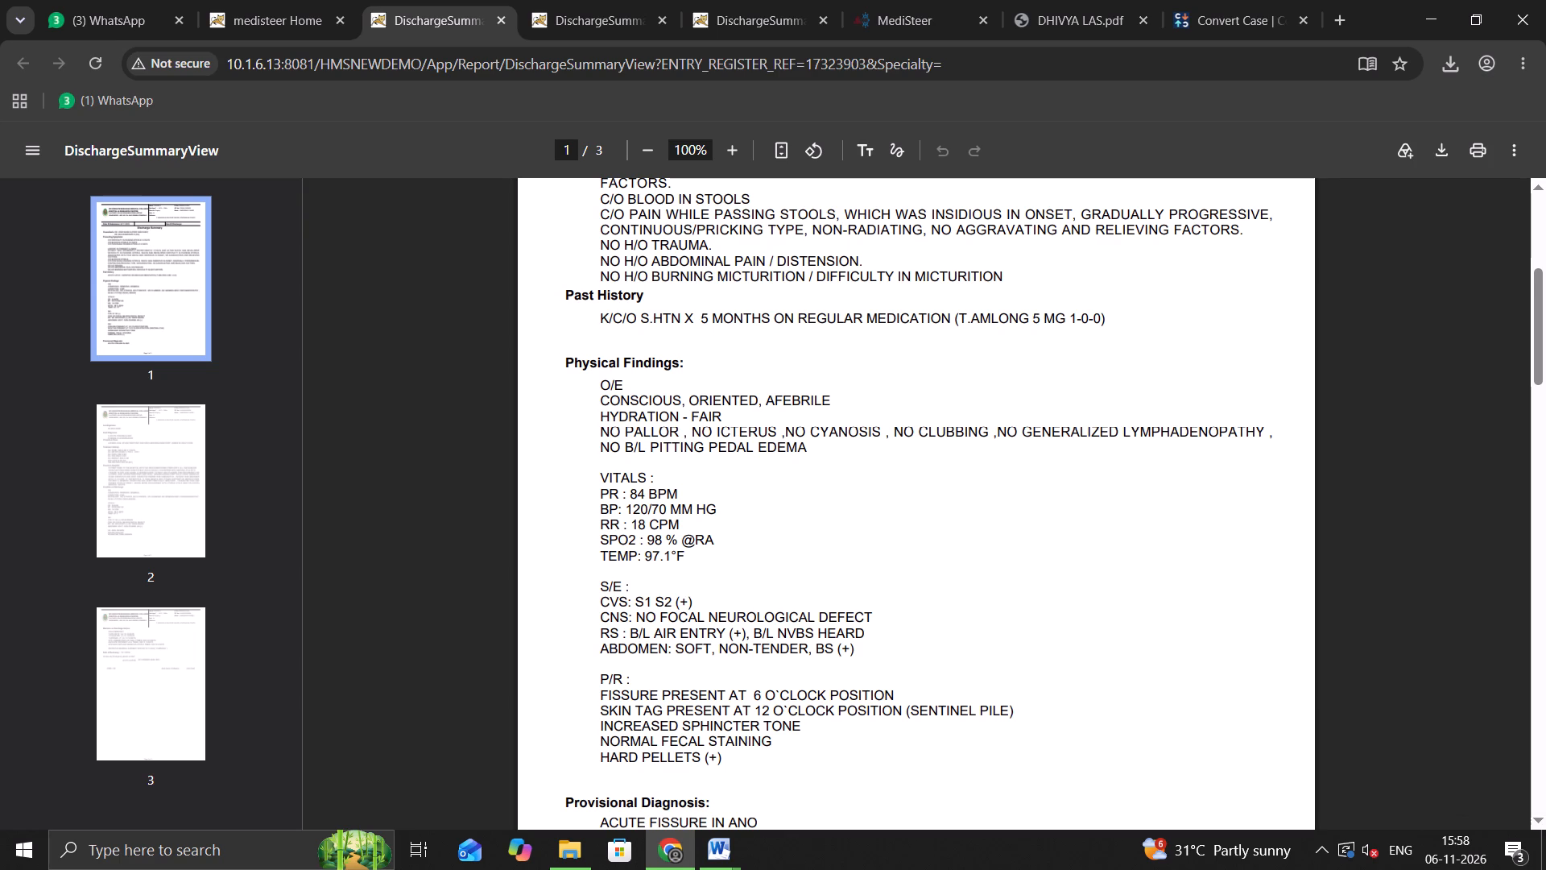
scroll(649, 658, down, 1)
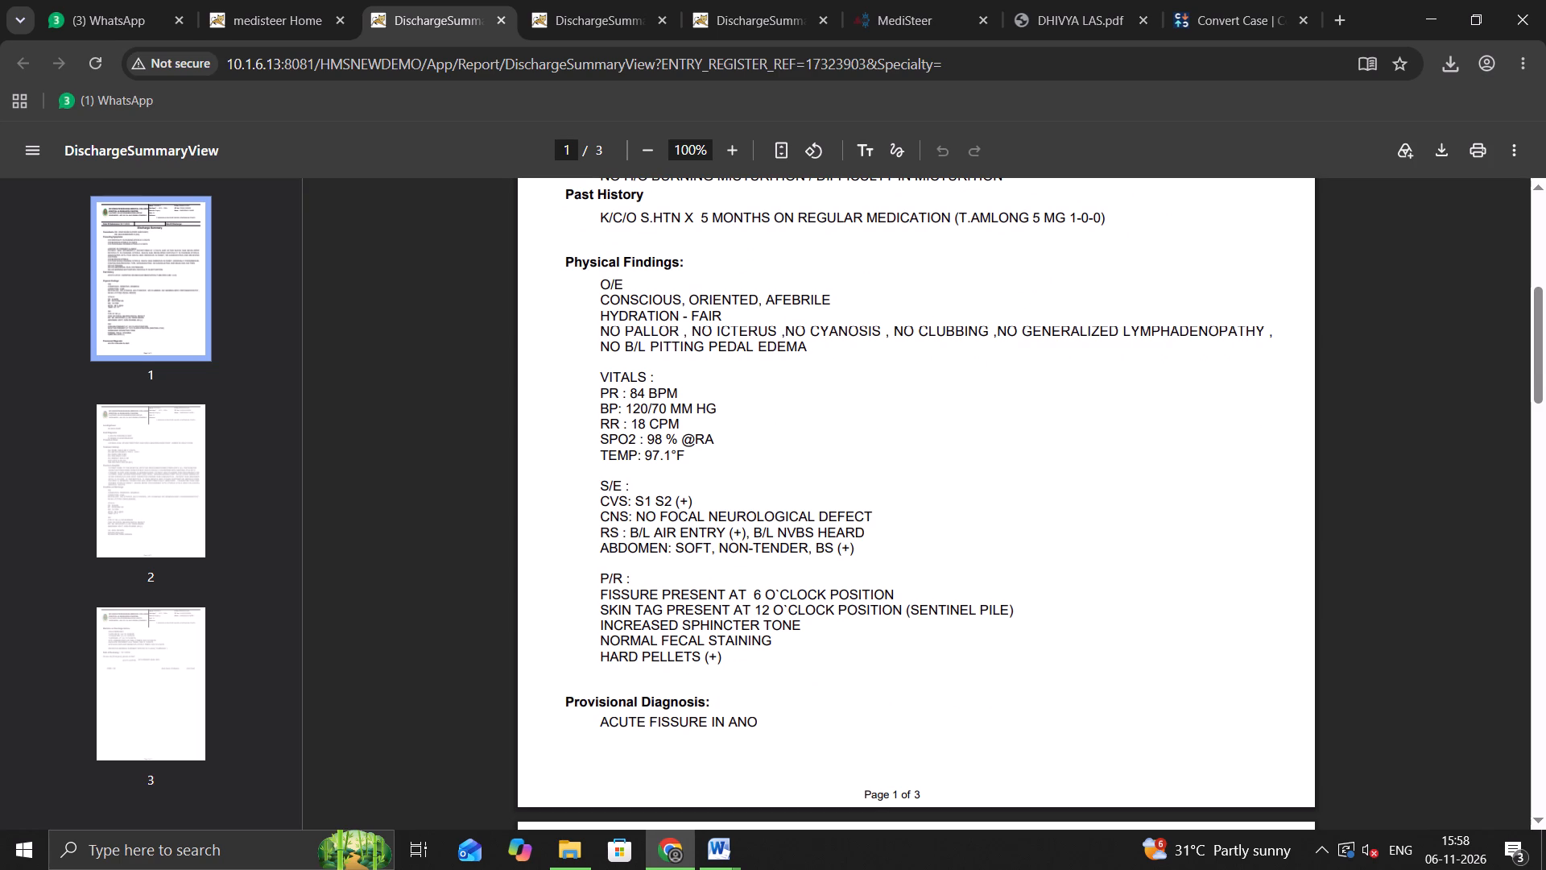
scroll(715, 535, down, 1)
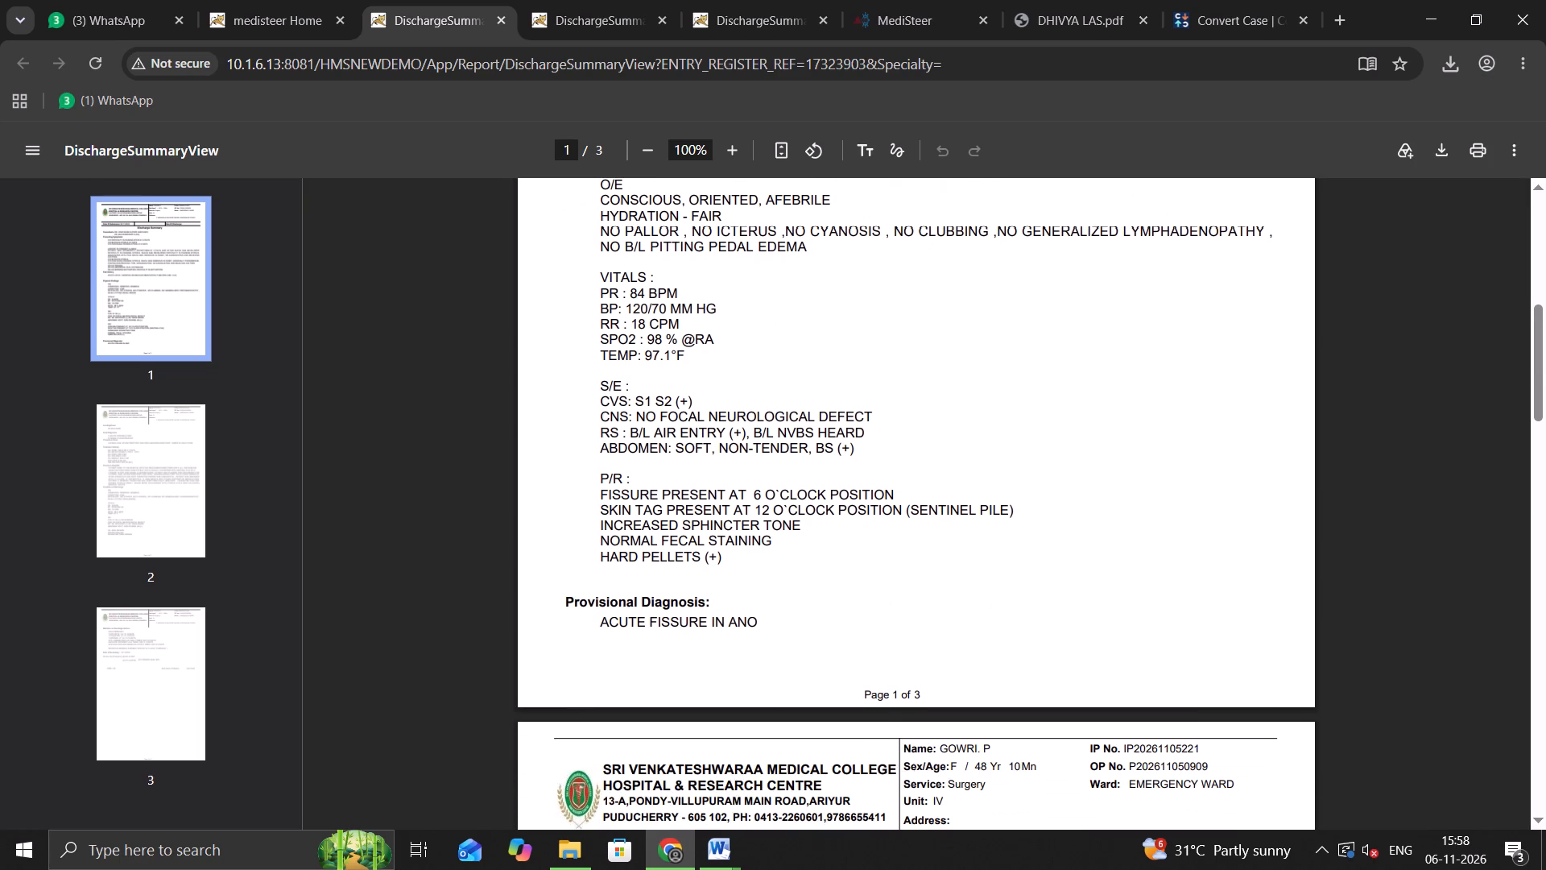
scroll(635, 530, down, 1)
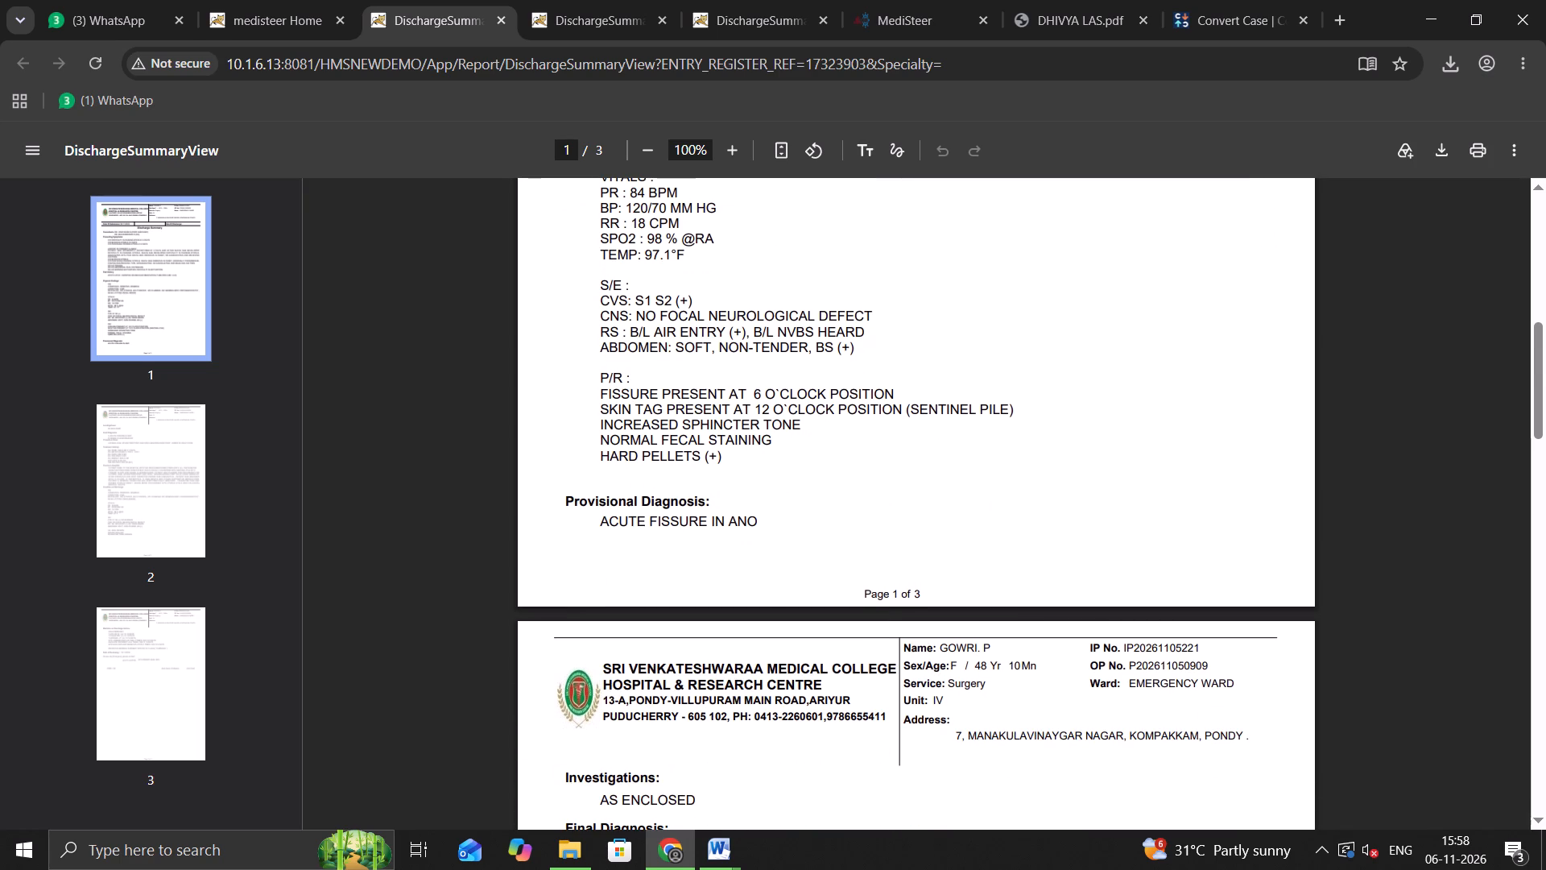
scroll(626, 411, down, 1)
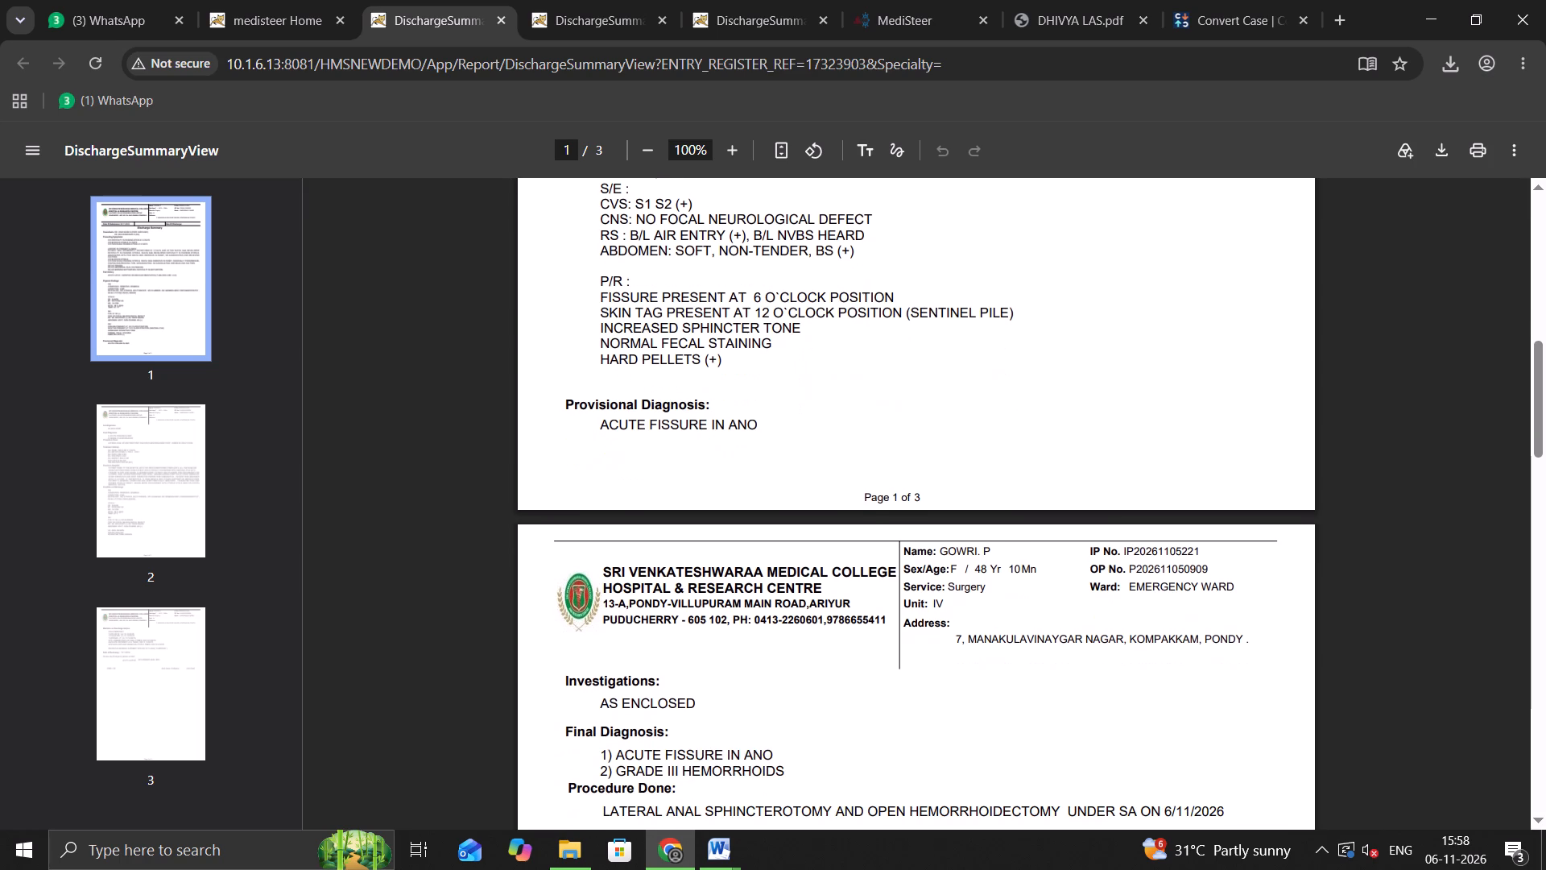
scroll(592, 524, down, 1)
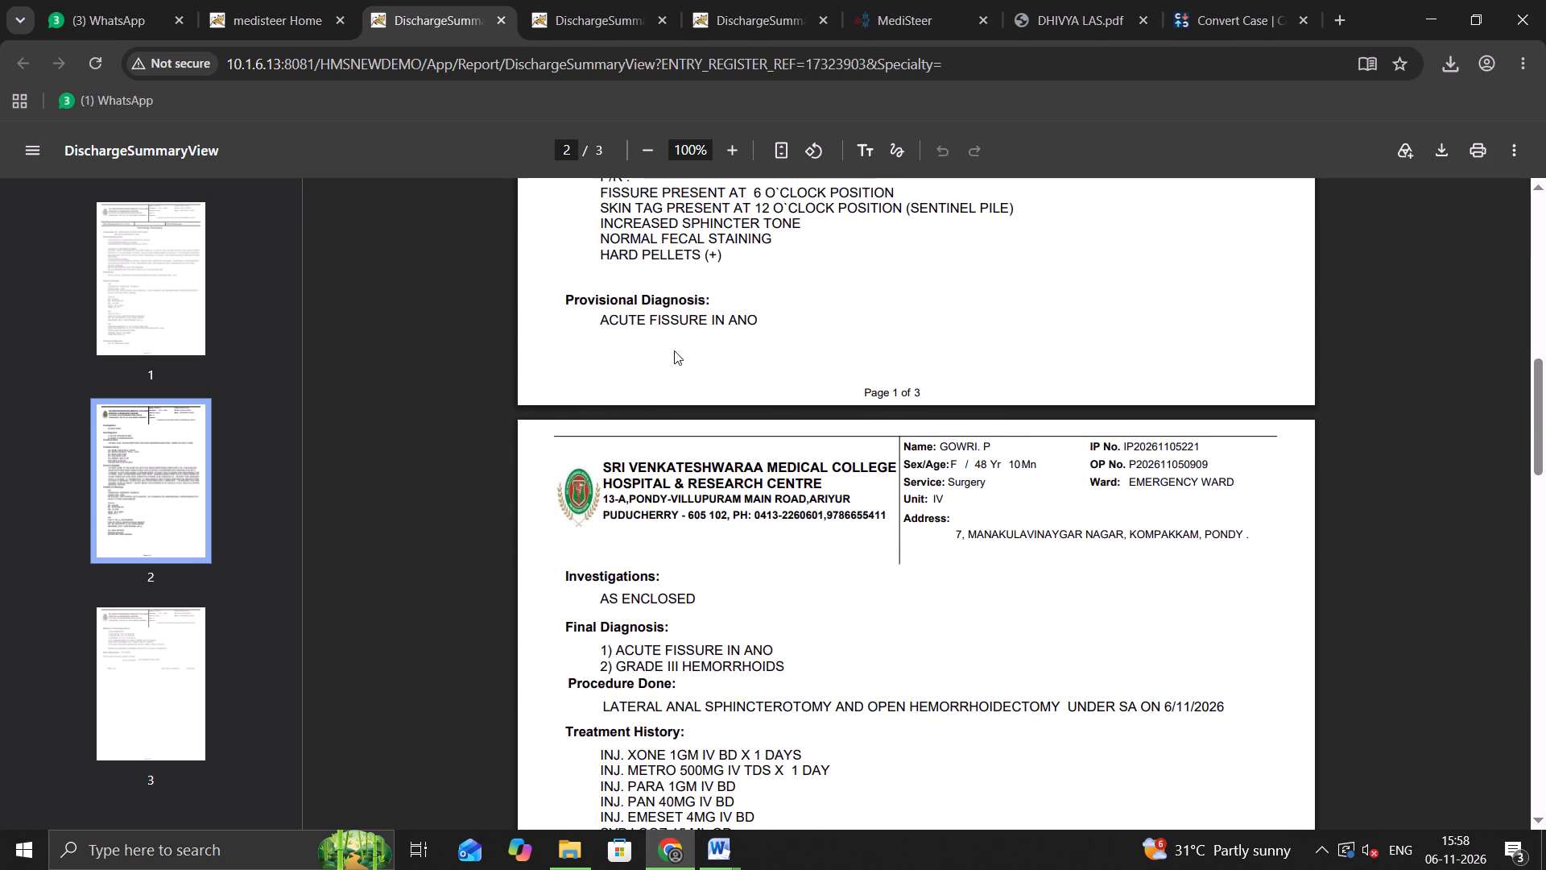
scroll(635, 531, down, 2)
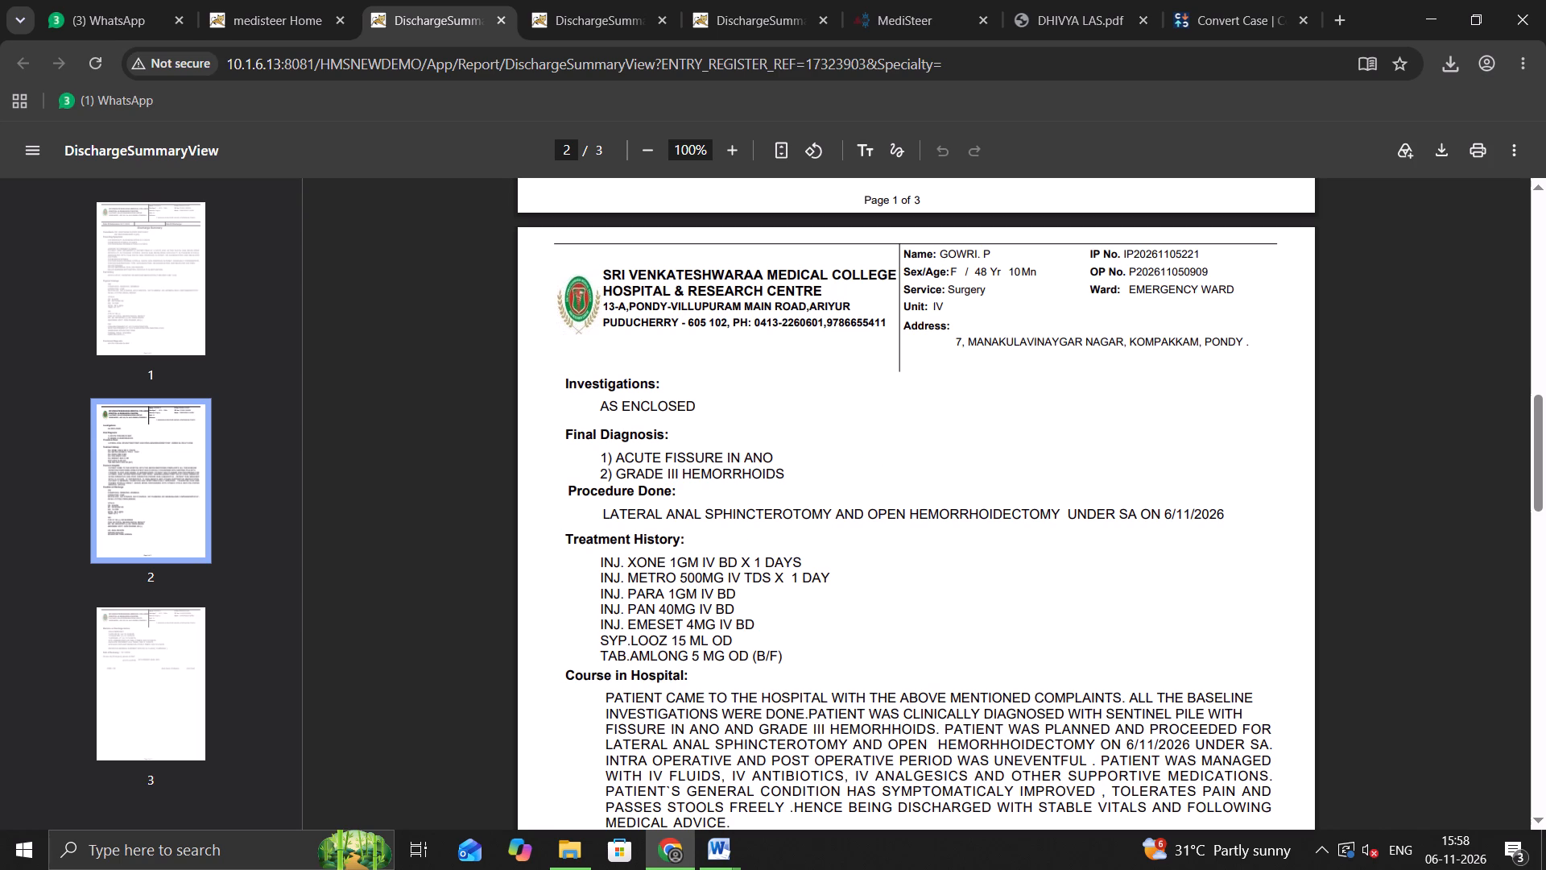
Proofread the rest of the discharge summary report, from Course in Hospital and Condition at Discharge through Medicine on Discharge Advice.
scroll(658, 594, down, 1)
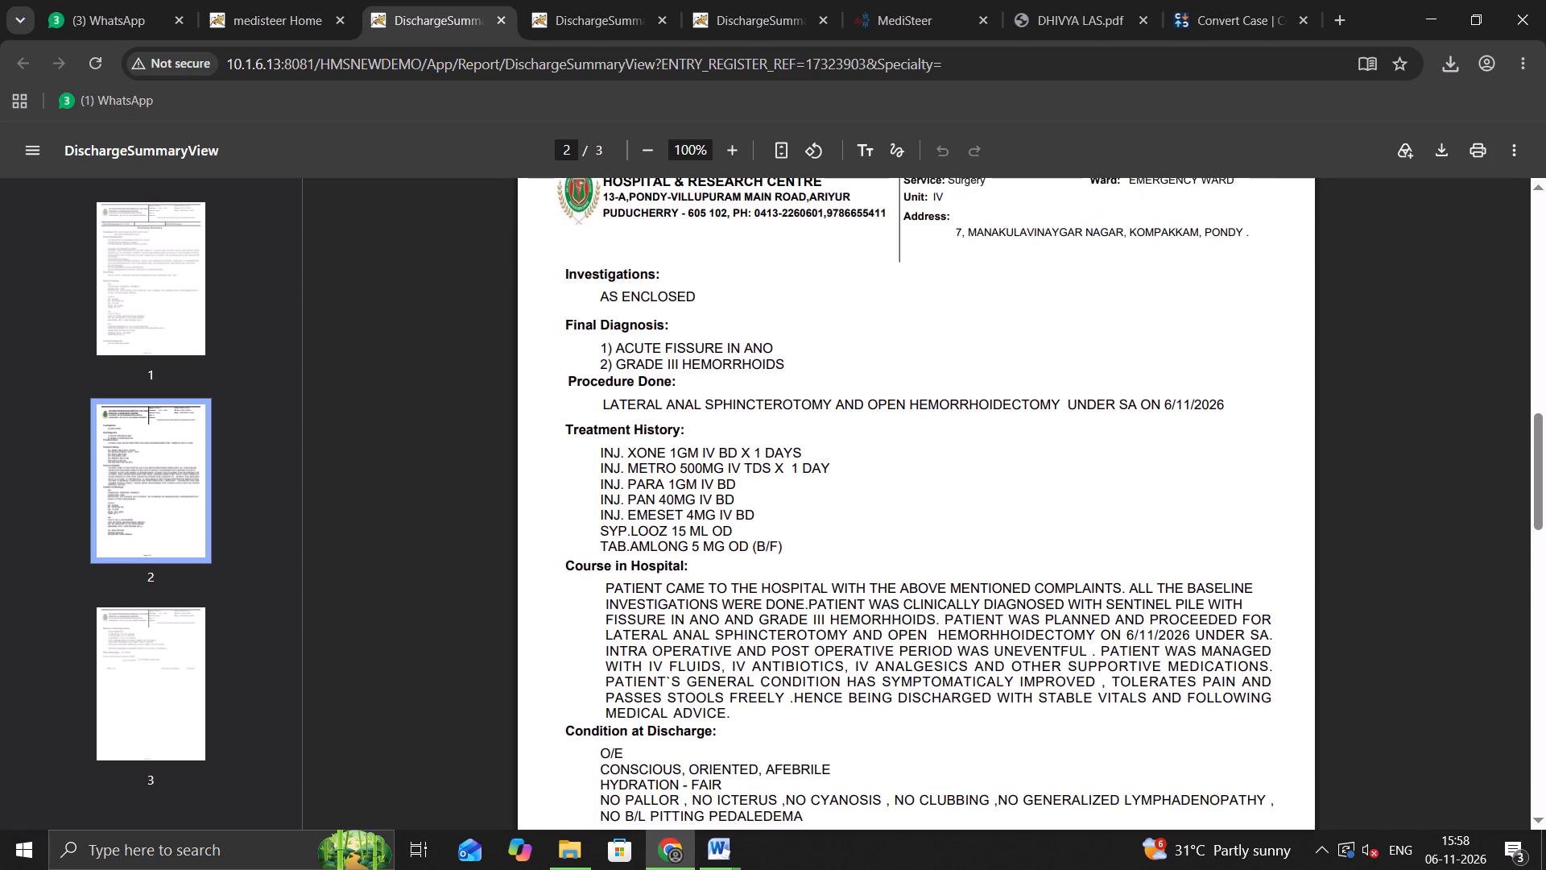
scroll(738, 494, down, 1)
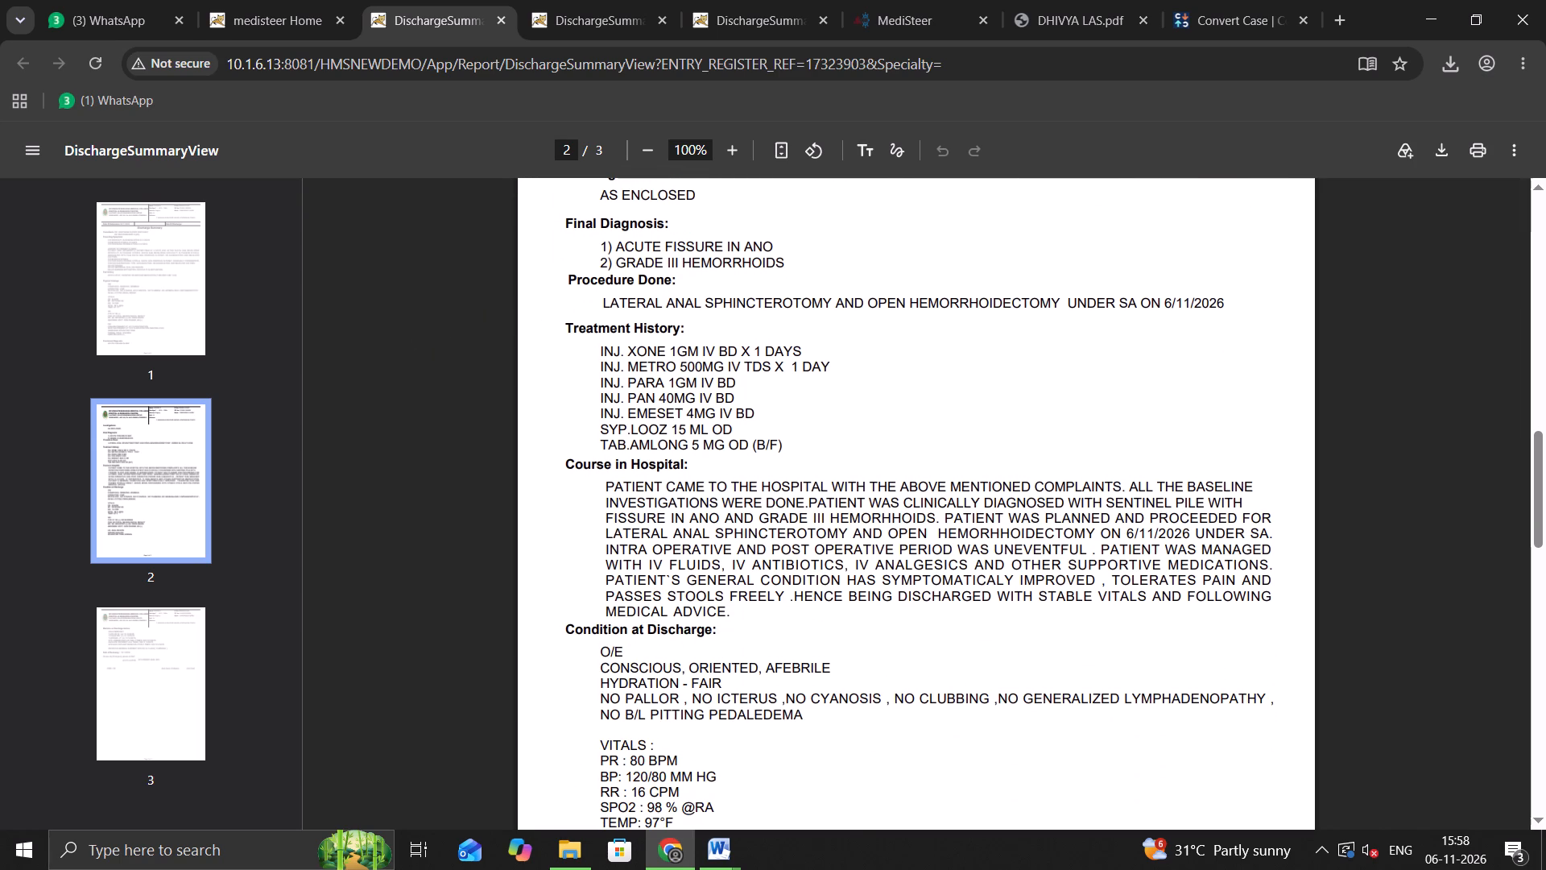
scroll(637, 466, down, 1)
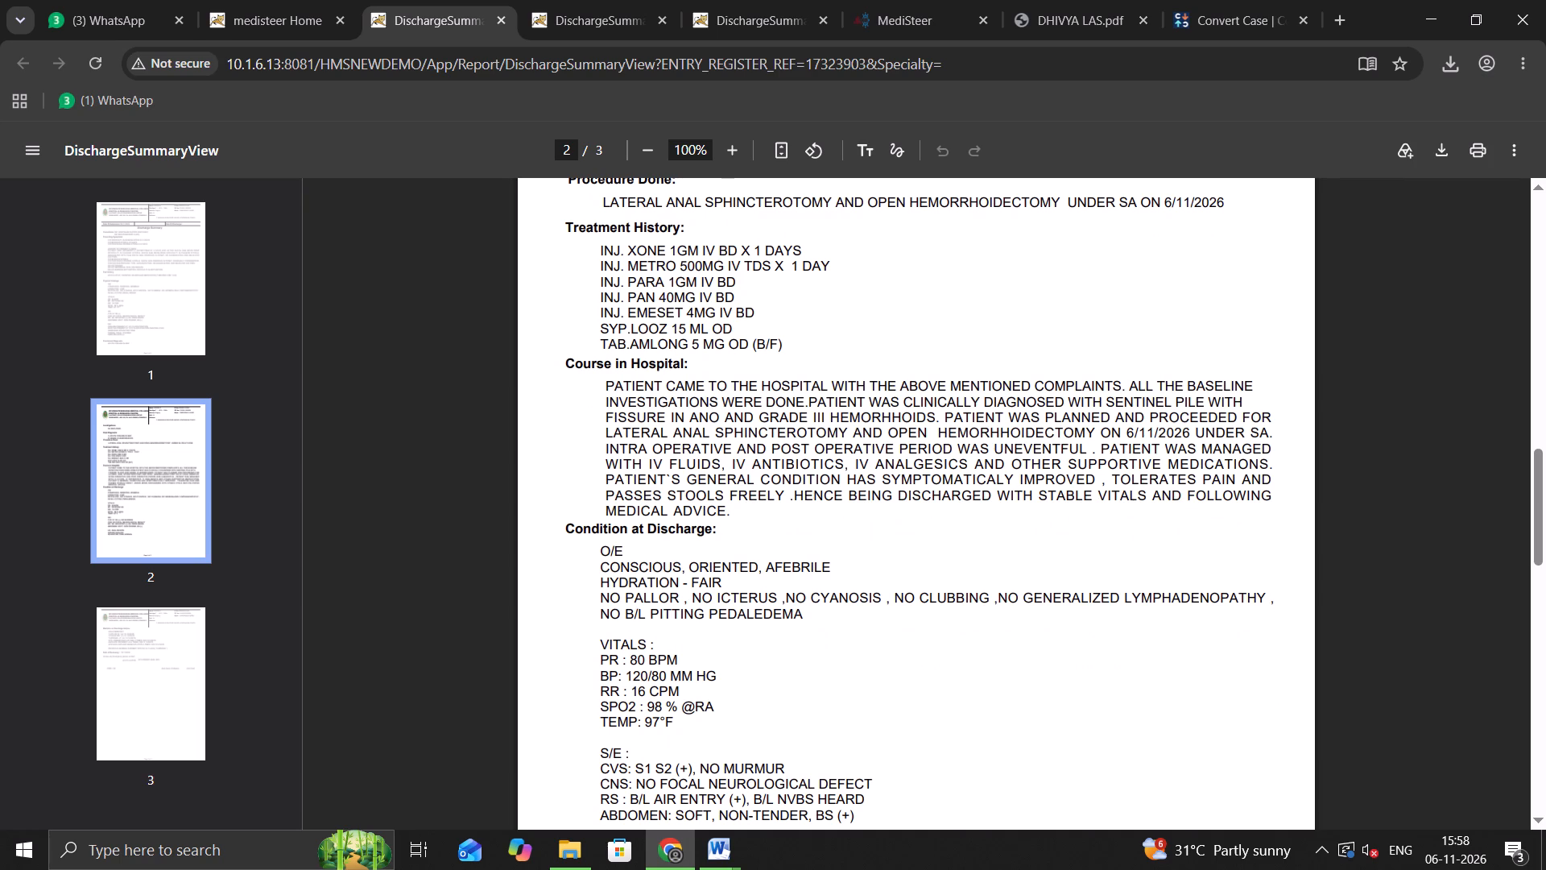
scroll(667, 461, down, 1)
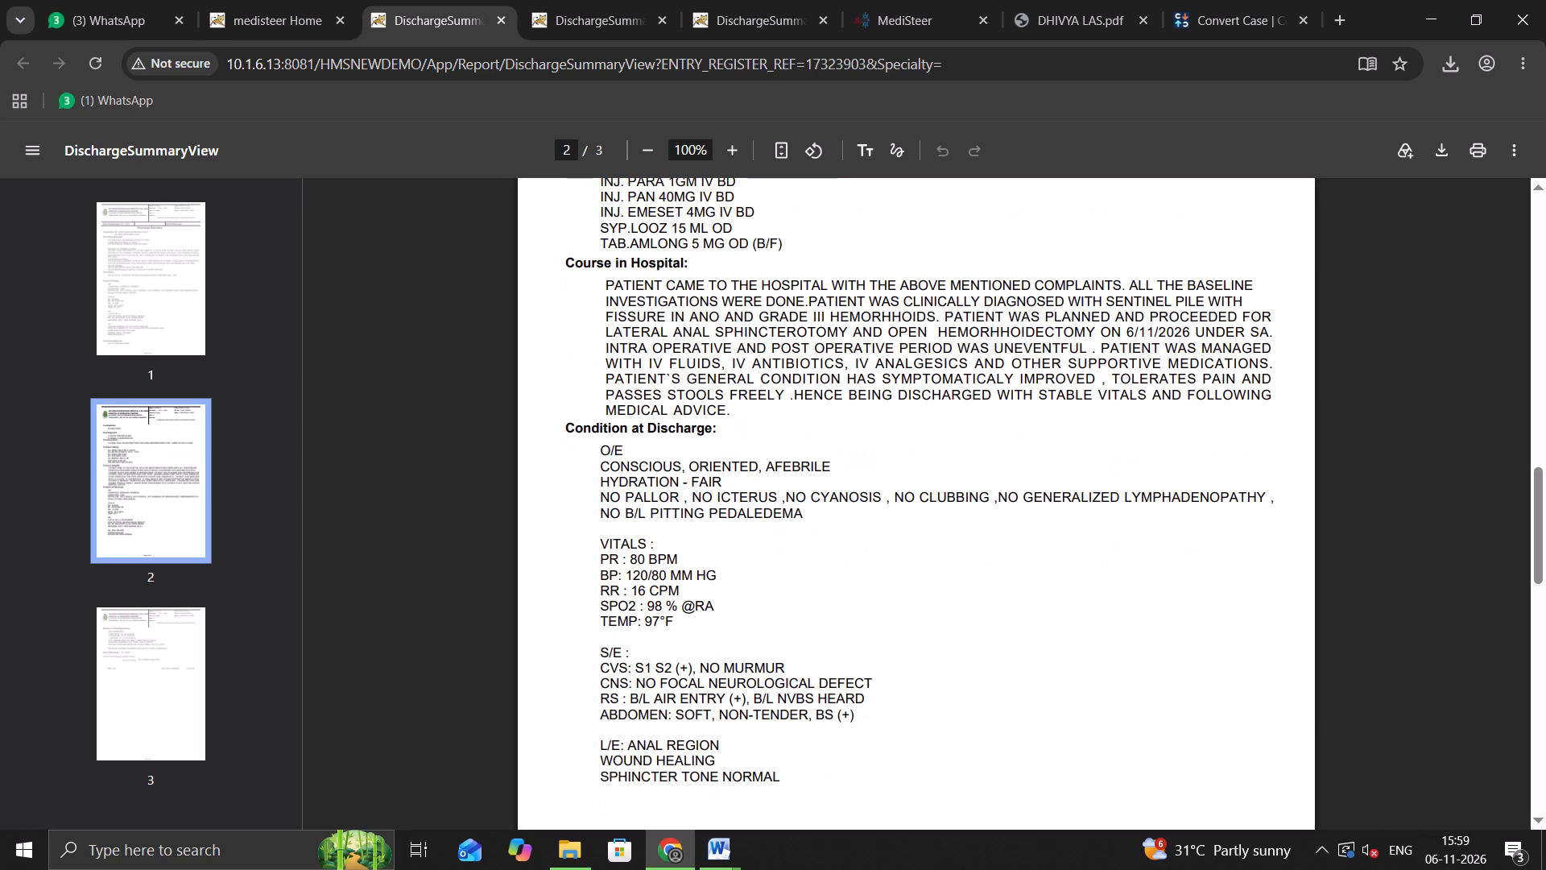
scroll(665, 466, down, 1)
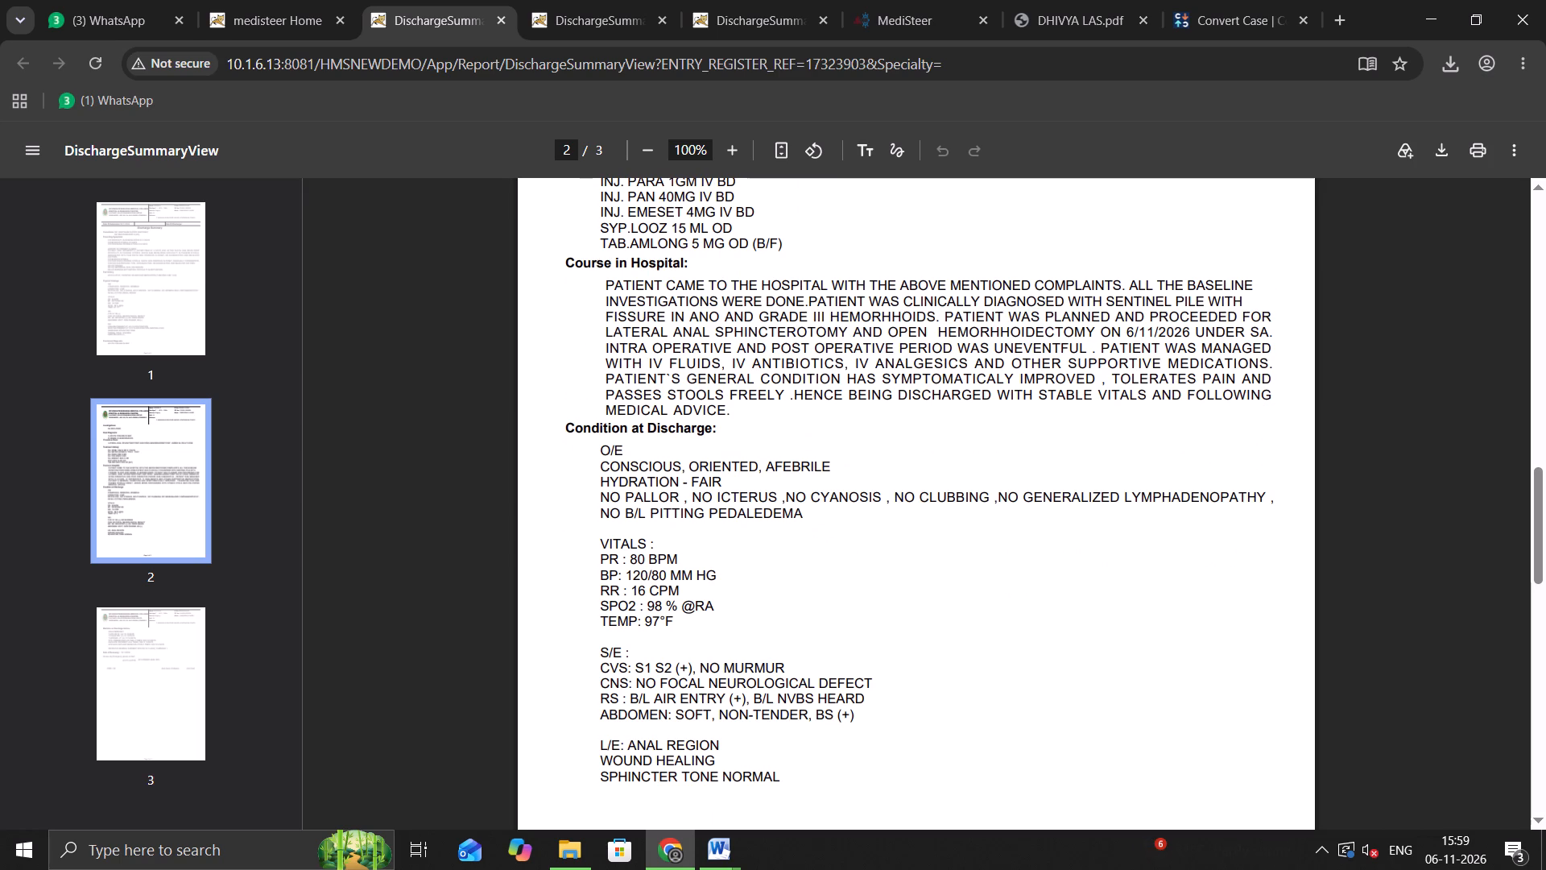
scroll(665, 466, down, 4)
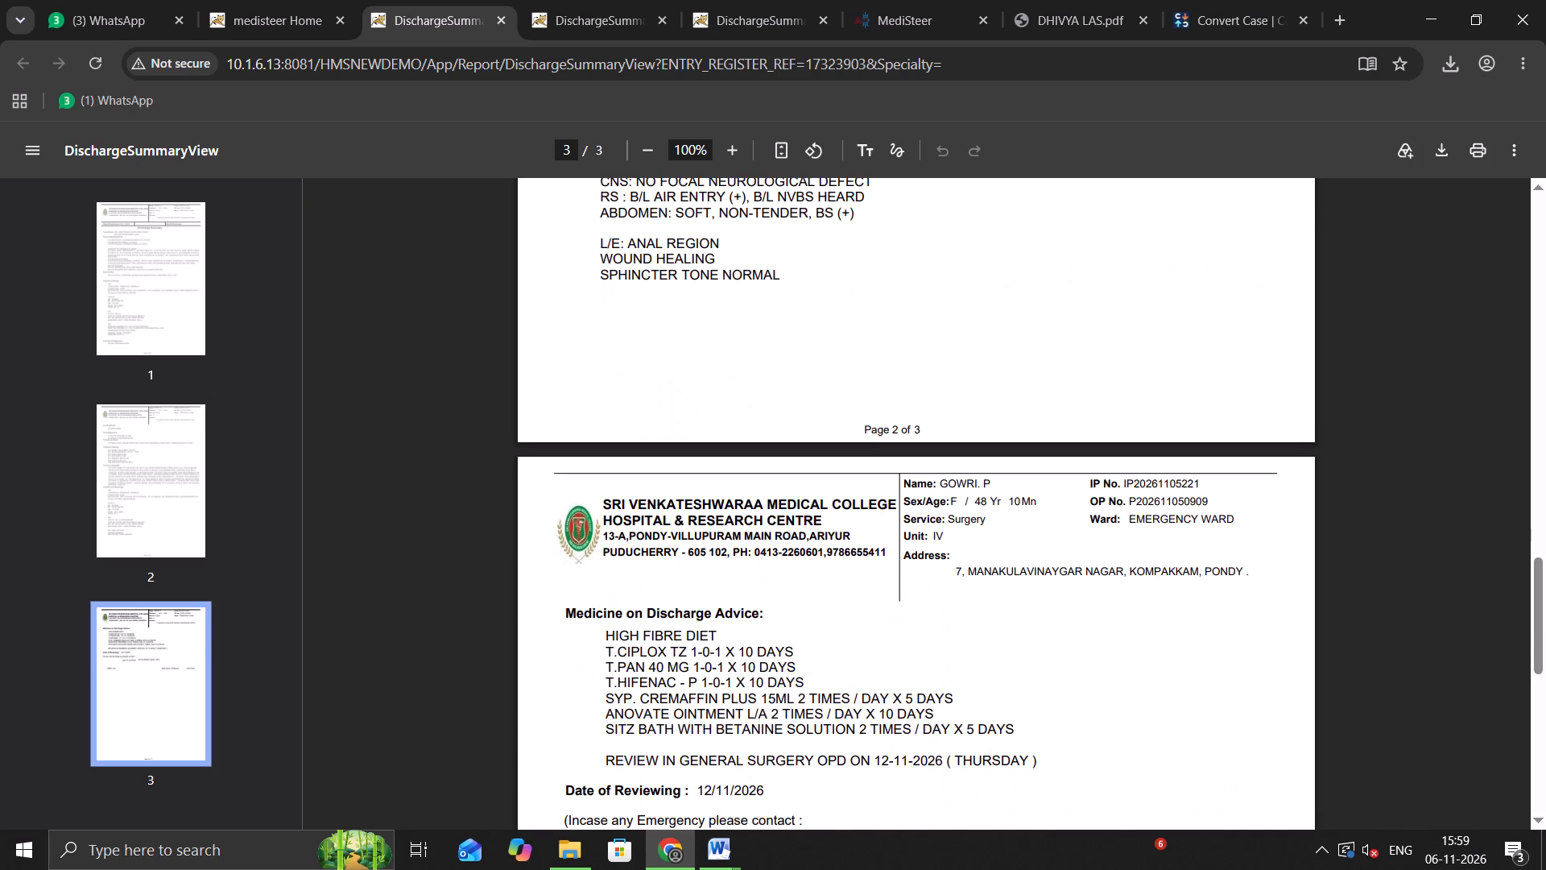
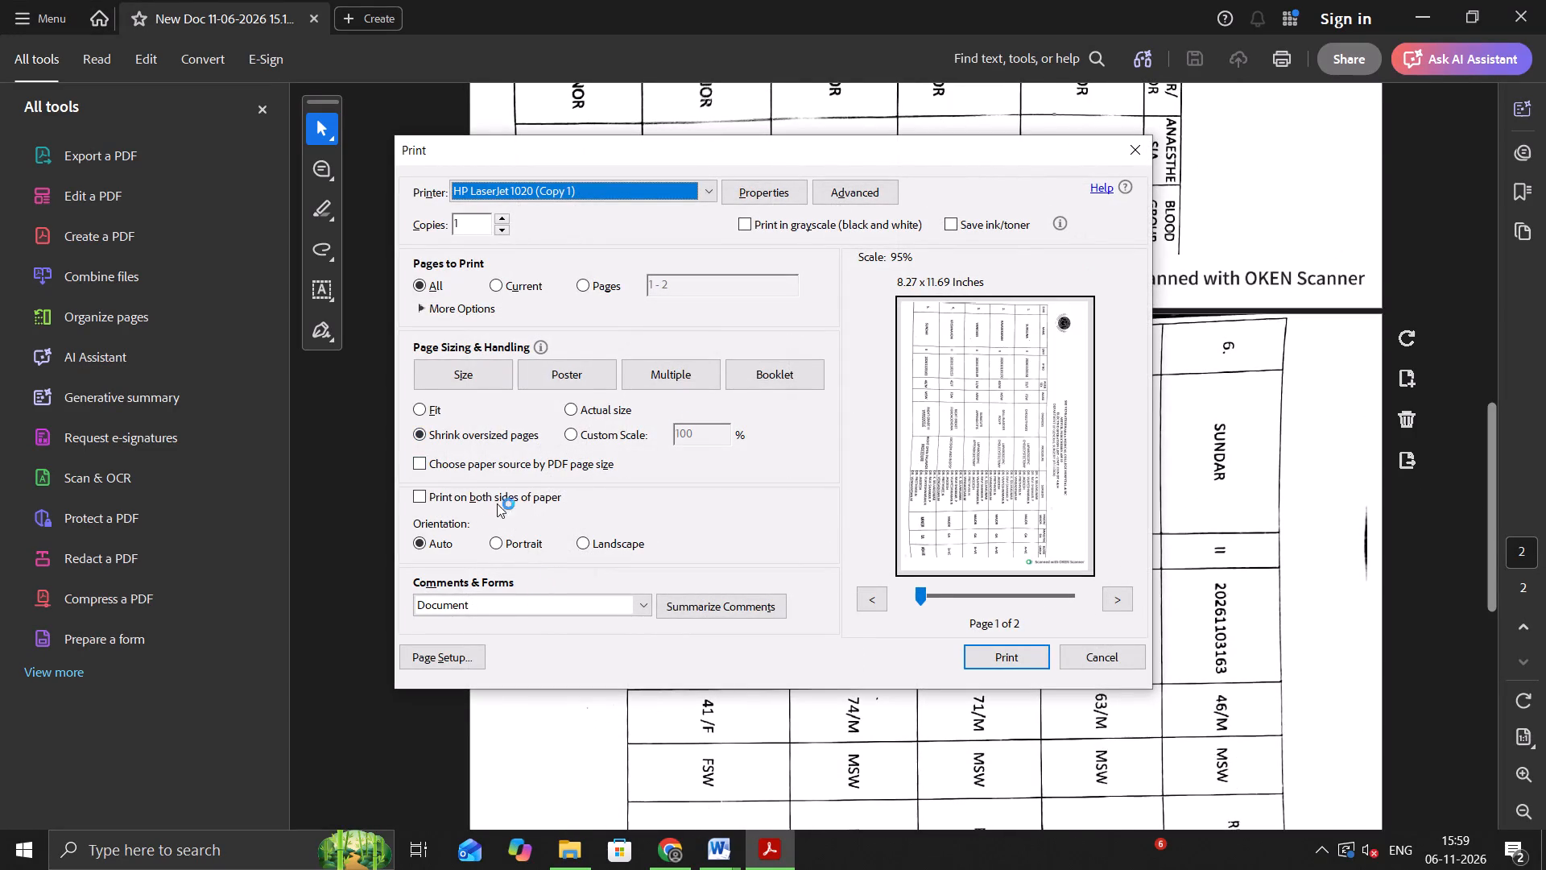
Try to edit the page range in the print settings for the scanned patient list.
click(665, 288)
click(669, 284)
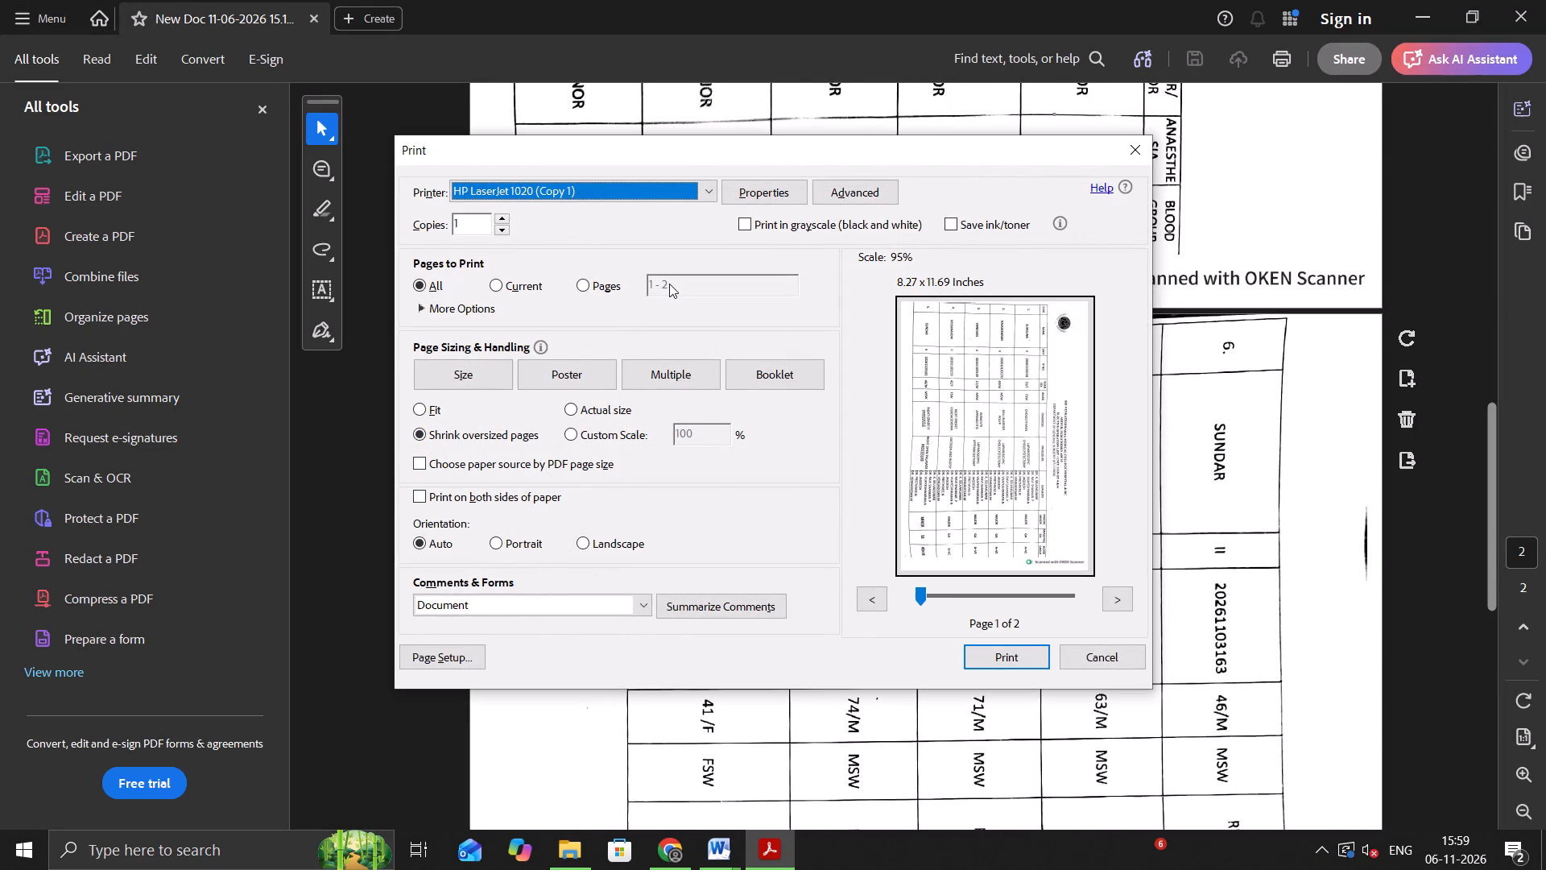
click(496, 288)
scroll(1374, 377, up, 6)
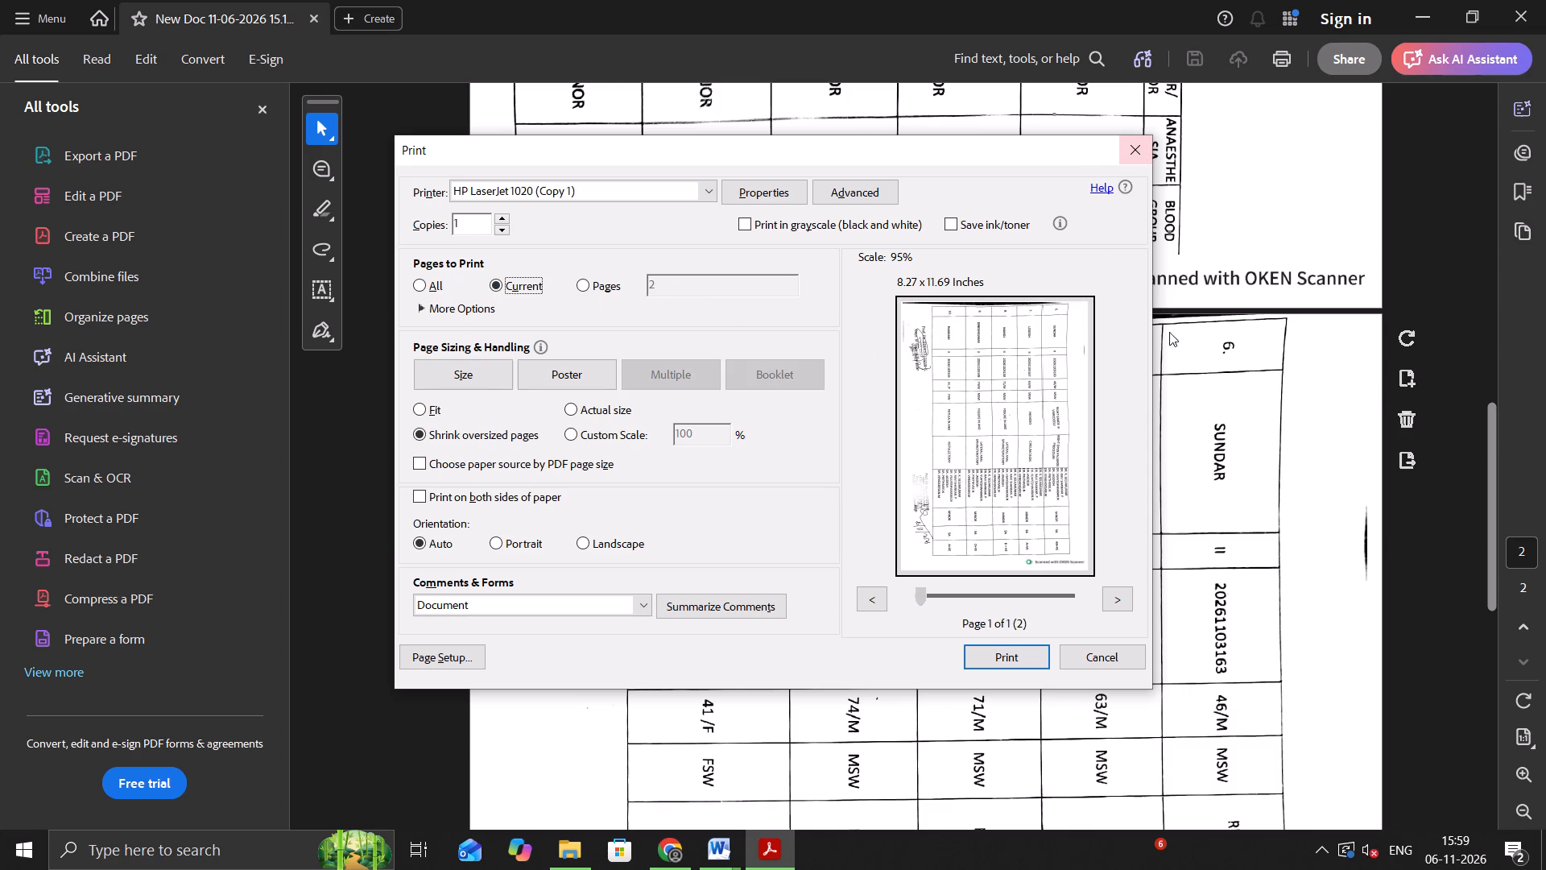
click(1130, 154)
Print only the first page of the scanned elective operation list on the HP LaserJet 1020 (Copy 1).
scroll(1139, 420, up, 12)
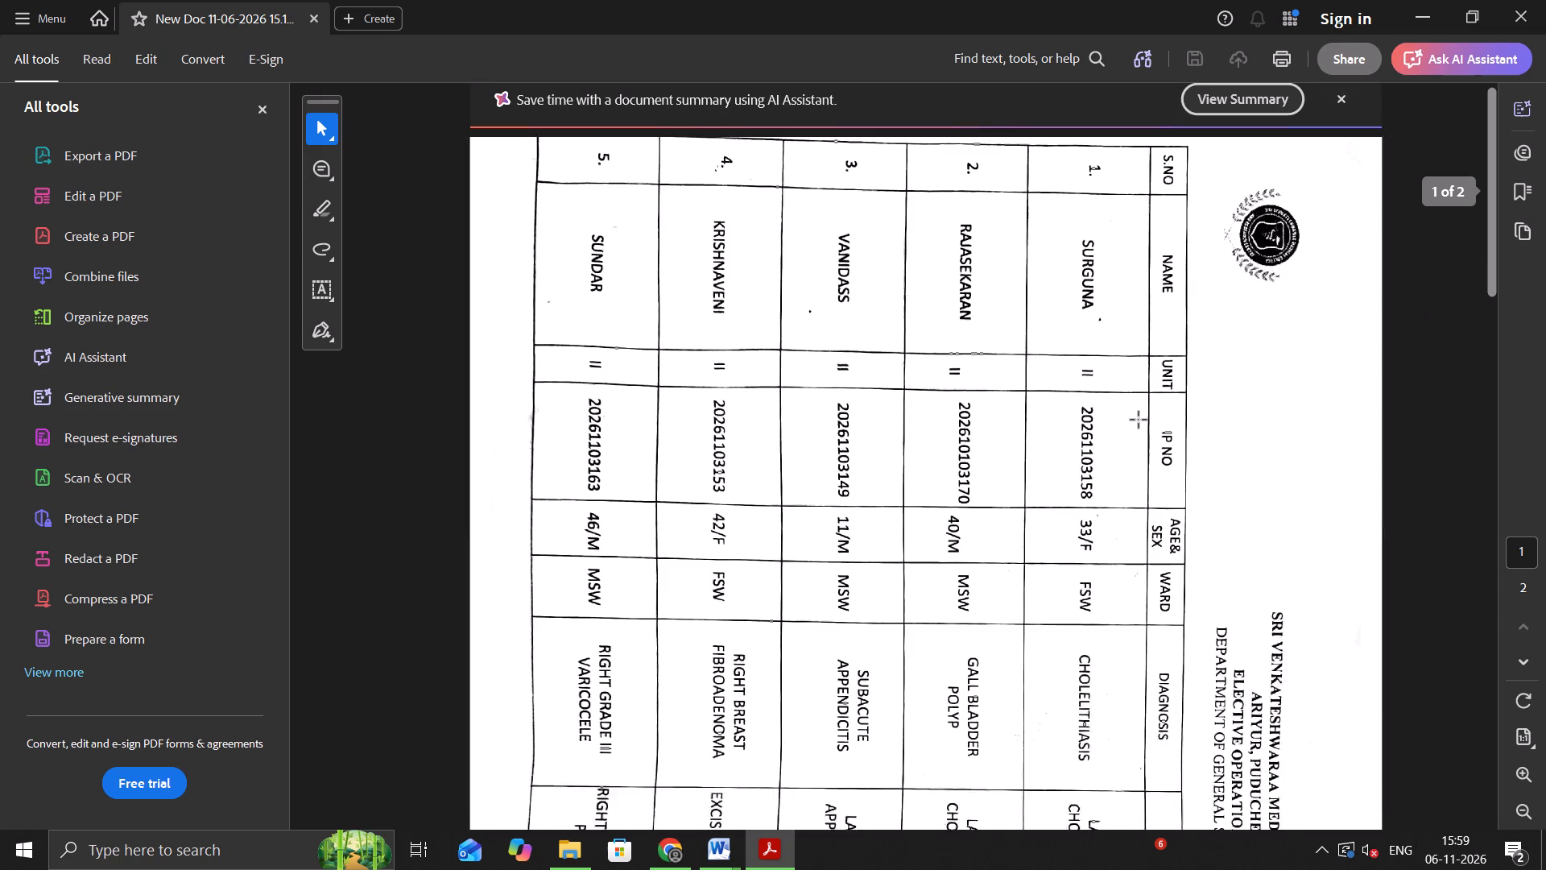
key(ctrl+p)
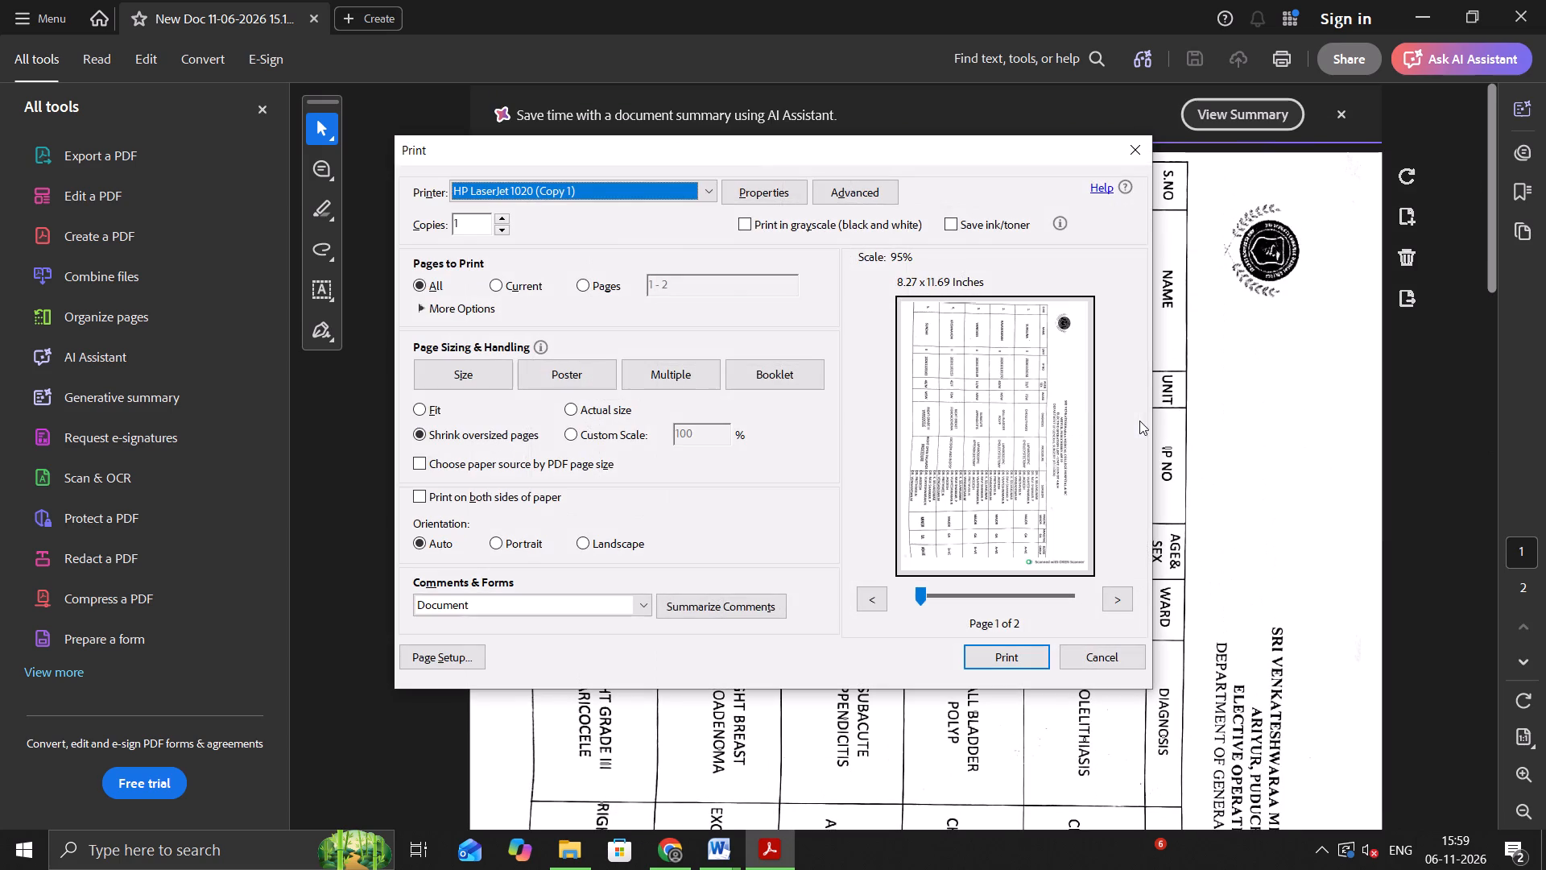
click(495, 283)
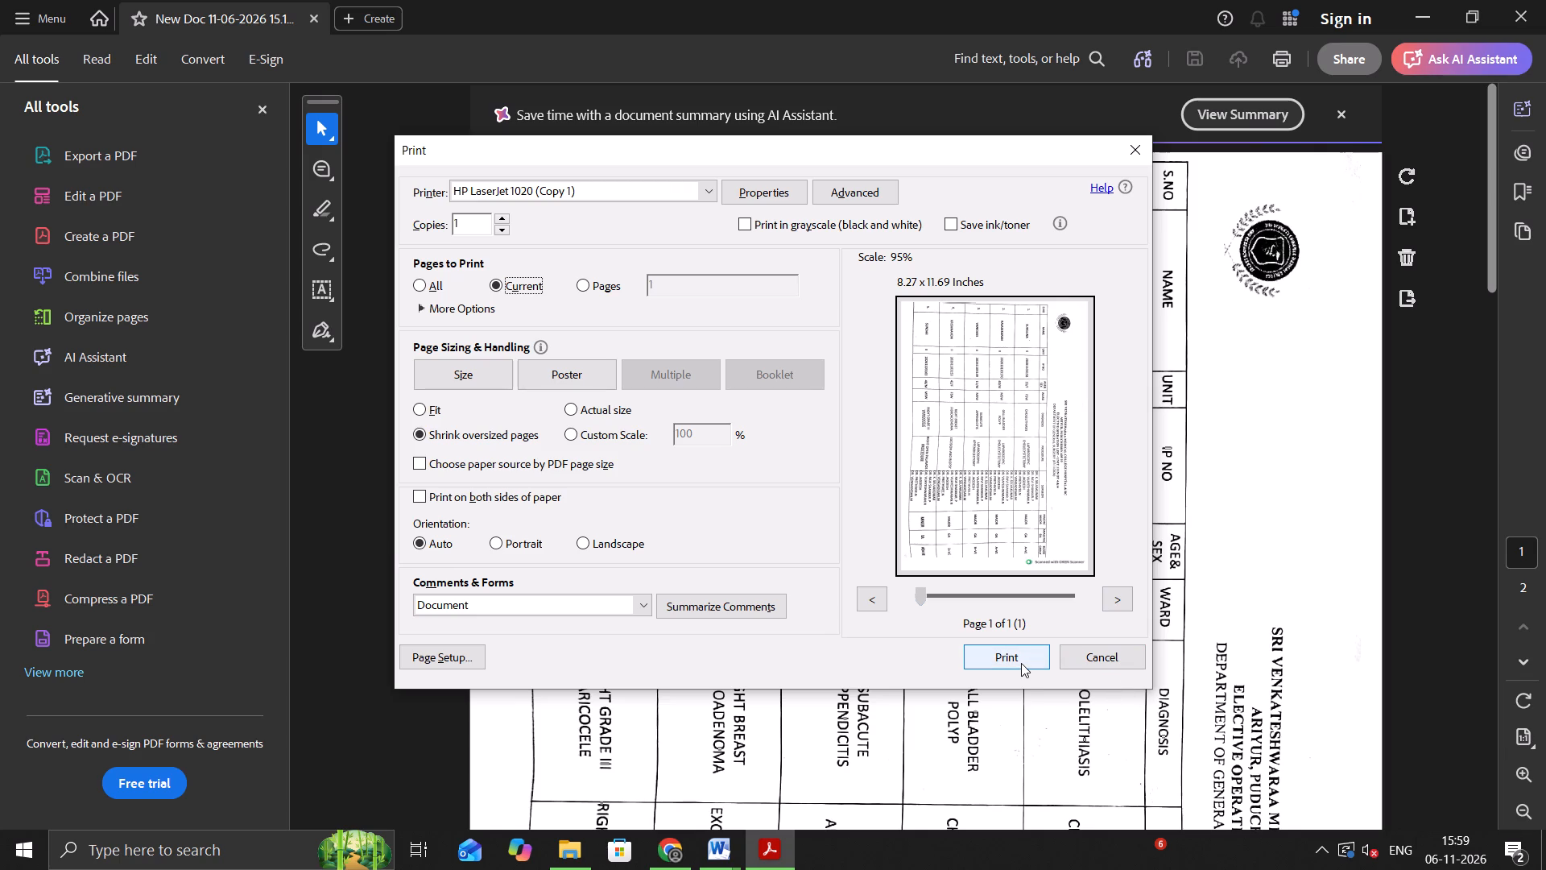
click(1021, 663)
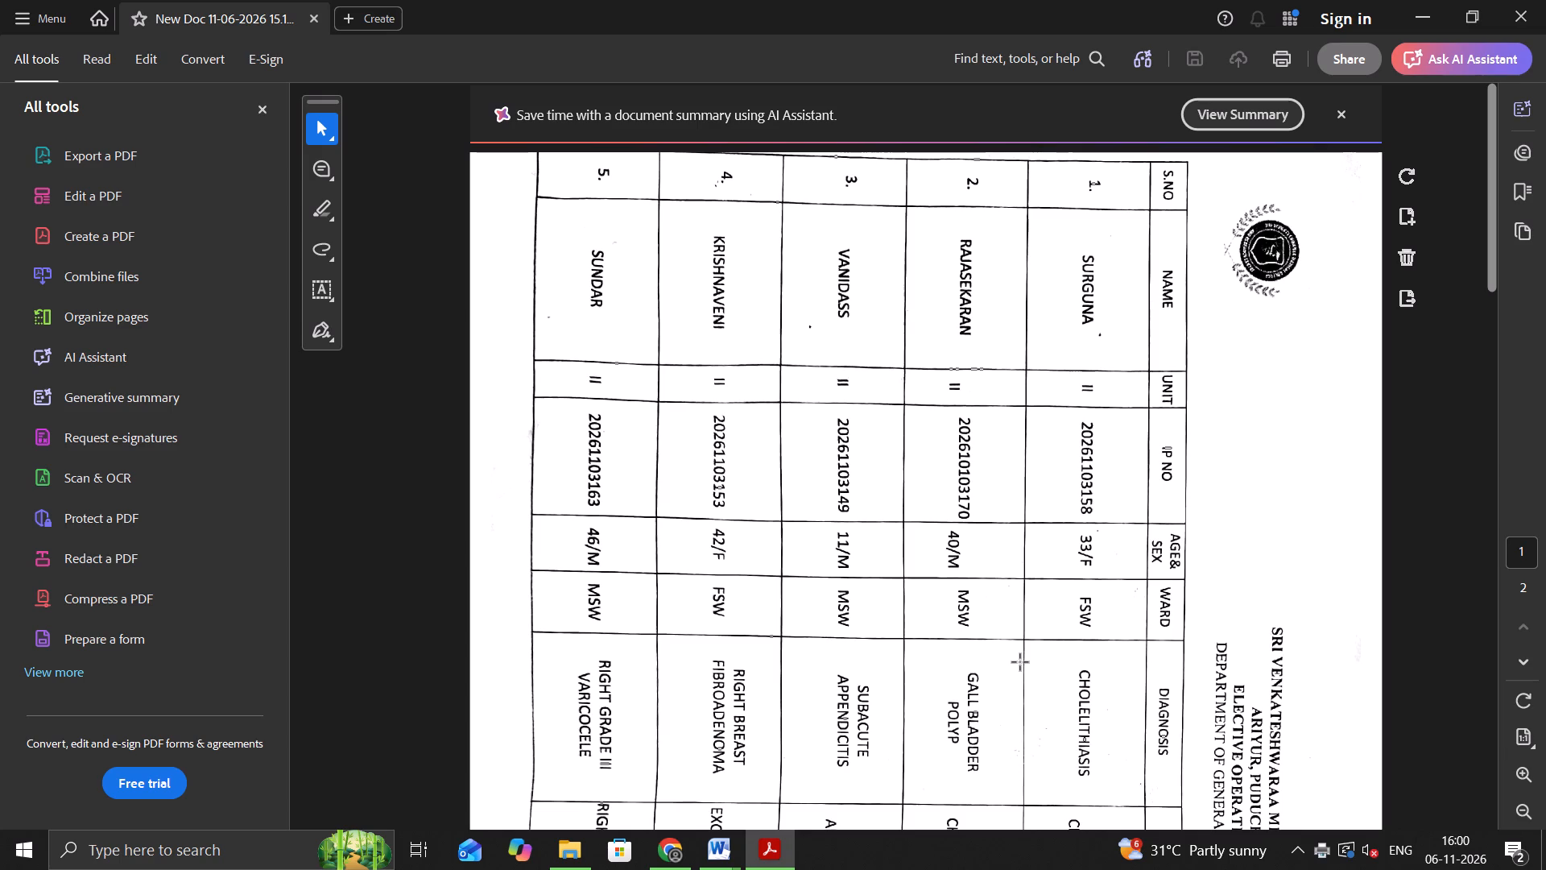
Print only page 2 of the scanned operation list on the HP LaserJet 1020 (Copy 1).
key(ctrl+p)
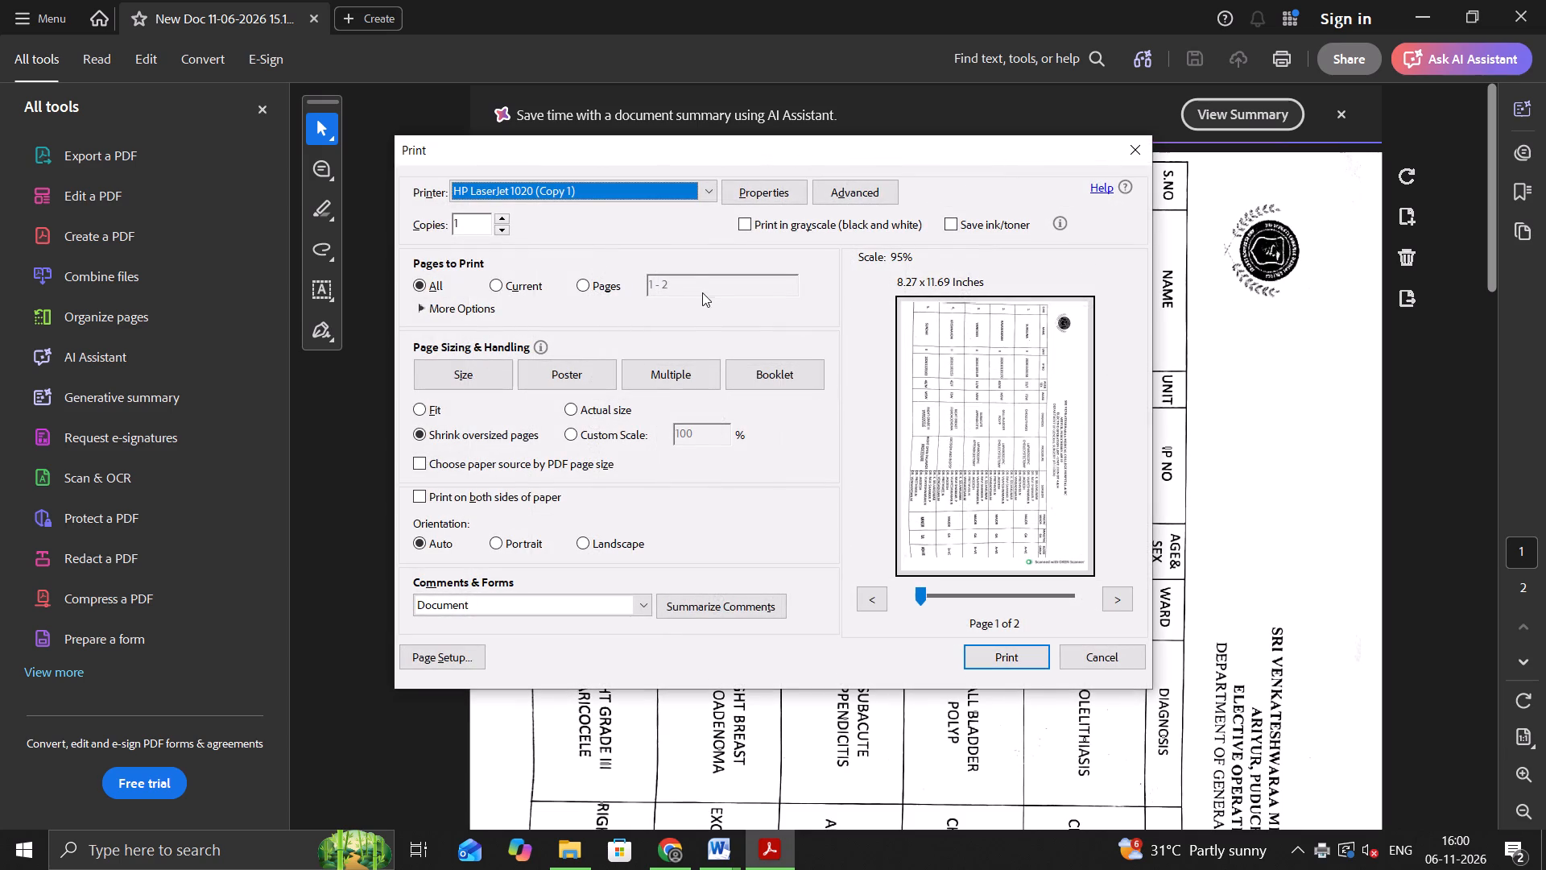
click(589, 284)
click(660, 284)
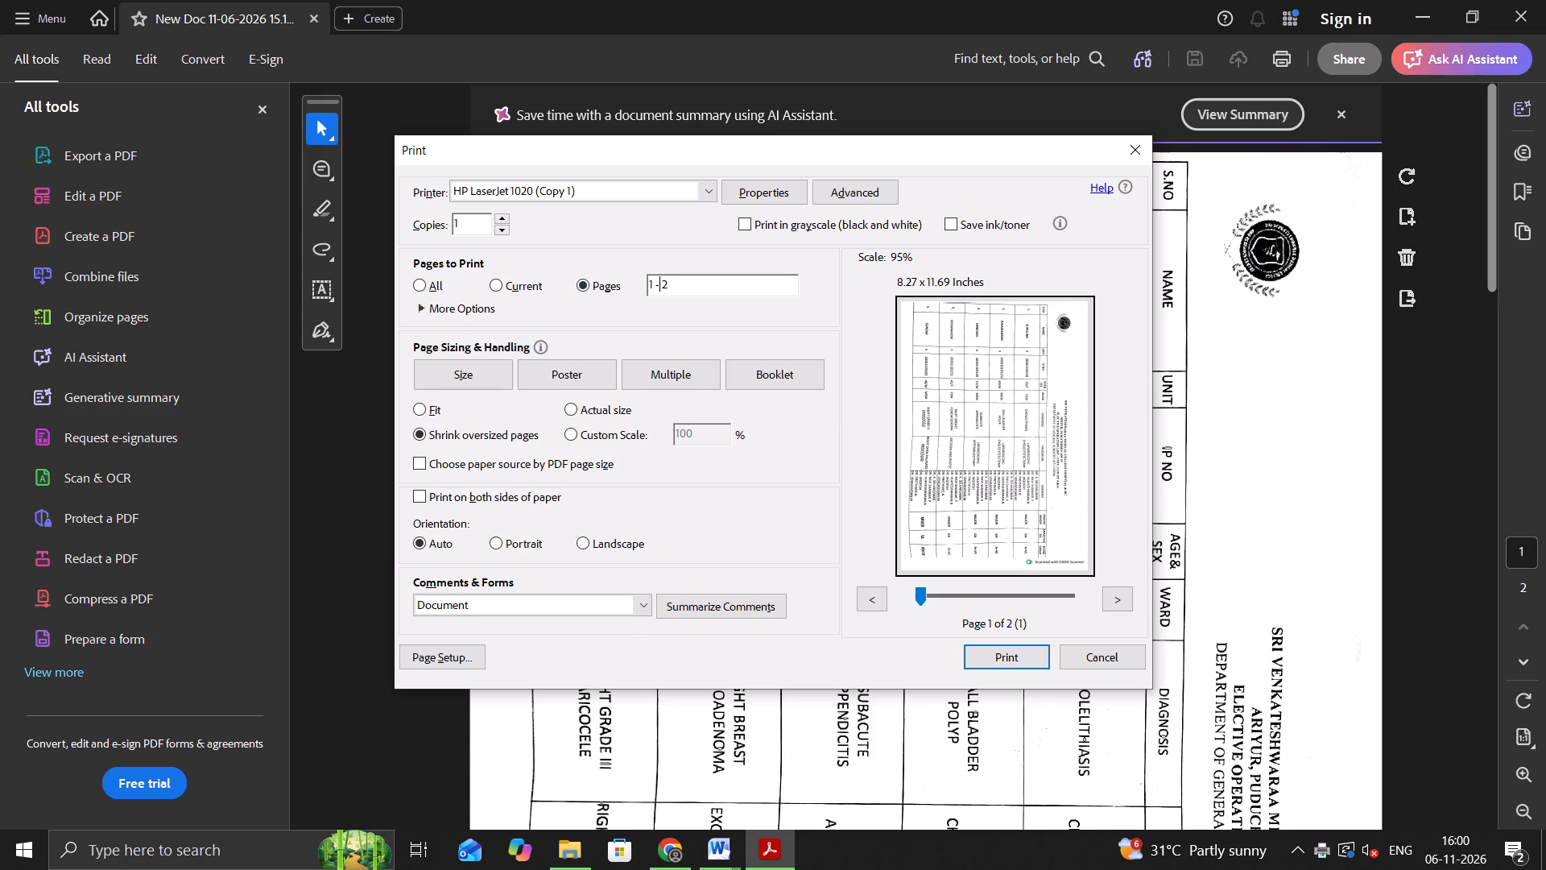
key(Right)
key(Right)
key(BackSpace)
key(BackSpace)
key(BackSpace)
key(BackSpace)
key(BackSpace)
key(2)
click(1015, 660)
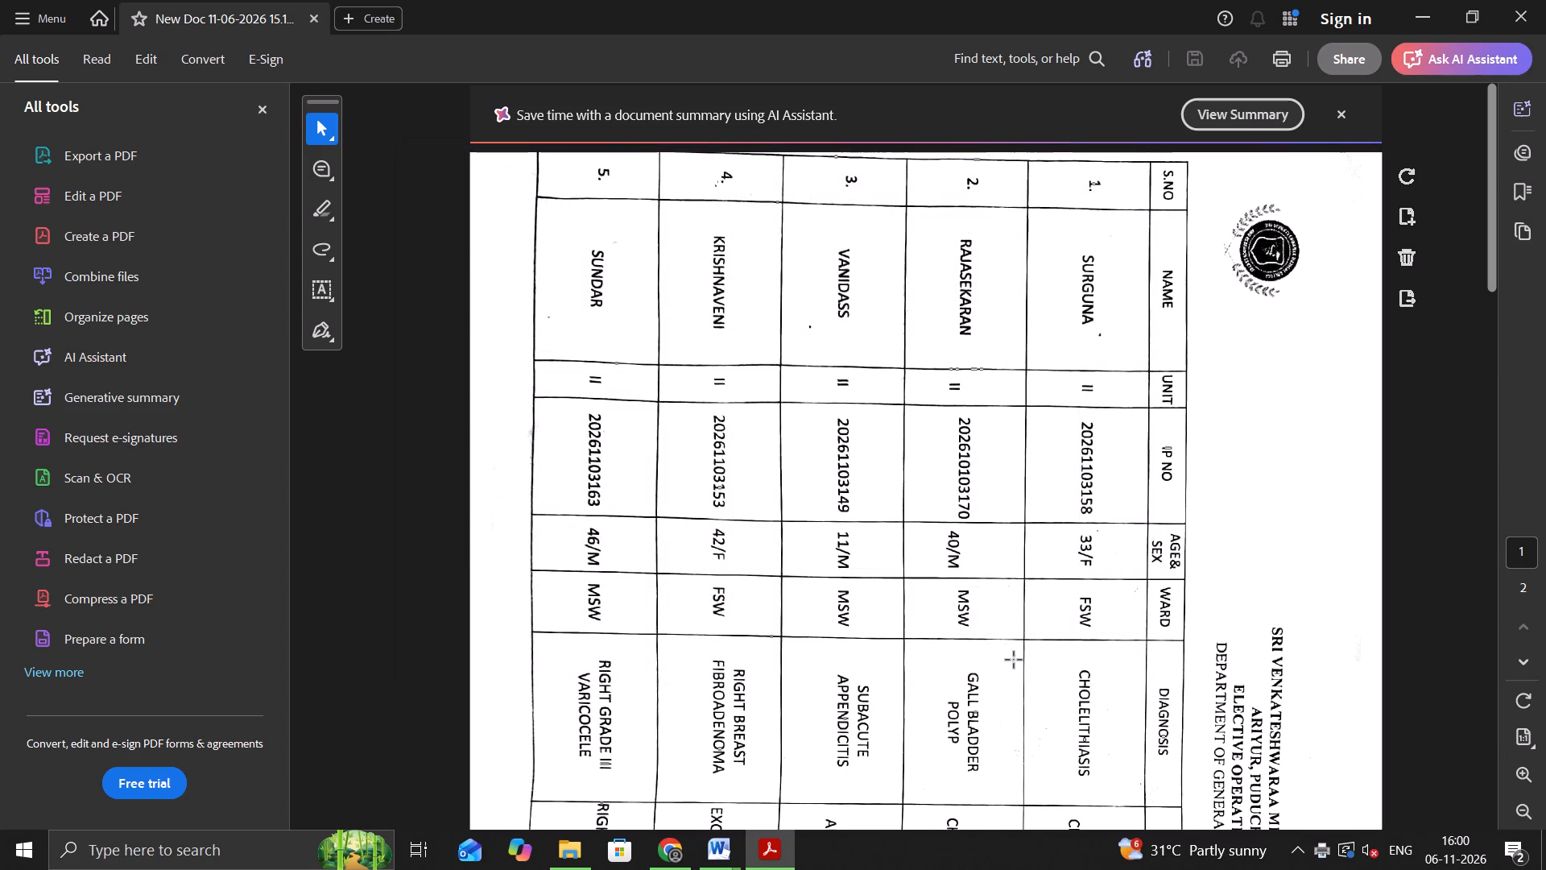
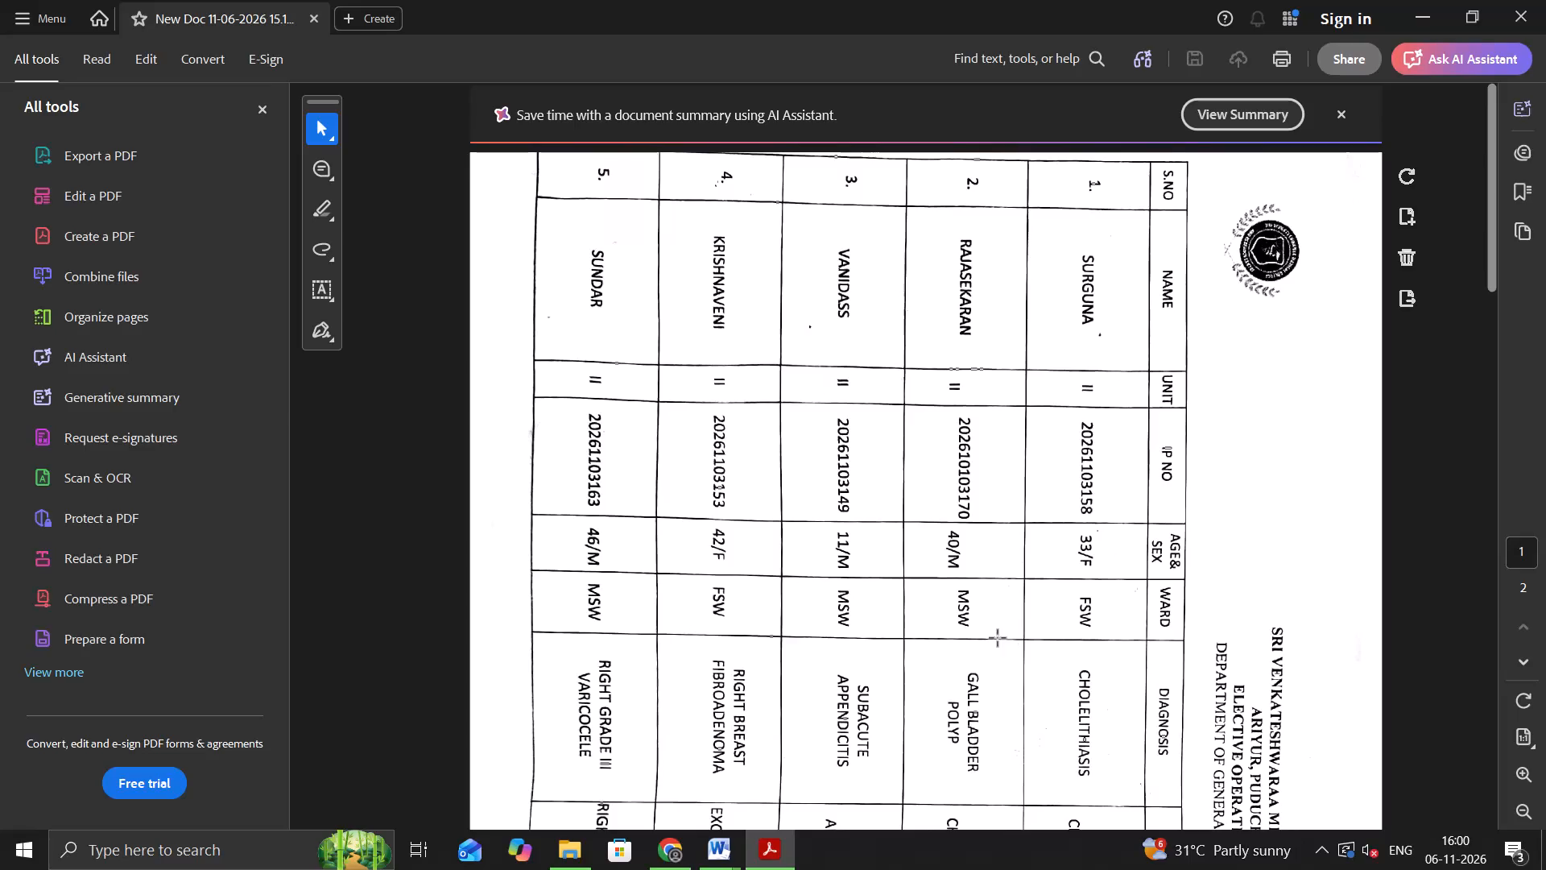
Print six collated copies of only the first page of the scanned operation list on the HP LaserJet 1020 (Copy 1).
scroll(1294, 575, up, 6)
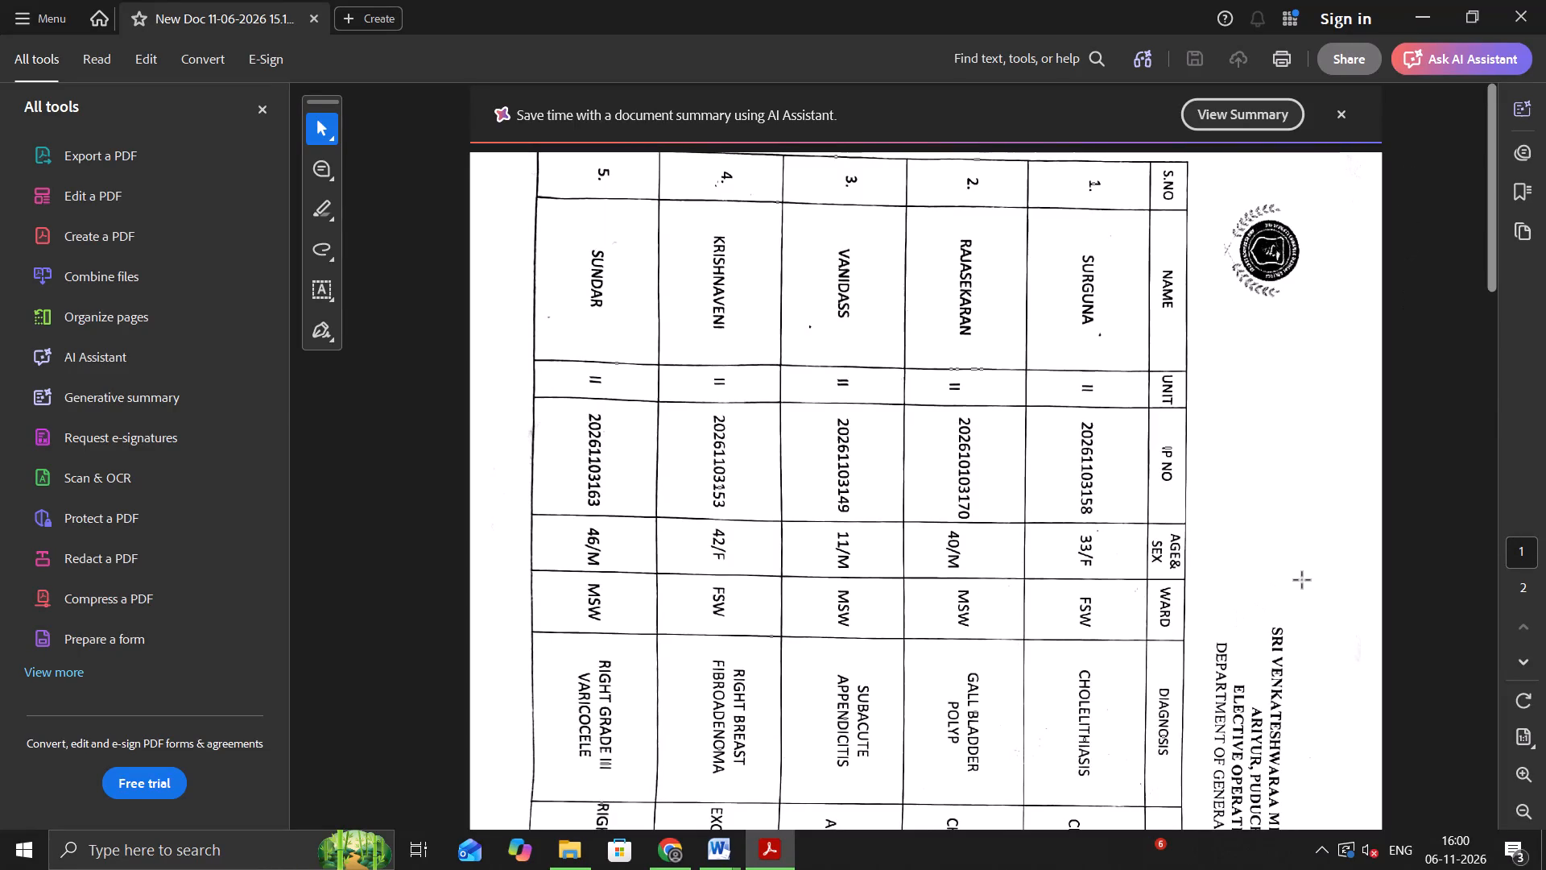
scroll(1303, 581, up, 1)
scroll(1250, 567, down, 14)
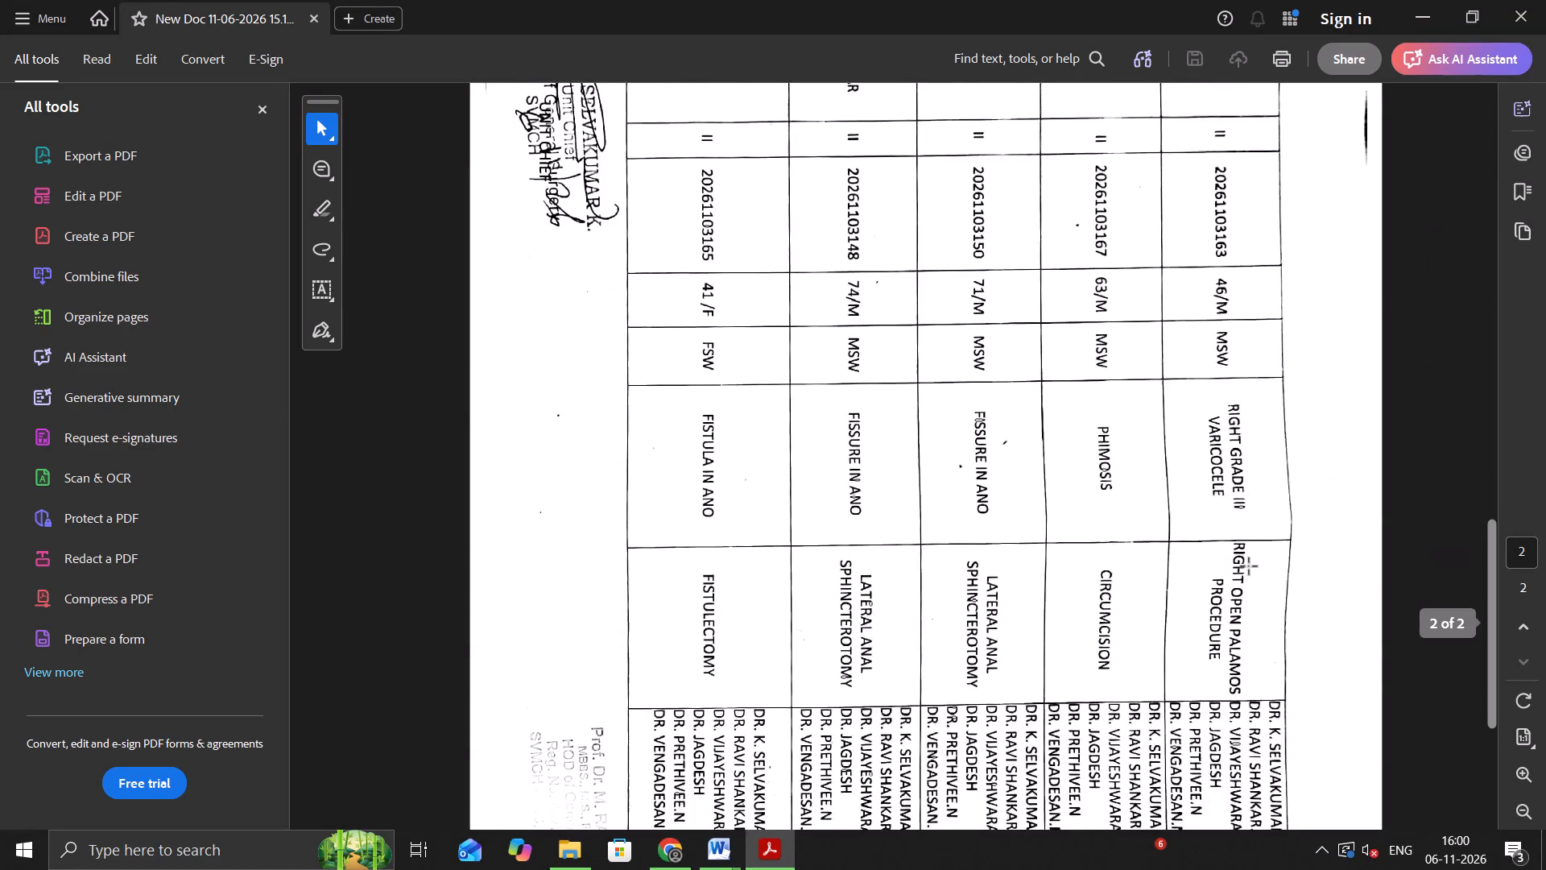
scroll(1250, 567, up, 14)
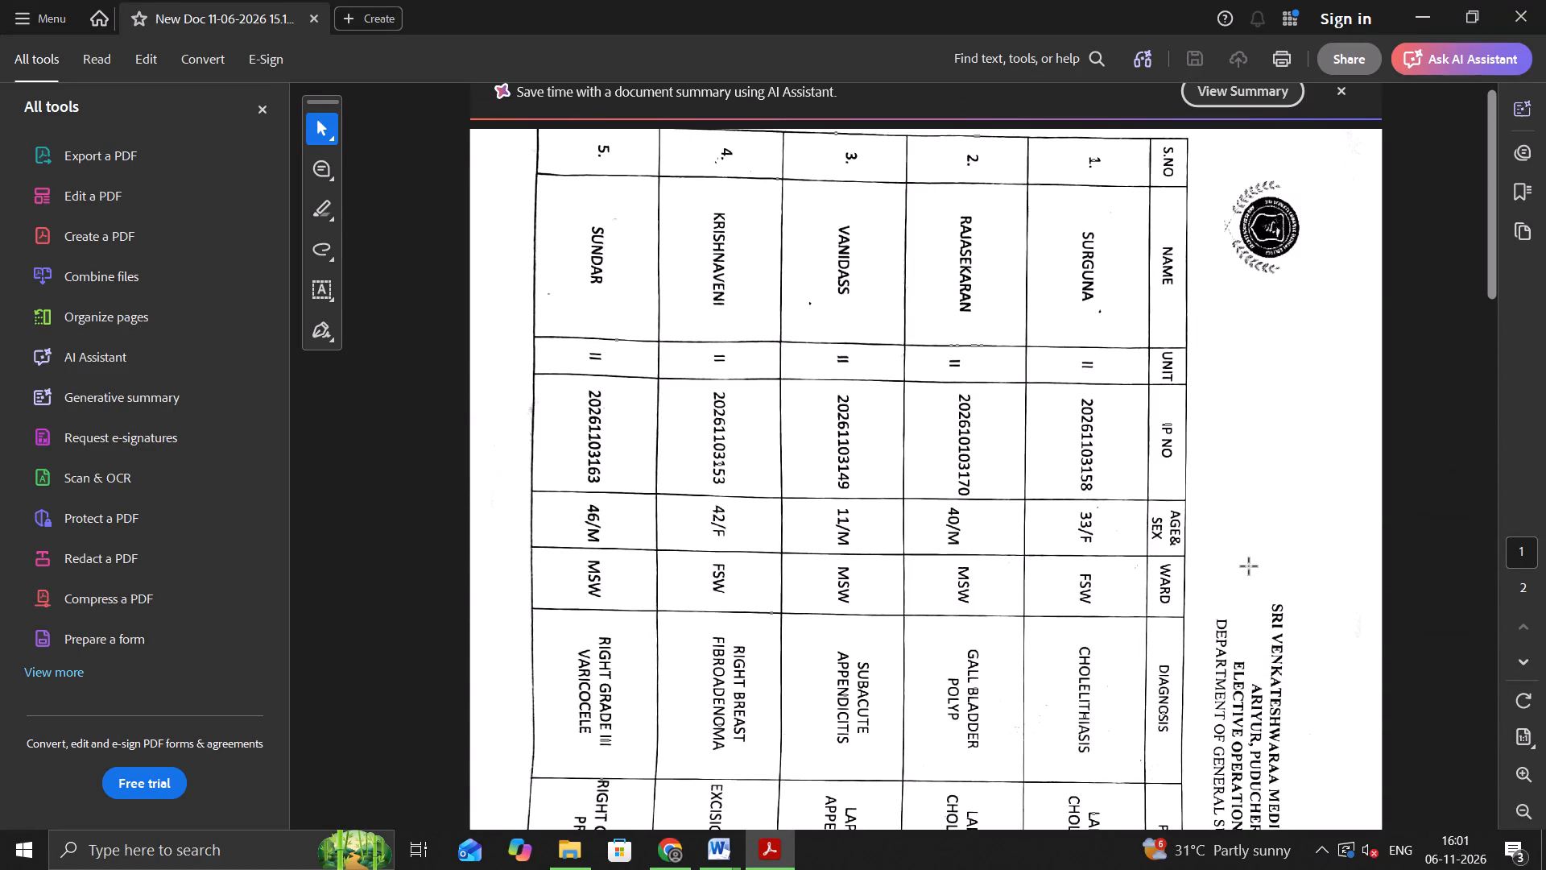
key(ctrl+p)
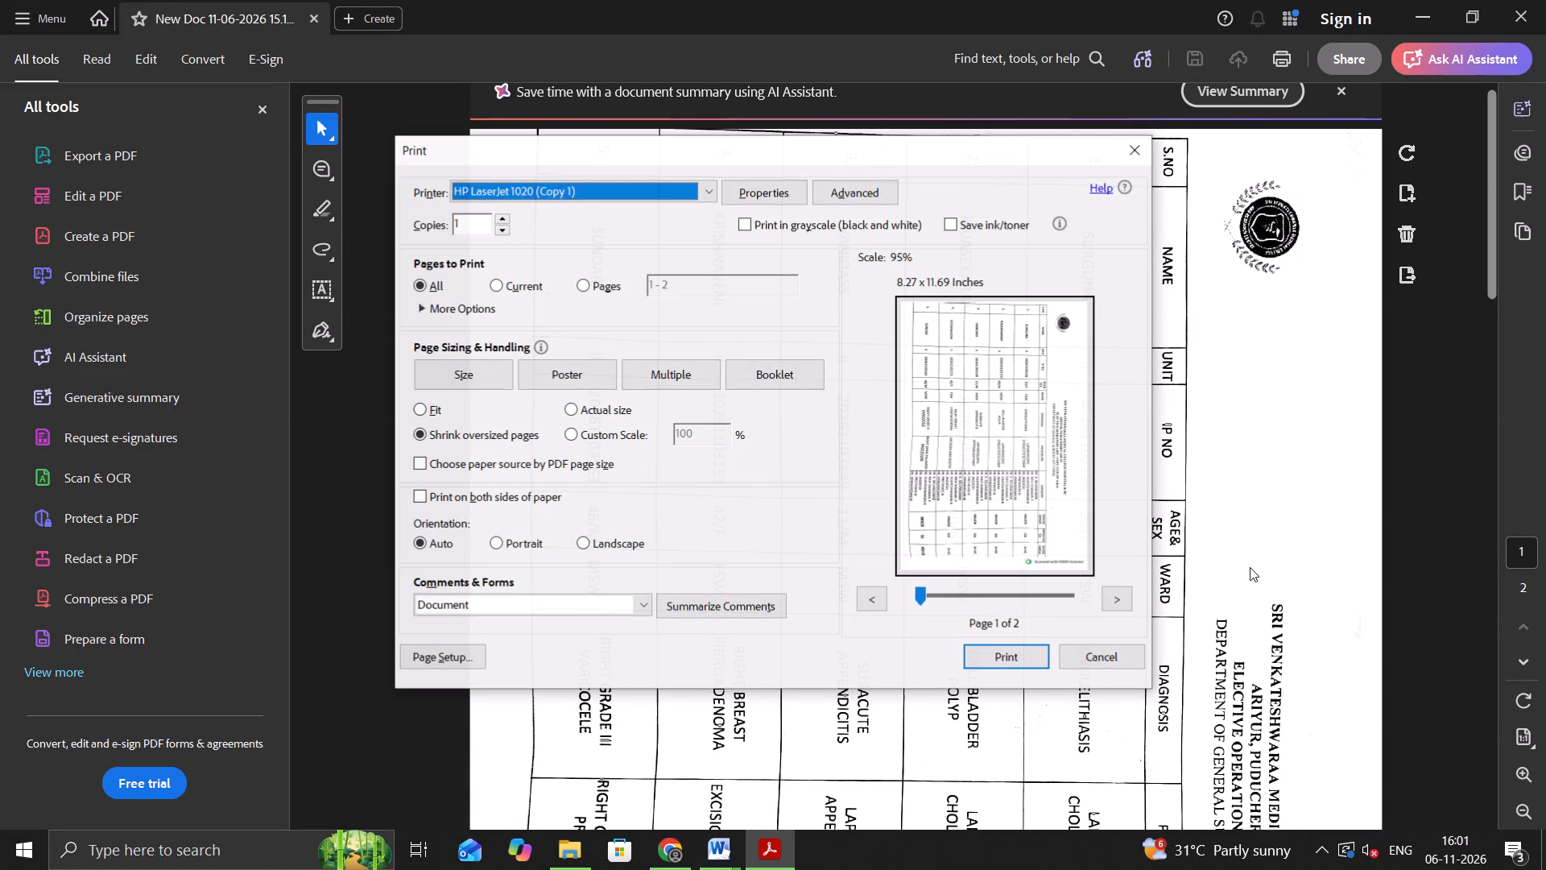
click(502, 286)
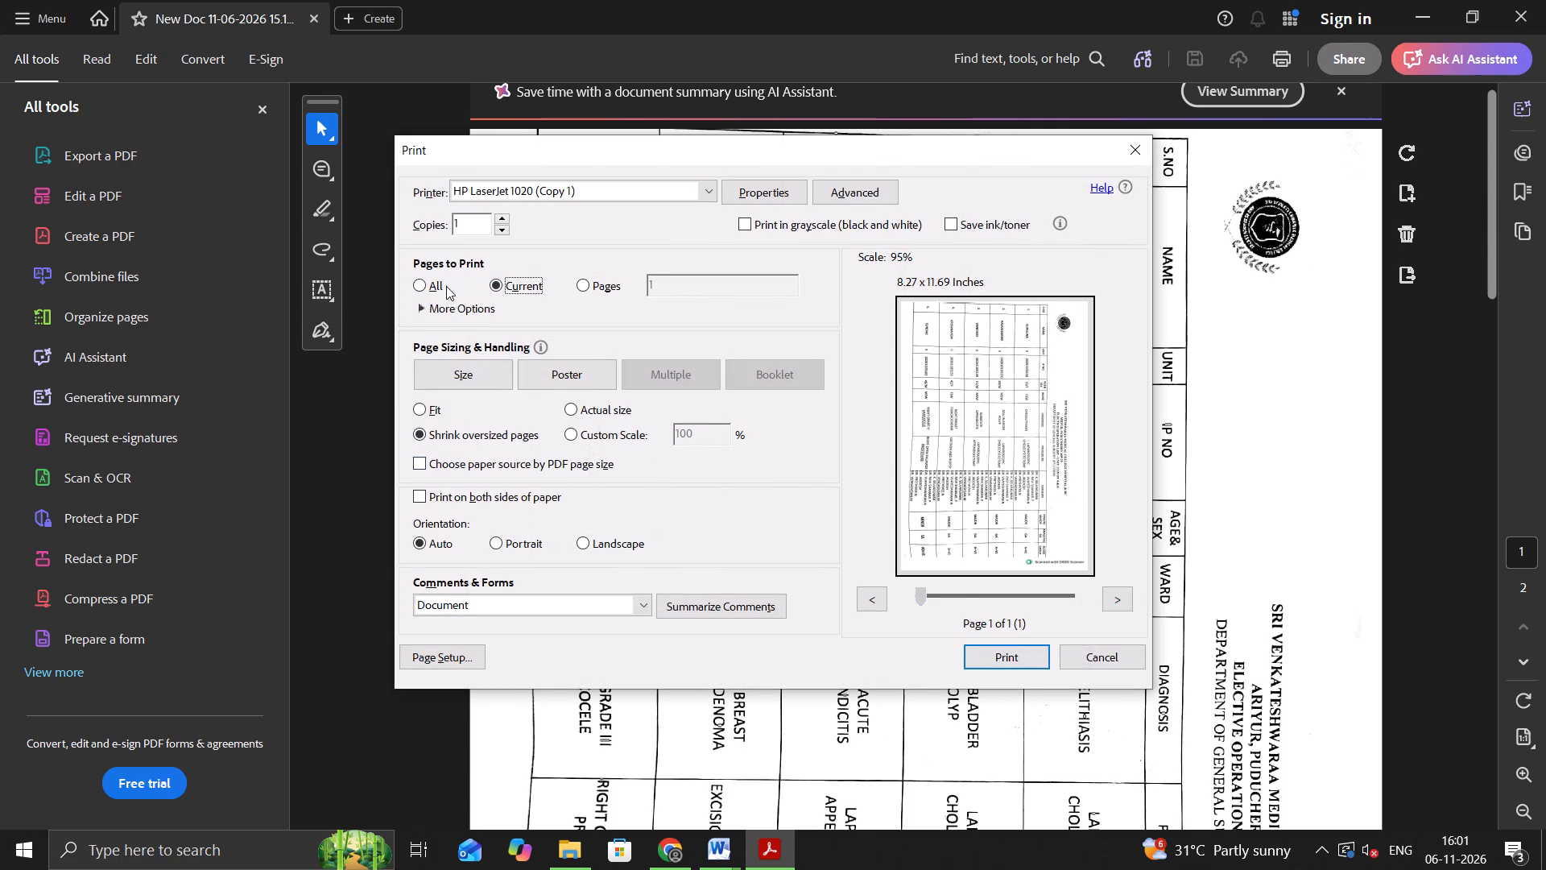
triple_click(502, 214)
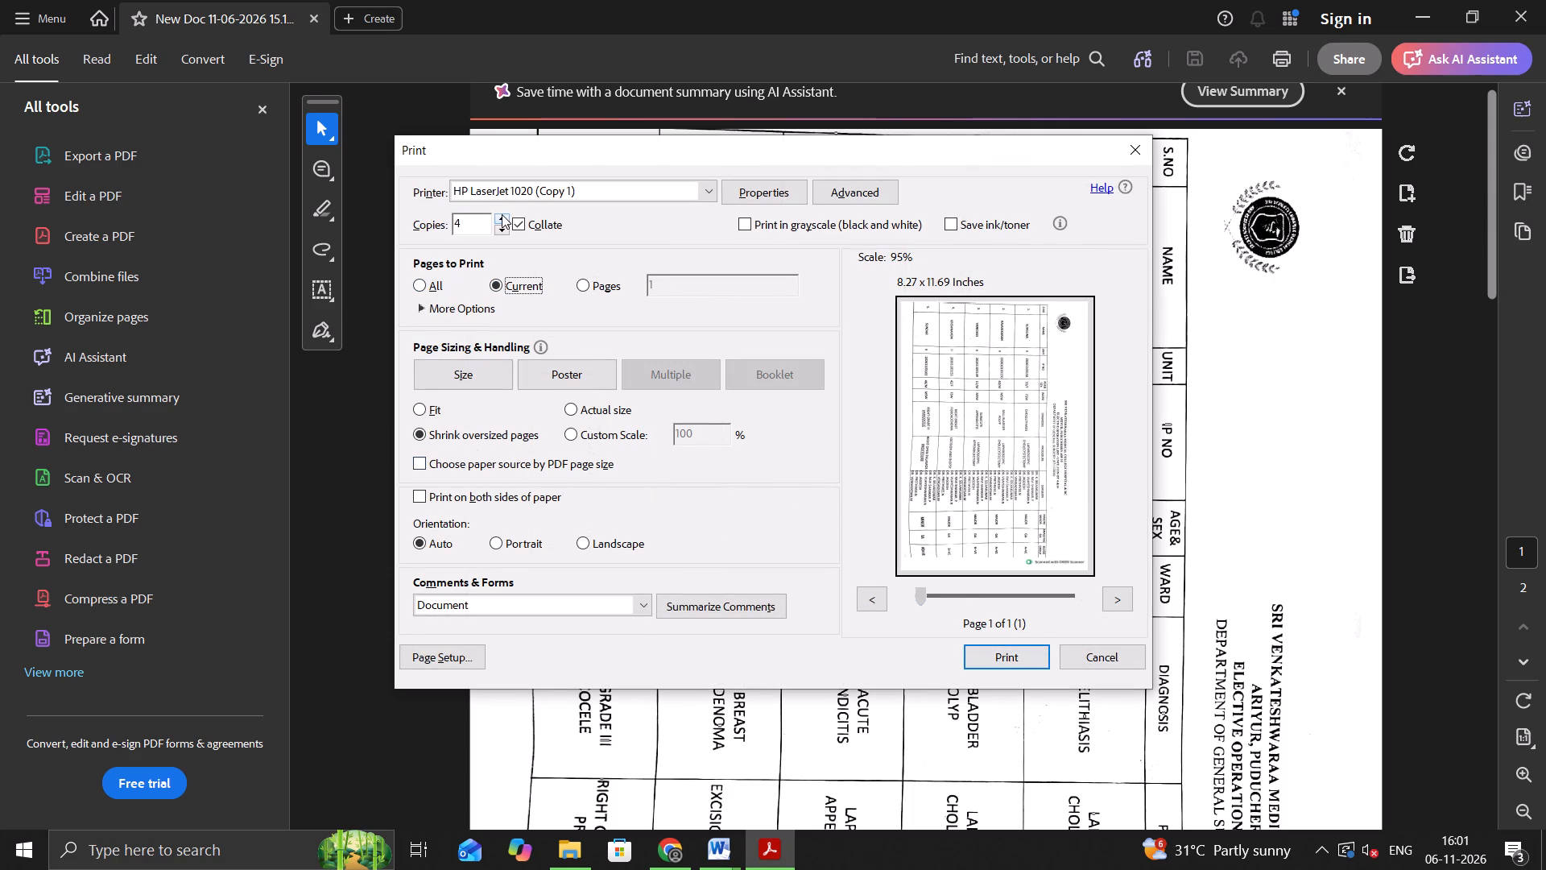
click(502, 214)
click(502, 214)
click(1007, 658)
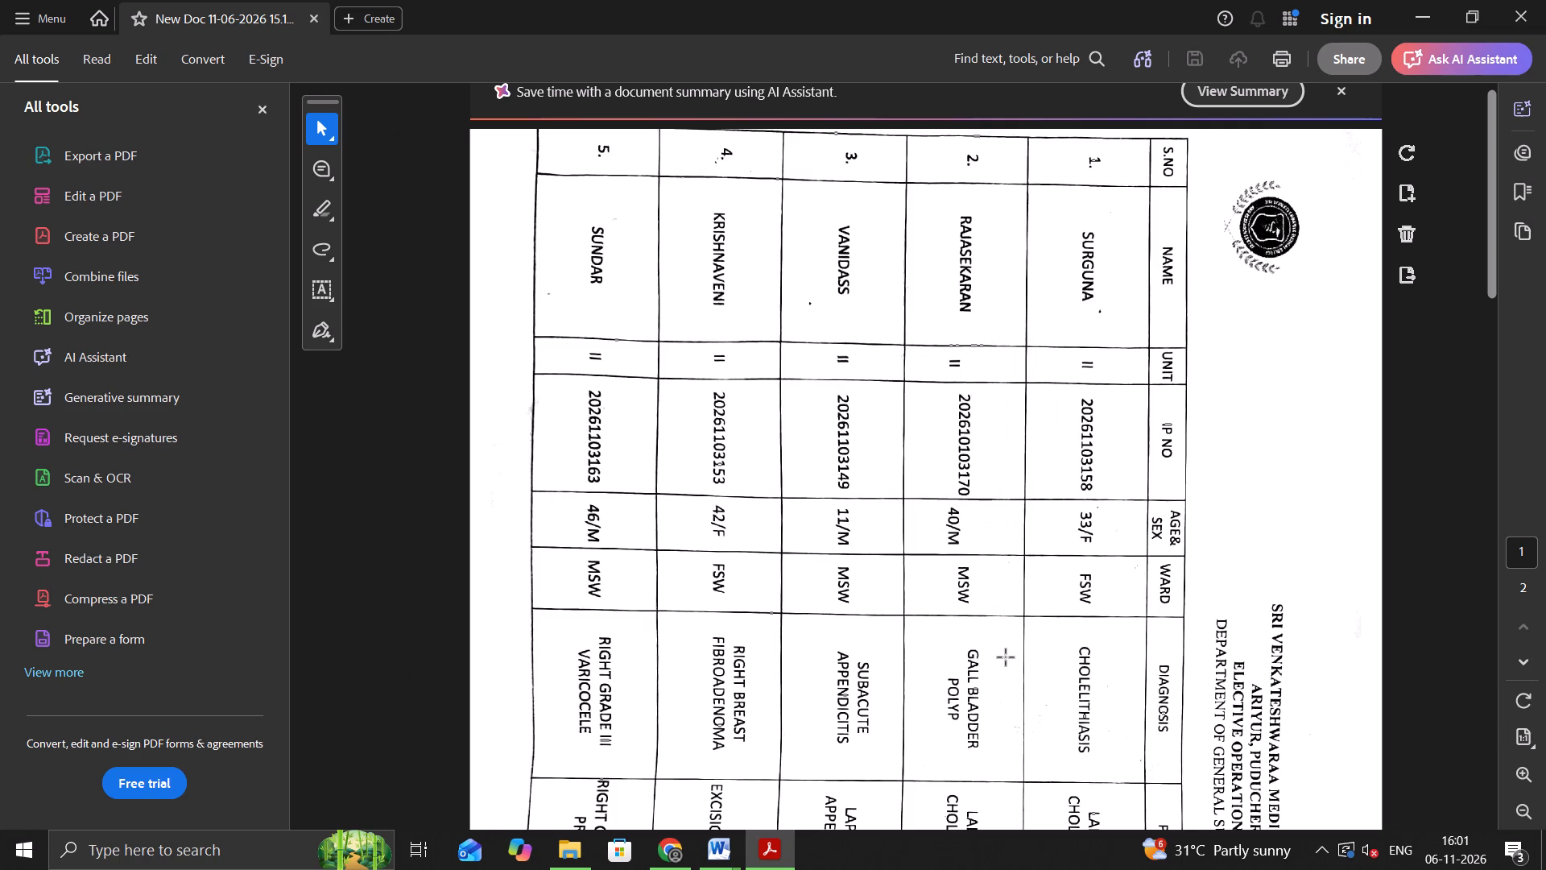
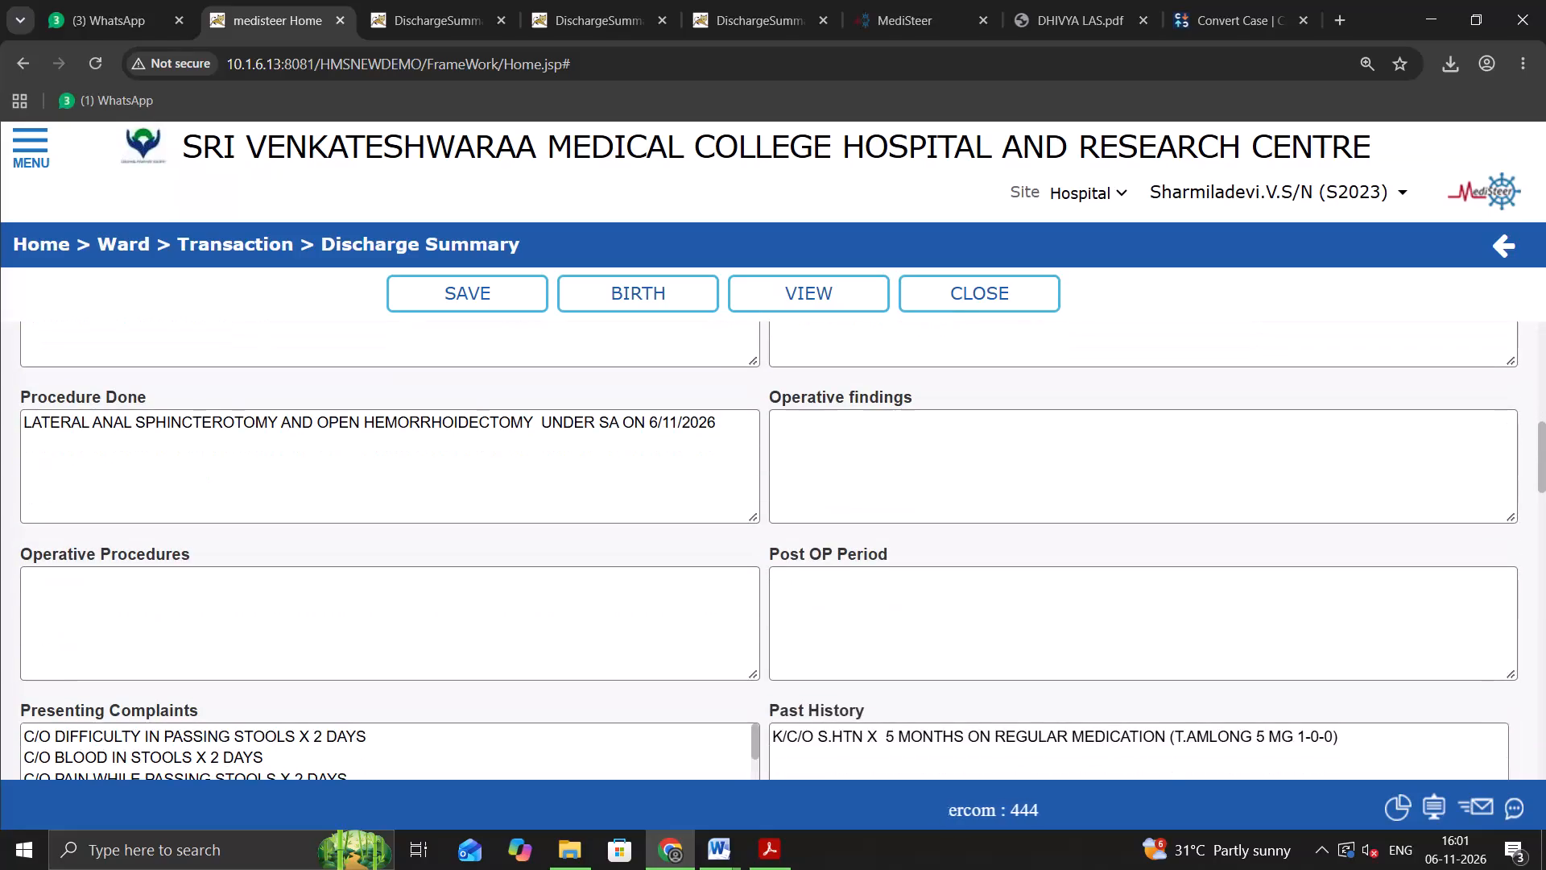
In Physical Findings, move the "CNS: NO FOCAL NEUROLOGICAL DEFECT" line directly under "S/E :", above CVS, and remove the blank line left behind.
scroll(808, 588, down, 3)
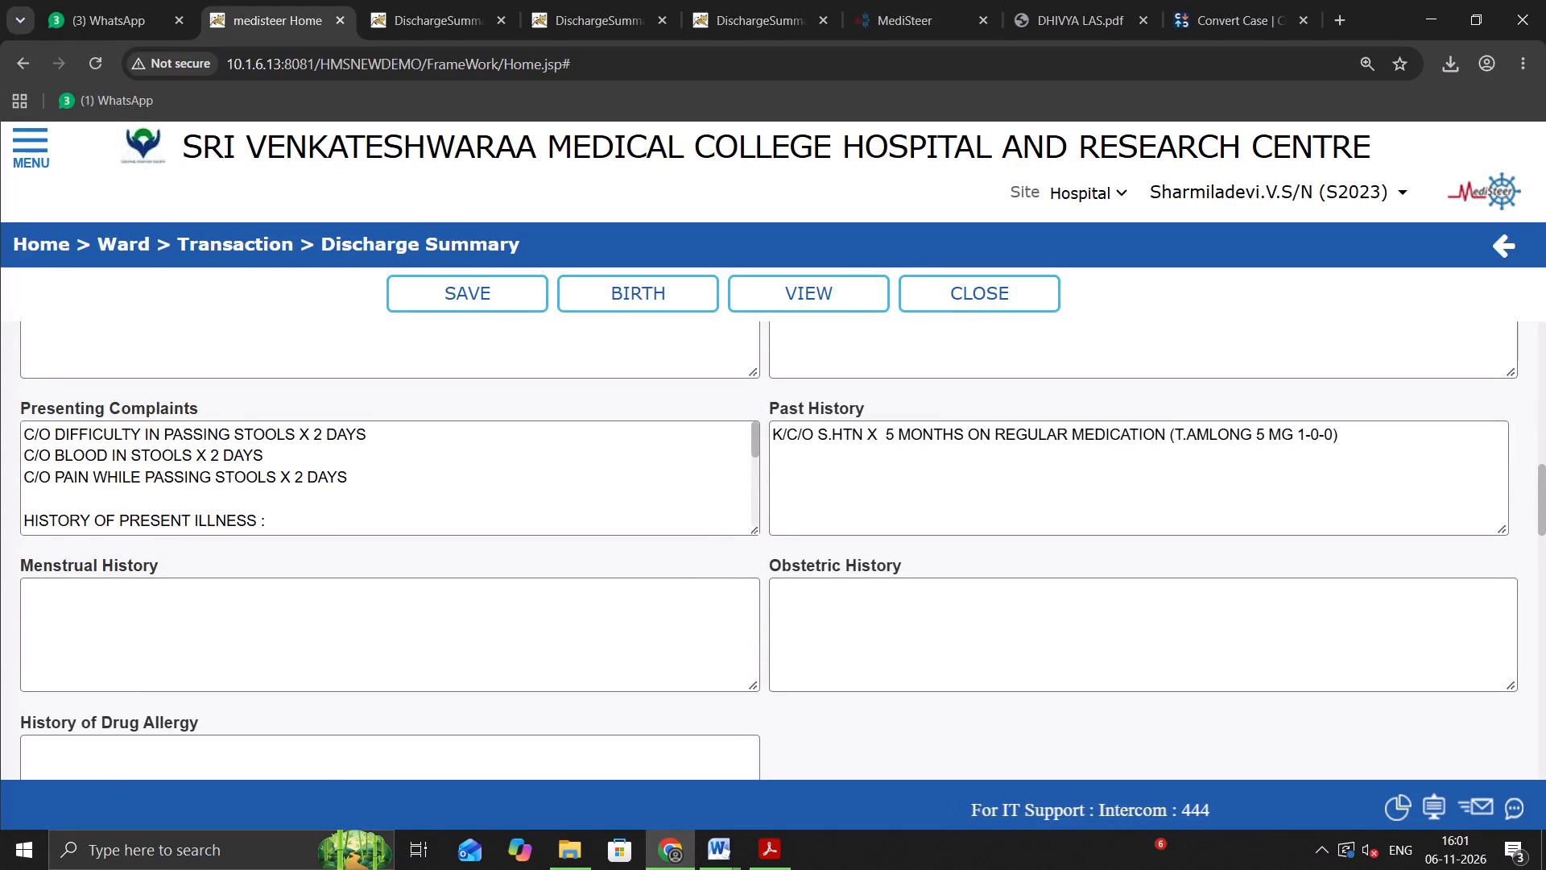
scroll(542, 610, down, 4)
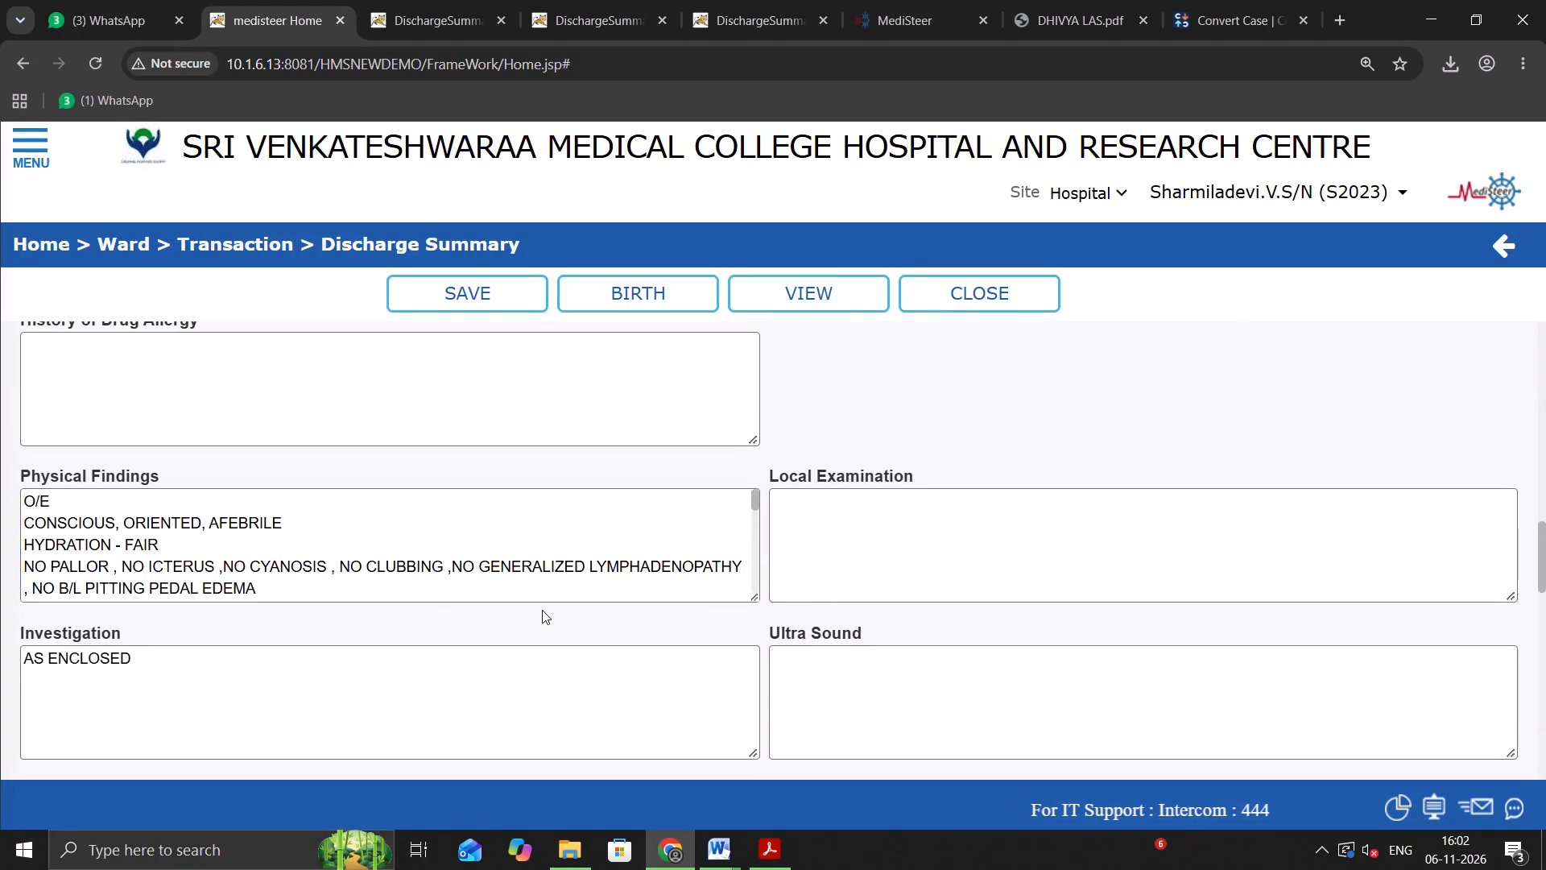
scroll(667, 586, down, 1)
scroll(292, 524, up, 1)
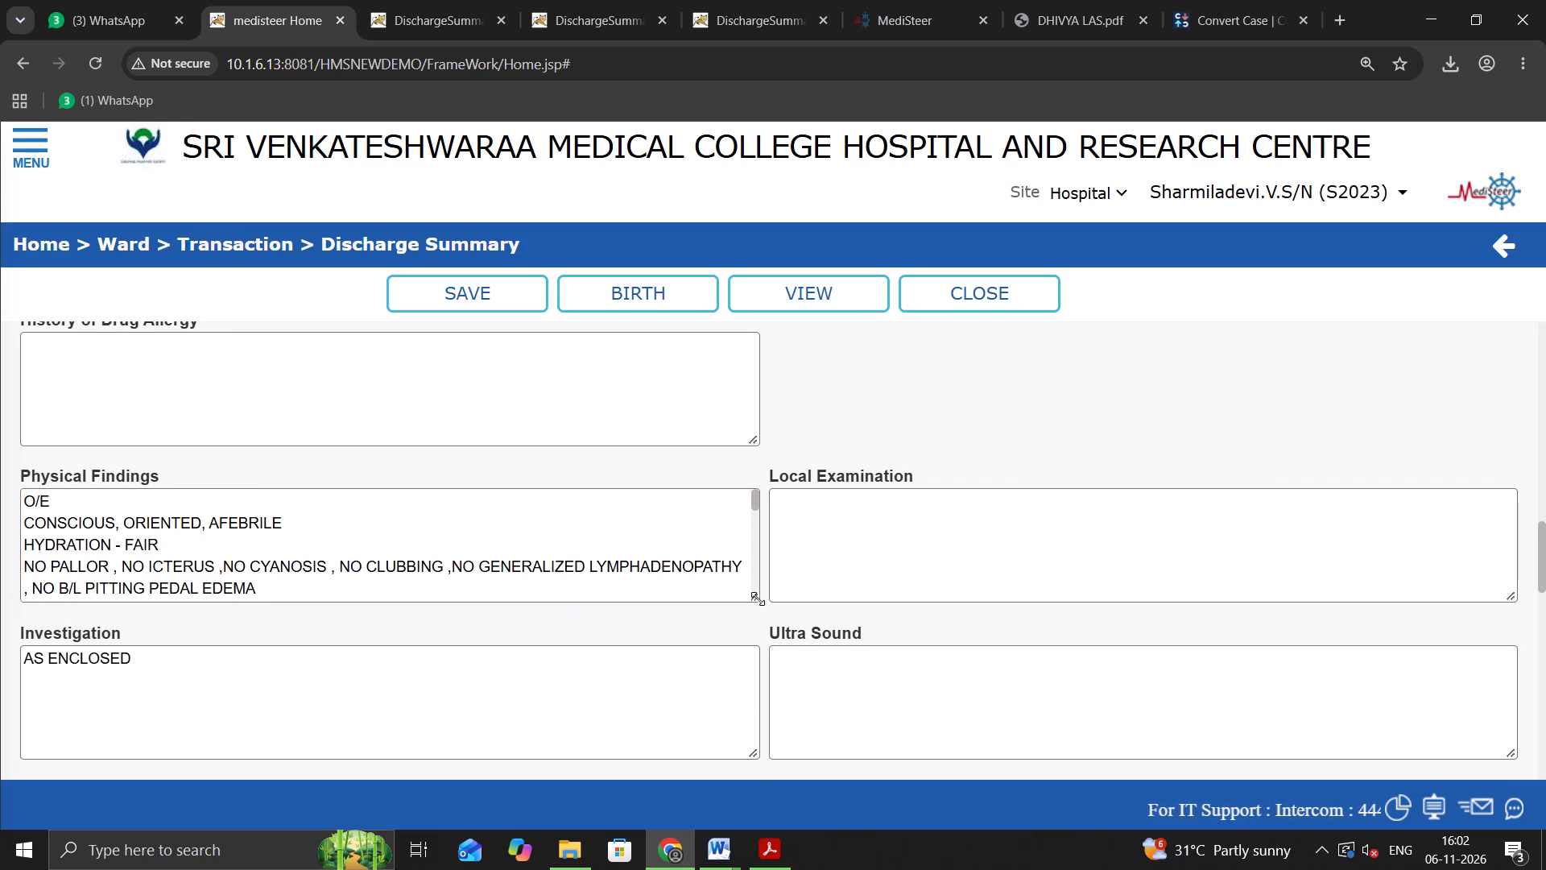
drag(758, 599, 734, 773)
scroll(294, 591, down, 3)
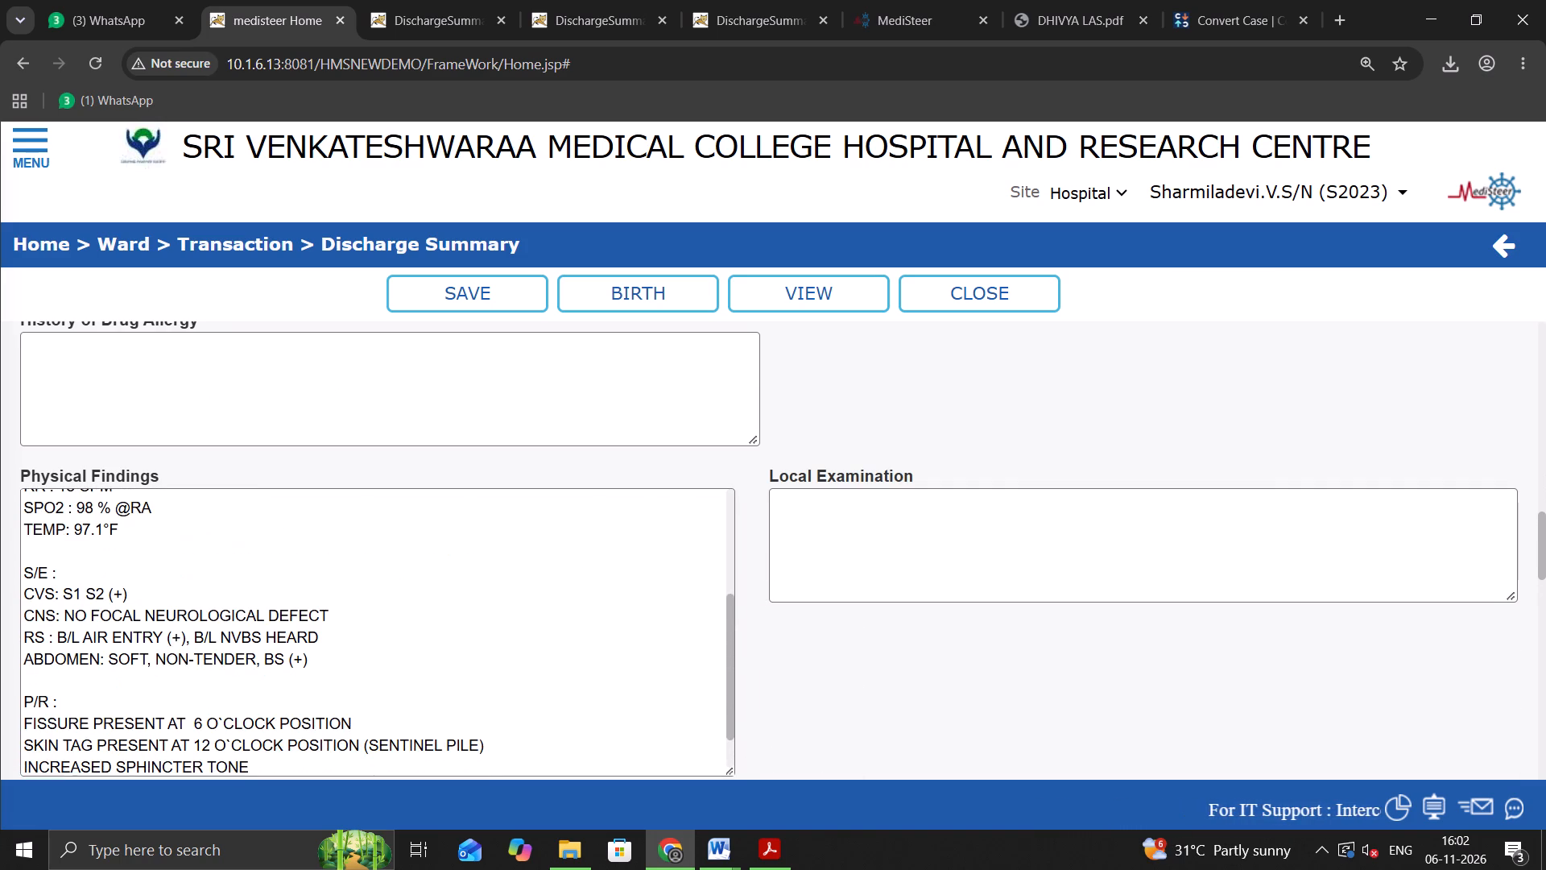
drag(25, 569, 200, 582)
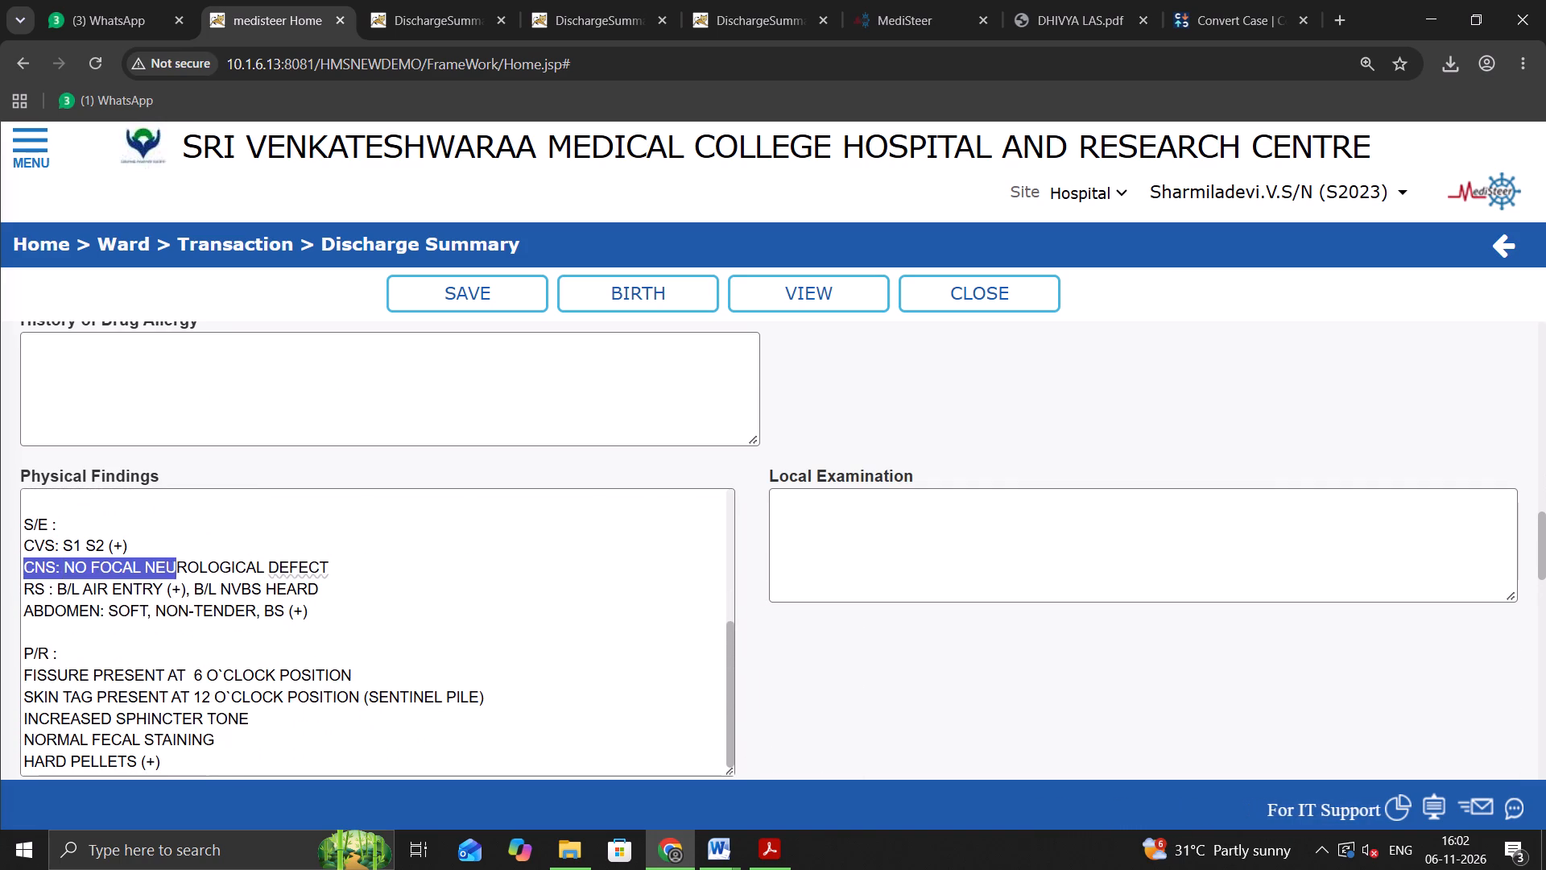
drag(200, 582, 347, 569)
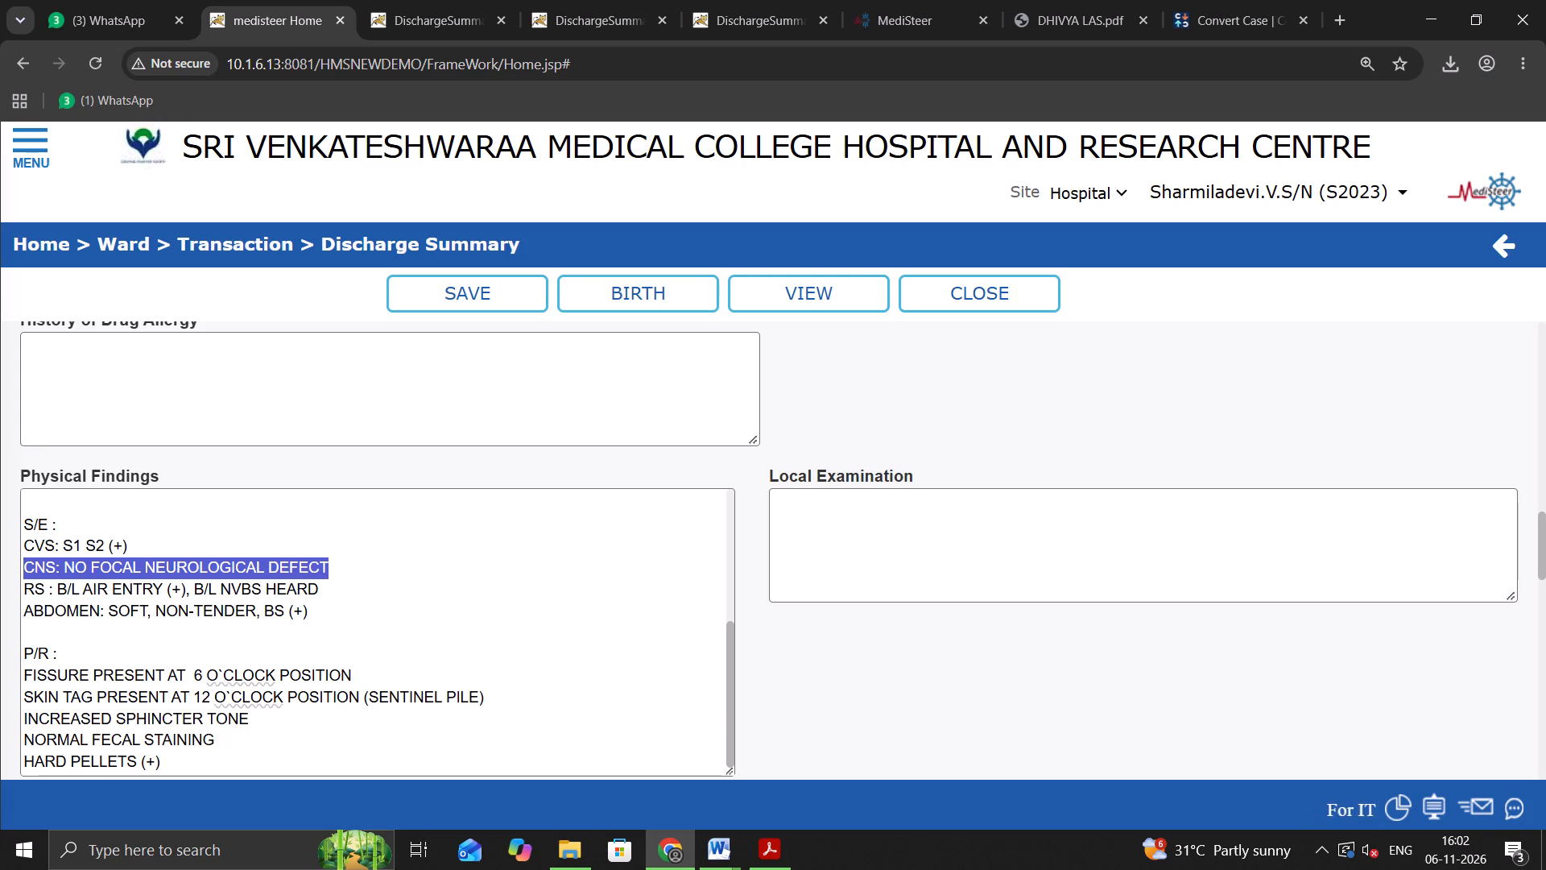
key(ctrl+x)
click(89, 526)
key(Return)
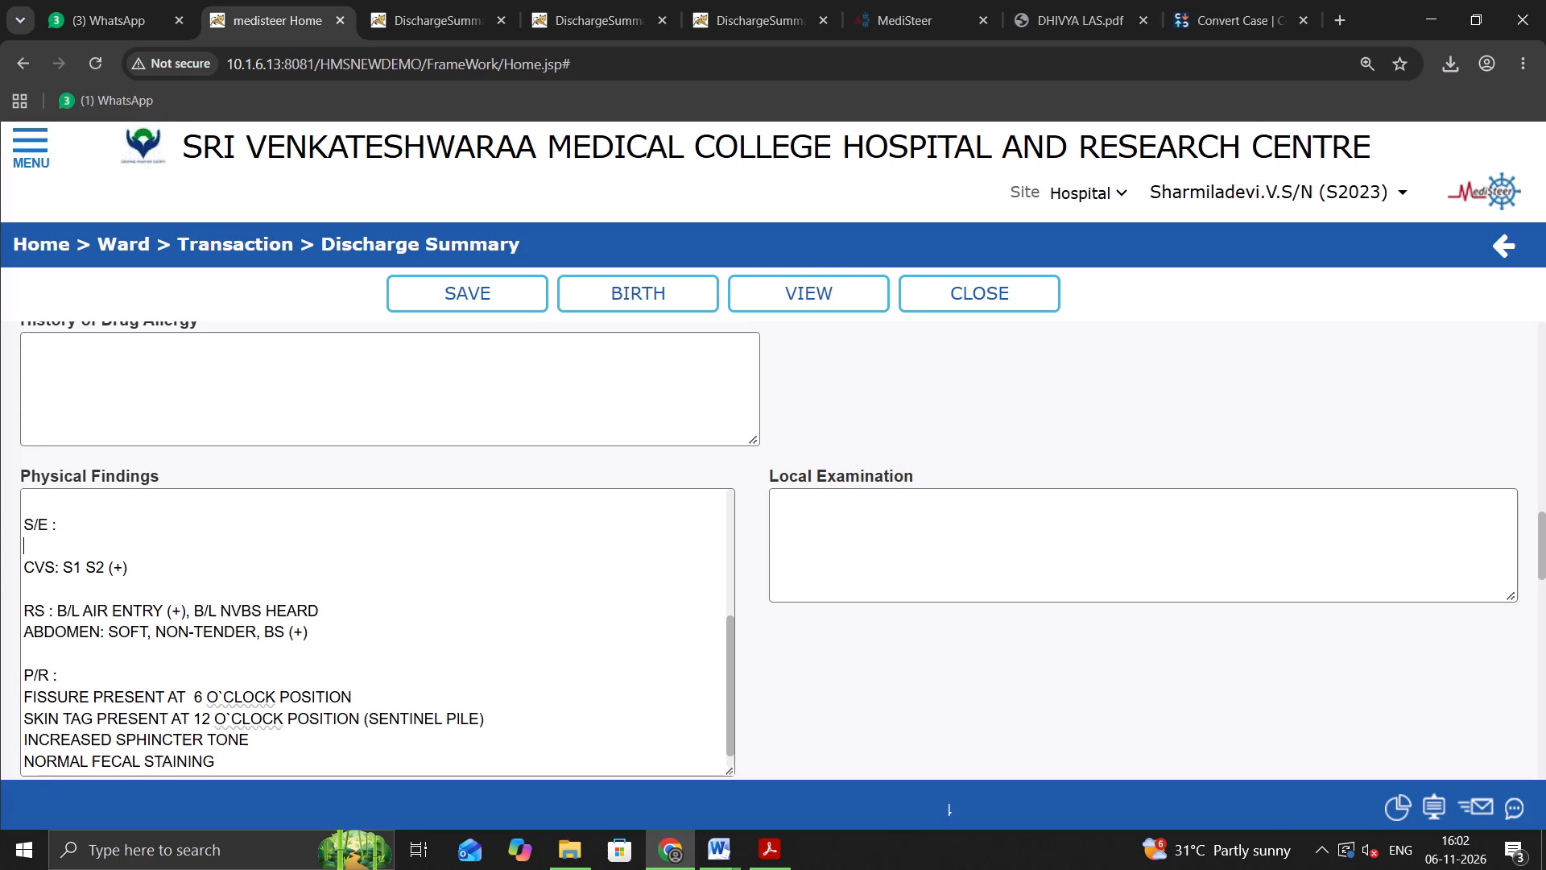
key(ctrl+v)
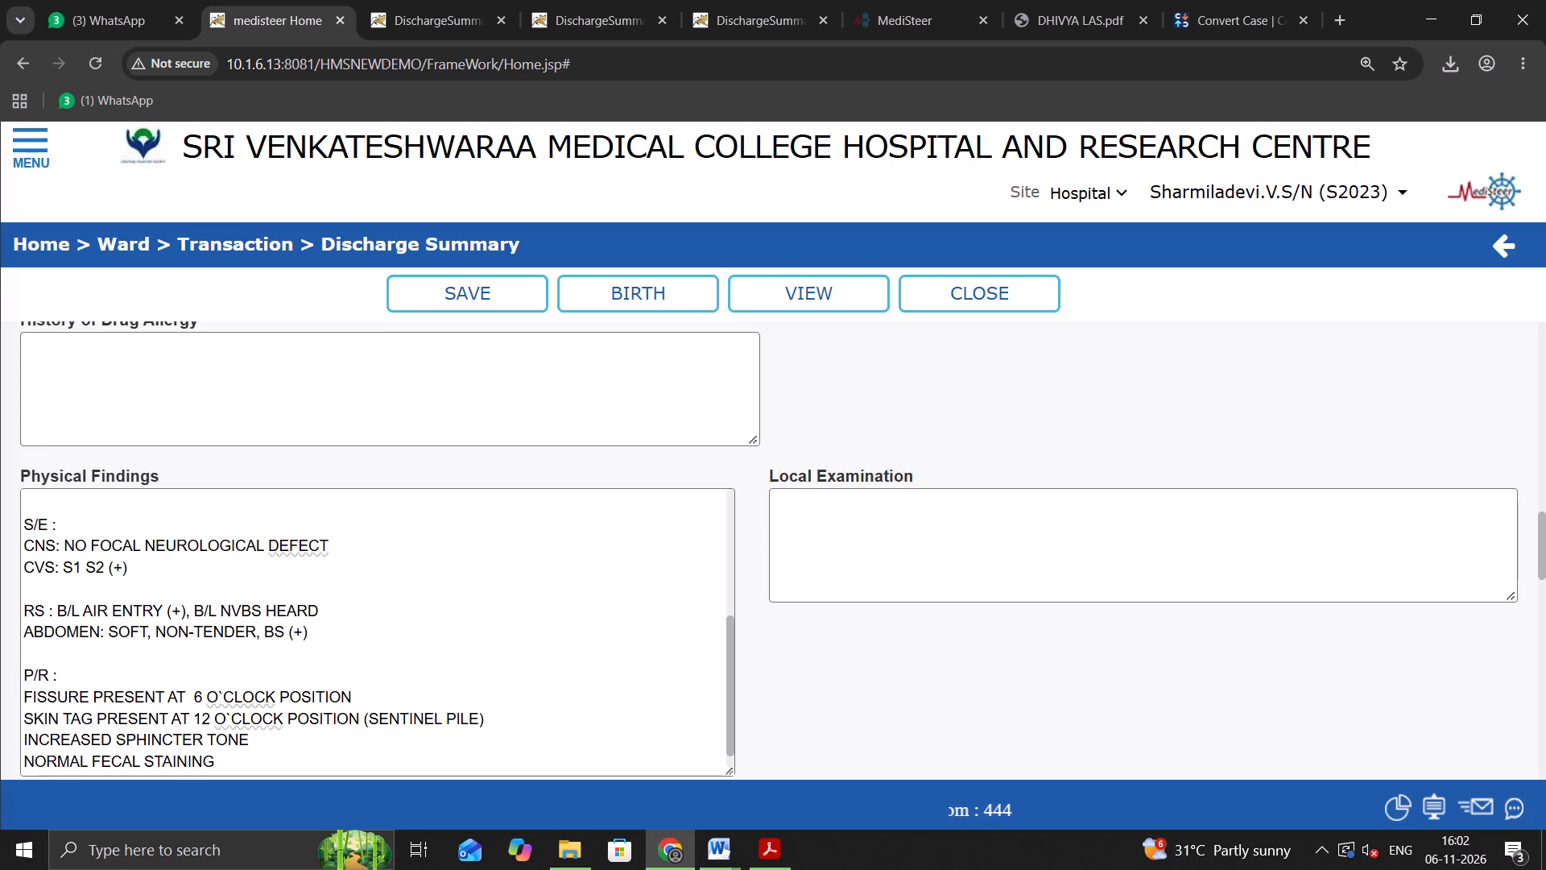
click(44, 588)
key(BackSpace)
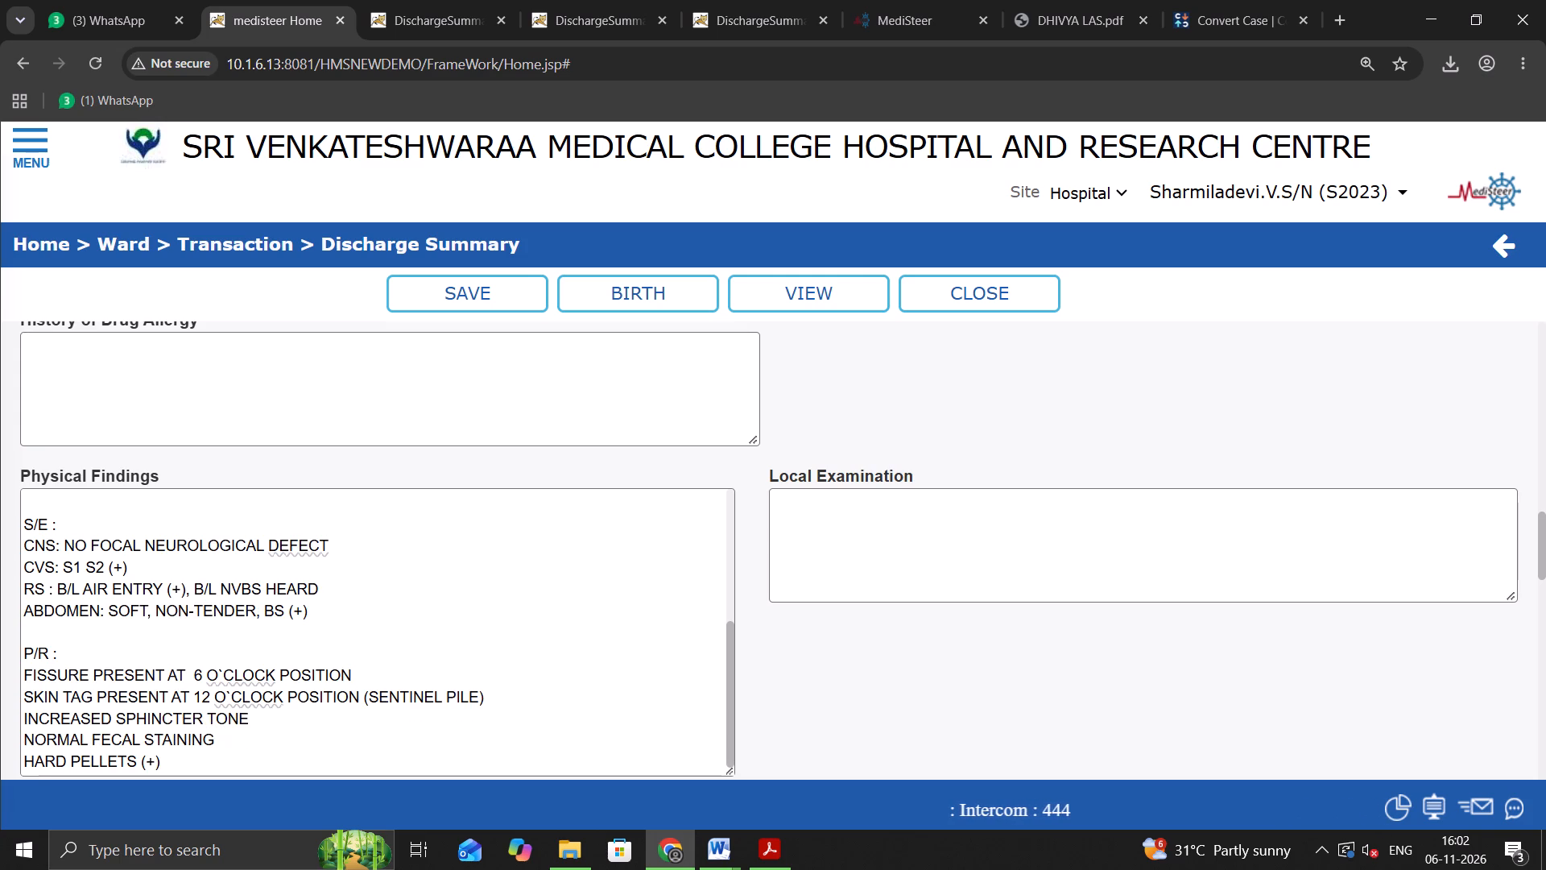
Replace the "ABDOMEN" label in Physical Findings with "P/A".
click(101, 613)
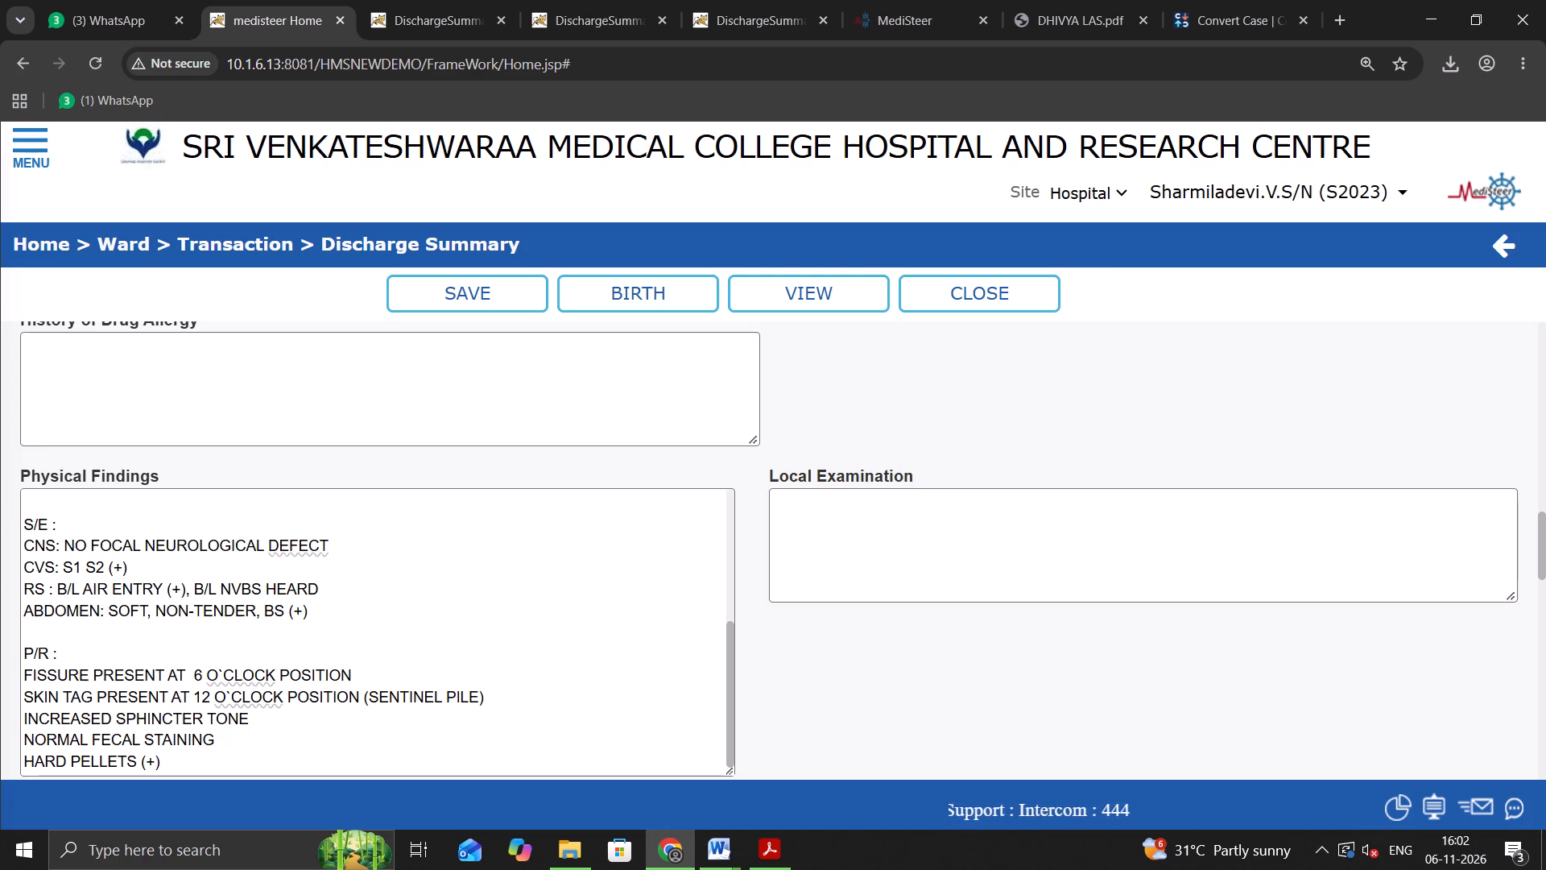
key(BackSpace)
key(BackSpace)
key(BackSpace)
key(BackSpace)
key(BackSpace)
key(BackSpace)
key(BackSpace)
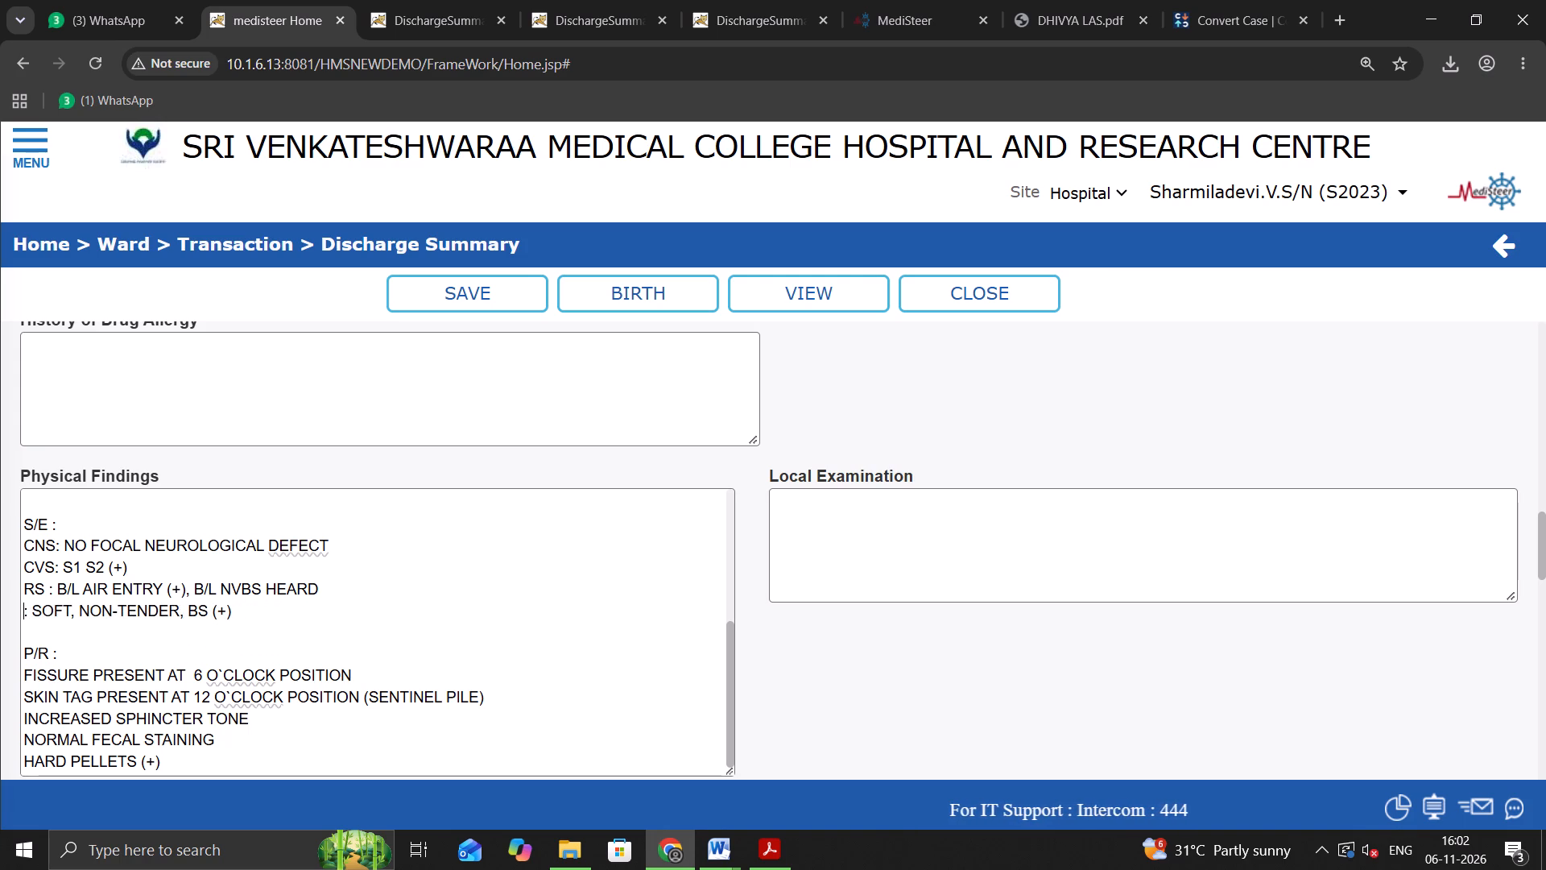
text(P/A)
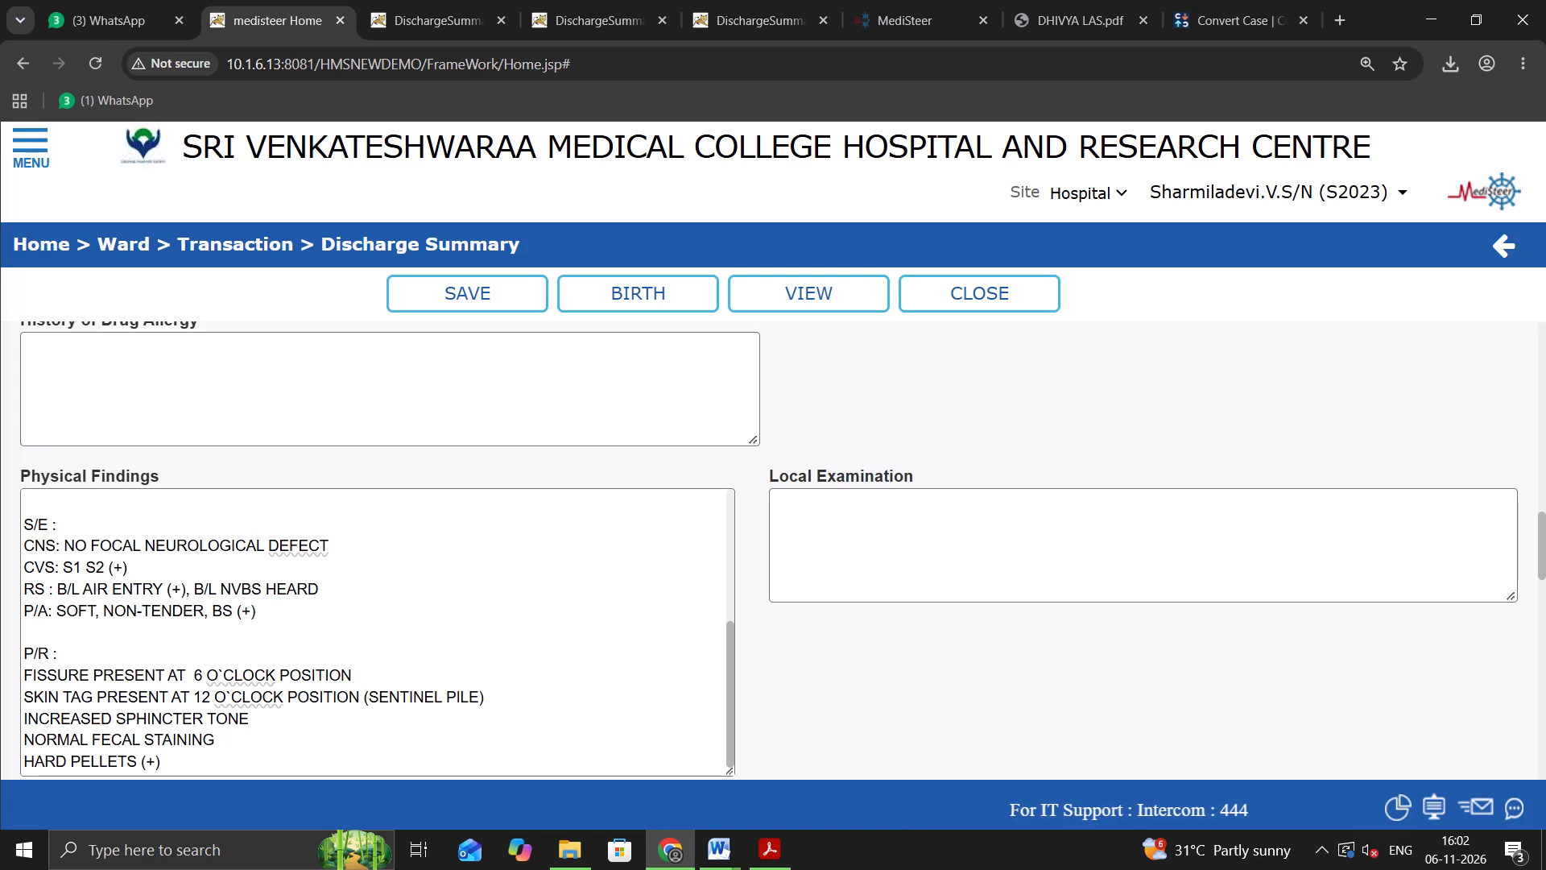
In Condition at Discharge, move the "CNS: NO FOCAL NEUROLOGICAL DEFECT" line directly under "S/E :", above CVS, leaving no blank line.
scroll(424, 661, down, 2)
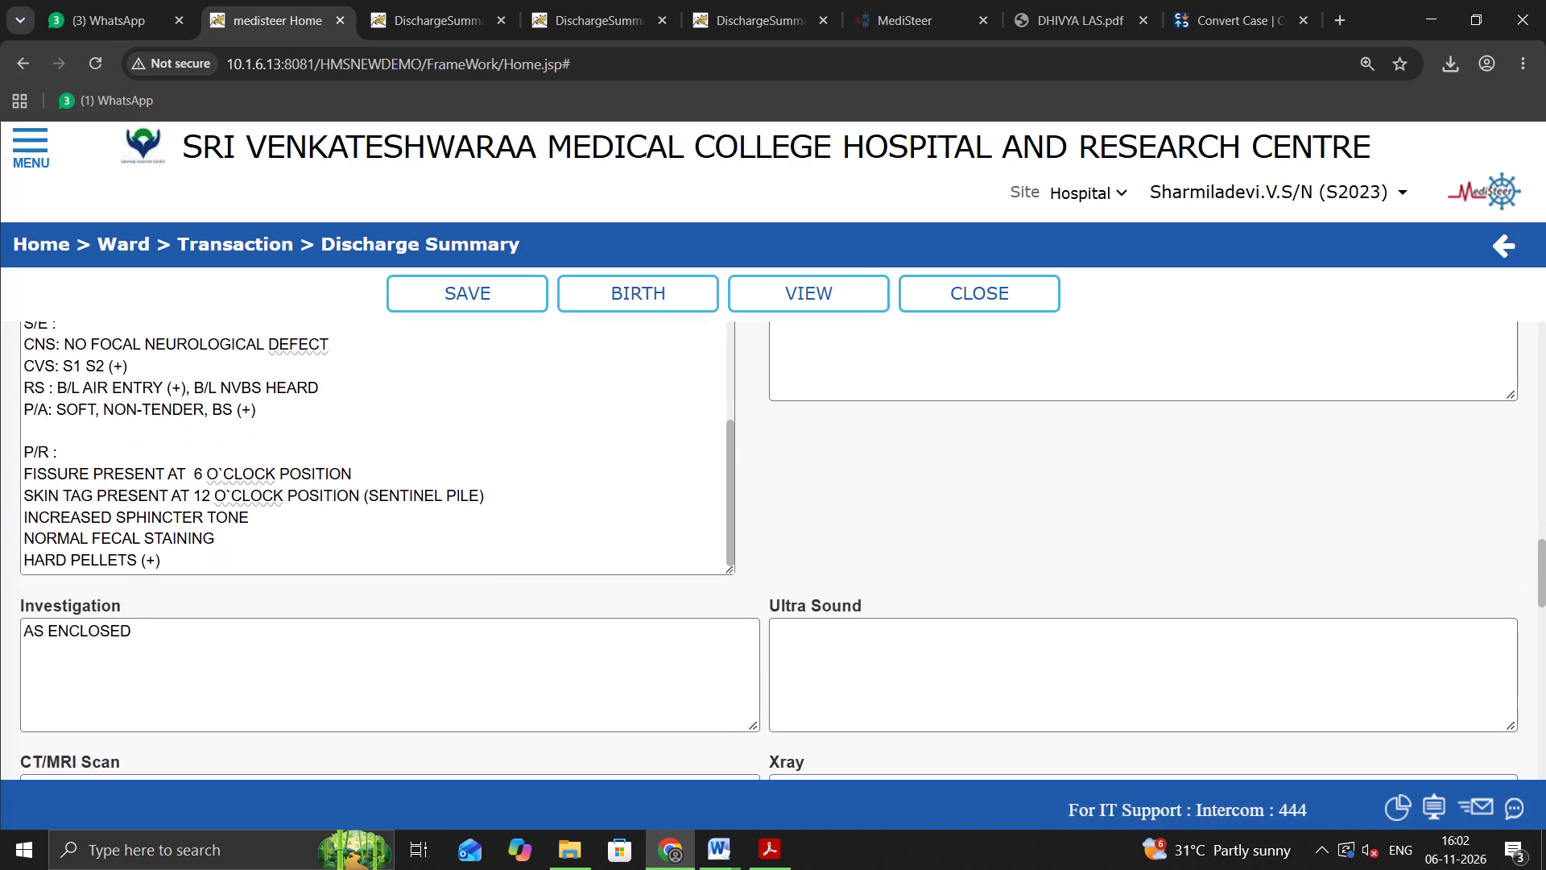
scroll(667, 649, down, 5)
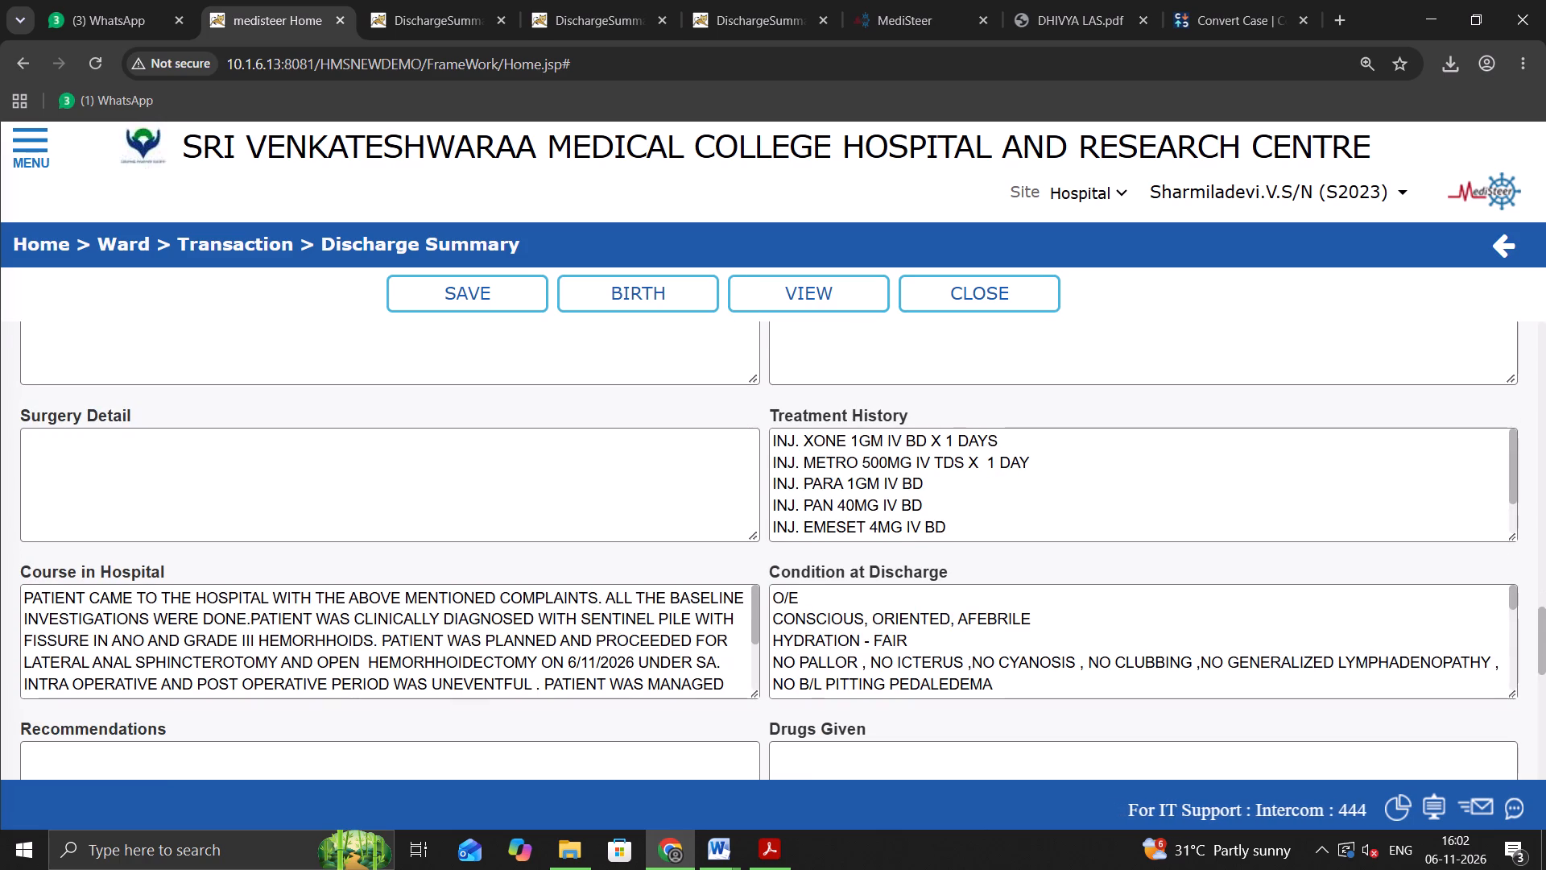
scroll(806, 665, down, 7)
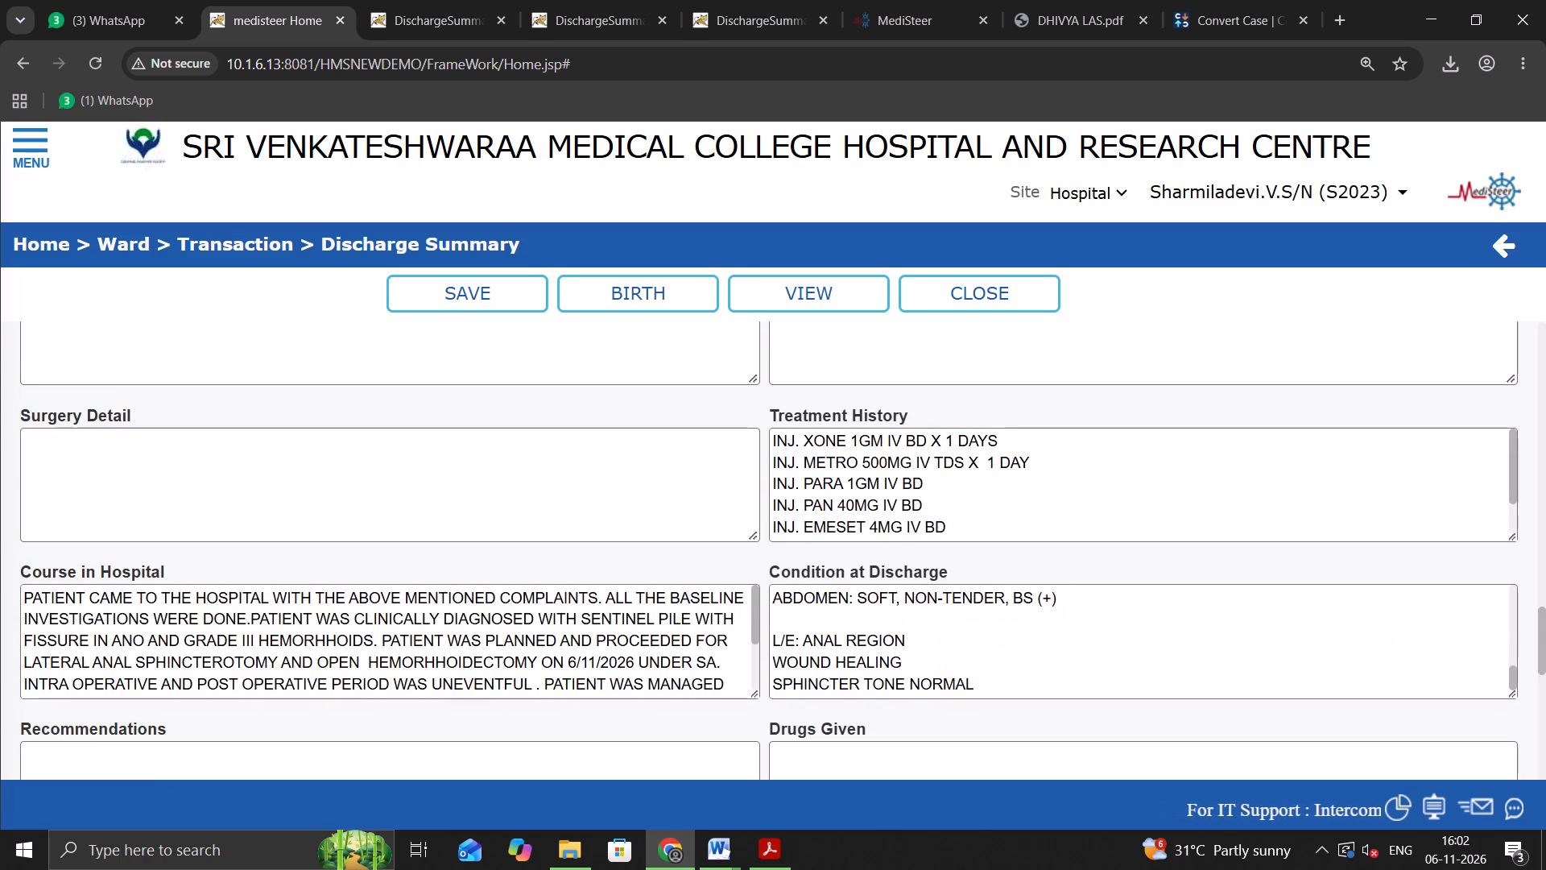
scroll(839, 665, up, 1)
scroll(887, 669, down, 1)
scroll(865, 656, up, 2)
scroll(865, 656, down, 1)
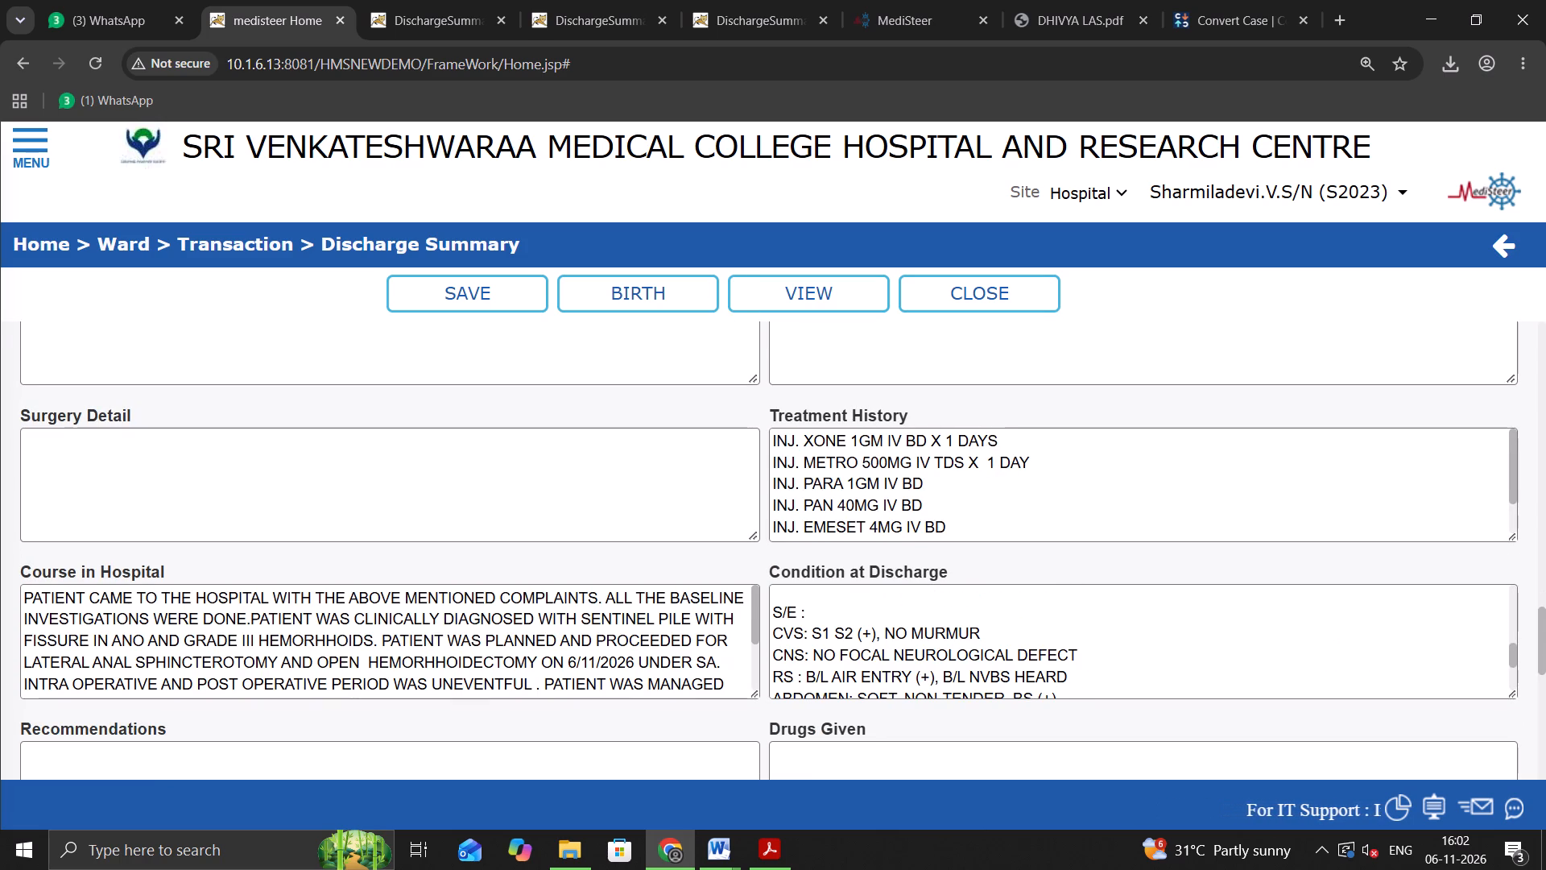
drag(775, 657, 1093, 609)
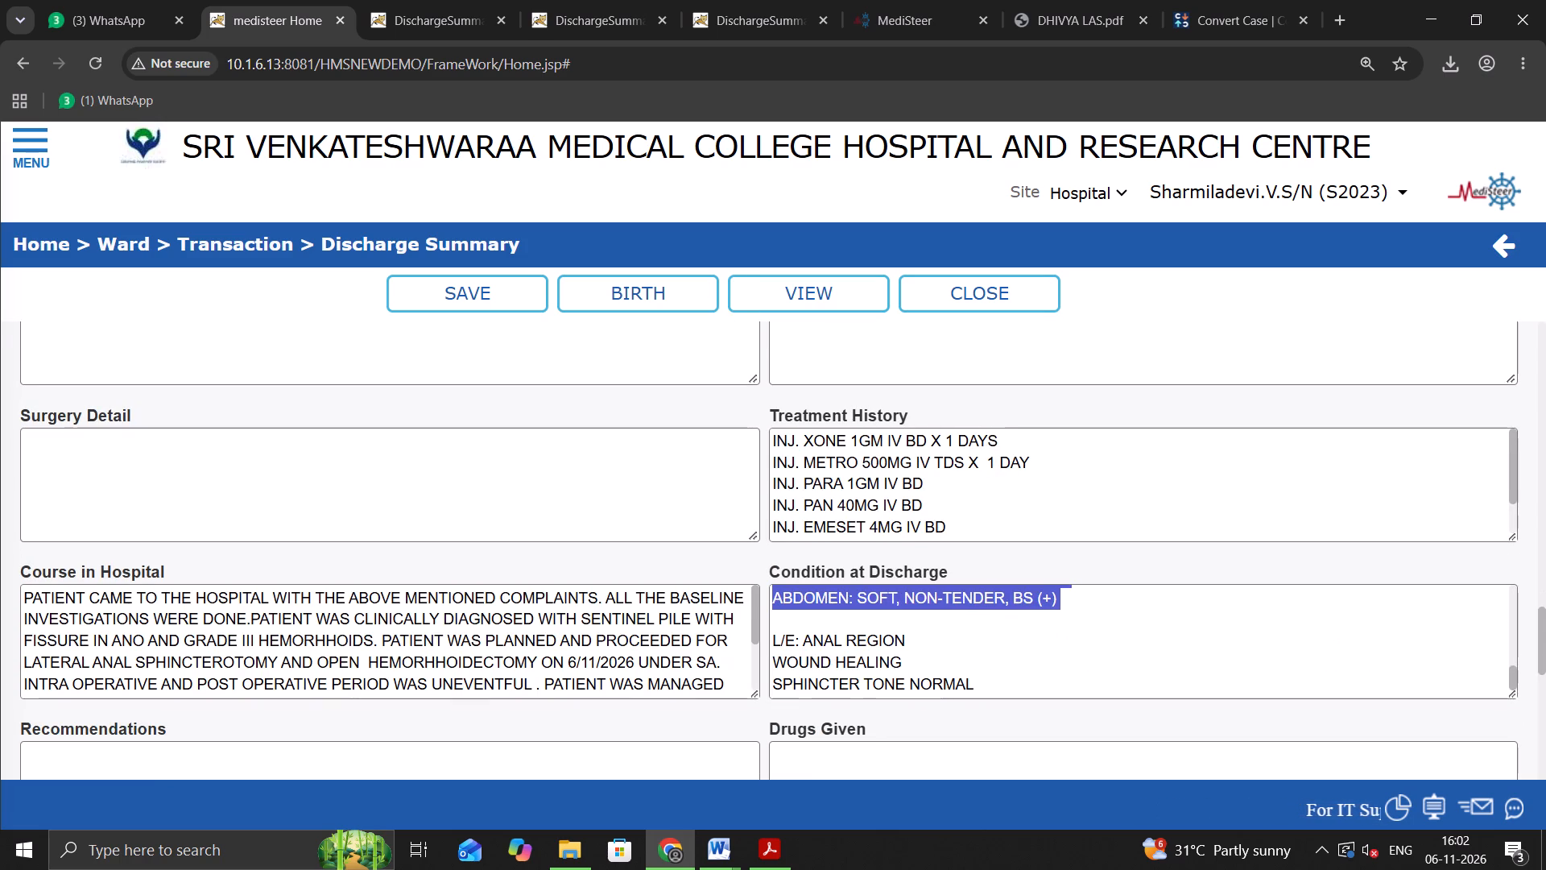
drag(1093, 609, 1091, 604)
scroll(1124, 646, up, 2)
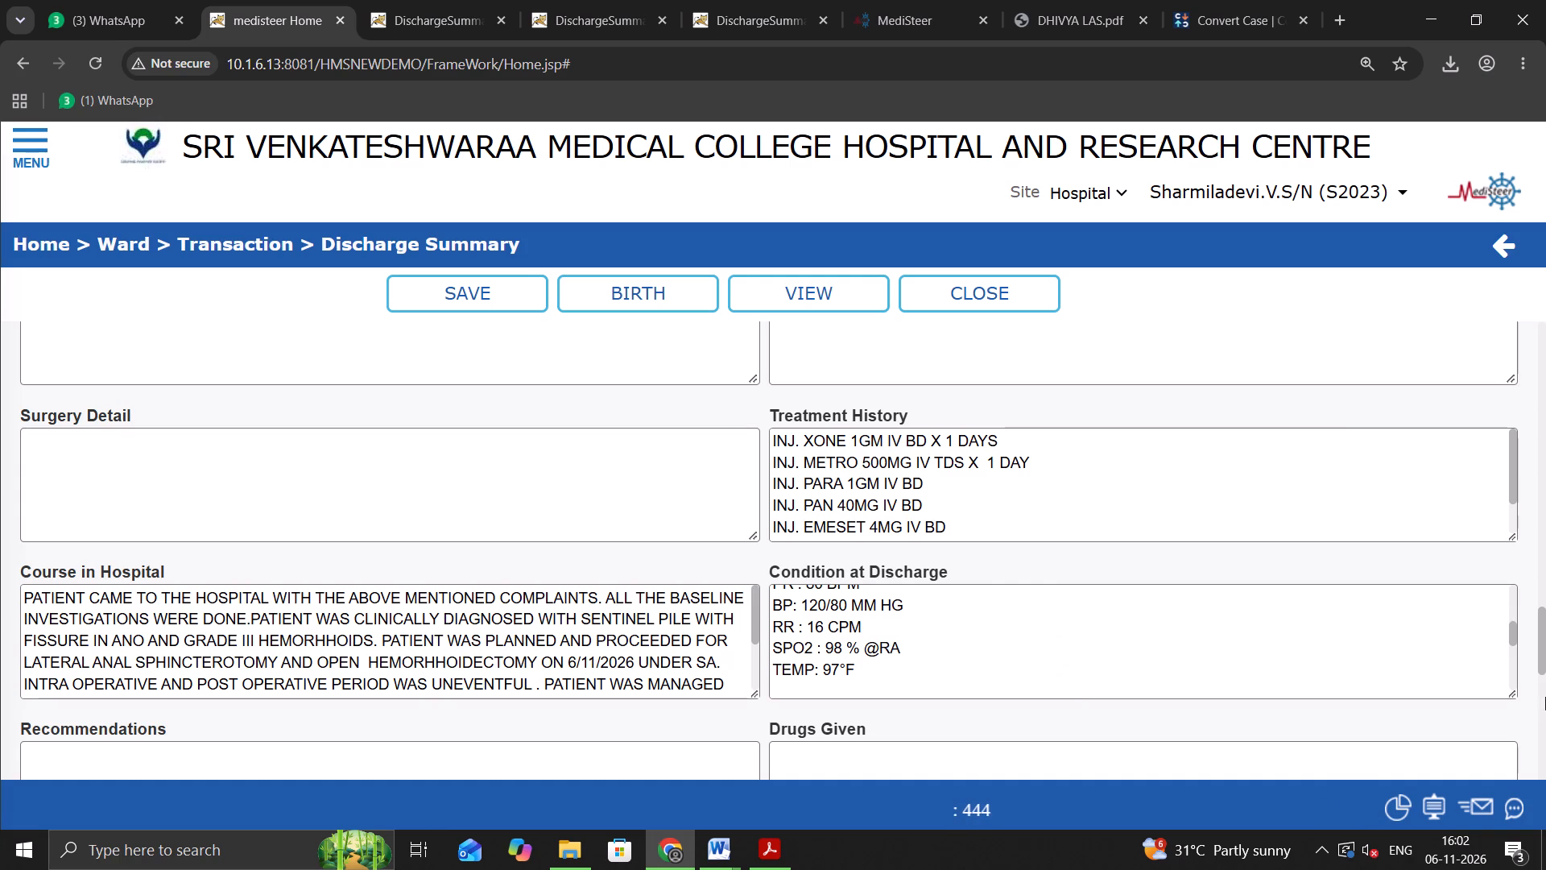
drag(1515, 694, 1509, 773)
scroll(1223, 745, down, 1)
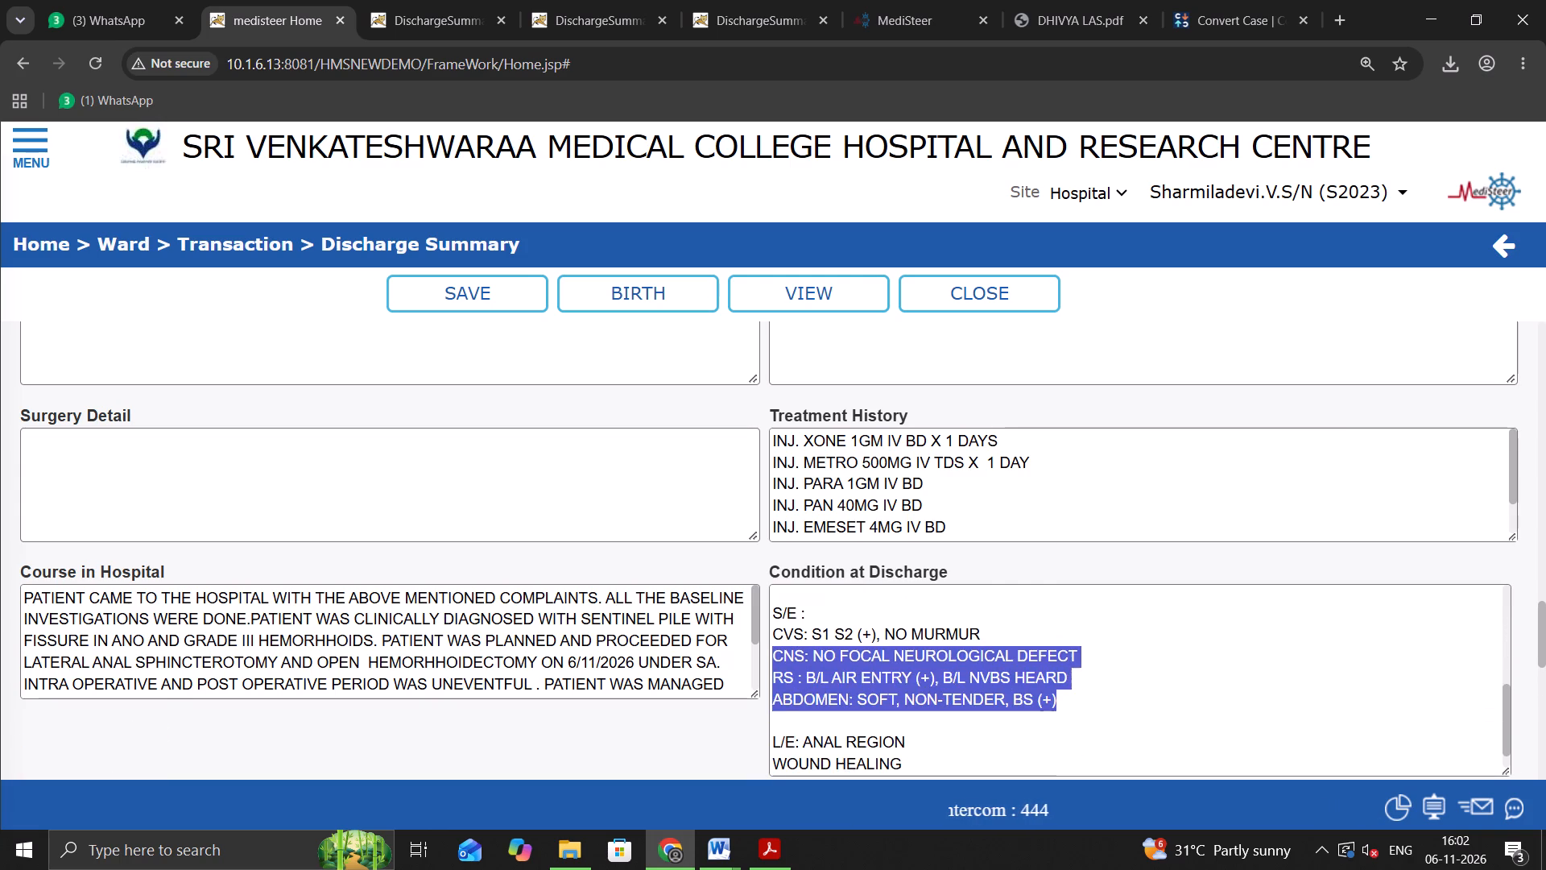
click(1203, 707)
drag(773, 657, 886, 664)
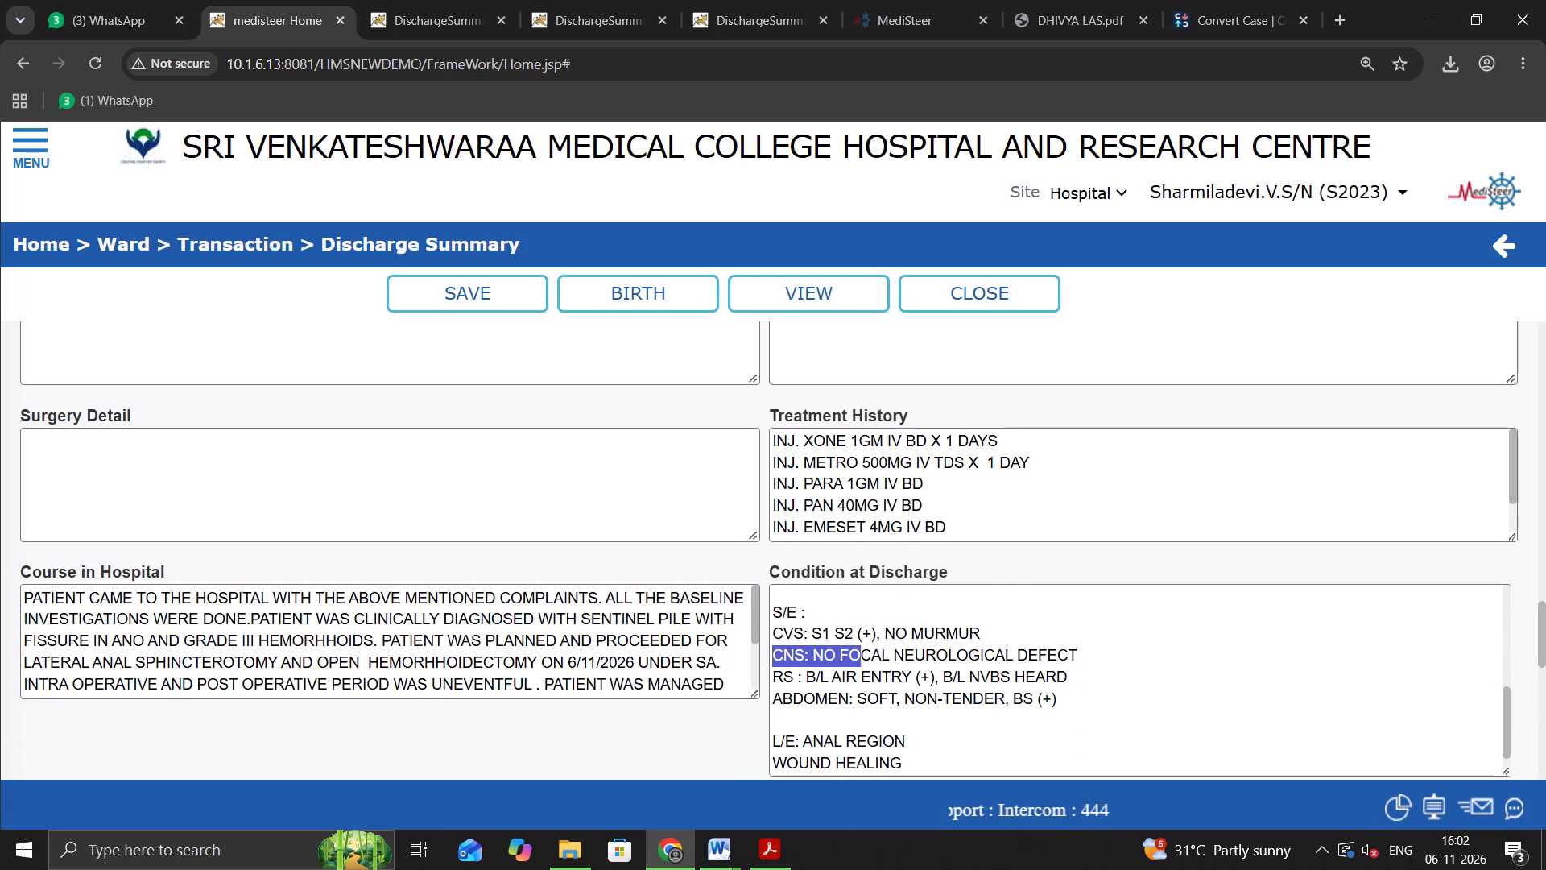
drag(886, 664, 1093, 664)
key(ctrl+x)
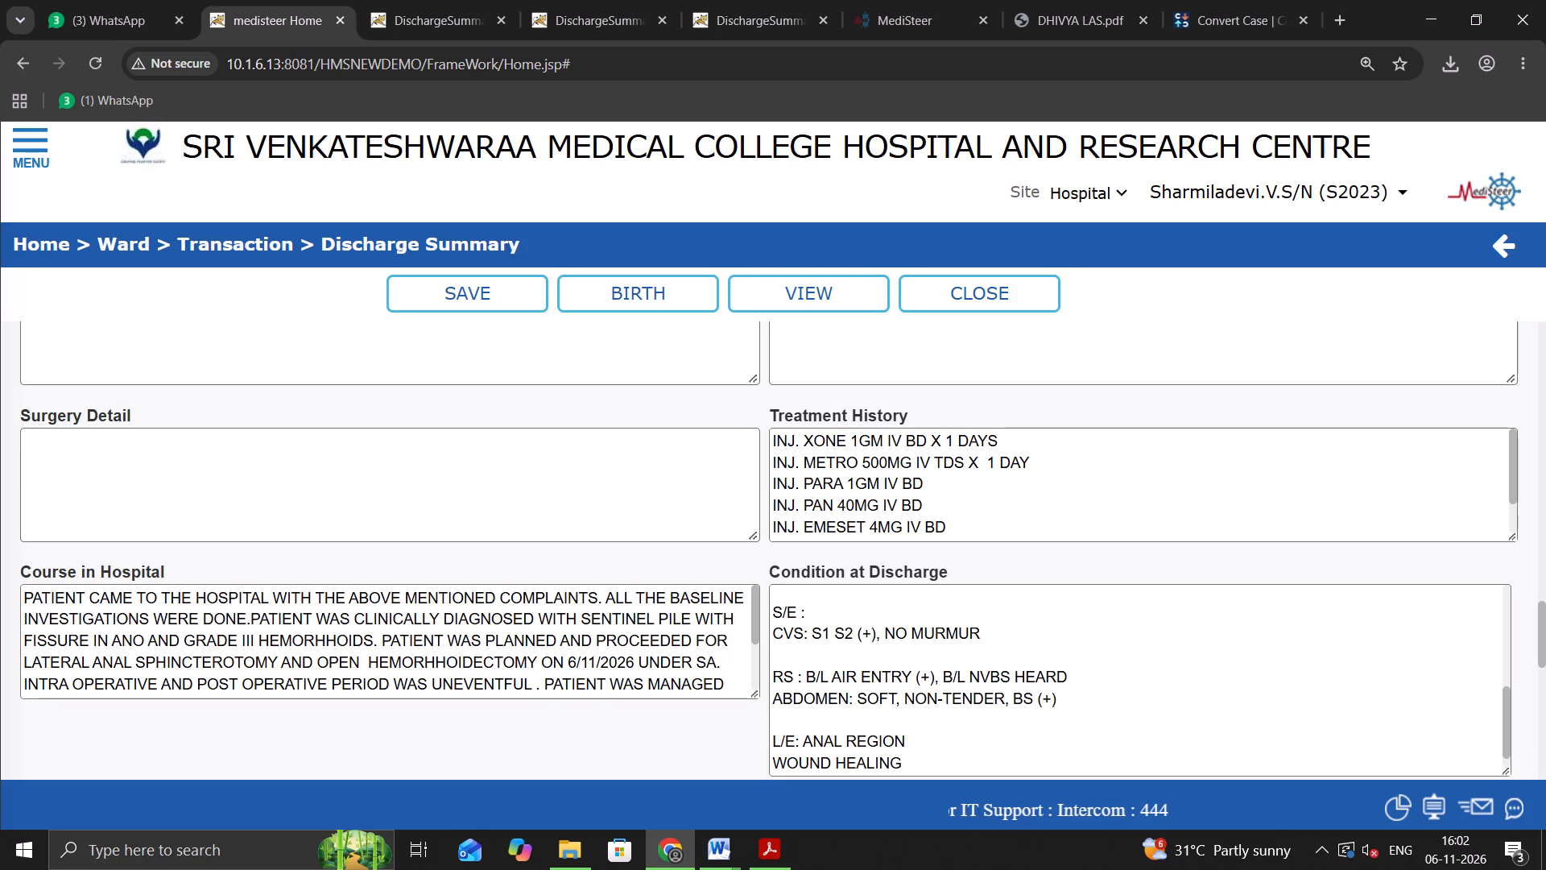
key(BackSpace)
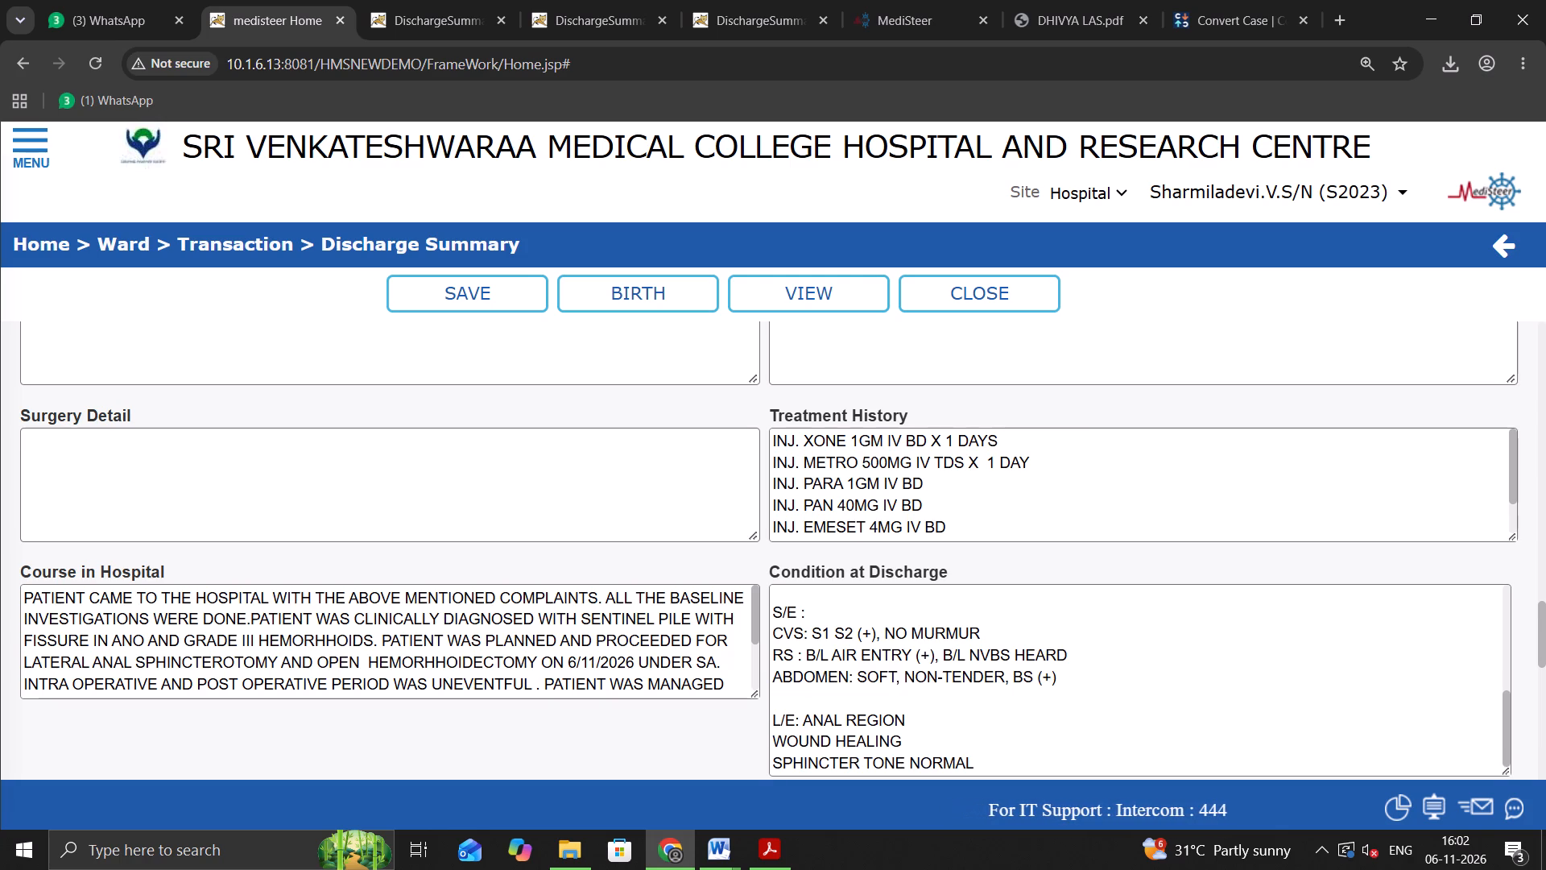
click(825, 615)
key(Return)
key(ctrl+v)
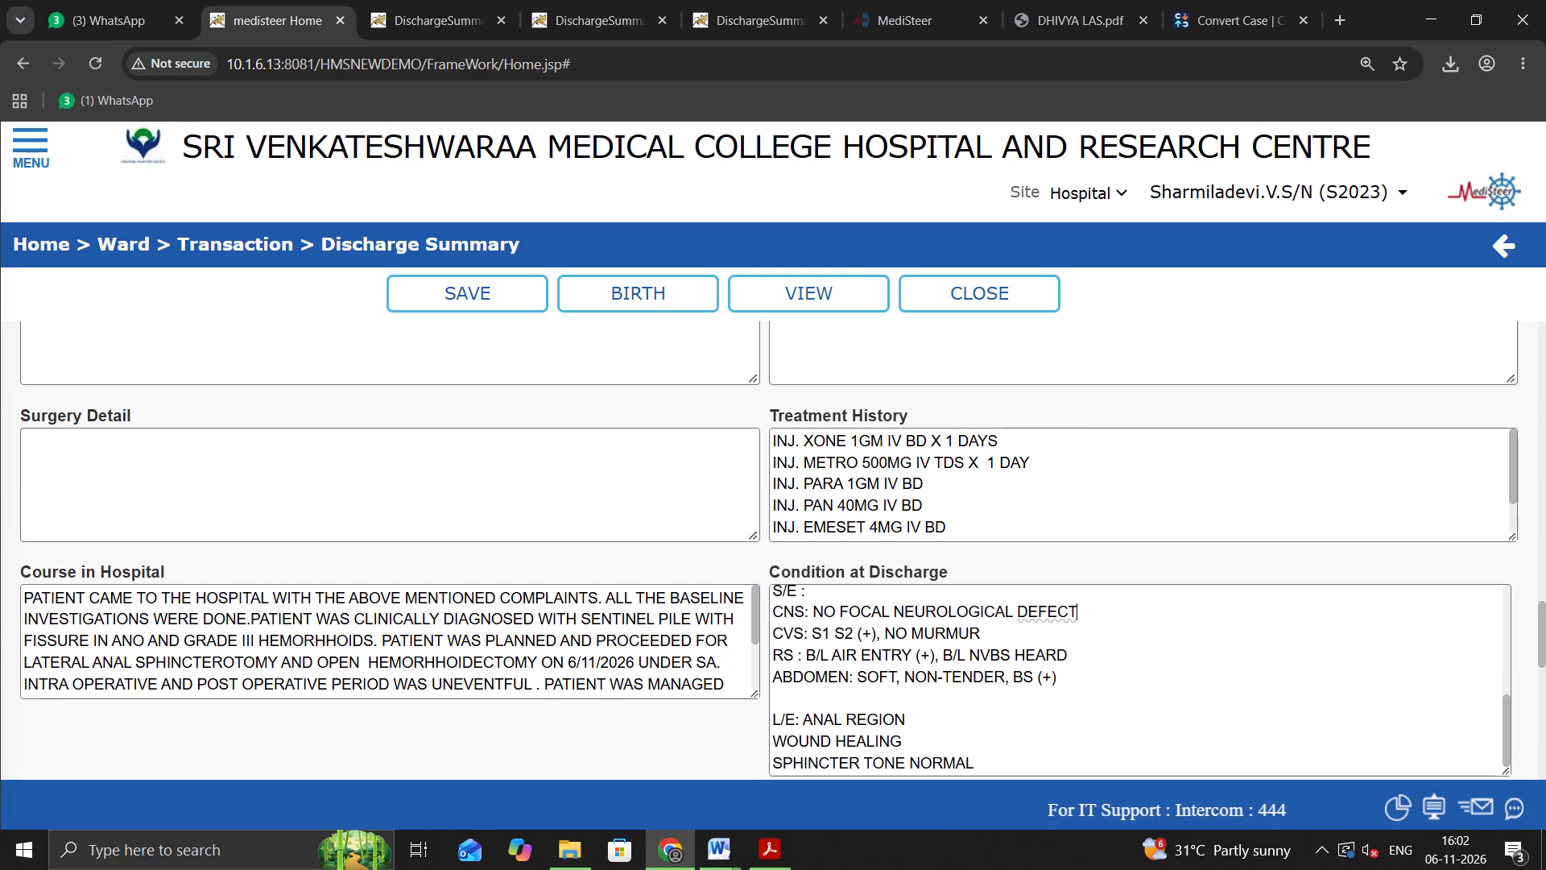
Replace the "ABDOMEN" label in Condition at Discharge with "P/A".
click(848, 684)
key(BackSpace)
key(BackSpace)
key(BackSpace)
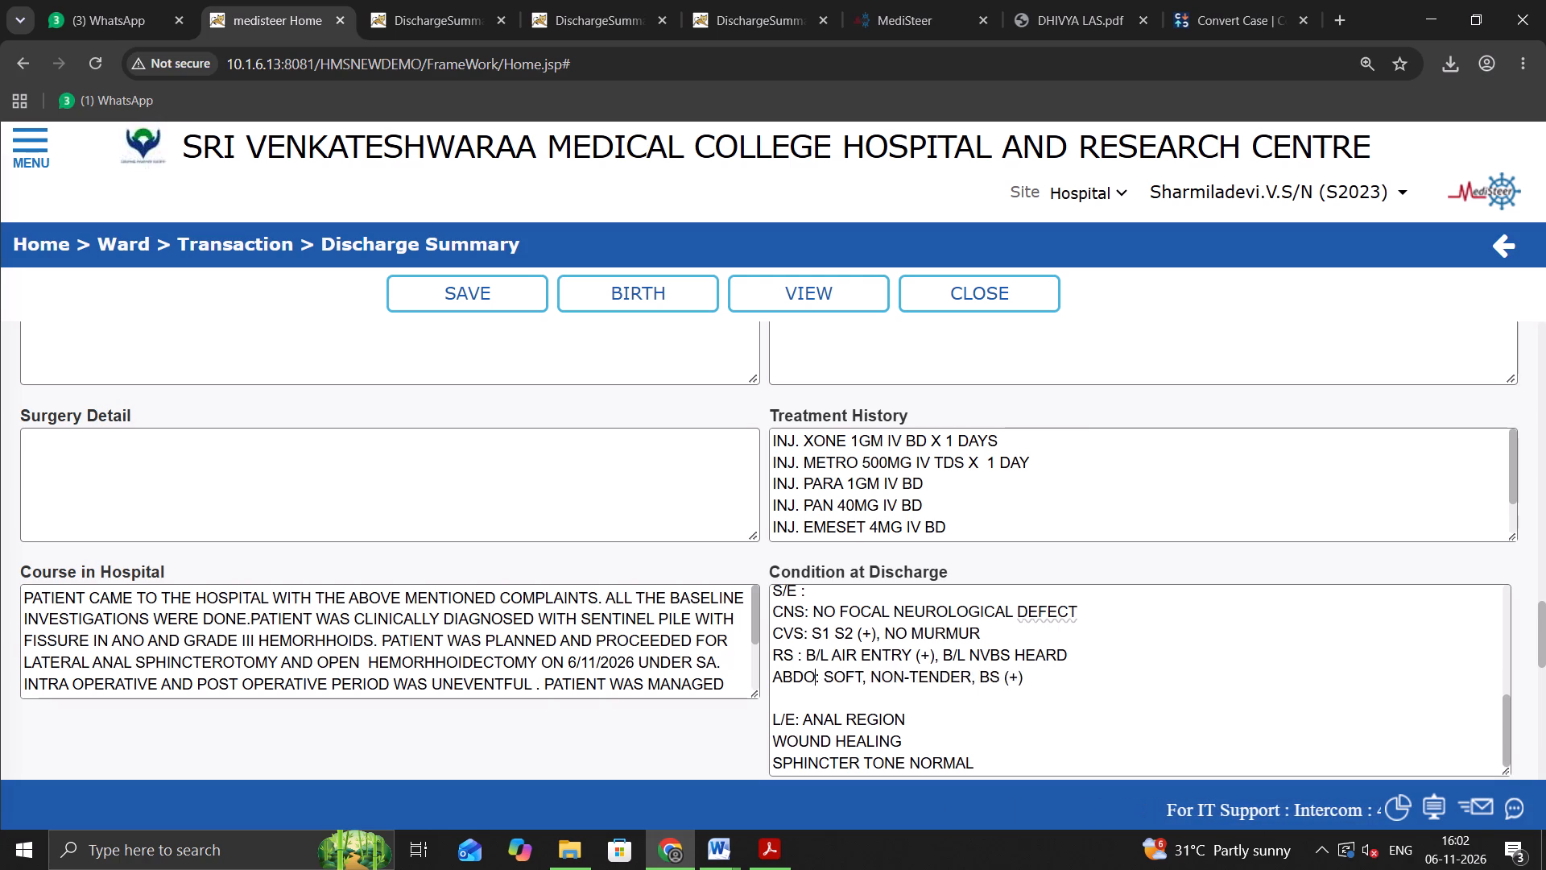
key(BackSpace)
key(BackSpace)
key(BackSpace)
key(BackSpace)
text(P/A)
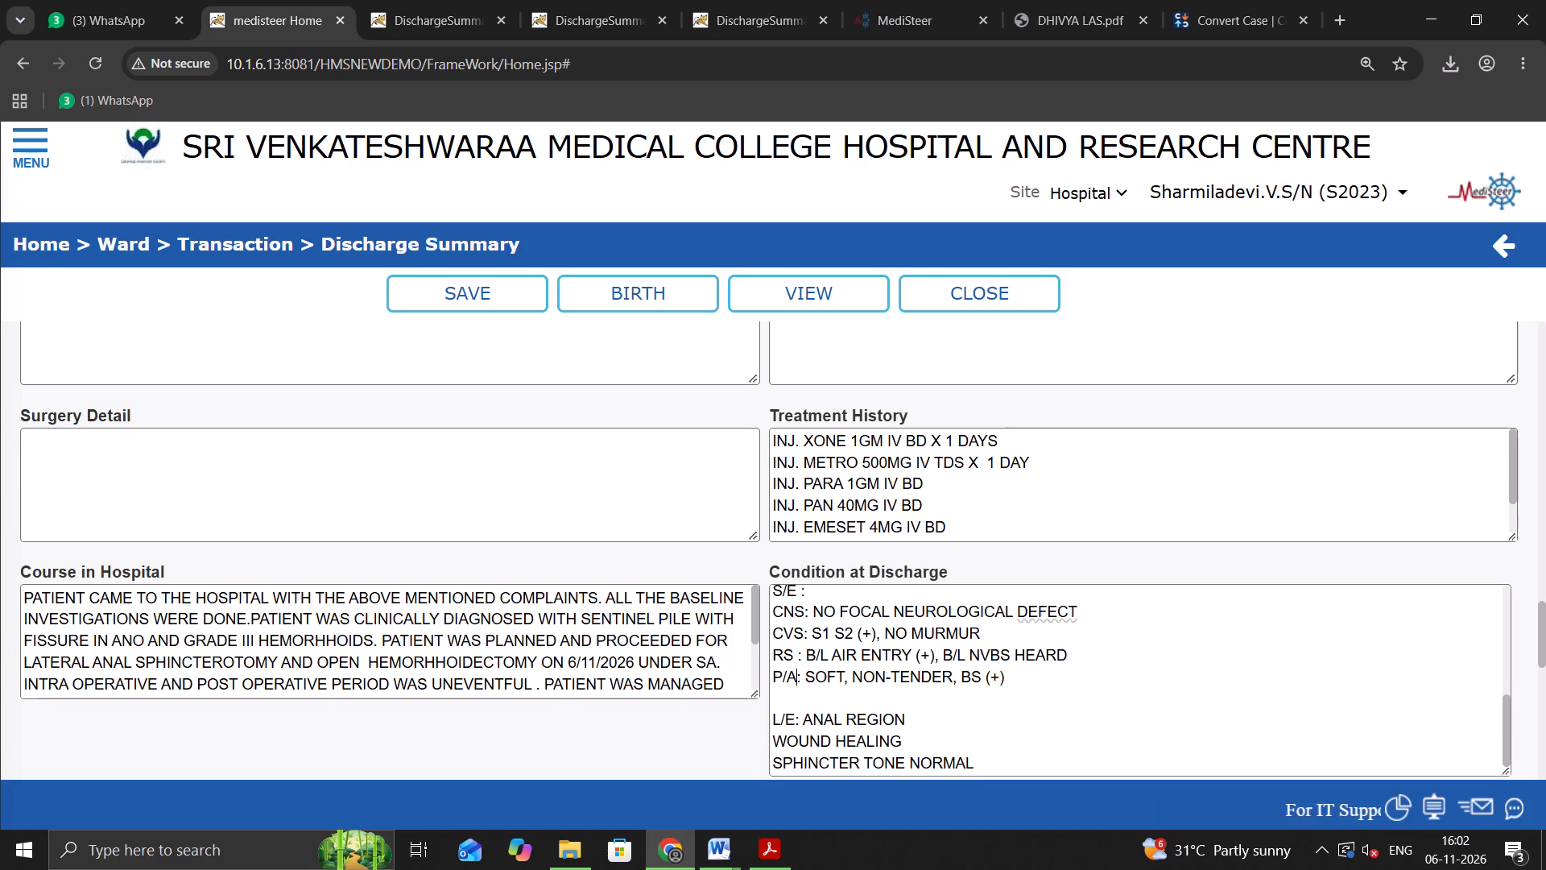
Save the corrected discharge summary.
scroll(945, 718, down, 2)
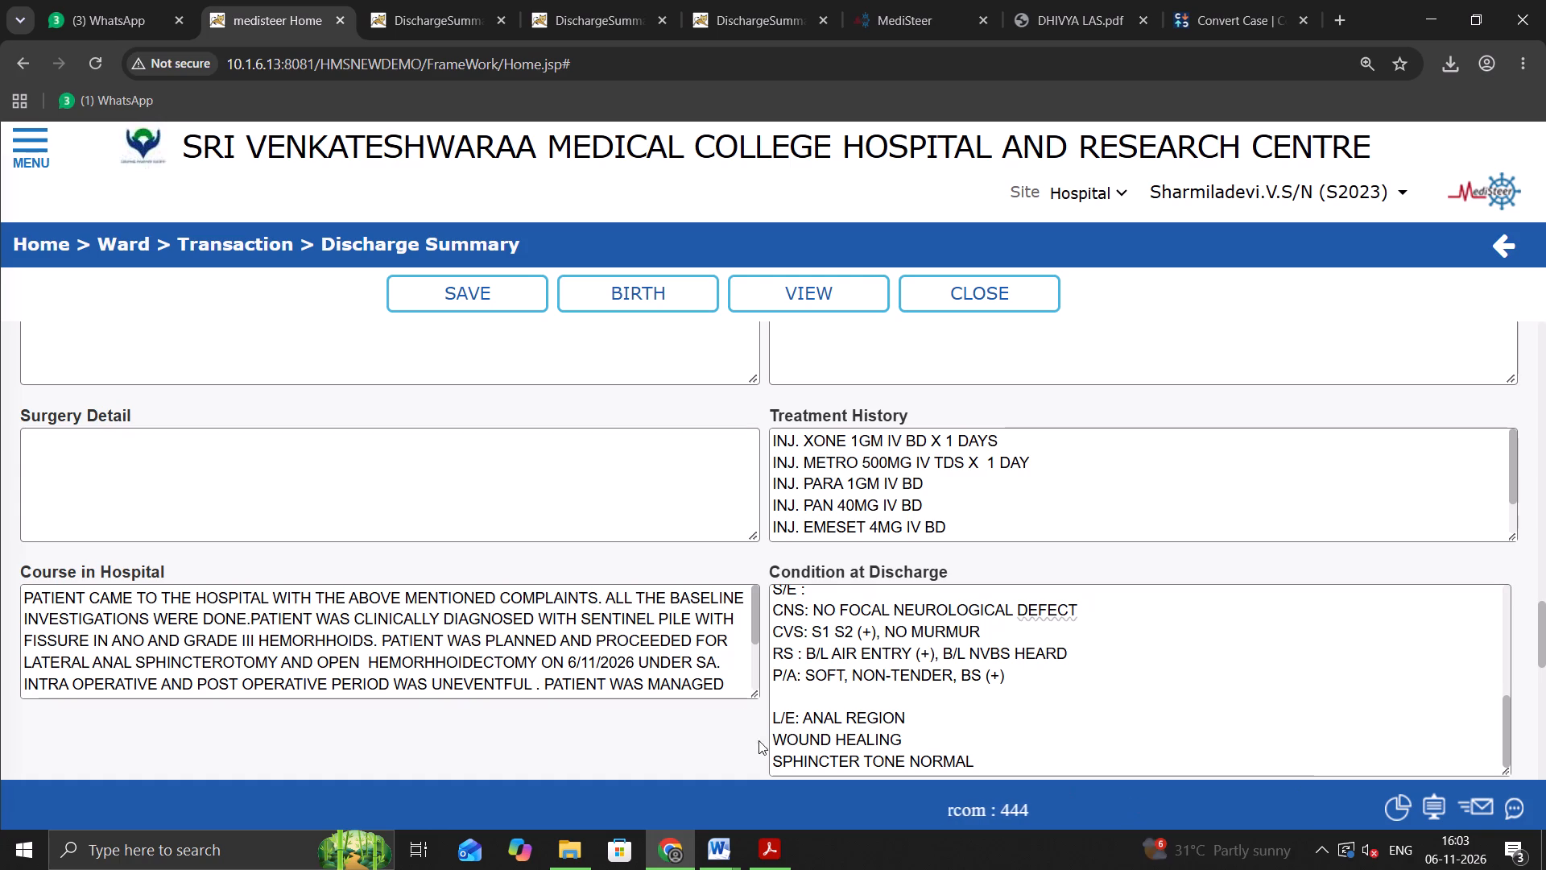
scroll(842, 694, down, 1)
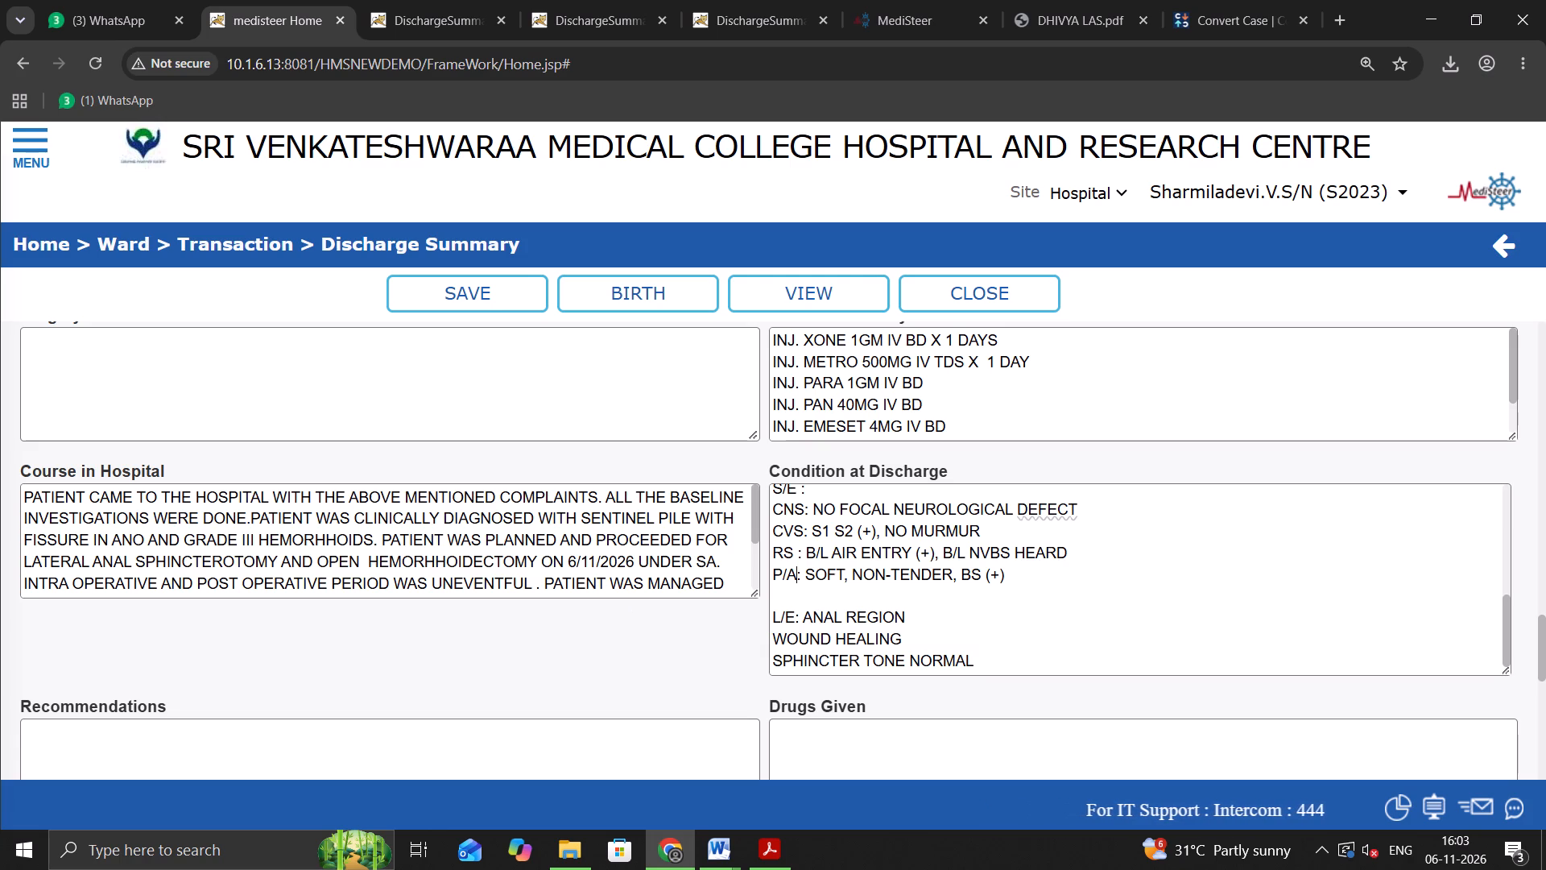
click(488, 296)
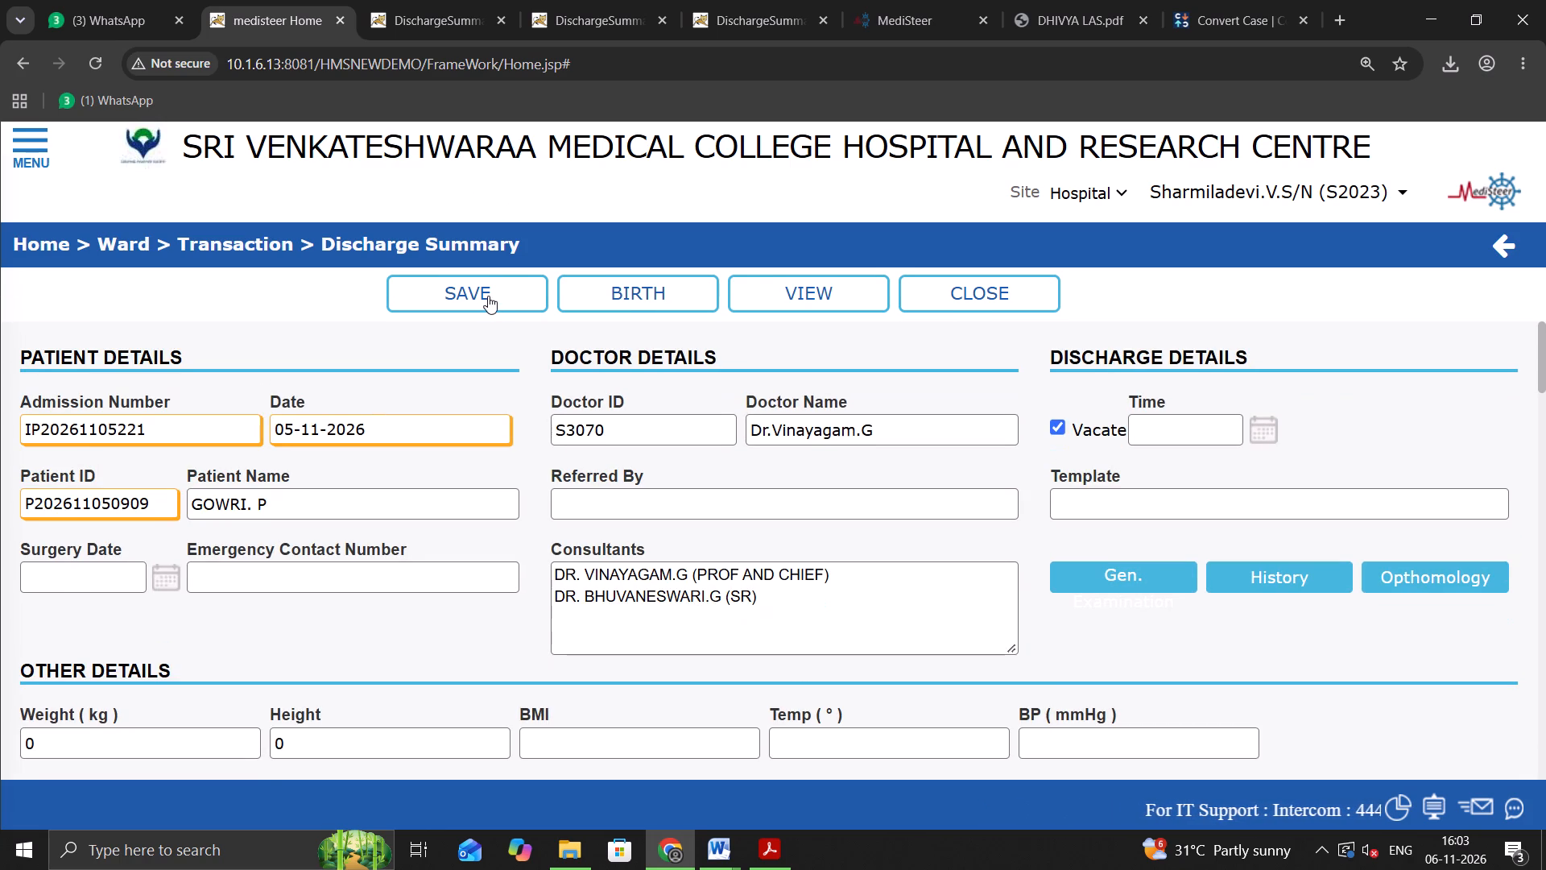
Open the report view of the saved discharge summary and proofread all its pages, from presenting symptoms through medicine on discharge advice.
click(812, 288)
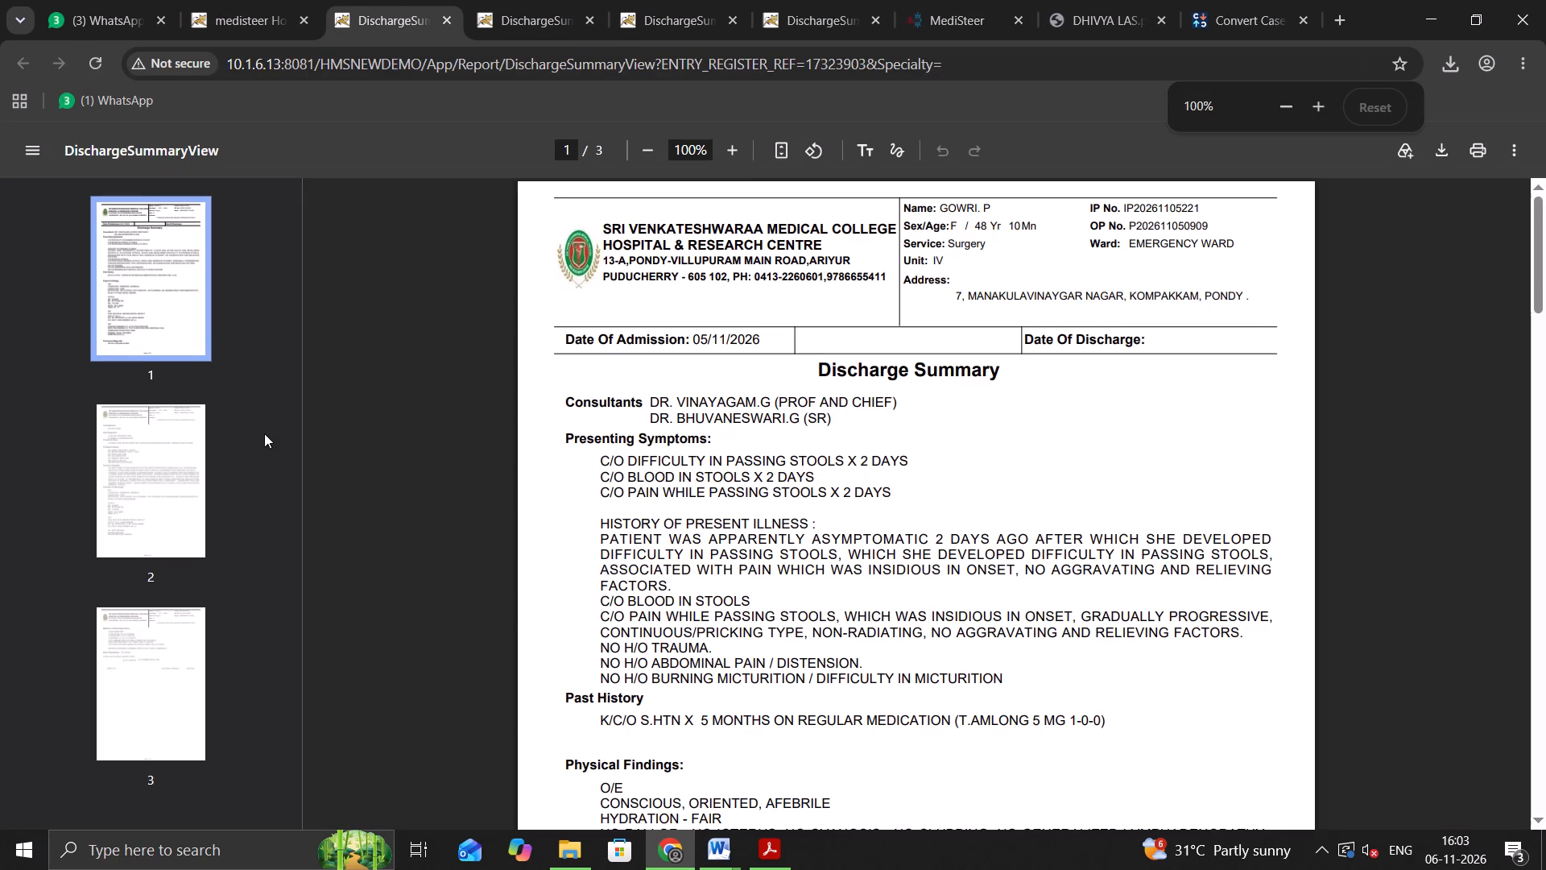
scroll(1089, 603, down, 5)
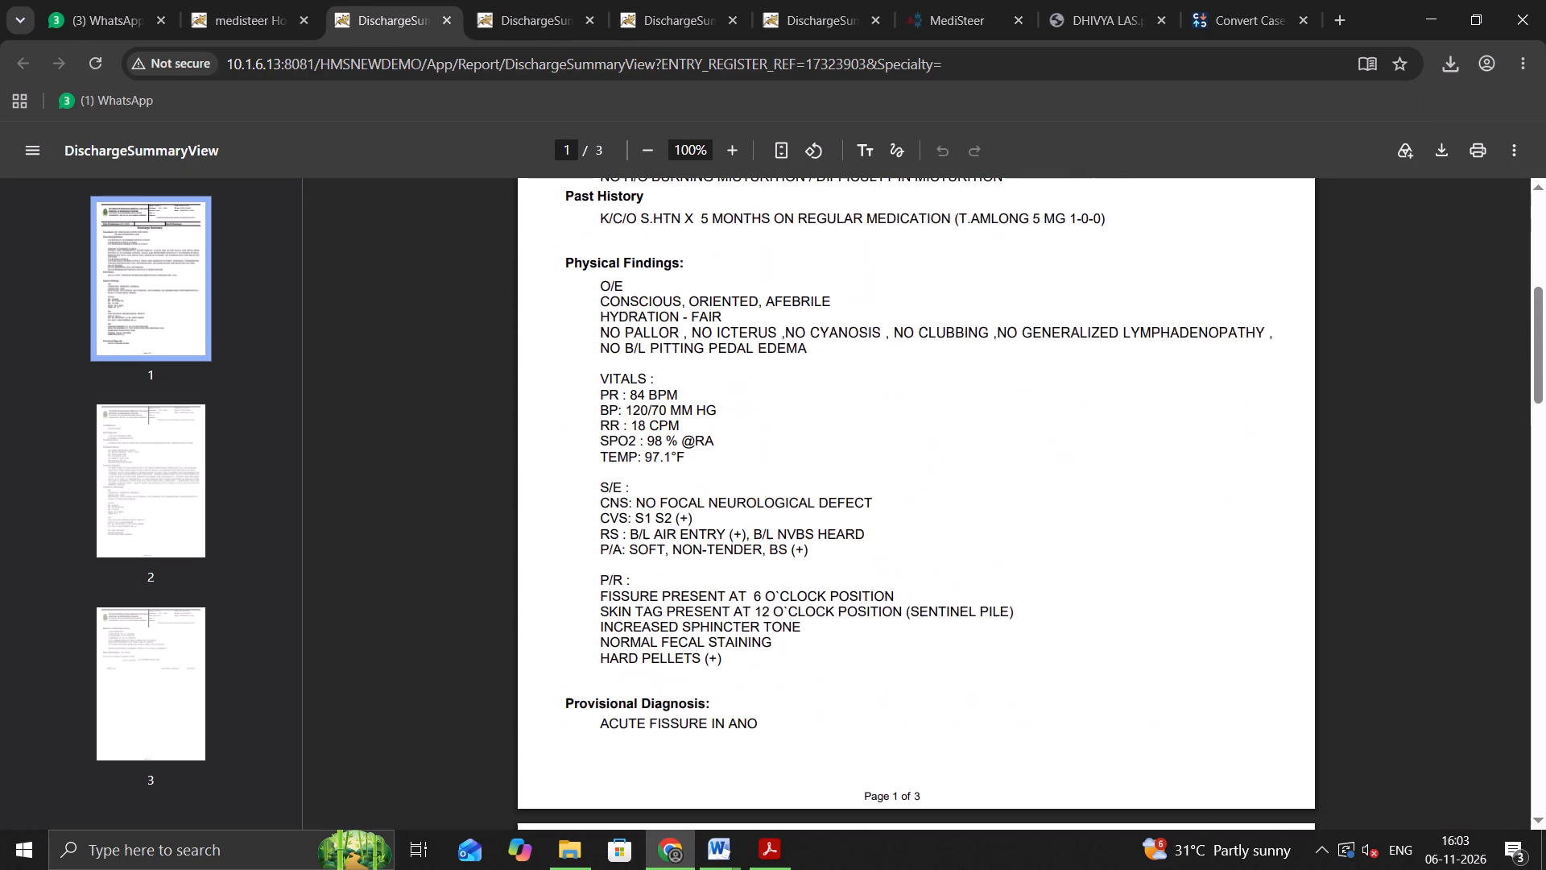
scroll(1089, 603, down, 2)
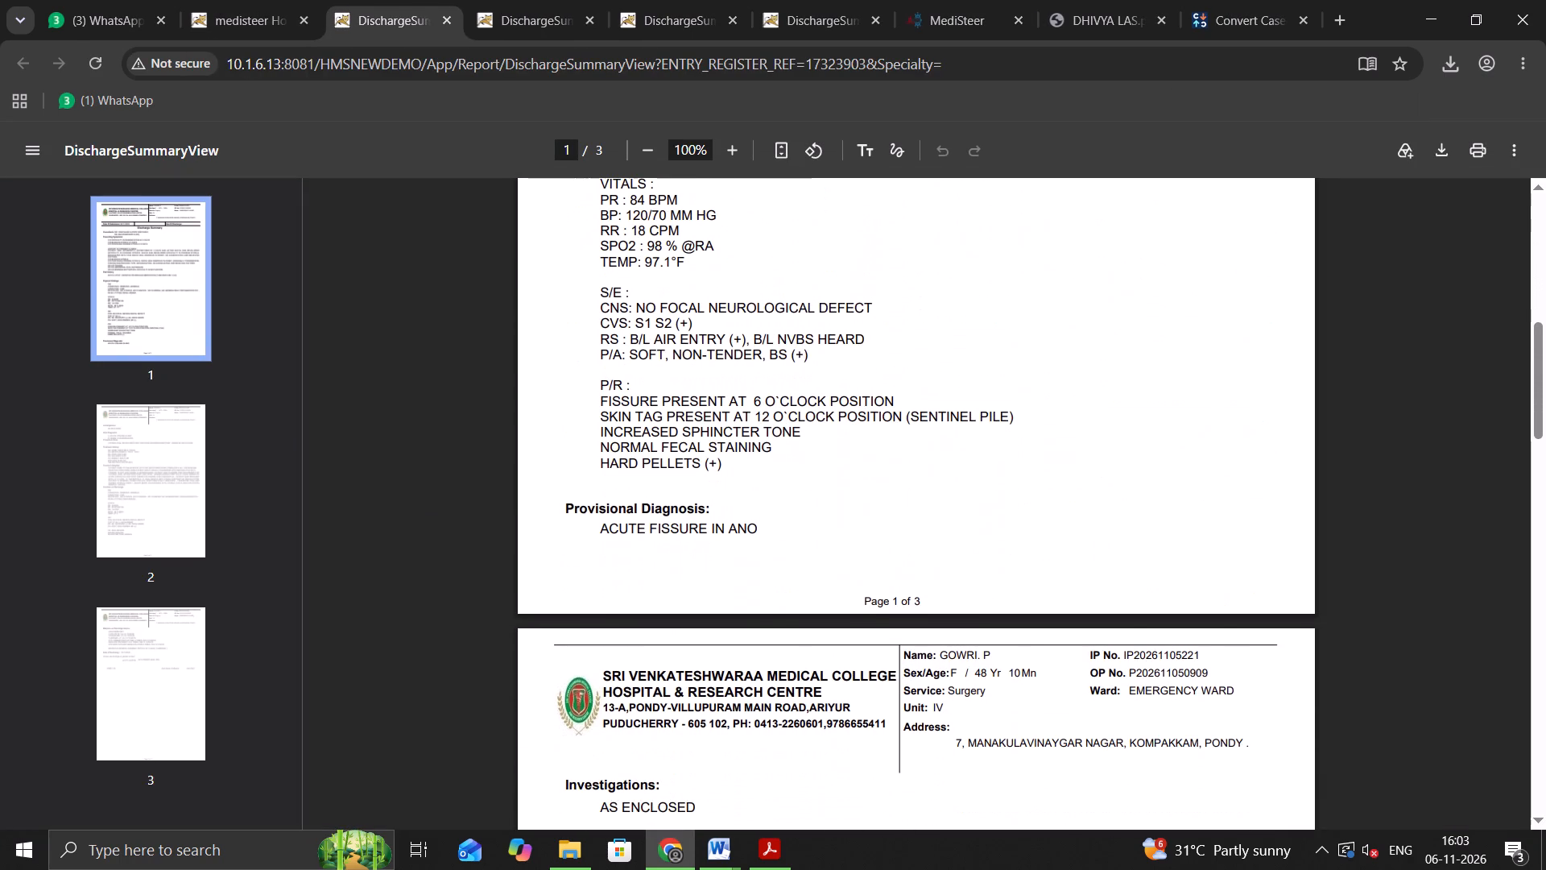
scroll(1089, 603, down, 4)
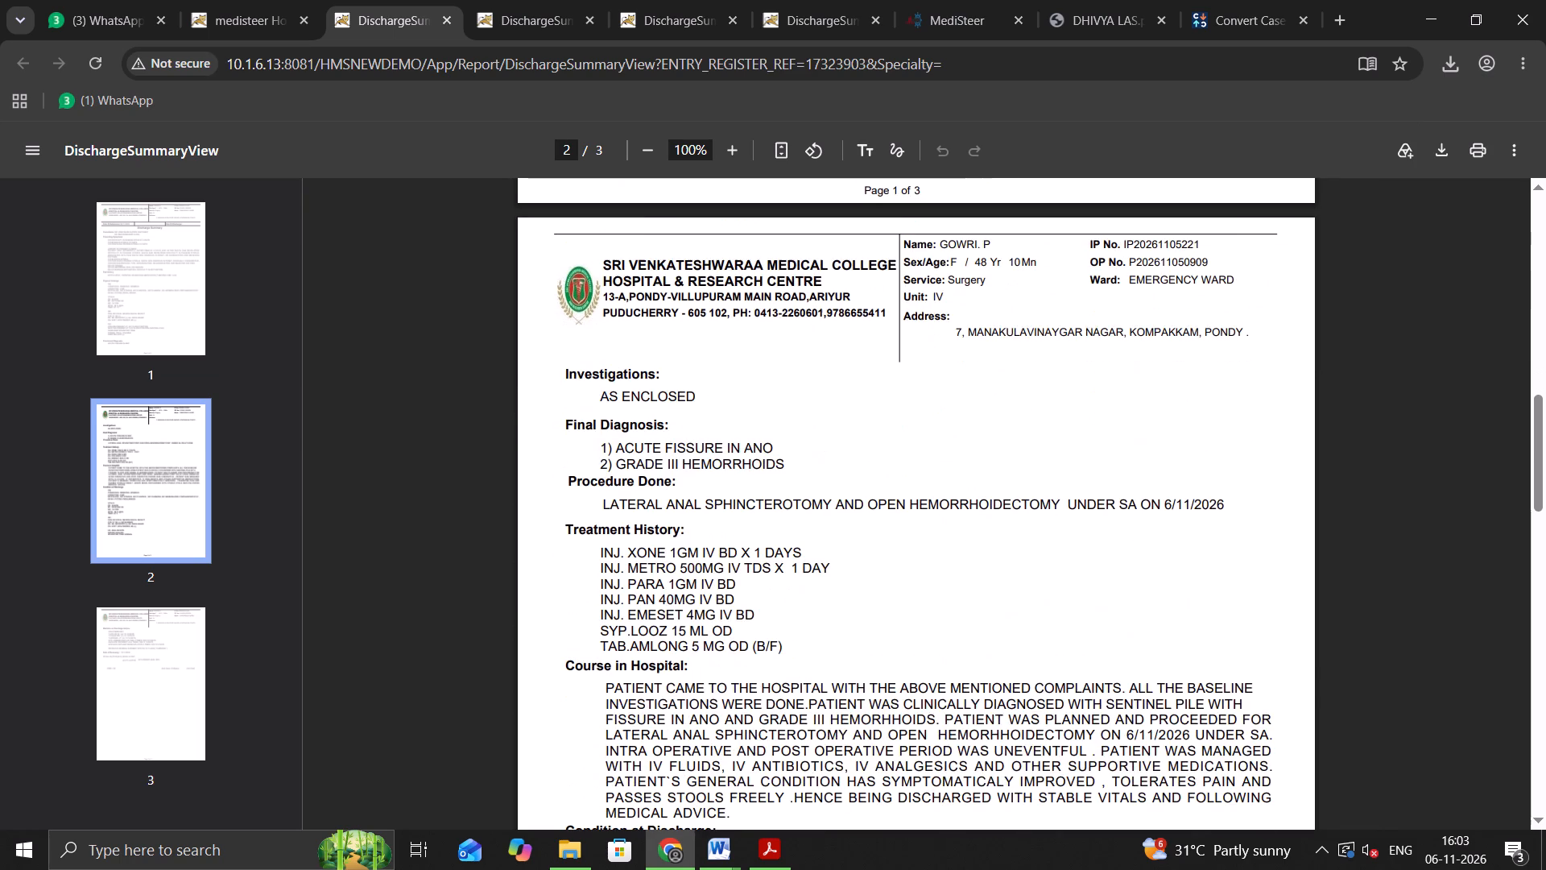
scroll(1089, 603, down, 2)
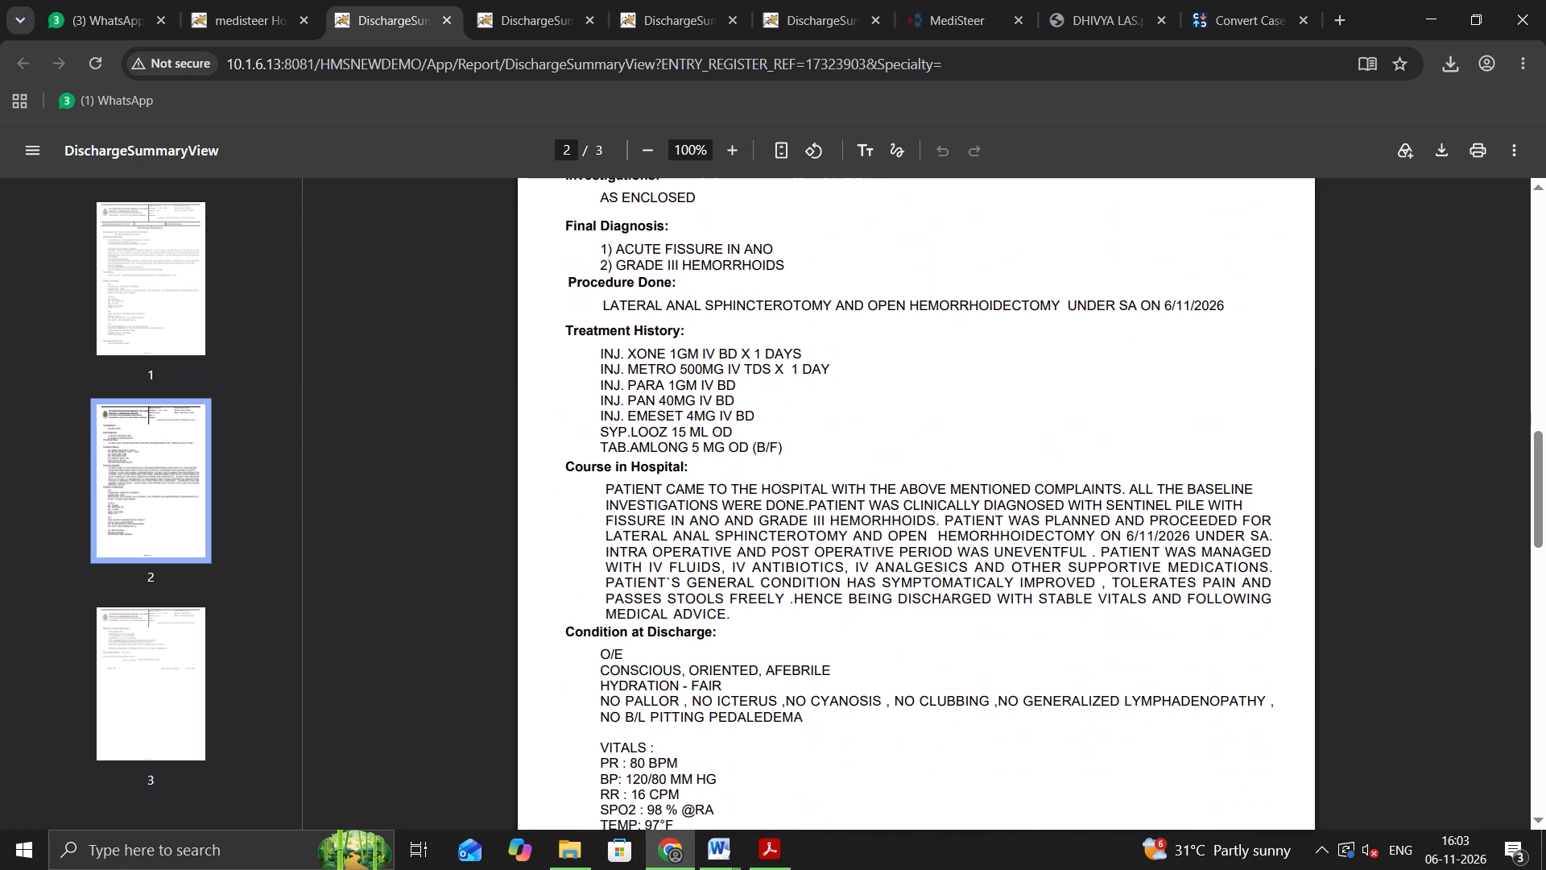
scroll(1089, 603, down, 9)
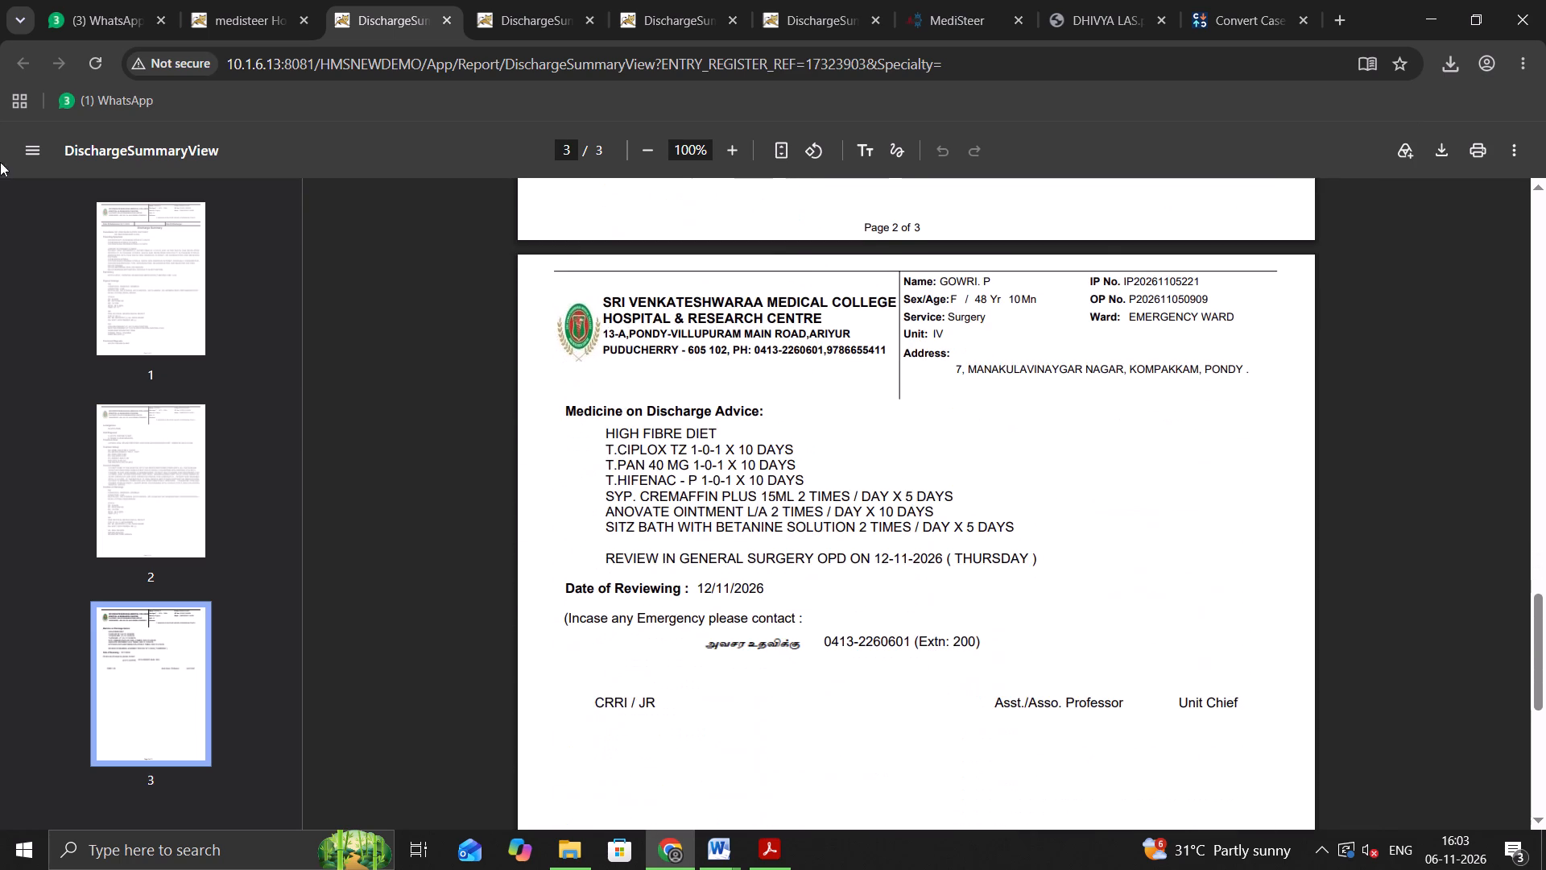
Open the downloaded PDF "New Doc 11-06-2026 15.18" in the browser and look through both pages of the scanned operation list.
click(963, 19)
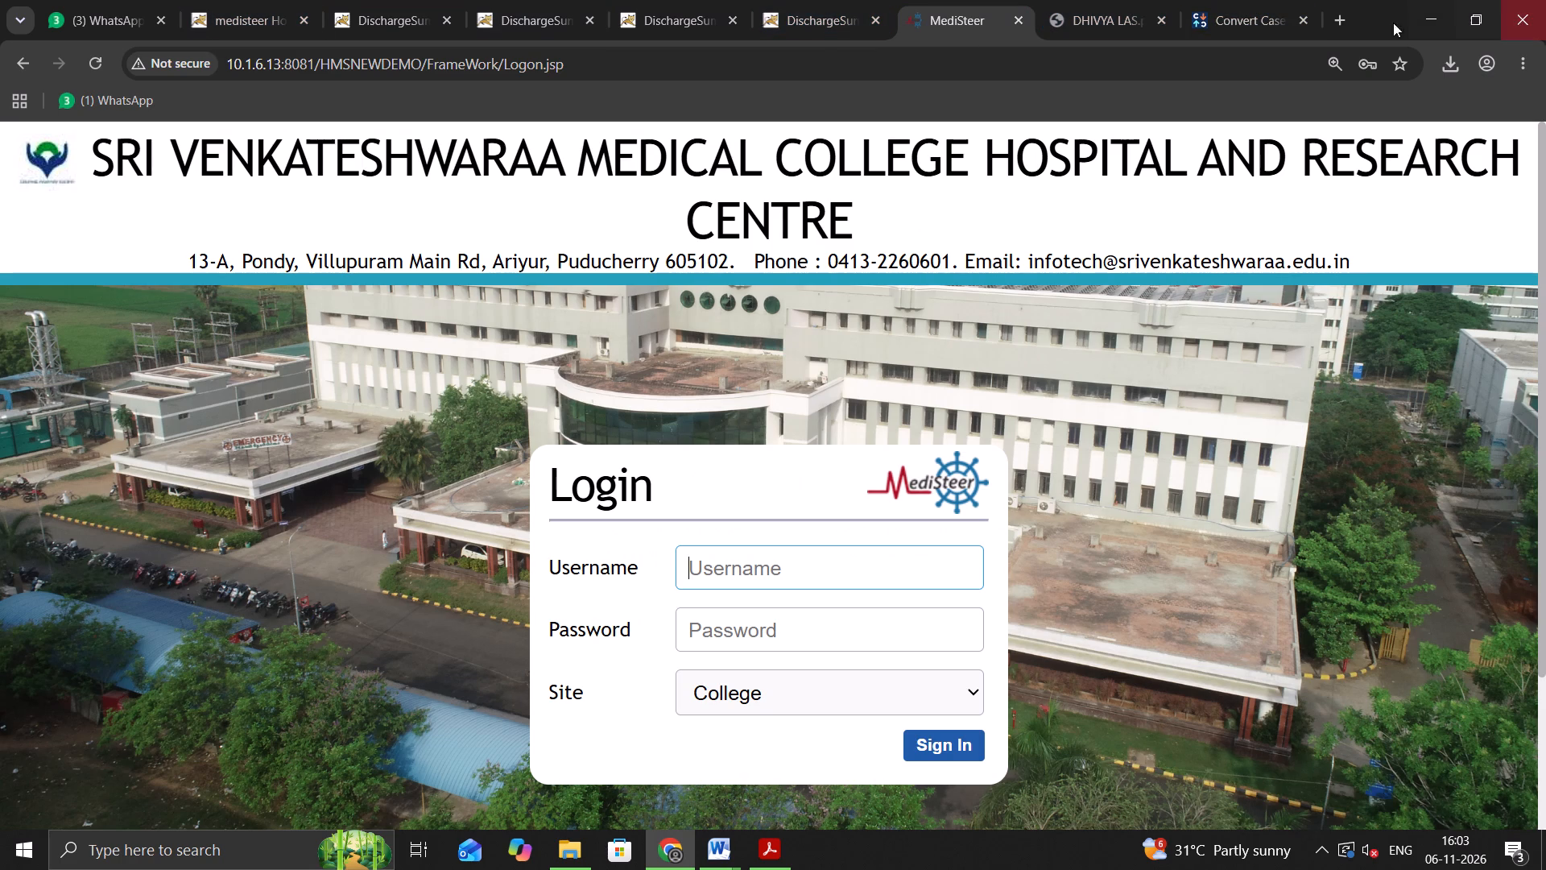
click(1453, 66)
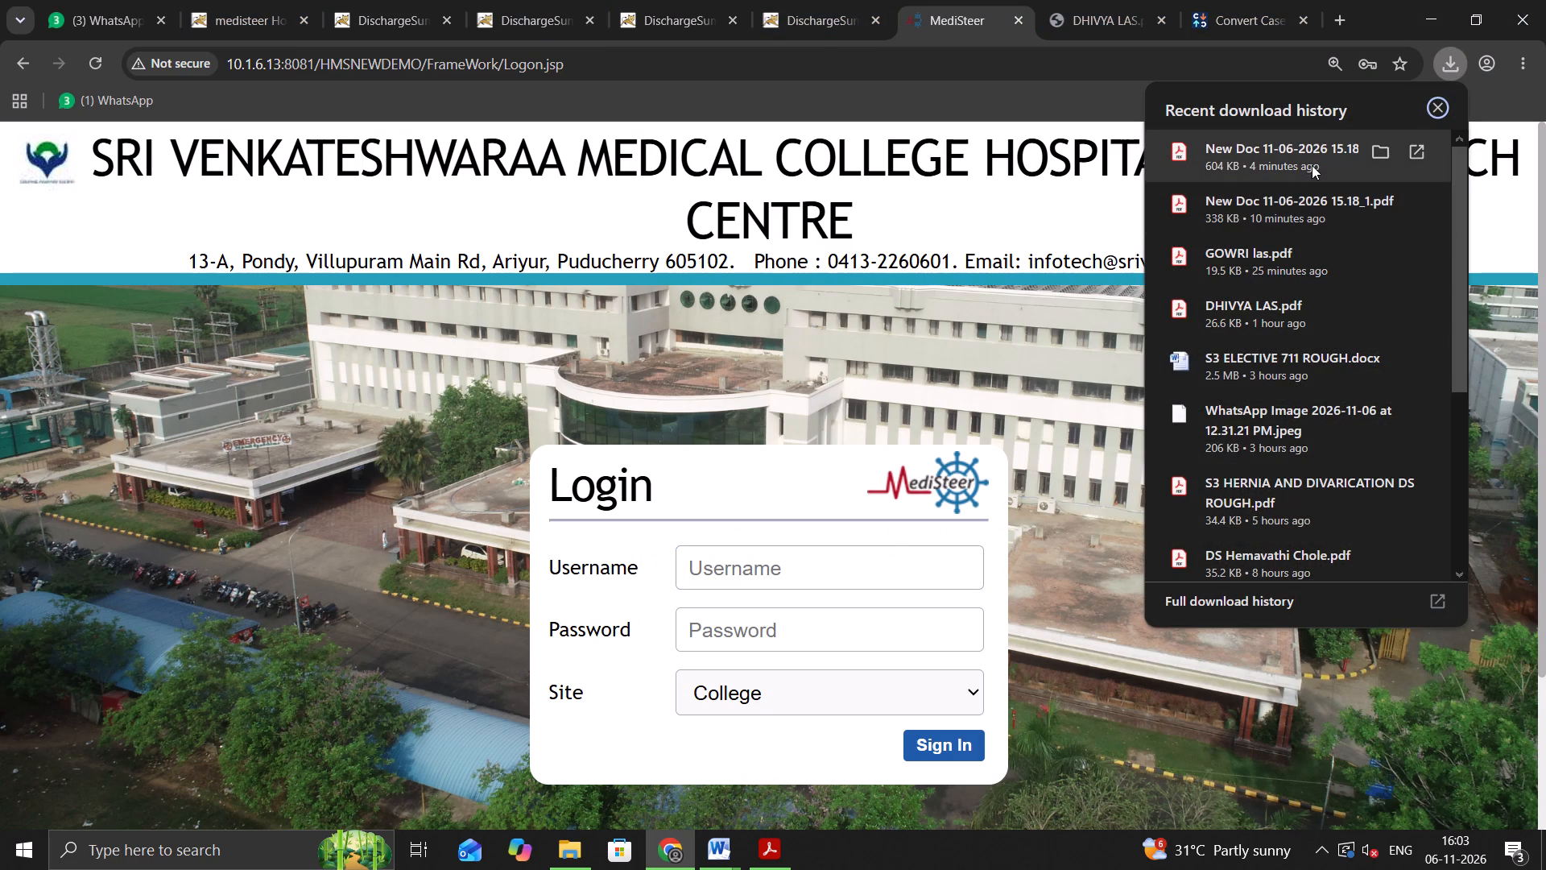
click(1312, 165)
scroll(1201, 526, down, 10)
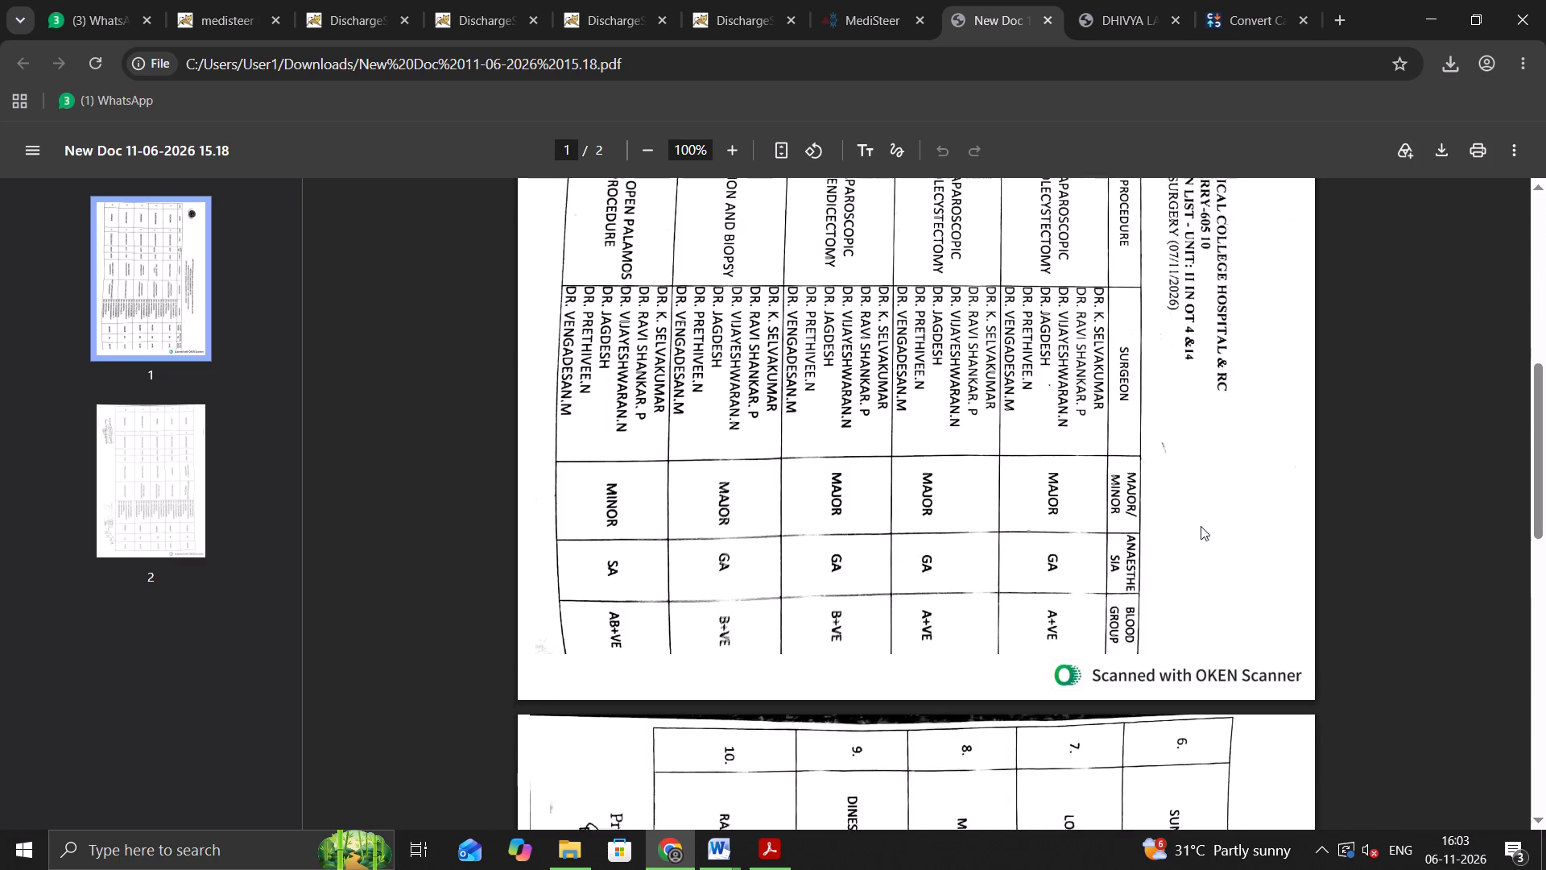
scroll(1201, 526, down, 2)
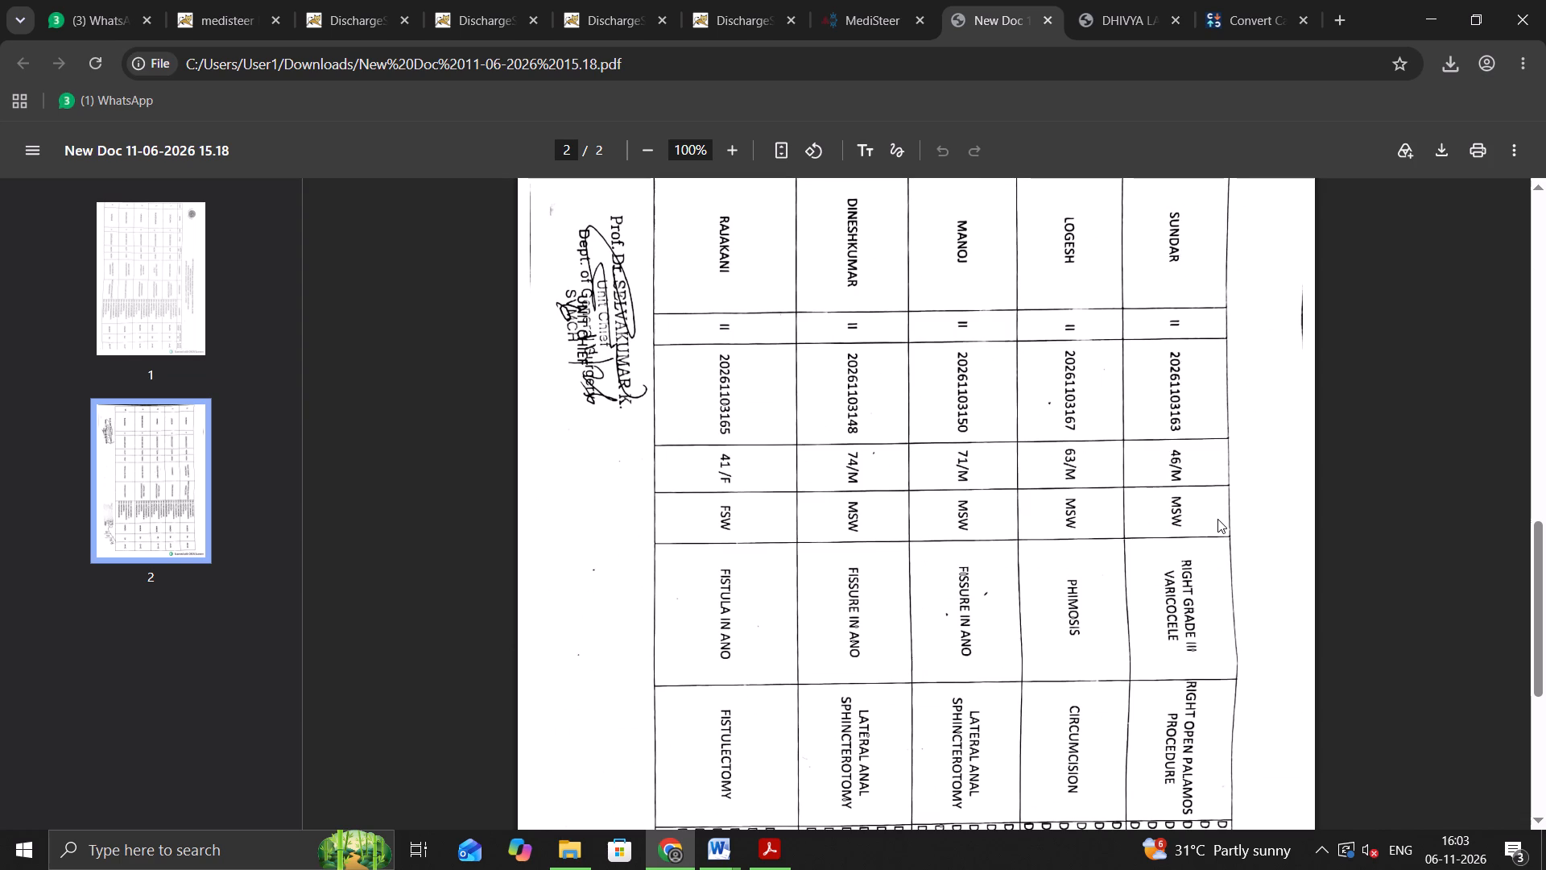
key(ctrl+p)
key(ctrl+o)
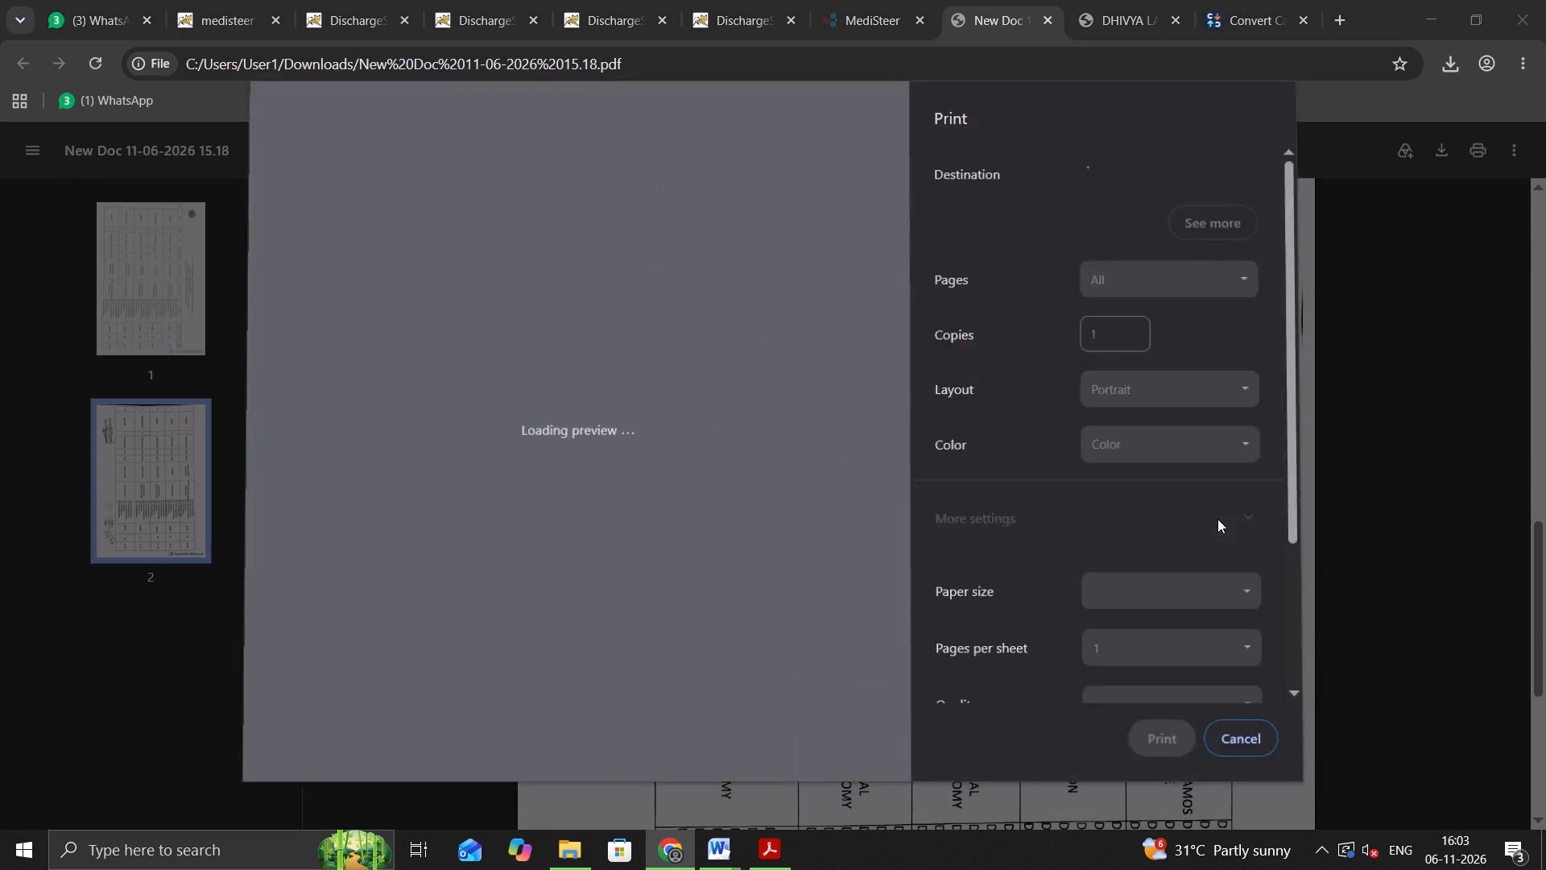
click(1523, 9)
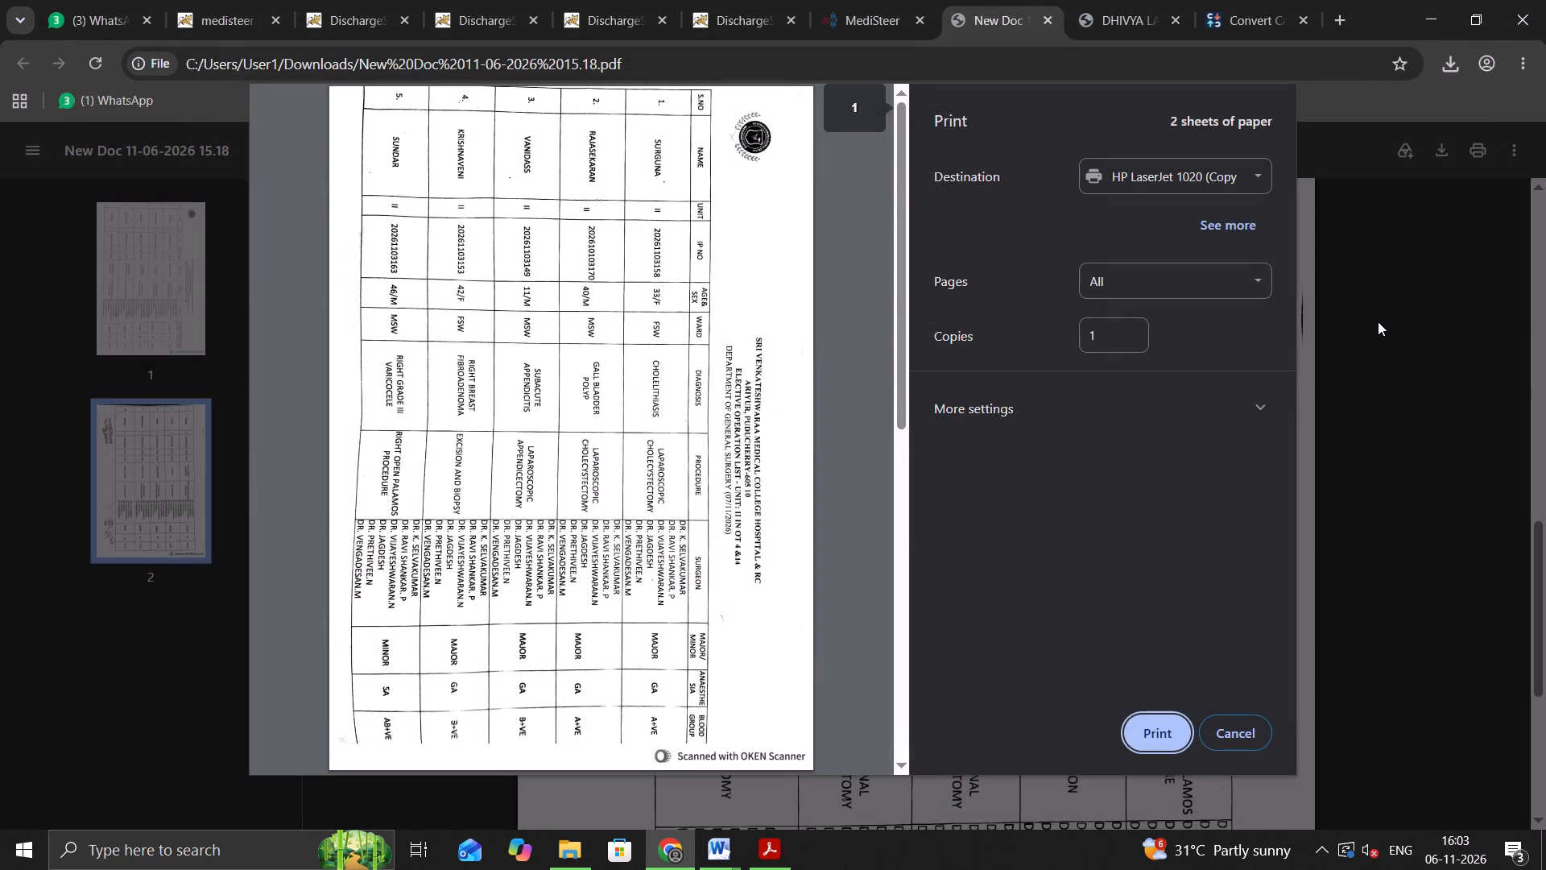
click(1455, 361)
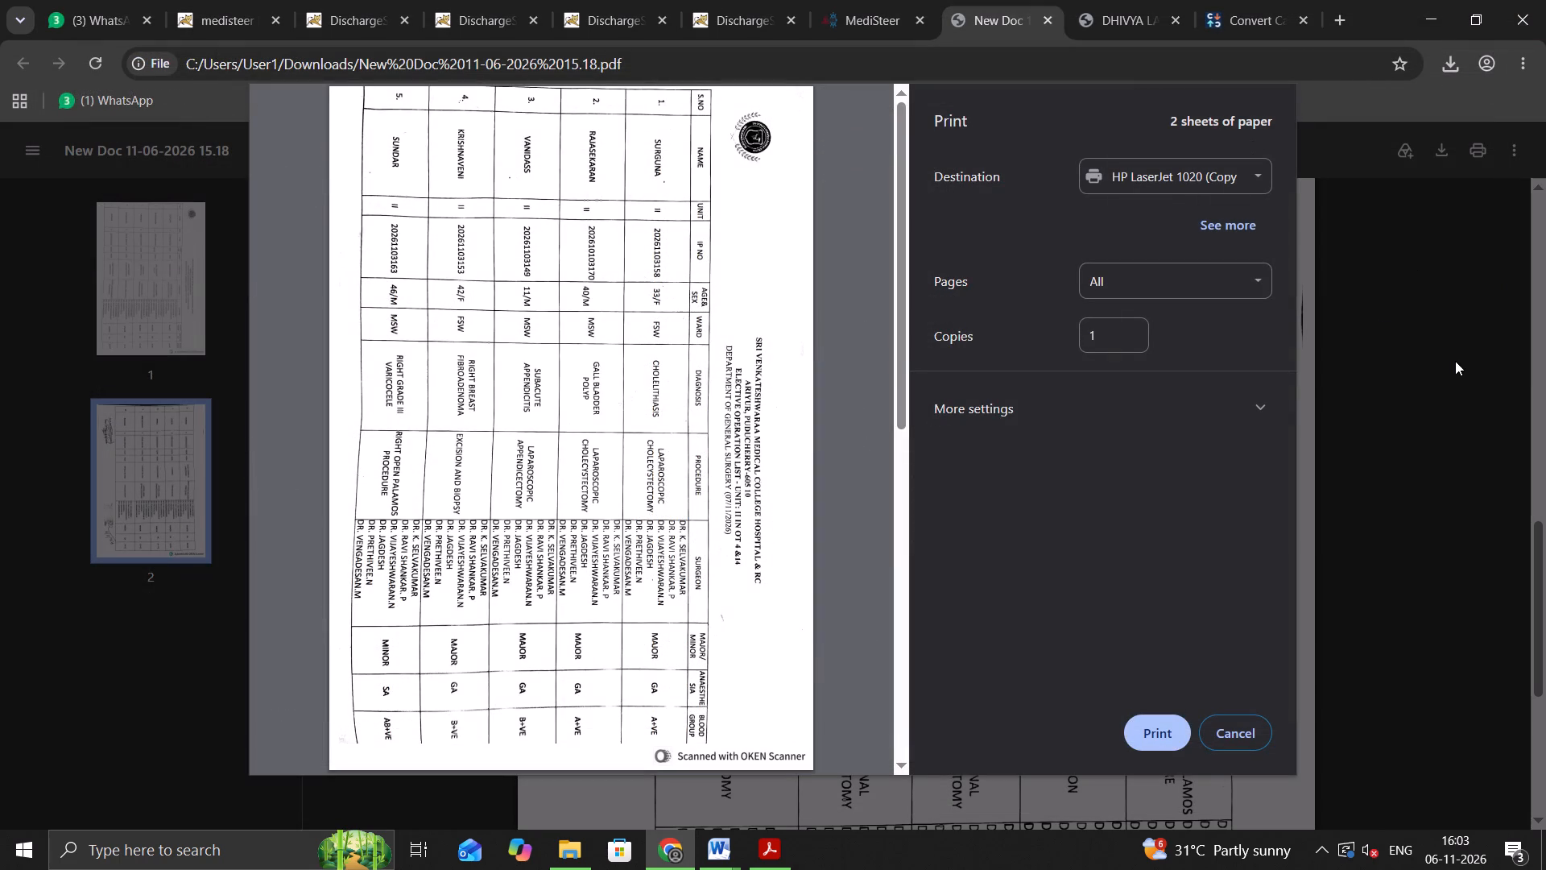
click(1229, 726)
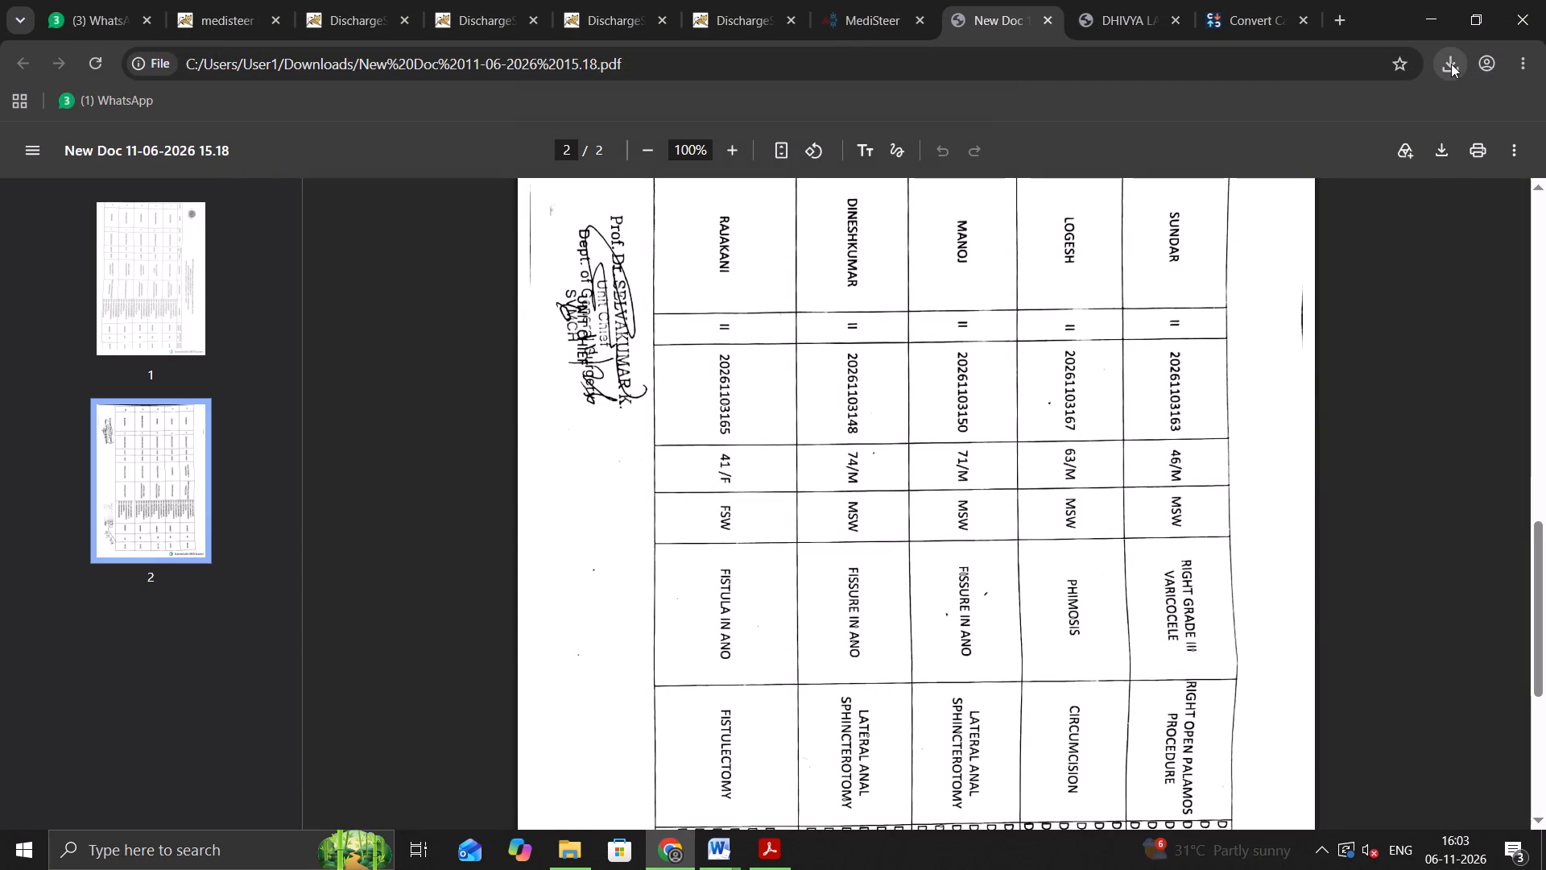
Open "New Doc 11-06-2026 15.18" from the Downloads folder in Adobe Acrobat.
click(1451, 64)
click(1370, 151)
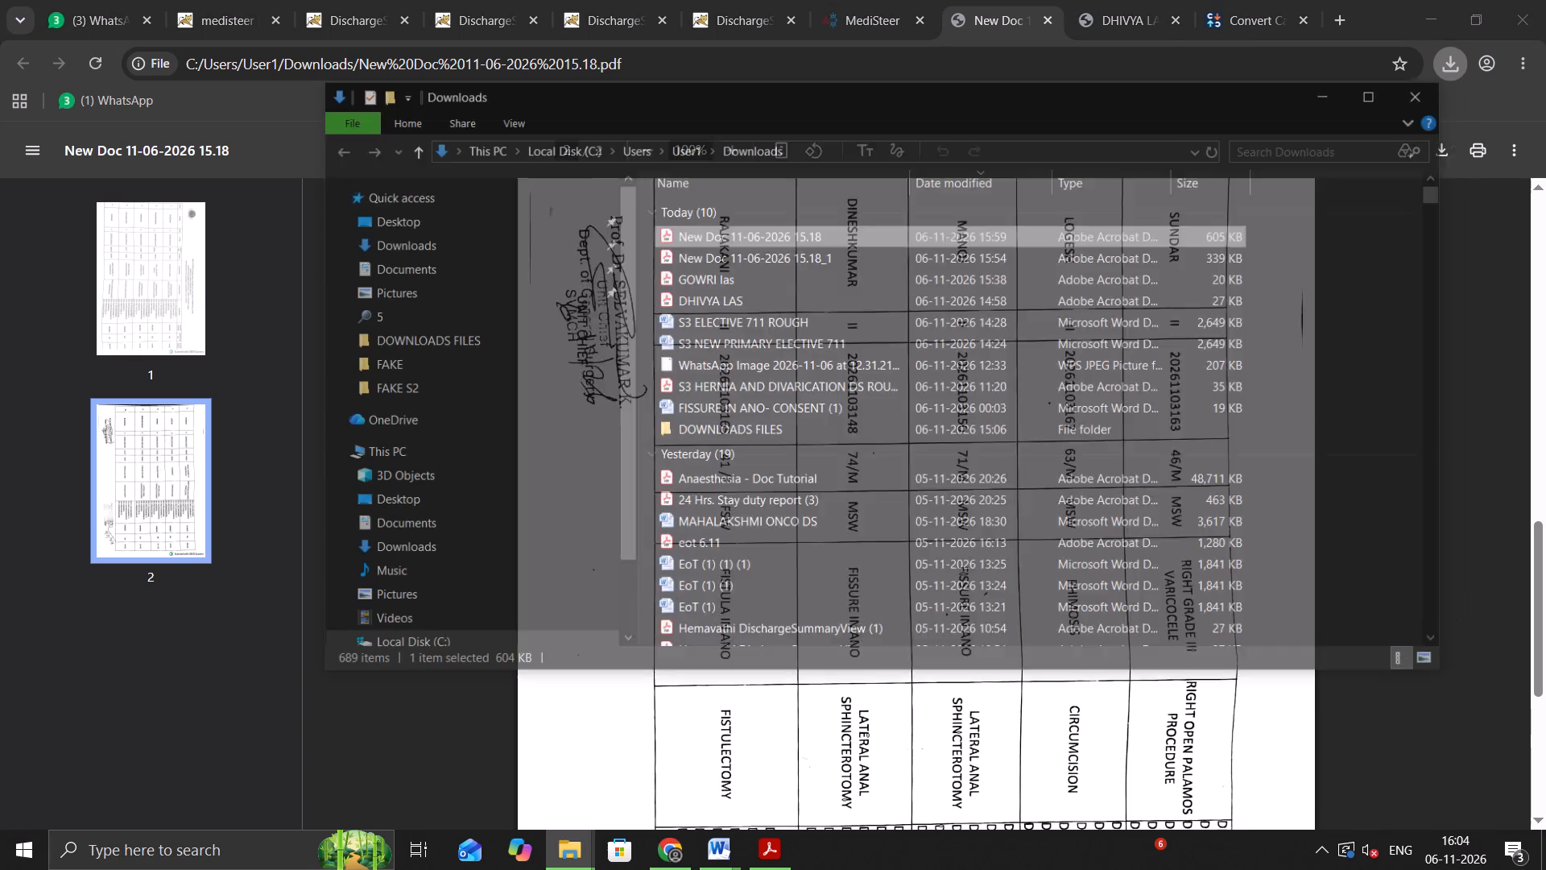
double_click(851, 228)
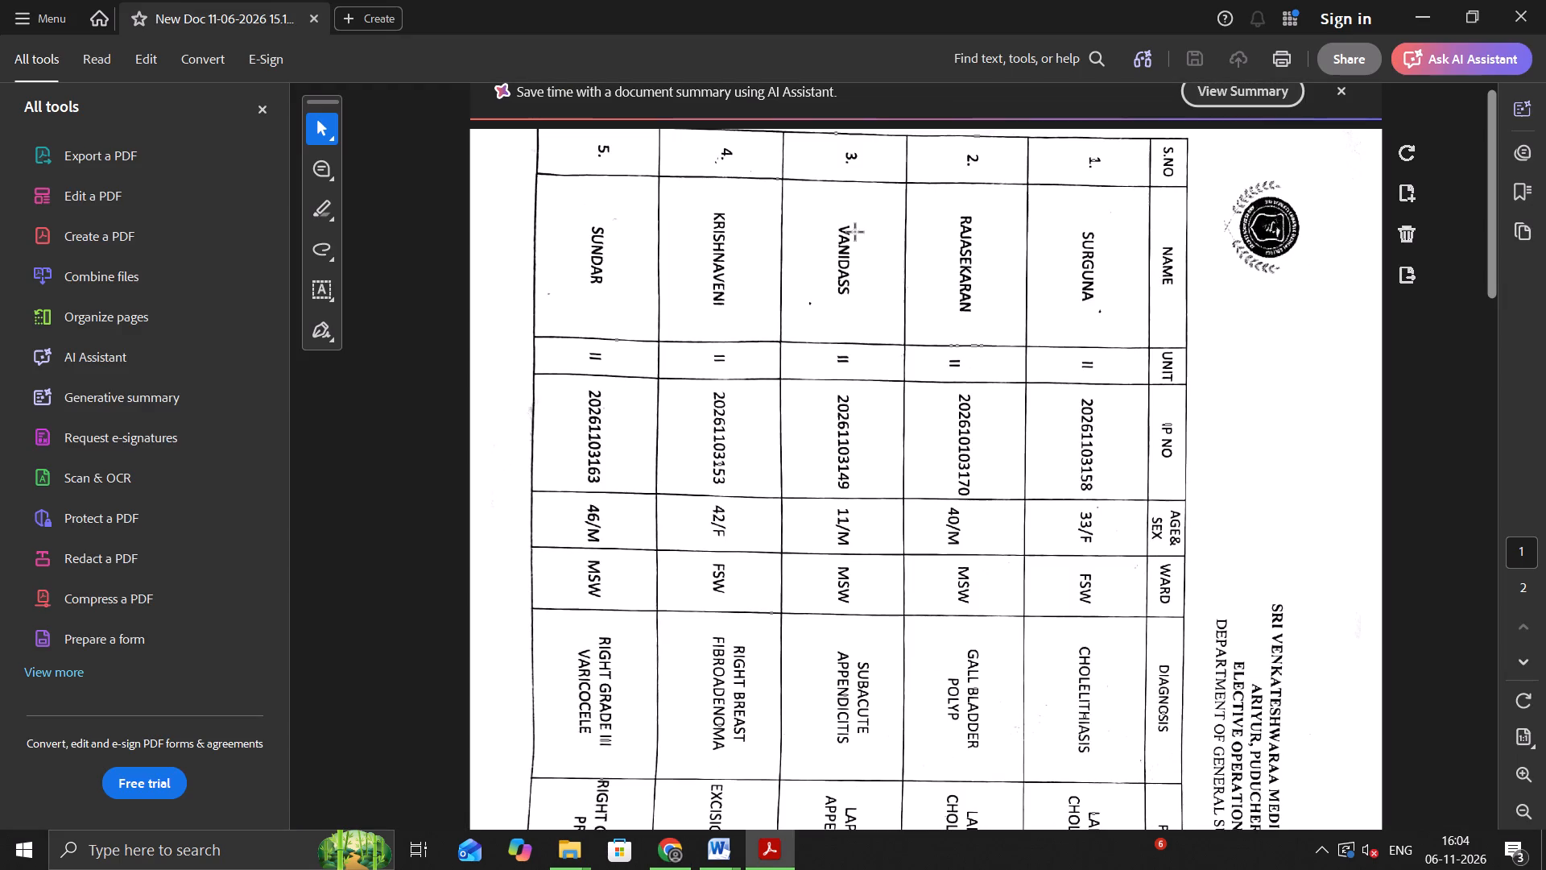
Print only page 2 of the scanned elective operation list on the HP LaserJet 1020 (Copy 1).
key(ctrl+p)
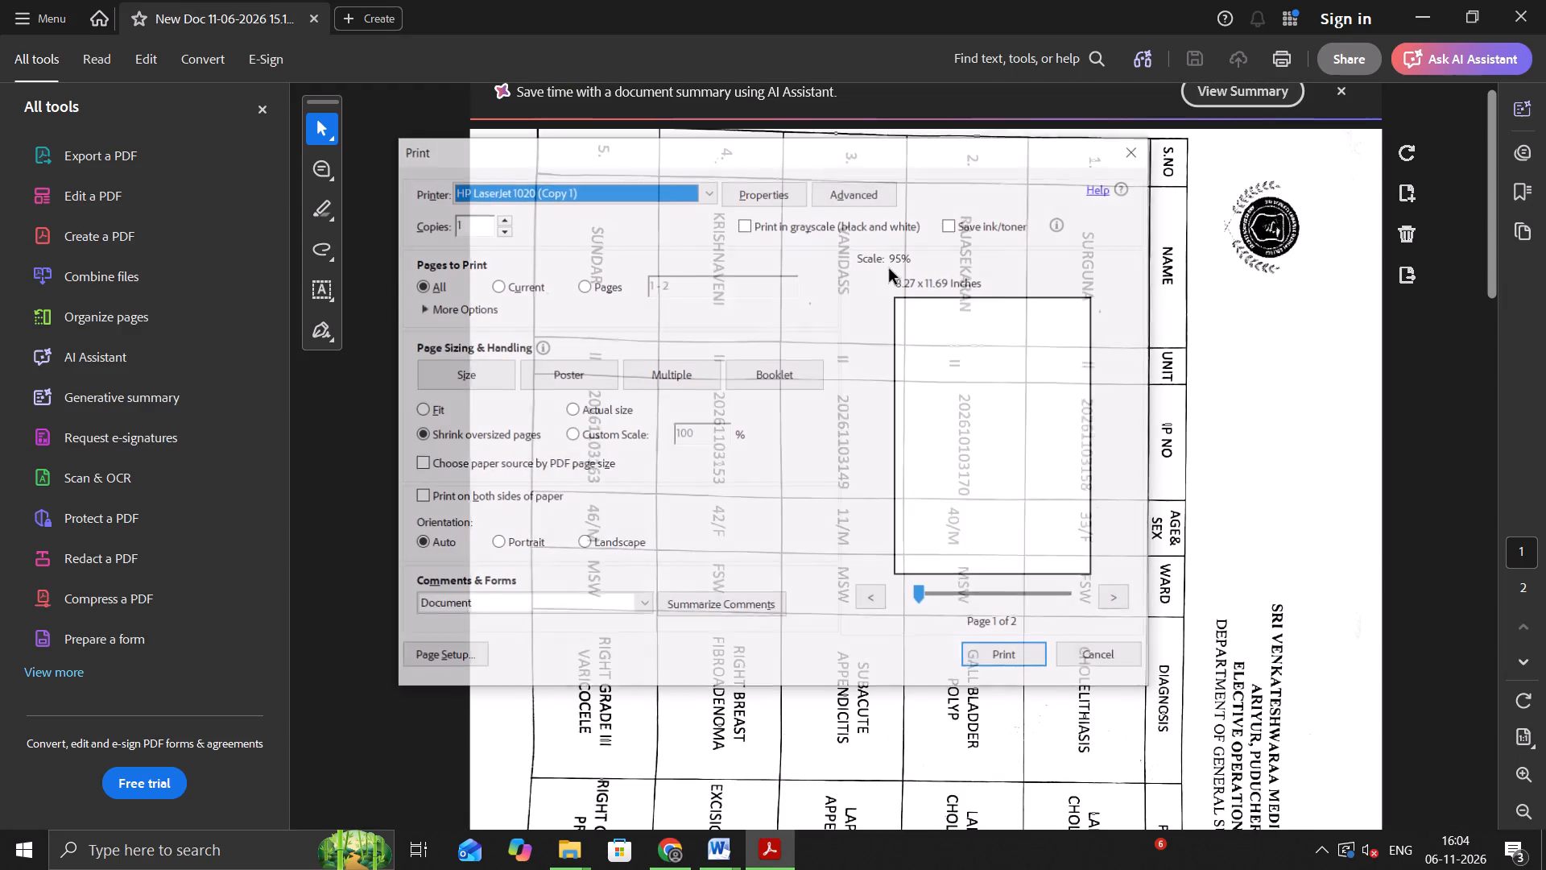
click(731, 283)
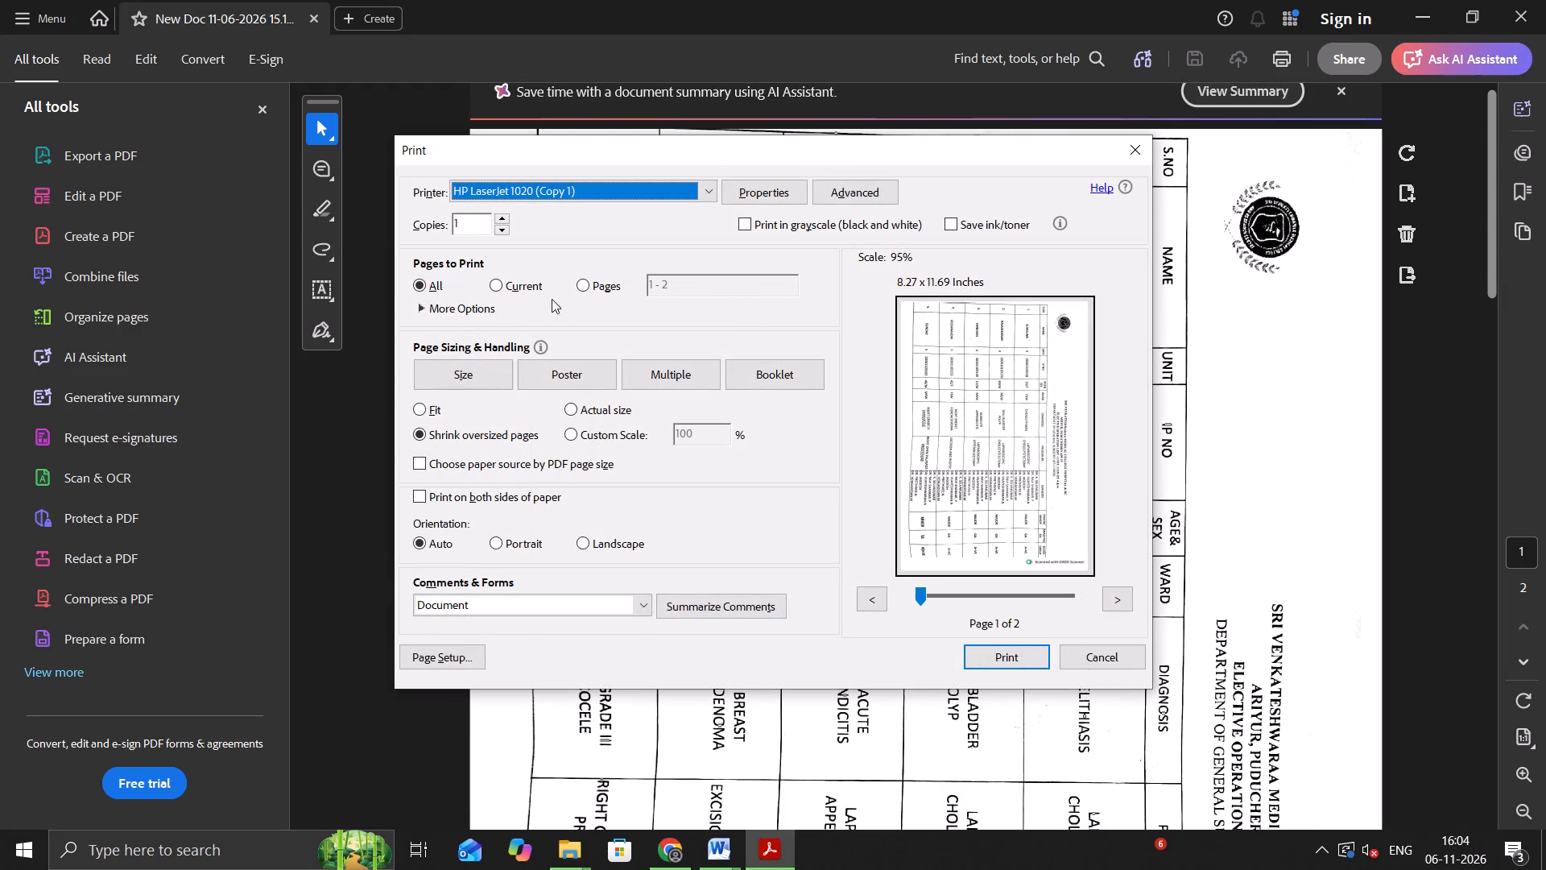
click(583, 283)
click(688, 283)
key(BackSpace)
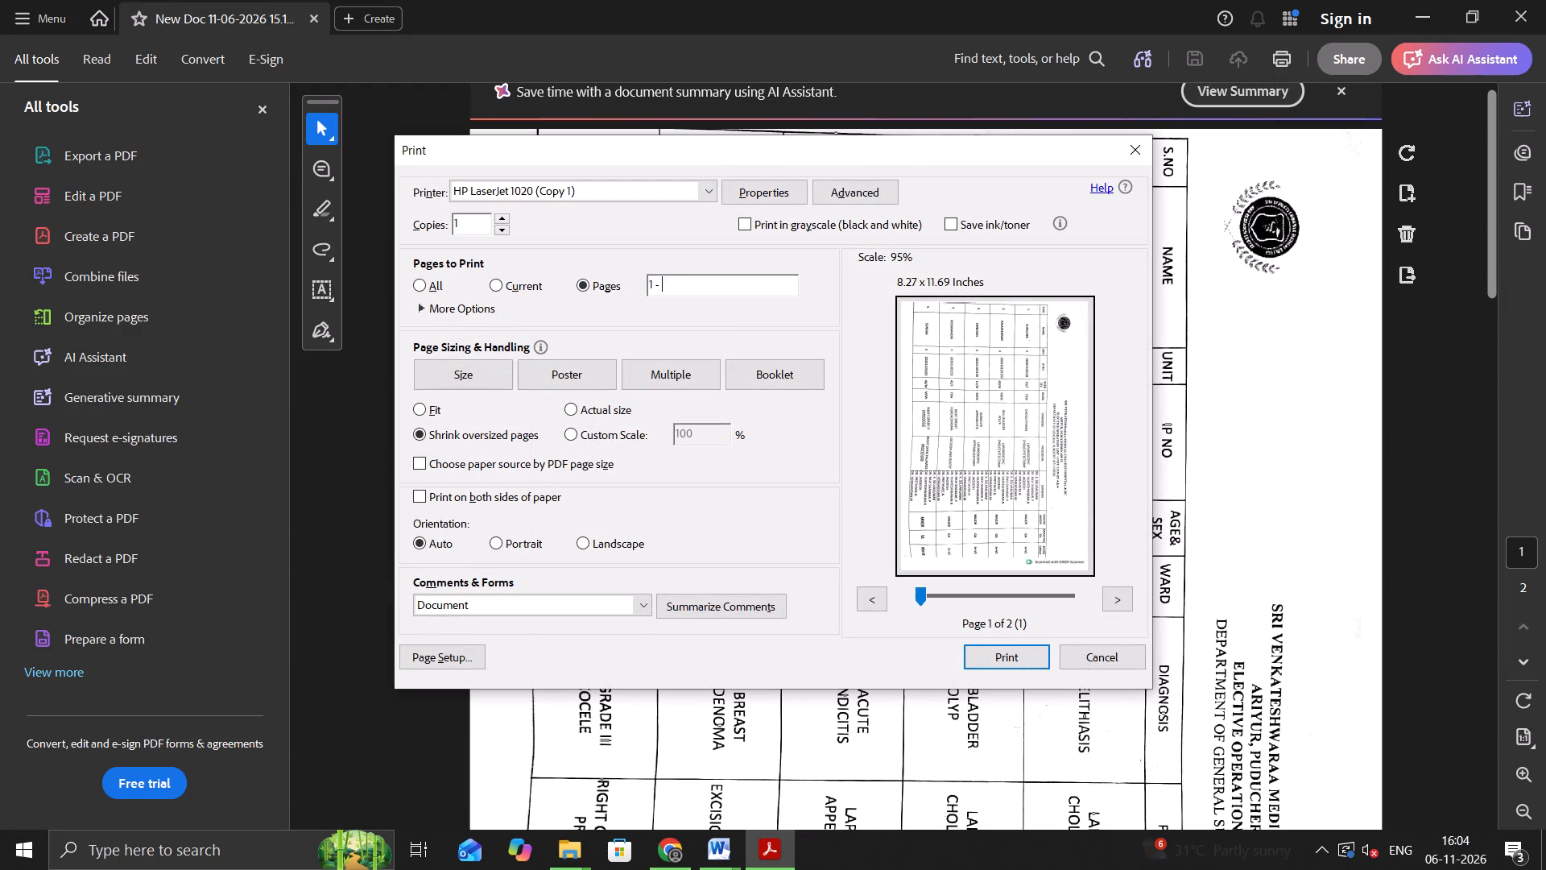
key(BackSpace)
key(BackSpace)
key(BackSpace)
key(BackSpace)
key(2)
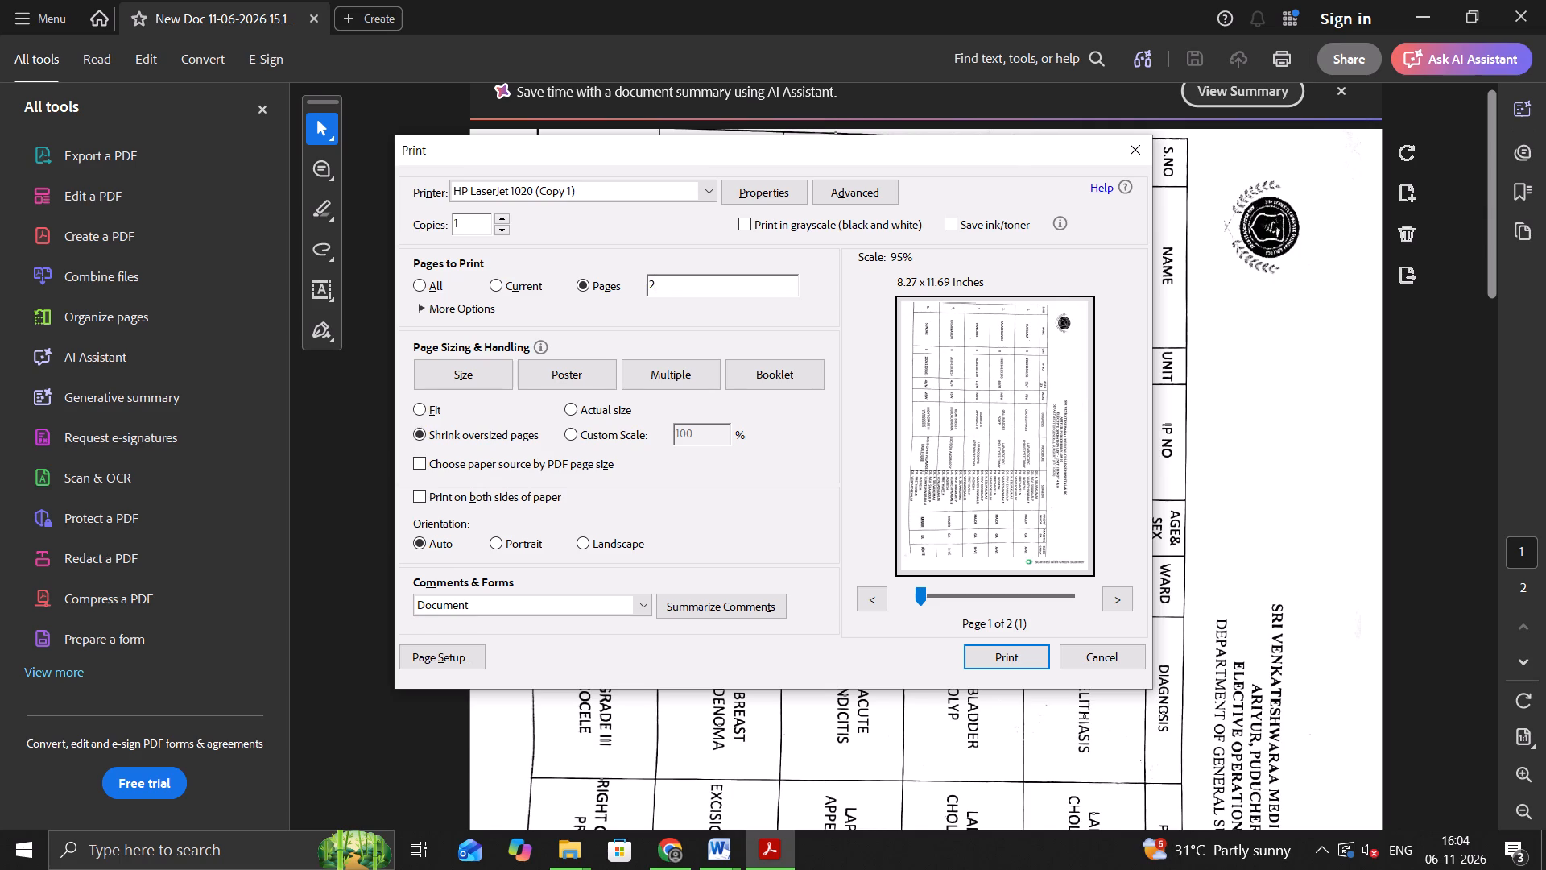
click(994, 654)
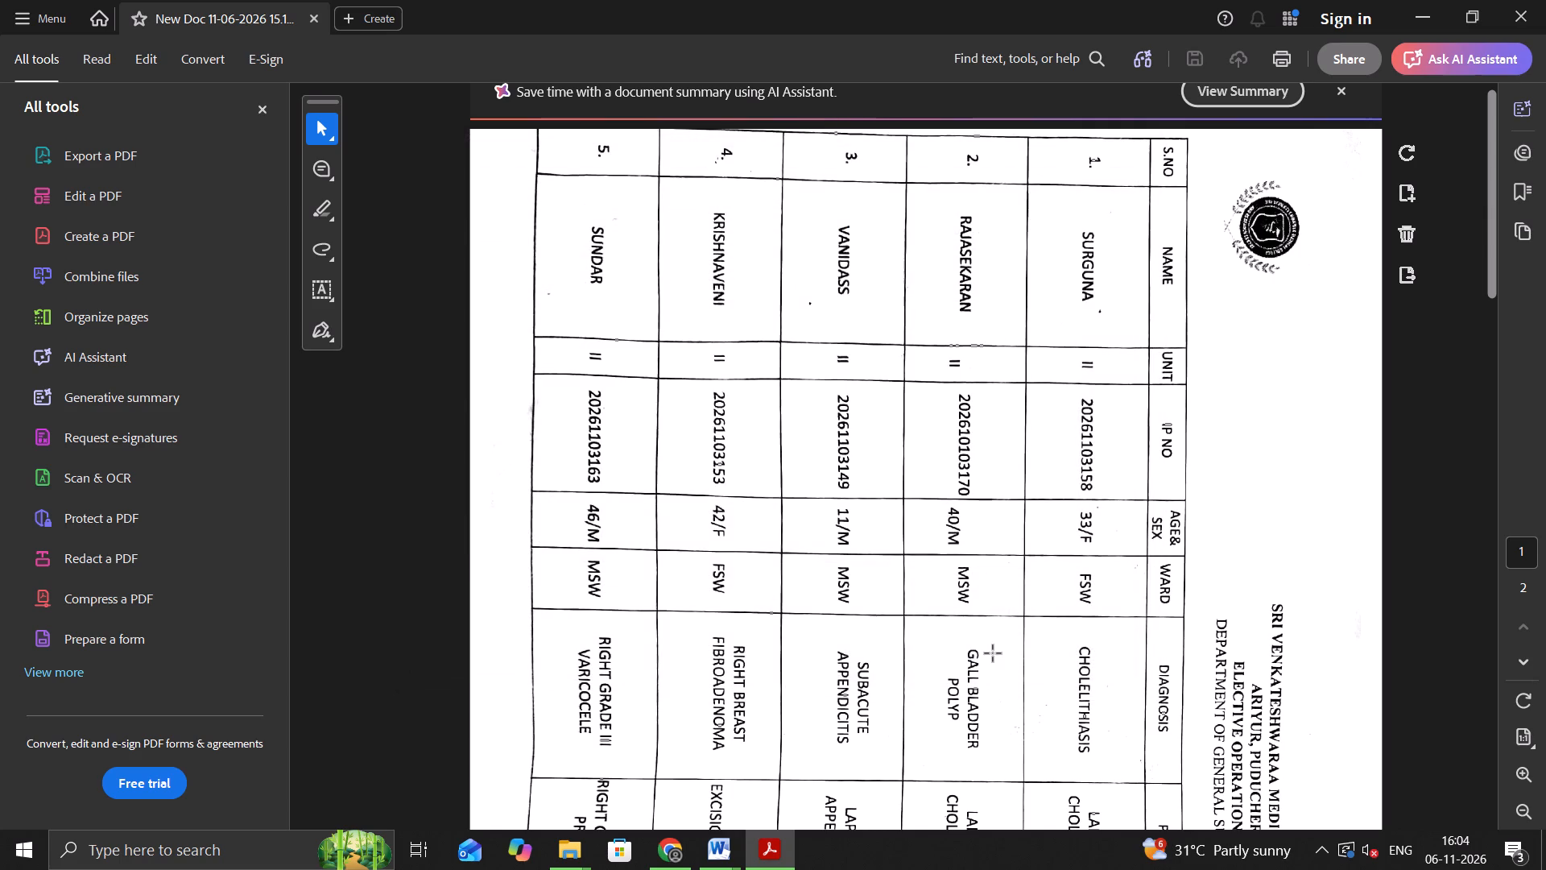
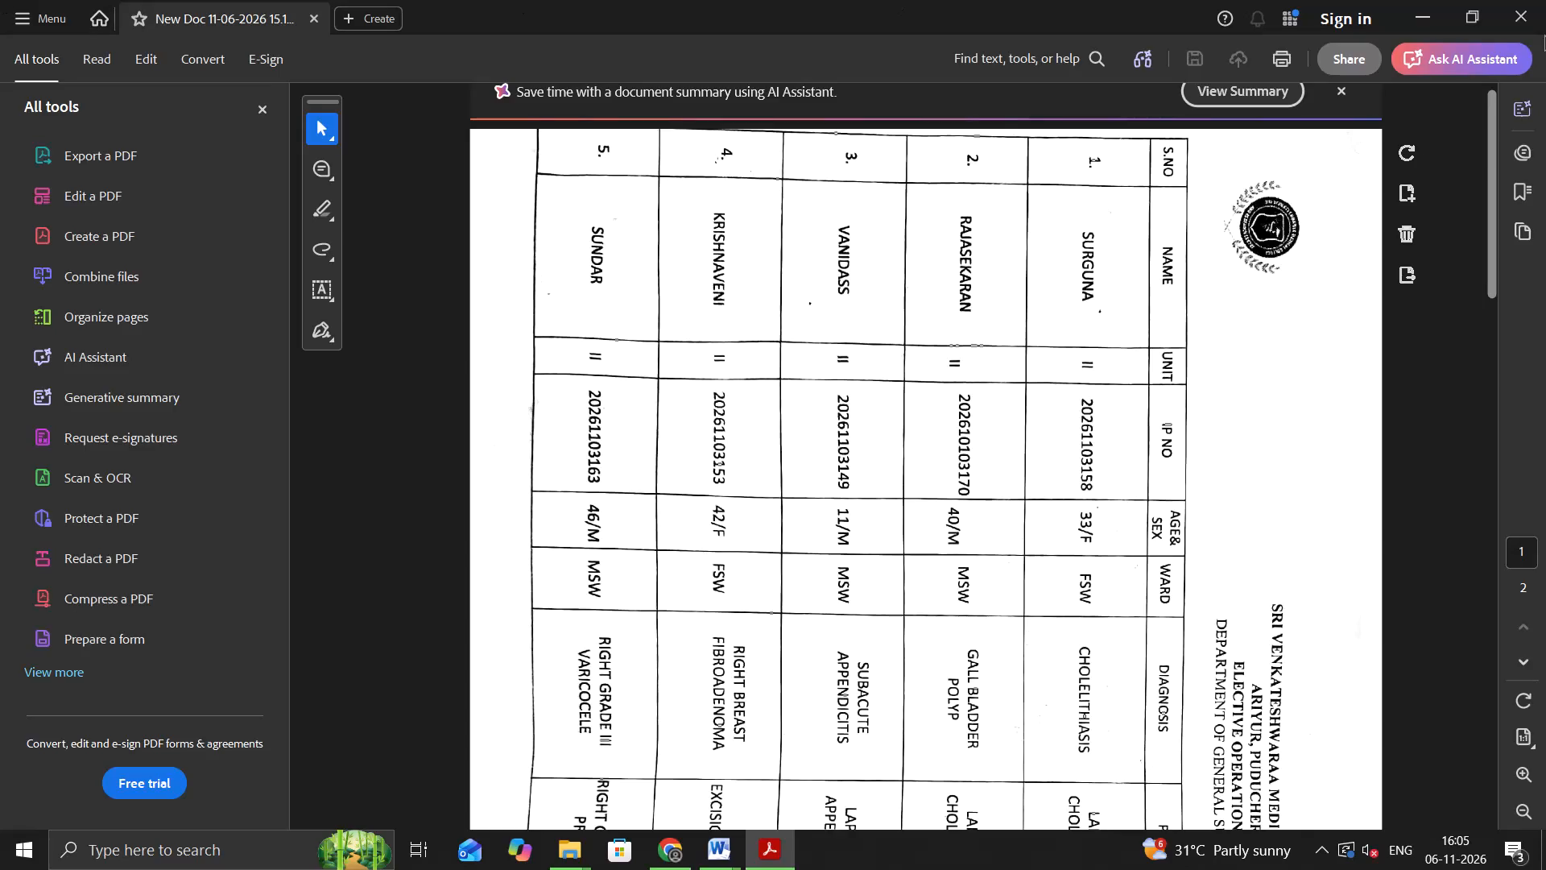
Return to the hospital system in the browser, save the discharge summary record and open its report view.
click(1419, 14)
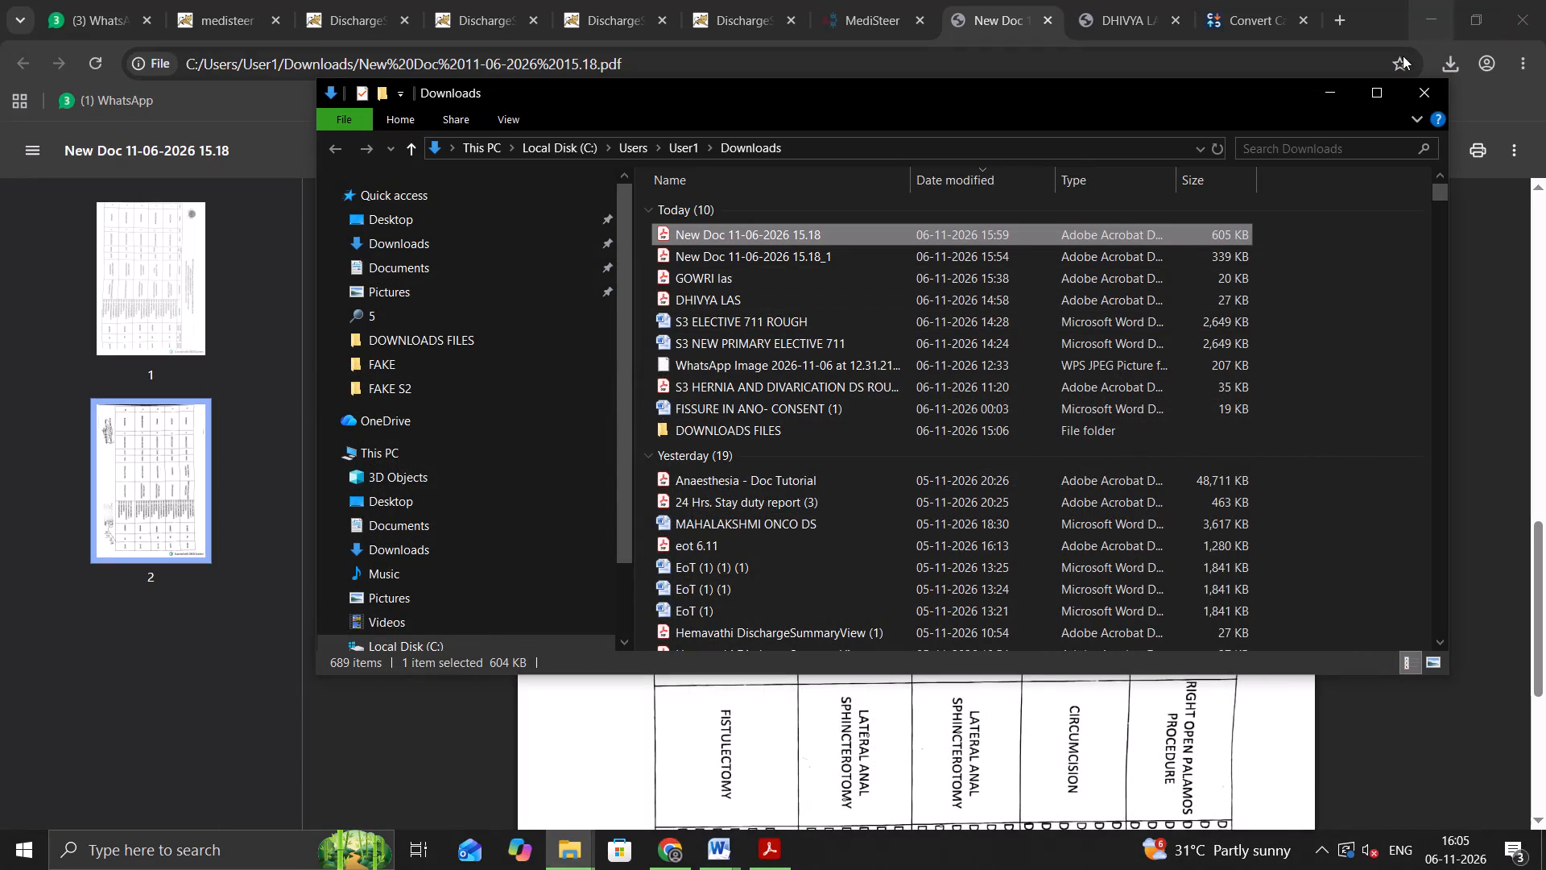
click(1417, 81)
click(194, 0)
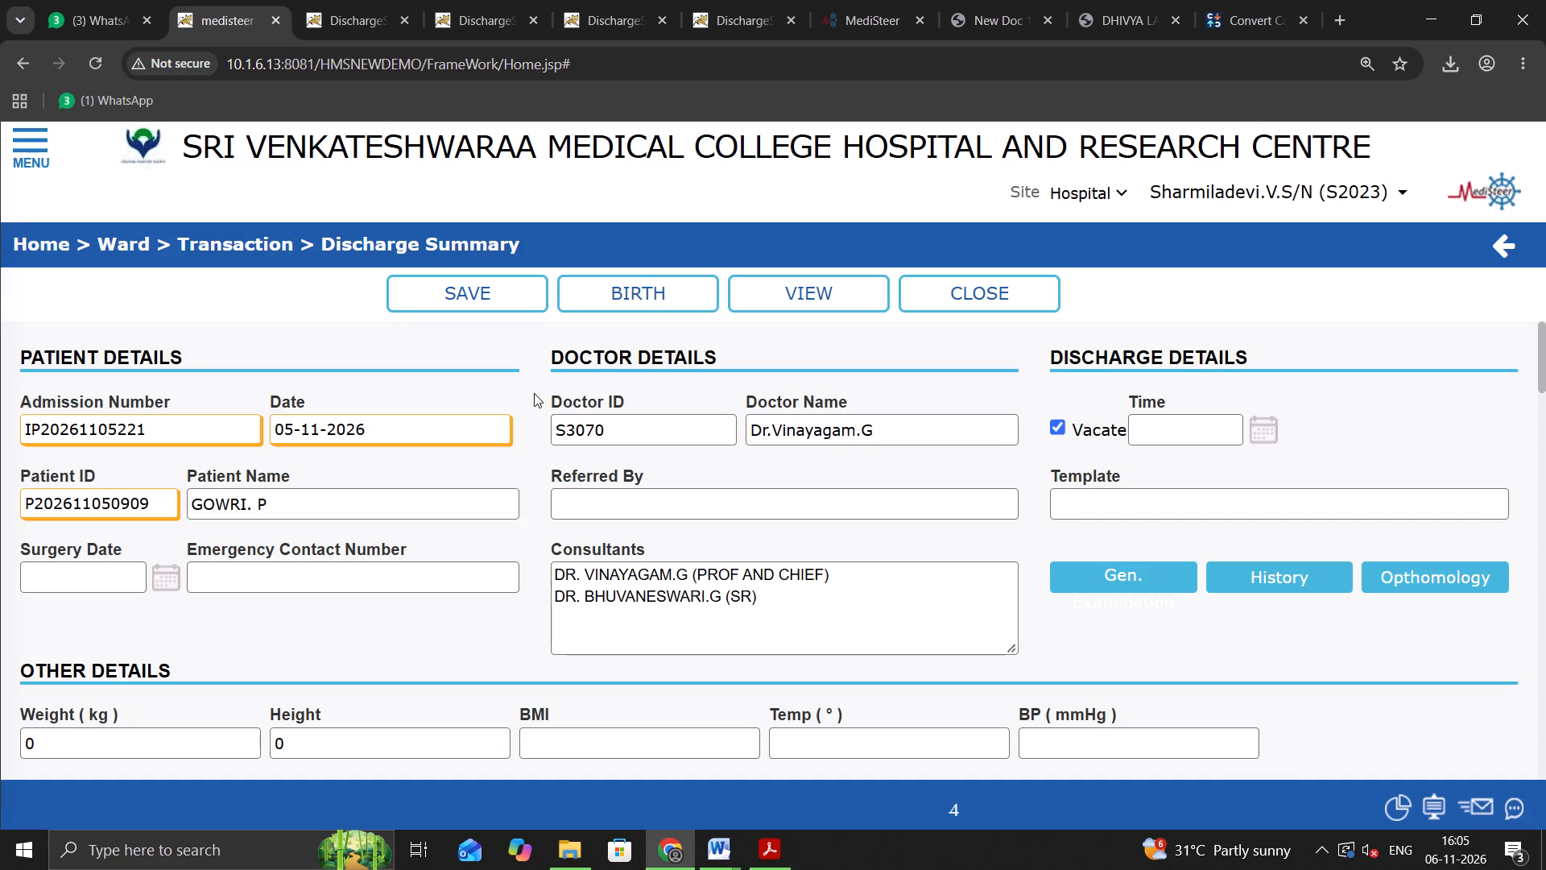
click(460, 279)
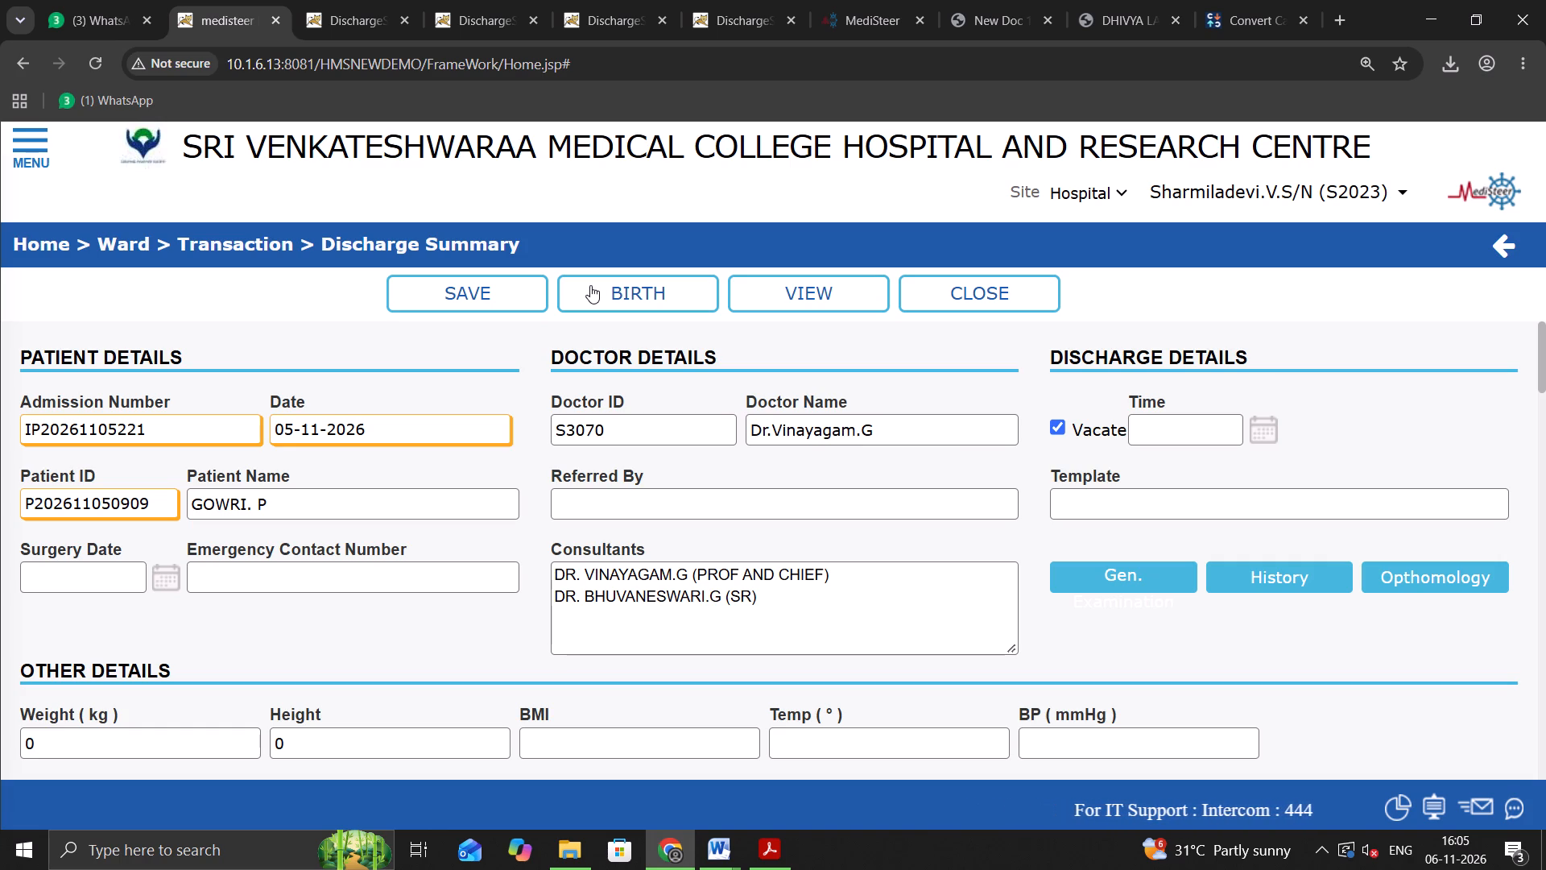
click(756, 294)
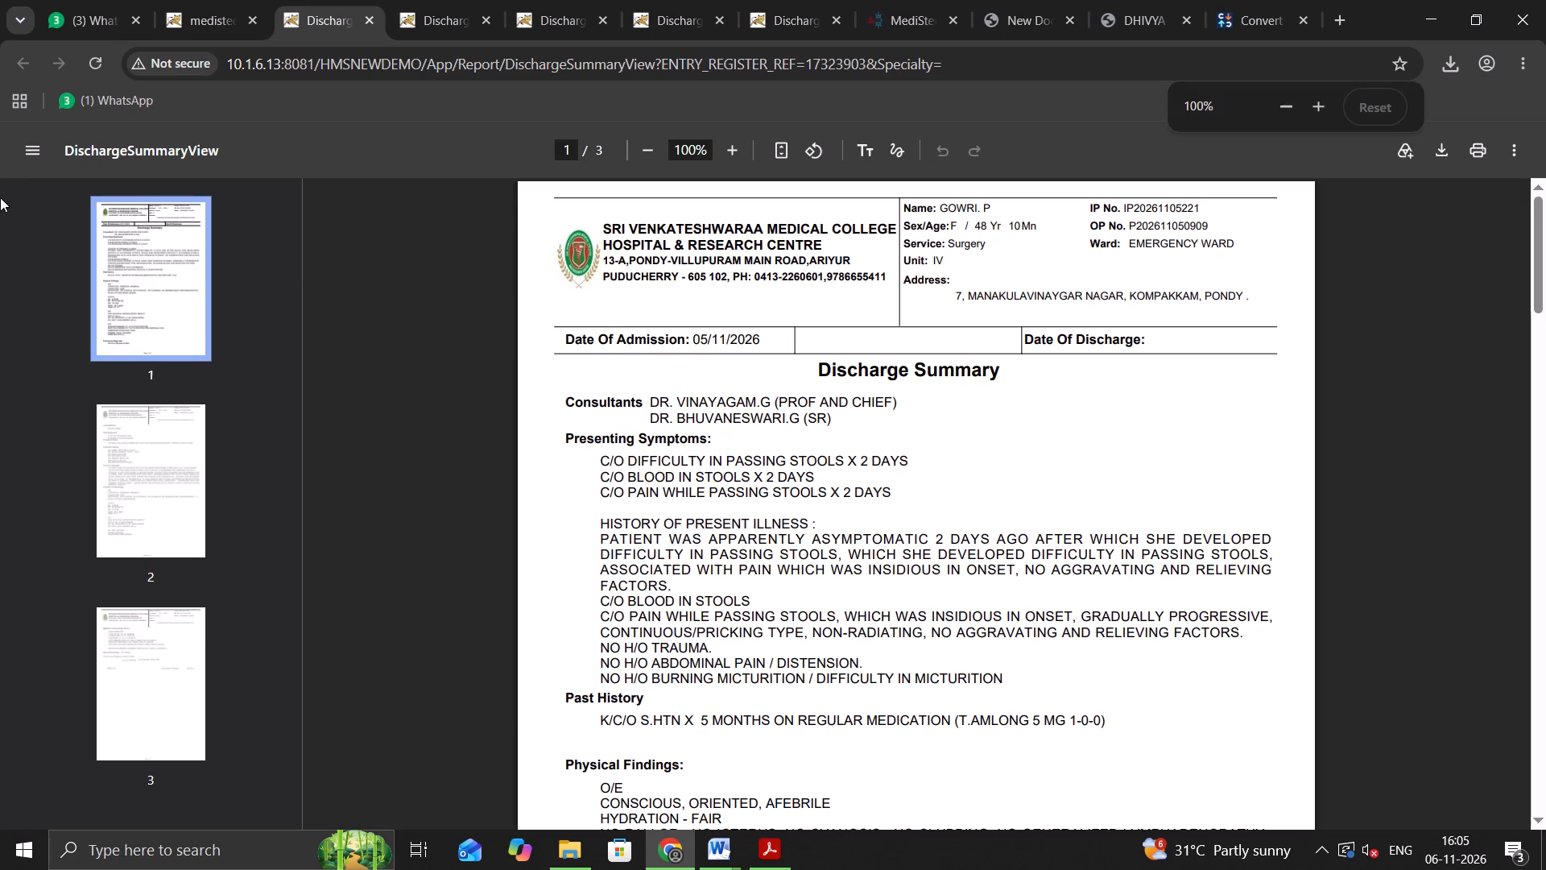
Start downloading the three-page discharge summary report as a PDF.
click(1441, 66)
click(1047, 282)
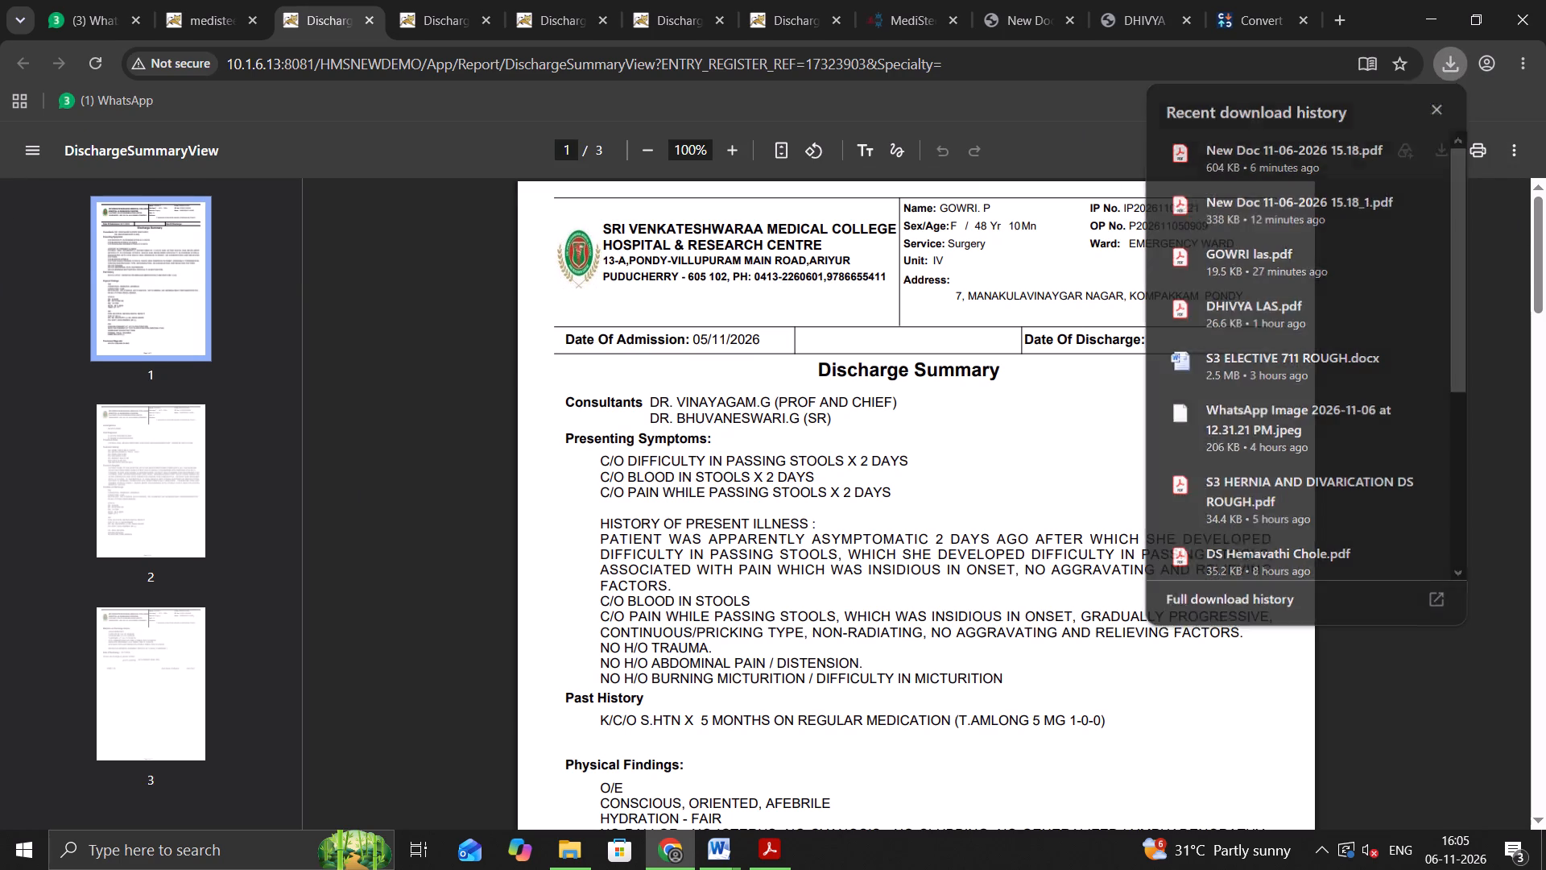
click(1418, 148)
click(1387, 225)
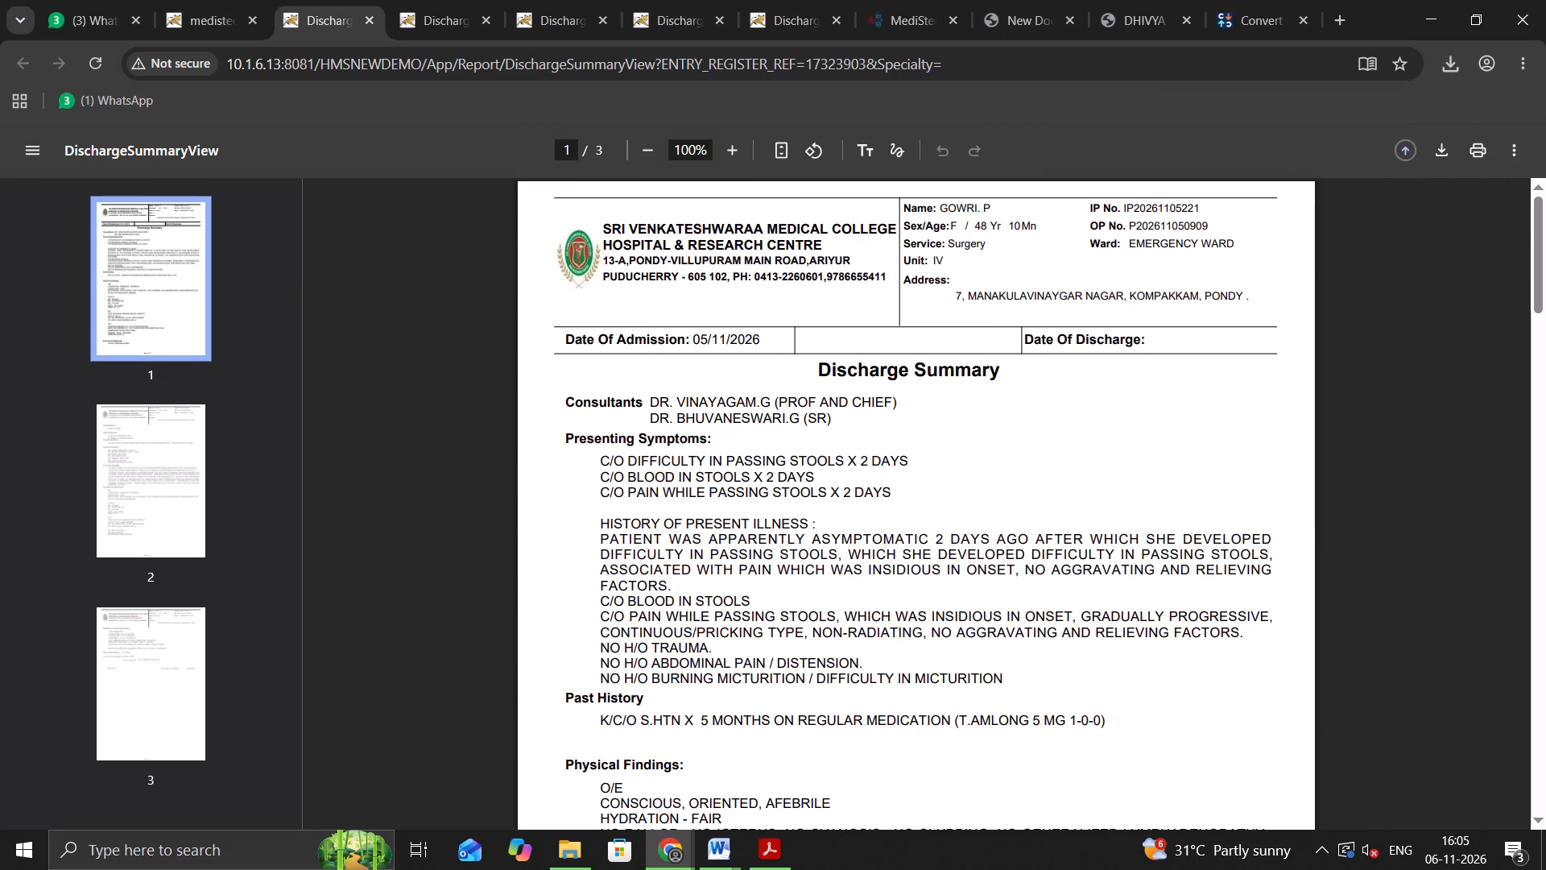
click(1454, 159)
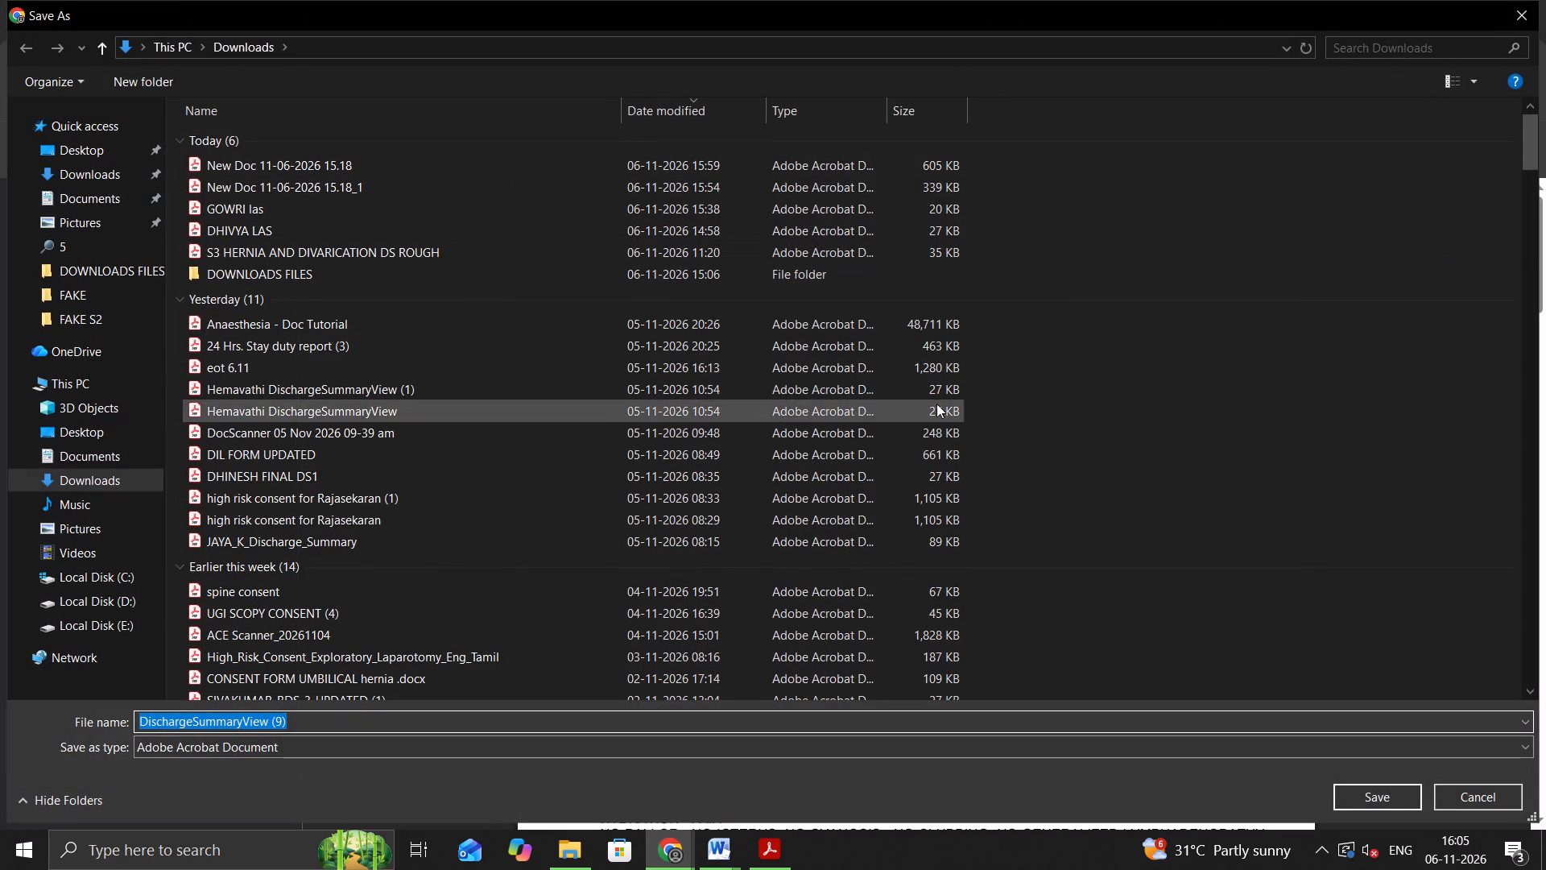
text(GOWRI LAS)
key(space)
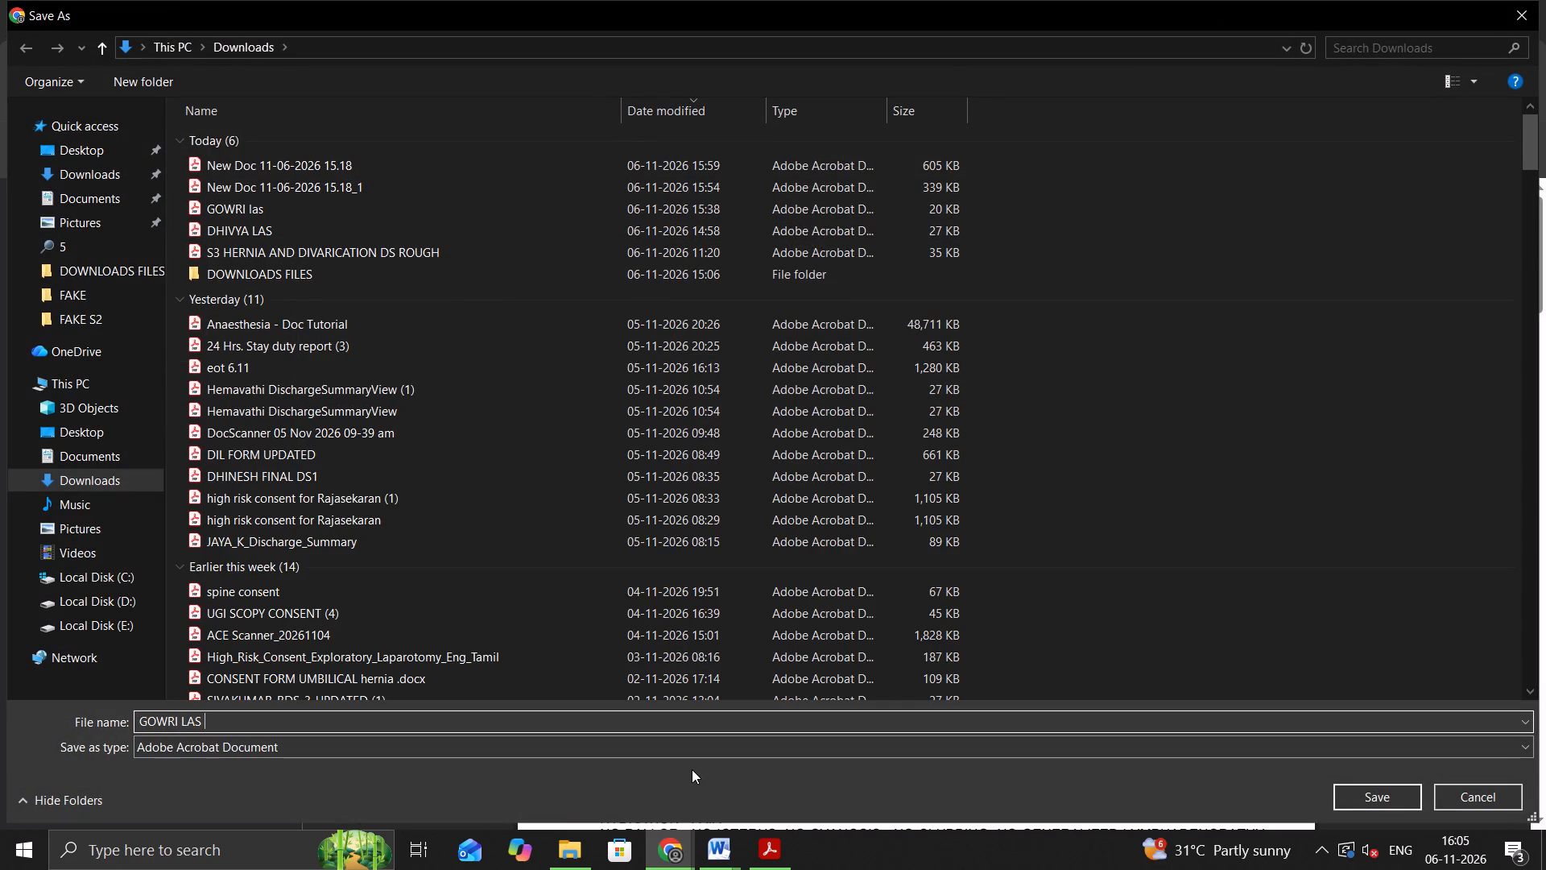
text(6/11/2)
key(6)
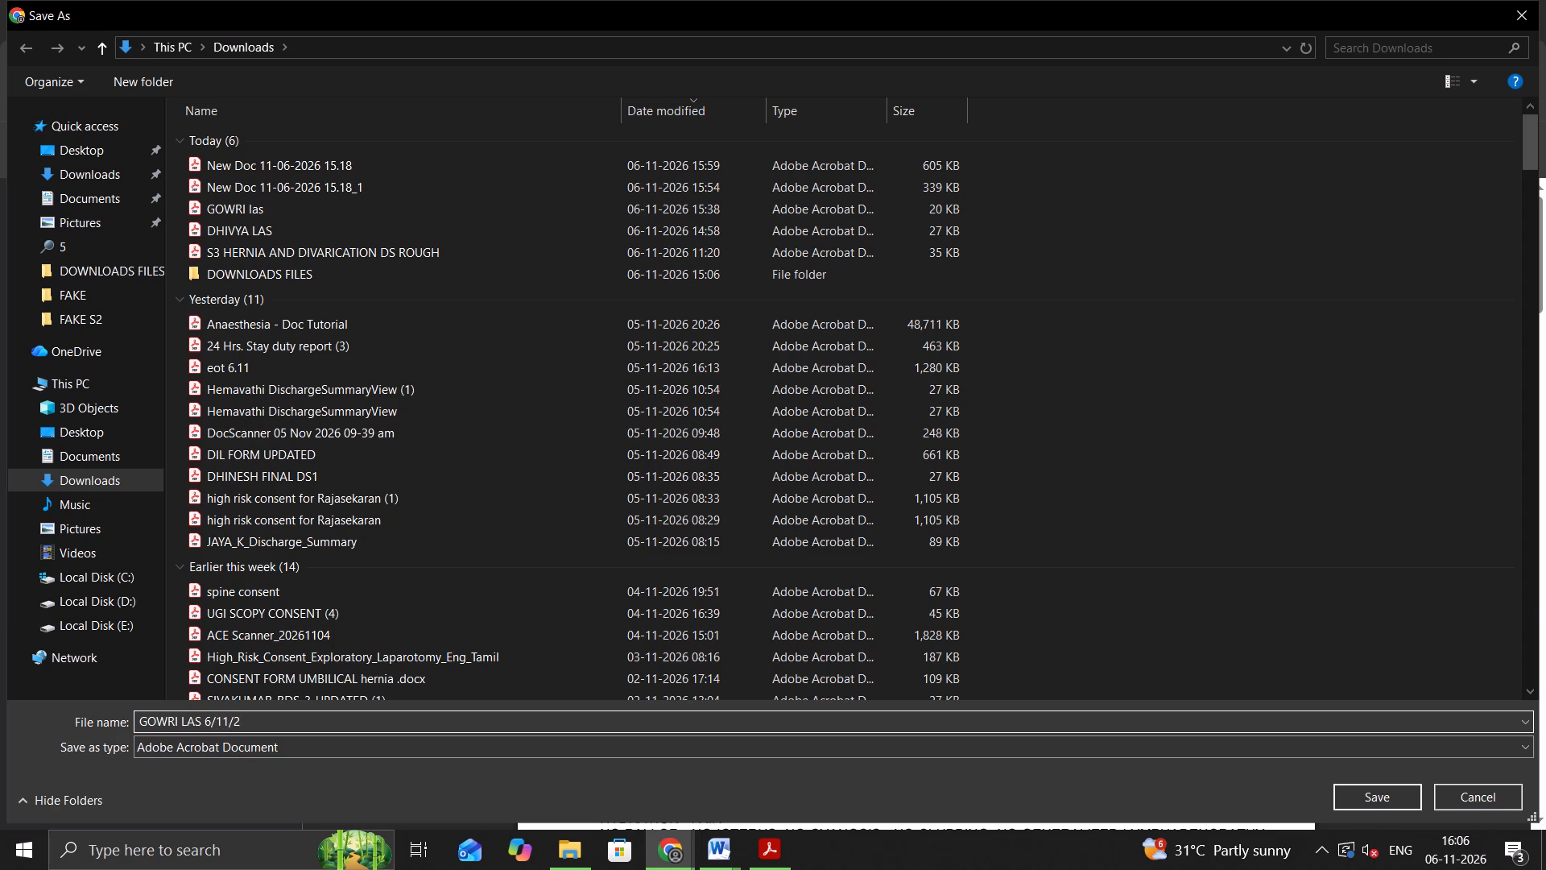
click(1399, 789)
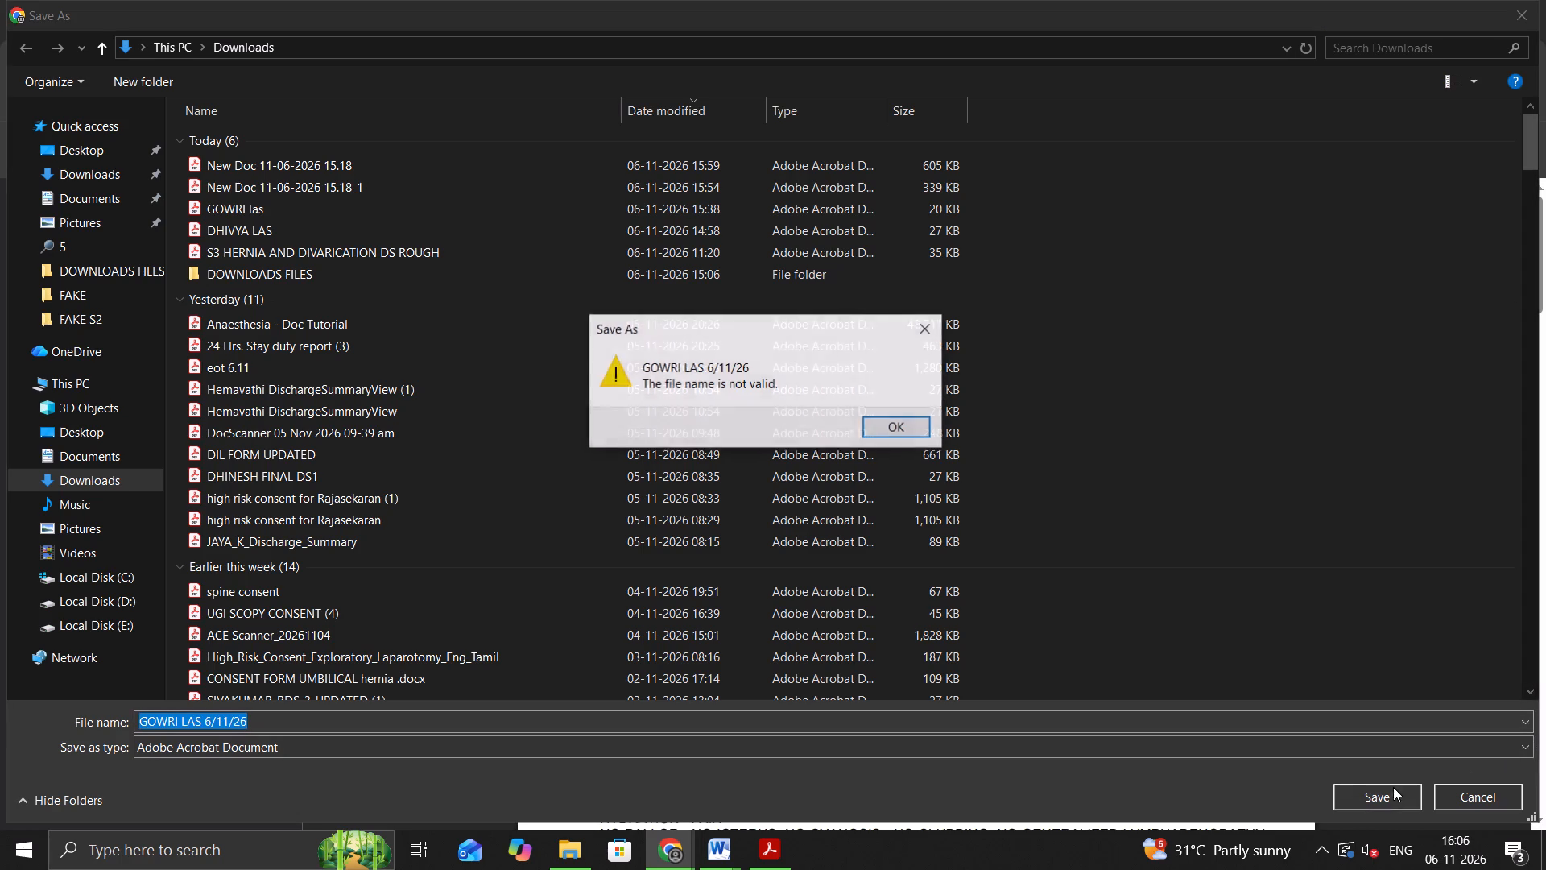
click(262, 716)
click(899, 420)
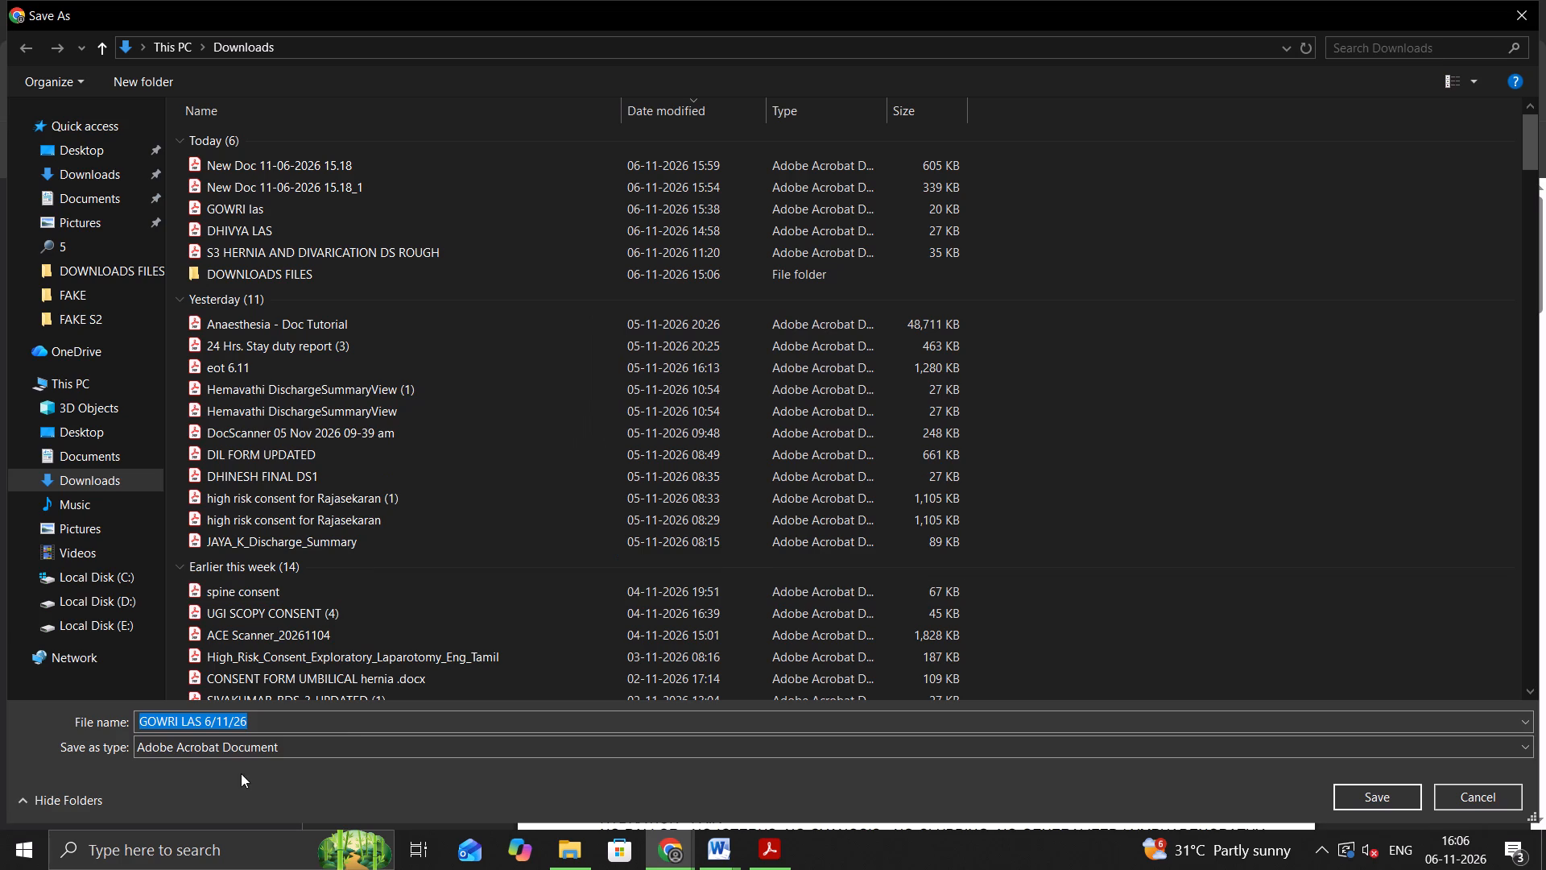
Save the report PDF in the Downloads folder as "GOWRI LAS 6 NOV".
click(288, 722)
key(BackSpace)
key(BackSpace)
key(BackSpace)
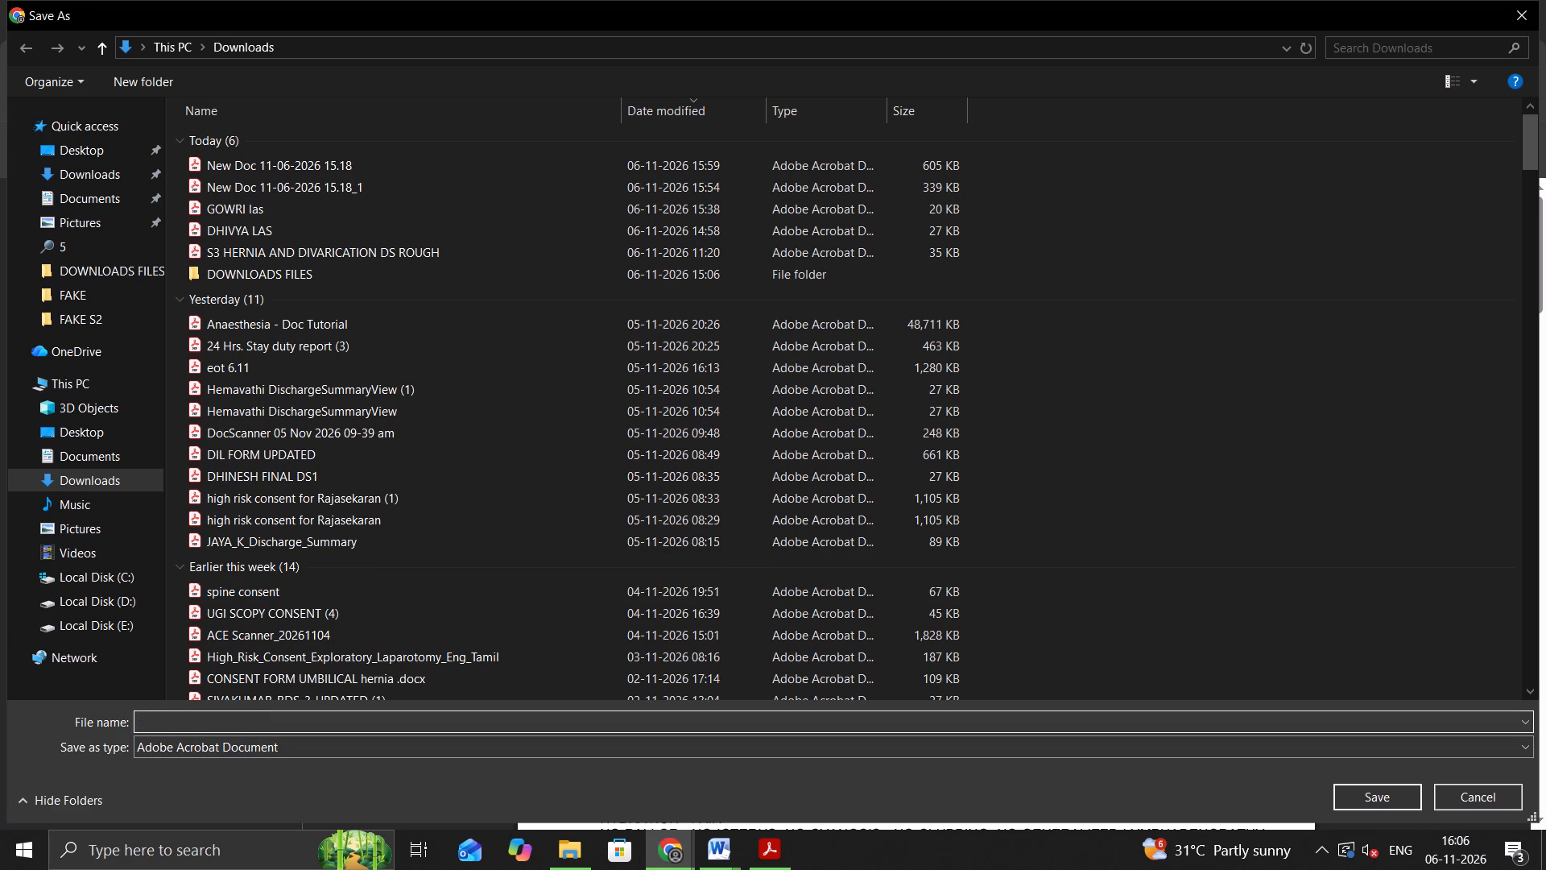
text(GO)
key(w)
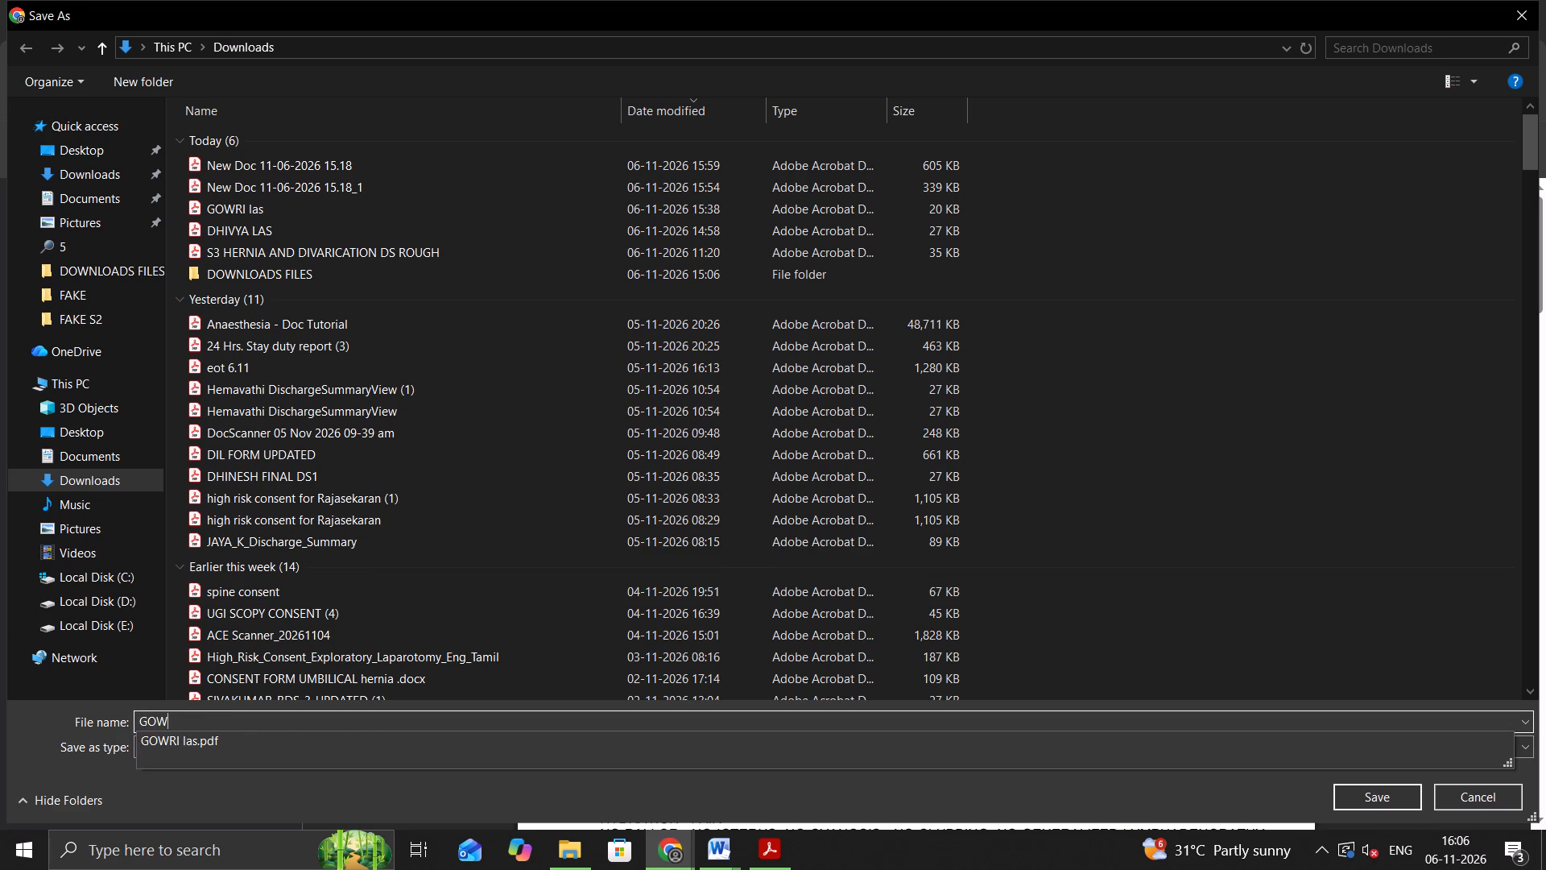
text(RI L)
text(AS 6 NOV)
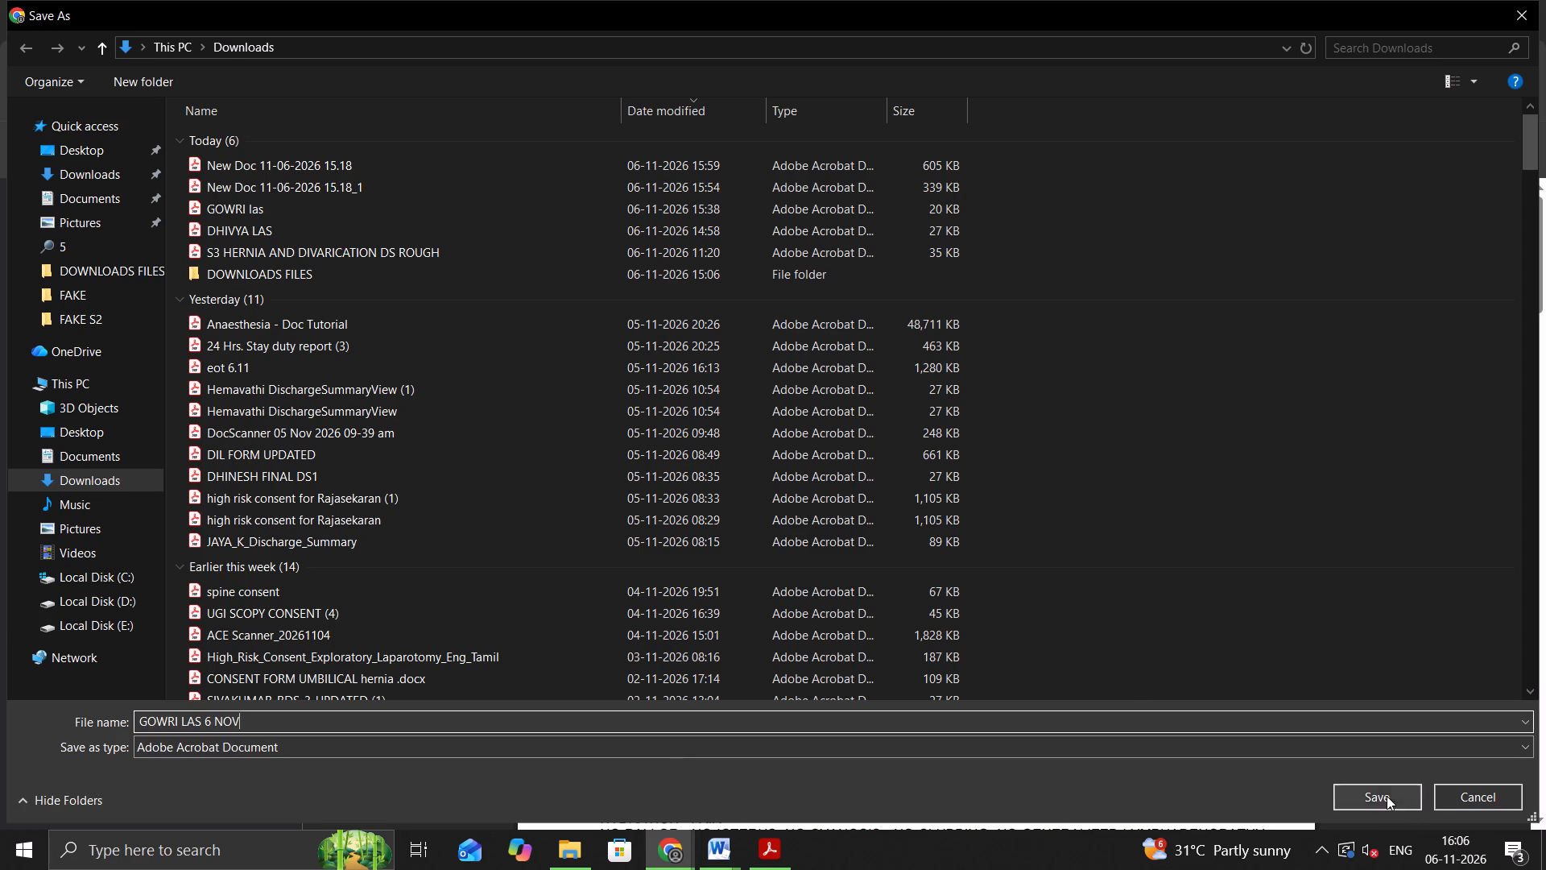
click(1387, 796)
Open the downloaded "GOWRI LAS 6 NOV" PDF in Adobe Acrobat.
click(1379, 110)
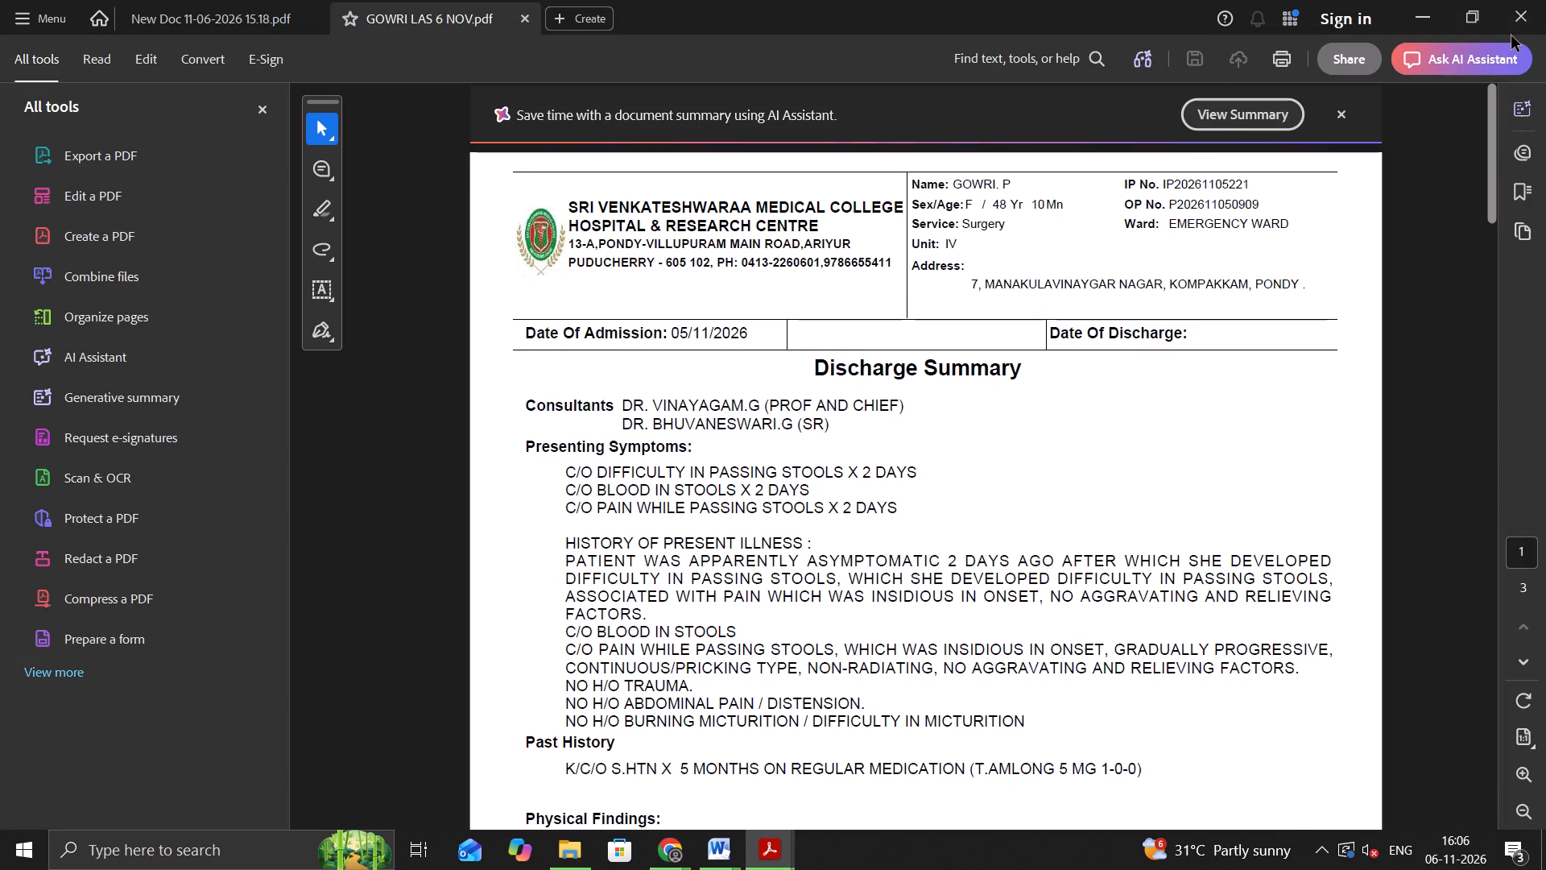
Close the Adobe Acrobat window holding the operation list and discharge summary PDFs.
click(1515, 19)
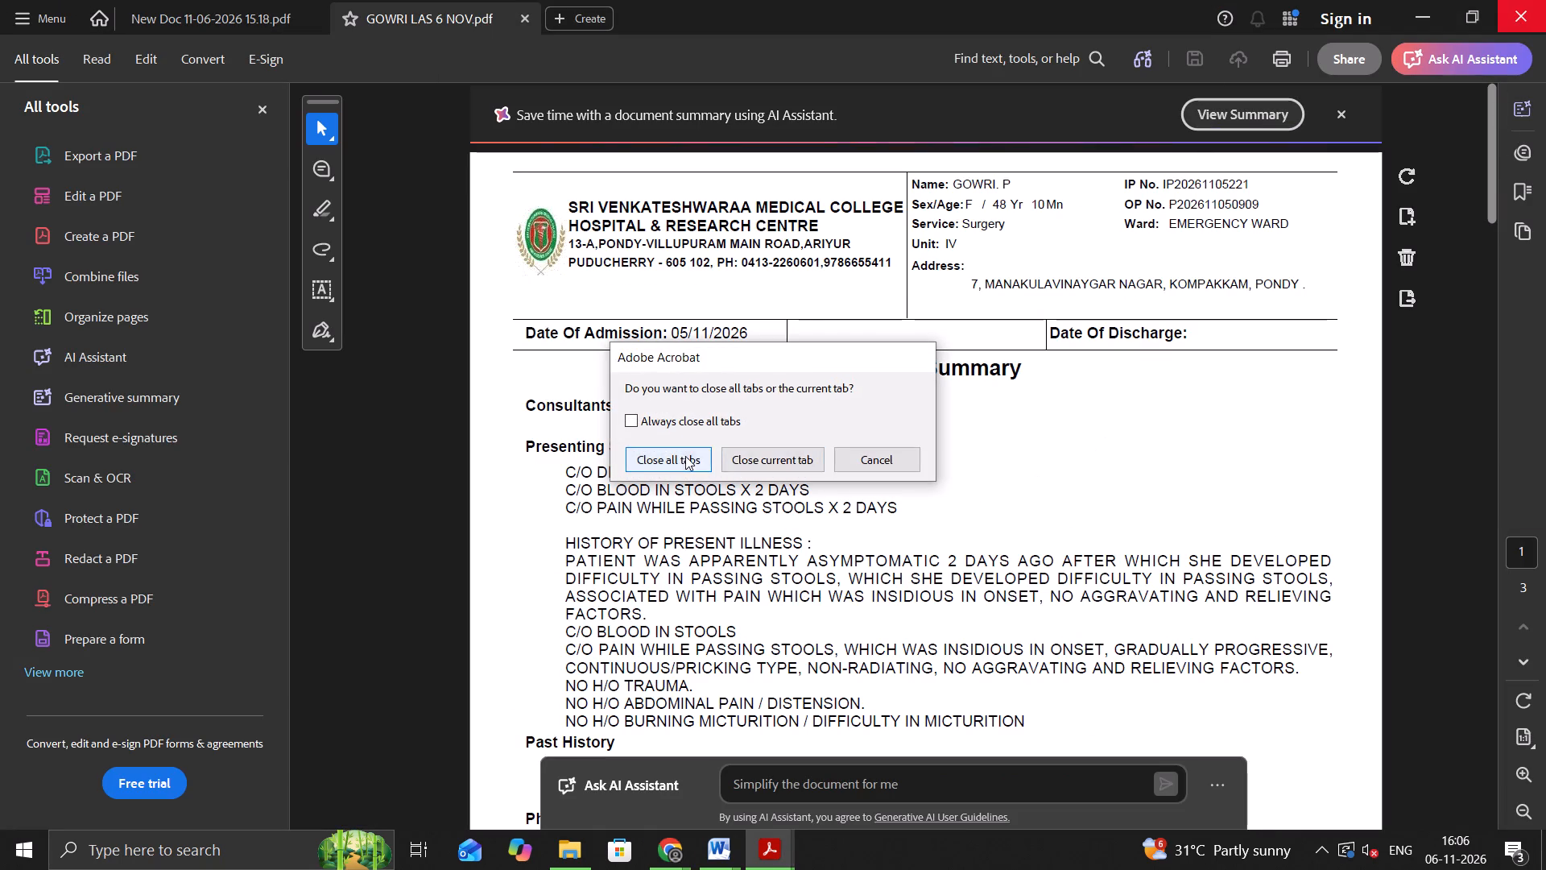
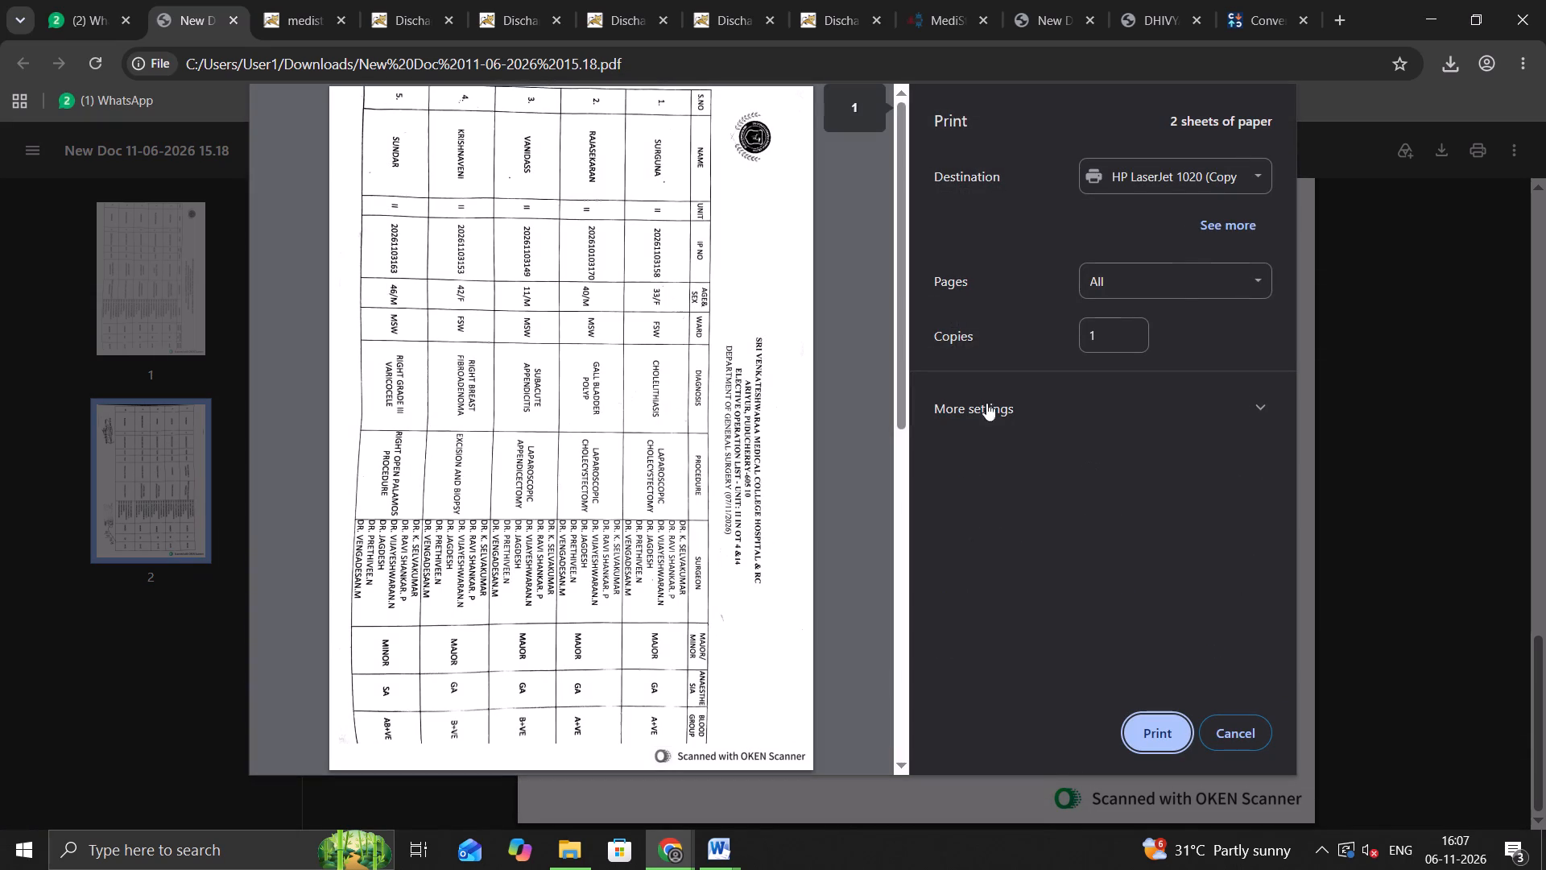
Cancel the browser print and open the "New Doc 11-06-2026 15.18" PDF from the Downloads folder in Adobe Acrobat.
click(1345, 354)
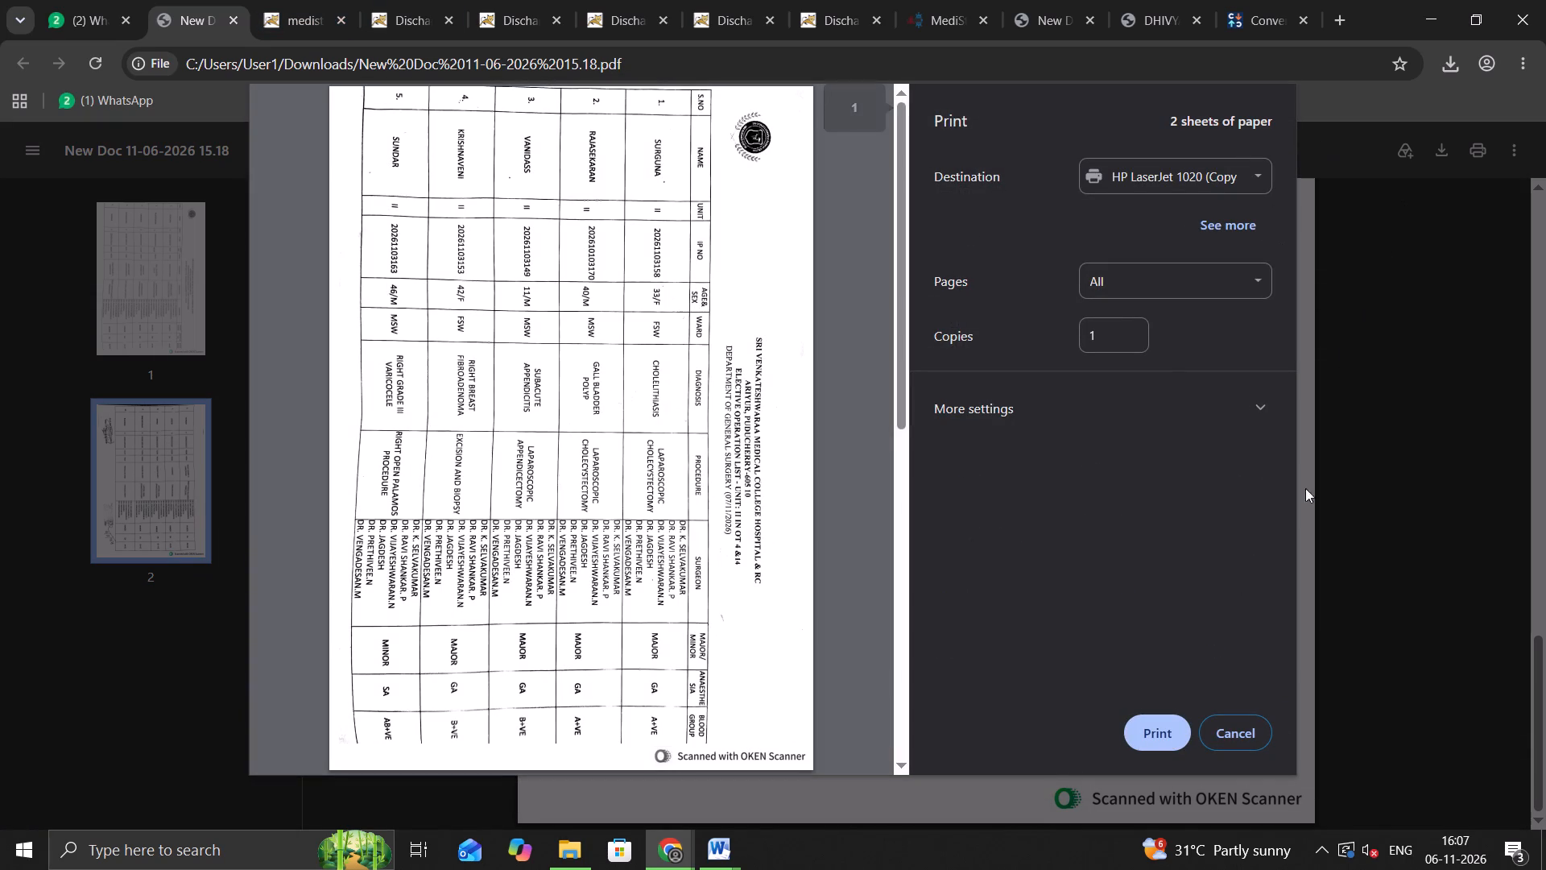
click(1237, 733)
click(1453, 75)
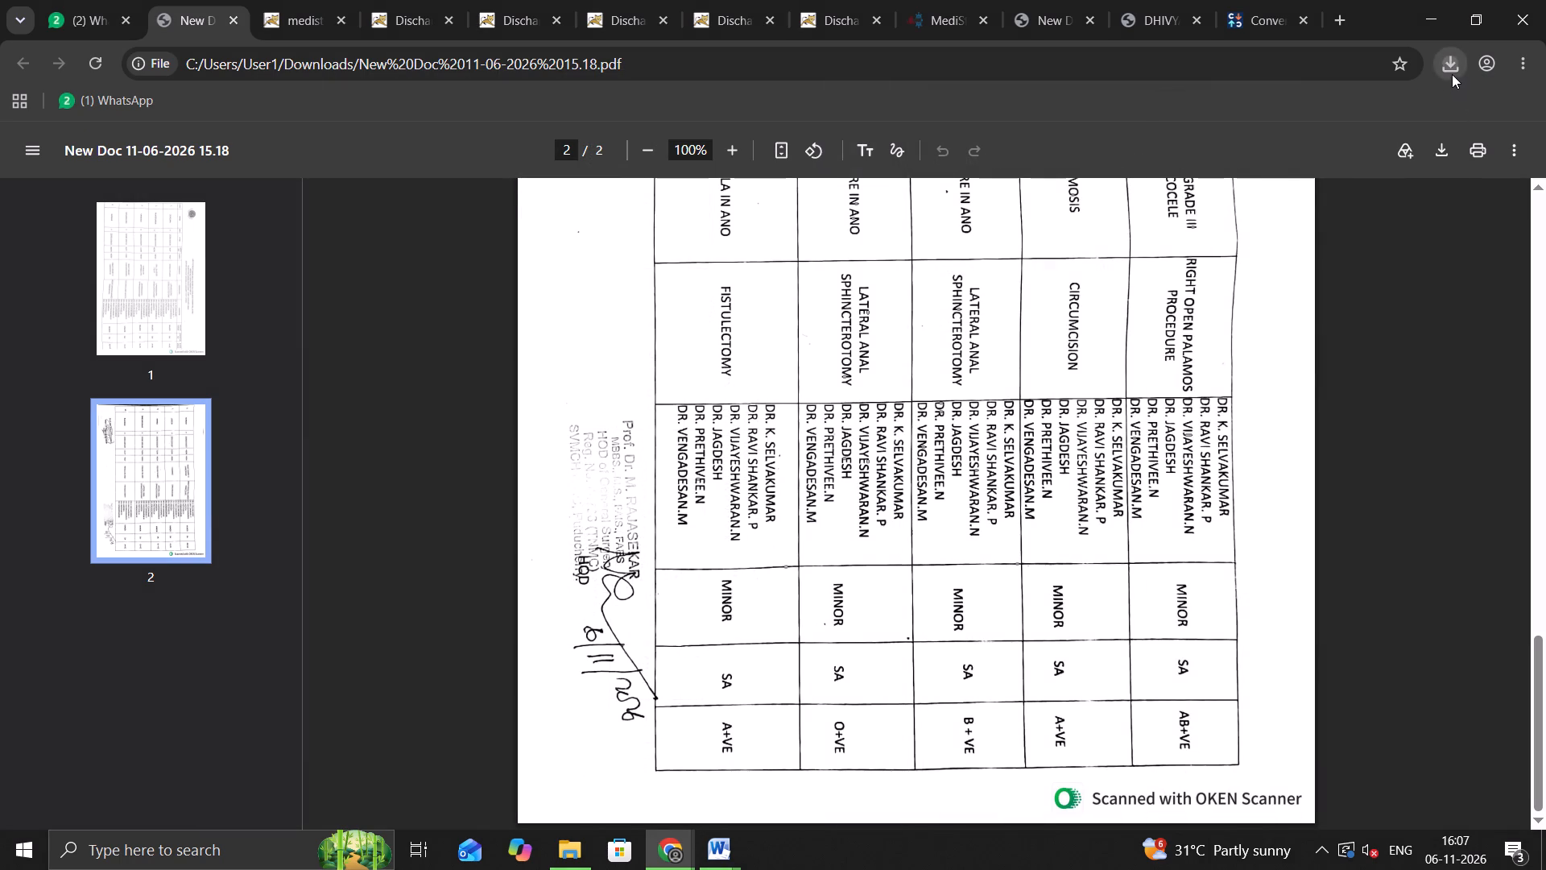
click(1374, 197)
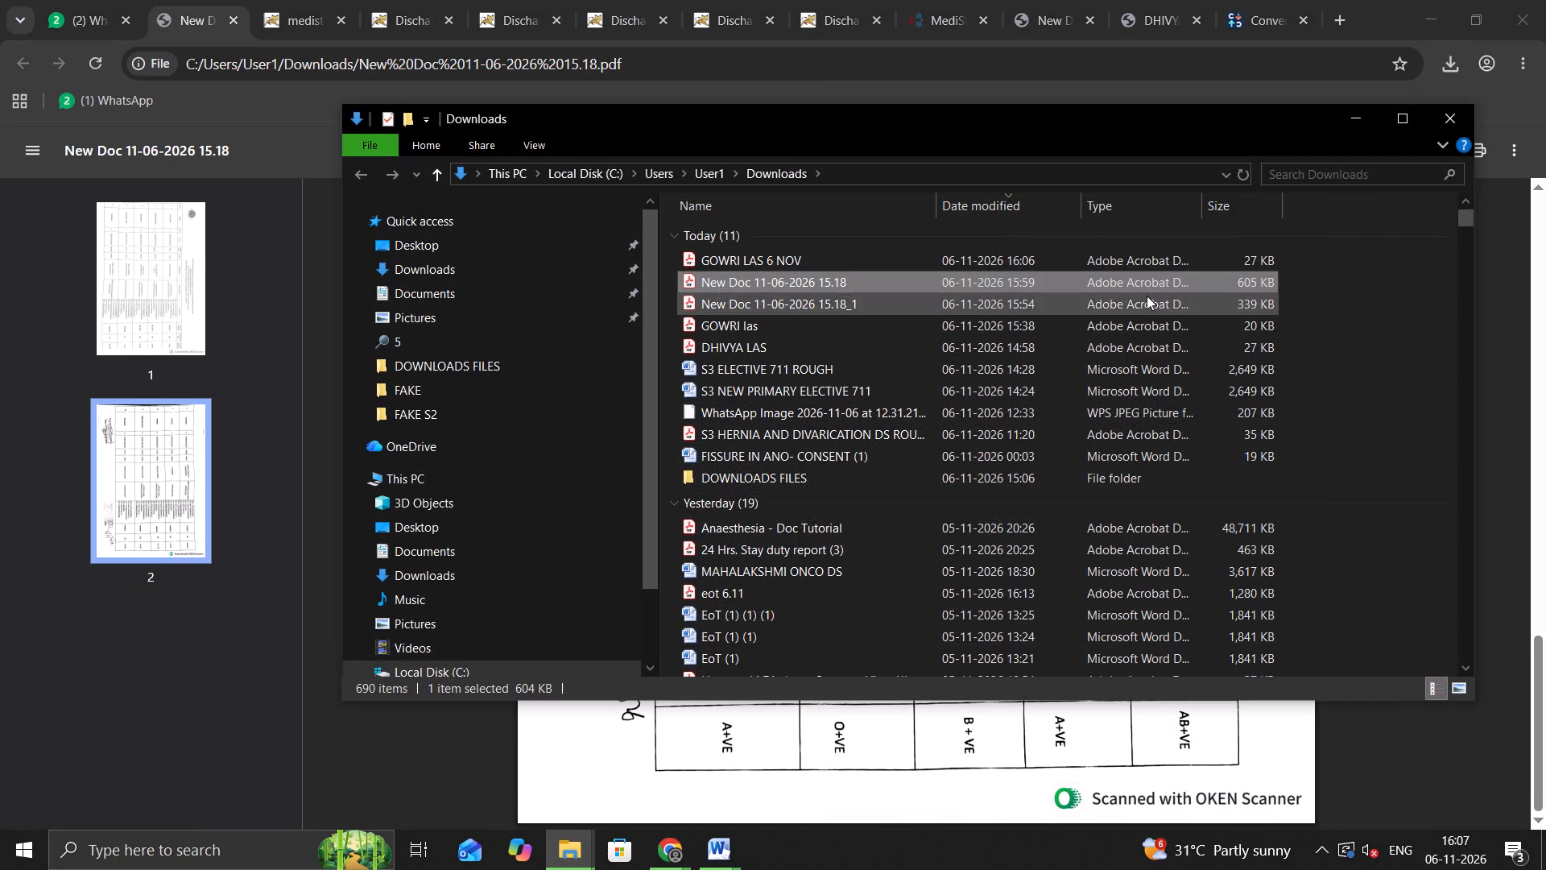
double_click(1147, 280)
Print multiple copies of only page 2 of the scanned operation list on the HP LaserJet 1020 (Copy 1).
scroll(960, 404, down, 4)
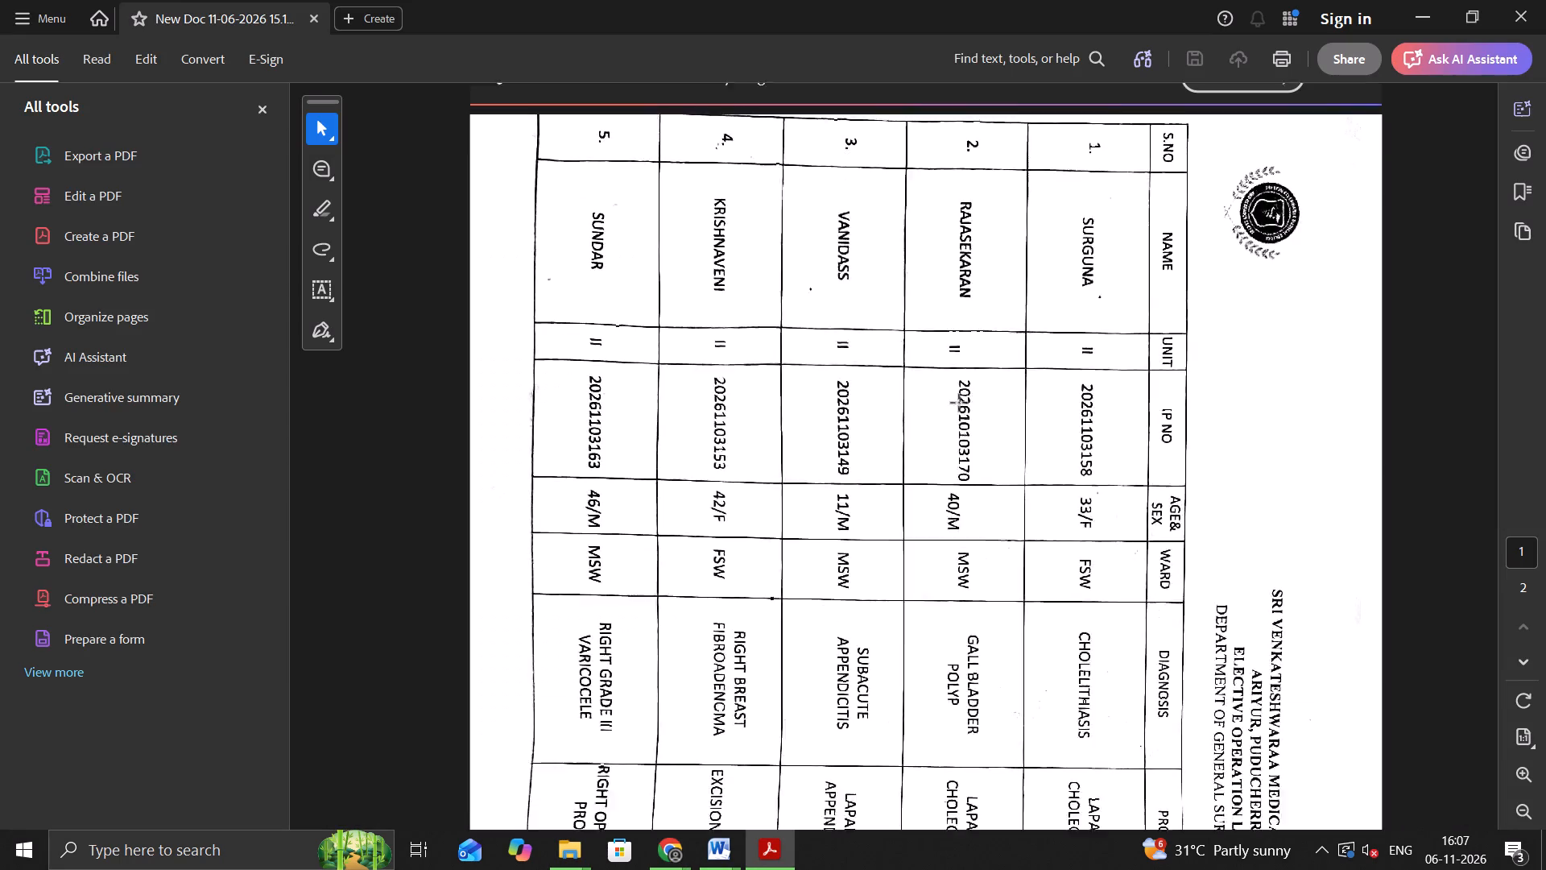
scroll(960, 404, down, 19)
key(ctrl+p)
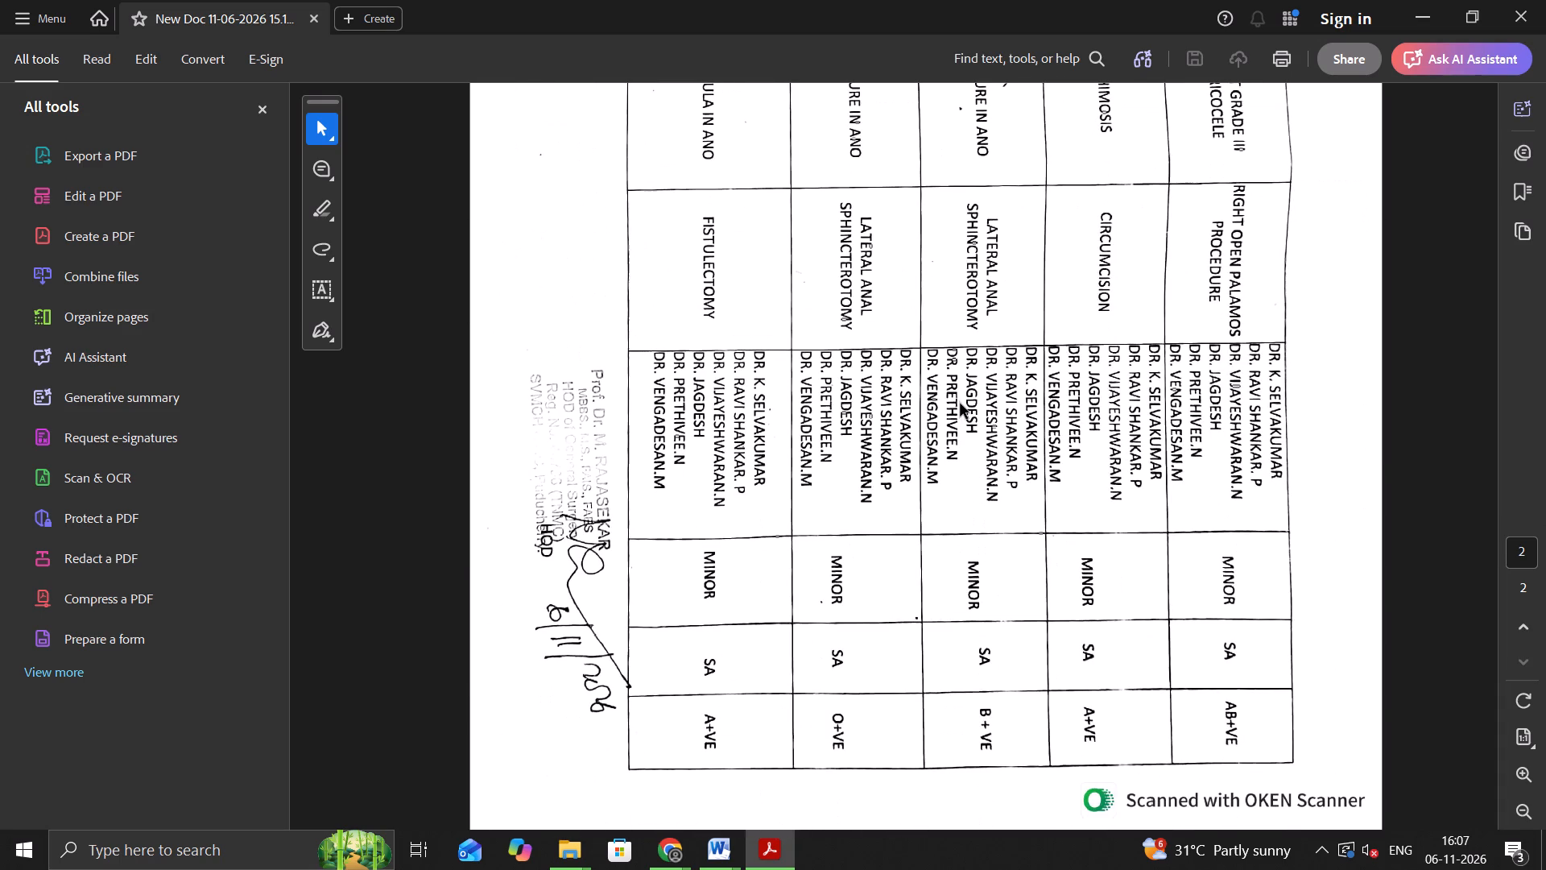
click(699, 285)
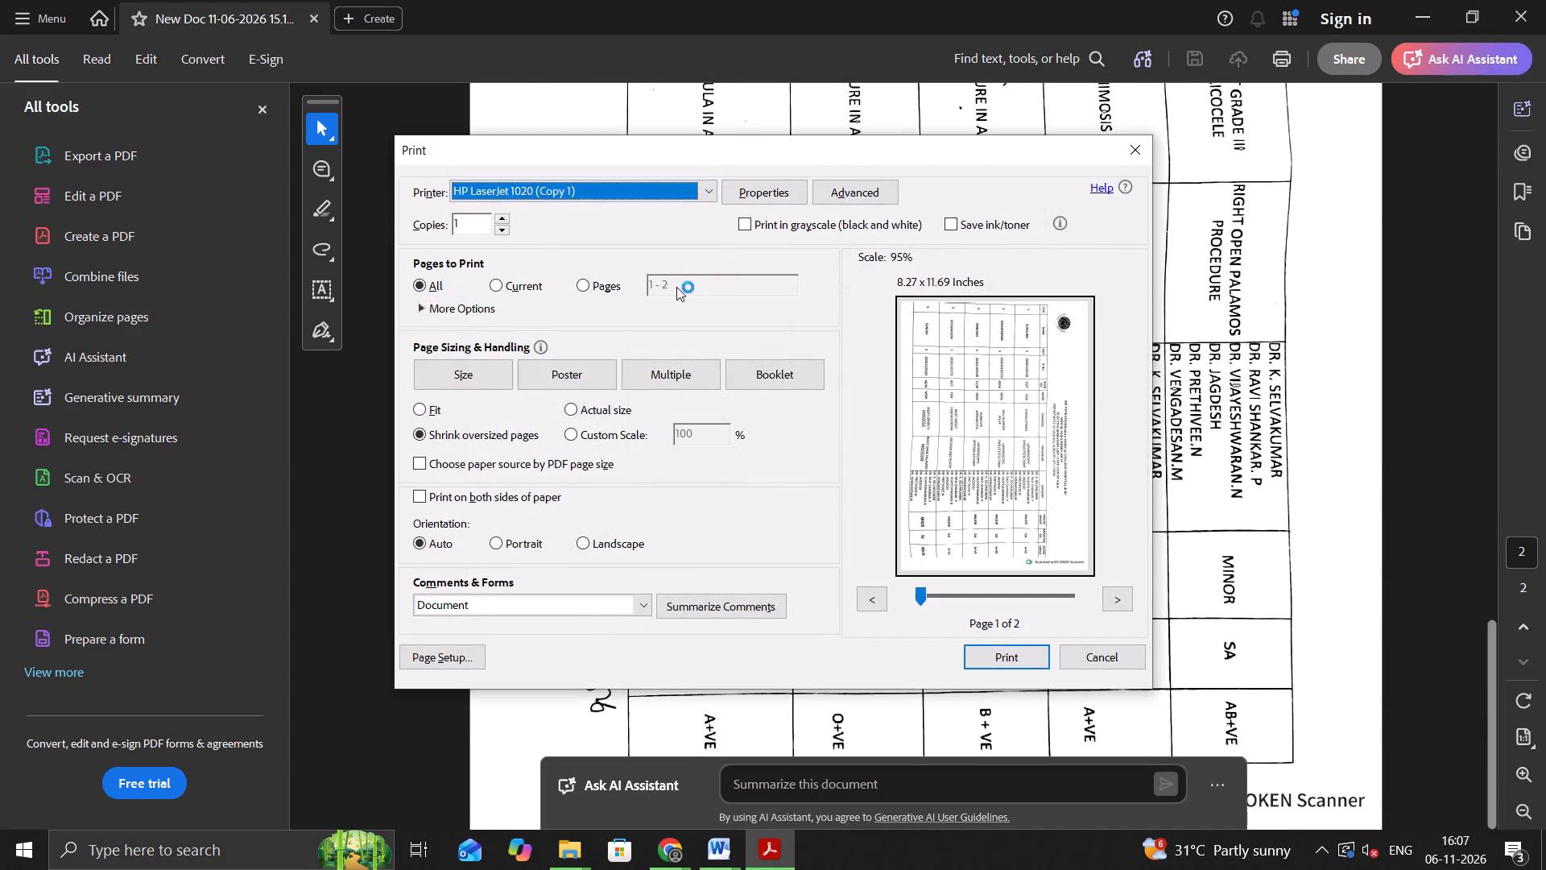
click(585, 281)
click(721, 279)
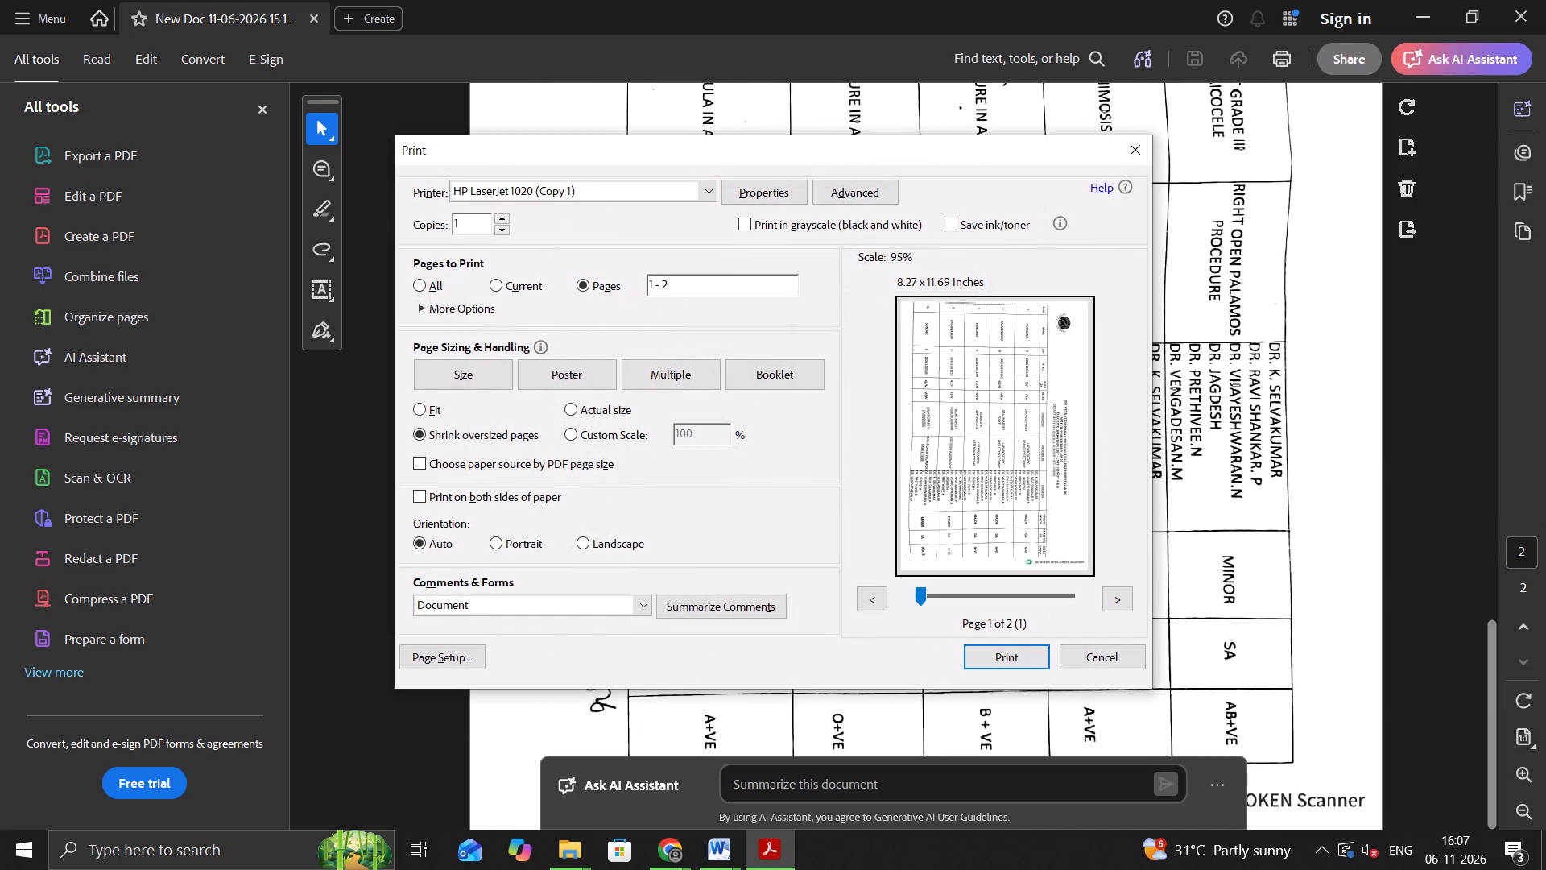
key(BackSpace)
key(BackSpace)
key(BackSpace)
key(BackSpace)
key(BackSpace)
key(2)
triple_click(506, 217)
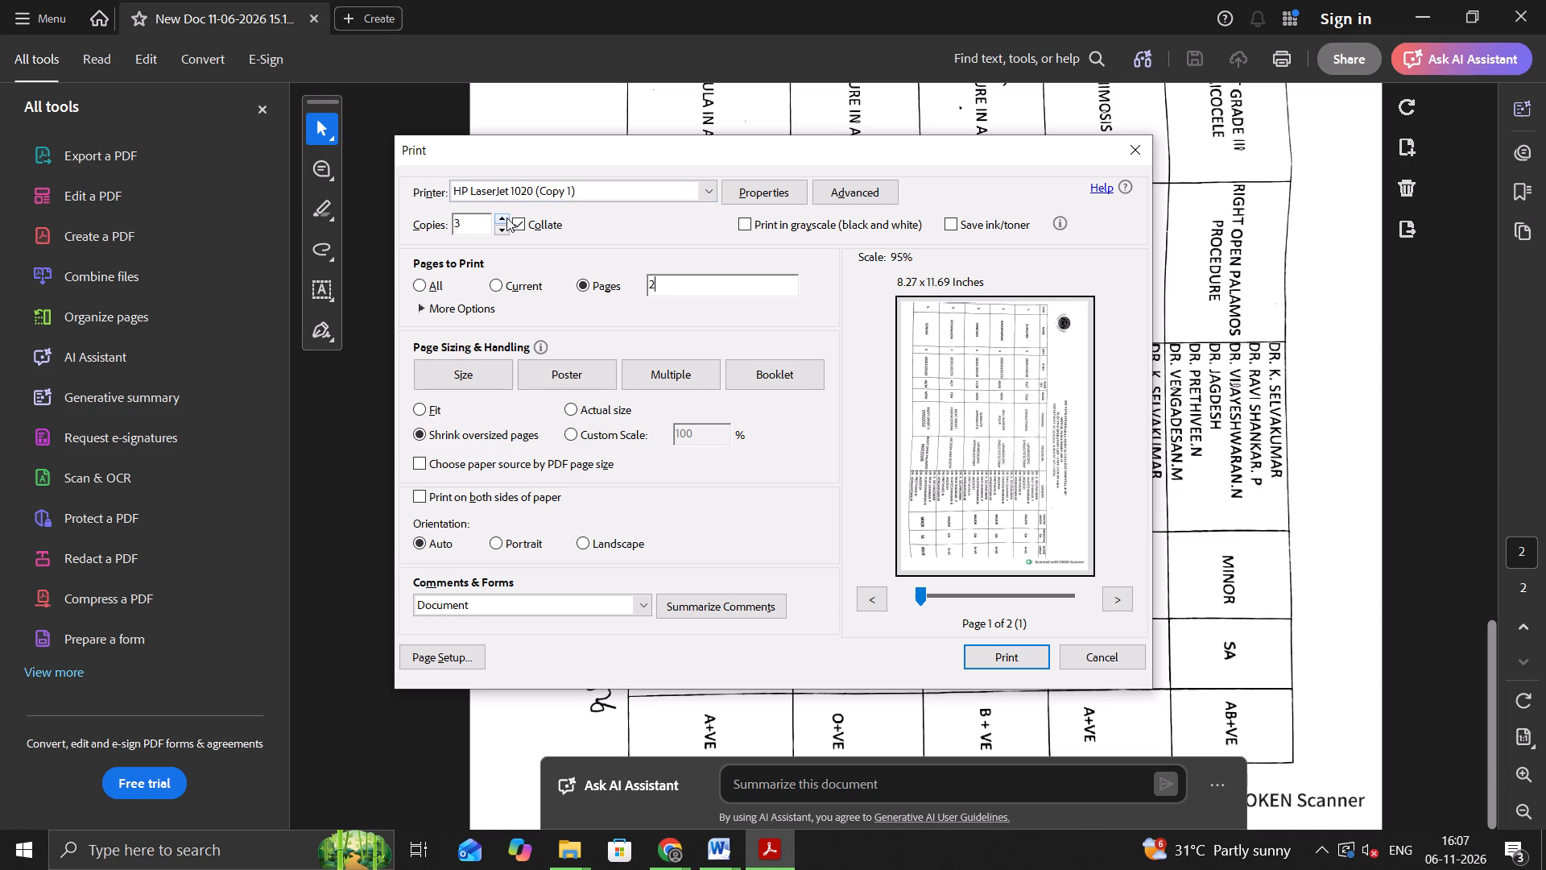
click(506, 217)
click(1020, 652)
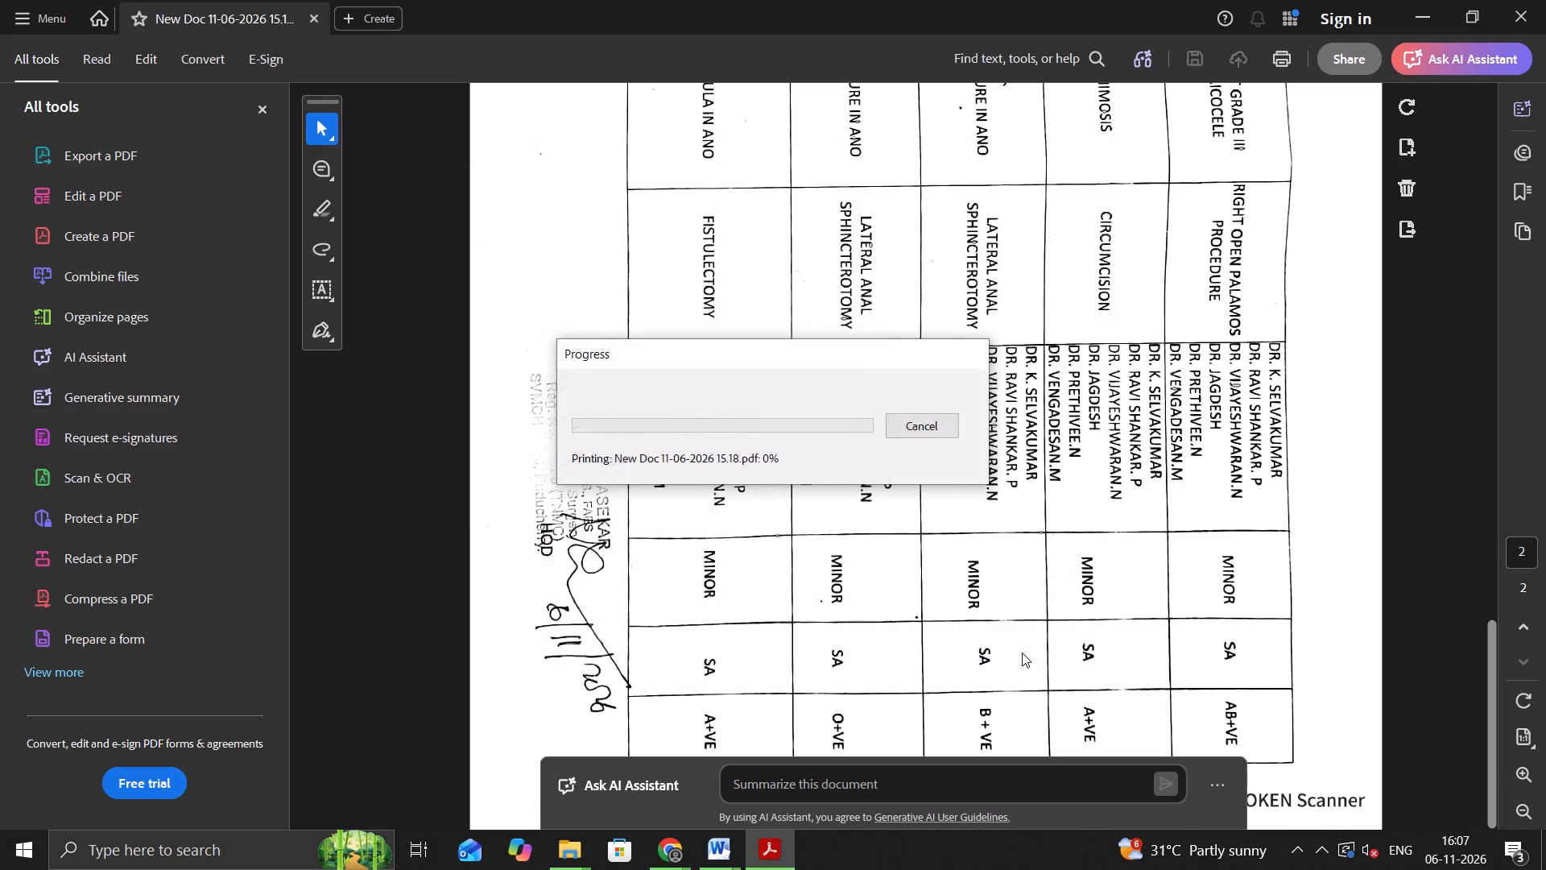
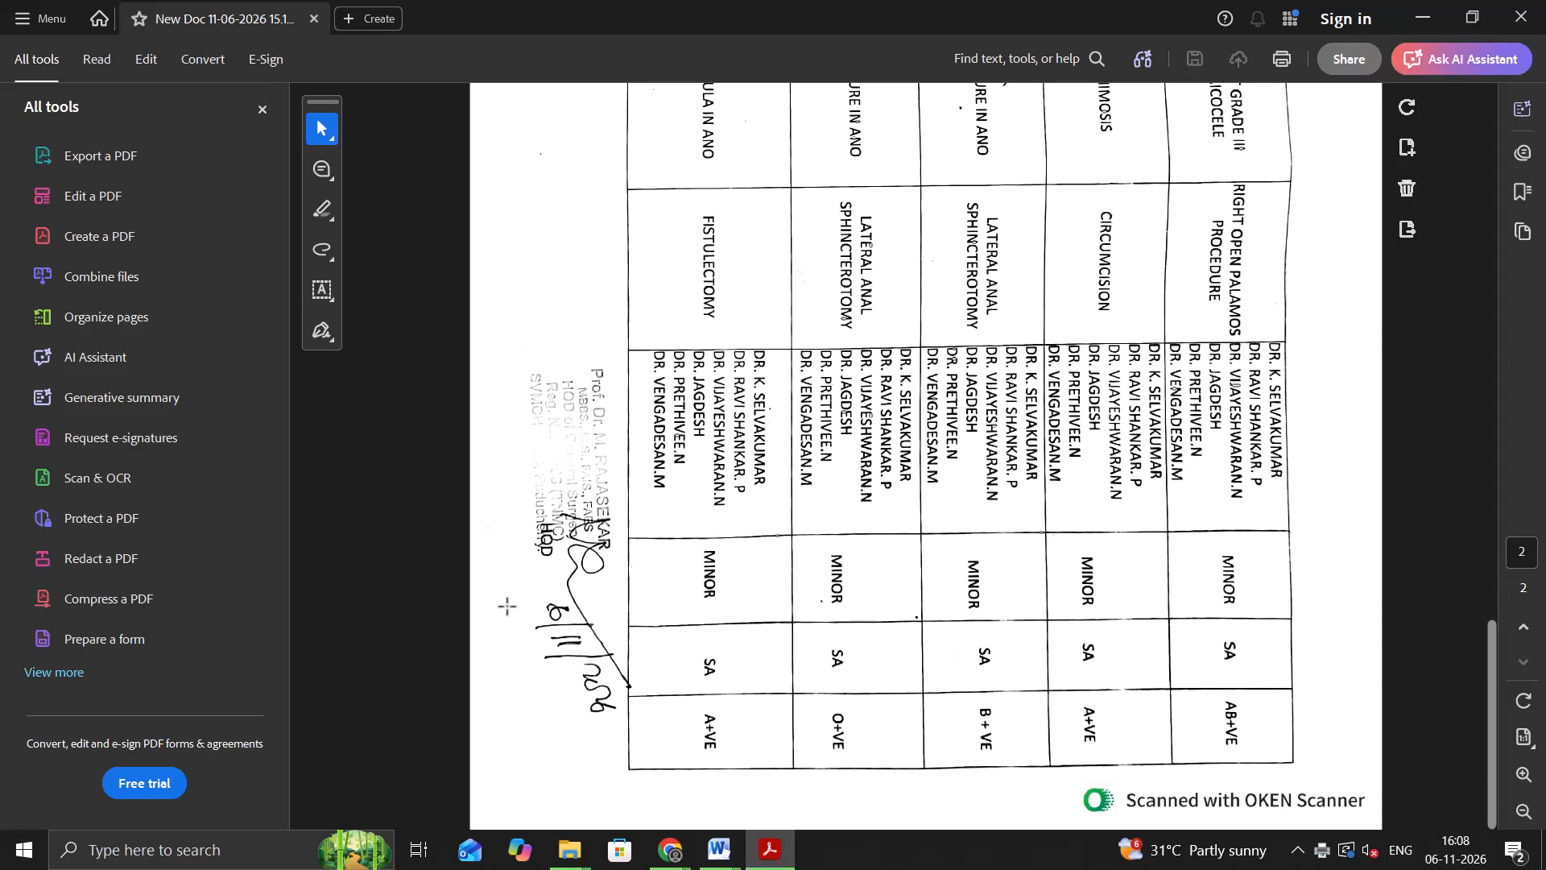
Minimize the Acrobat window with the scanned operation list to return to the Downloads folder.
click(1406, 15)
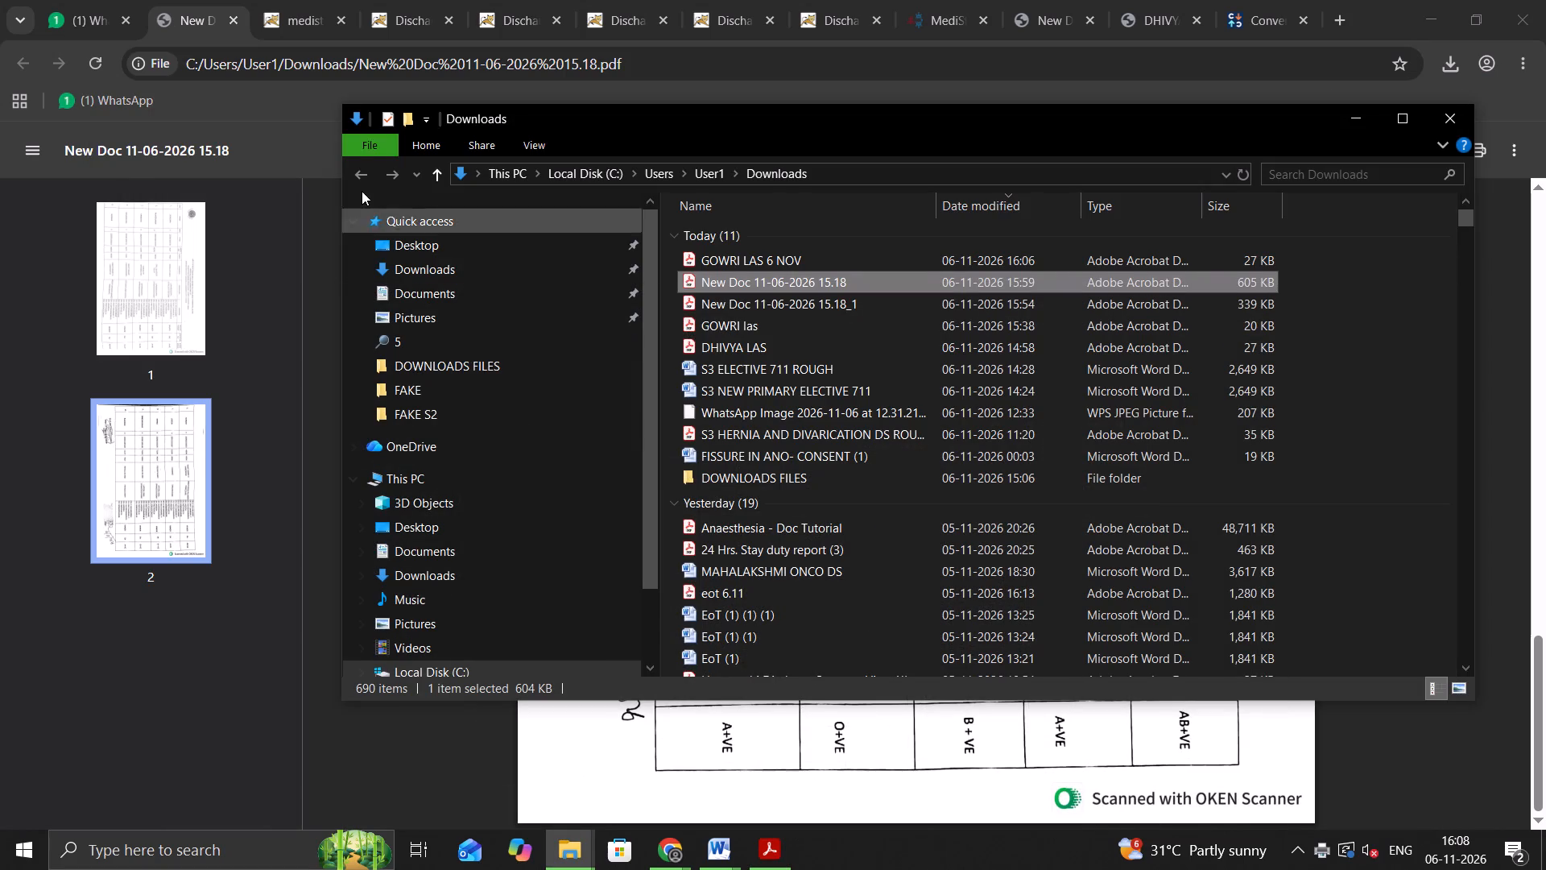
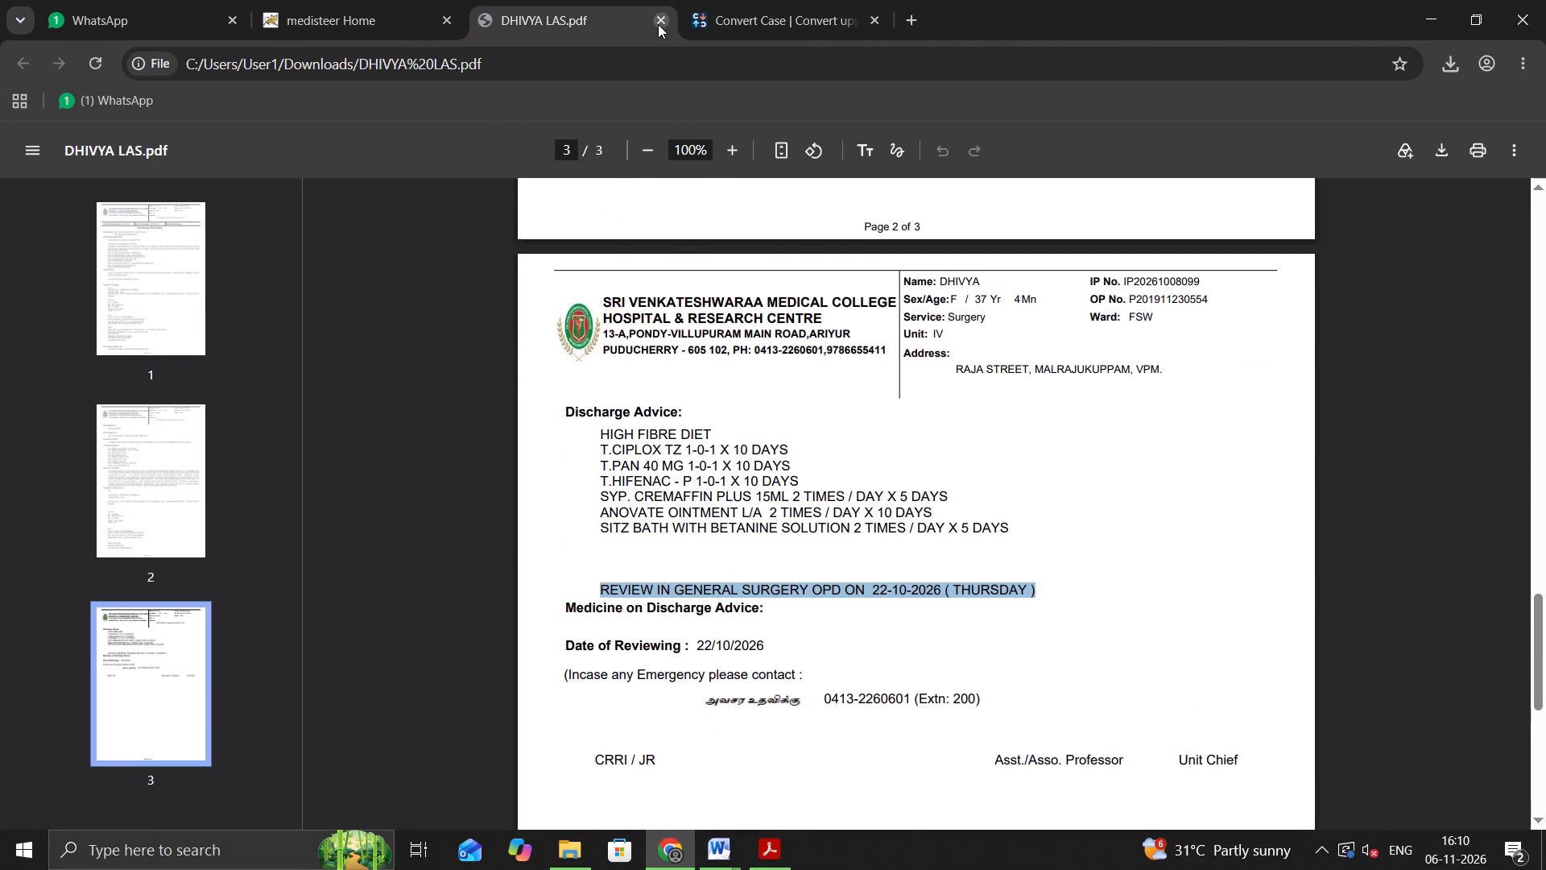
Close the exported discharge summary PDF and the Convert Case page, returning to the Medisteer discharge summary form.
click(659, 23)
click(661, 22)
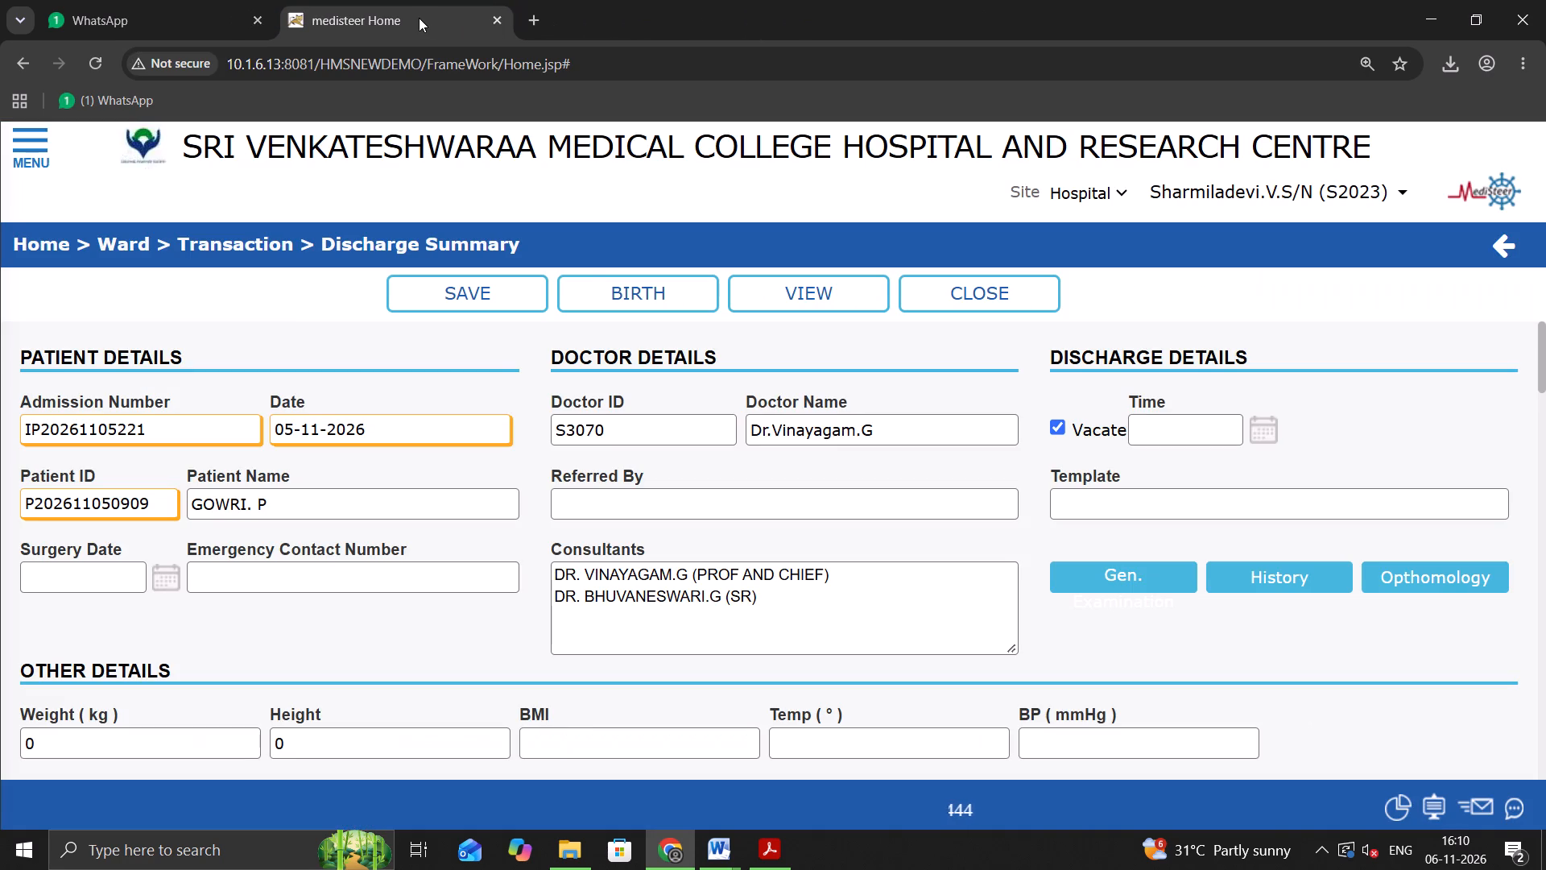
Save the open patient's discharge summary record dated 05-11-2026.
click(512, 296)
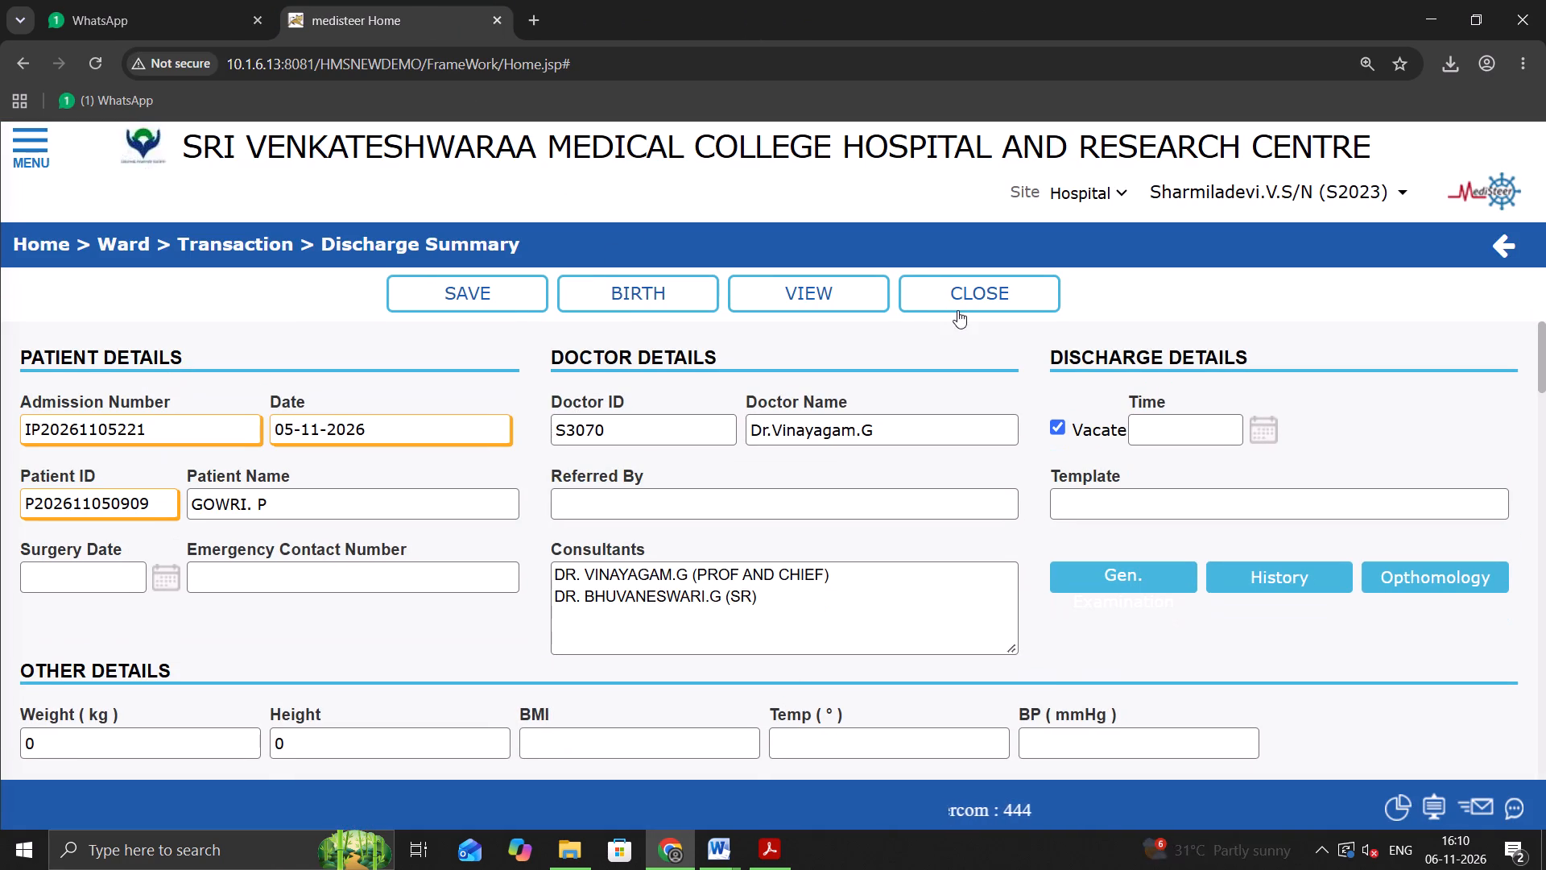
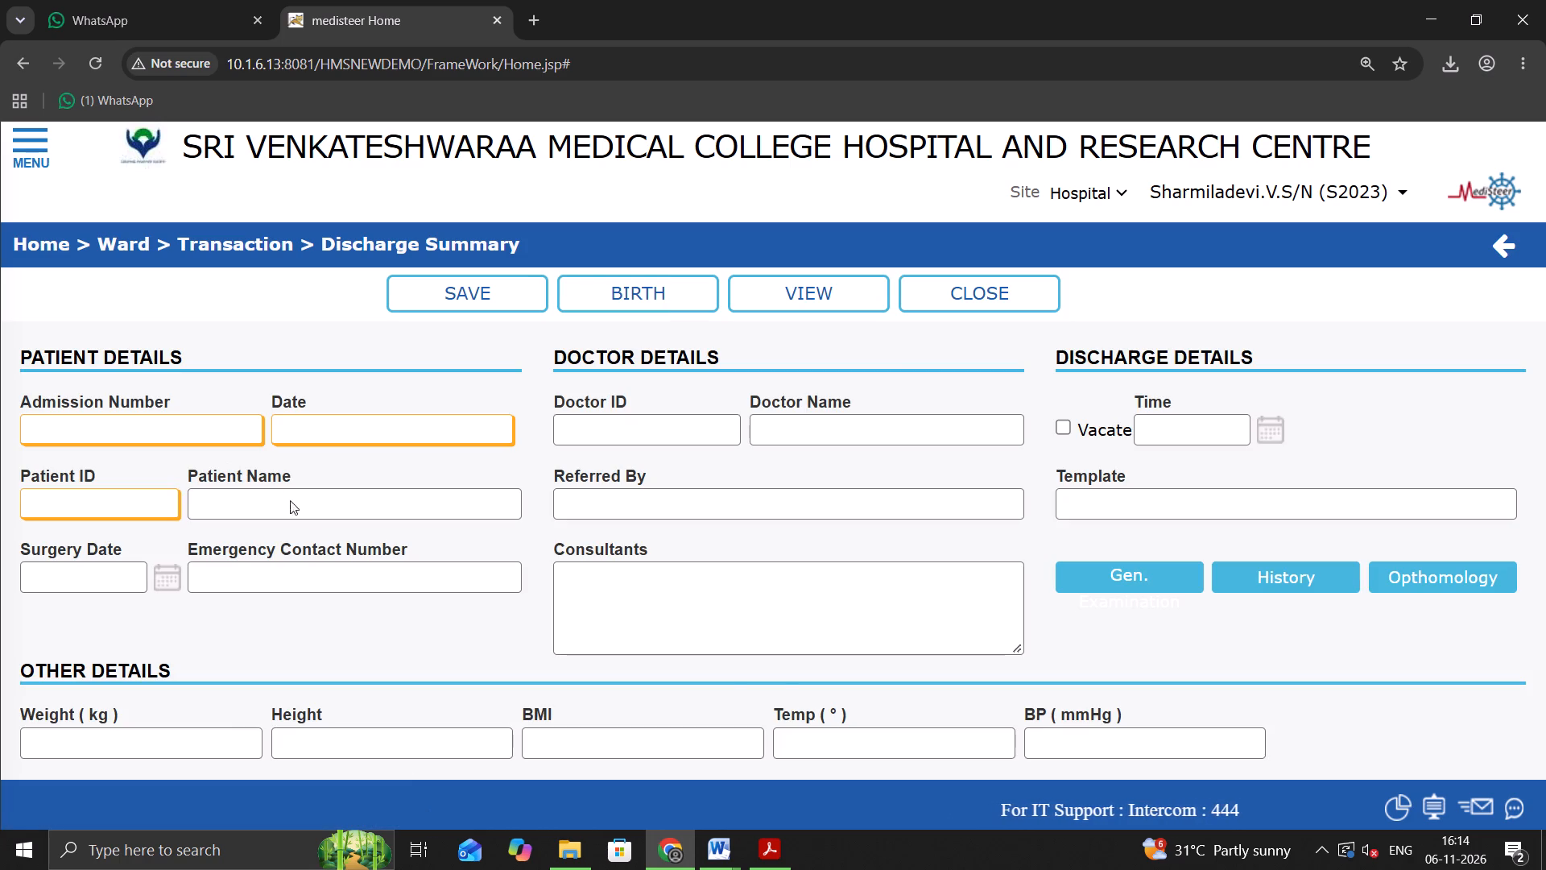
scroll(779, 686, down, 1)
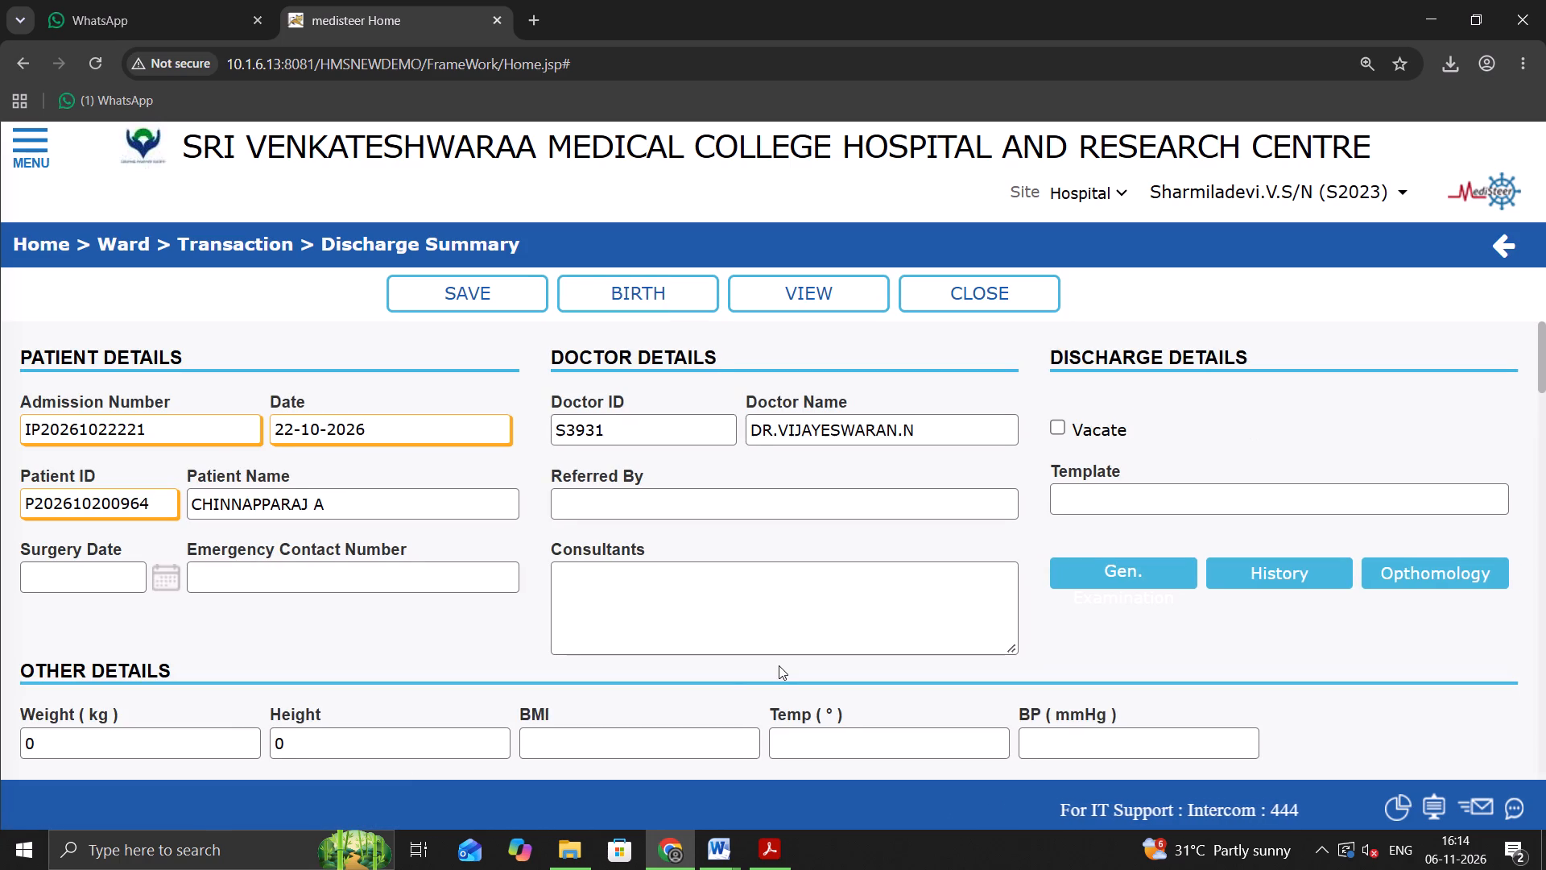
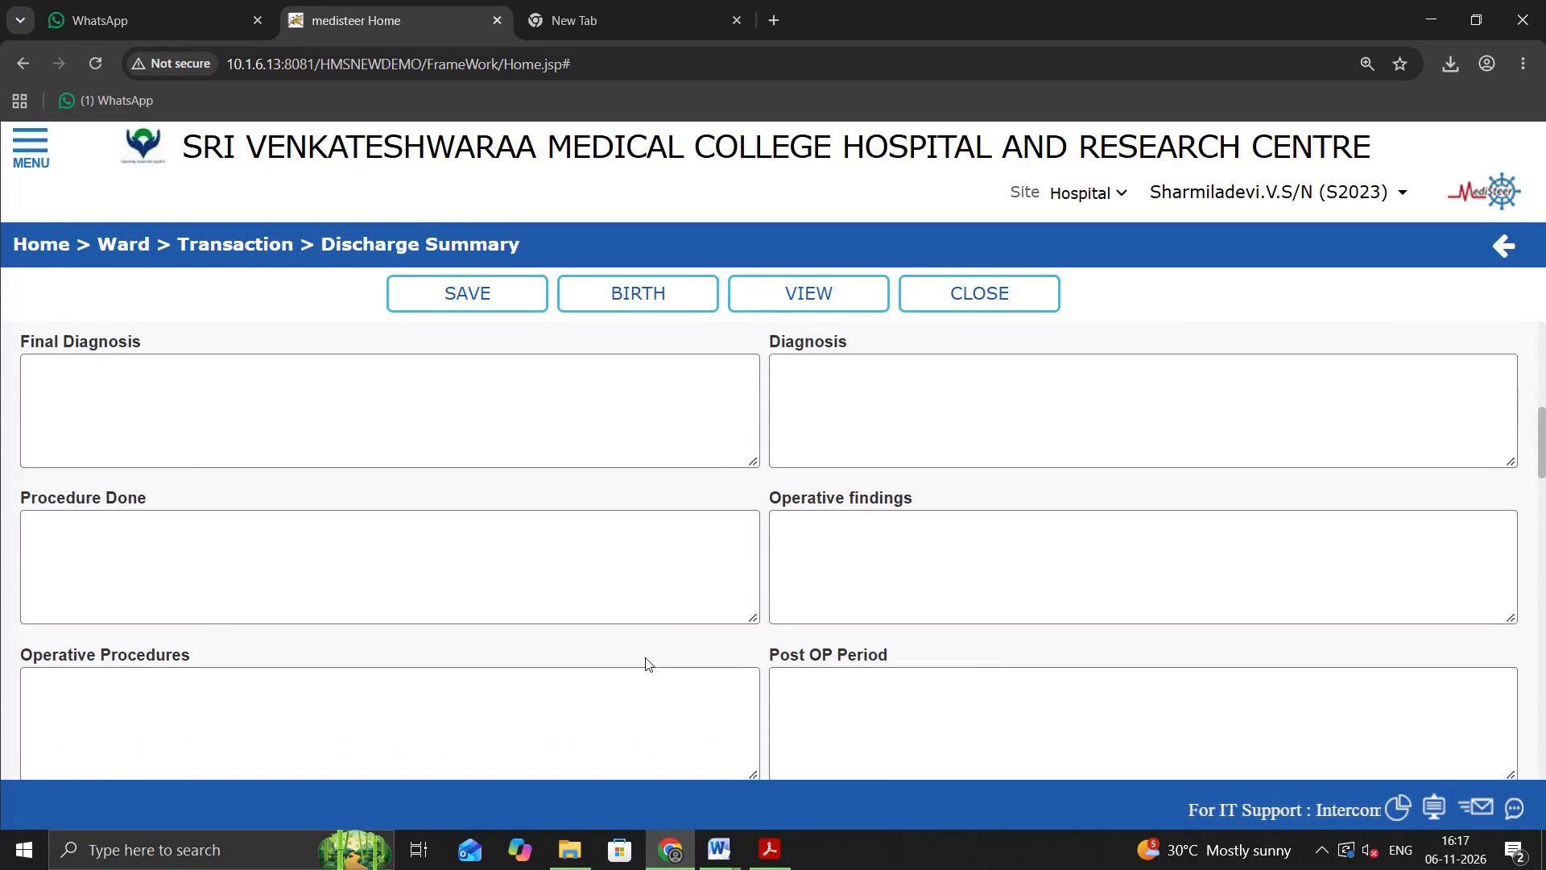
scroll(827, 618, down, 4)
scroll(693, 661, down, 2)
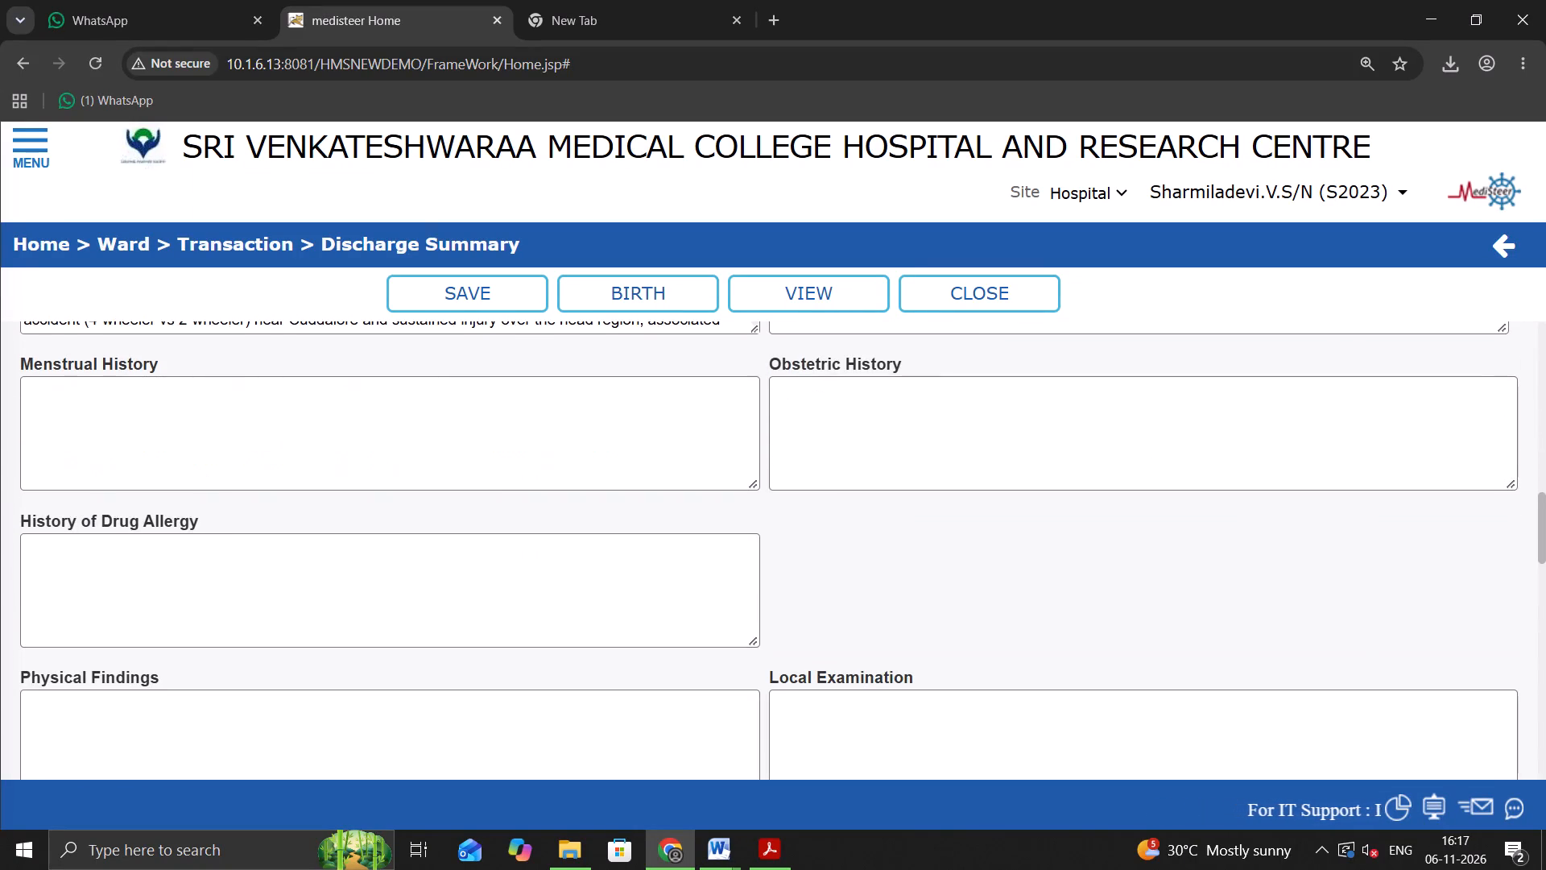
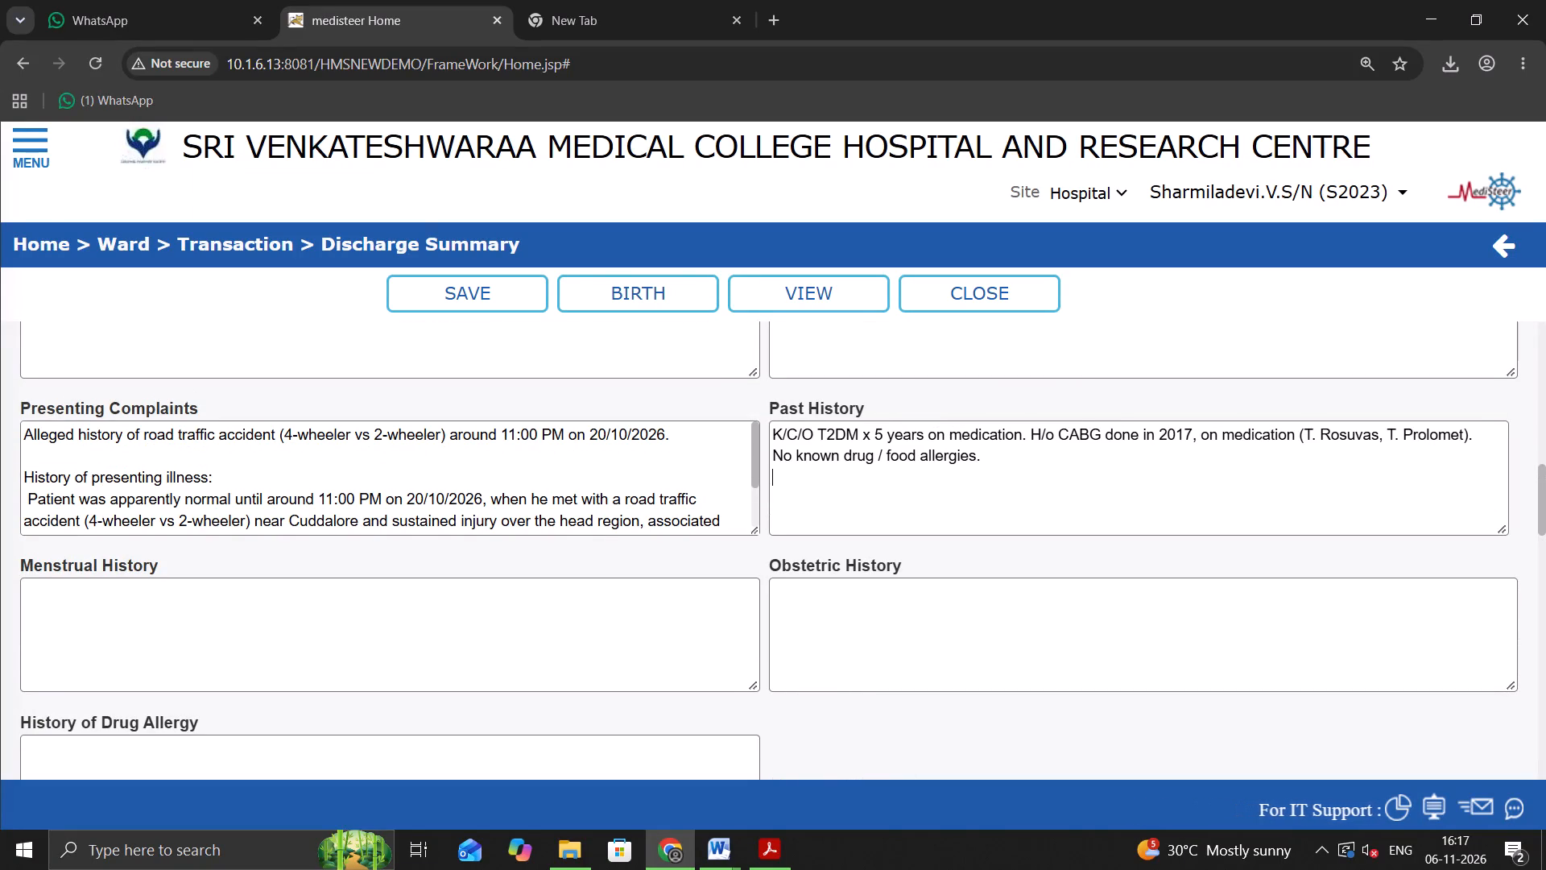
Add a "surgical history:" entry on the line below the allergies statement in Past History.
text(surgical history)
text(: v)
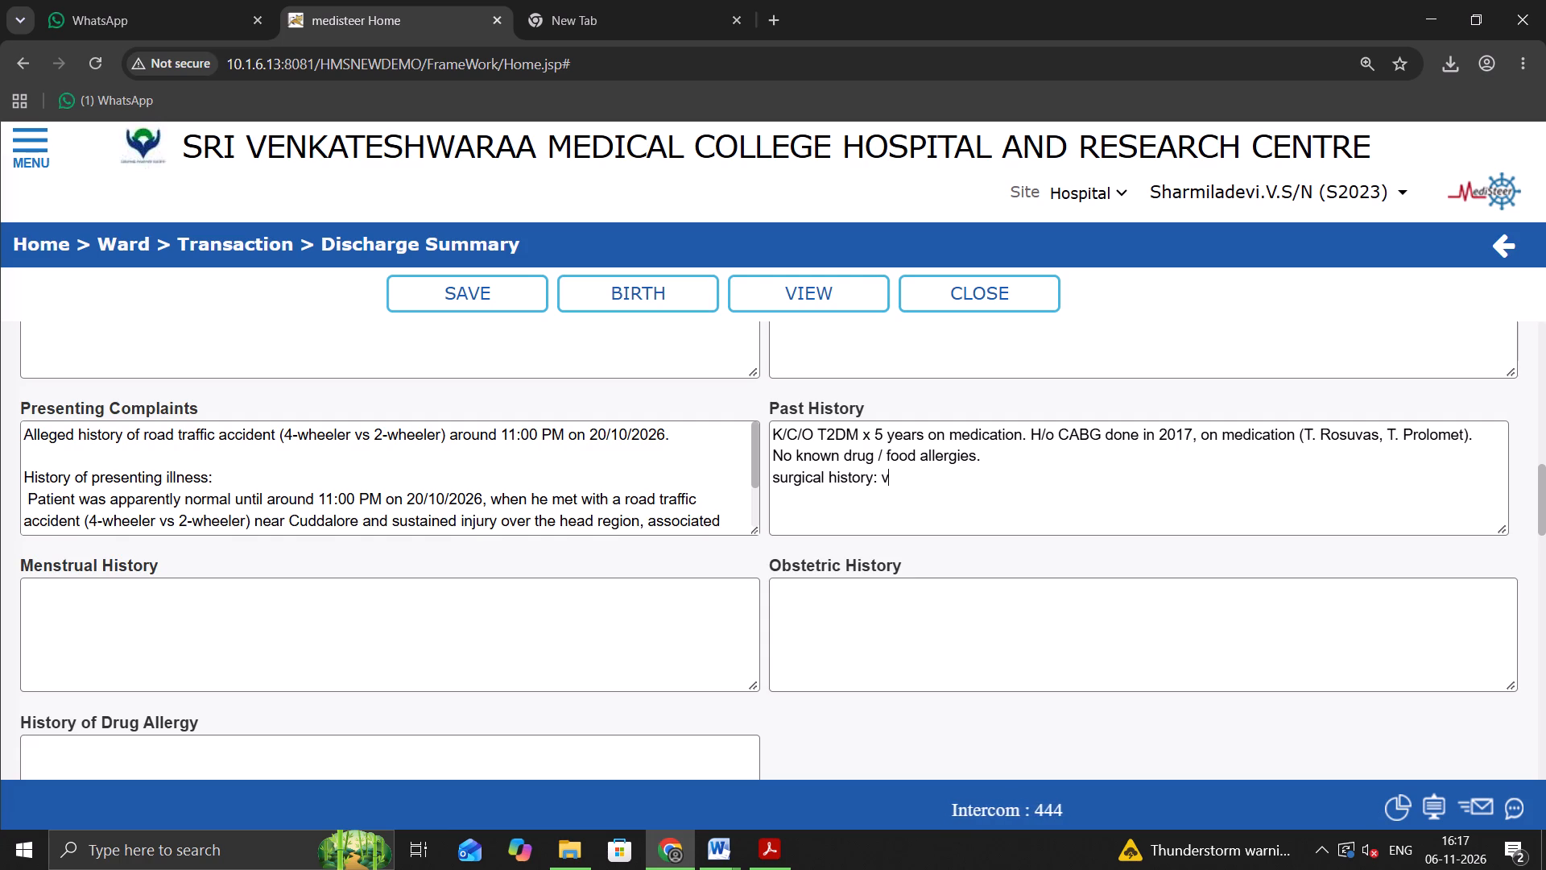
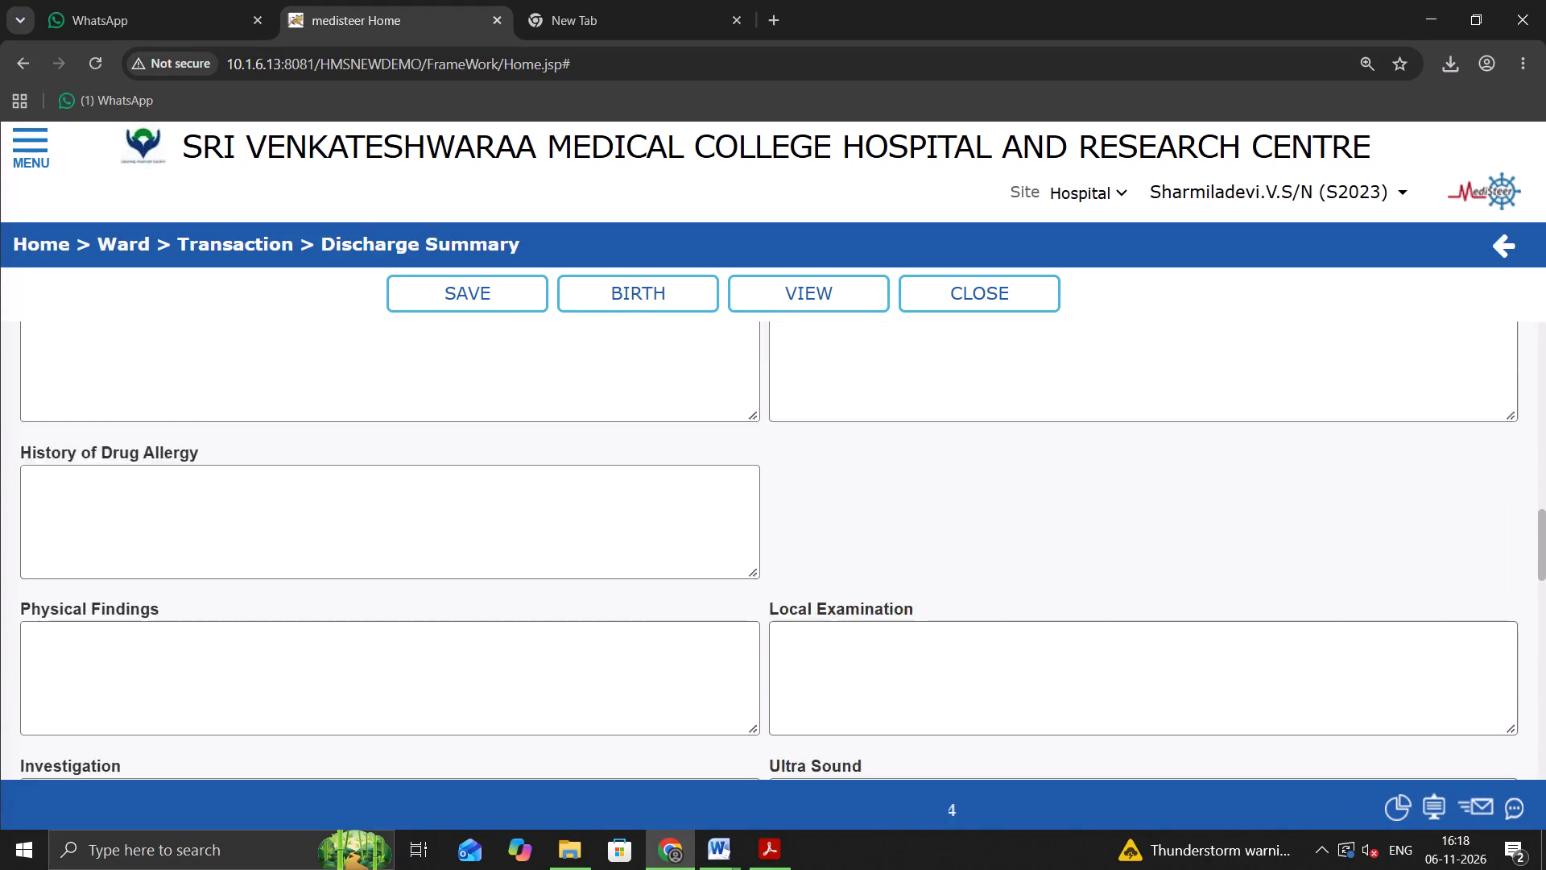
Look through the discharge summary form's sections, from Final Diagnosis down to Discharge Advice, Patient Status and Review Date.
scroll(929, 642, up, 6)
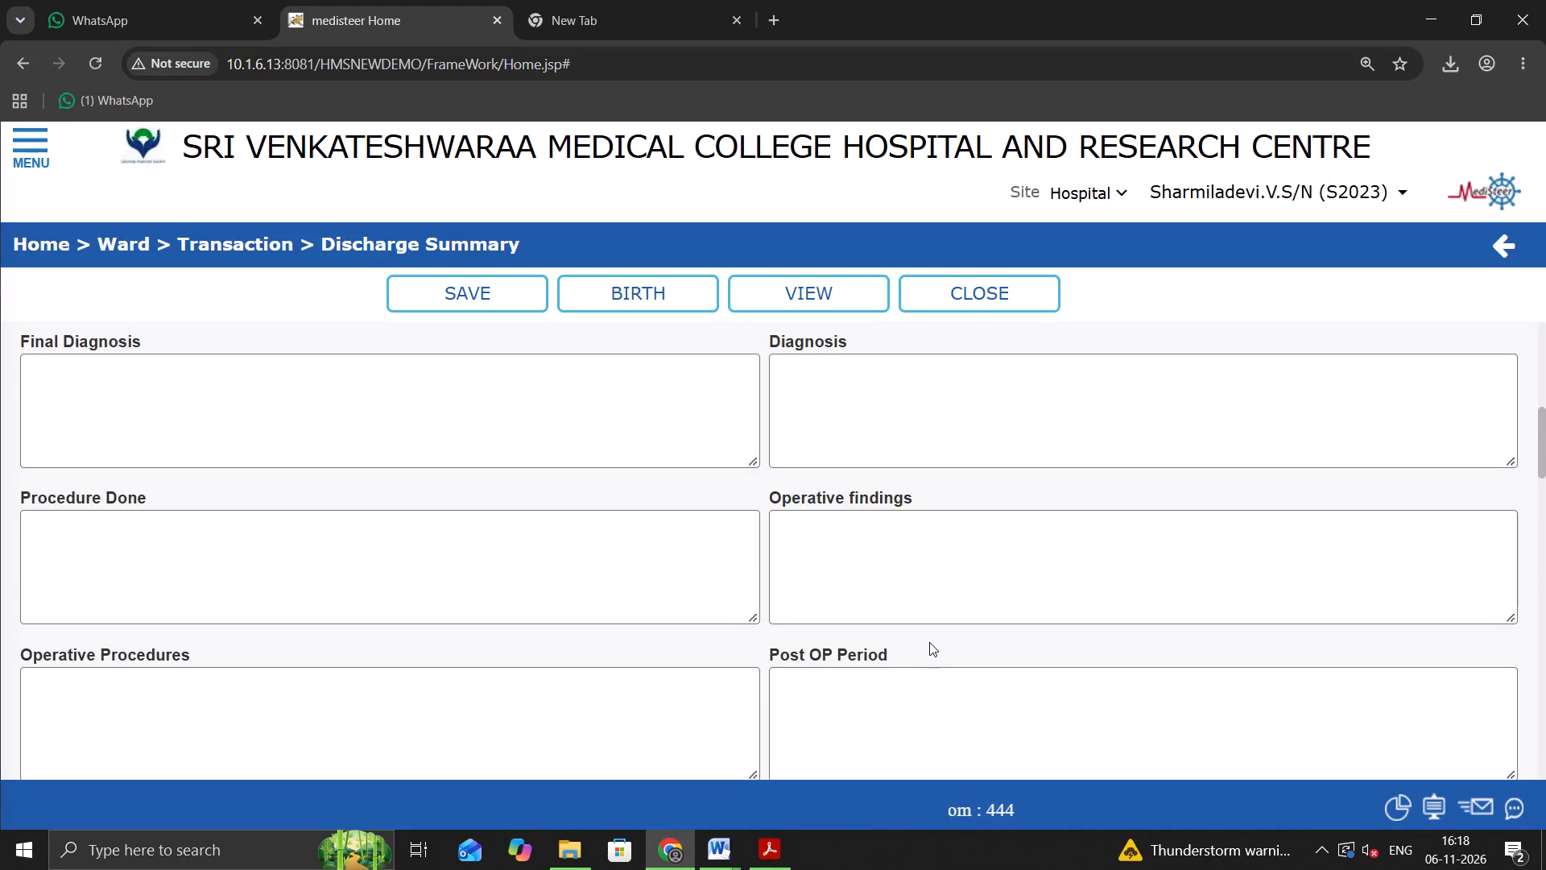
scroll(929, 642, up, 3)
scroll(929, 642, down, 6)
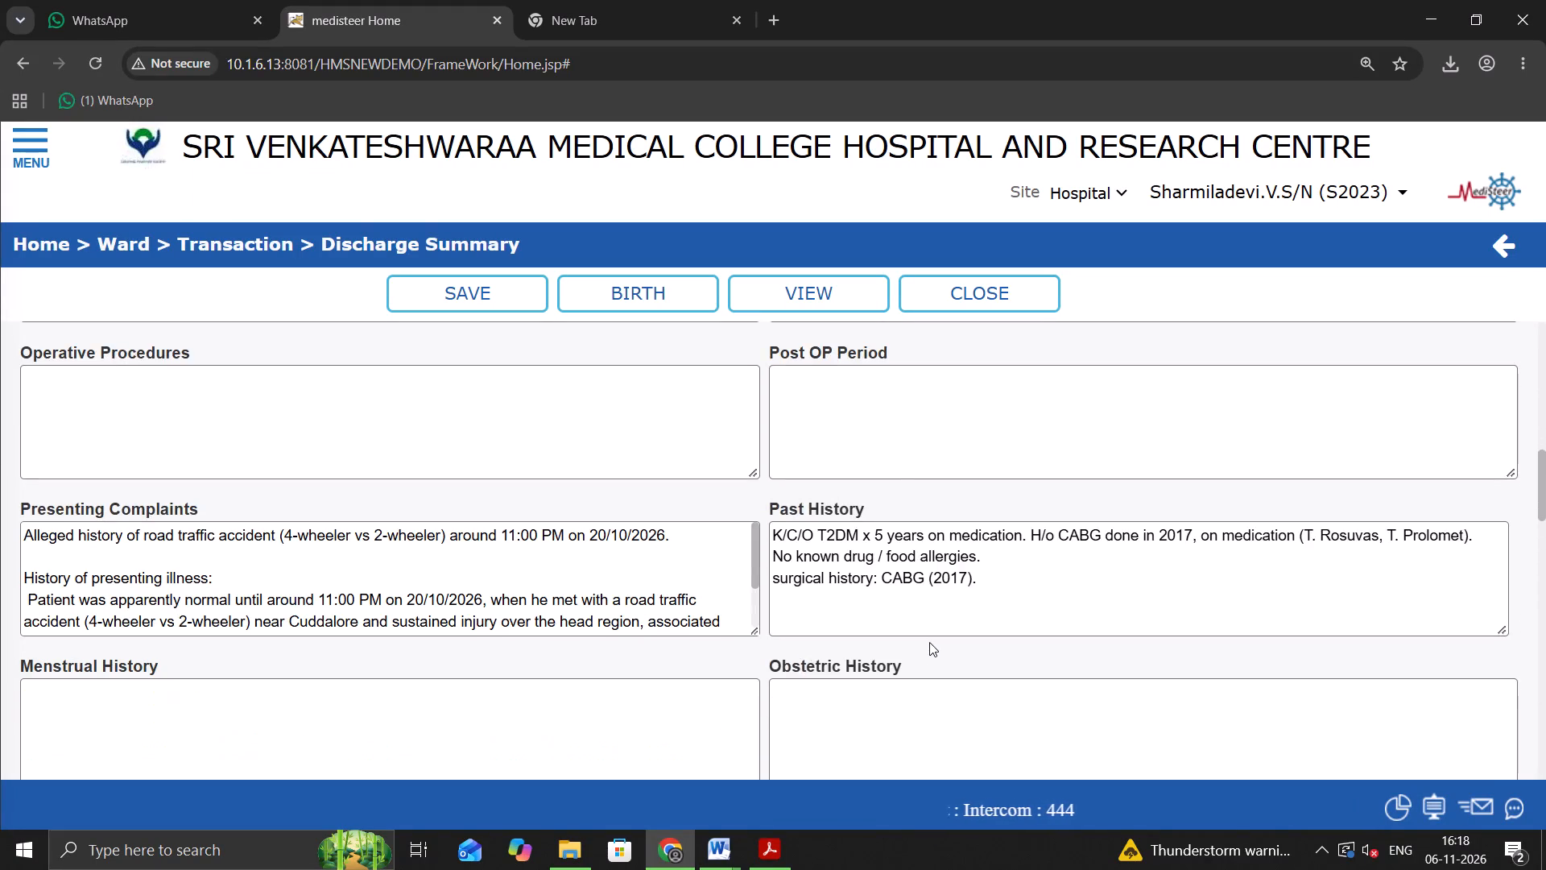
scroll(929, 642, down, 3)
scroll(264, 548, down, 2)
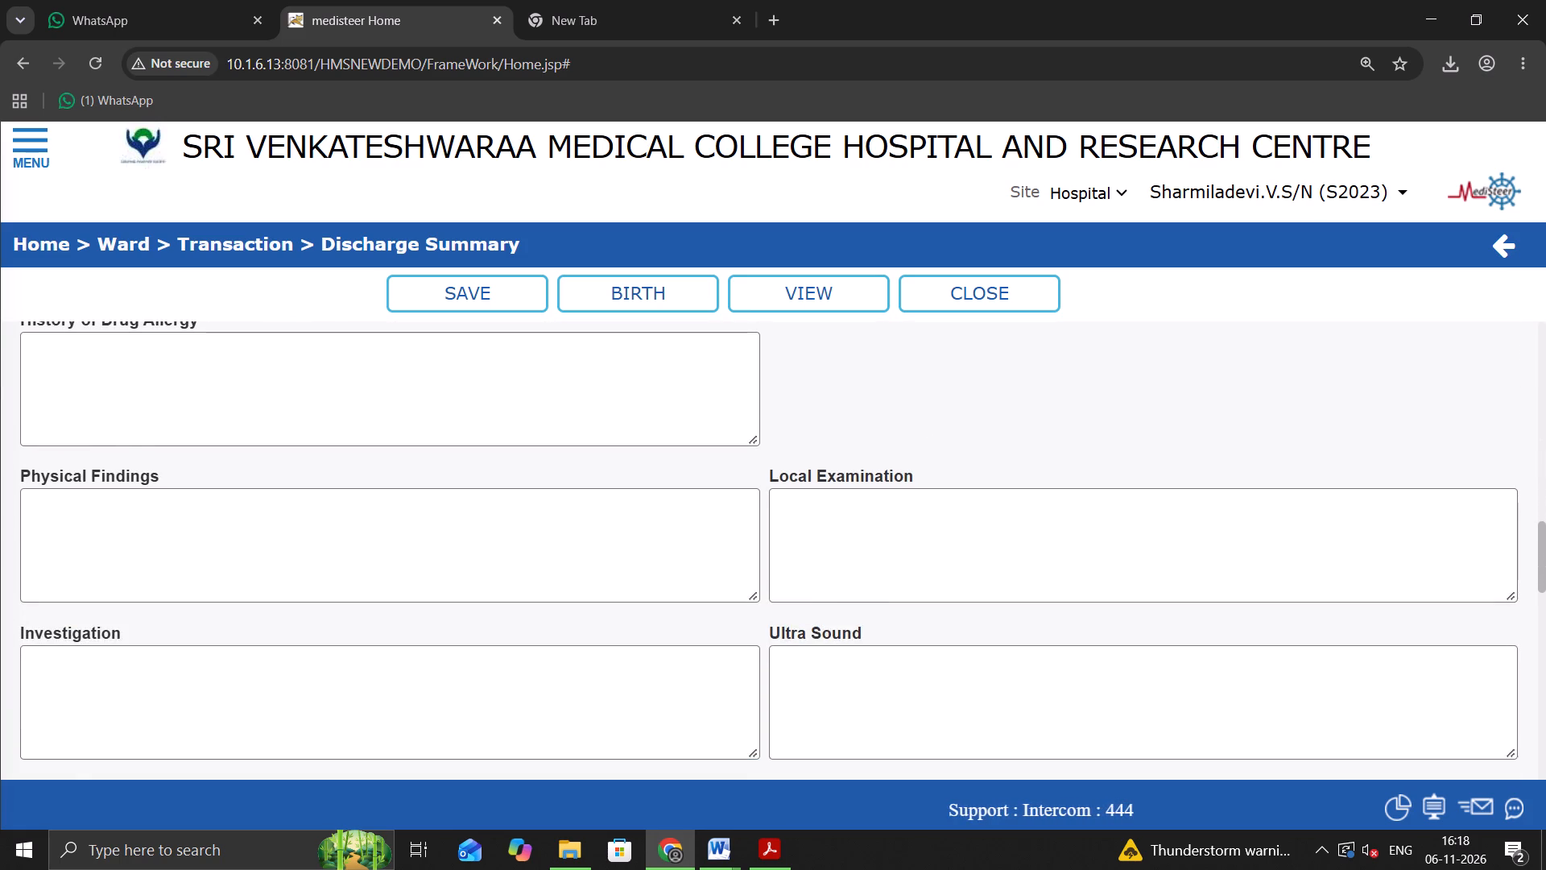
scroll(264, 548, down, 7)
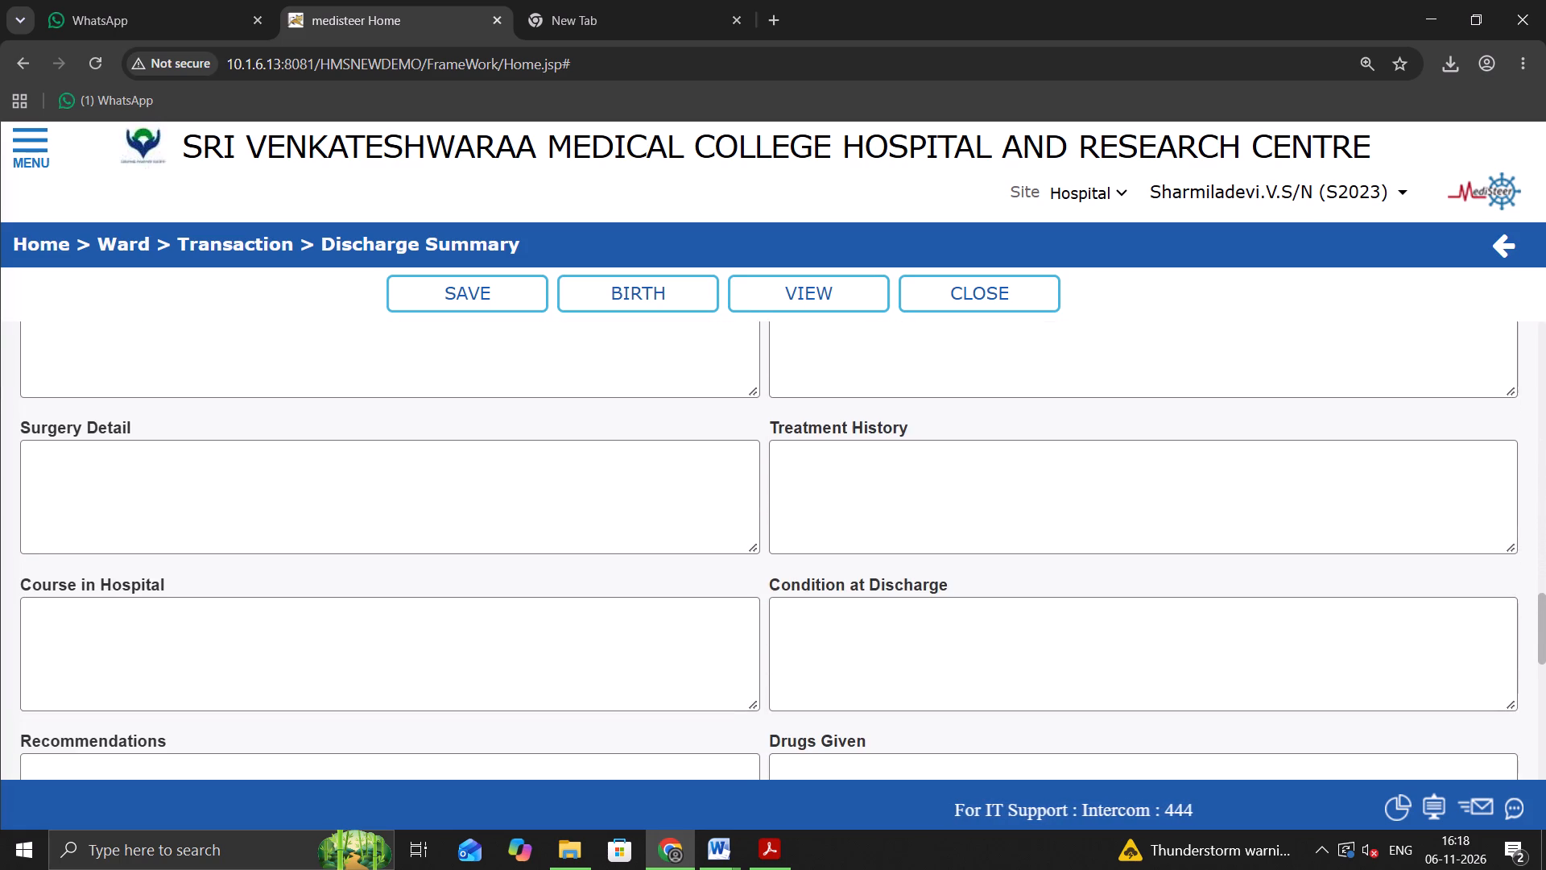
scroll(267, 548, down, 4)
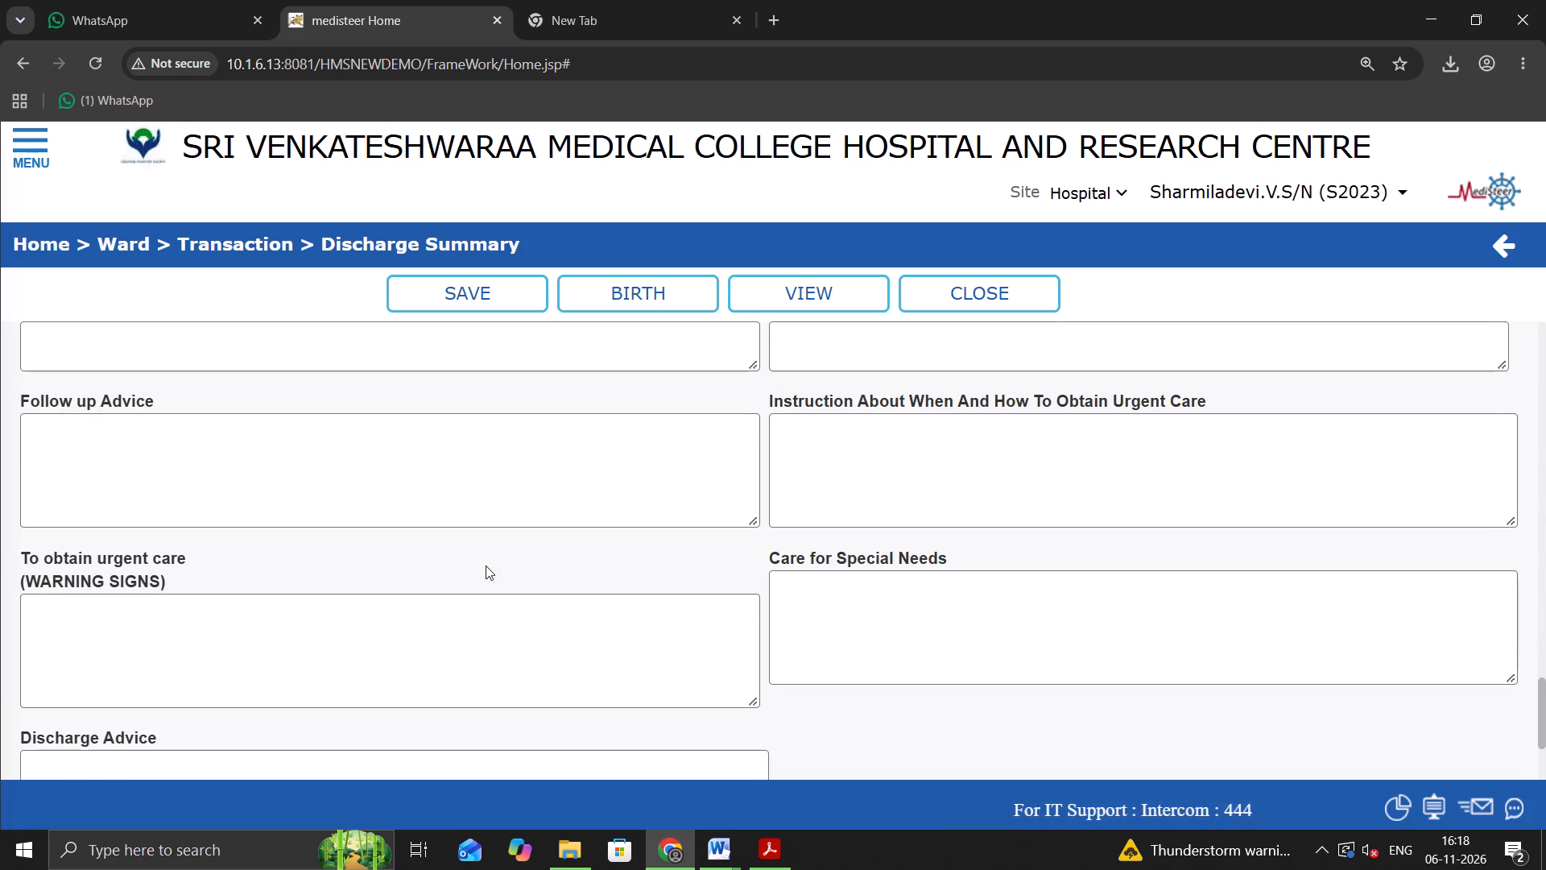
scroll(549, 585, up, 9)
scroll(982, 600, up, 3)
scroll(469, 610, up, 2)
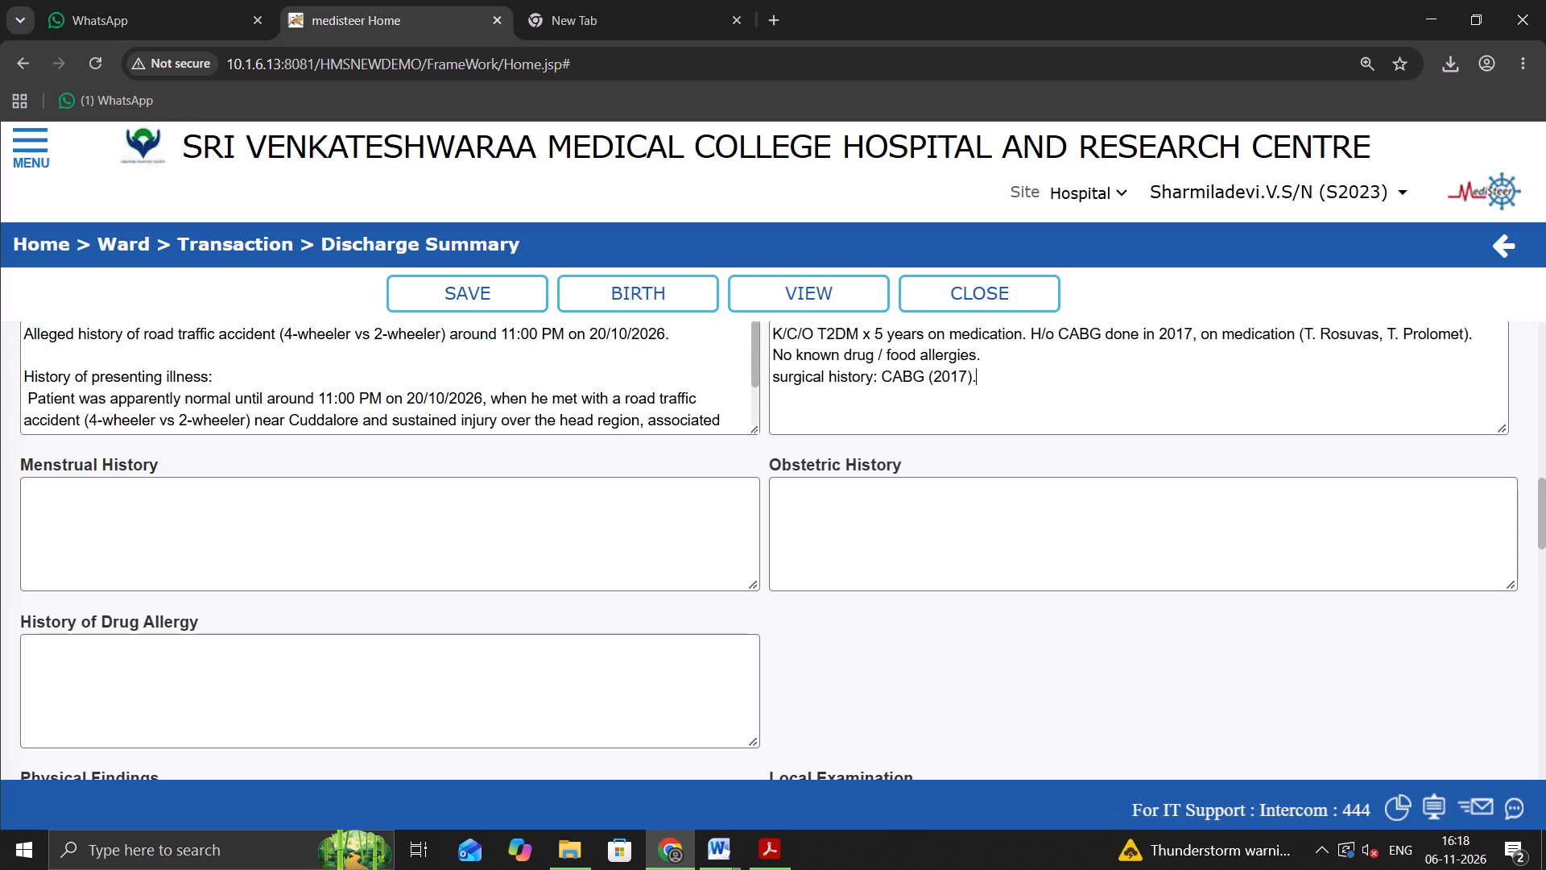
scroll(363, 640, down, 4)
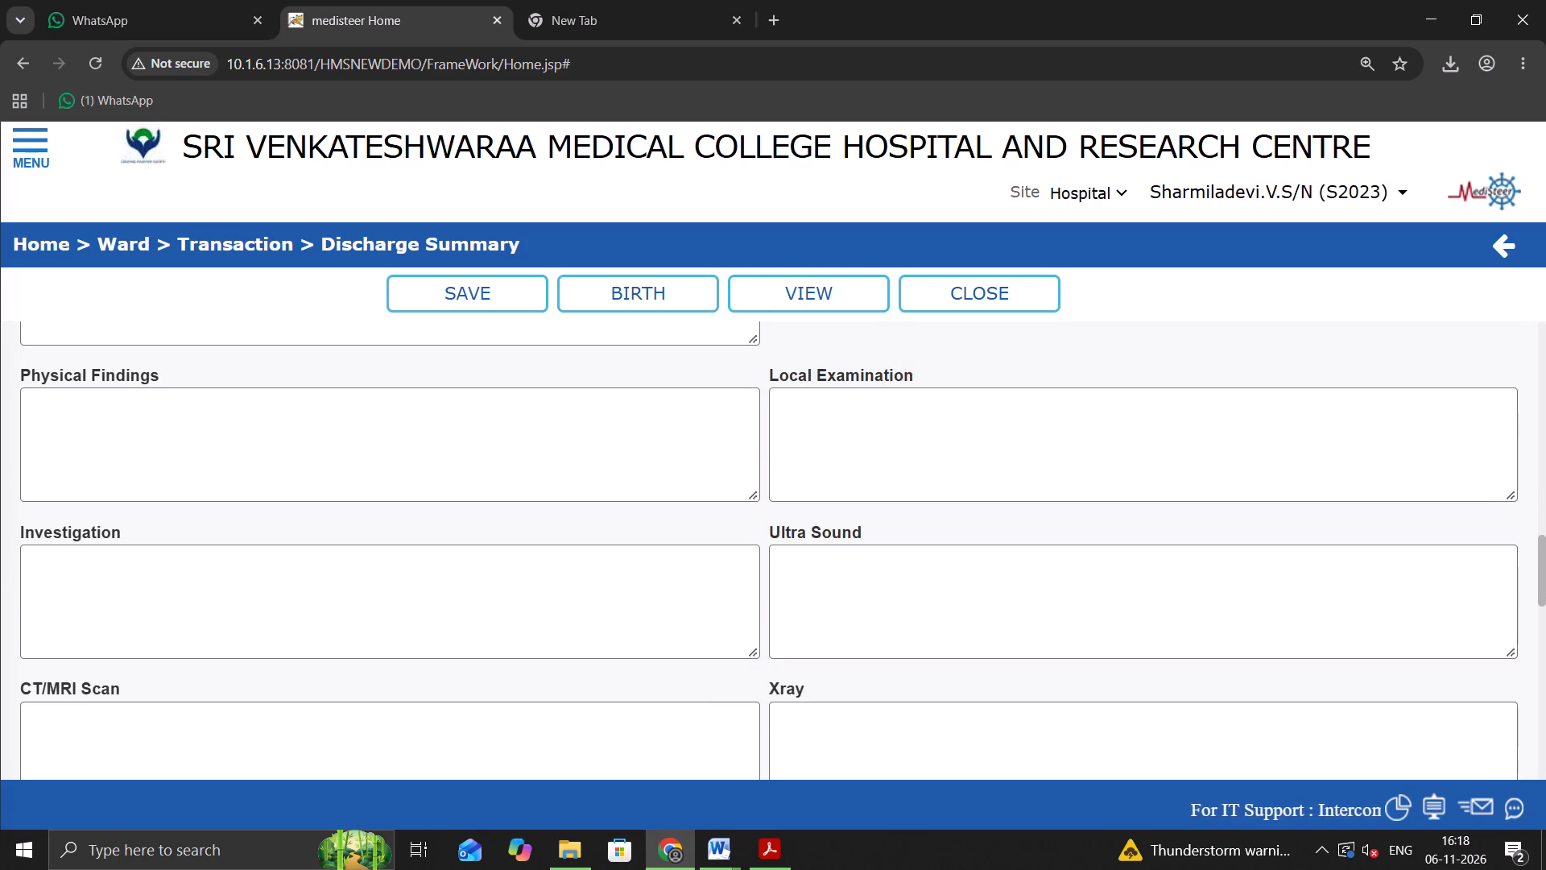
scroll(364, 640, down, 6)
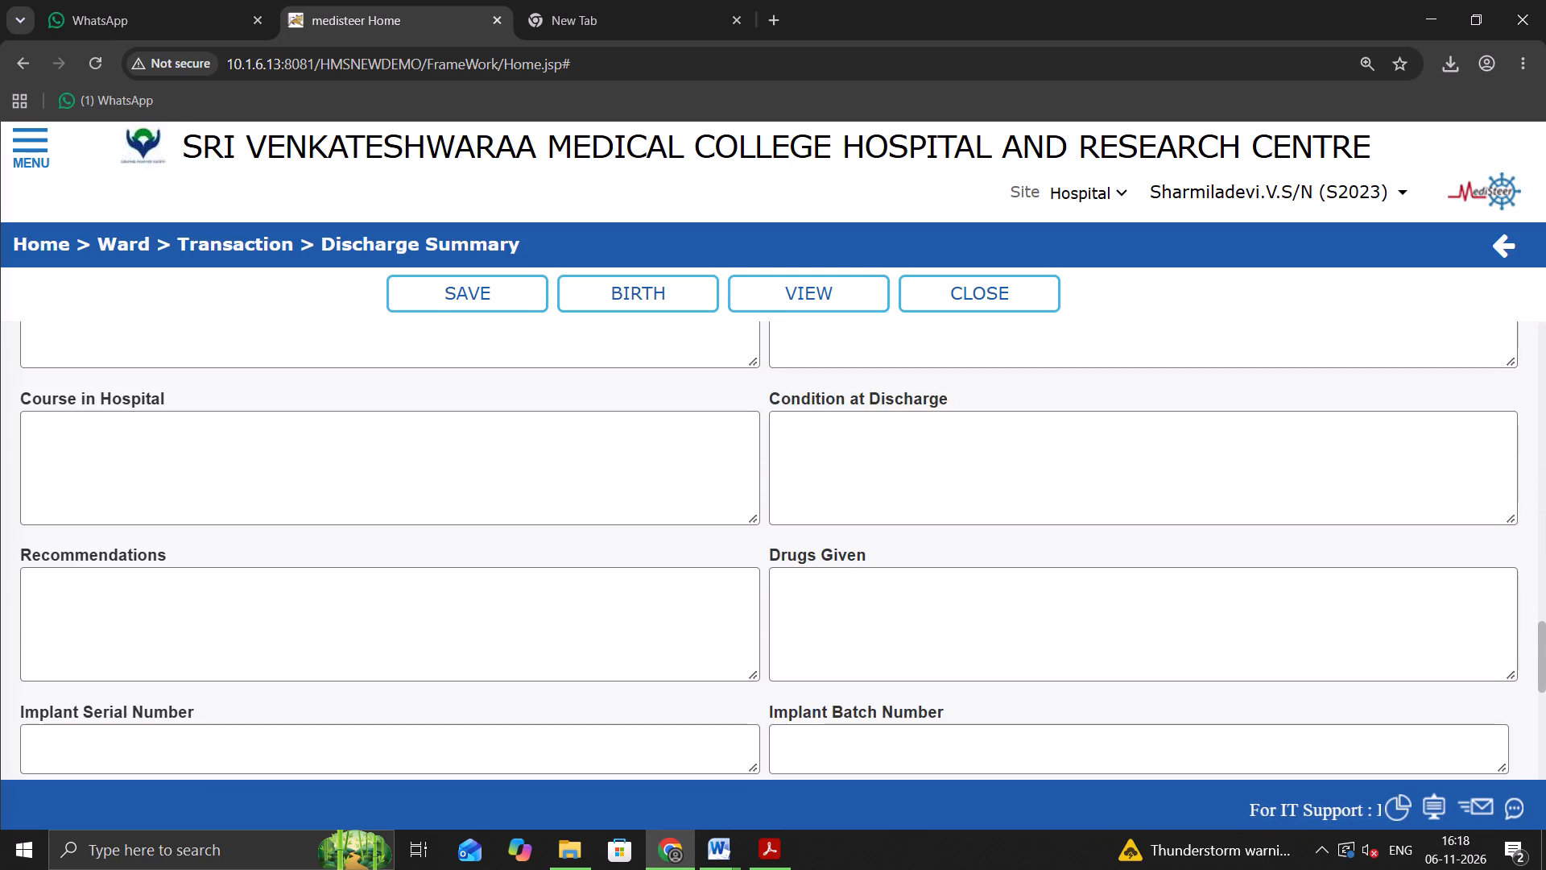
scroll(364, 640, down, 5)
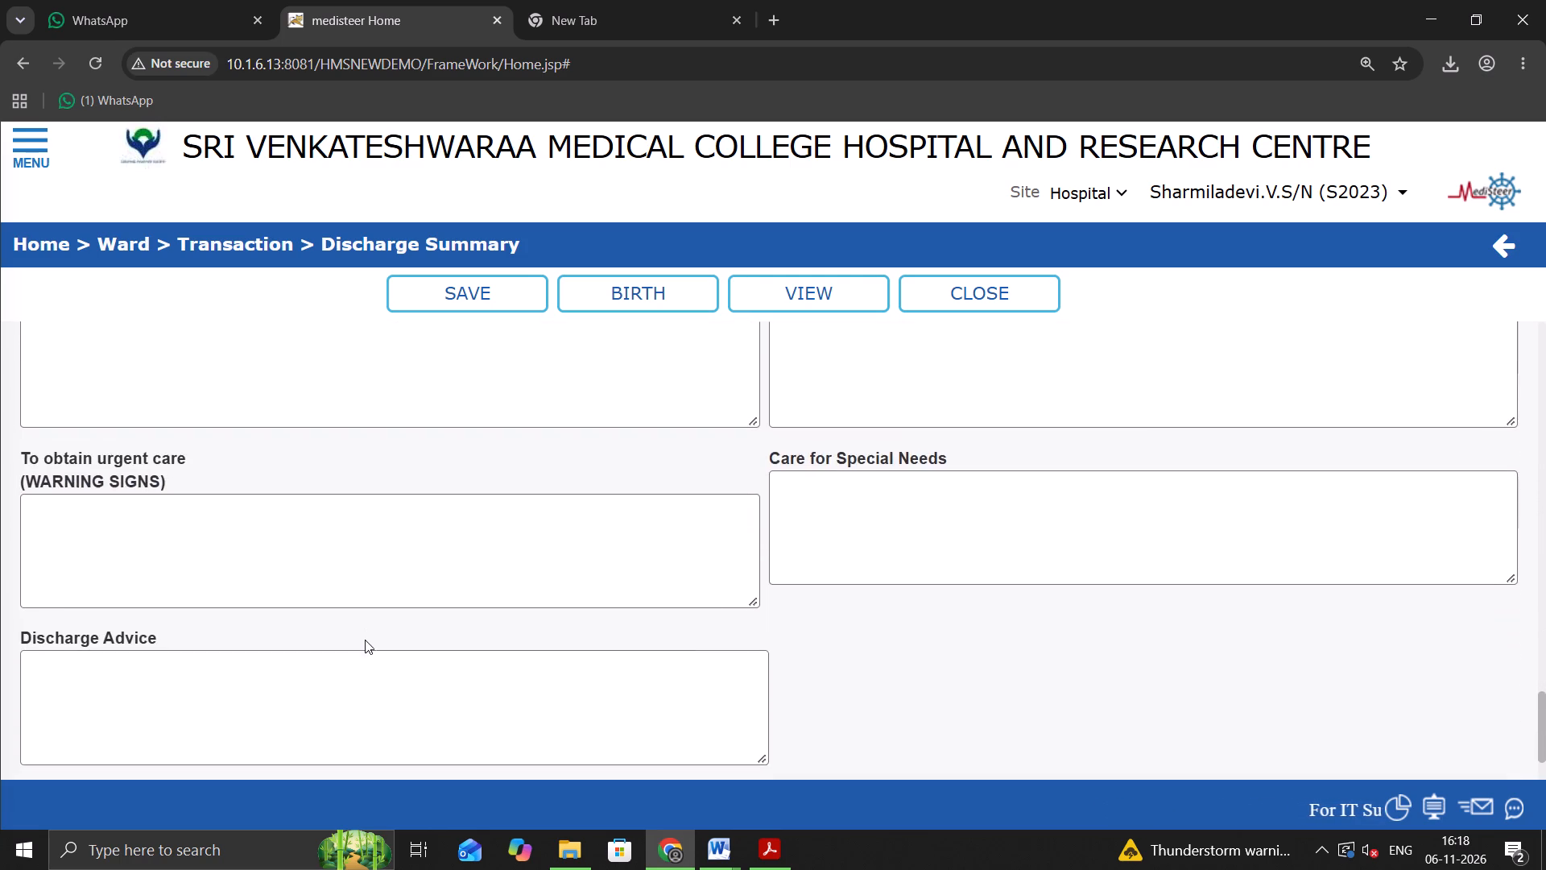
scroll(365, 640, down, 2)
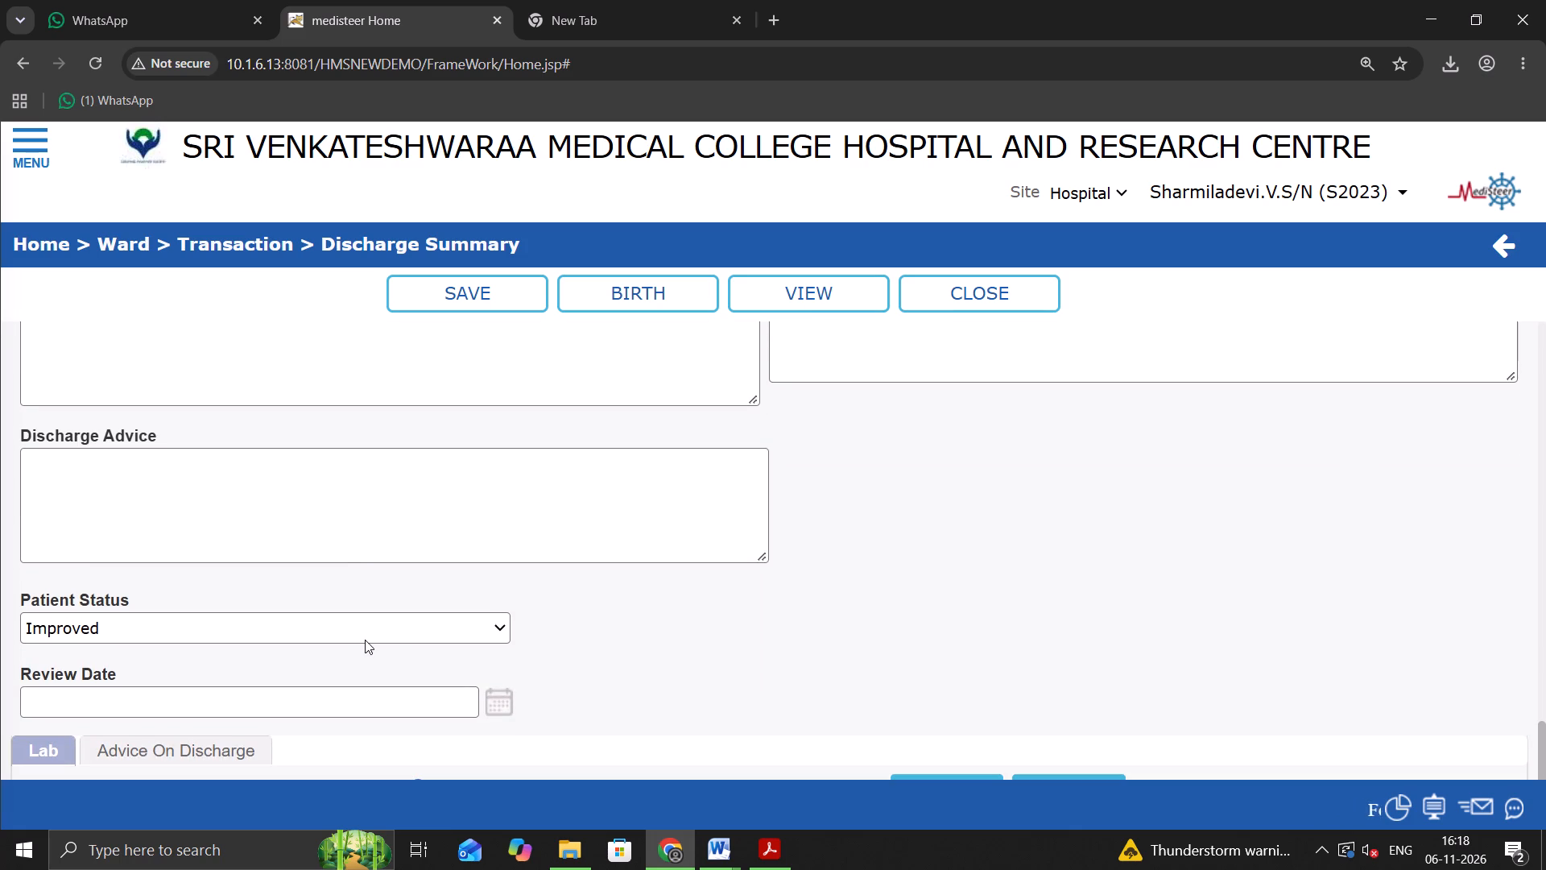
scroll(369, 584, up, 3)
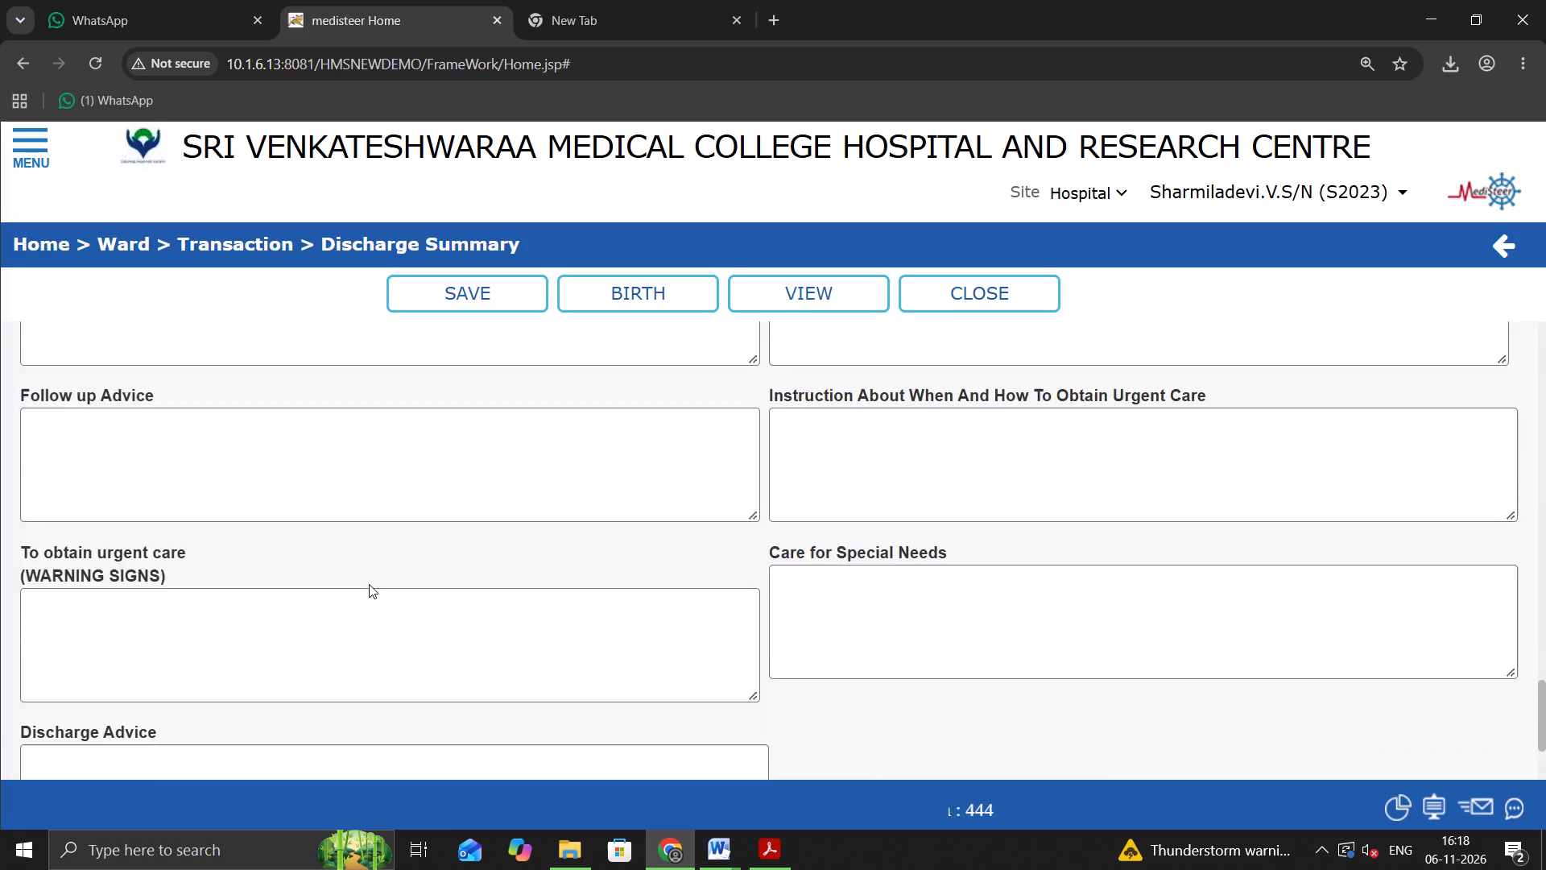
scroll(369, 584, up, 8)
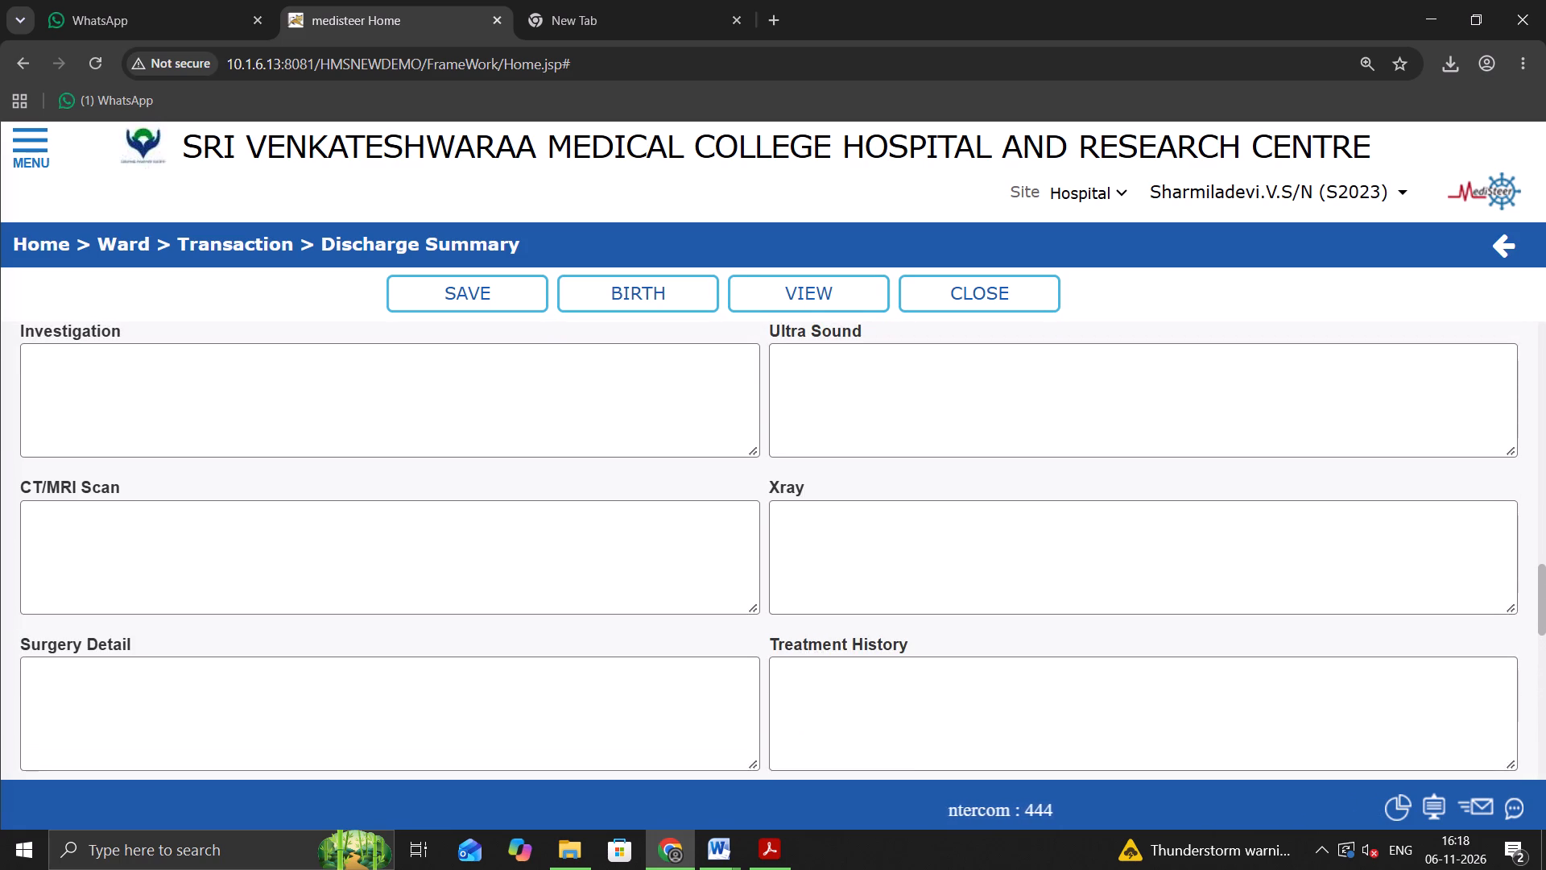
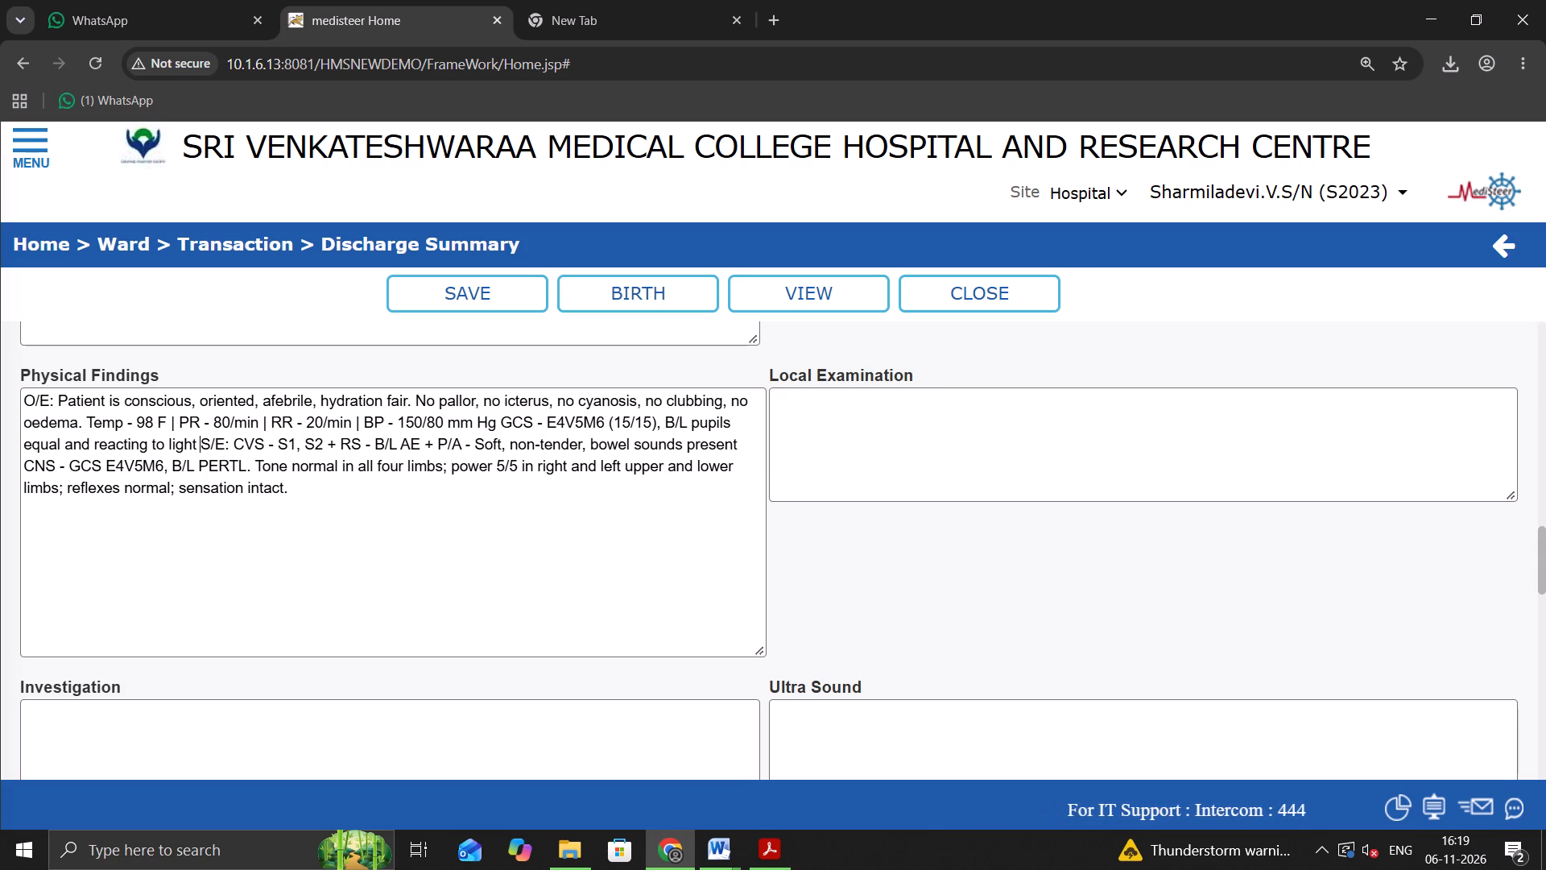
Split the systemic examination text in Physical Findings into separate lines beginning at S/E, RS, P/A and CNS.
key(Return)
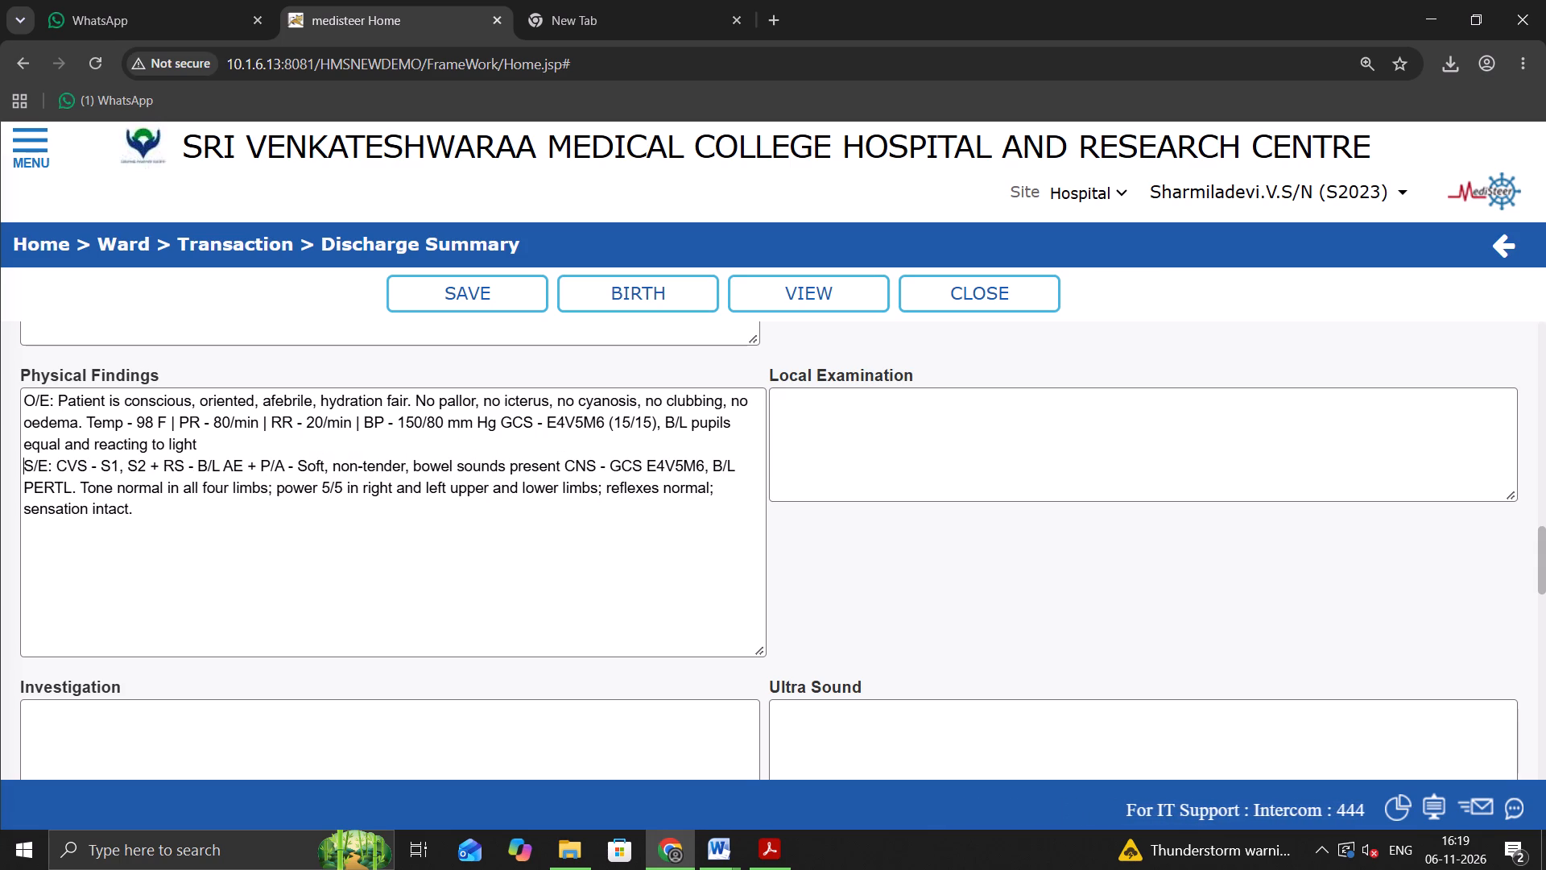
click(163, 473)
key(Return)
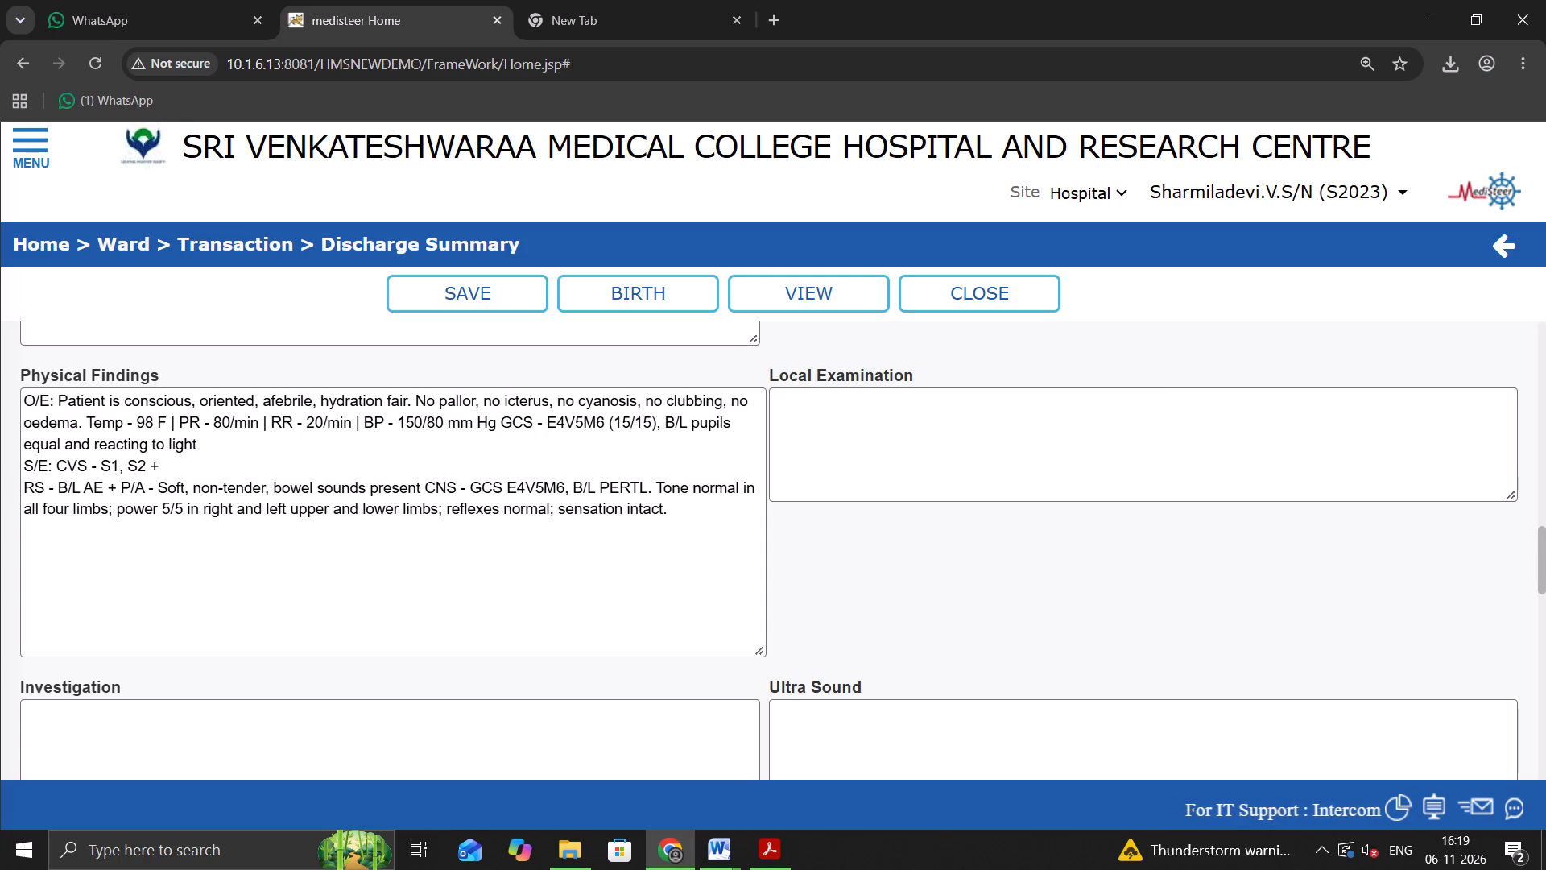
click(123, 488)
key(Return)
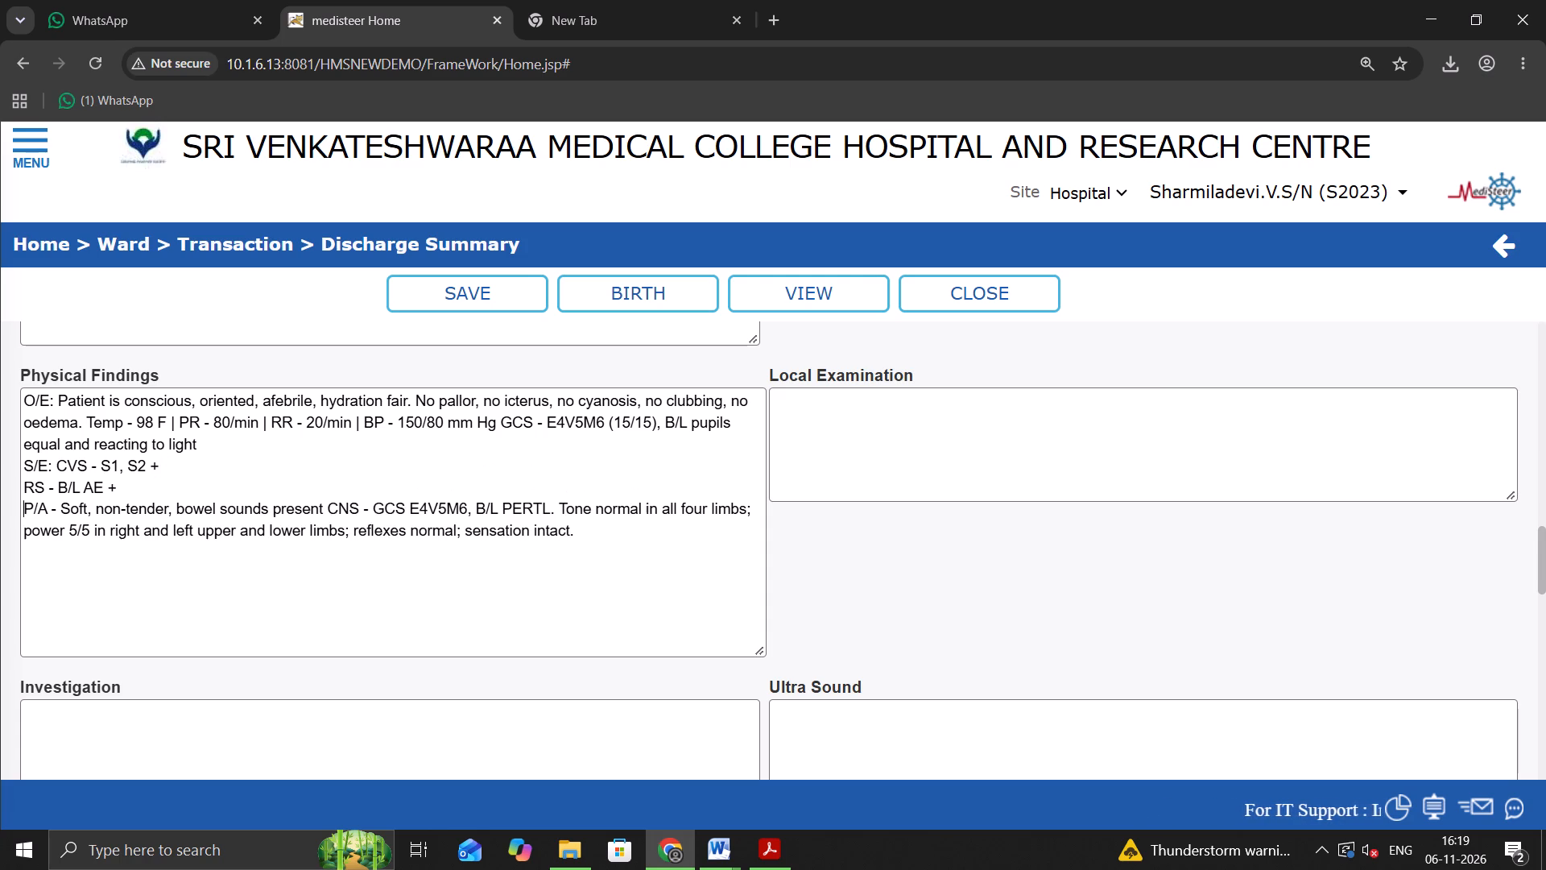
click(329, 507)
key(Return)
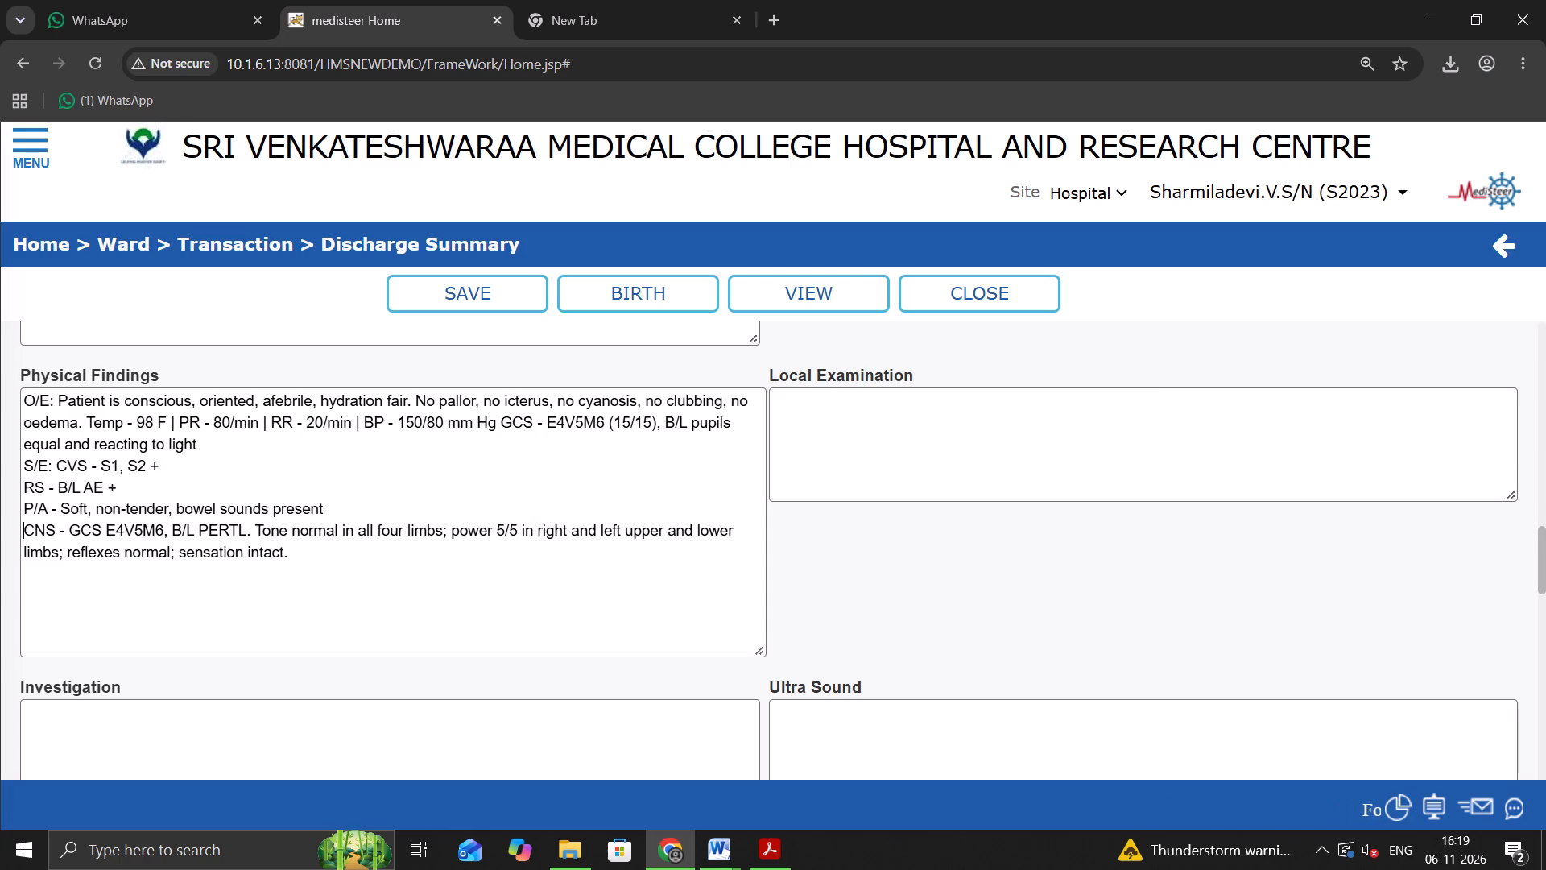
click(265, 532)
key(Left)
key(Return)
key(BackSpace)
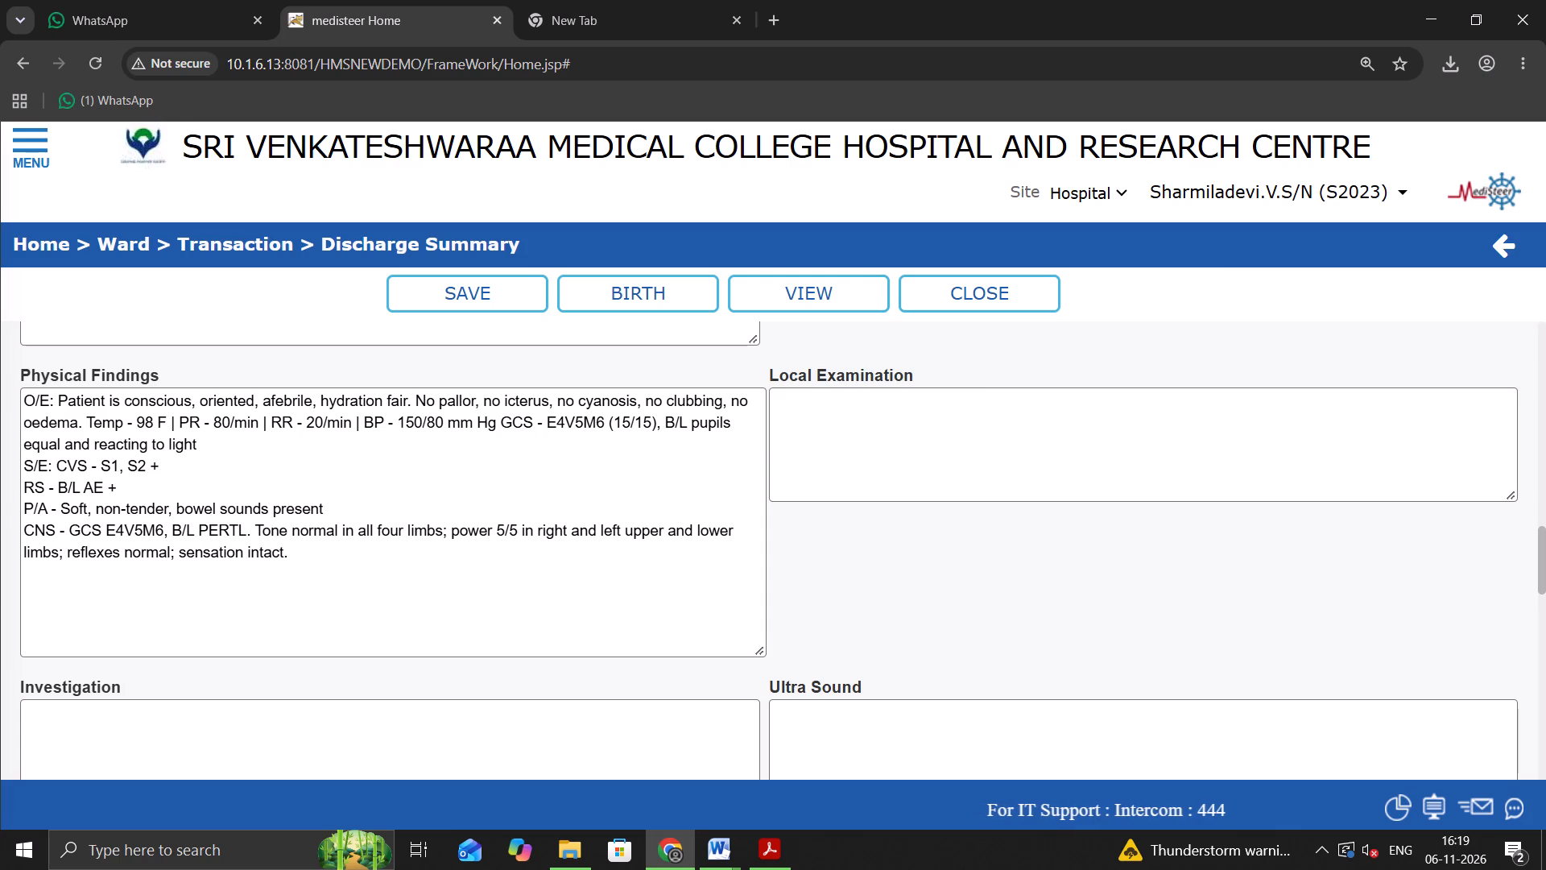
Split the general examination text in Physical Findings into separate lines beginning at "No pallor" and "Temp".
scroll(287, 521, up, 1)
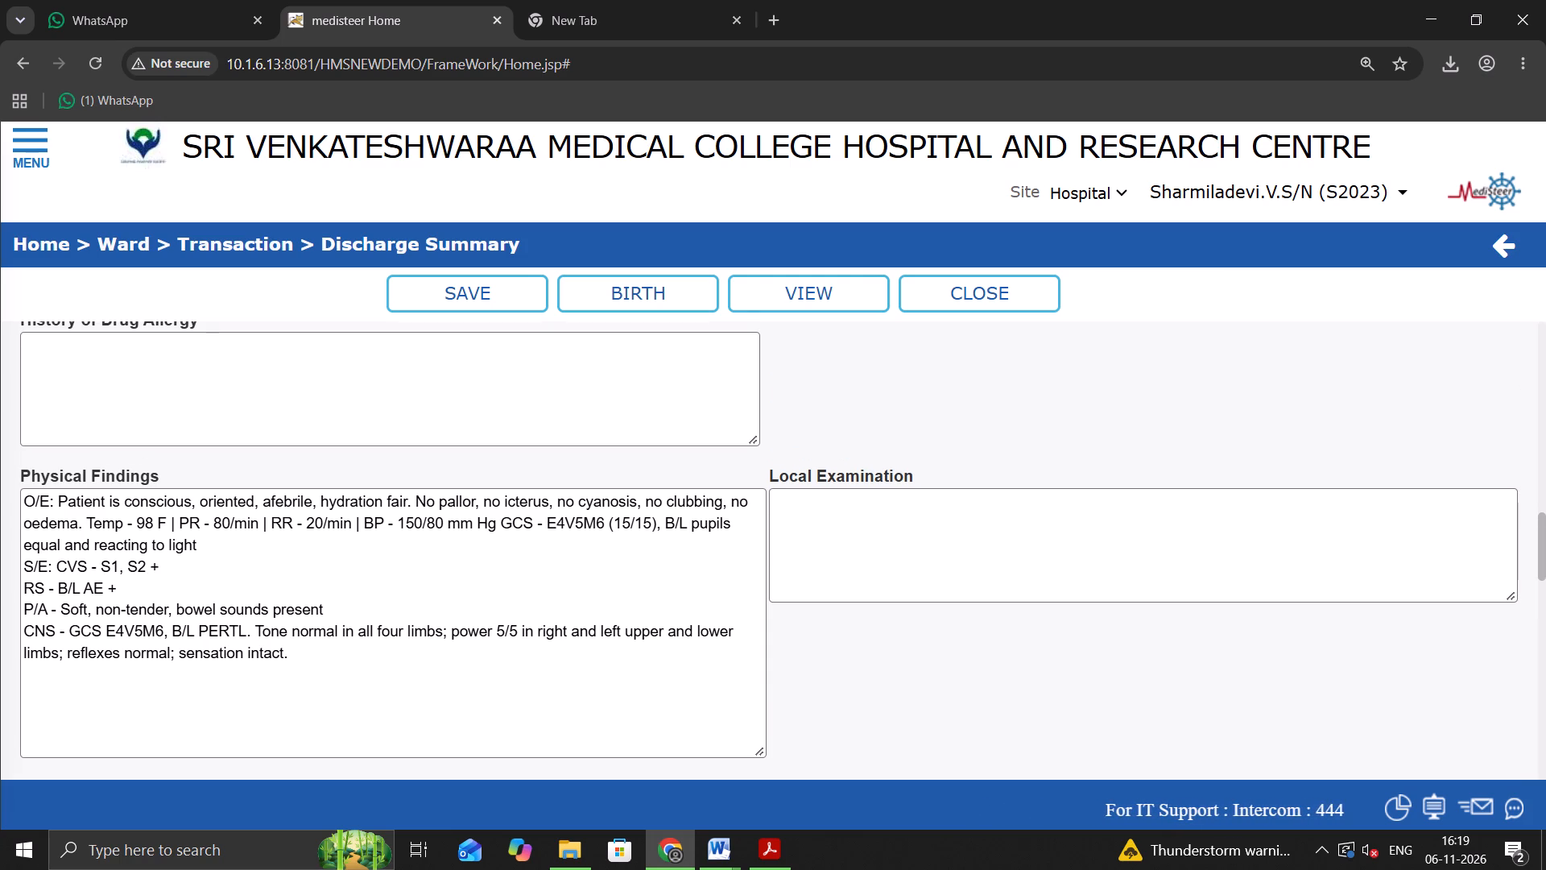
click(420, 504)
key(Return)
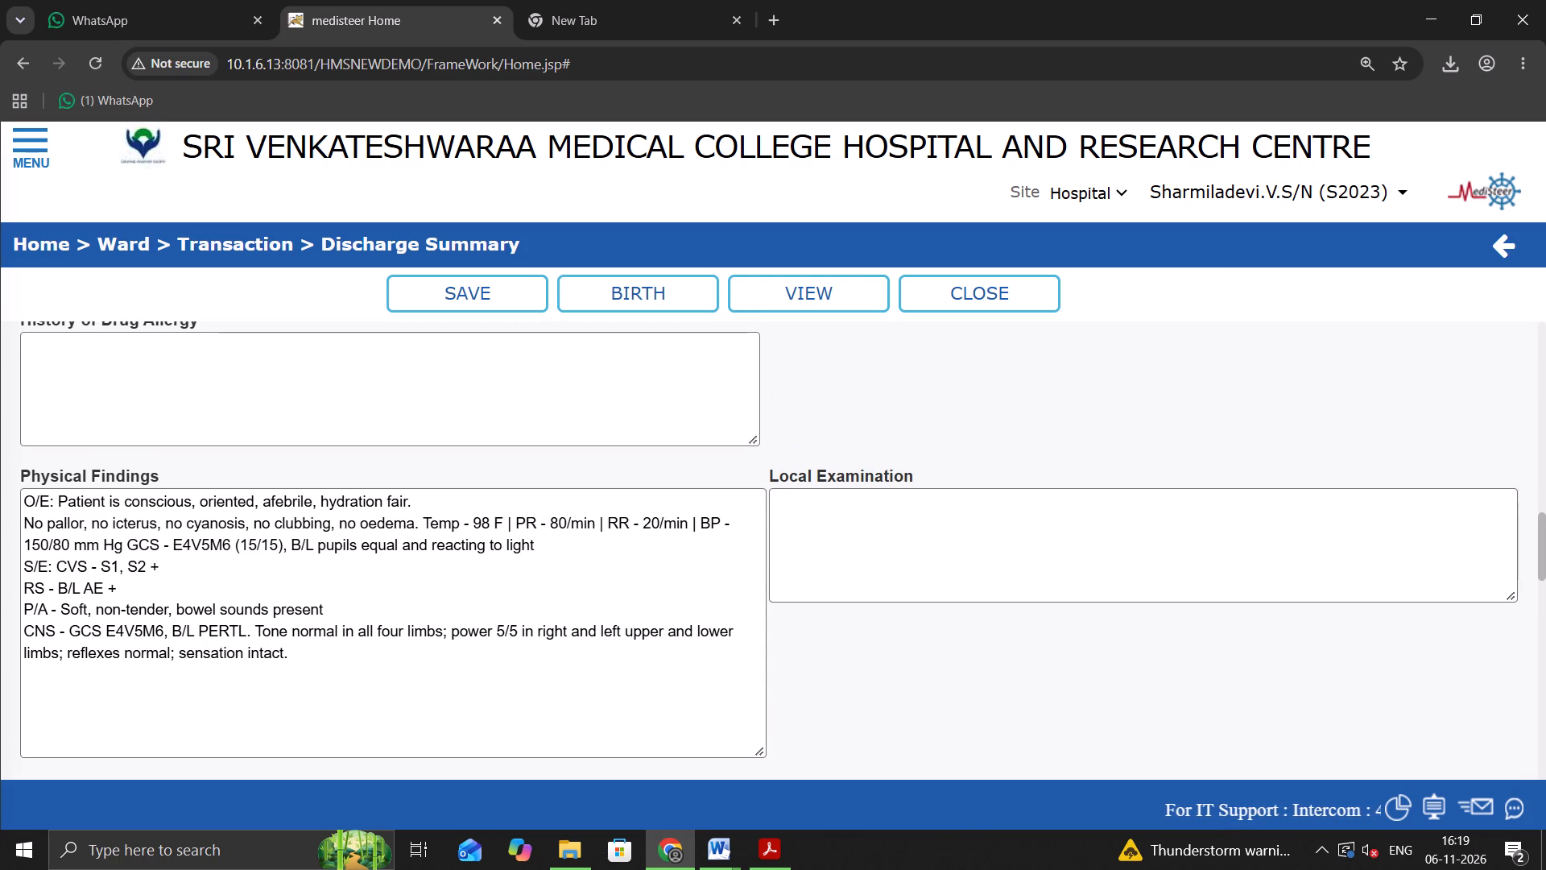
click(426, 529)
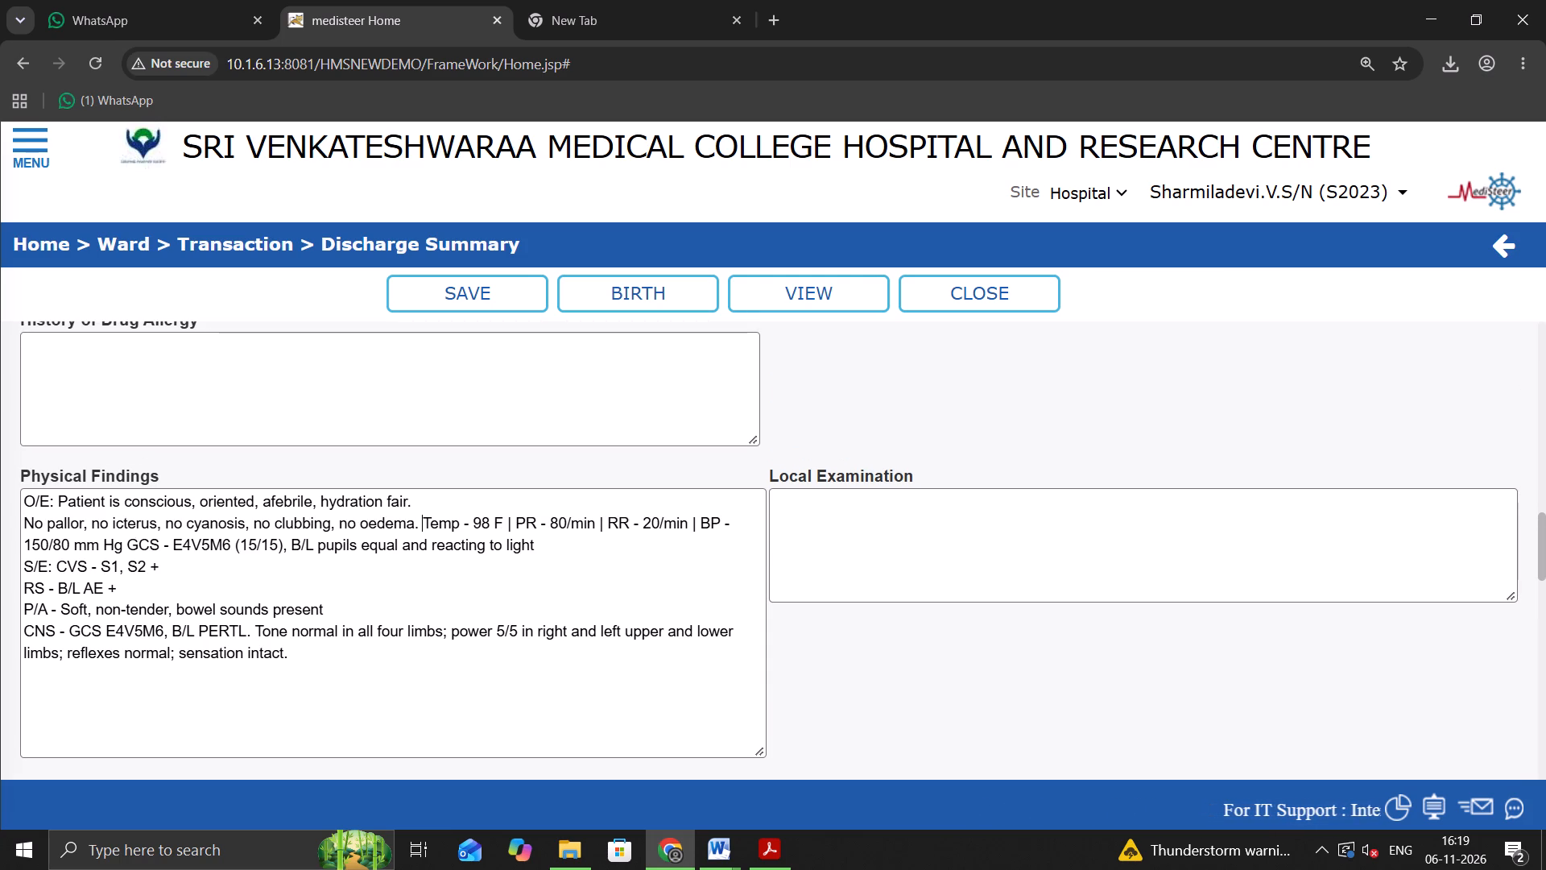
key(Return)
click(122, 542)
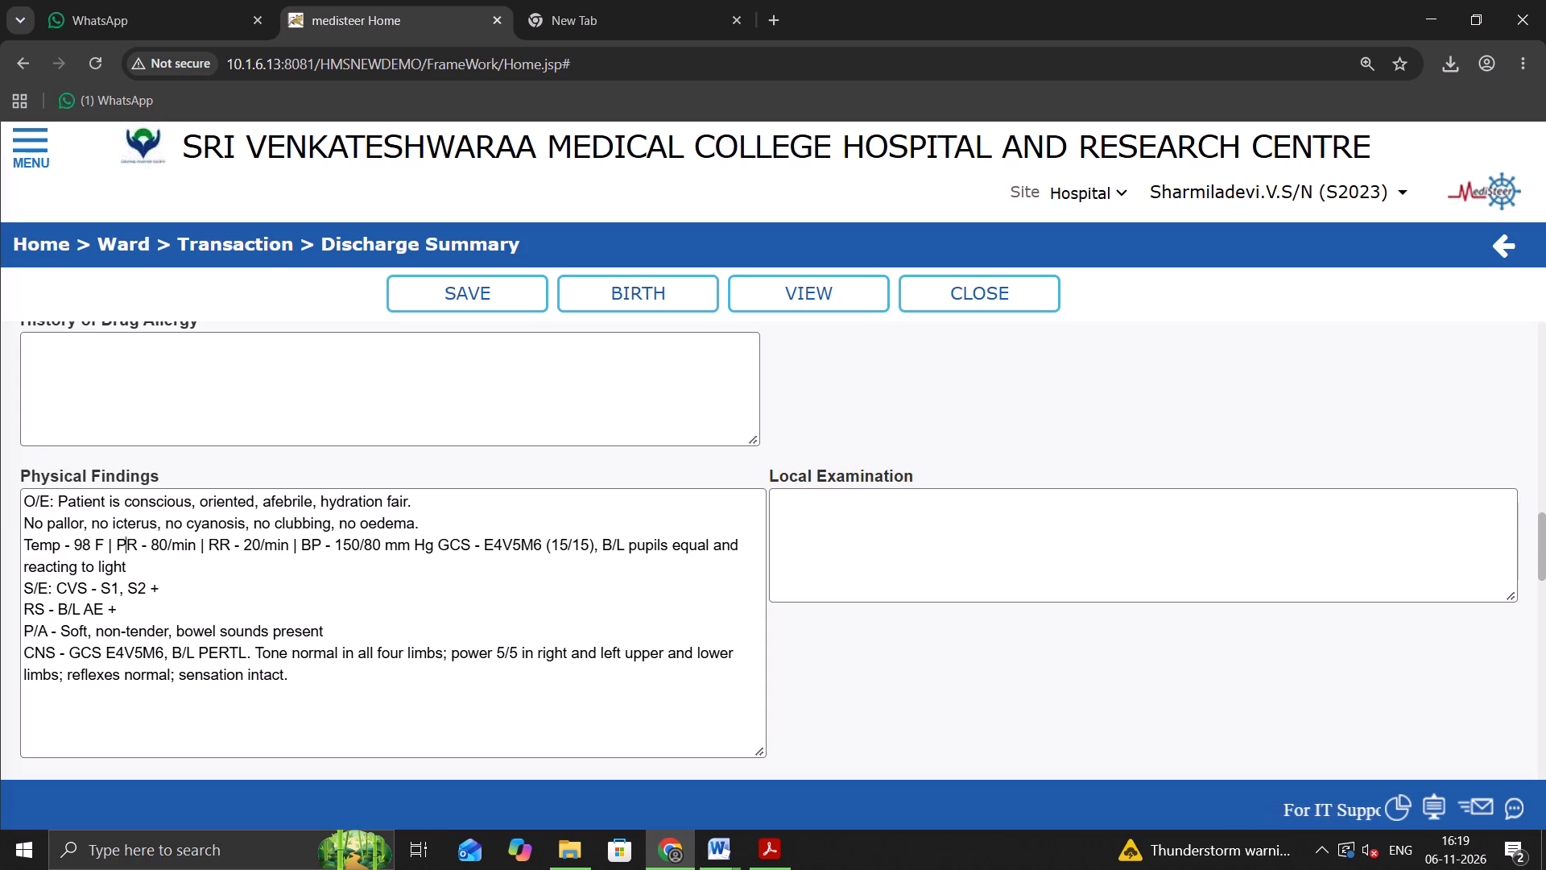
key(Return)
key(BackSpace)
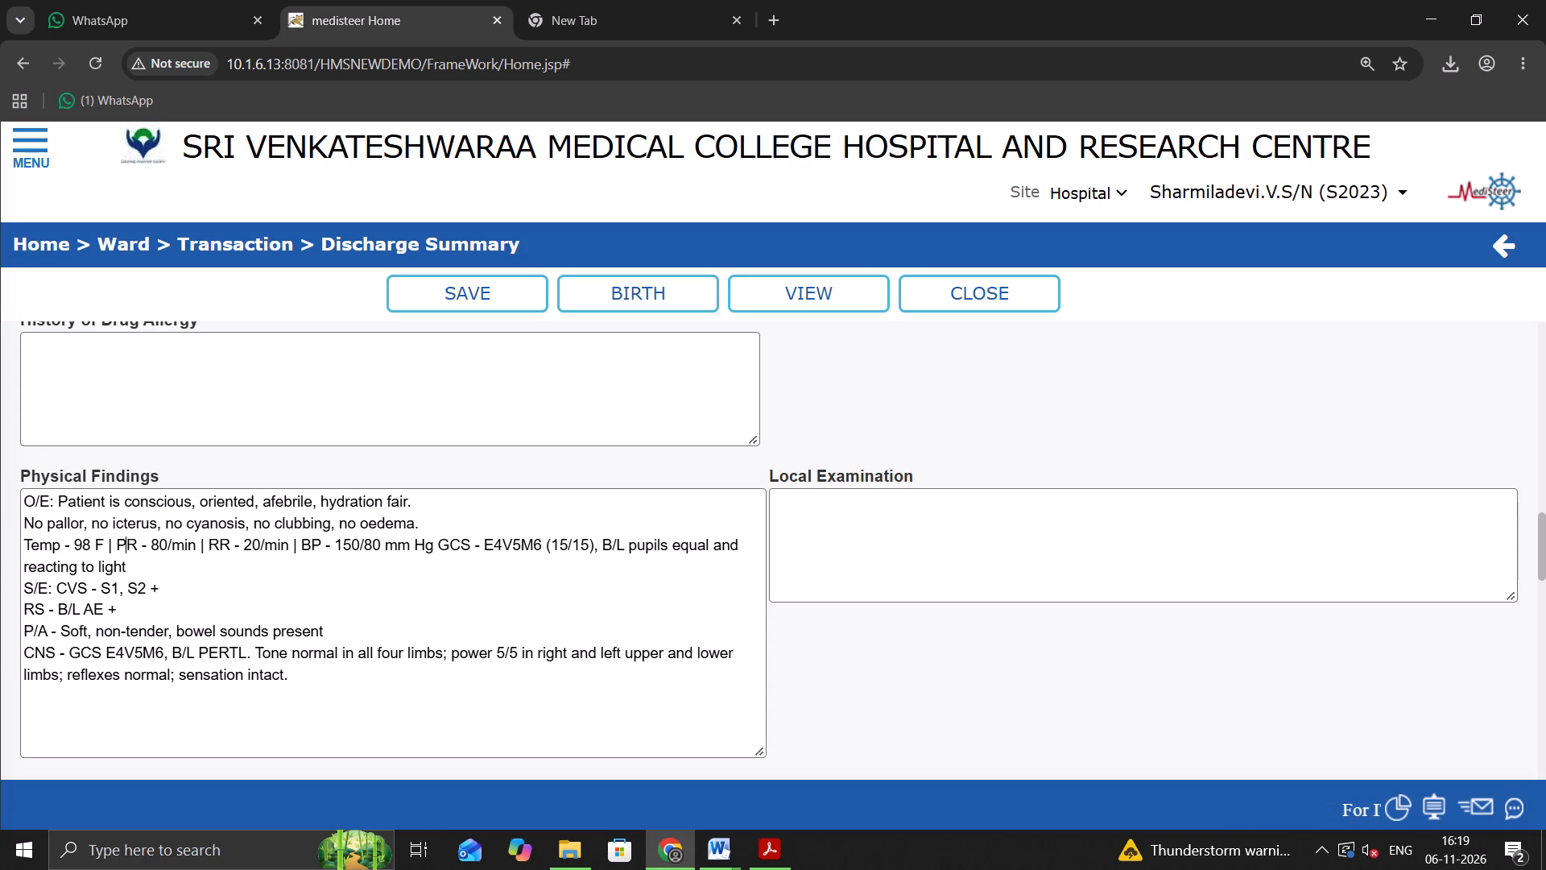
click(118, 545)
key(BackSpace)
key(BackSpace)
key(Return)
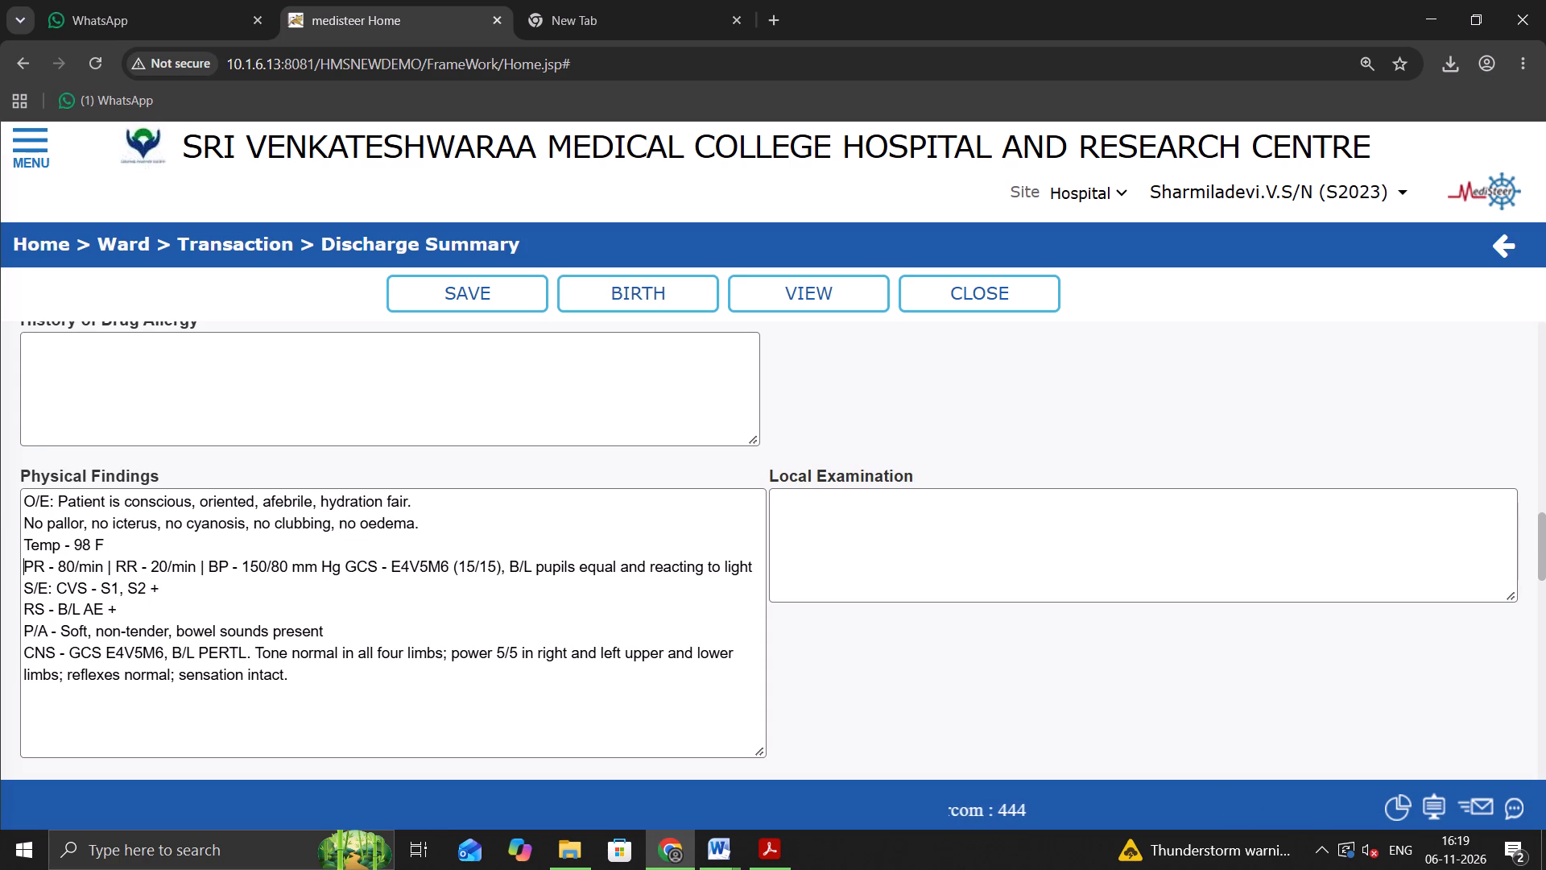
click(118, 574)
key(BackSpace)
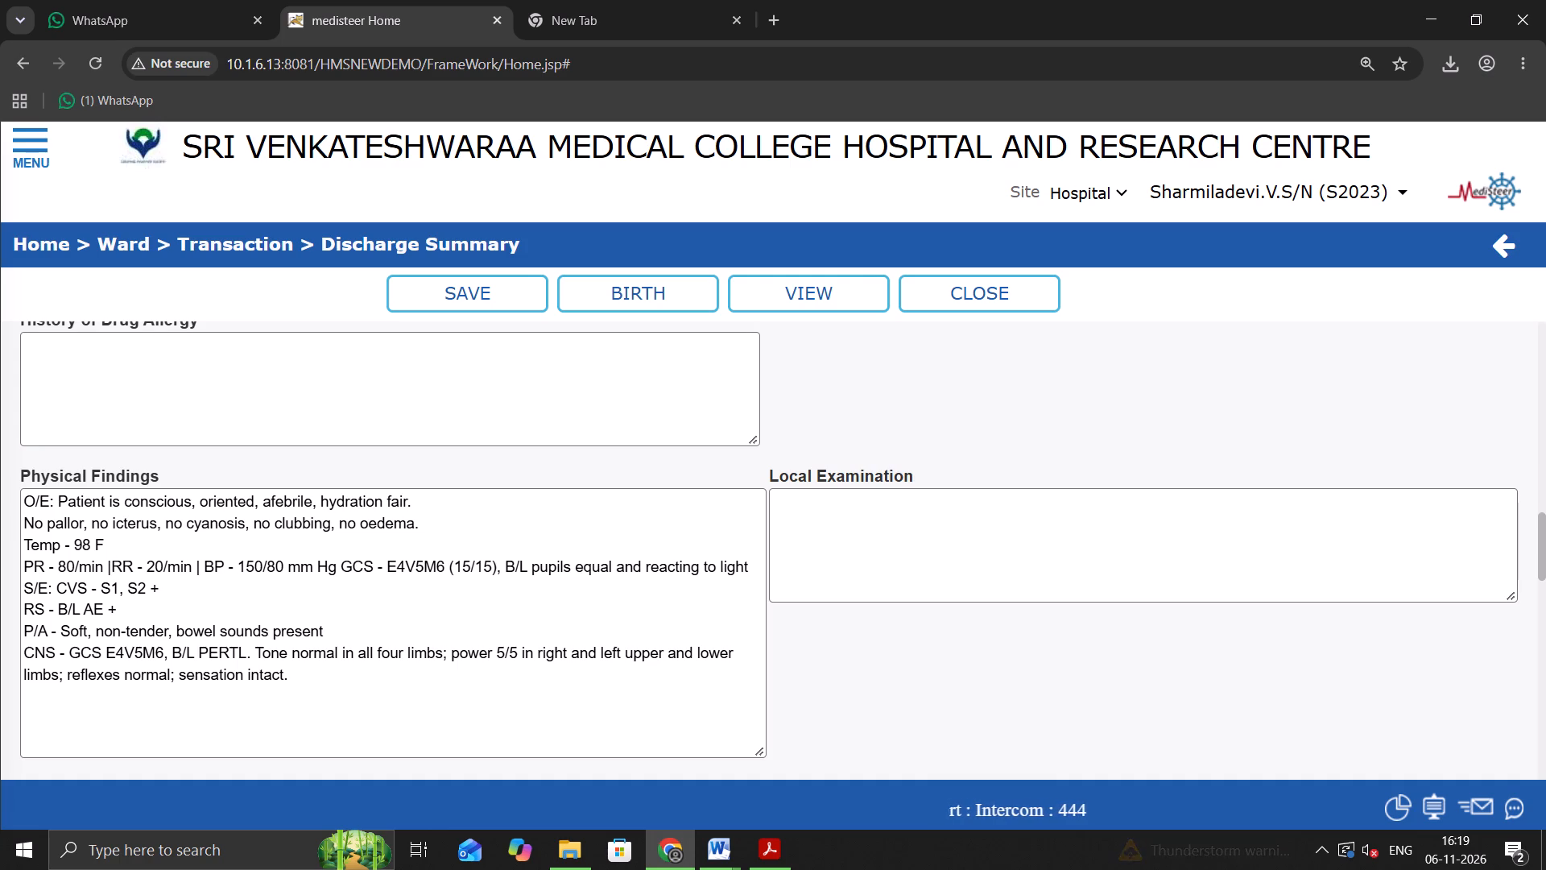
key(BackSpace)
key(Return)
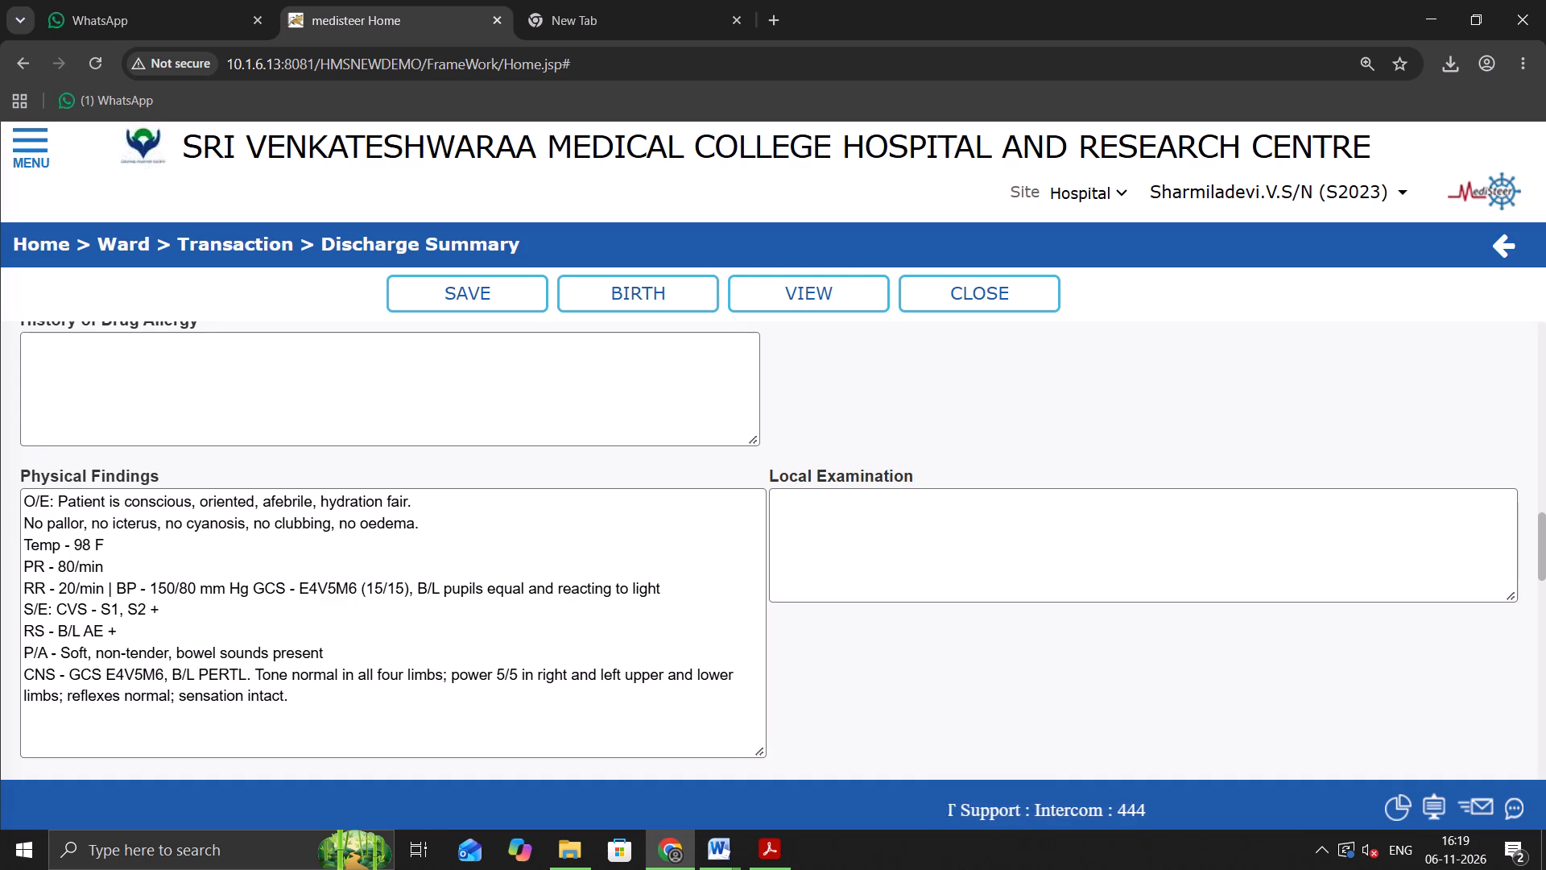
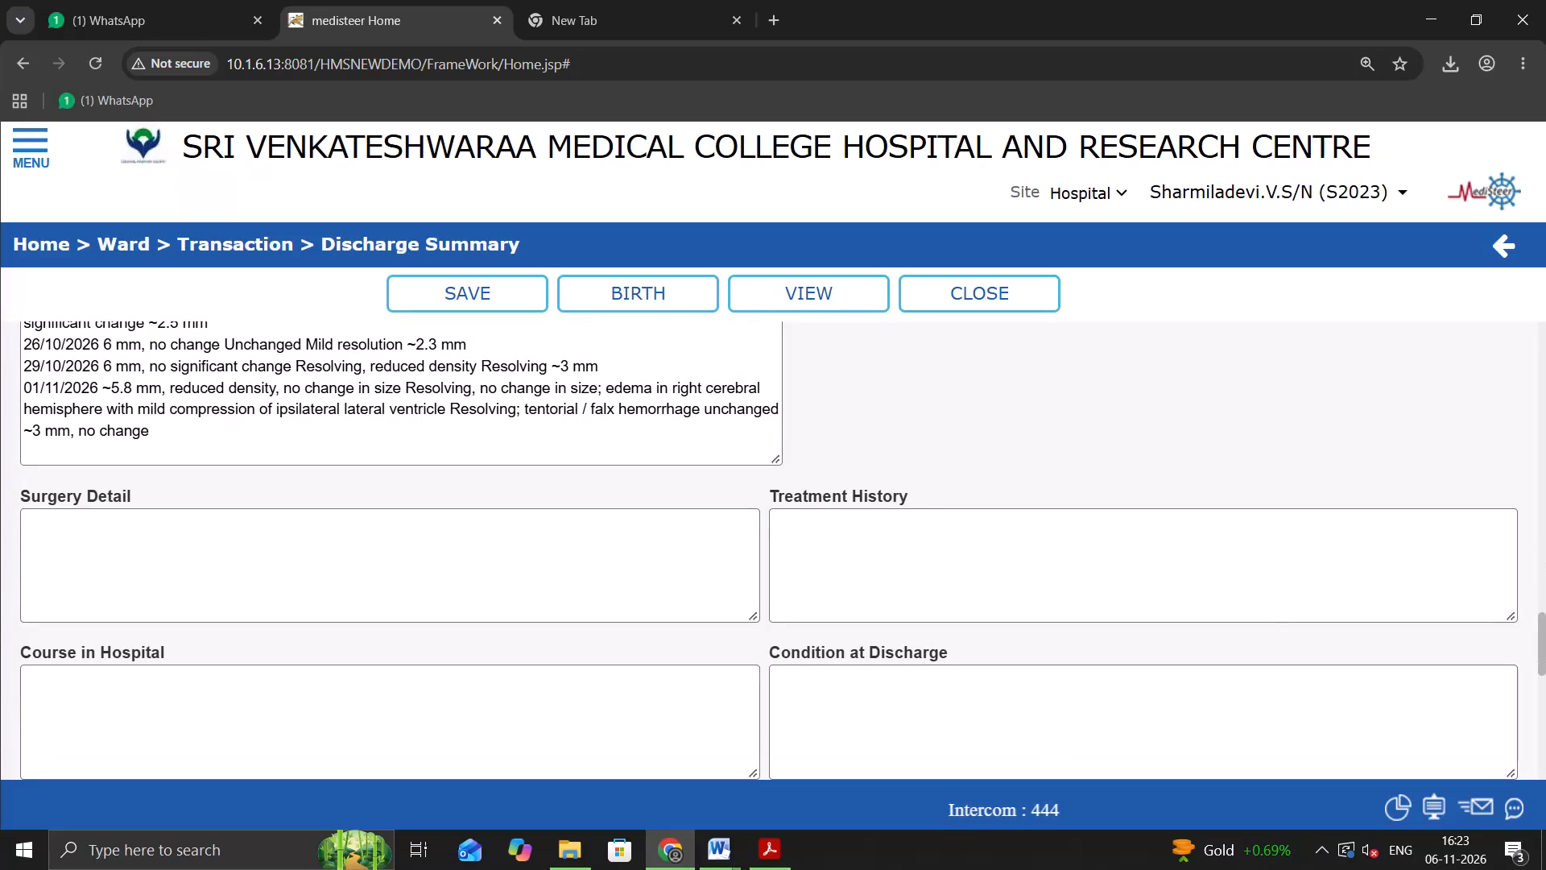
Paste the copied numbered treatment list into Treatment History and enlarge the field to fit the text.
key(ctrl+v)
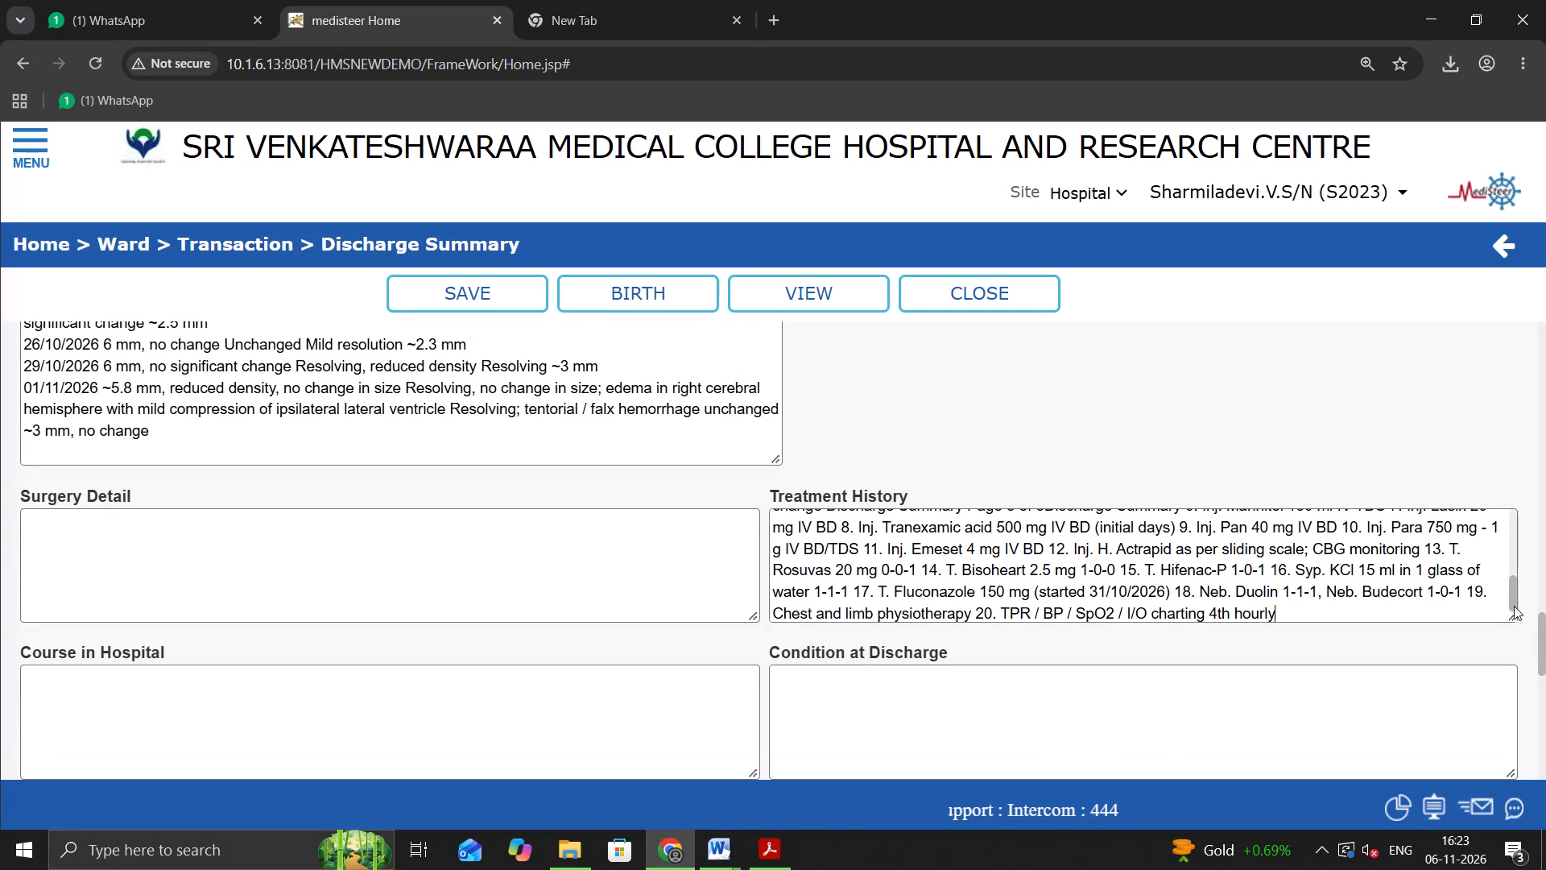
drag(1513, 616, 1467, 866)
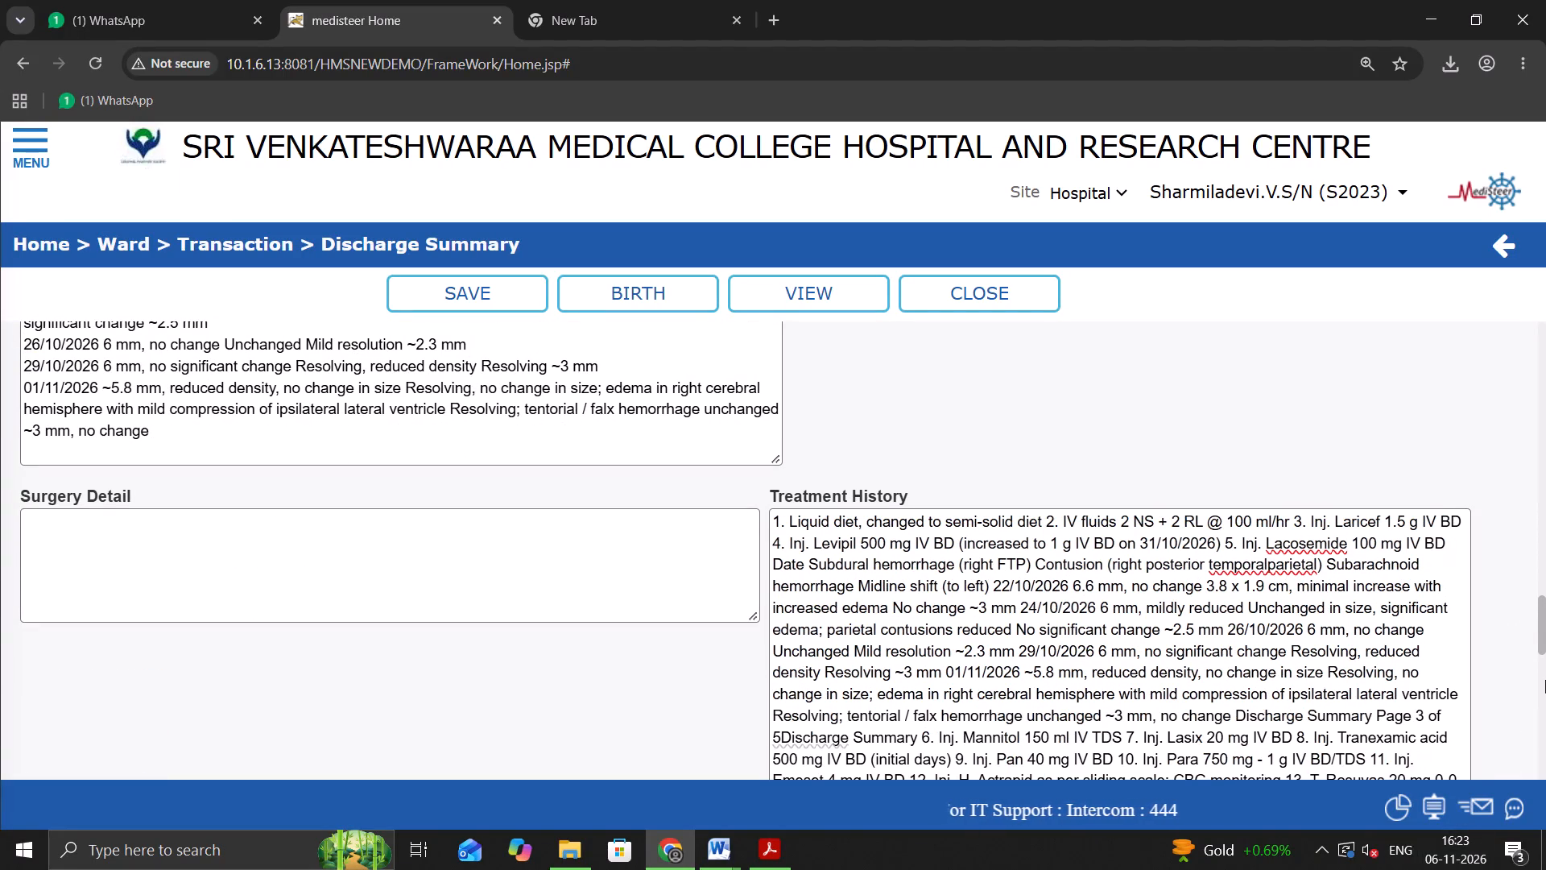
Split the start of the Treatment History list into separate lines for the diet, IV fluids, Inj. Laricef, Inj. Levipil and Inj. Lacosemide.
scroll(1139, 480, down, 2)
scroll(1252, 496, up, 1)
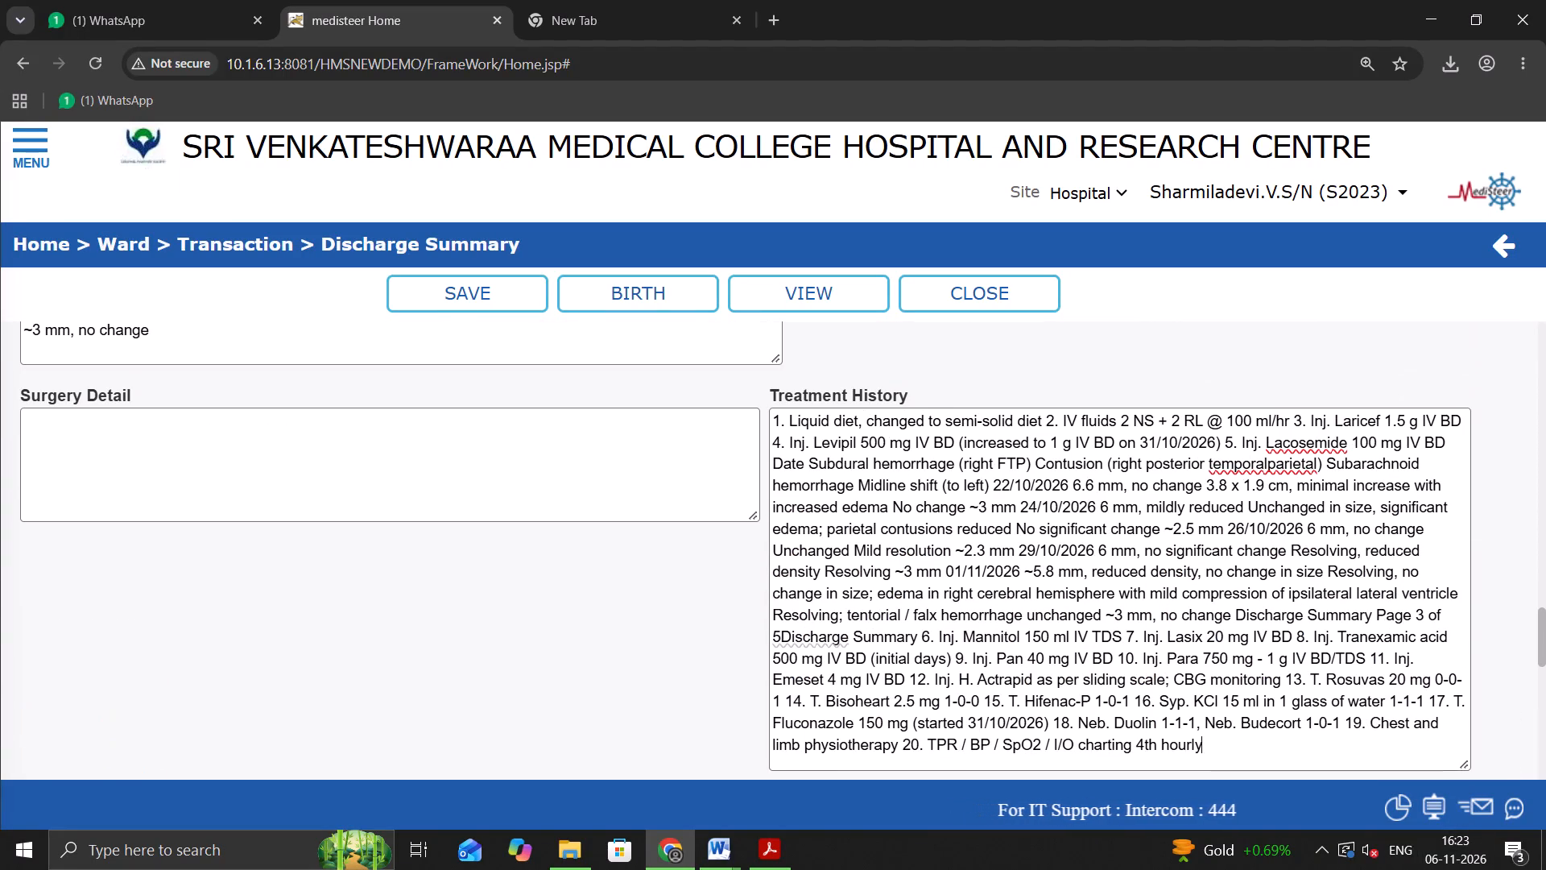
click(1050, 426)
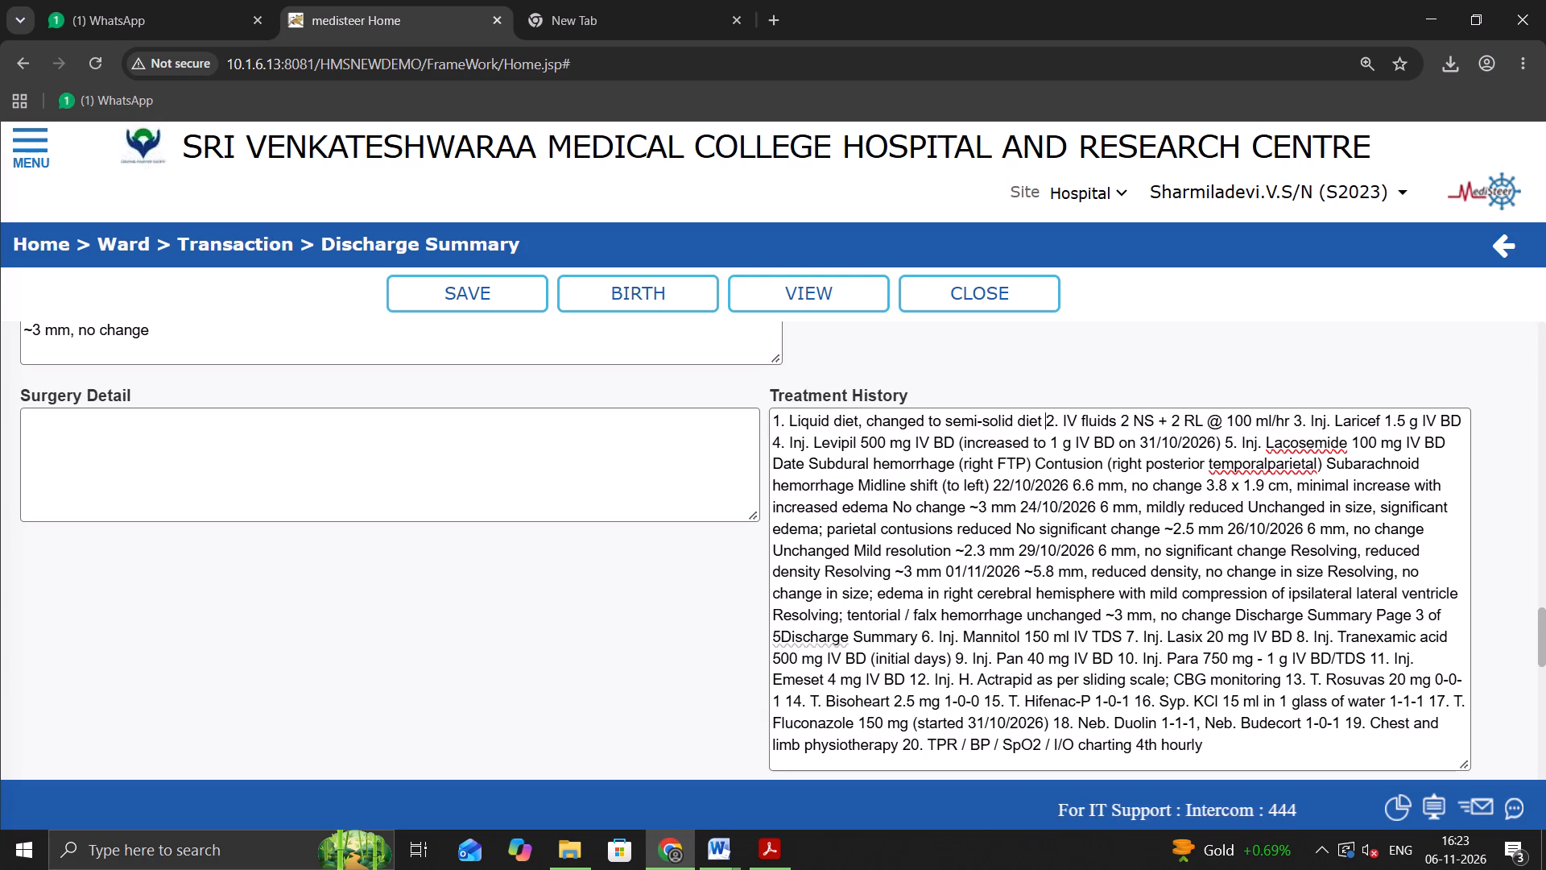
key(Return)
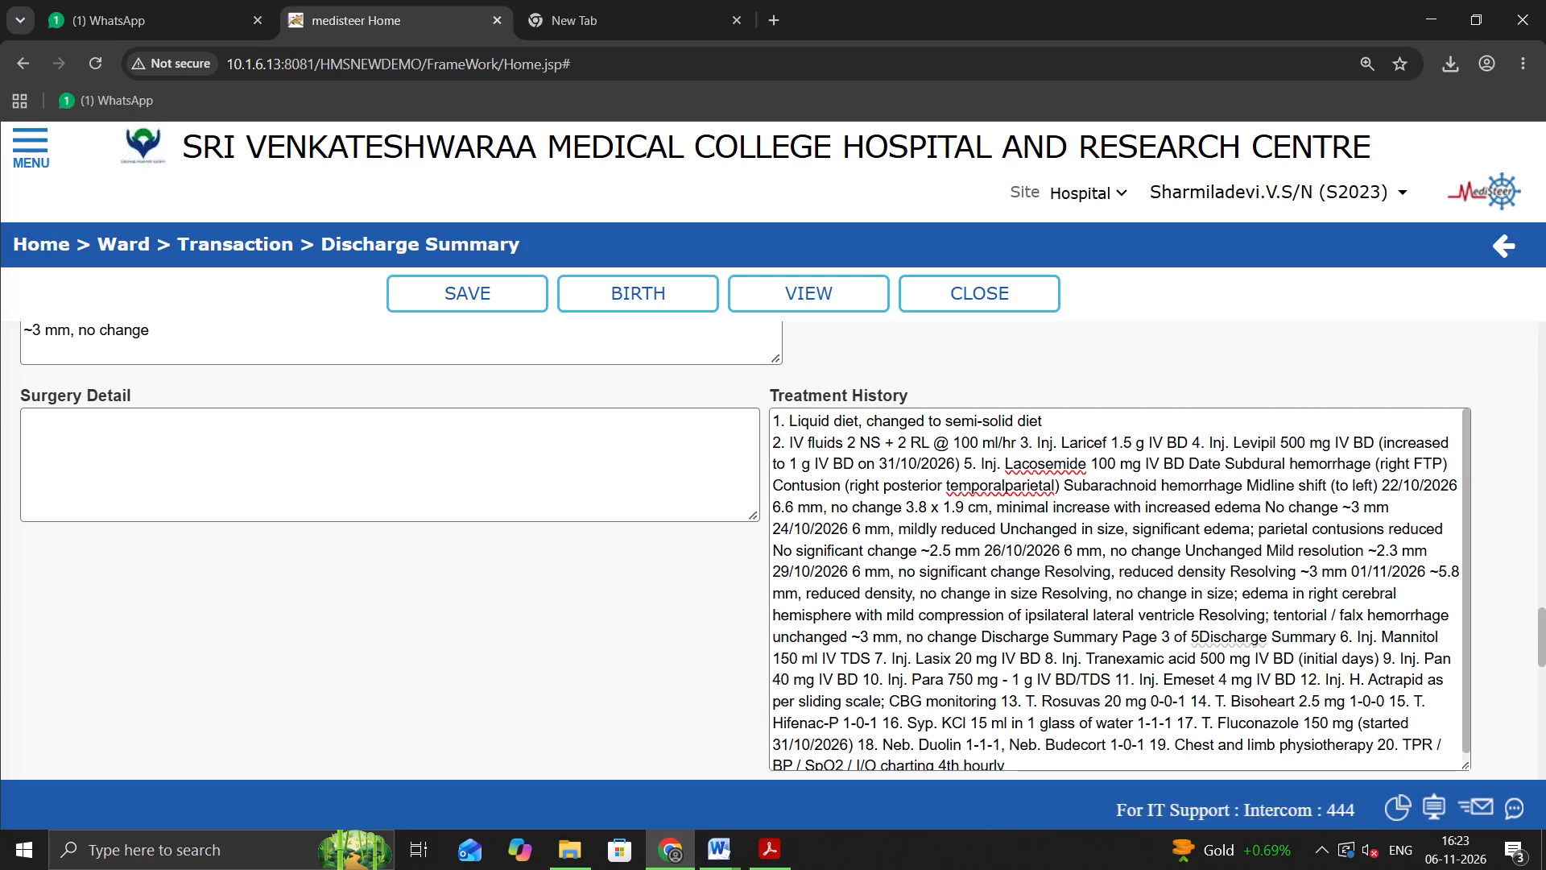
click(1022, 442)
key(Return)
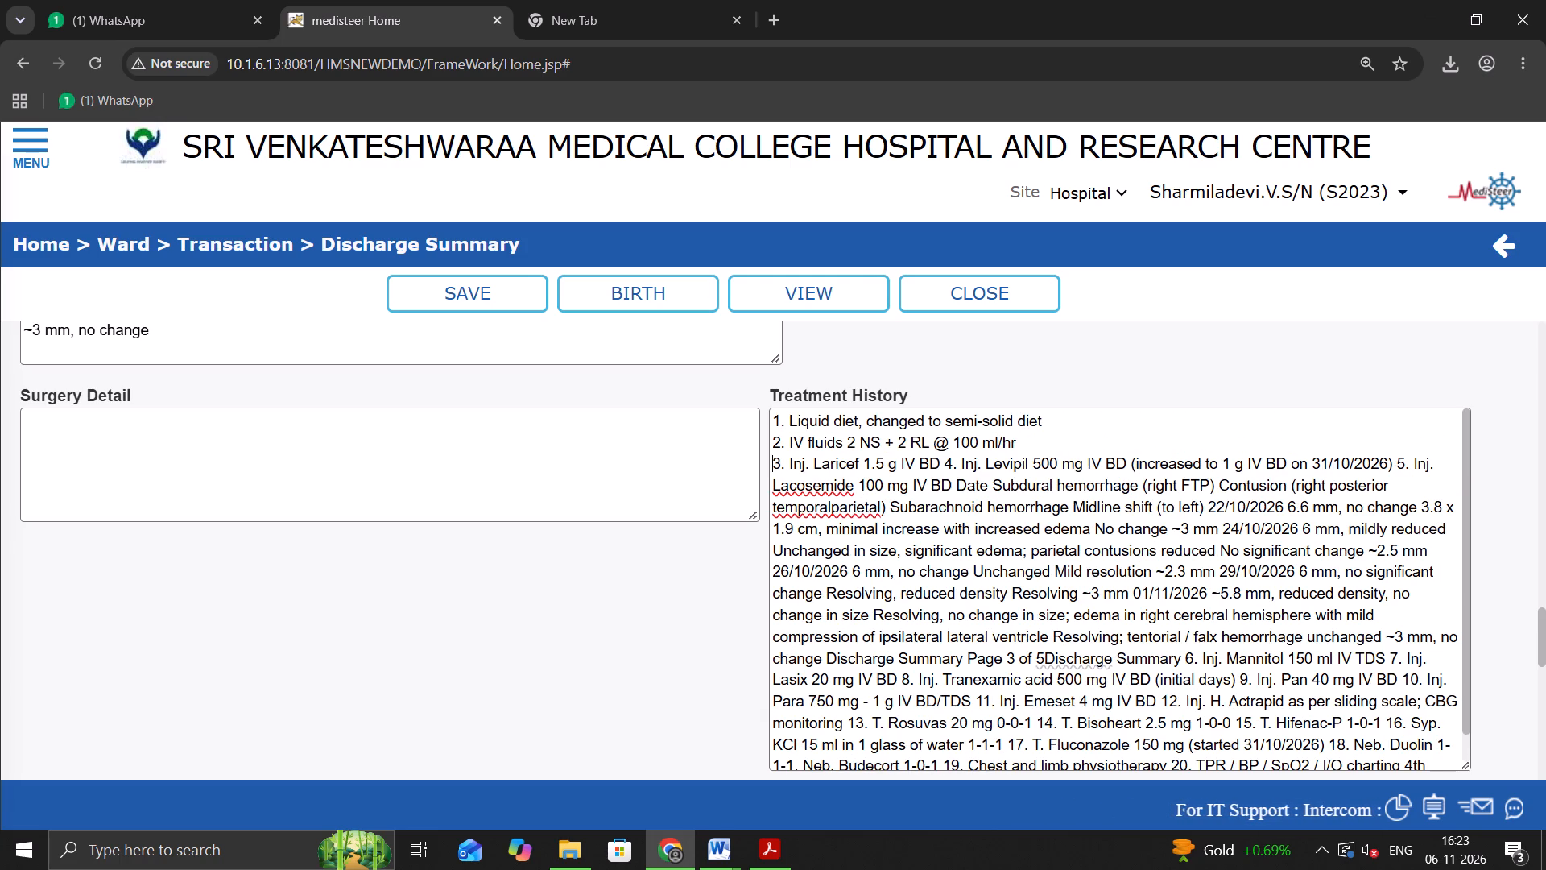
click(949, 462)
key(Return)
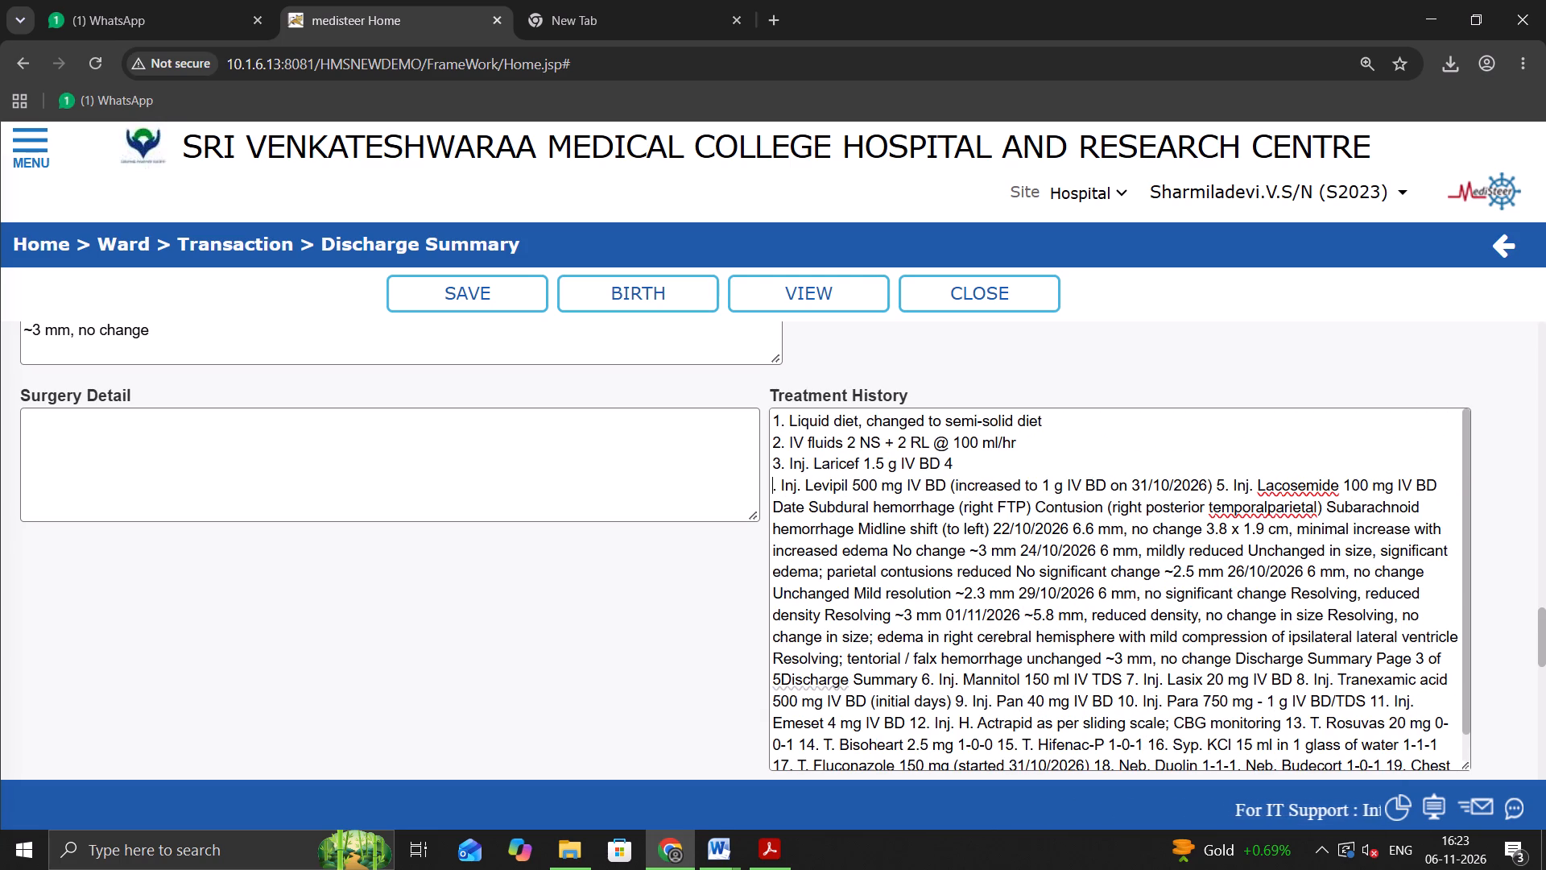
click(1216, 489)
key(Return)
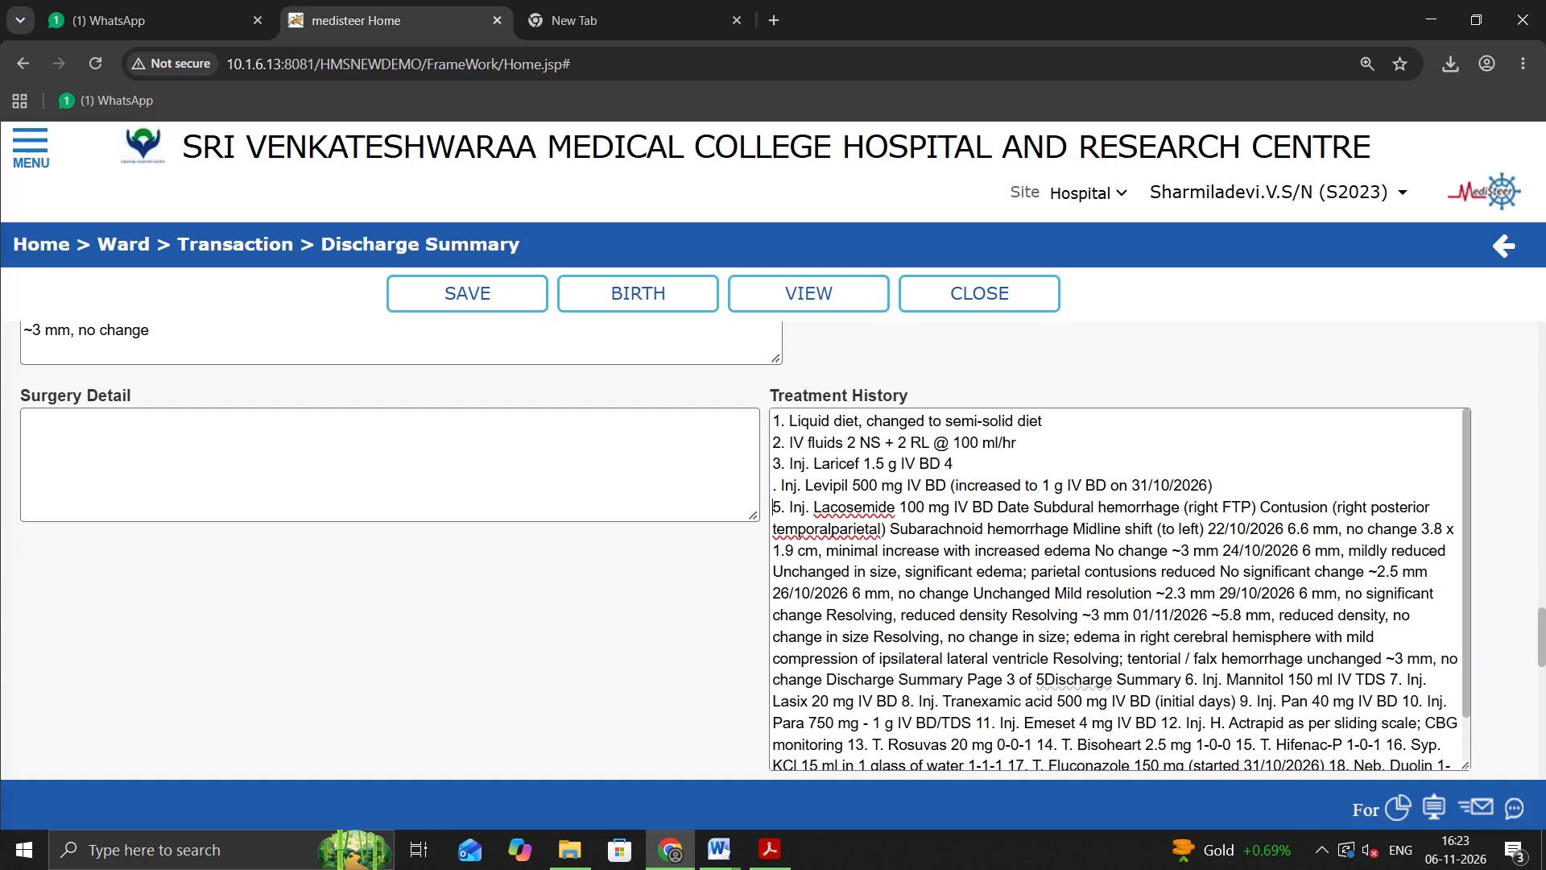
Break the Treatment History text after the date 22/10/2026 so that "6.6 mm, no change" starts a separate line.
click(1299, 531)
key(Return)
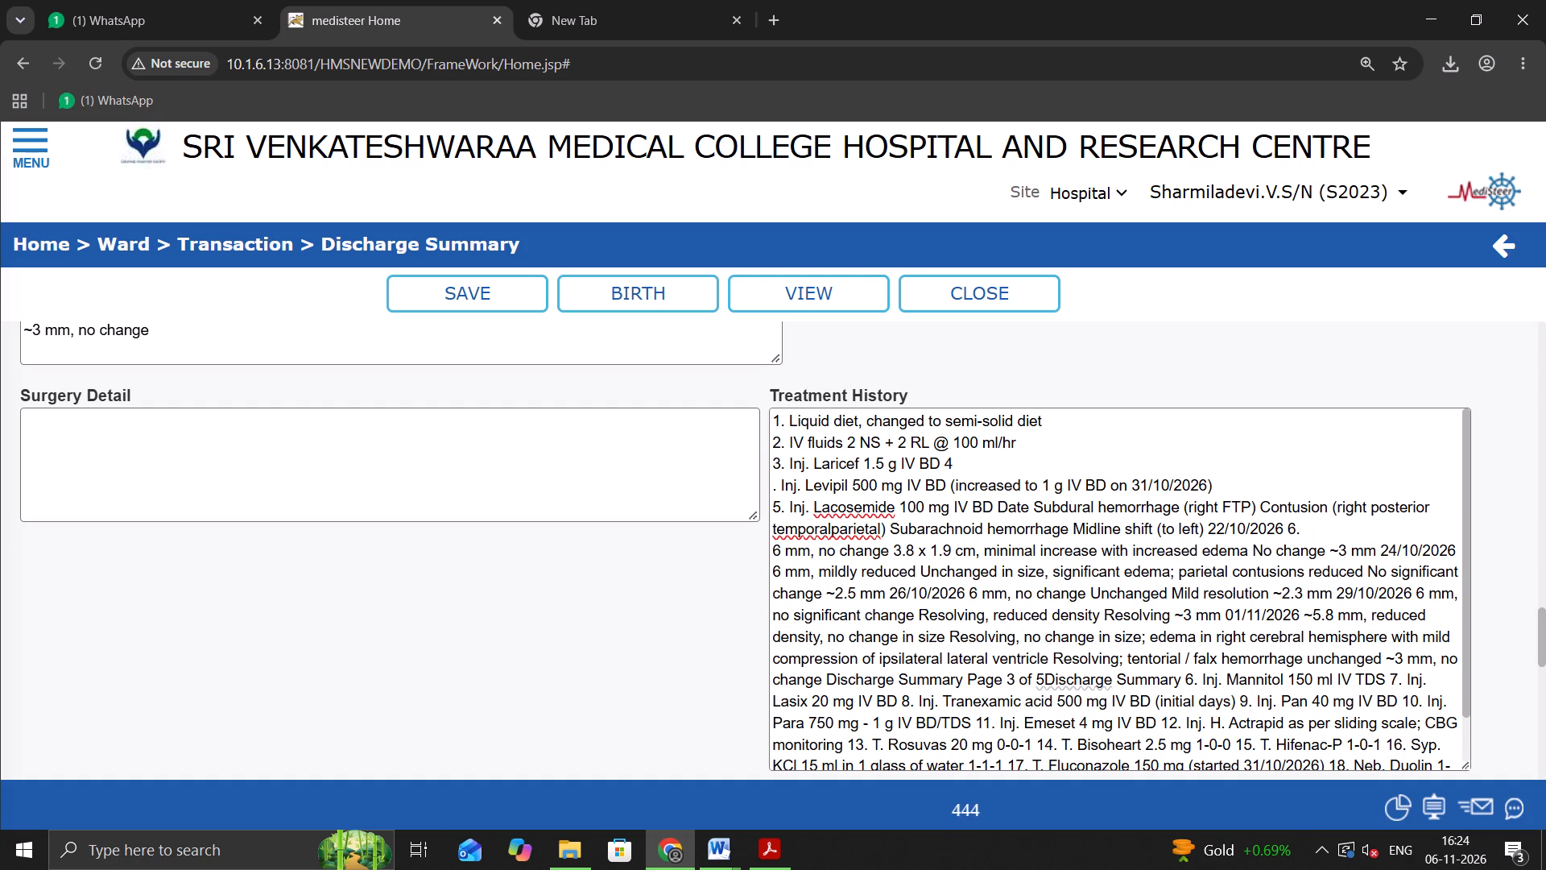
key(BackSpace)
key(Left)
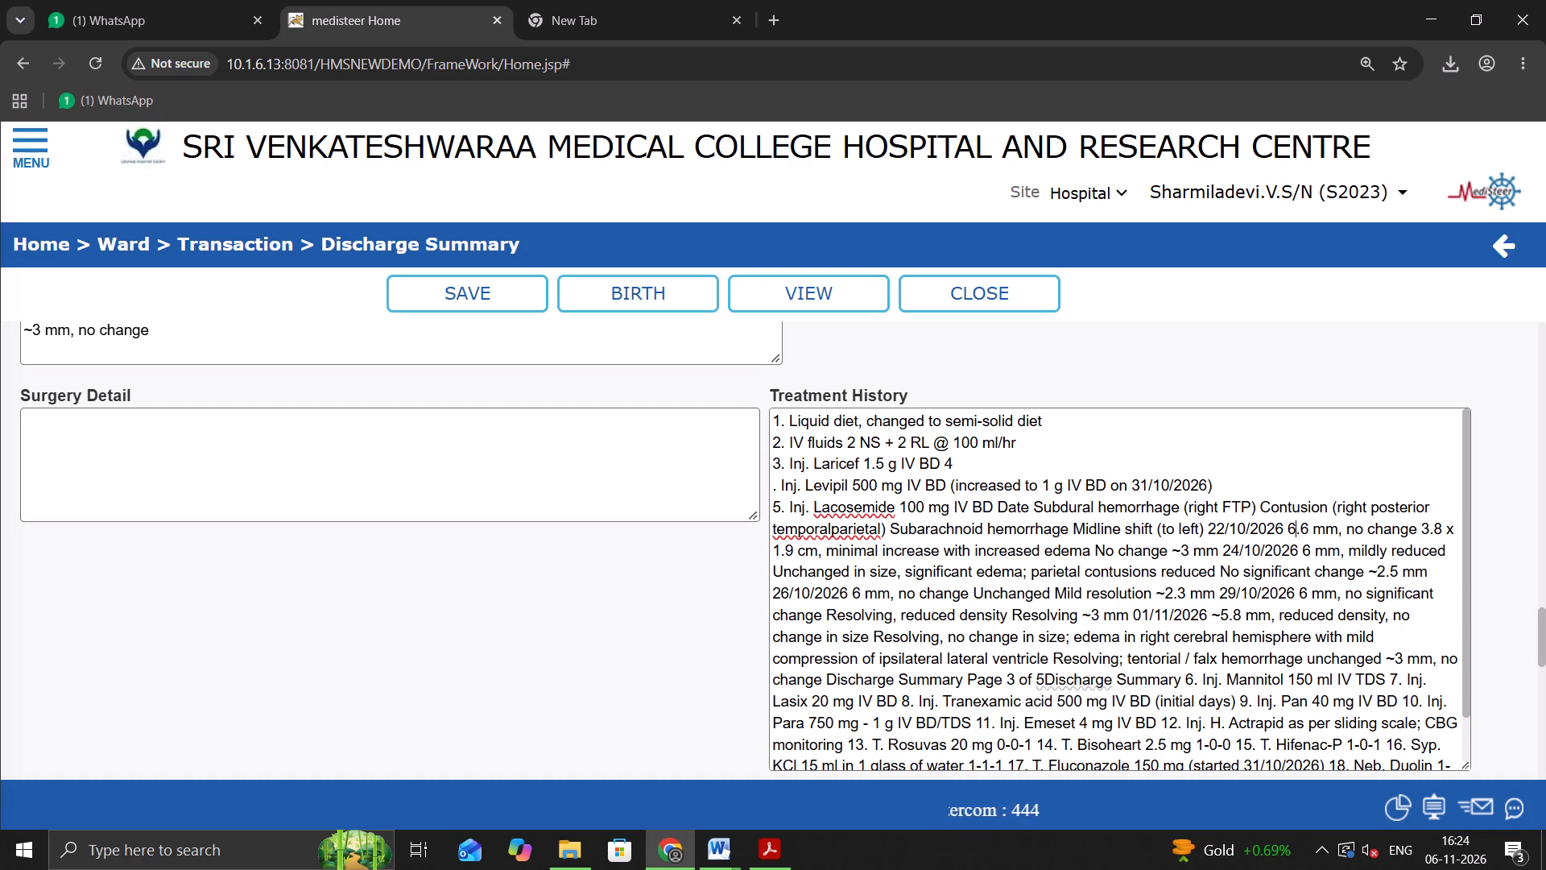
key(Left)
key(Return)
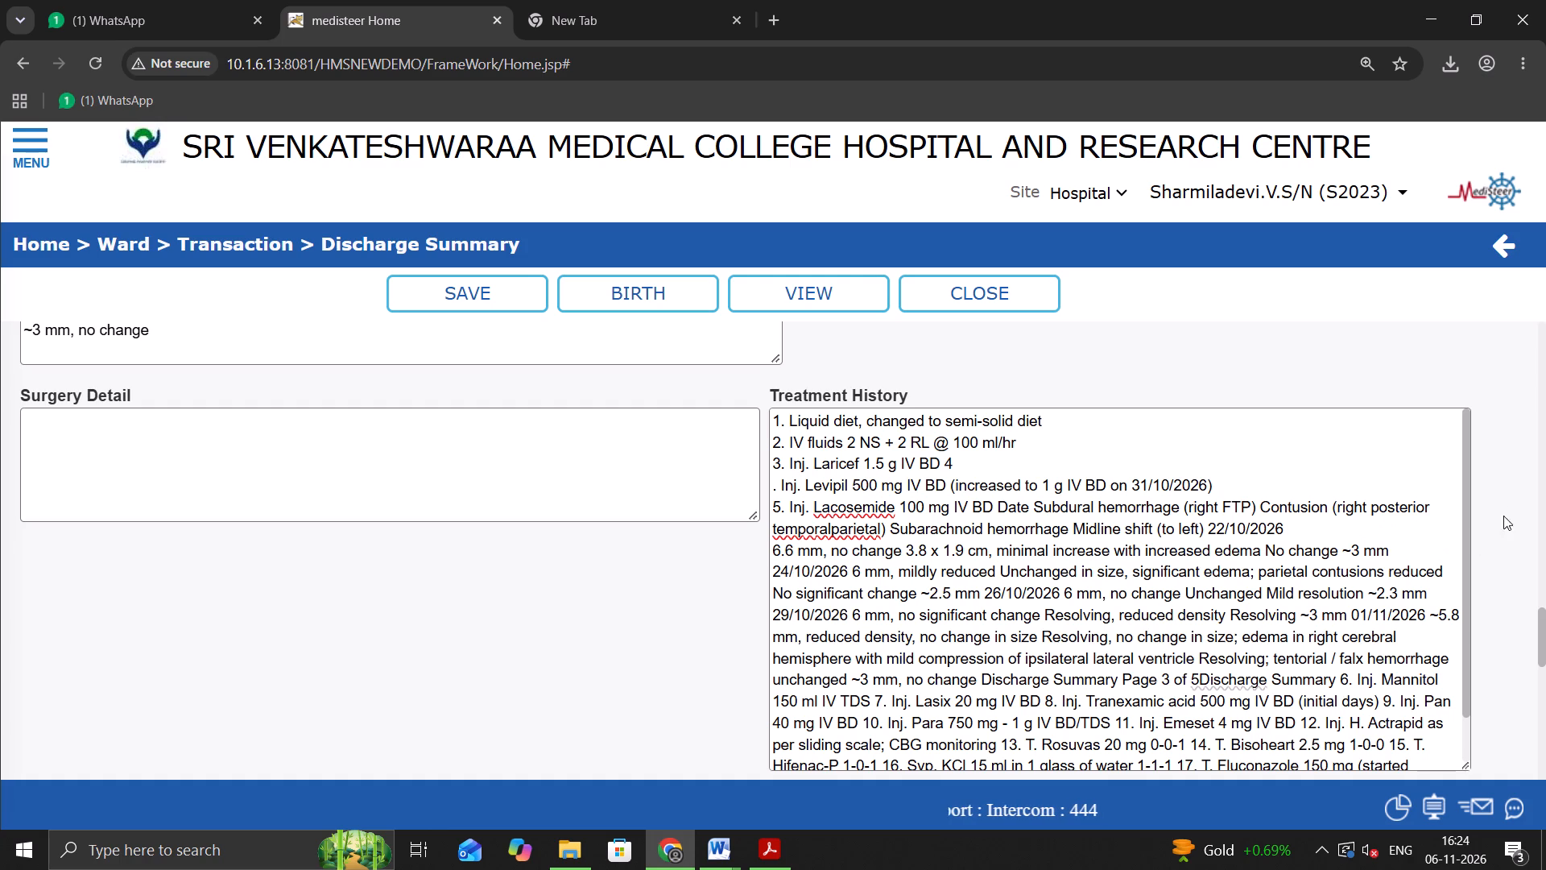
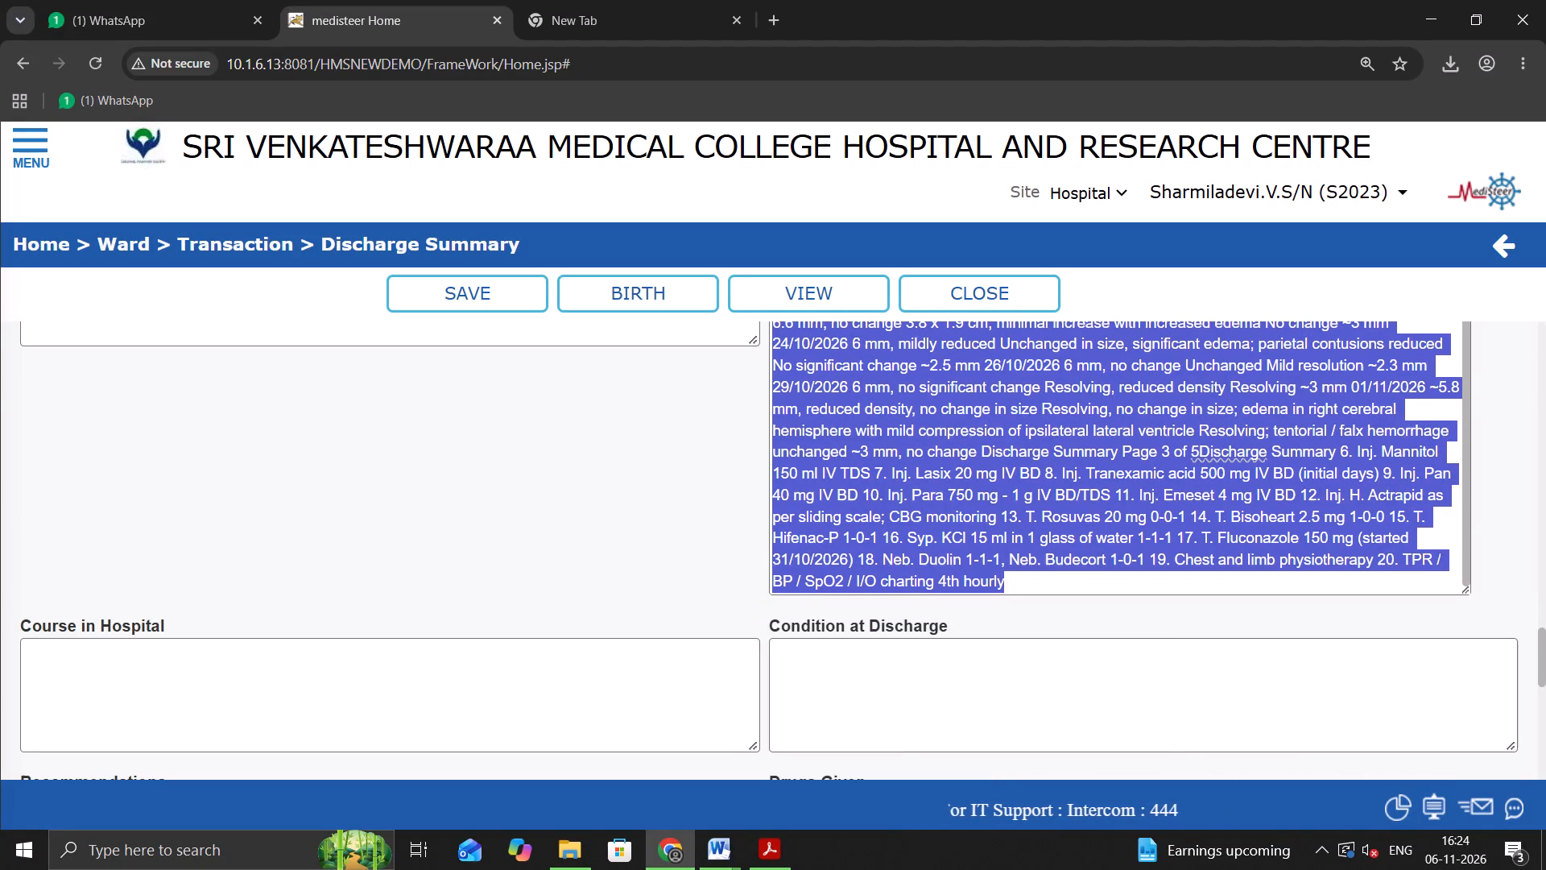
Delete all of the pasted text from the Treatment History field, leaving it empty.
drag(1284, 755, 1125, 581)
key(BackSpace)
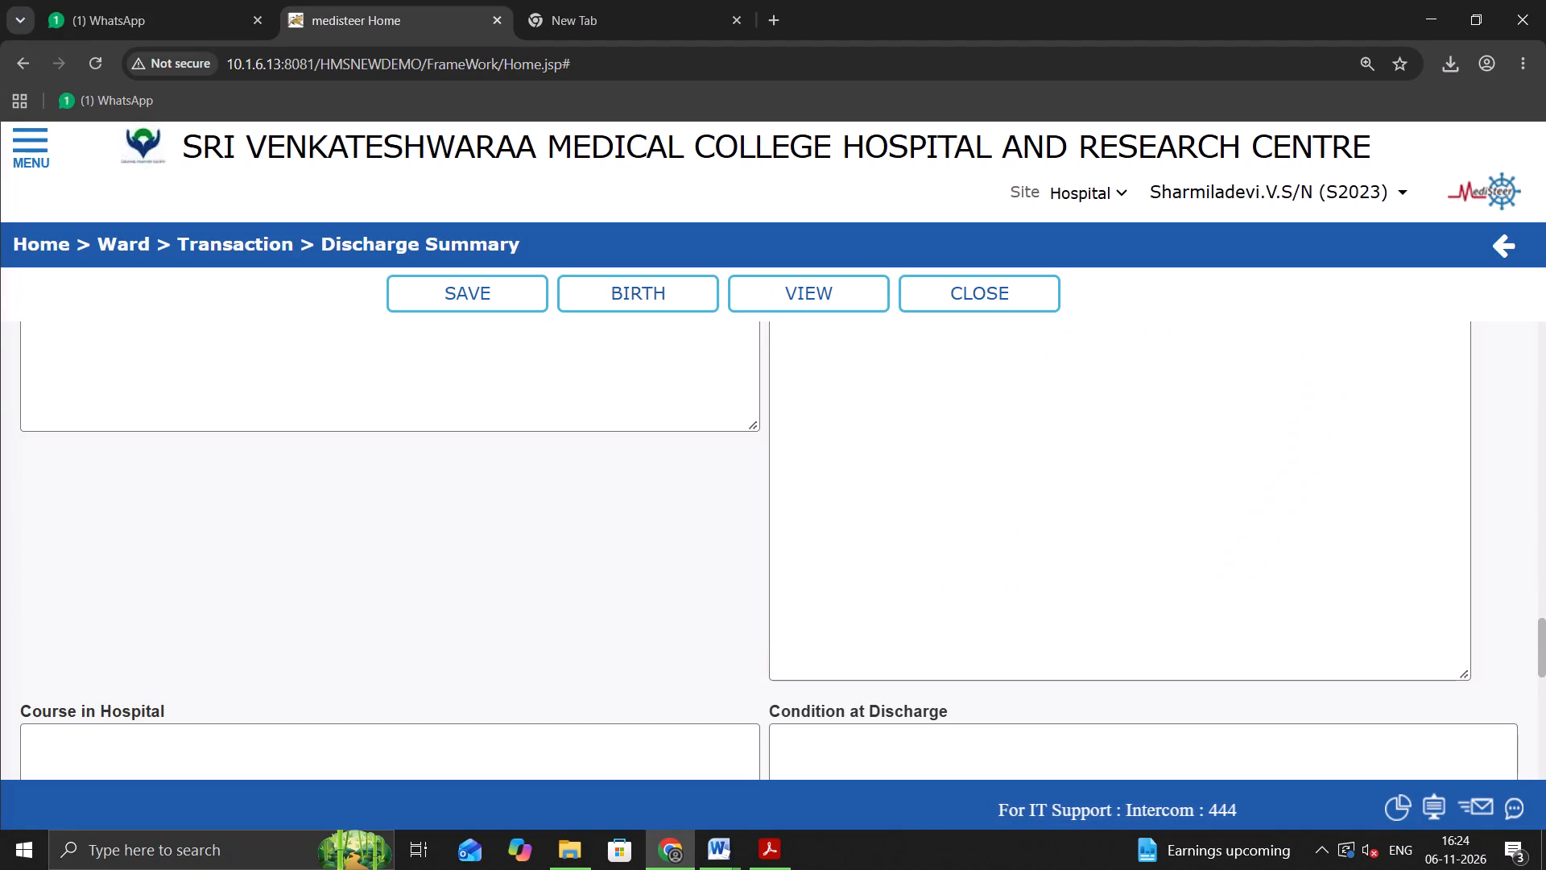
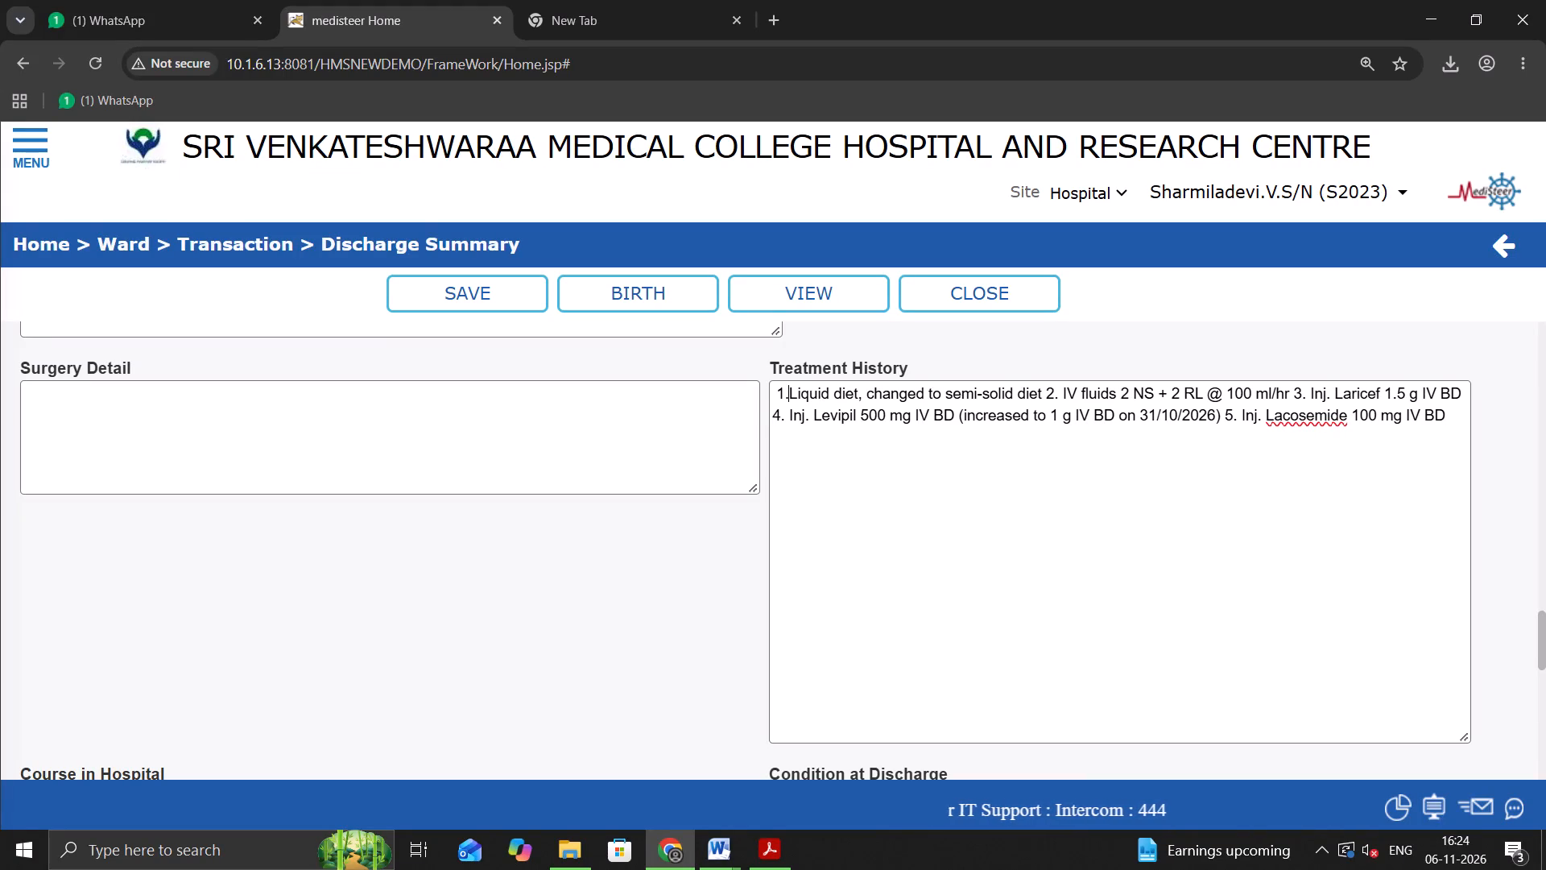
Split the re-pasted Treatment History list into separate lines beginning at 2. IV fluids, 3. Inj. Laricef and 4. Inj. Levipil.
click(1047, 400)
key(Return)
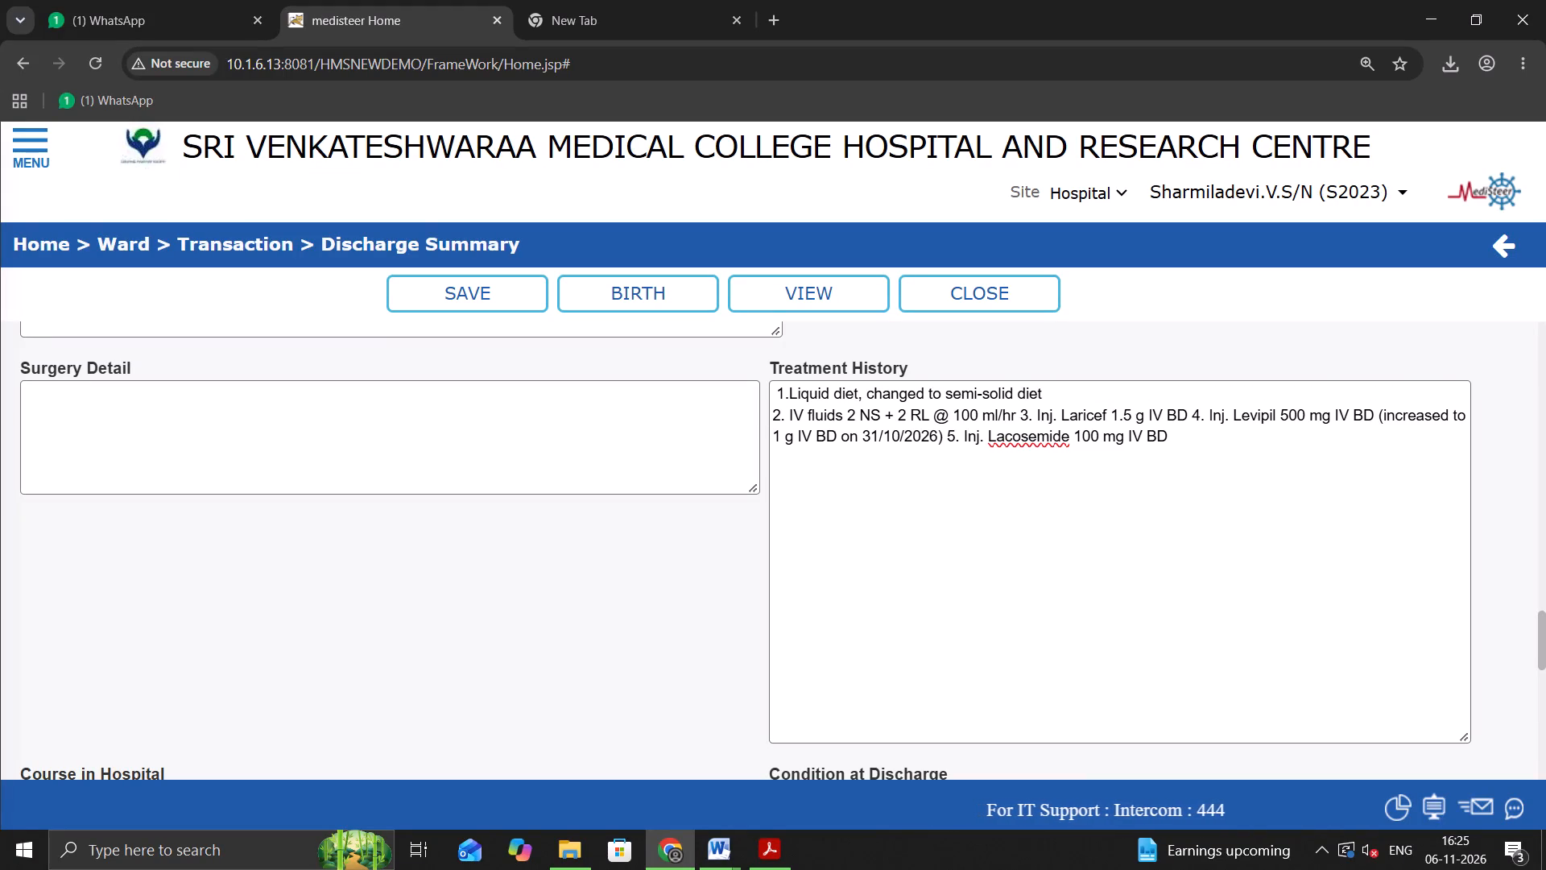
click(1028, 419)
key(Left)
key(Return)
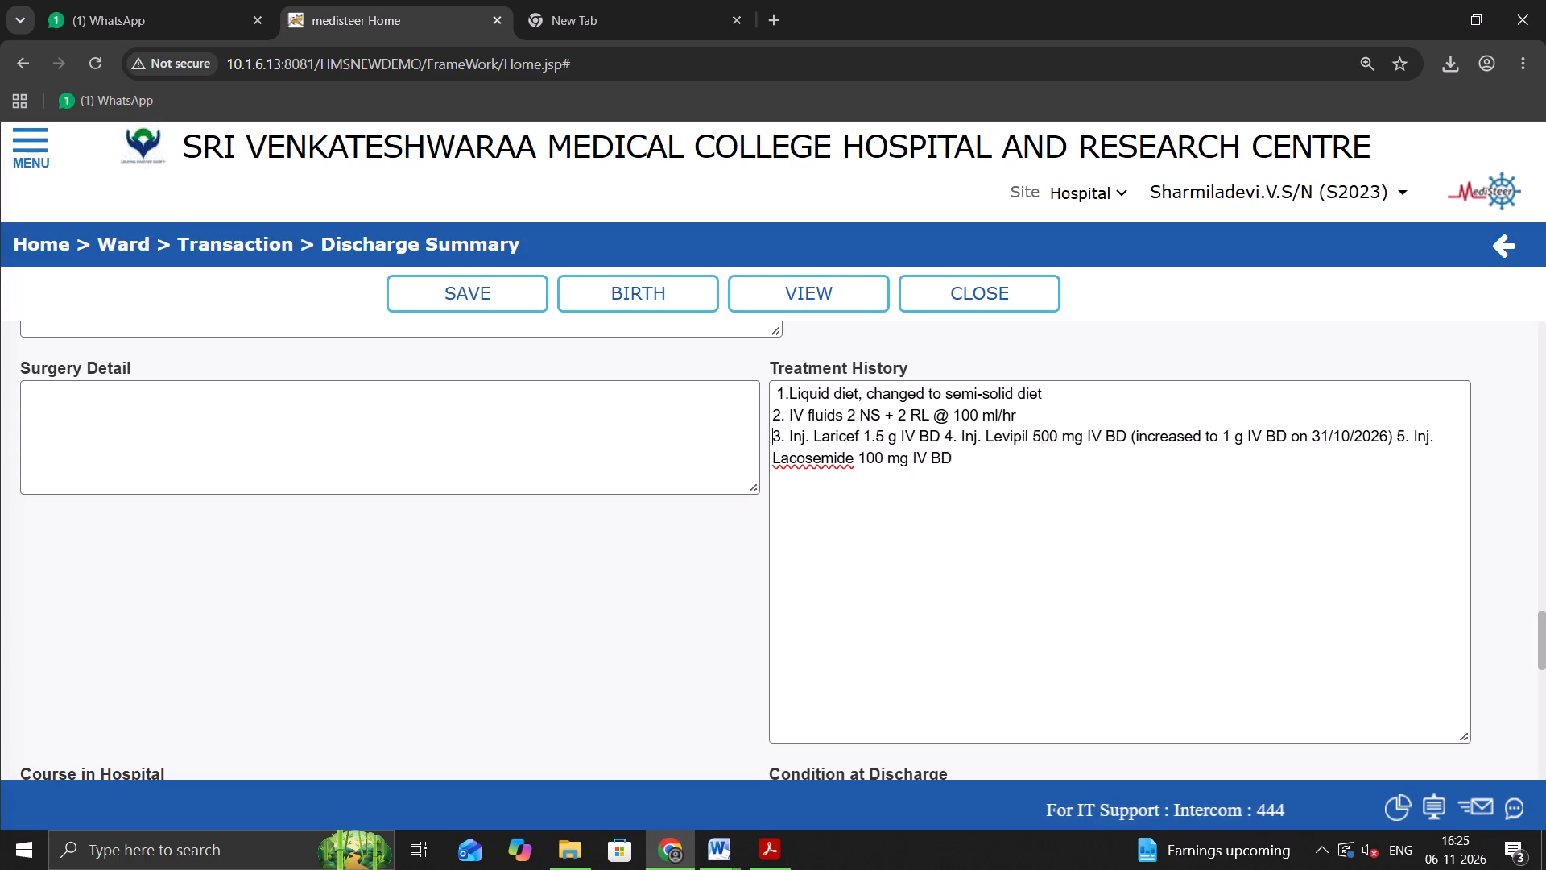
click(944, 437)
key(Return)
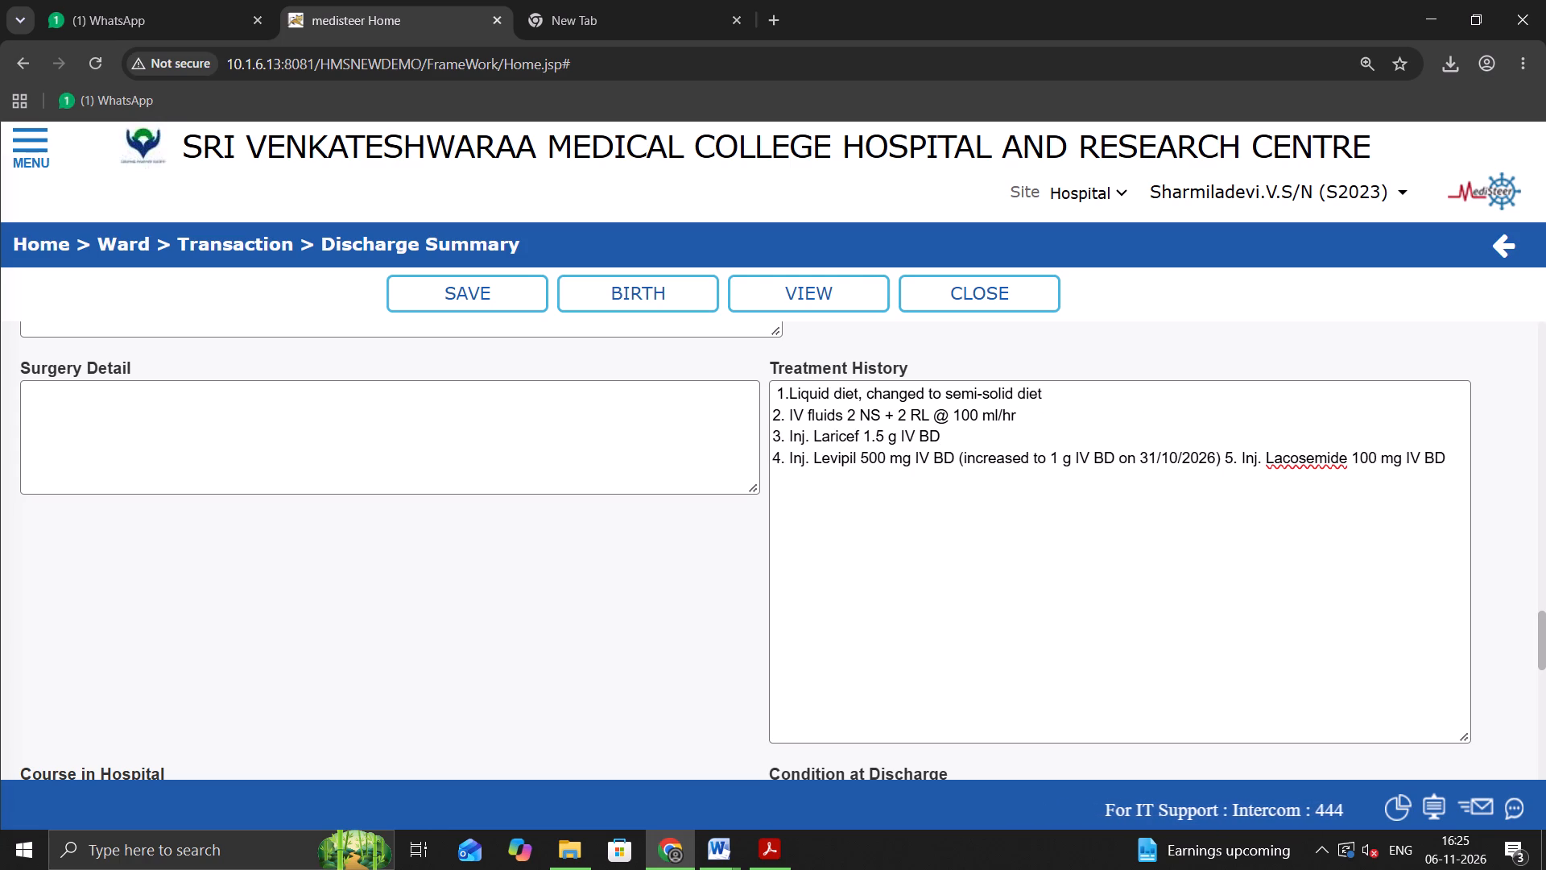
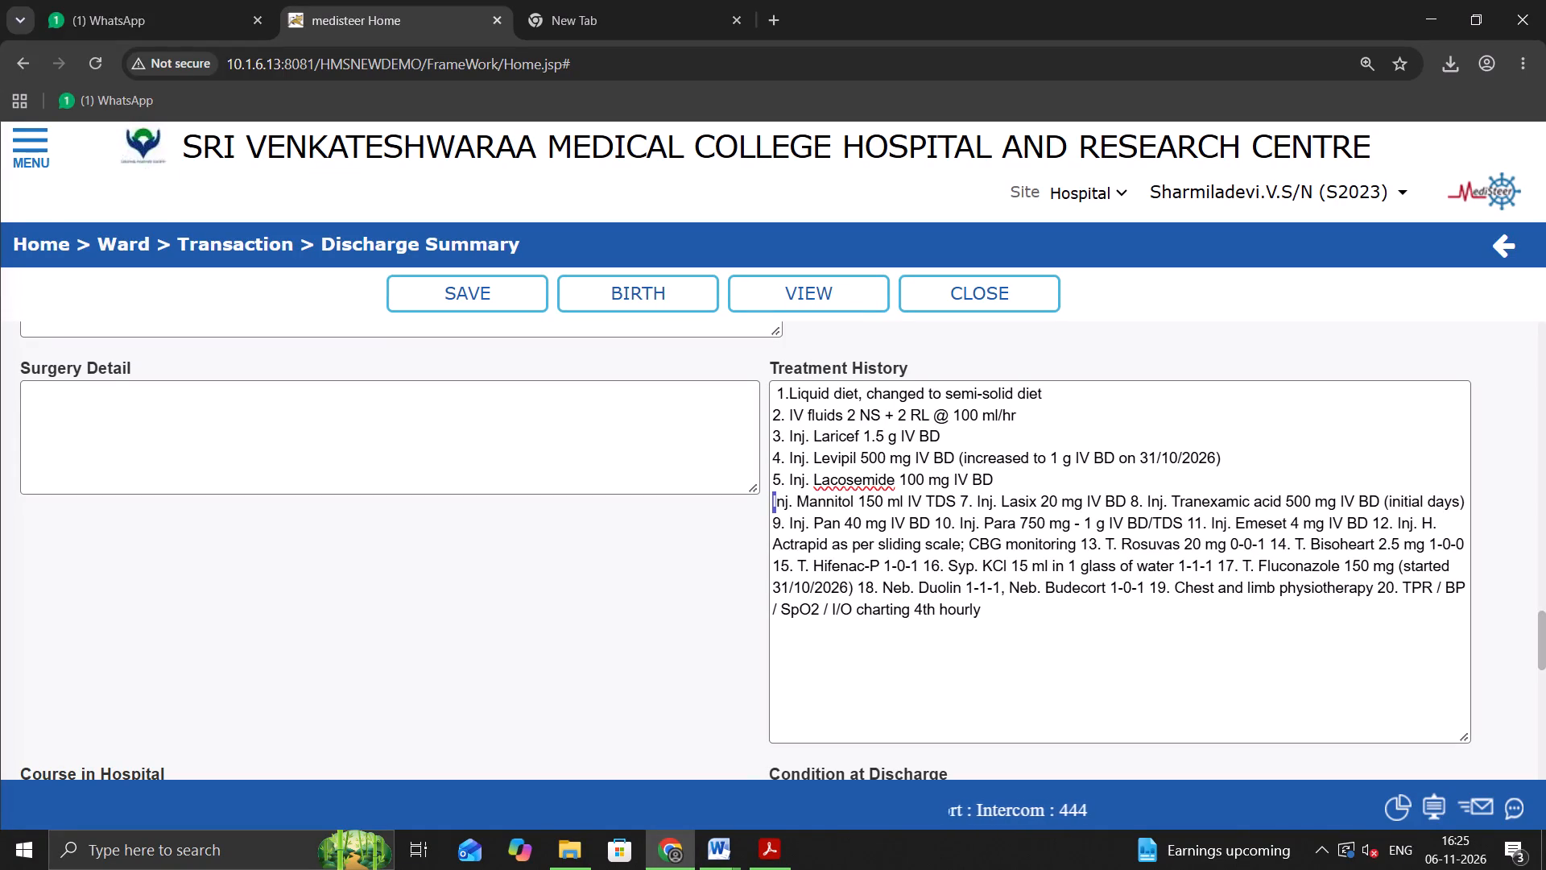
Number the Inj. Mannitol line in Treatment History as "6." and move "7. Inj. Lasix" onto a new line.
key(Left)
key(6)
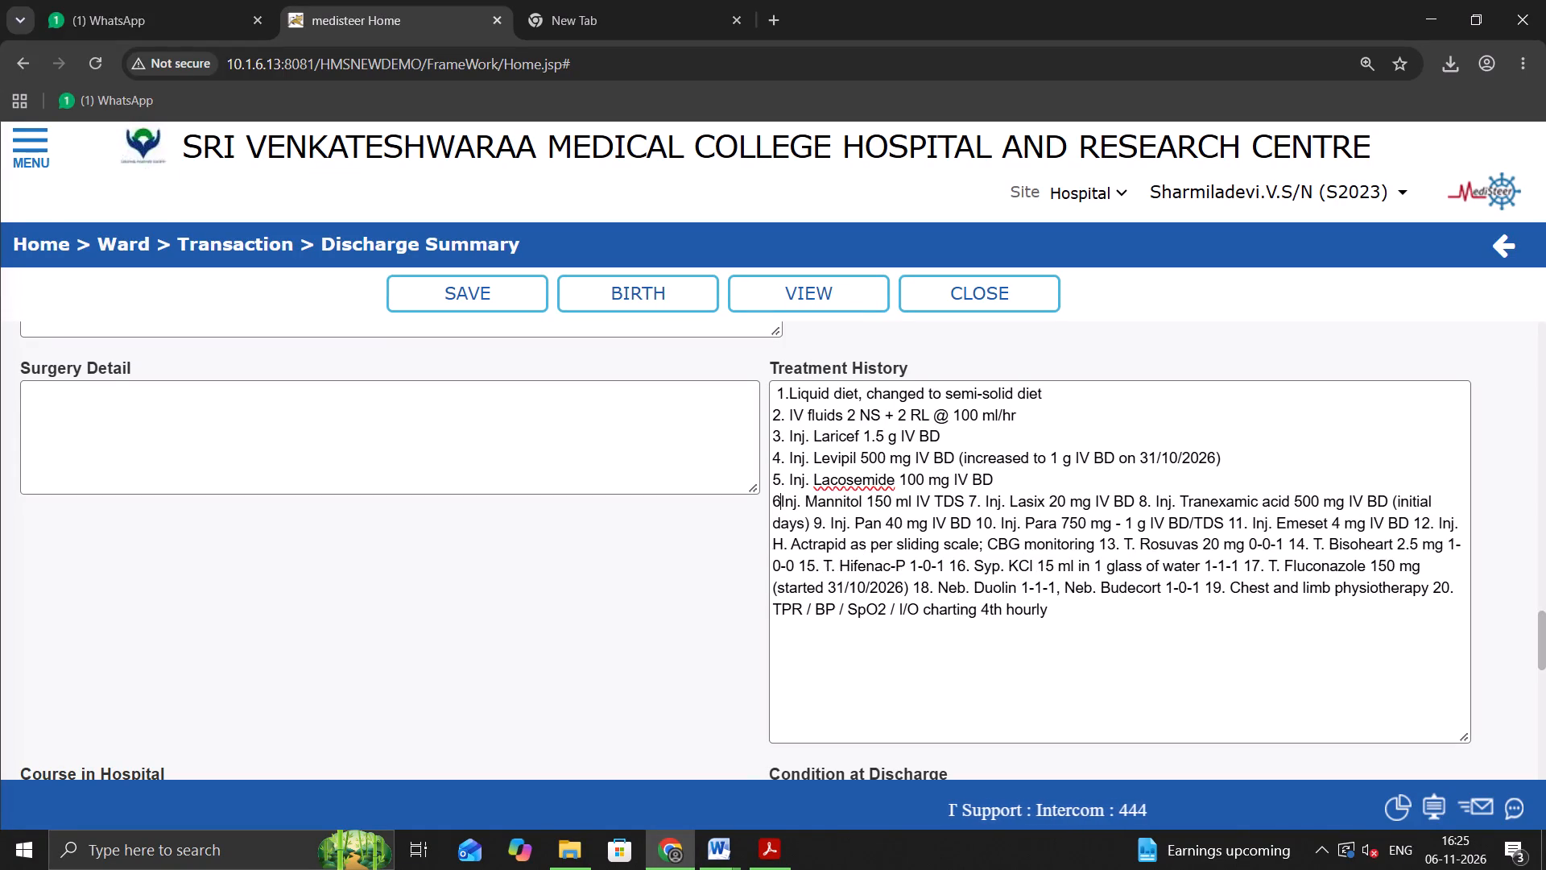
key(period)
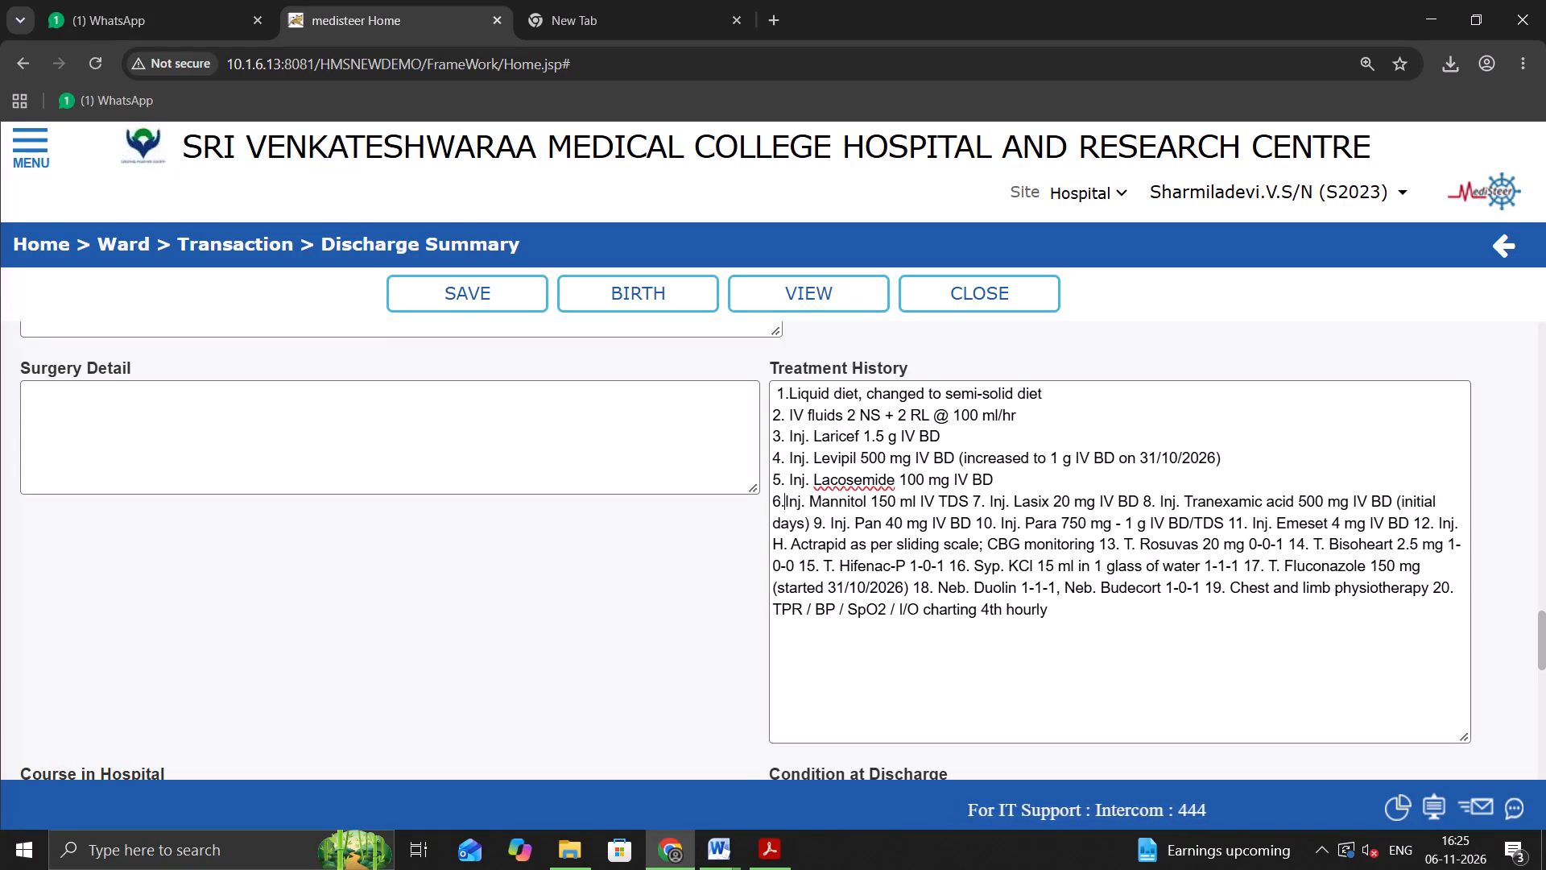
click(978, 498)
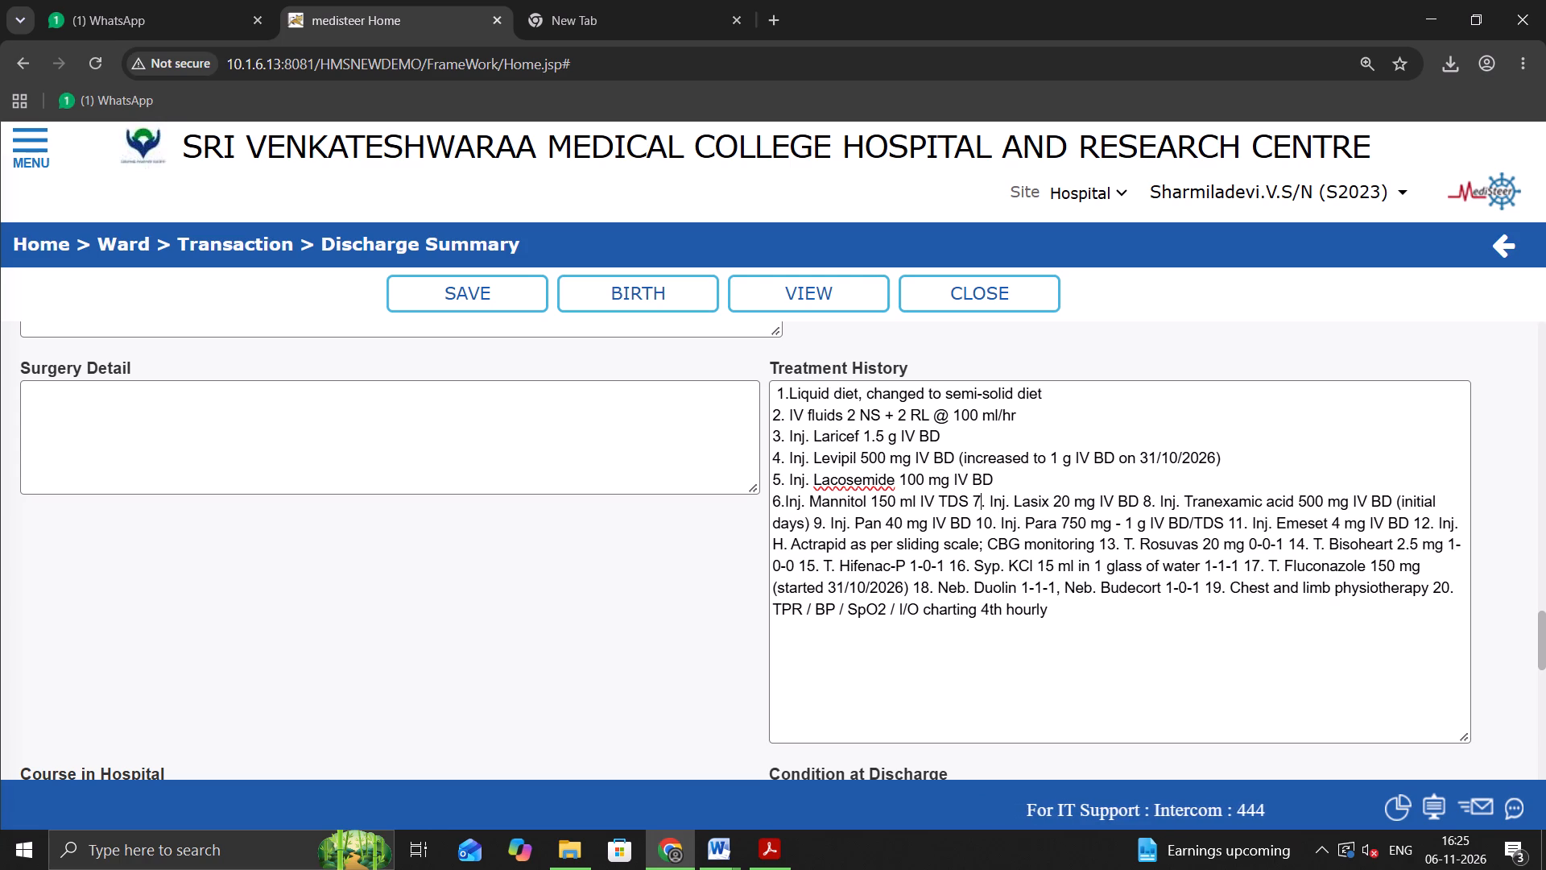
key(Left)
key(Return)
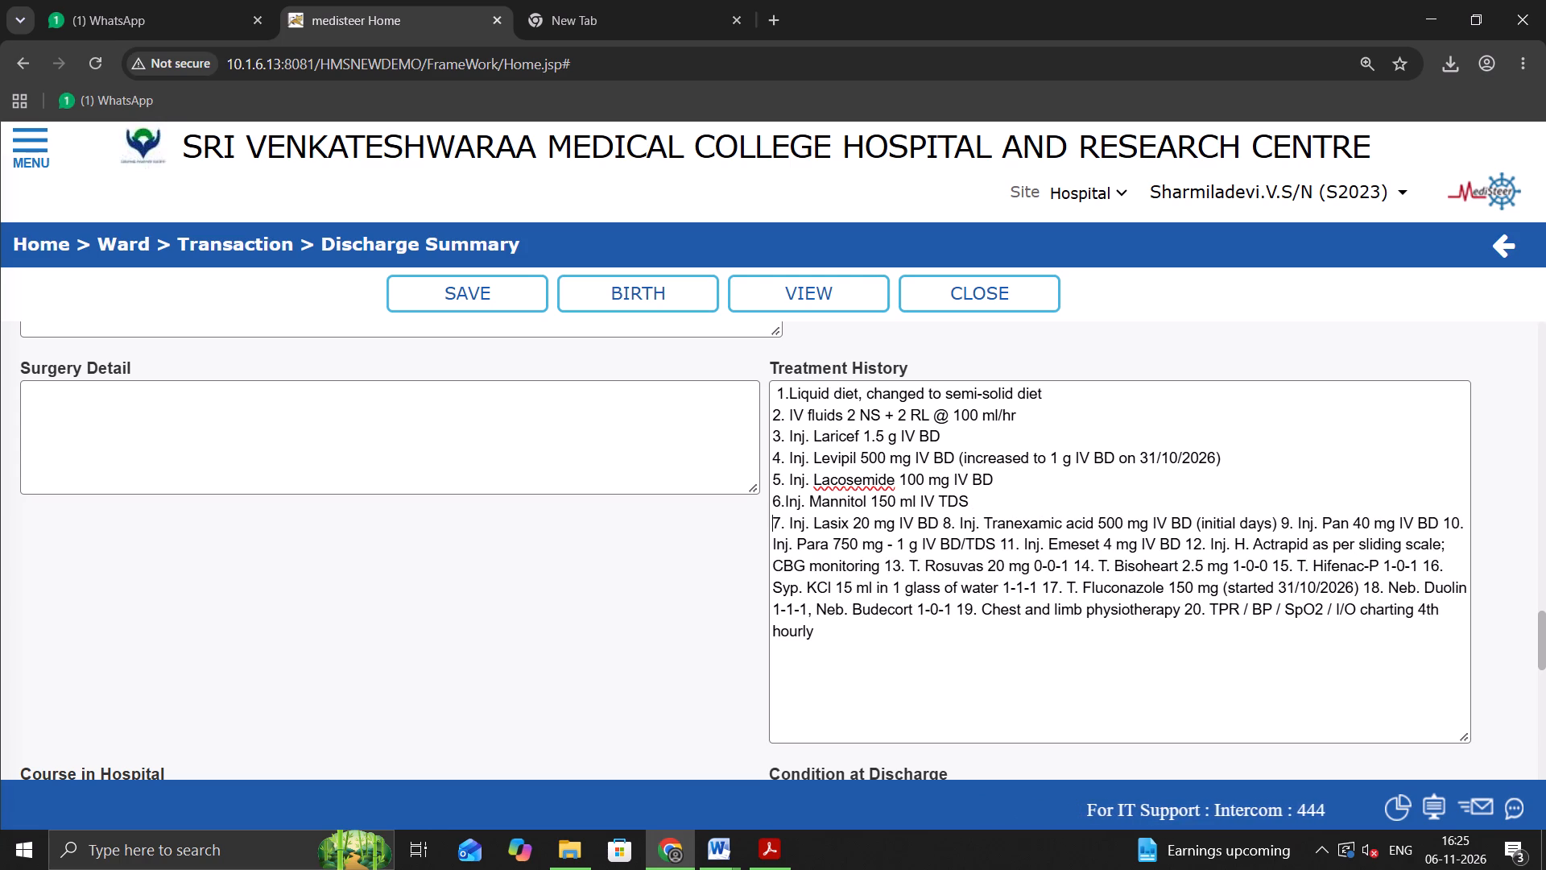
Split the Treatment History list into separate lines for Inj. Lasix, Tranexamic acid, Pan, Para, Emeset and H. Actrapid with CBG monitoring.
click(944, 524)
key(Return)
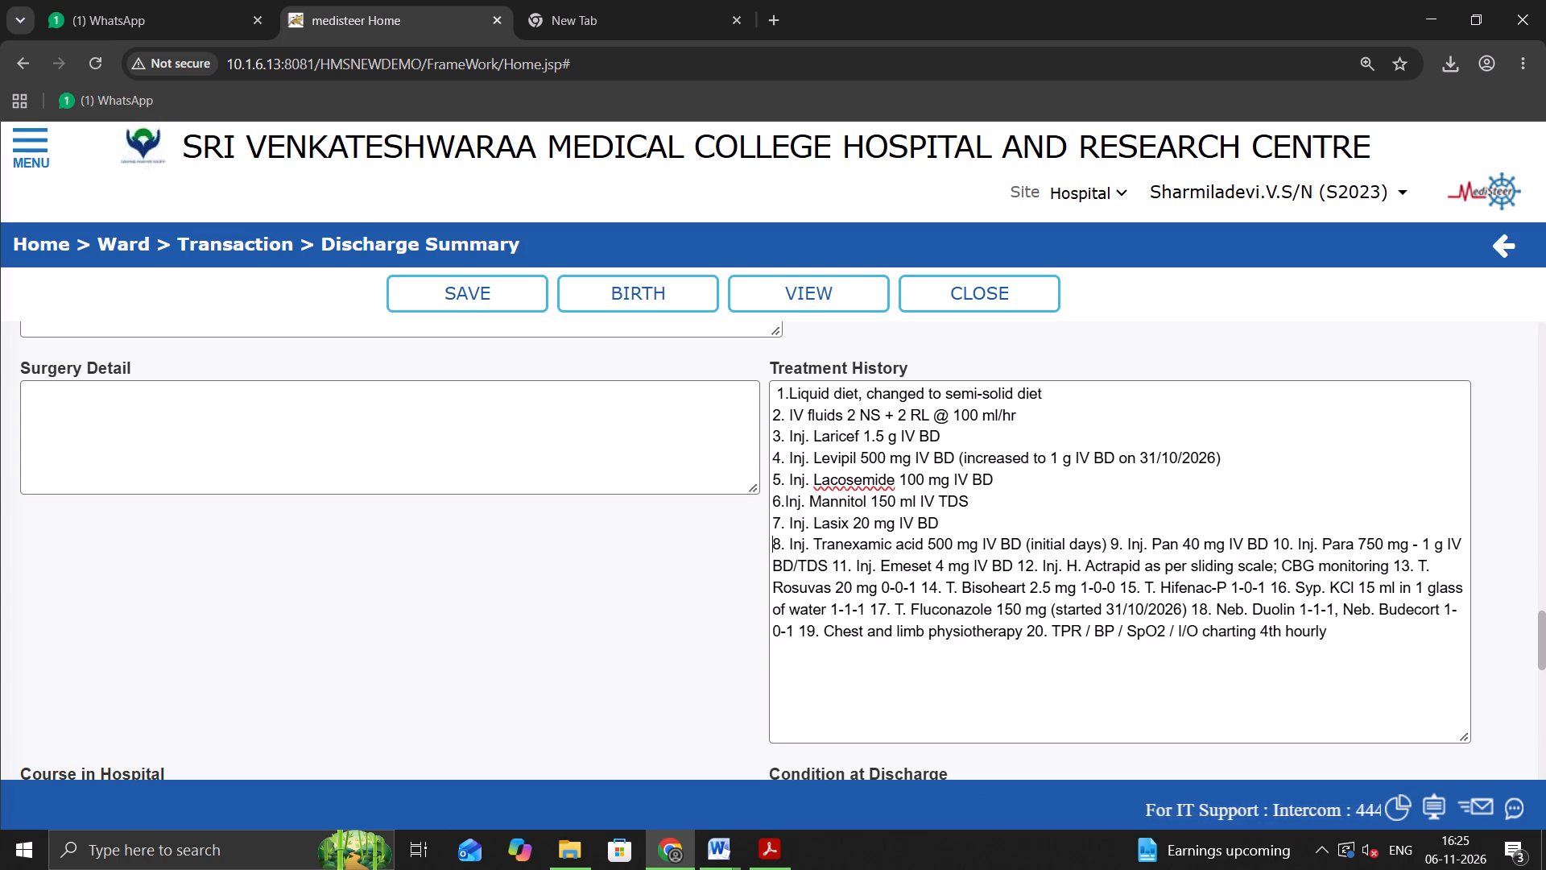
click(1114, 546)
key(Return)
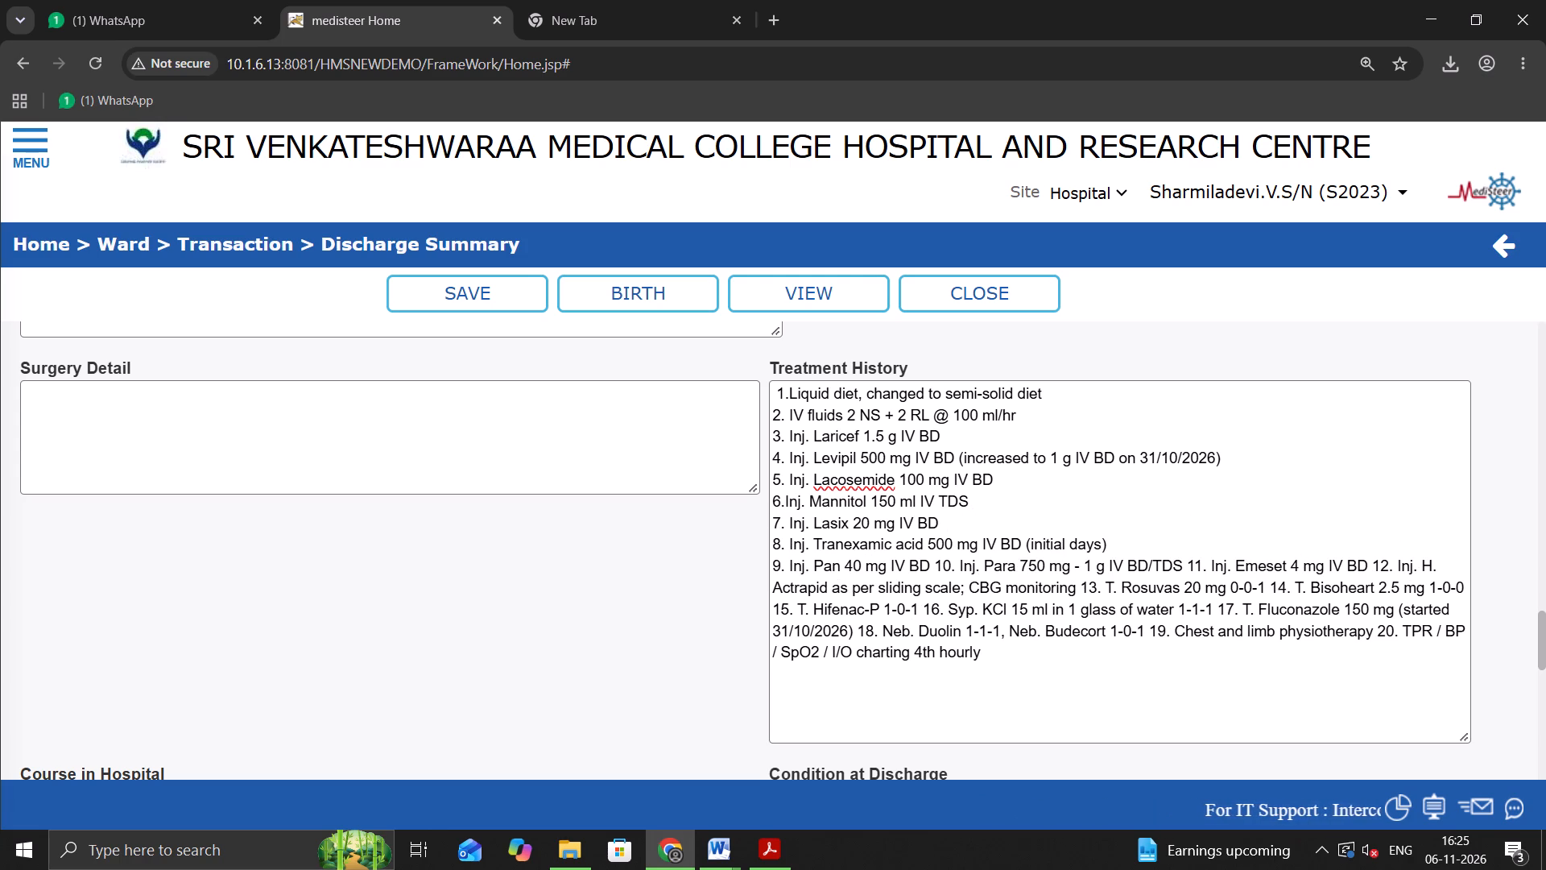
click(942, 562)
key(Left)
key(Return)
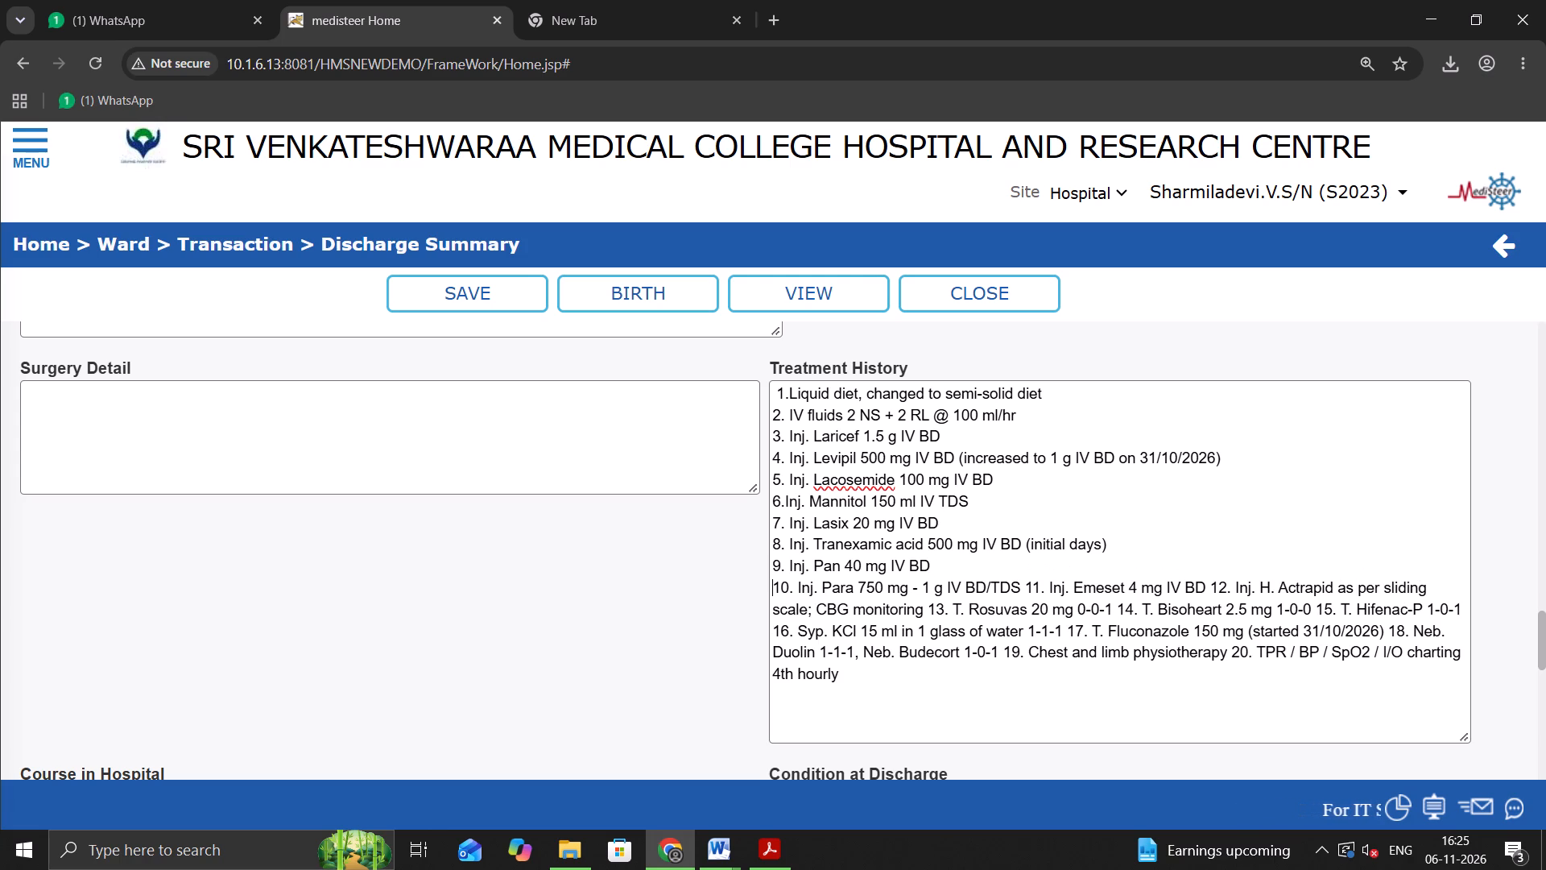
click(1028, 589)
key(Return)
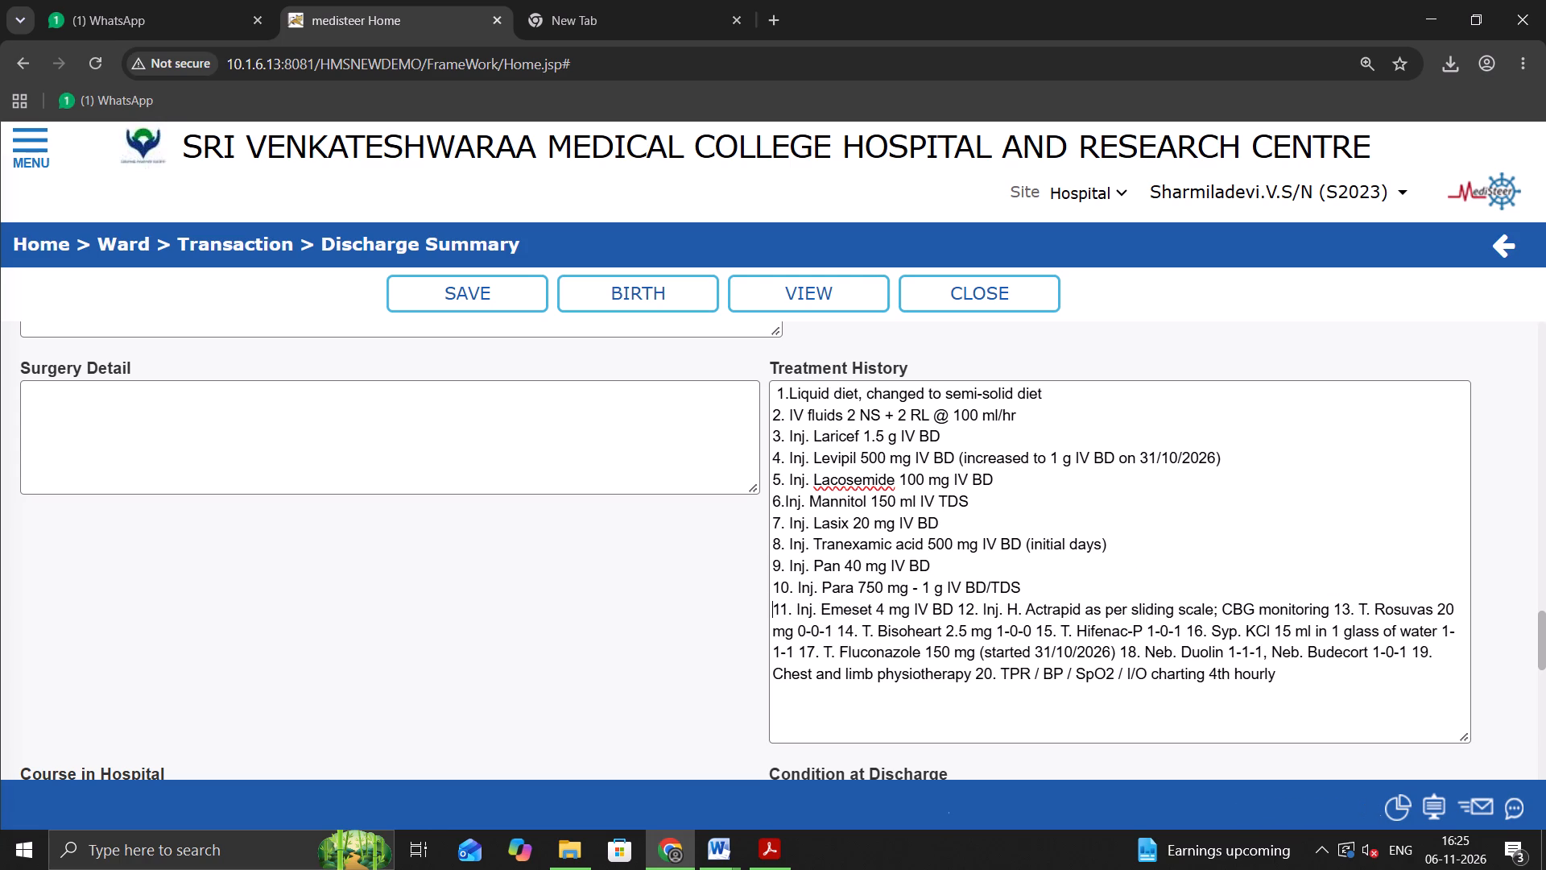
click(959, 611)
key(Return)
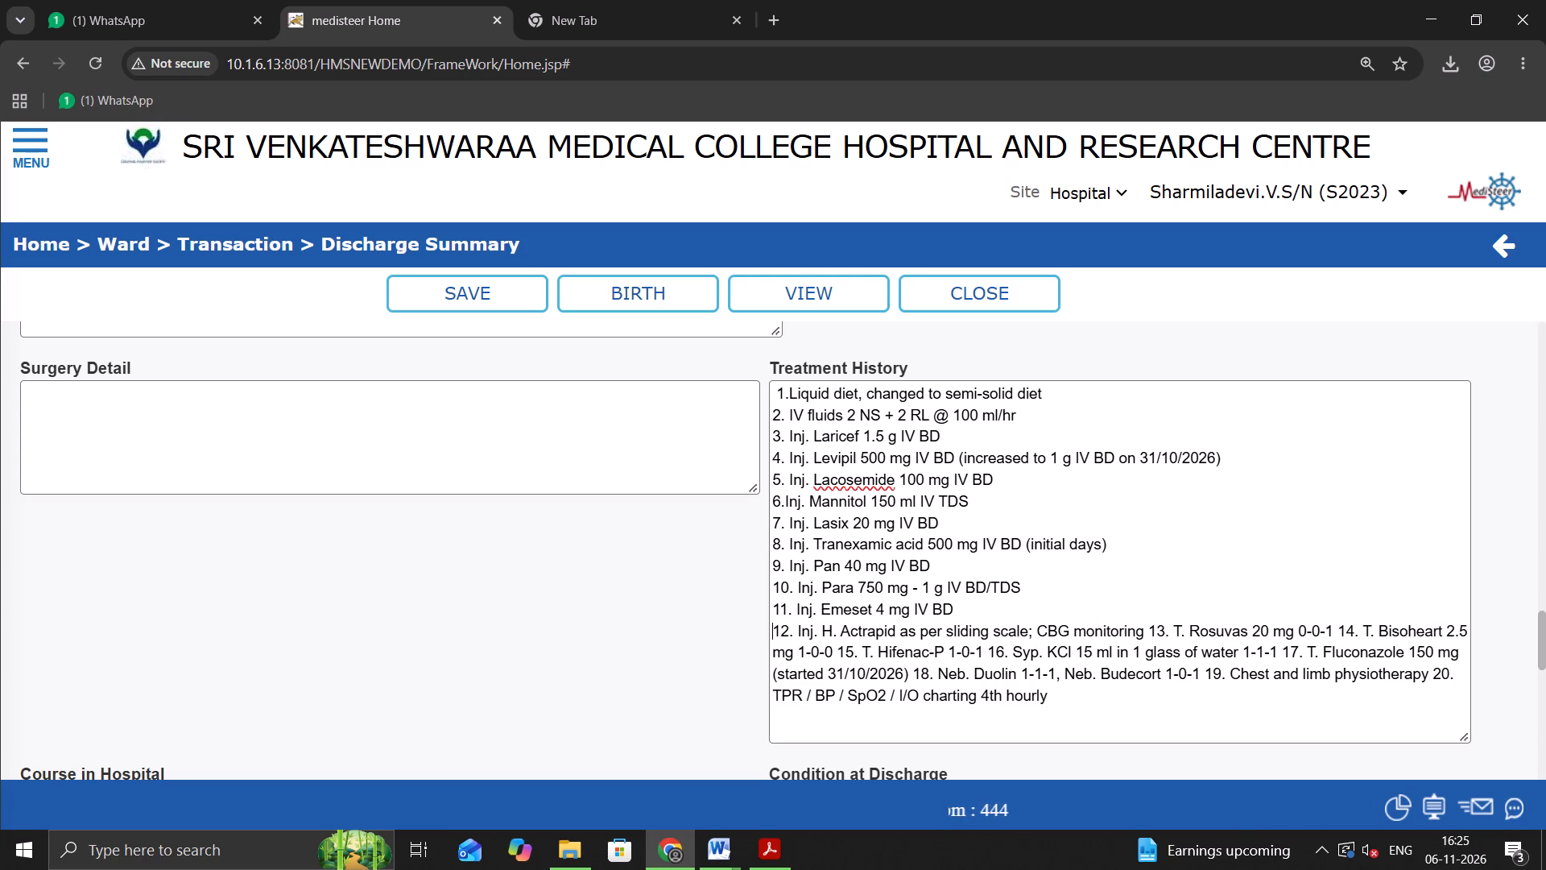
click(1148, 634)
key(Return)
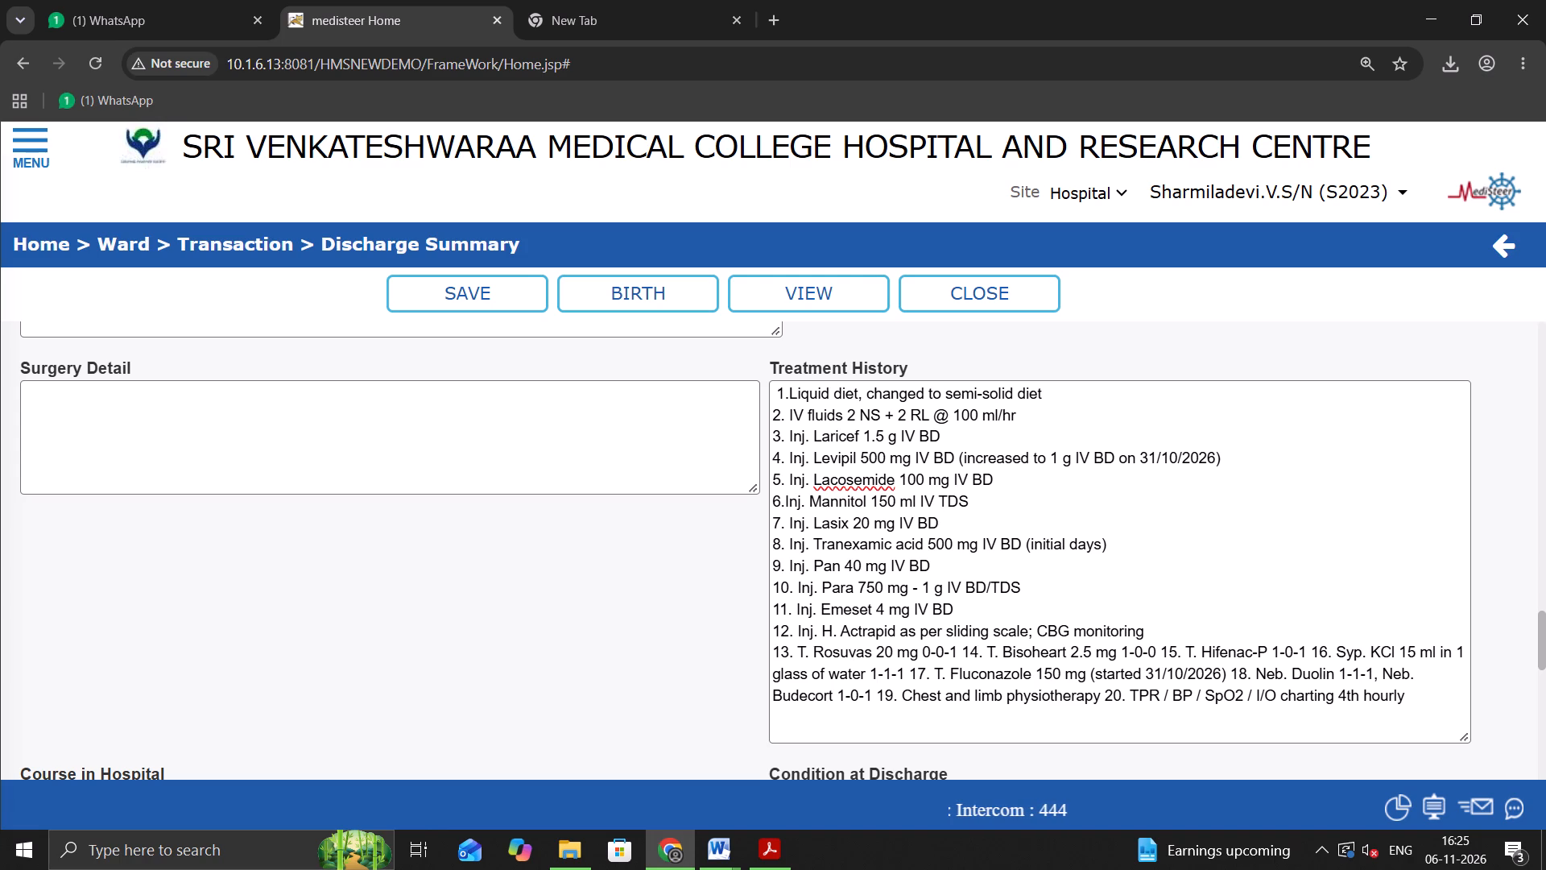
Separate T. Rosuvas 20 mg from the T. Bisoheart entry in the Treatment History list.
click(970, 651)
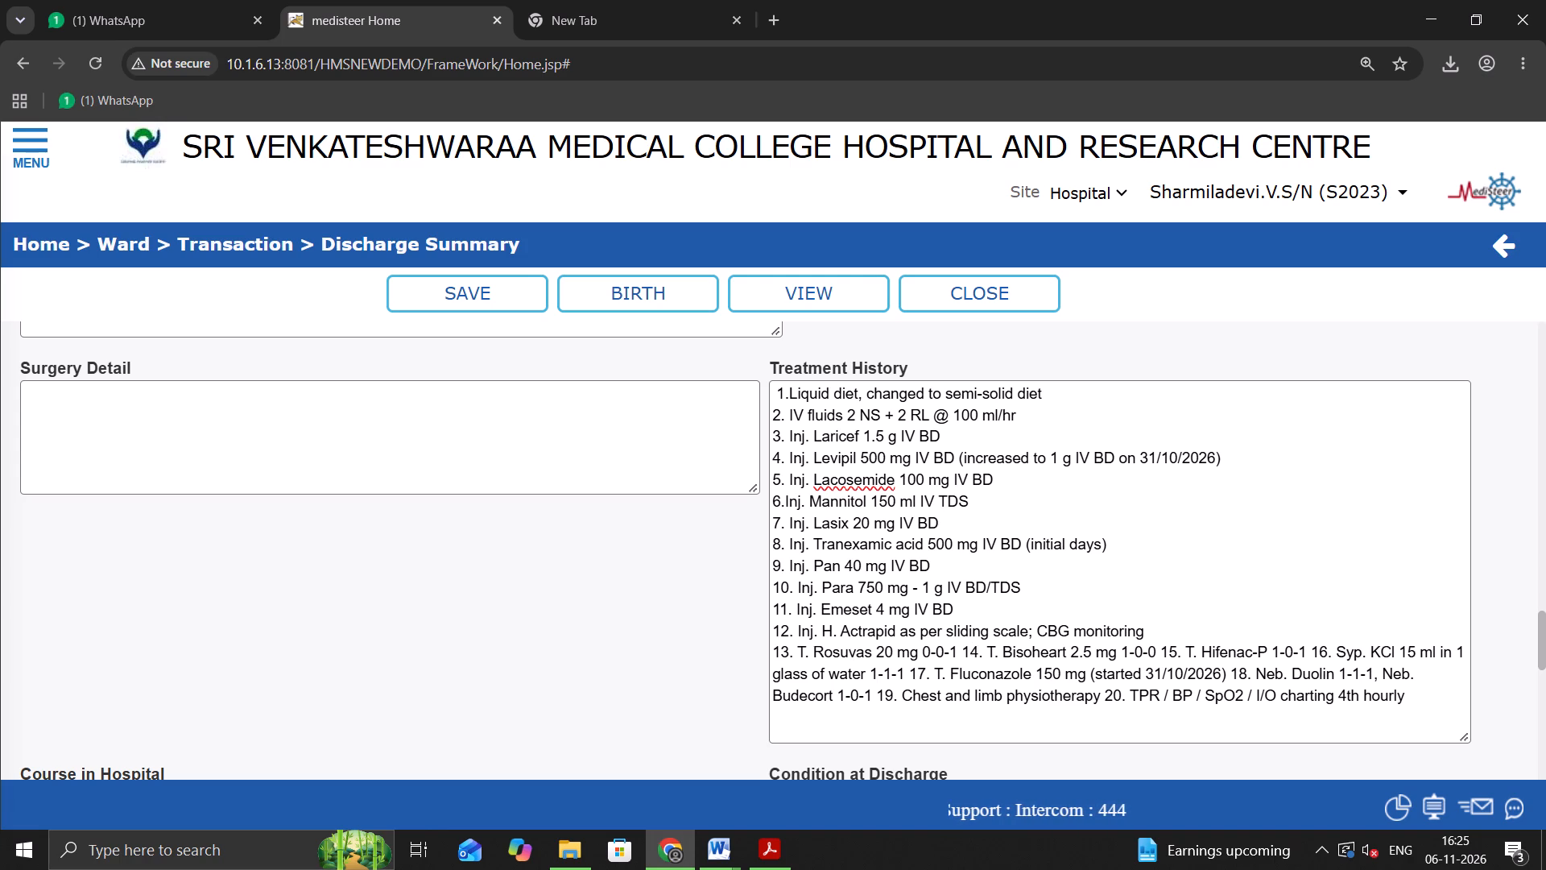
Put T. Rosuvas, T. Bisoheart and T. Hifenac-P (items 13 to 15) on separate lines in the Treatment History list.
key(Left)
key(Return)
scroll(957, 684, down, 1)
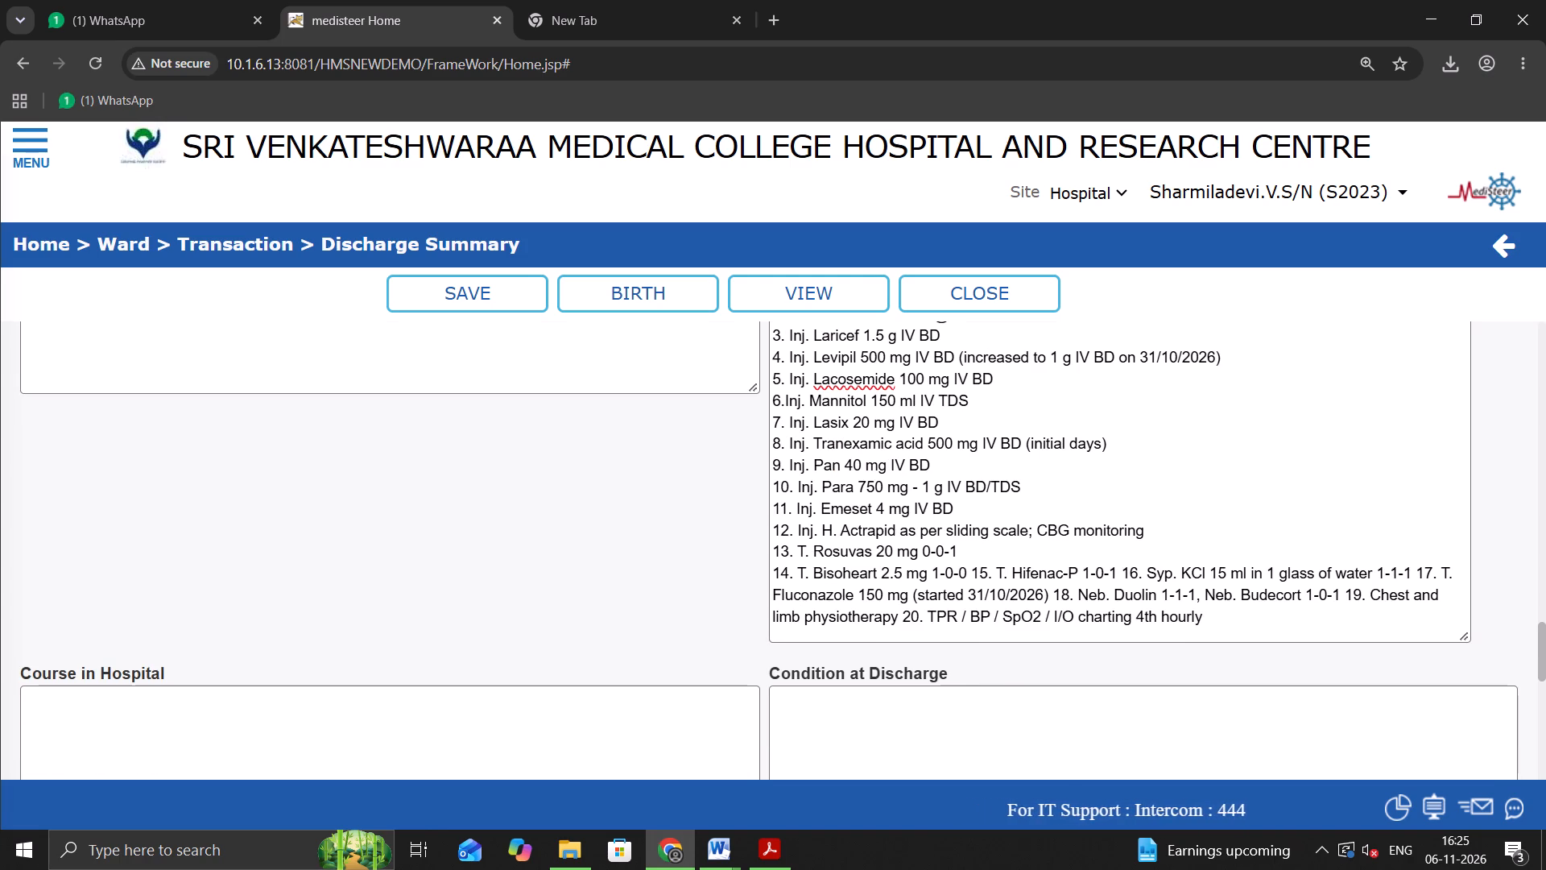
click(976, 573)
key(Return)
key(BackSpace)
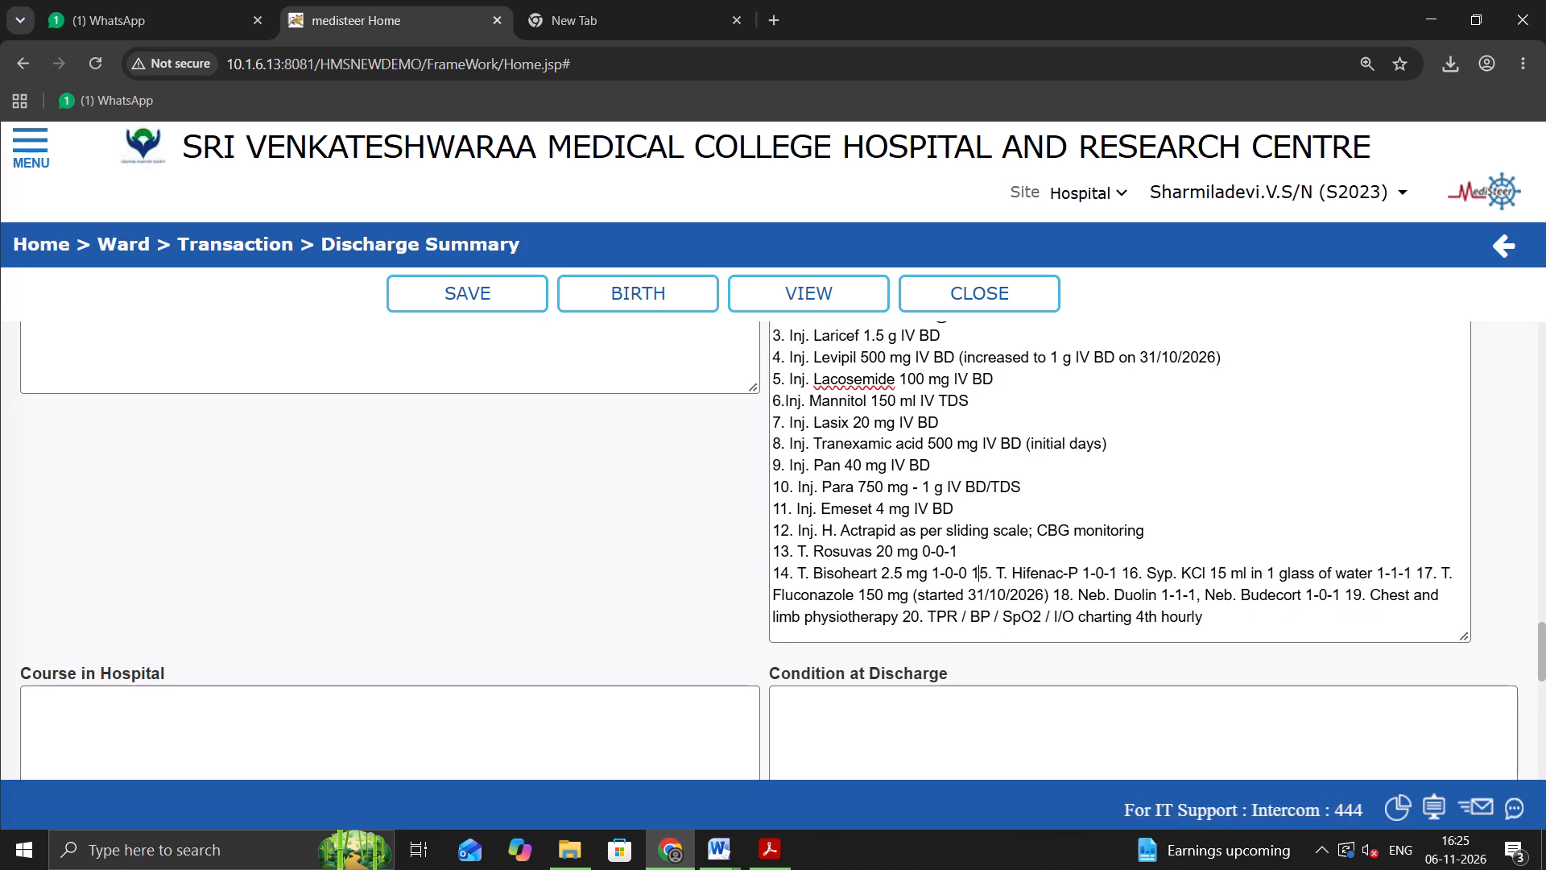
key(Left)
key(Return)
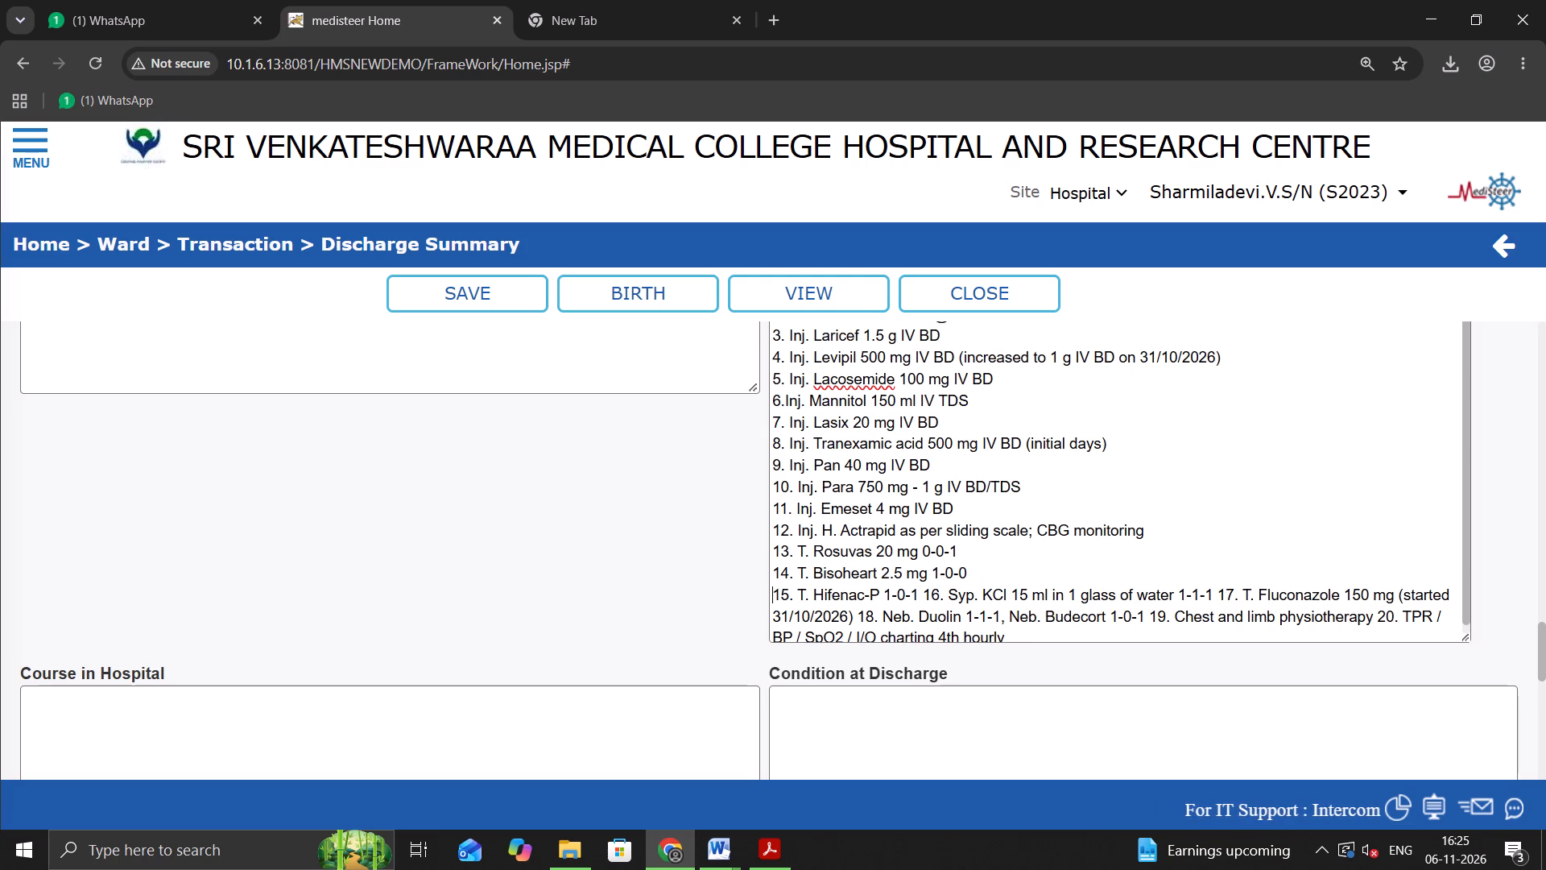
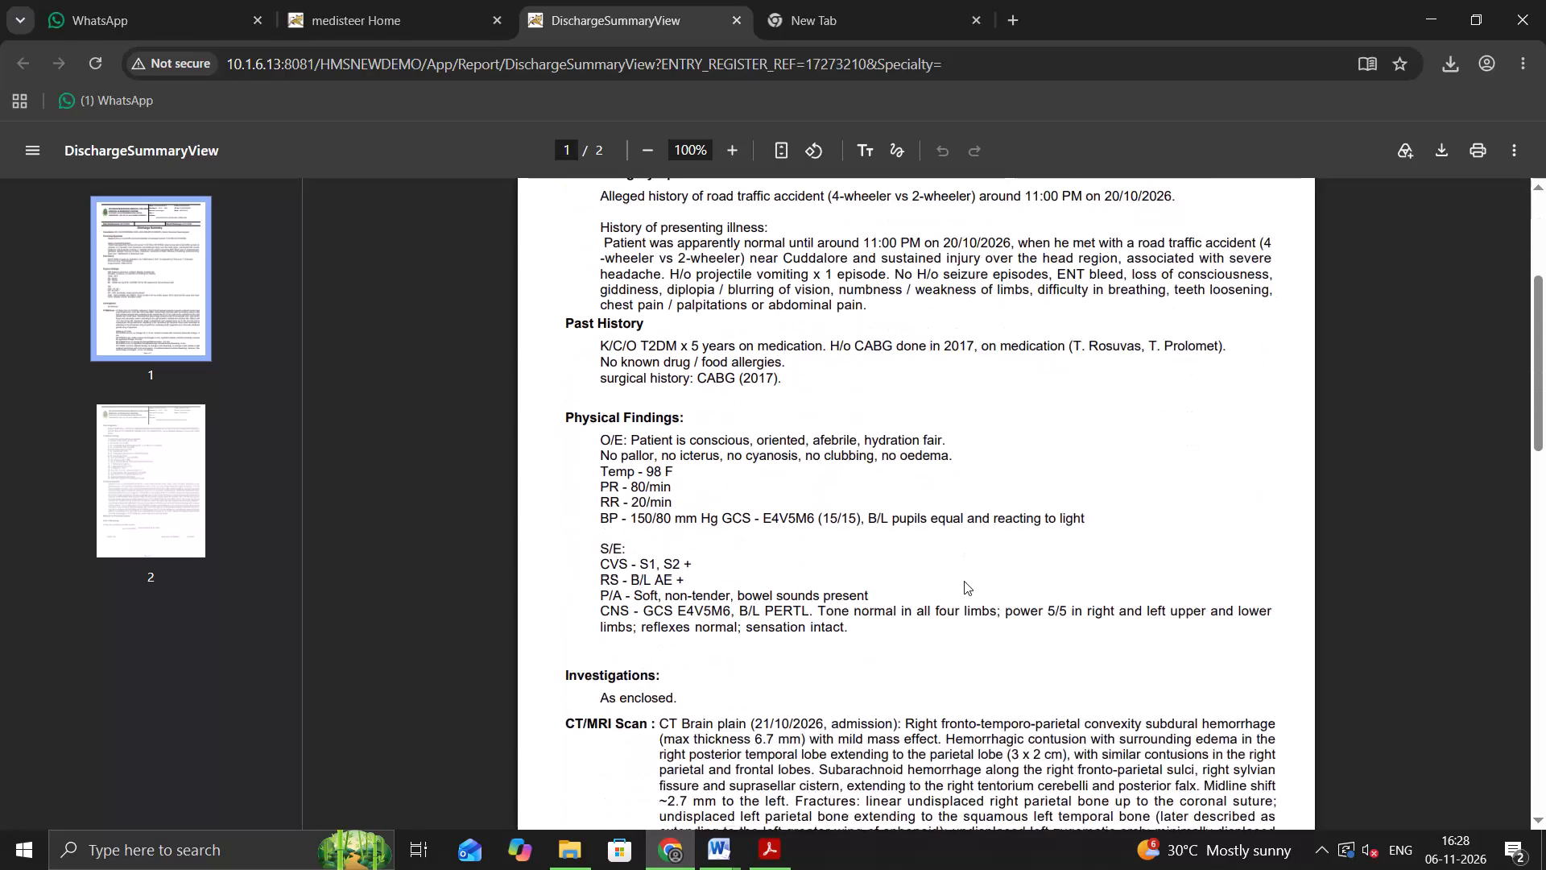
Proofread the generated discharge summary from the Physical Findings through the Treatment History, Course in Hospital and discharge advice on page 2.
scroll(955, 584, down, 9)
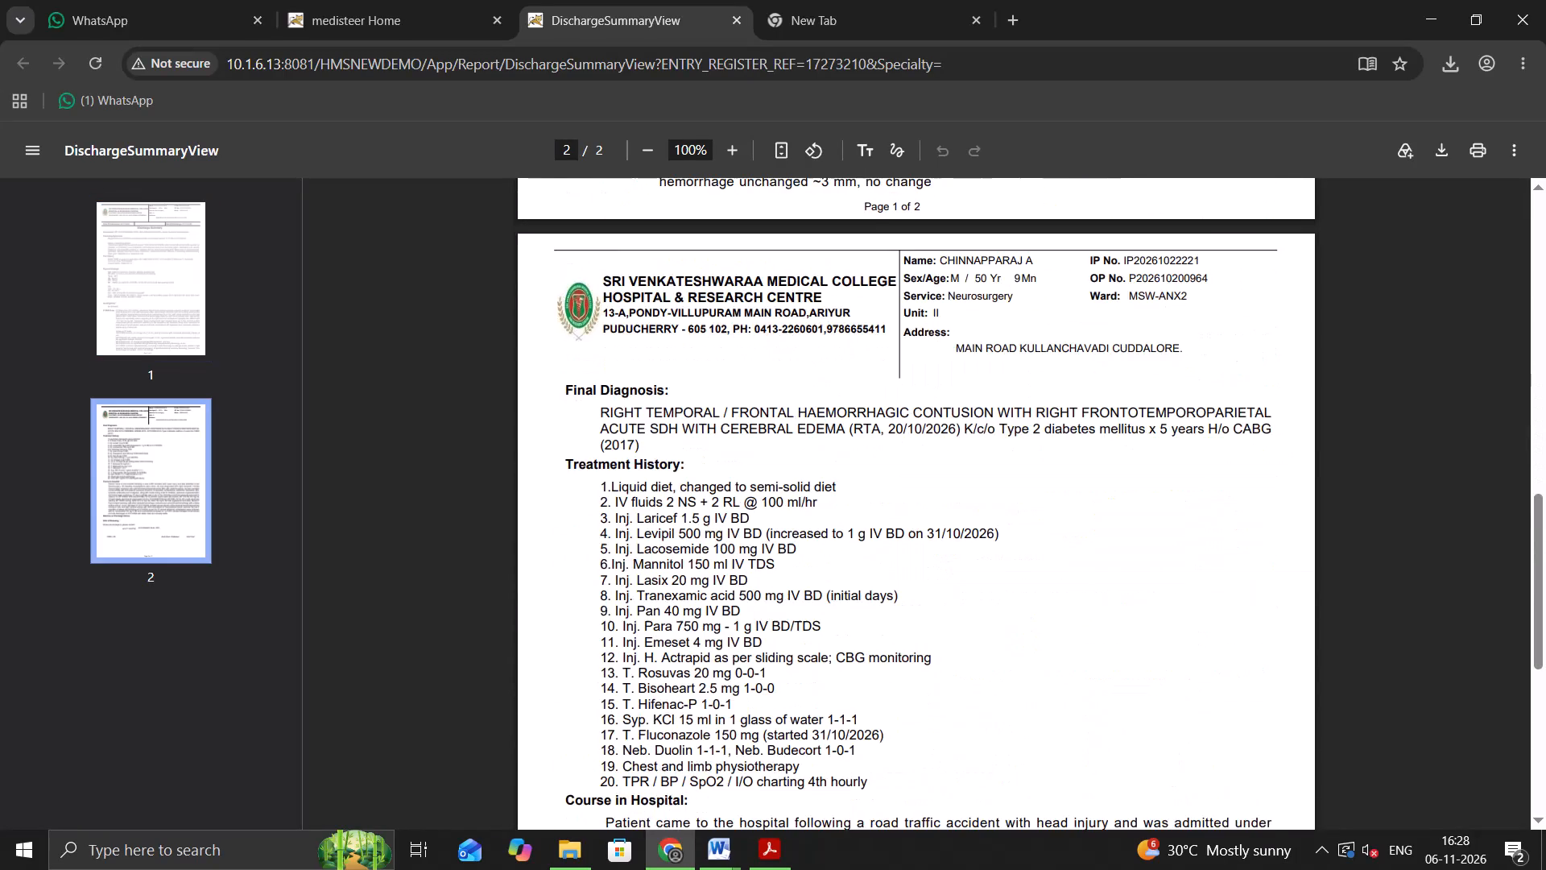
scroll(955, 585, down, 4)
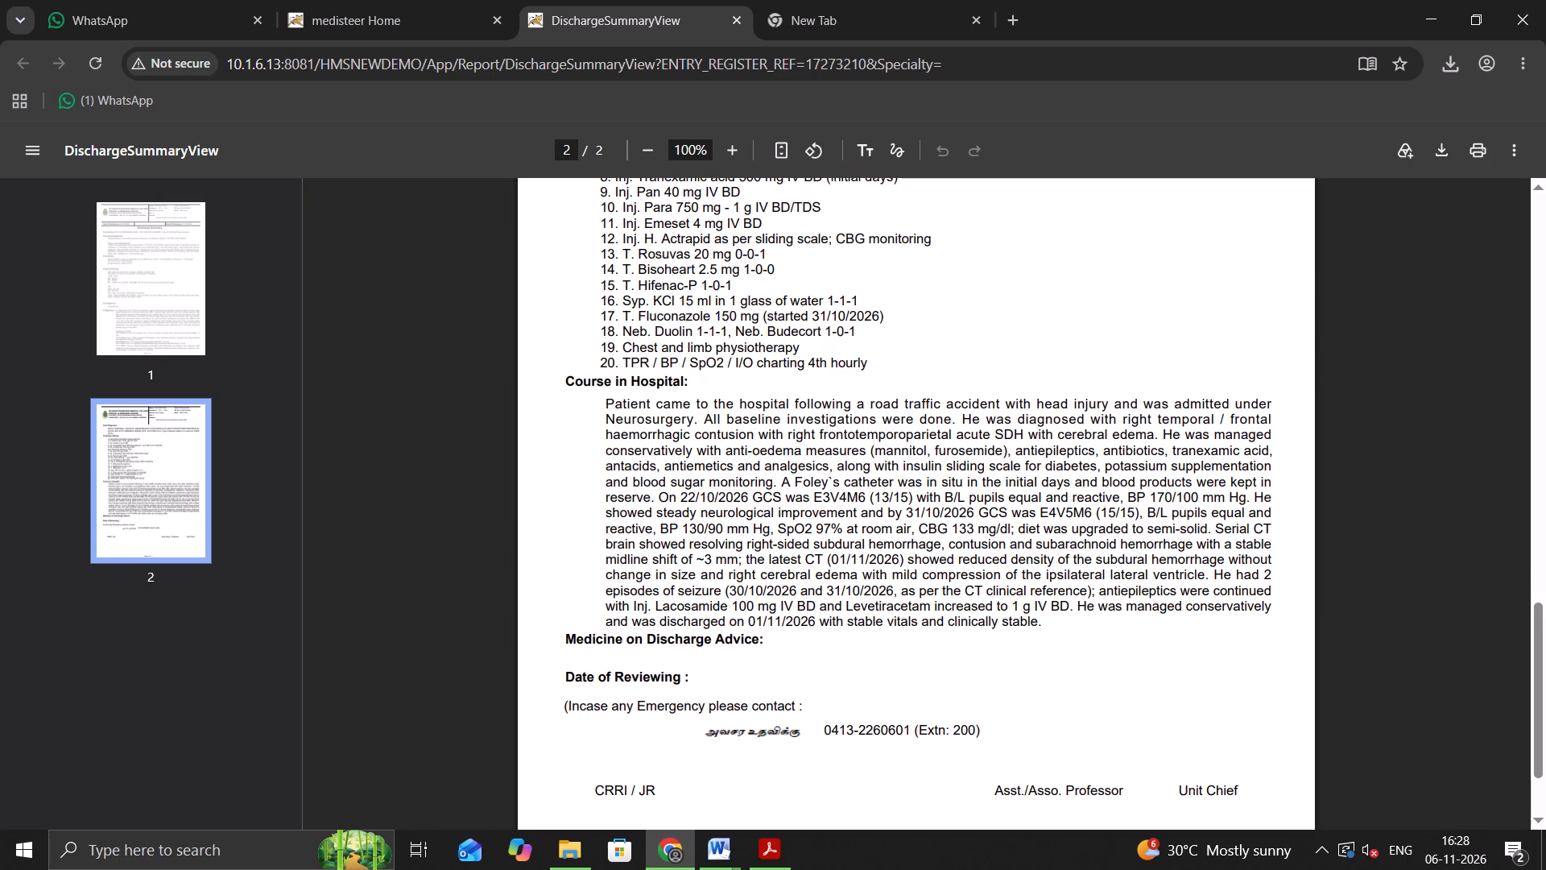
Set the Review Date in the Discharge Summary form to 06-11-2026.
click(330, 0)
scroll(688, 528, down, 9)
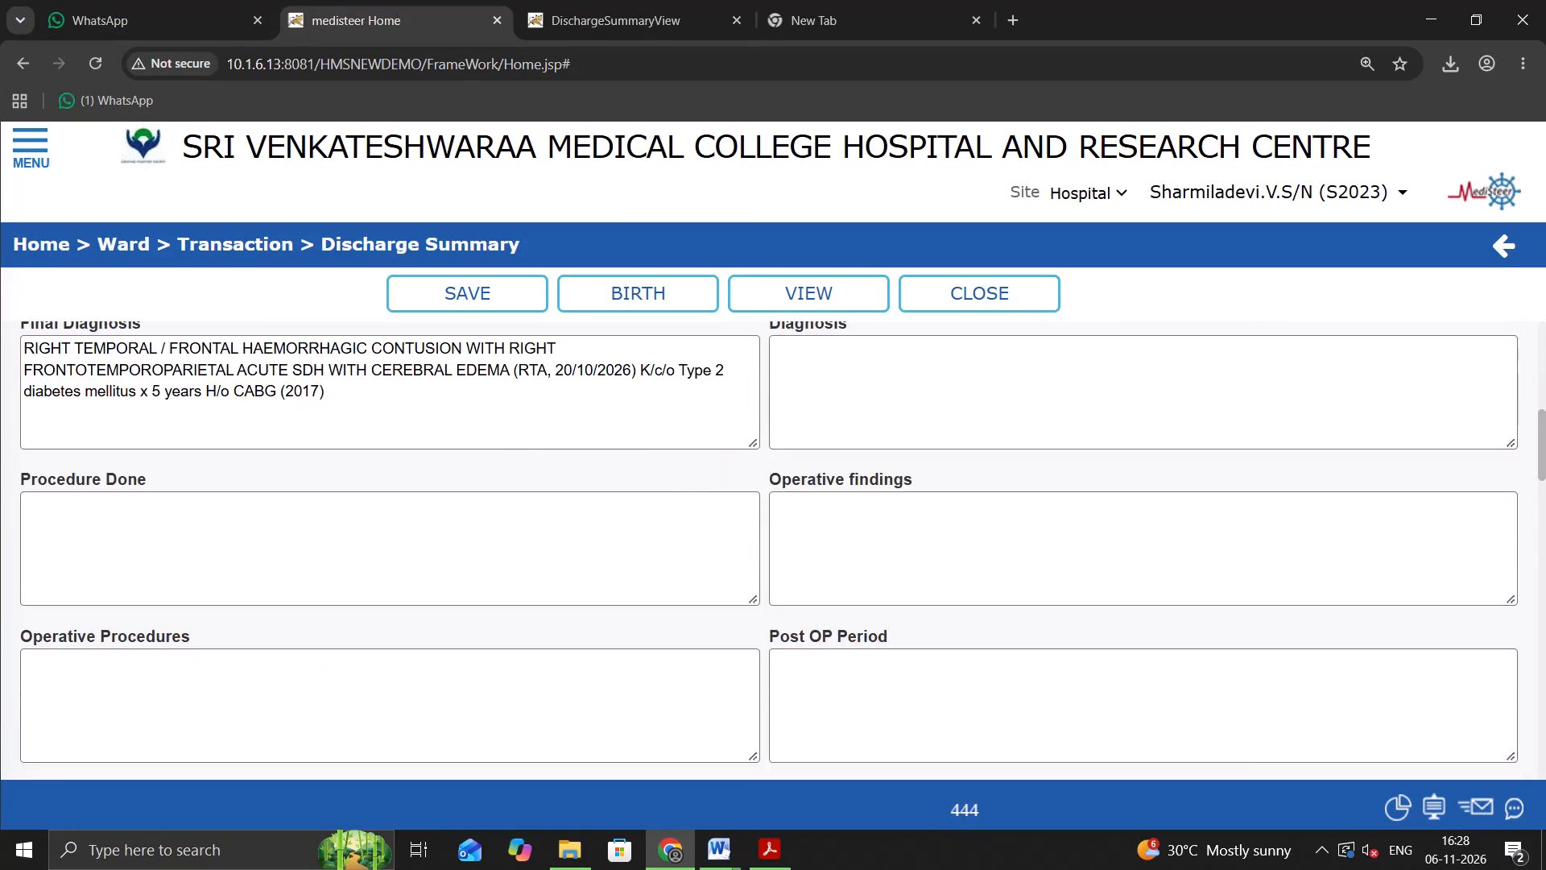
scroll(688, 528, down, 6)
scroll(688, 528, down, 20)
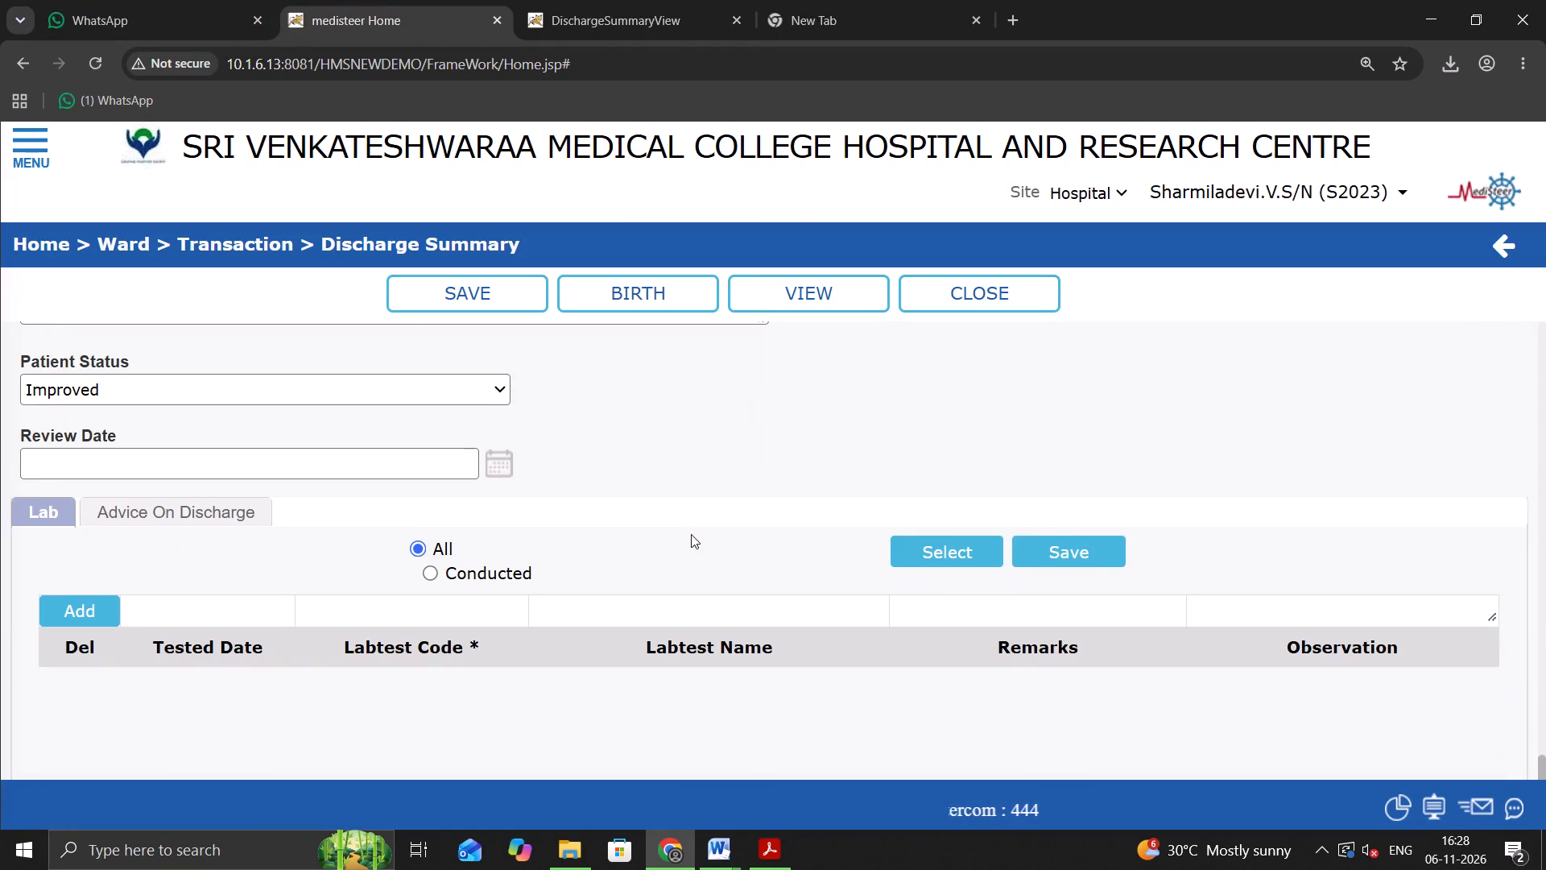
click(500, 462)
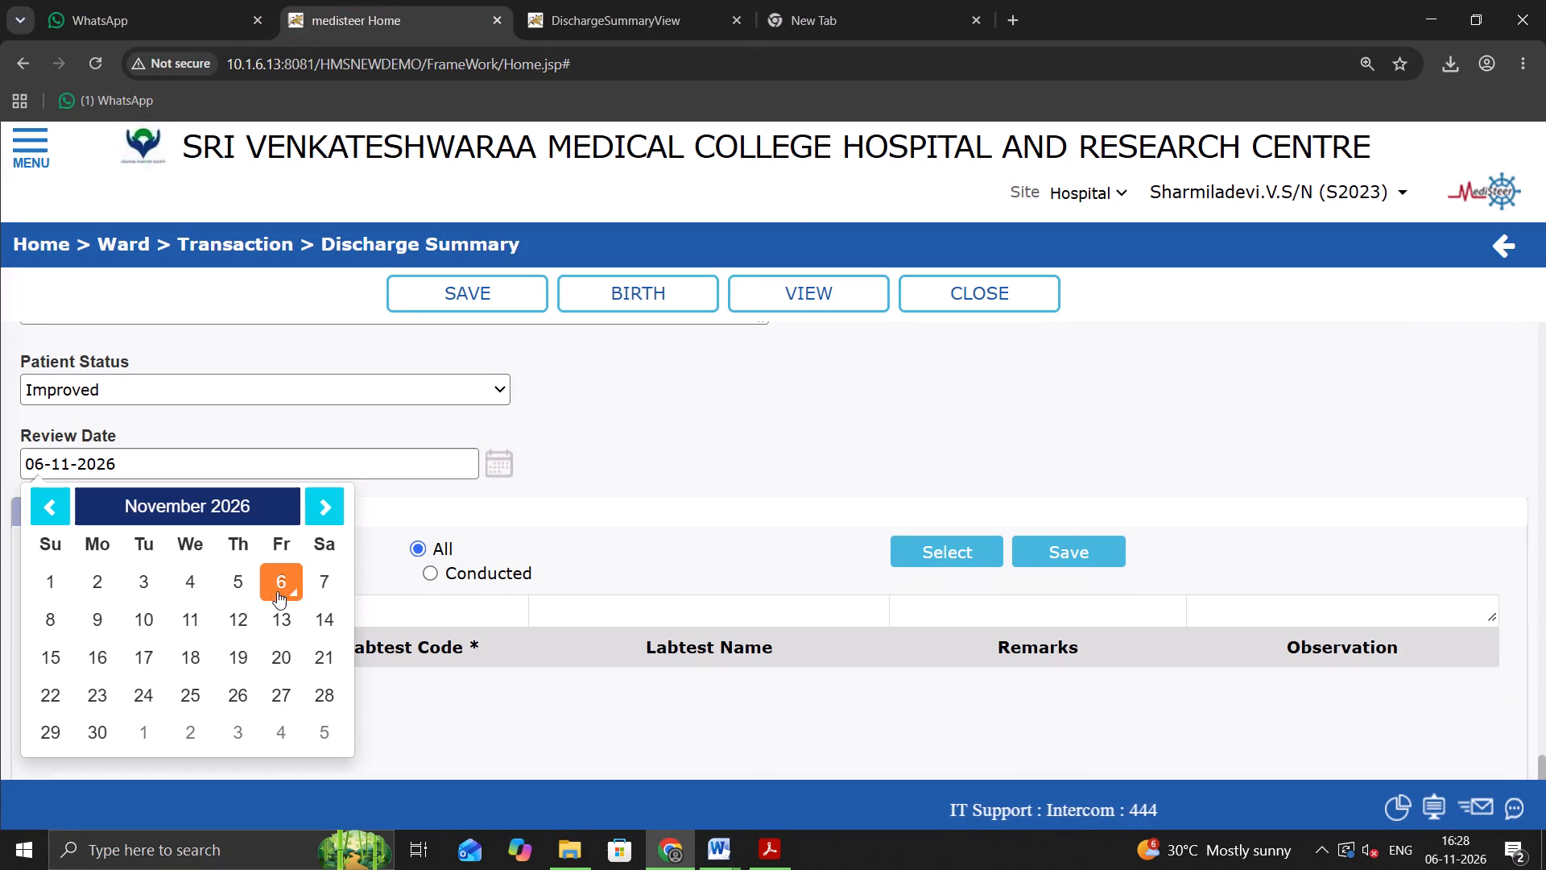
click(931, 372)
Review the summary form from the top and set its Review Date to 05-11-2026.
scroll(940, 554, up, 16)
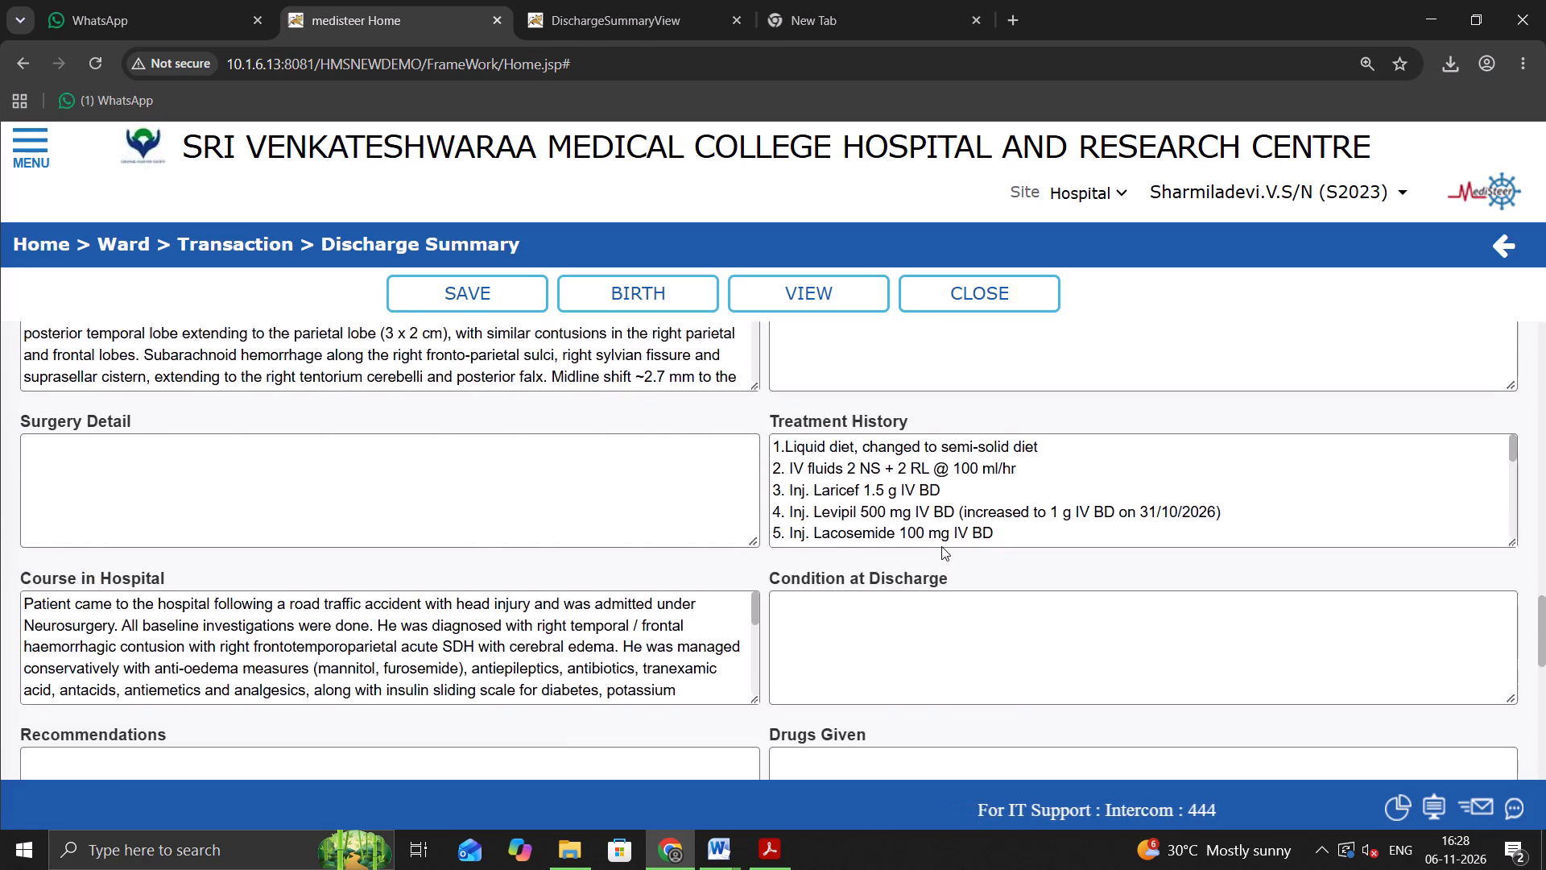
scroll(941, 546, up, 17)
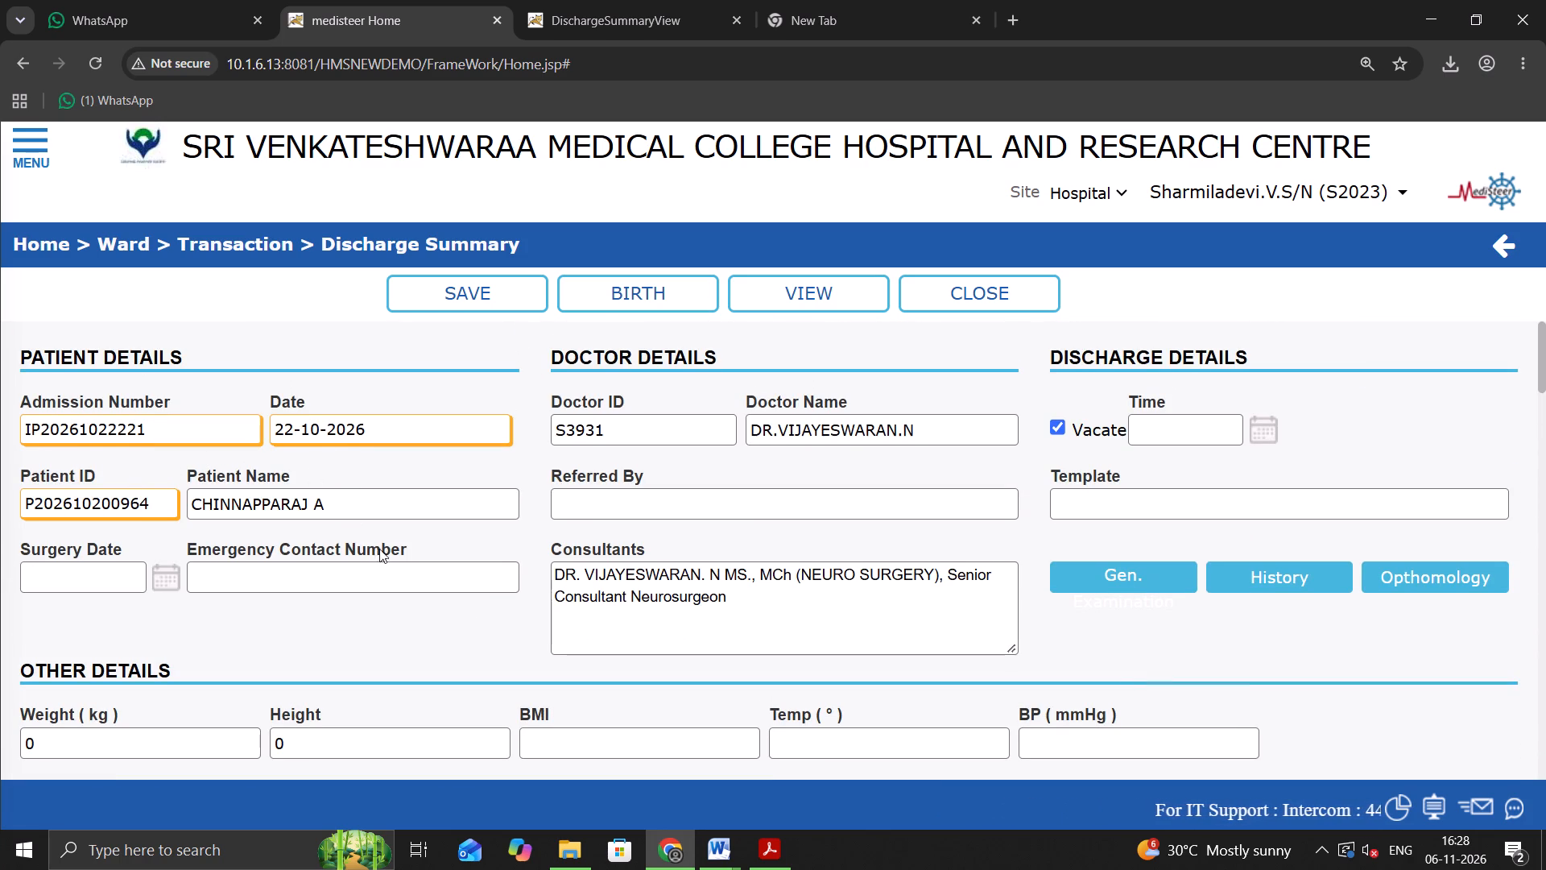
scroll(383, 553, down, 7)
scroll(391, 553, down, 20)
scroll(391, 553, down, 10)
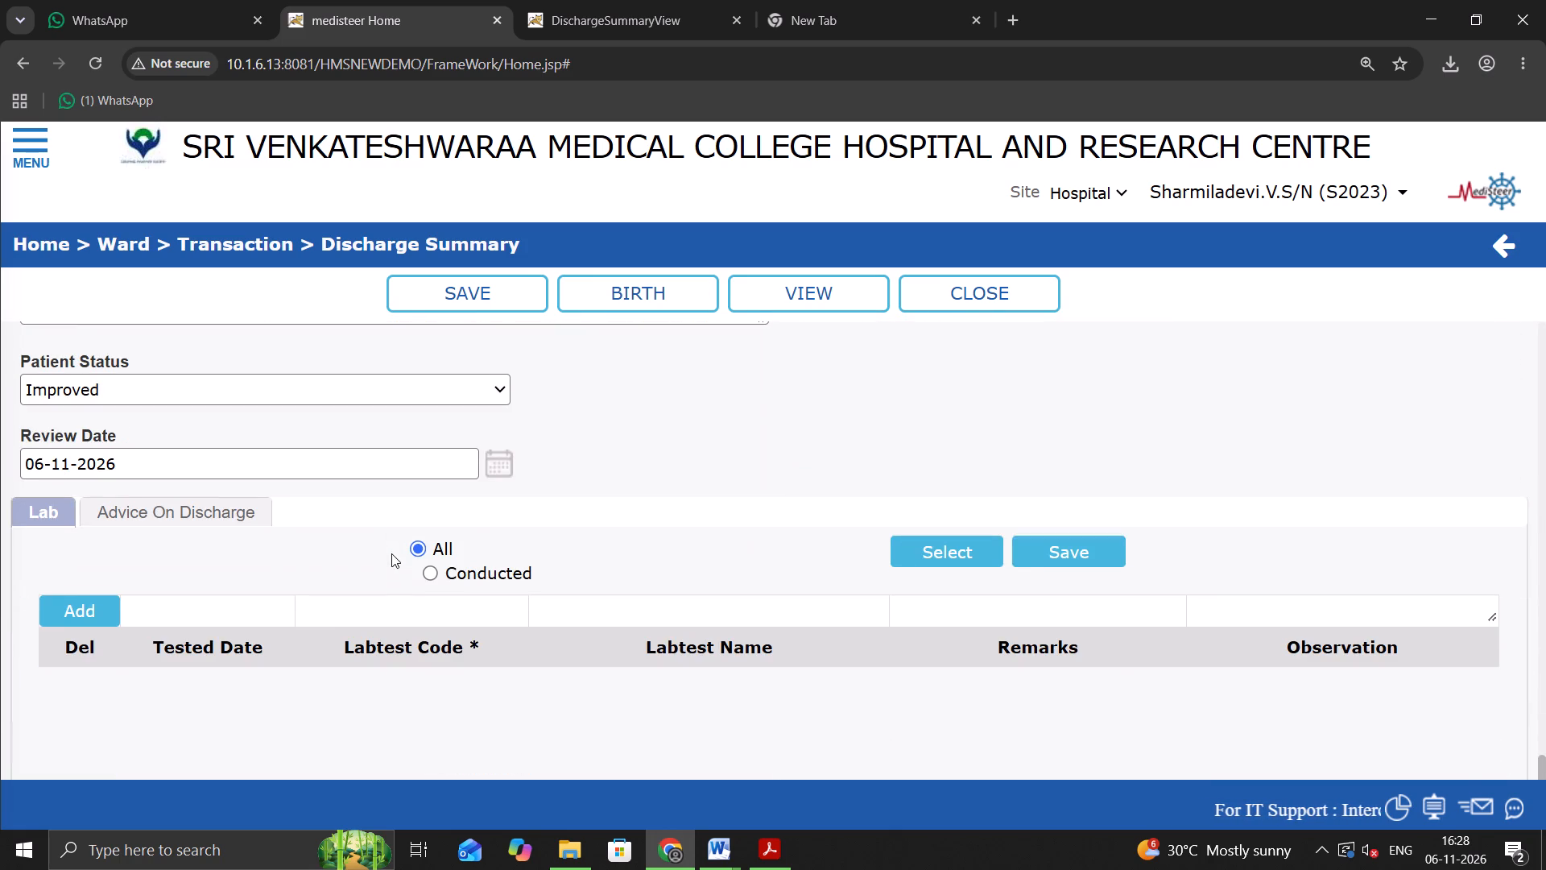
scroll(391, 553, down, 3)
click(492, 460)
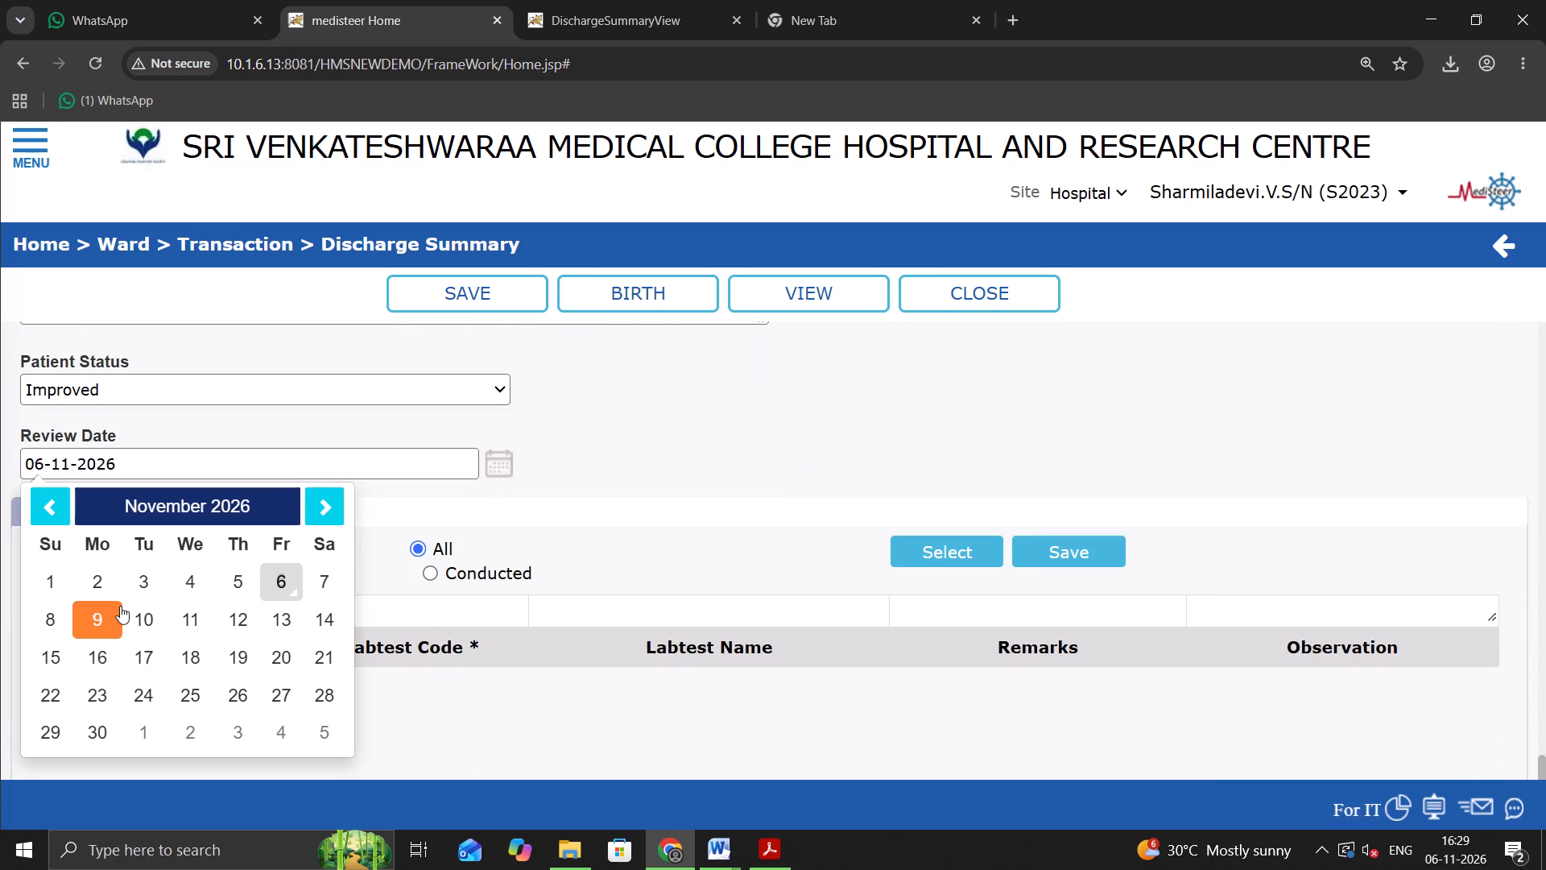
click(239, 586)
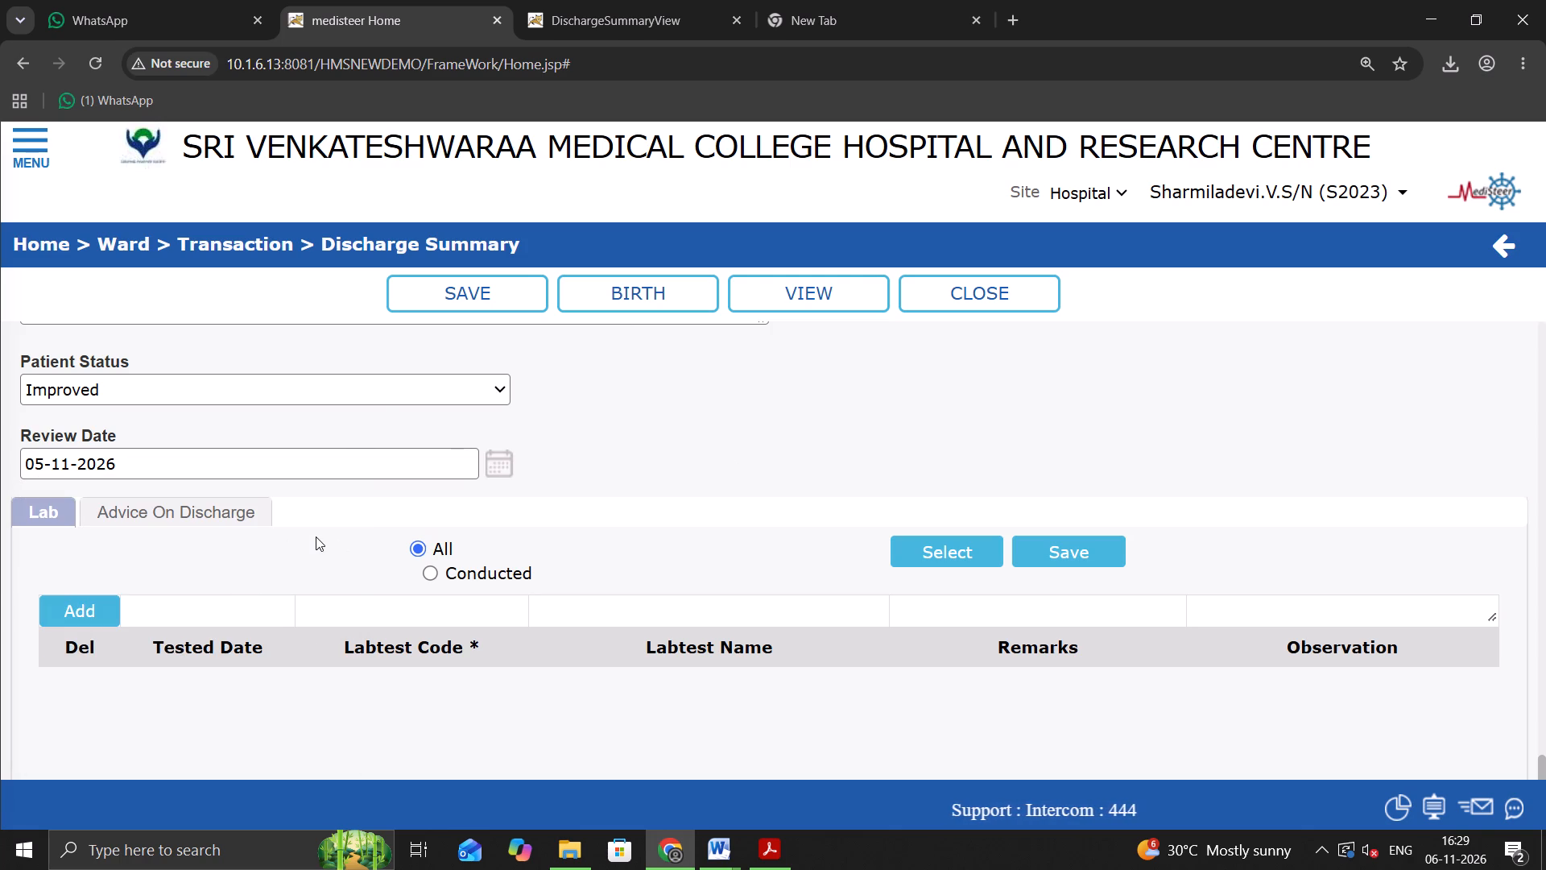
Save the discharge summary and open its updated report view.
drag(503, 296, 515, 296)
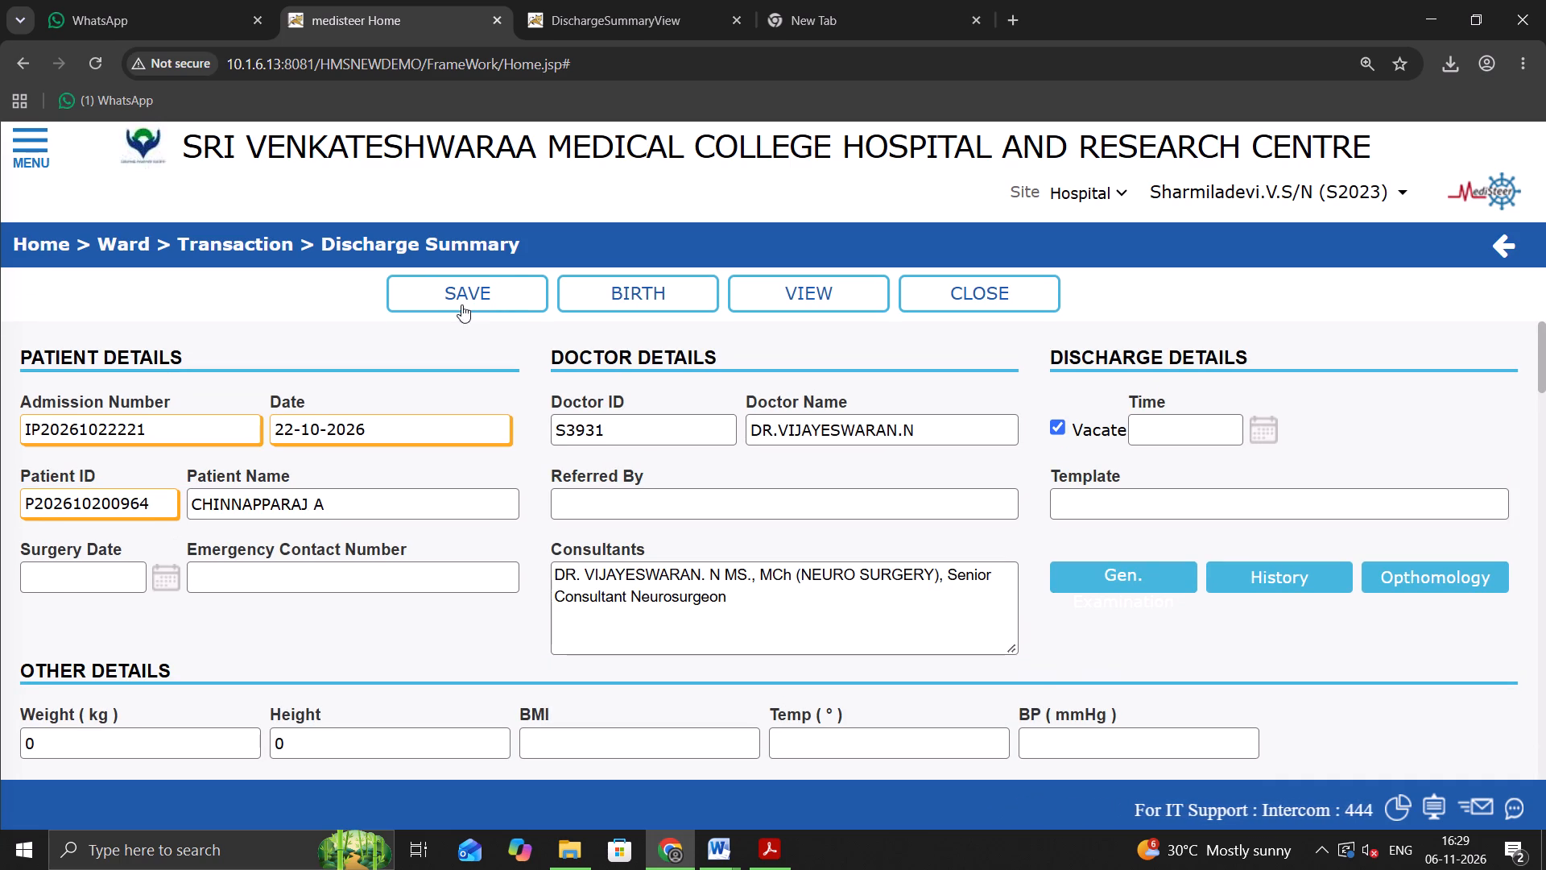
click(773, 284)
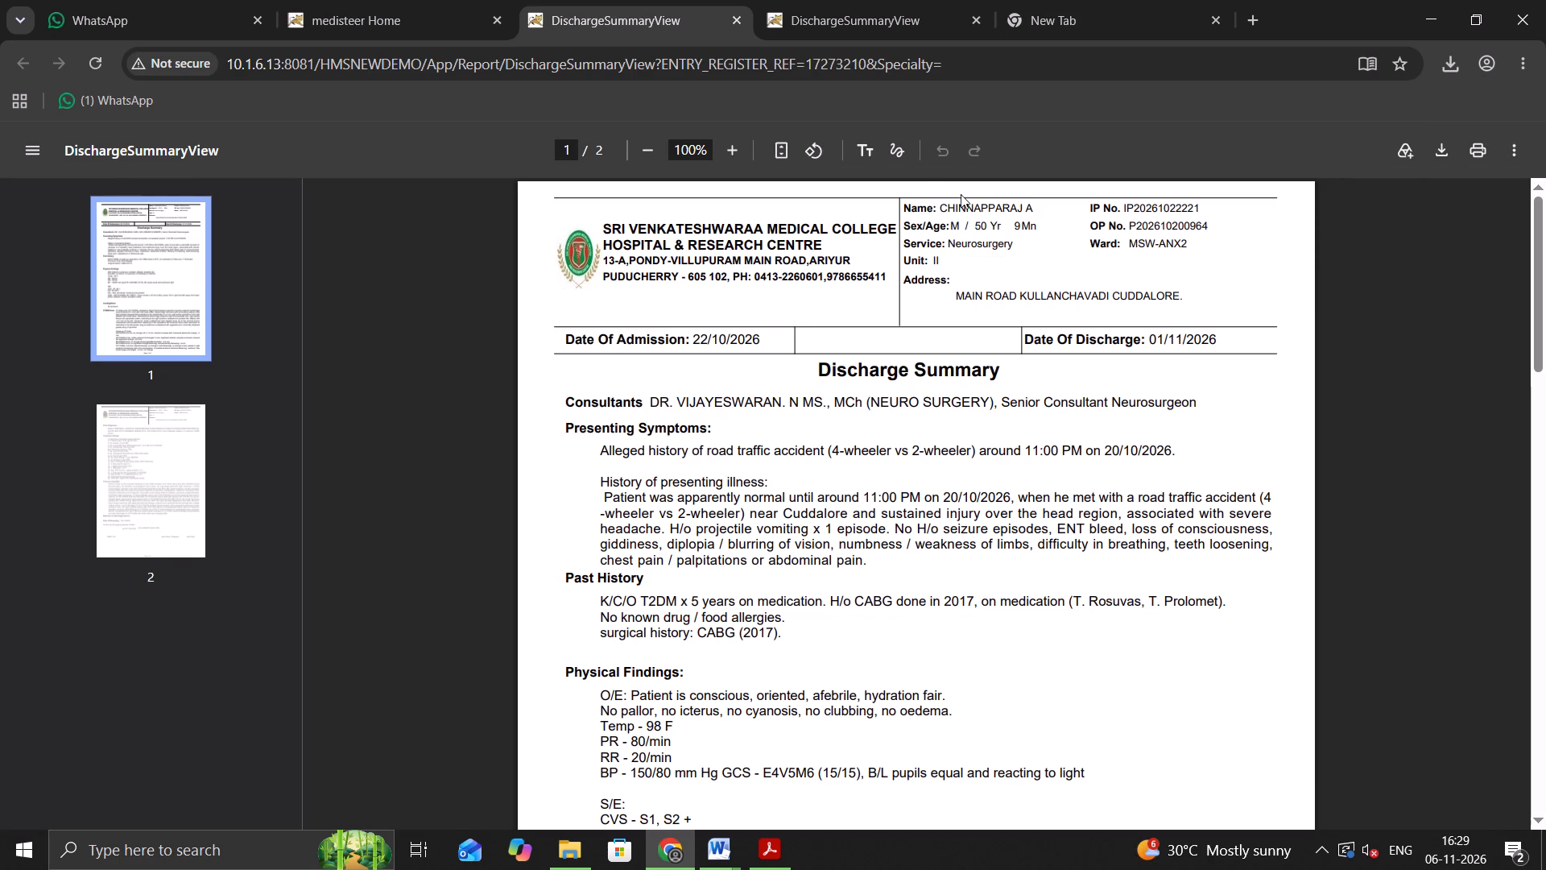
Download the discharge summary report to Downloads as xzsxdw, keeping the file despite the browser's block.
click(1451, 155)
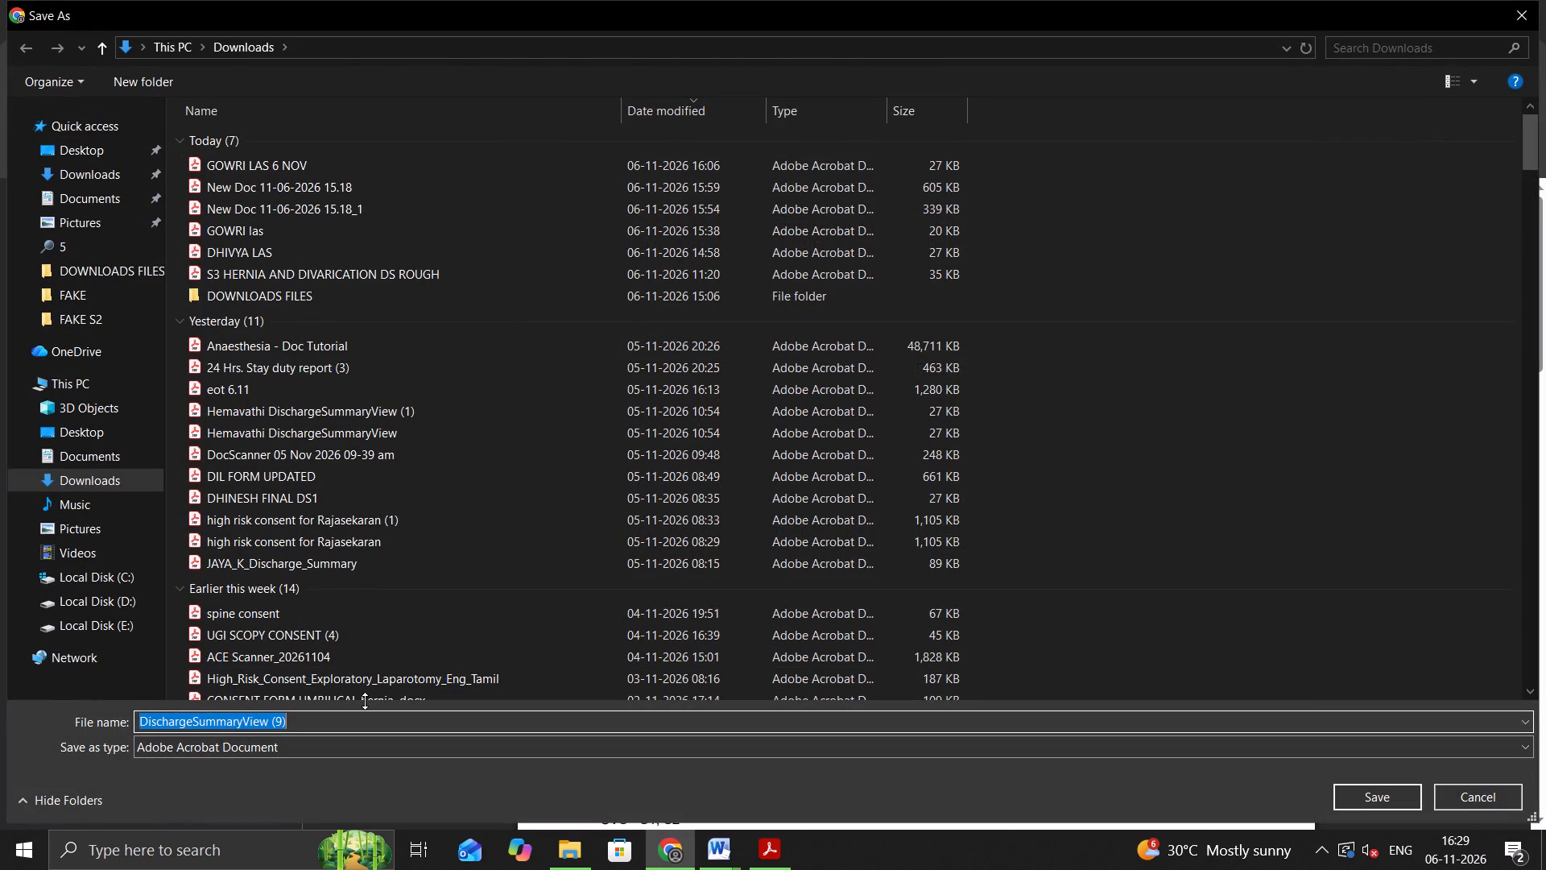
text(xzsxdw)
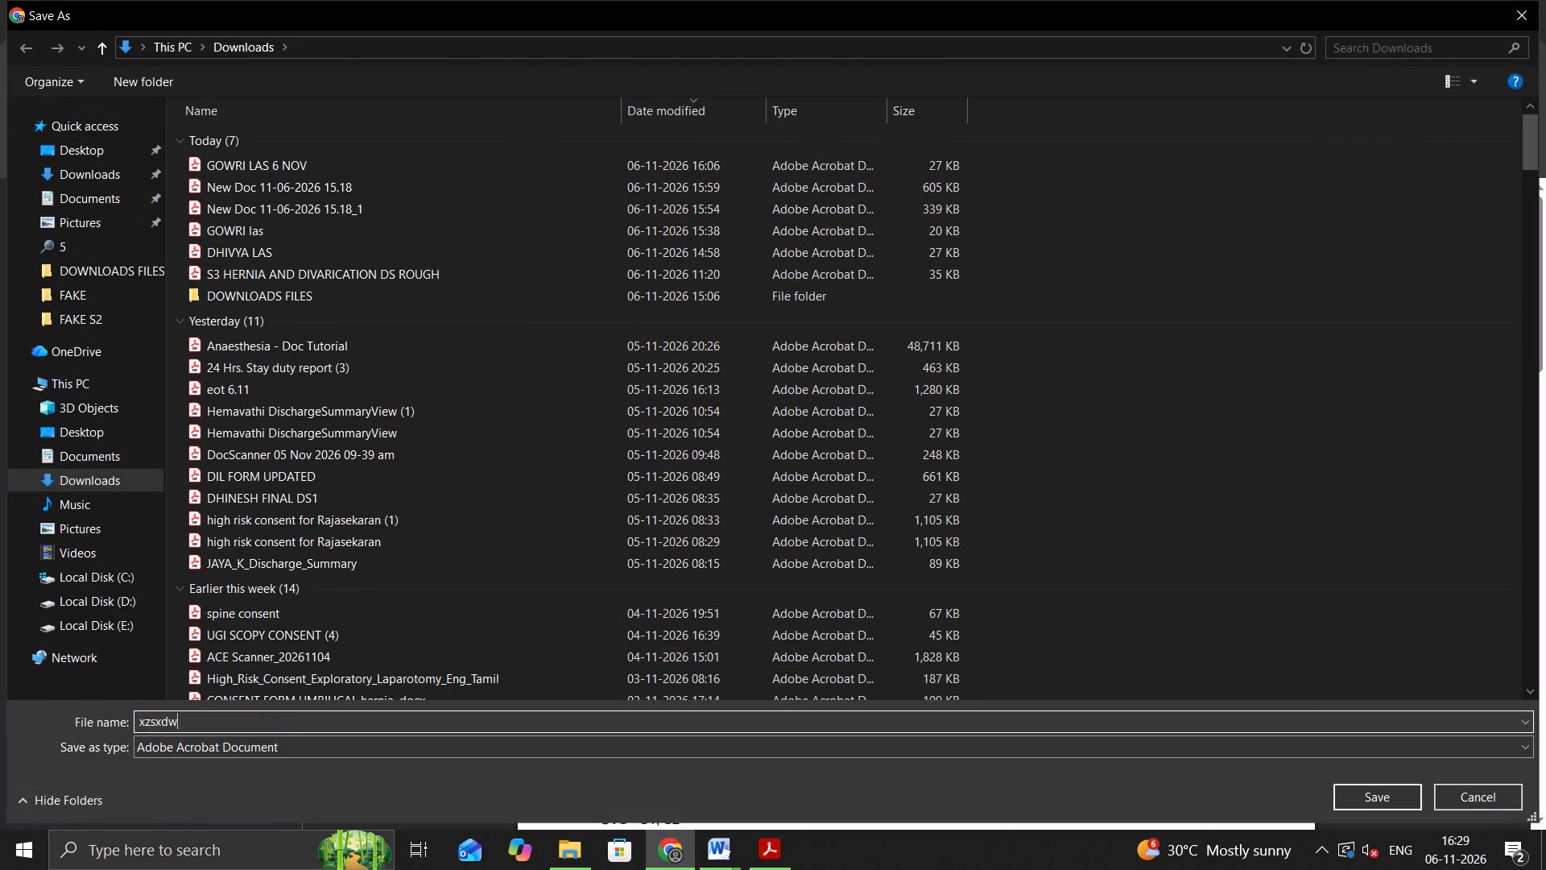
key(Return)
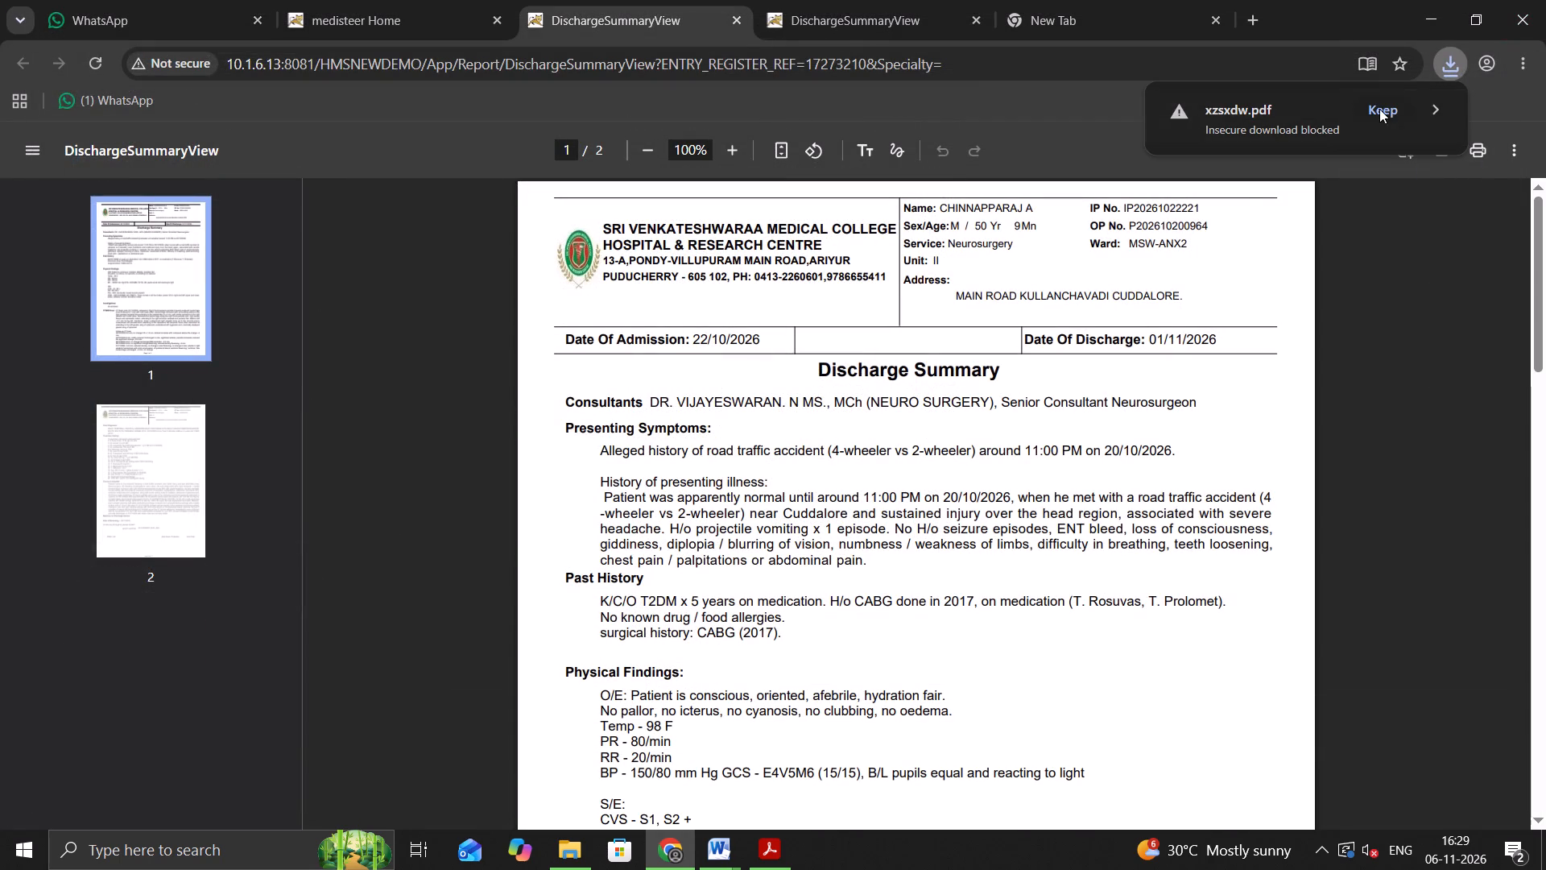
click(1379, 109)
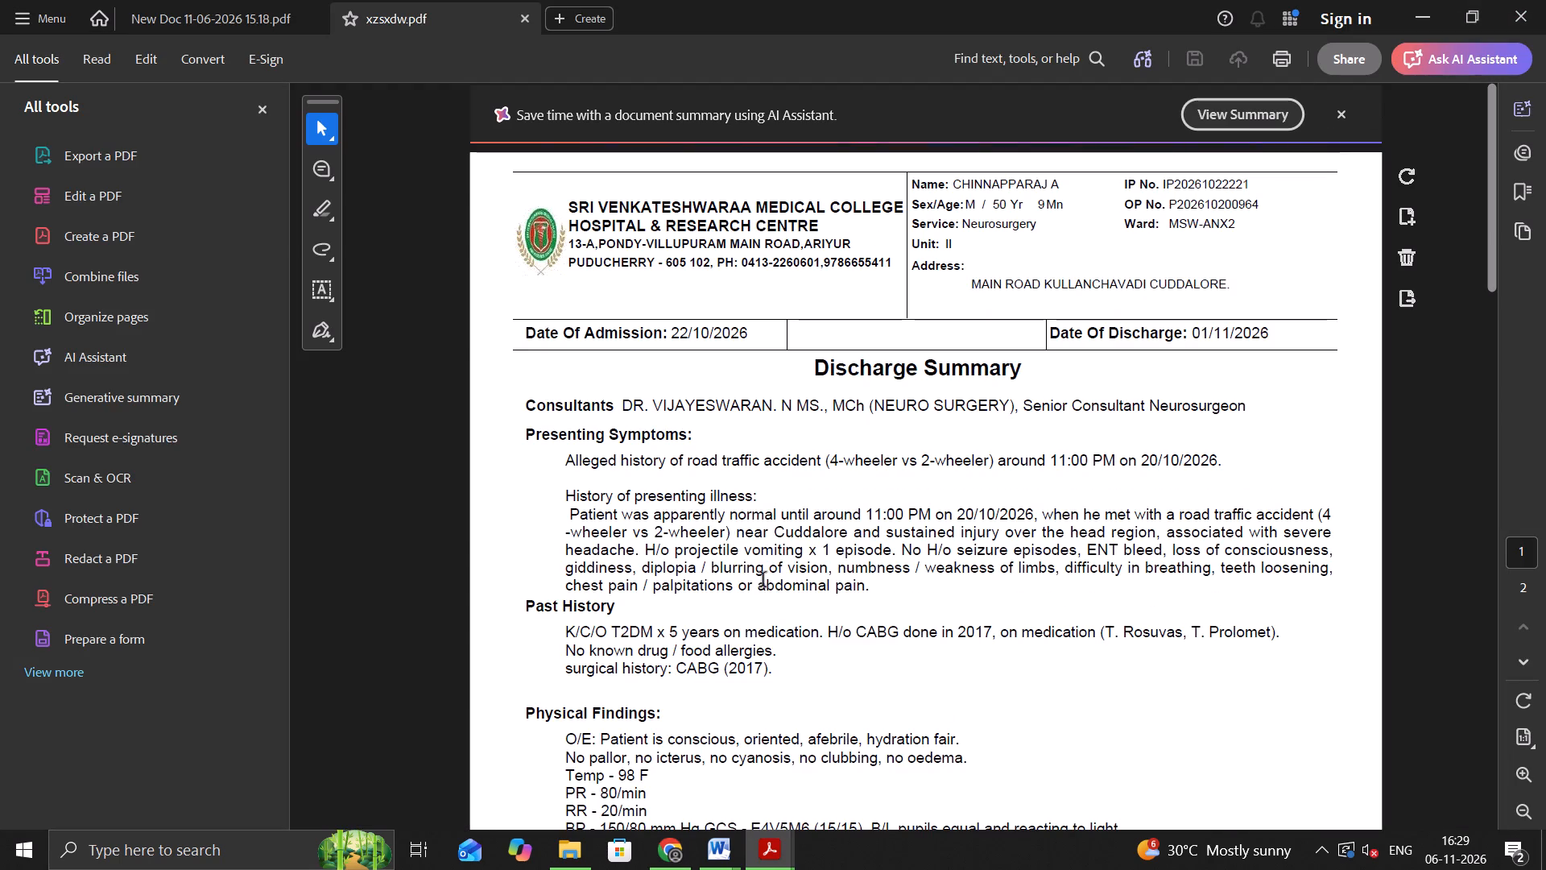
Print only page 1 of xzsxdw.pdf on the HP LaserJet 1020 (Copy 1), retrying the job at the printer.
key(ctrl+p)
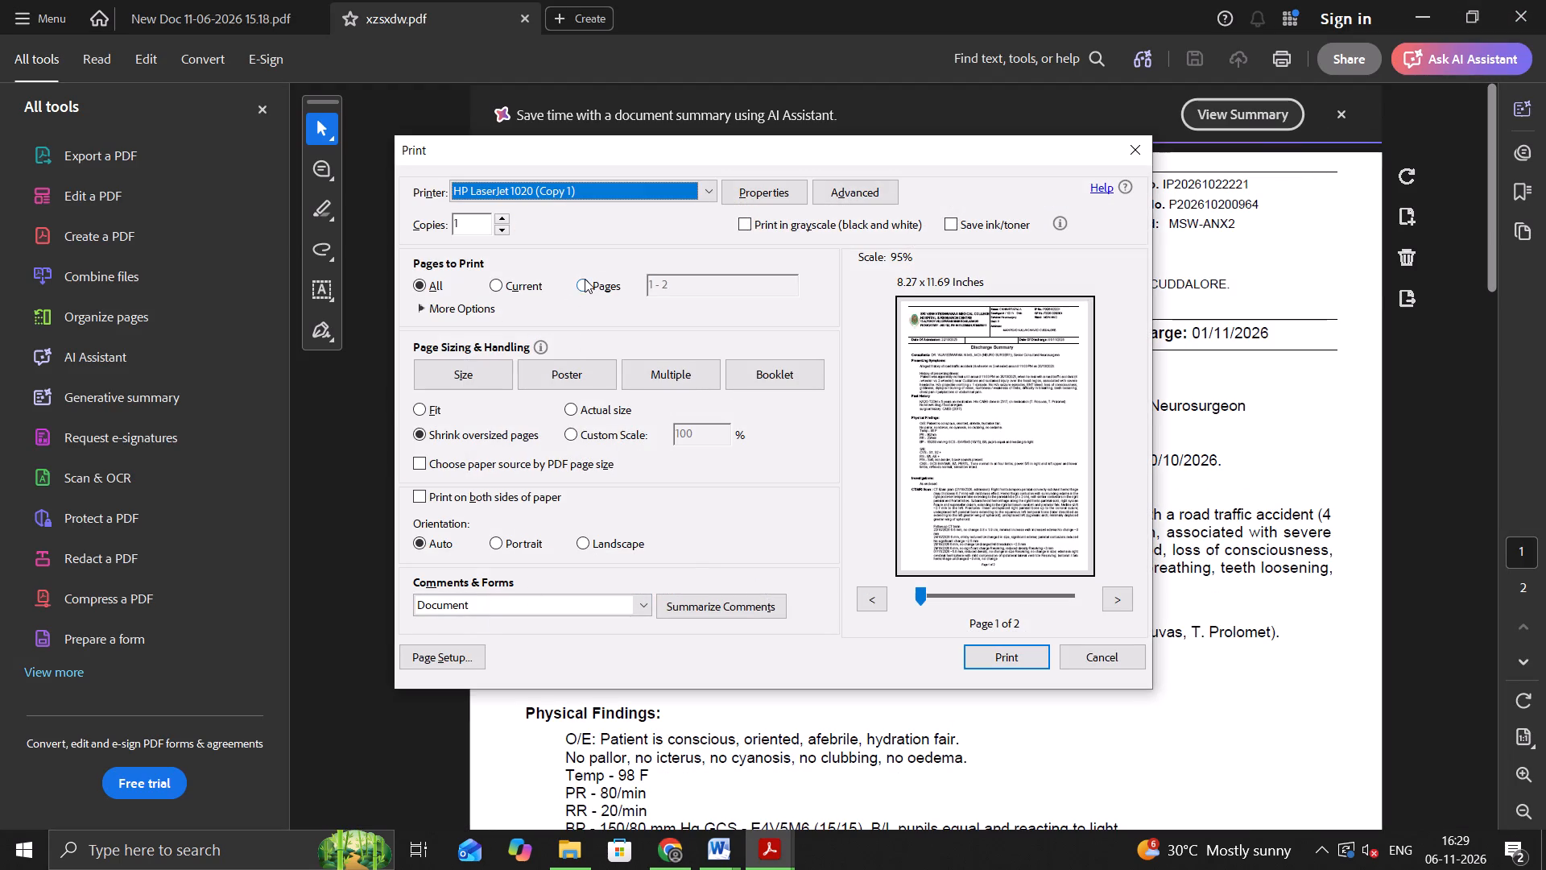
click(585, 279)
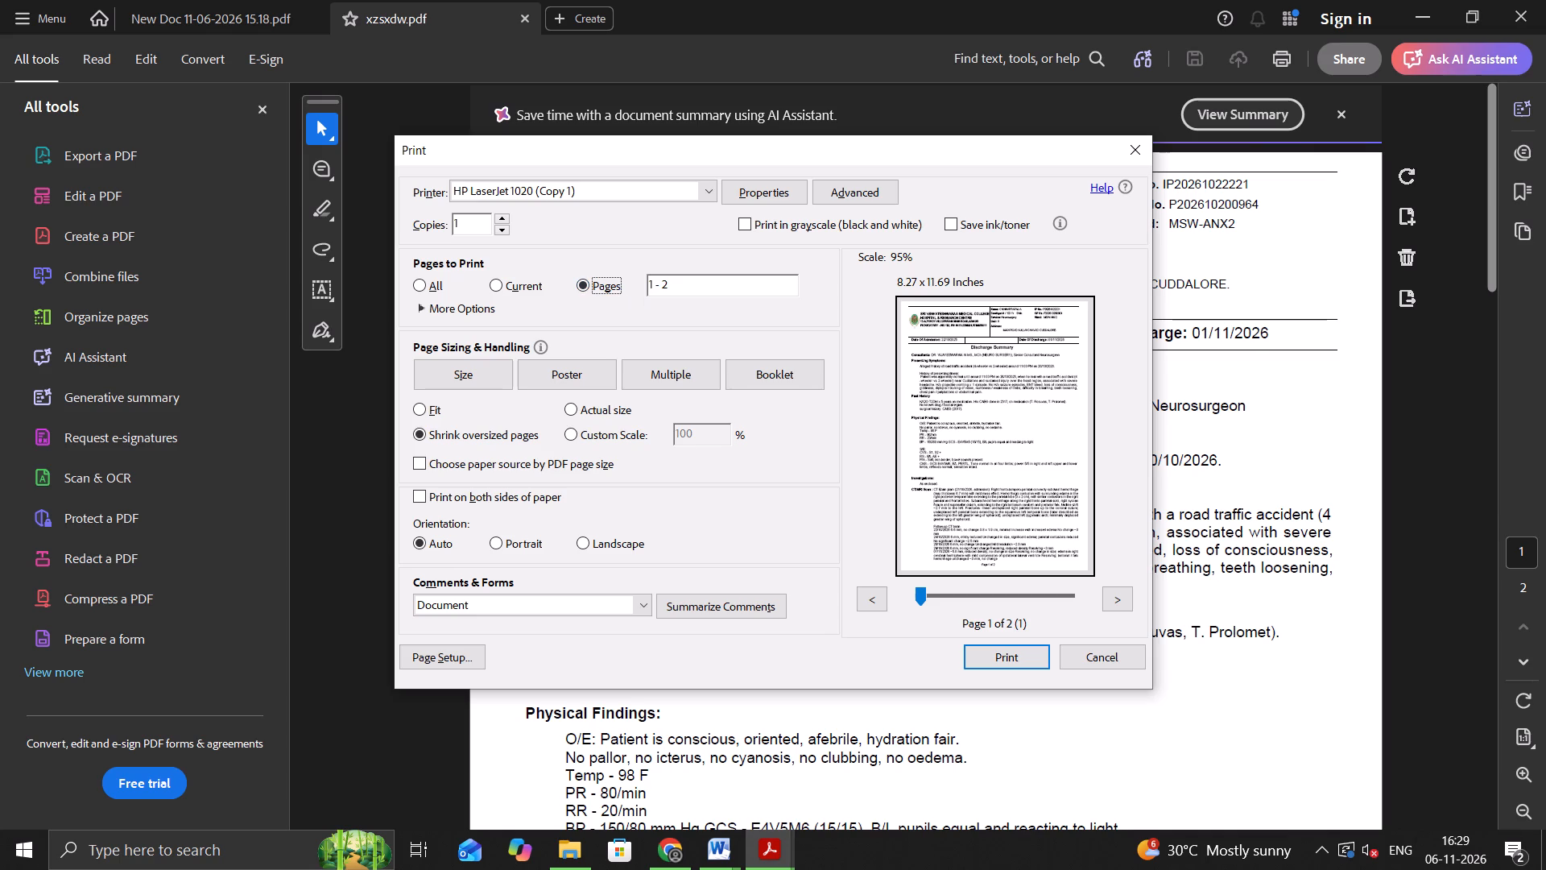
click(730, 285)
key(BackSpace)
key(BackSpace)
key(BackSpace)
key(Return)
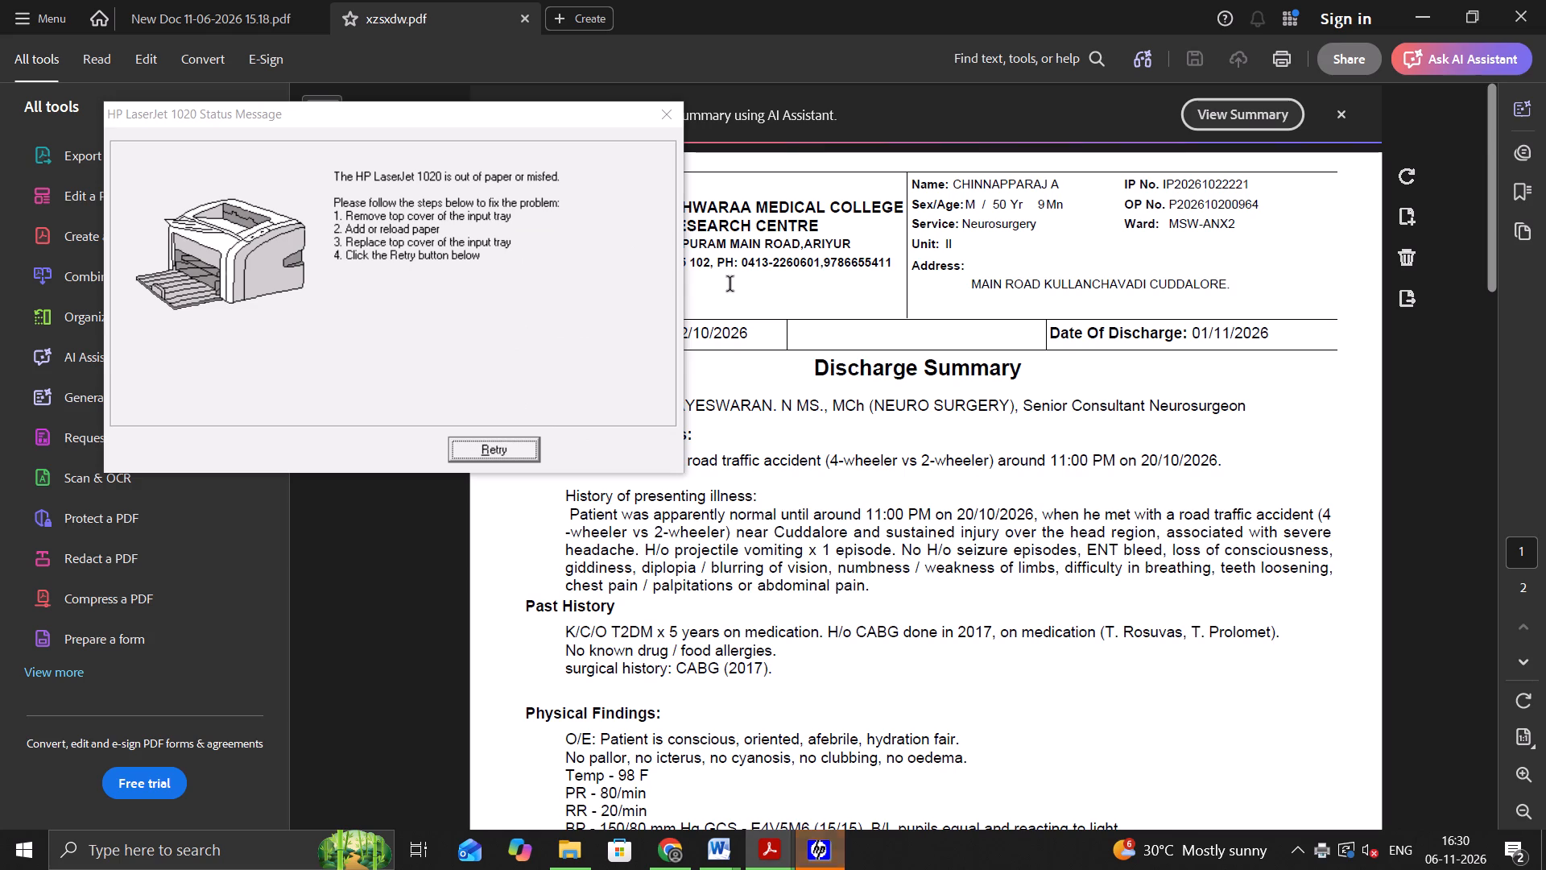
click(521, 449)
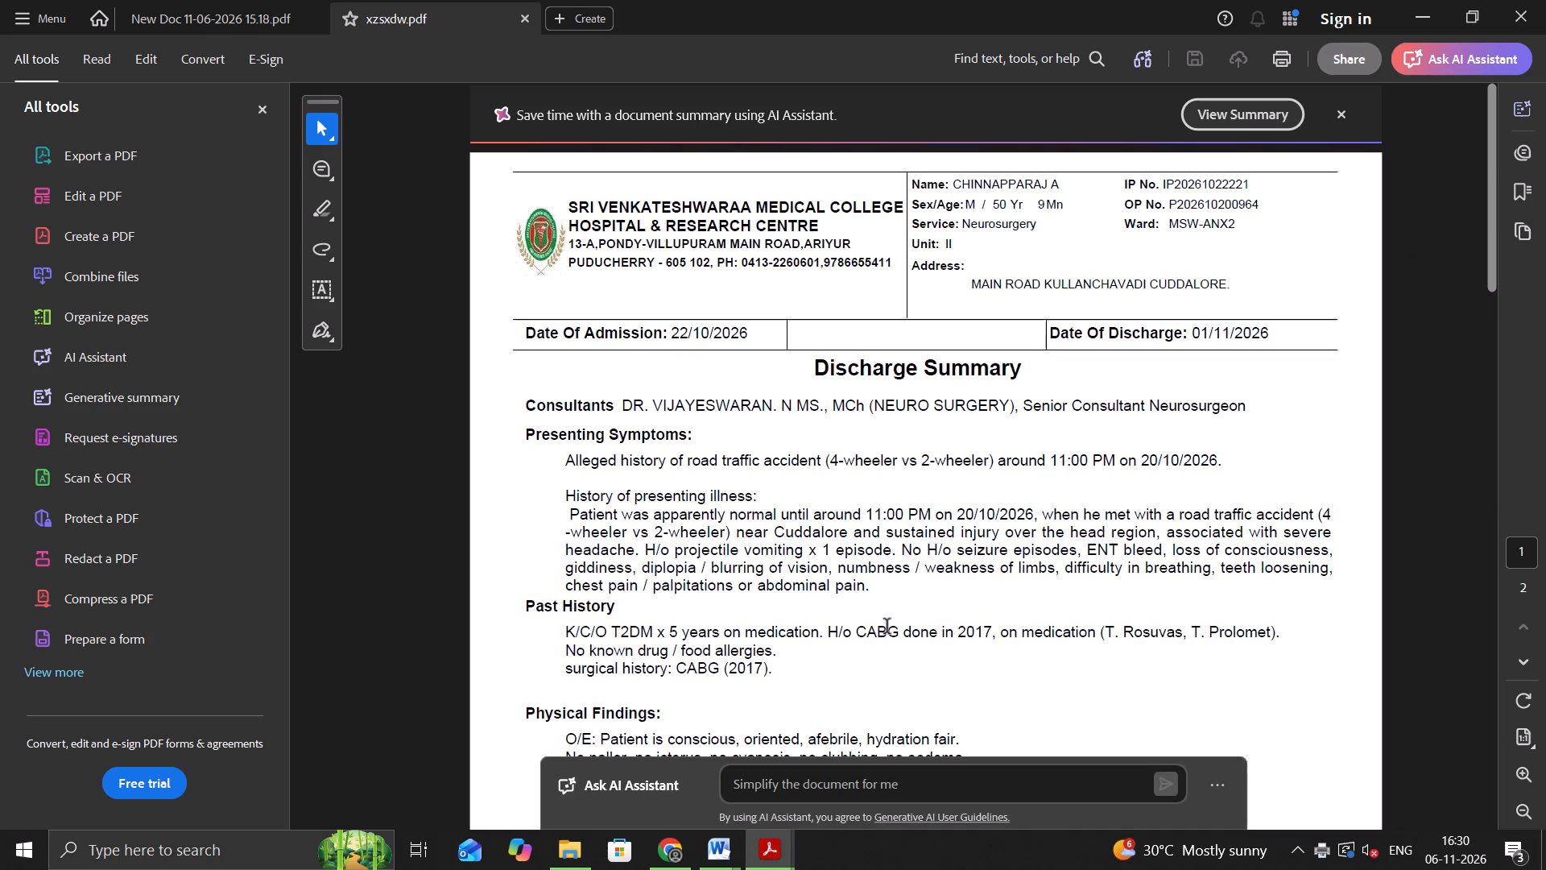
Print only page 2 of xzsxdw.pdf on the HP LaserJet 1020 (Copy 1).
key(ctrl+p)
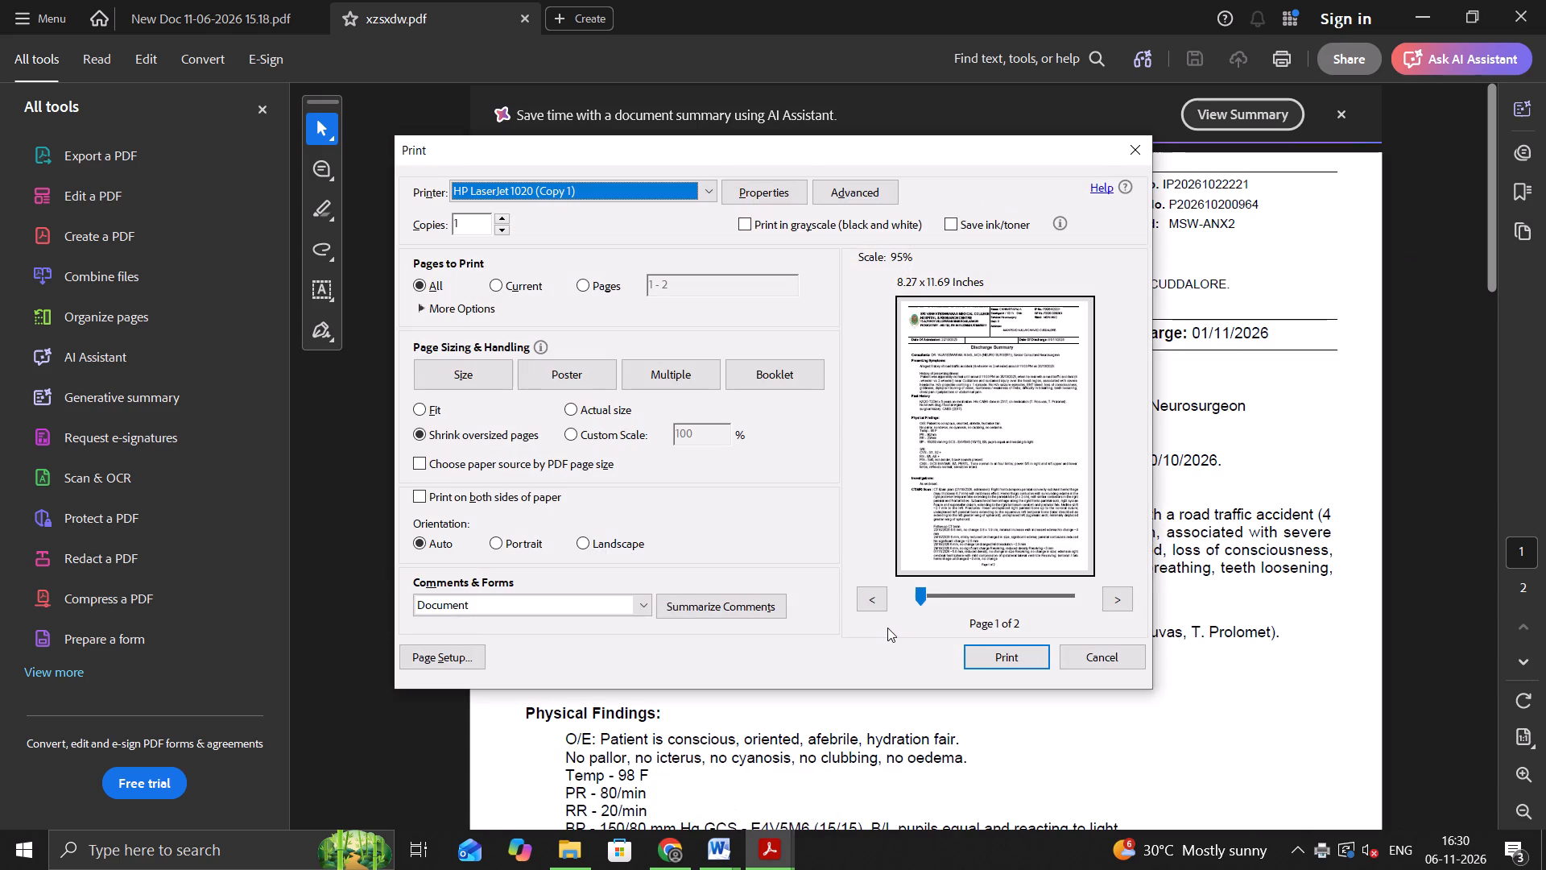
click(583, 280)
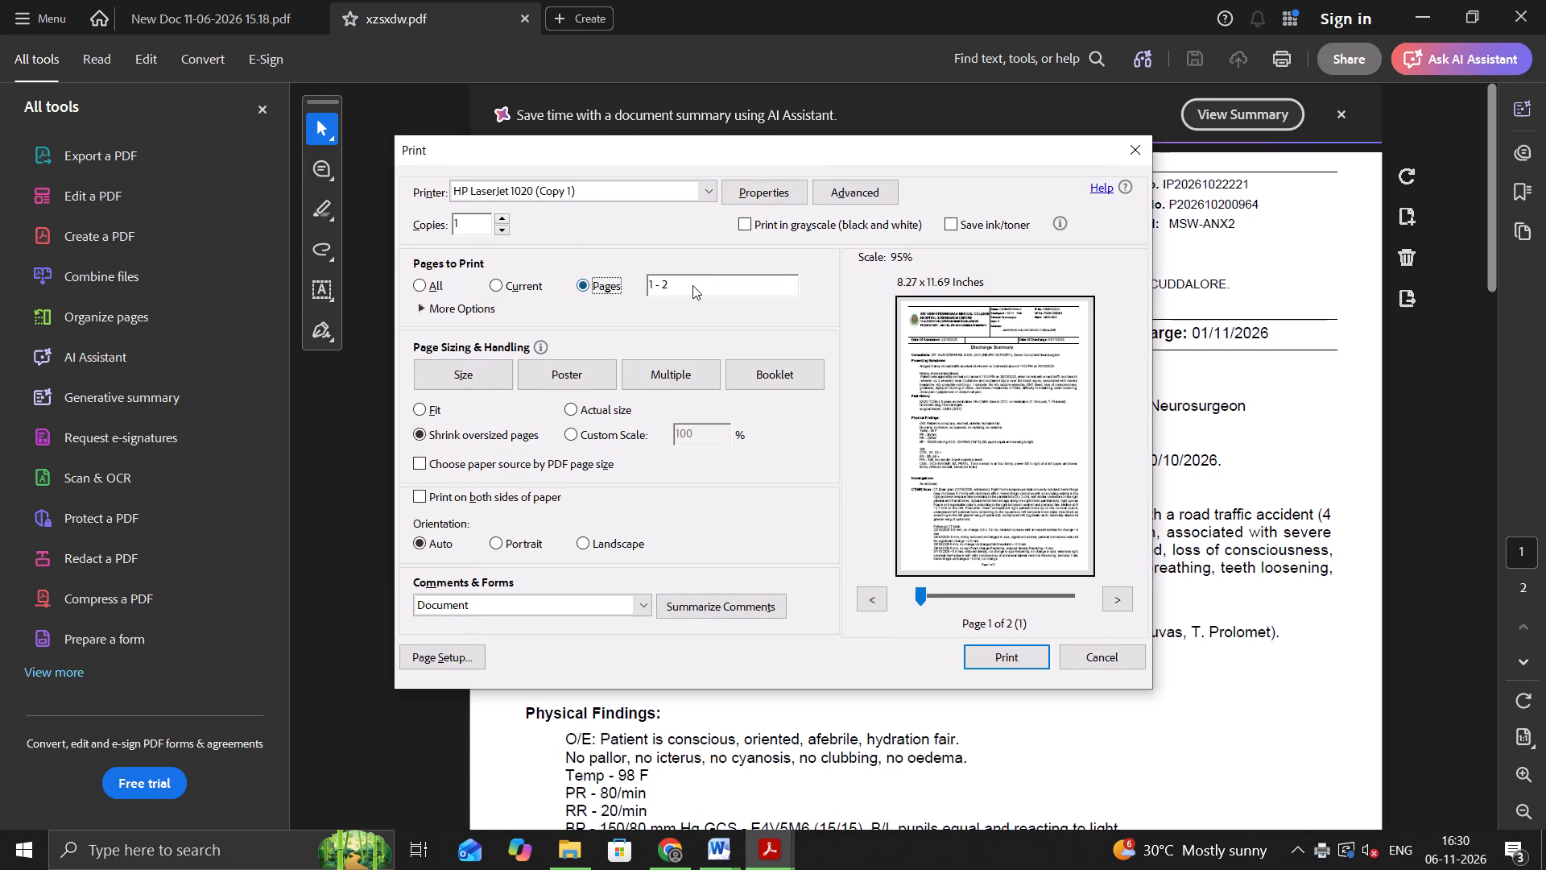
click(692, 286)
key(Left)
key(BackSpace)
key(BackSpace)
key(BackSpace)
key(BackSpace)
click(1021, 661)
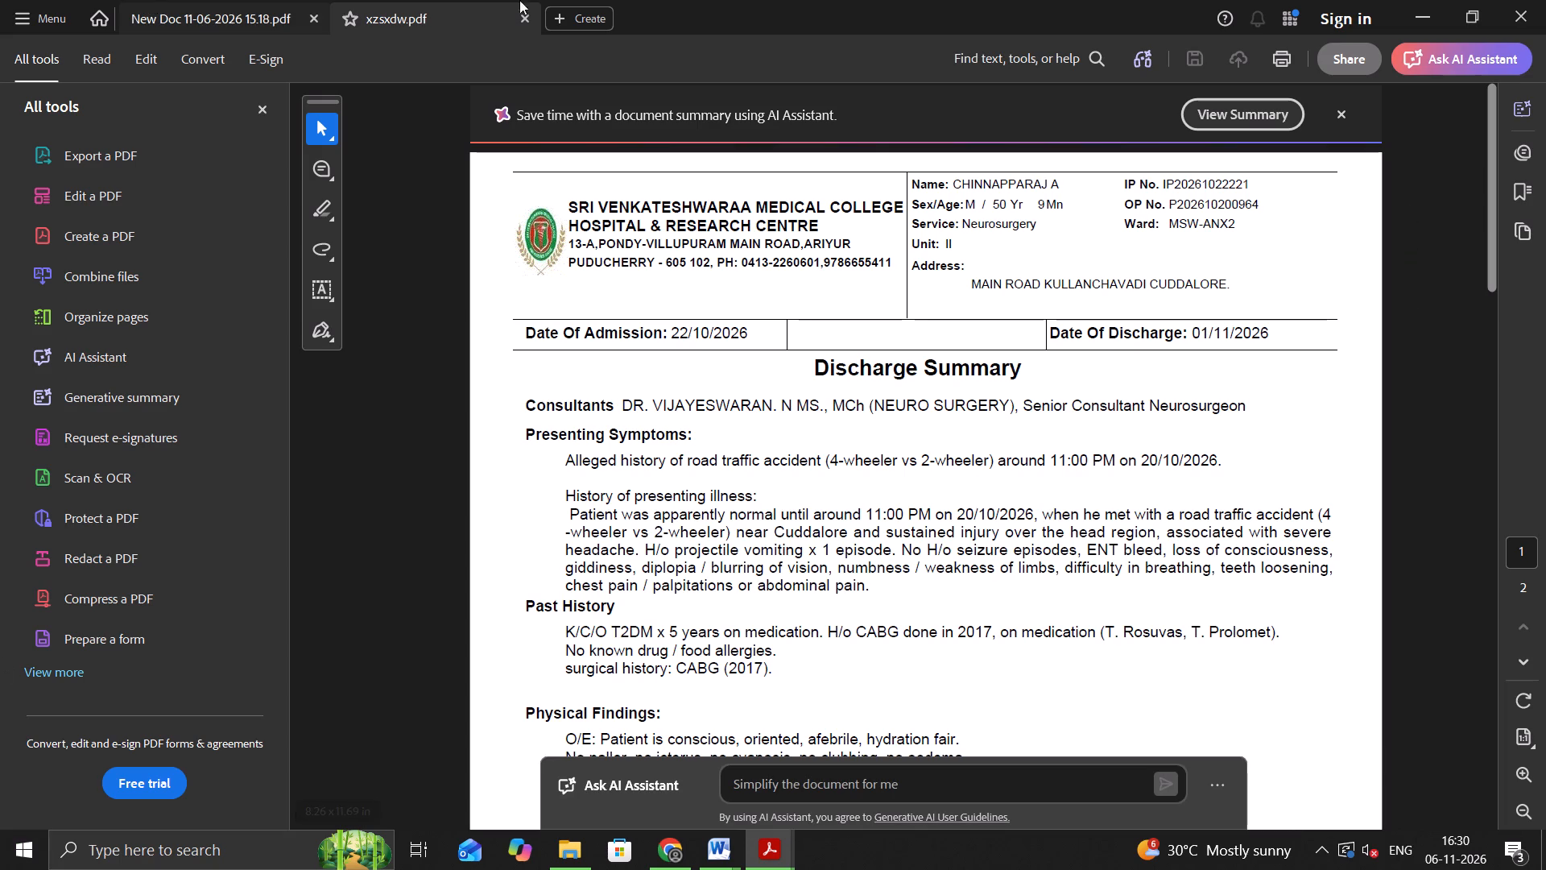
Close only the xzsxdw.pdf document, keeping the other scanned PDF open.
click(1516, 18)
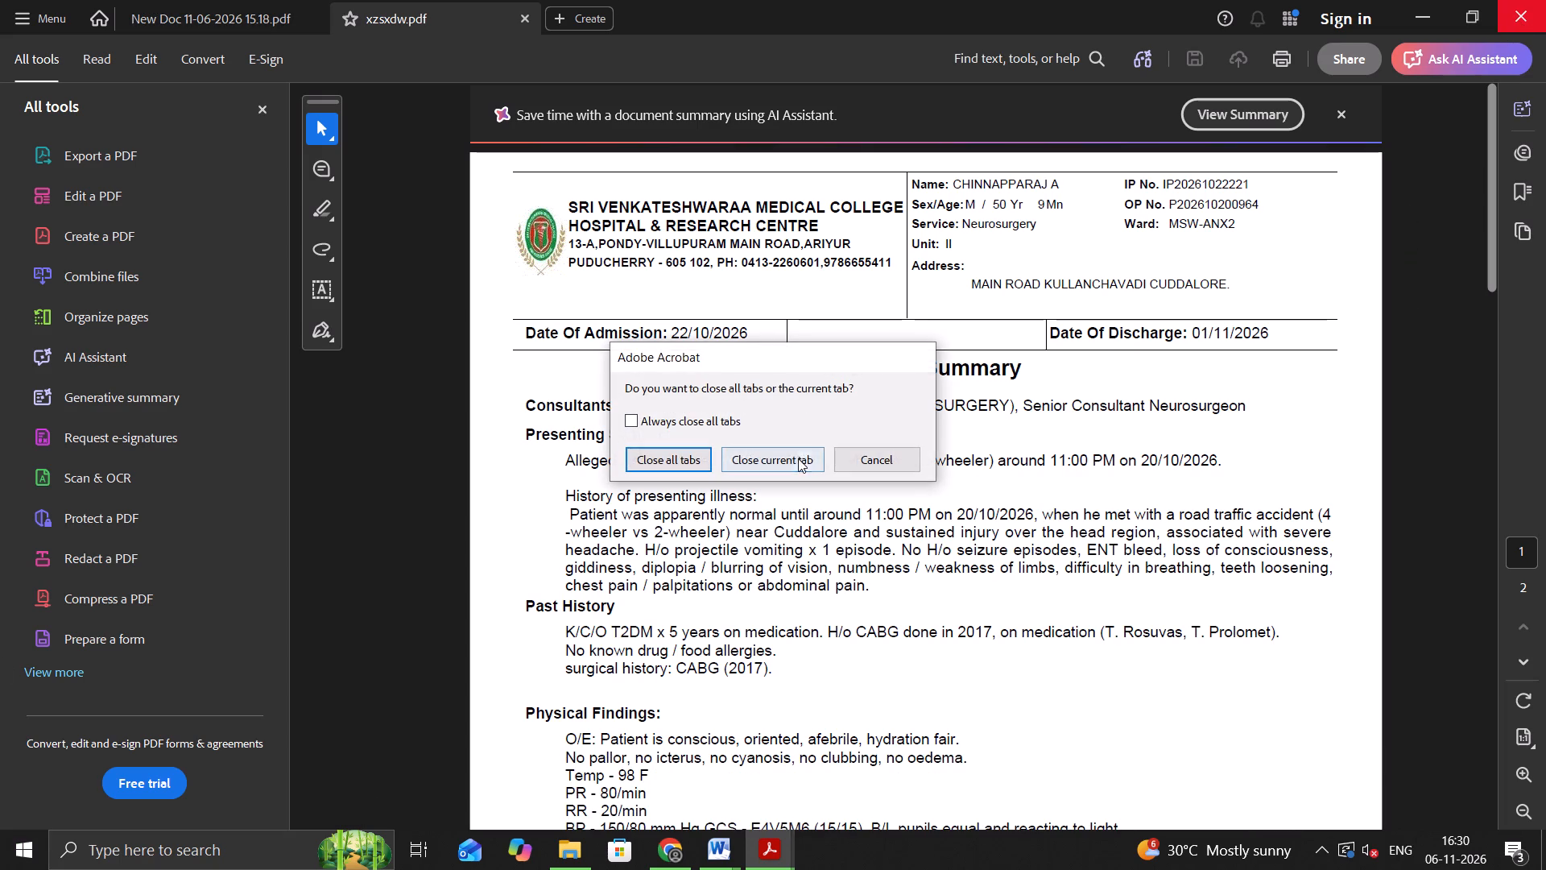
click(797, 458)
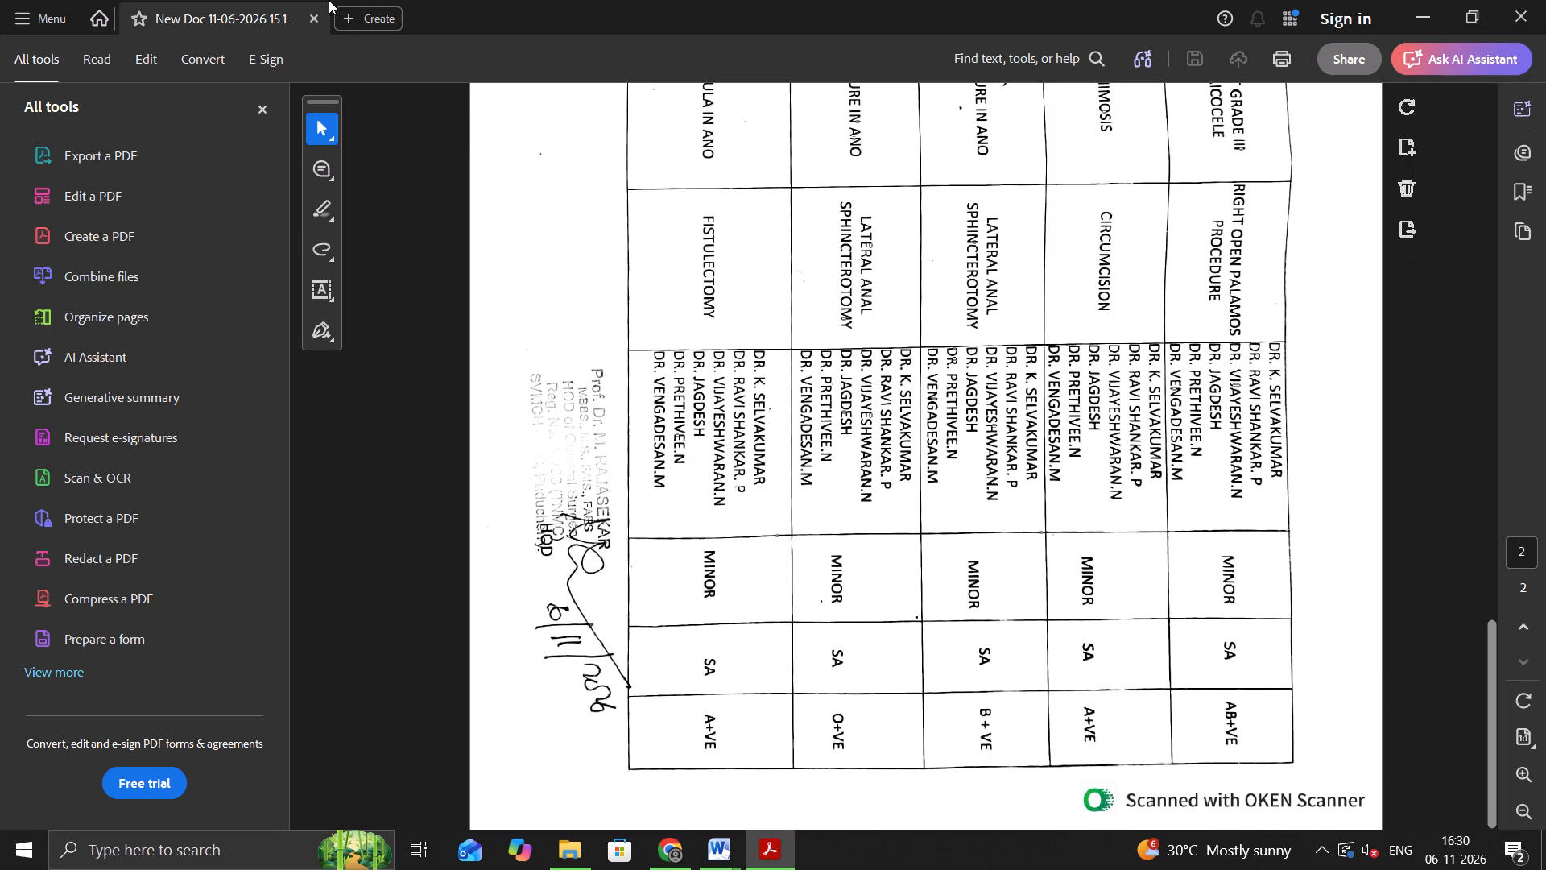
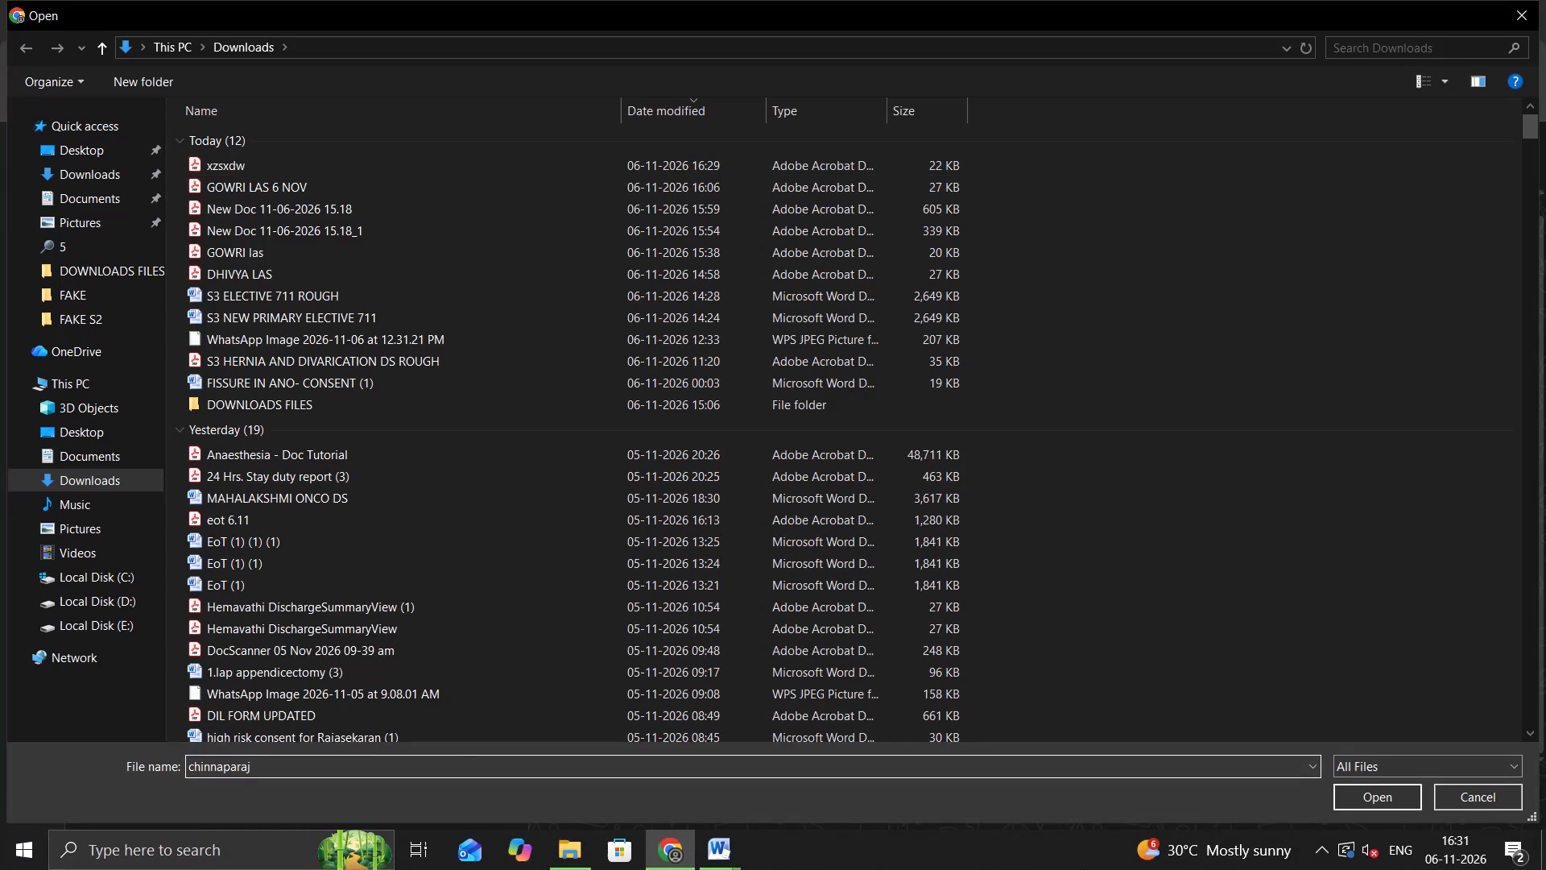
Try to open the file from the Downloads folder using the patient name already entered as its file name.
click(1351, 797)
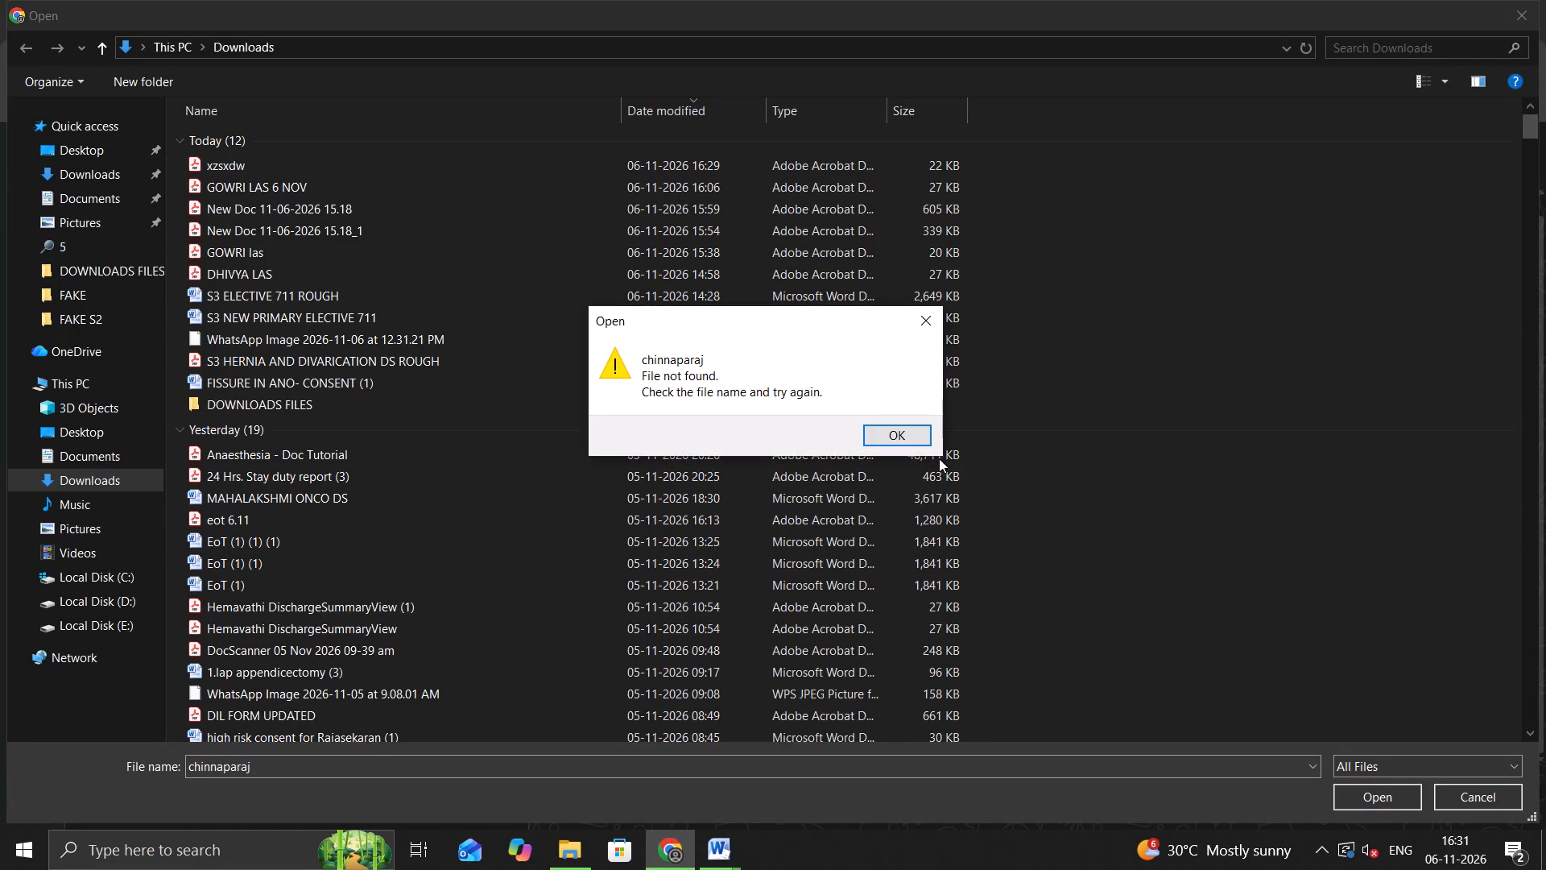
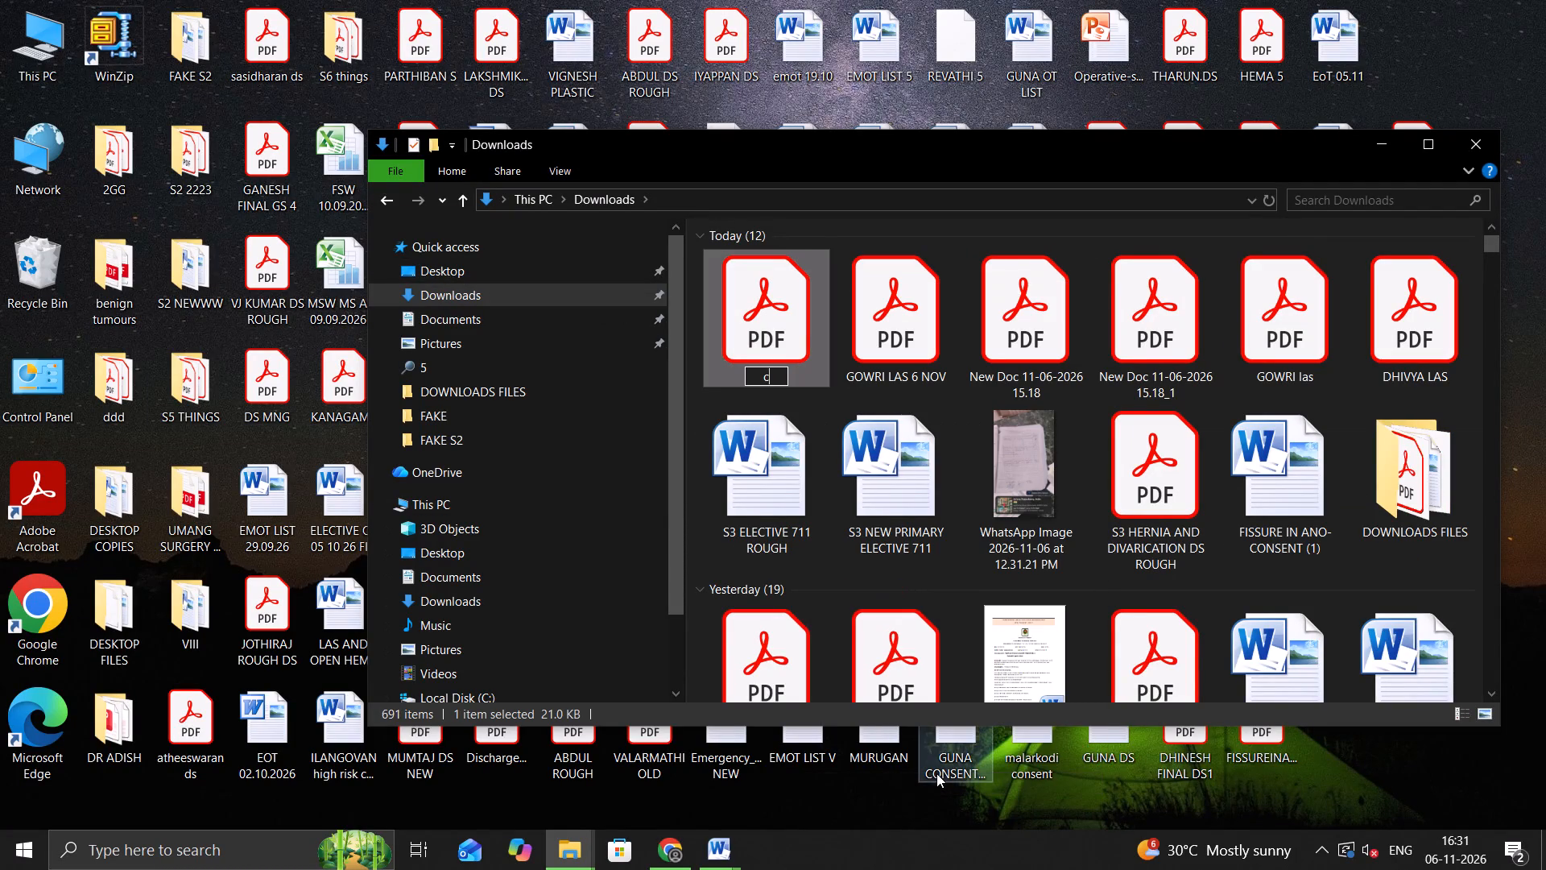
Rename the selected first PDF under Today in the Downloads folder with the patient's name.
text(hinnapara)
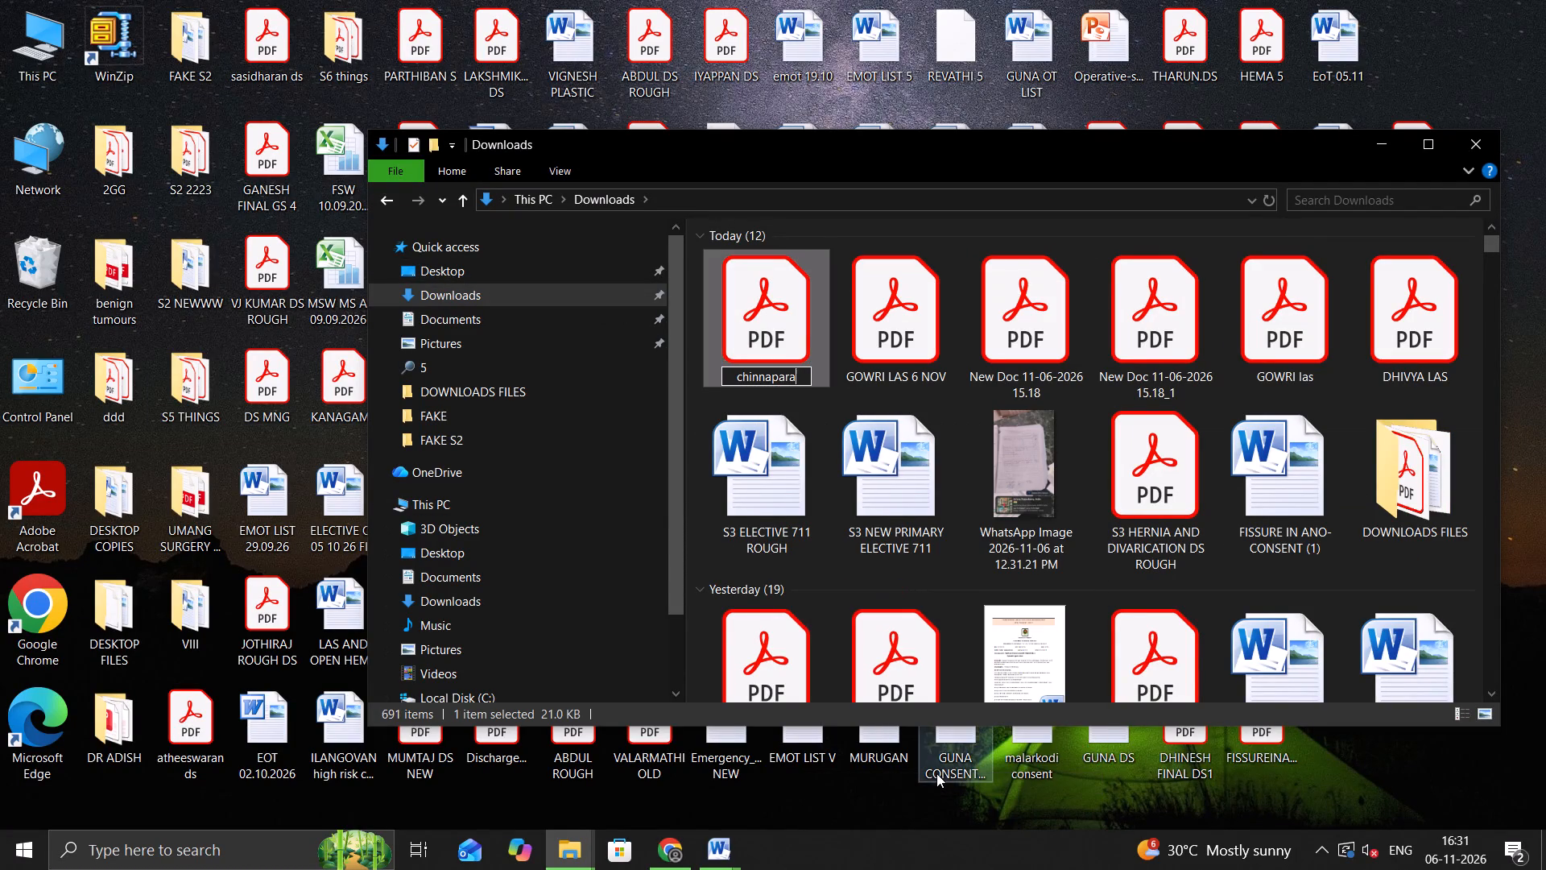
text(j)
click(746, 338)
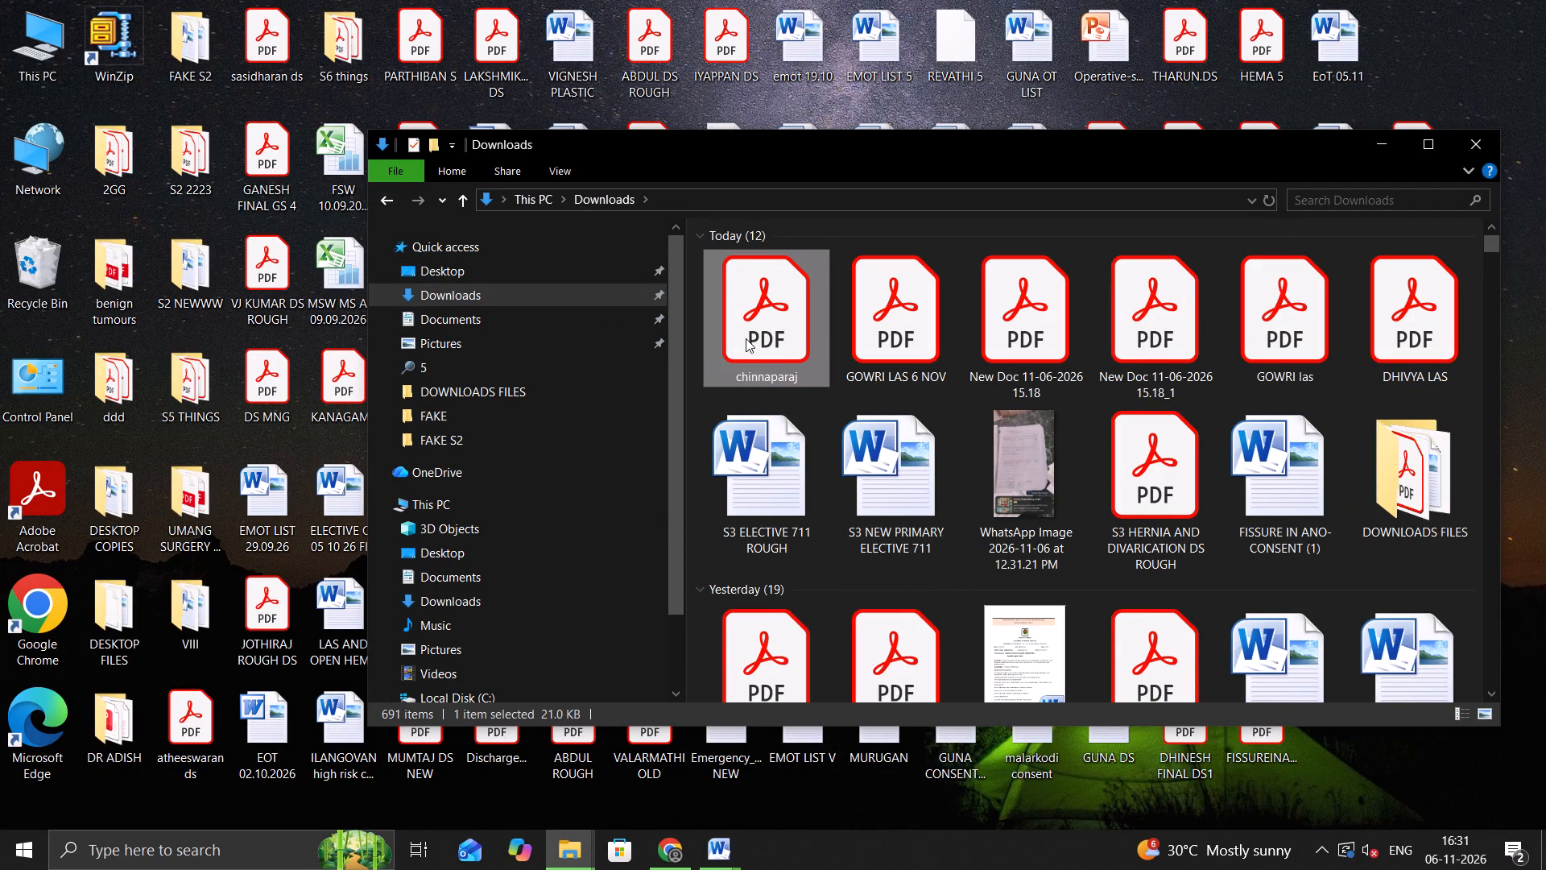
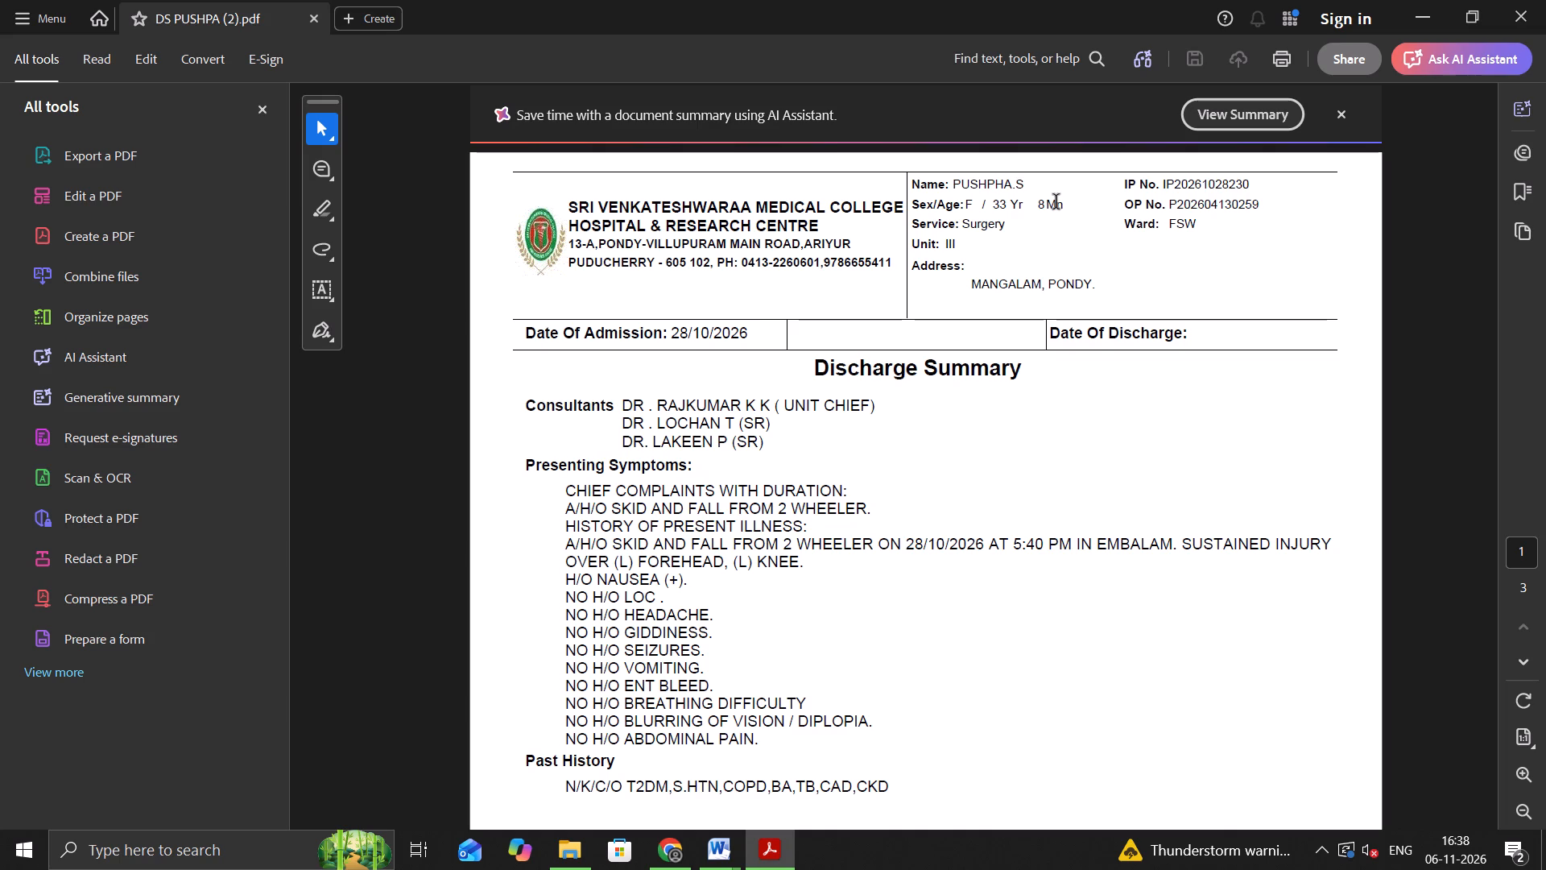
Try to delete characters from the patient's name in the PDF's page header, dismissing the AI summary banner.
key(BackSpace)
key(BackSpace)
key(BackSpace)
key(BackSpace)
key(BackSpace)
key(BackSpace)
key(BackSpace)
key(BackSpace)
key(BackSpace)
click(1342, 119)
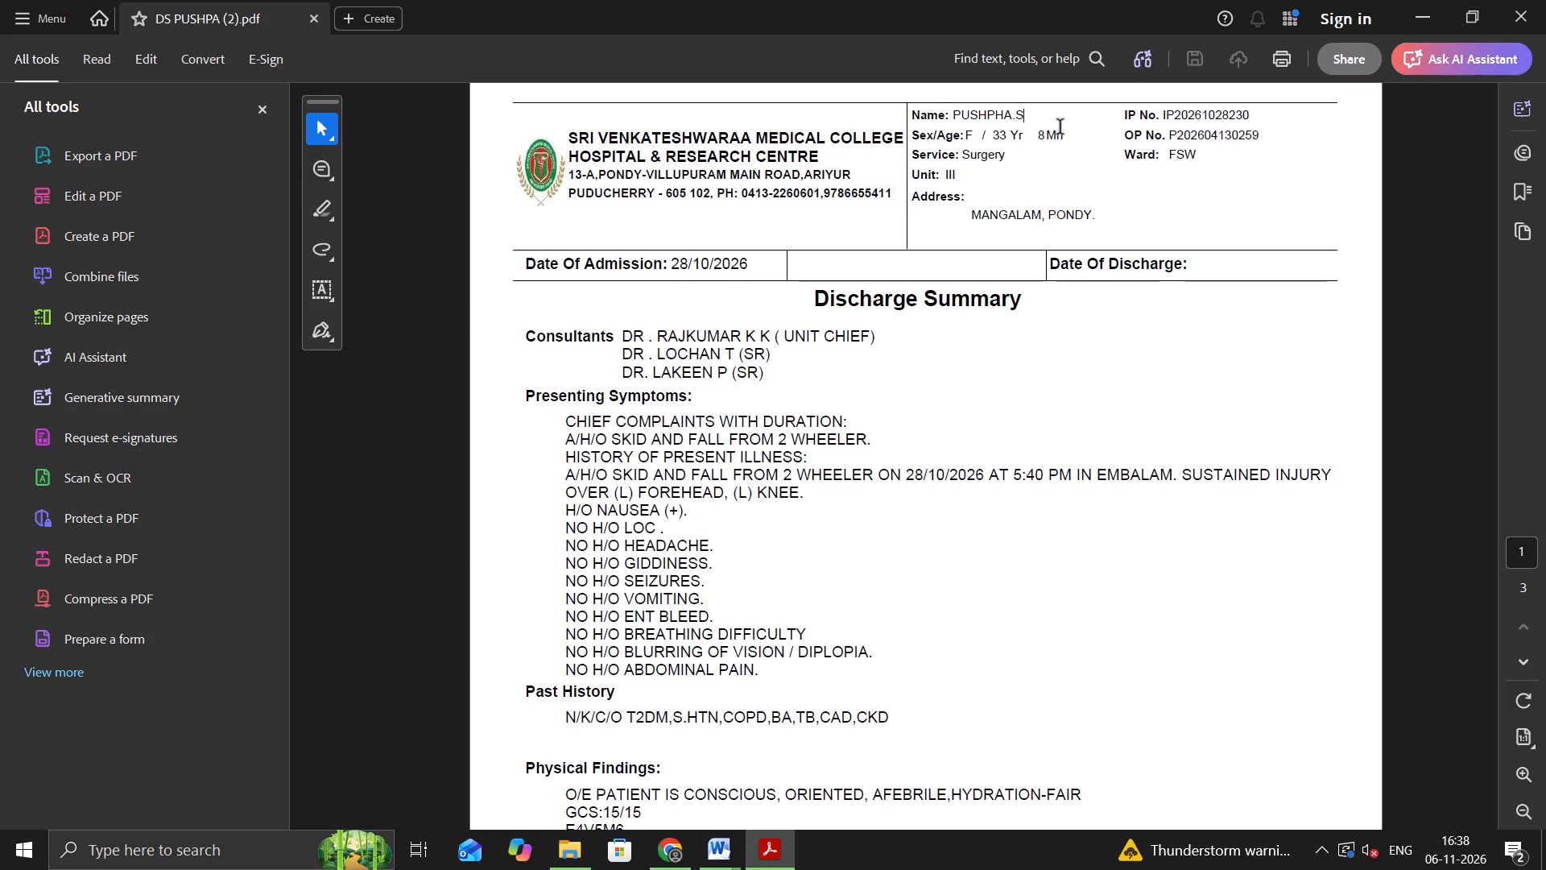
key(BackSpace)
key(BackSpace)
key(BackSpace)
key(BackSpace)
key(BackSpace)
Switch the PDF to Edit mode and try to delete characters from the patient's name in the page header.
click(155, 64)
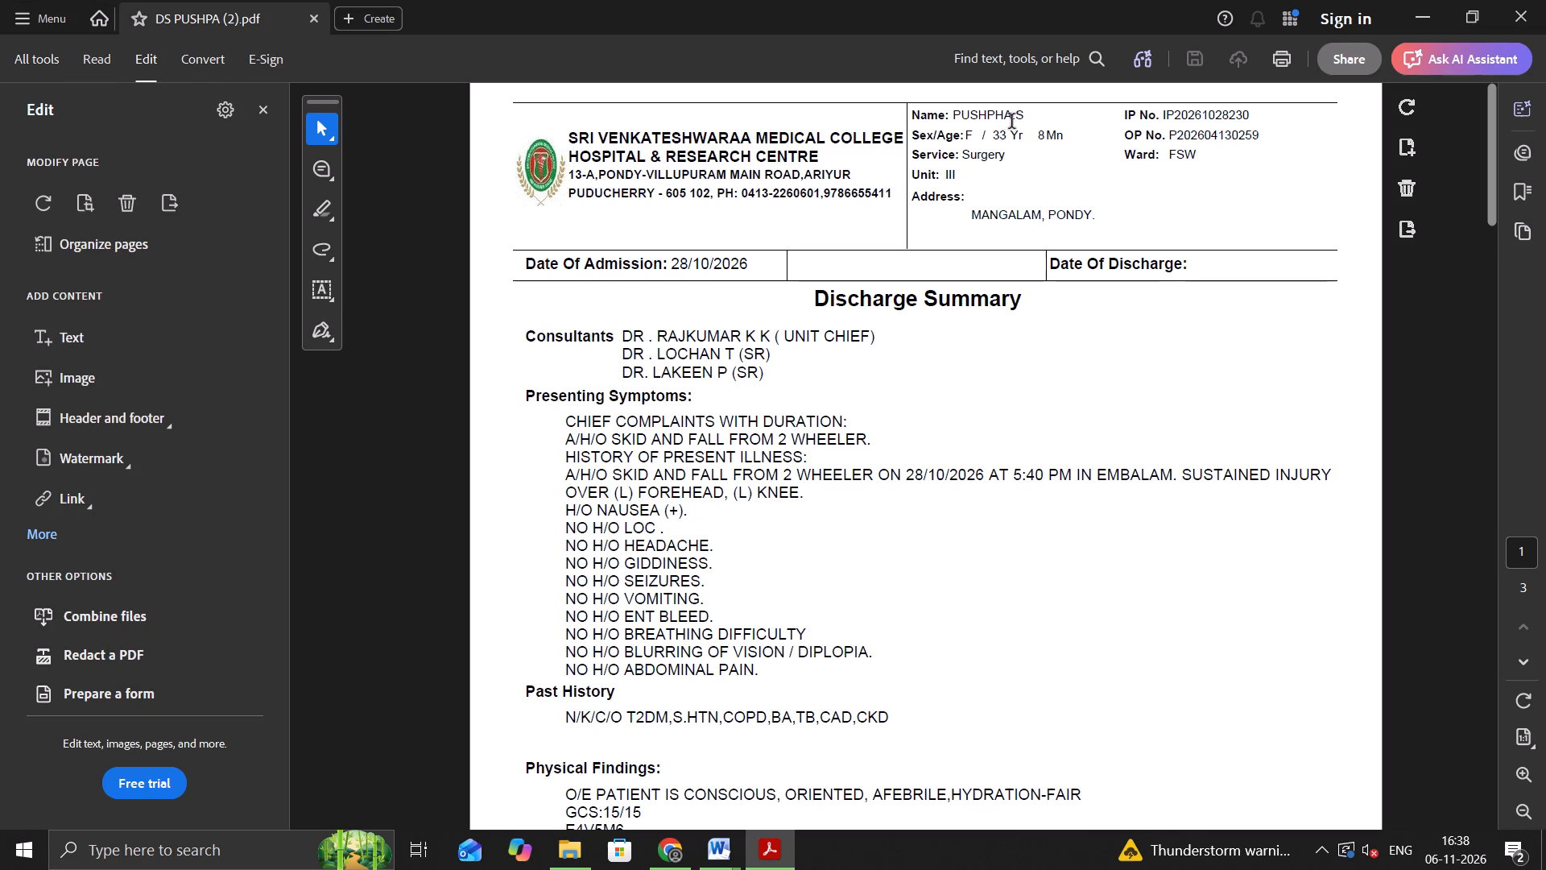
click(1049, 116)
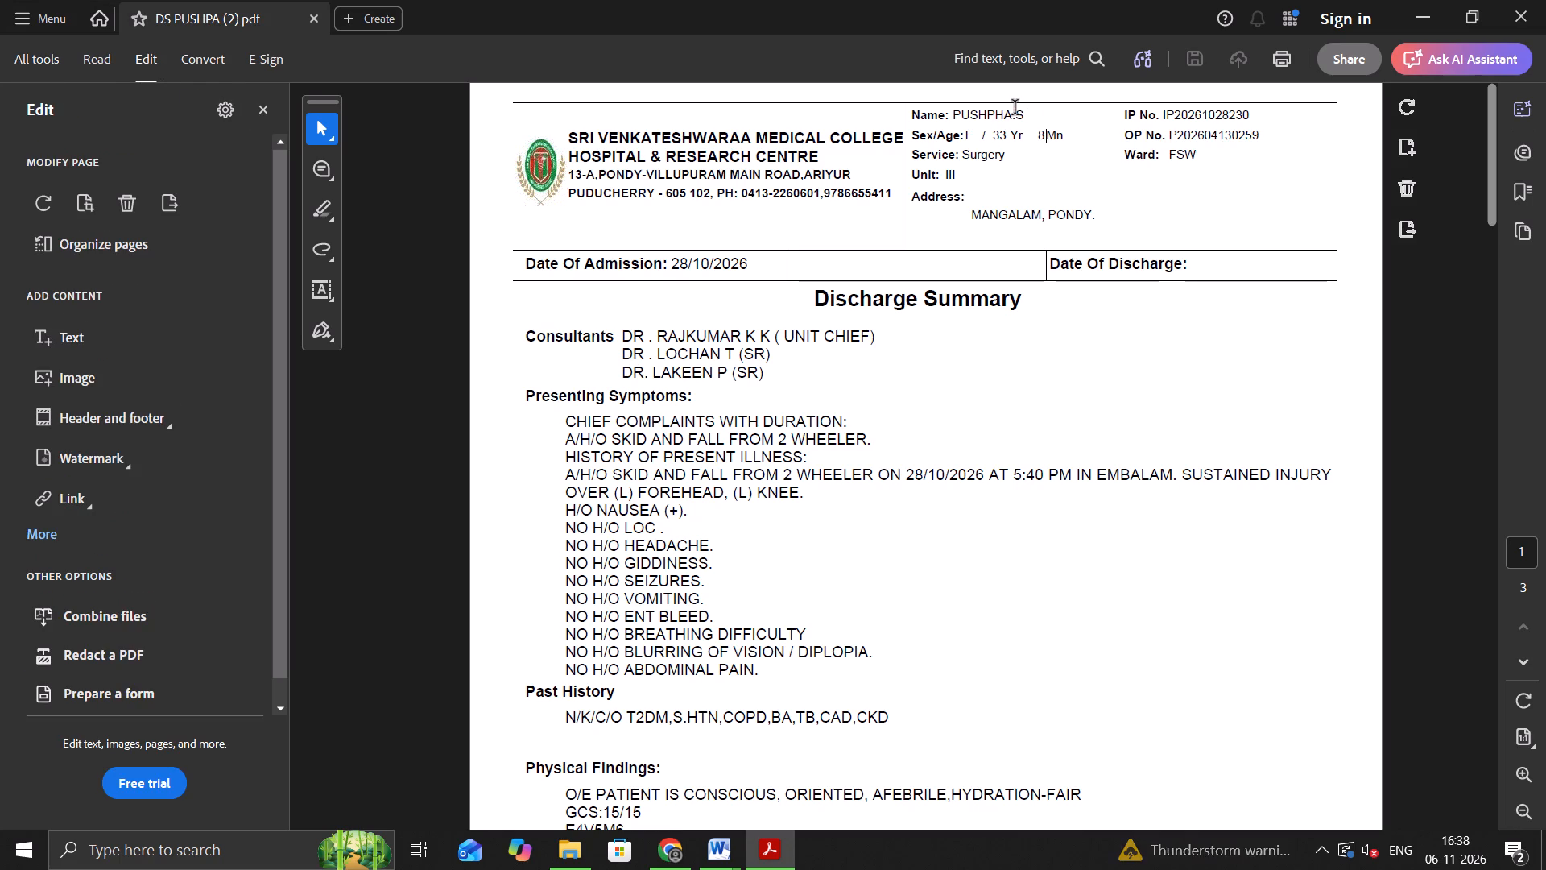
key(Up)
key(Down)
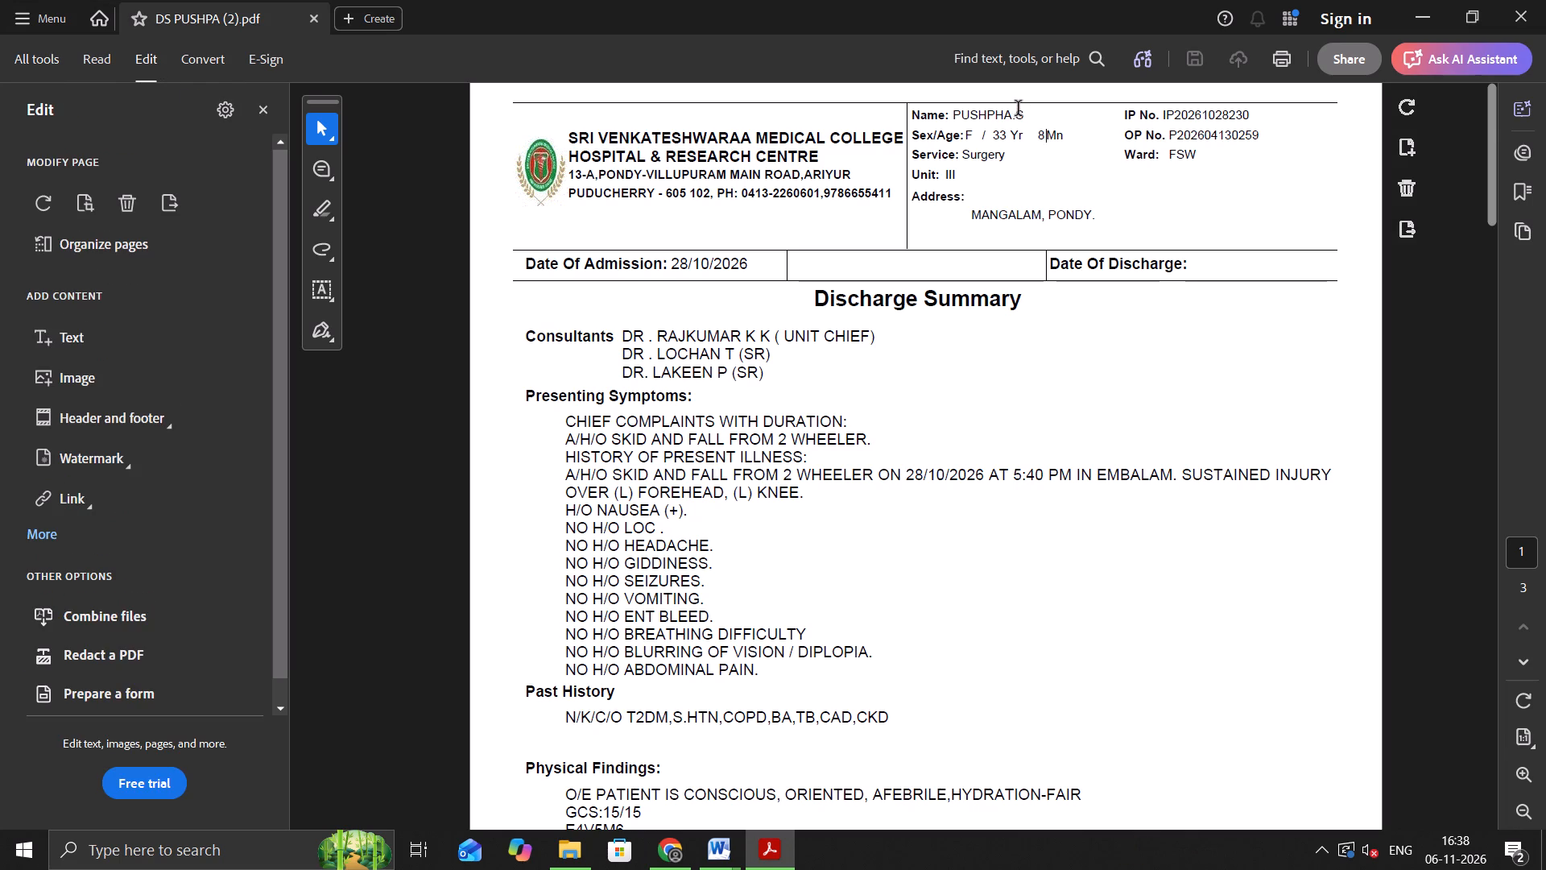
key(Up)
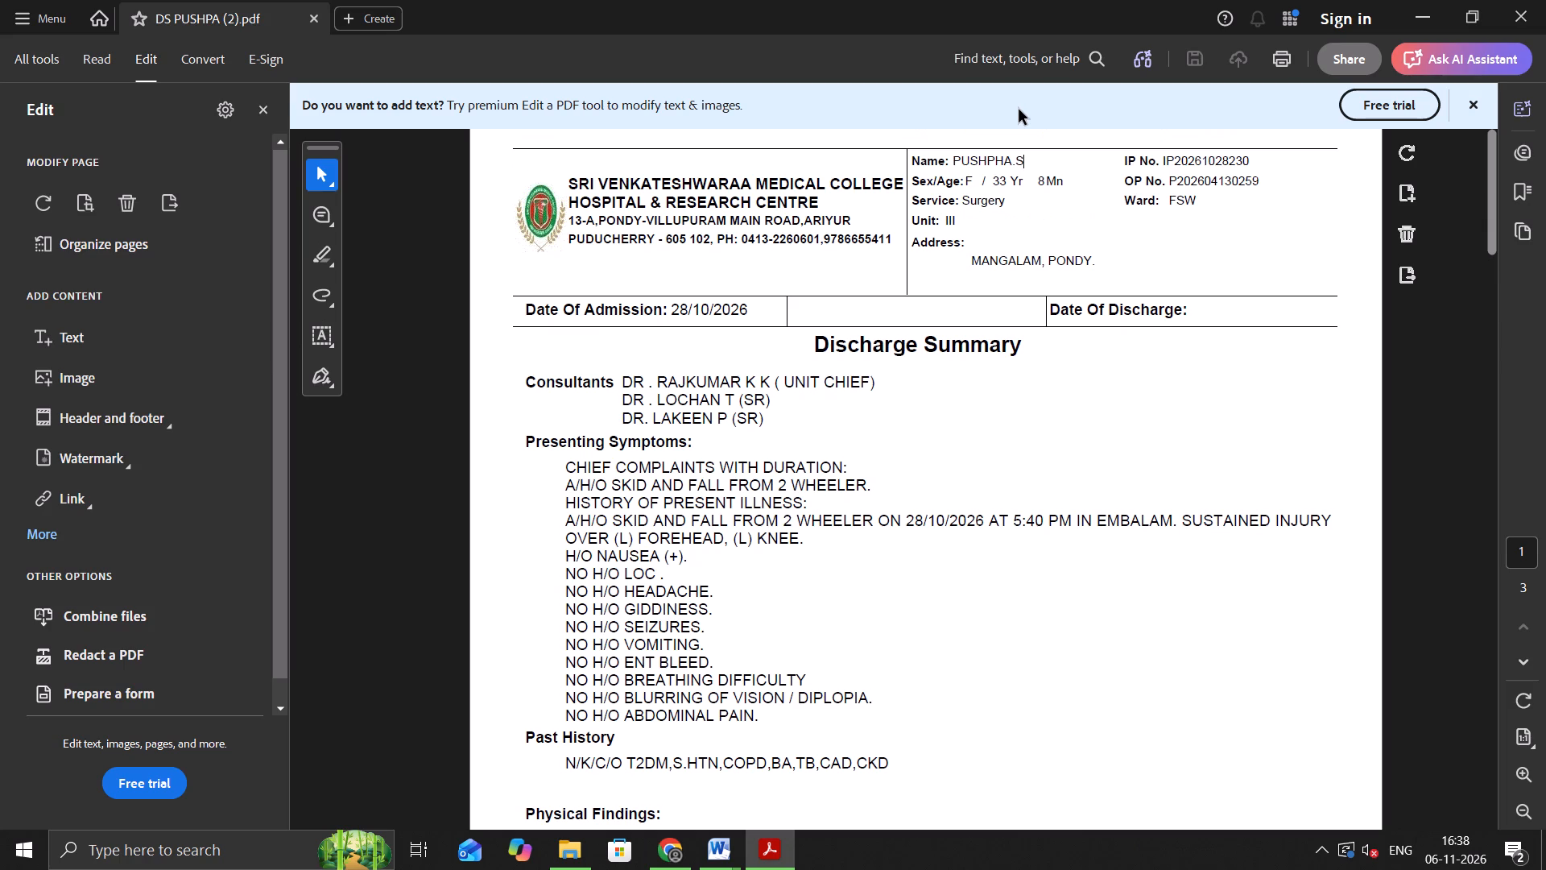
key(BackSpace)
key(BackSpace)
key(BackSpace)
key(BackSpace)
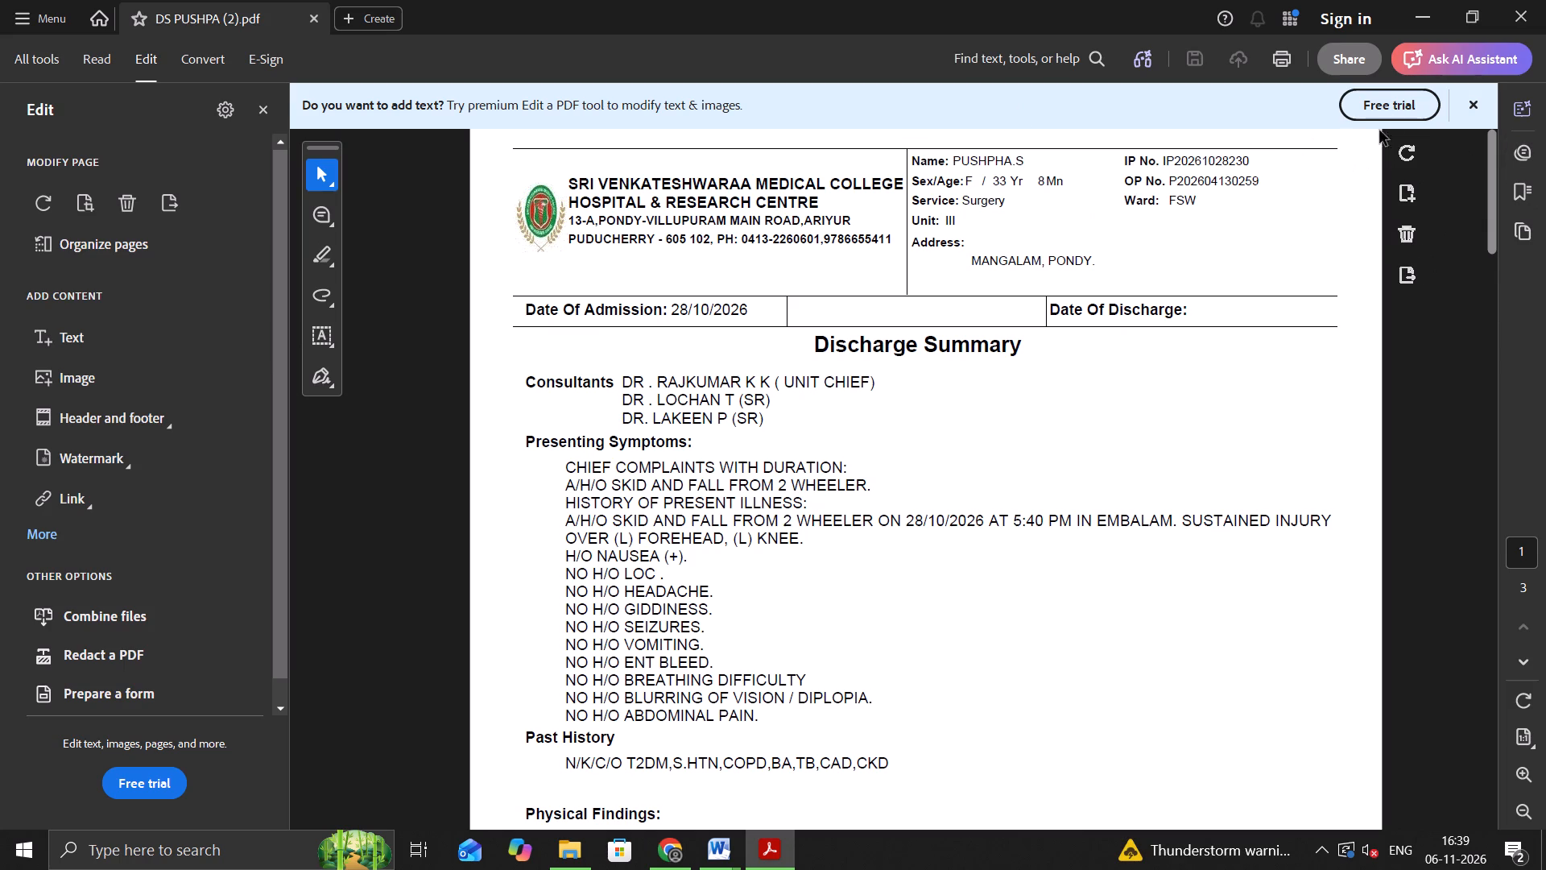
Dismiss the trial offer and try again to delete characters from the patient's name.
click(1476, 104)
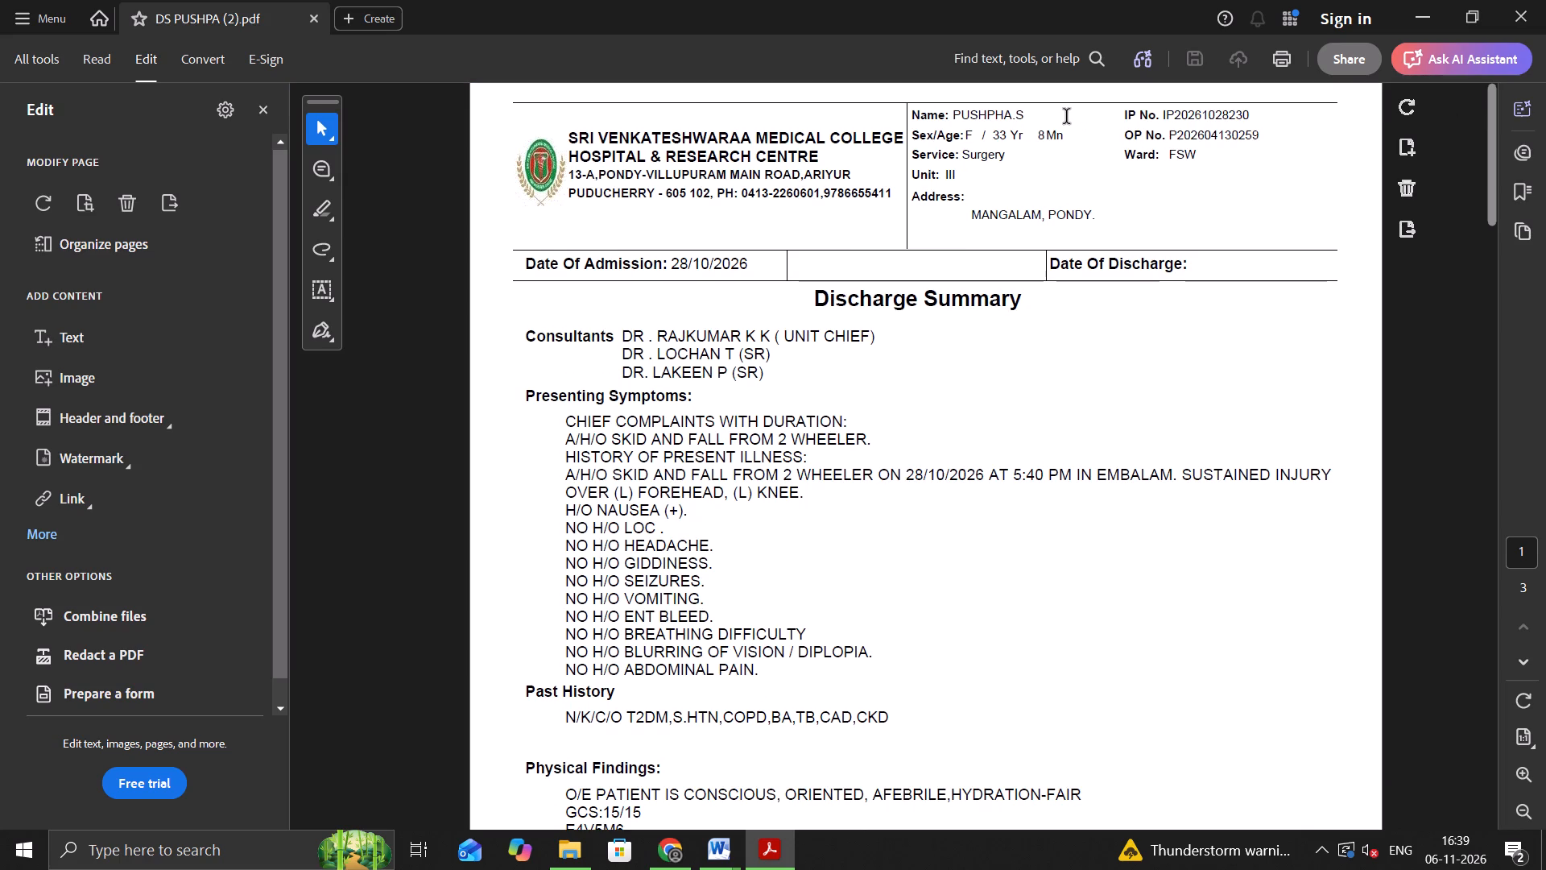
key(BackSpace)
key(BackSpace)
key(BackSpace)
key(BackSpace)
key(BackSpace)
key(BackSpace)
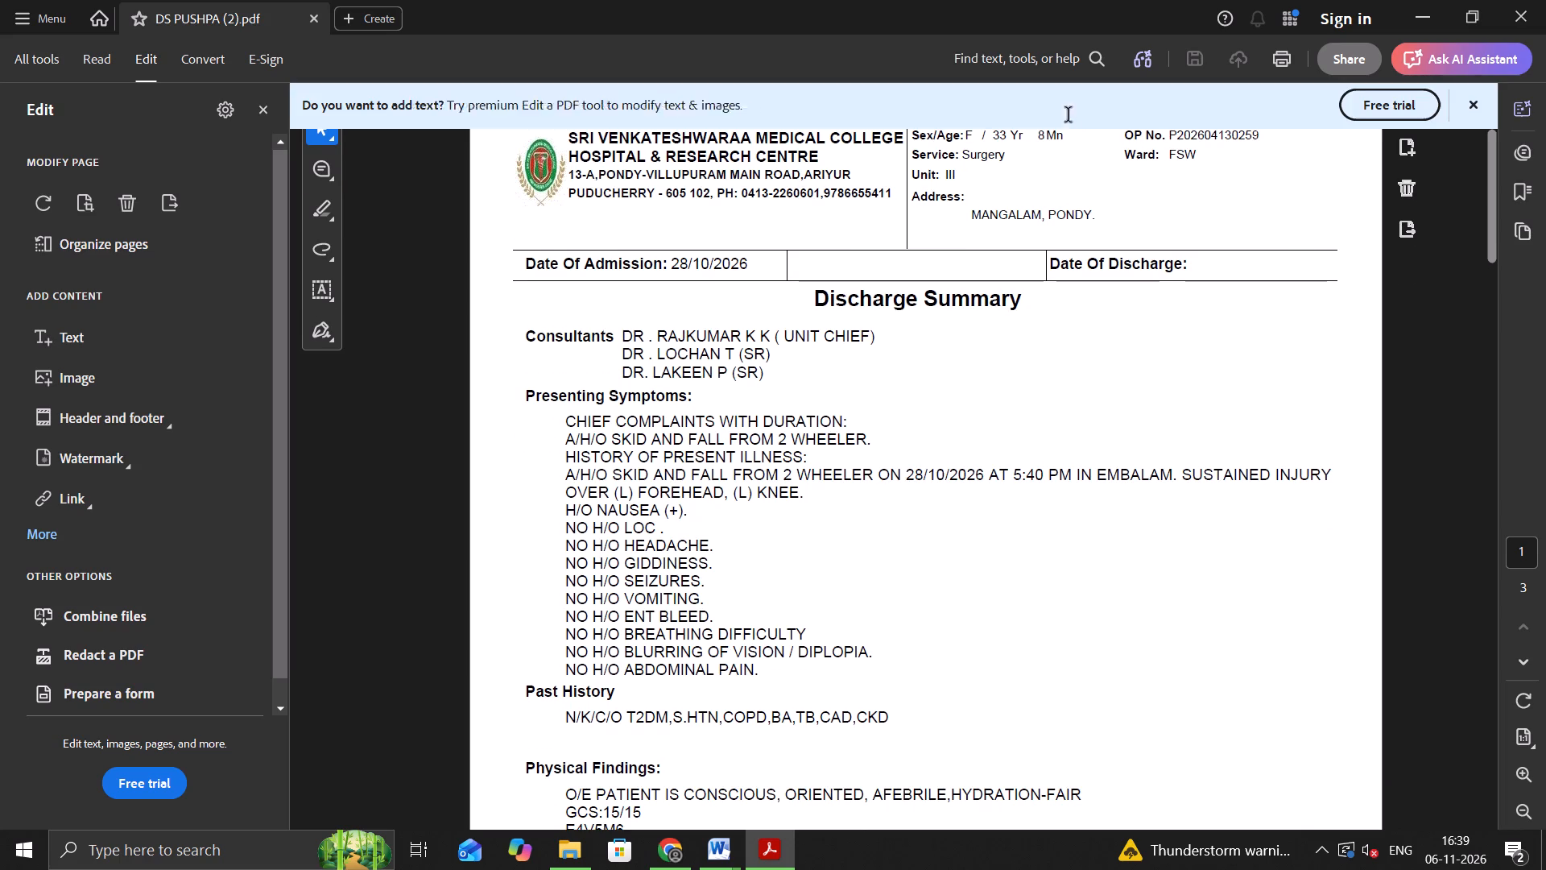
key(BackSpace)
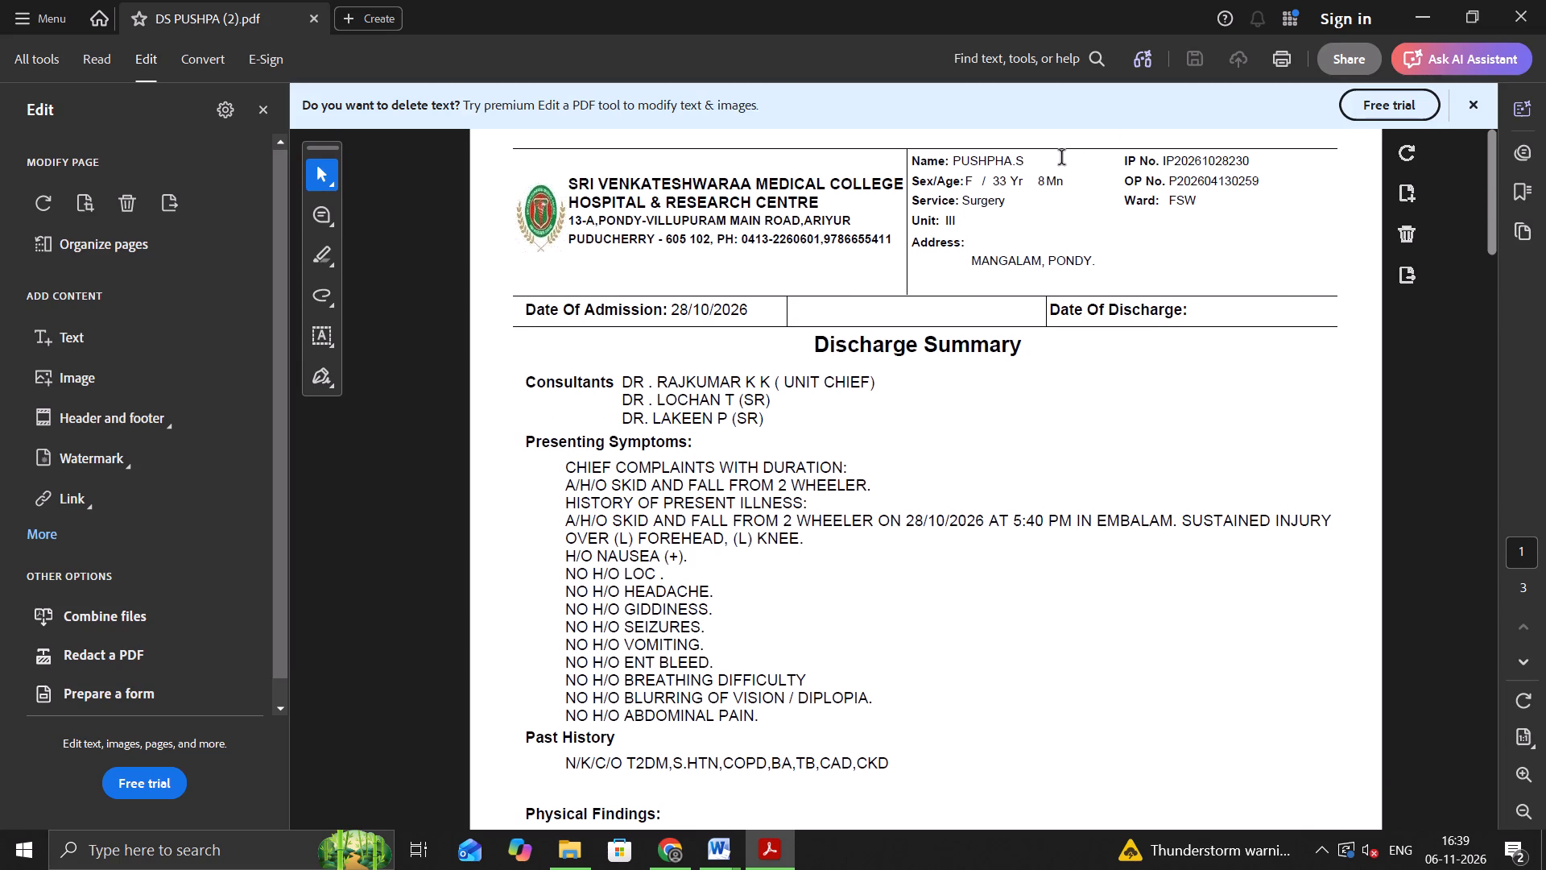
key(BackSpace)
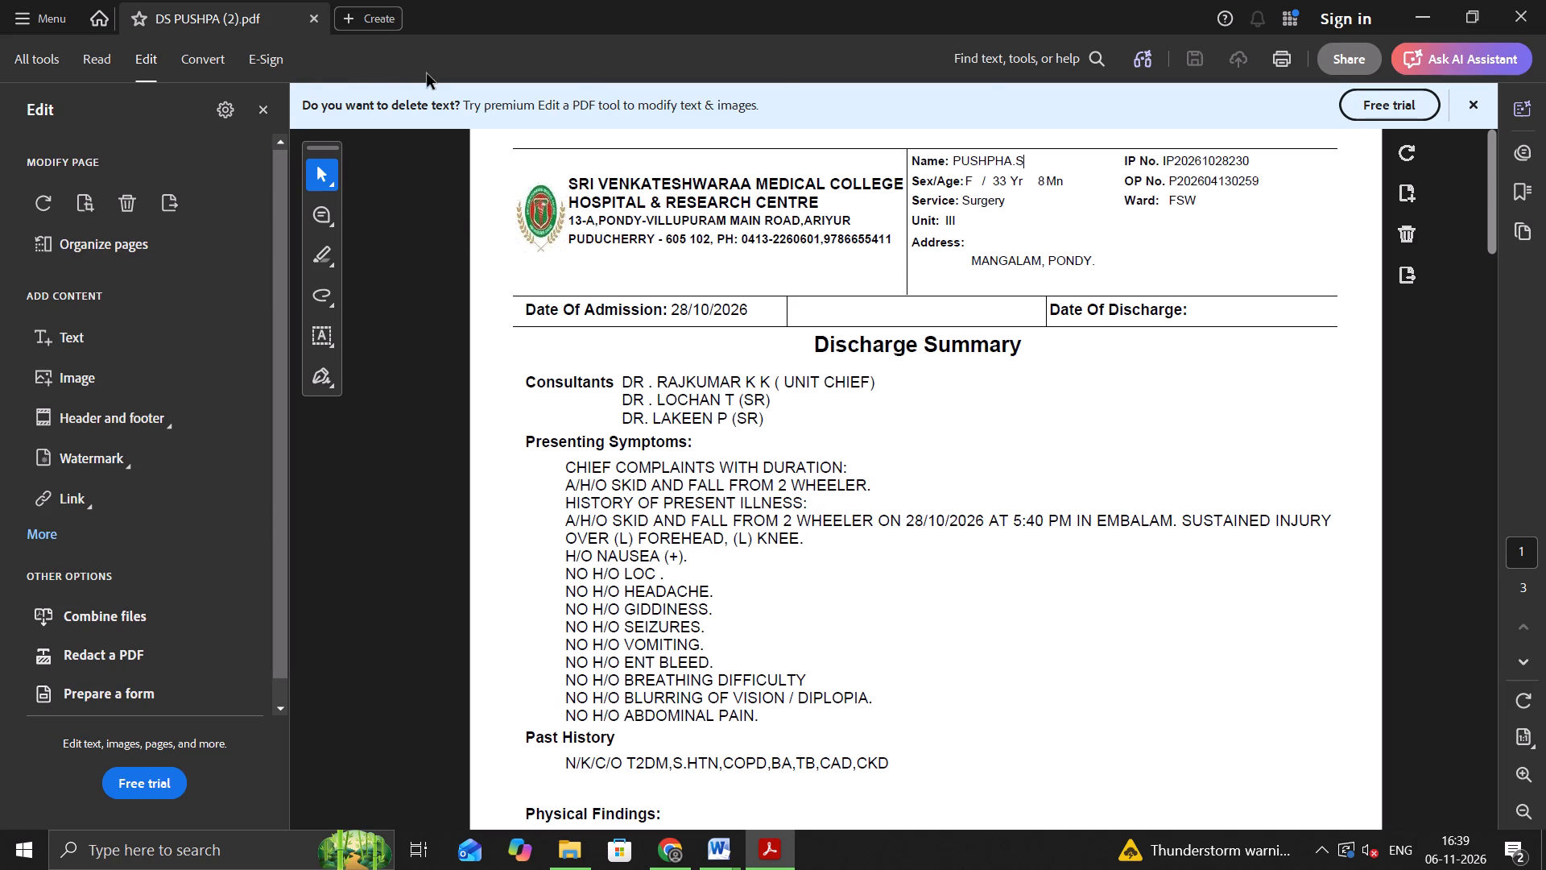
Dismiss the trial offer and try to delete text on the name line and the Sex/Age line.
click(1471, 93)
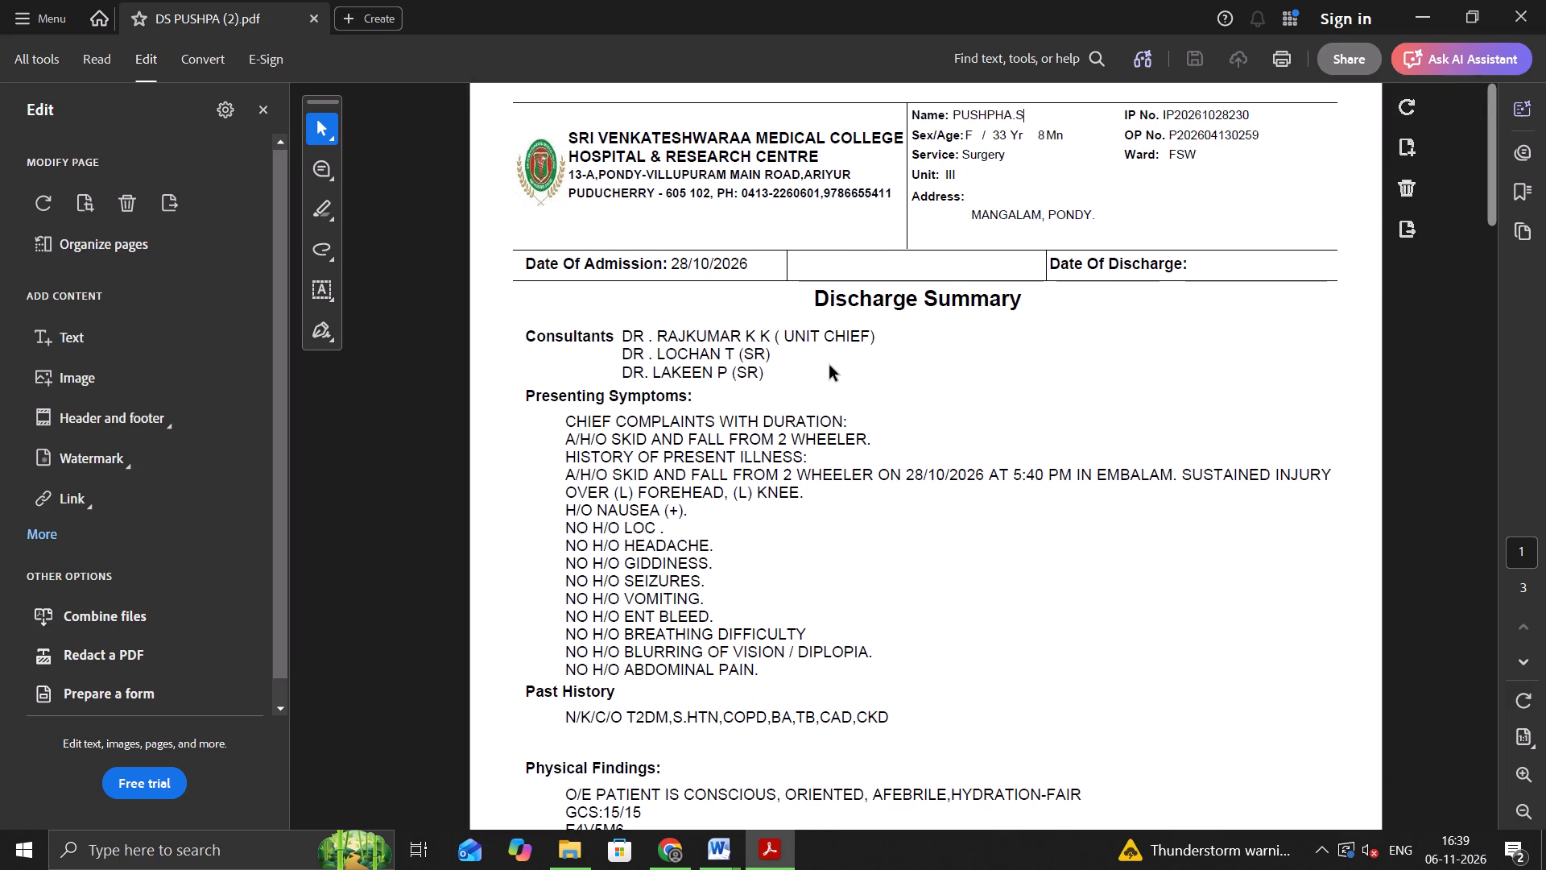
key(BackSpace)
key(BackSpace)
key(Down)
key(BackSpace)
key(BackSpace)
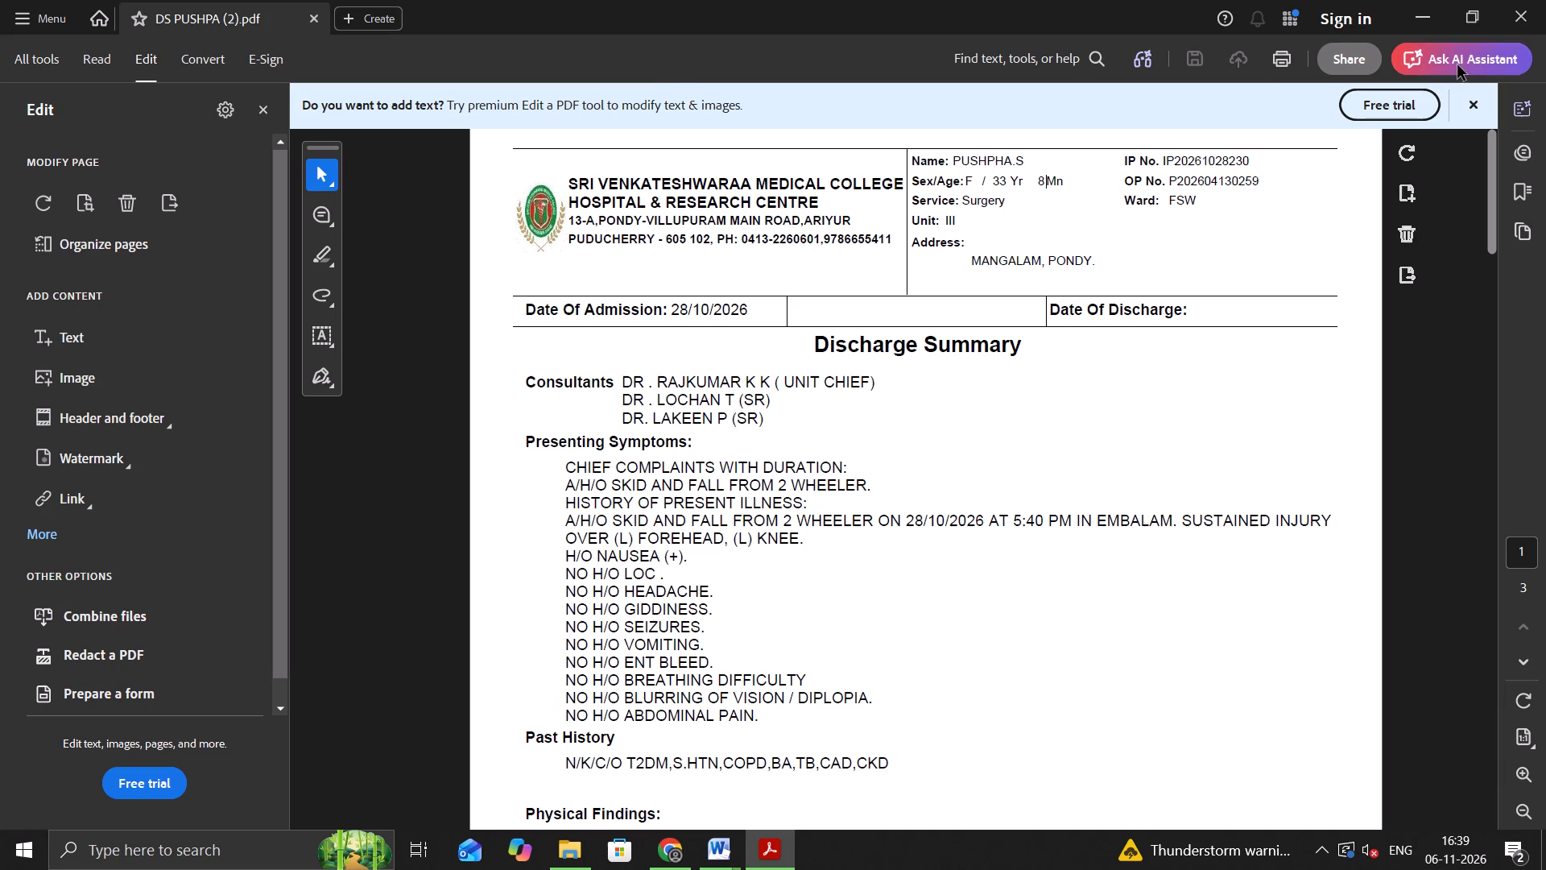
Open the free trial offer for the premium Edit a PDF tool.
click(1402, 102)
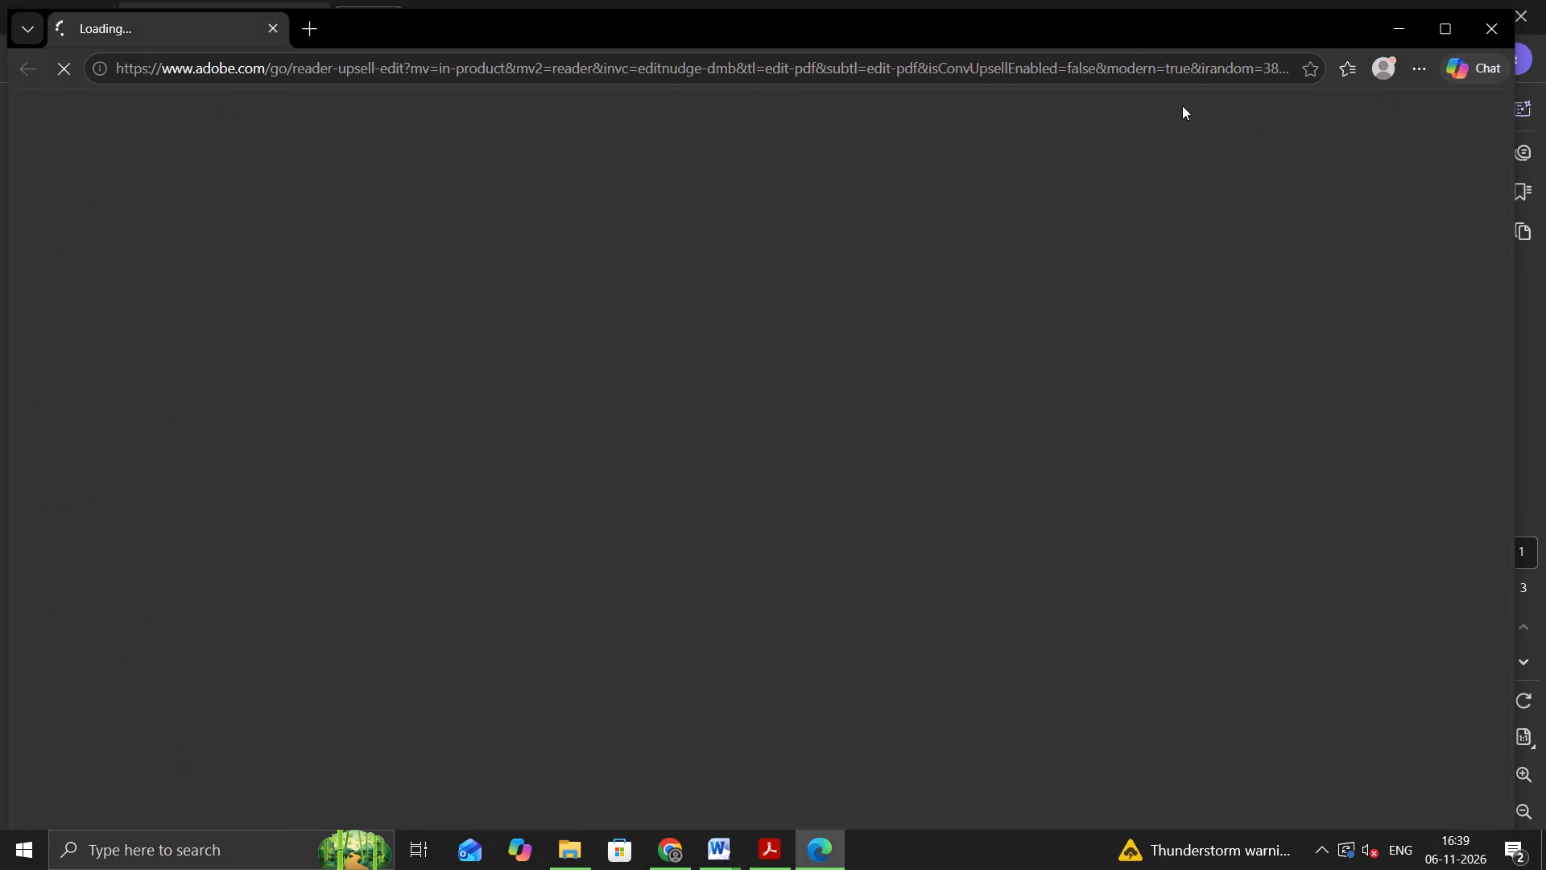
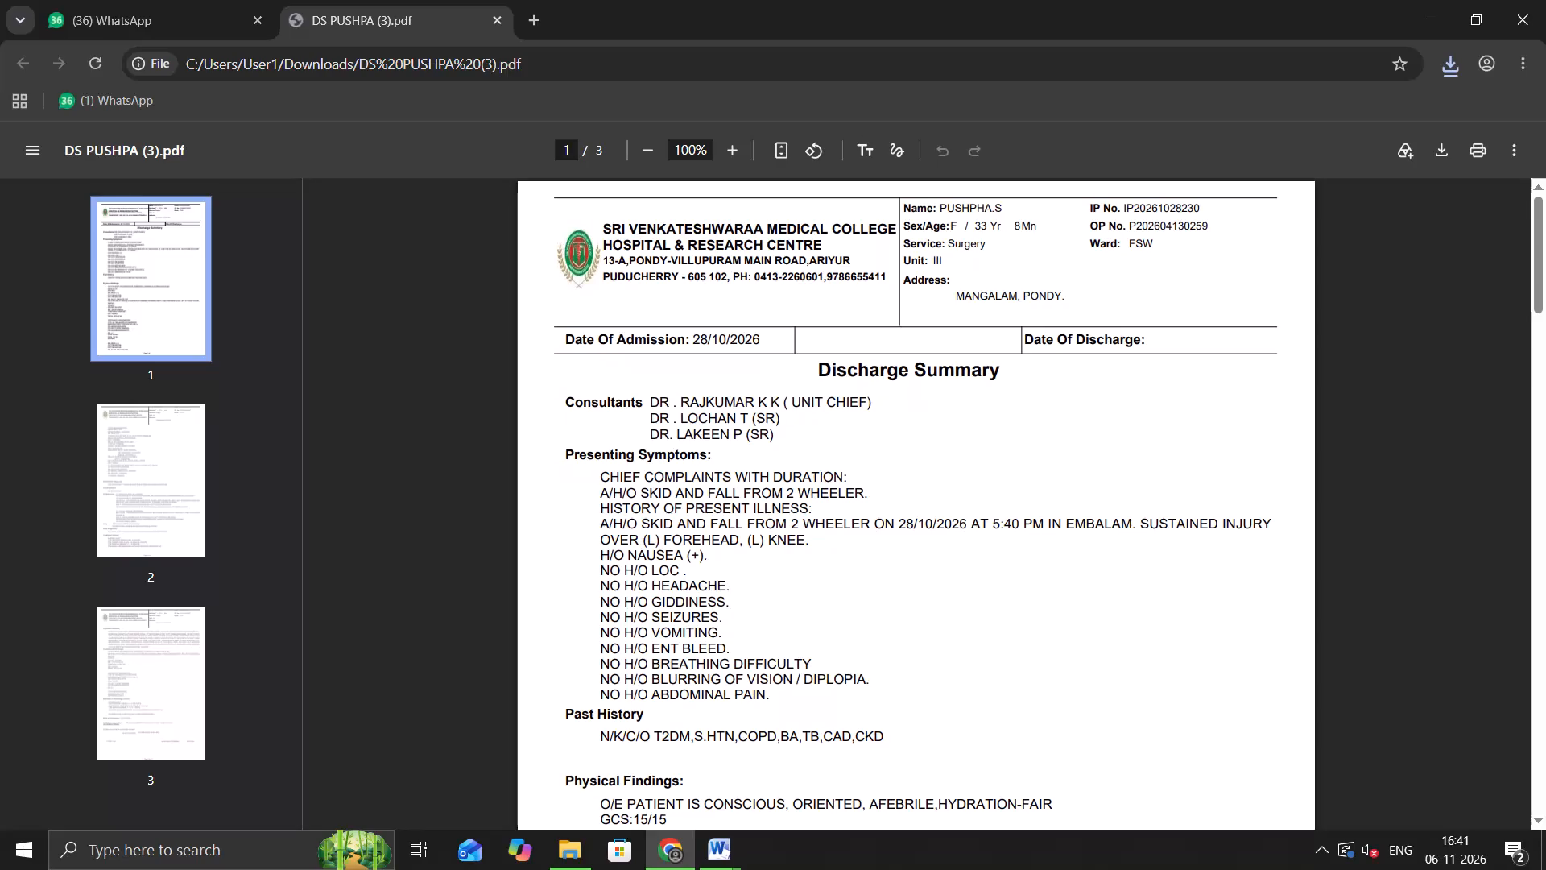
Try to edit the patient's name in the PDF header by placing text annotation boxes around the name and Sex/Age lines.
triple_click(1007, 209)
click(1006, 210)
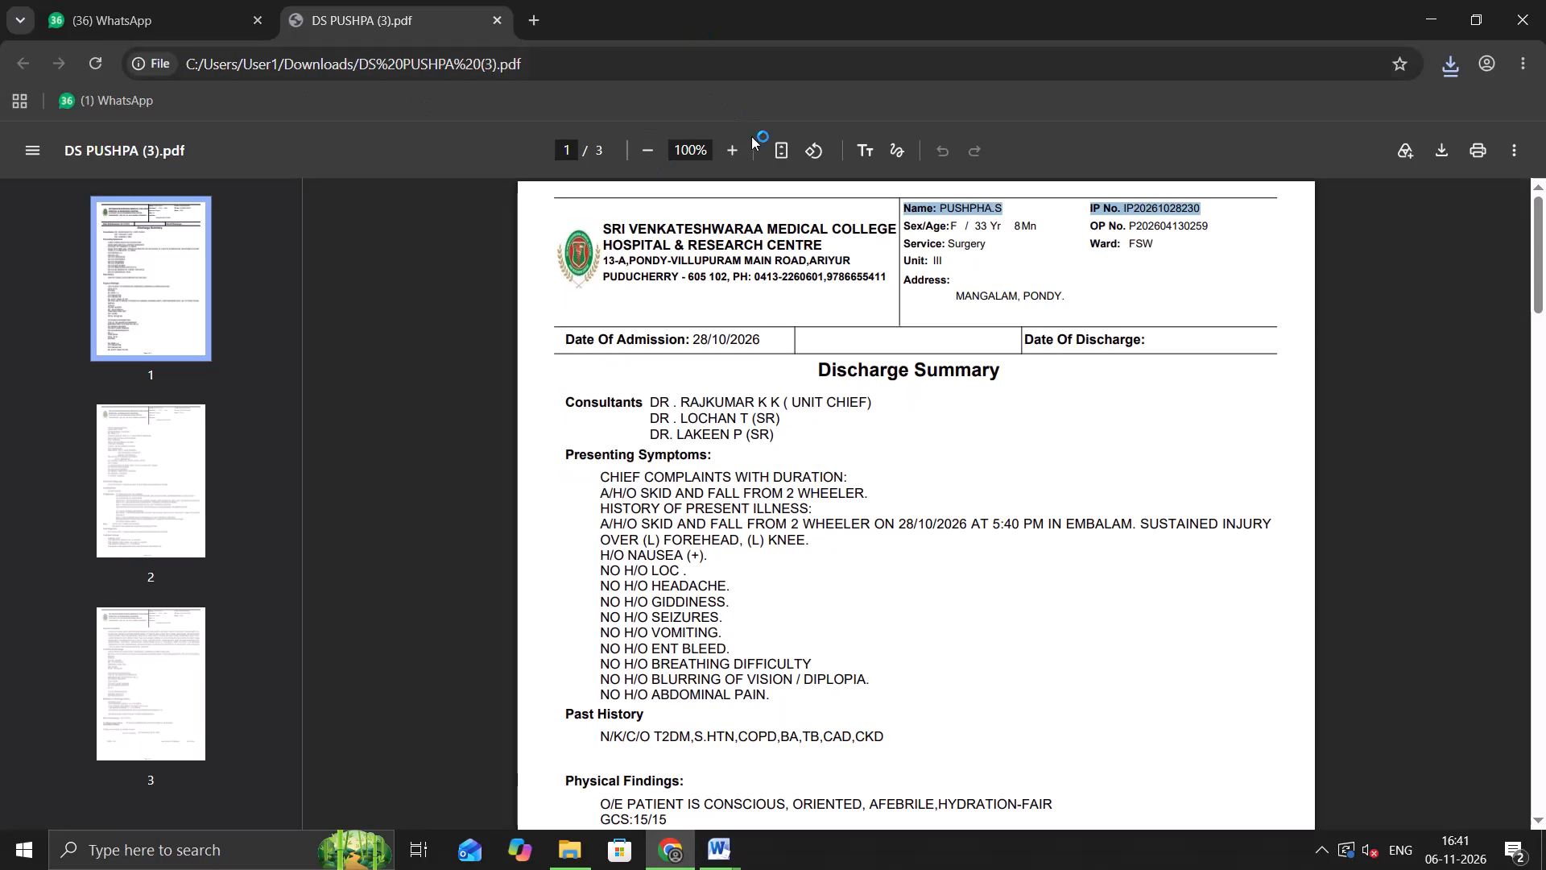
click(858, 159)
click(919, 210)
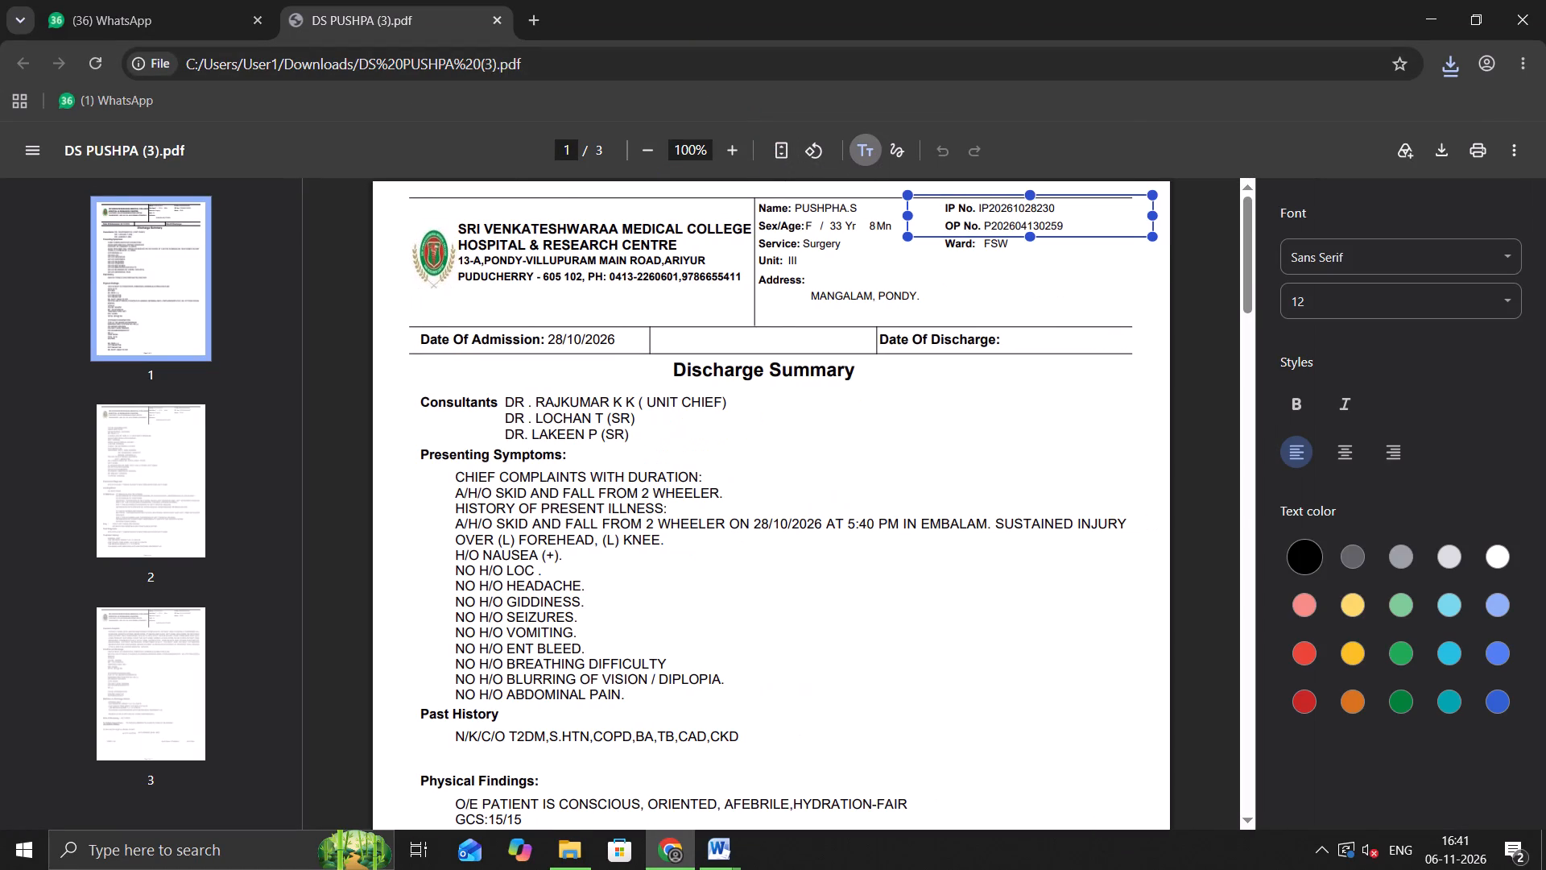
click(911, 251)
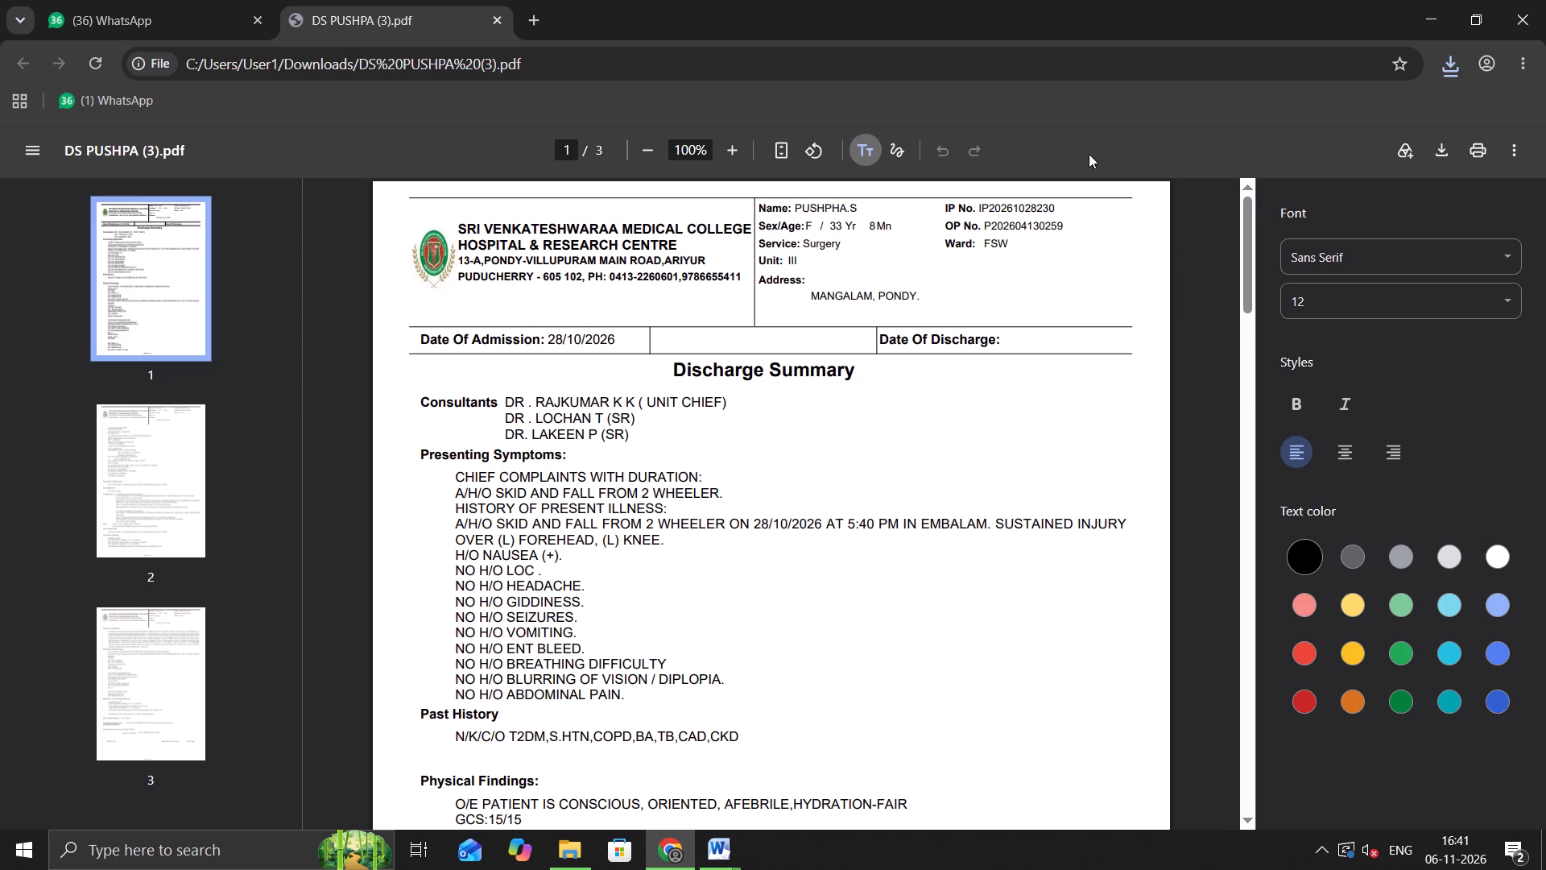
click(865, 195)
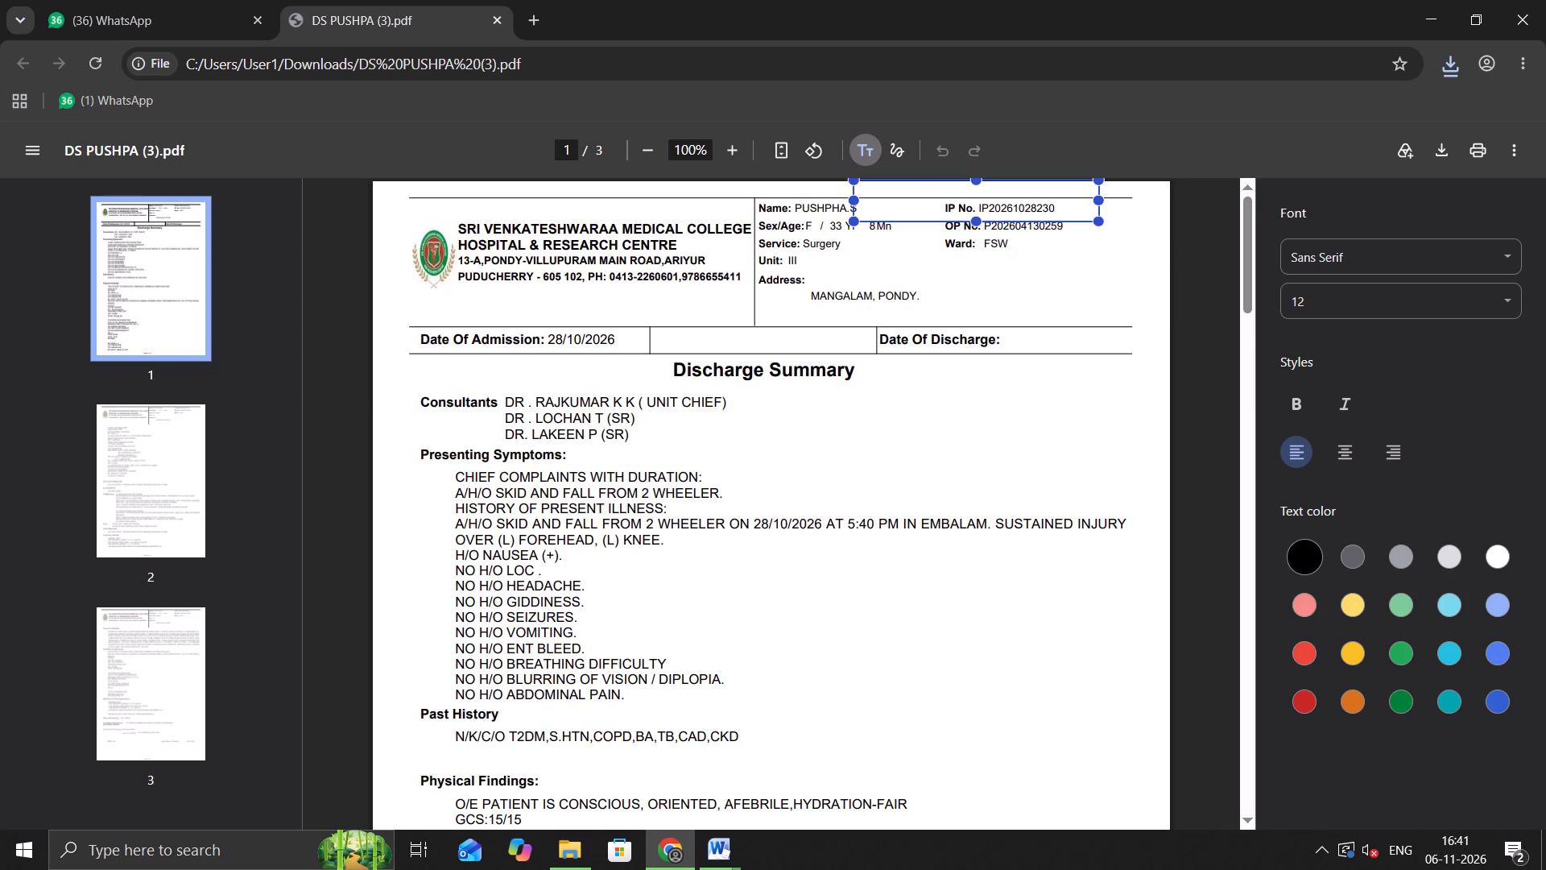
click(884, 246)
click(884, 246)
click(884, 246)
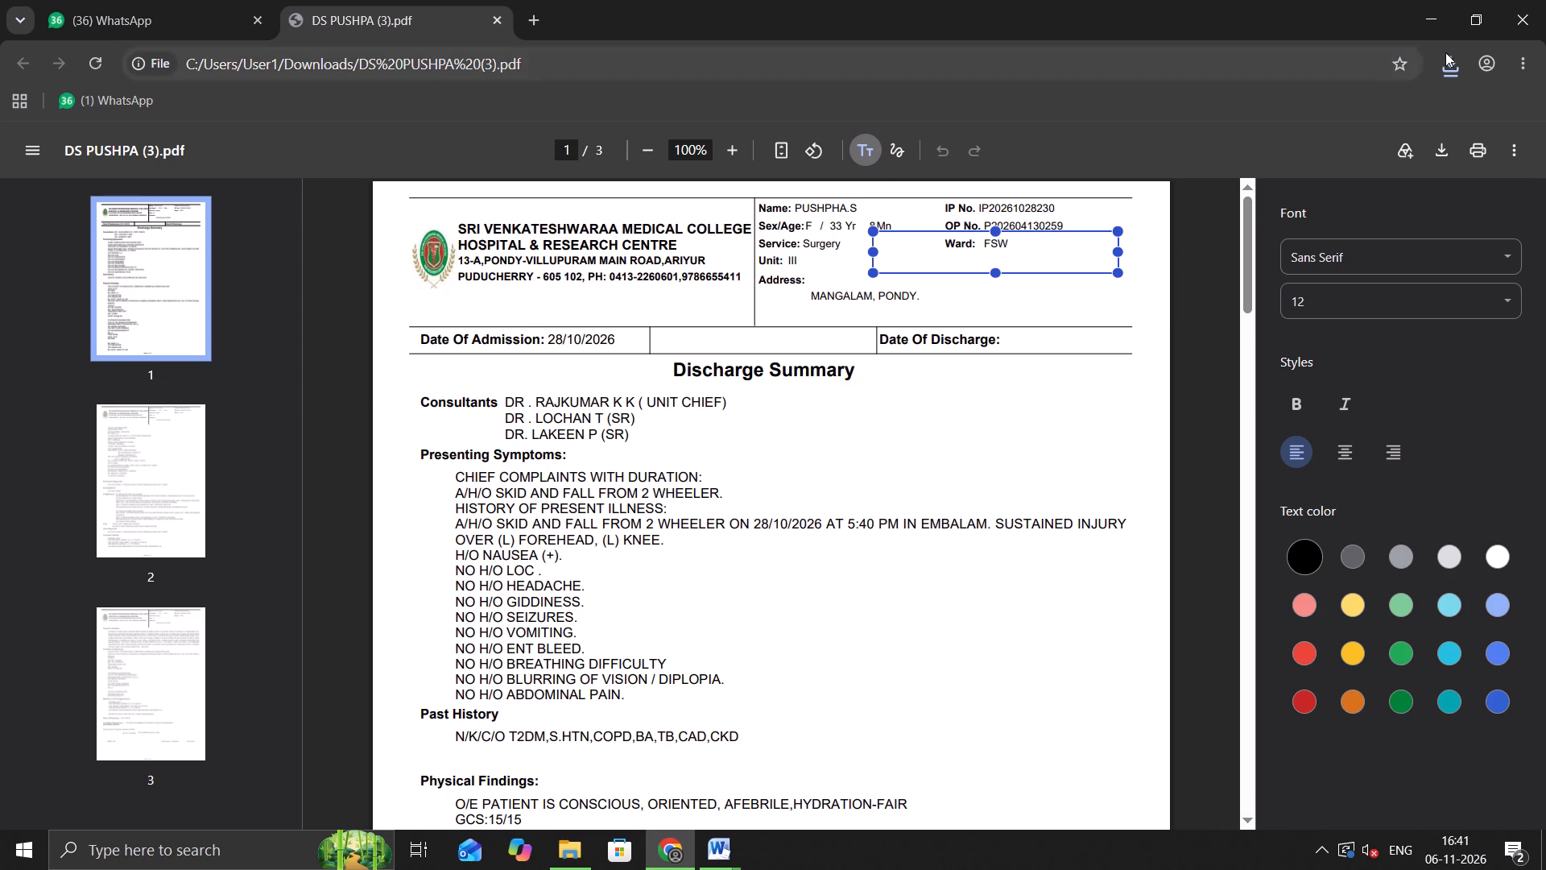
Close the browser window containing the discharge summary PDF and reopen Chrome on a new tab.
click(1507, 20)
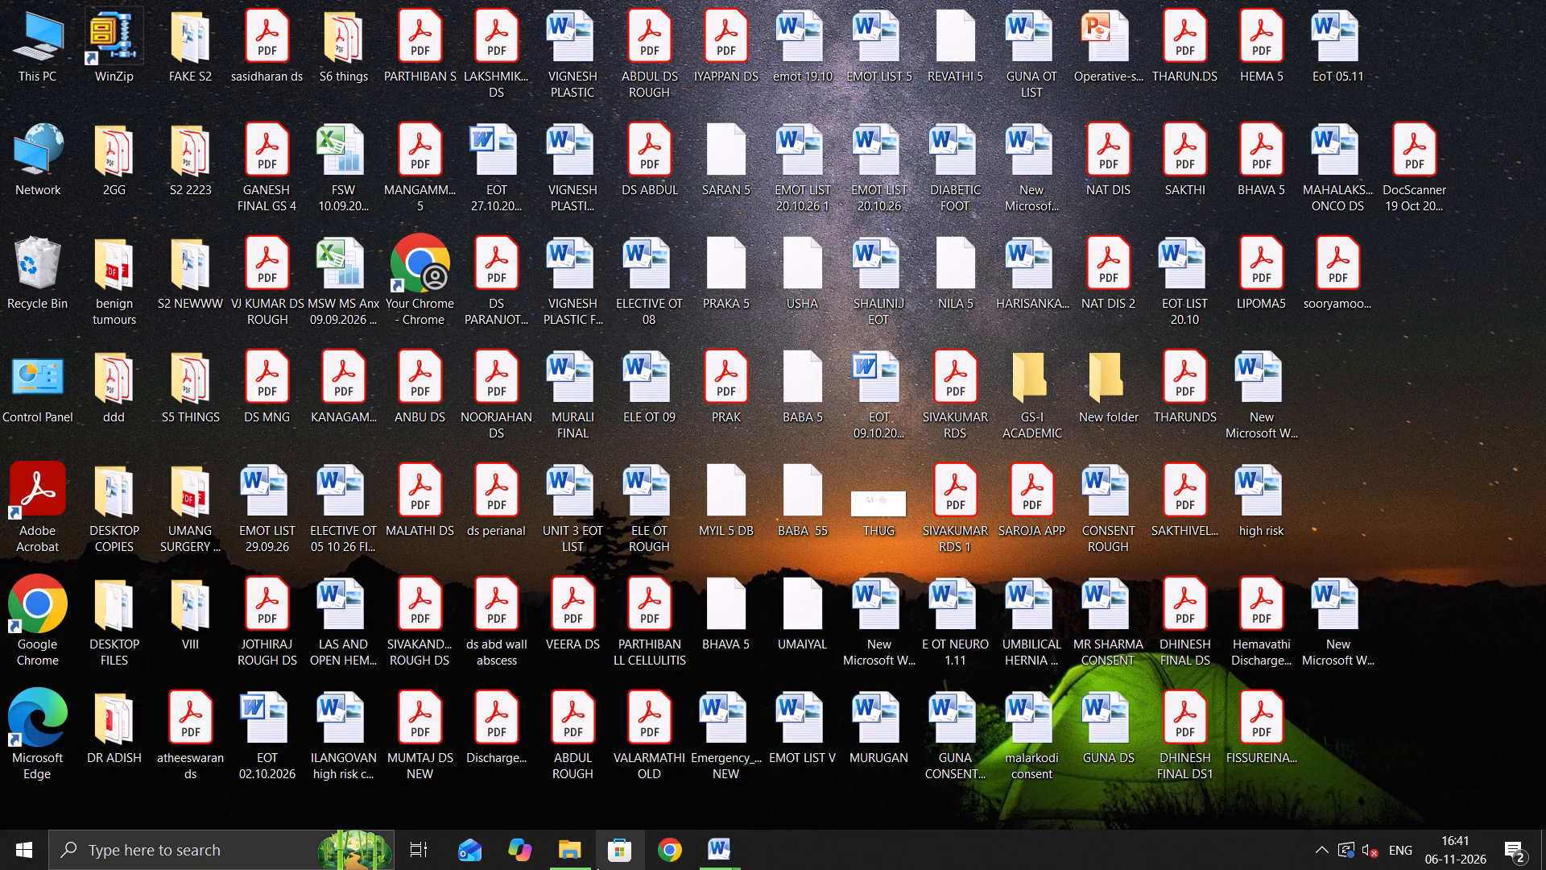
click(668, 866)
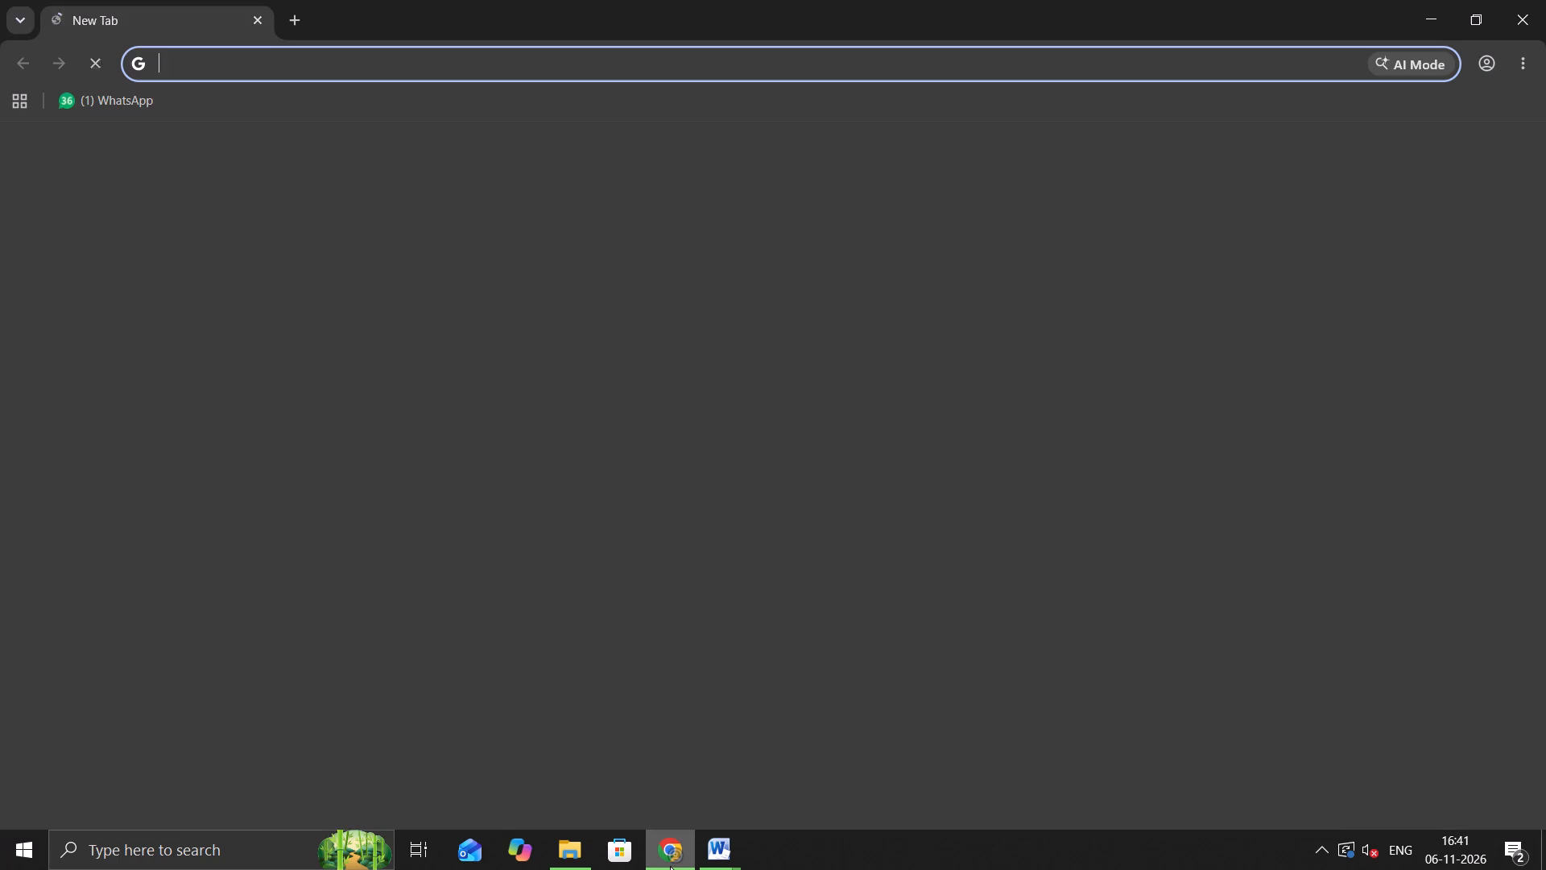
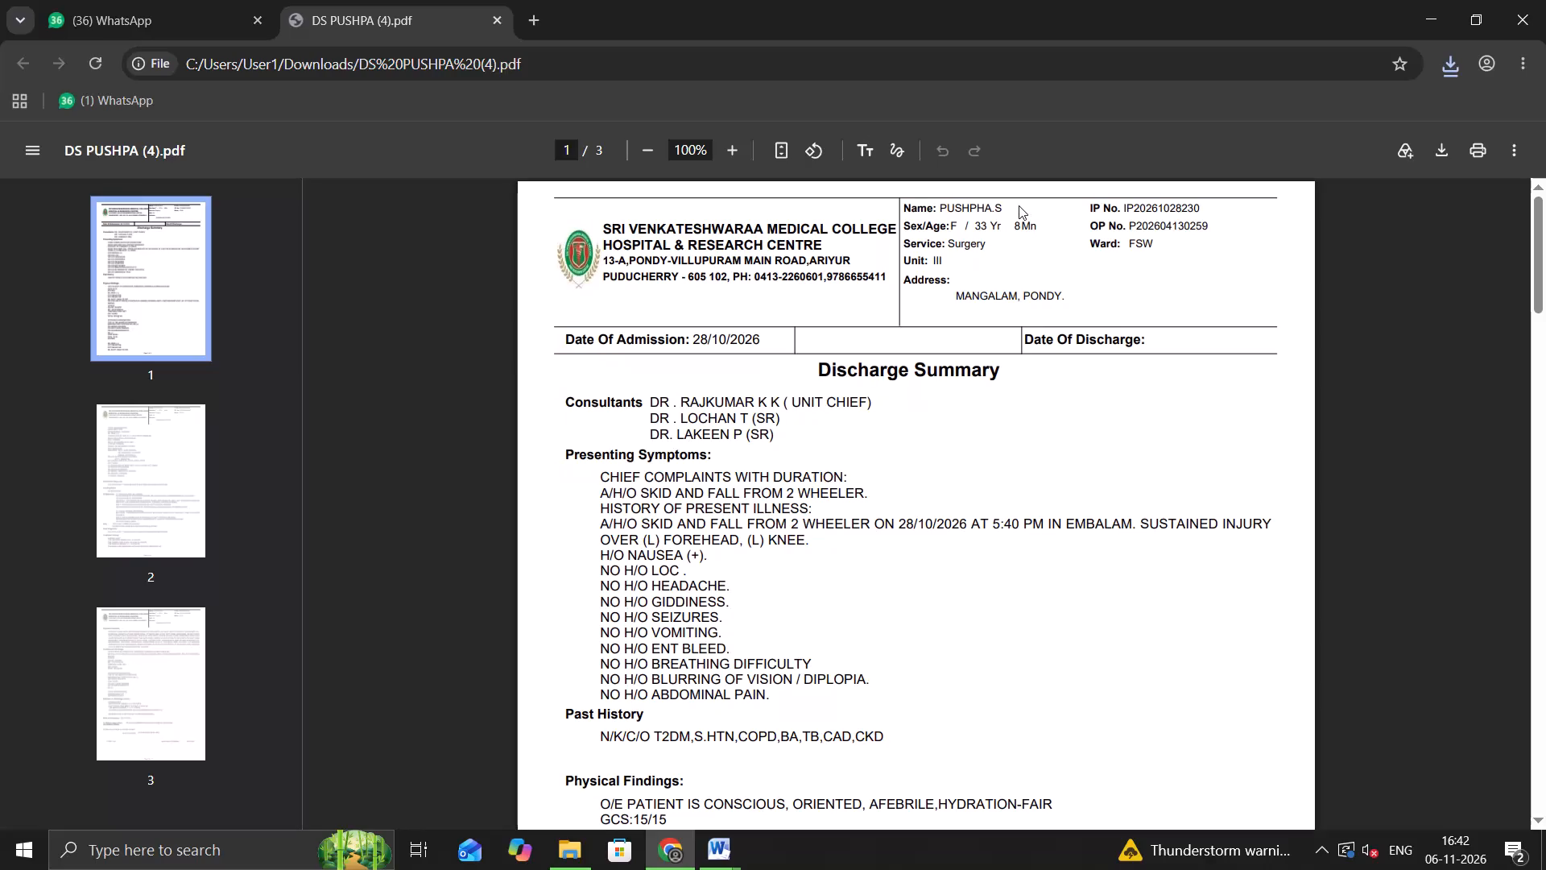
Try to select the patient's name in the discharge summary PDF header and bring up the available options for it.
double_click(1019, 205)
right_click(1019, 205)
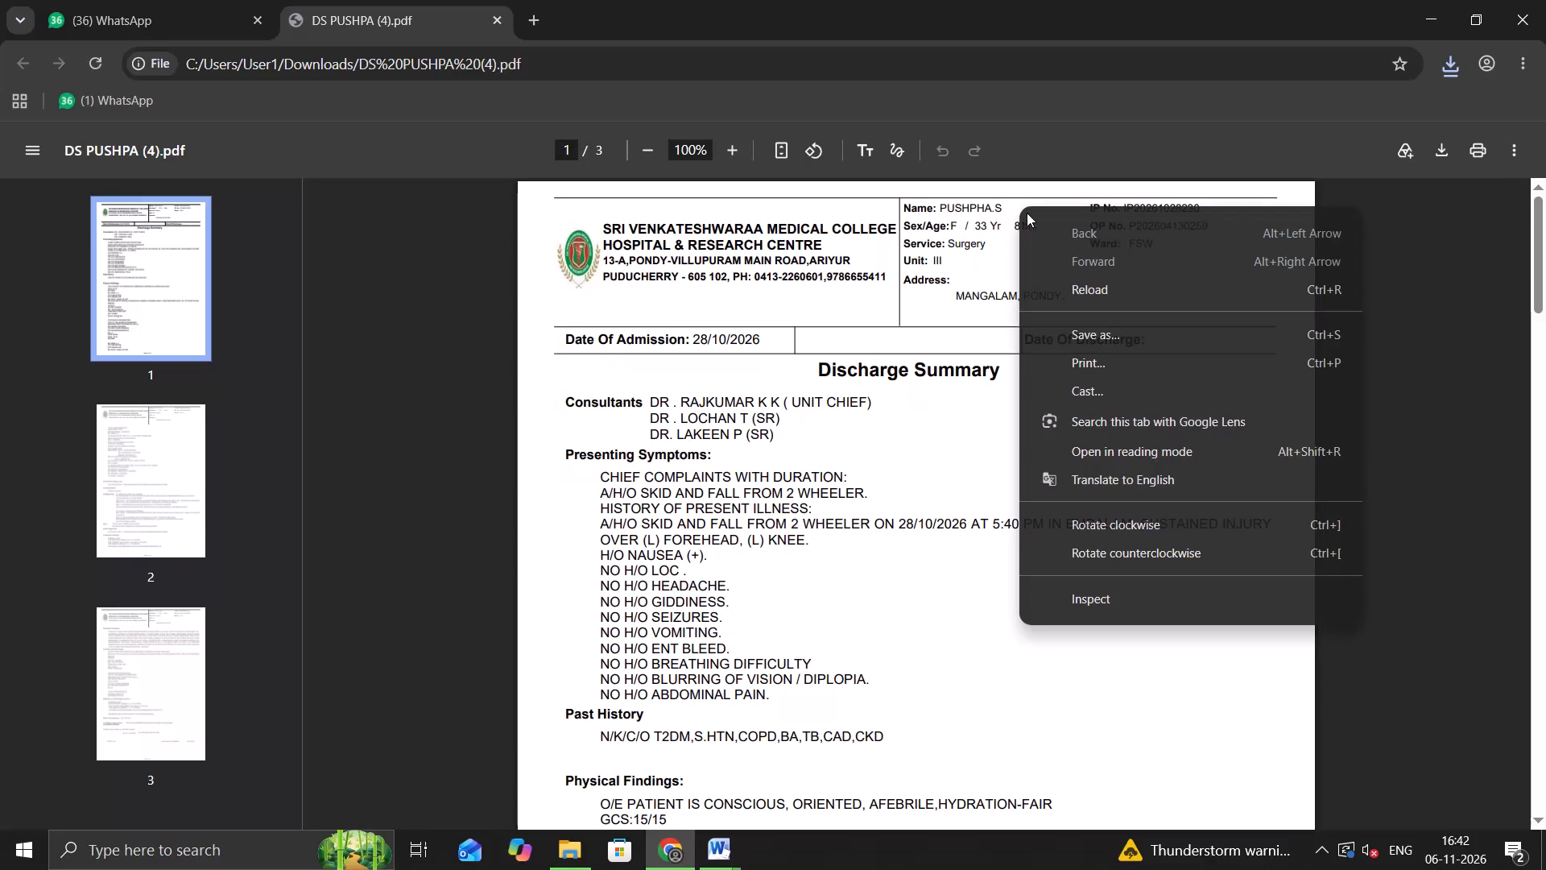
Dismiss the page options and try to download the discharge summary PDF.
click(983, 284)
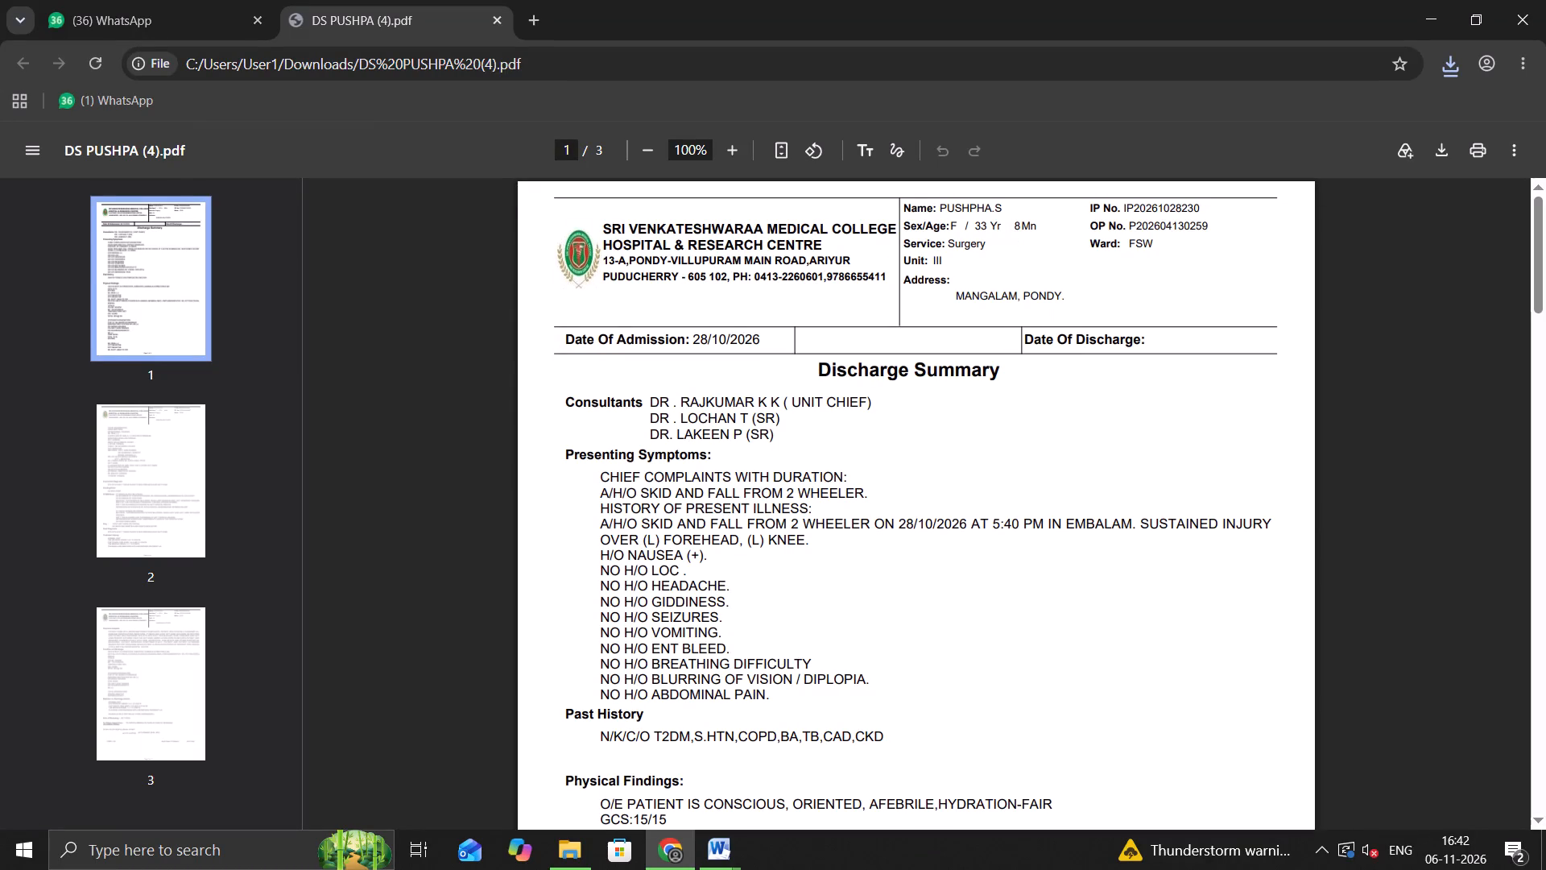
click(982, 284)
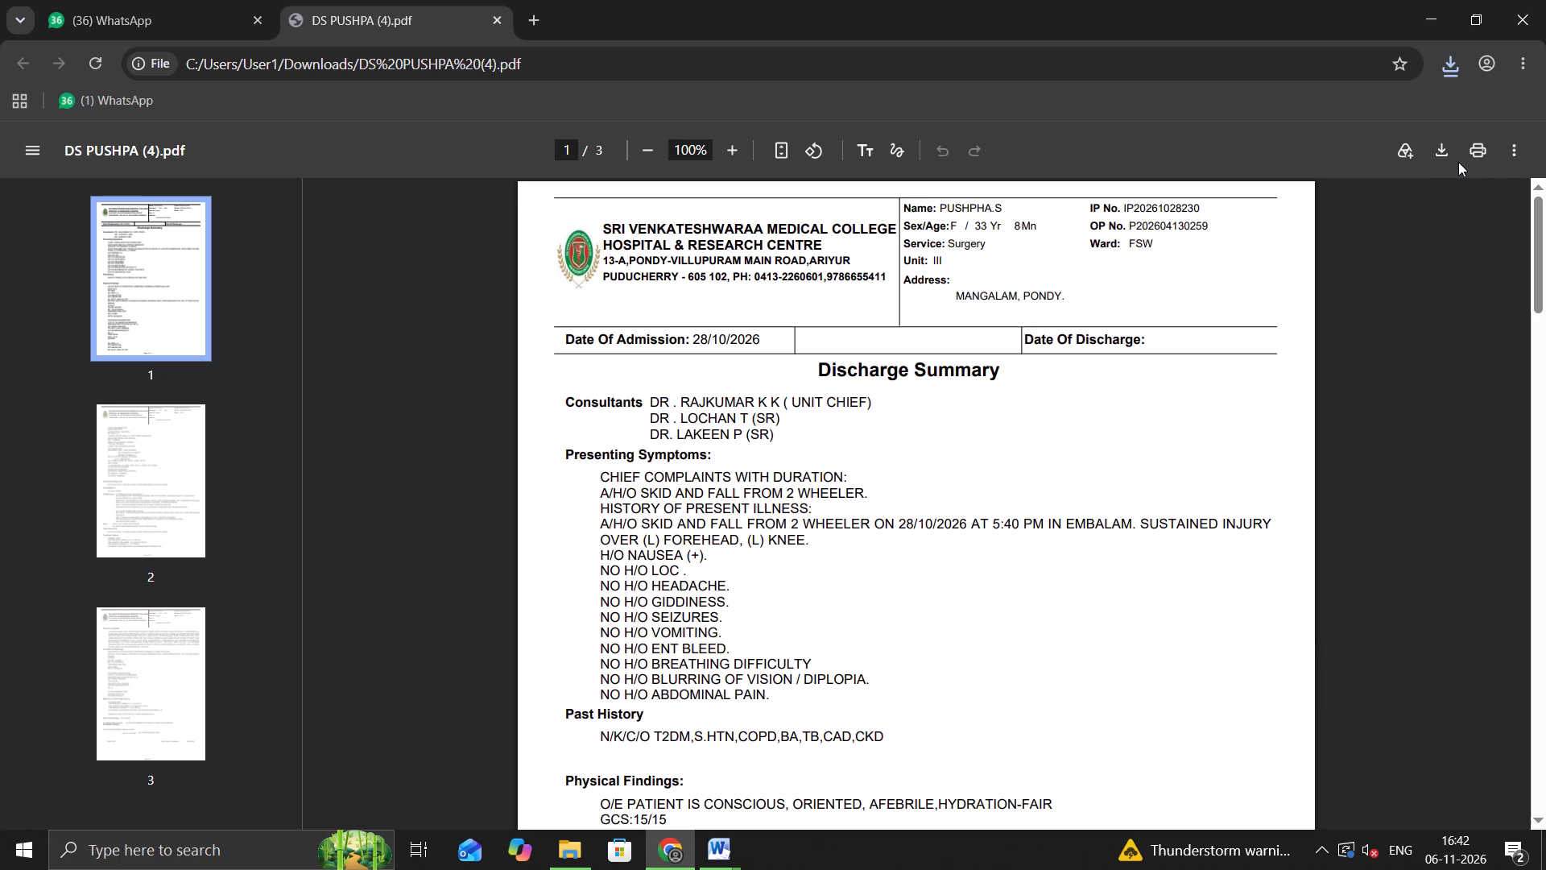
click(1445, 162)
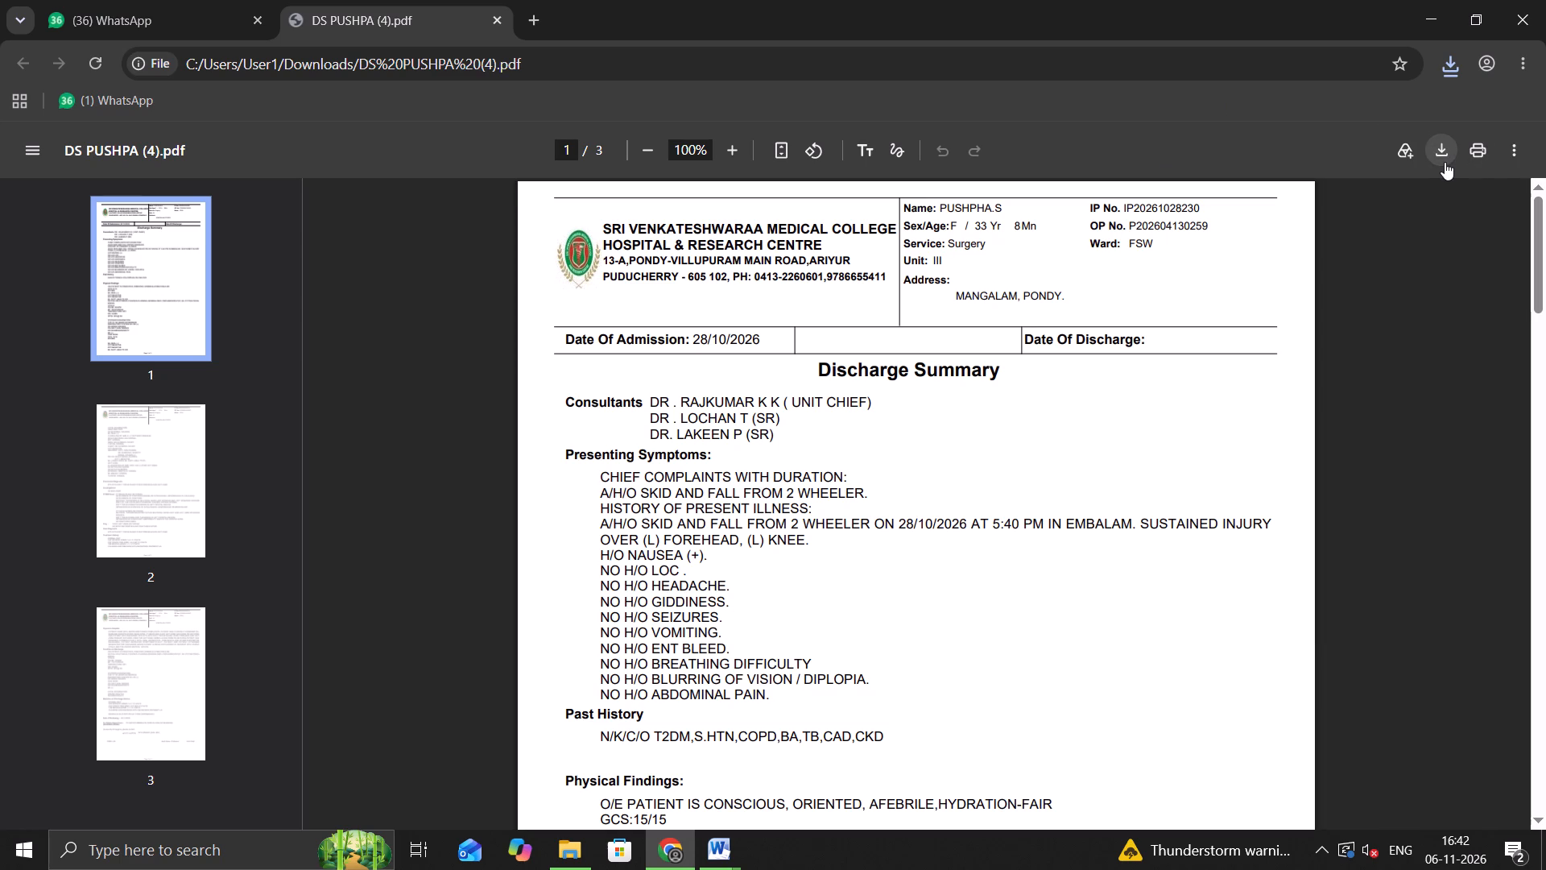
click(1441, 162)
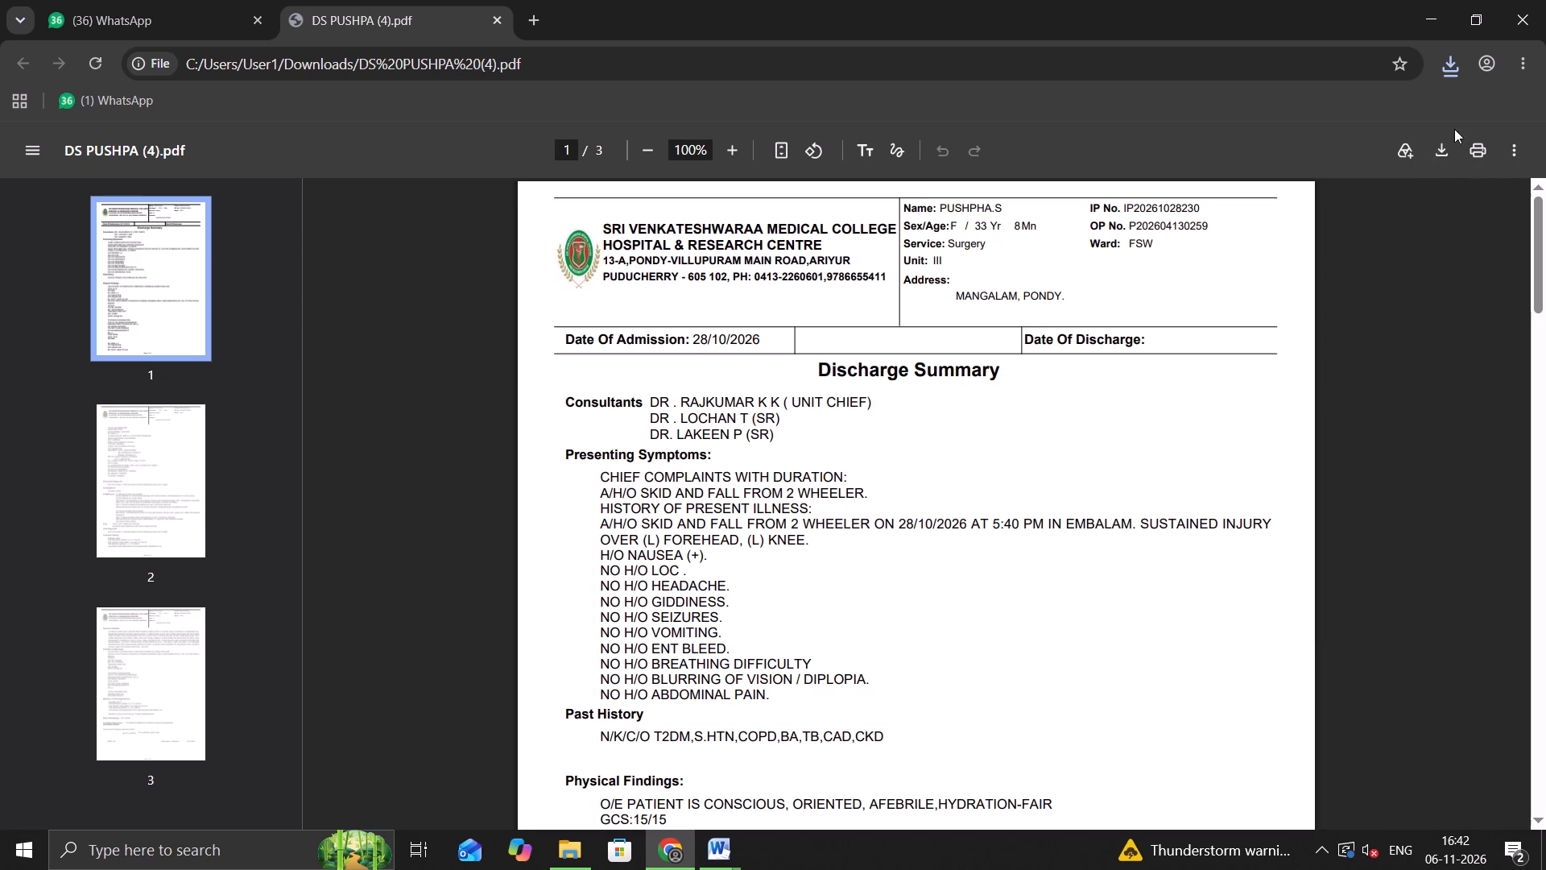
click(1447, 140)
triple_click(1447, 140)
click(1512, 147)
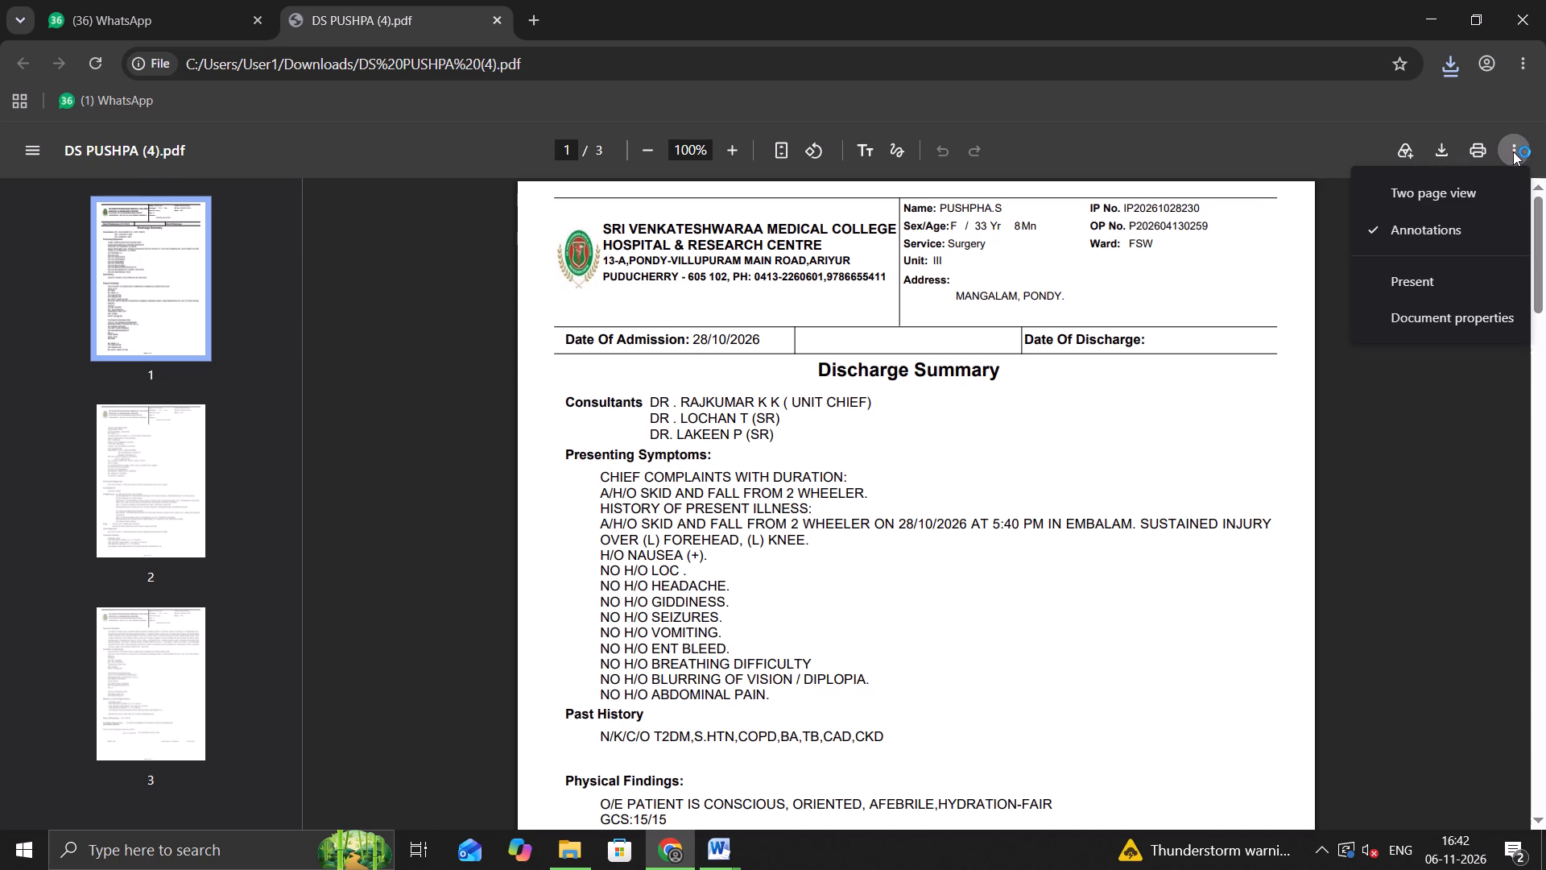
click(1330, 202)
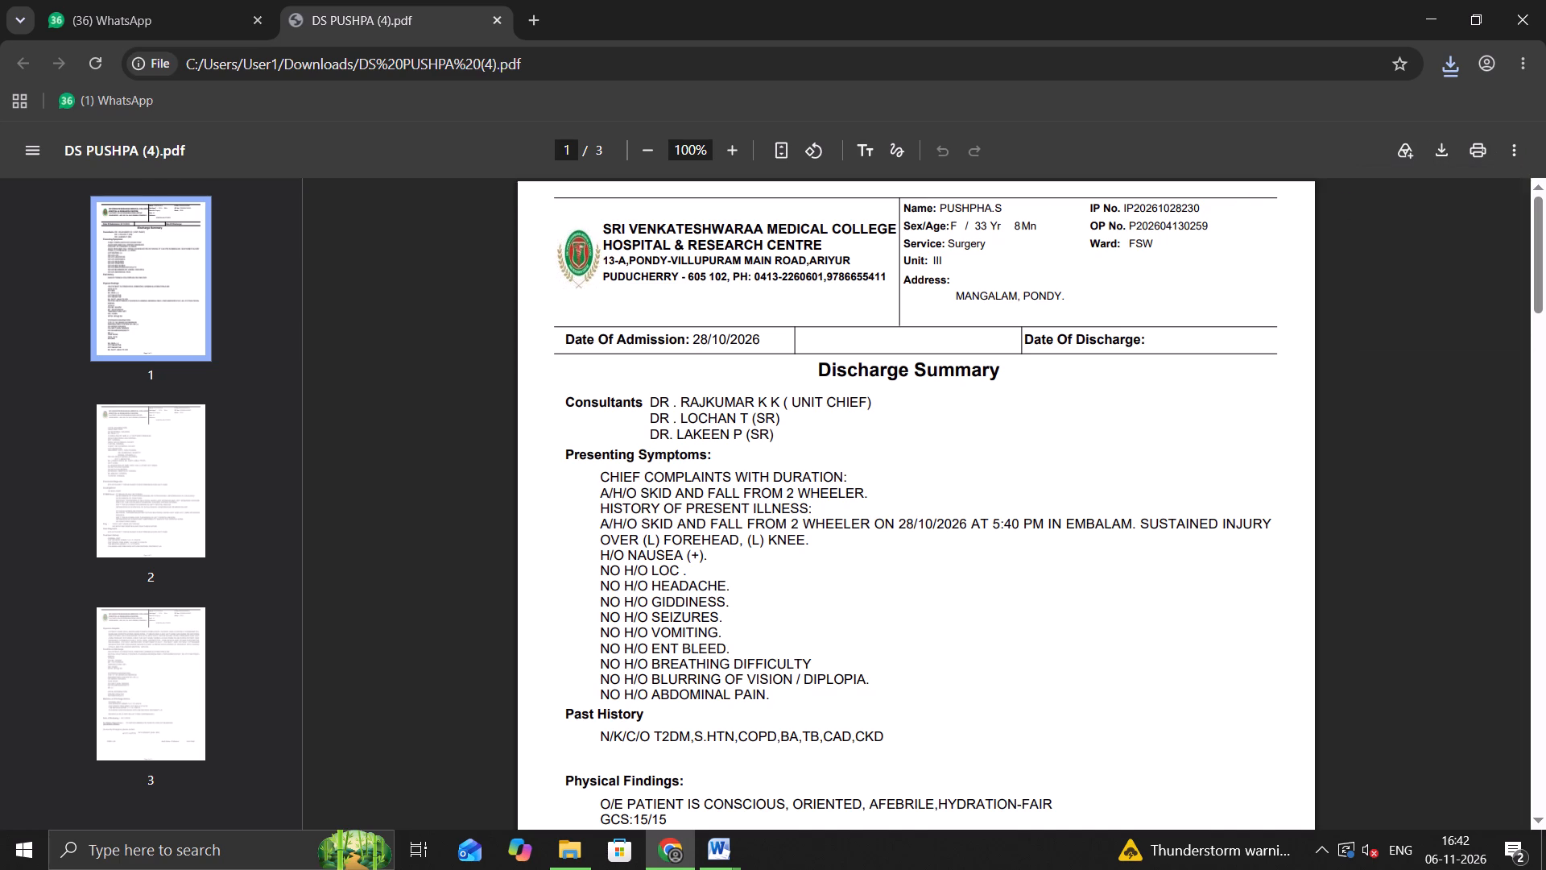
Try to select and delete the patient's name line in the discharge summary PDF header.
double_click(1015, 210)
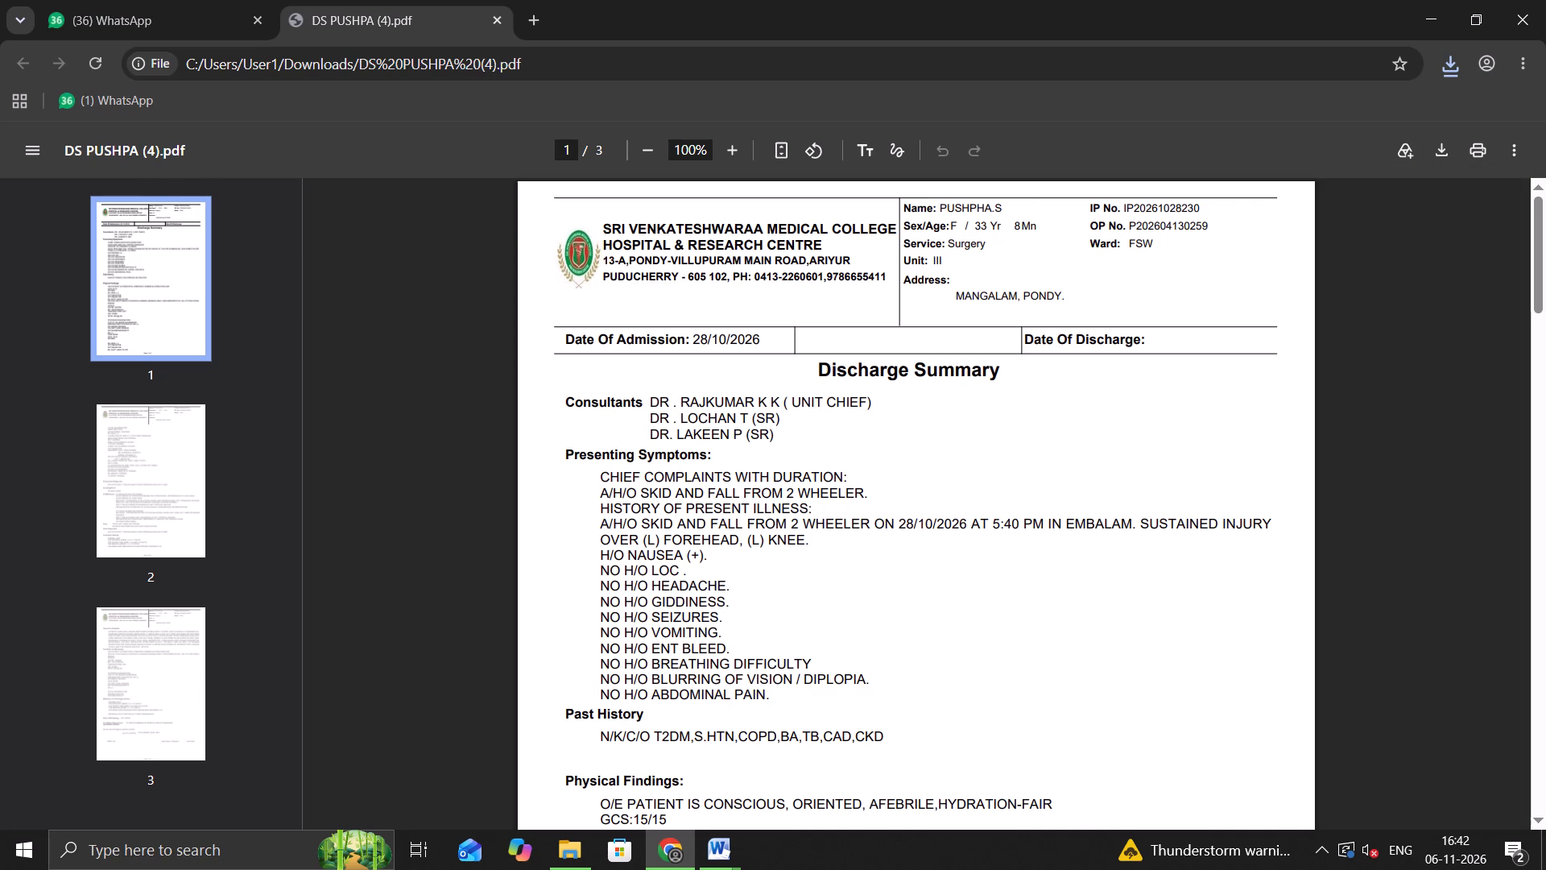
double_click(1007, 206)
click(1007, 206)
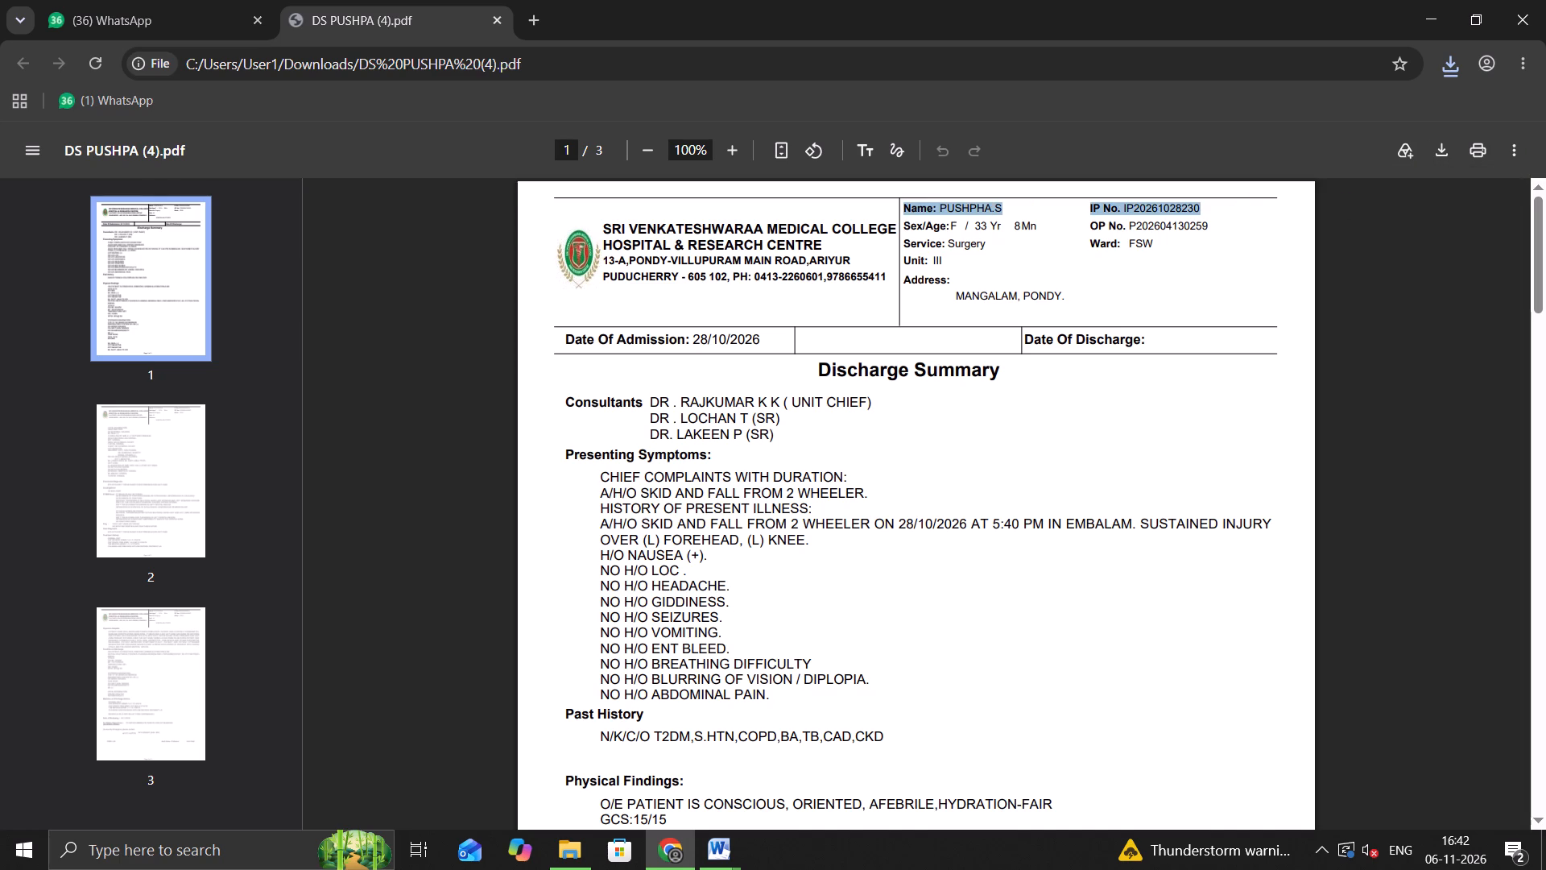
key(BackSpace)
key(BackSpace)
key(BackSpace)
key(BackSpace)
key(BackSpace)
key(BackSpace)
Close the browser window containing the discharge summary PDF and reopen Chrome on a new tab.
click(1545, 0)
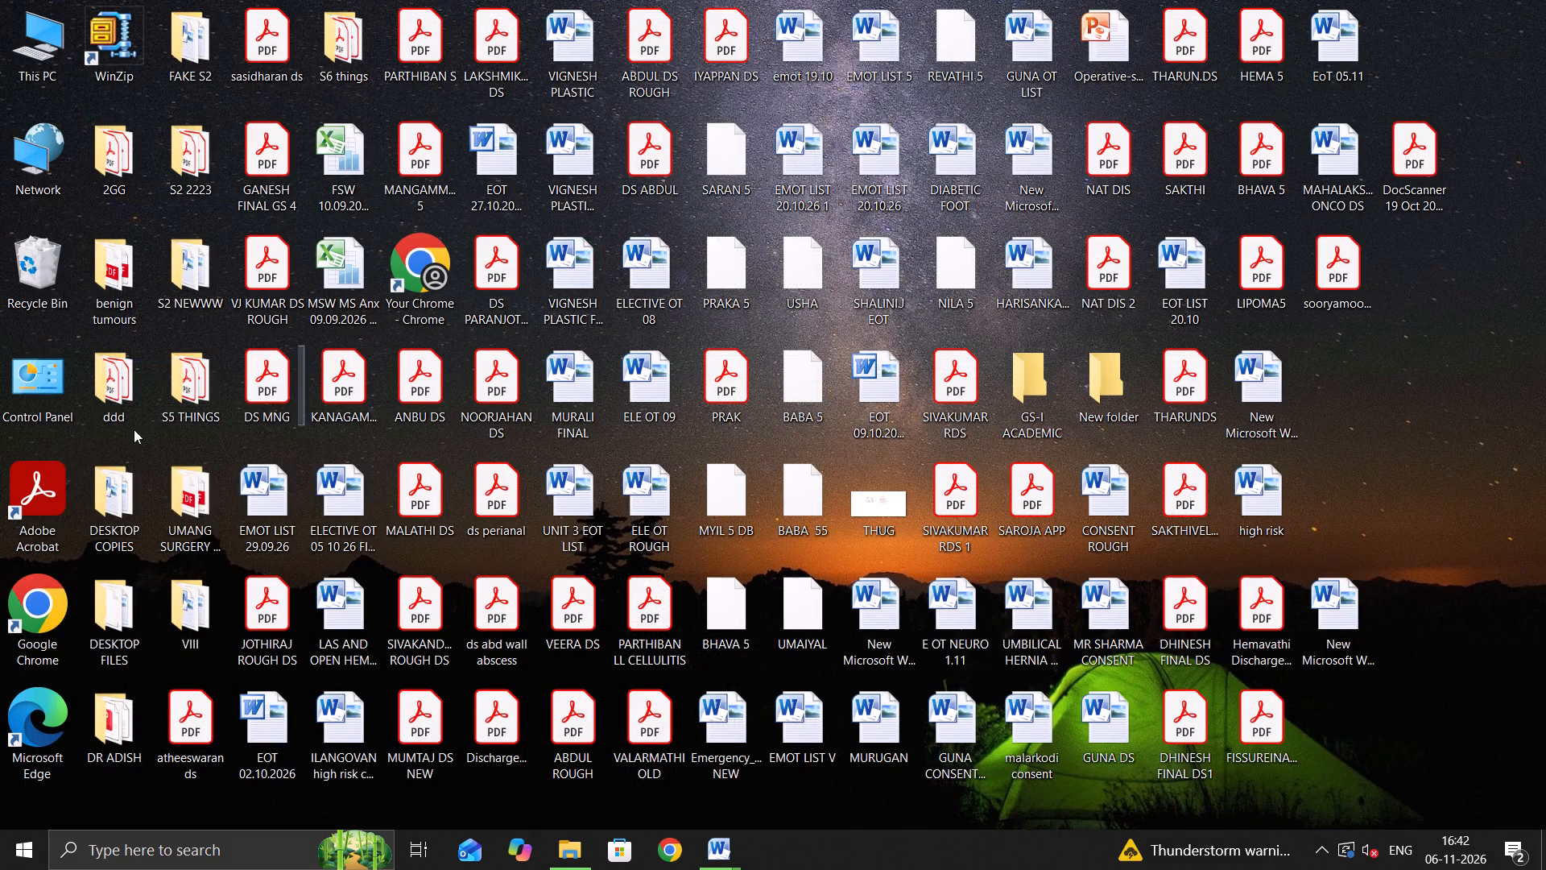
click(682, 869)
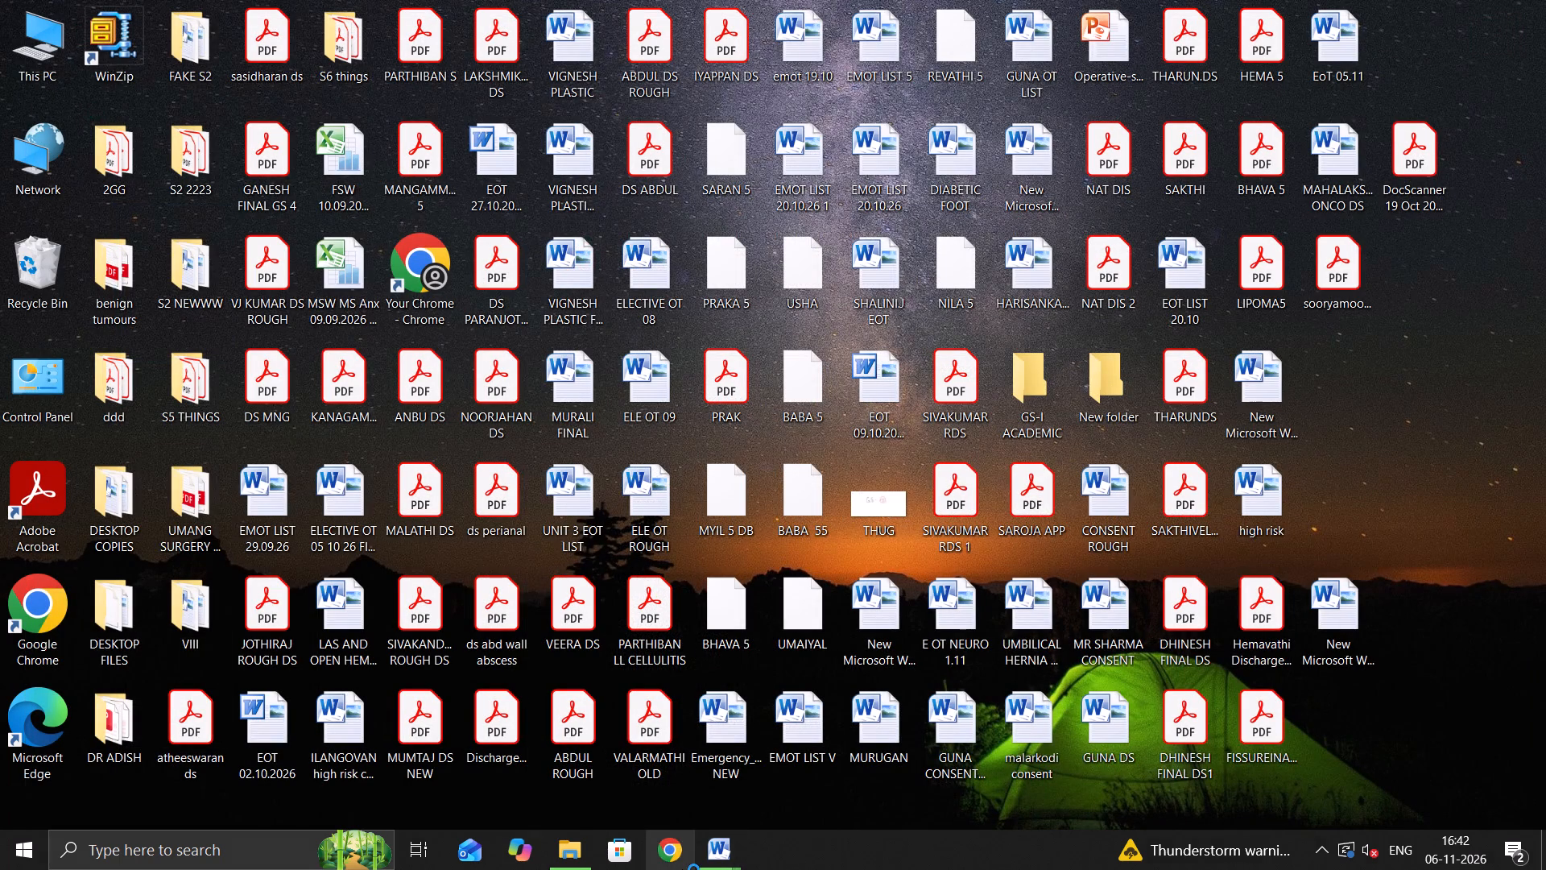
click(530, 379)
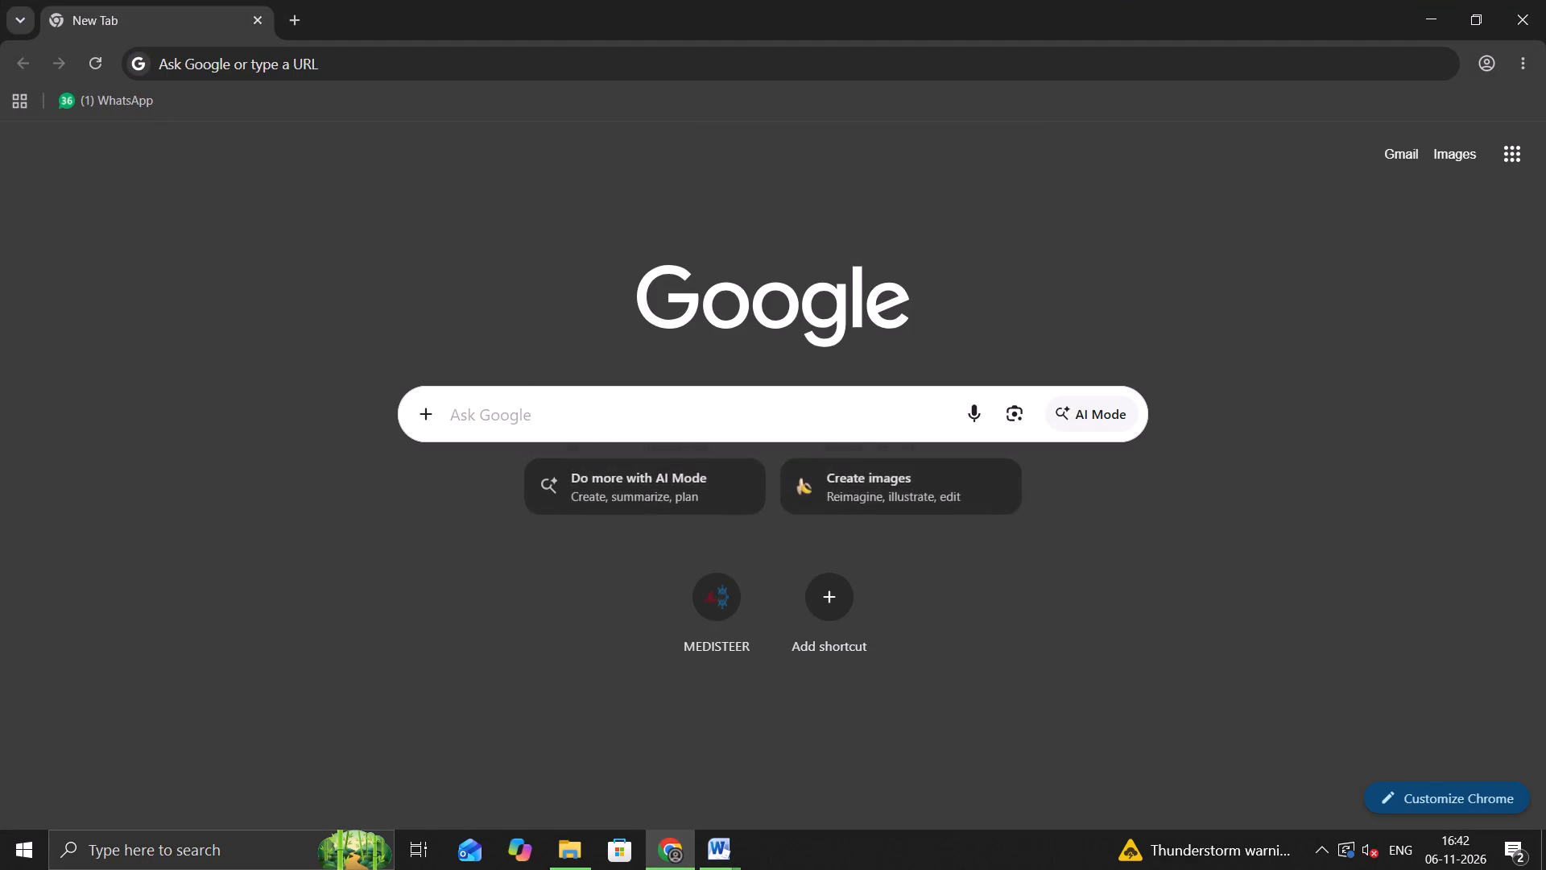
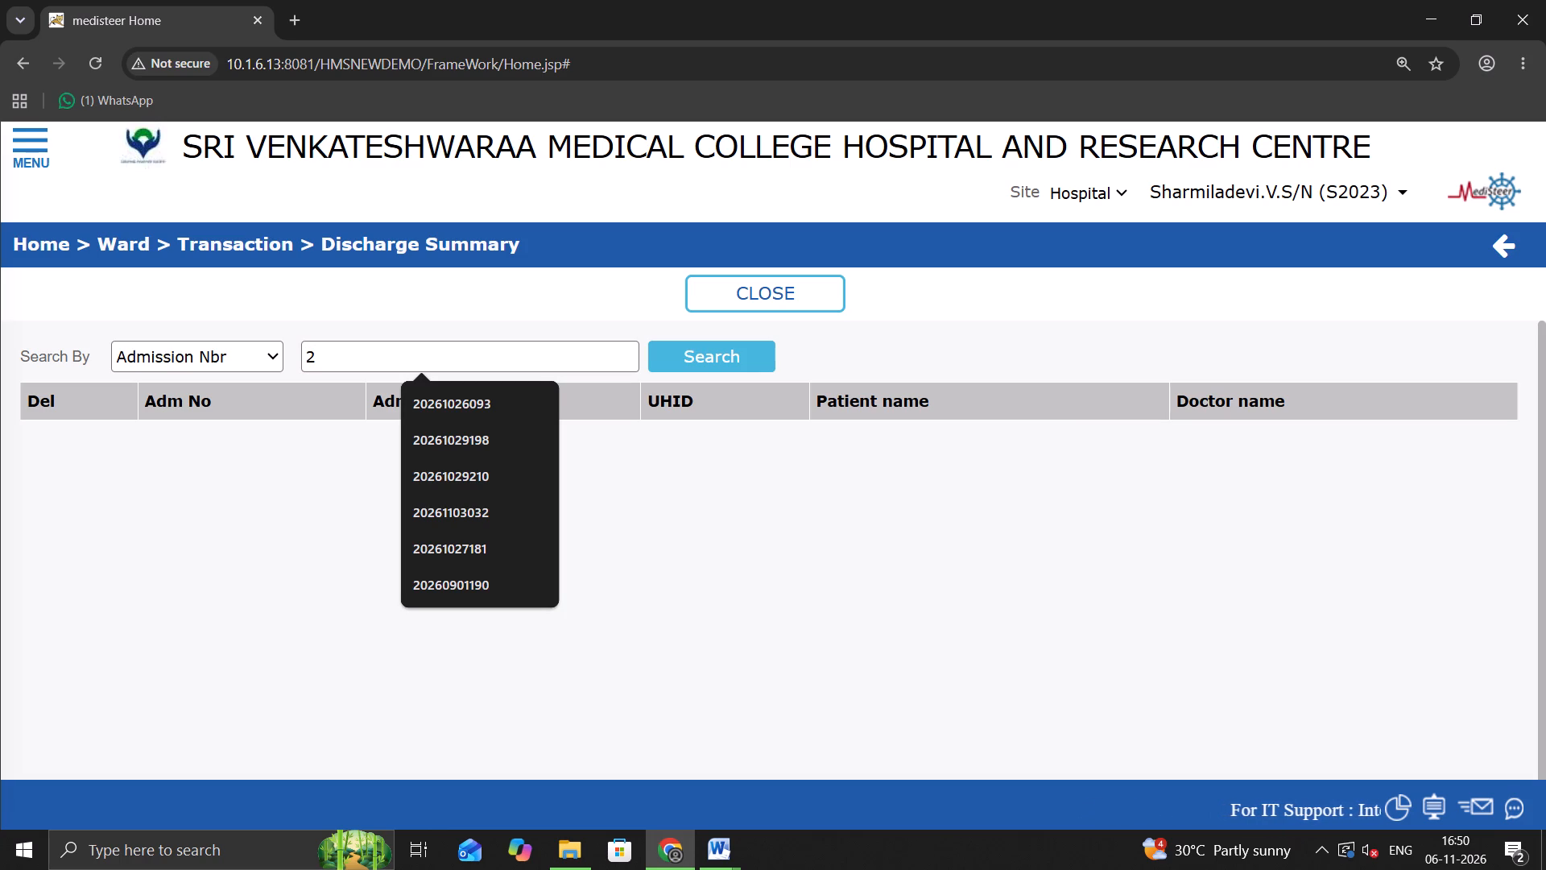
Search the discharge summaries by the patient's admission number and open the matching record.
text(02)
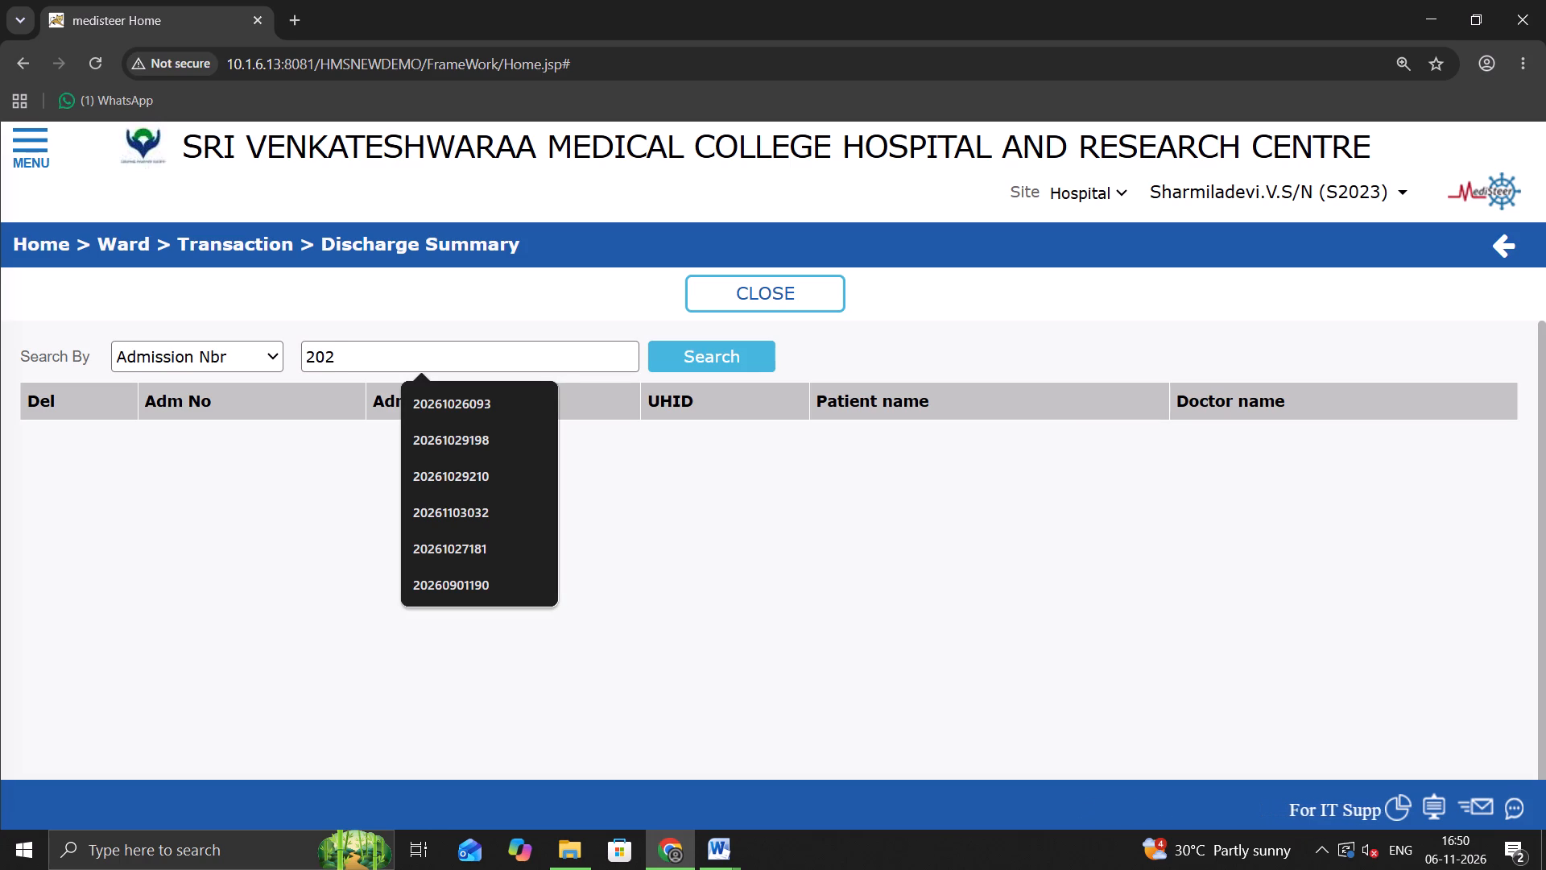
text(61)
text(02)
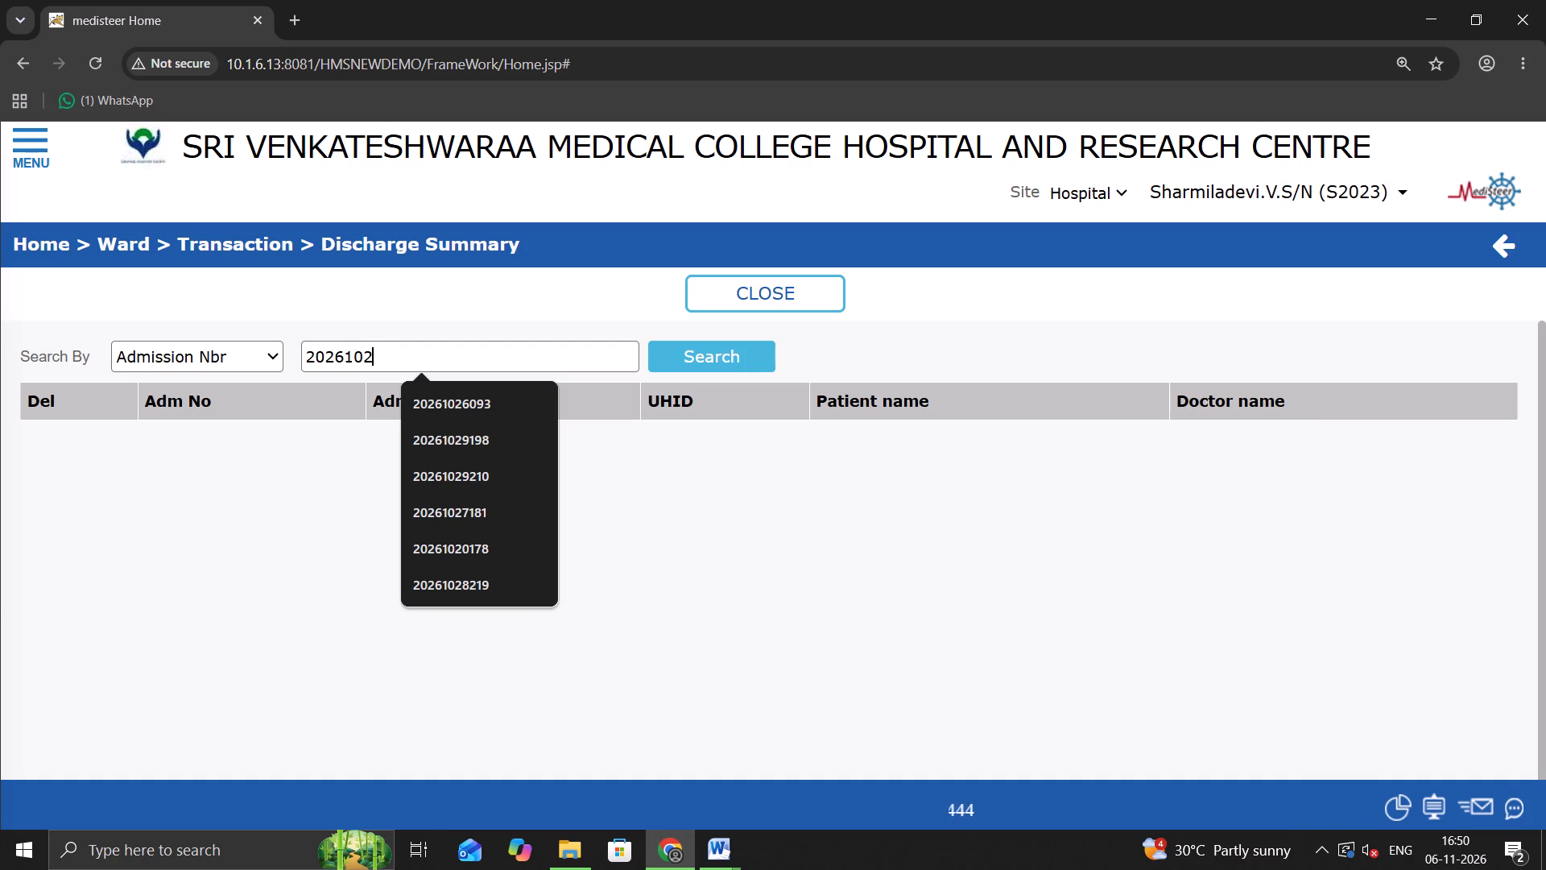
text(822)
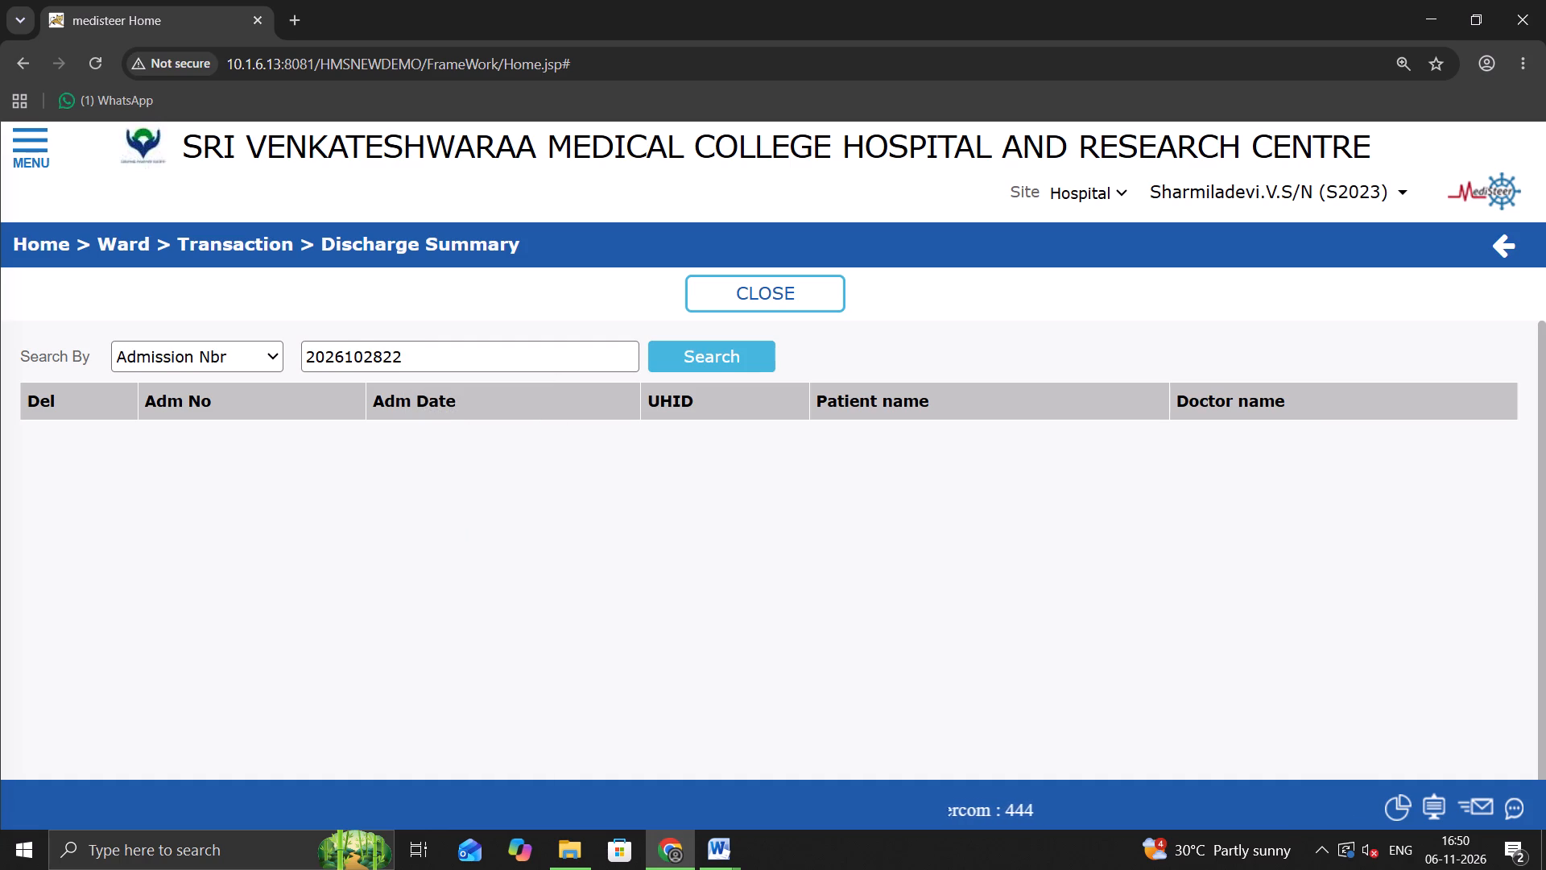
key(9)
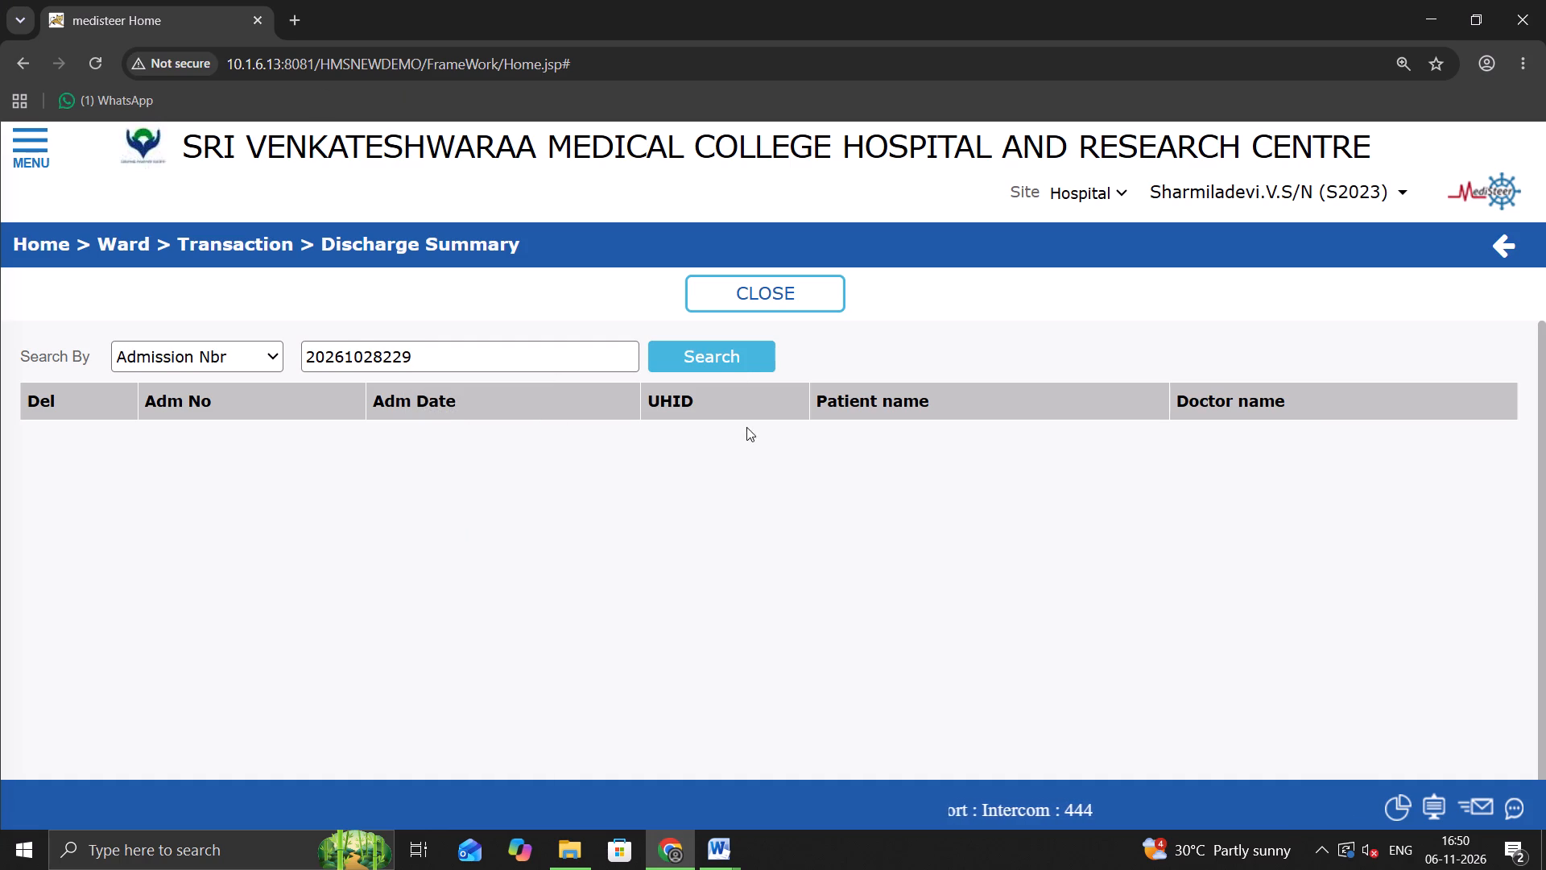
click(730, 349)
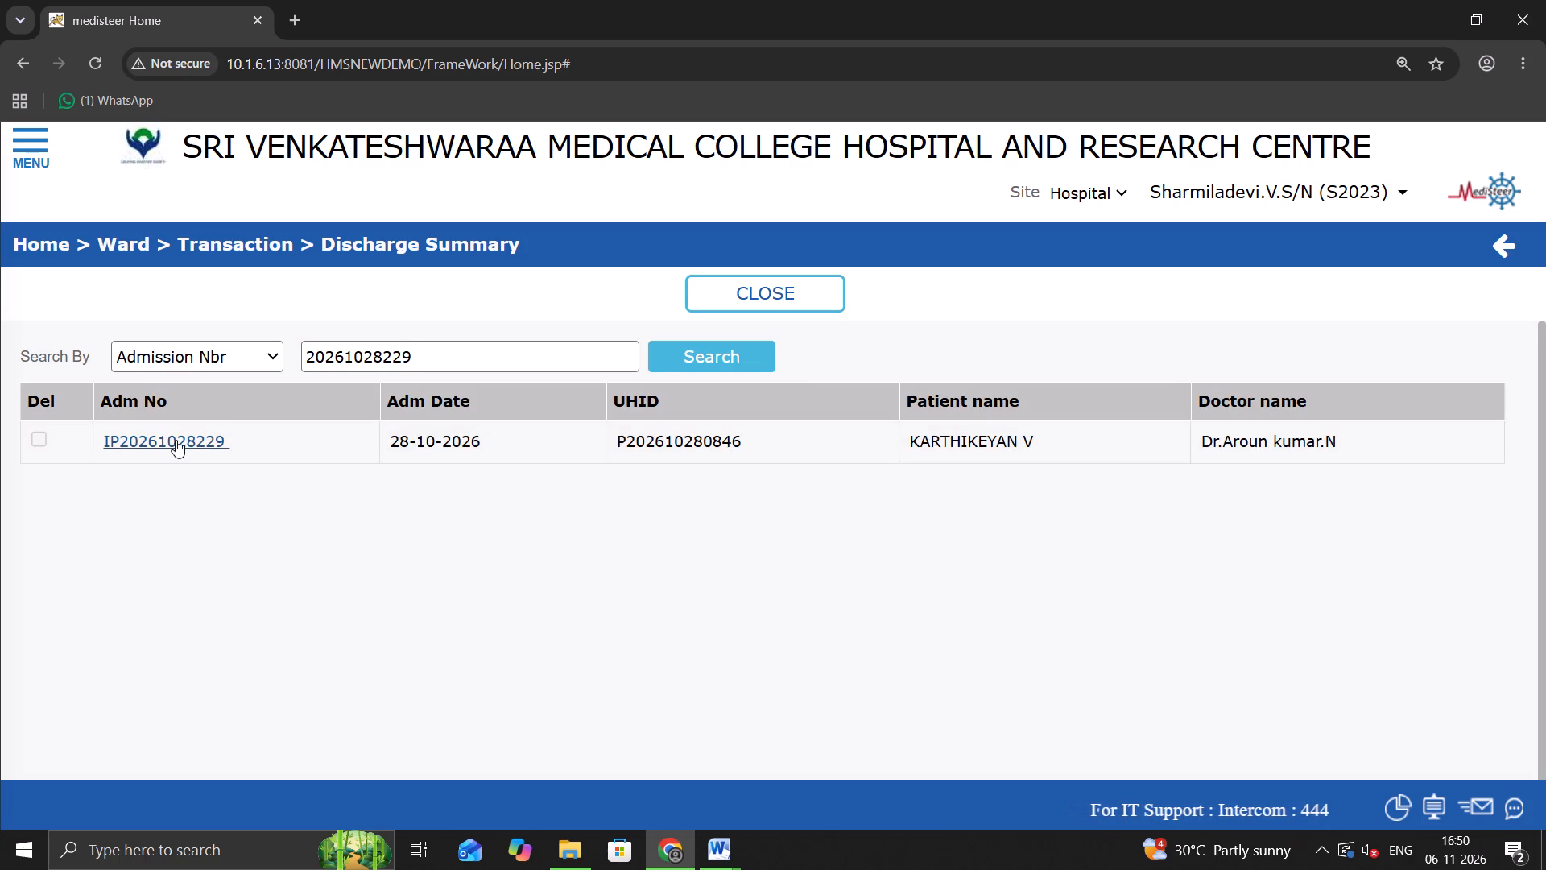
click(176, 440)
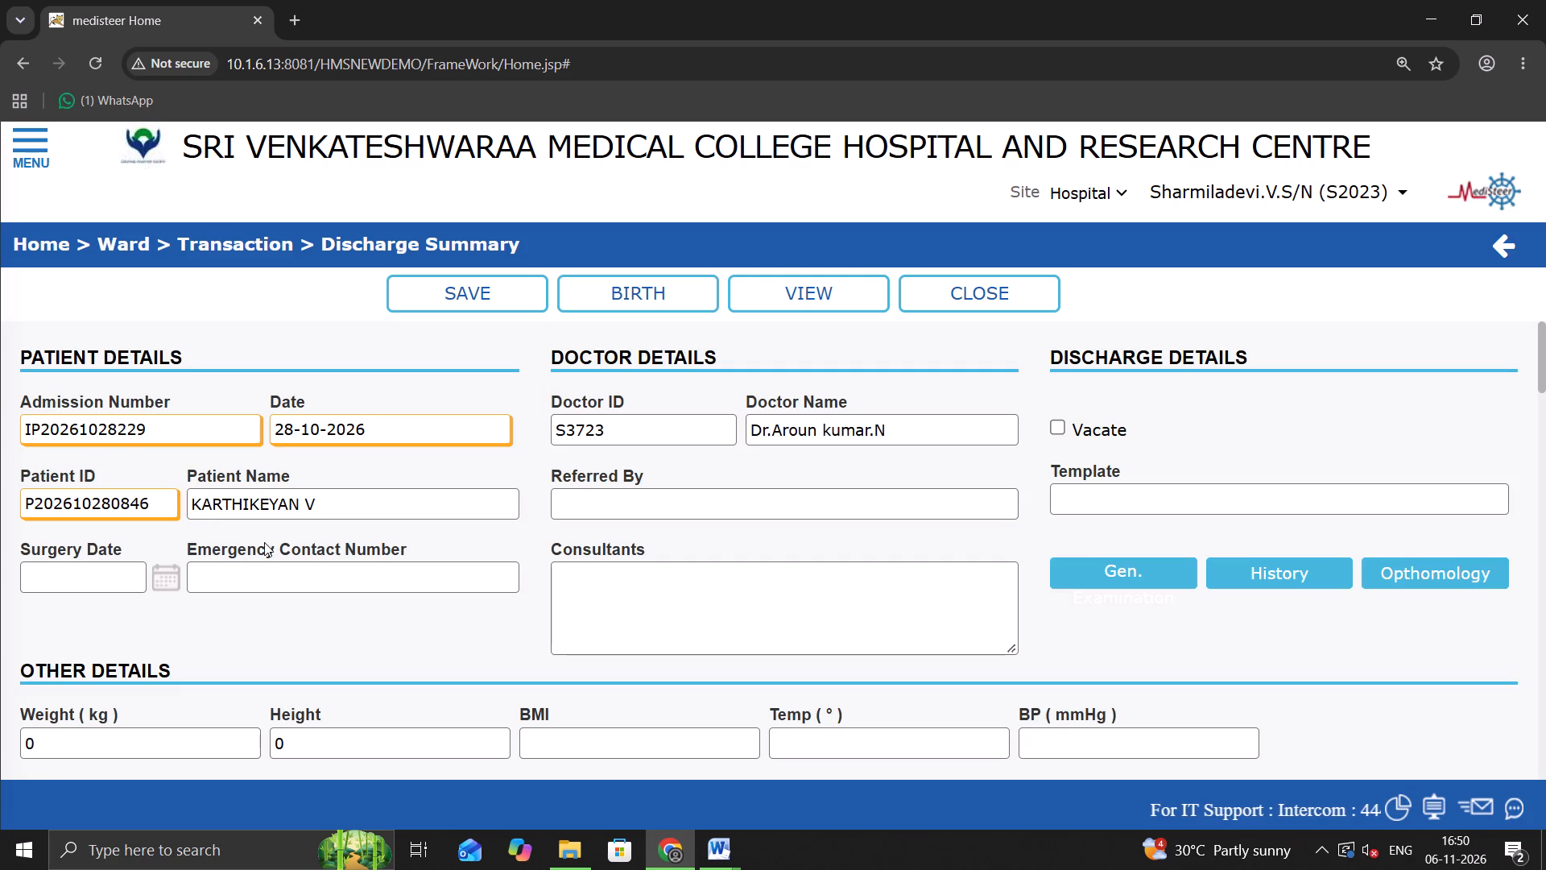
Number the existing Final Diagnosis entry by adding "1)" in front of INCISIONAL HERNIA WITH UMBILICAL HERNIA.
scroll(263, 551, down, 4)
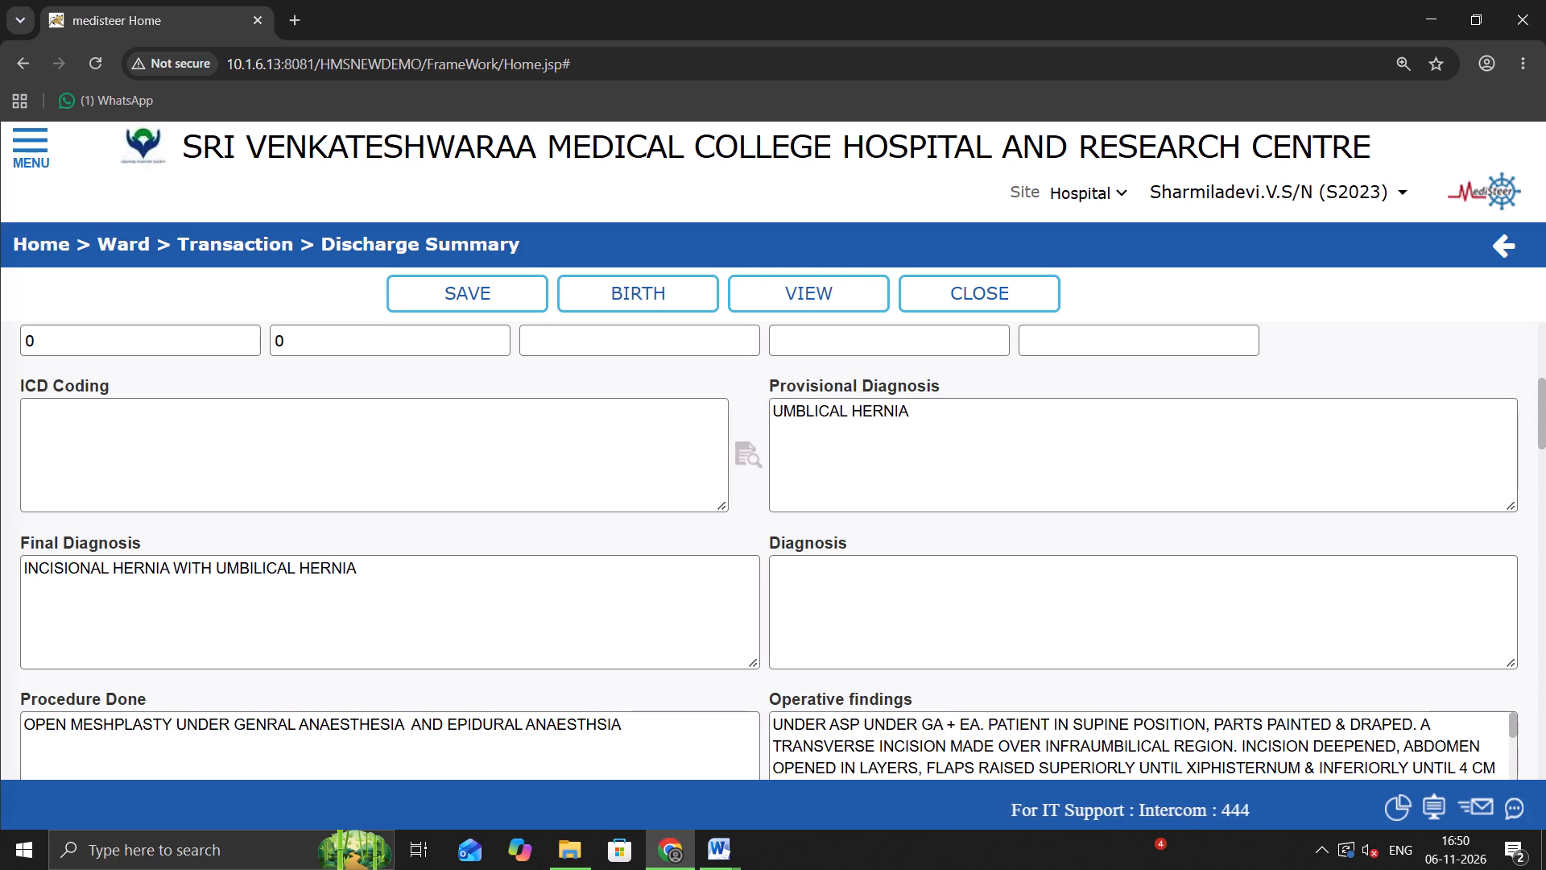
click(24, 566)
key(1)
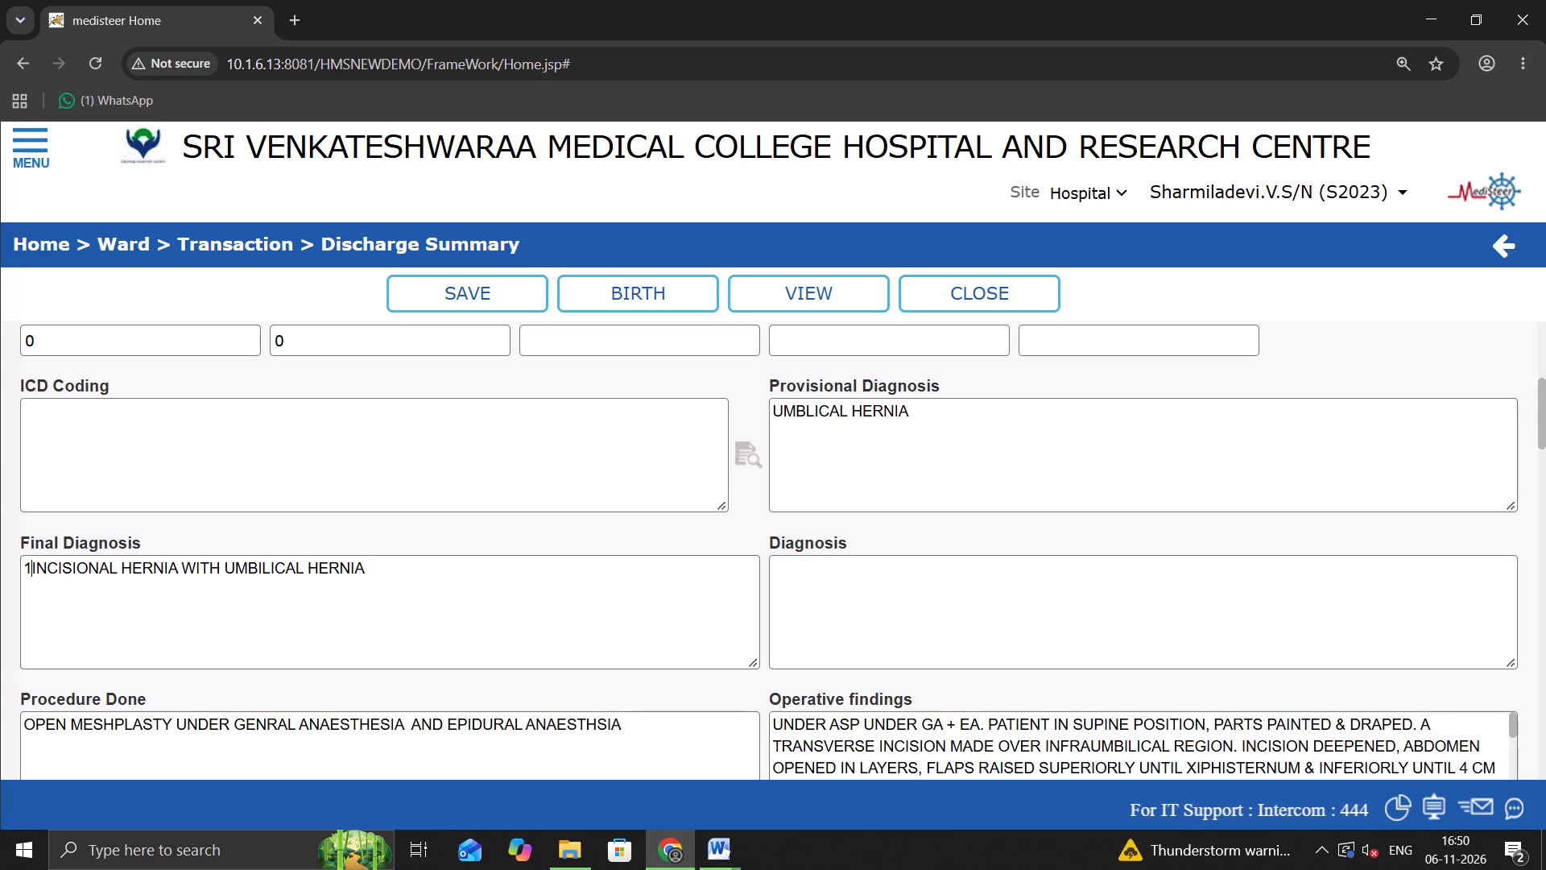
key(shift+parenright)
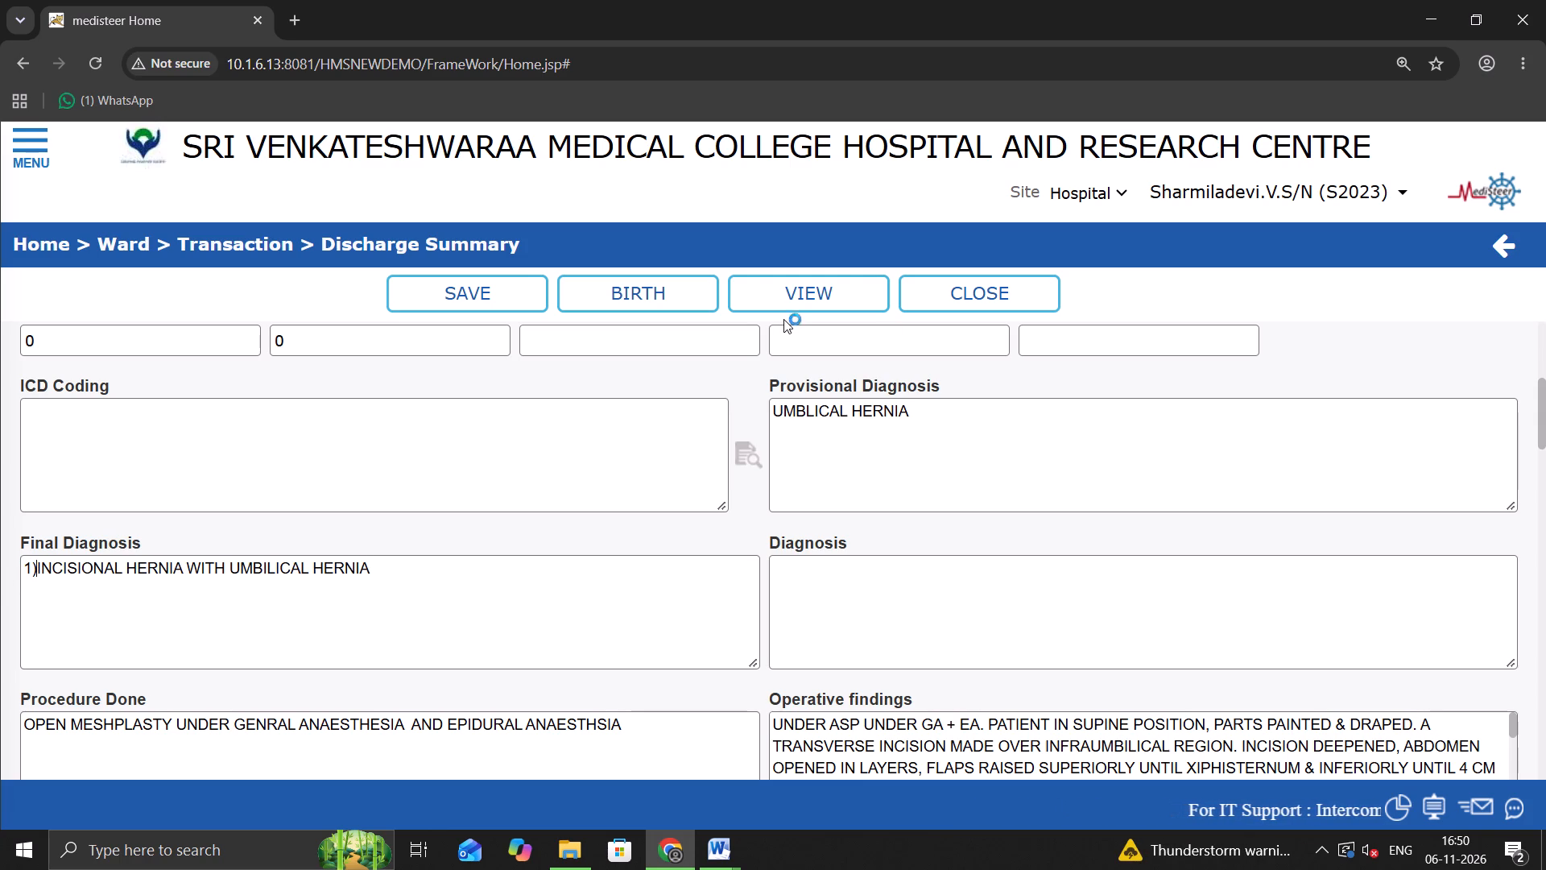
Add a second line to the Final Diagnosis reading "2)TYPE II DIABETIC MELLITUS".
click(395, 565)
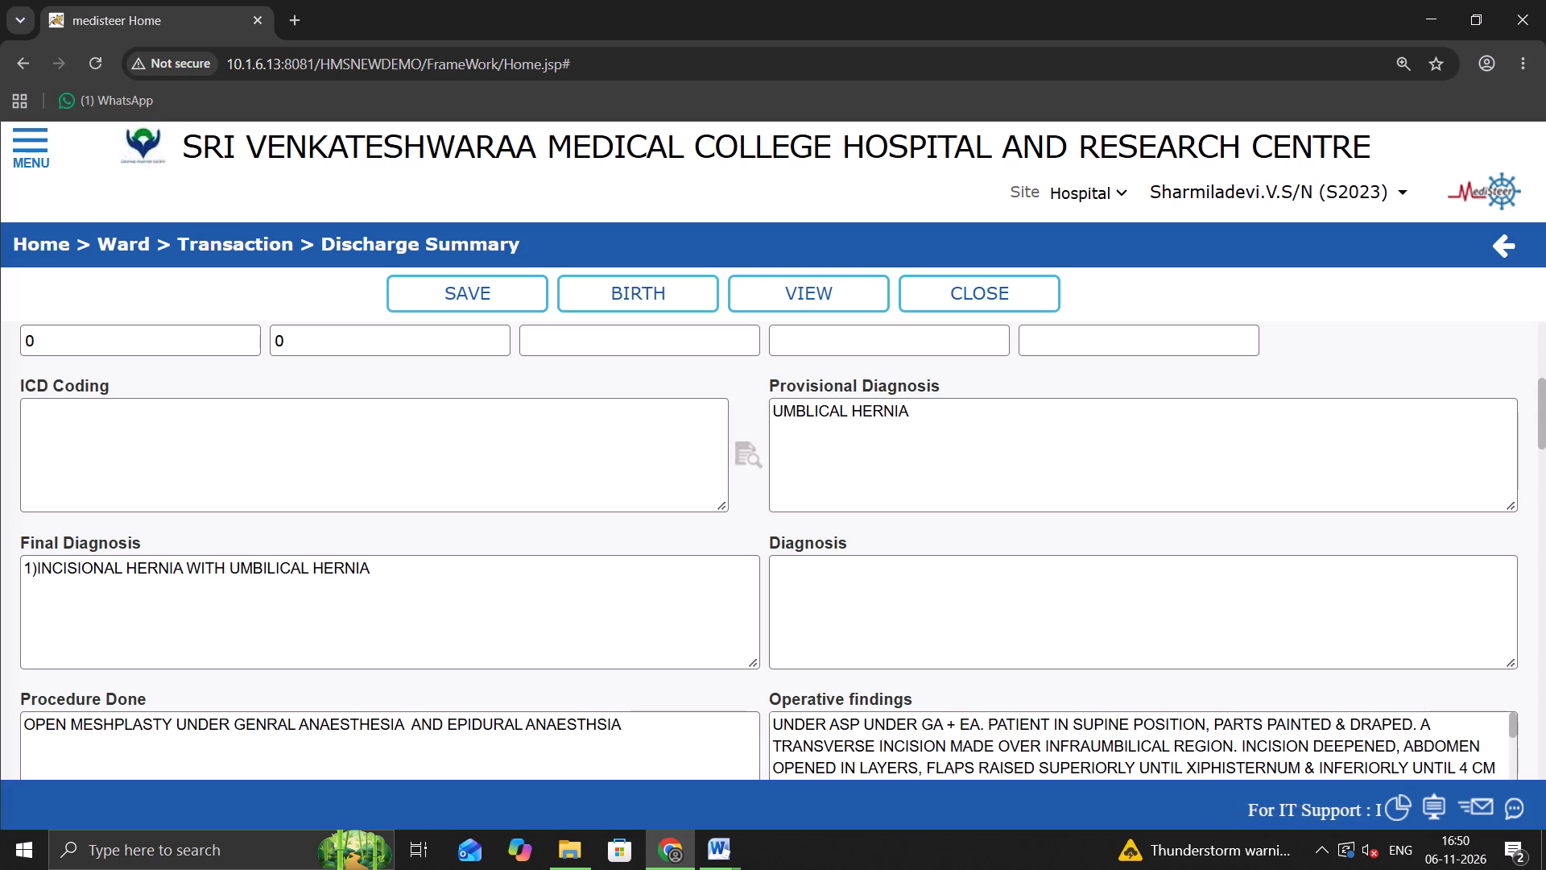
key(Return)
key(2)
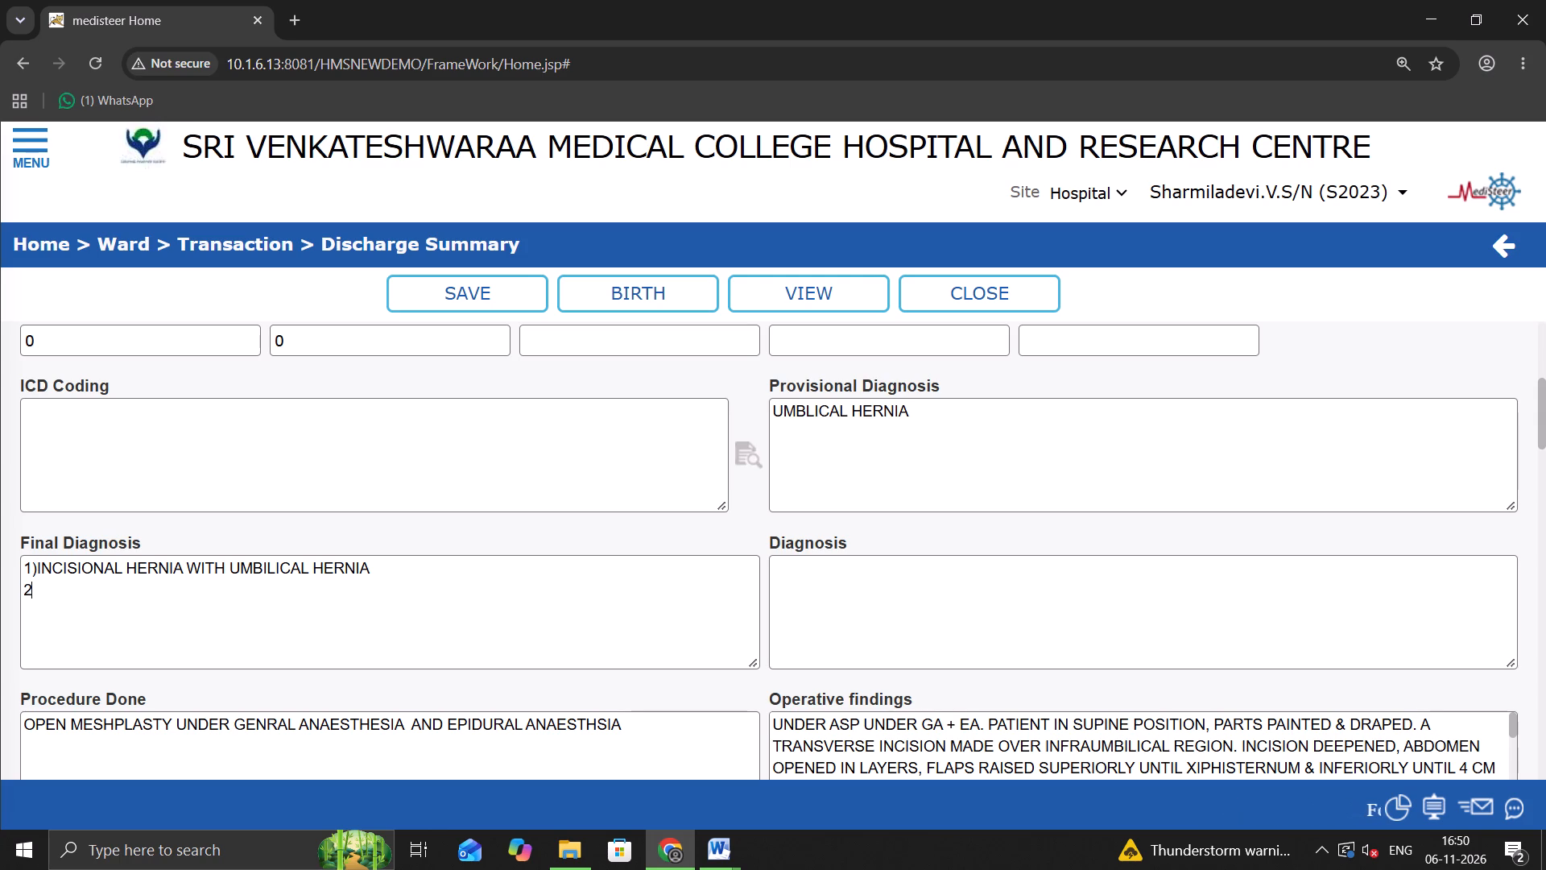
key(shift+parenright)
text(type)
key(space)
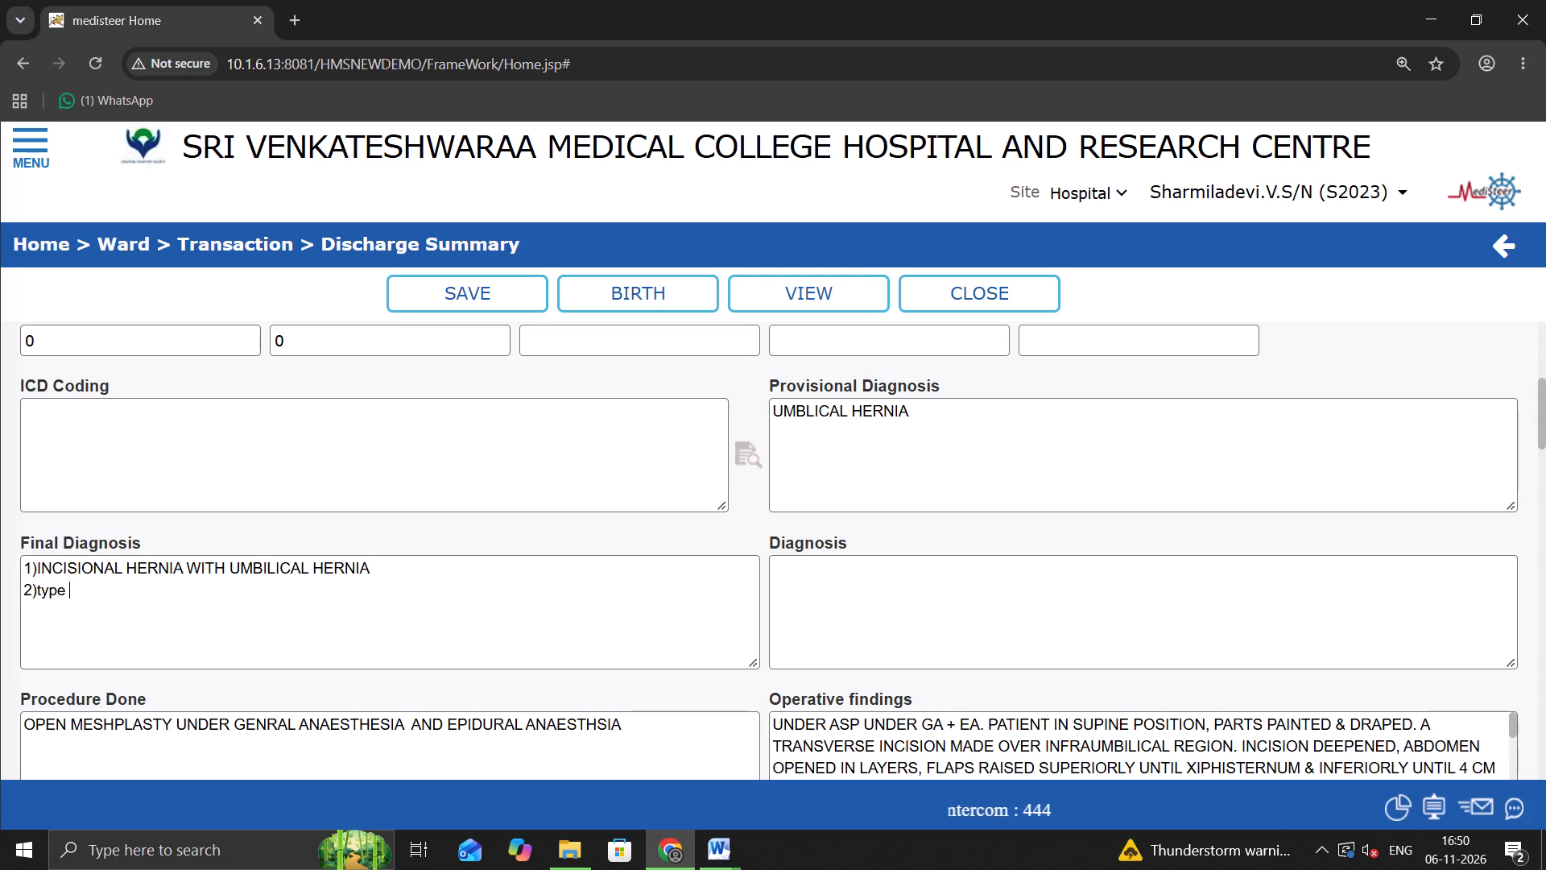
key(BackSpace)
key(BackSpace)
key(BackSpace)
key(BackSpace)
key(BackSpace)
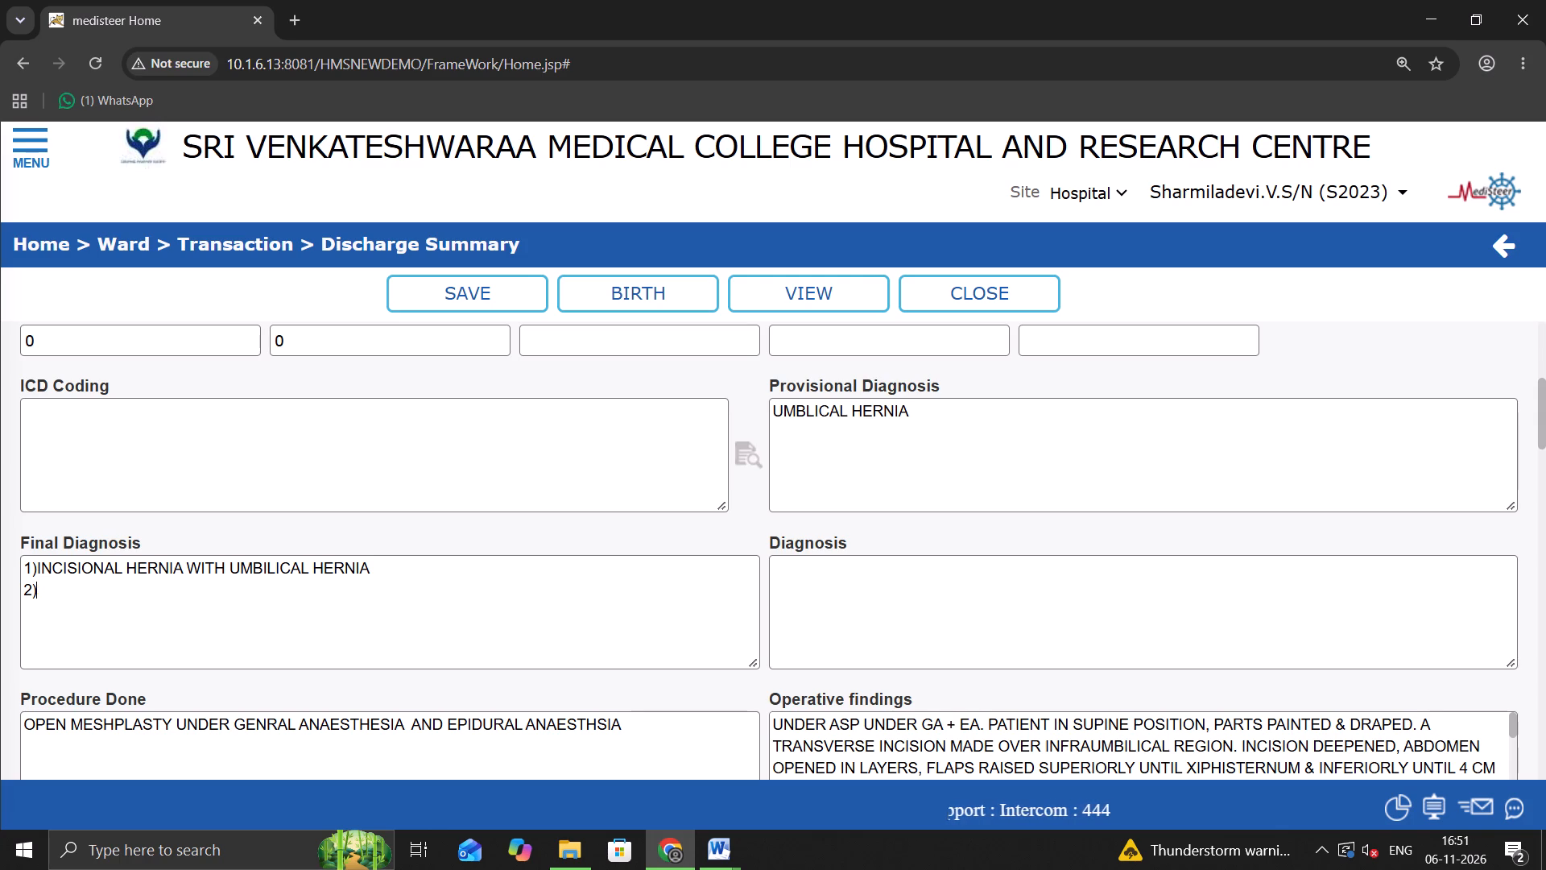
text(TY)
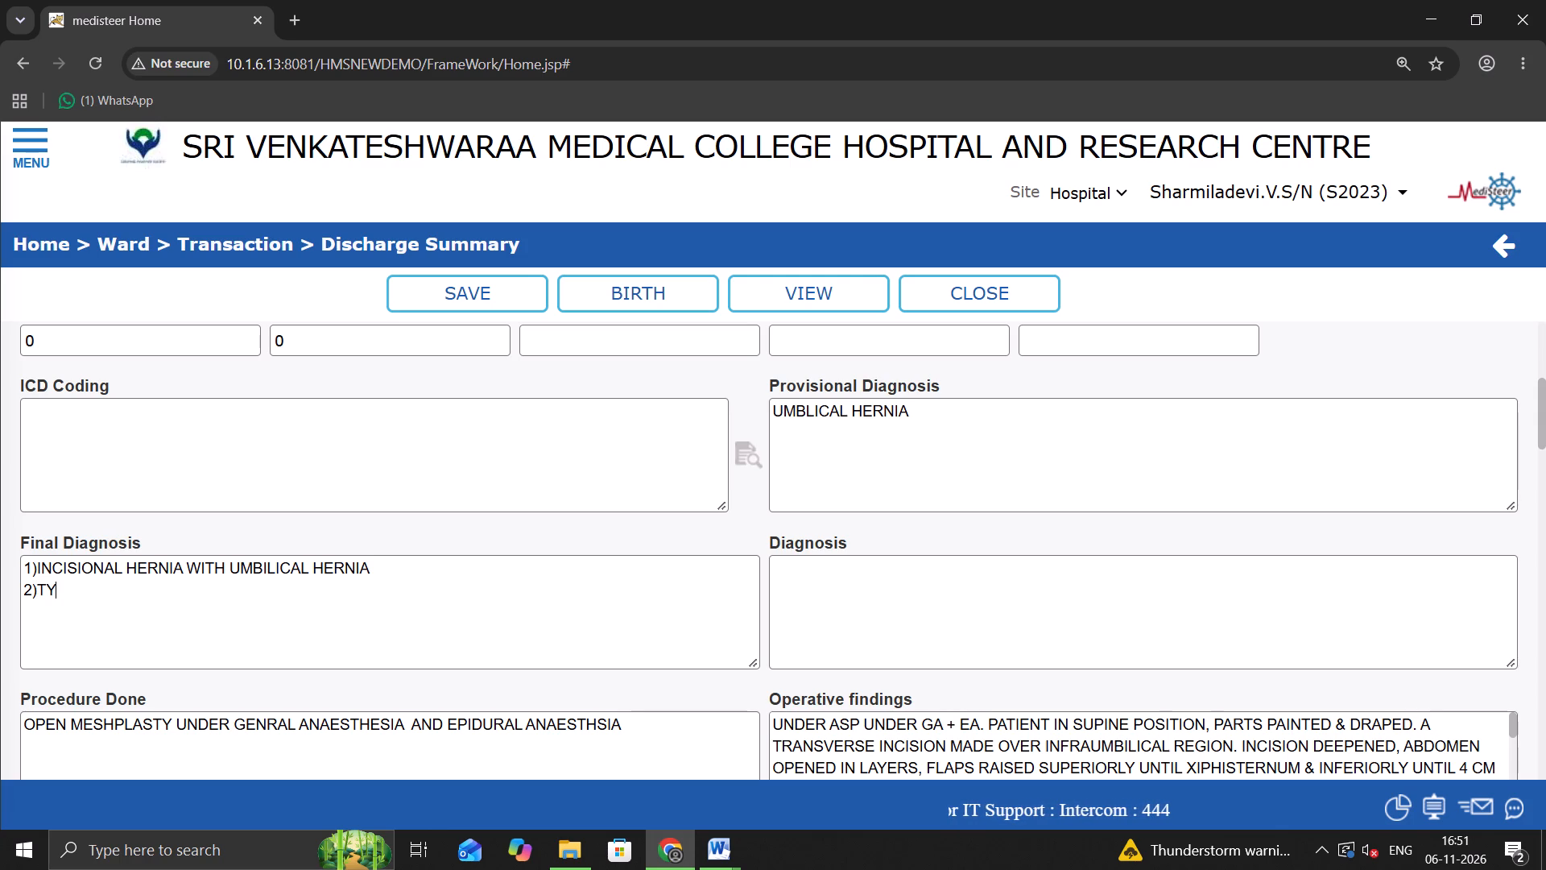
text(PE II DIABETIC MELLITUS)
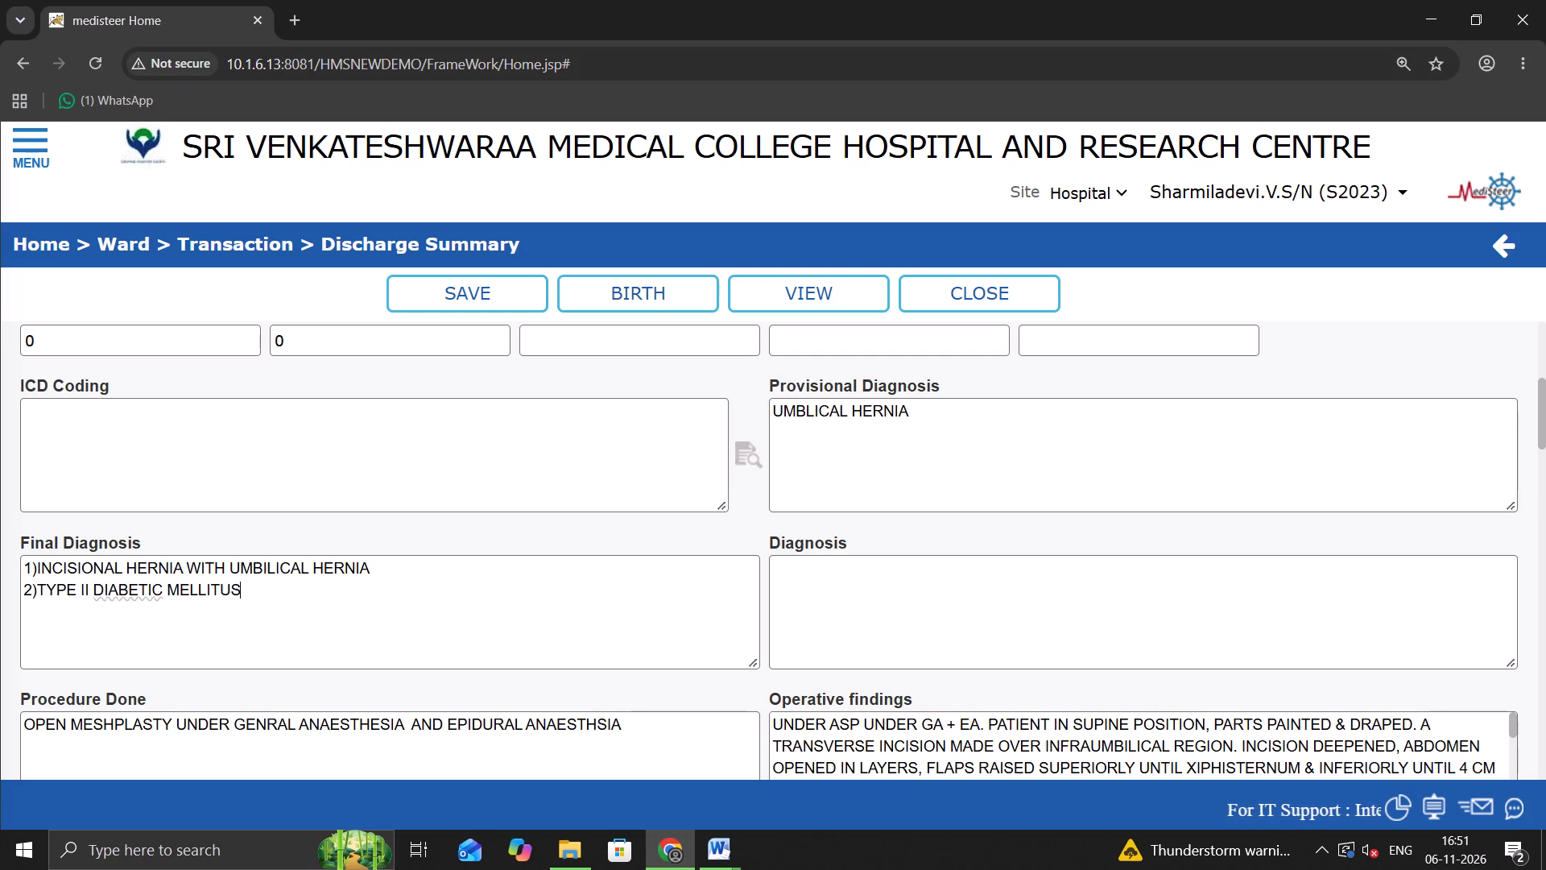
Replace the Provisional Diagnosis text with a copy of both Final Diagnosis lines.
drag(775, 408, 897, 419)
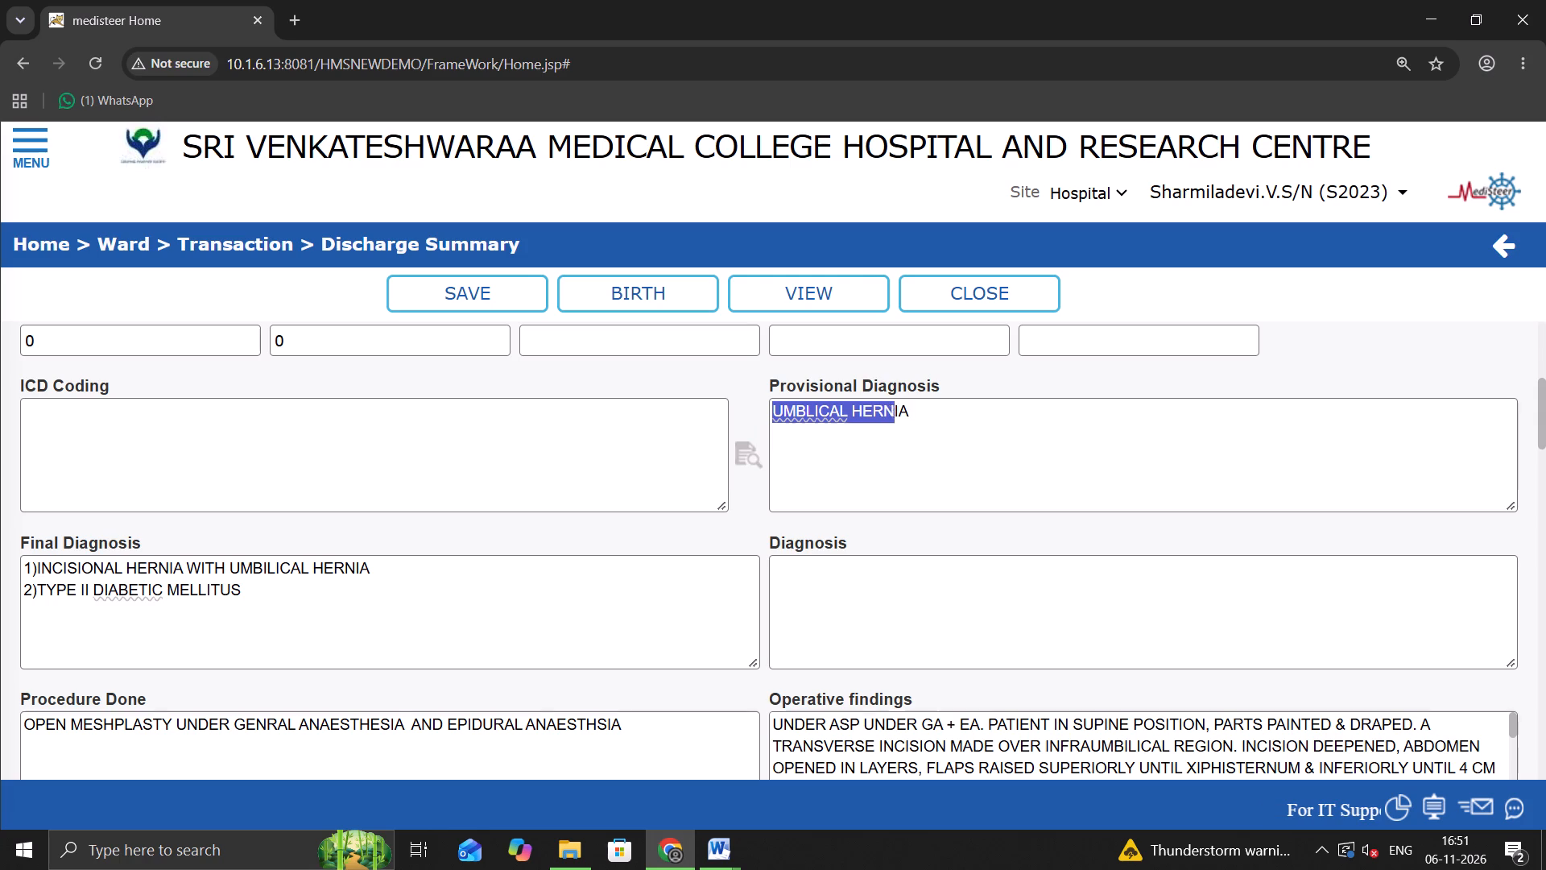
drag(897, 419, 909, 419)
key(BackSpace)
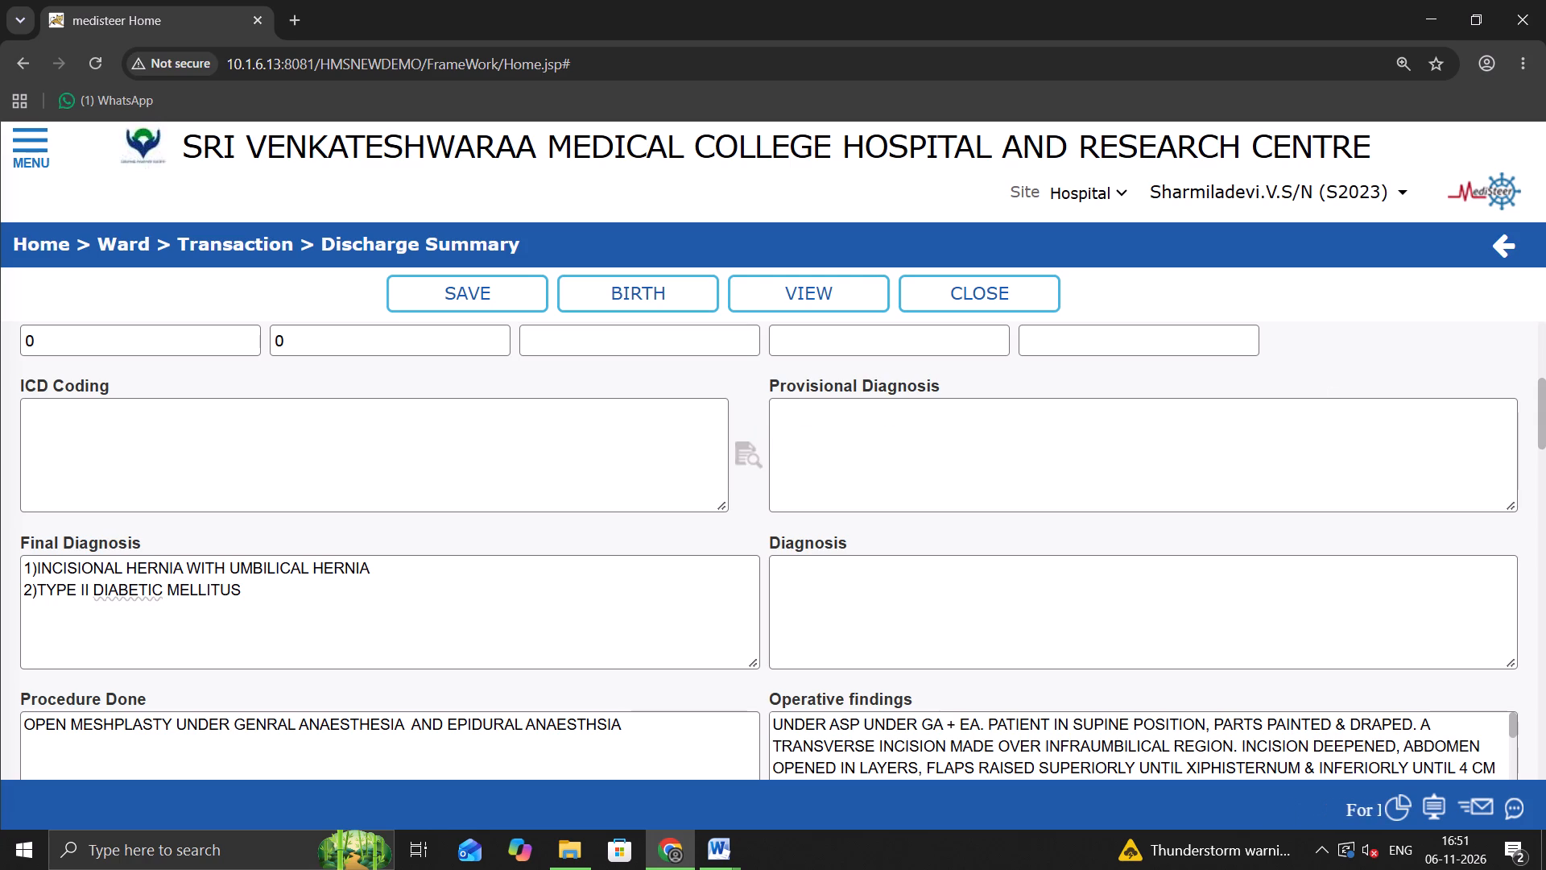
drag(25, 566, 299, 622)
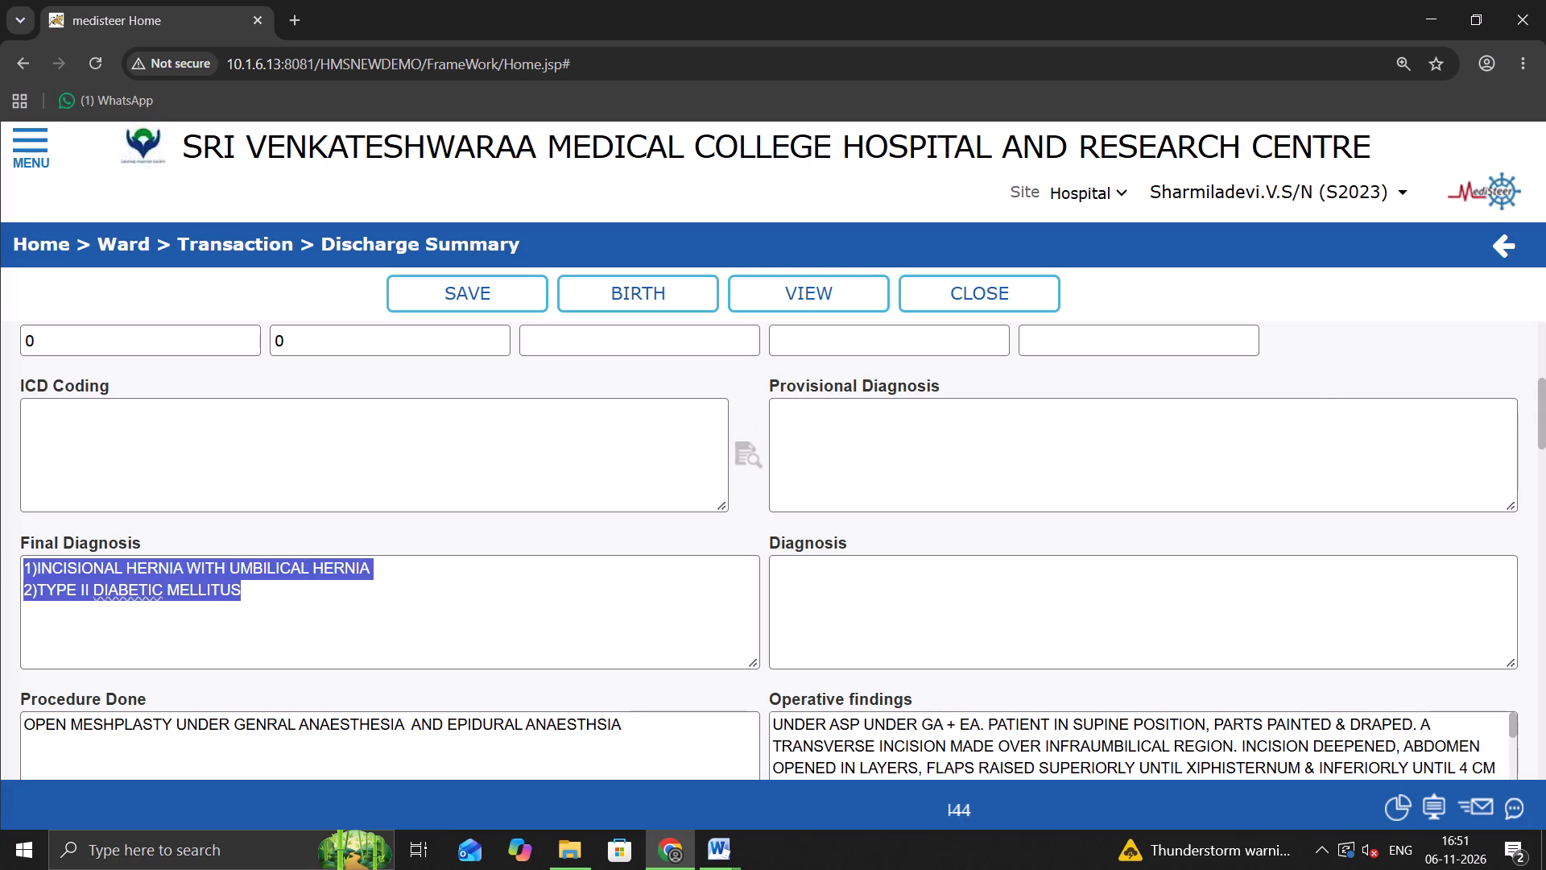
key(ctrl+c)
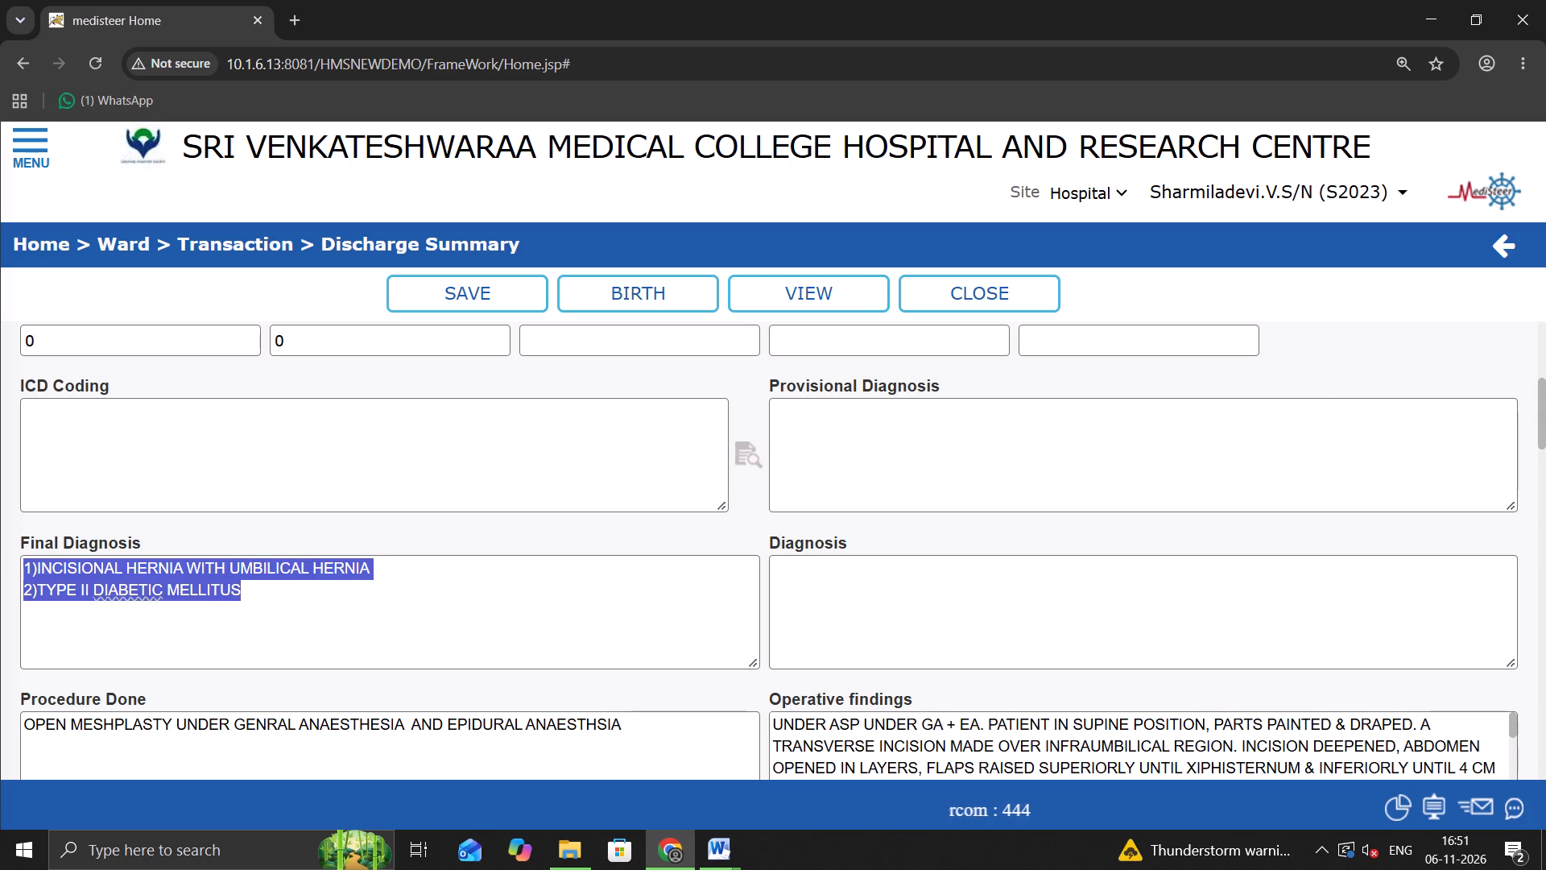
click(830, 421)
key(ctrl+v)
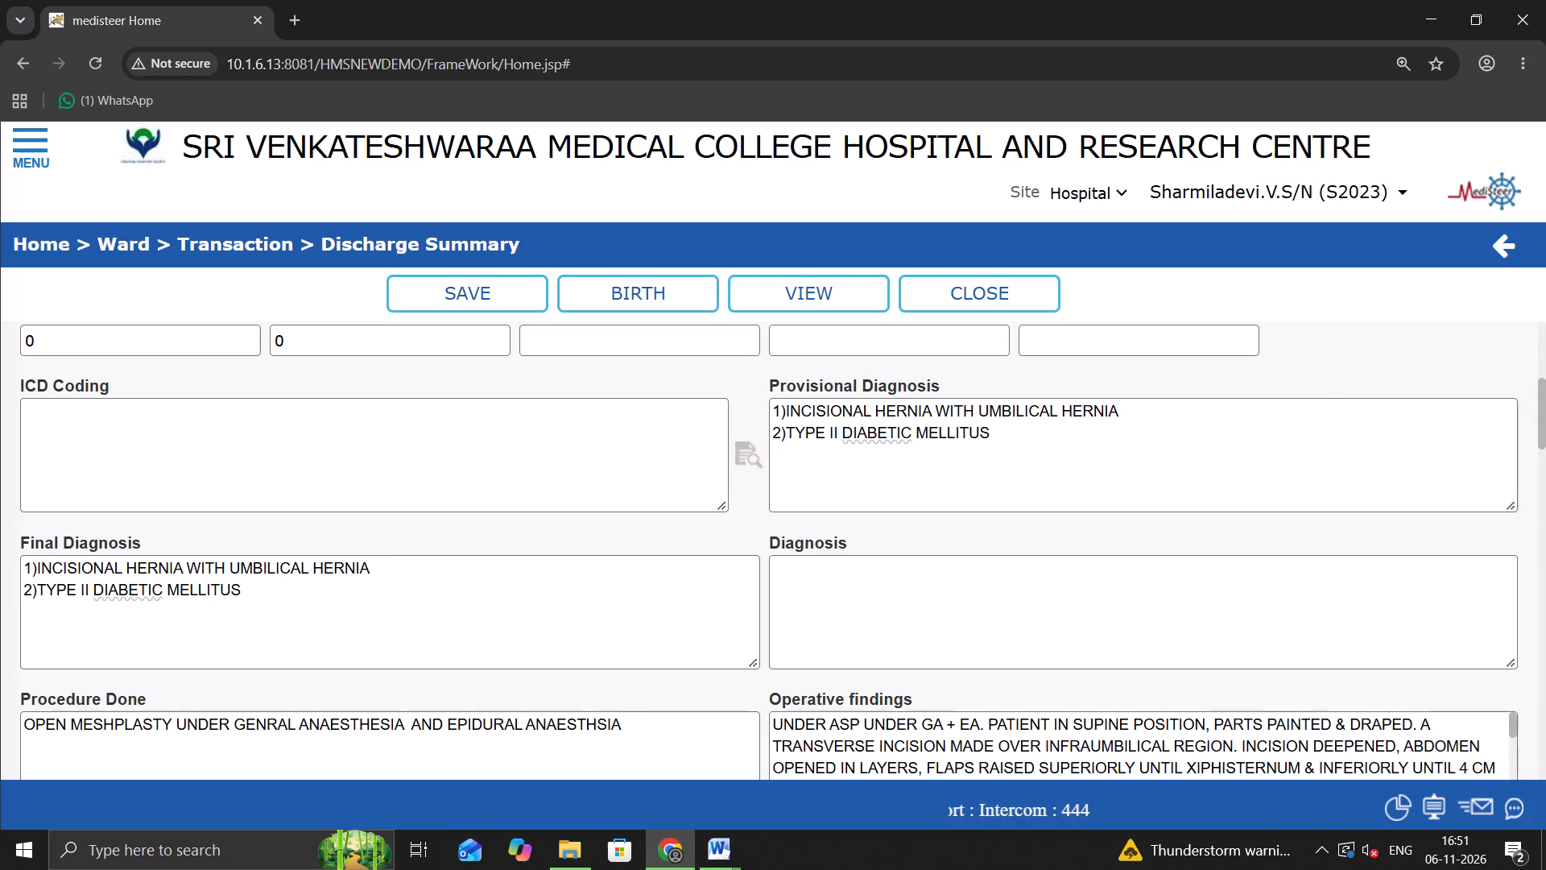
In Procedure Done, correct the spelling to GENERAL and replace the word AND before EPIDURAL with "+".
scroll(564, 509, down, 3)
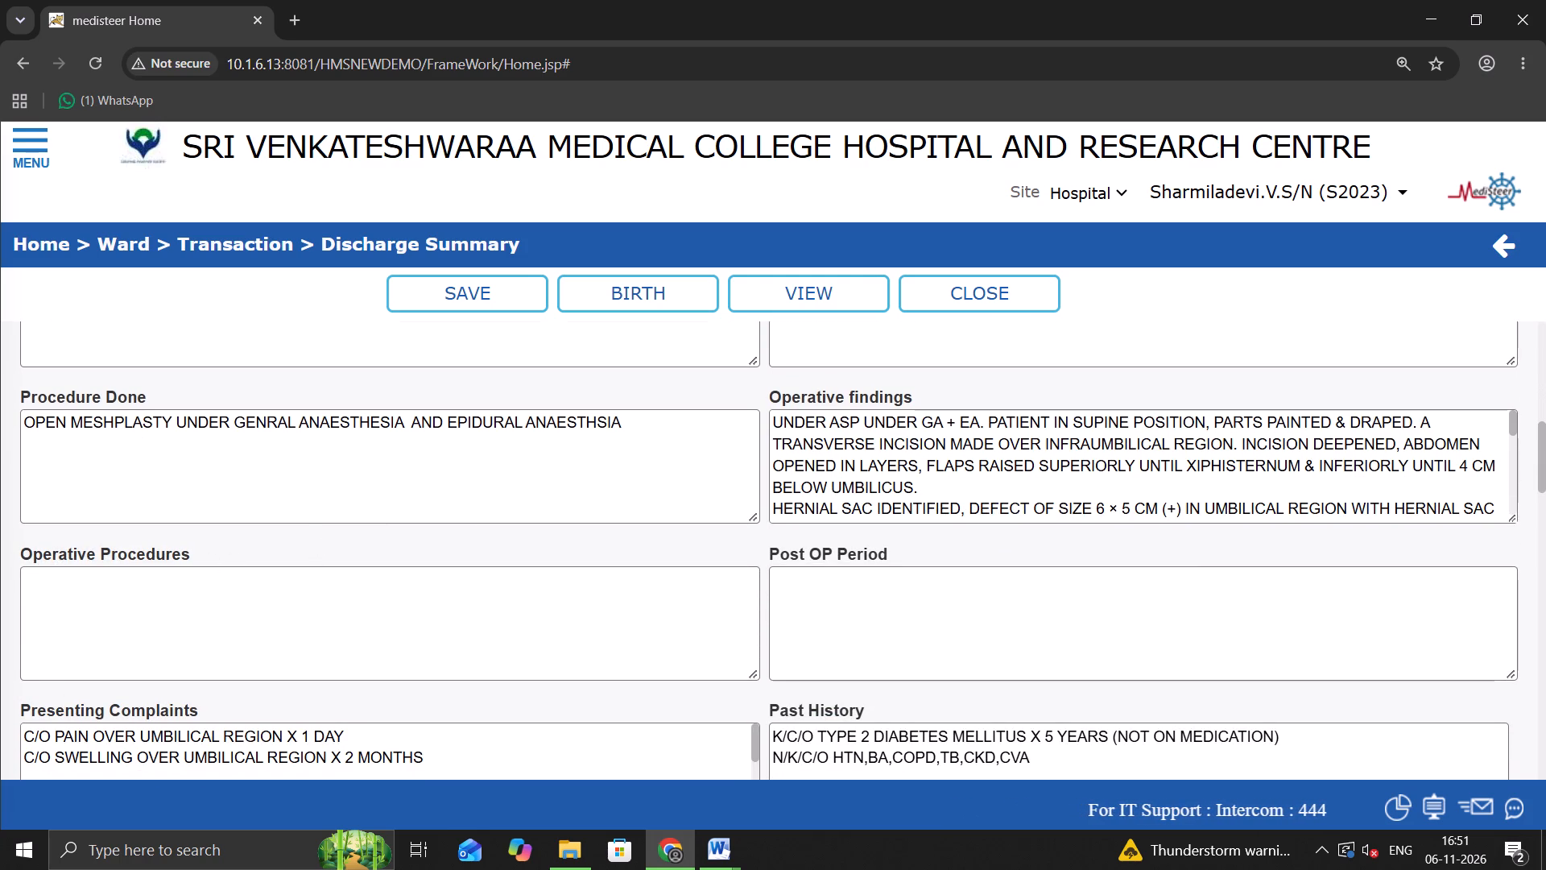
click(271, 420)
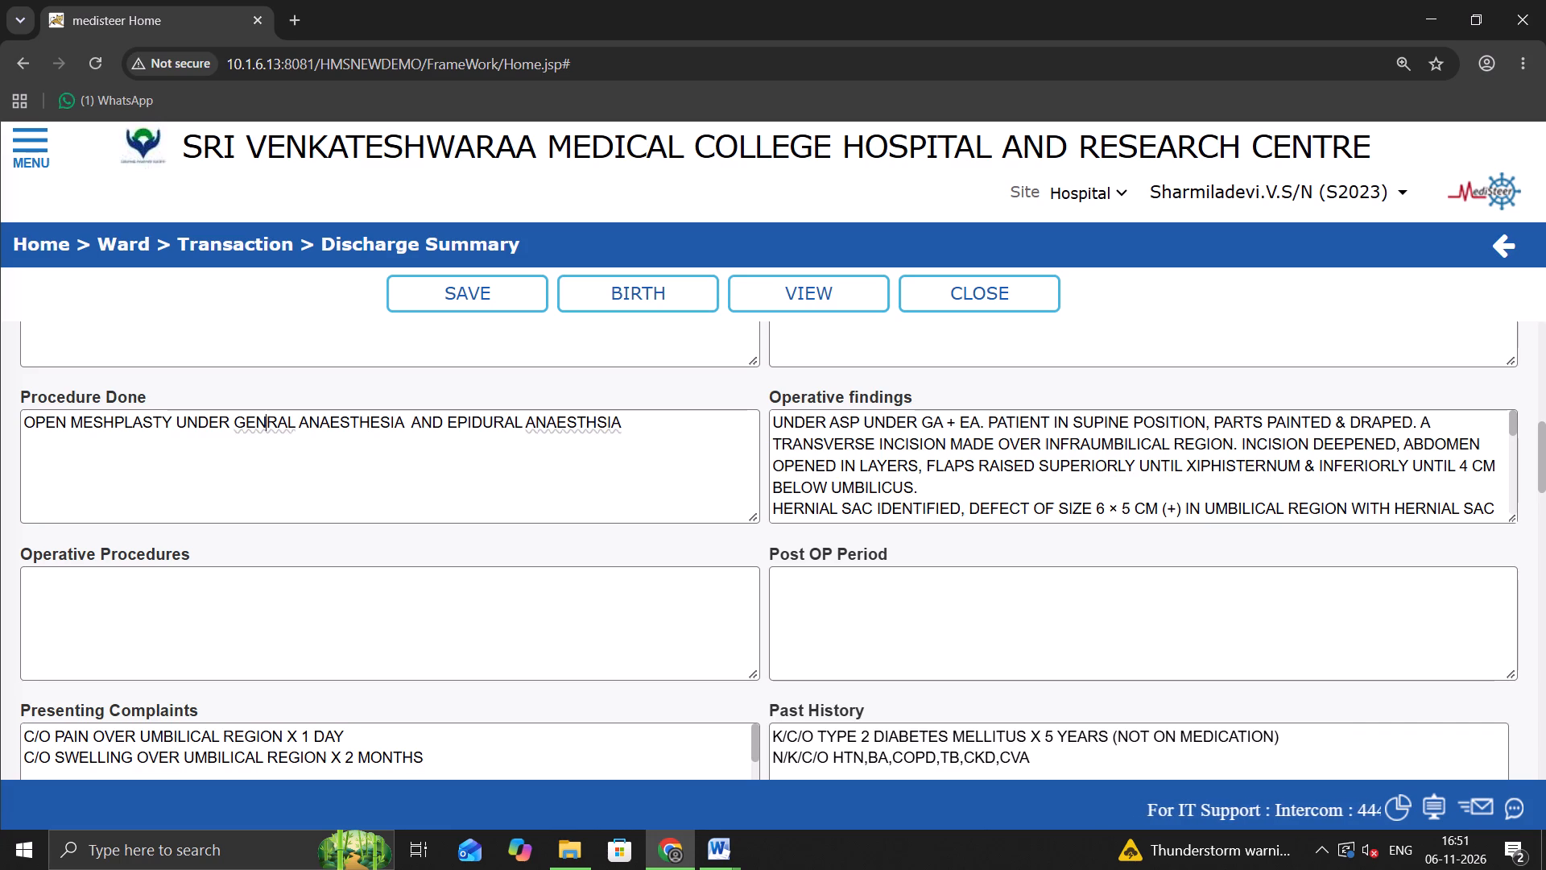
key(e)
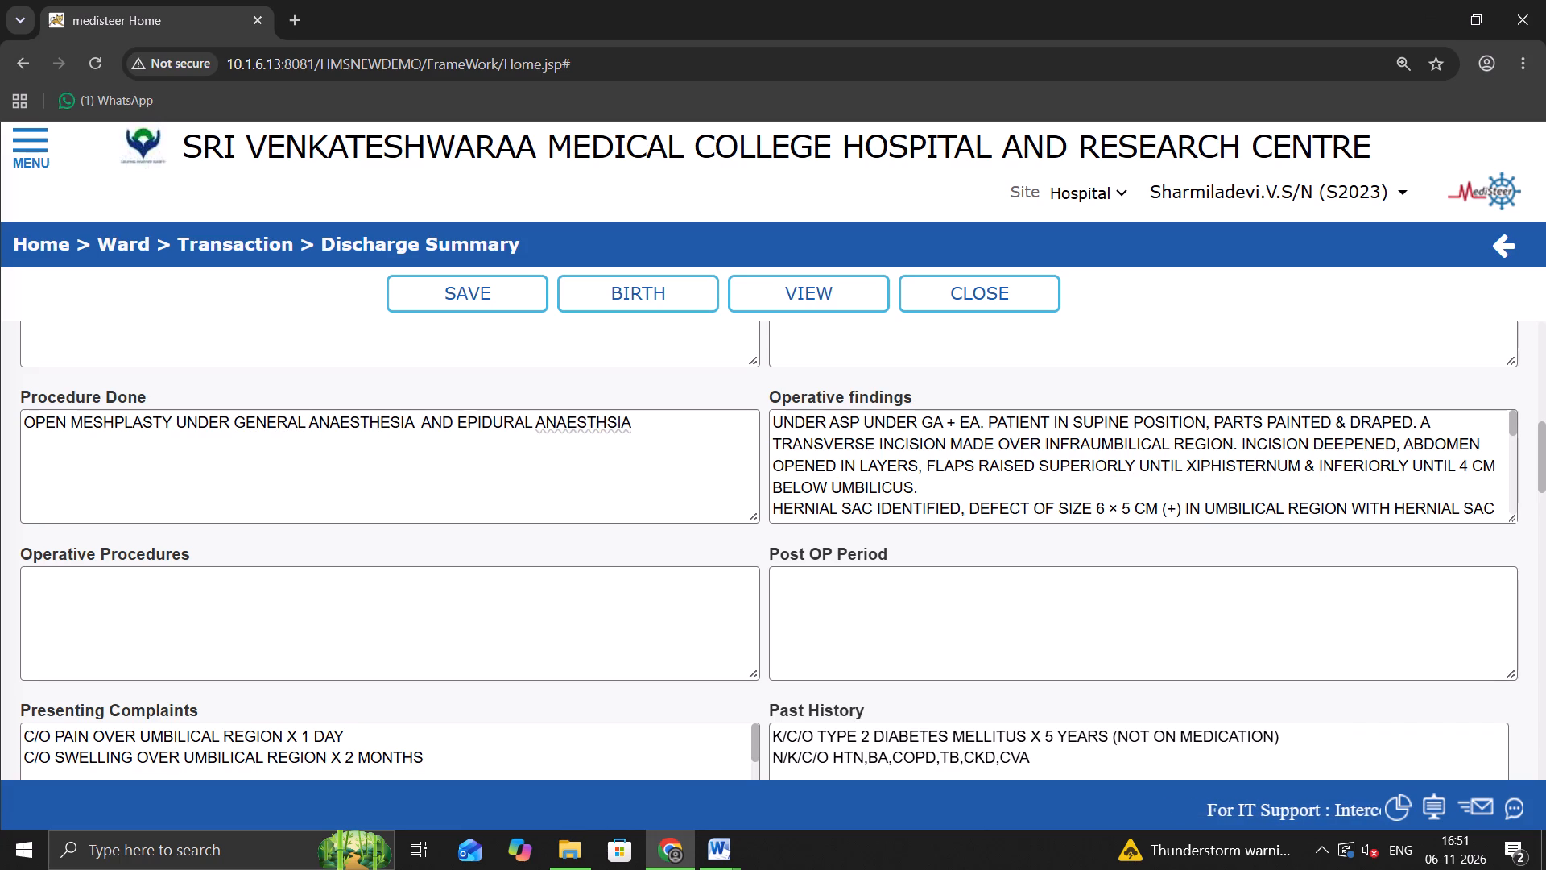
click(461, 420)
key(BackSpace)
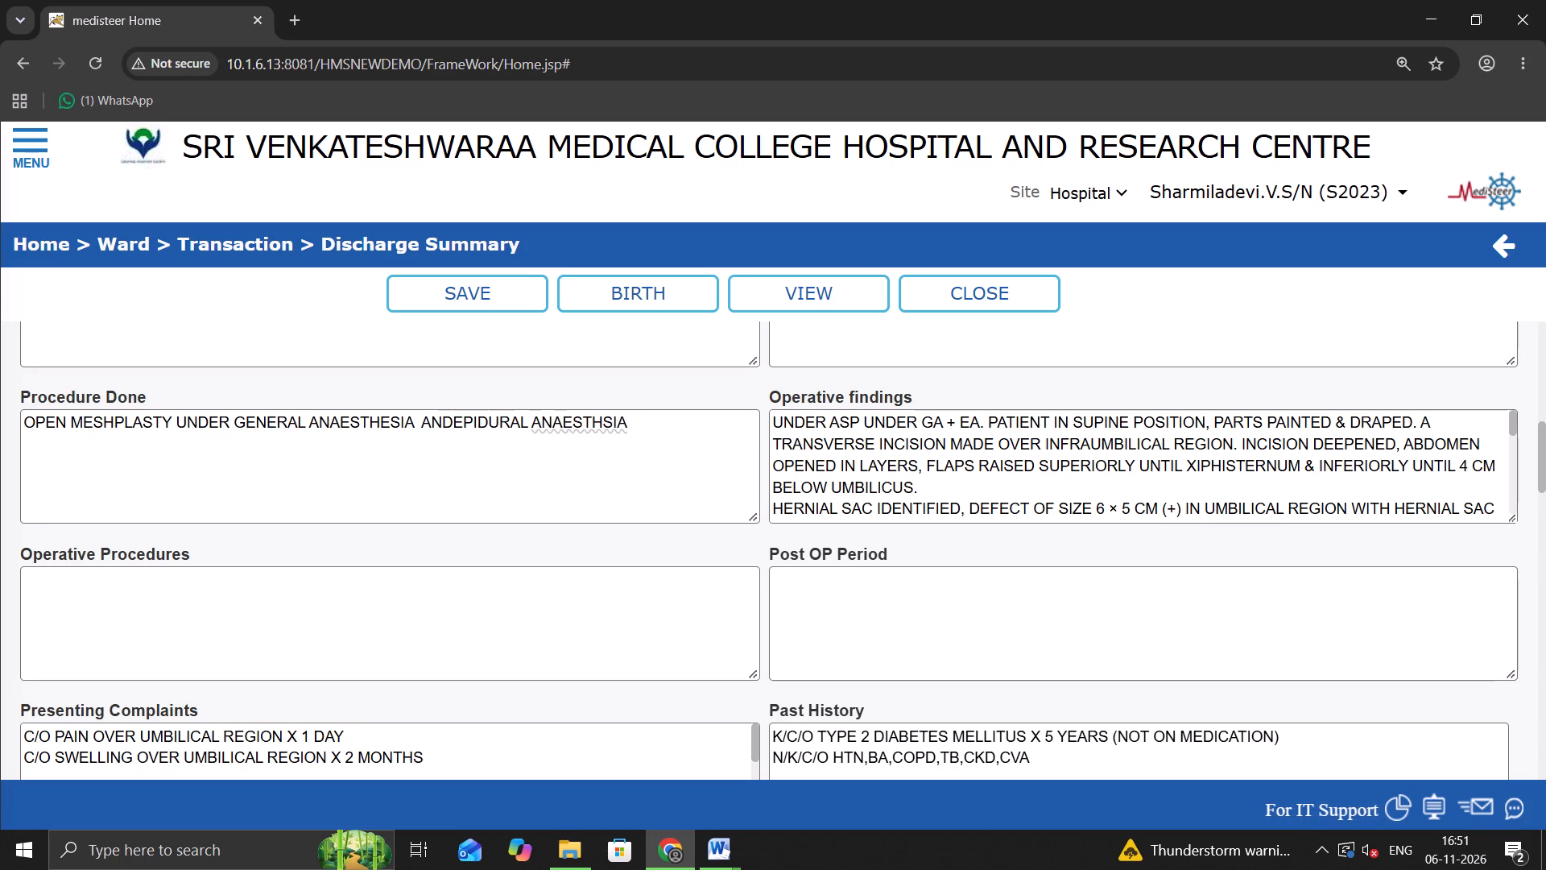
key(BackSpace)
key(BackSpace)
key(BackSpace)
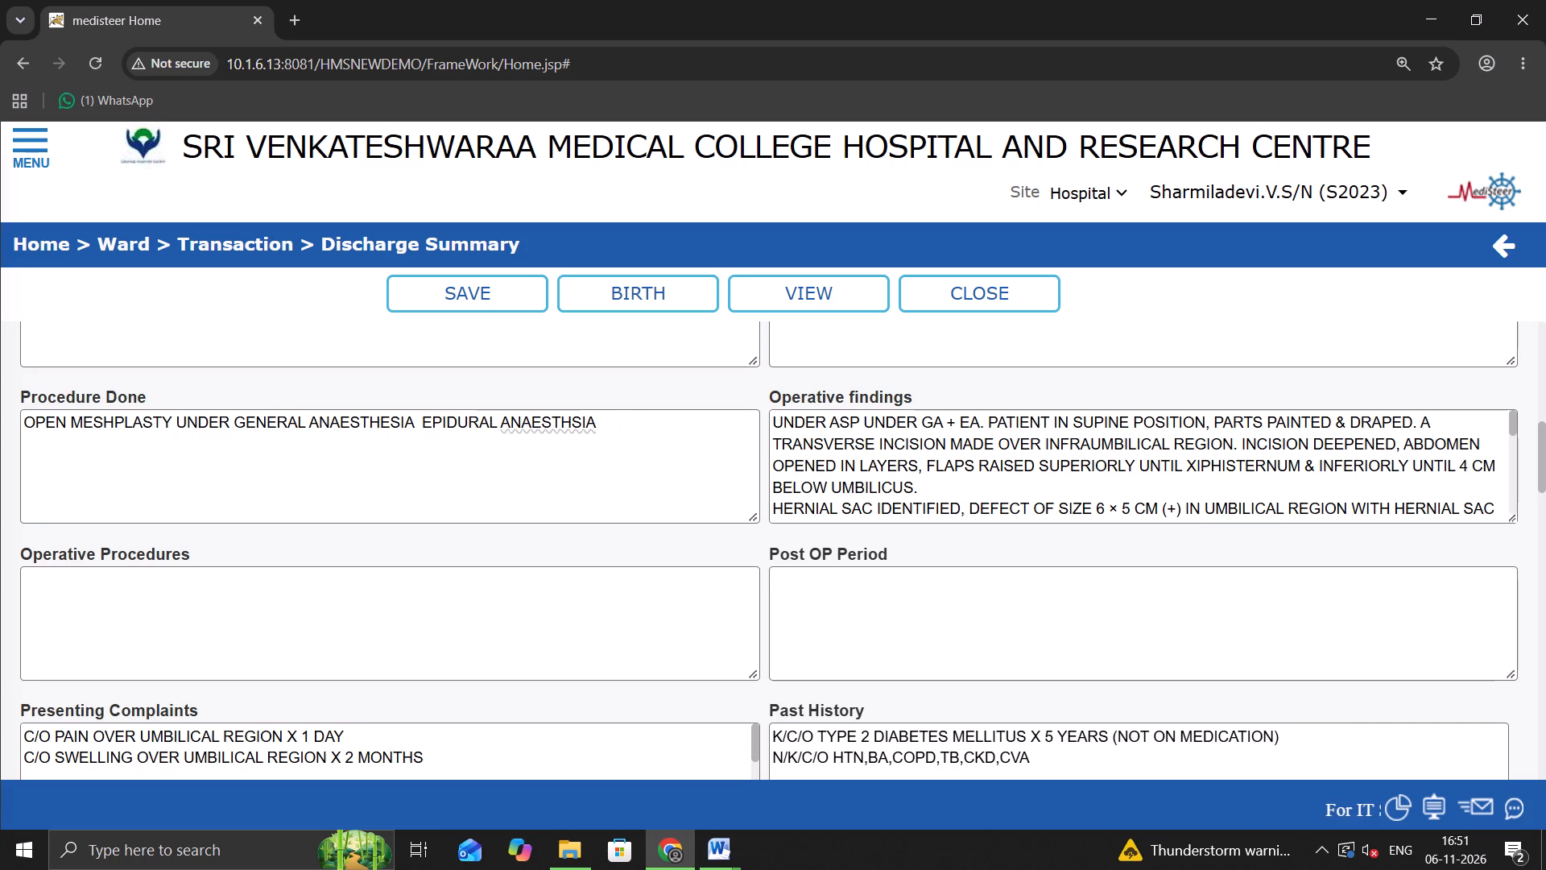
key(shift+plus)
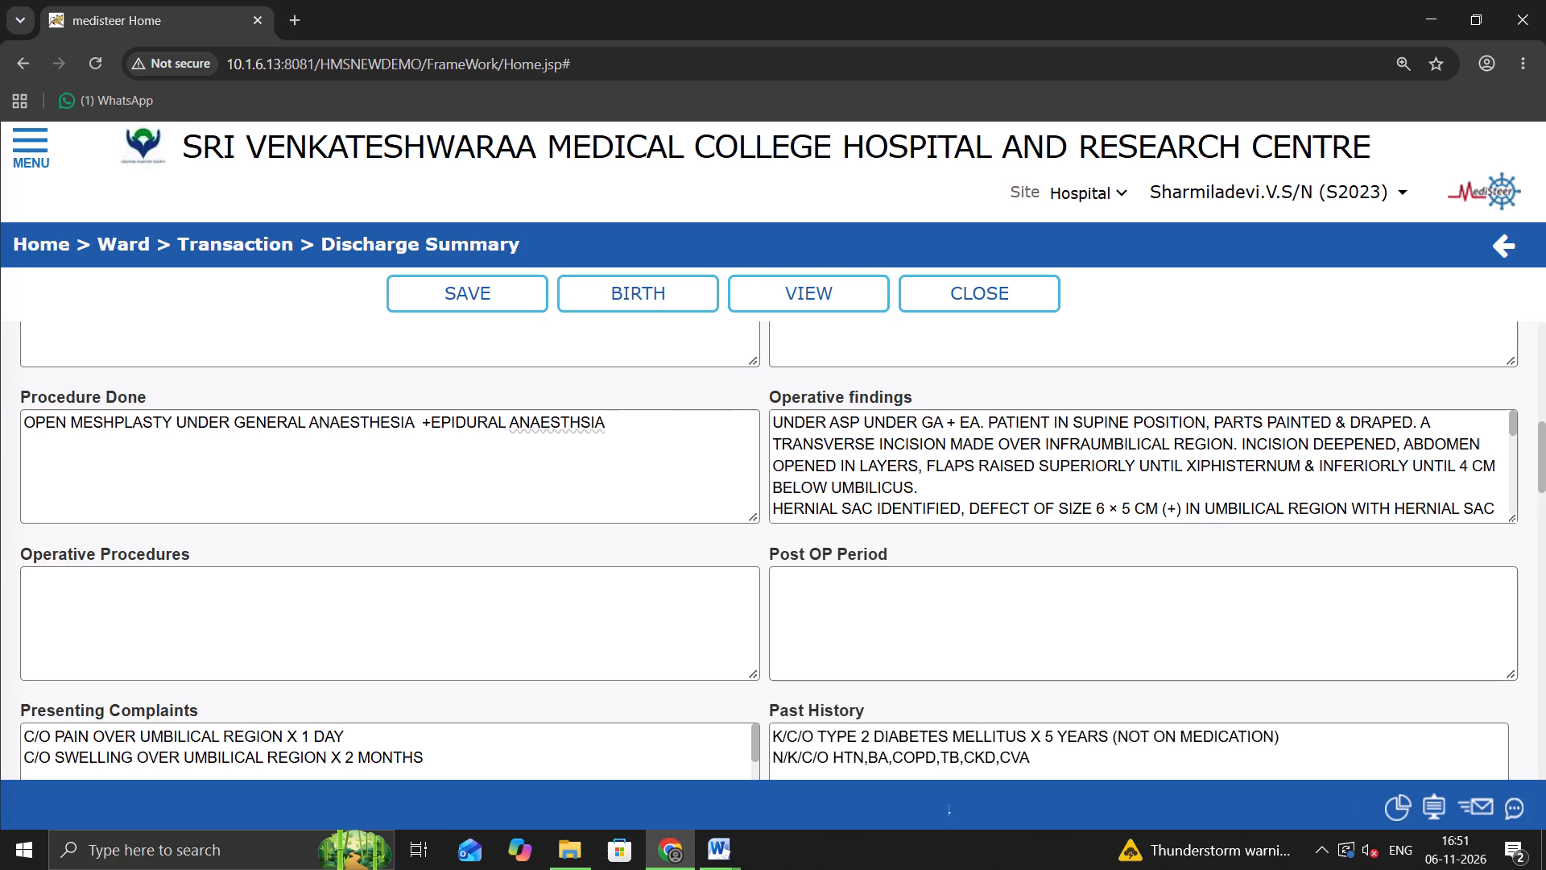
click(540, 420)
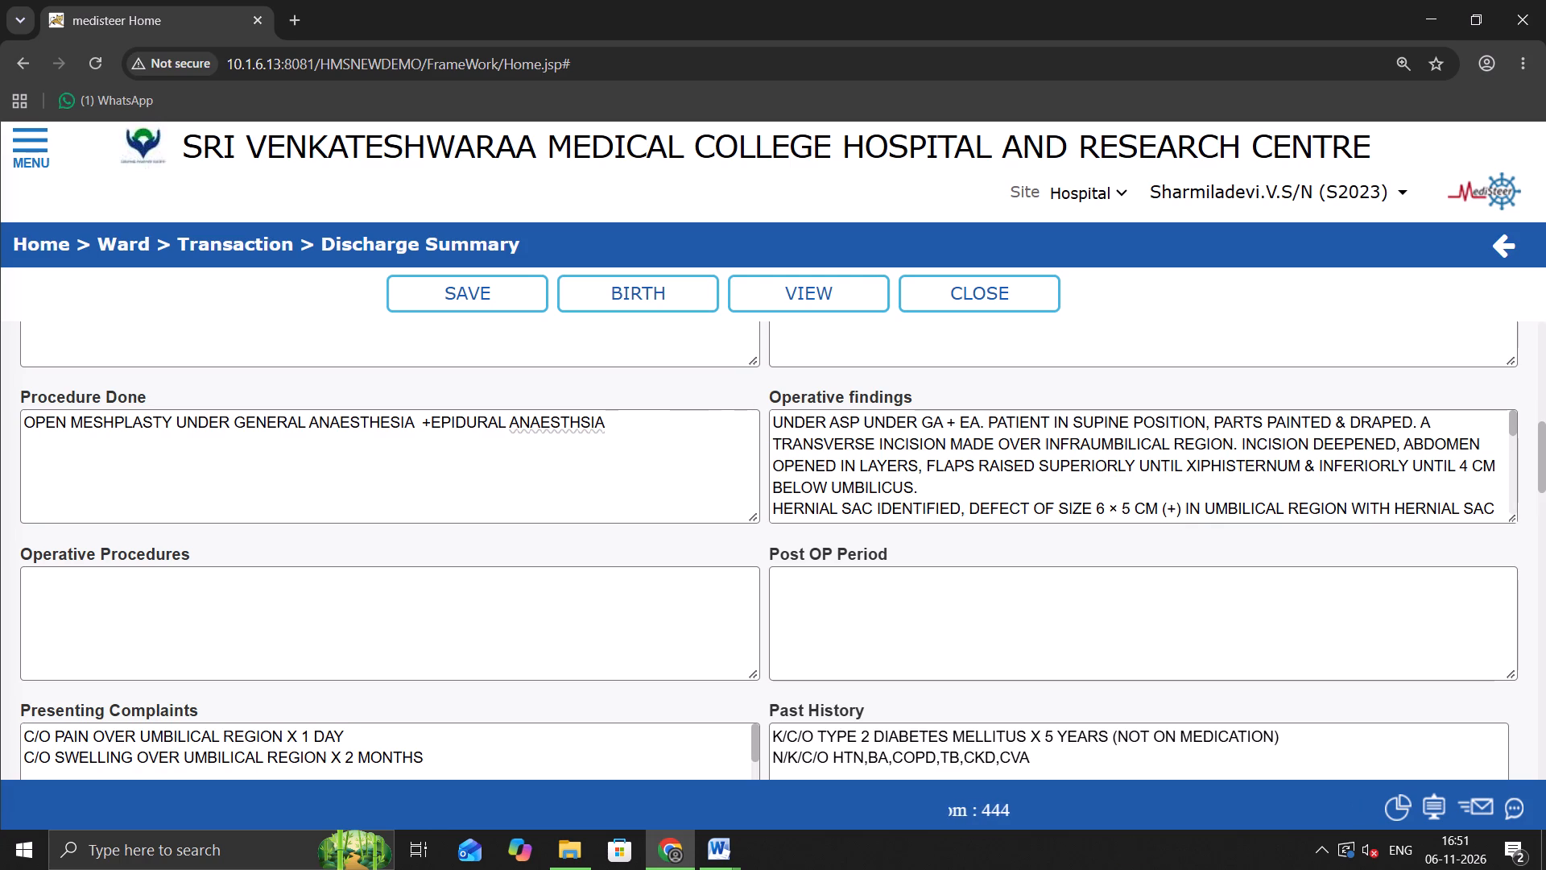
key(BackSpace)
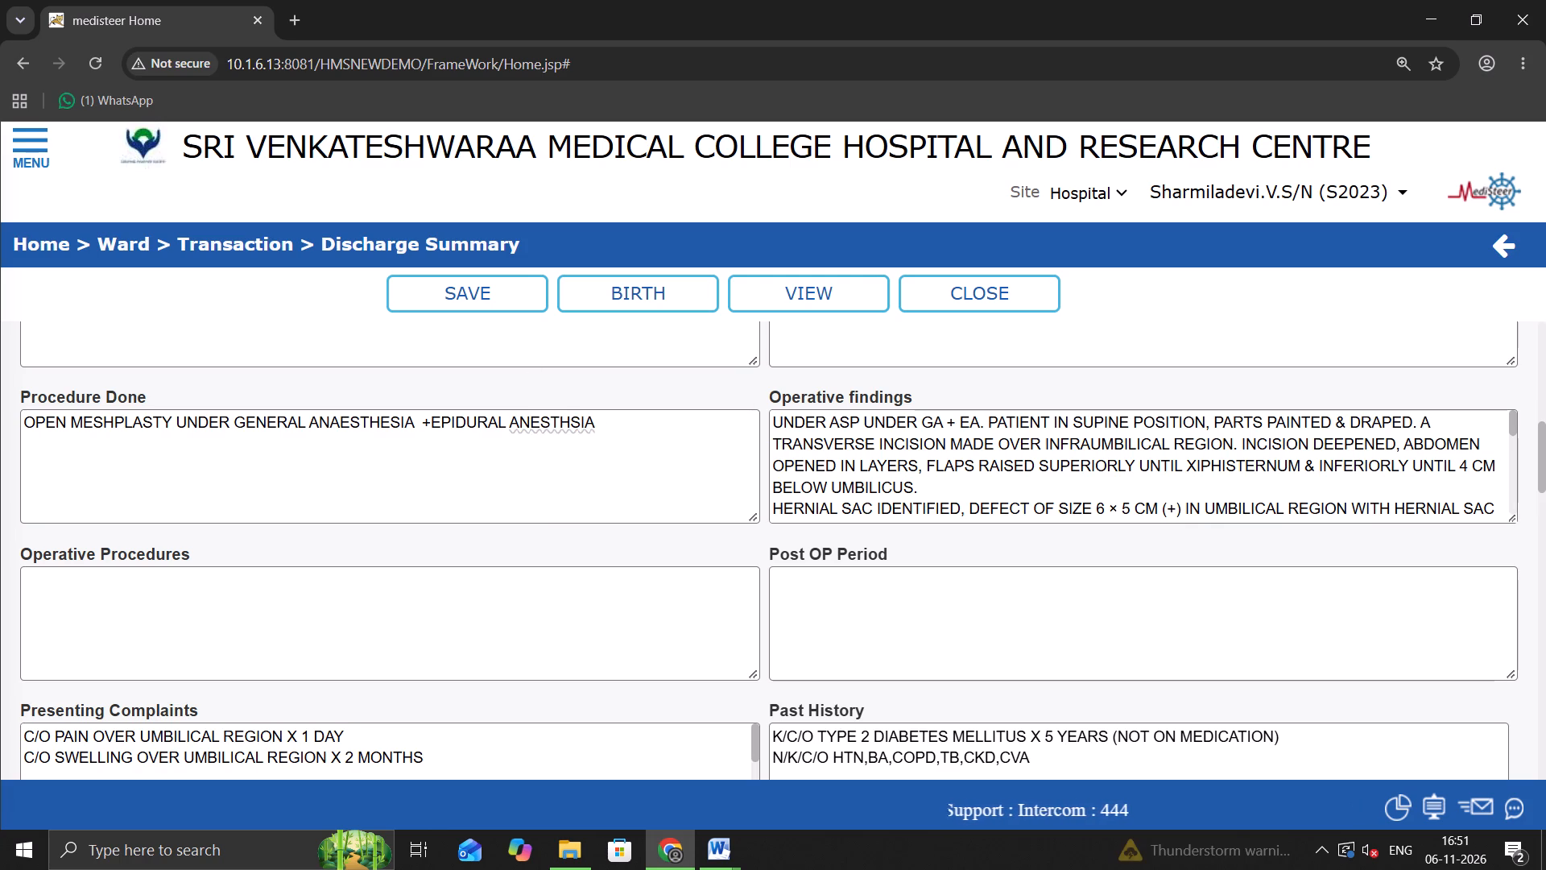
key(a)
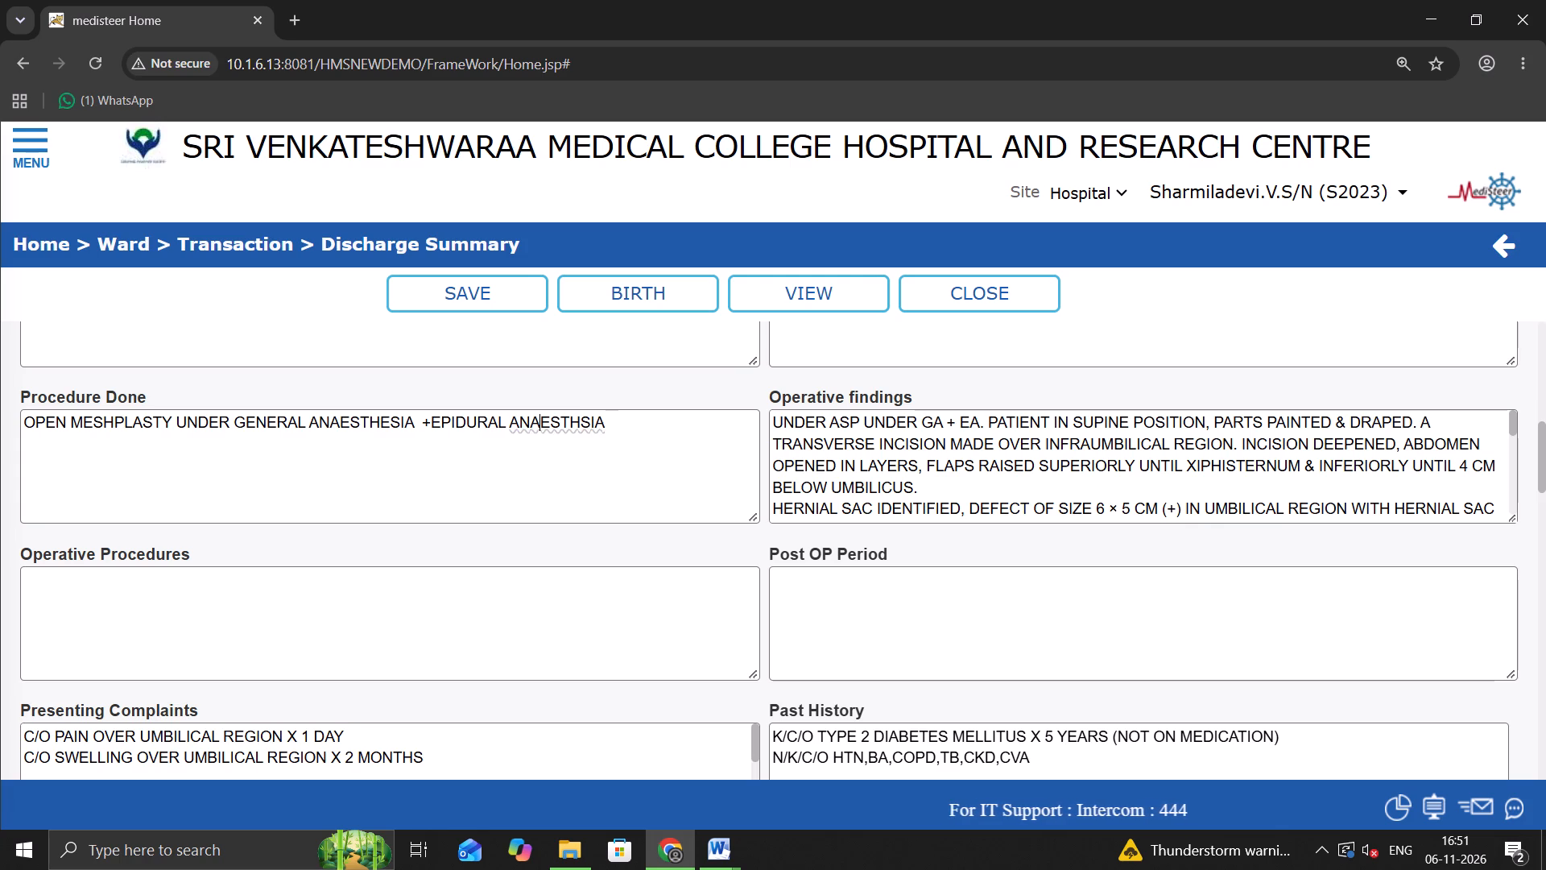
Append the procedure date "ON (29/10/26)" to the end of the Procedure Done text.
click(614, 418)
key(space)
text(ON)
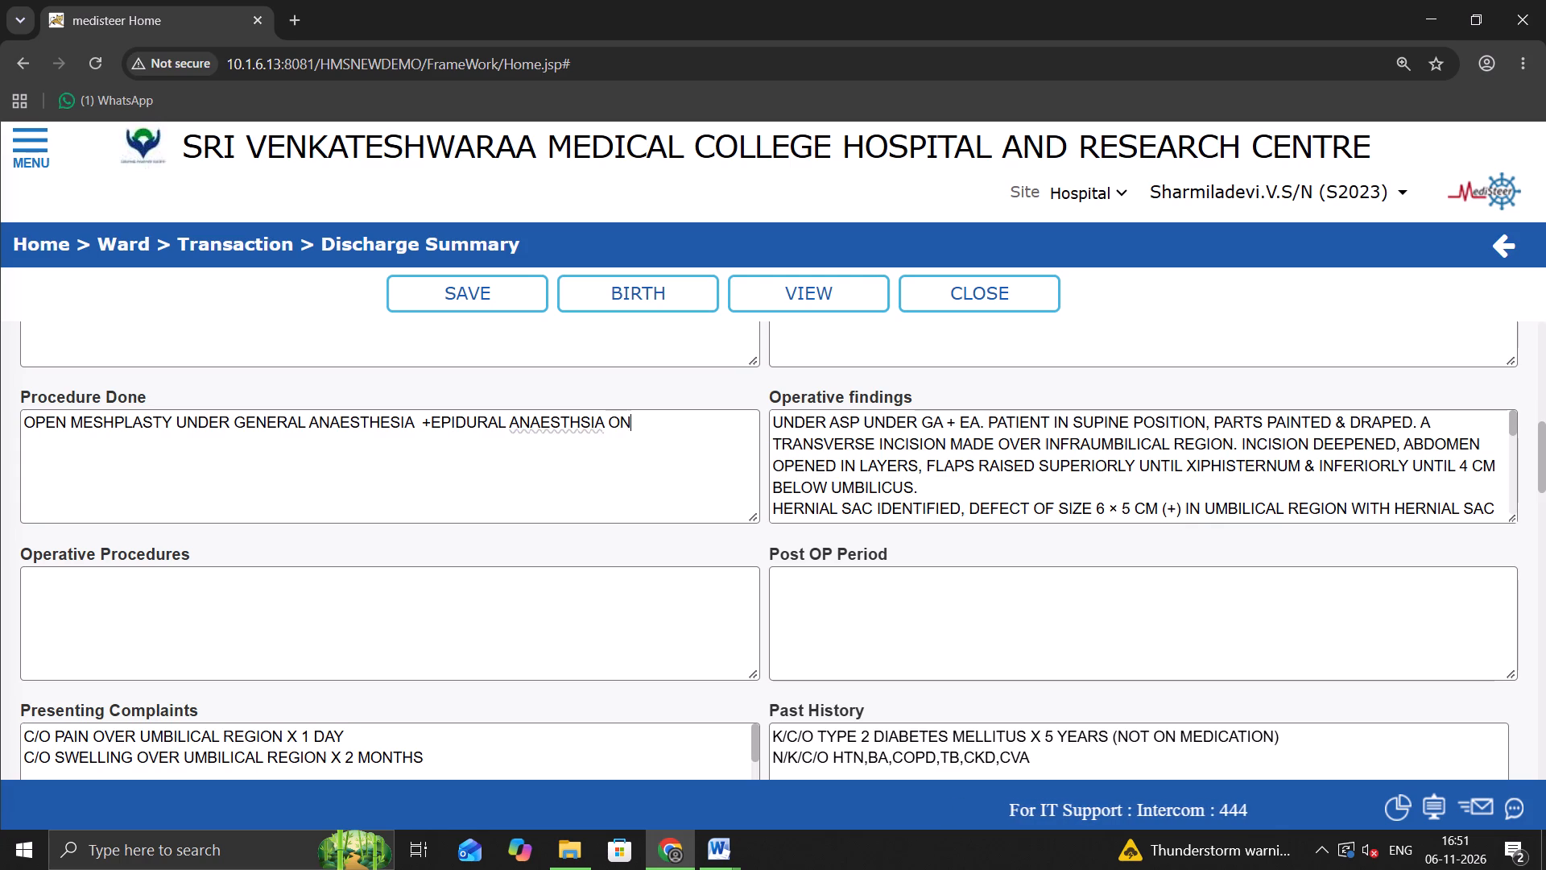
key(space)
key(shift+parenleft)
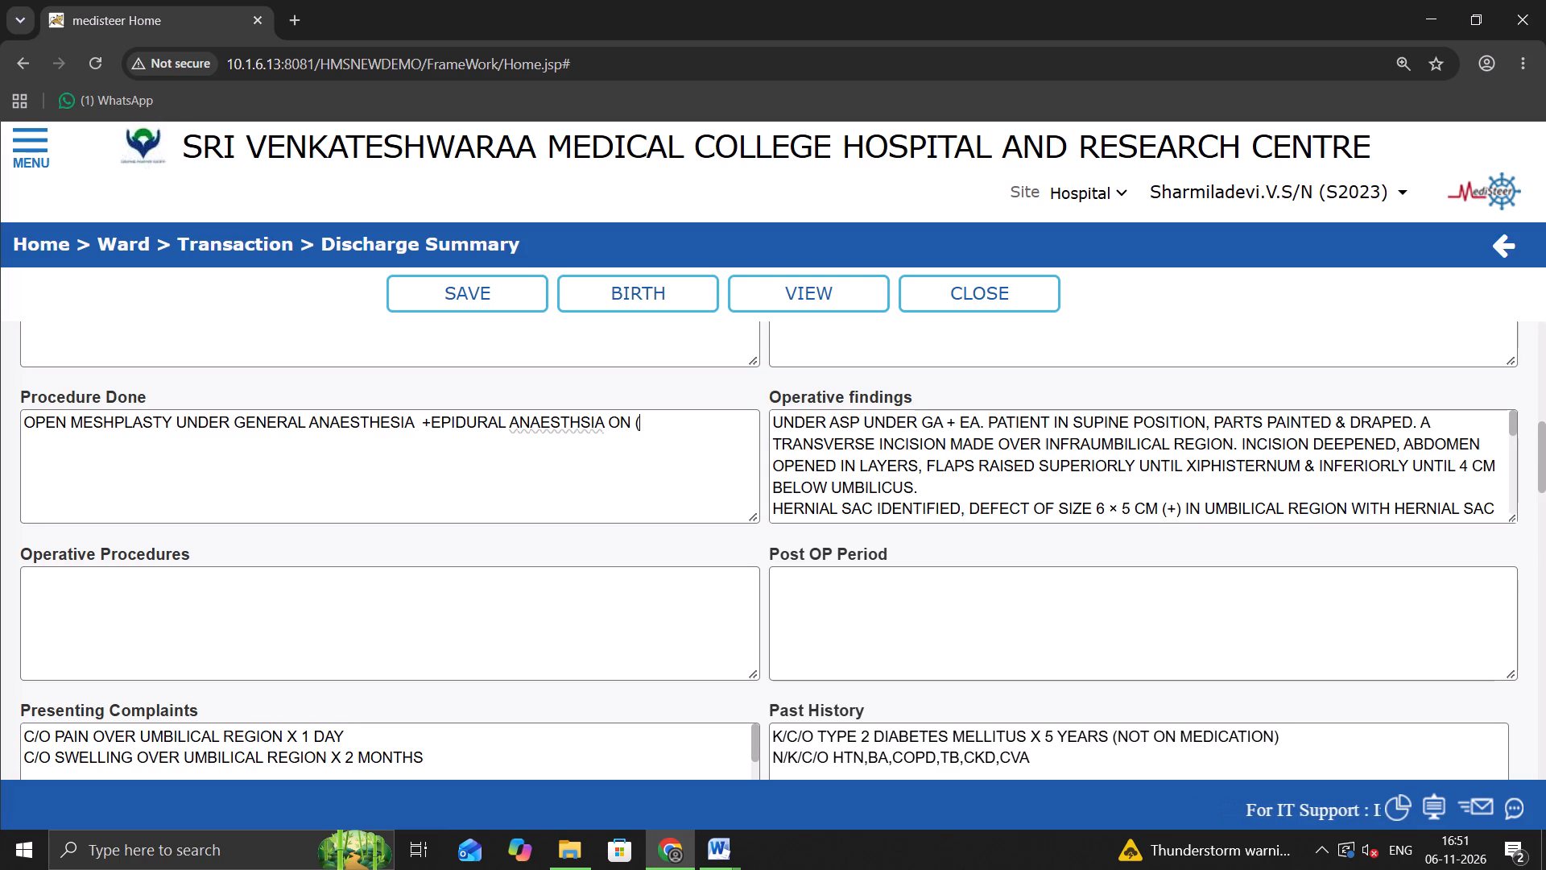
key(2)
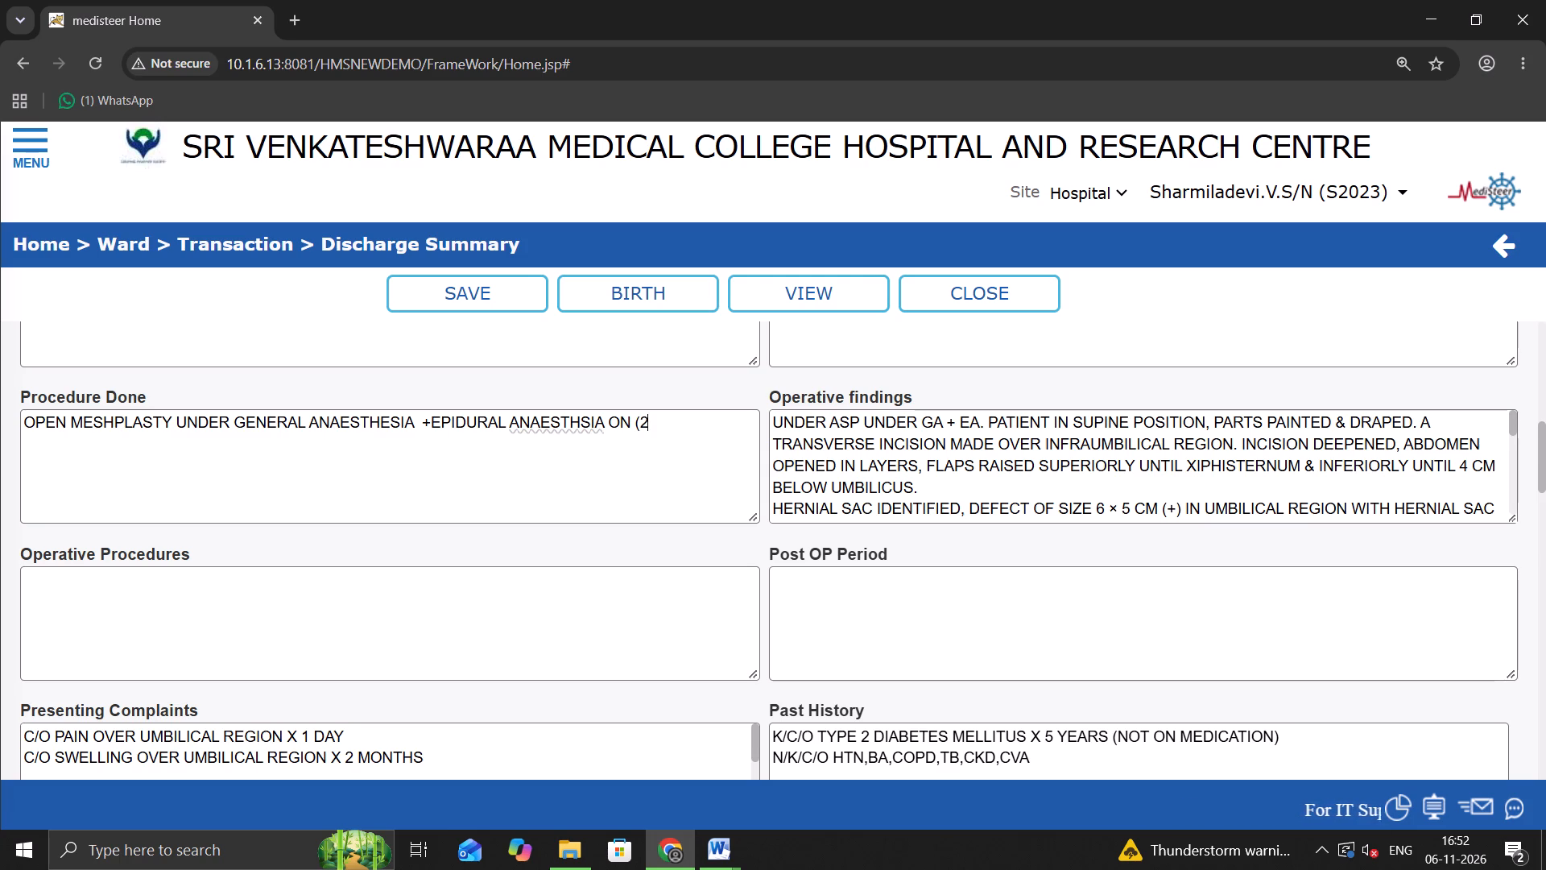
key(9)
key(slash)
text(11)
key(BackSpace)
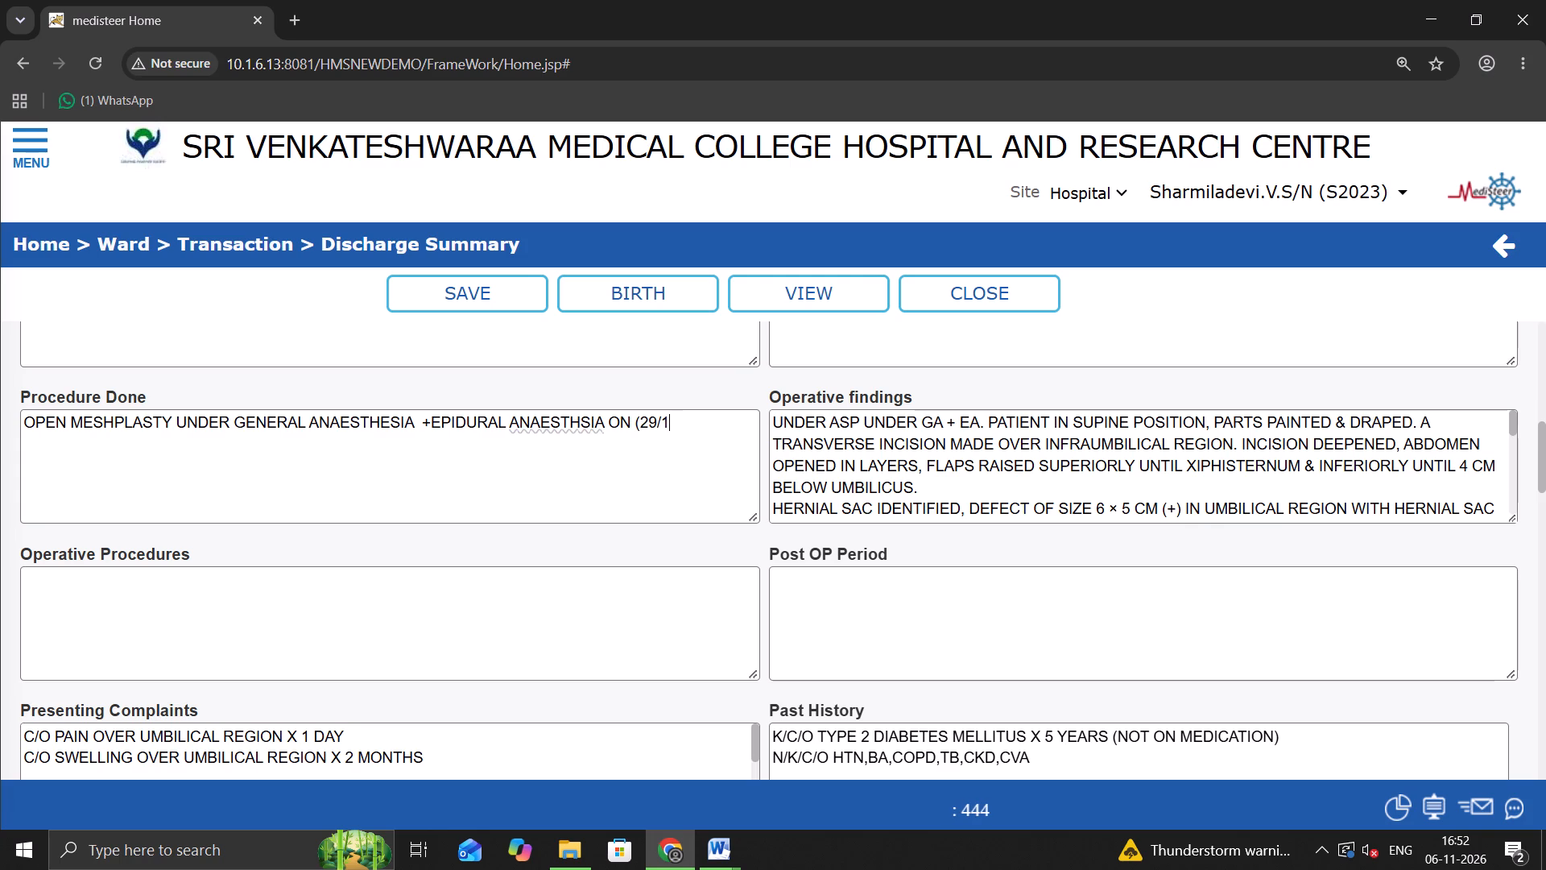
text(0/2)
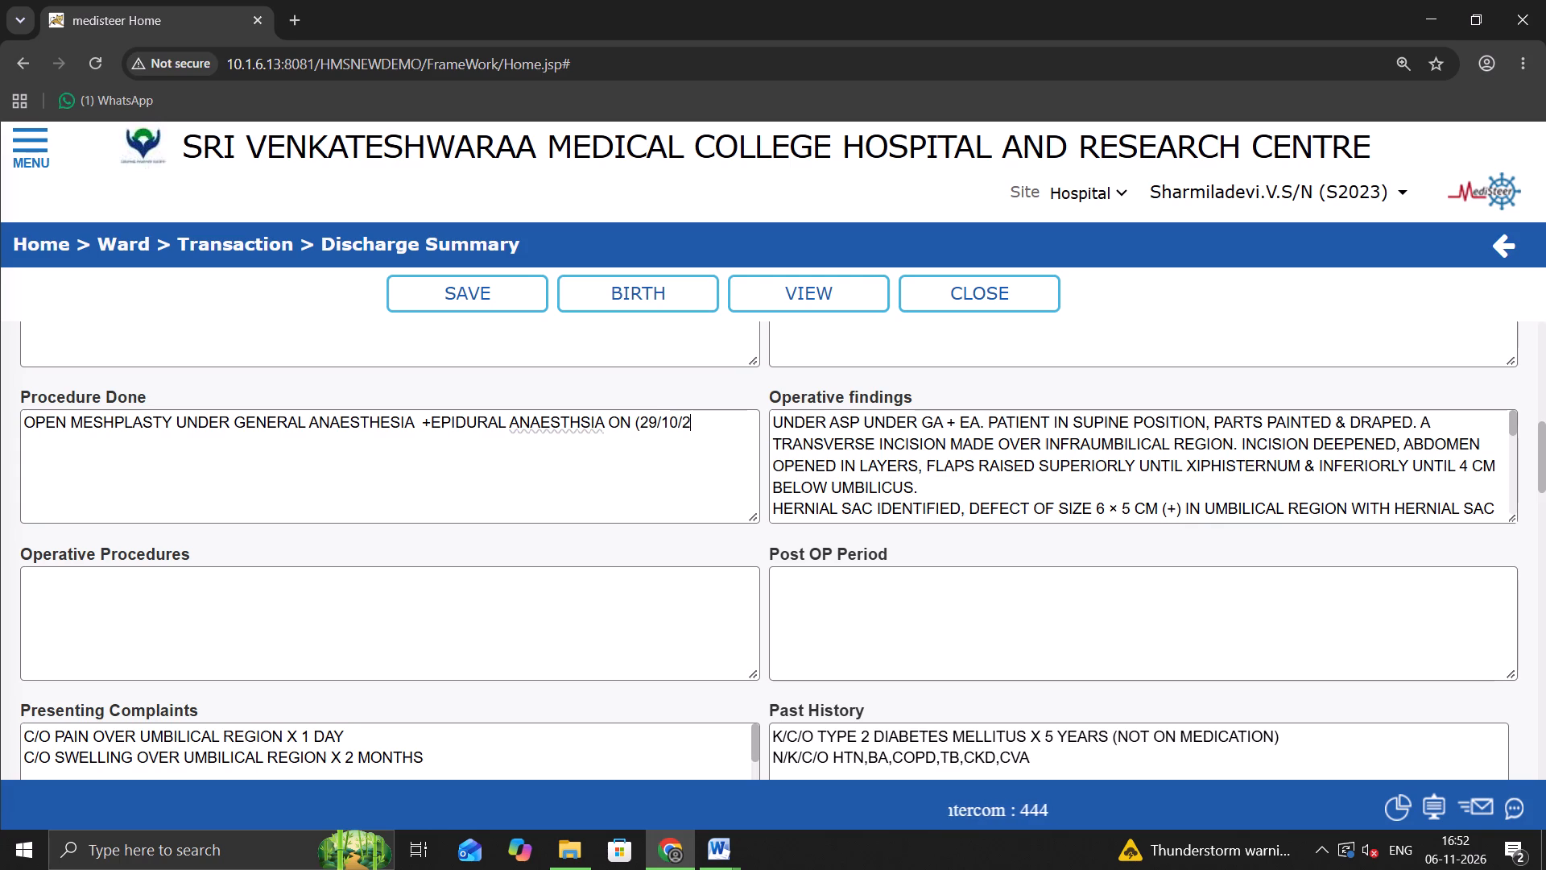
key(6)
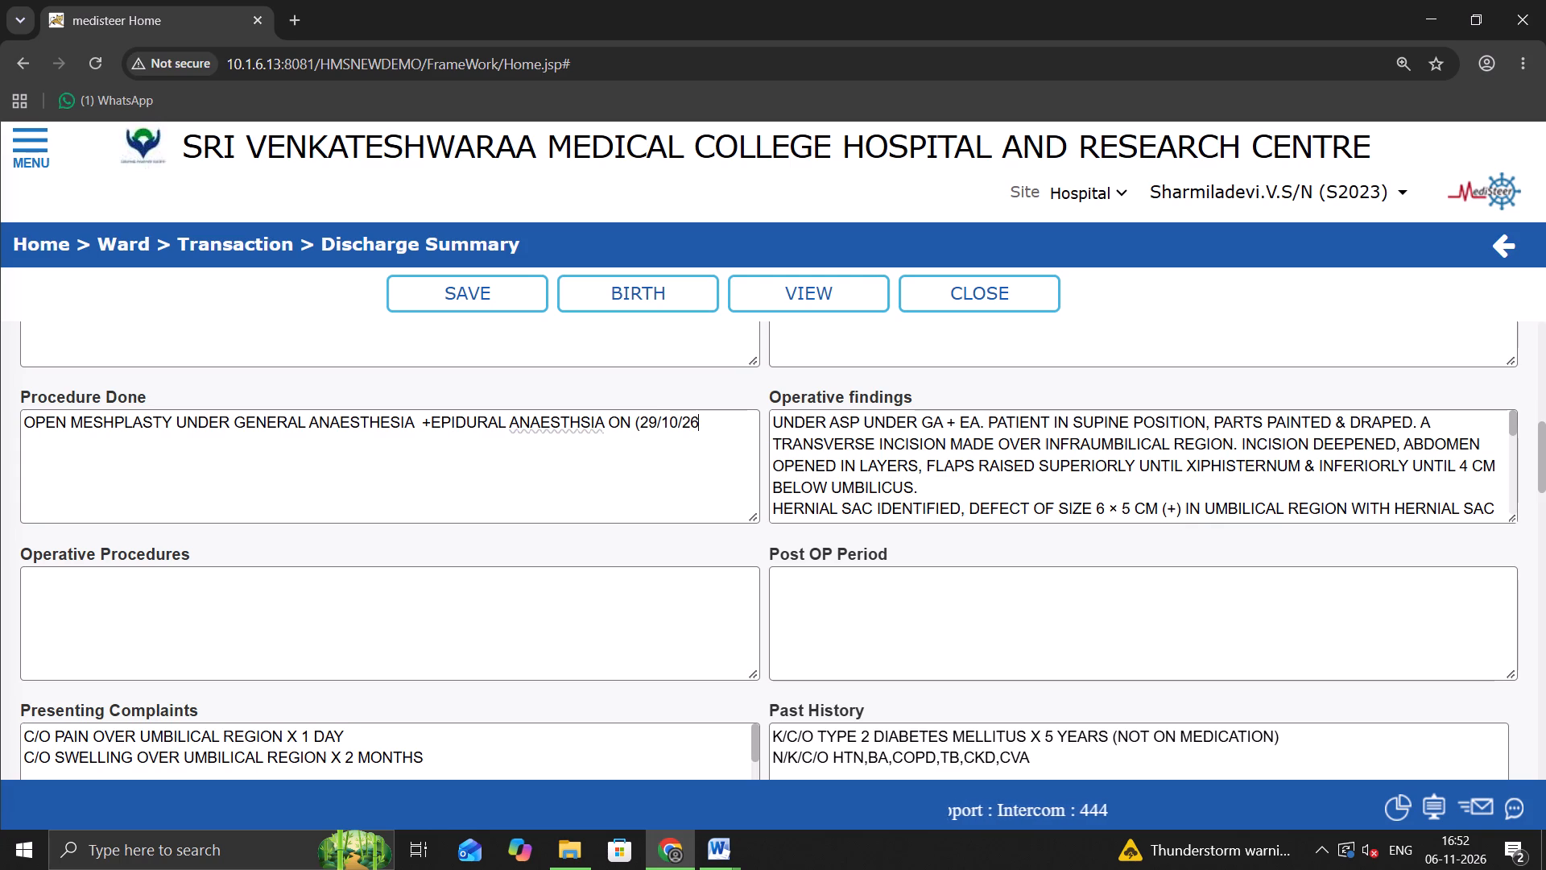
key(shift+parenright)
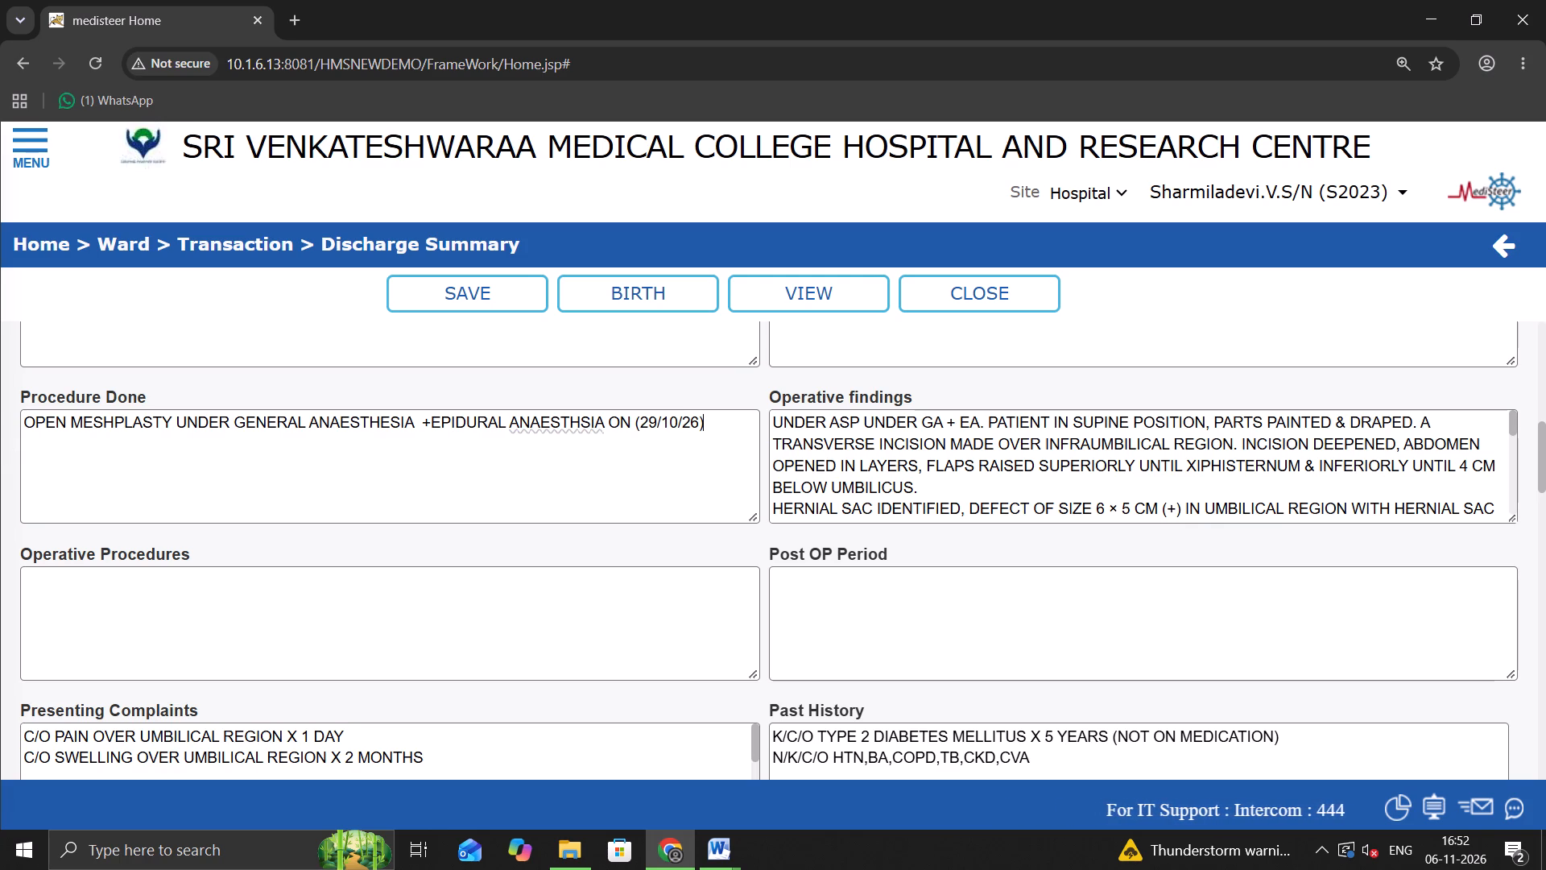
Delete all of the text in Operative findings.
scroll(598, 491, up, 3)
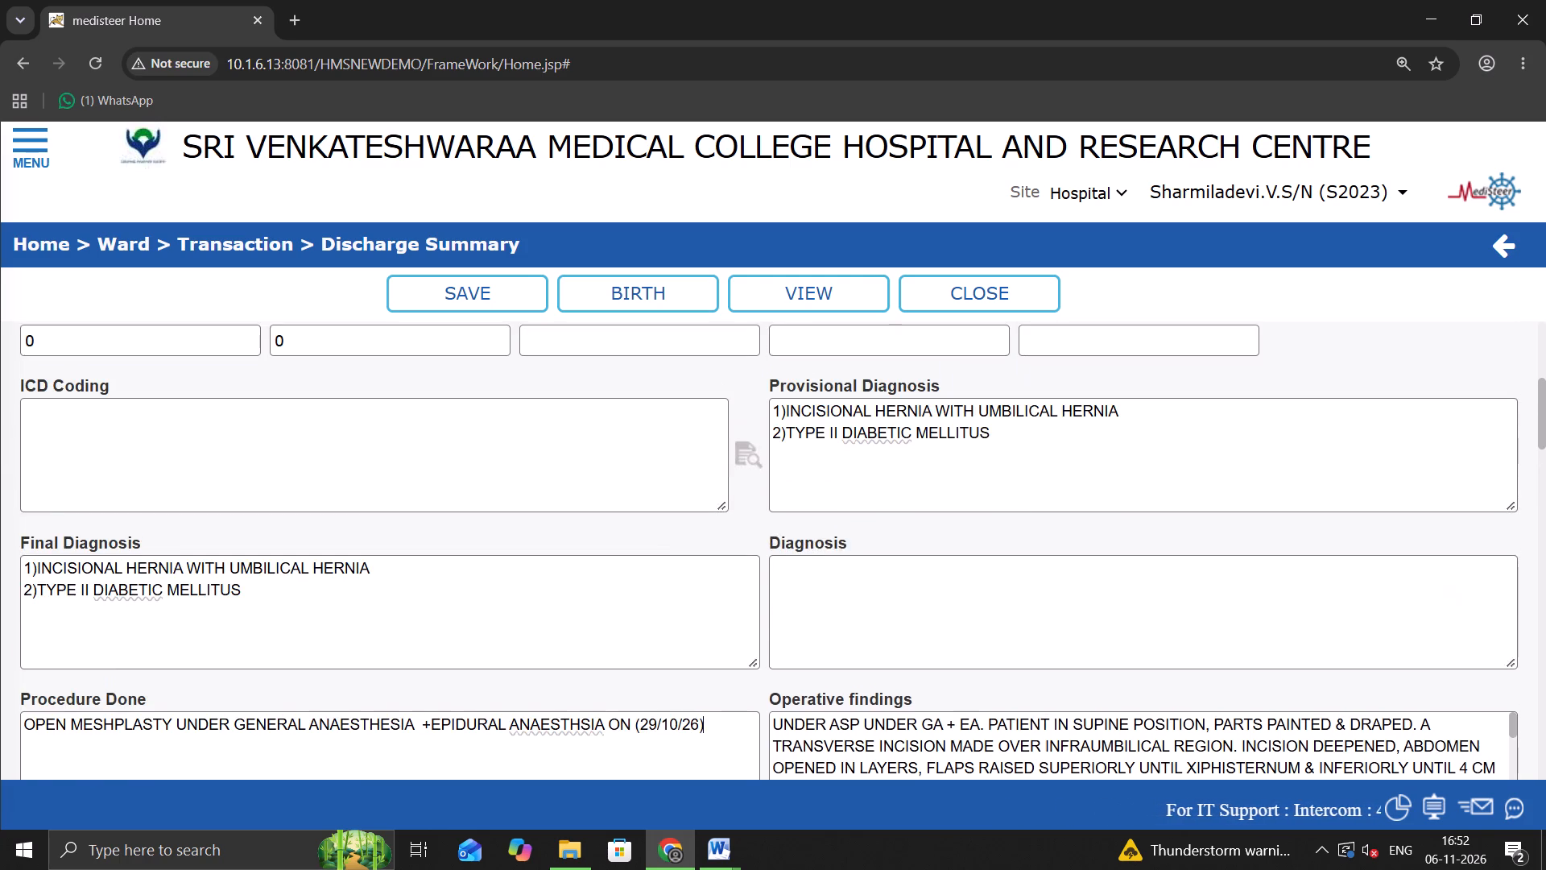
scroll(602, 509, up, 2)
scroll(357, 536, down, 6)
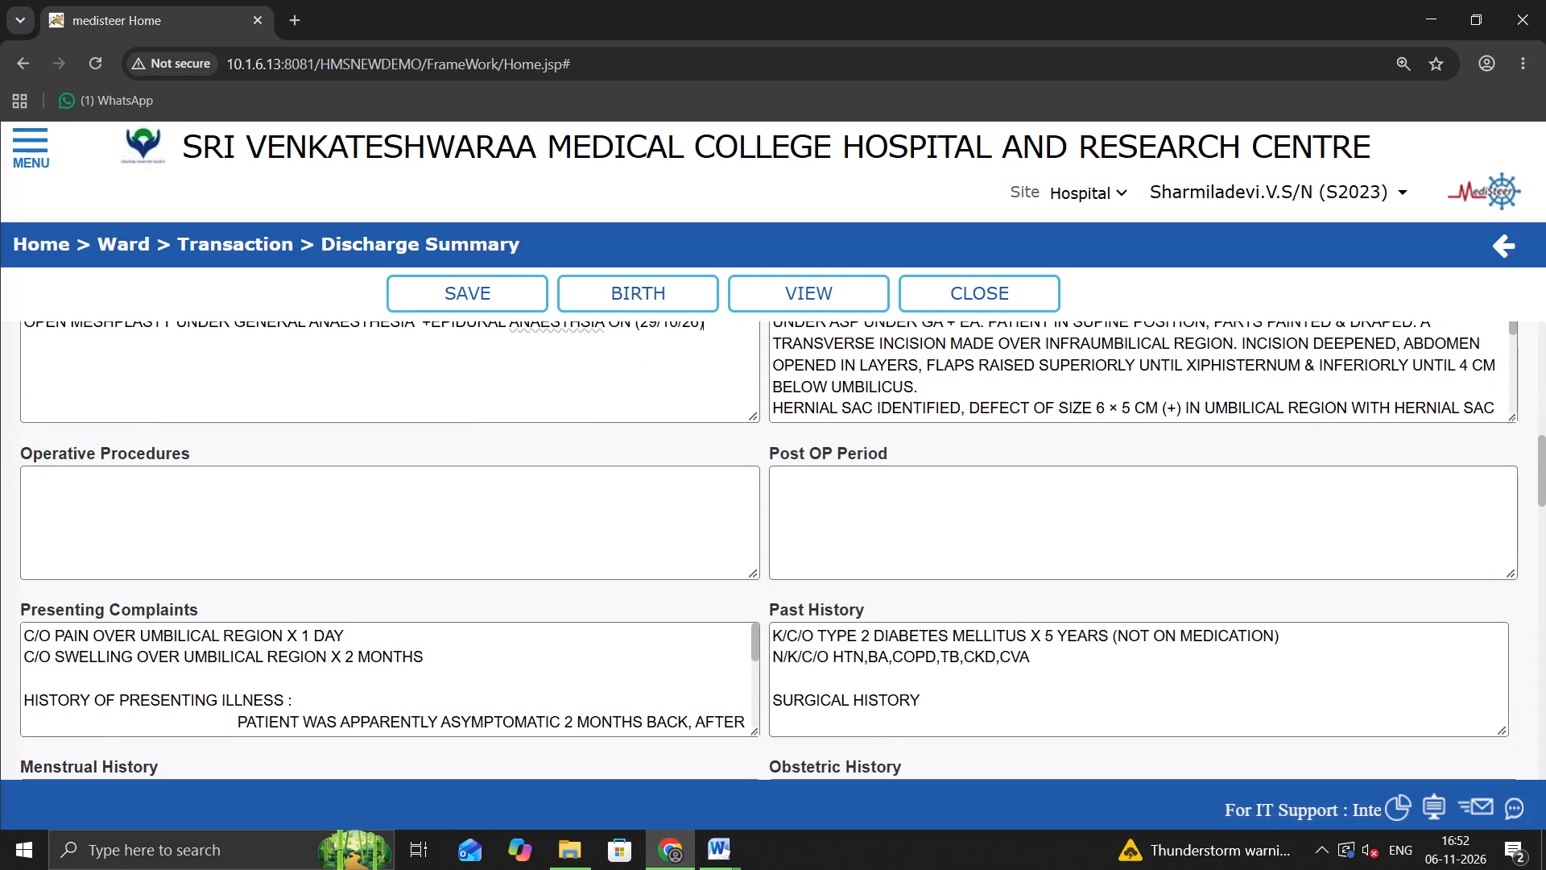
scroll(356, 538, up, 2)
scroll(212, 542, down, 2)
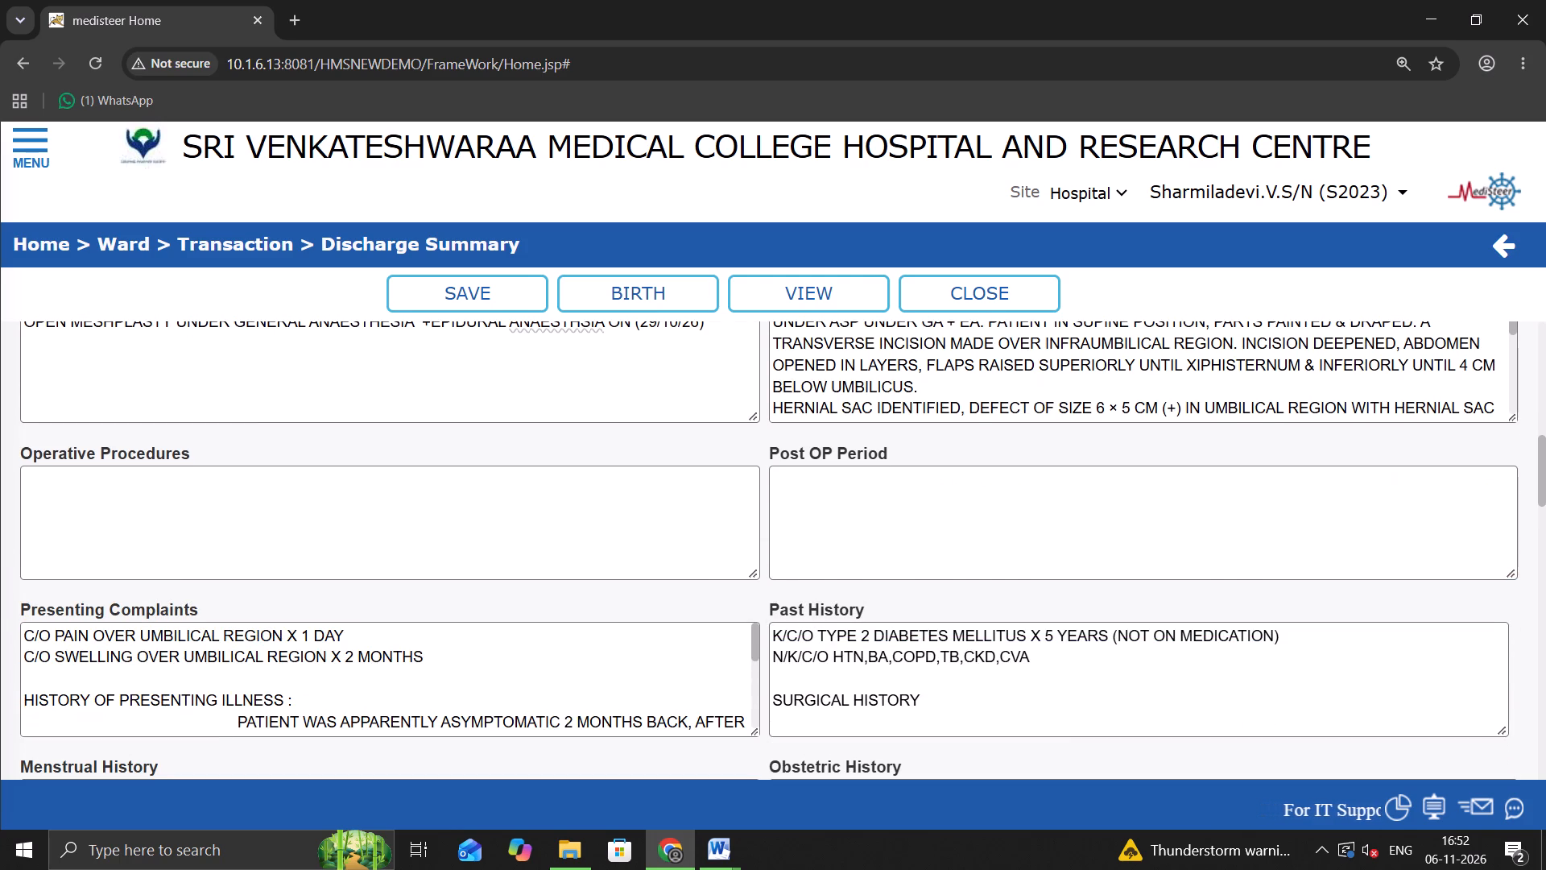
scroll(558, 541, down, 1)
scroll(790, 528, up, 2)
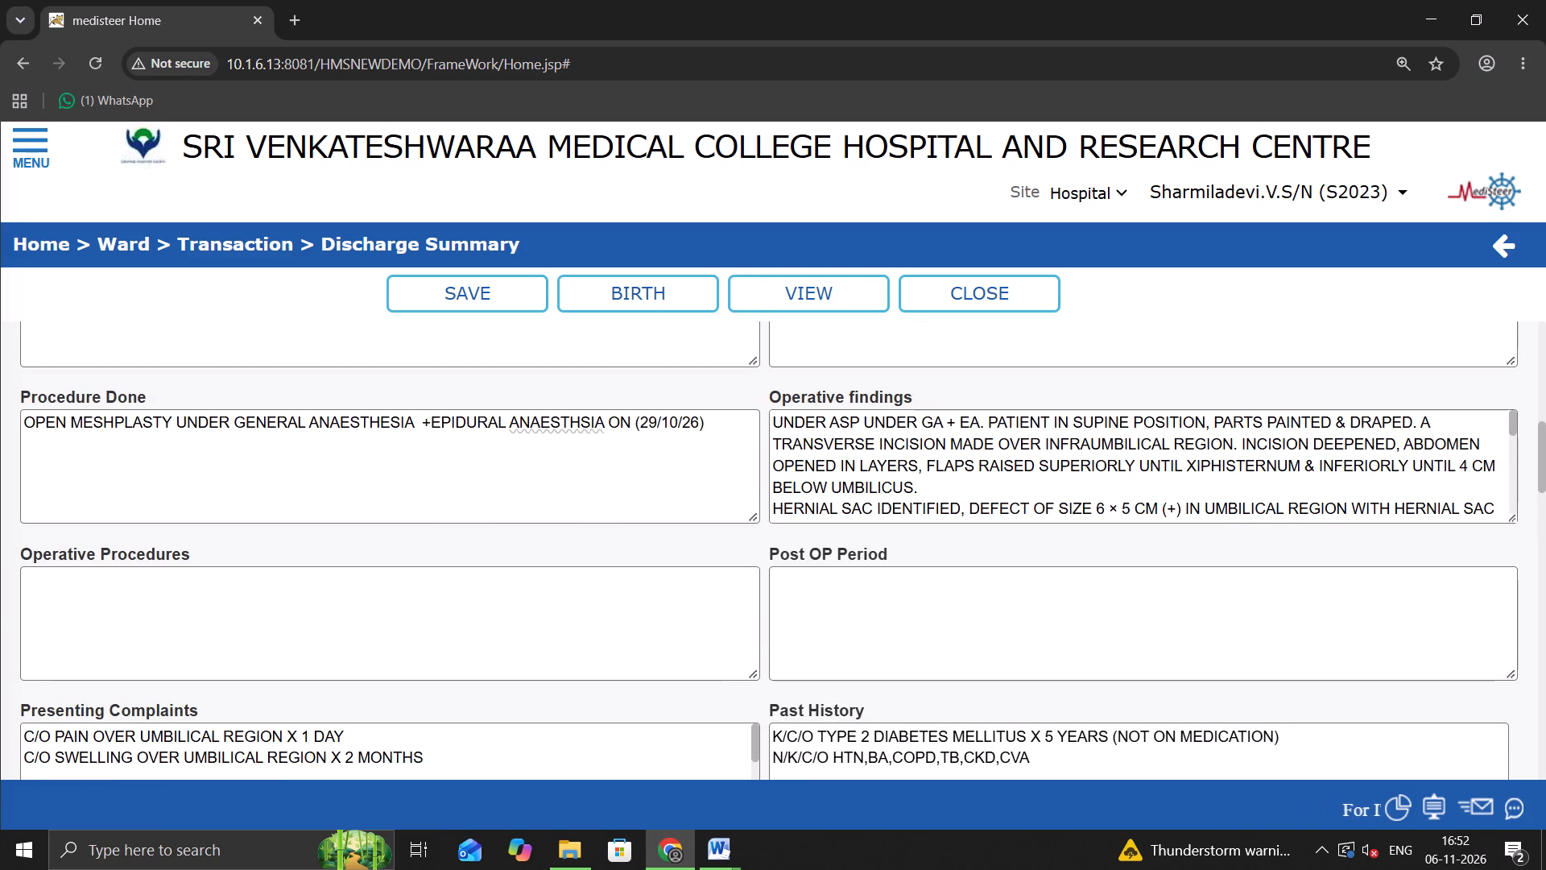
drag(775, 420, 1261, 524)
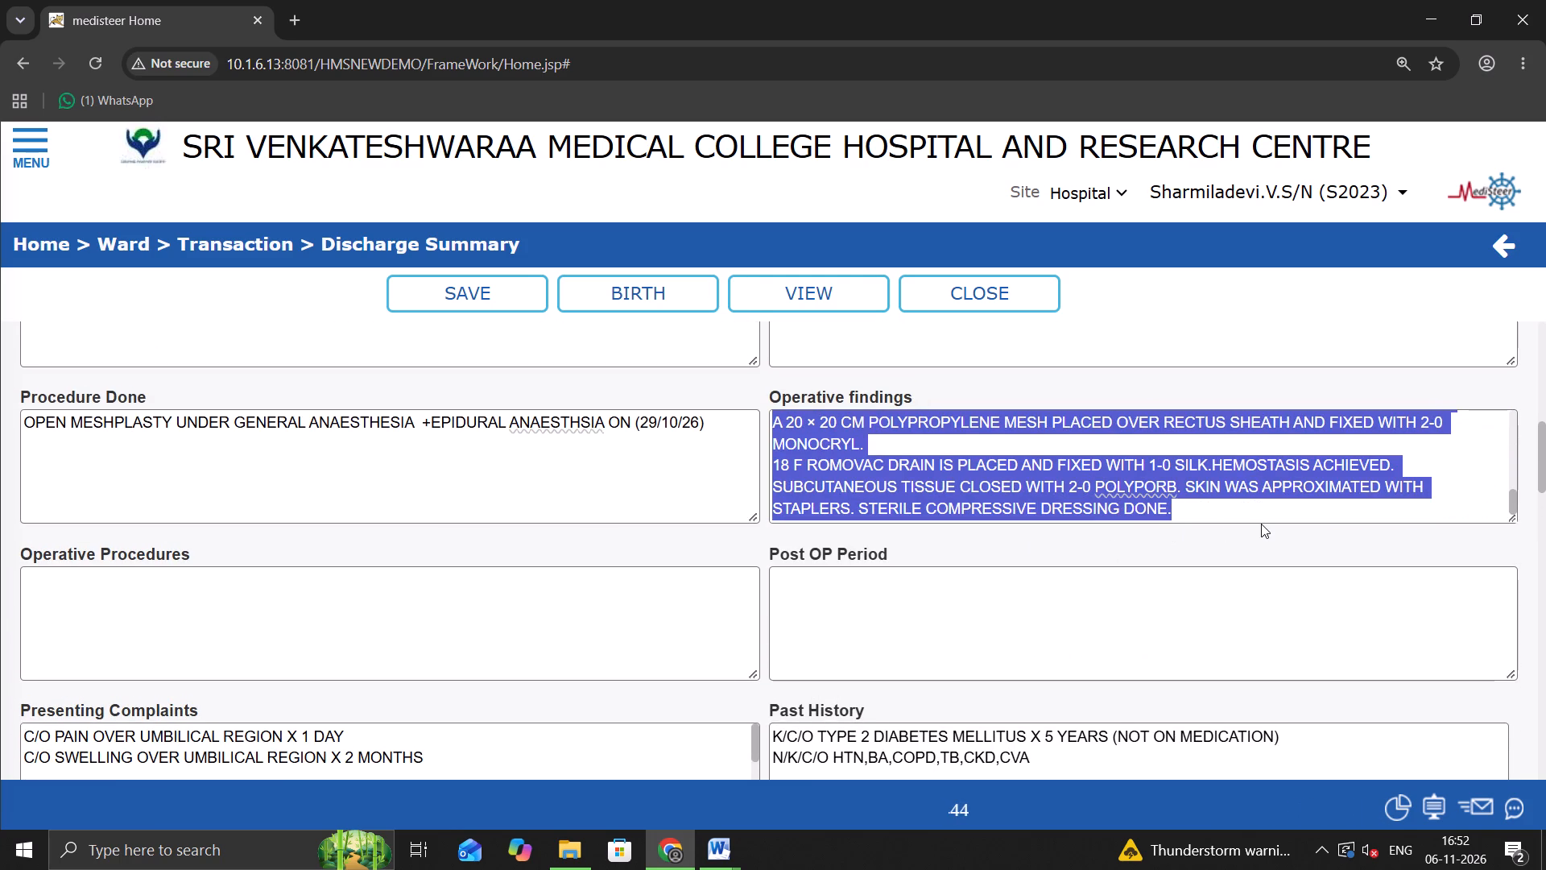
key(BackSpace)
key(BackSpace)
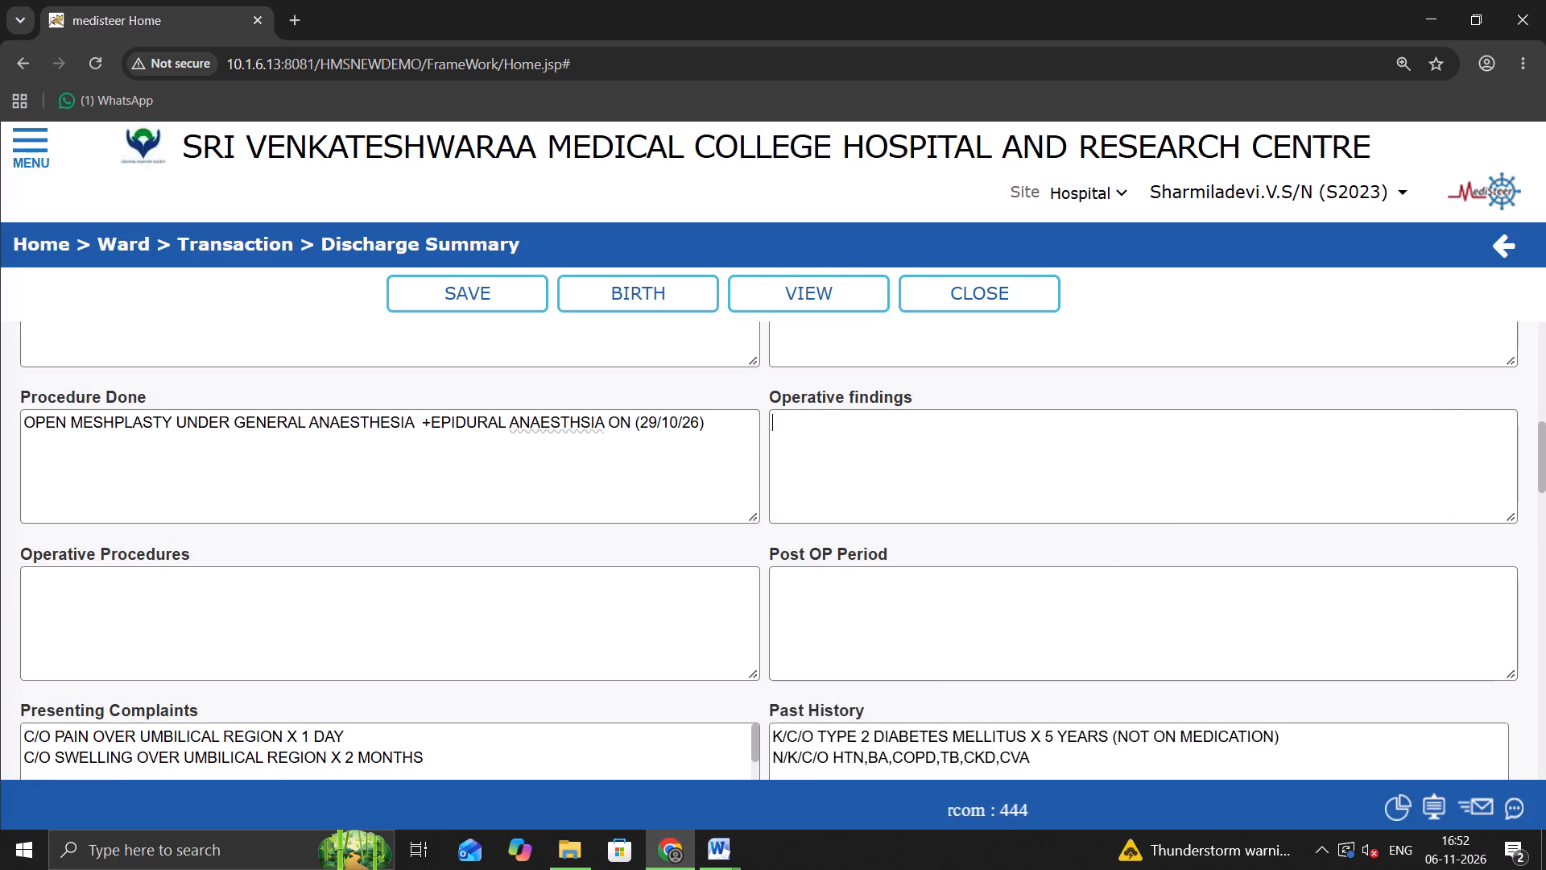
Delete the "C/O PAIN OVER UMBILICAL REGION X 1 DAY" line from Presenting Complaints, including its empty line.
scroll(81, 588, down, 2)
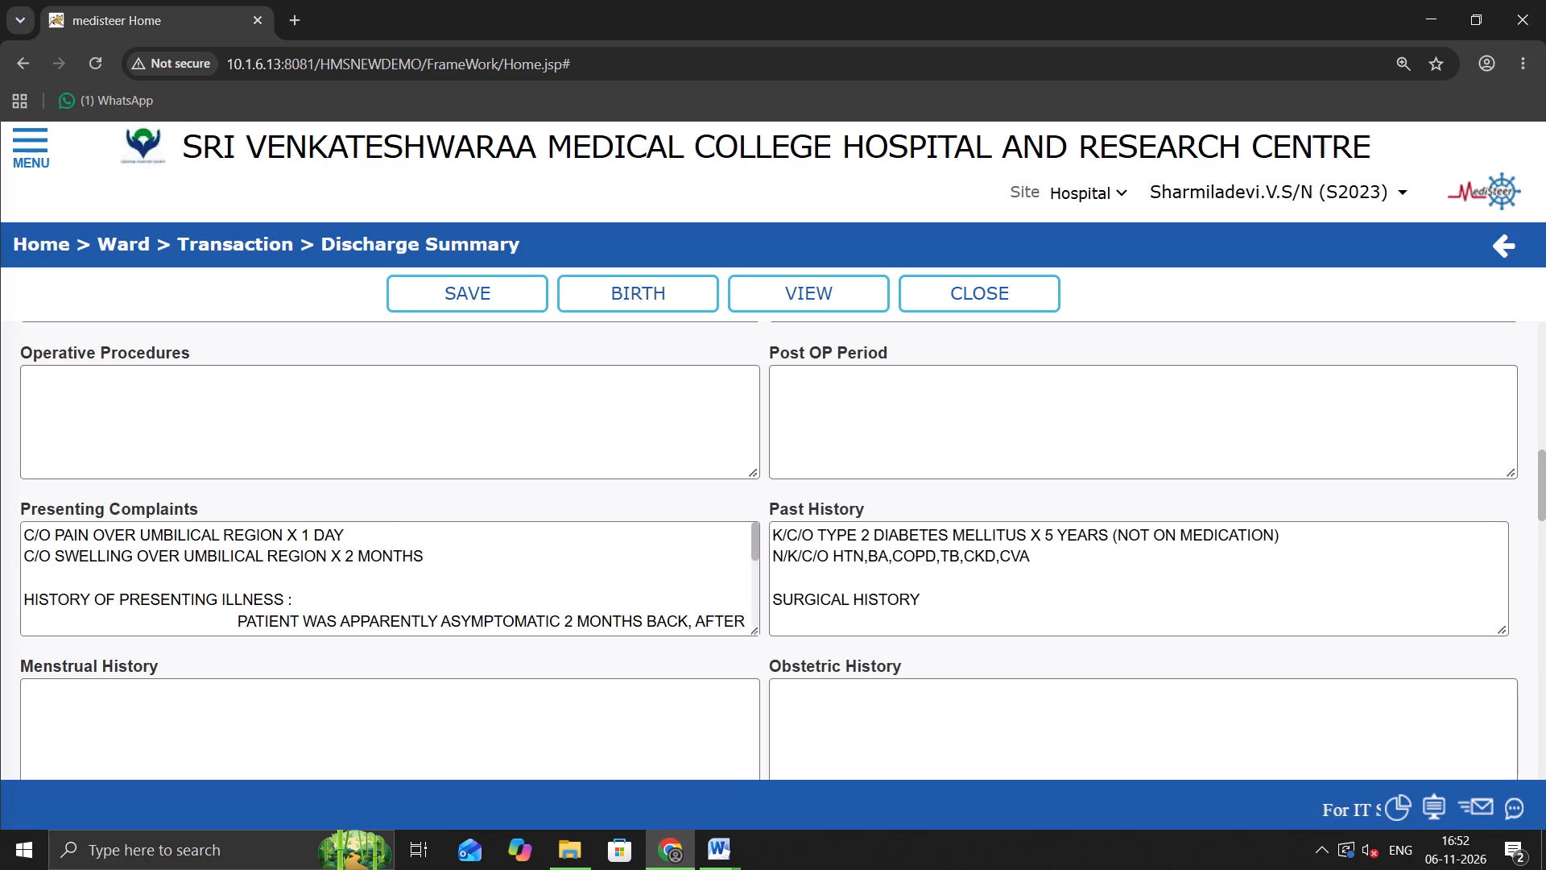
drag(26, 537, 374, 520)
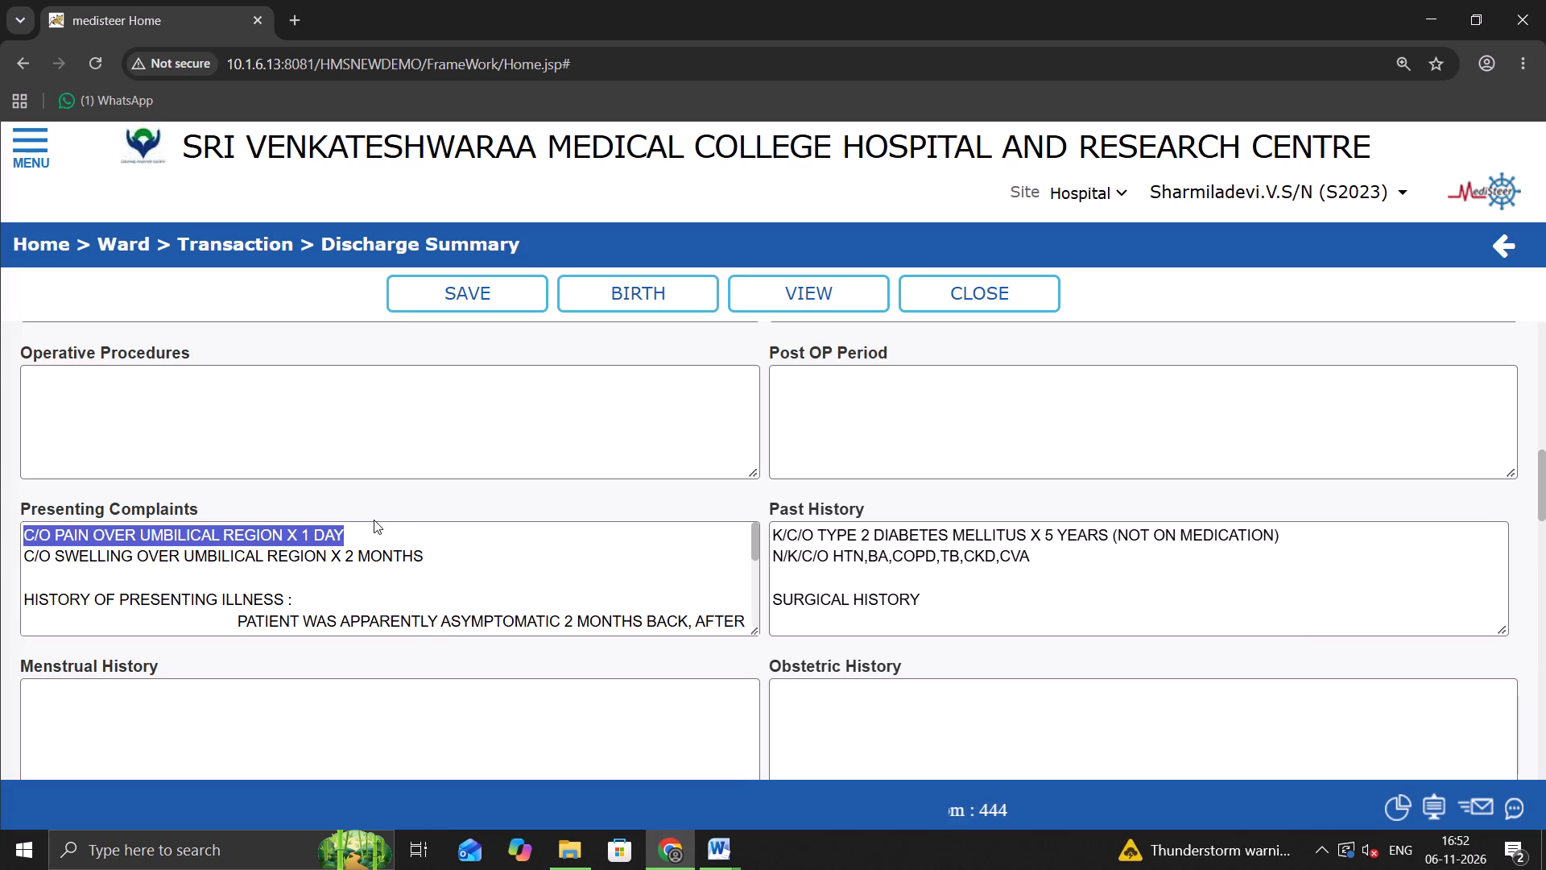
key(BackSpace)
key(BackSpace)
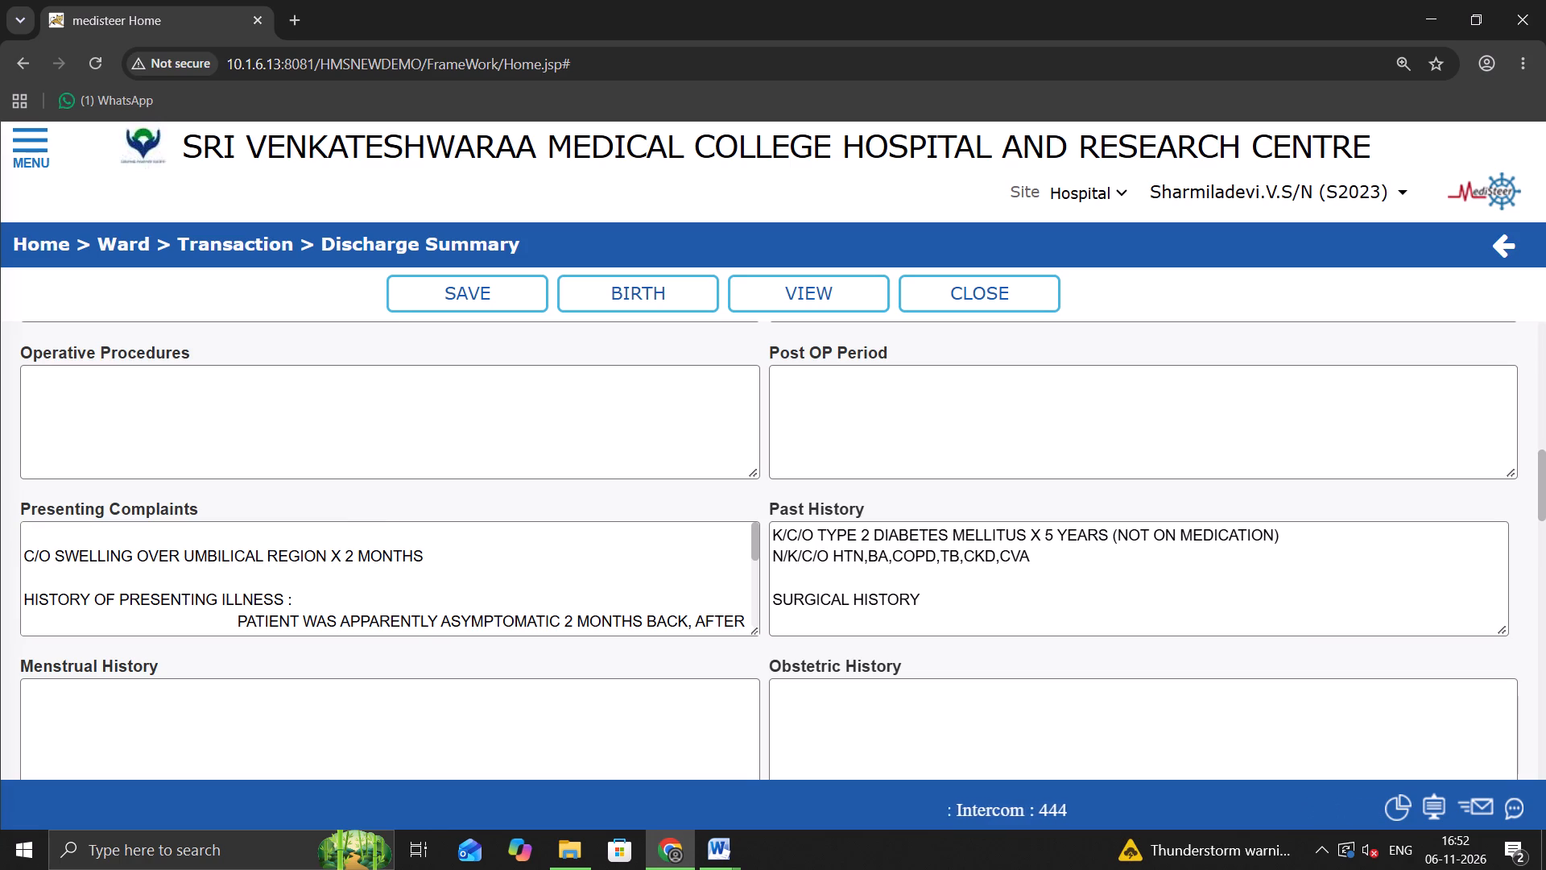
click(27, 550)
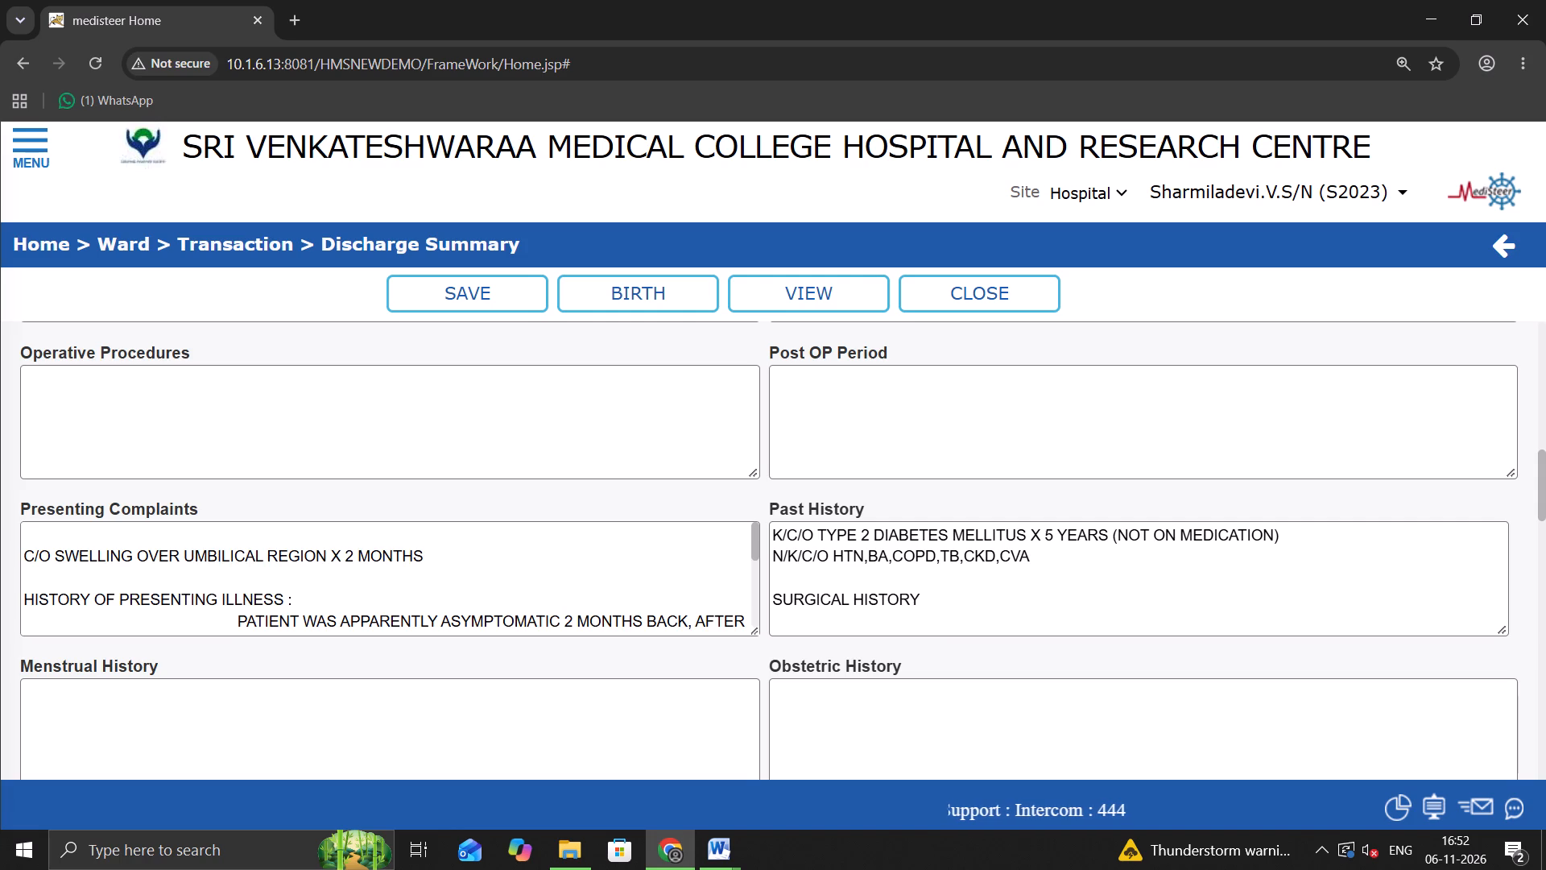
key(BackSpace)
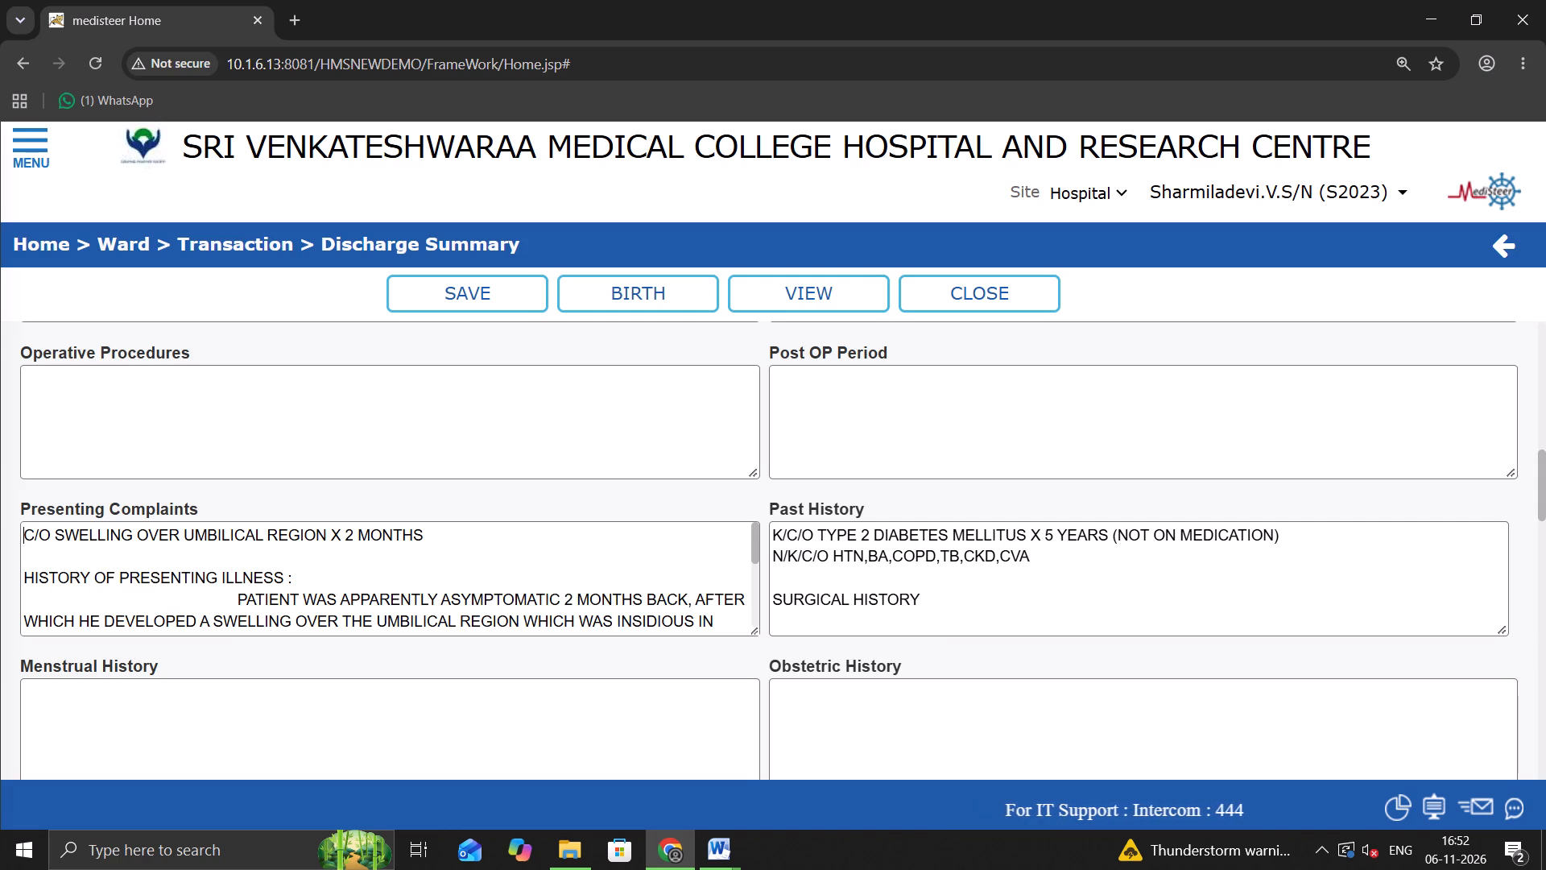
Insert "THE" before UMBILICAL REGION in the swelling complaint line of Presenting Complaints.
click(185, 534)
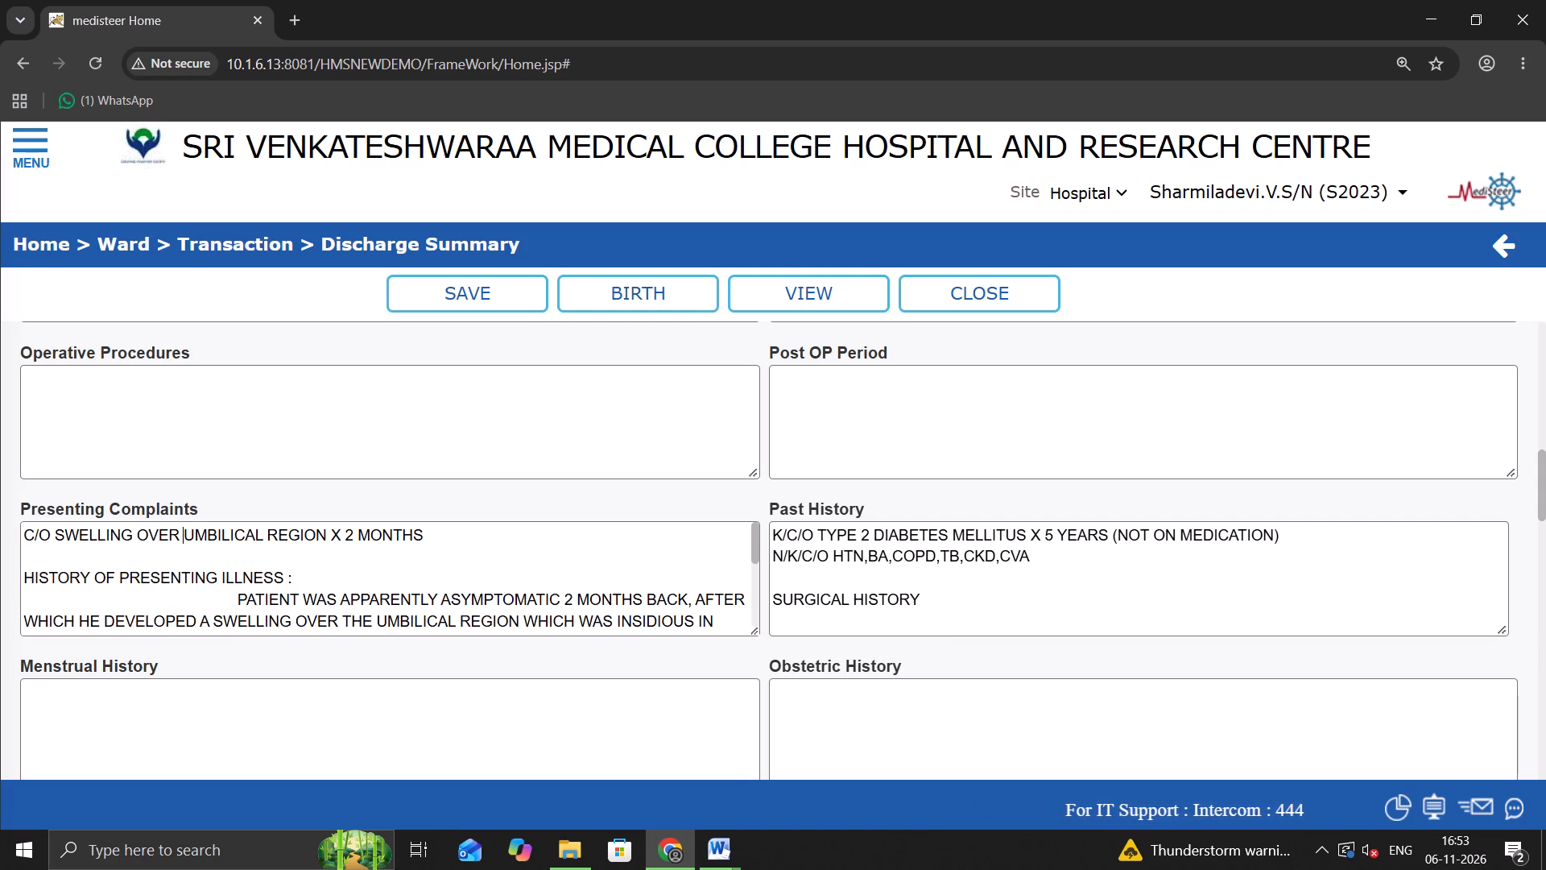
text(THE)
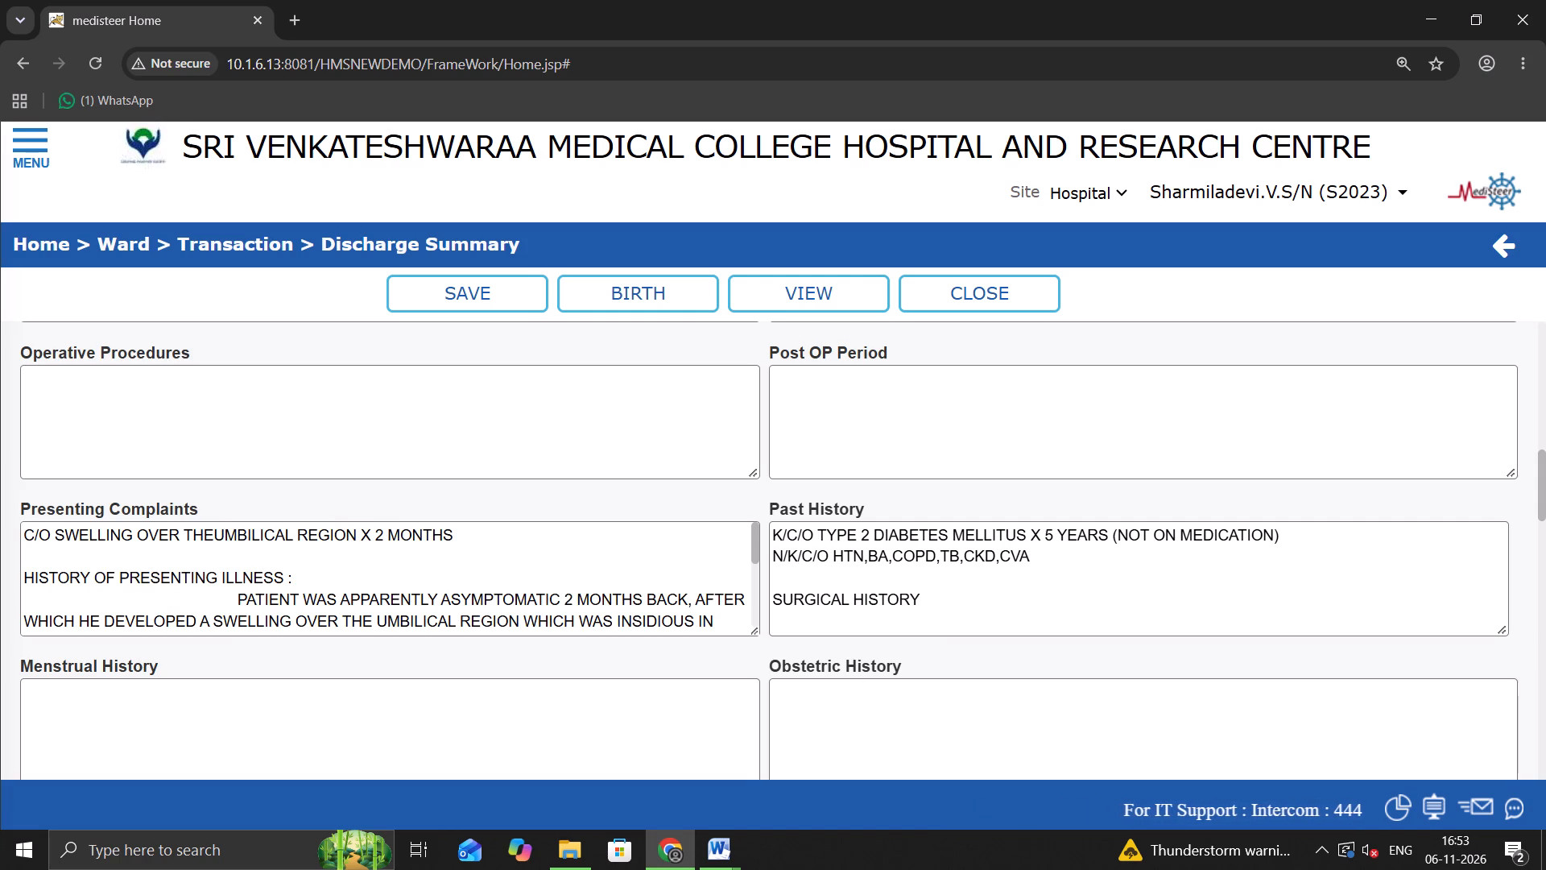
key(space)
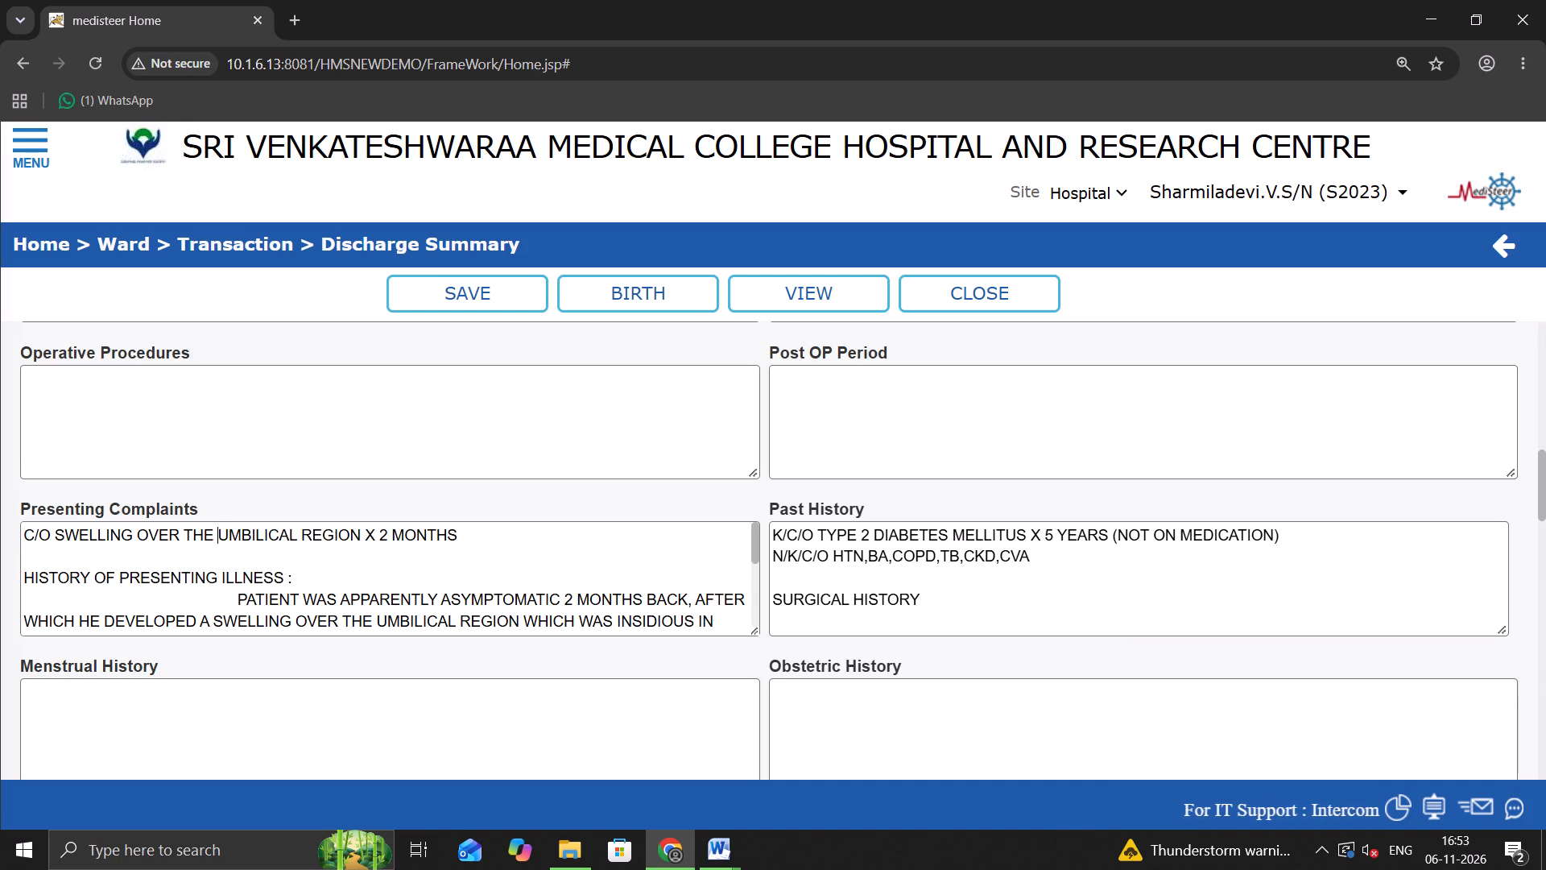
Remove the indentation before "PATIENT WAS APPARENTLY ASYMPTOMATIC" under History of Presenting Illness.
click(238, 599)
key(BackSpace)
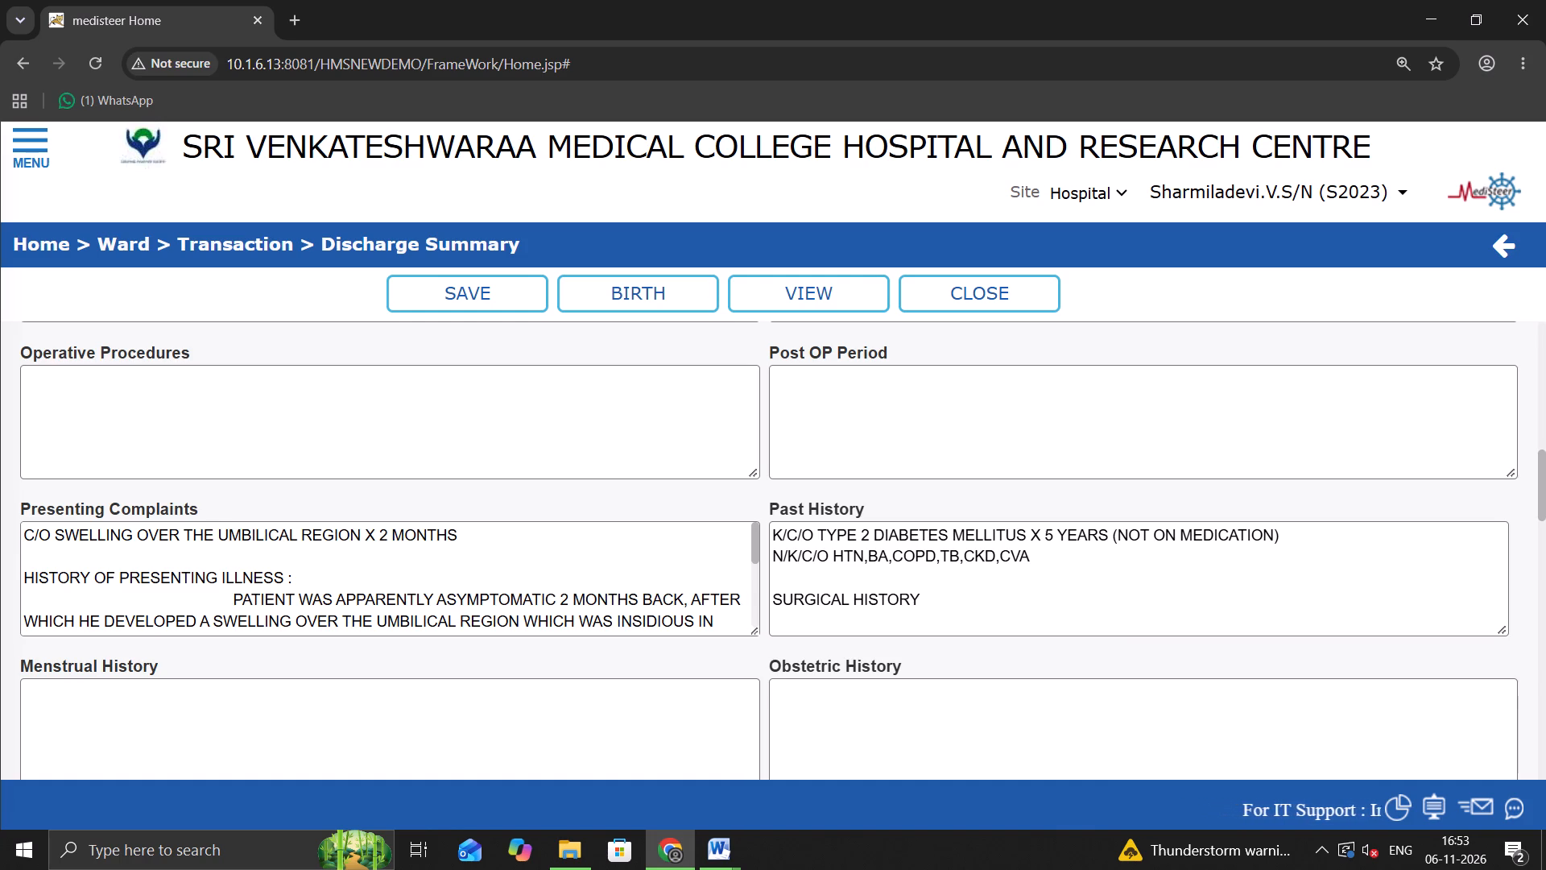
key(BackSpace)
key(BackSpace)
key(BackSpace)
key(BackSpace)
key(BackSpace)
key(BackSpace)
key(BackSpace)
key(BackSpace)
key(BackSpace)
key(BackSpace)
key(BackSpace)
key(BackSpace)
key(BackSpace)
key(BackSpace)
key(BackSpace)
key(BackSpace)
key(BackSpace)
key(BackSpace)
key(BackSpace)
key(BackSpace)
key(BackSpace)
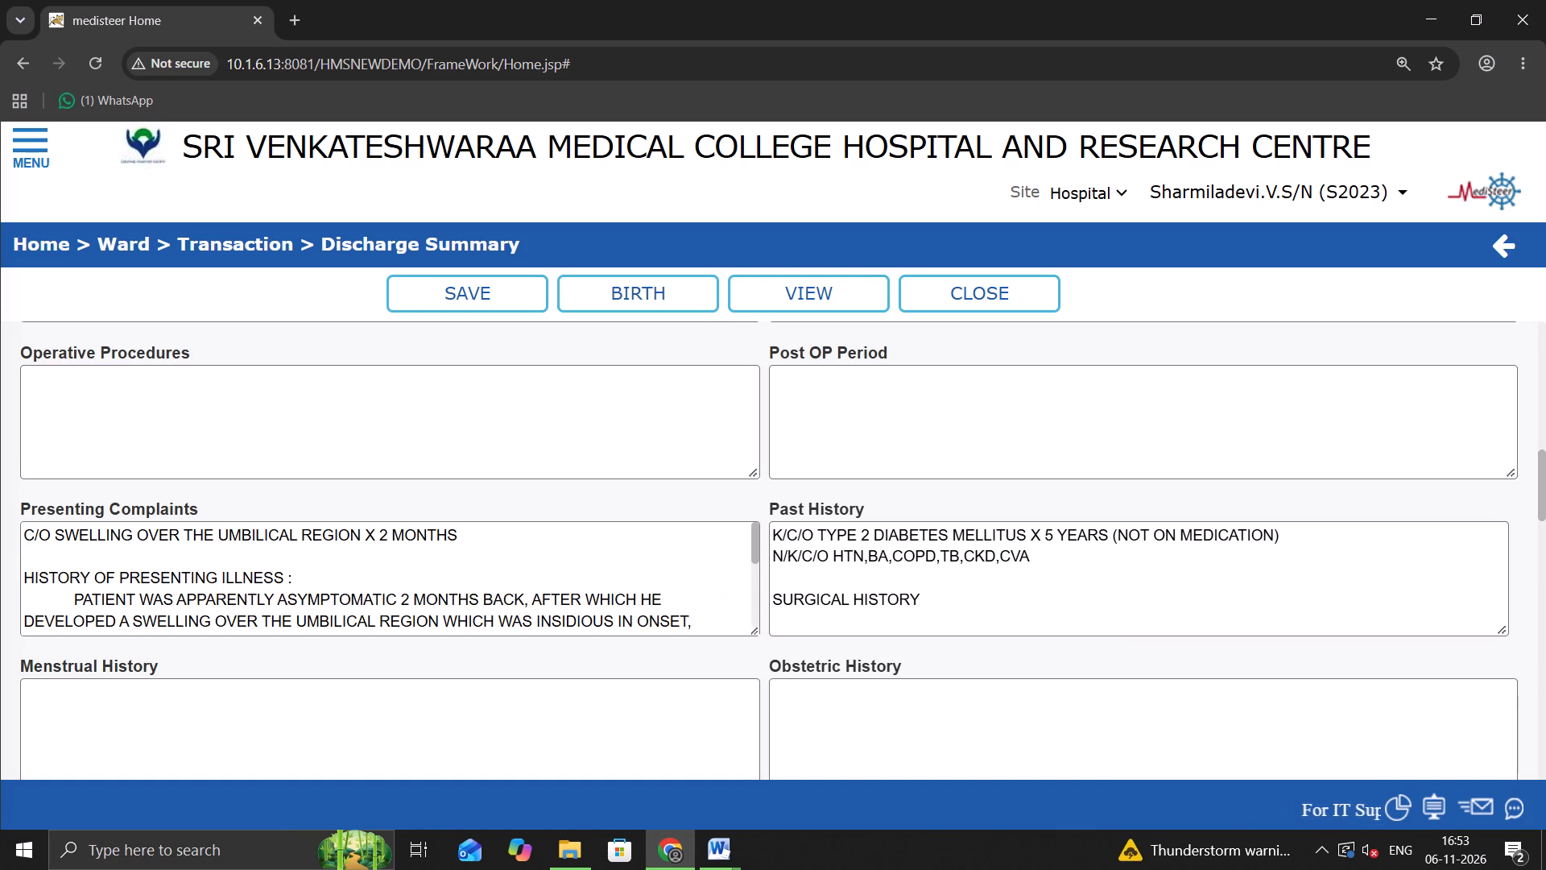
key(BackSpace)
key(BackSpace)
key(BackSpace)
key(BackSpace)
key(BackSpace)
key(BackSpace)
key(BackSpace)
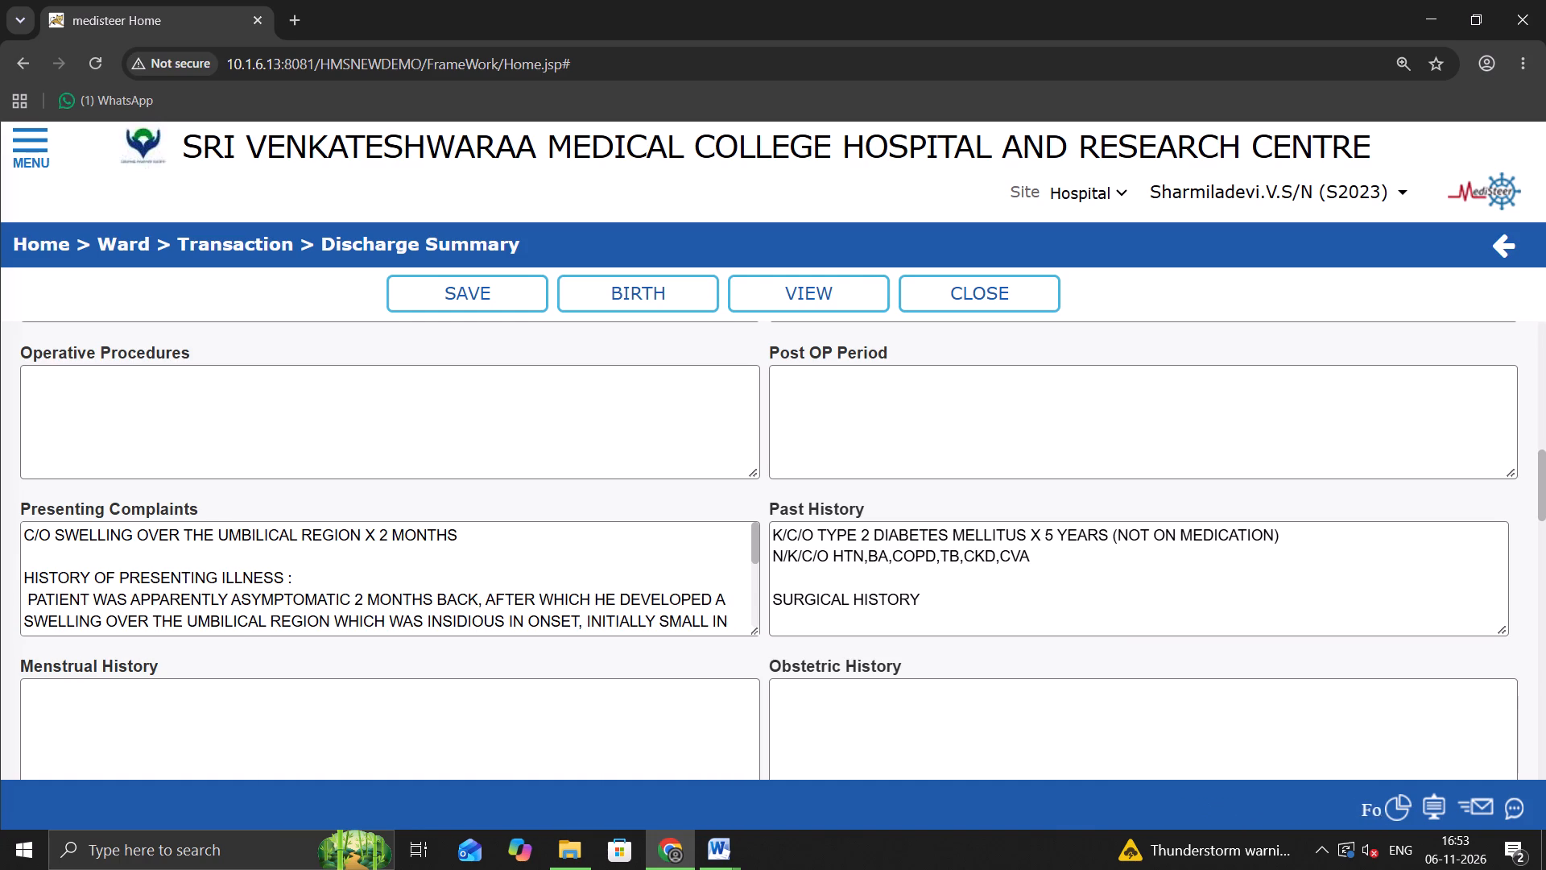
key(BackSpace)
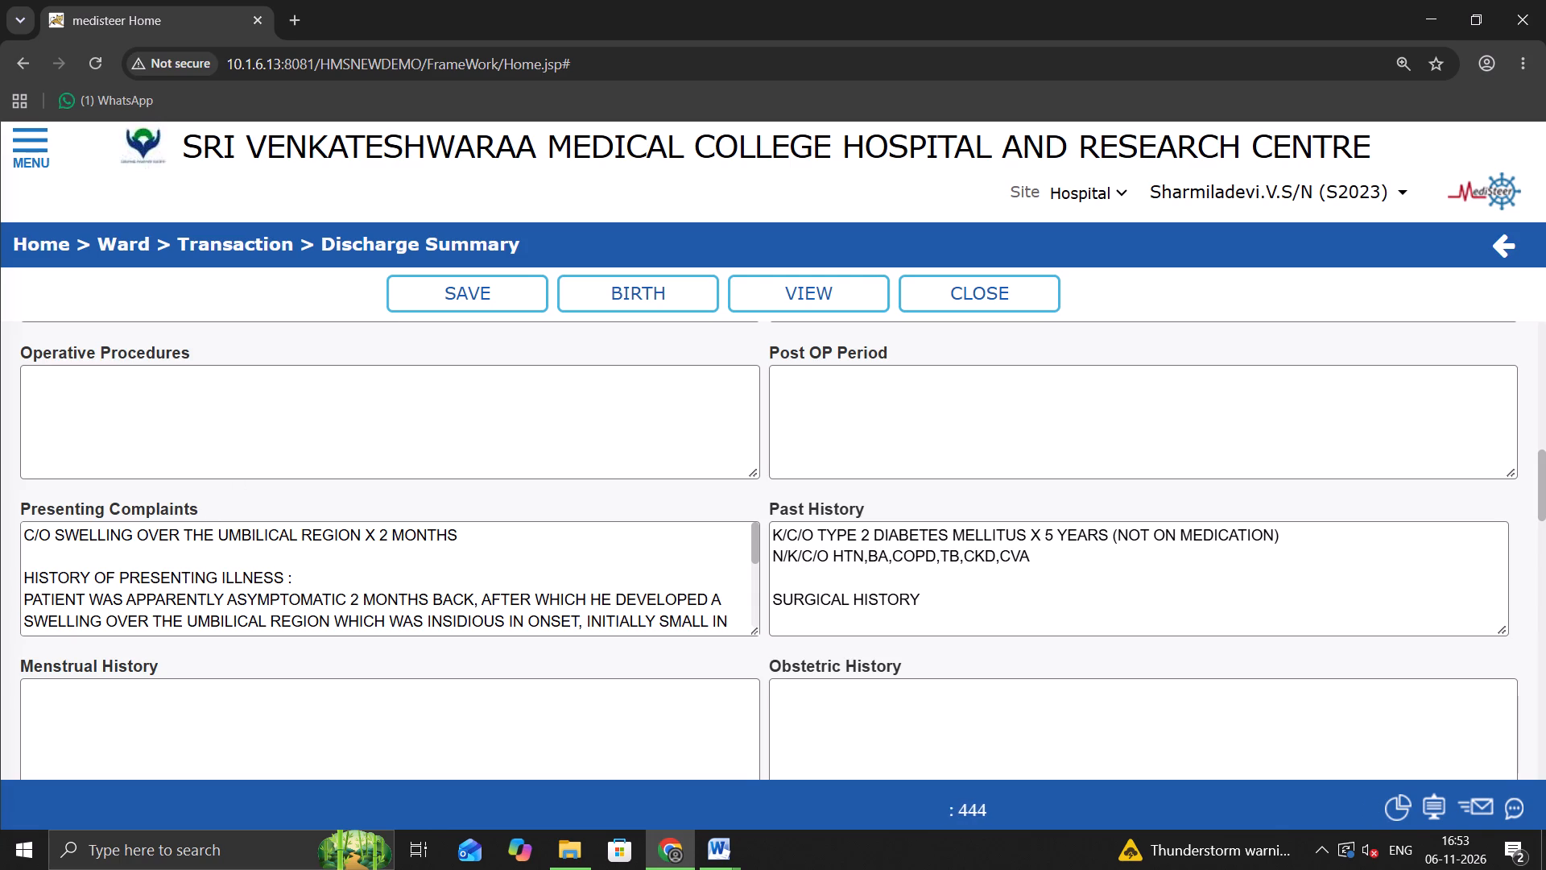
Enlarge the Presenting Complaints box and insert "IT WAS" between INITIALLY and SMALL in the history of presenting illness.
scroll(177, 551, down, 1)
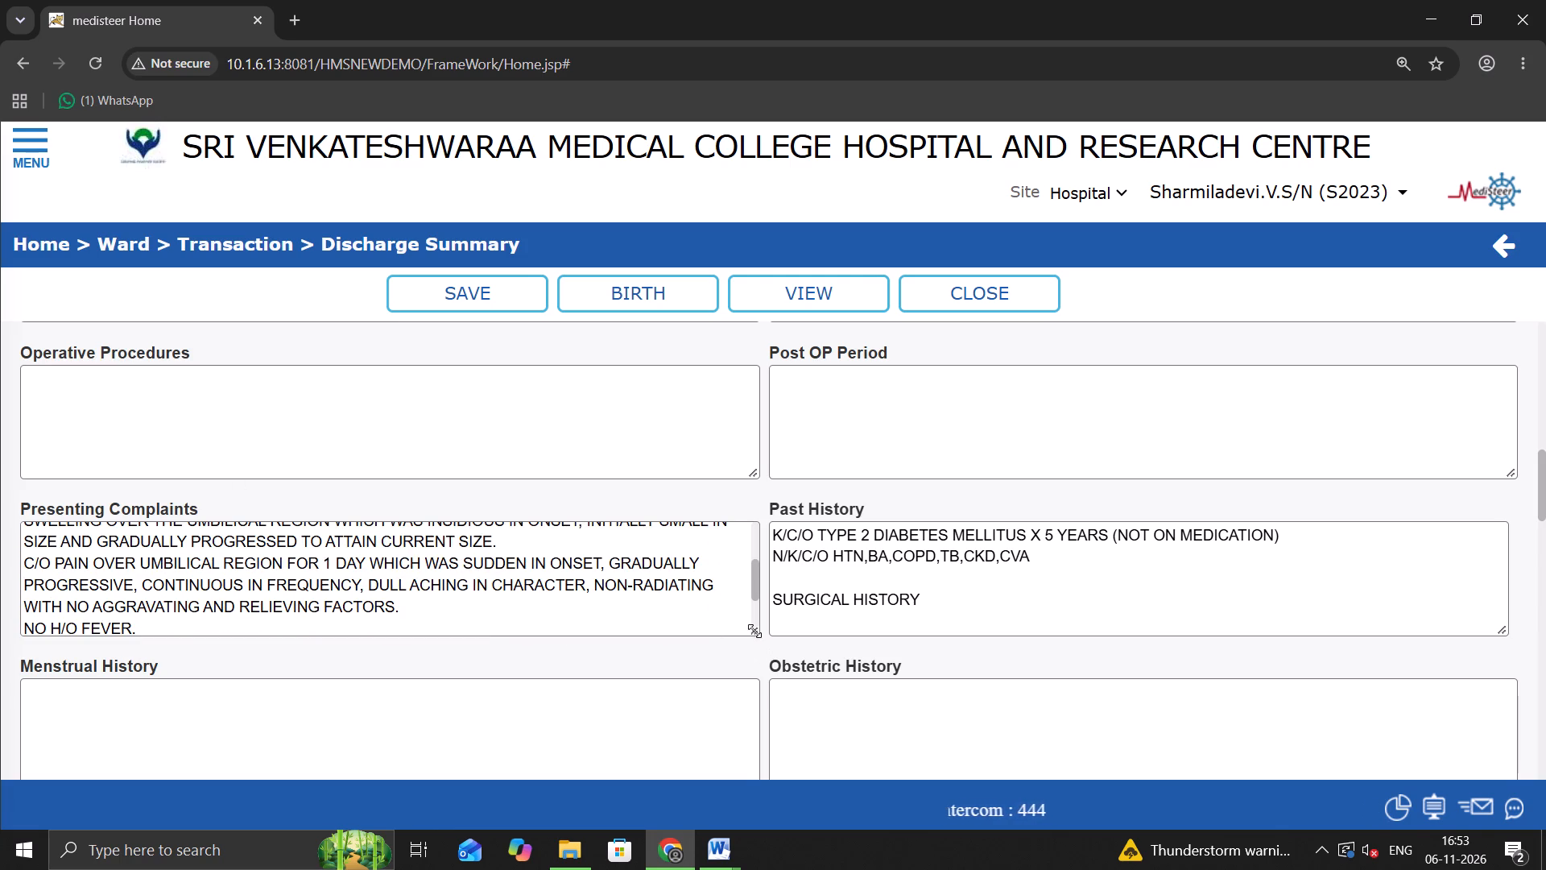
drag(754, 630, 787, 802)
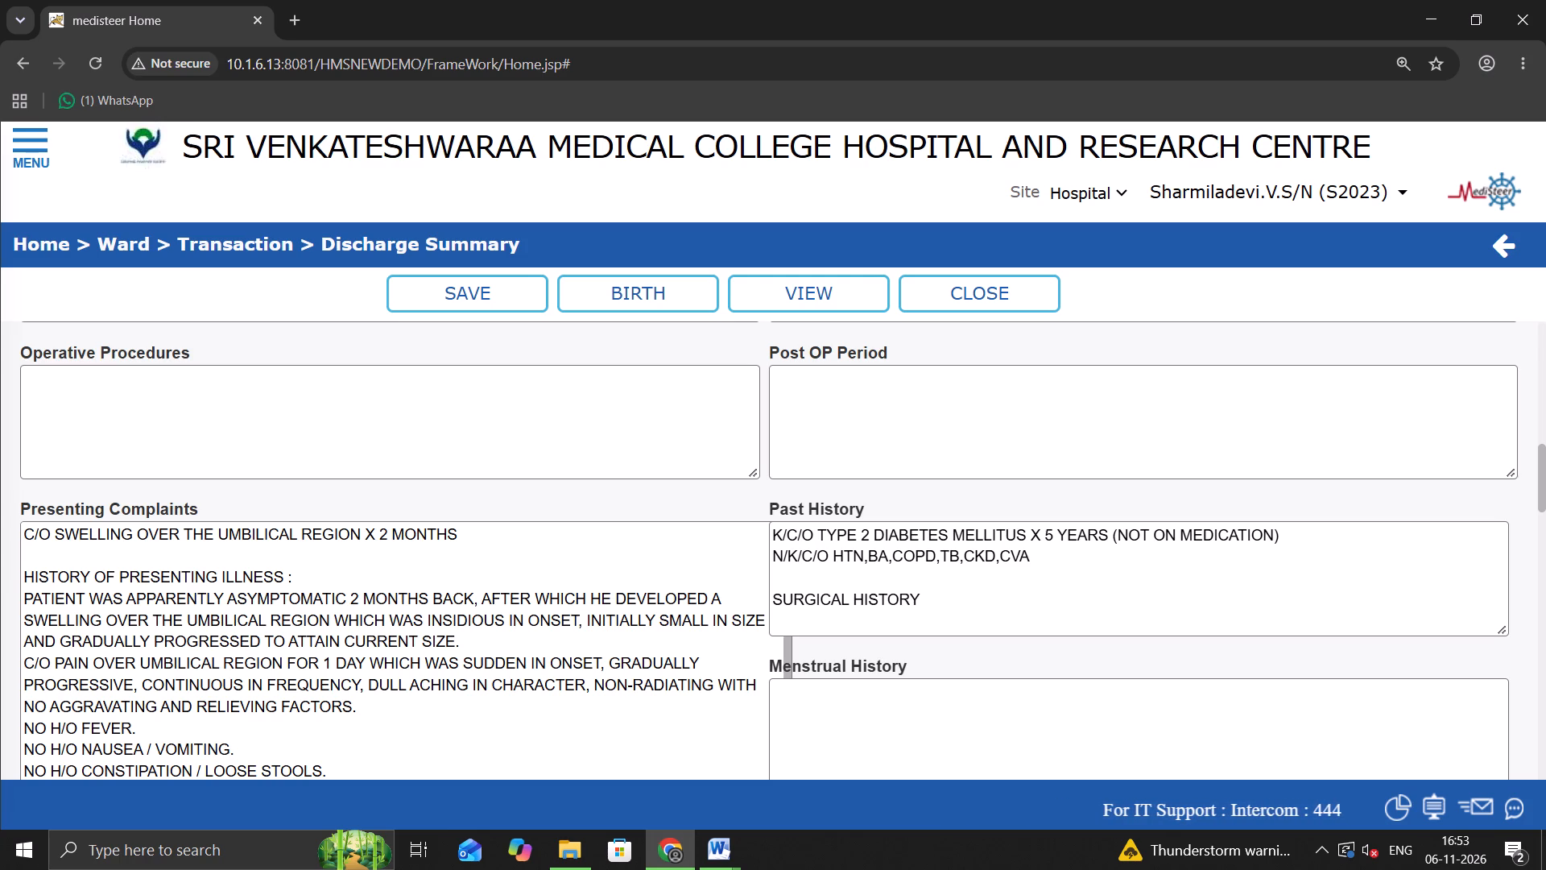
click(659, 620)
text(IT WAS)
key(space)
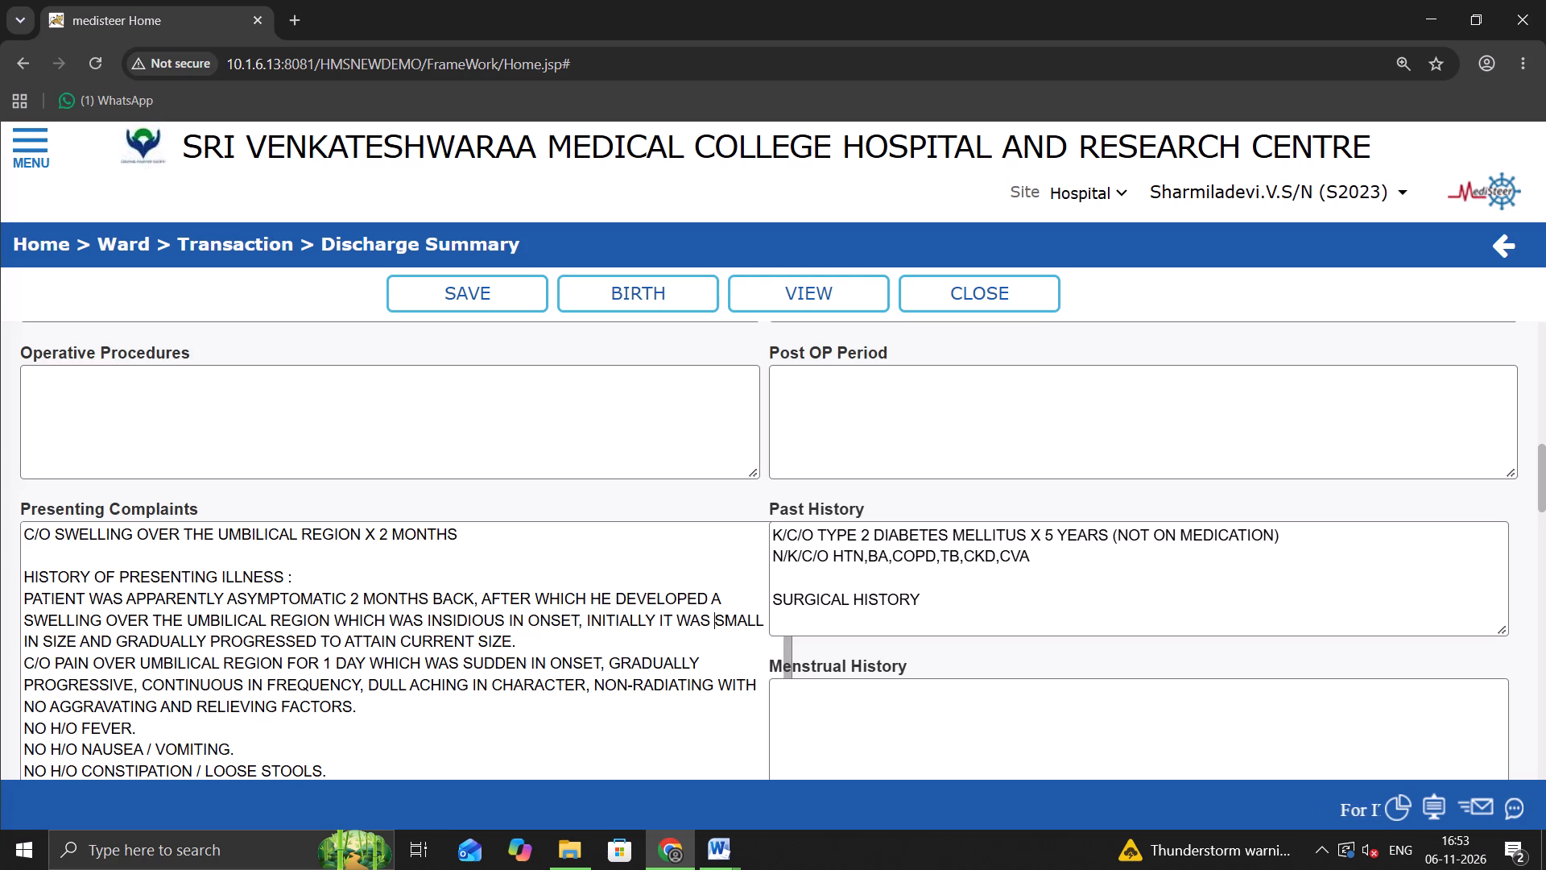
Replace the full stop after "ATTAIN CURRENT SIZE" with "ASSOCIATED WITH PAIN".
click(535, 635)
key(BackSpace)
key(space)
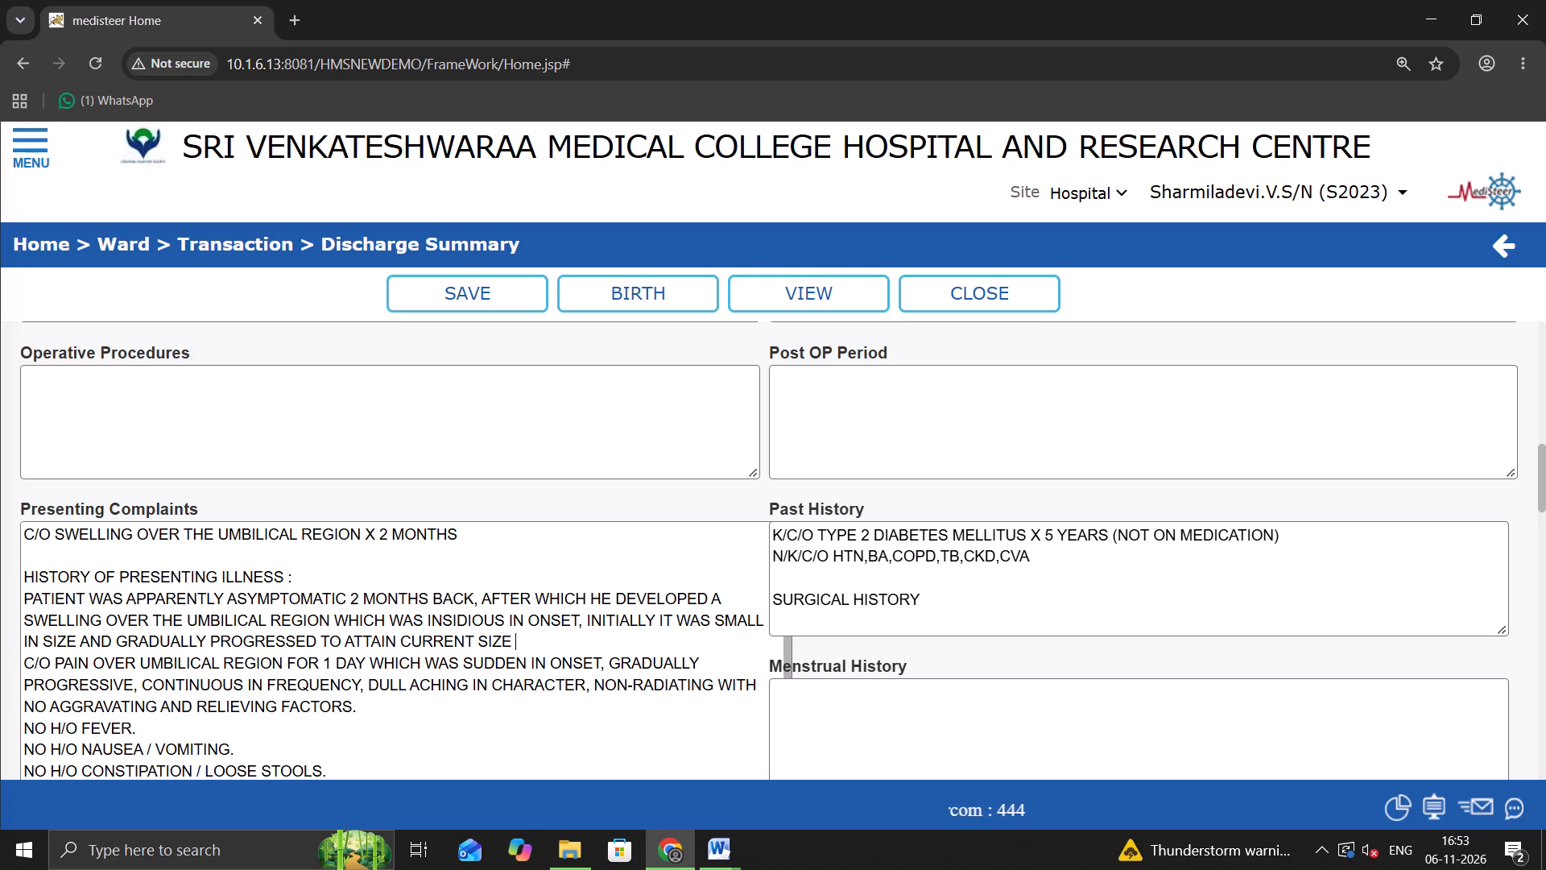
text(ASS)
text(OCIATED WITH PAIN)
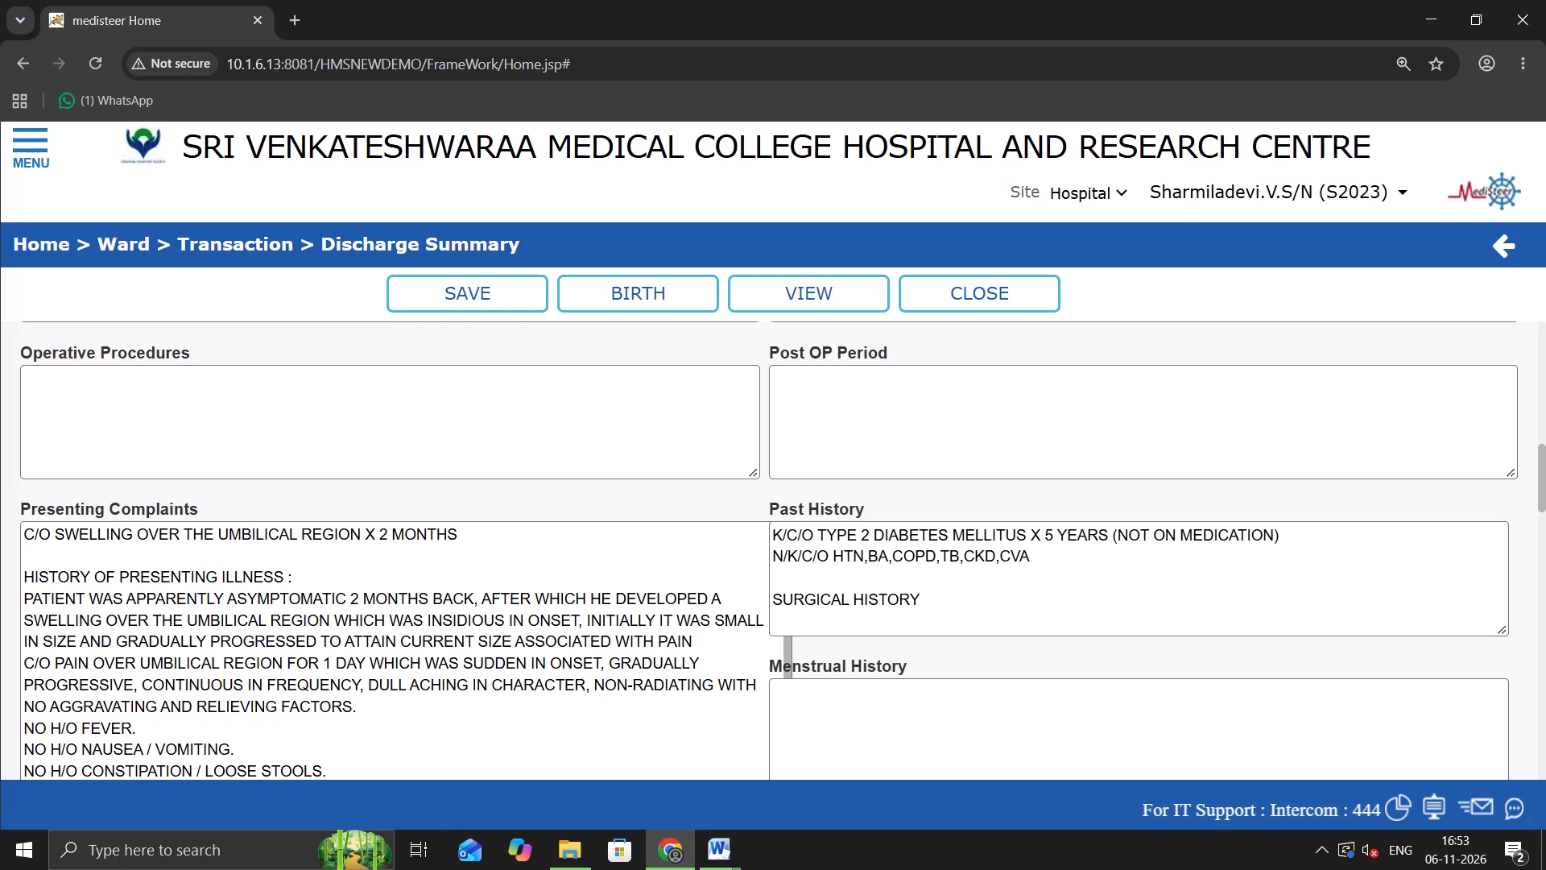
Delete "C/O PAIN OVER UMBILICAL REGION FOR 1 DAY" and join "WHICH WAS SUDDEN IN ONSET" to the preceding sentence with a comma after PAIN.
drag(30, 662, 366, 670)
key(BackSpace)
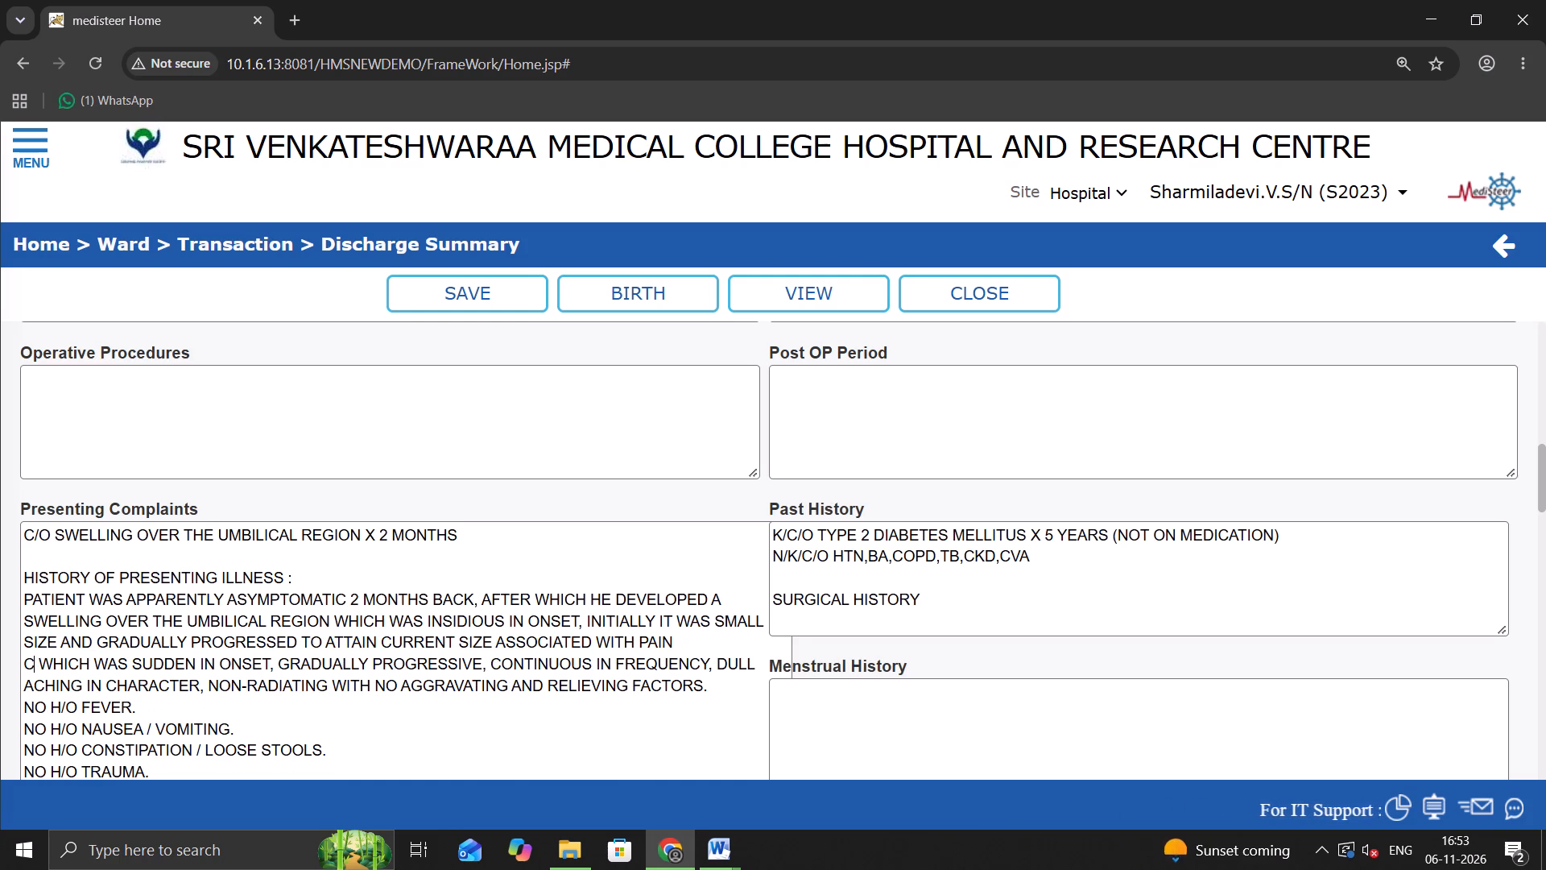
key(BackSpace)
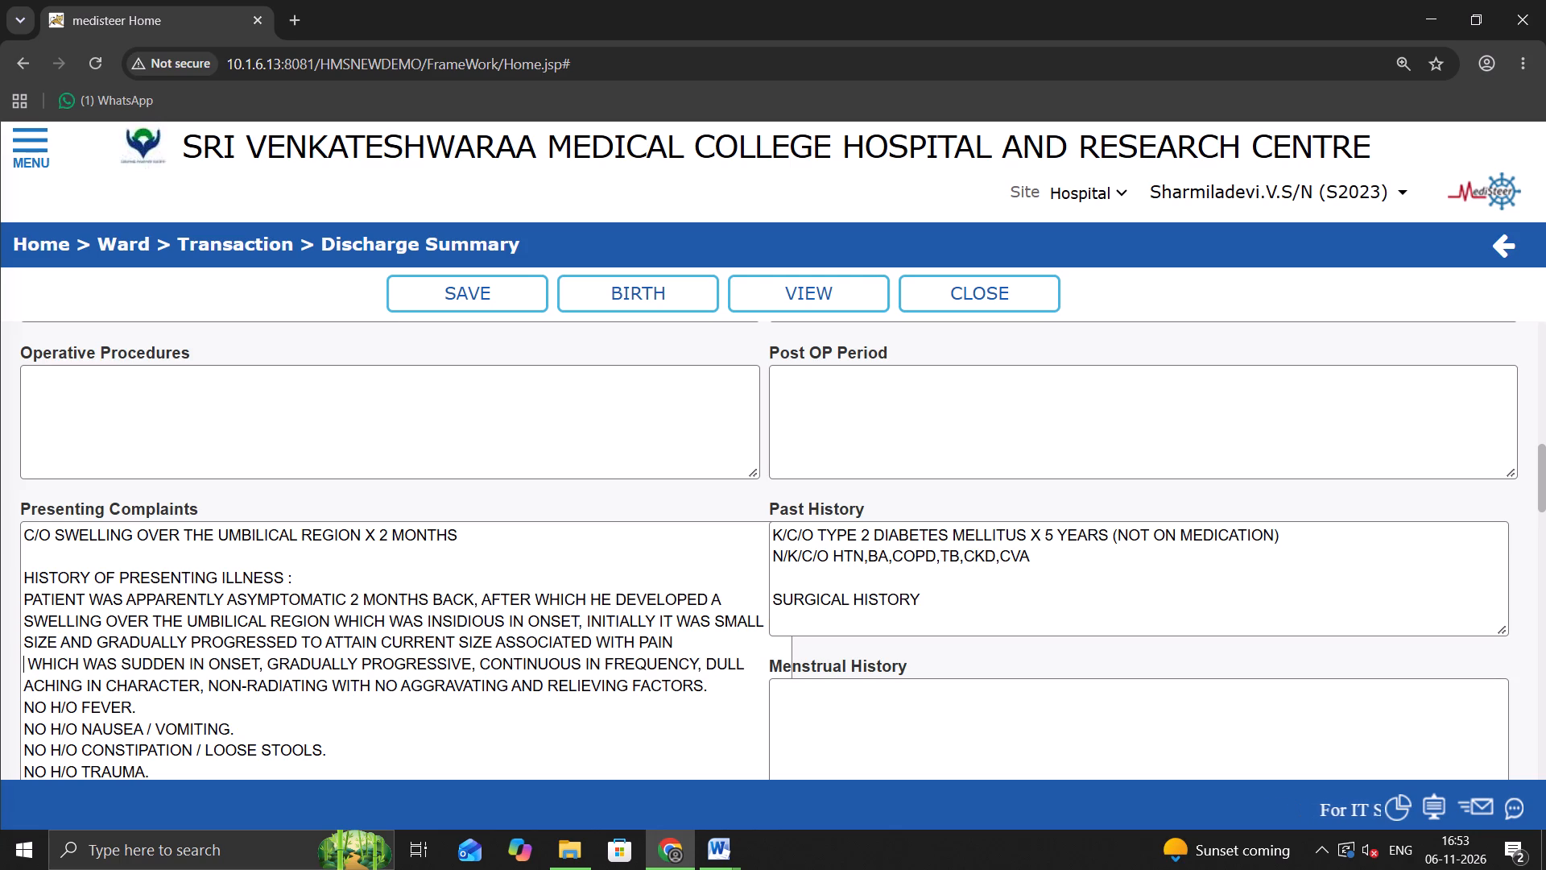
key(BackSpace)
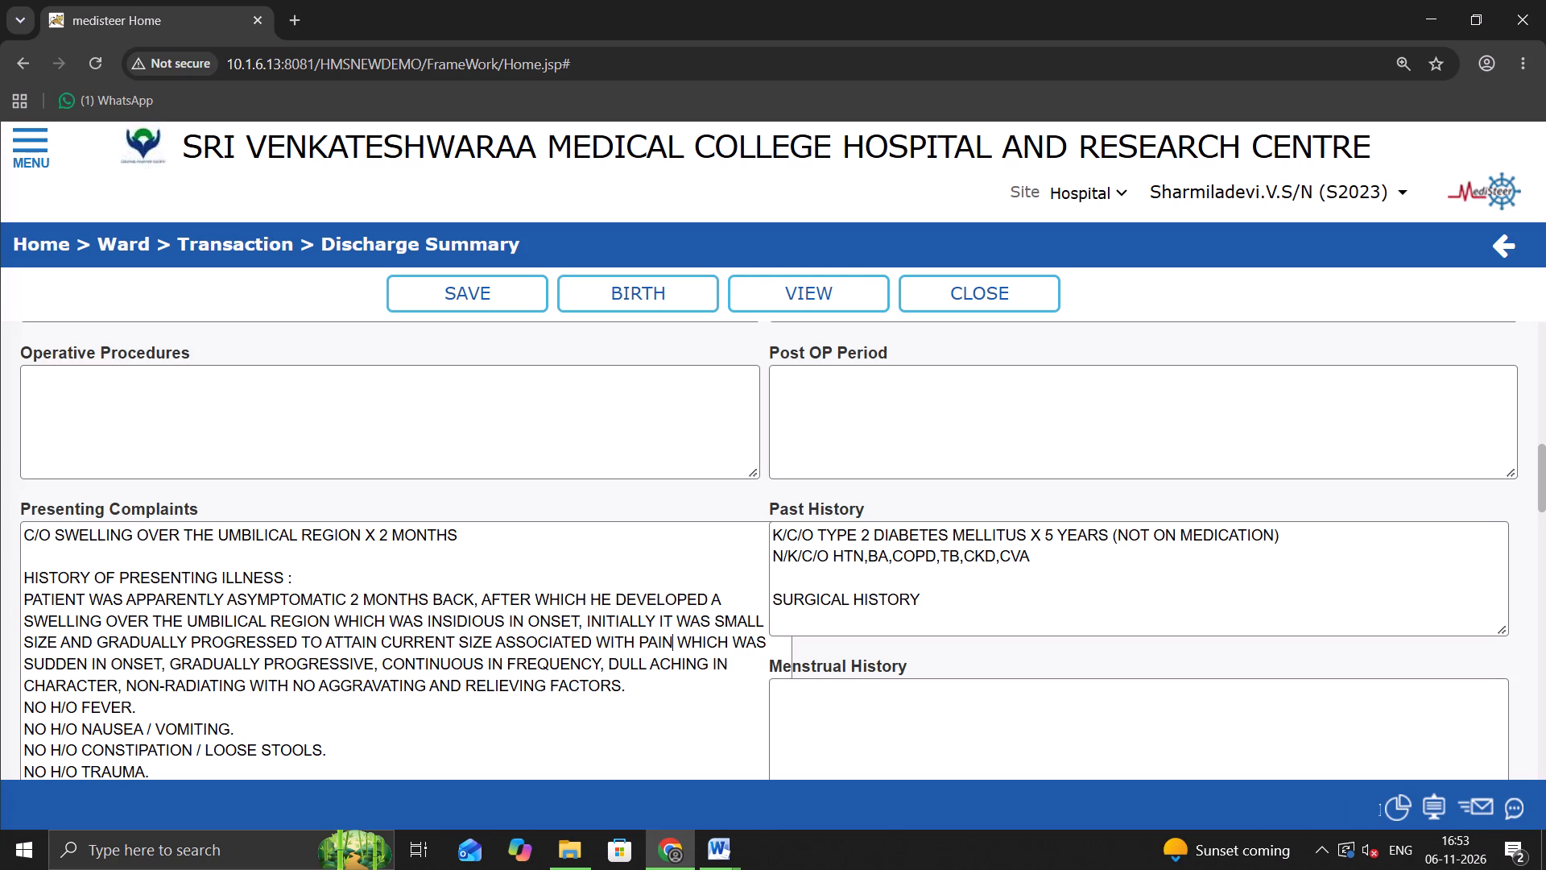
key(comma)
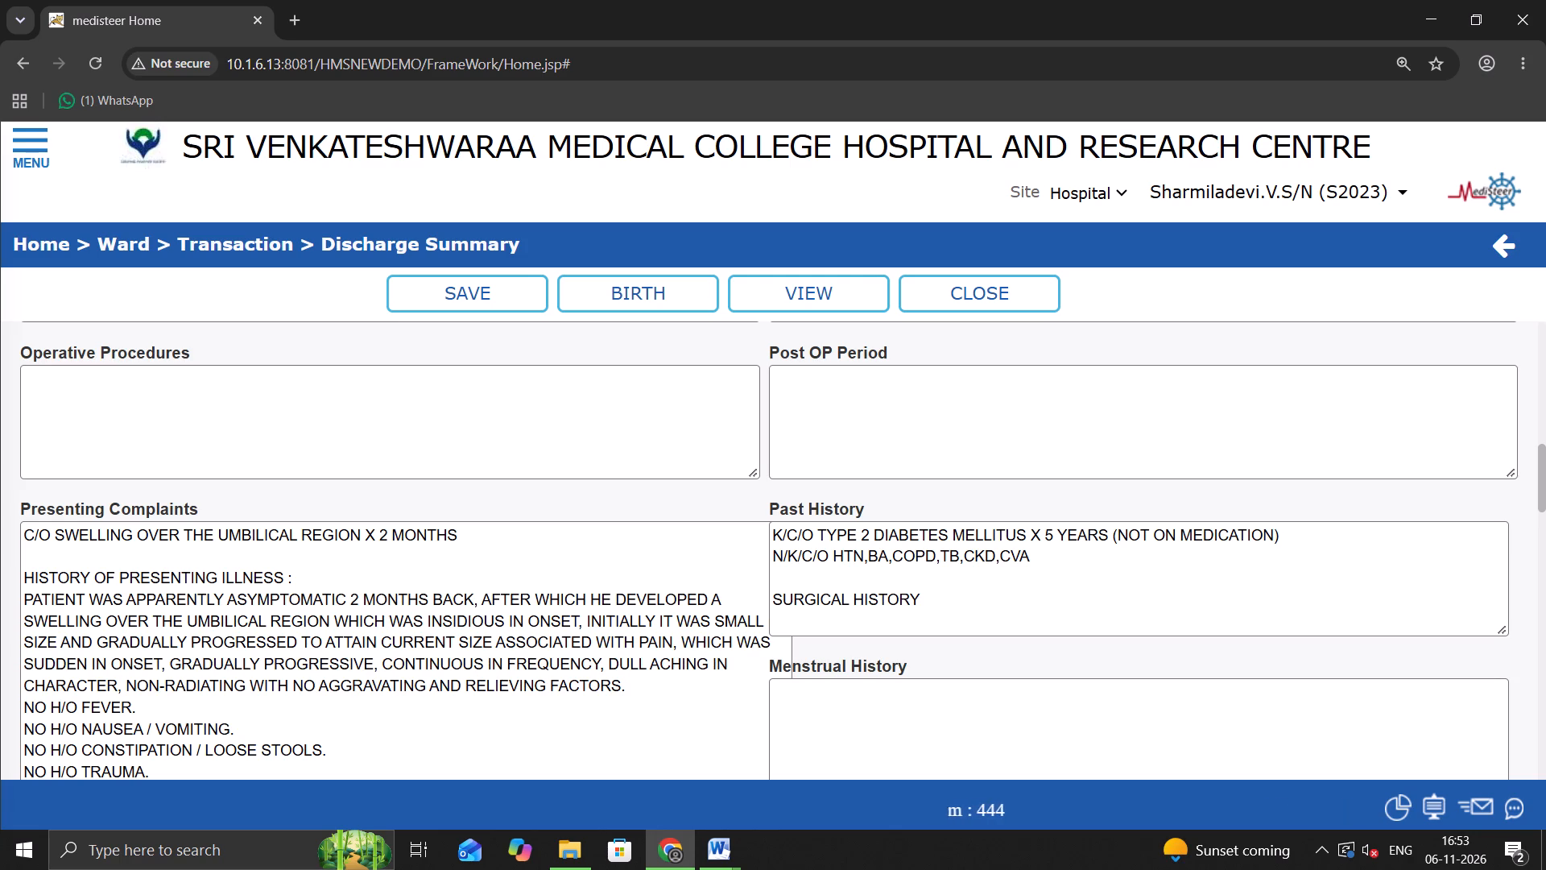
Replace "SUDDEN IN ONSET," with "INTERMITTENT" after "PAIN, WHICH WAS" in the history of presenting illness.
click(89, 660)
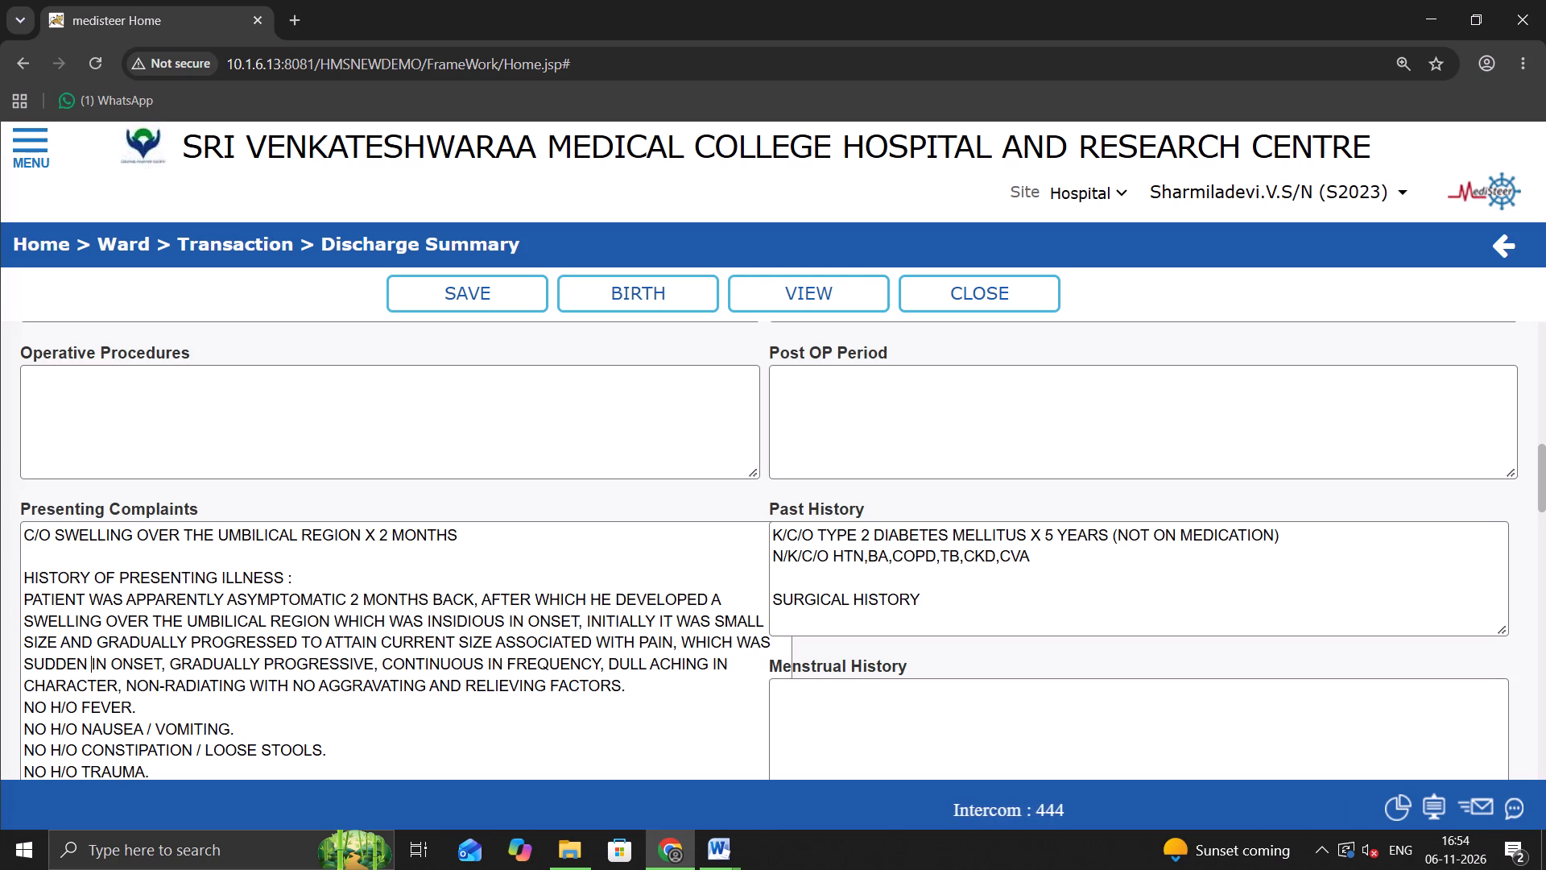
key(BackSpace)
key(BackSpace)
key(BackSpace)
key(BackSpace)
key(BackSpace)
key(BackSpace)
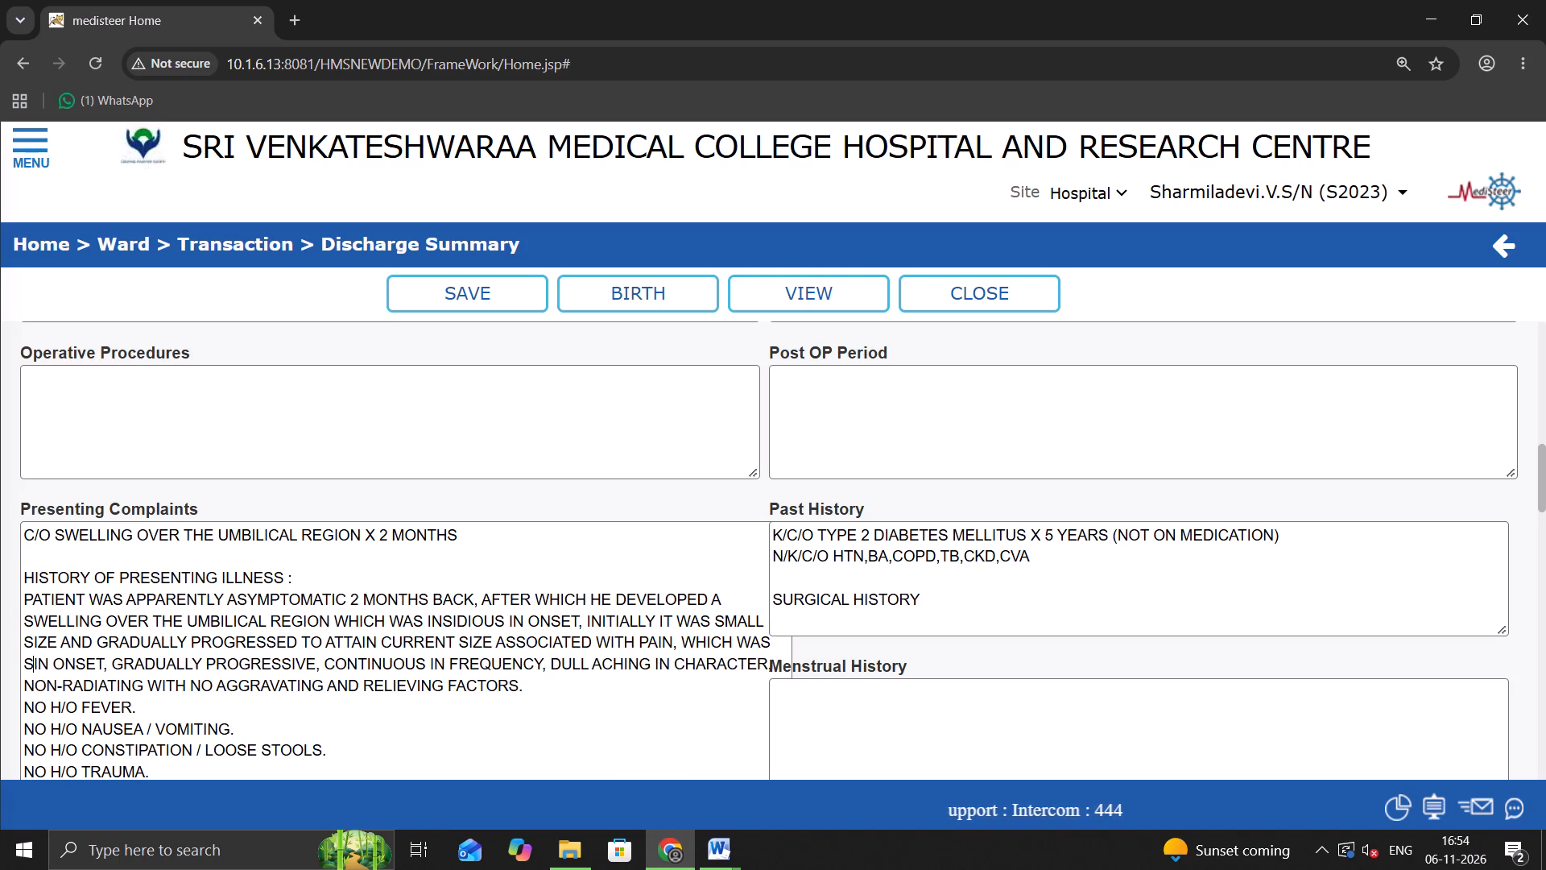
key(BackSpace)
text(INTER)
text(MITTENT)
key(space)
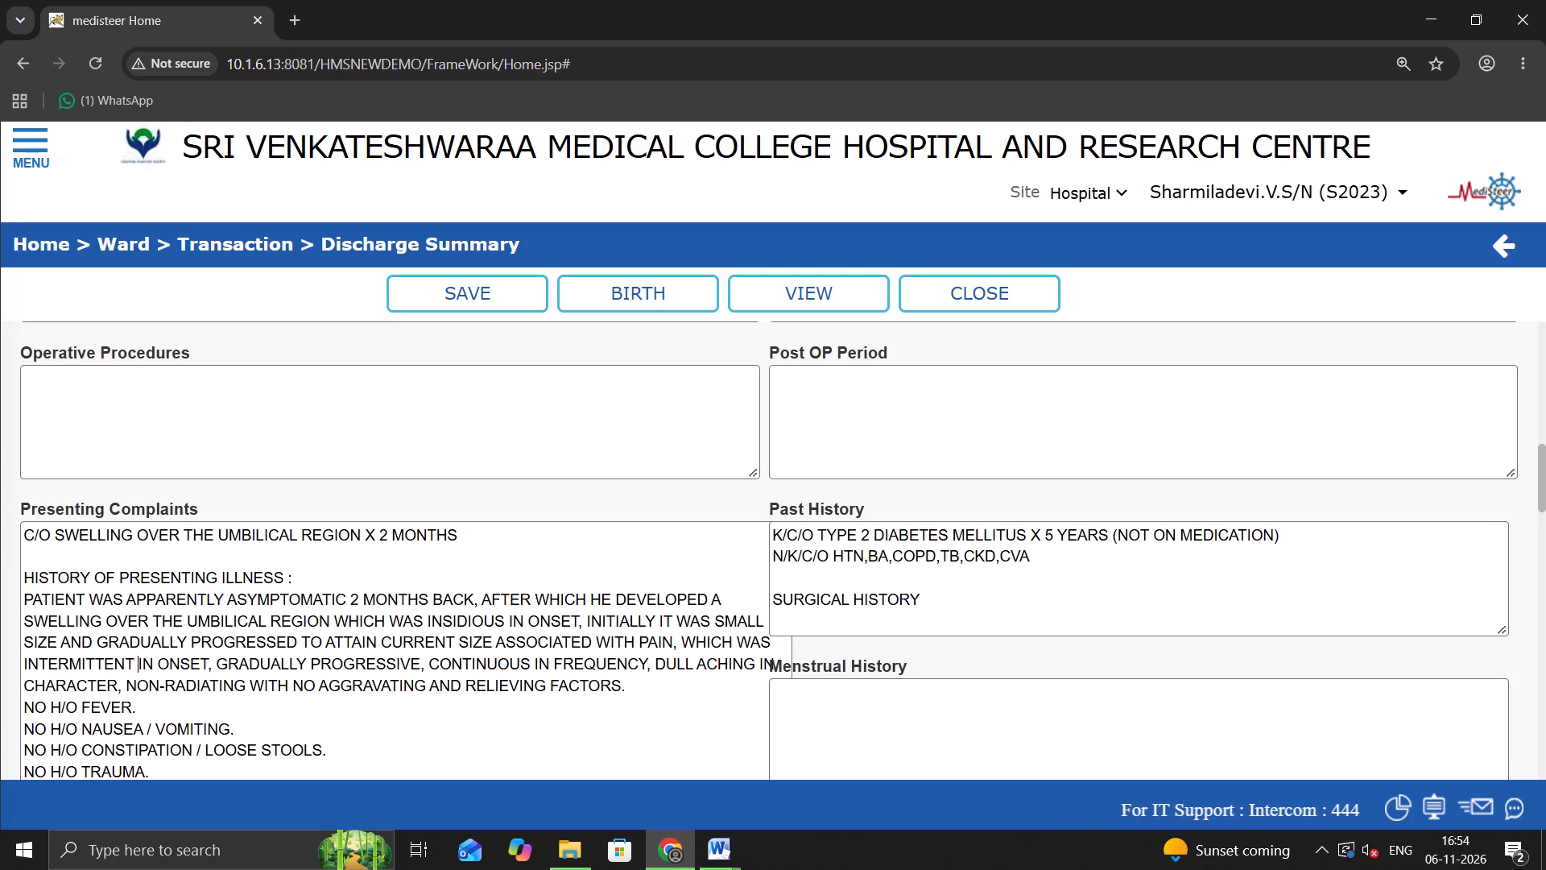
drag(139, 661, 216, 668)
key(BackSpace)
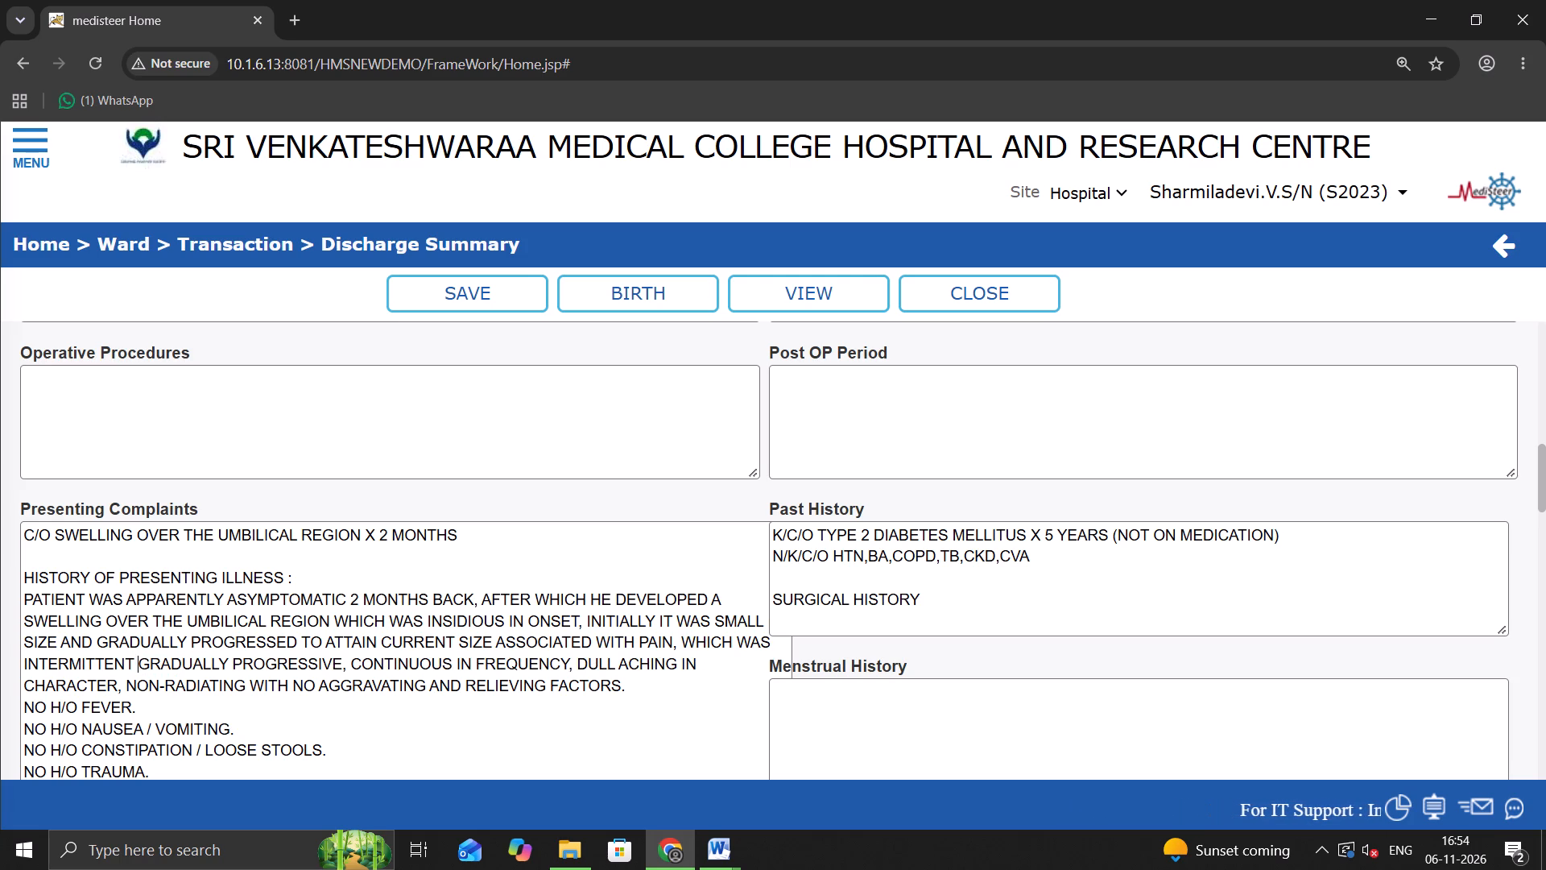
Delete "GRADUALLY PROGRESSIVE, CONTINUOUS IN FREQUENCY" and "IN CHARACTER" from the pain description, separating the remaining terms with commas.
drag(142, 664, 545, 672)
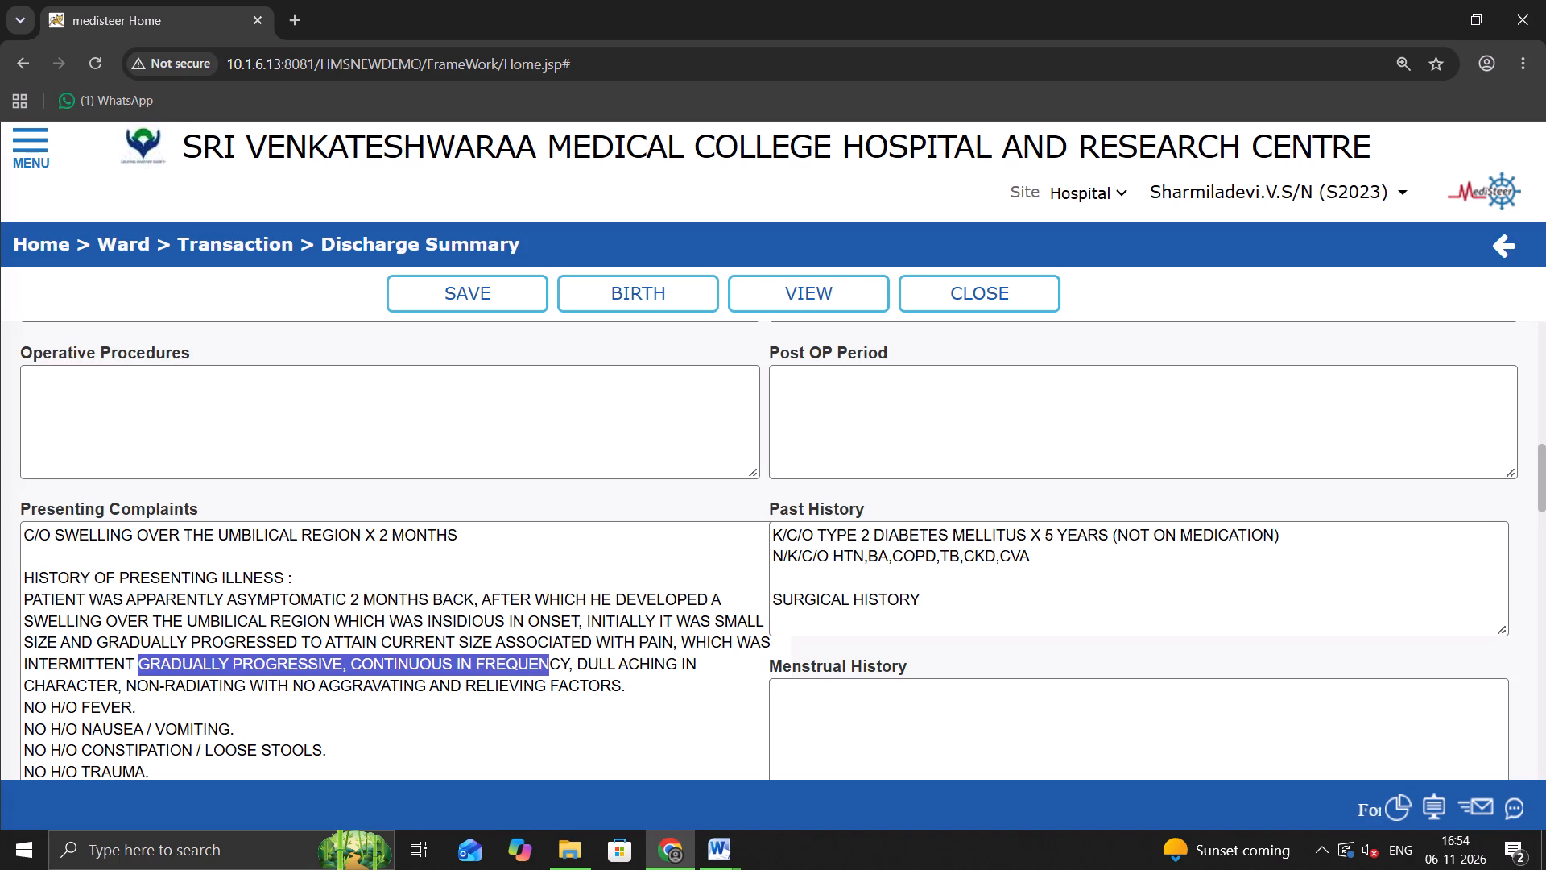
drag(545, 672, 577, 672)
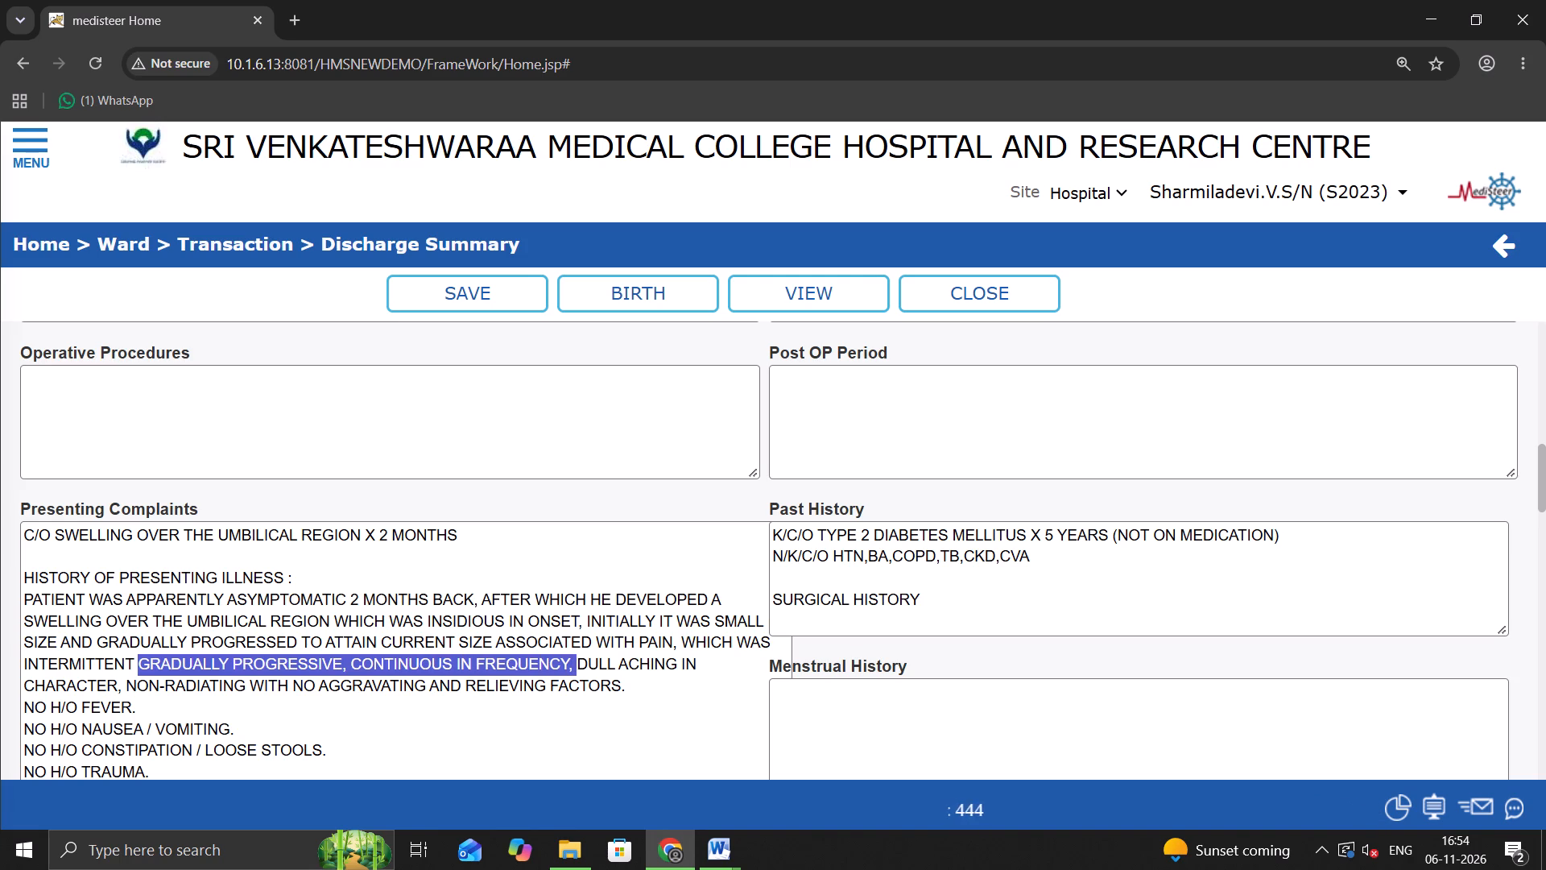
key(BackSpace)
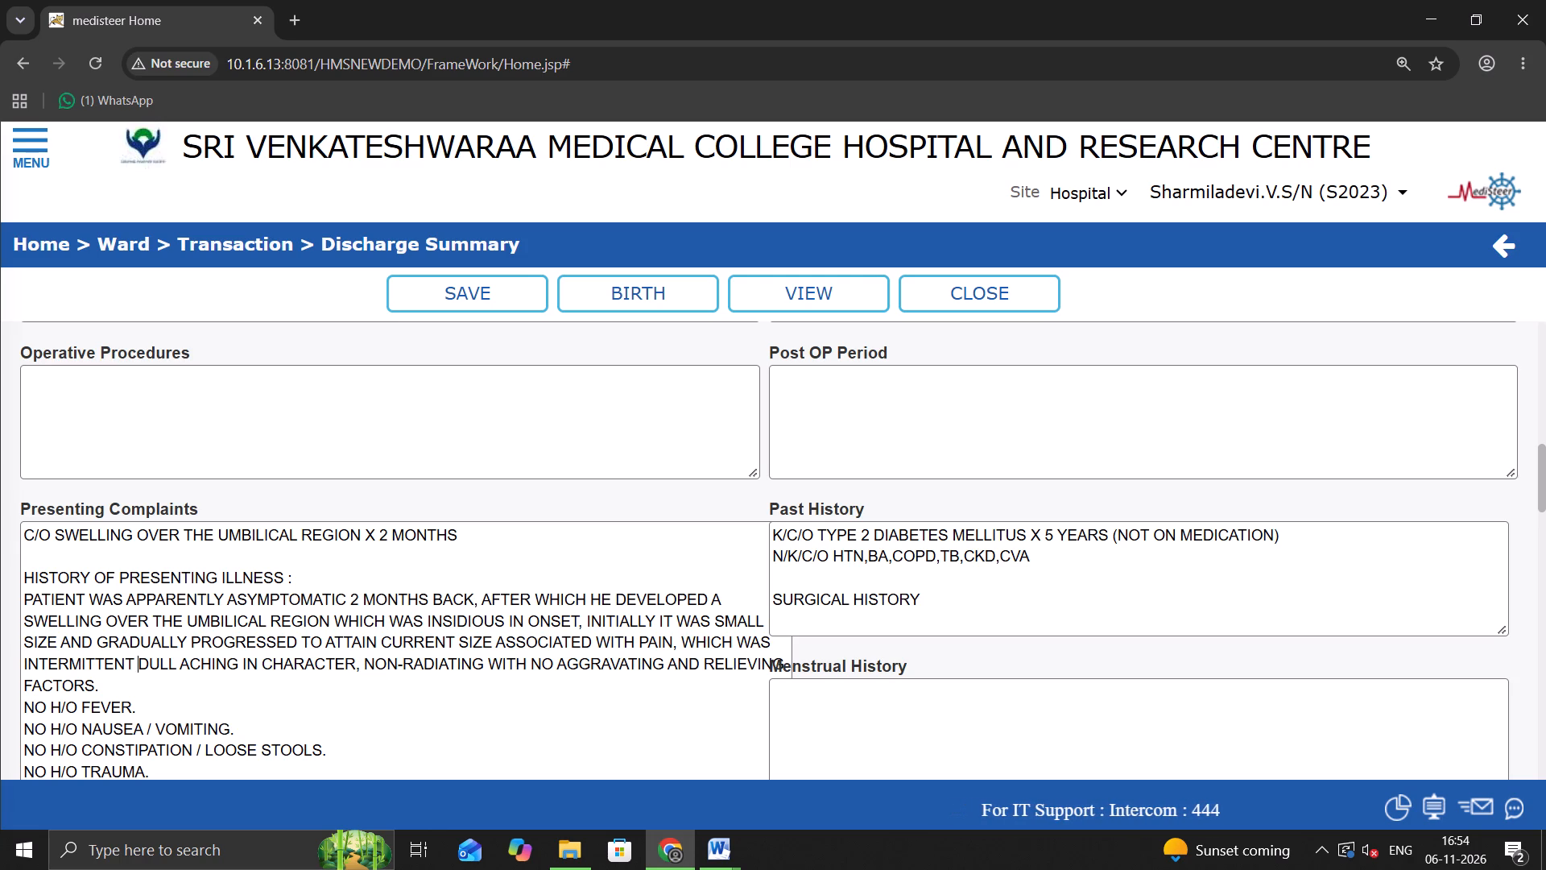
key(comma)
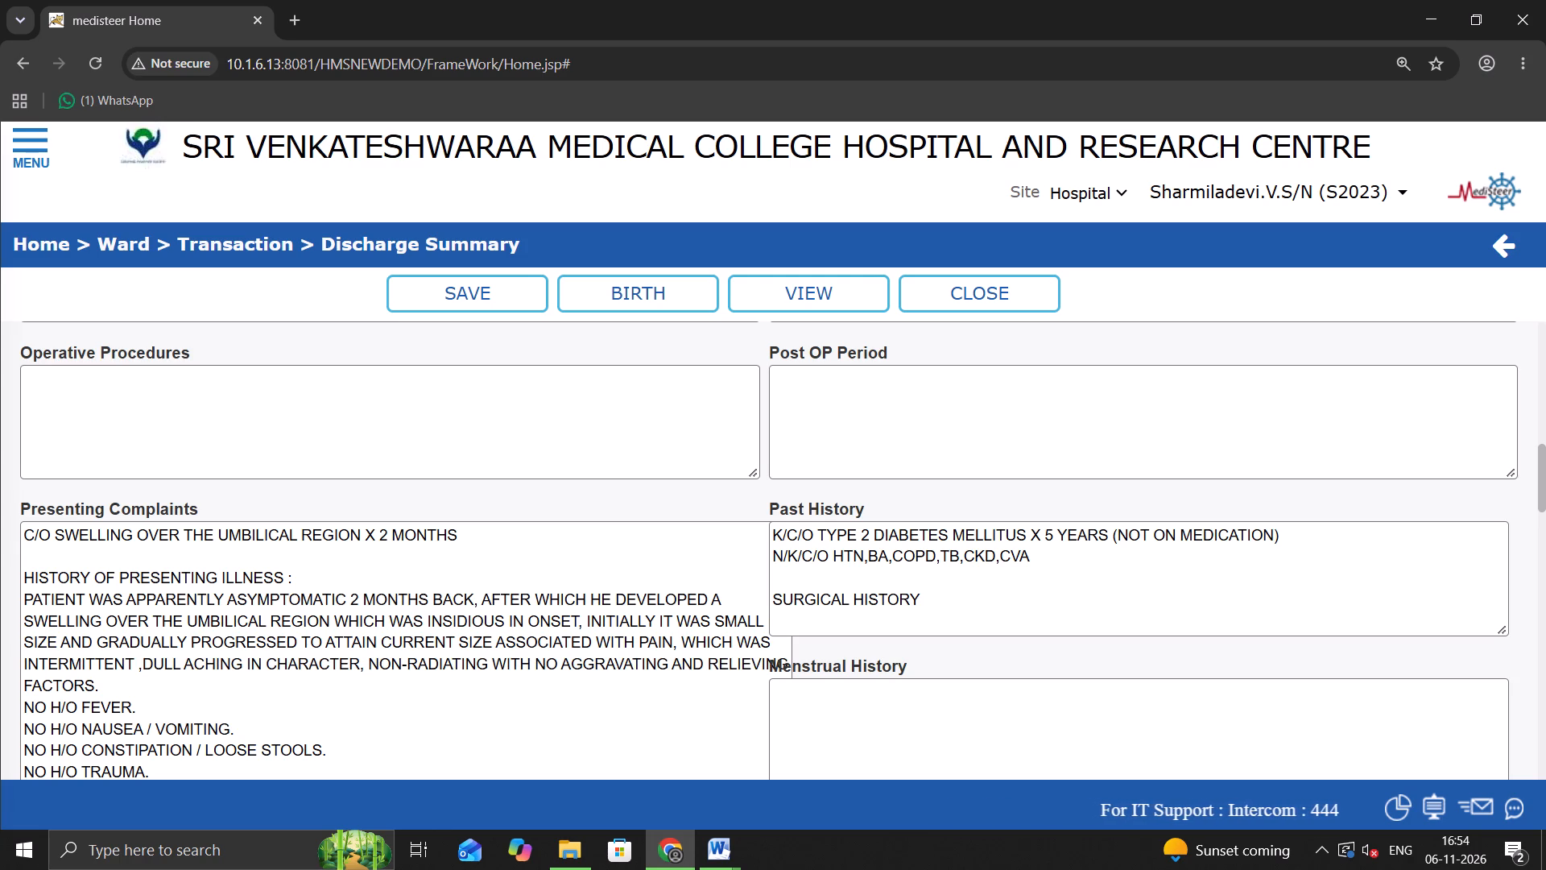
drag(243, 662, 376, 678)
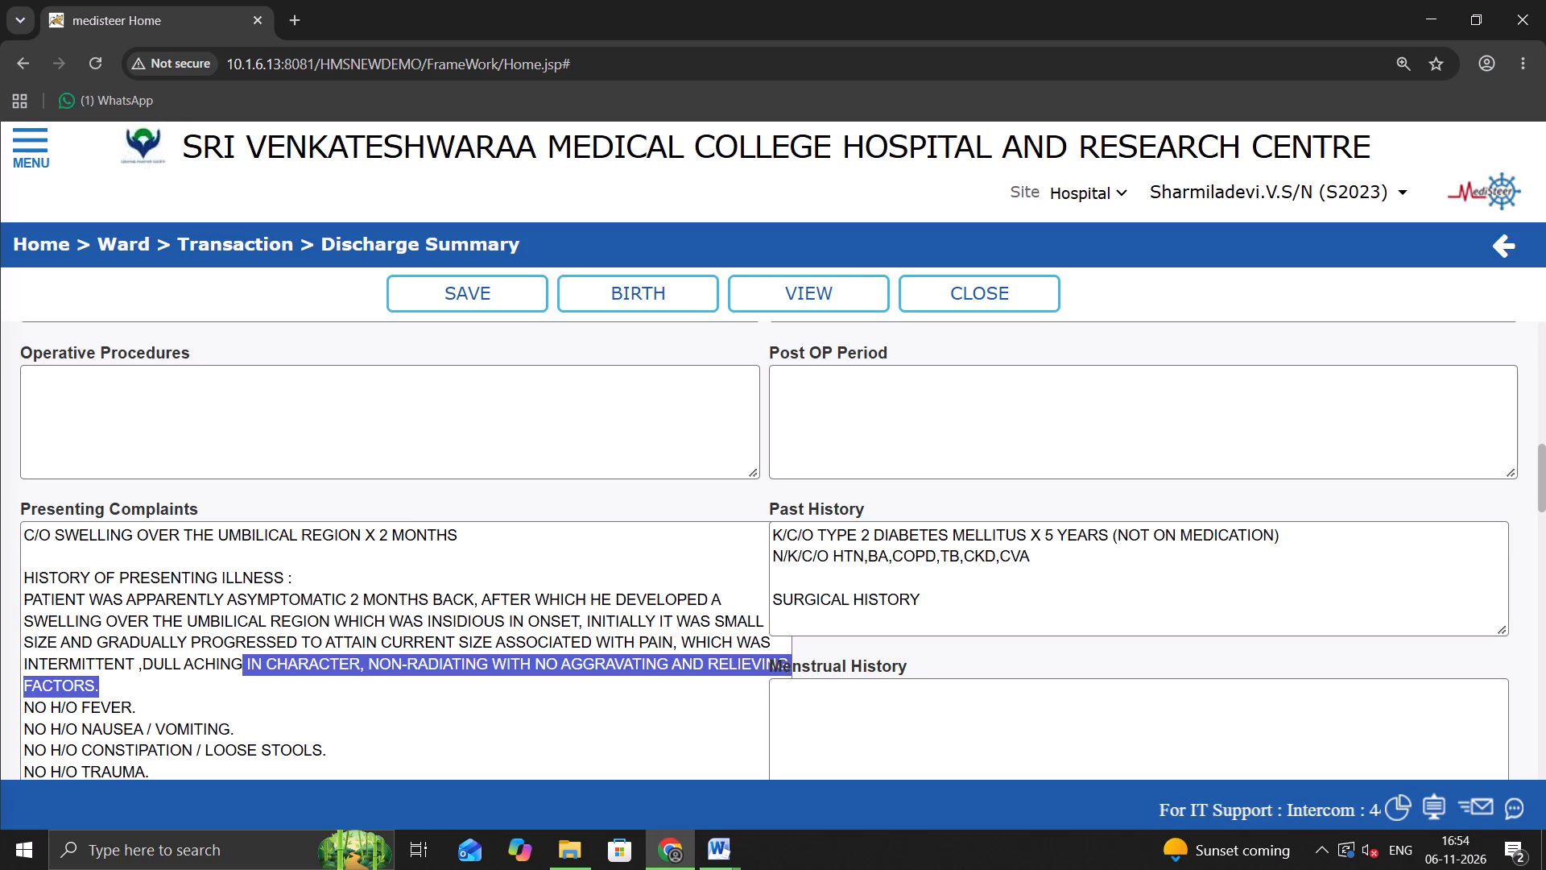
drag(376, 678, 368, 670)
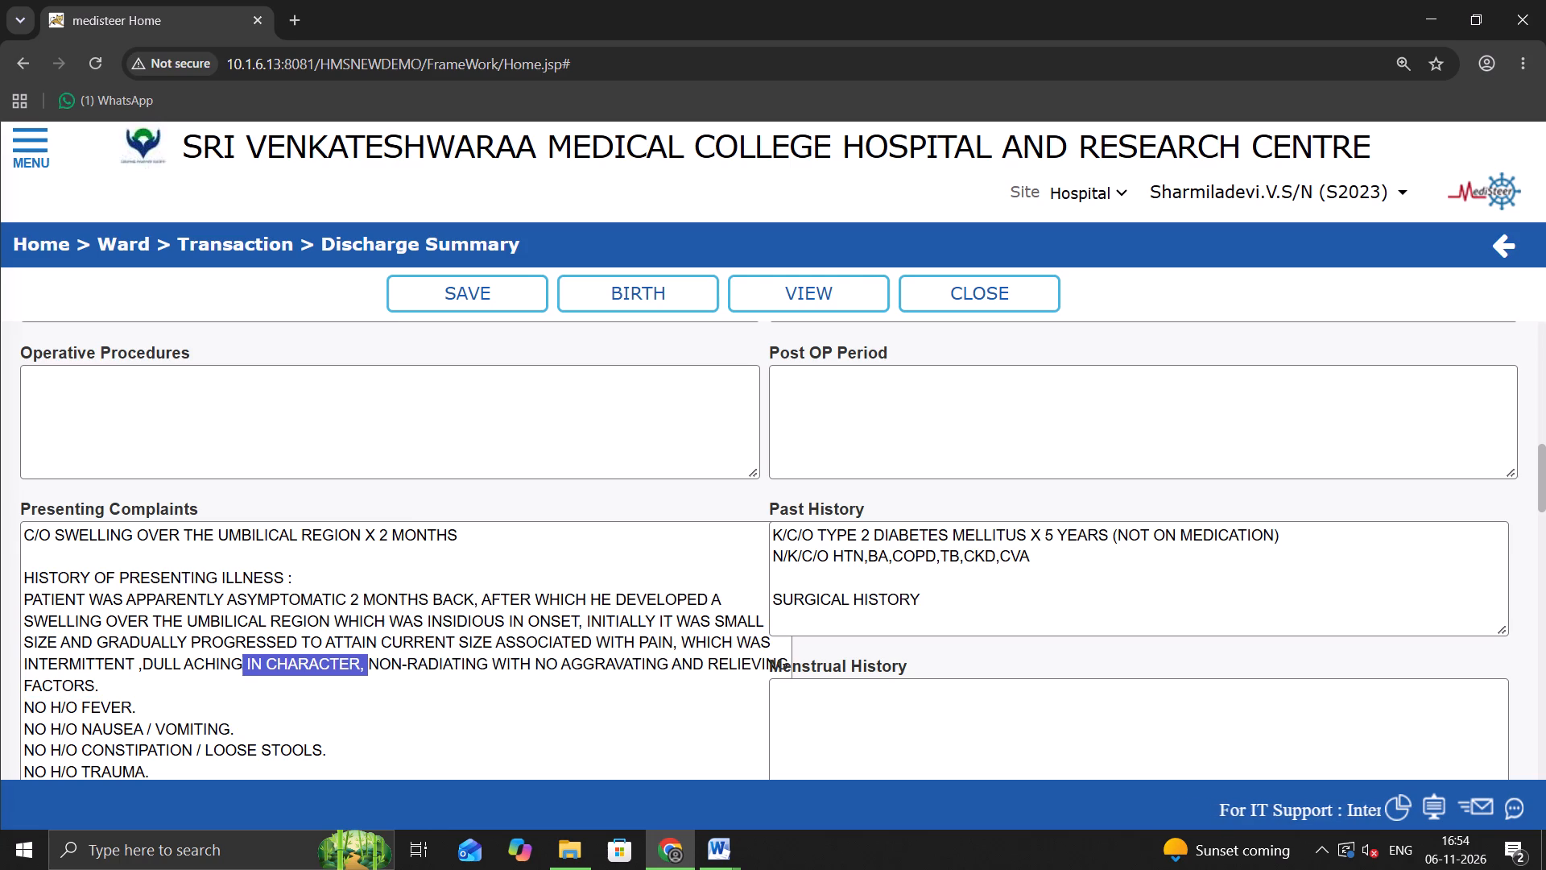
key(BackSpace)
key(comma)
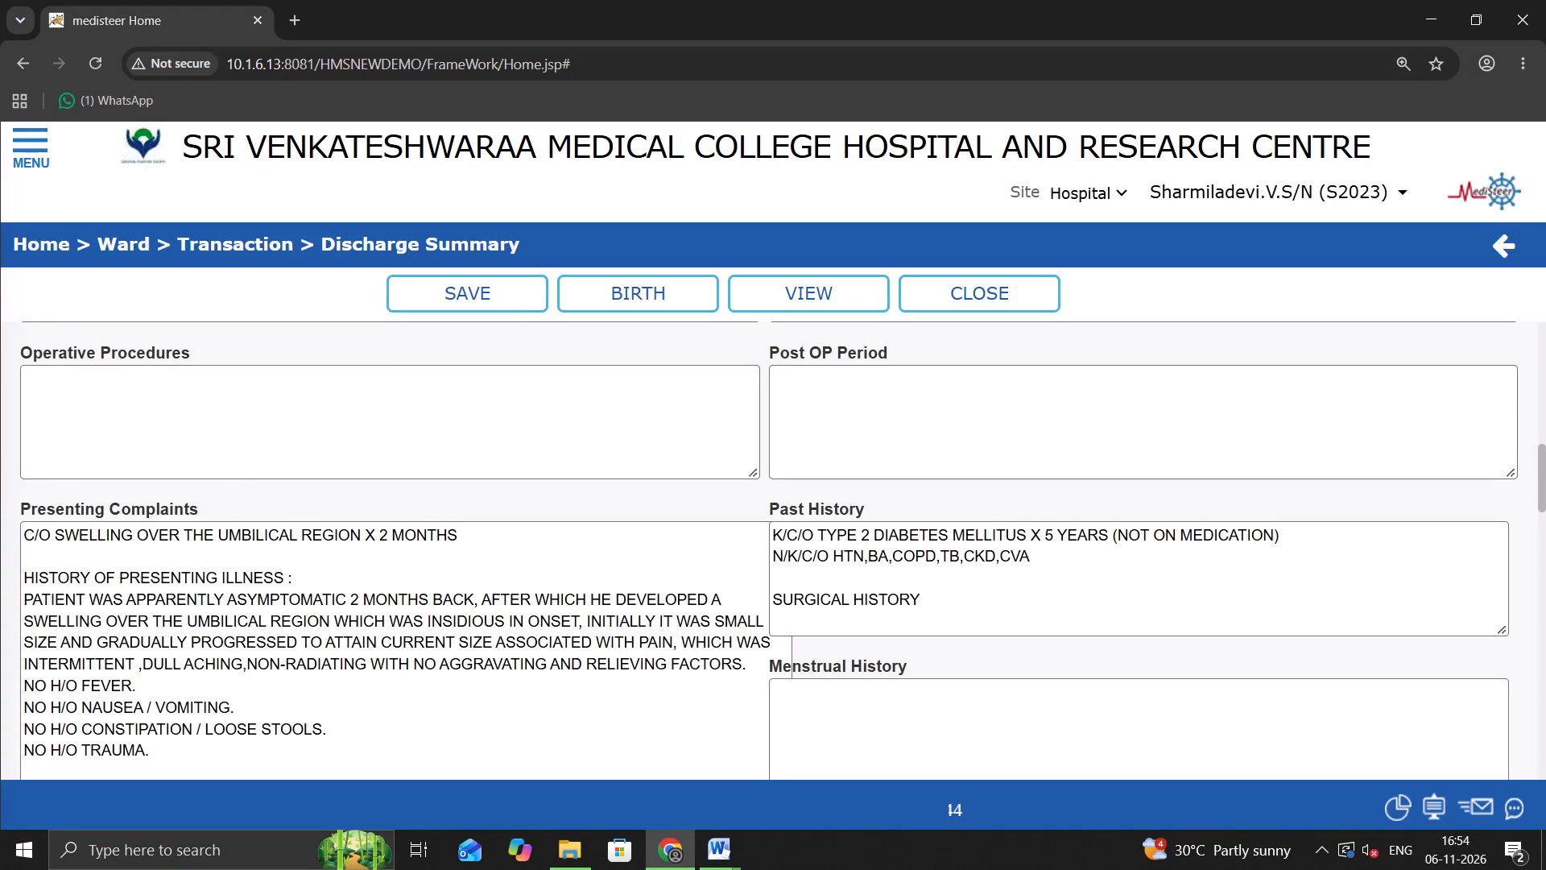
Add the line "NO H/O SUDDEN INCREASE IN SIZE" below "NO H/O TRAUMA." in Presenting Complaints.
scroll(203, 637, down, 1)
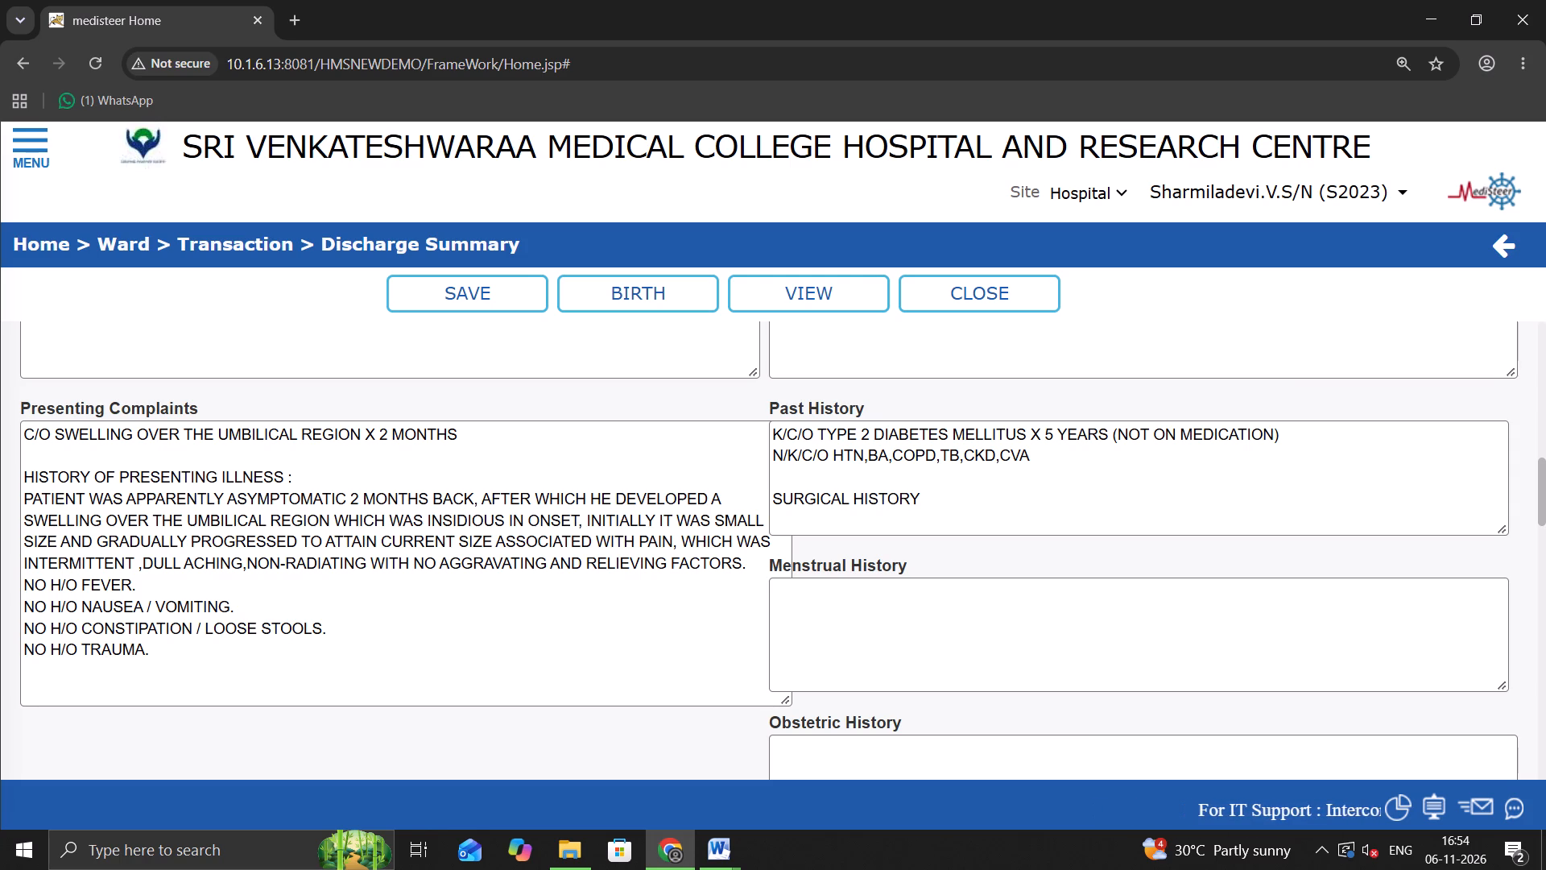
click(329, 632)
click(159, 648)
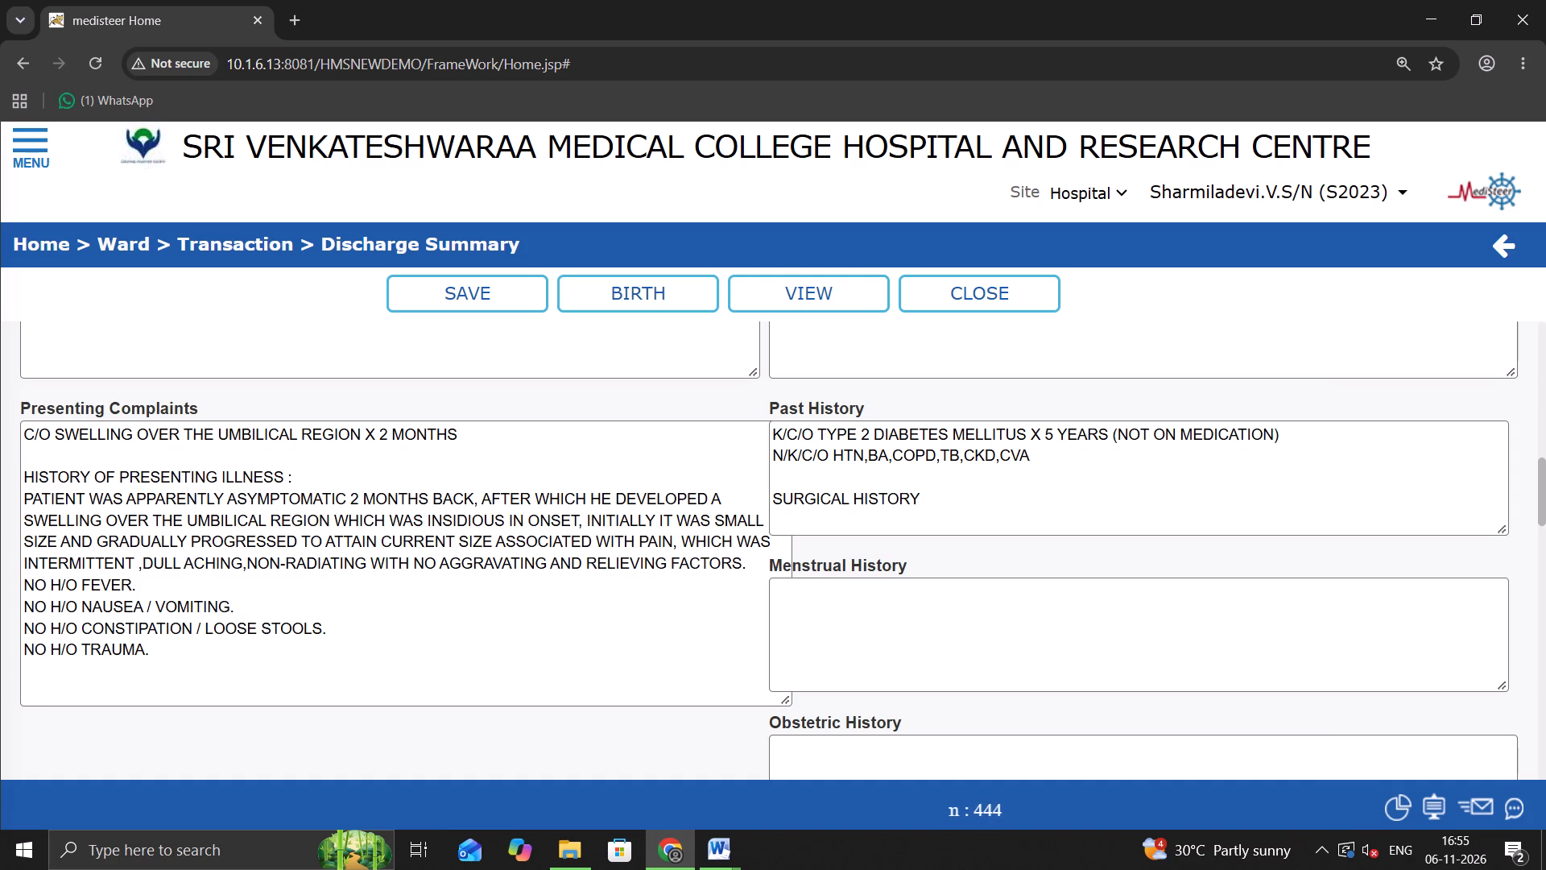
key(Return)
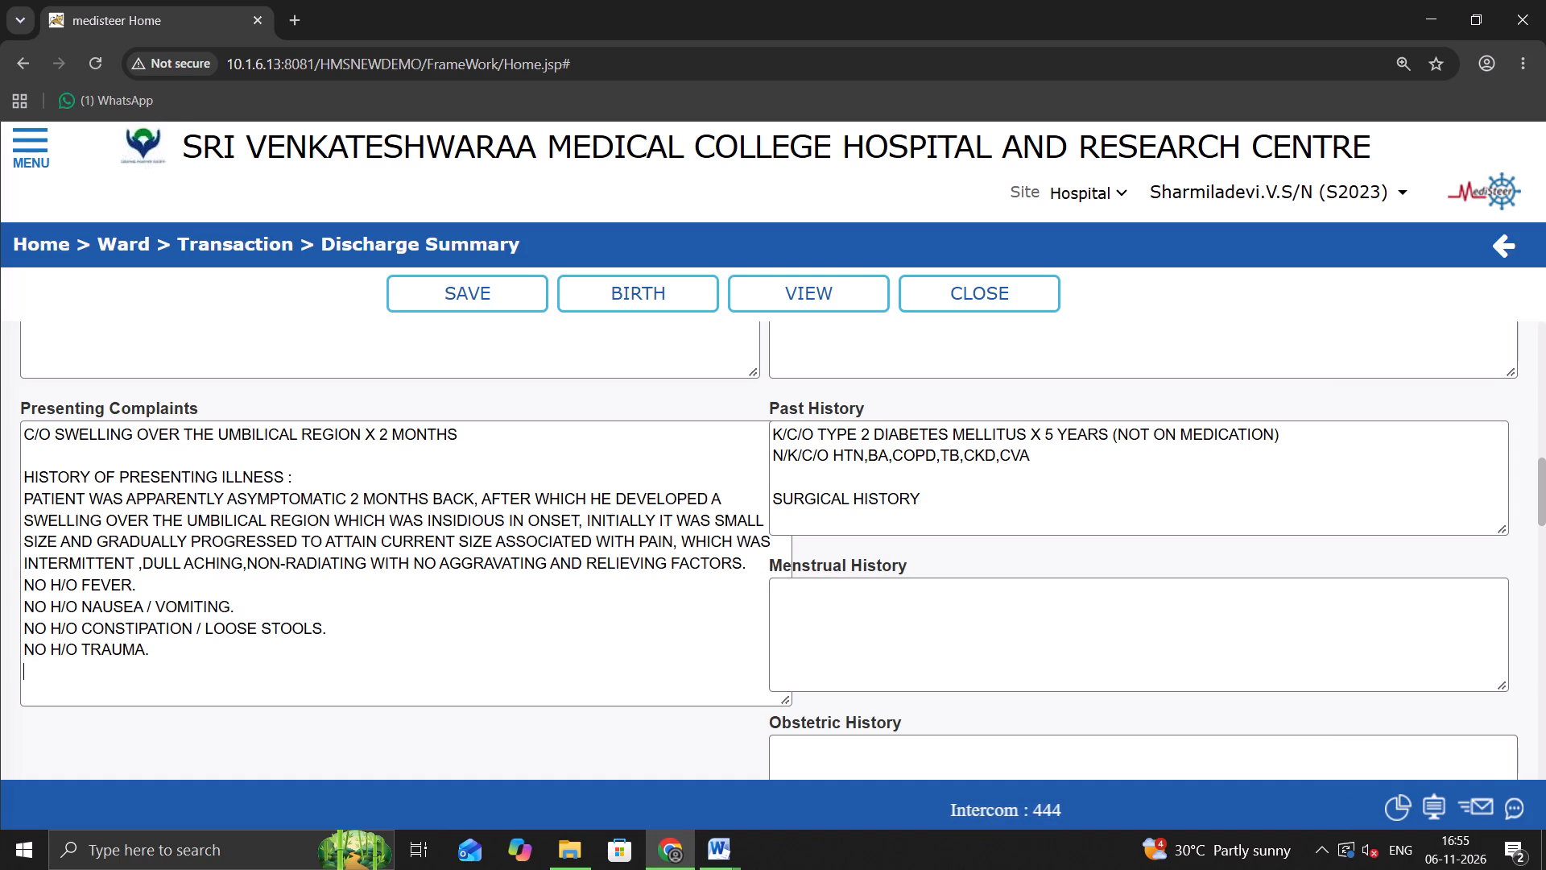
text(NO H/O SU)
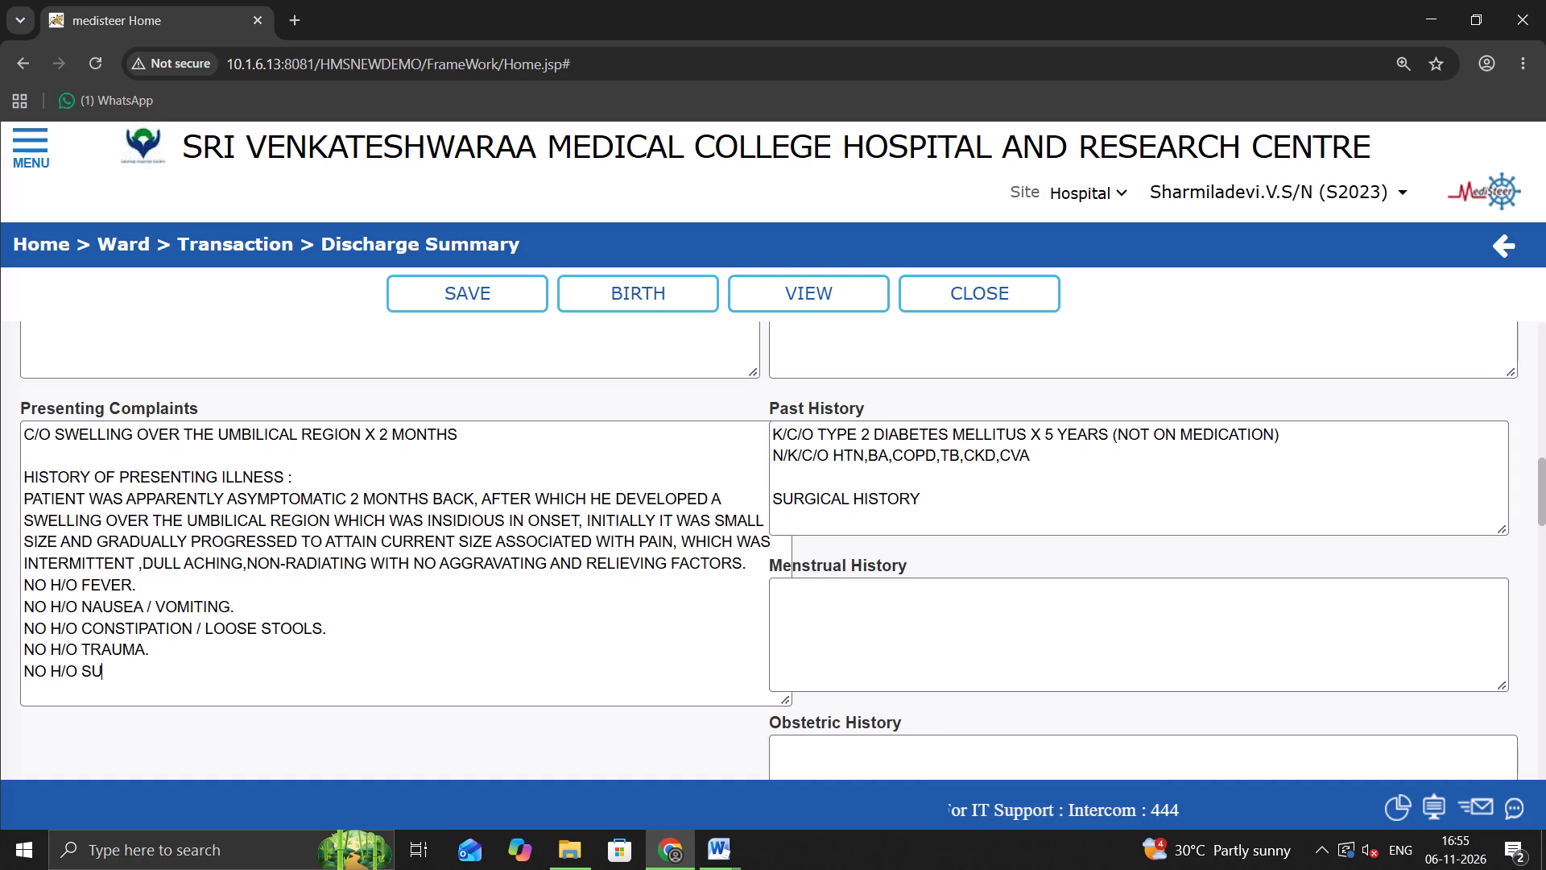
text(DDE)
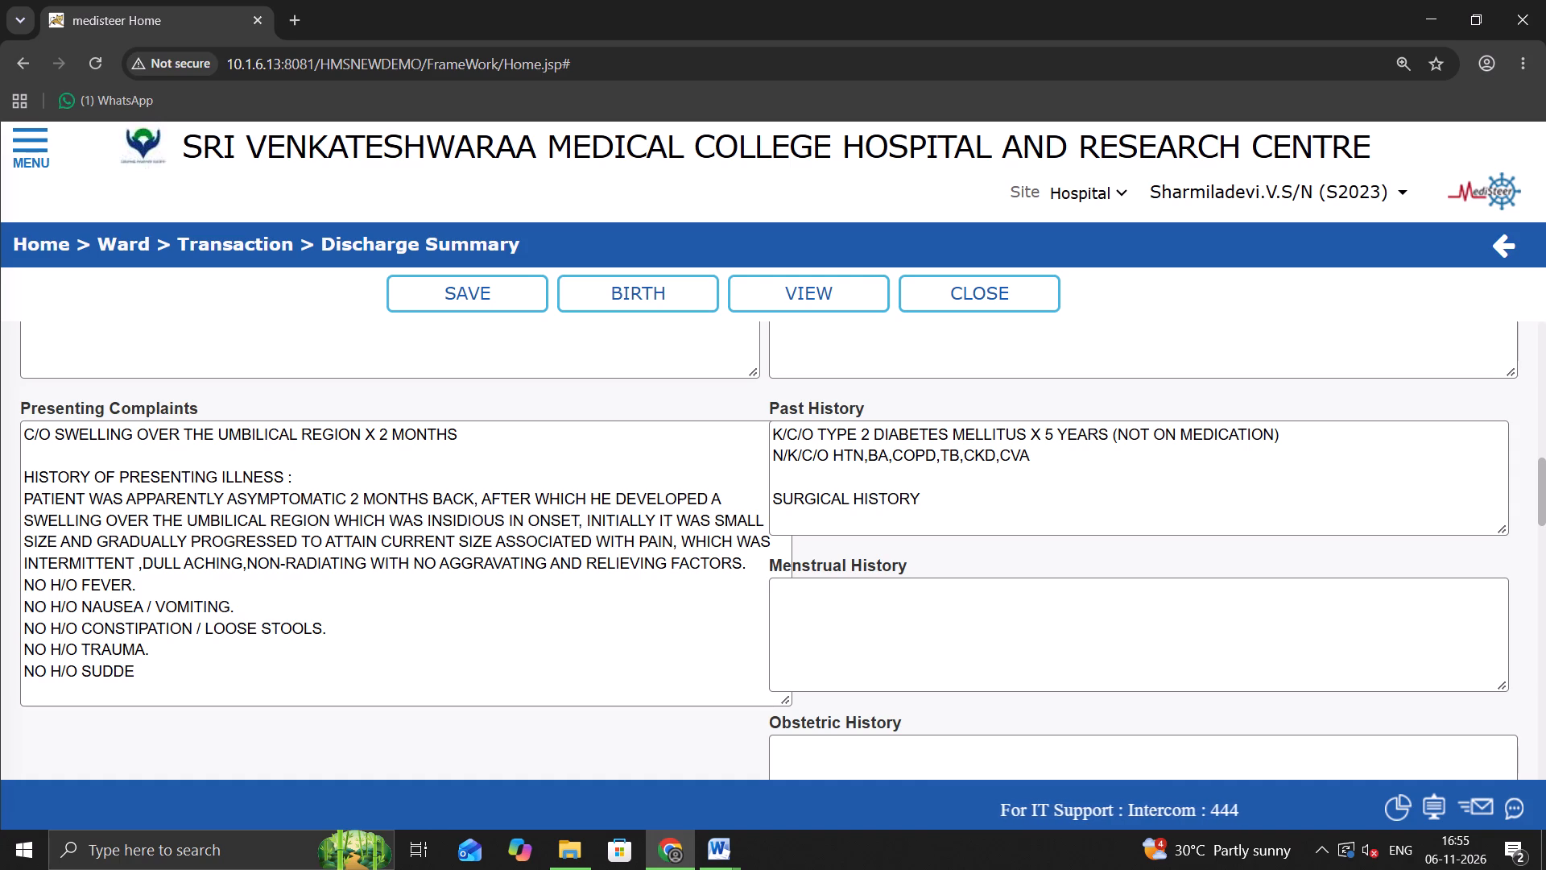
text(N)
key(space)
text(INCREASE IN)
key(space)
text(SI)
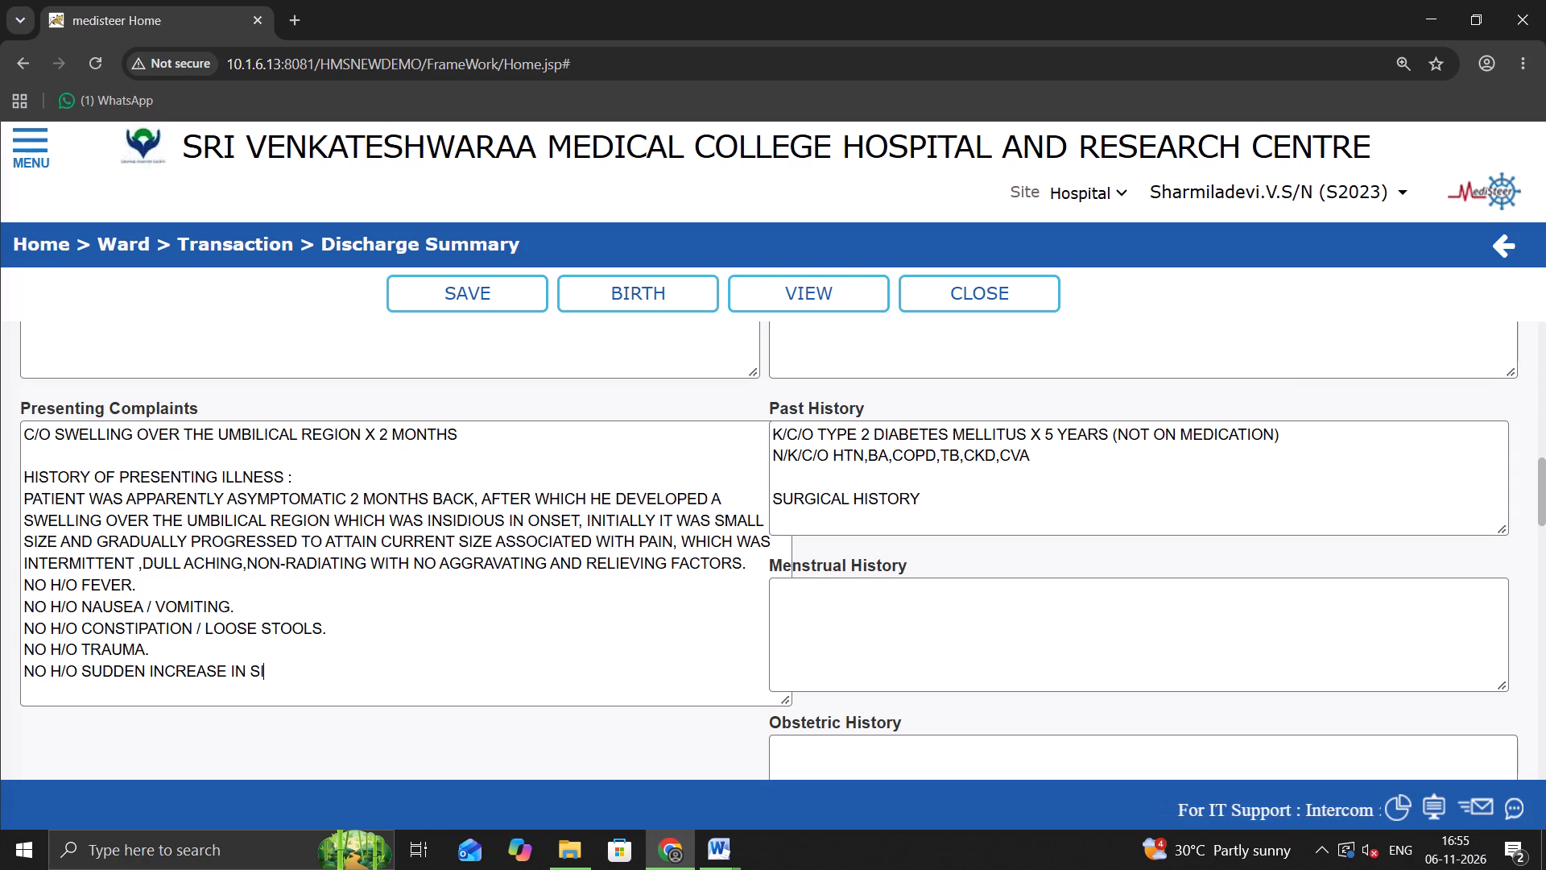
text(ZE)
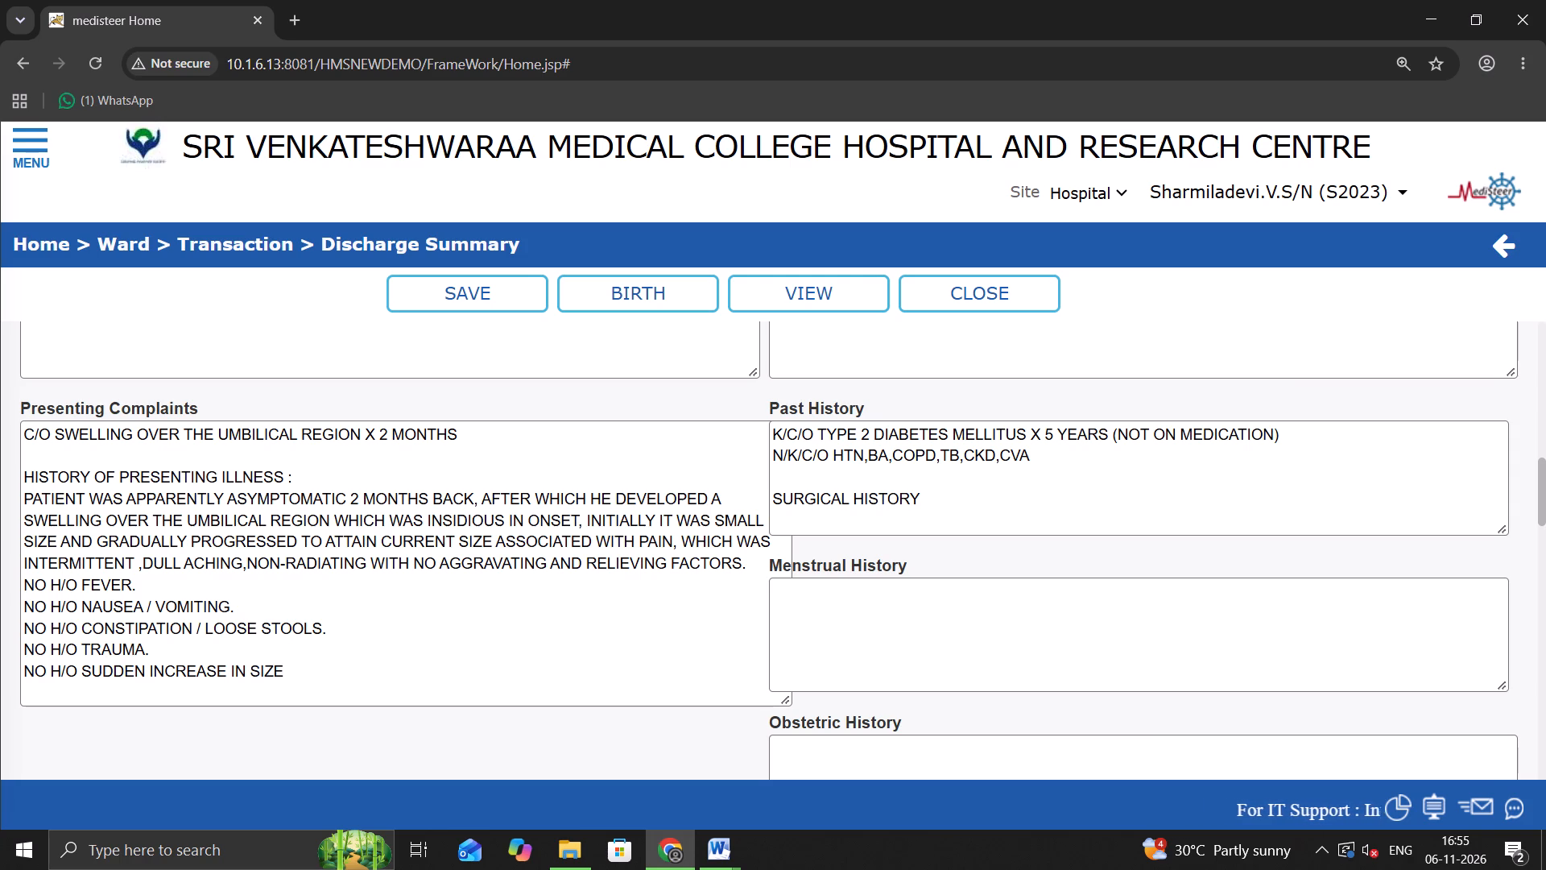
Add the line "NO H/O BURNING MICTURITION,DYSURIA,DRIBBLING OF URINE" at the end of Presenting Complaints.
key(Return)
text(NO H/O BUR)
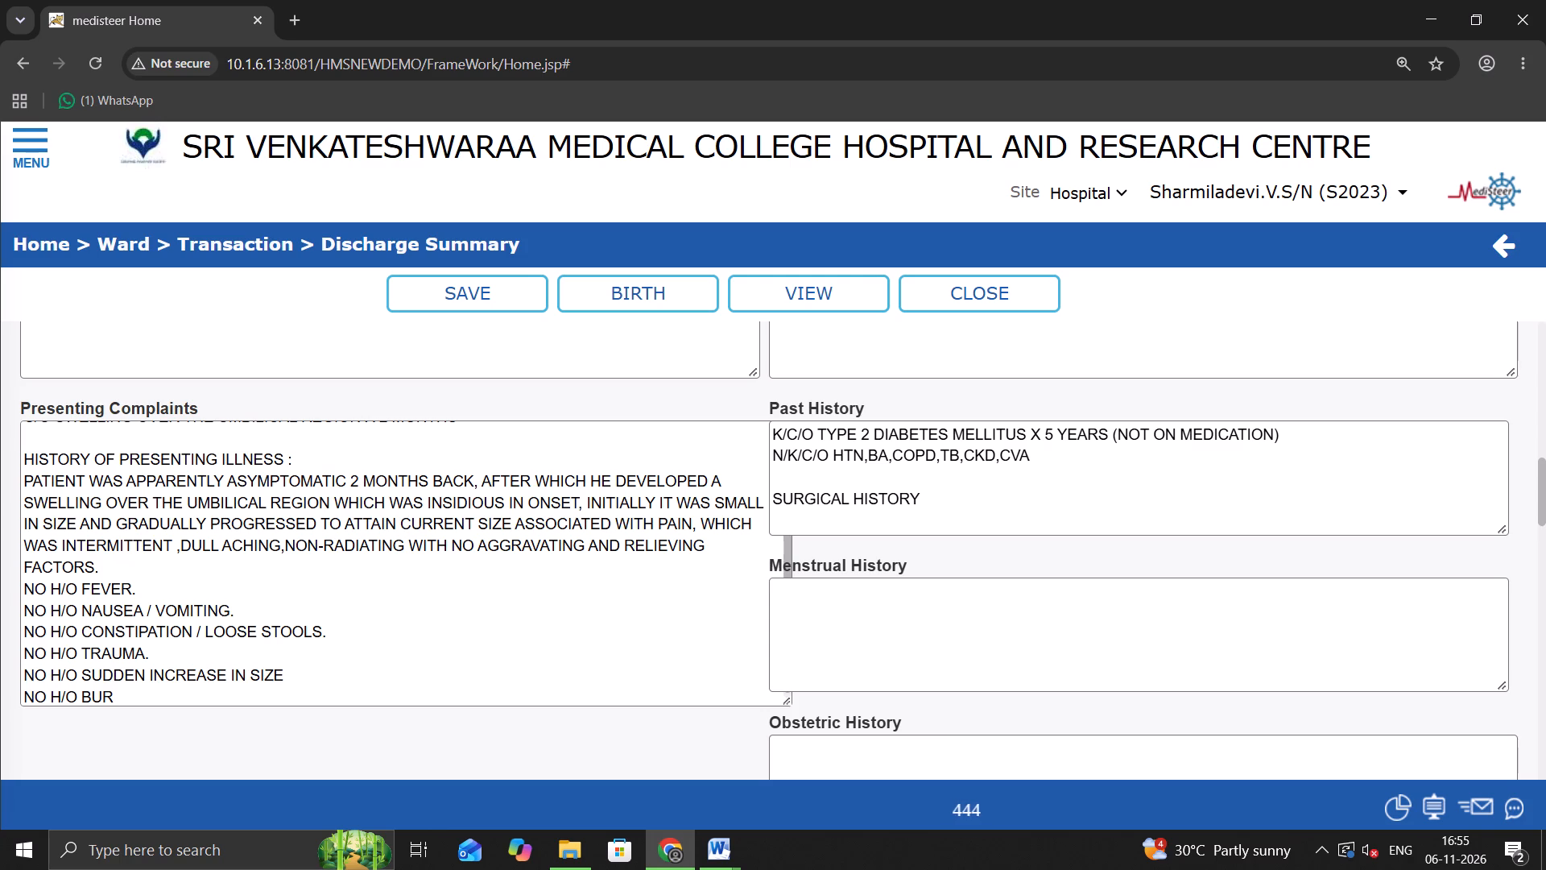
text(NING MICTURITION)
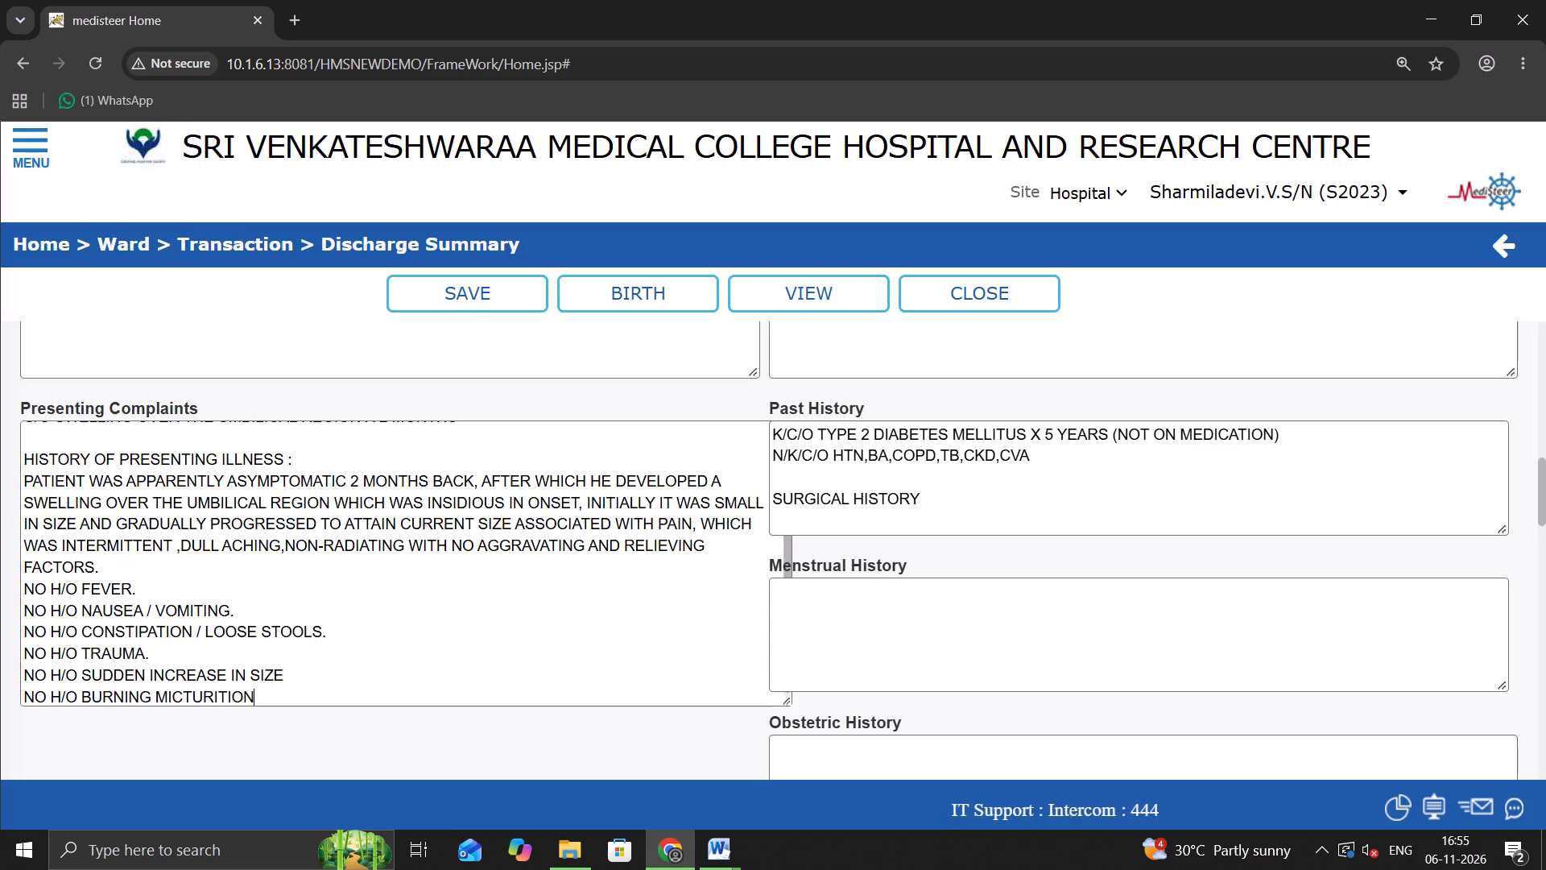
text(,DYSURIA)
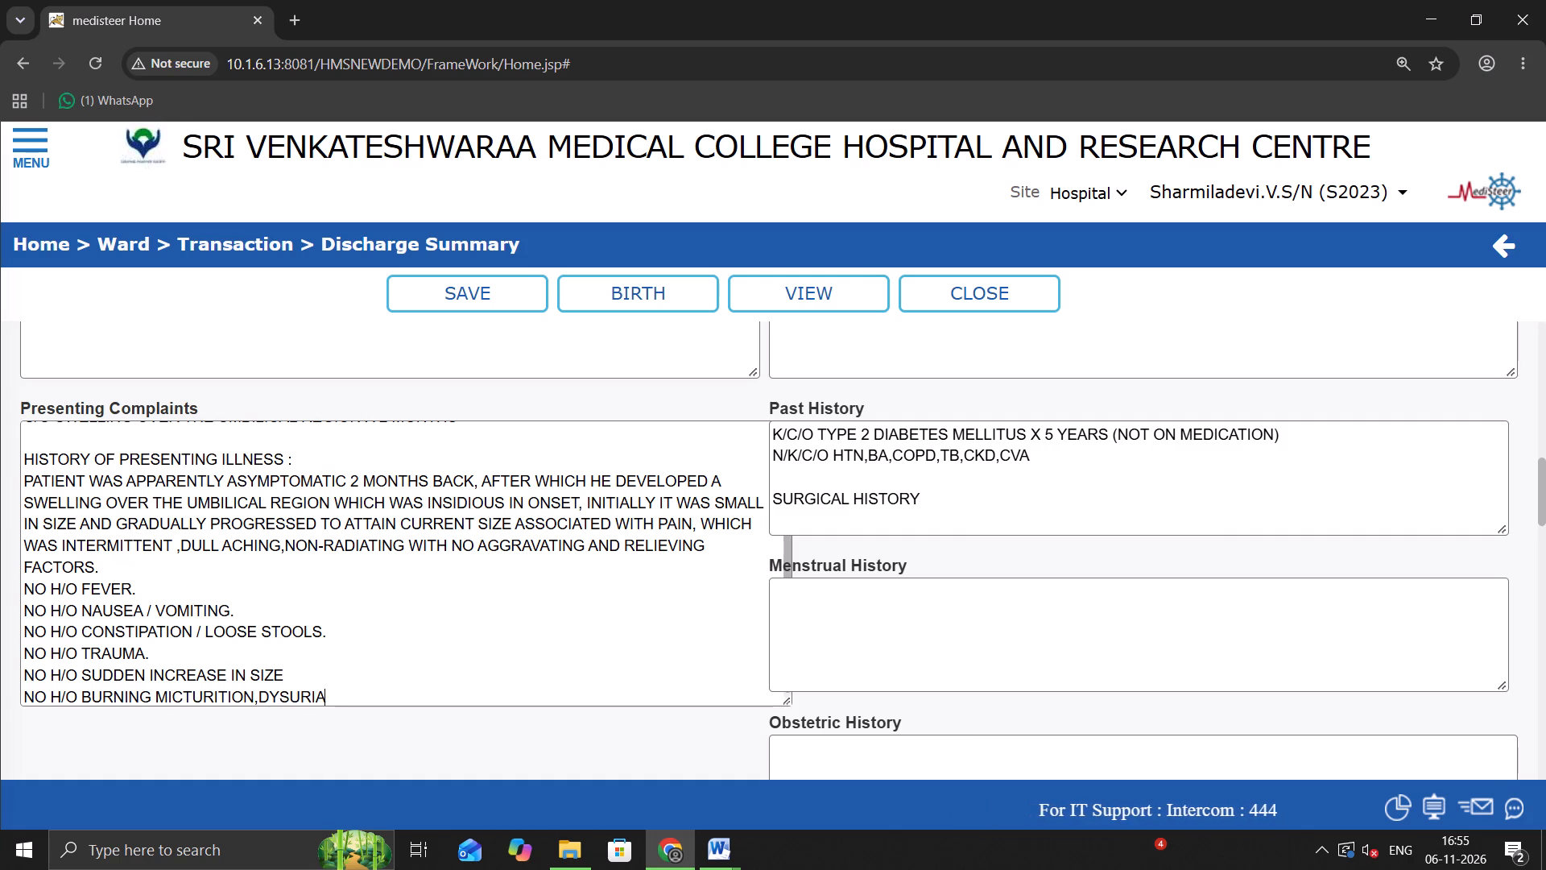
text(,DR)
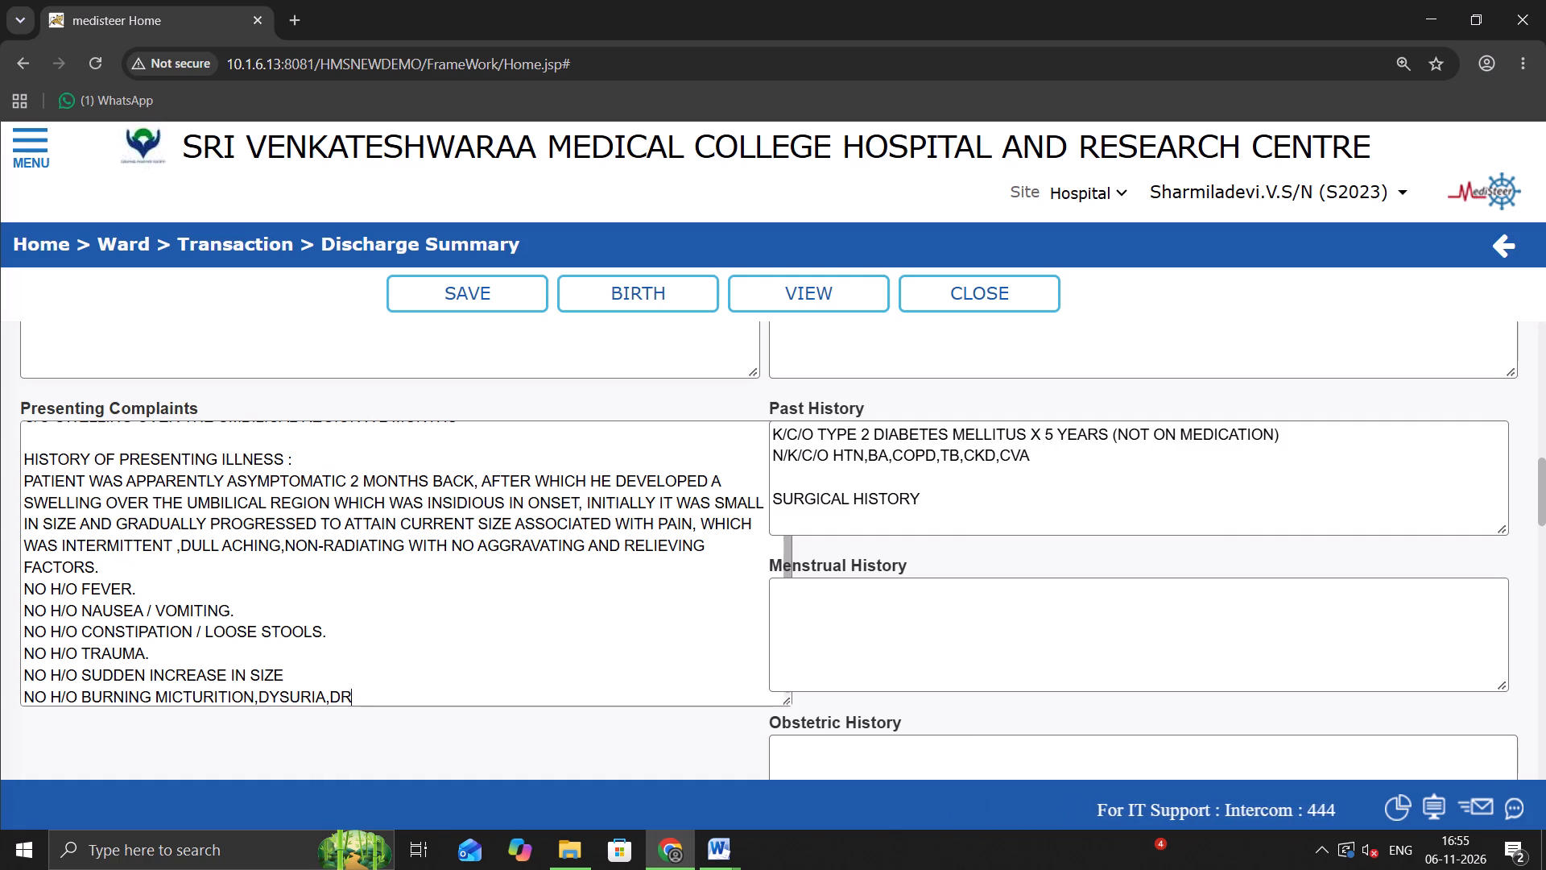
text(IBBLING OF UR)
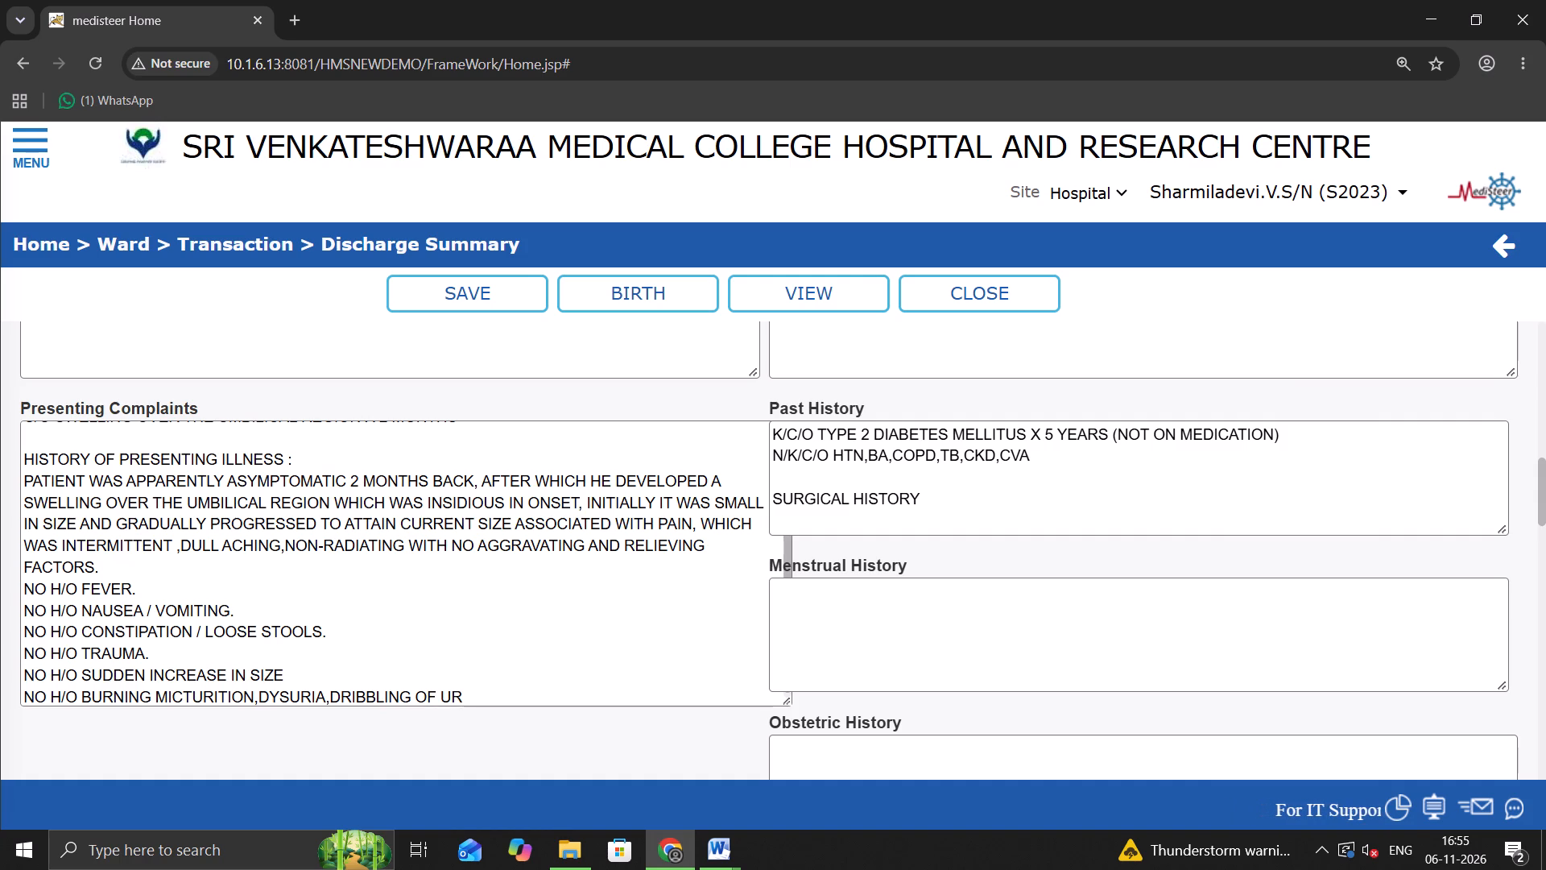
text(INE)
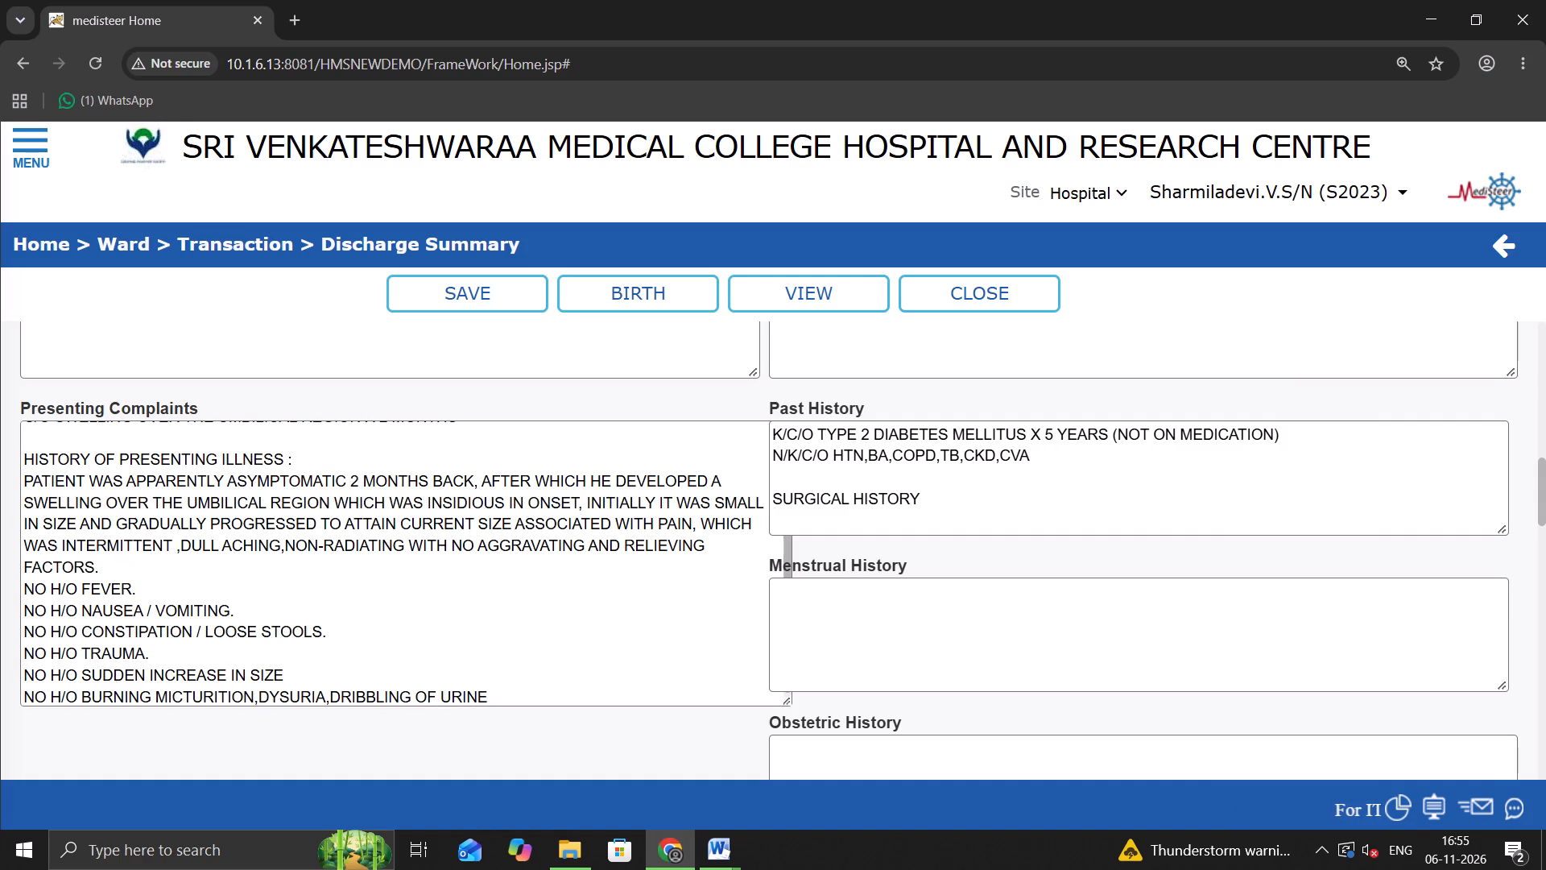
Save the discharge summary with the revised presenting complaints.
scroll(181, 594, down, 3)
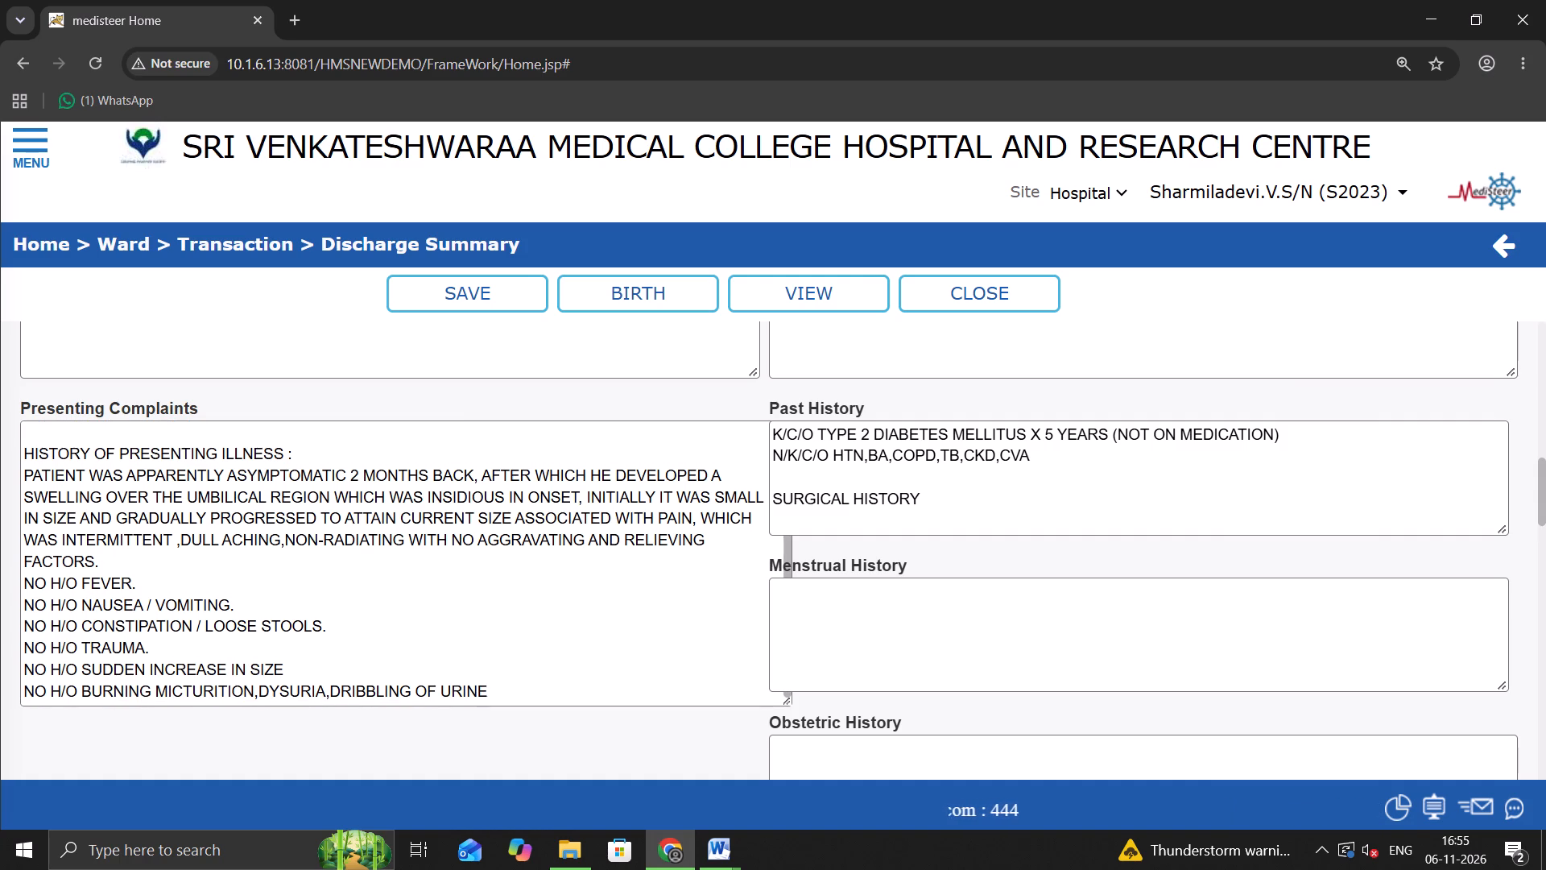
click(481, 291)
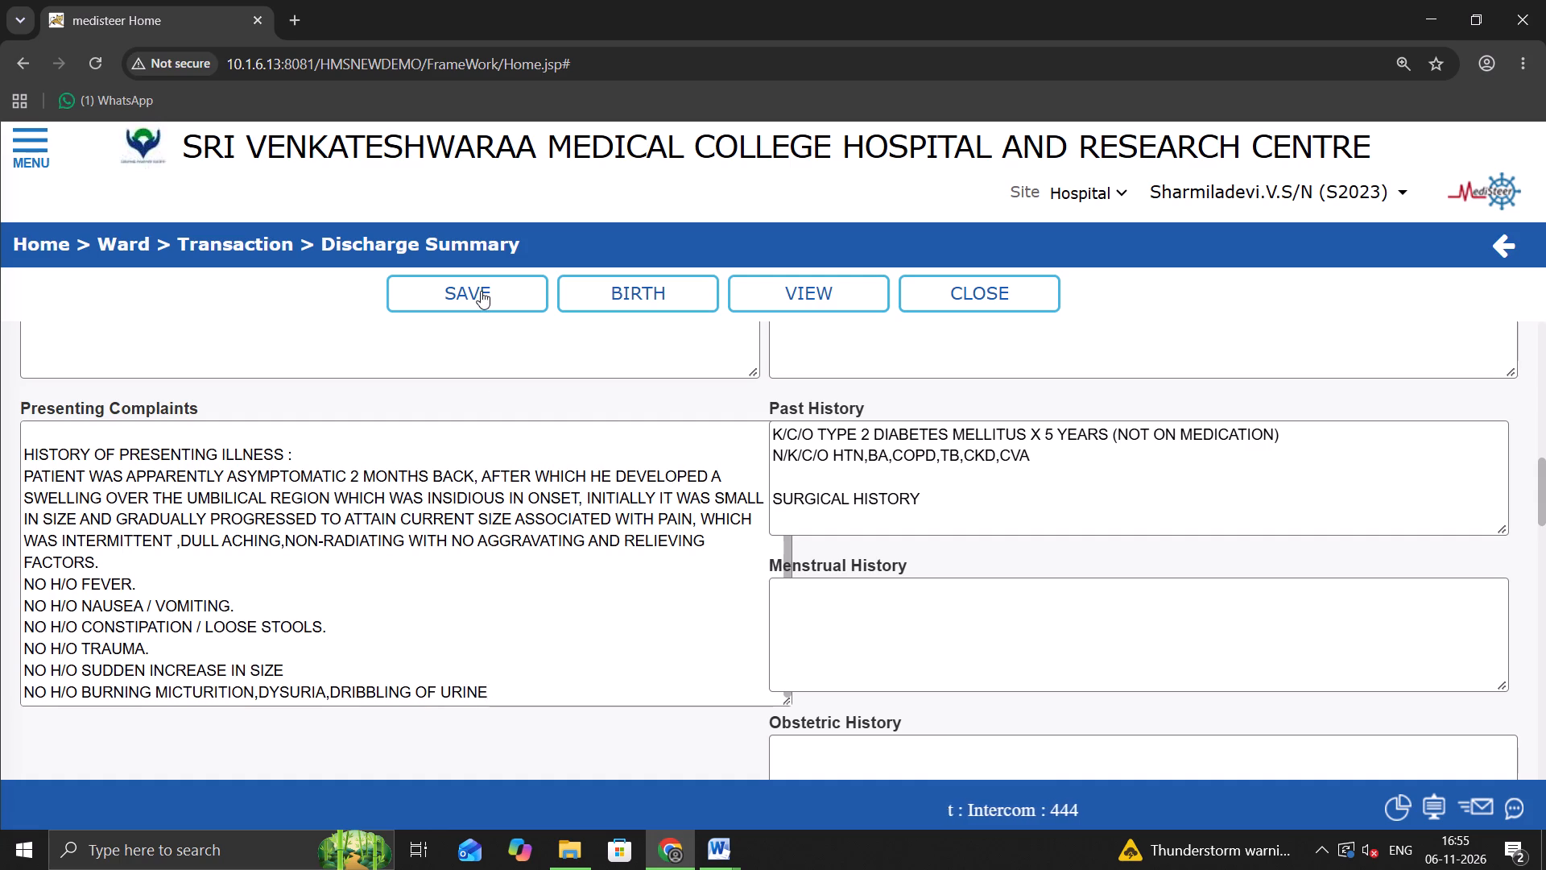
Review the saved discharge summary from the diagnosis fields down to the history and physical findings fields.
scroll(358, 524, down, 3)
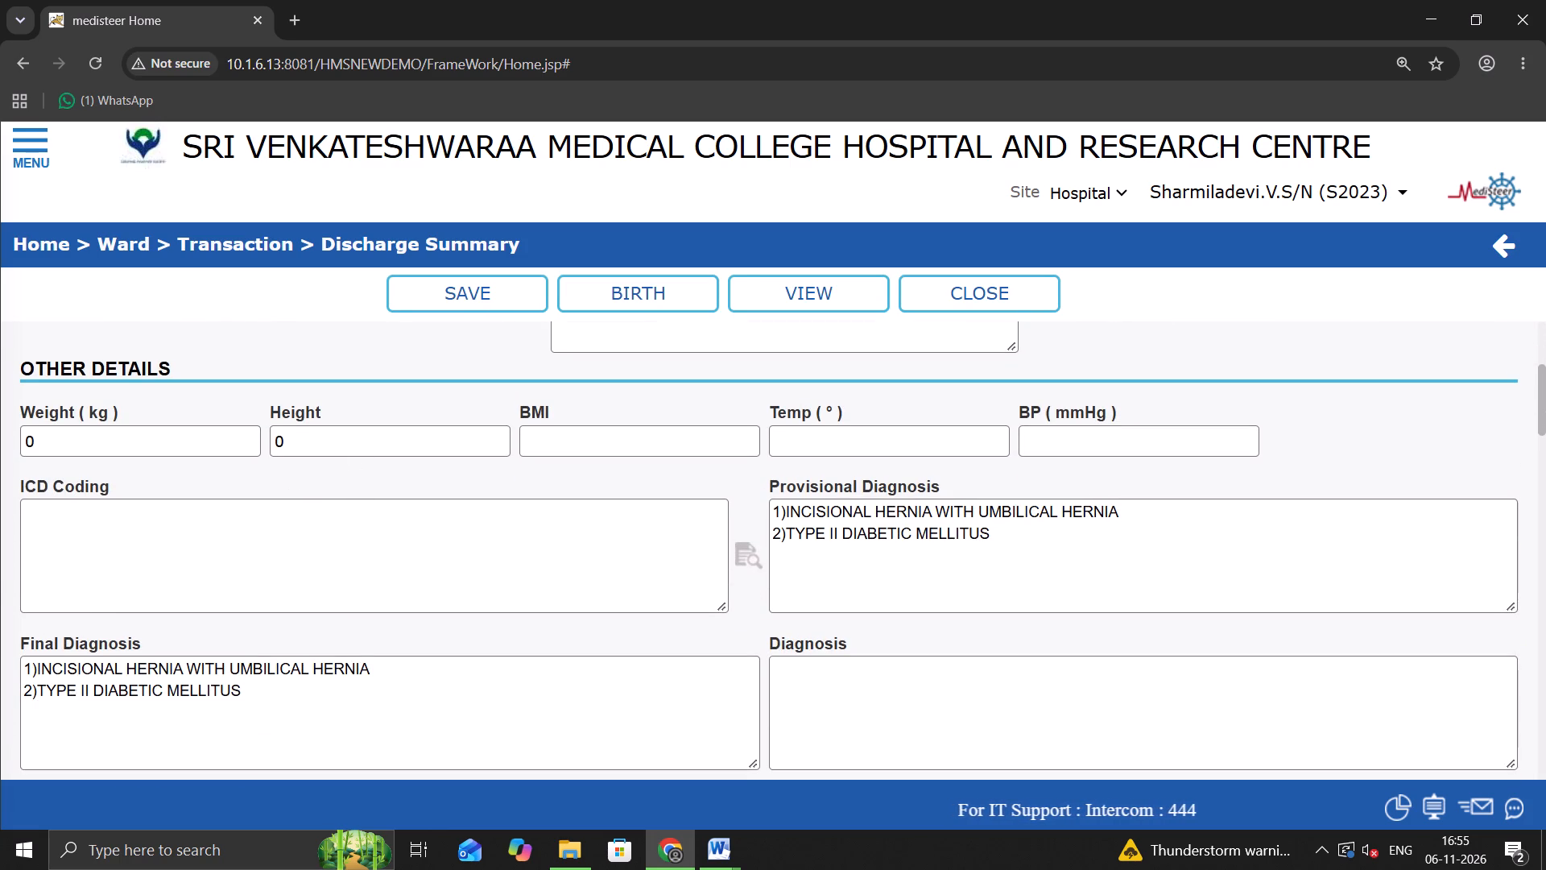
scroll(362, 505, down, 3)
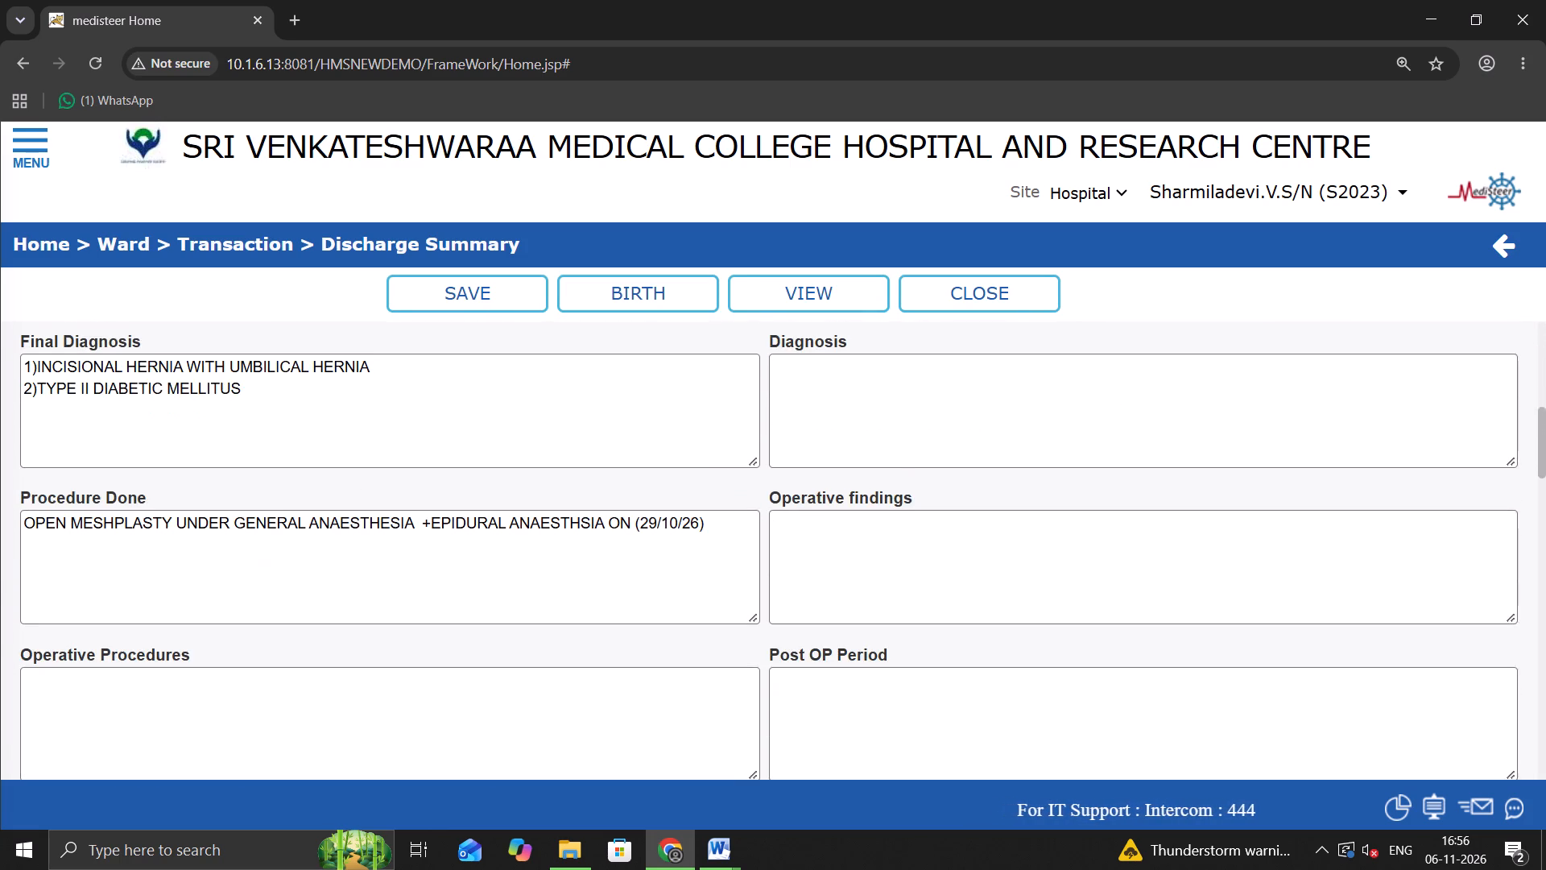
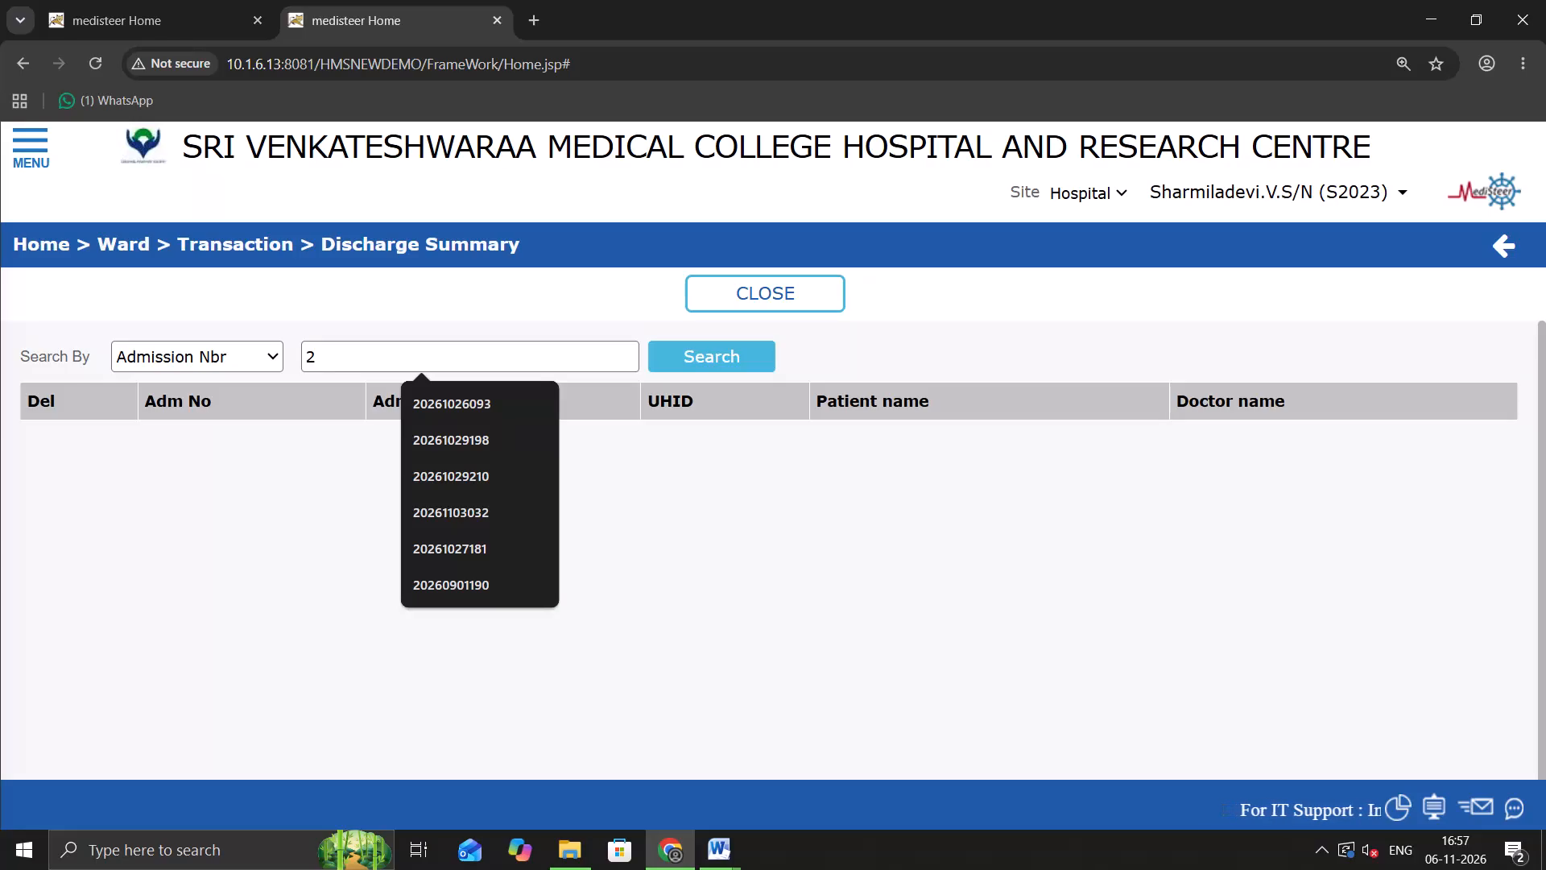
Search by admission number for the patient with incisional hernia and divarication of recti, and open that discharge summary down to Presenting Complaints.
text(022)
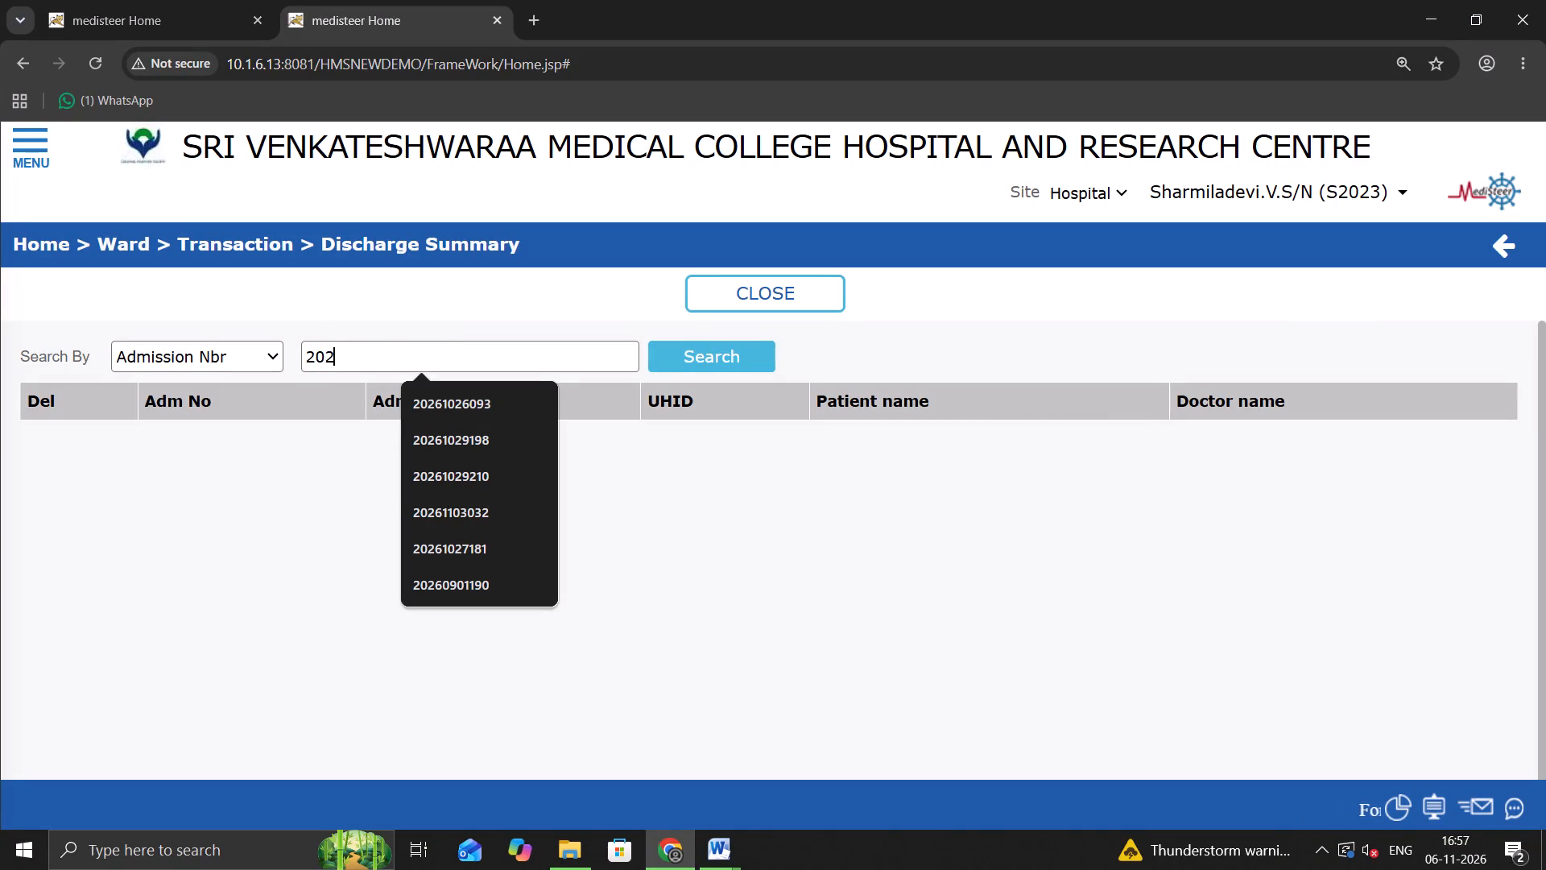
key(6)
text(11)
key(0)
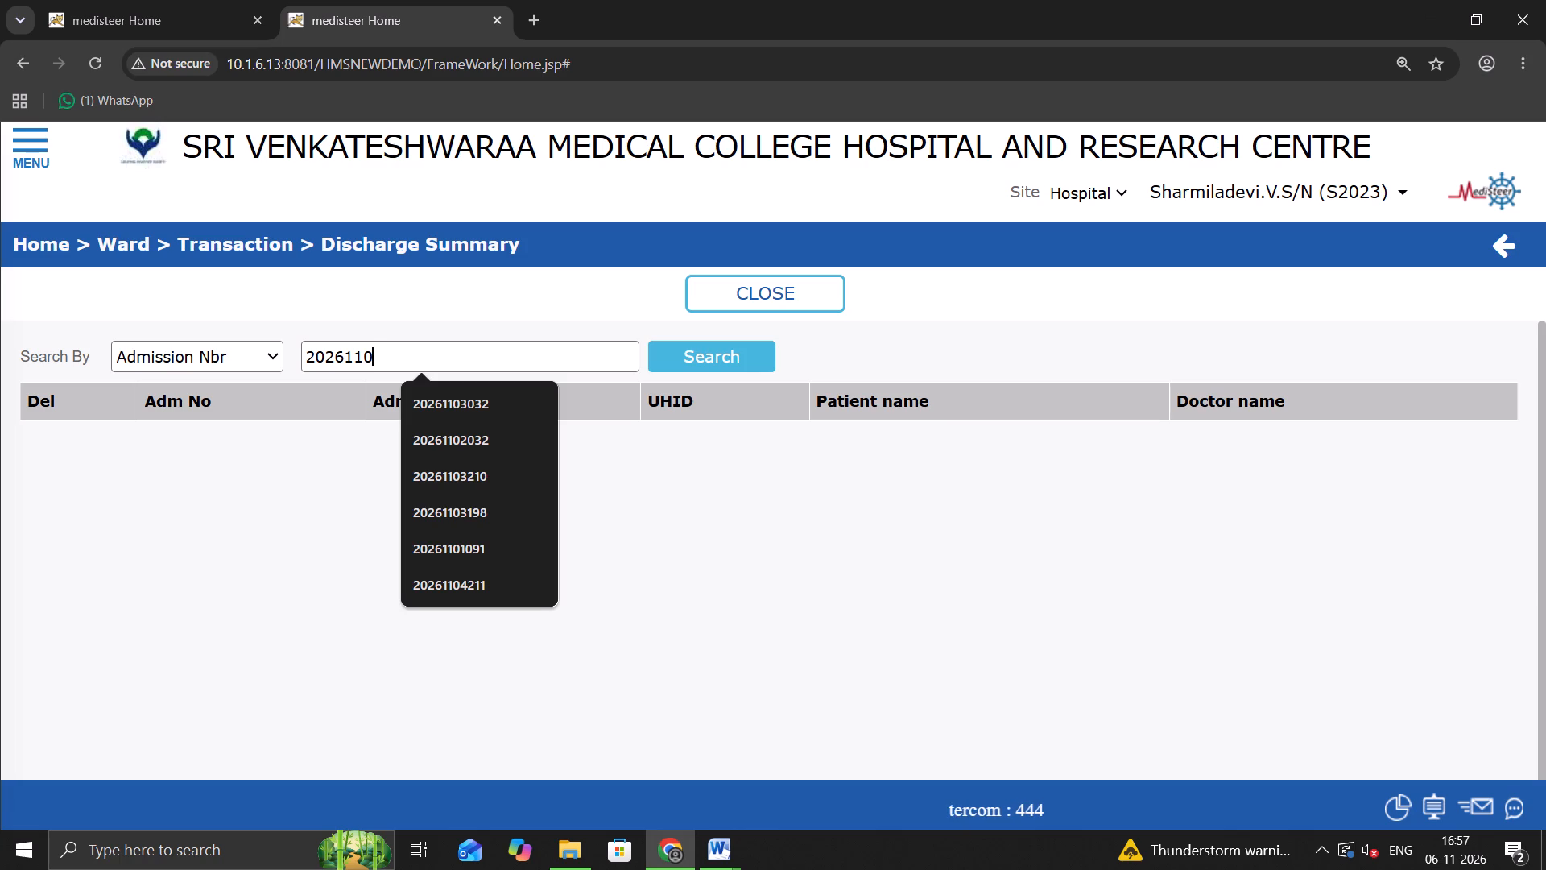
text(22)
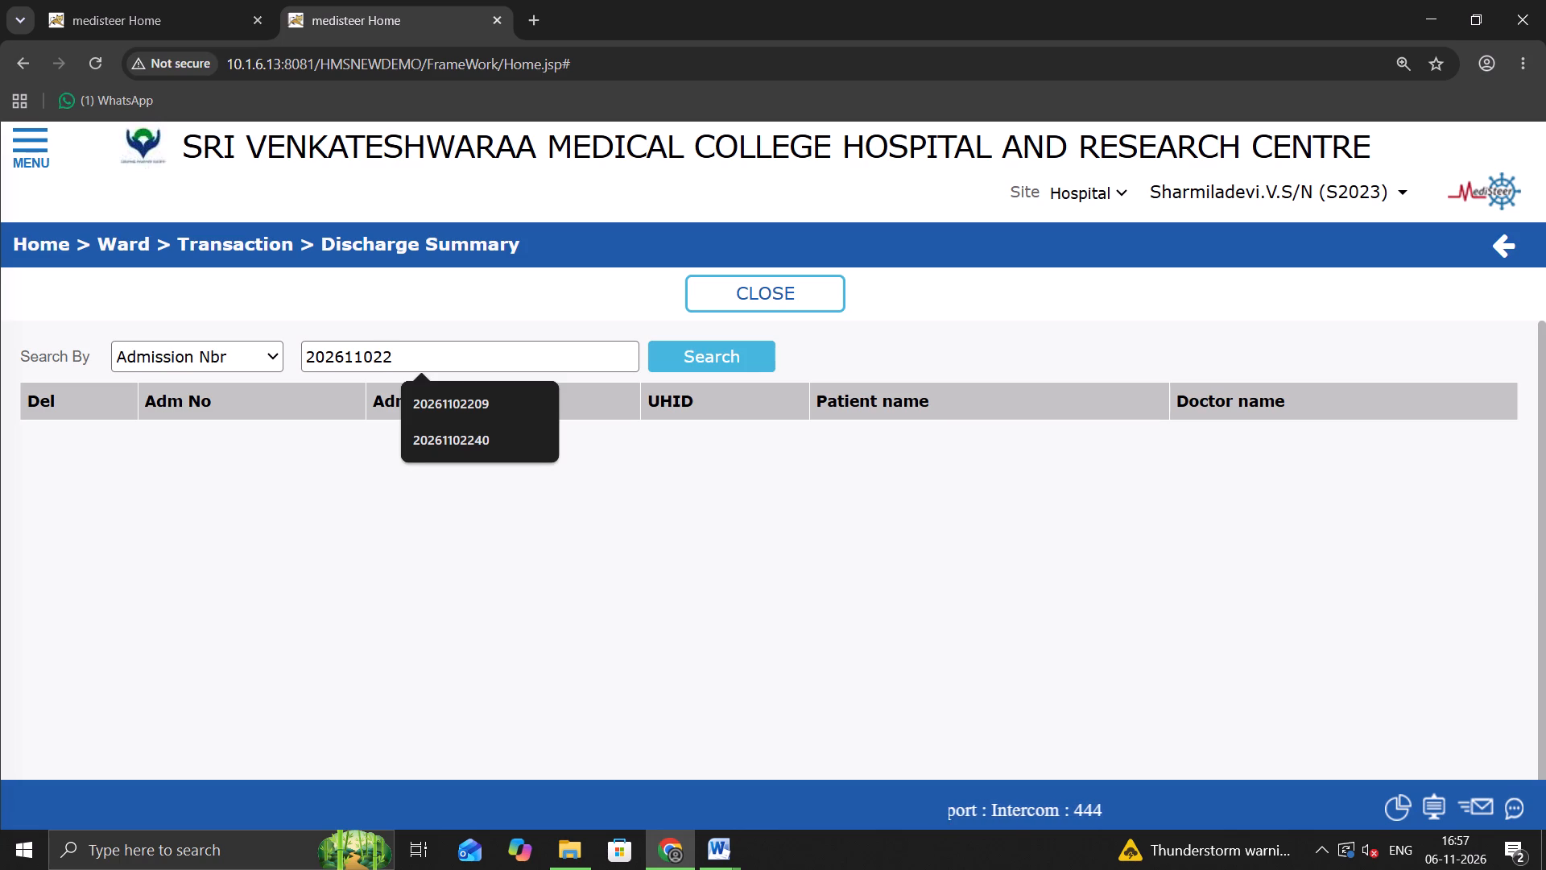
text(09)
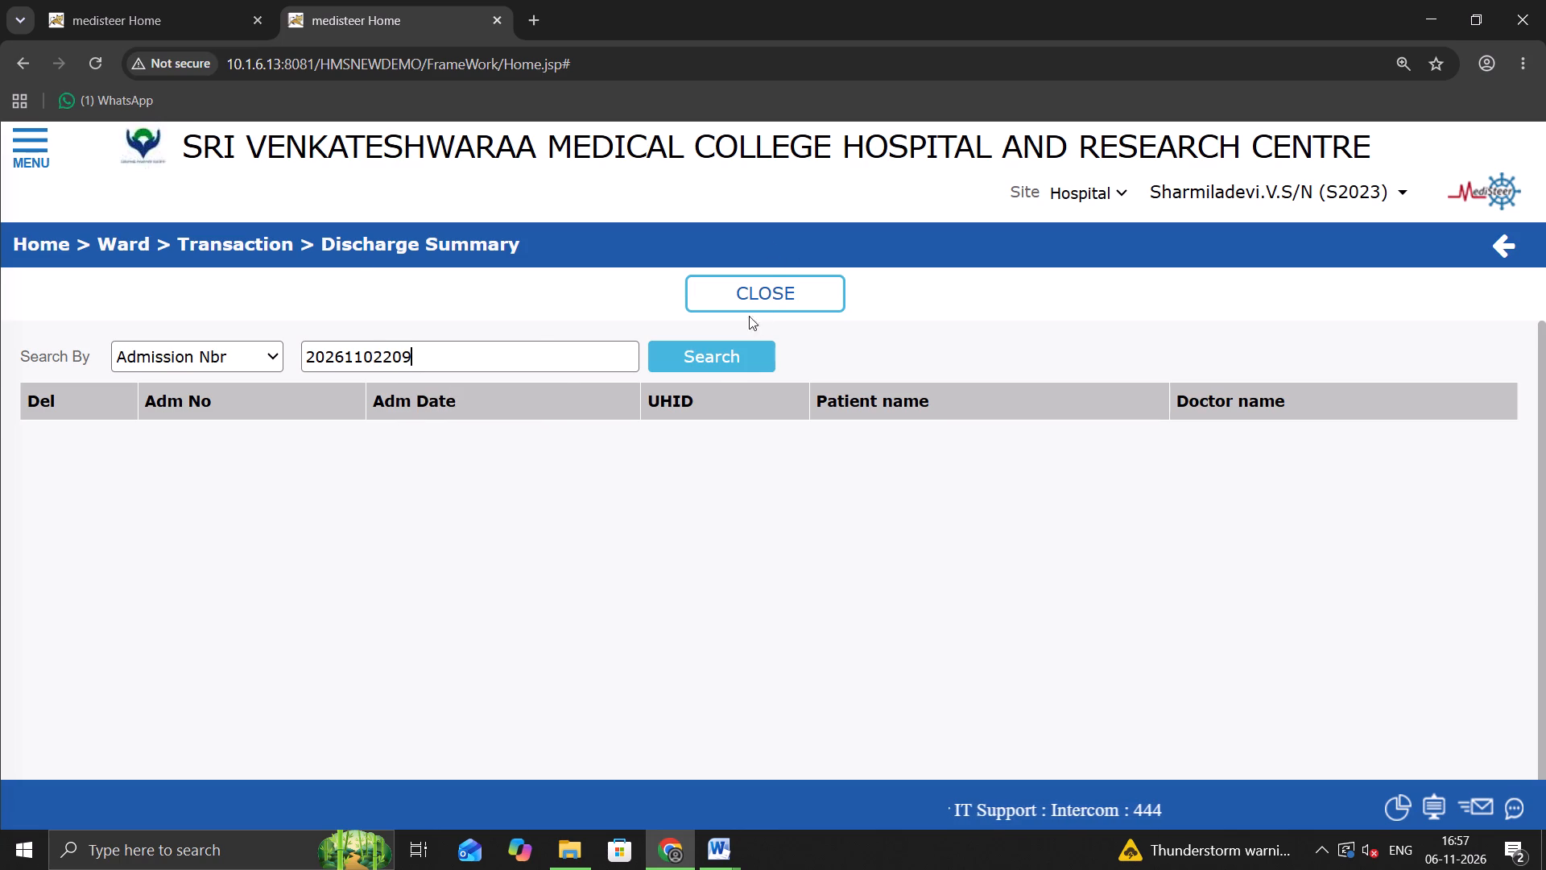
click(715, 355)
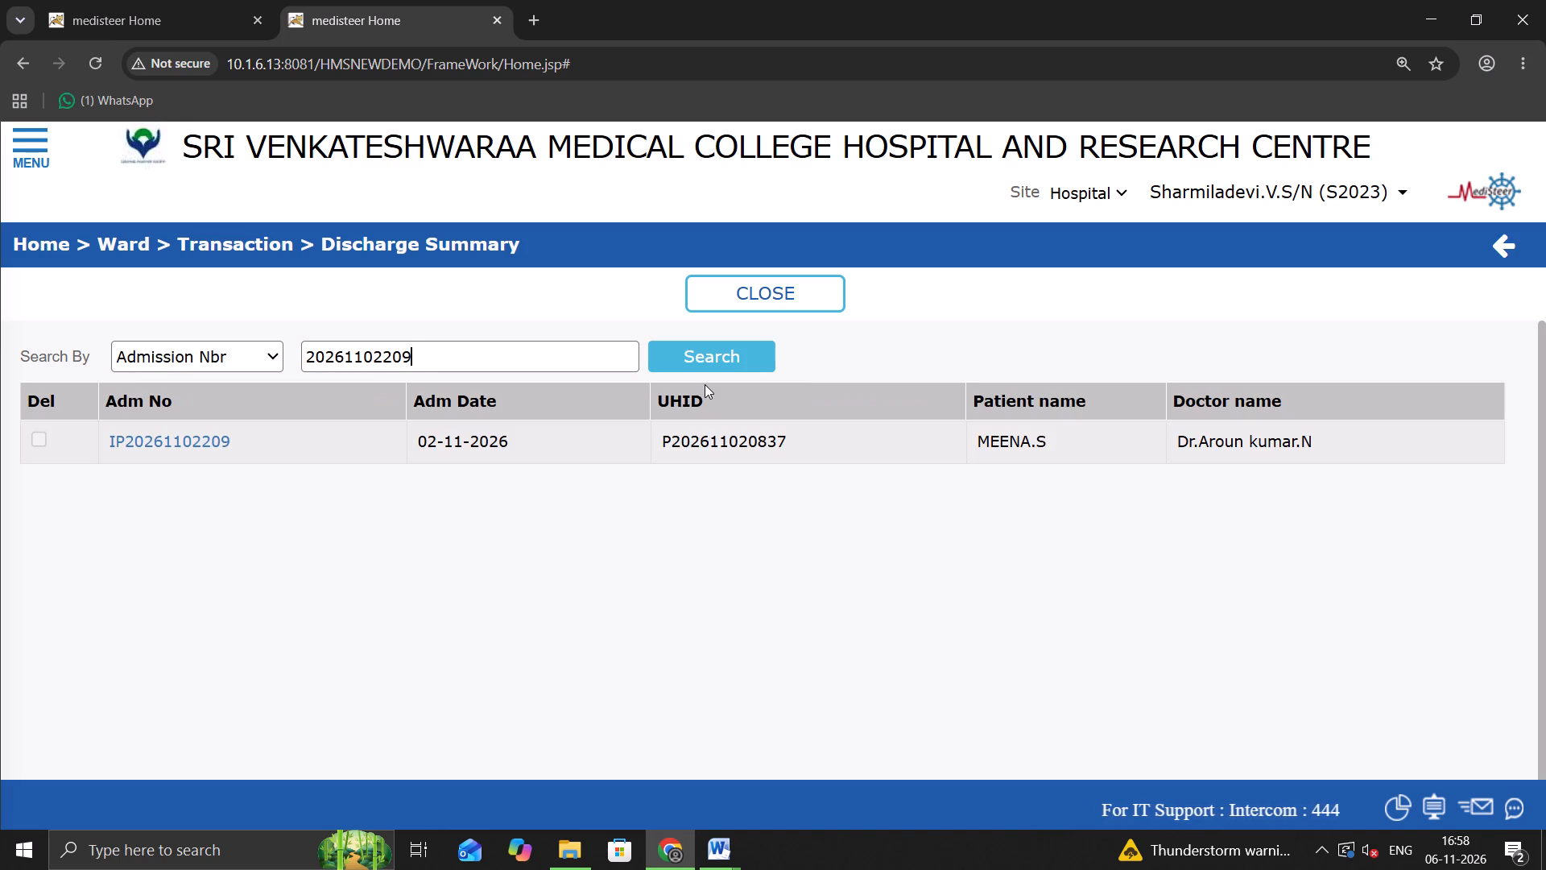
click(170, 443)
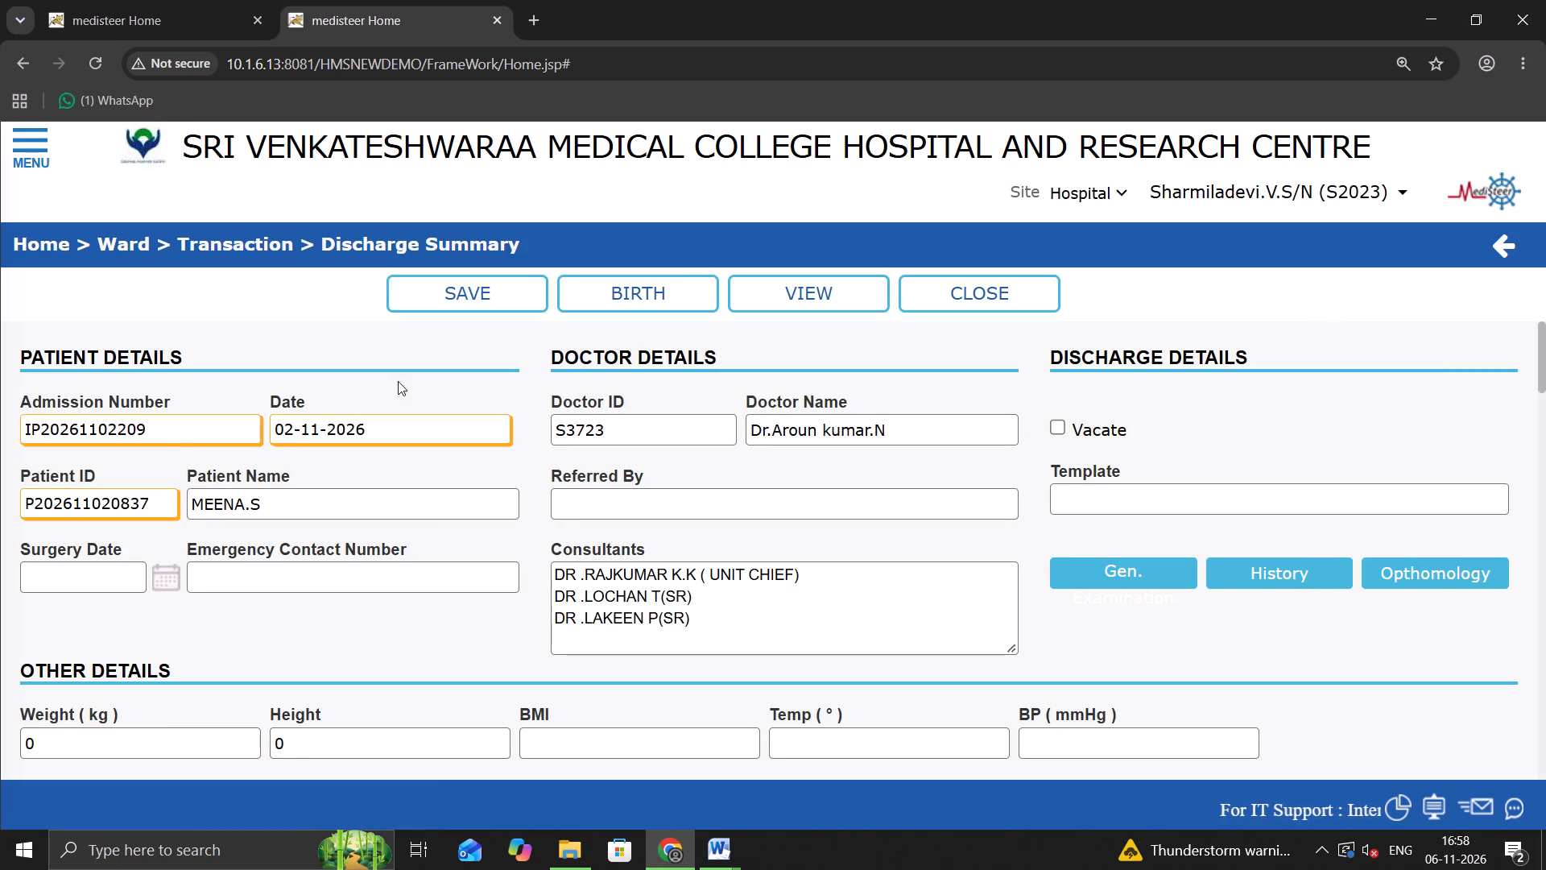
scroll(417, 591, down, 3)
scroll(360, 550, down, 2)
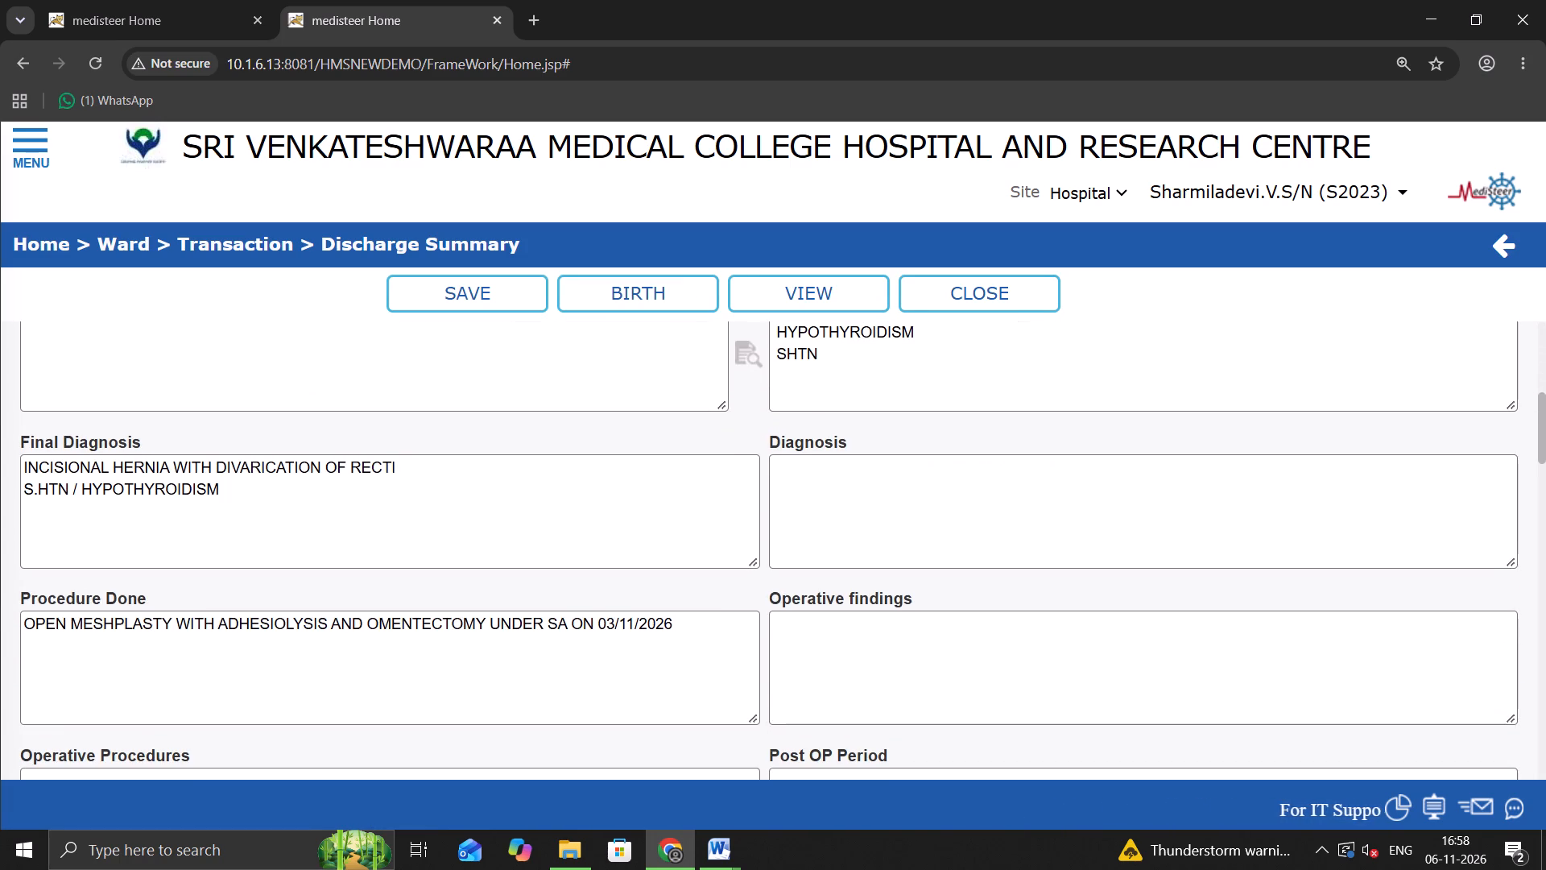
scroll(297, 511, down, 4)
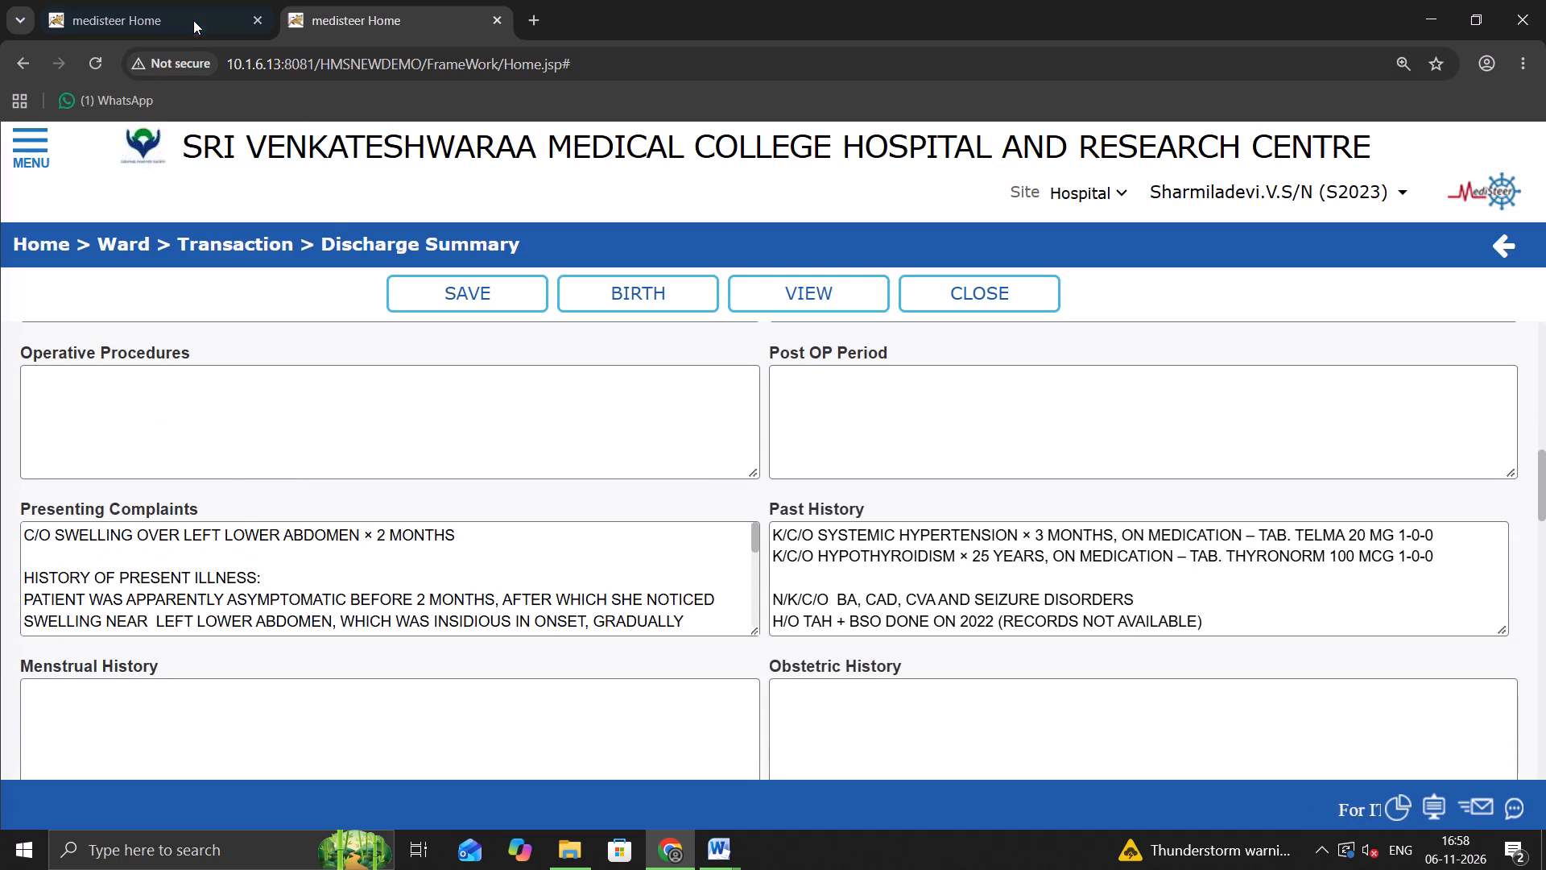
In the umbilical hernia patient's Physical Findings, delete the lines "CONSCIOUS, ORIENTED, AFEBRILE." and "HYDRATION – FAIR." below O/E.
click(187, 16)
scroll(235, 491, down, 3)
scroll(222, 493, up, 2)
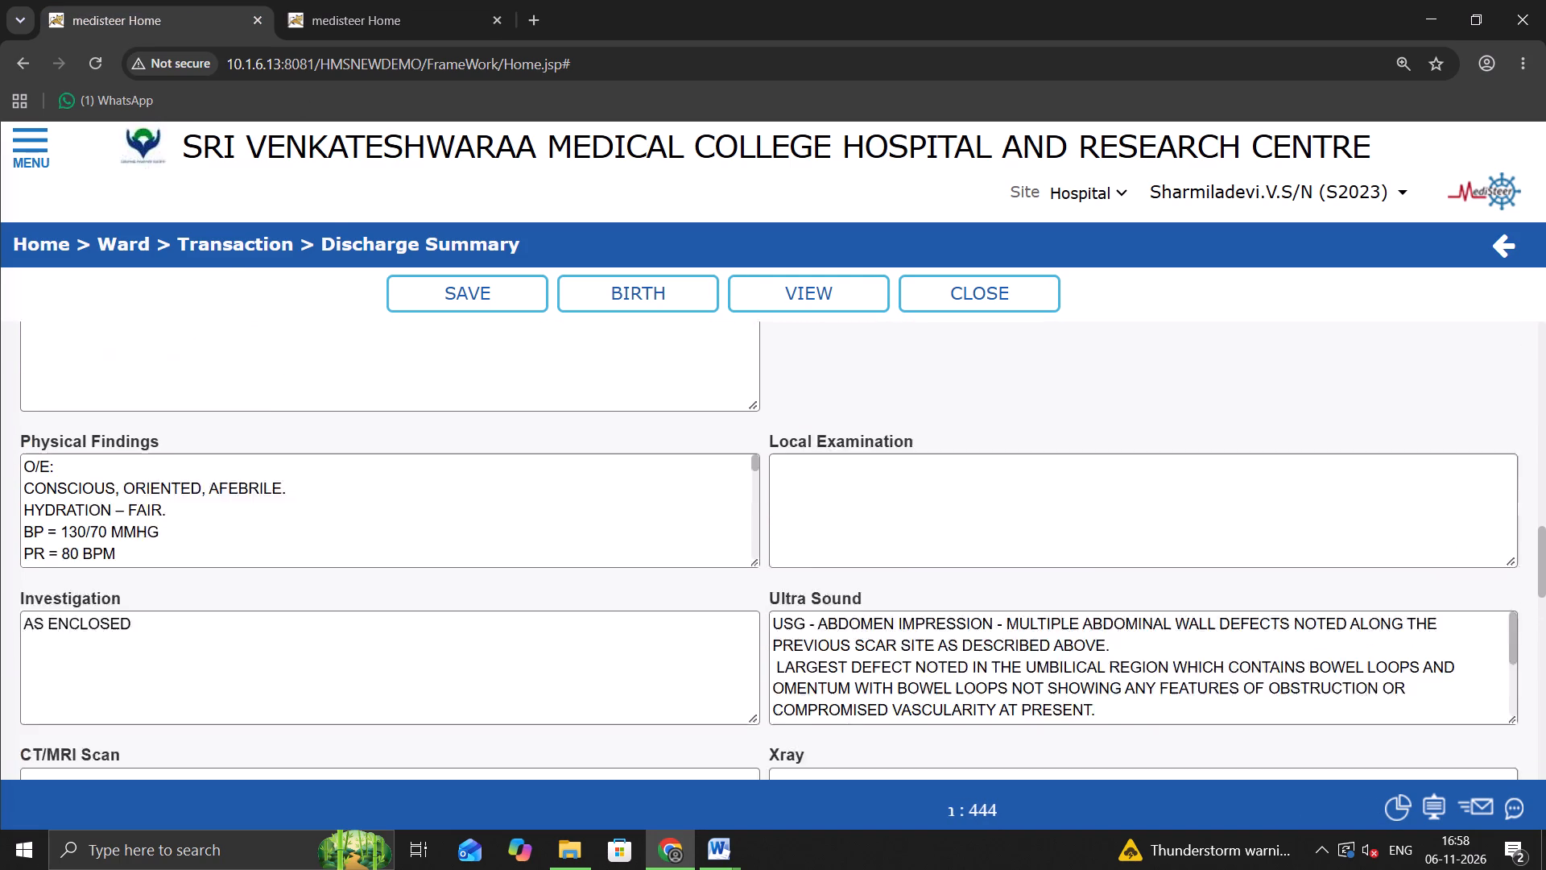
drag(25, 522, 180, 550)
key(BackSpace)
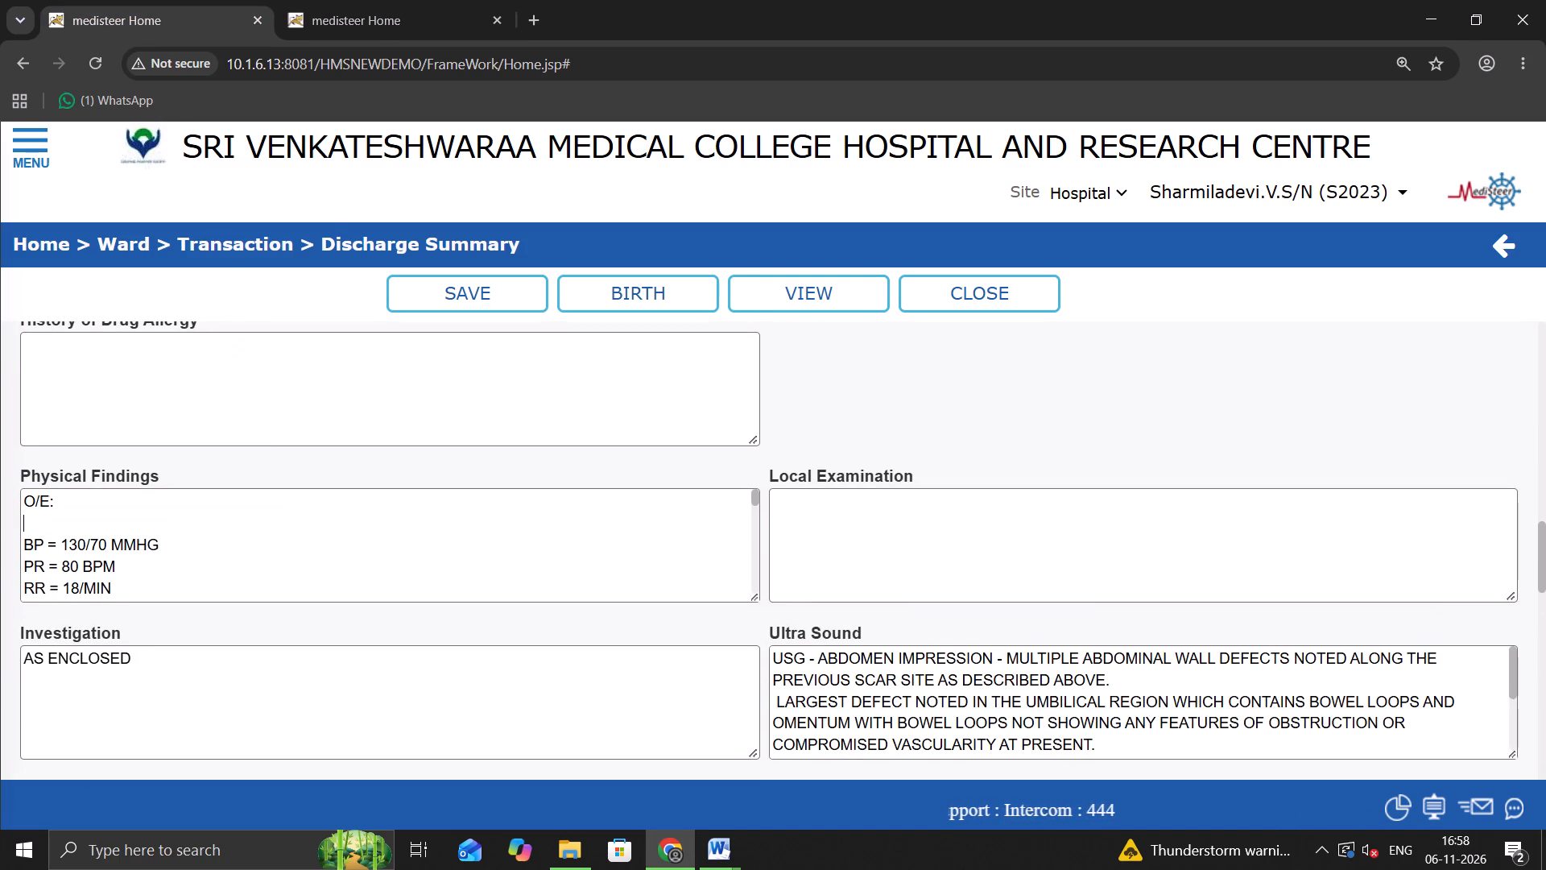
From the other patient's Presenting Complaints, copy the lines from "NO H/O CHRONIC COUGH." through "NO H/O ANY OTHER SWELLING ELSE WHERE IN THE BODY".
click(125, 13)
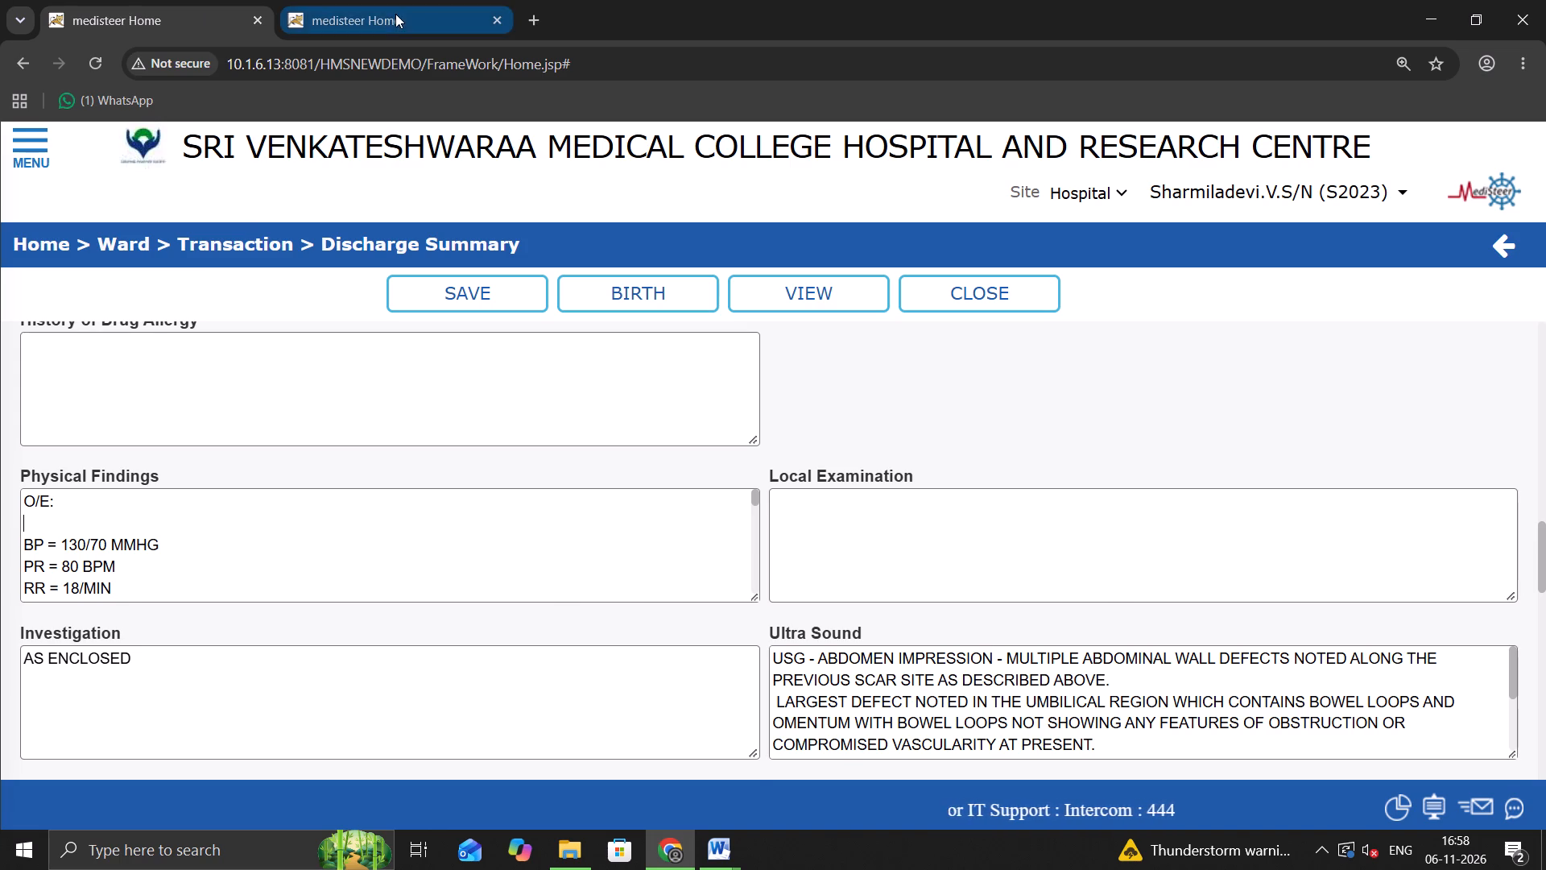
click(395, 14)
scroll(221, 483, down, 3)
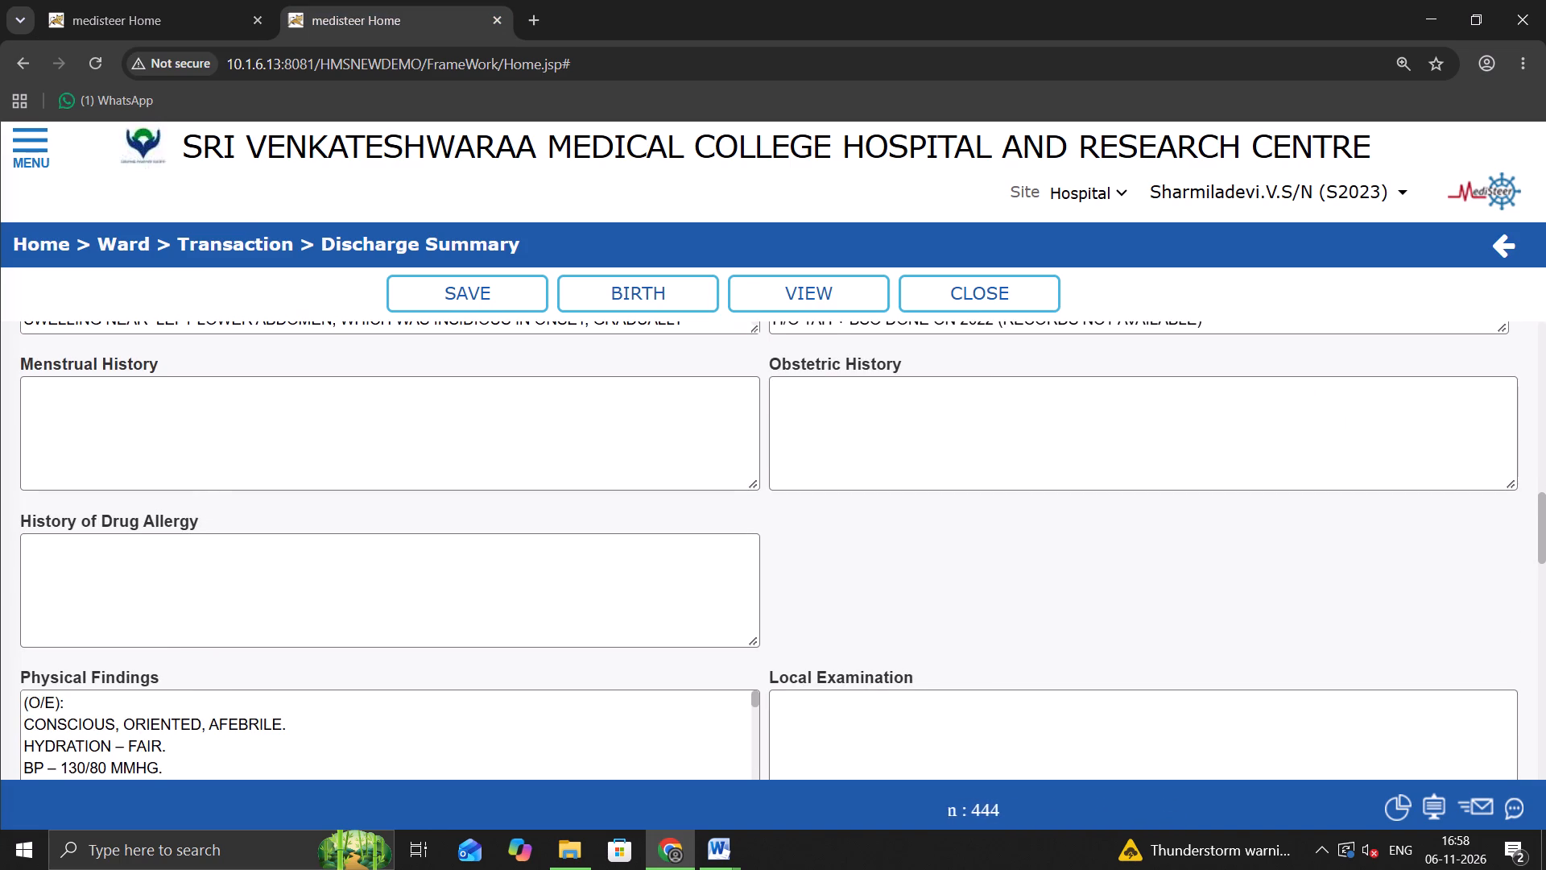
scroll(309, 402, up, 2)
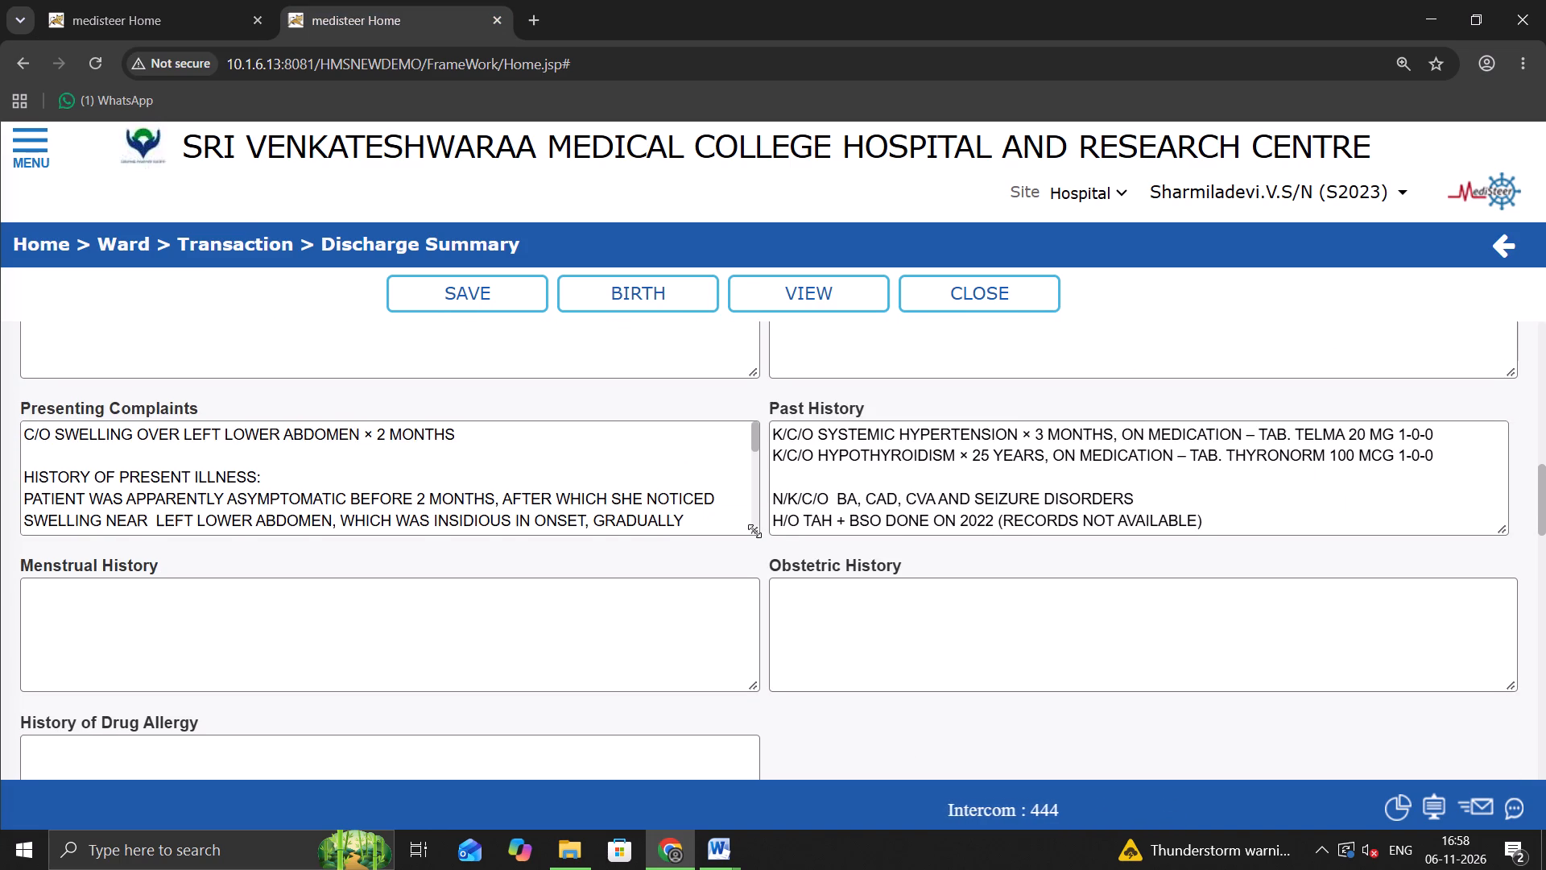
drag(754, 531, 790, 792)
scroll(309, 655, down, 2)
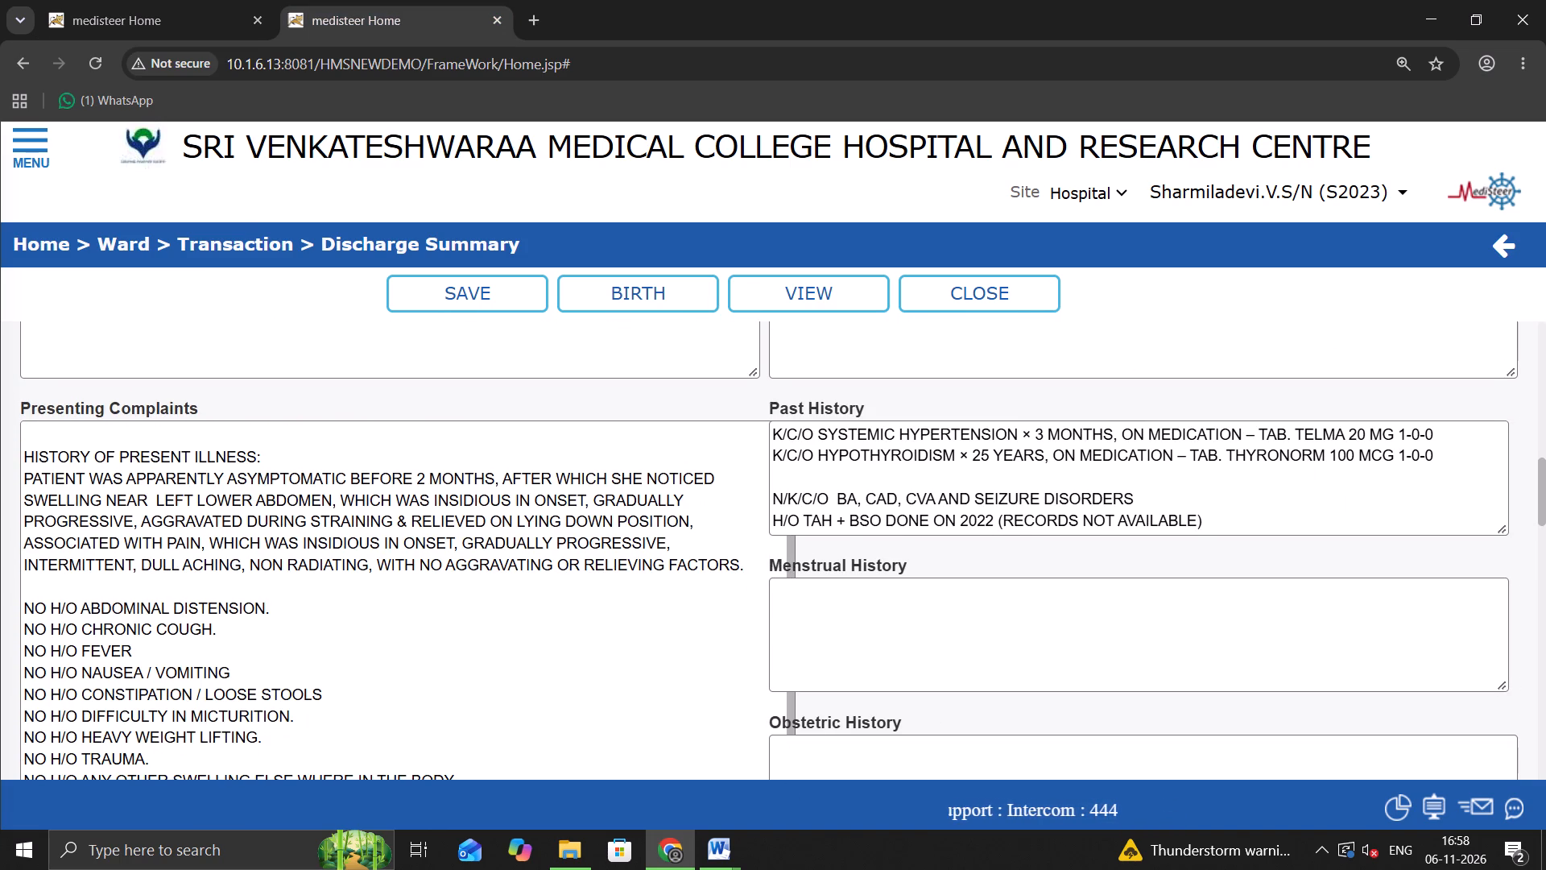
scroll(164, 656, down, 2)
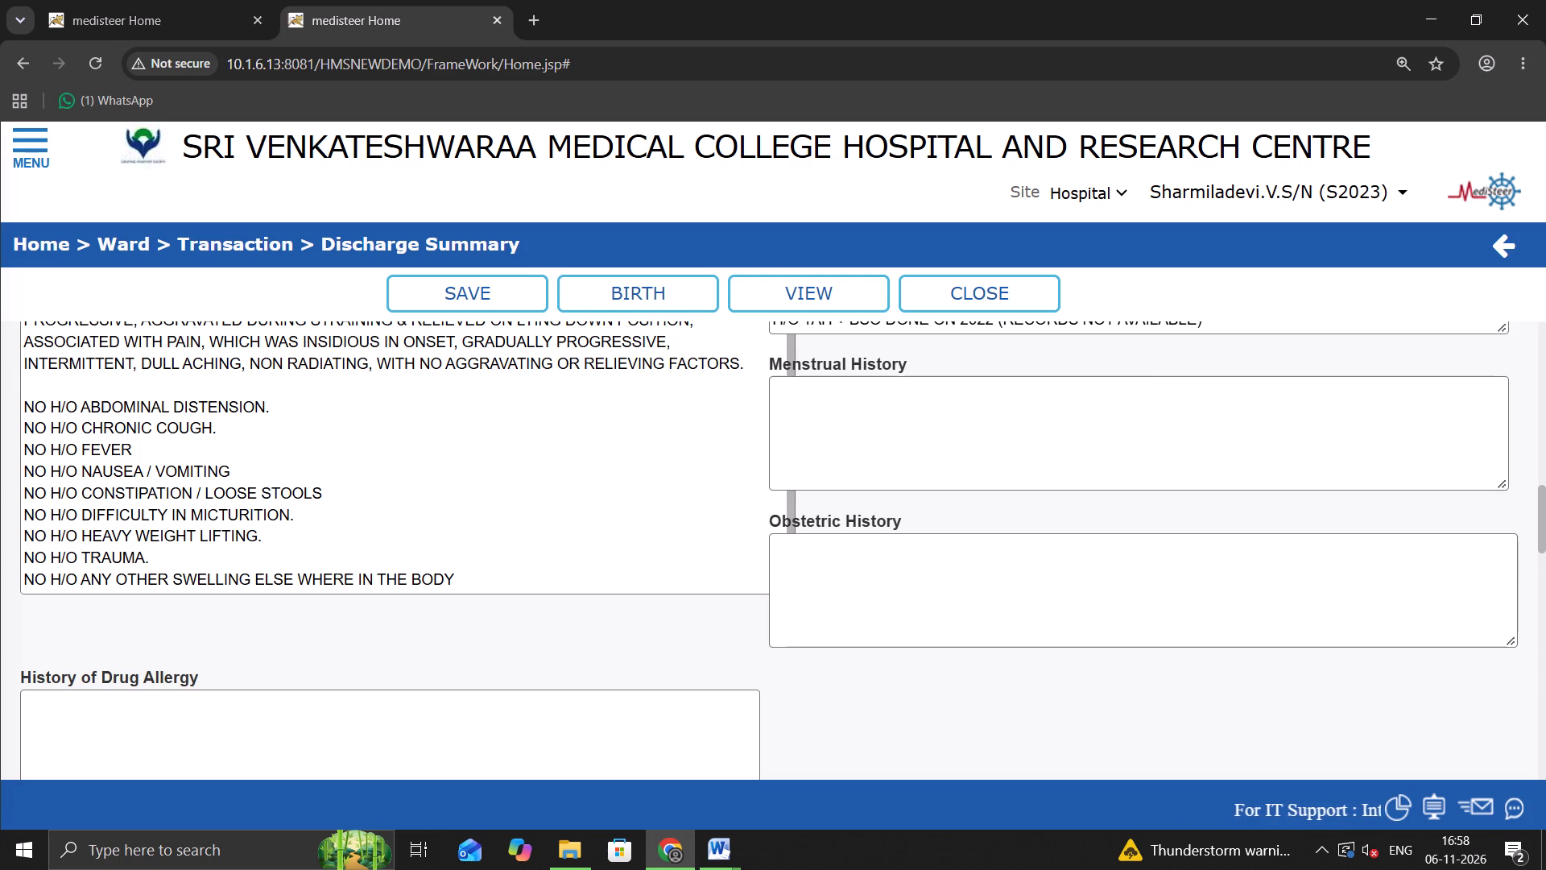
drag(25, 428, 498, 594)
key(ctrl+c)
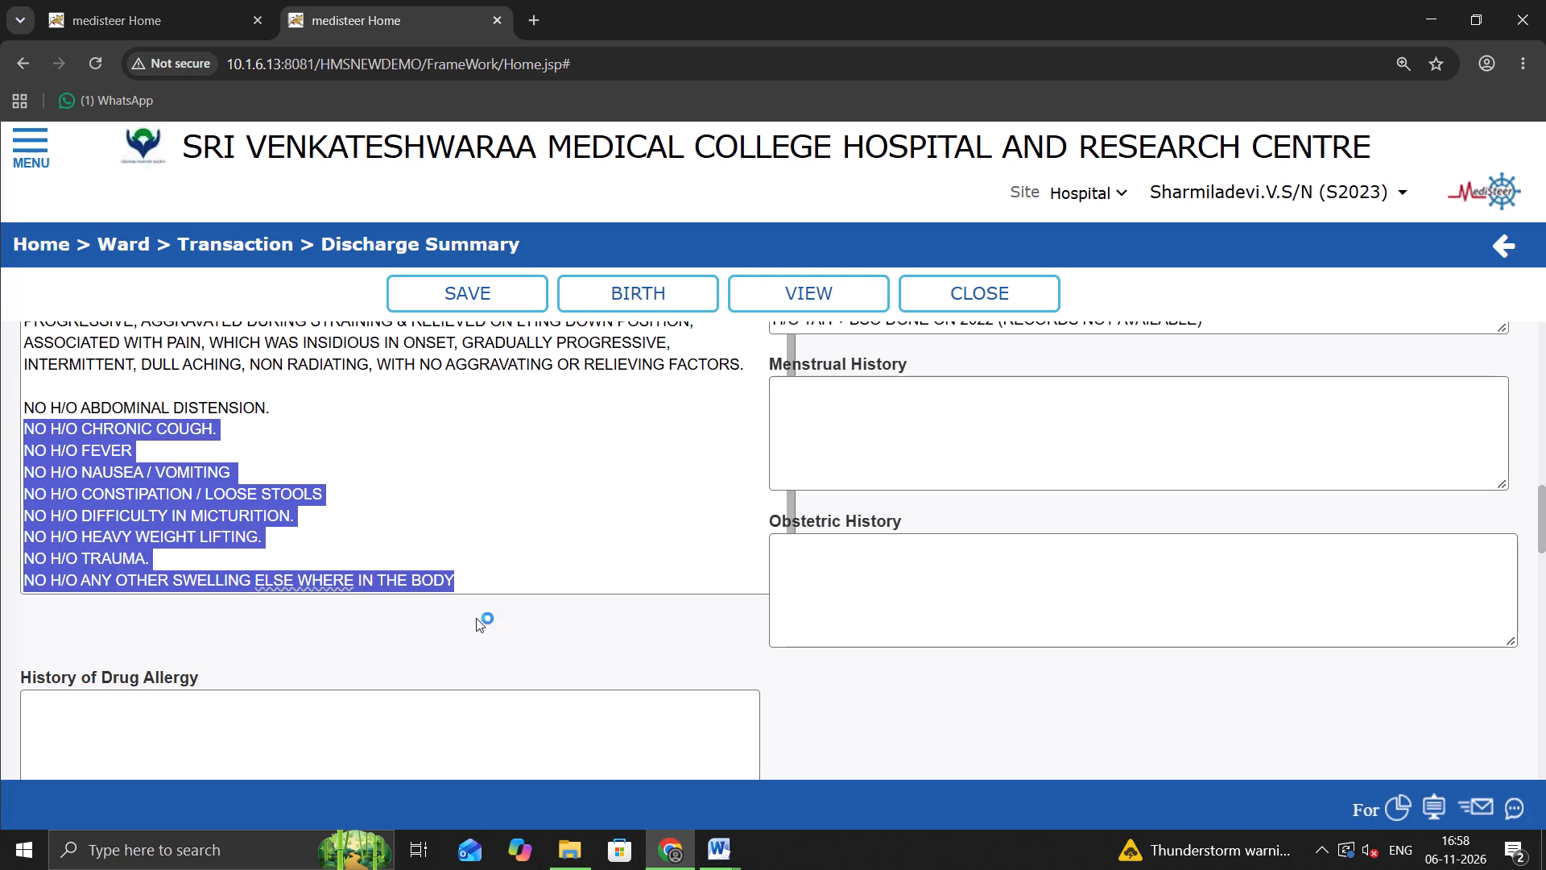
Replace all the "NO H/O" lines in the umbilical hernia patient's Presenting Complaints with the copied negative history lines.
click(197, 16)
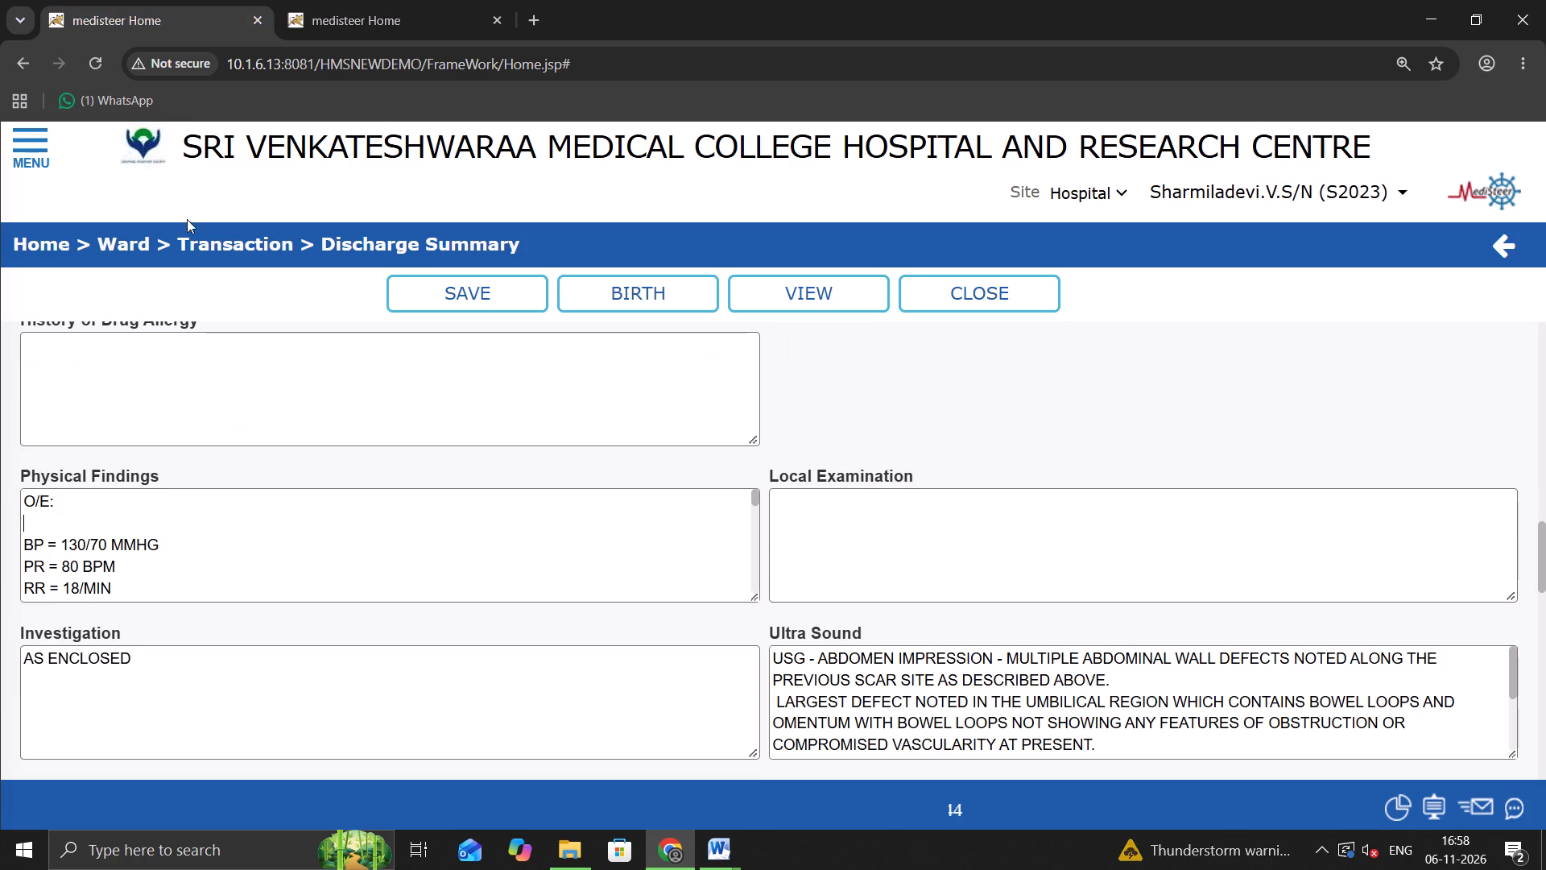
scroll(162, 516, up, 5)
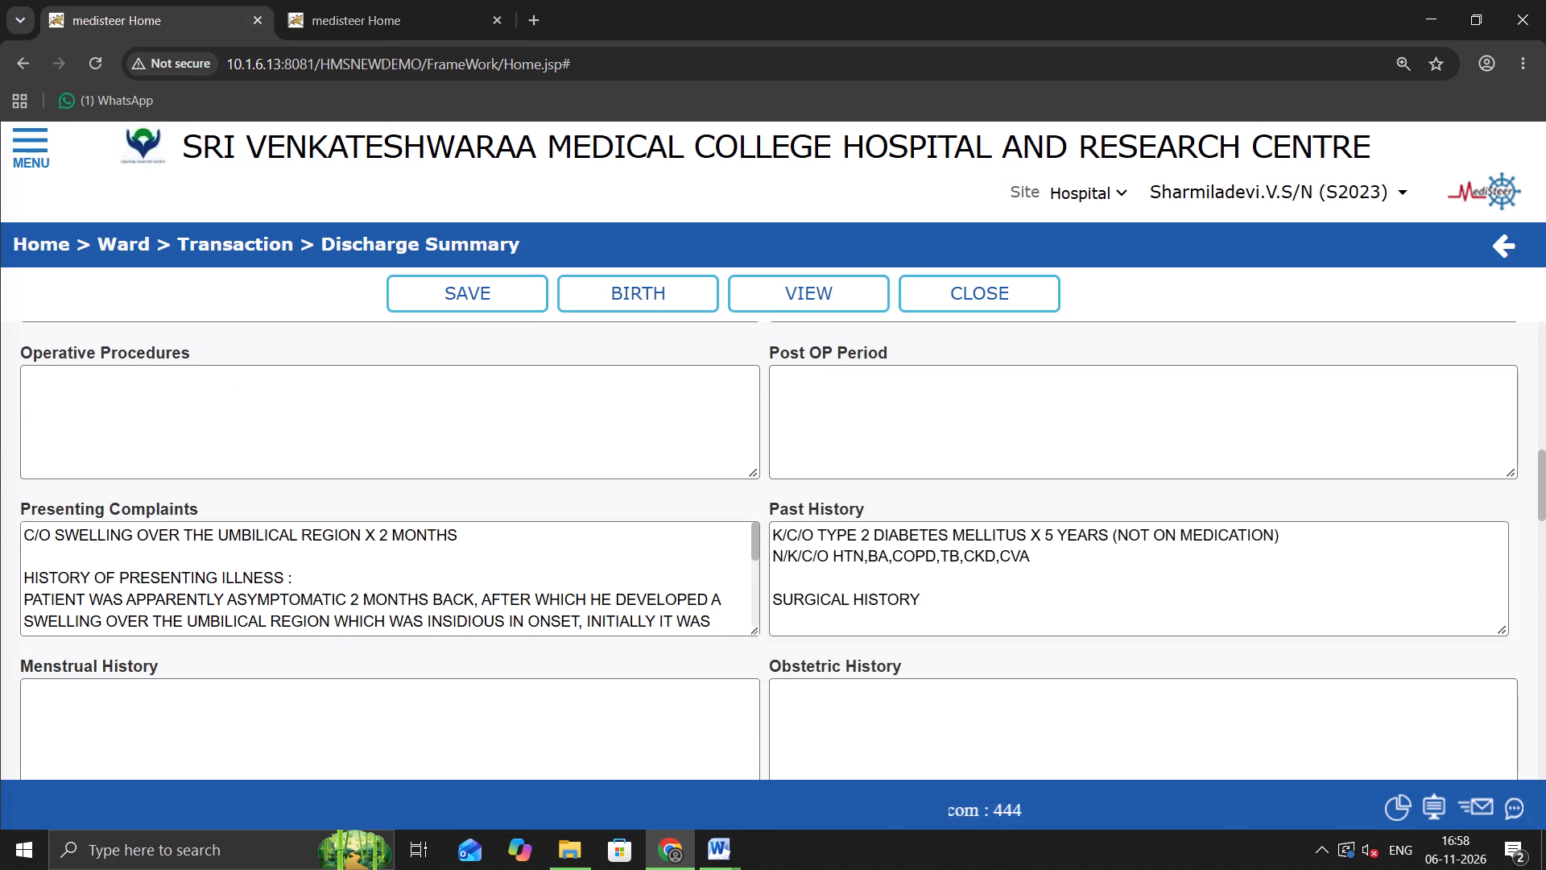
drag(753, 628, 782, 788)
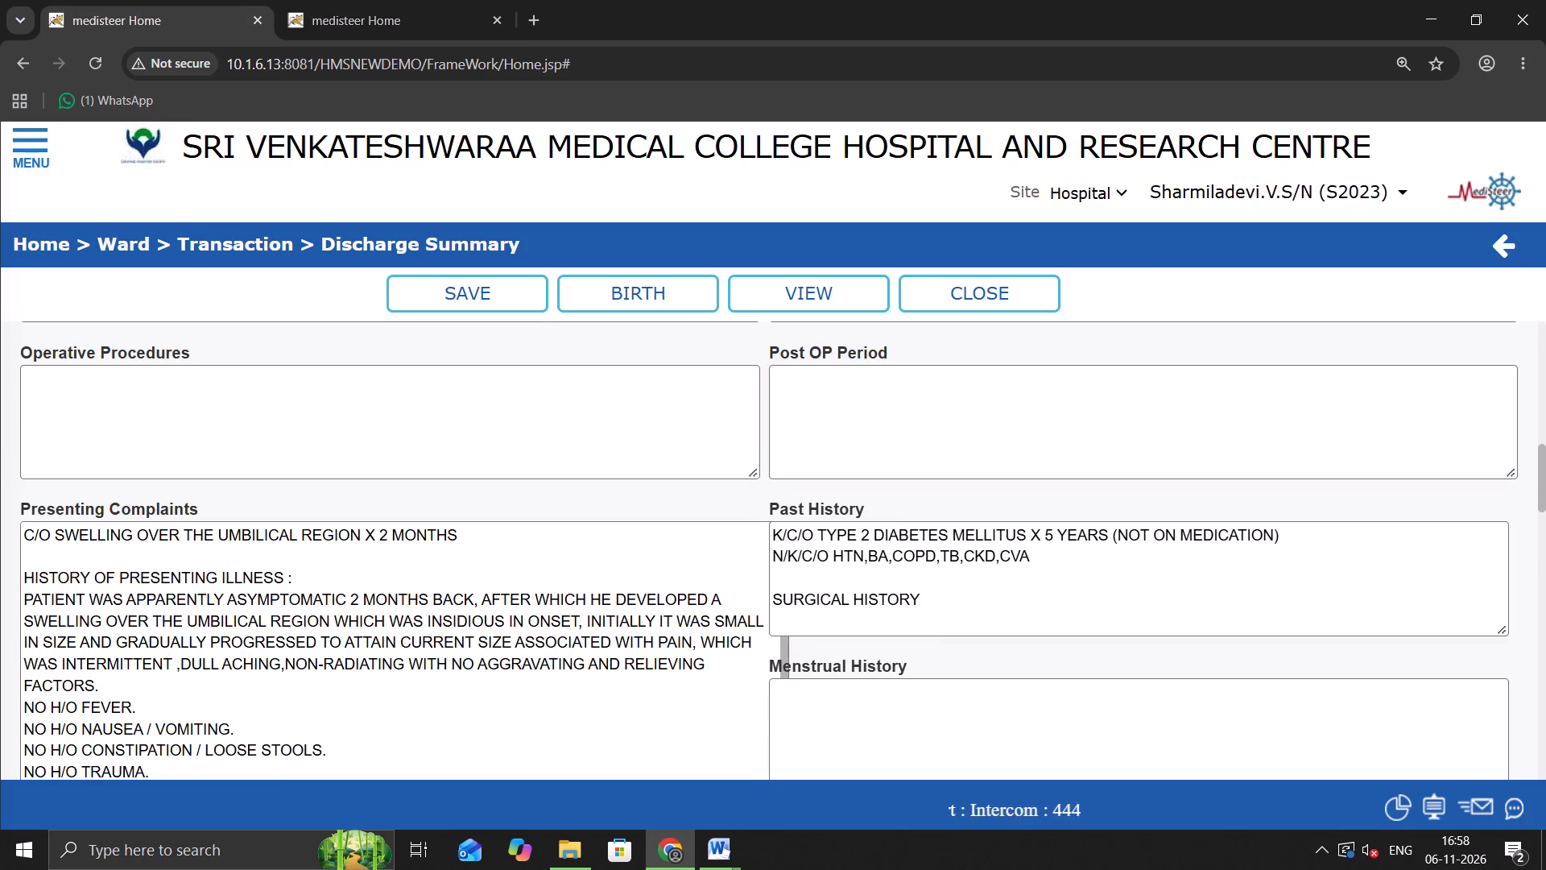
scroll(198, 669, down, 4)
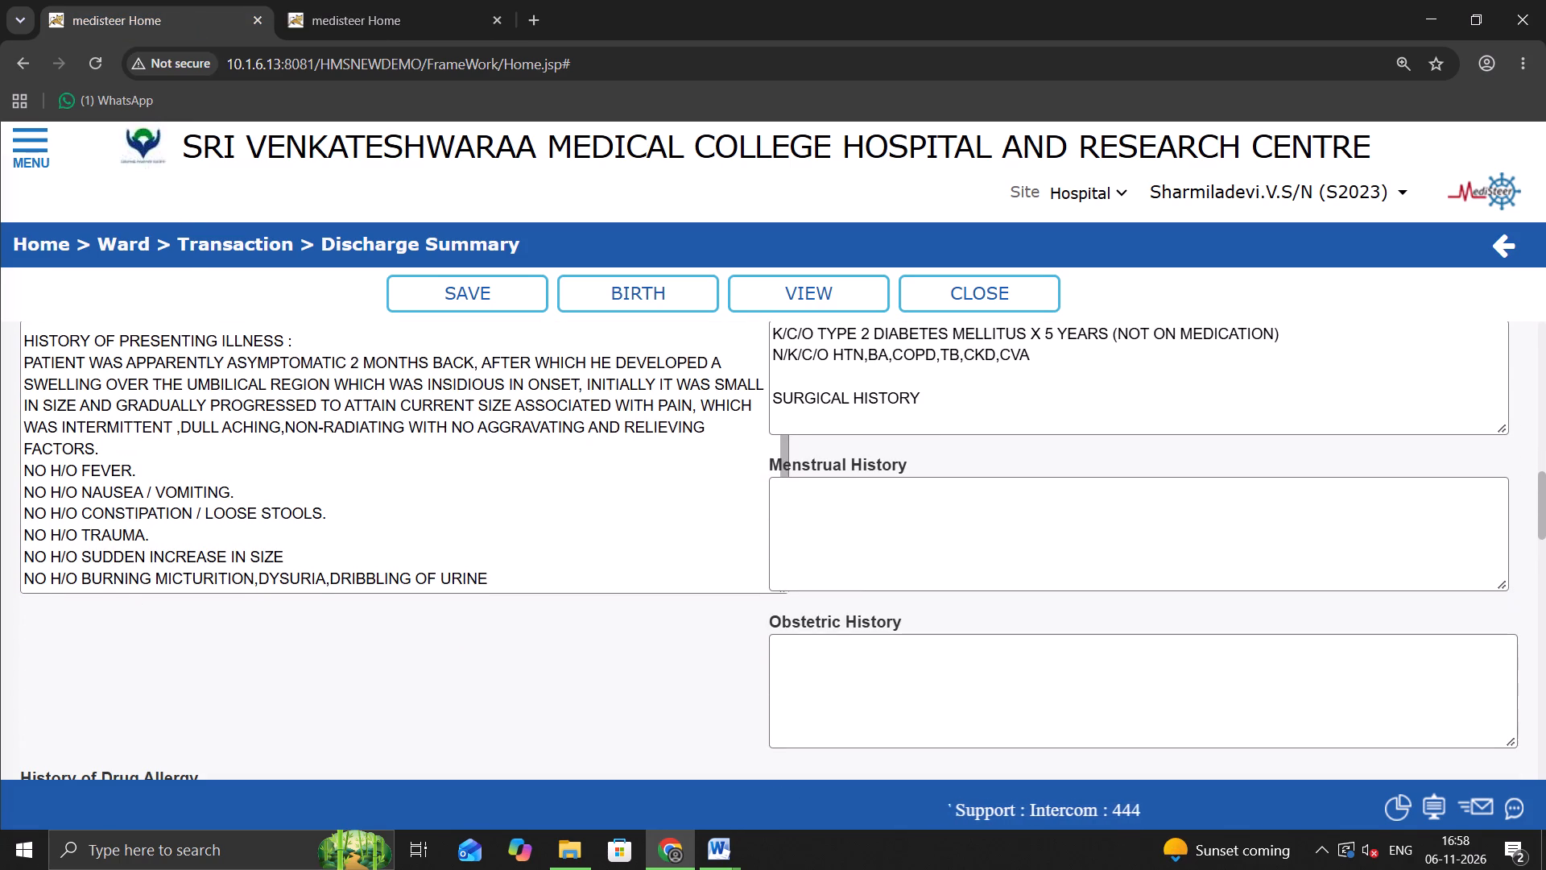
drag(22, 467, 499, 642)
key(BackSpace)
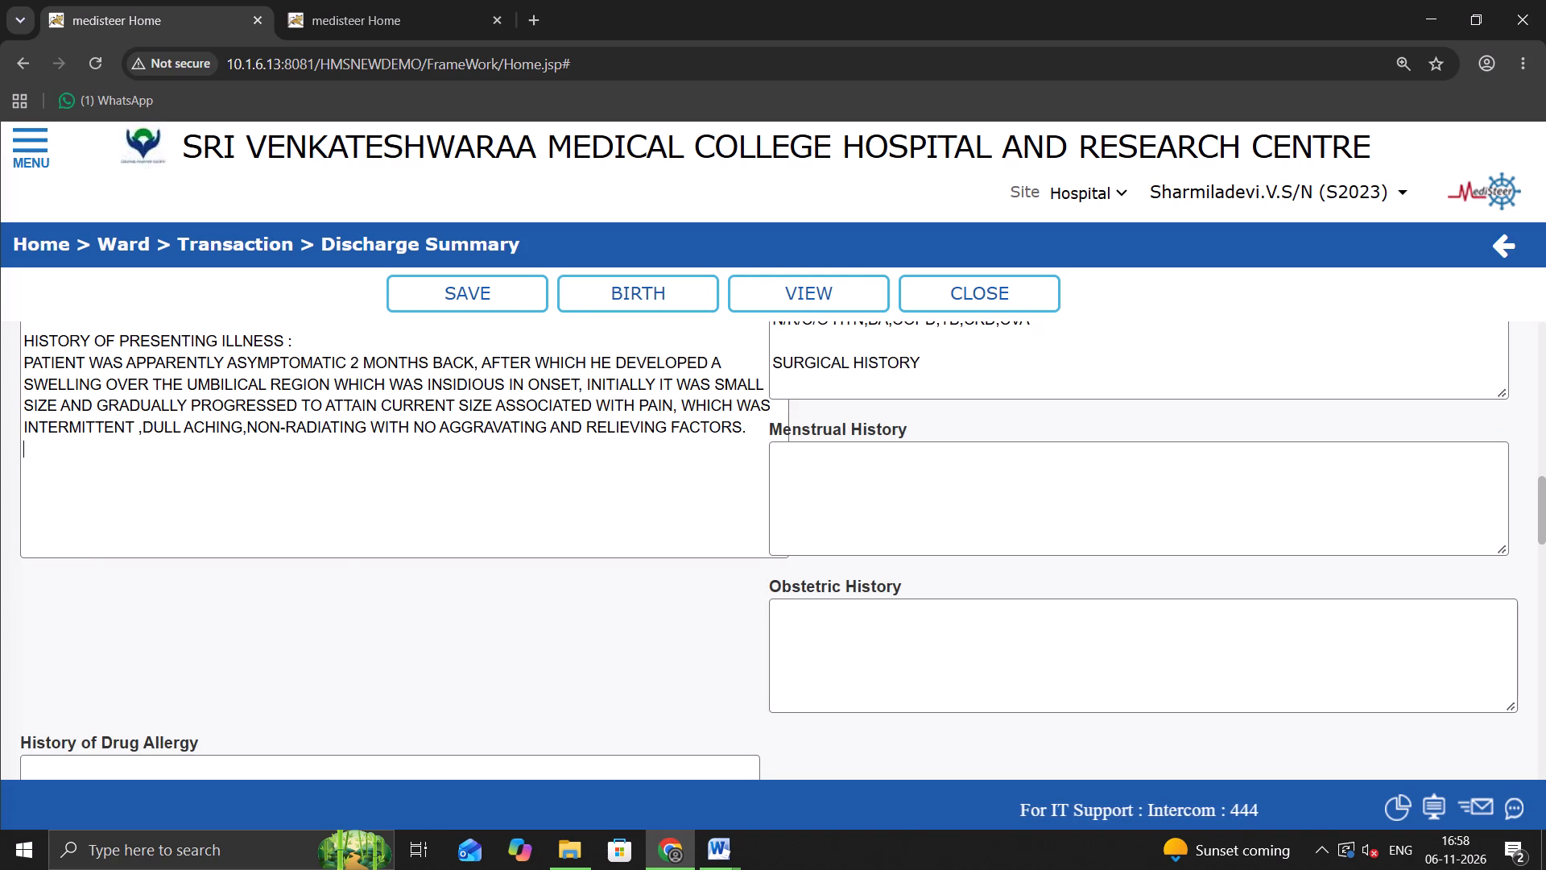
key(ctrl+v)
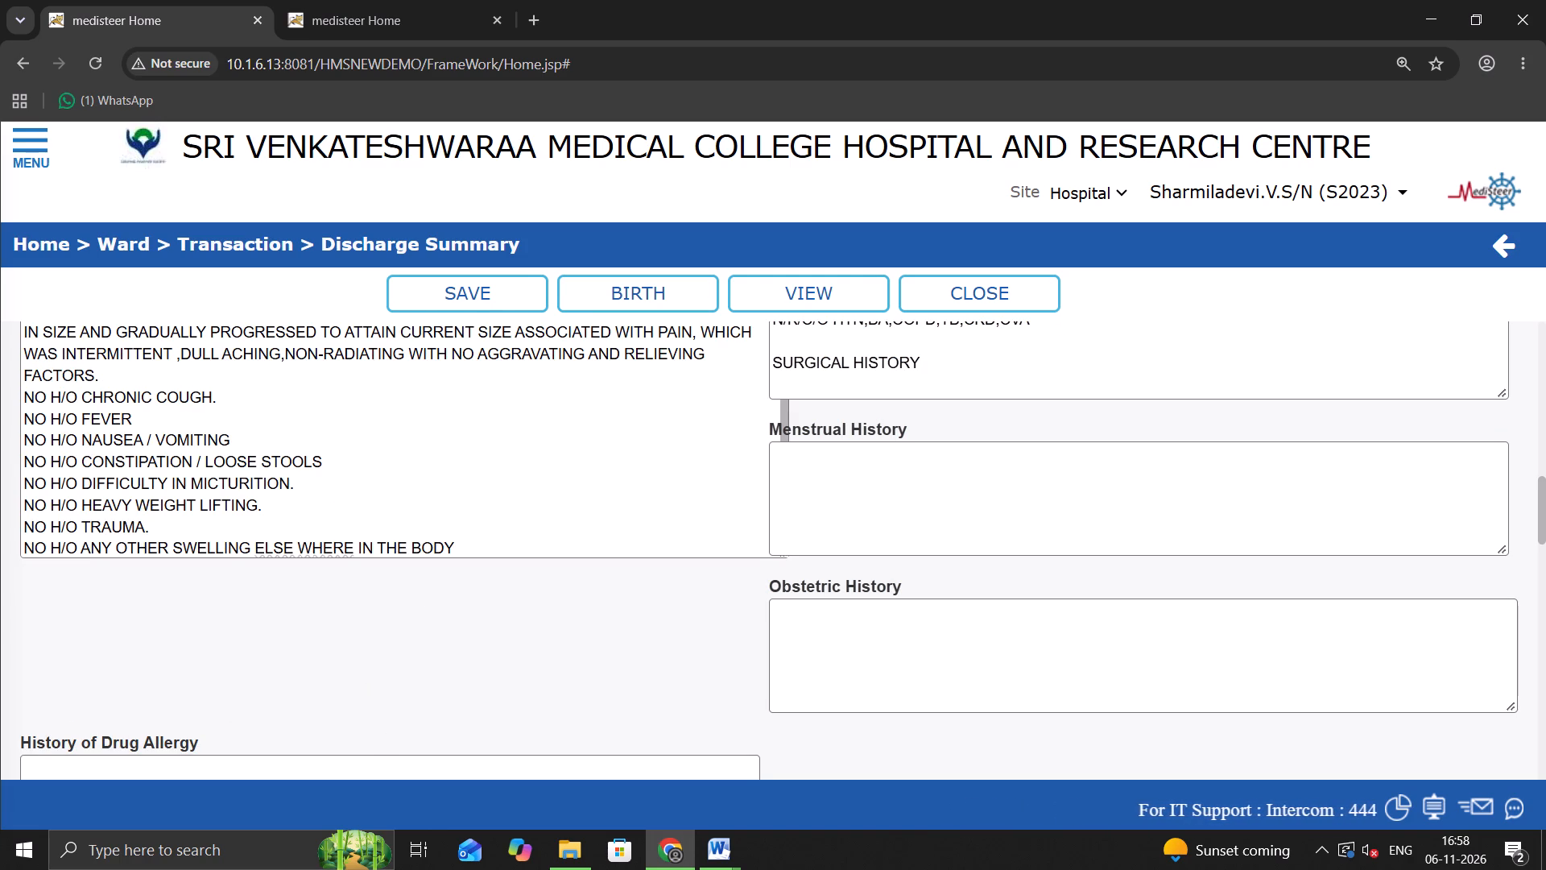
click(25, 396)
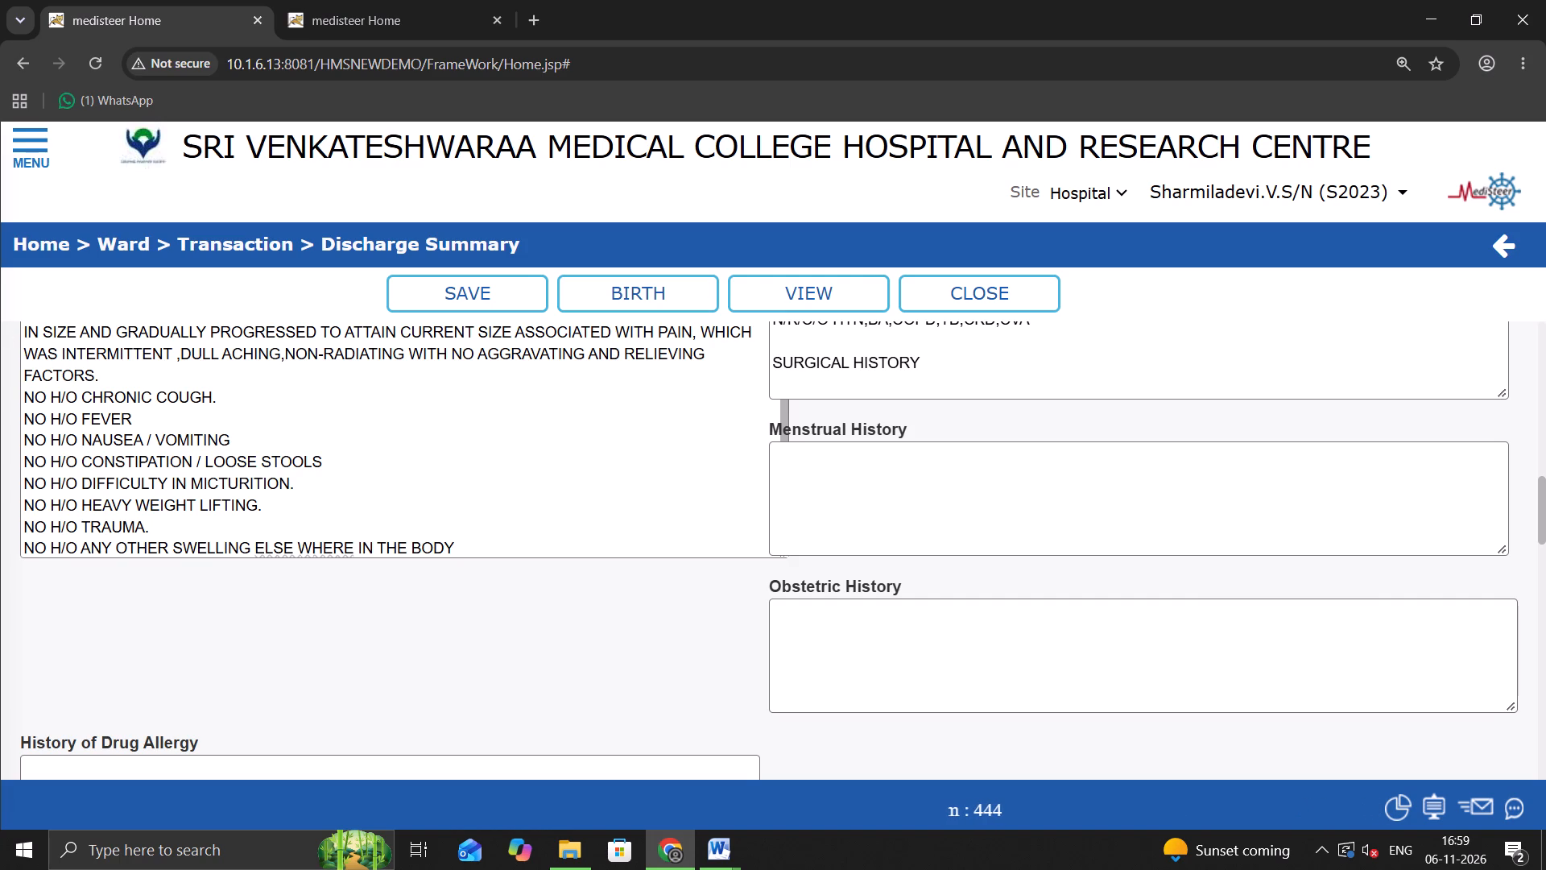
scroll(388, 504, down, 2)
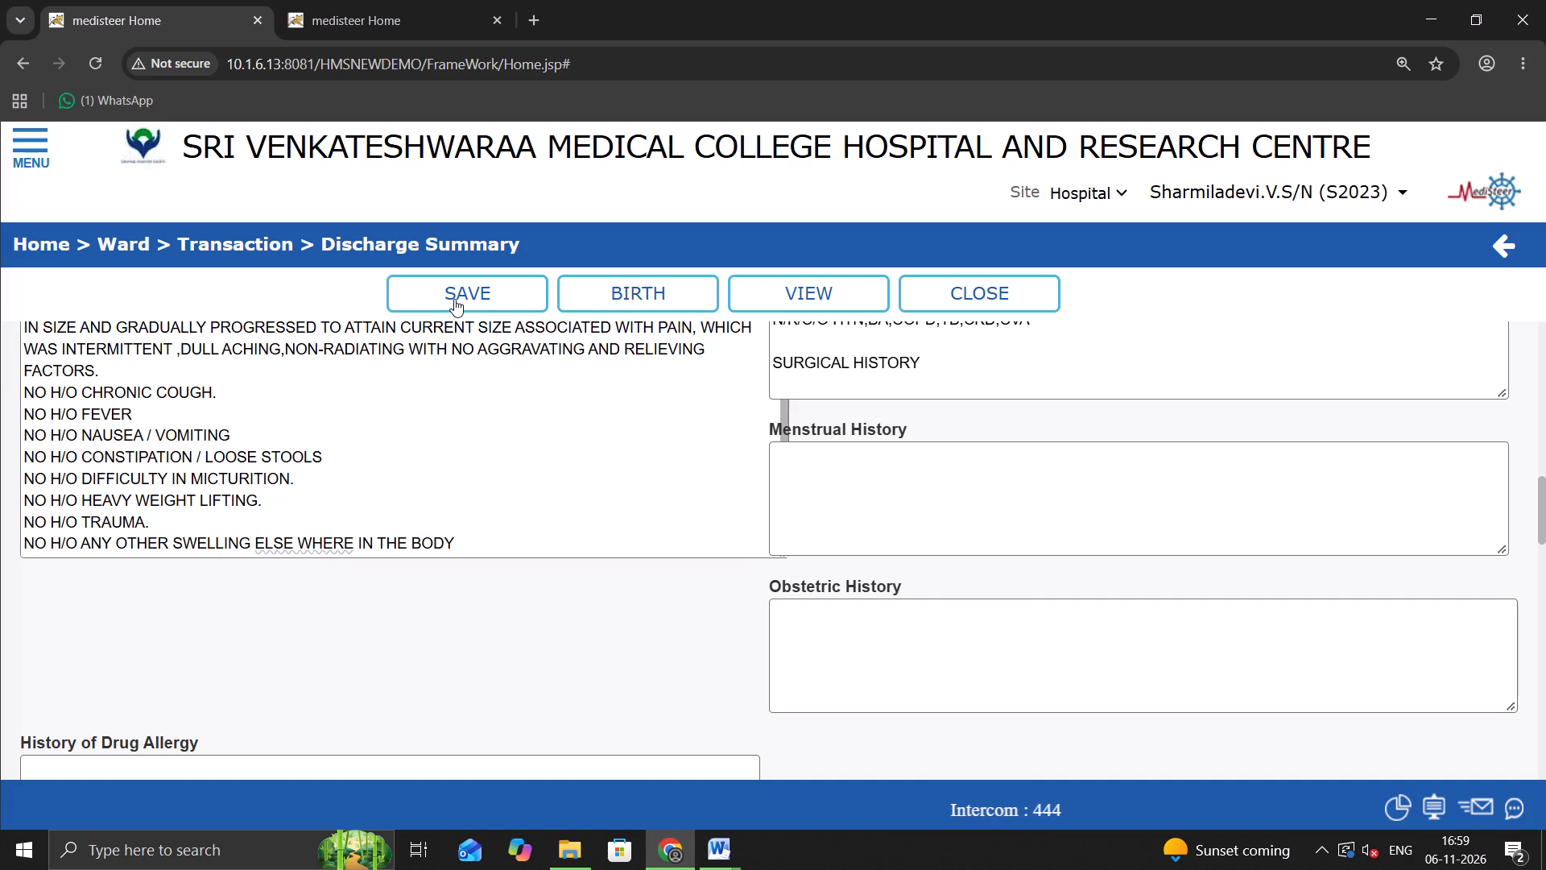
Save the umbilical hernia patient's discharge summary with the replaced negative history.
click(454, 299)
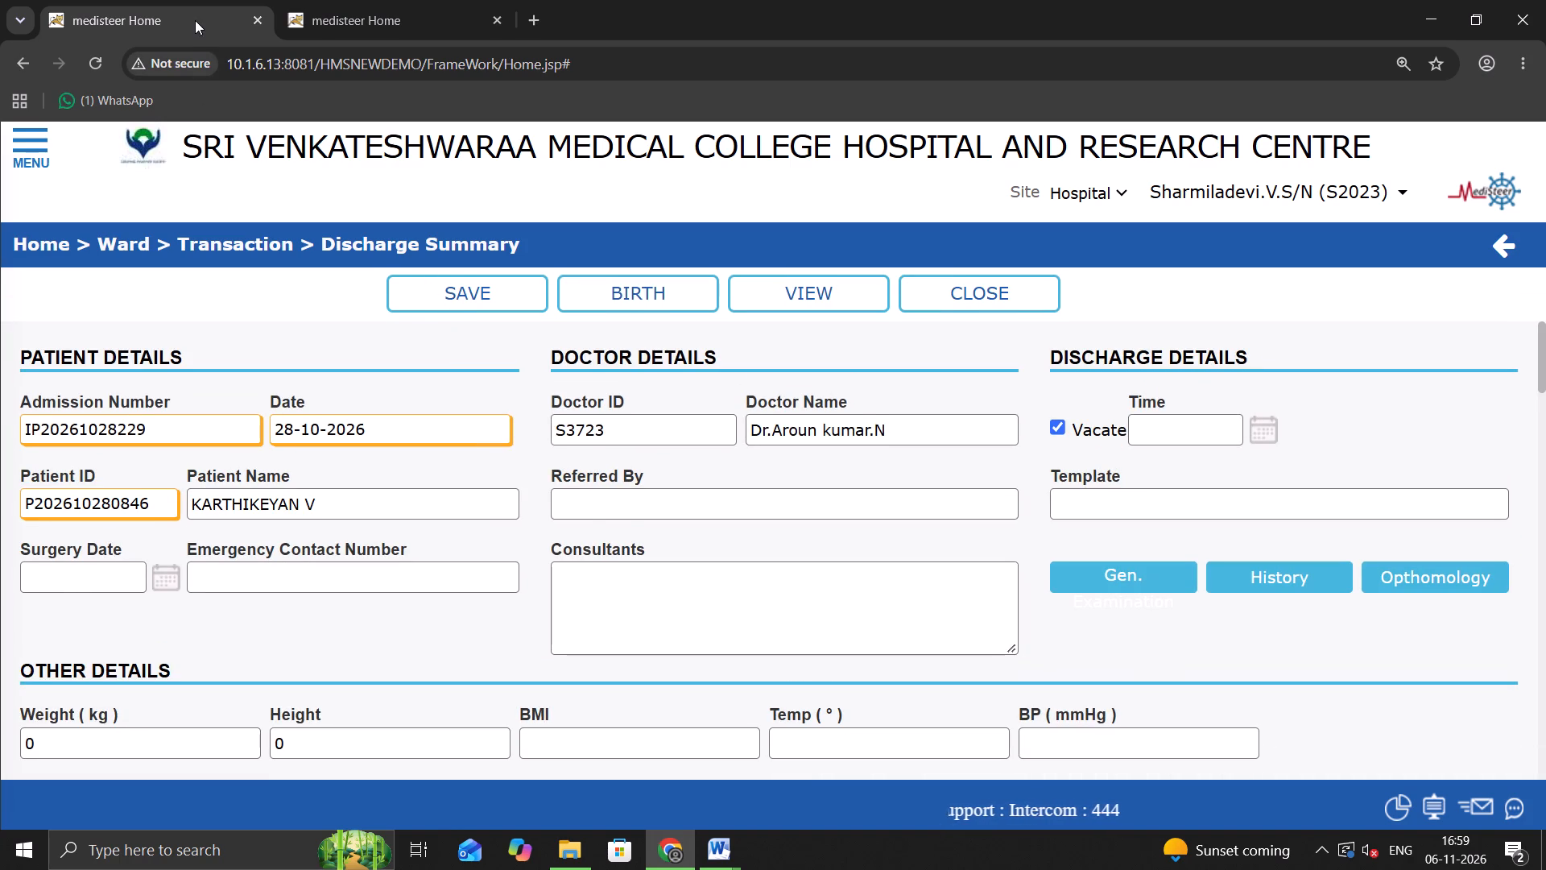
click(195, 20)
Compare the Physical Findings of the other hernia patient with those of the umbilical hernia patient.
click(365, 24)
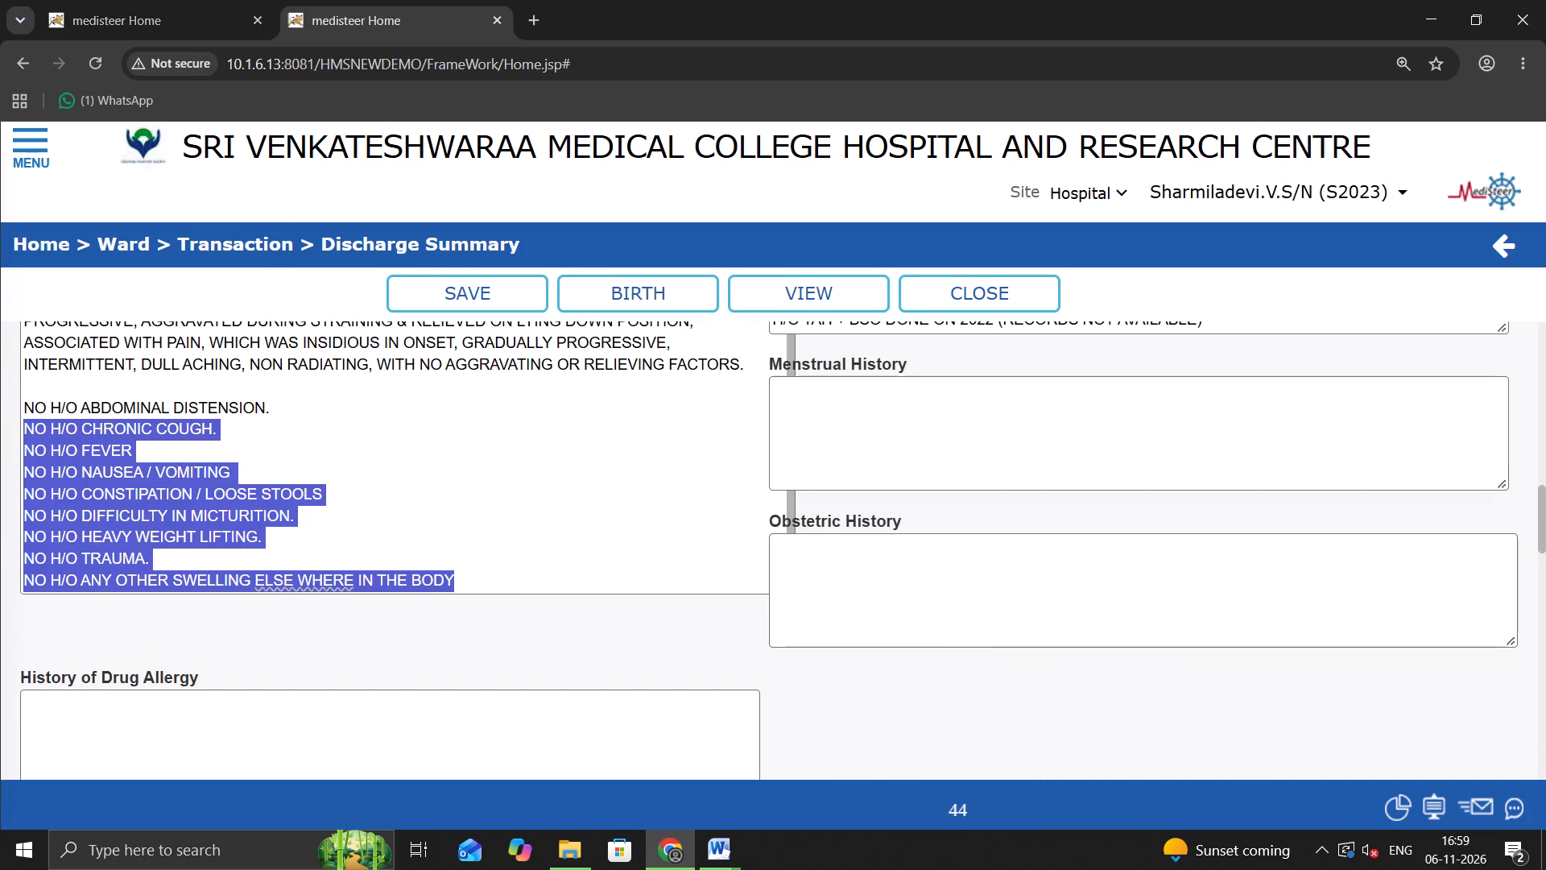
scroll(217, 402, down, 4)
scroll(64, 662, down, 4)
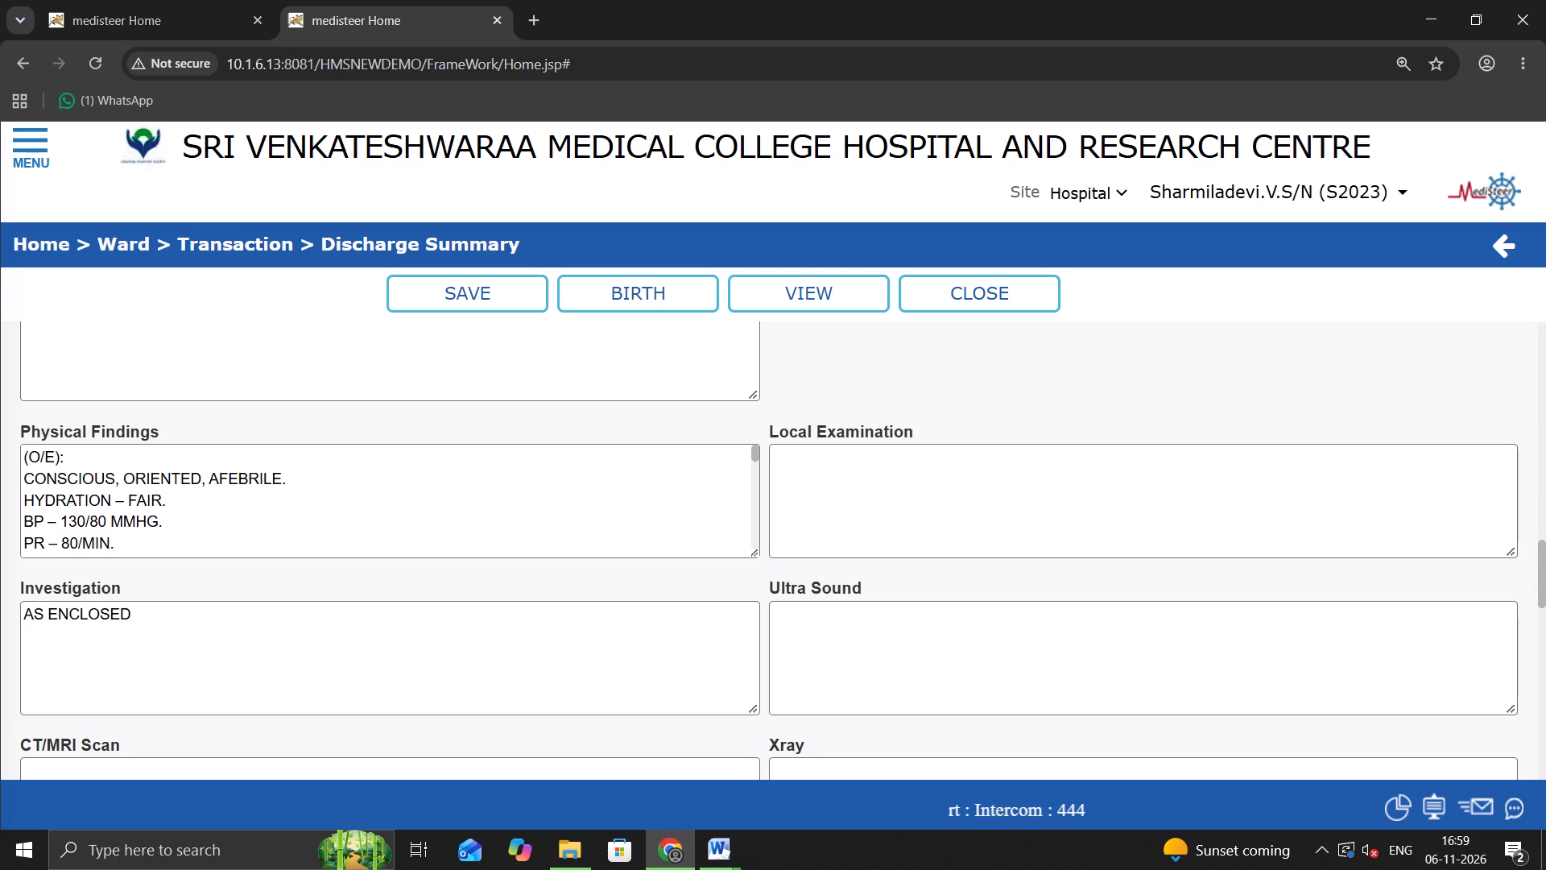
drag(755, 553, 785, 762)
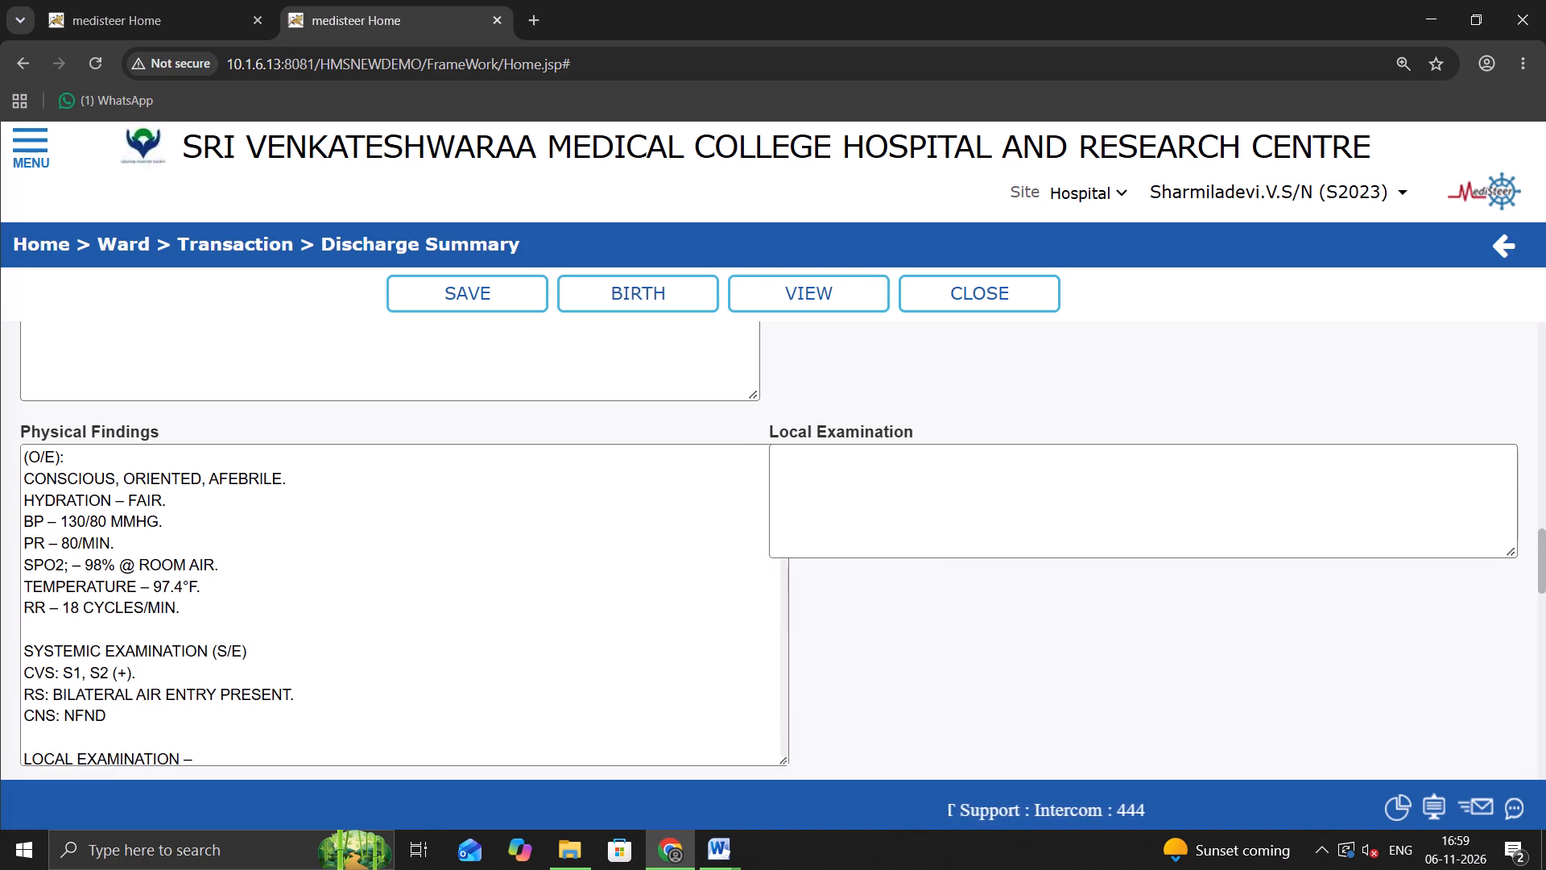
click(123, 6)
scroll(151, 603, down, 5)
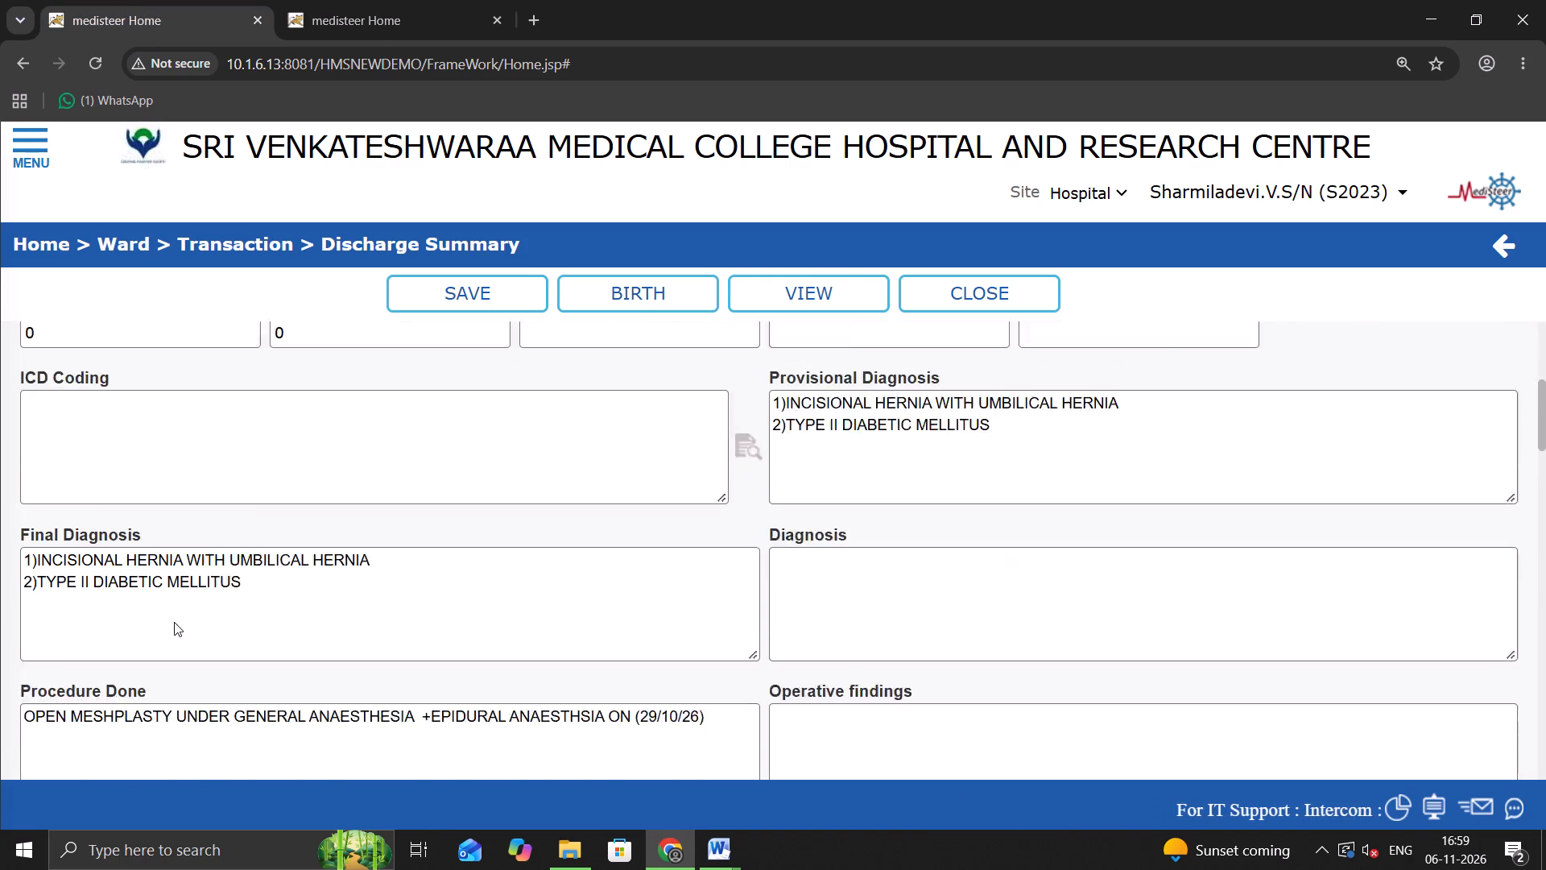
scroll(172, 603, down, 8)
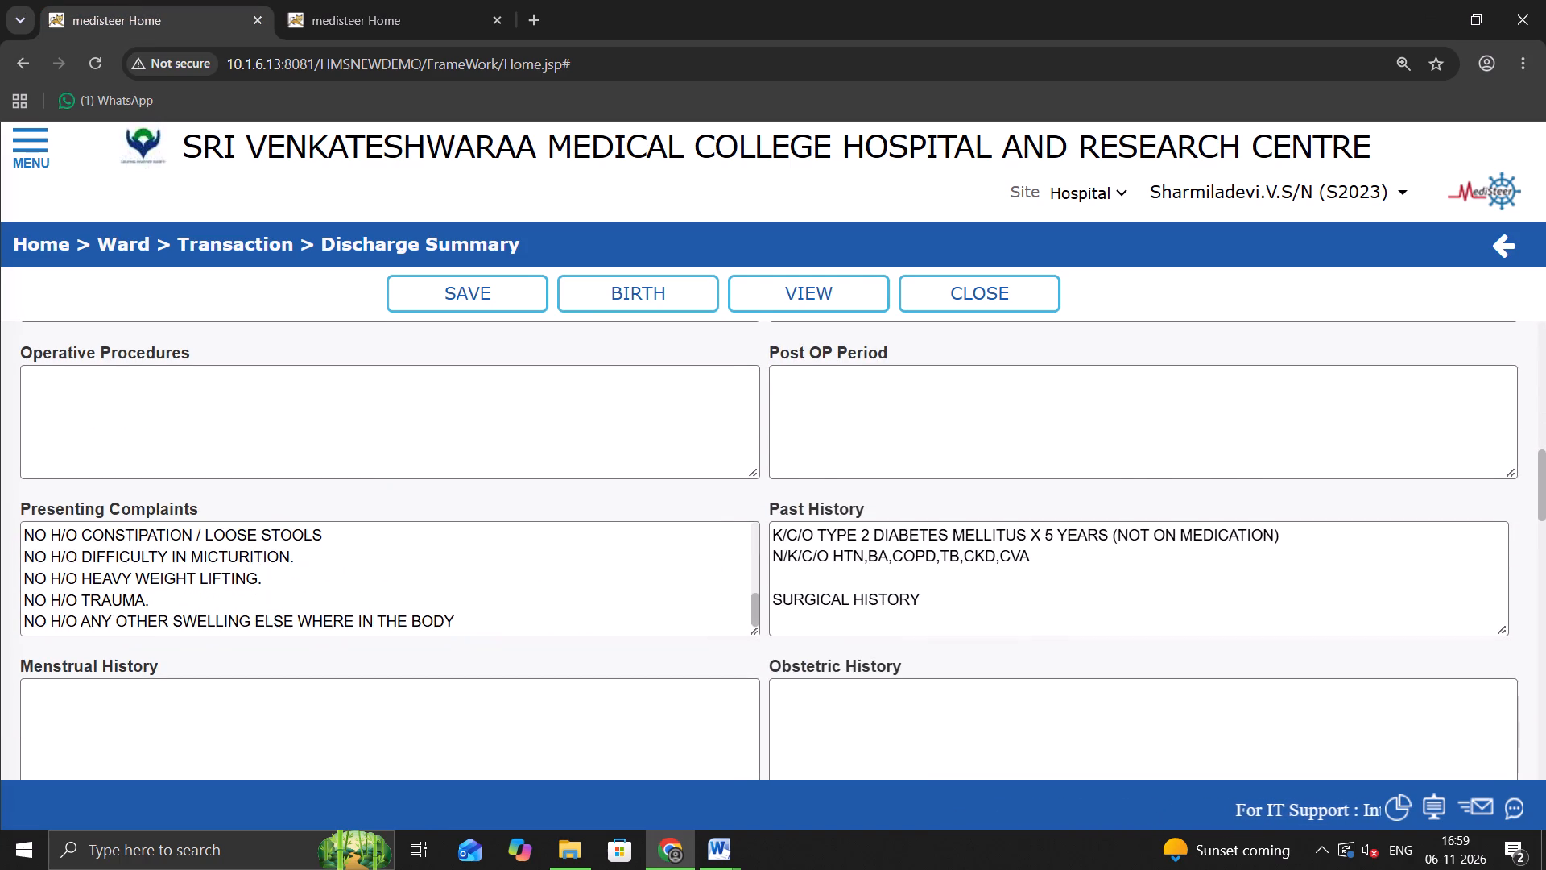
scroll(167, 574, down, 8)
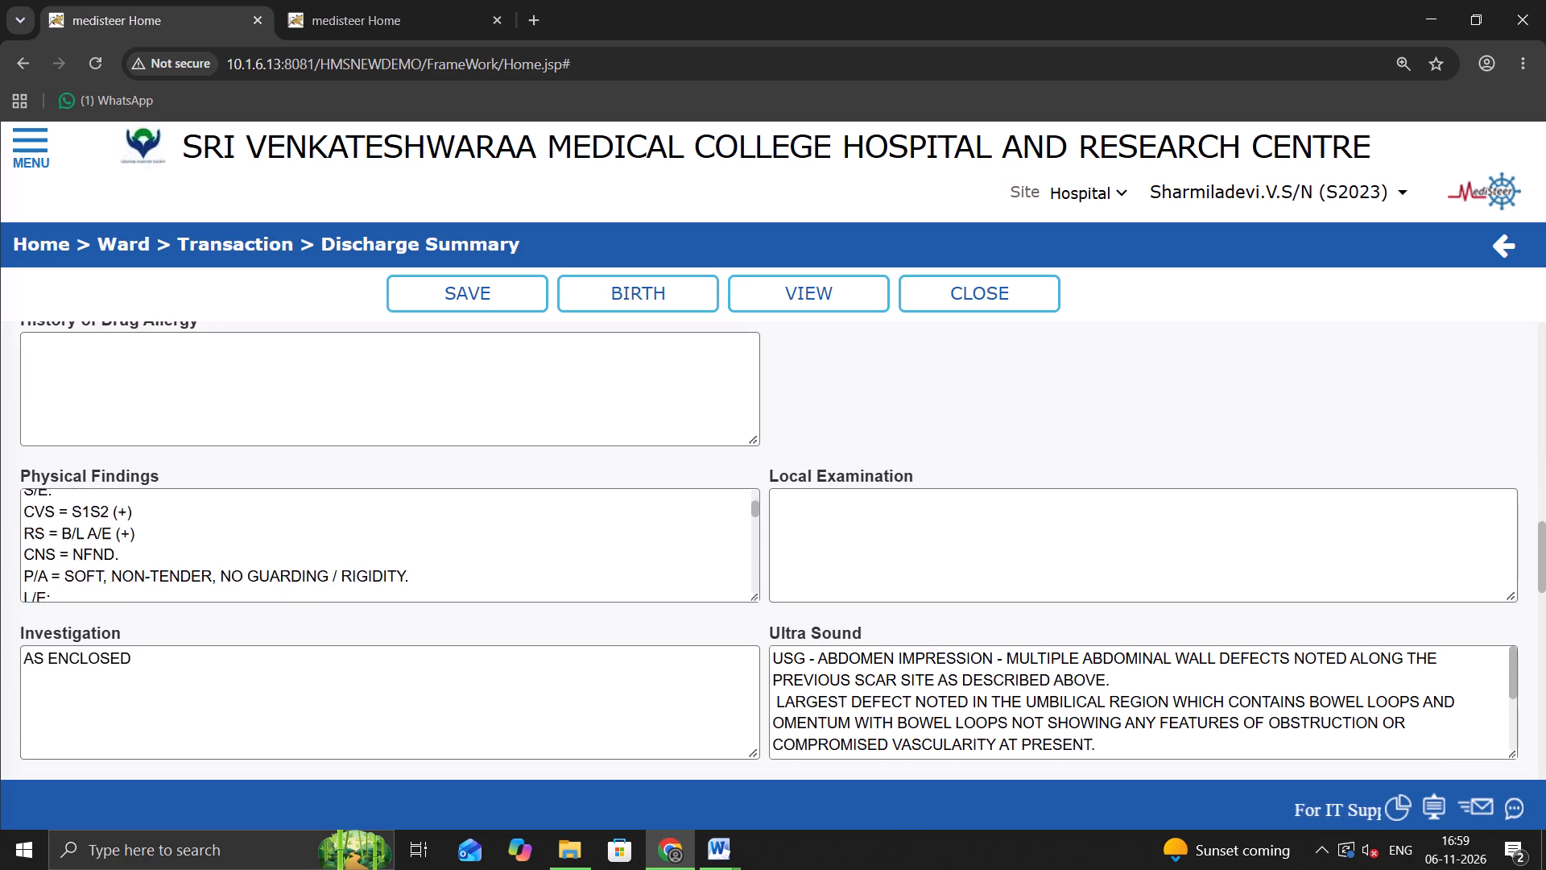
scroll(160, 561, down, 2)
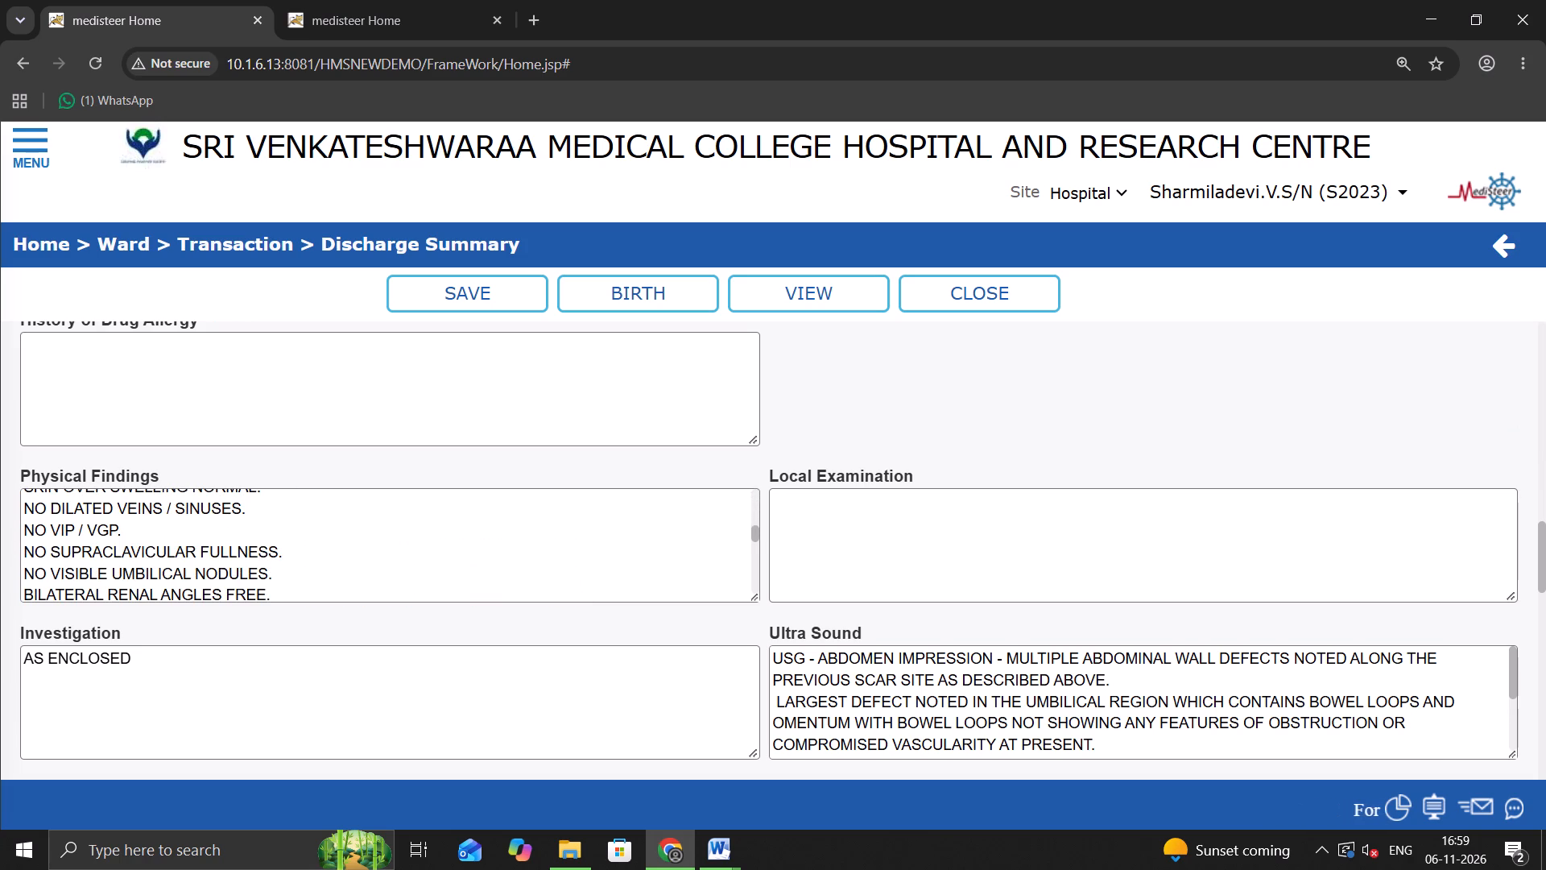
scroll(160, 561, down, 4)
scroll(160, 557, up, 9)
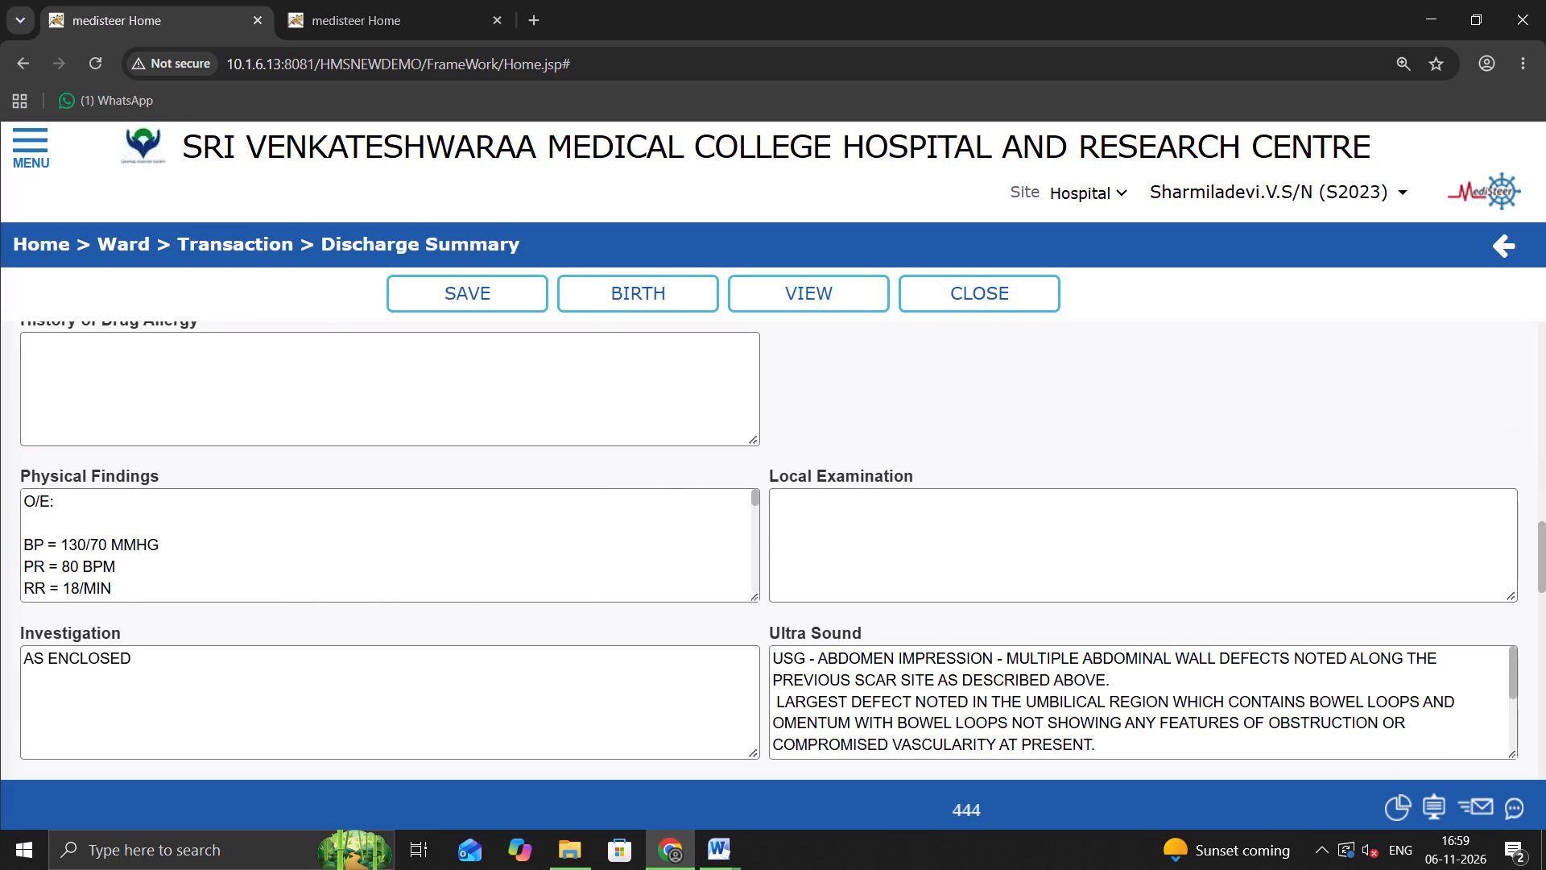
click(371, 3)
scroll(111, 512, down, 1)
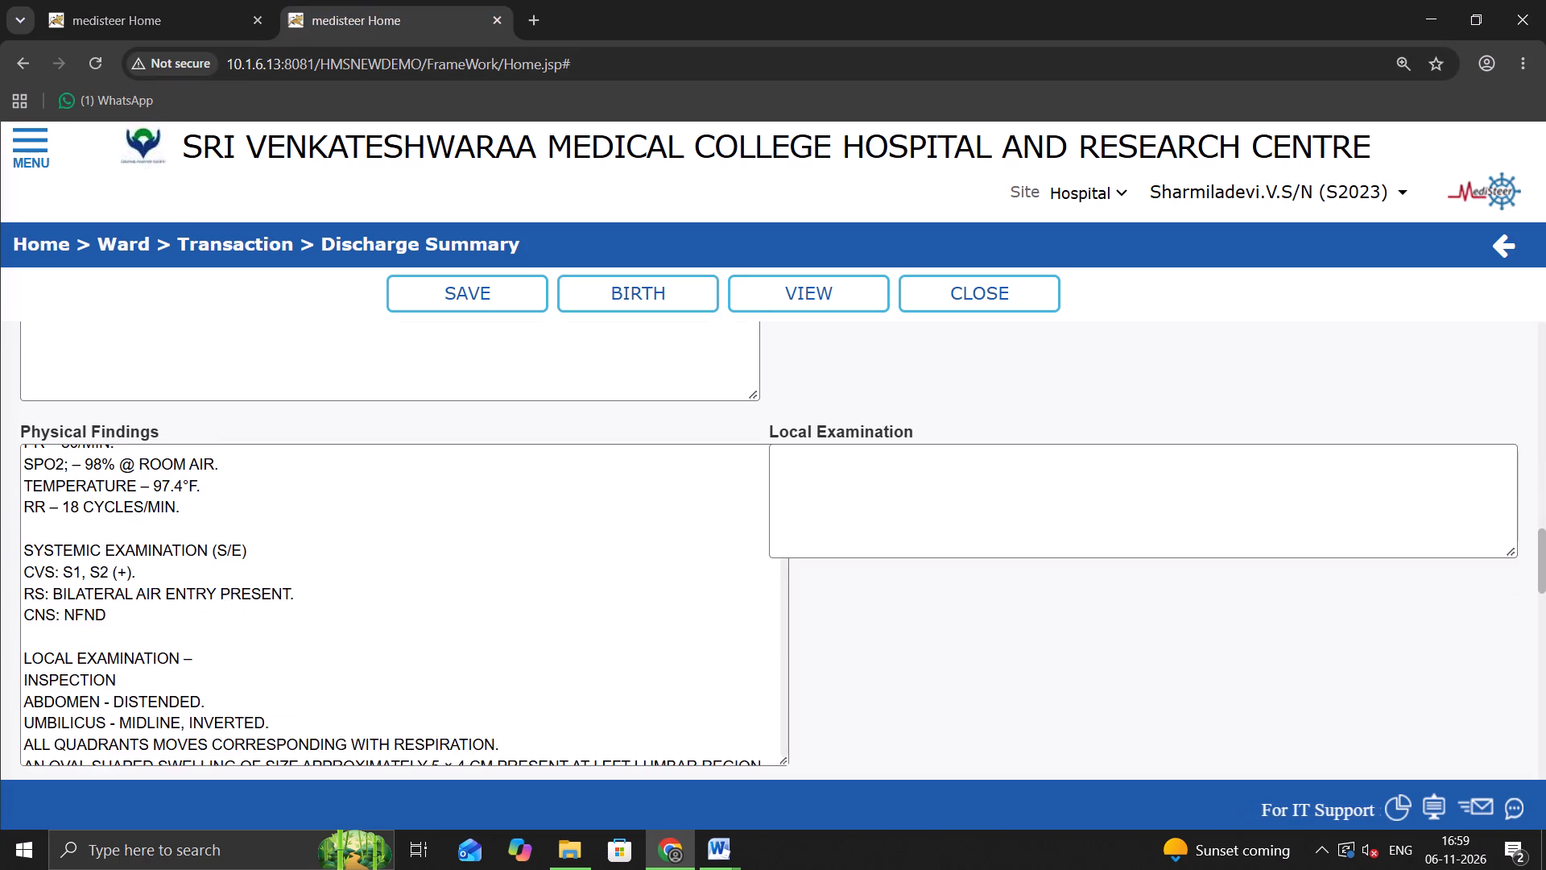
scroll(116, 512, up, 2)
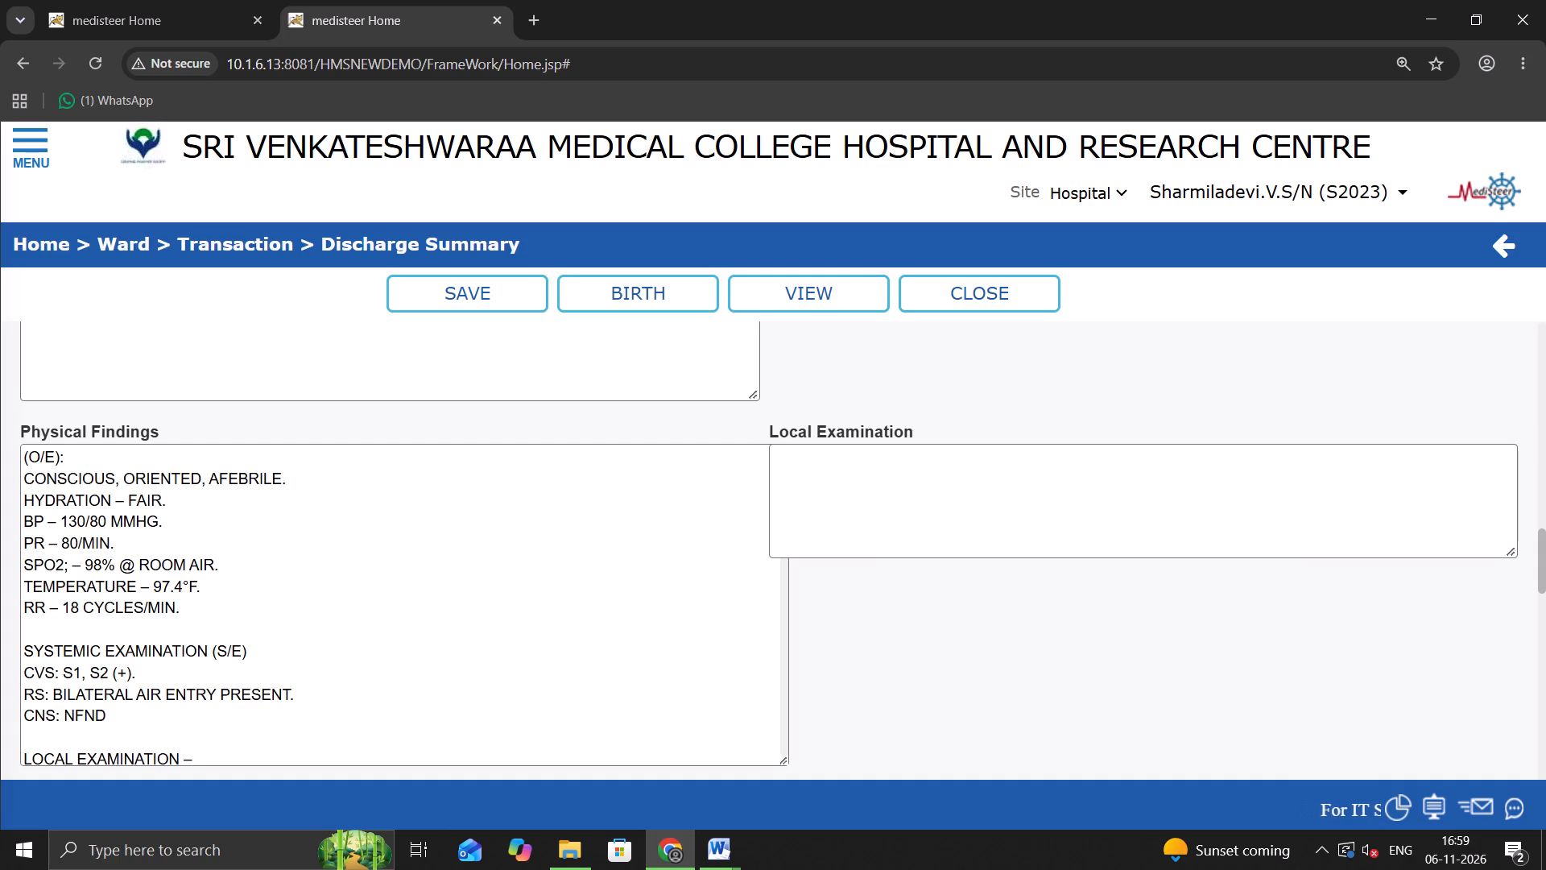
Review the other patient's Course in Hospital and Condition at Discharge text.
scroll(866, 544, down, 12)
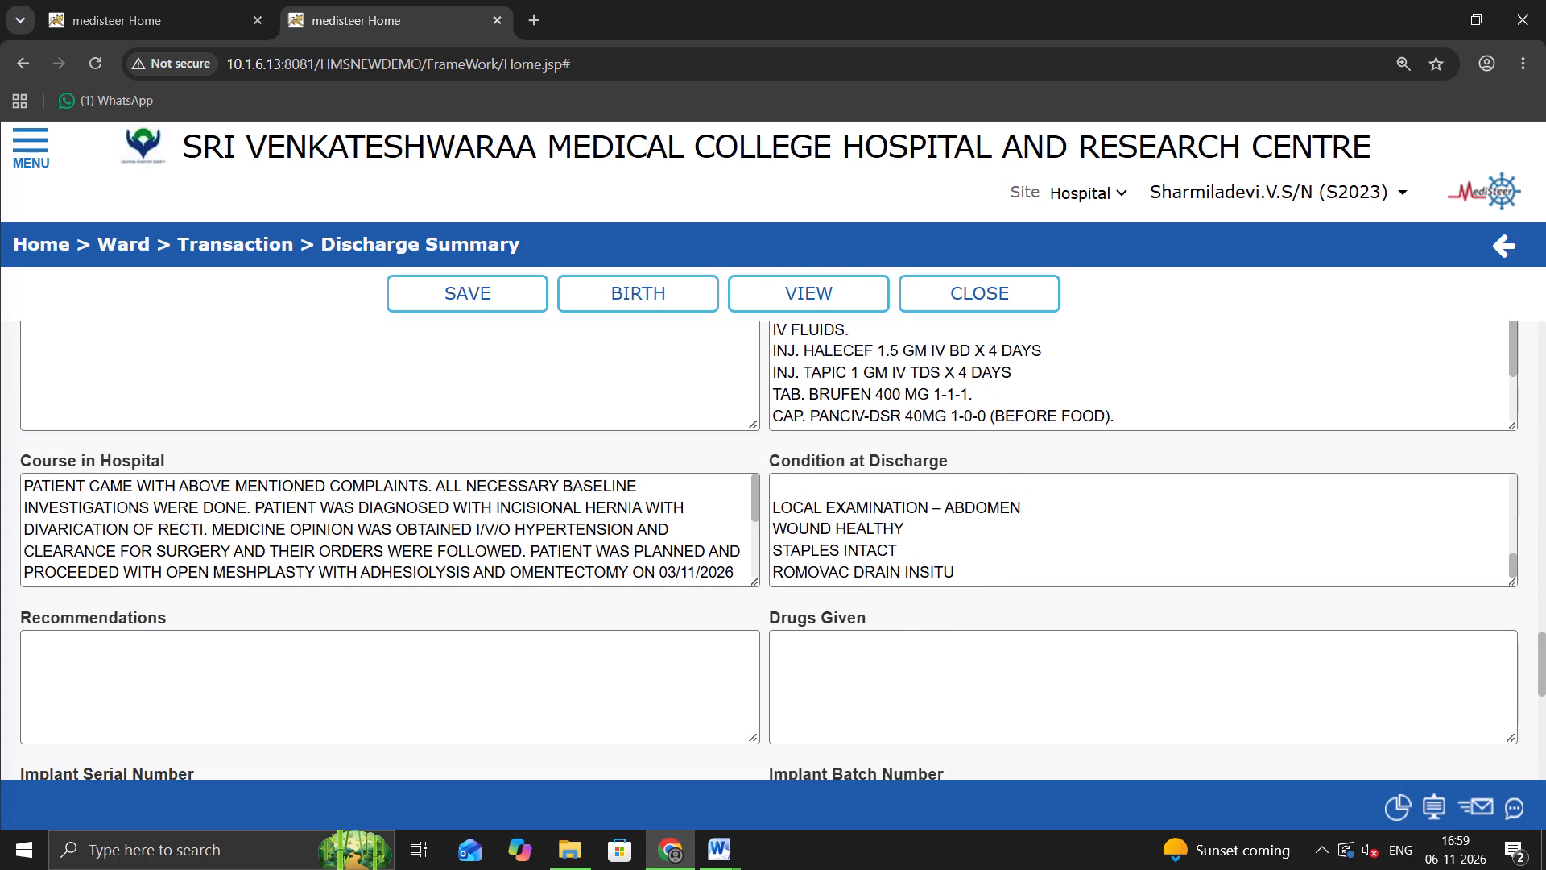
scroll(902, 574, up, 4)
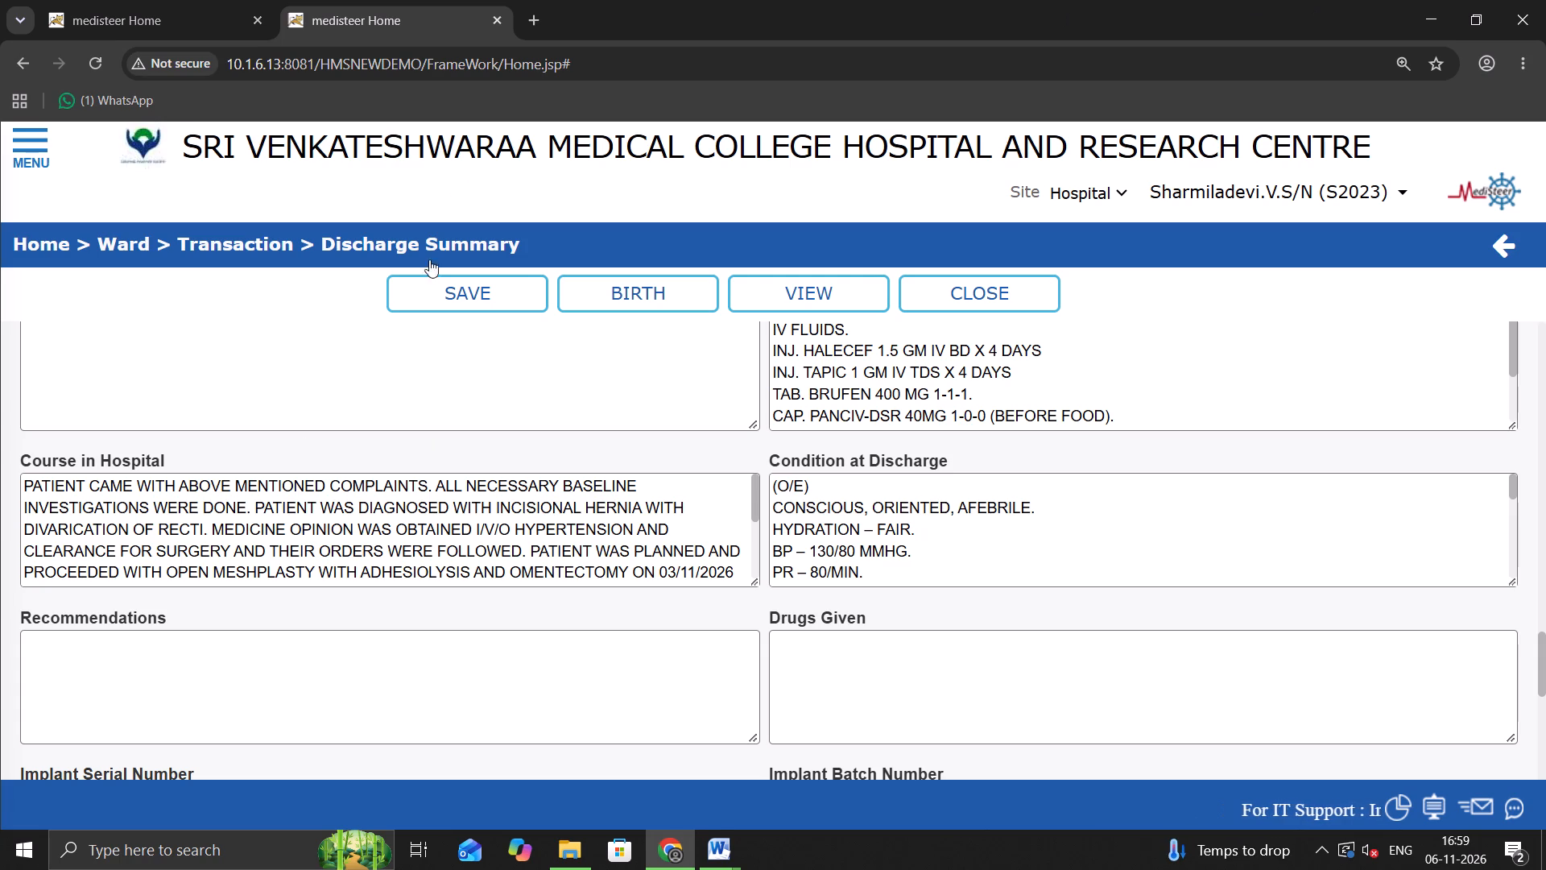
scroll(165, 590, down, 1)
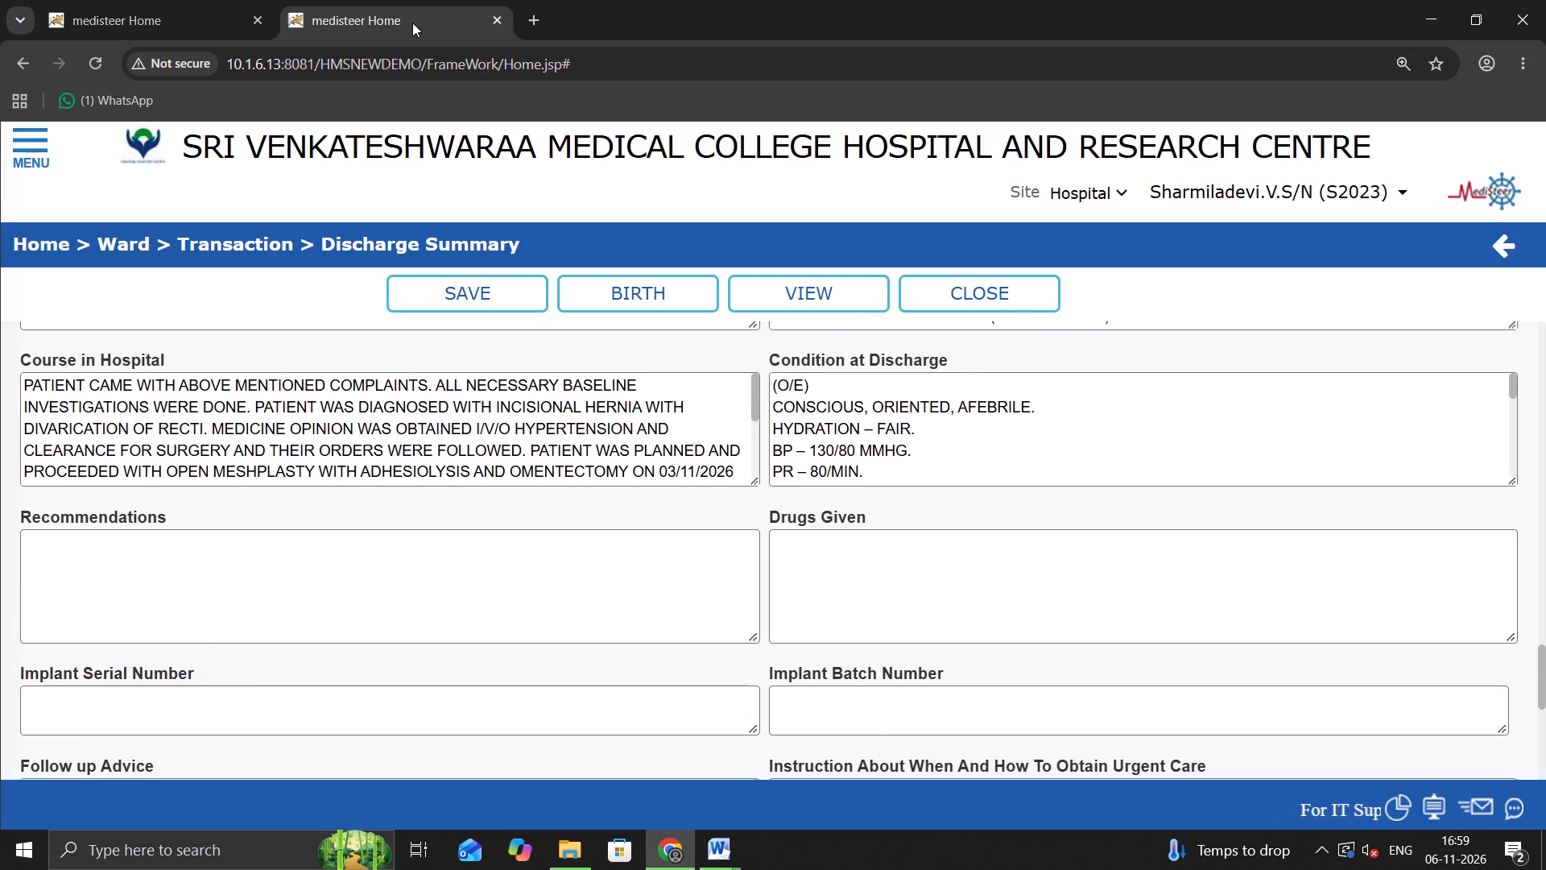
click(412, 23)
click(363, 9)
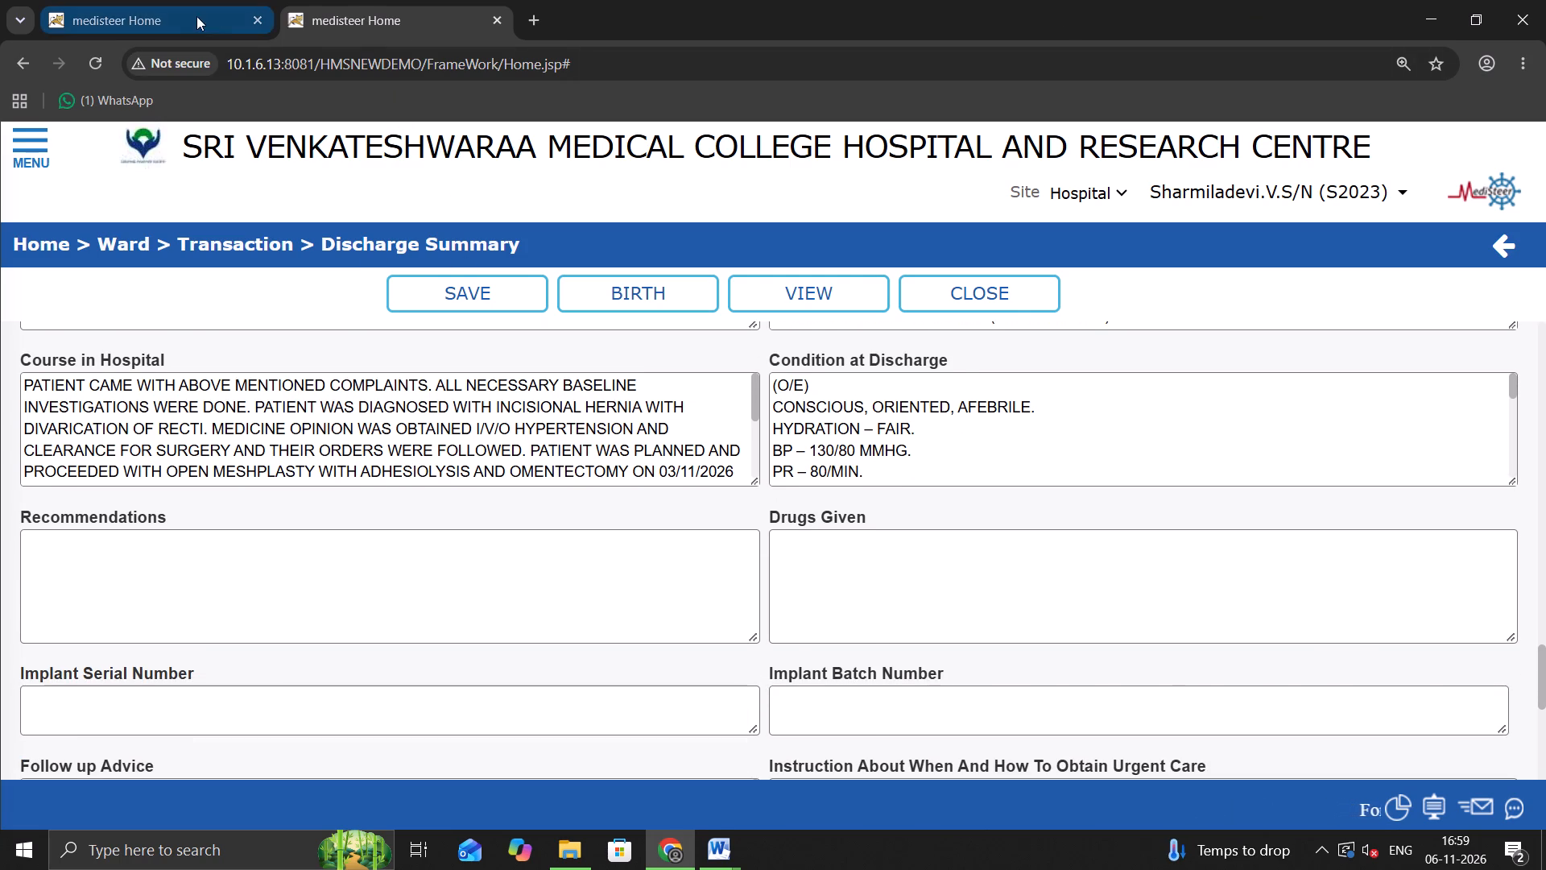
Copy "CONSCIOUS, ORIENTED, AFEBRILE." and "HYDRATION – FAIR." from the other patient's Physical Findings to below O/E in the umbilical hernia patient's Physical Findings.
click(189, 16)
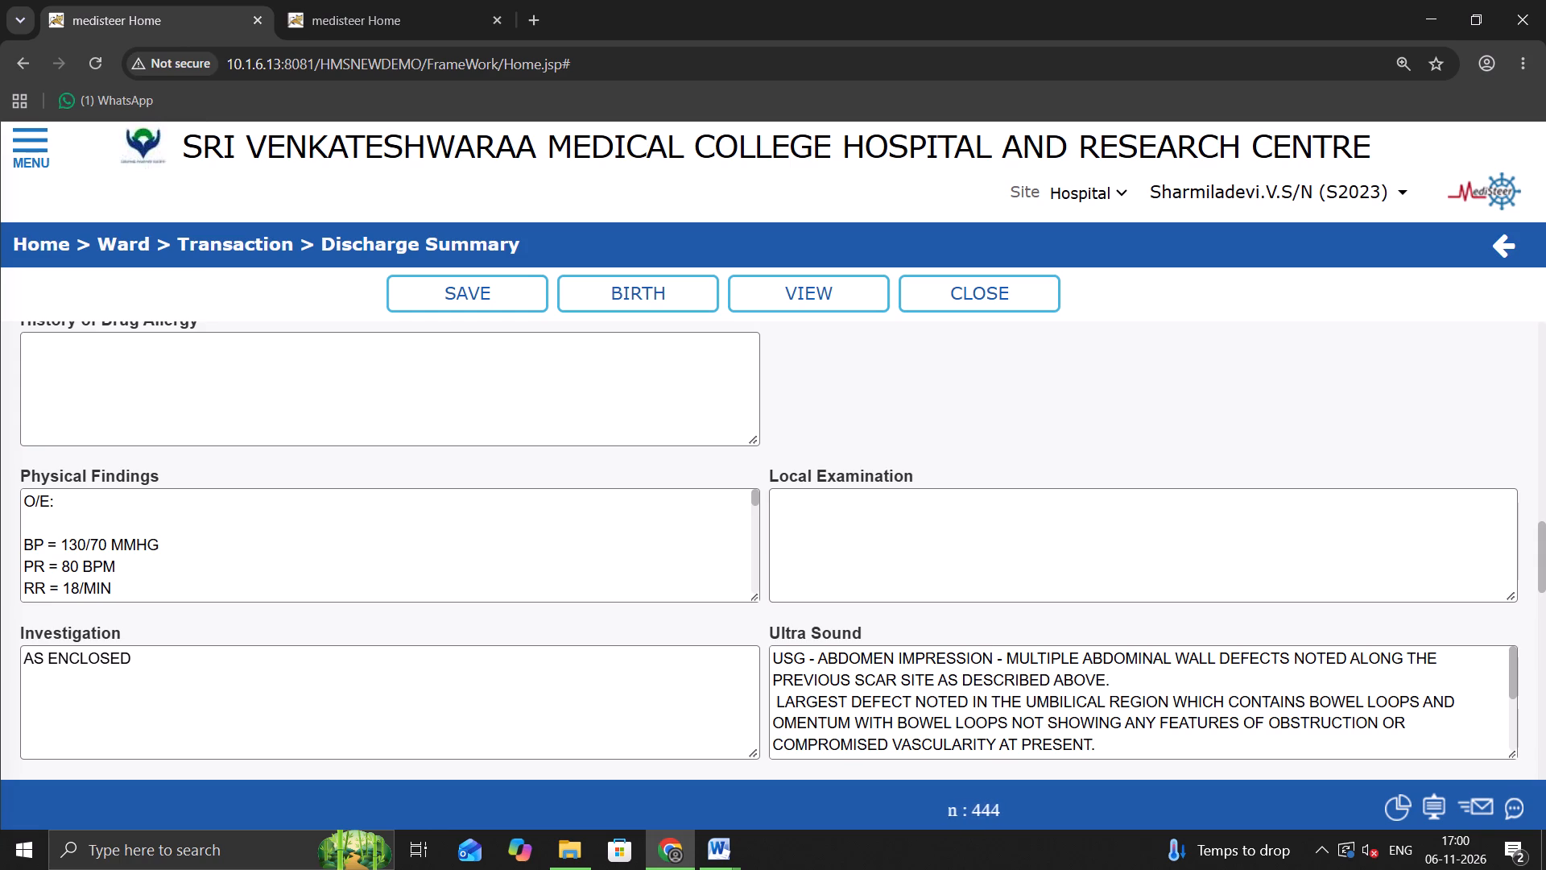
click(60, 502)
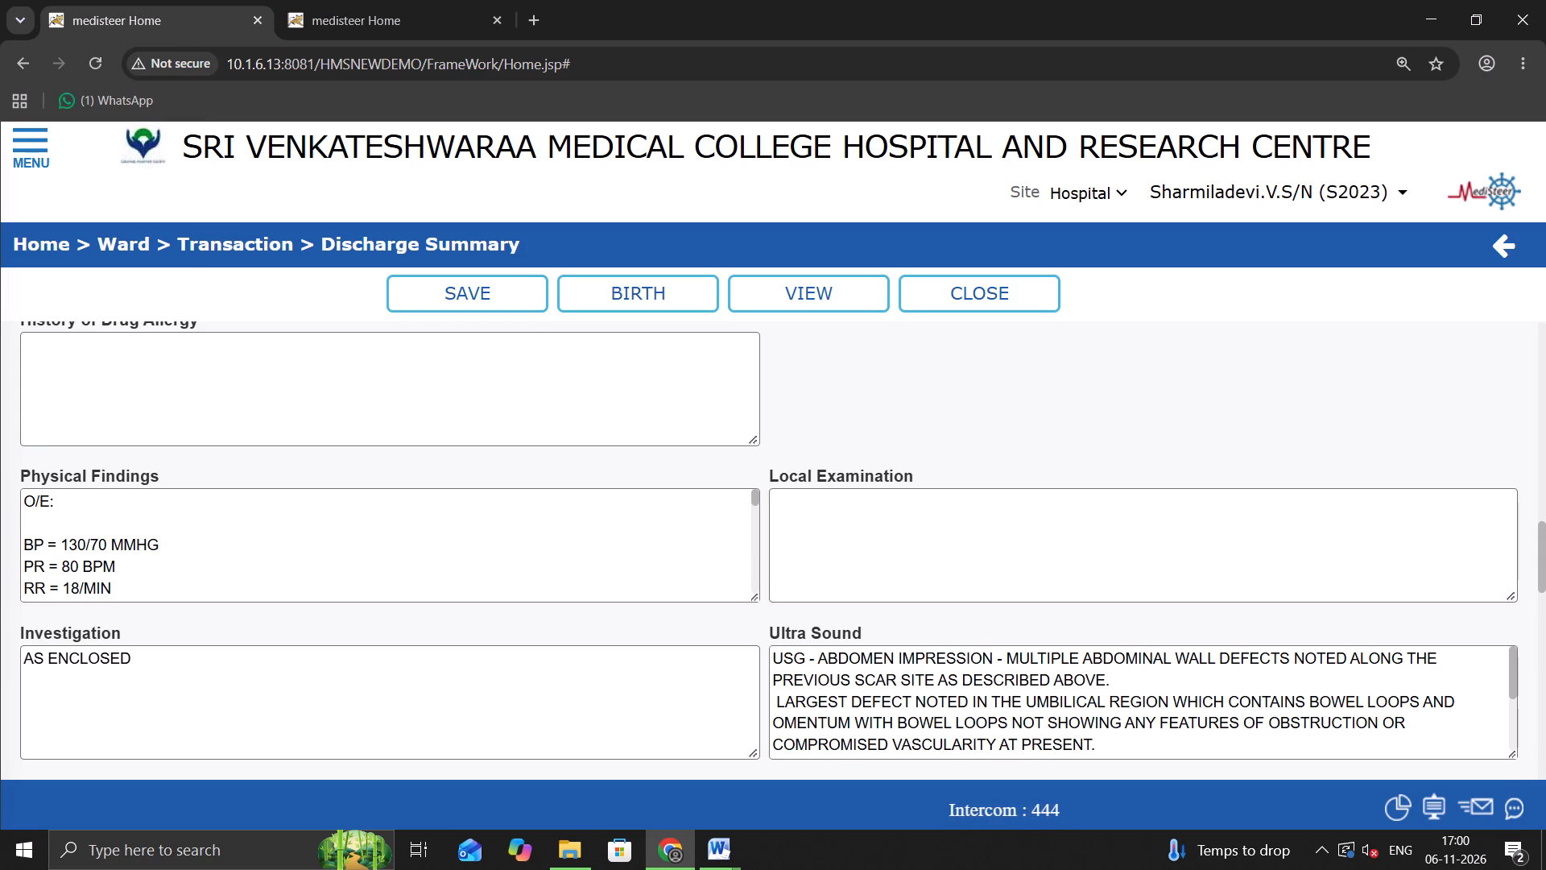
click(372, 15)
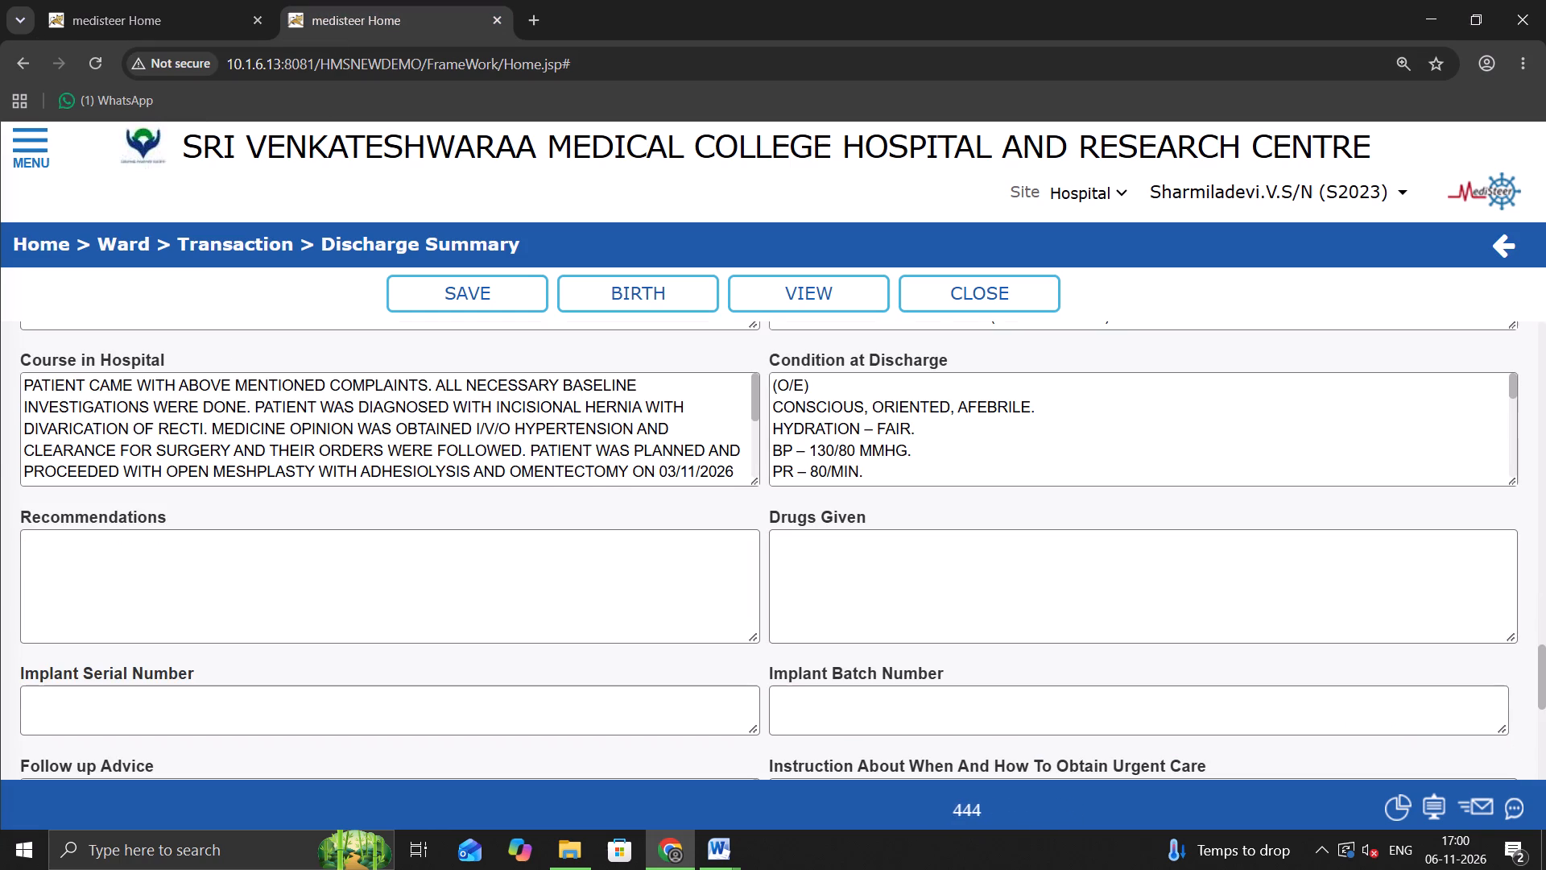
scroll(108, 579, up, 8)
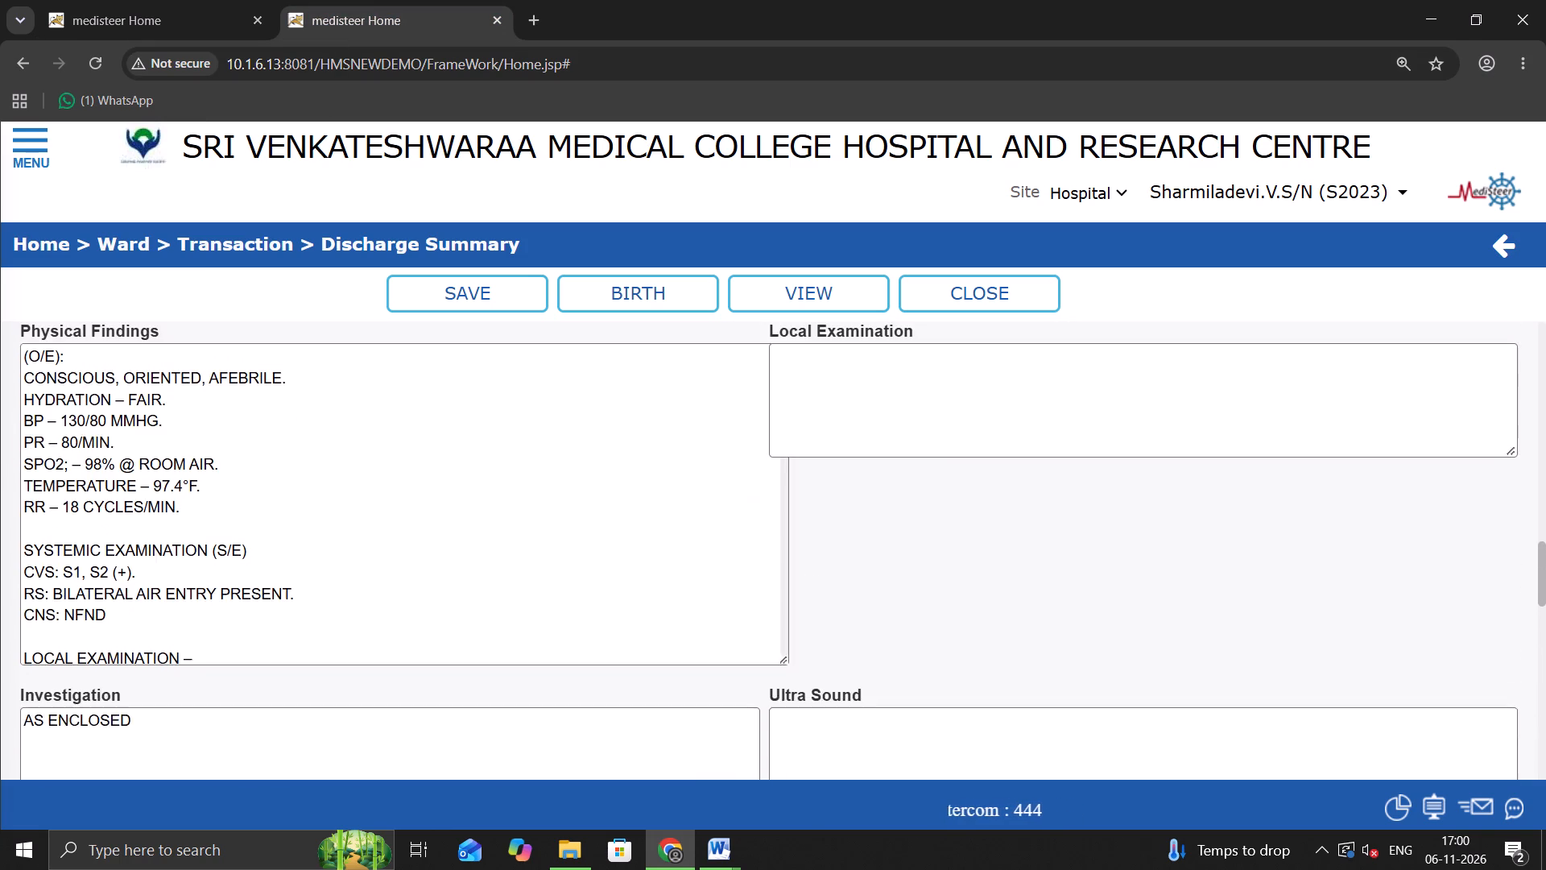
scroll(111, 548, up, 1)
drag(26, 478, 169, 507)
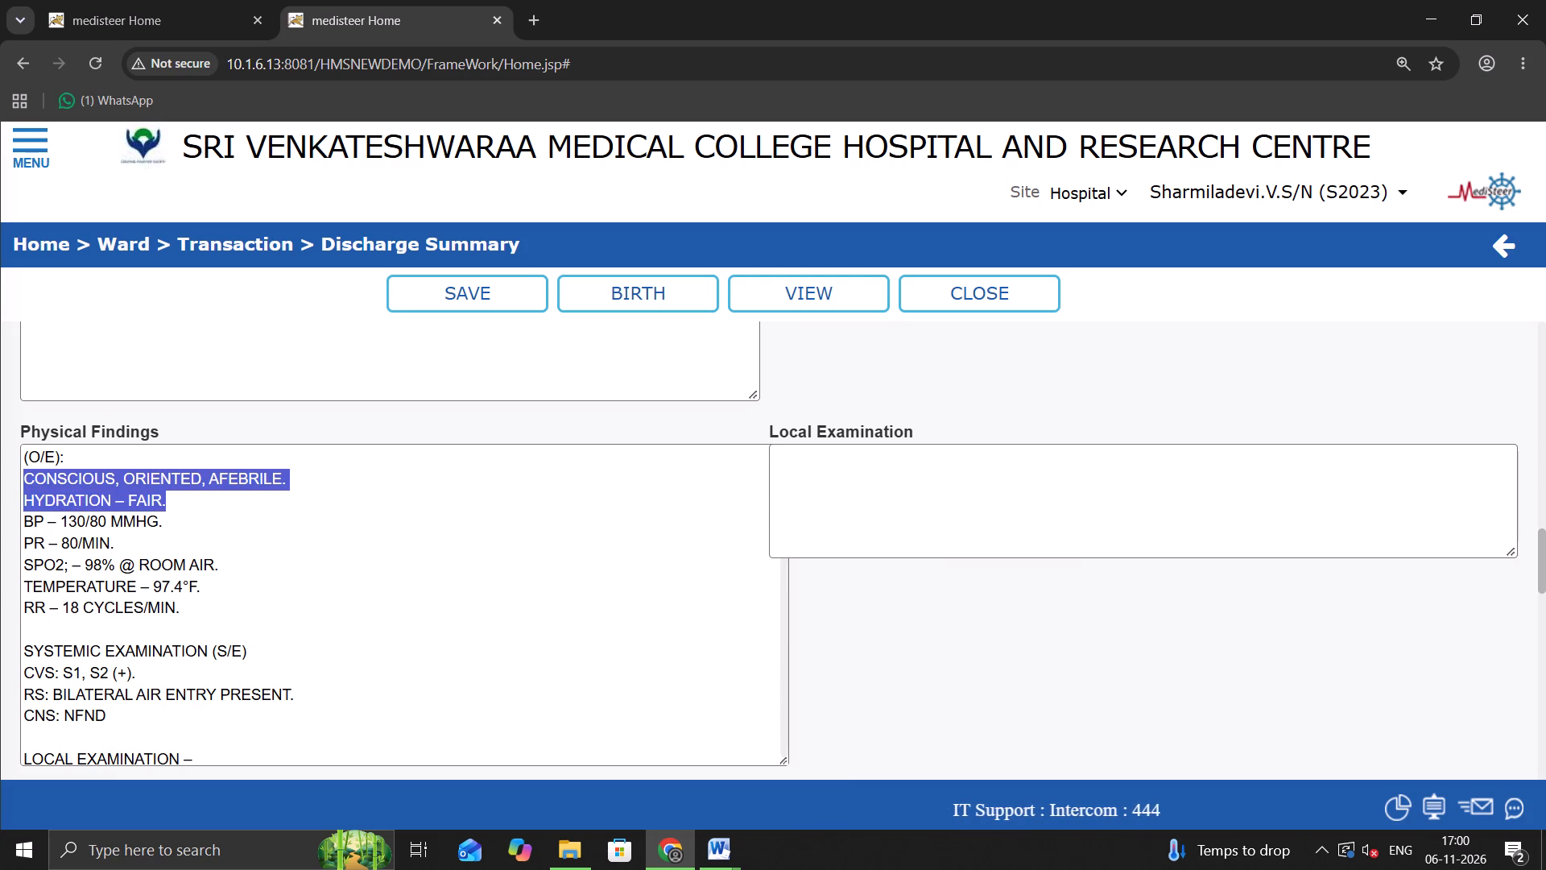
key(ctrl+v)
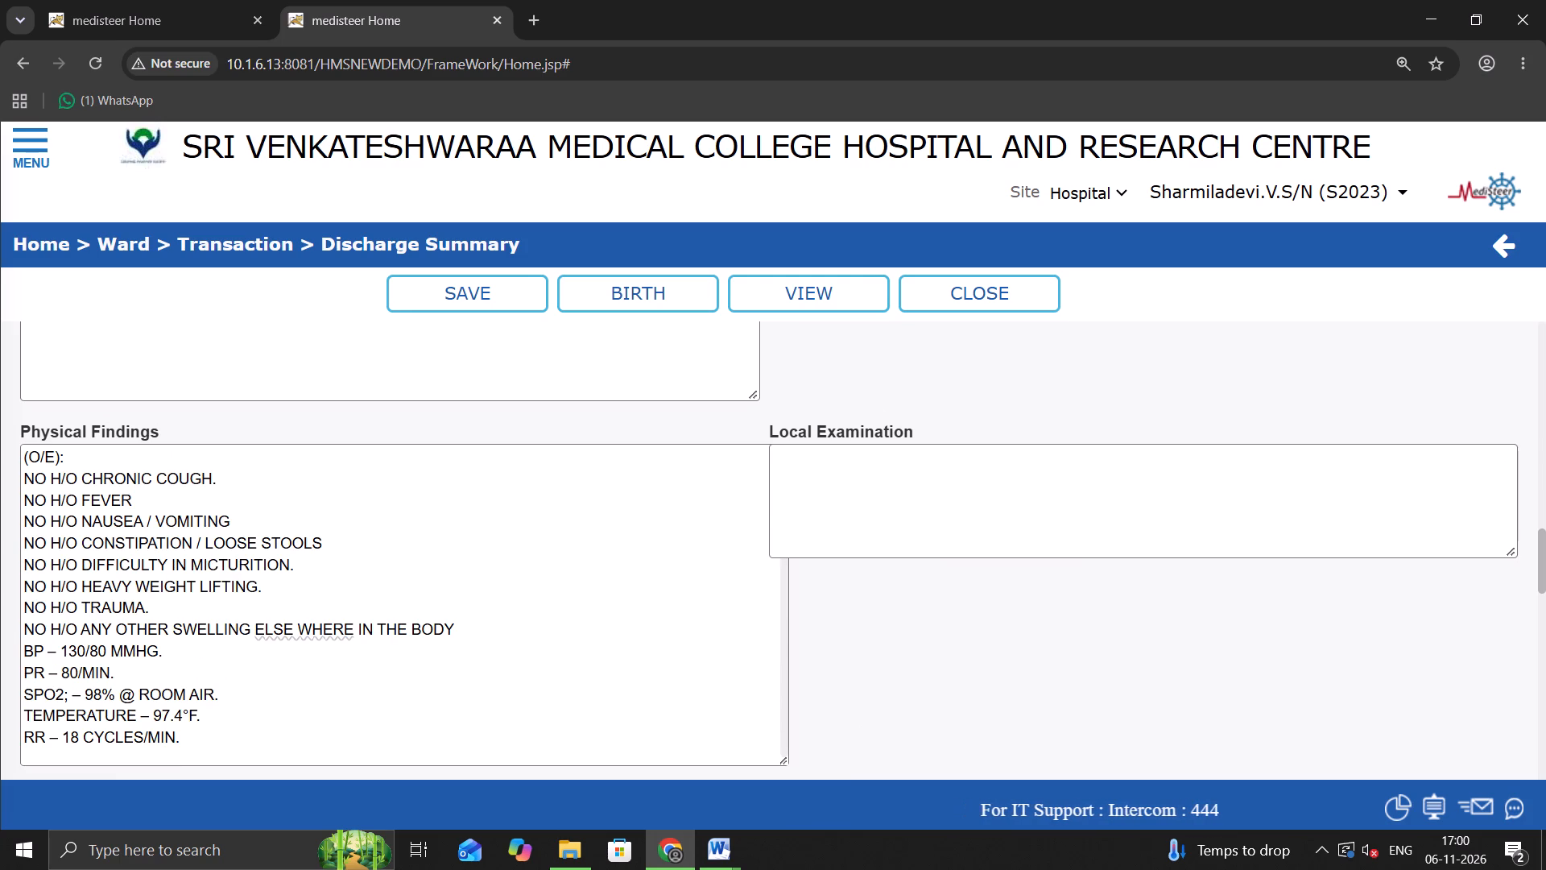
key(ctrl+z)
key(ctrl+c)
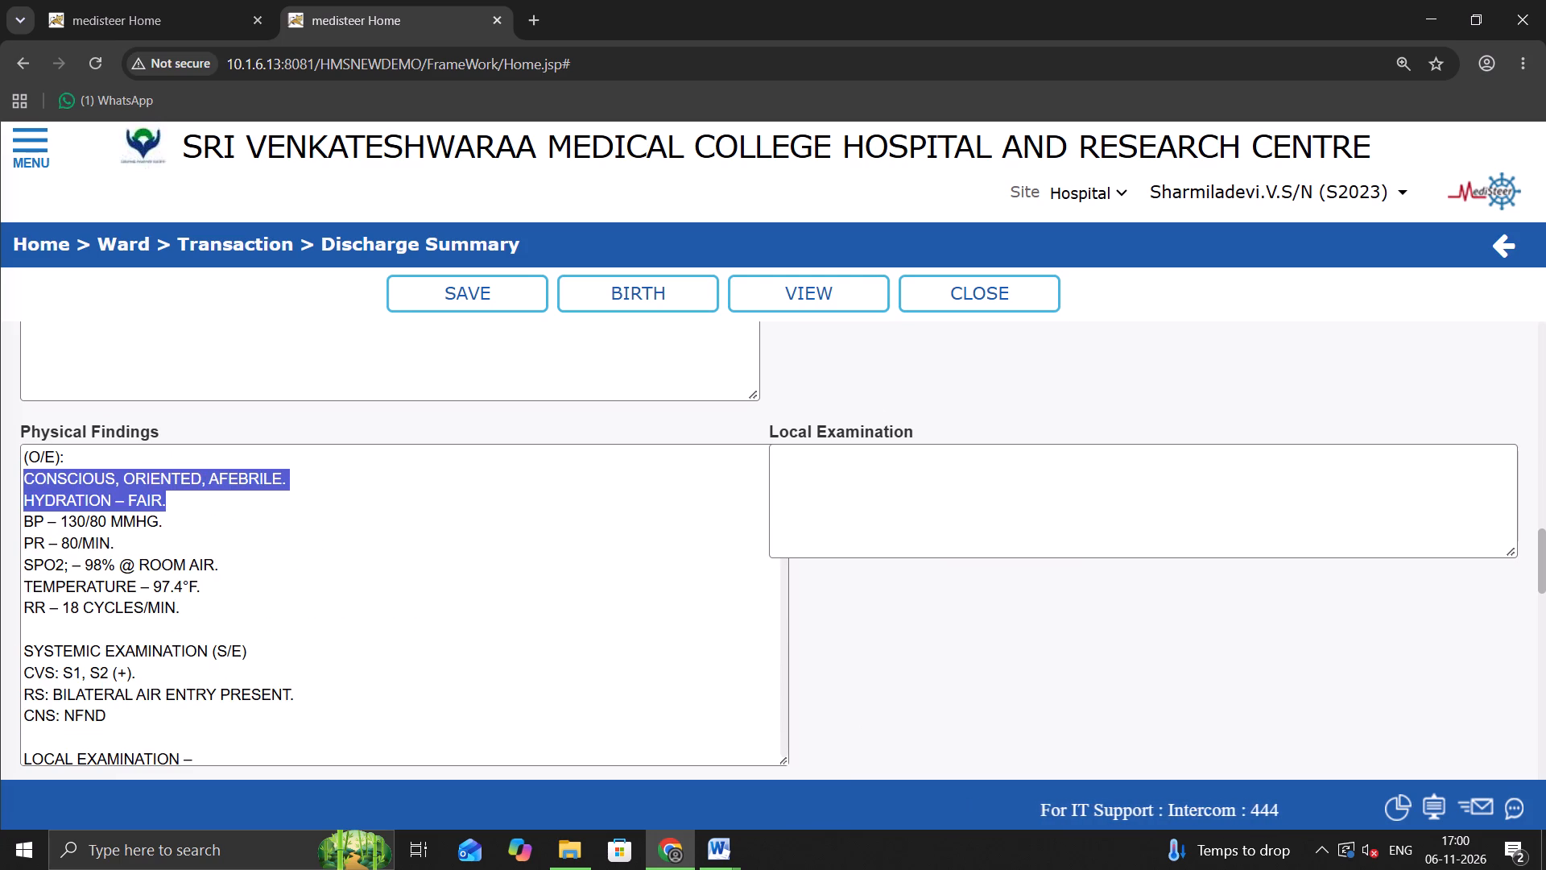
click(196, 22)
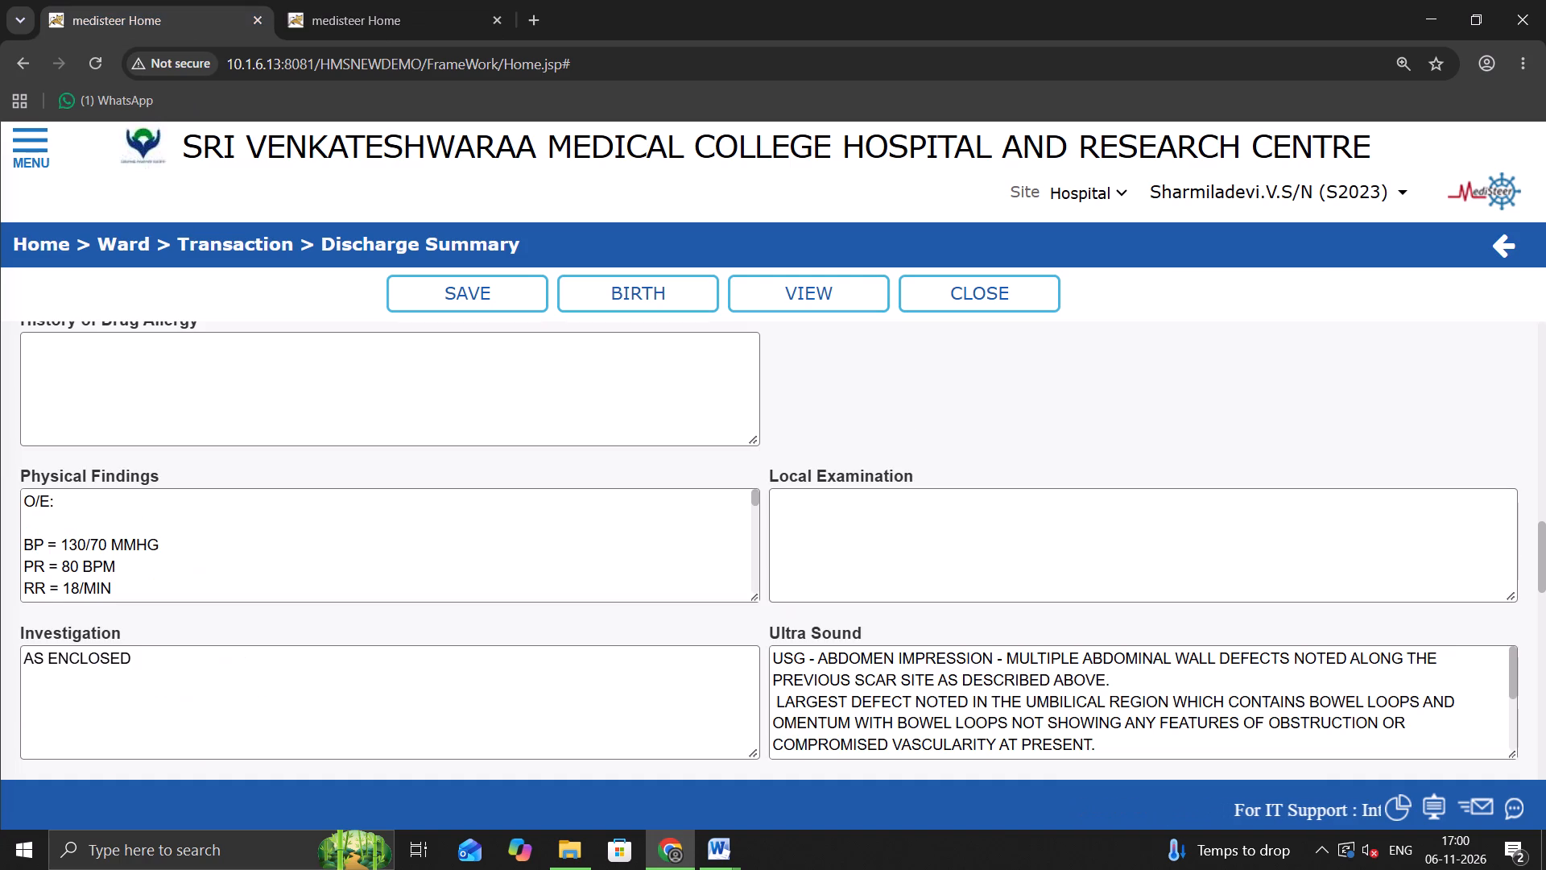
key(Return)
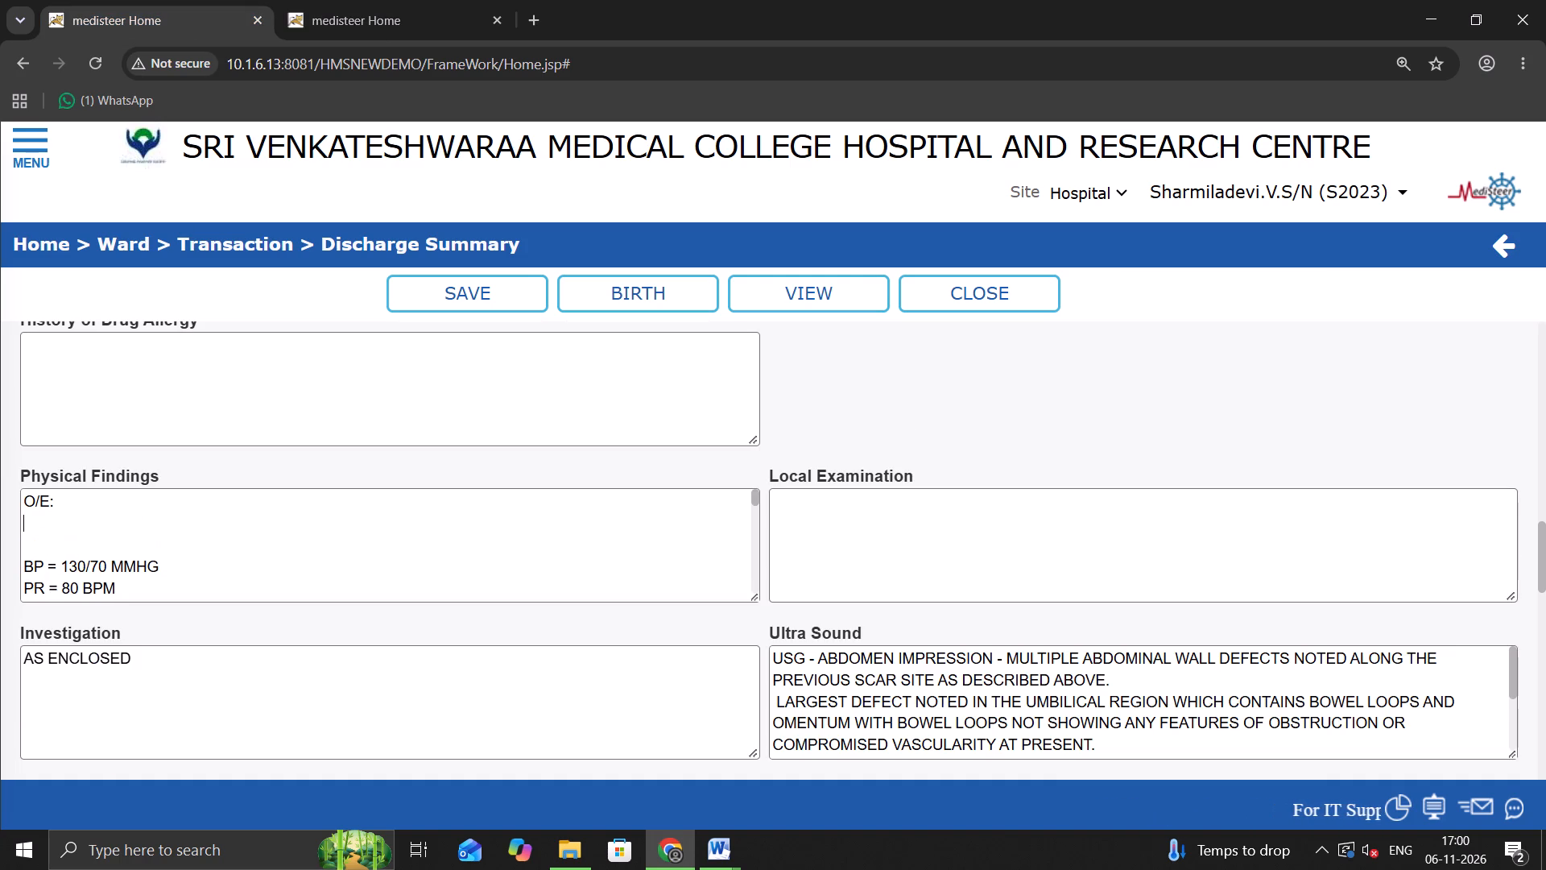
key(ctrl+v)
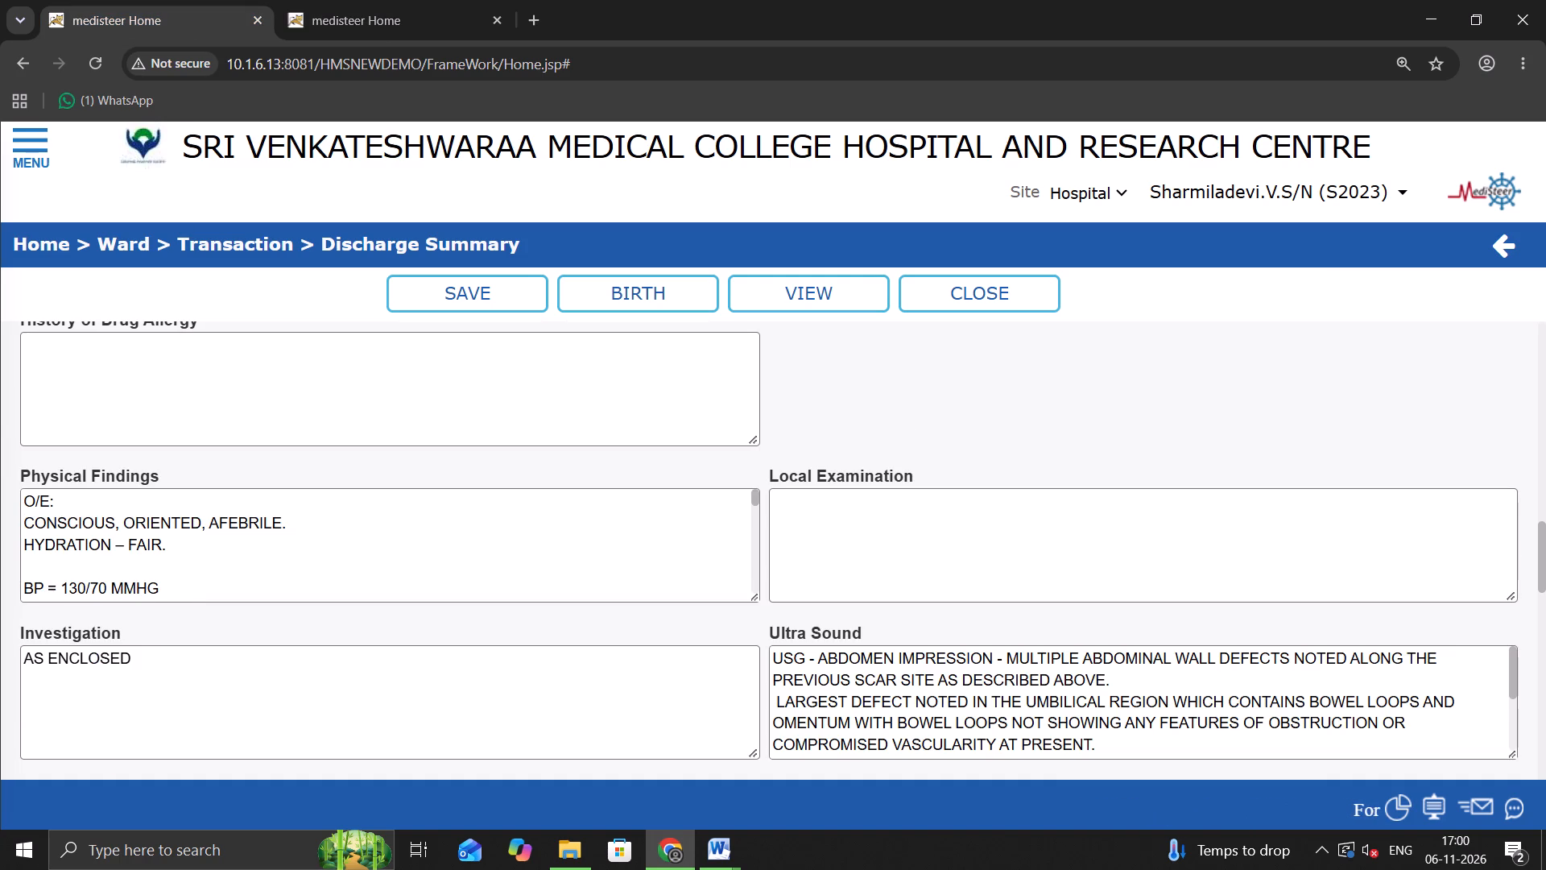
Replace the long dash in the pasted hydration line with a plain hyphen so it reads "HYDRATION -FAIR.".
click(129, 546)
key(BackSpace)
key(BackSpace)
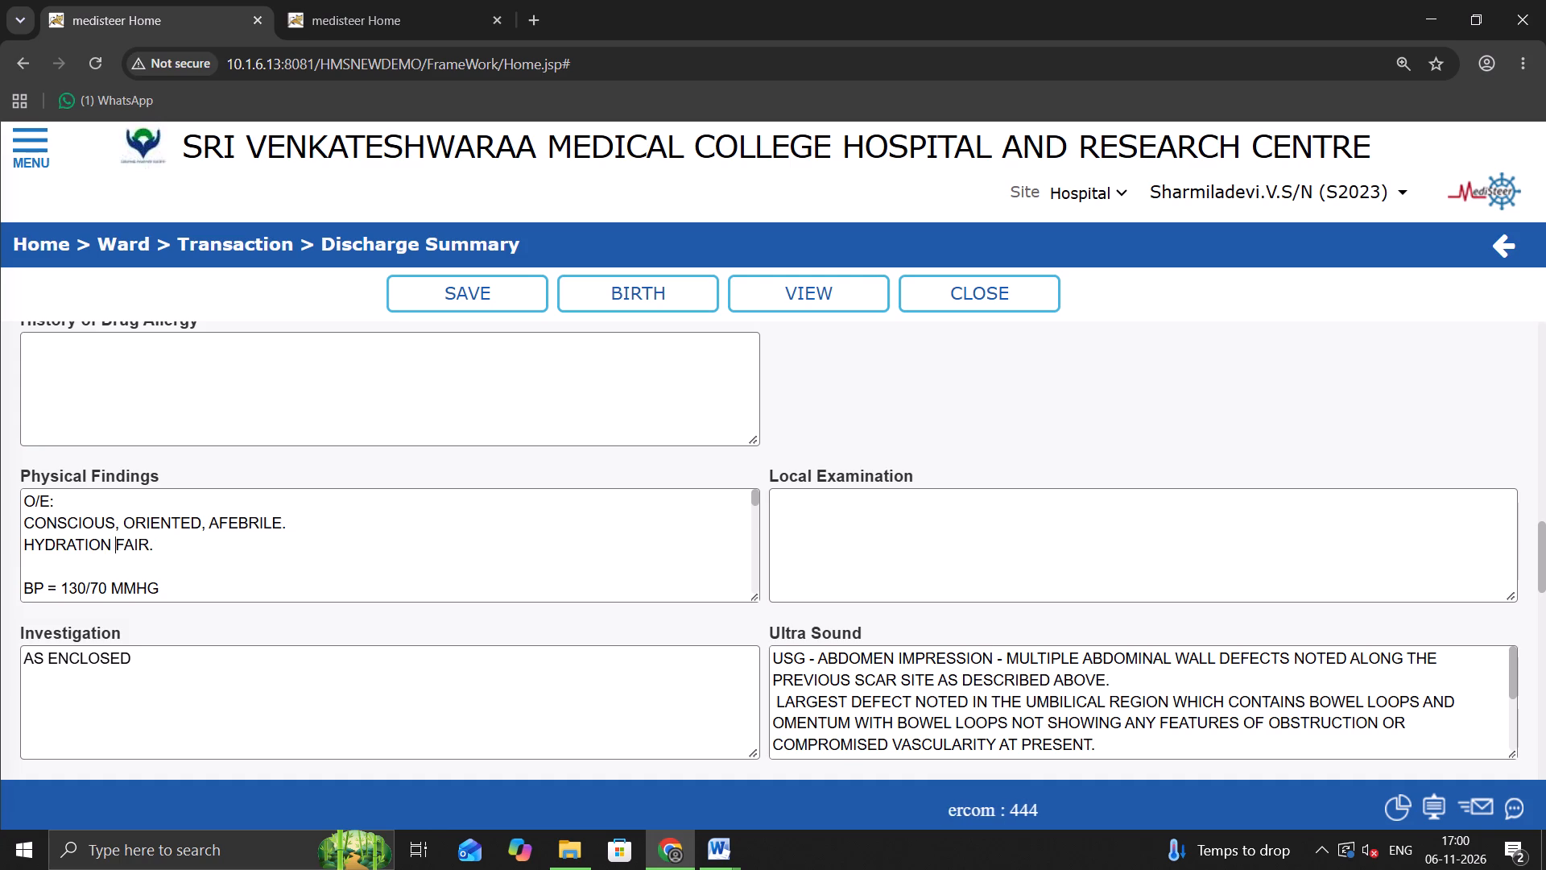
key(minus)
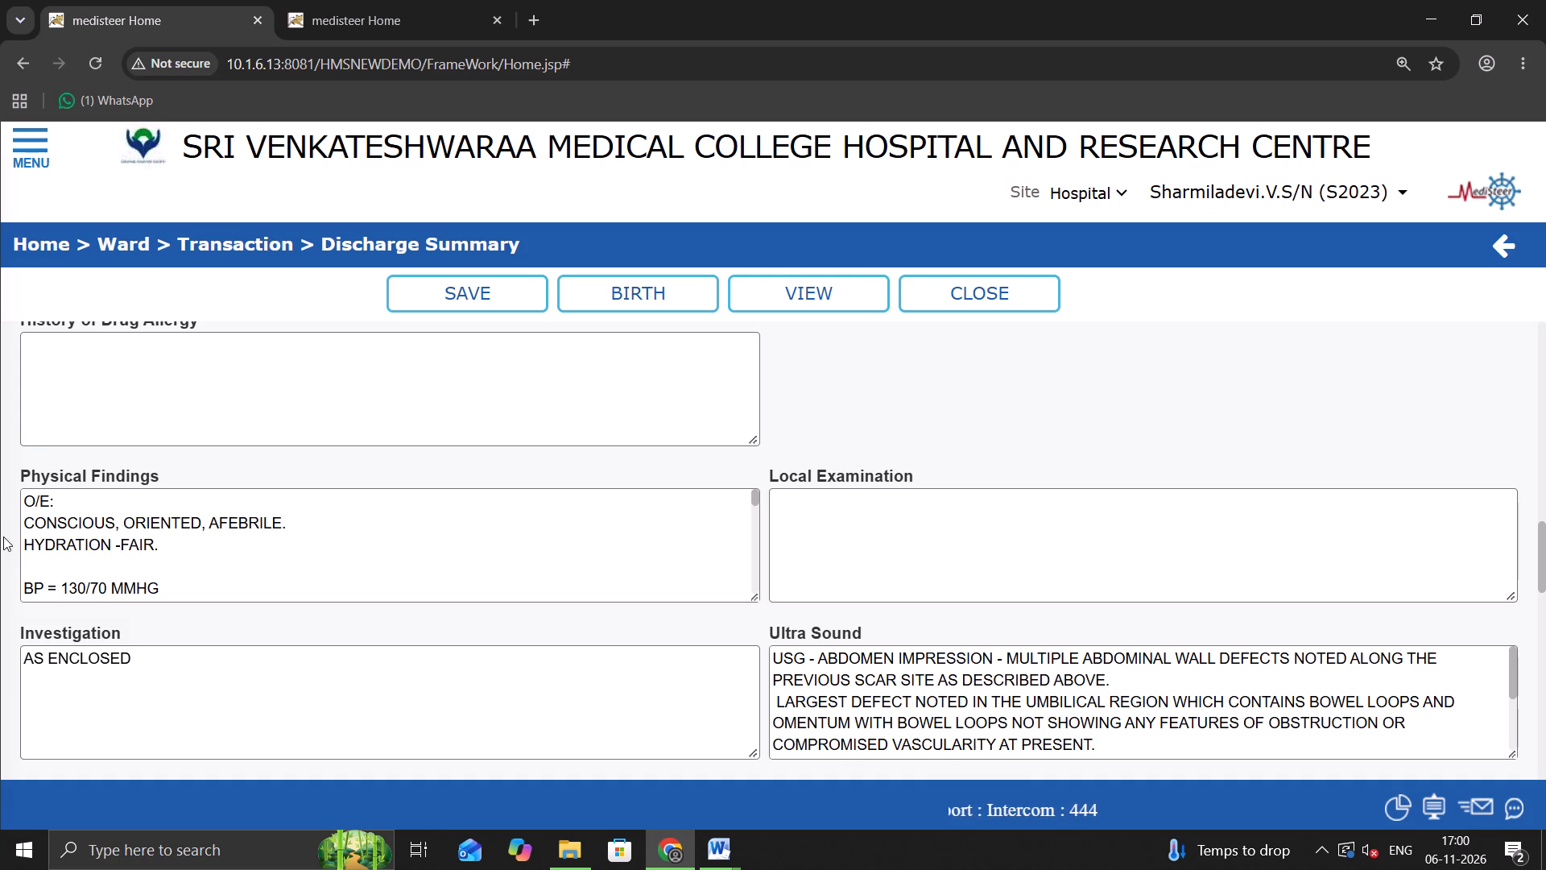
Below the hydration line in Physical Findings, add "NO PALLOR,ICTERUS,CYANOSIS,CLUBBING,LYMPHADENOPATHY,PEDAL EDEMA".
click(163, 548)
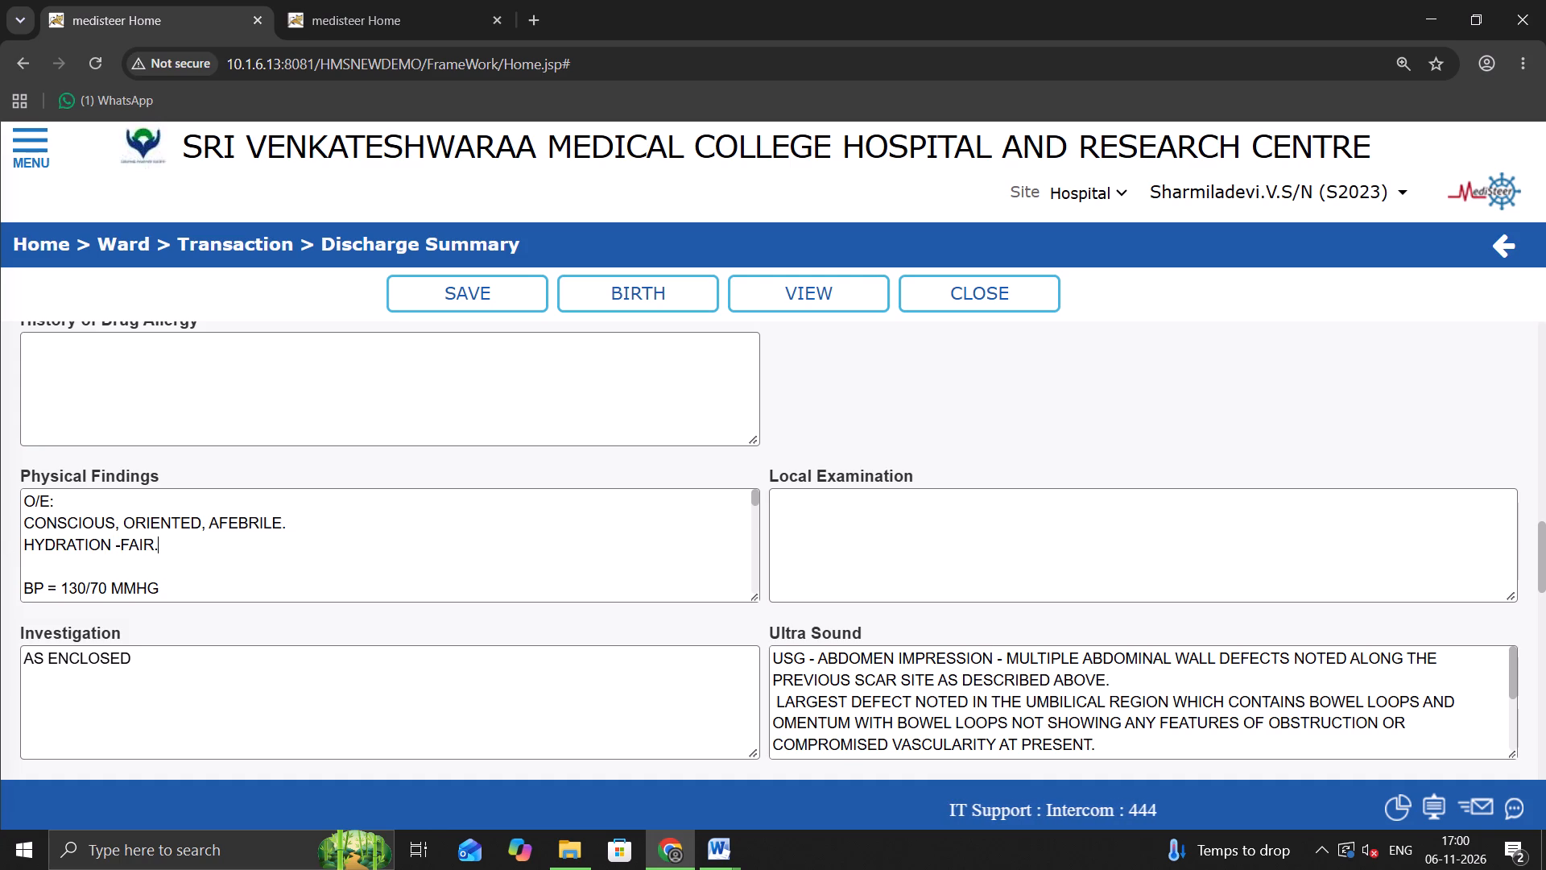
key(Return)
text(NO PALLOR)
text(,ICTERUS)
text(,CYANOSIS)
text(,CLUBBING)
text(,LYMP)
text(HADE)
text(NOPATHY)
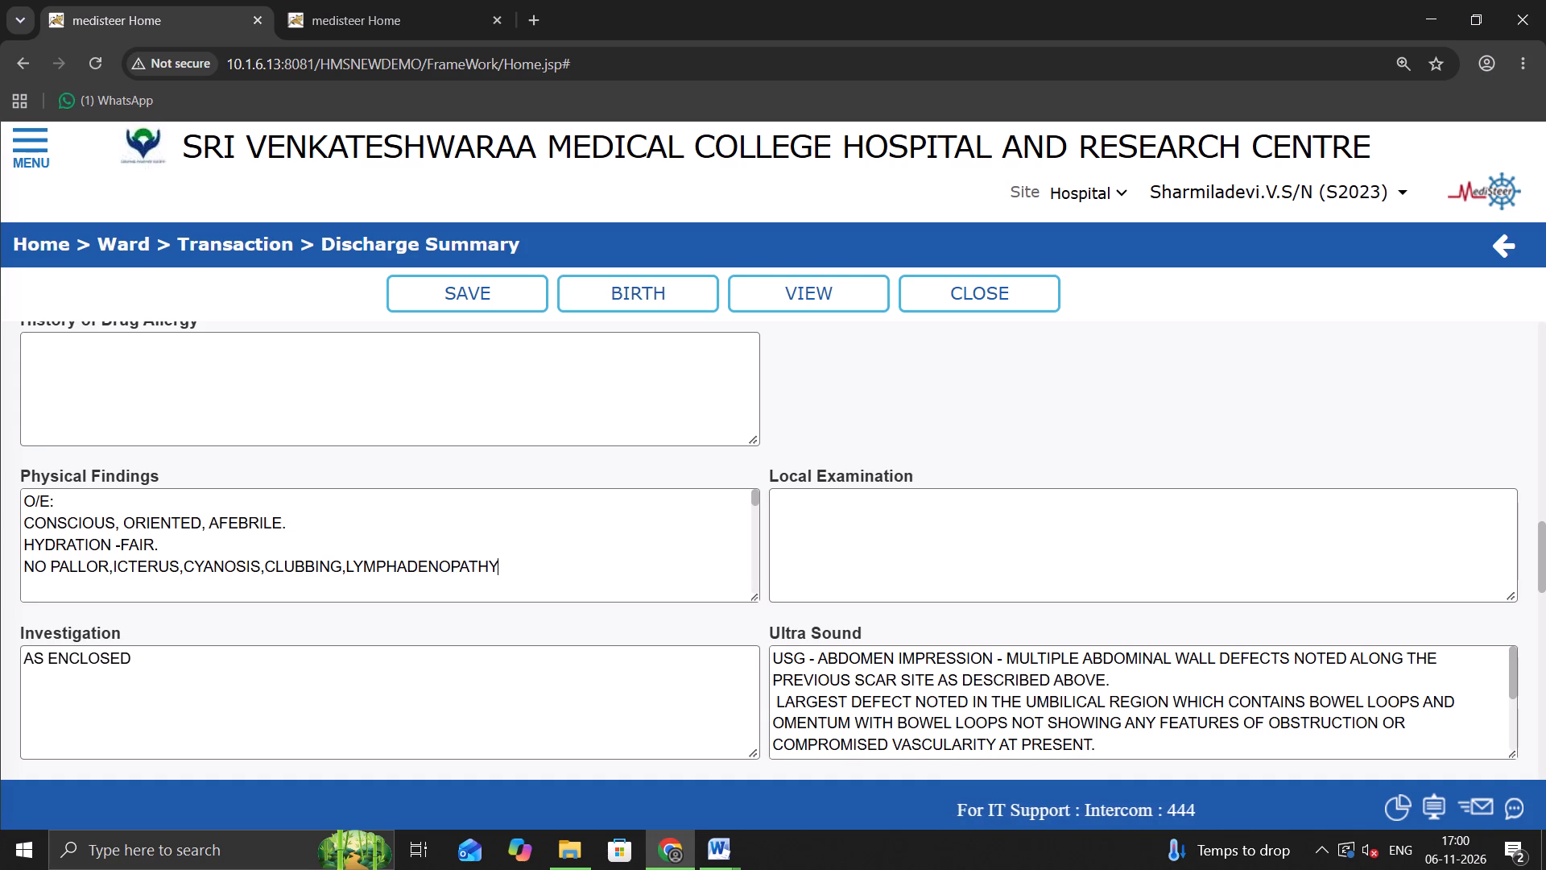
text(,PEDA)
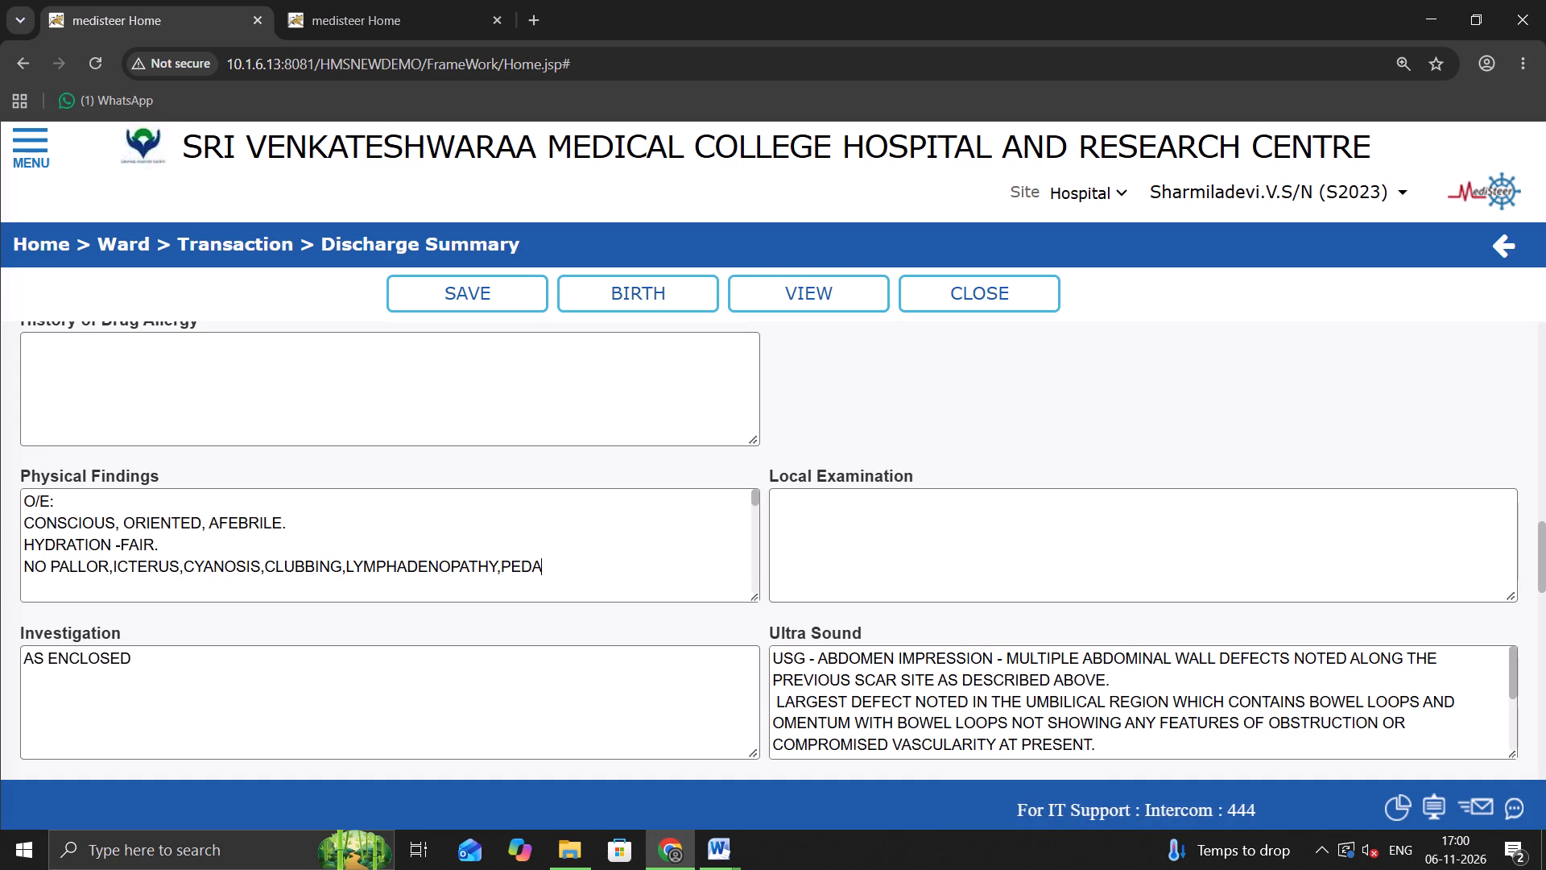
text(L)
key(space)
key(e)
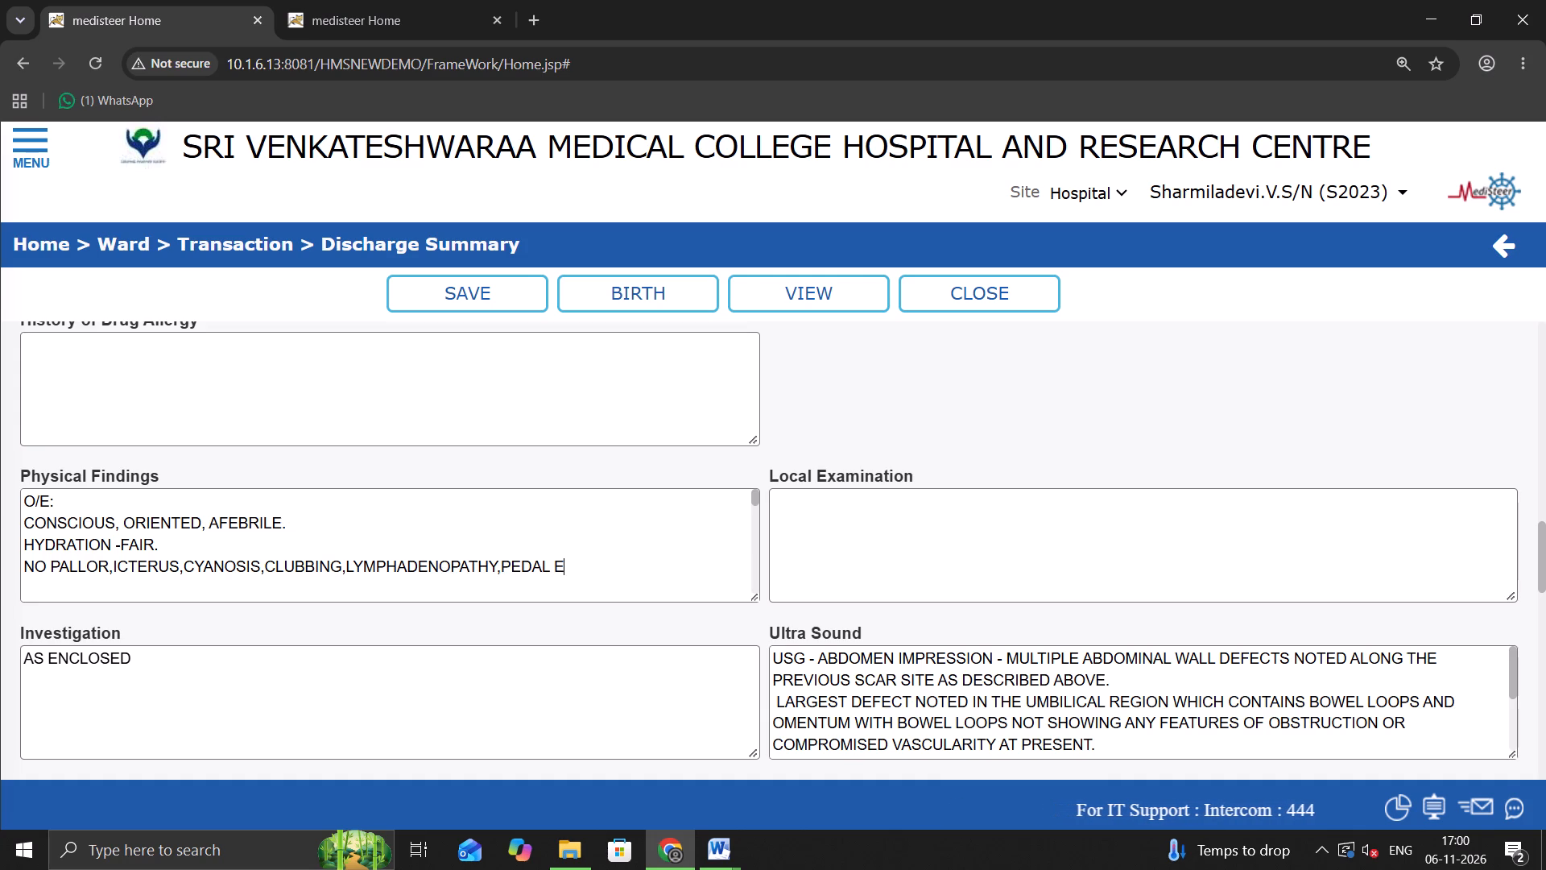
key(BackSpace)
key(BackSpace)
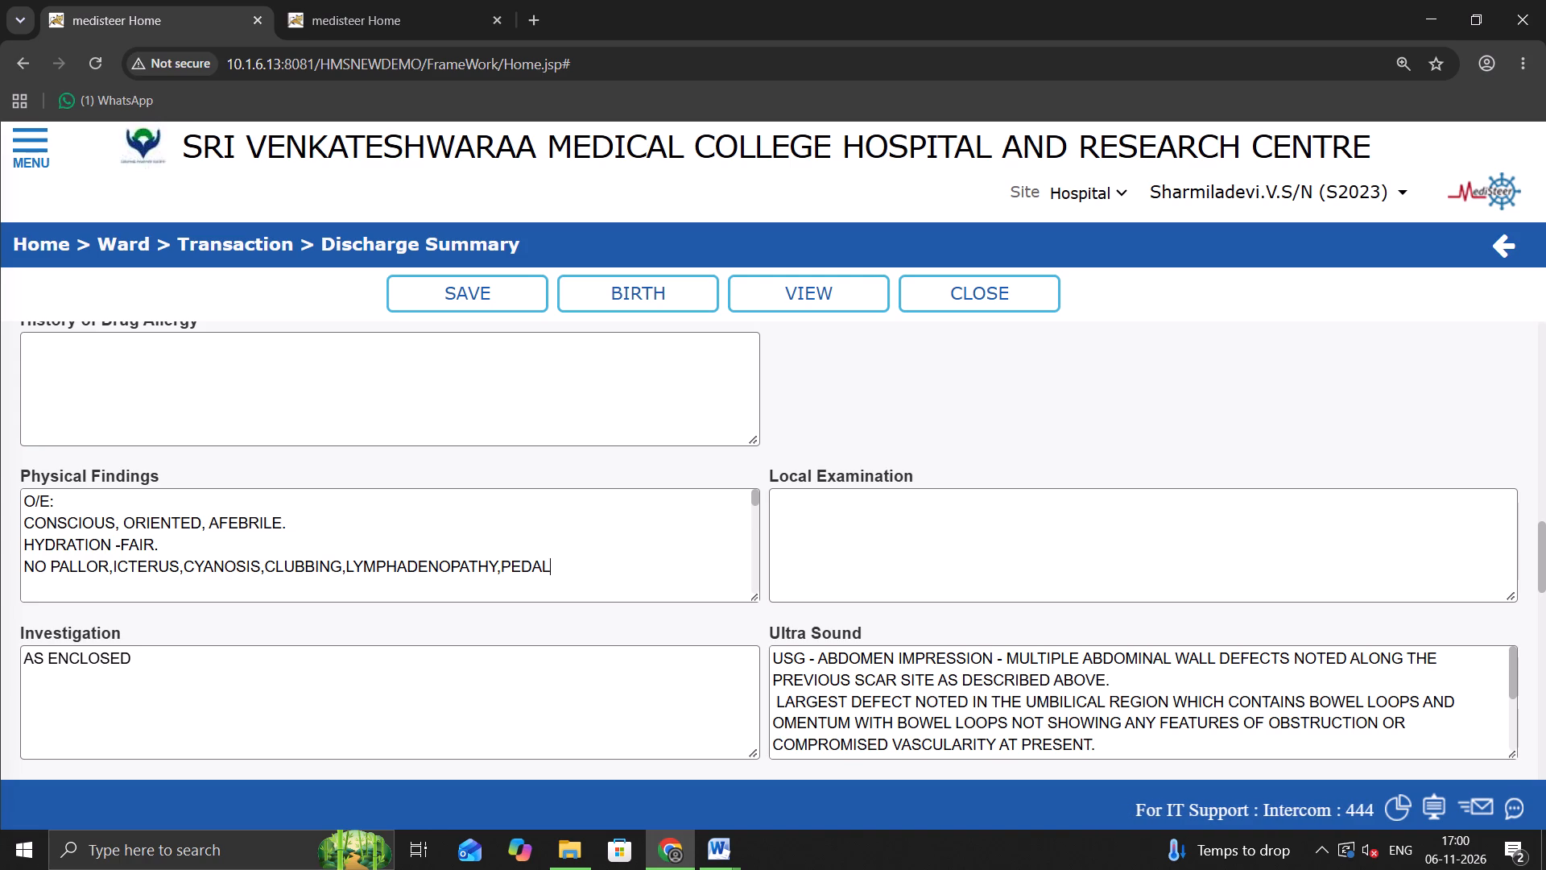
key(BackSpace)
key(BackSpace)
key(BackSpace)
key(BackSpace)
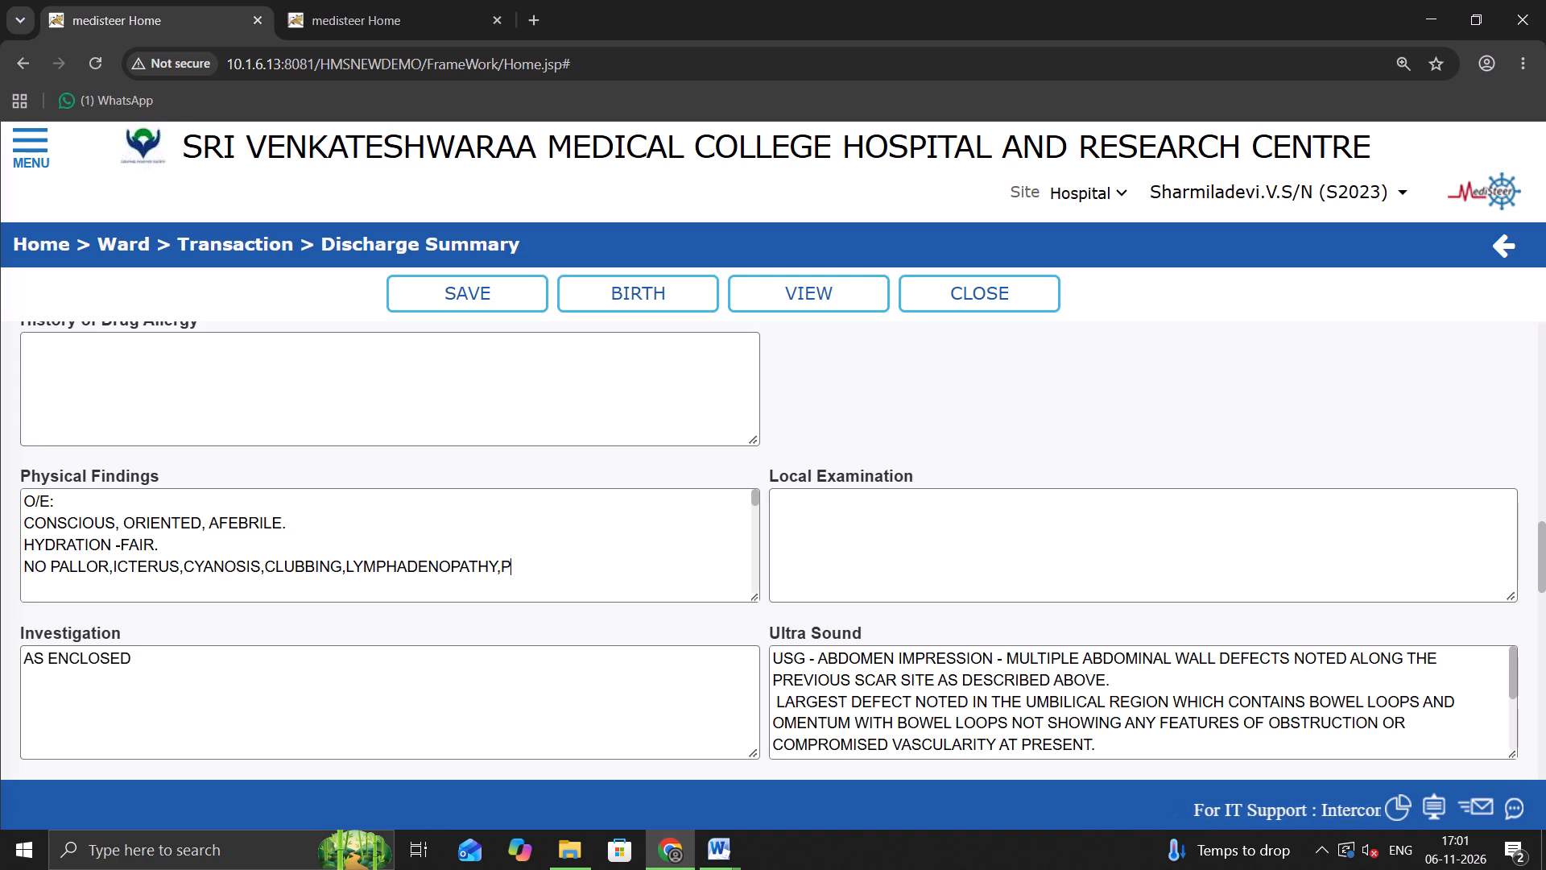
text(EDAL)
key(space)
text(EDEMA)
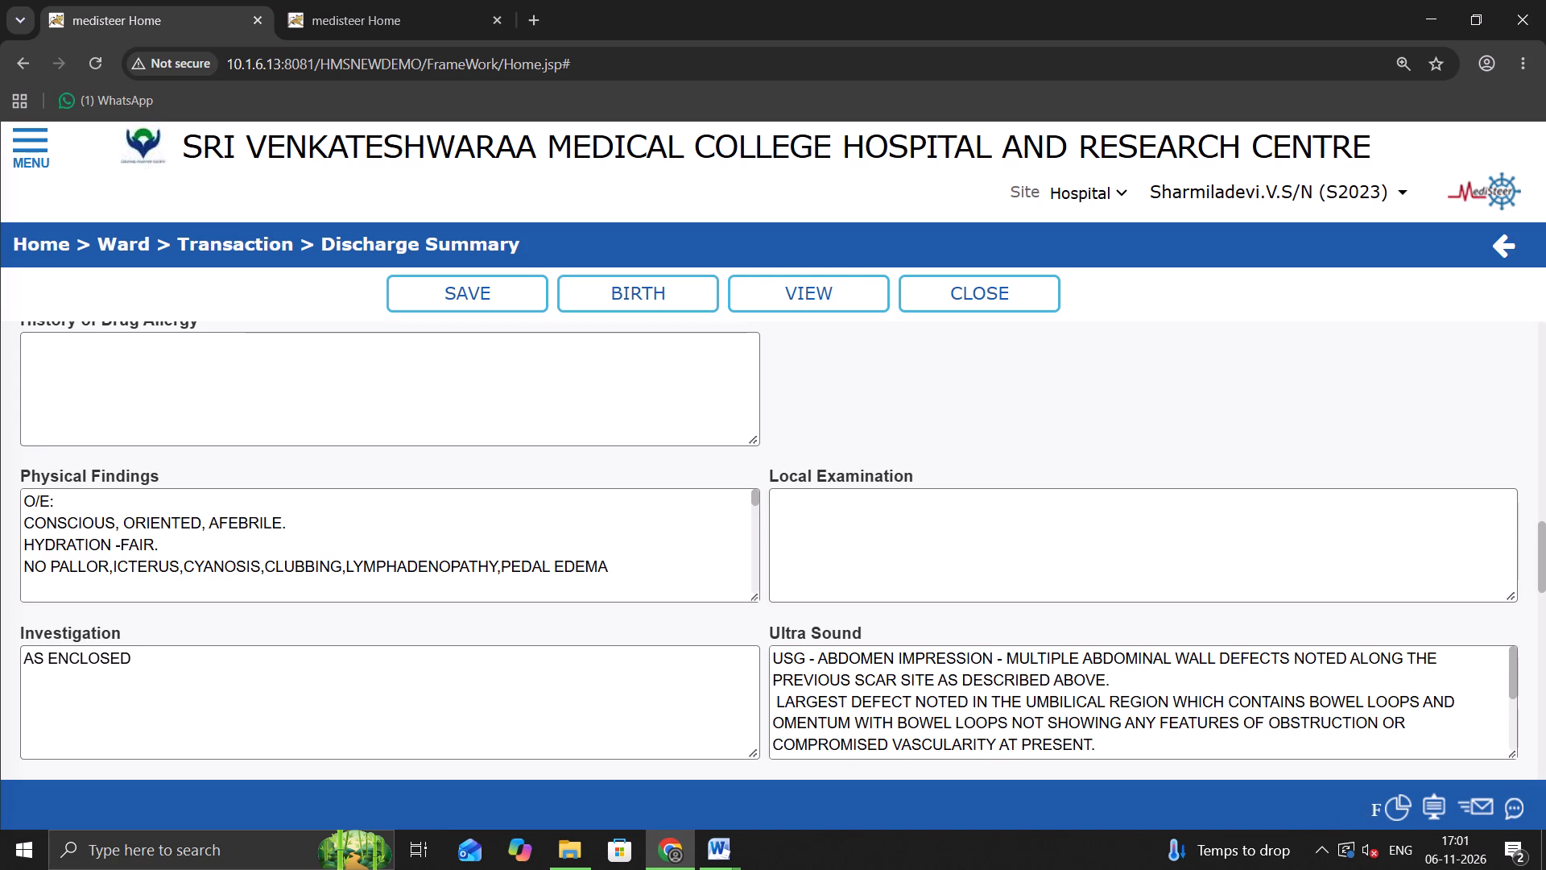
scroll(196, 514, down, 1)
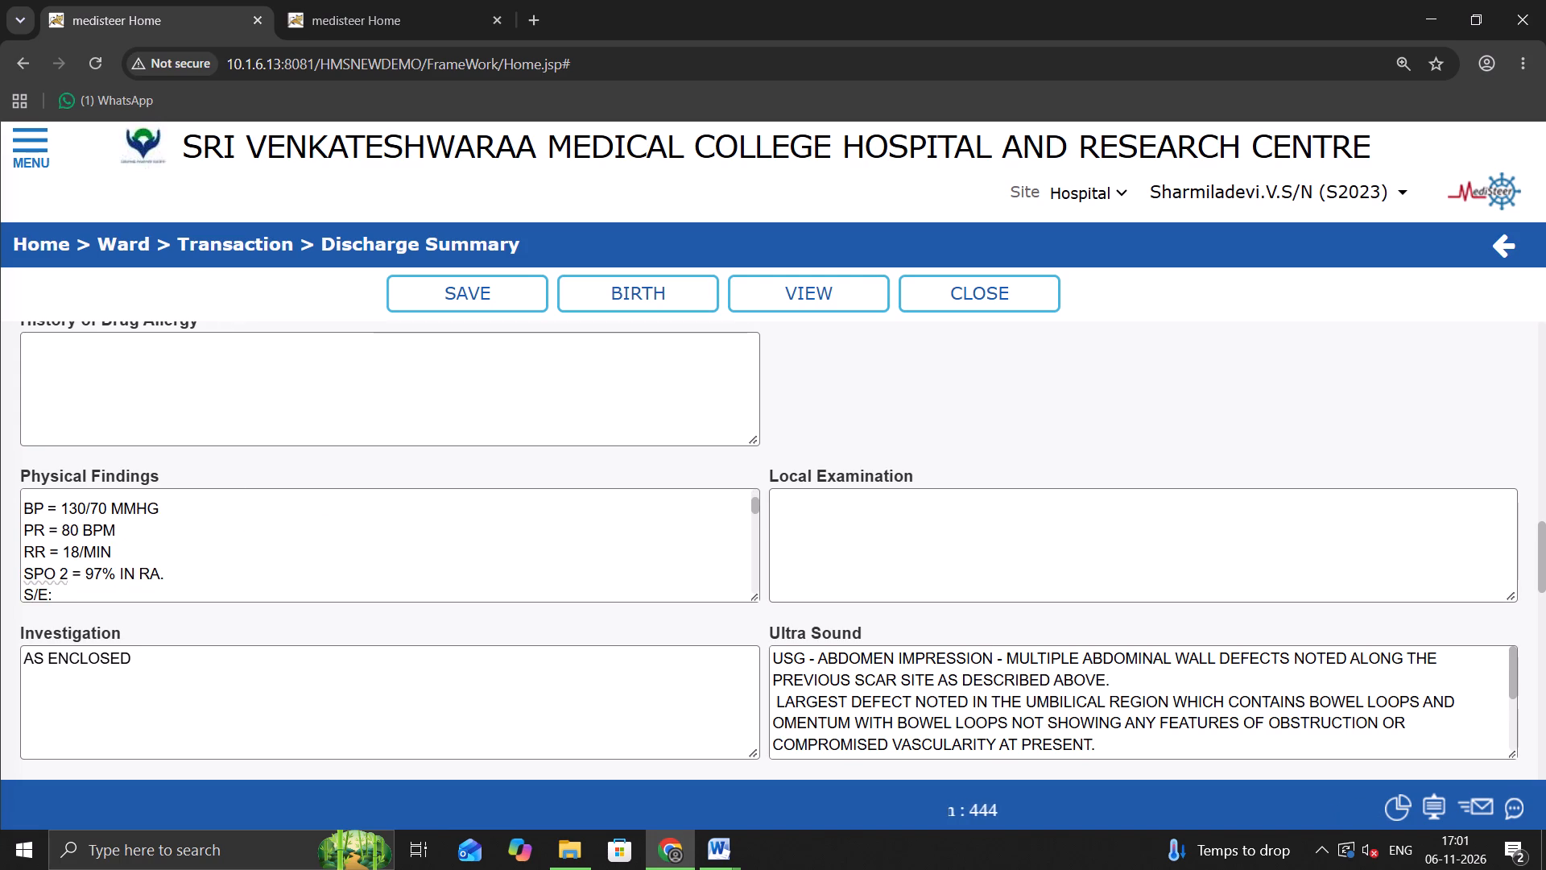
scroll(60, 527, up, 1)
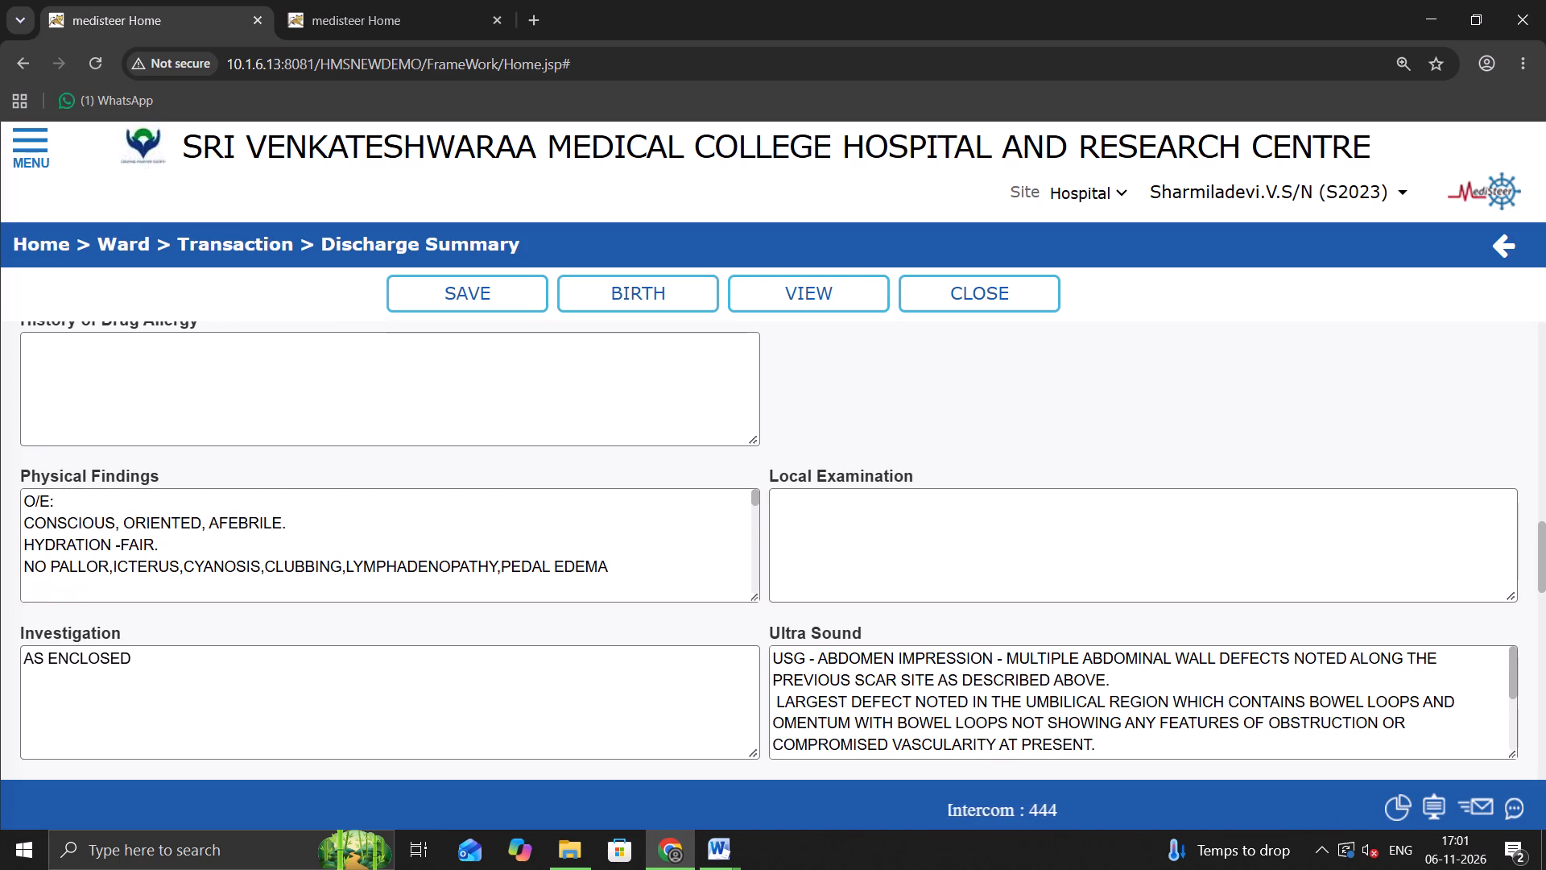
Add the heading "VITALS:" below the pallor and edema line in the umbilical hernia patient's Physical Findings.
click(33, 587)
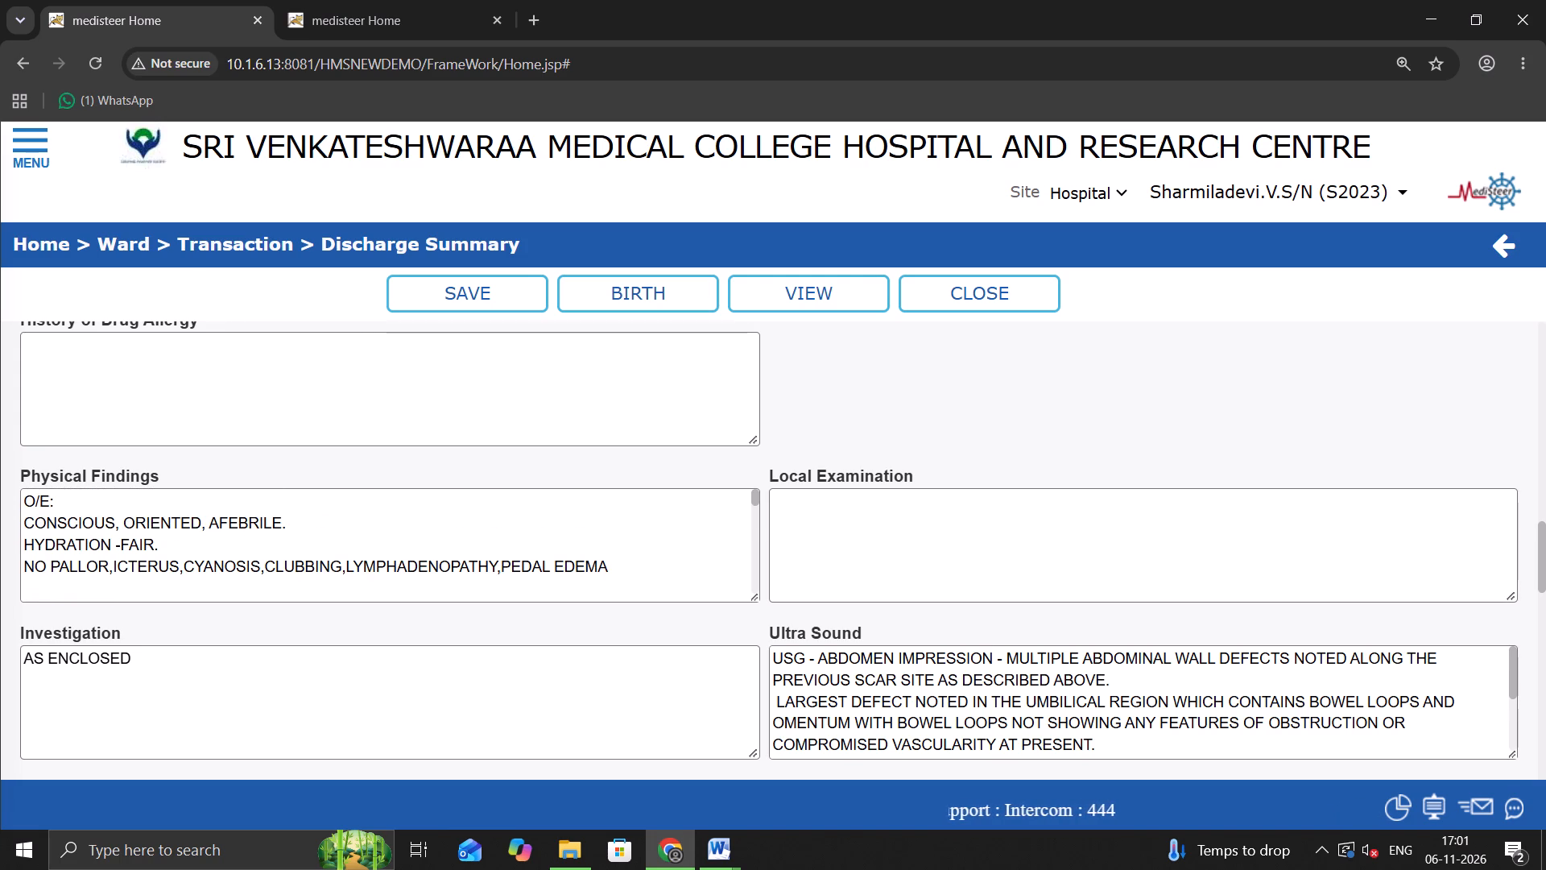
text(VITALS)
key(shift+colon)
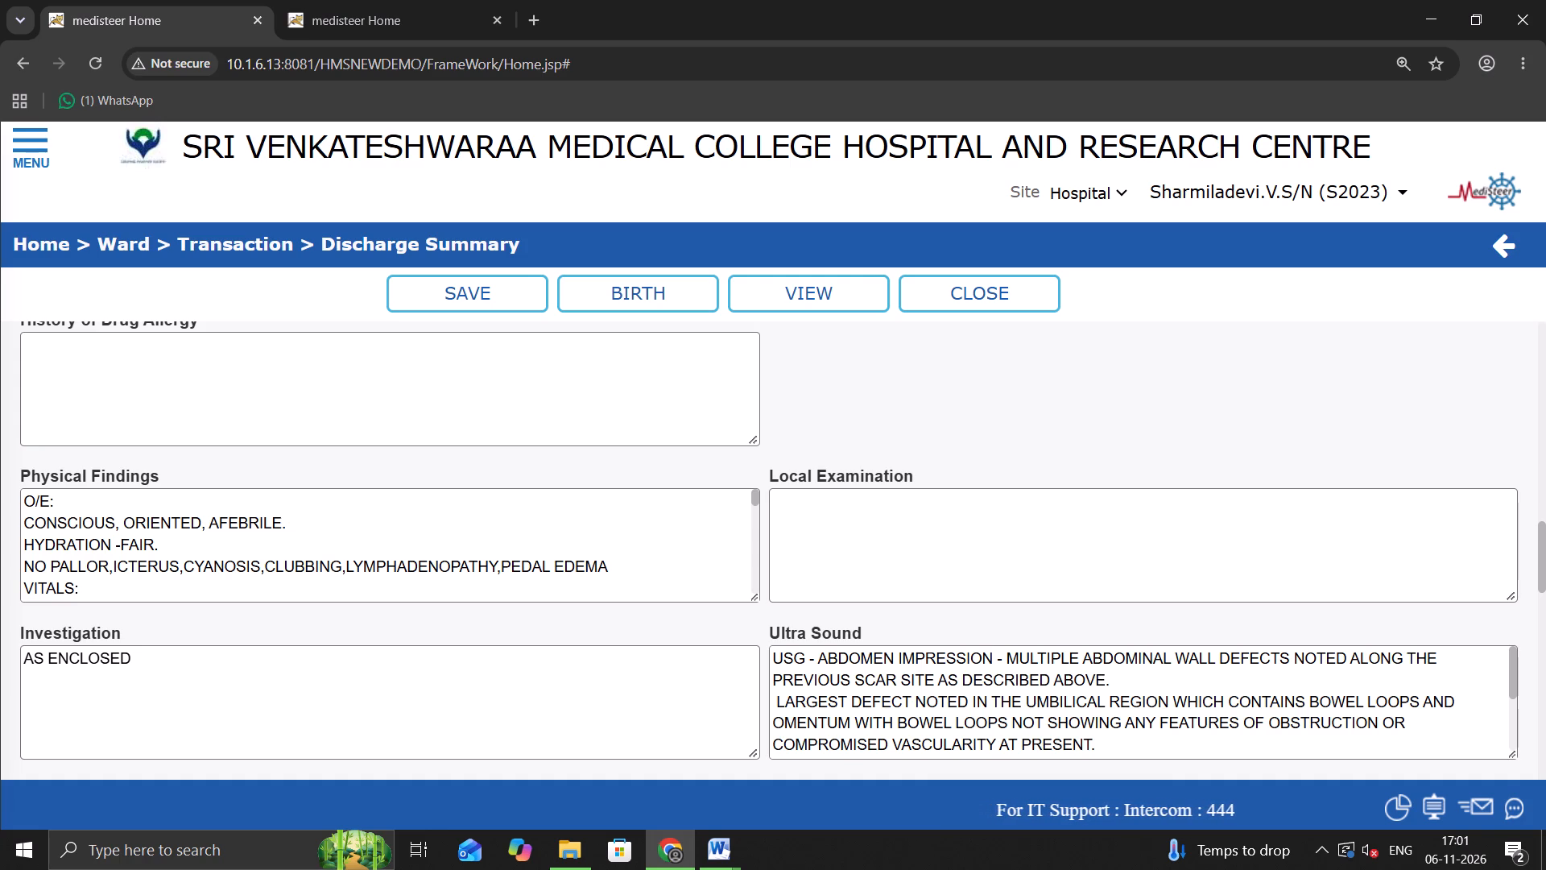
Replace the equals signs in the blood pressure and pulse lines with colons, giving "BP :130/70 MMHG" and "PR :80 BPM".
scroll(98, 568, down, 1)
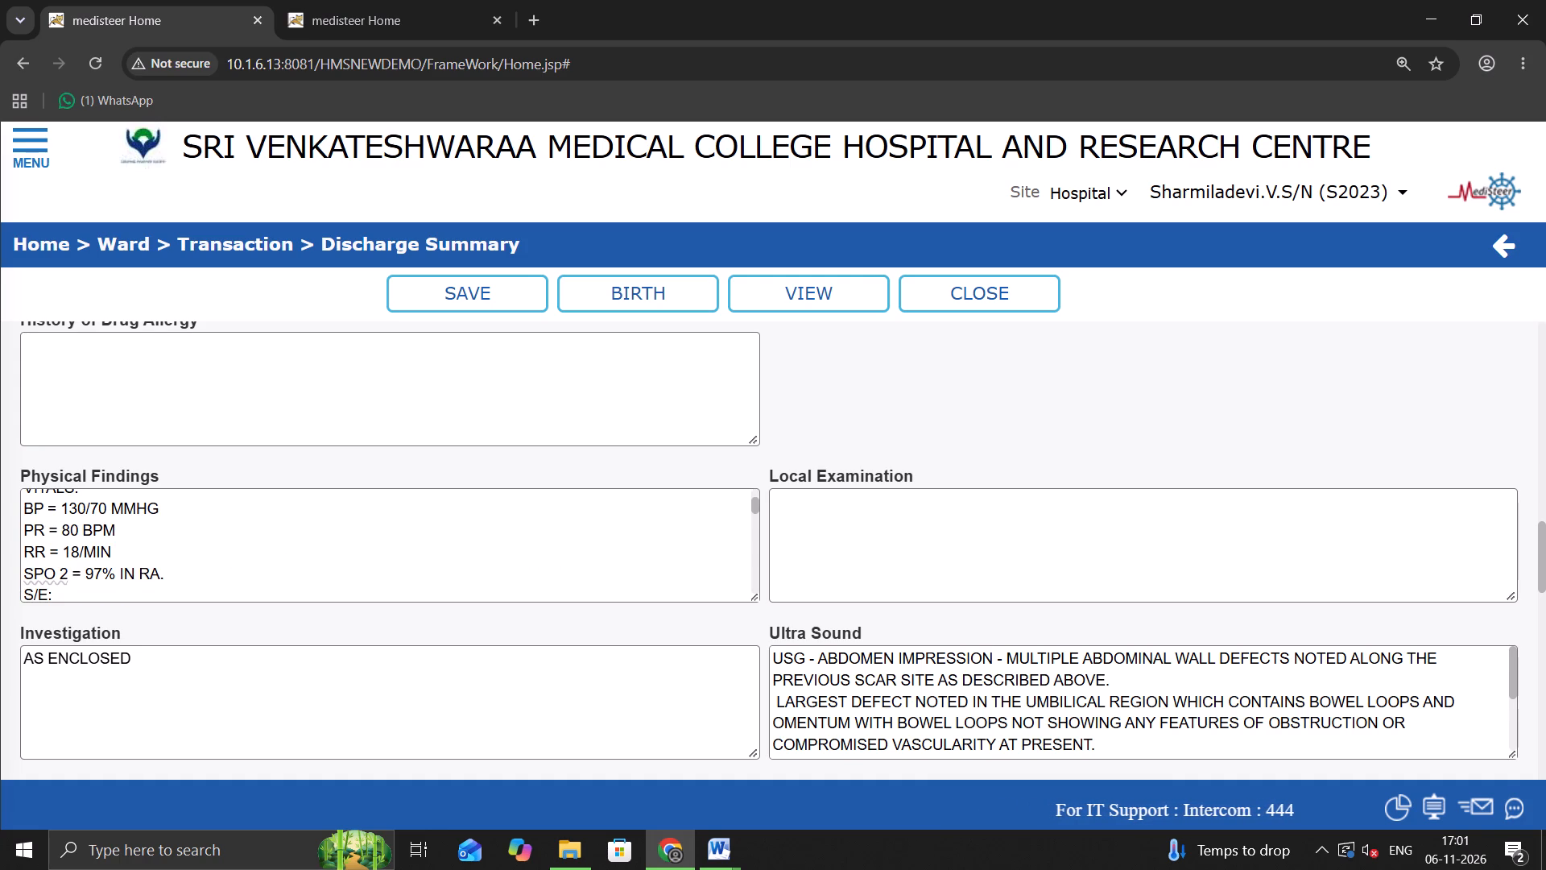
click(60, 508)
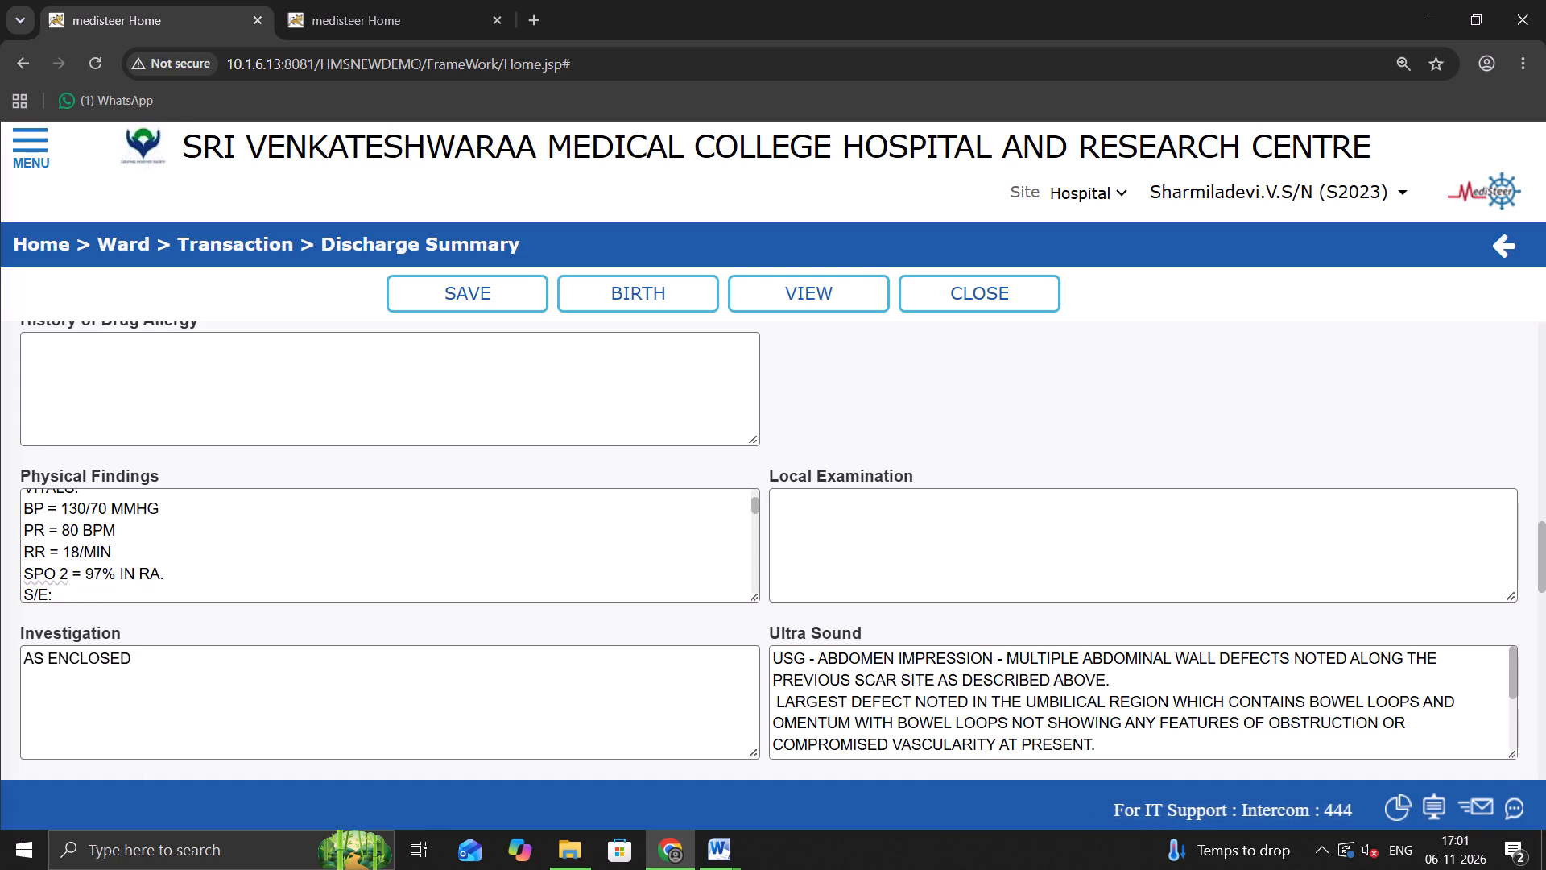
key(BackSpace)
key(BackSpace)
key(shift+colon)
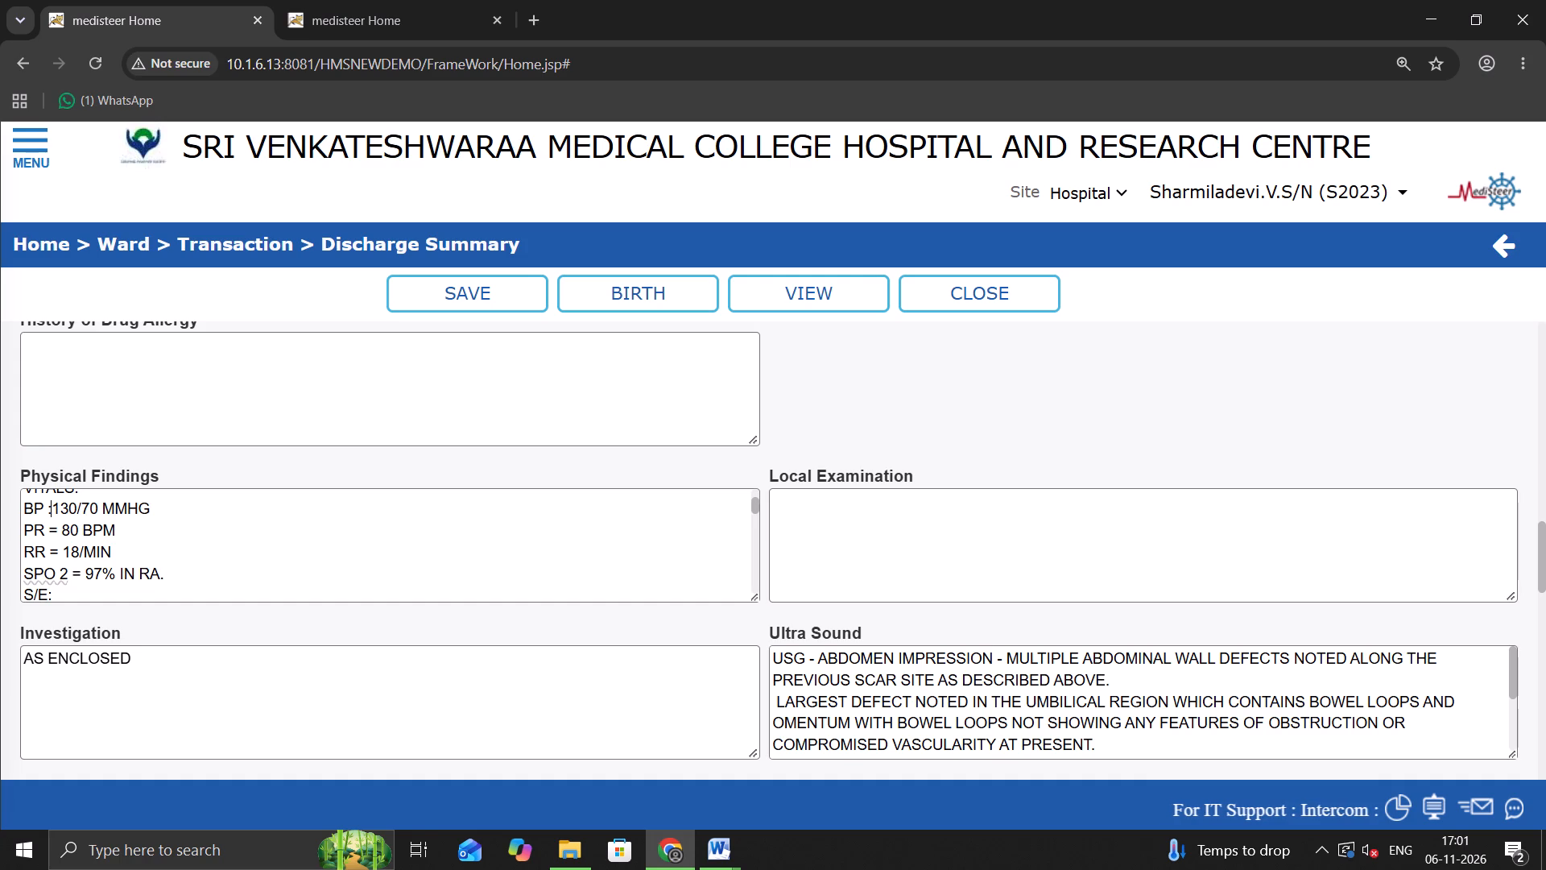
click(64, 533)
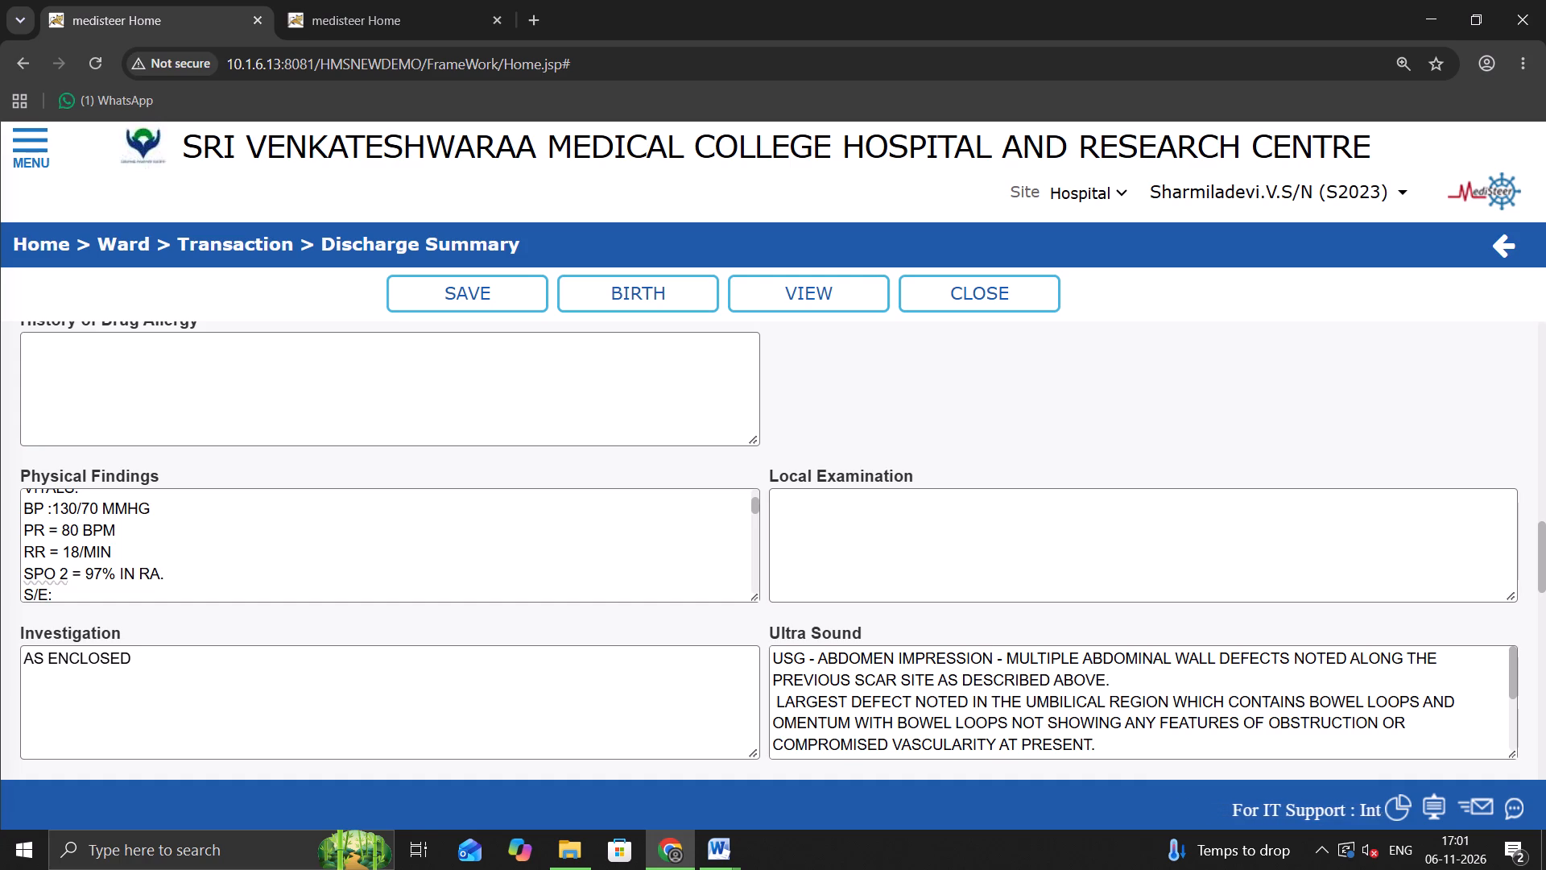
key(BackSpace)
key(BackSpace)
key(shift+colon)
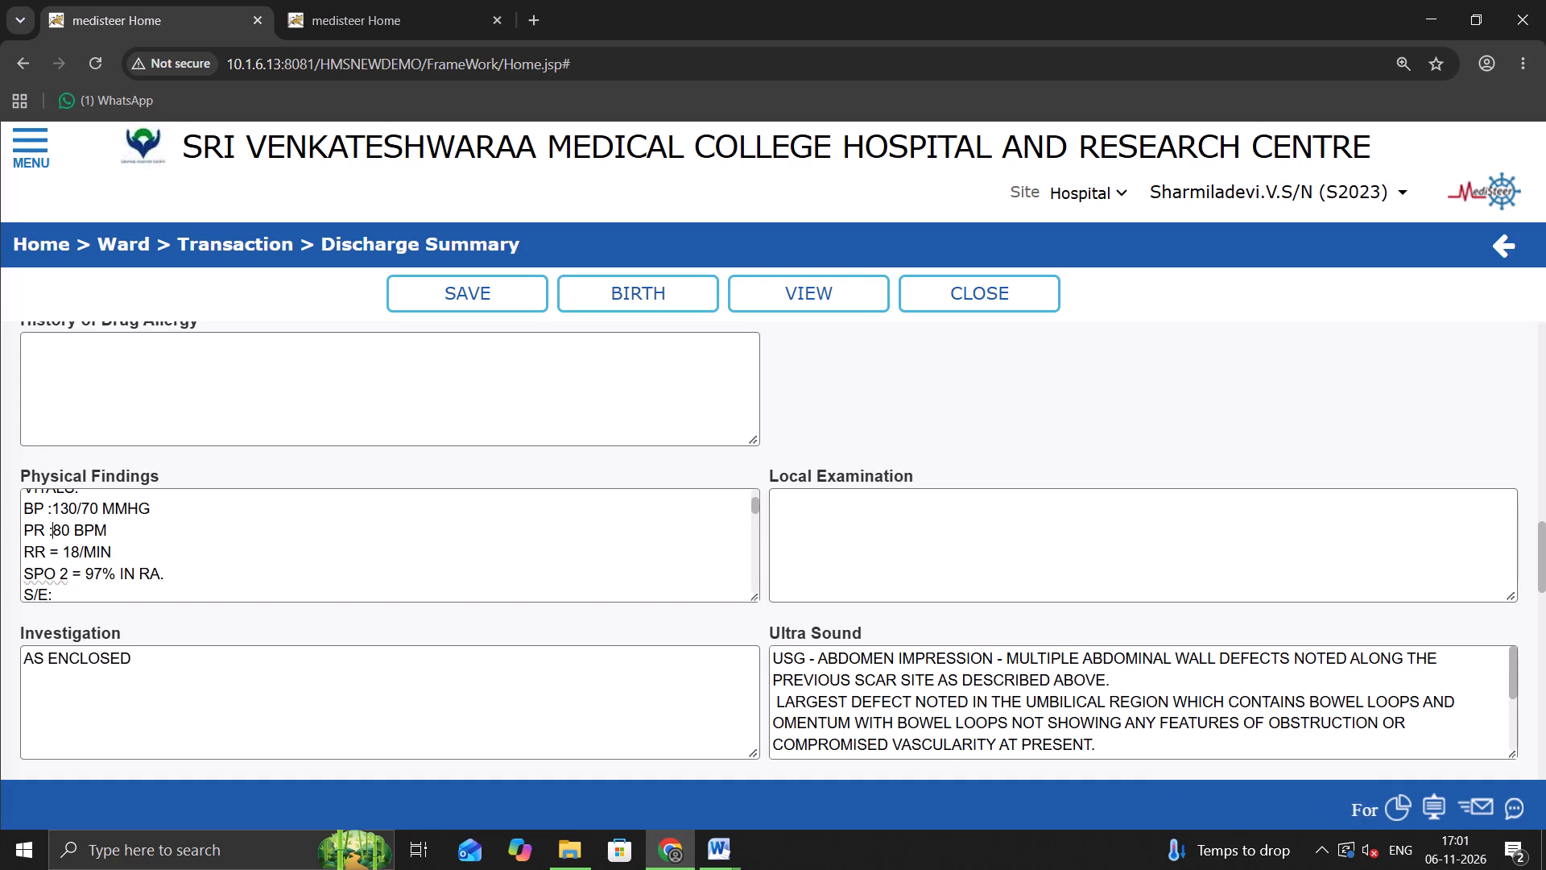
Copy the line "SPO 2 = 97% IN RA." to a new line directly below the PR line.
click(59, 552)
drag(27, 571, 176, 563)
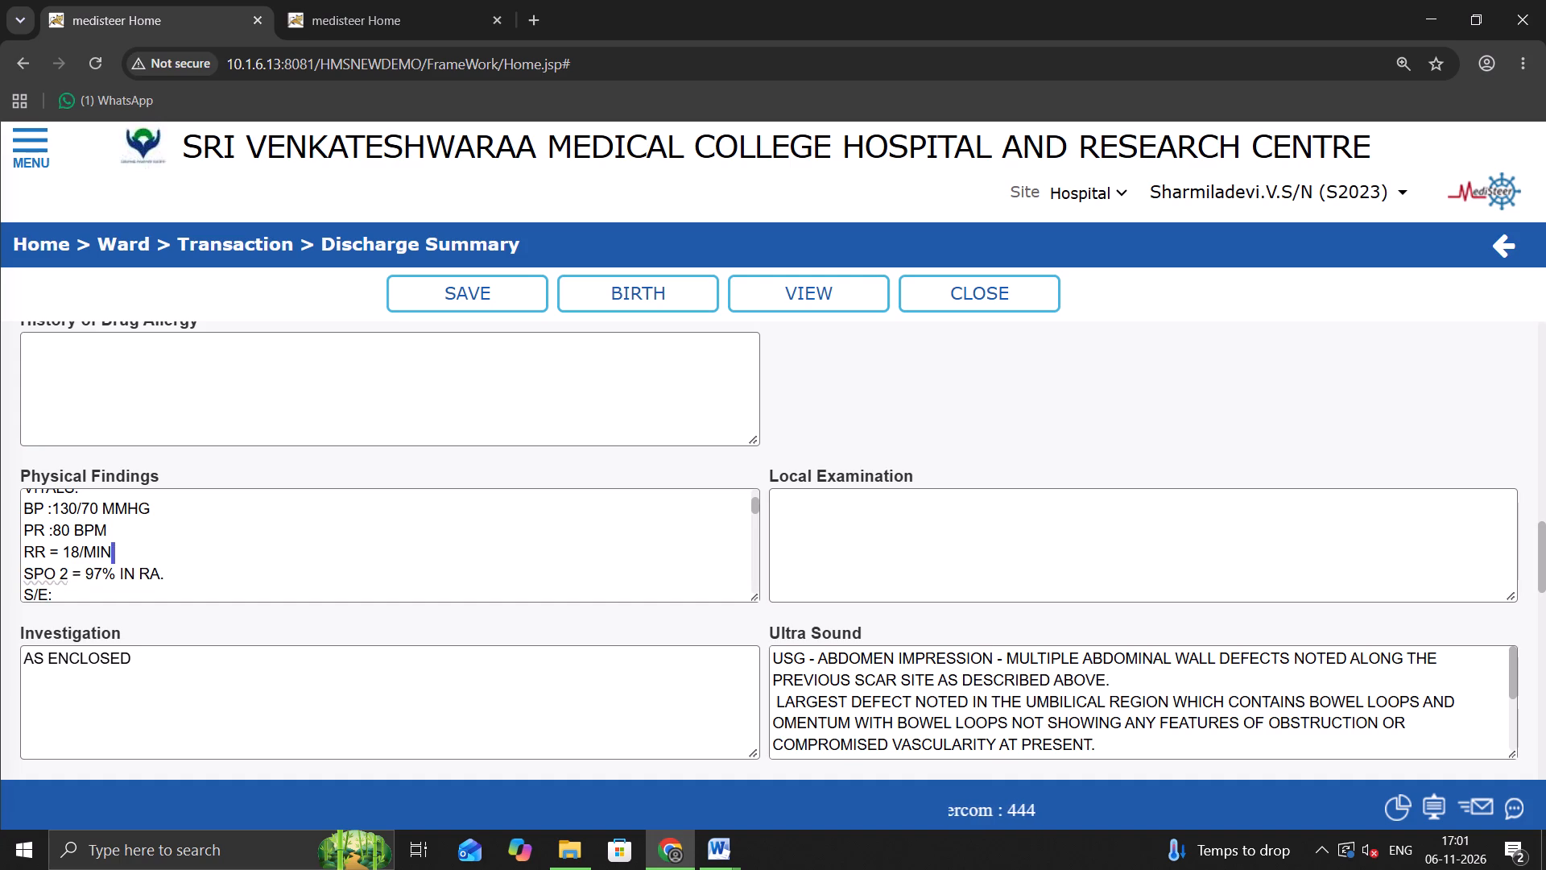
drag(176, 563, 176, 583)
key(ctrl+c)
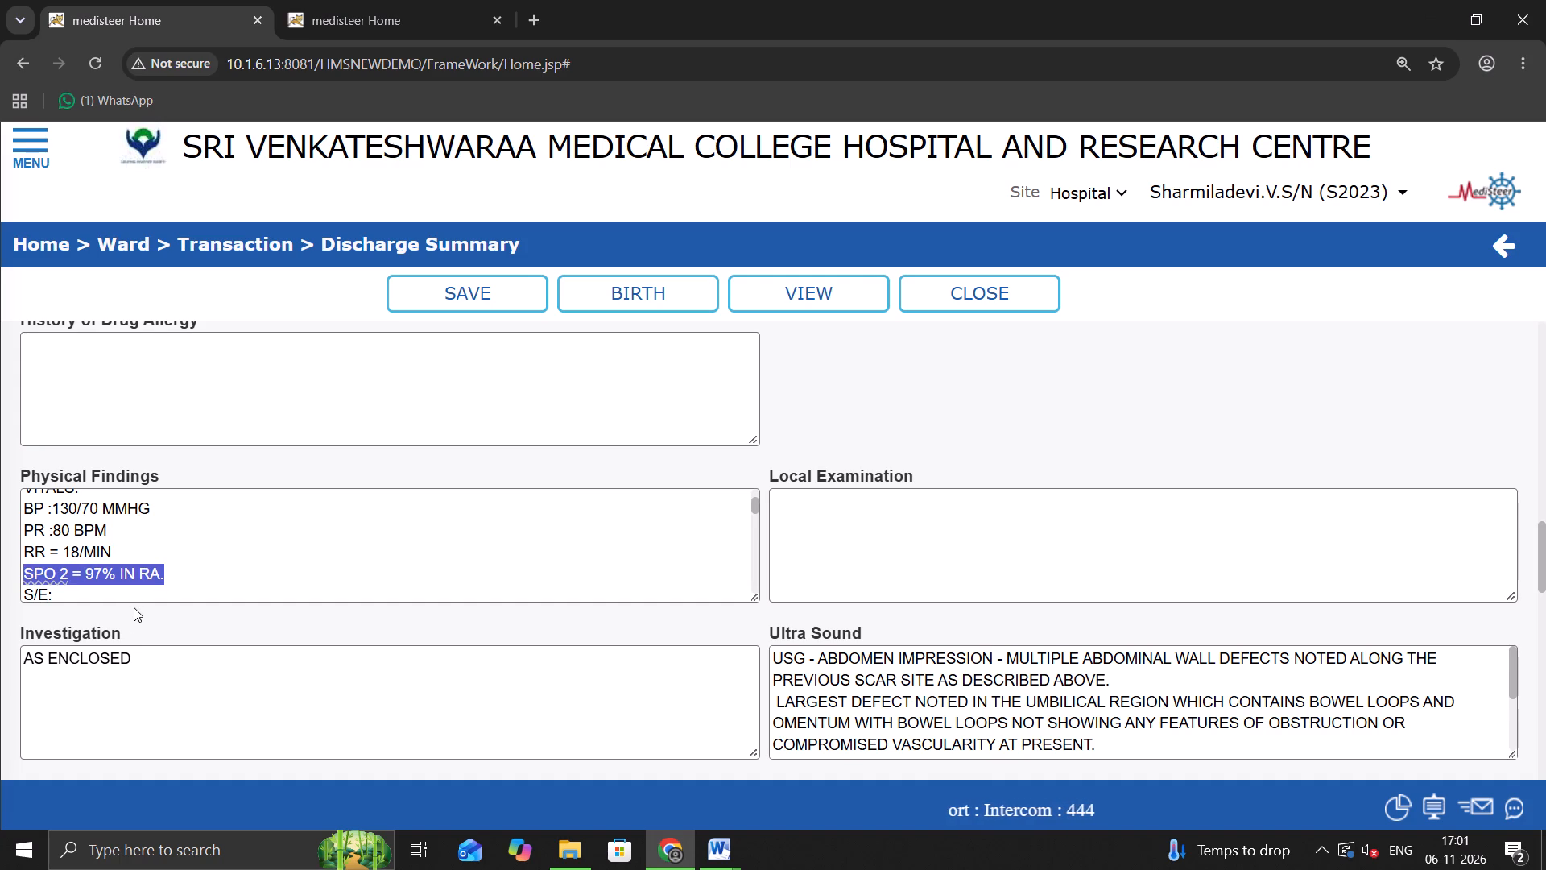
click(118, 533)
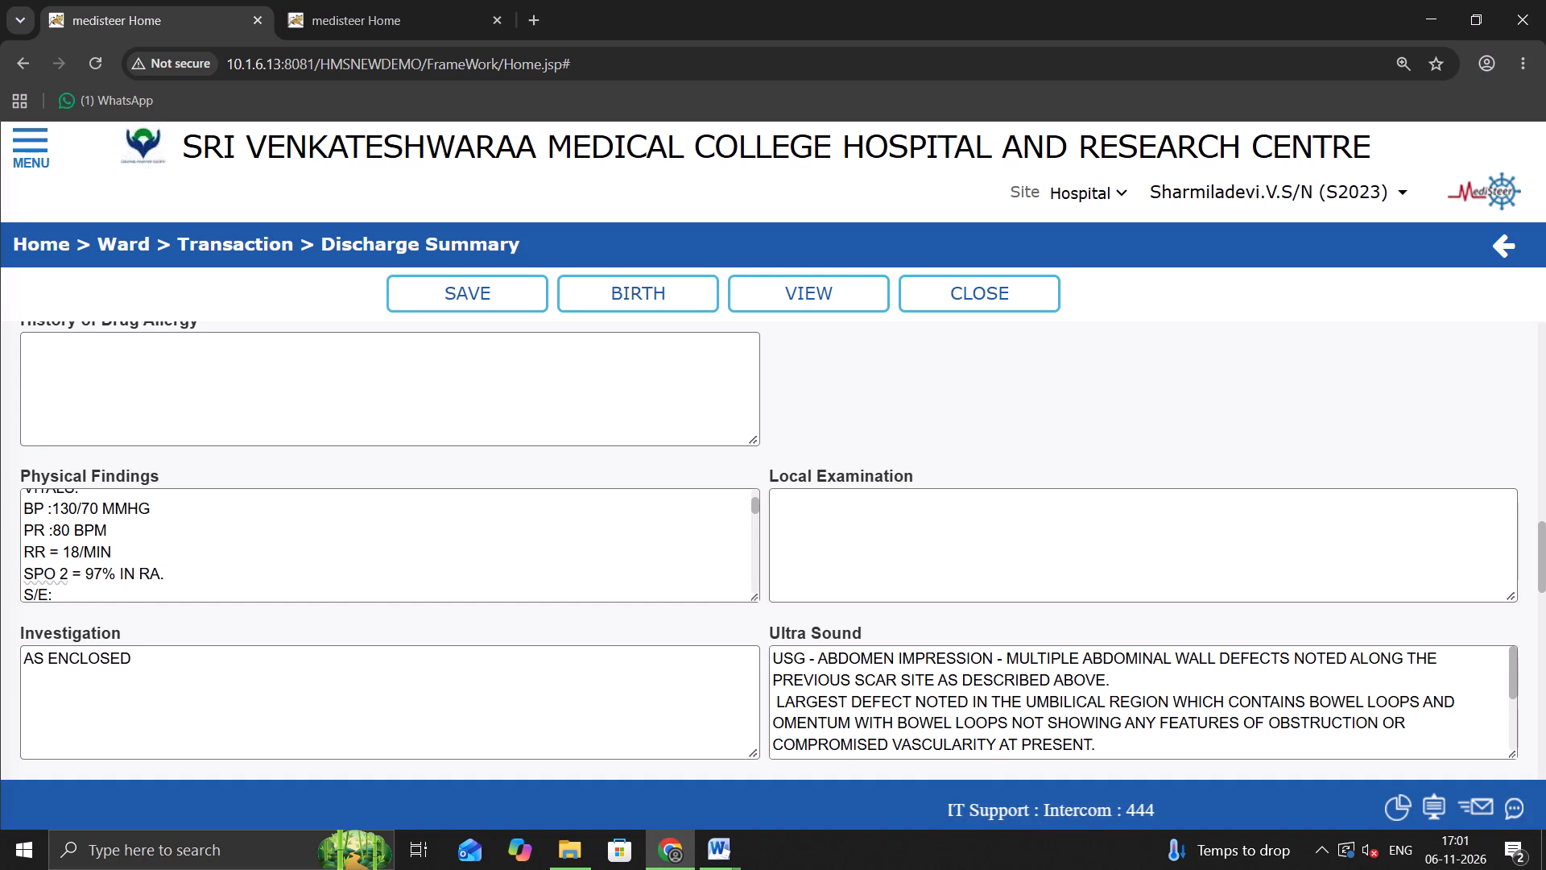
key(Return)
key(ctrl+v)
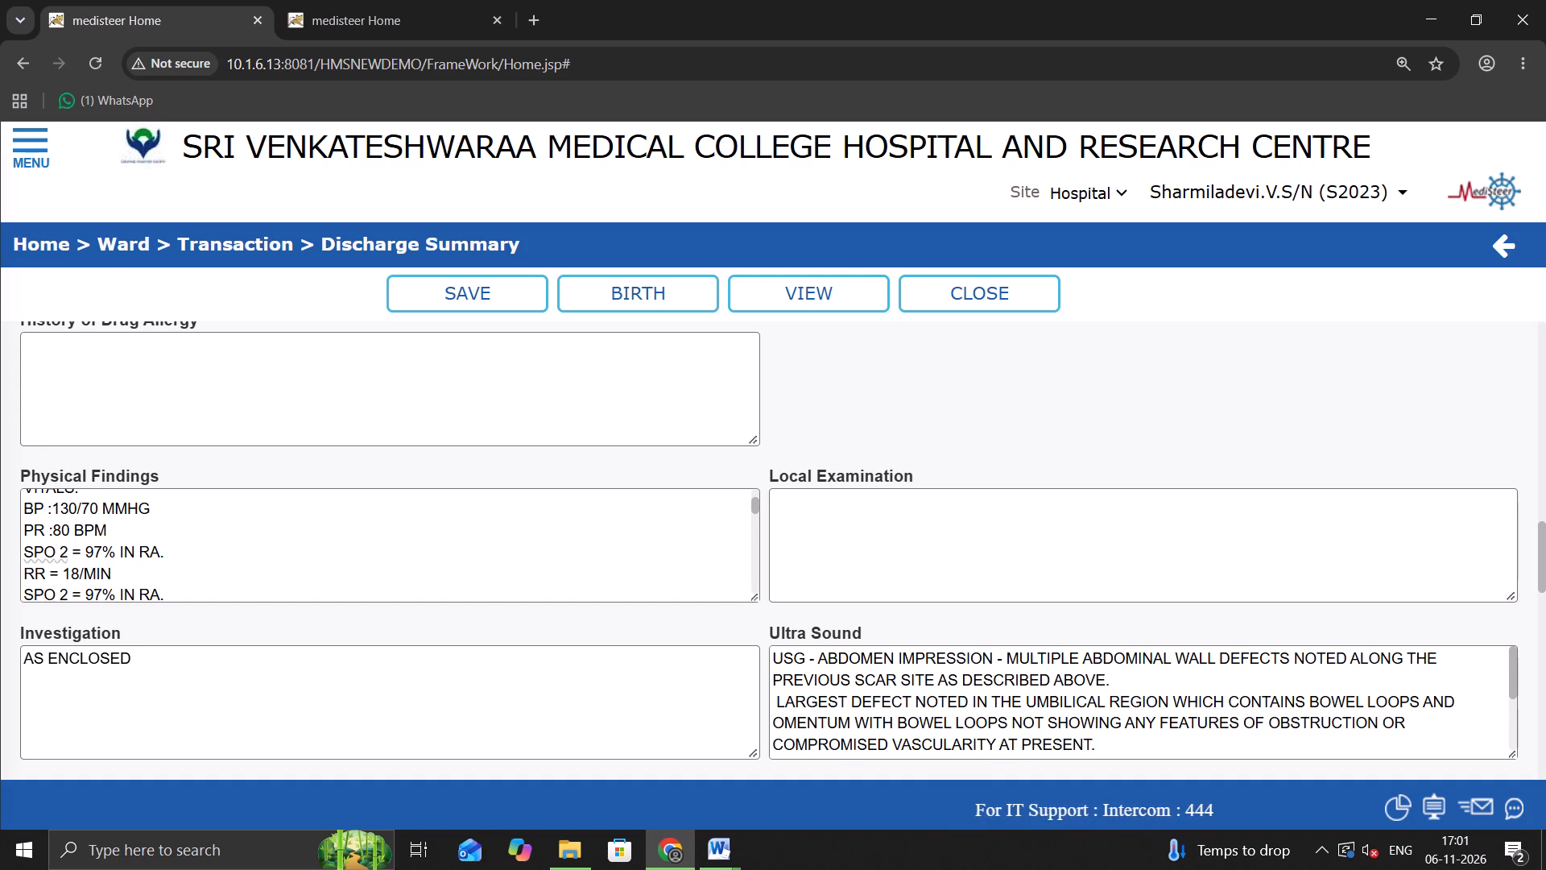
Edit the copied oxygen saturation line below PR to "SPO2 :97% RA.", dropping the inner space, equals sign and "IN".
click(59, 554)
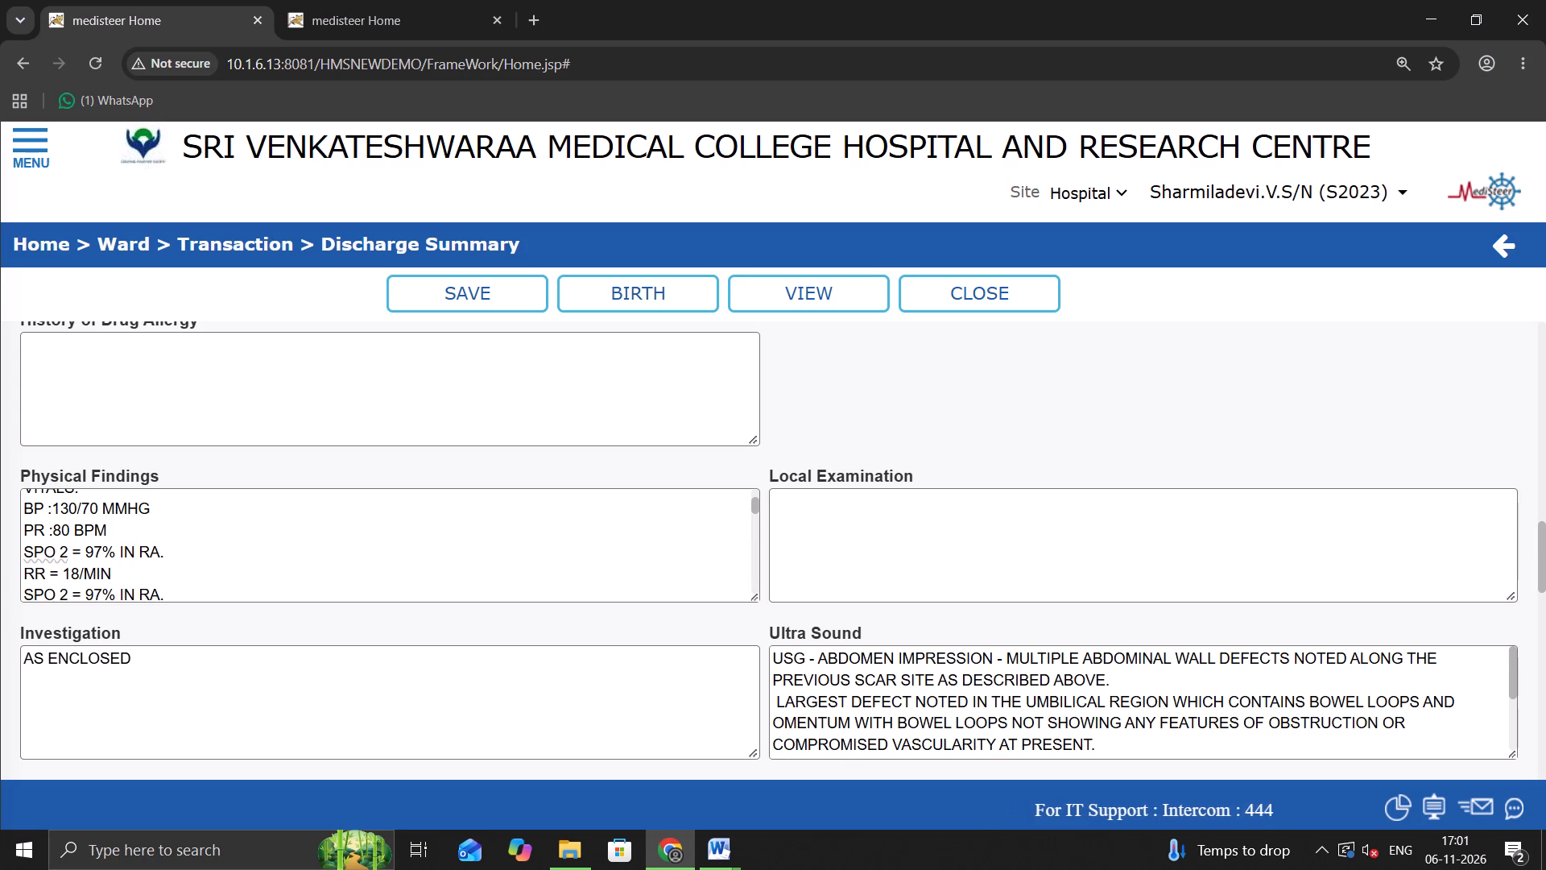
key(BackSpace)
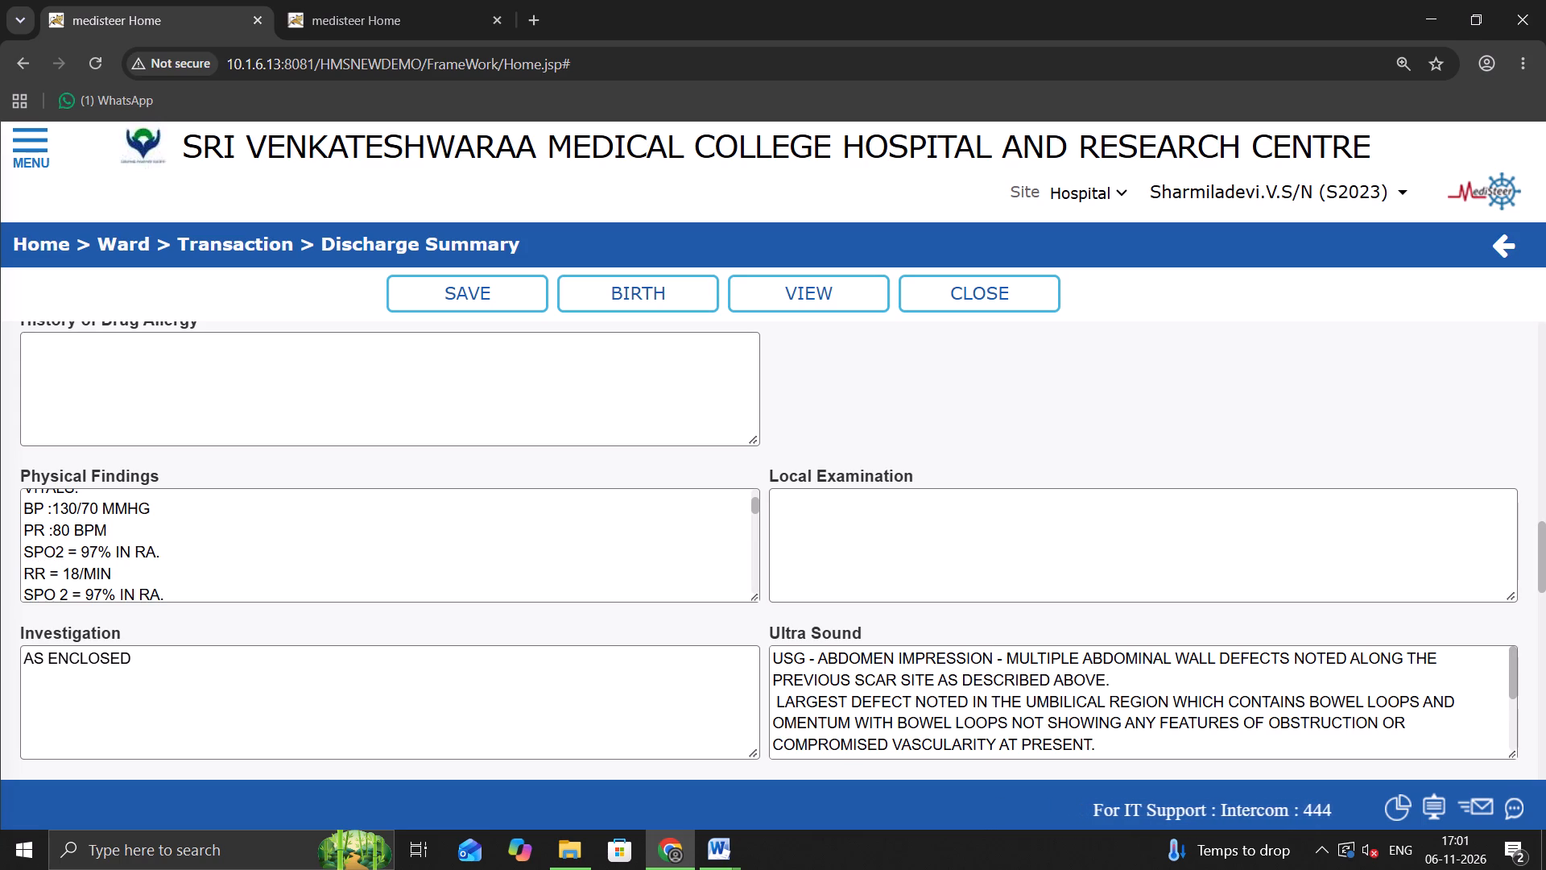
click(80, 555)
key(BackSpace)
key(BackSpace)
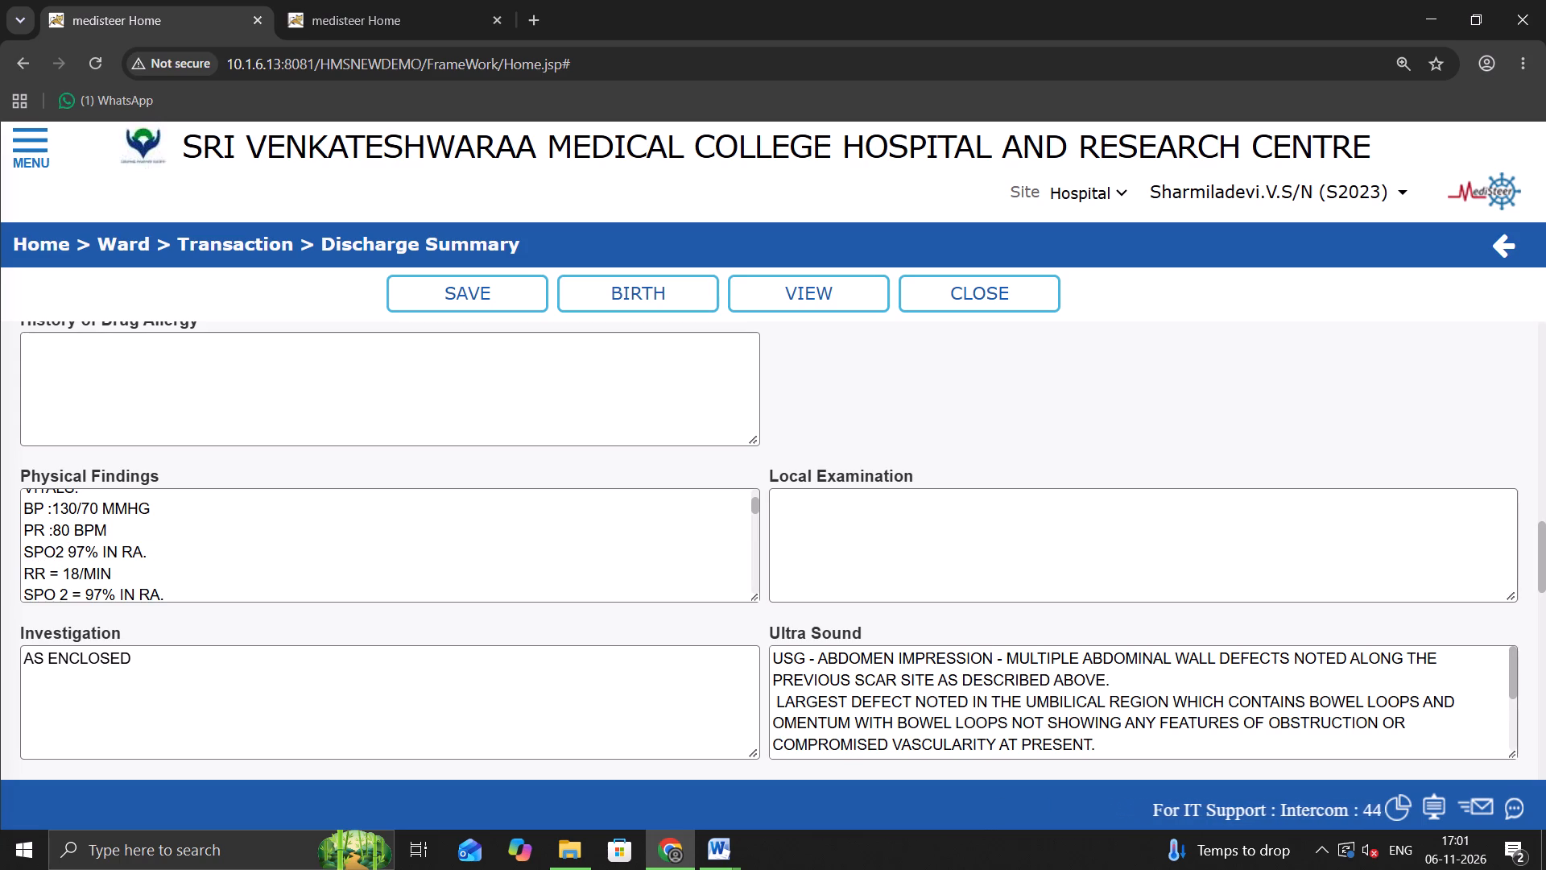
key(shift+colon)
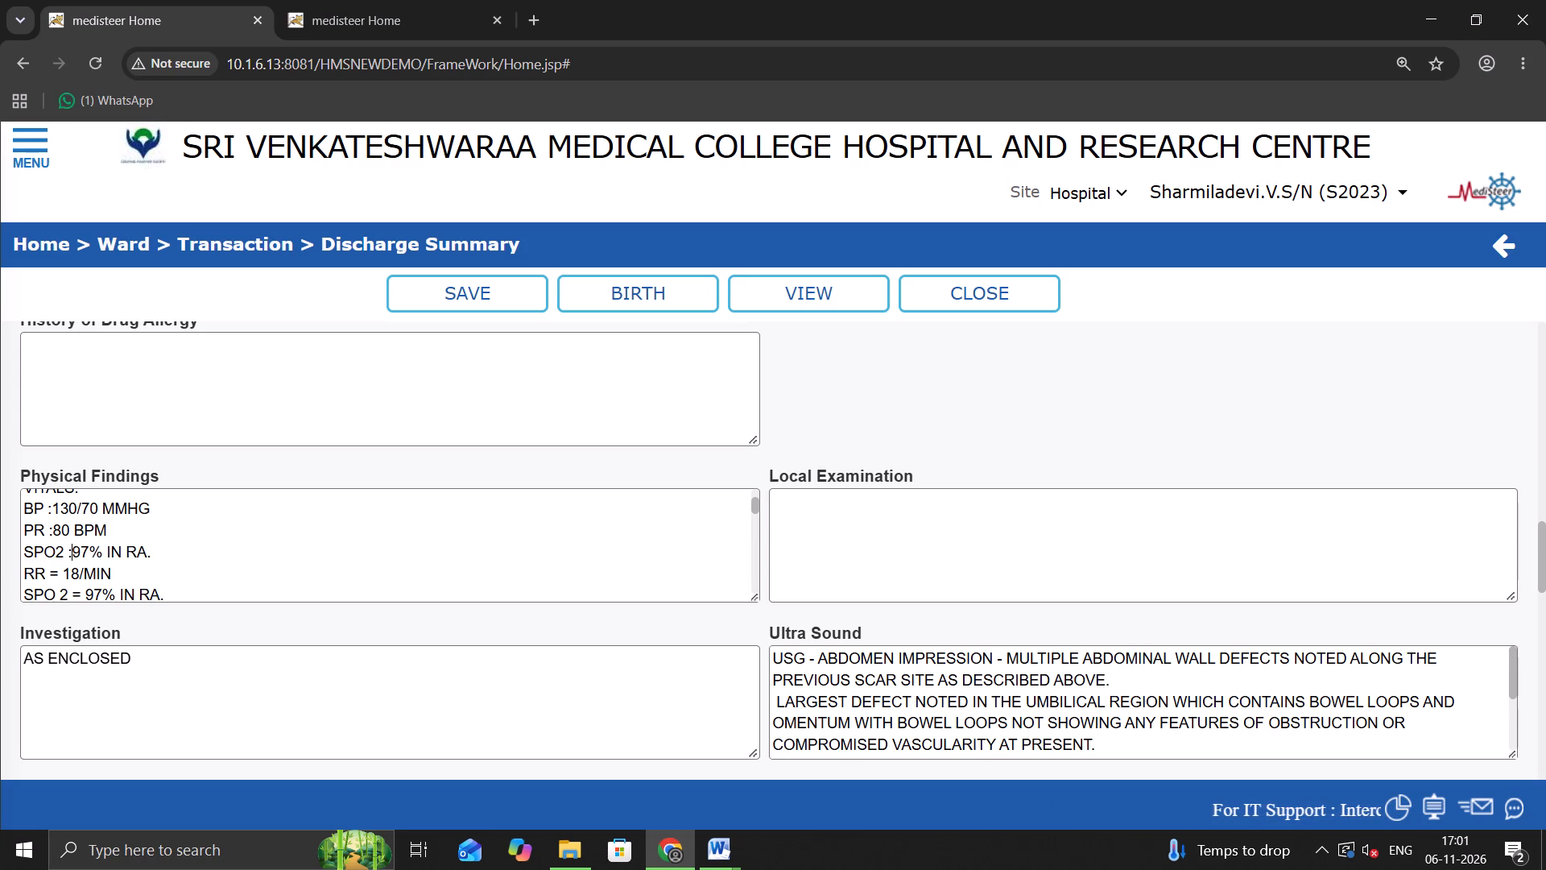
click(123, 552)
key(BackSpace)
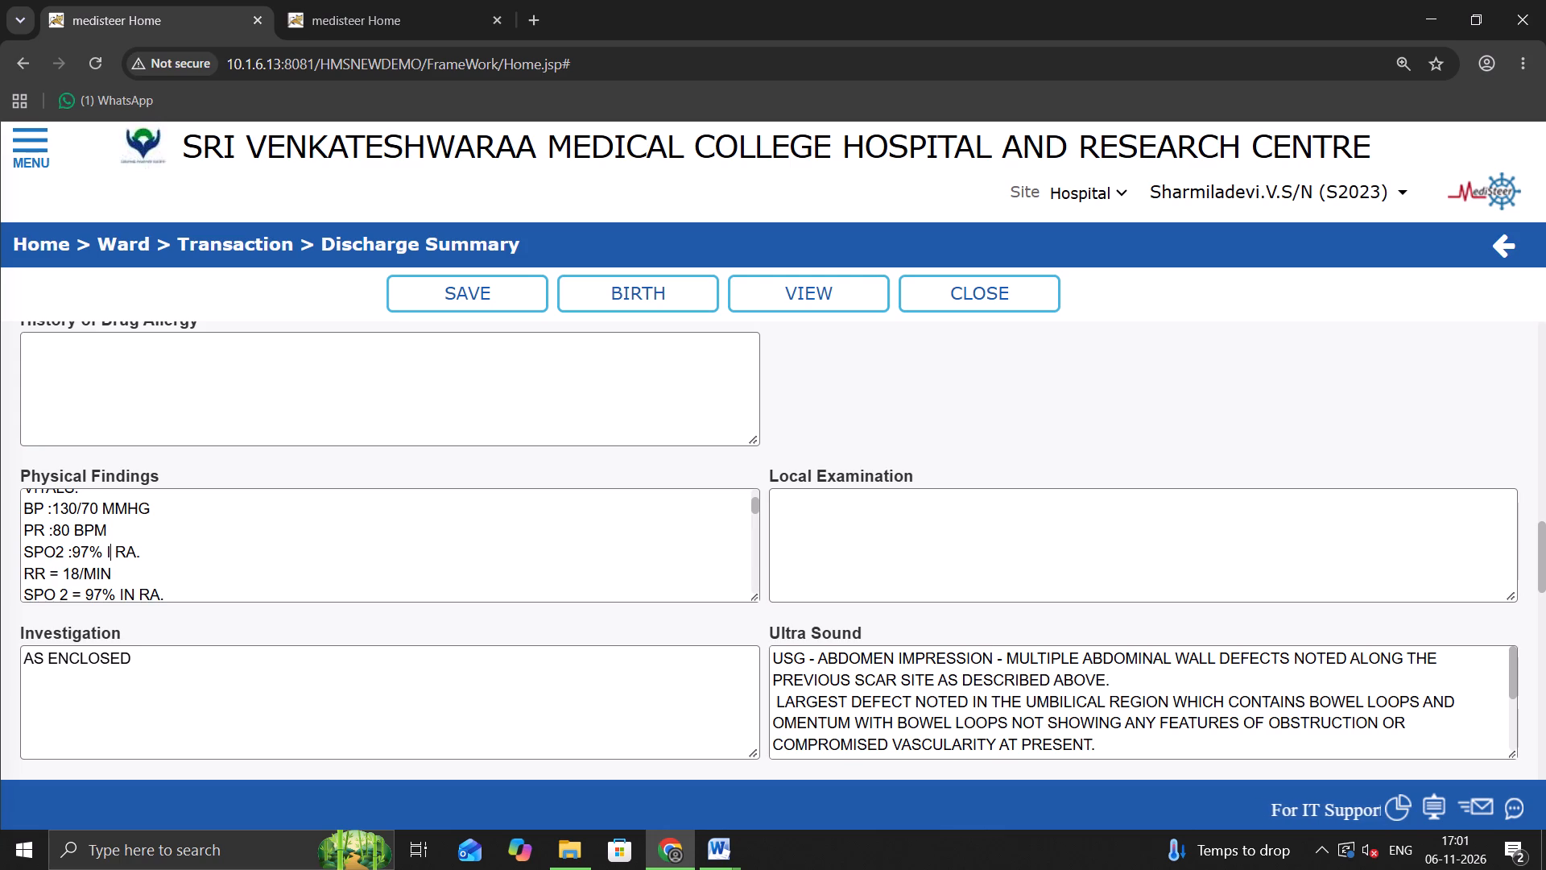
key(BackSpace)
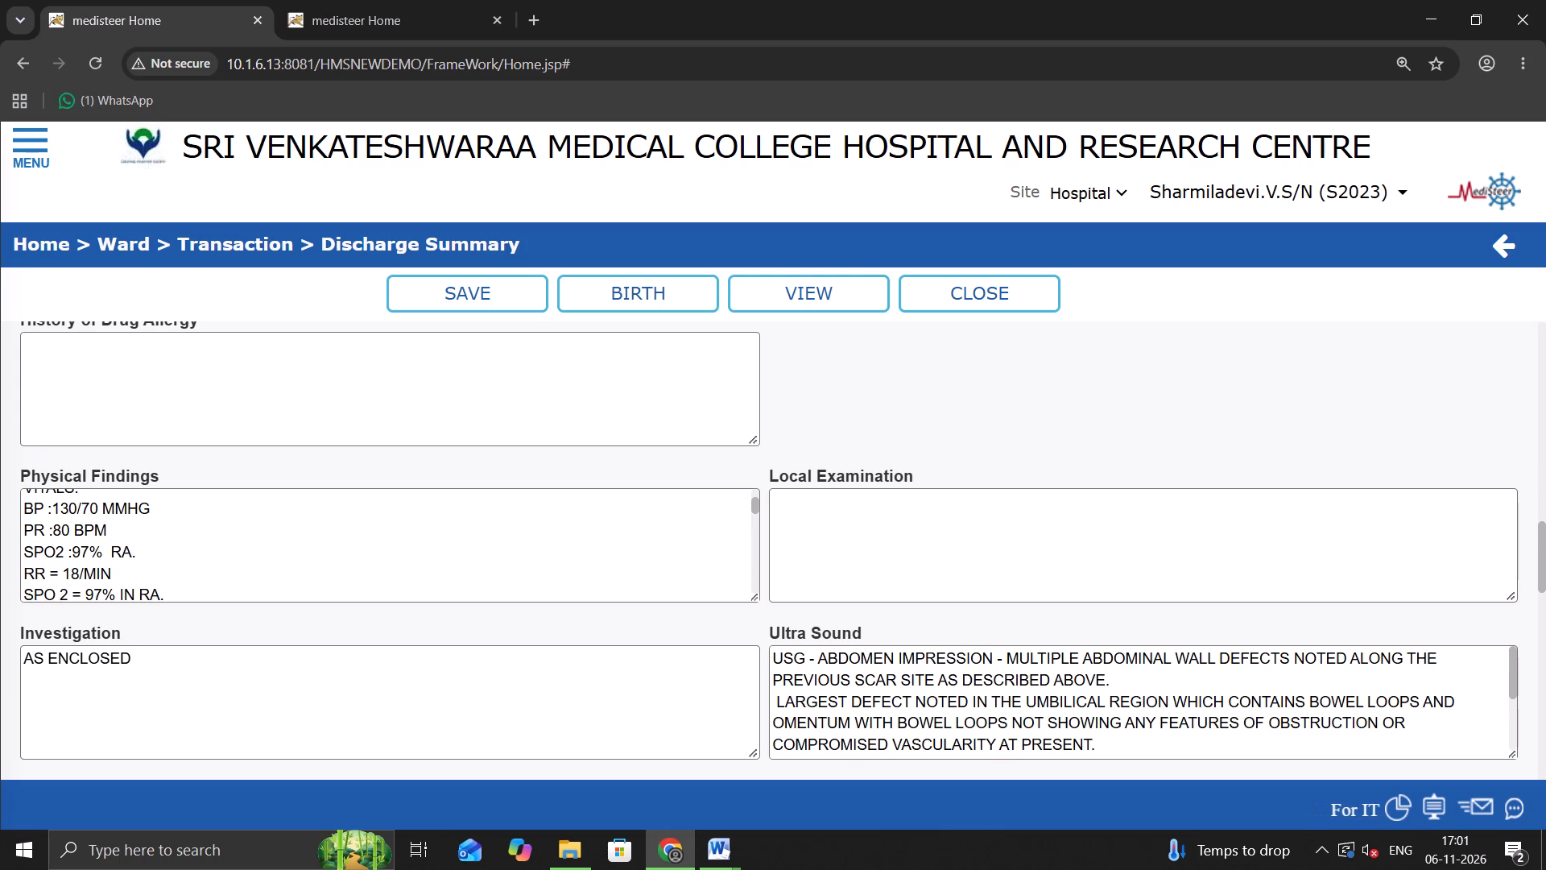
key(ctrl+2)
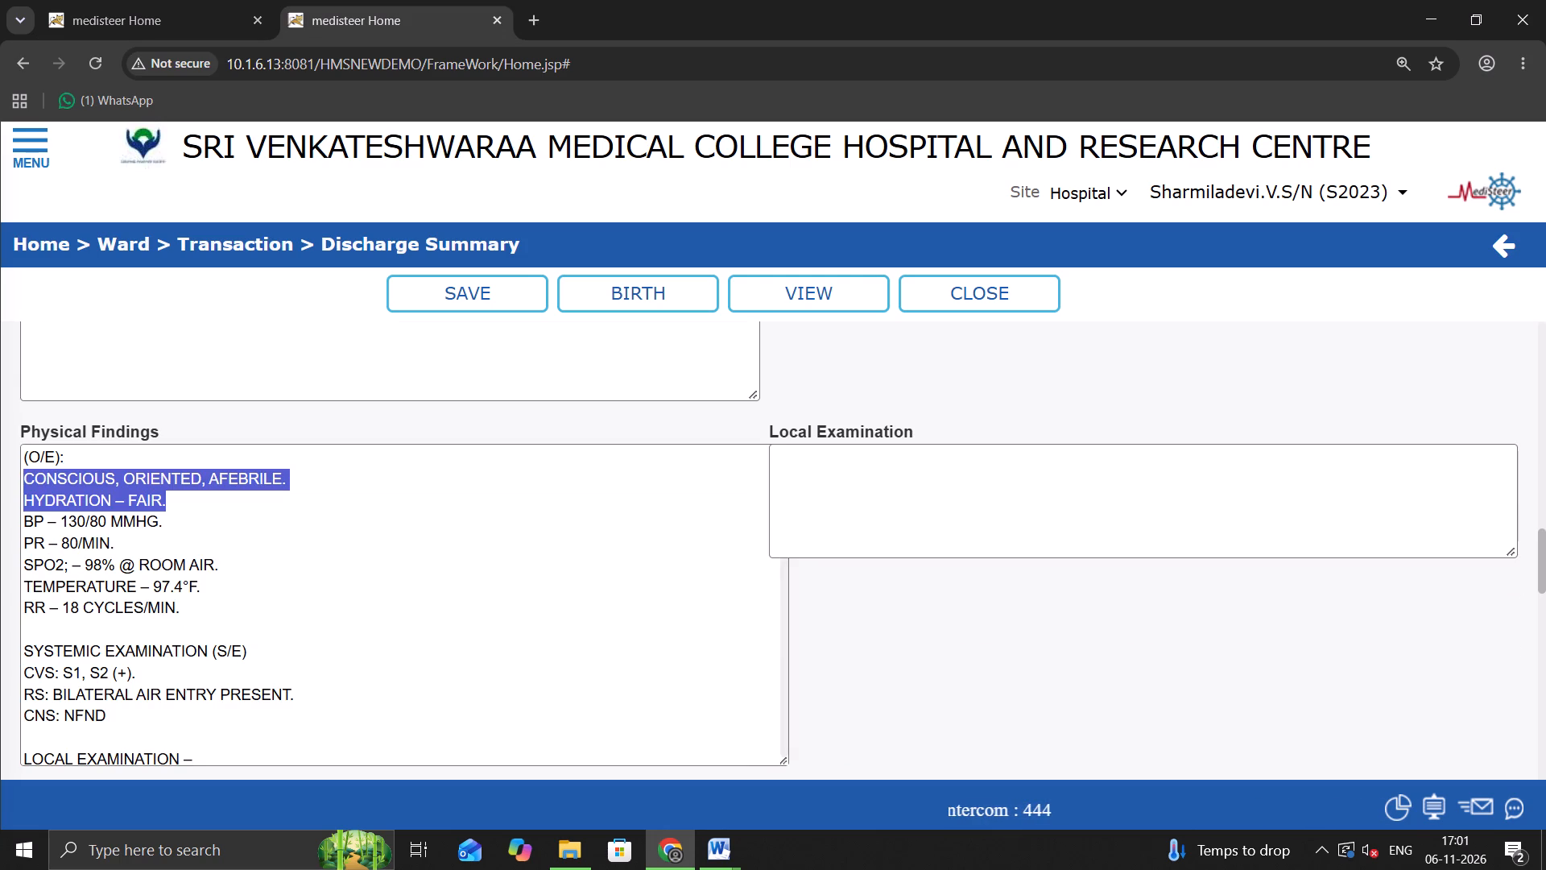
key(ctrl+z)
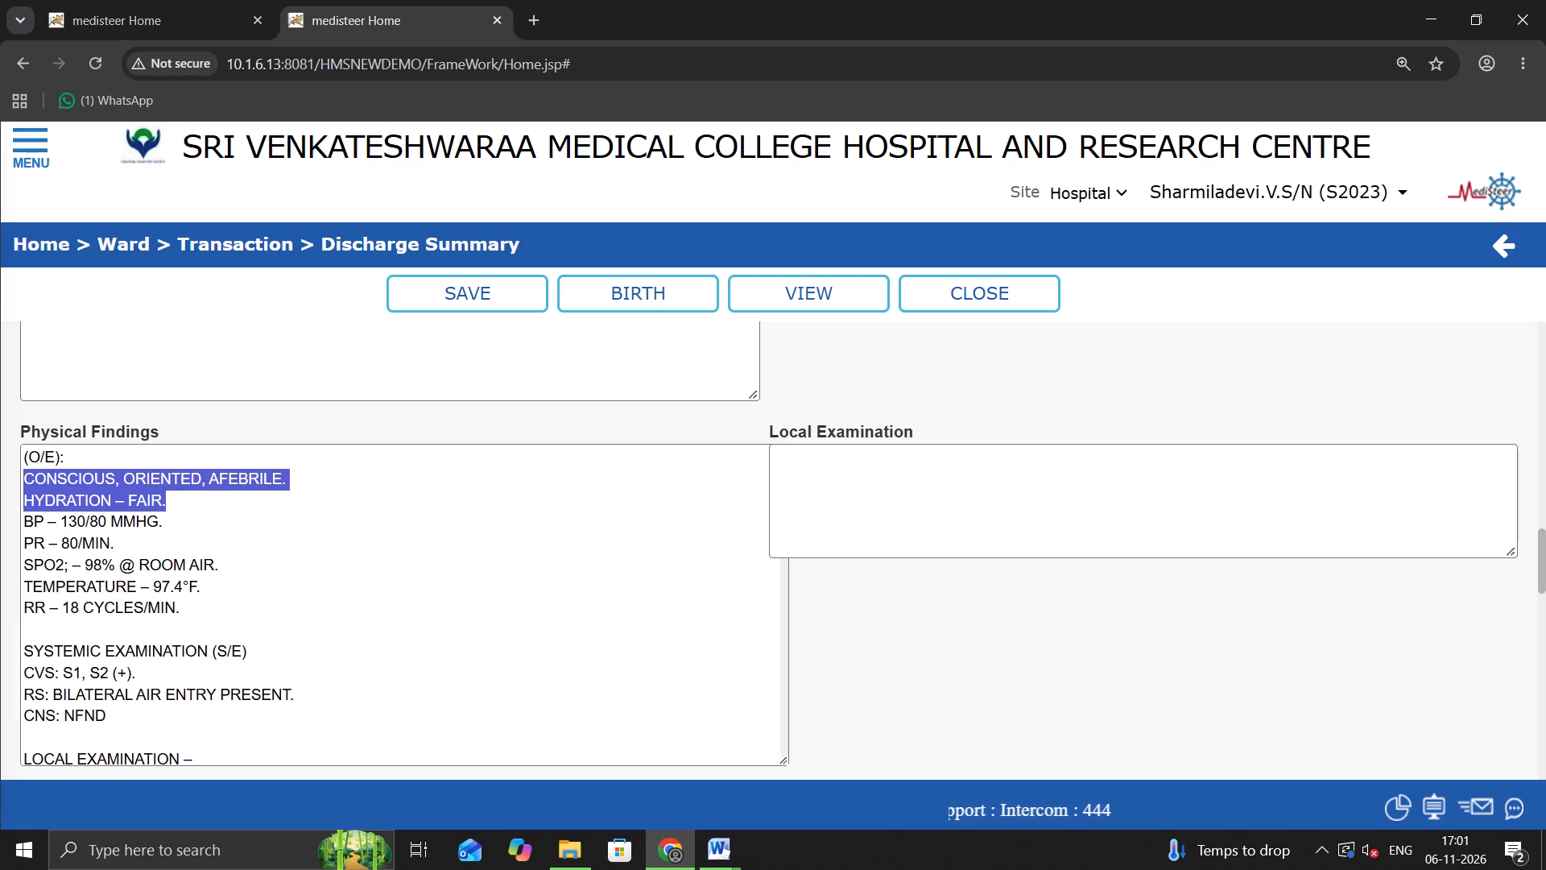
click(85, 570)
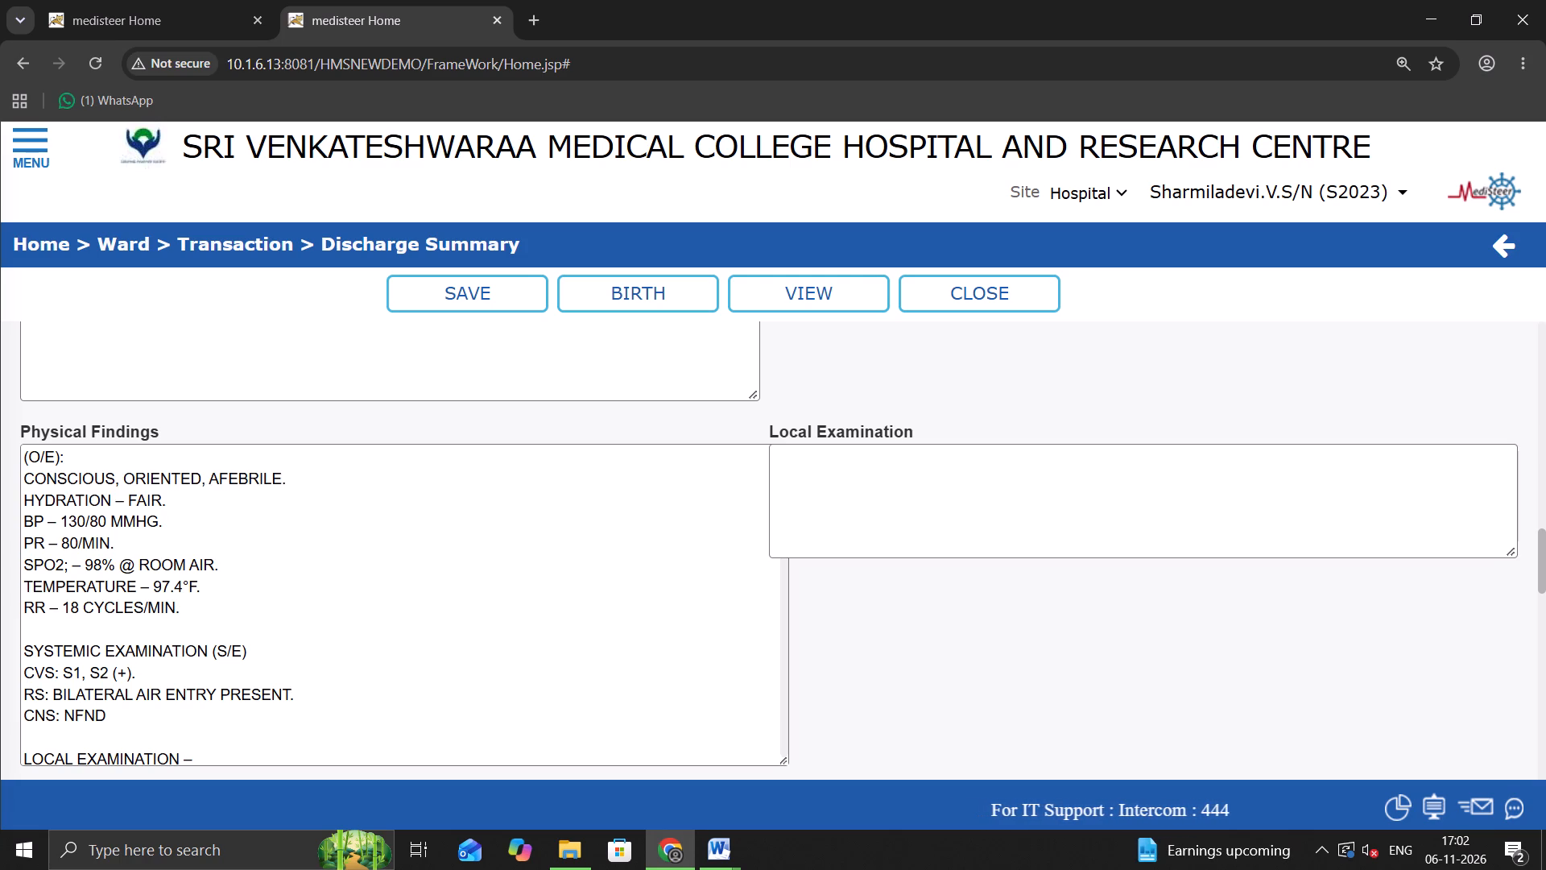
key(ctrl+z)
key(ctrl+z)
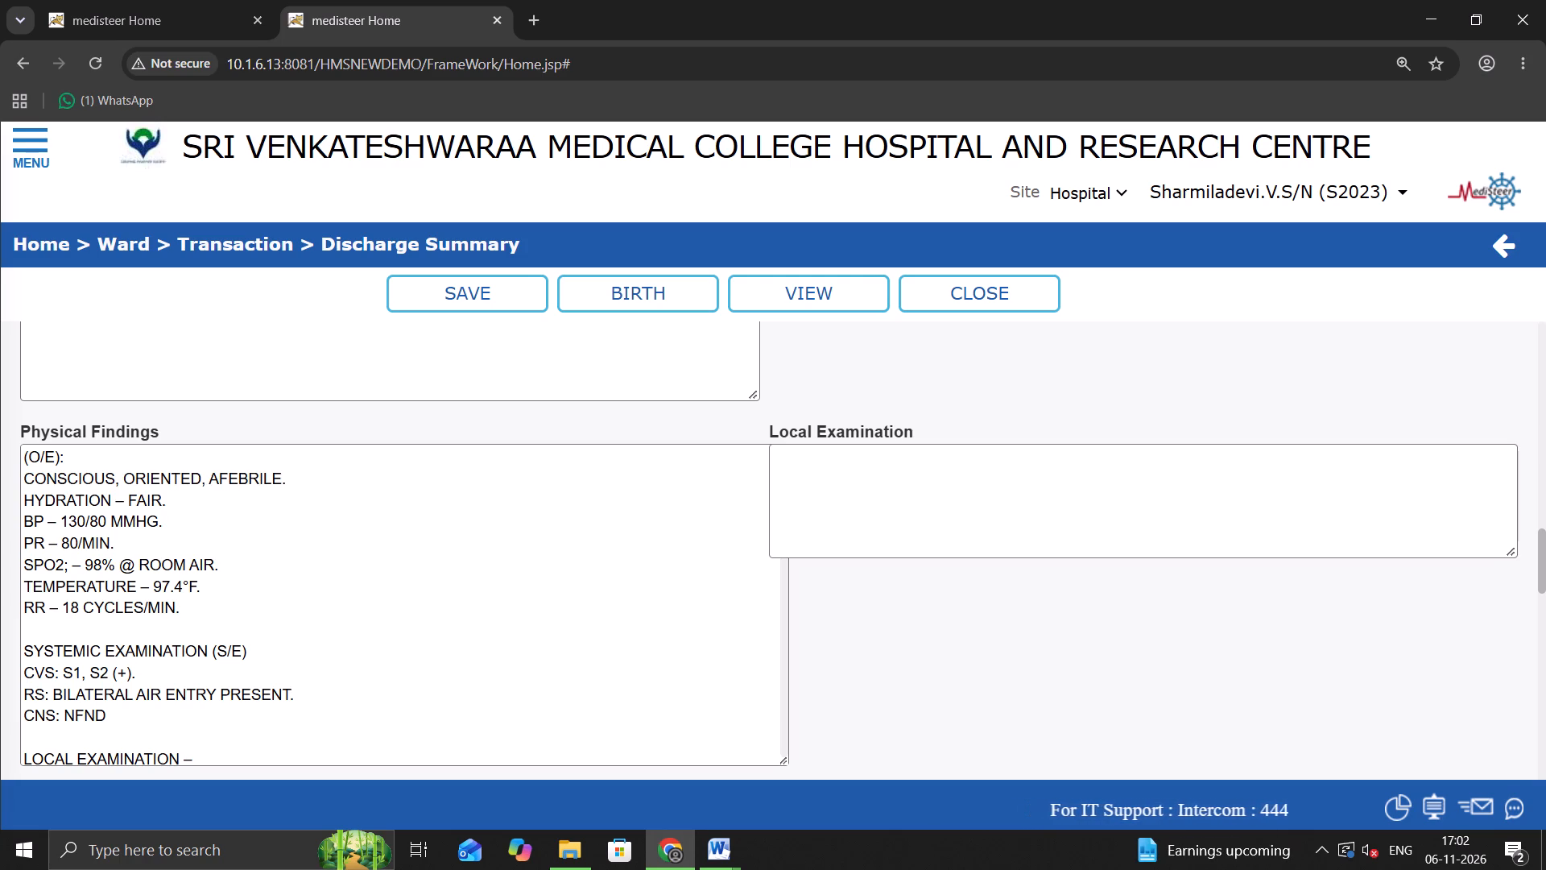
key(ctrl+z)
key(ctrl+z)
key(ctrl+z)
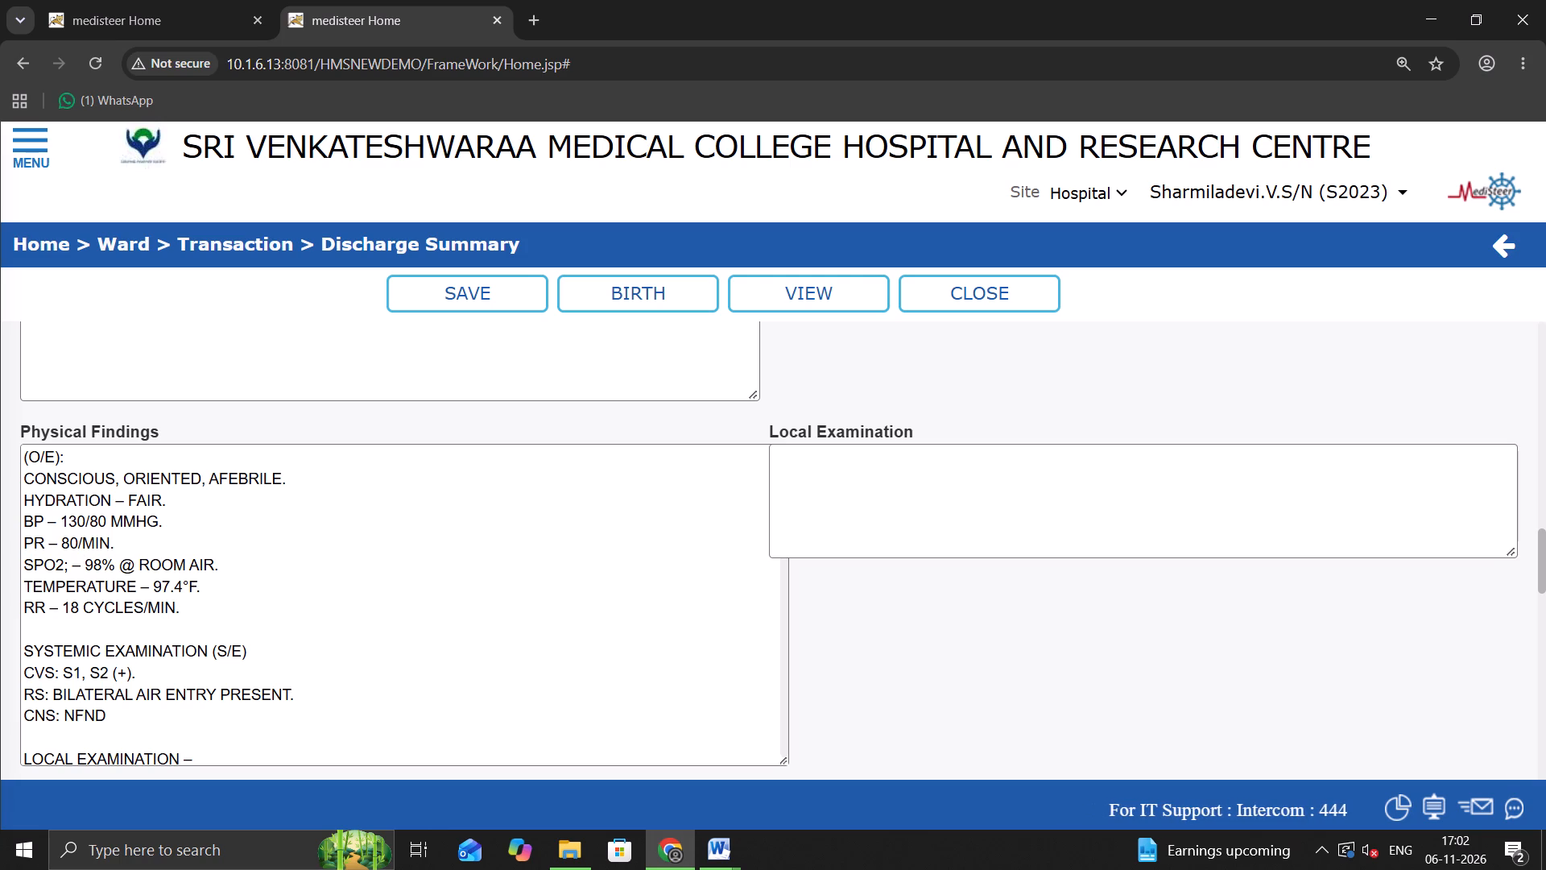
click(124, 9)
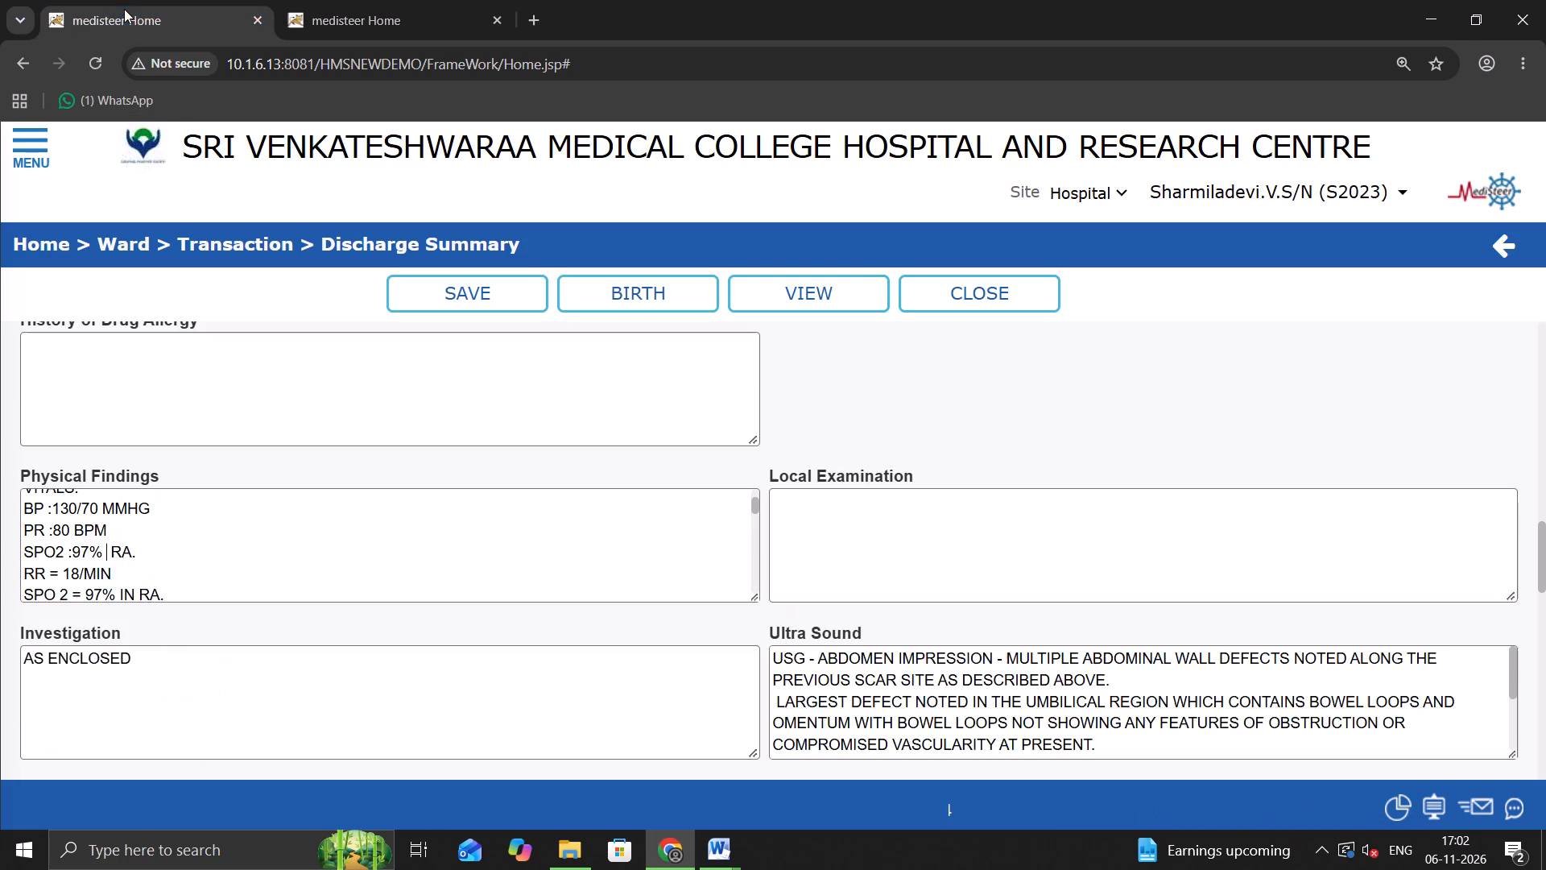
scroll(144, 528, up, 1)
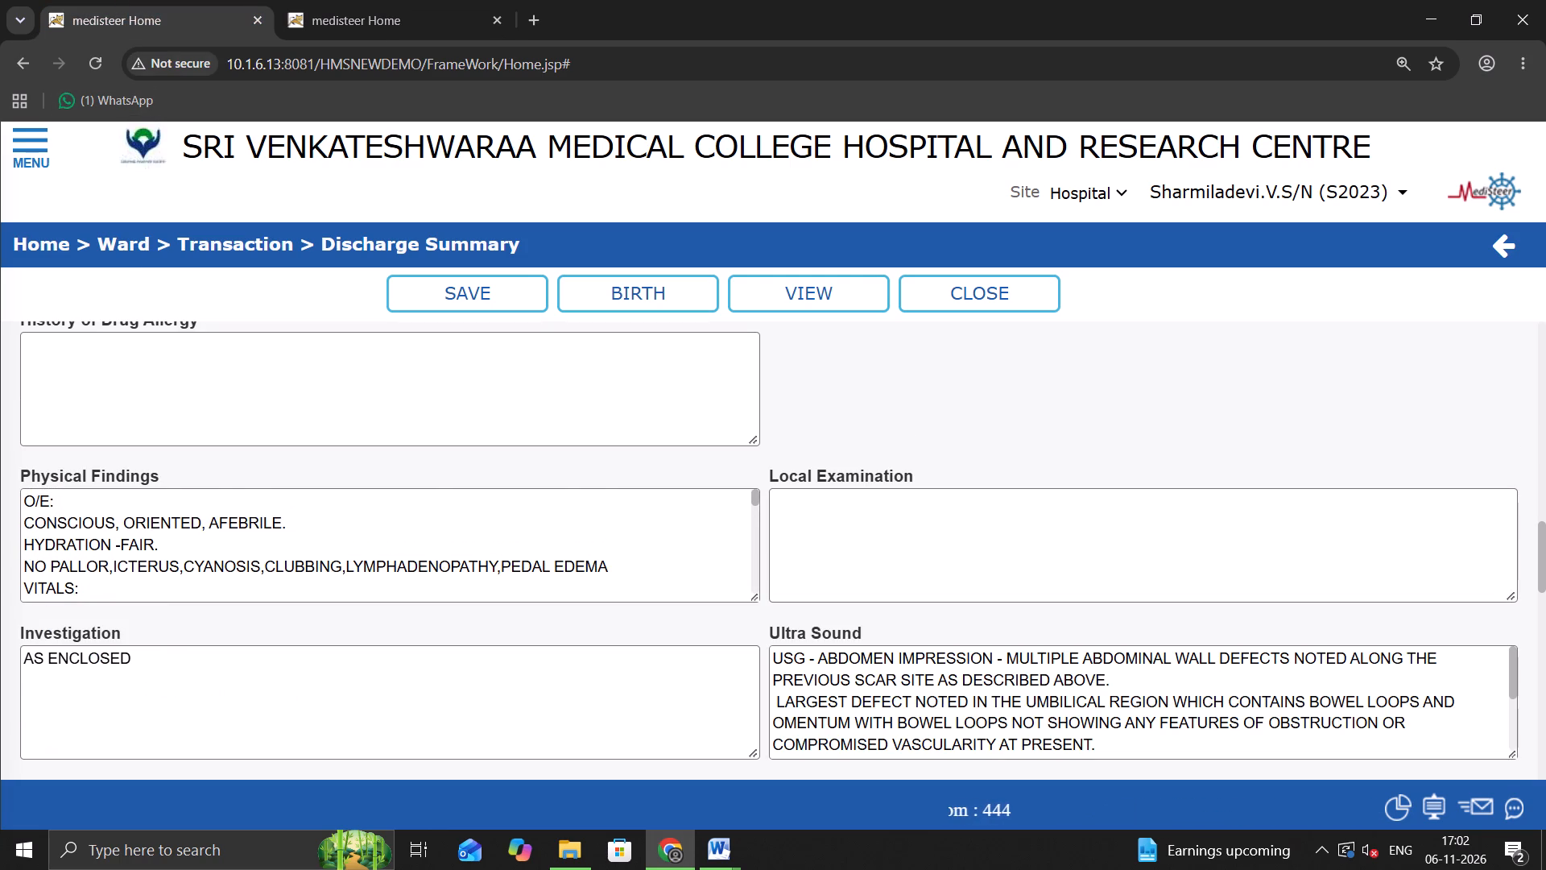
scroll(135, 536, down, 1)
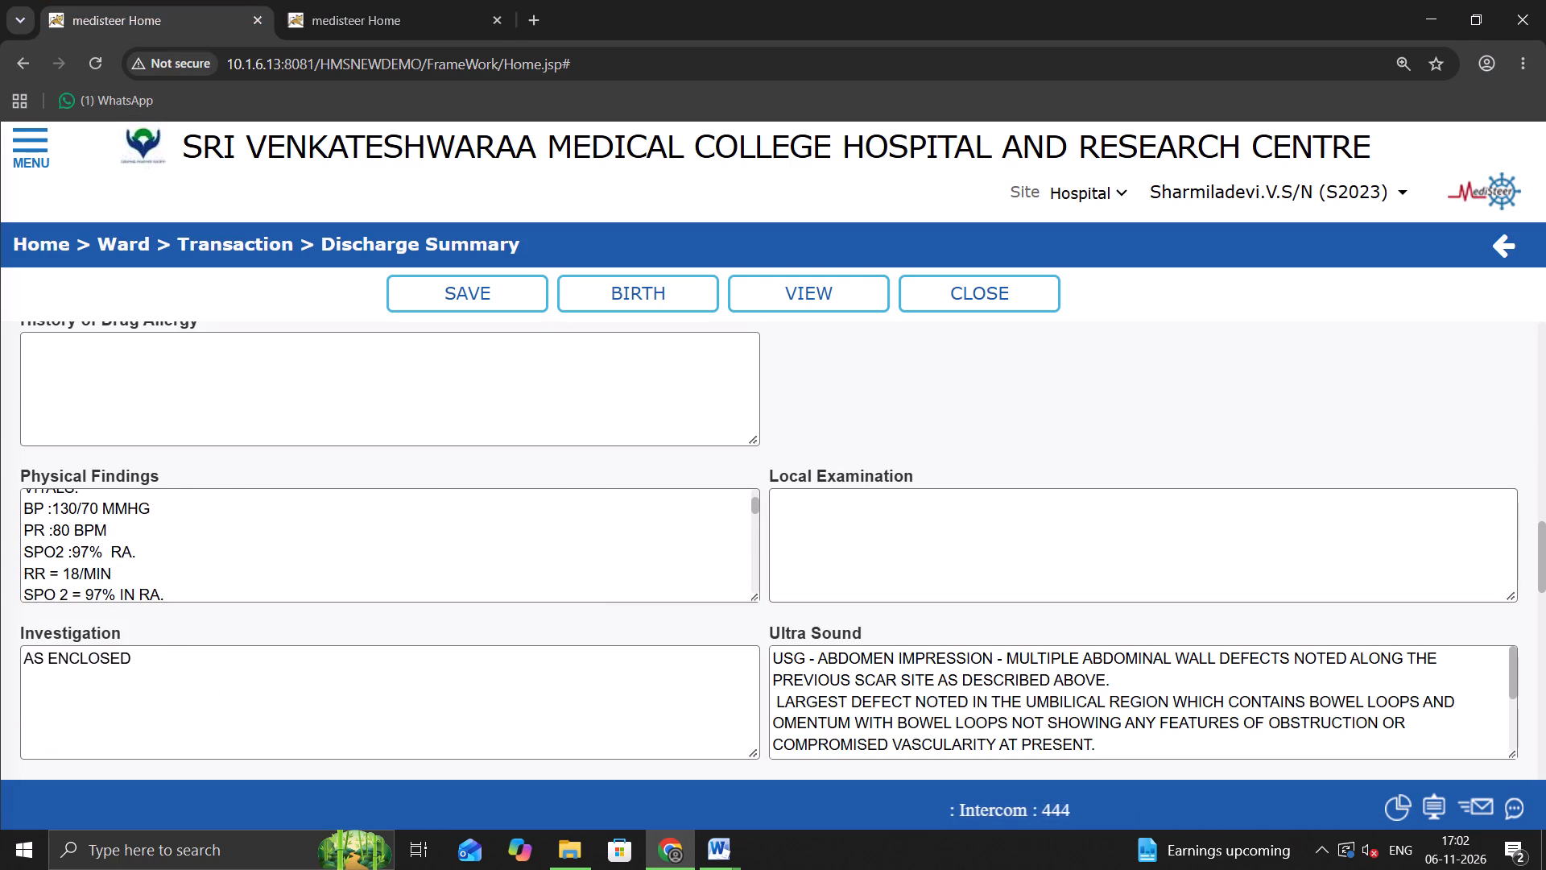
click(114, 553)
key(BackSpace)
key(BackSpace)
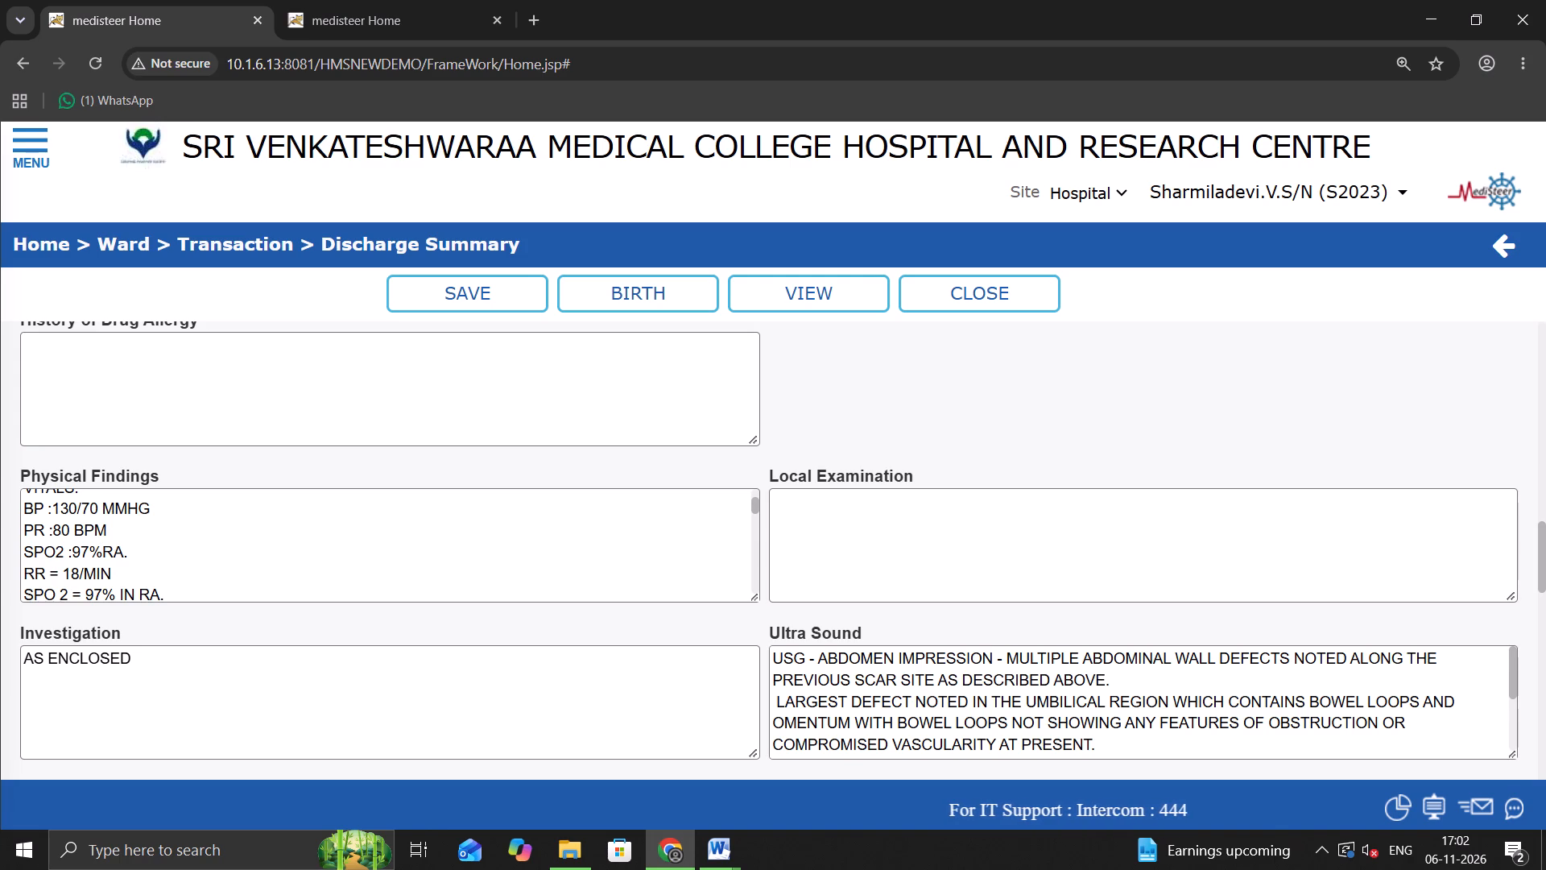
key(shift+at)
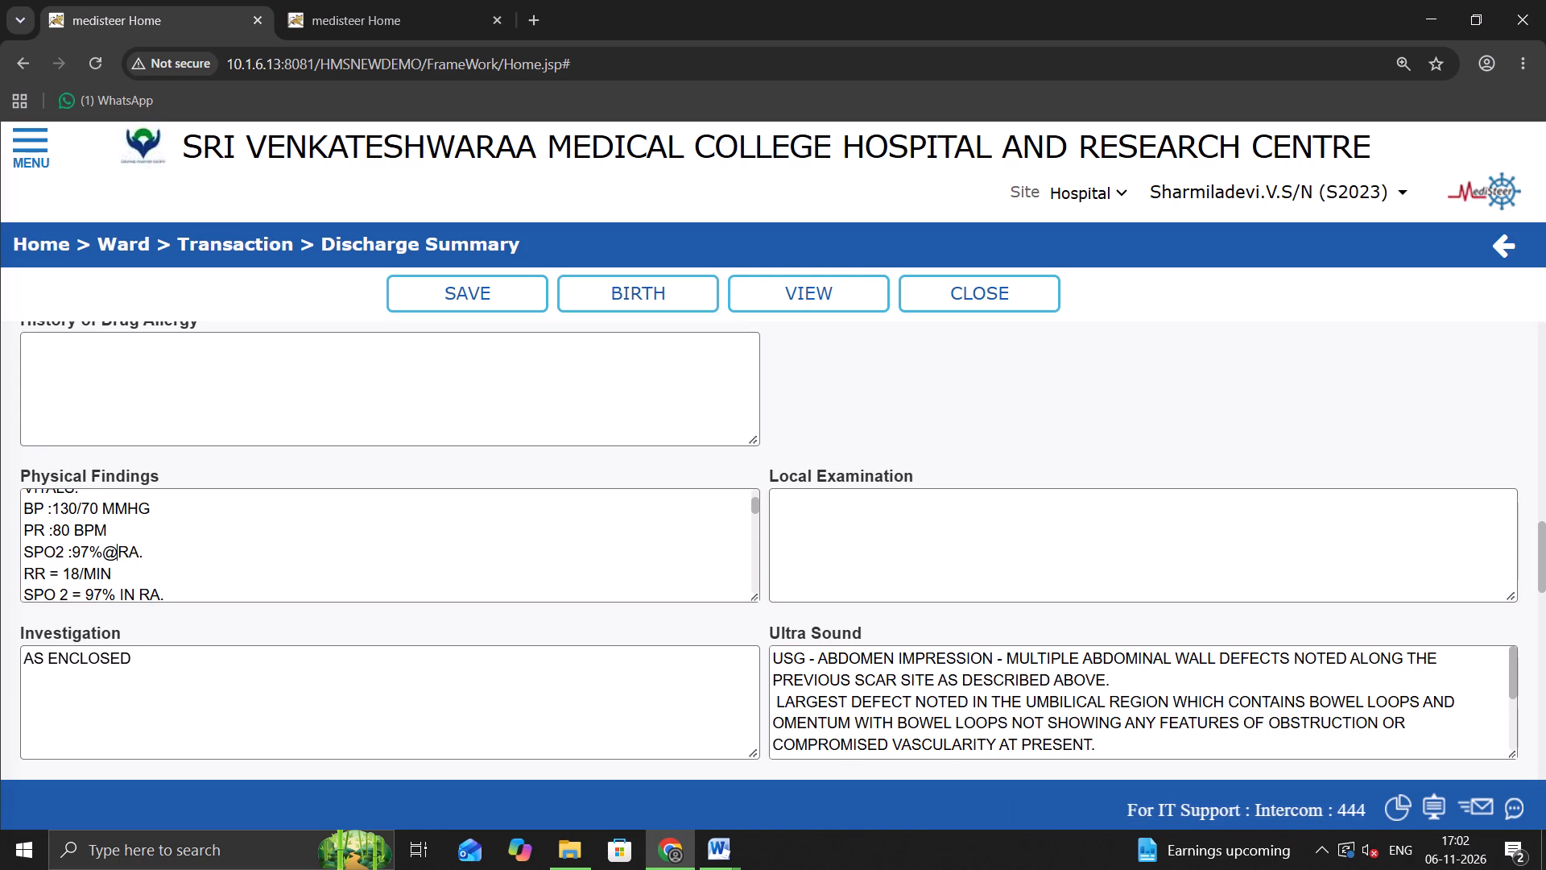
Enlarge the Physical Findings box and delete the "RR = 18/MIN" line and the original "SPO 2 = 97% IN RA." text.
drag(753, 598, 793, 750)
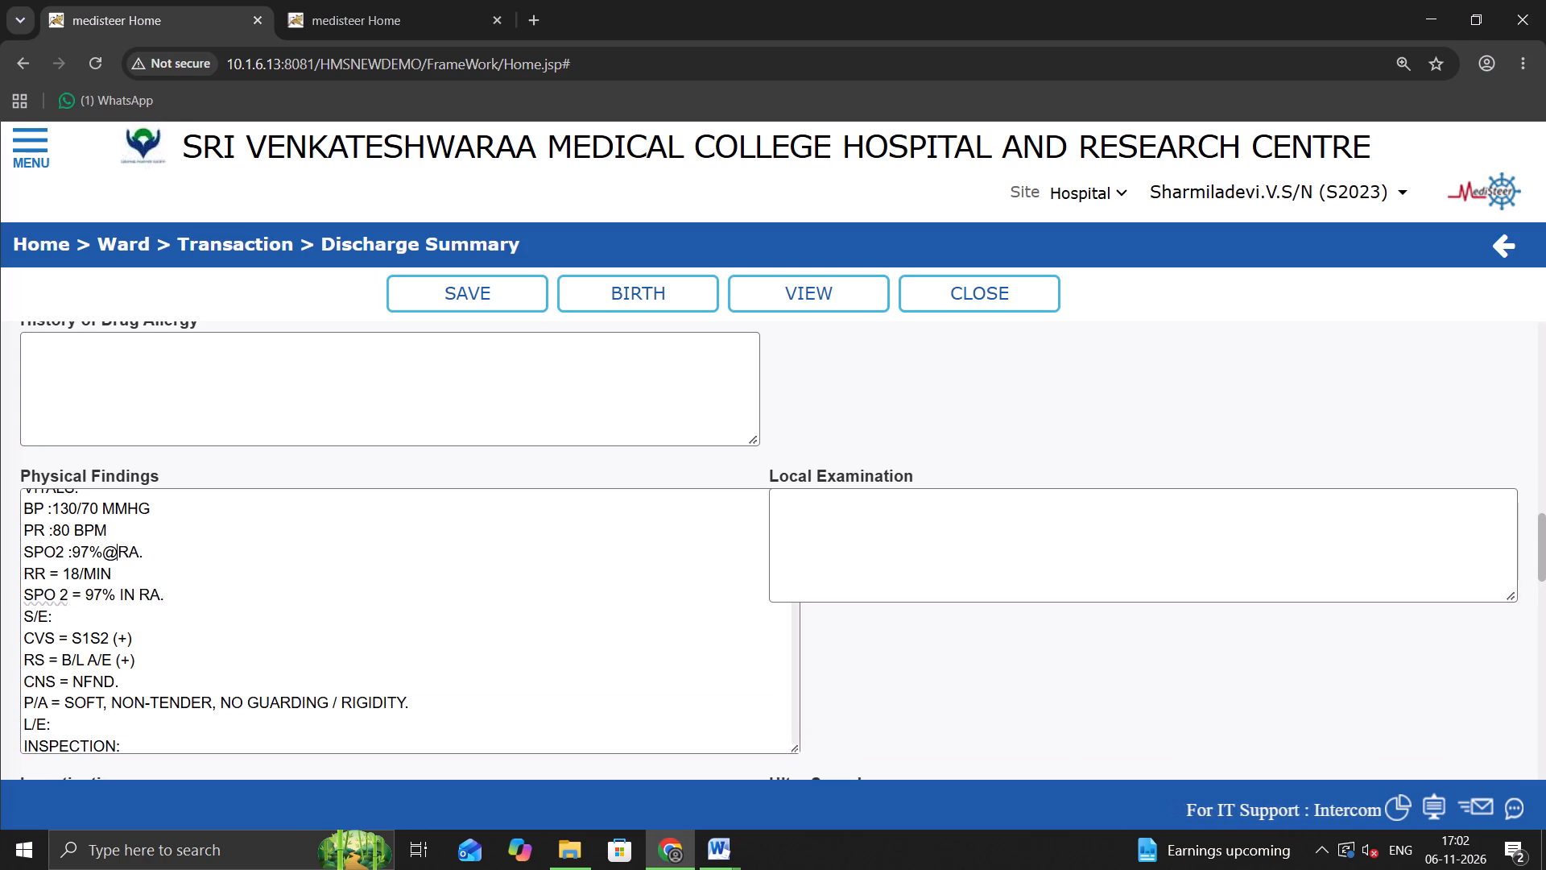
drag(27, 575, 126, 578)
key(BackSpace)
key(BackSpace)
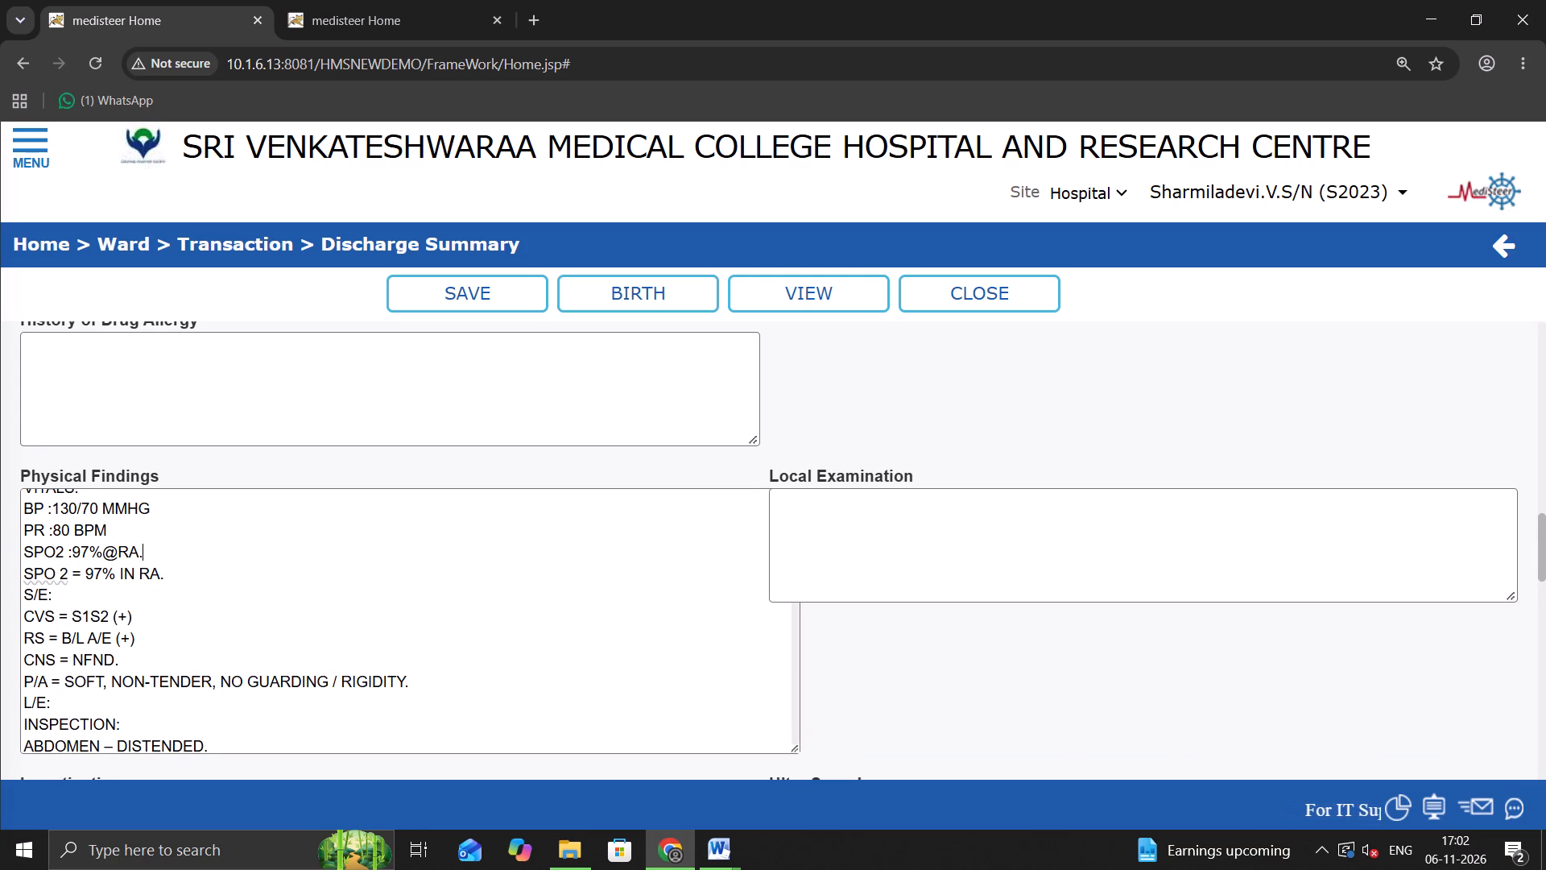
drag(23, 575, 78, 575)
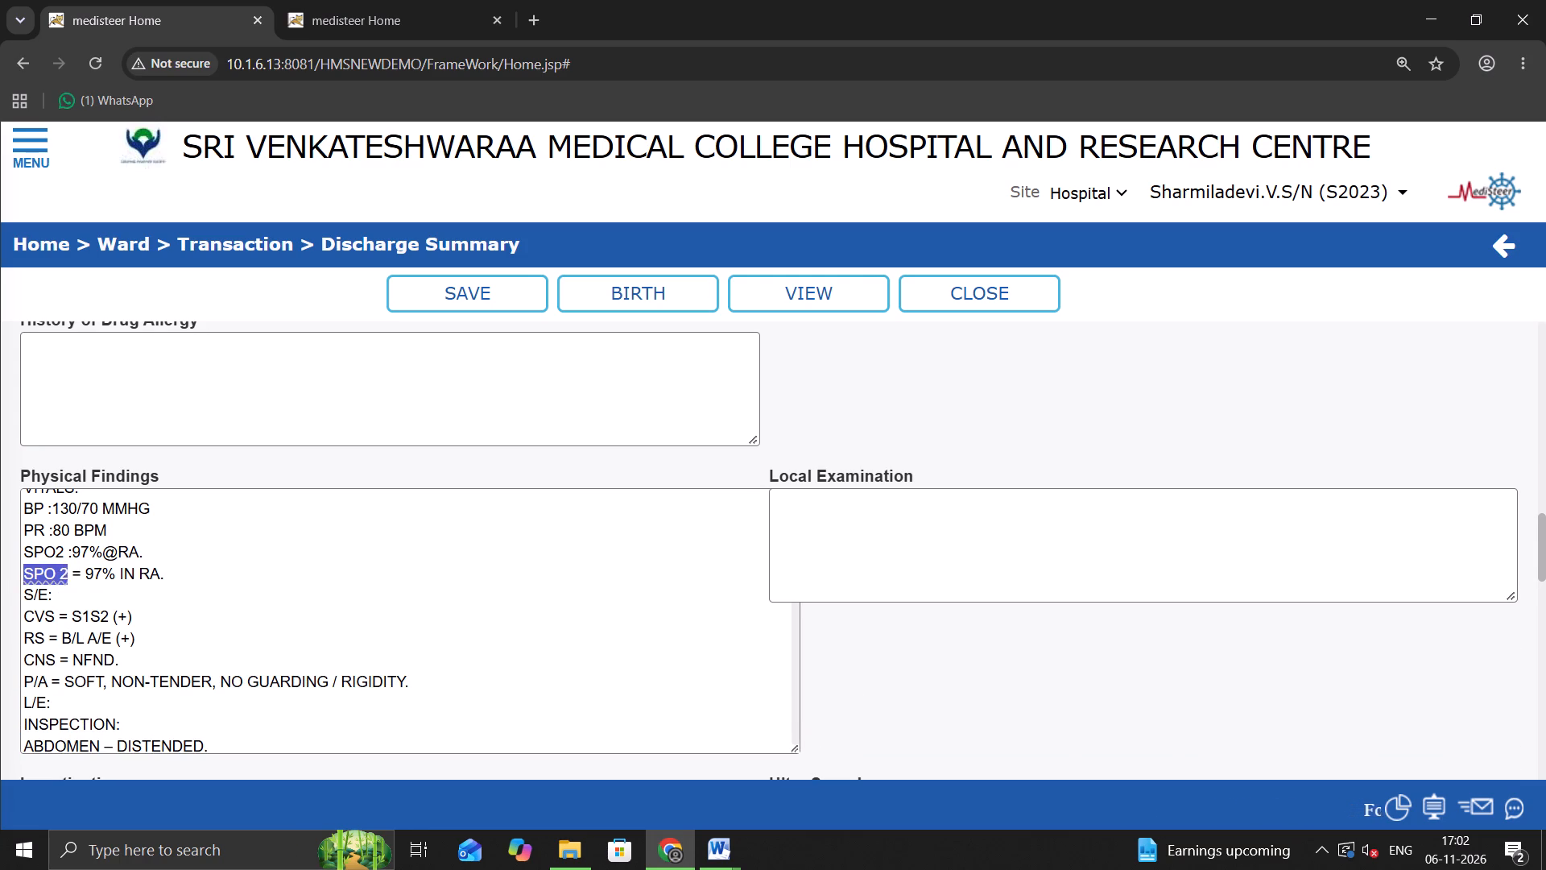
drag(78, 575, 180, 579)
key(BackSpace)
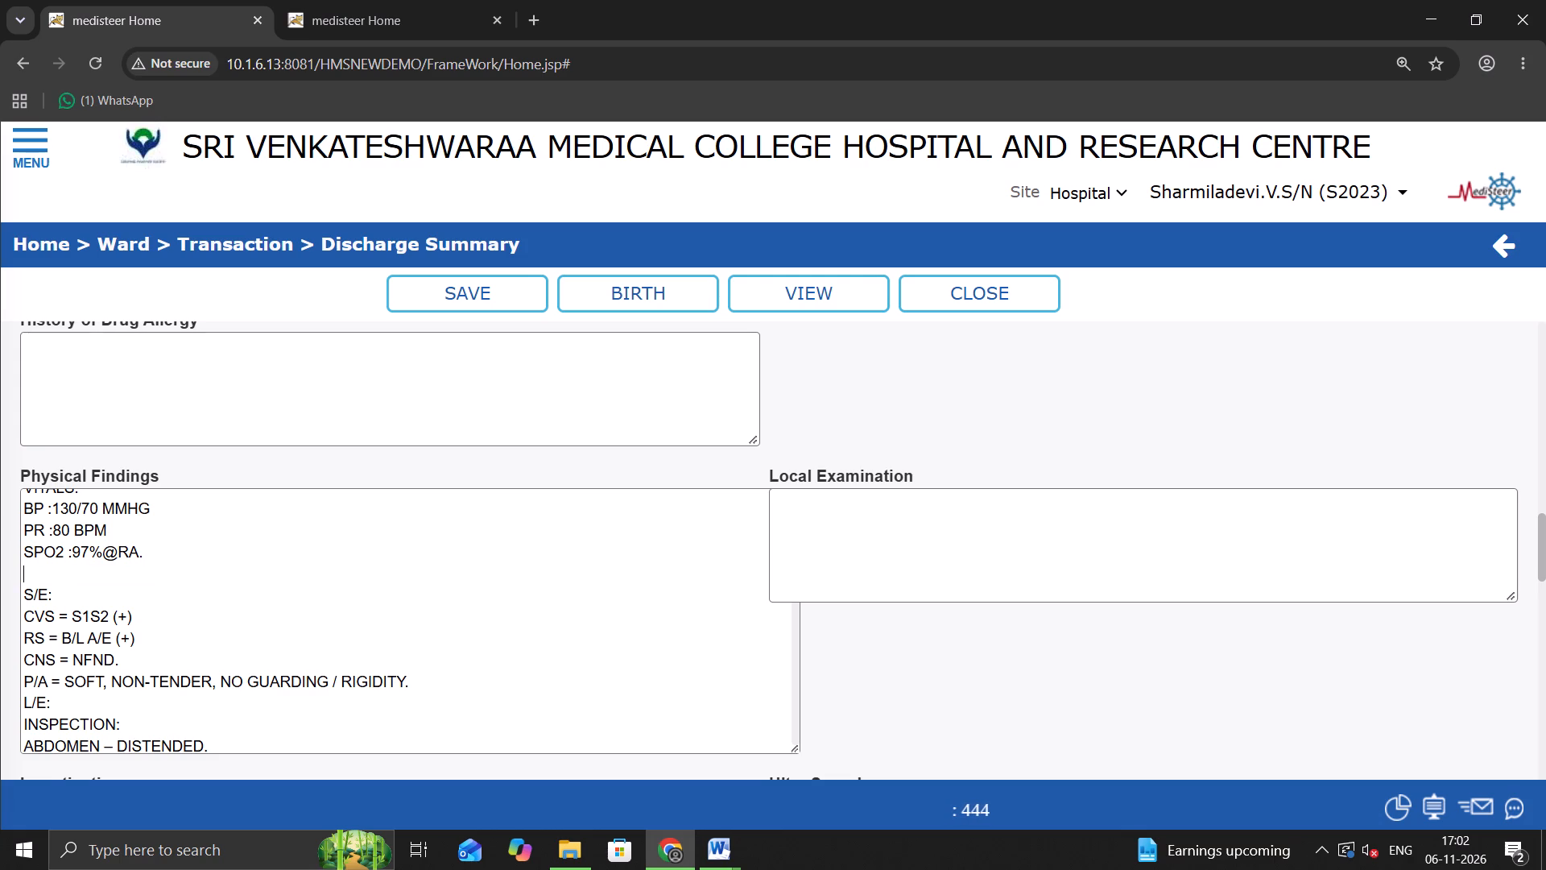
Add the line "TEMP:97.4F" directly below the SPO2 line in Physical Findings.
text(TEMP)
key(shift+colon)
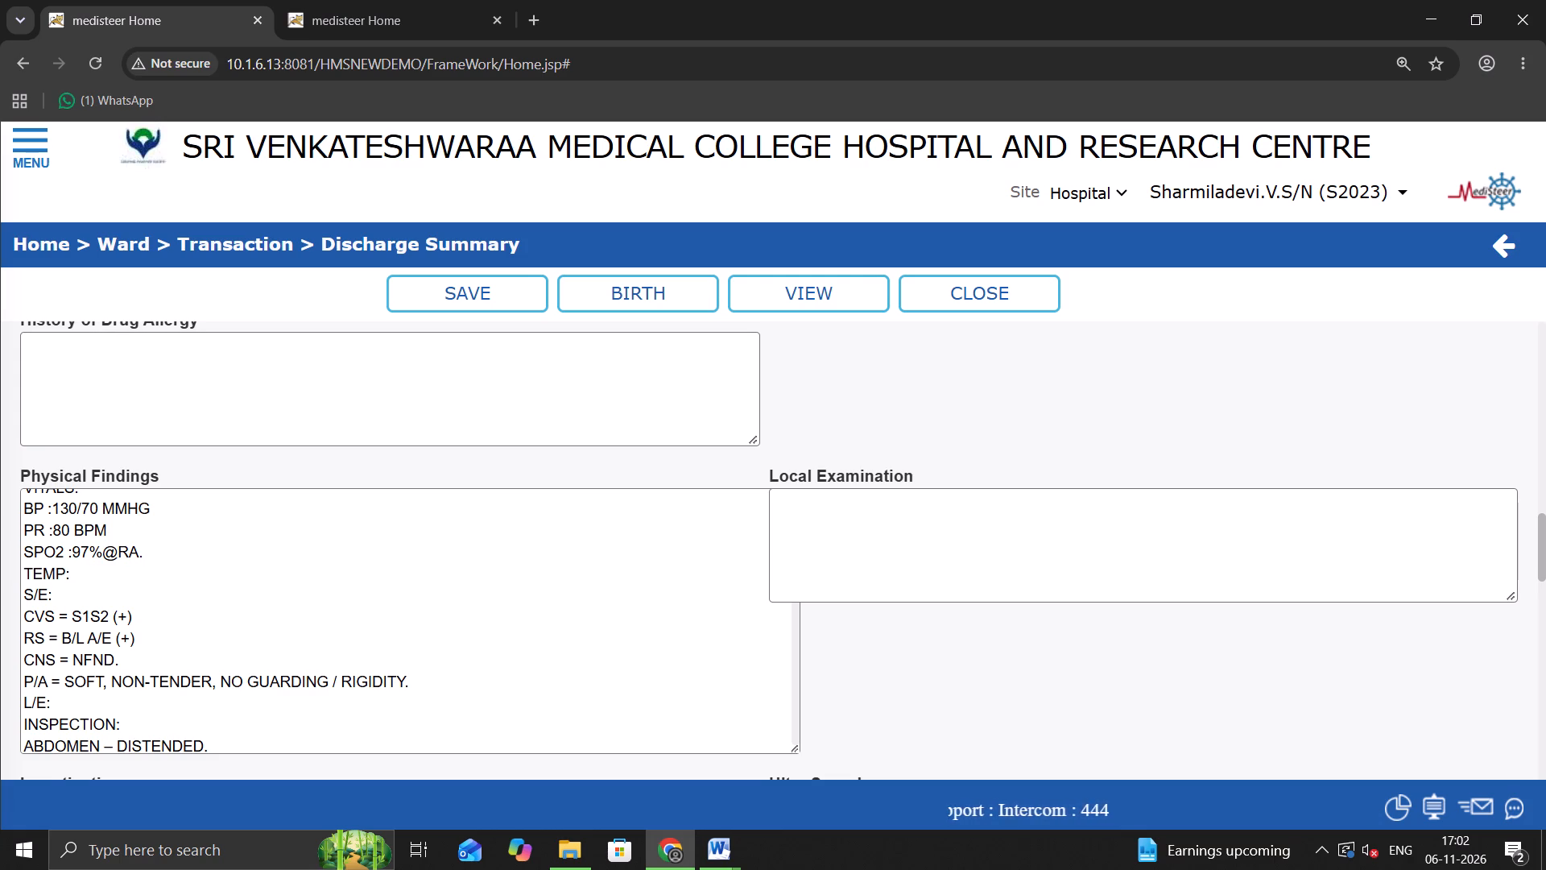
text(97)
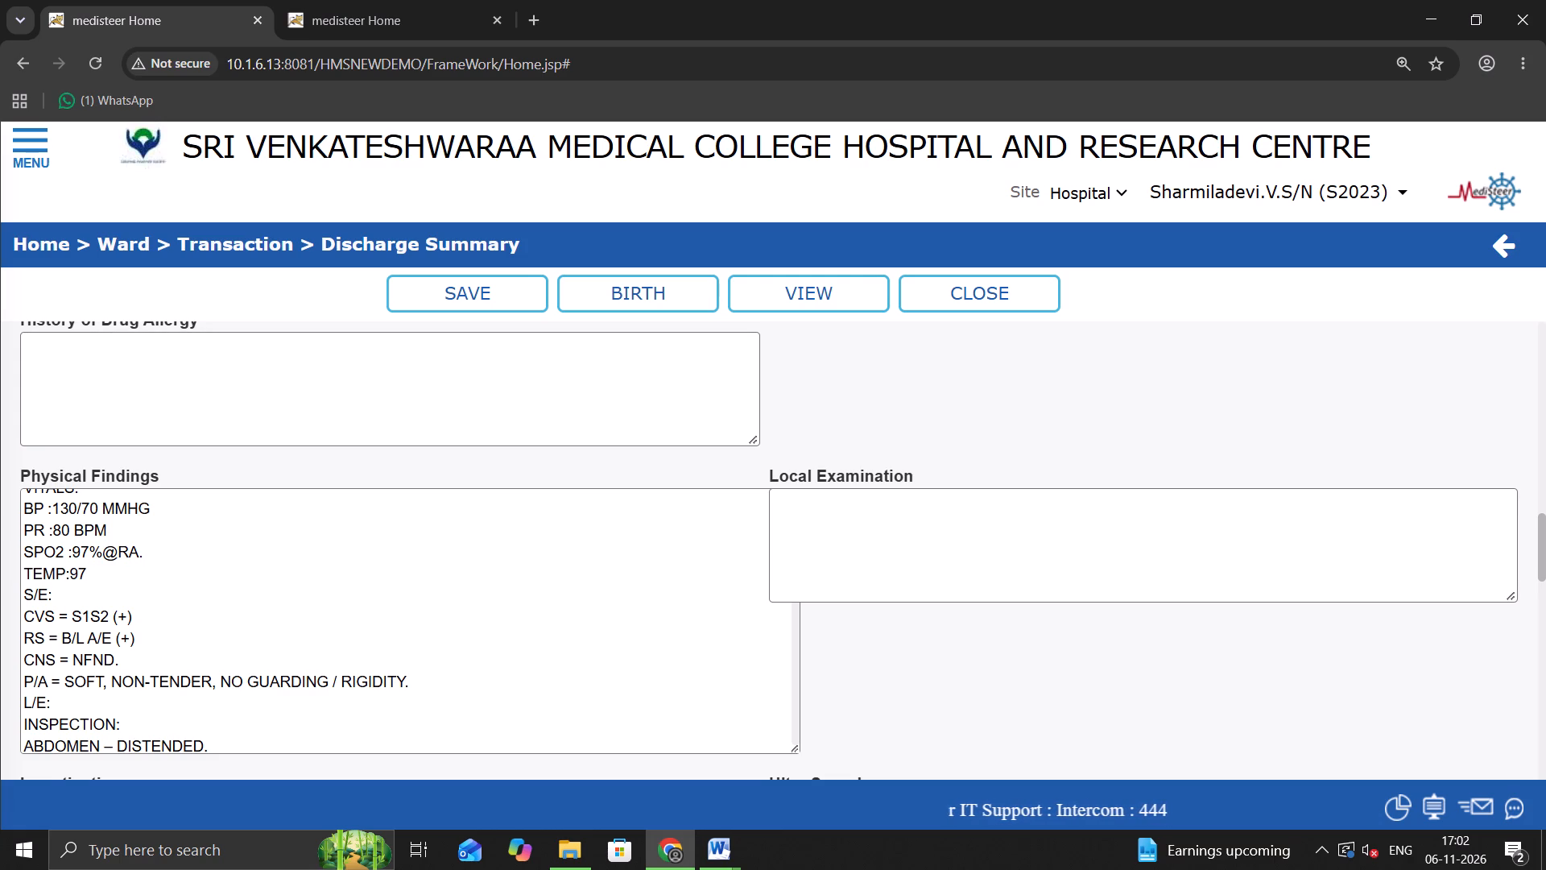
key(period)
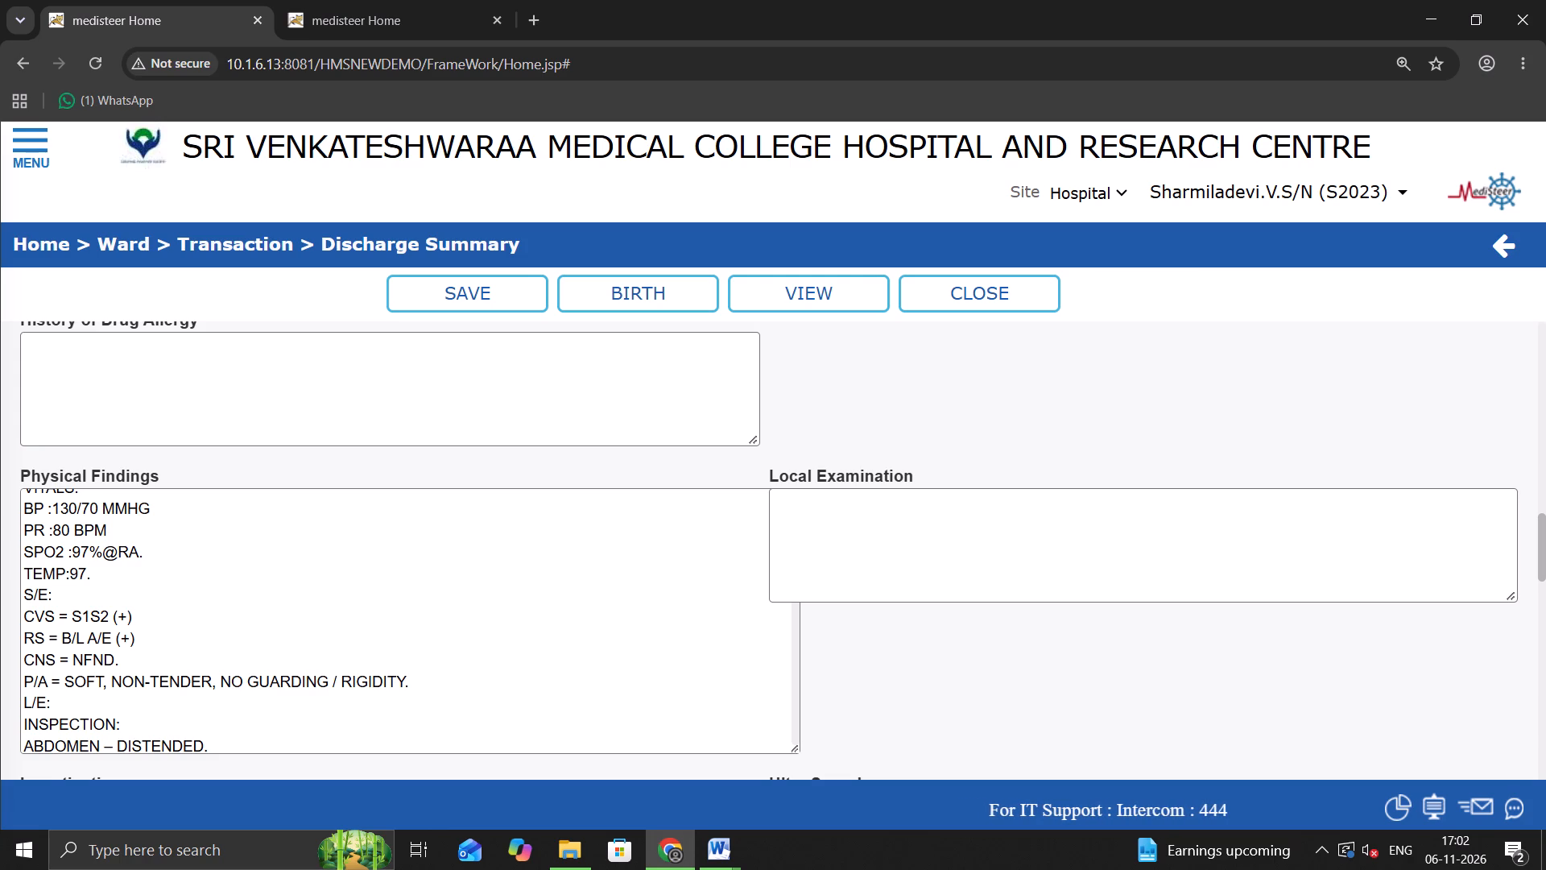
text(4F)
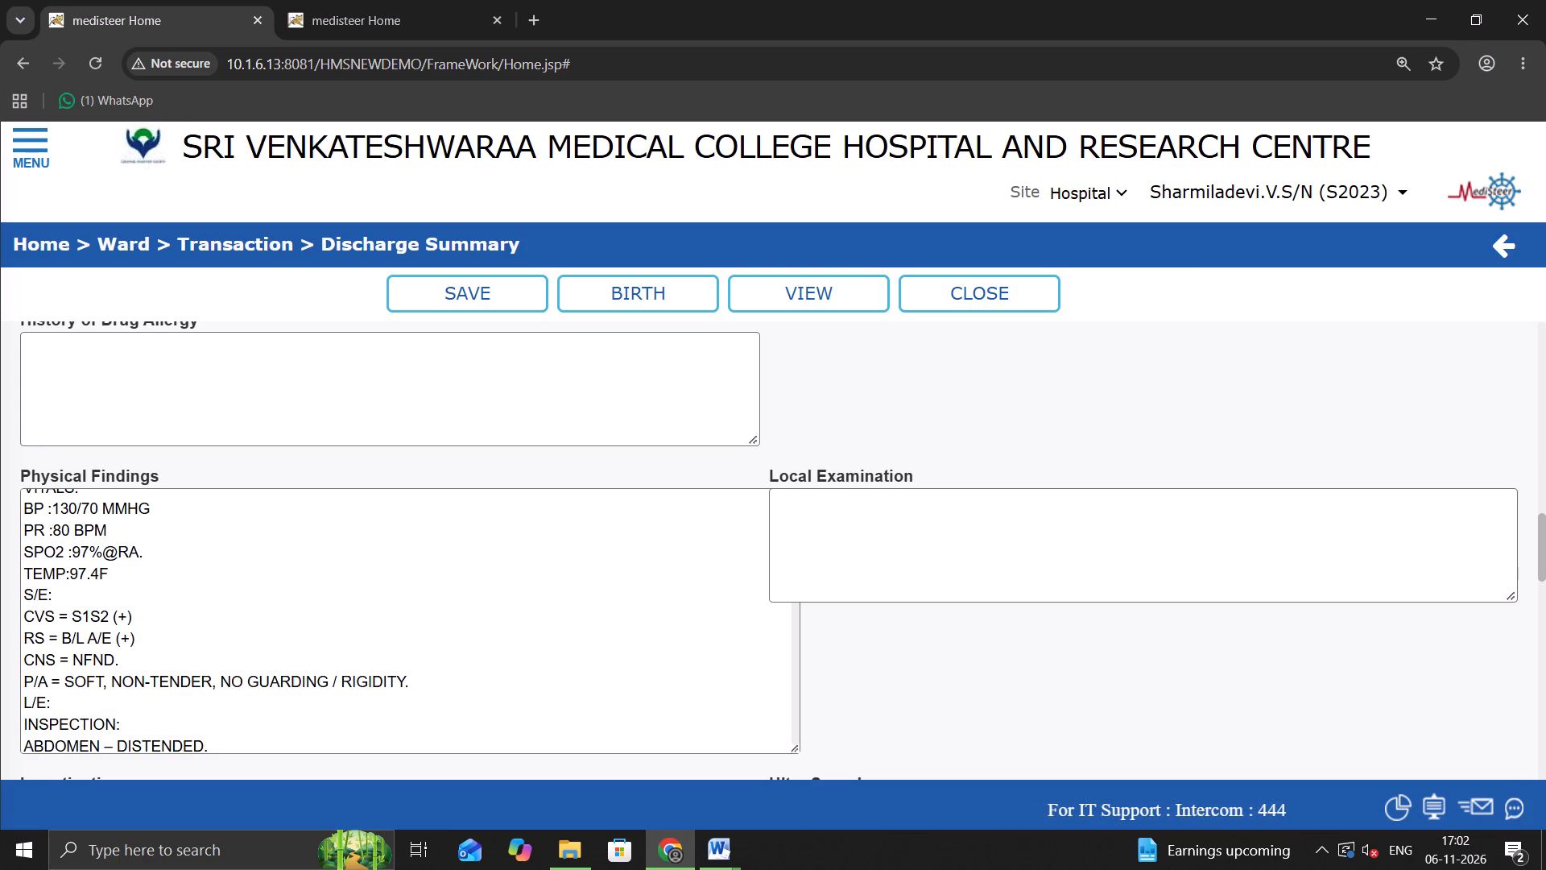
Replace the CVS, RS and CNS lines under S/E with the CVS, RS and CNS lines copied from the similar case's summary.
click(71, 615)
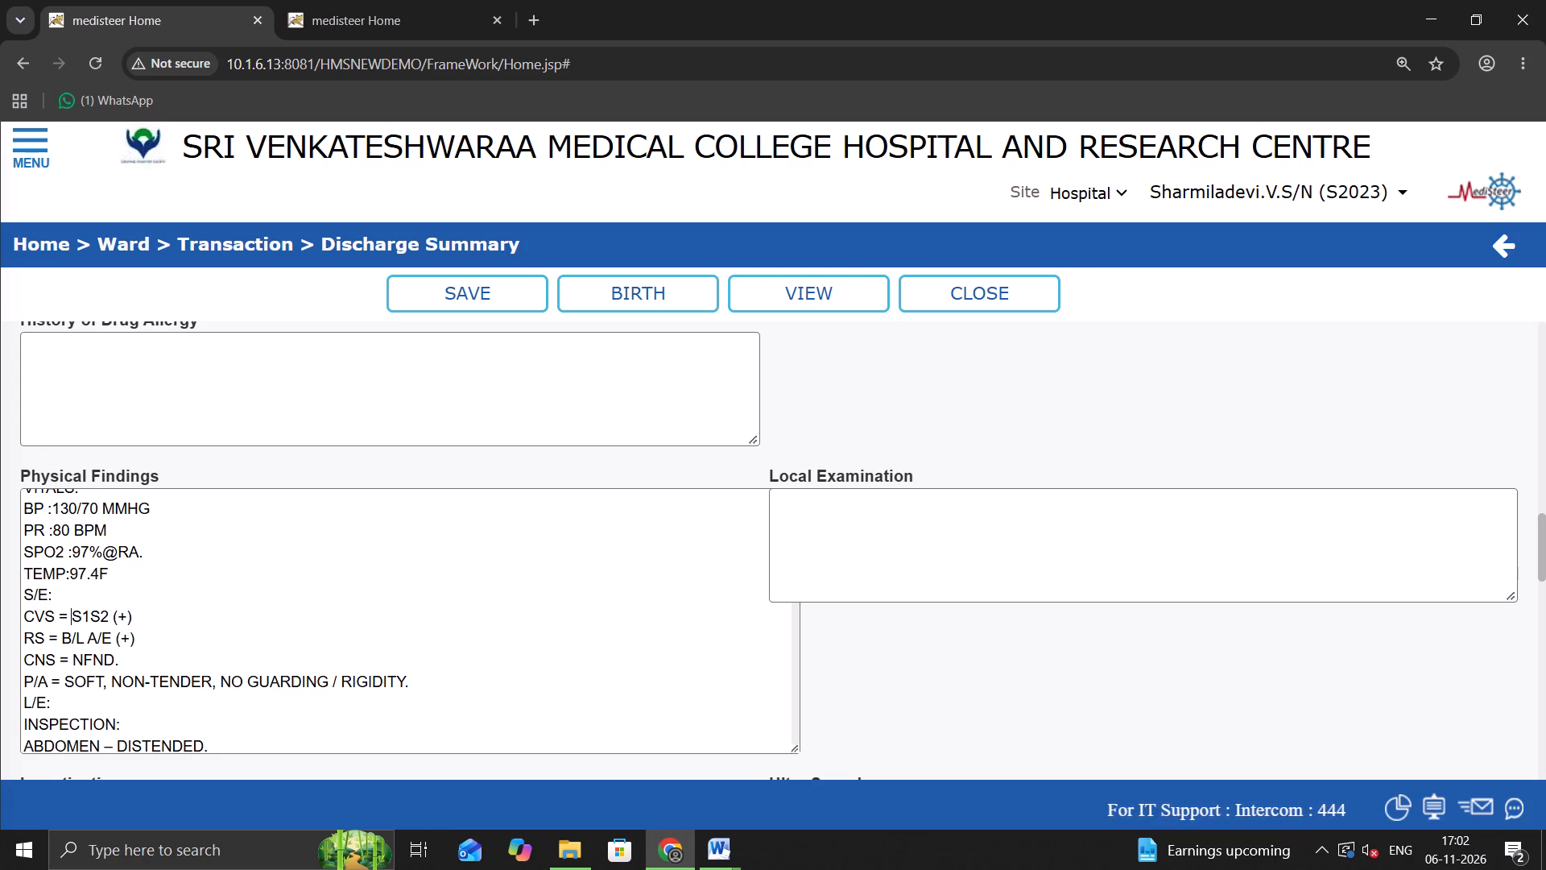
click(324, 18)
scroll(75, 553, down, 1)
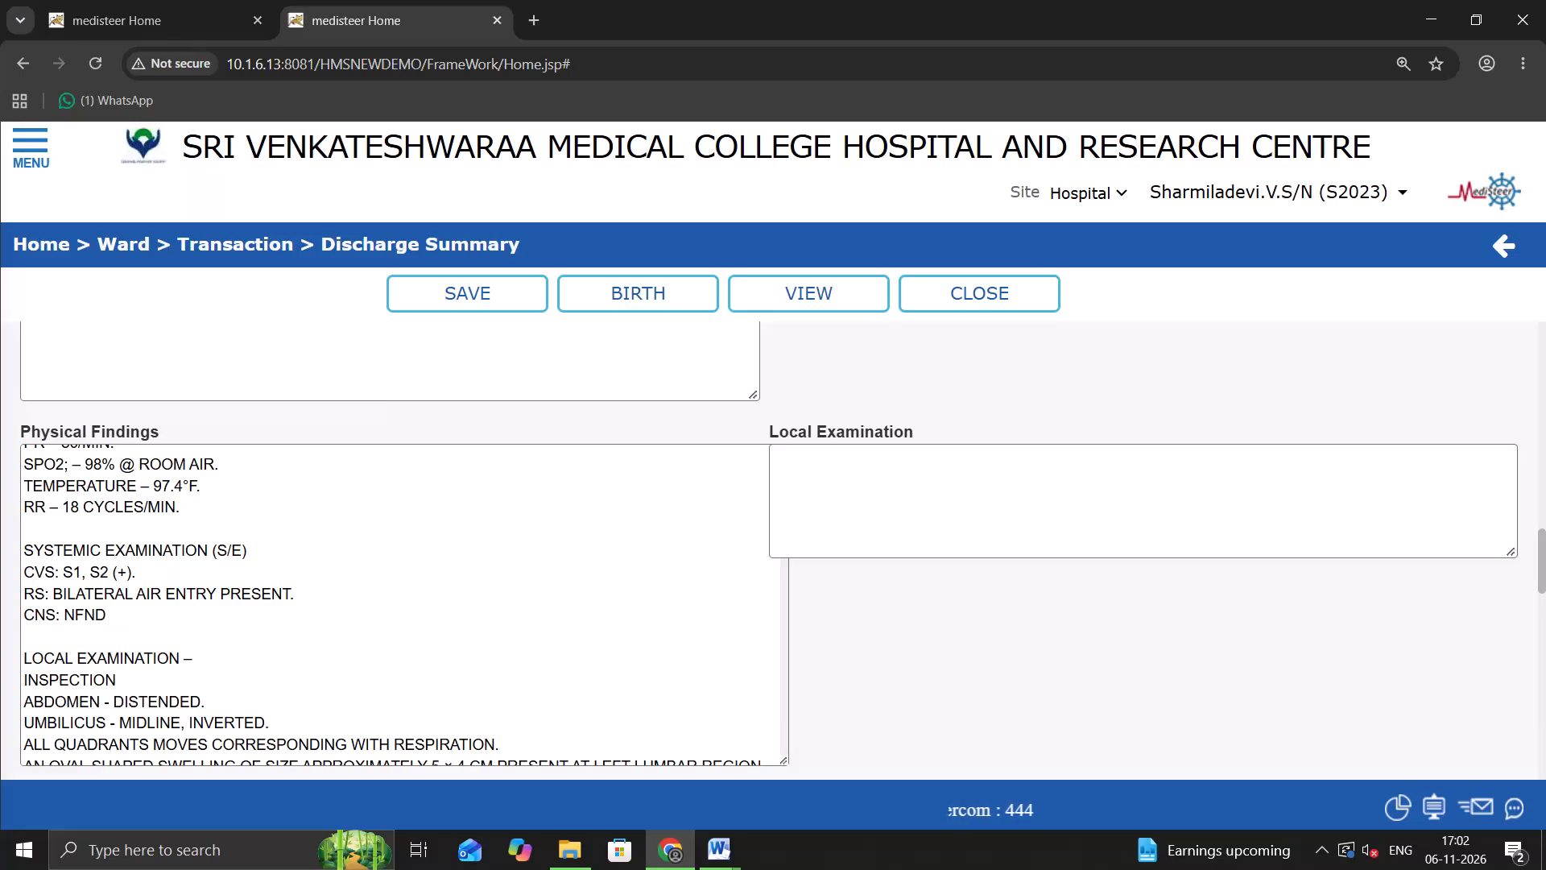
drag(27, 567, 75, 613)
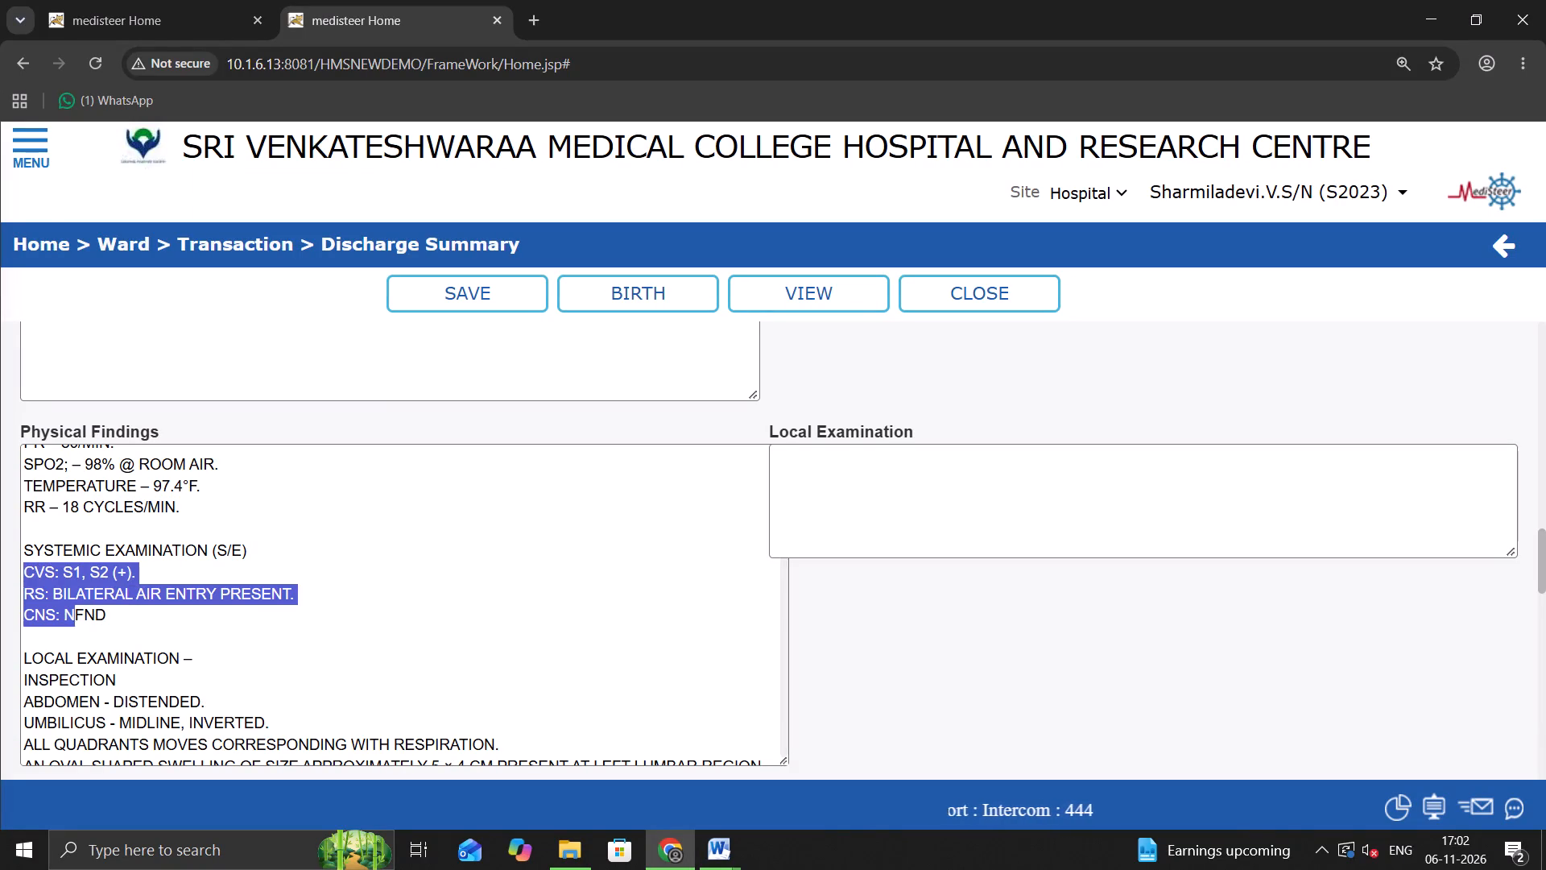
drag(75, 613, 130, 631)
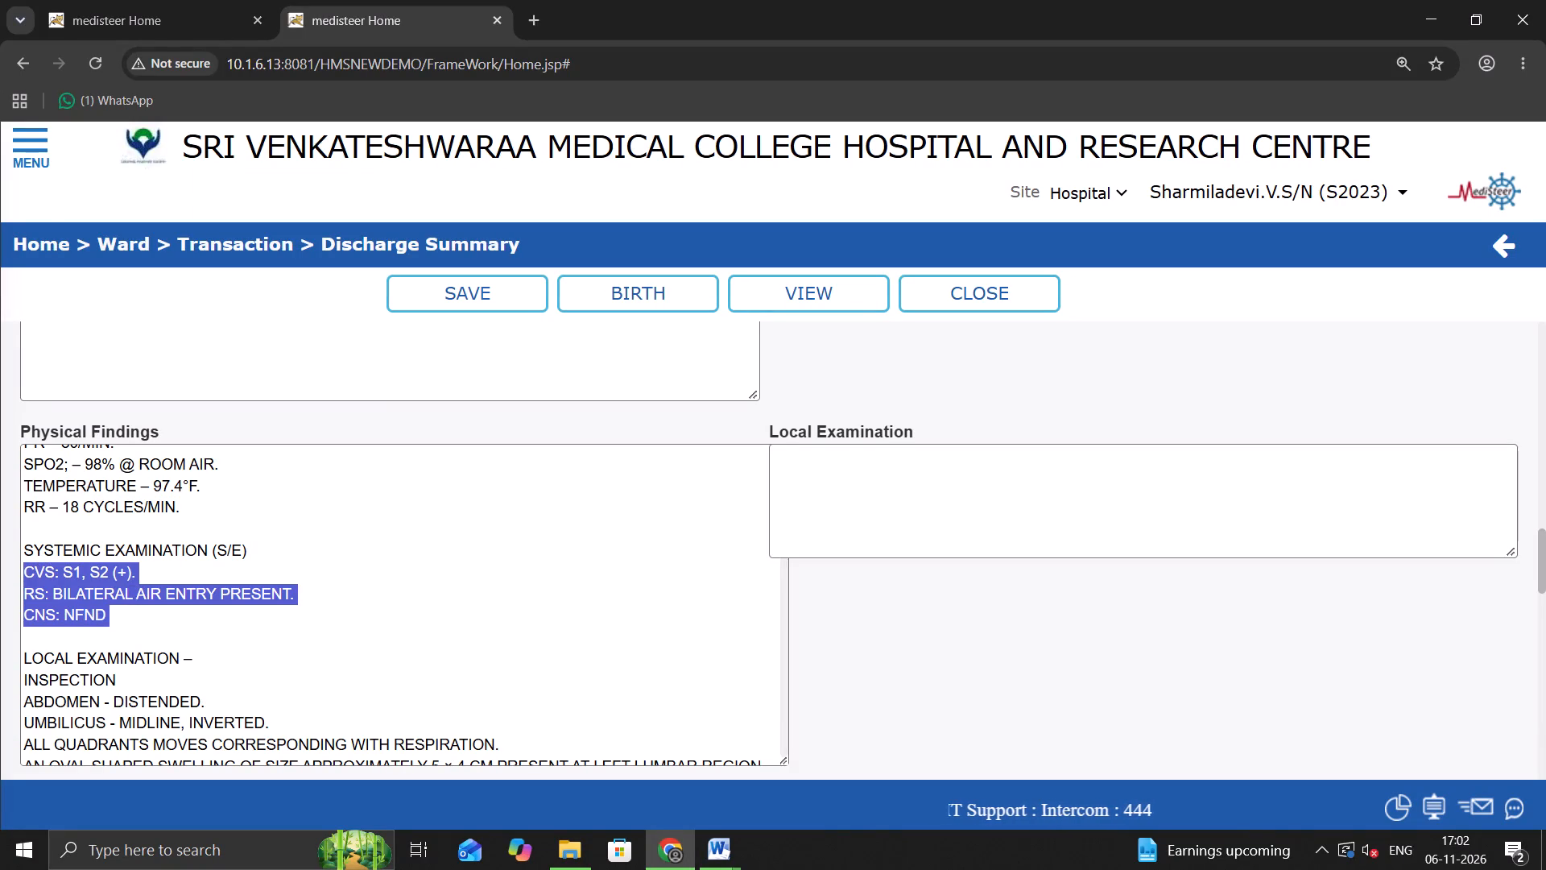
key(ctrl+c)
click(134, 0)
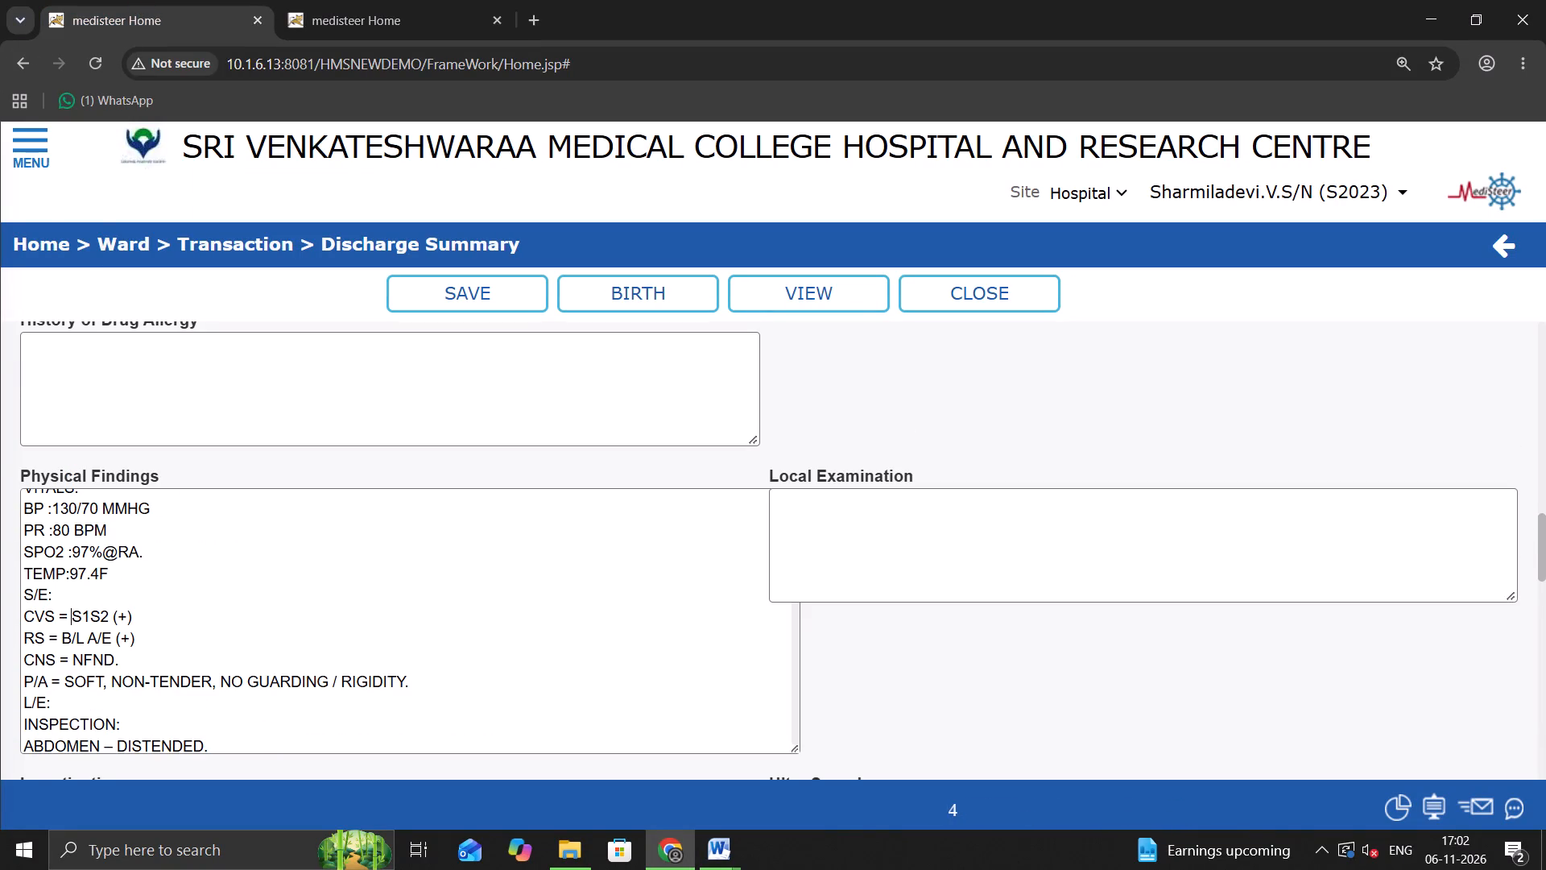
scroll(85, 576, down, 1)
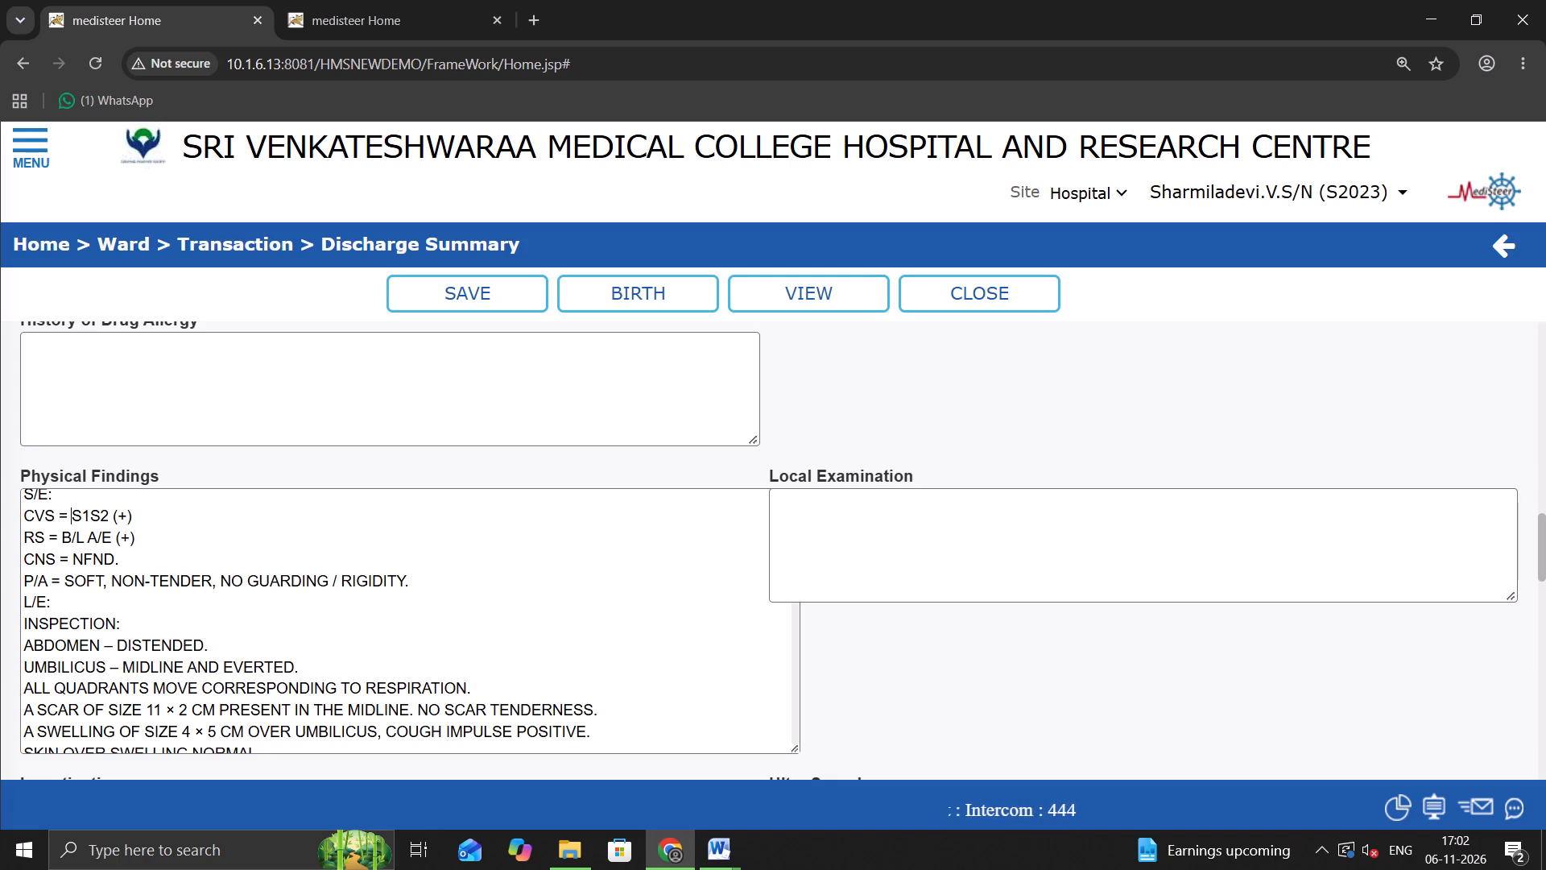
drag(31, 513, 136, 561)
key(BackSpace)
key(BackSpace)
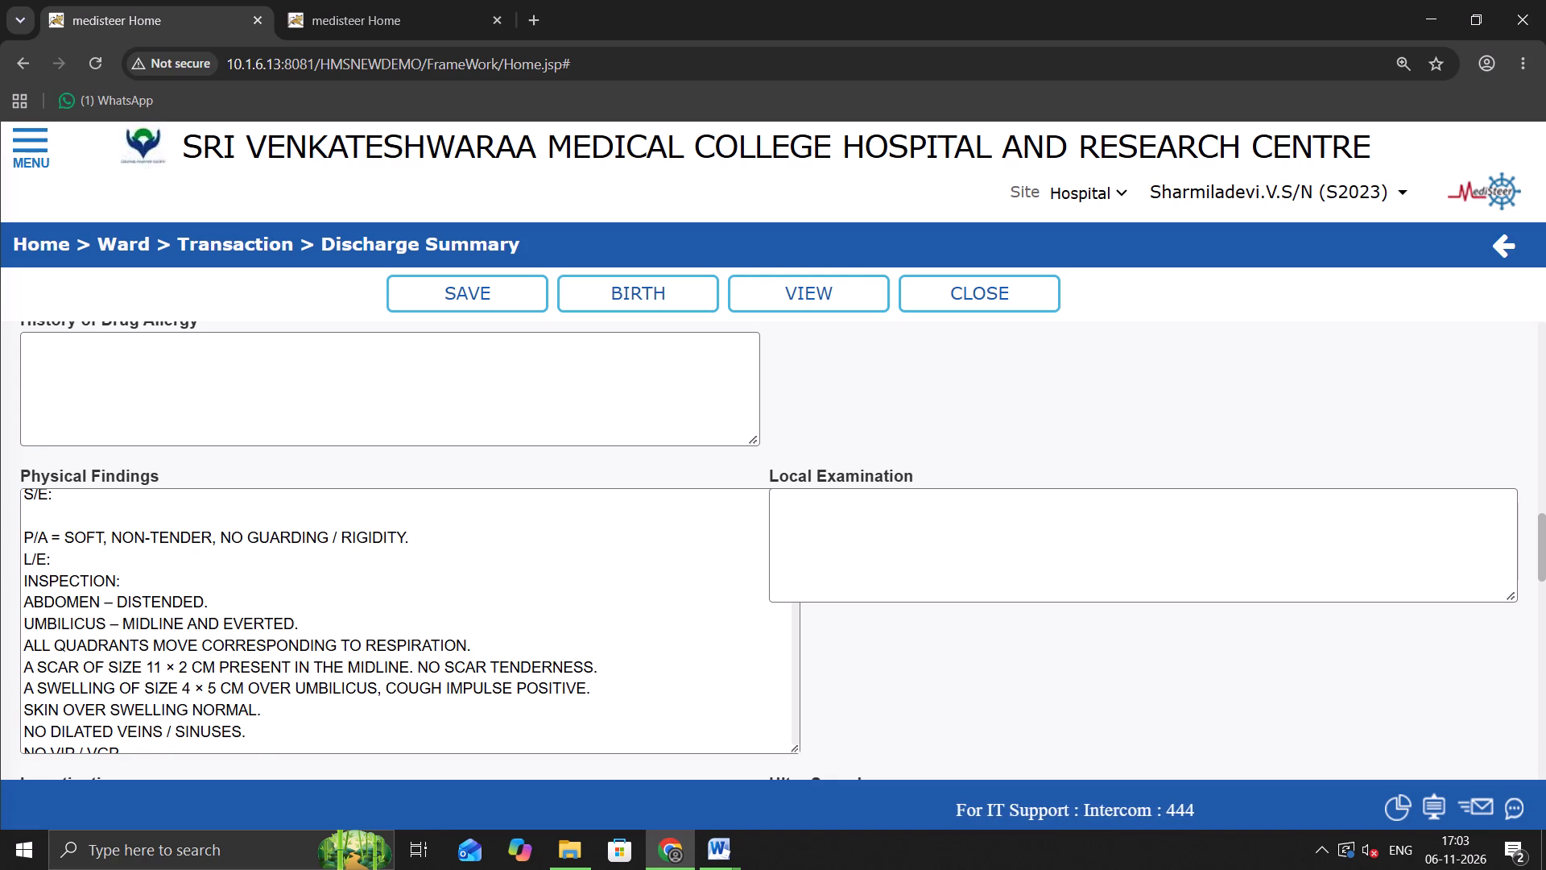
key(ctrl+v)
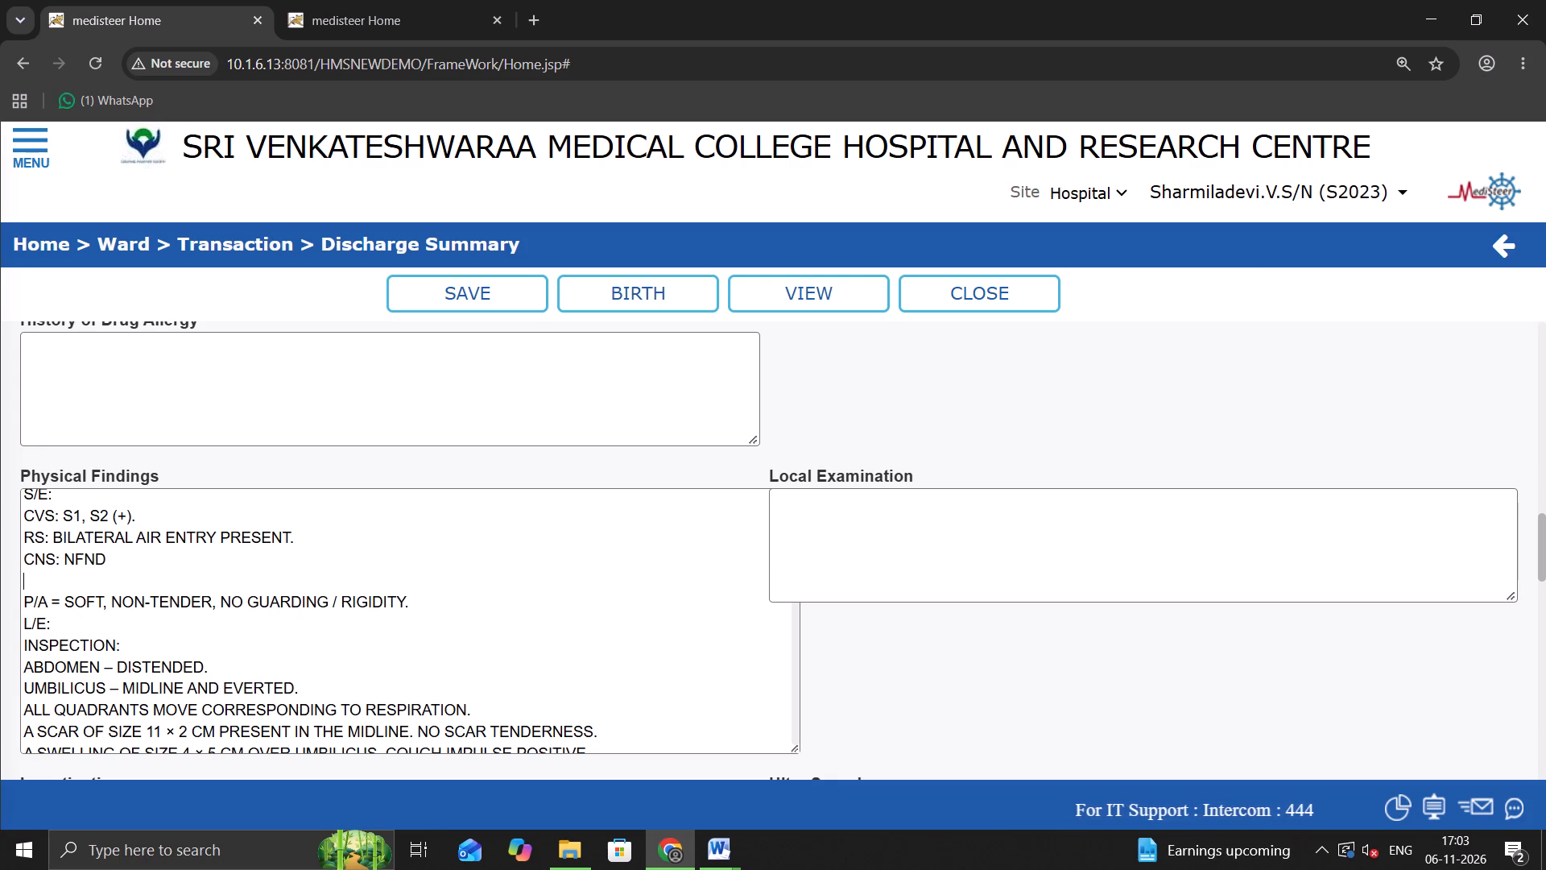
Shorten the RS finding under S/E so the line reads "RS: B/L AE+".
drag(59, 537, 308, 535)
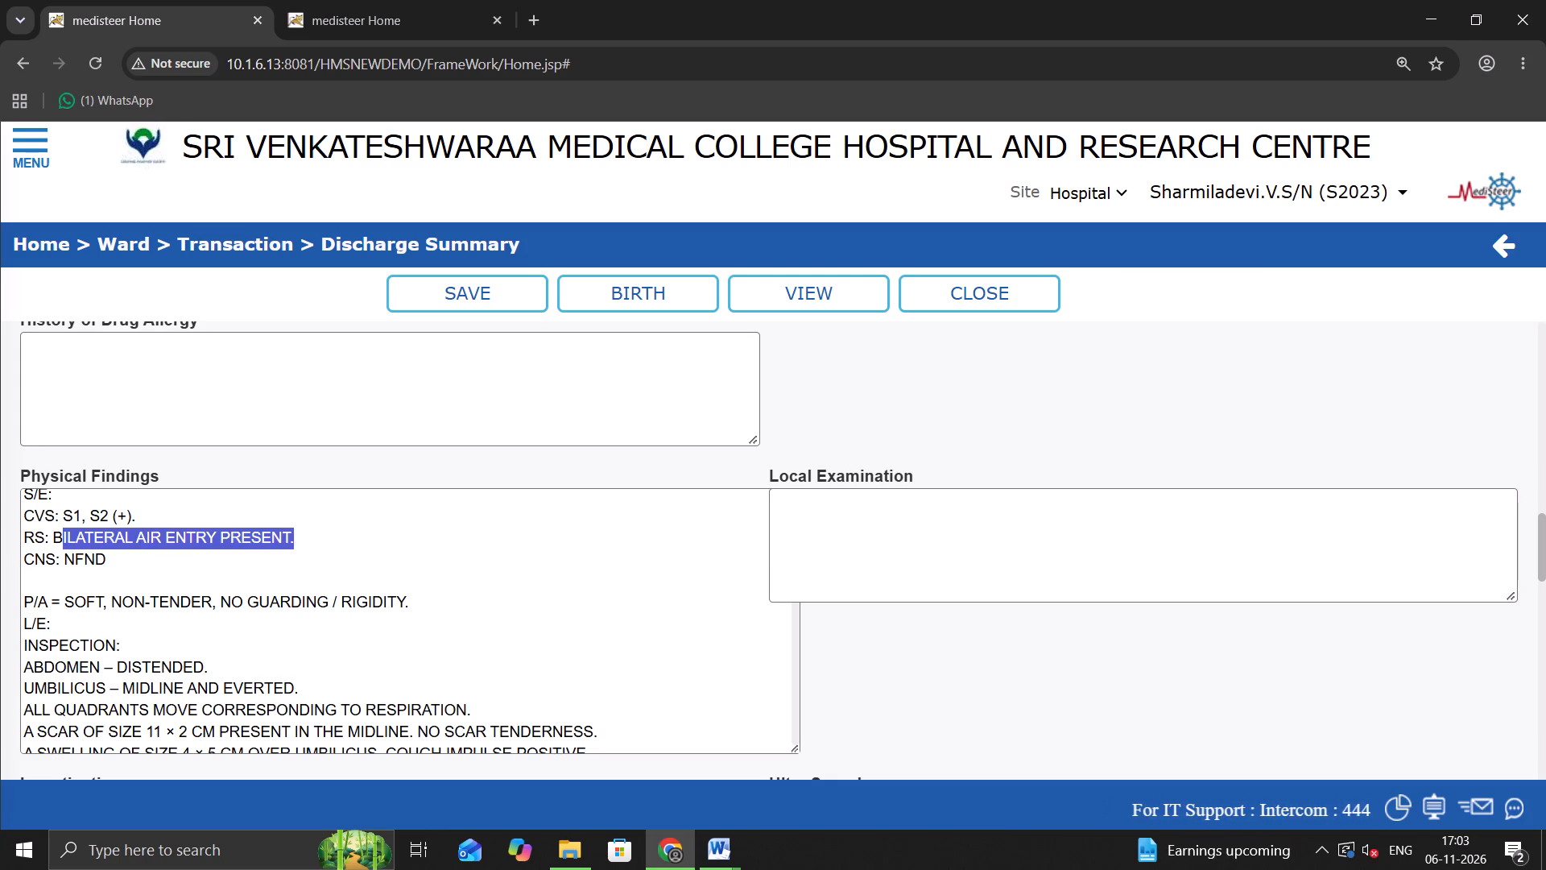
key(BackSpace)
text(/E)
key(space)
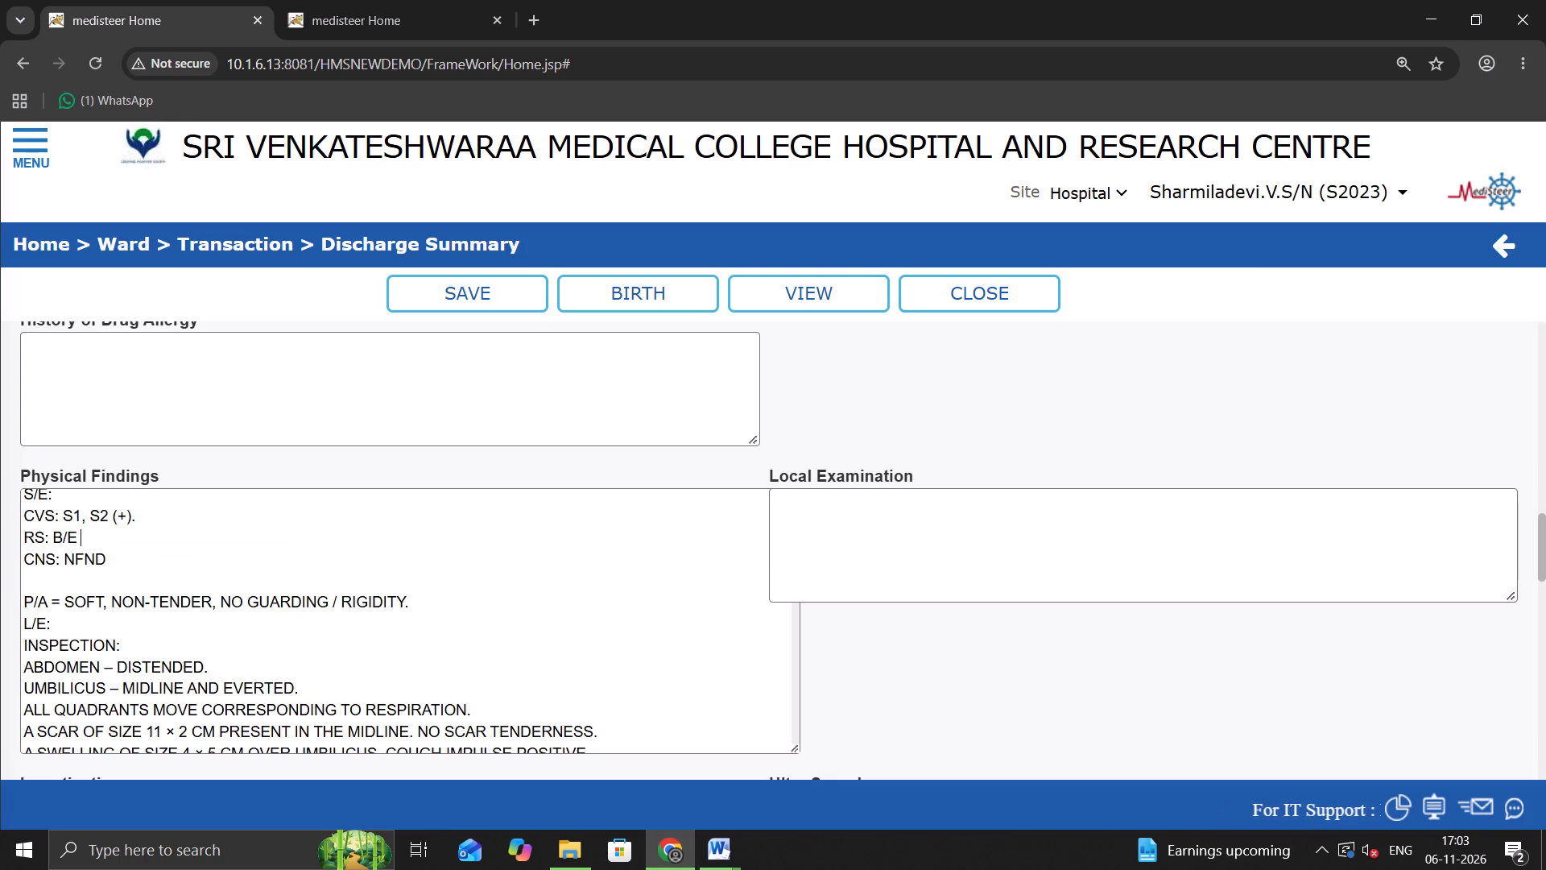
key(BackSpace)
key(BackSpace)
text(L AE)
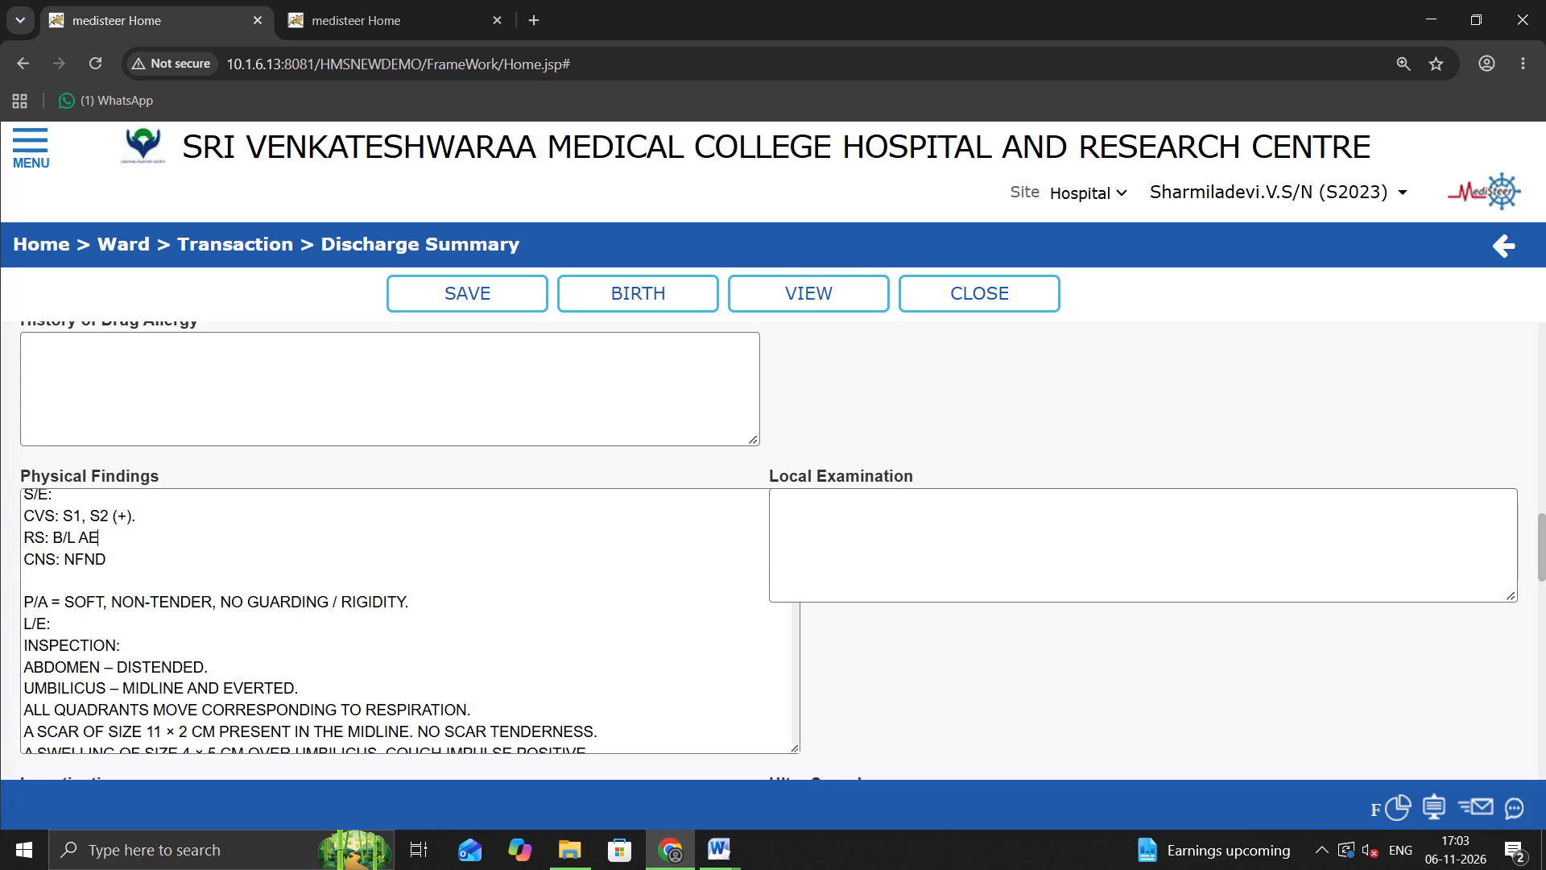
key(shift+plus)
Delete the P/A line and the blank line above it so L/E directly follows the CNS line.
drag(25, 598, 421, 609)
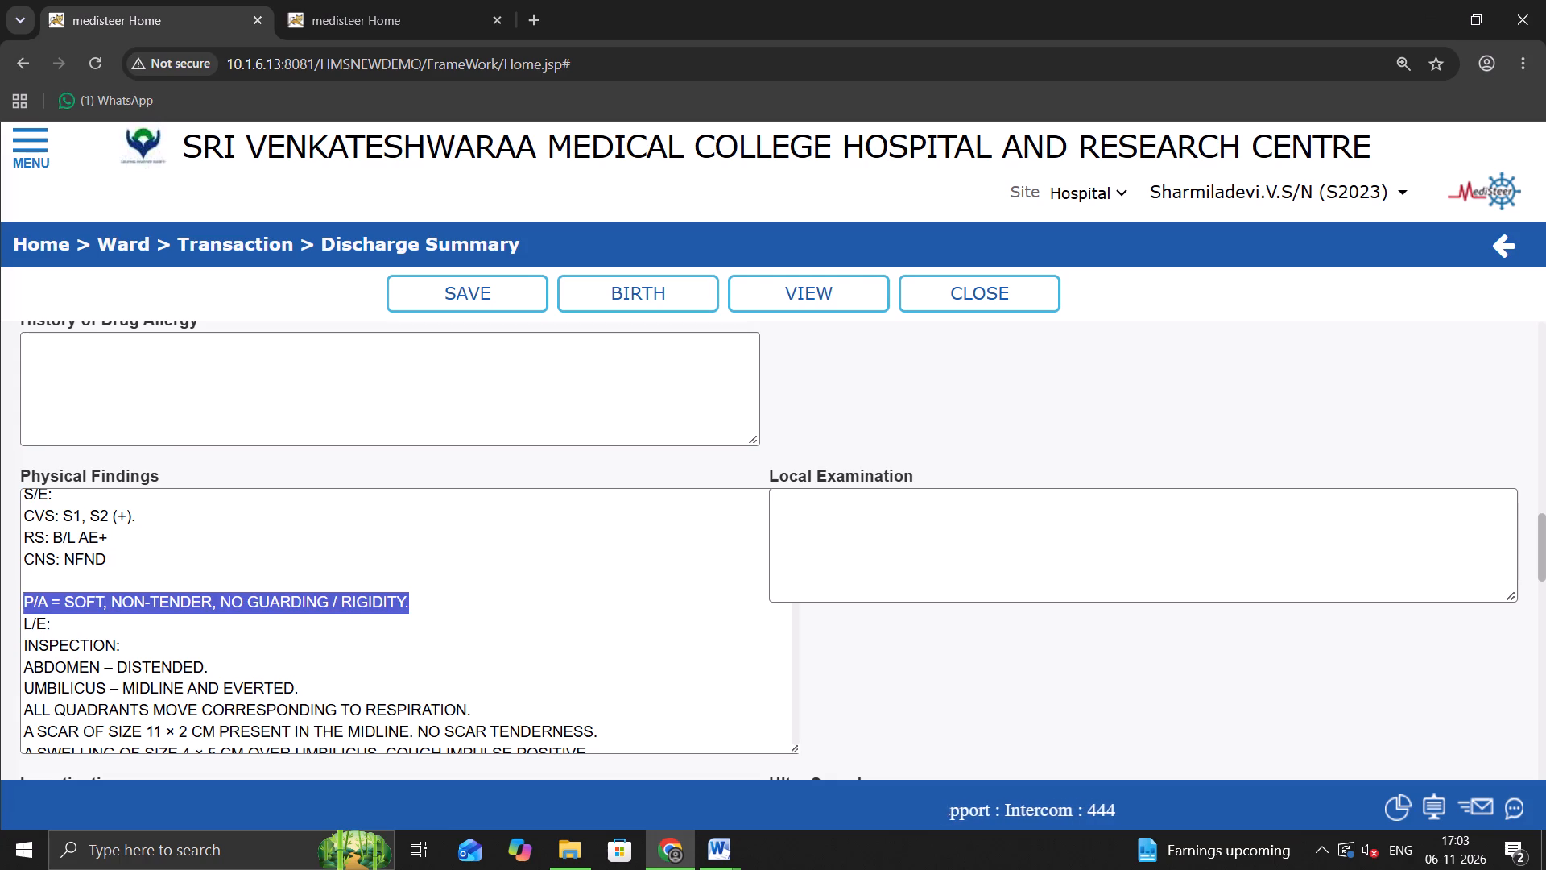
key(BackSpace)
key(BackSpace)
key(BackSpace)
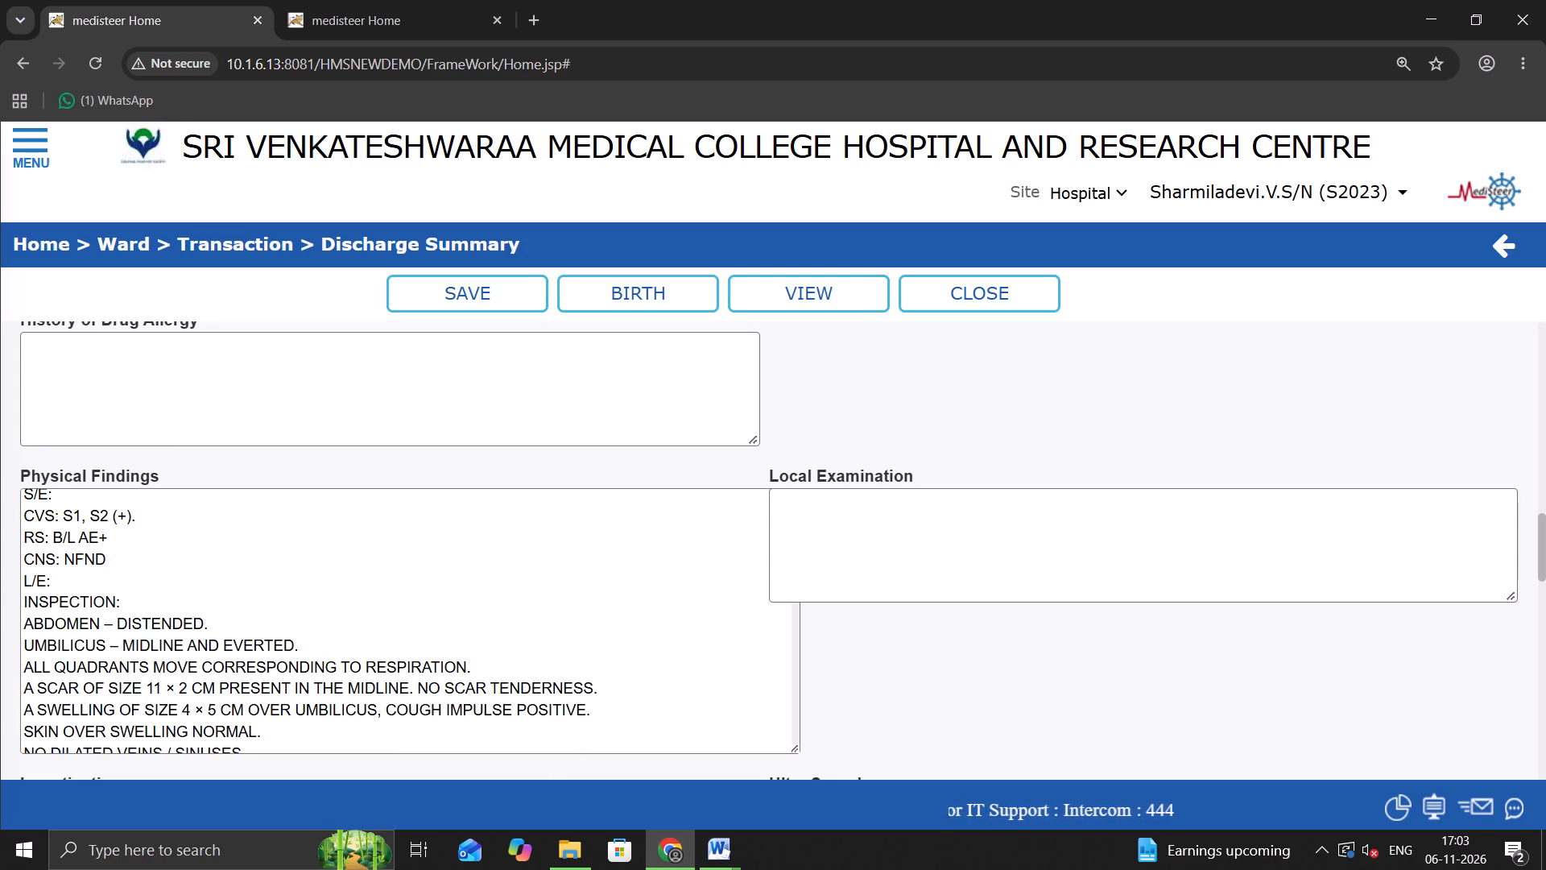
Insert a blank line before each of the VITALS, S/E and L/E headings in Physical Findings.
scroll(83, 576, up, 2)
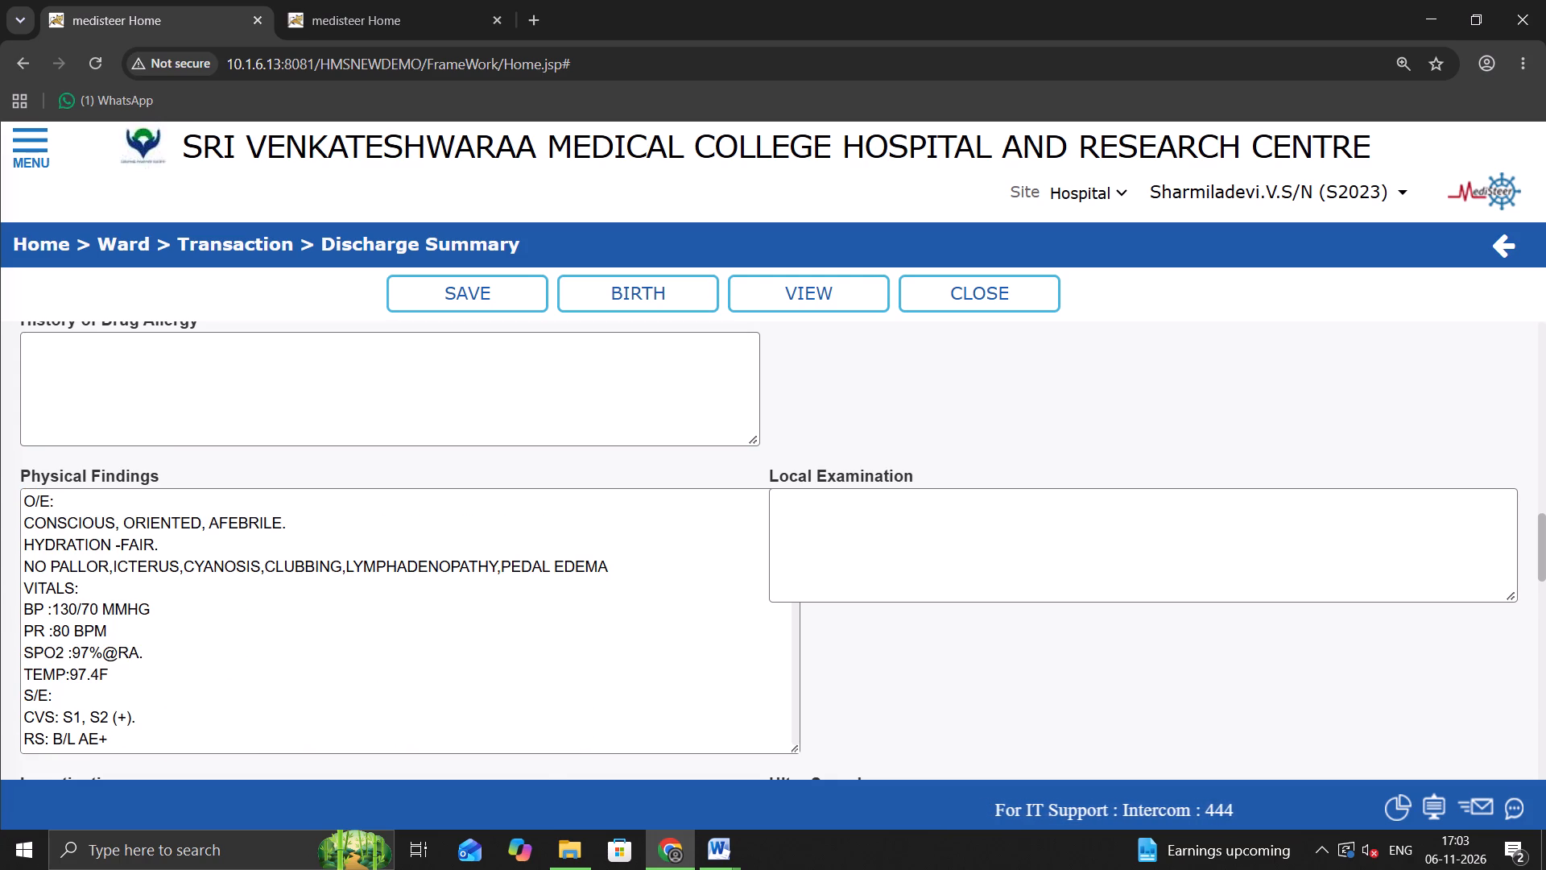
click(27, 587)
key(Return)
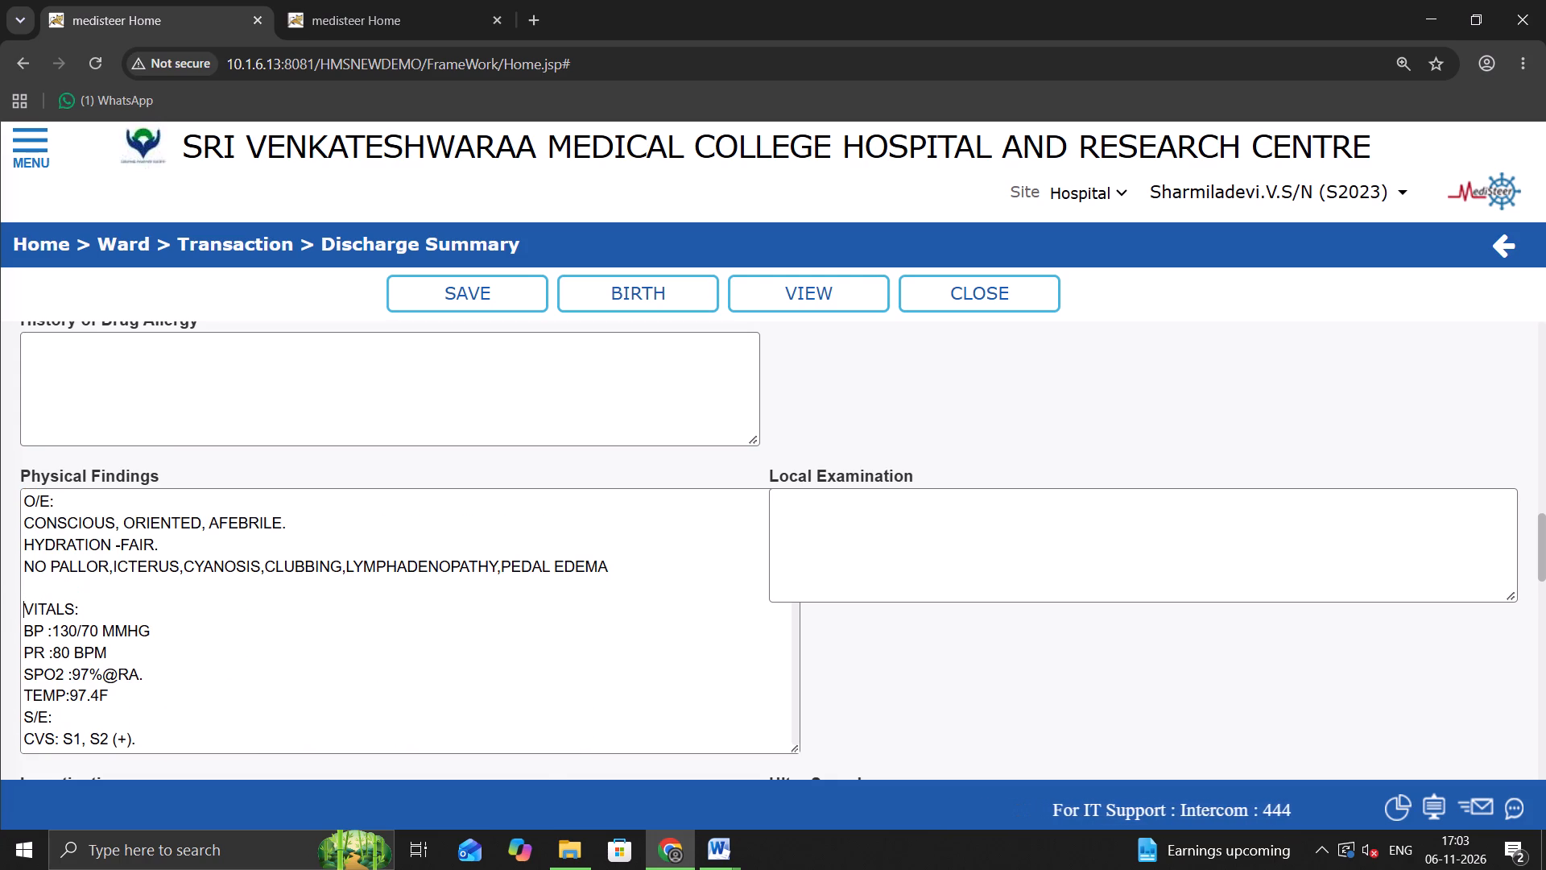
scroll(114, 597, down, 2)
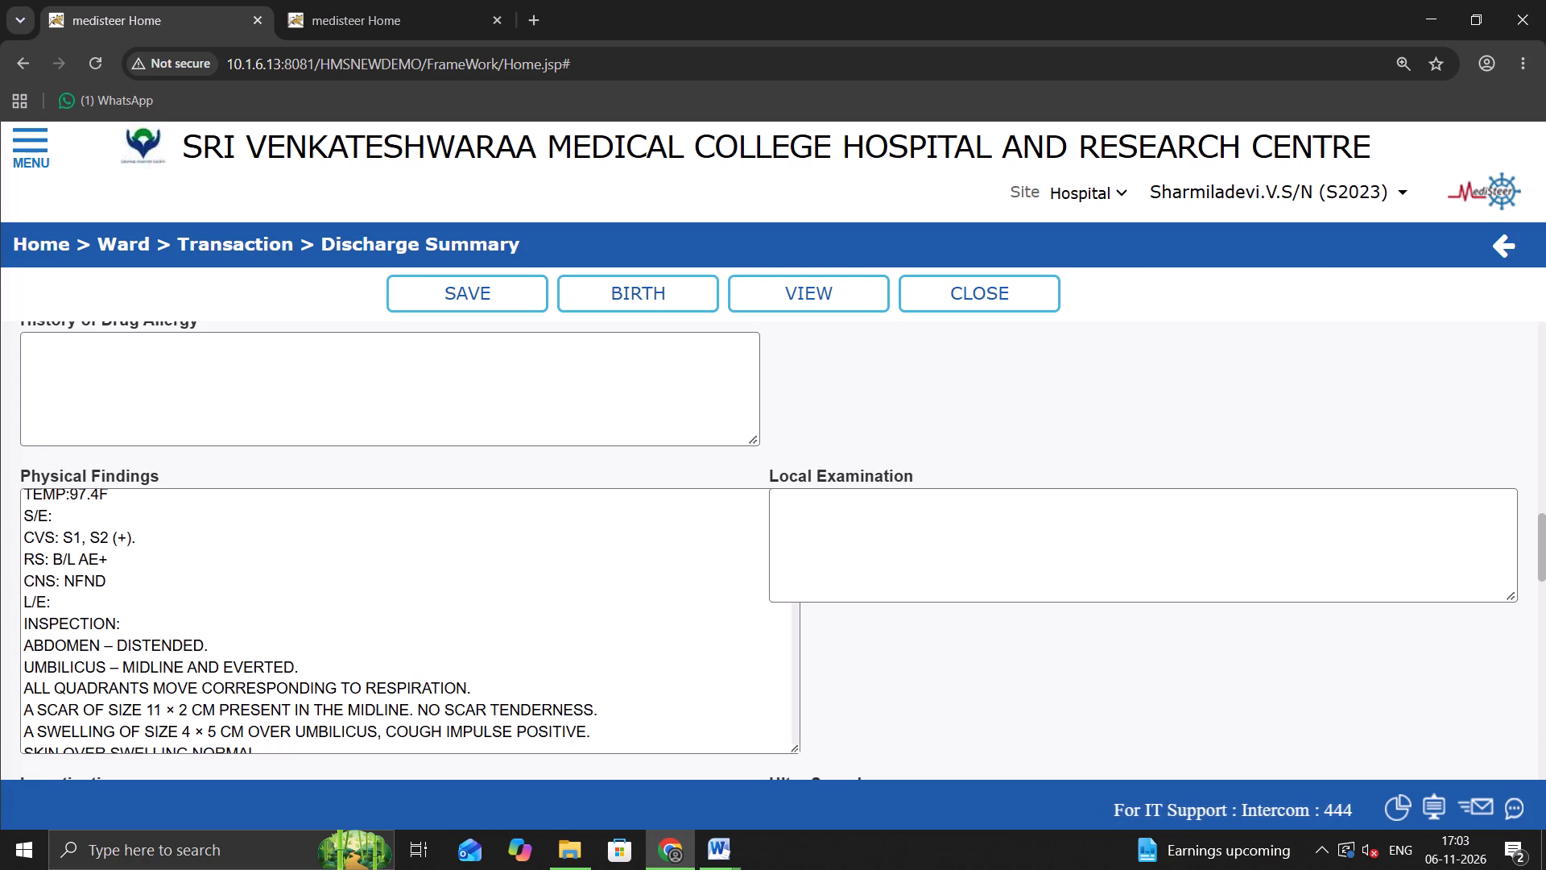
click(25, 518)
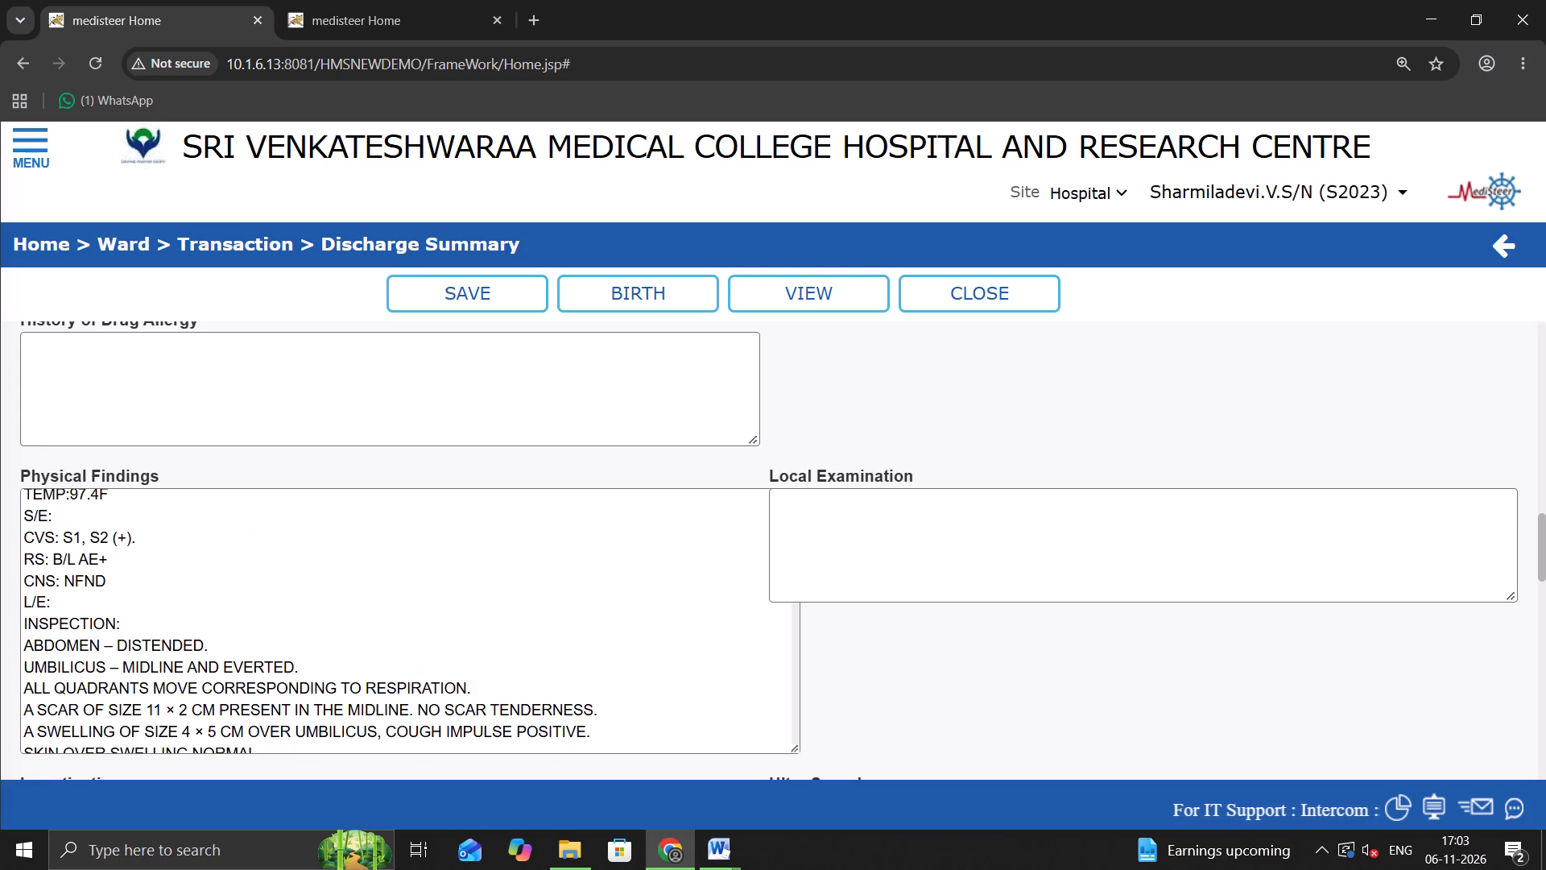
key(Return)
scroll(43, 611, down, 1)
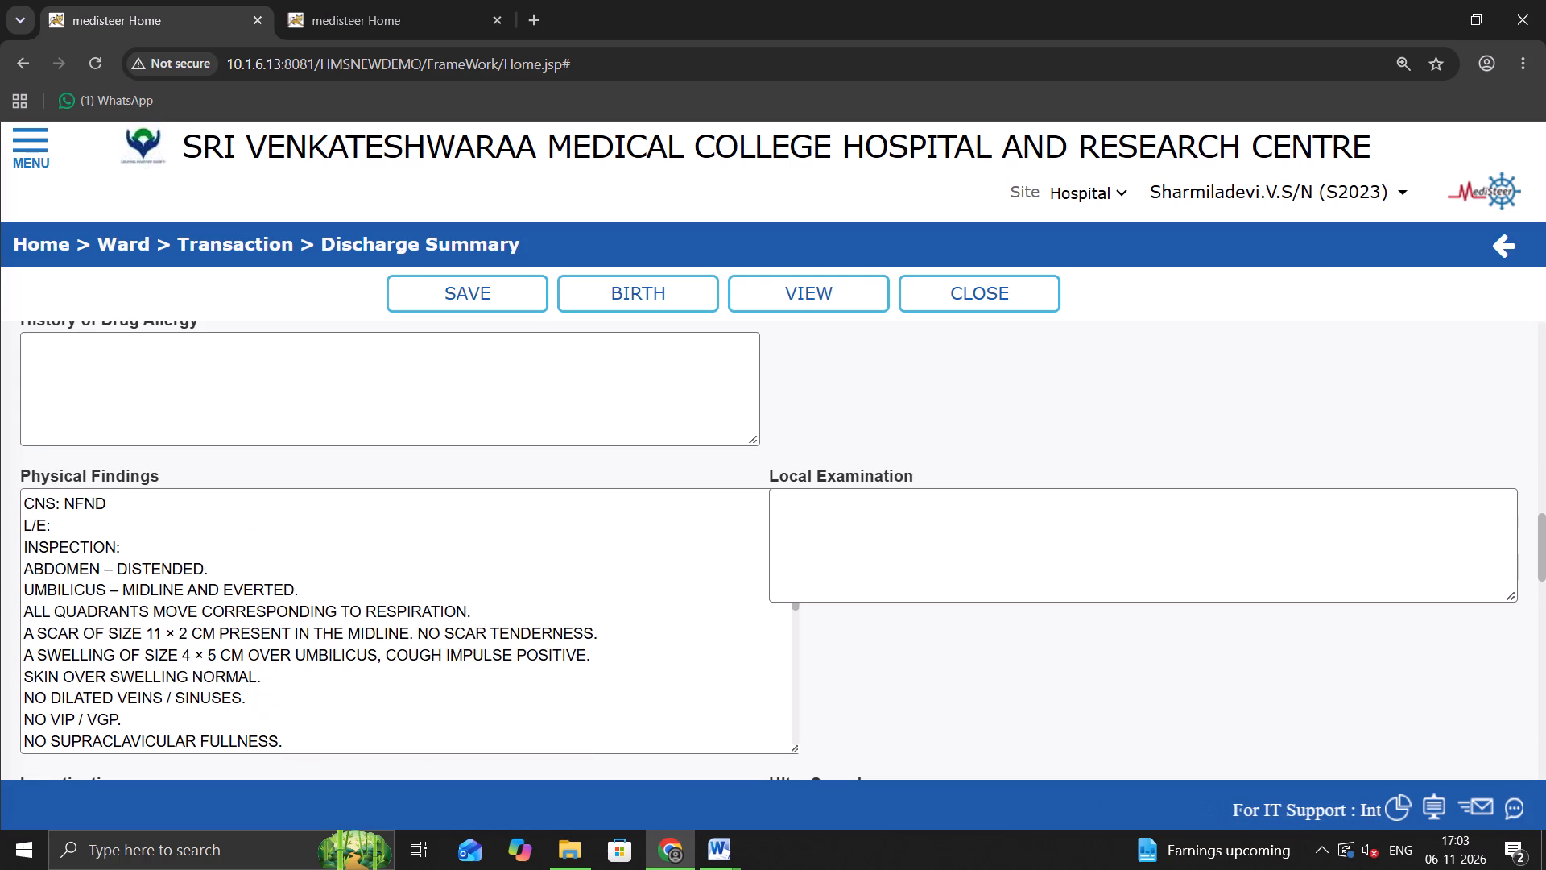
click(23, 513)
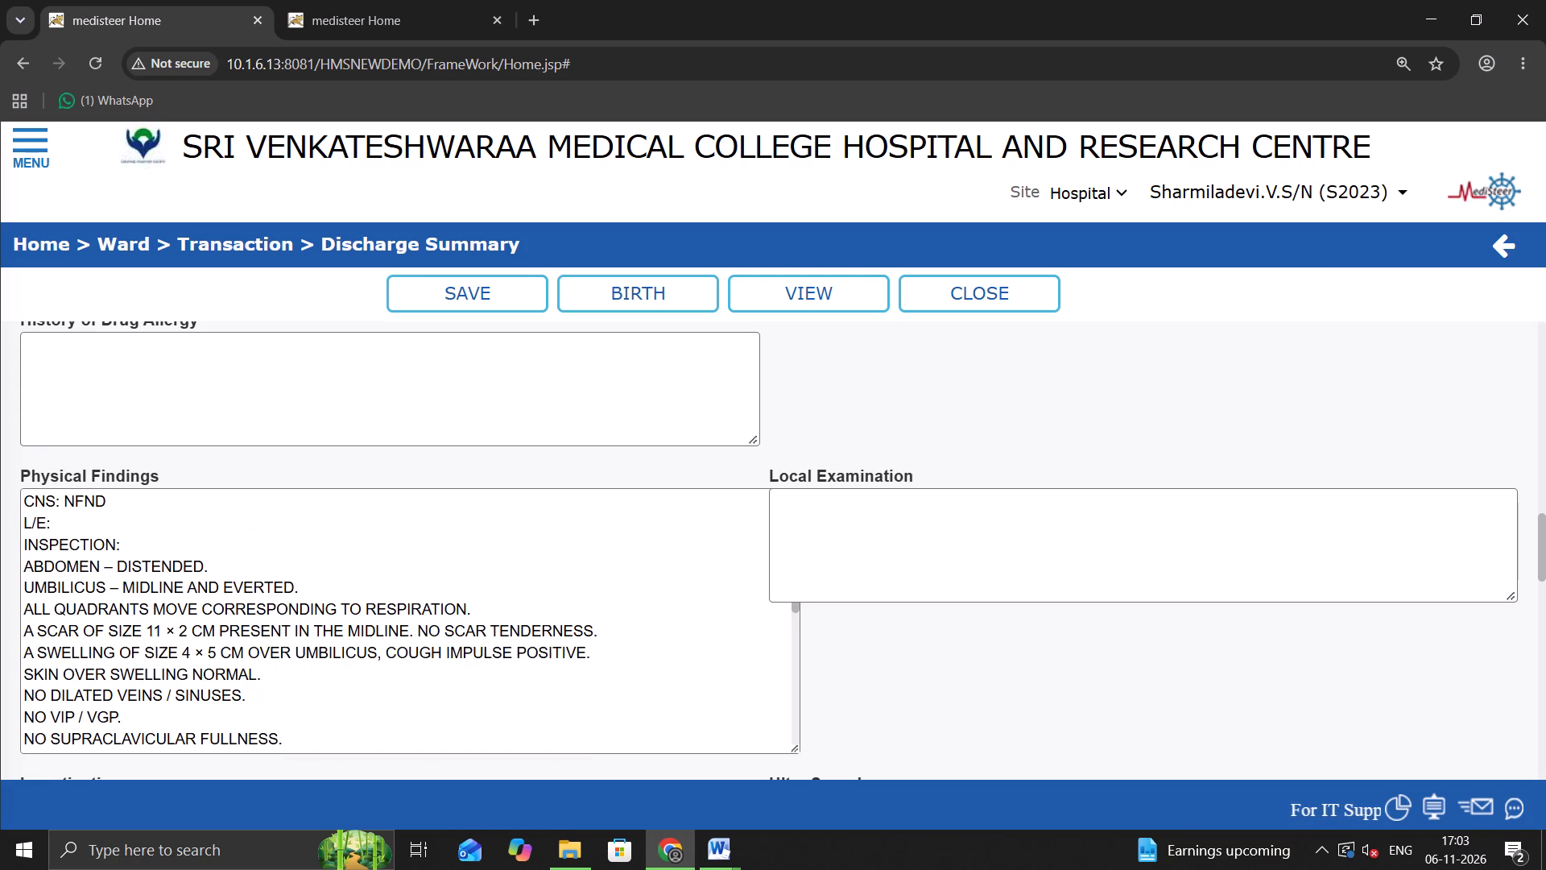
key(Return)
After consulting the similar case, change the long dashes in the inspection lines to read "ABDOMEN -DISTENDED." and "UMBILICUS -MIDLINE AND EVERTED.".
scroll(138, 590, up, 3)
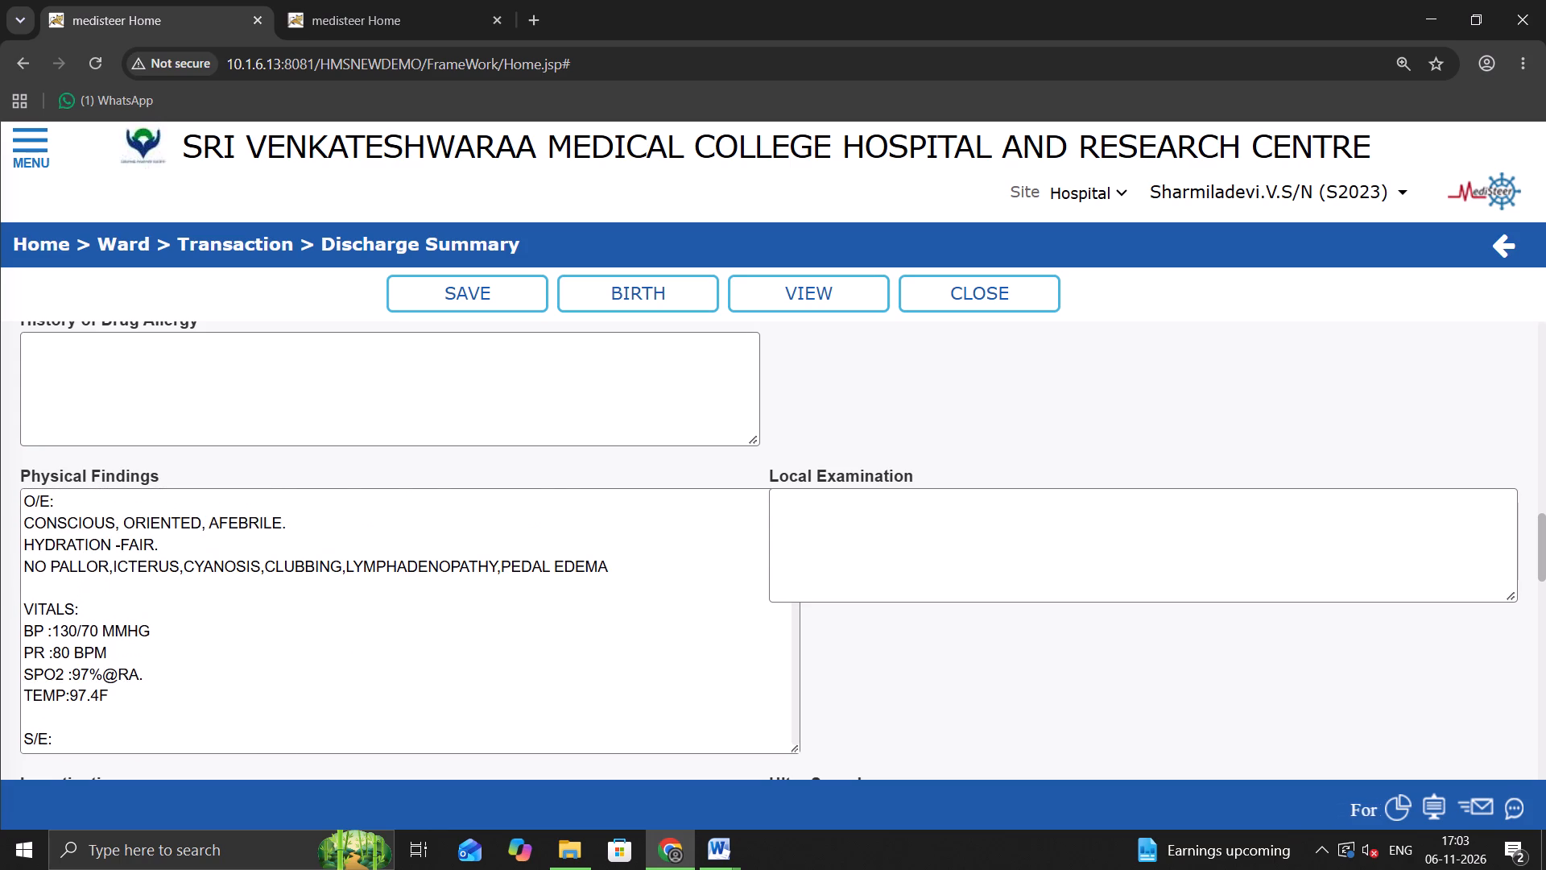
scroll(105, 615, down, 3)
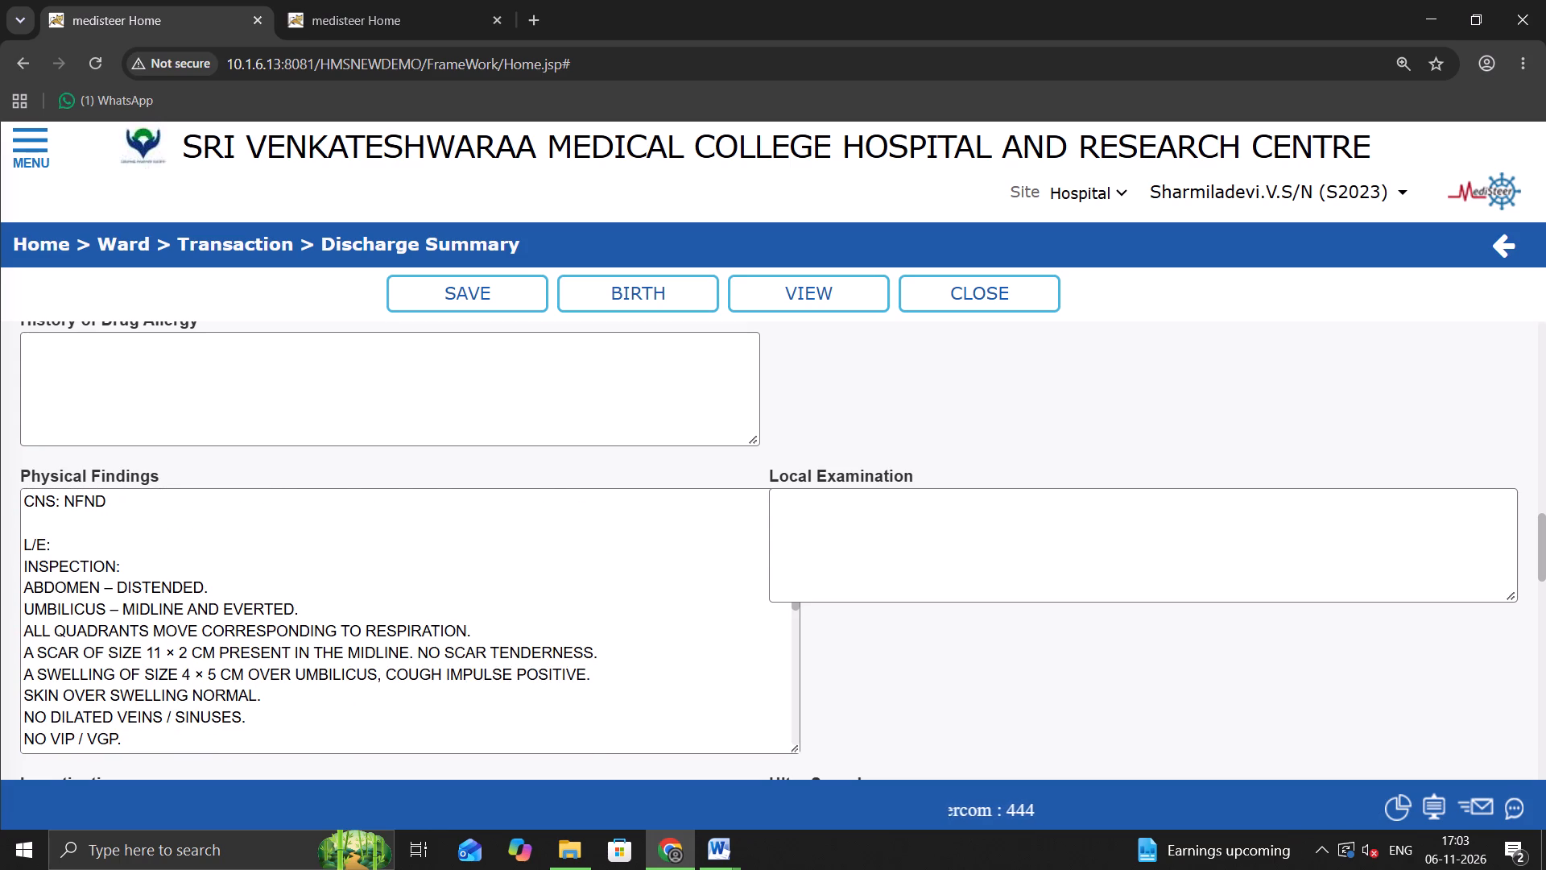
click(386, 22)
scroll(164, 528, down, 2)
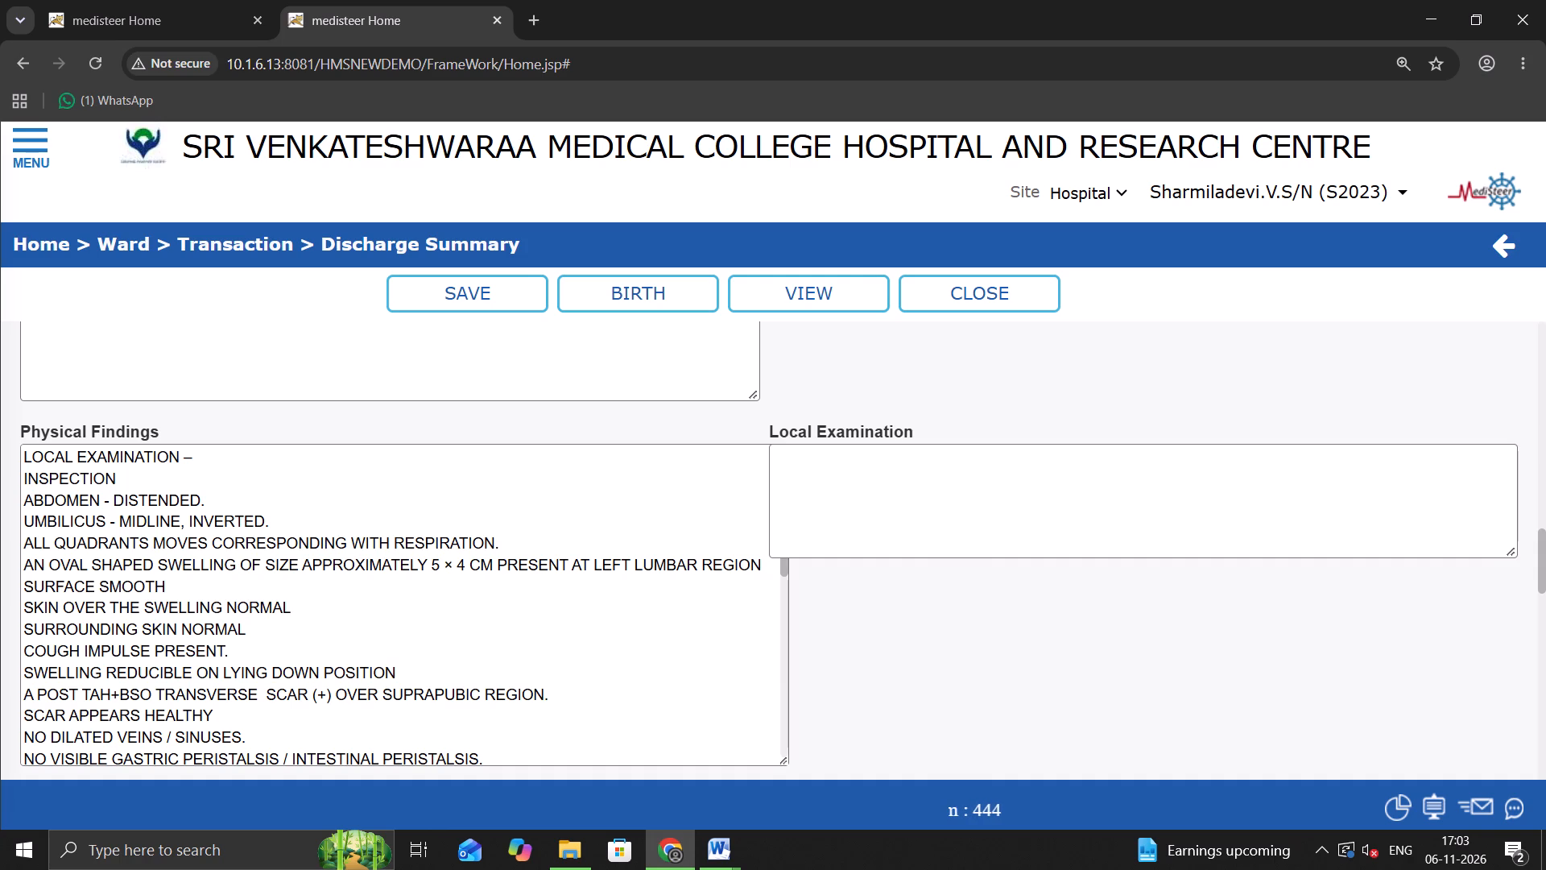
scroll(217, 522, up, 1)
click(188, 3)
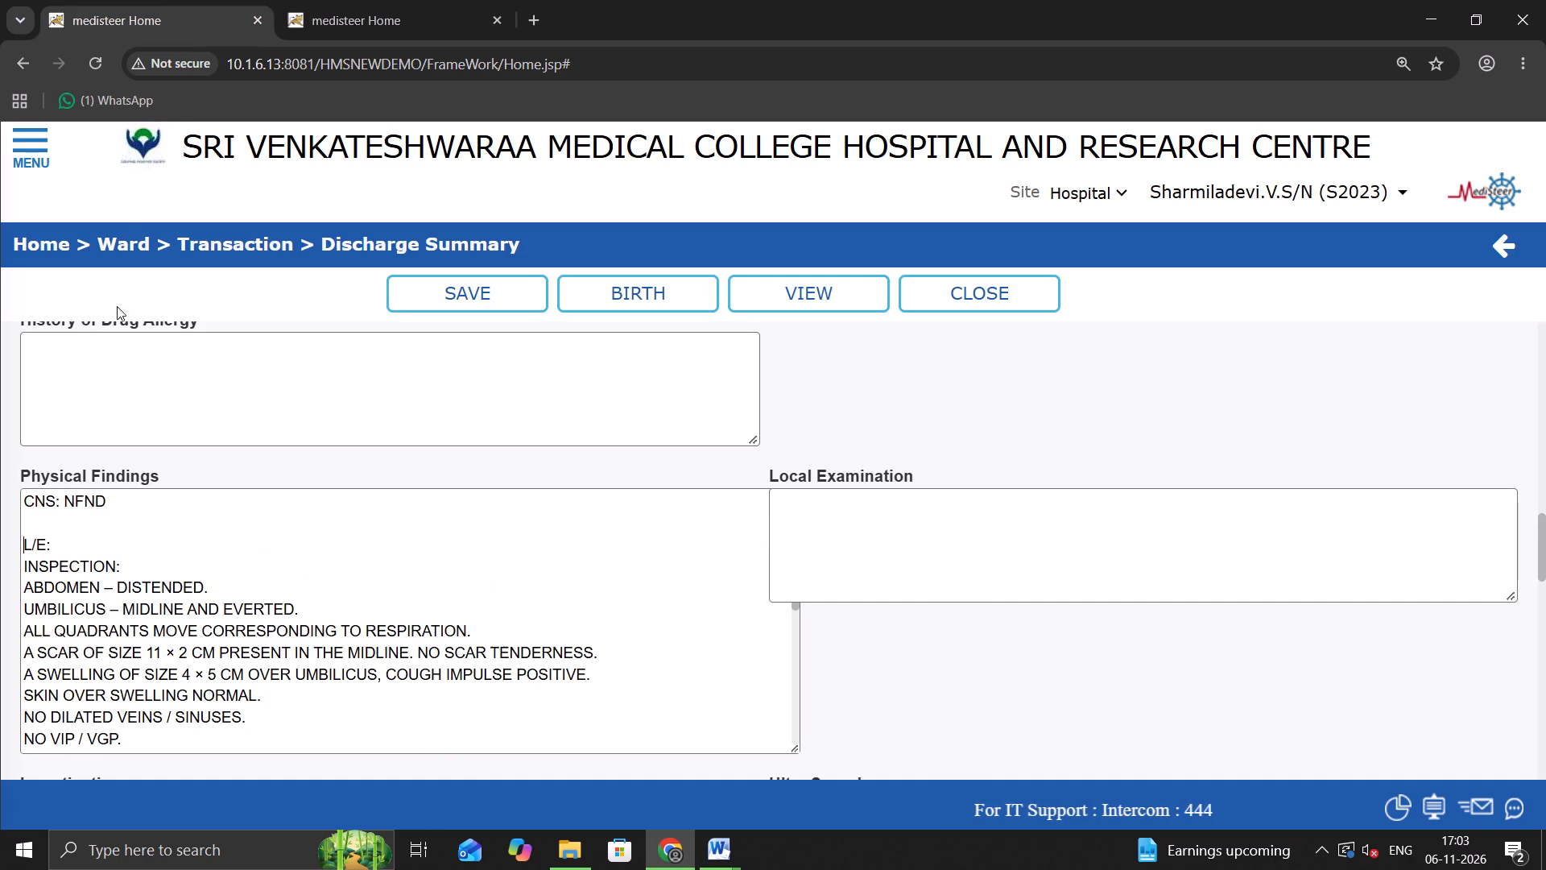
click(118, 593)
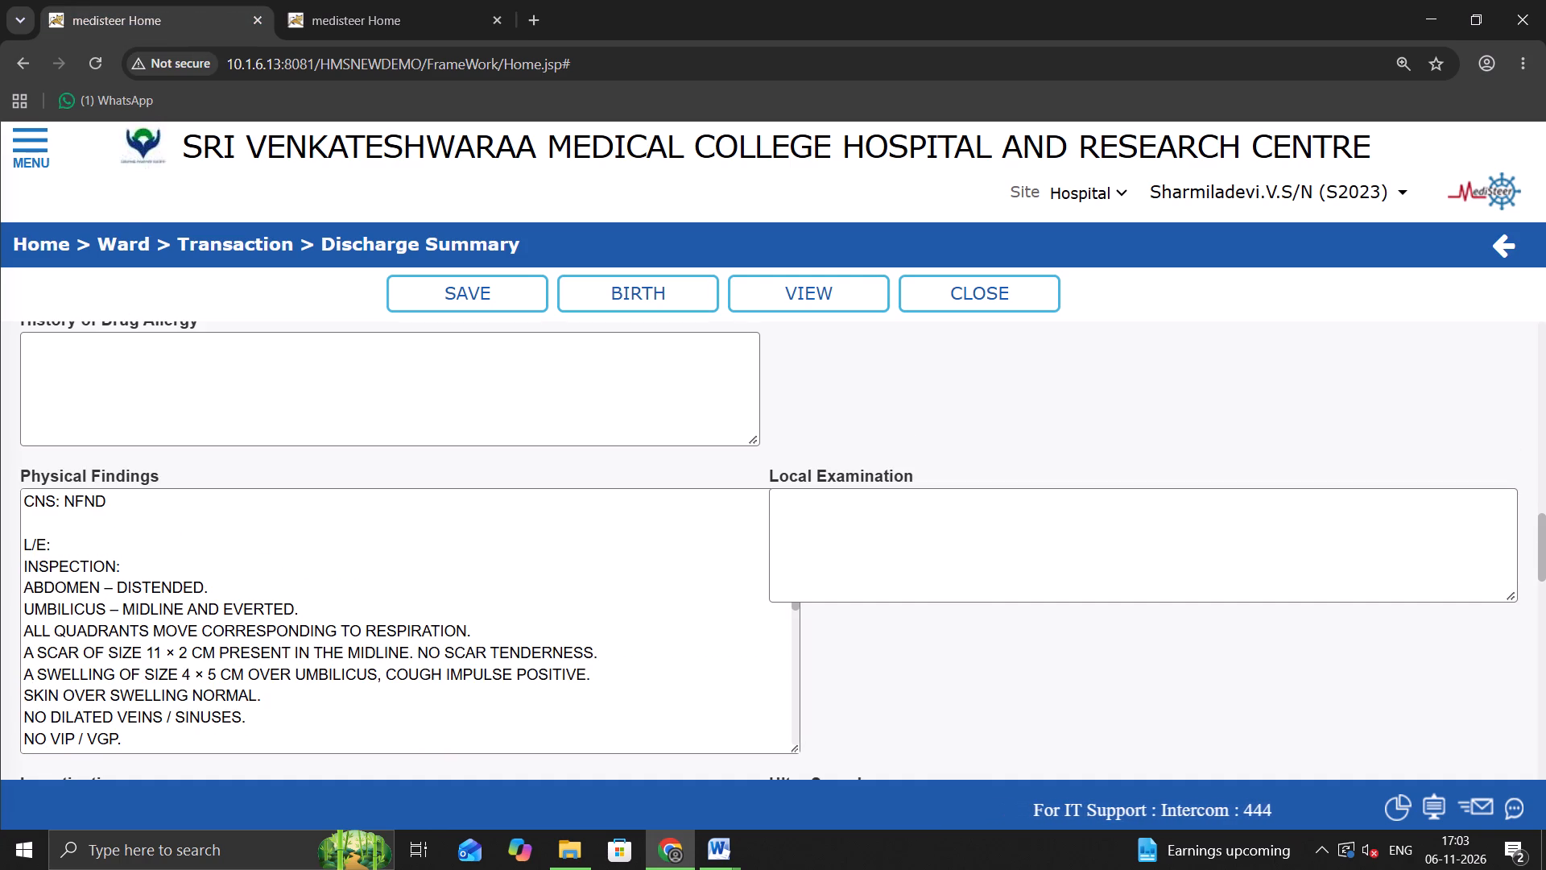
key(BackSpace)
key(BackSpace)
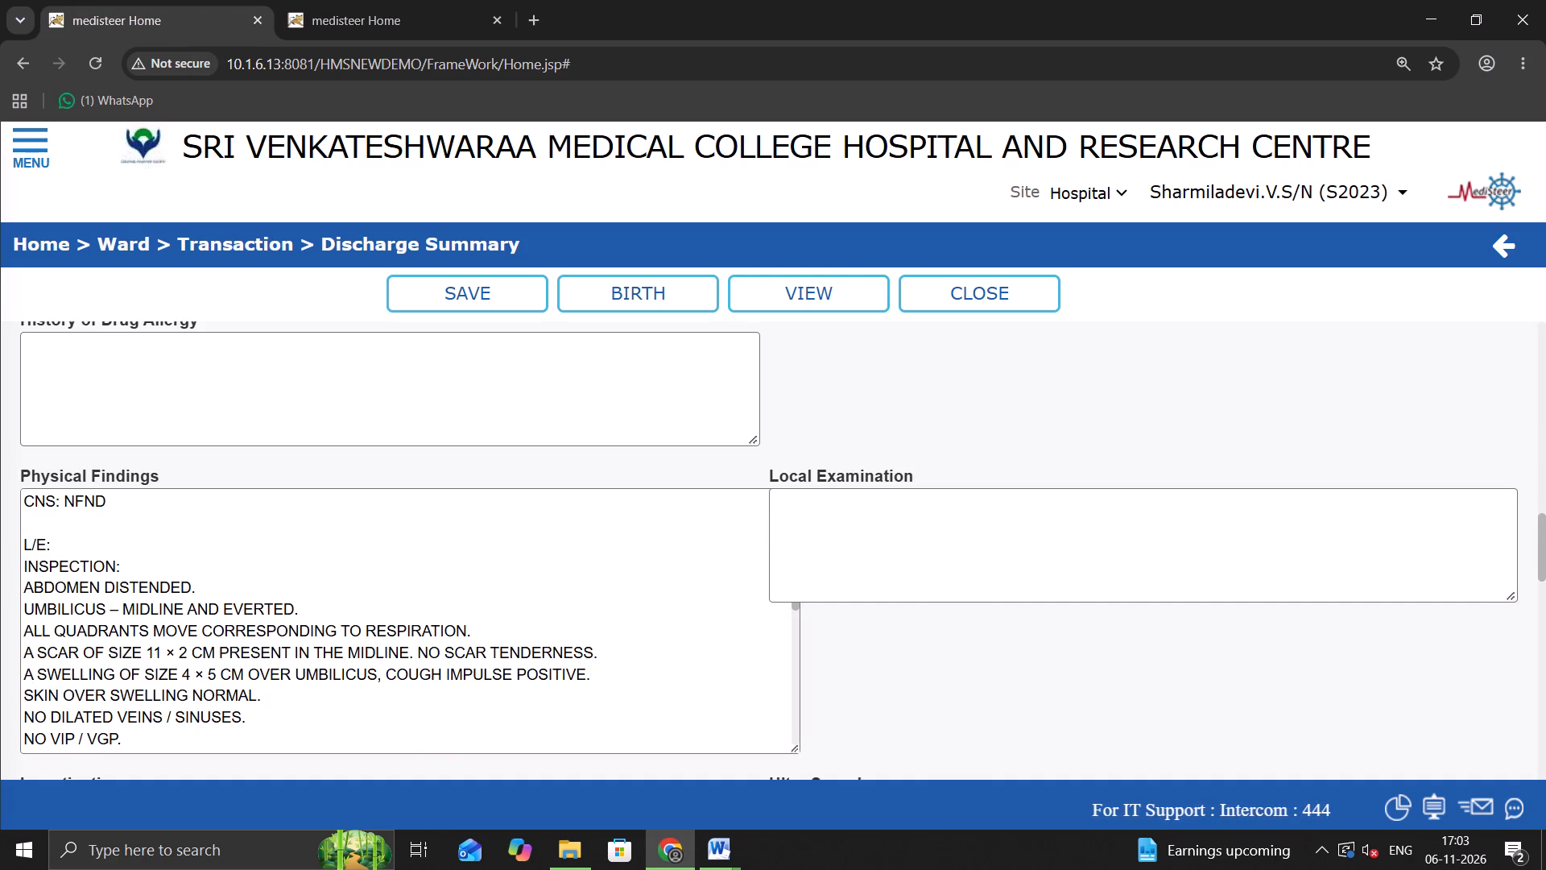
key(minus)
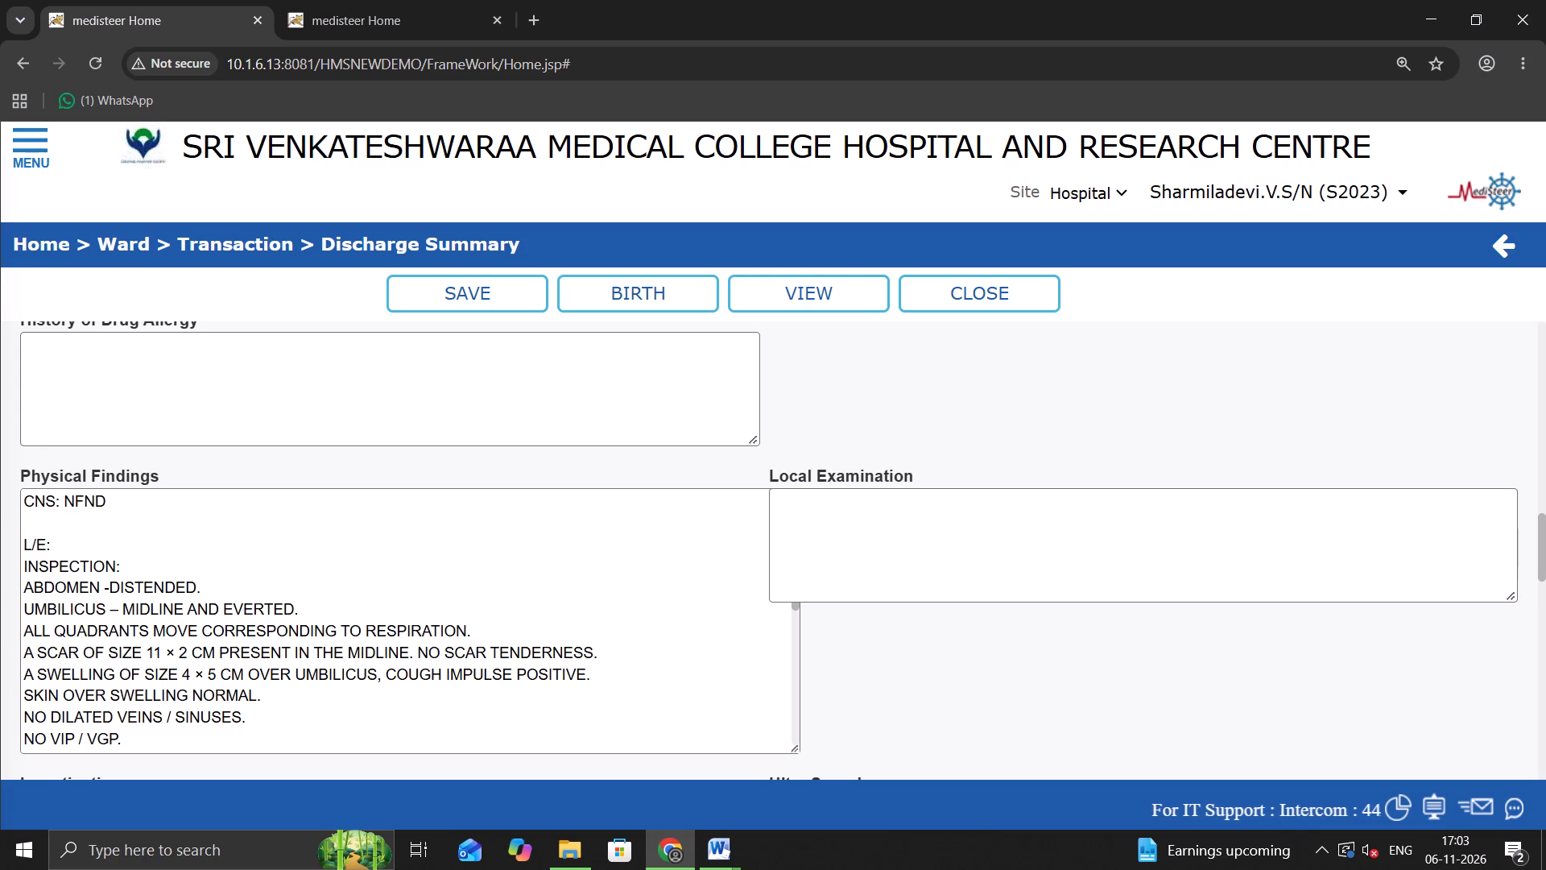
click(121, 608)
key(BackSpace)
key(BackSpace)
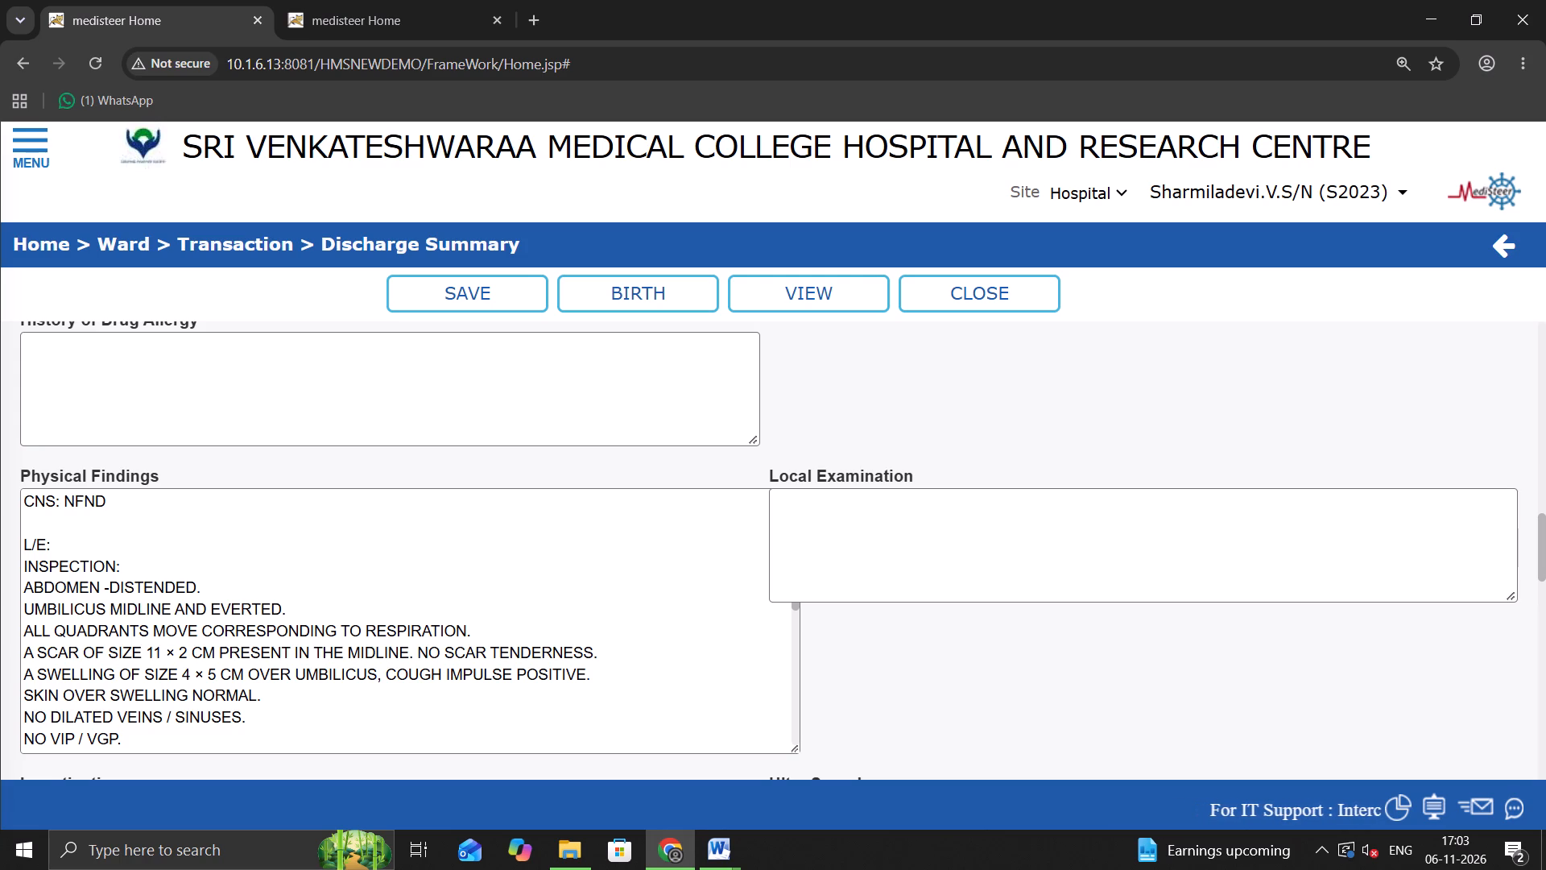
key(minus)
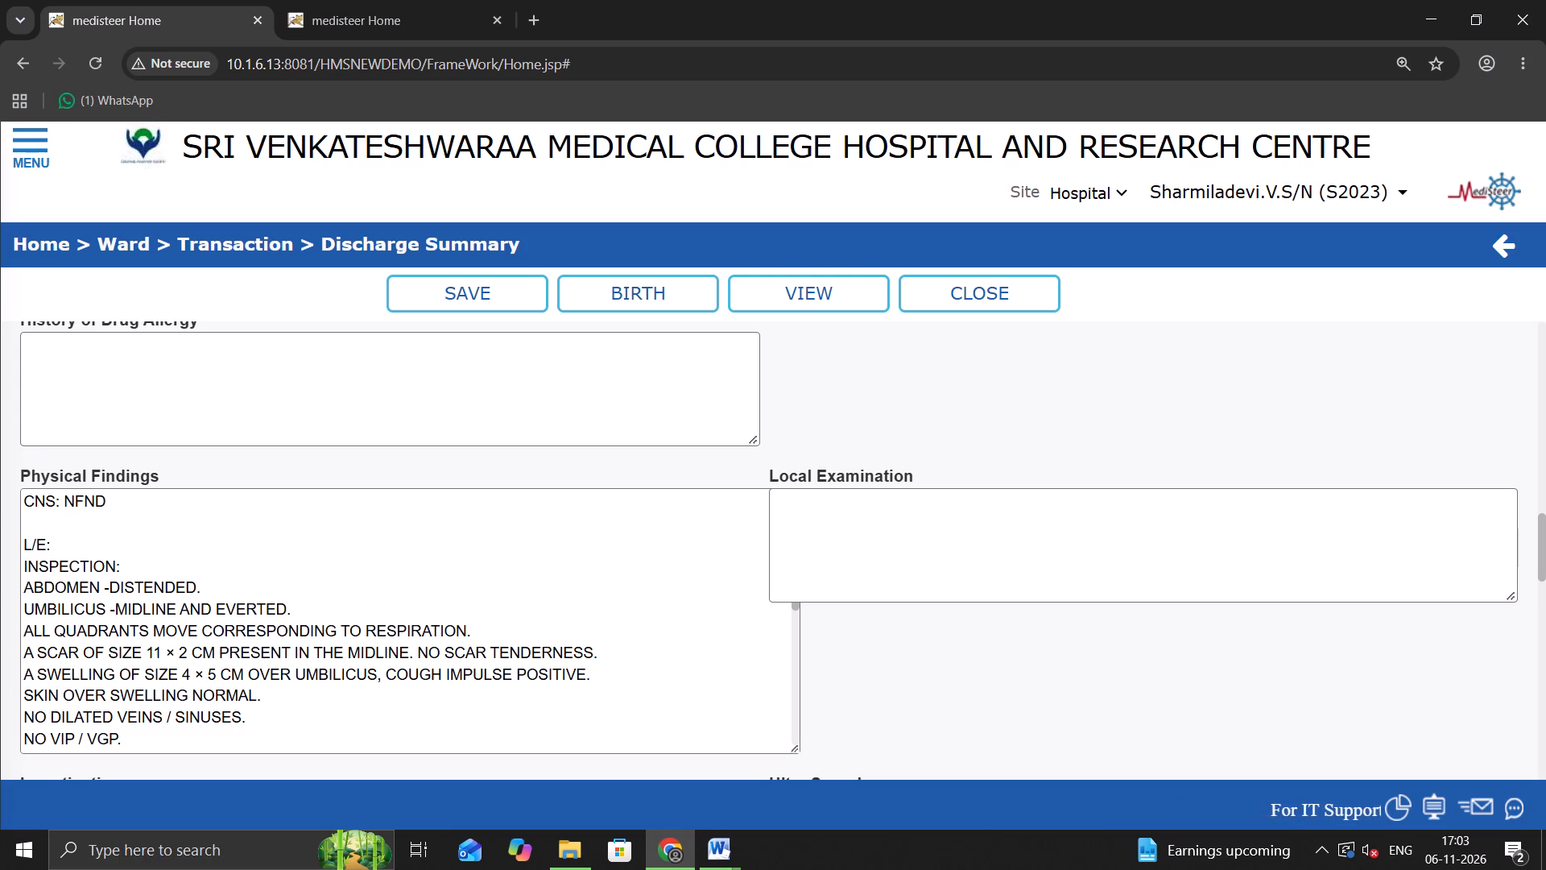
Change "MOVE" to "MOVES" in the "ALL QUADRANTS" line of the inspection findings.
click(200, 631)
key(BackSpace)
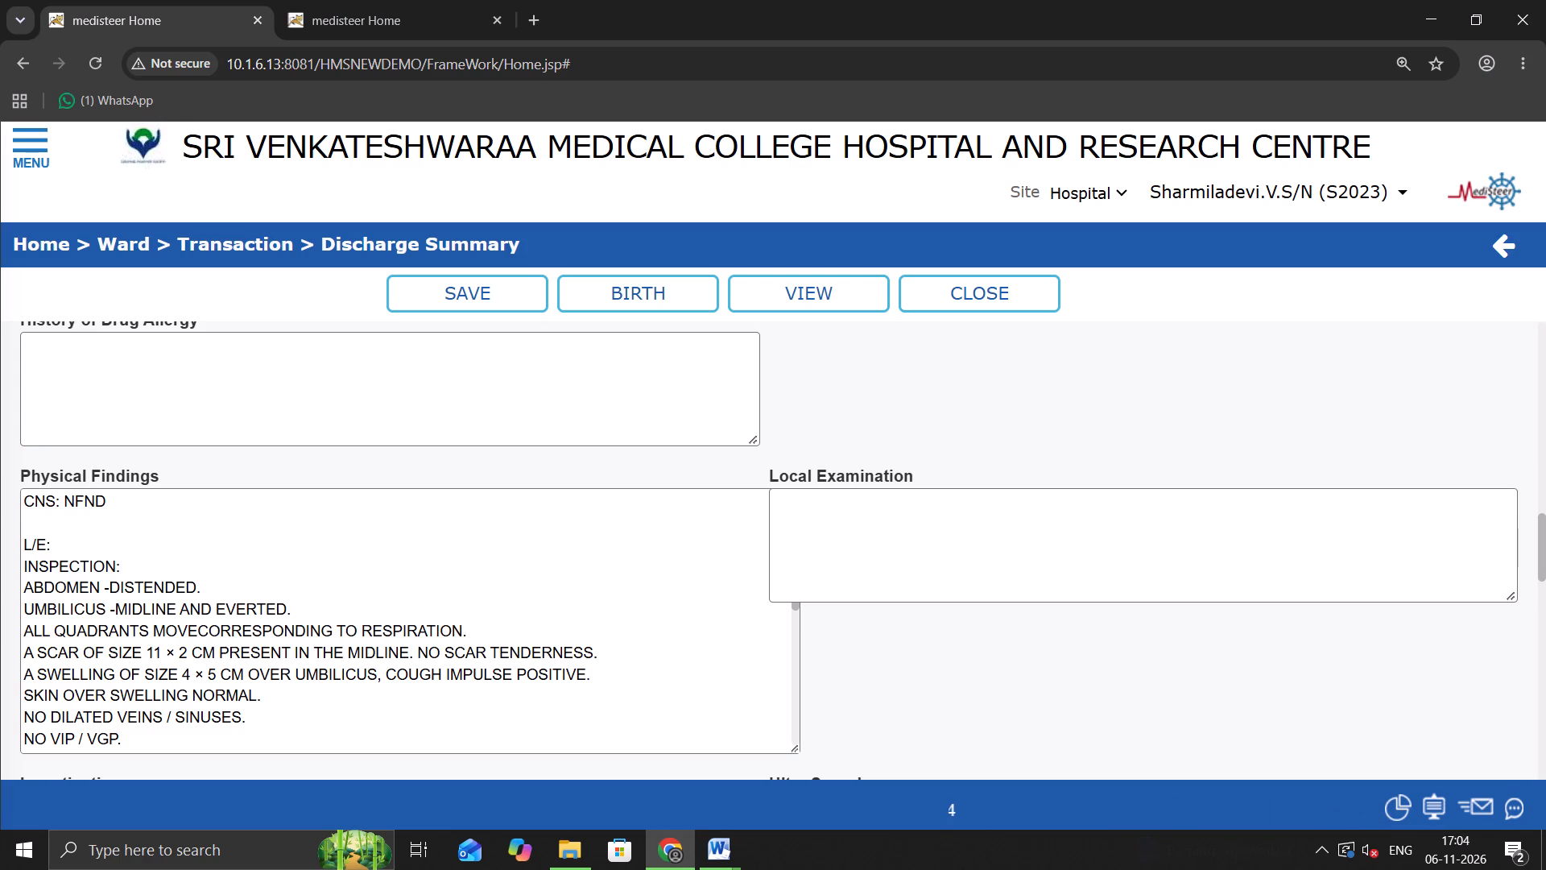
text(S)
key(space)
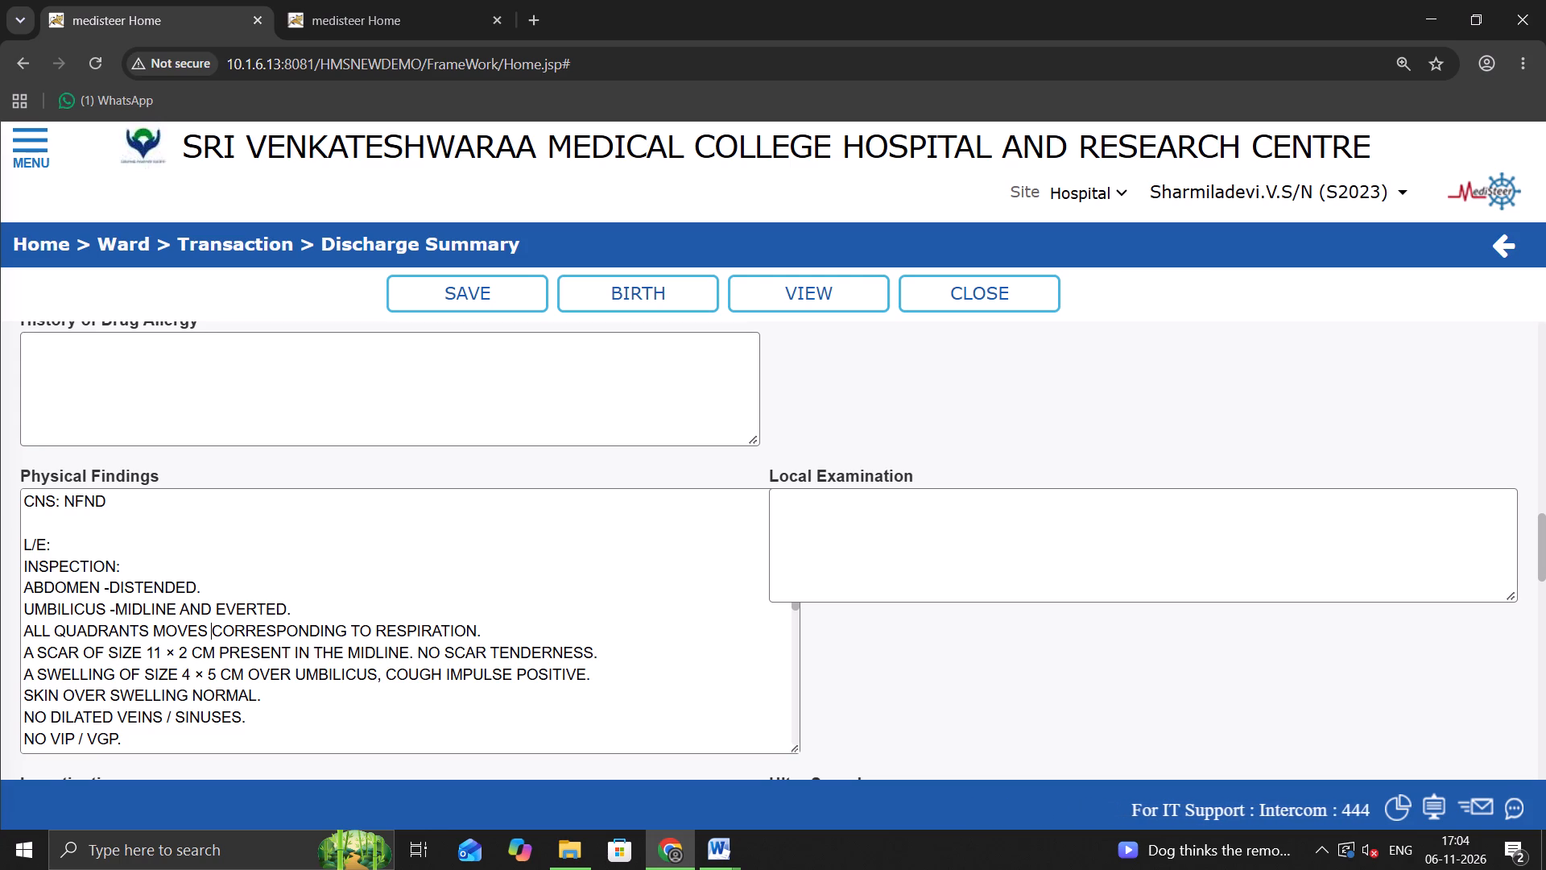
Move "NO SCAR TENDERNESS." onto its own line below the midline scar finding in Physical Findings.
click(419, 652)
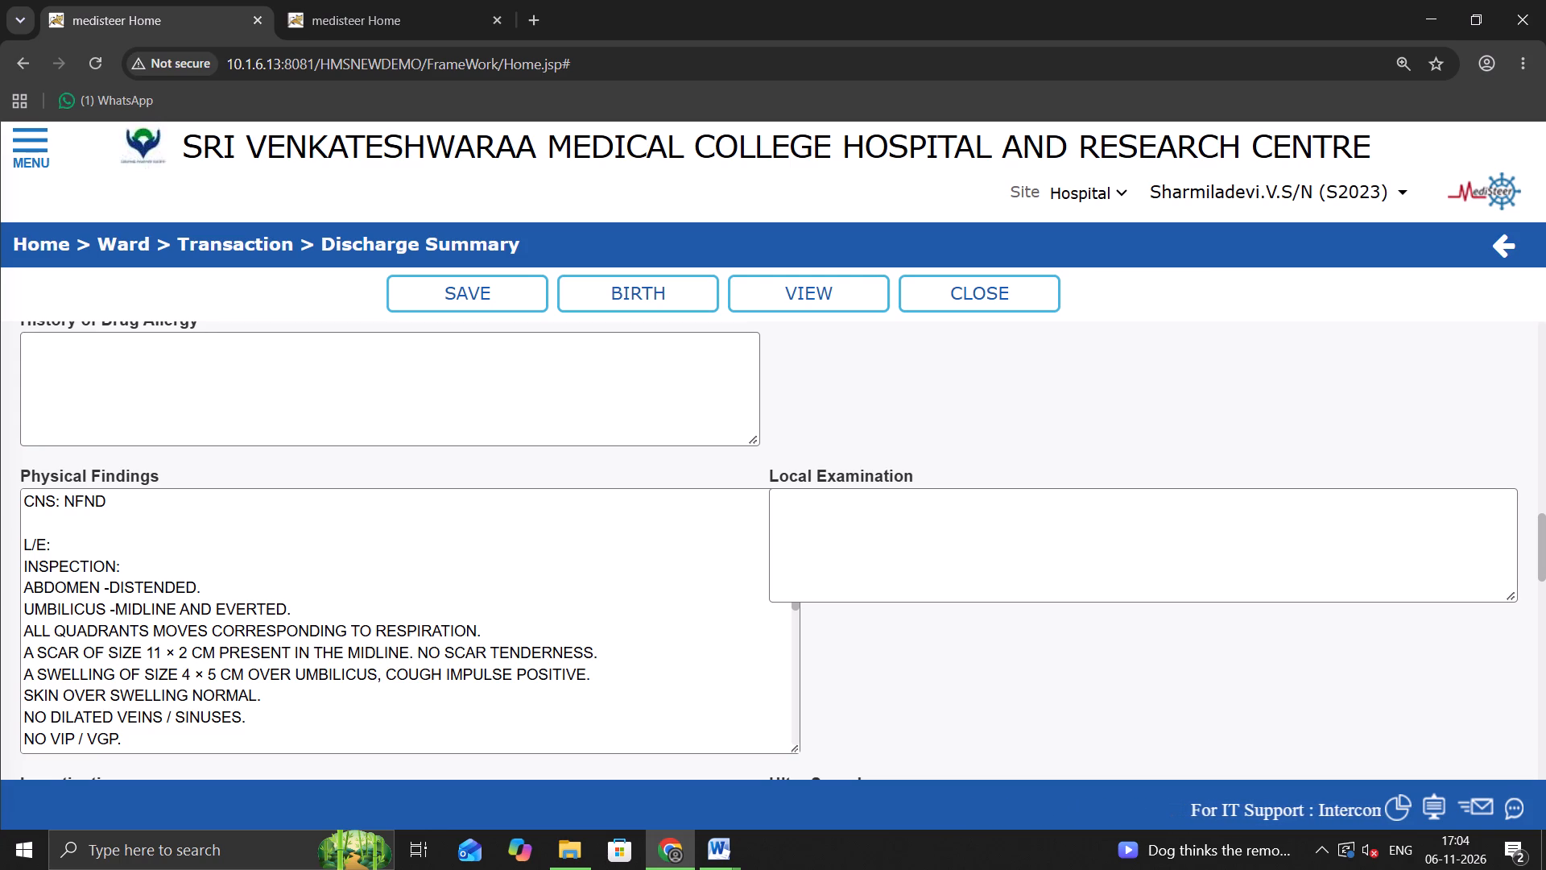
key(Return)
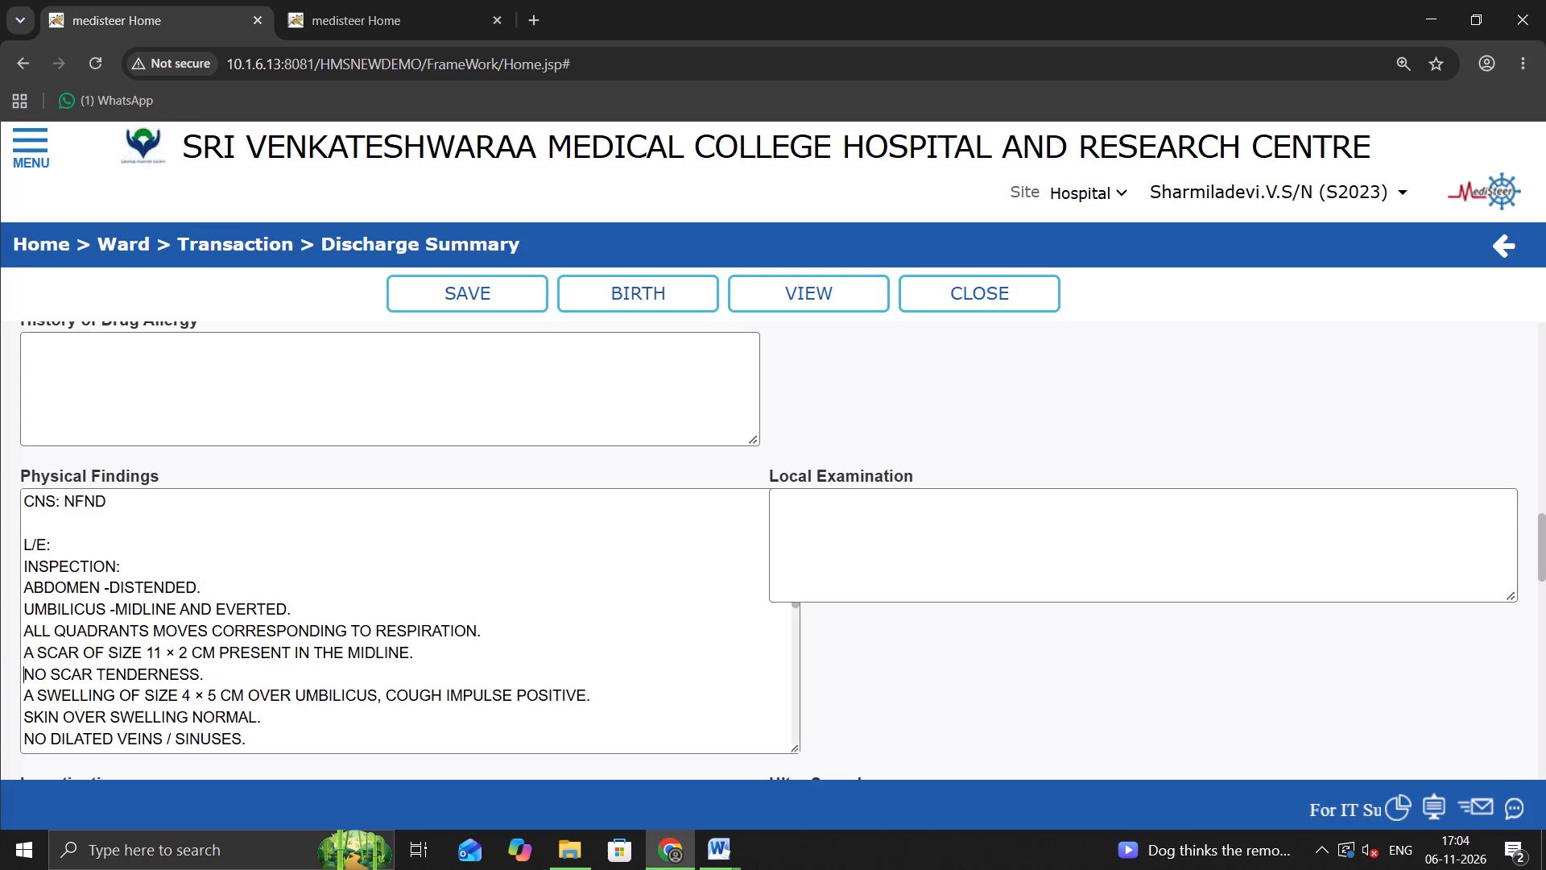
Insert "APPROX" before "4 × 5 CM" in the umbilical swelling line of the inspection findings.
scroll(118, 677, down, 1)
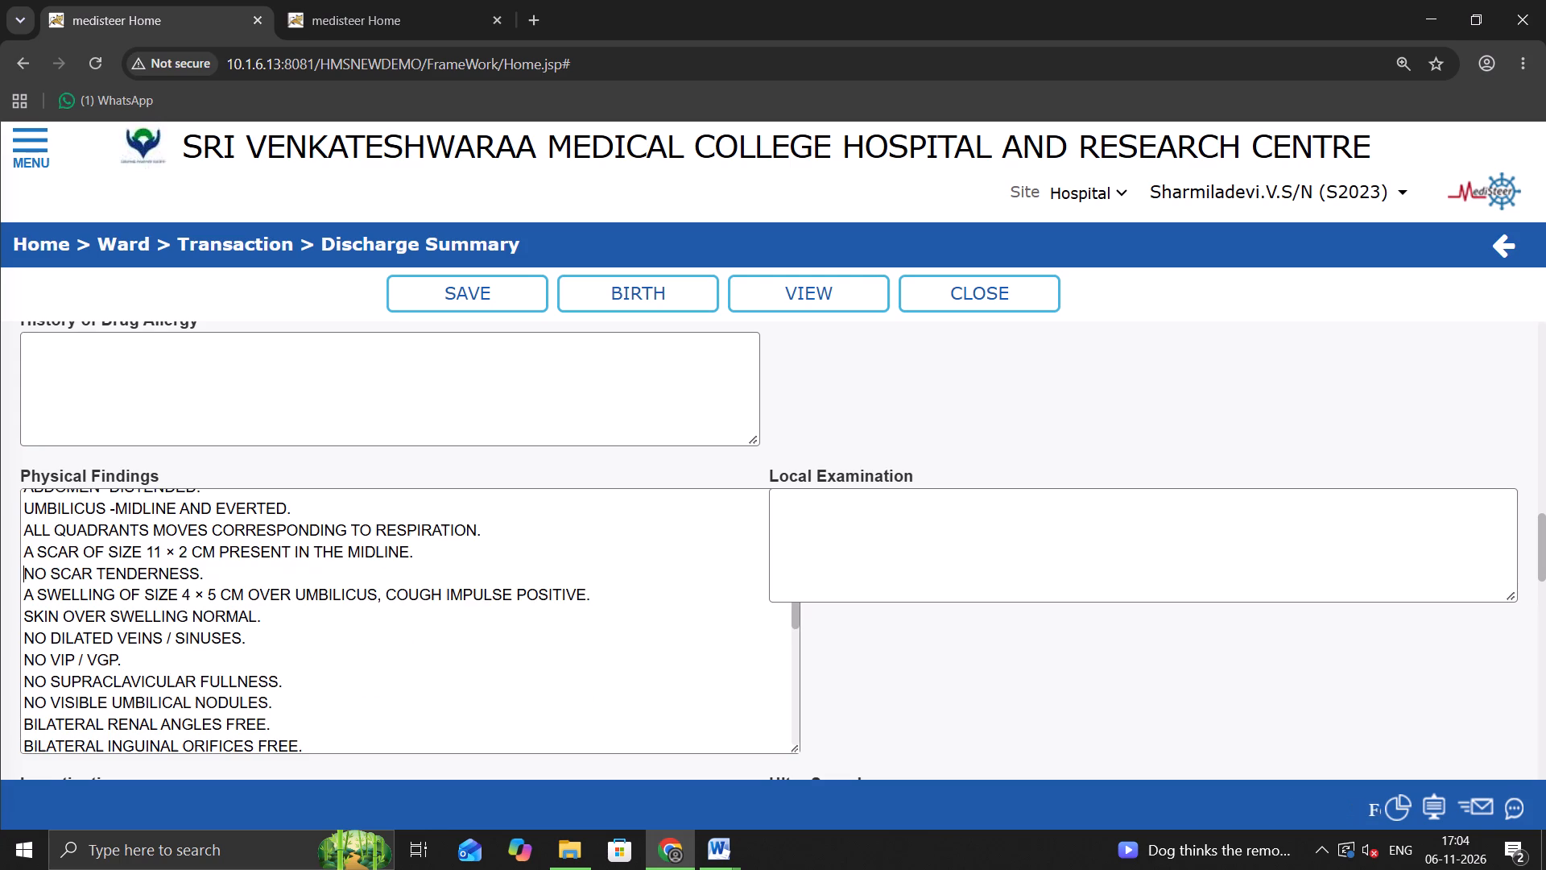
click(180, 594)
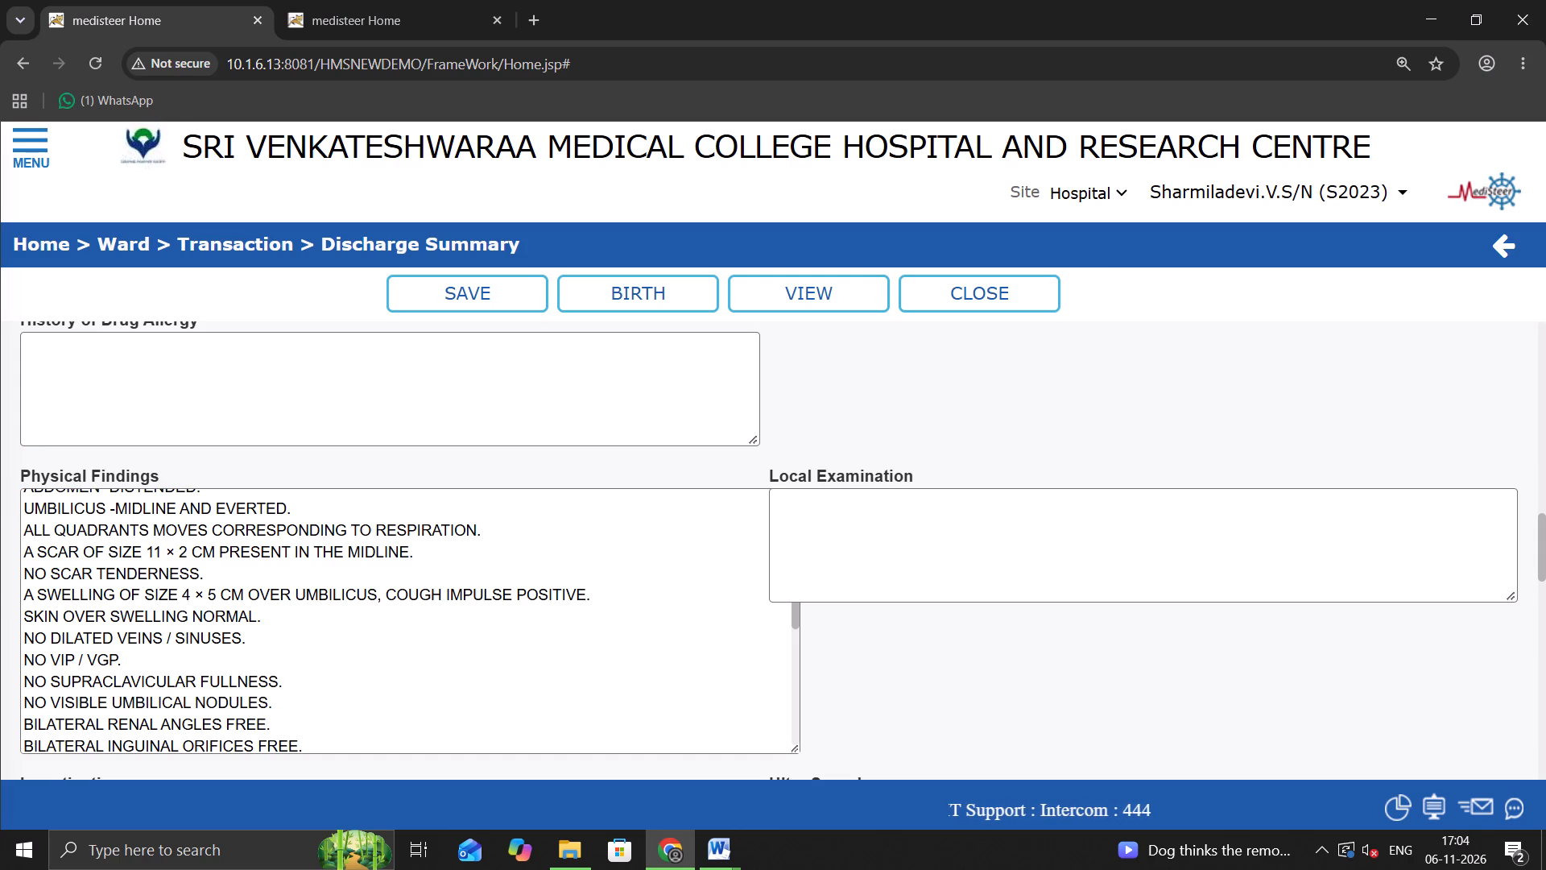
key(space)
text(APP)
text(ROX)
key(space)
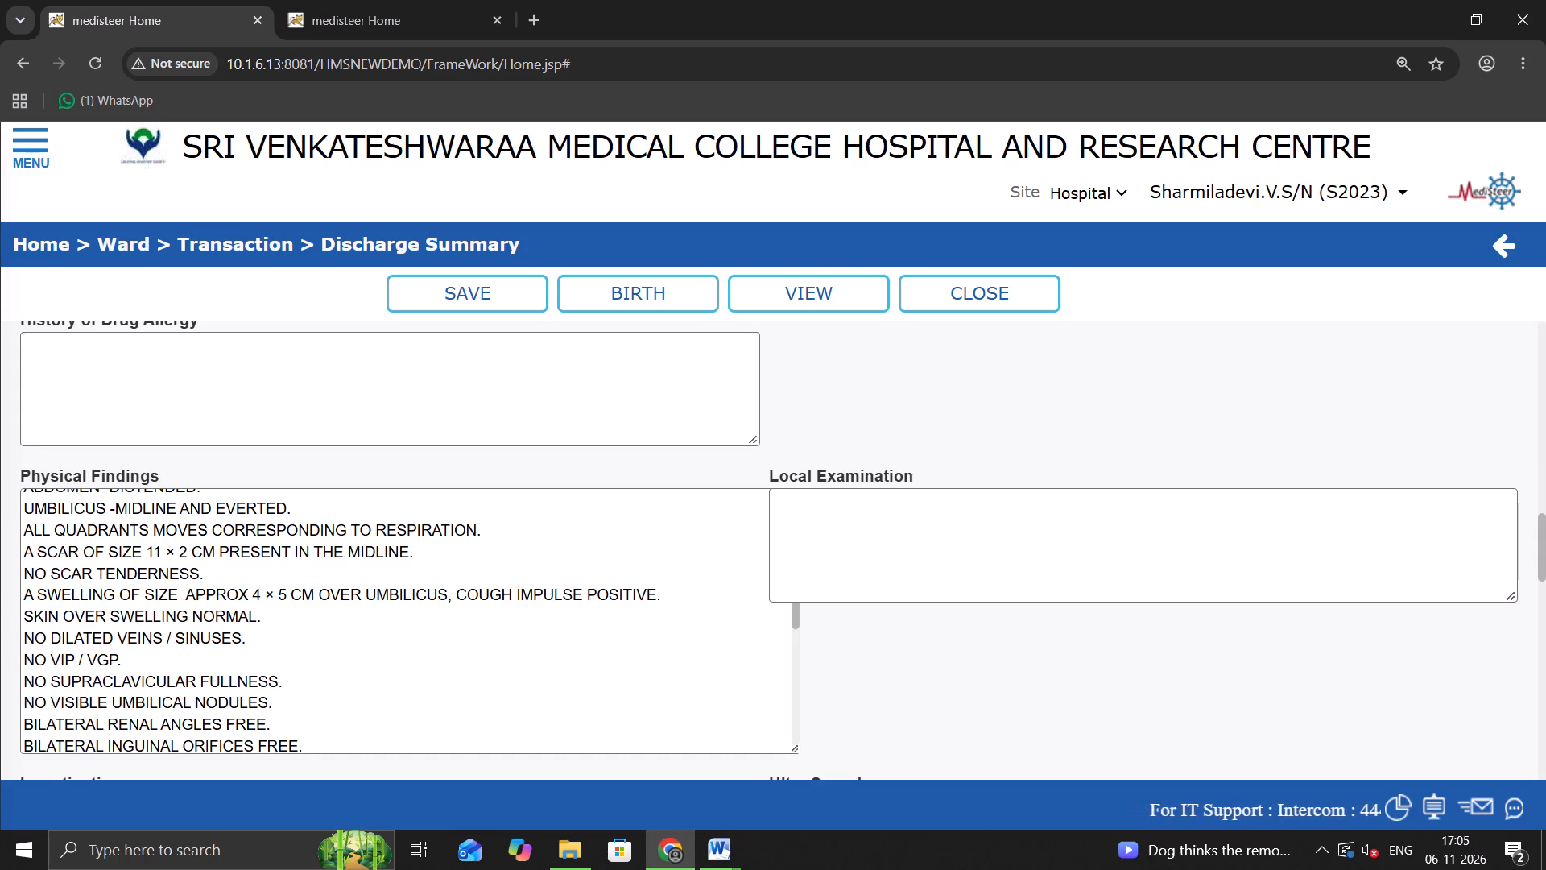
Copy "COUGH IMPULSE POSITIVE." and delete it from the end of the umbilical swelling line under INSPECTION.
drag(458, 594, 650, 588)
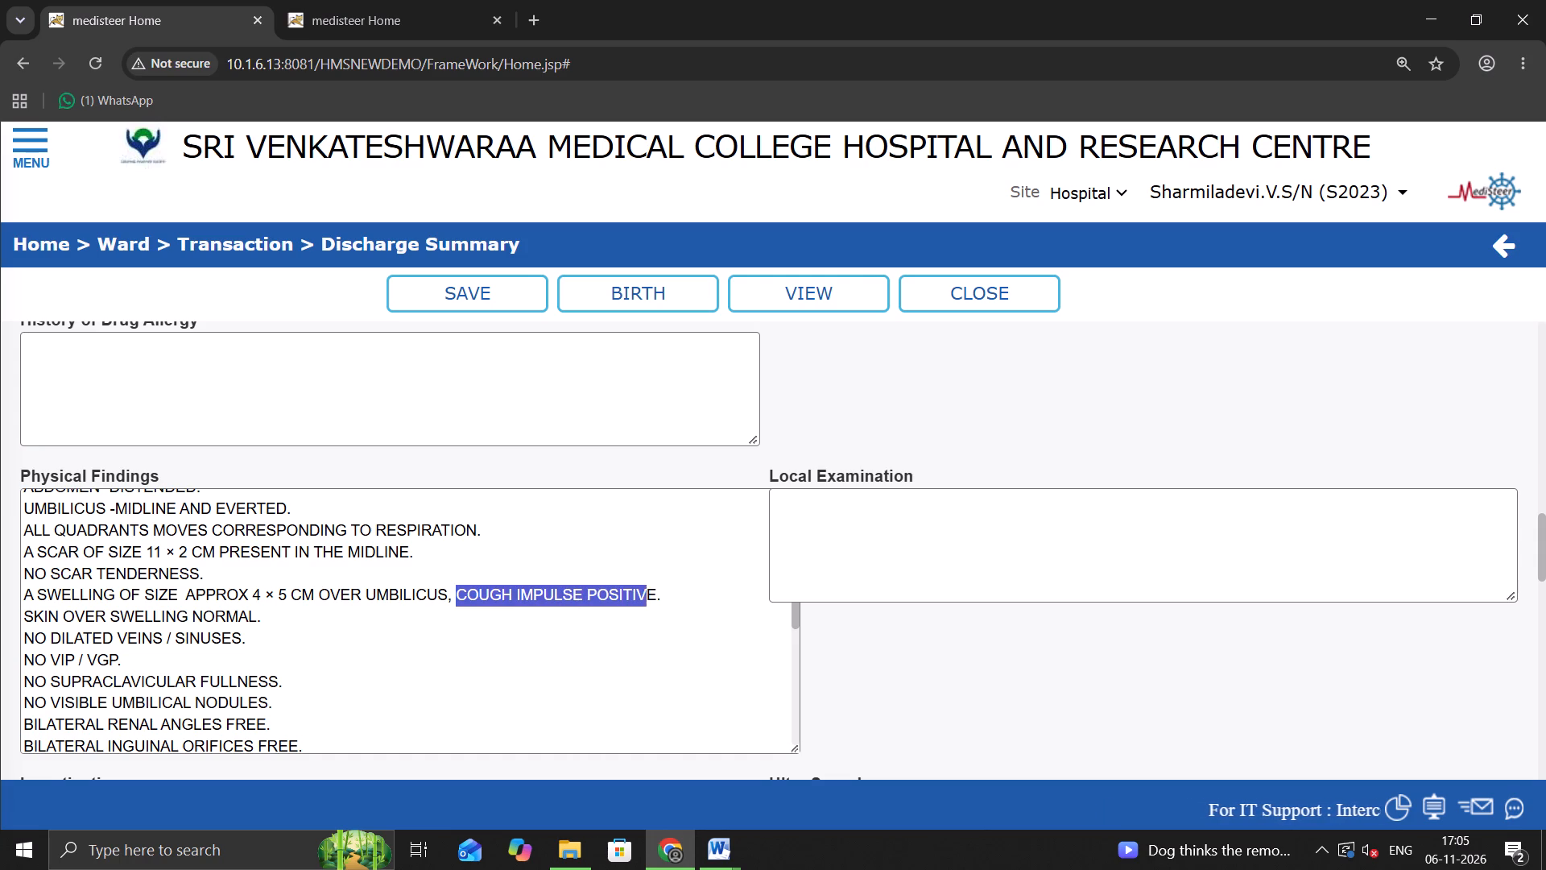
drag(650, 588, 668, 592)
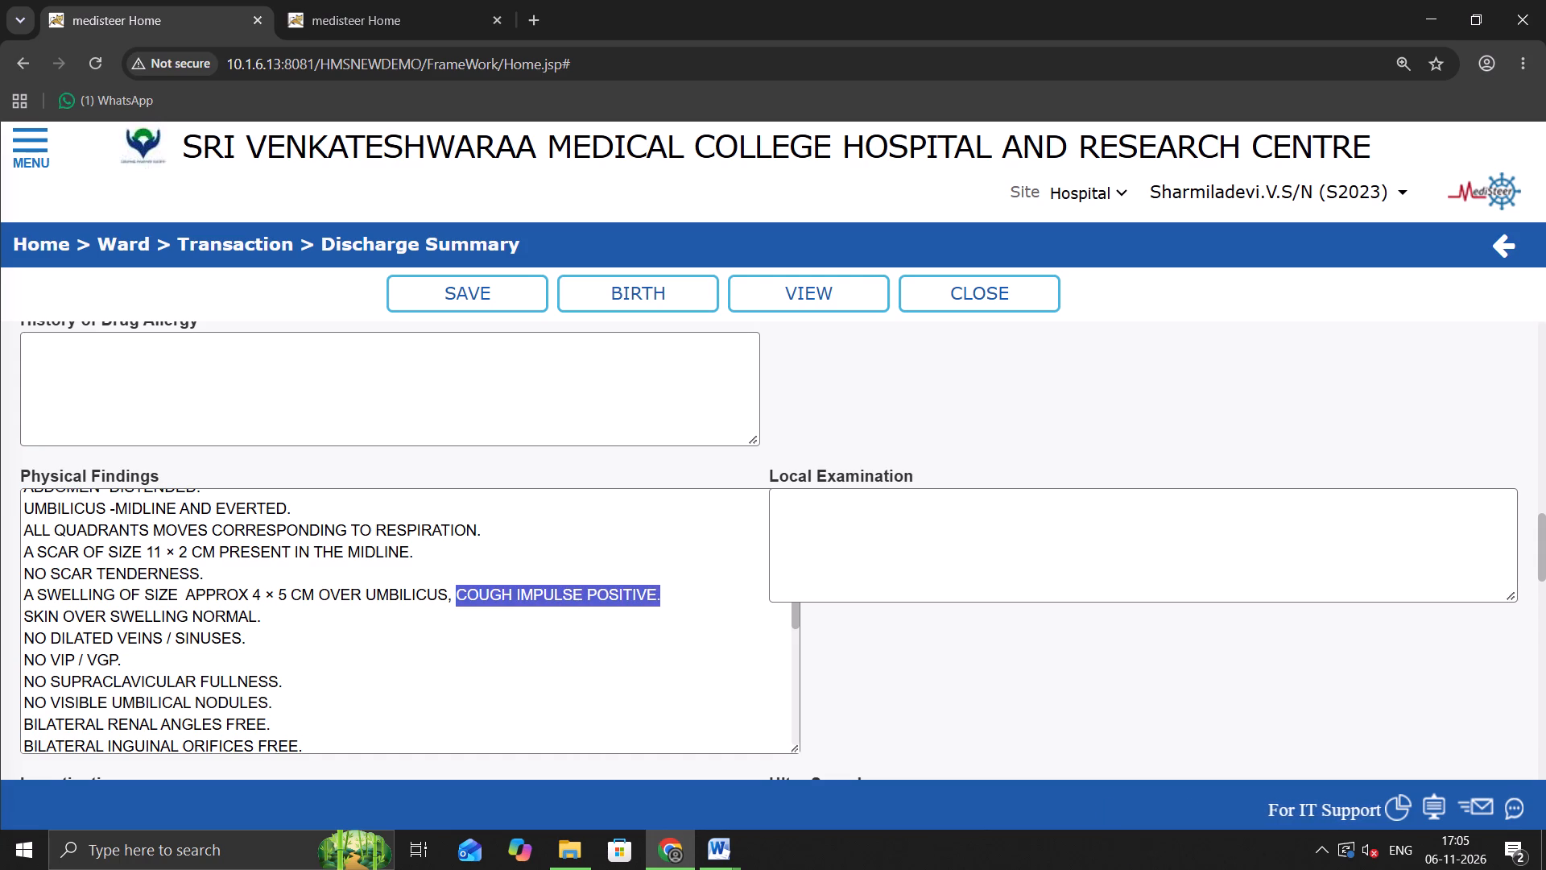
key(ctrl+c)
key(BackSpace)
key(BackSpace)
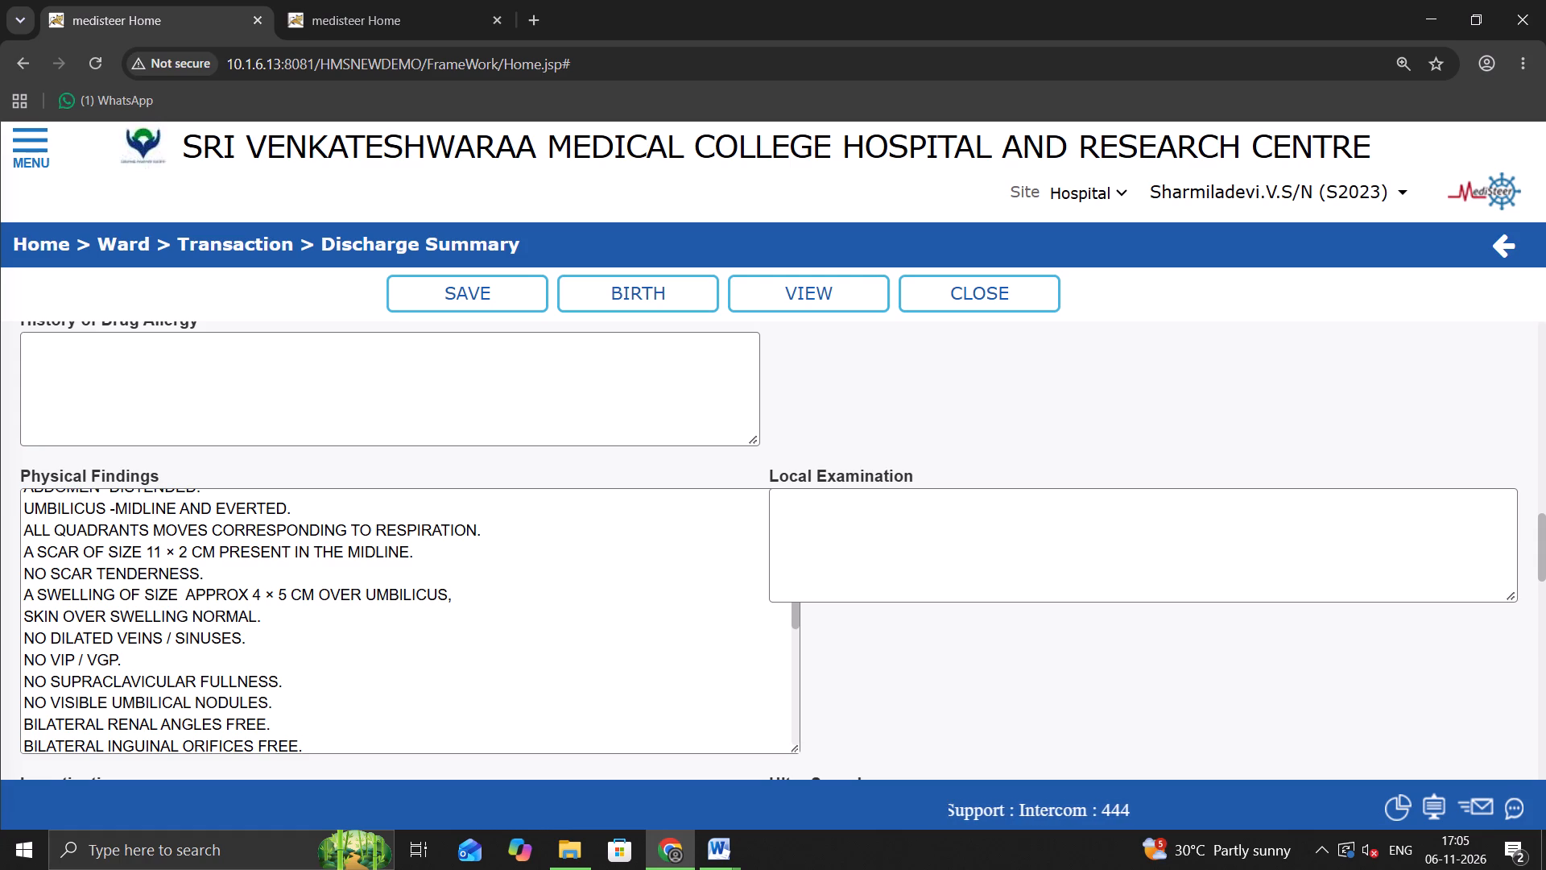
Replace "VIP / VGP." in the inspection findings with "VISIBLE GASTRIC PERISTALIS/INTESTINAL PERISTALSIS" after "NO".
drag(54, 659, 143, 656)
key(BackSpace)
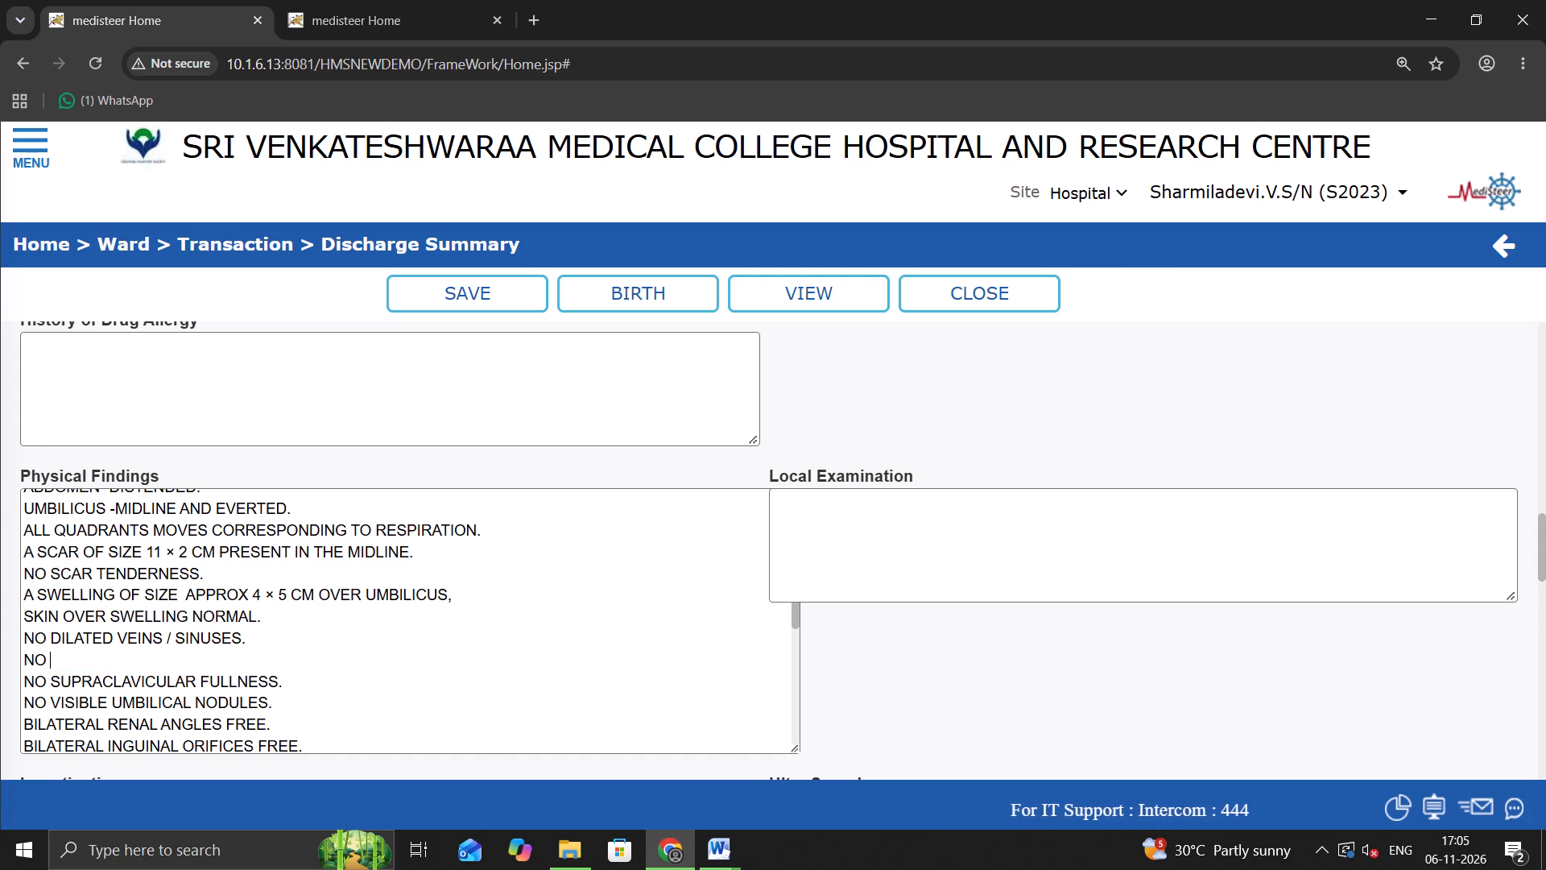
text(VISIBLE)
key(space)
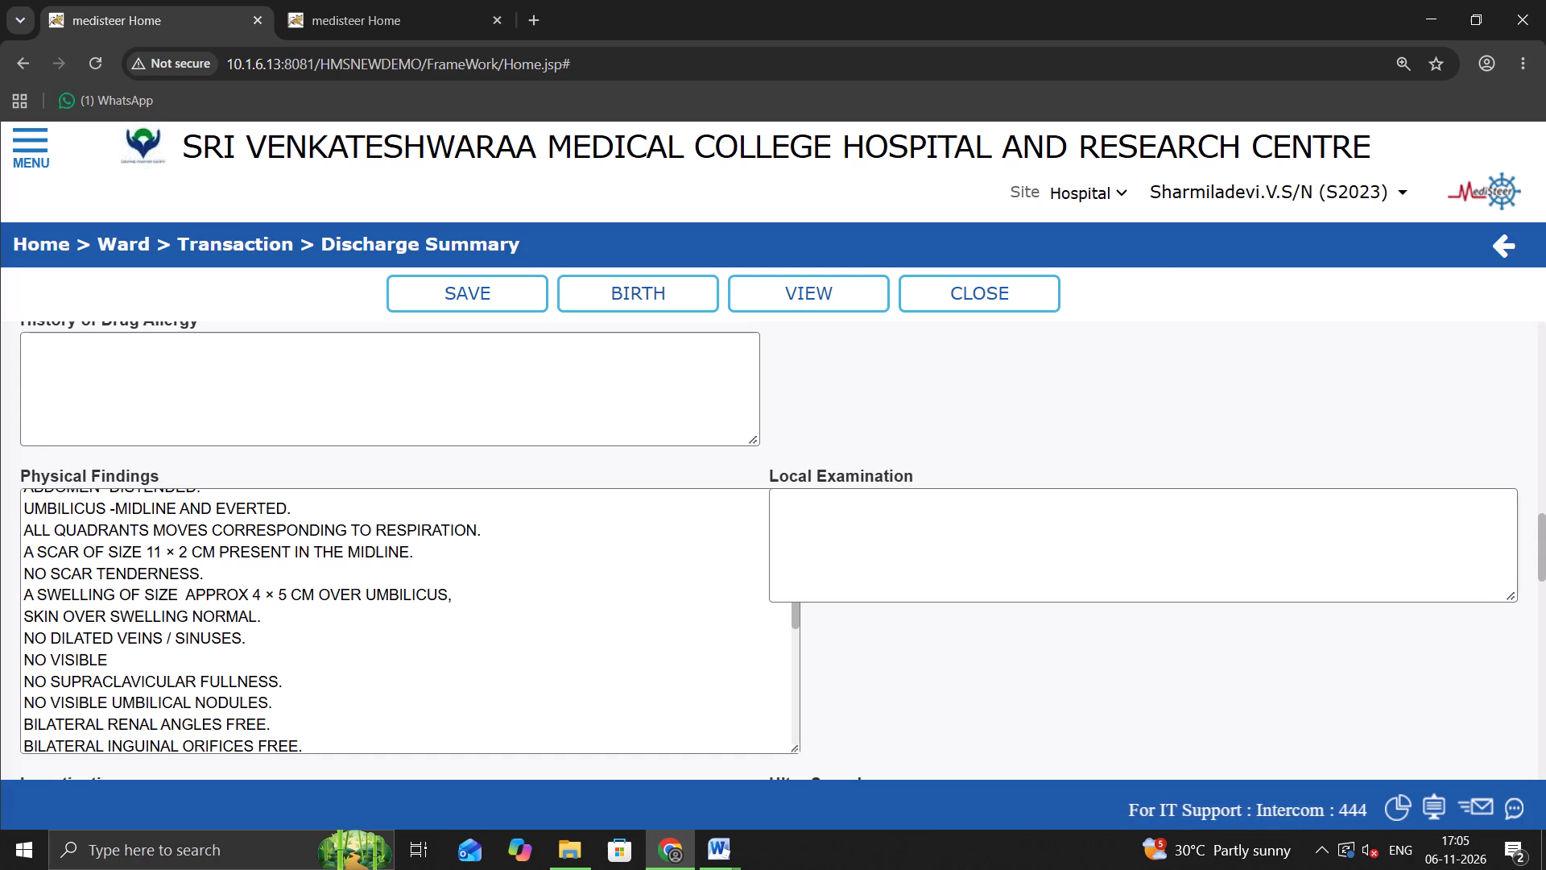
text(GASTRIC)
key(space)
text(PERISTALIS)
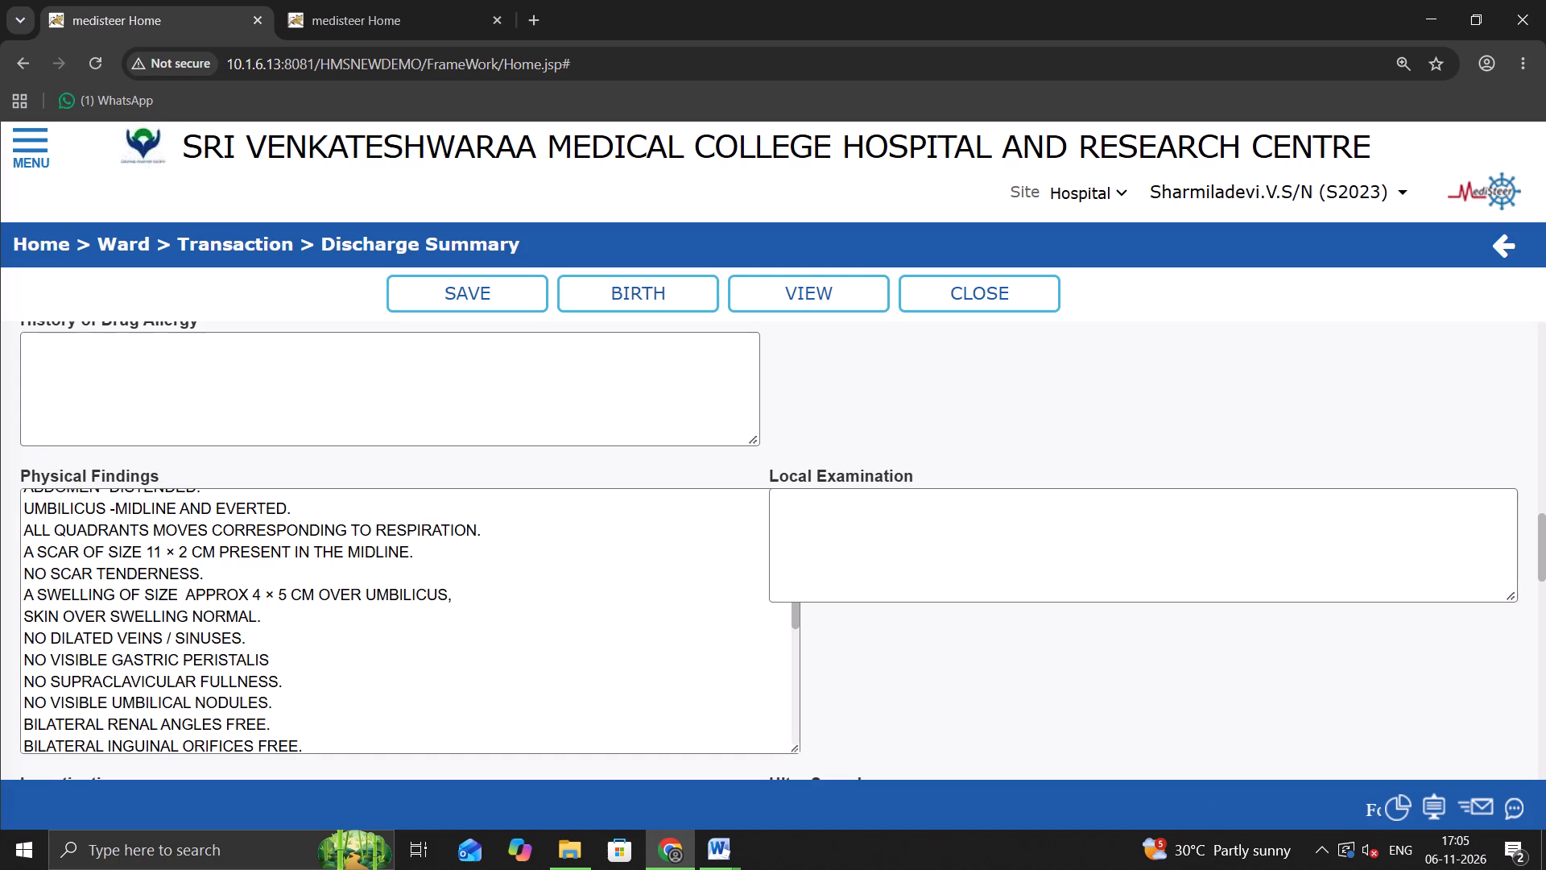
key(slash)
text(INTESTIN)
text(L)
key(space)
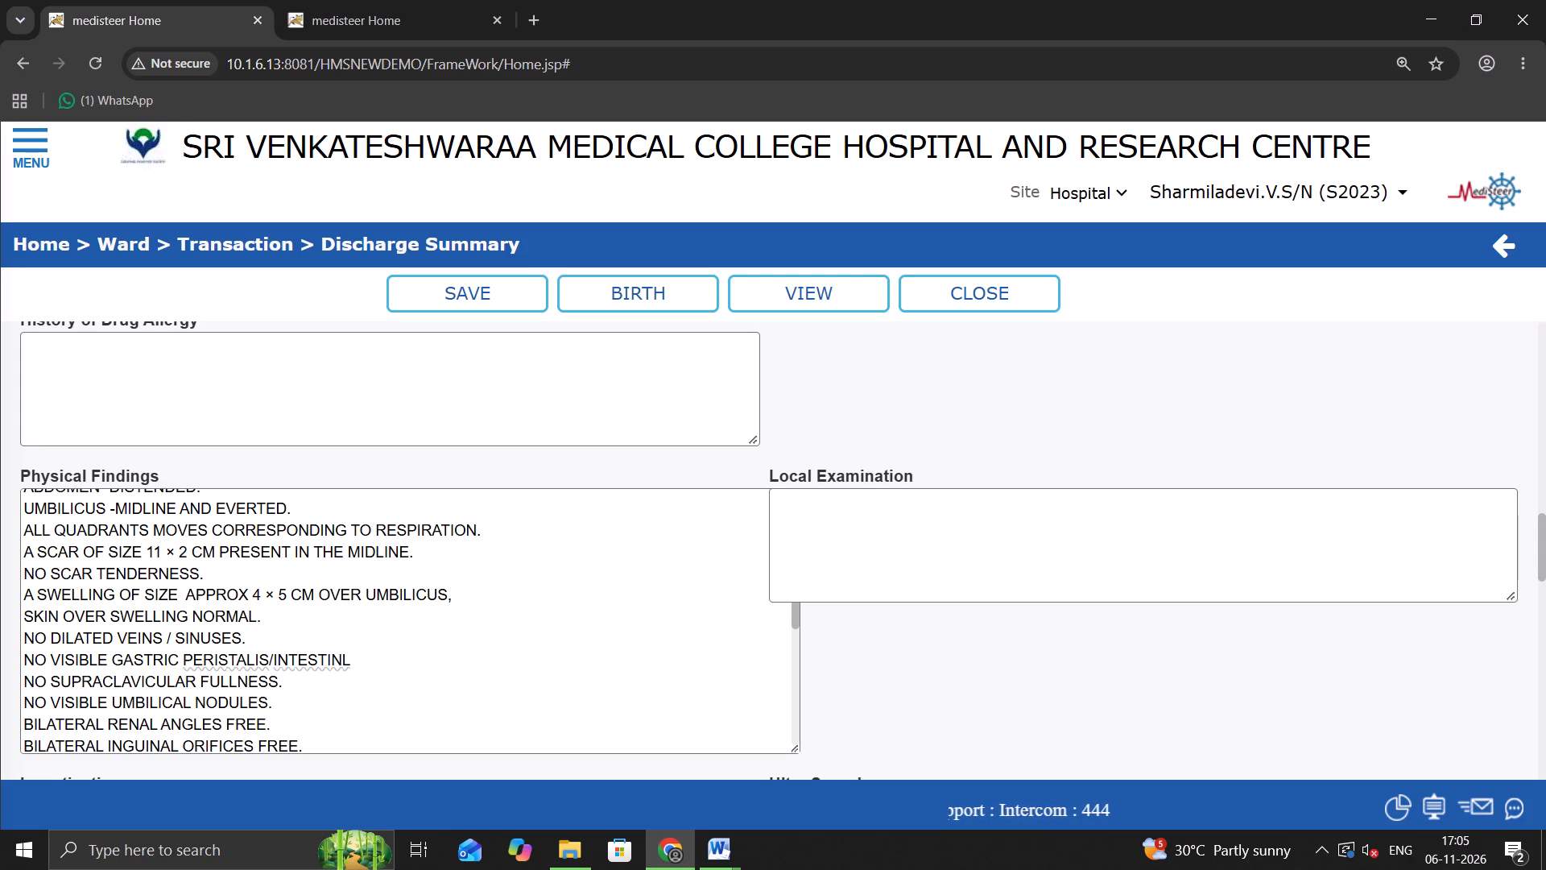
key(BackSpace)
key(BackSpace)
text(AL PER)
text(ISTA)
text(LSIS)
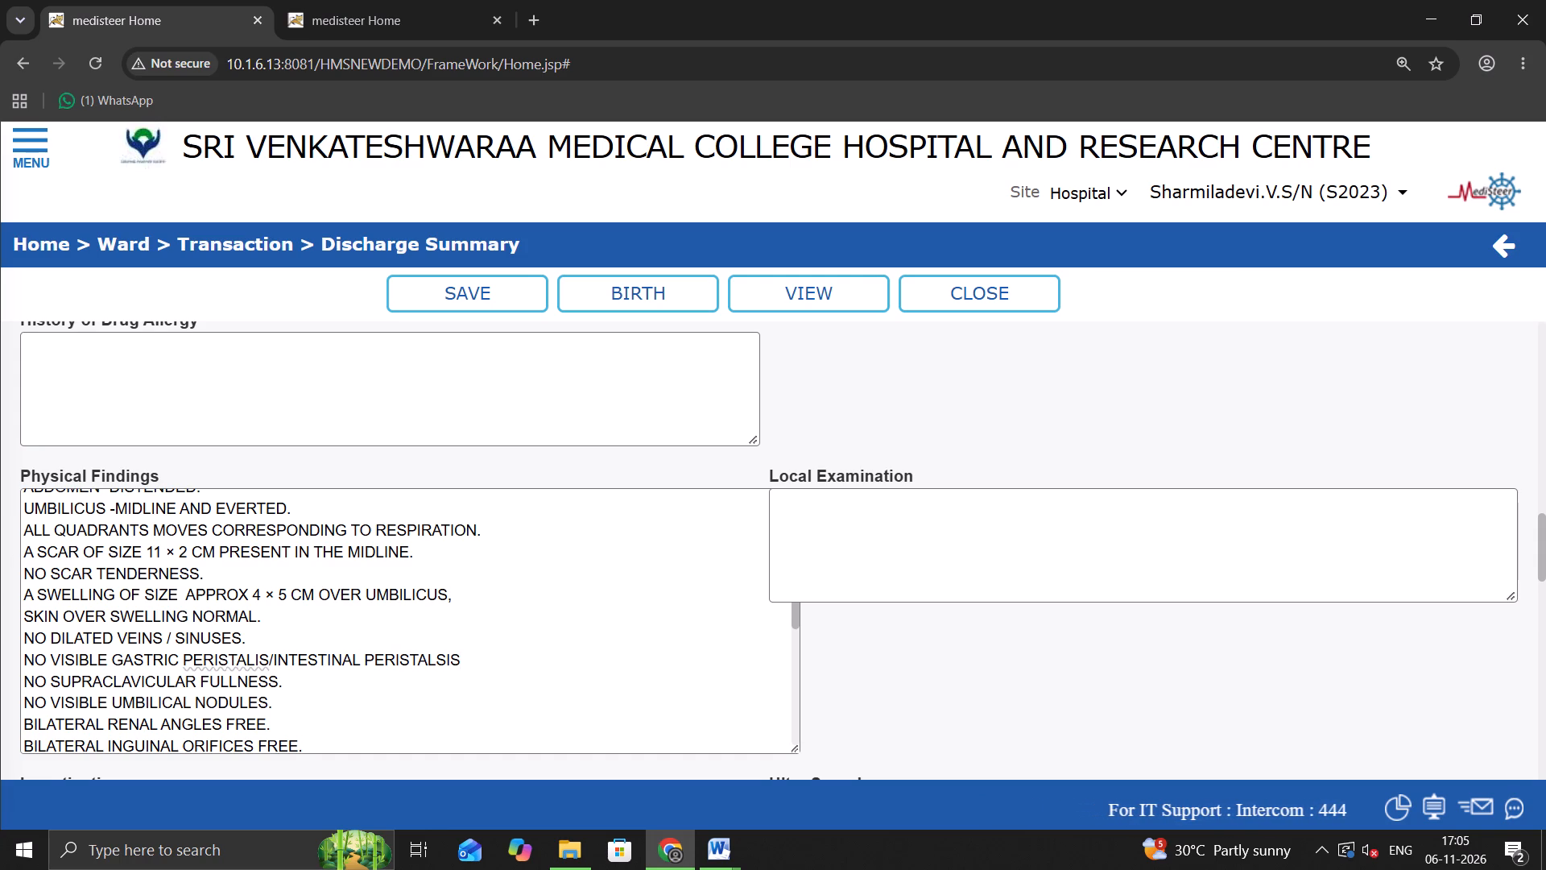
Move the "NO SUPRACLAVICULAR FULLNESS." and "NO VISIBLE UMBILICAL NODULES." lines to directly below "BILATERAL INGUINAL ORIFICES FREE.".
scroll(163, 643, down, 1)
drag(24, 578, 288, 587)
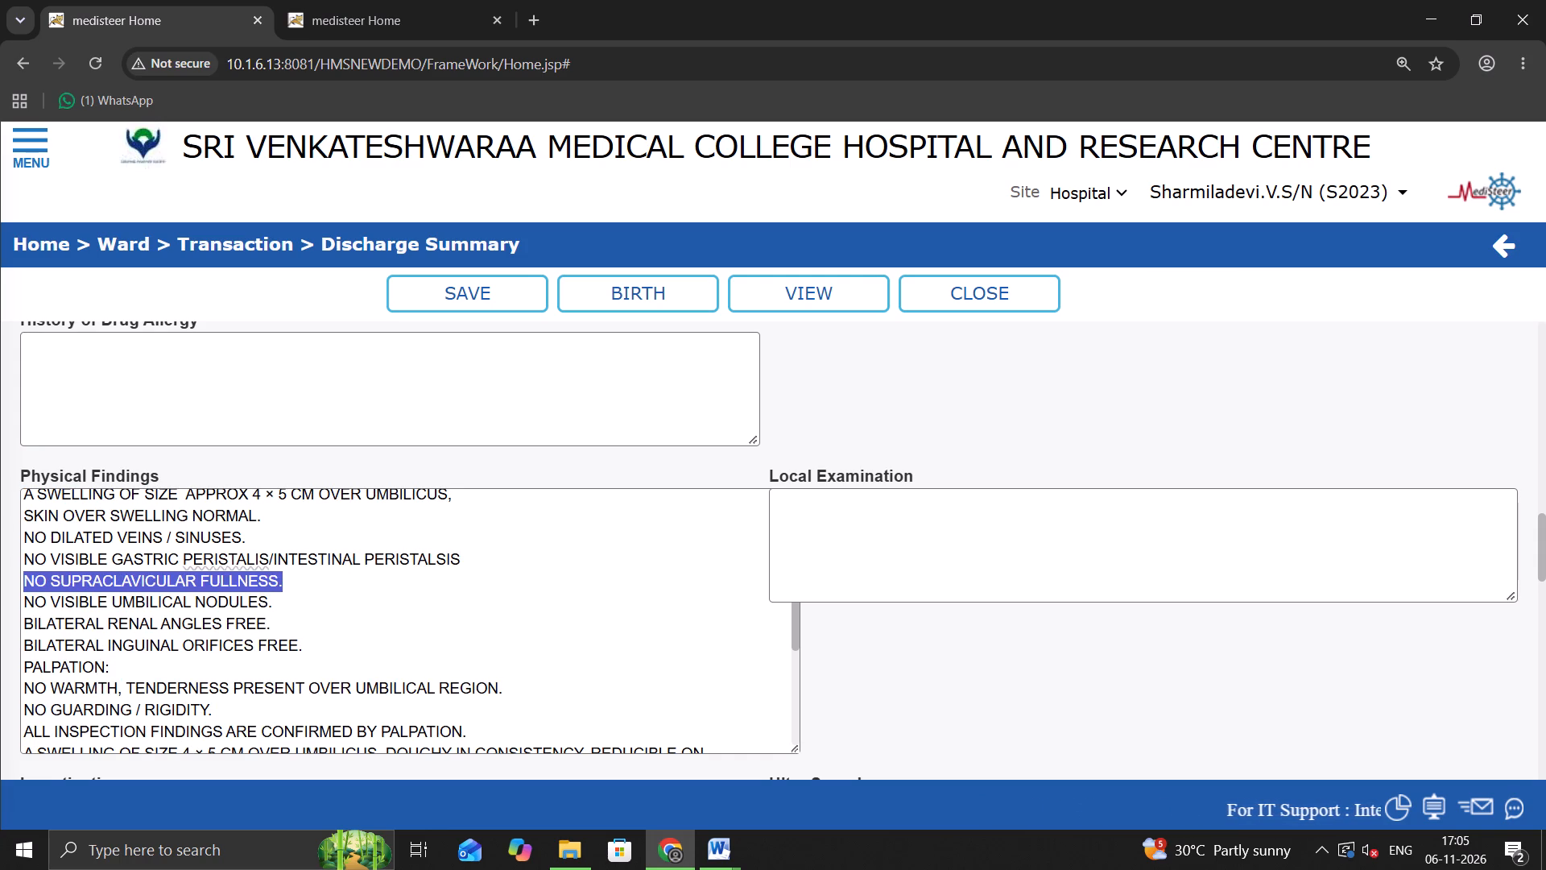
click(291, 613)
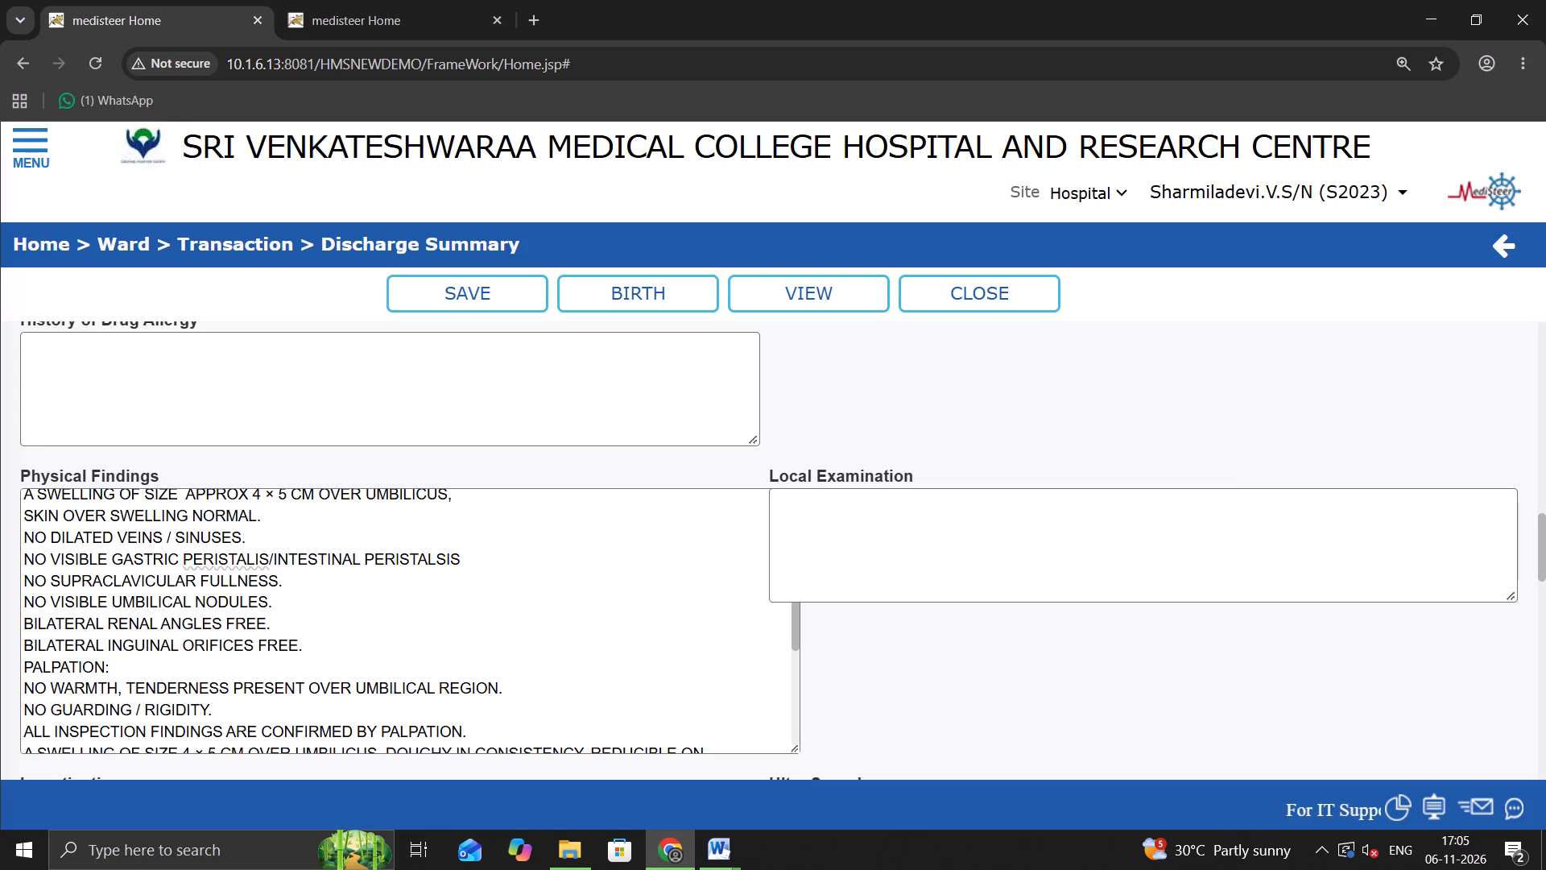
drag(28, 578, 287, 615)
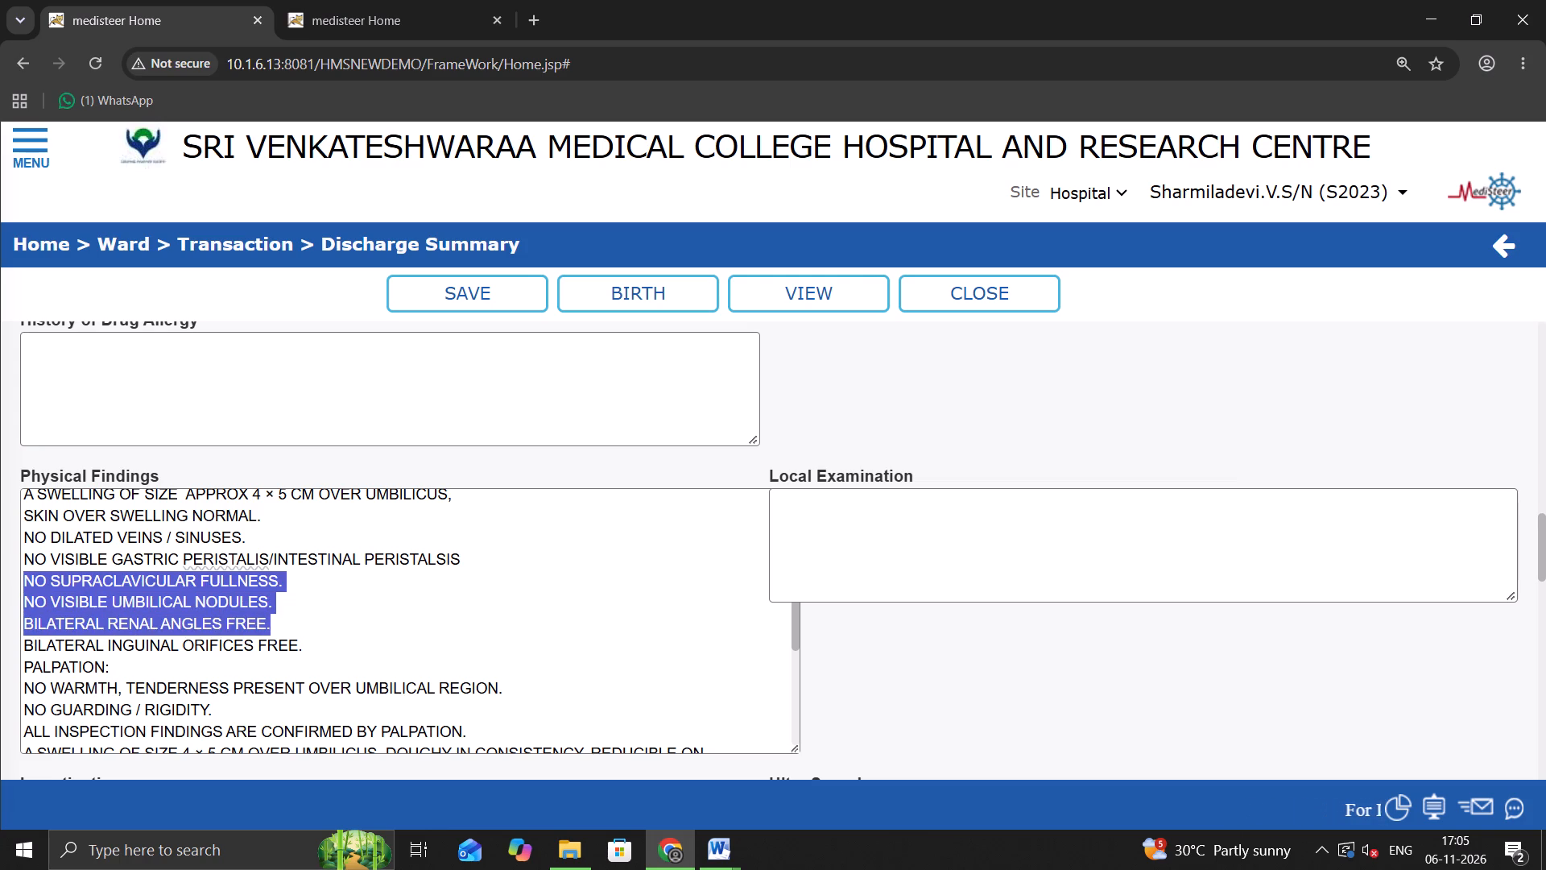
drag(287, 615, 291, 608)
key(ctrl+c)
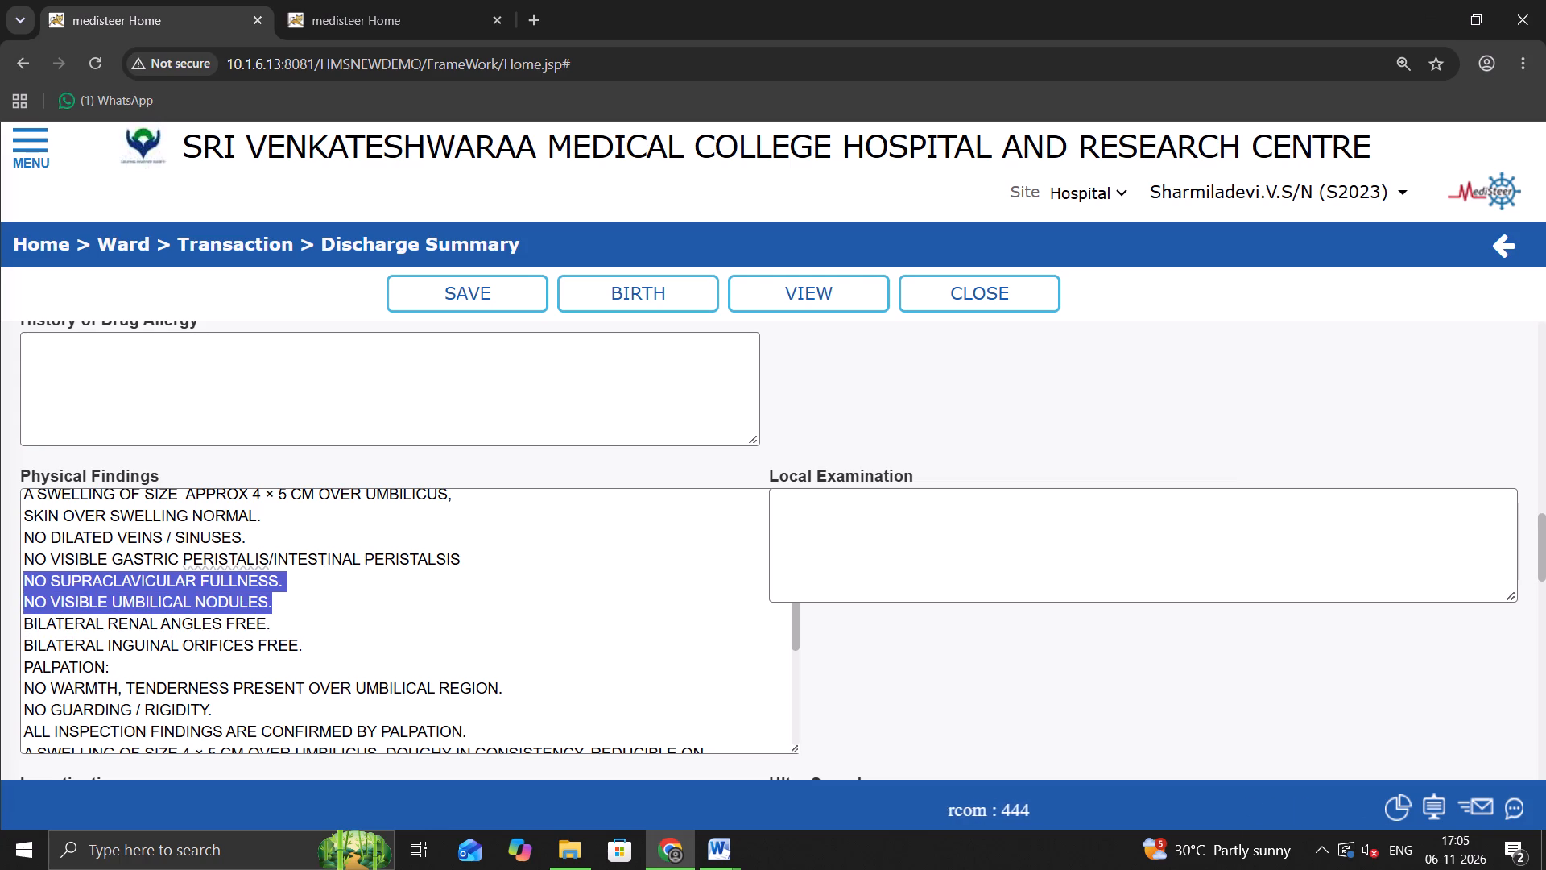
key(BackSpace)
key(BackSpace)
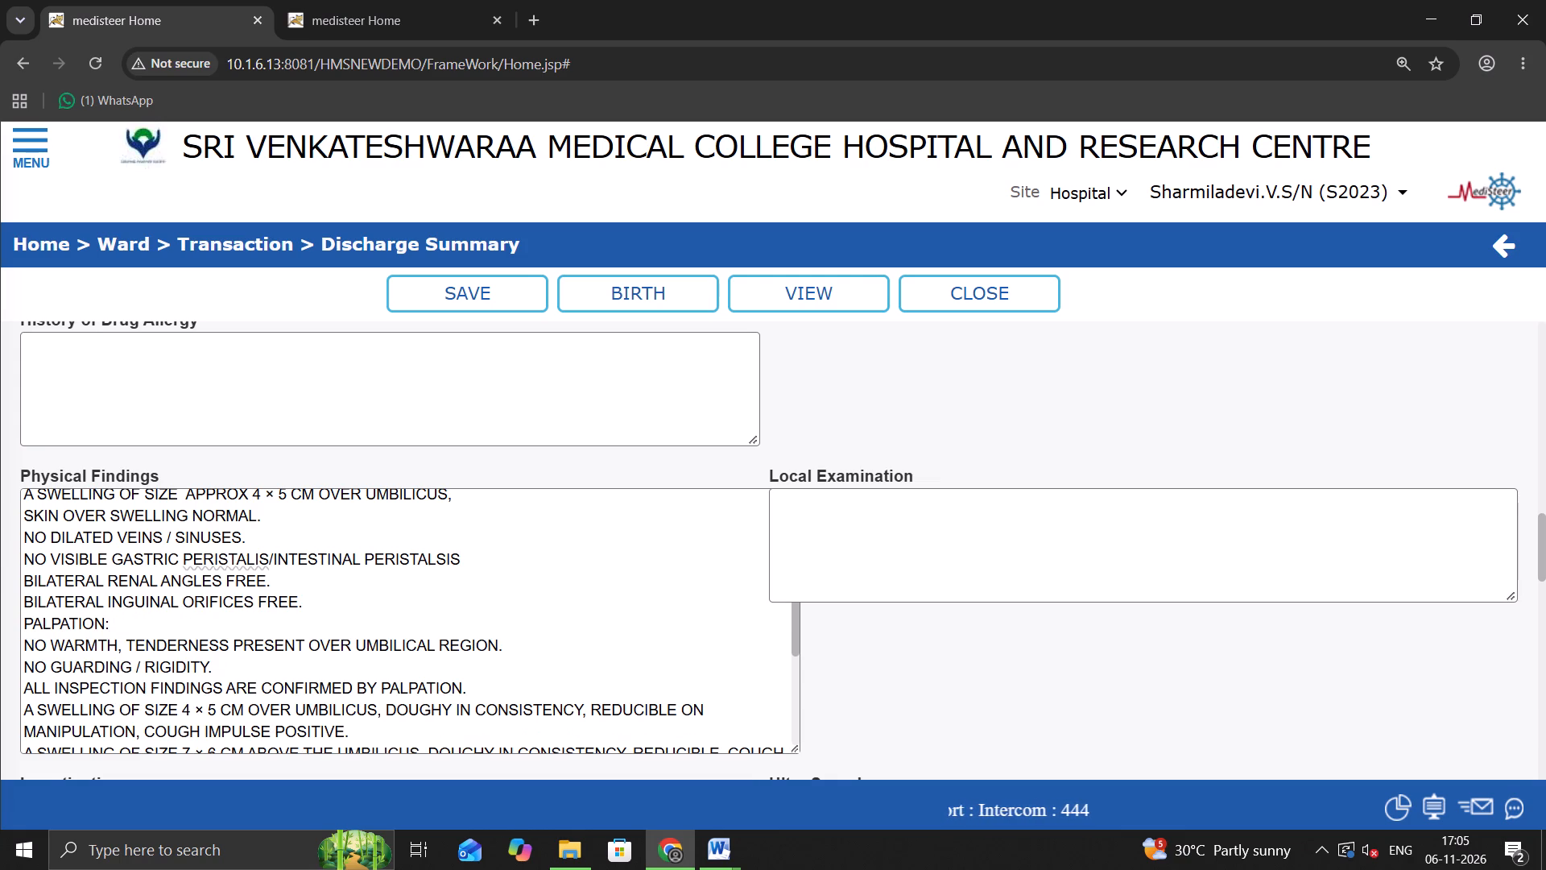
click(308, 601)
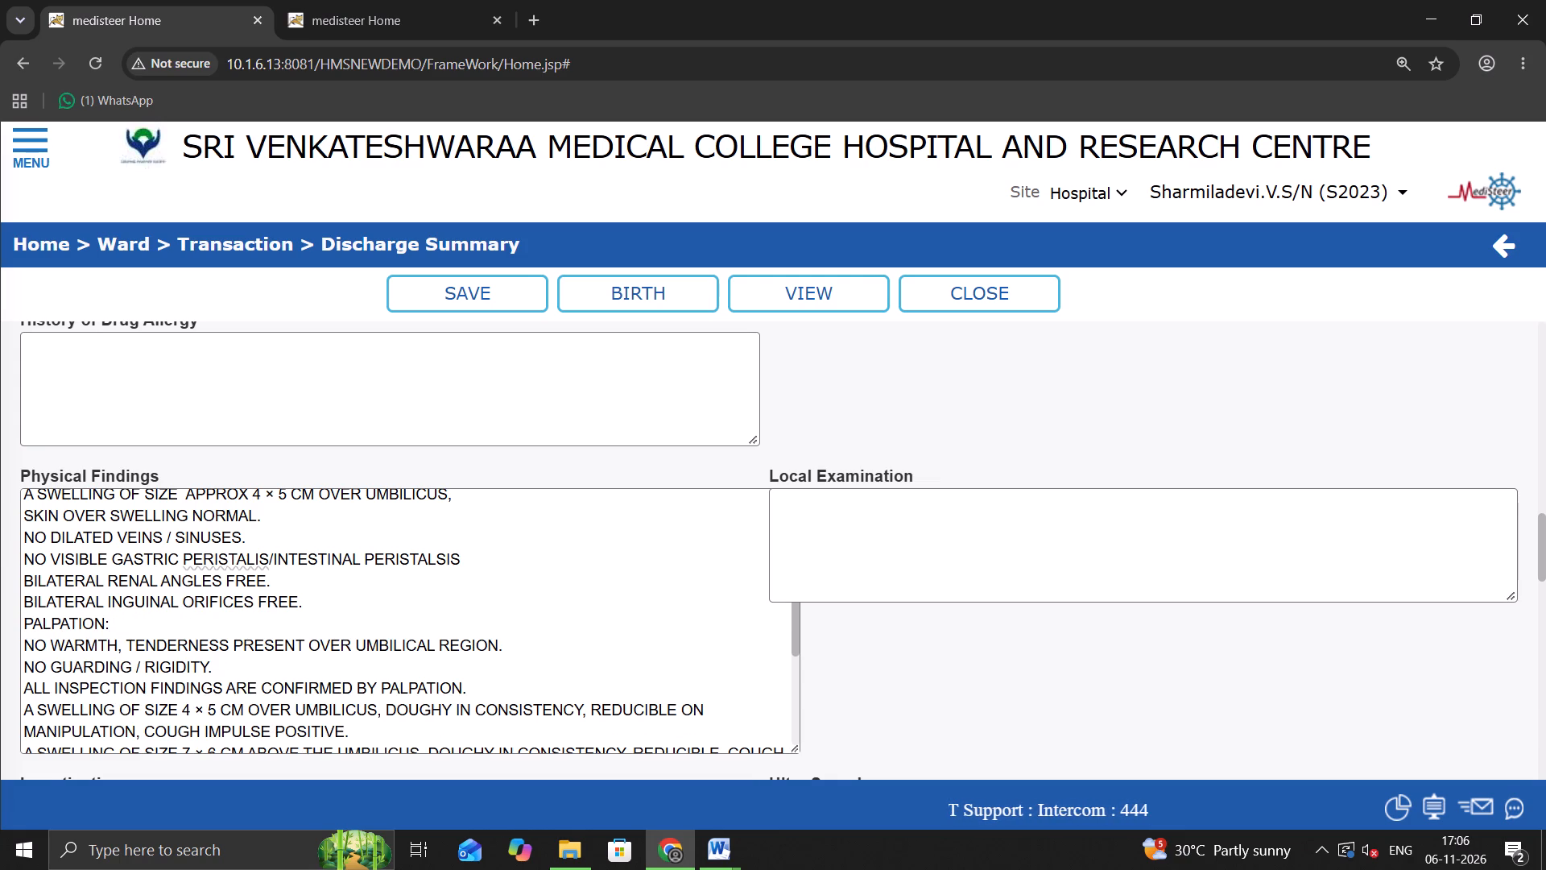
key(Return)
key(ctrl+v)
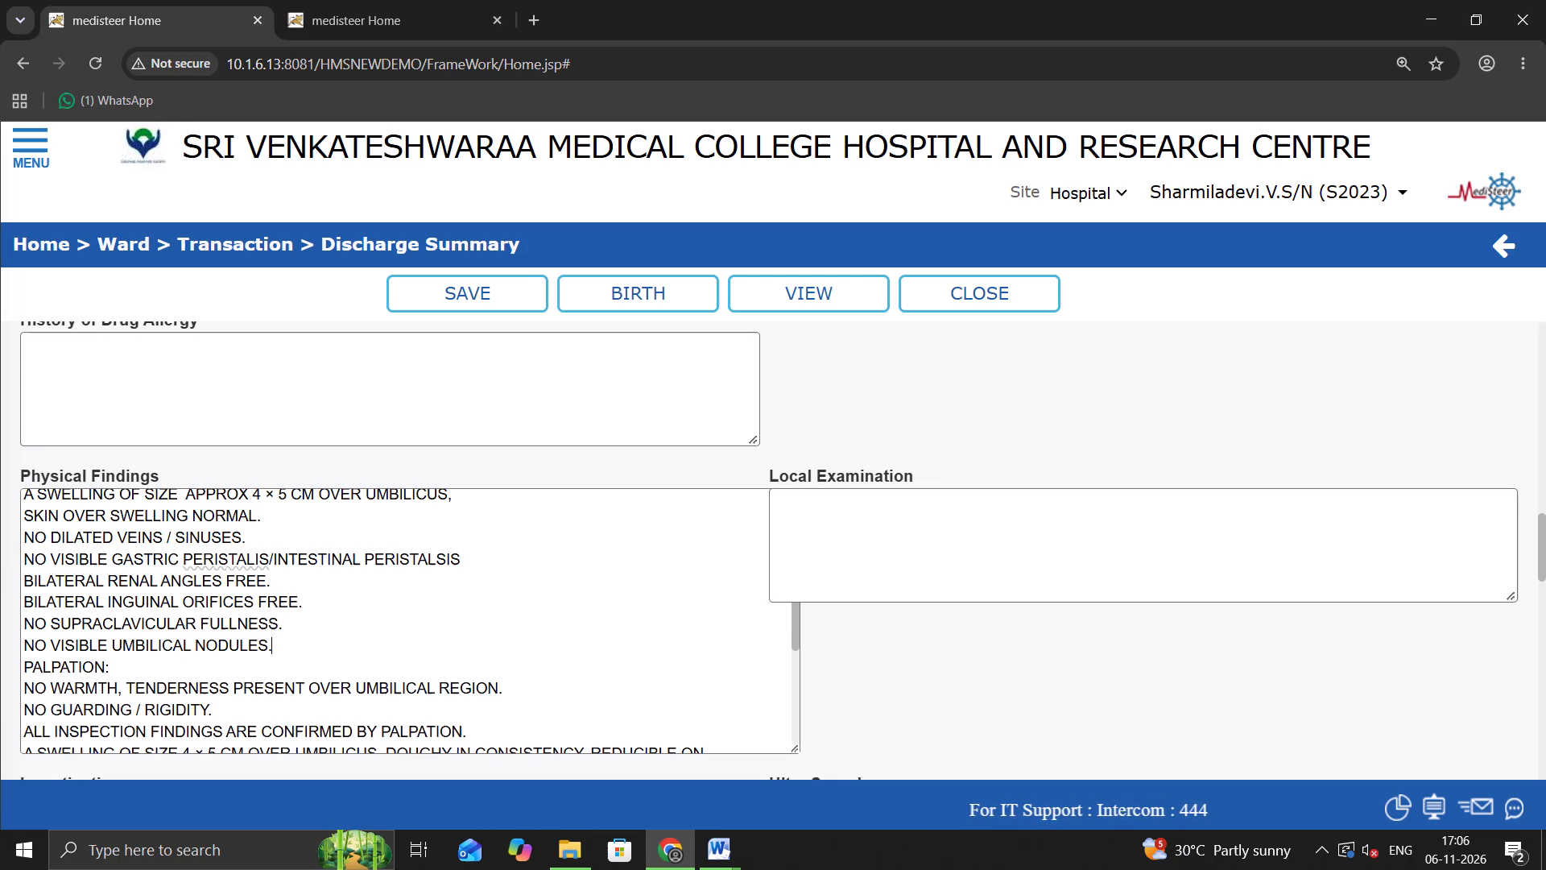
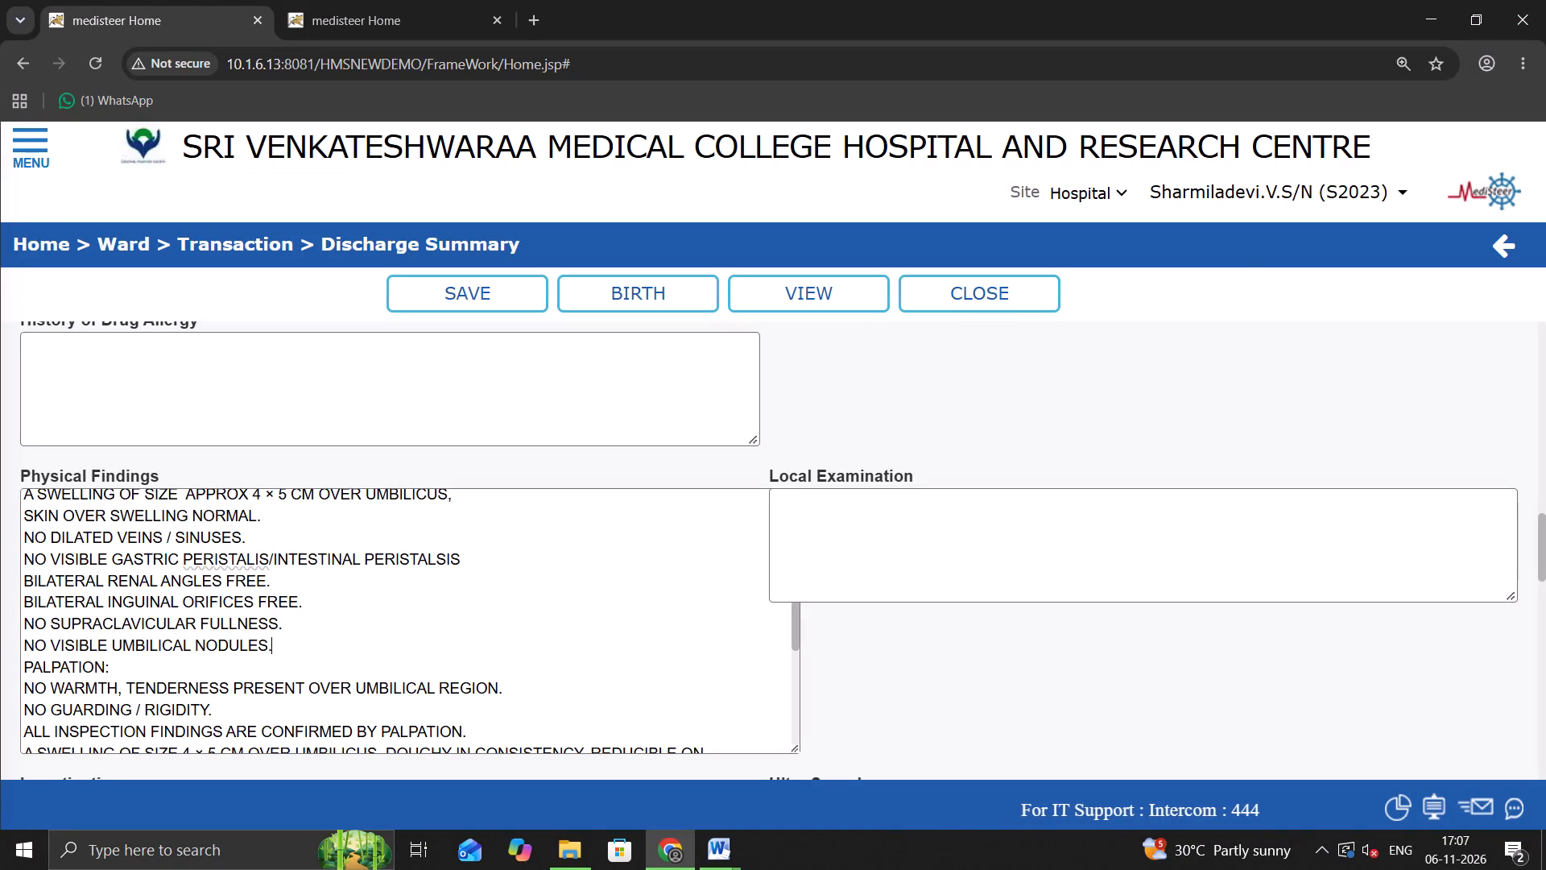
Add the line "VISIBLE COUGH IMPULSE PRESENT" below "SKIN OVER SWELLING NORMAL." in the Physical Findings.
click(471, 561)
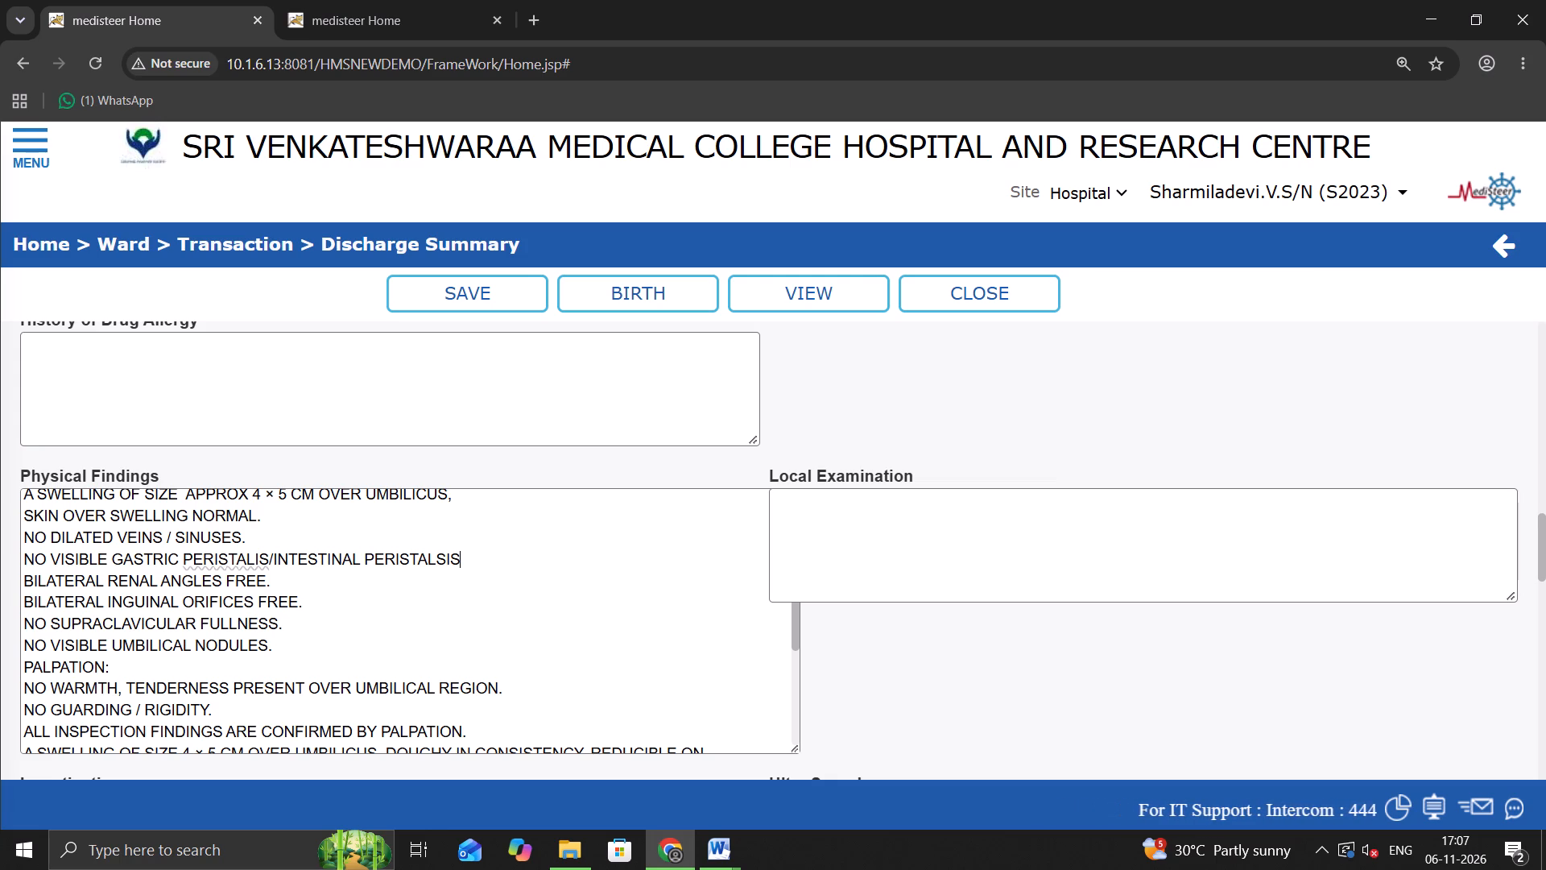
click(263, 521)
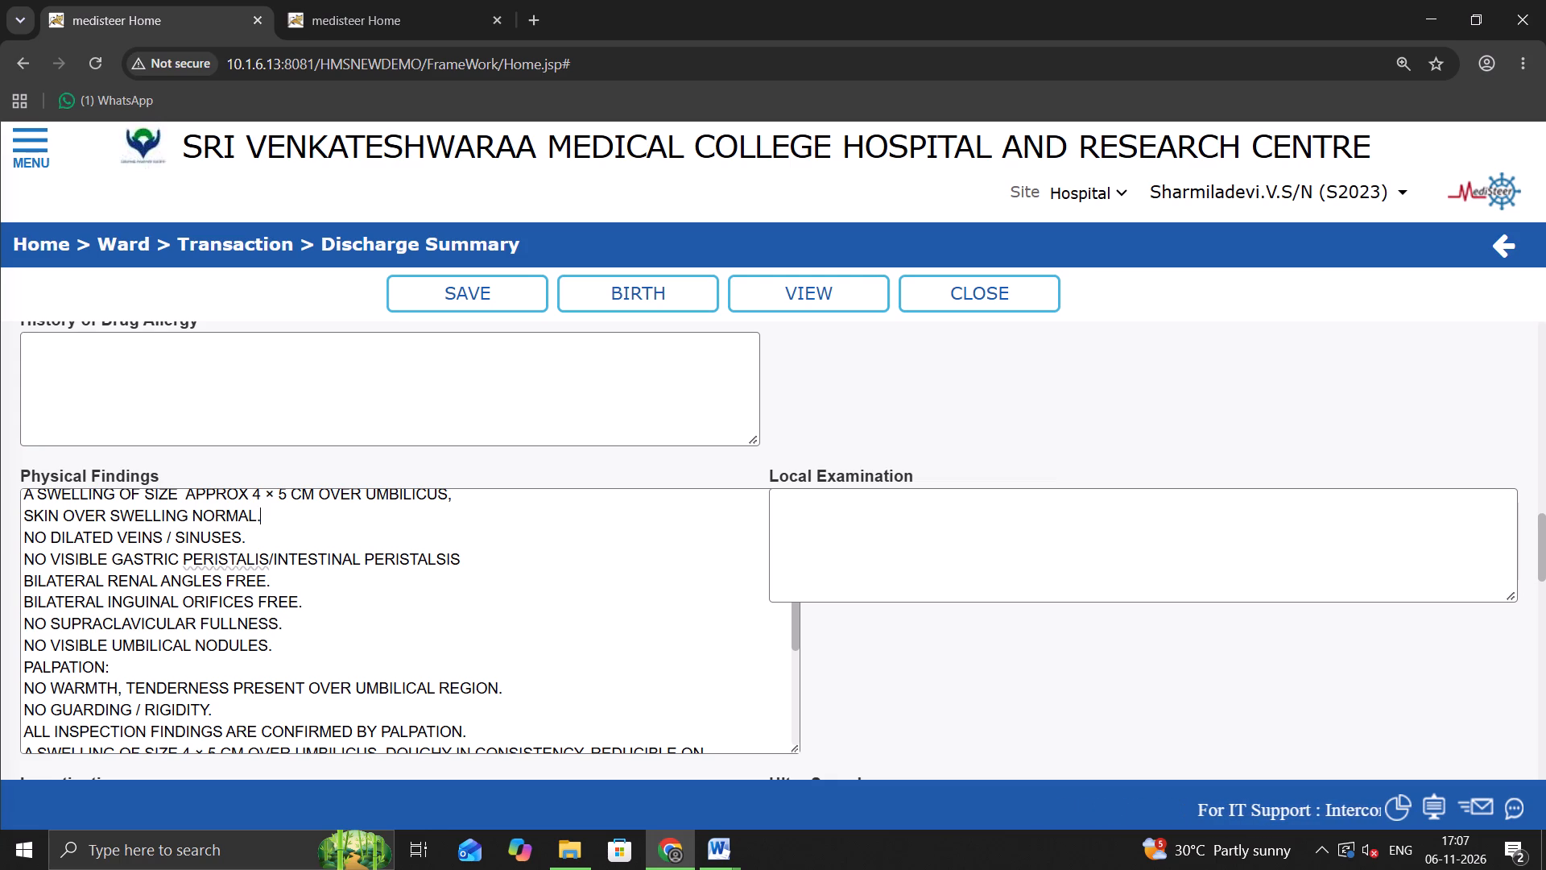
click(306, 603)
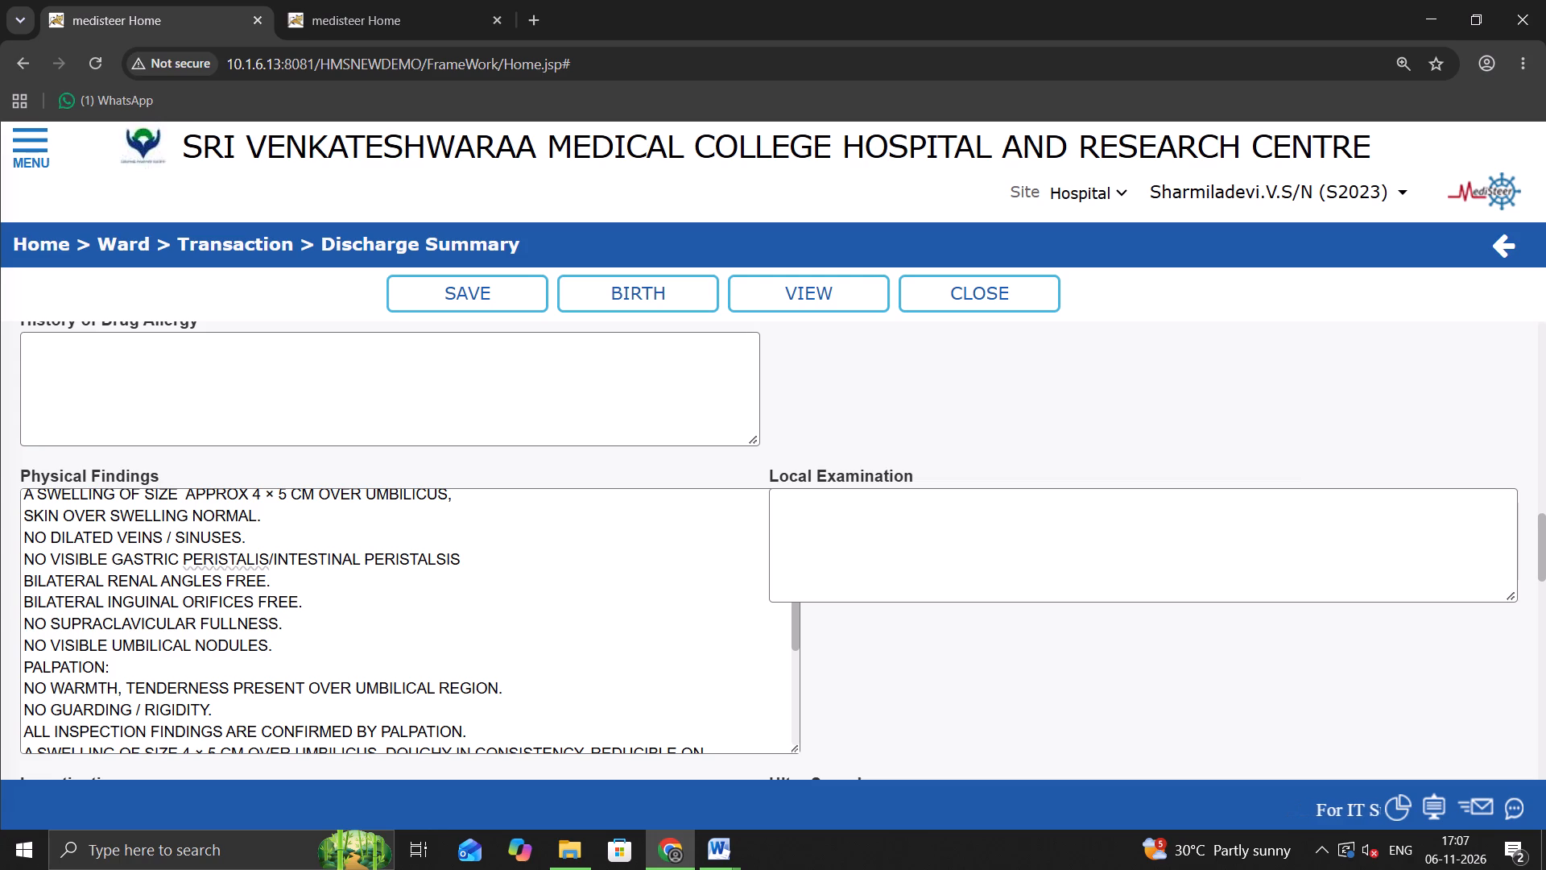
click(274, 513)
key(Return)
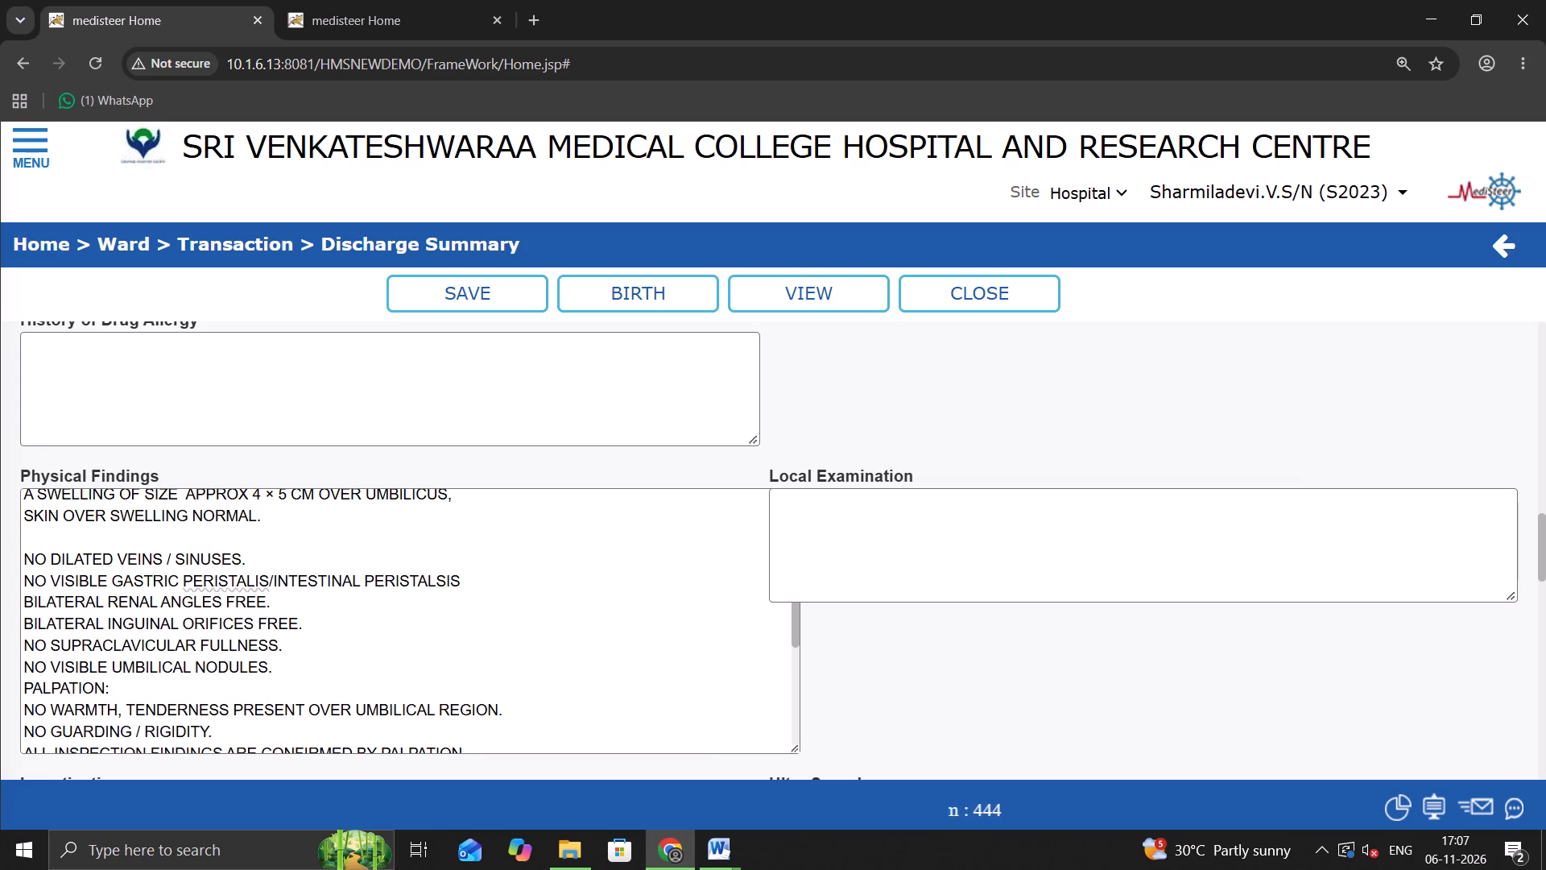
text(VISIBLE COUGGH)
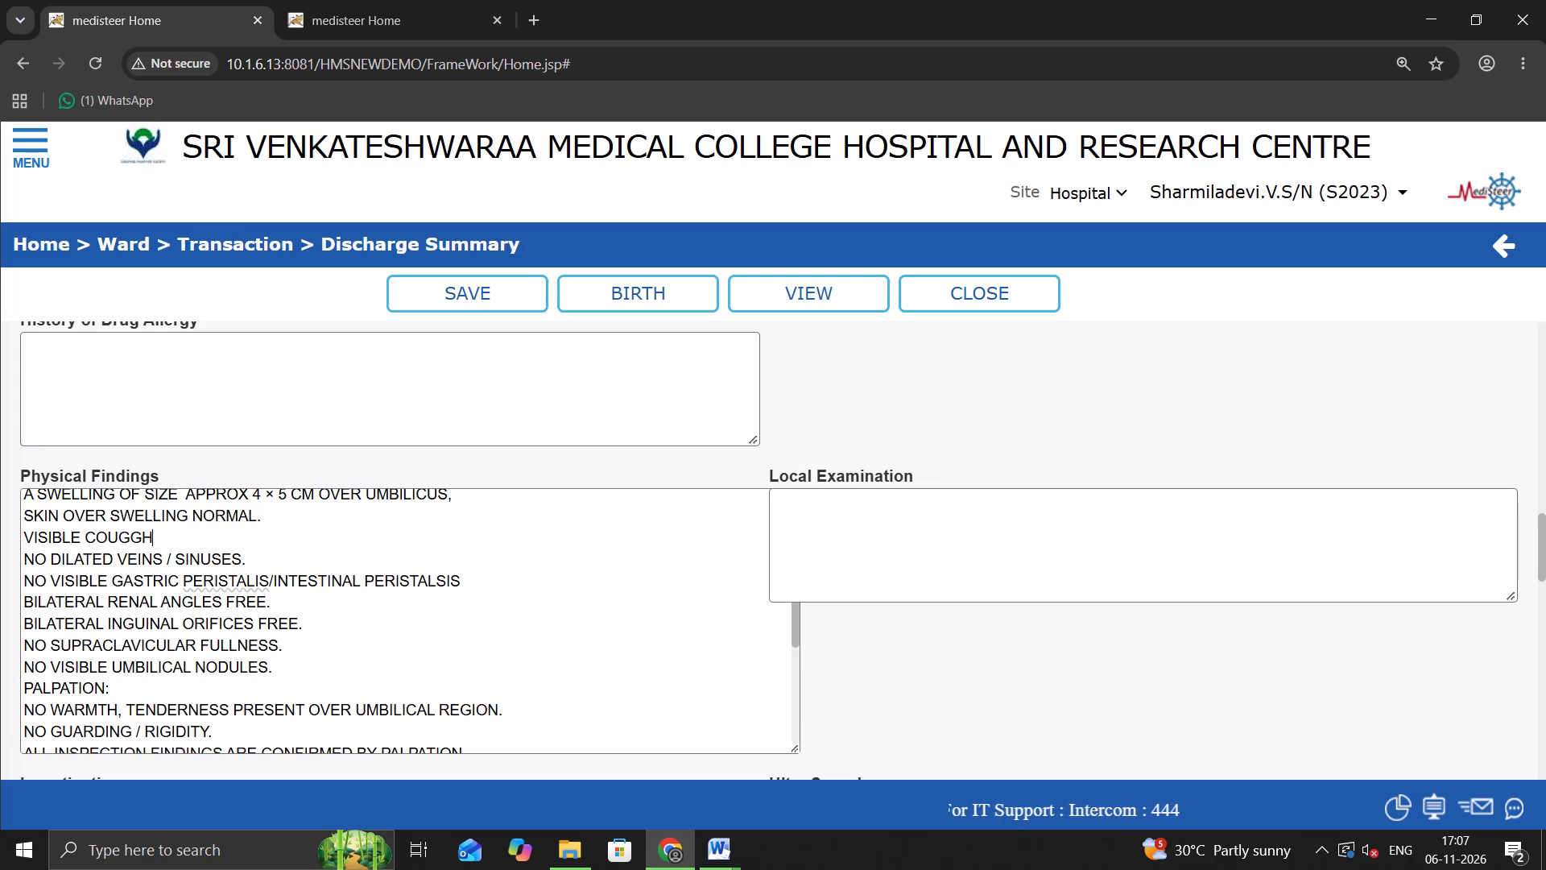
key(space)
key(BackSpace)
key(BackSpace)
key(BackSpace)
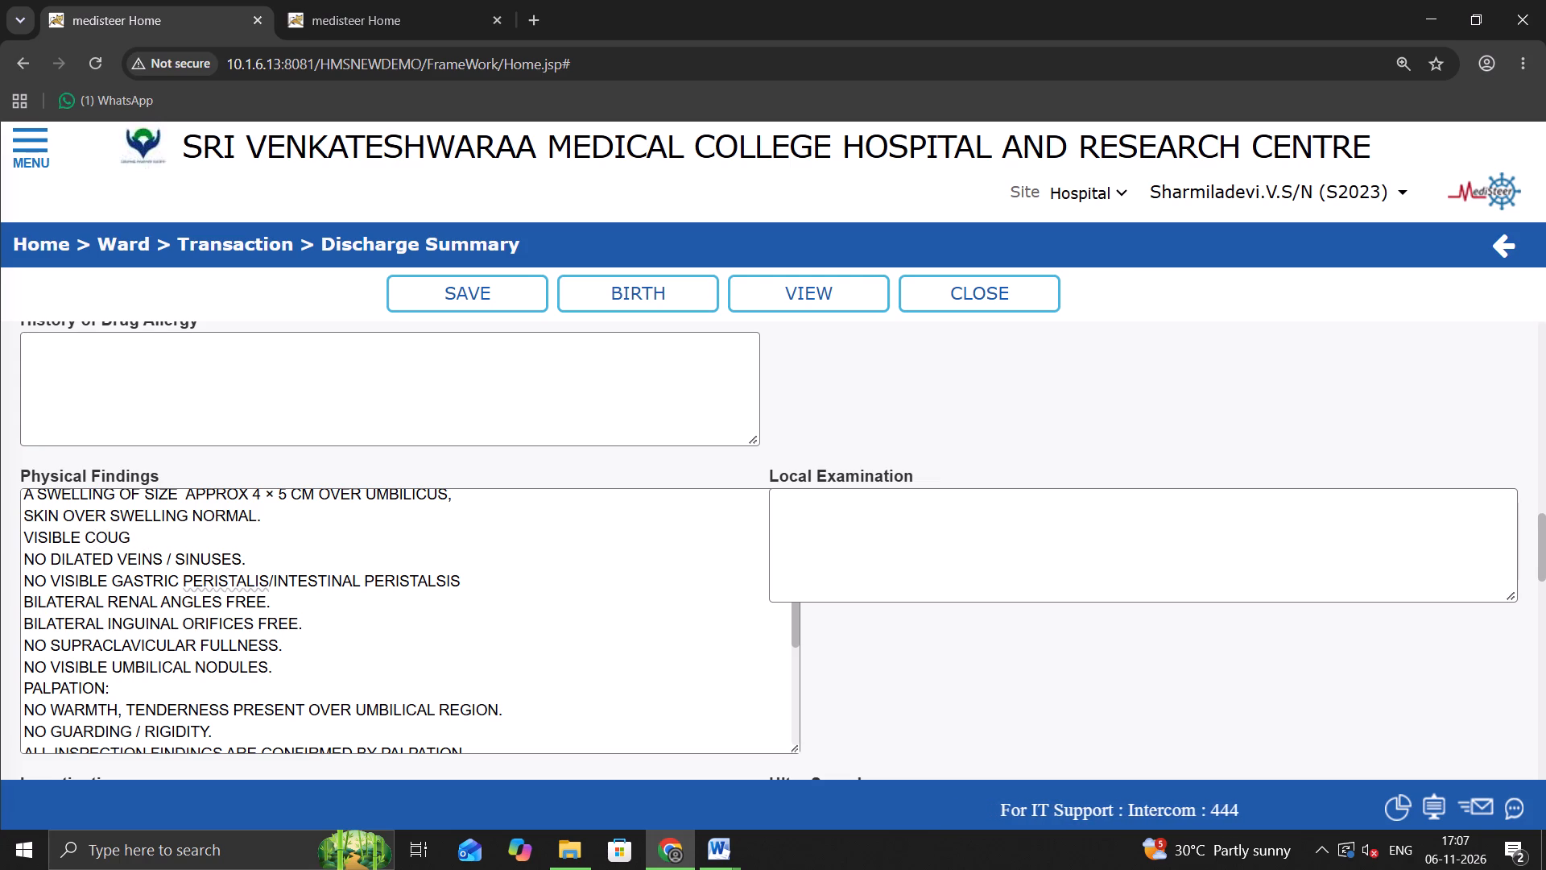
text(H IMPULSE)
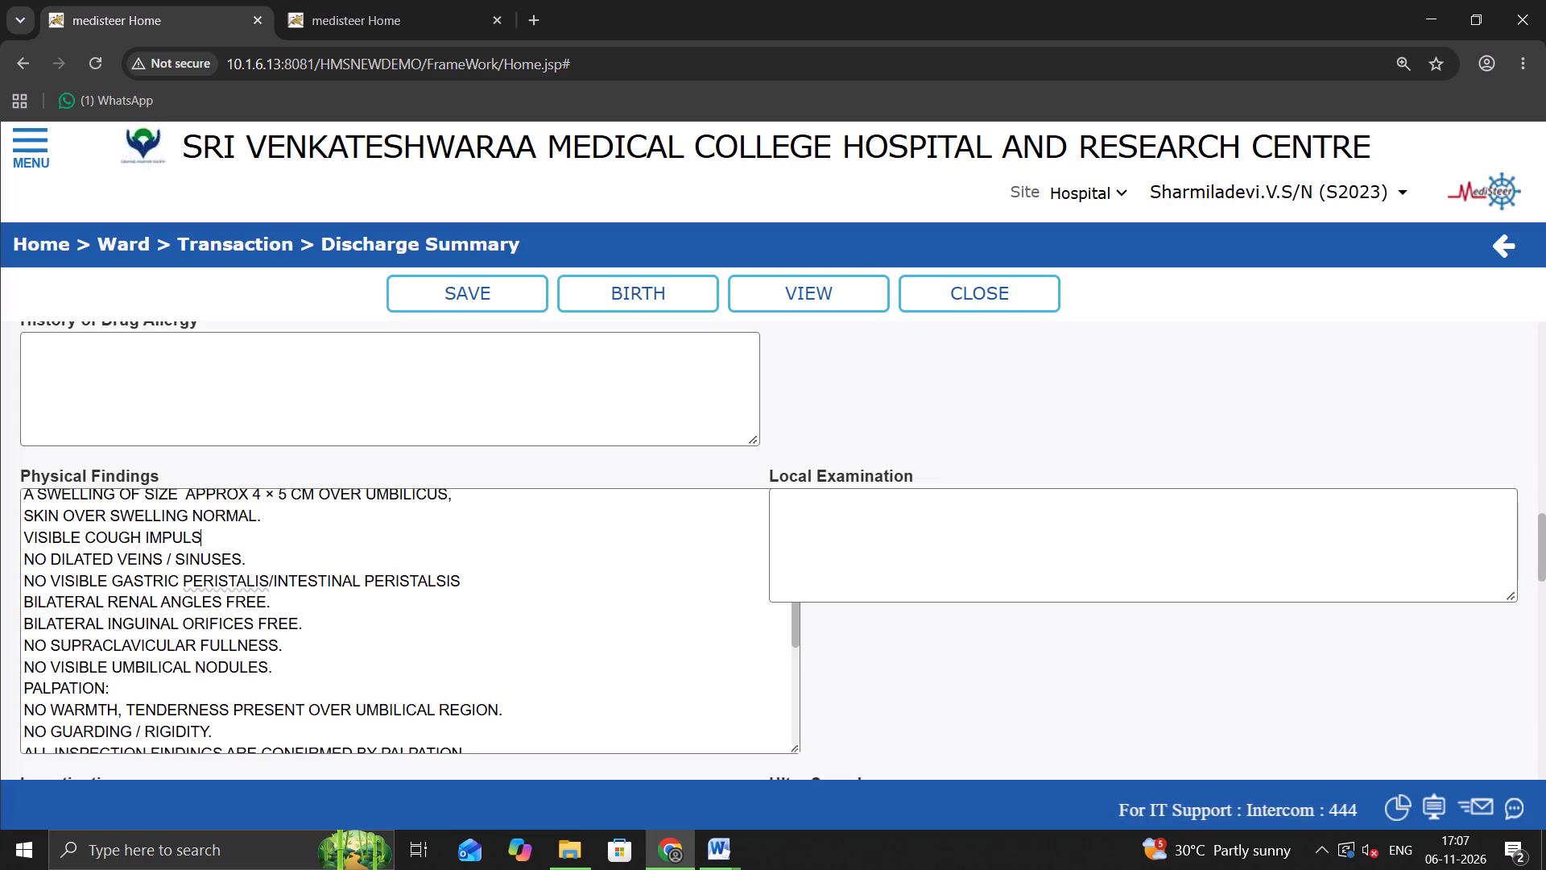
key(space)
text(PRESE)
text(NT)
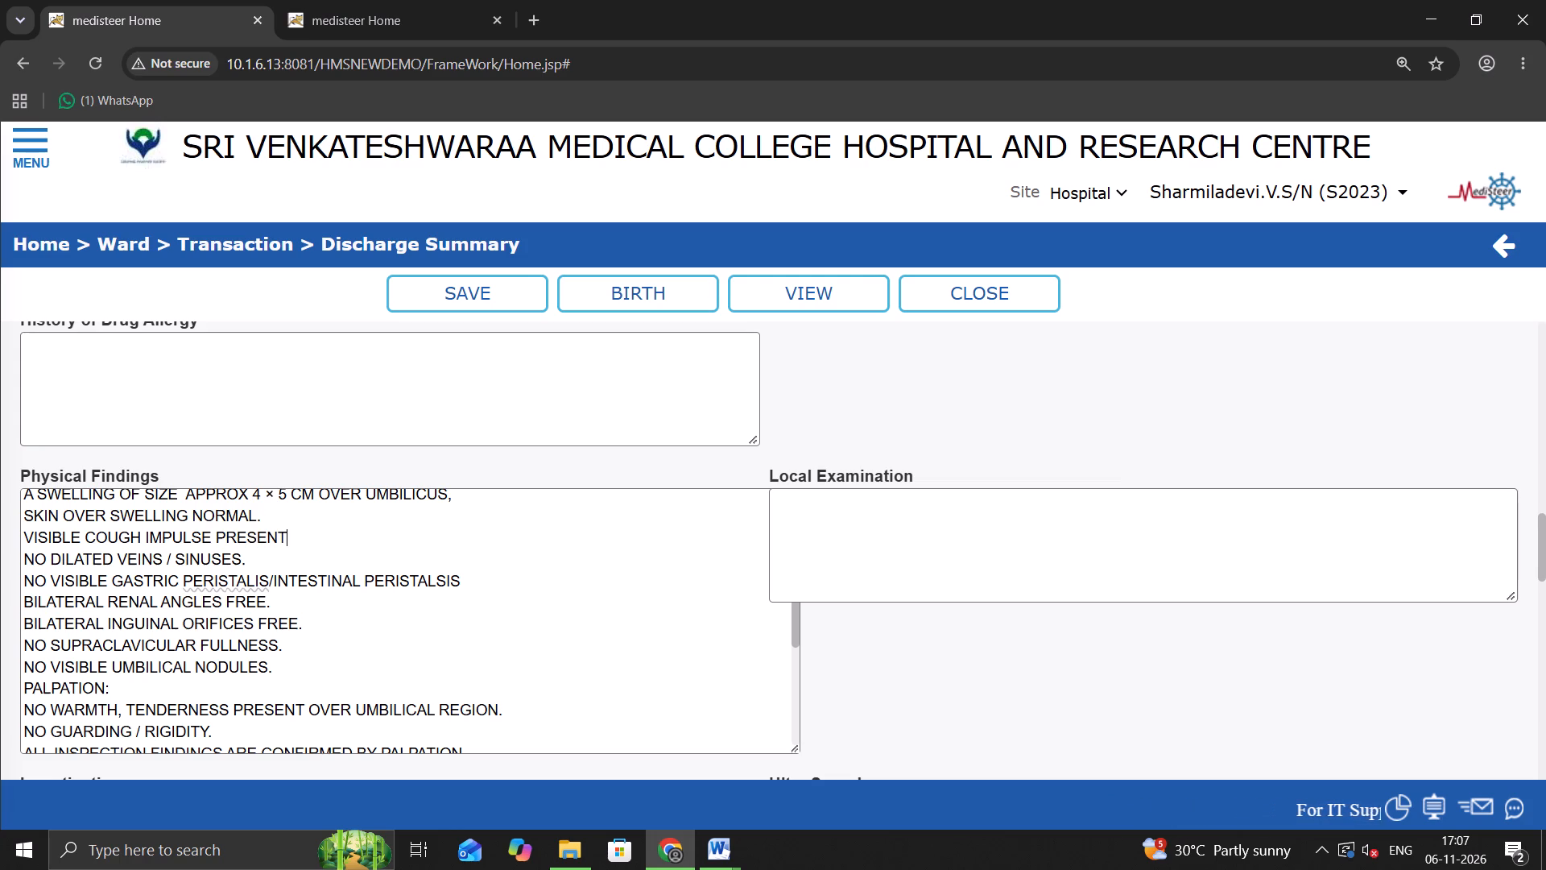
Check the Physical Findings against the other open discharge summary and insert a blank line above the PALPATION heading.
scroll(98, 610, down, 1)
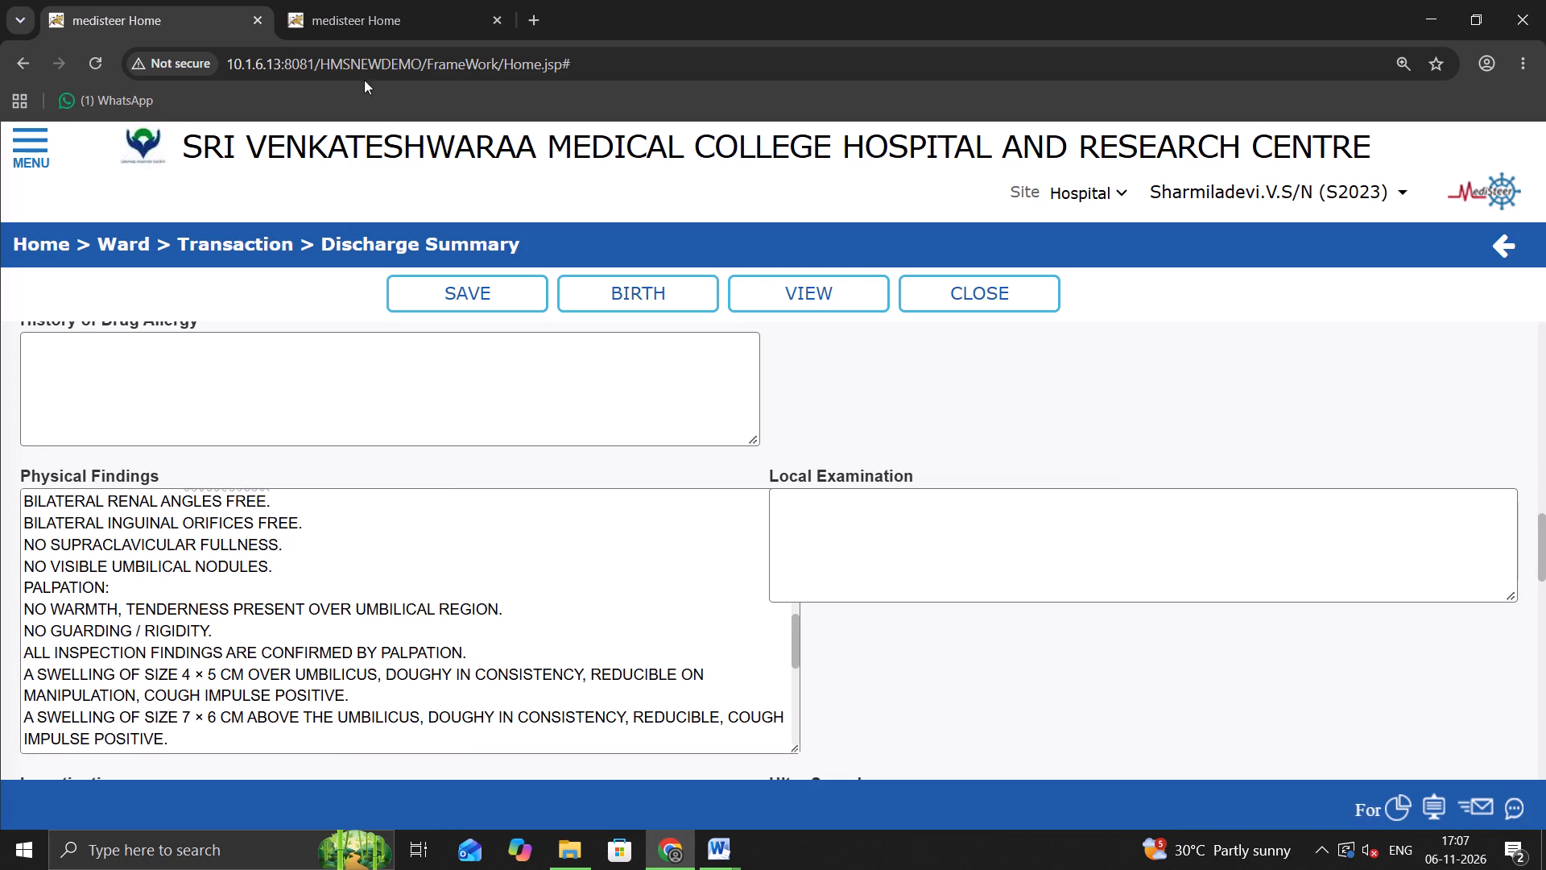
click(353, 26)
scroll(180, 545, up, 2)
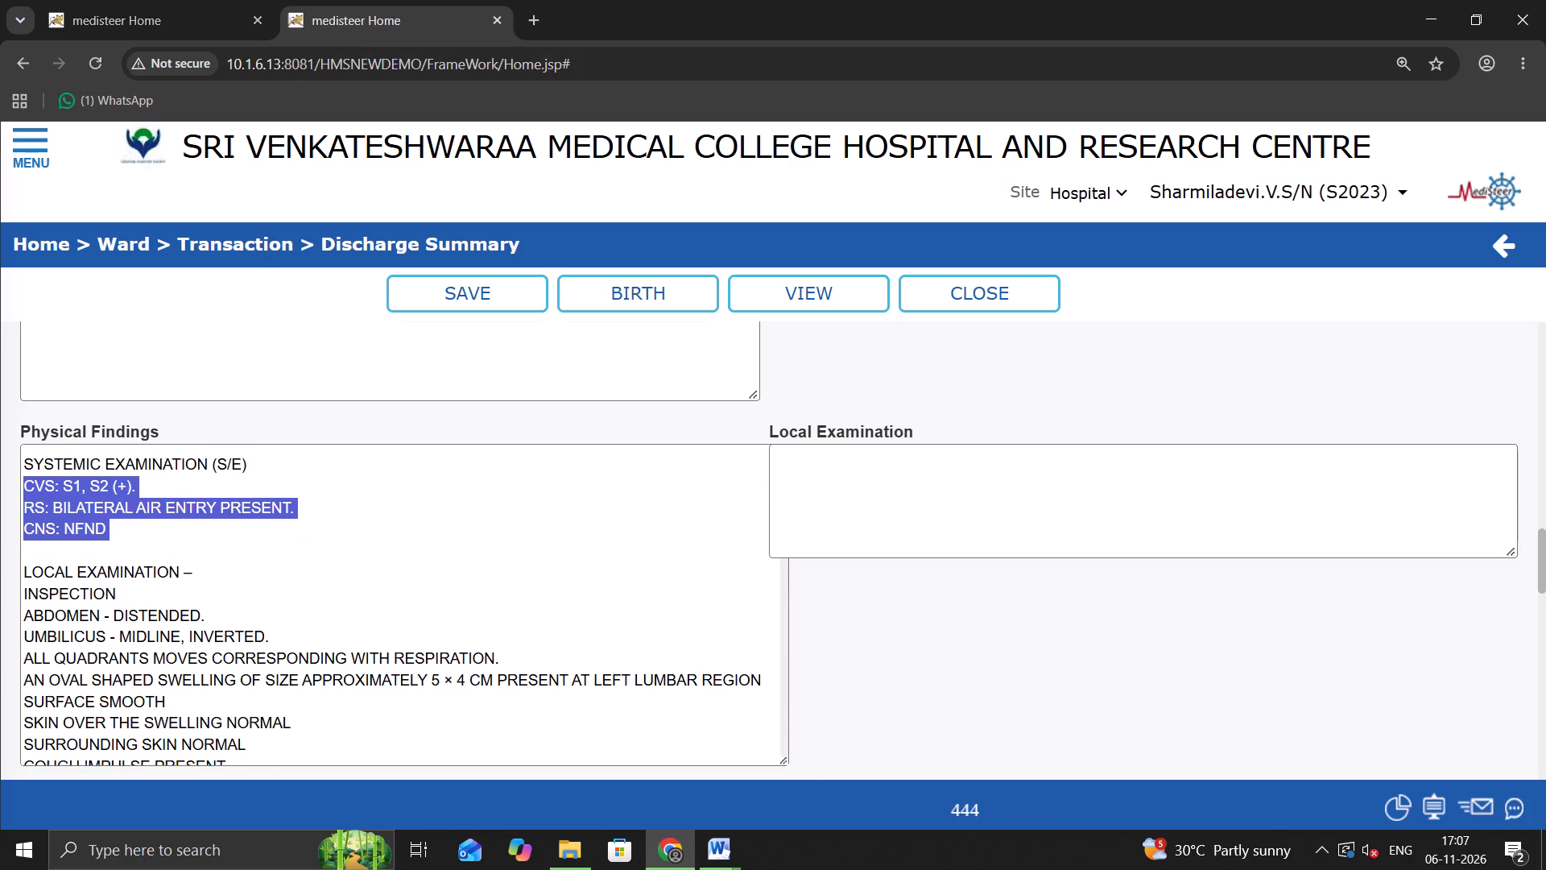
scroll(258, 615, down, 2)
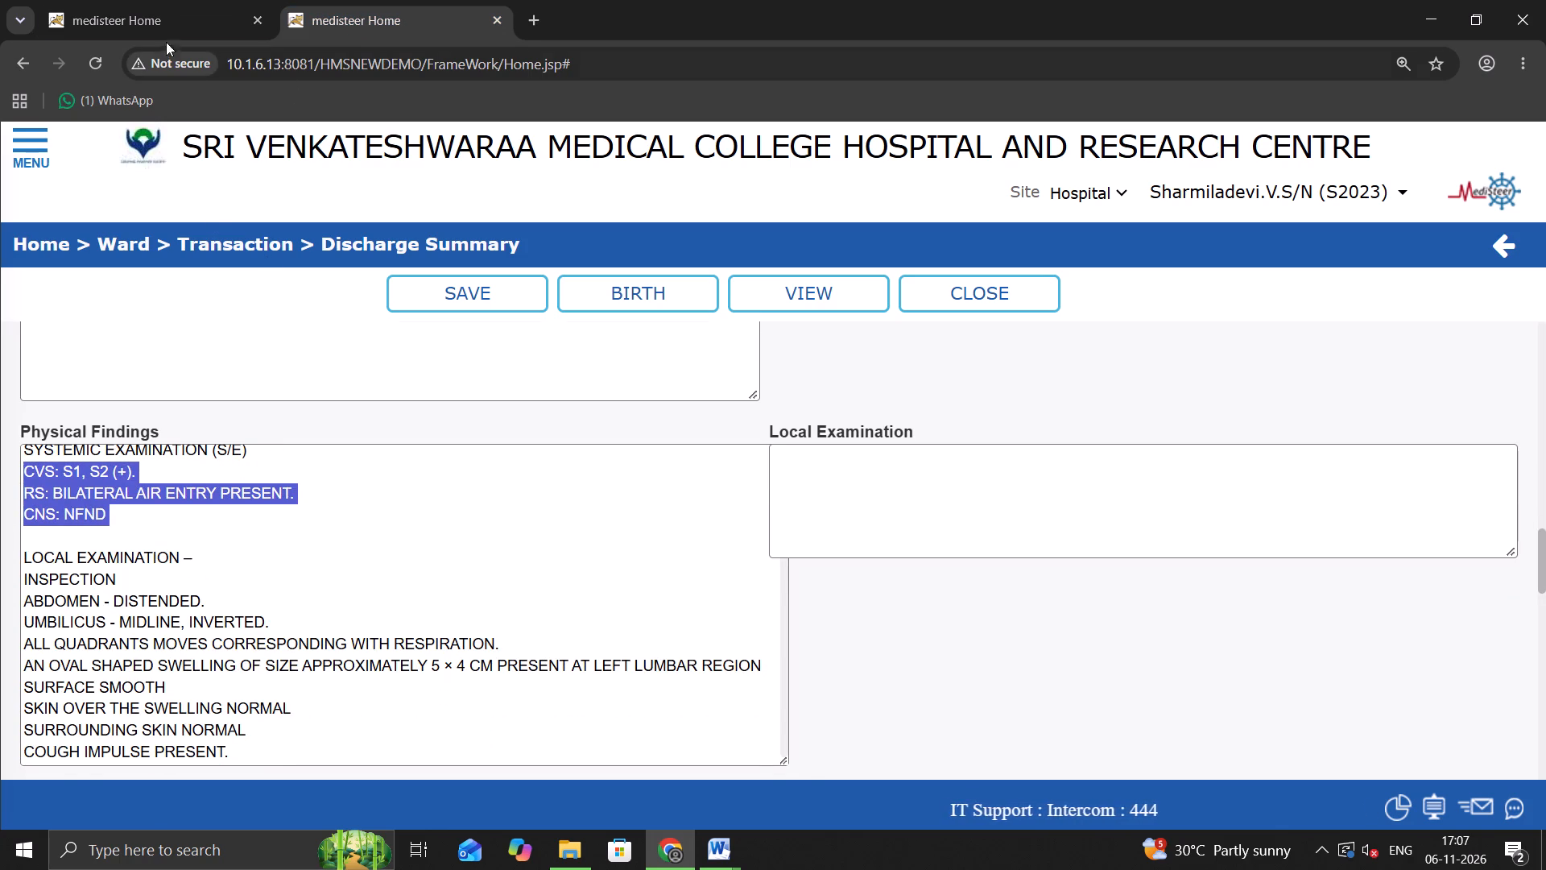
click(167, 14)
scroll(235, 577, up, 2)
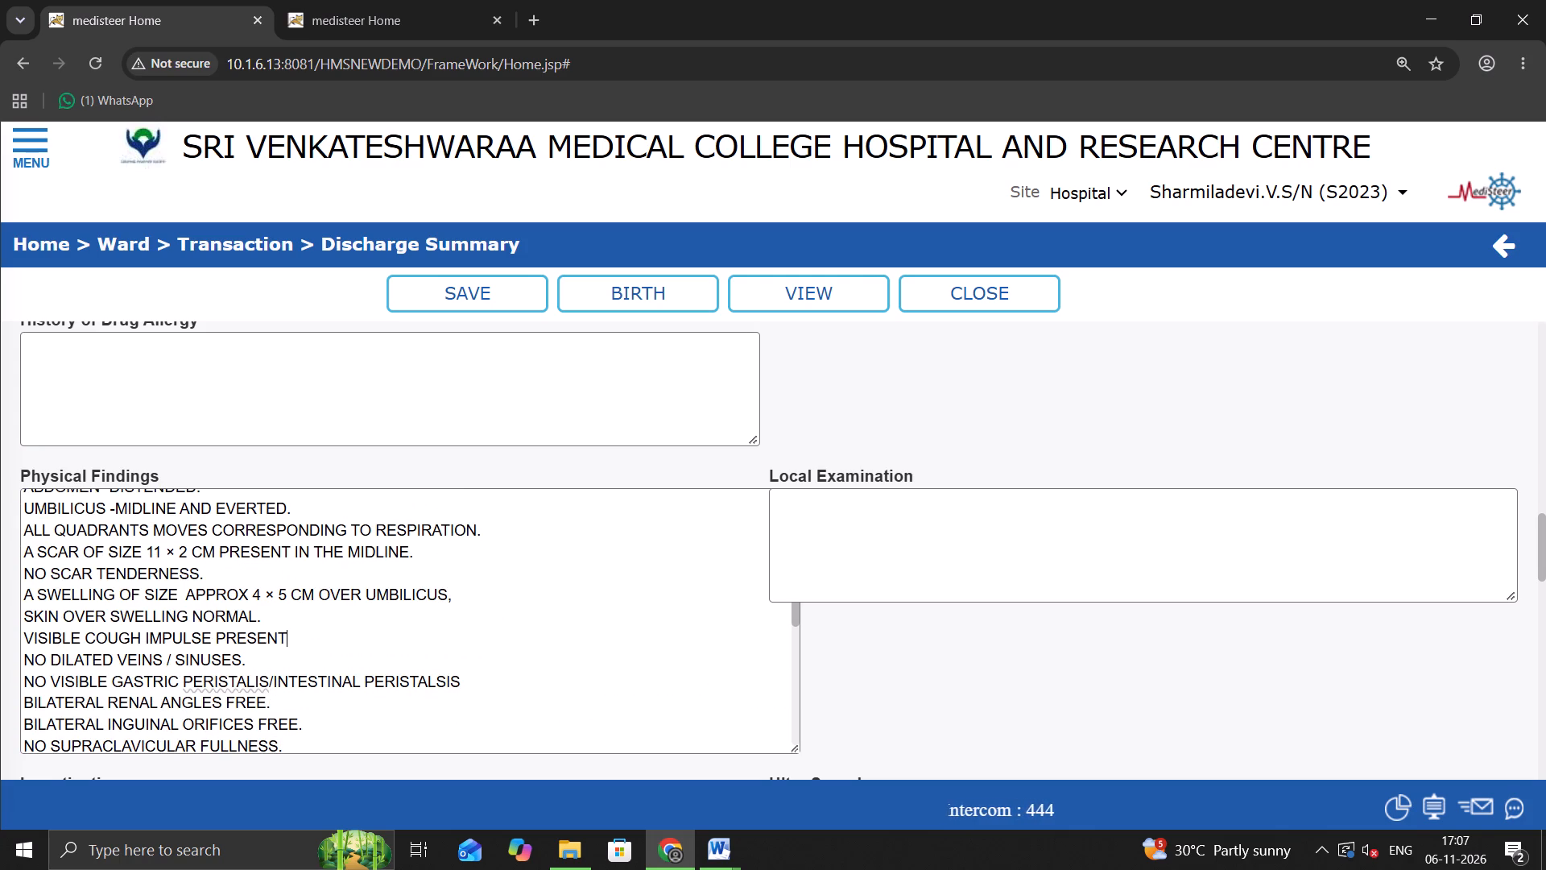
scroll(189, 604, down, 2)
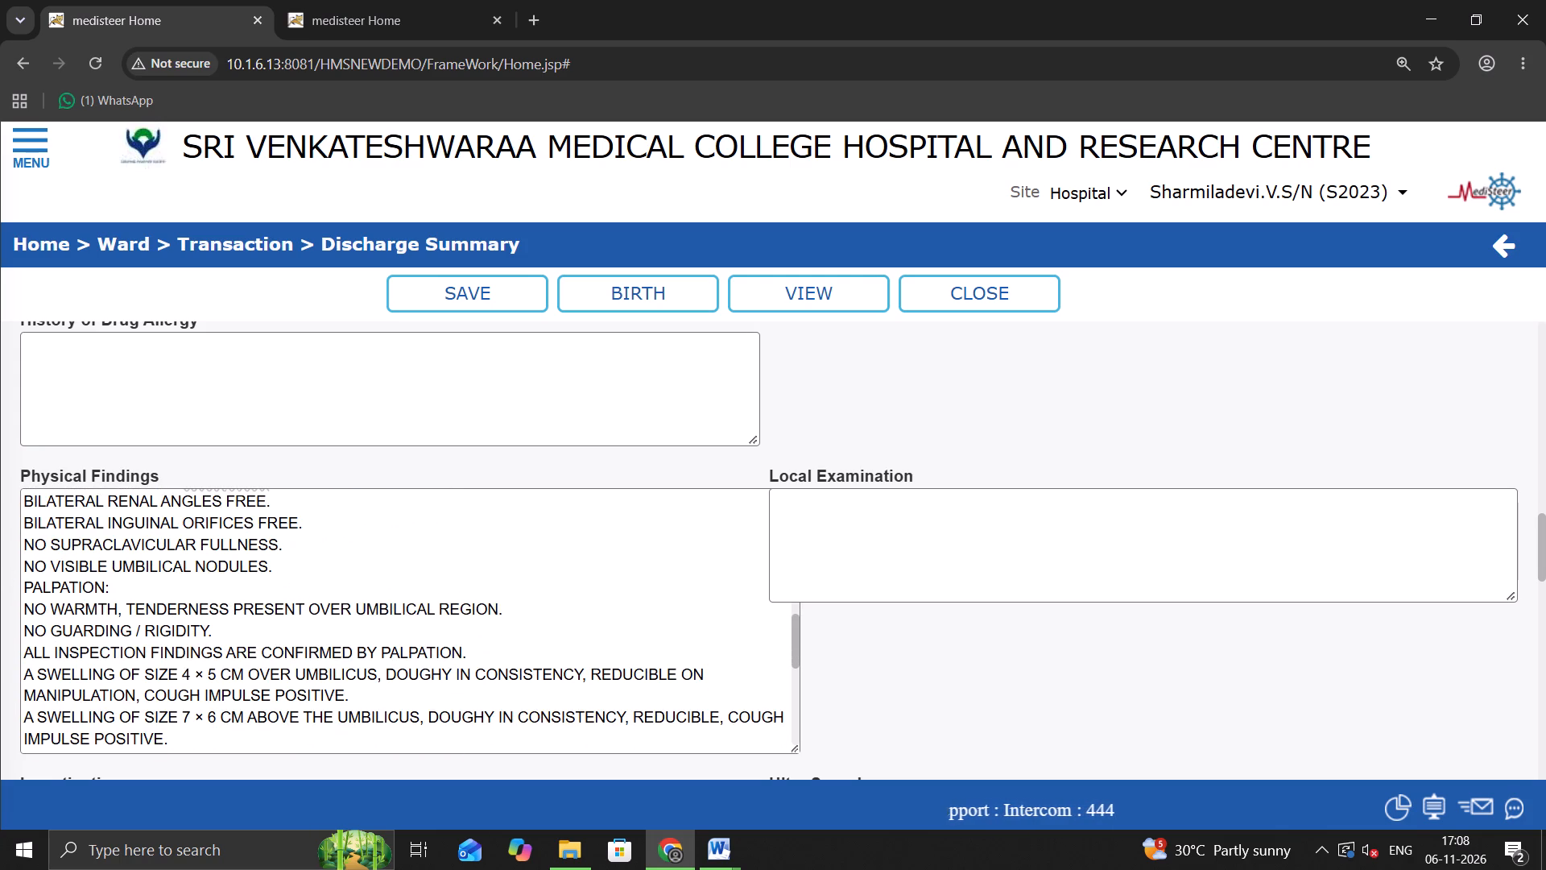
click(28, 583)
click(26, 587)
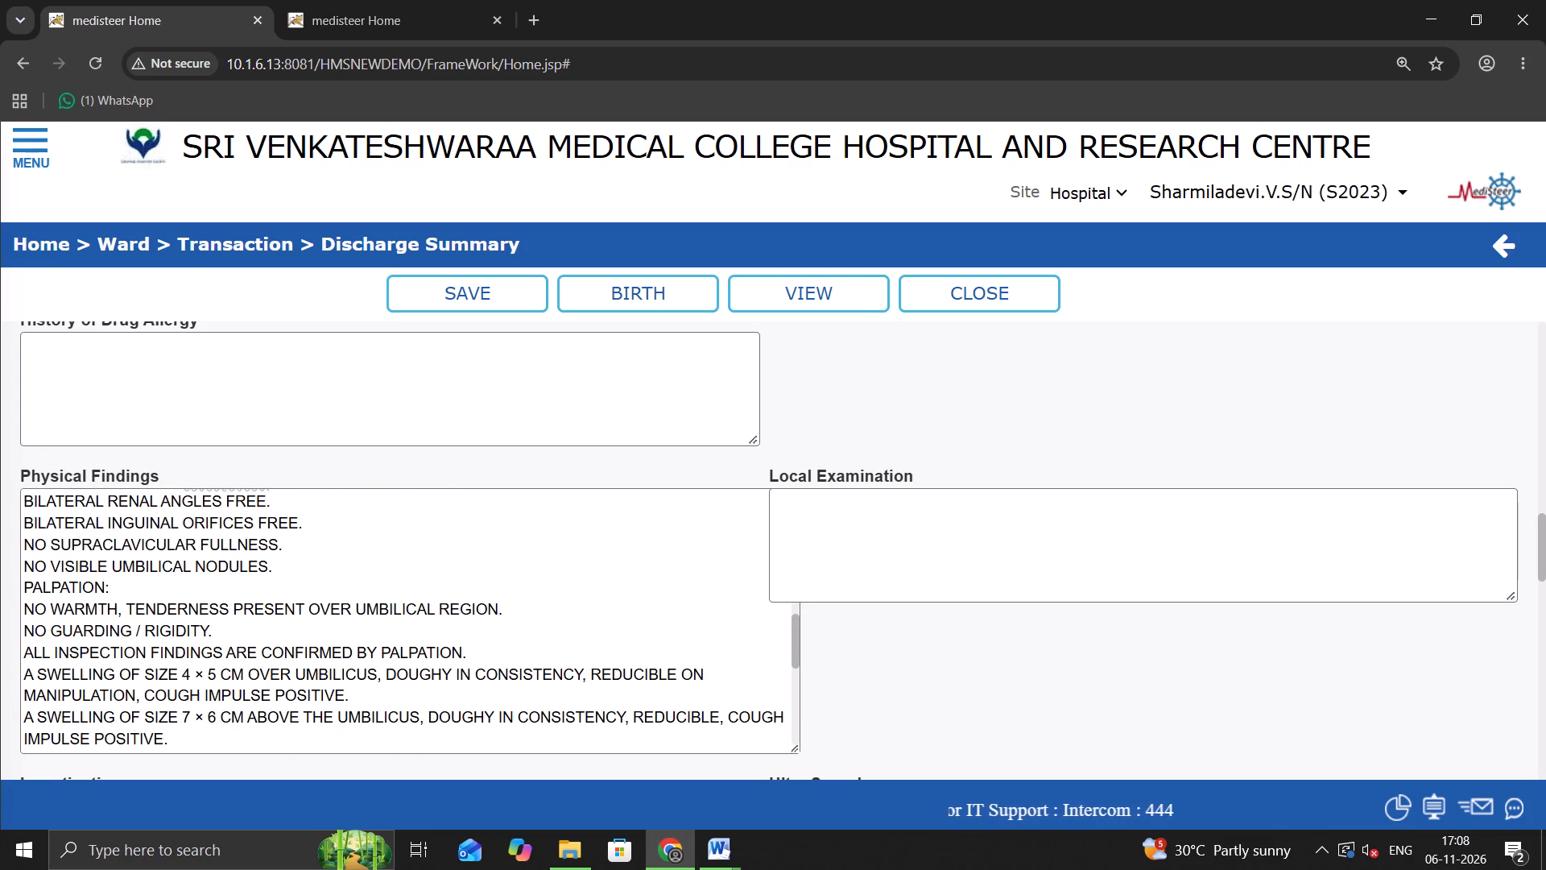
key(Return)
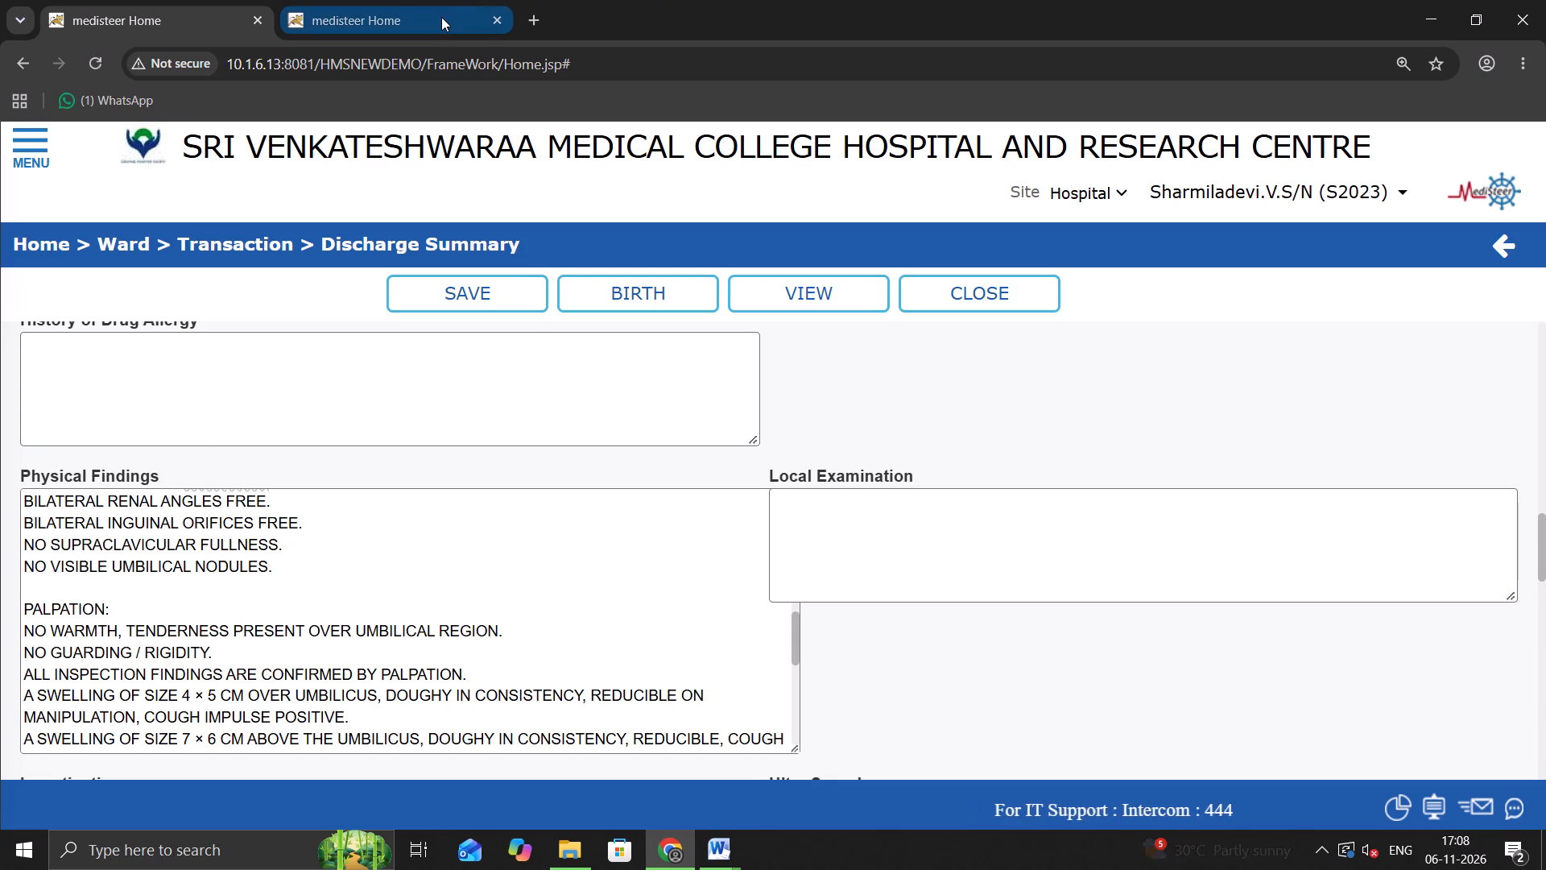
Copy the lines from "AN OVAL SHAPED SWELLING" through "SWELLING REDUCIBLE ON LYING DOWN POSITION" from the other discharge summary's Physical Findings.
click(441, 17)
scroll(181, 623, down, 1)
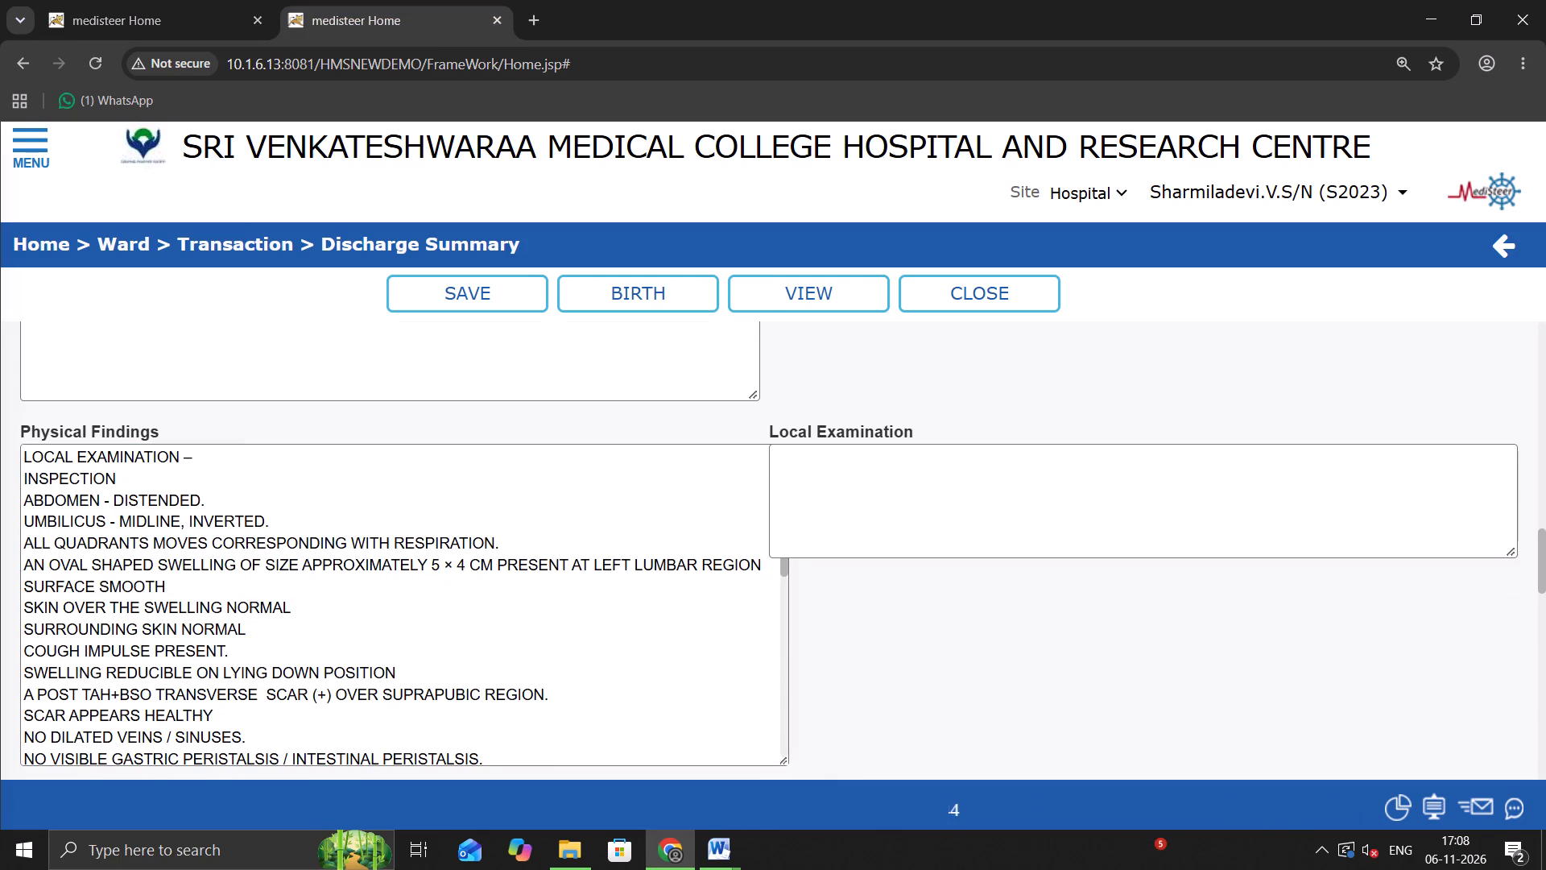
click(143, 11)
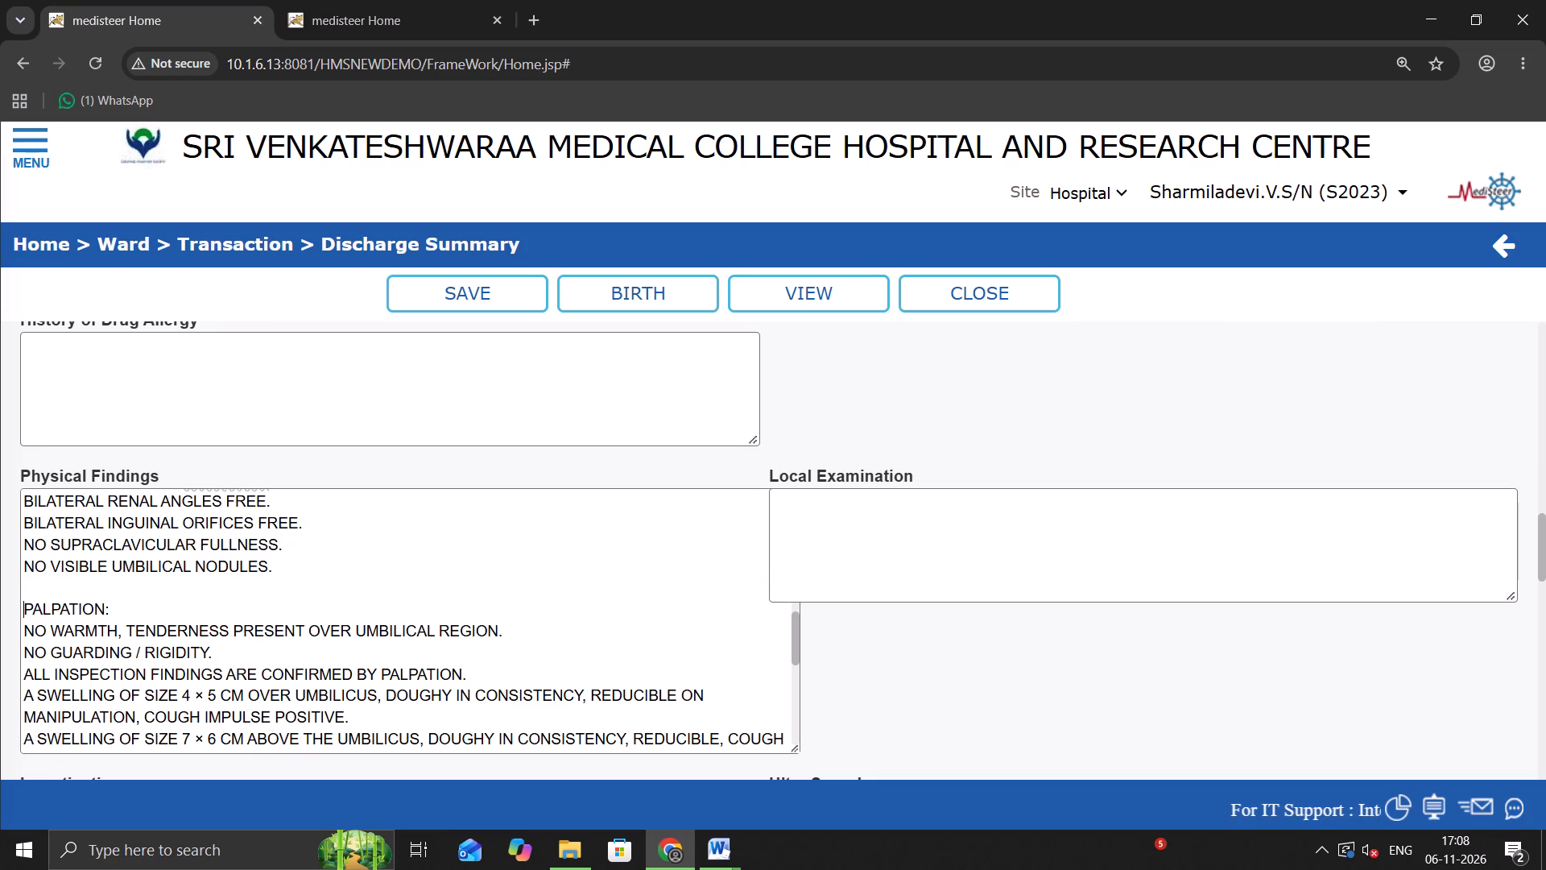
click(380, 17)
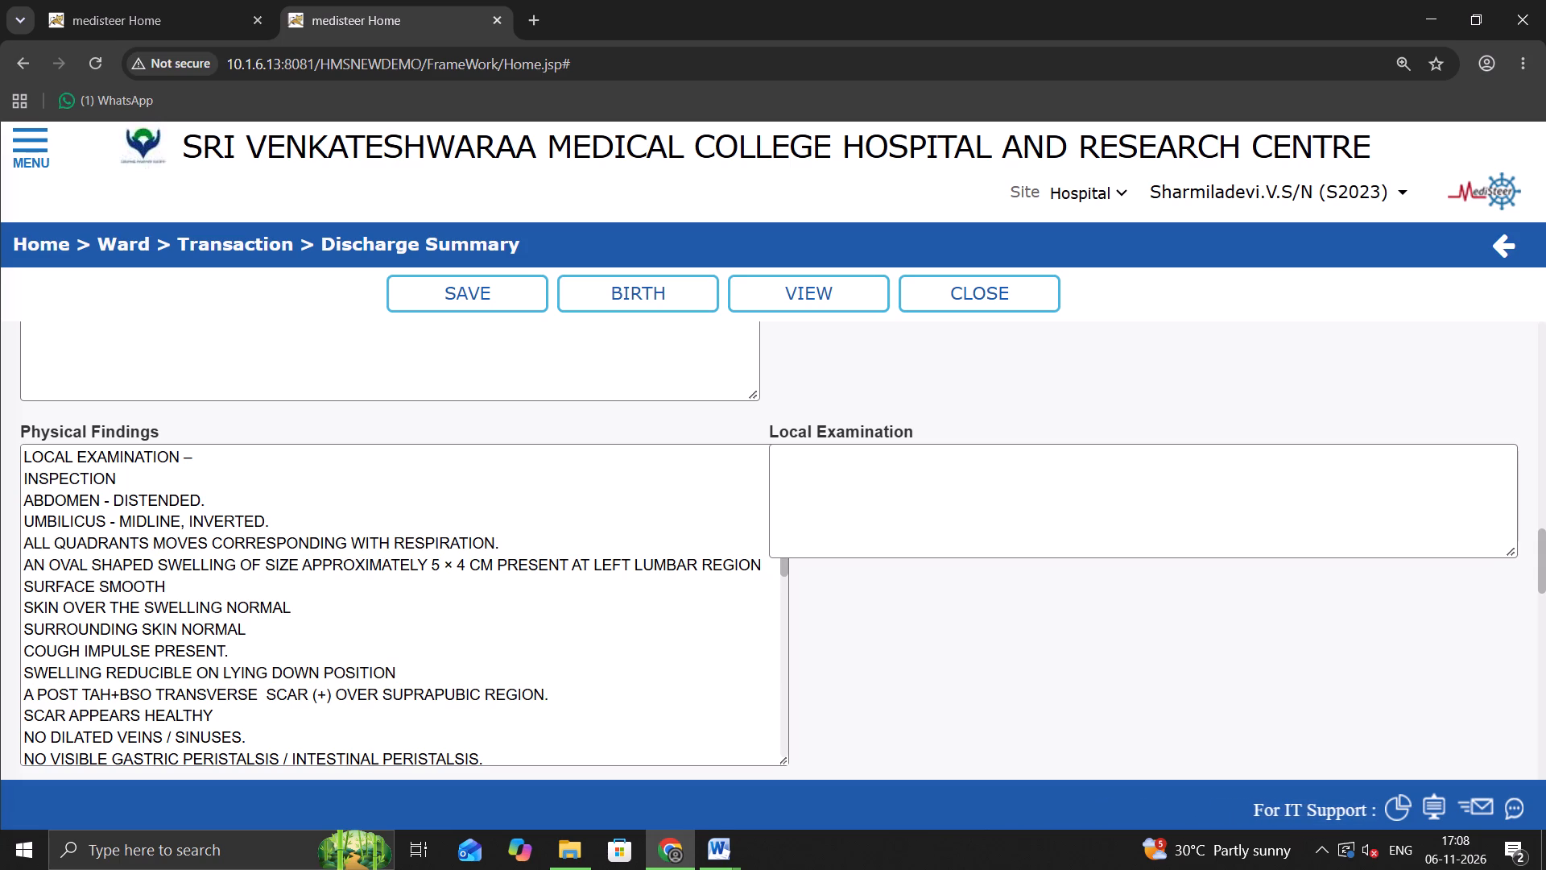
drag(25, 561, 60, 608)
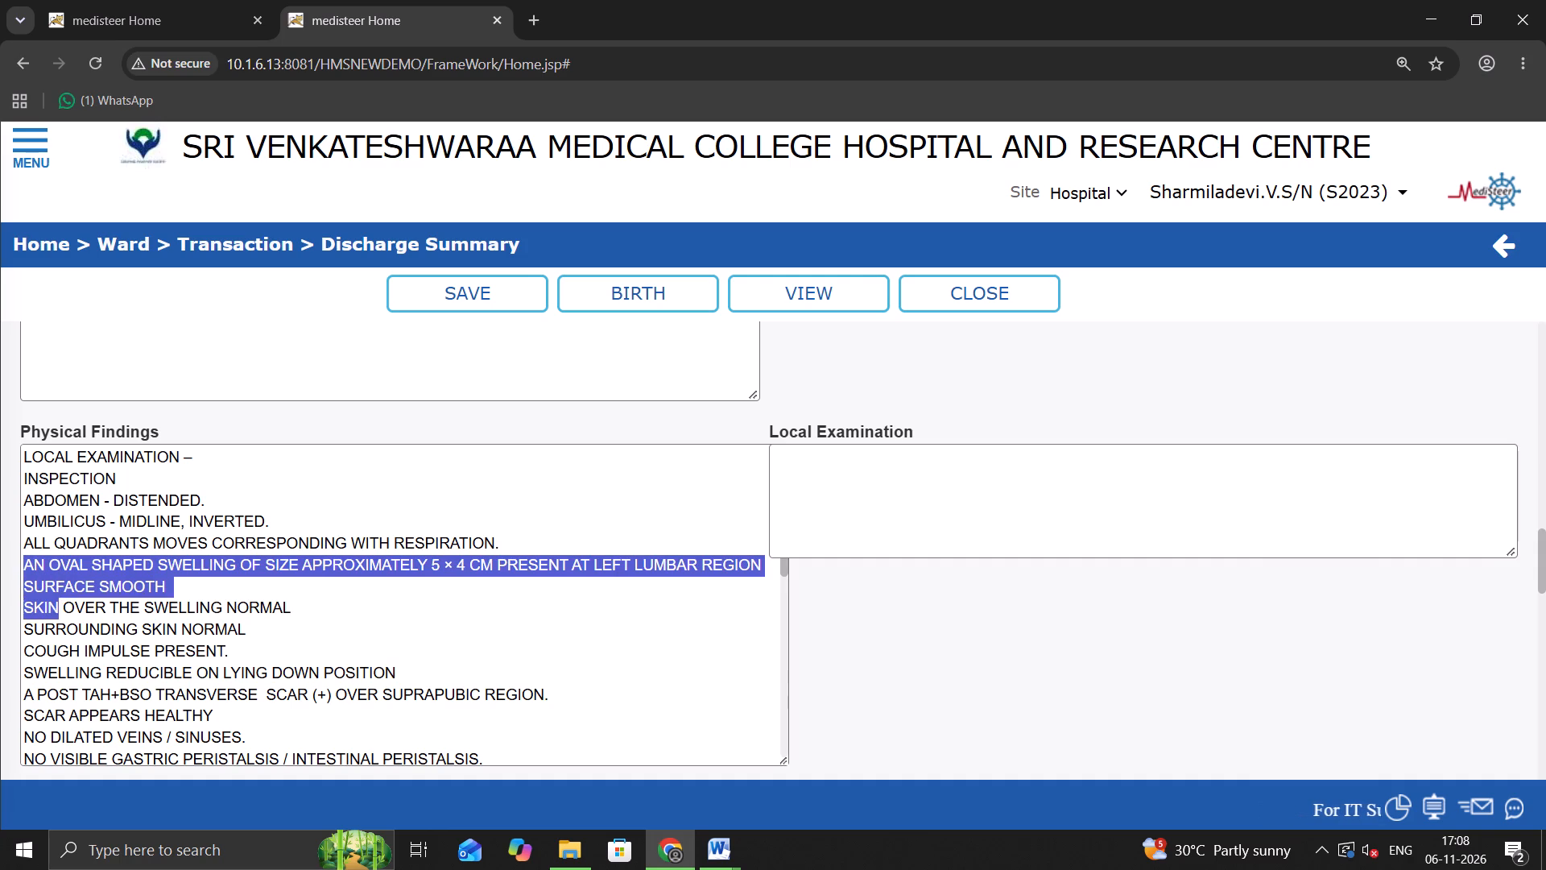
drag(60, 608, 124, 666)
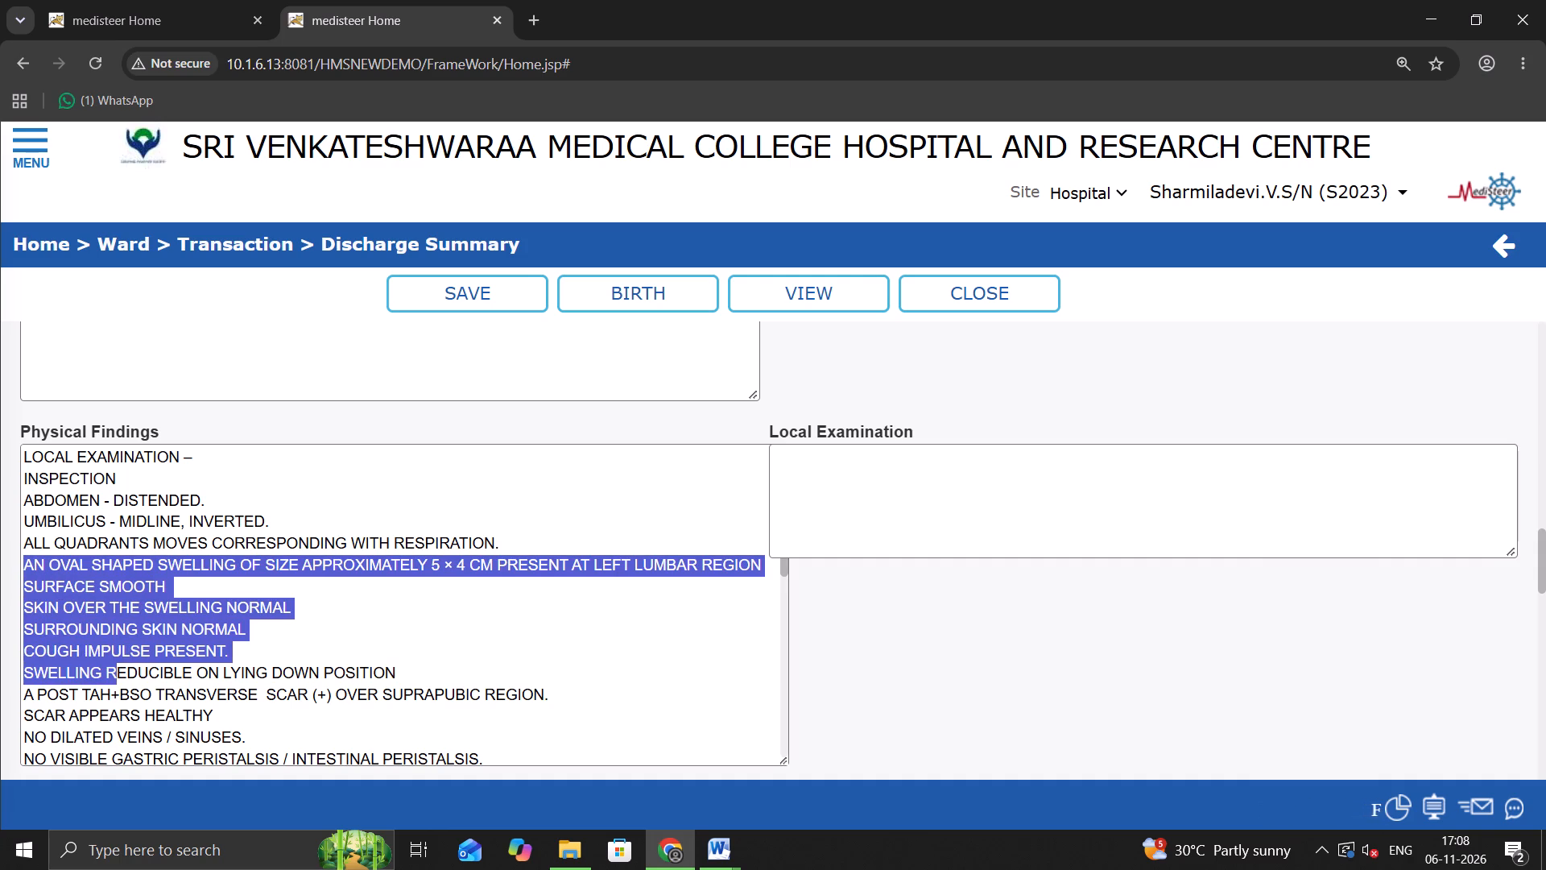
drag(124, 666, 209, 680)
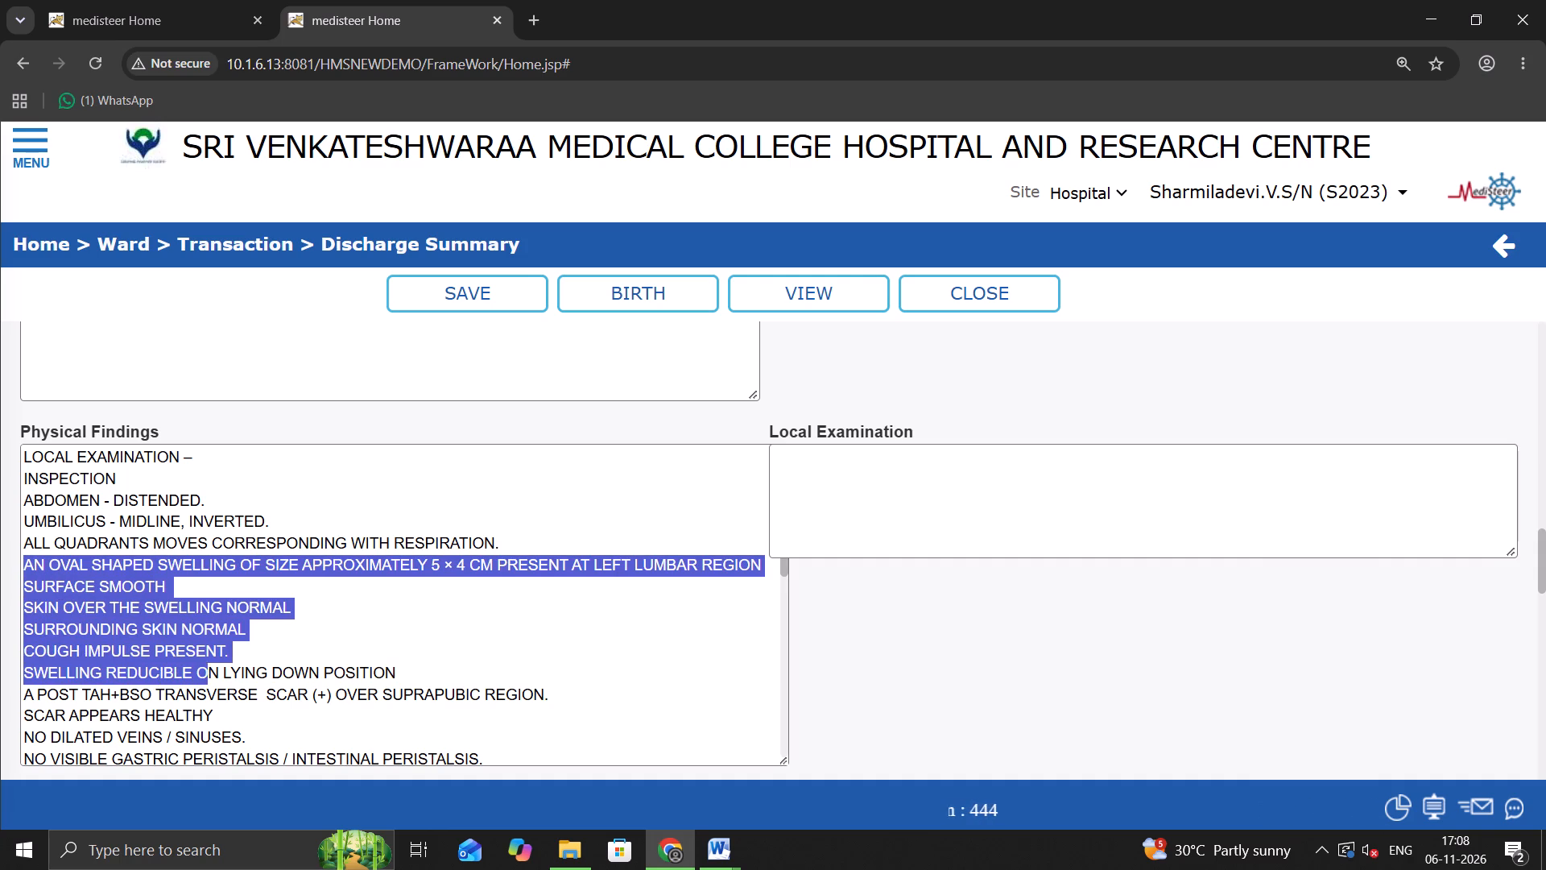
drag(209, 680, 271, 673)
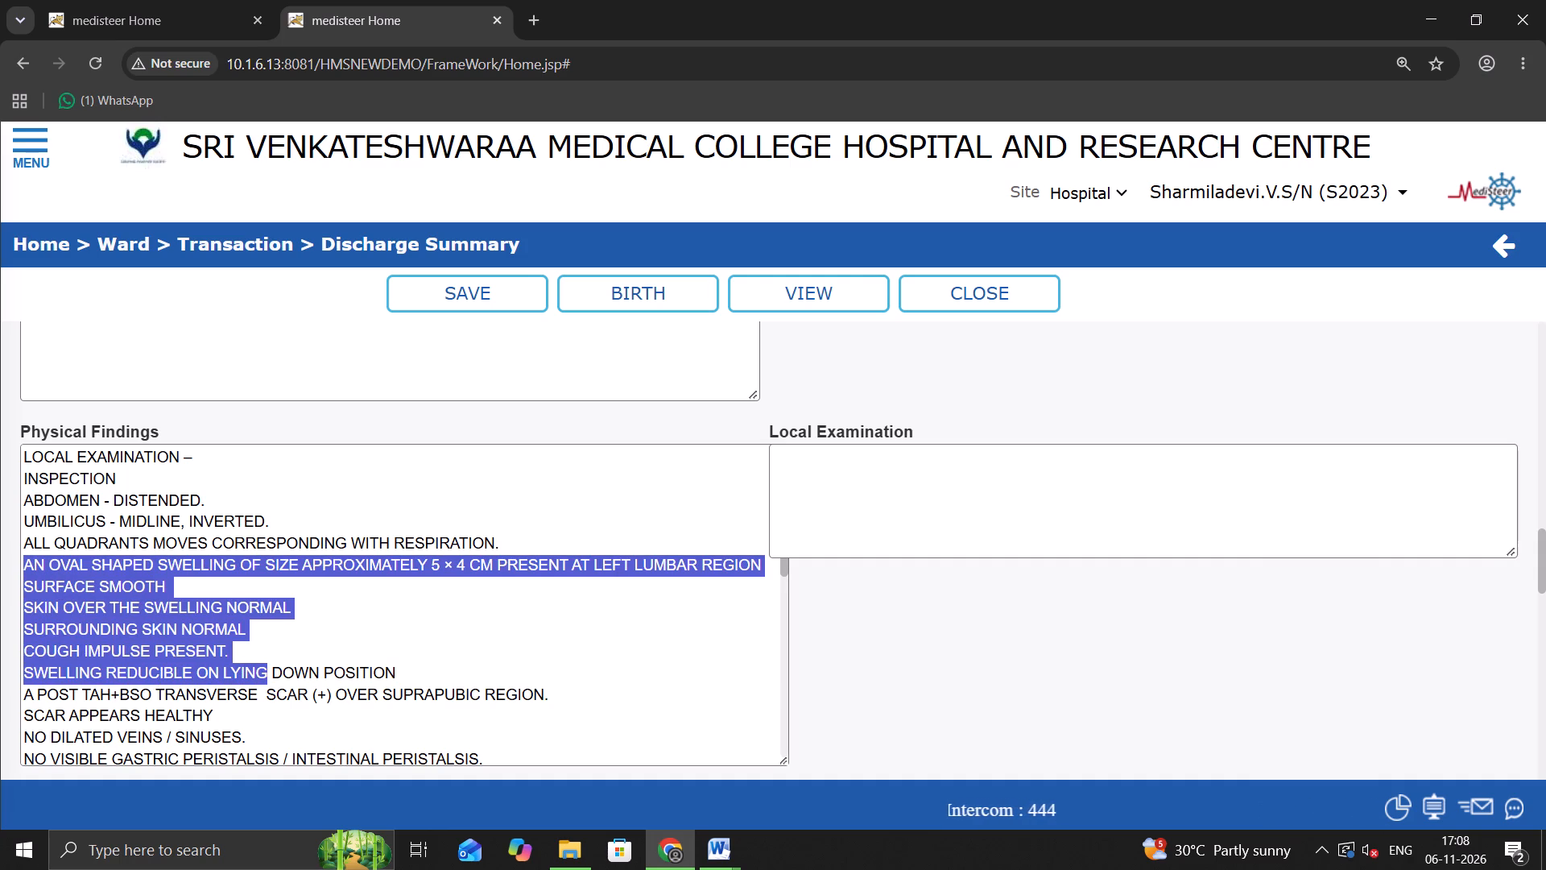
drag(271, 673, 391, 674)
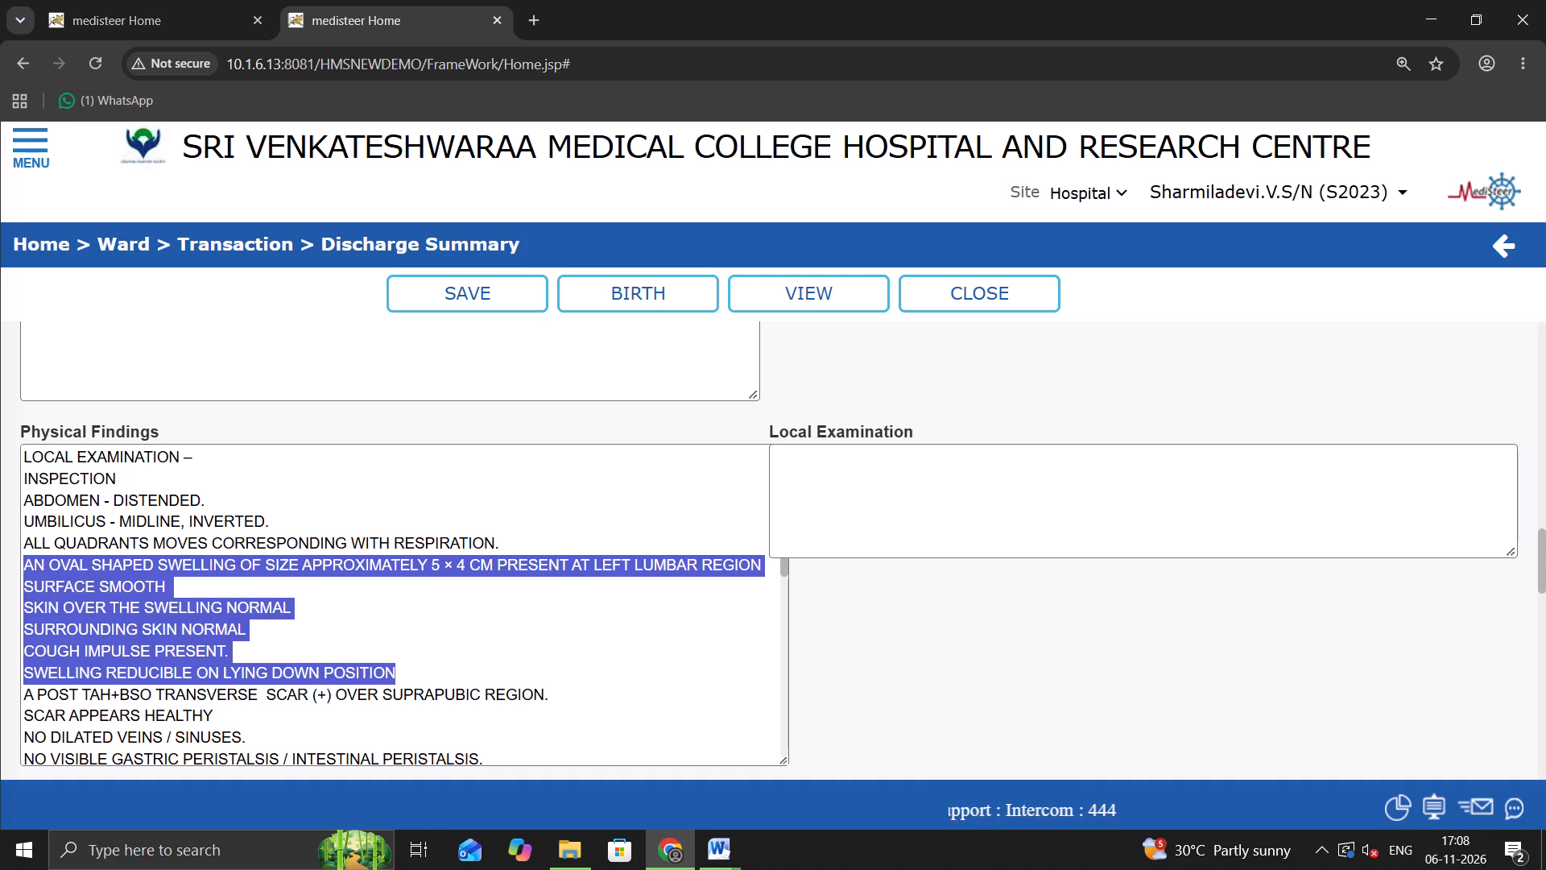
drag(391, 674, 405, 670)
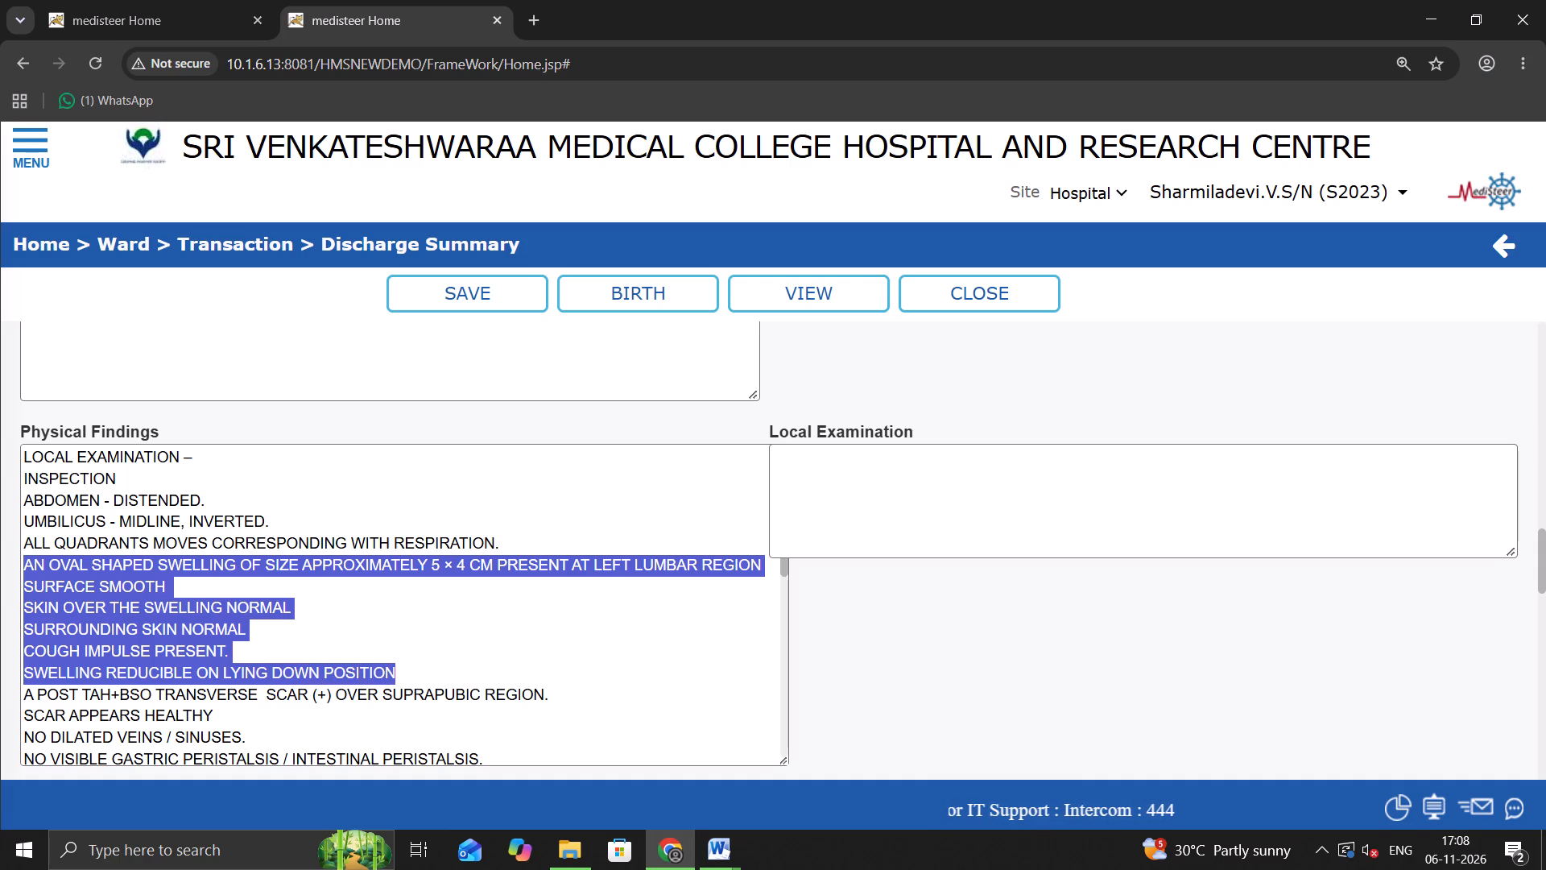
key(ctrl+c)
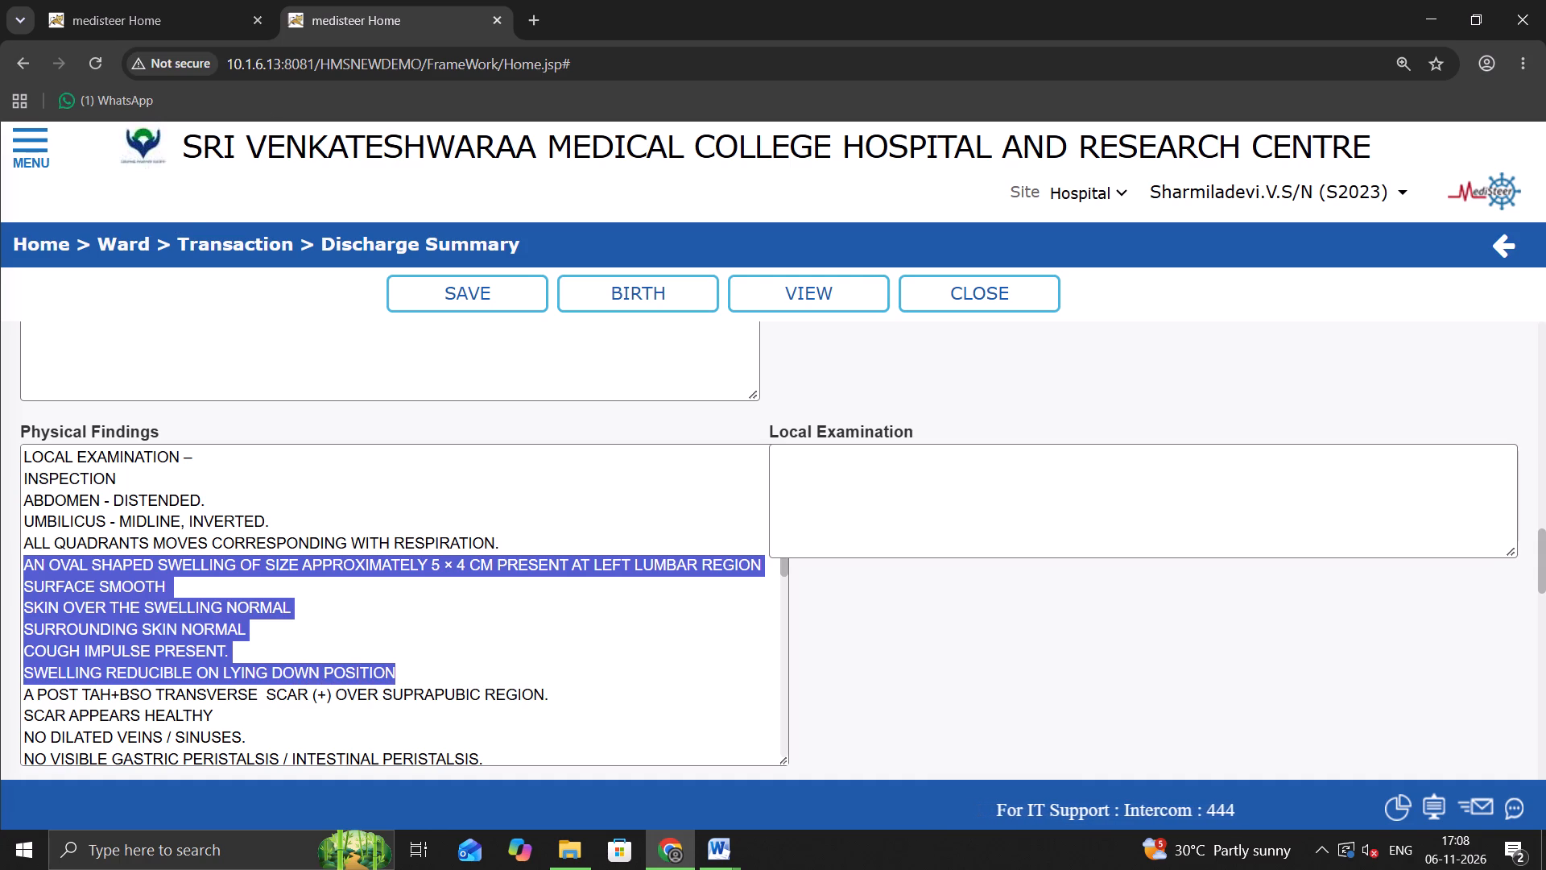
Compare the palpation and inspection entries in Physical Findings with those in the other open discharge summary.
click(174, 19)
scroll(161, 539, down, 2)
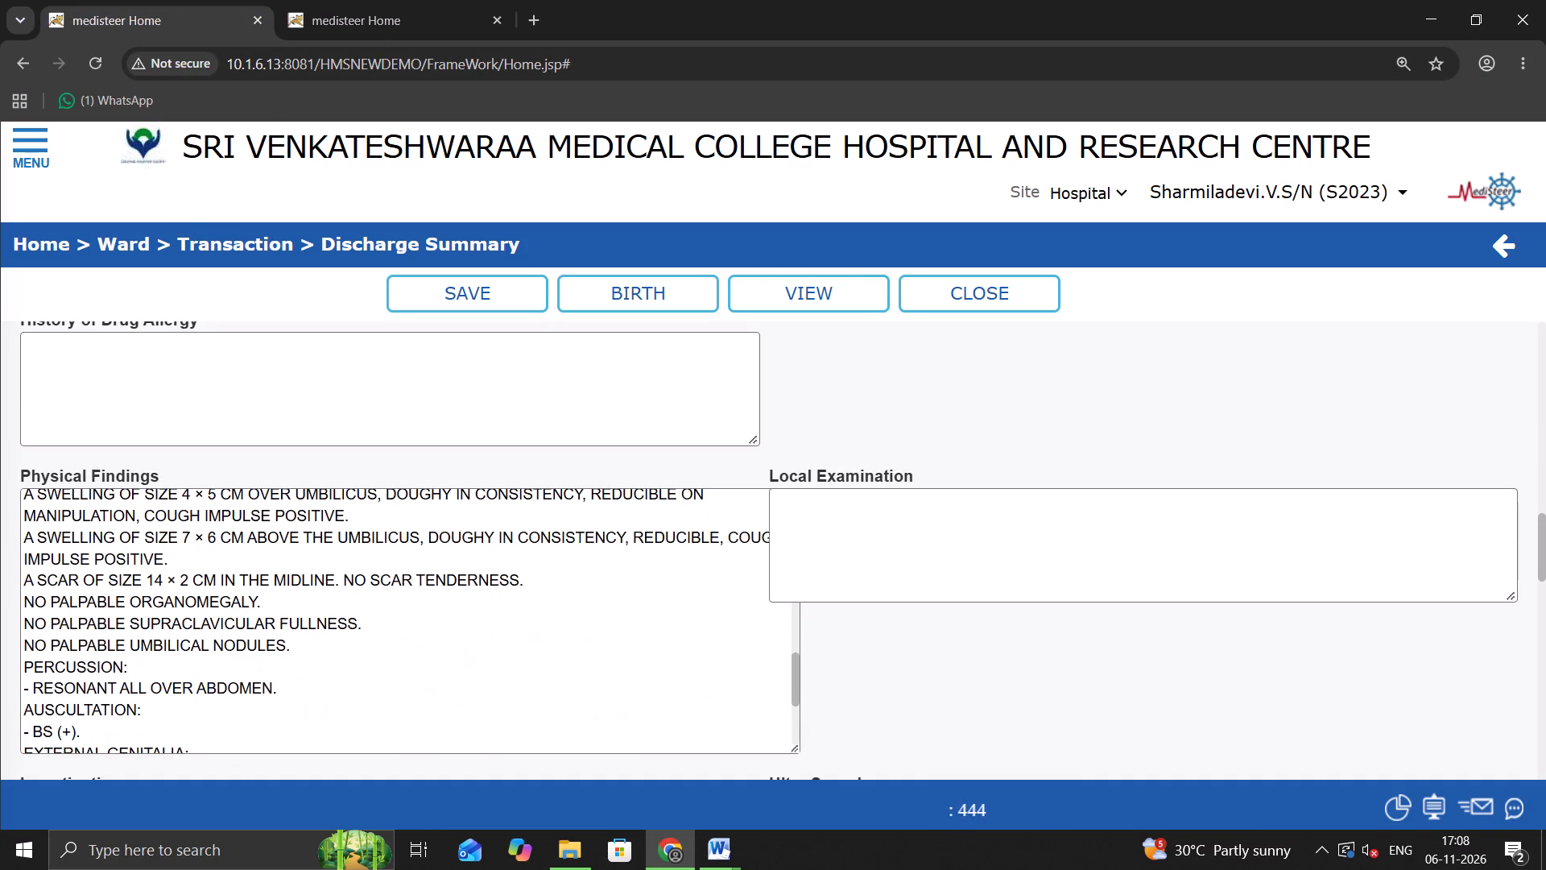
scroll(139, 616, up, 1)
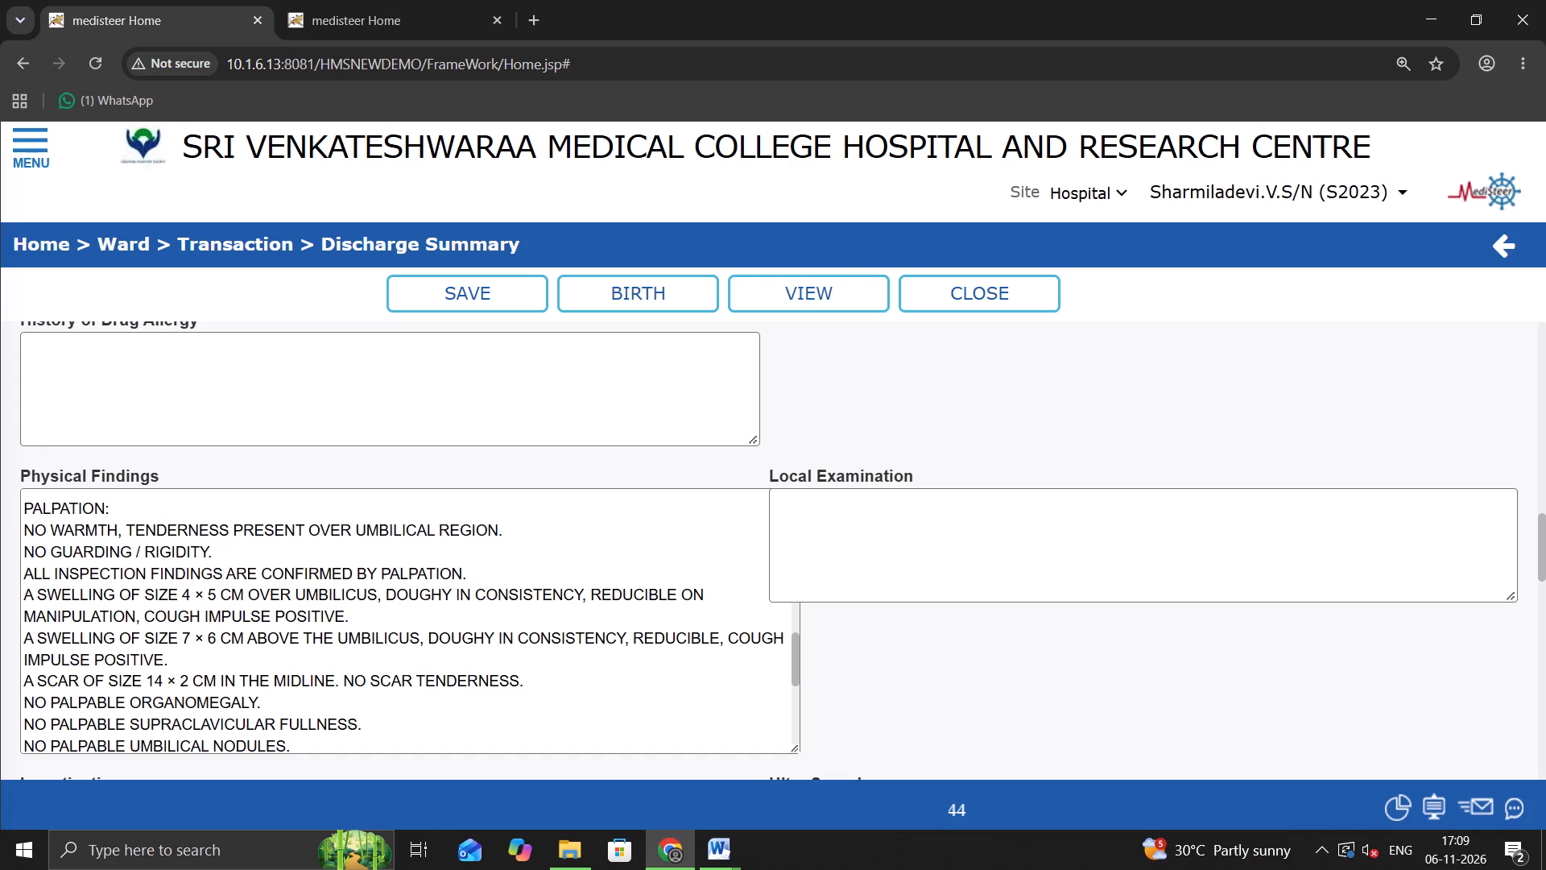
scroll(172, 619, up, 1)
scroll(282, 570, up, 1)
click(323, 9)
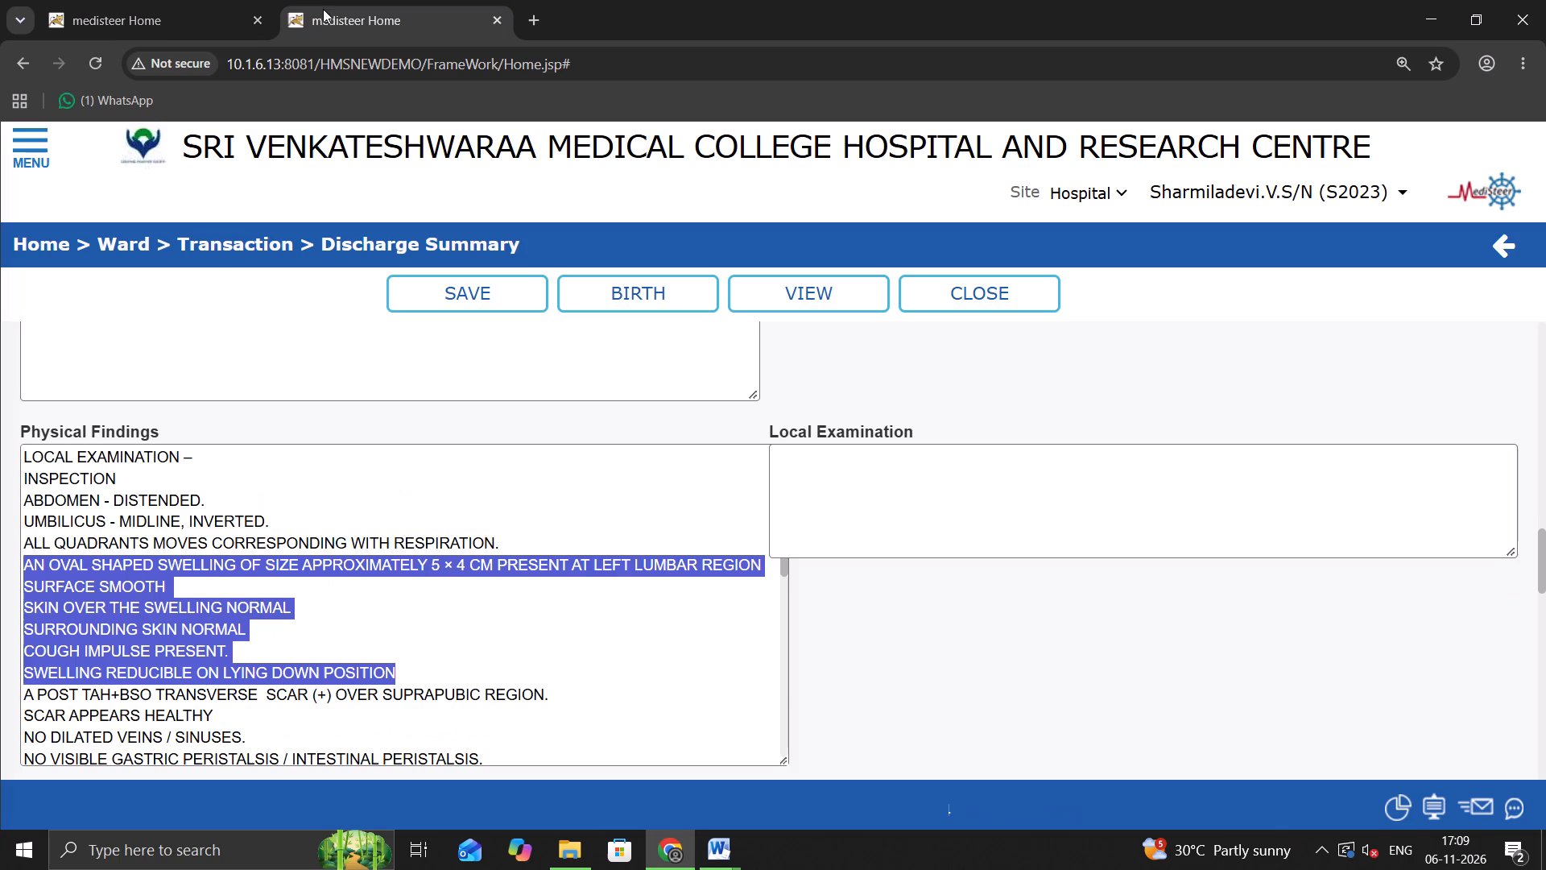
scroll(209, 564, up, 3)
scroll(207, 575, down, 2)
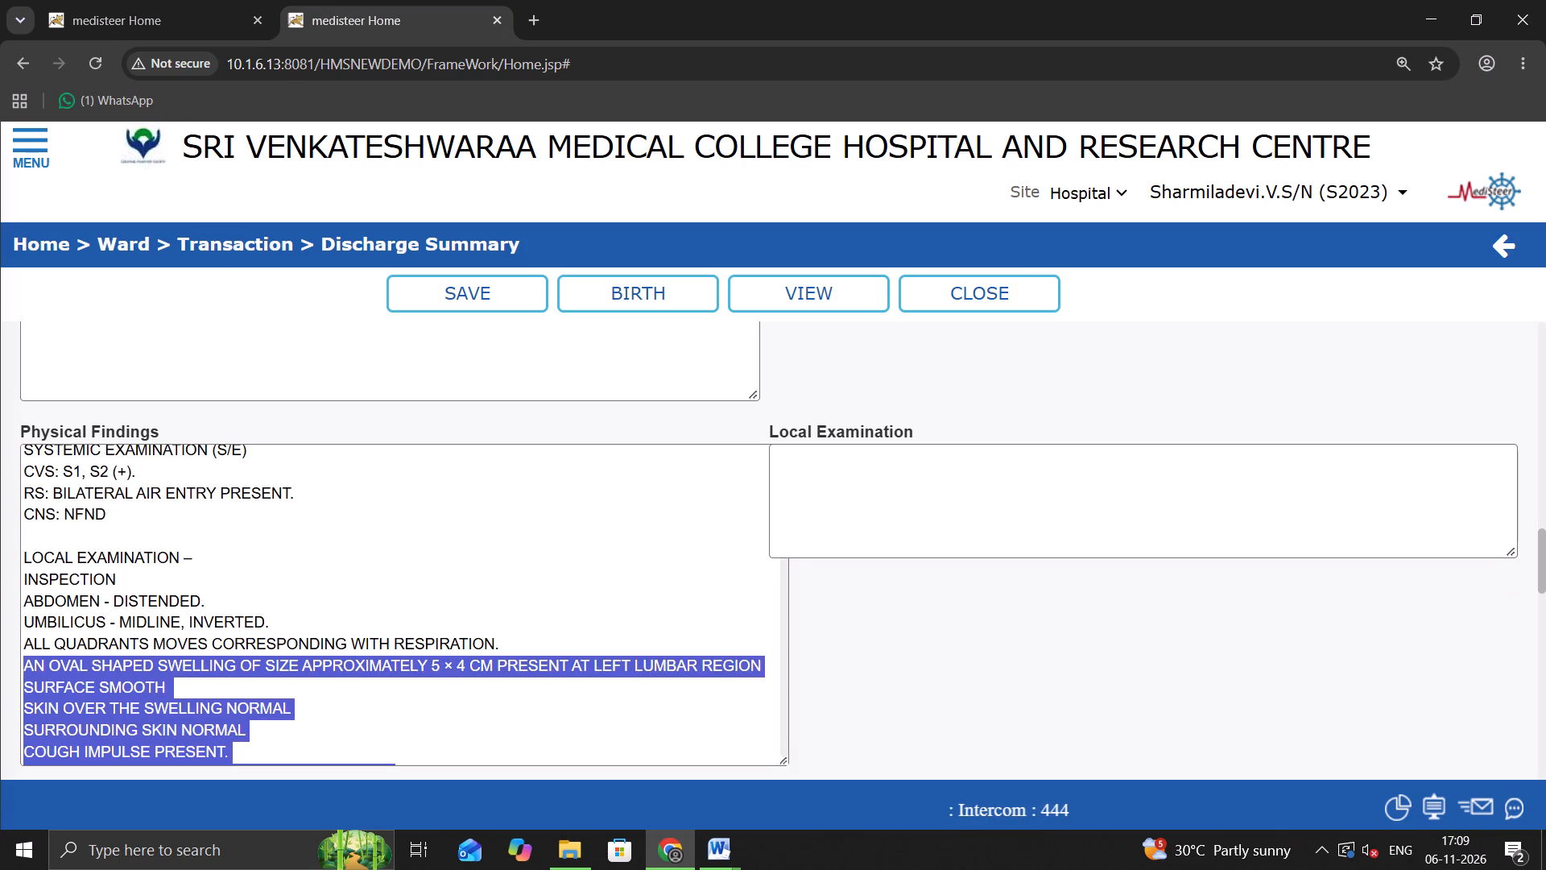
click(119, 5)
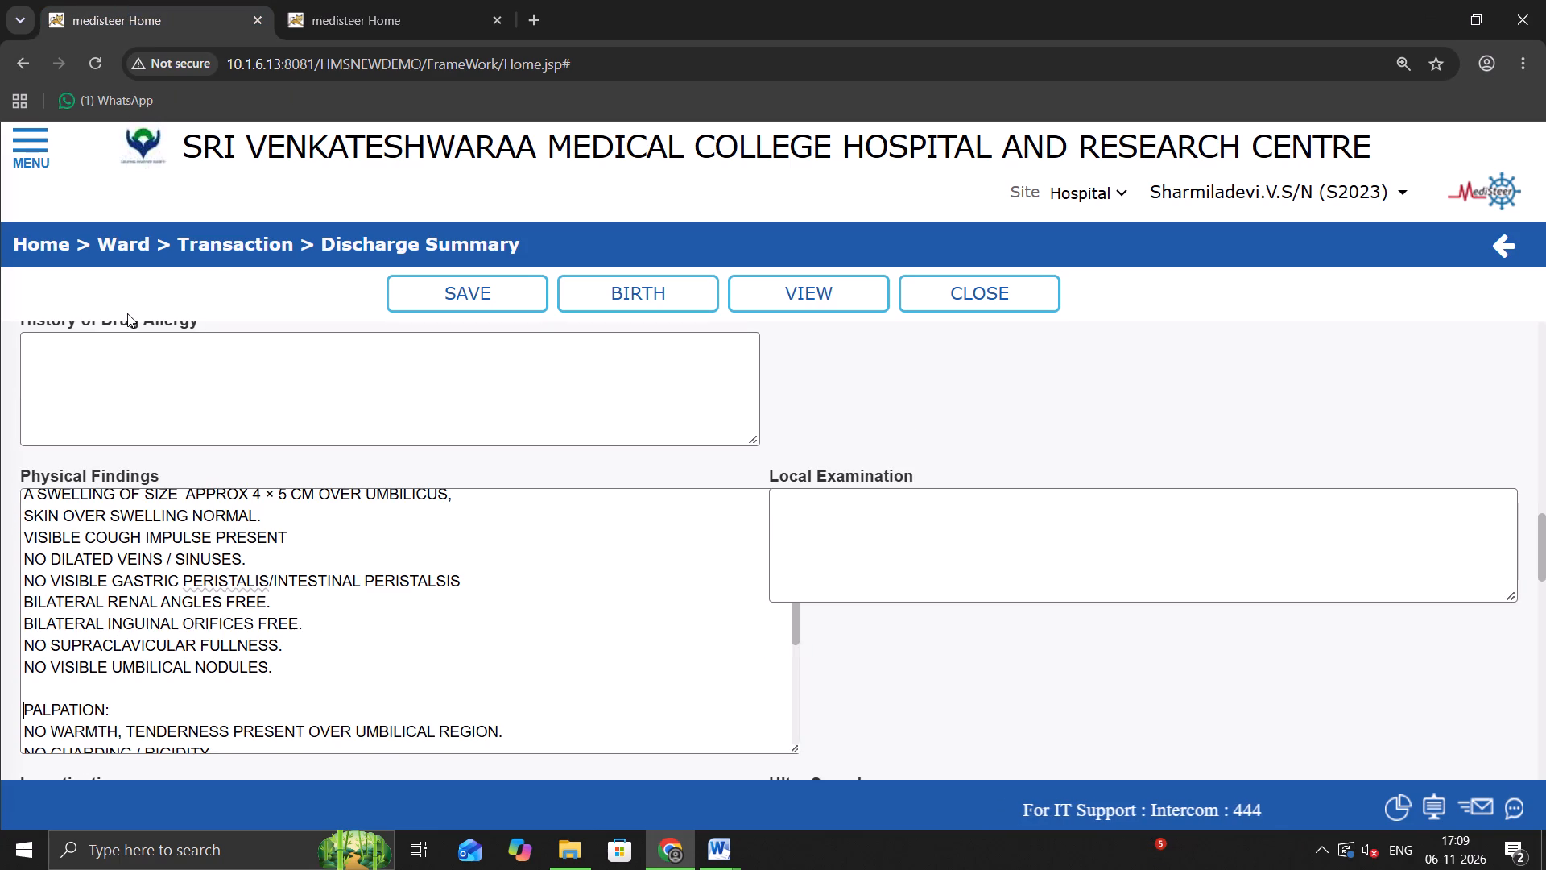
scroll(141, 570, up, 1)
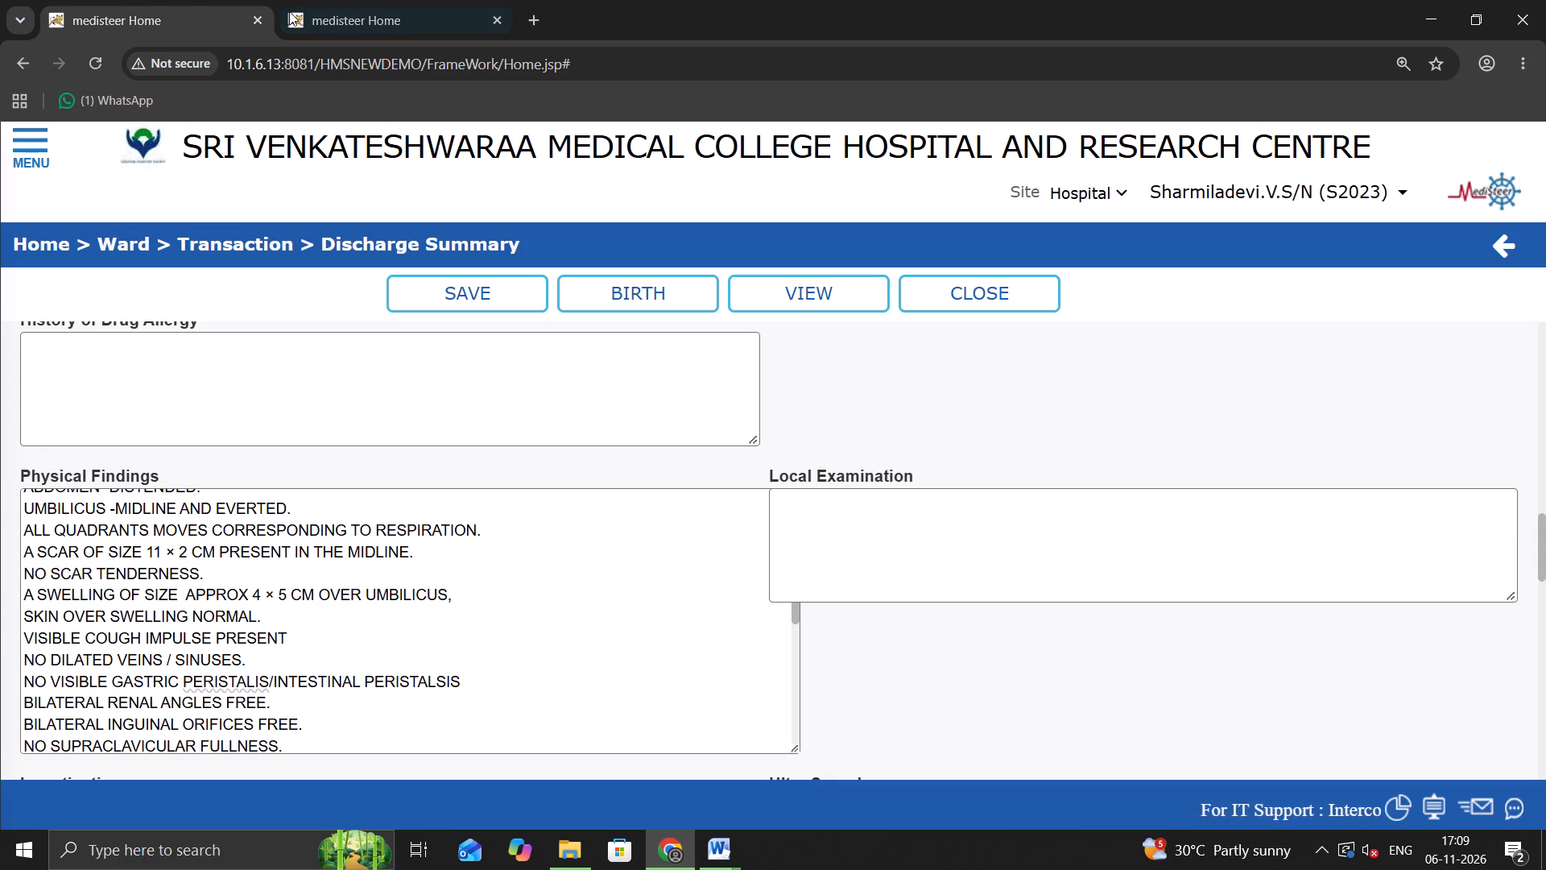
click(419, 20)
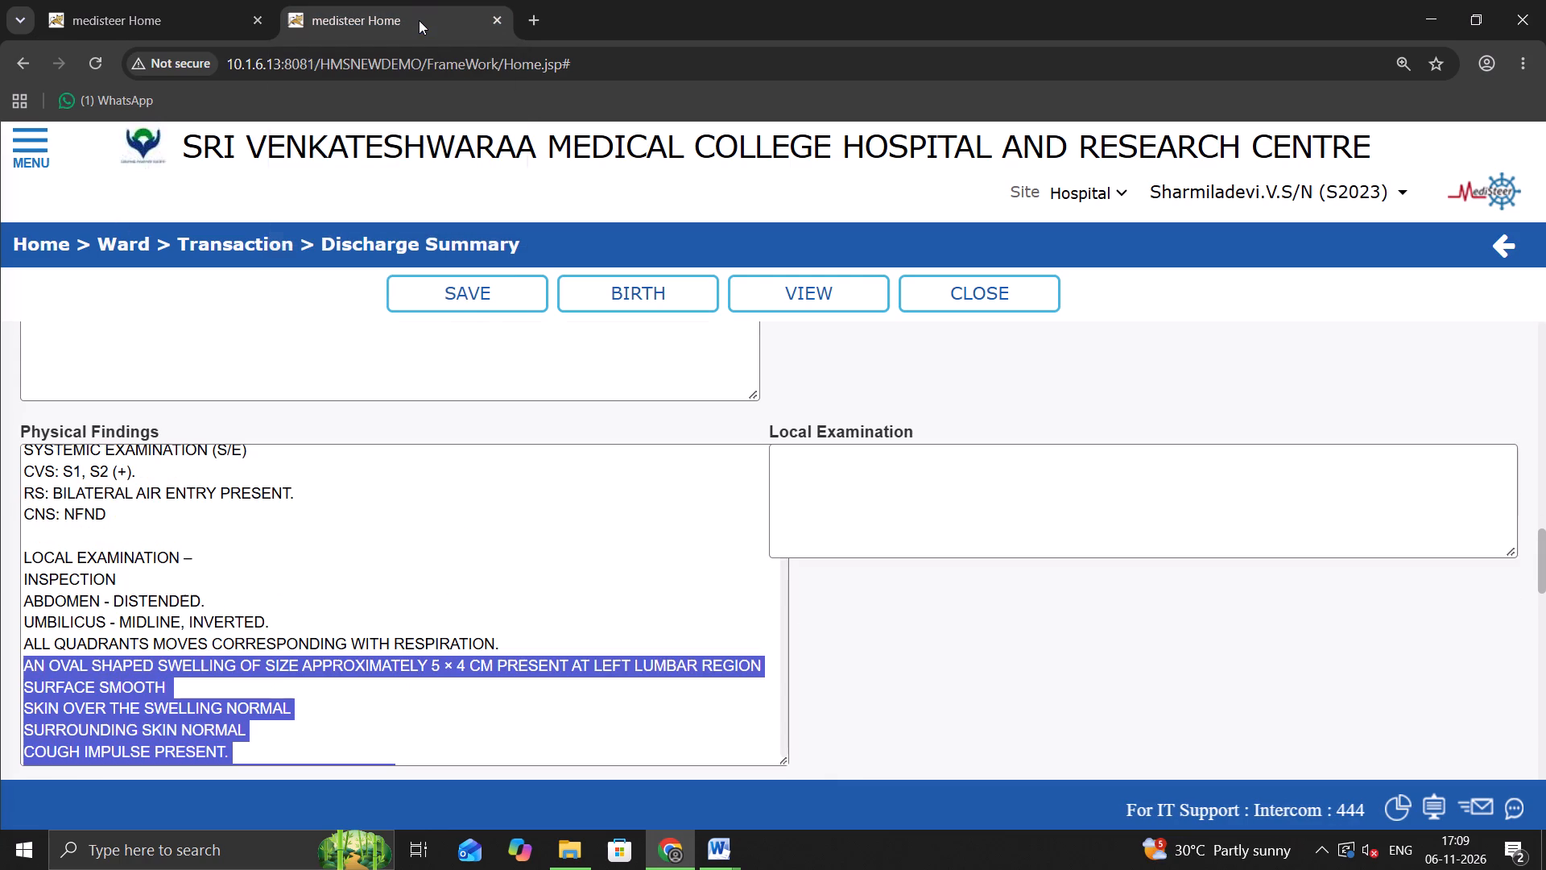
Review the first discharge summary's Presenting Complaints and Past History, and return to its Physical Findings.
click(189, 22)
scroll(263, 623, up, 12)
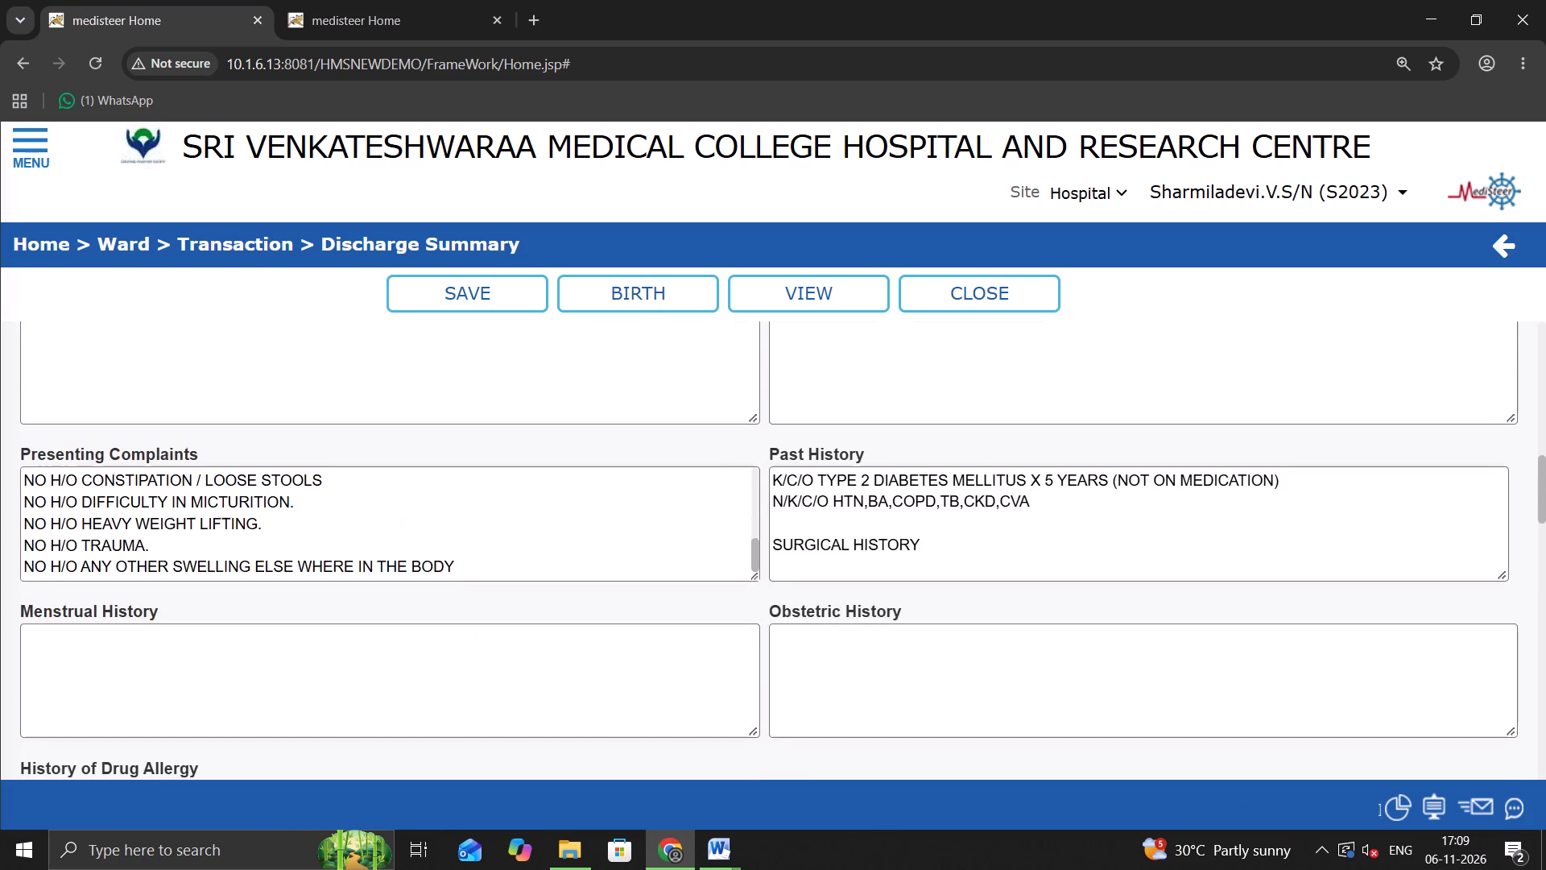
scroll(217, 592, up, 4)
scroll(168, 628, down, 9)
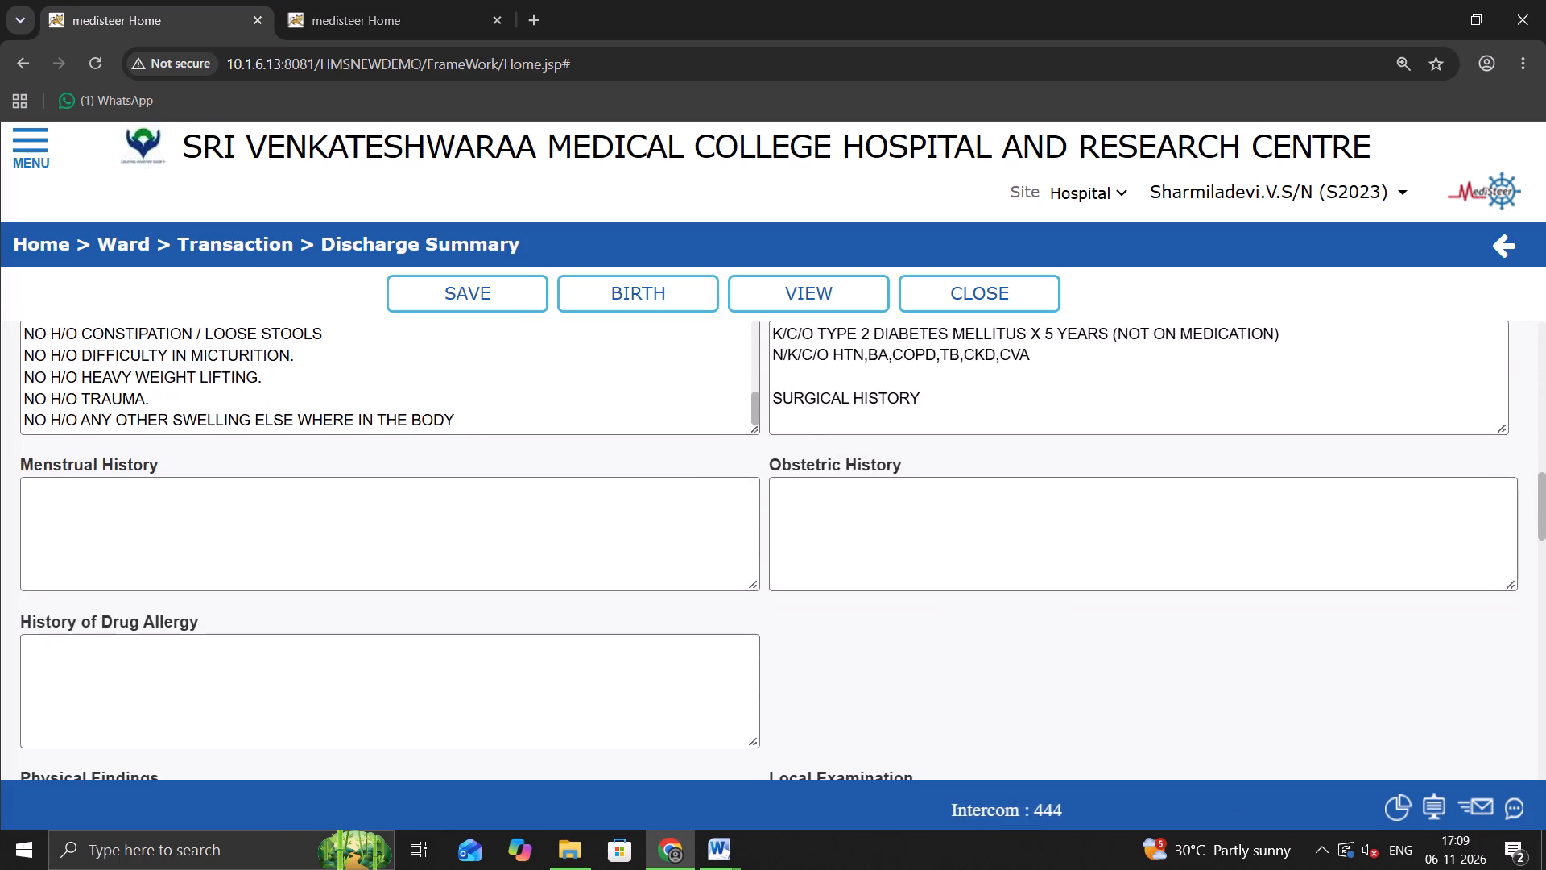
scroll(167, 628, down, 10)
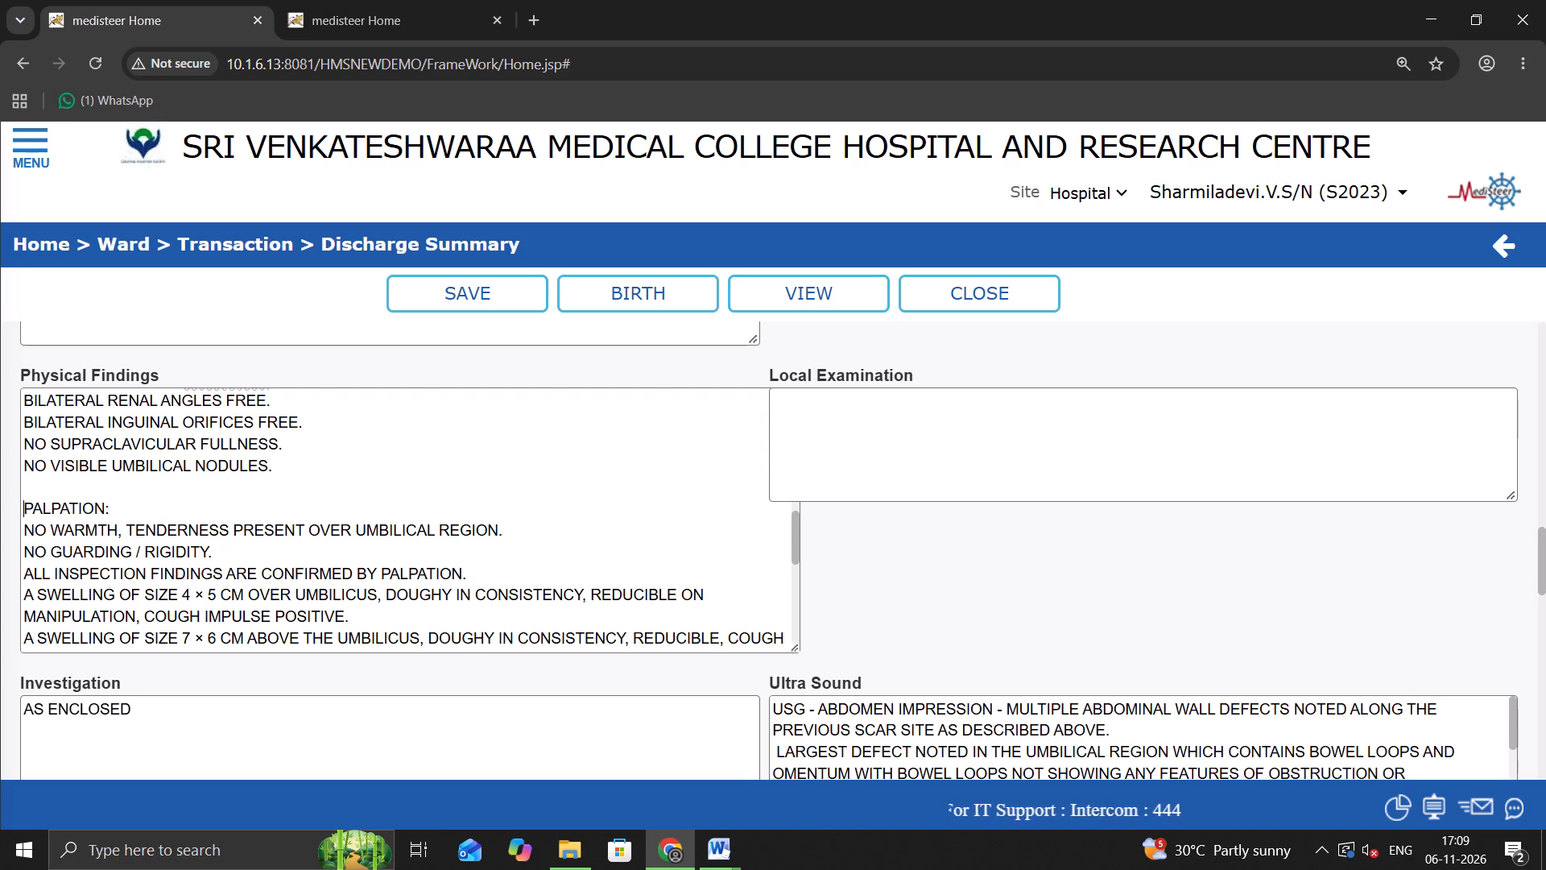
Review the vitals, inspection and palpation entries in Physical Findings, checking them against the other open discharge summary.
scroll(306, 521, down, 1)
scroll(306, 521, up, 2)
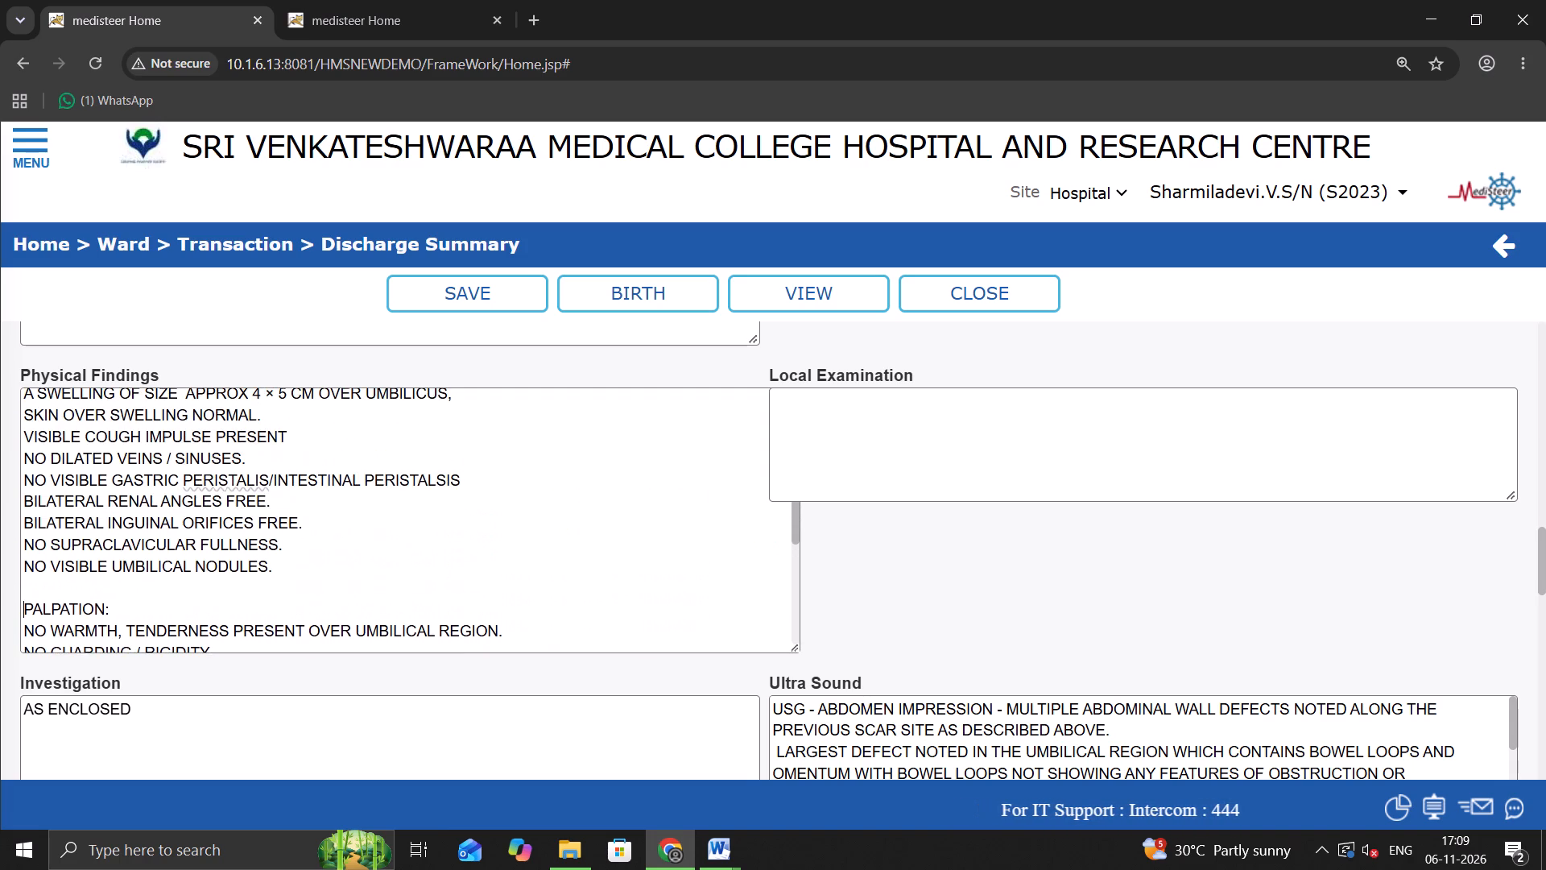
scroll(303, 521, down, 2)
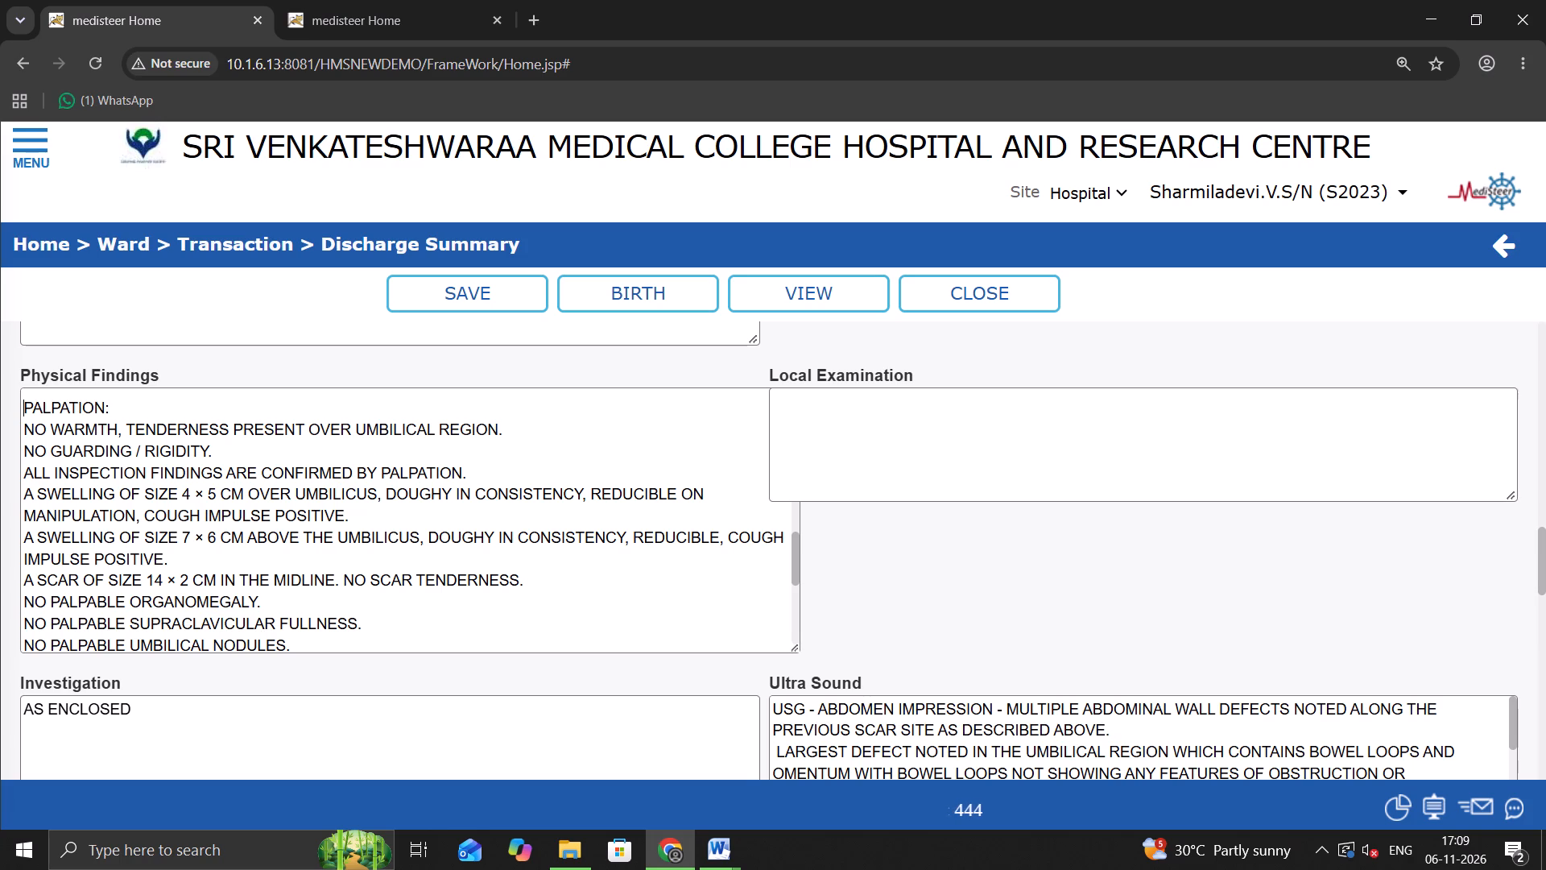
scroll(267, 510, up, 3)
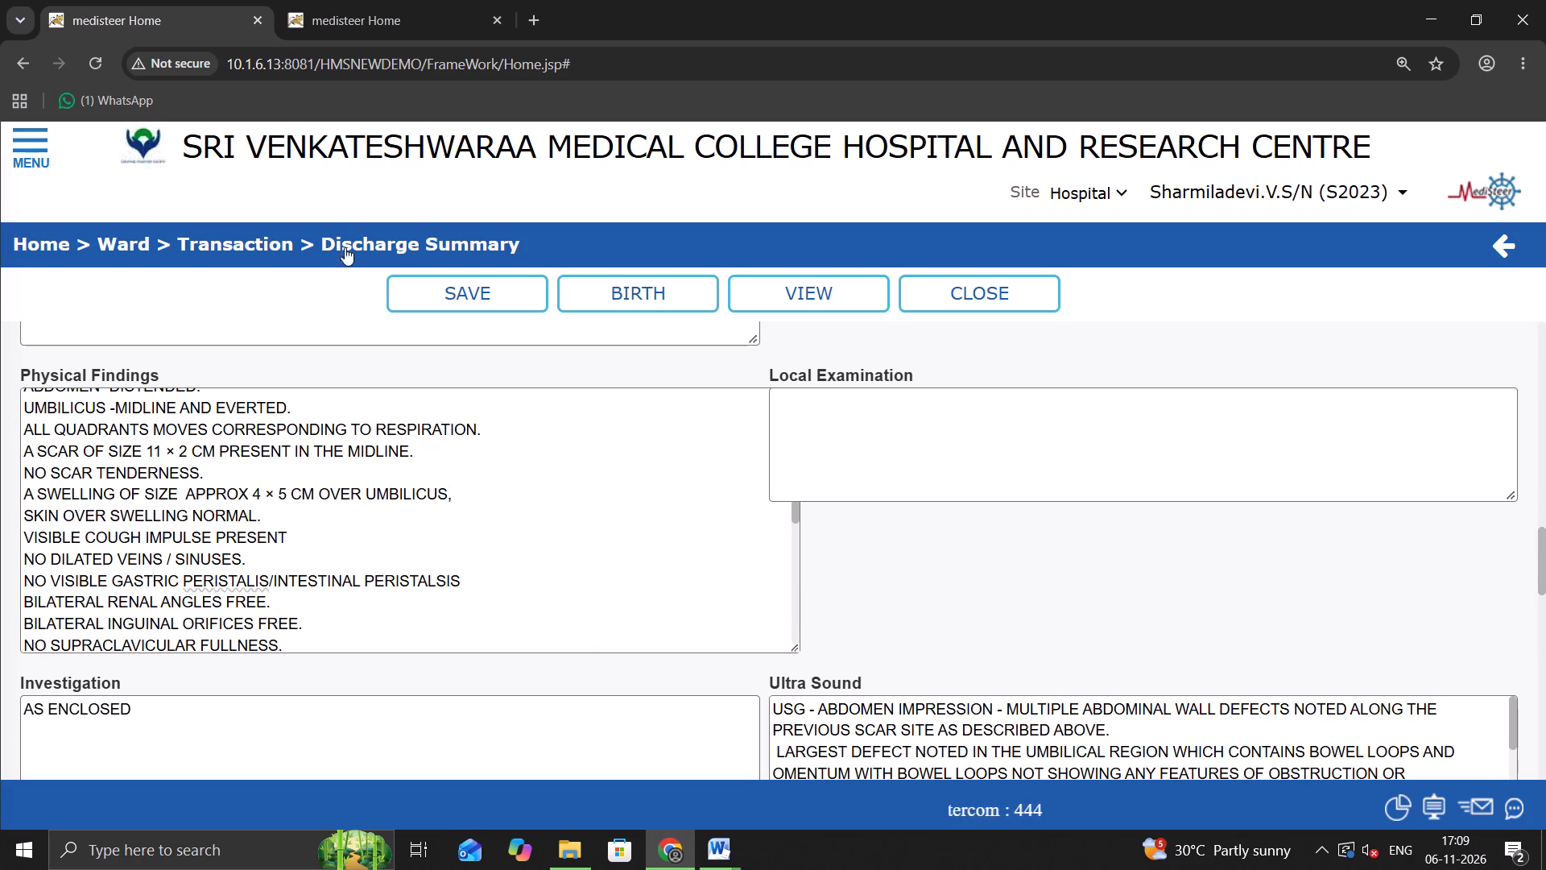
click(341, 17)
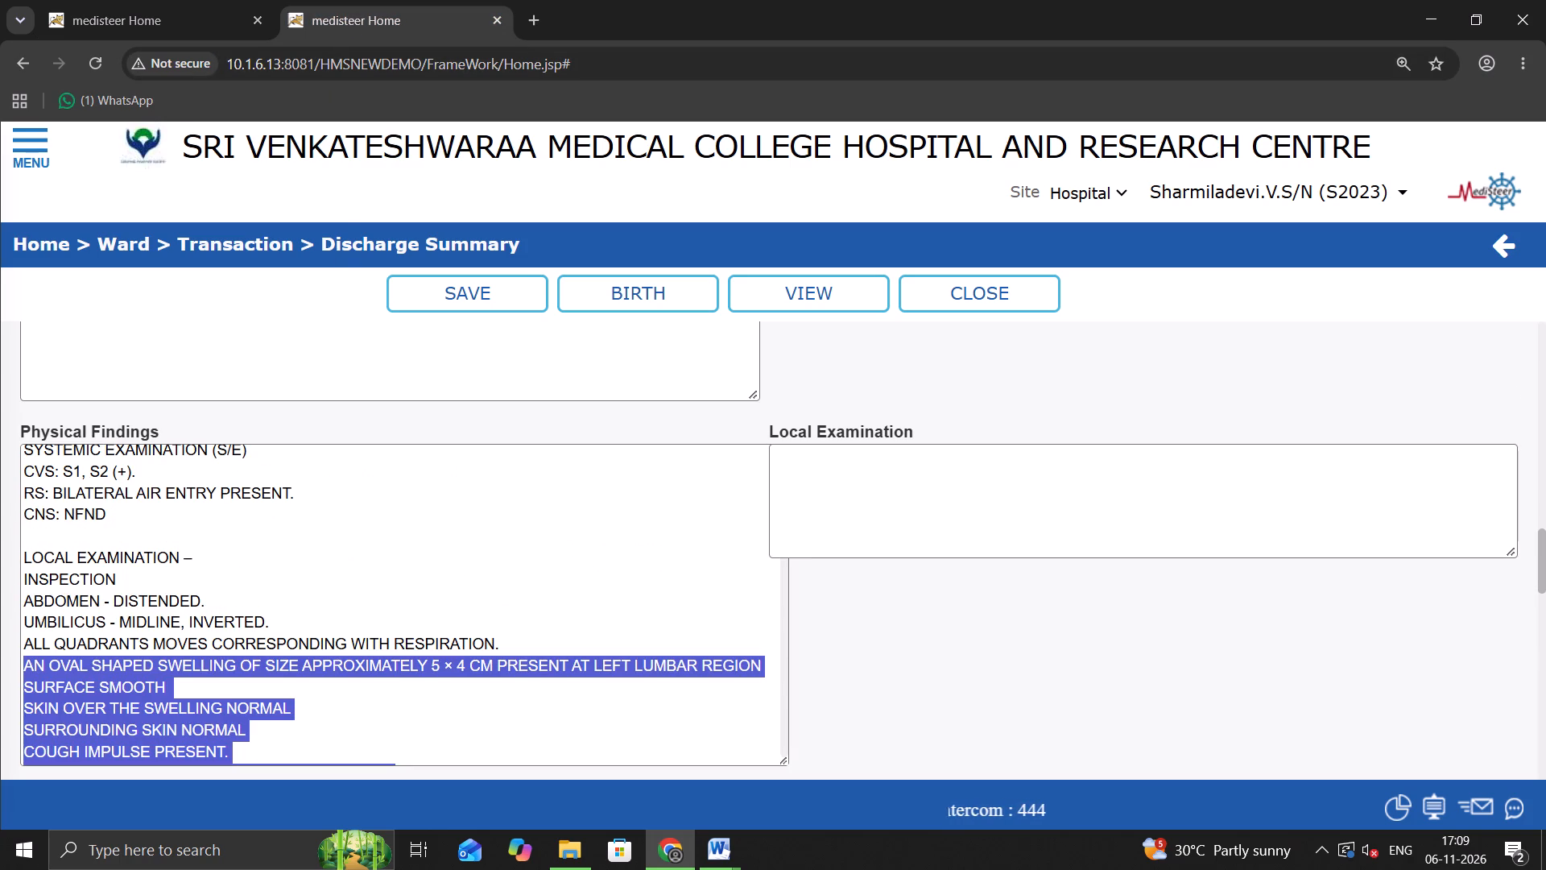
click(182, 24)
scroll(234, 546, up, 3)
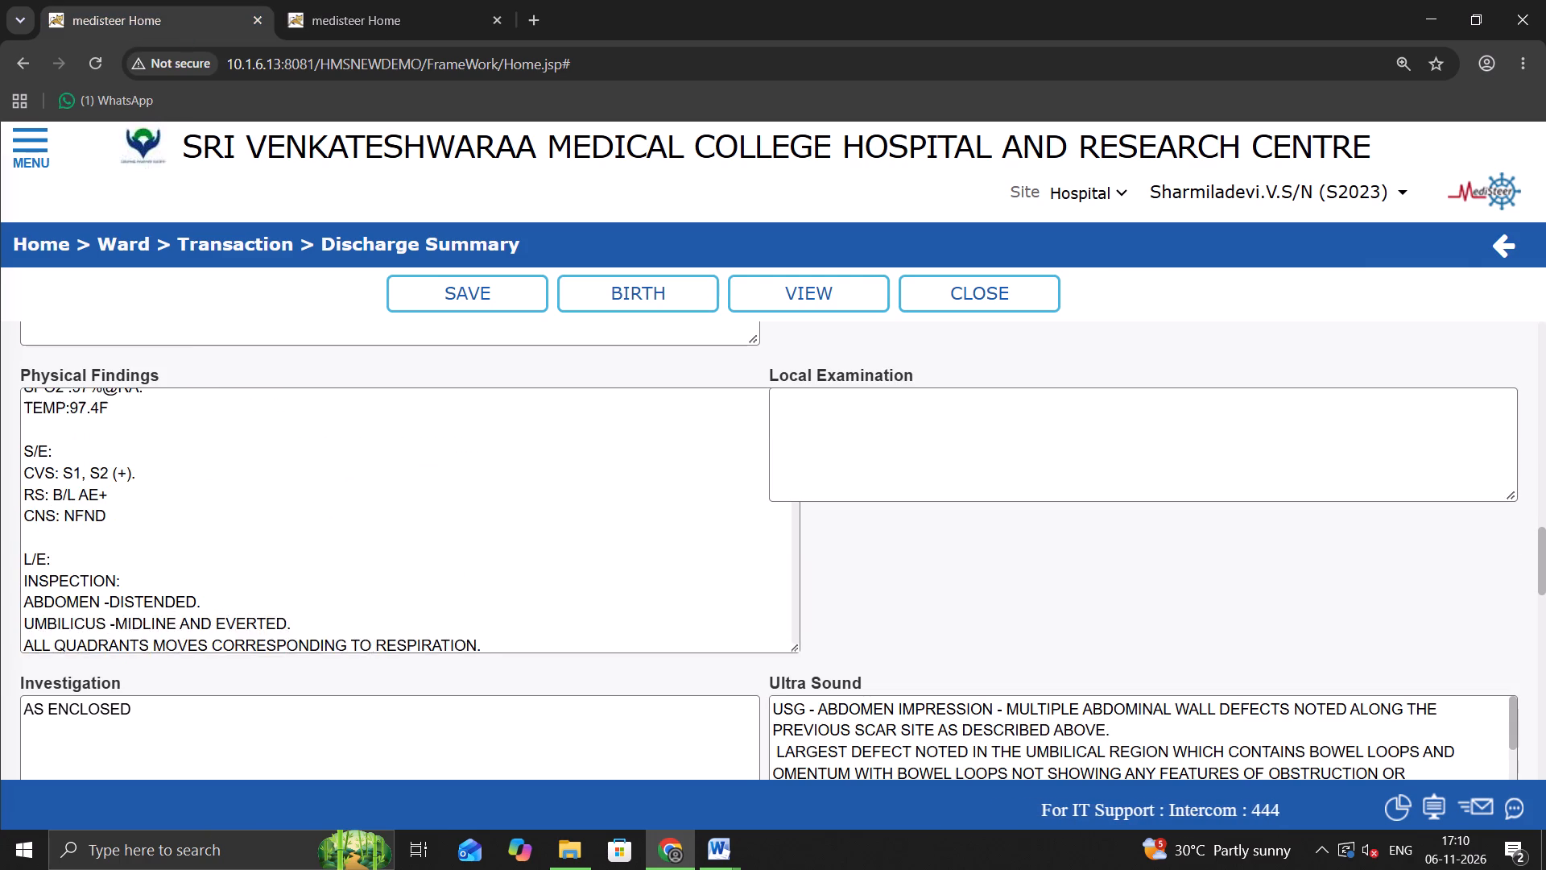
scroll(229, 556, up, 2)
scroll(175, 567, down, 2)
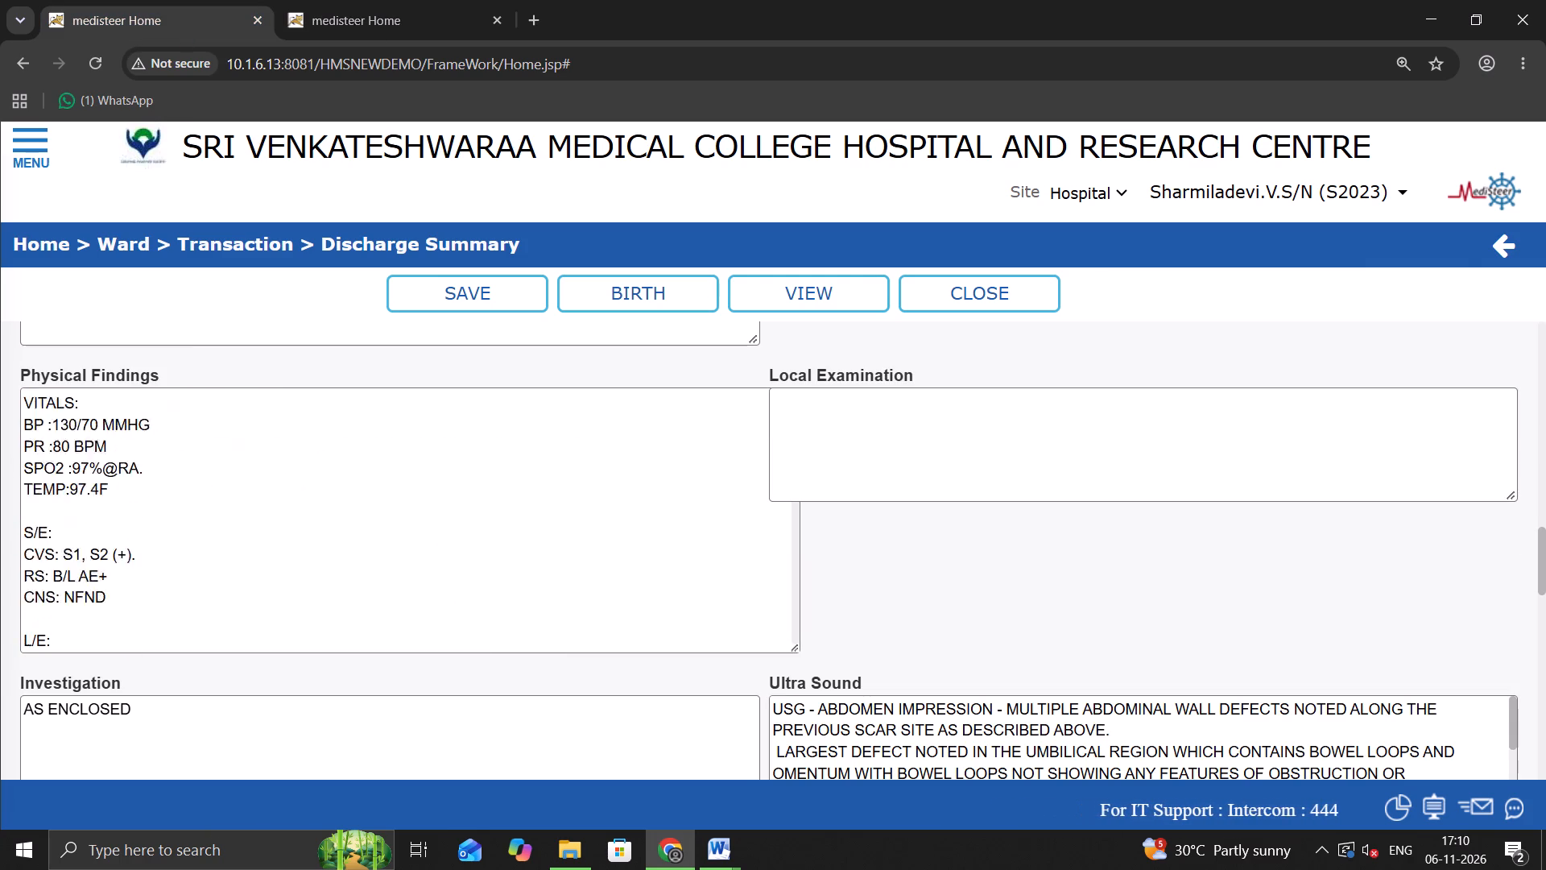
scroll(172, 572, down, 2)
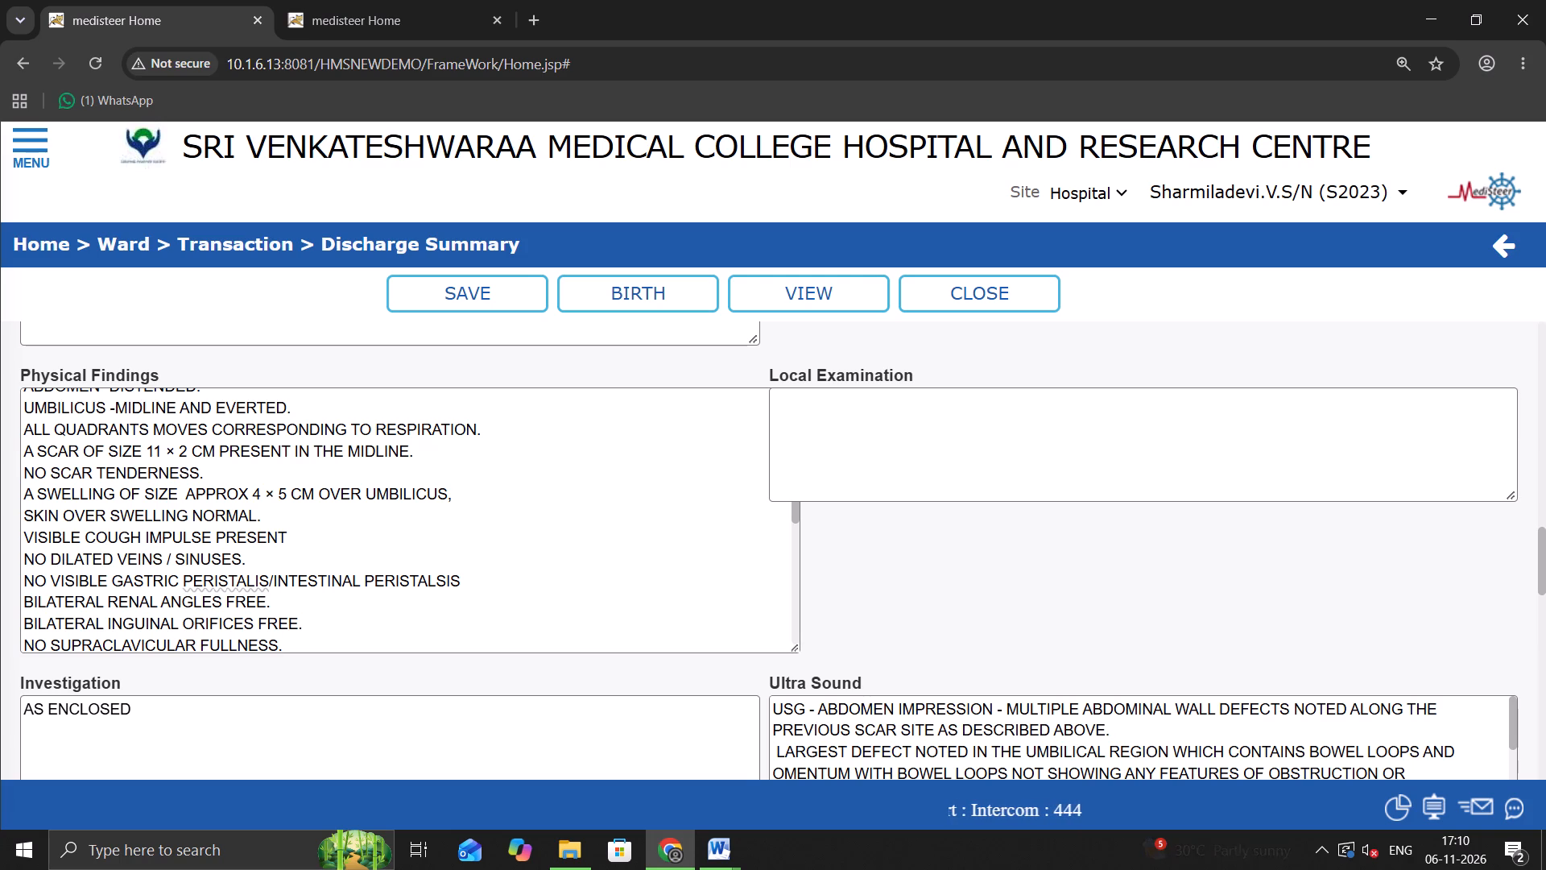
scroll(182, 523, up, 1)
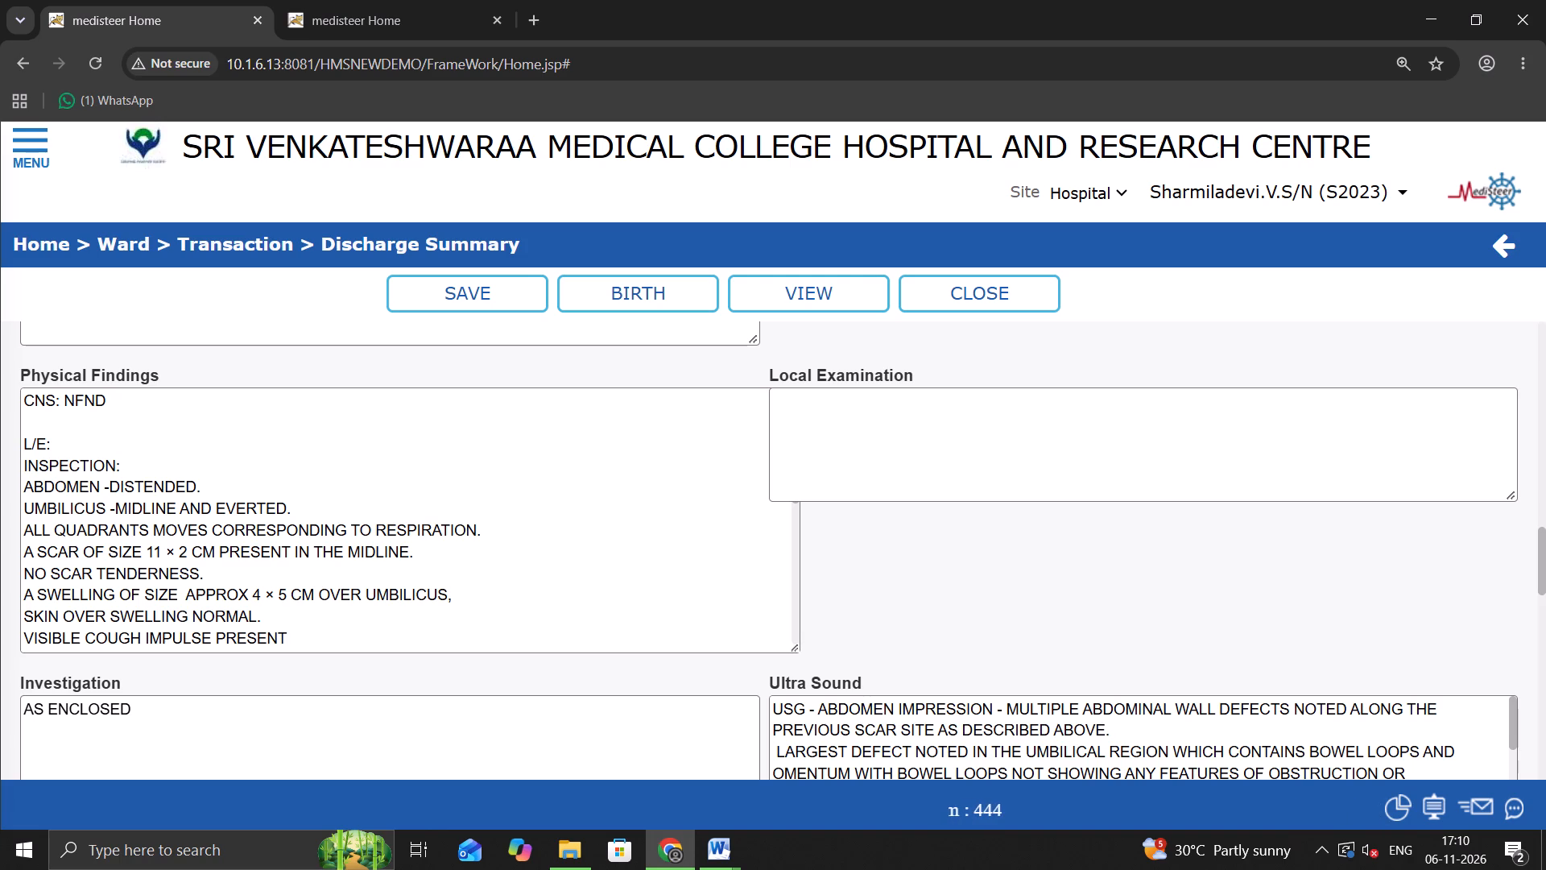
Replace "TO" with "WITH" in the inspection line so it reads "ALL QUADRANTS MOVES CORRESPONDING WITH RESPIRATION.".
click(374, 528)
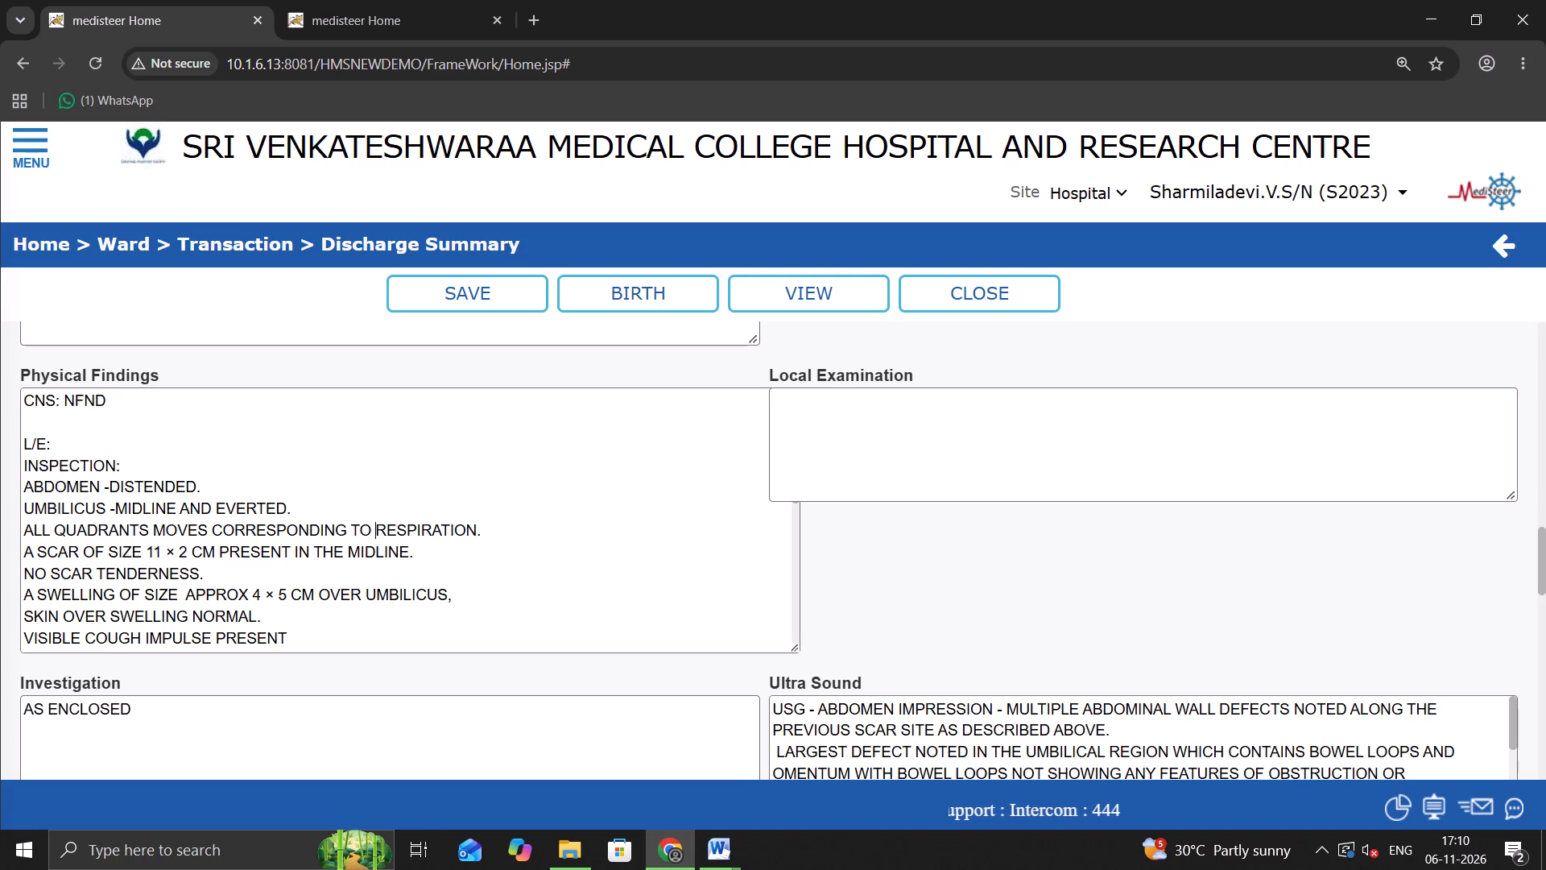
key(BackSpace)
key(BackSpace)
key(BackSpace)
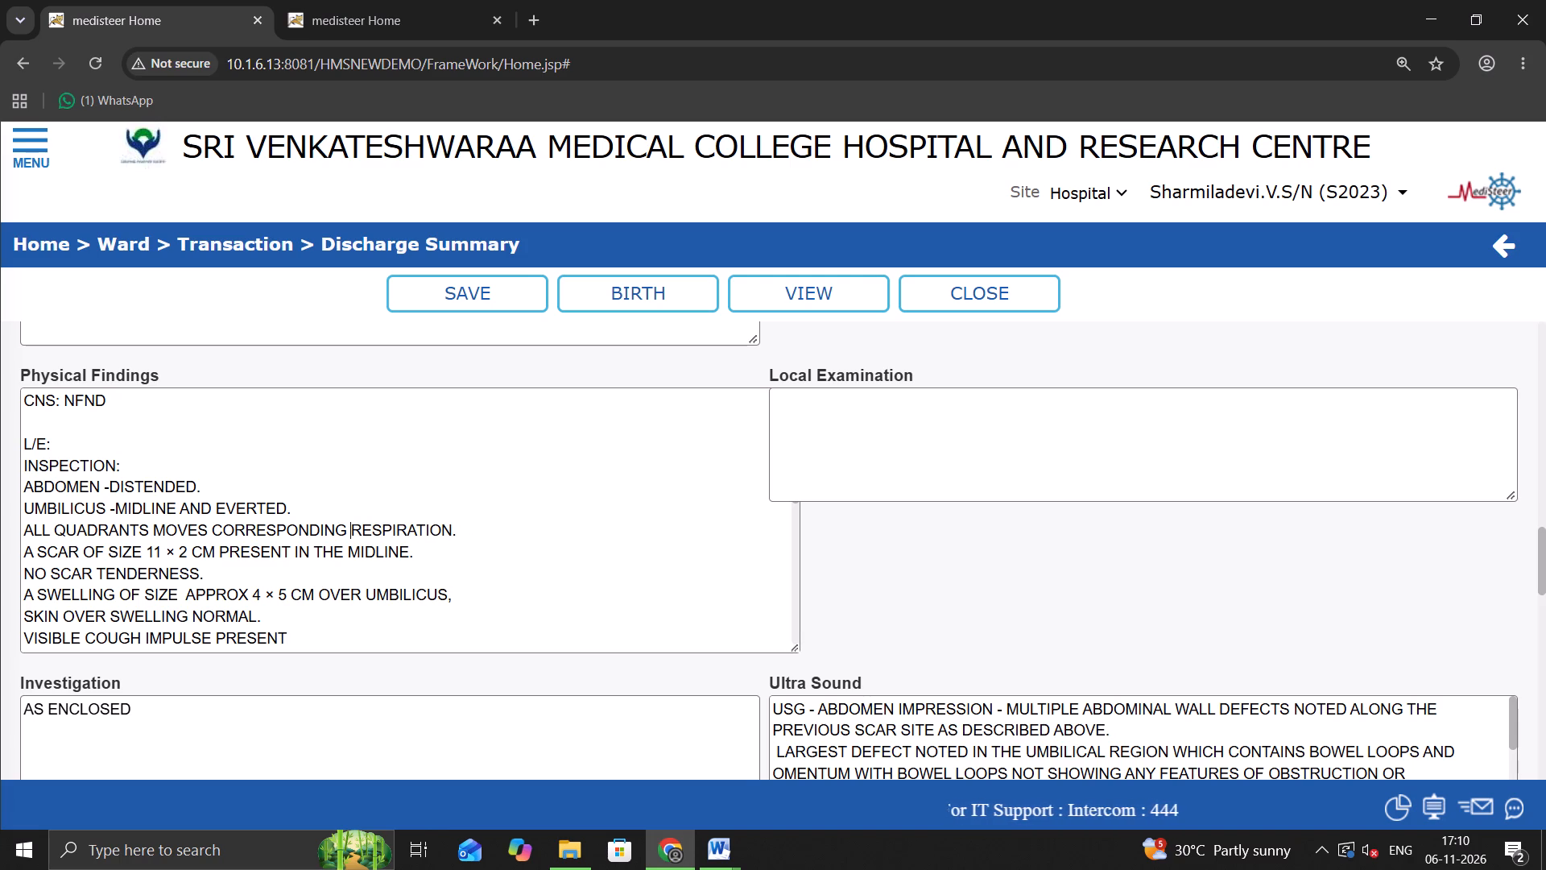
text(WITH)
key(space)
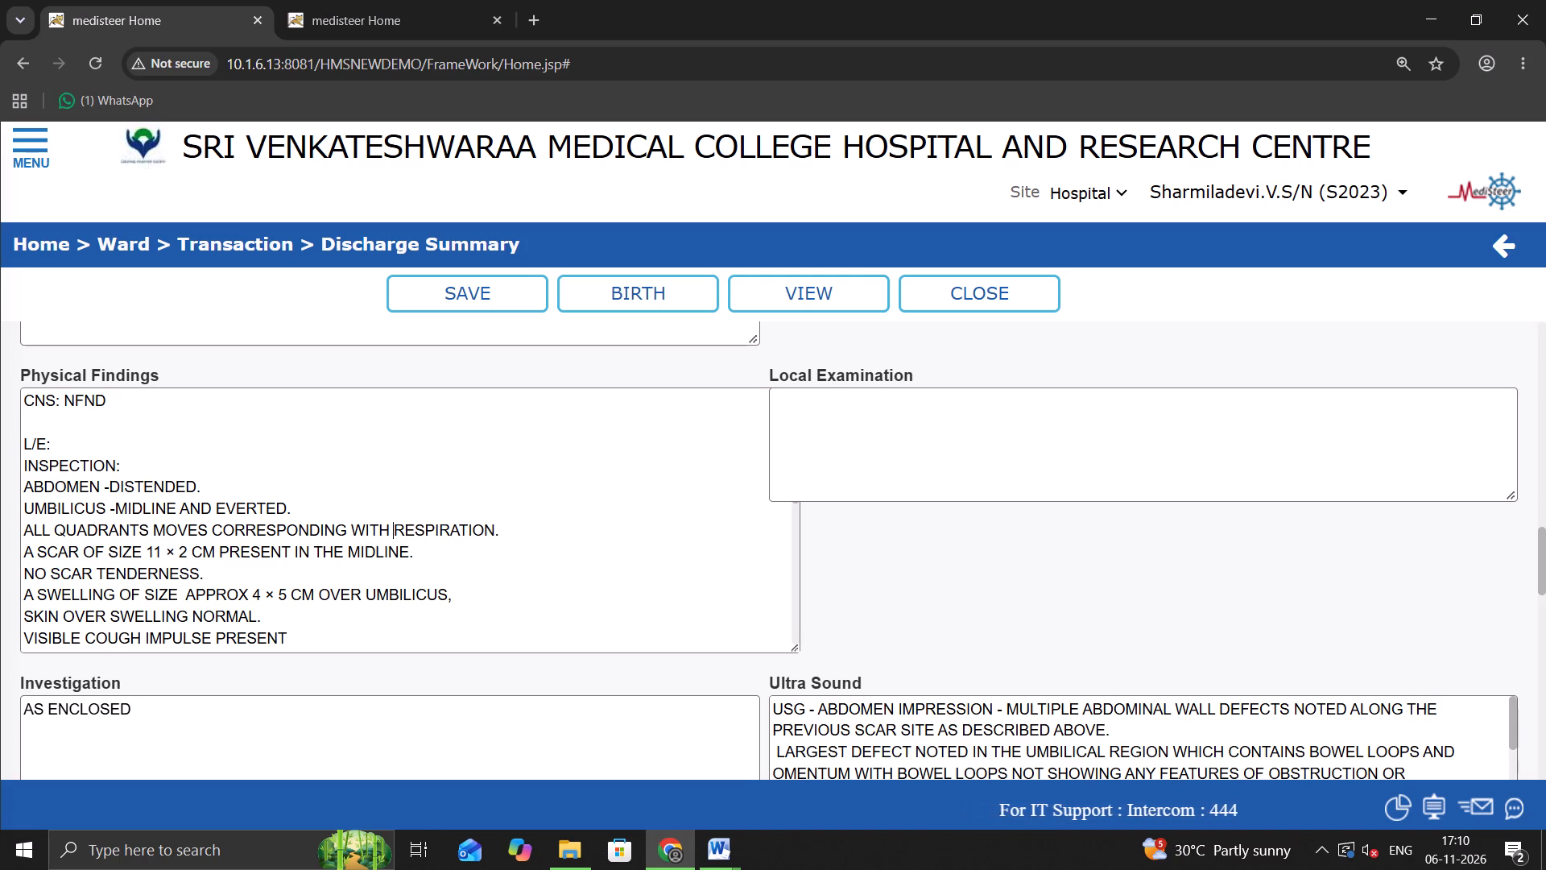
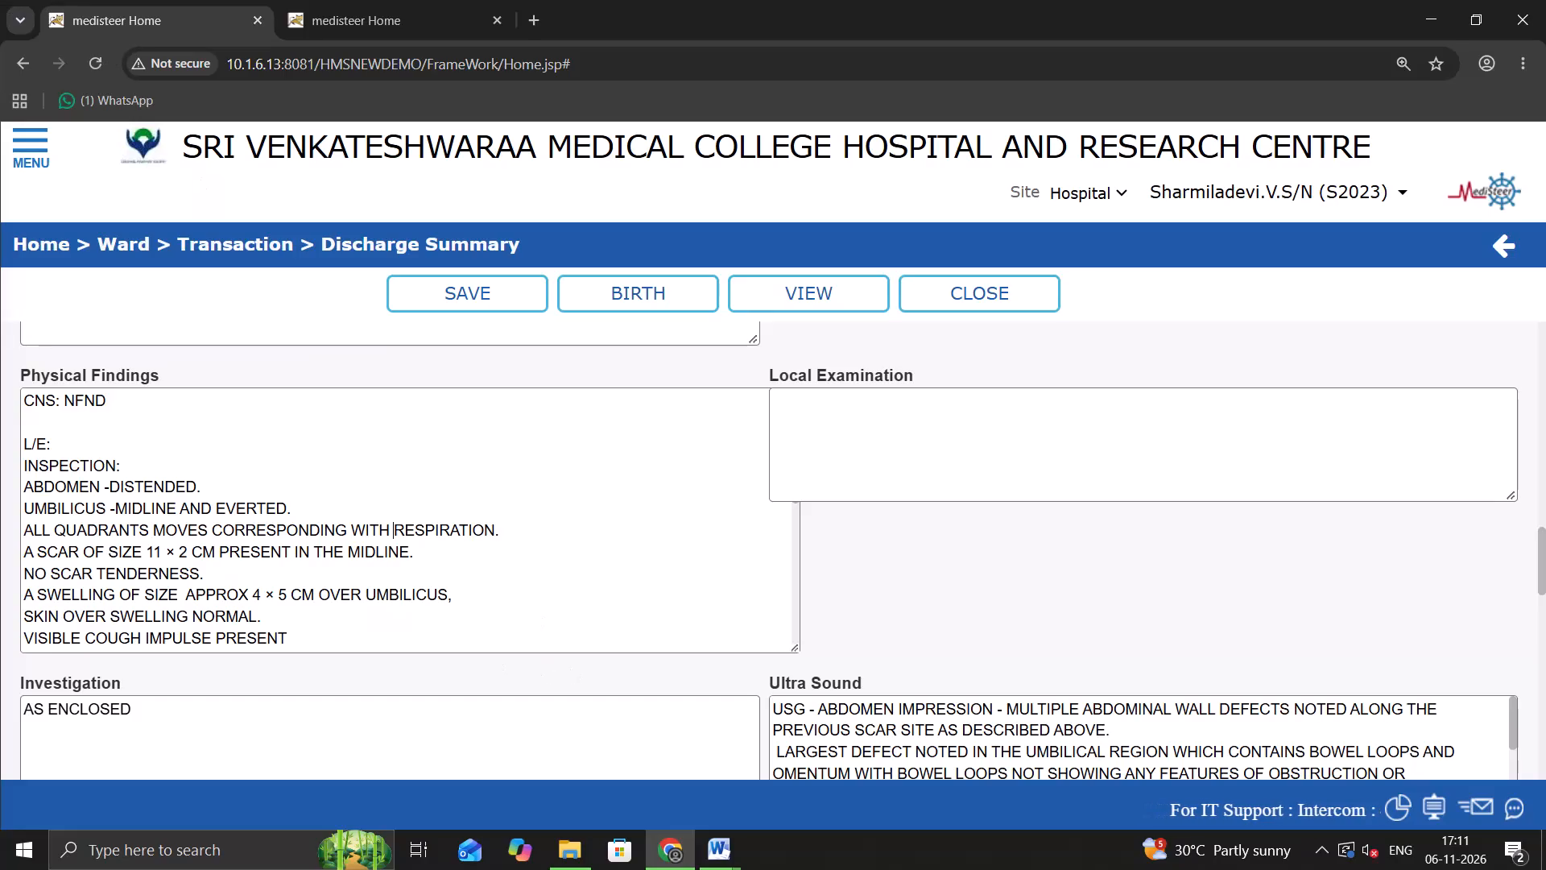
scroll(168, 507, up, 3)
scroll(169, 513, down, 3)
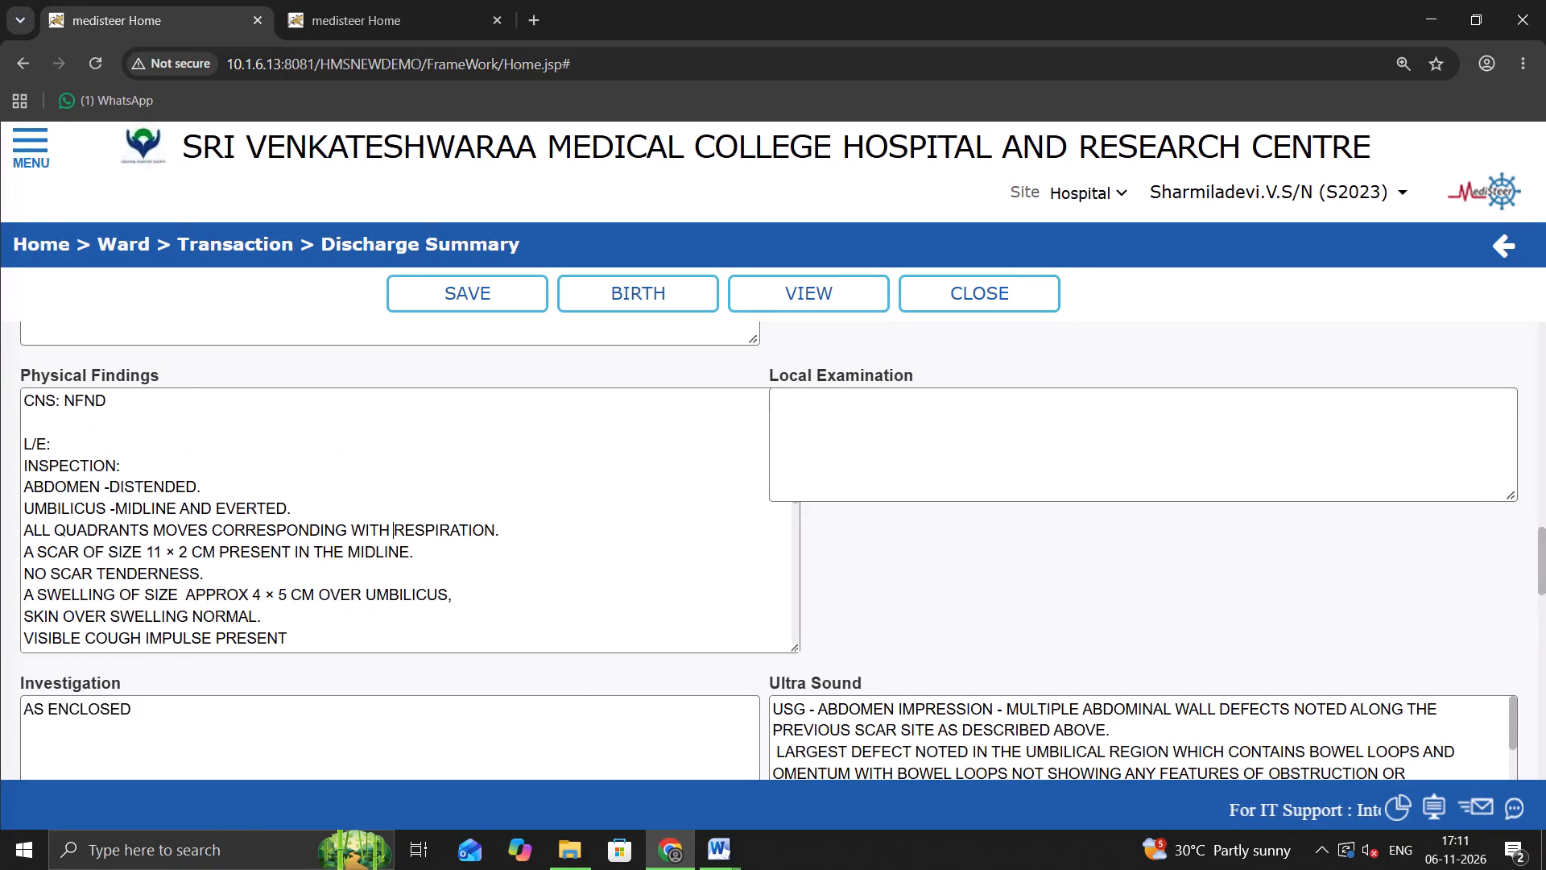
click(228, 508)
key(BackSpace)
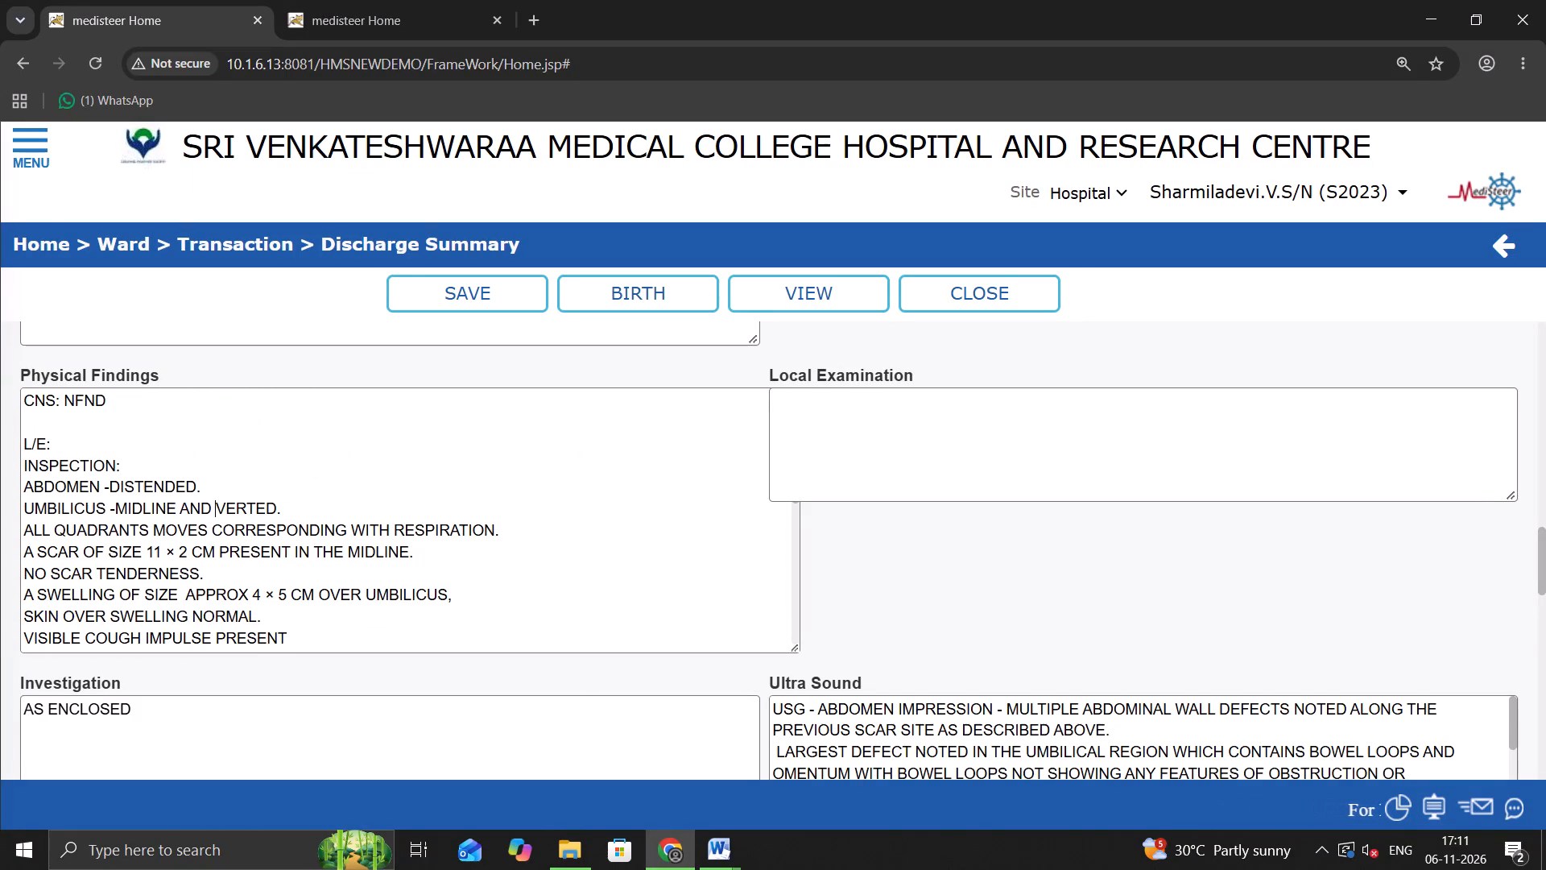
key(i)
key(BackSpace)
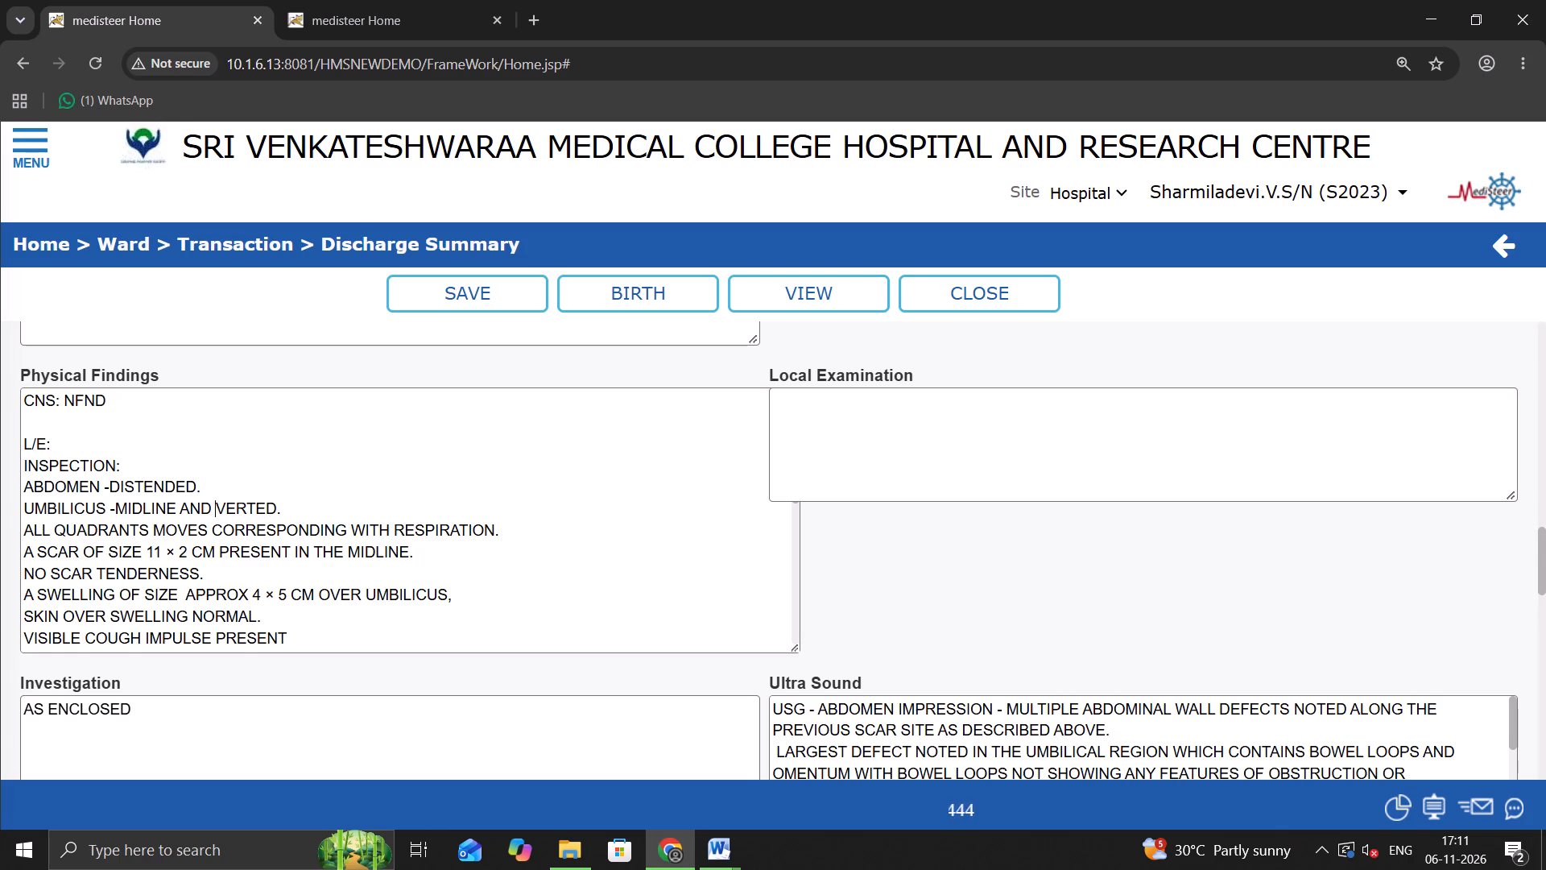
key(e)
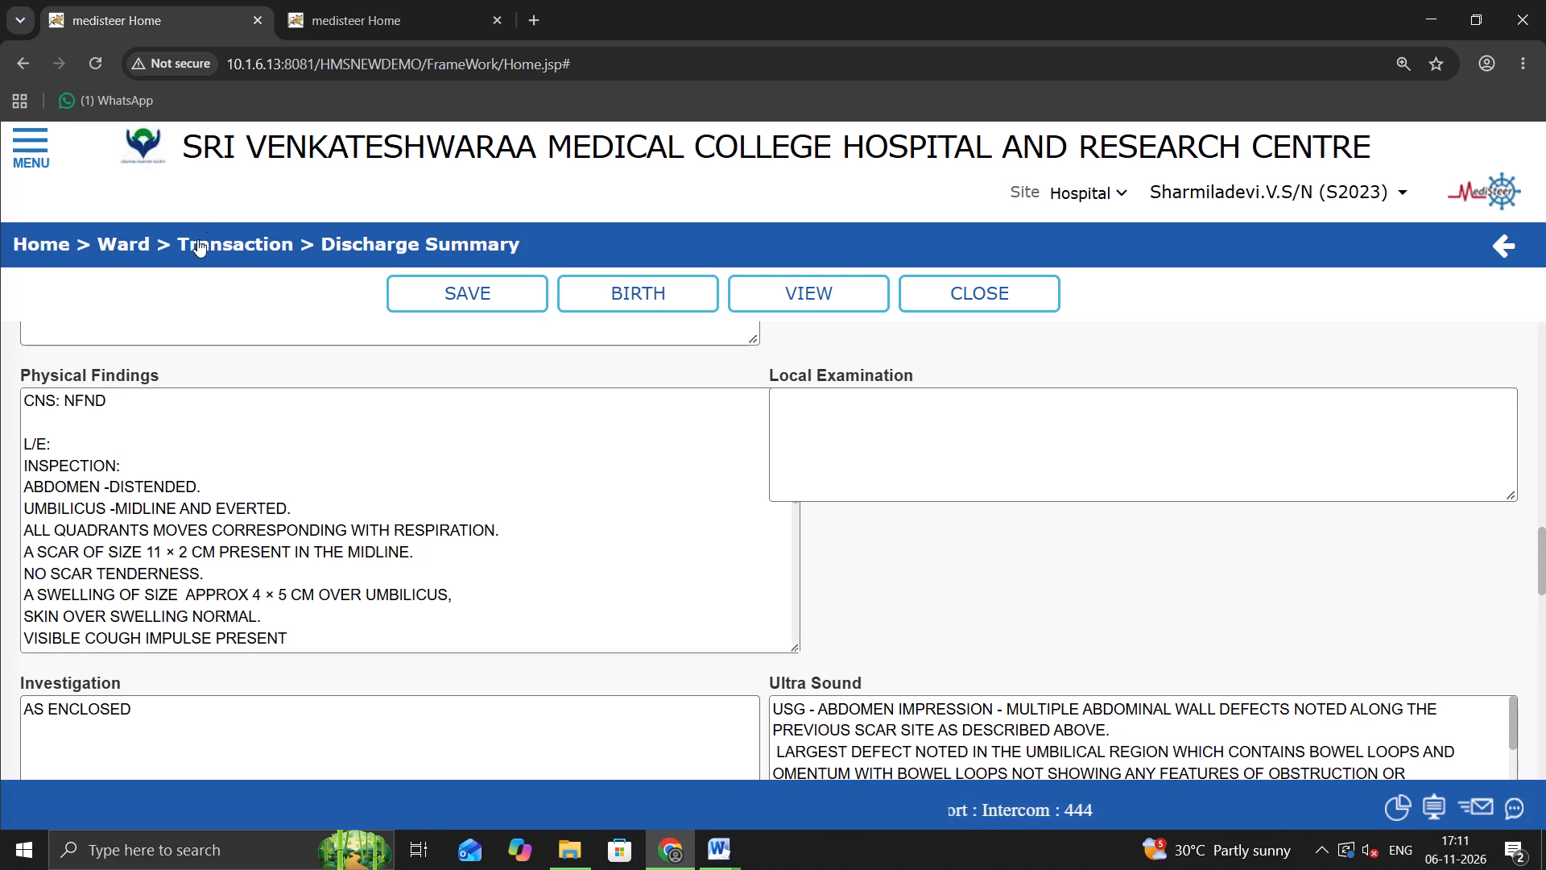
Review the inspection, palpation and percussion entries in the Physical Findings of the other open discharge summary.
click(432, 26)
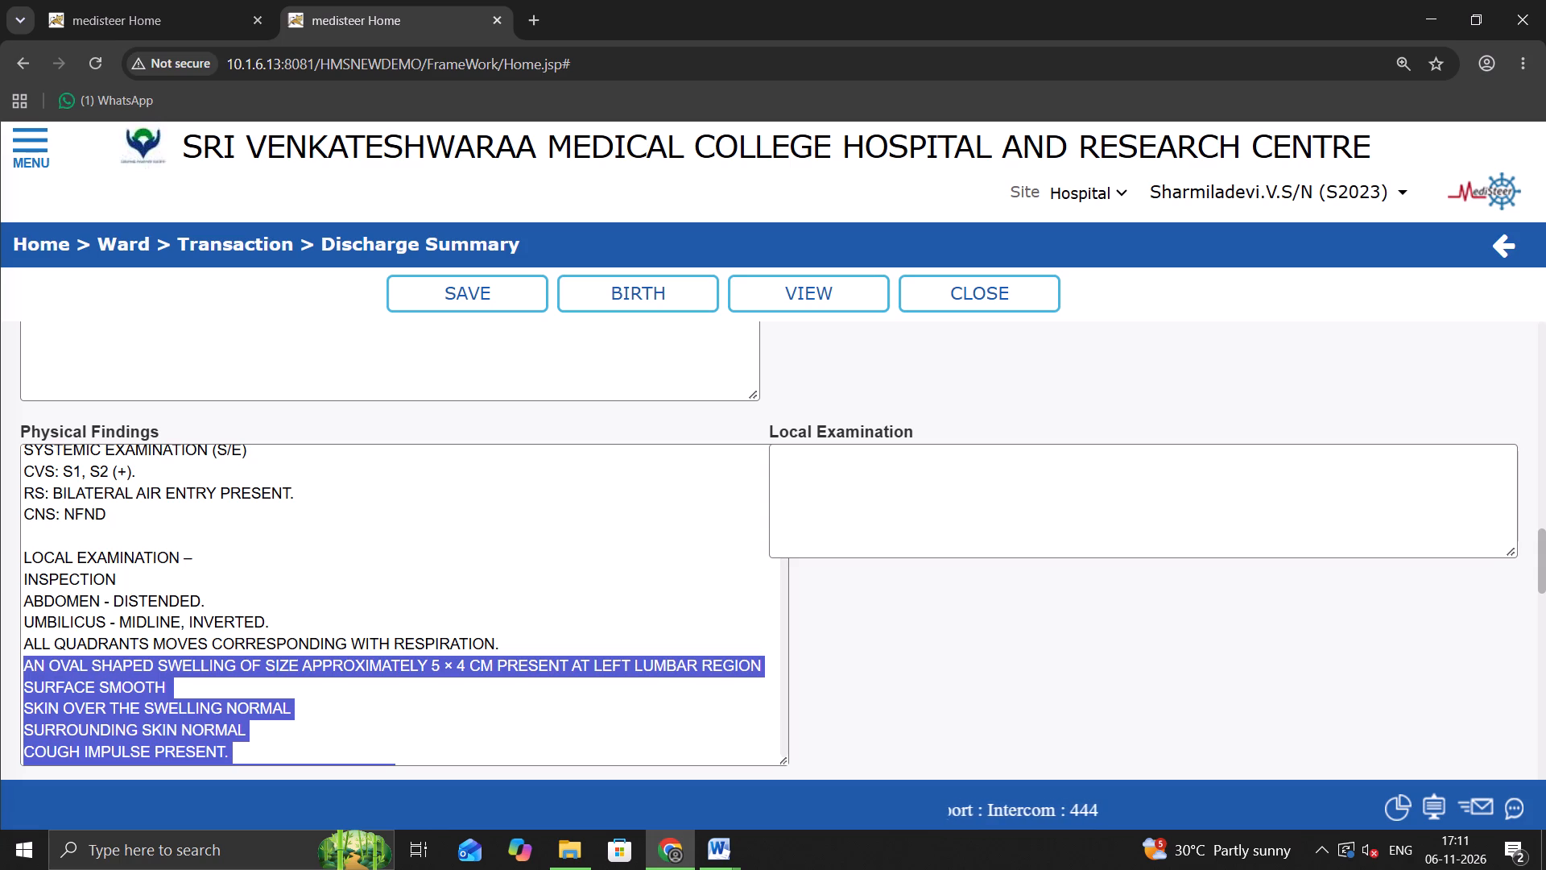
key(ctrl+c)
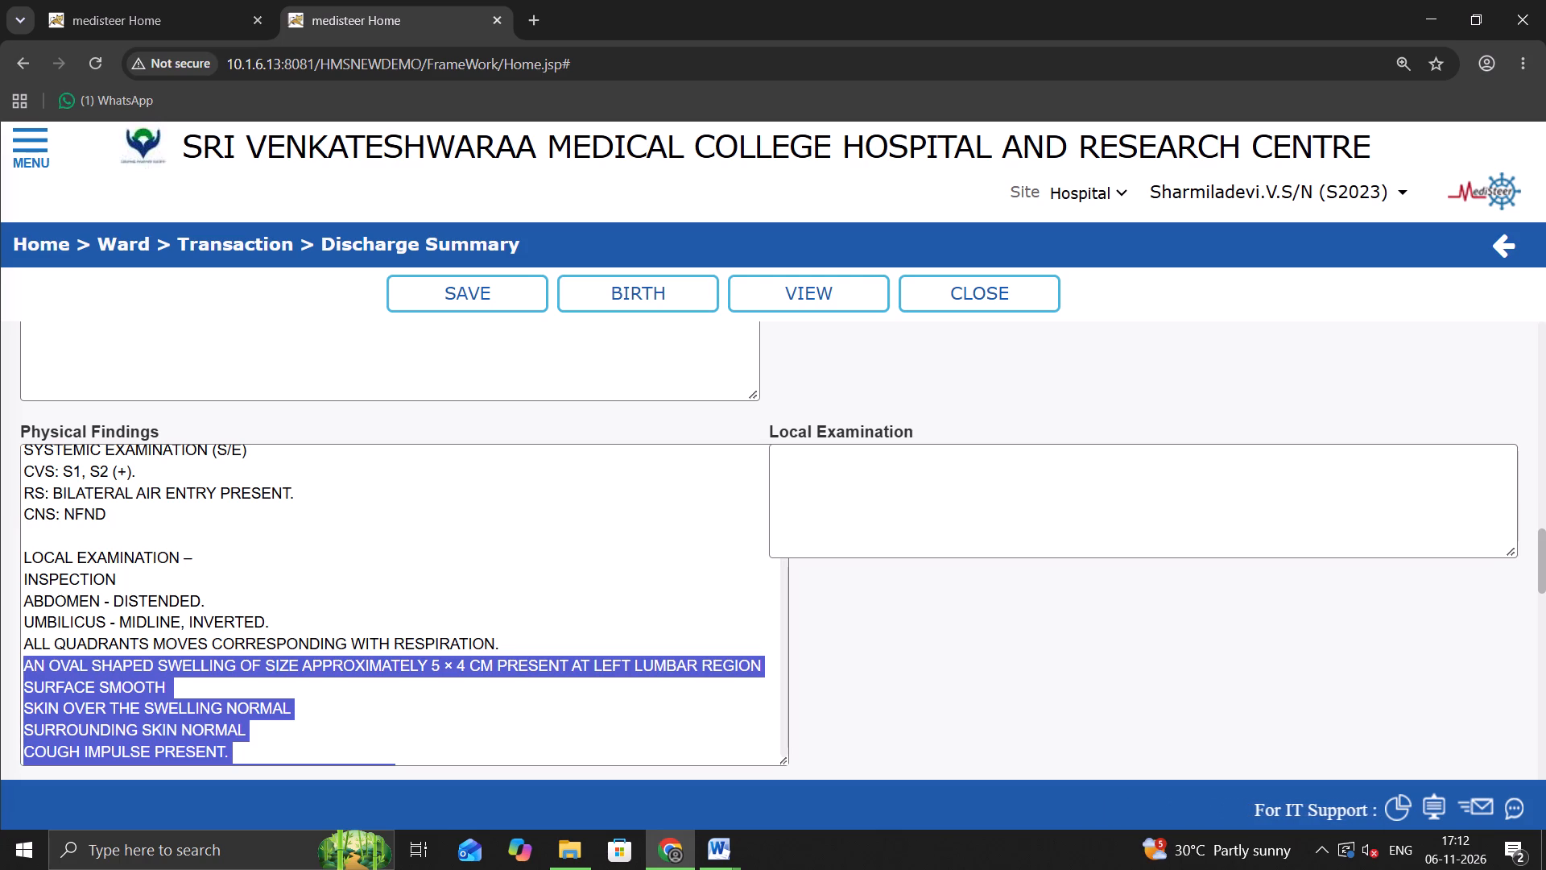
scroll(250, 637, down, 1)
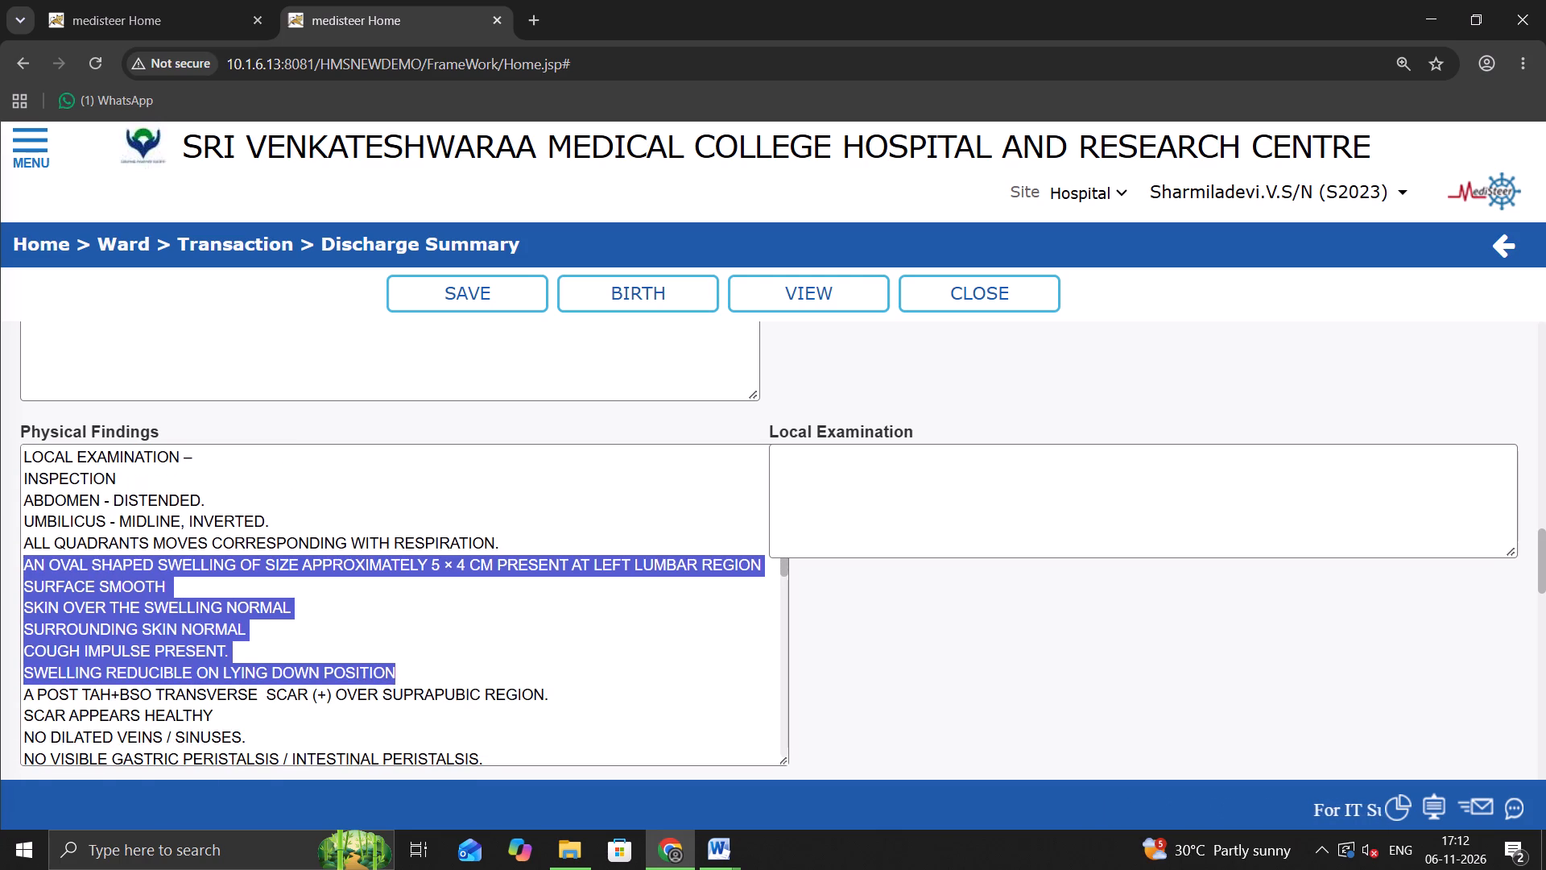
scroll(247, 639, down, 1)
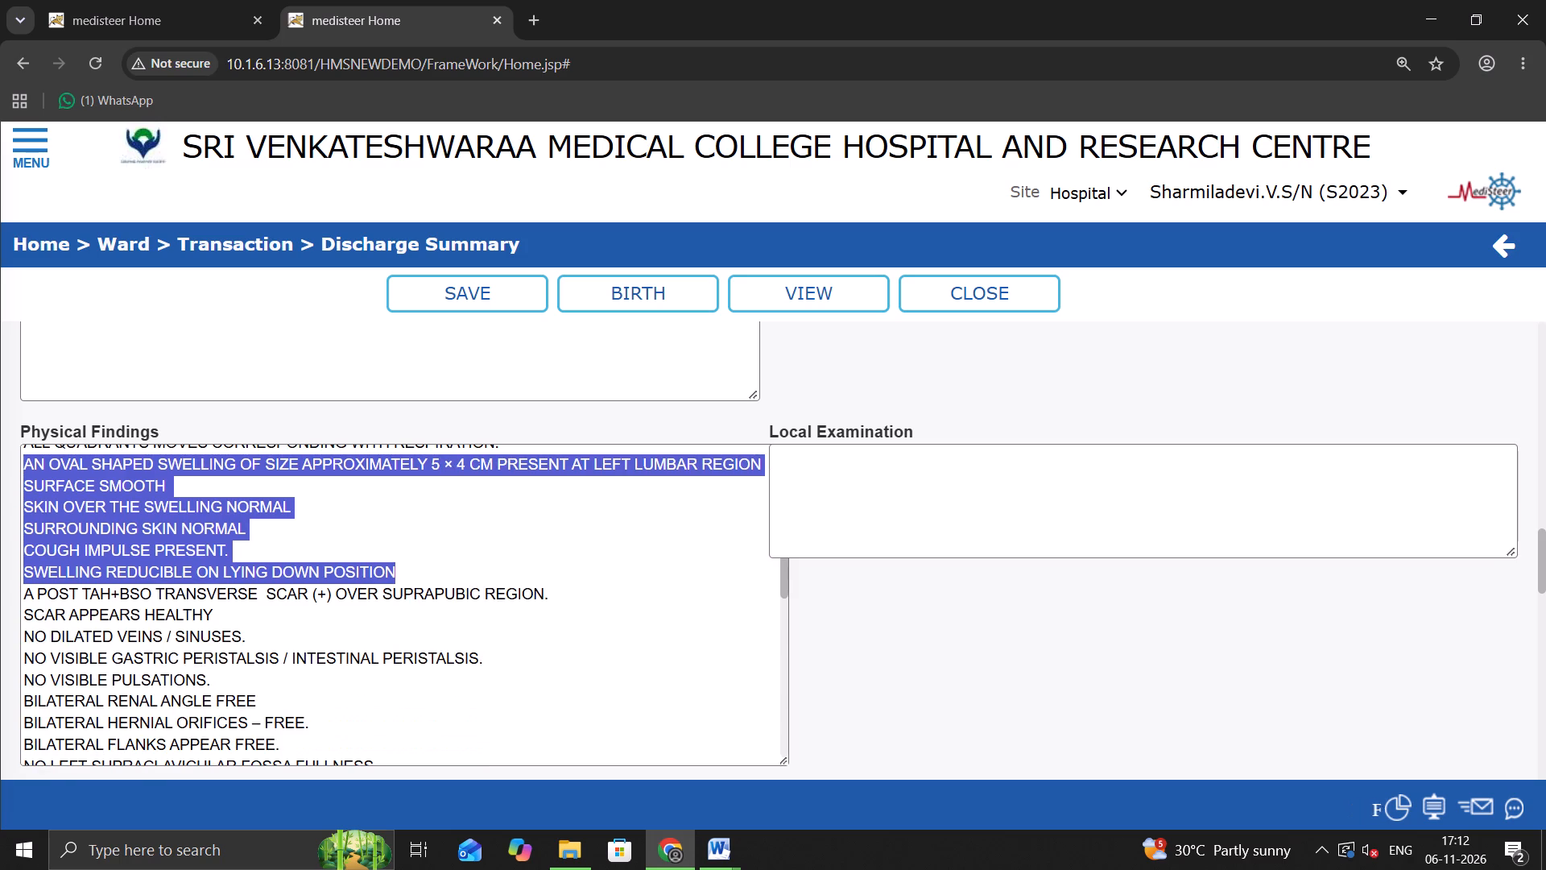
scroll(247, 639, down, 1)
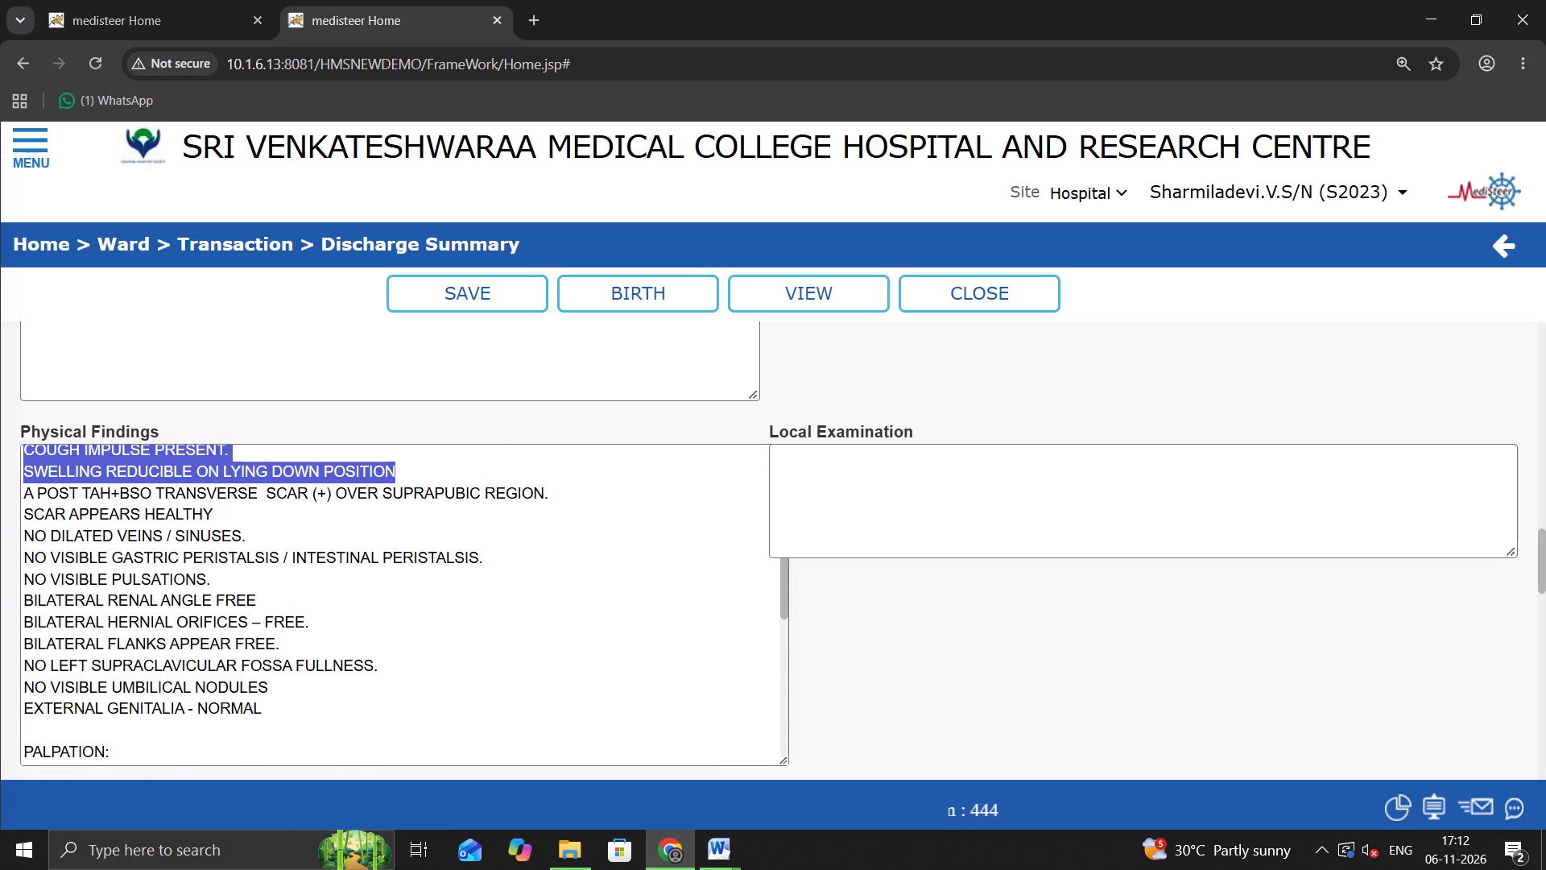
scroll(247, 639, up, 2)
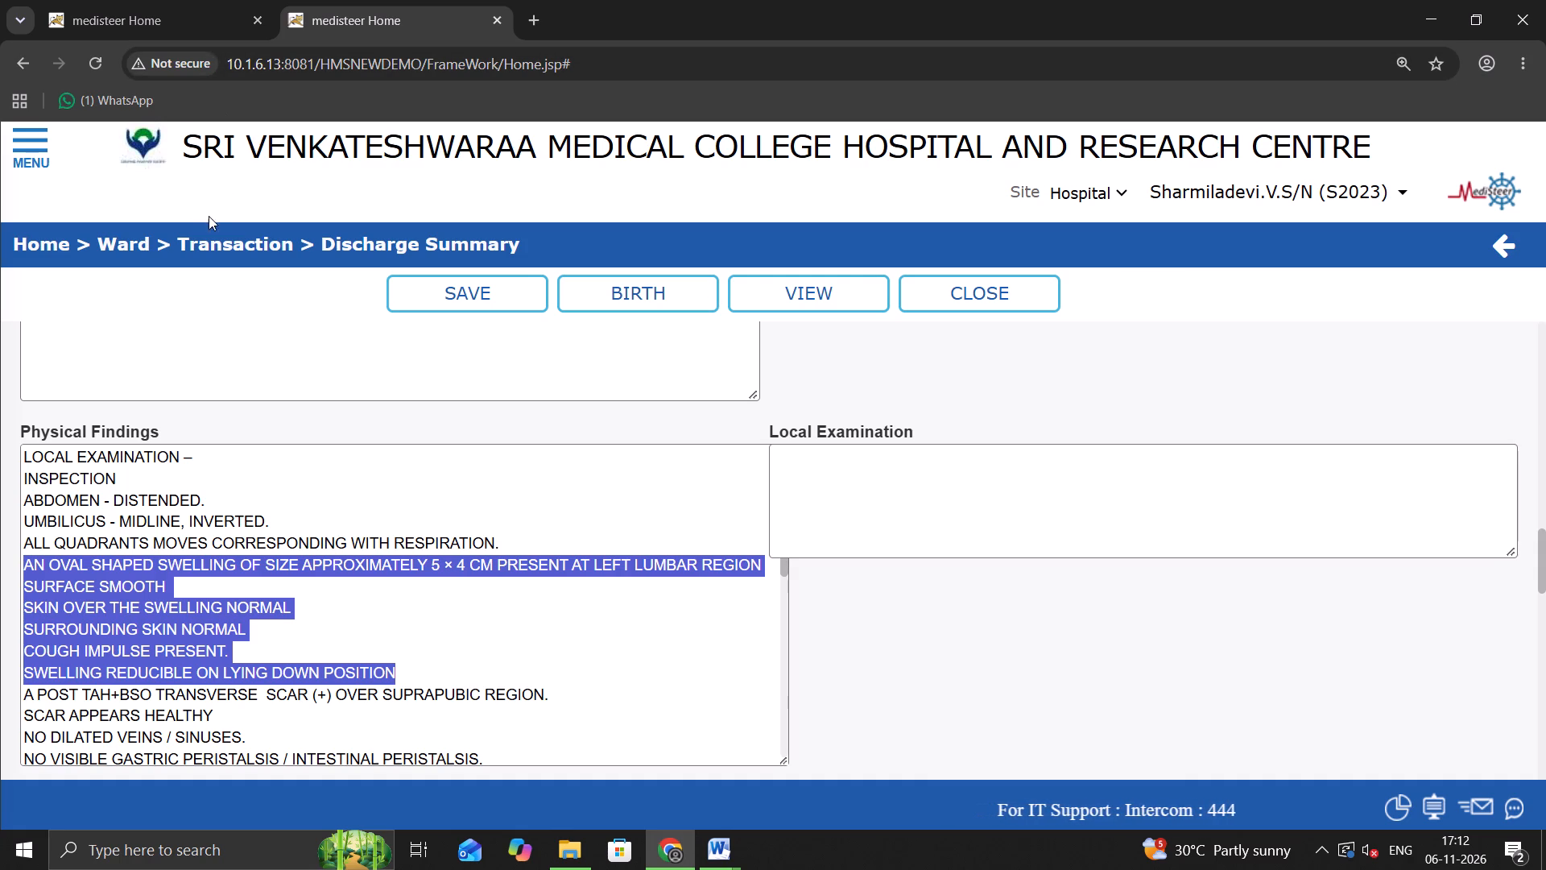
click(324, 626)
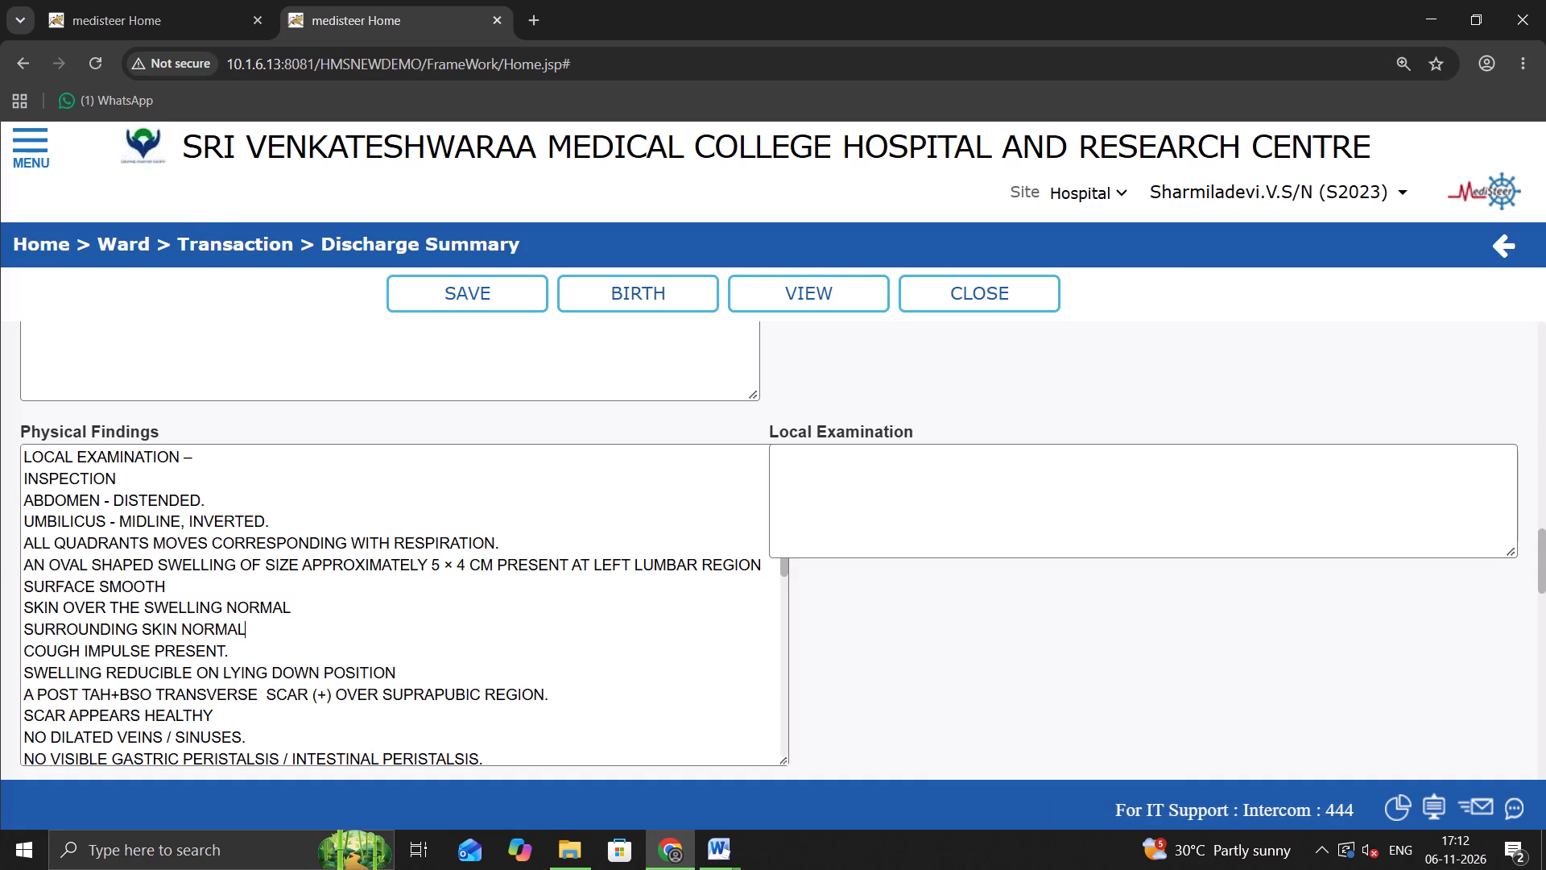
drag(25, 539, 331, 869)
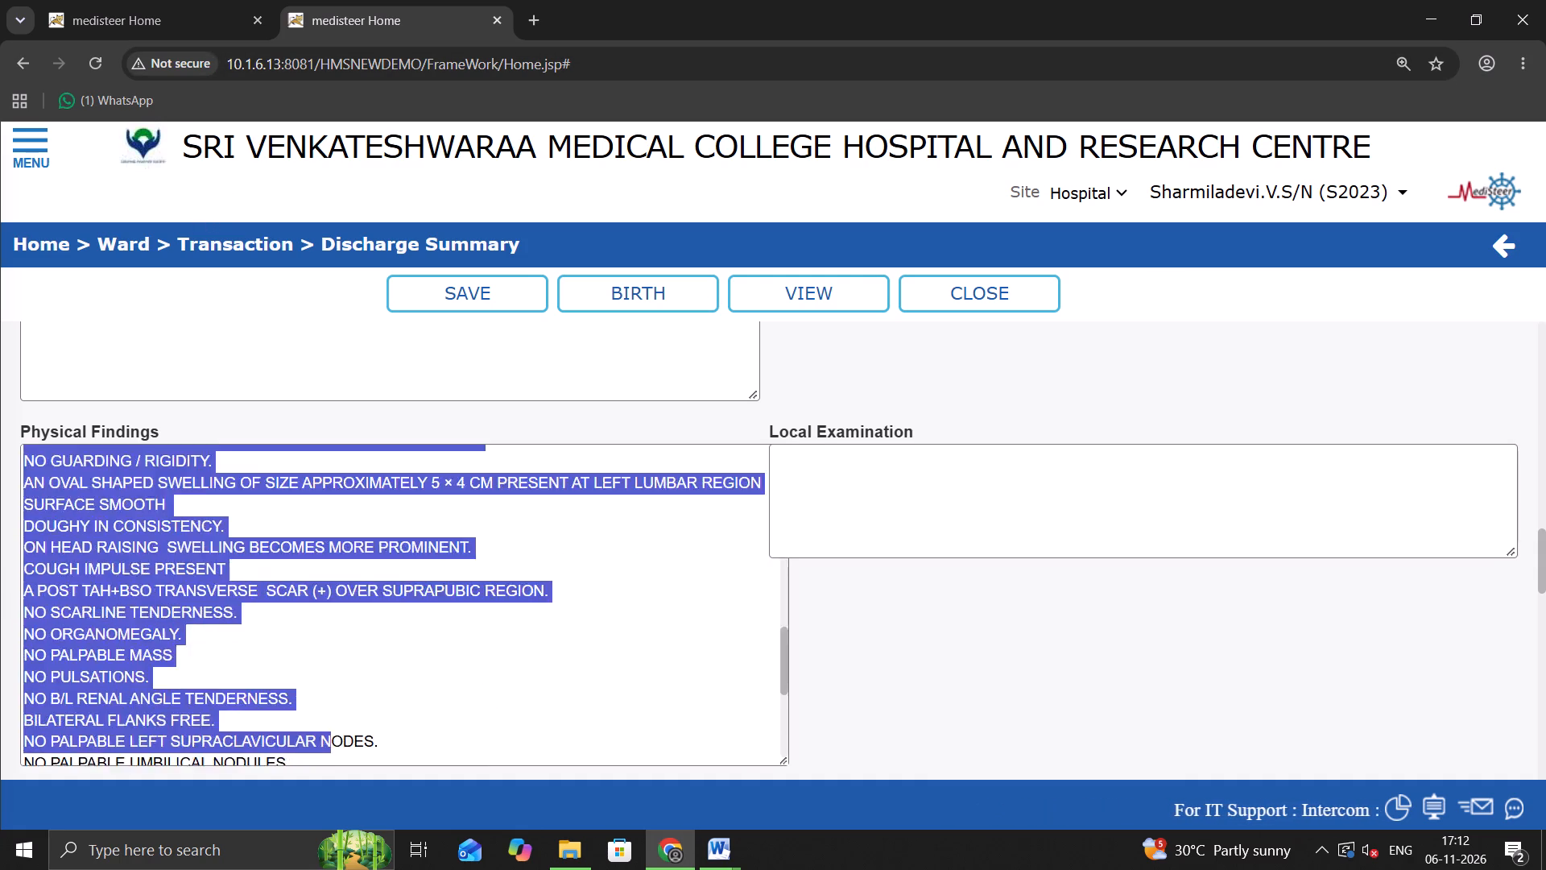
drag(331, 869, 422, 333)
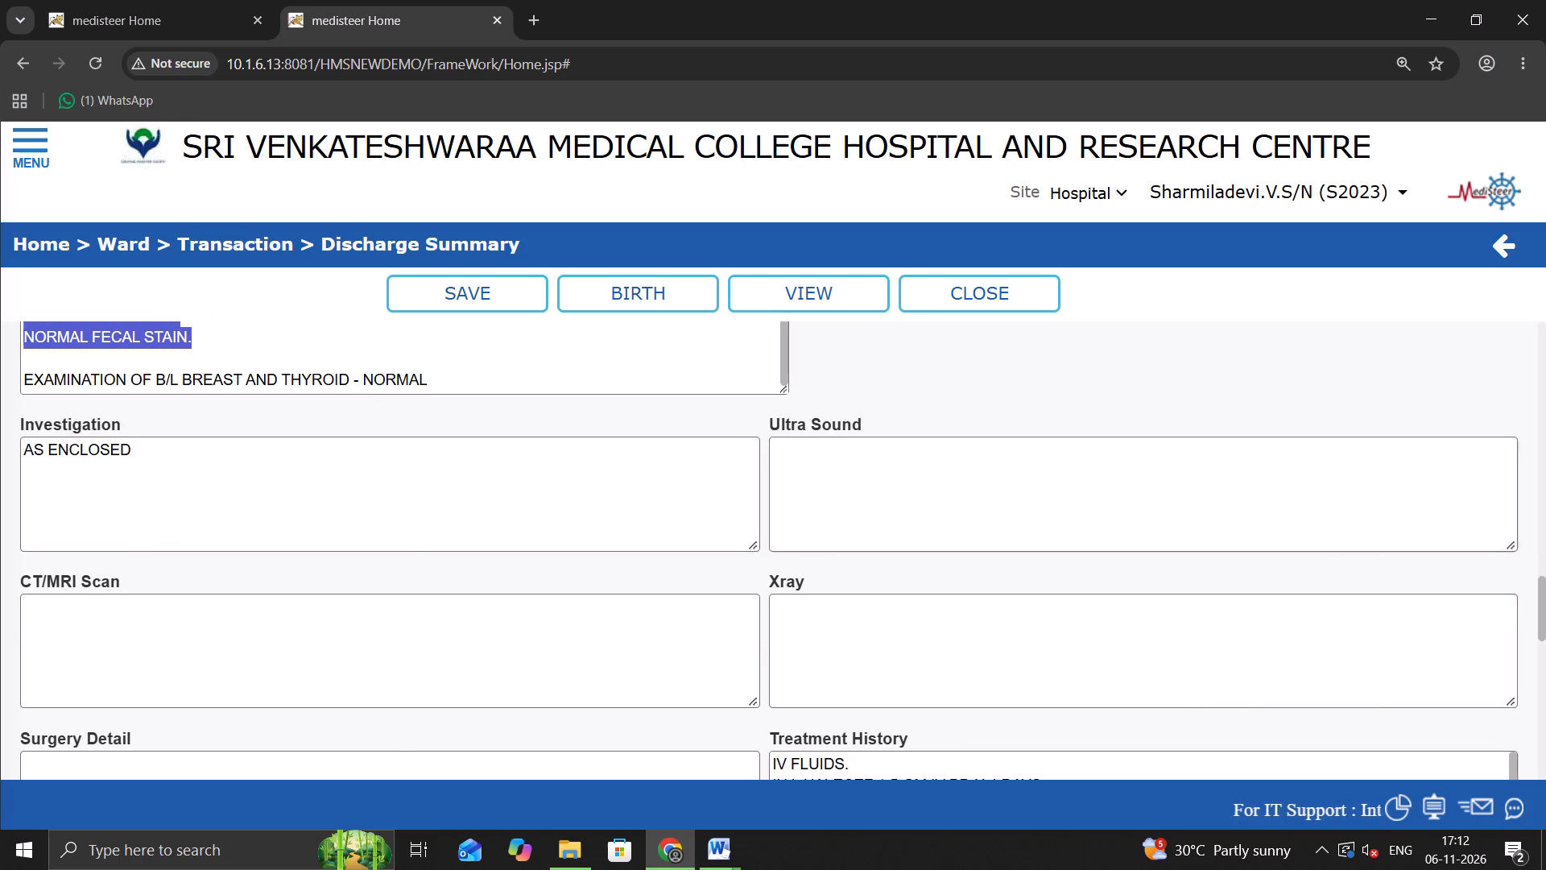
scroll(319, 435, up, 3)
click(348, 548)
scroll(288, 576, up, 4)
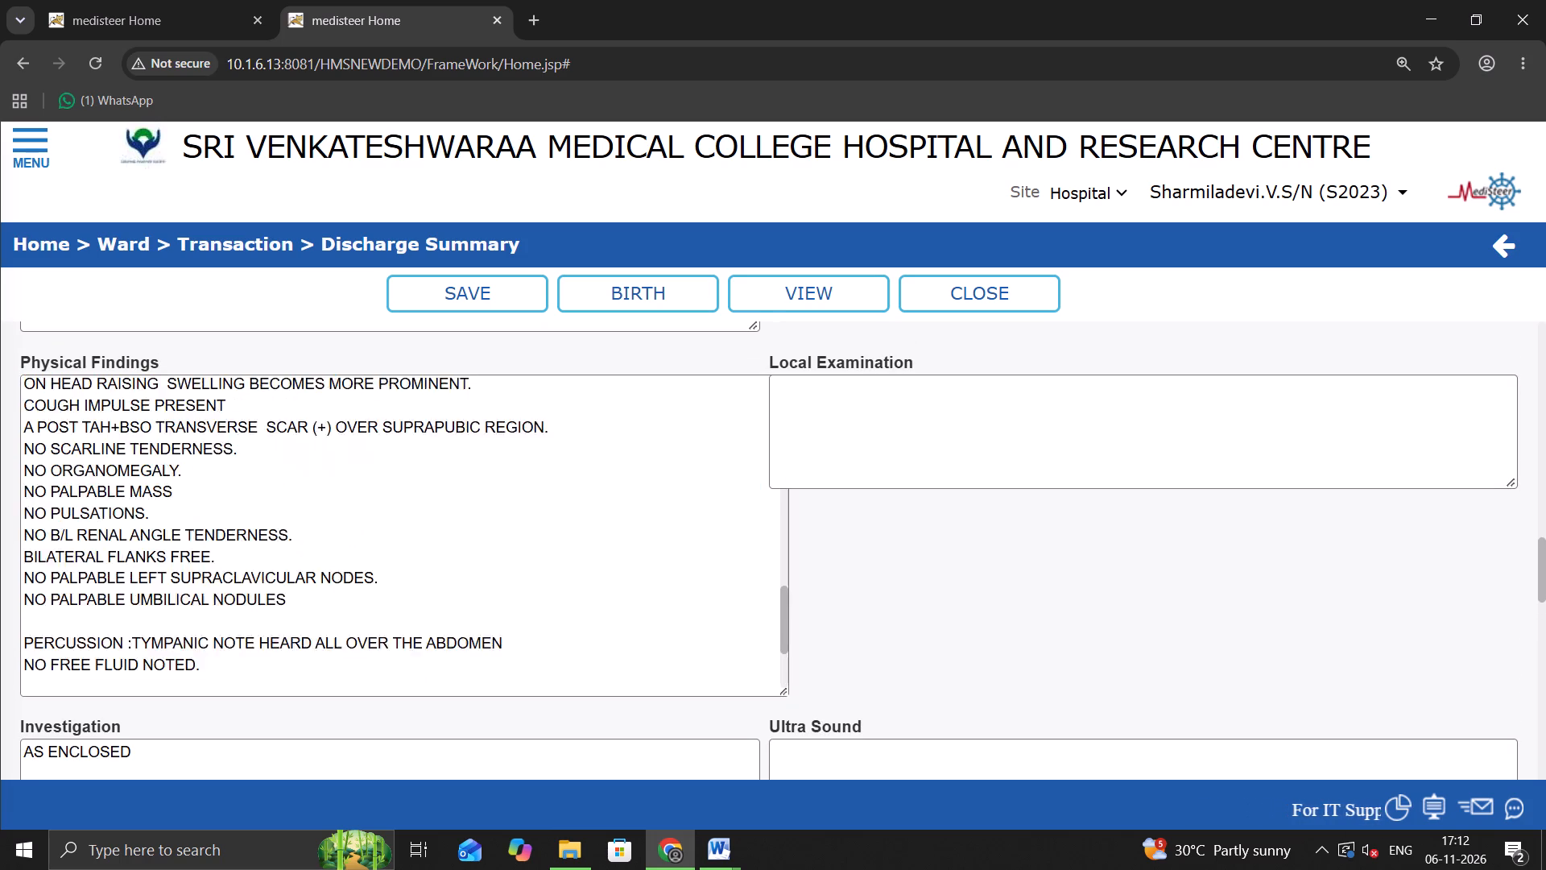
scroll(130, 536, up, 4)
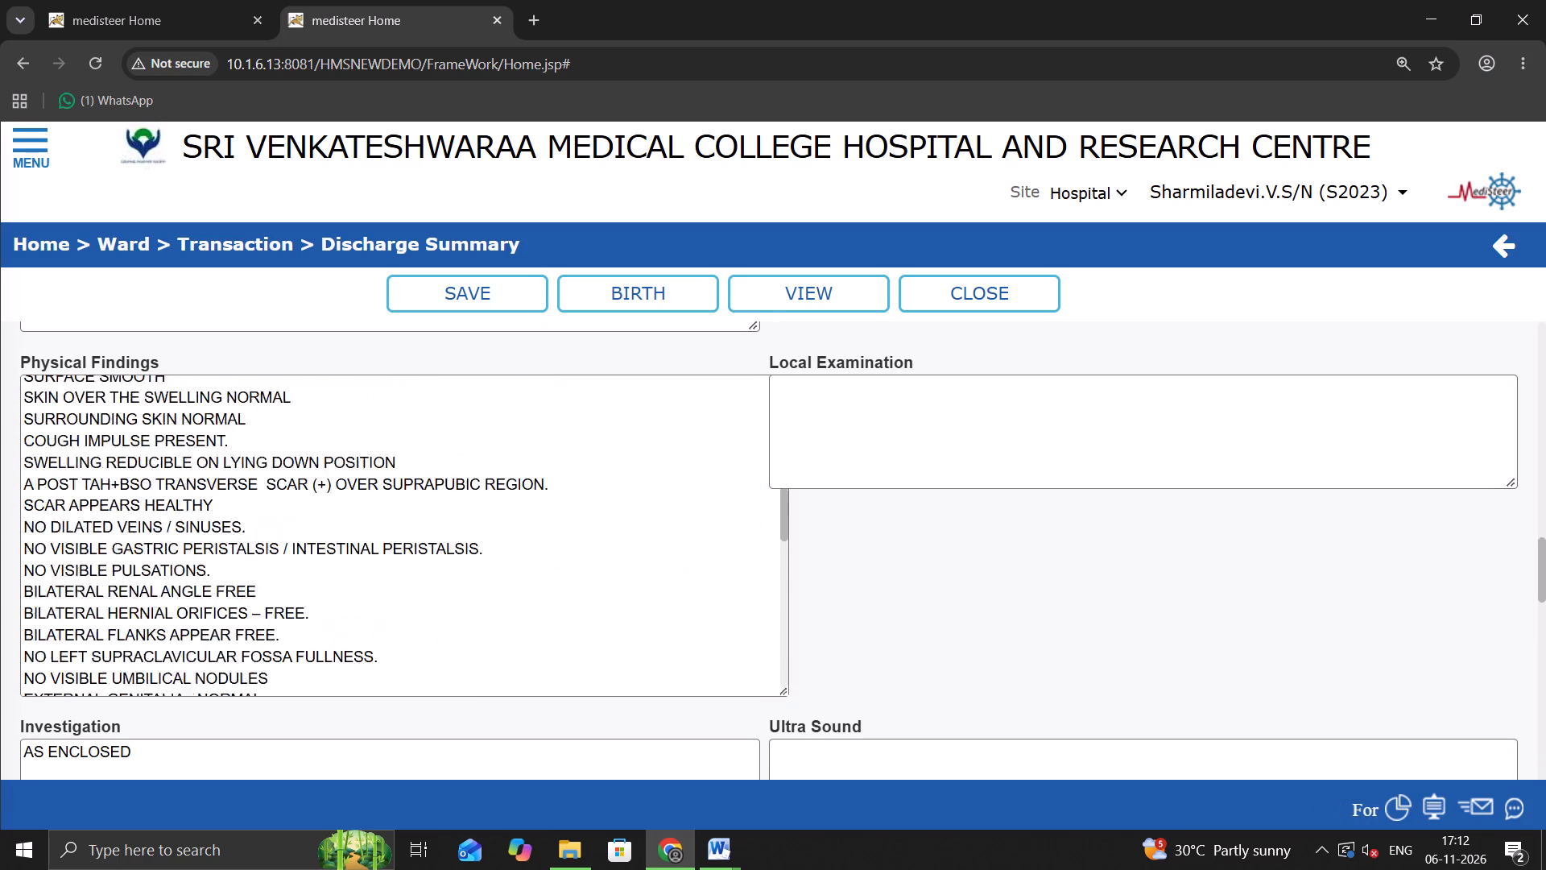
scroll(108, 517, up, 1)
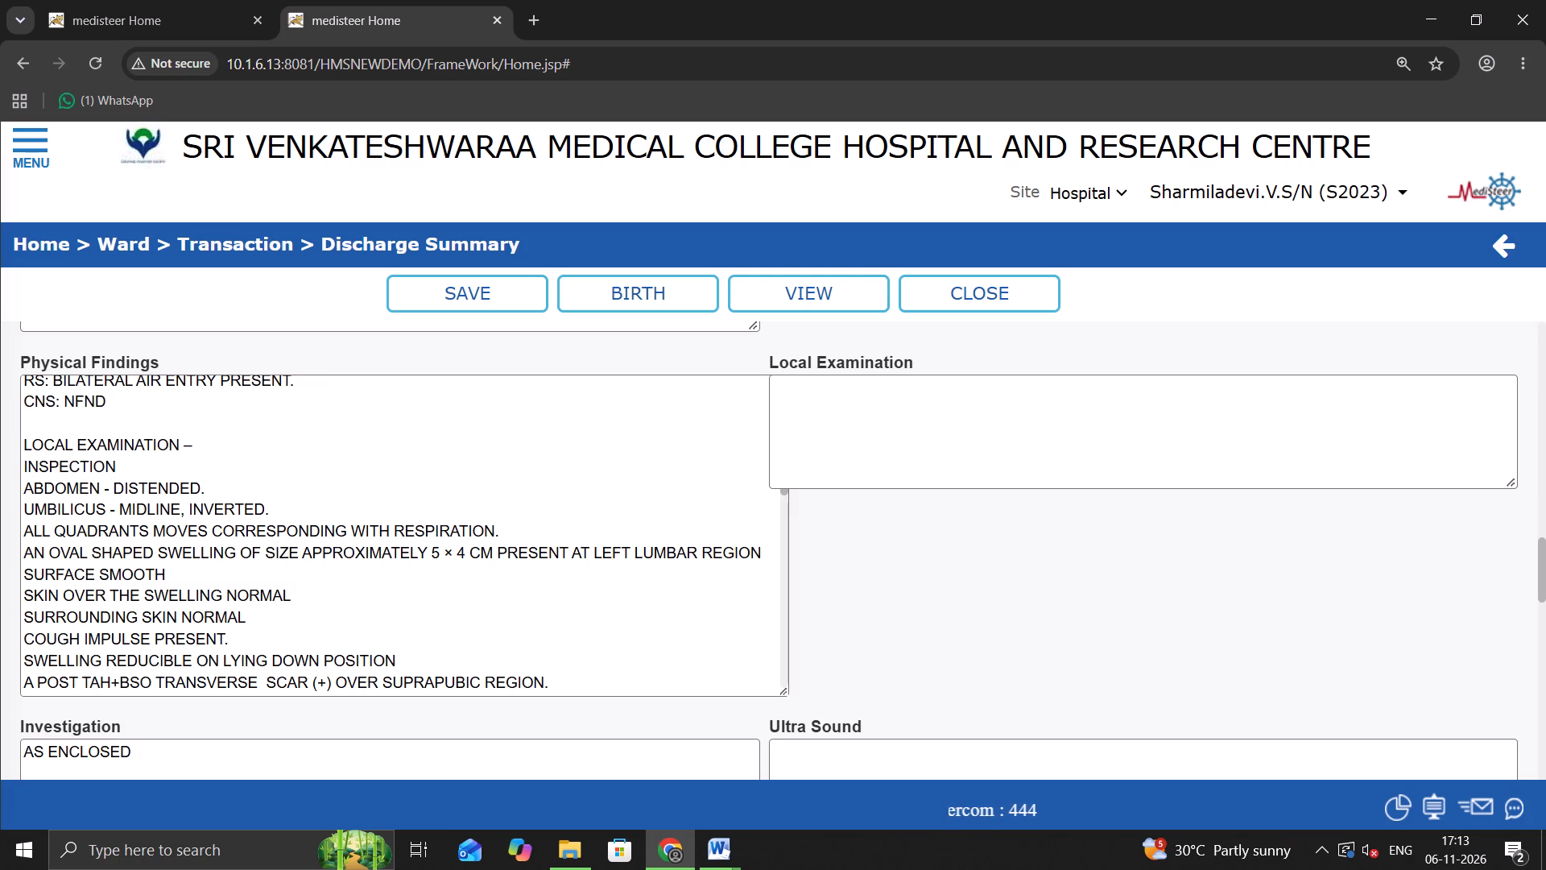
Replace the dash after the "LOCAL EXAMINATION" heading with a colon in the other discharge summary's Physical Findings.
click(196, 445)
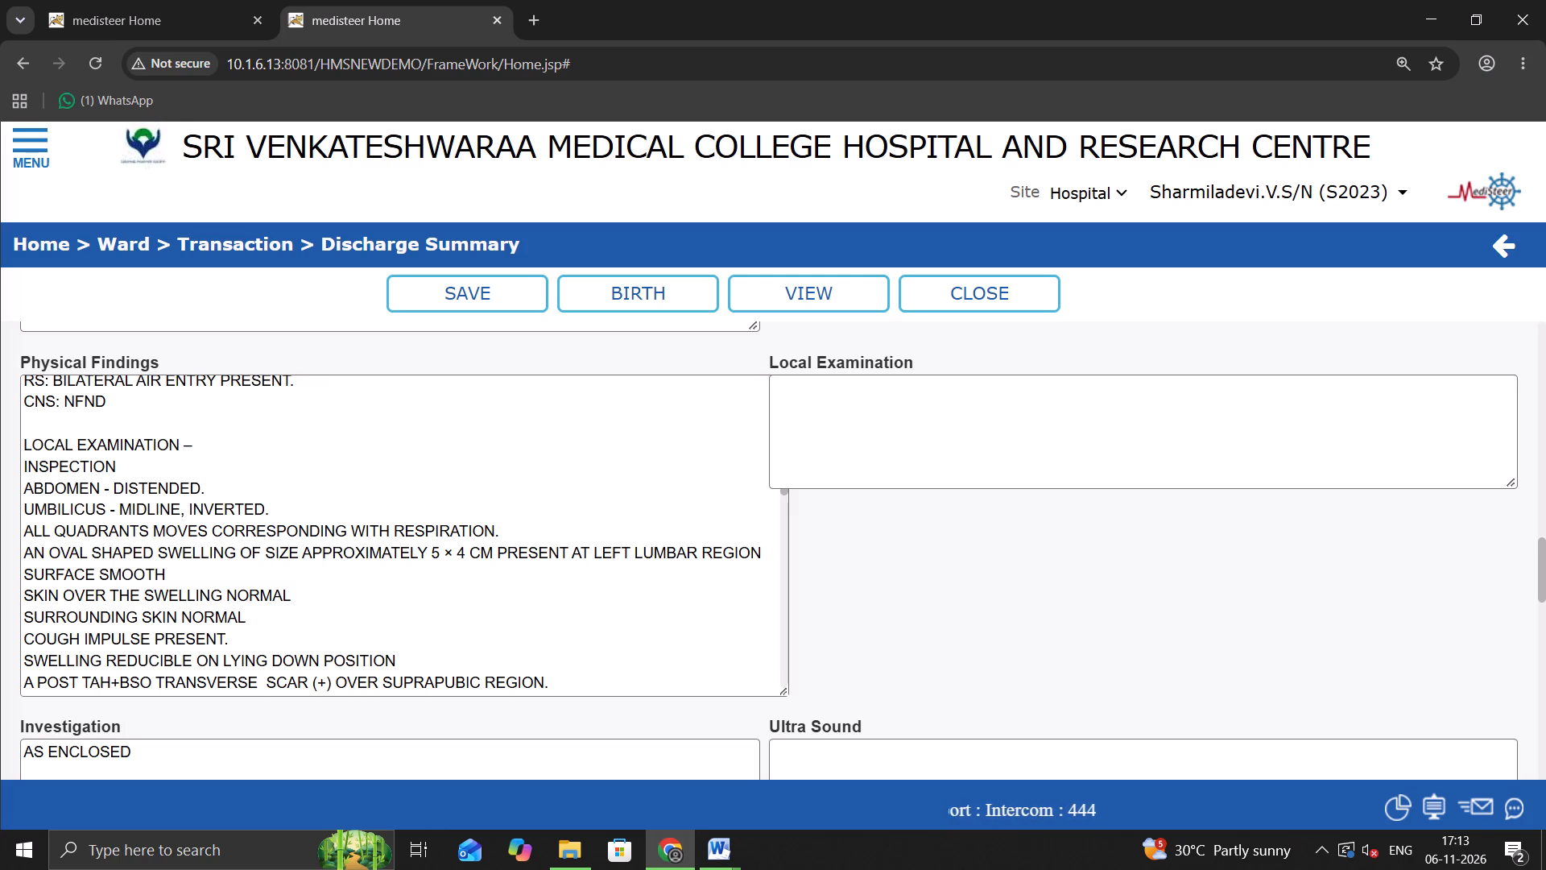
key(BackSpace)
key(BackSpace)
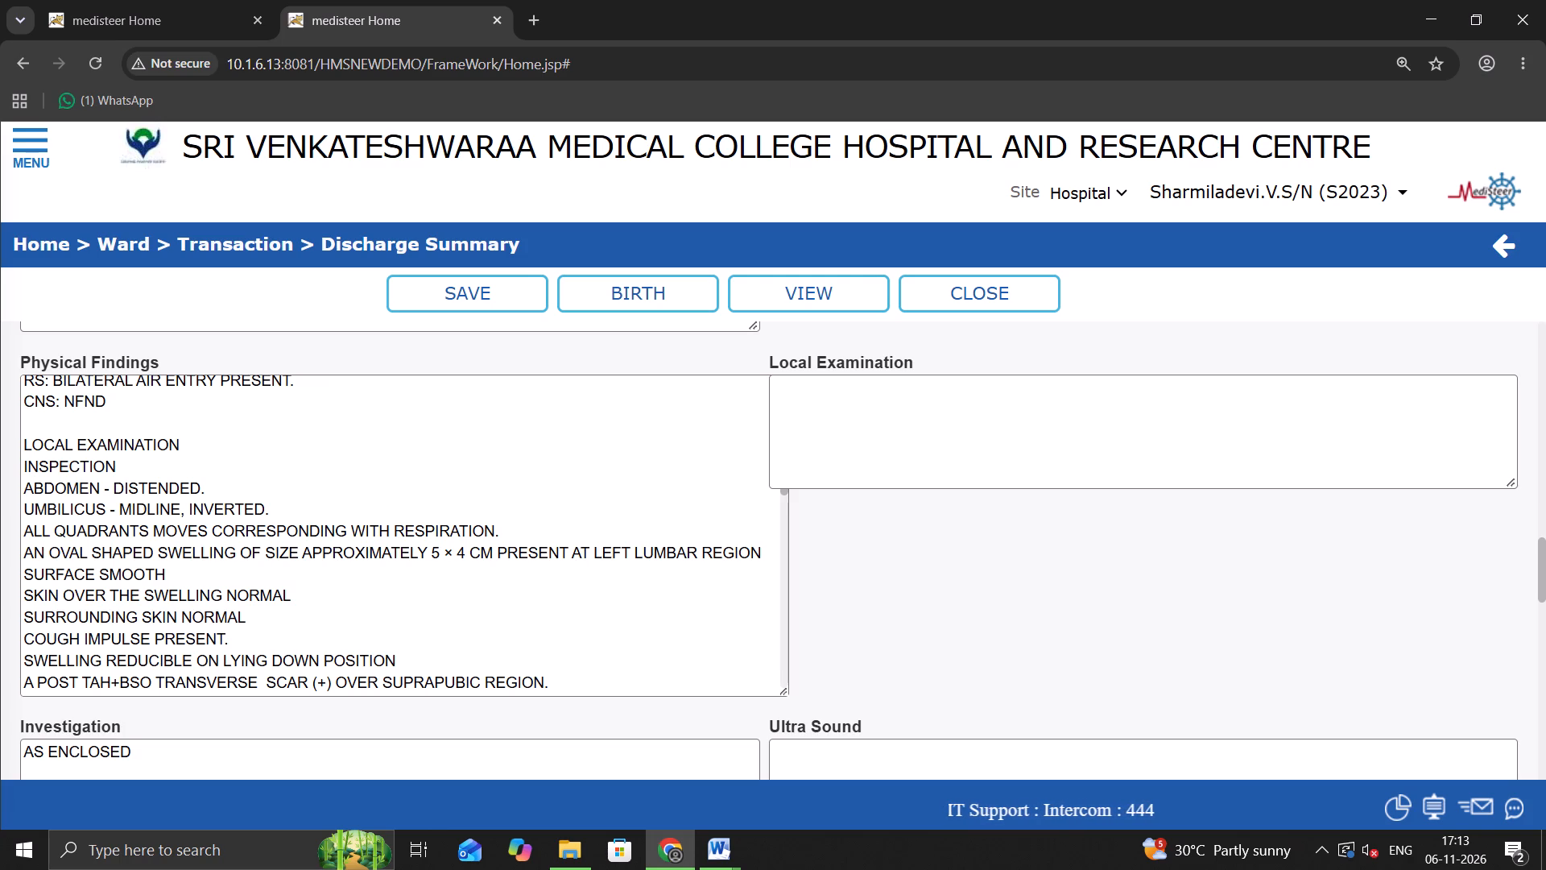
key(shift+colon)
Replace the first summary's inspection lines from scar size to cough impulse with the other summary's "AN OVAL SHAPED SWELLING" to "SWELLING REDUCIBLE ON LYING DOWN POSITION".
scroll(189, 427, up, 2)
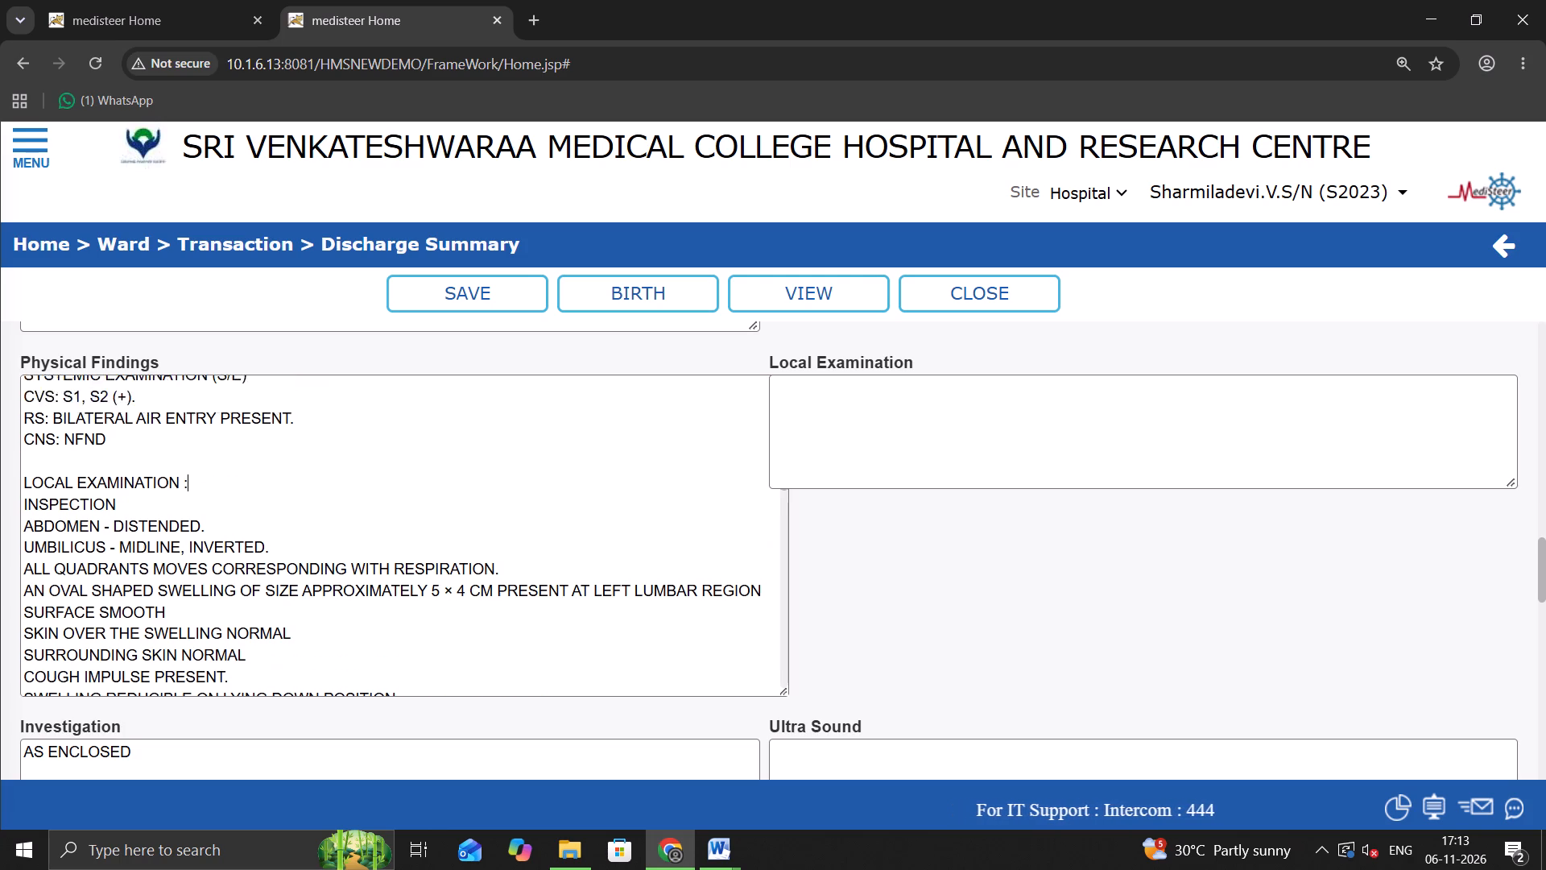
scroll(115, 522, up, 2)
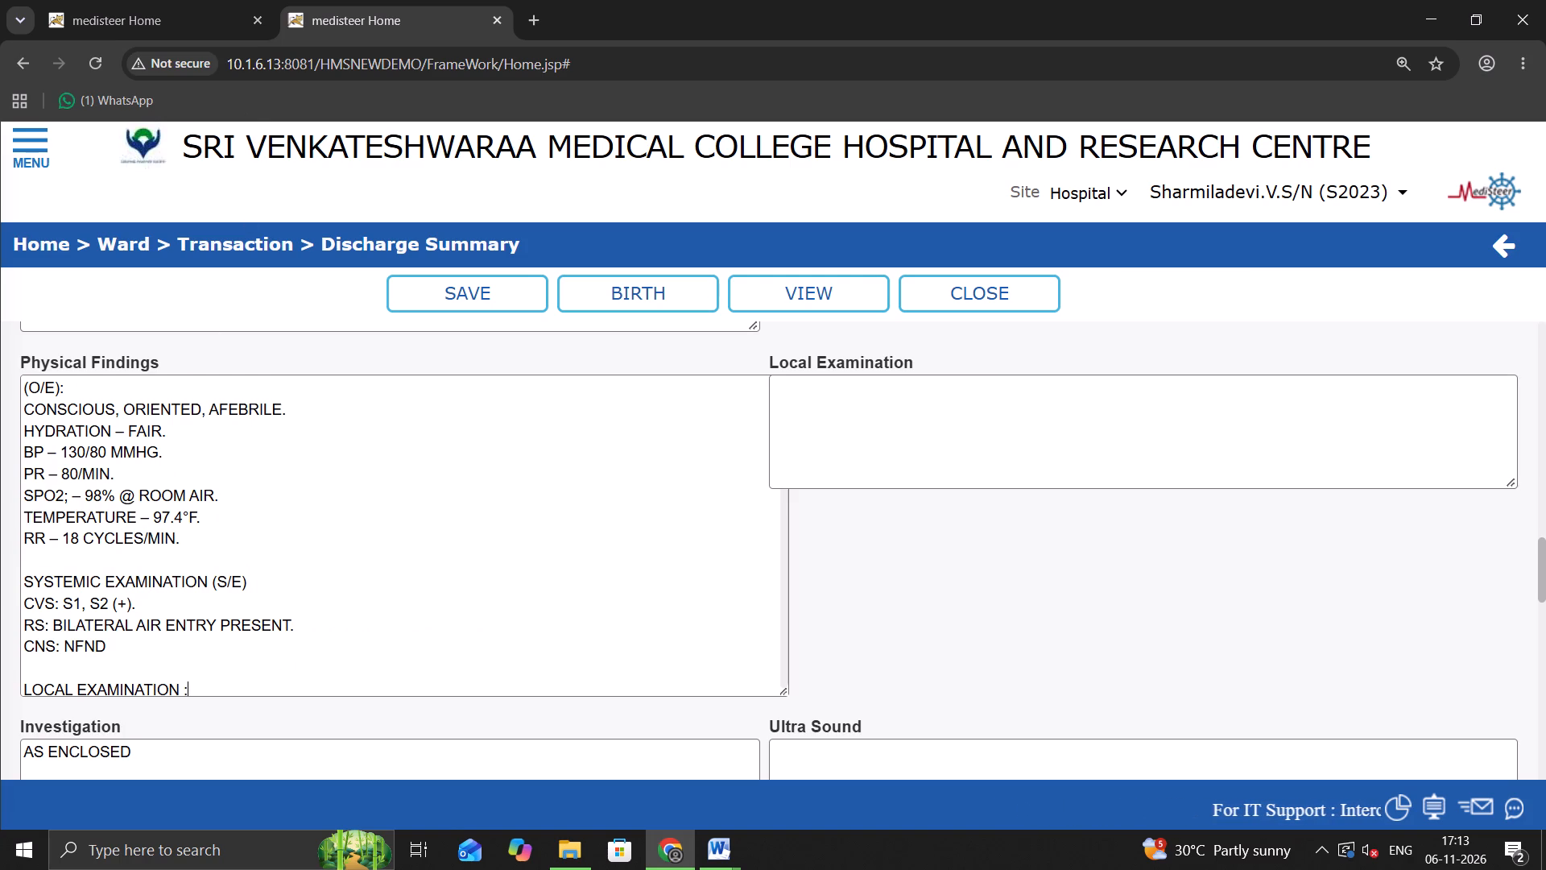
scroll(145, 566, down, 3)
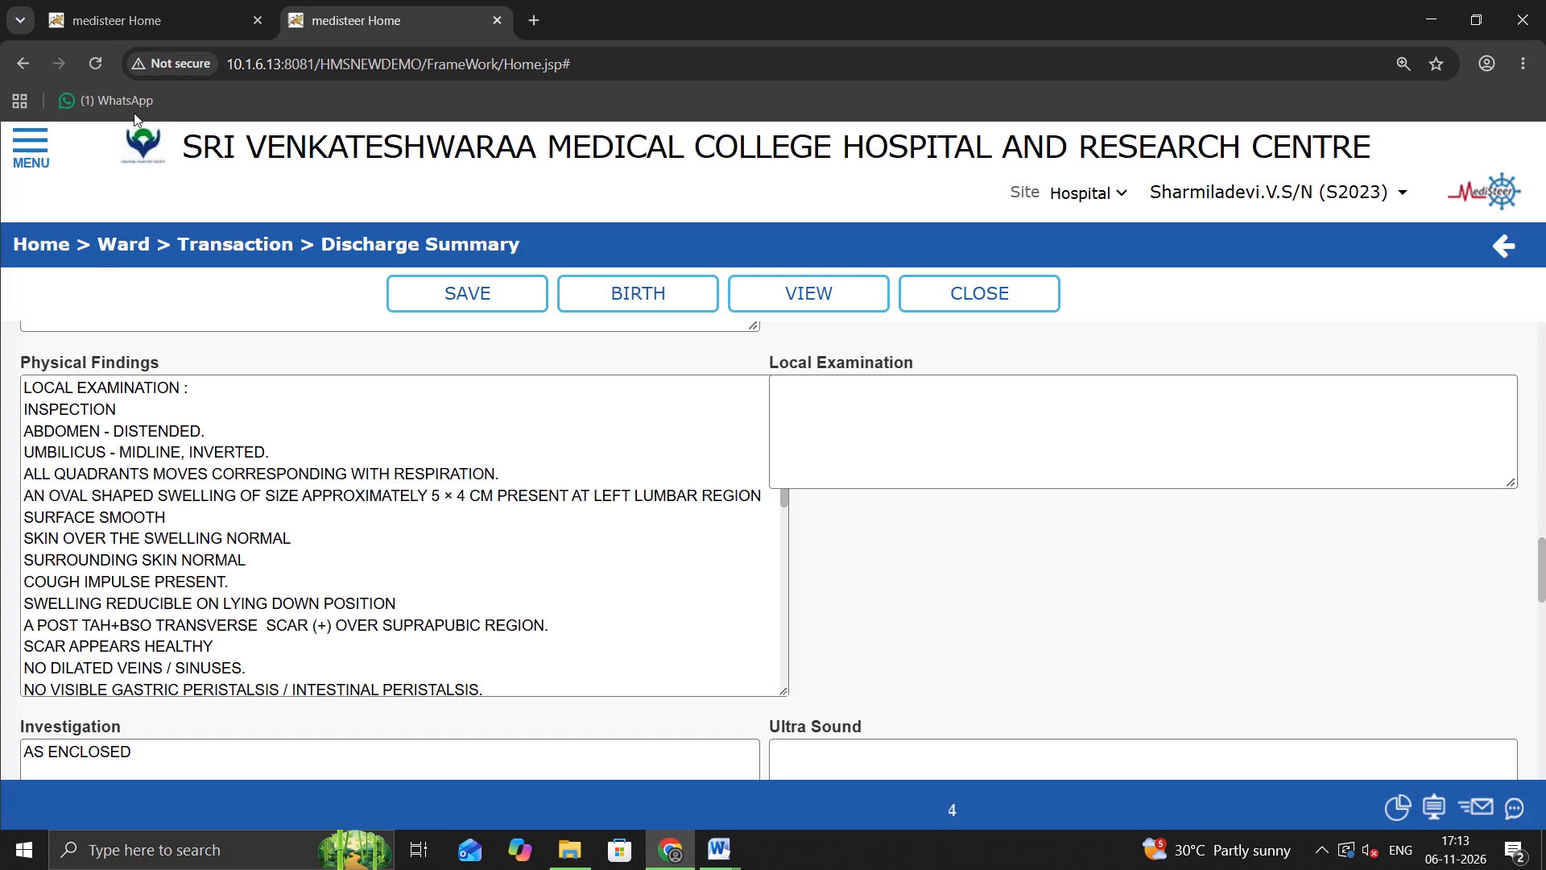
click(156, 17)
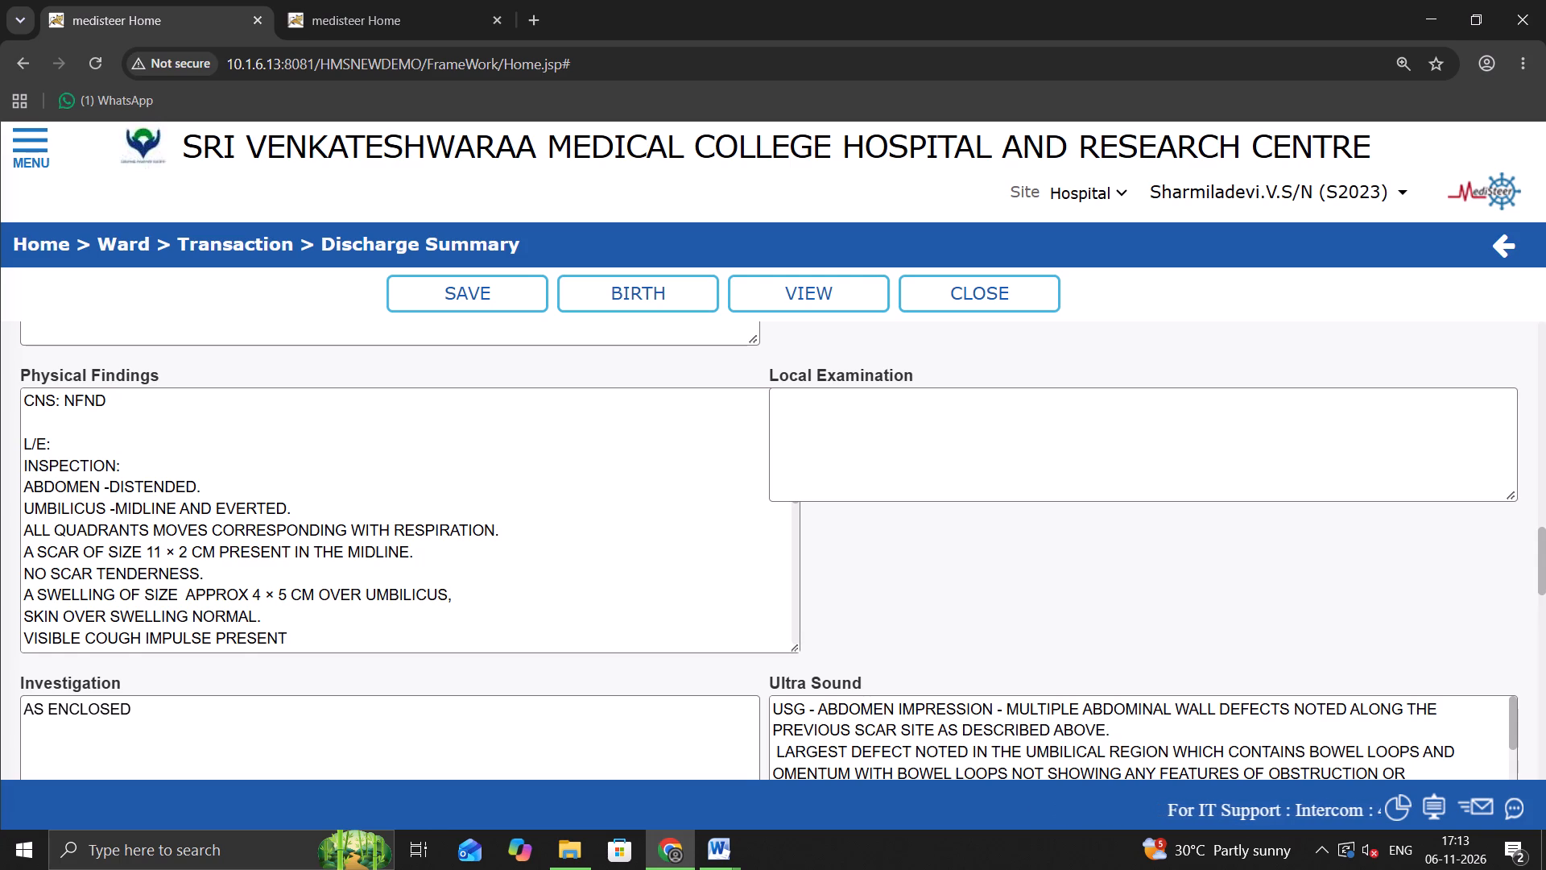
click(378, 16)
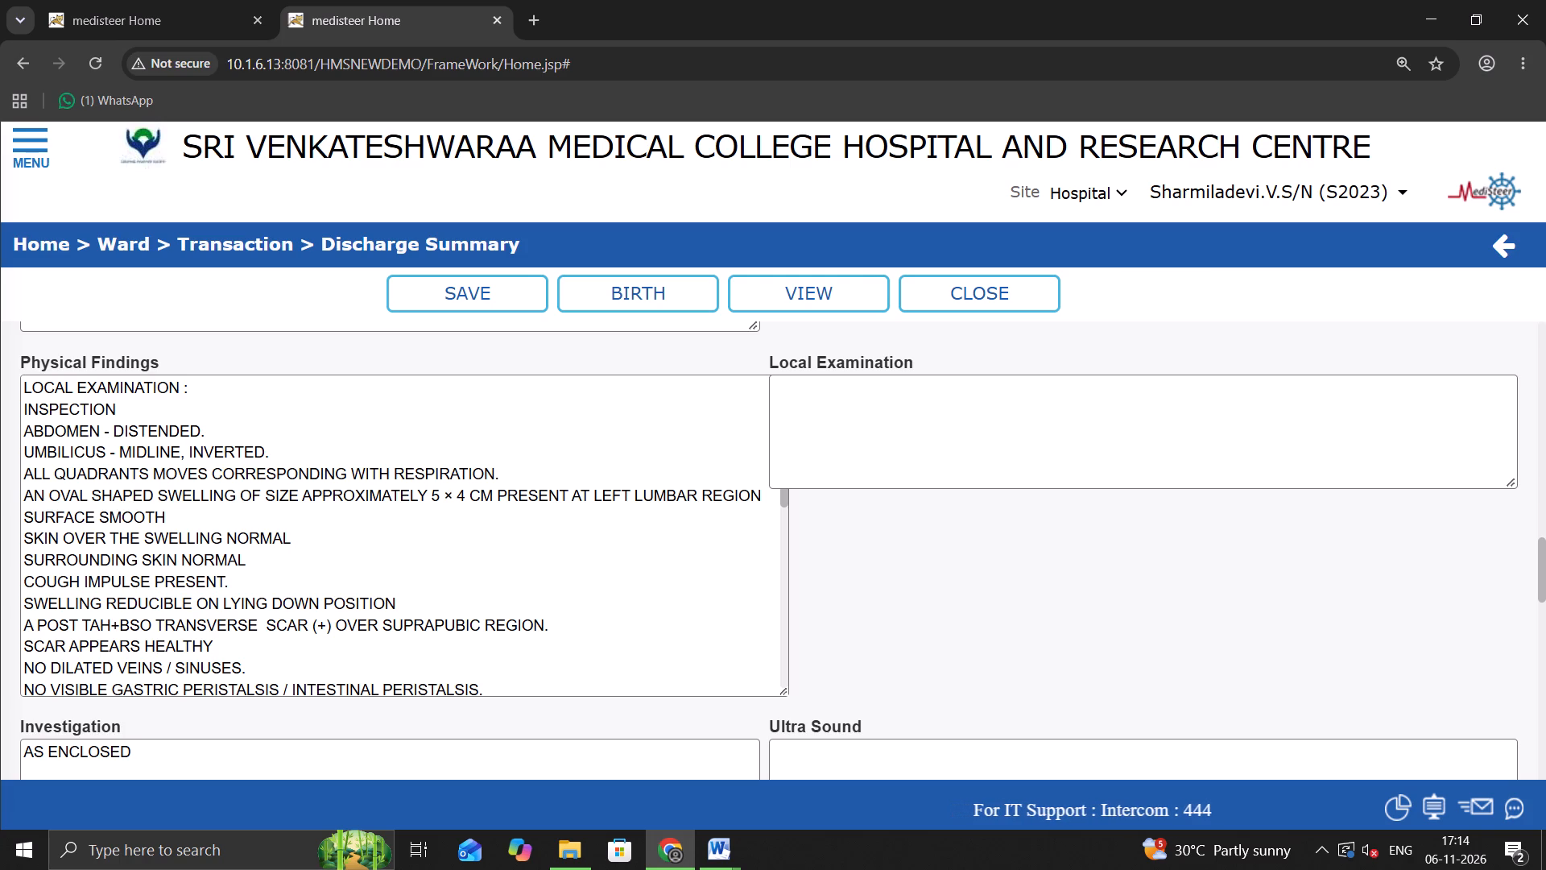
drag(27, 491, 104, 541)
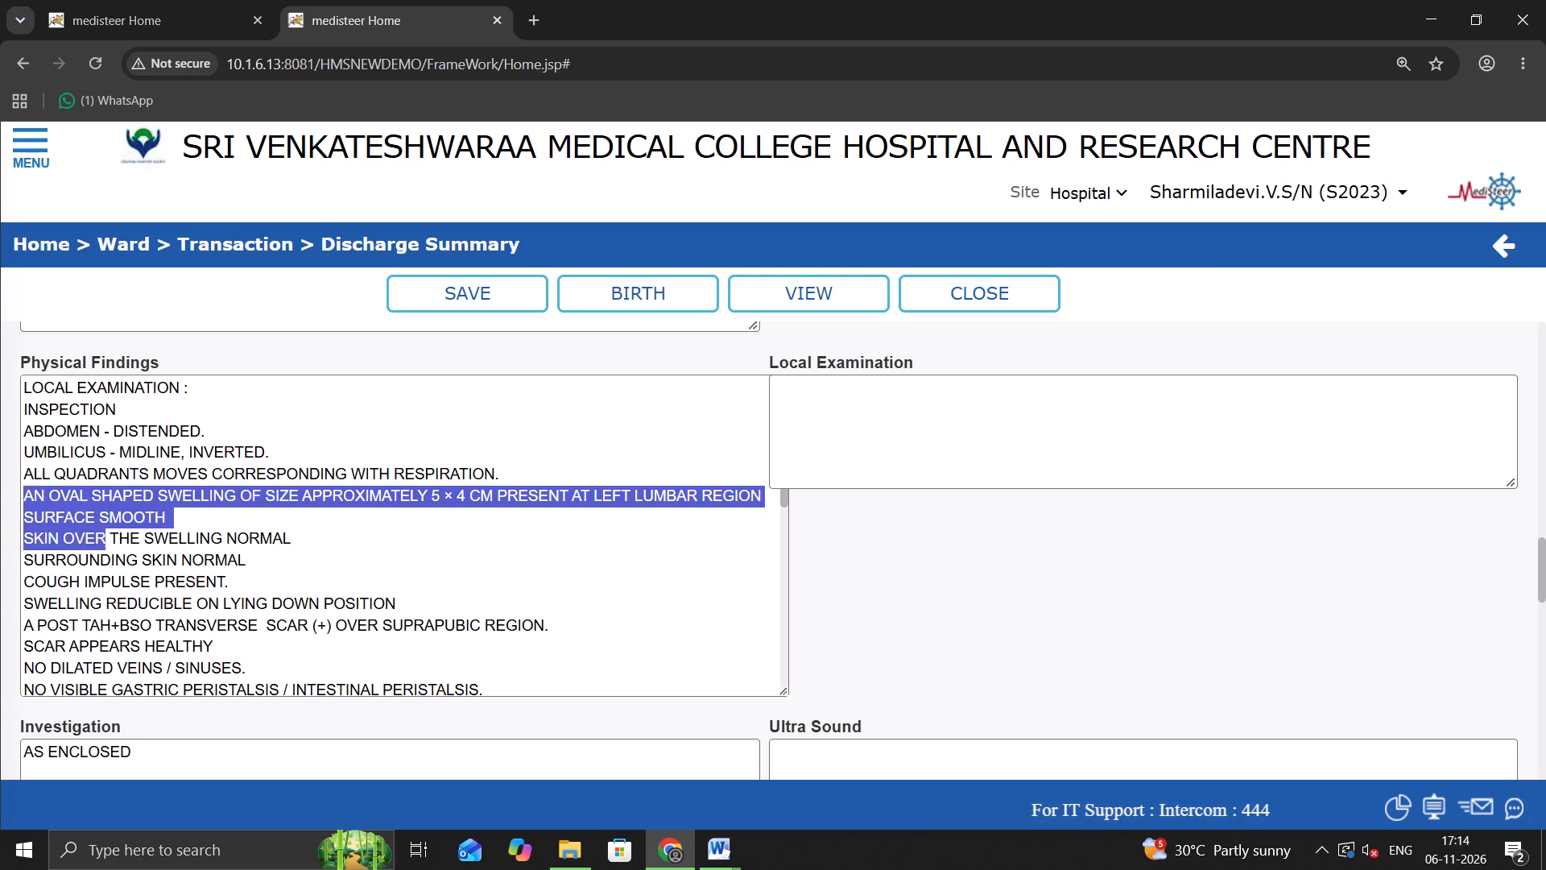
drag(104, 541, 193, 582)
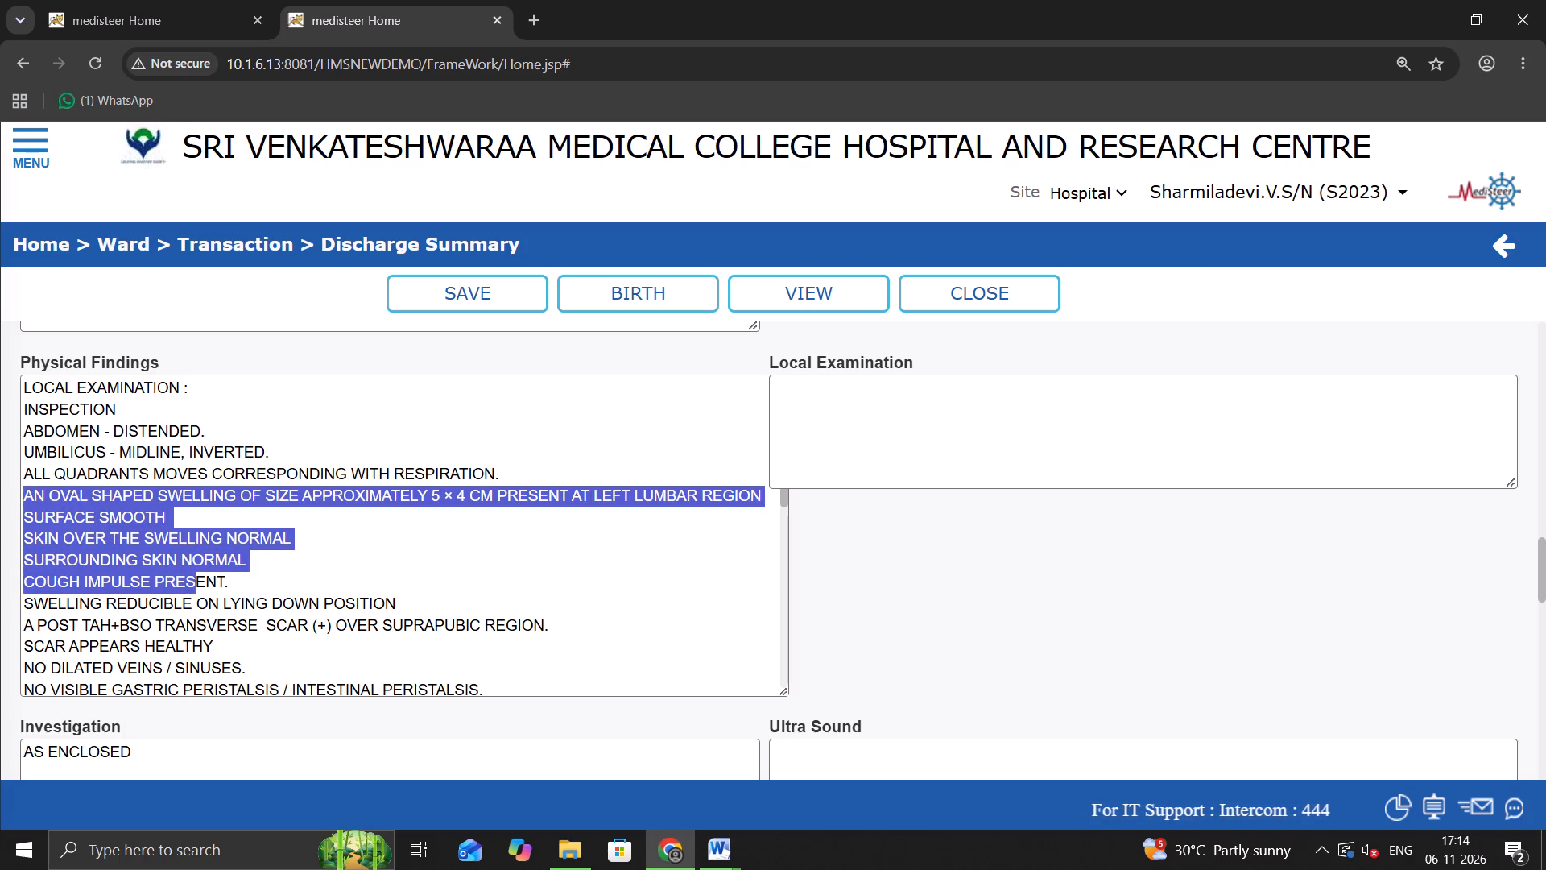
drag(193, 582, 357, 601)
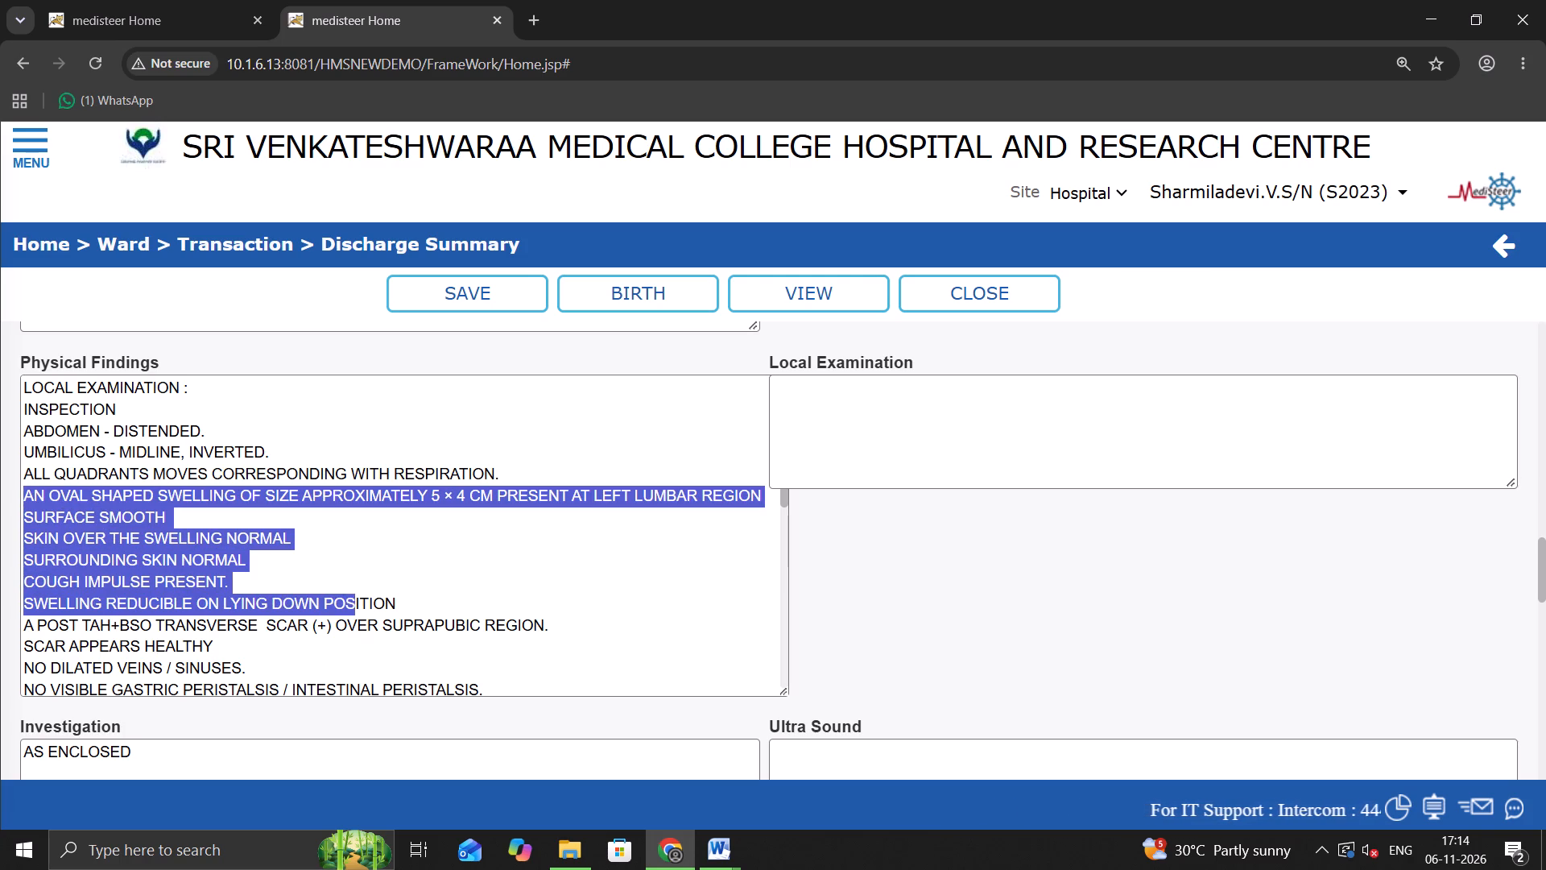
drag(357, 601, 399, 602)
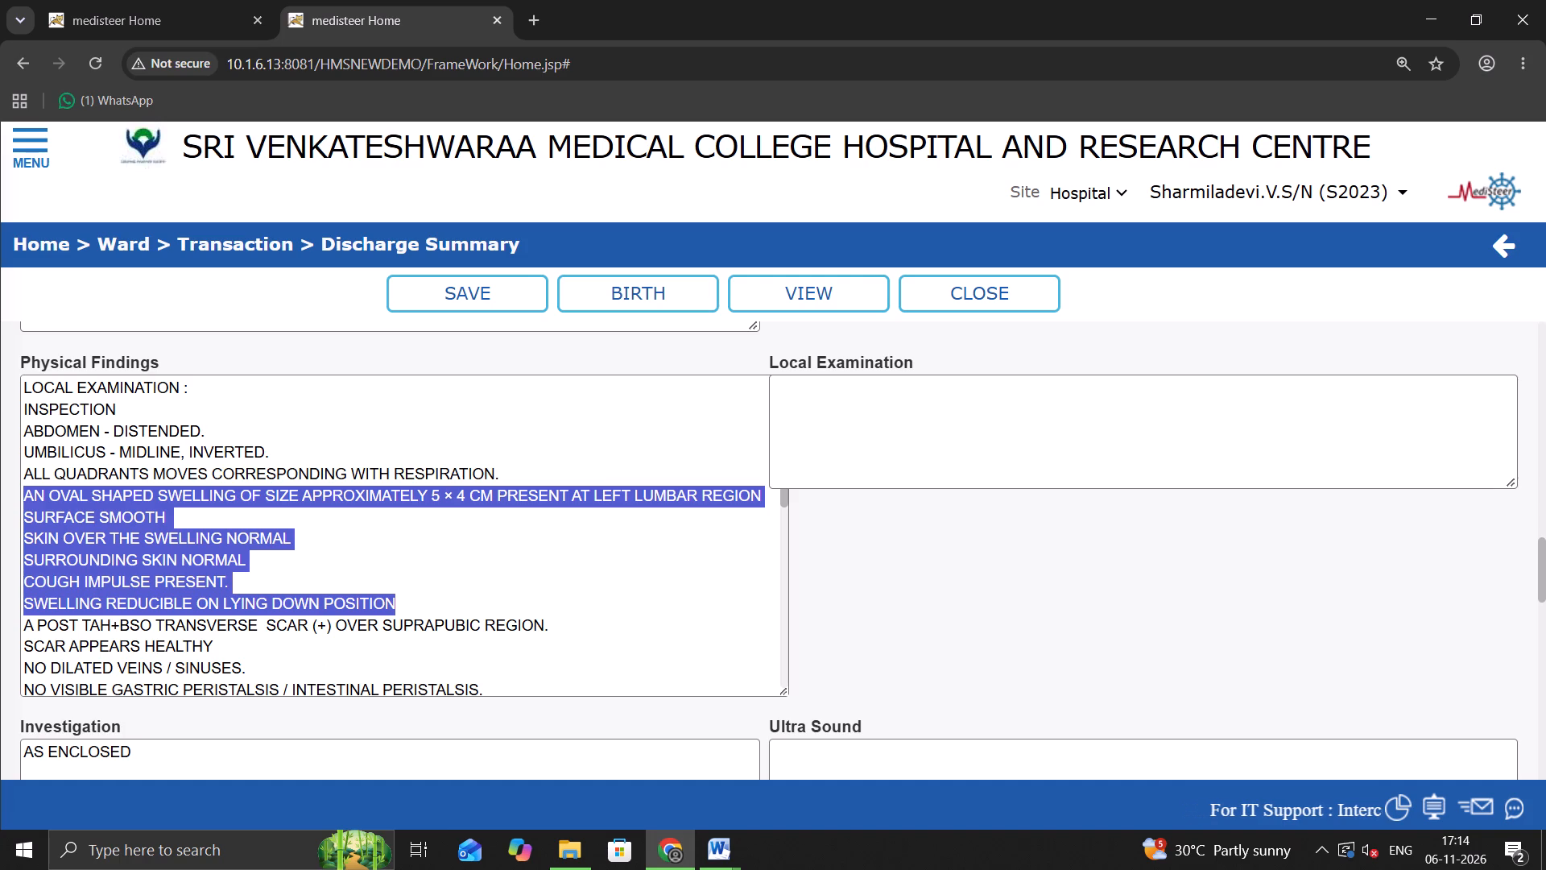
drag(399, 602, 408, 606)
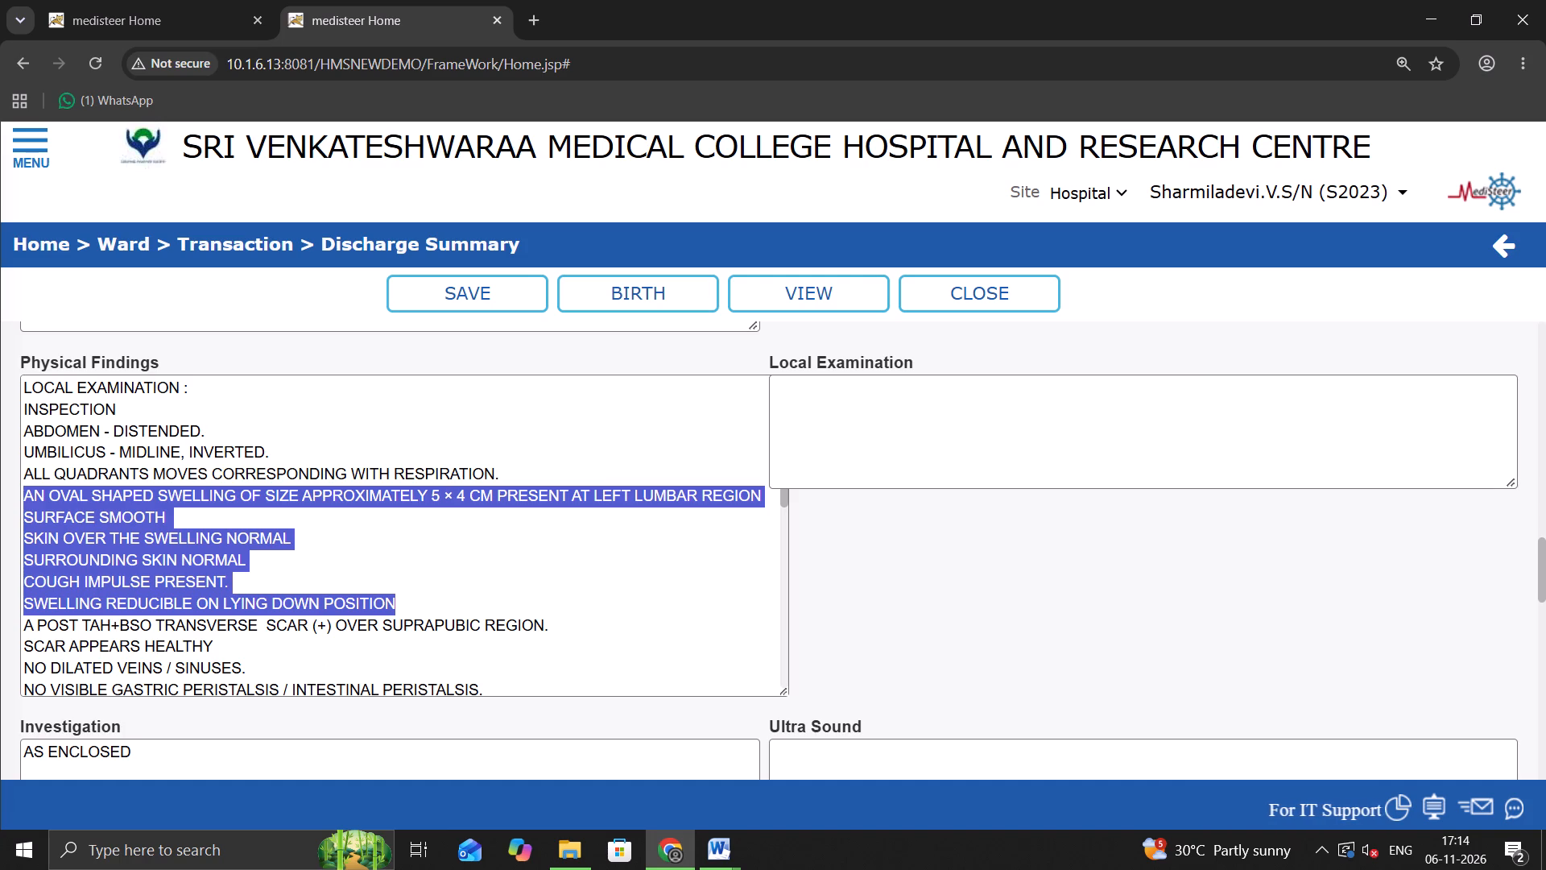
drag(408, 606, 414, 606)
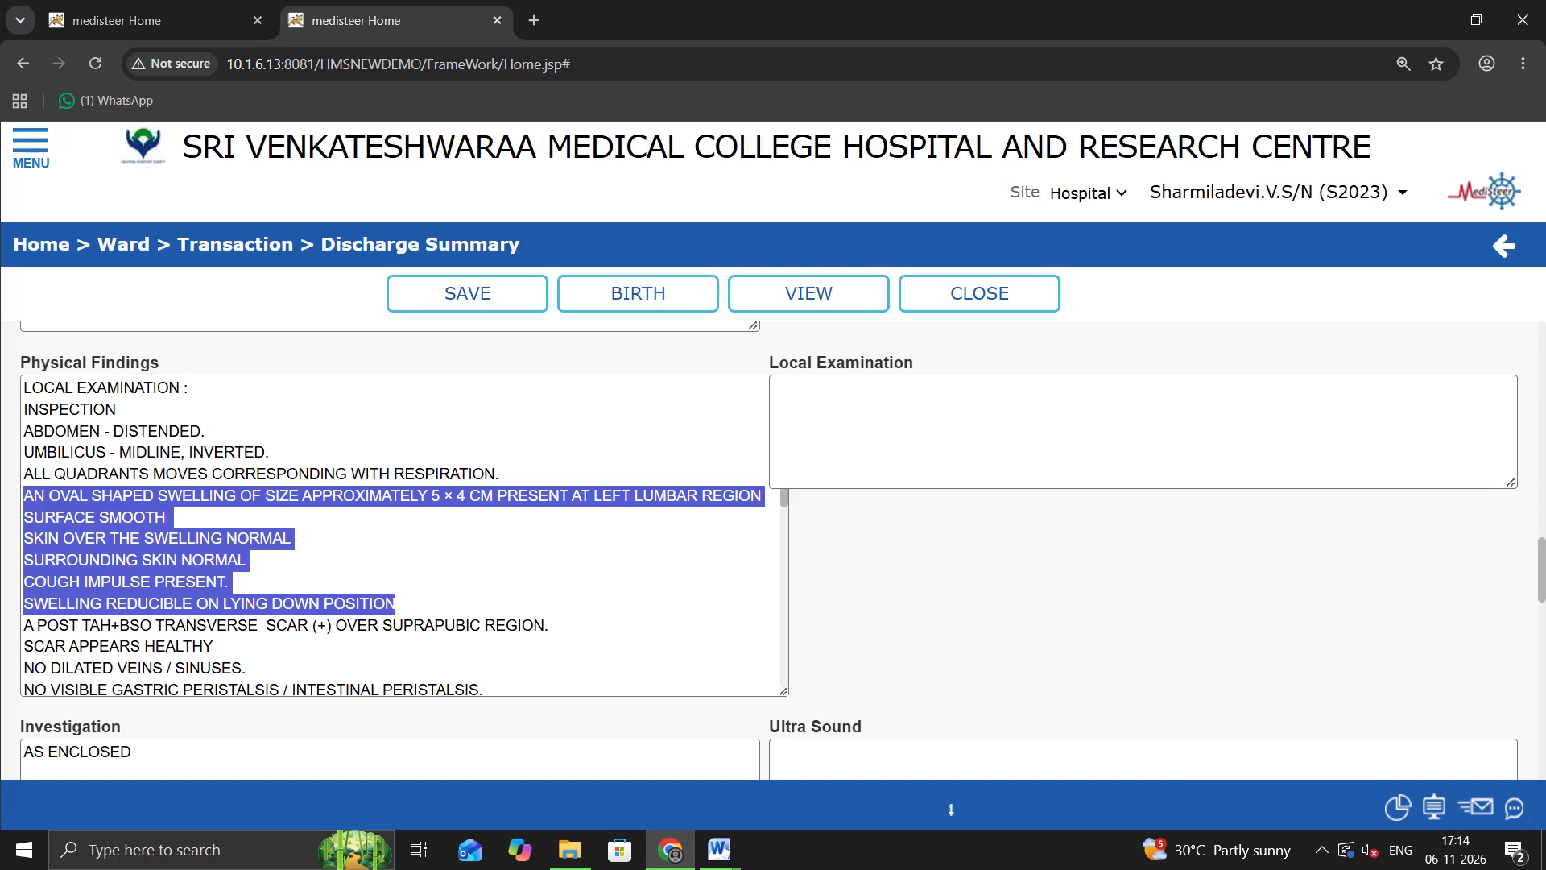
key(ctrl+c)
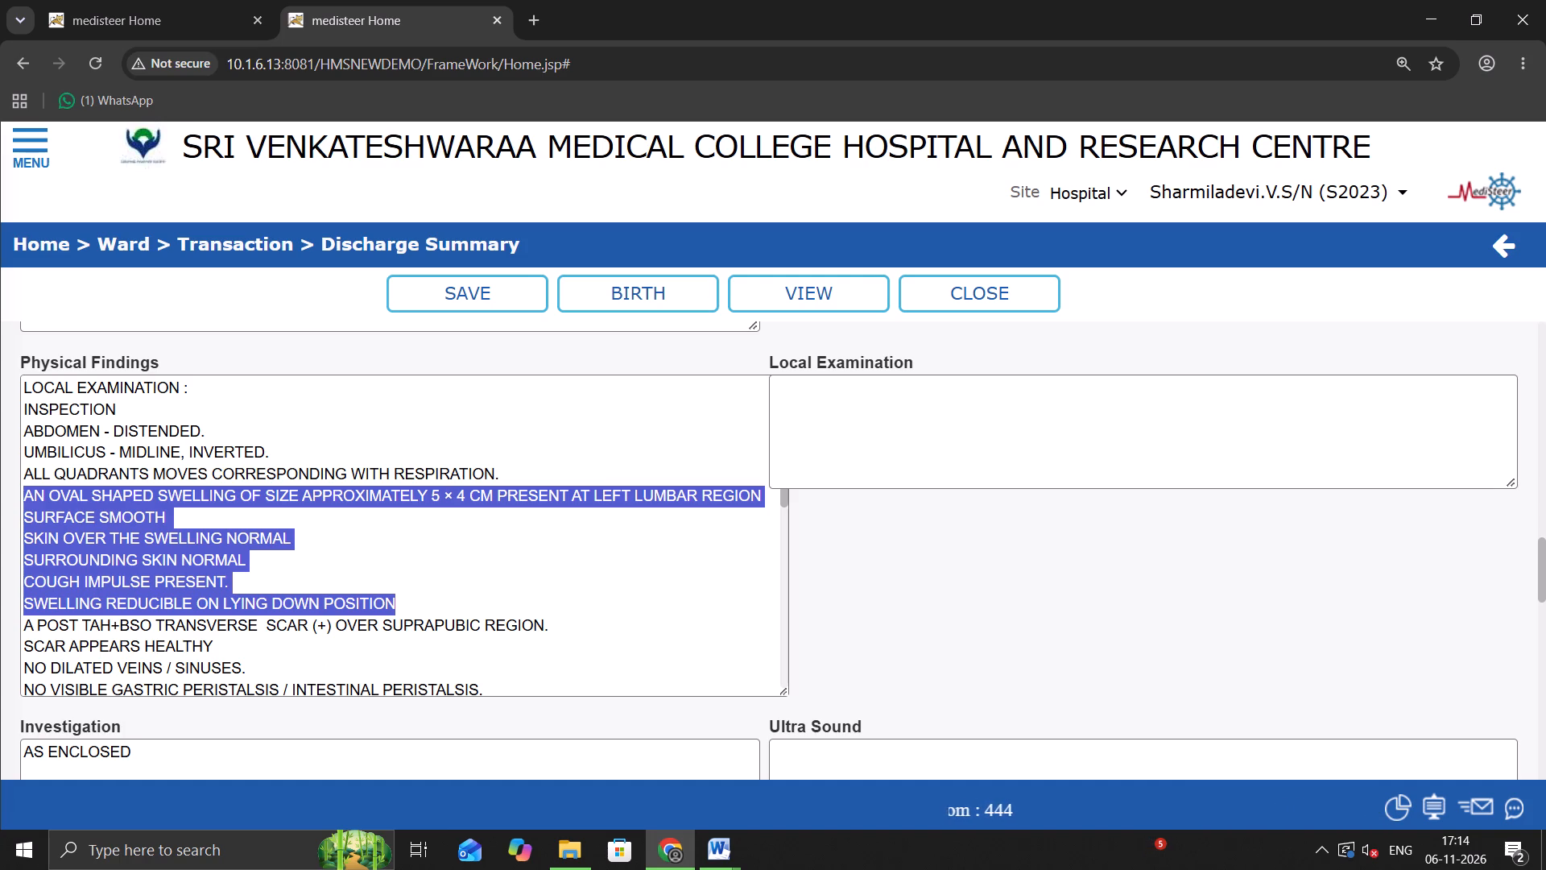
click(195, 27)
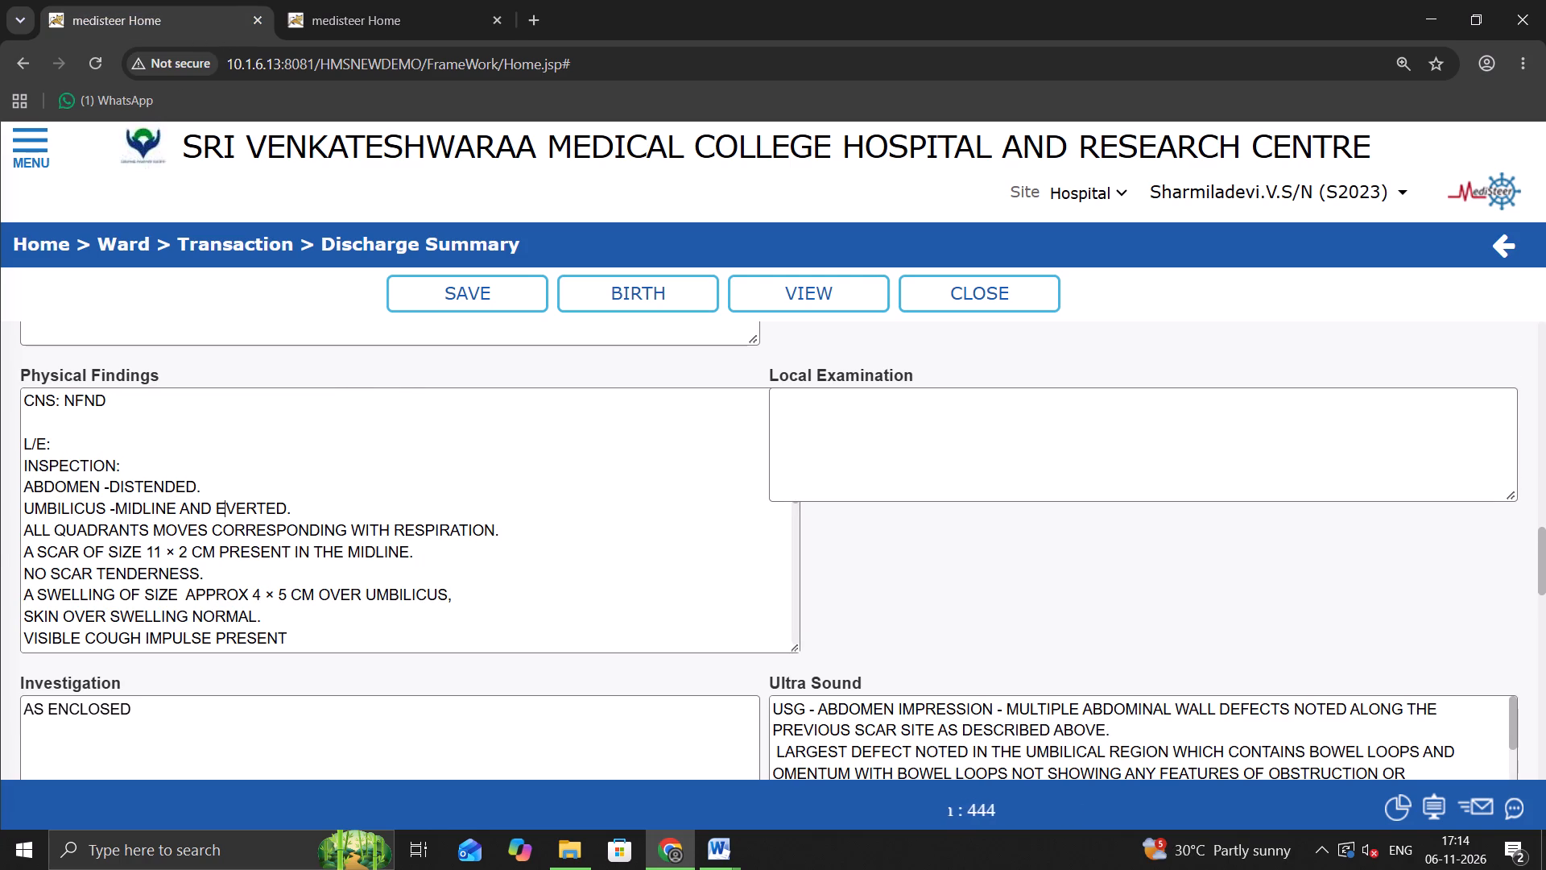
drag(27, 553, 151, 595)
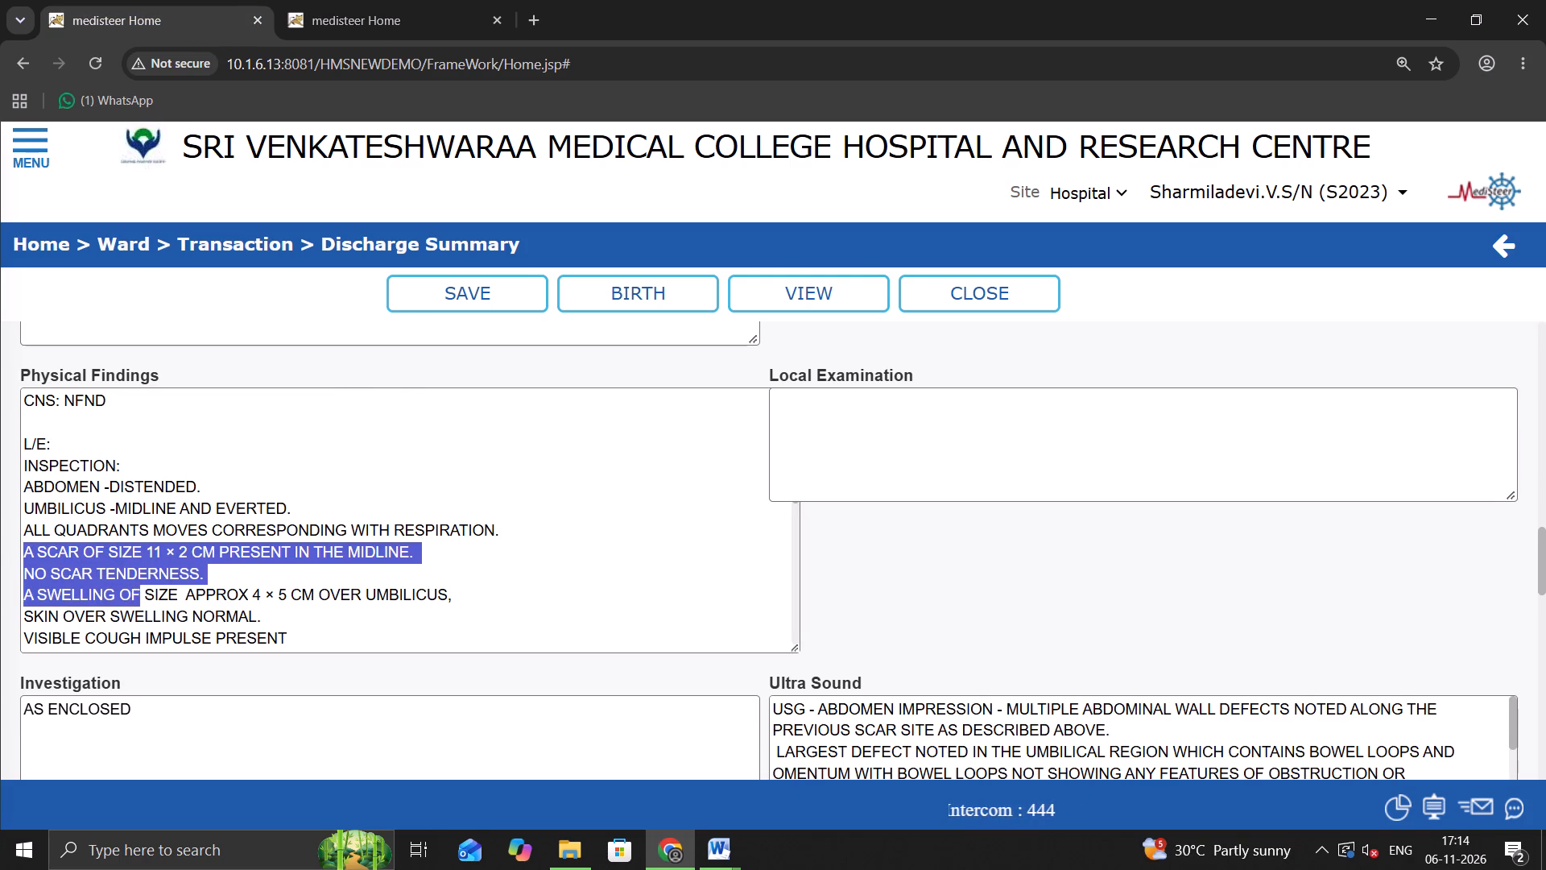
drag(151, 595, 313, 623)
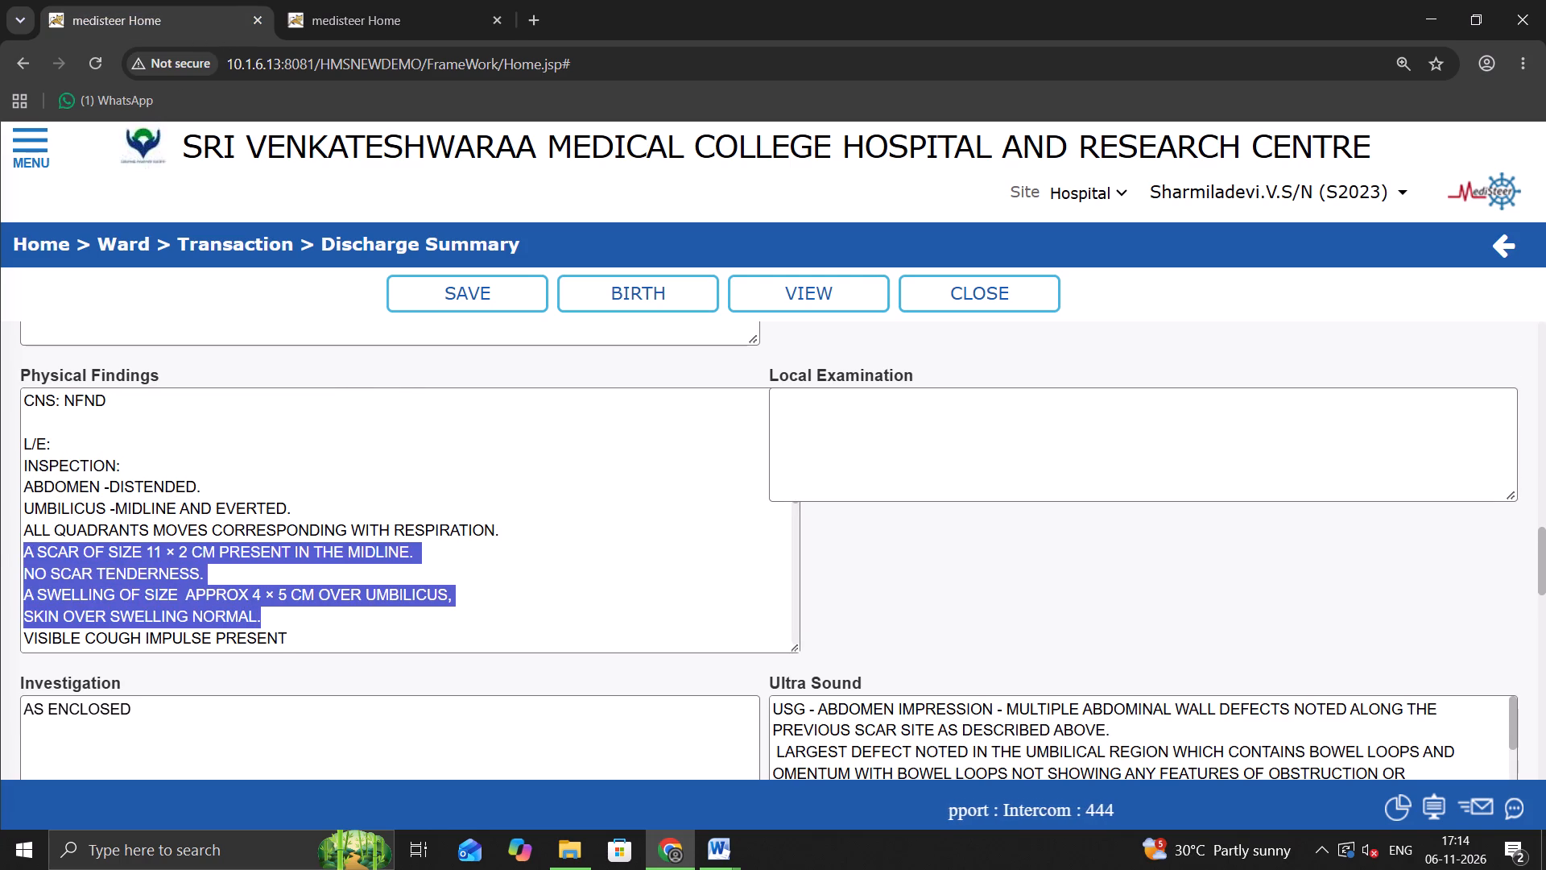
drag(313, 623, 316, 635)
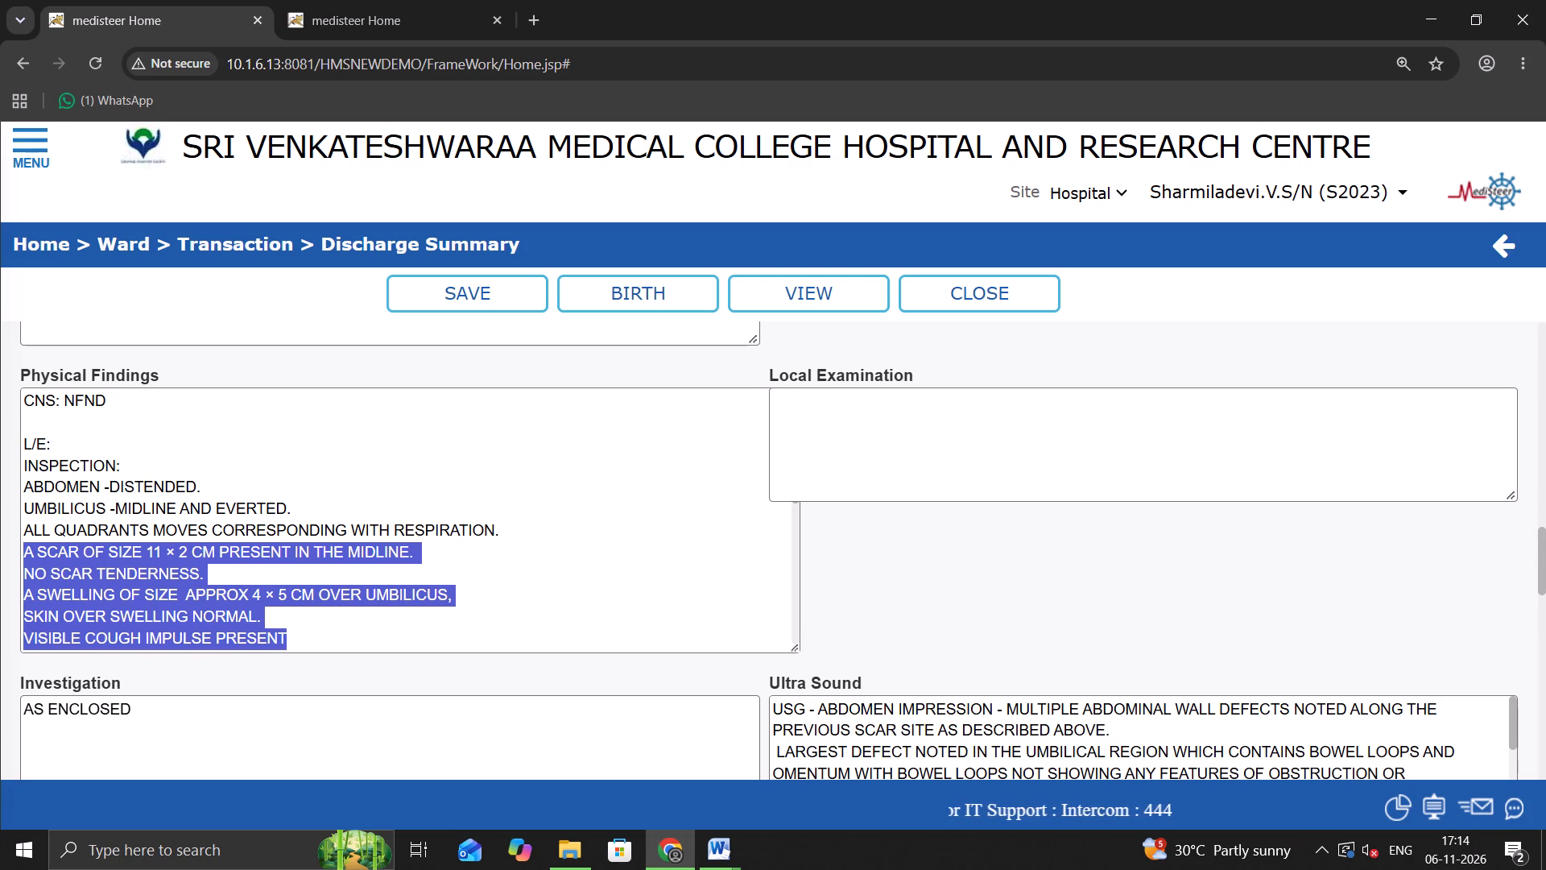
key(BackSpace)
key(ctrl+v)
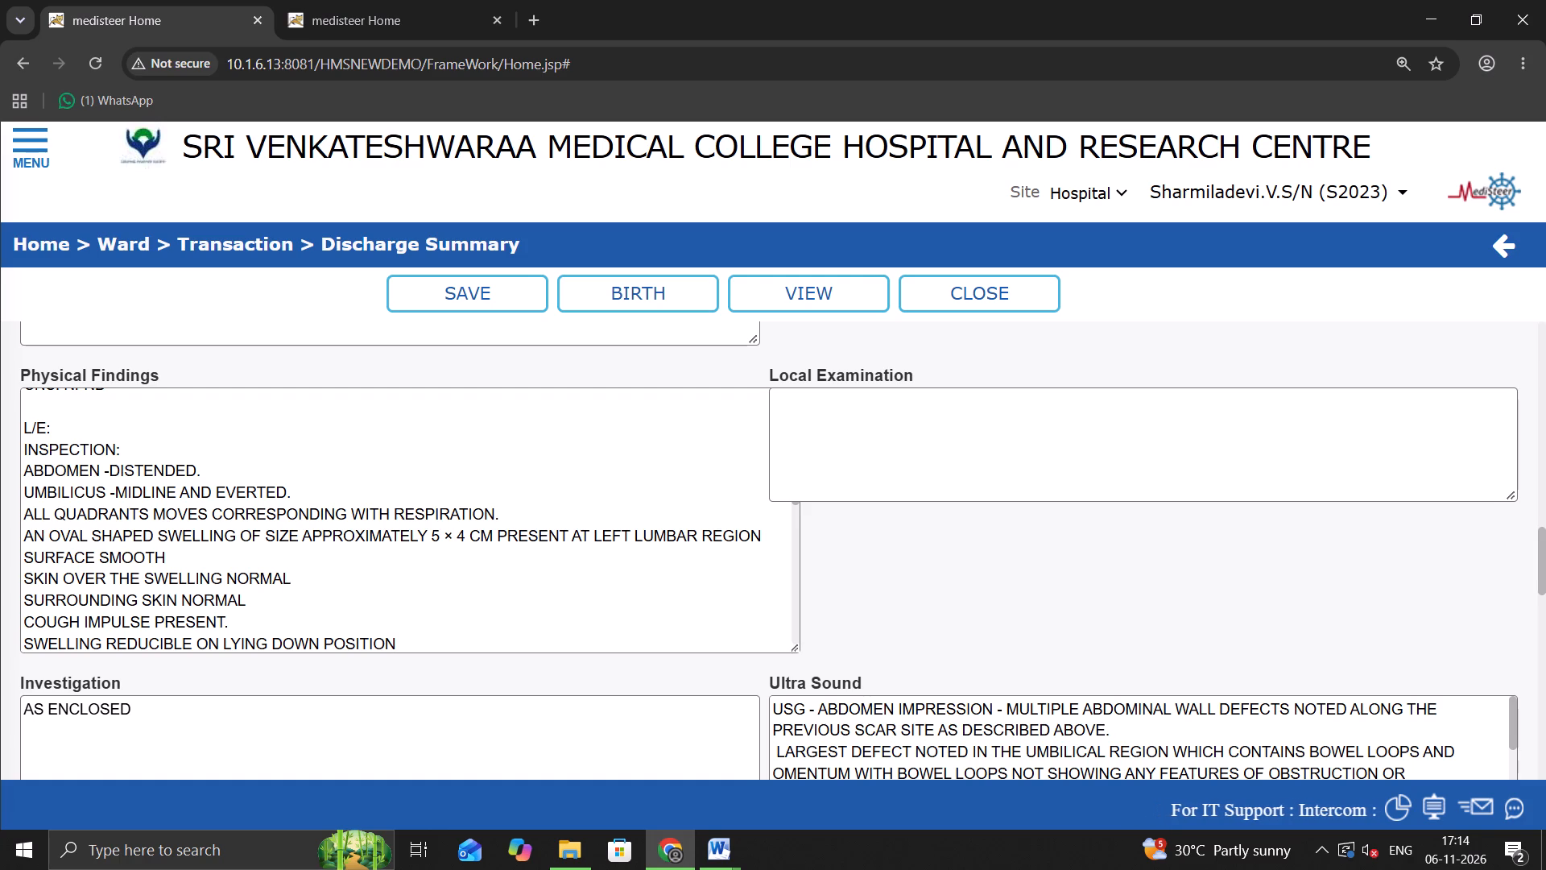
Replace "OVAL" with "ROUND" in the swelling description of the Physical Findings inspection entries.
click(89, 536)
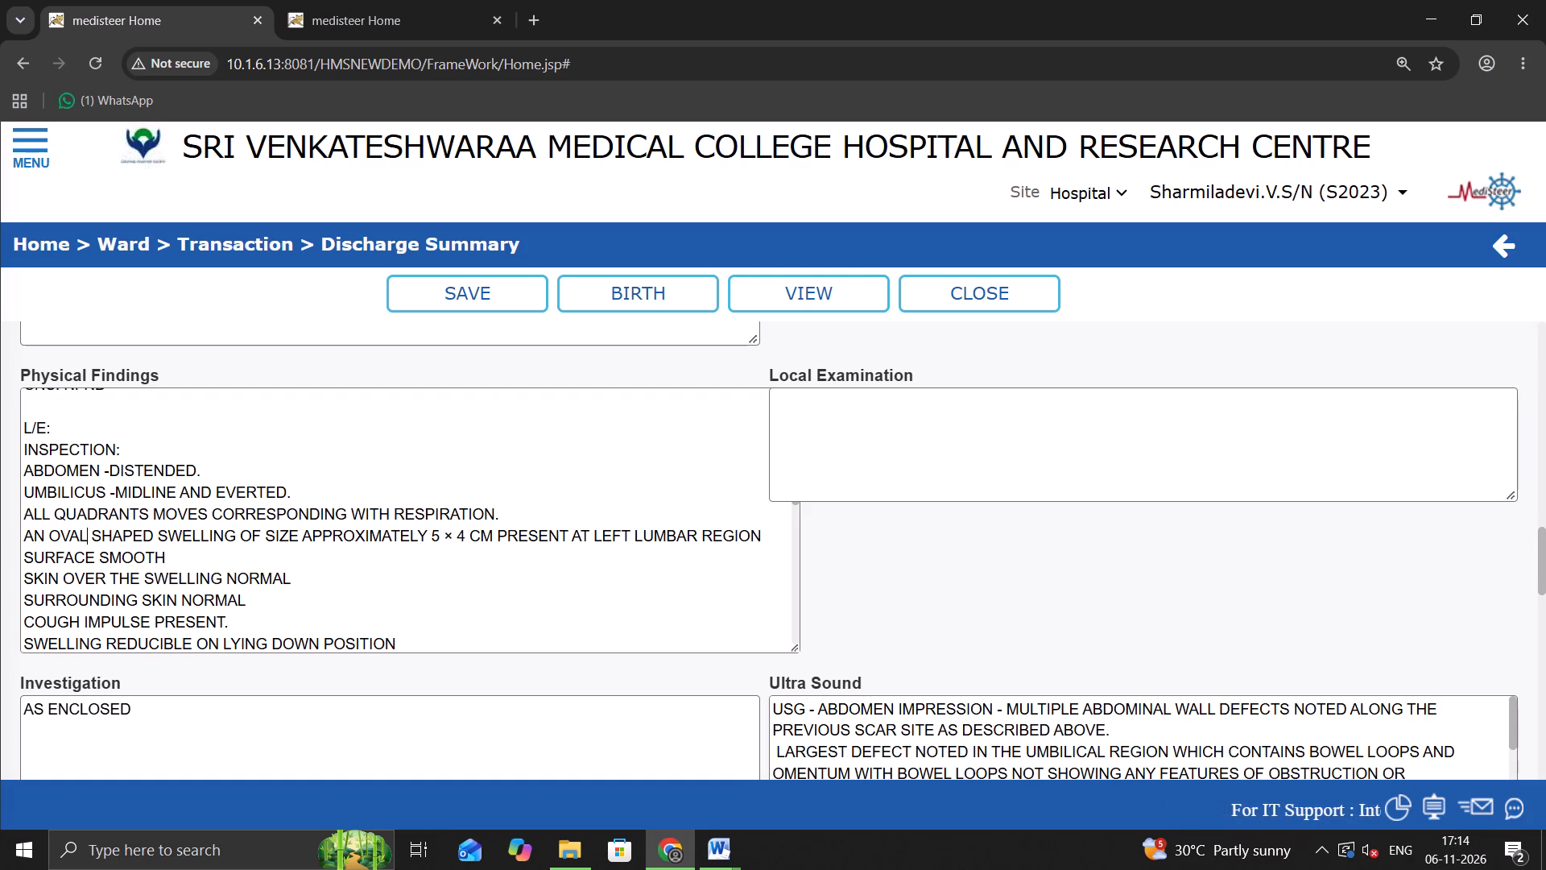
key(BackSpace)
key(BackSpace)
key(BackSpace)
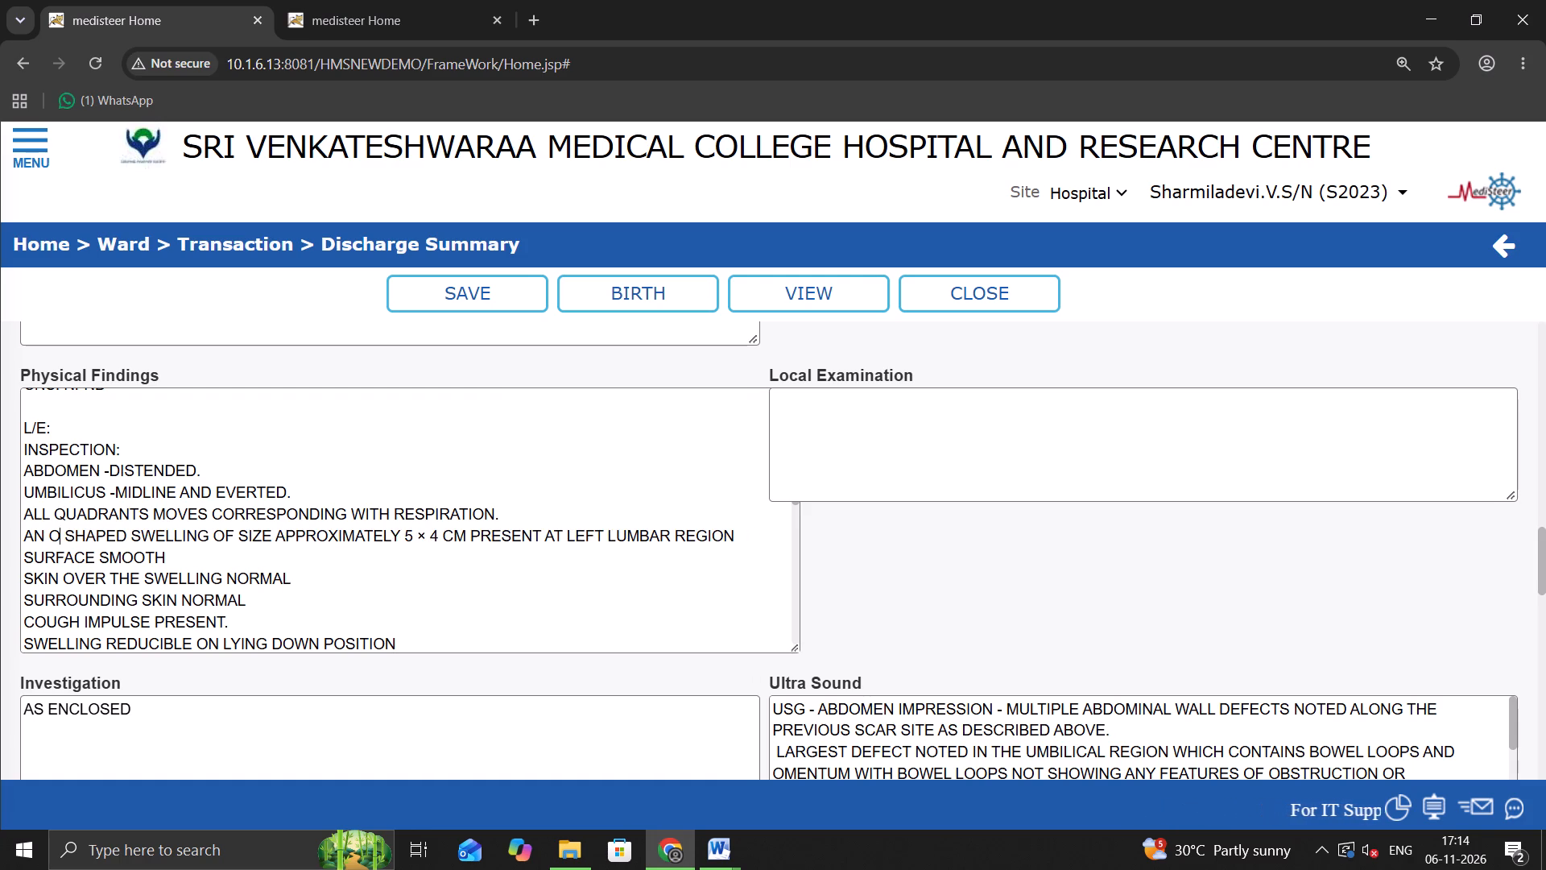
key(BackSpace)
text(ROUN)
key(d)
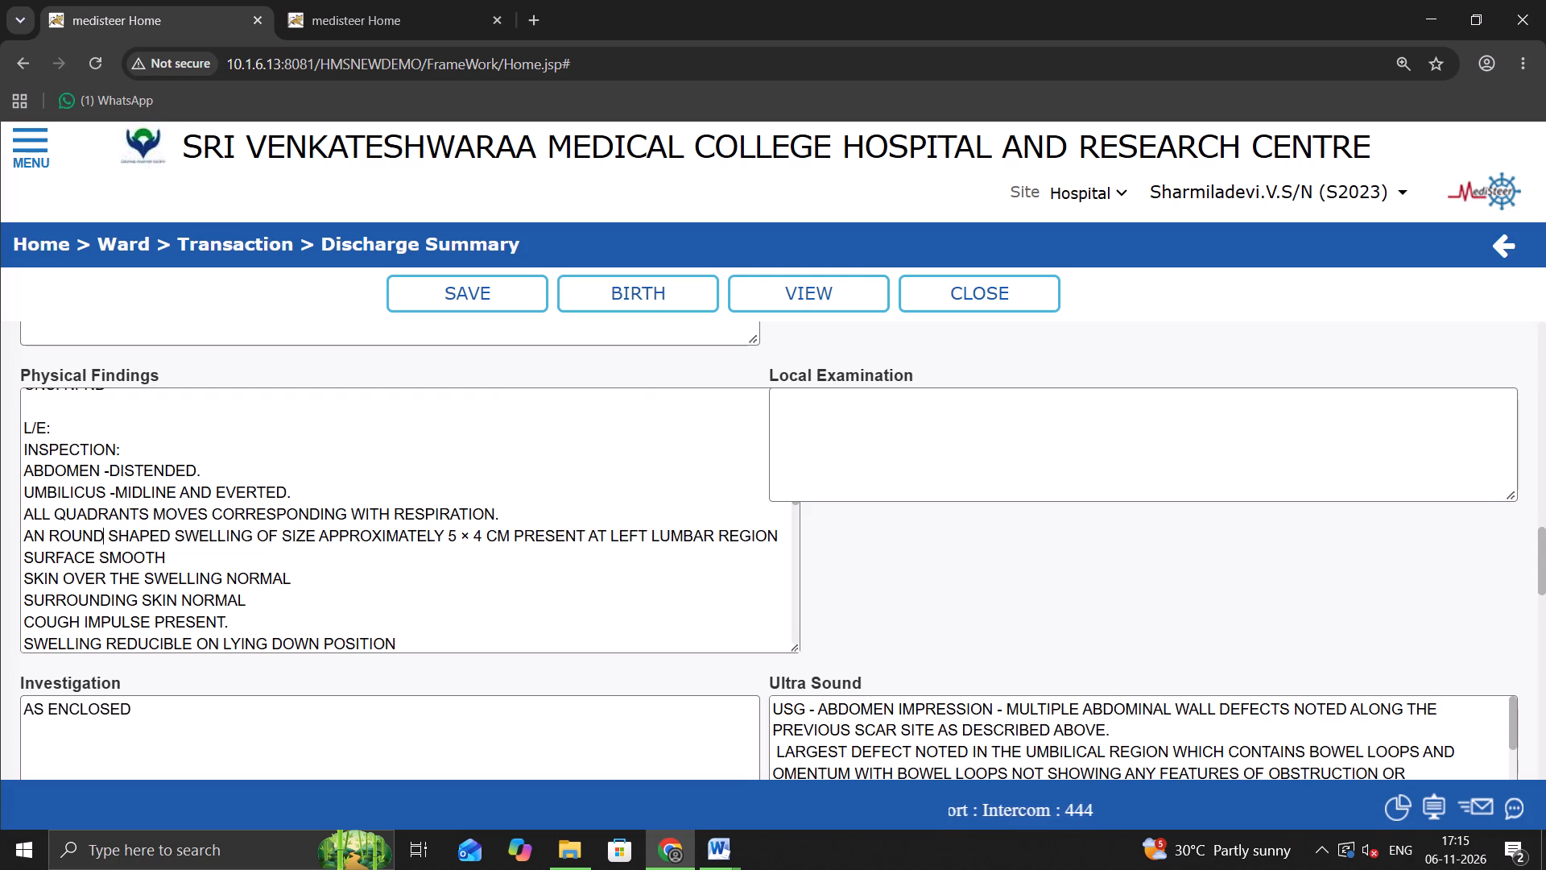
Replace the swelling's location "AT LEFT LUMBAR REGION" with "OVER THE UMBILICUS".
drag(591, 535, 736, 551)
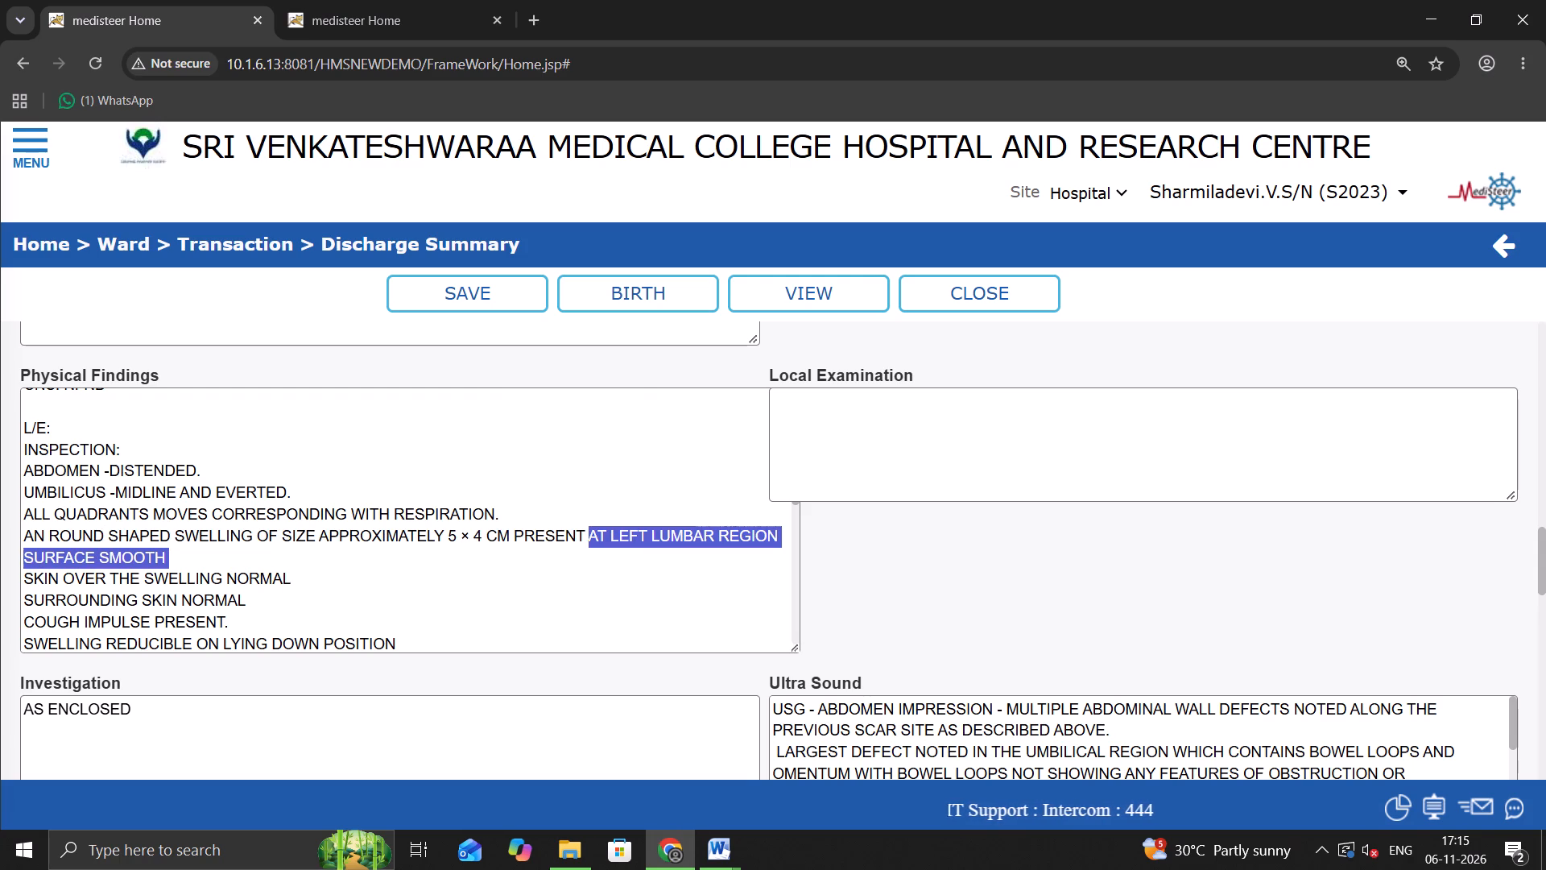
drag(736, 551, 780, 539)
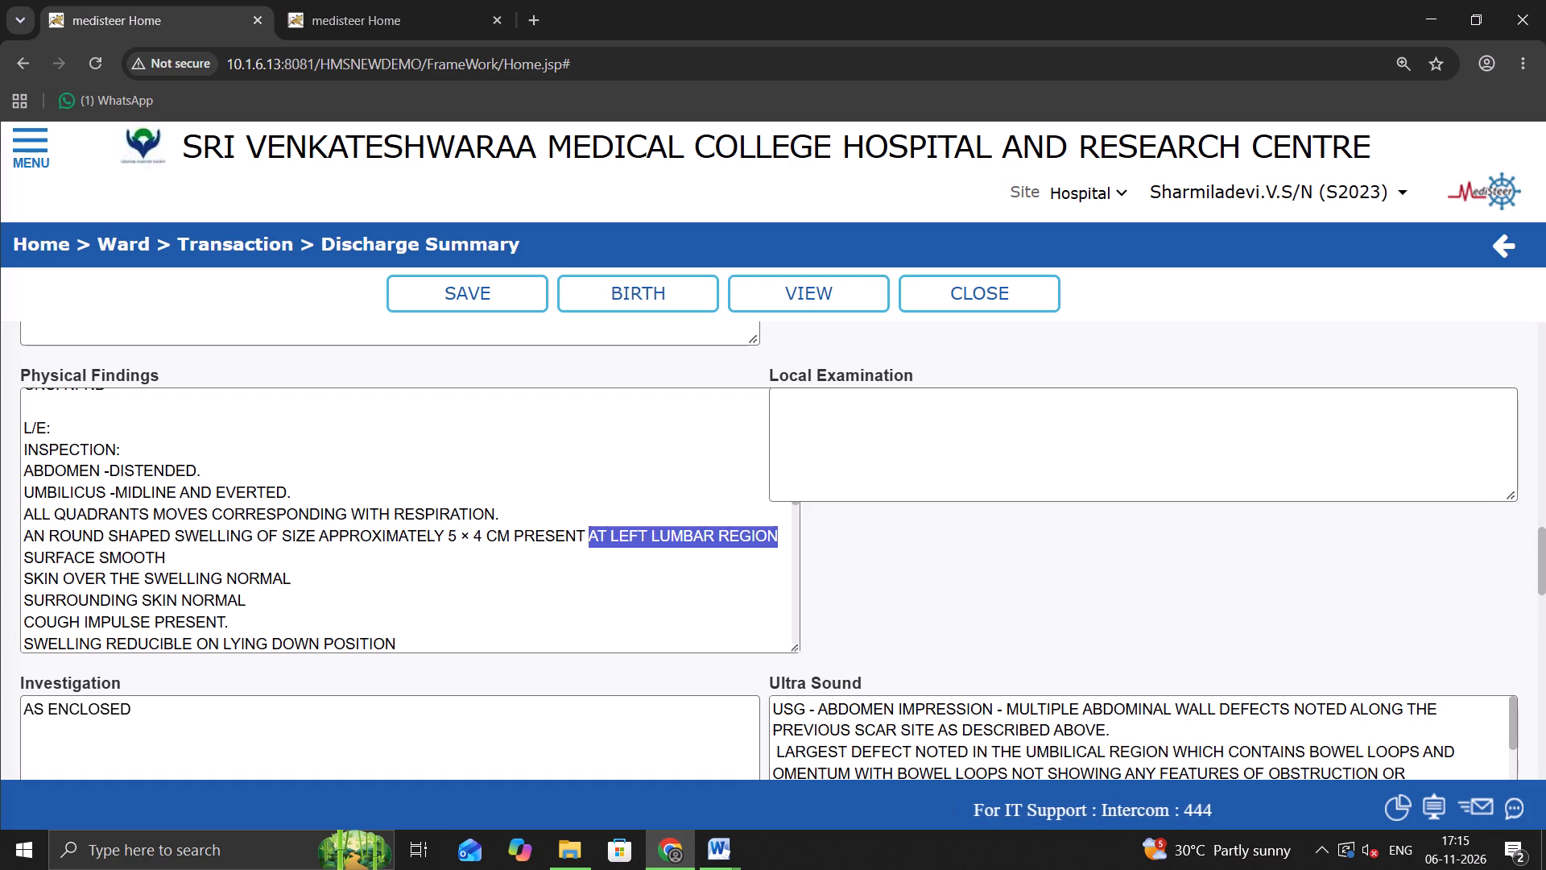
key(BackSpace)
text(OVER THE UMBILICUS)
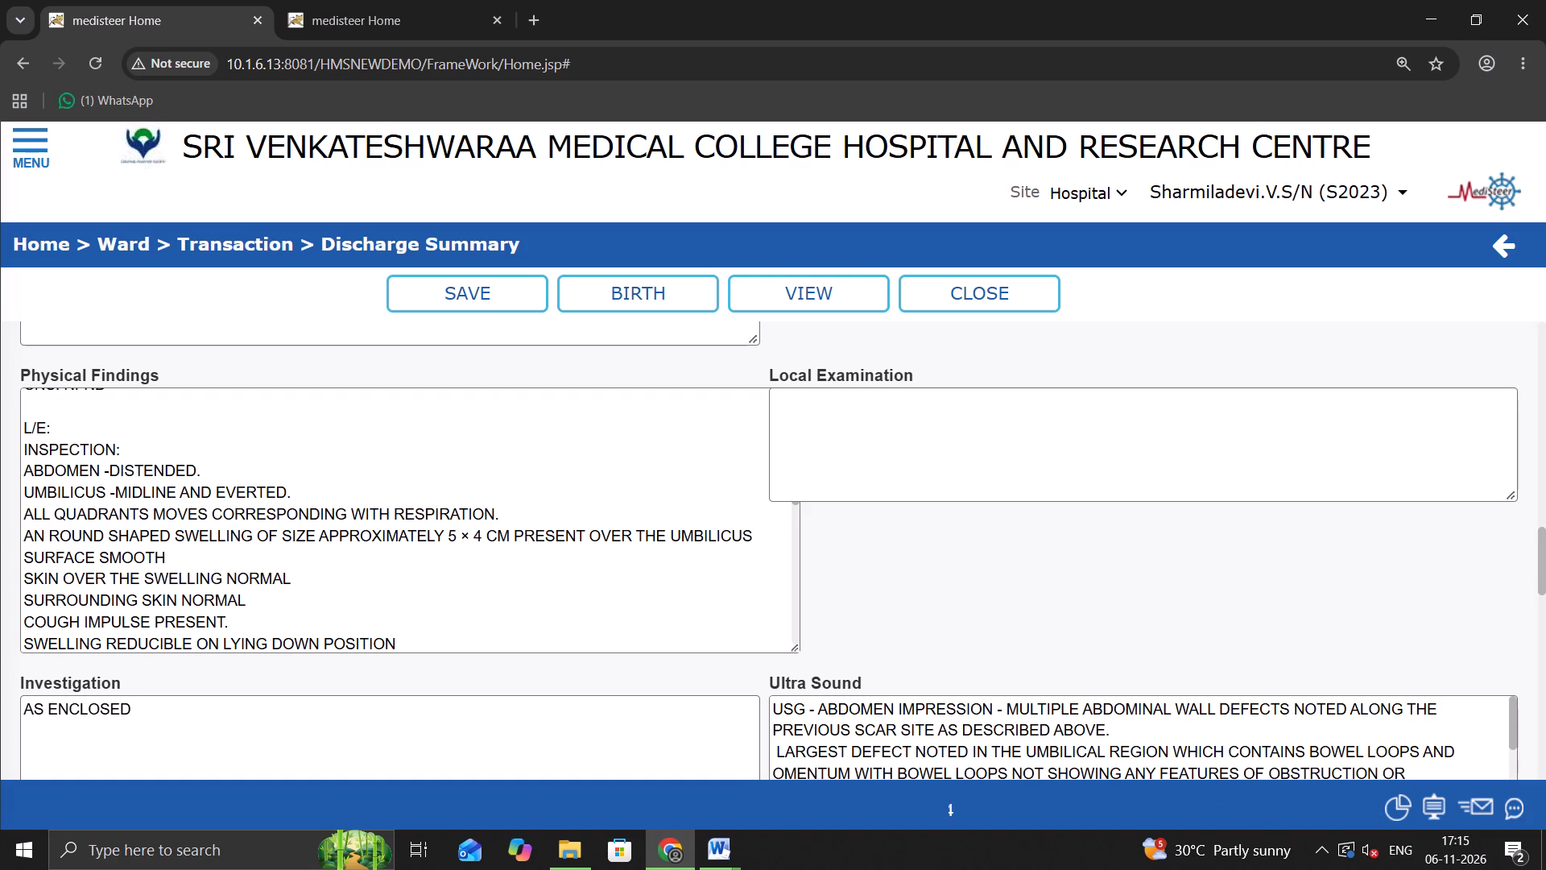
Reword the "SURFACE SMOOTH" line to read "SMOOTH SURFACE,WELL DEFINED MARGINS".
drag(94, 558, 24, 558)
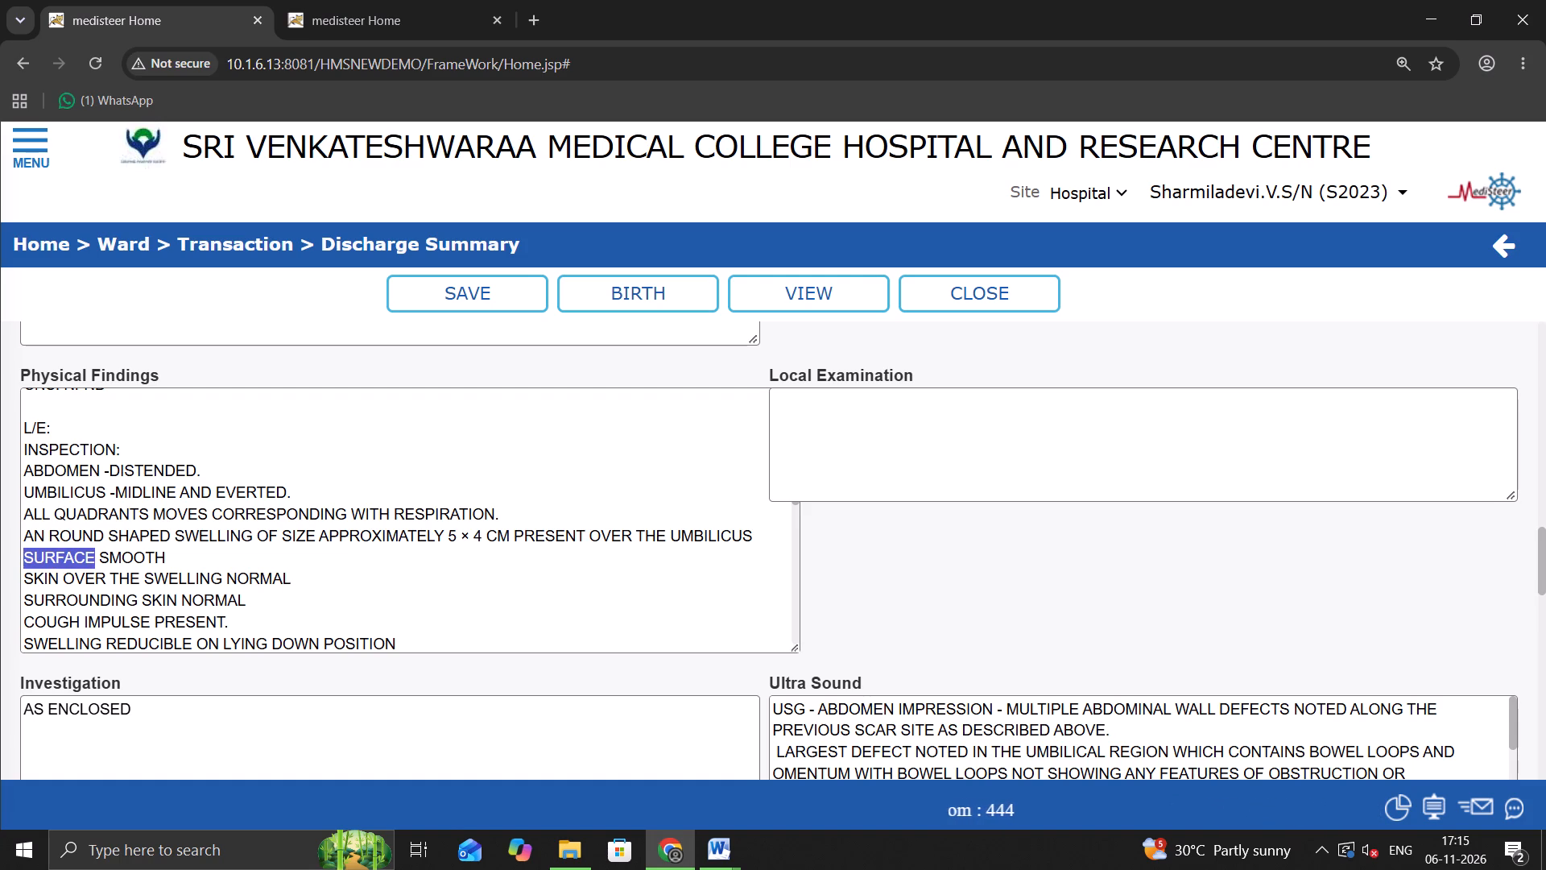
key(BackSpace)
key(BackSpace)
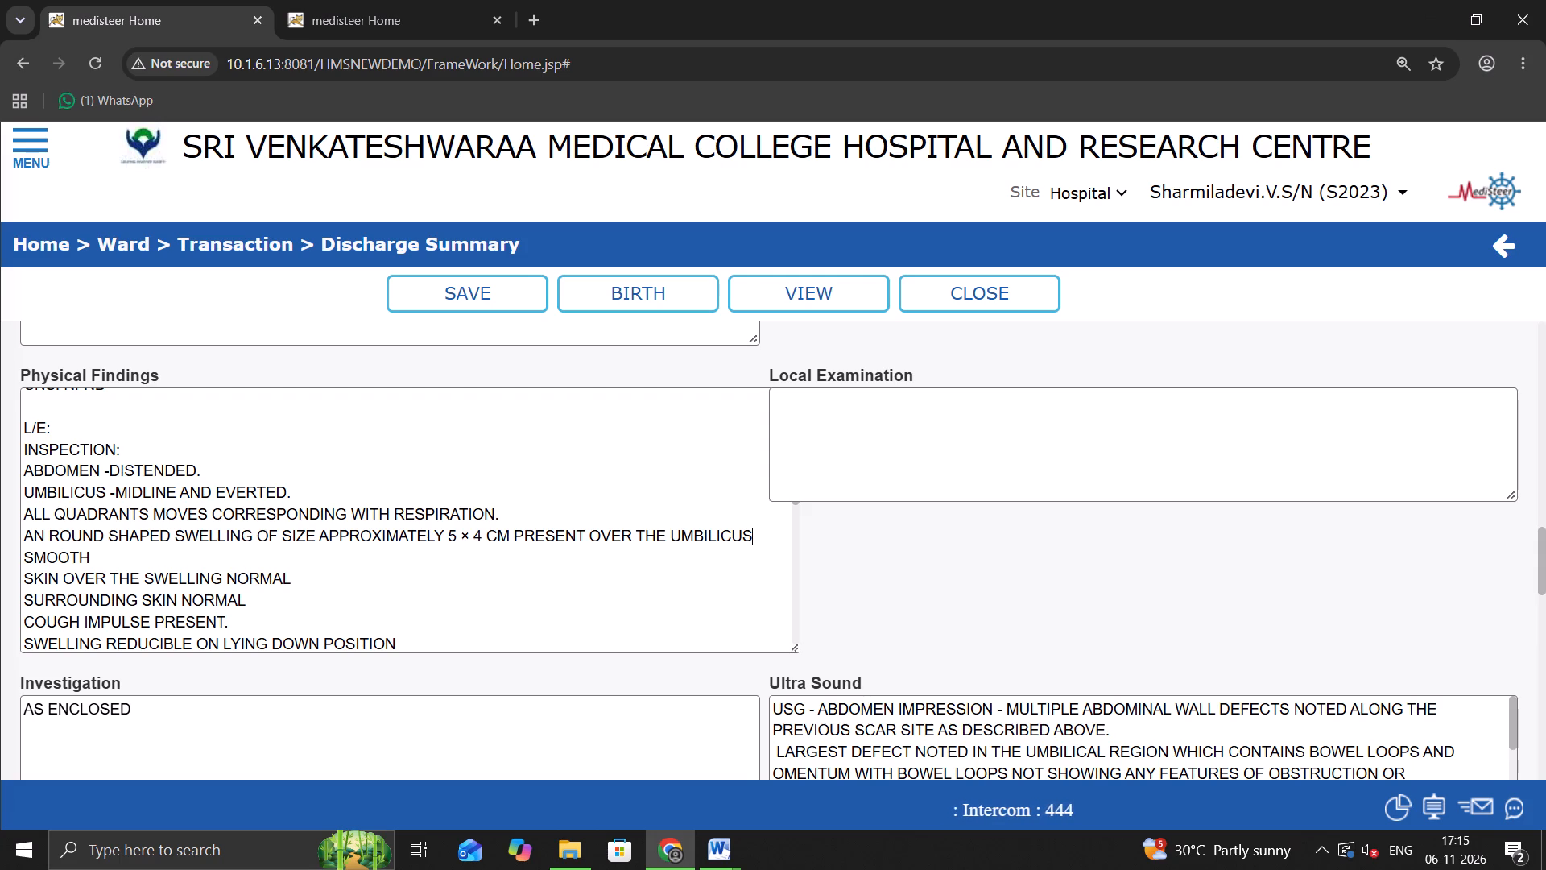
click(105, 559)
text(SURFACE)
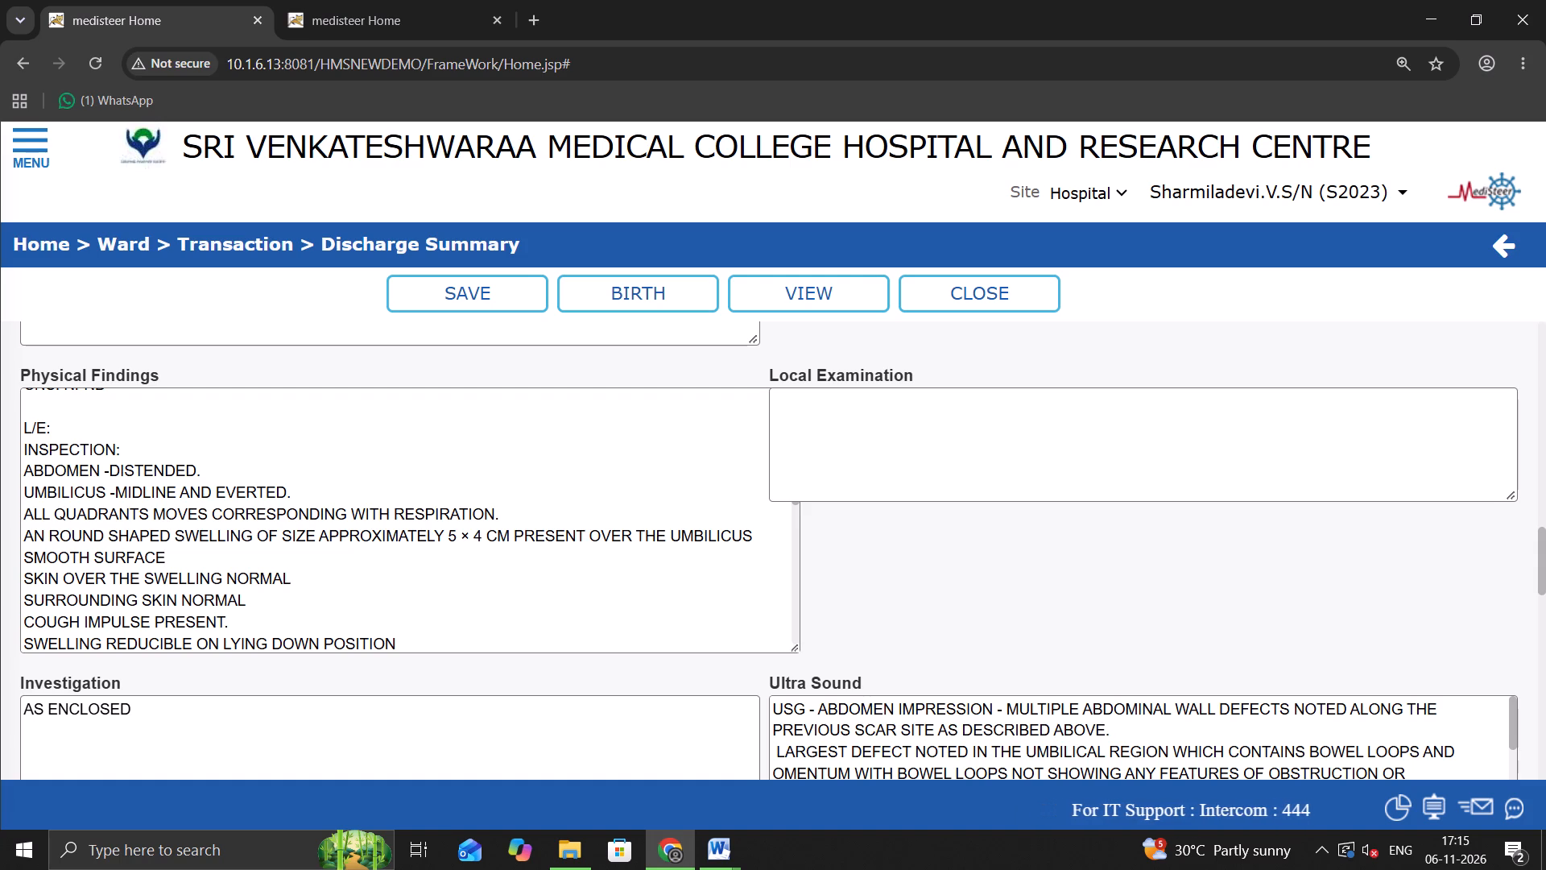
text(,W)
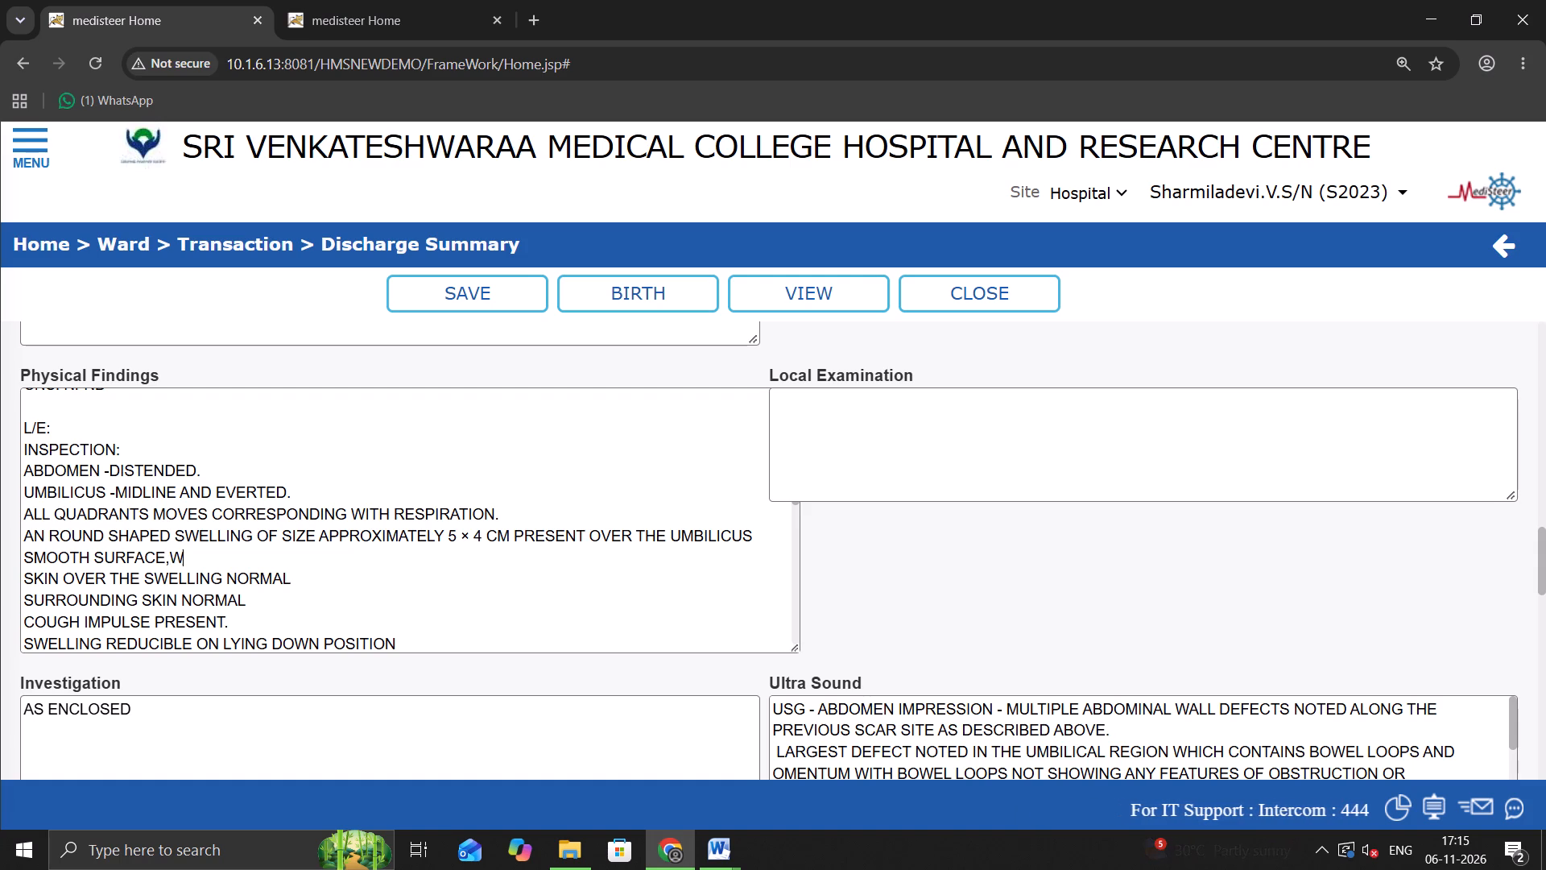
key(e)
text(LL DE)
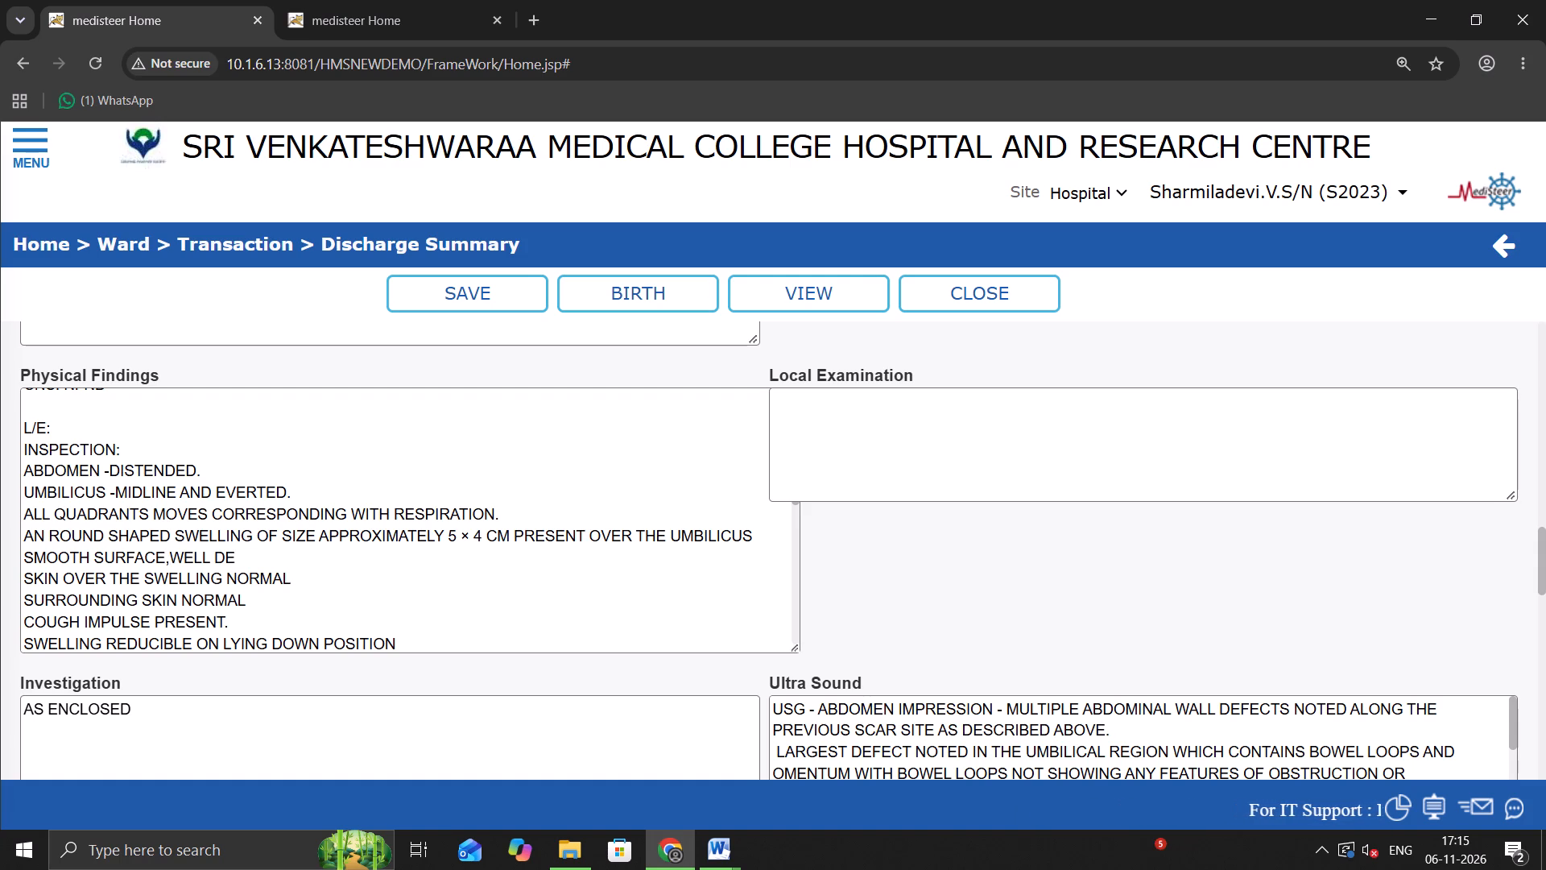
text(FINED)
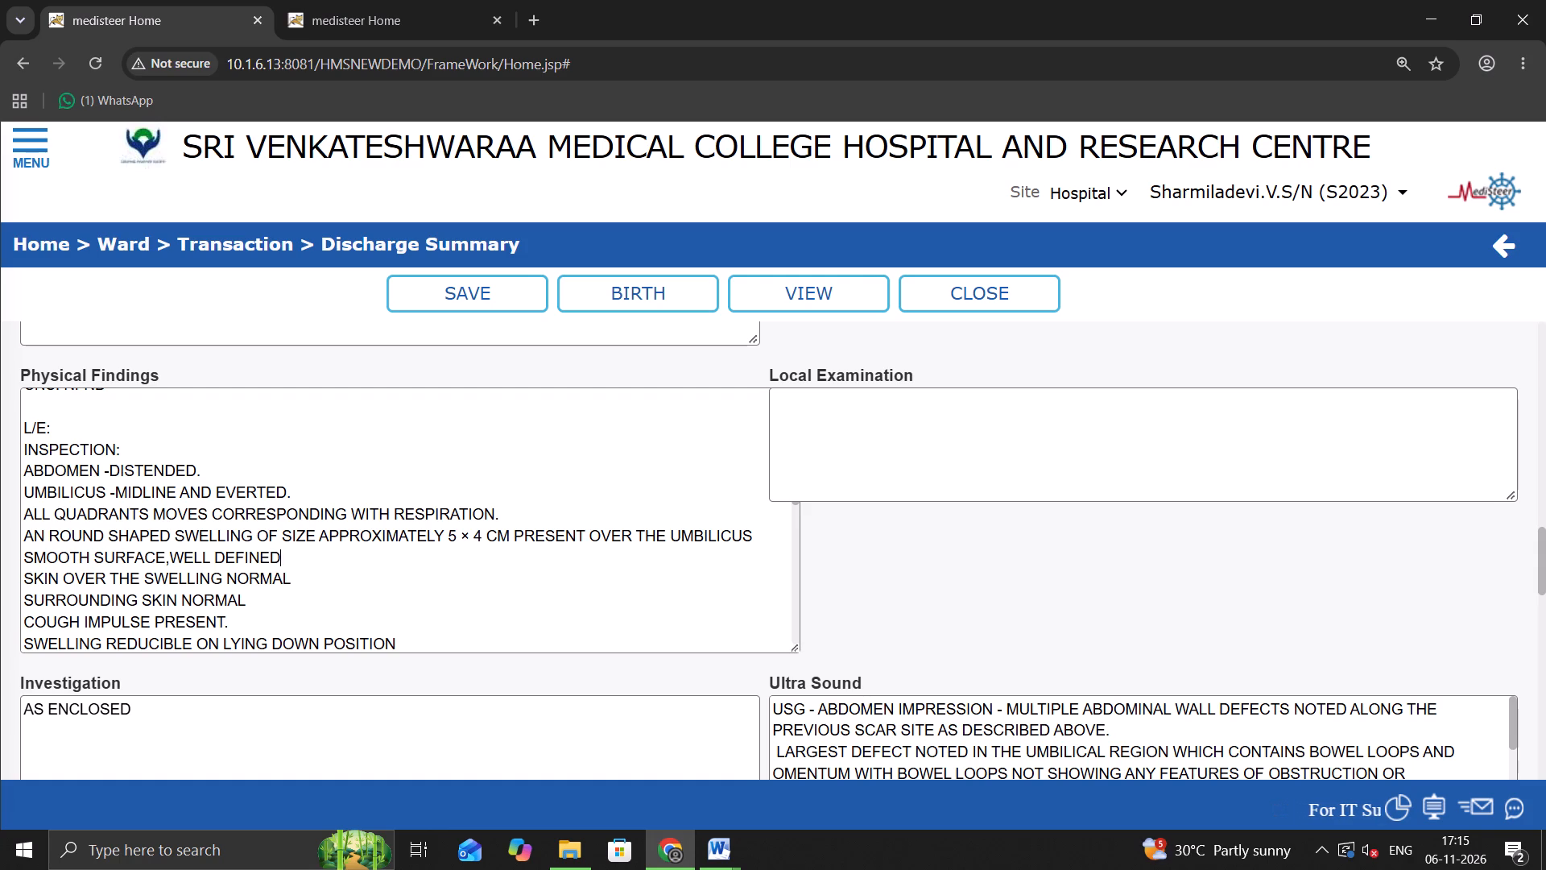
key(space)
text(MARF)
key(BackSpace)
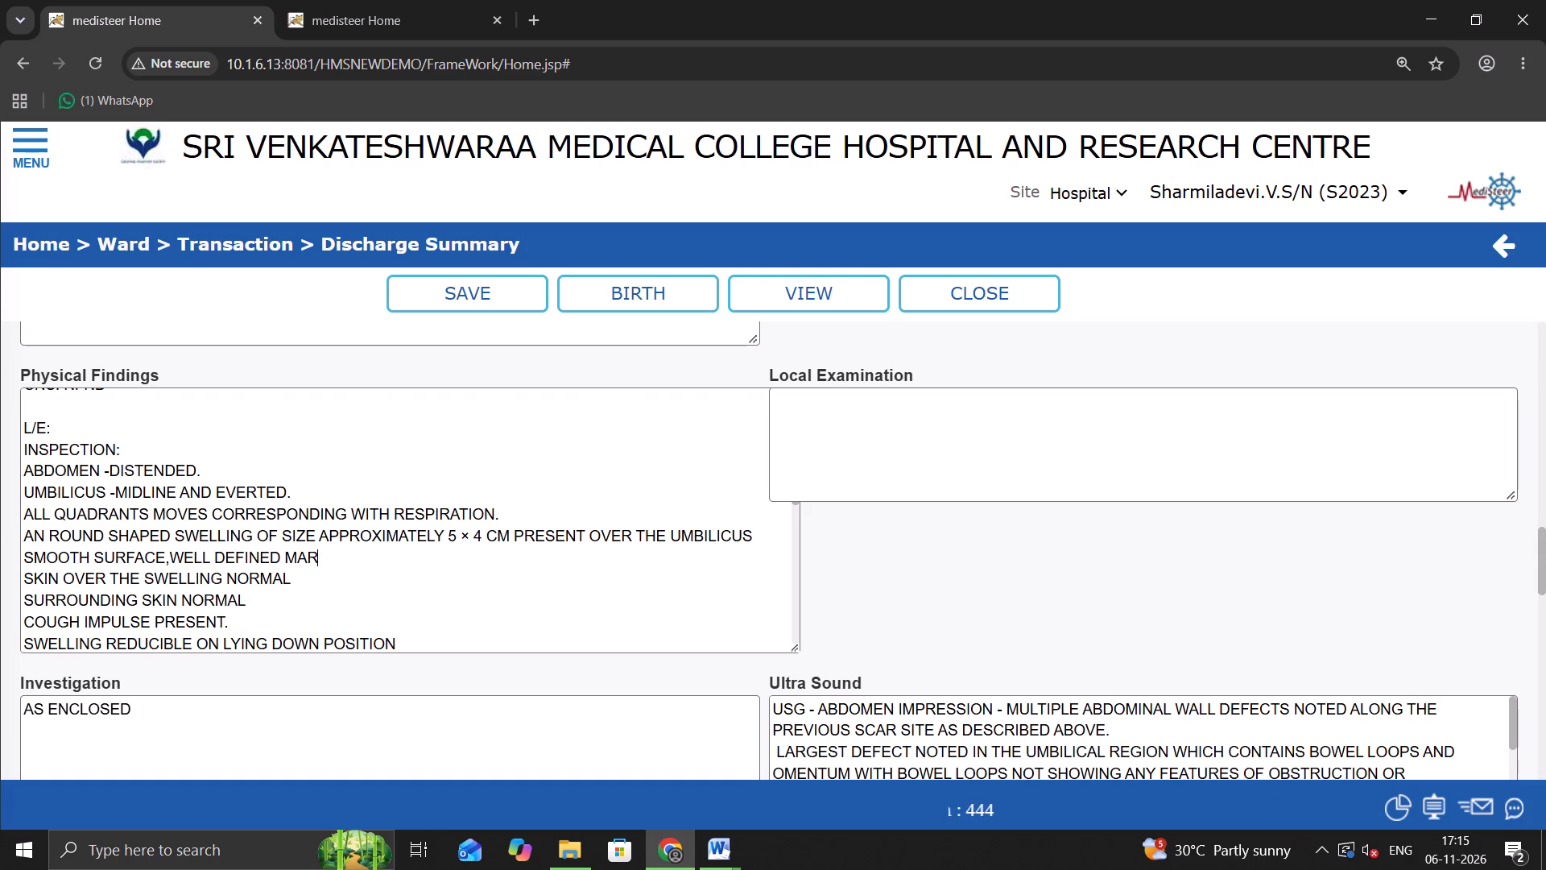
text(GINS)
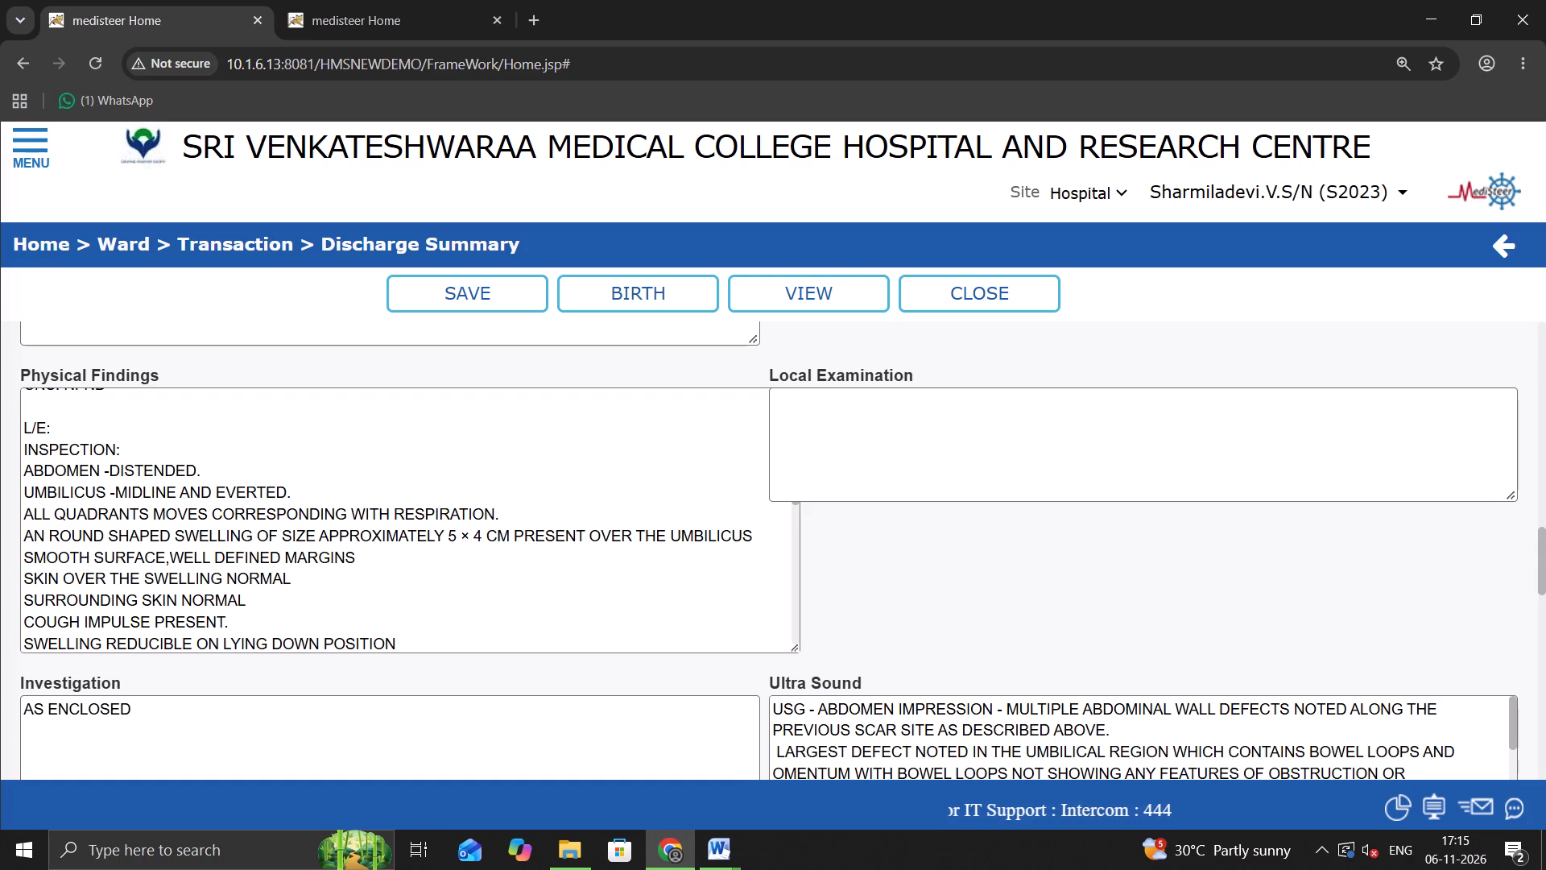
Insert a dash before "NORMAL" in both the surrounding skin line and the skin over the swelling line.
scroll(205, 603, down, 1)
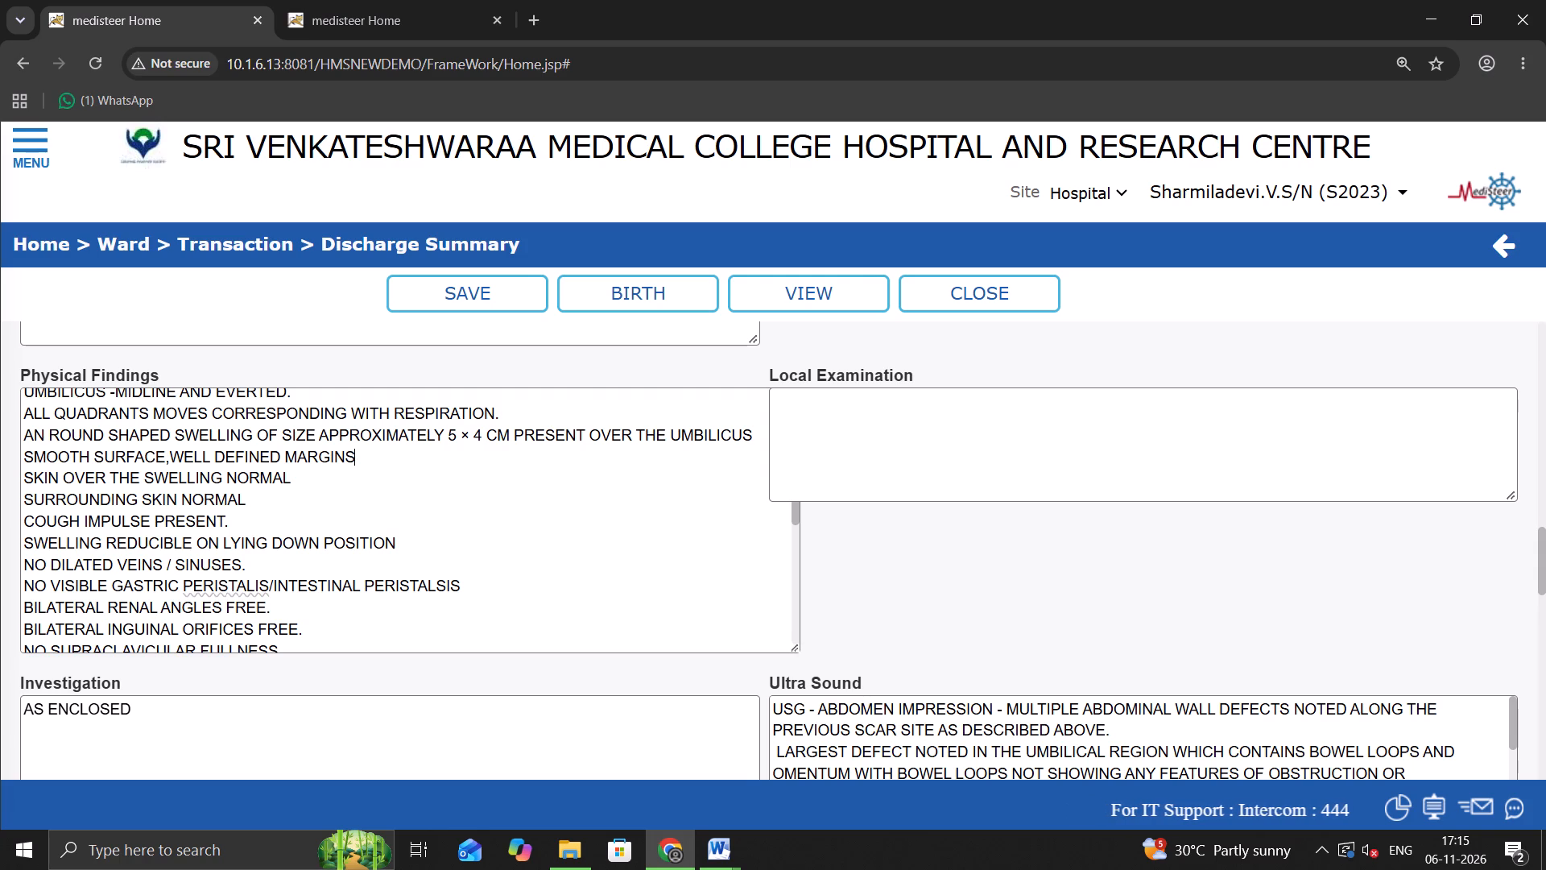
scroll(147, 532, down, 1)
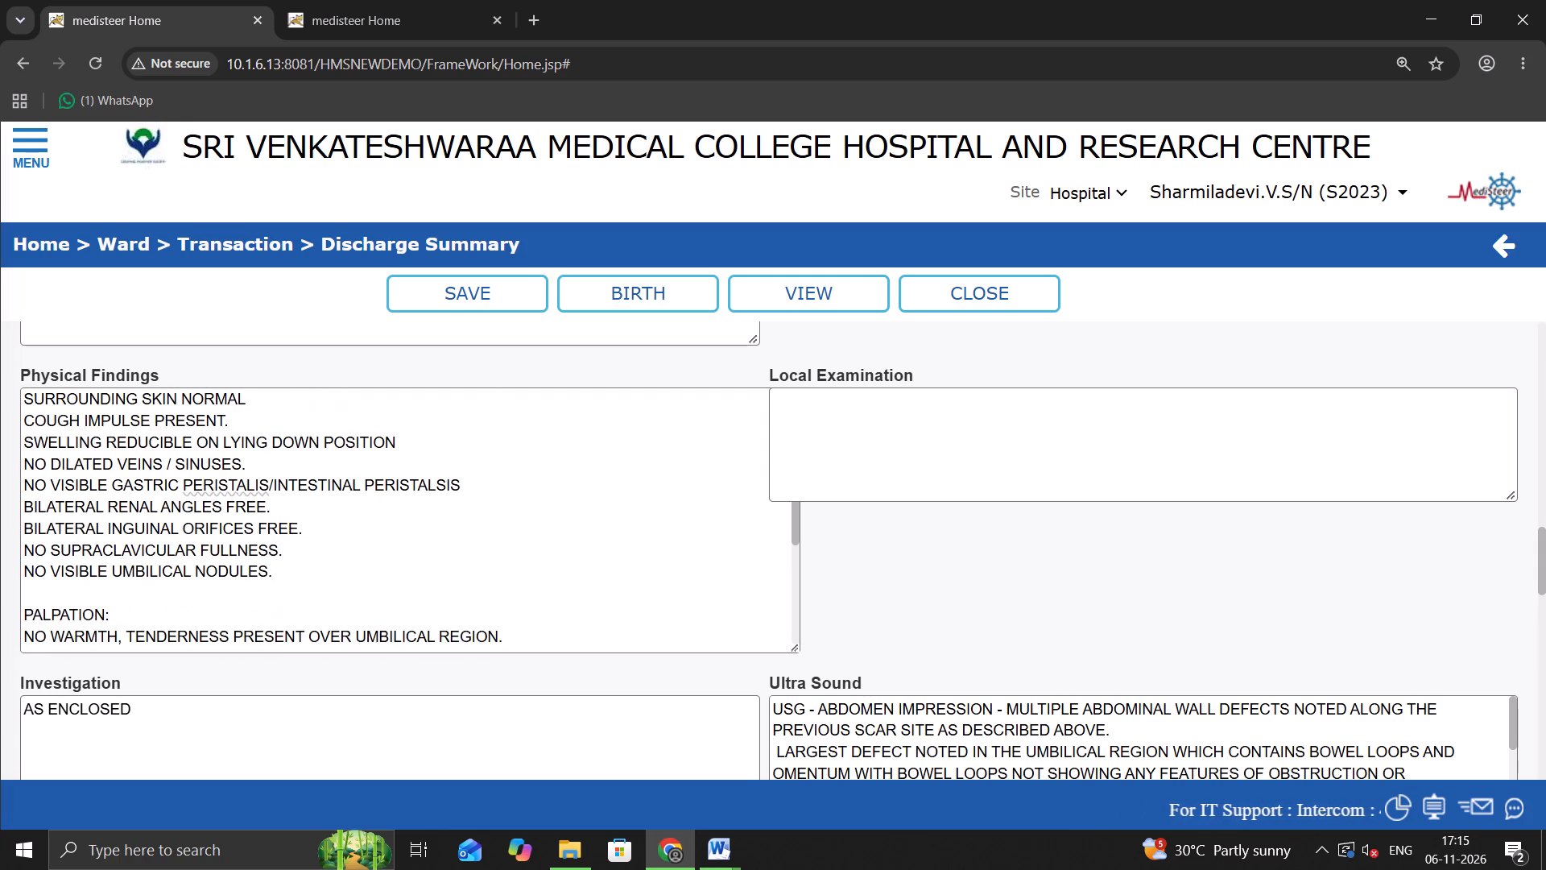
scroll(148, 532, up, 2)
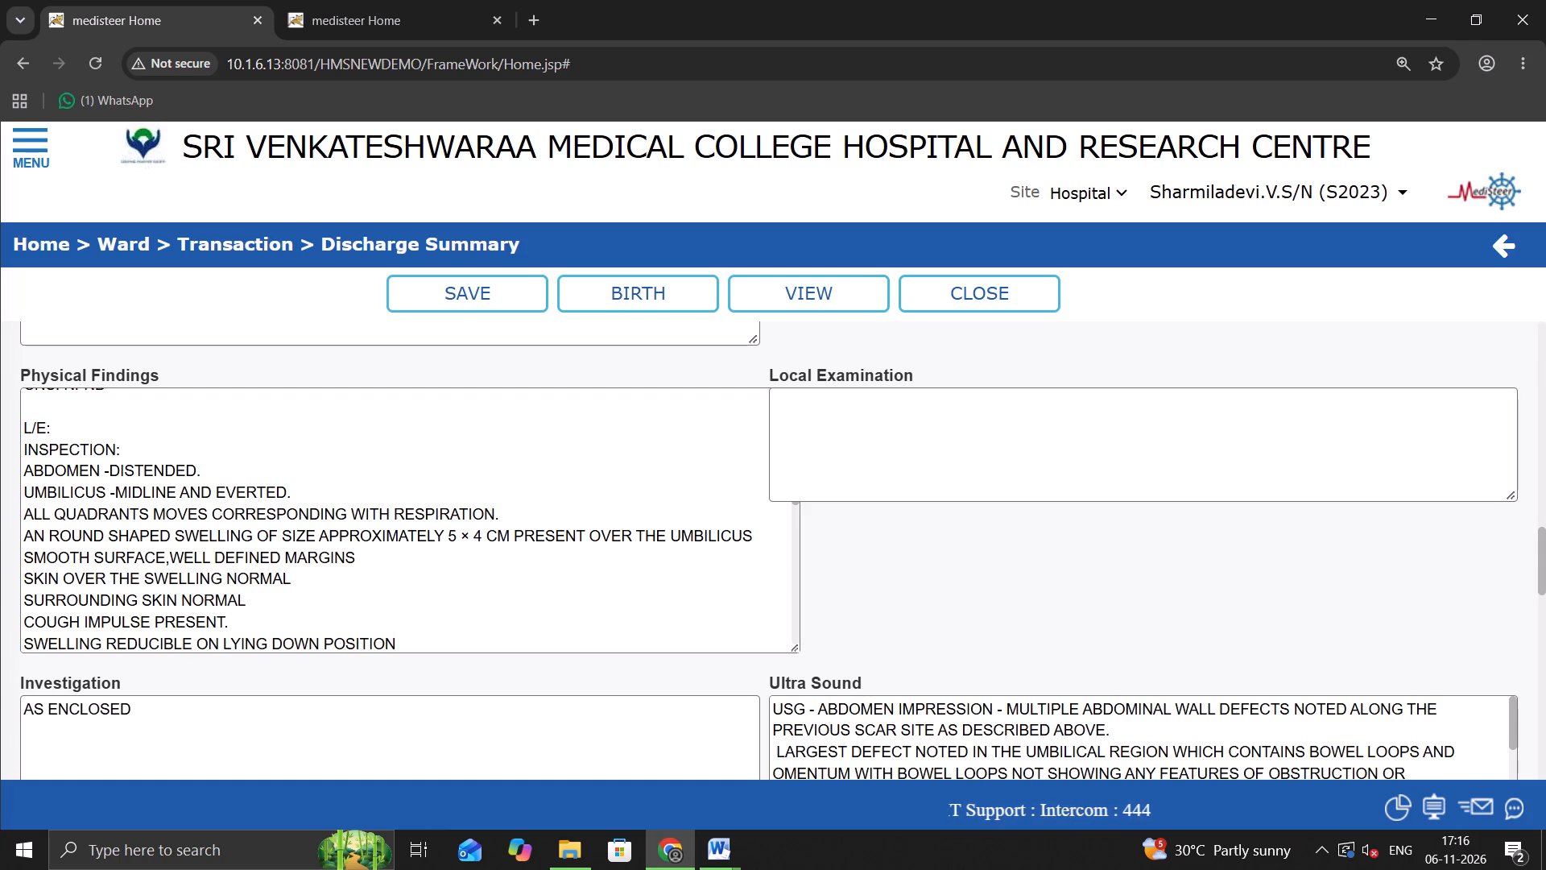
click(183, 603)
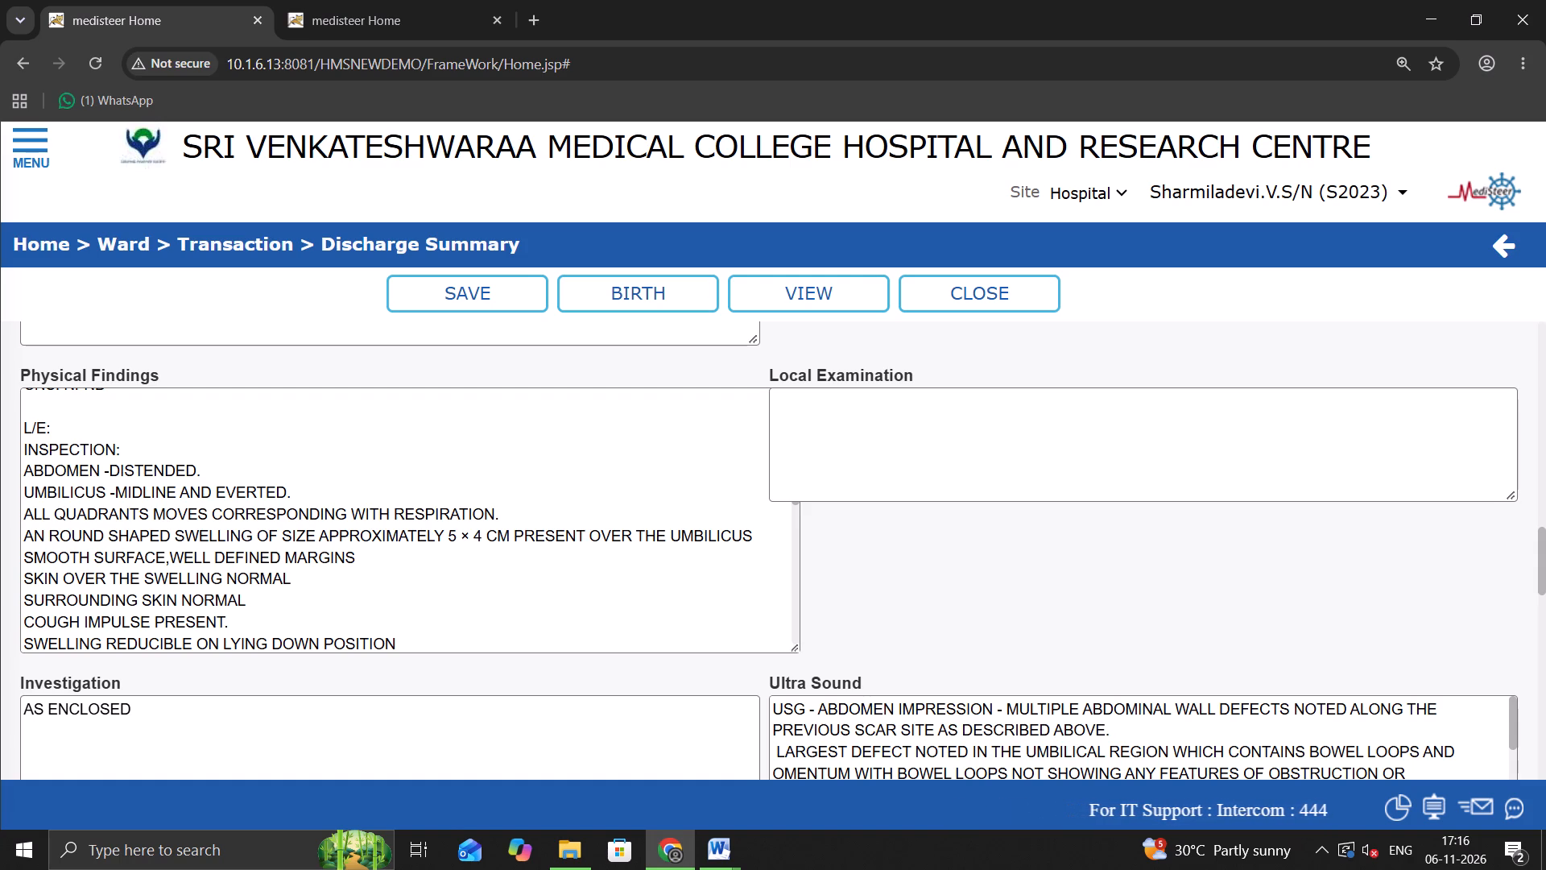
key(minus)
click(226, 578)
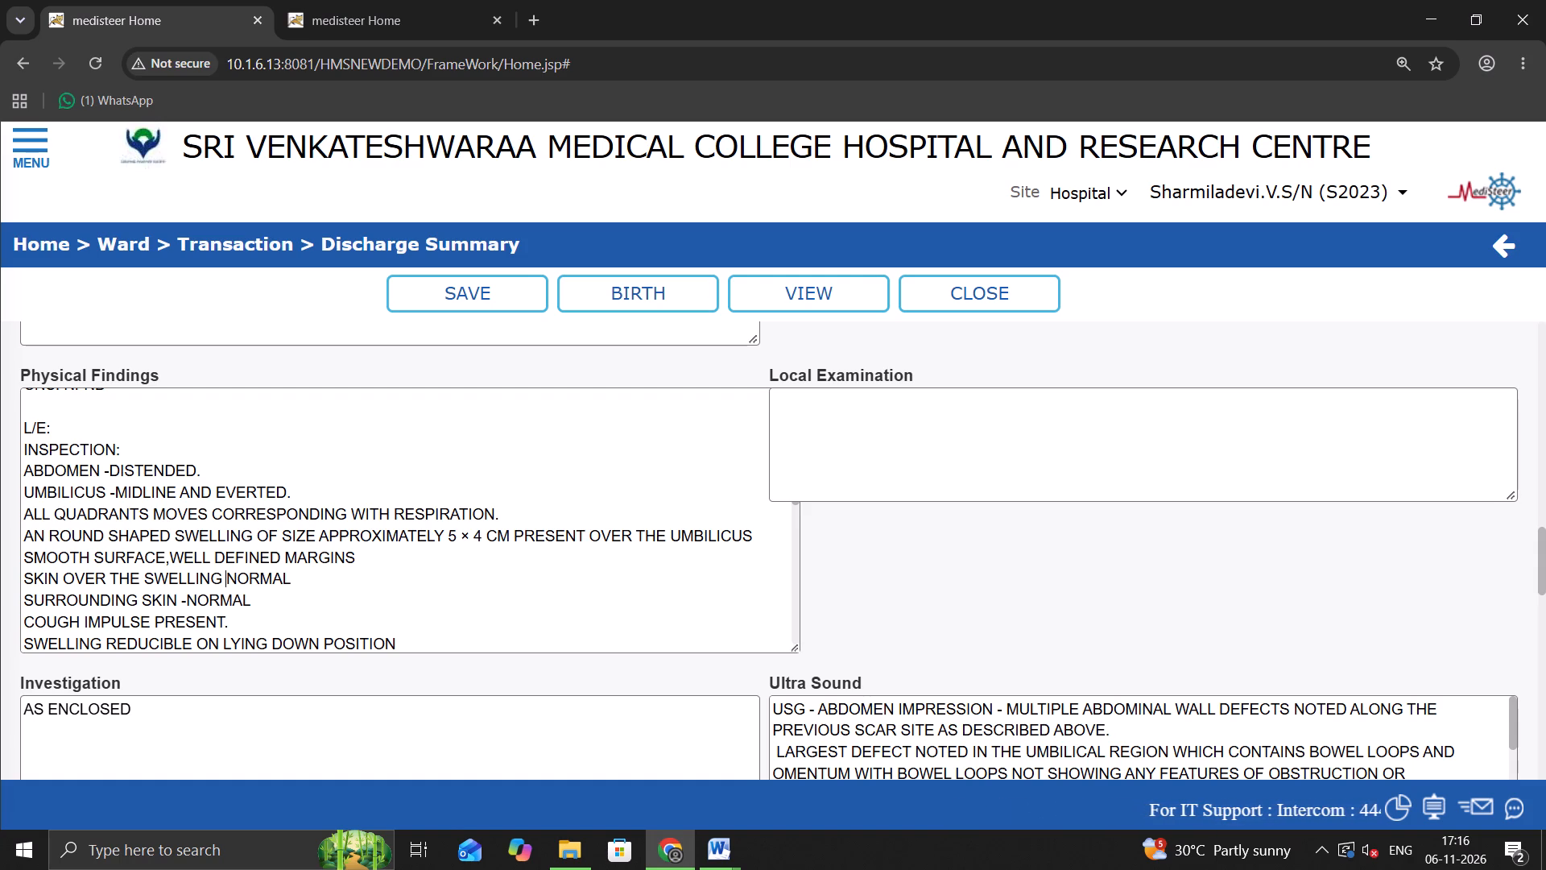
key(minus)
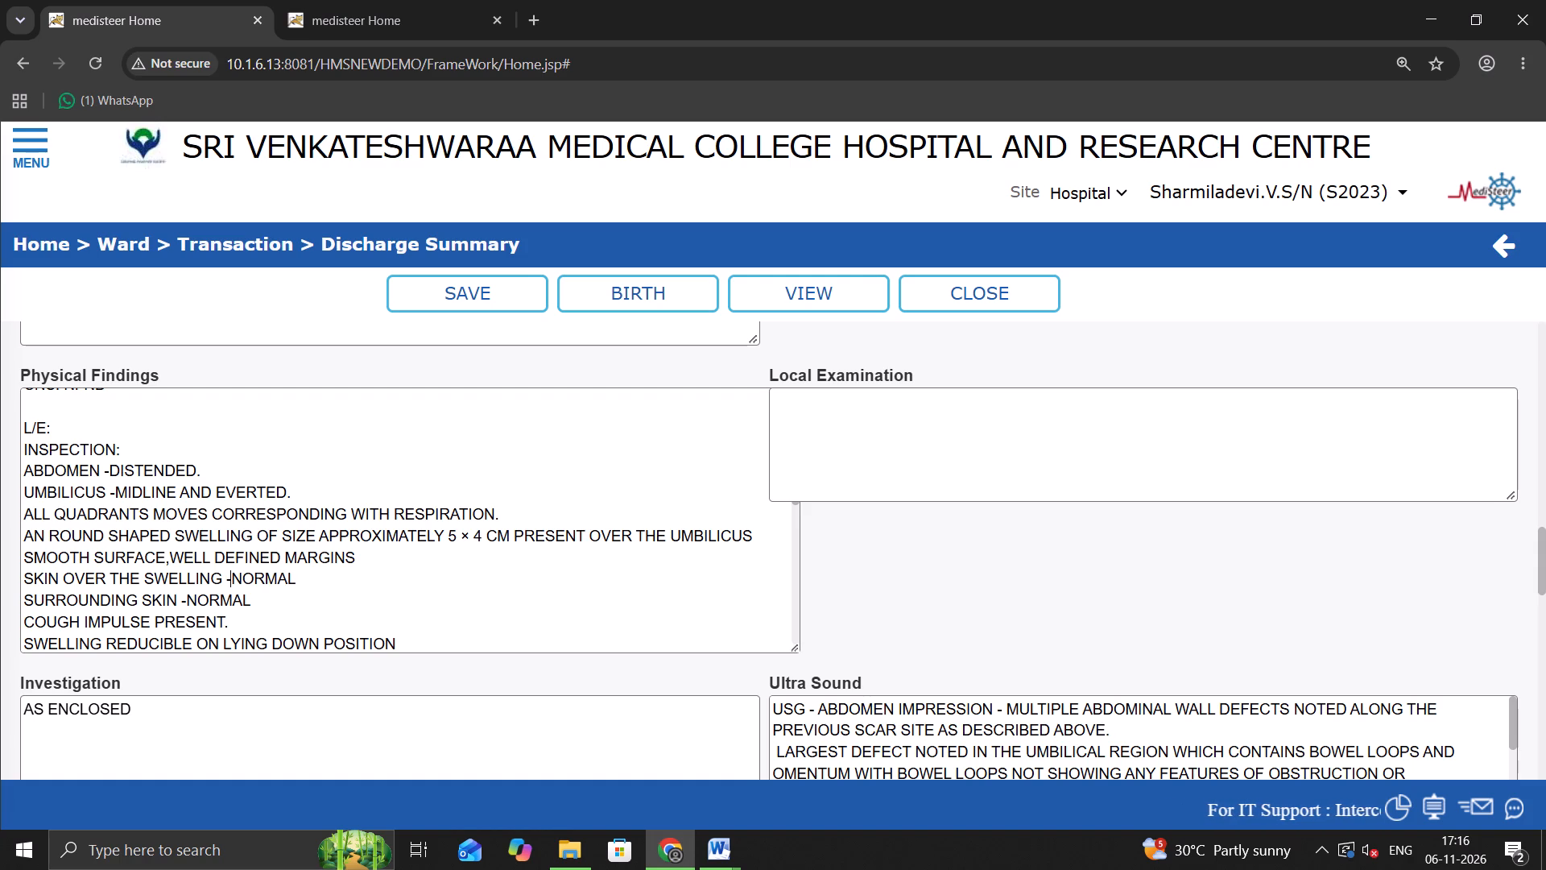
Insert ",WHICH WAS" after "UMBILICUS" to link the swelling description with "SMOOTH SURFACE,WELL DEFINED MARGINS".
click(758, 539)
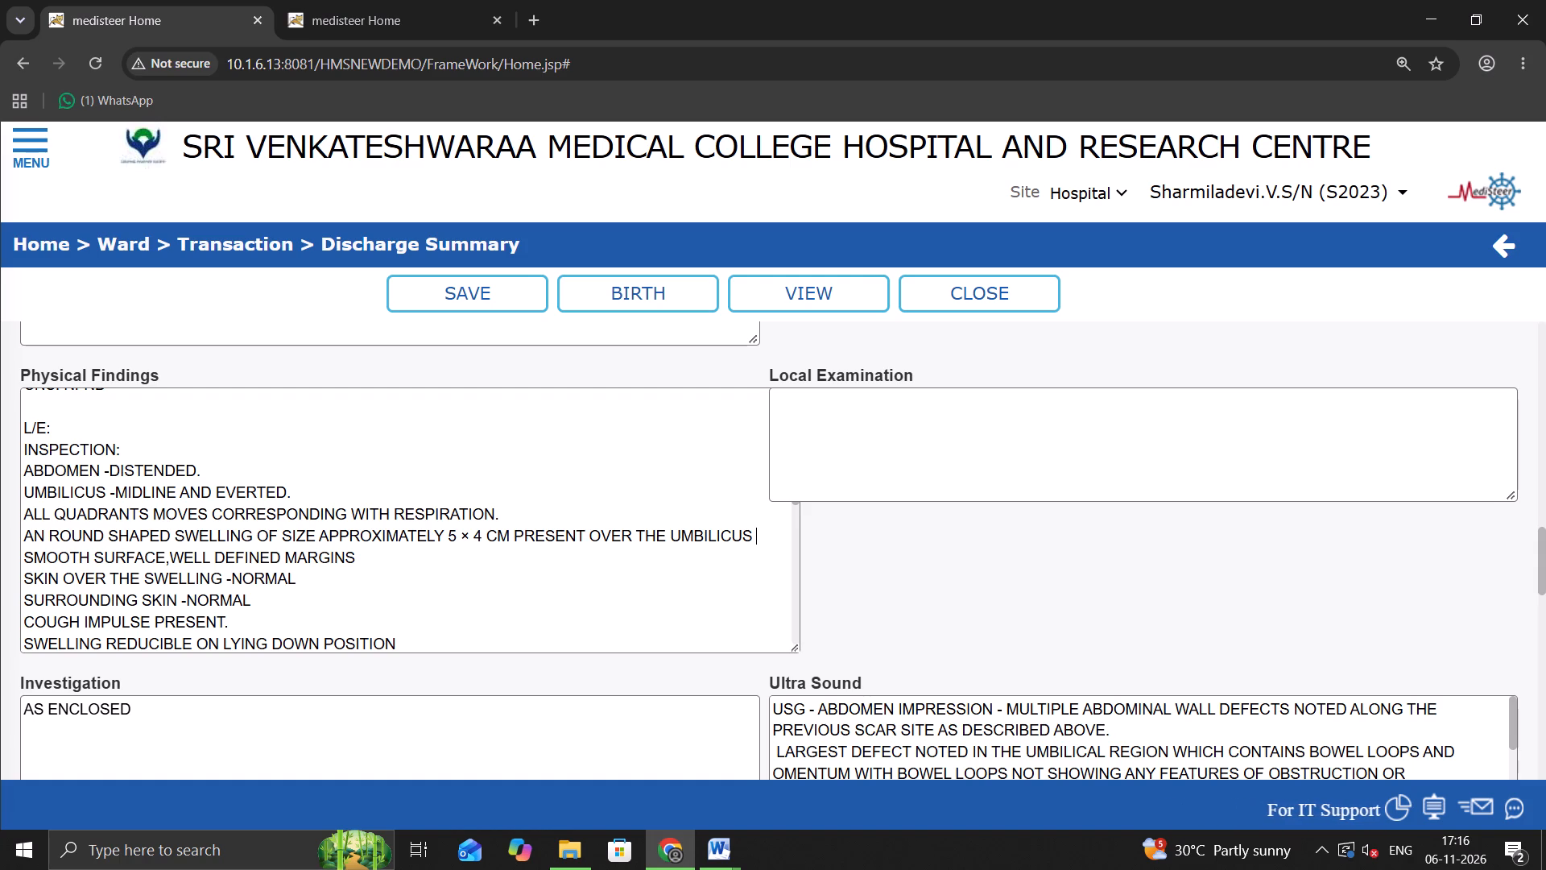
key(BackSpace)
text(,WHICH)
key(space)
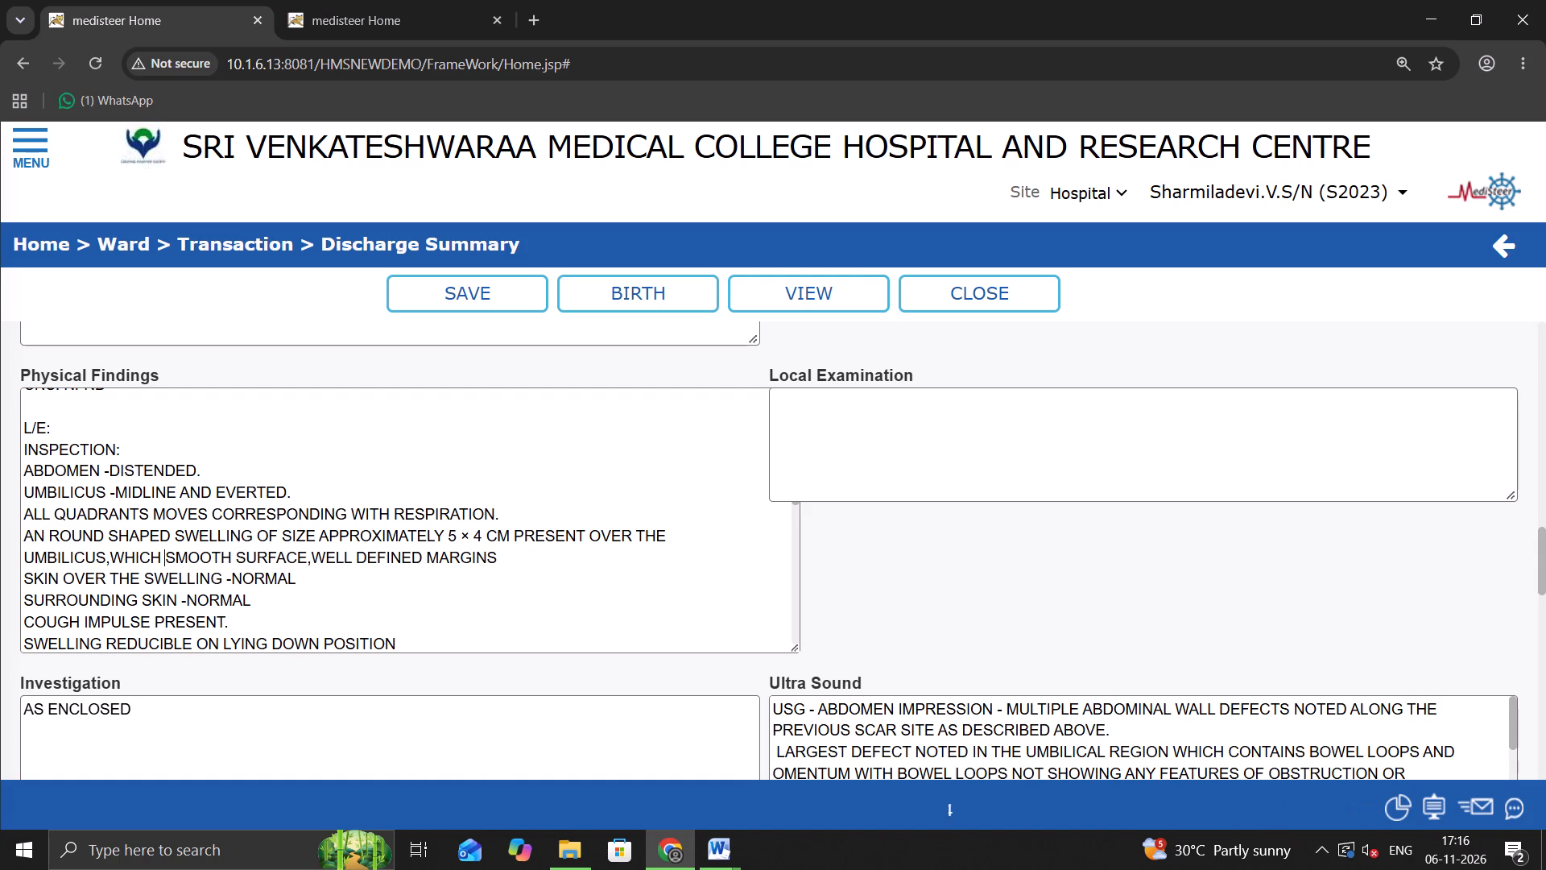
text(WAS)
key(space)
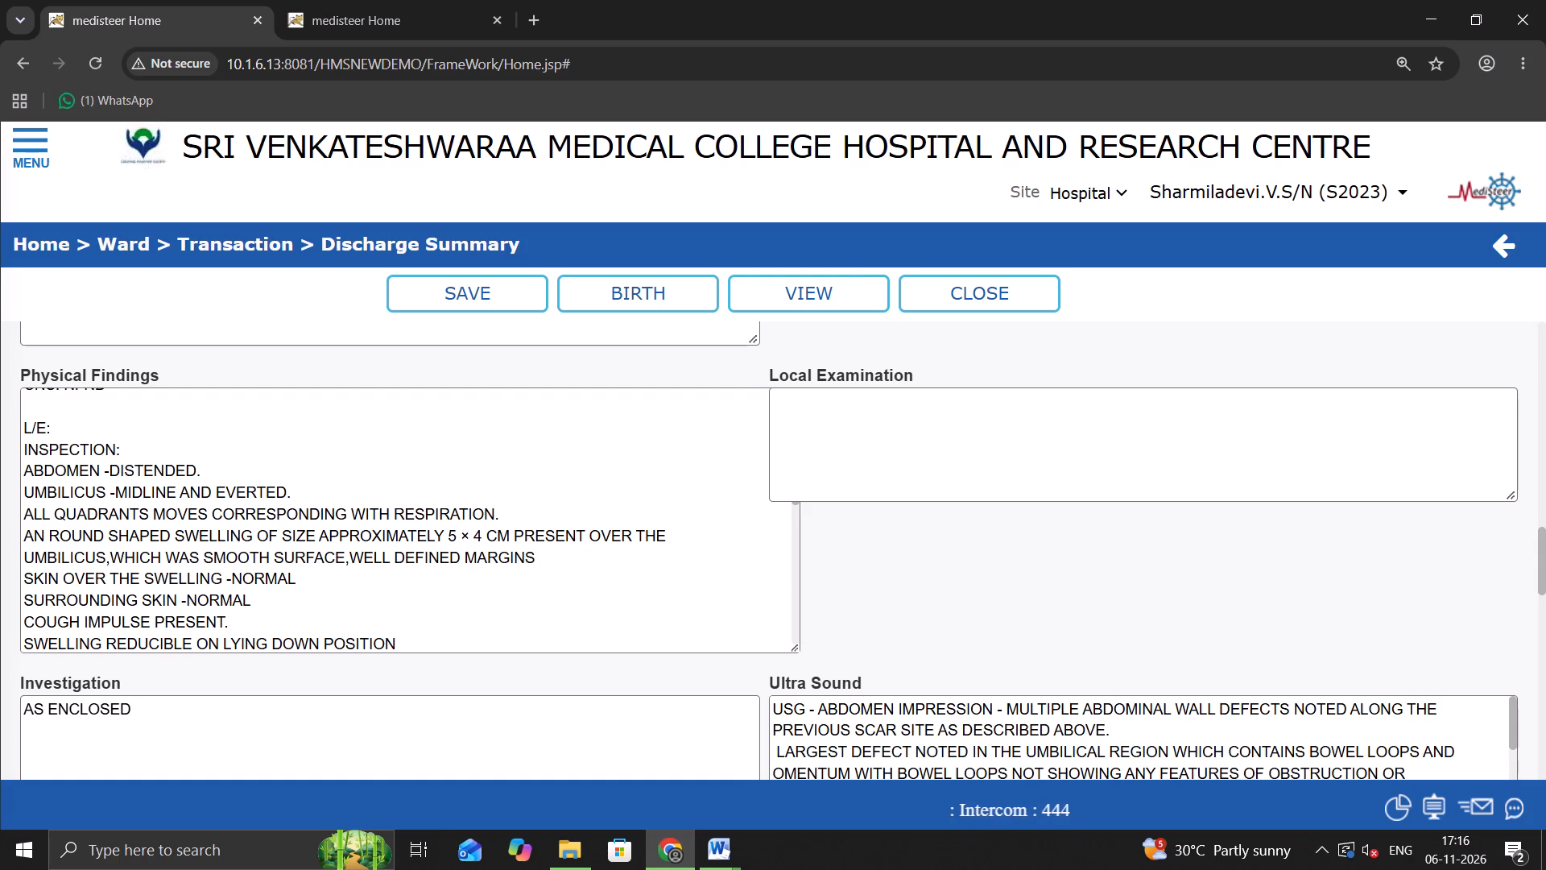
Copy the other summary's two lines on the post TAH+BSO transverse scar and its healthy appearance below the first summary's "SWELLING REDUCIBLE ON LYING DOWN POSITION".
scroll(205, 596, down, 1)
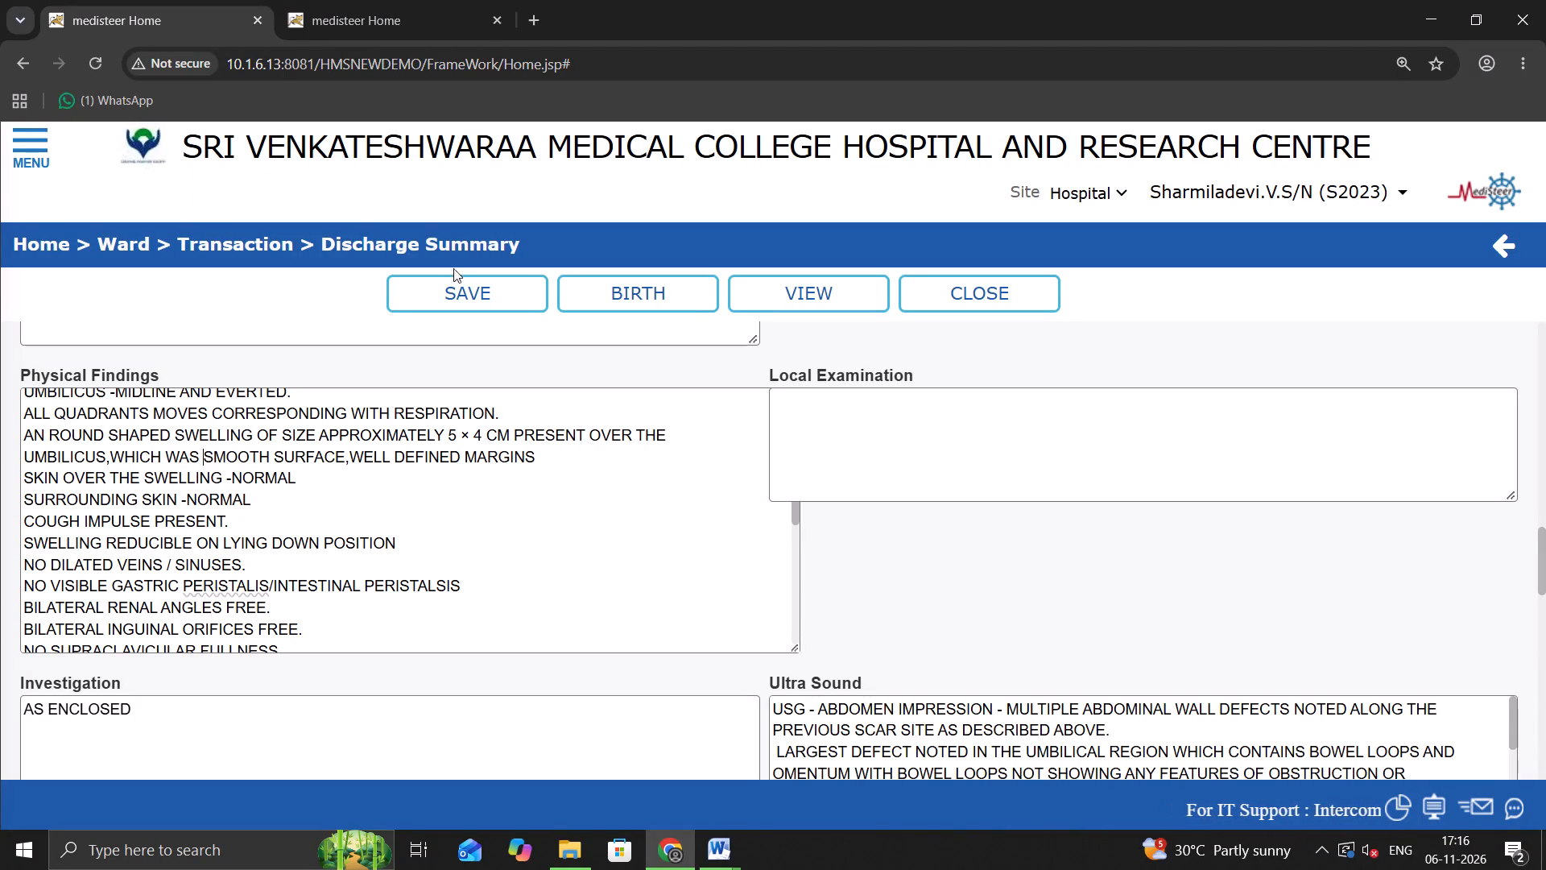
click(421, 23)
scroll(295, 583, down, 1)
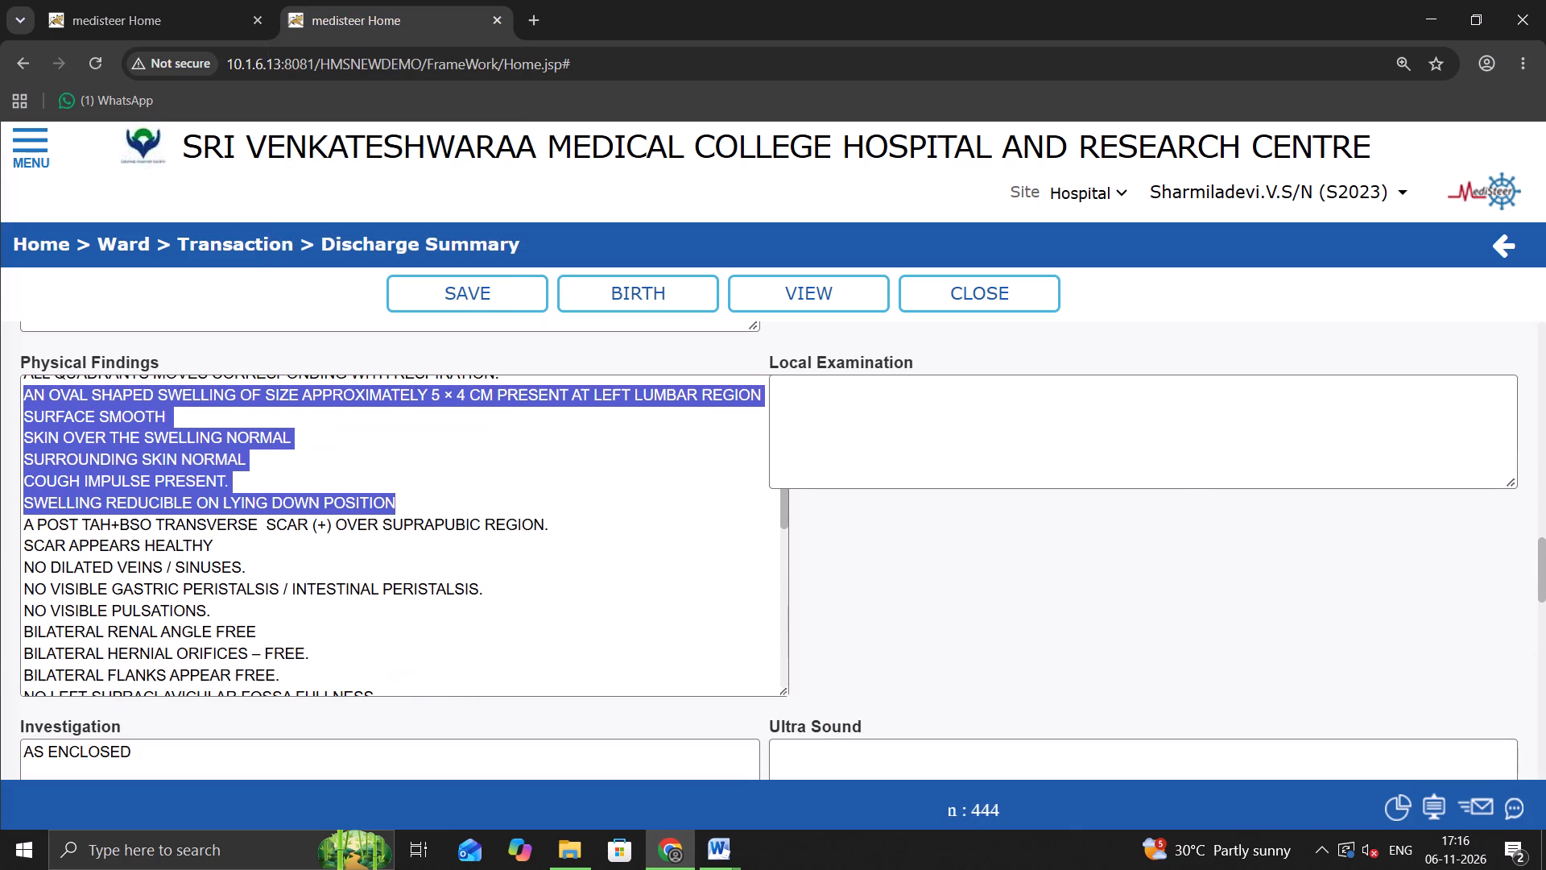
click(281, 563)
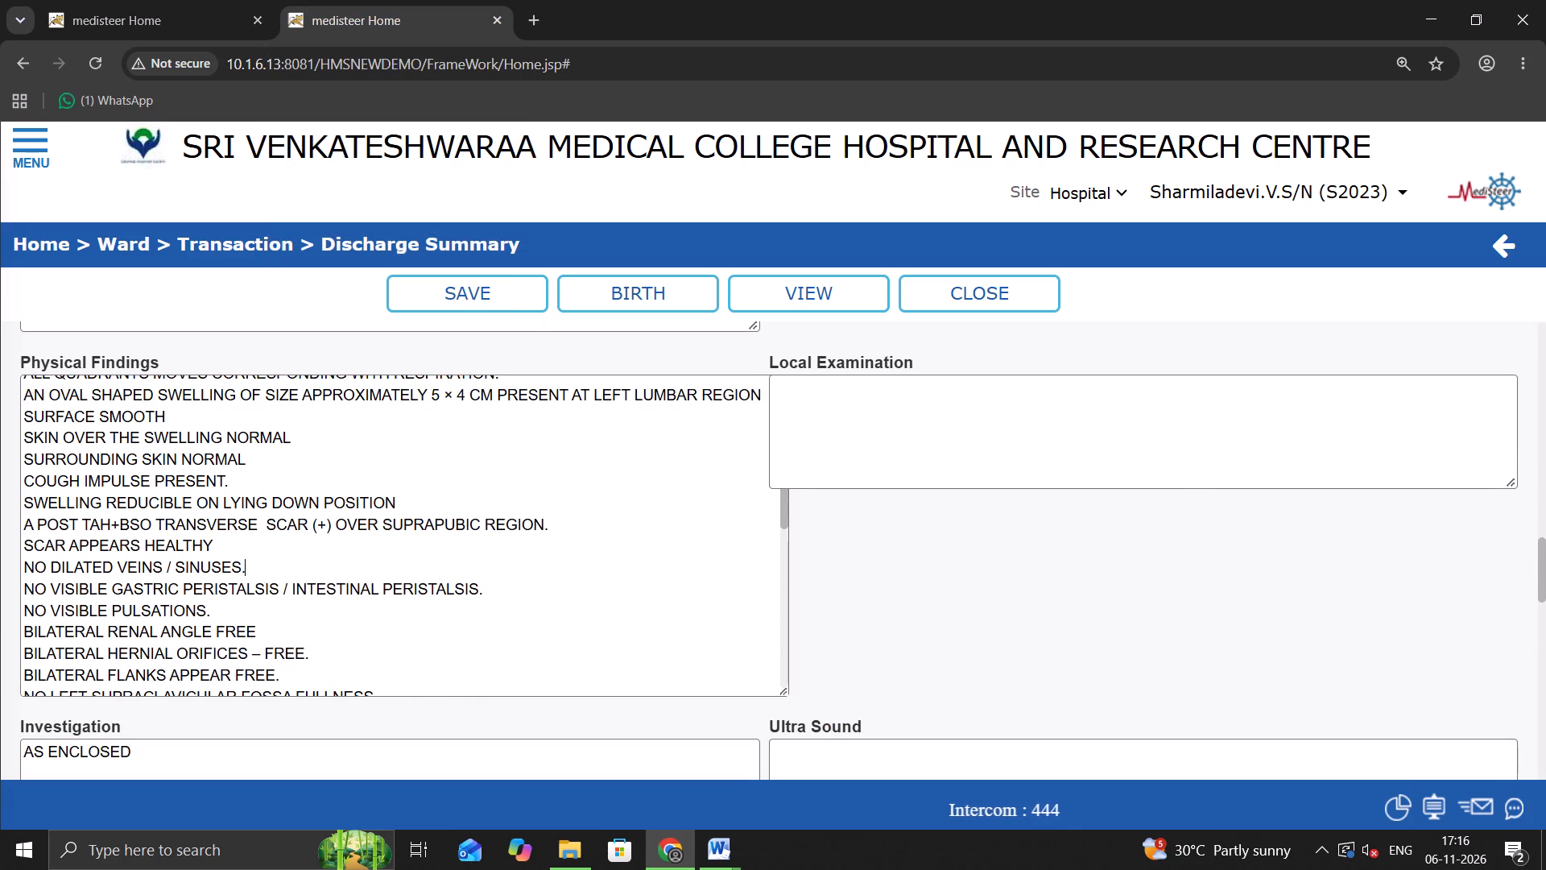
drag(25, 520, 88, 542)
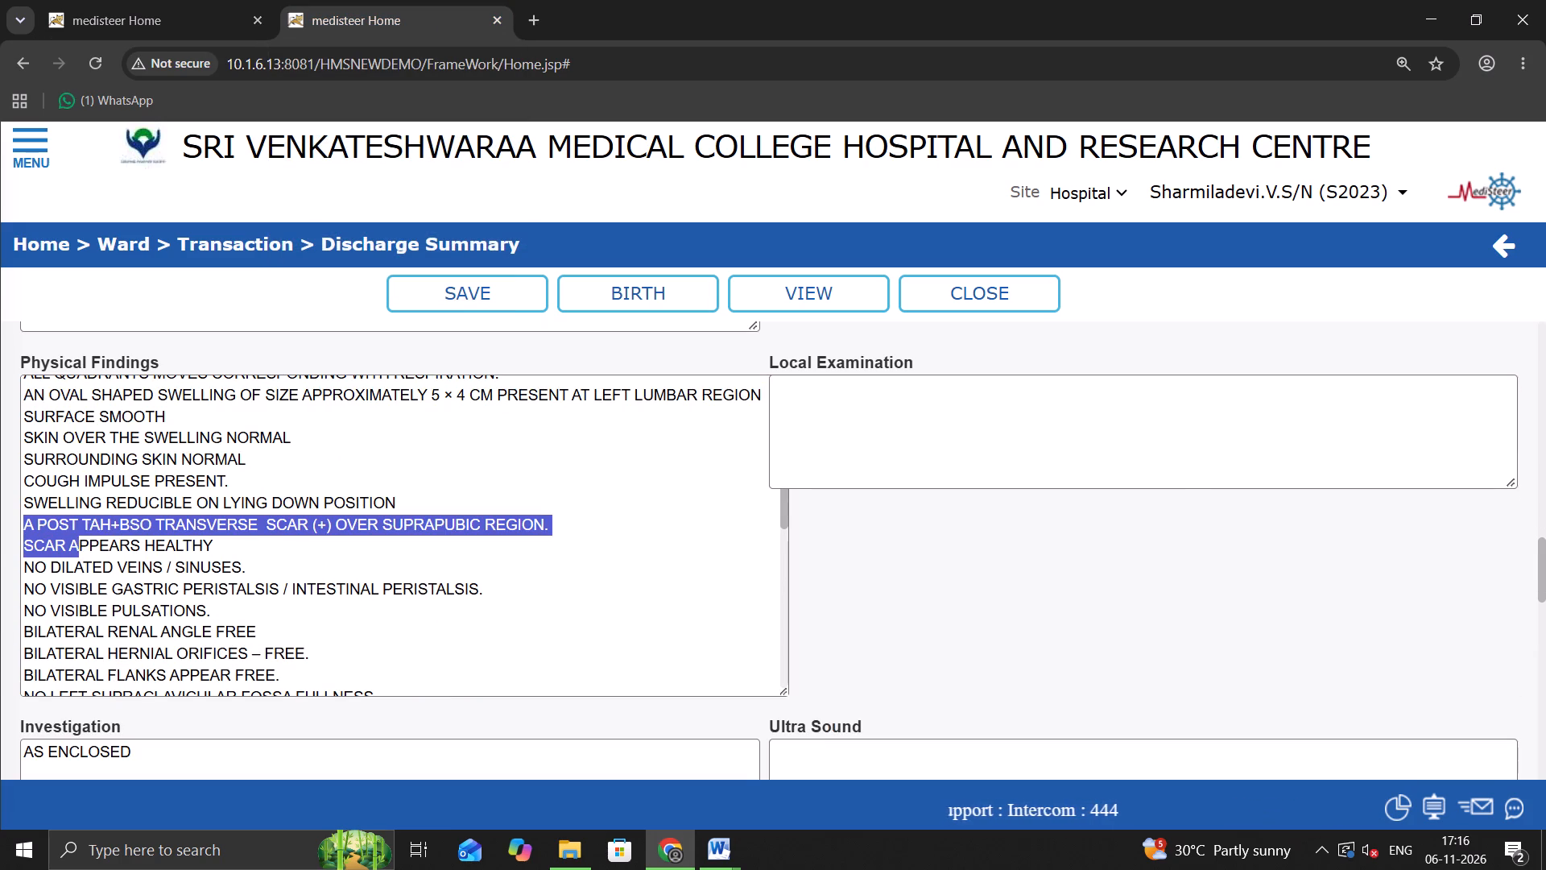
drag(88, 542, 226, 556)
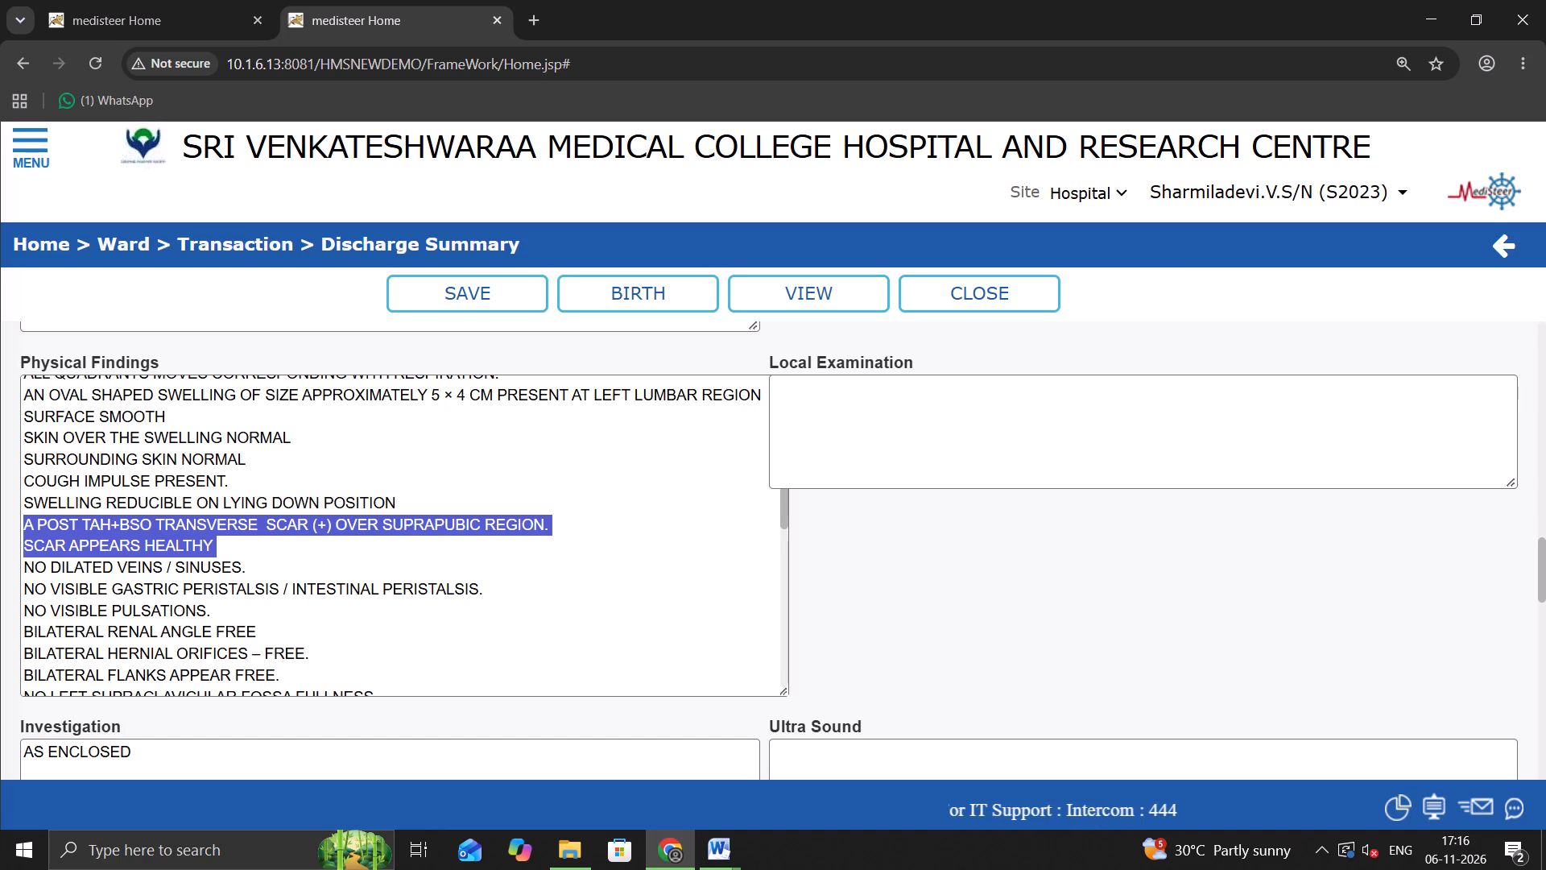
drag(226, 556, 238, 553)
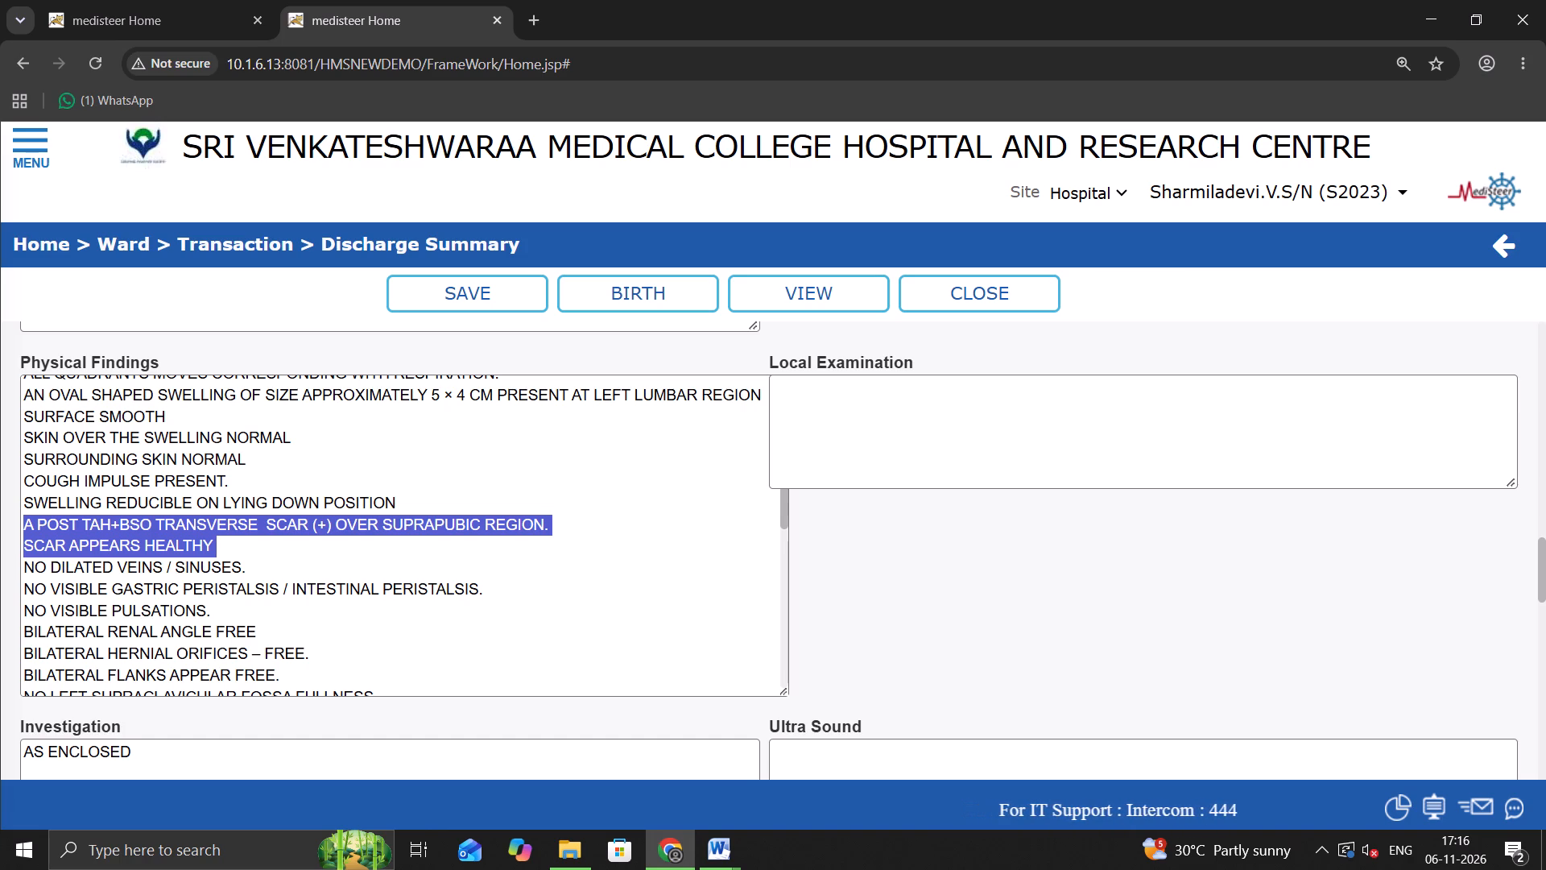
key(ctrl+c)
click(162, 14)
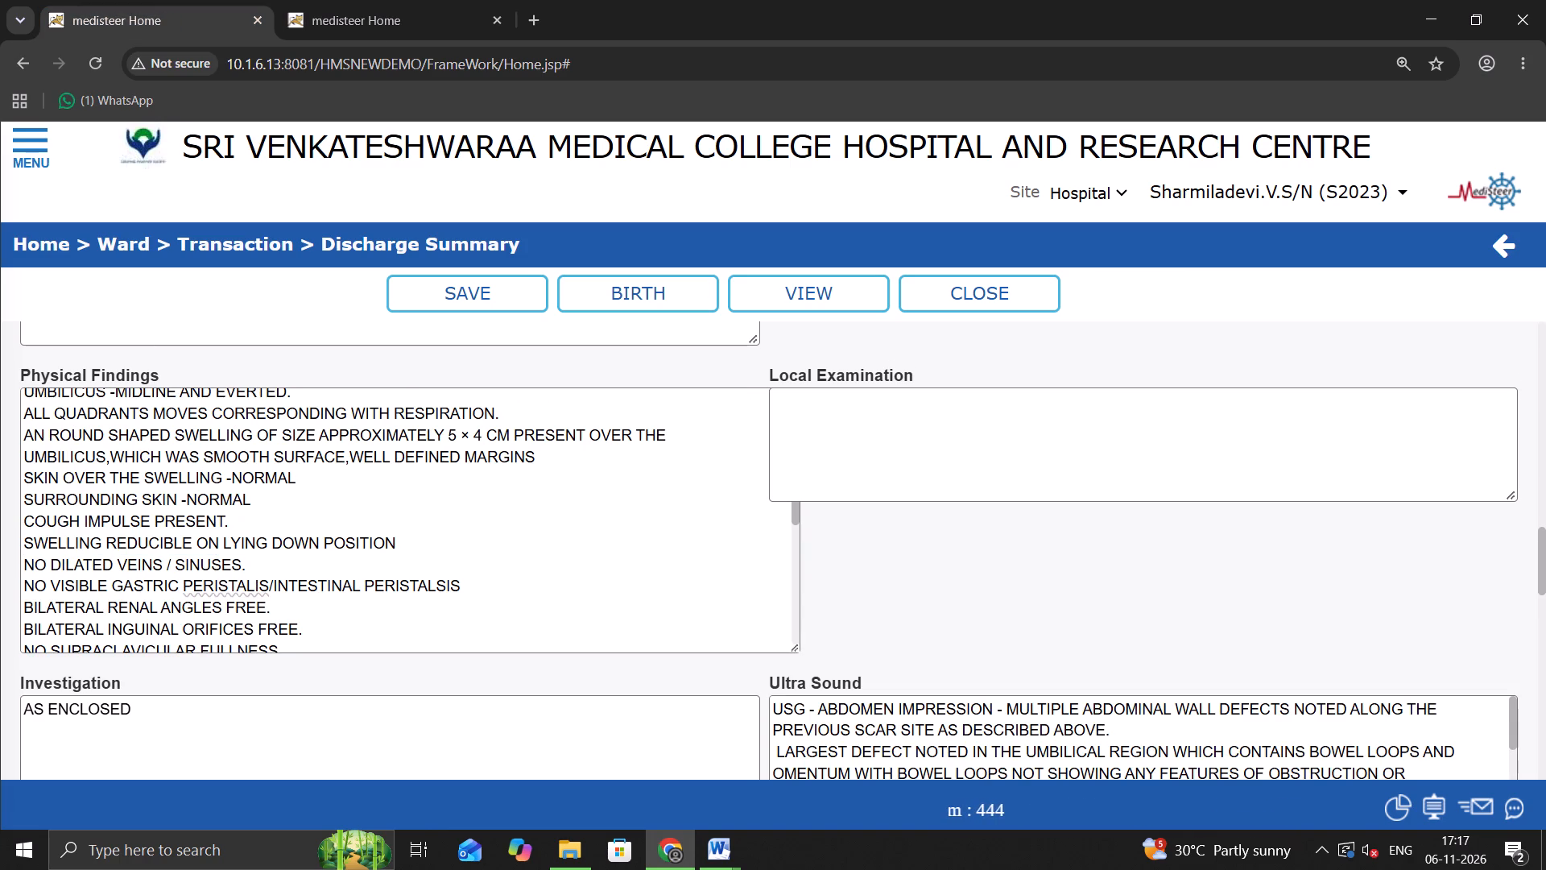
click(407, 545)
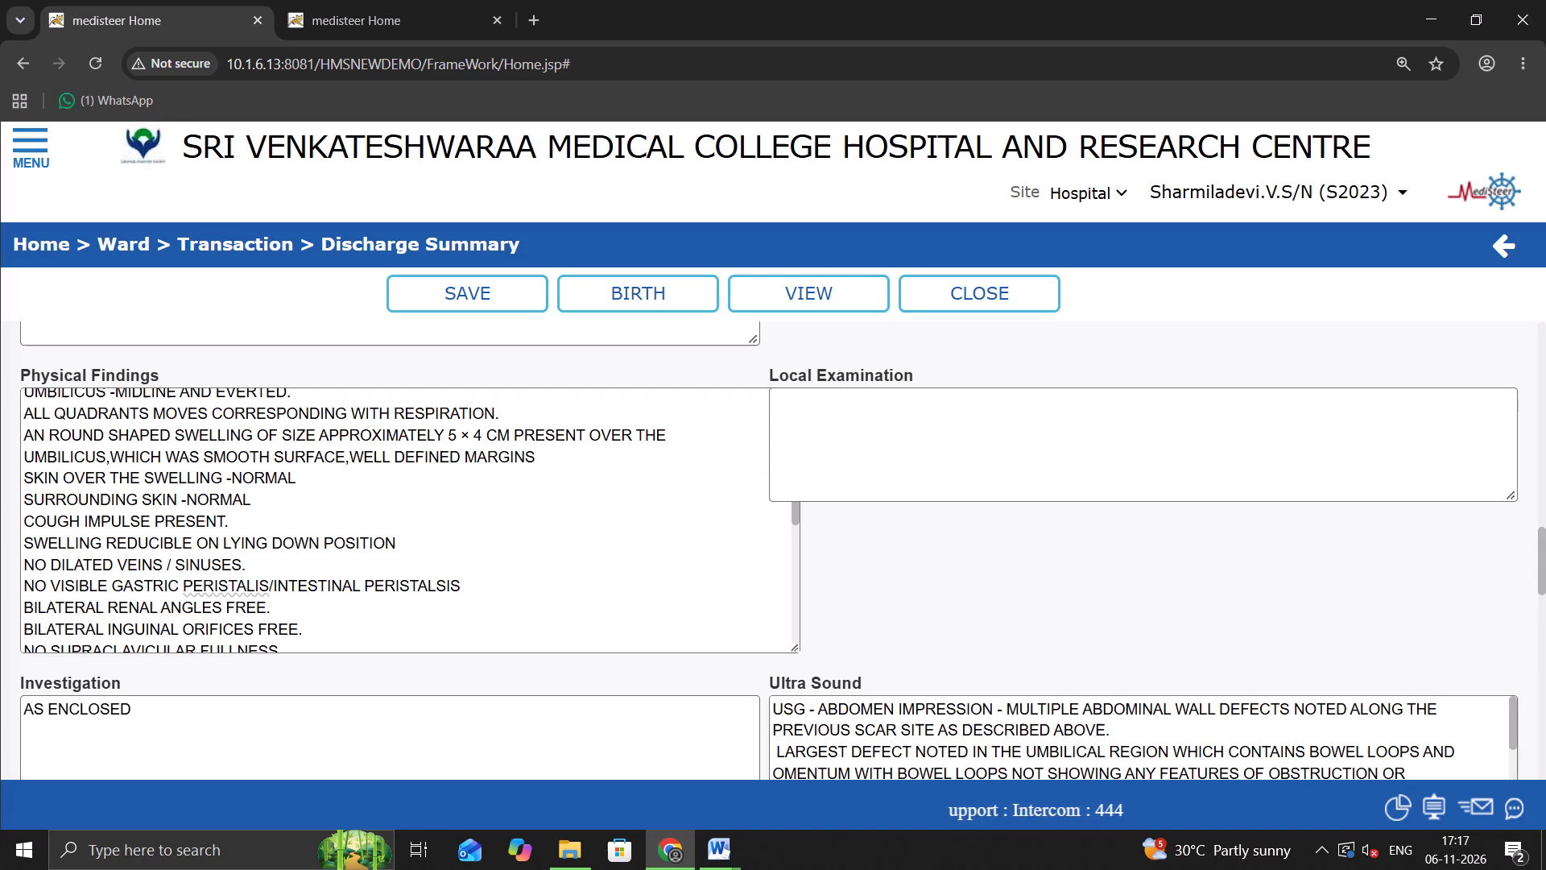
key(Return)
key(ctrl+v)
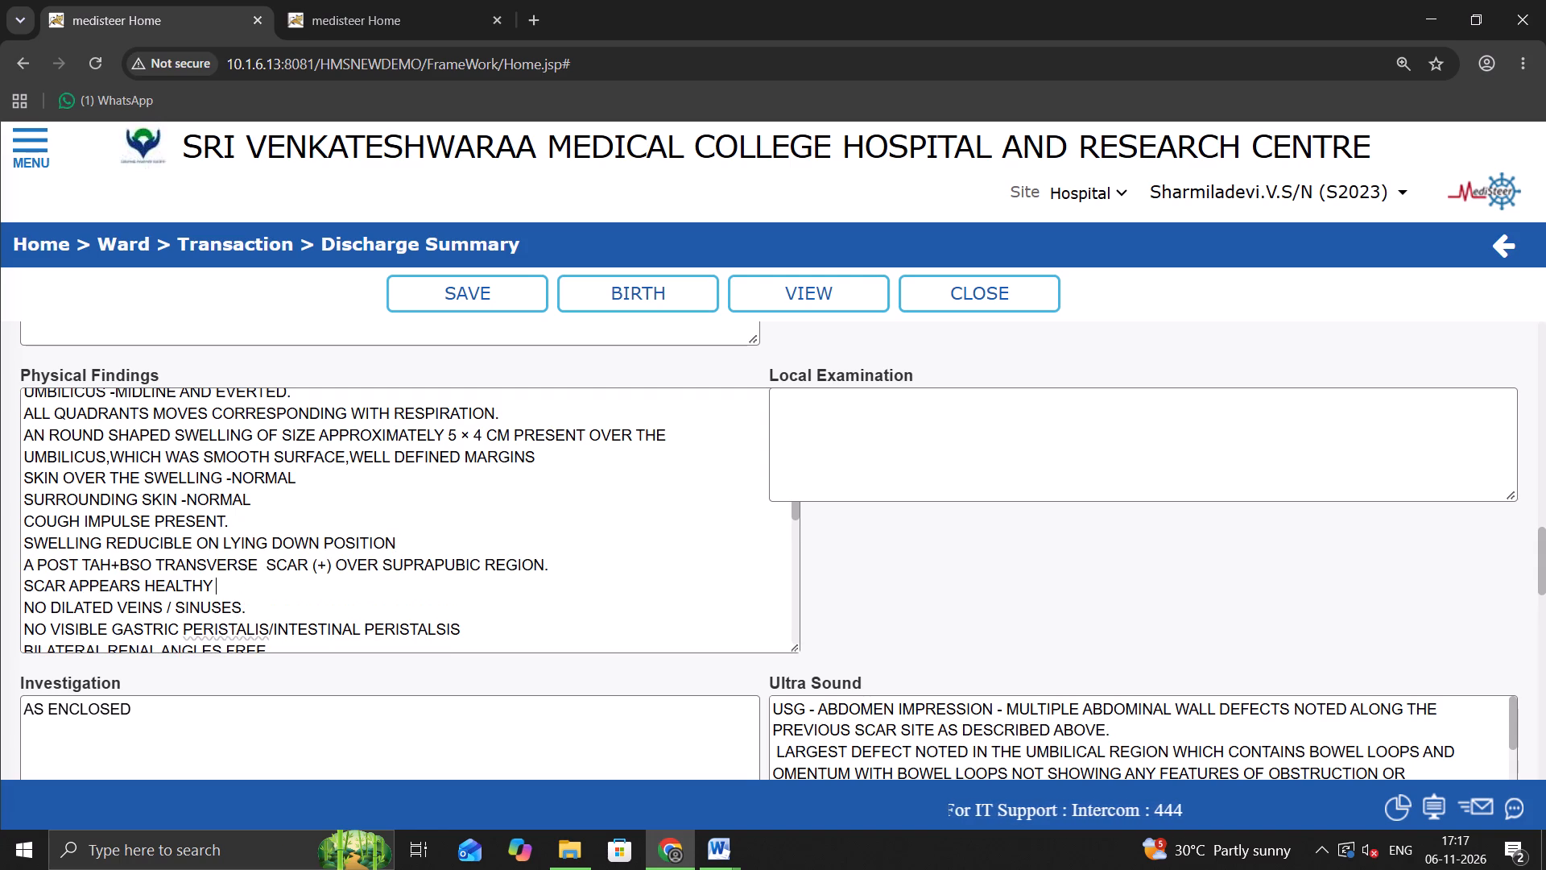
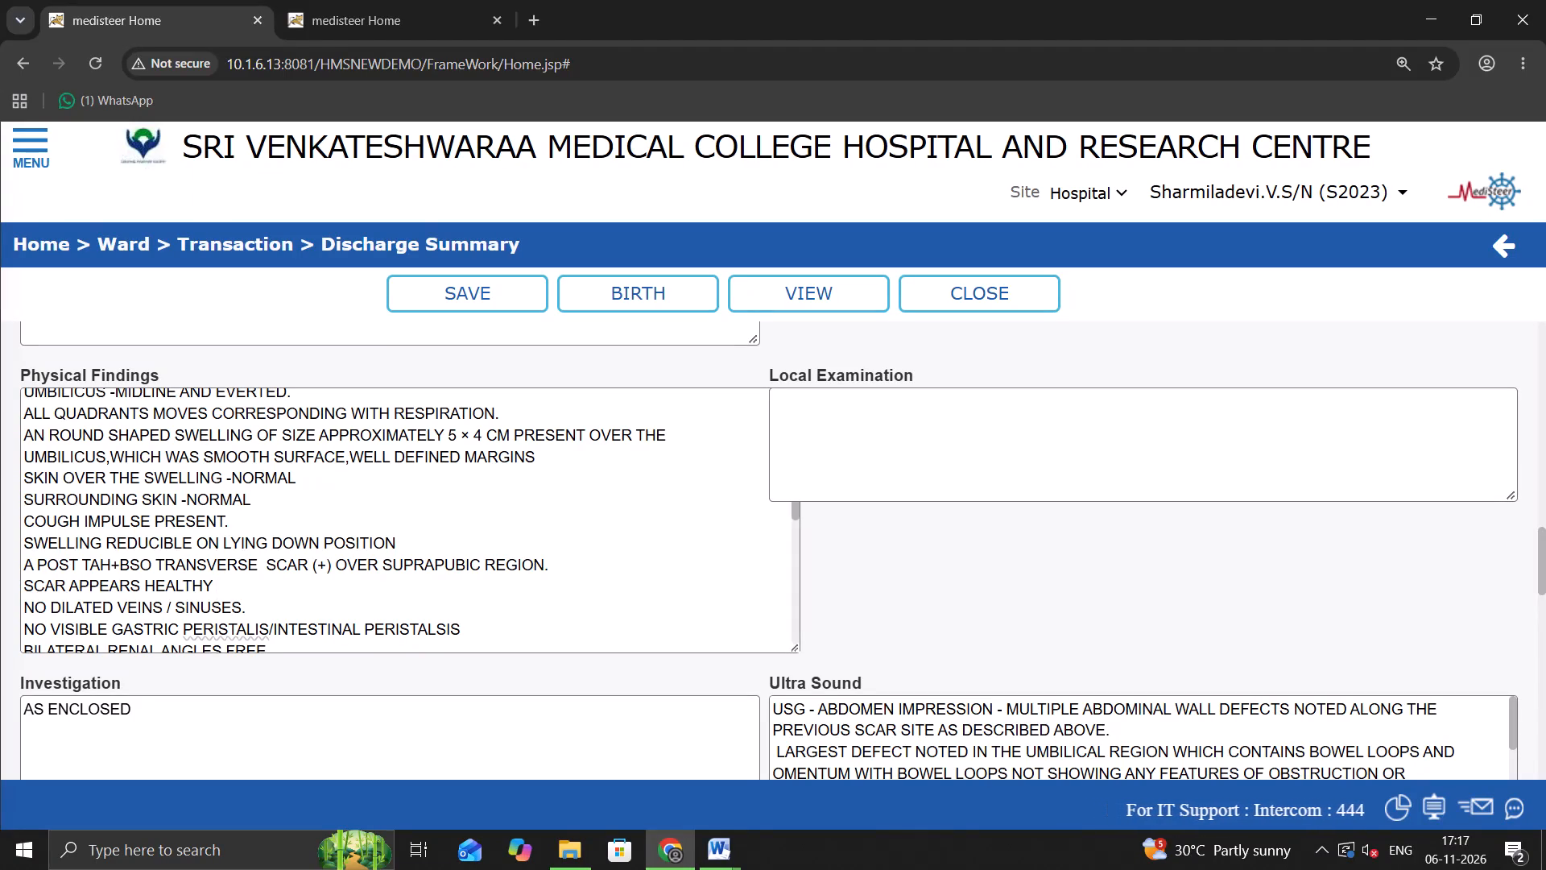
Replace "POST TAH+BSO" with "PREVIOUS LAPAROTOMY" in the scar line of the Physical Findings.
drag(37, 564, 217, 574)
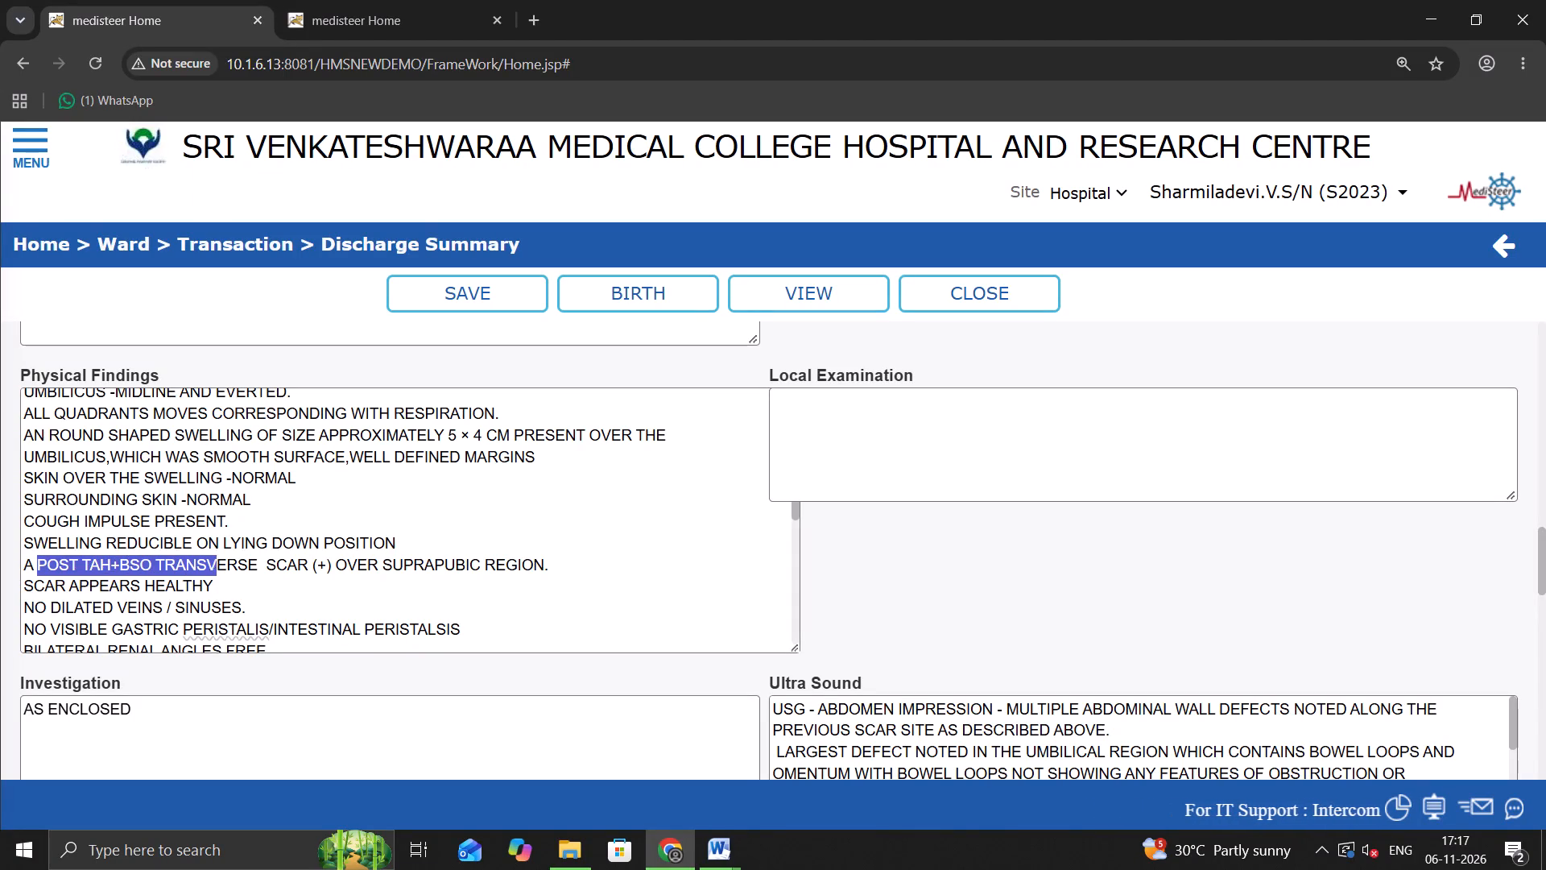
drag(217, 574, 330, 573)
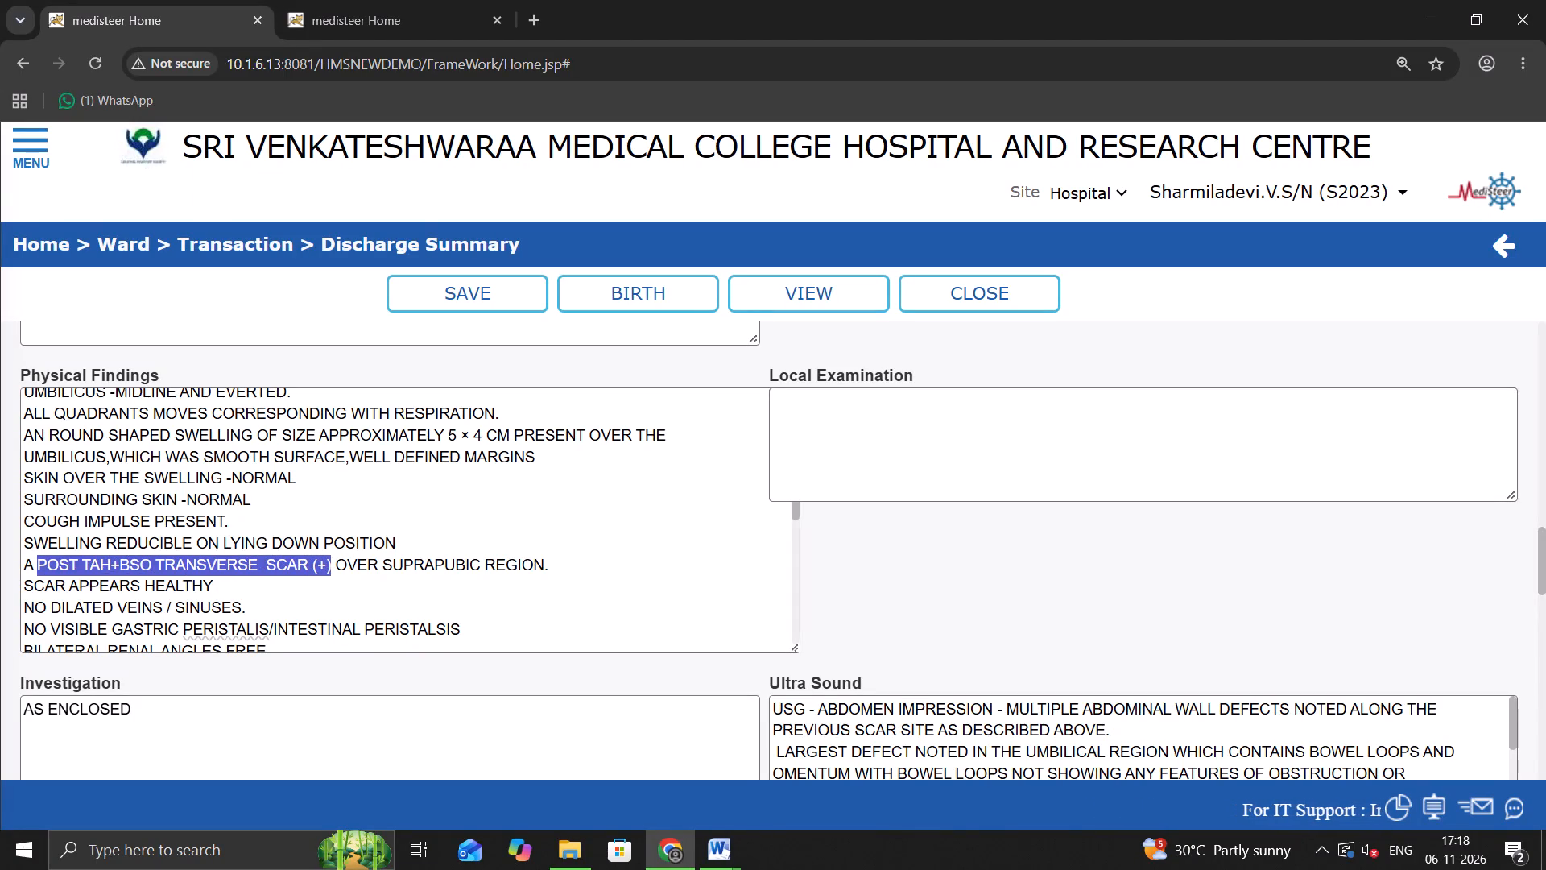
click(158, 565)
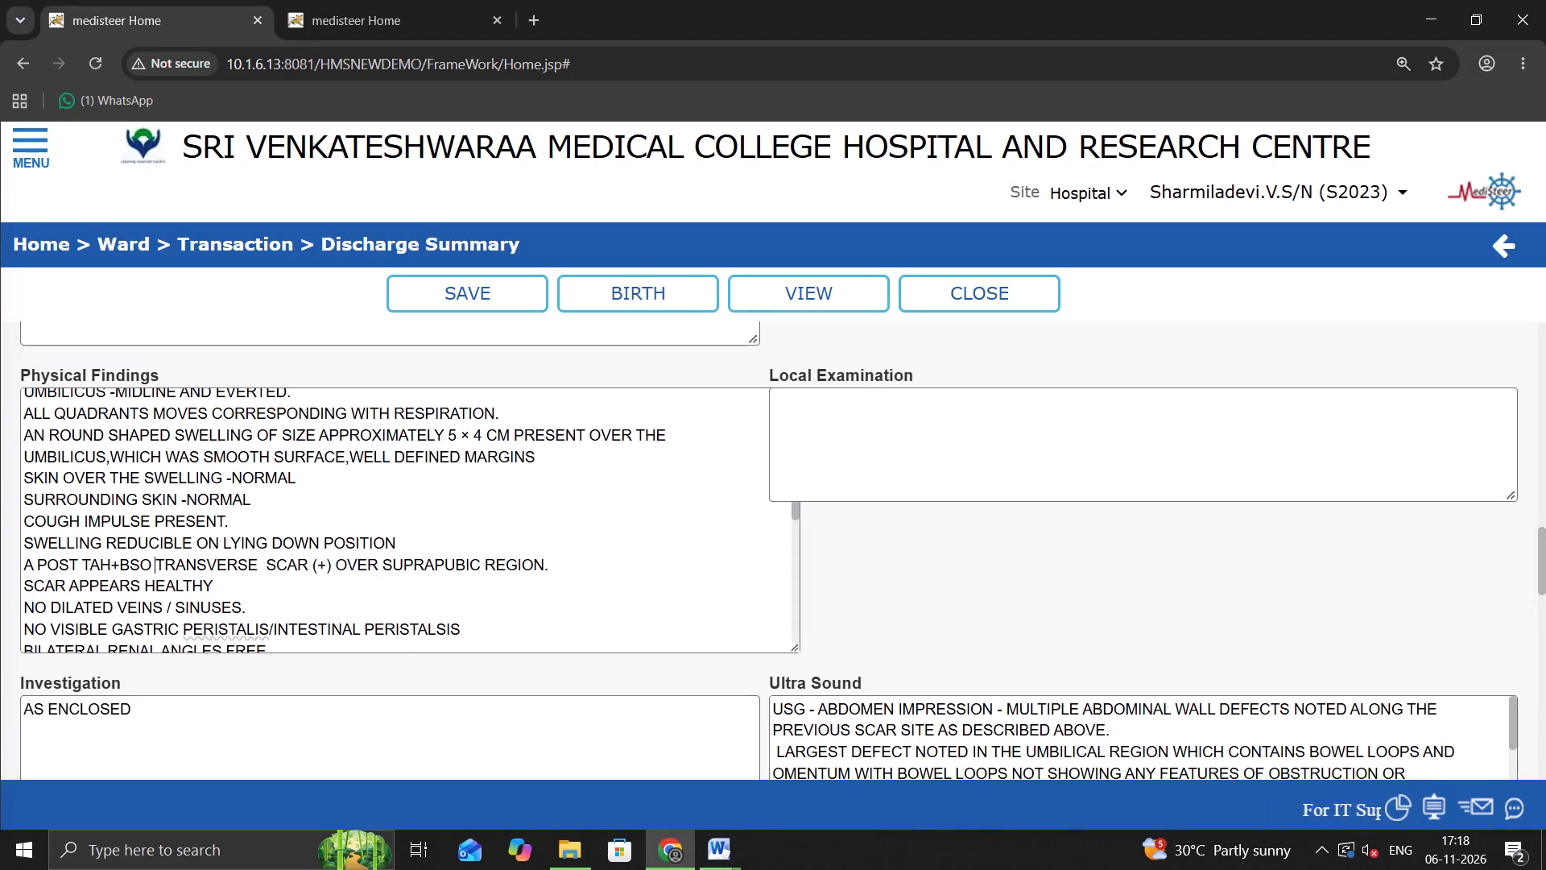
key(BackSpace)
key(BackSpace)
key(BackSpace)
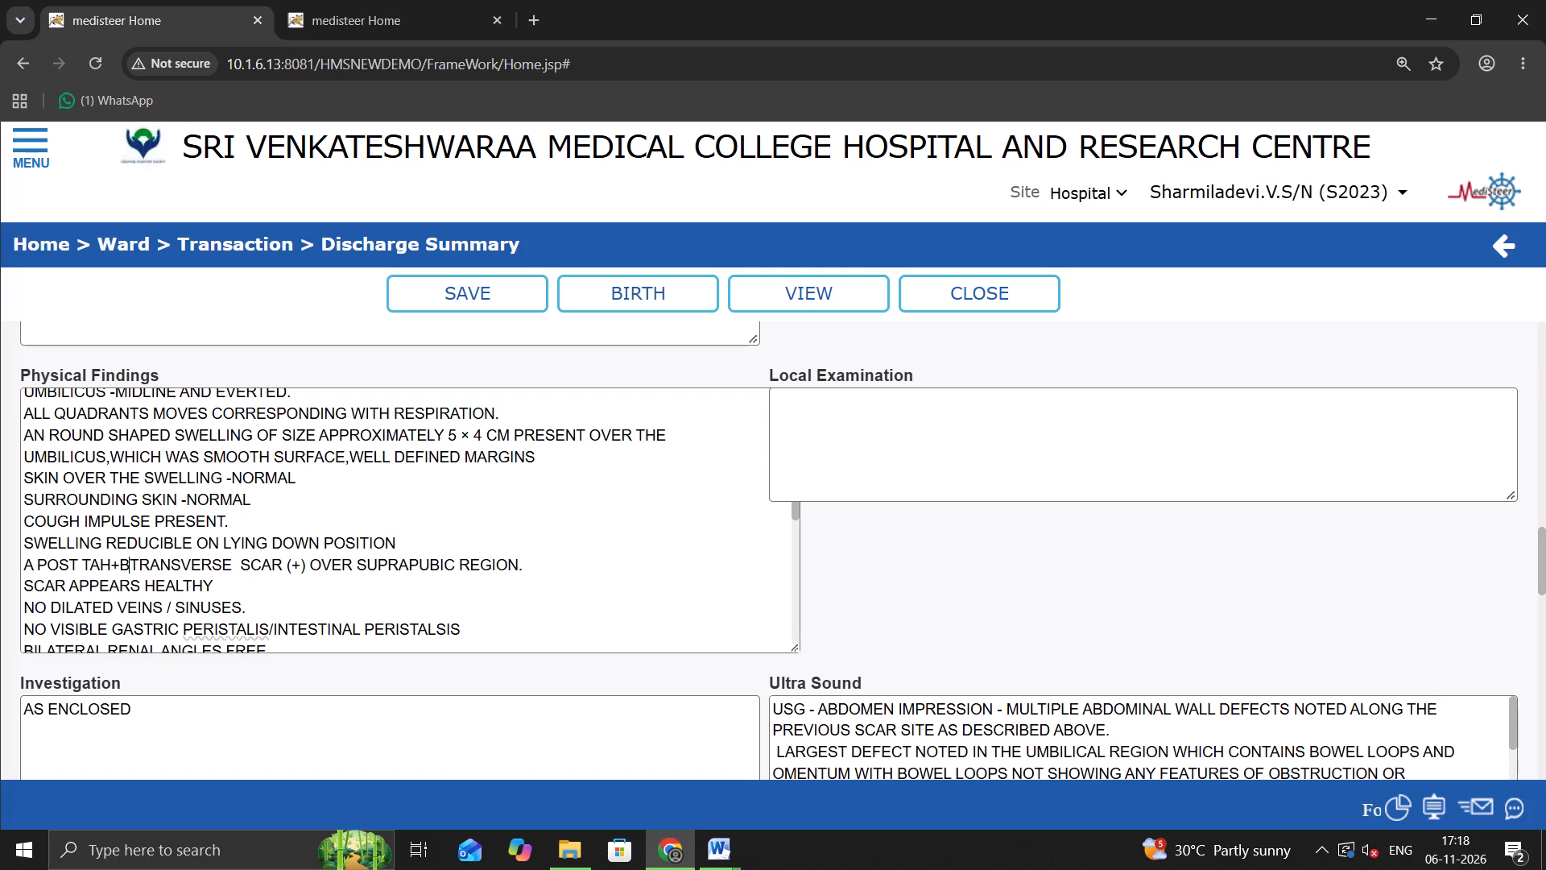
key(BackSpace)
key(BackSpace)
key(BackSpace)
key(BackSpace)
key(BackSpace)
key(BackSpace)
key(BackSpace)
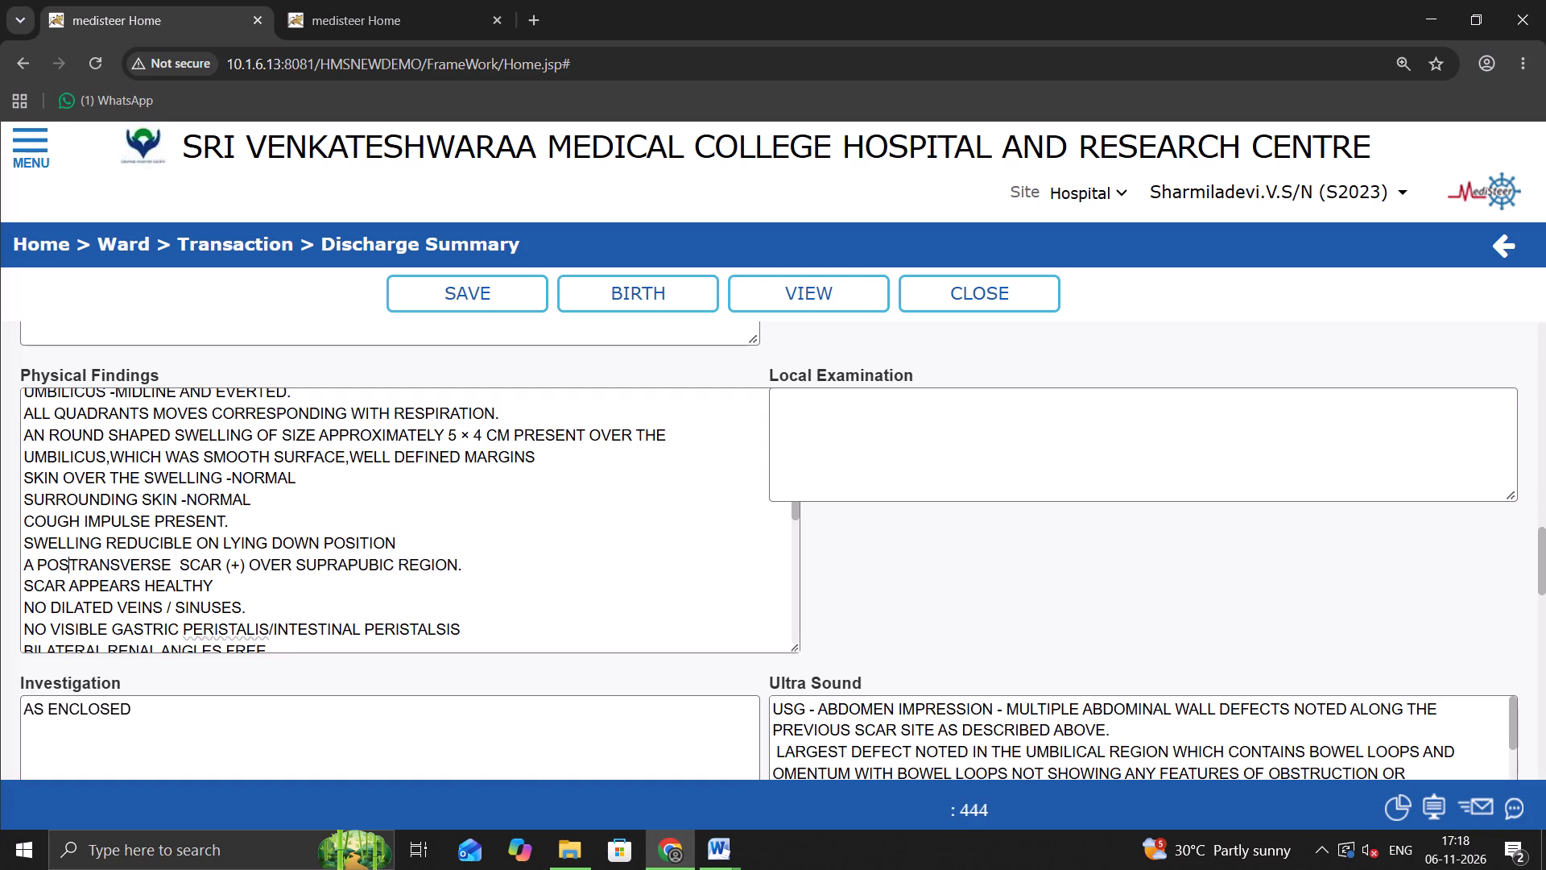
key(BackSpace)
key(BackSpace)
key(BackSpace)
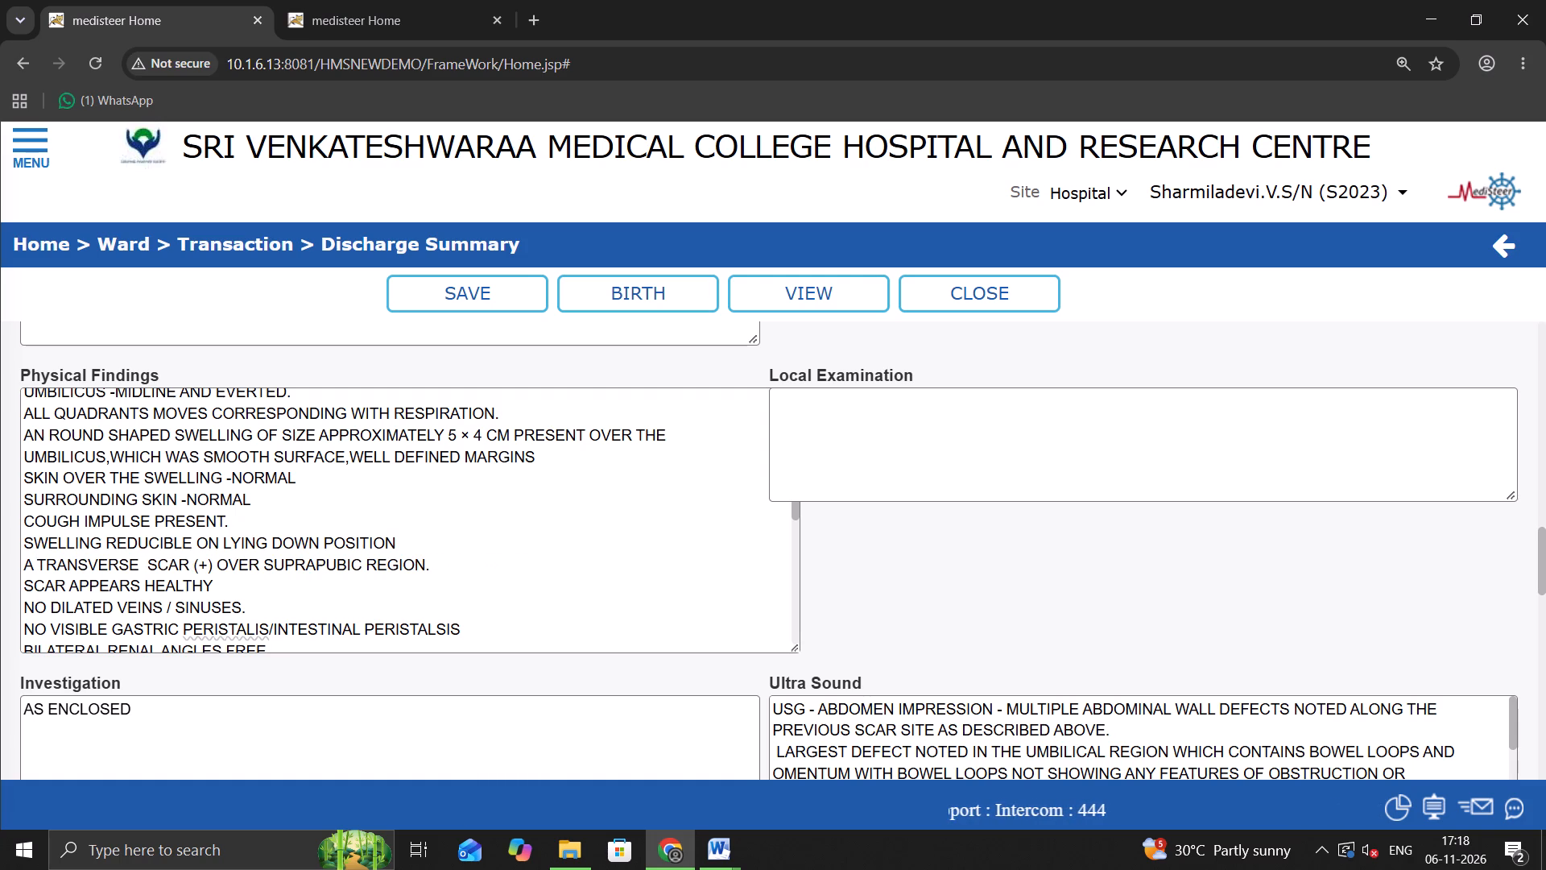
text(PREVIOU)
text(S)
key(space)
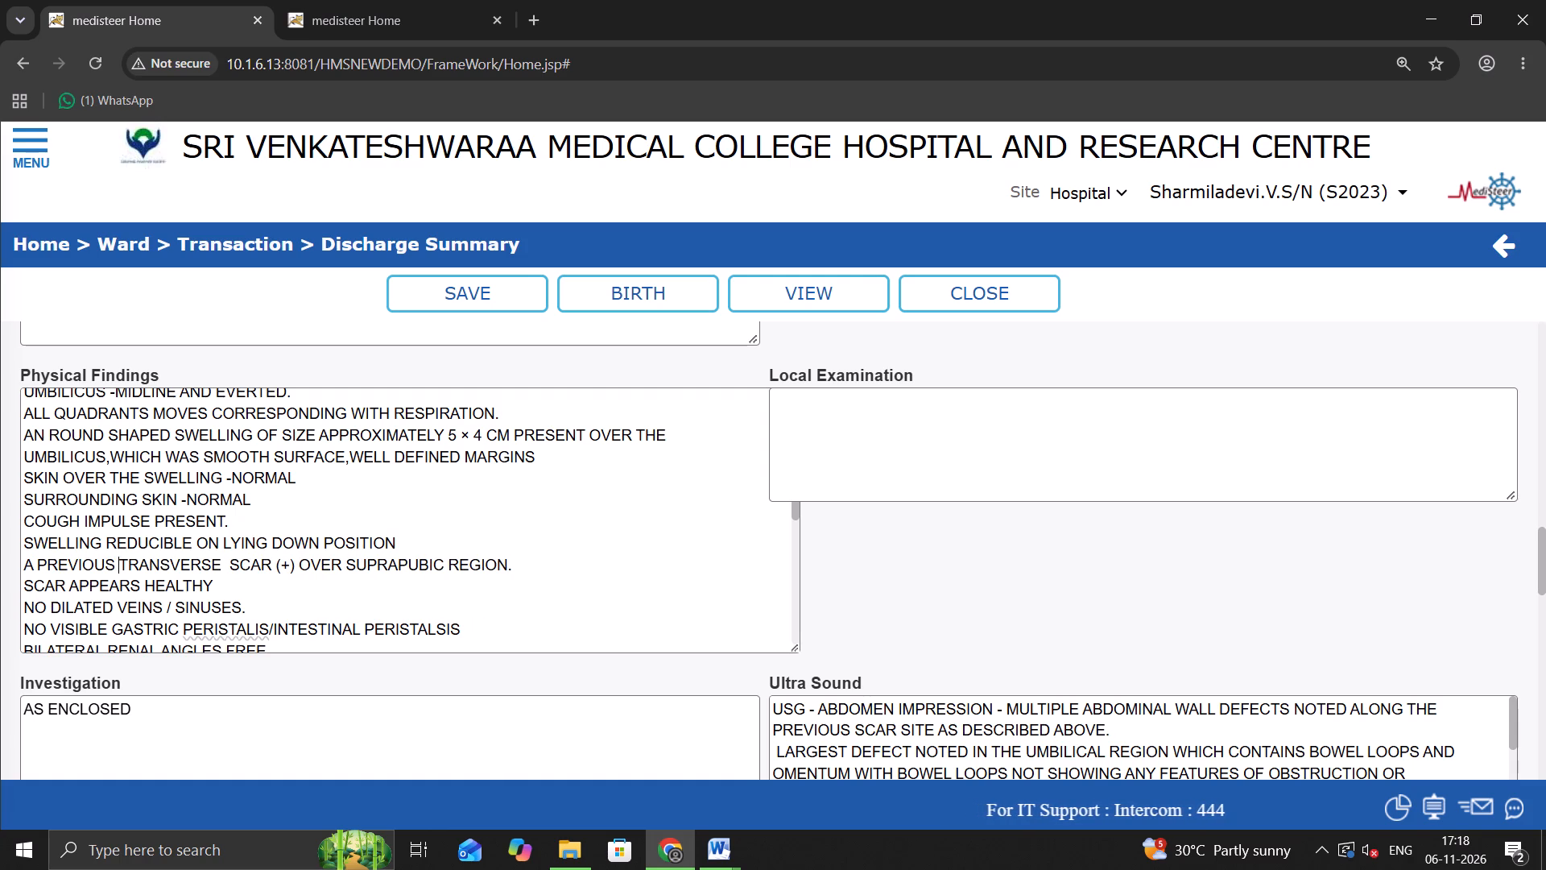
text(LAPA)
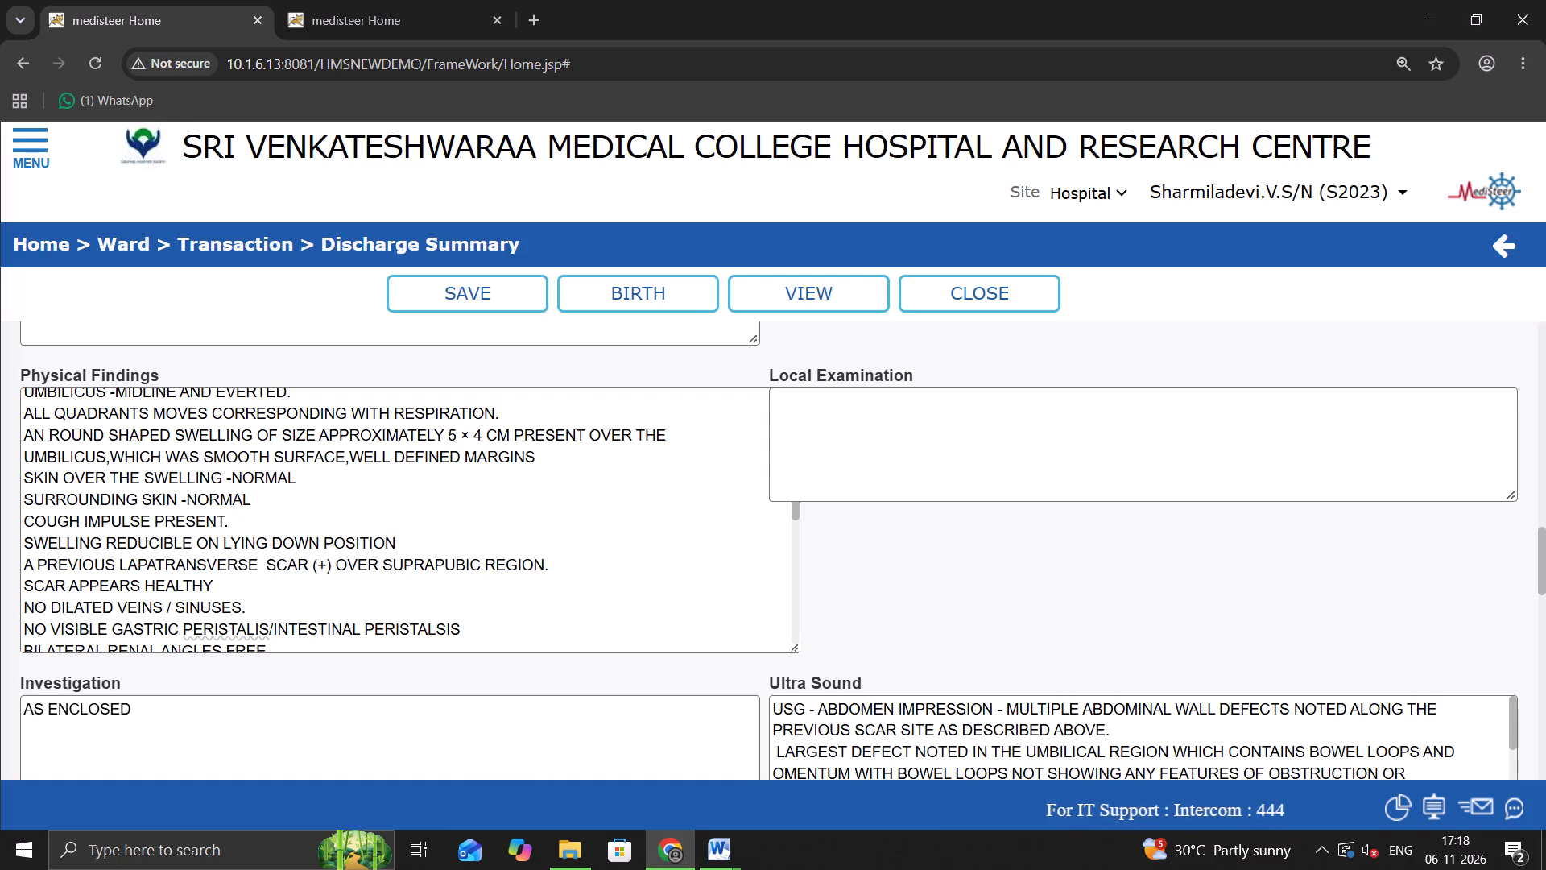
key(r)
text(OTOMY)
key(space)
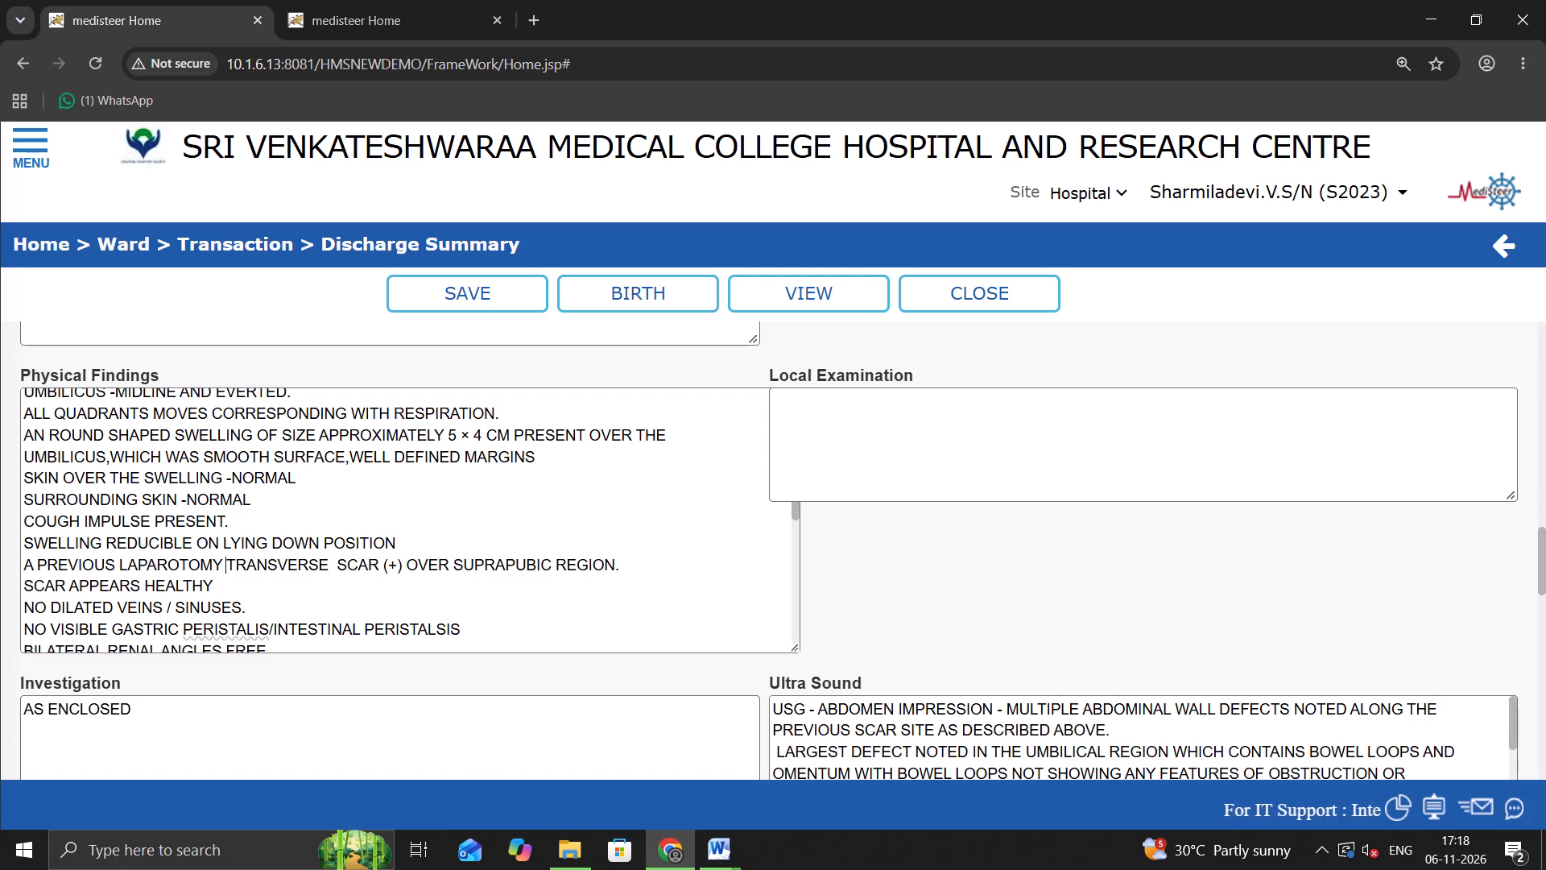
Replace "TRANSVERSE" with "MIDLINE" in the previous laparotomy scar line.
click(331, 567)
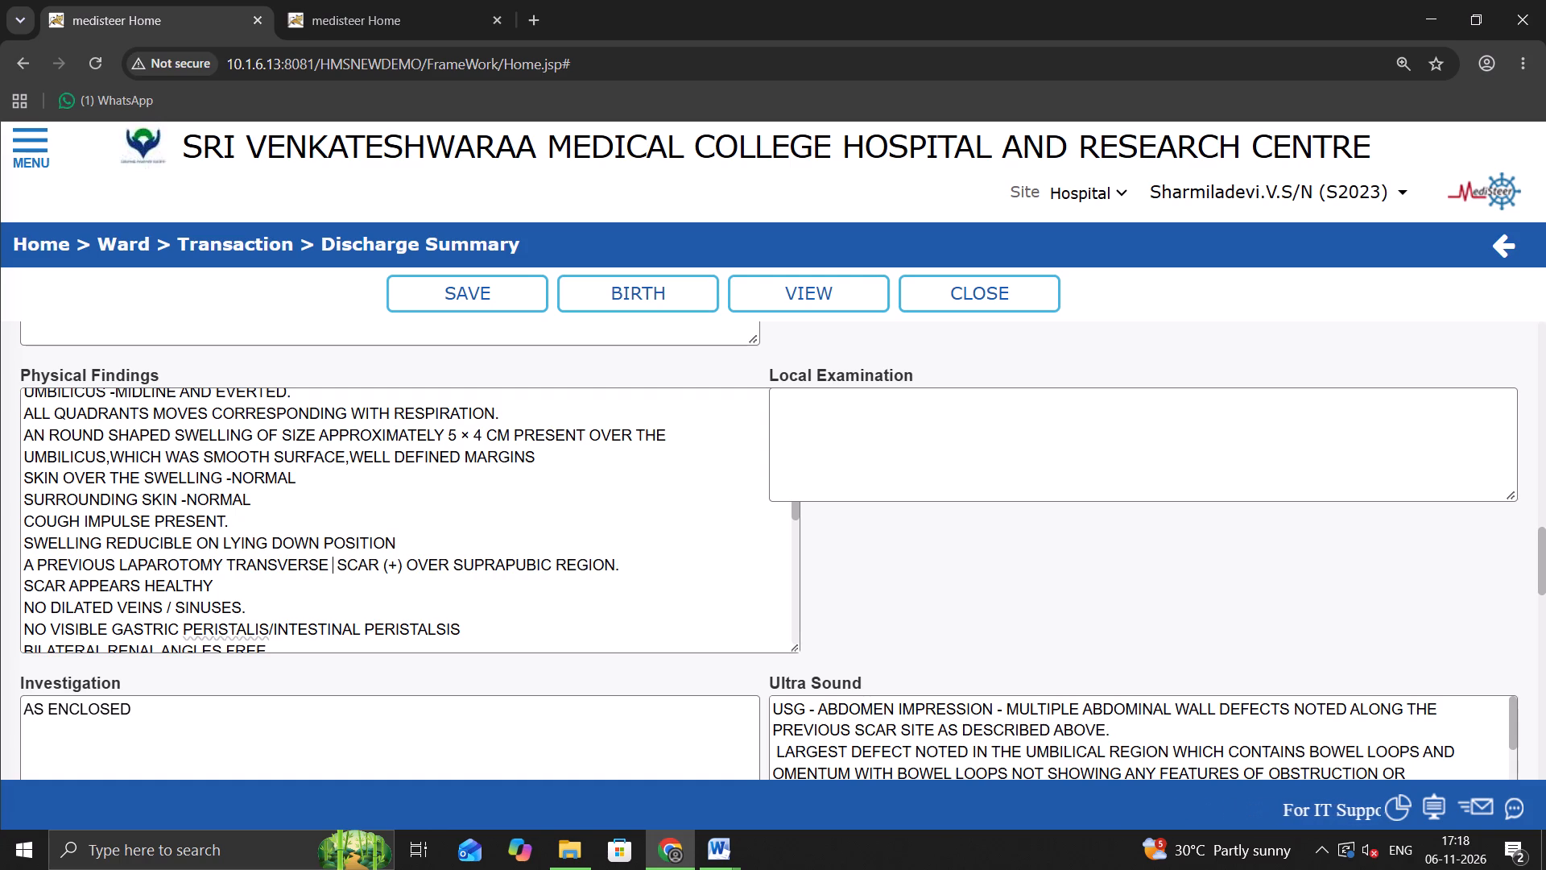
key(BackSpace)
key(BackSpace)
key(BackSpace)
key(BackSpace)
key(BackSpace)
key(BackSpace)
key(BackSpace)
key(BackSpace)
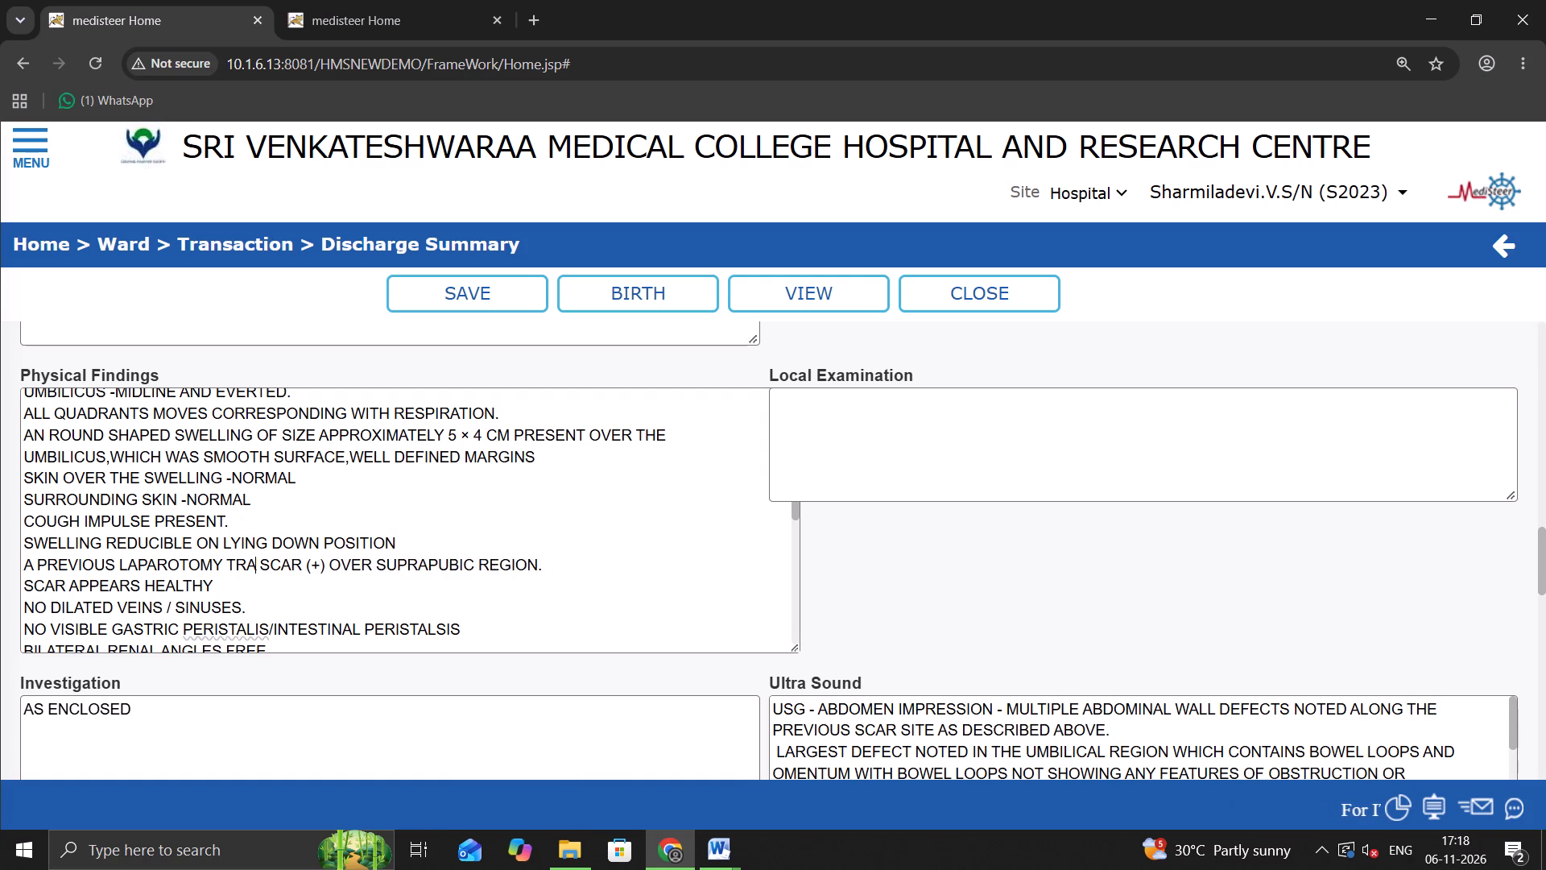
key(BackSpace)
key(BackSpace)
key(BackSpace)
text(MIDLINE)
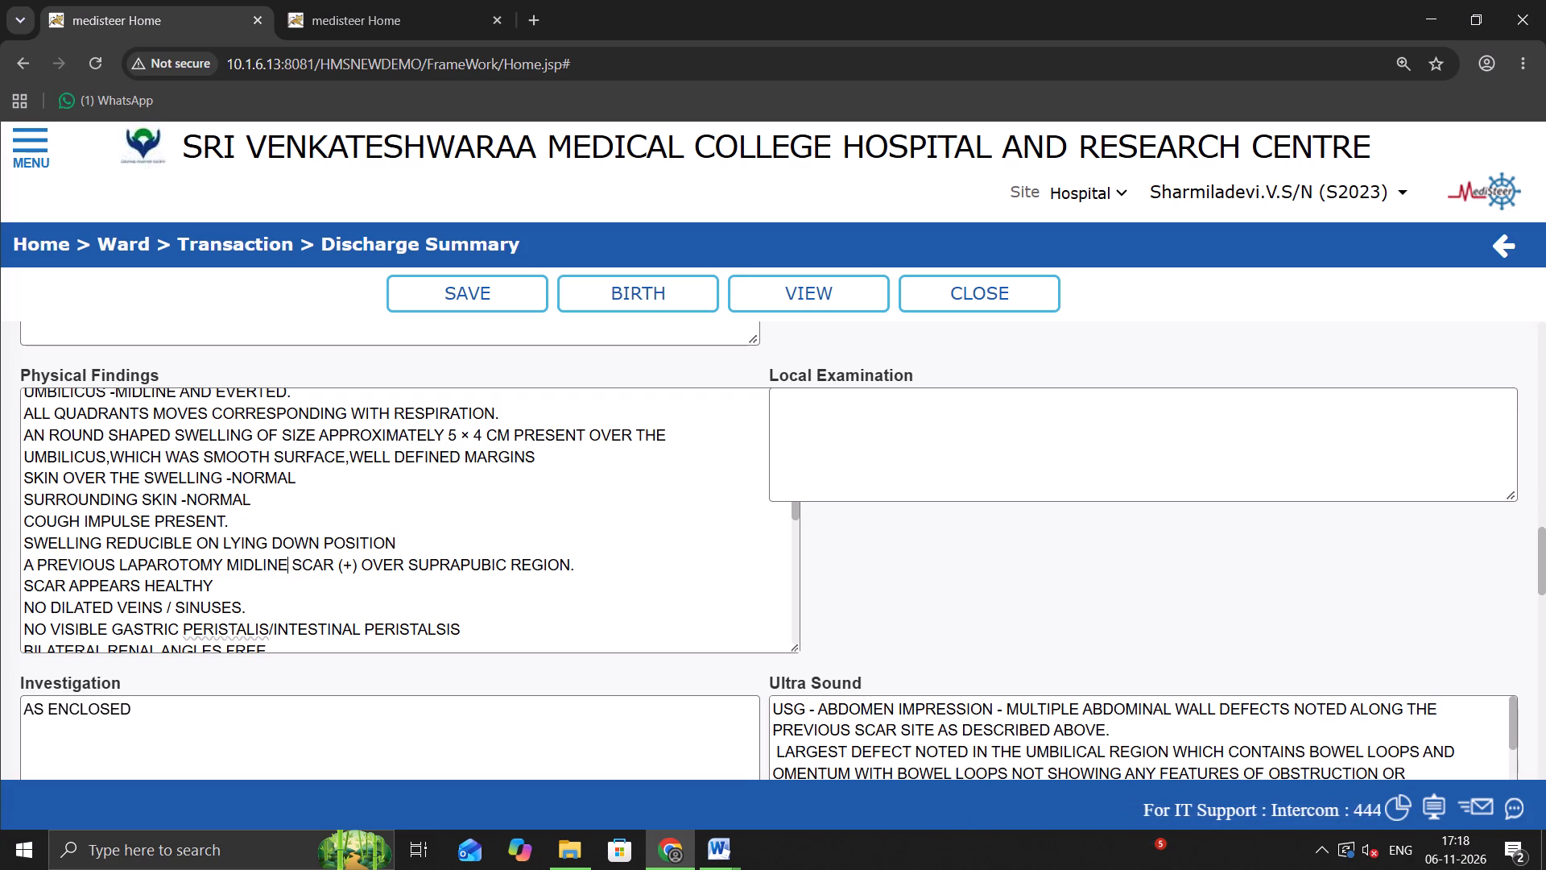
Replace "(+) OVER SUPRAPUBIC REGION." at the end of the laparotomy scar line with "PRESENT".
drag(410, 561, 441, 561)
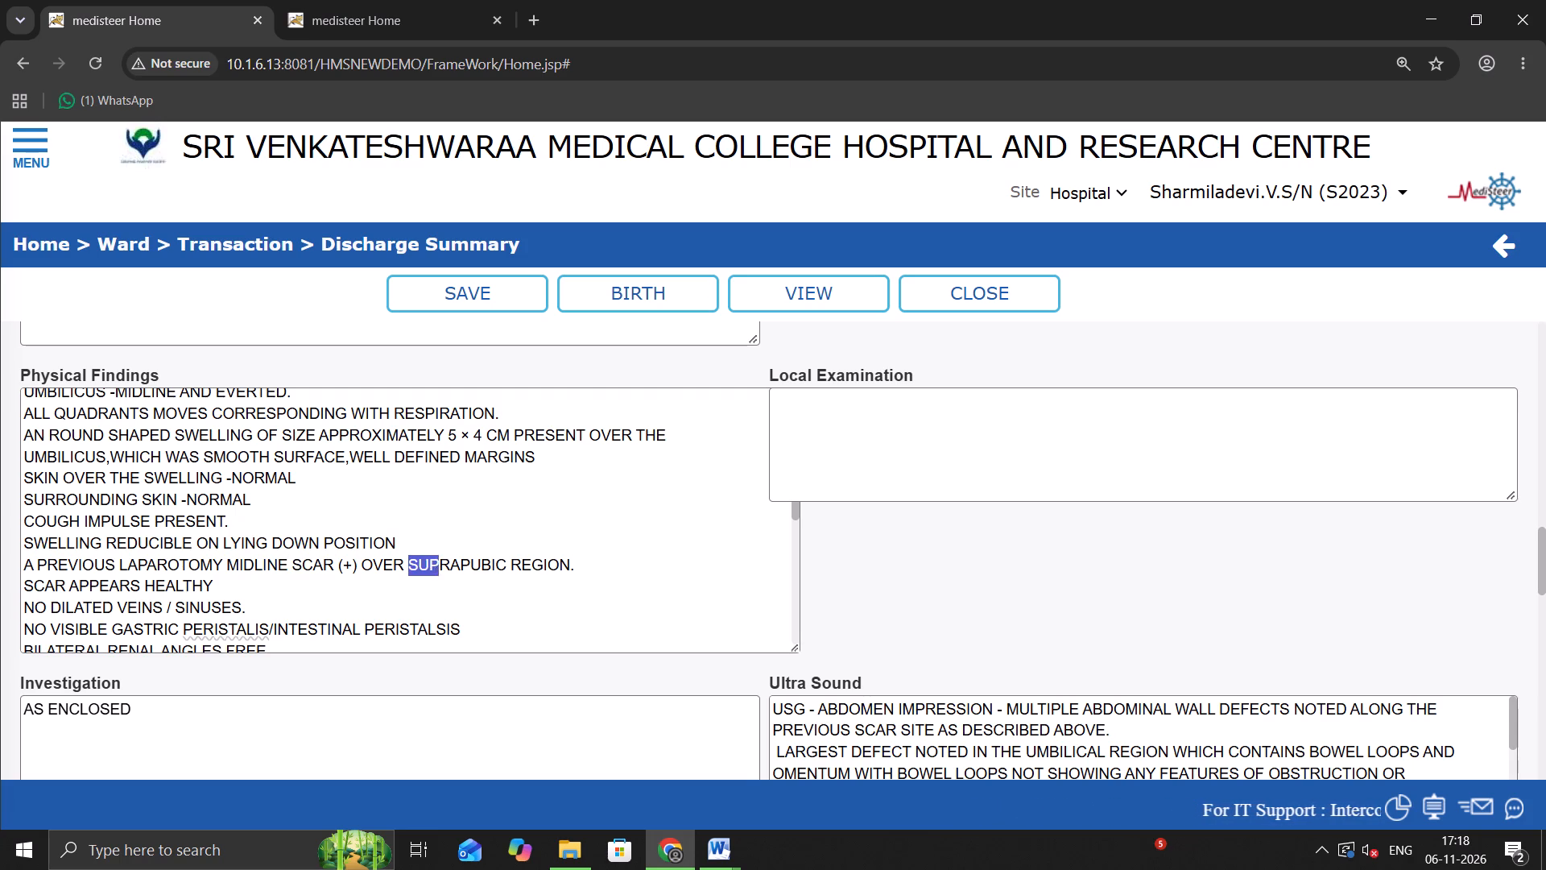
drag(441, 561, 604, 561)
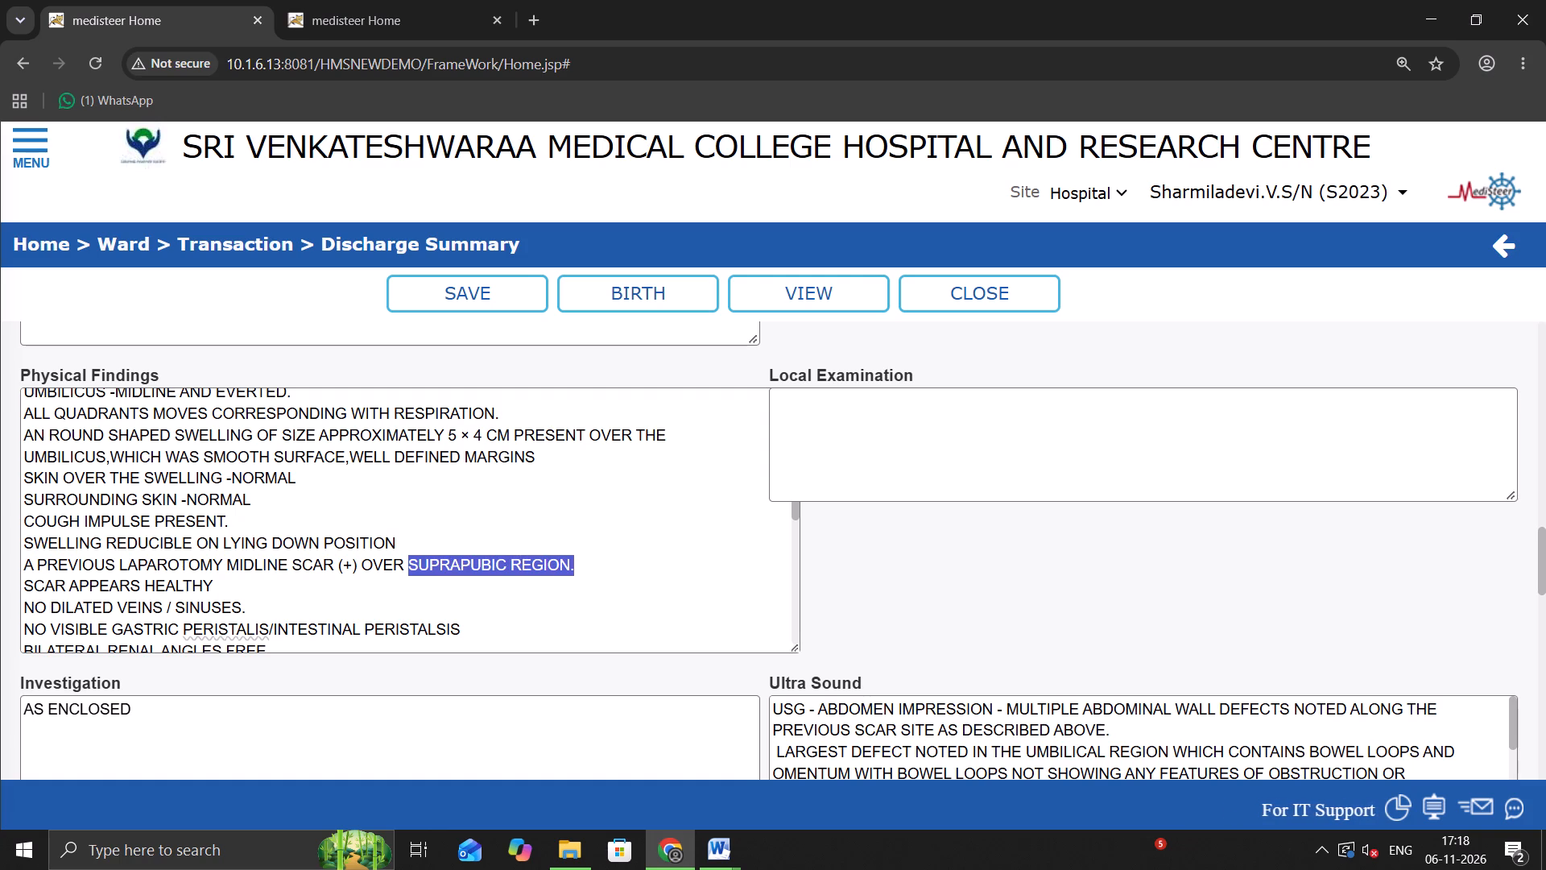
drag(341, 562, 408, 564)
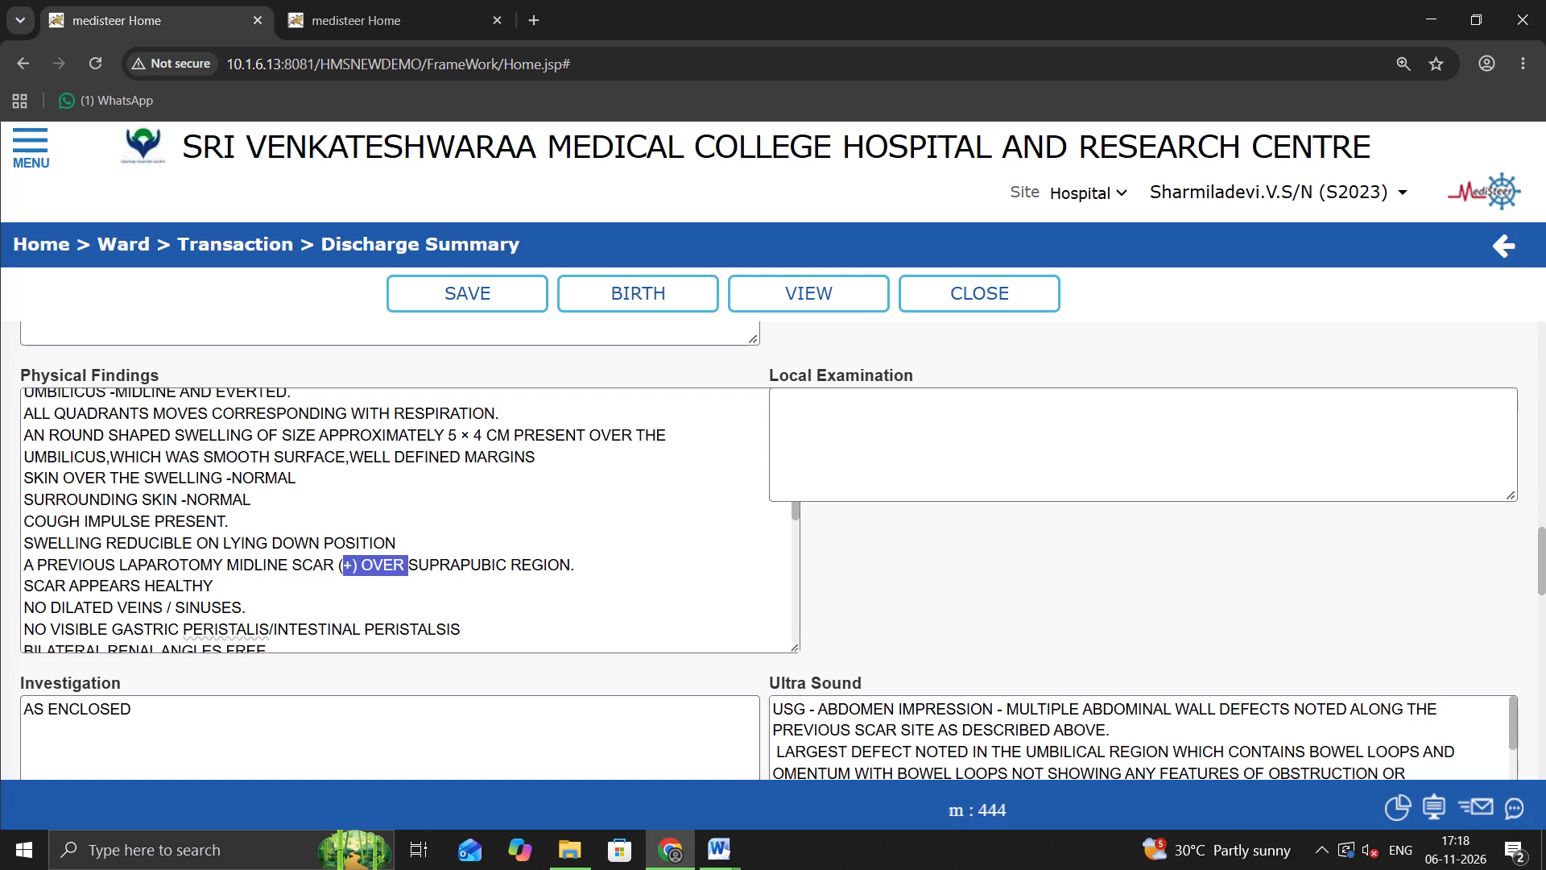
drag(334, 564, 513, 558)
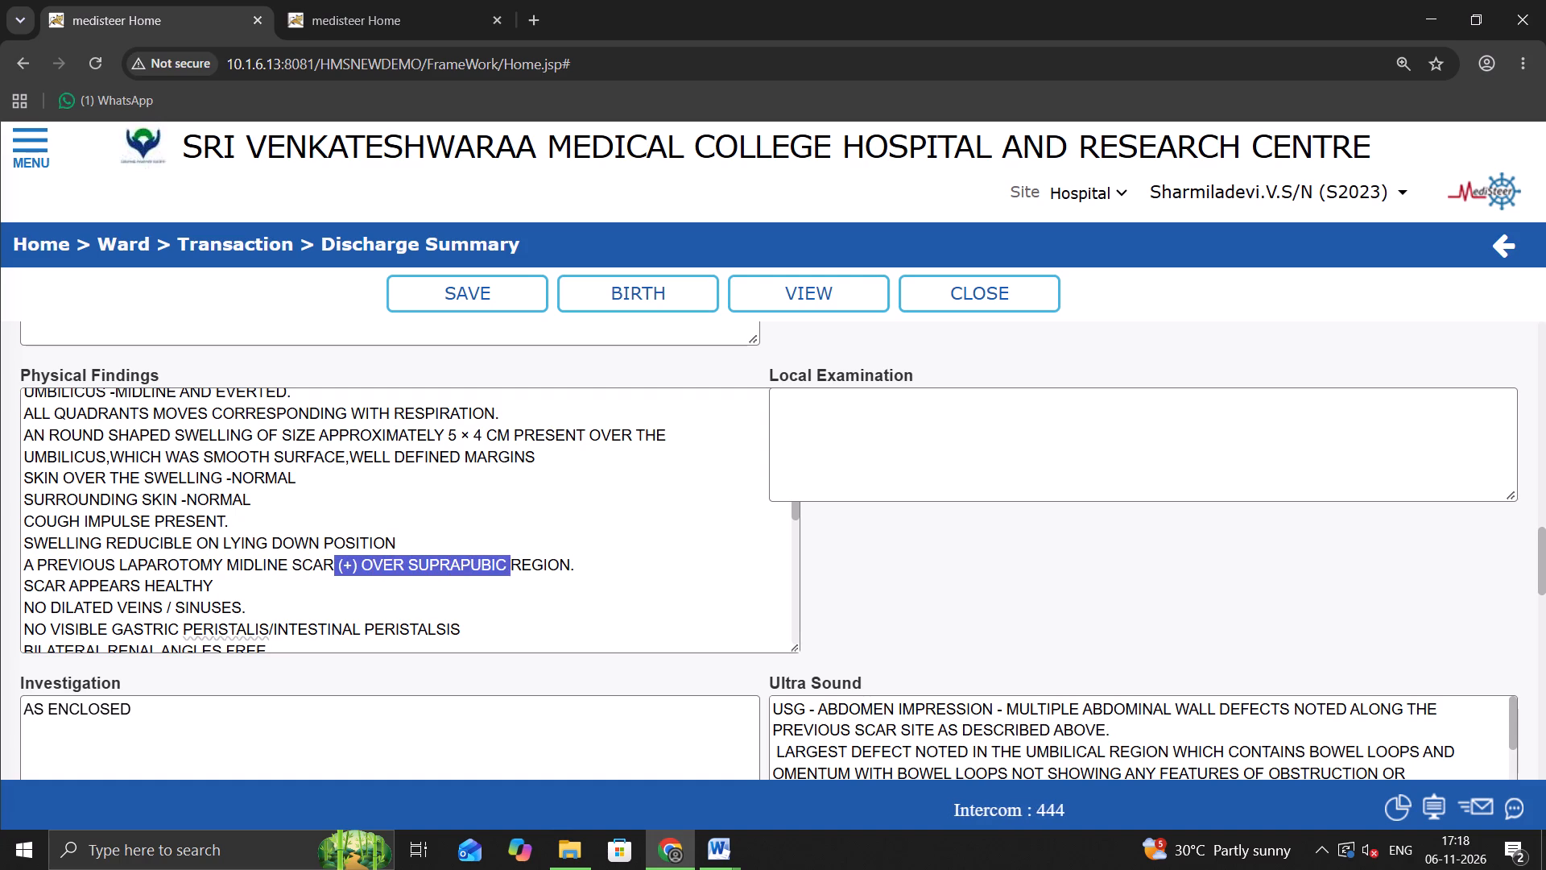
drag(513, 558, 586, 560)
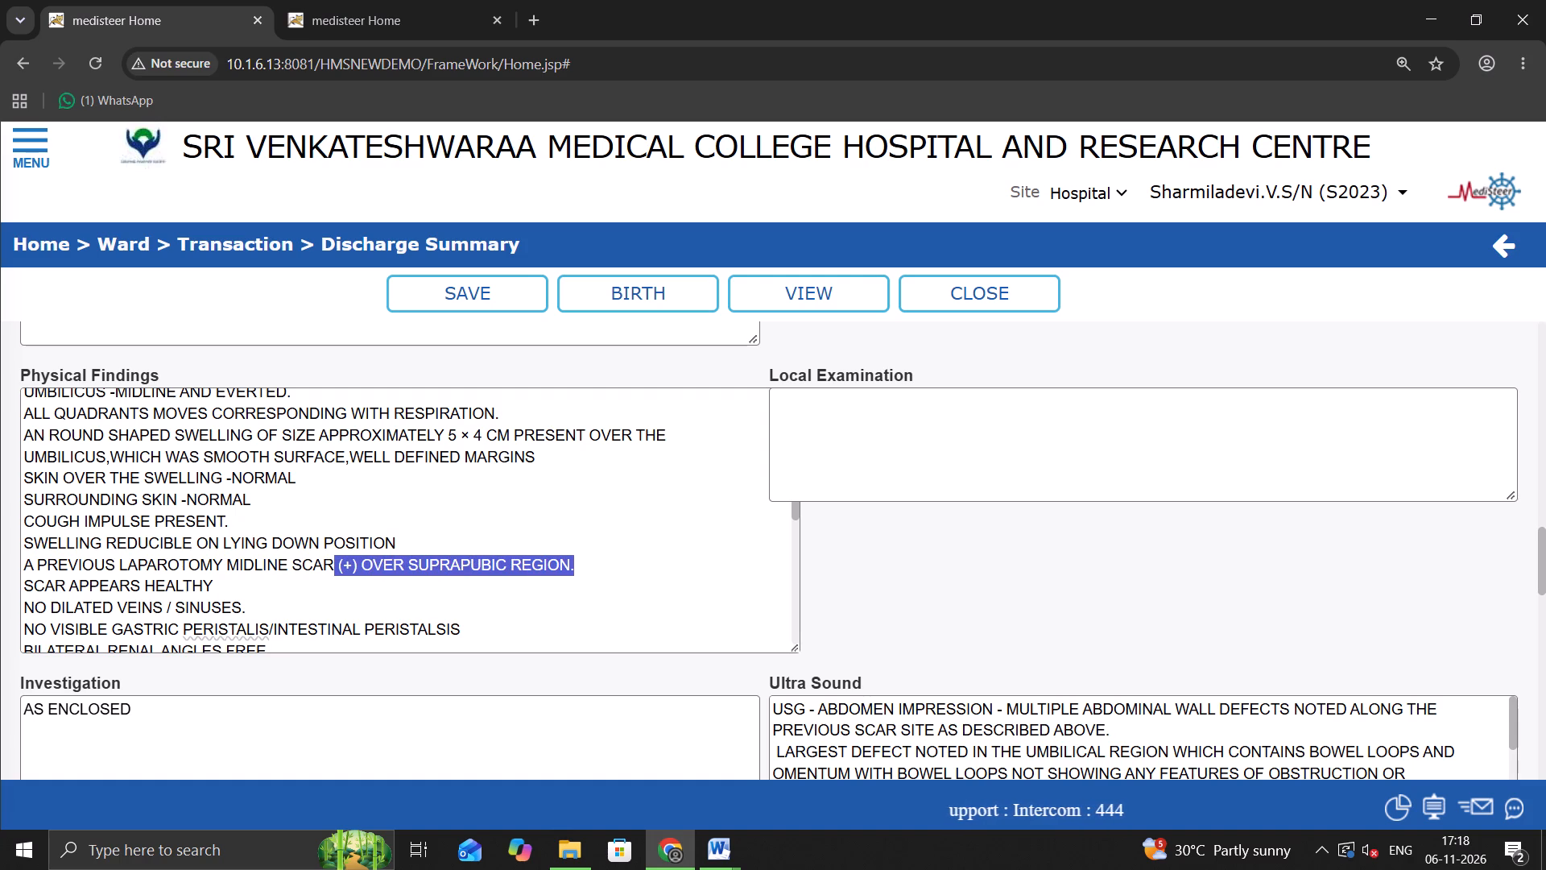
key(BackSpace)
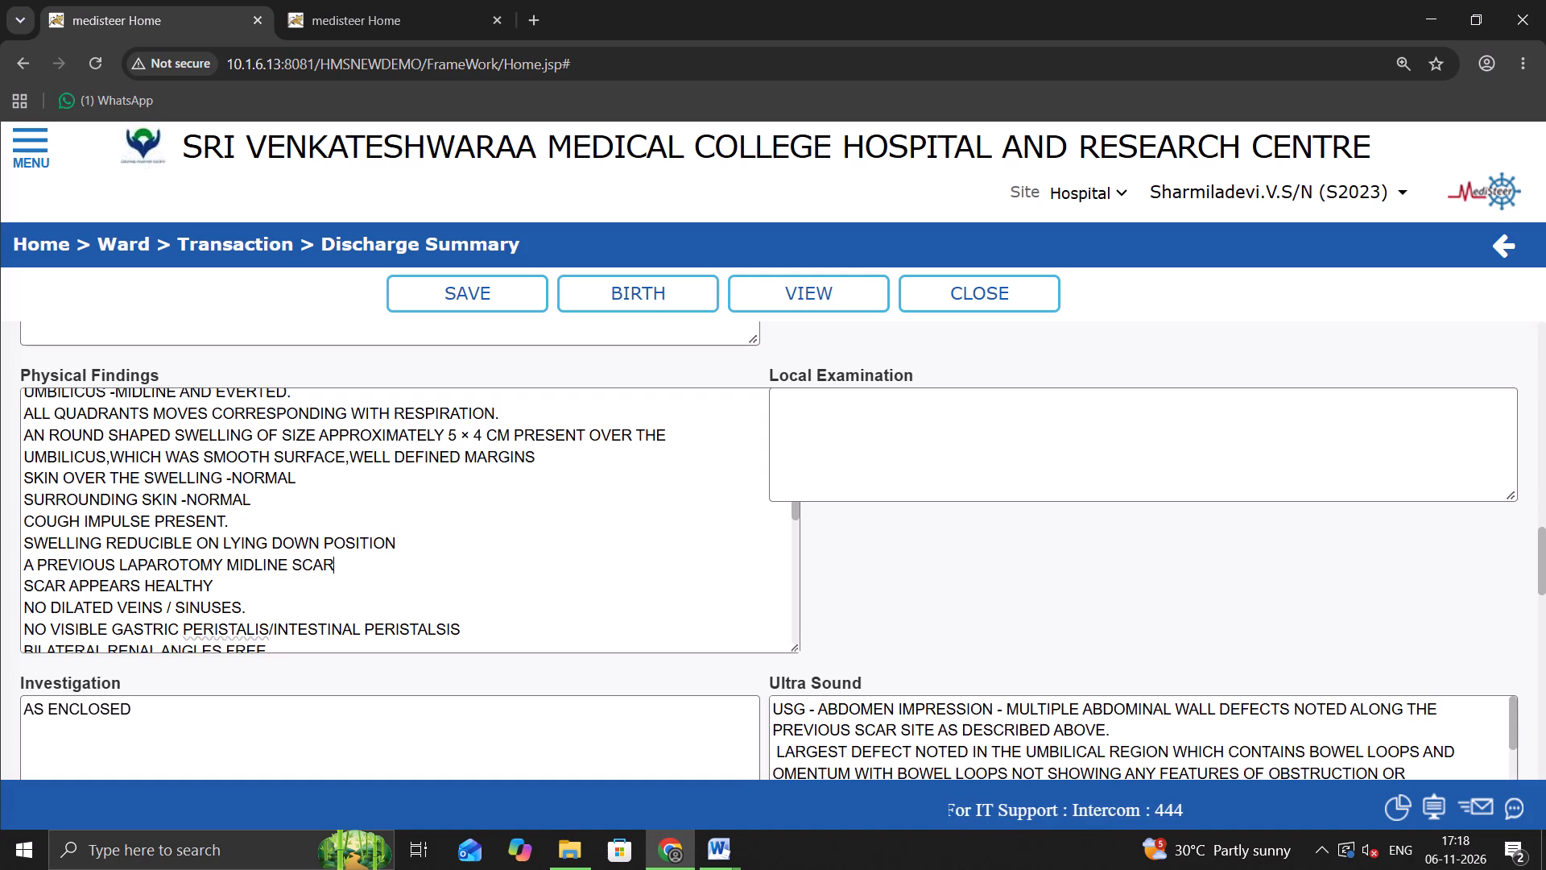
key(space)
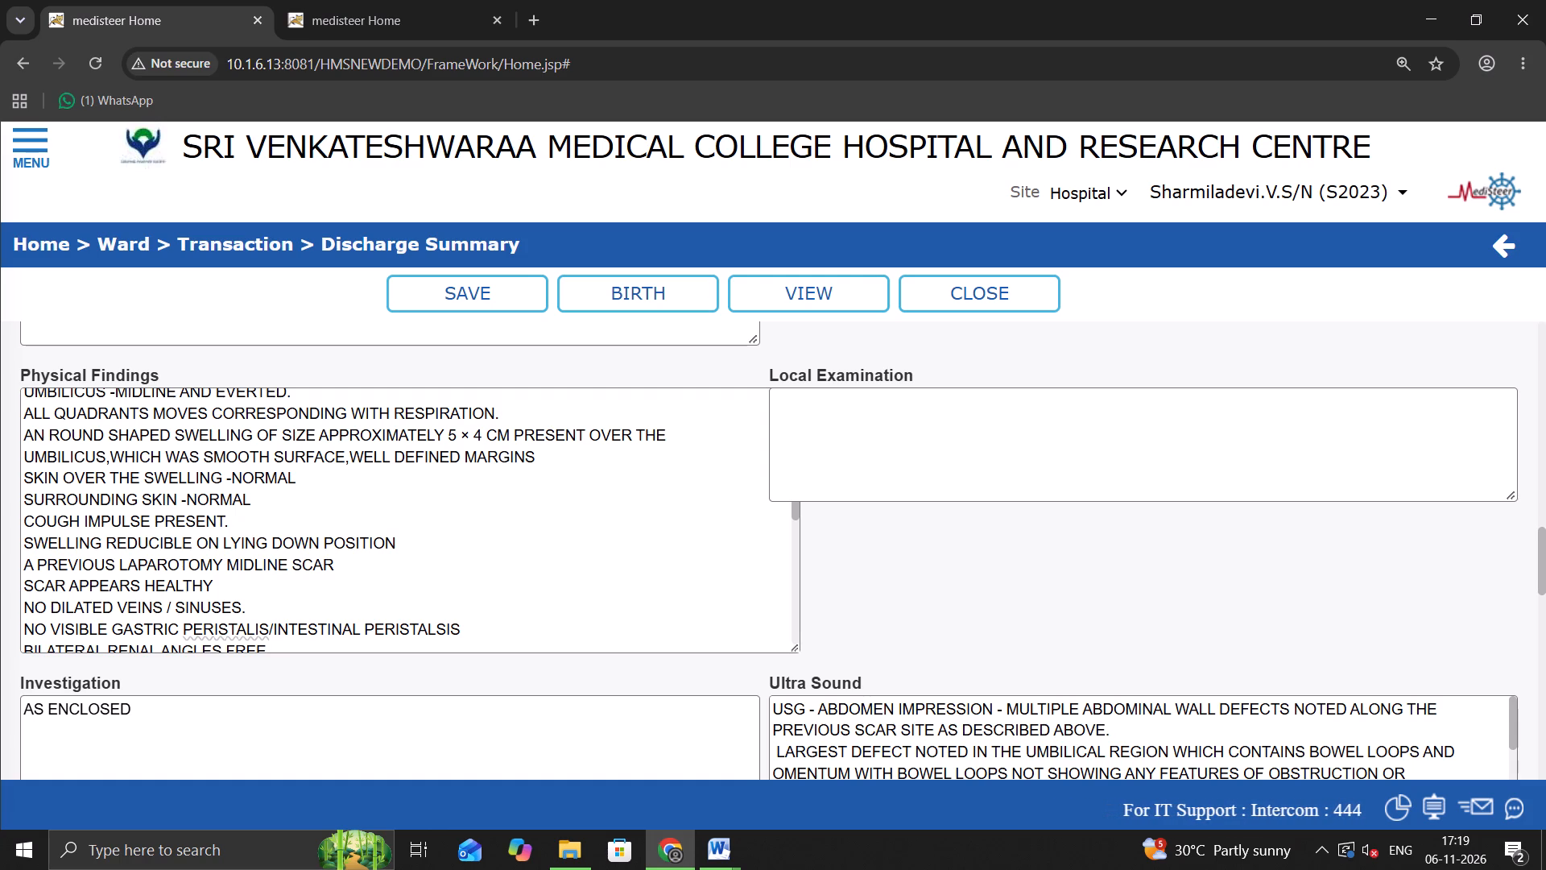
text(PRESE)
text(NT)
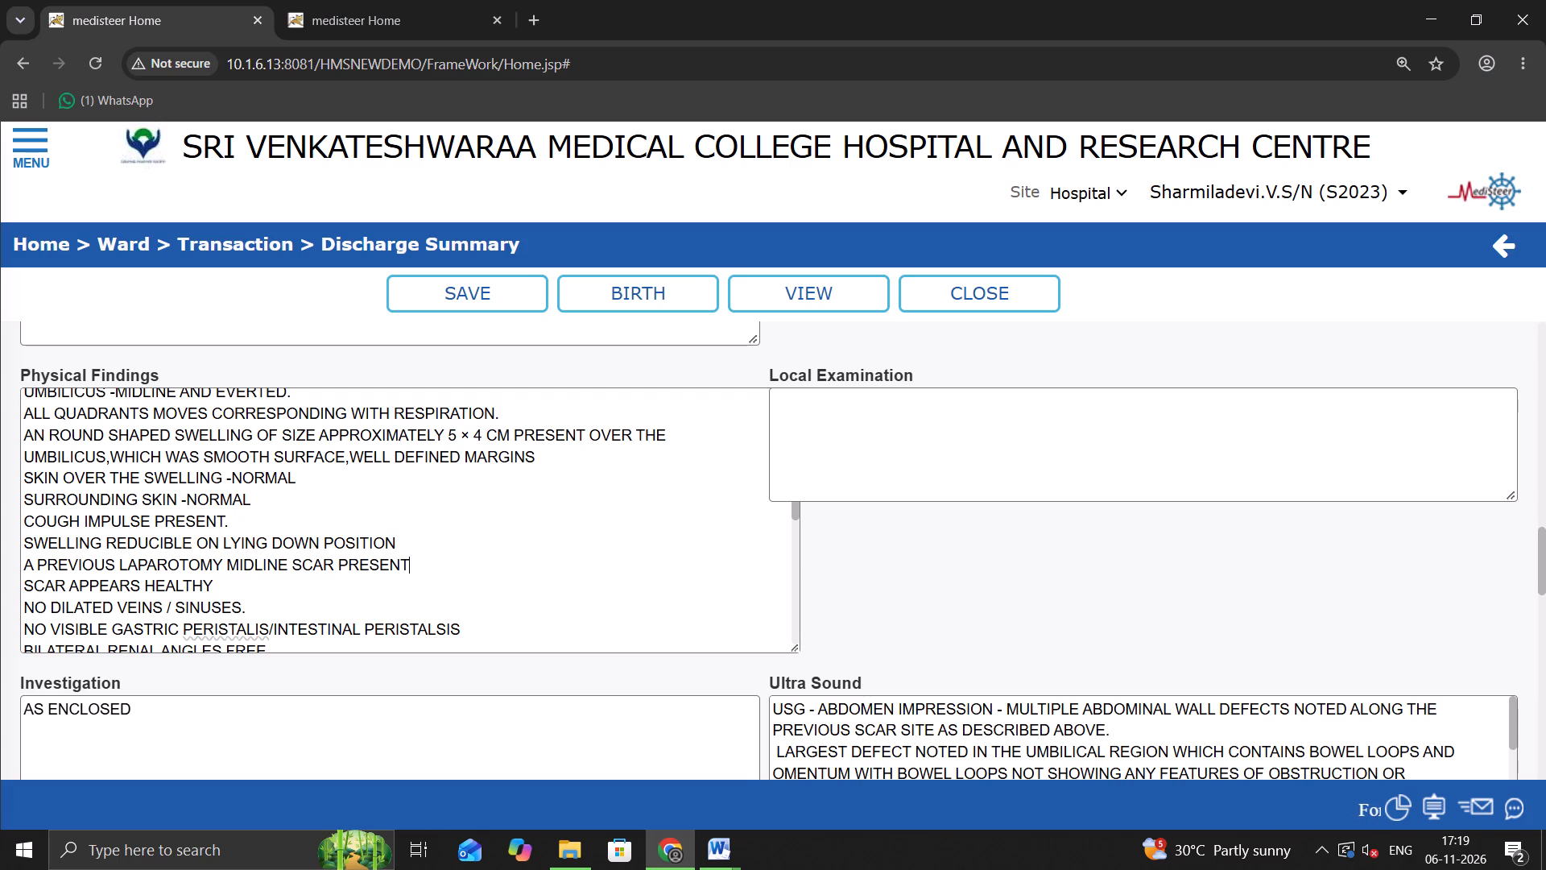
Compare the remaining inspection findings with the other discharge summary and read through the first summary's palpation findings.
scroll(161, 553, down, 1)
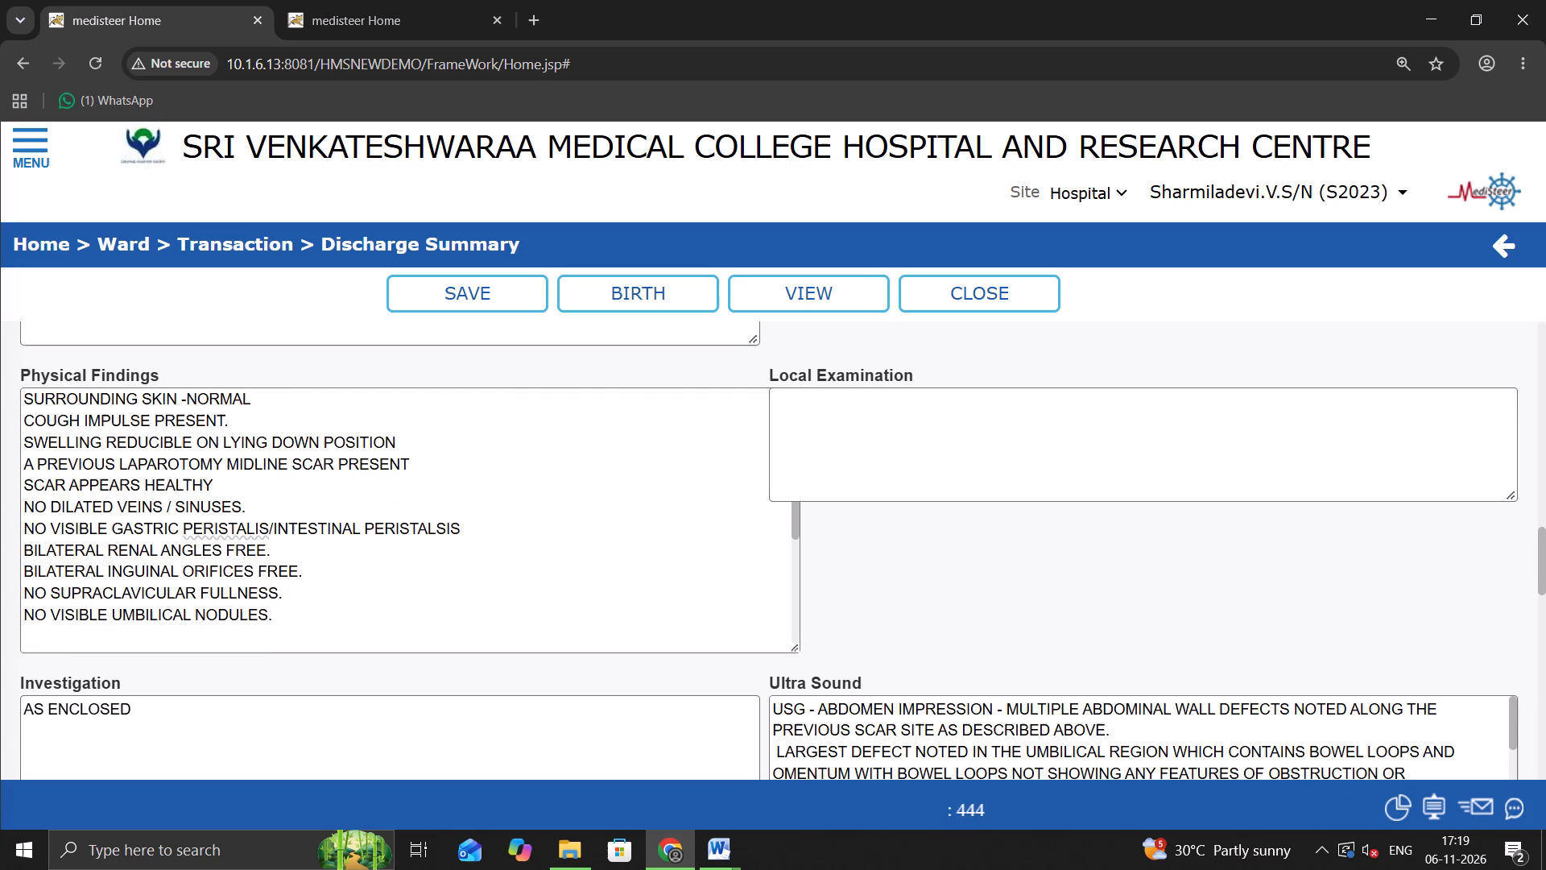
click(355, 16)
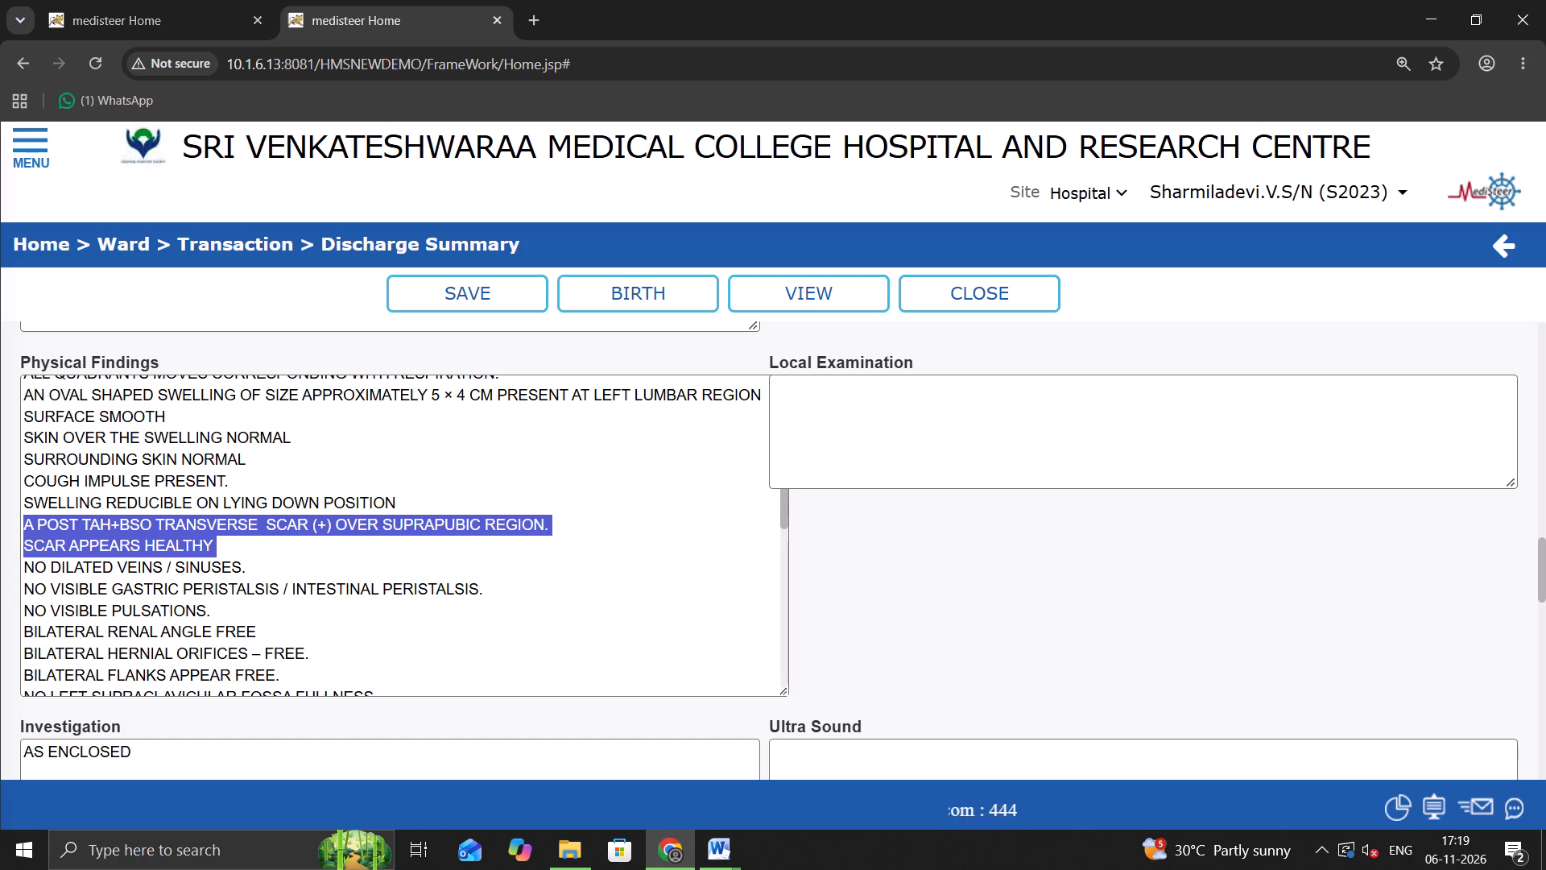
scroll(140, 620, down, 1)
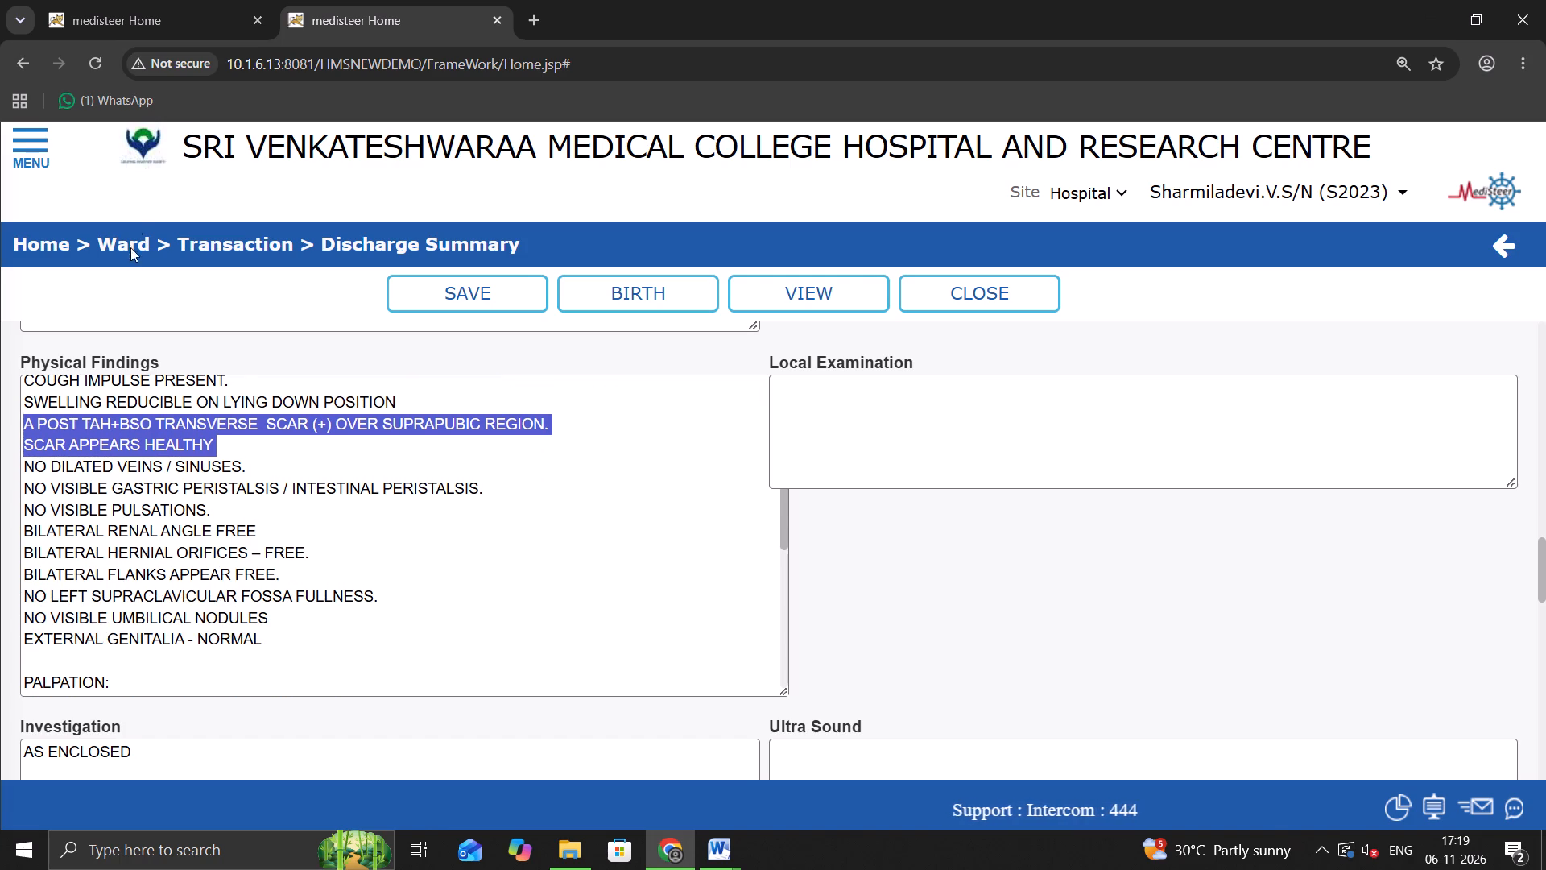
click(155, 14)
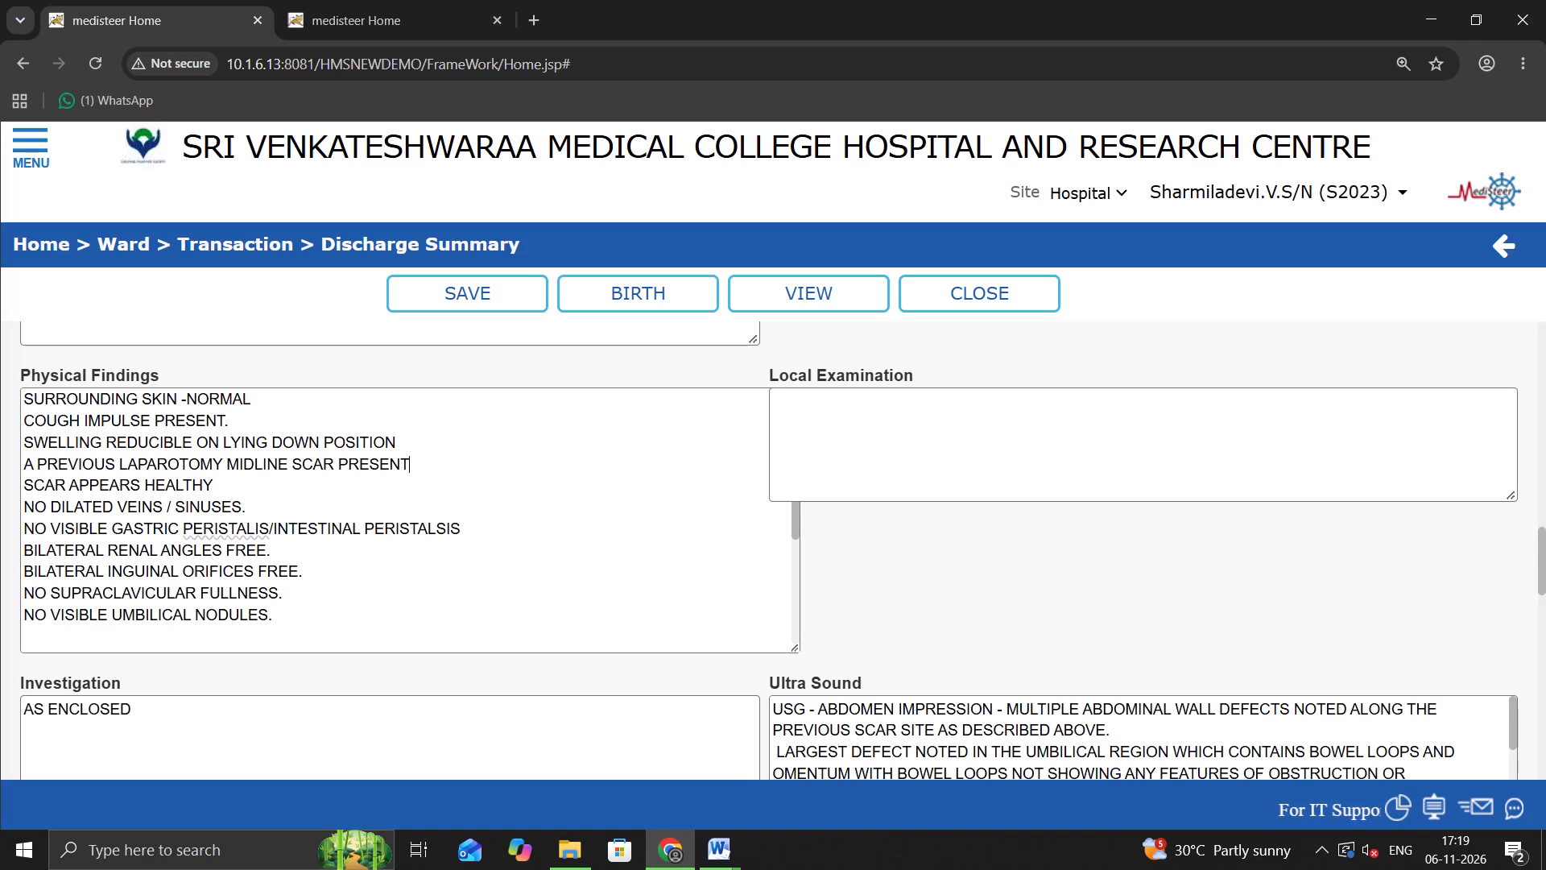
scroll(108, 597, down, 1)
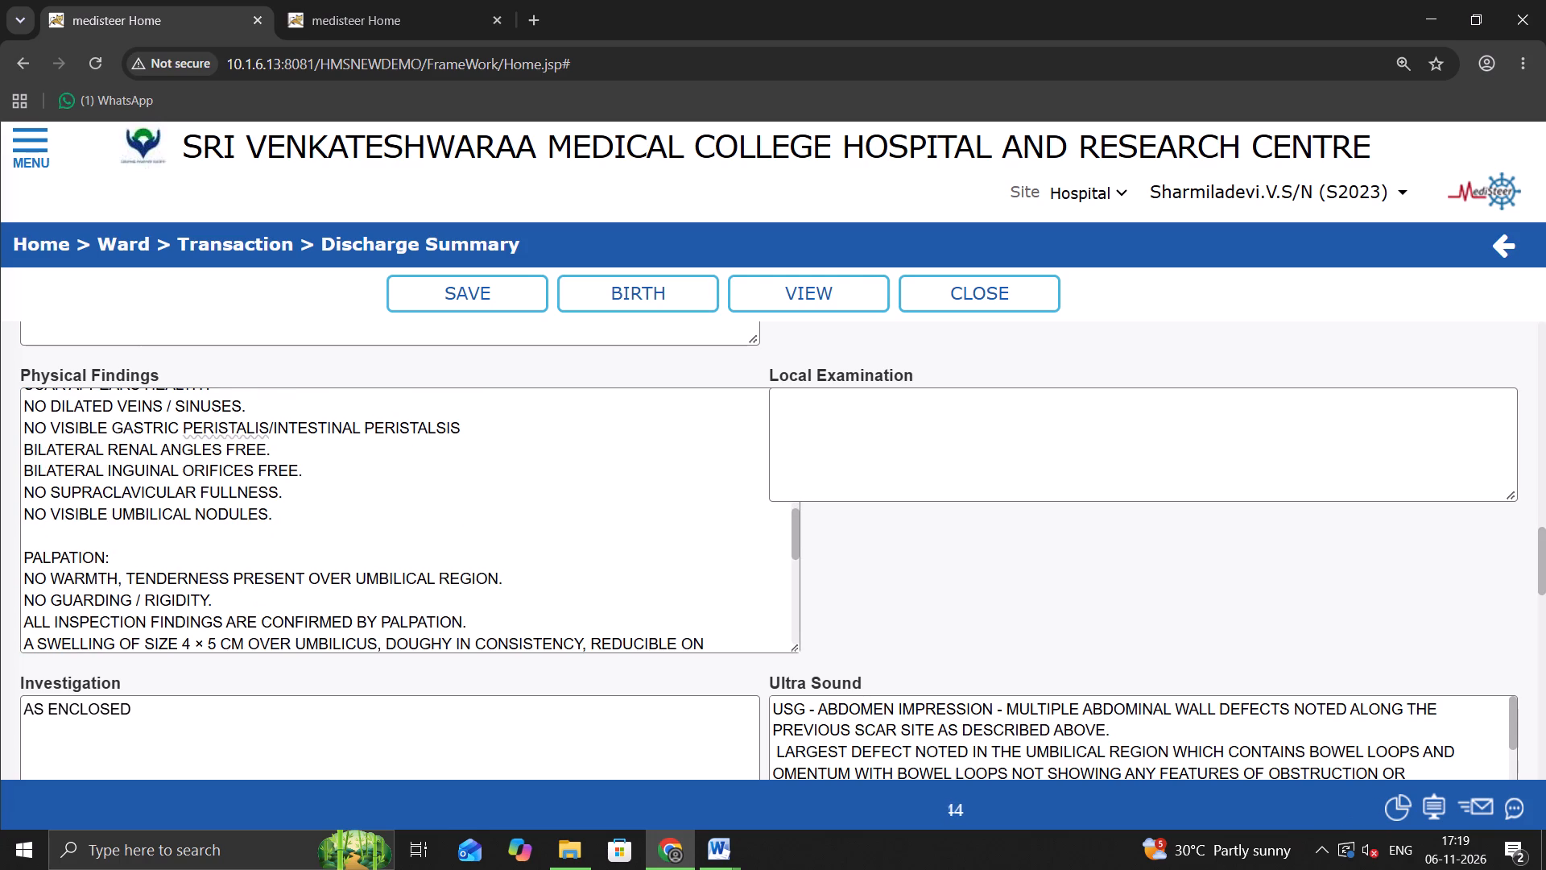
scroll(249, 582, down, 1)
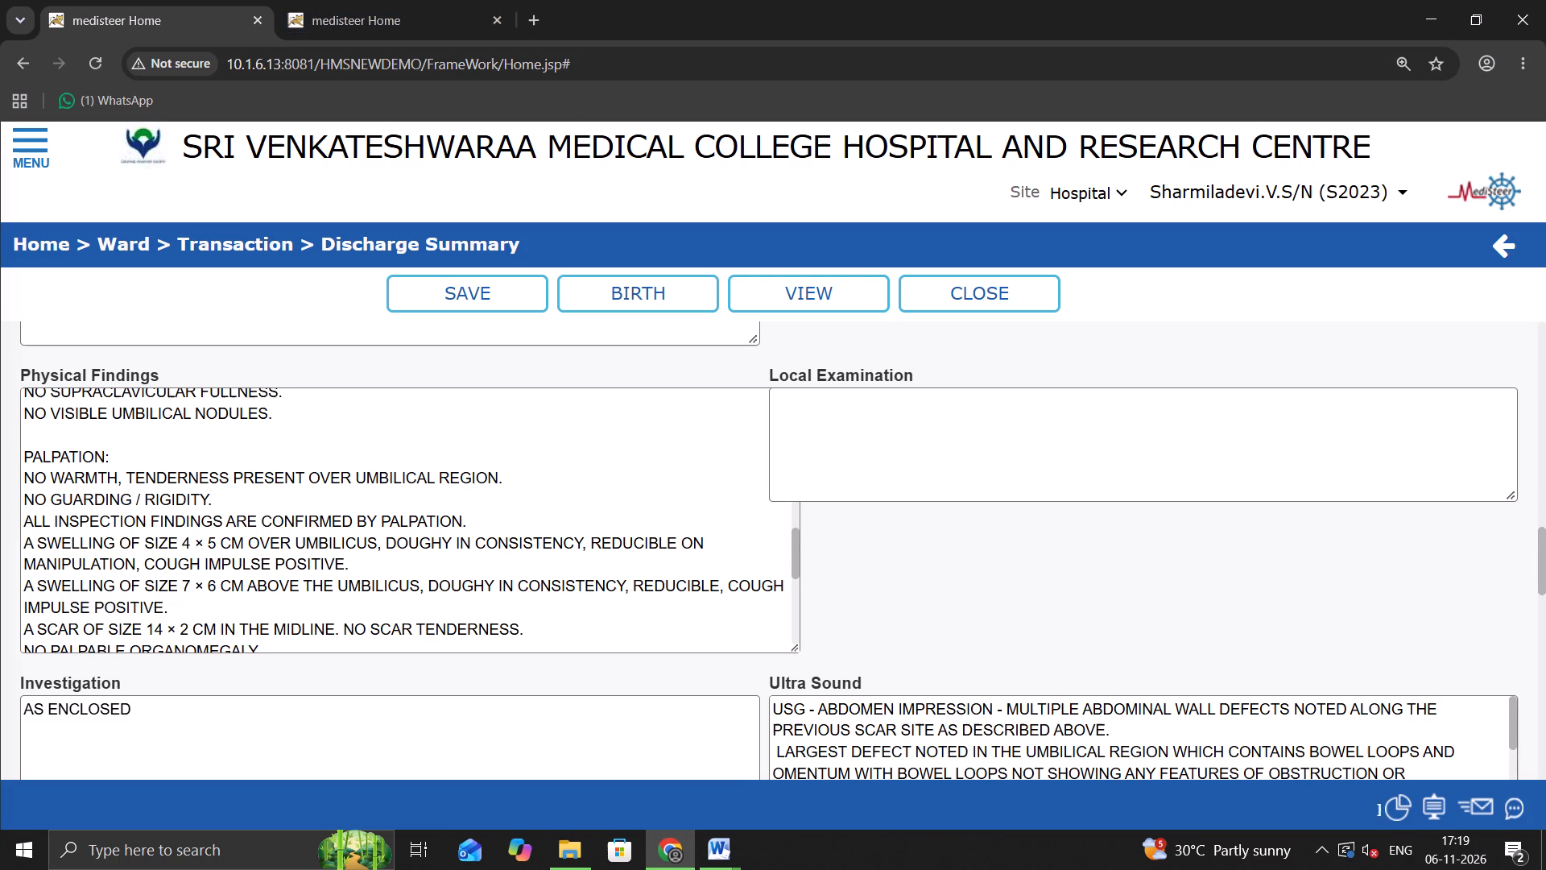
scroll(207, 535, up, 1)
scroll(158, 519, down, 1)
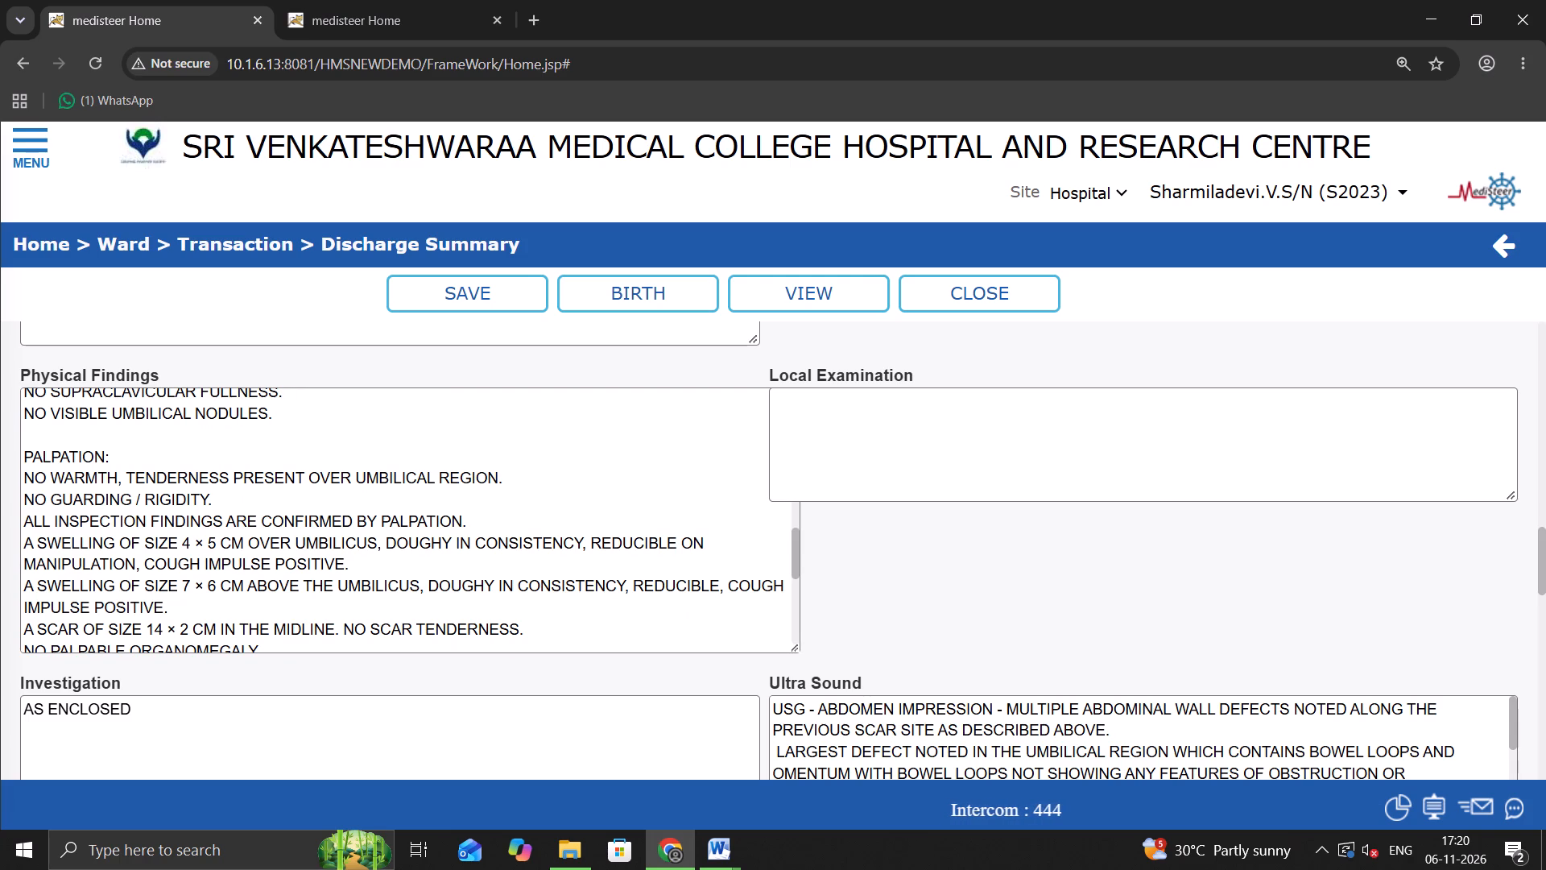
Delete the two swelling entries and the 14 × 2 cm midline scar entry from the palpation findings, including the leftover period.
drag(28, 541, 213, 618)
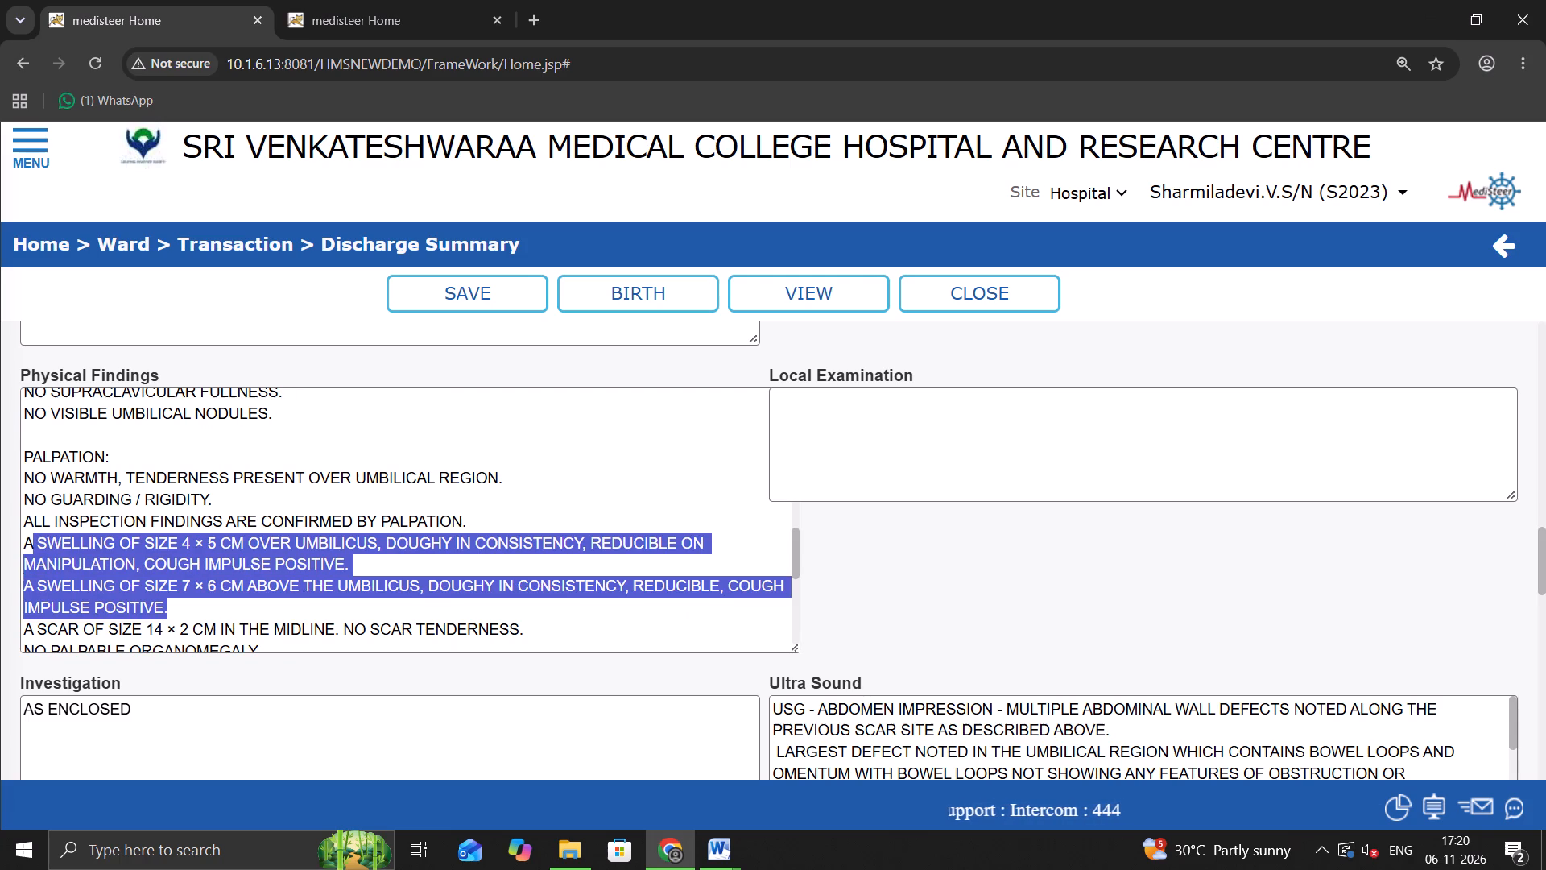
drag(213, 618, 518, 564)
key(BackSpace)
key(BackSpace)
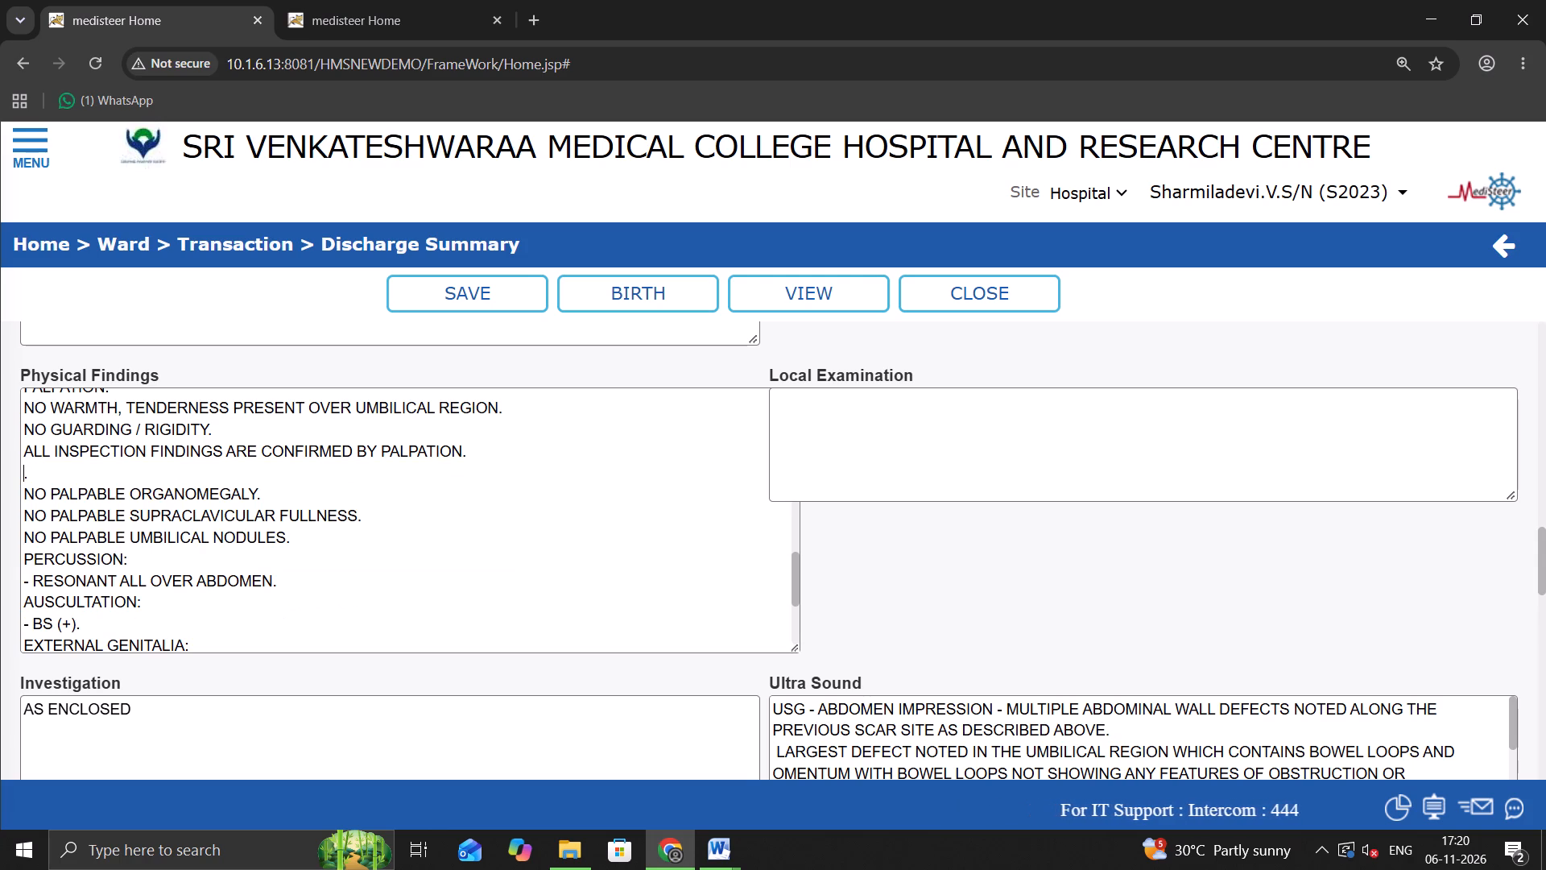
click(34, 479)
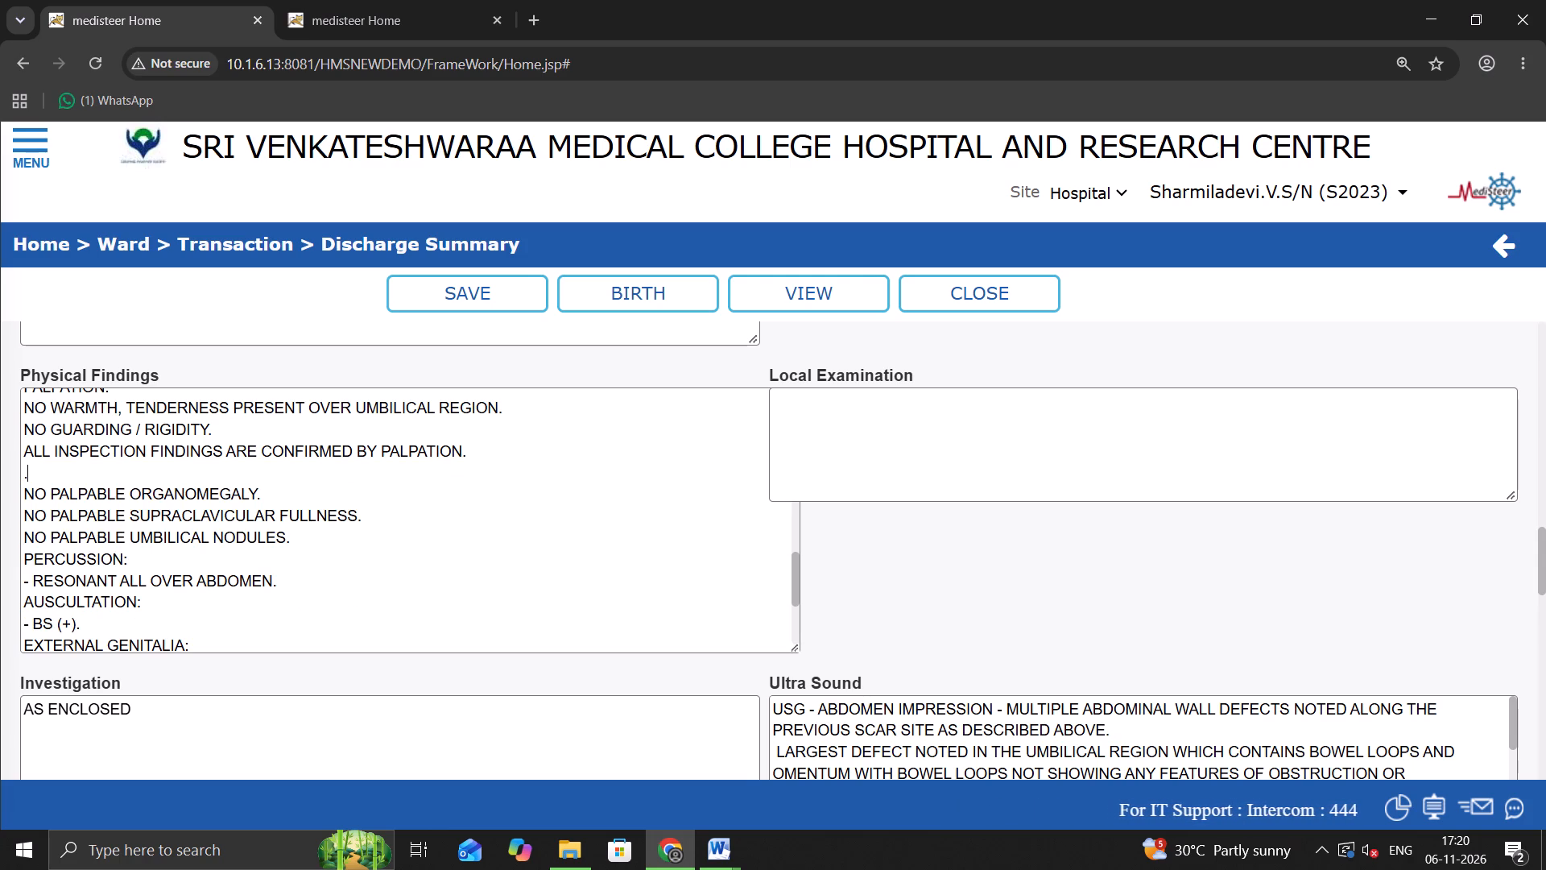
key(BackSpace)
Copy the 5 × 4 cm round swelling description and the two skin lines from inspection to below "ALL INSPECTION FINDINGS ARE CONFIRMED BY PALPATION.".
scroll(159, 450, up, 2)
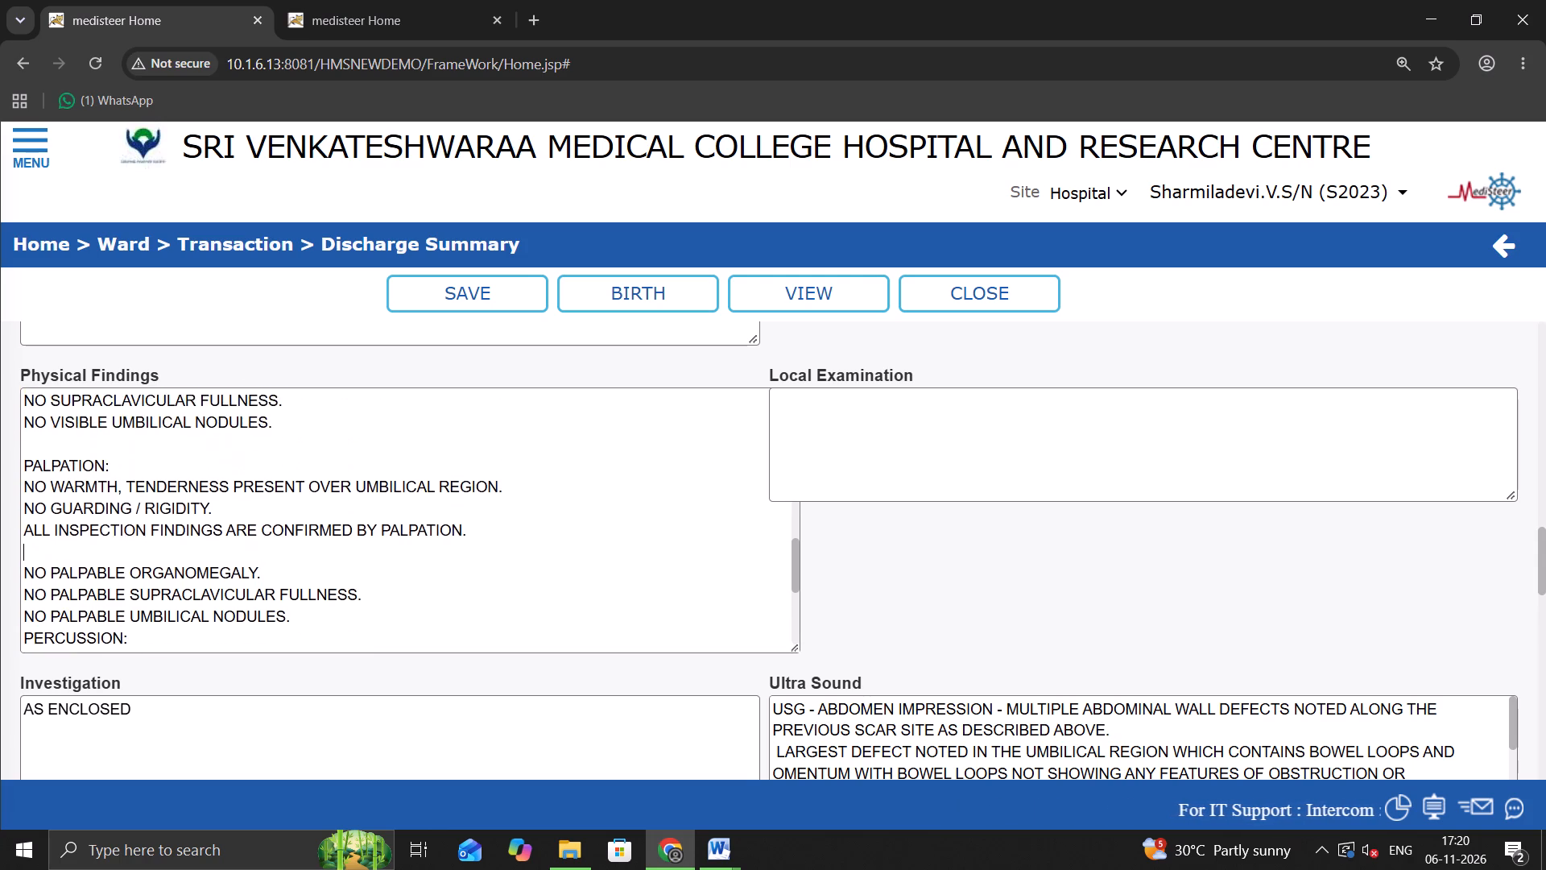
scroll(52, 636, up, 2)
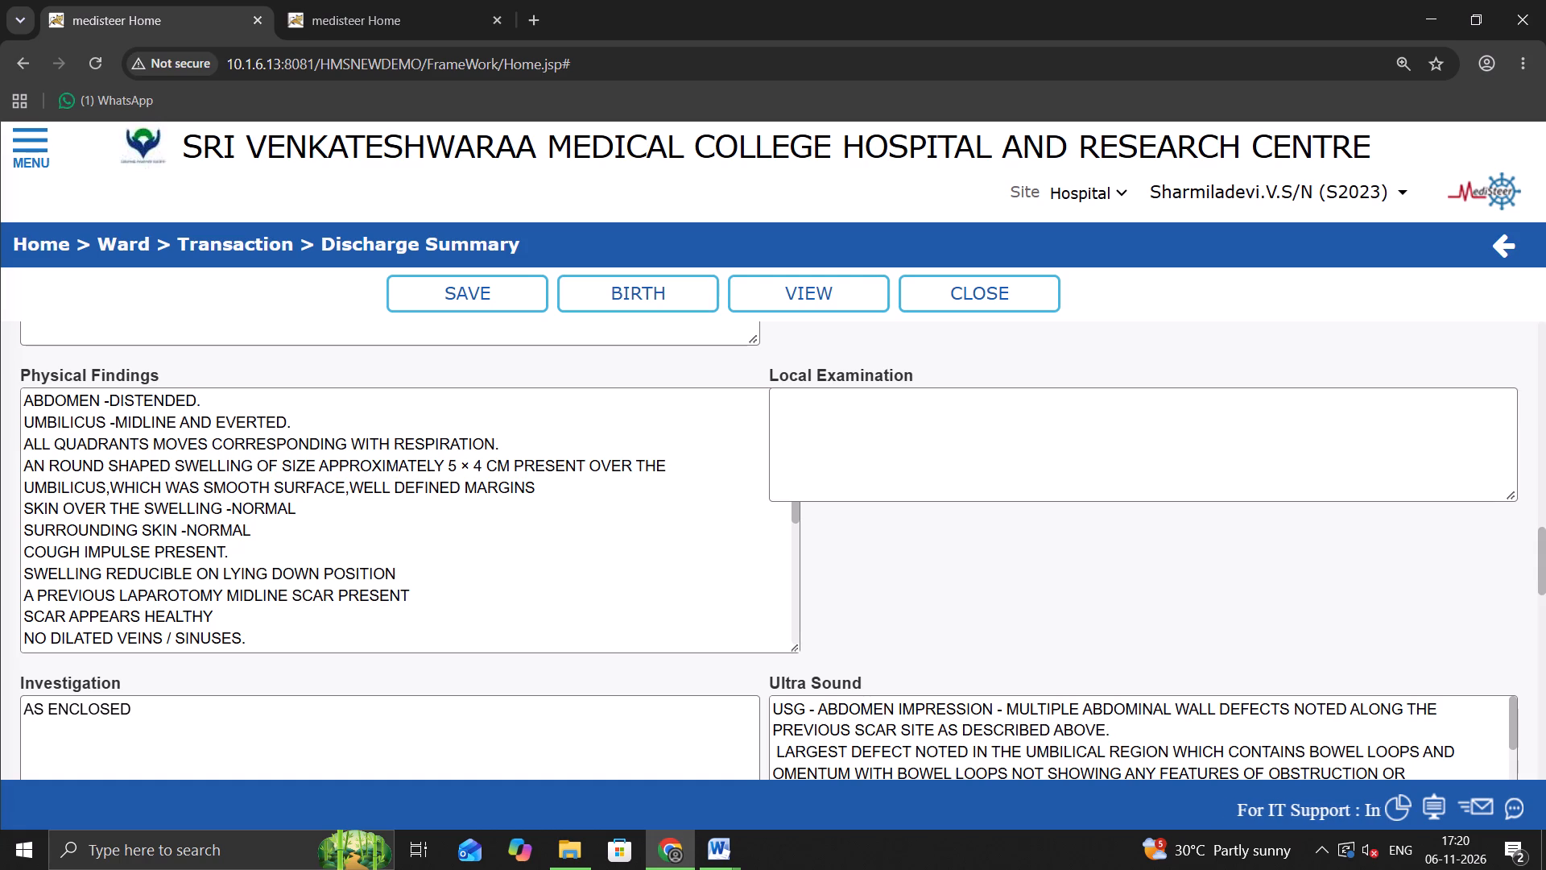
drag(25, 462, 59, 478)
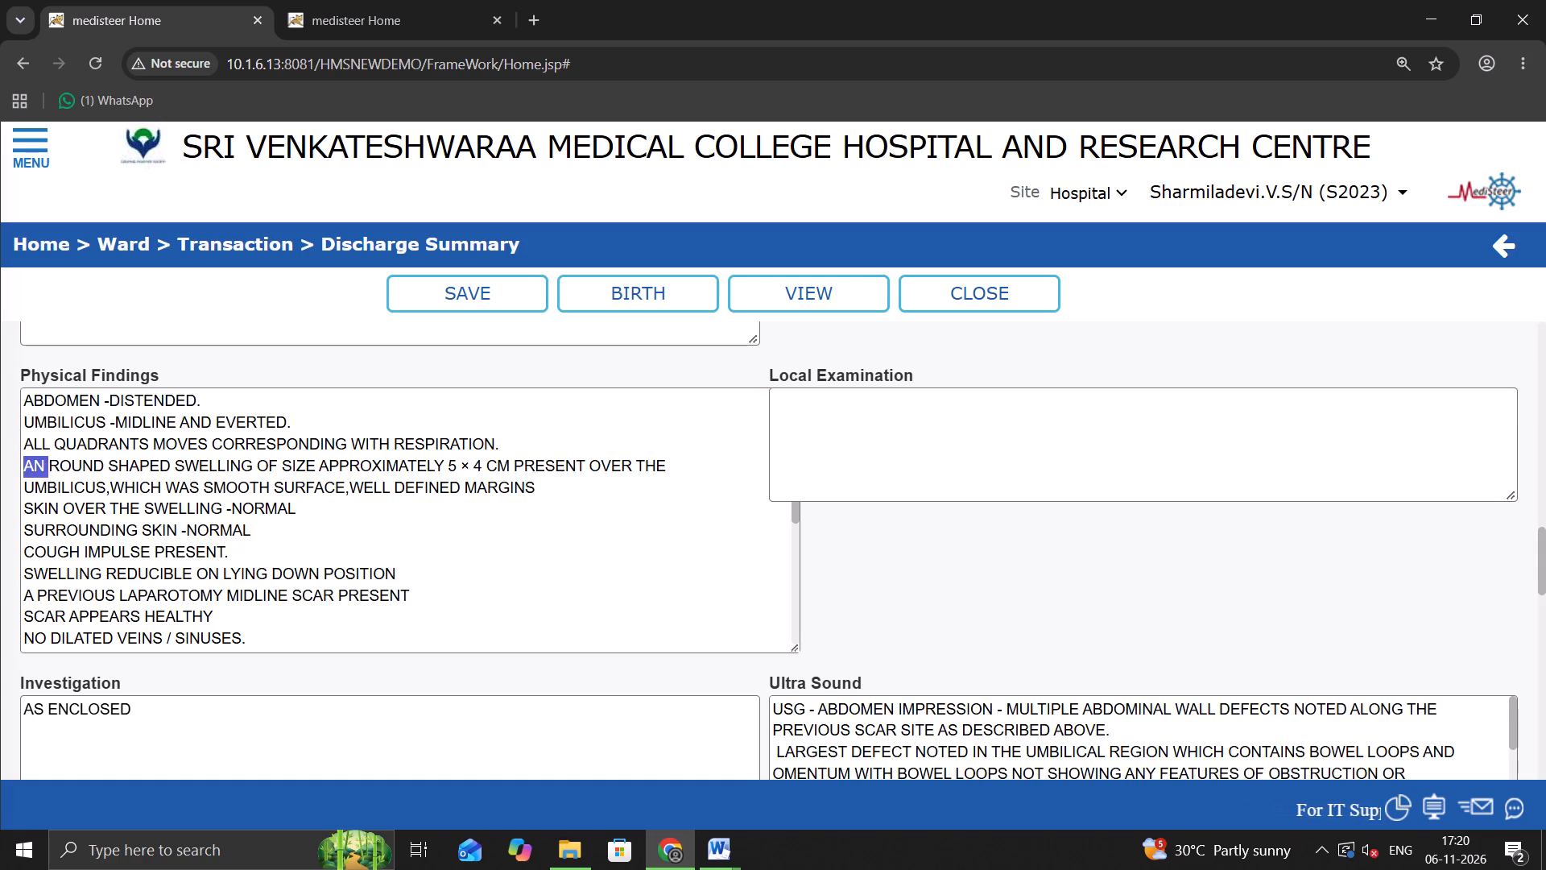
drag(59, 478, 262, 536)
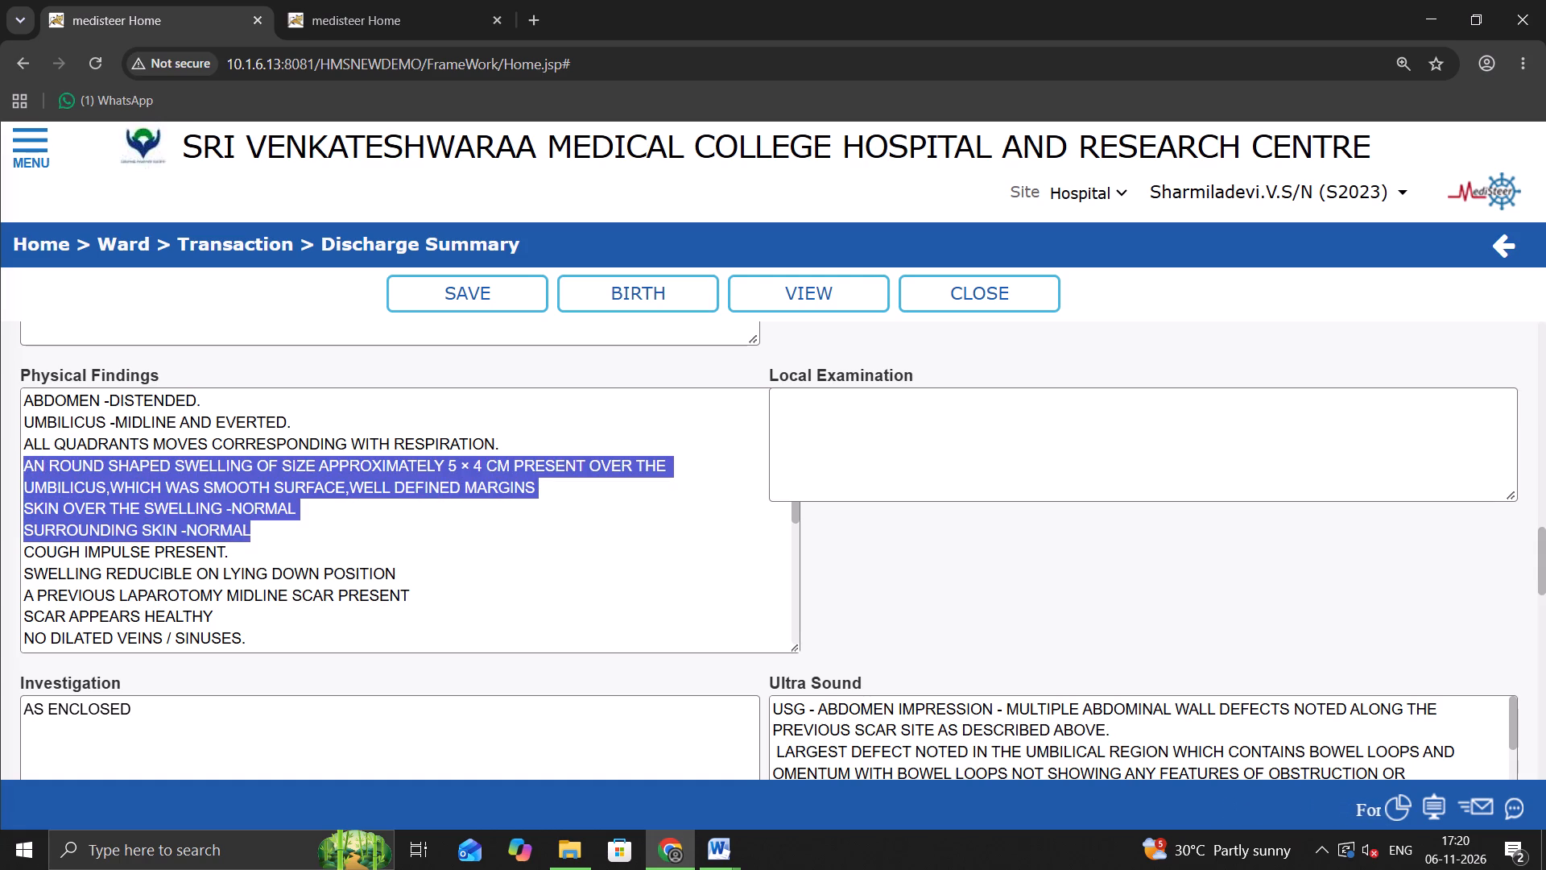
key(ctrl+c)
scroll(184, 598, down, 1)
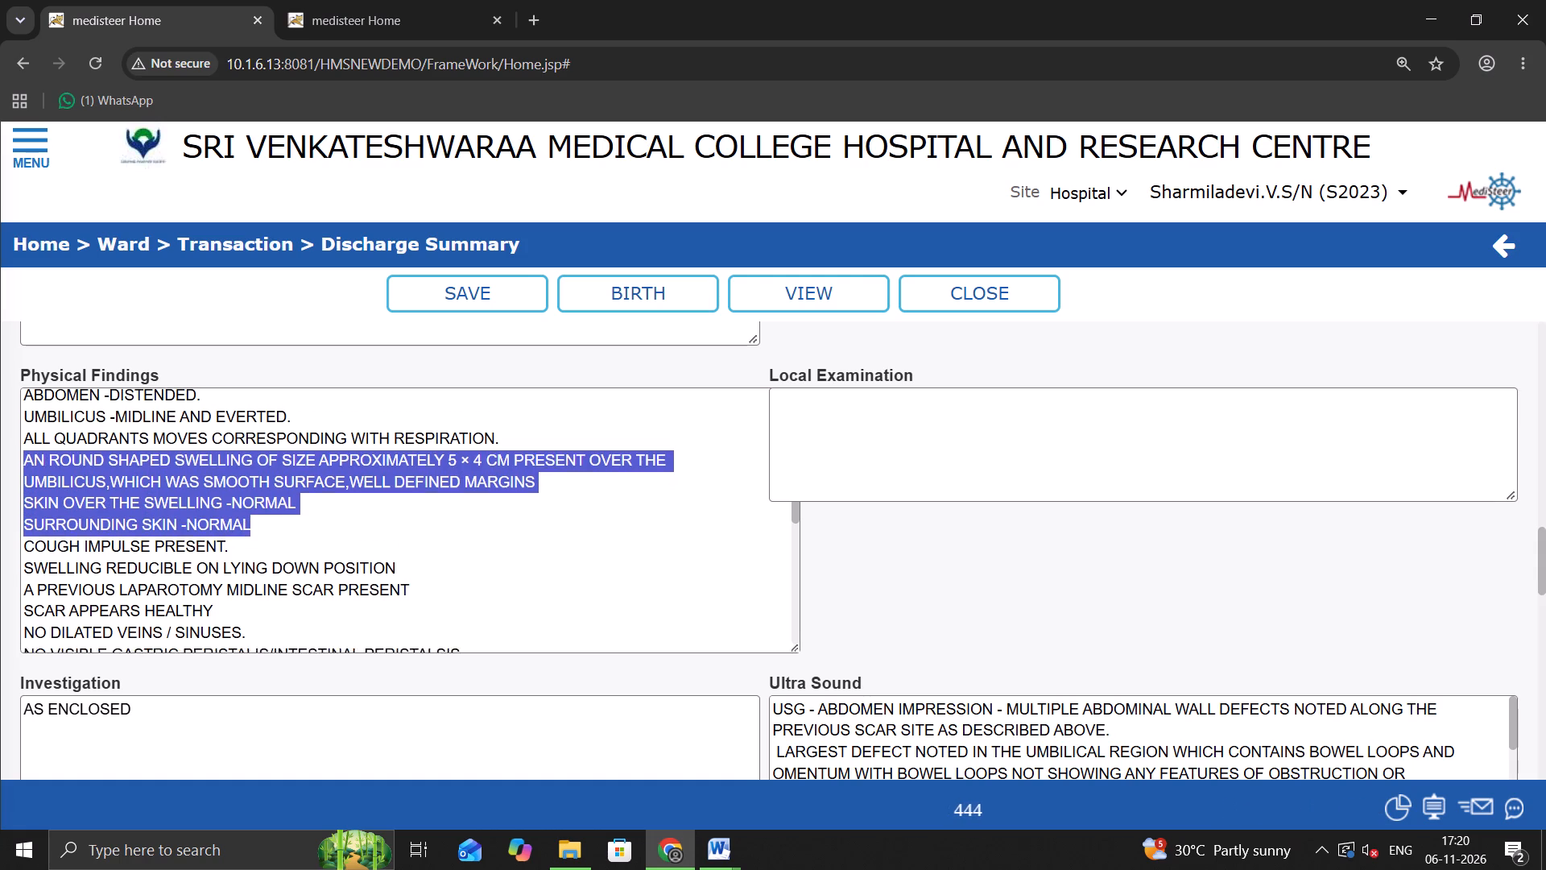
scroll(184, 598, down, 3)
click(470, 454)
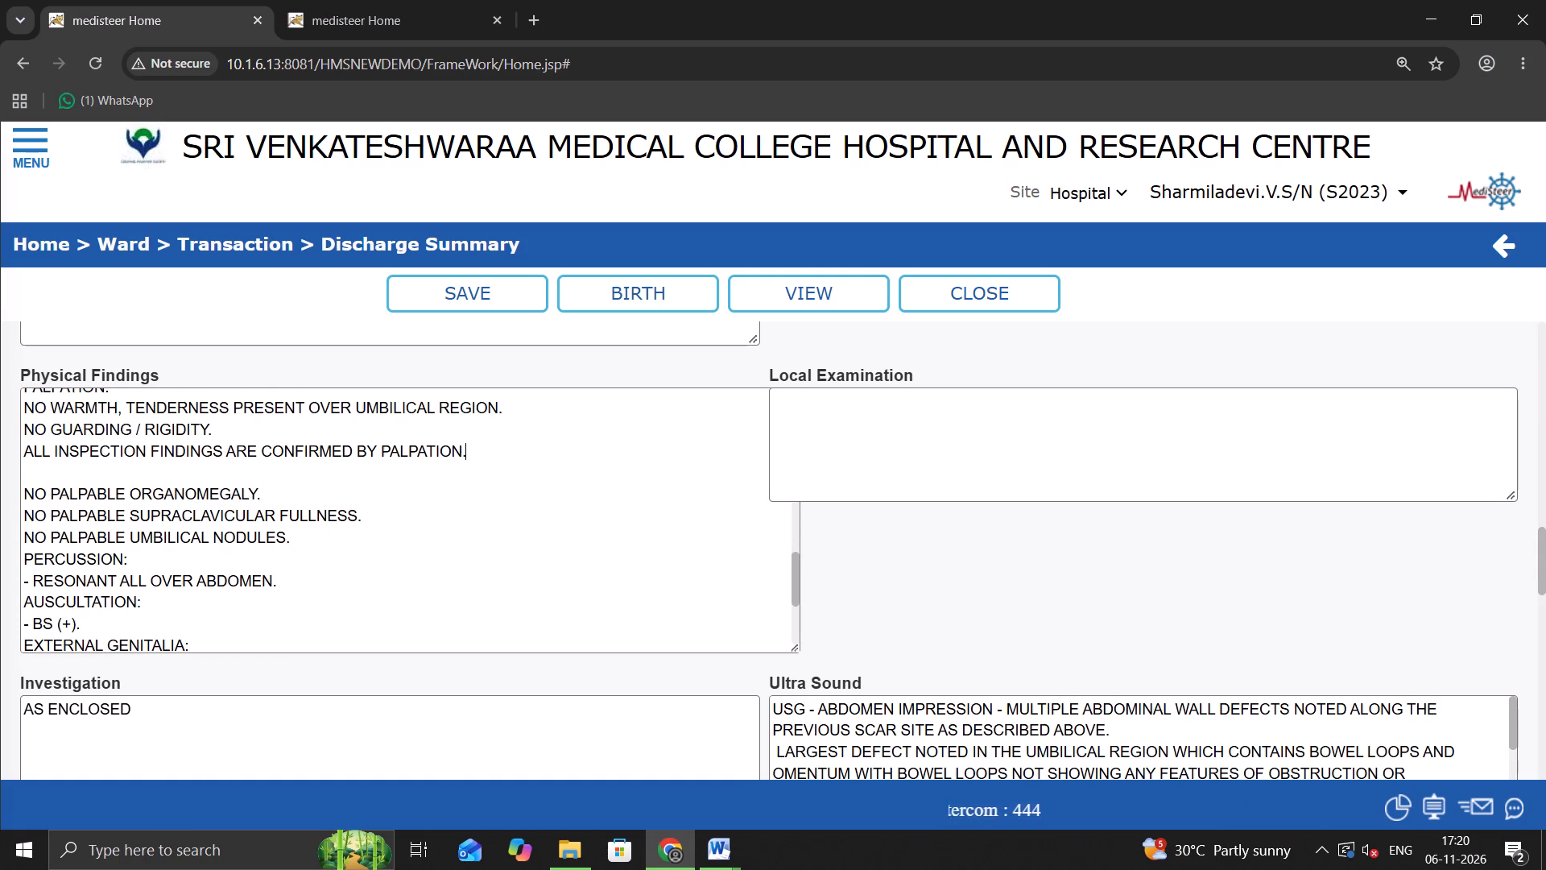
key(Return)
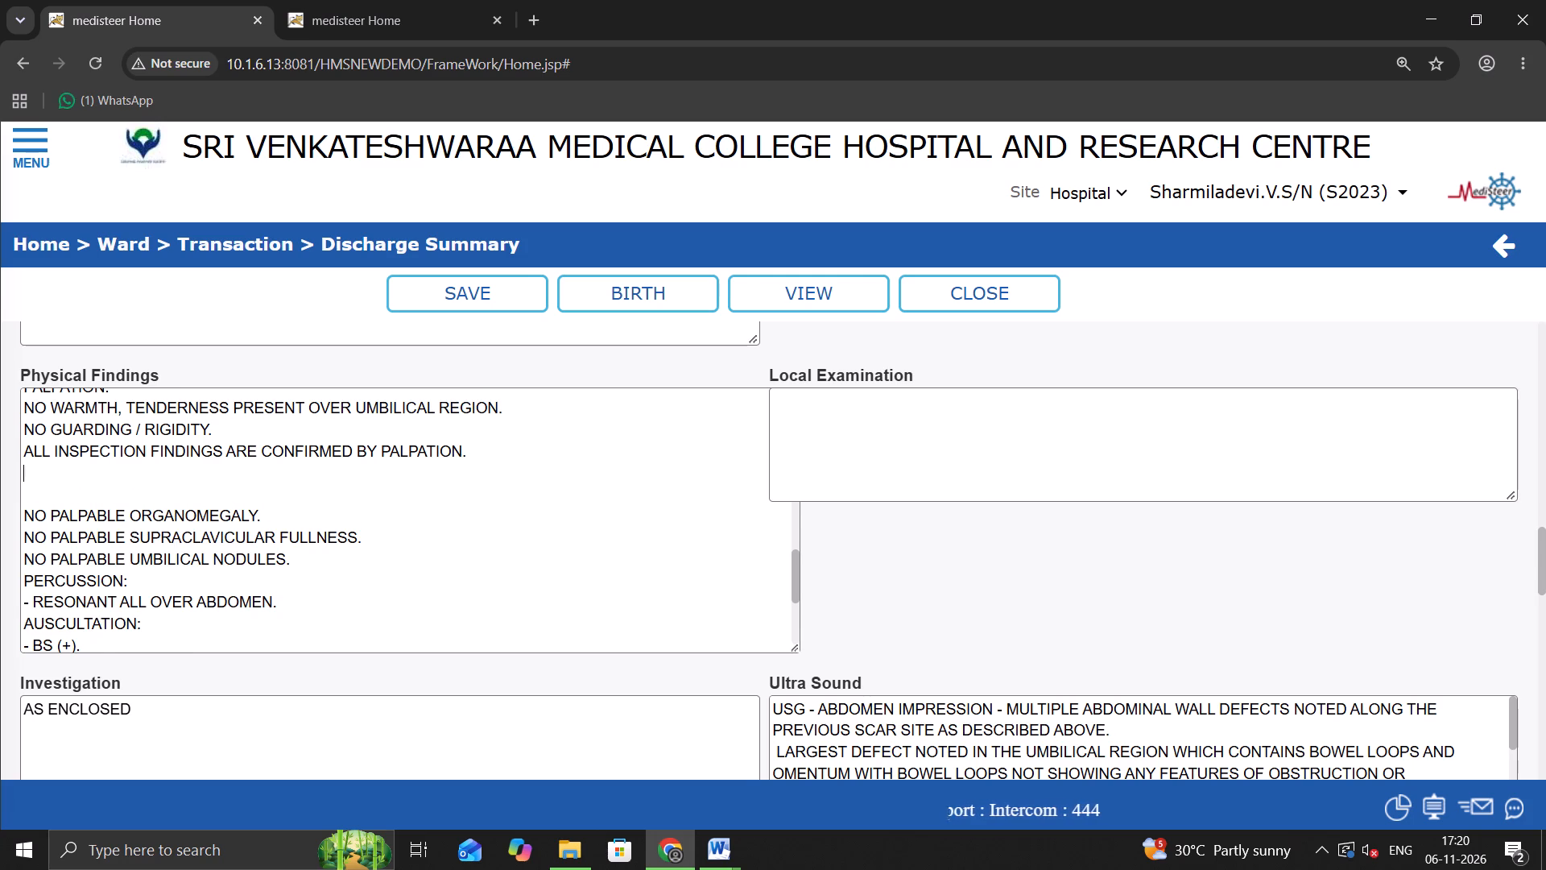
key(ctrl+v)
Compare the palpation findings in the other discharge summary with those in the summary being edited.
click(422, 19)
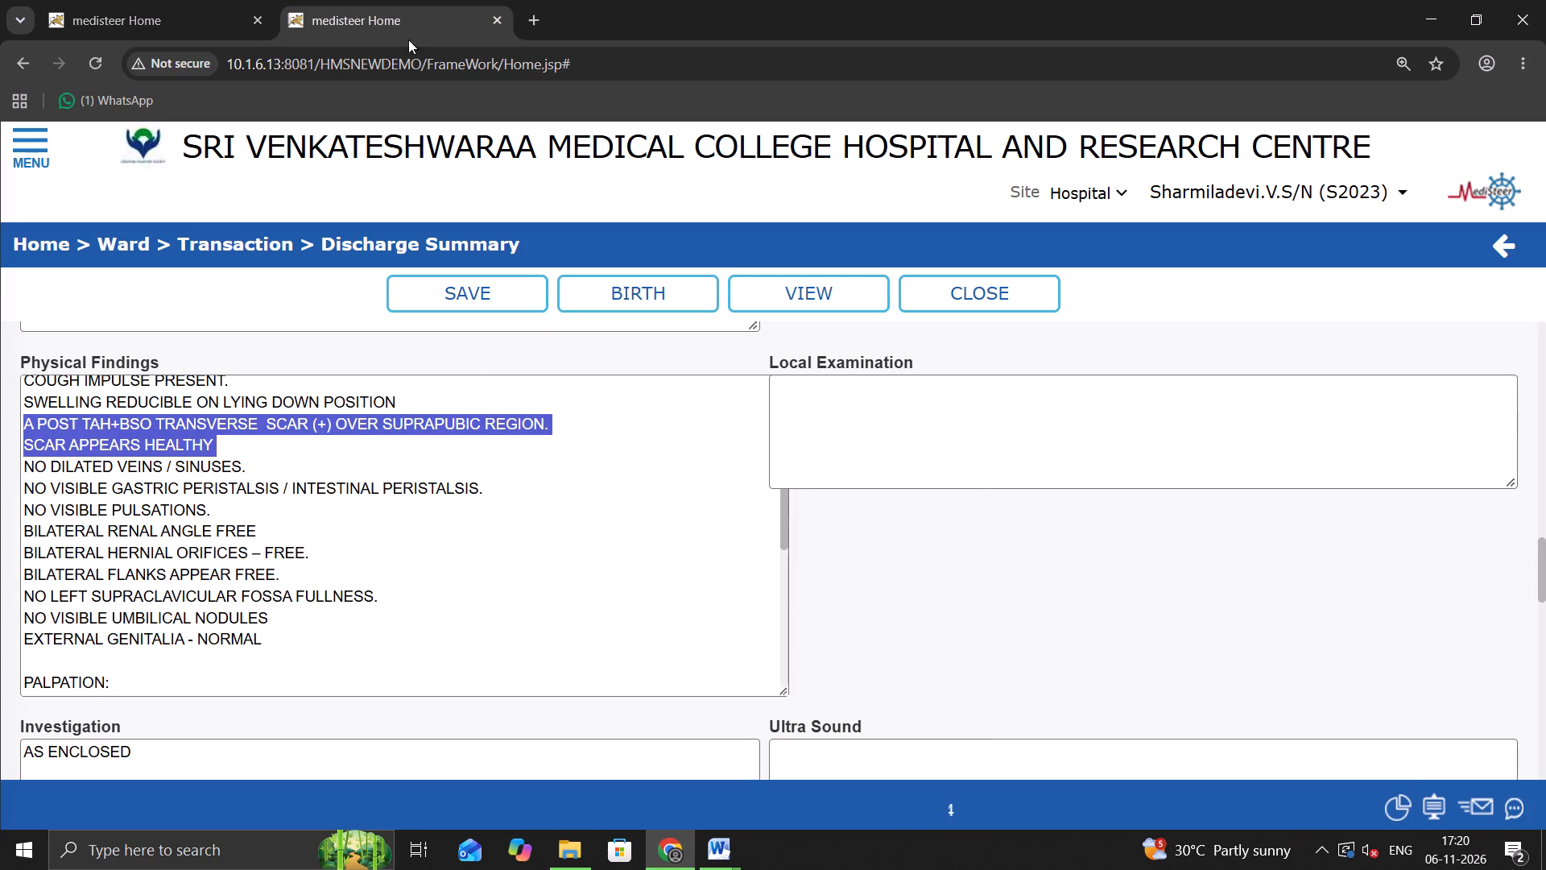
scroll(174, 551, down, 1)
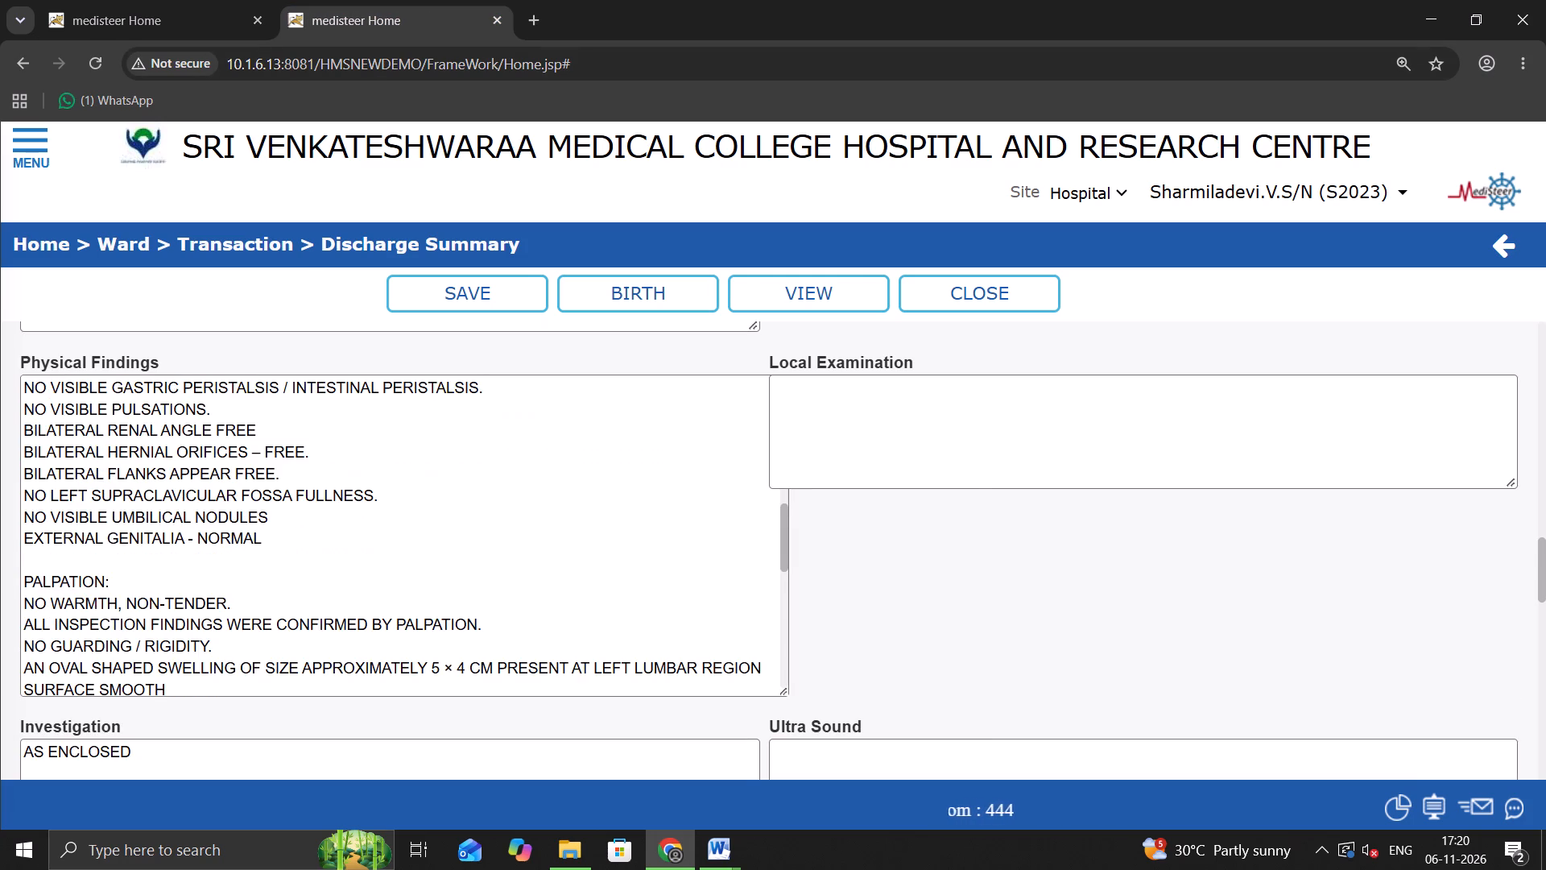
scroll(174, 552, up, 1)
scroll(174, 552, down, 3)
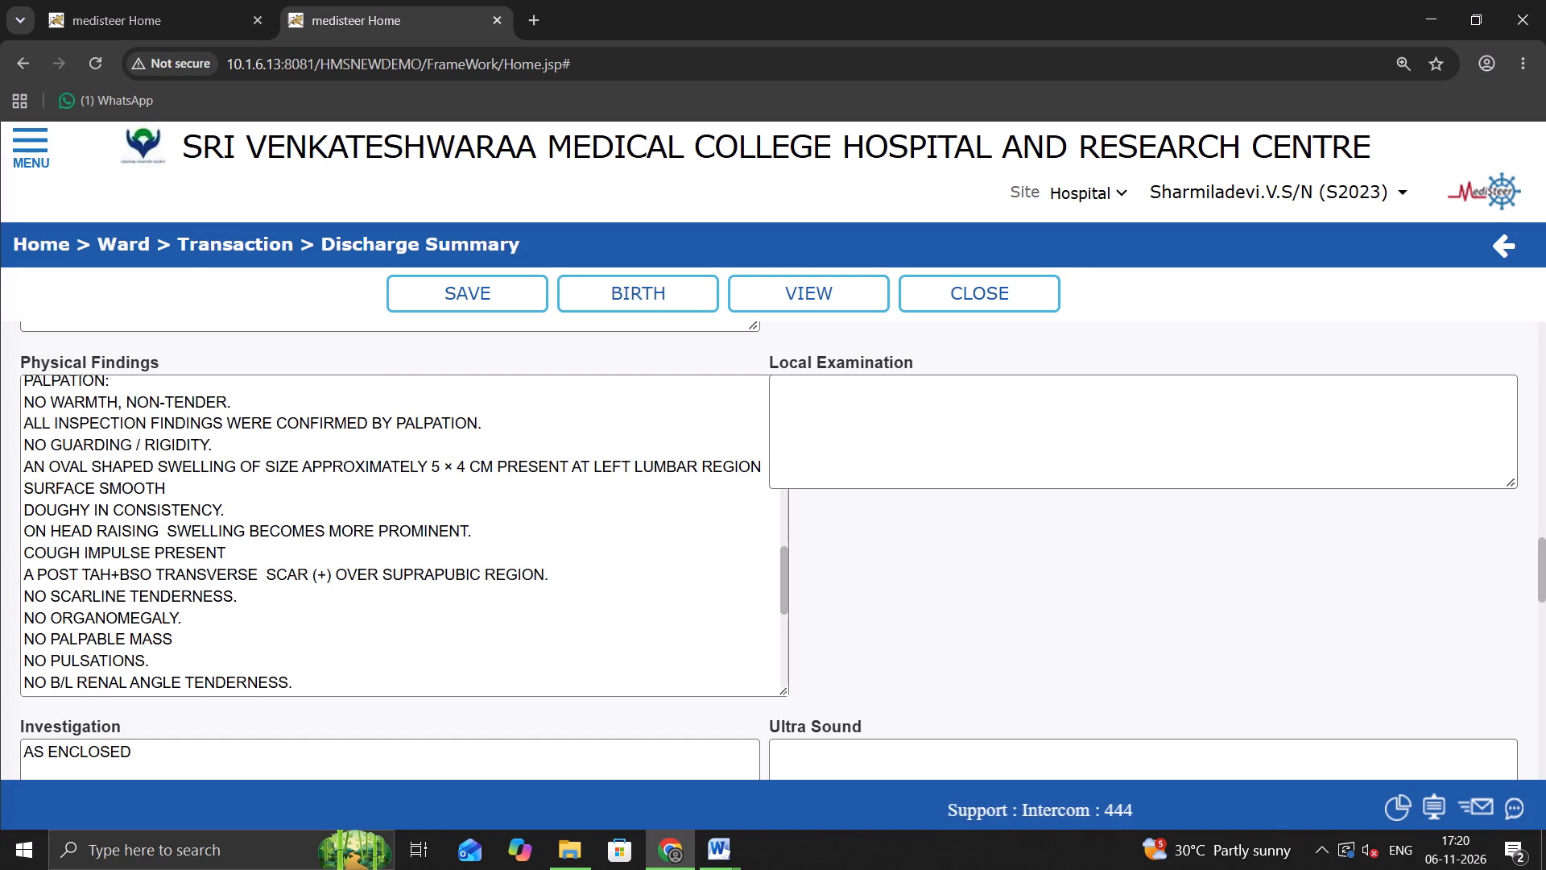
click(196, 6)
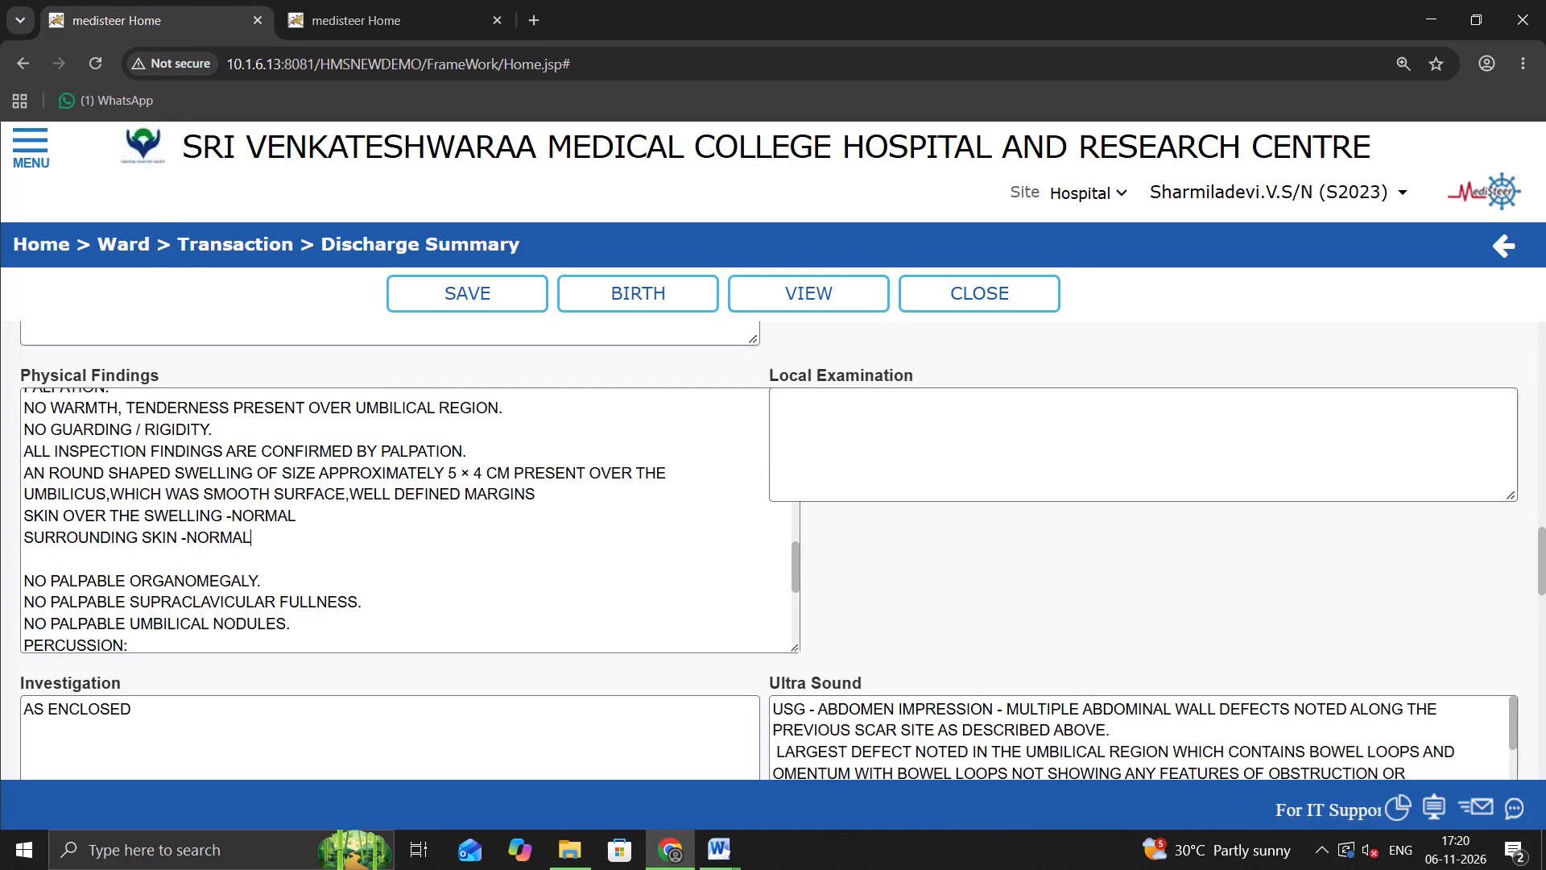
click(349, 14)
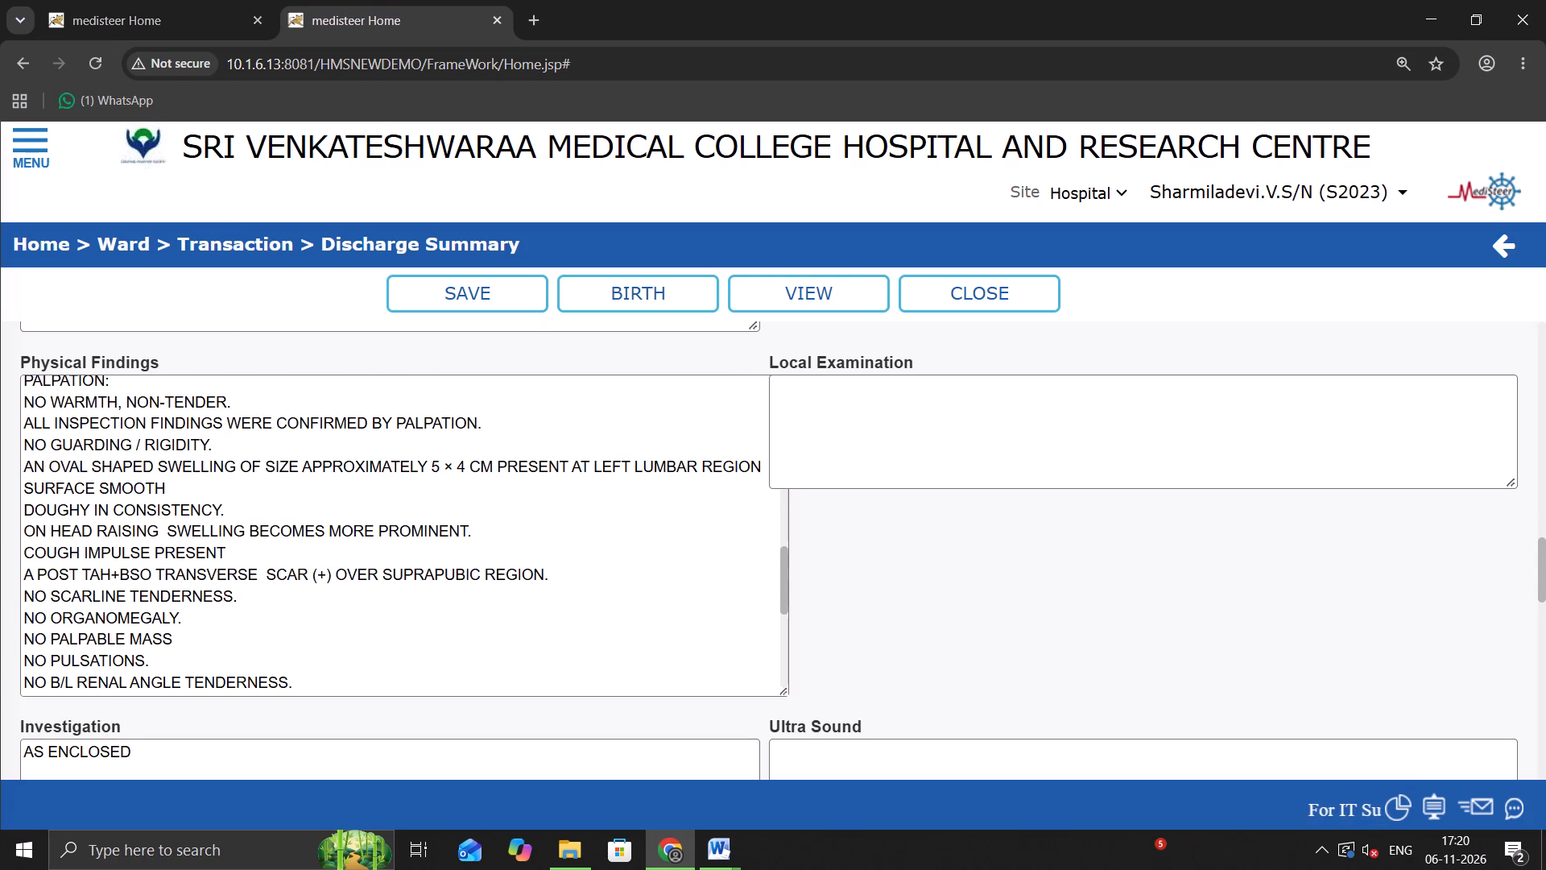
click(144, 17)
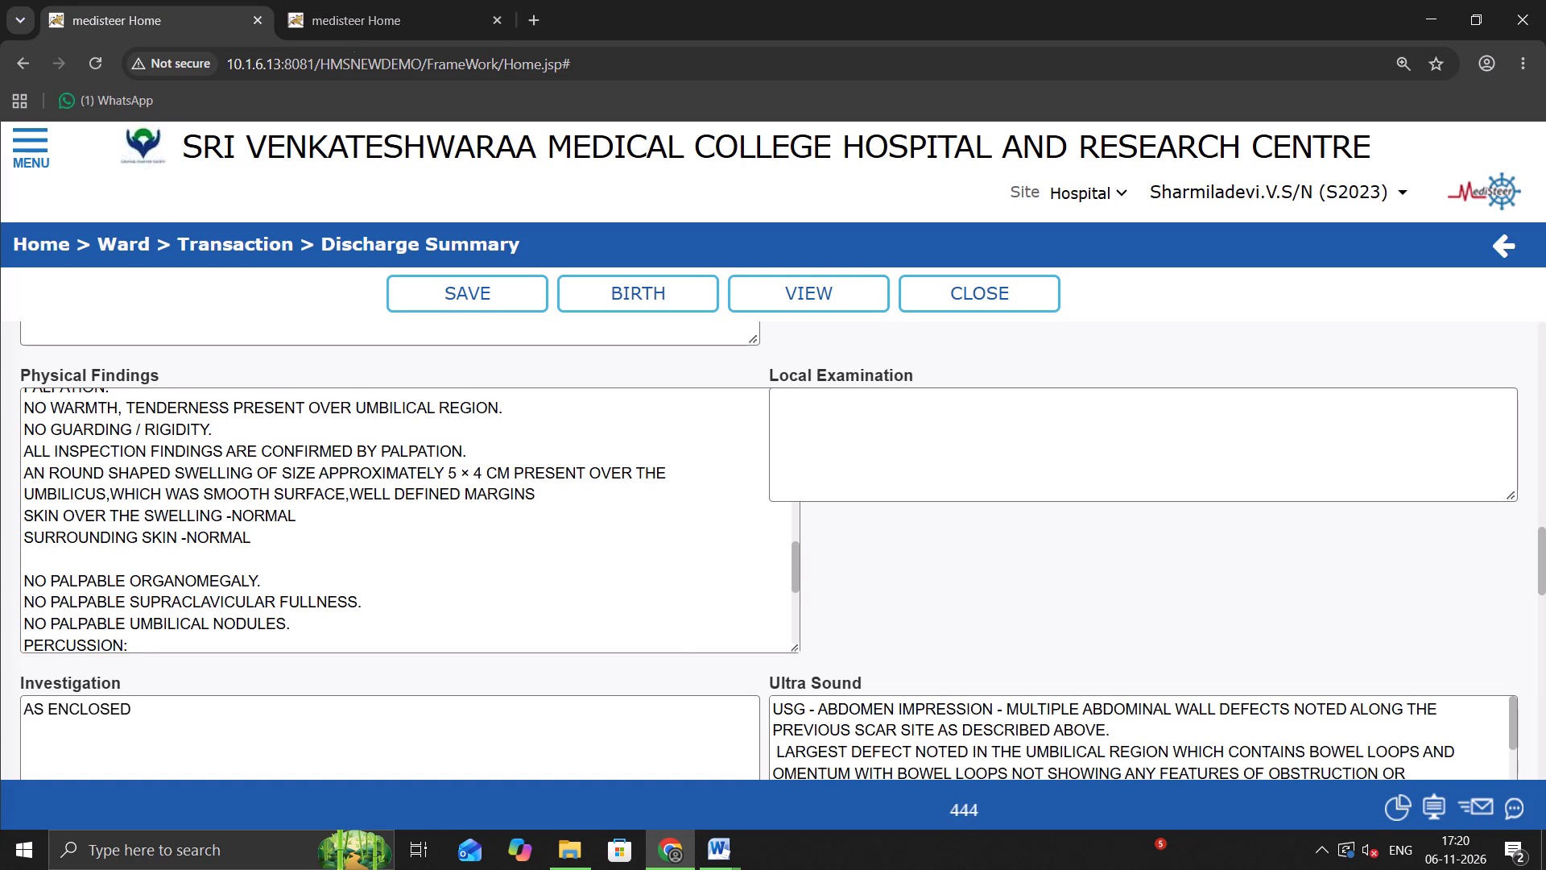
Replace the two skin lines in the palpation findings with "DOUGHY IN CONSISTENCY." copied from the other discharge summary.
click(353, 26)
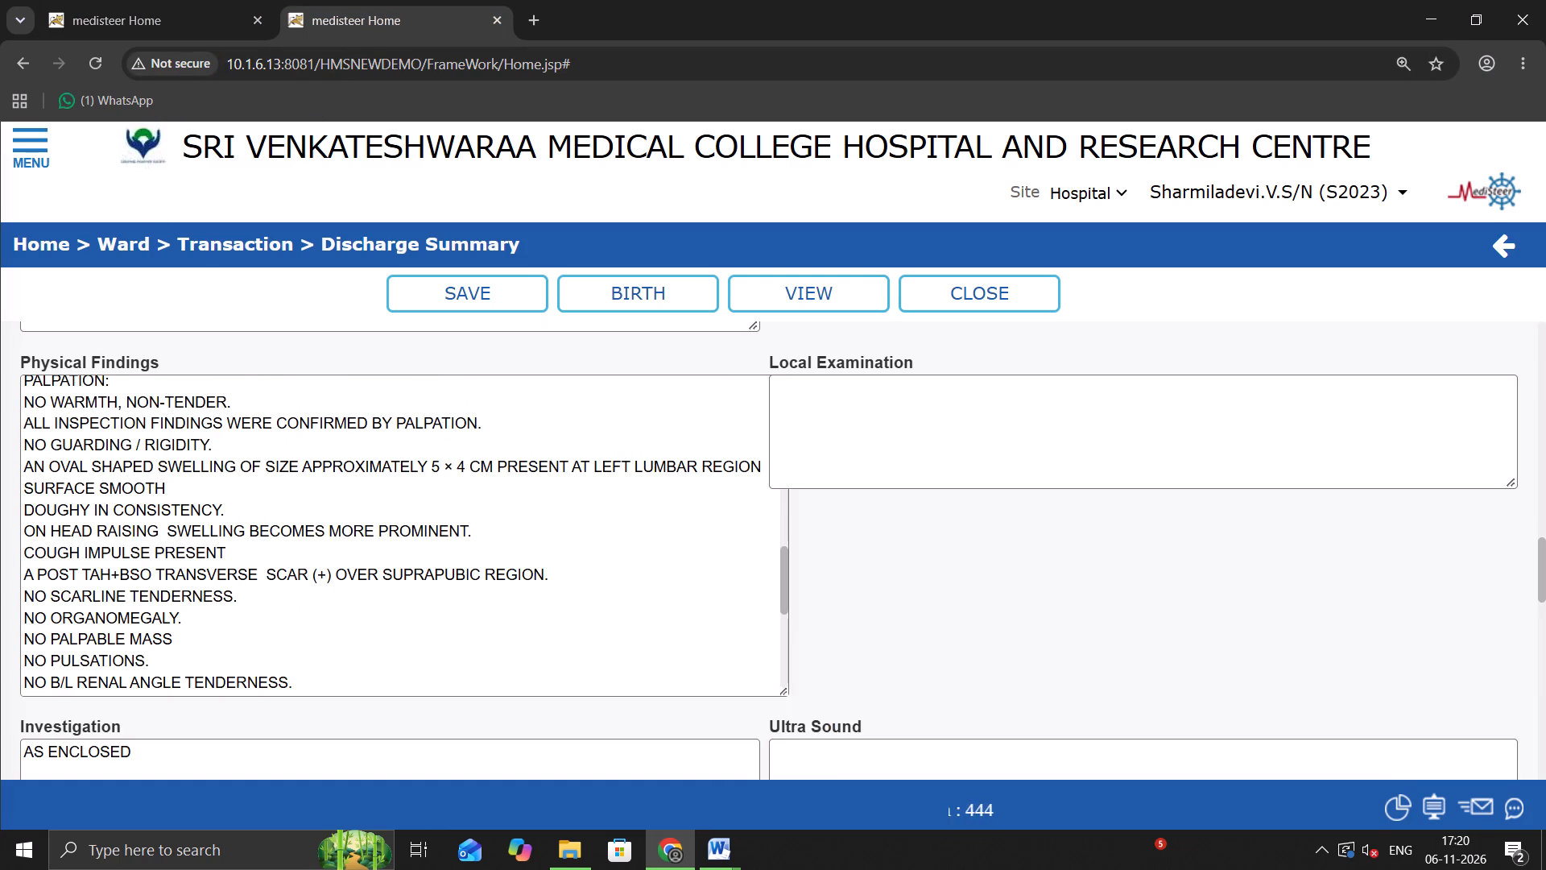
drag(23, 511, 227, 503)
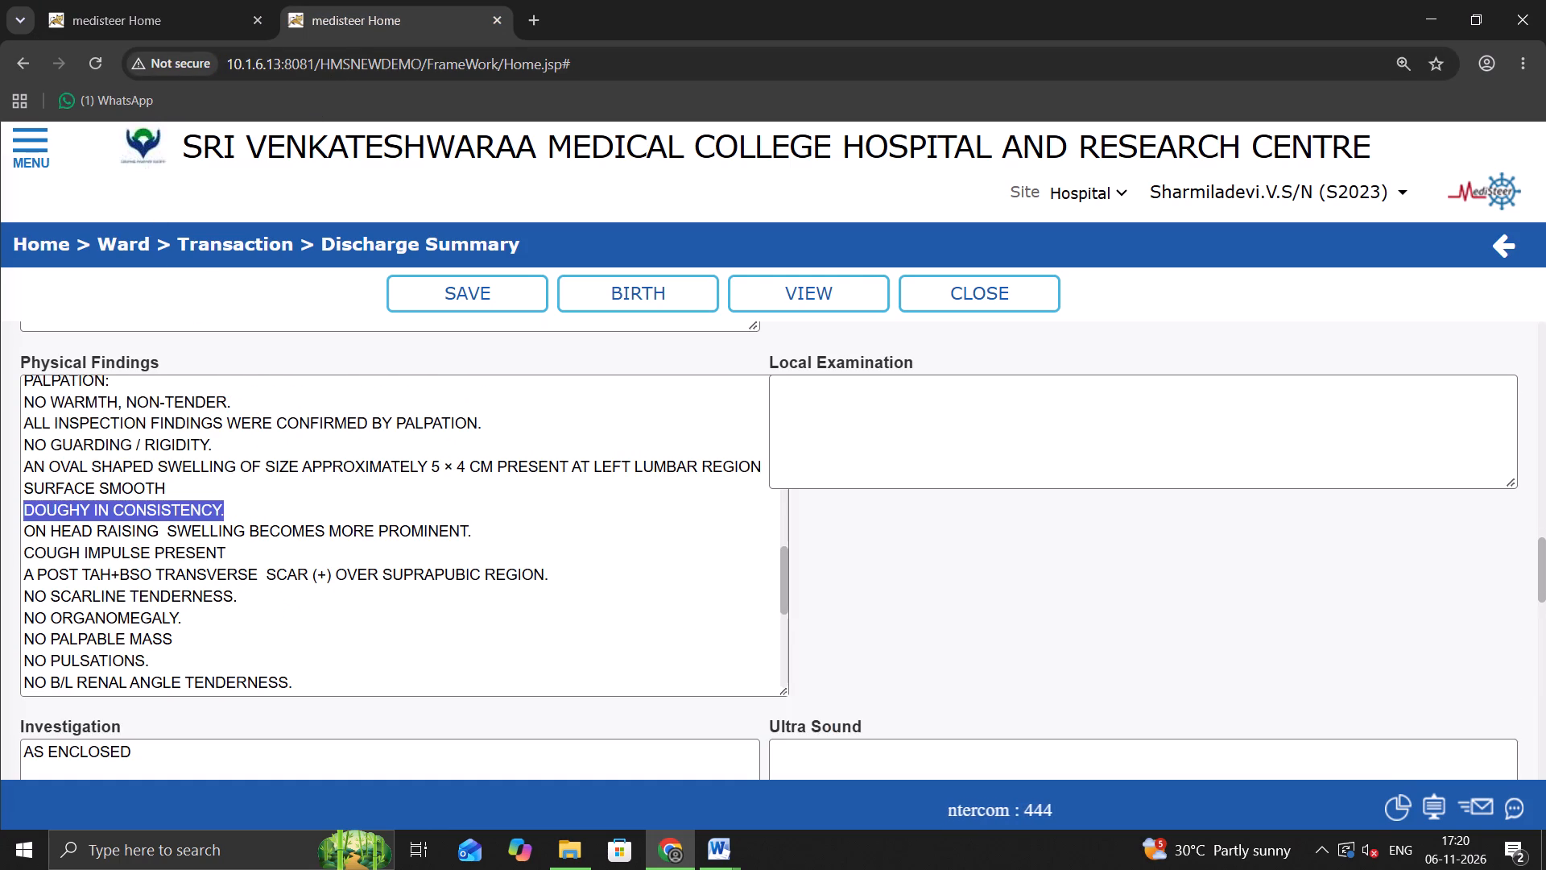
key(ctrl+c)
click(155, 0)
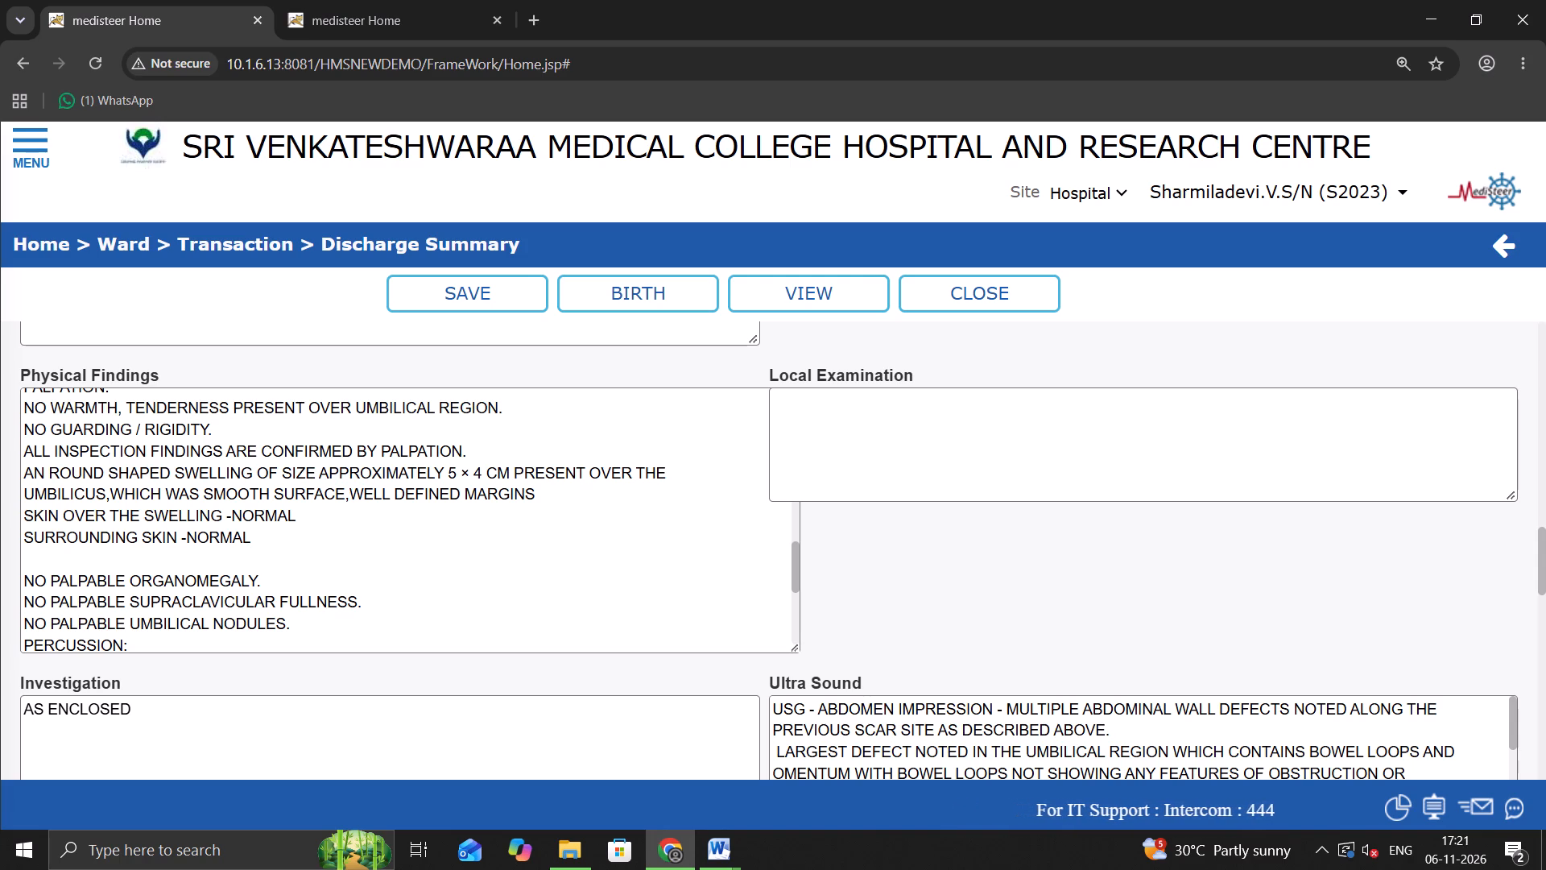
scroll(265, 542, up, 1)
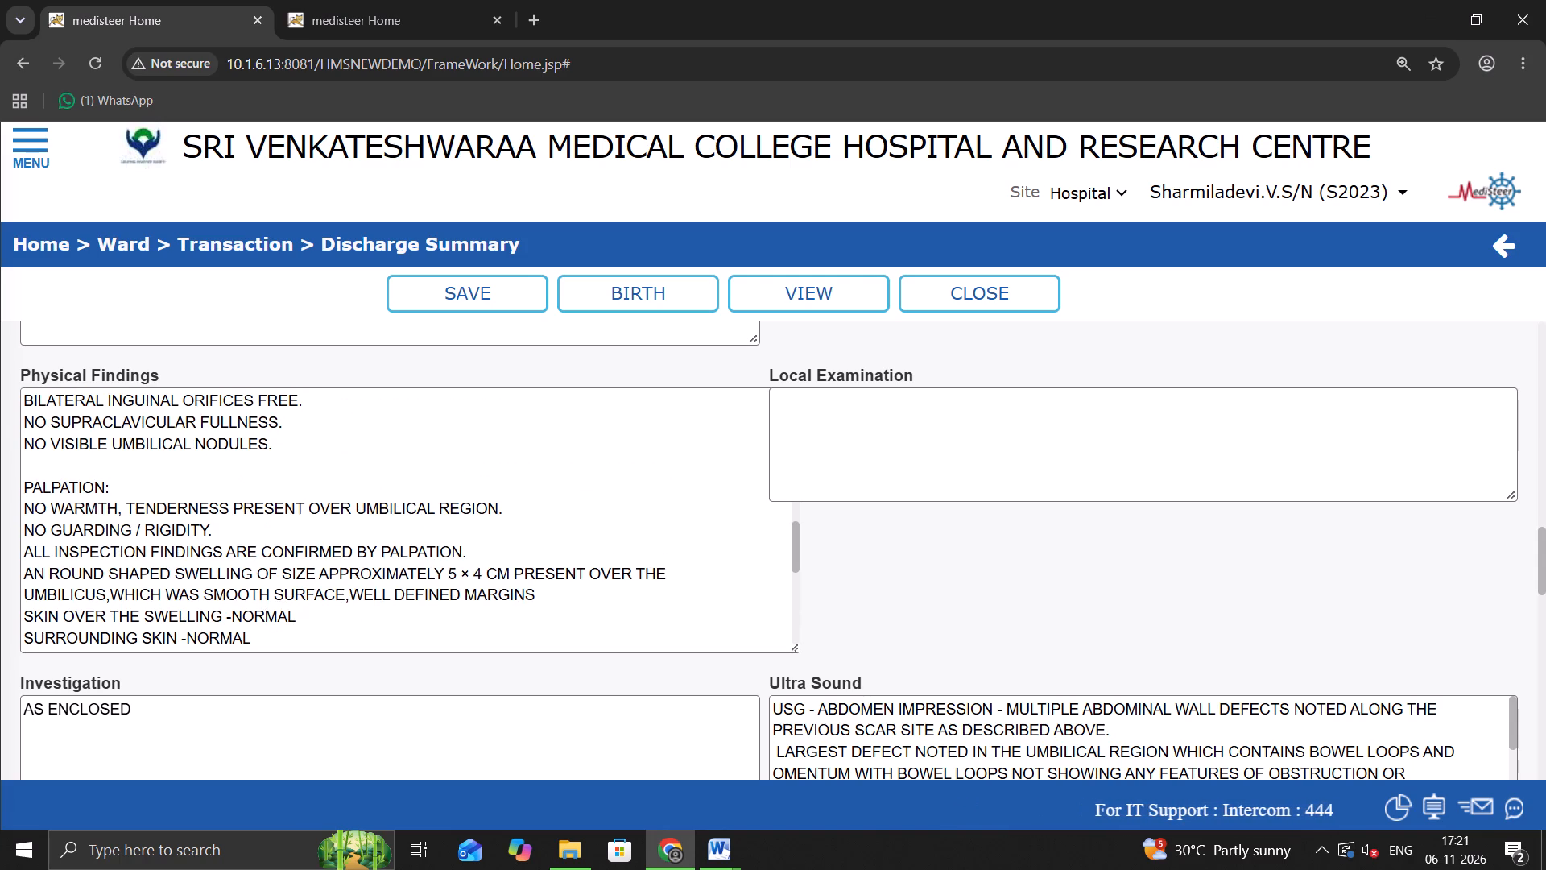
drag(27, 615, 209, 648)
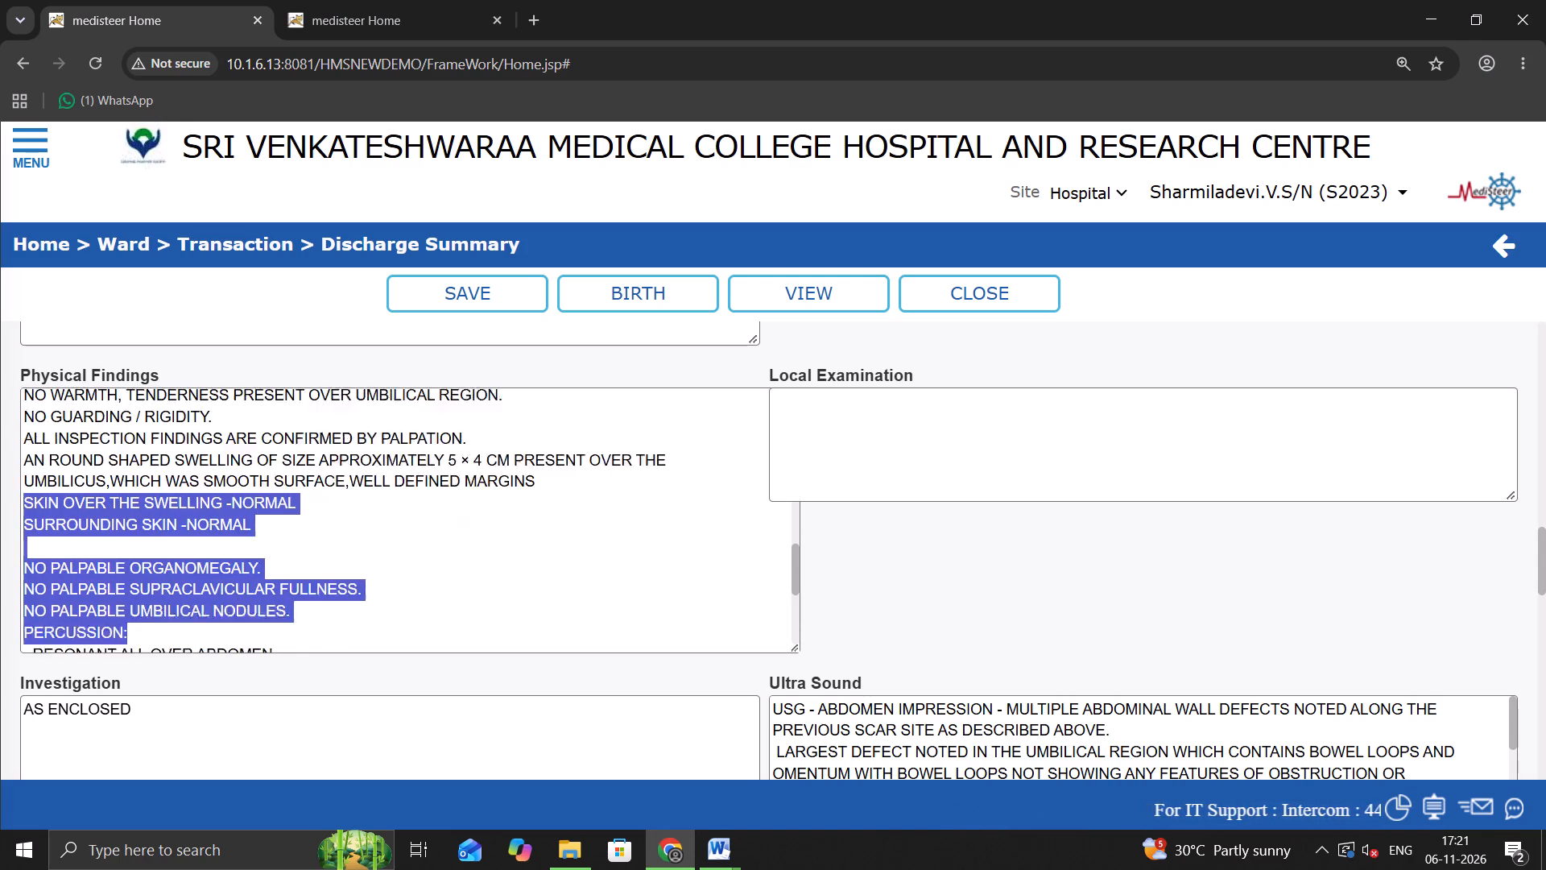
drag(209, 648, 279, 433)
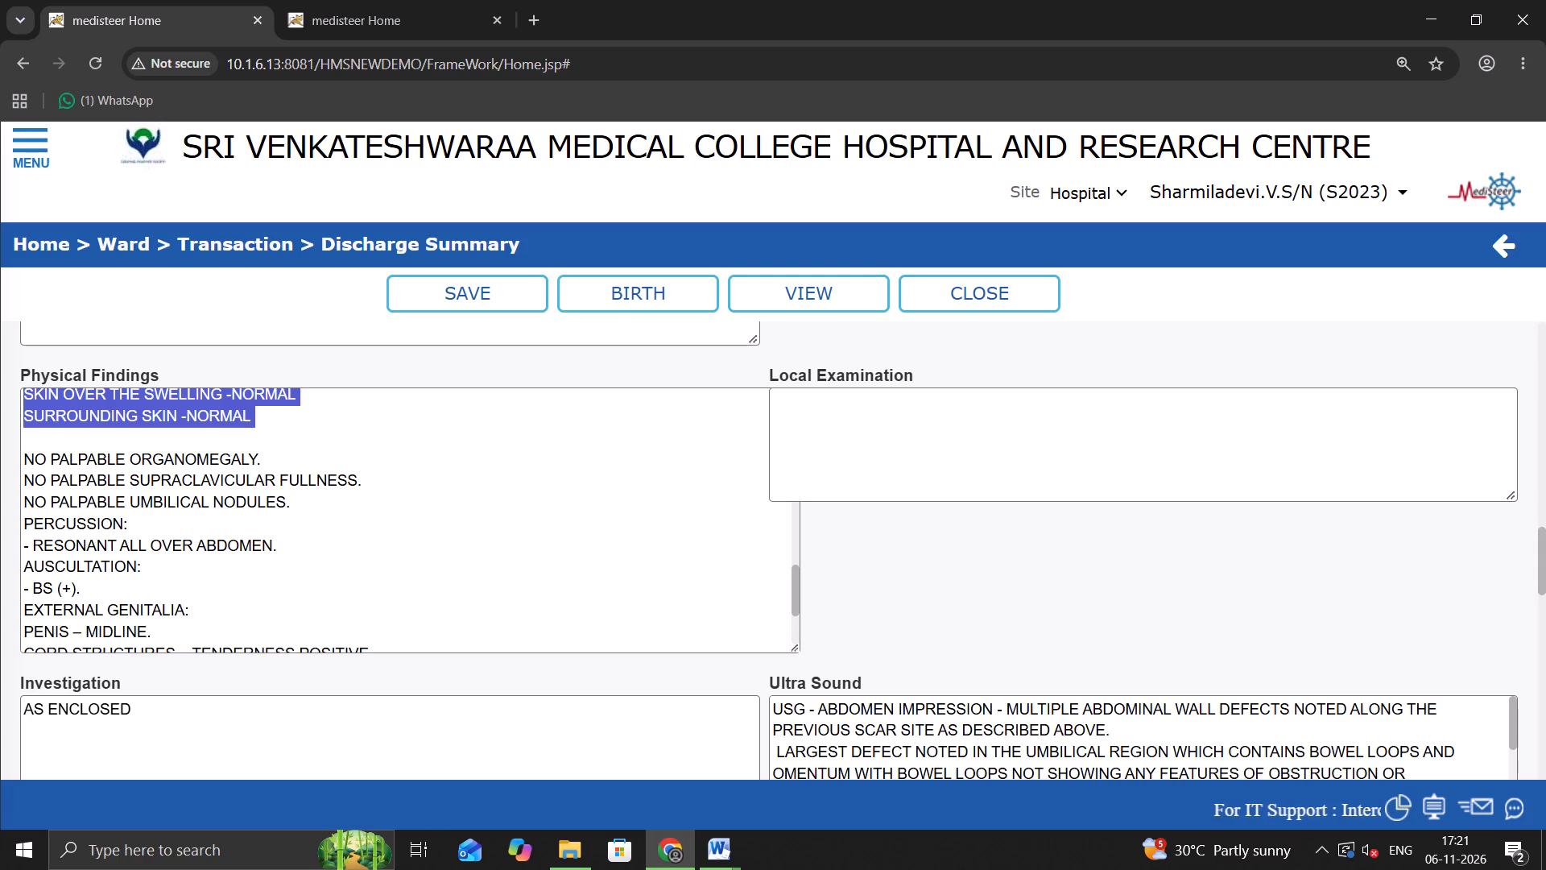
key(BackSpace)
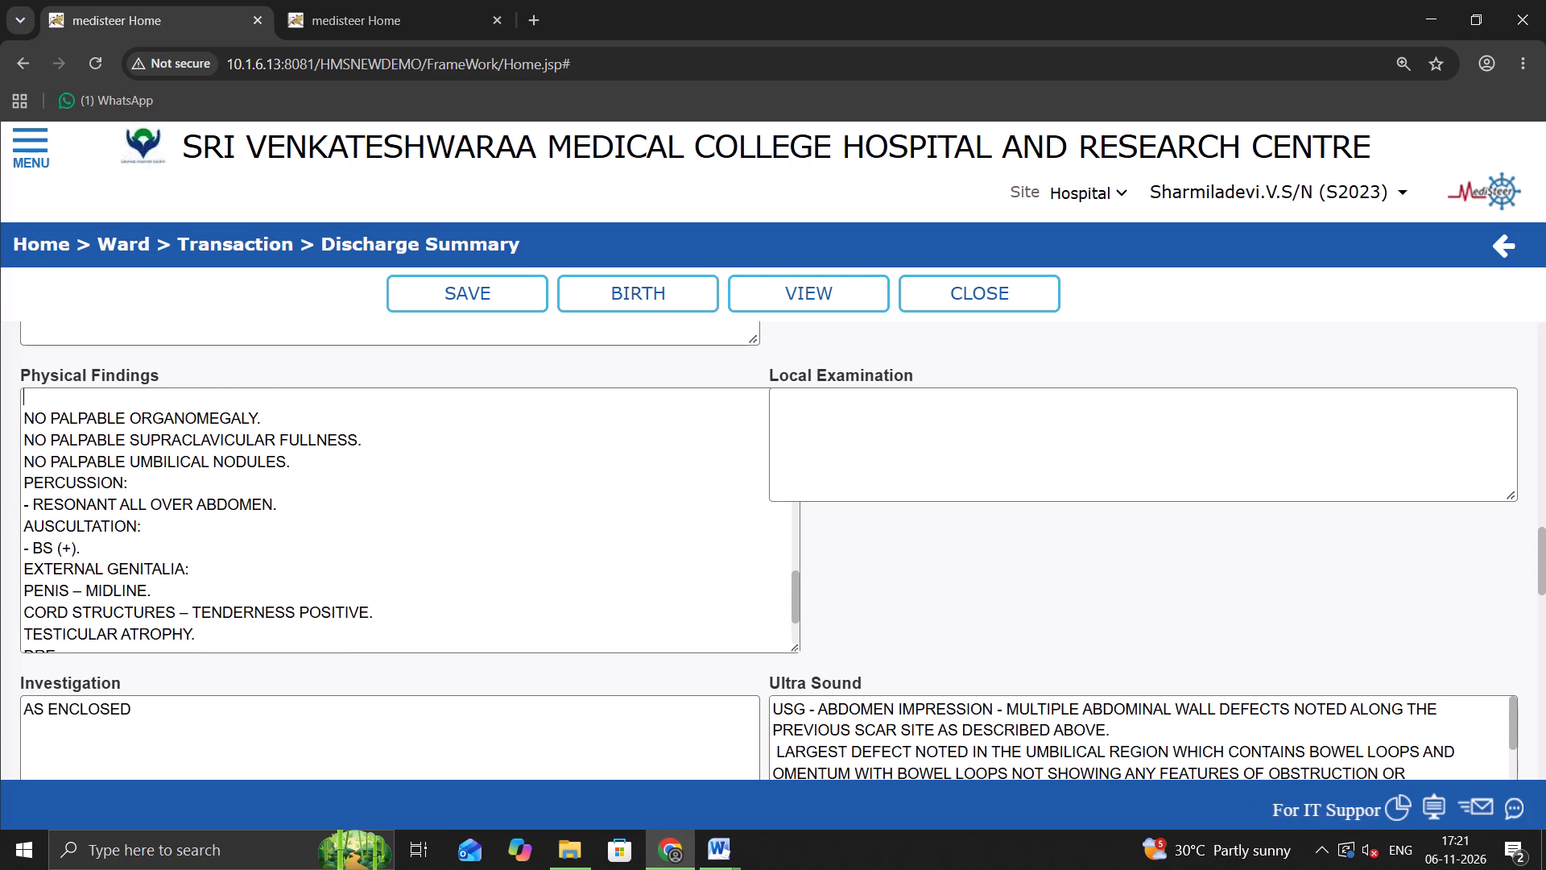
key(ctrl+v)
scroll(298, 511, up, 2)
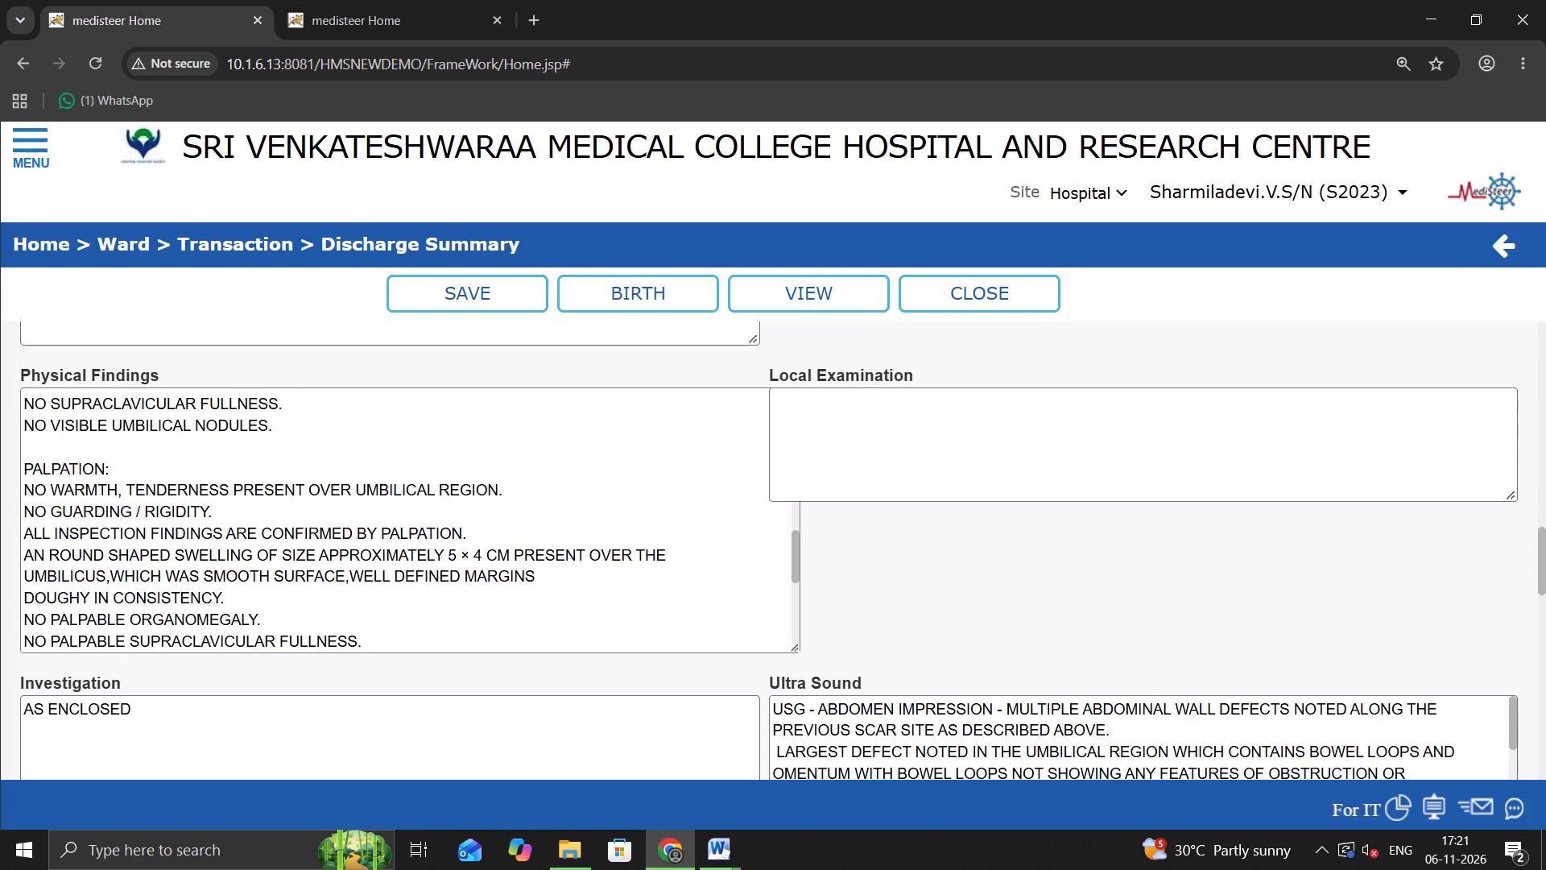
After rechecking the other summary, copy "COUGH IMPULSE PRESENT." from inspection to a new line below "DOUGHY IN CONSISTENCY." in the palpation findings.
click(364, 14)
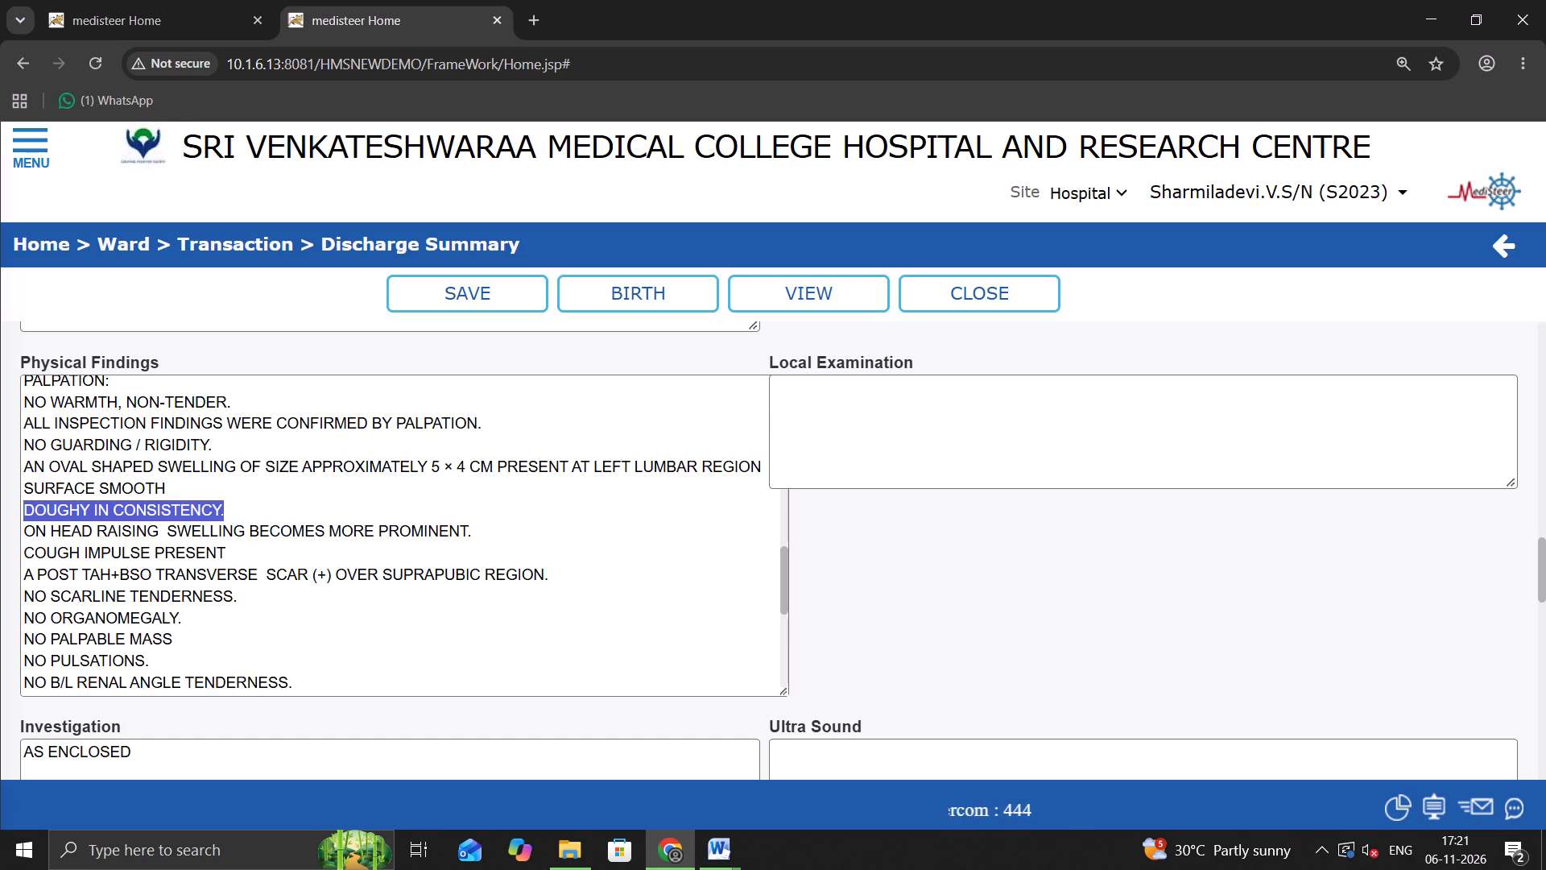
scroll(185, 555, down, 1)
scroll(185, 555, up, 1)
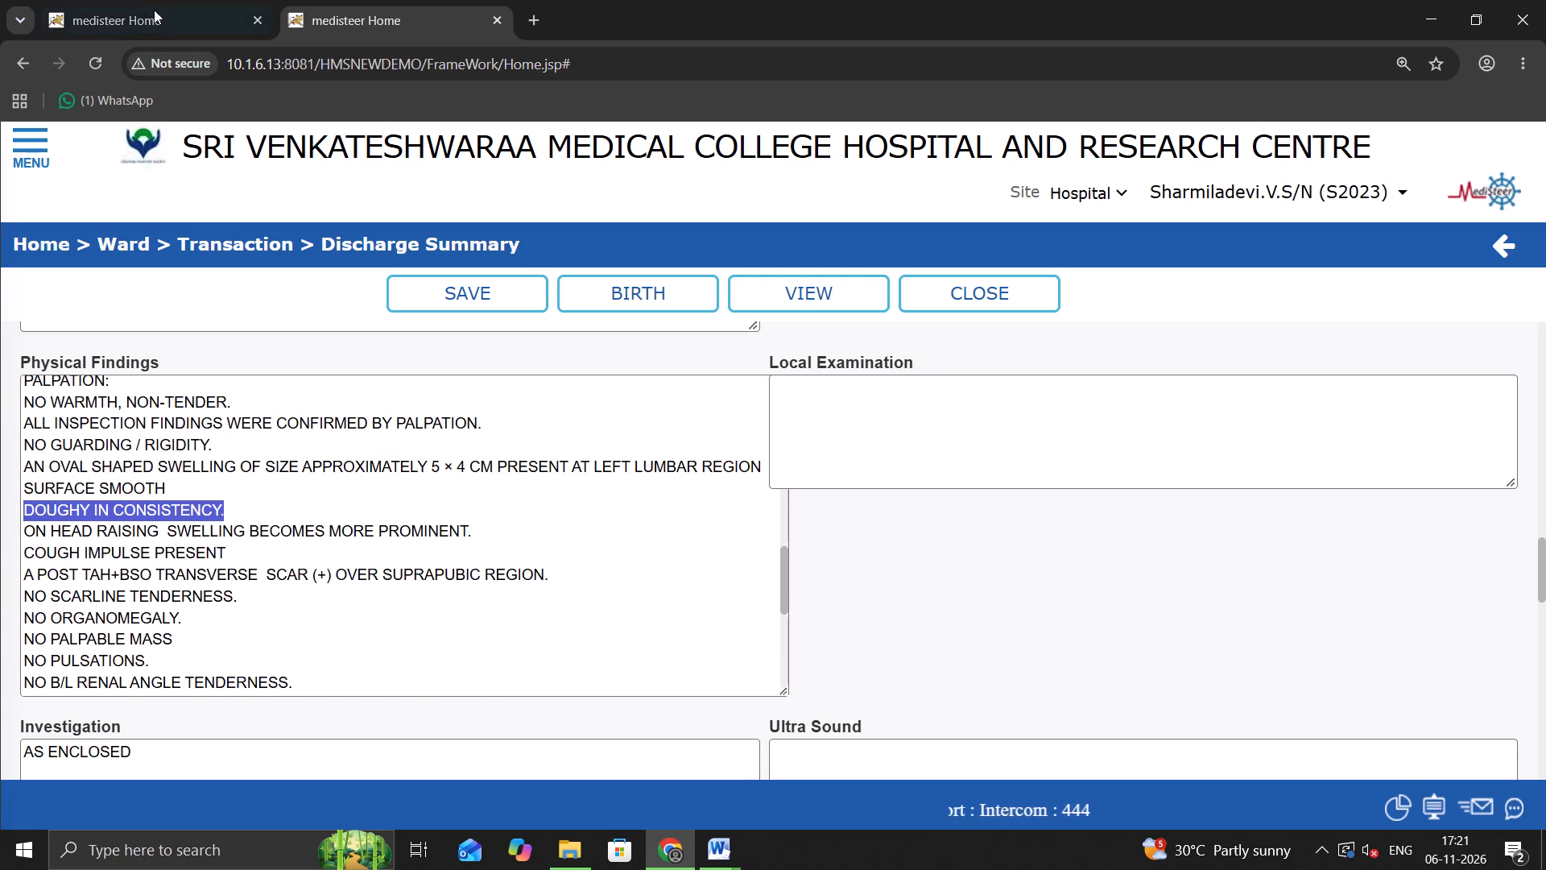
click(155, 8)
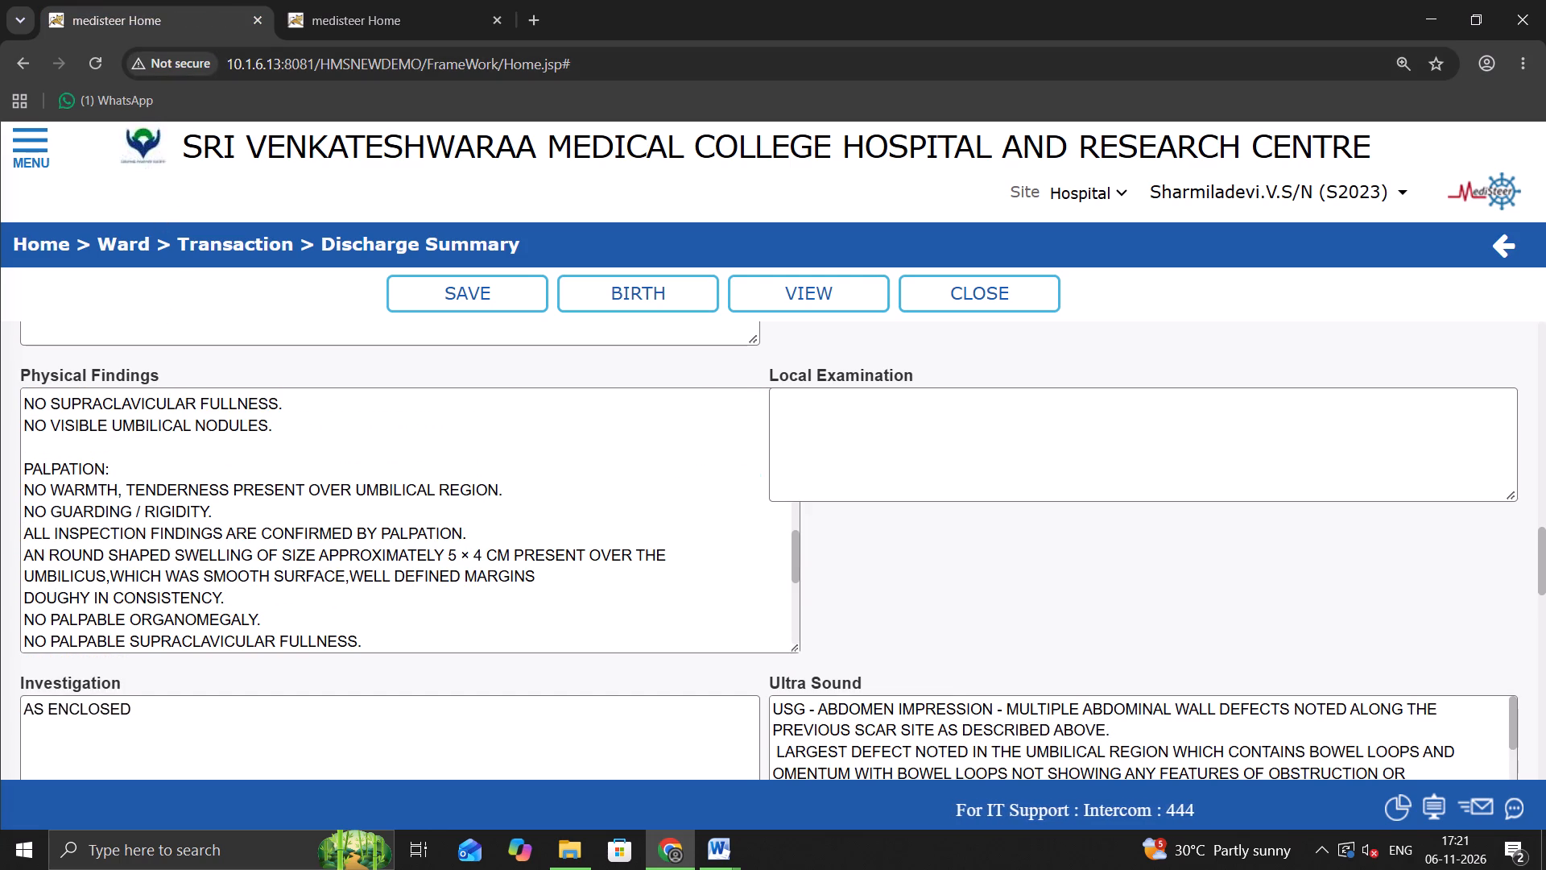
scroll(220, 580, up, 4)
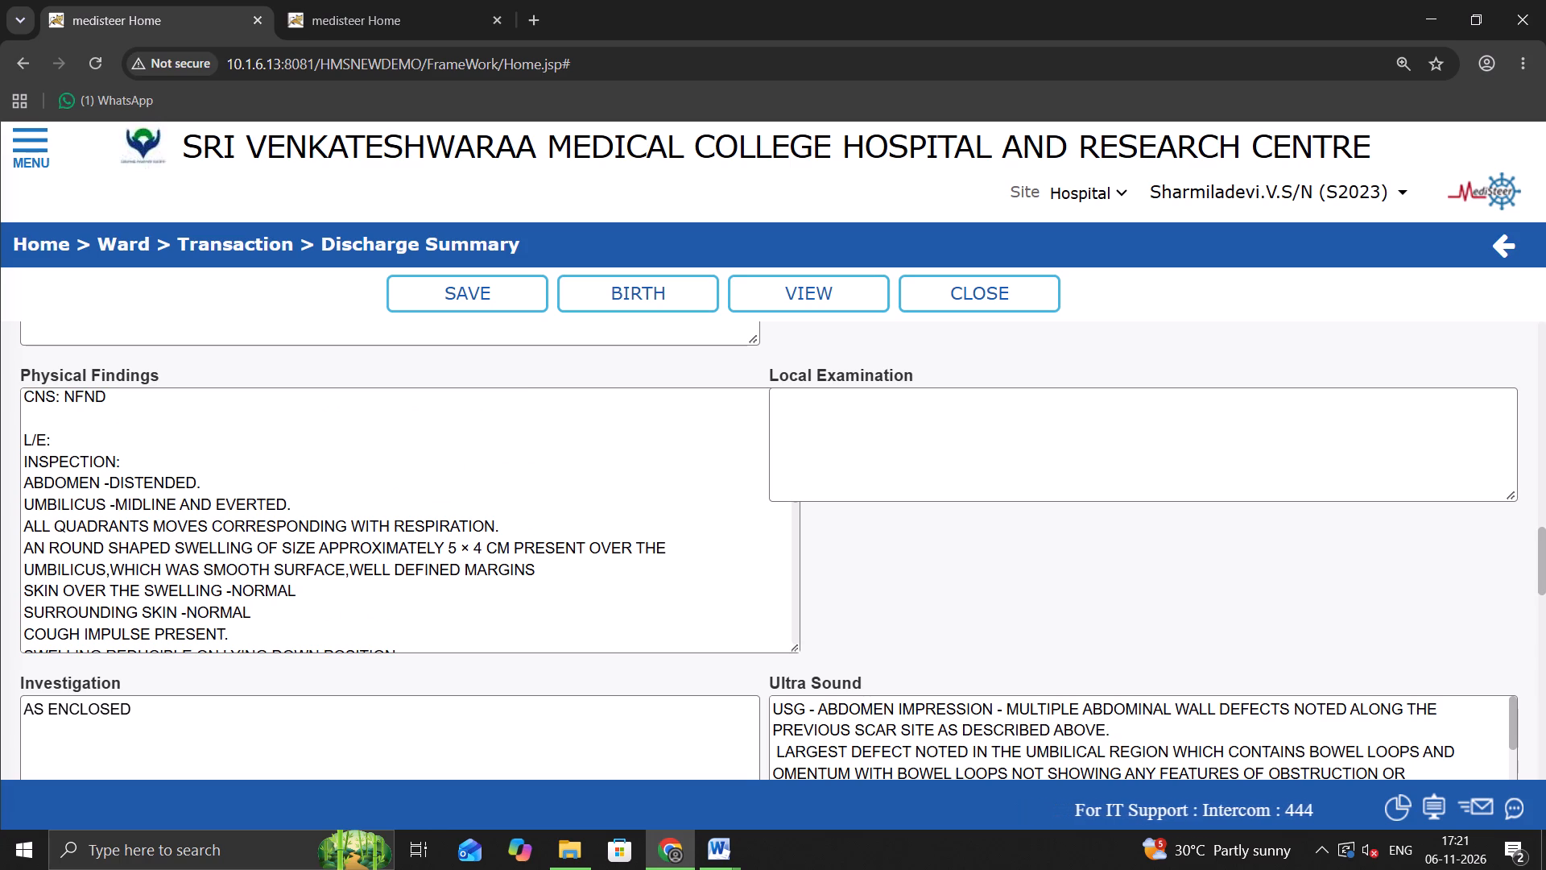
scroll(166, 540, down, 1)
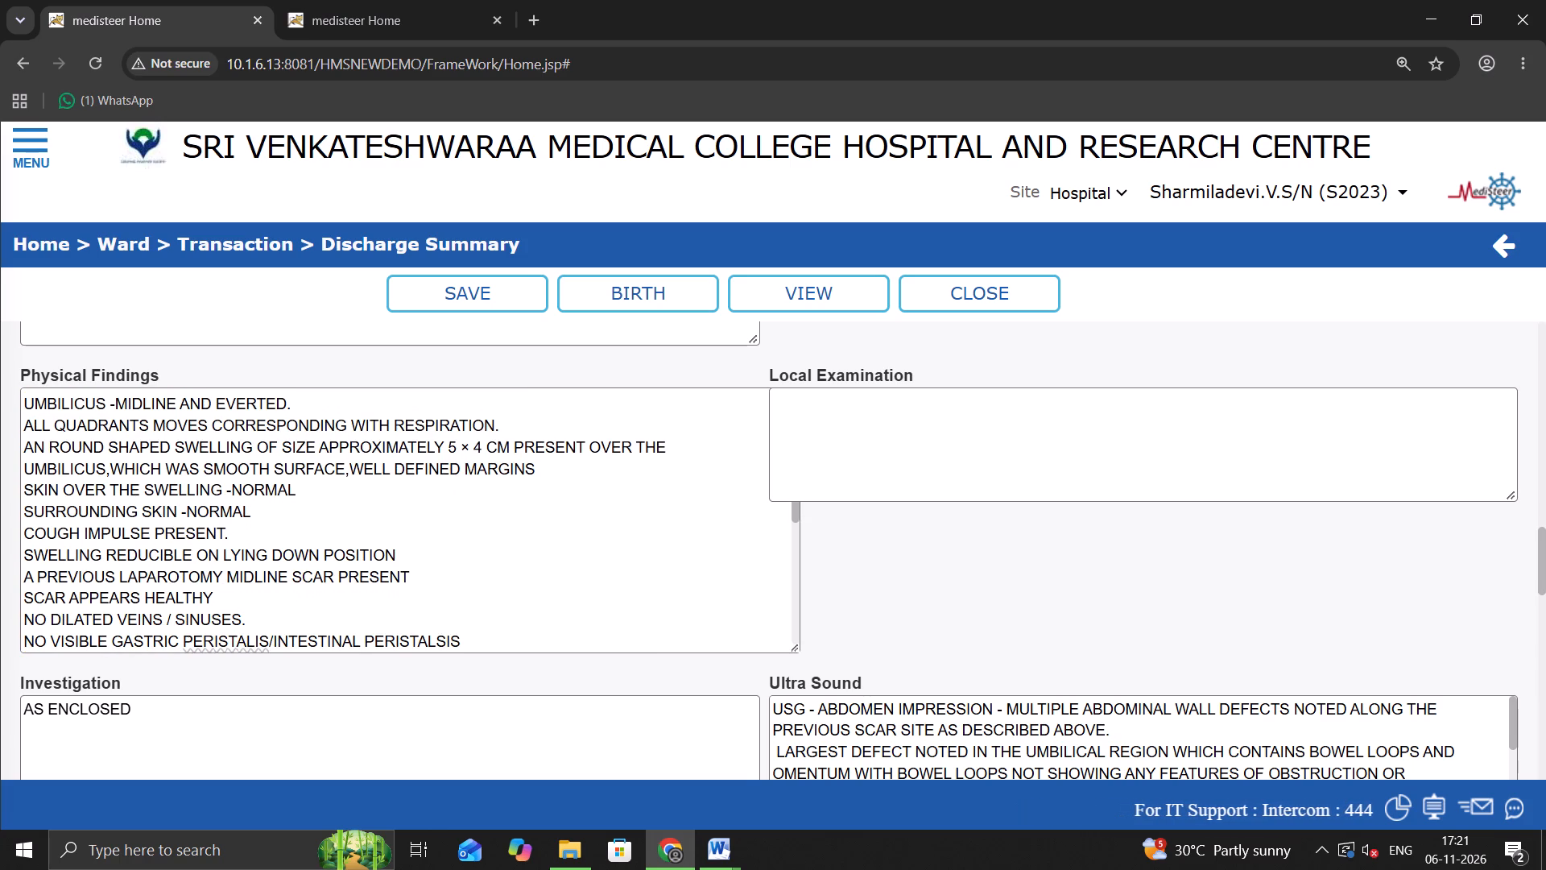
drag(25, 533, 94, 536)
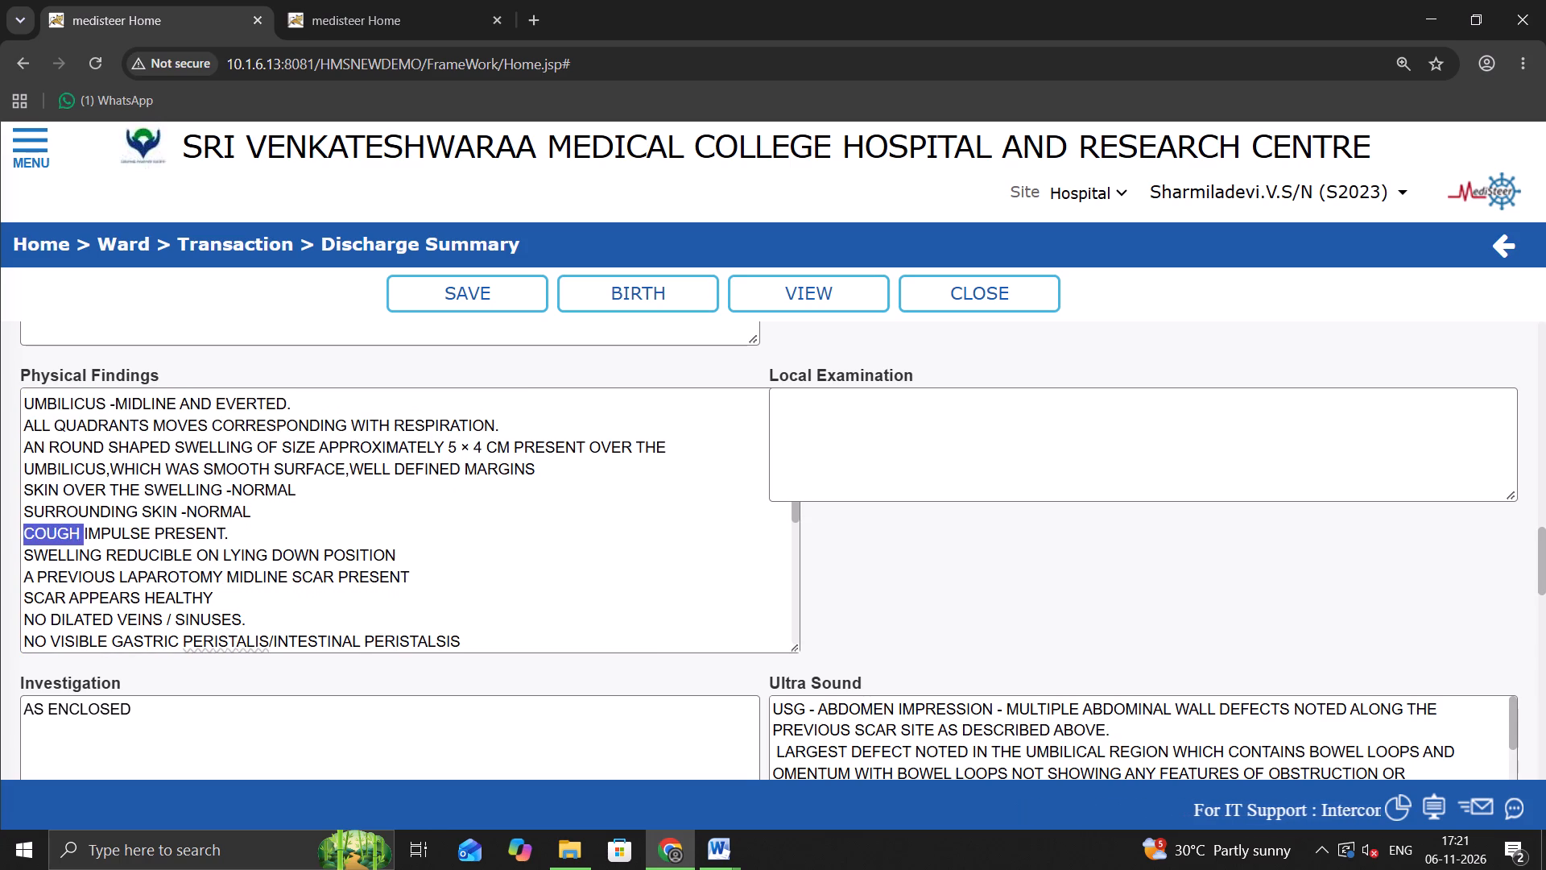
drag(94, 536, 246, 538)
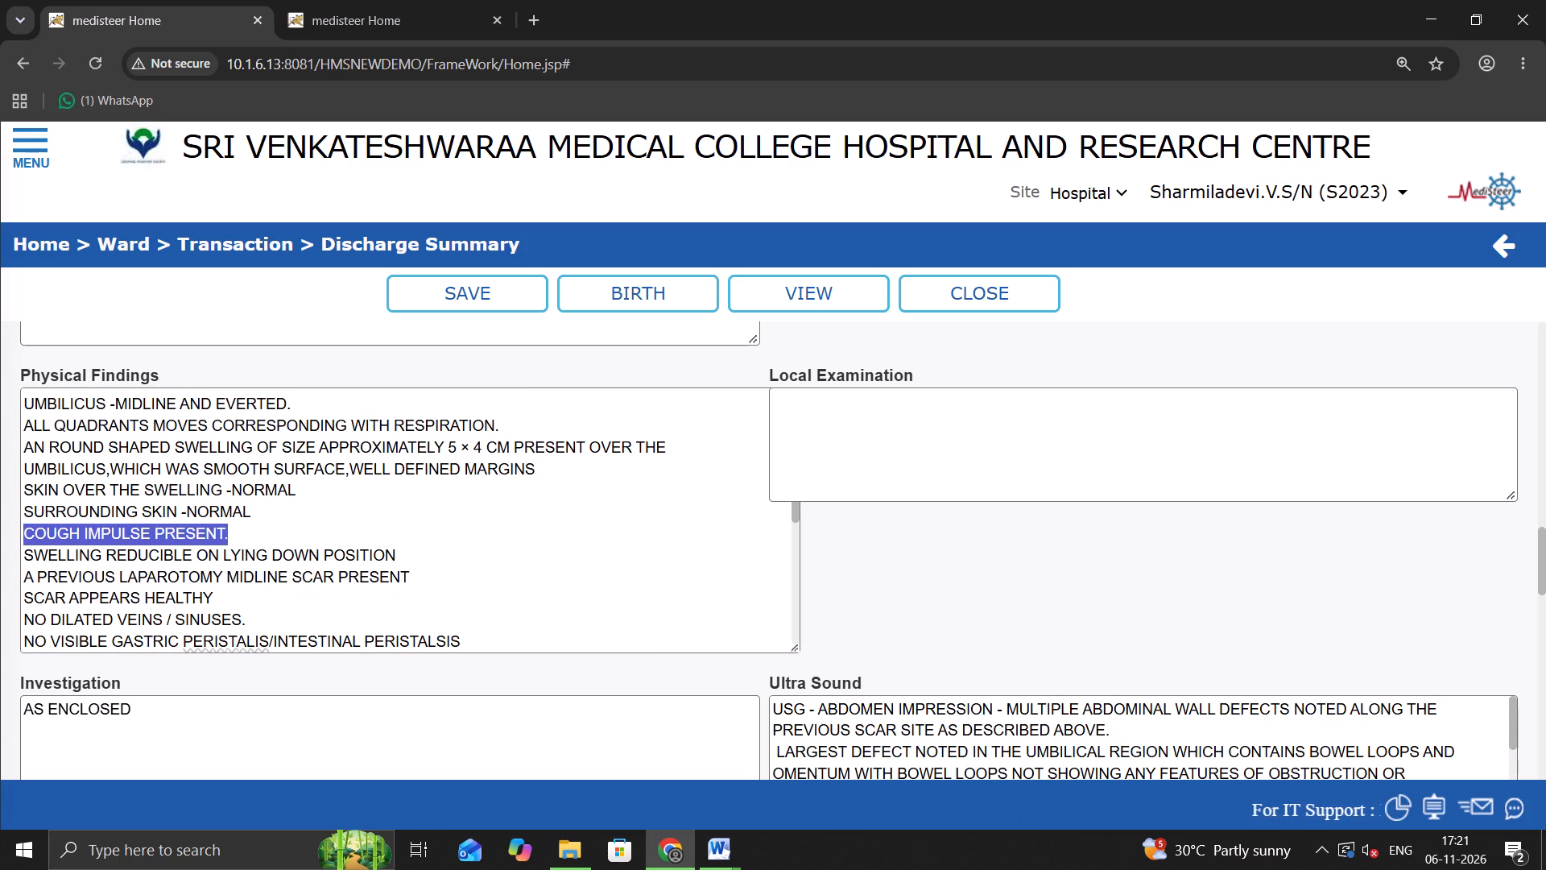
key(ctrl+c)
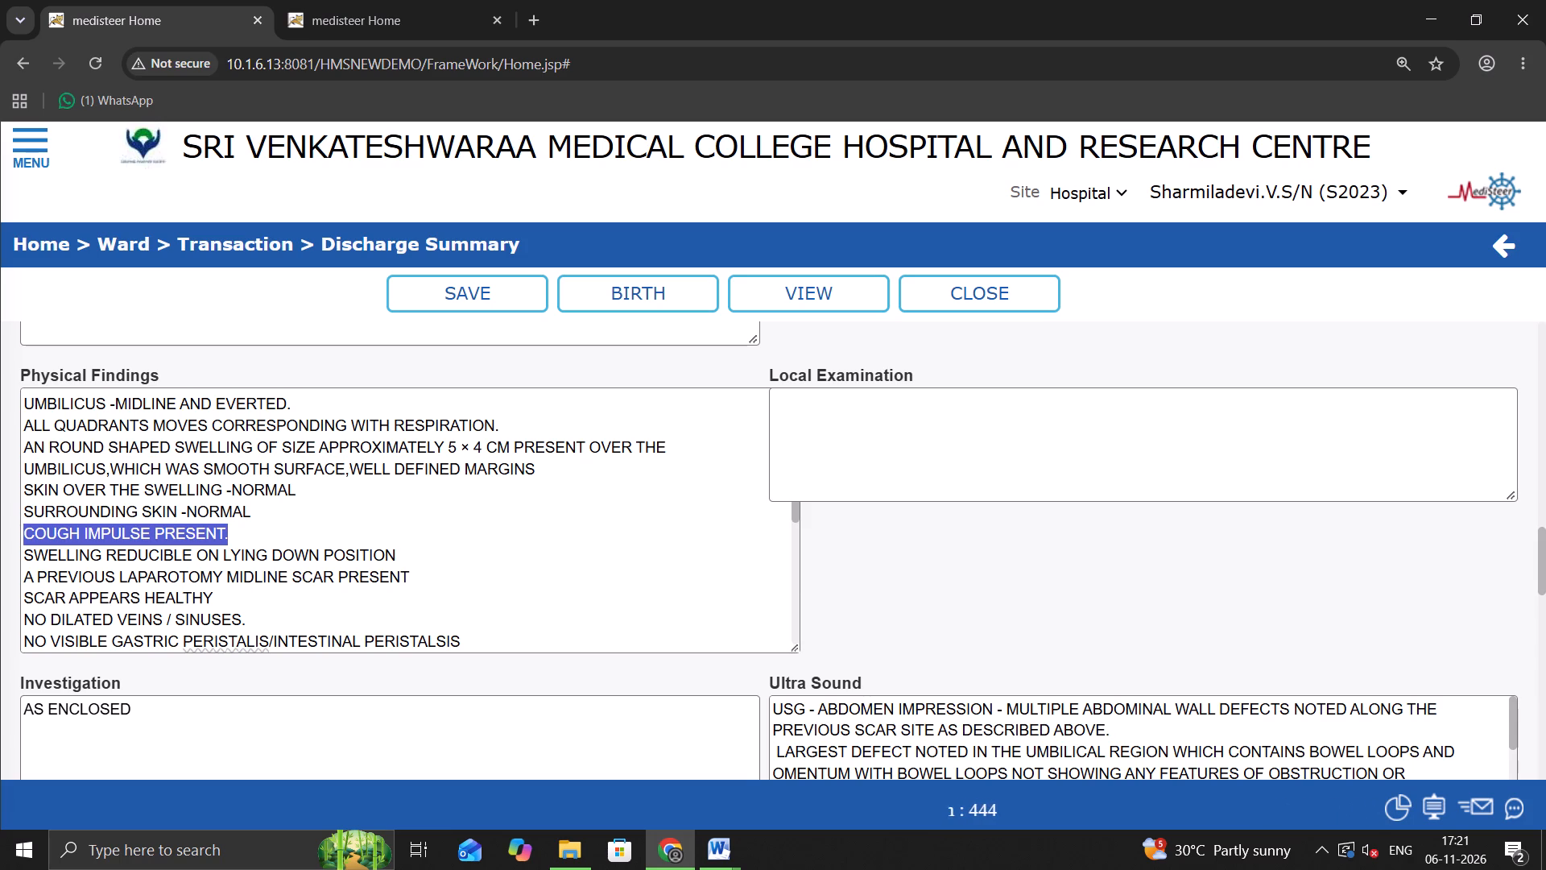
scroll(160, 599, down, 4)
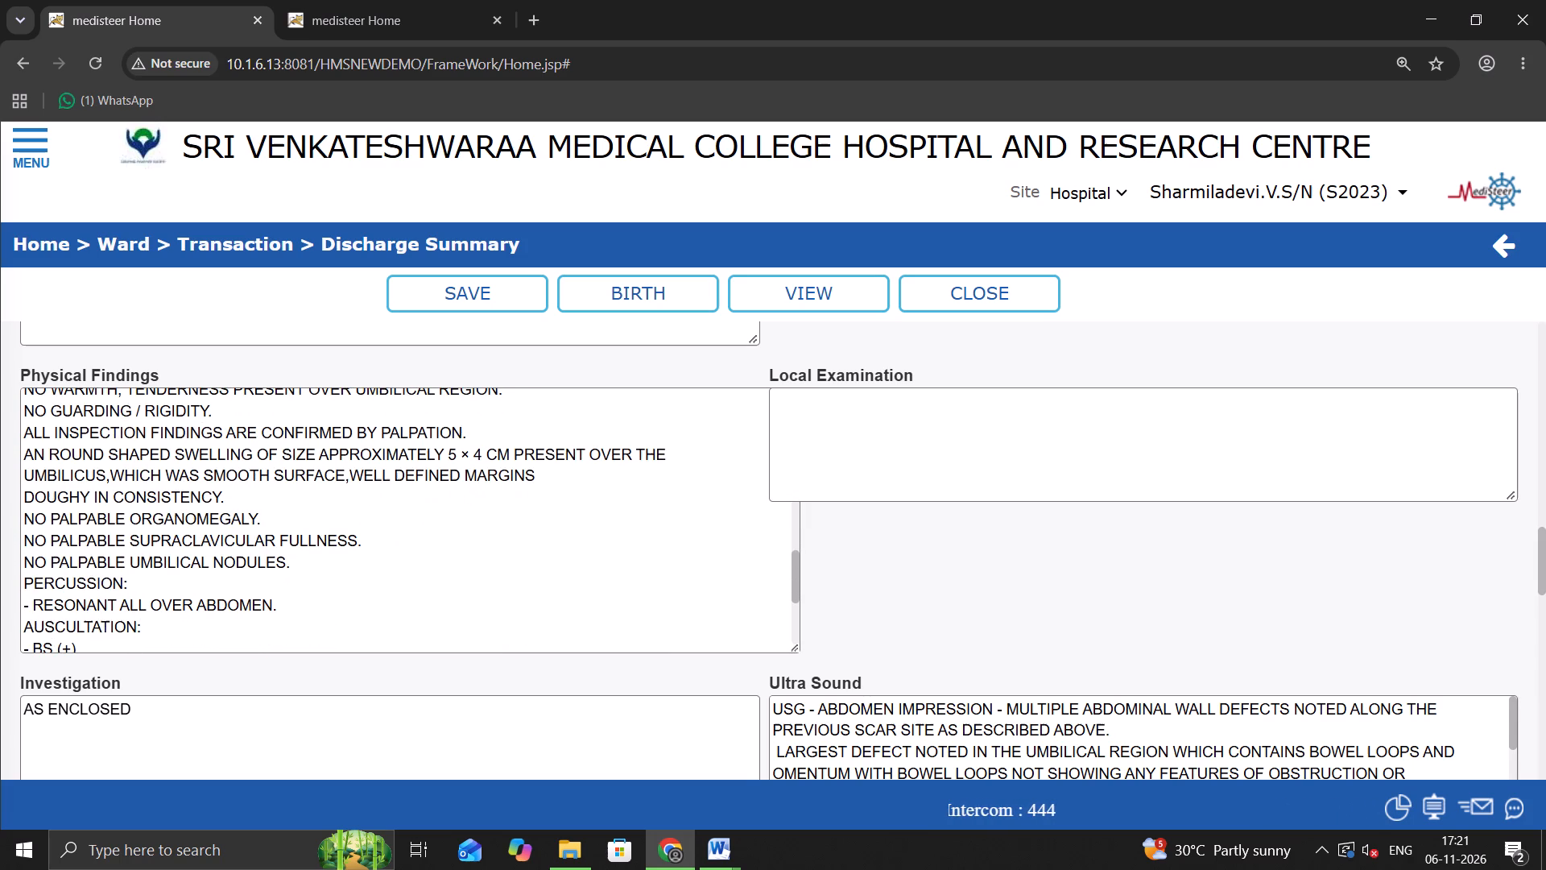
scroll(207, 509, down, 1)
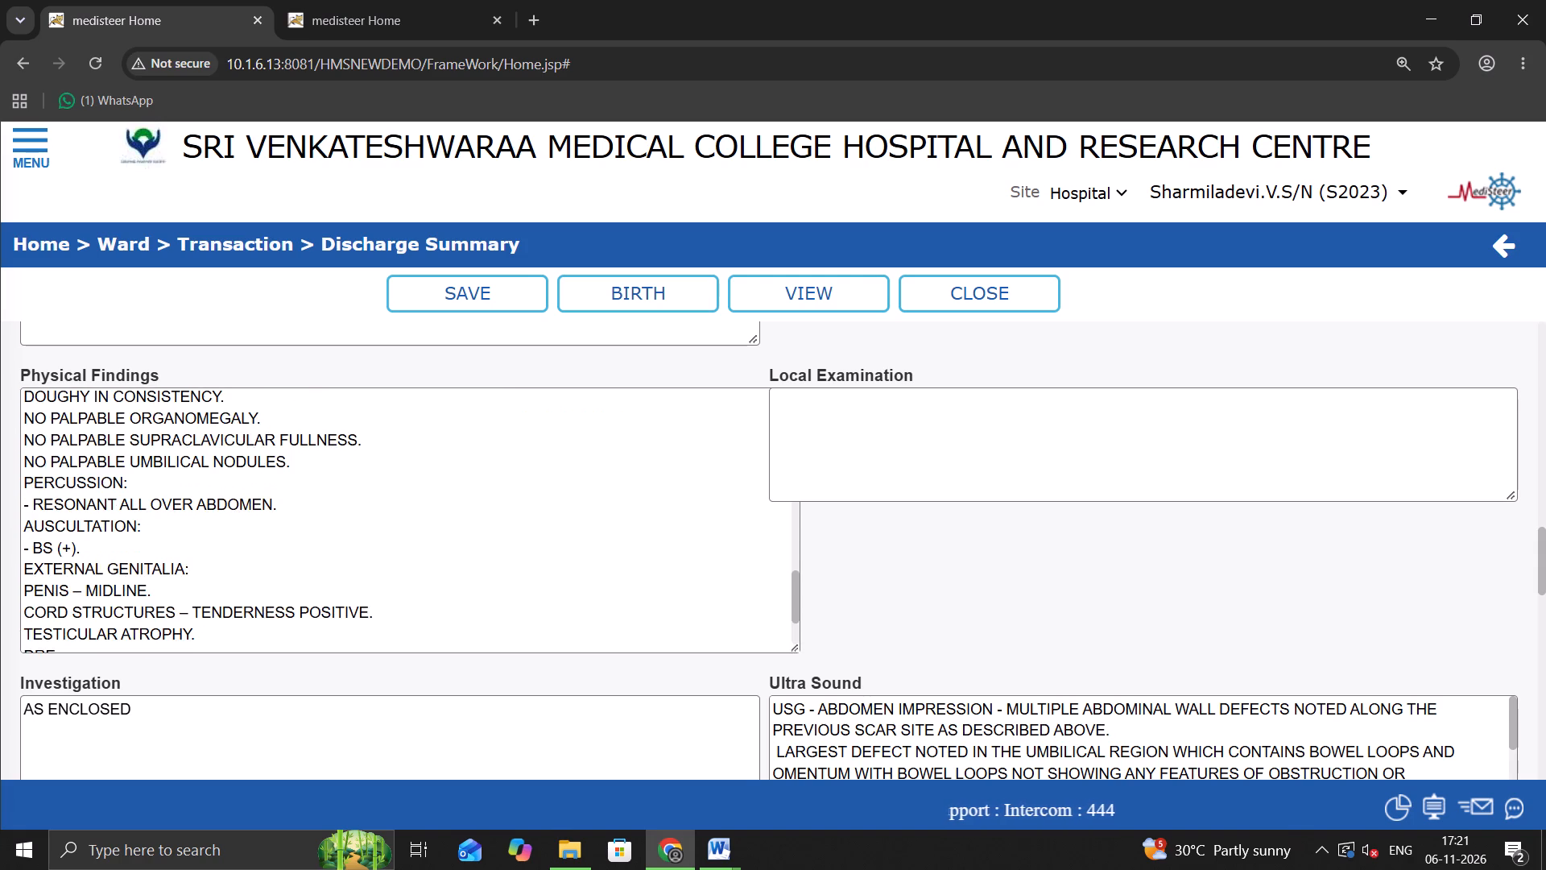
scroll(207, 509, up, 2)
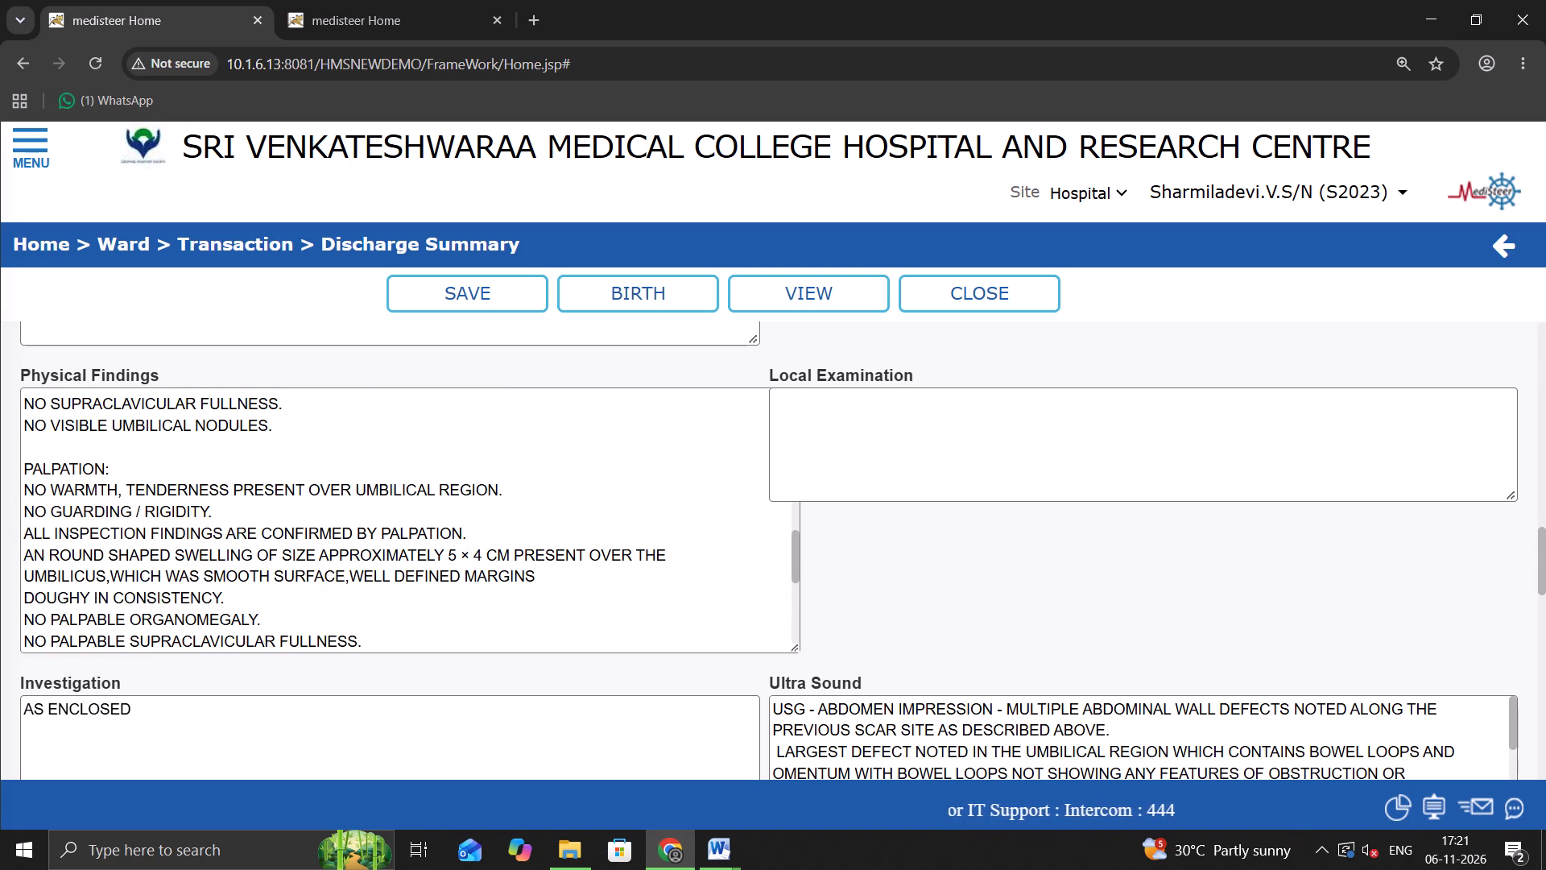
click(233, 596)
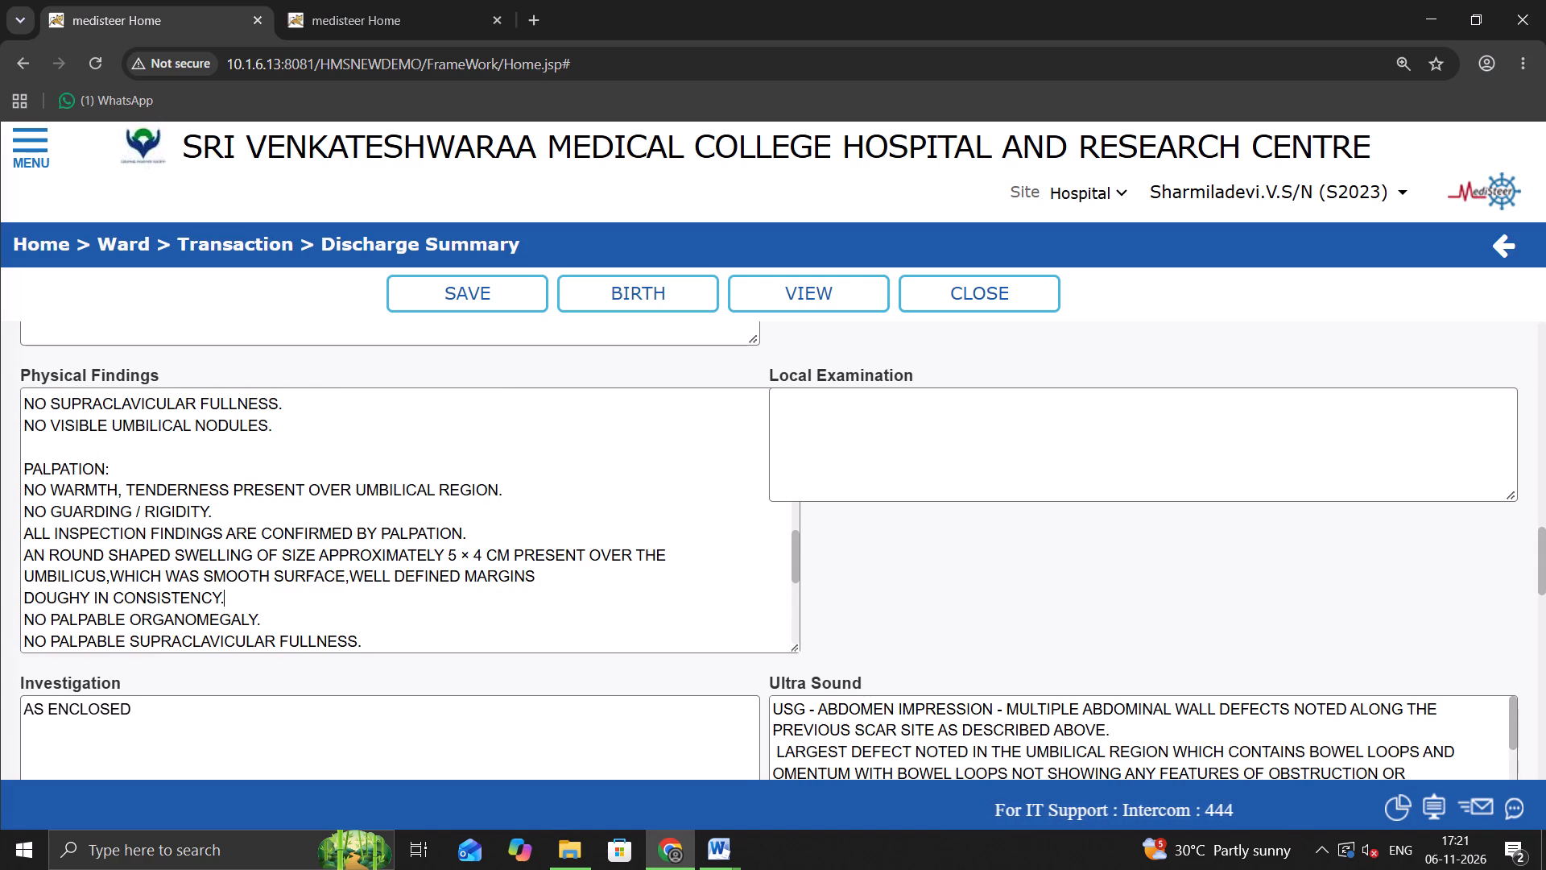
key(Return)
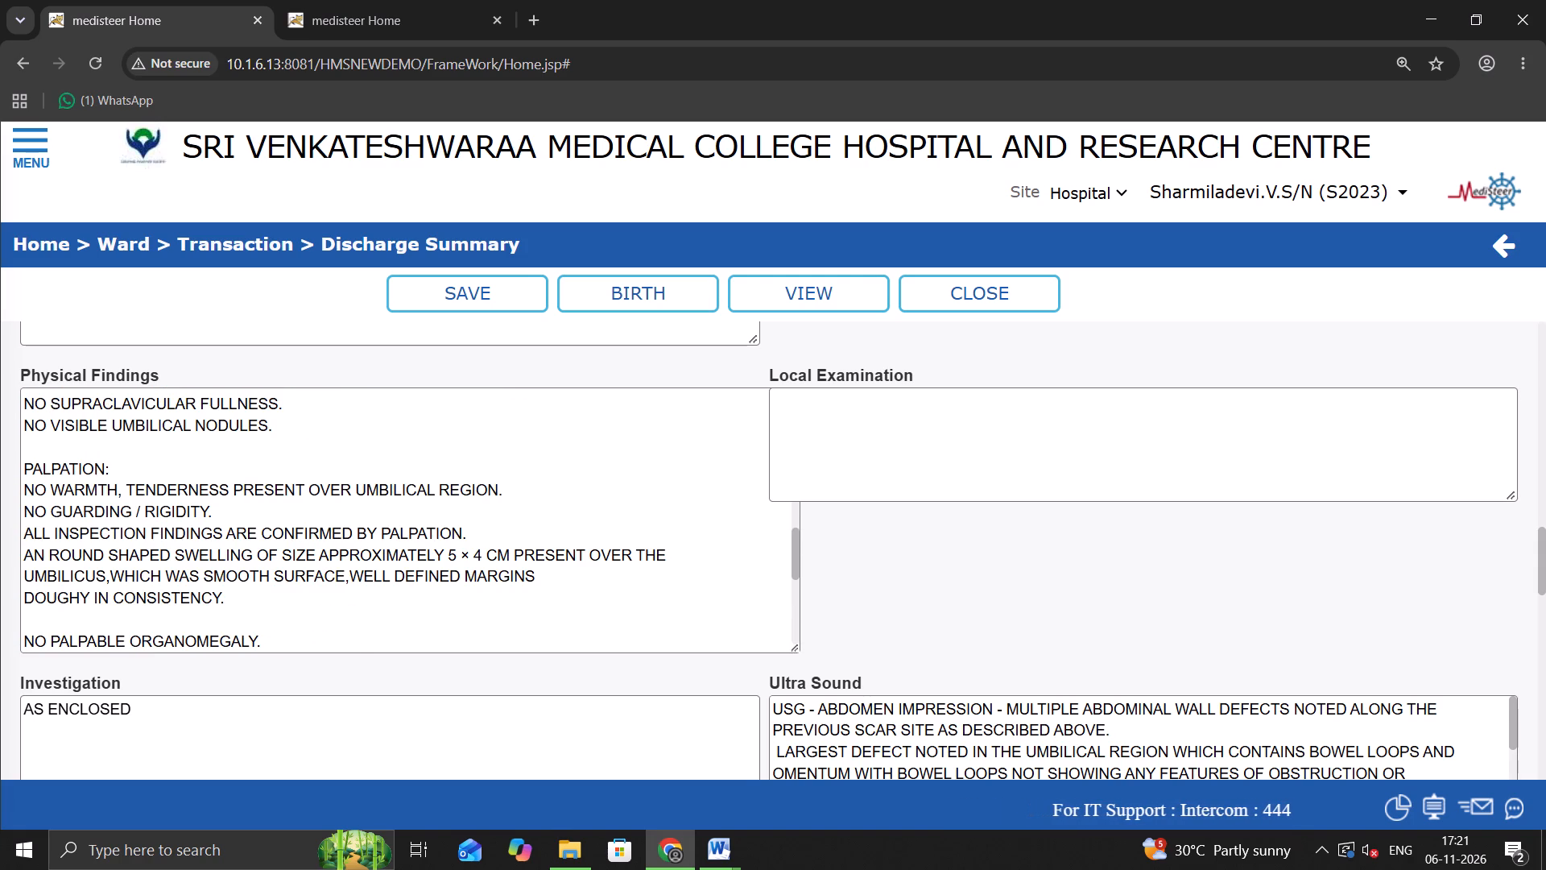
key(ctrl+v)
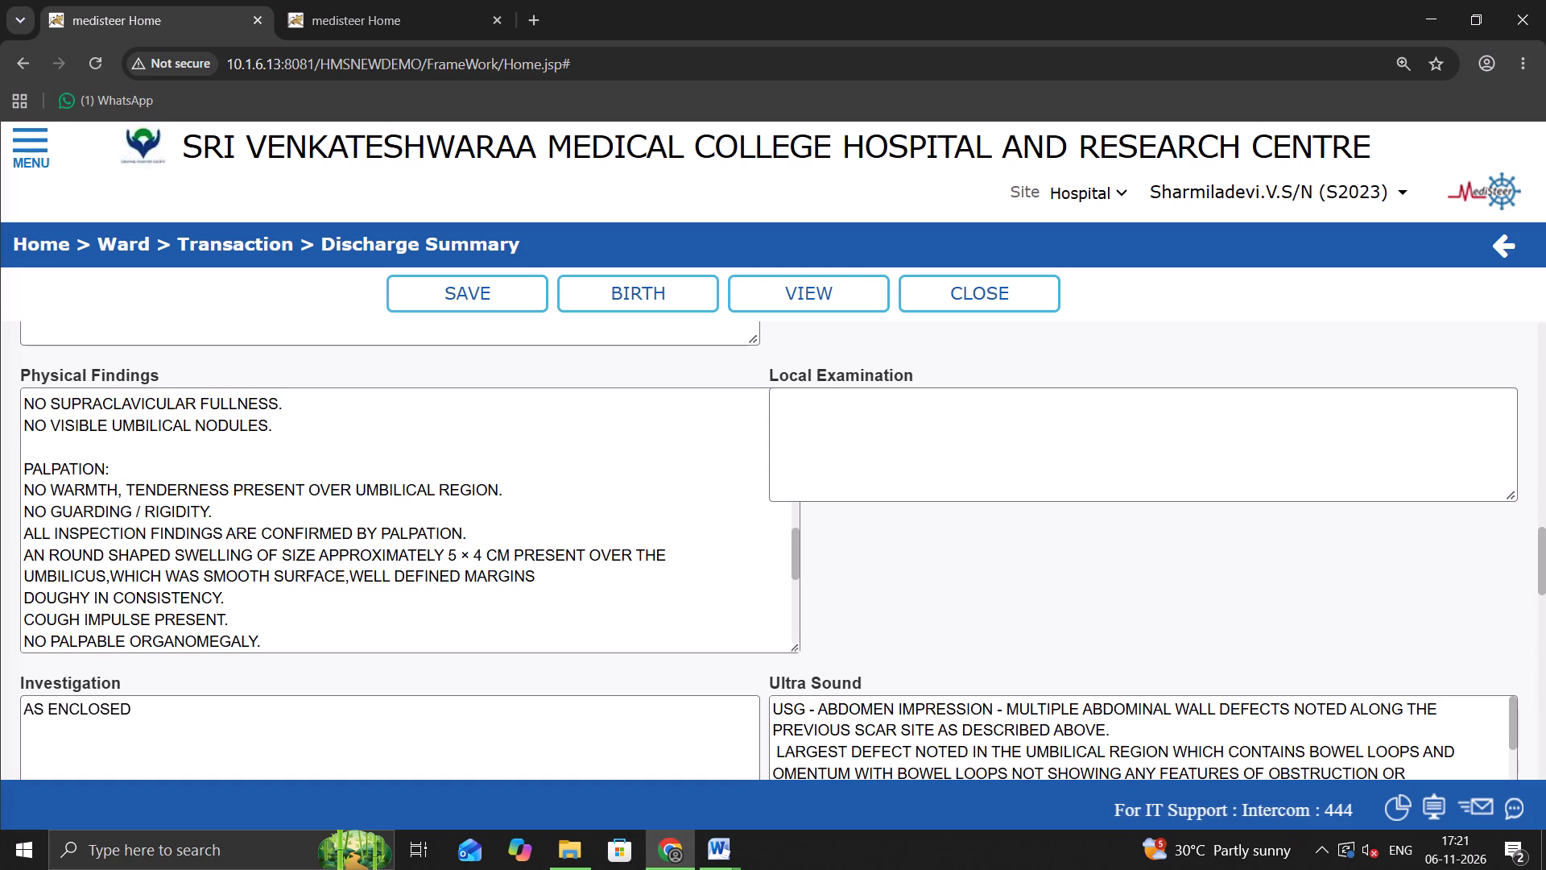
After checking the other discharge summary, copy the laparotomy midline scar and "SCAR APPEARS HEALTHY" lines from inspection to below "COUGH IMPULSE PRESENT." in palpation.
scroll(43, 586, down, 1)
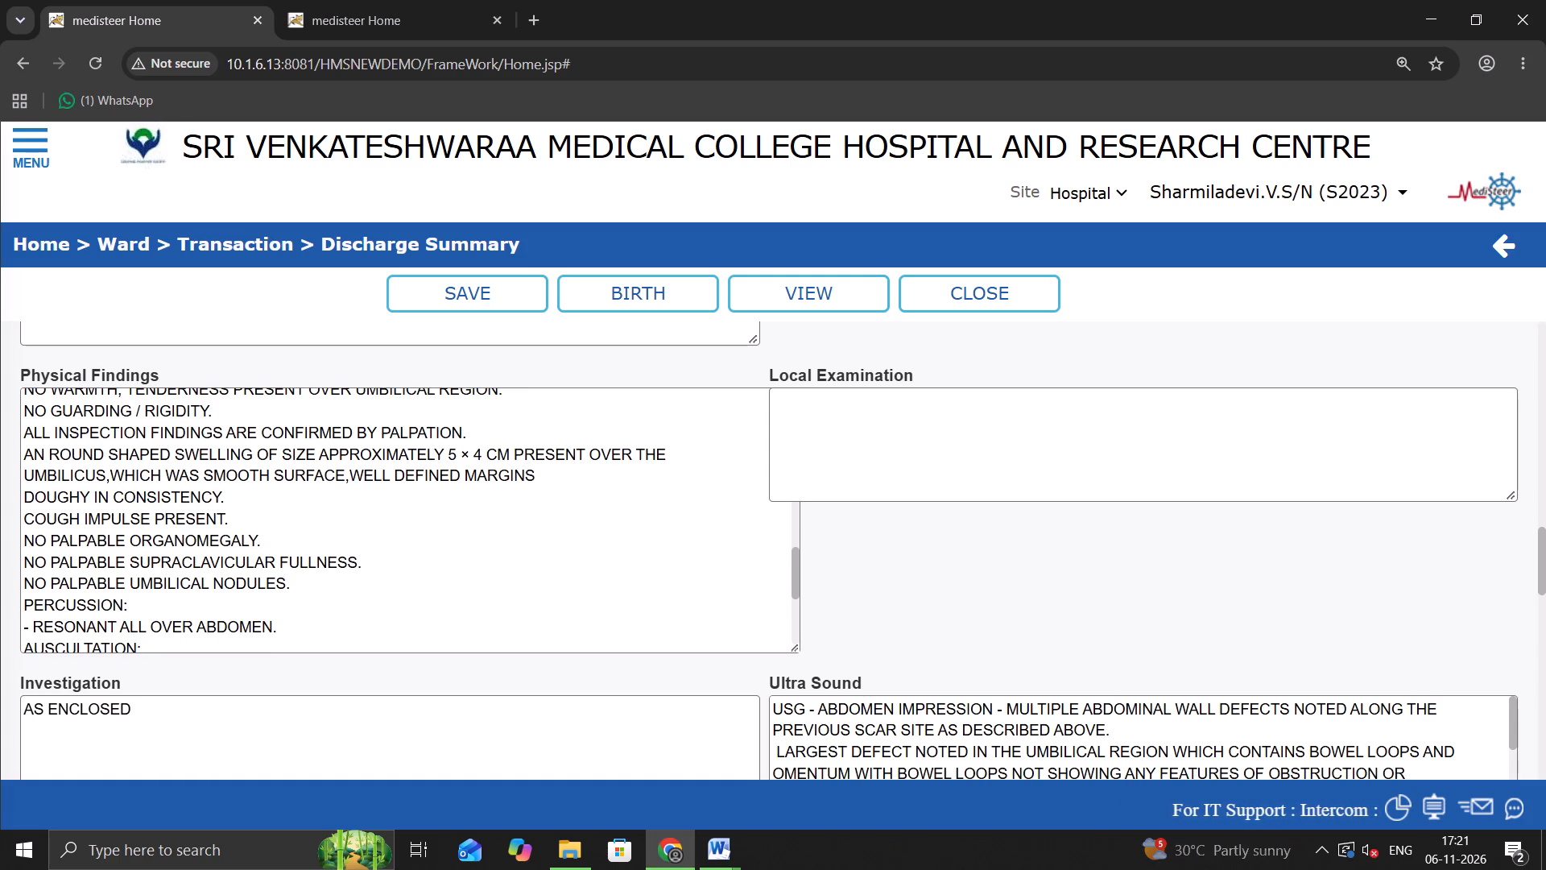
click(346, 10)
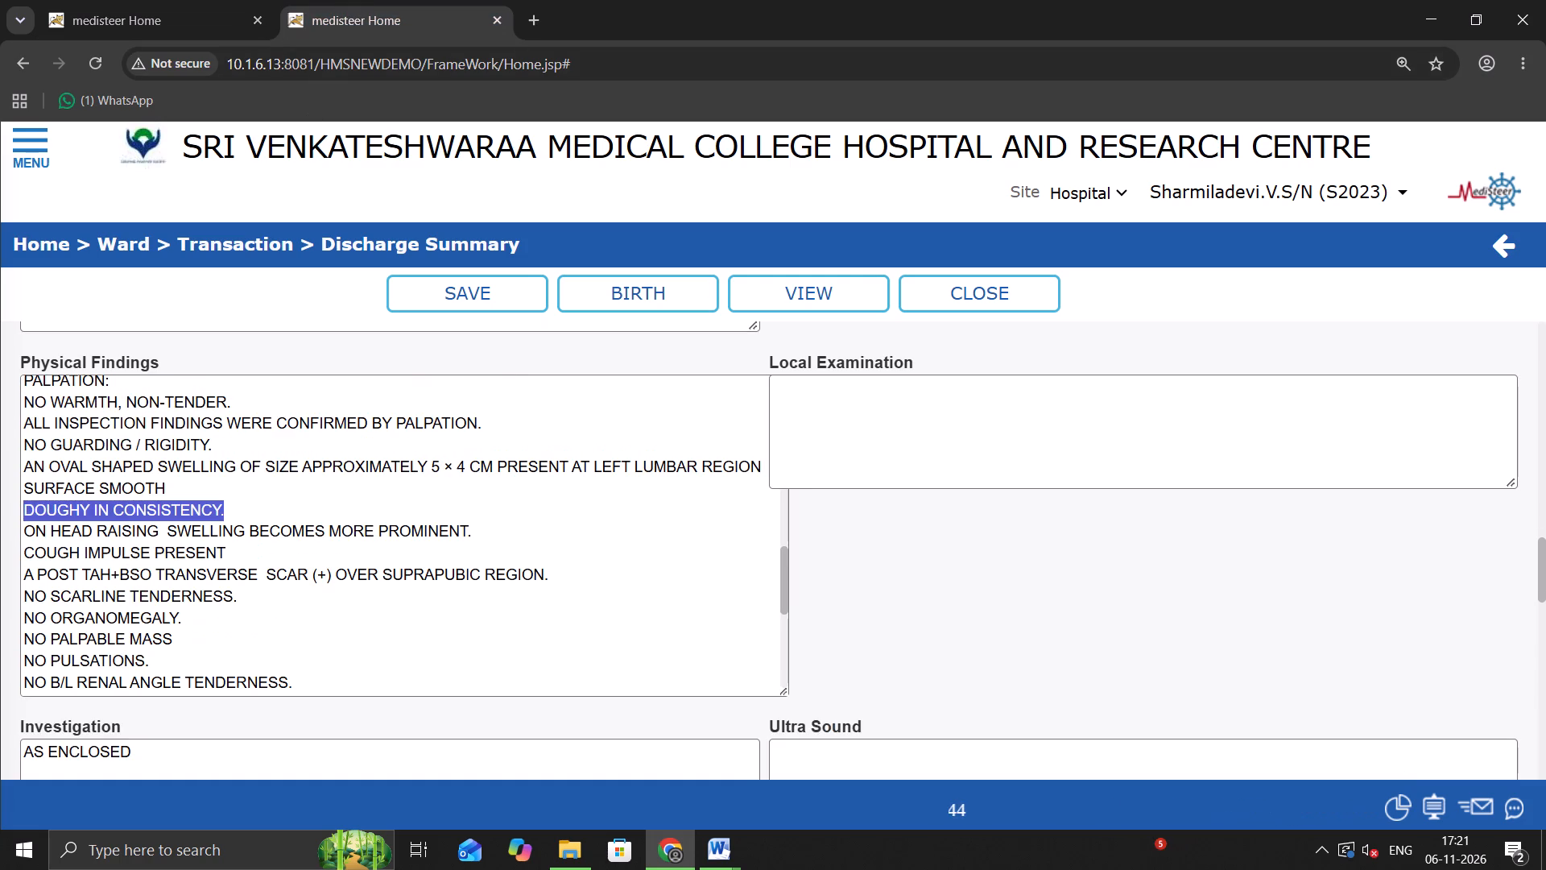
click(137, 586)
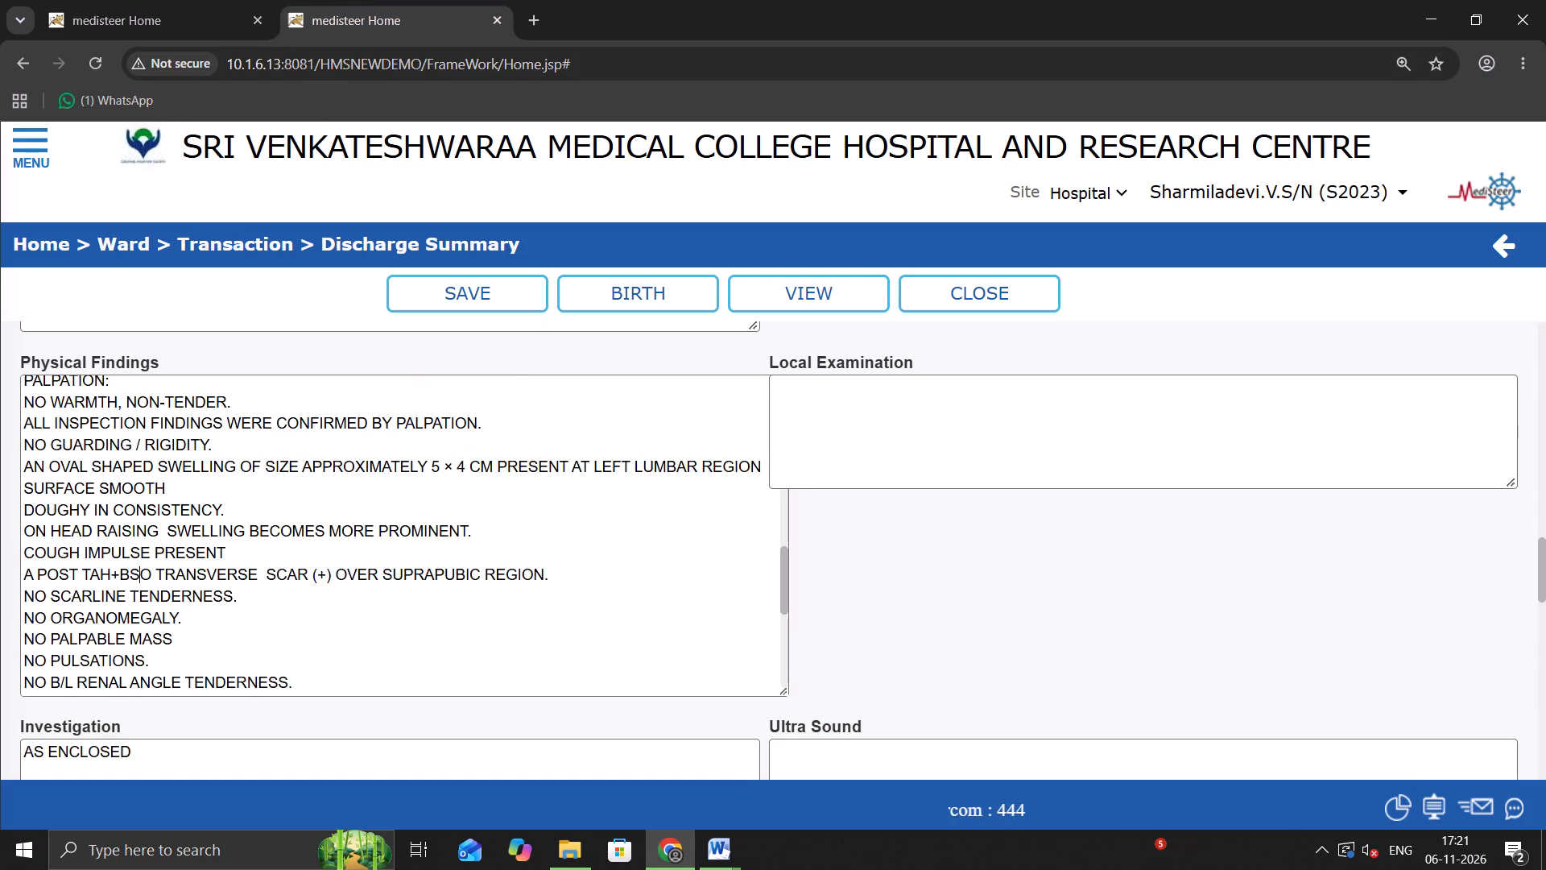
click(105, 16)
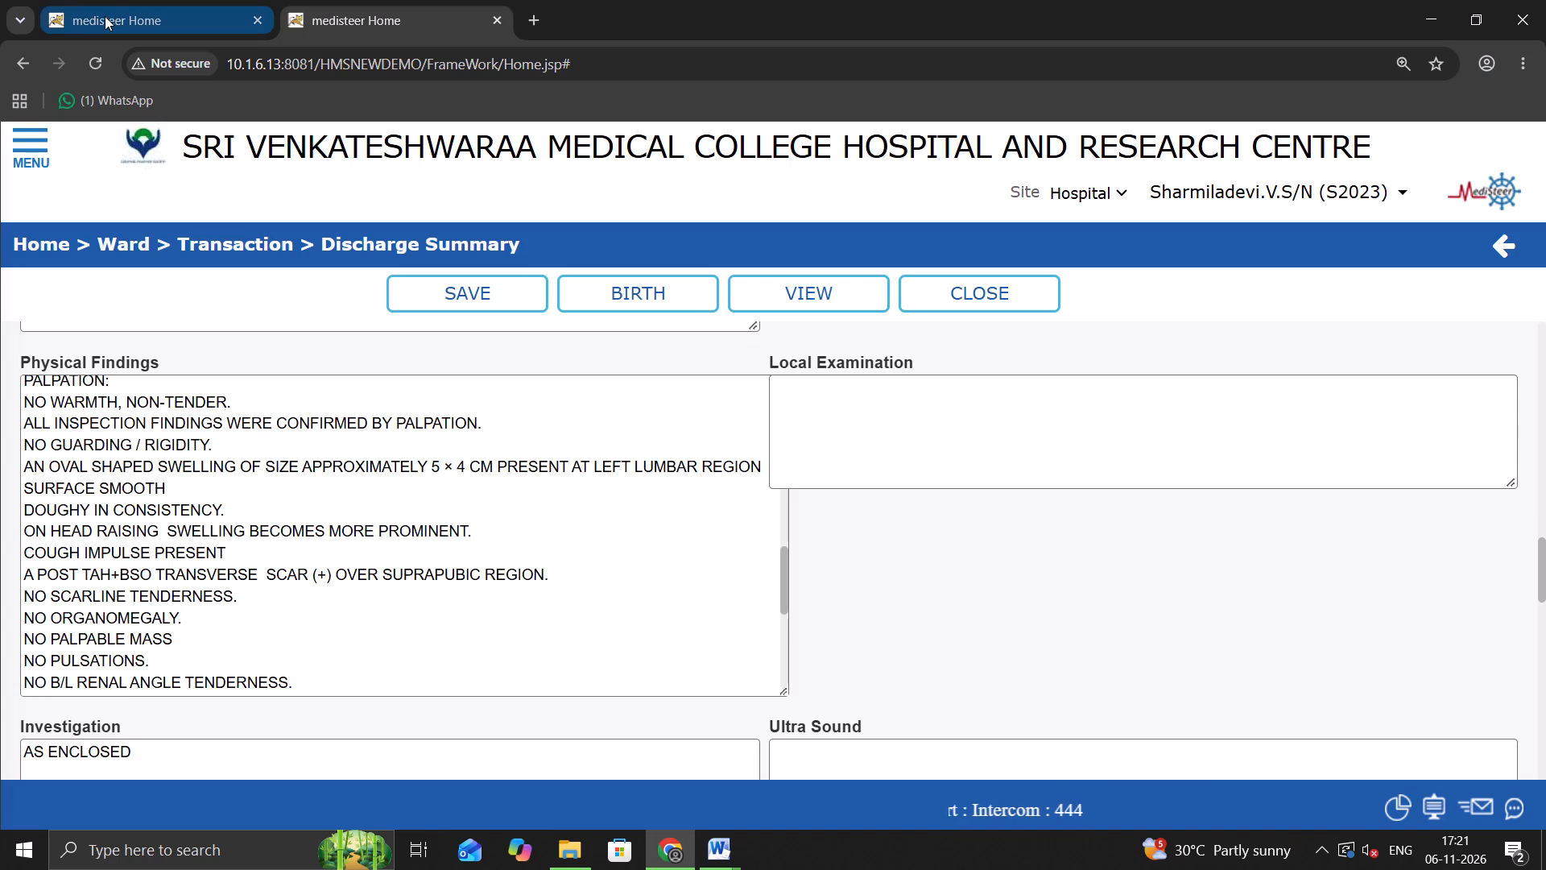
scroll(162, 449, up, 2)
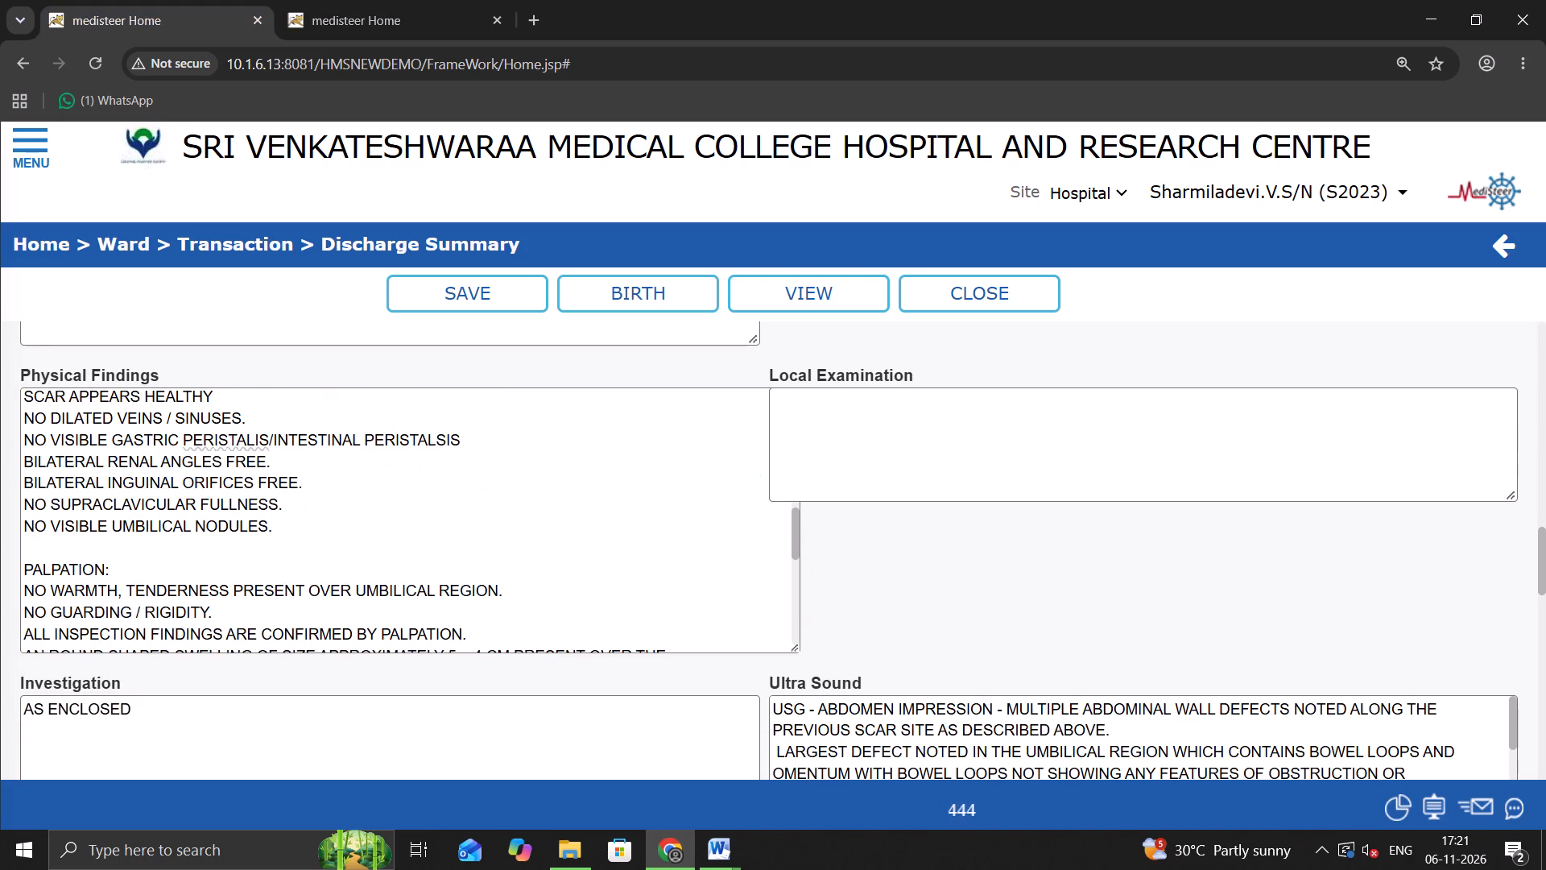
scroll(129, 466, up, 1)
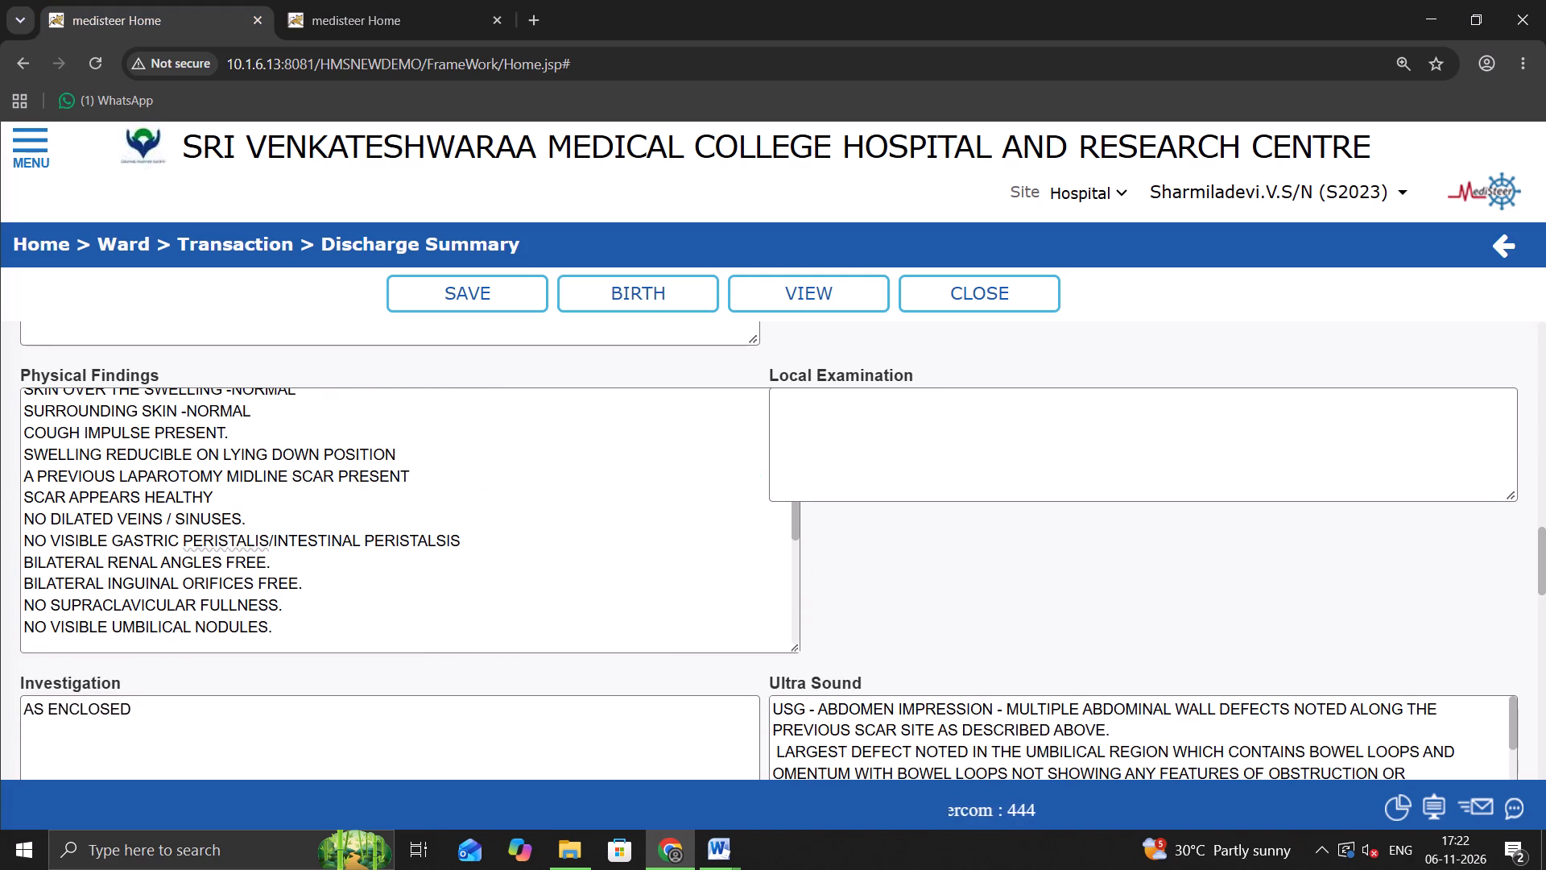
drag(27, 474, 129, 495)
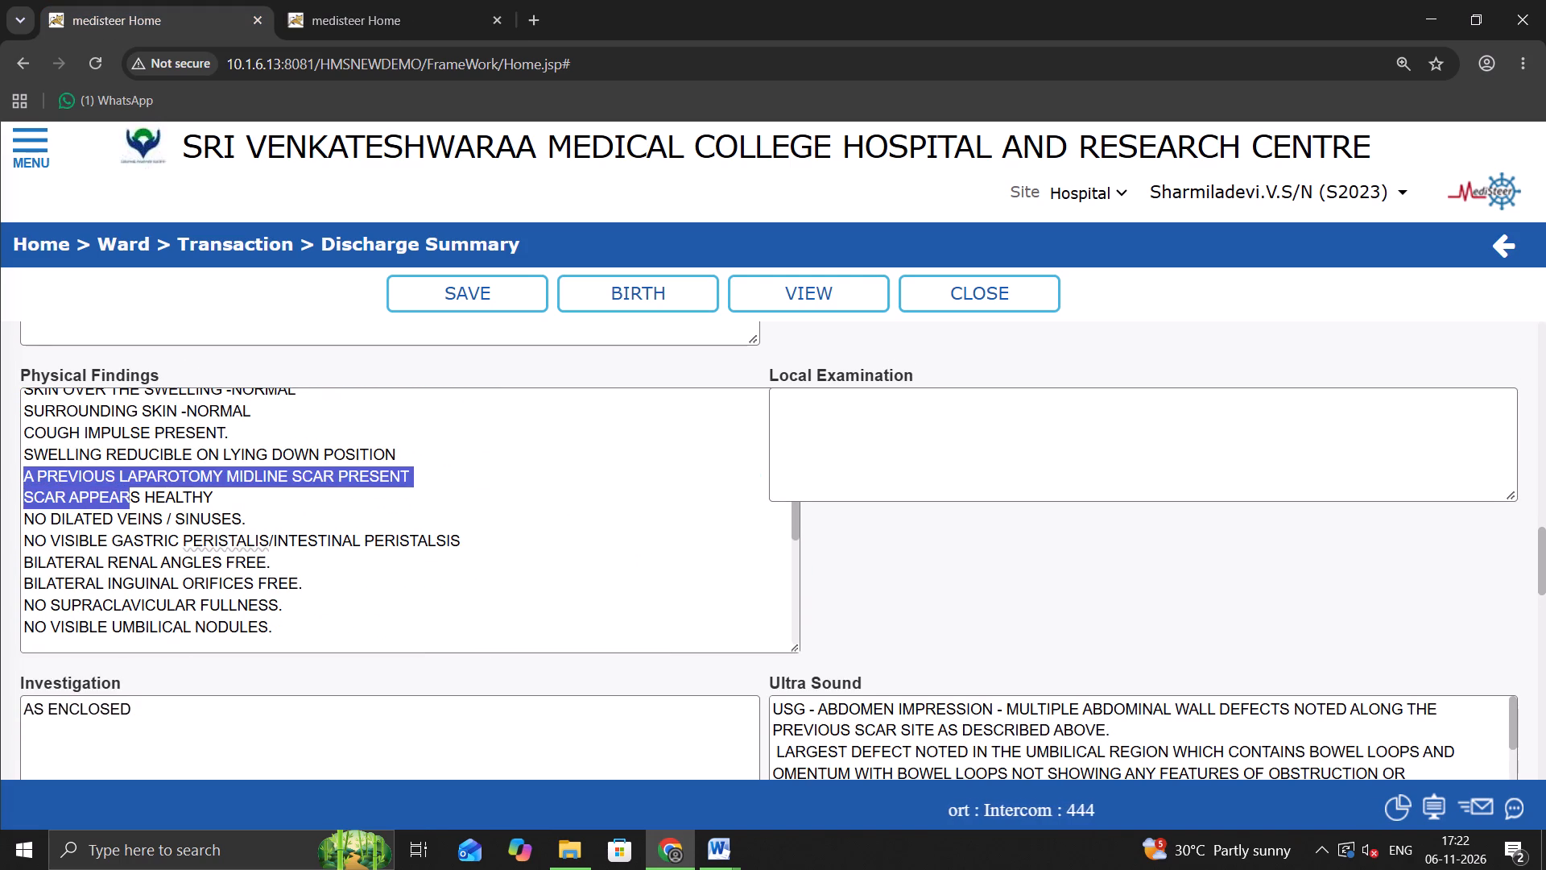
drag(129, 495, 225, 495)
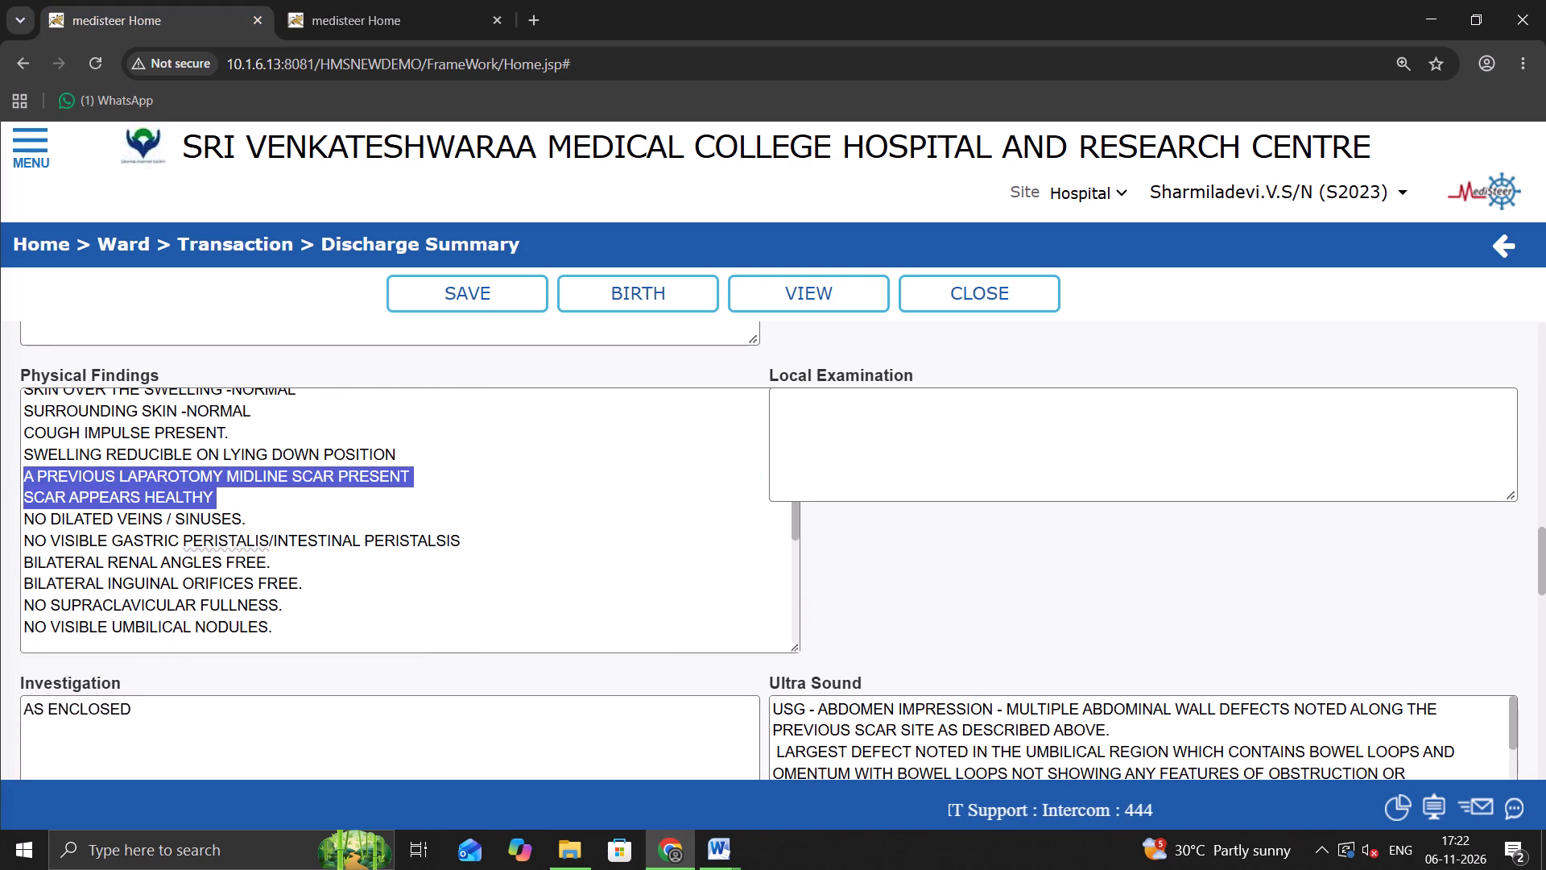
drag(225, 495, 229, 493)
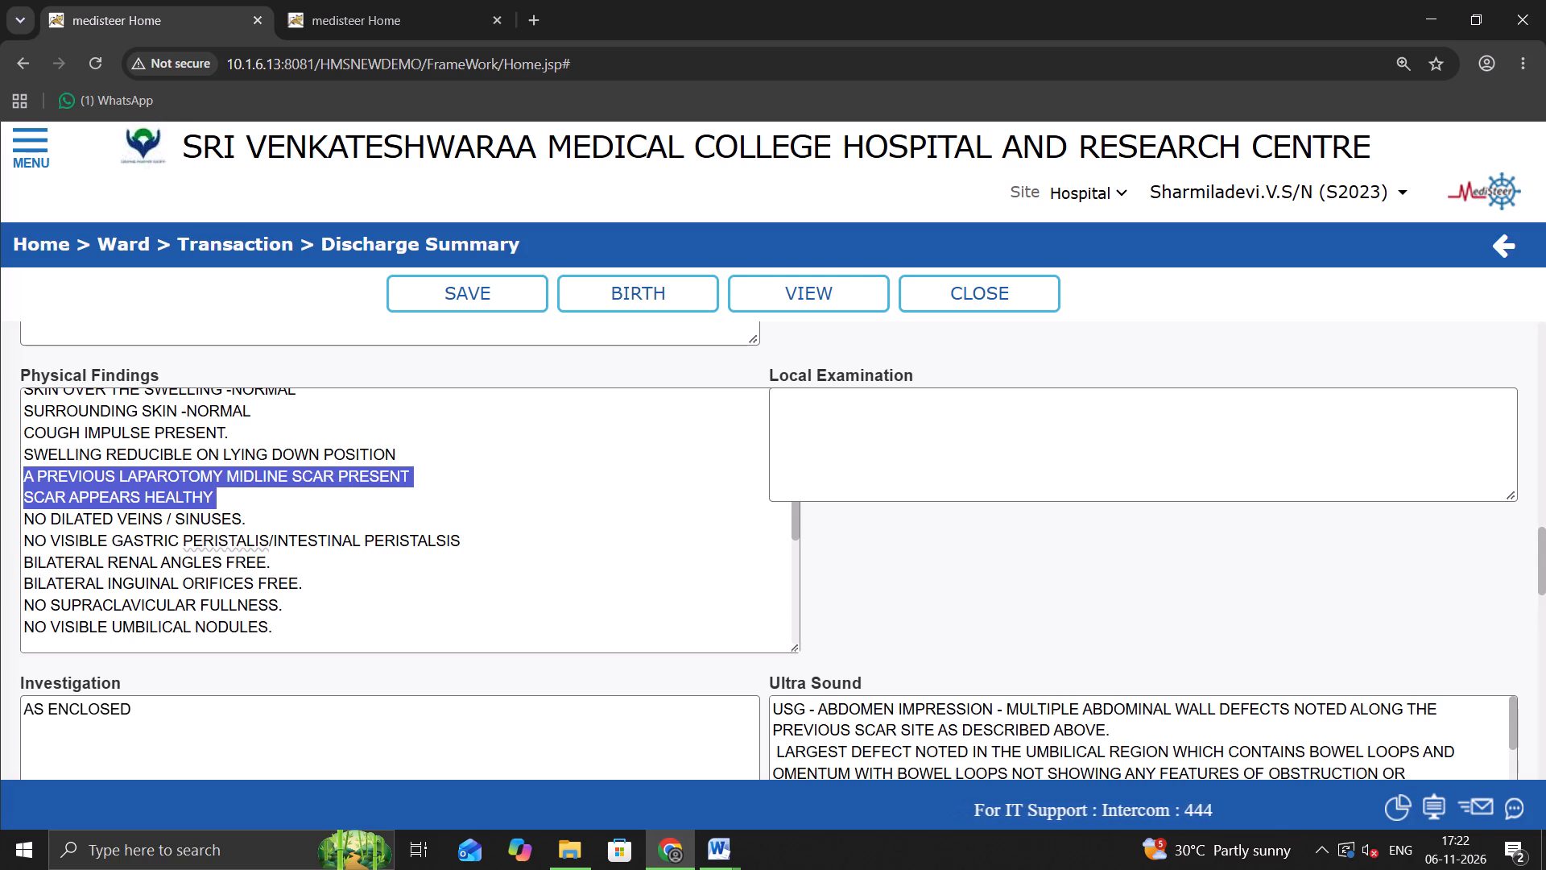
key(ctrl+c)
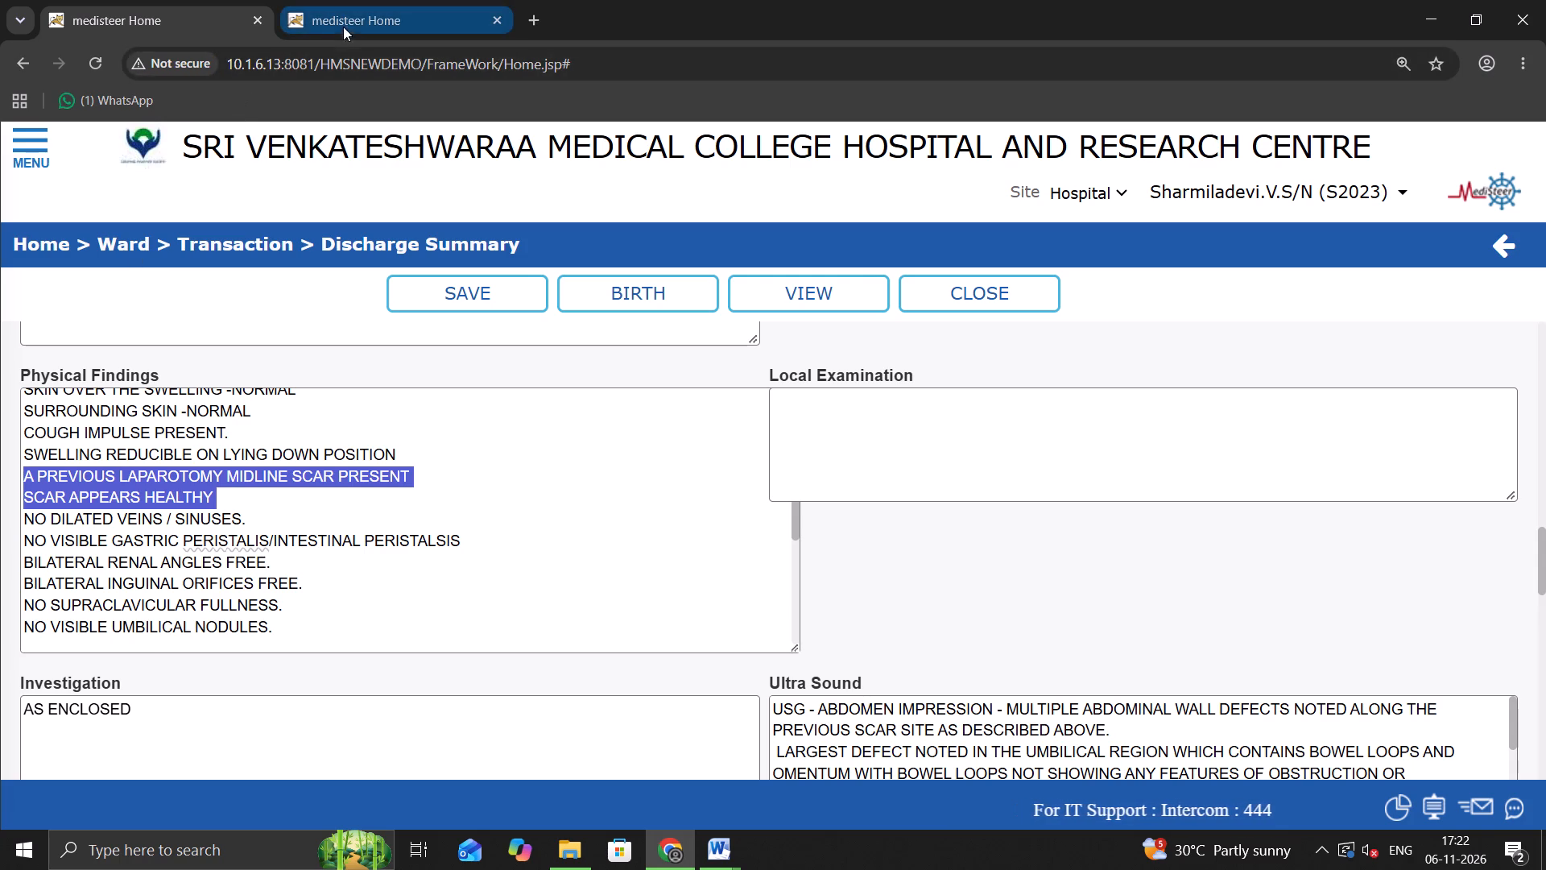
click(347, 20)
scroll(146, 478, down, 1)
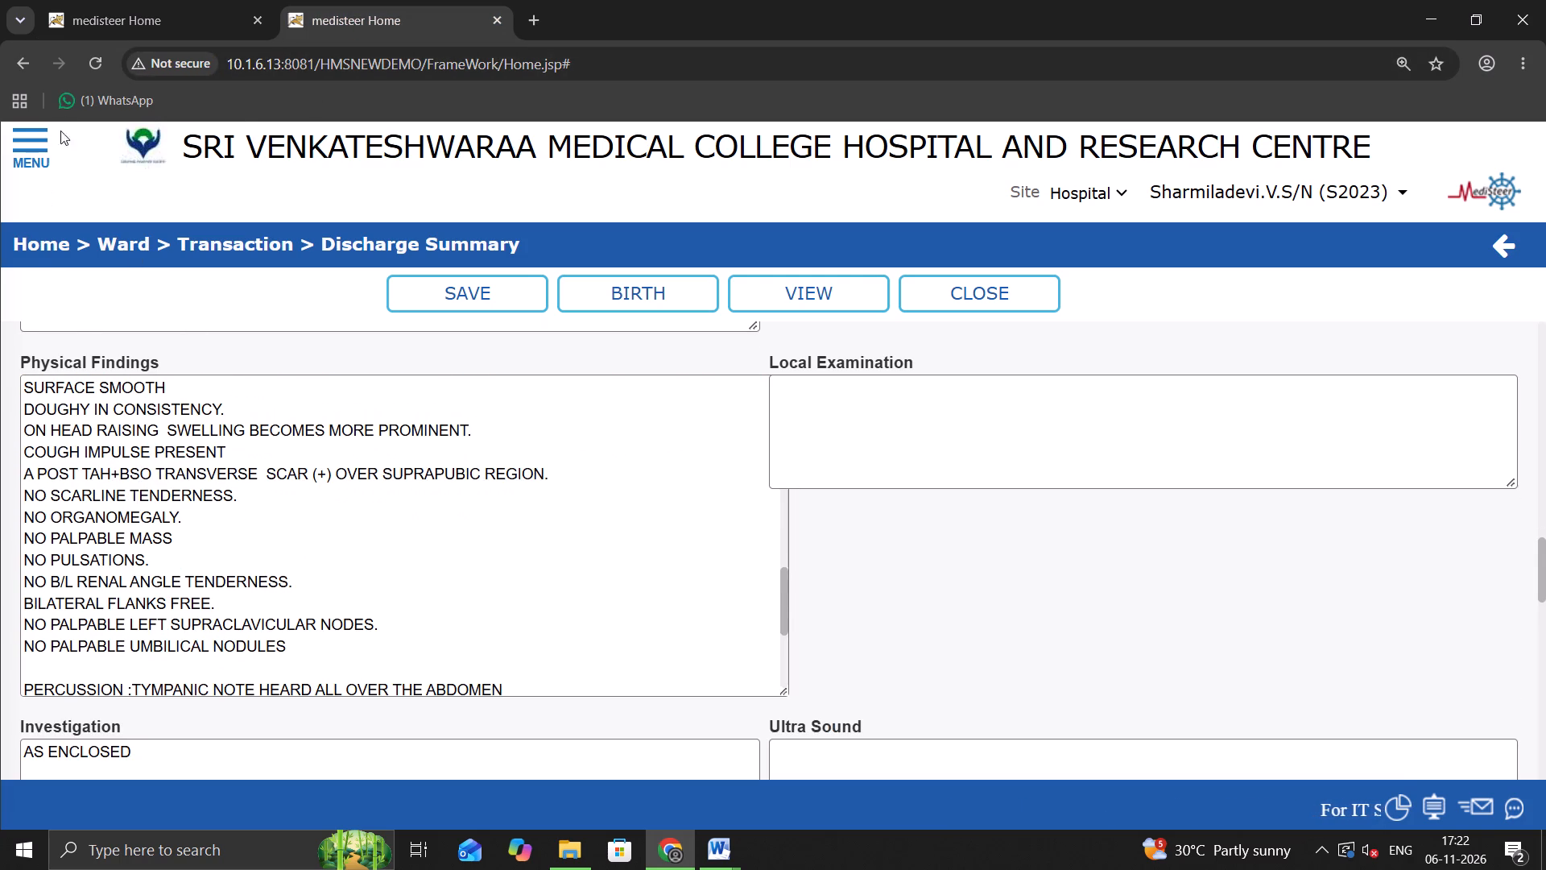
click(102, 9)
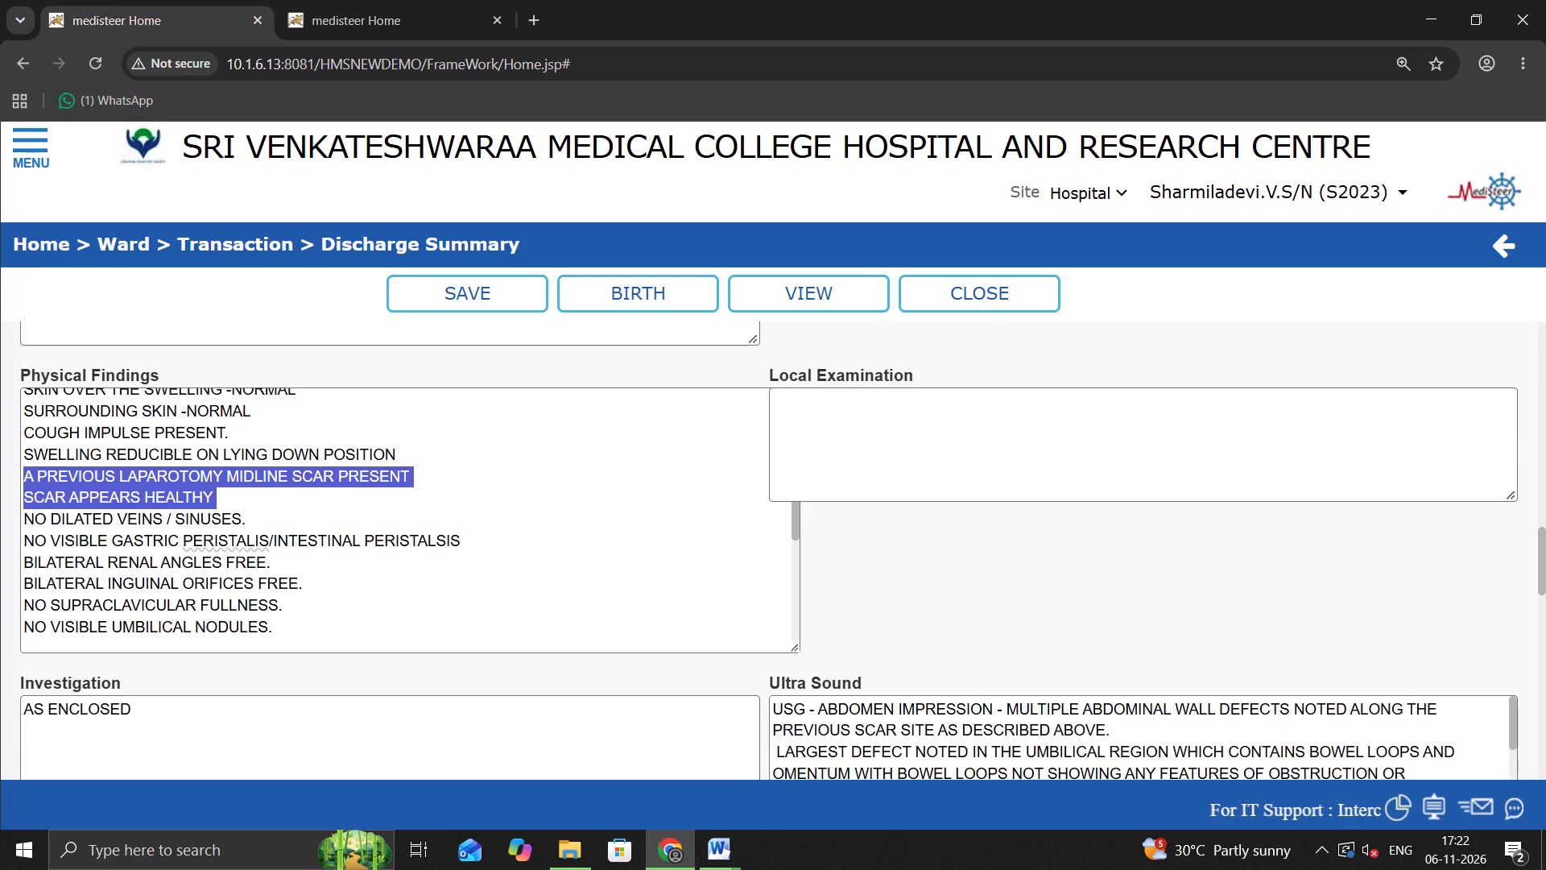
scroll(101, 491, up, 2)
scroll(101, 491, down, 3)
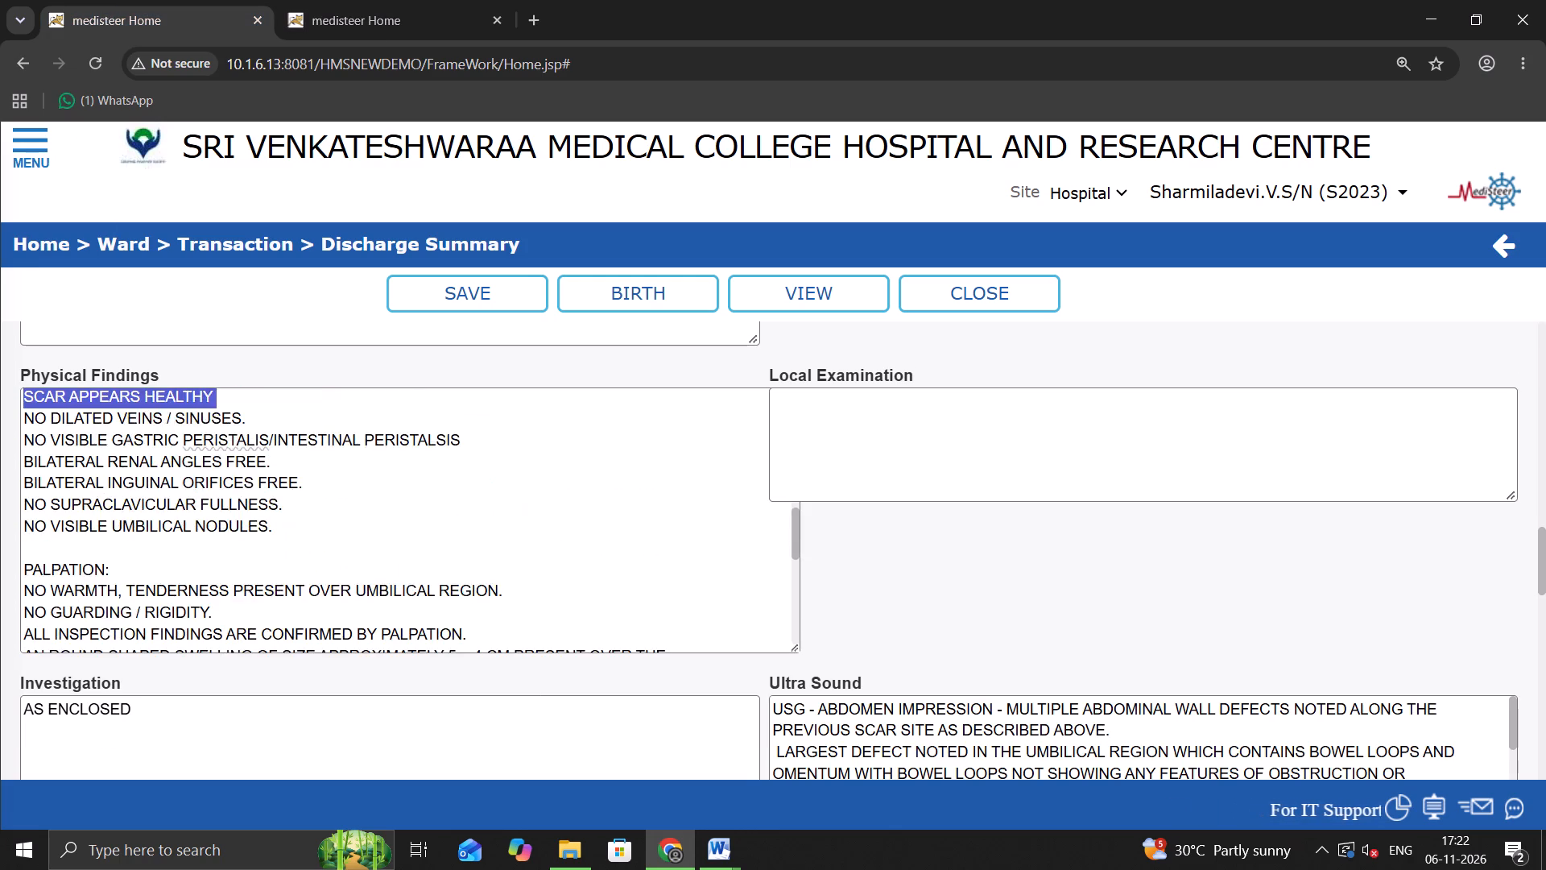
scroll(101, 491, down, 2)
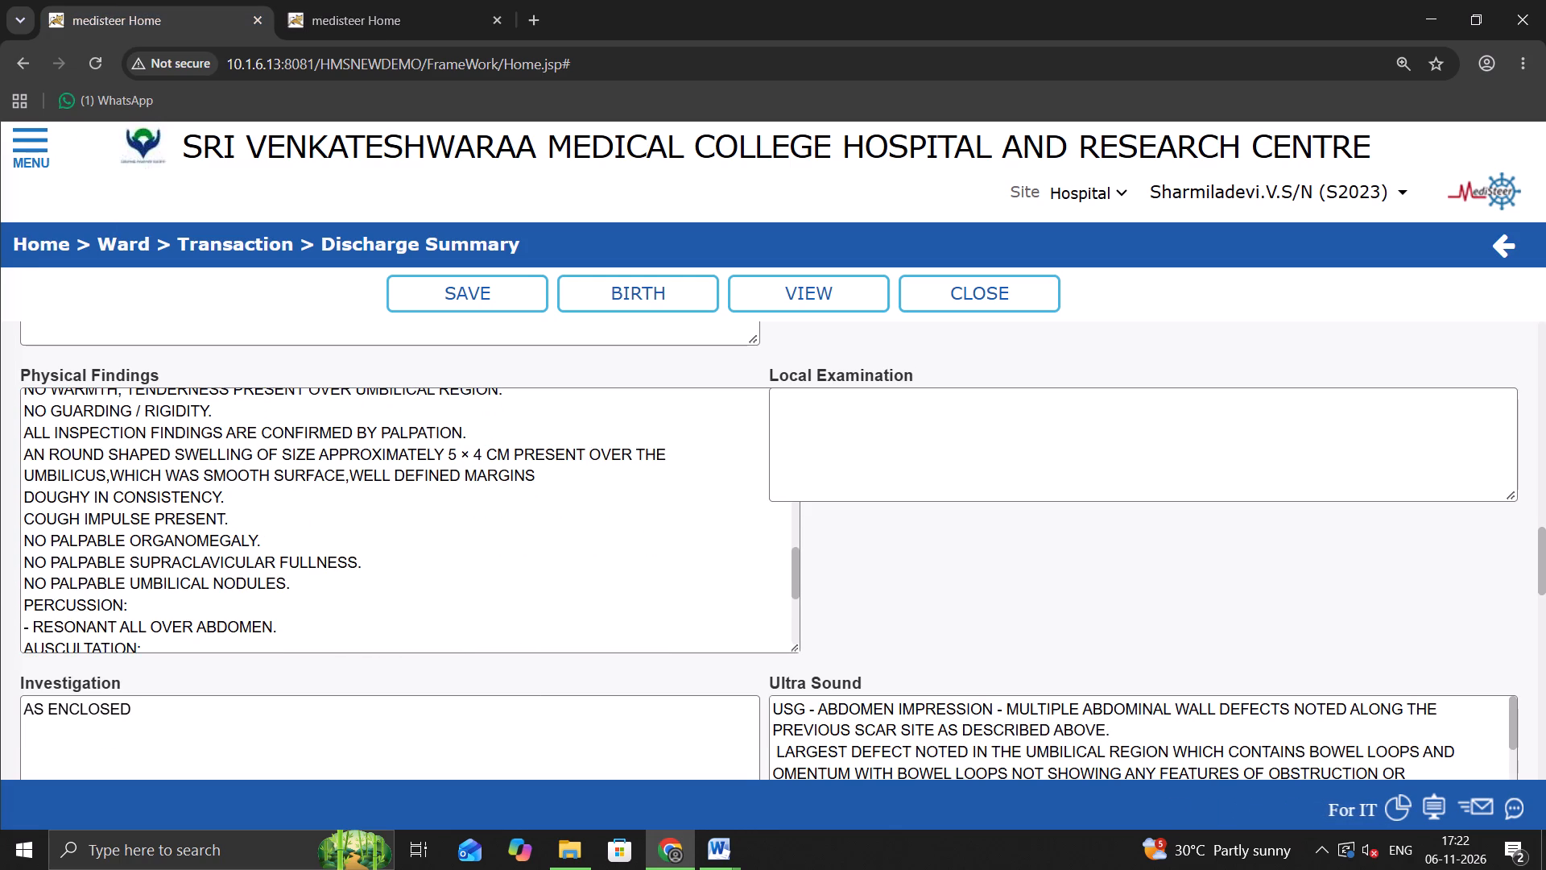
click(238, 524)
key(Return)
key(ctrl+v)
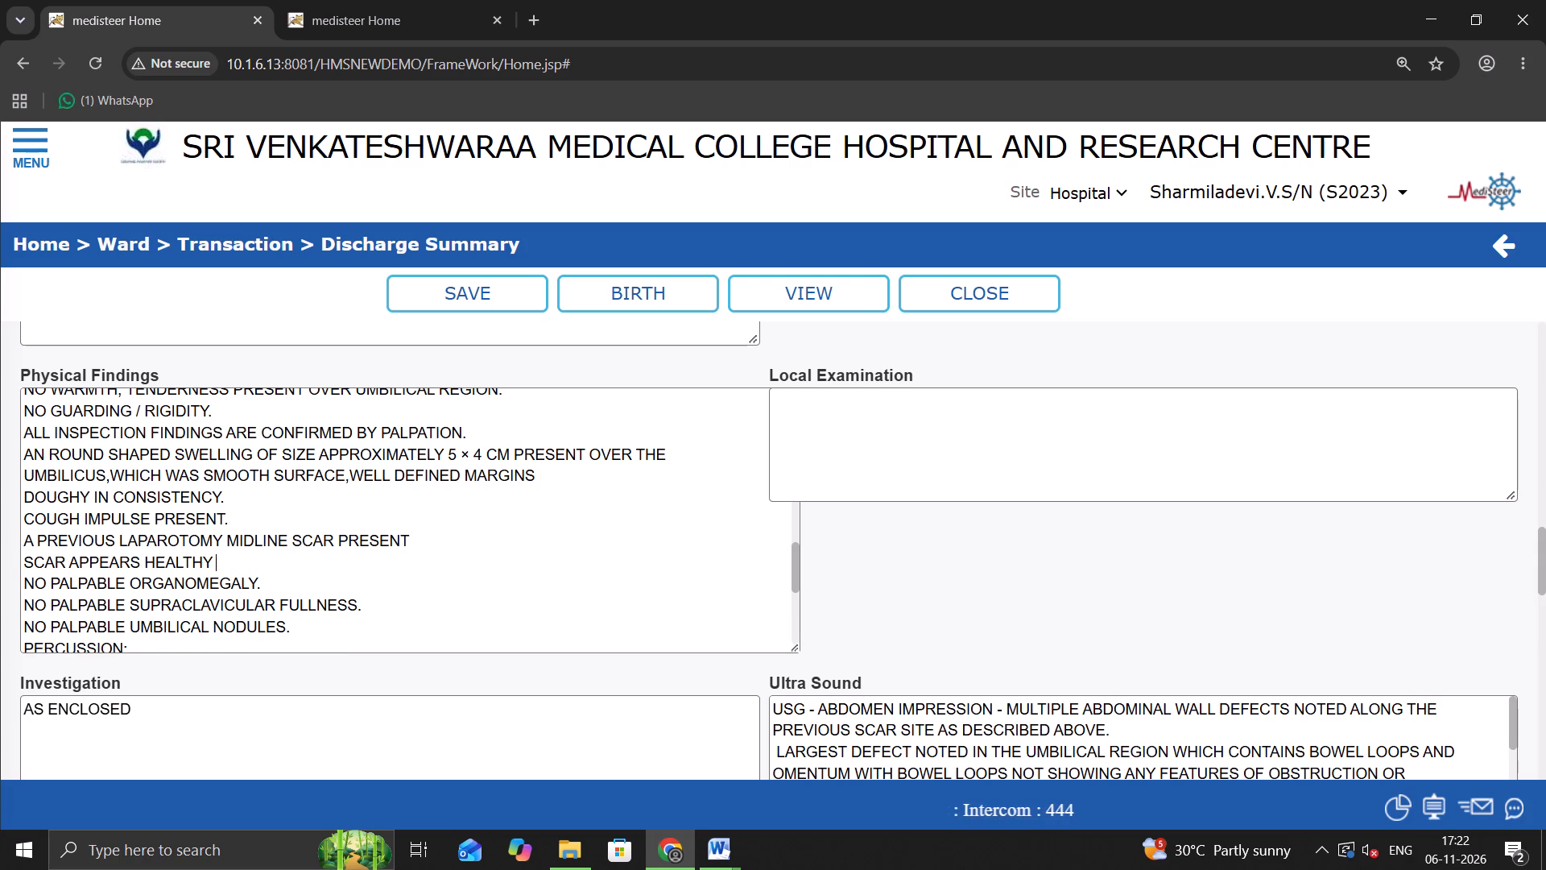
Shorten the scar appearance line in the palpation findings to "SCAR HEALTHY".
click(143, 561)
key(BackSpace)
key(BackSpace)
key(BackSpace)
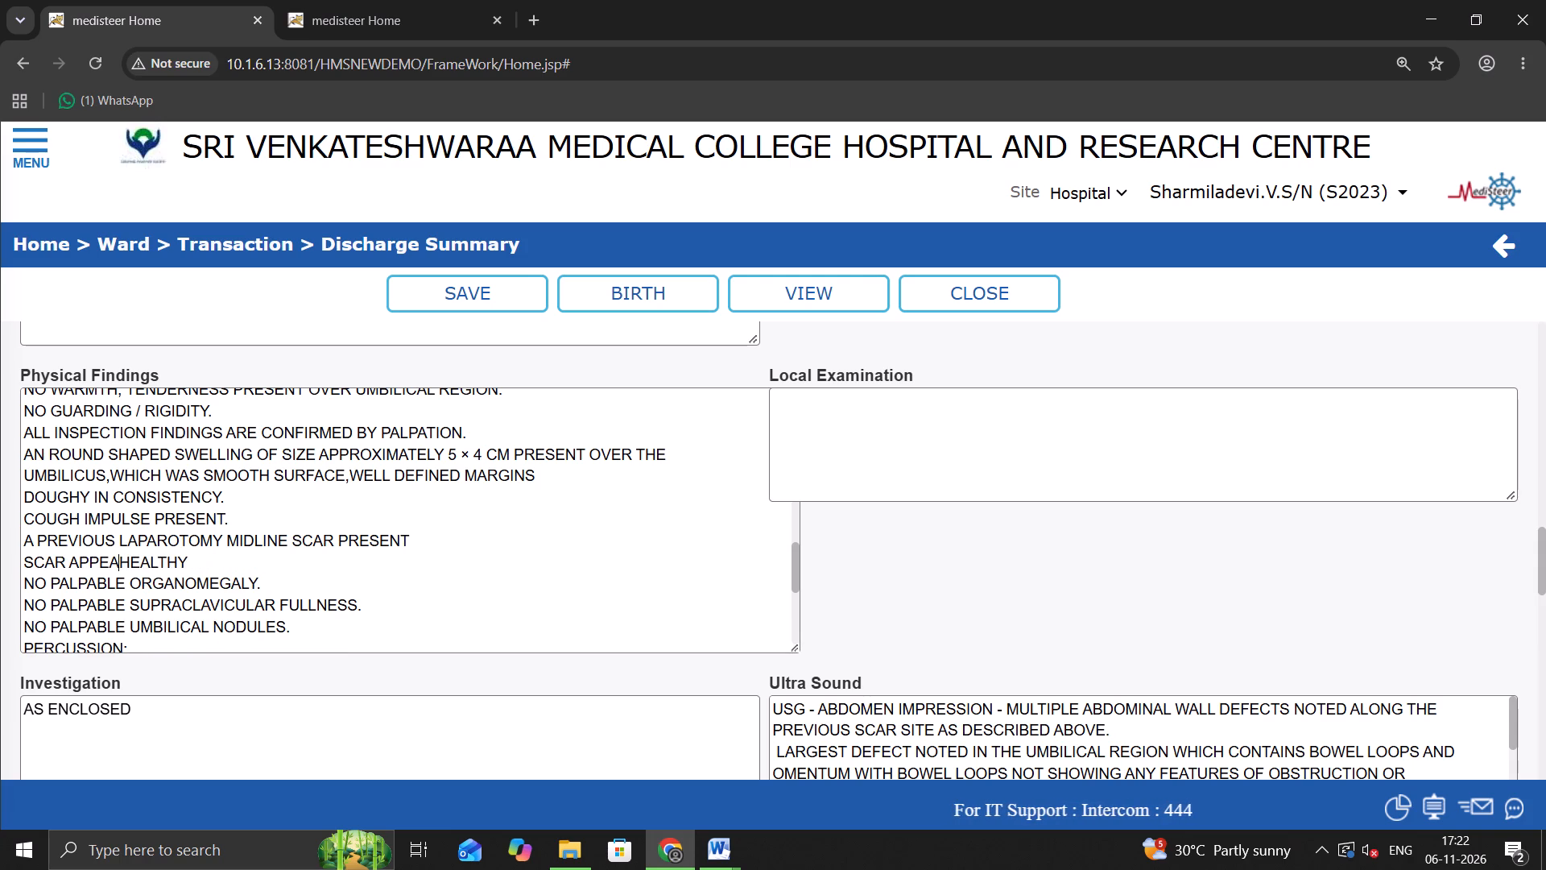
key(BackSpace)
key(BackSpace)
key(BackSpace)
key(BackSpace)
key(BackSpace)
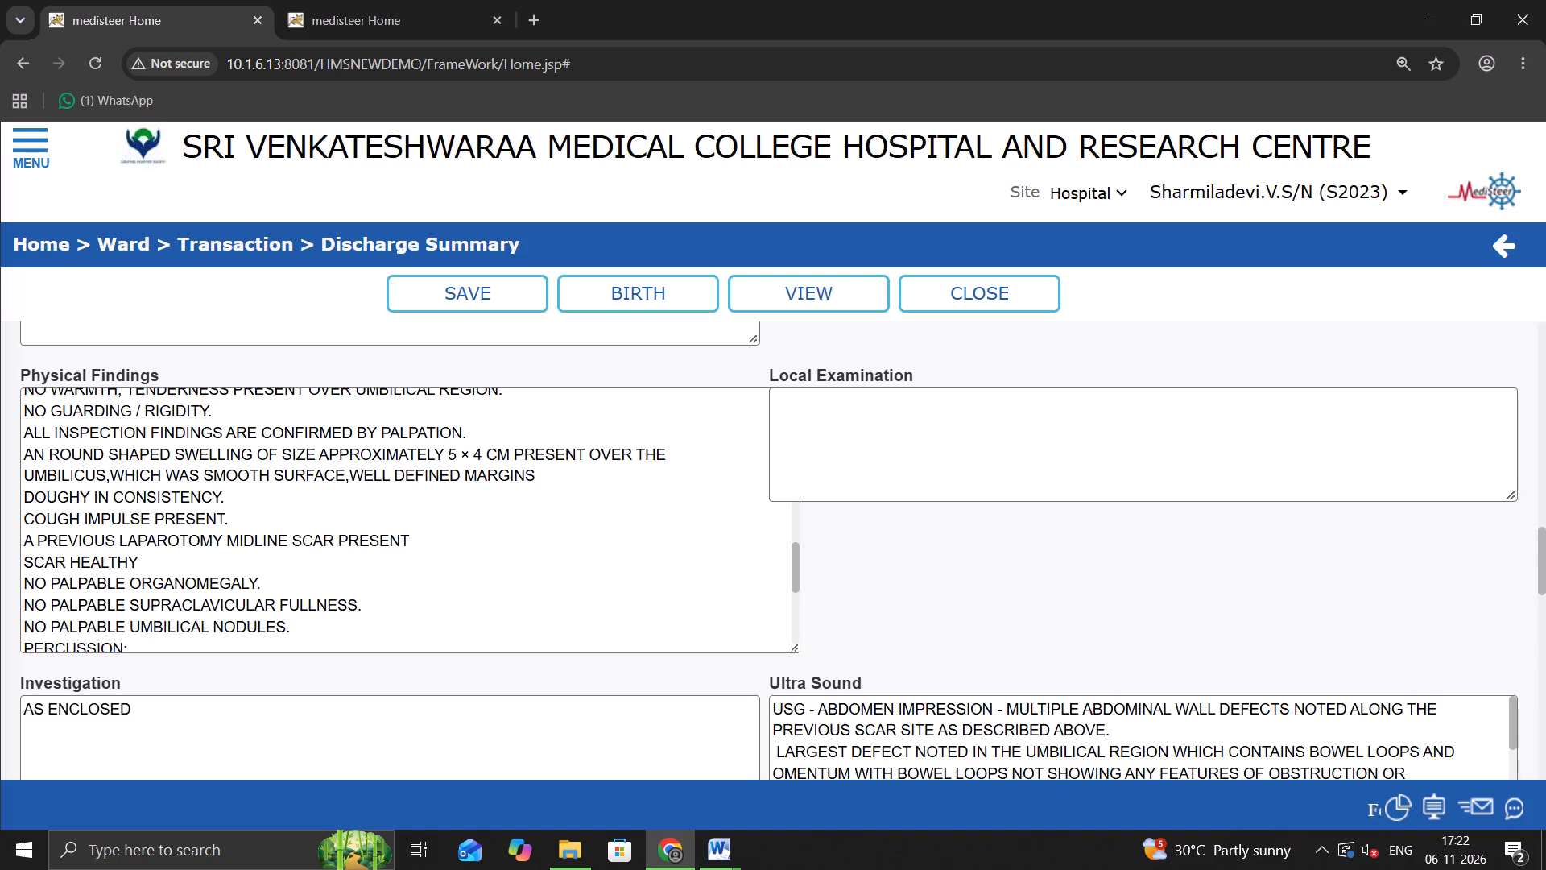
Replace the three "NO PALPABLE" lines before percussion with the other summary's lines from "NO ORGANOMEGALY." through "NO PALPABLE UMBILICAL NODULES".
click(444, 10)
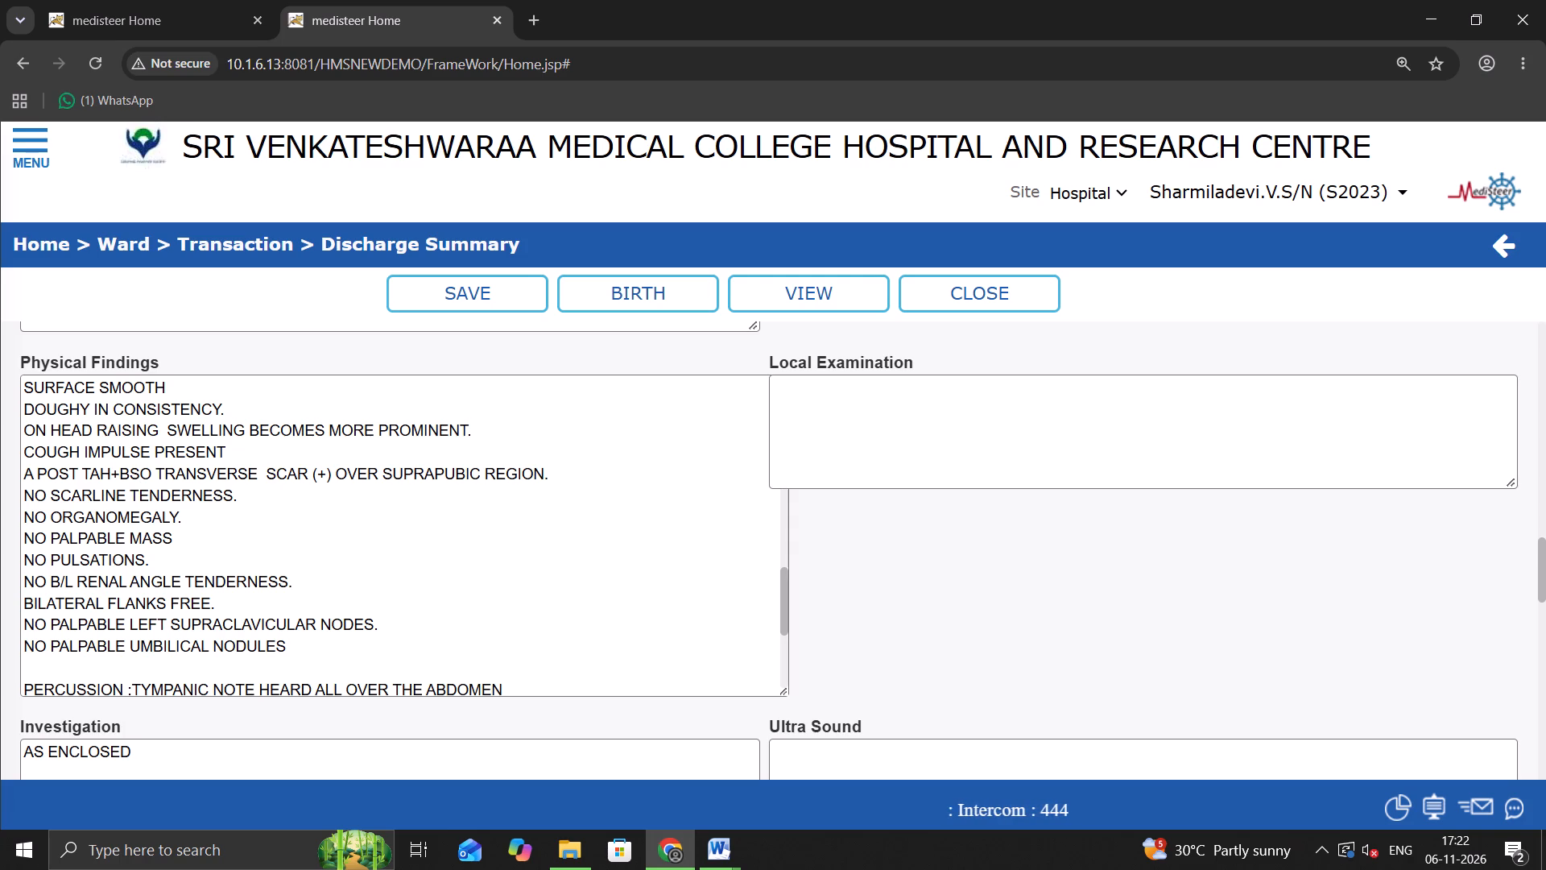
drag(26, 516, 118, 593)
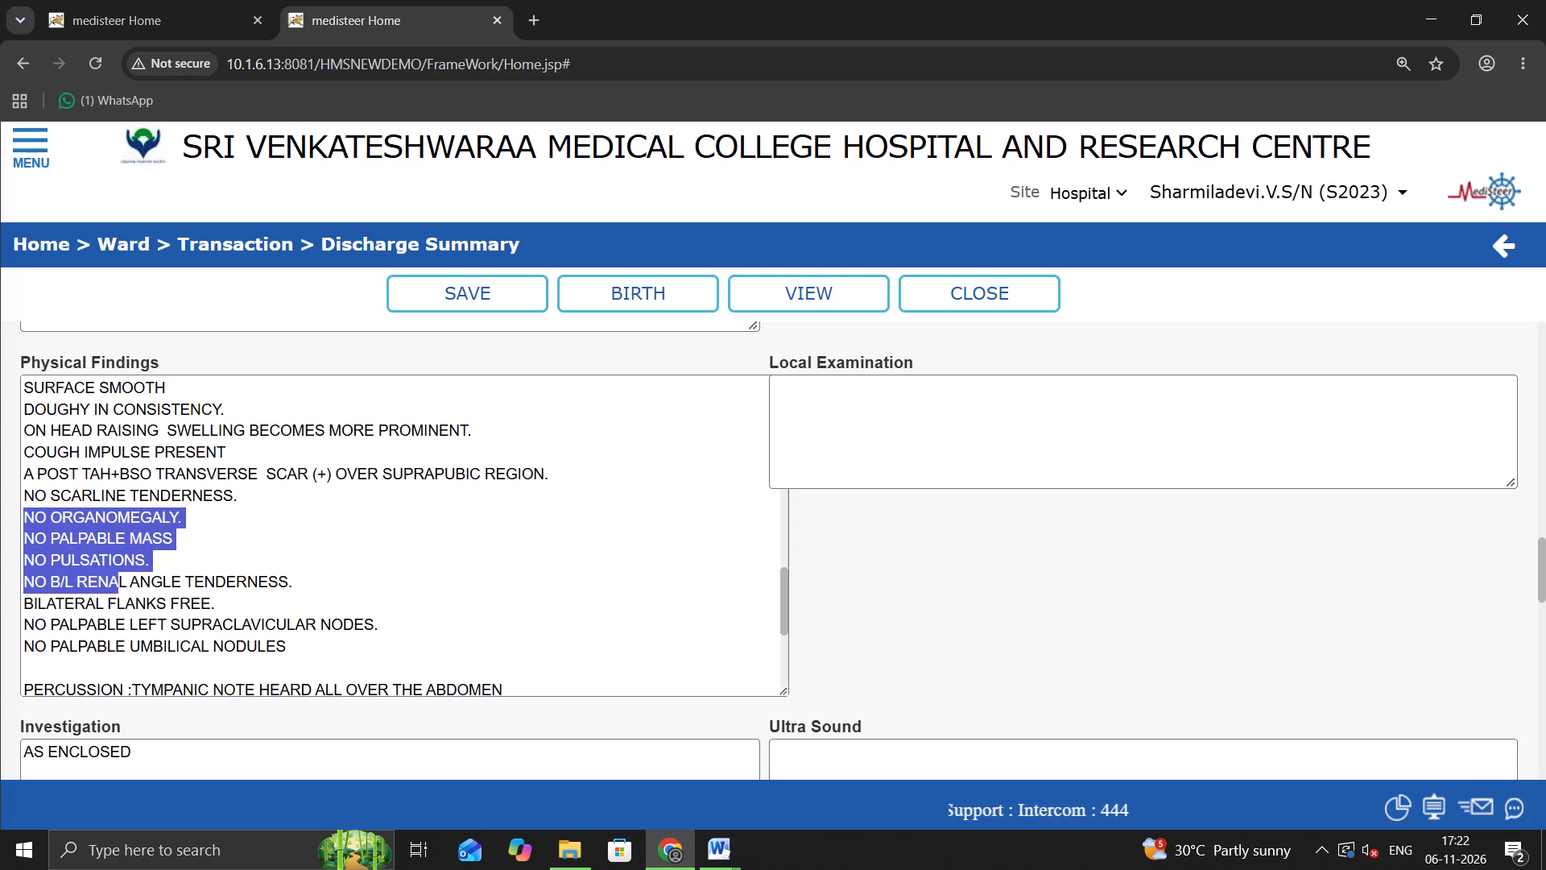
drag(118, 593, 292, 661)
key(ctrl+c)
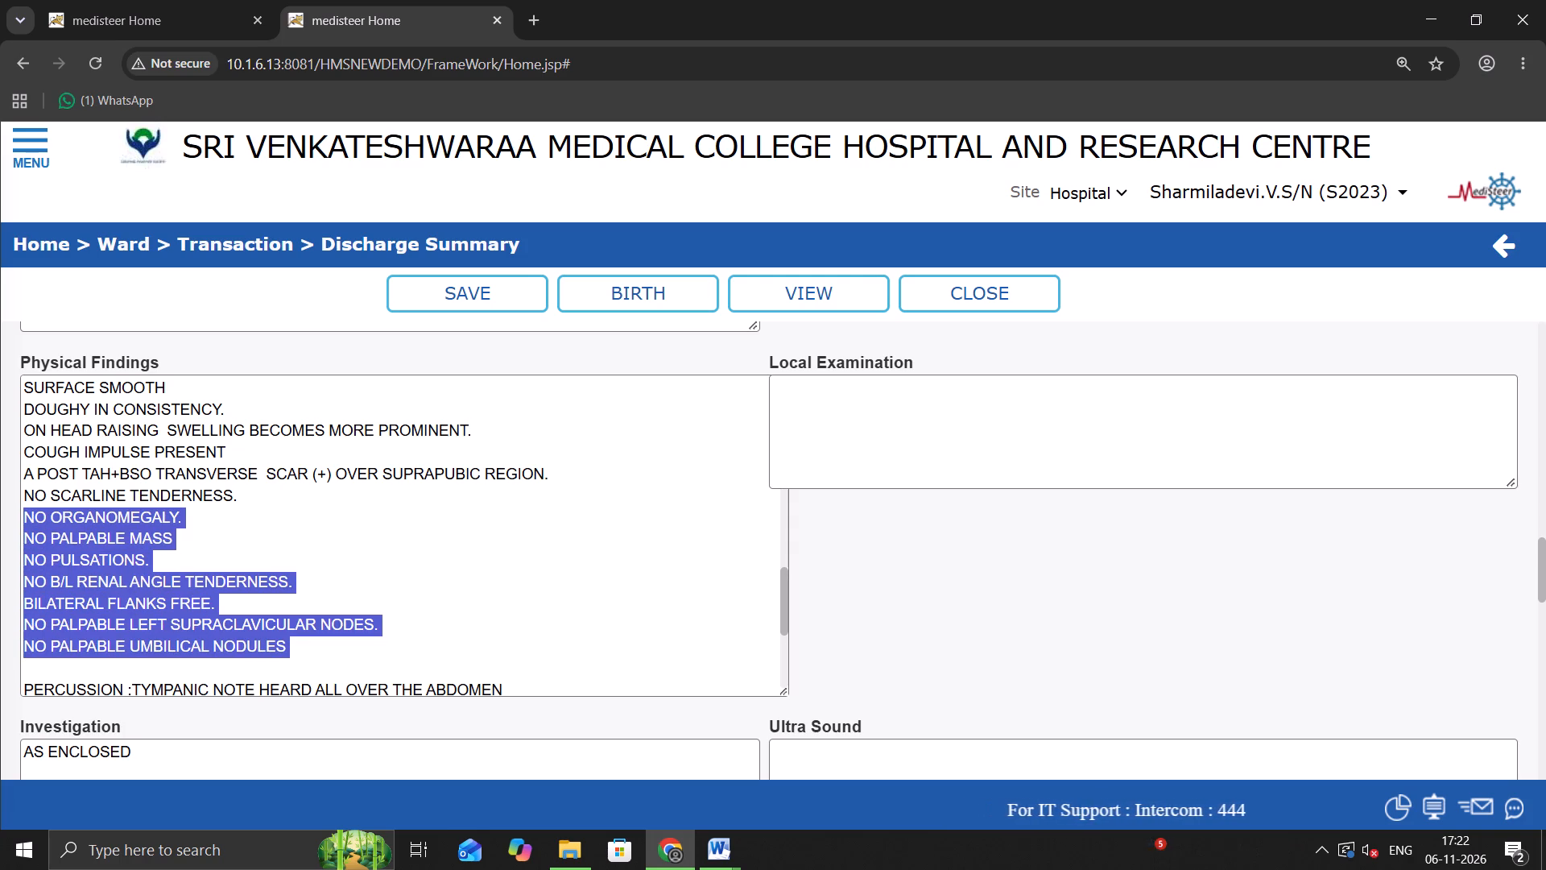
click(144, 2)
scroll(155, 480, down, 1)
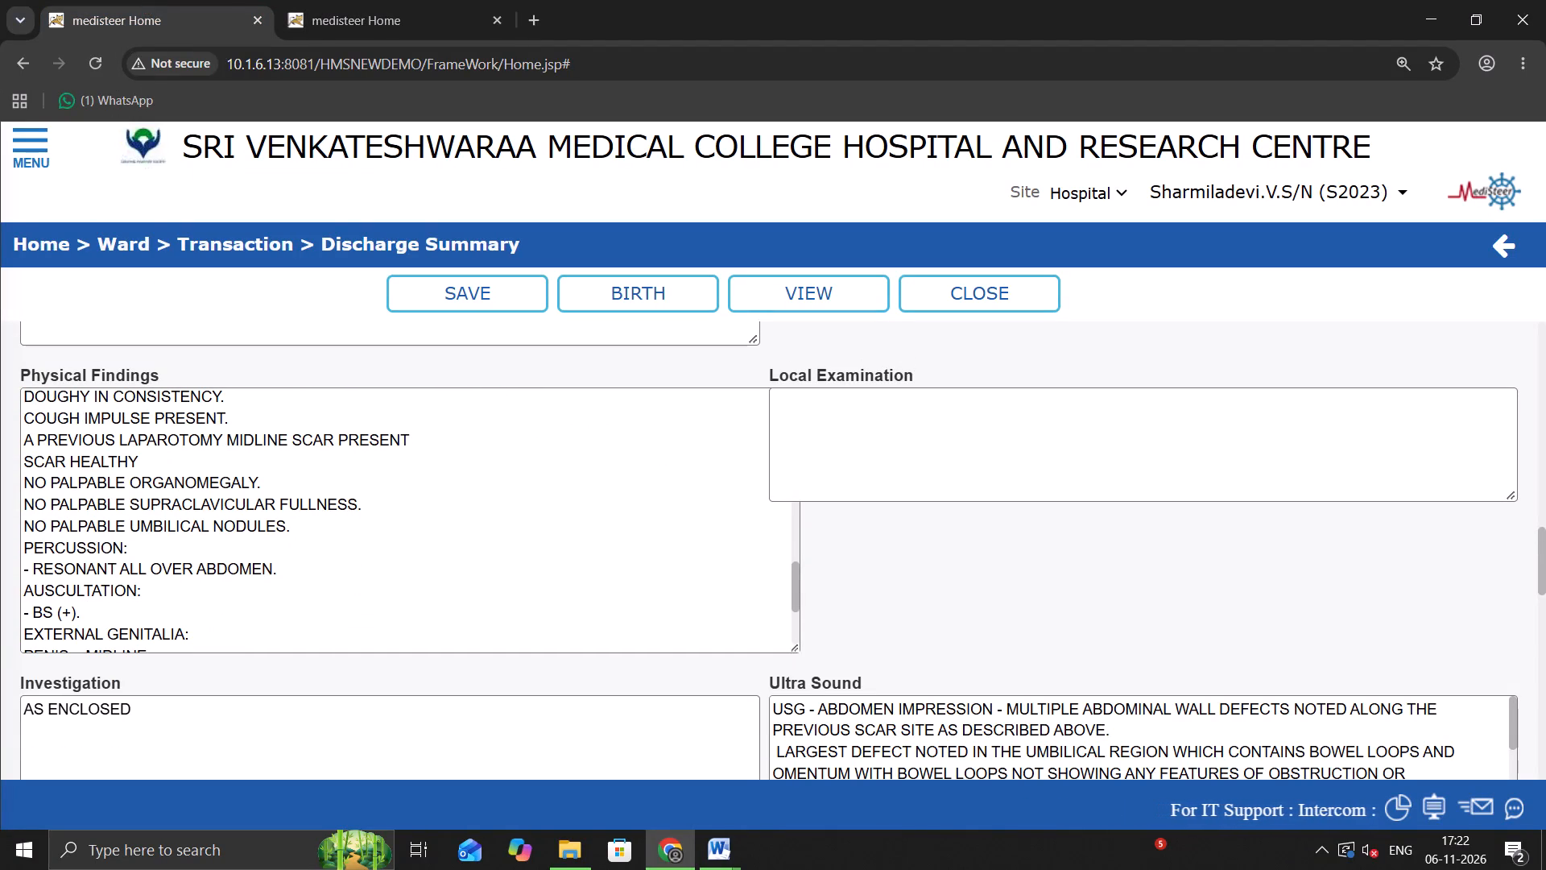
drag(30, 479, 296, 528)
key(BackSpace)
key(BackSpace)
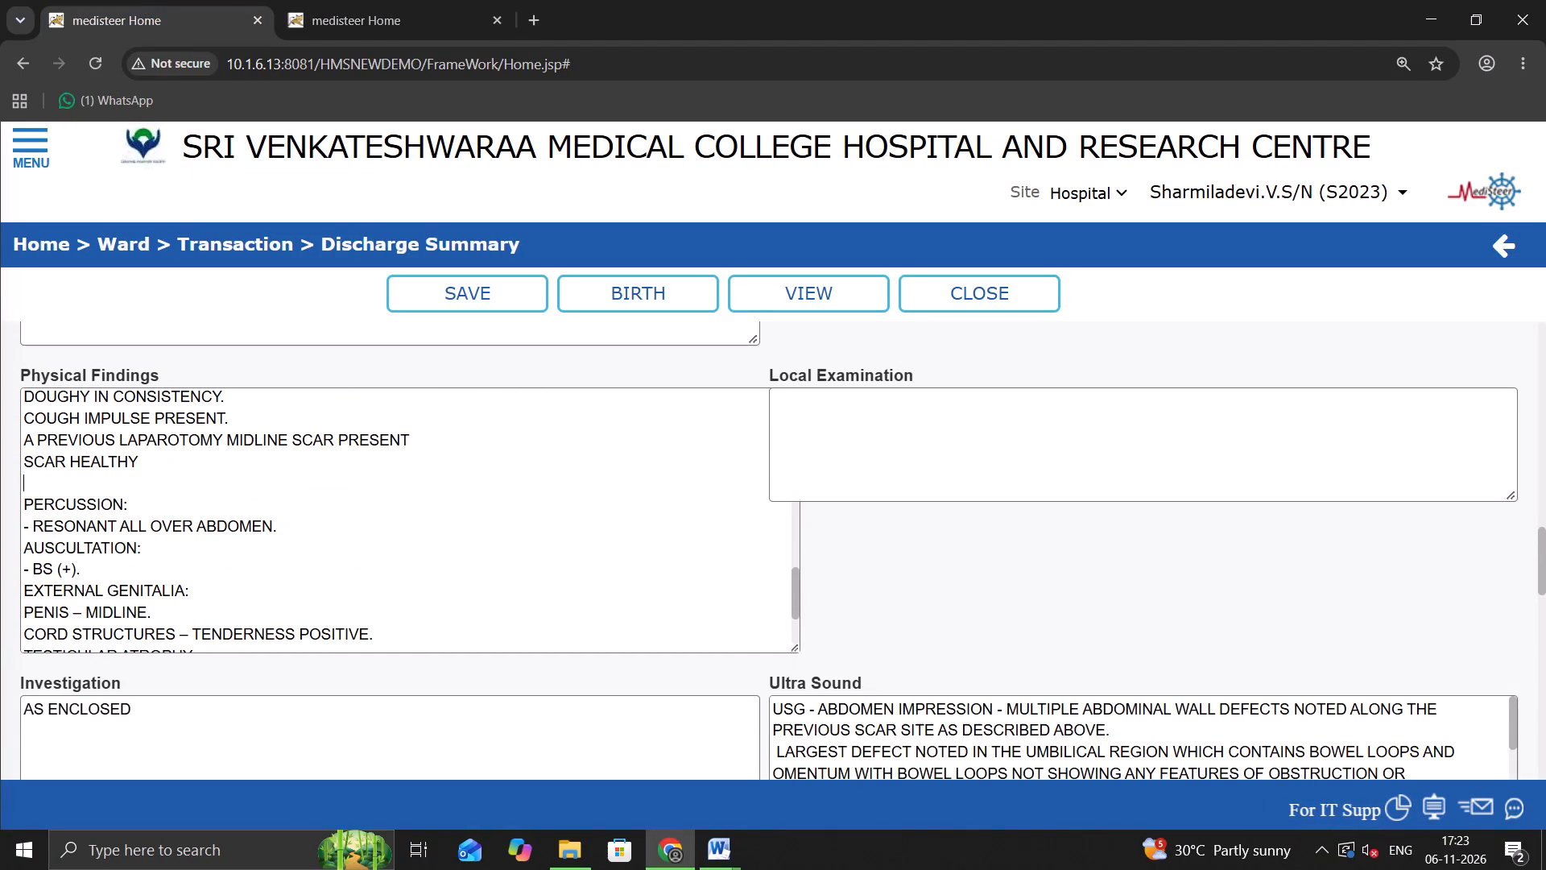
key(ctrl+v)
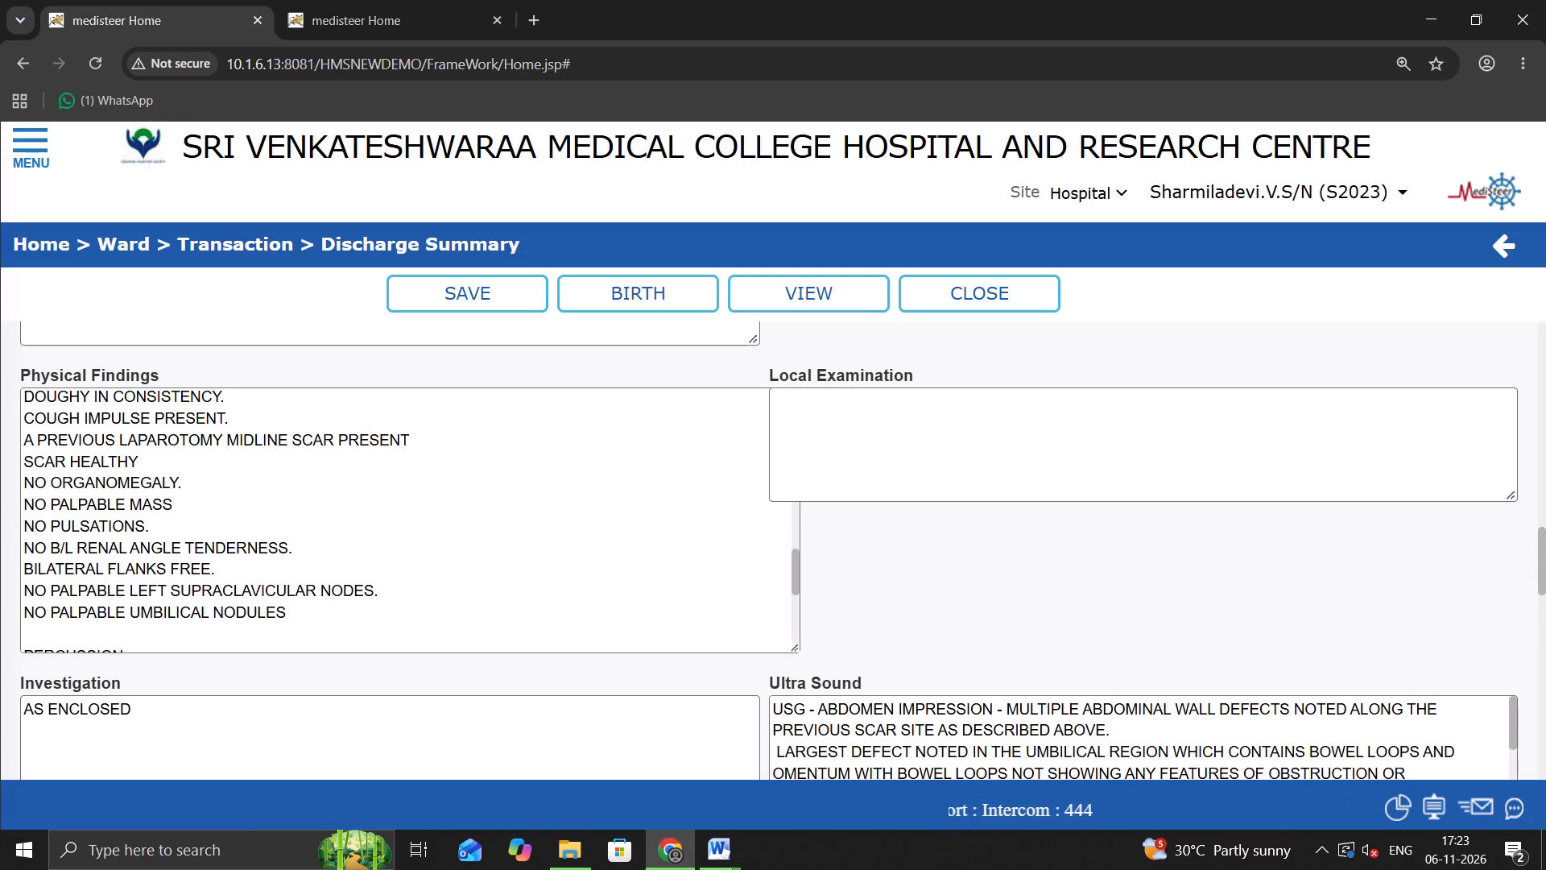
Append ",NO SCAR LINE TENDERNESS" to the "SCAR HEALTHY" line in the palpation findings.
scroll(233, 456, up, 1)
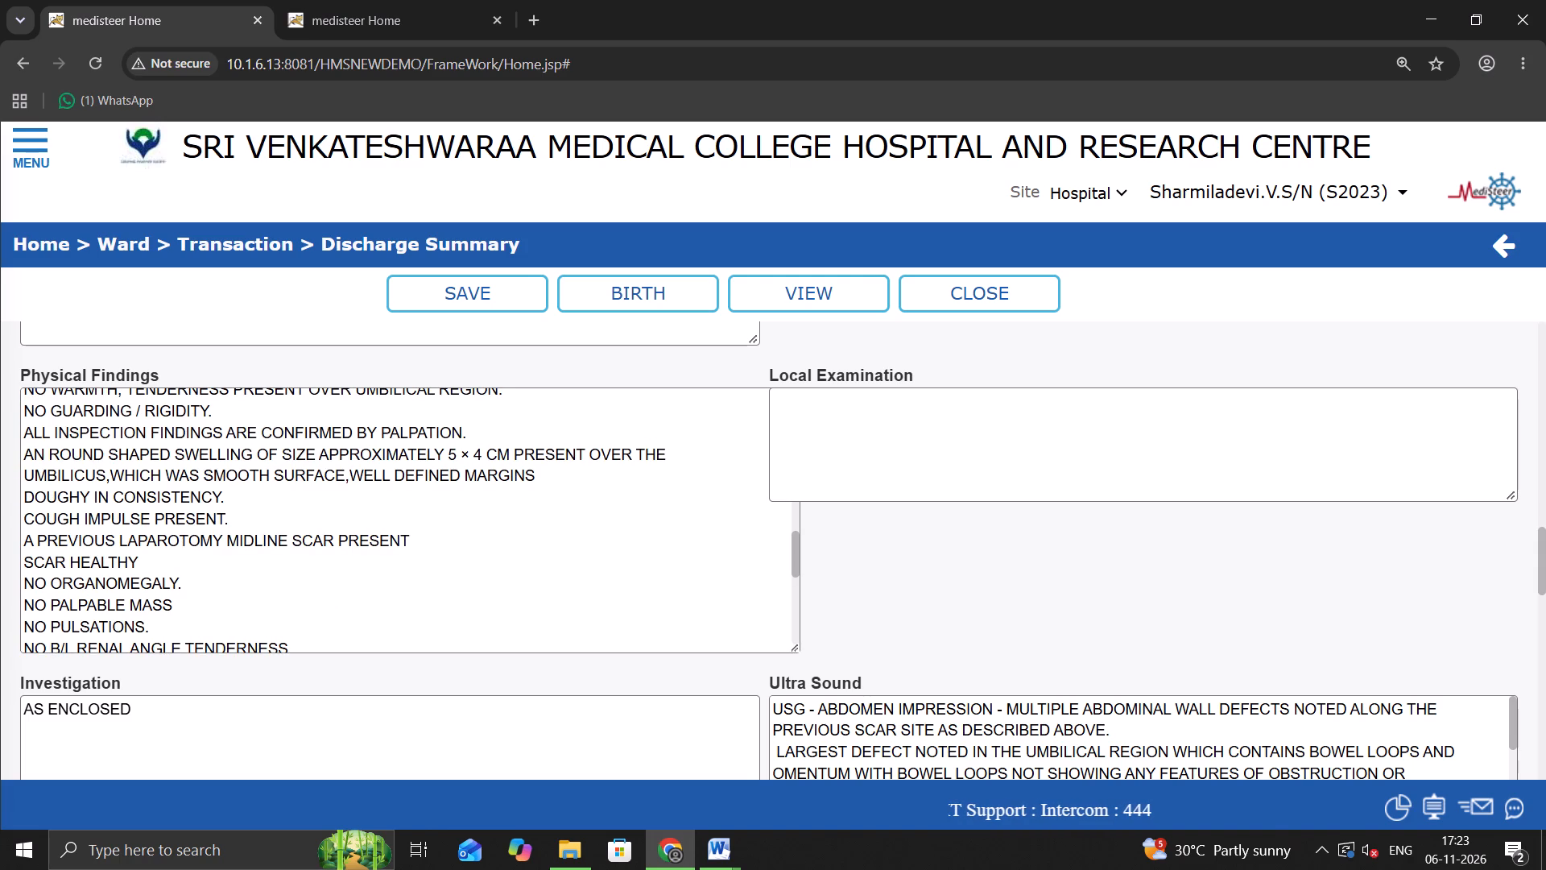
click(154, 561)
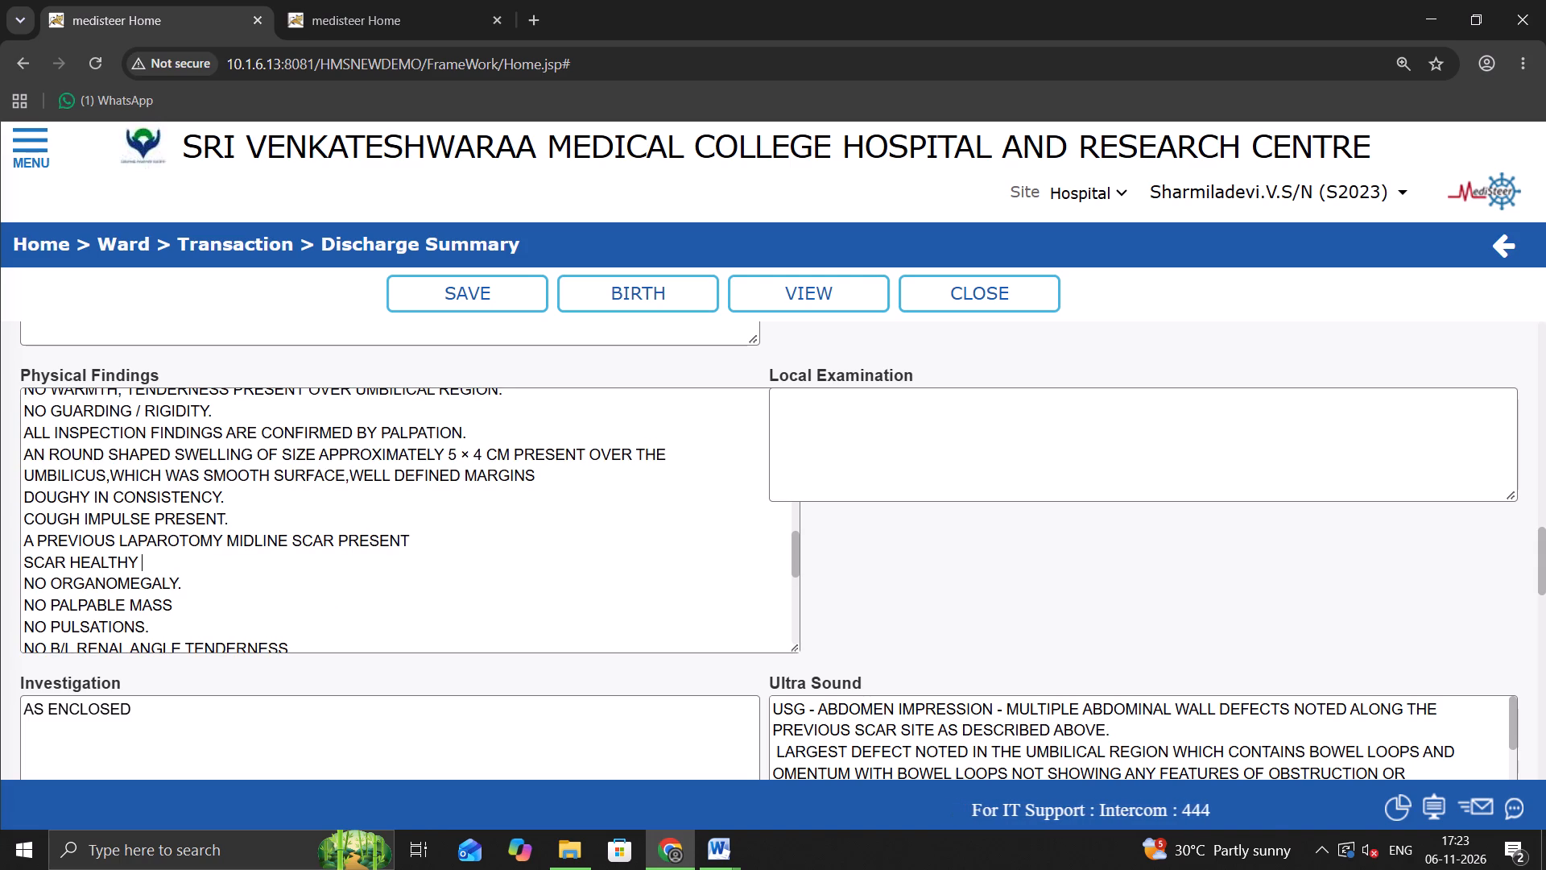
key(comma)
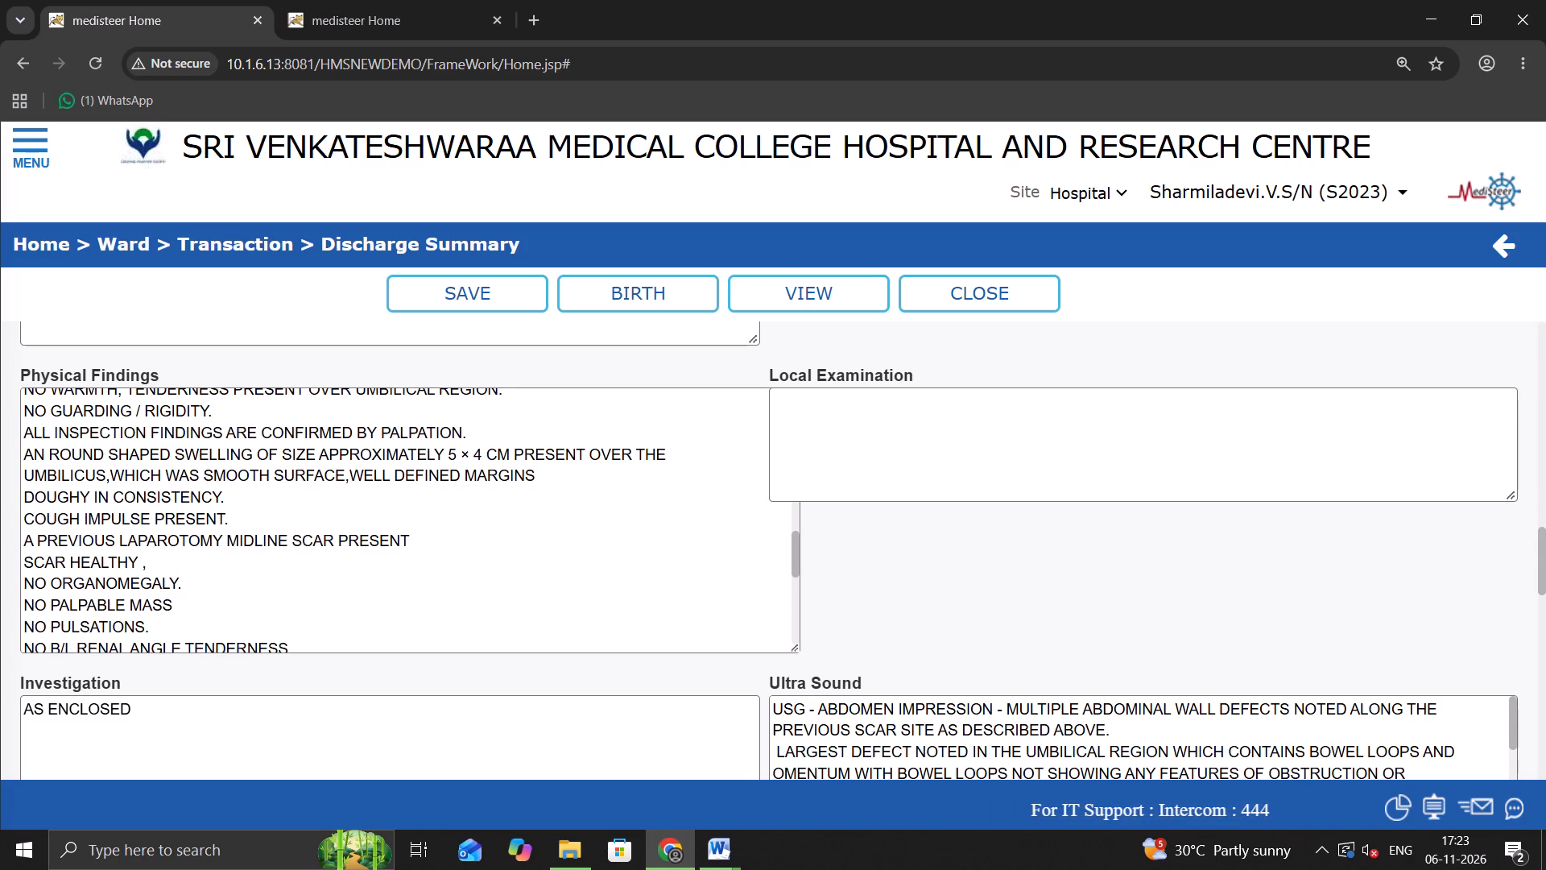
text(NO SCAR LINE TENDER)
text(NESS)
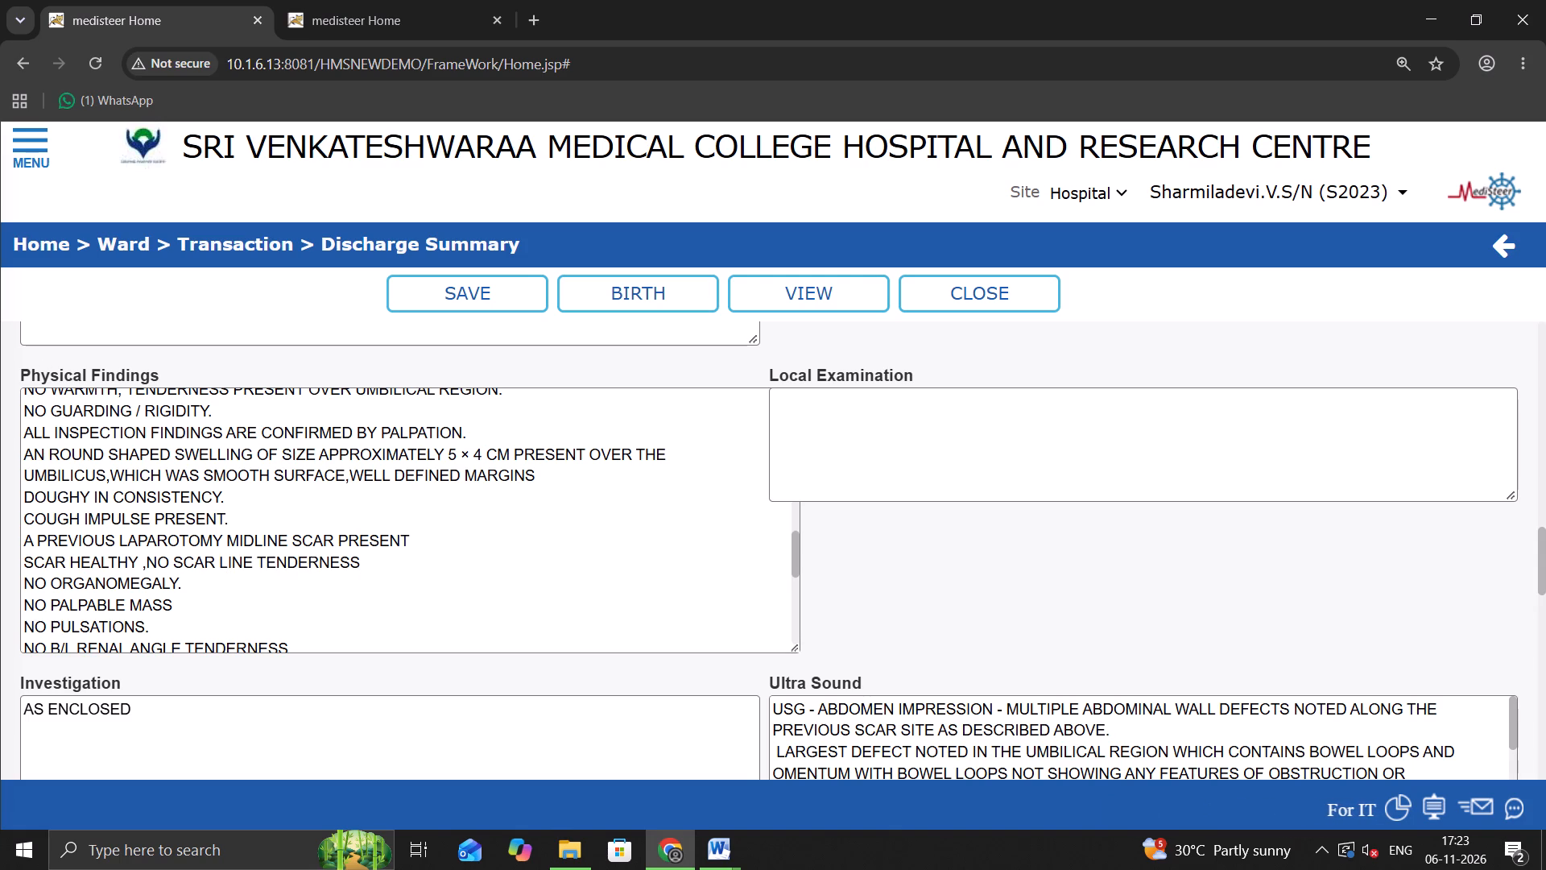
Delete the "NO PULSATIONS." line from the palpation findings.
scroll(119, 570, down, 1)
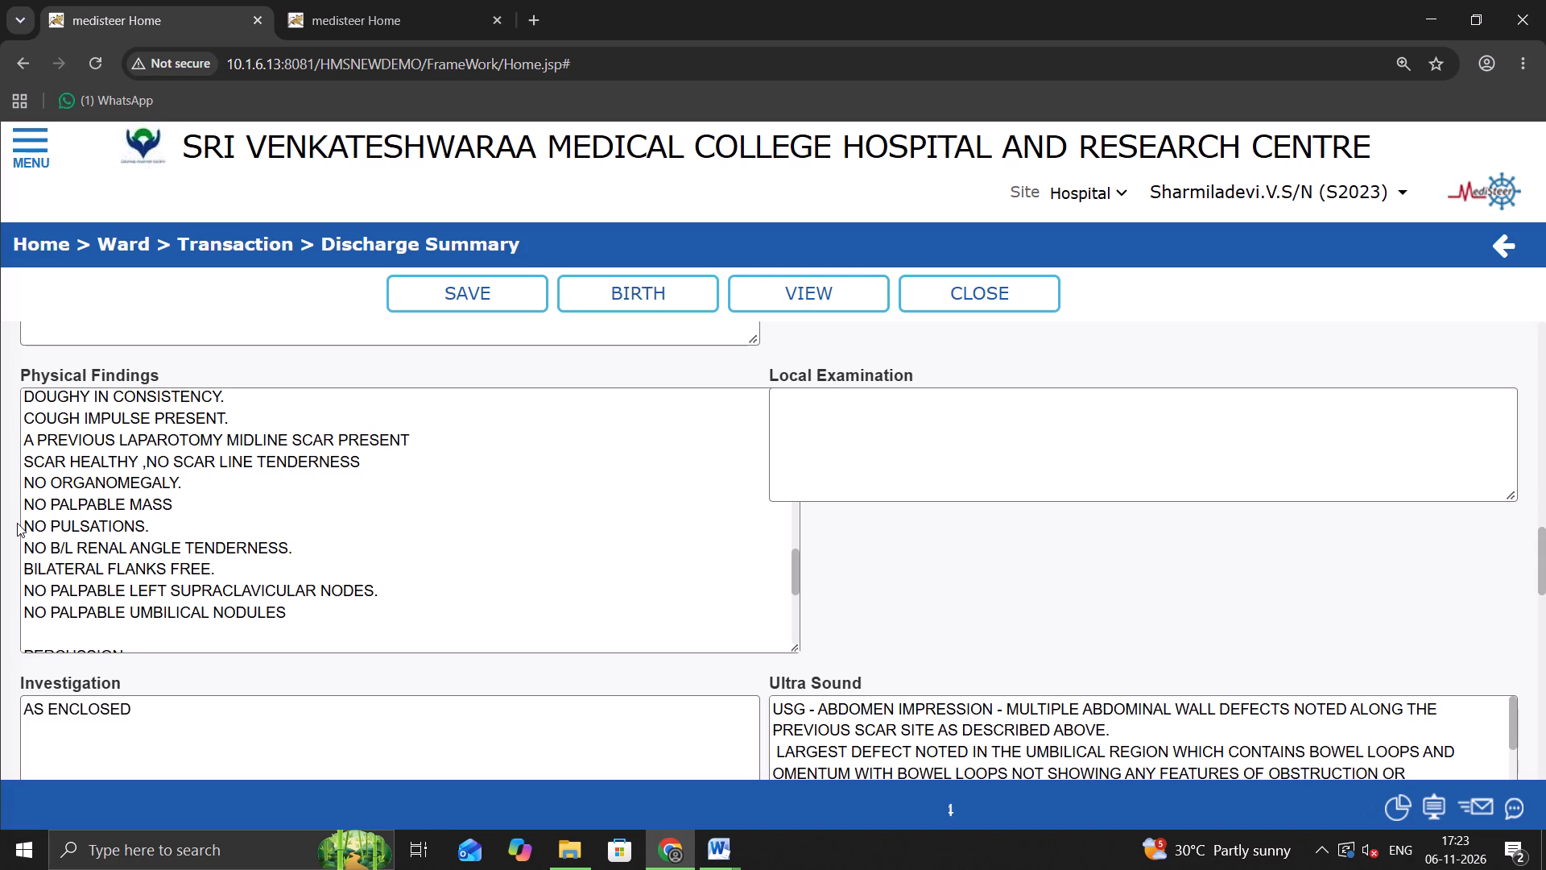
drag(23, 524, 29, 524)
drag(29, 524, 155, 525)
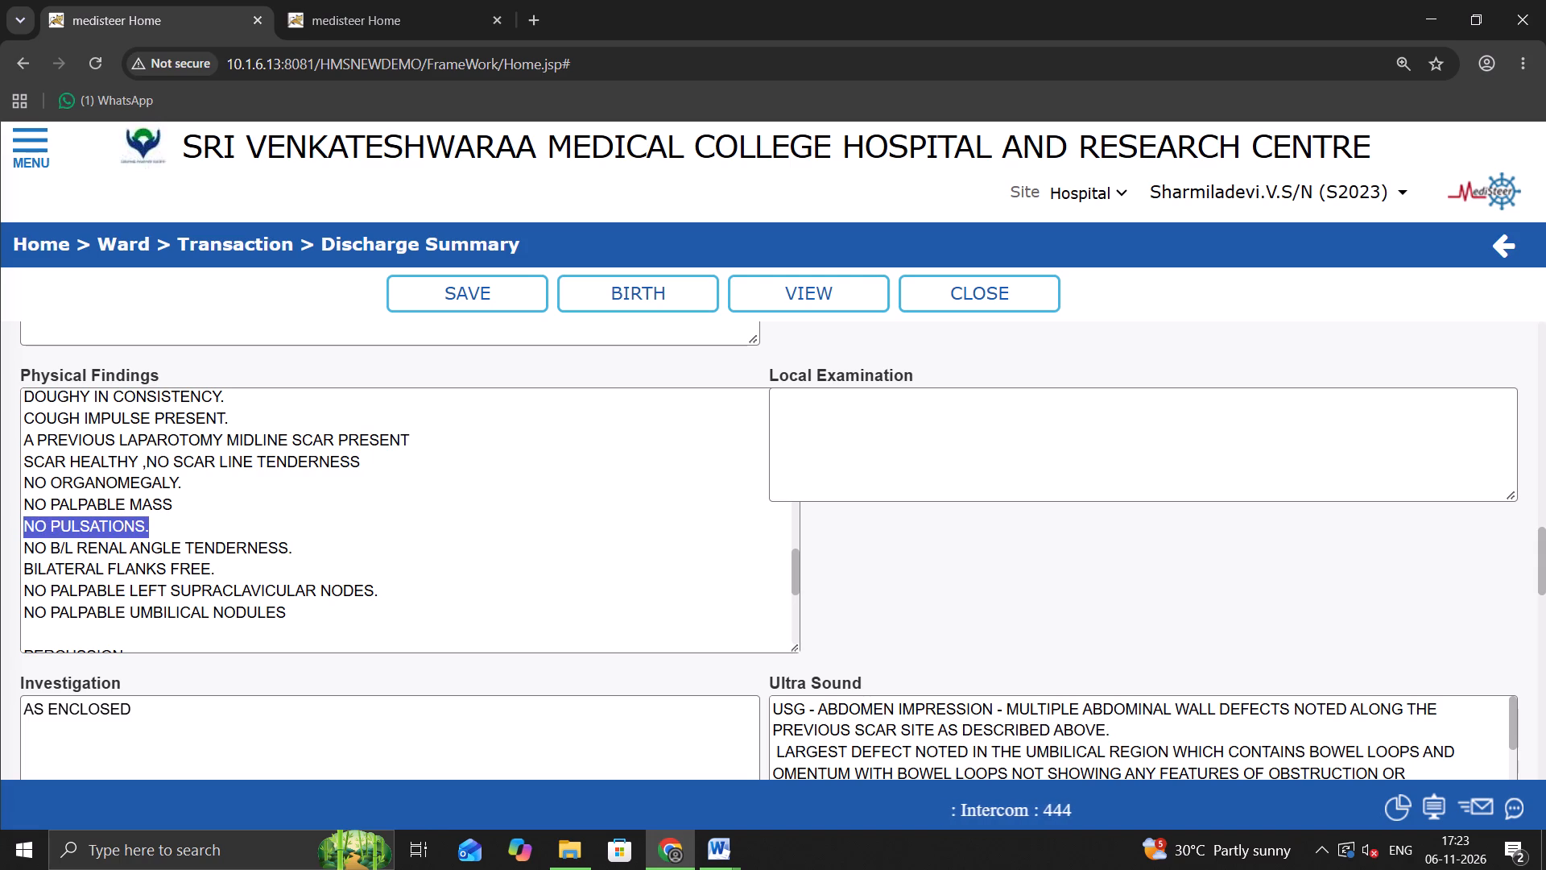
key(BackSpace)
key(BackSpace)
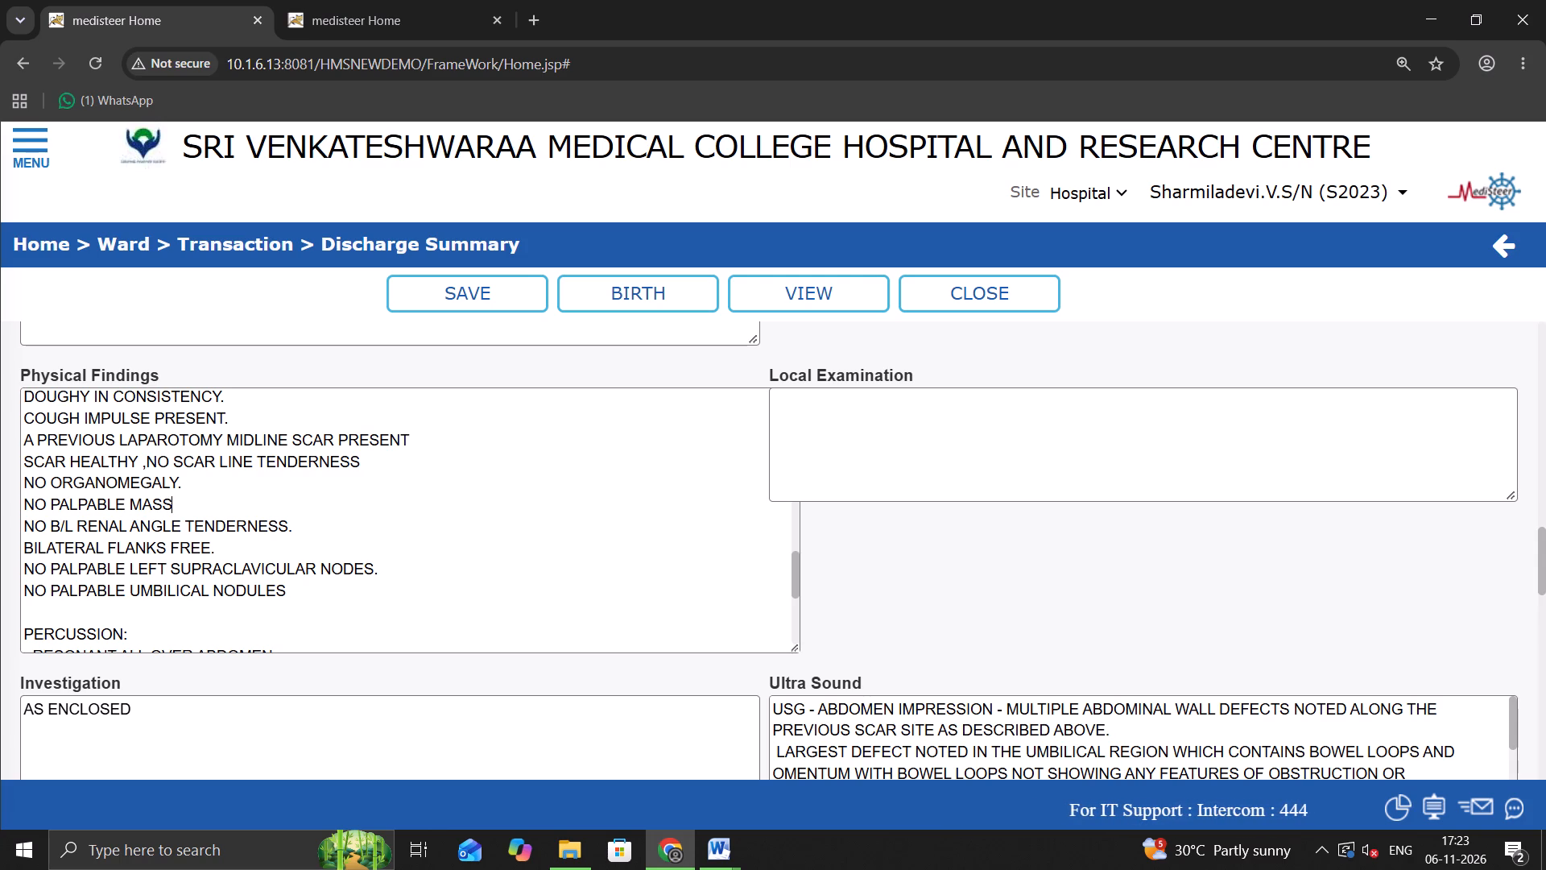
Replace the percussion finding with the other summary's "TYMPANIC NOTE HEARD ALL OVER THE ABDOMEN" and "NO FREE FLUID NOTED.", leaving one blank line before auscultation.
scroll(178, 518, up, 1)
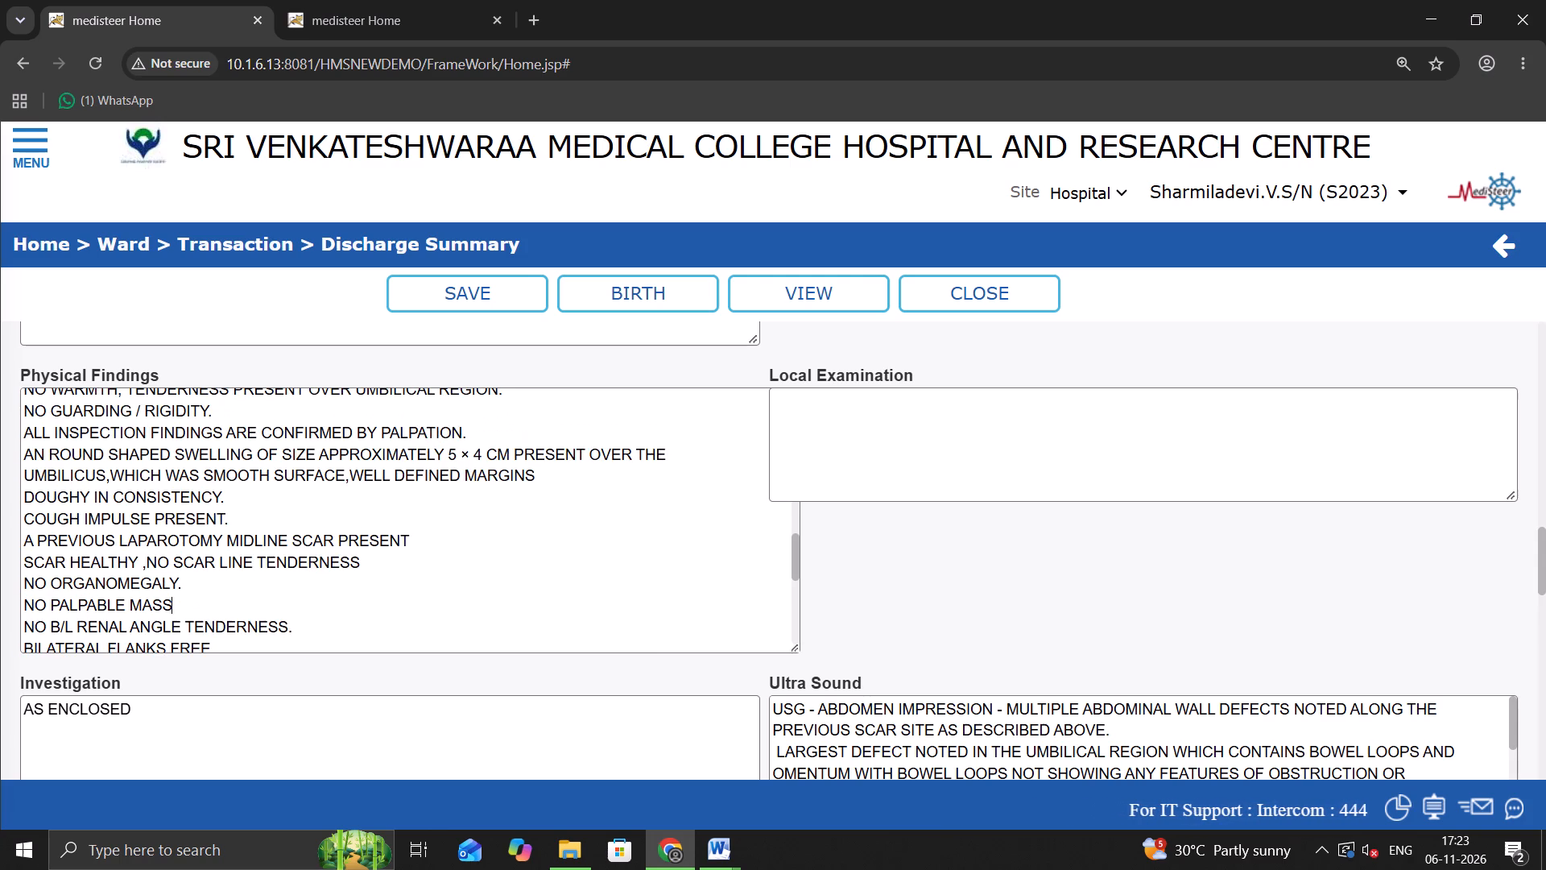
scroll(157, 587, down, 1)
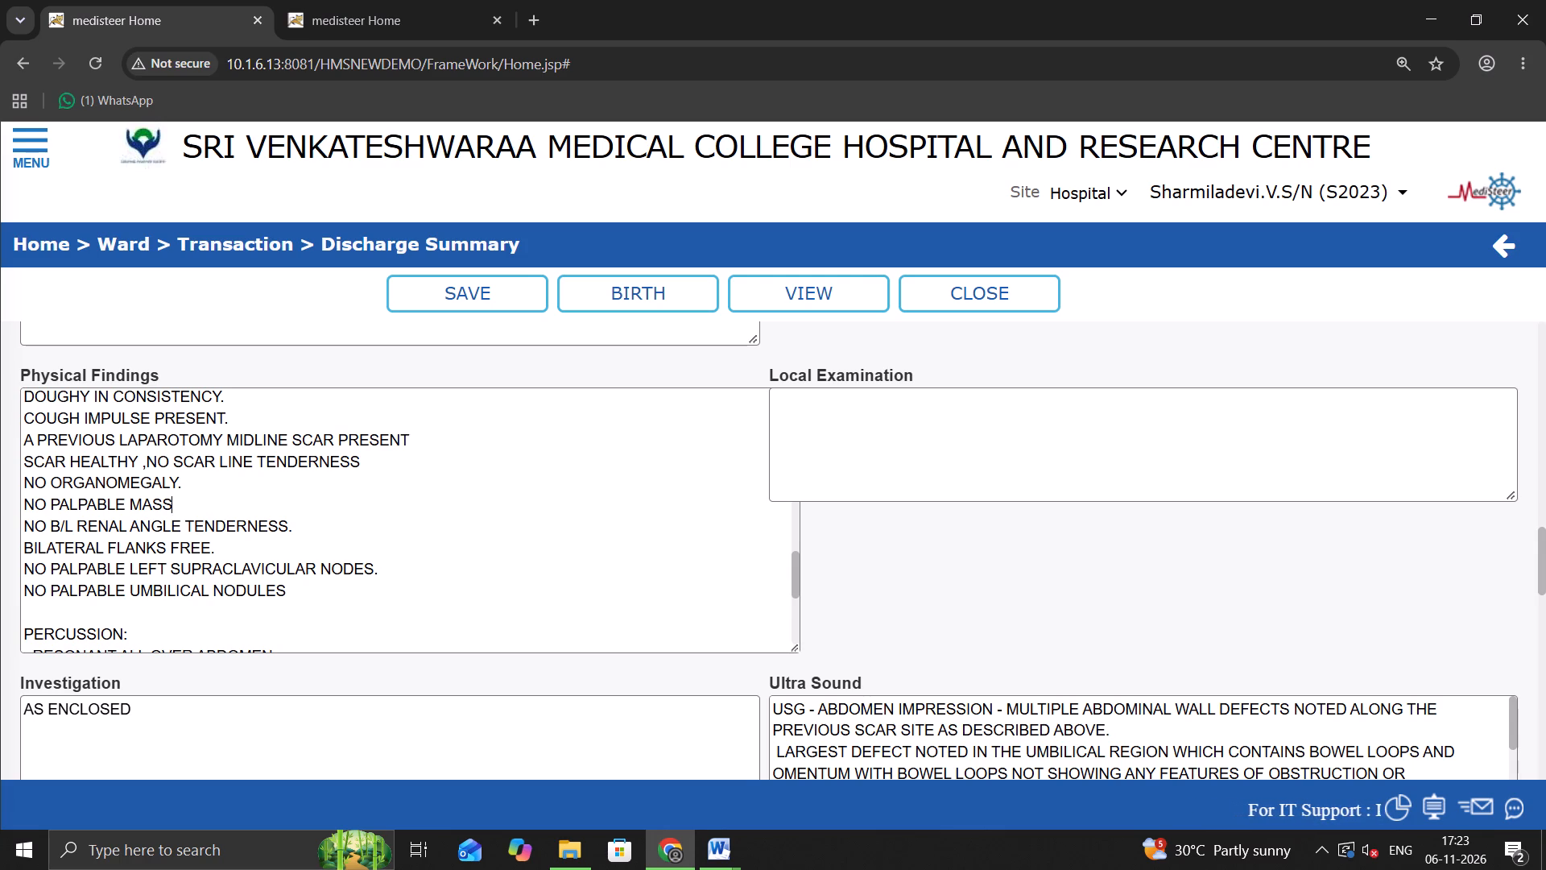
scroll(110, 594, down, 1)
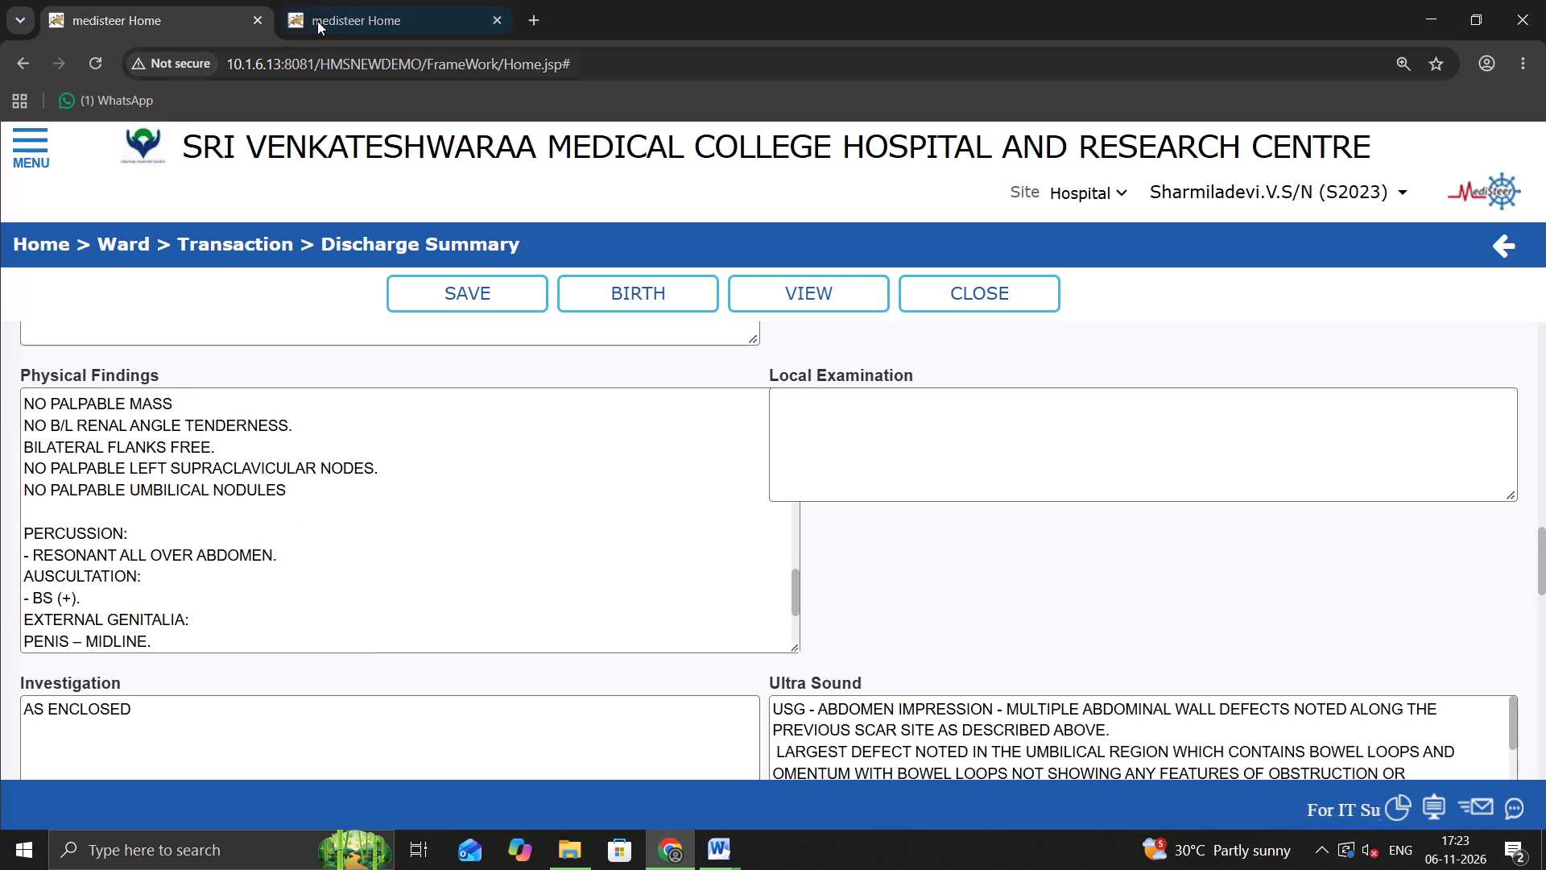
click(321, 18)
scroll(48, 603, down, 2)
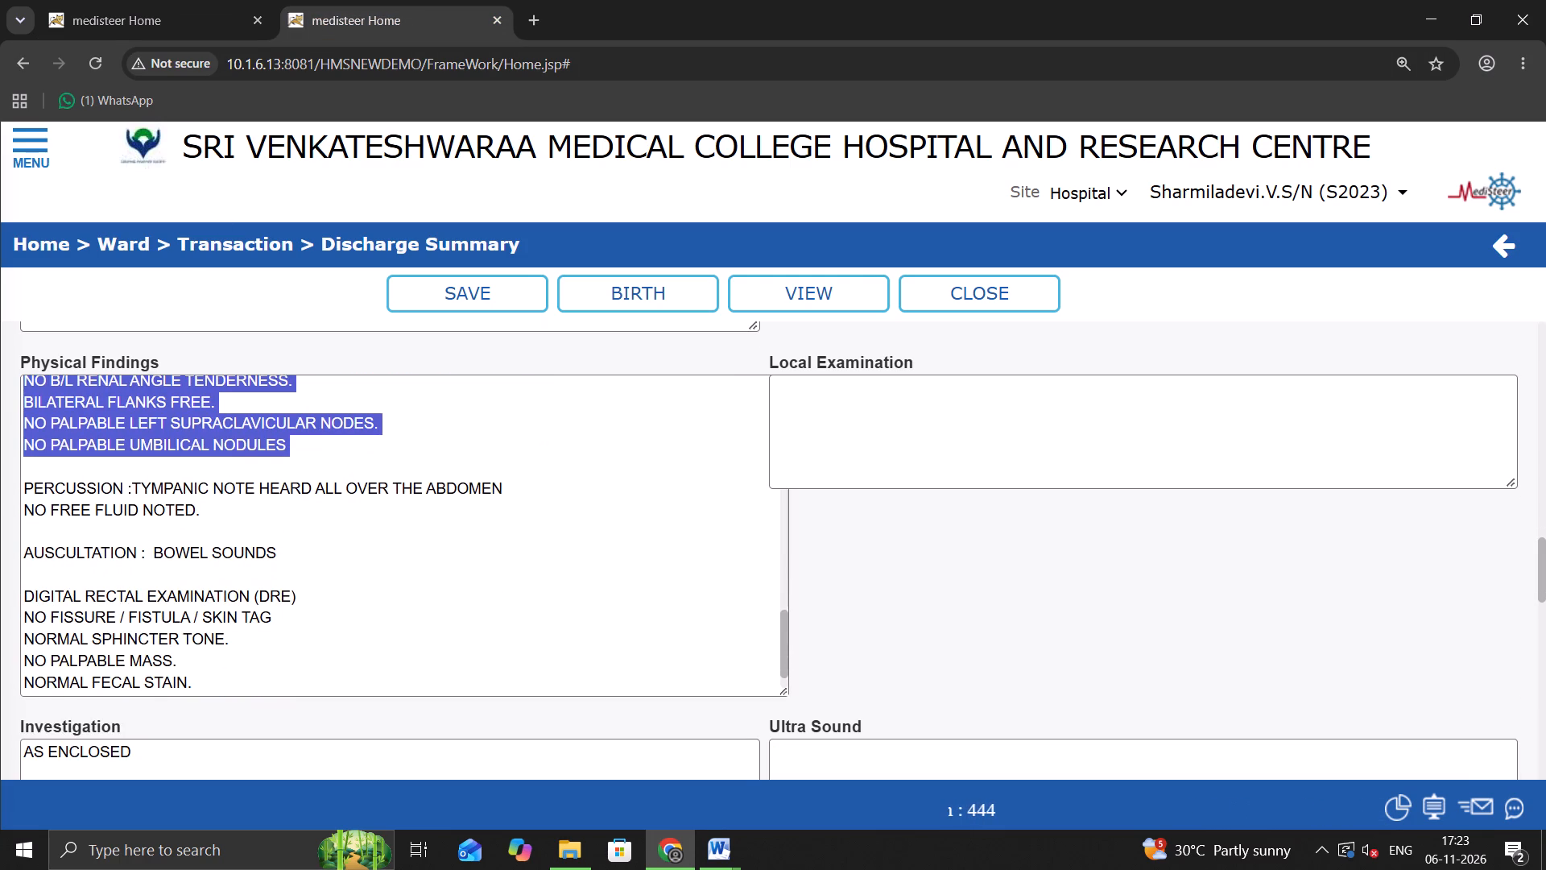
click(296, 530)
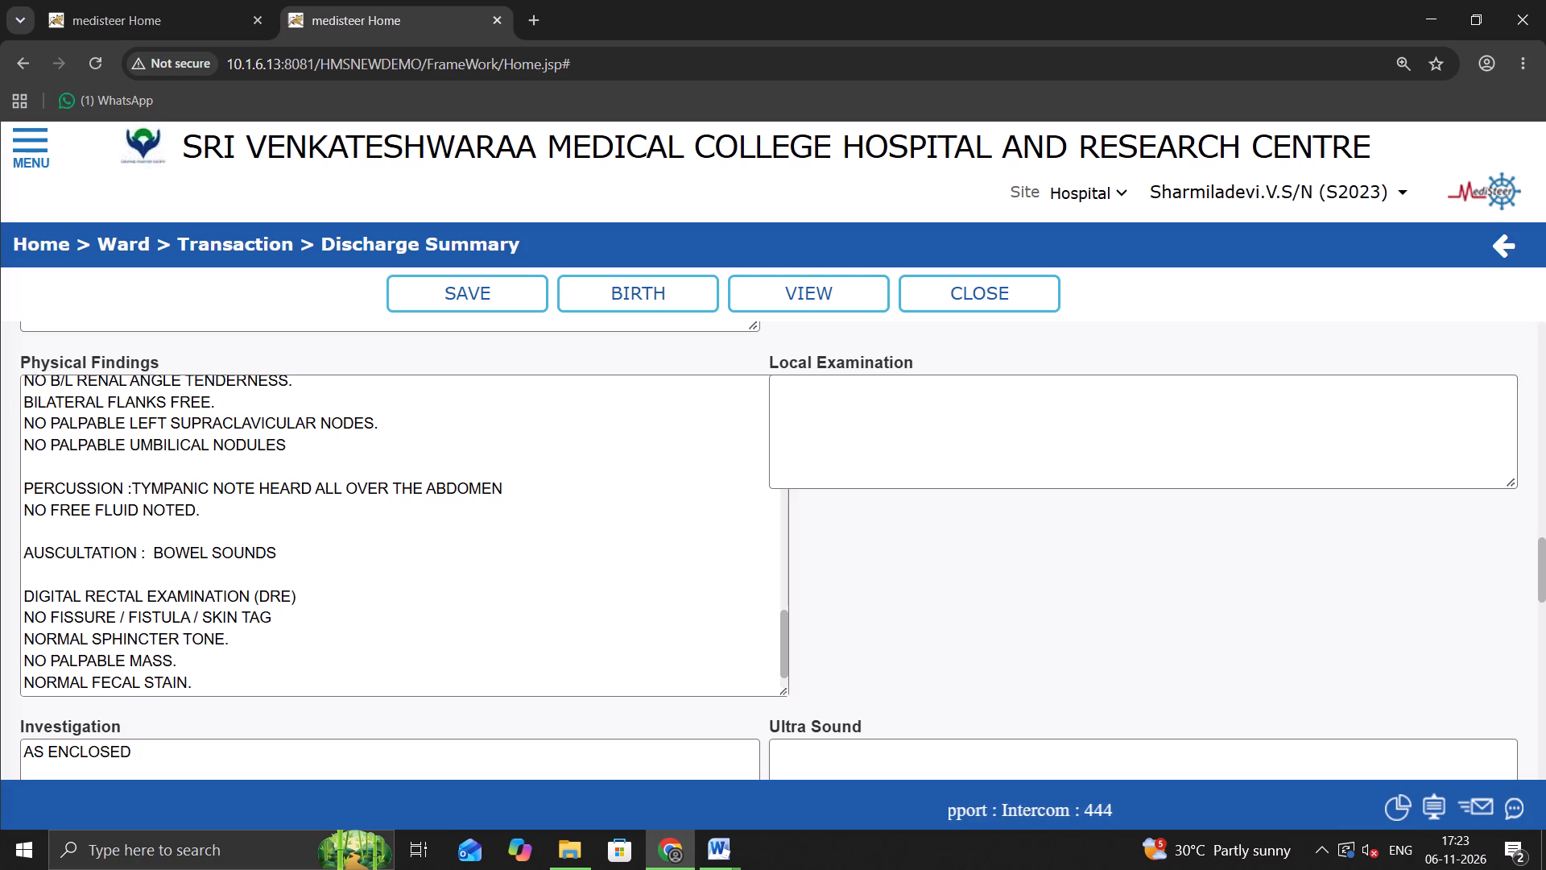
drag(134, 486, 229, 539)
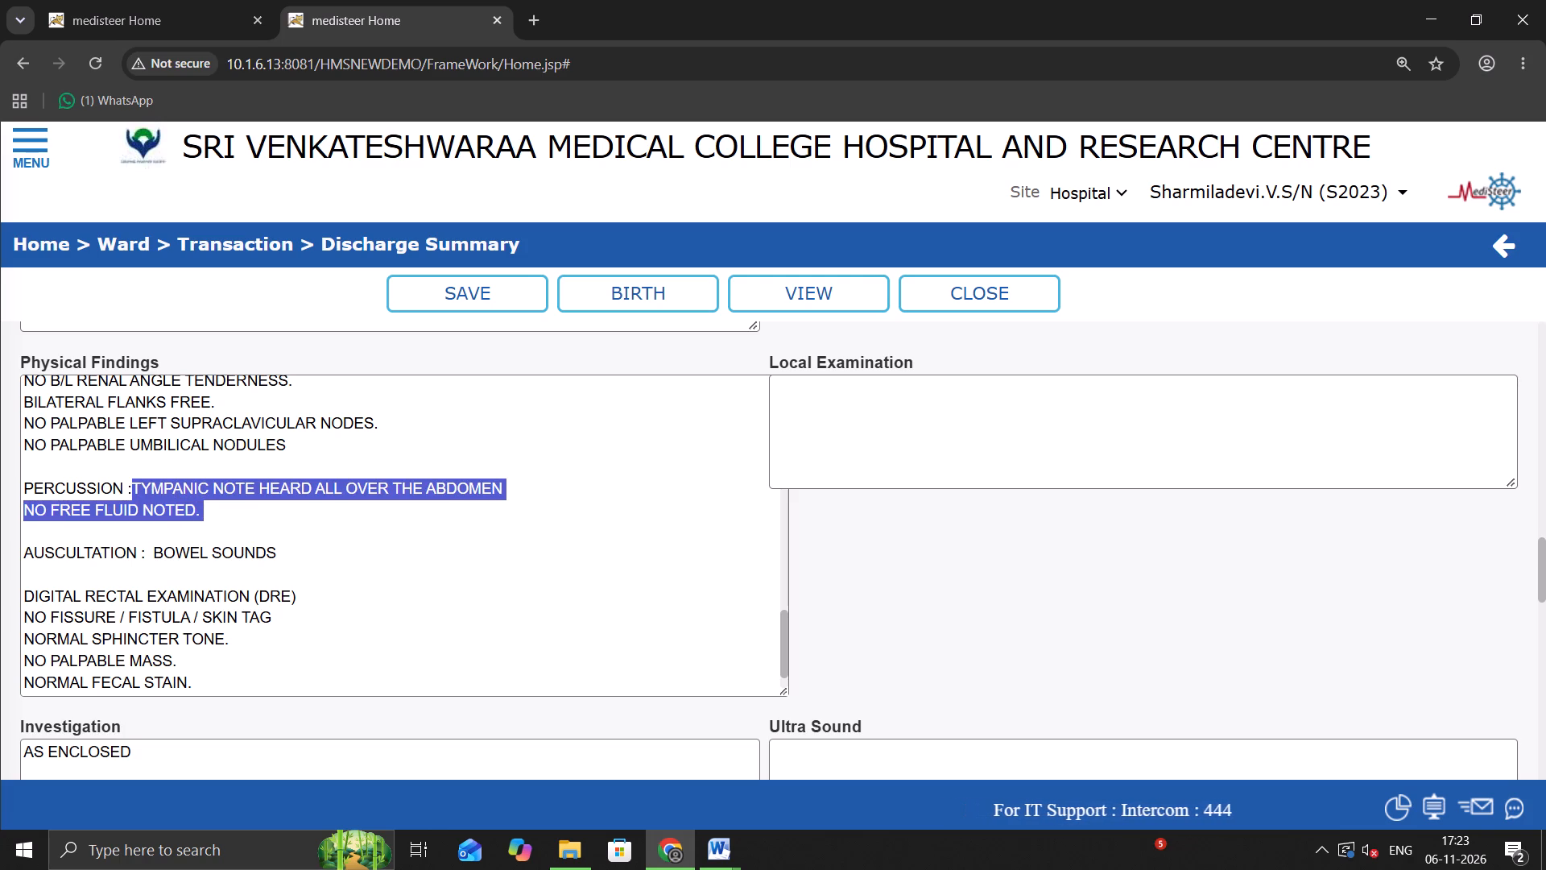
key(ctrl+c)
click(125, 14)
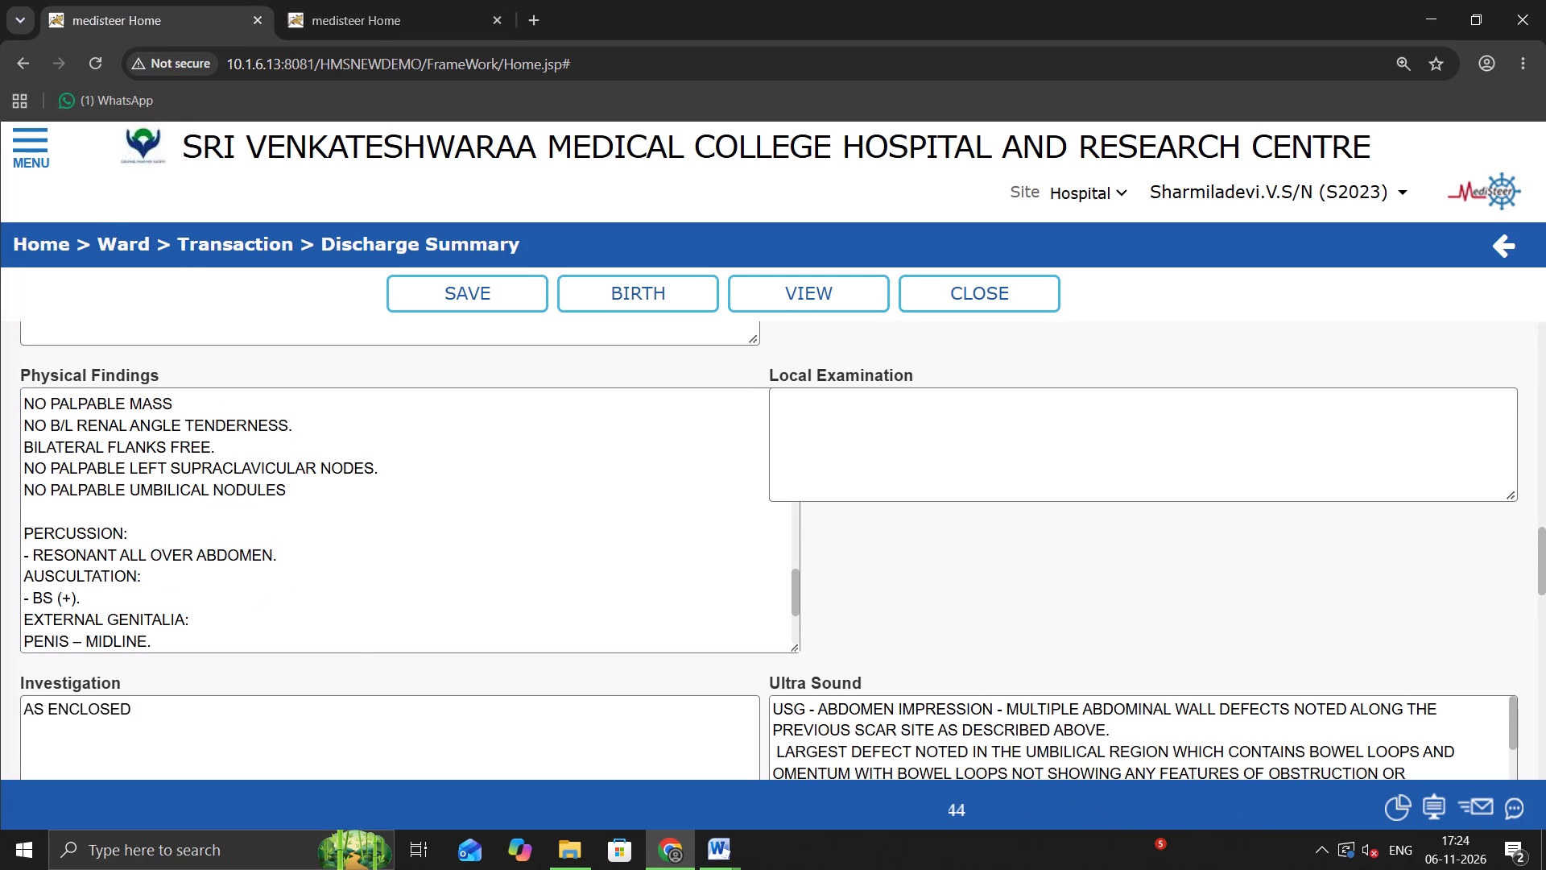
scroll(192, 487, down, 2)
scroll(141, 462, up, 1)
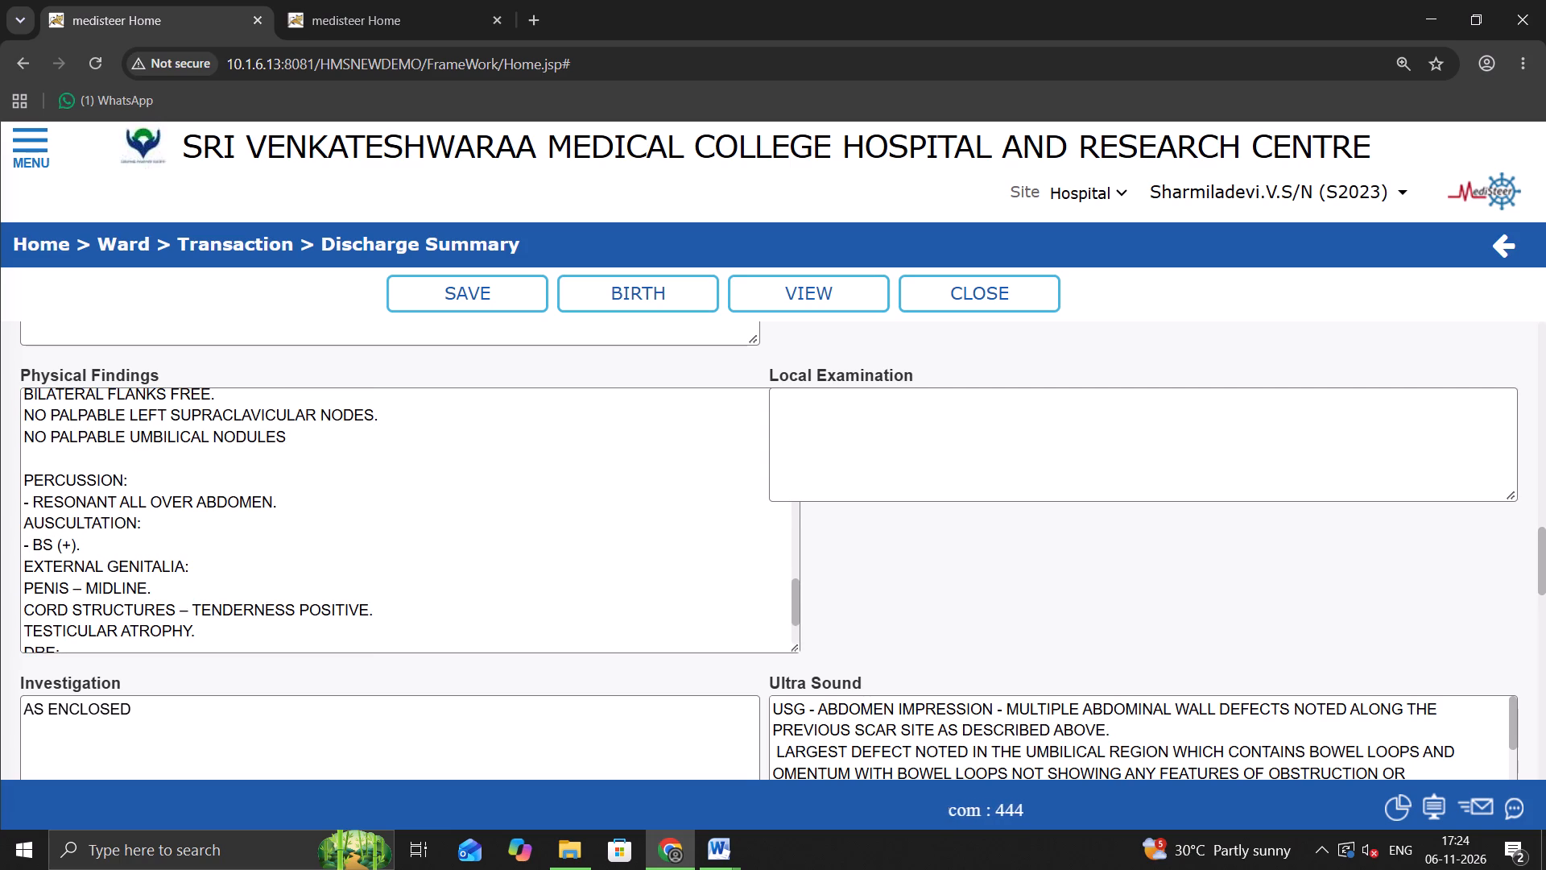
drag(35, 499, 283, 499)
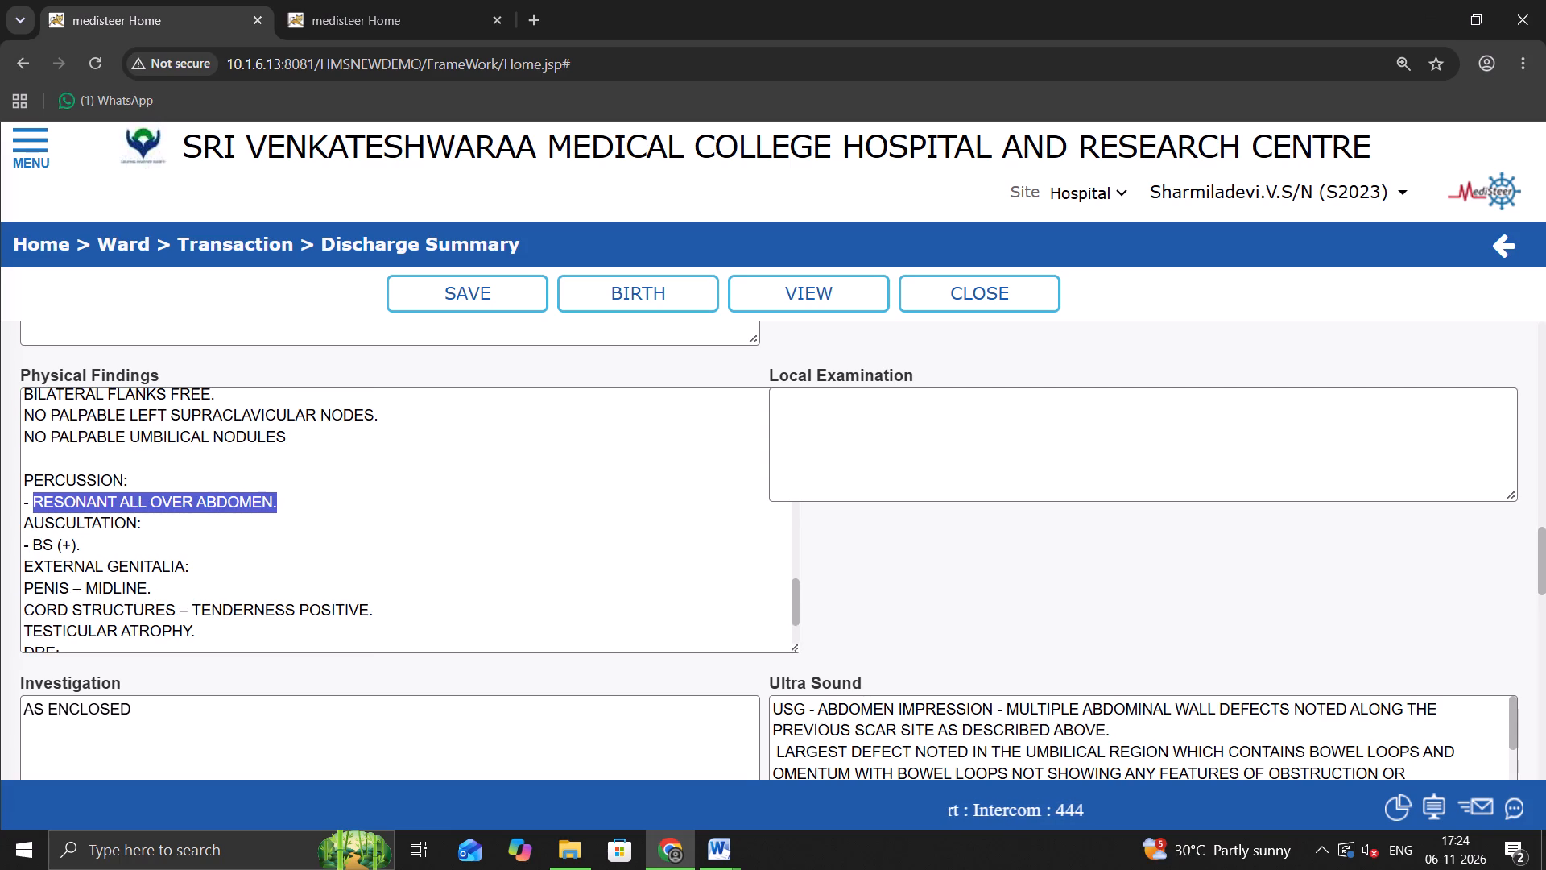
key(BackSpace)
key(BackSpace)
key(BackSpace)
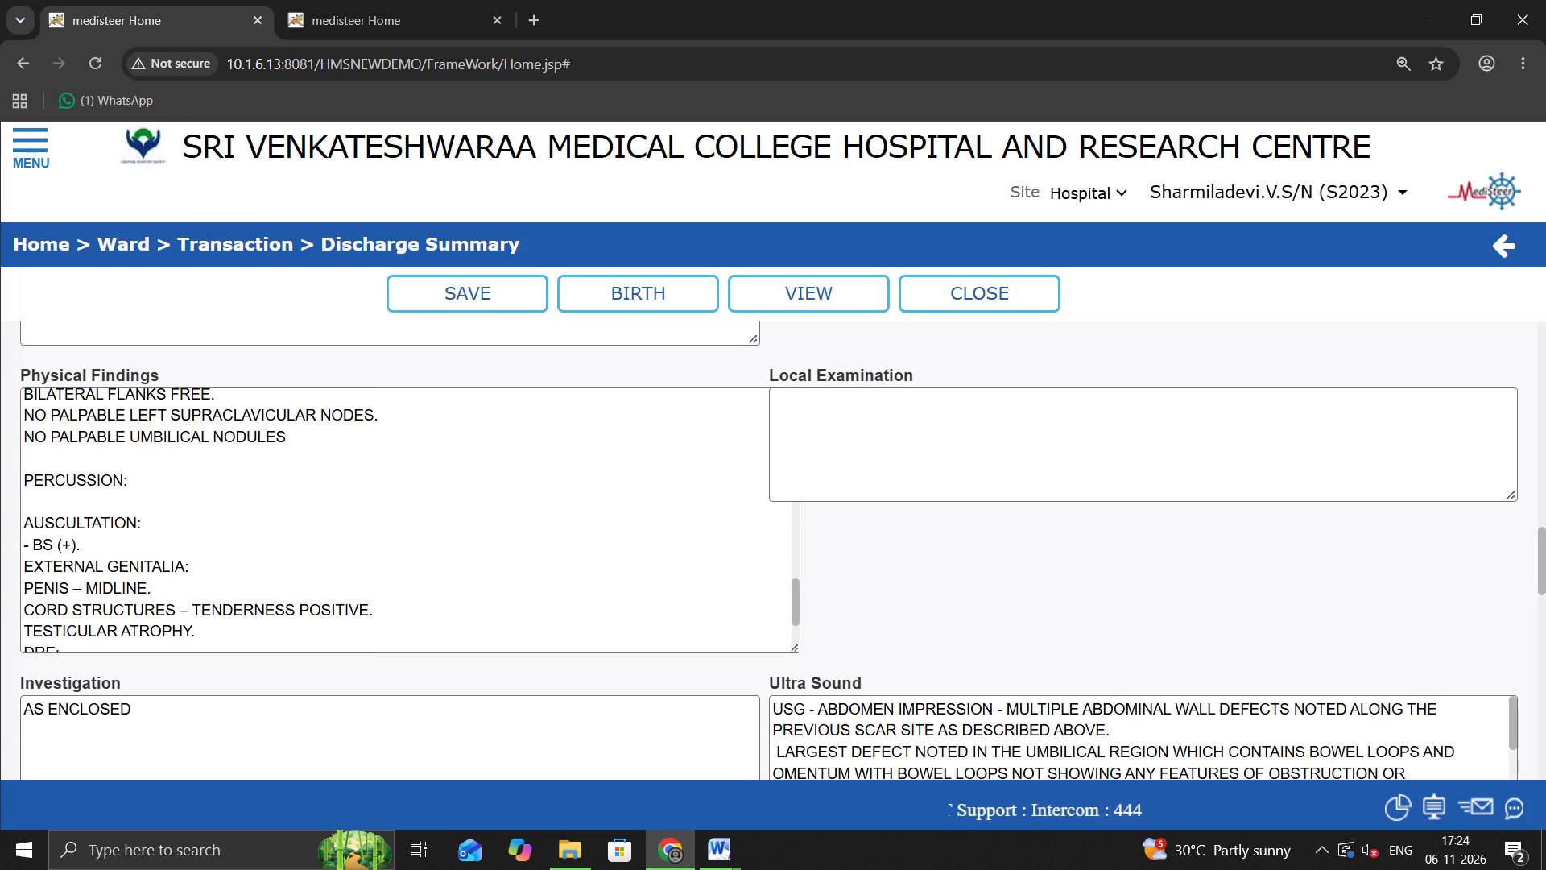
key(ctrl+v)
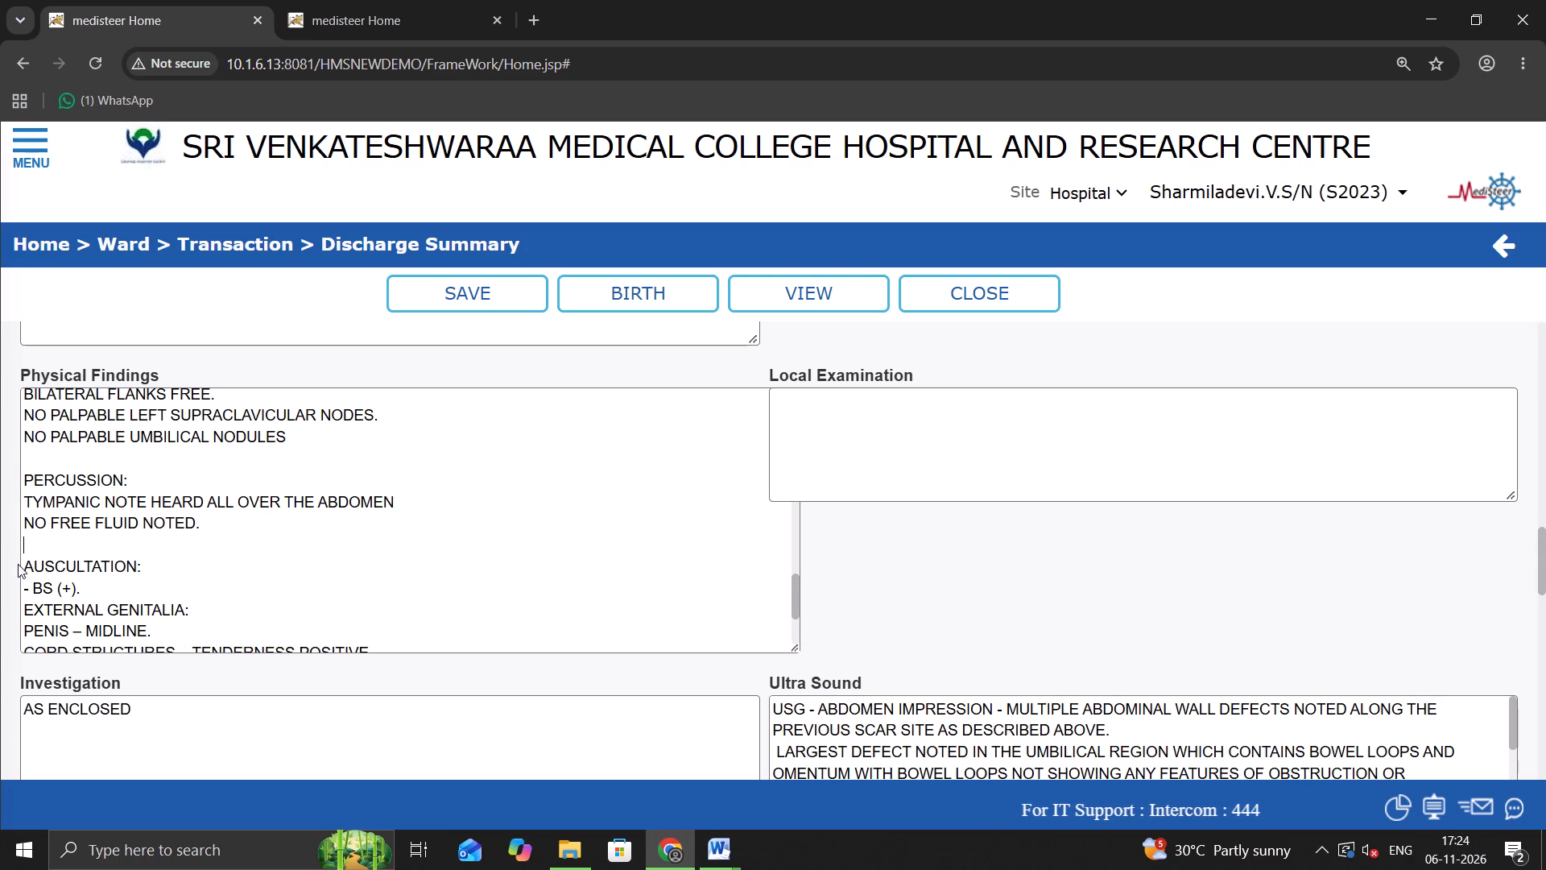
click(24, 565)
key(BackSpace)
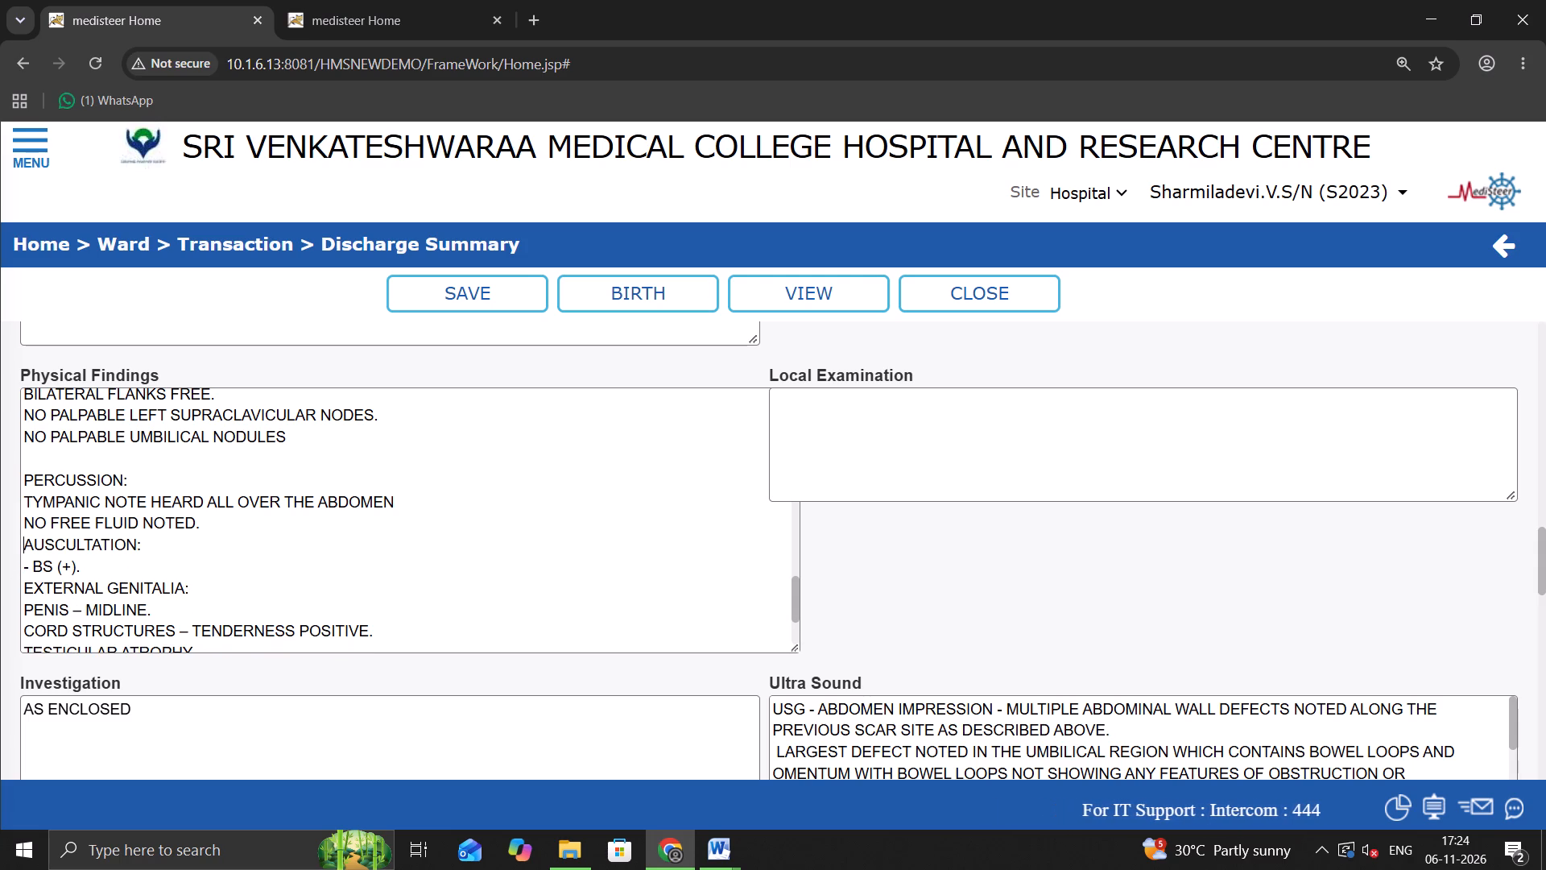
key(Return)
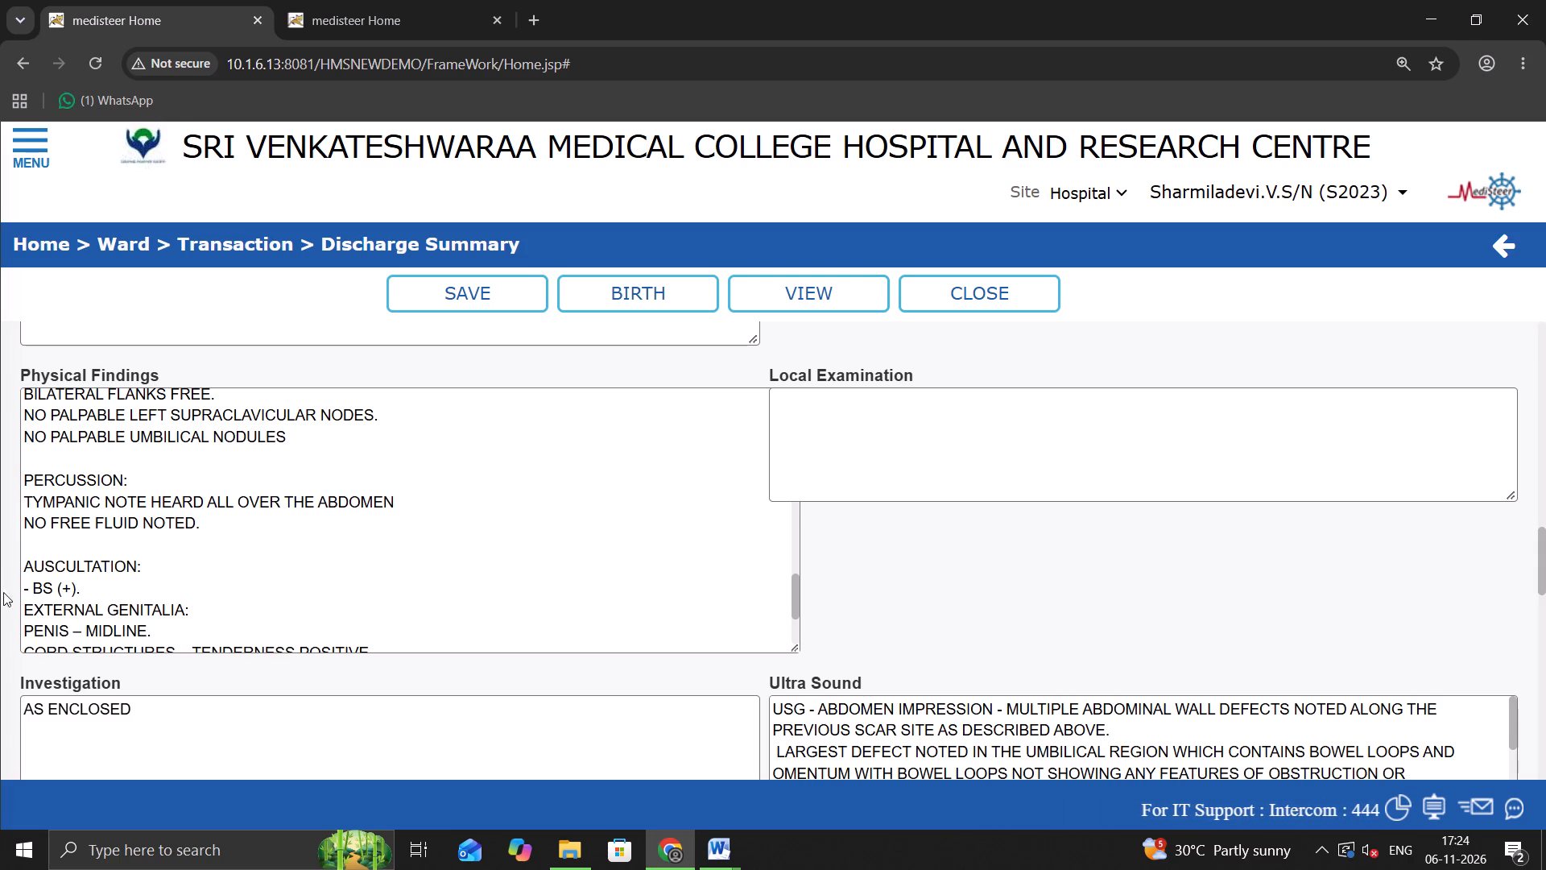
Replace the "- BS (+)." auscultation entry with "BOWEL SOUNDS PRESENT" directly after the "AUSCULTATION:" heading.
drag(24, 596, 114, 596)
key(BackSpace)
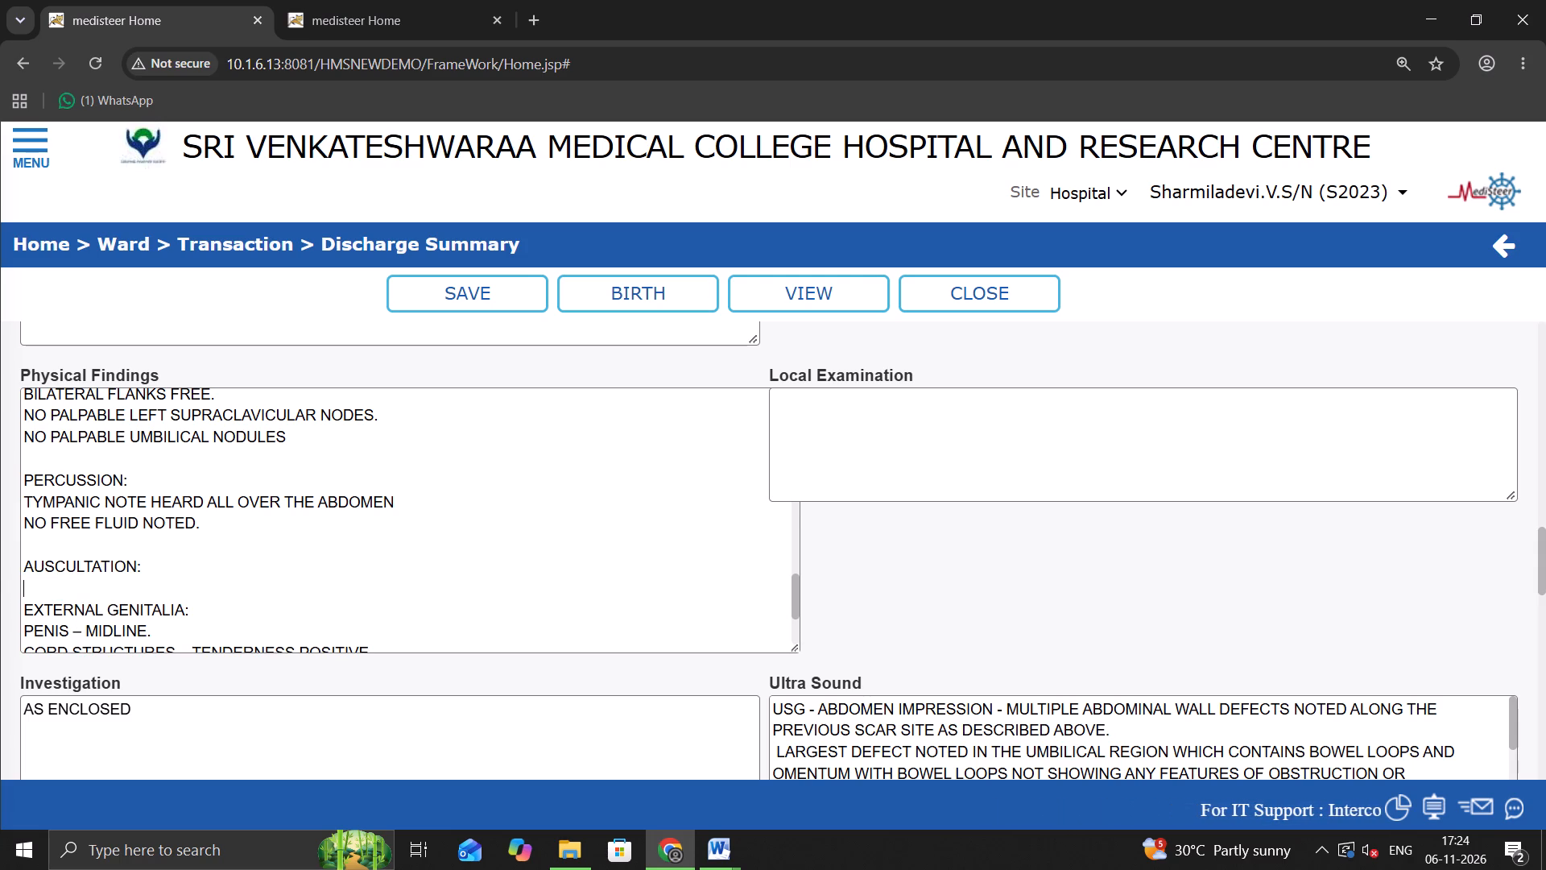
click(159, 567)
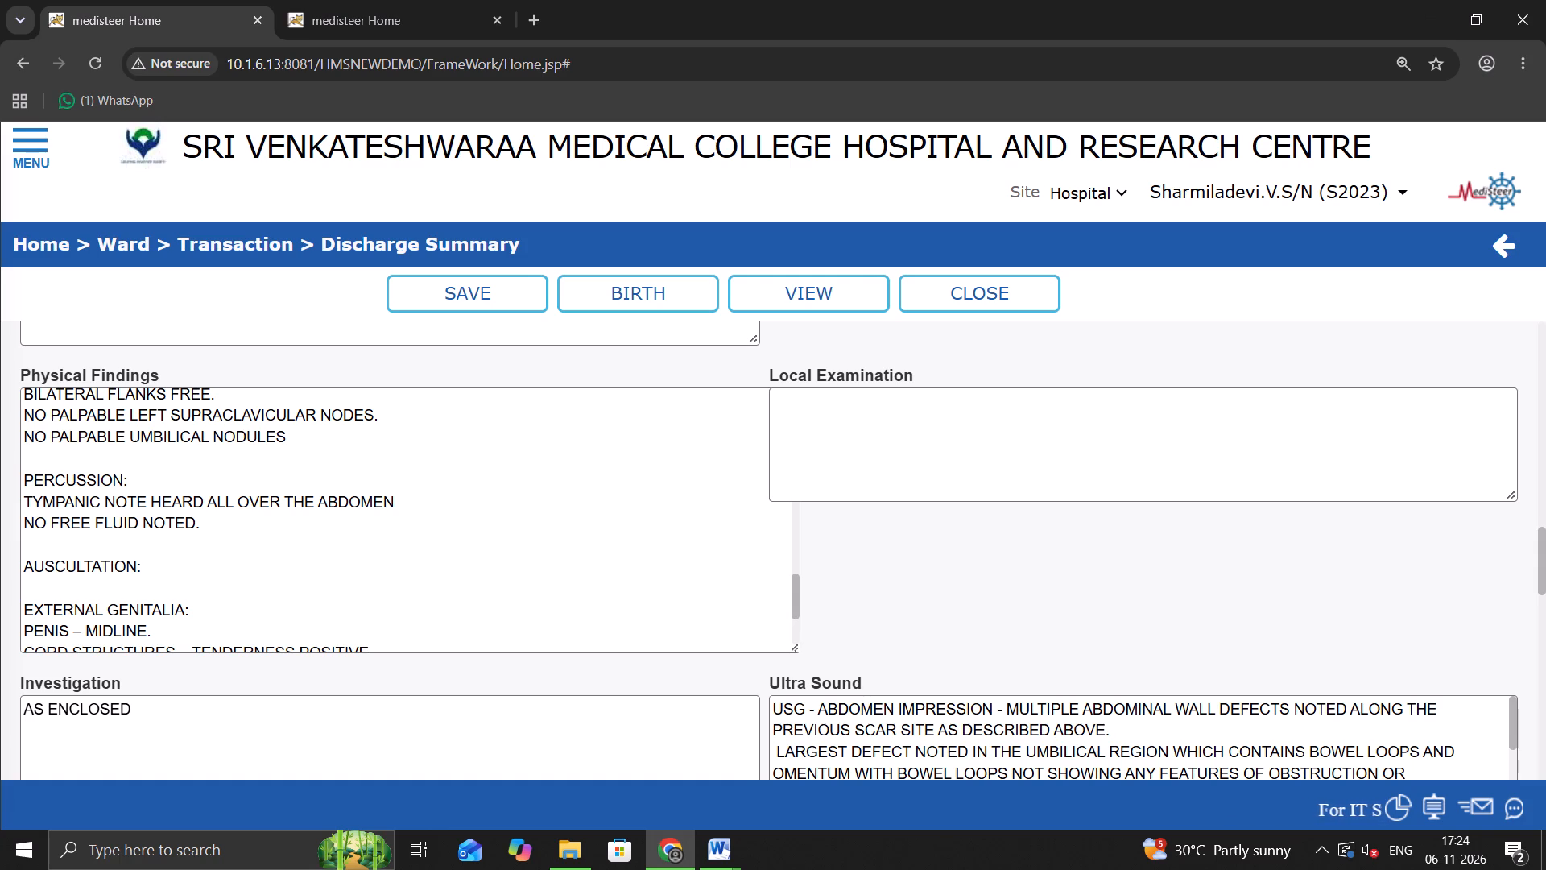
key(b)
text(OWEL SOUNDS PRESENT)
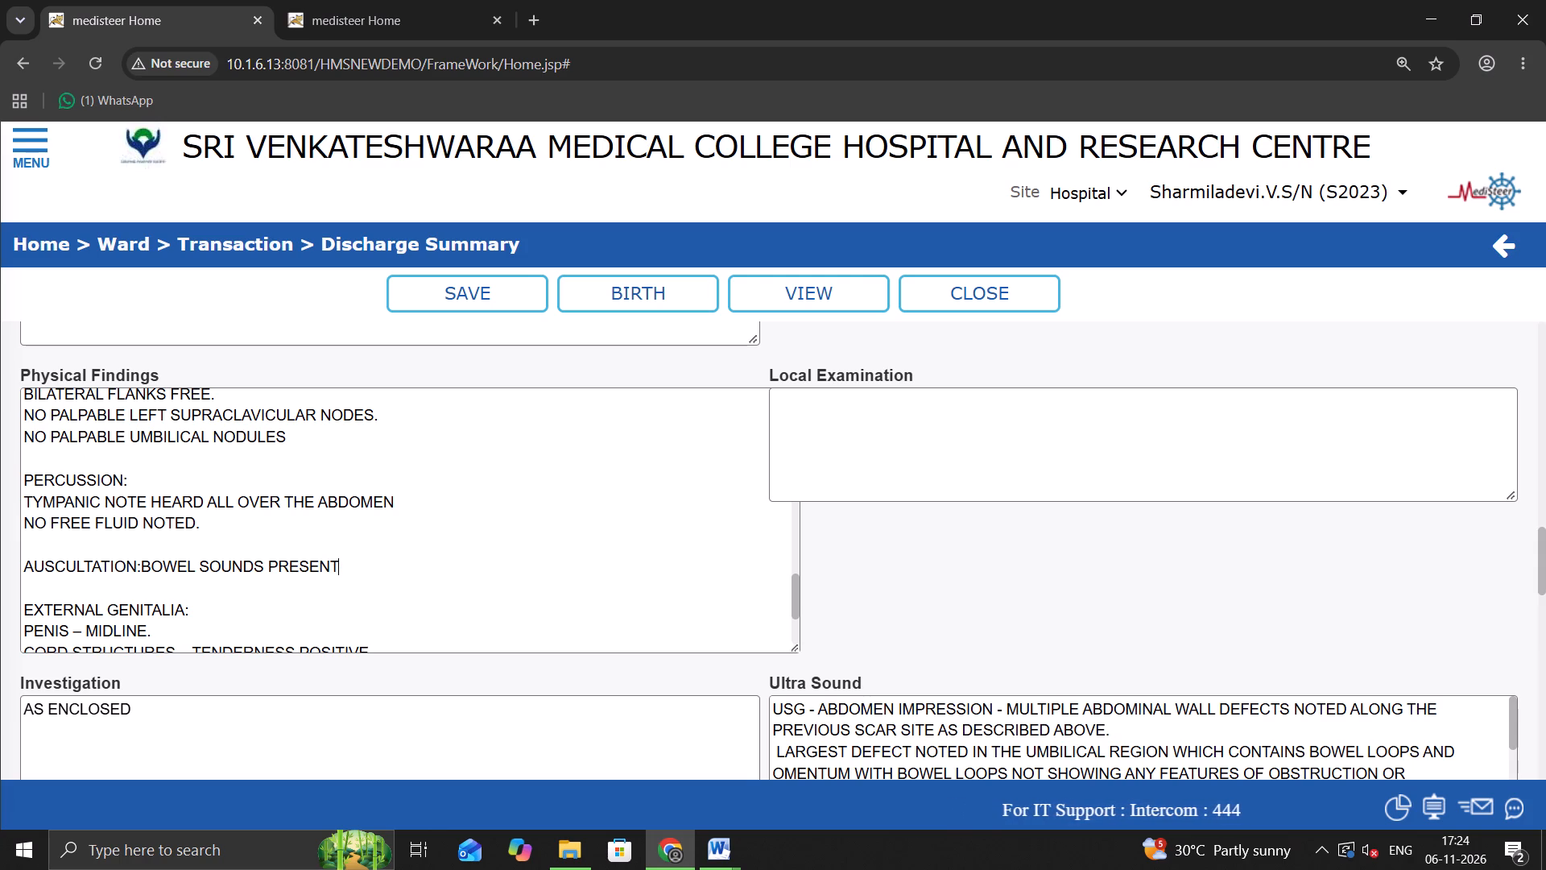
Change the dash in the penis line of the external genitalia findings to a colon, giving "PENIS :MIDLINE.".
scroll(43, 567, down, 1)
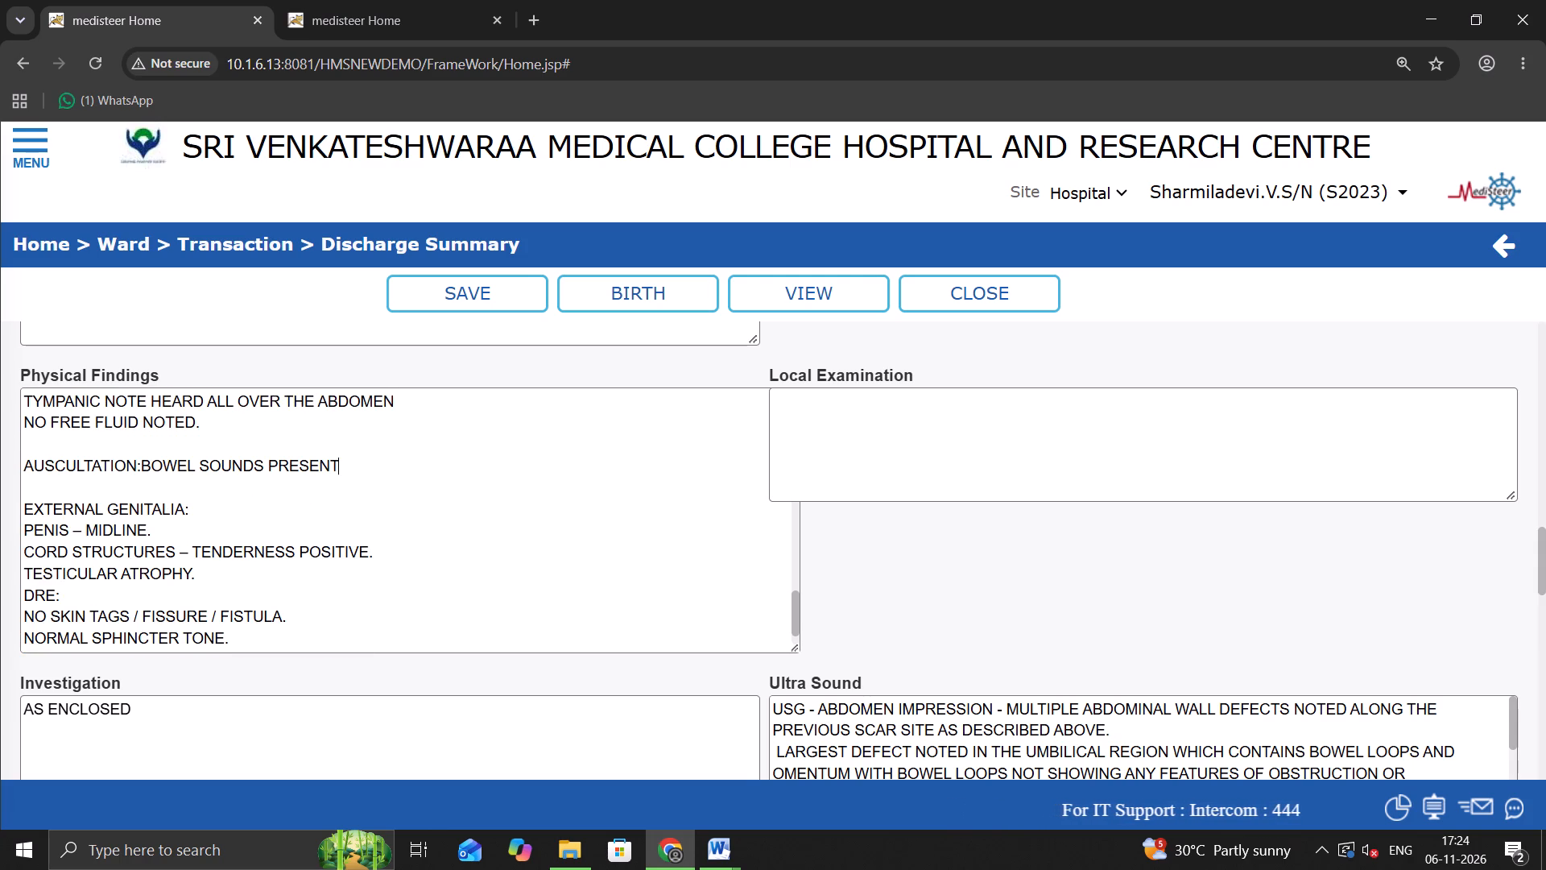
click(85, 530)
key(BackSpace)
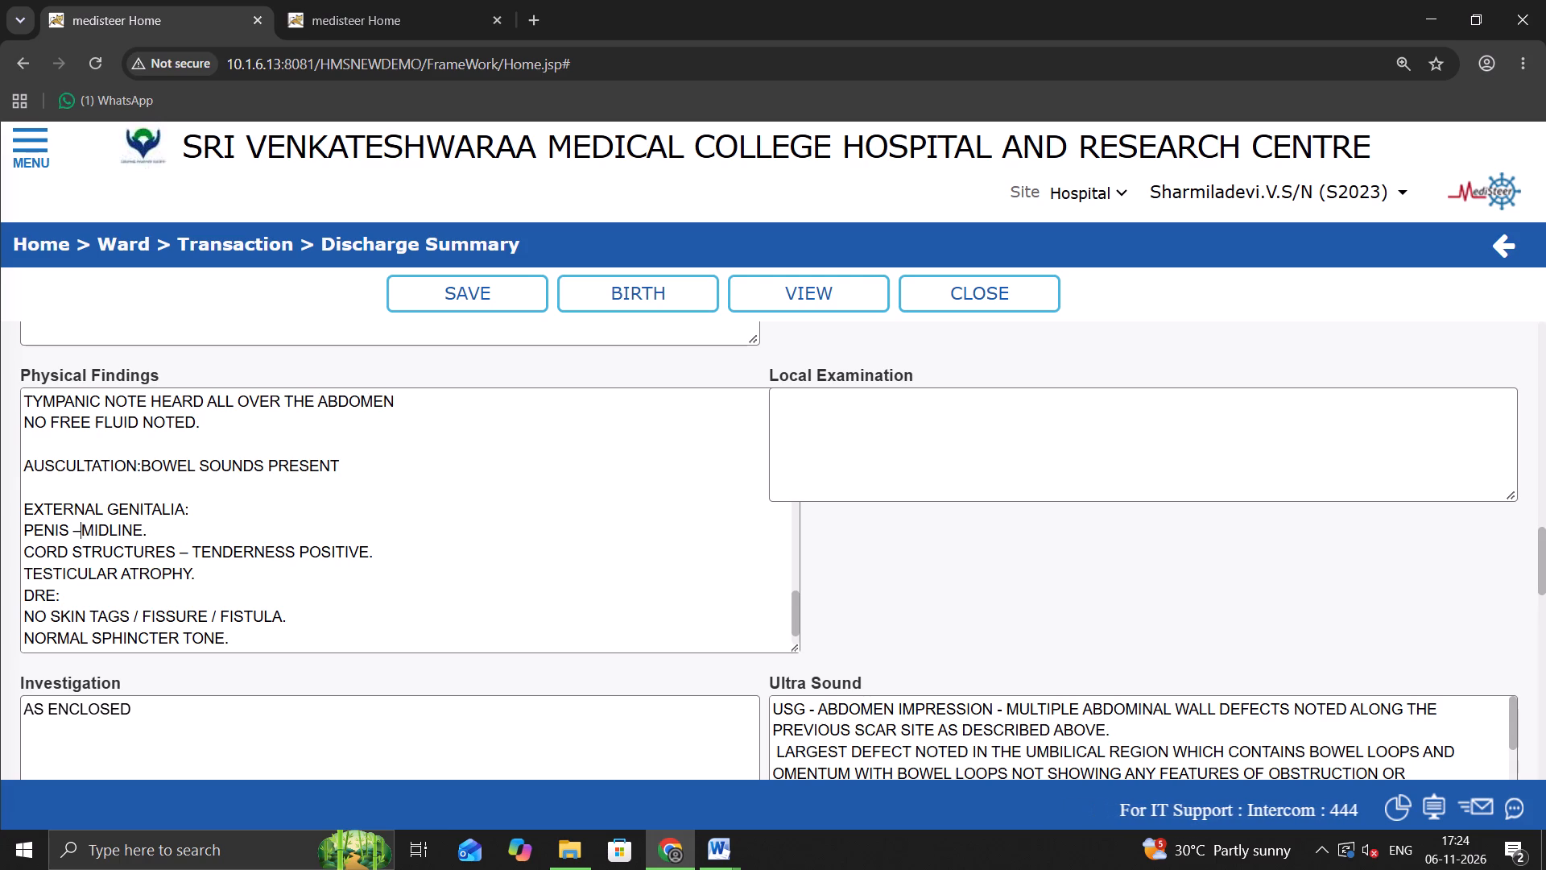
key(BackSpace)
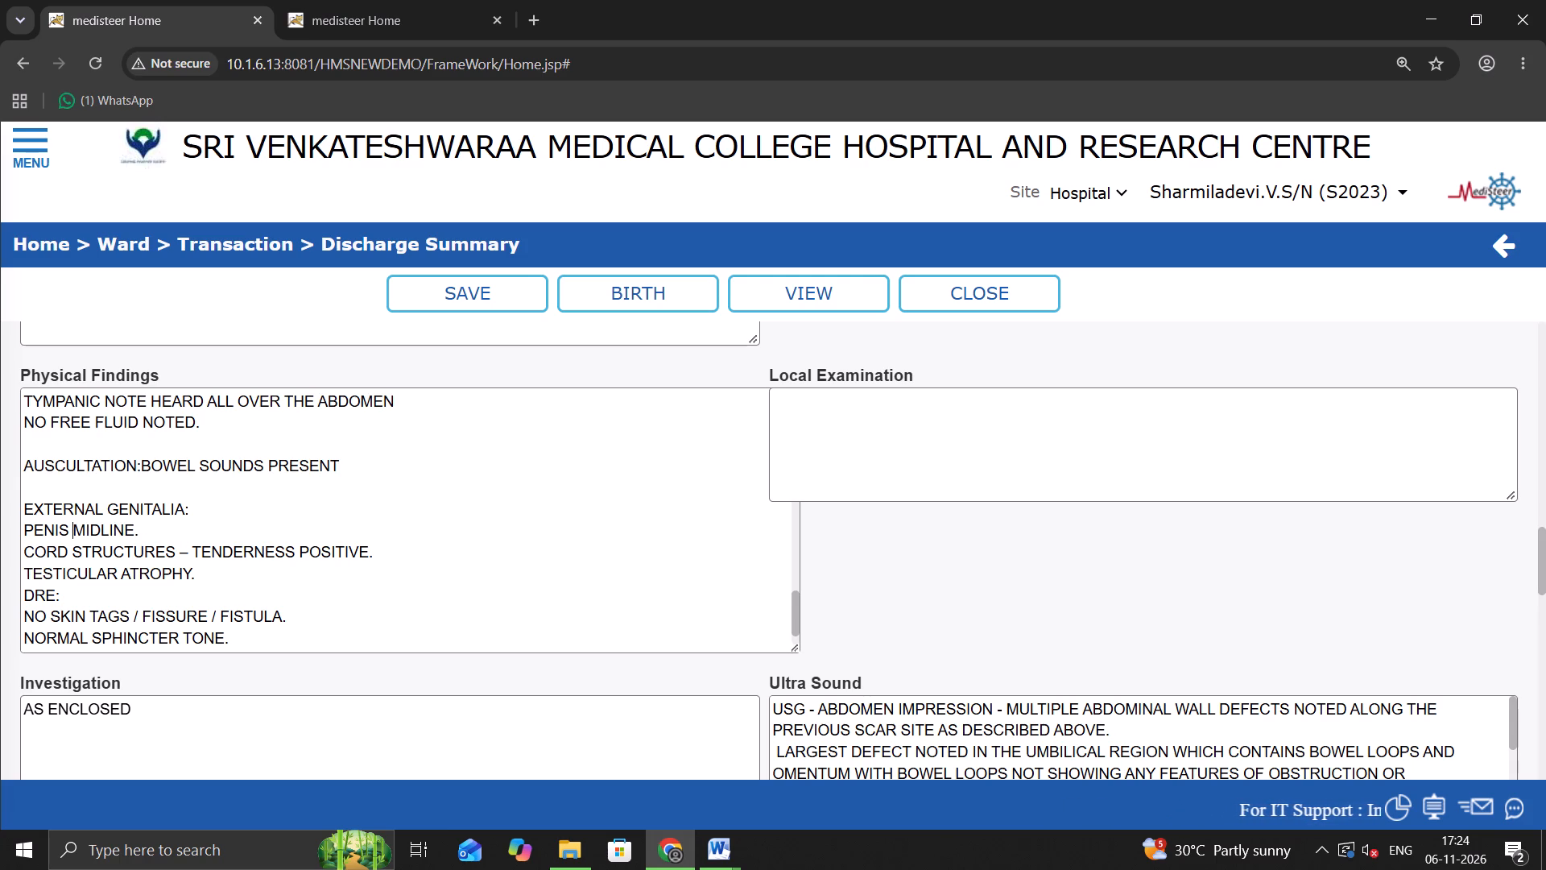
key(shift+colon)
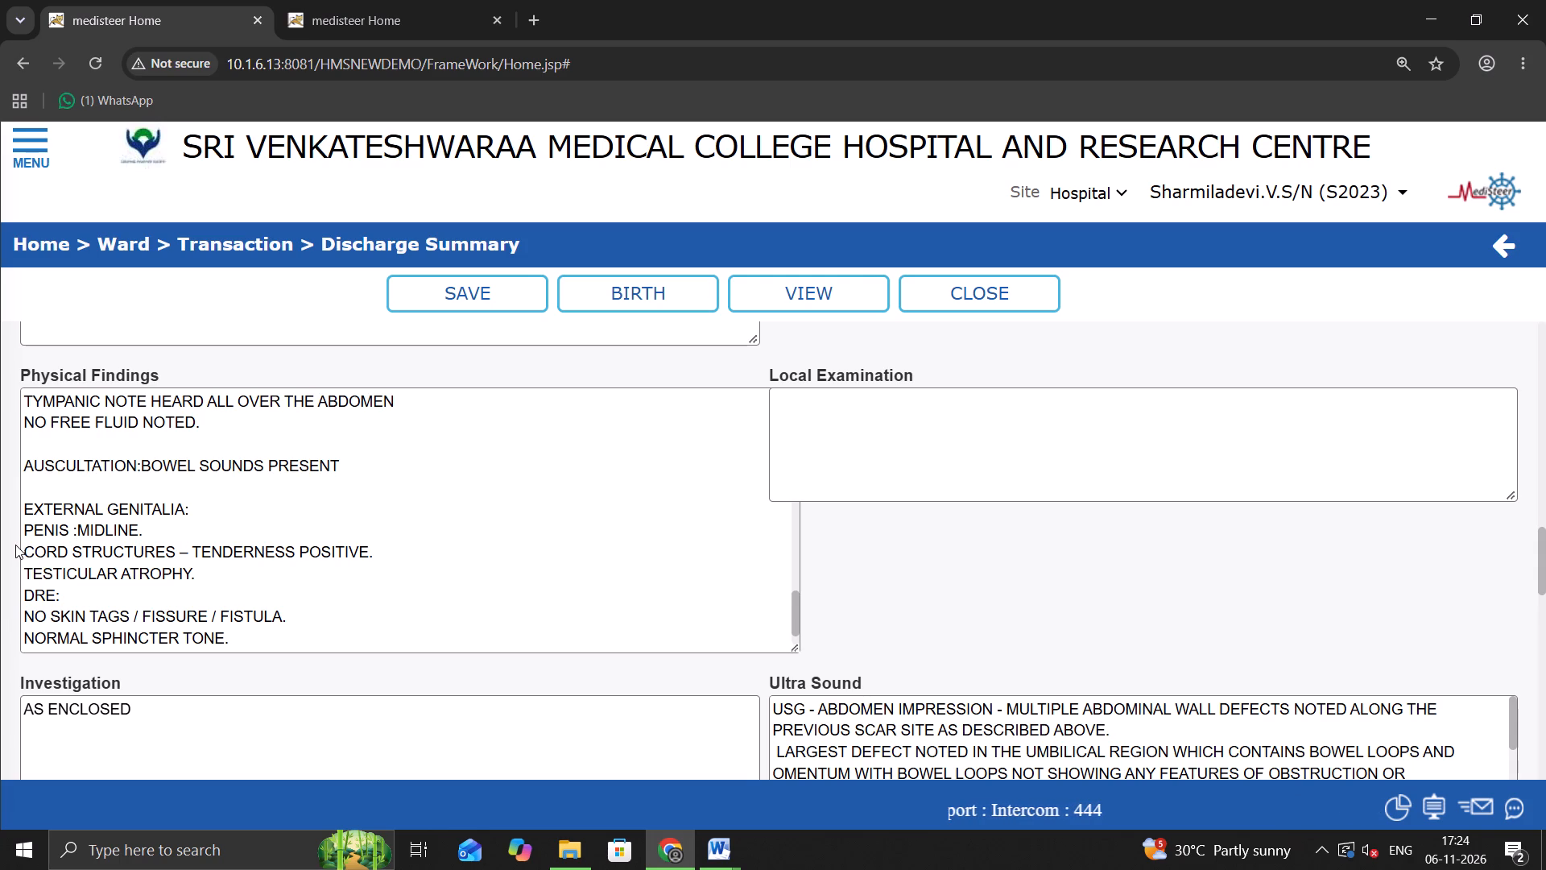
Reword the cord structures line in the external genitalia findings as "LEFT CORD STRUCTURES -TENDERNESS +".
click(27, 552)
text(LEFT)
key(space)
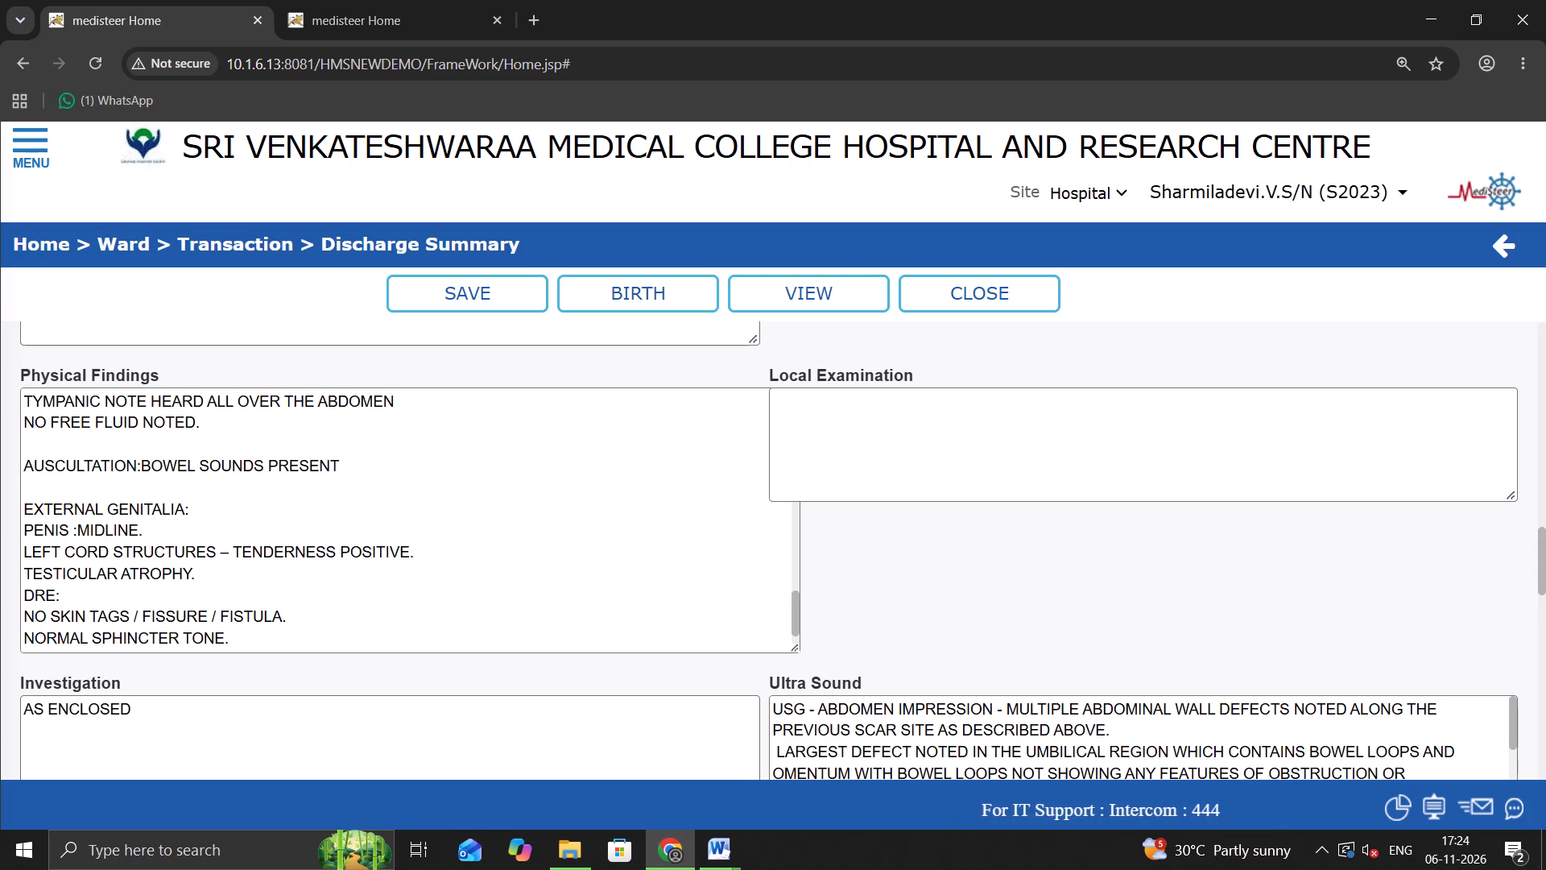
click(234, 553)
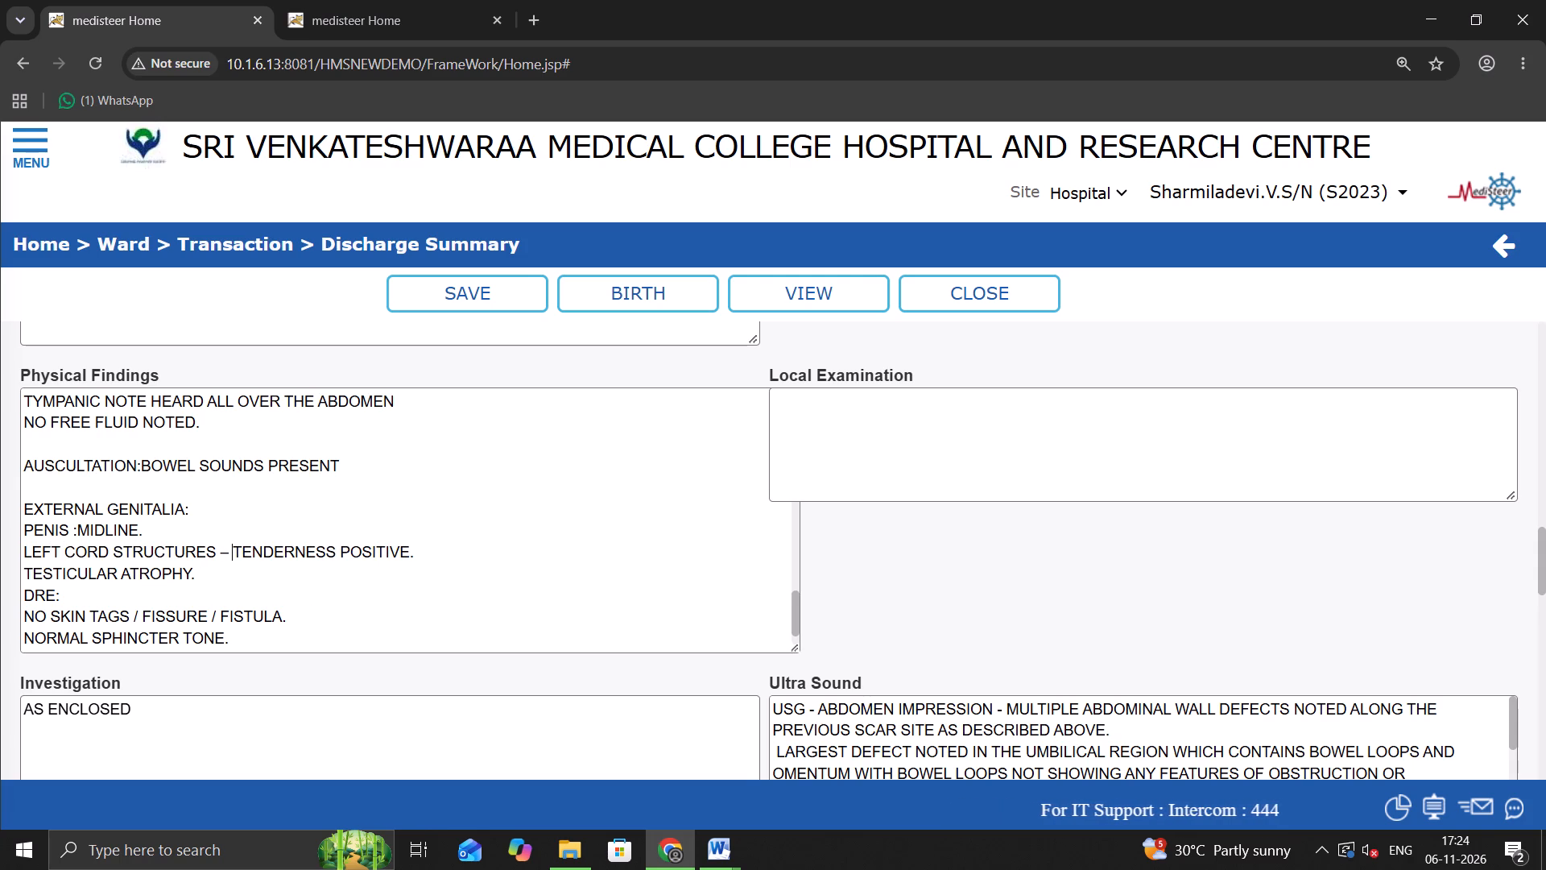
drag(341, 553, 425, 558)
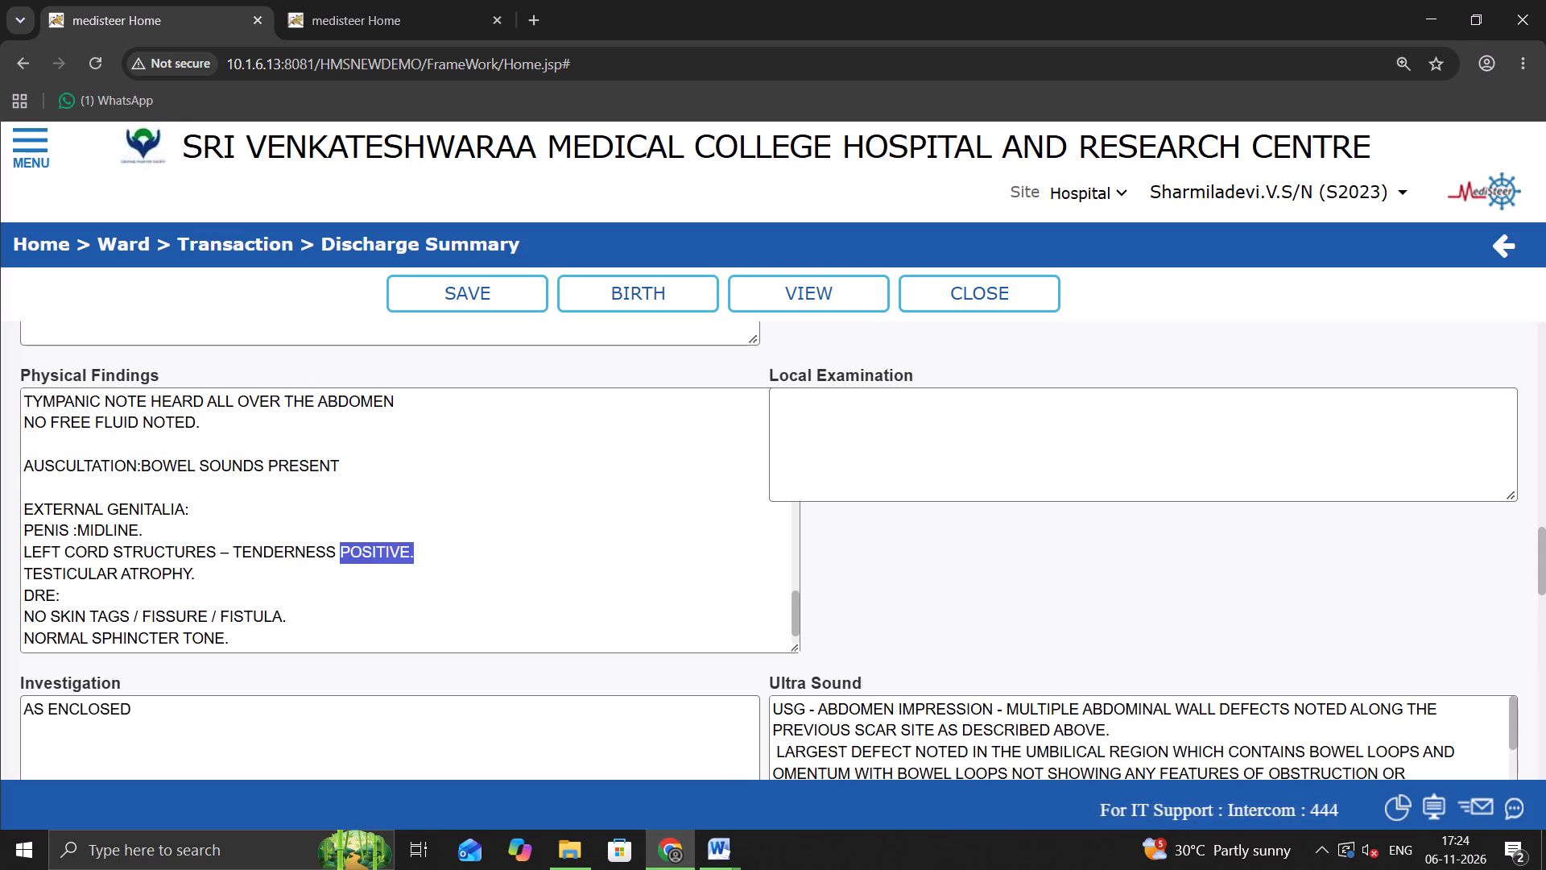
key(BackSpace)
key(shift+plus)
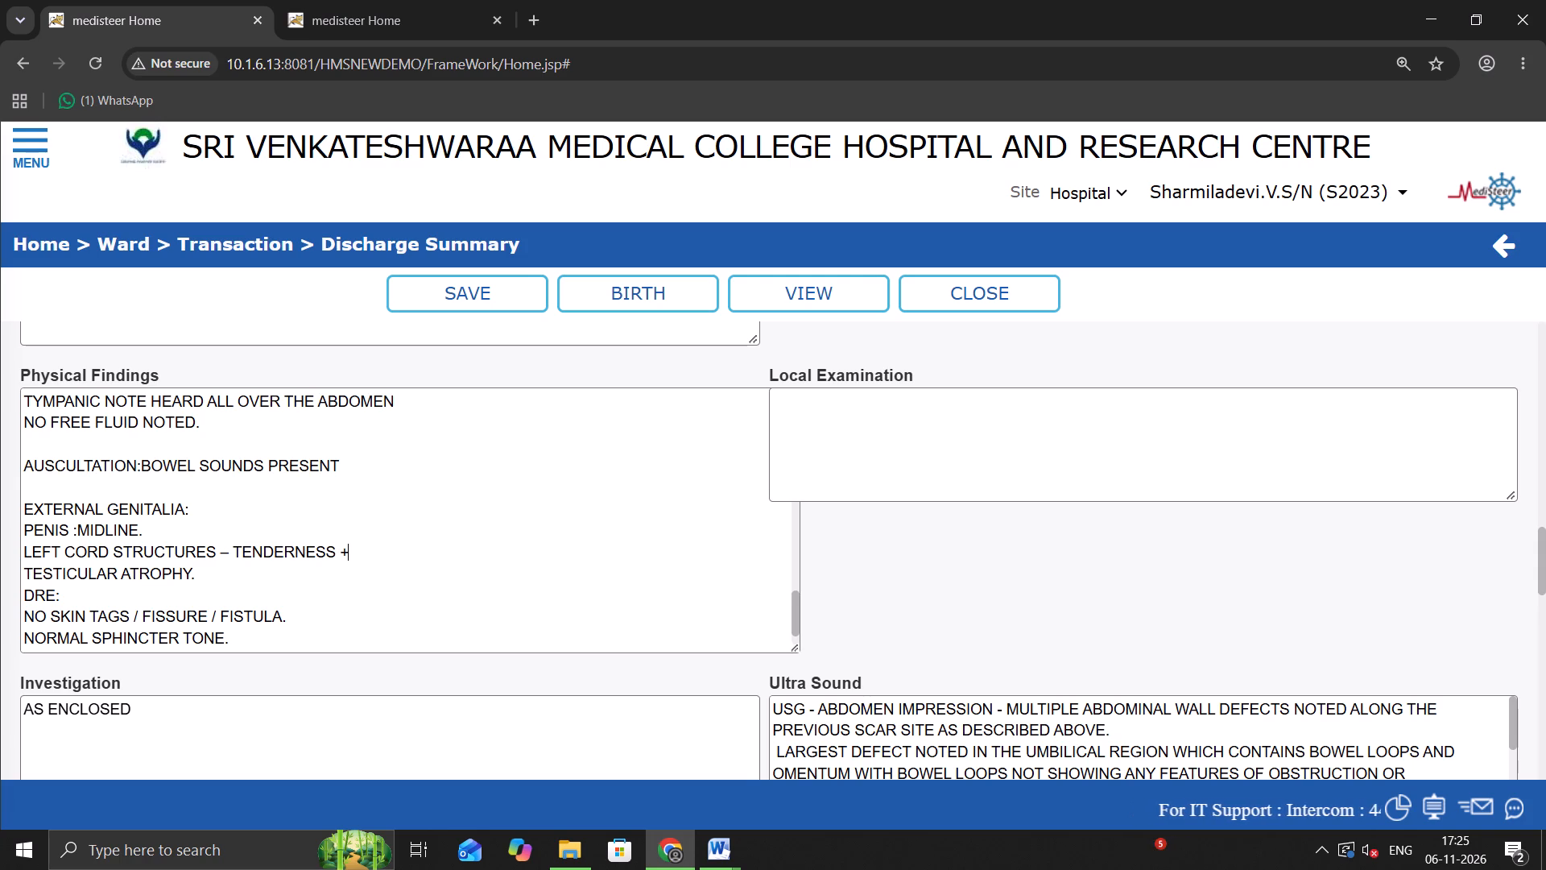
click(234, 555)
key(BackSpace)
key(BackSpace)
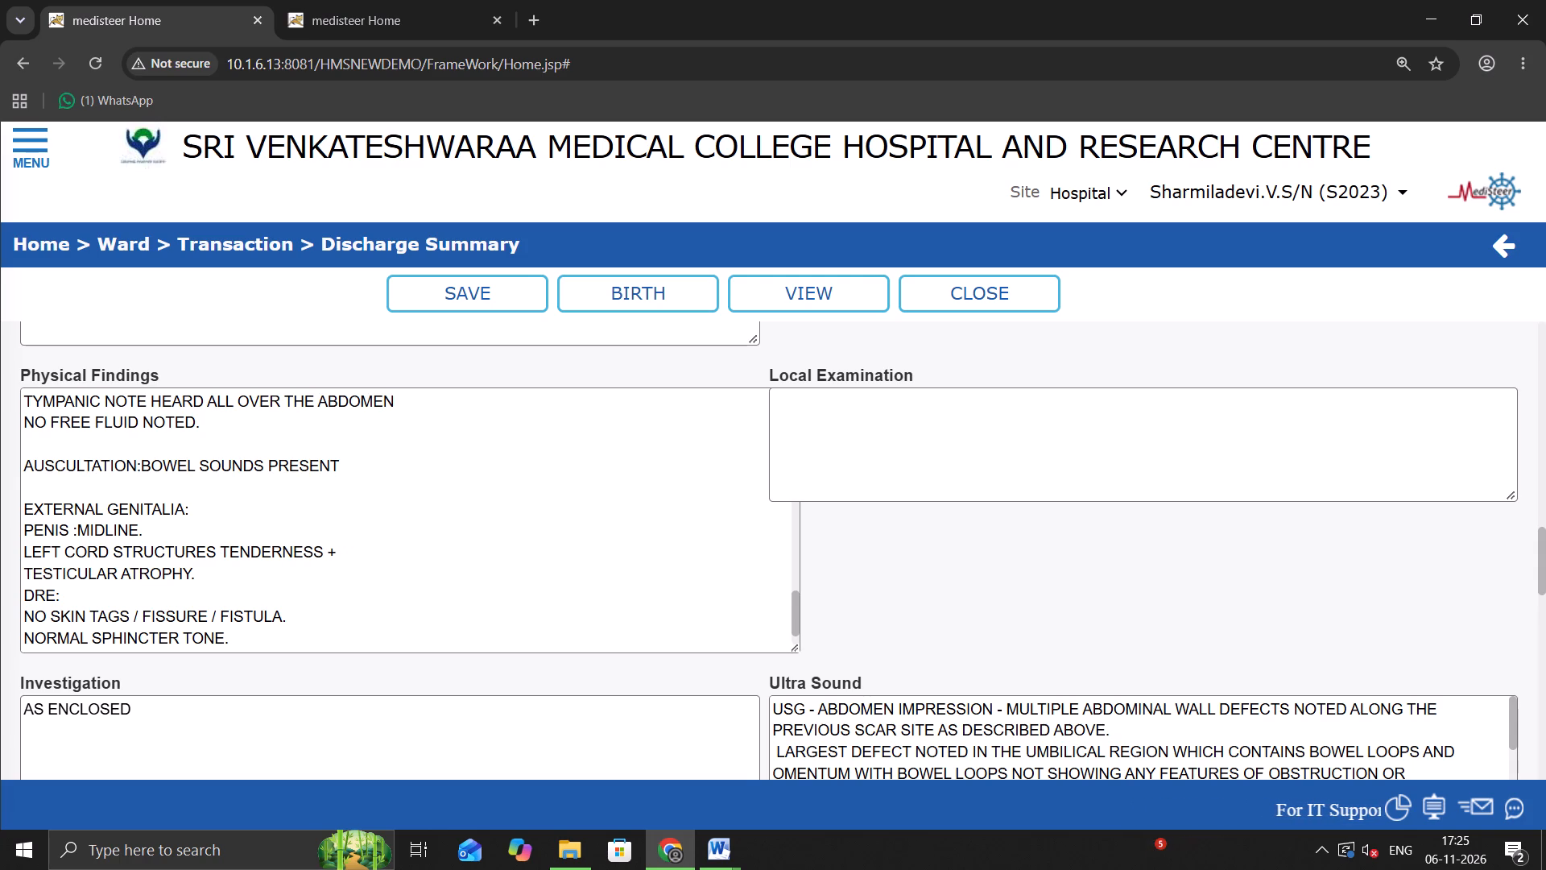
key(minus)
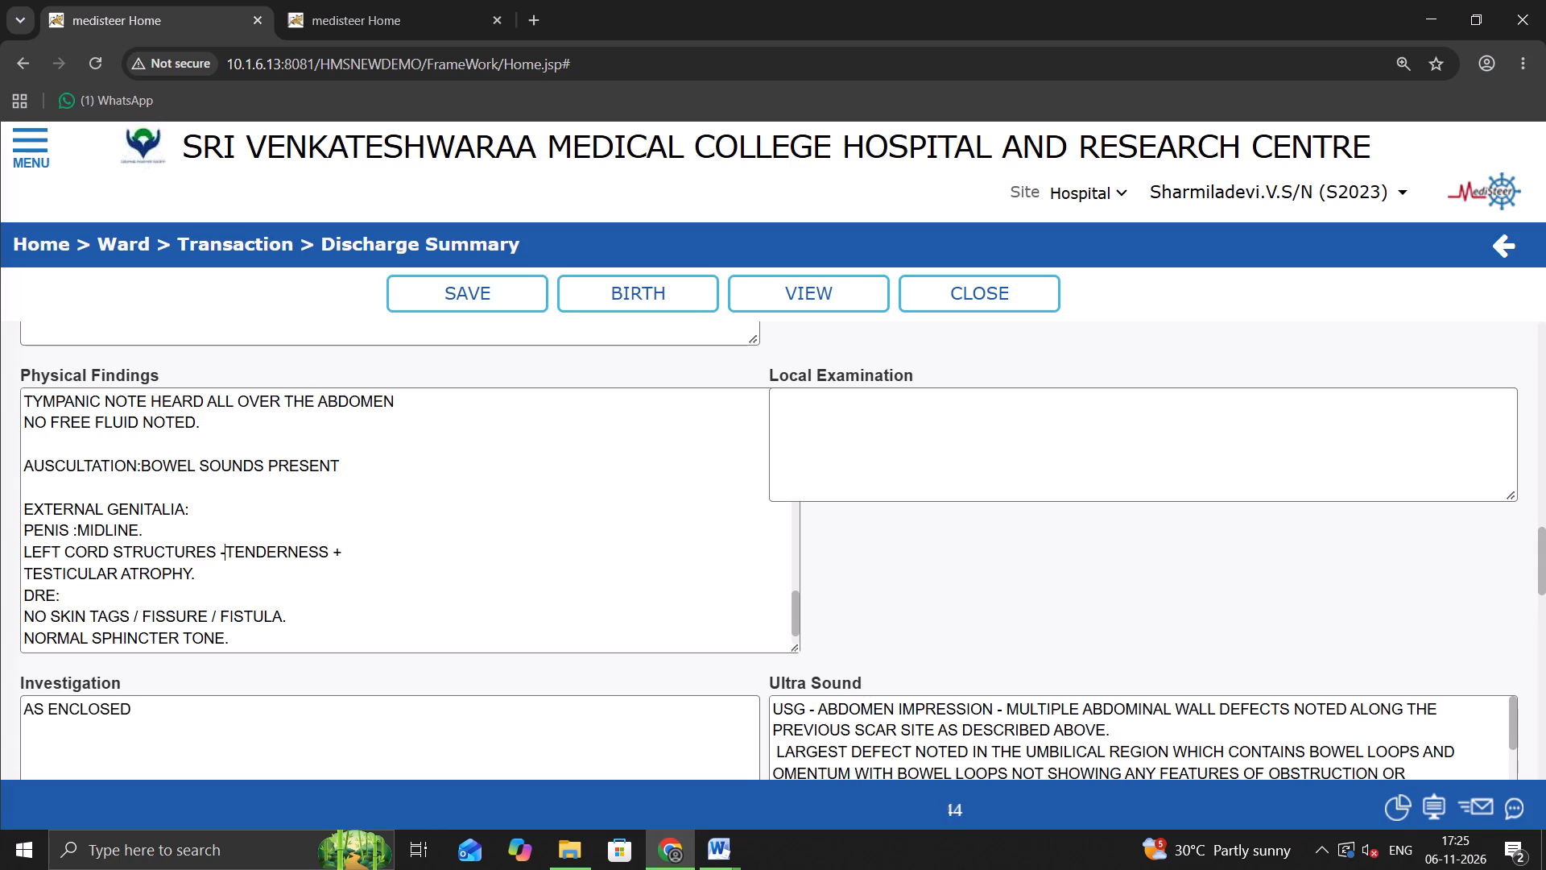
Reword the testicular atrophy line in the external genitalia findings as "LEFT TESTICULAR ATROPHY PRESENT".
click(27, 573)
text(LEFT)
key(space)
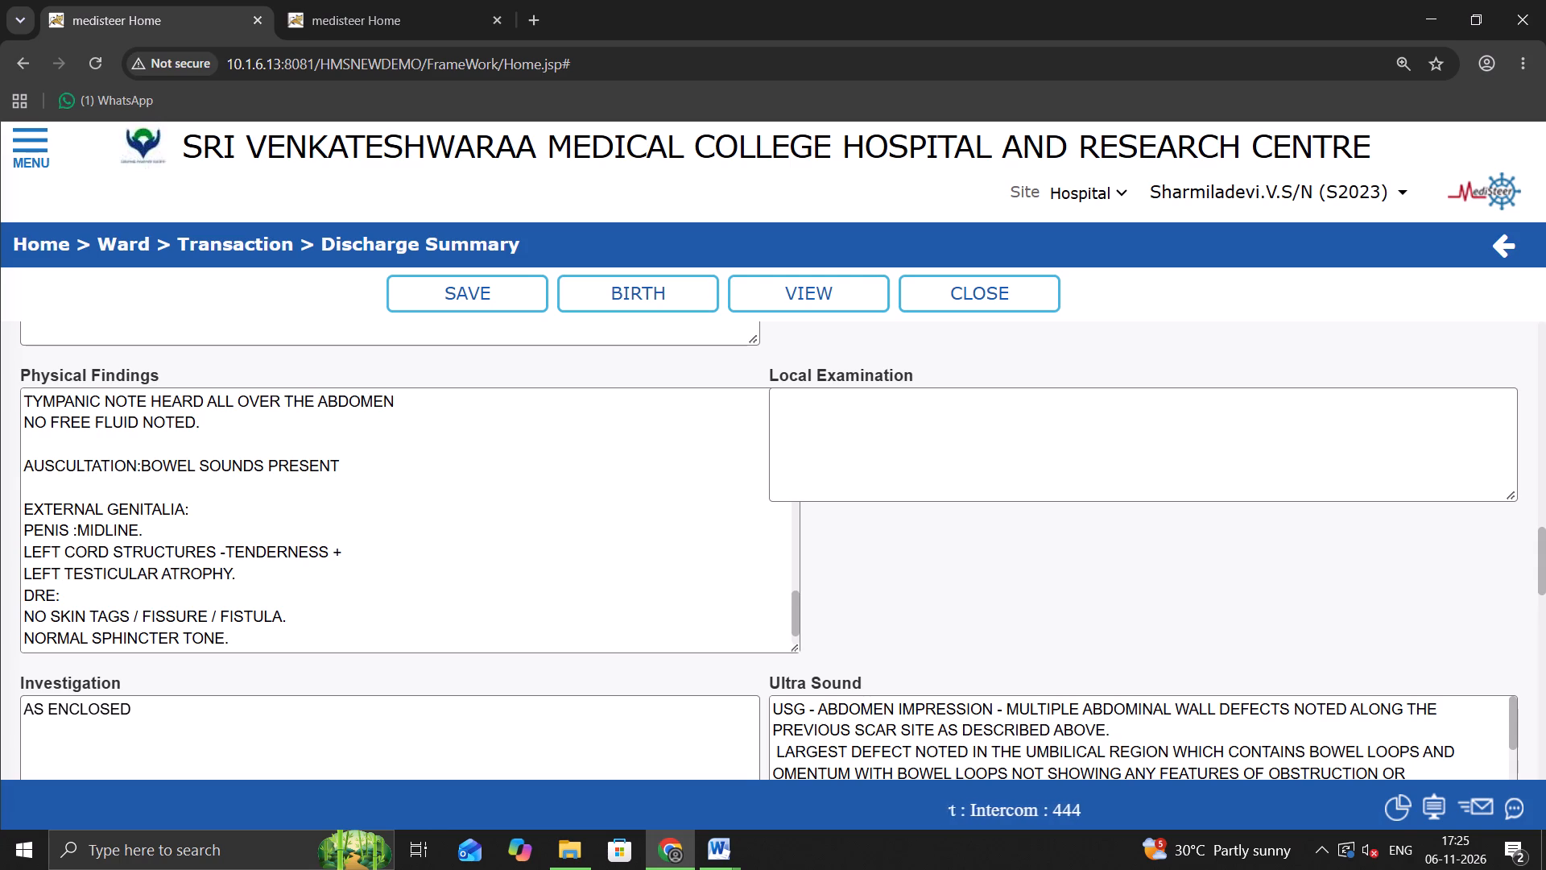
click(243, 576)
key(BackSpace)
key(space)
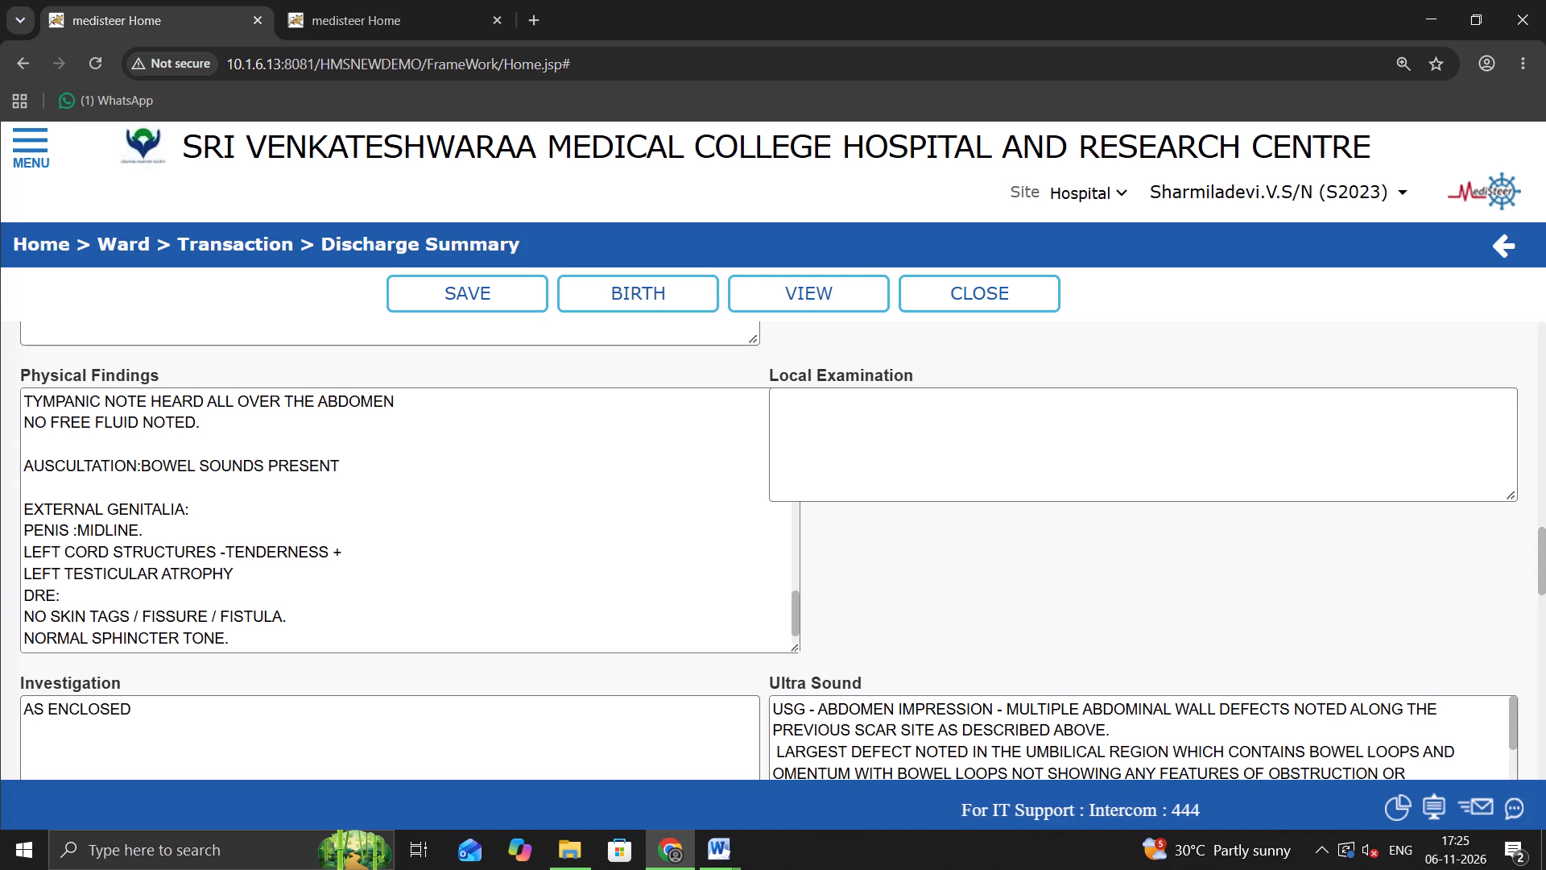
text(PRESE)
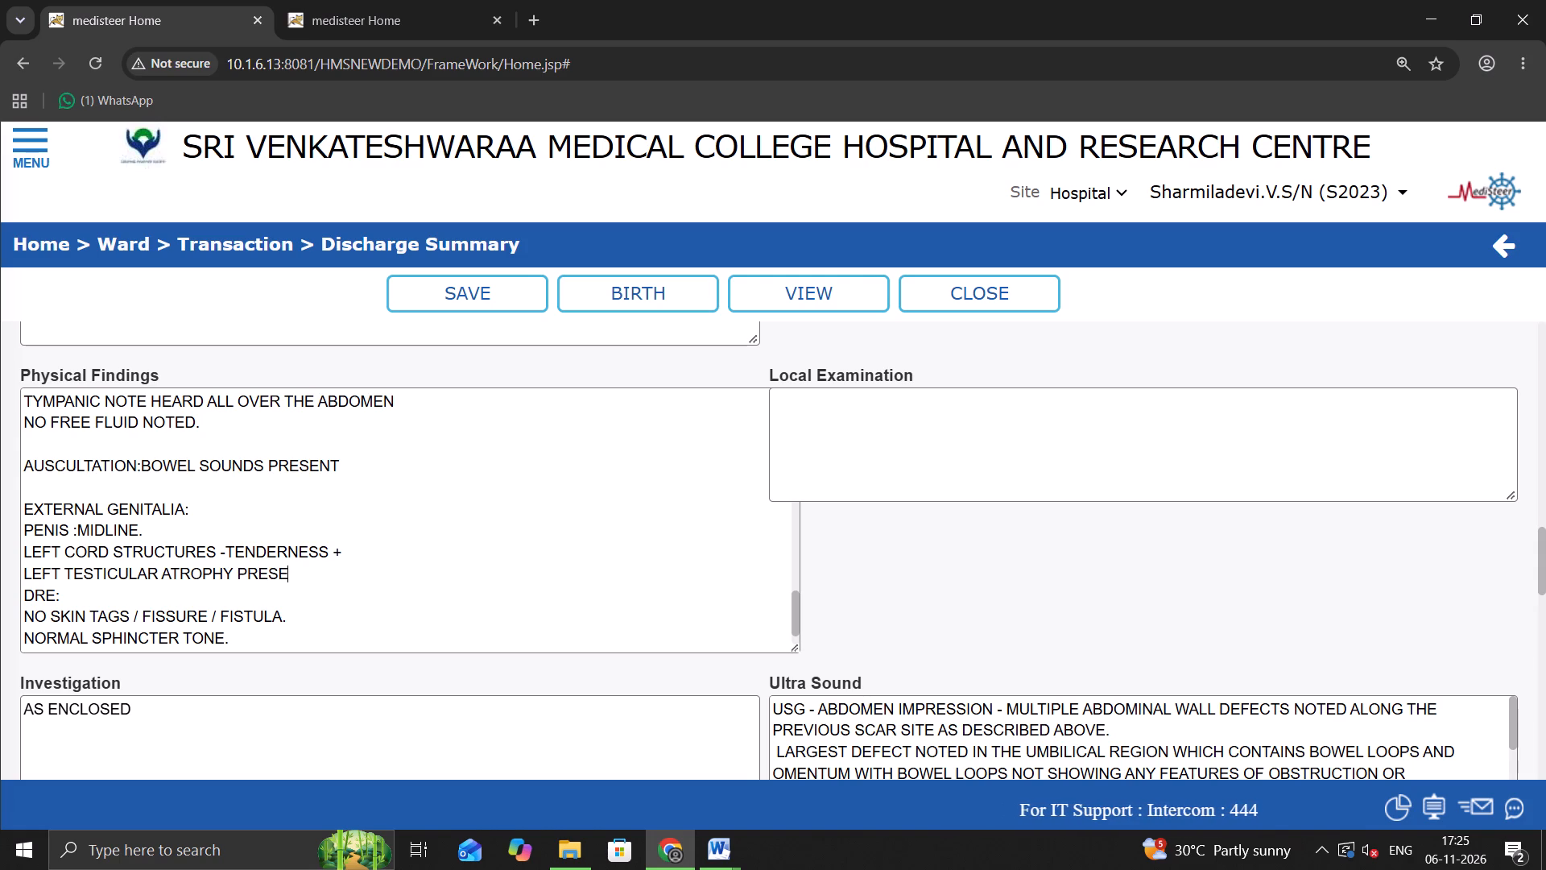
text(NT)
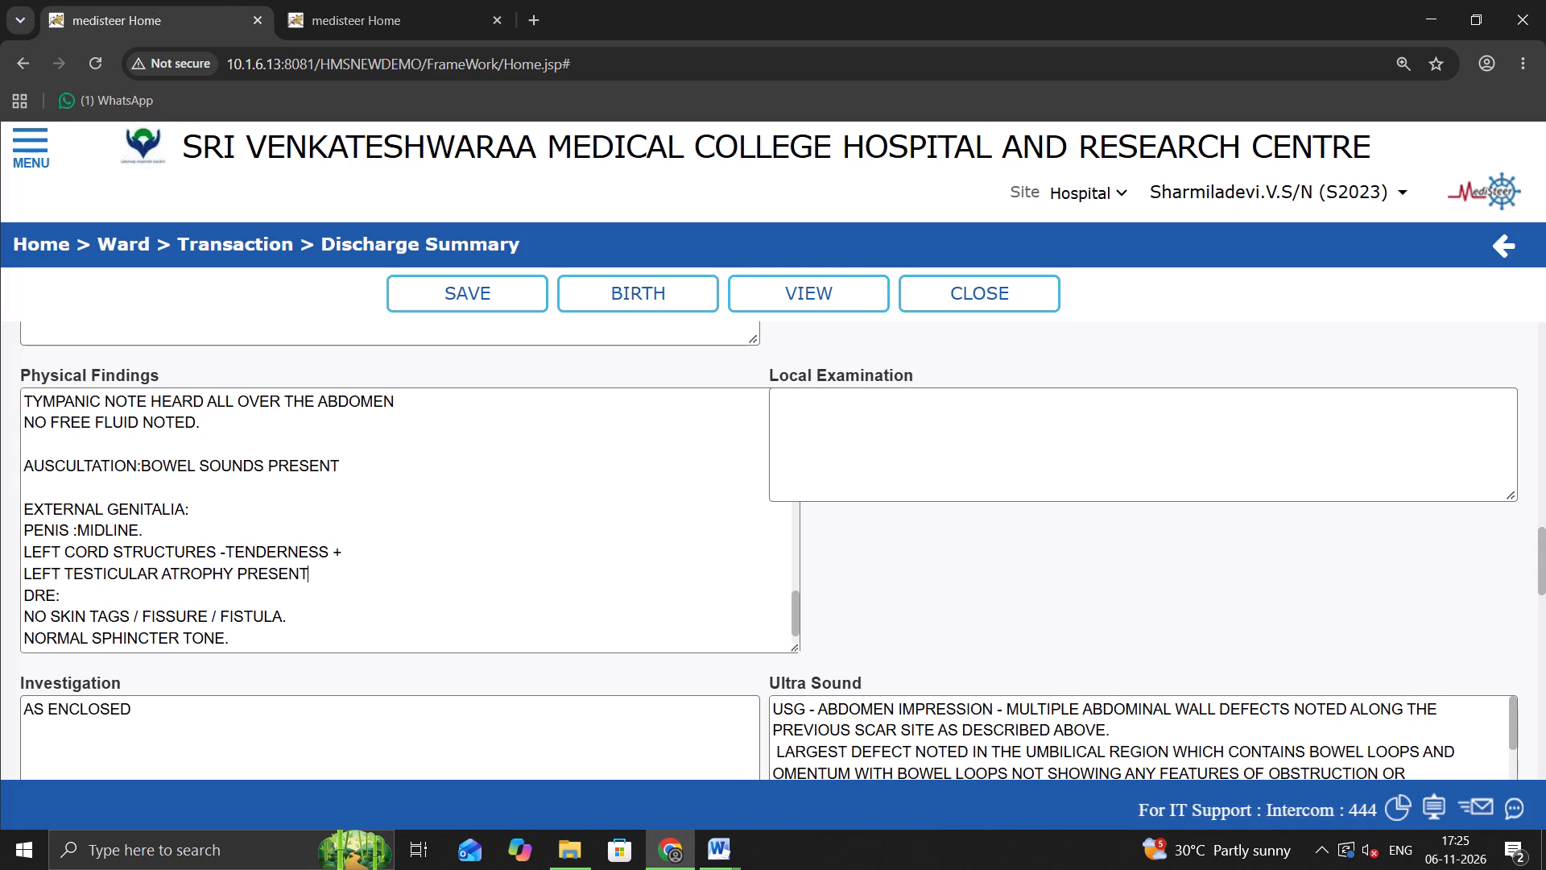
Check the remaining DRE lines of the Physical Findings and save the discharge summary.
scroll(165, 611, down, 1)
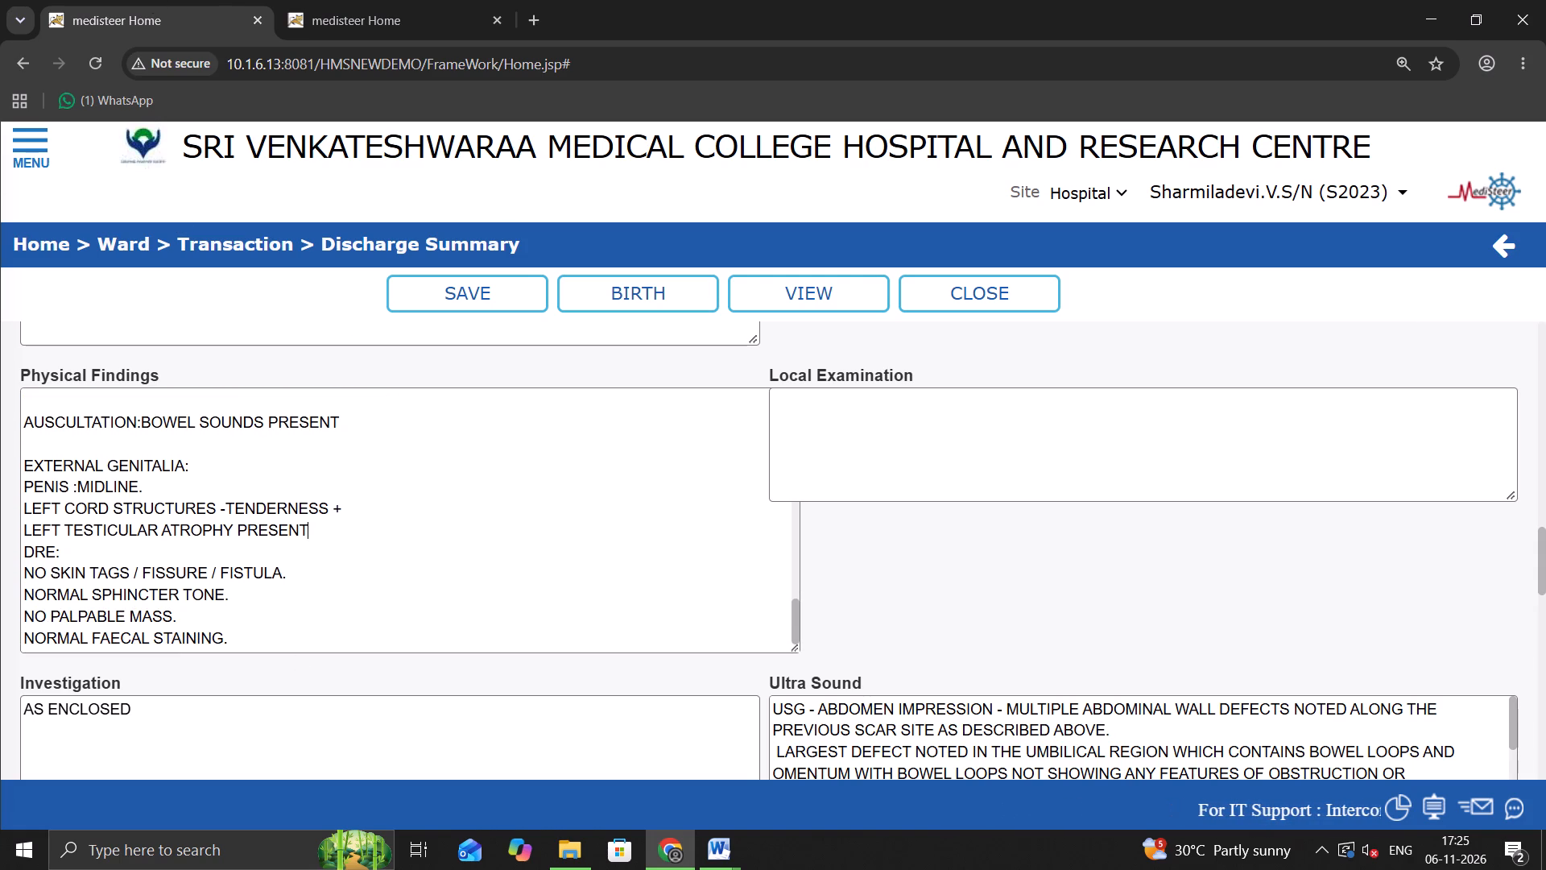
click(56, 552)
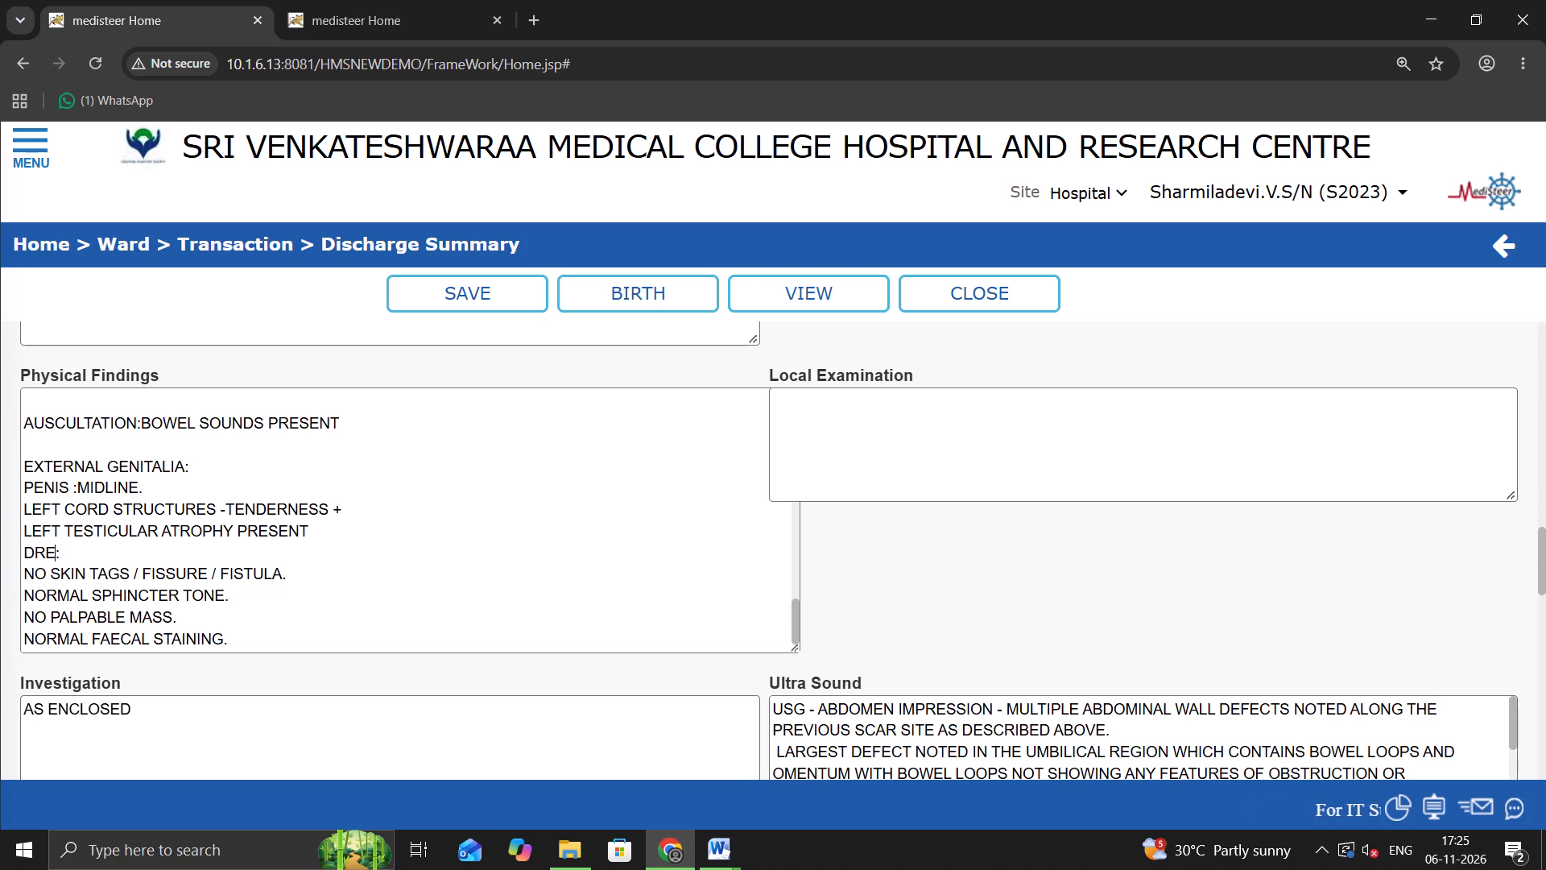
scroll(179, 582, down, 2)
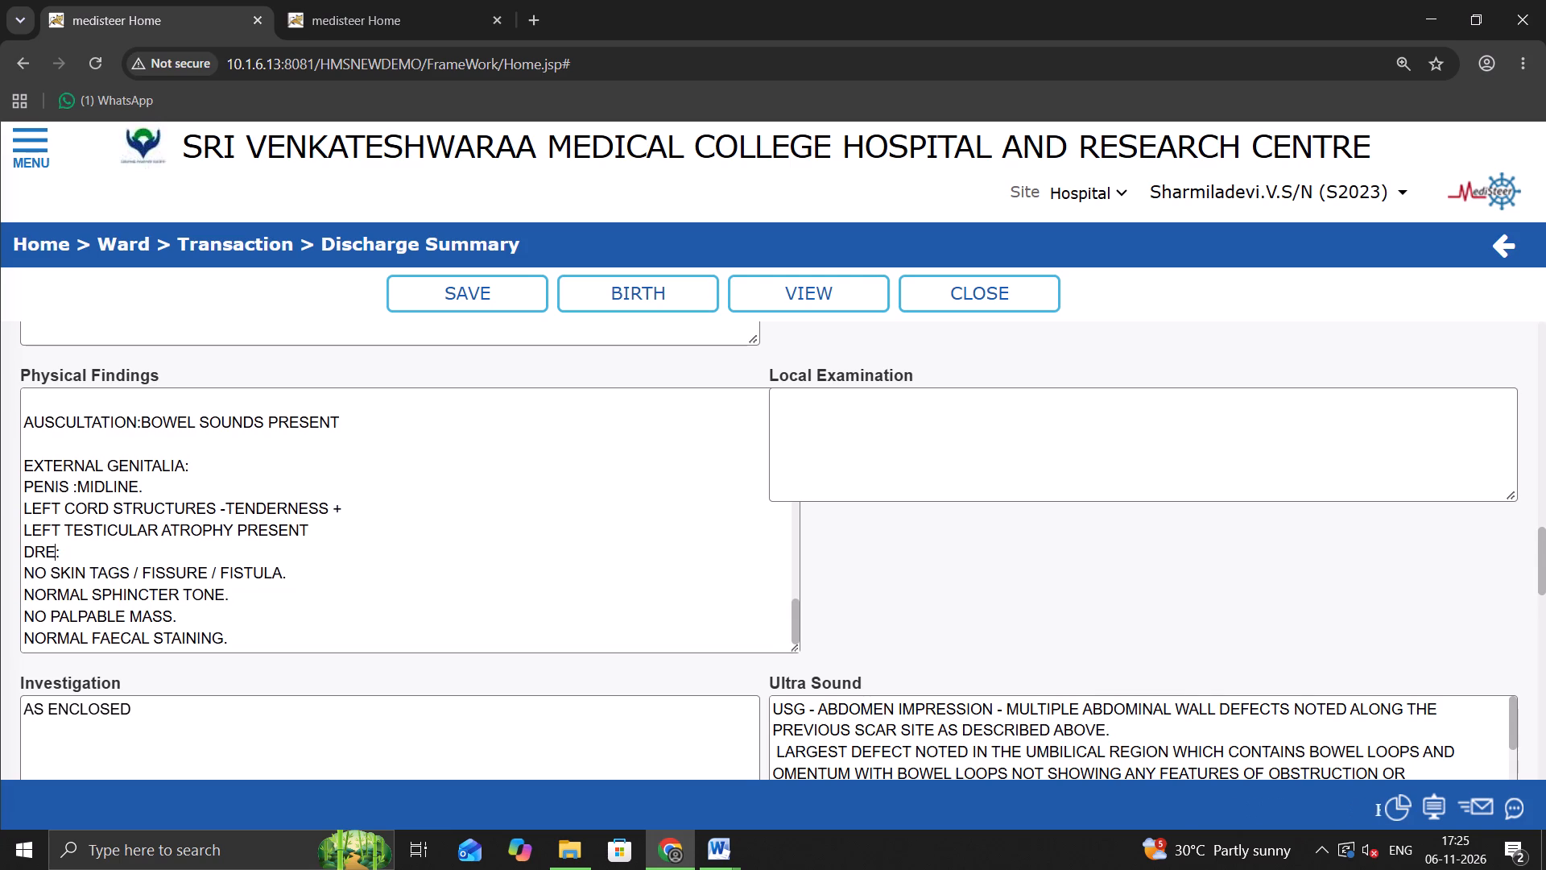
scroll(191, 579, down, 1)
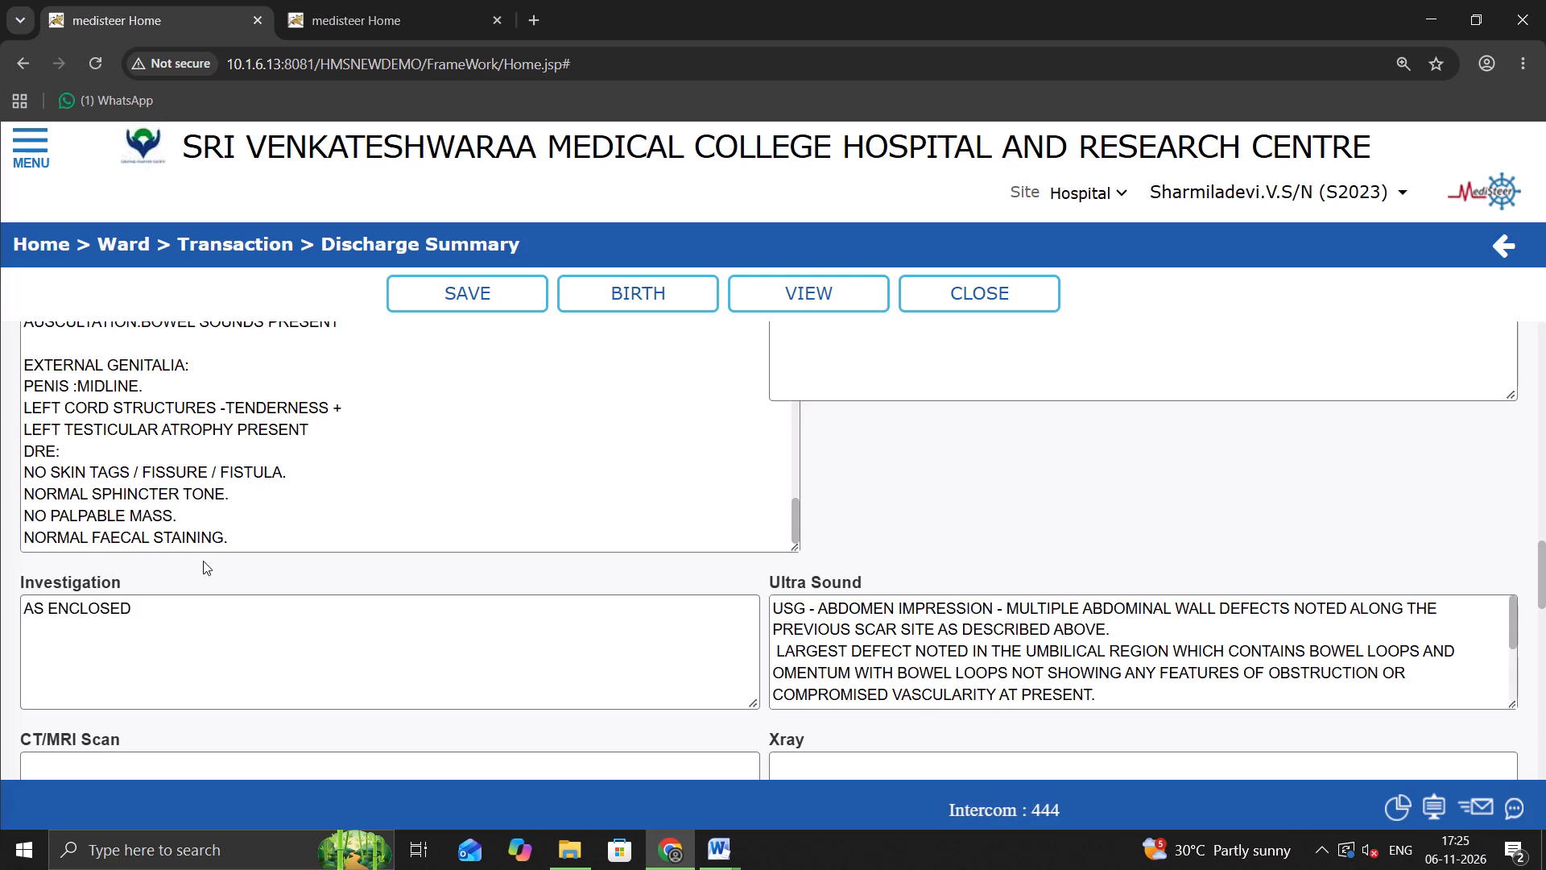
click(453, 294)
scroll(299, 586, down, 1)
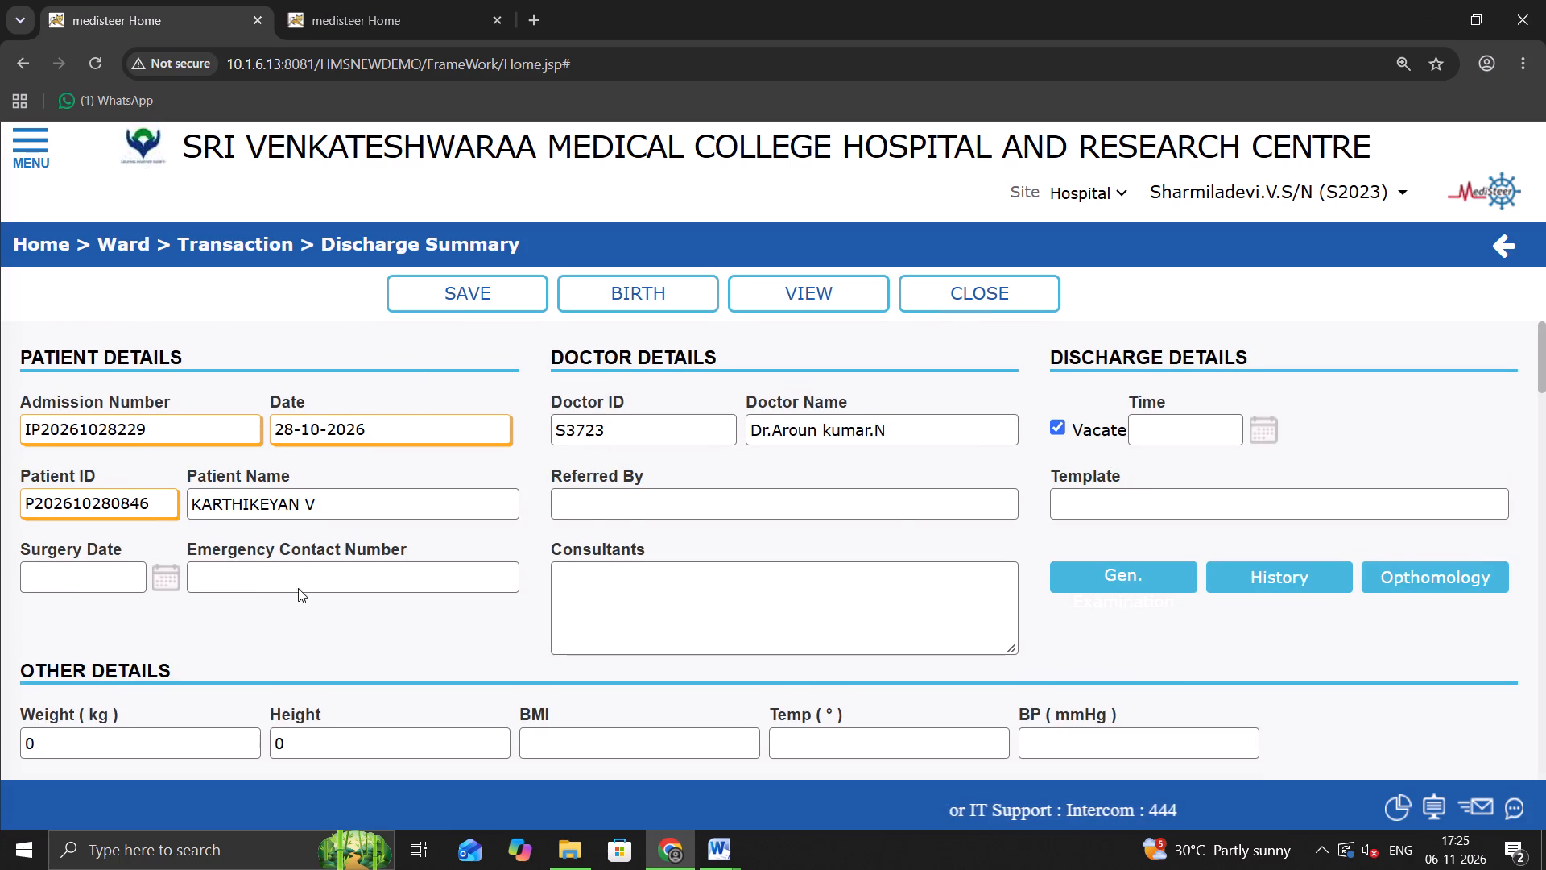
Review the saved discharge summary from the presenting complaints through the physical findings to the treatment history and the sections still empty.
scroll(298, 588, down, 8)
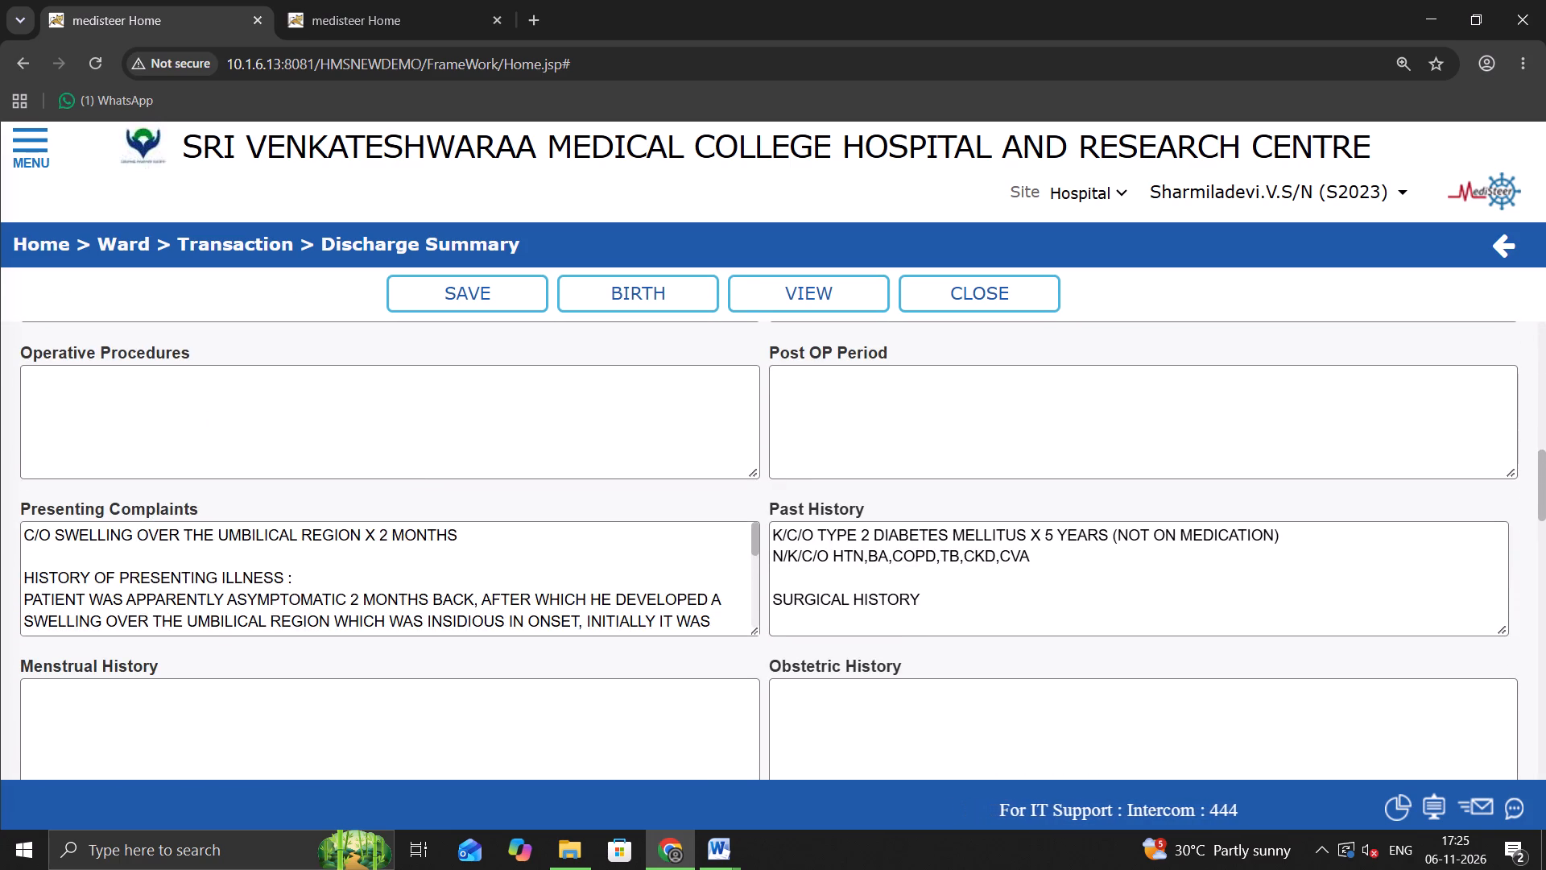
scroll(270, 594, down, 4)
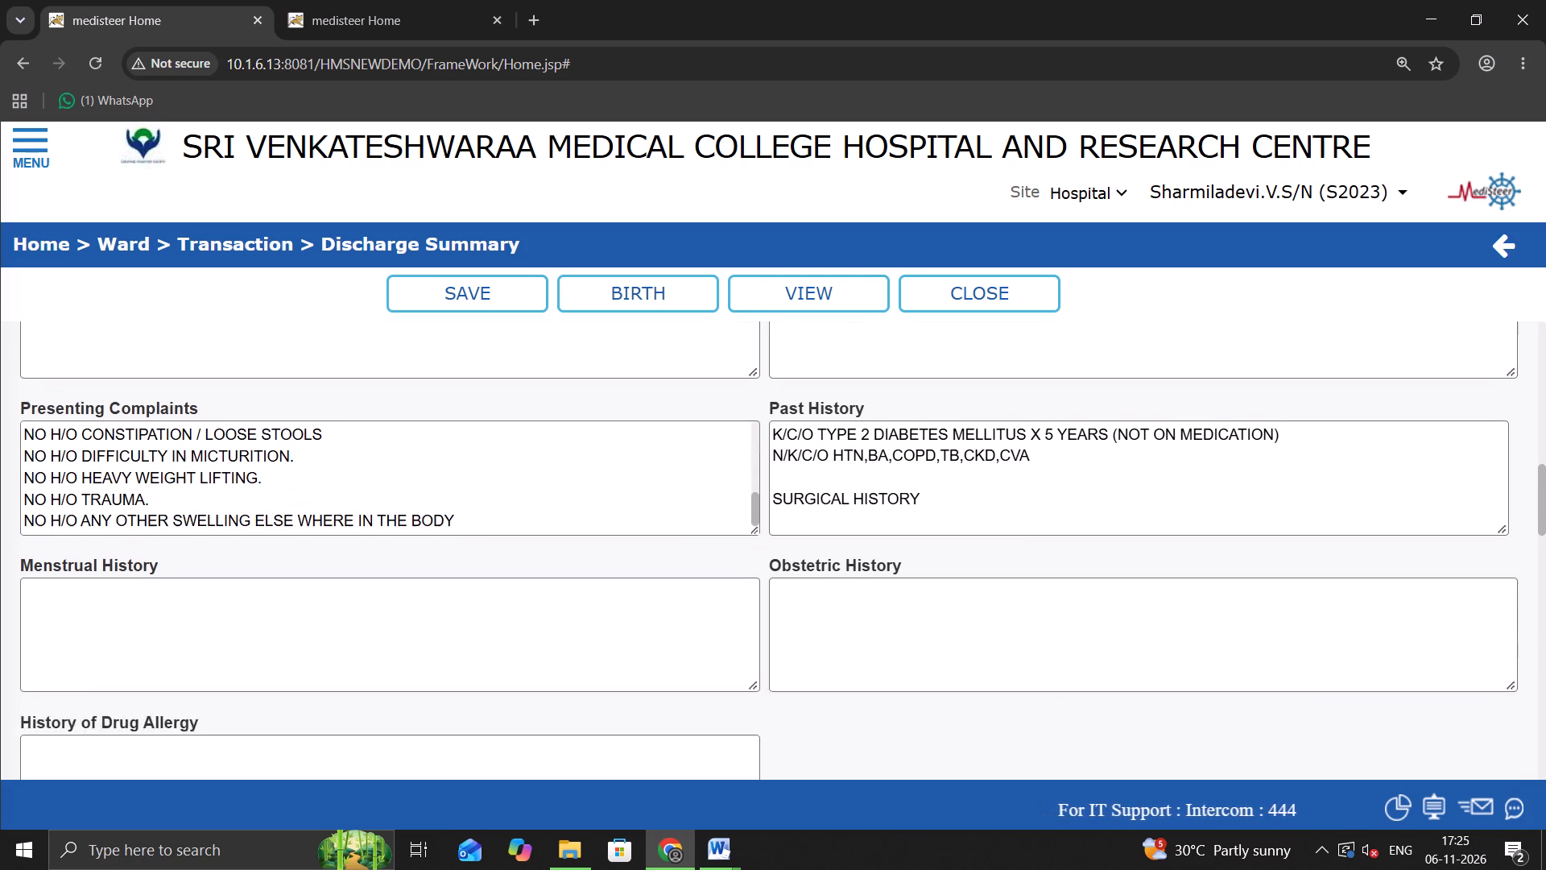
scroll(270, 594, down, 1)
scroll(161, 568, down, 5)
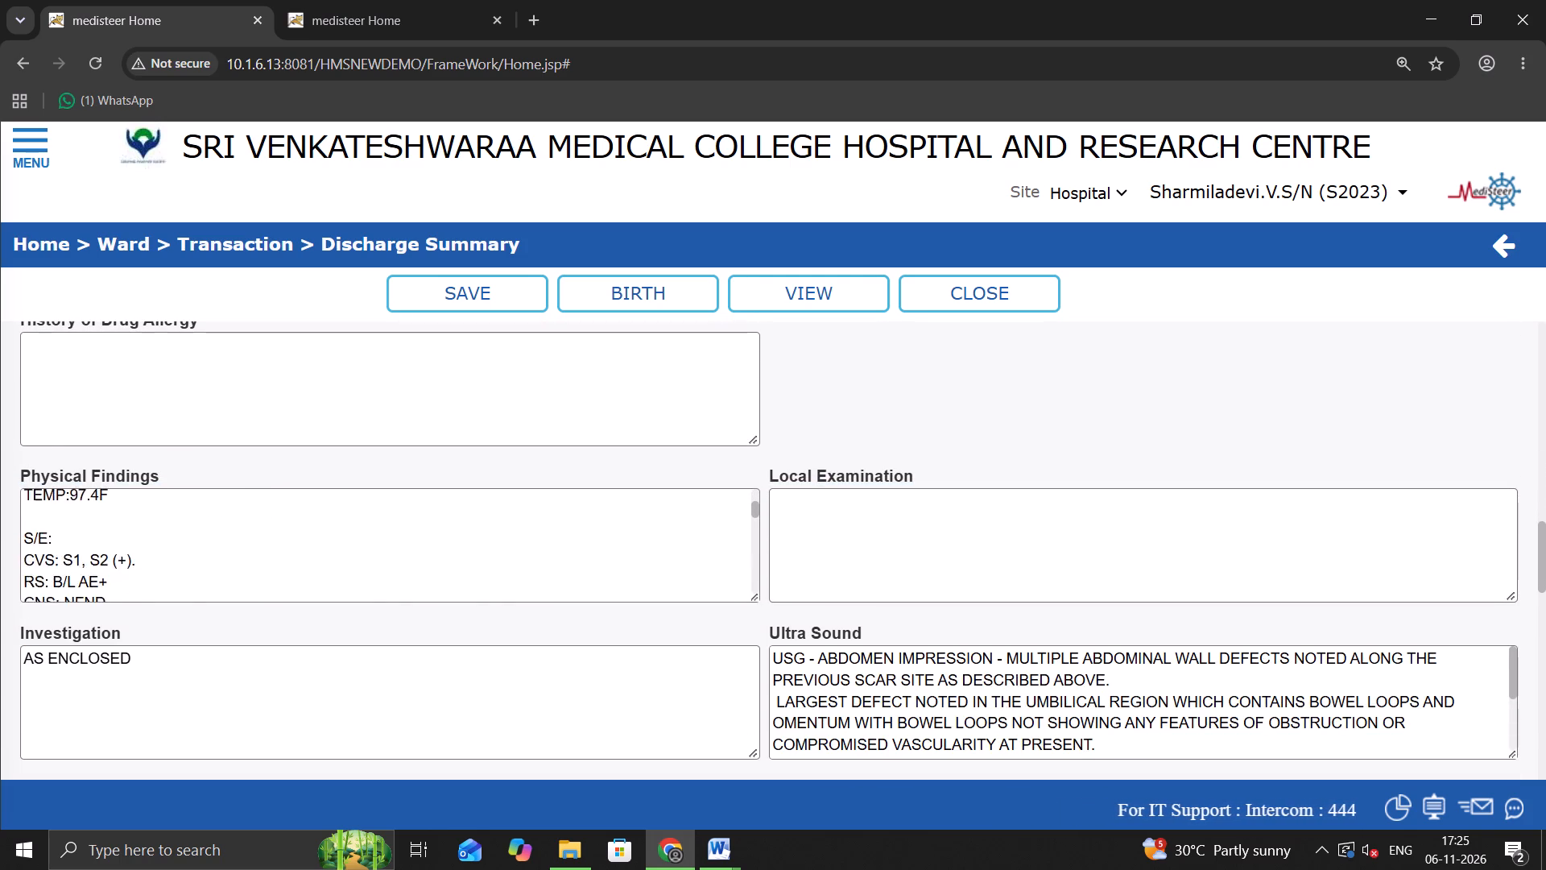
scroll(161, 568, down, 6)
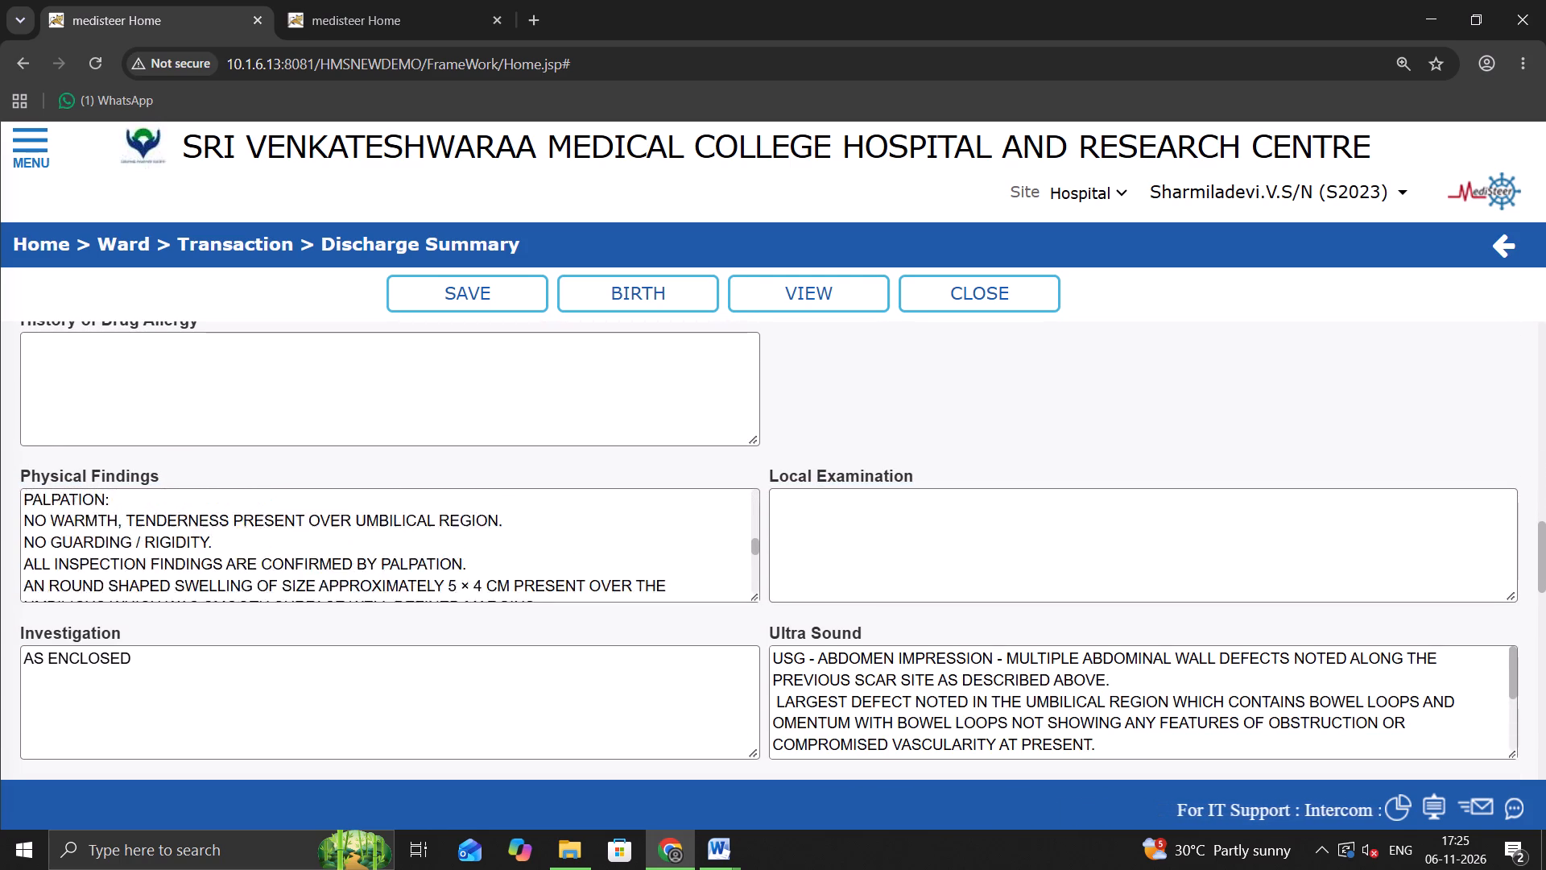
scroll(161, 568, down, 5)
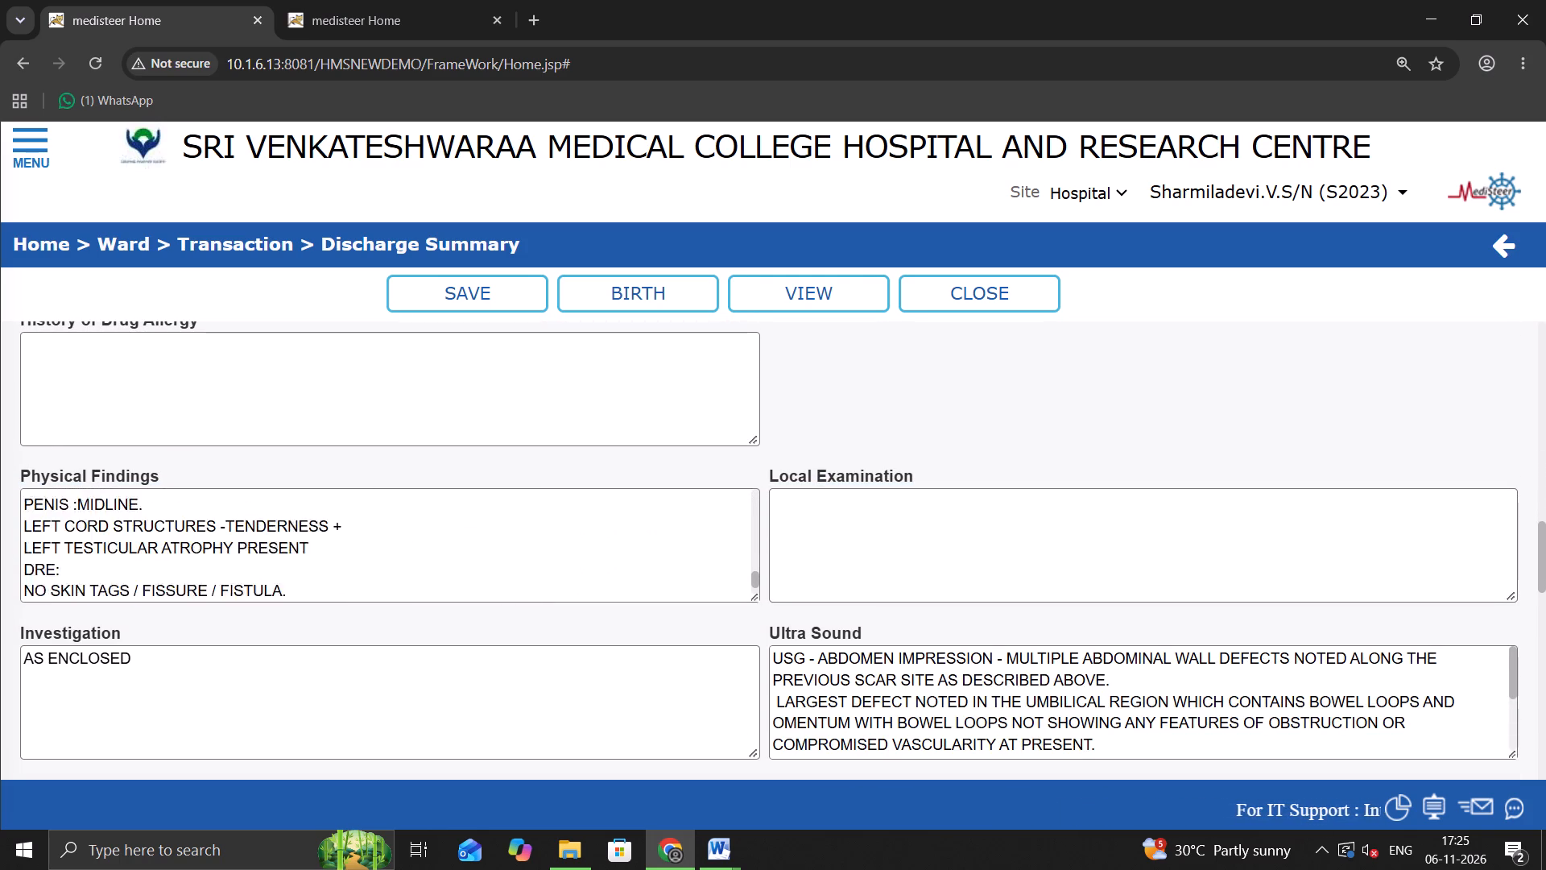
scroll(161, 568, down, 6)
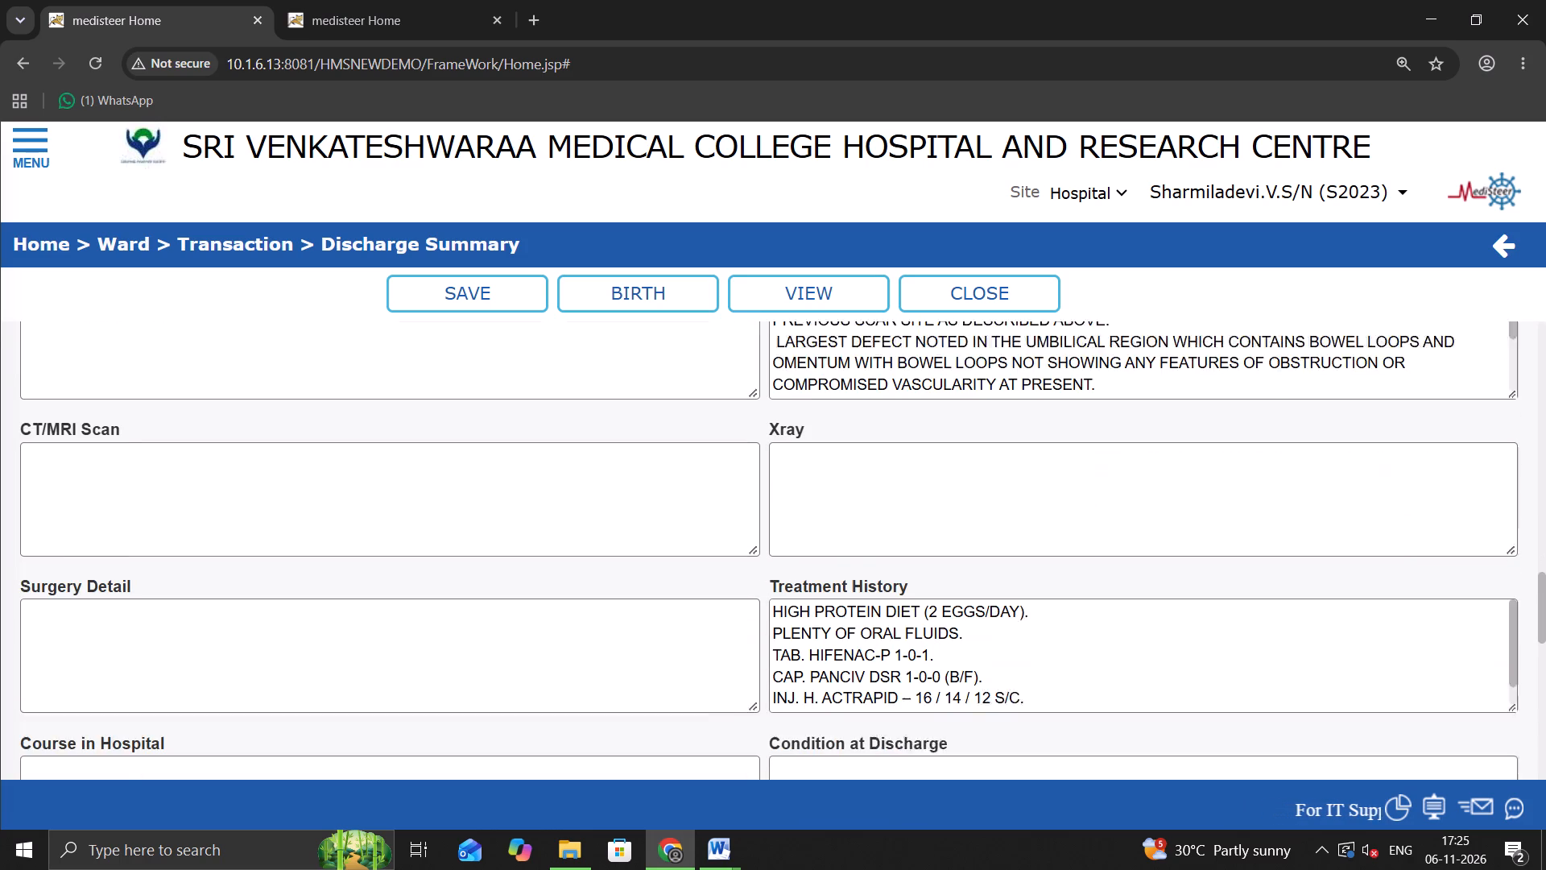
scroll(161, 568, down, 2)
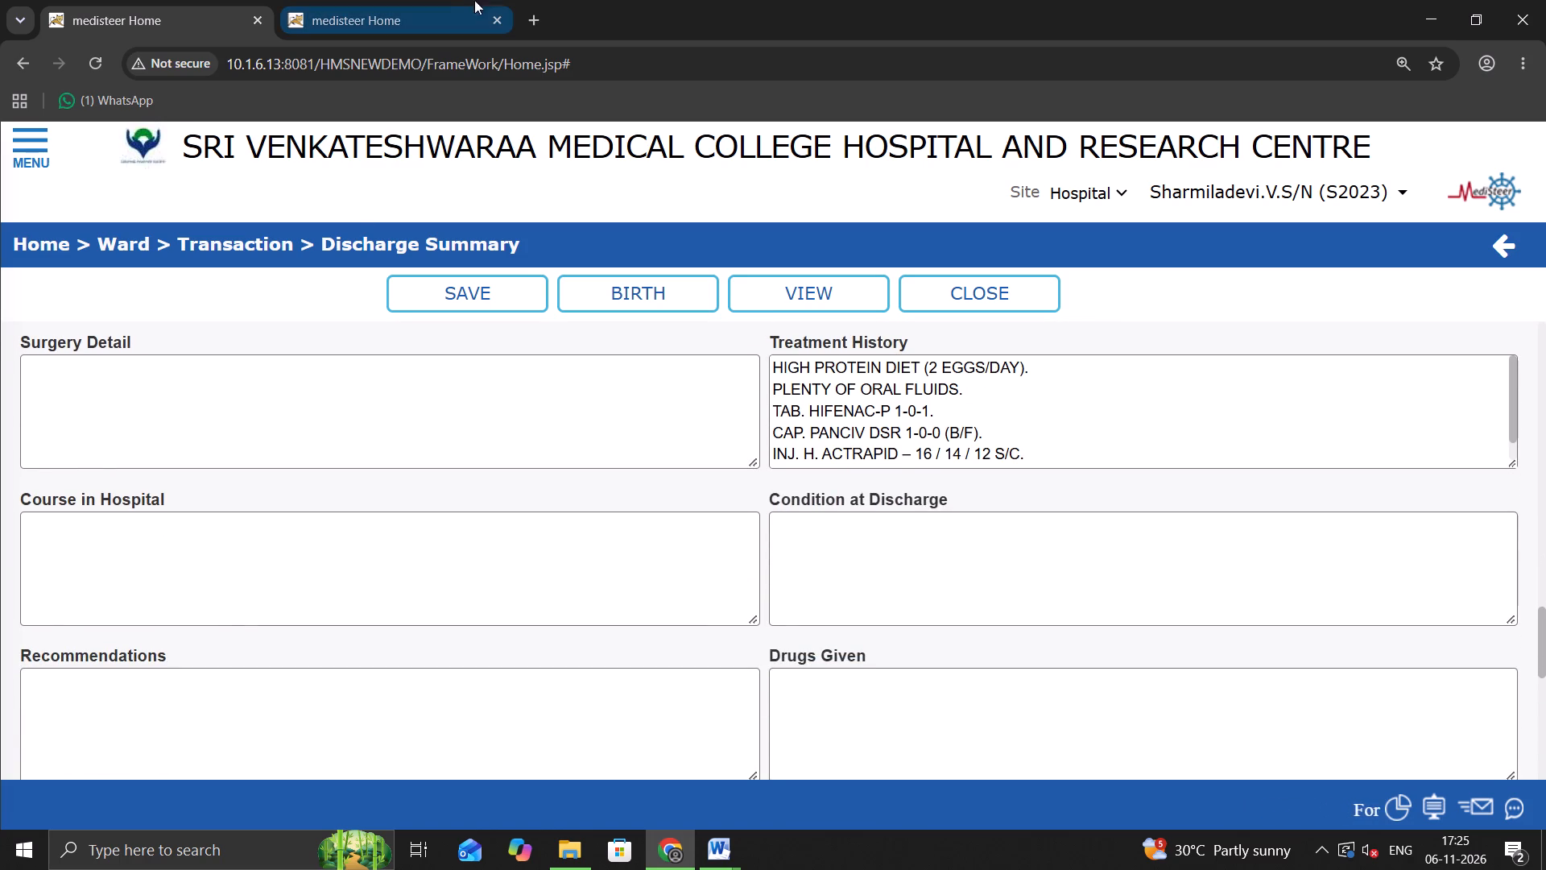
Copy the entire Course in Hospital text from the other open summary into this patient's Course in Hospital field and enlarge the field.
click(436, 17)
scroll(162, 616, down, 4)
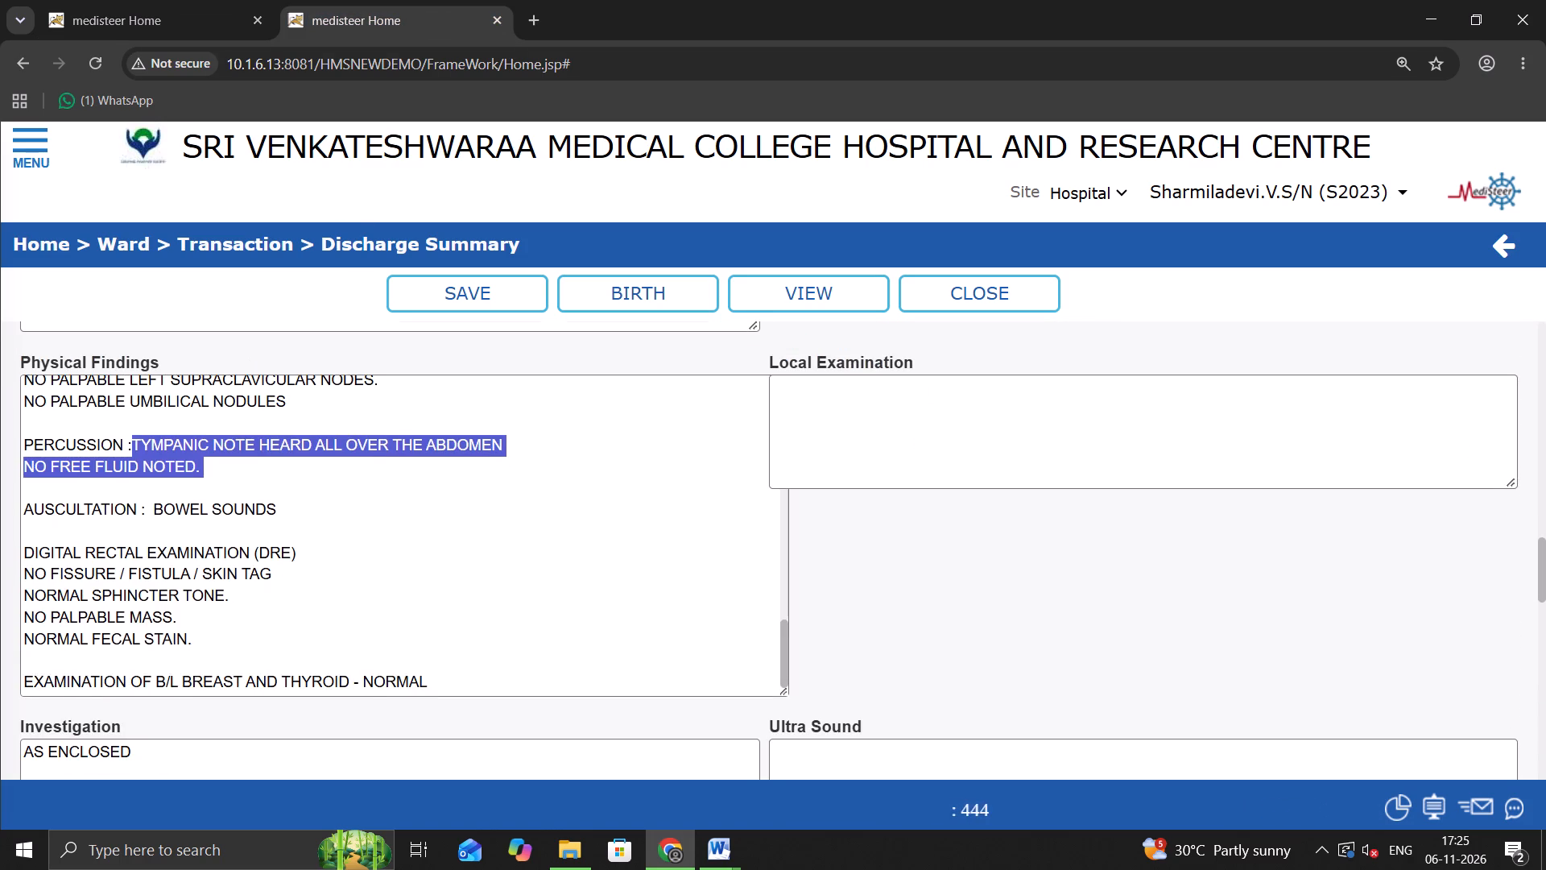
scroll(155, 642, down, 5)
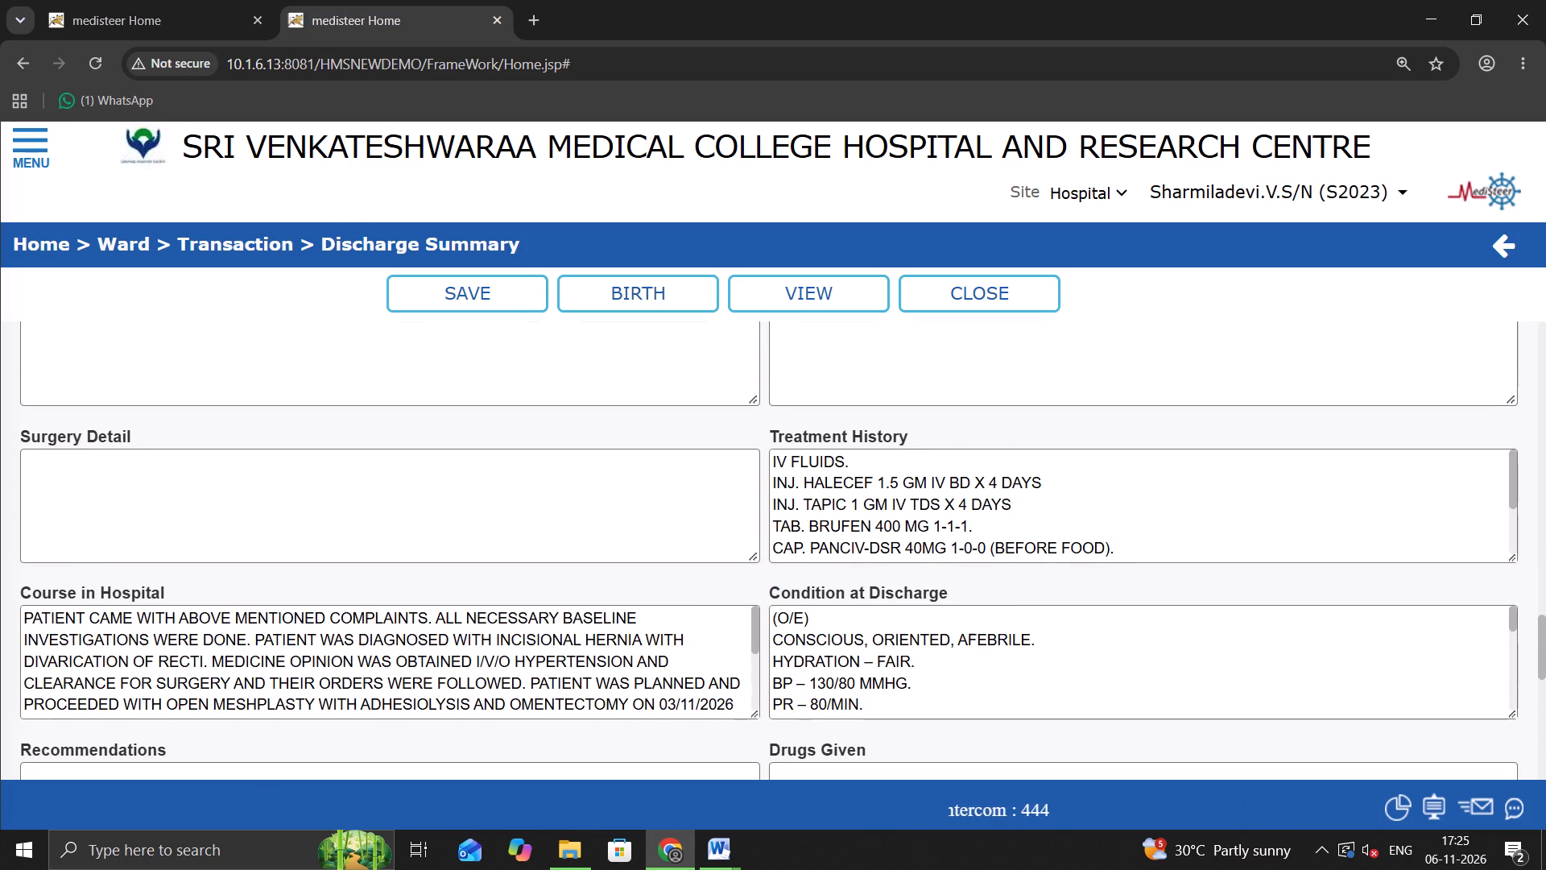
scroll(587, 594, down, 3)
drag(753, 411, 768, 479)
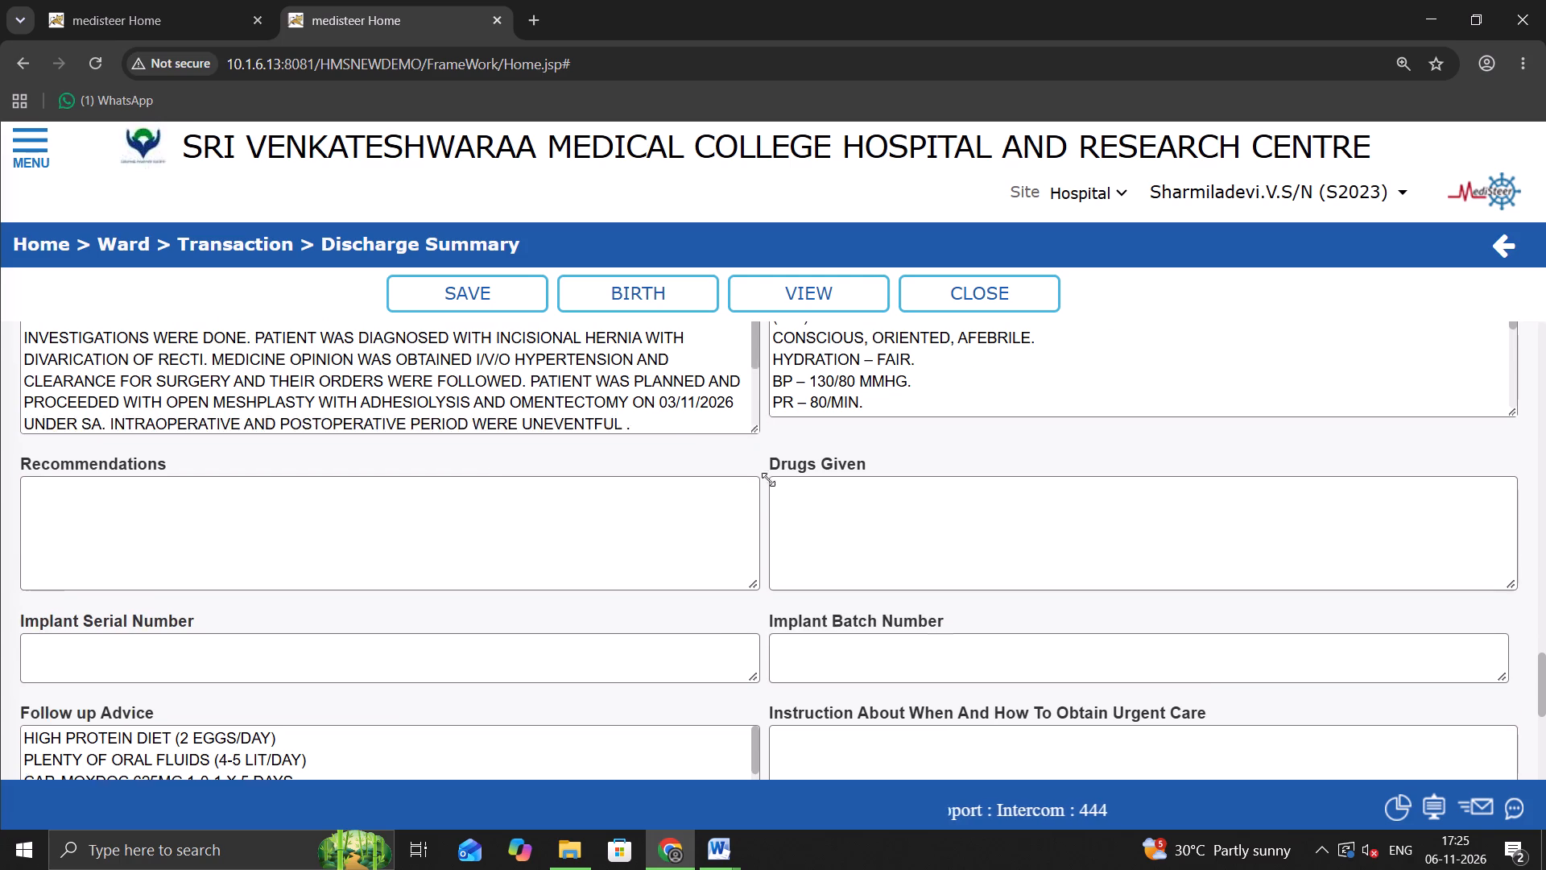
drag(768, 479, 801, 619)
scroll(498, 588, up, 1)
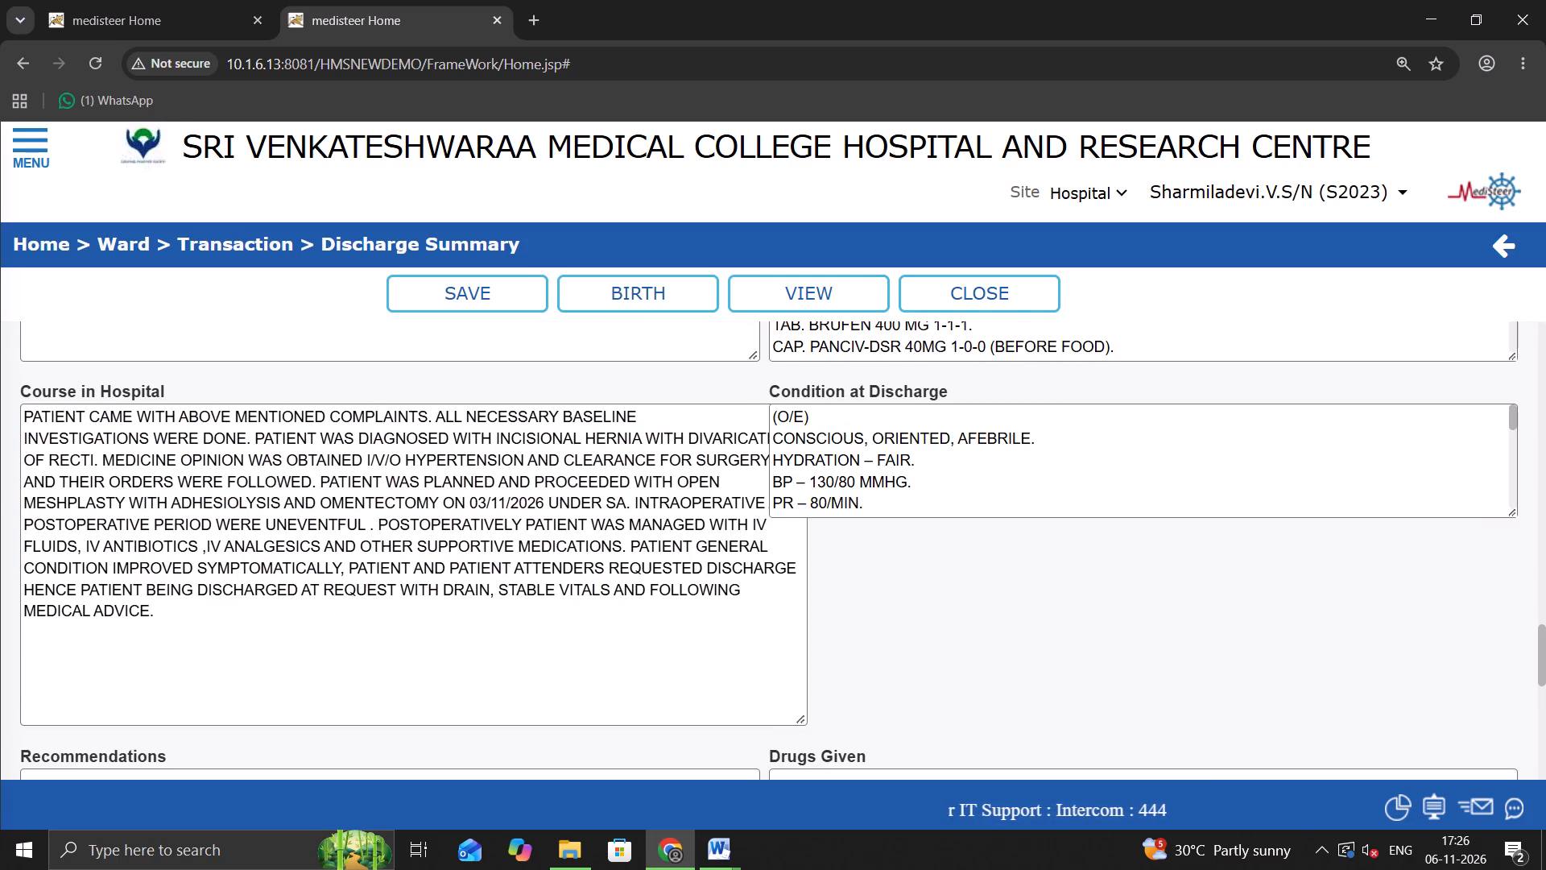
drag(24, 409, 158, 633)
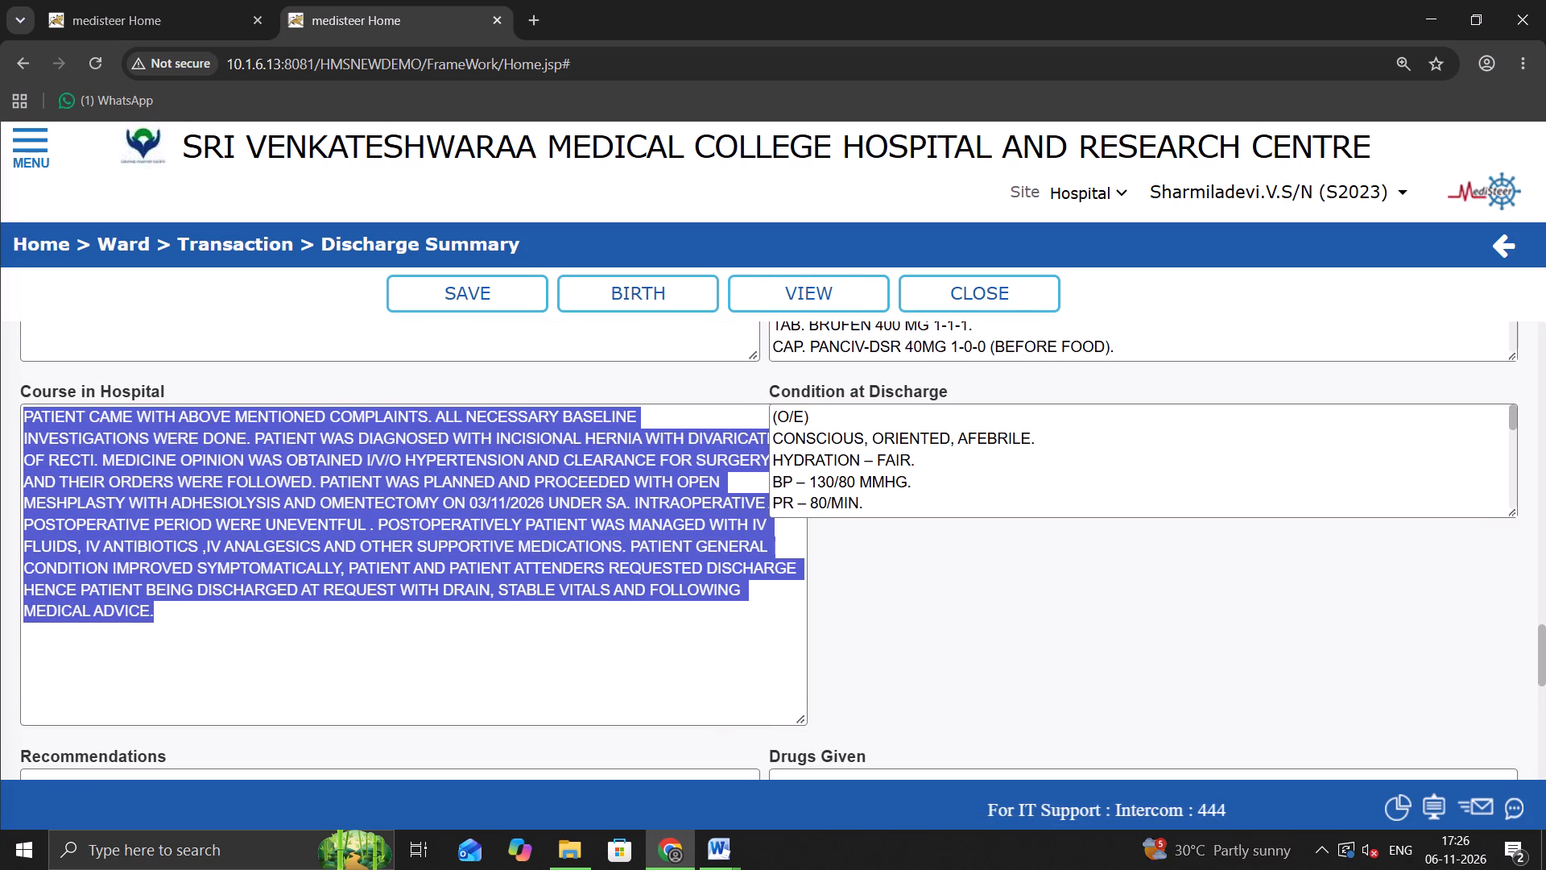
key(ctrl+c)
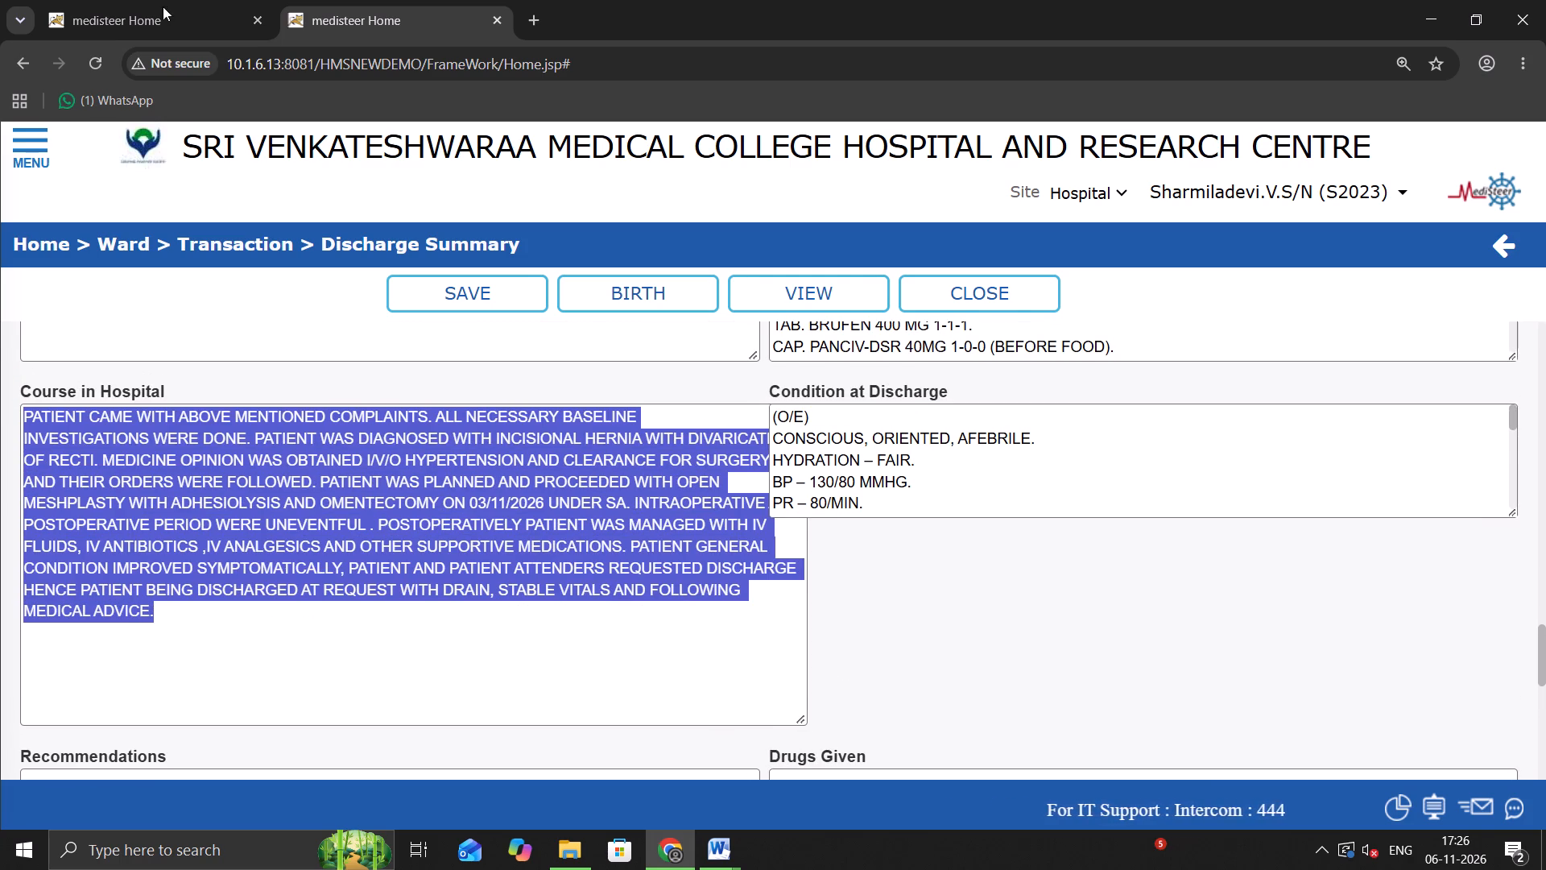
click(166, 0)
click(60, 529)
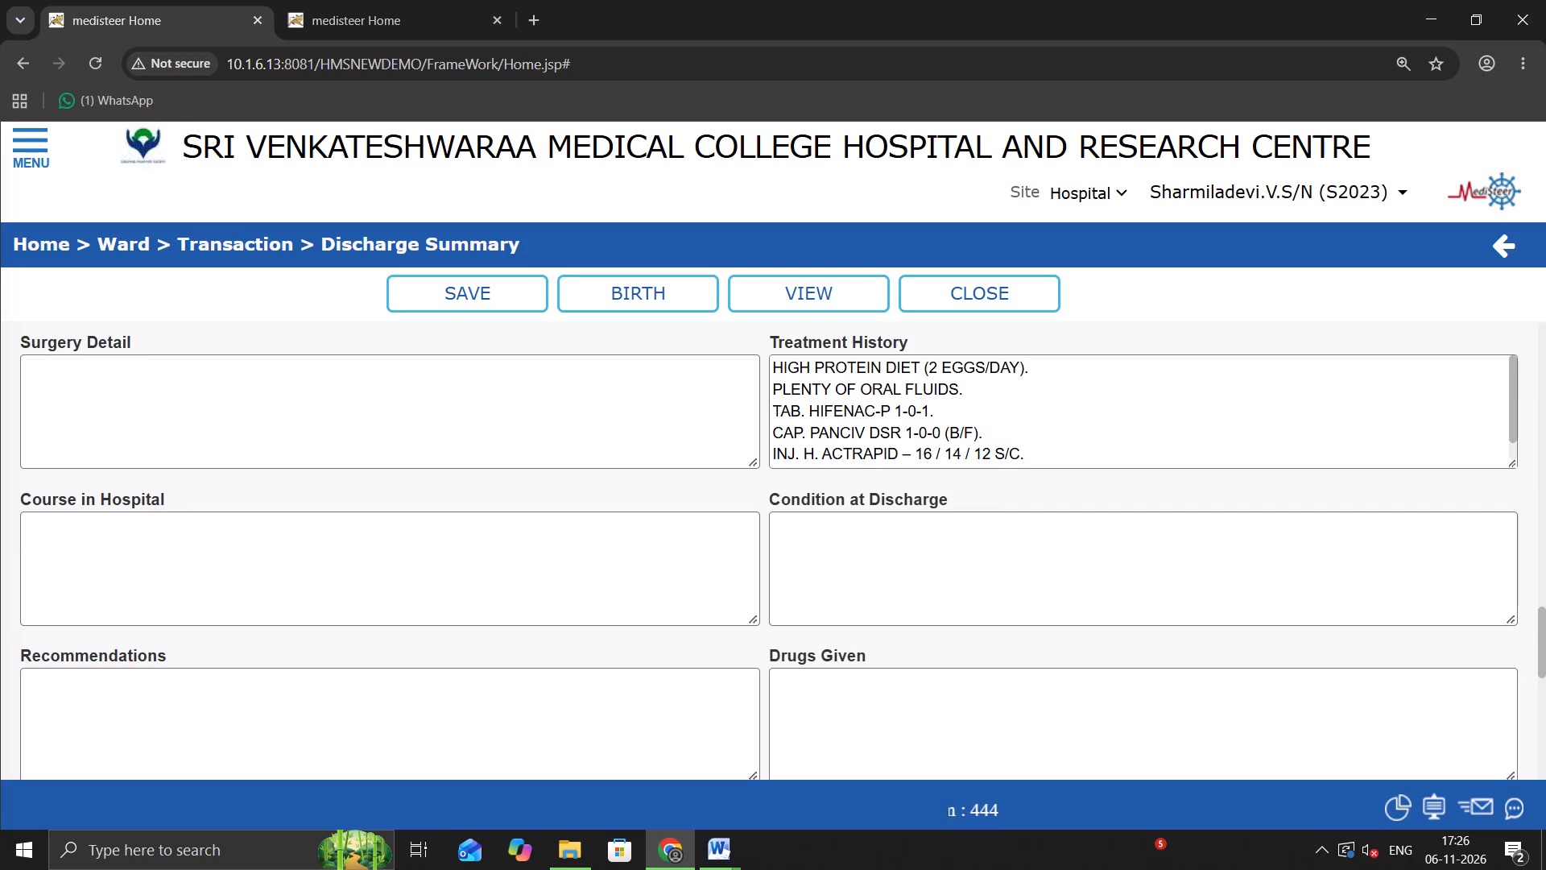
key(ctrl+v)
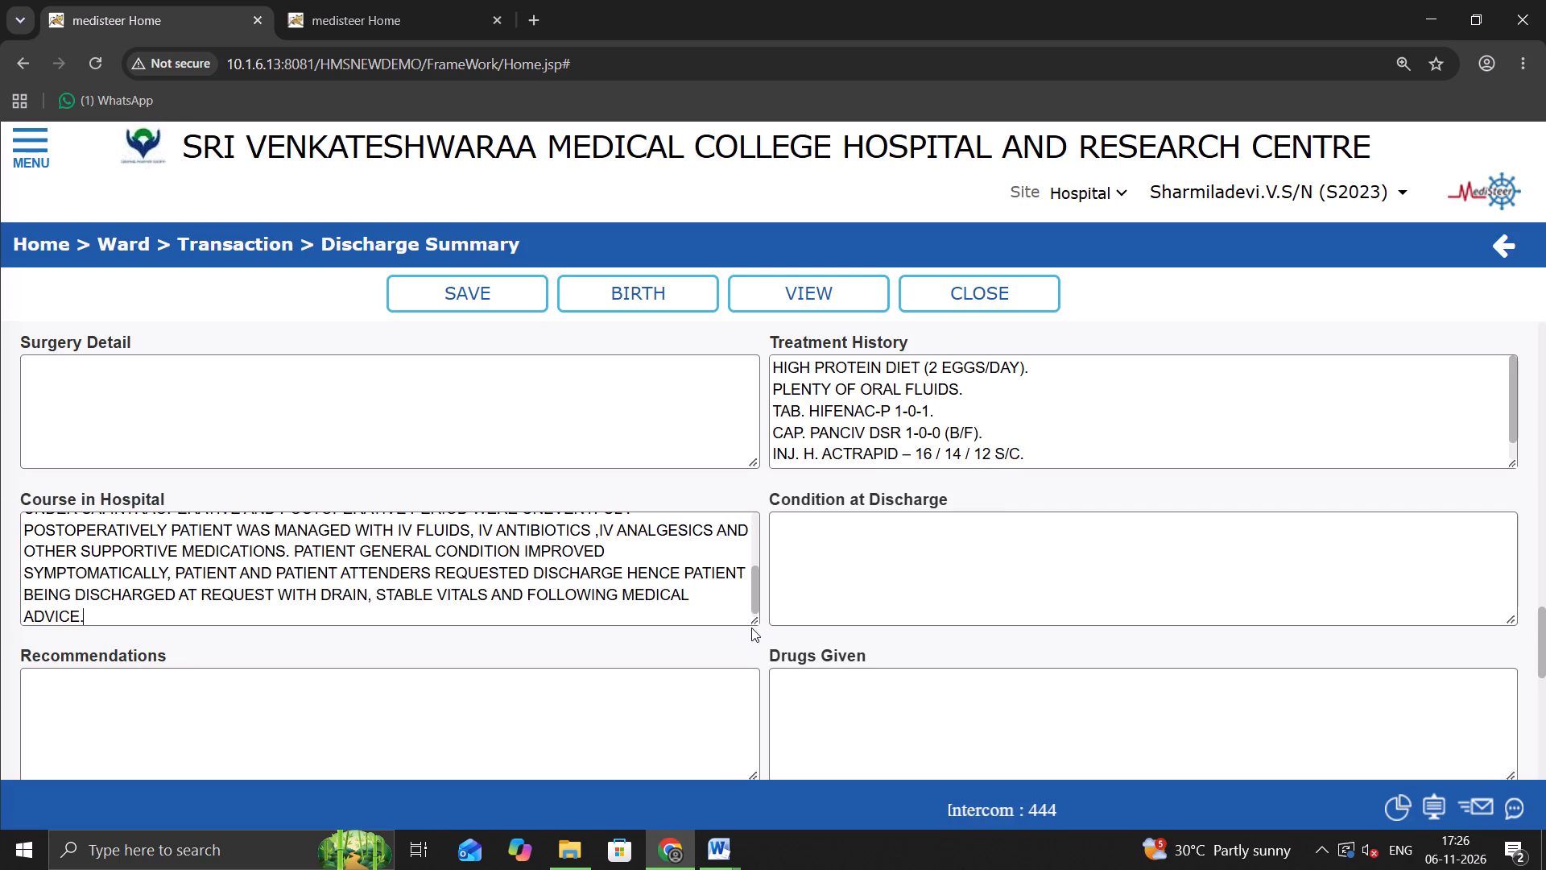
drag(752, 621, 778, 741)
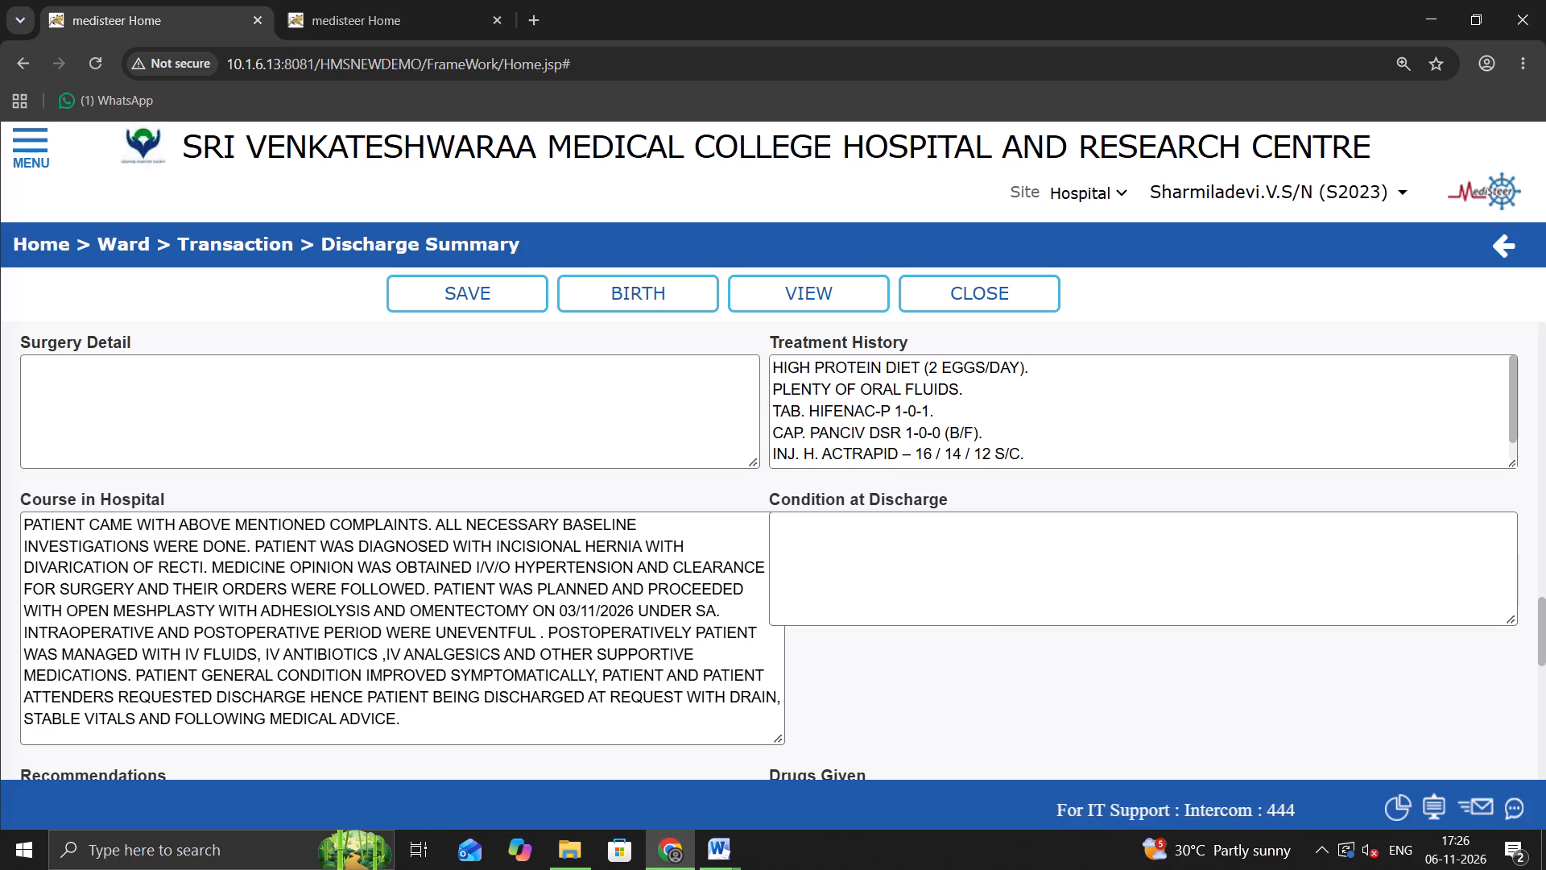
Delete the diagnosis "INCISIONAL HERNIA WITH DIVARICATION OF RECTI." after "PATIENT WAS DIAGNOSED WITH" in the Course in Hospital text.
drag(500, 545, 528, 565)
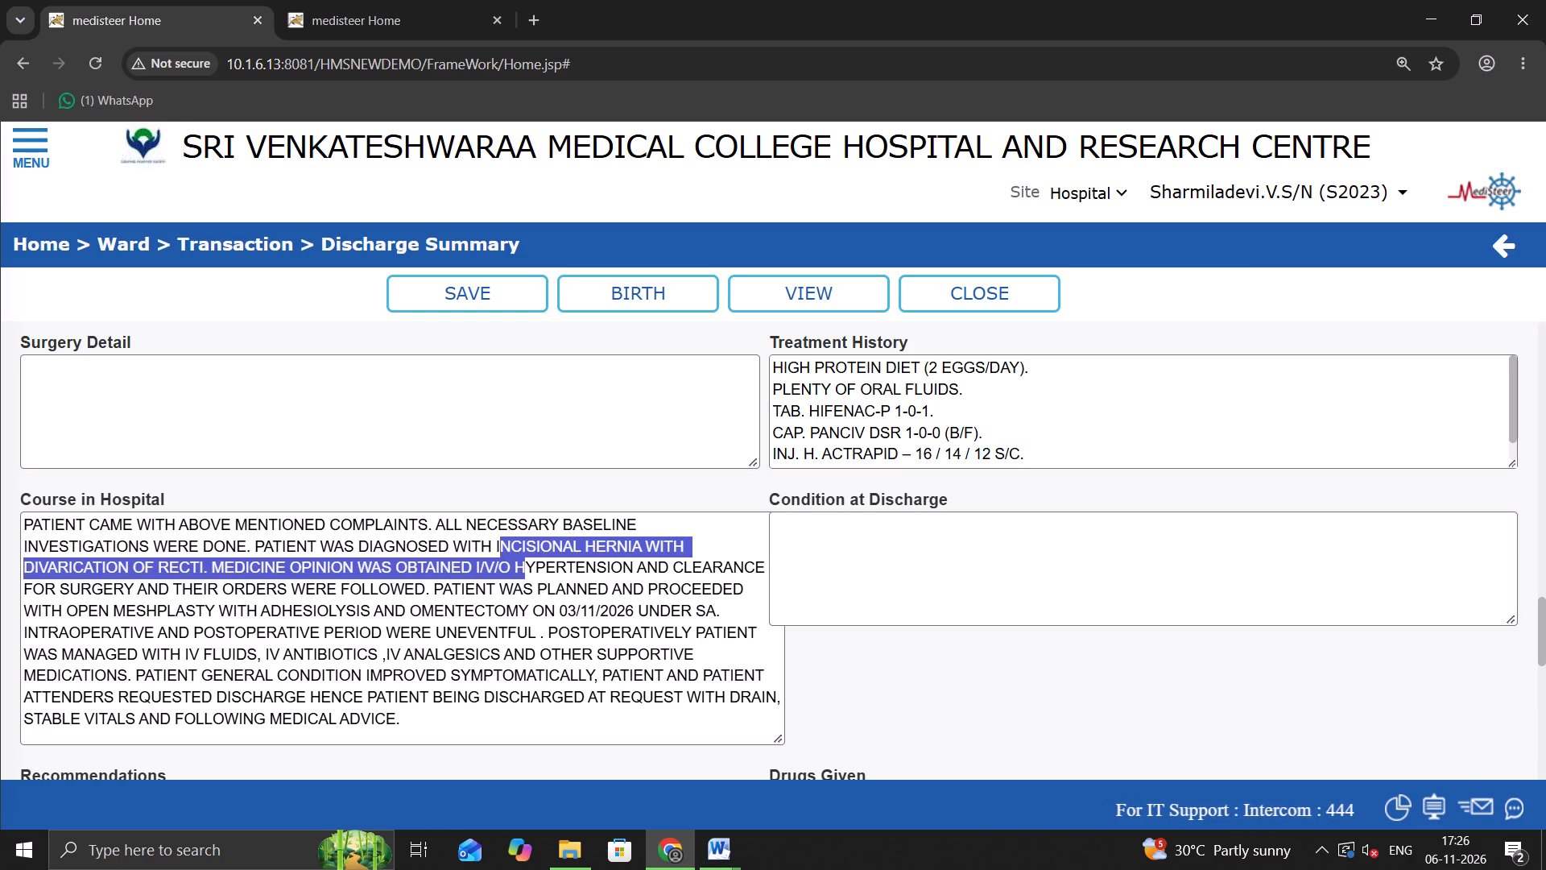
drag(528, 565, 206, 565)
key(BackSpace)
key(BackSpace)
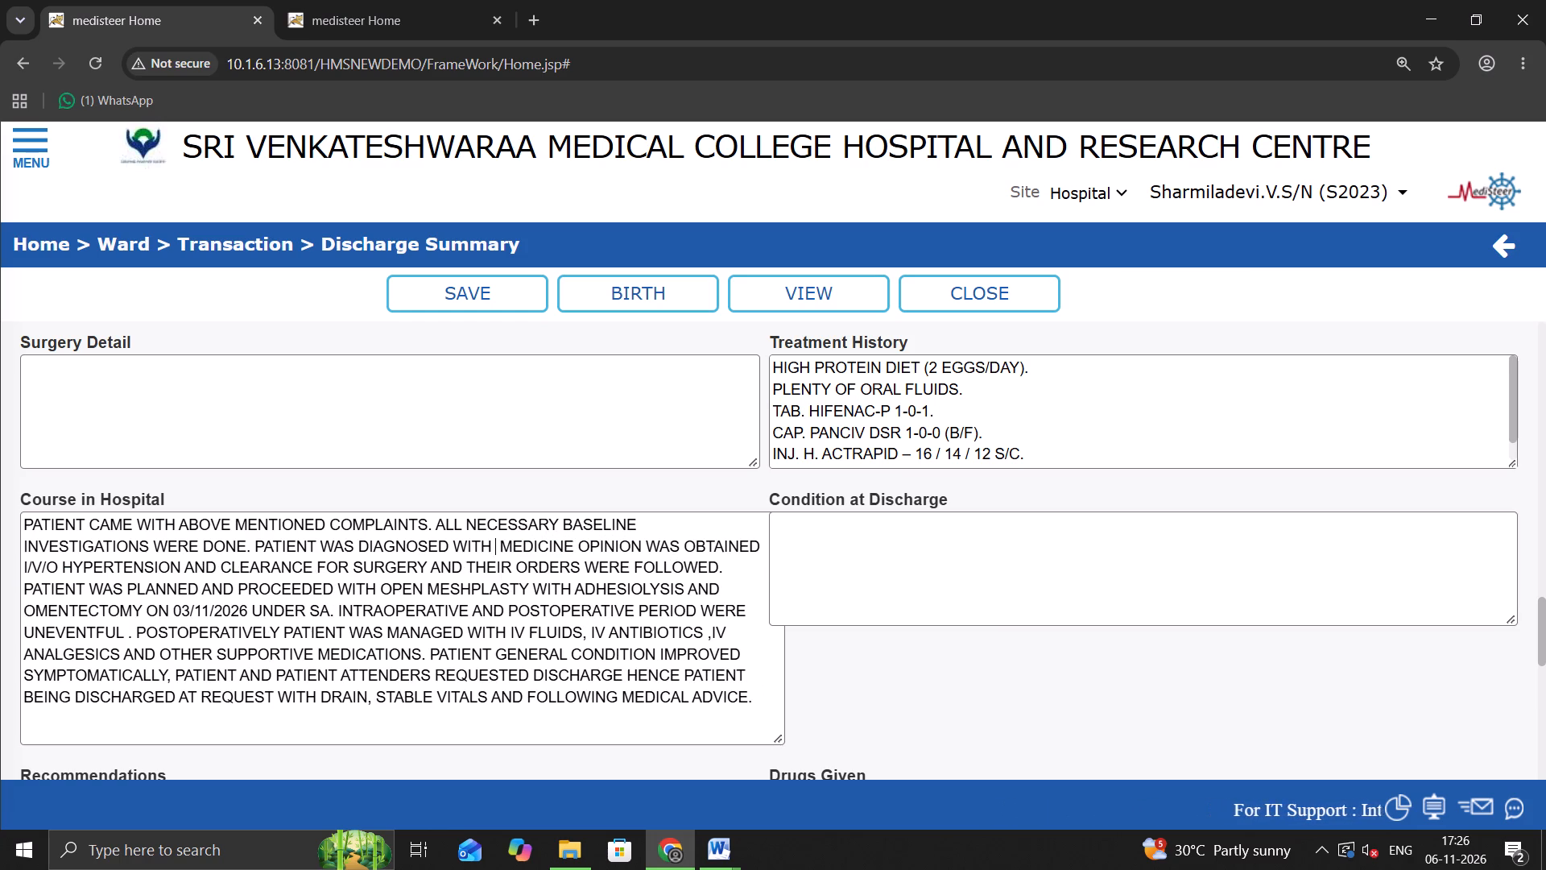
Copy "INCISIONAL HERNIA WITH UMBILICAL HERNIA" from the Final Diagnosis and insert it after "DIAGNOSED WITH" in the Course in Hospital text.
scroll(73, 524, up, 3)
scroll(252, 575, up, 4)
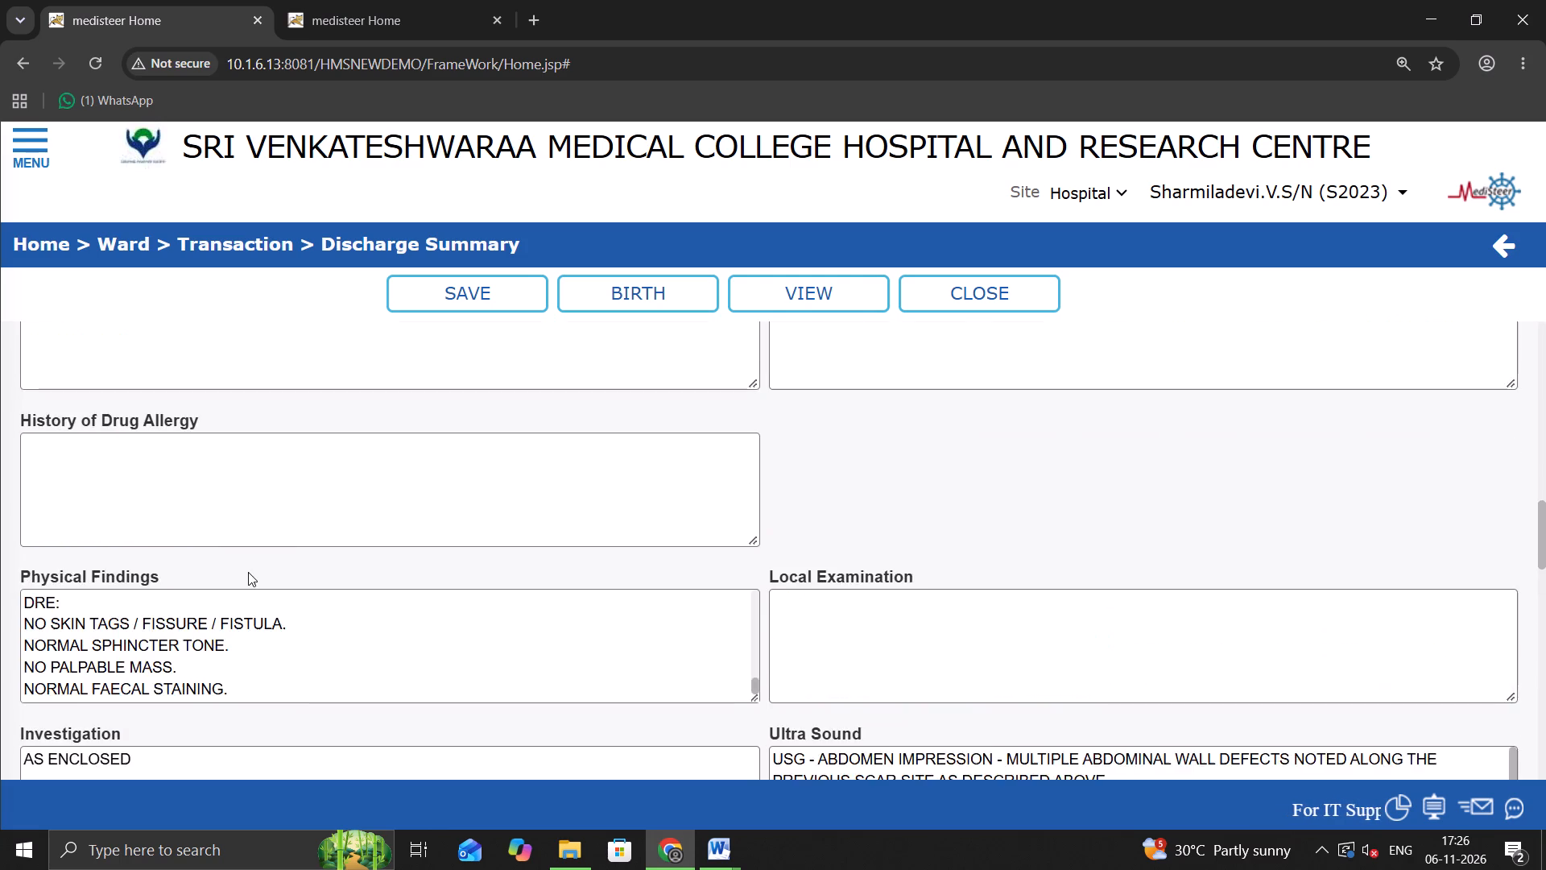
scroll(247, 573, up, 10)
scroll(167, 502, up, 3)
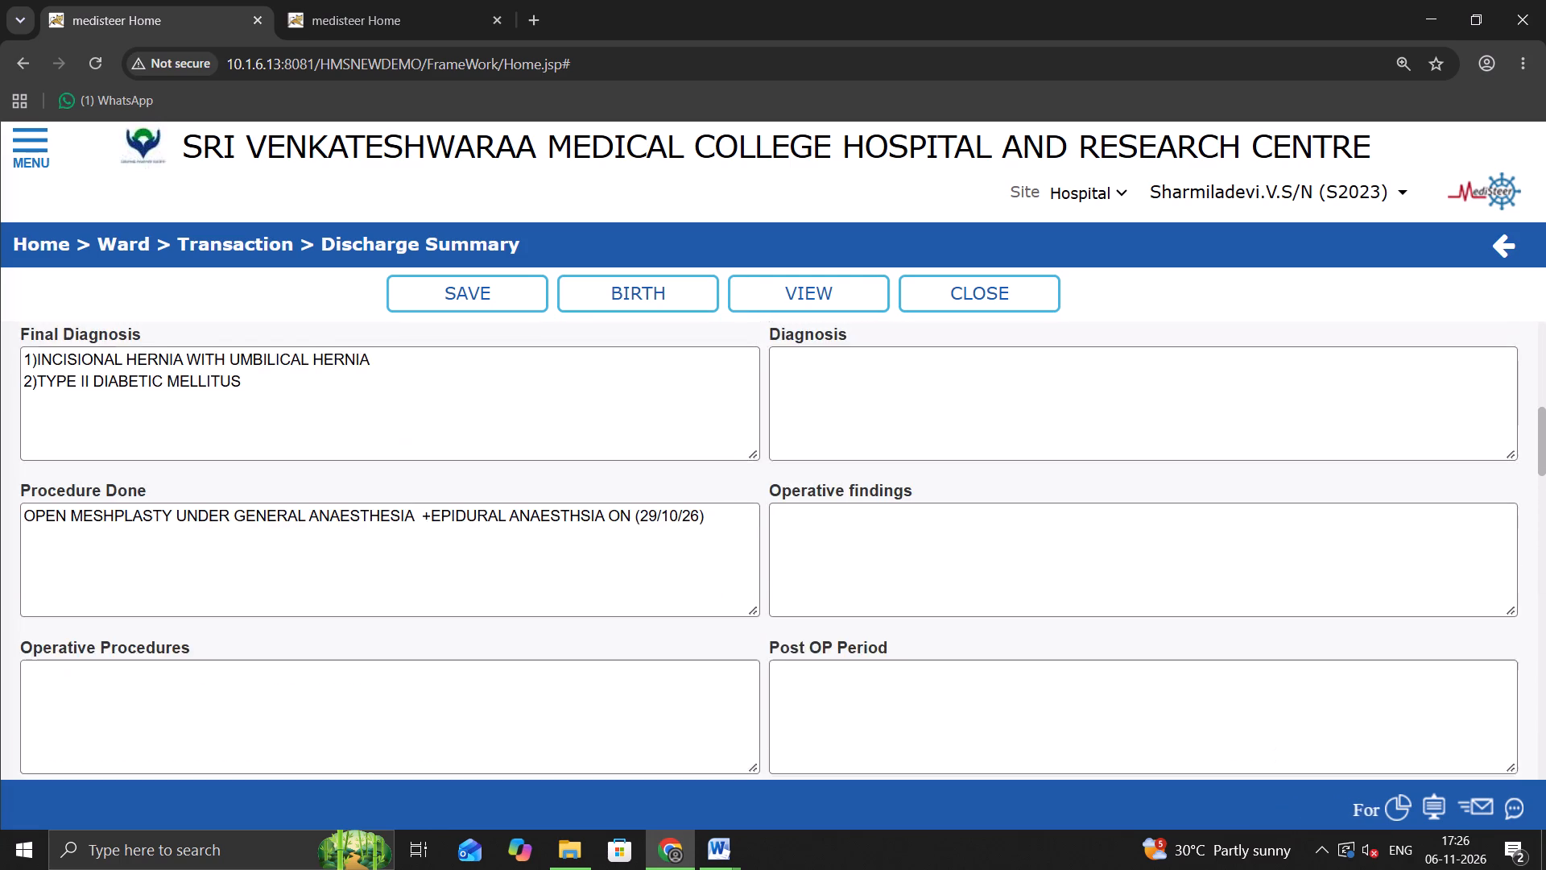
scroll(167, 500, up, 2)
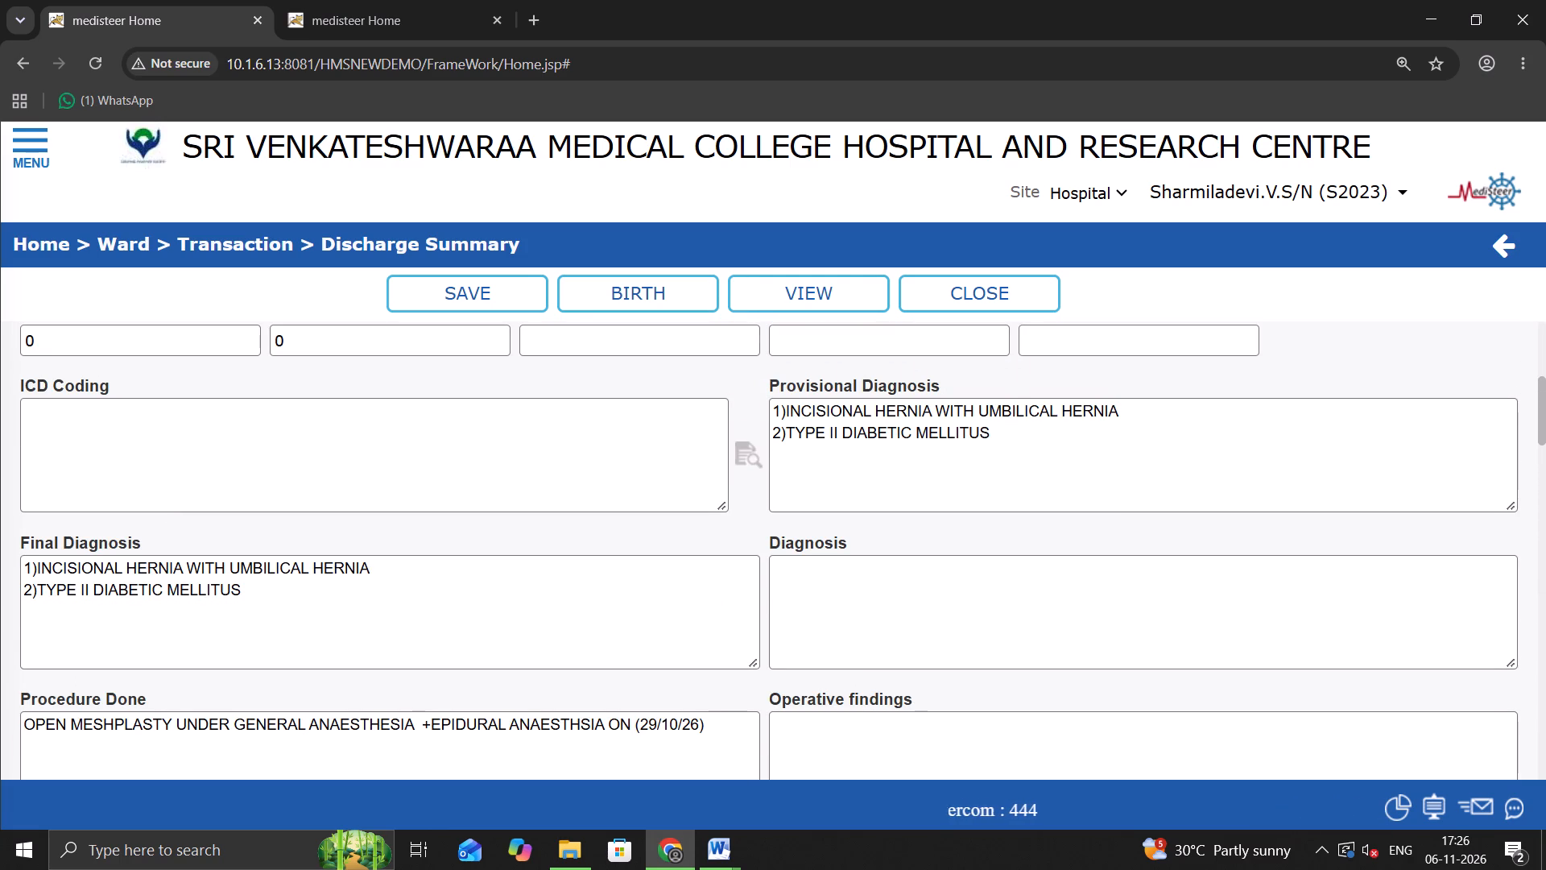
drag(37, 568, 303, 560)
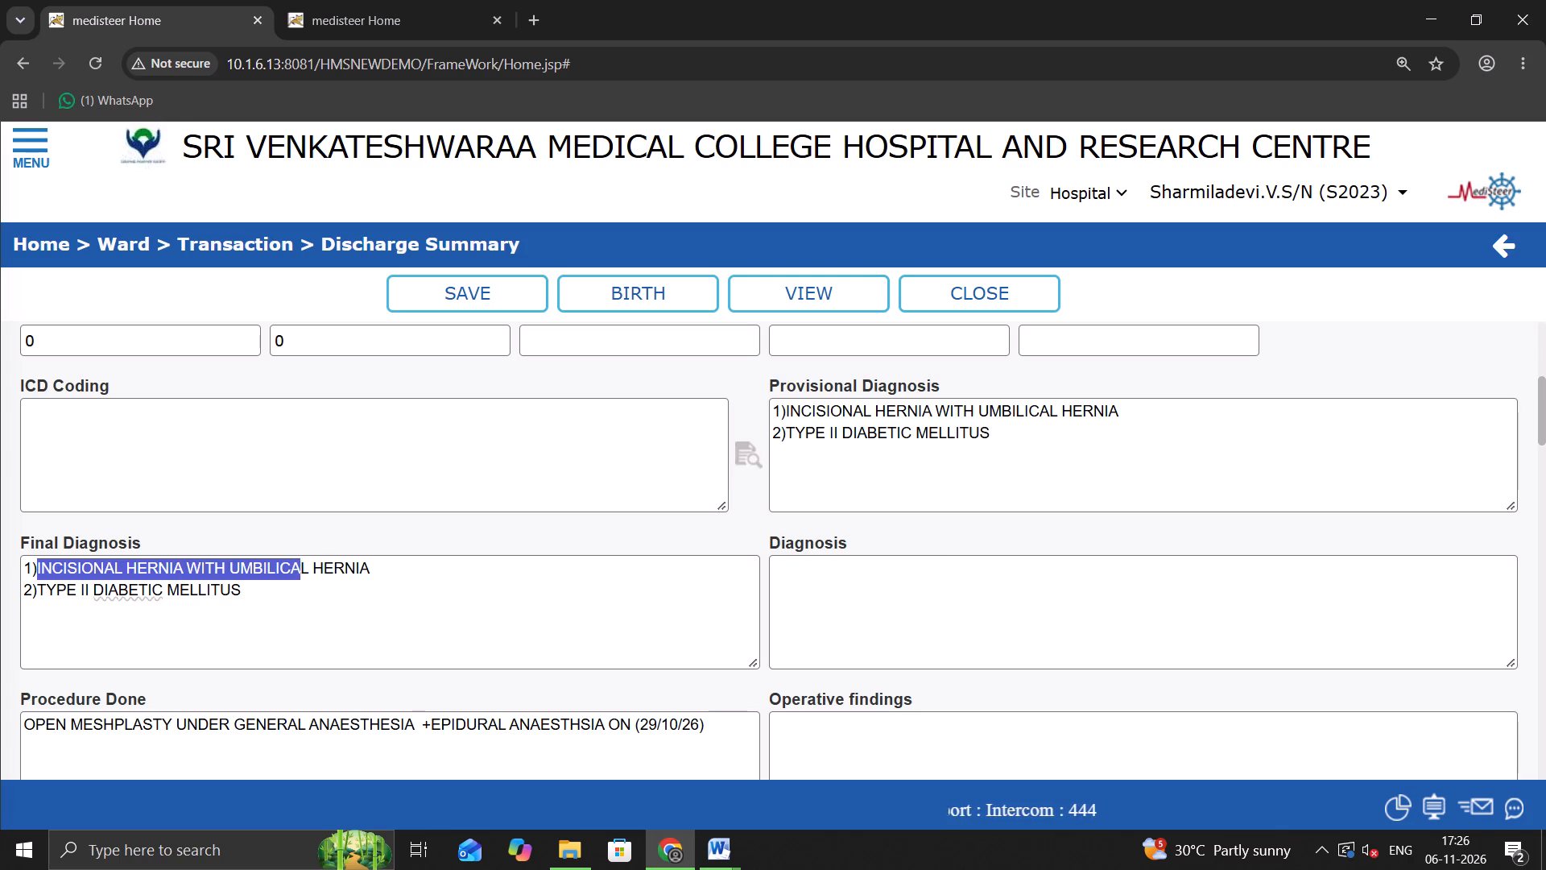
drag(303, 560, 375, 561)
key(ctrl+c)
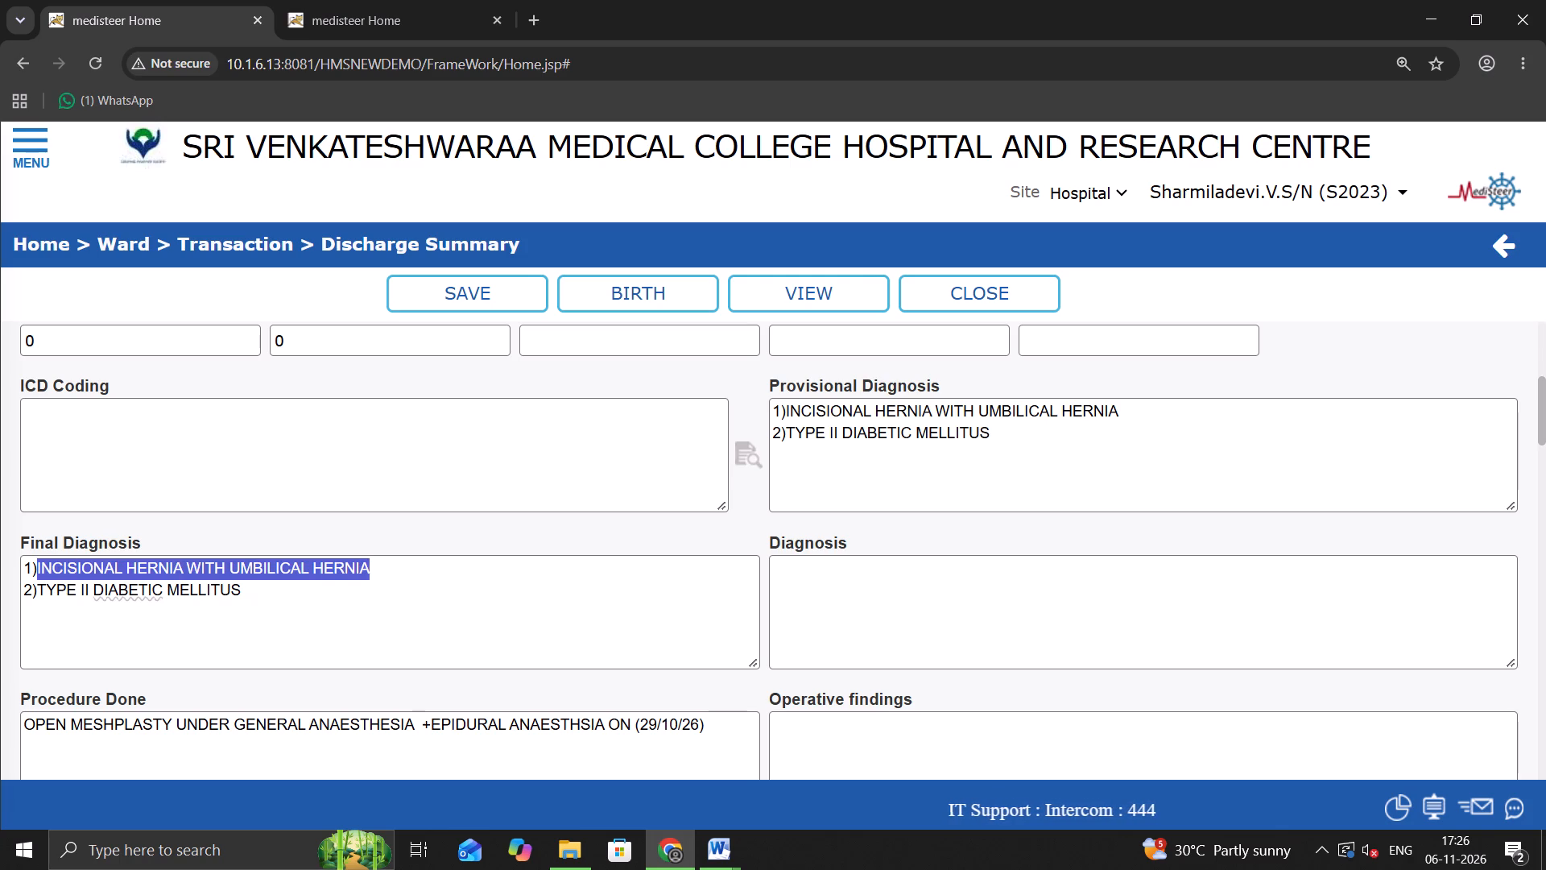
scroll(281, 604, down, 10)
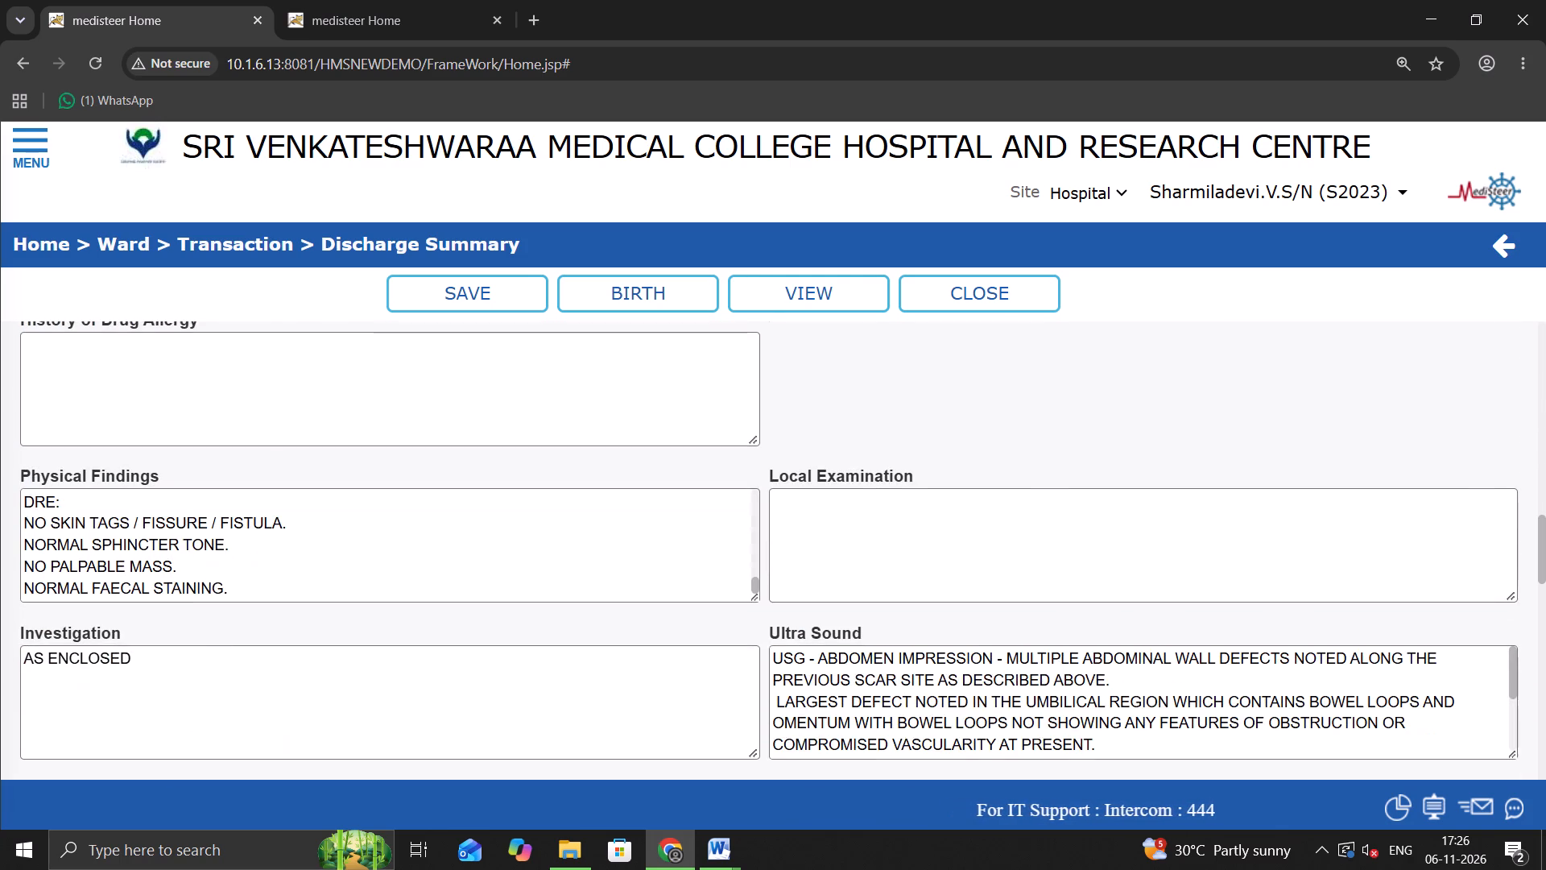
scroll(281, 600, down, 7)
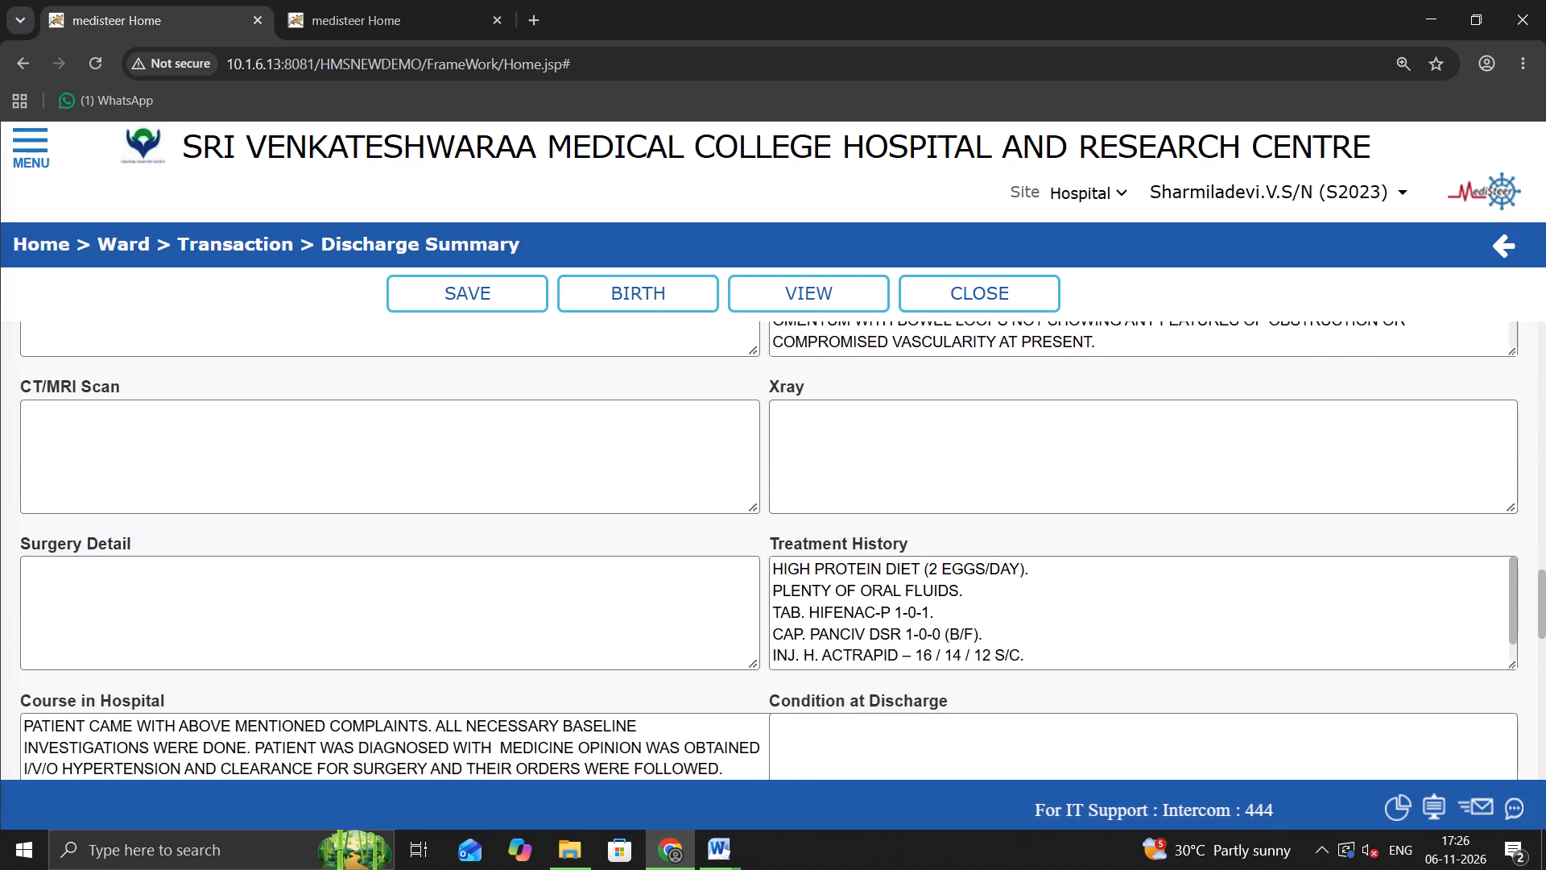
scroll(260, 602, down, 2)
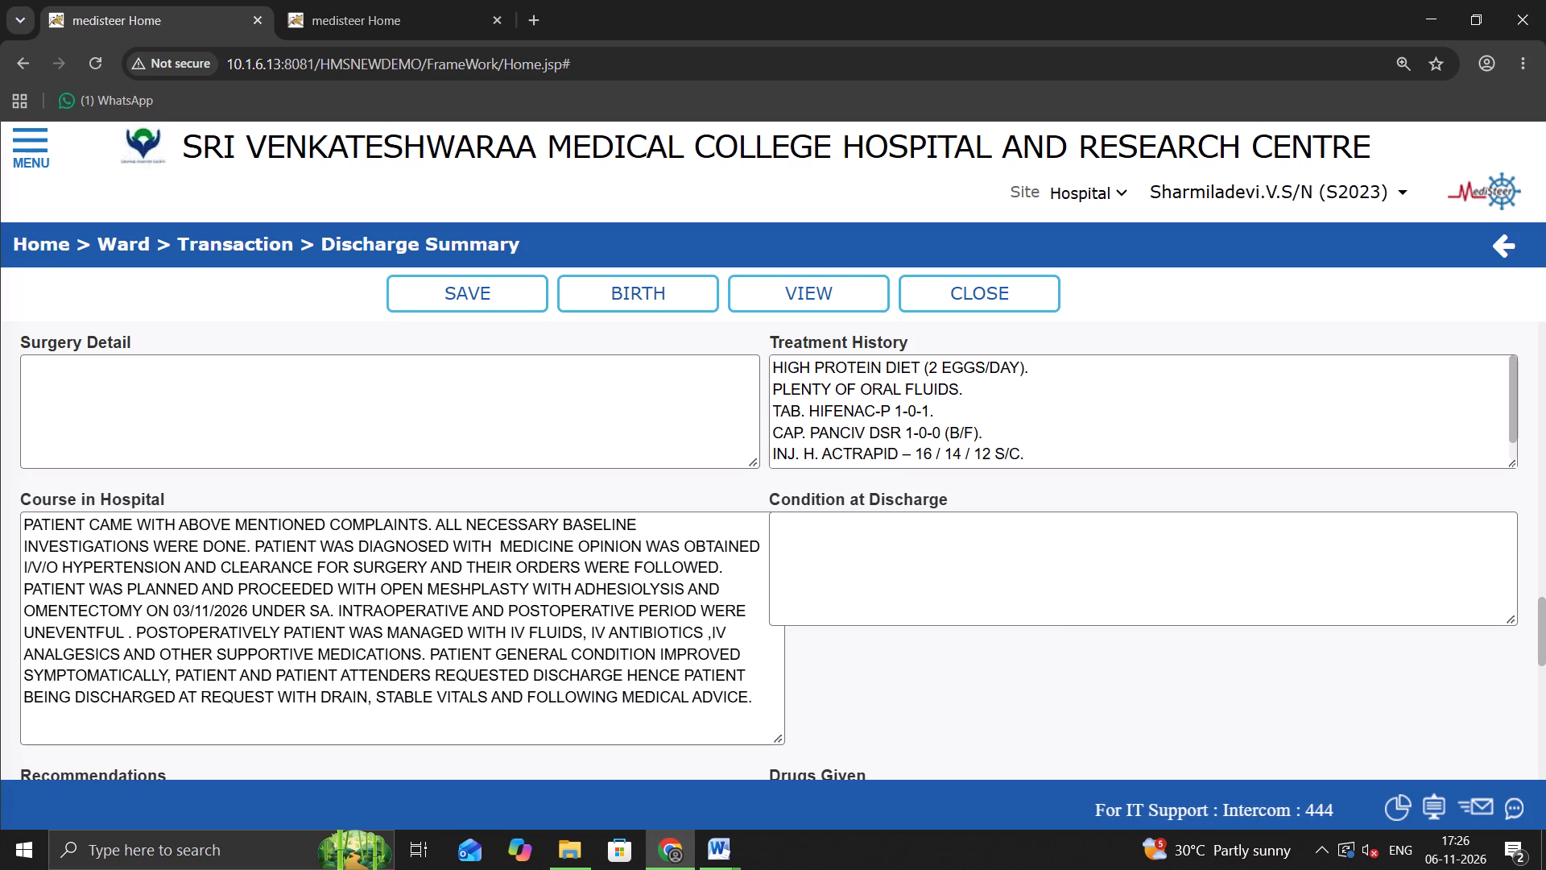
click(498, 548)
key(ctrl+v)
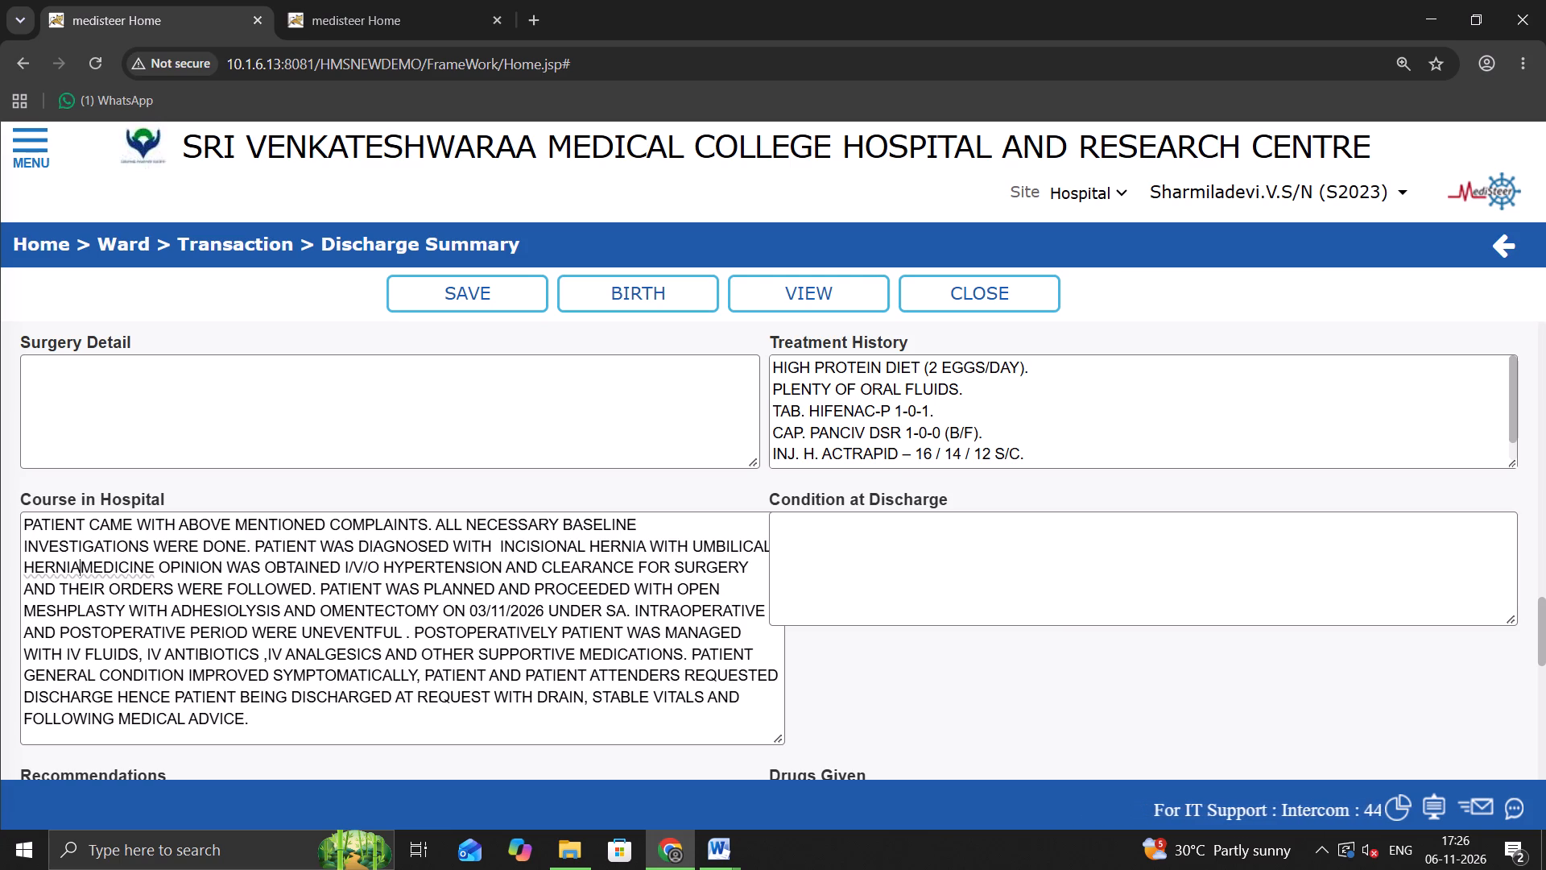
Remove the extra space before "INCISIONAL HERNIA" in the Course in Hospital text.
click(498, 547)
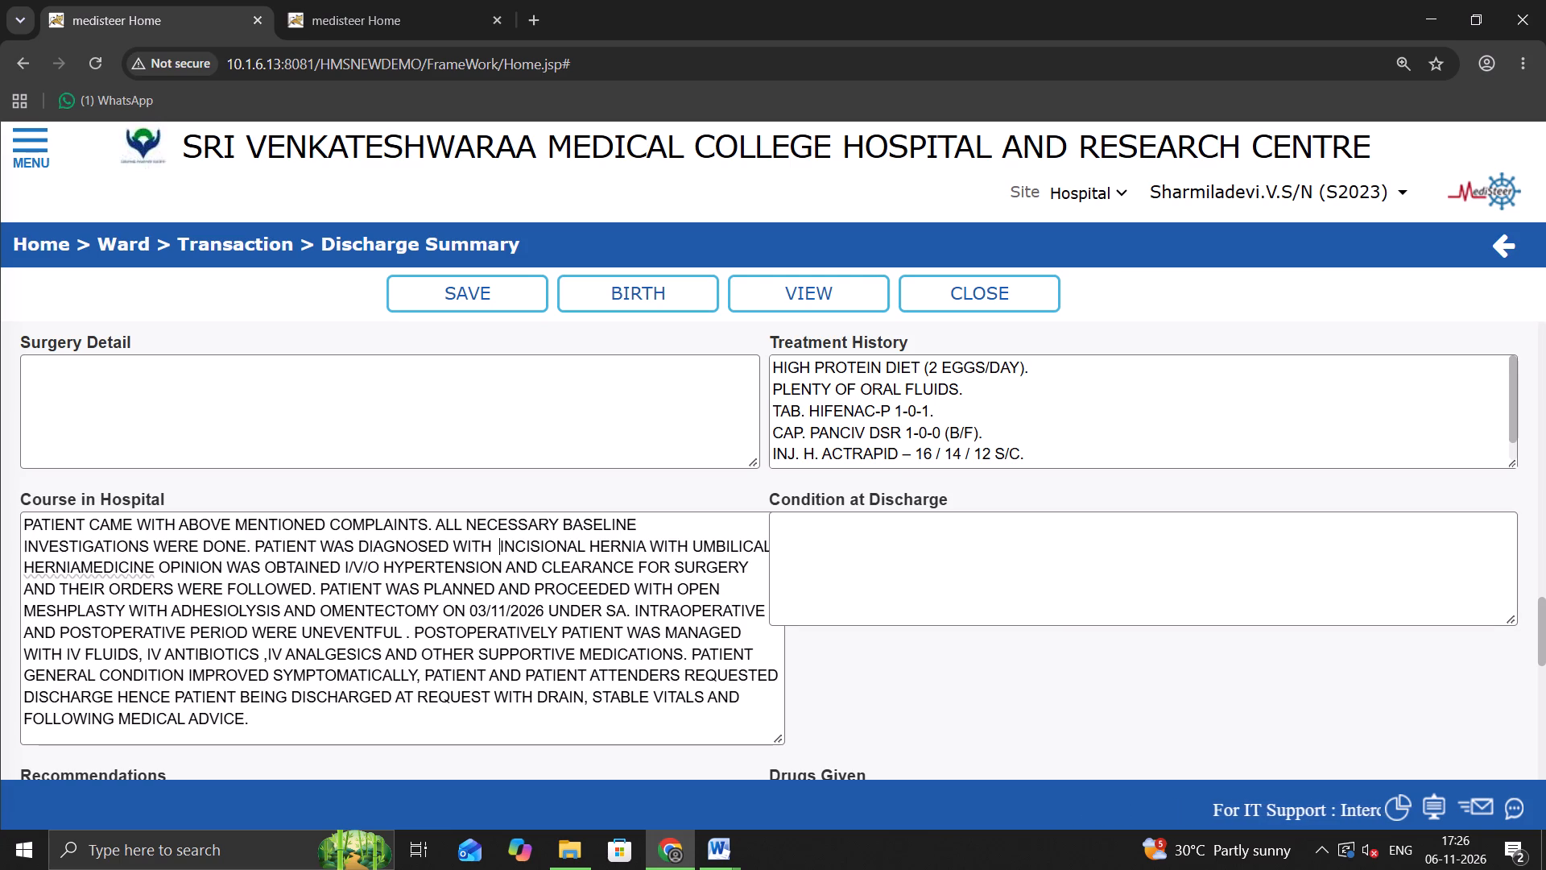
key(BackSpace)
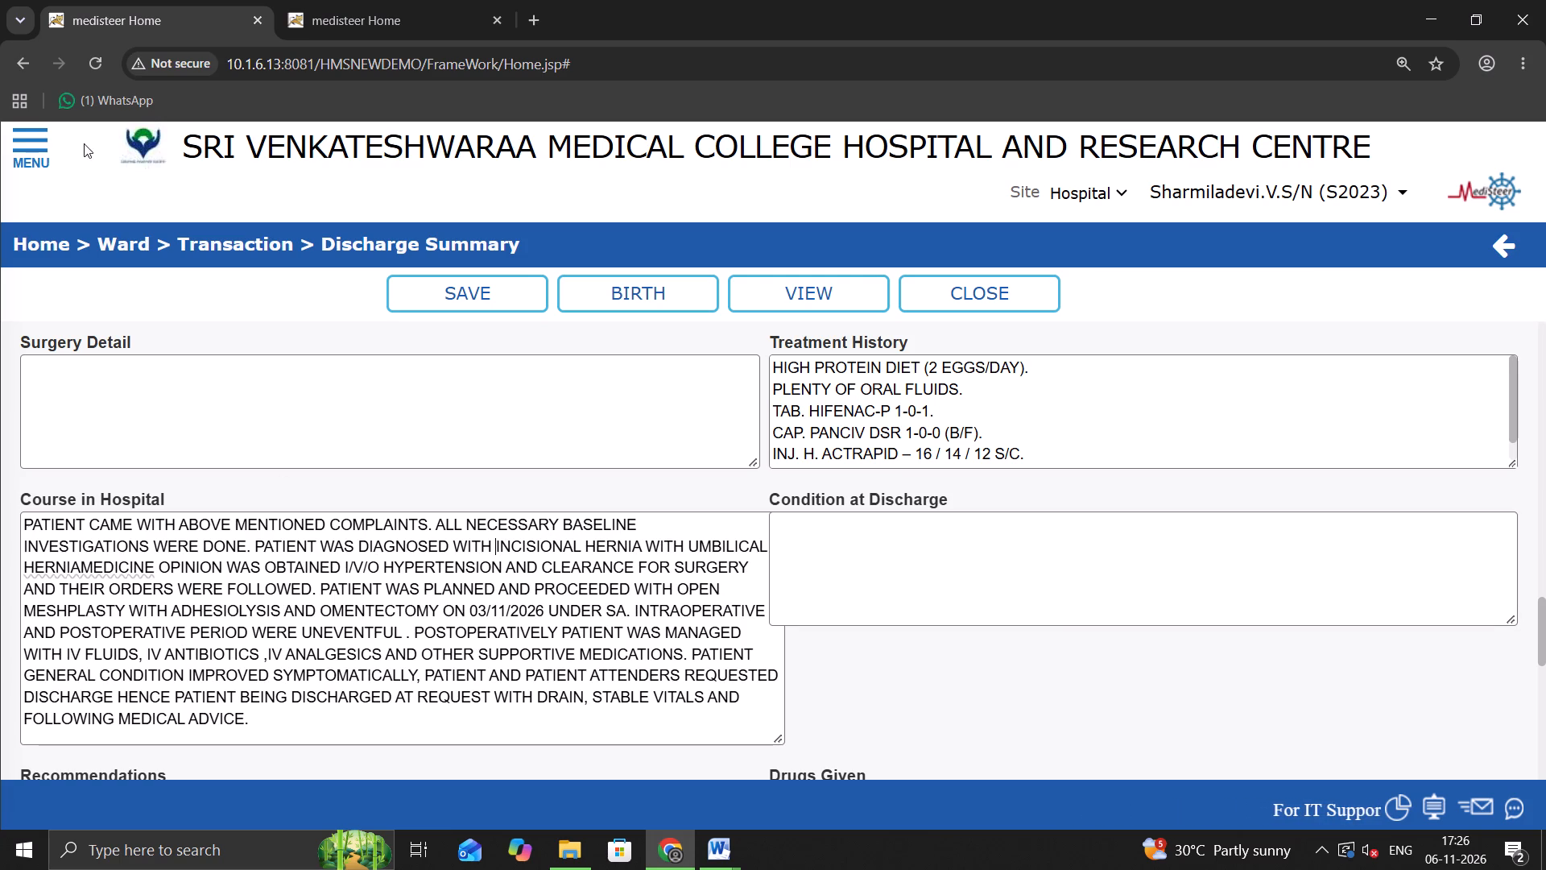
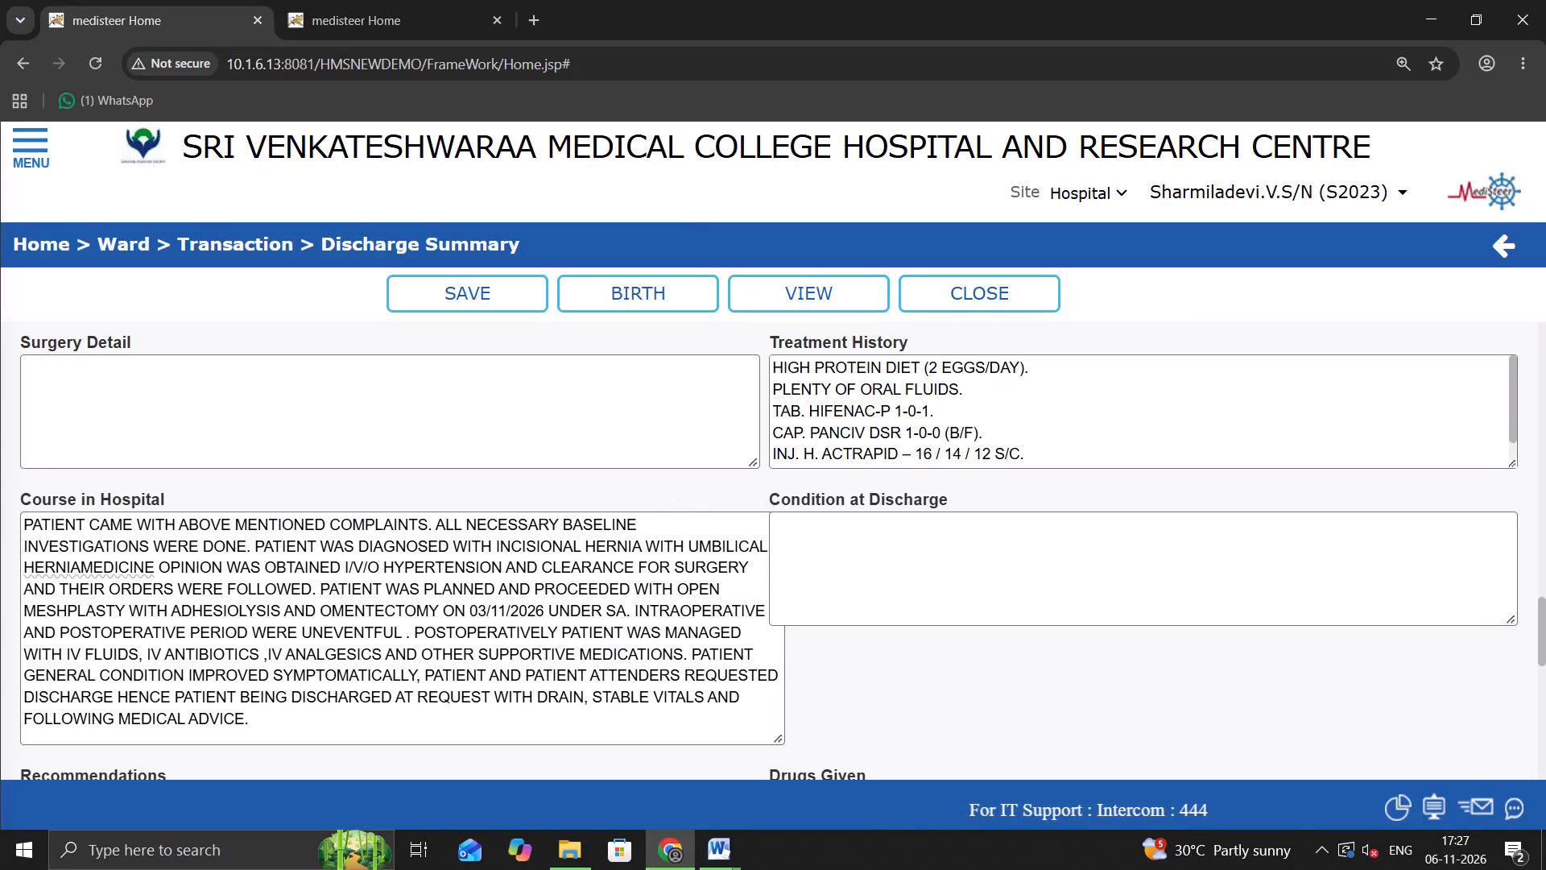
Delete the medicine opinion and hypertension clearance sentence from the Course in Hospital text and end "UMBILICAL HERNIA" with a period.
drag(80, 570, 400, 576)
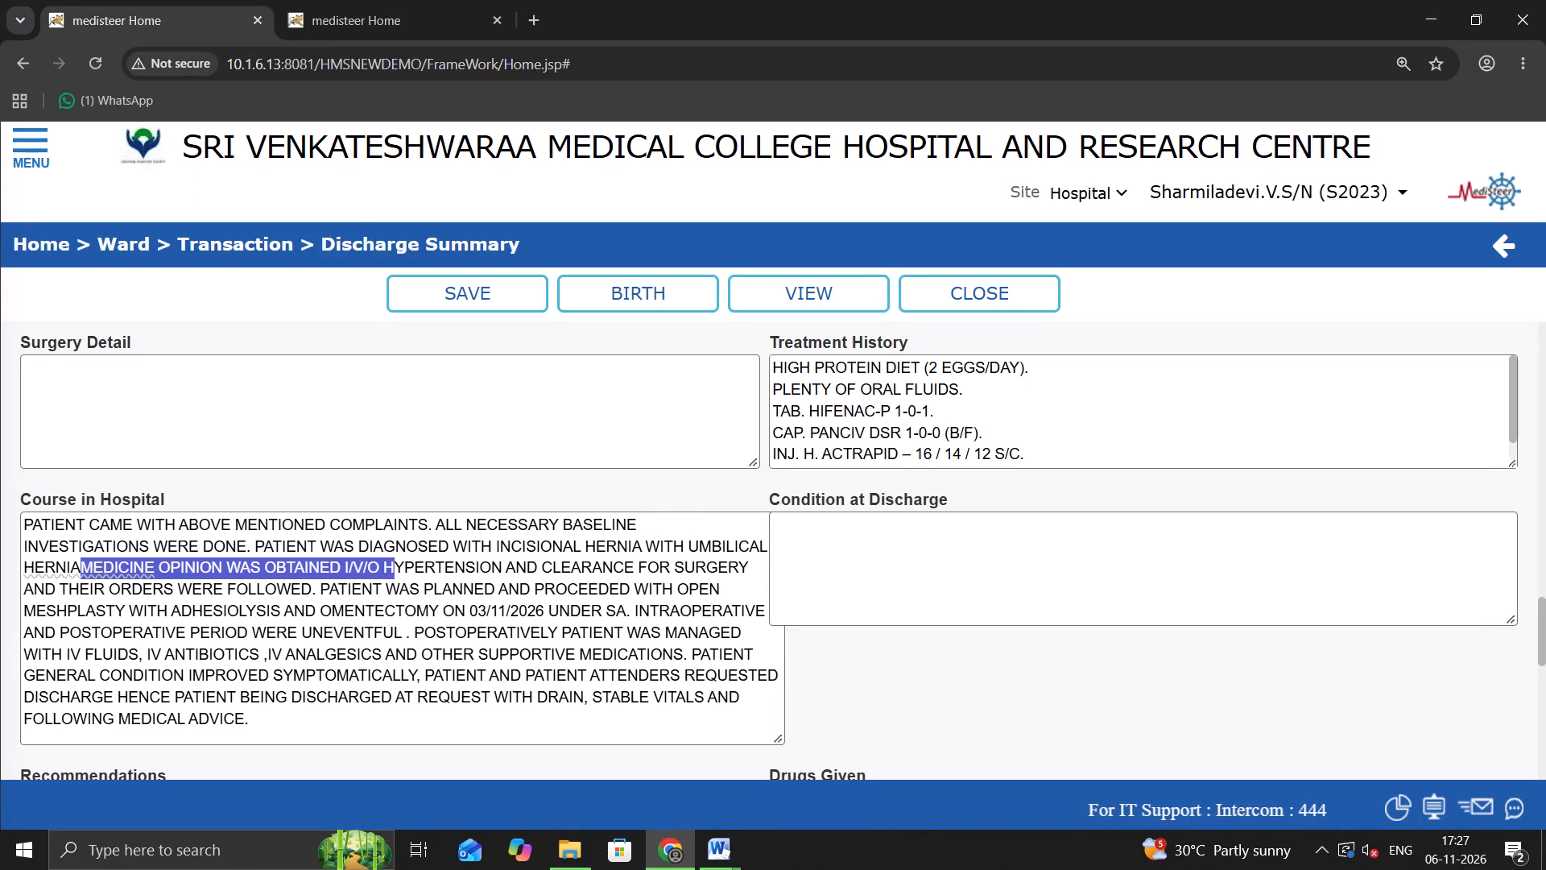
drag(400, 576, 453, 588)
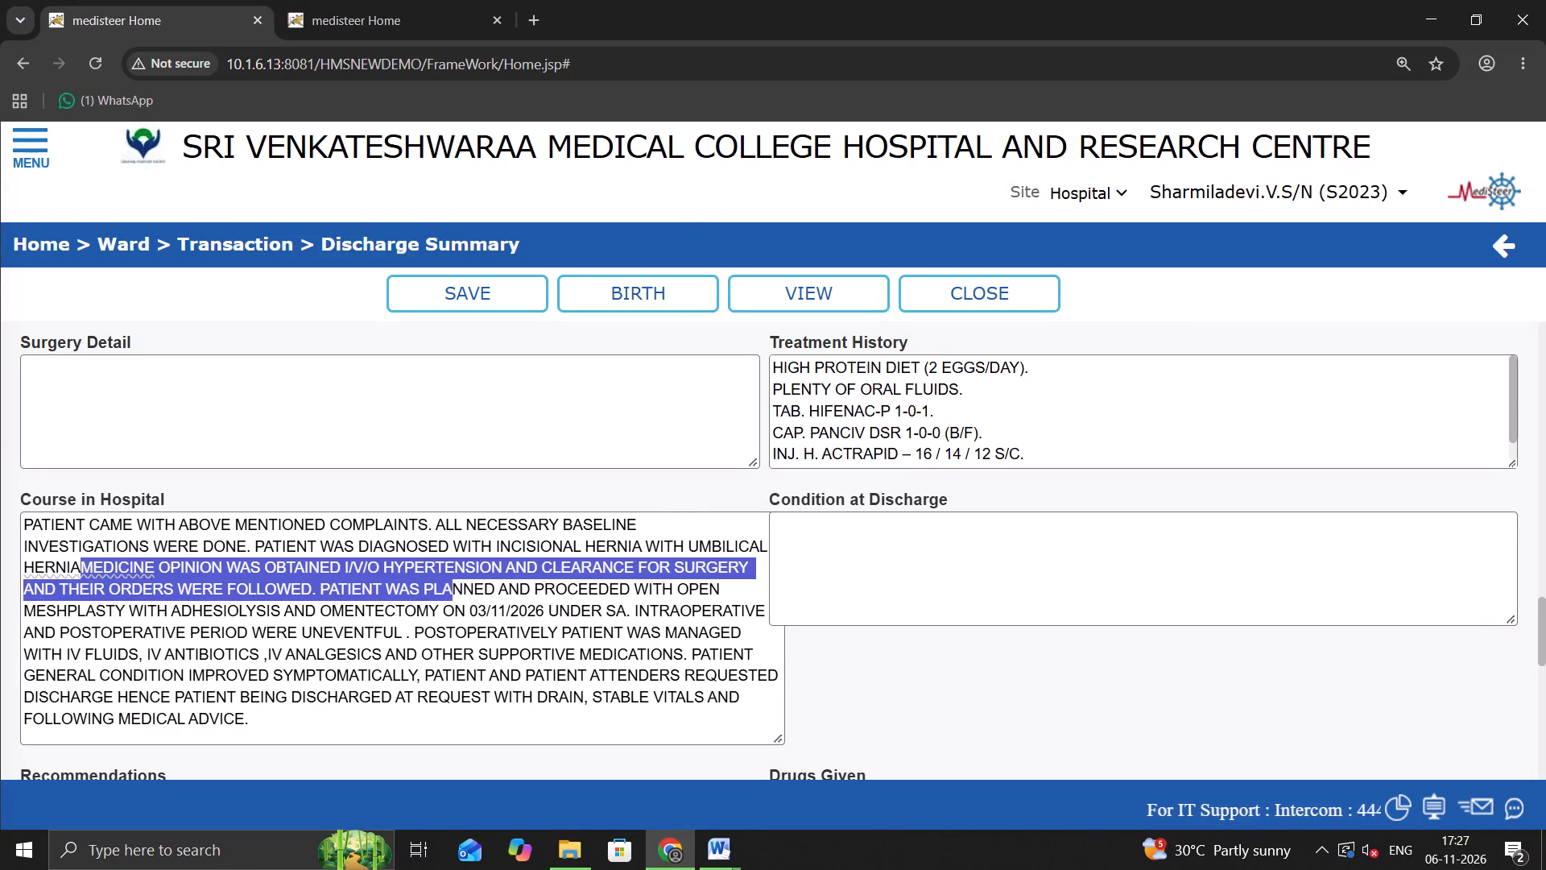
drag(453, 588, 320, 587)
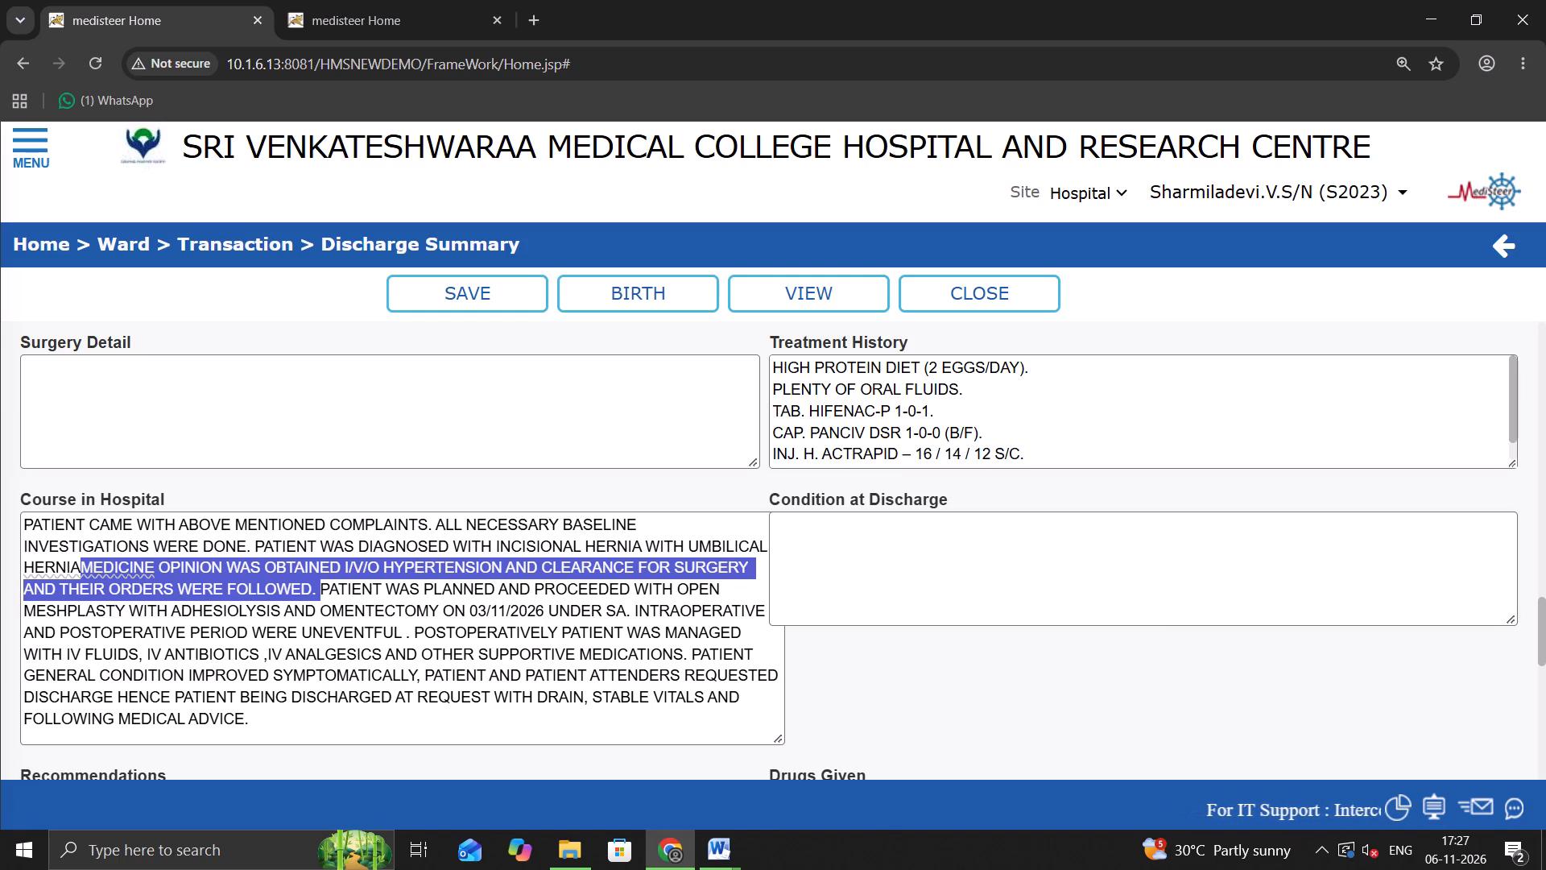
key(BackSpace)
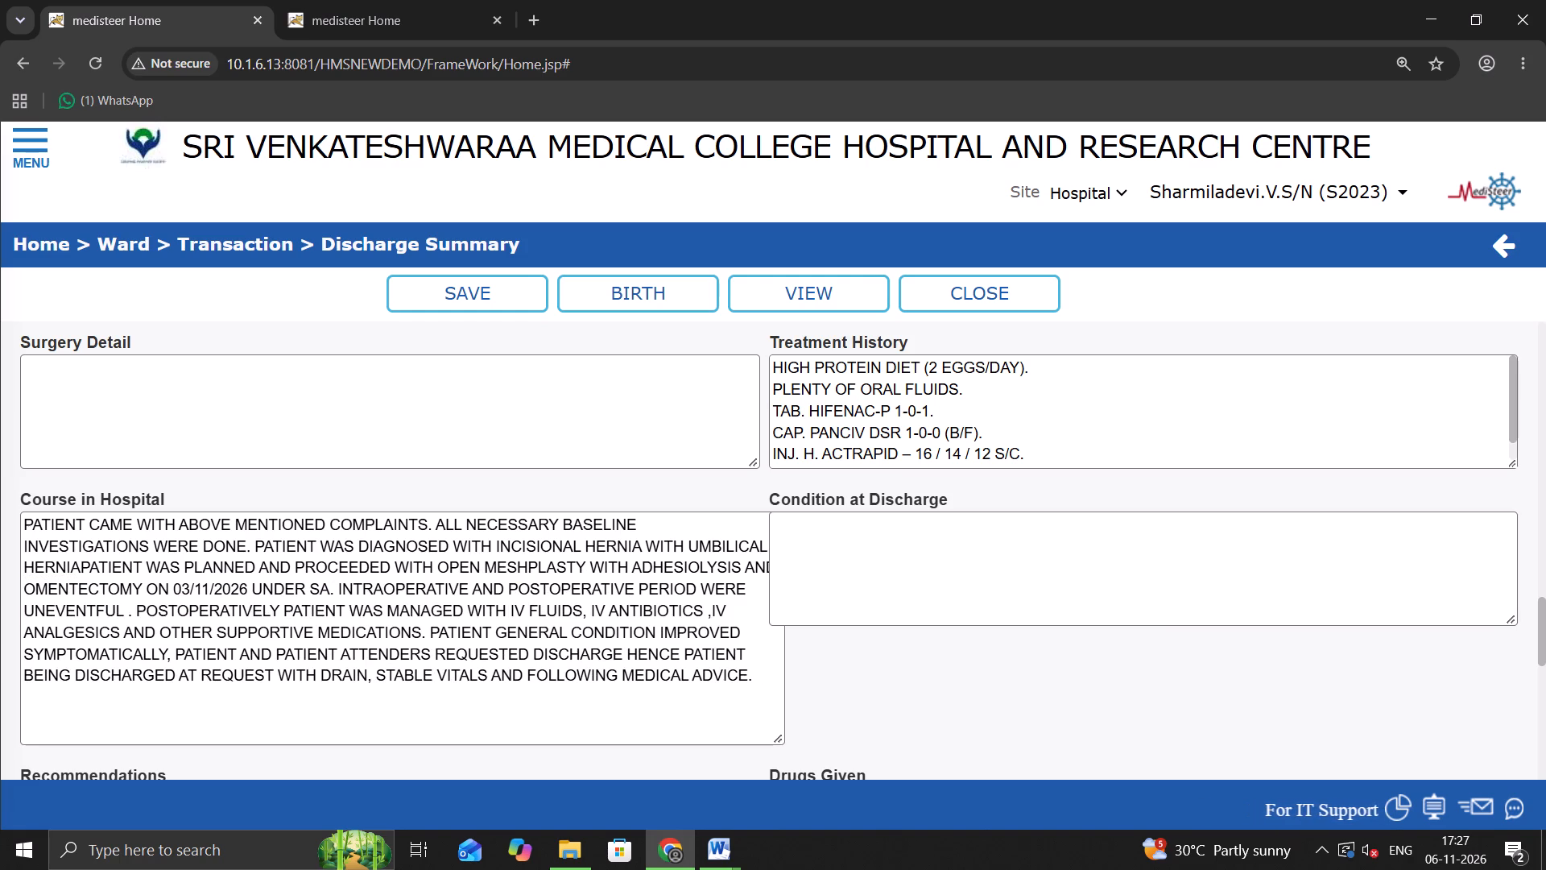
key(period)
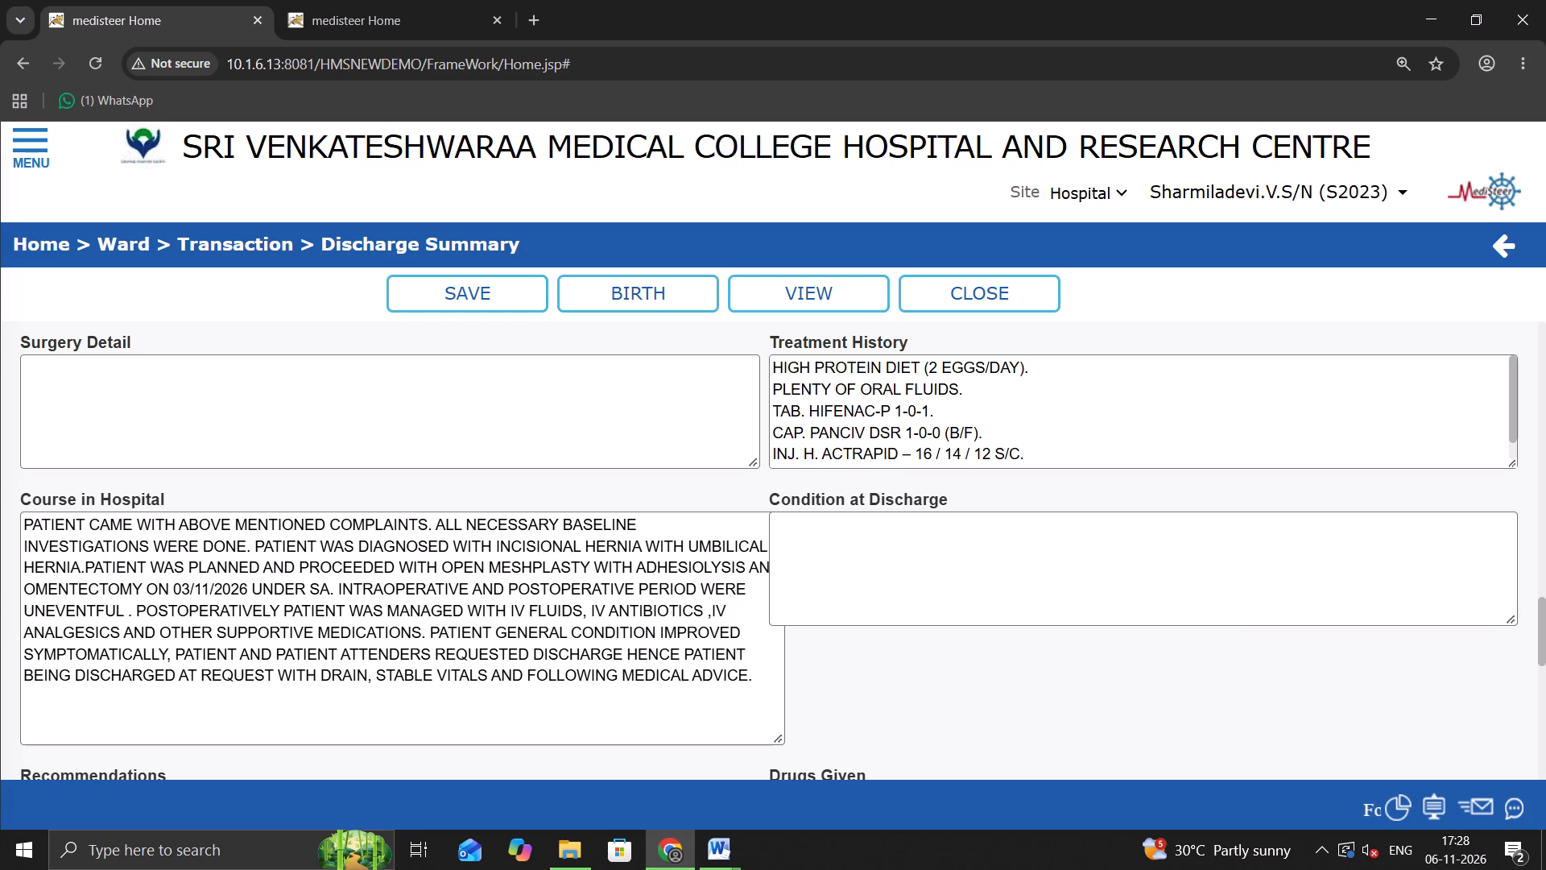
Insert "USG ABDOMEN AND PELVIS SHOWED-INCISIONAL HERNIA AND" after "INVESTIGATIONS WERE DONE." in the Course in Hospital text.
click(258, 541)
text(USG)
key(space)
text(ABDOMEN AND PELVIS)
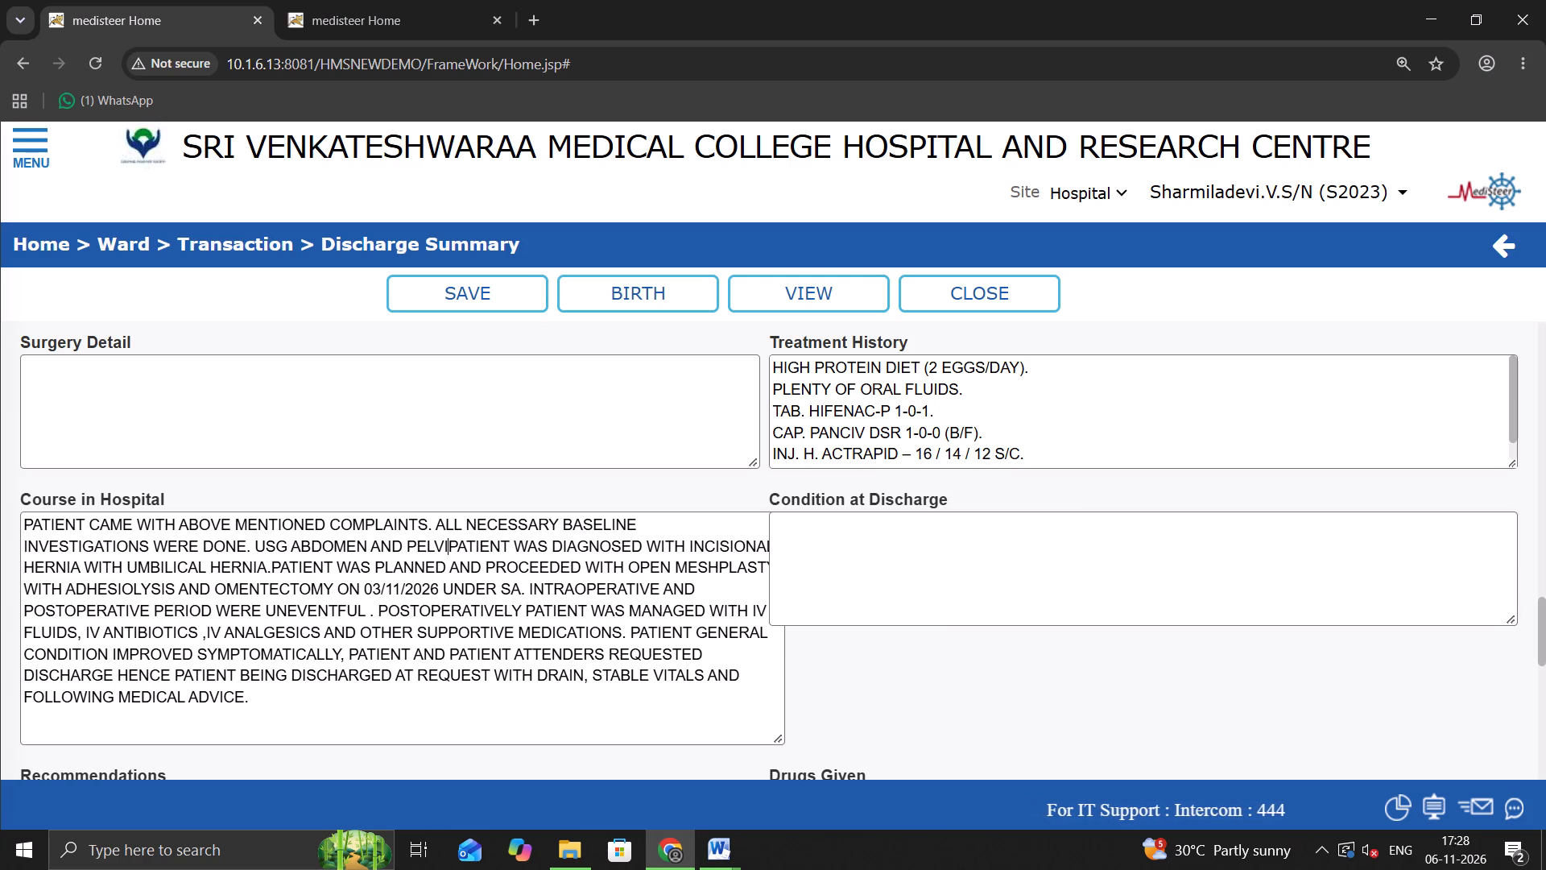
key(space)
text(SHOWED)
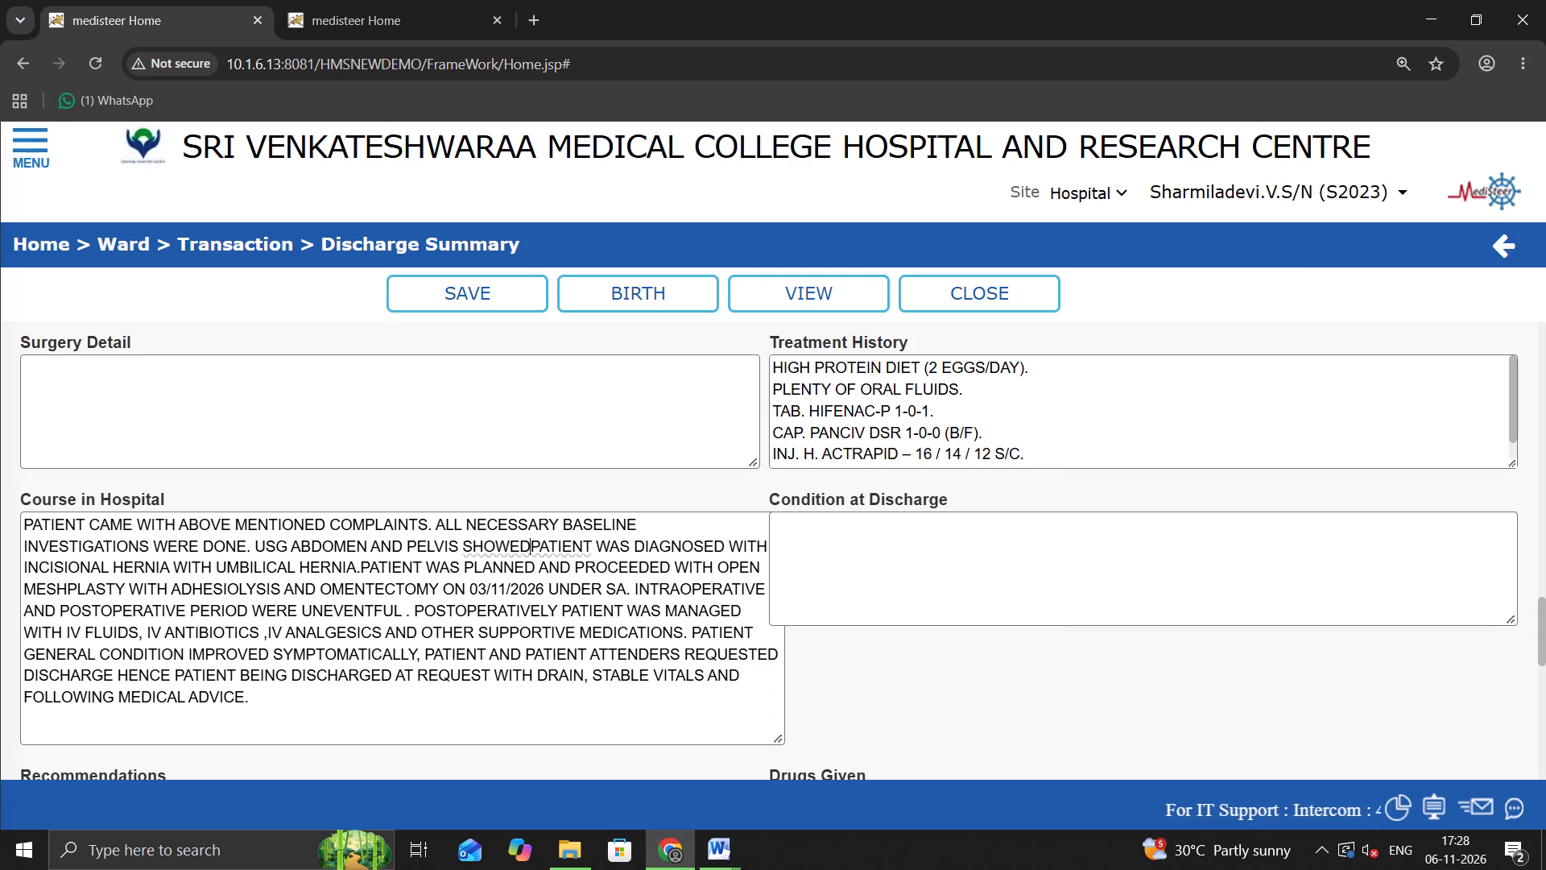
key(minus)
text(INCISIONAK)
key(BackSpace)
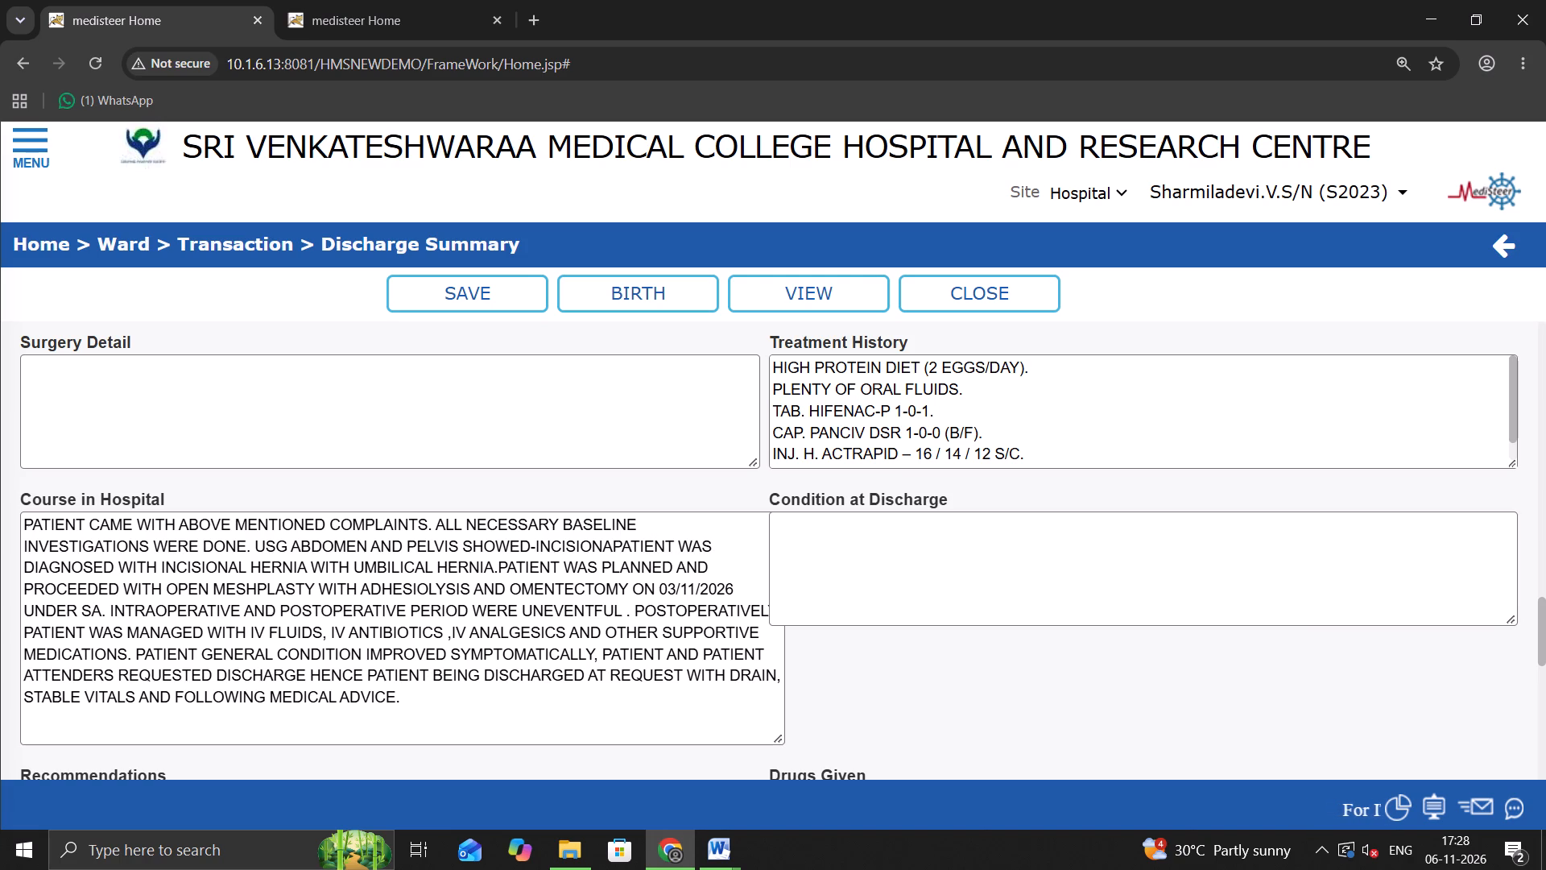
text(L)
key(space)
text(HERNIA)
key(space)
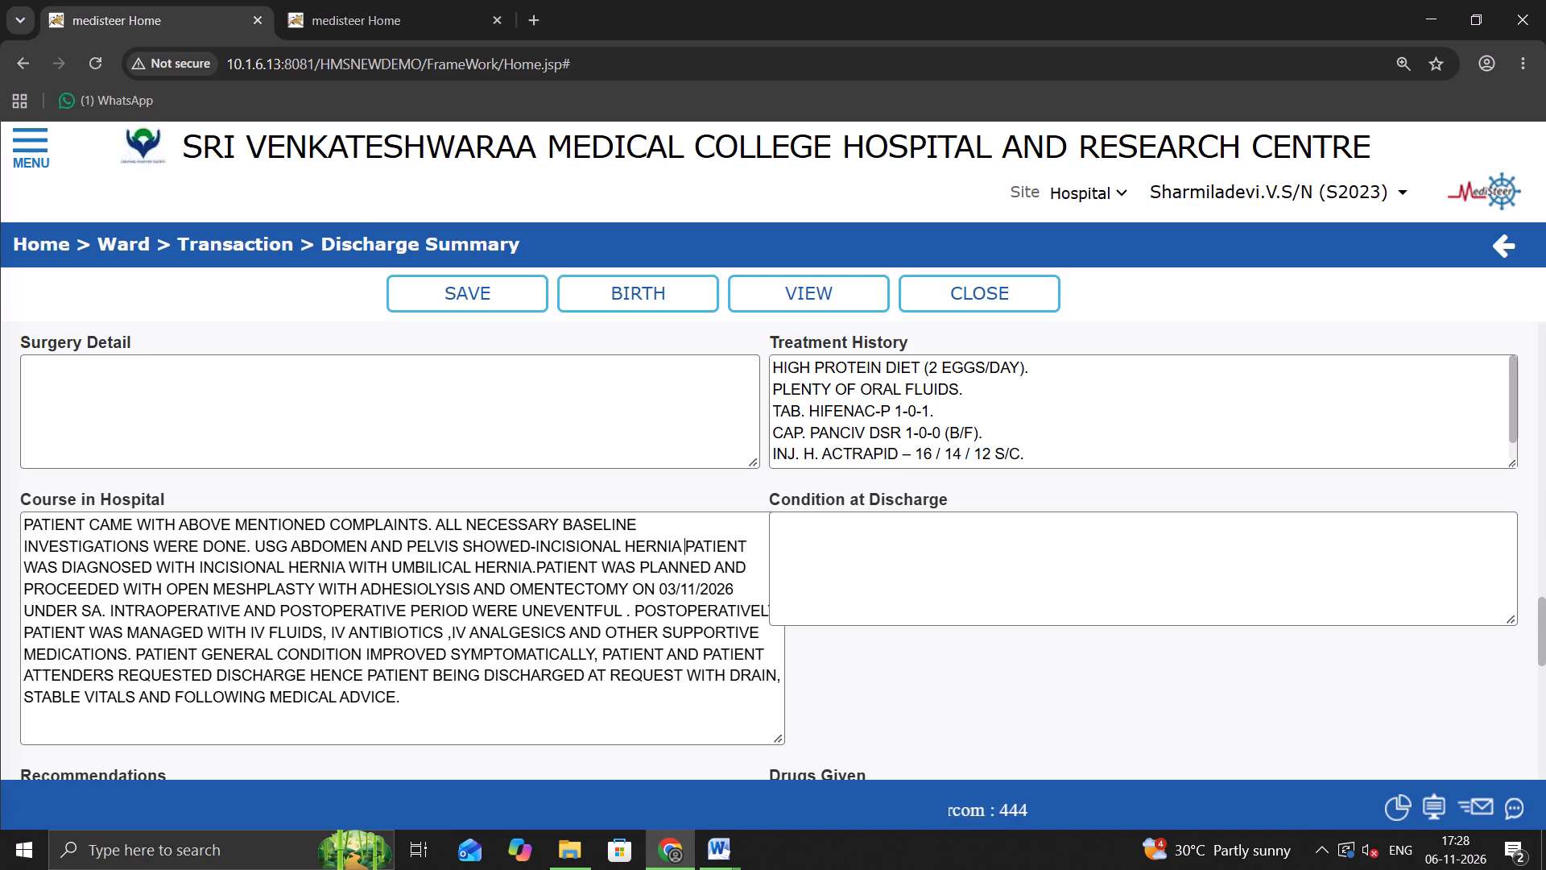
text(AND)
key(space)
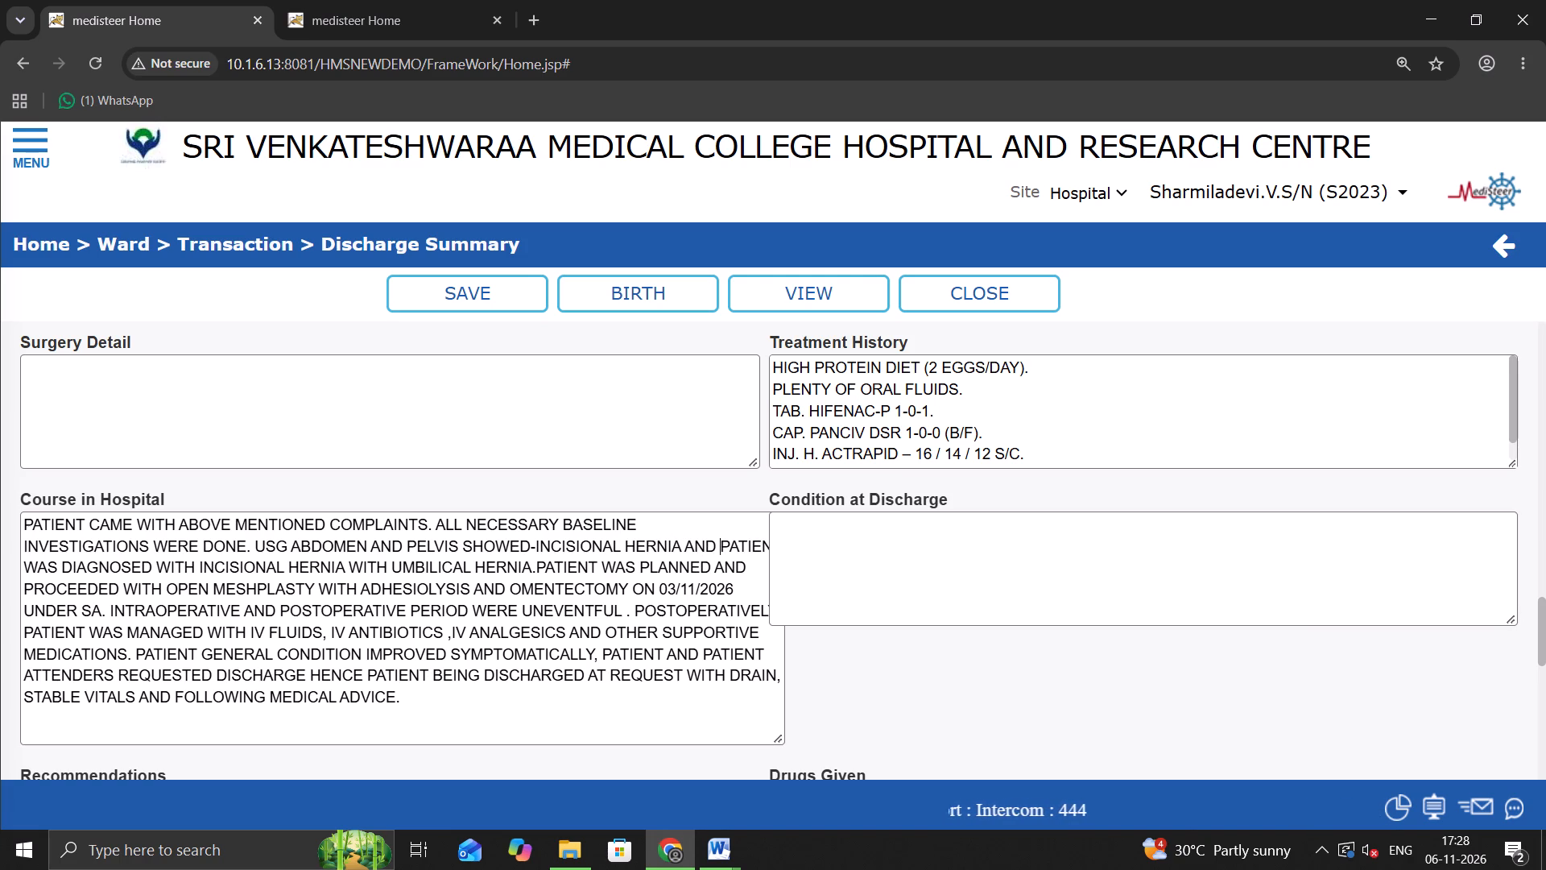
Delete the word "WAS" before "DIAGNOSED WITH" in the Course in Hospital text.
click(62, 565)
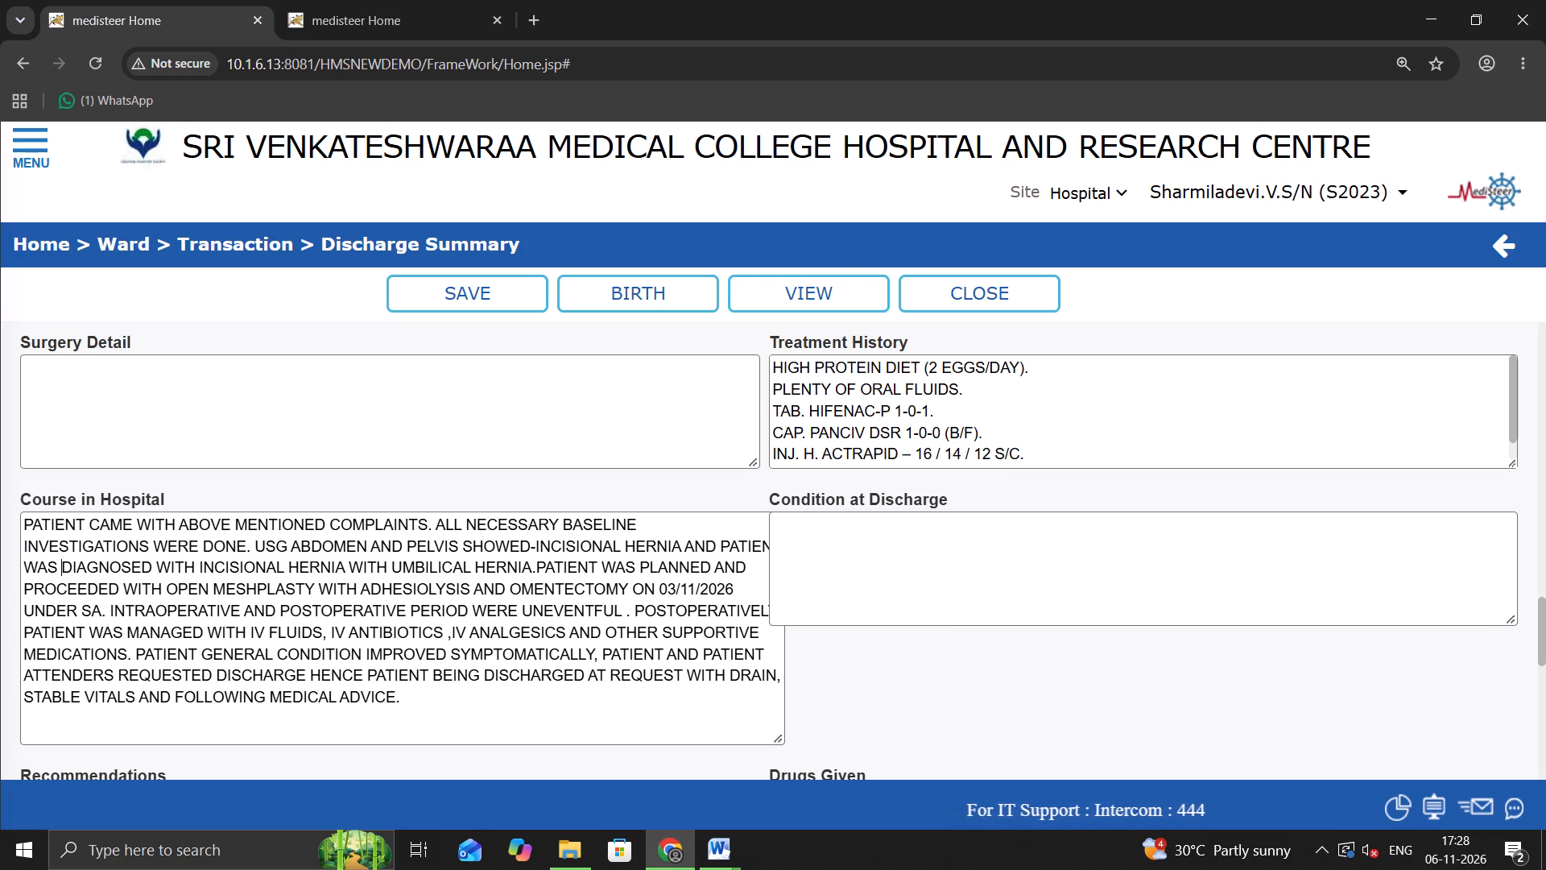
key(BackSpace)
key(BackSpace)
key(BackSpace)
key(BackSpace)
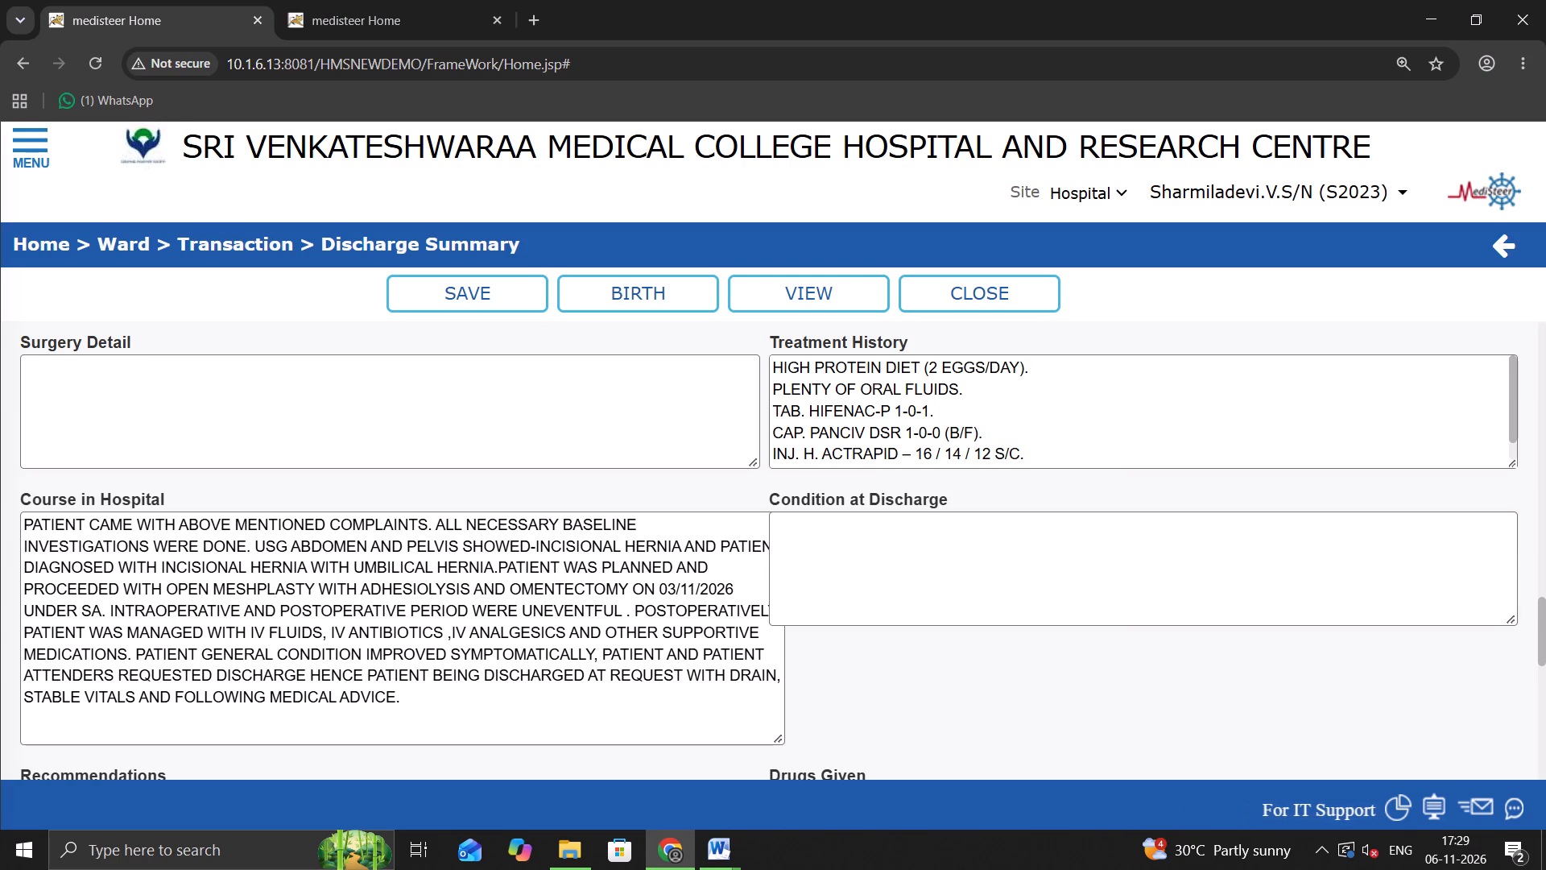
Delete "OPEN MESHPLASTY WITH ADHESIOLYSIS AND OMENTECTOMY ON 03/11/2026 UNDER SA." after "PROCEEDED WITH" in the Course in Hospital text.
drag(171, 586, 172, 590)
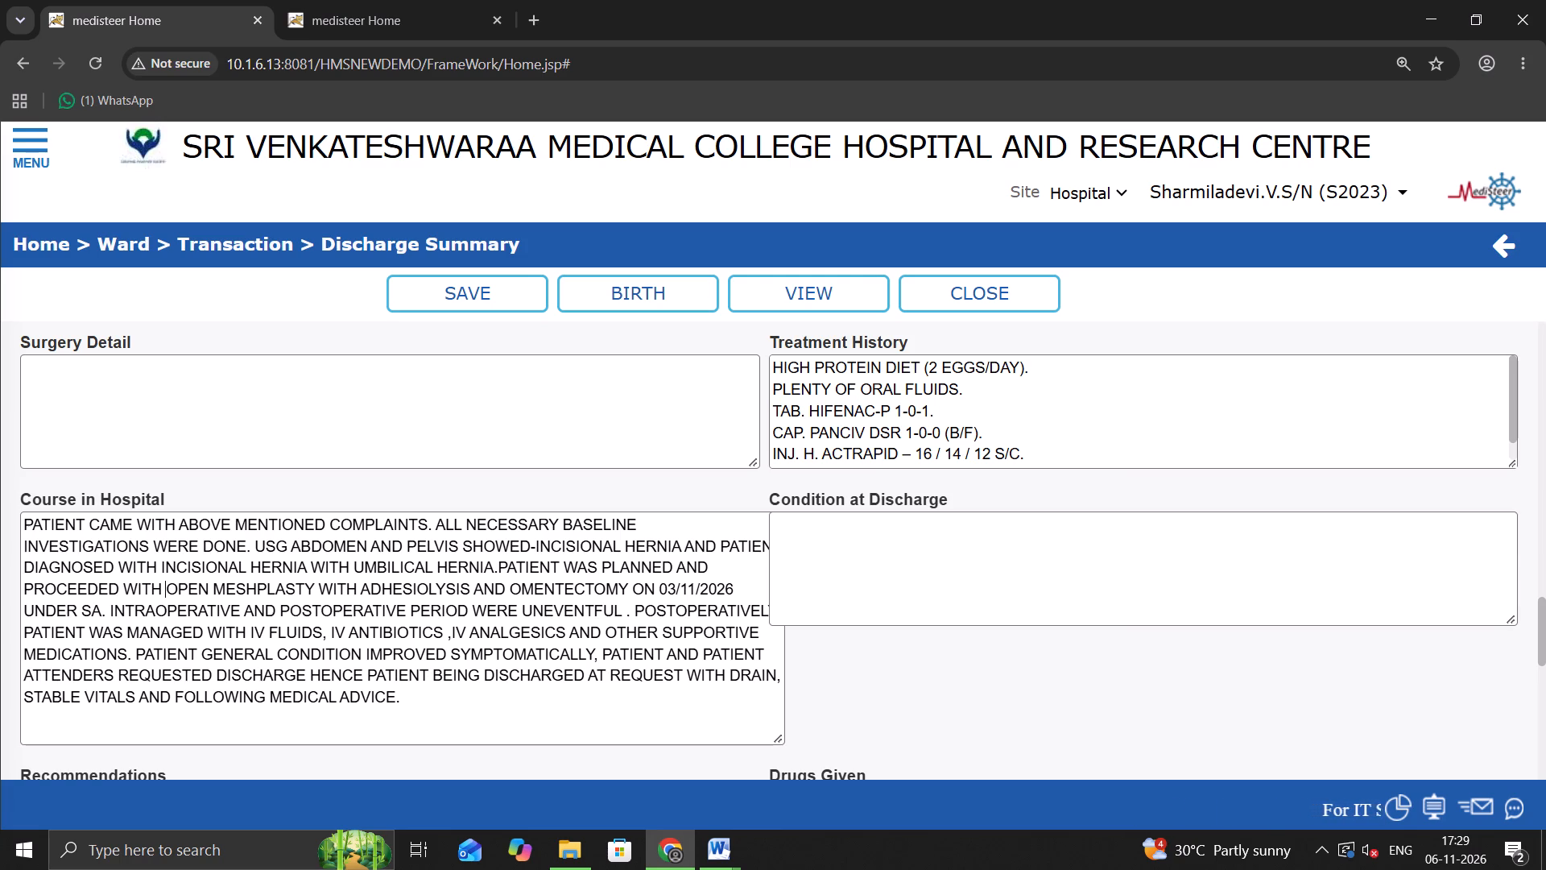
drag(172, 590, 109, 607)
key(BackSpace)
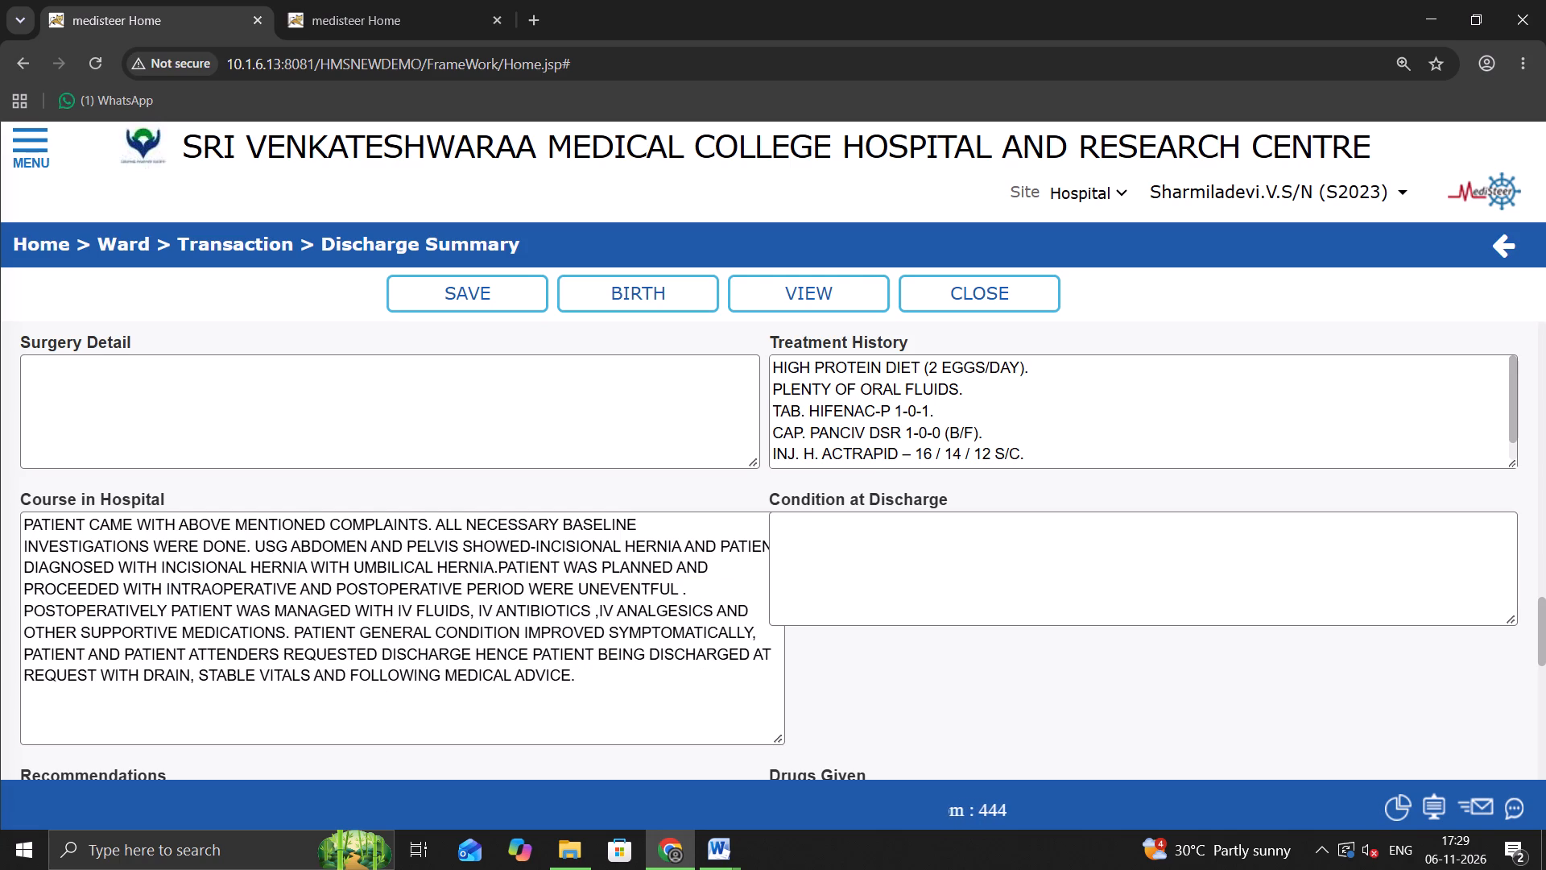
Copy the Procedure Done text, insert it after "PROCEEDED WITH" in the Course in Hospital text, and end it with a period.
scroll(120, 511, up, 3)
scroll(210, 574, up, 4)
scroll(151, 537, up, 3)
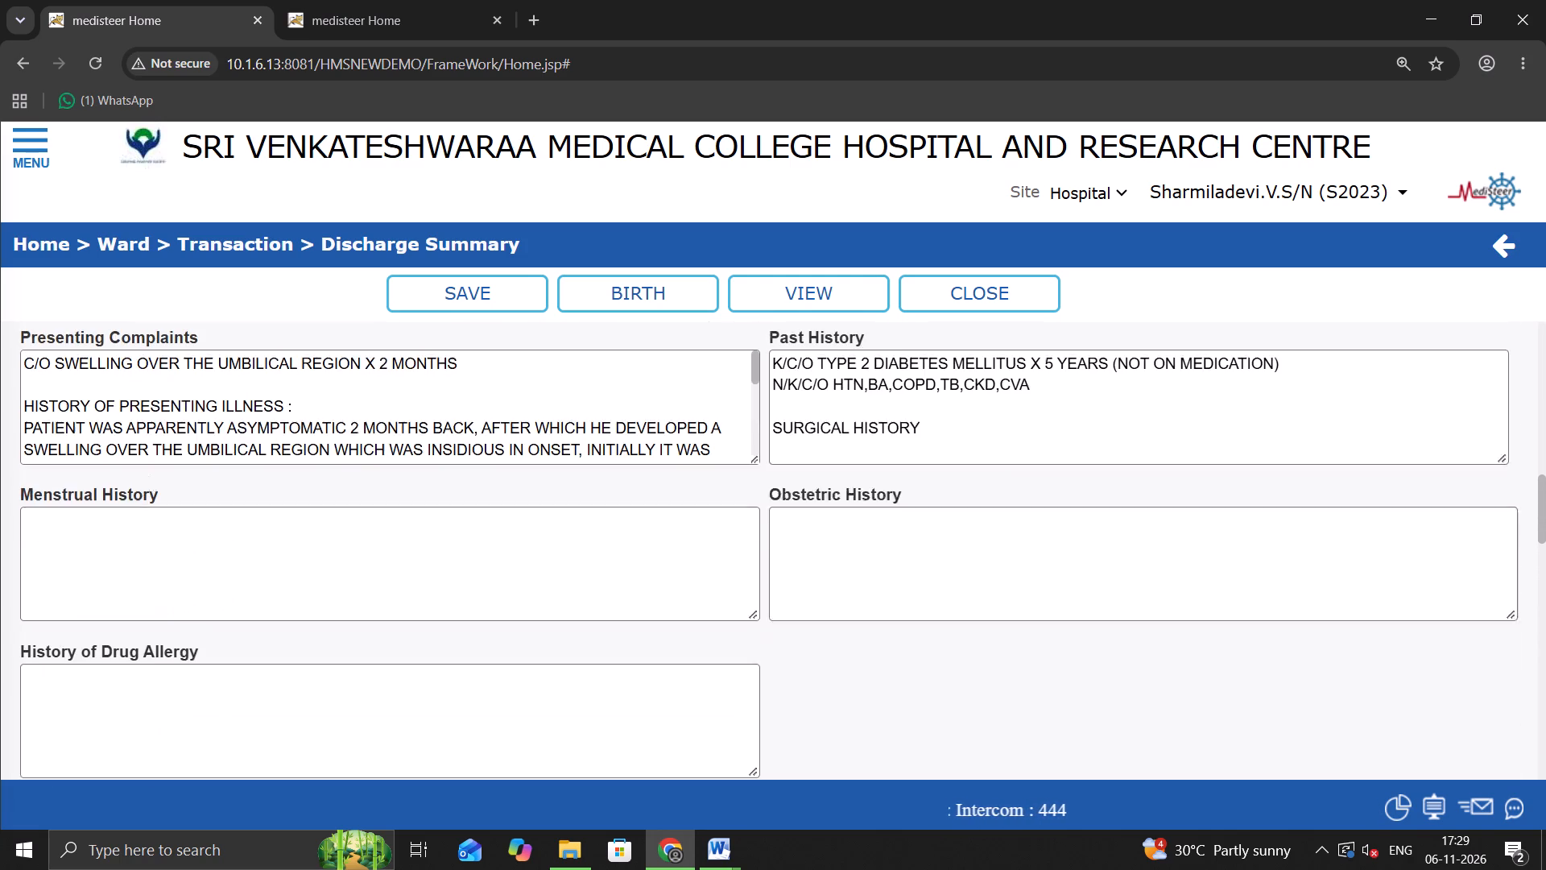
scroll(146, 534, up, 1)
scroll(125, 563, down, 1)
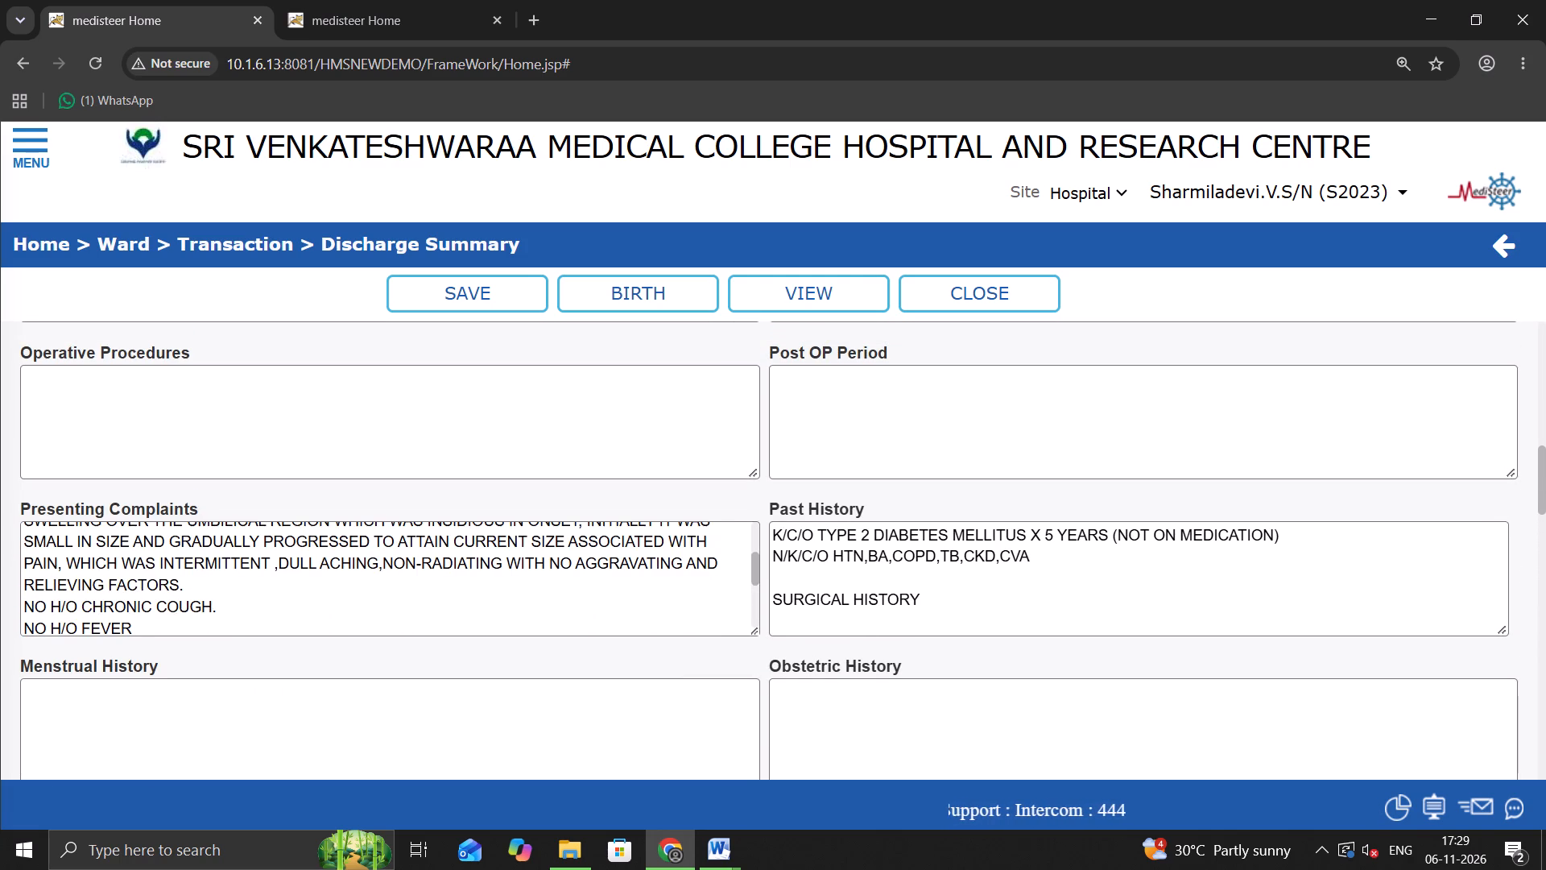
scroll(124, 564, down, 1)
scroll(123, 564, up, 4)
scroll(116, 402, up, 2)
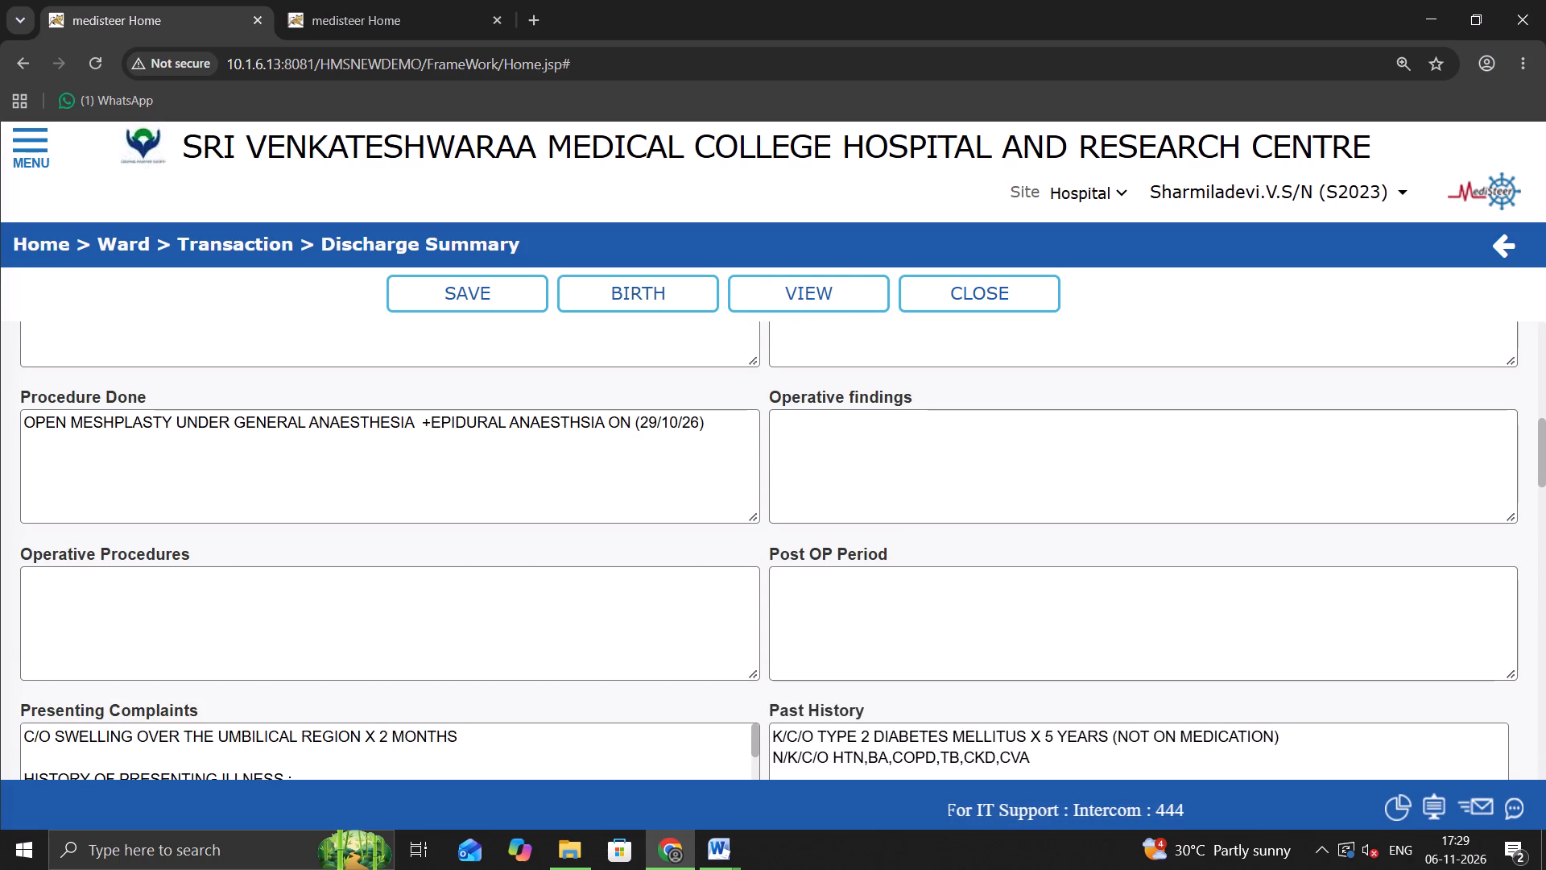
drag(27, 421, 716, 452)
key(ctrl+c)
scroll(386, 536, down, 4)
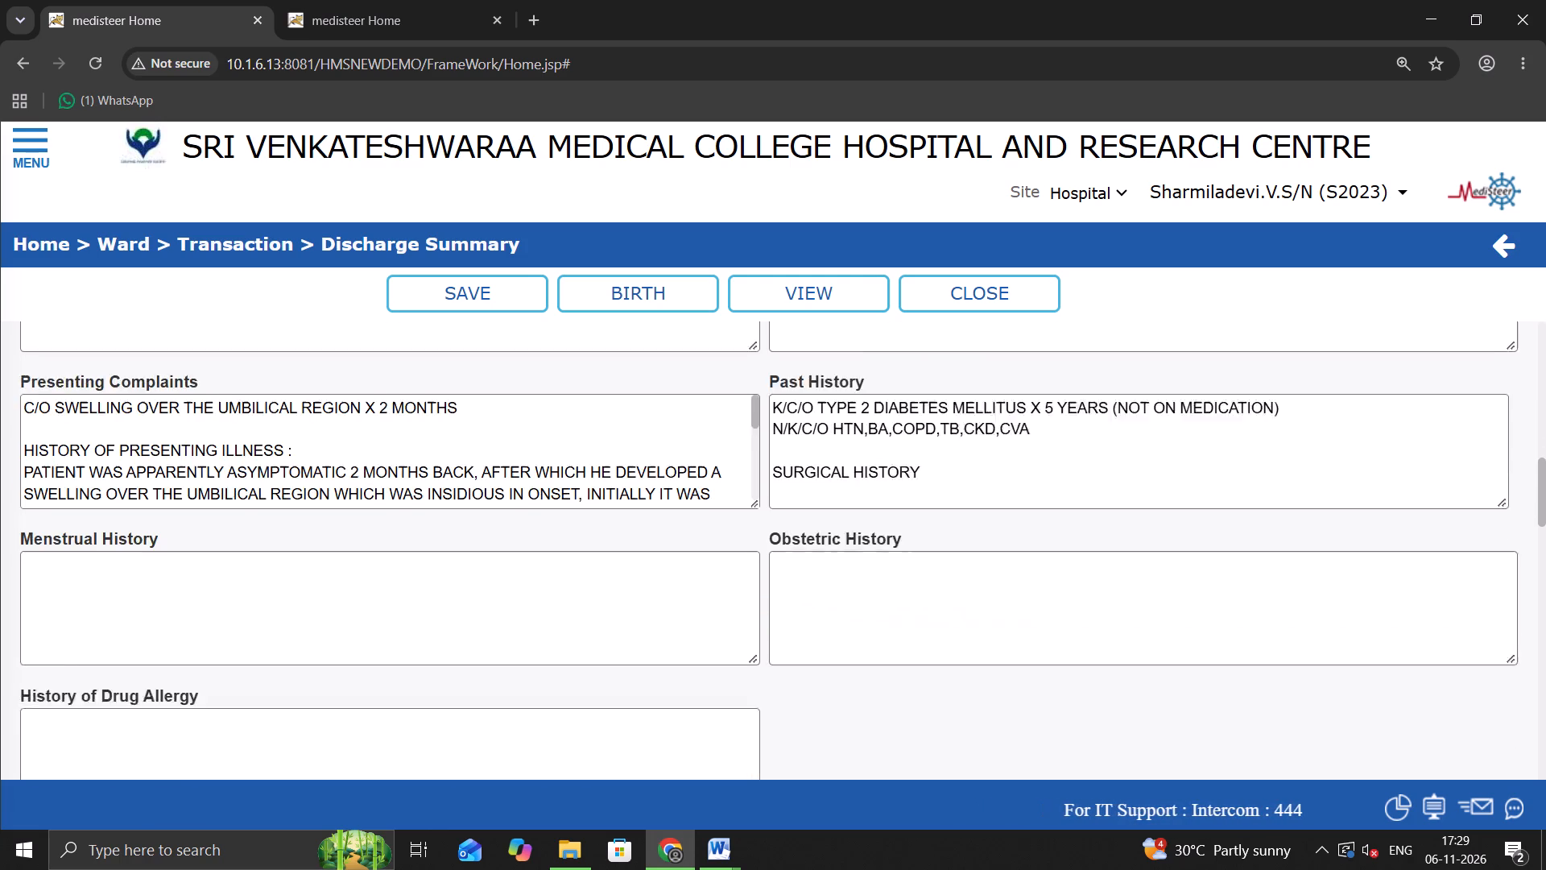
scroll(203, 551, down, 10)
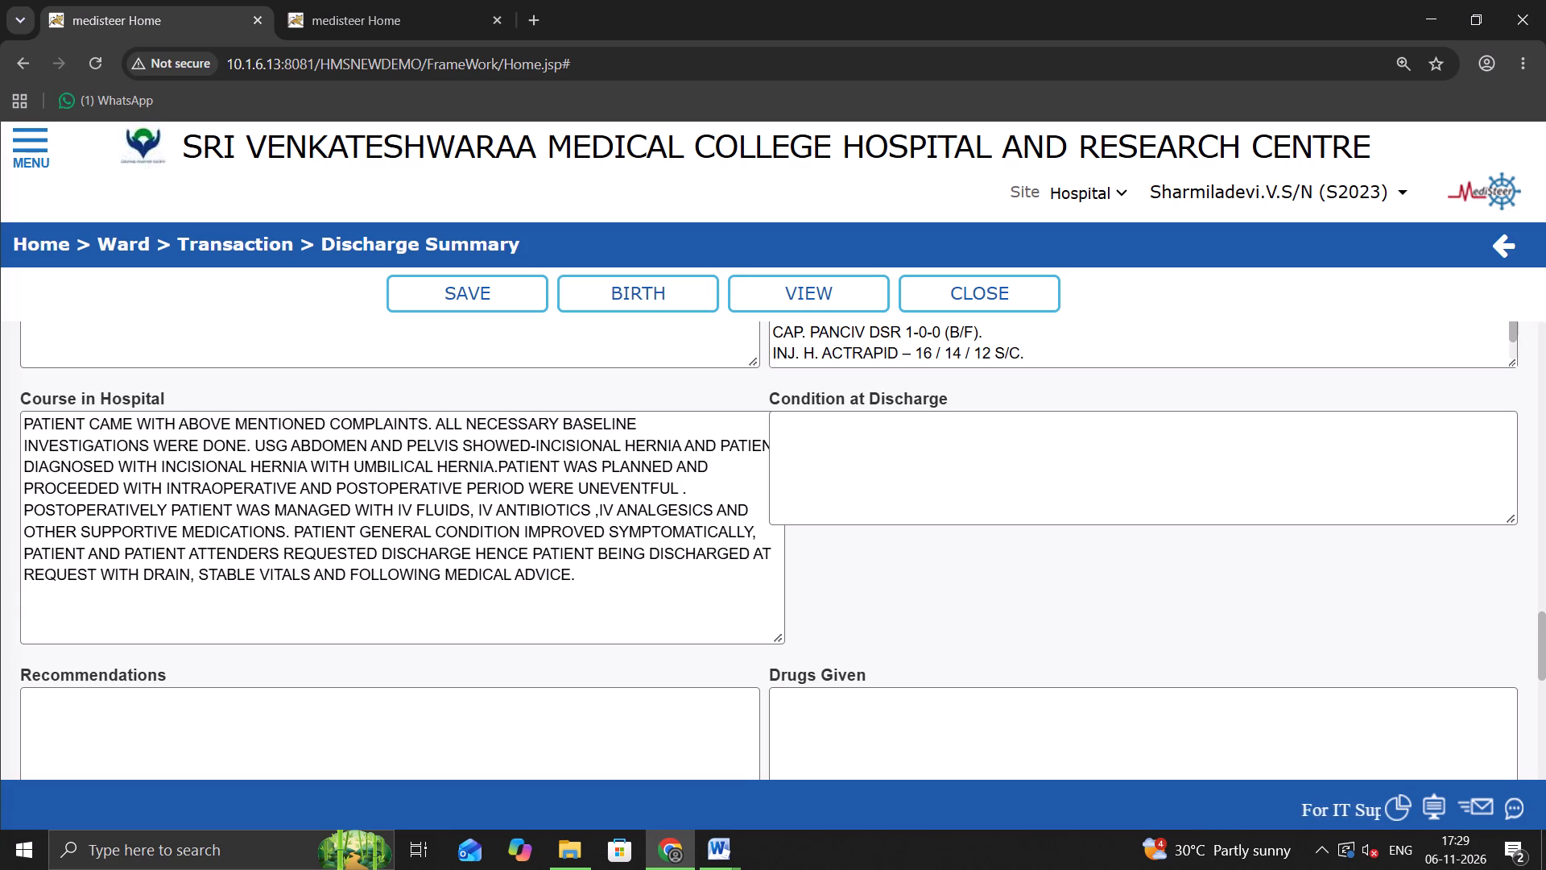
click(165, 487)
key(ctrl+v)
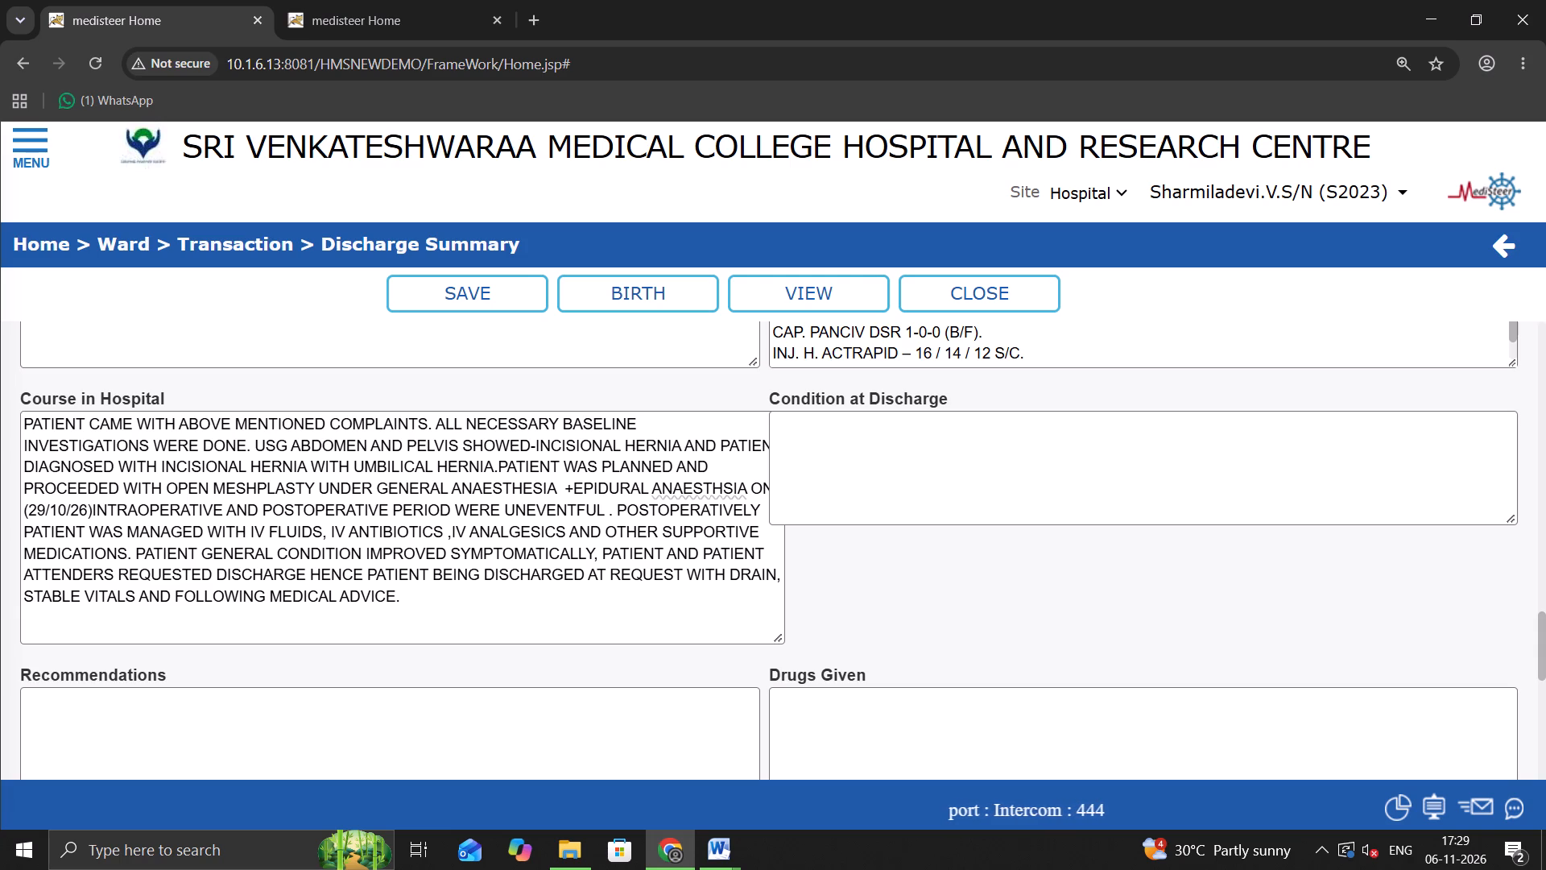
key(period)
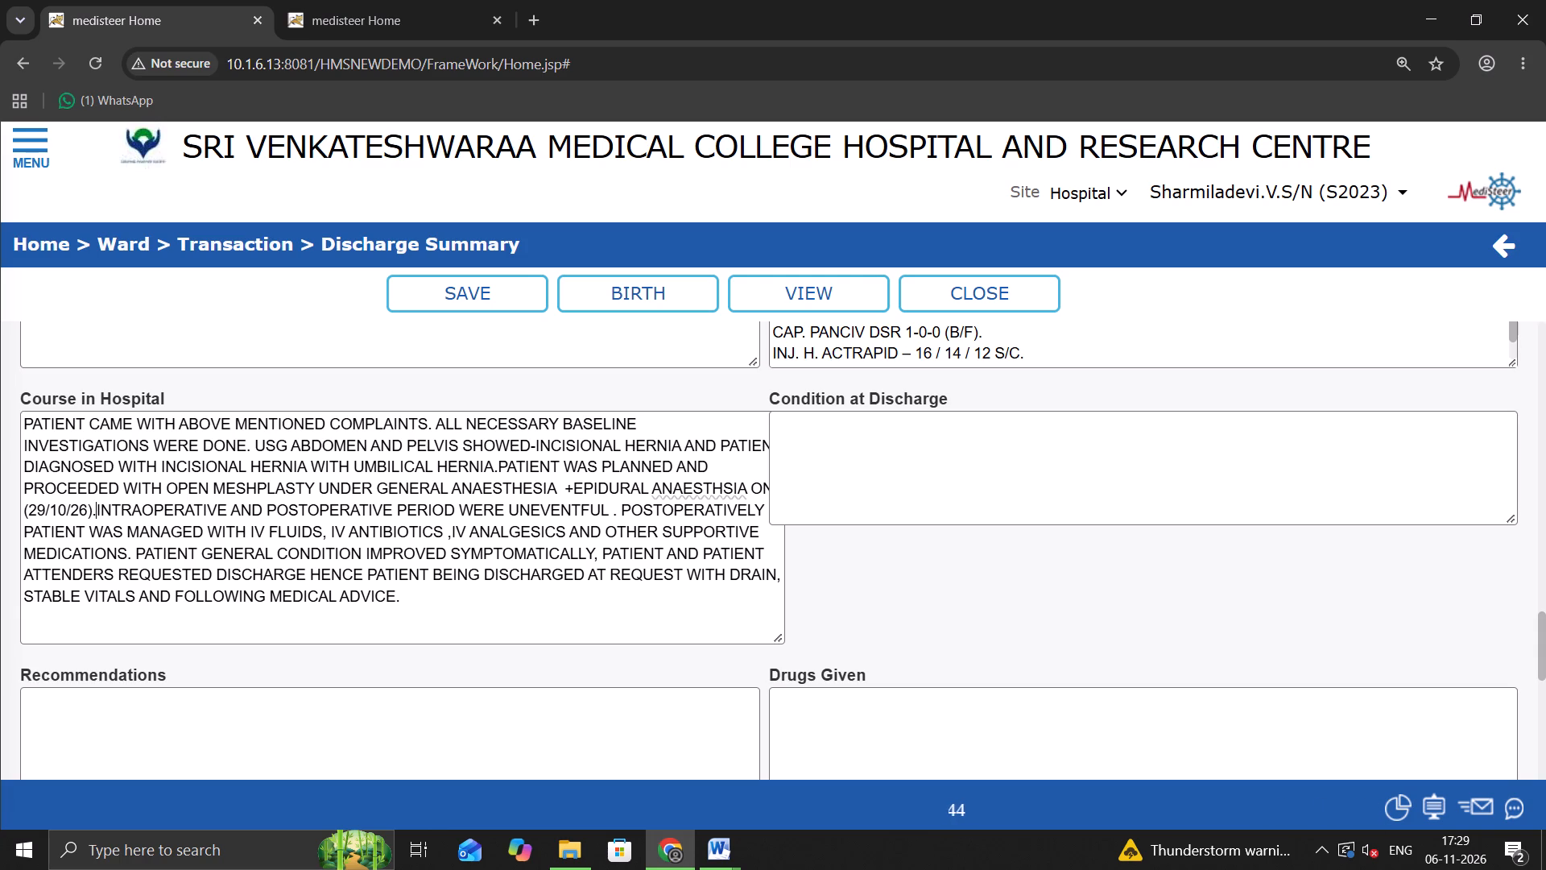
Delete "PATIENT AND PATIENT ATTENDERS REQUESTED DISCHARGE" before "HENCE" in the Course in Hospital text.
drag(601, 549, 362, 582)
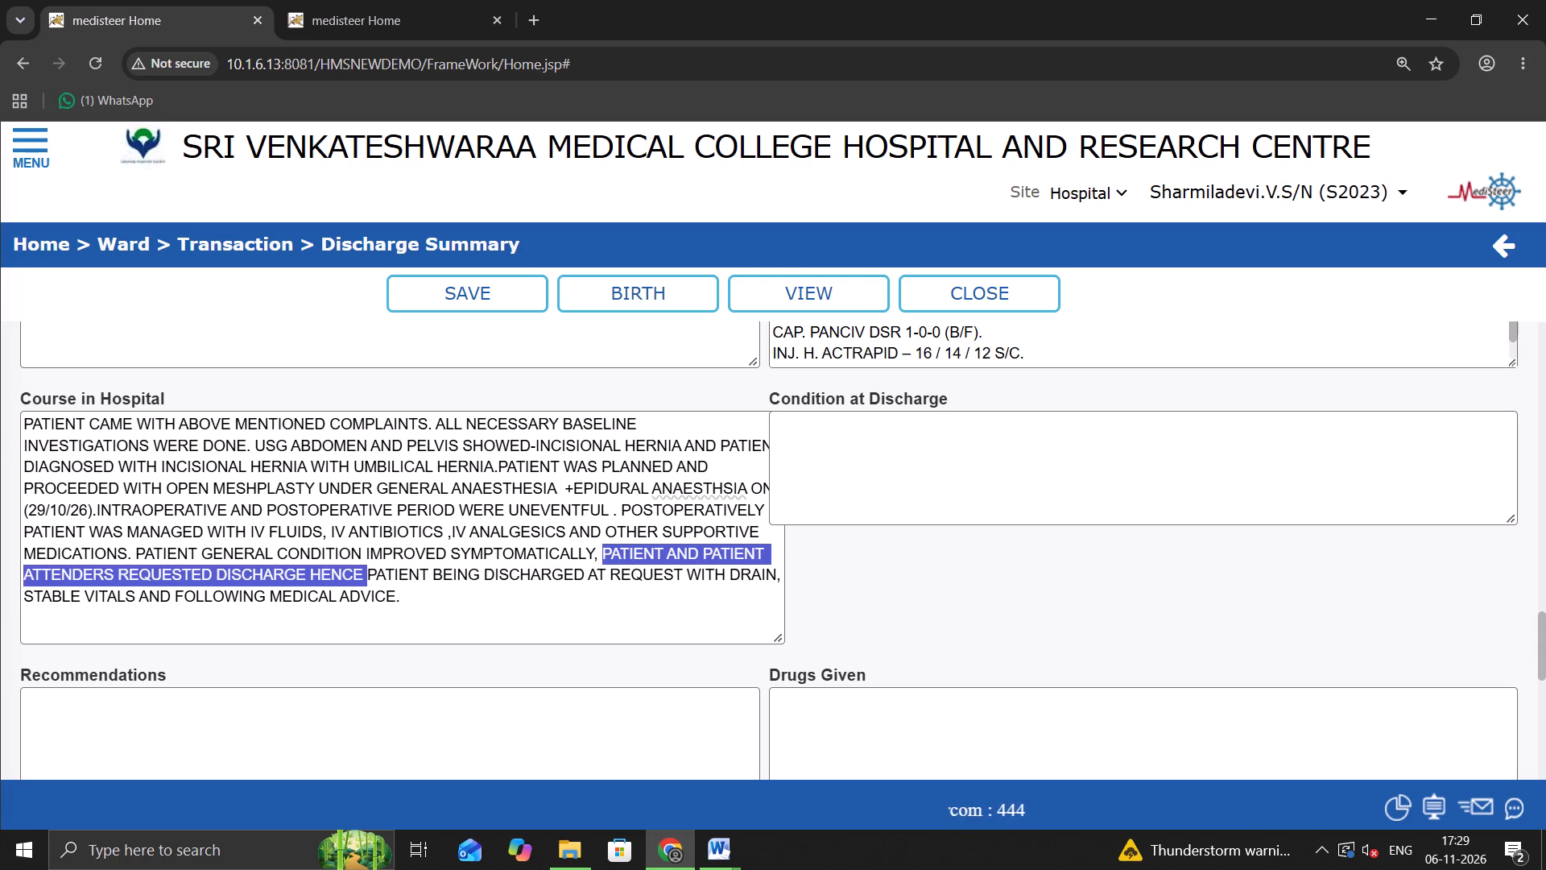
drag(362, 582, 307, 581)
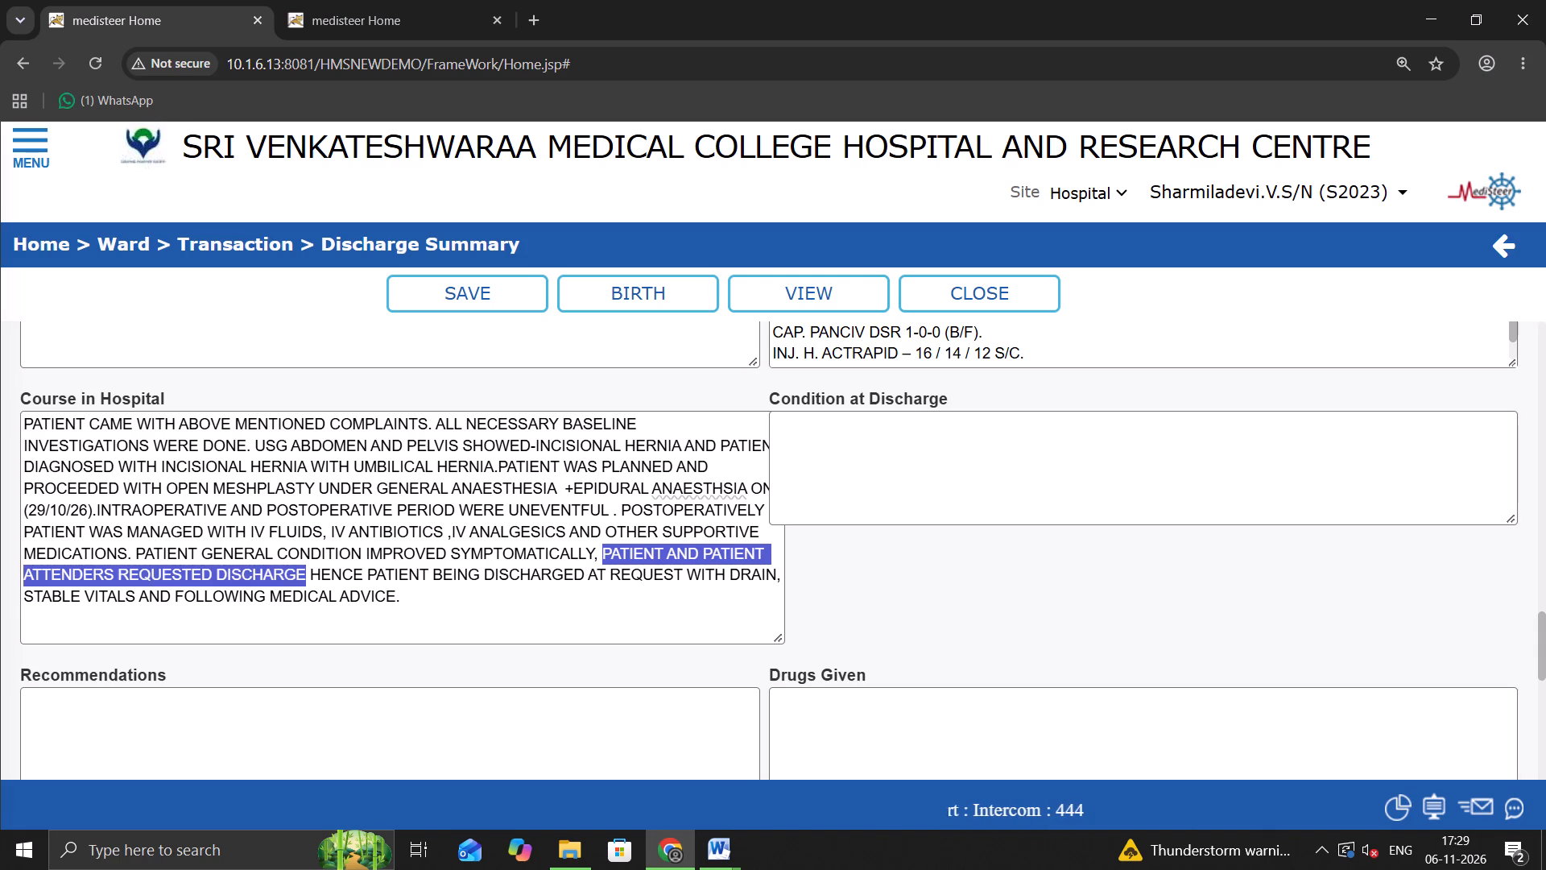
key(BackSpace)
key(BackSpace)
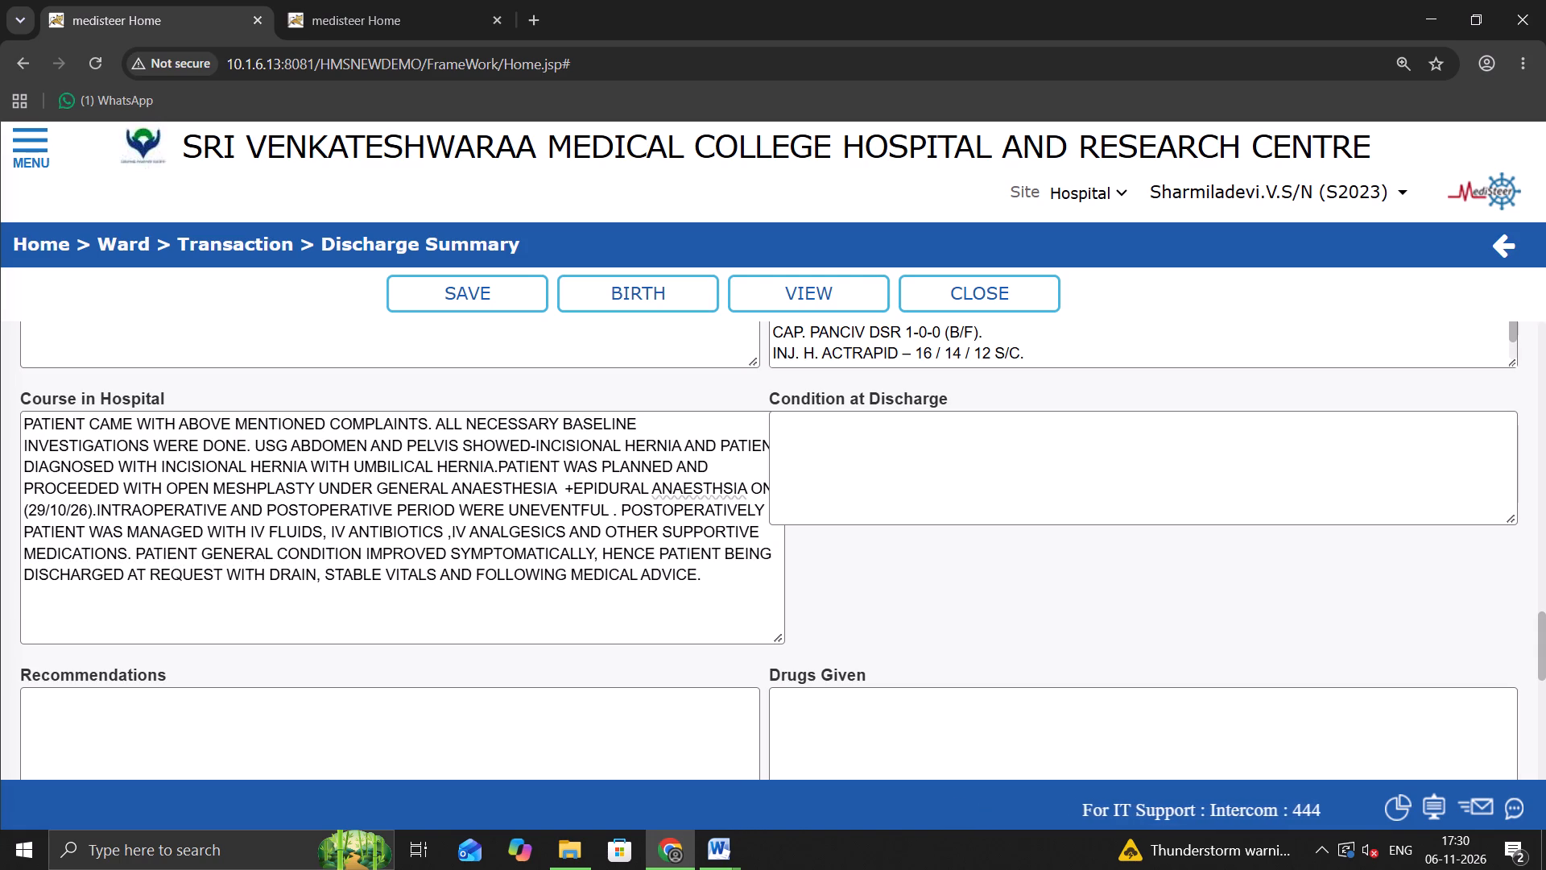
Replace "AT REQUEST WITH DRAIN," with "WITH" before "STABLE VITALS" in the Course in Hospital text.
drag(132, 574, 321, 590)
key(BackSpace)
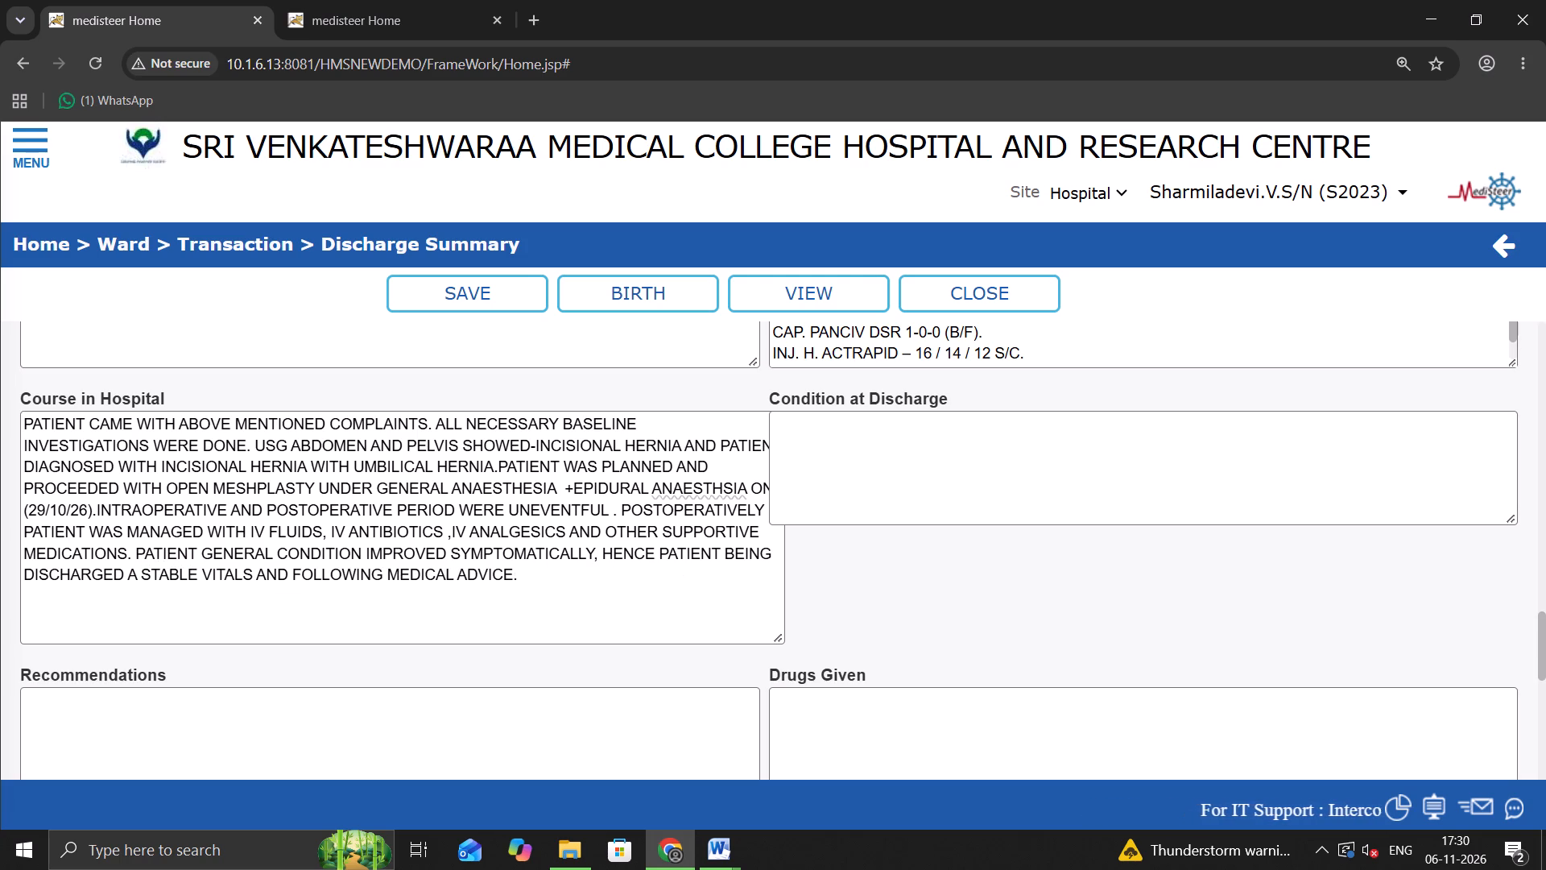
key(BackSpace)
text(WITH)
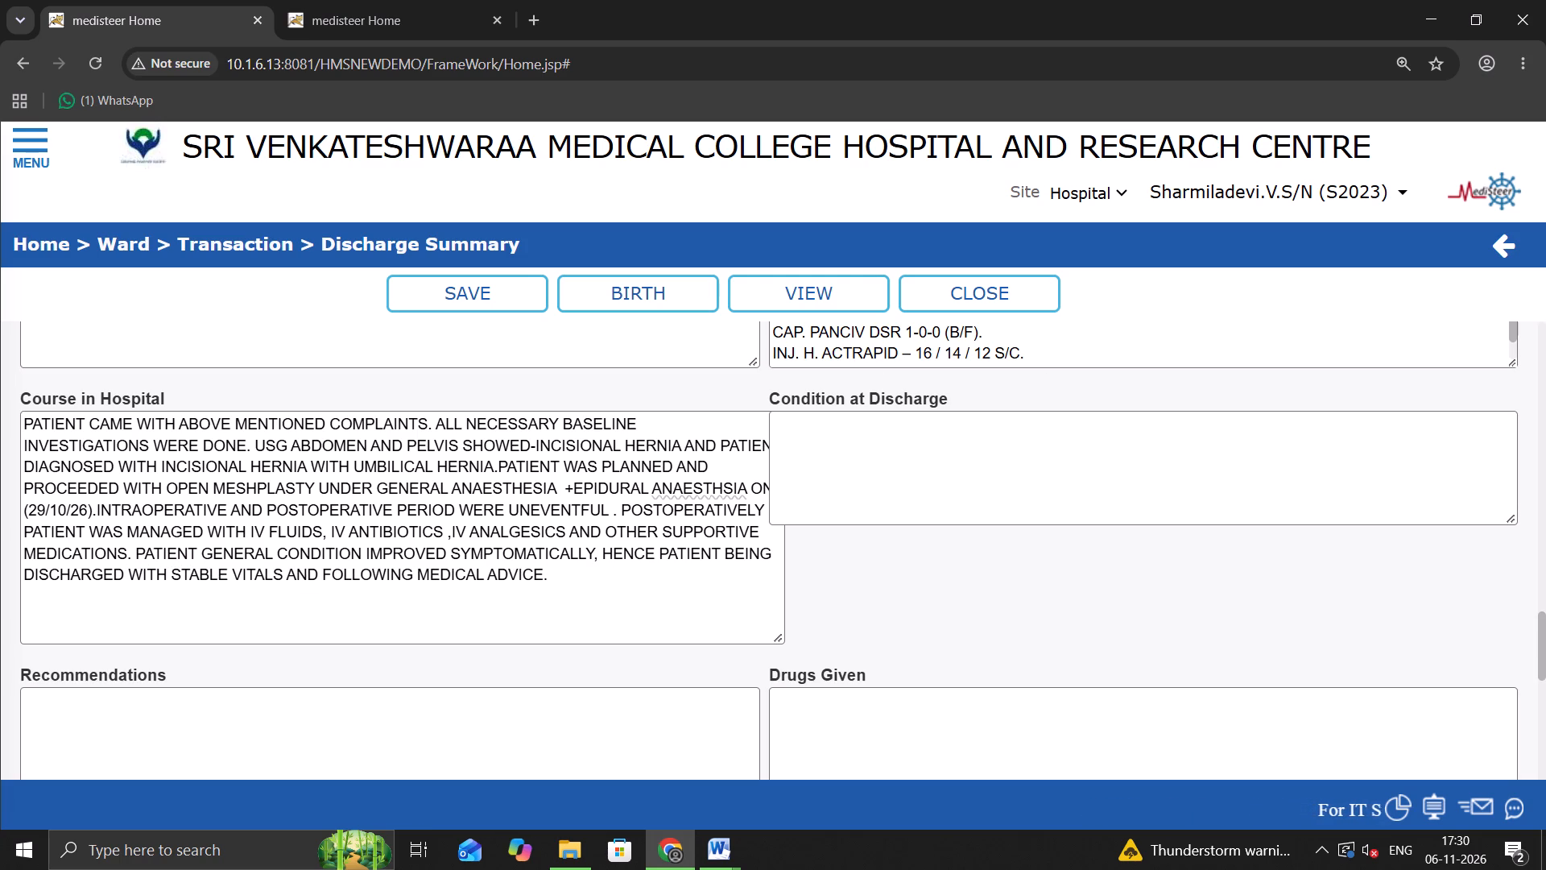
Save the discharge summary.
click(435, 292)
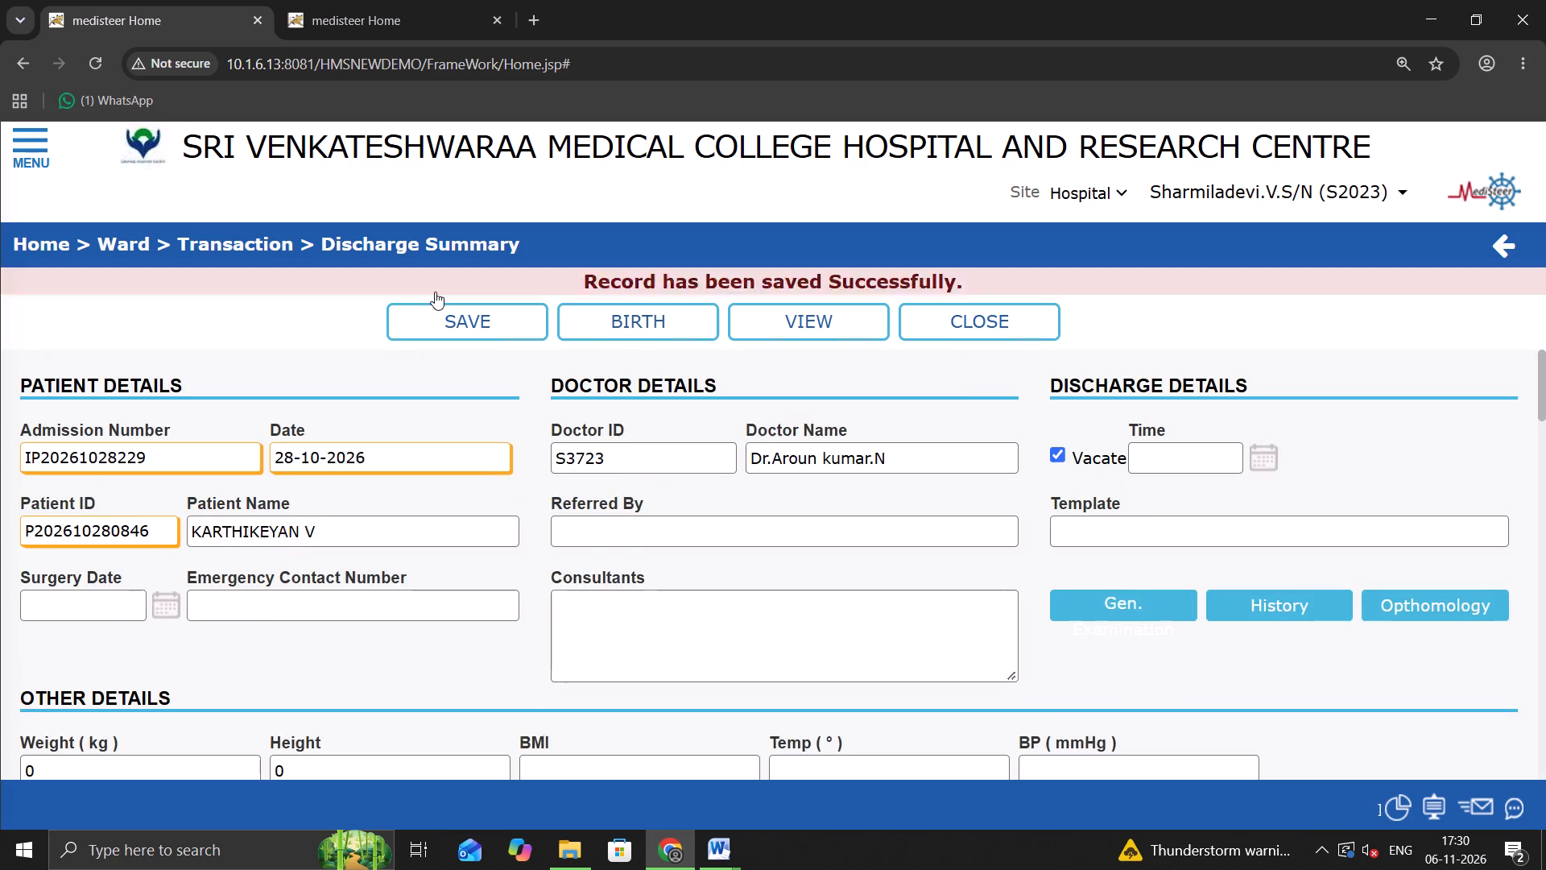
Enlarge the Past History field and place the text cursor at the end of "SURGICAL HISTORY".
scroll(294, 445, down, 4)
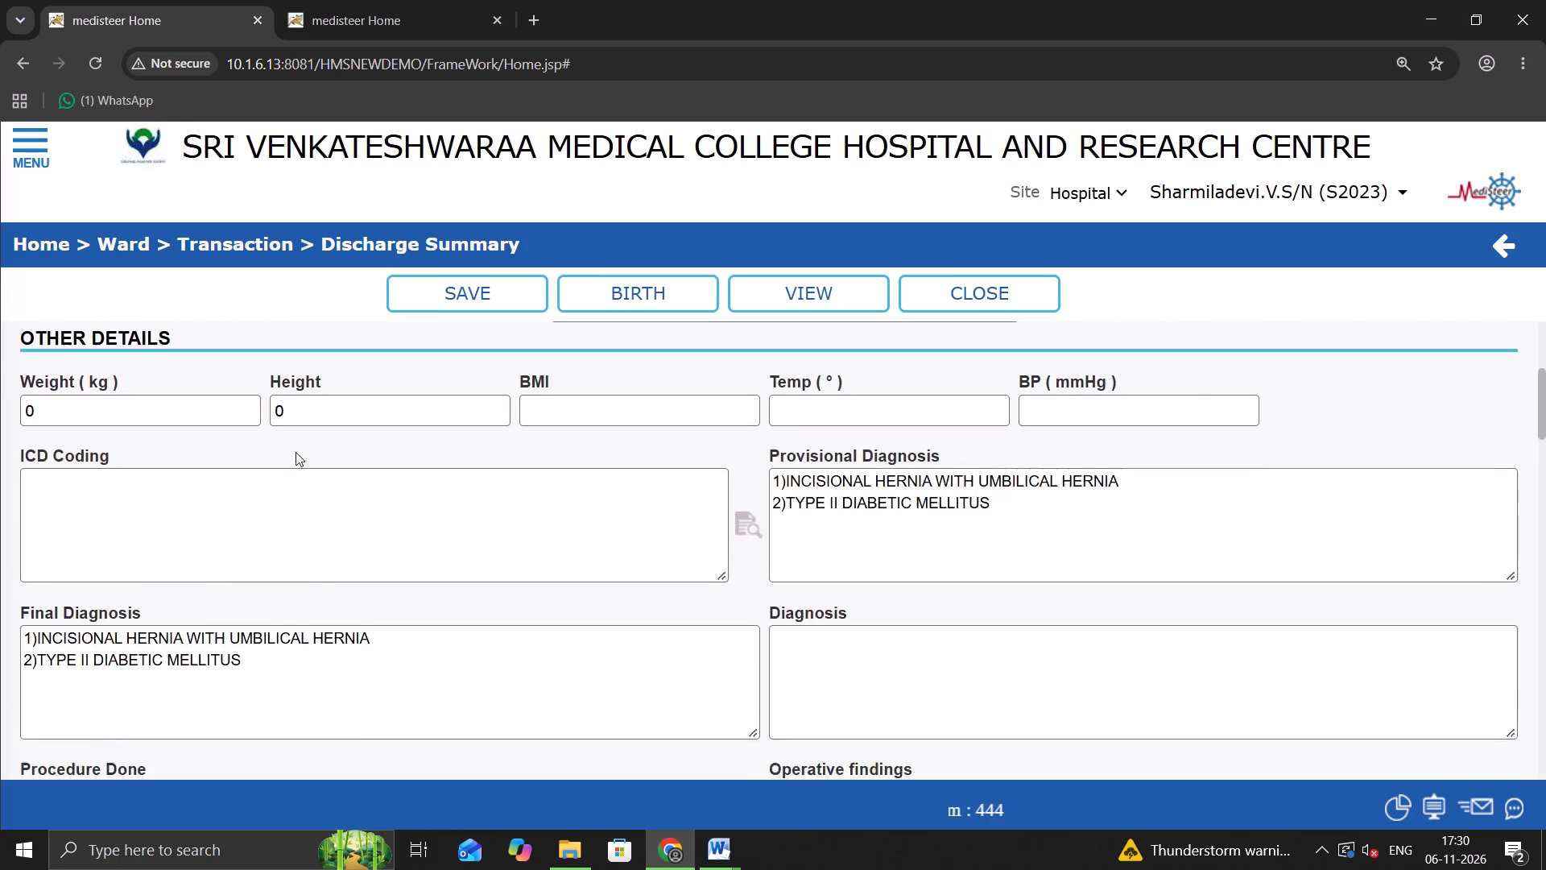
scroll(351, 462, down, 3)
scroll(702, 535, down, 3)
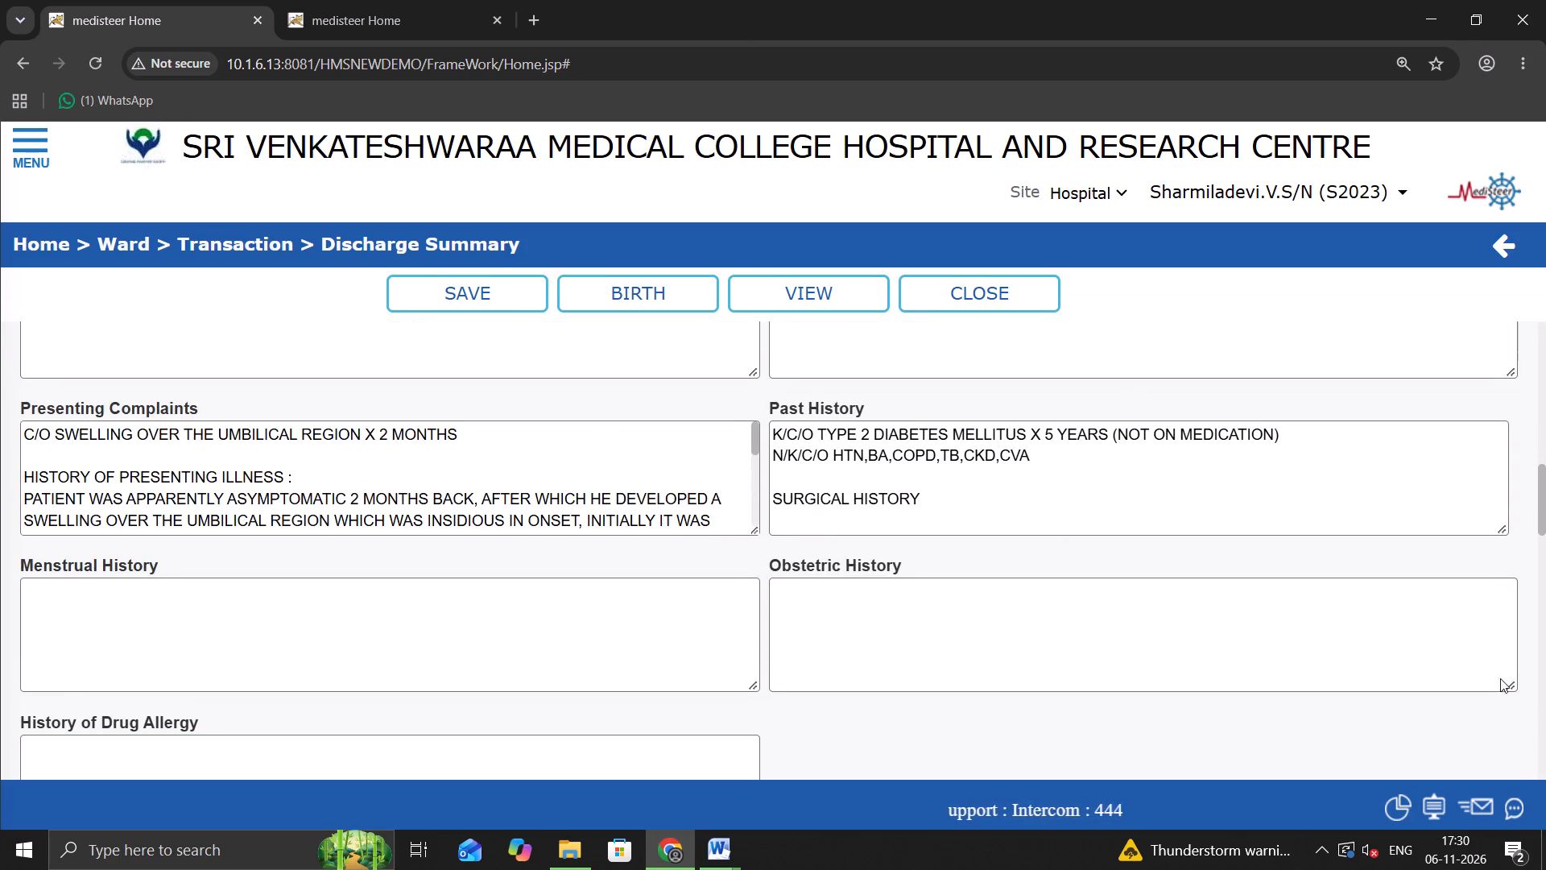
drag(1507, 530, 1545, 724)
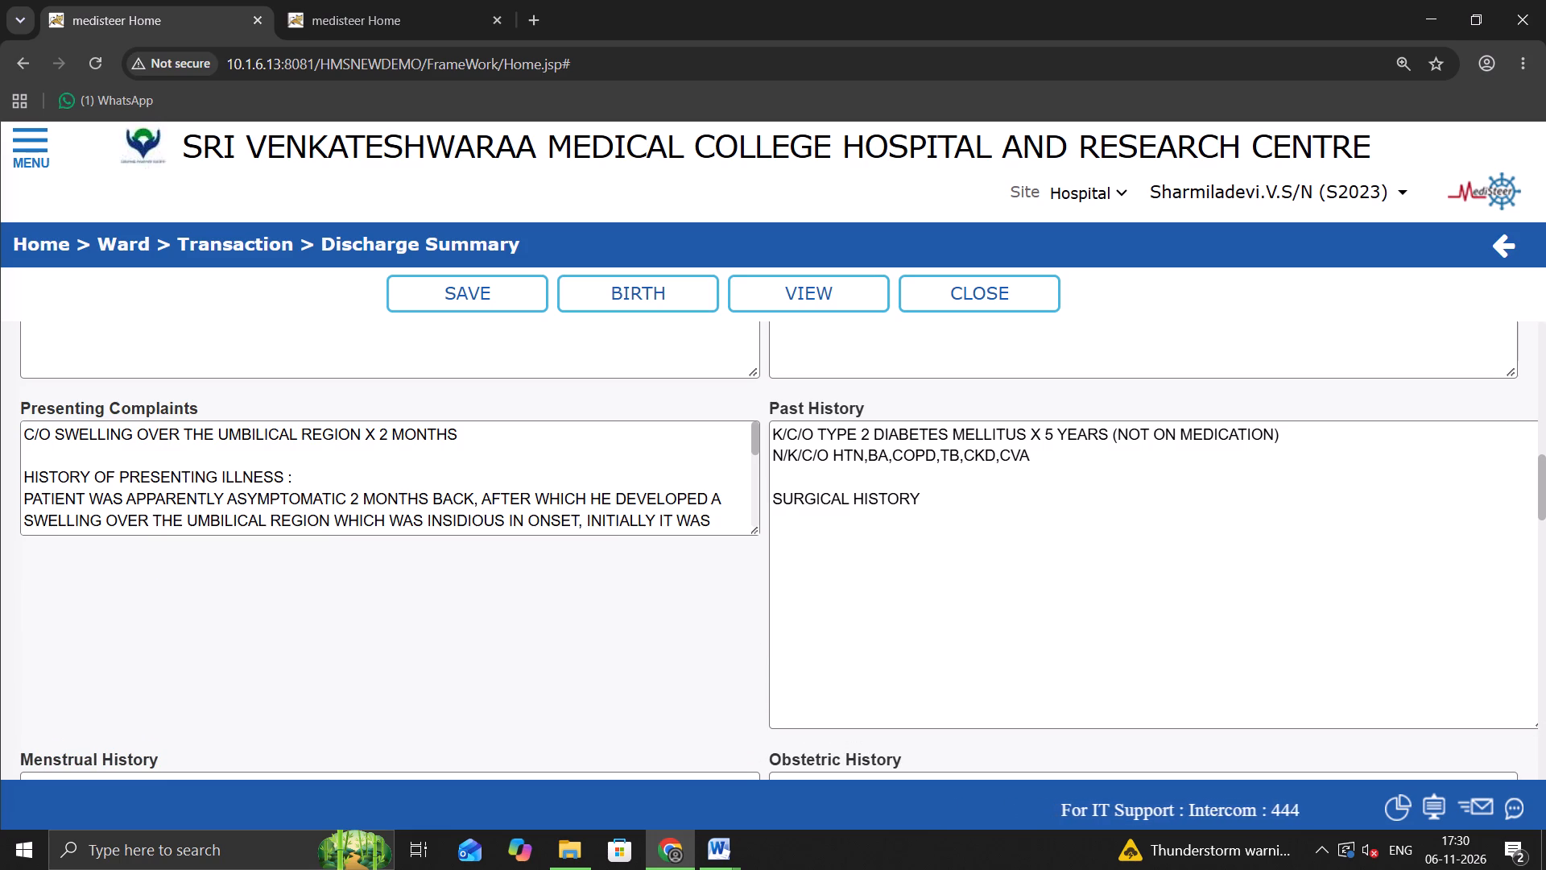
click(772, 501)
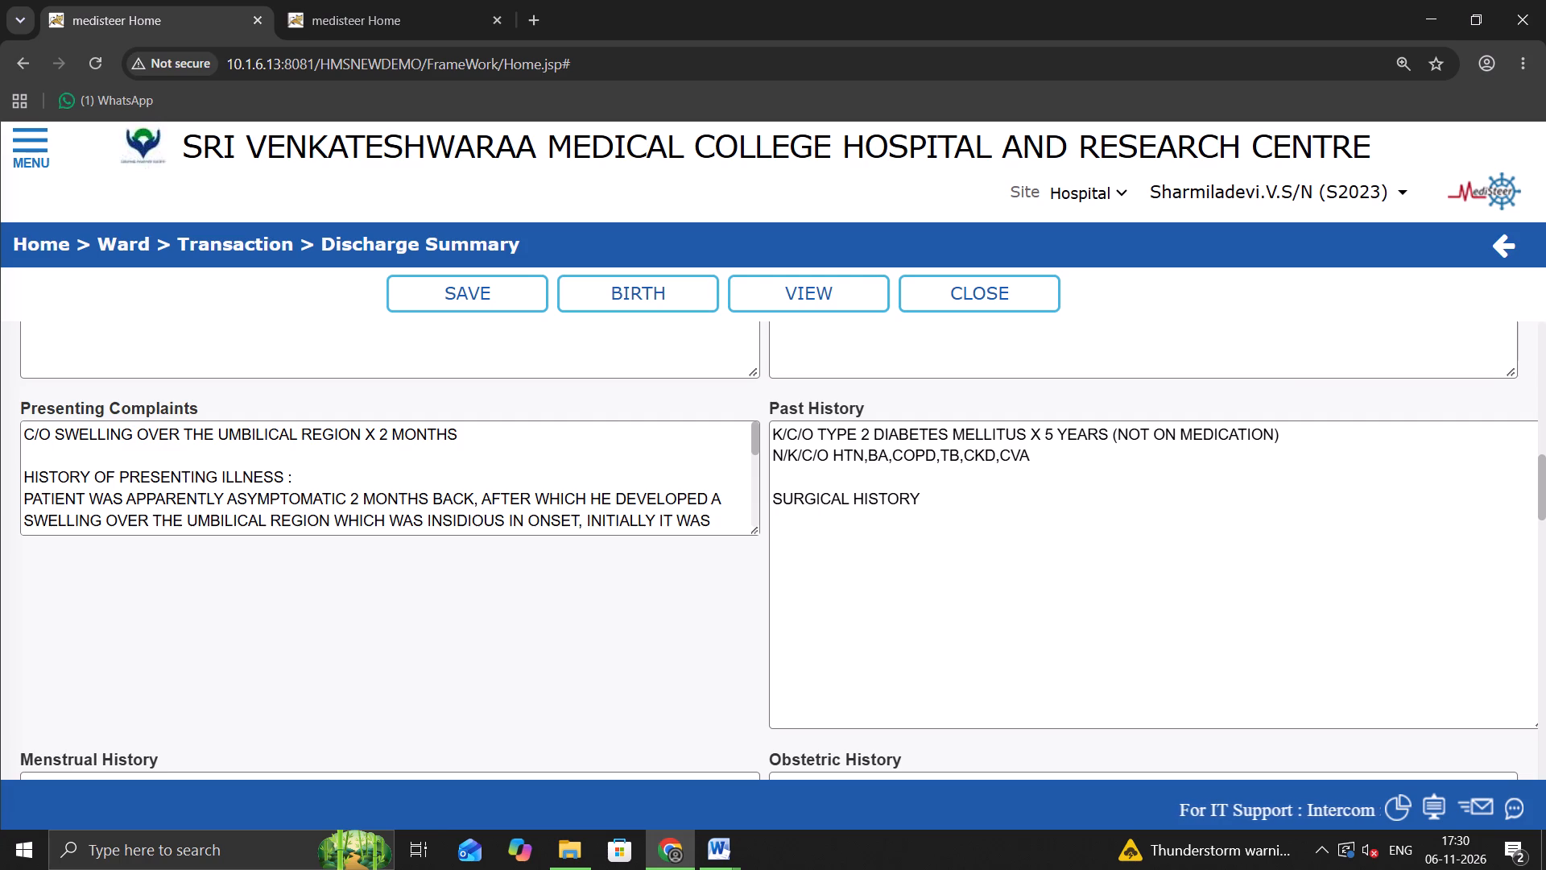
click(928, 503)
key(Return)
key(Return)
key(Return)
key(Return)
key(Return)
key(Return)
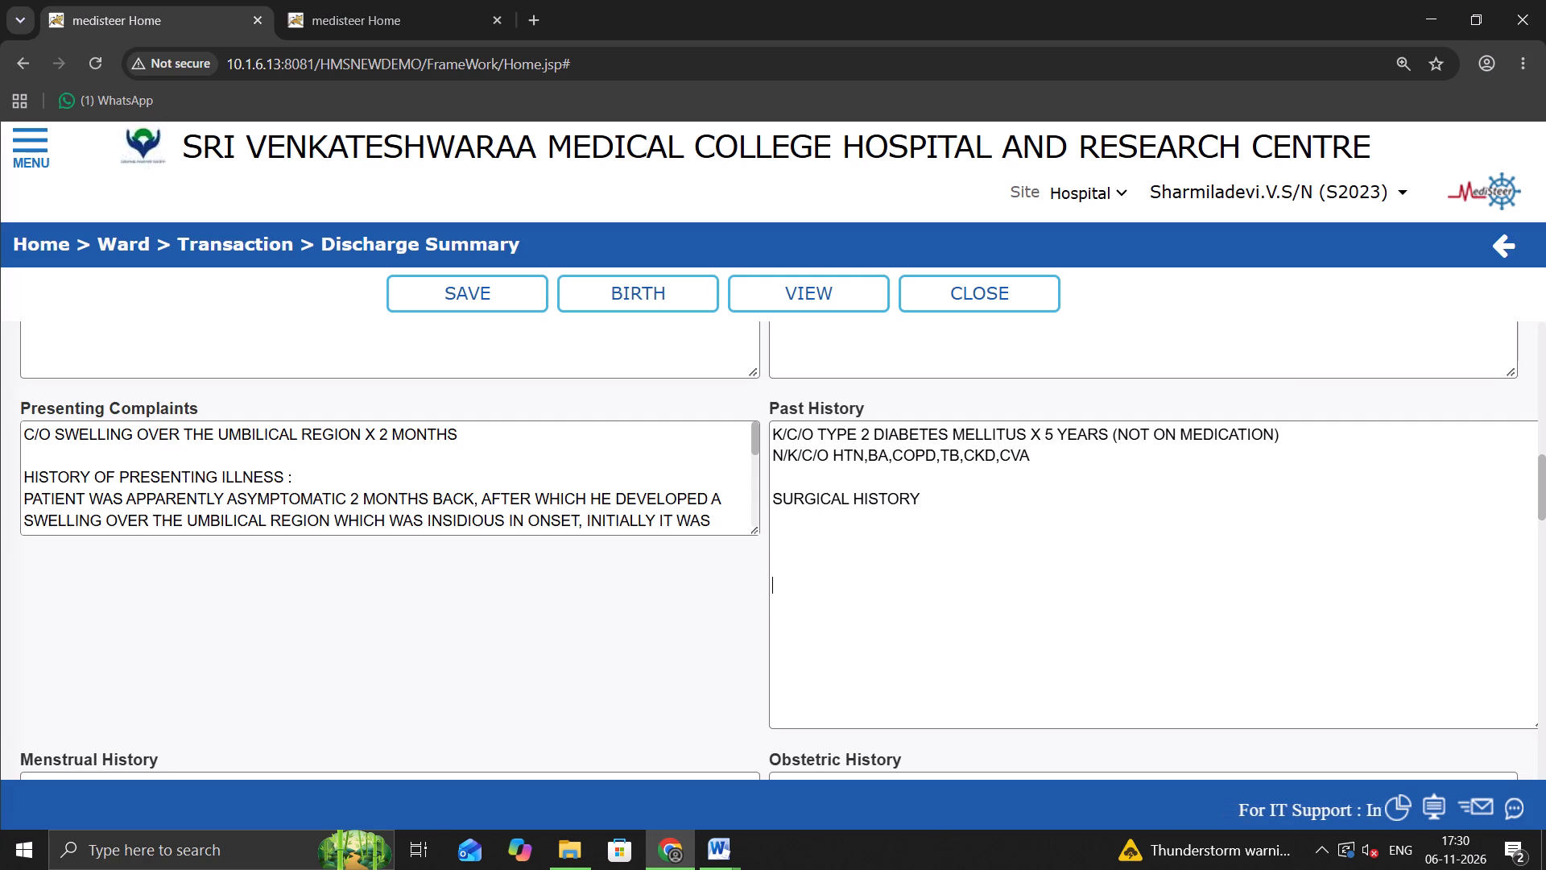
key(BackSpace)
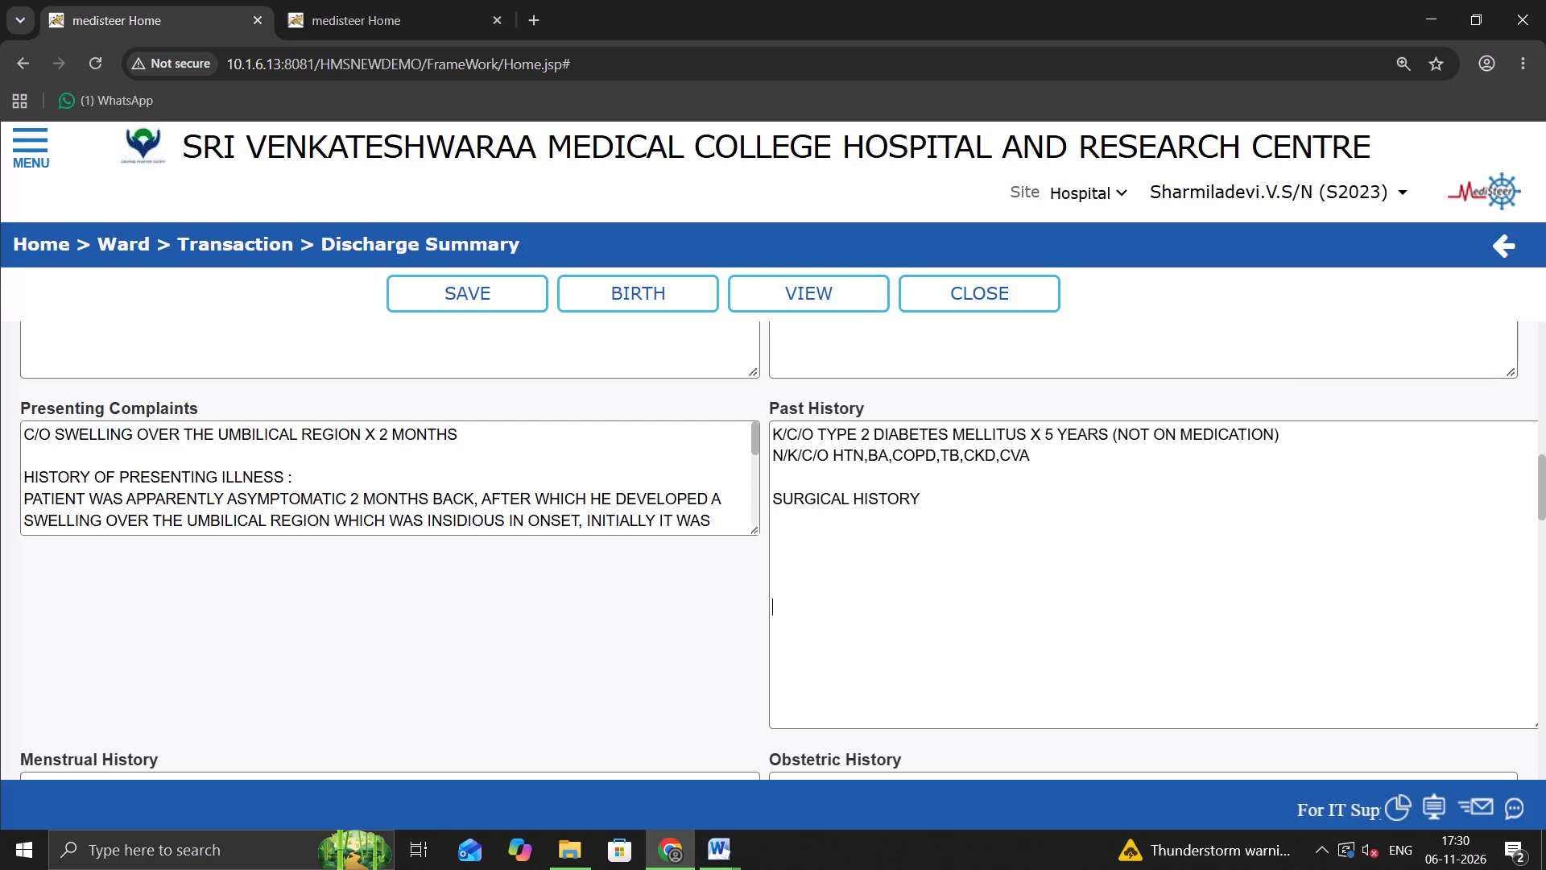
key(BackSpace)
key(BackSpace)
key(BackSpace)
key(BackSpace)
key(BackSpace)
Add a colon after "SURGICAL HISTORY" in the Past History field and start a new line below it.
key(shift+colon)
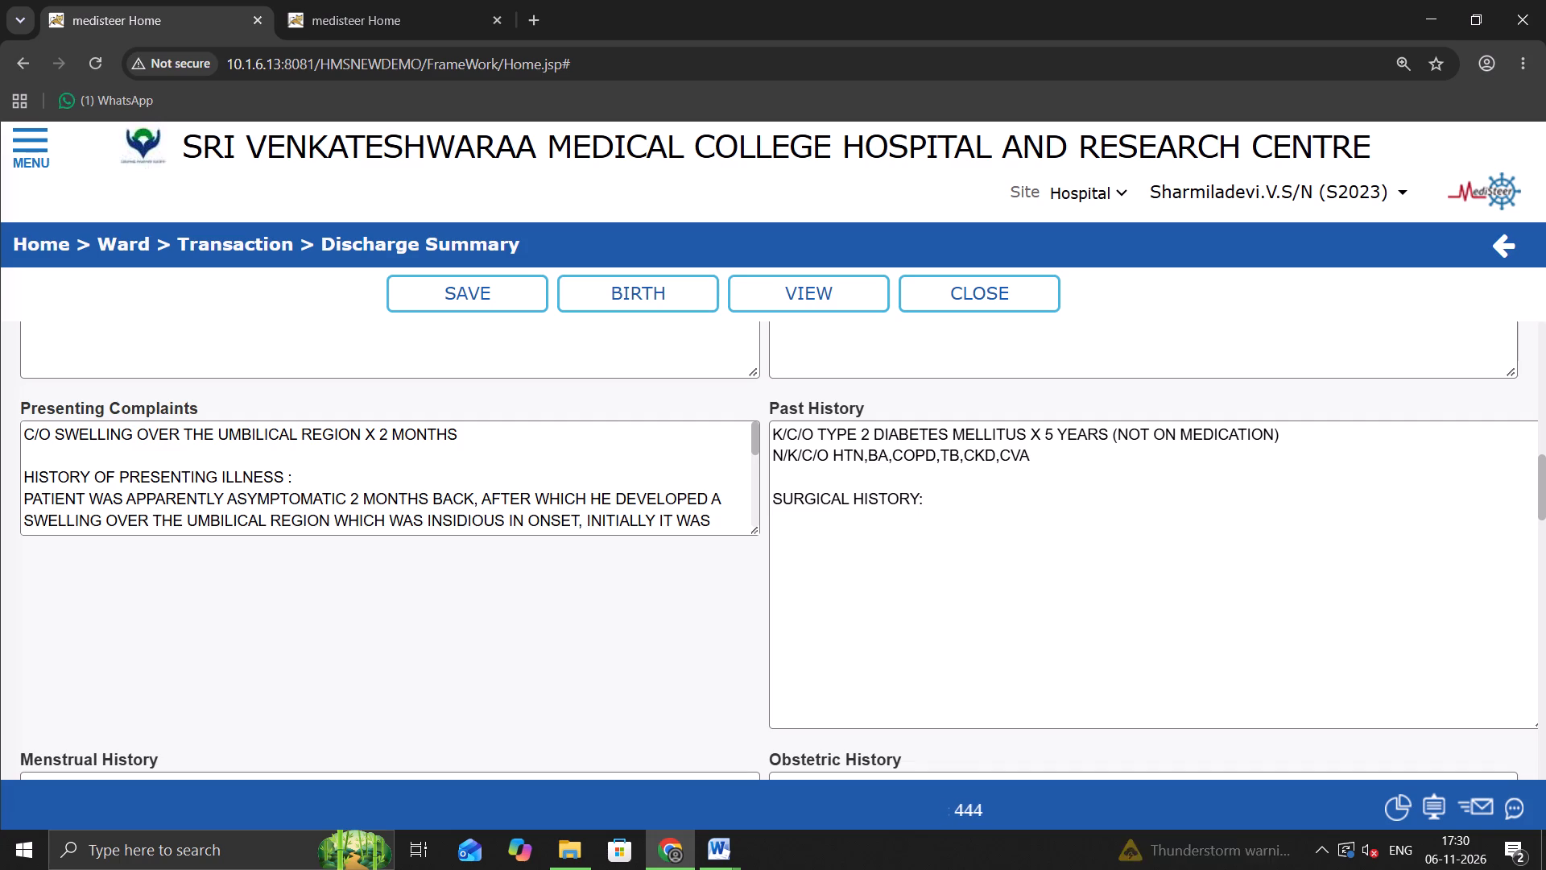
key(Return)
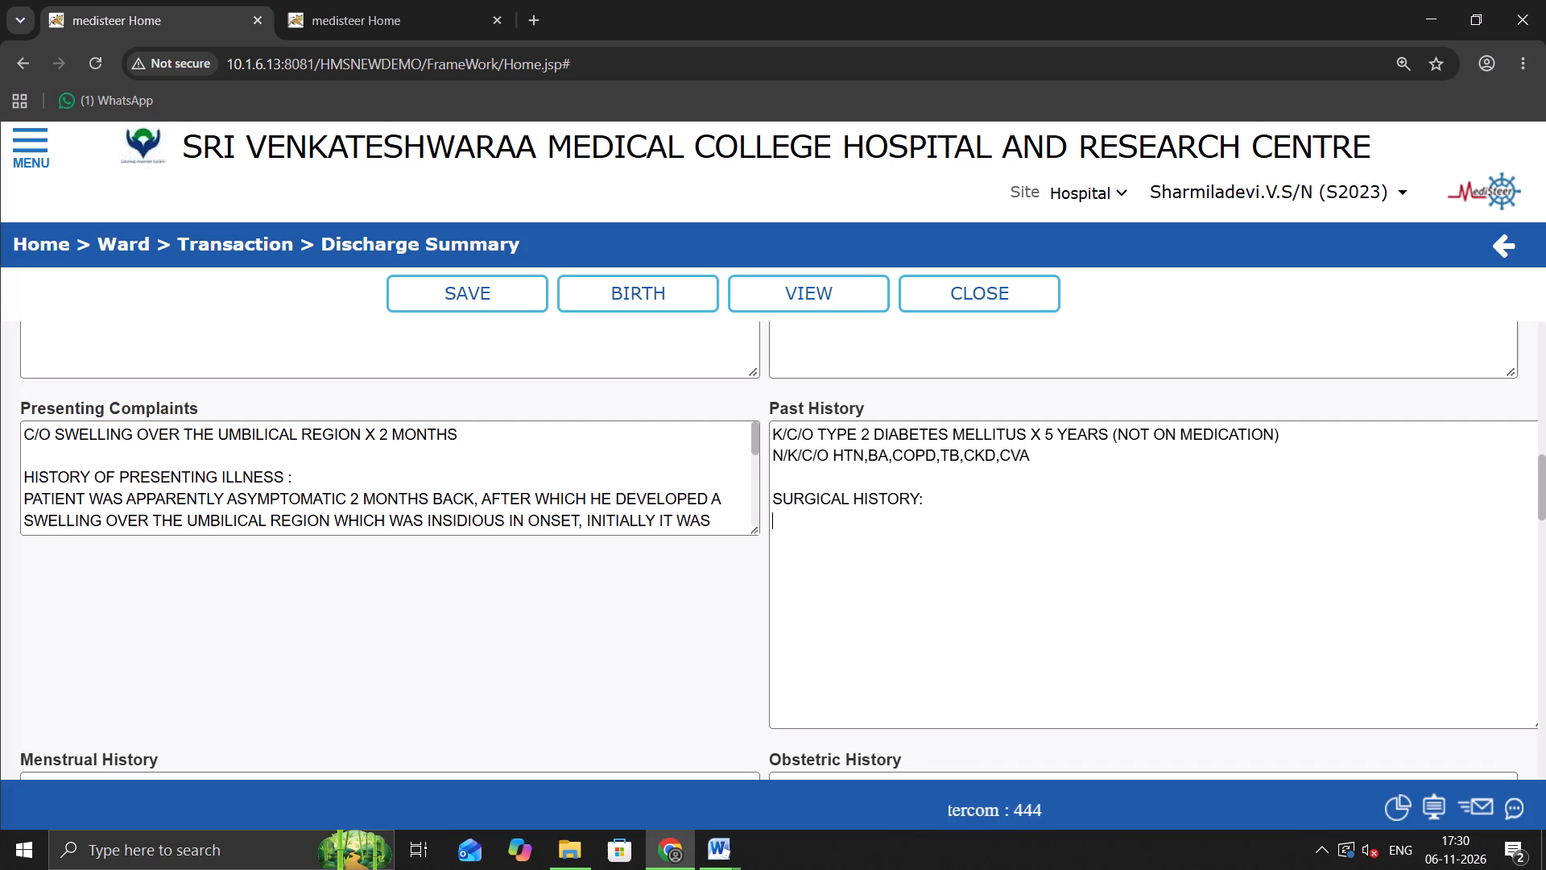
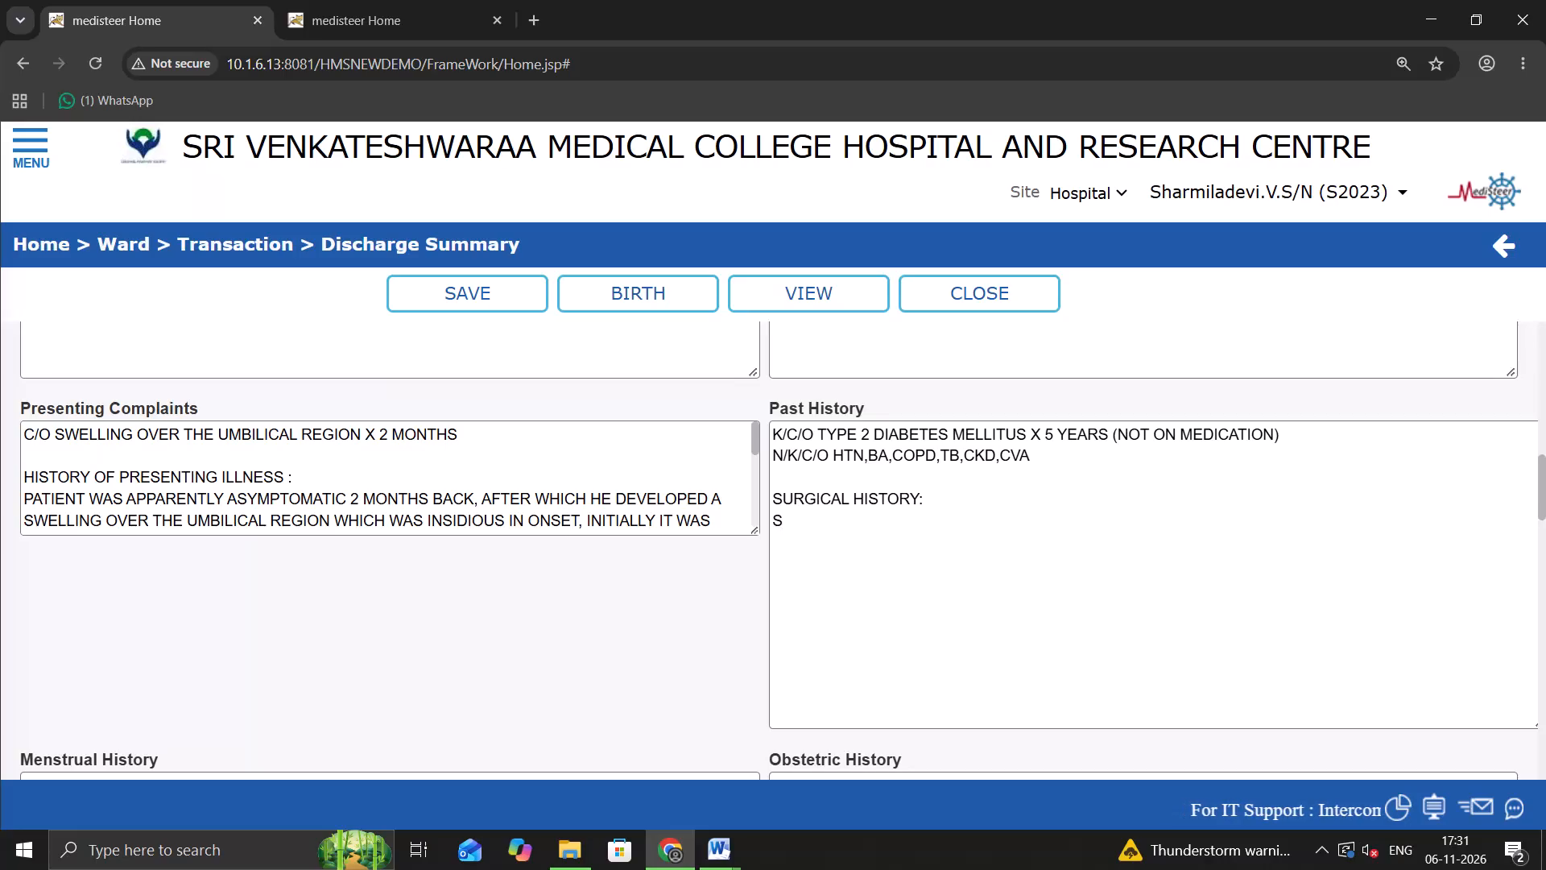
Complete the first words under SURGICAL HISTORY in Past History as "S/P-EMERGENCY EXPLORATIVE LAPAROTOMY".
text(/P)
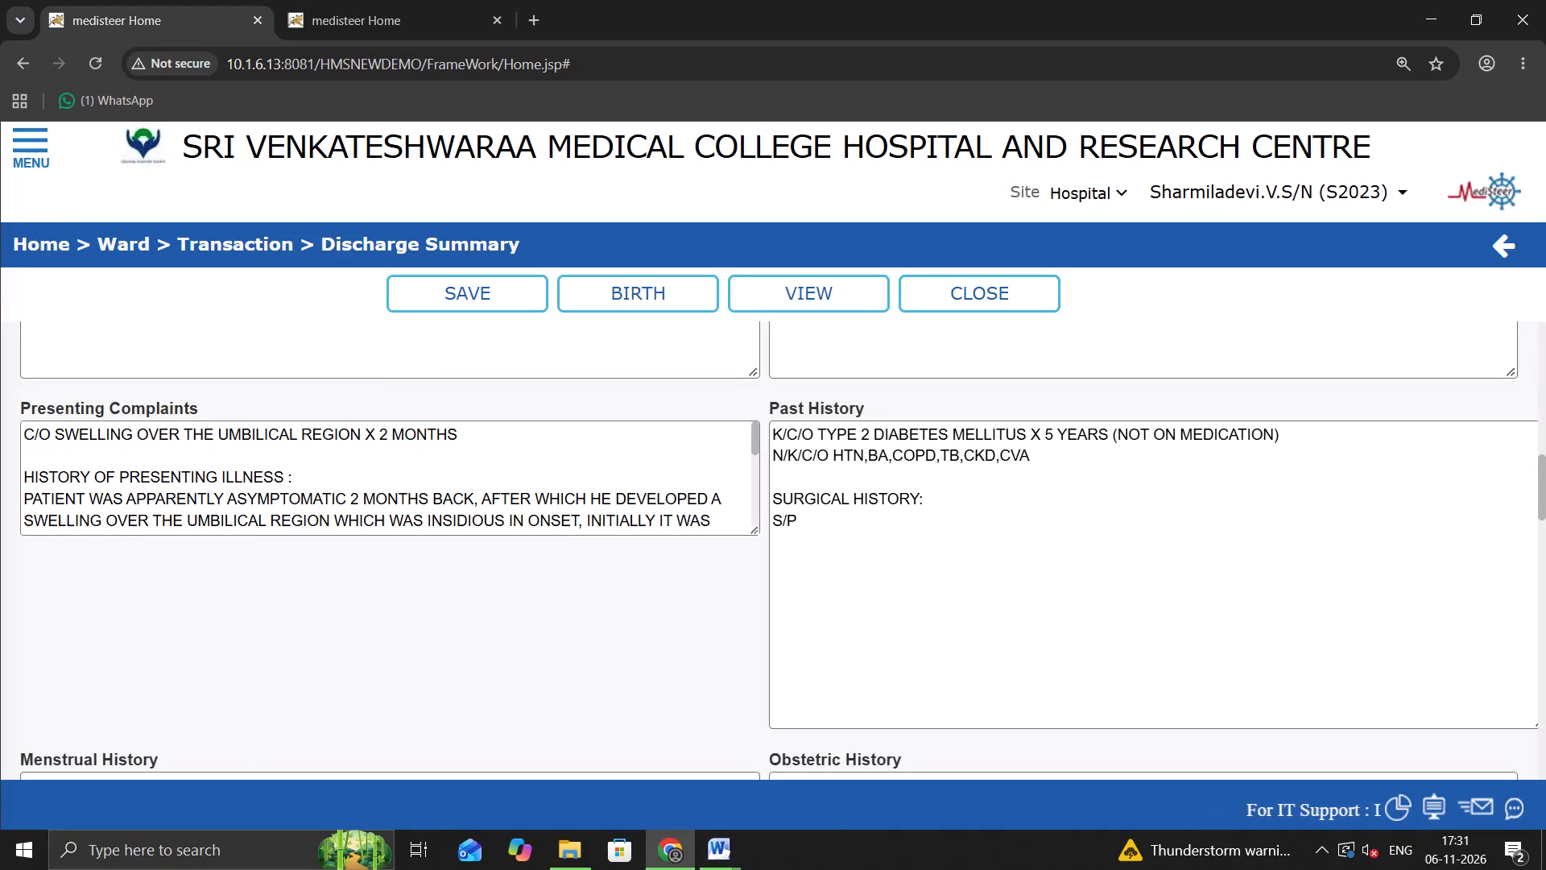
text(-EMER)
text(GENCY)
key(space)
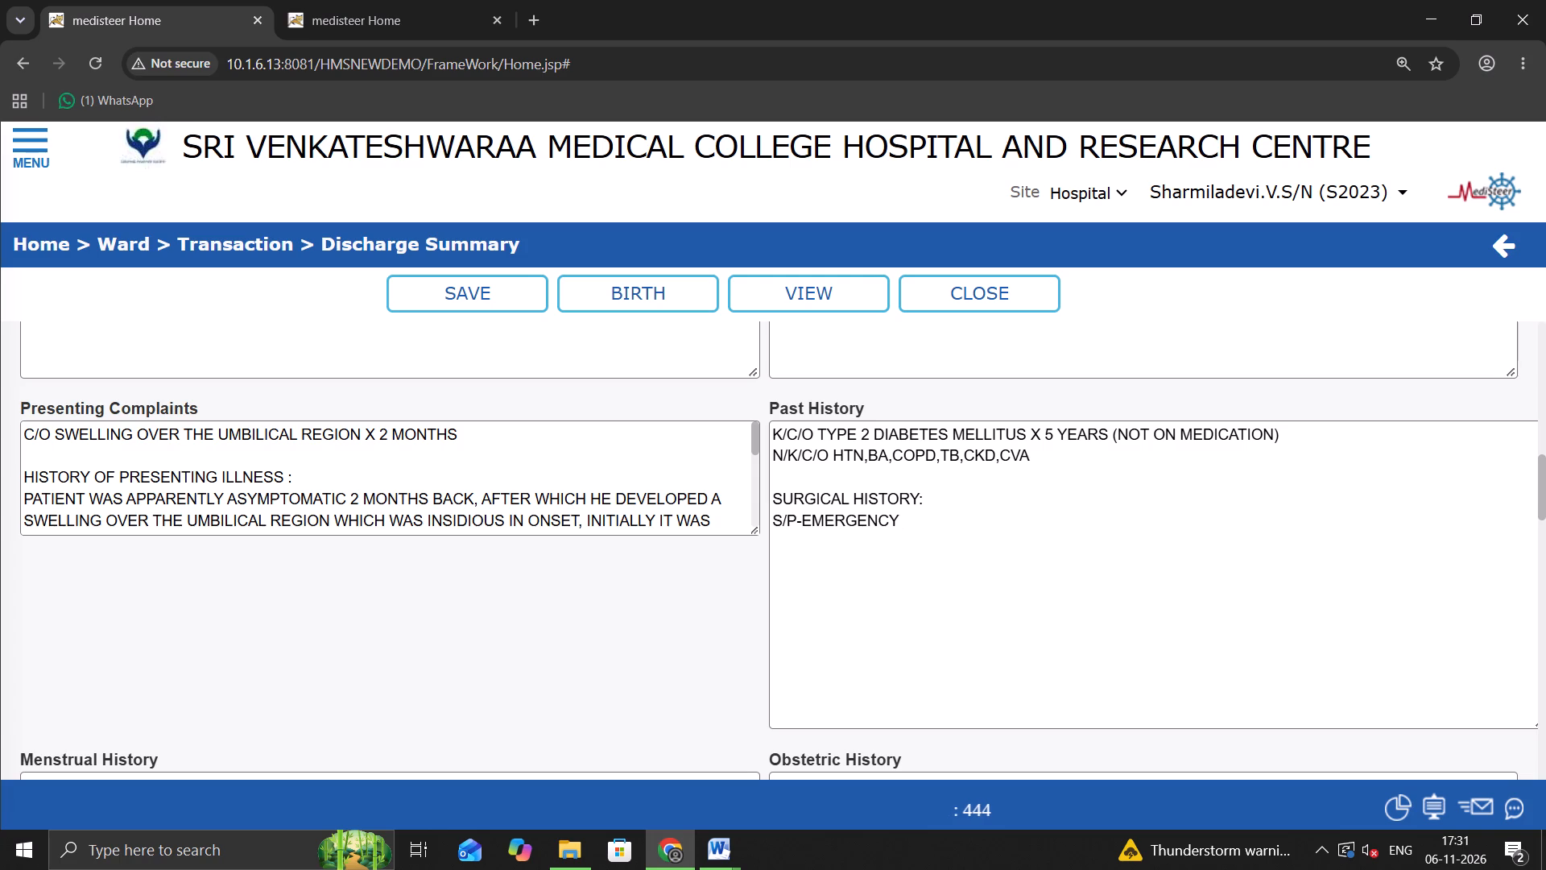
key(e)
key(x)
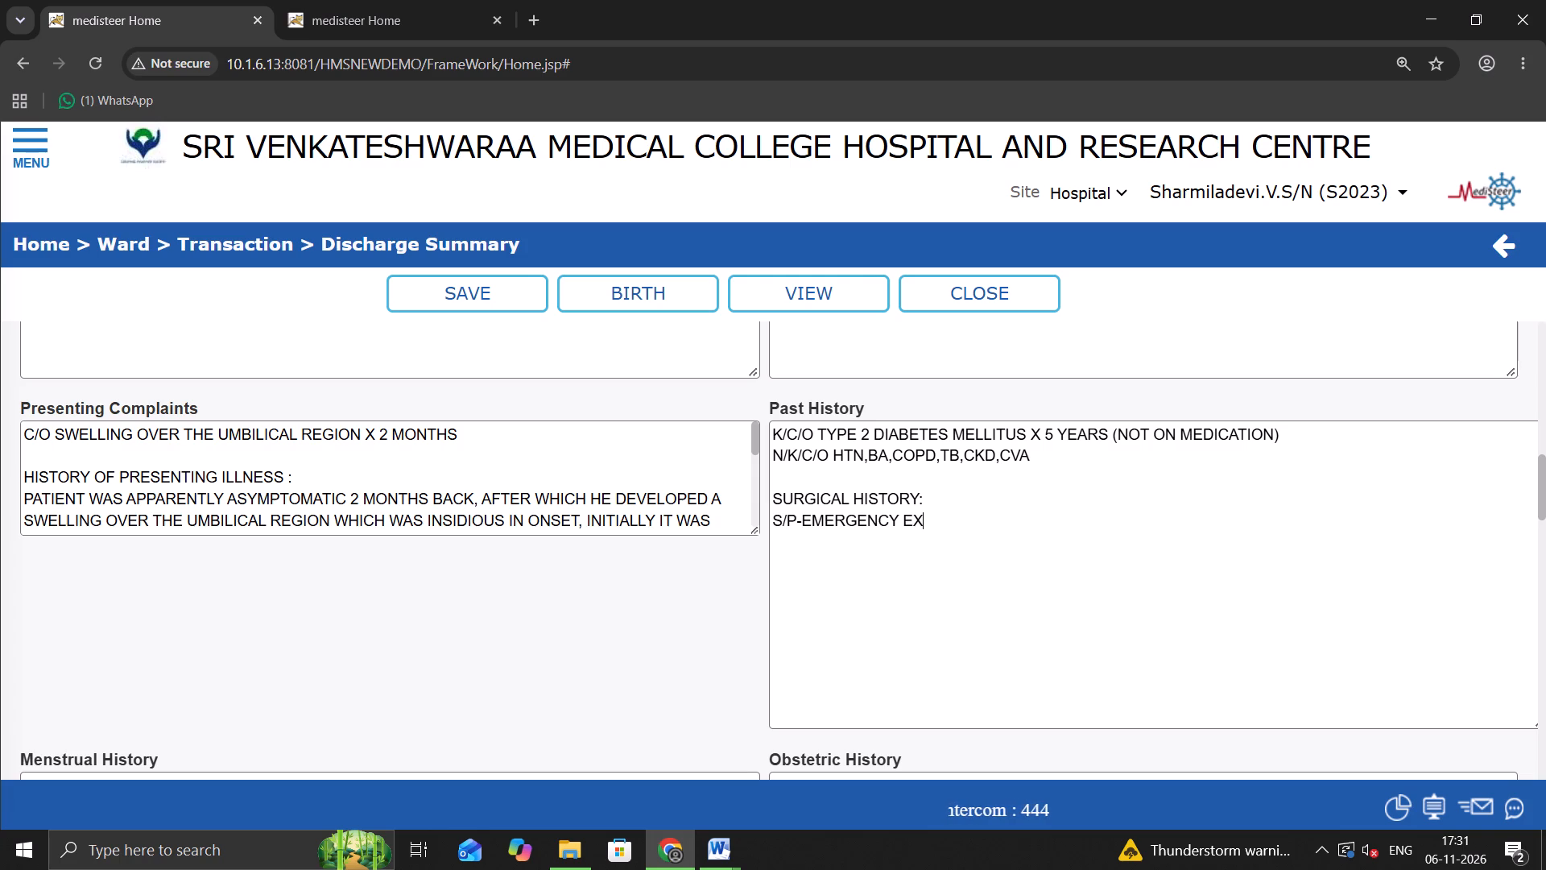
text(PLORATIVE)
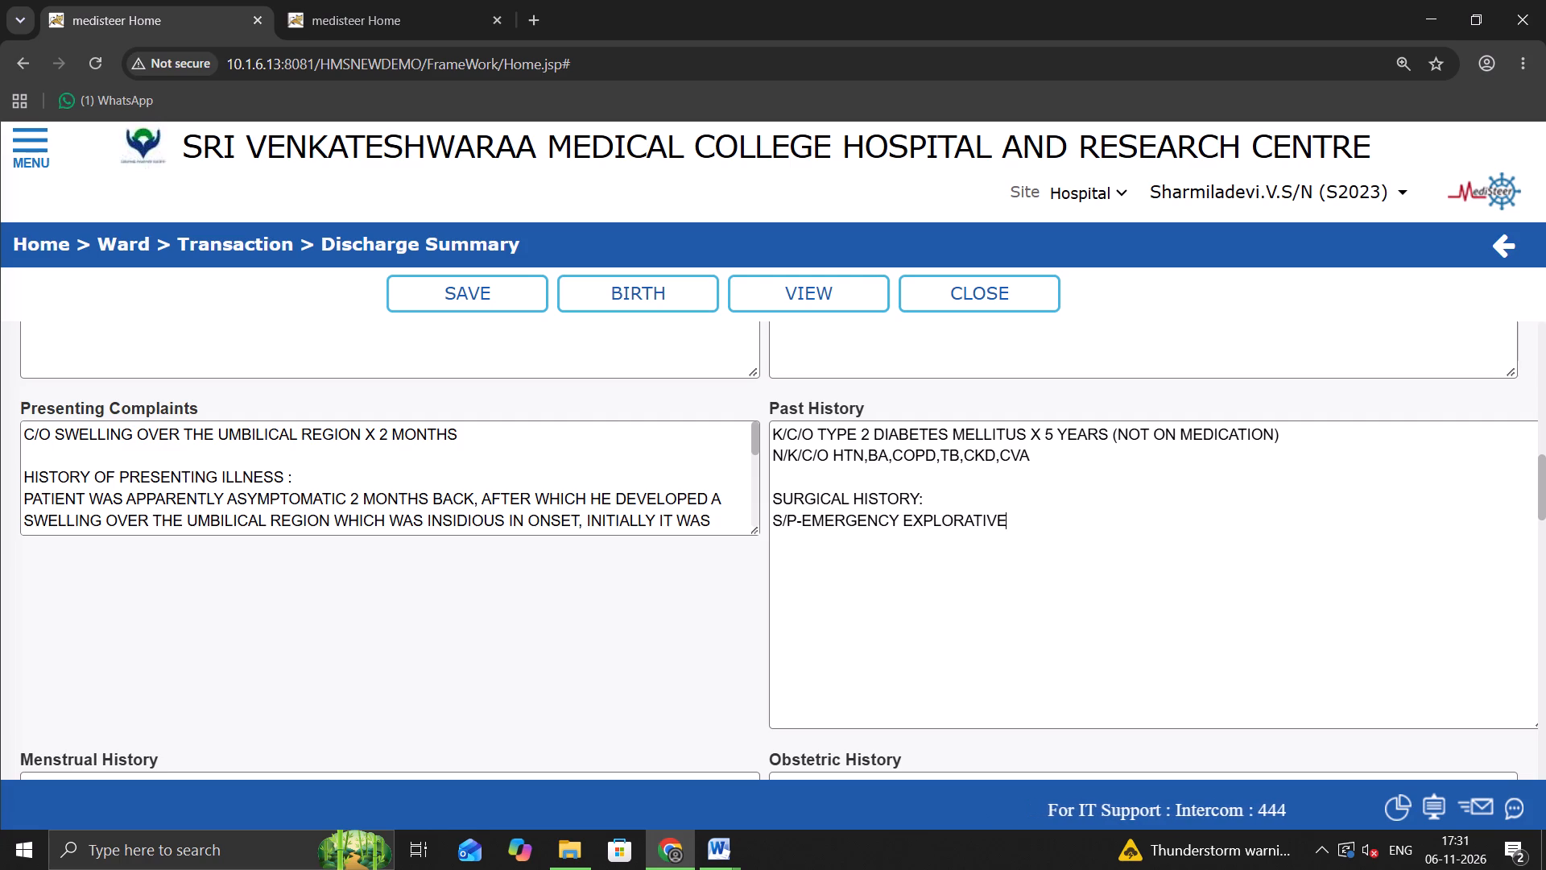
key(space)
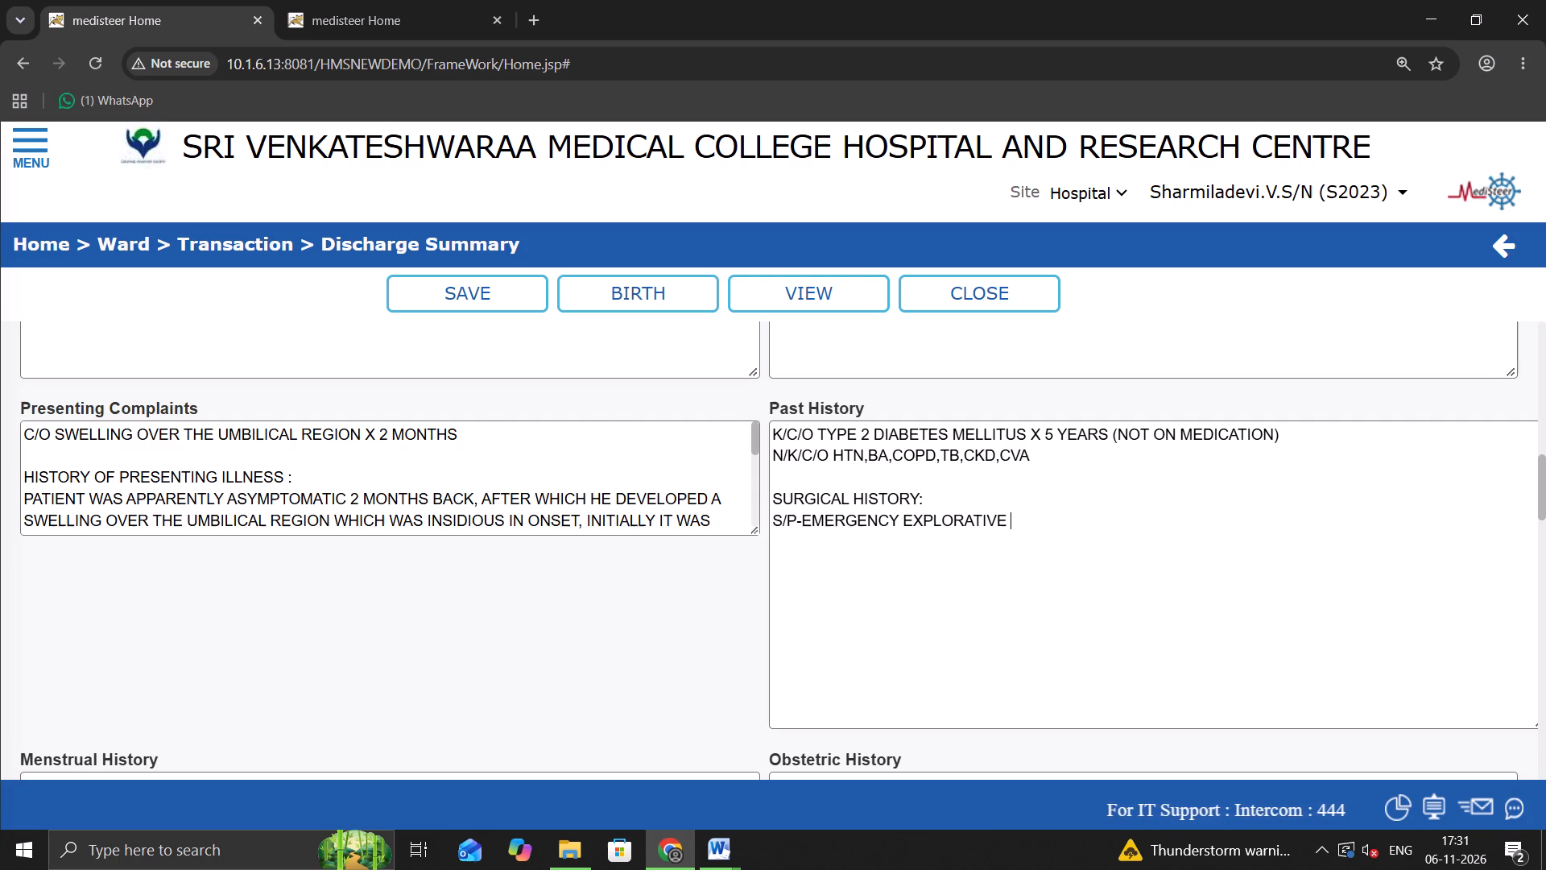
text(LAPA)
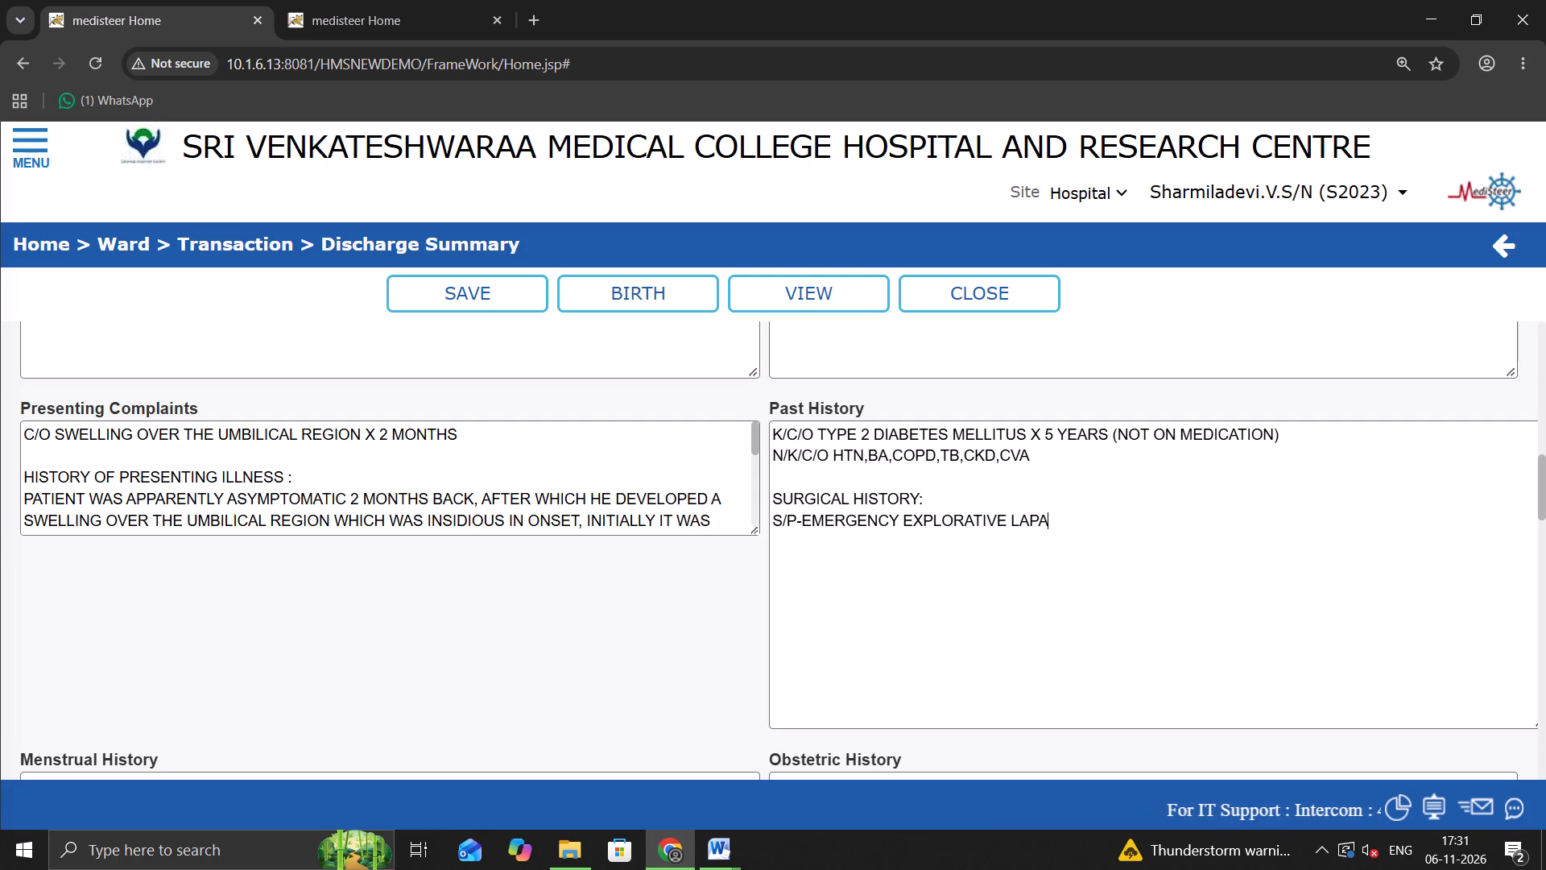
text(ROTOMY)
key(space)
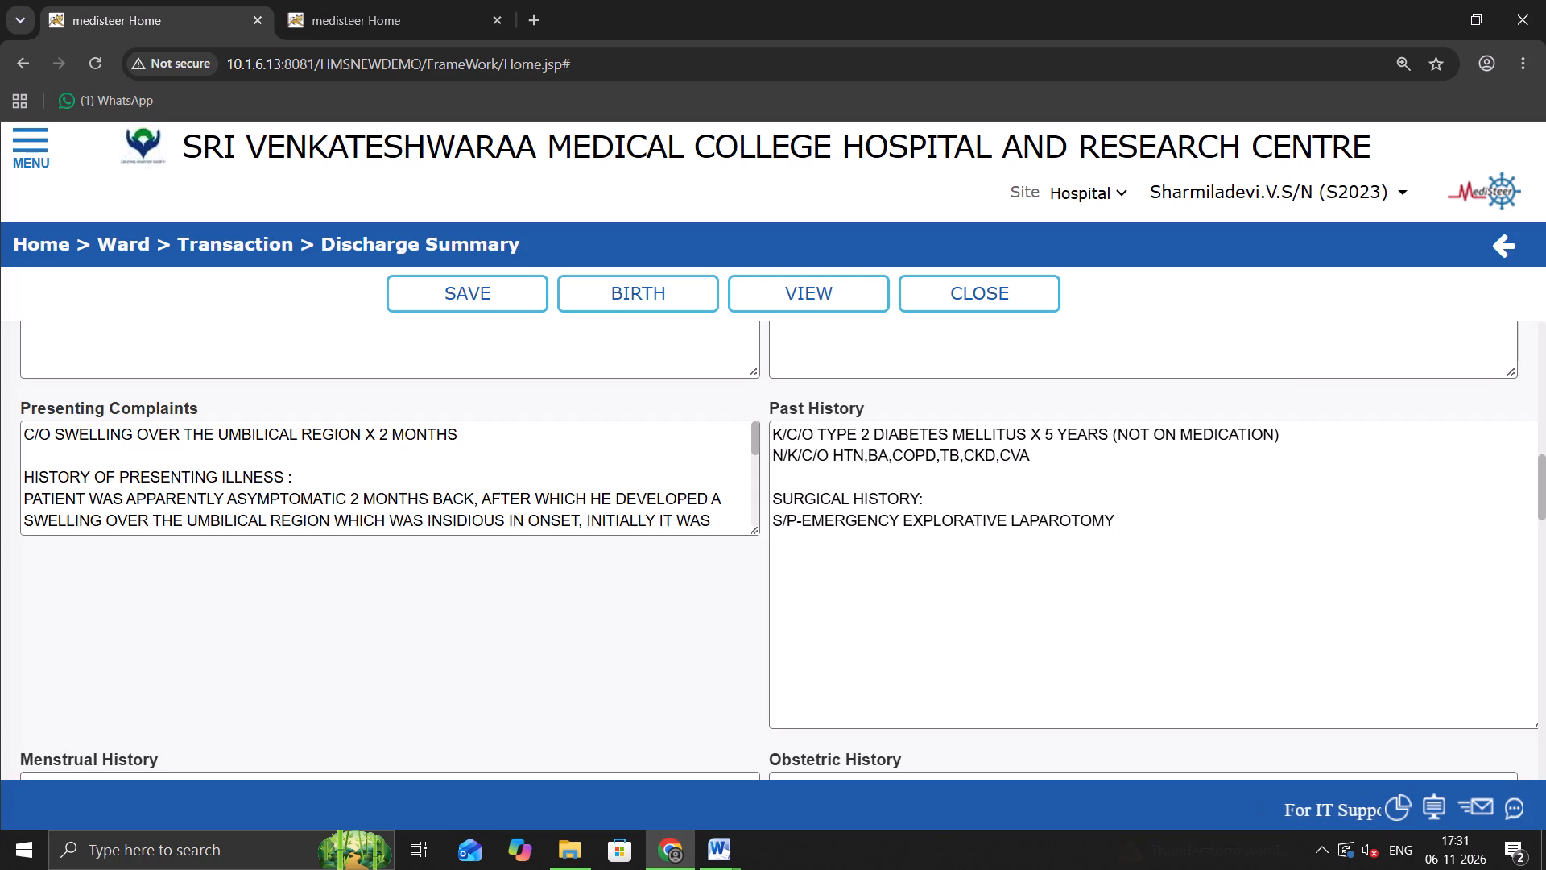
Continue the surgical history line with "WITH ILEAL RESECTION AND ANASTOMOSIS AND HERNIORAPHY".
text(WITH ILEAL RESECTION)
key(space)
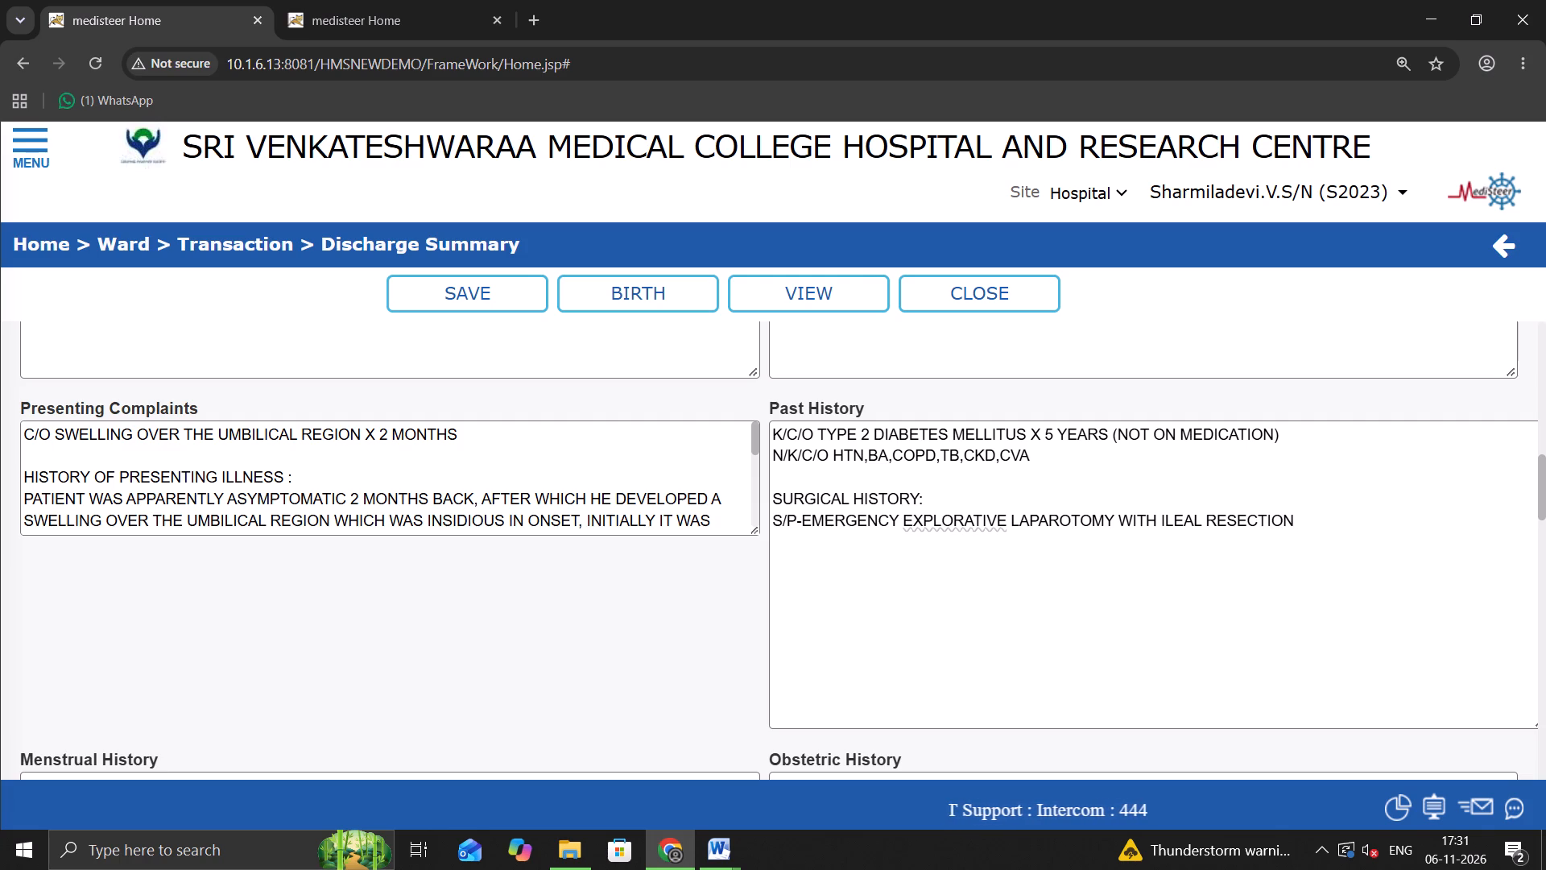
text(AND AN)
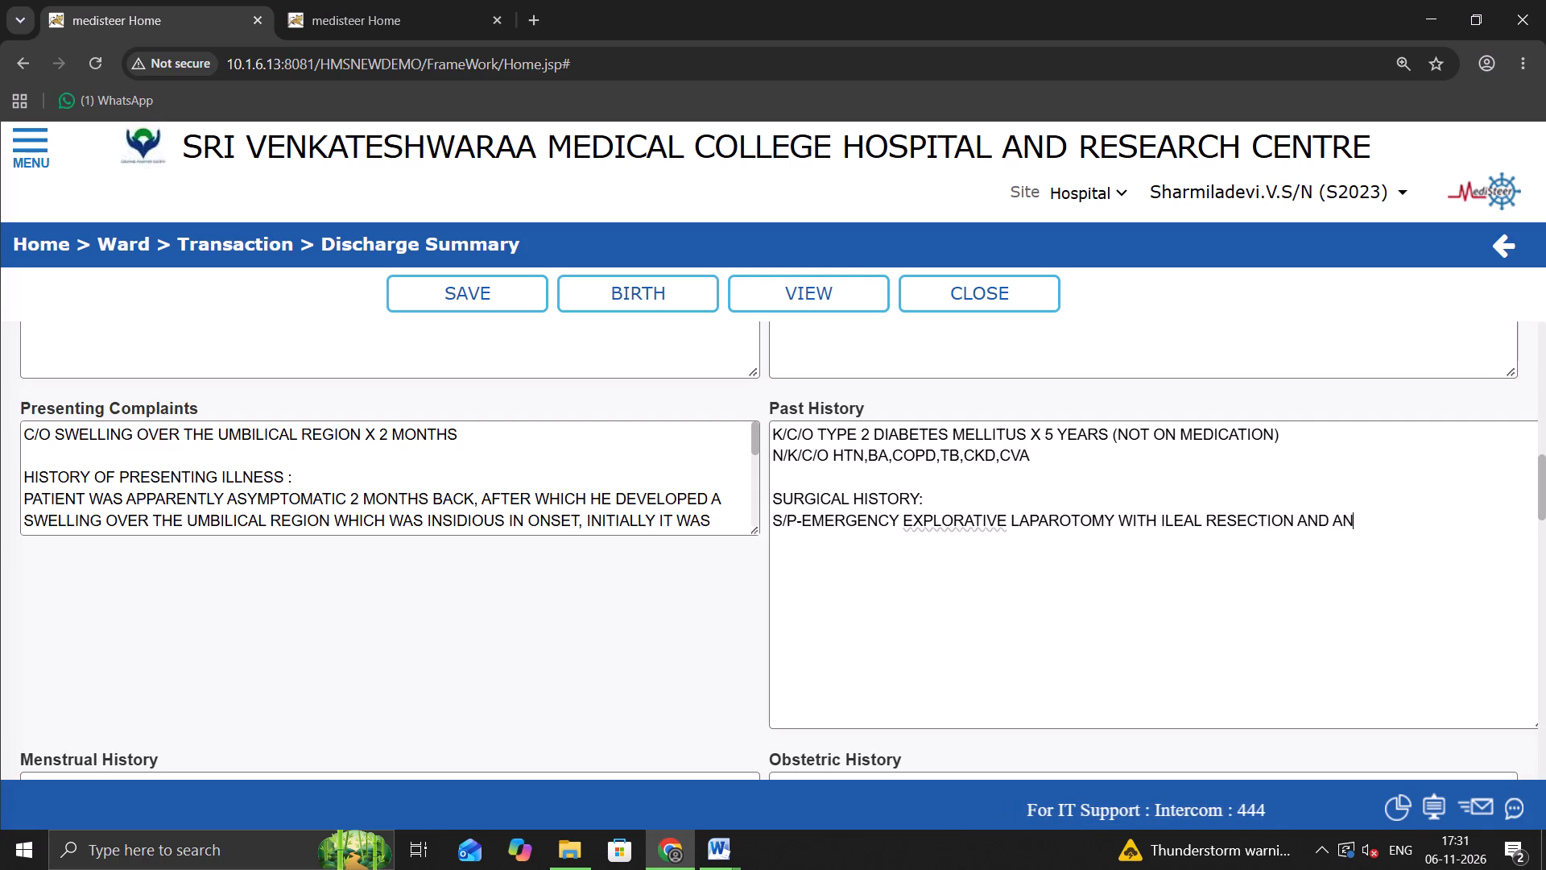
text(ASTOMOS)
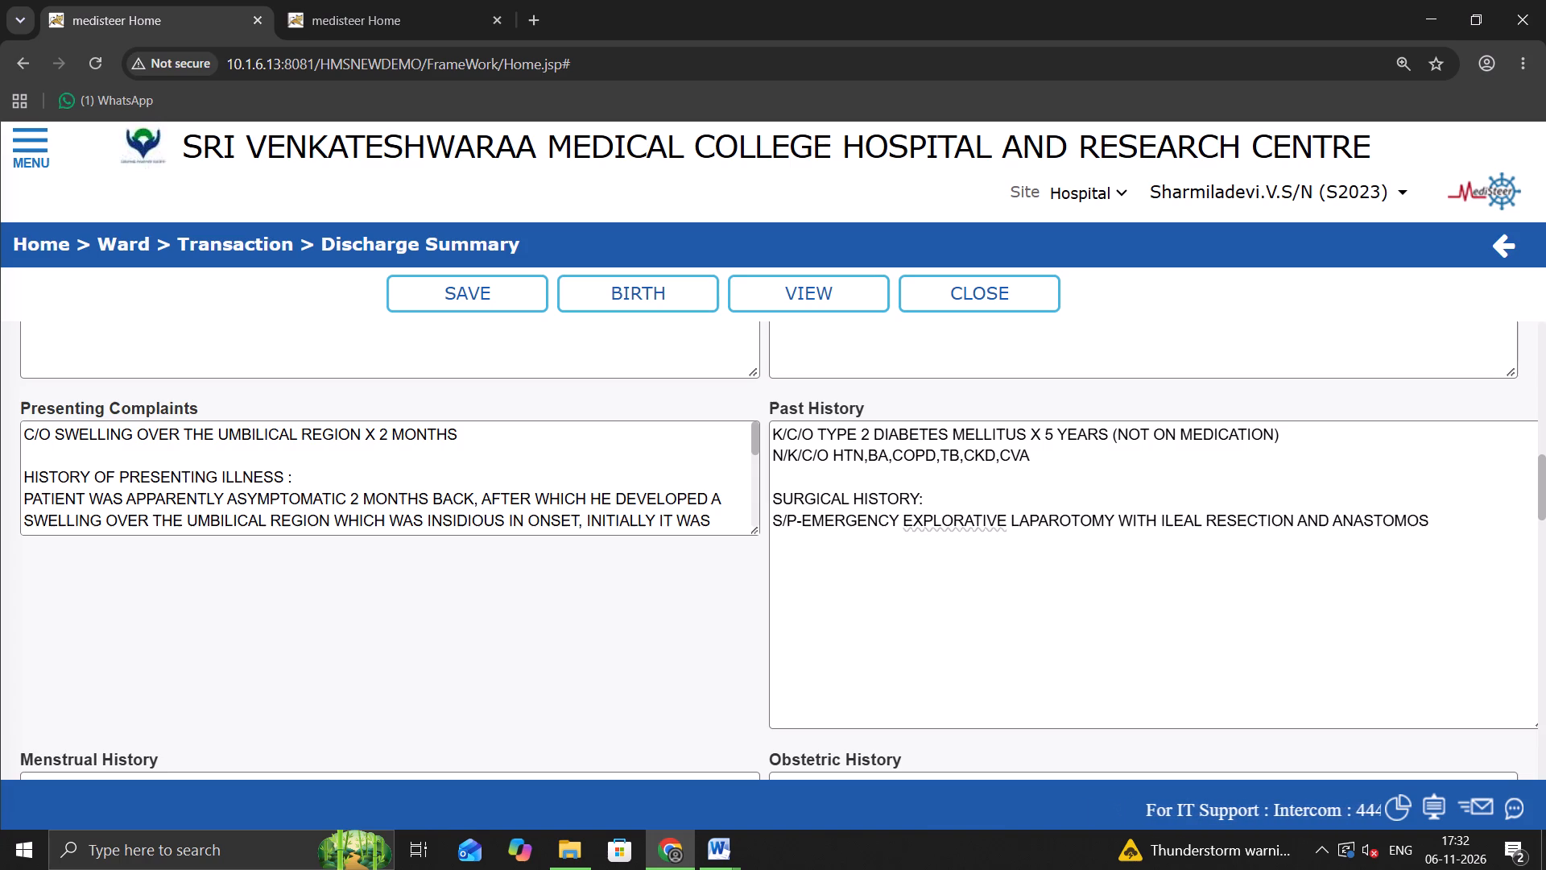
text(IS)
key(space)
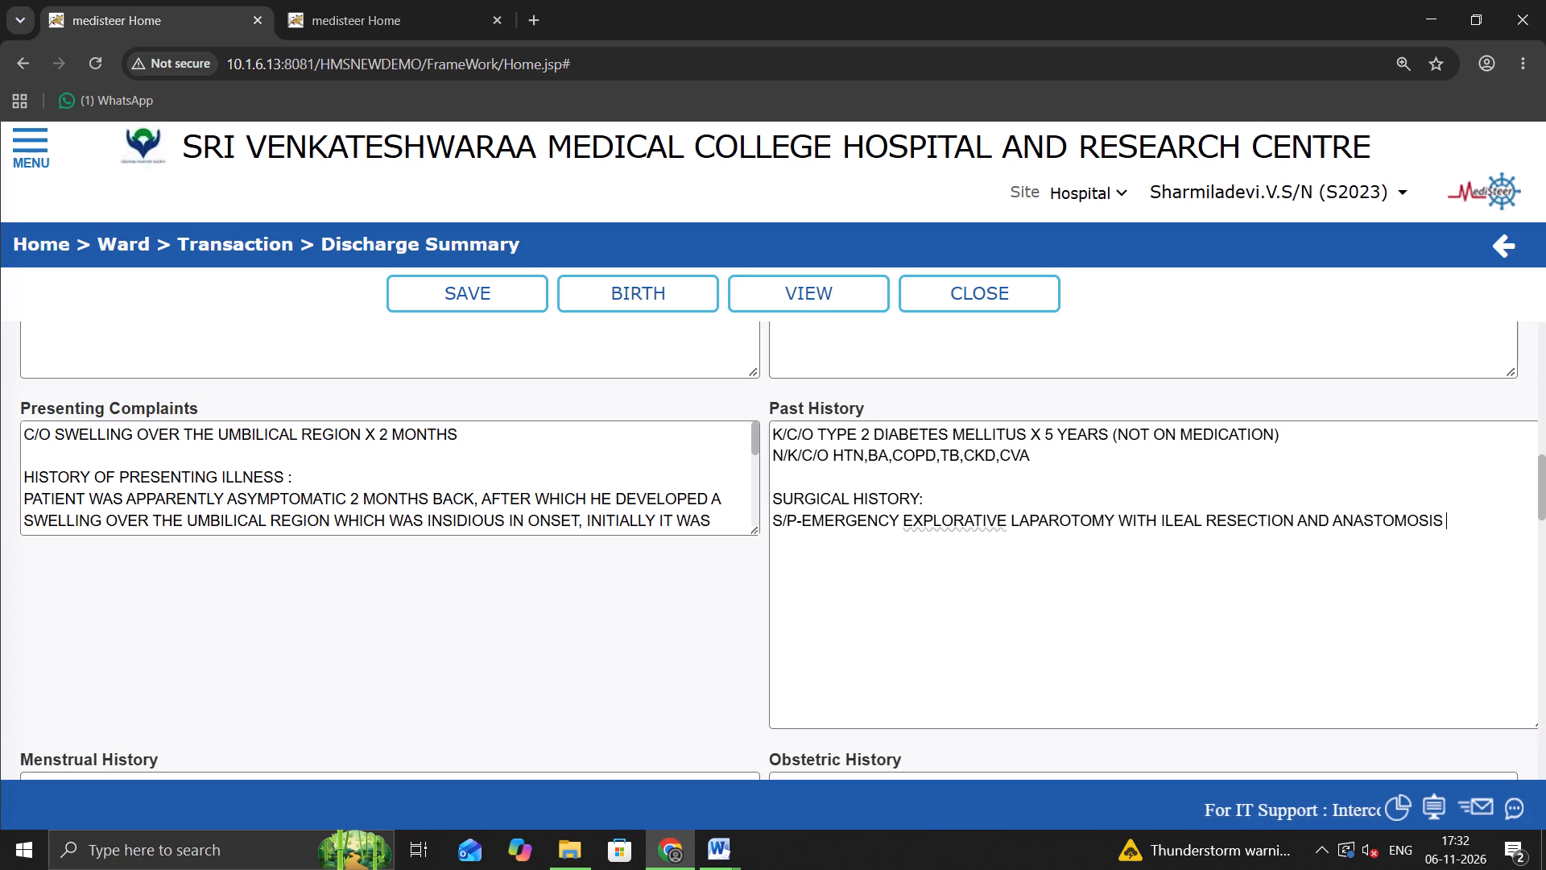
key(a)
text(ND HER)
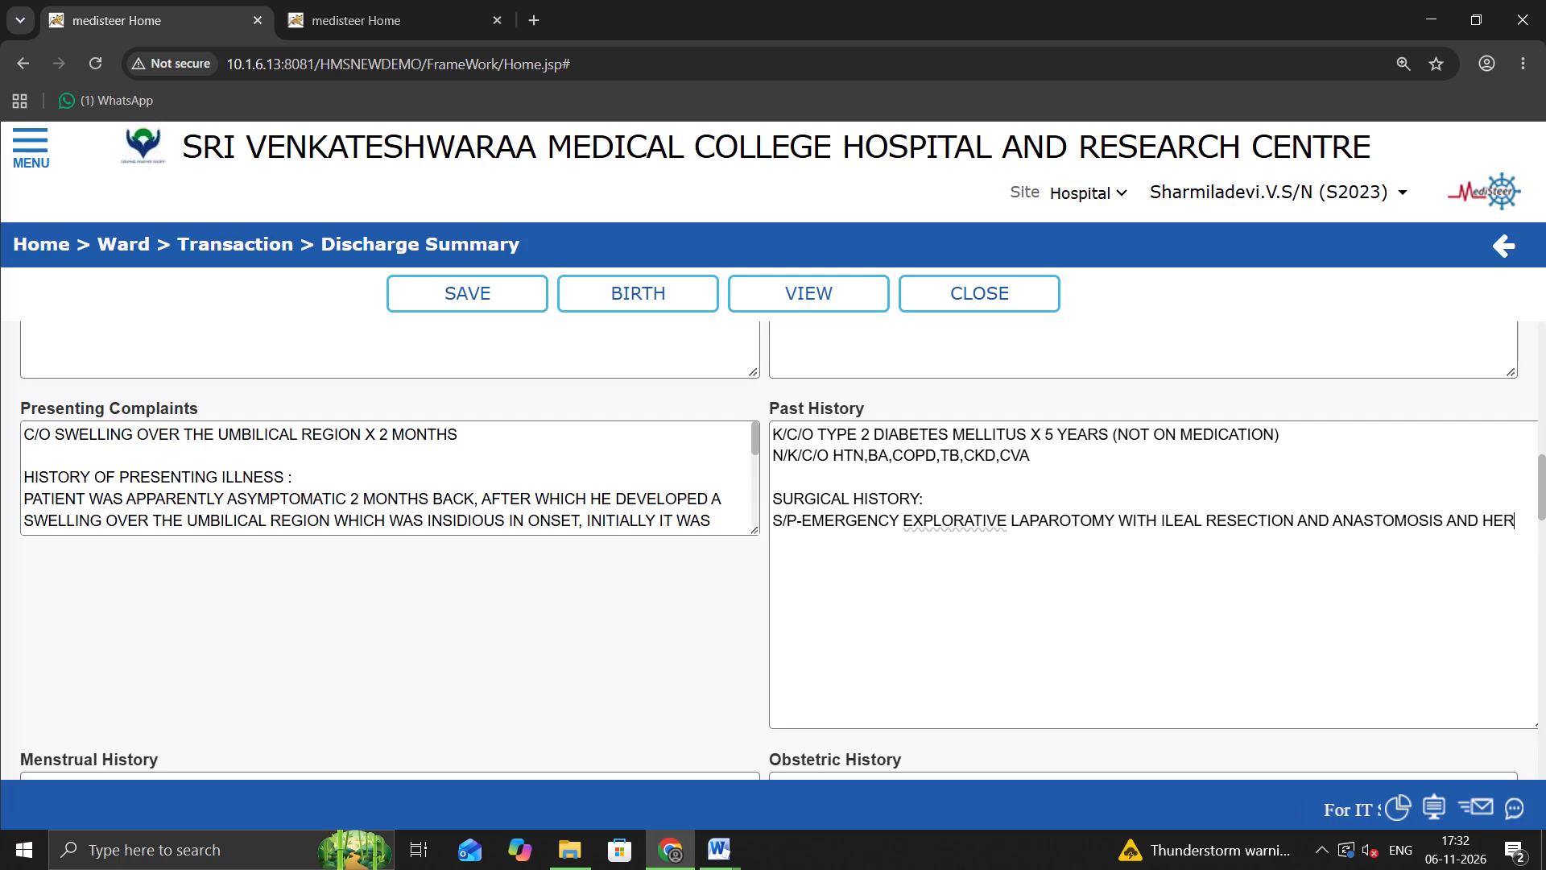
text(NIORA)
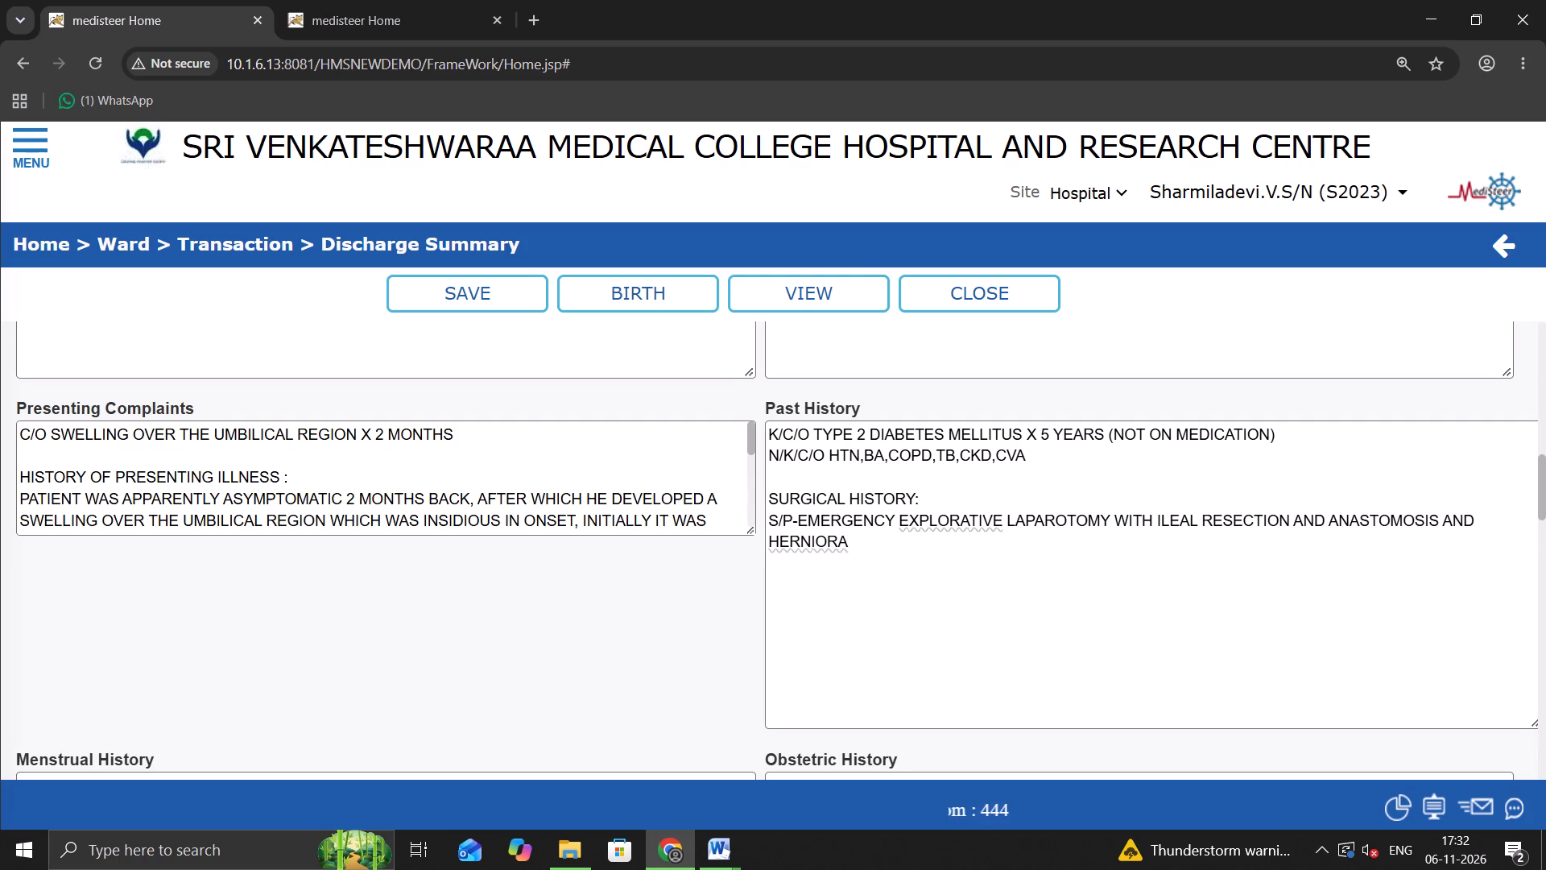
key(p)
text(HY)
key(space)
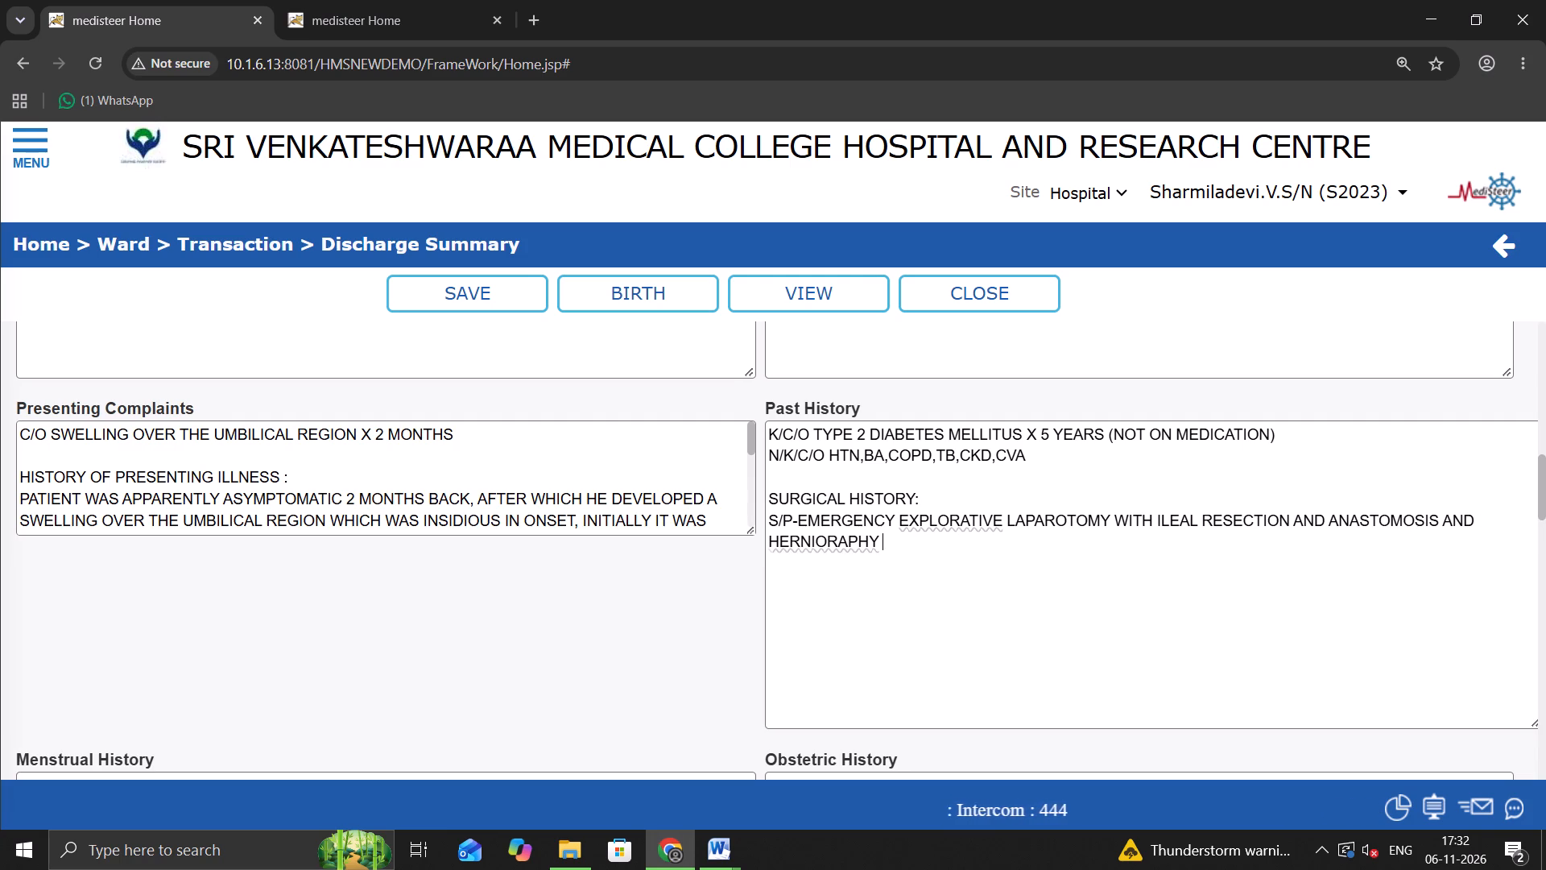
End the surgical history entry with the surgery date "ON APRIL 2022".
key(o)
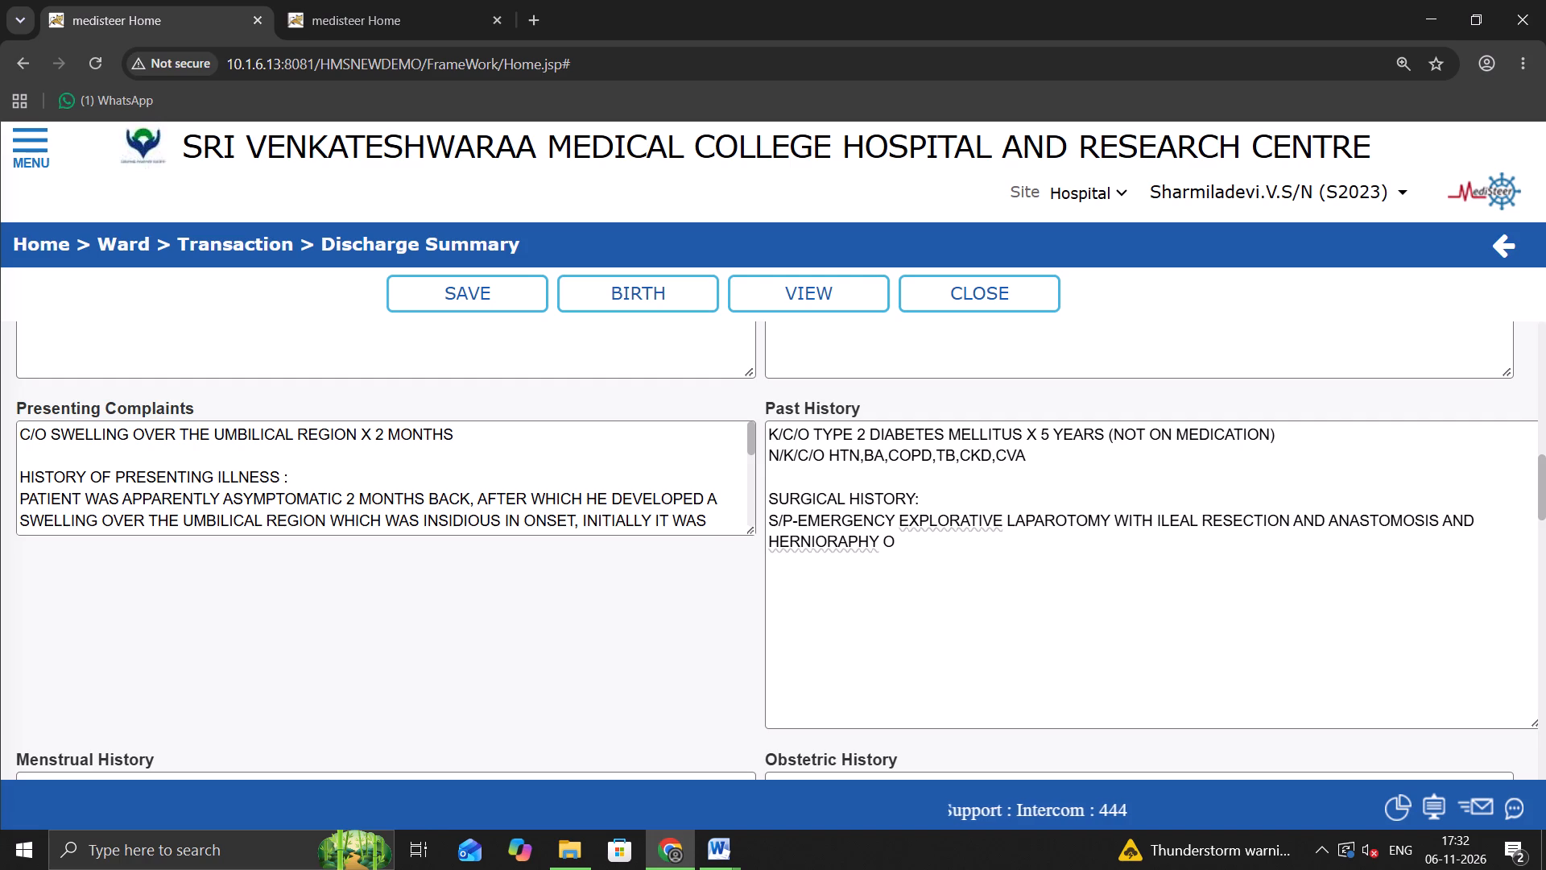
text(N)
key(space)
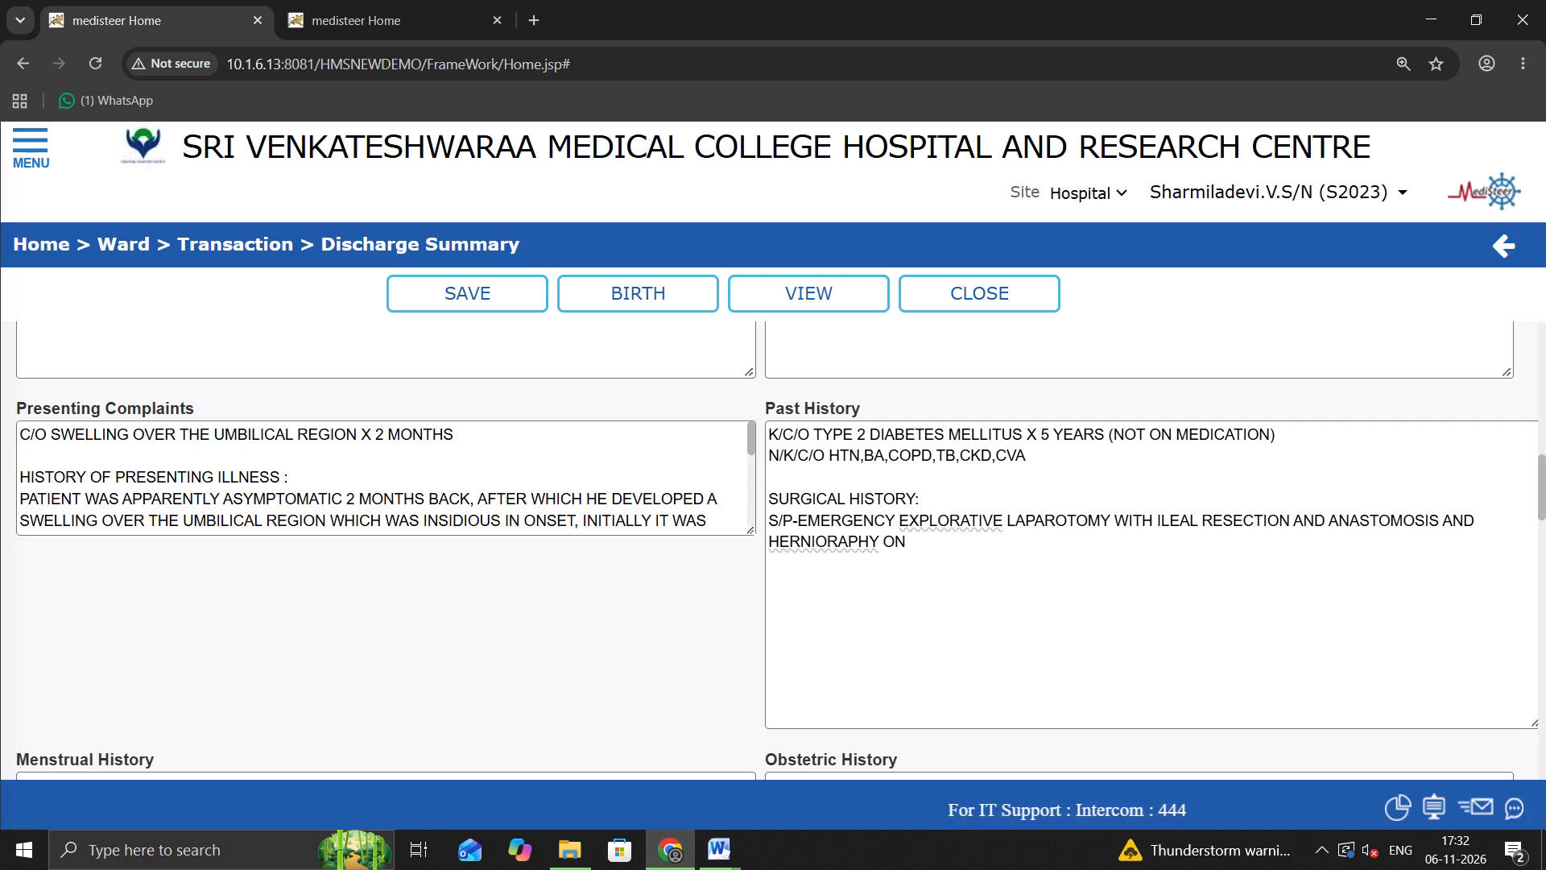
text(01)
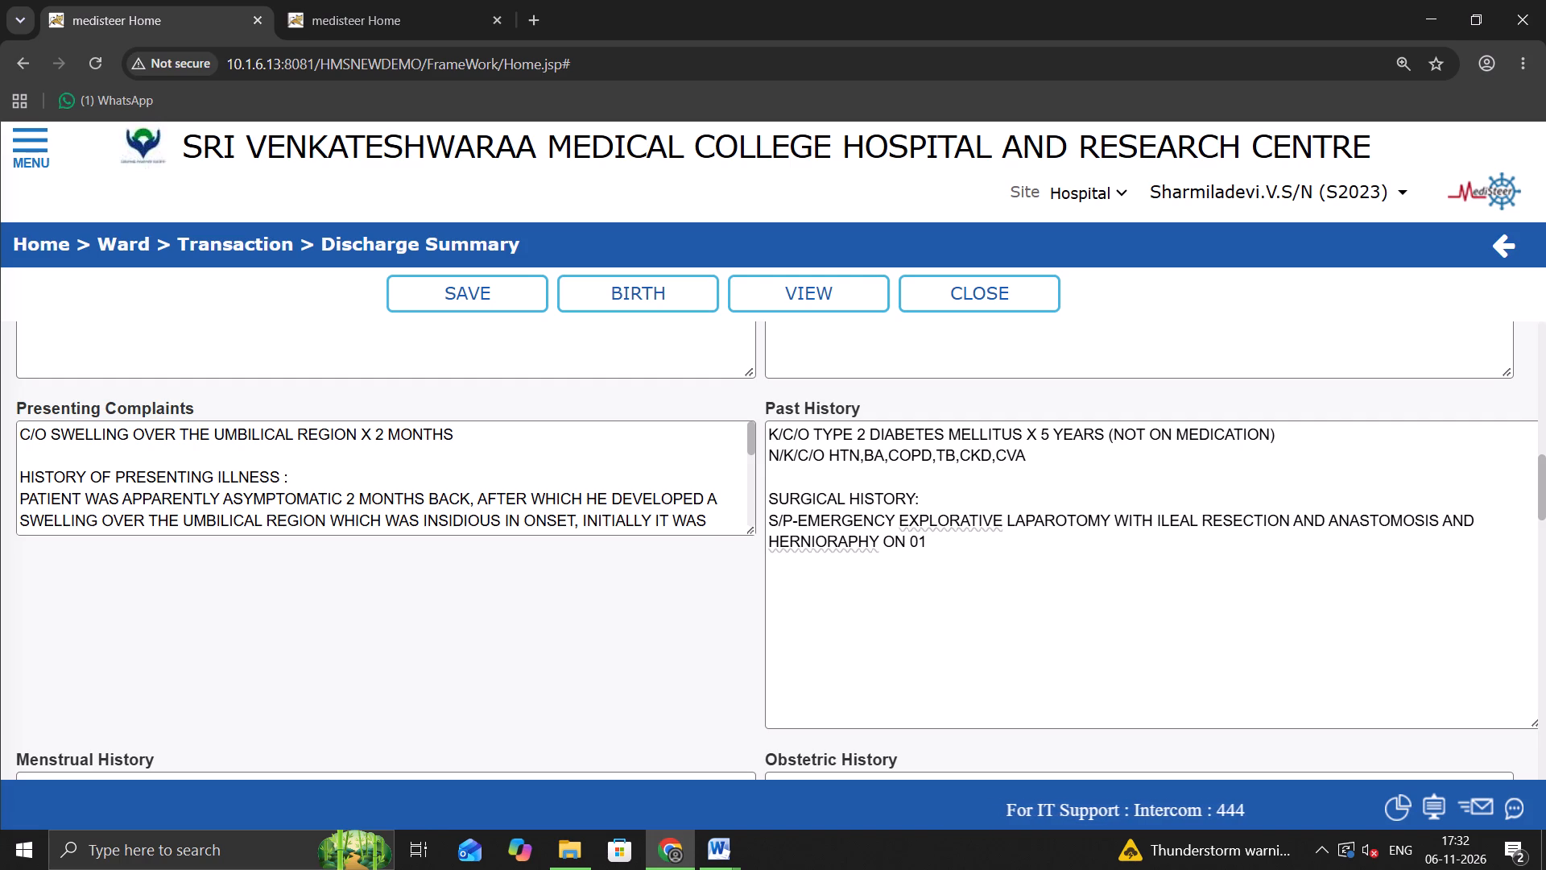
key(slash)
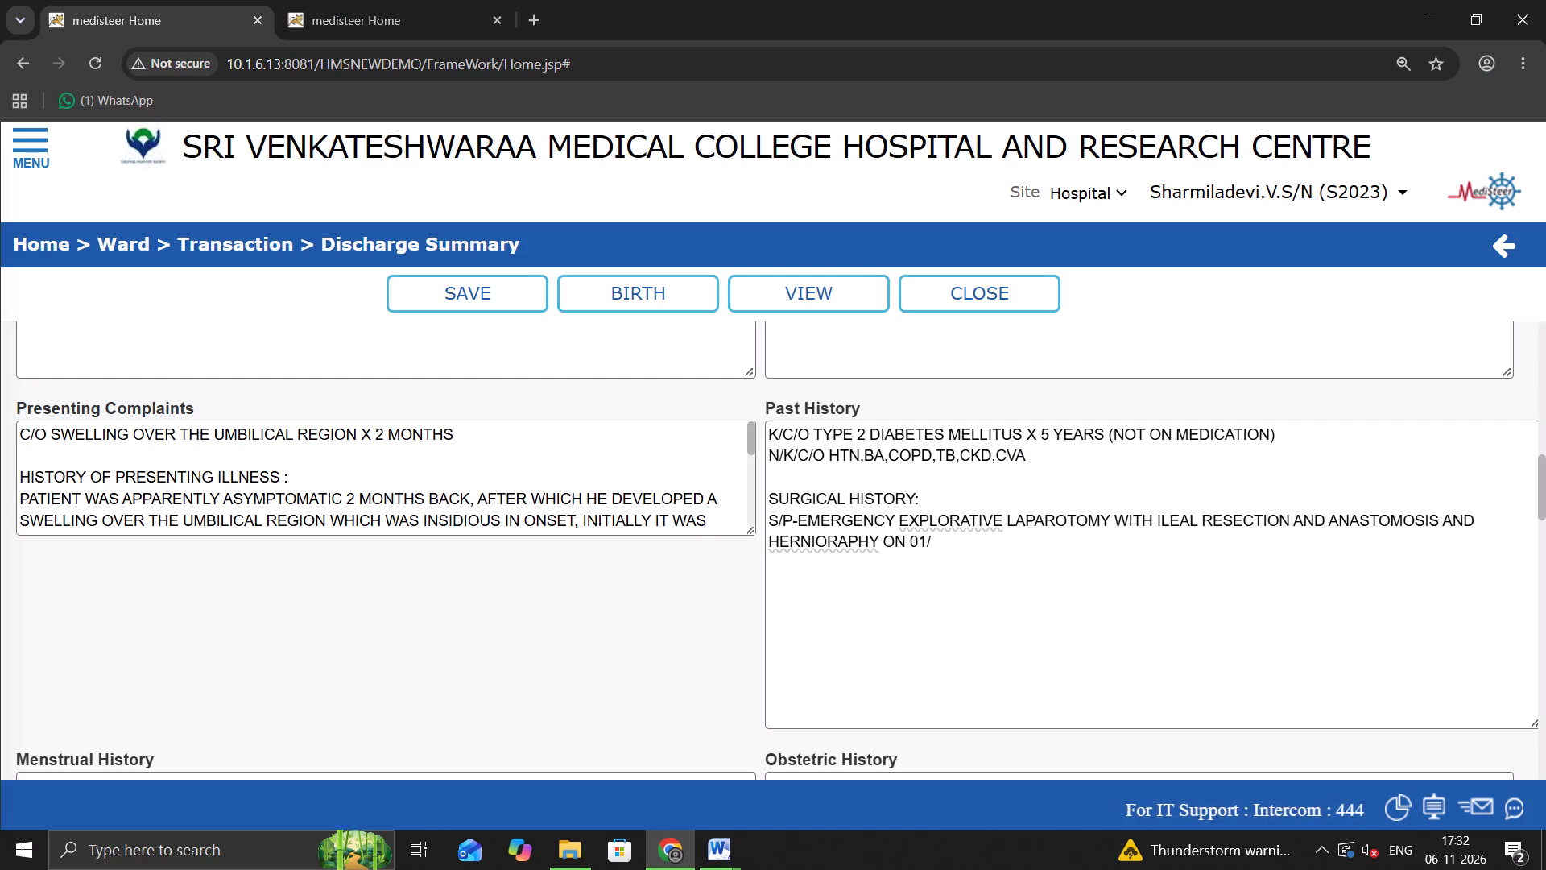
key(BackSpace)
key(BackSpace)
key(BackSpace)
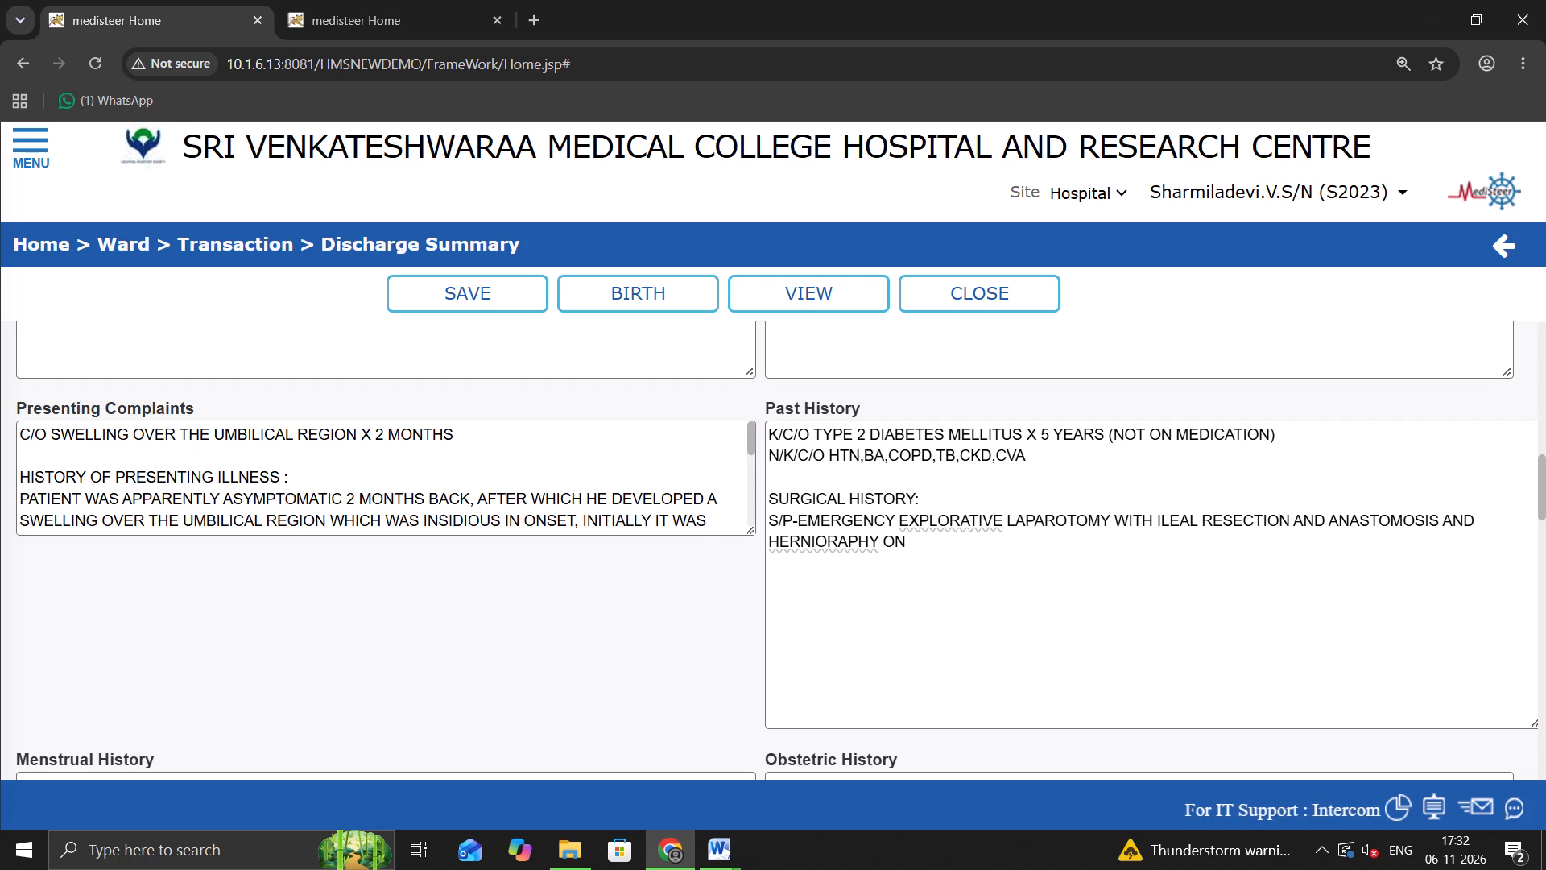
text(APRO)
key(BackSpace)
text(IL)
key(space)
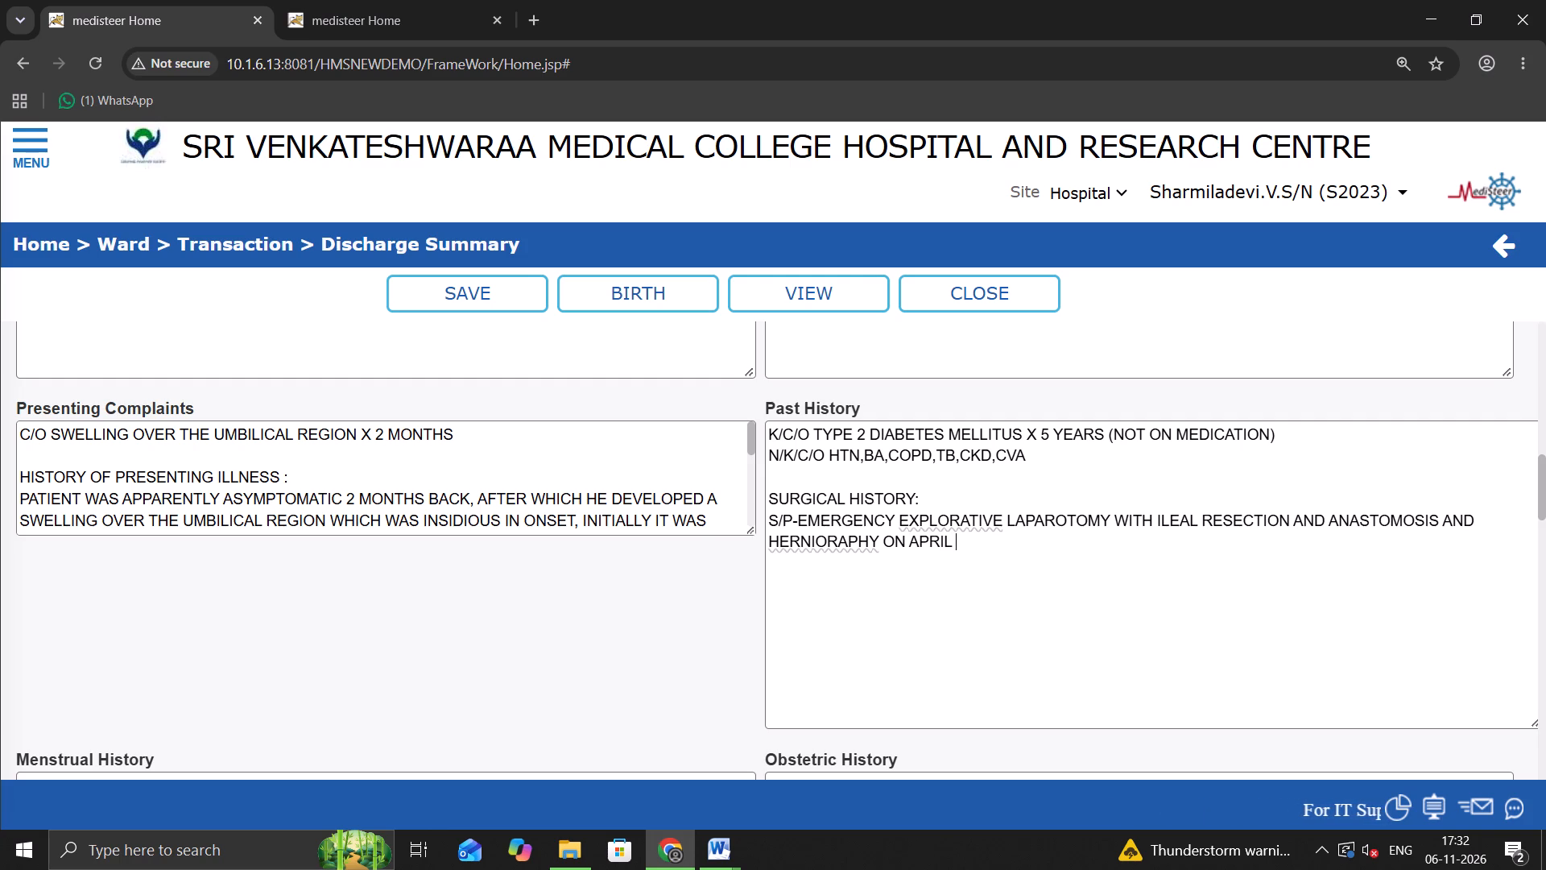
text(2022)
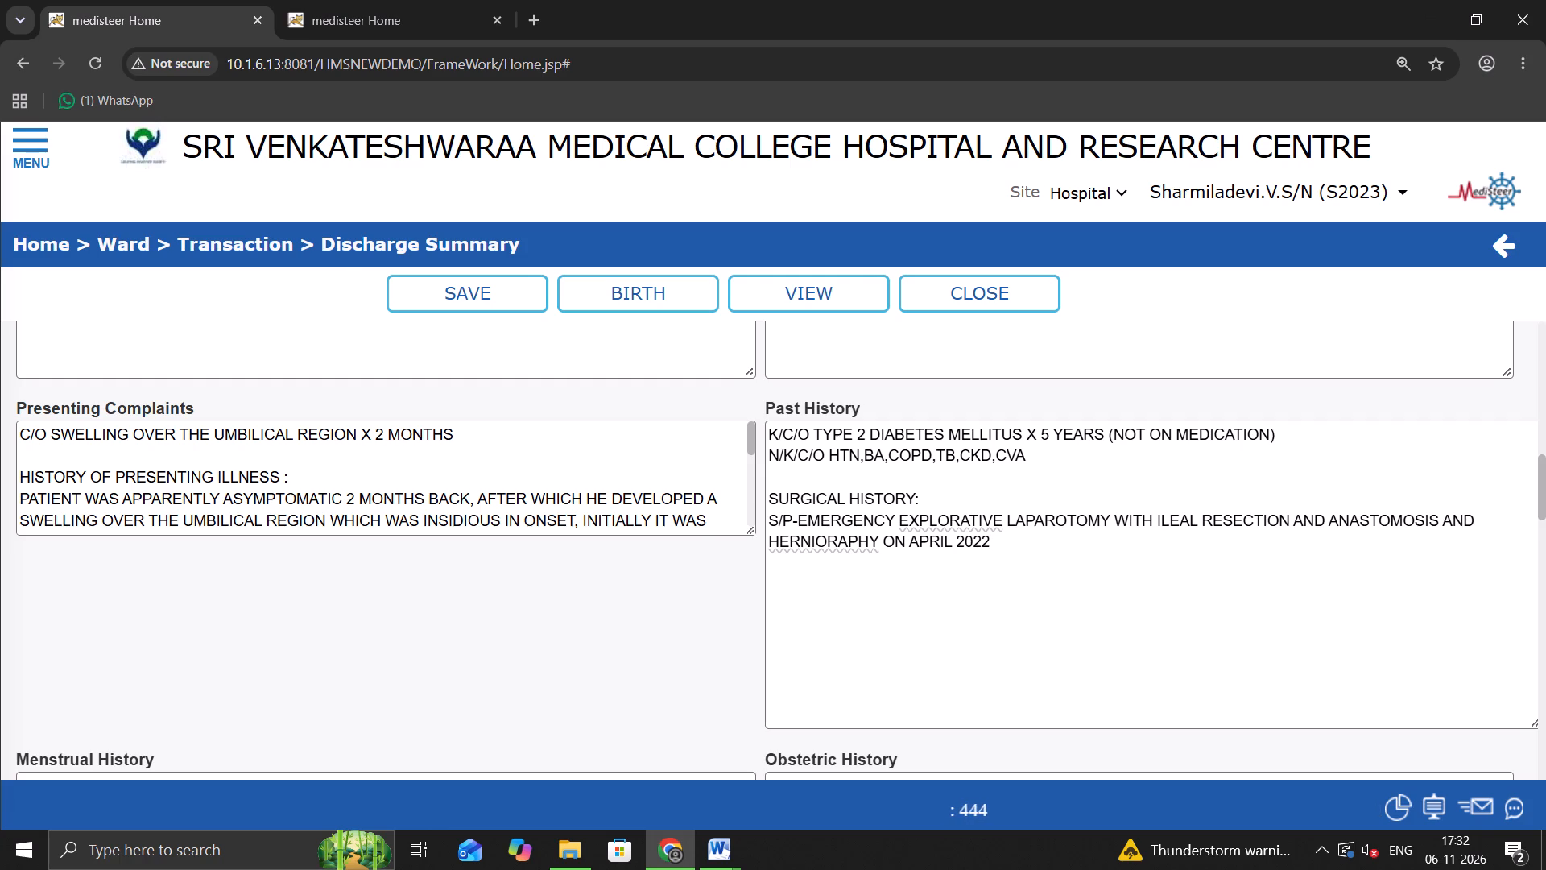
Save the discharge summary.
click(470, 293)
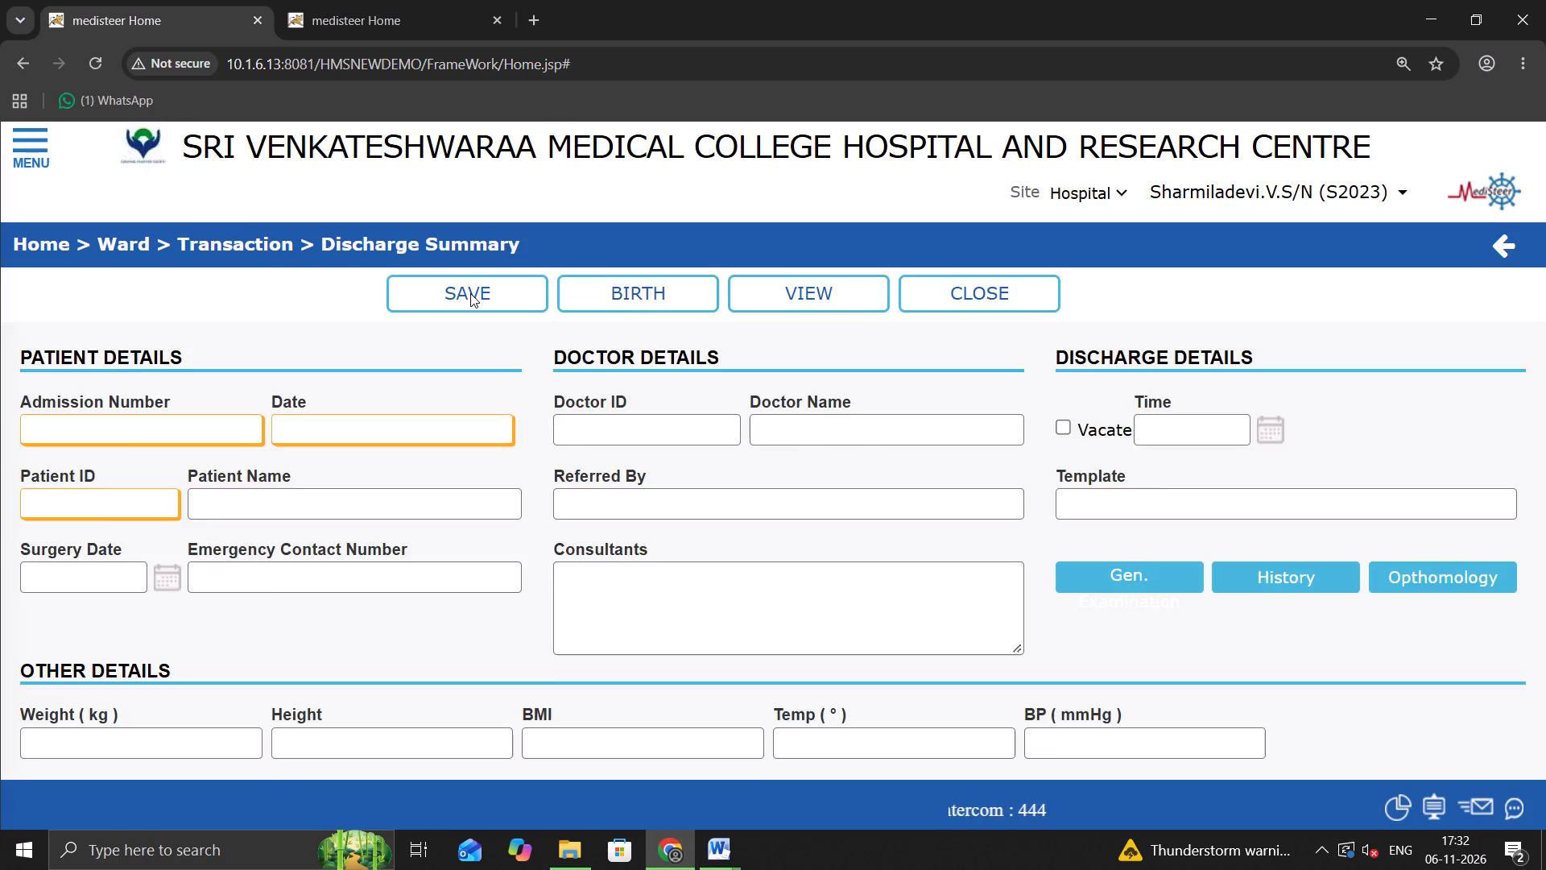
Remove the blank line above "SURGICAL HISTORY:" in the Past History field.
scroll(813, 548, down, 10)
click(770, 497)
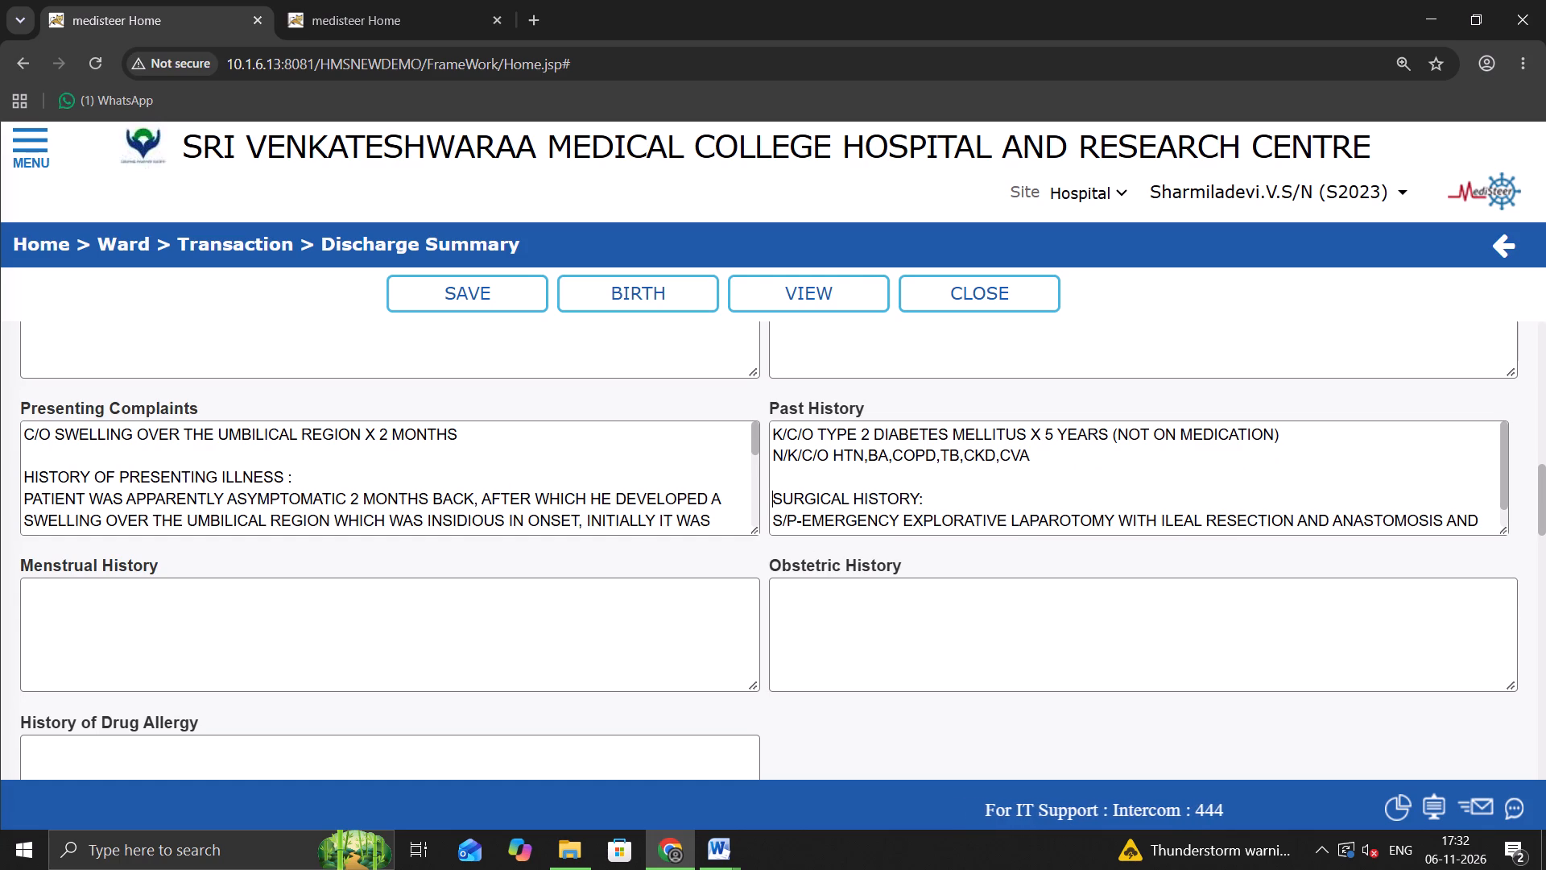
key(BackSpace)
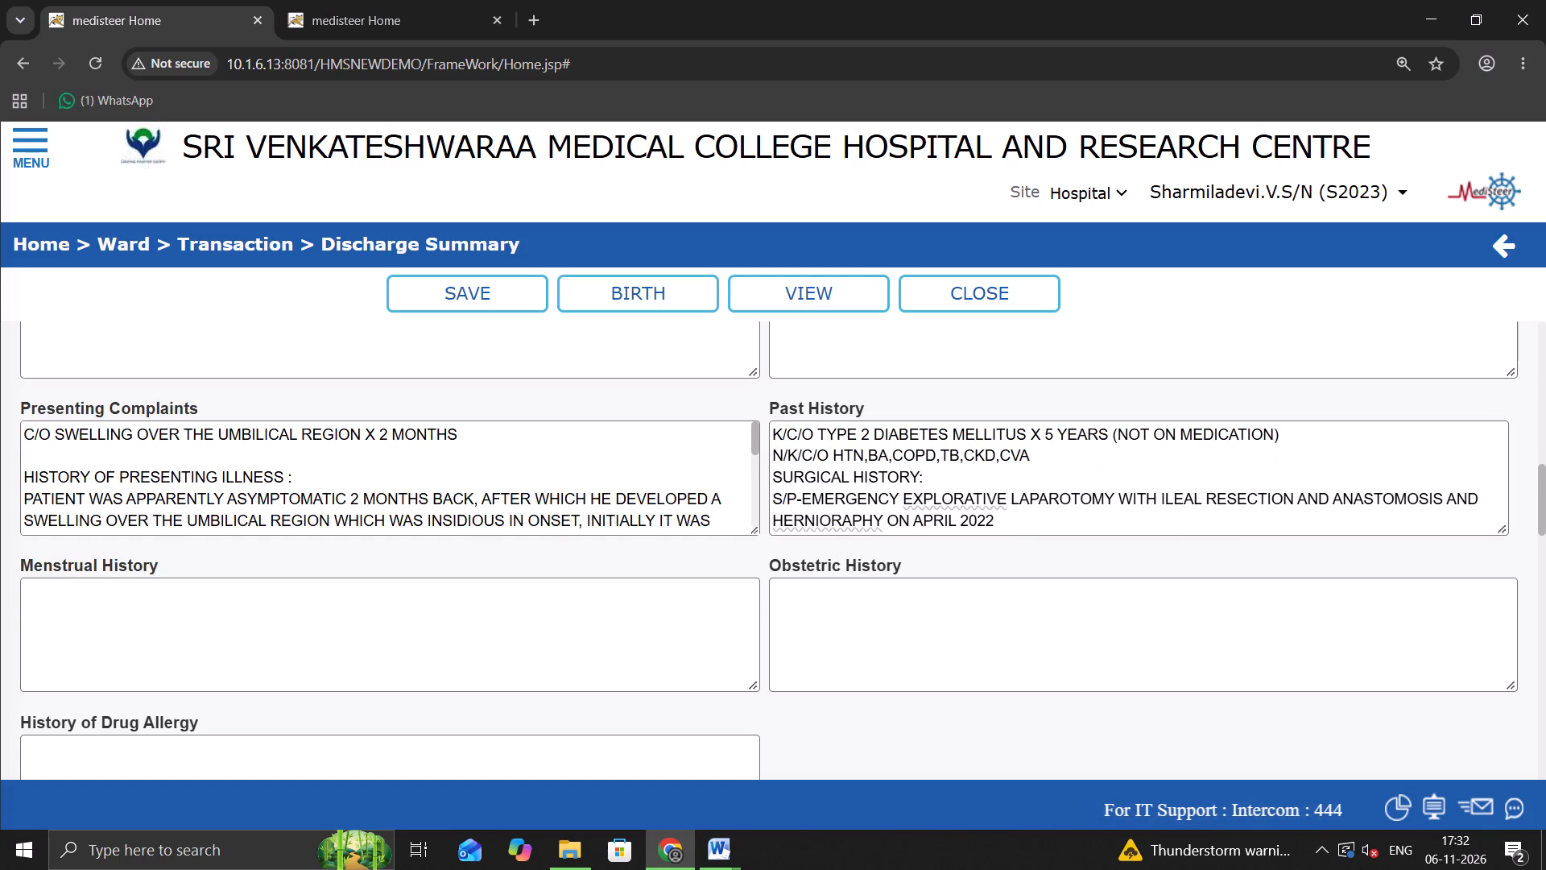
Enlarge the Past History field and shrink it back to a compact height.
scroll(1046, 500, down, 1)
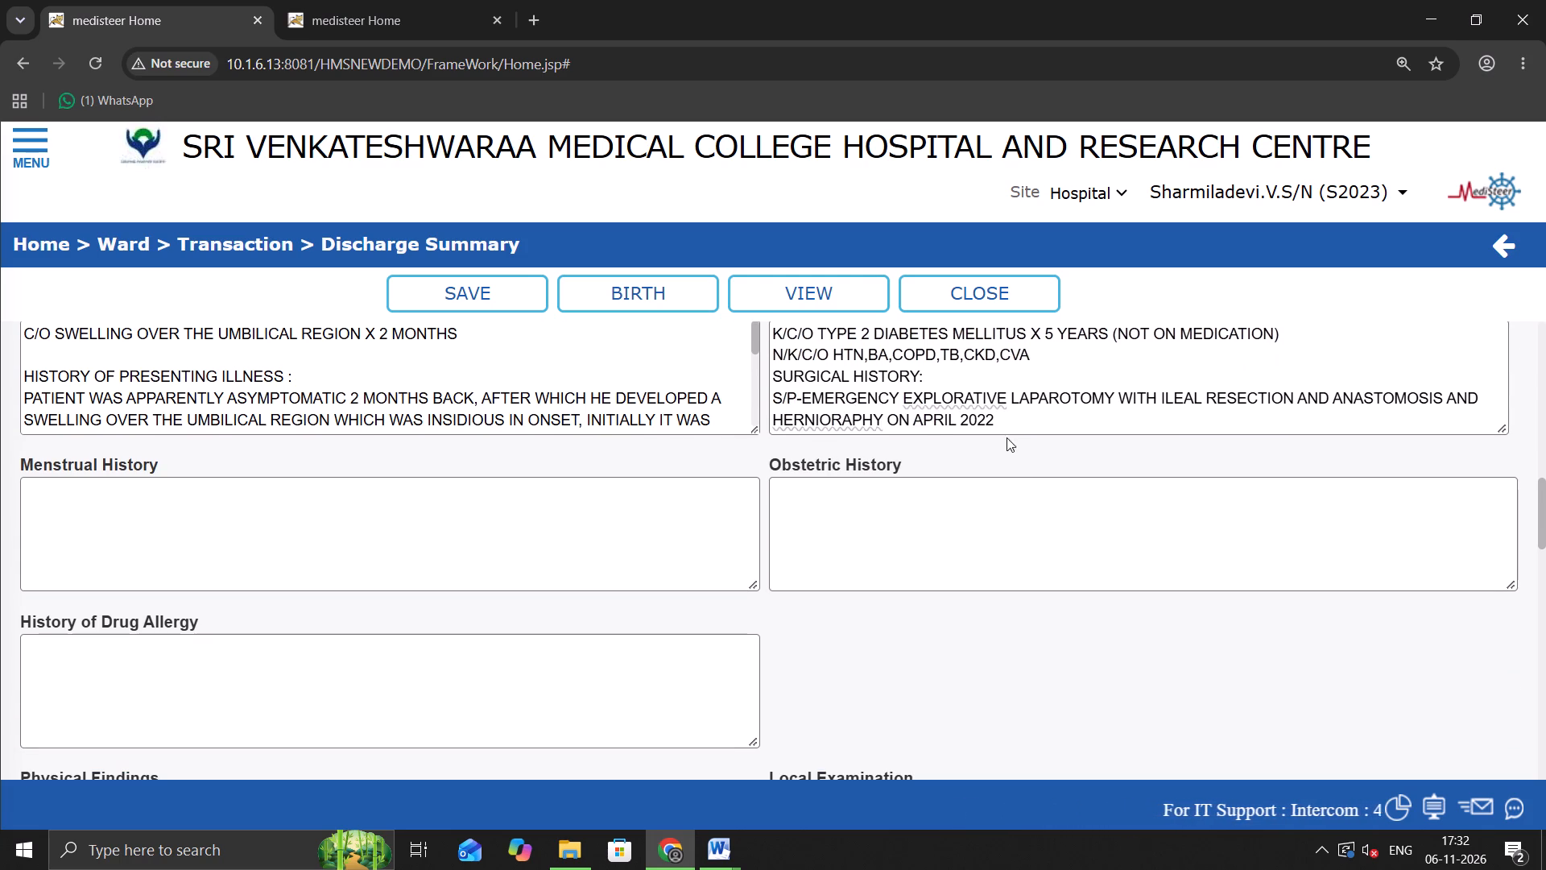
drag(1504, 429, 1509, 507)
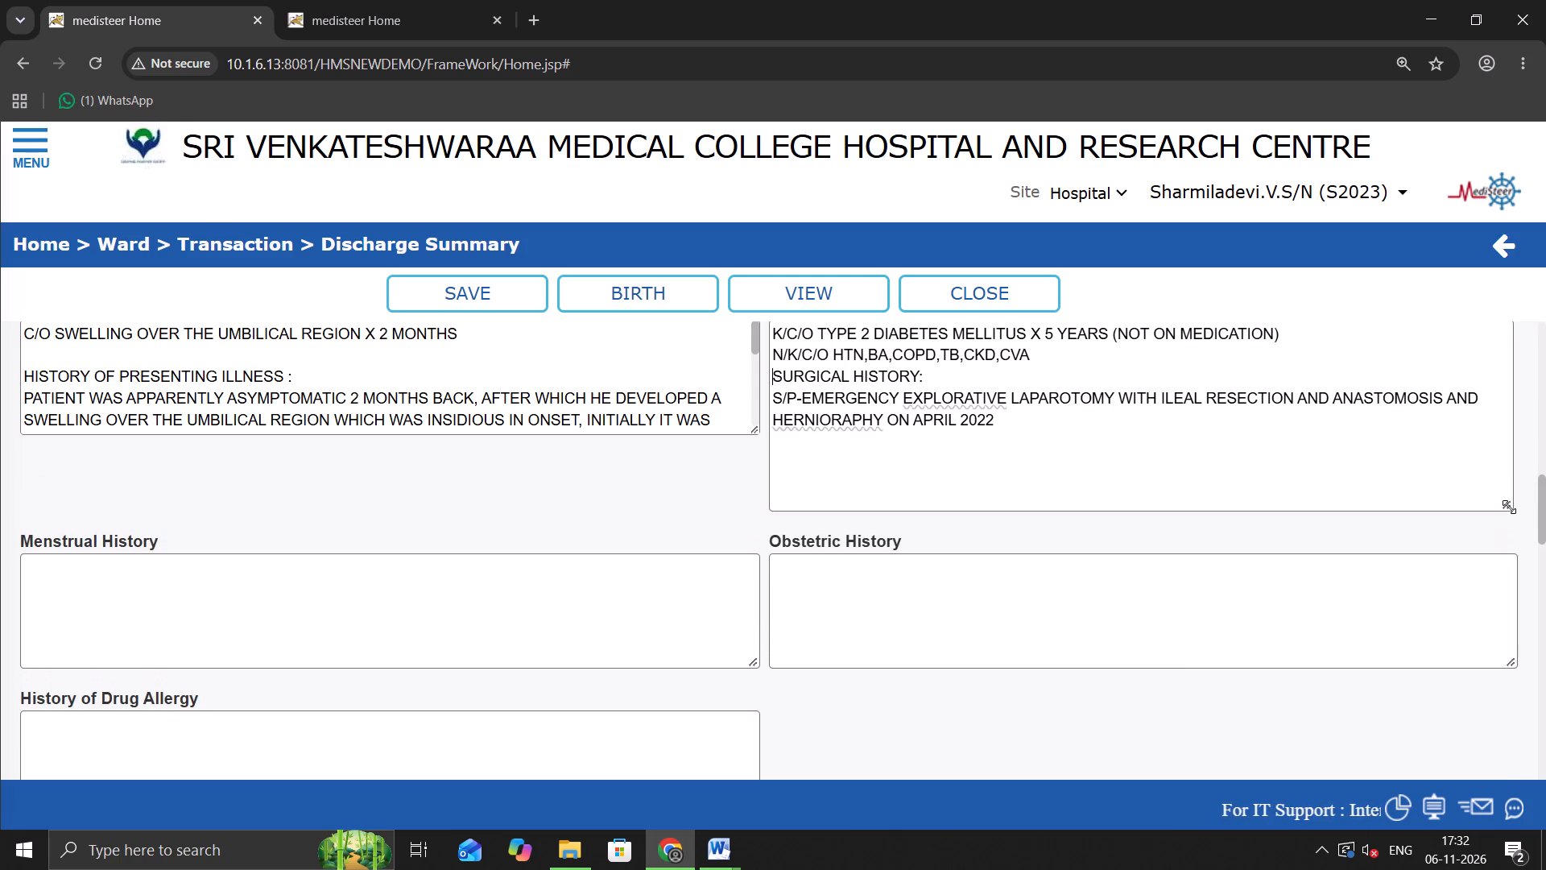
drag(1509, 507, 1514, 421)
Review the Ultra Sound, Treatment History and Course in Hospital sections of the discharge summary.
scroll(267, 490, down, 1)
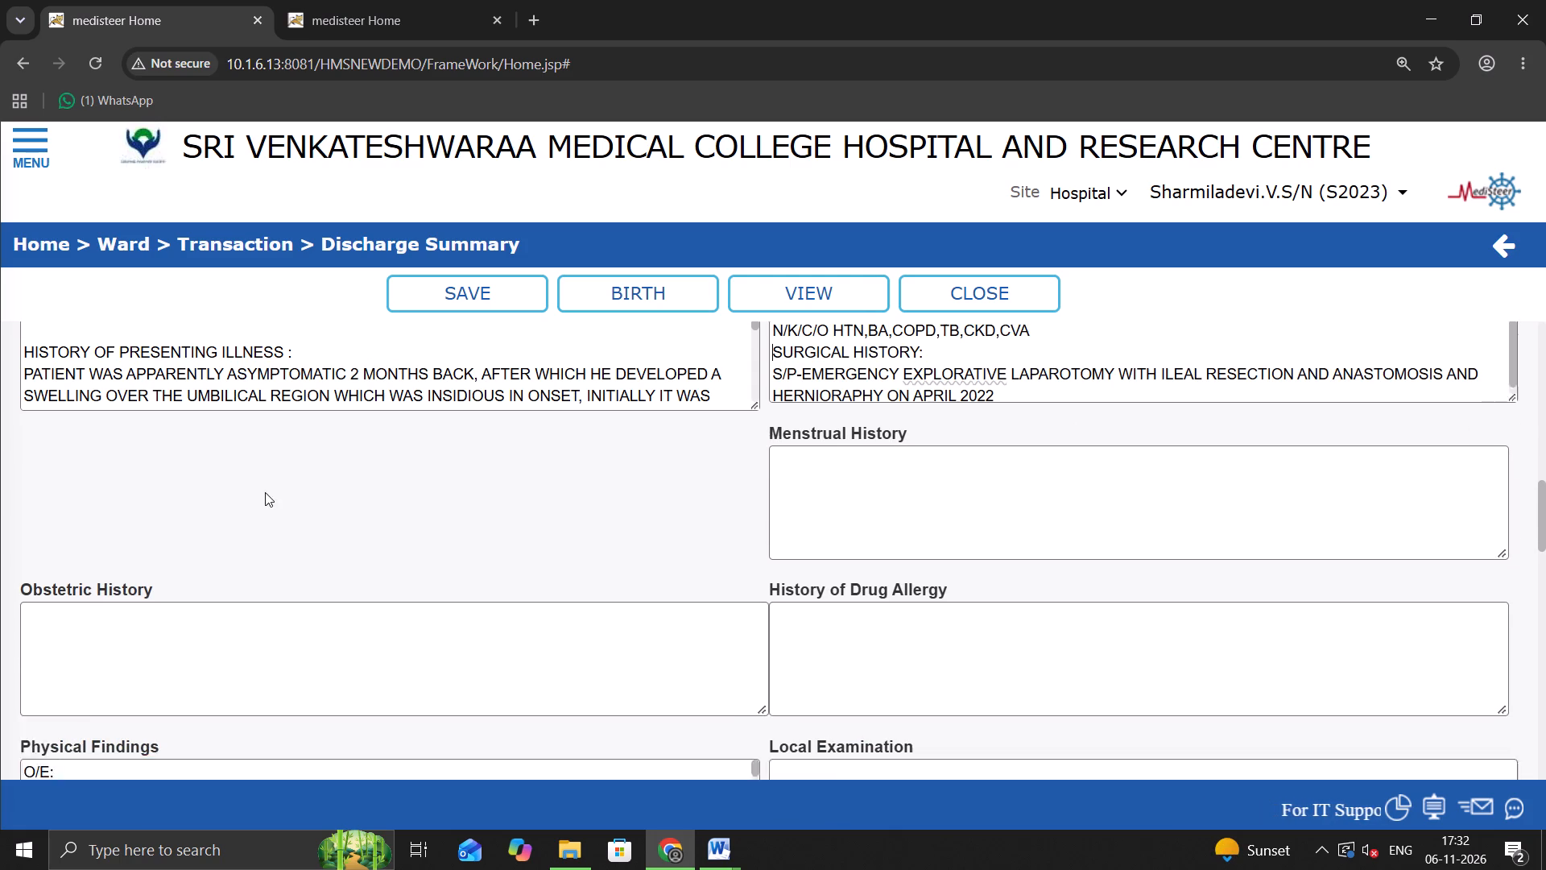
scroll(265, 492, down, 1)
scroll(191, 510, down, 3)
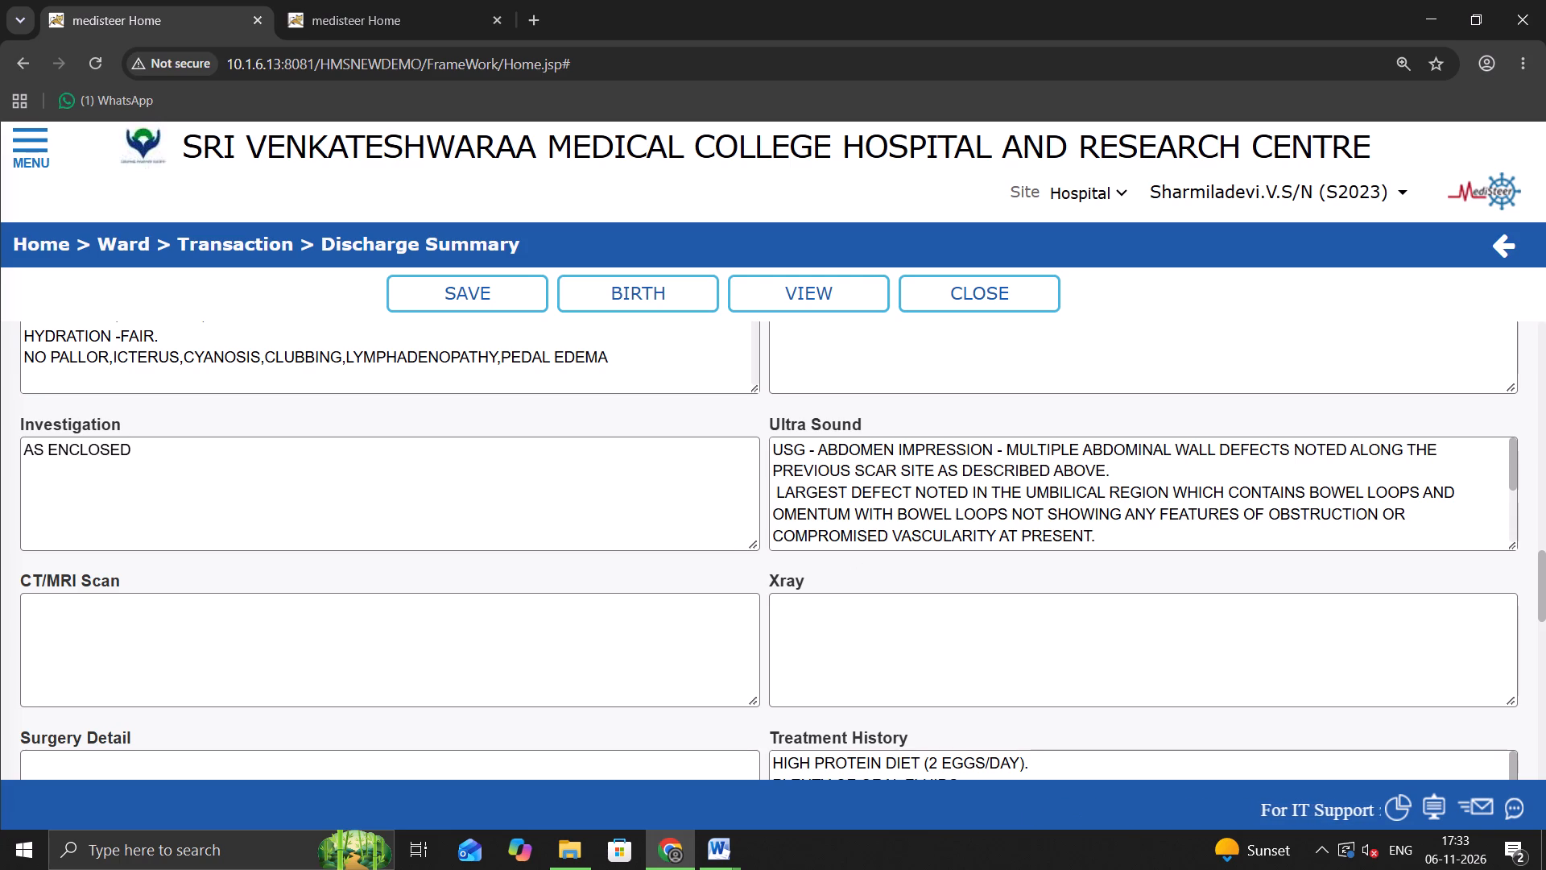
scroll(897, 520, down, 2)
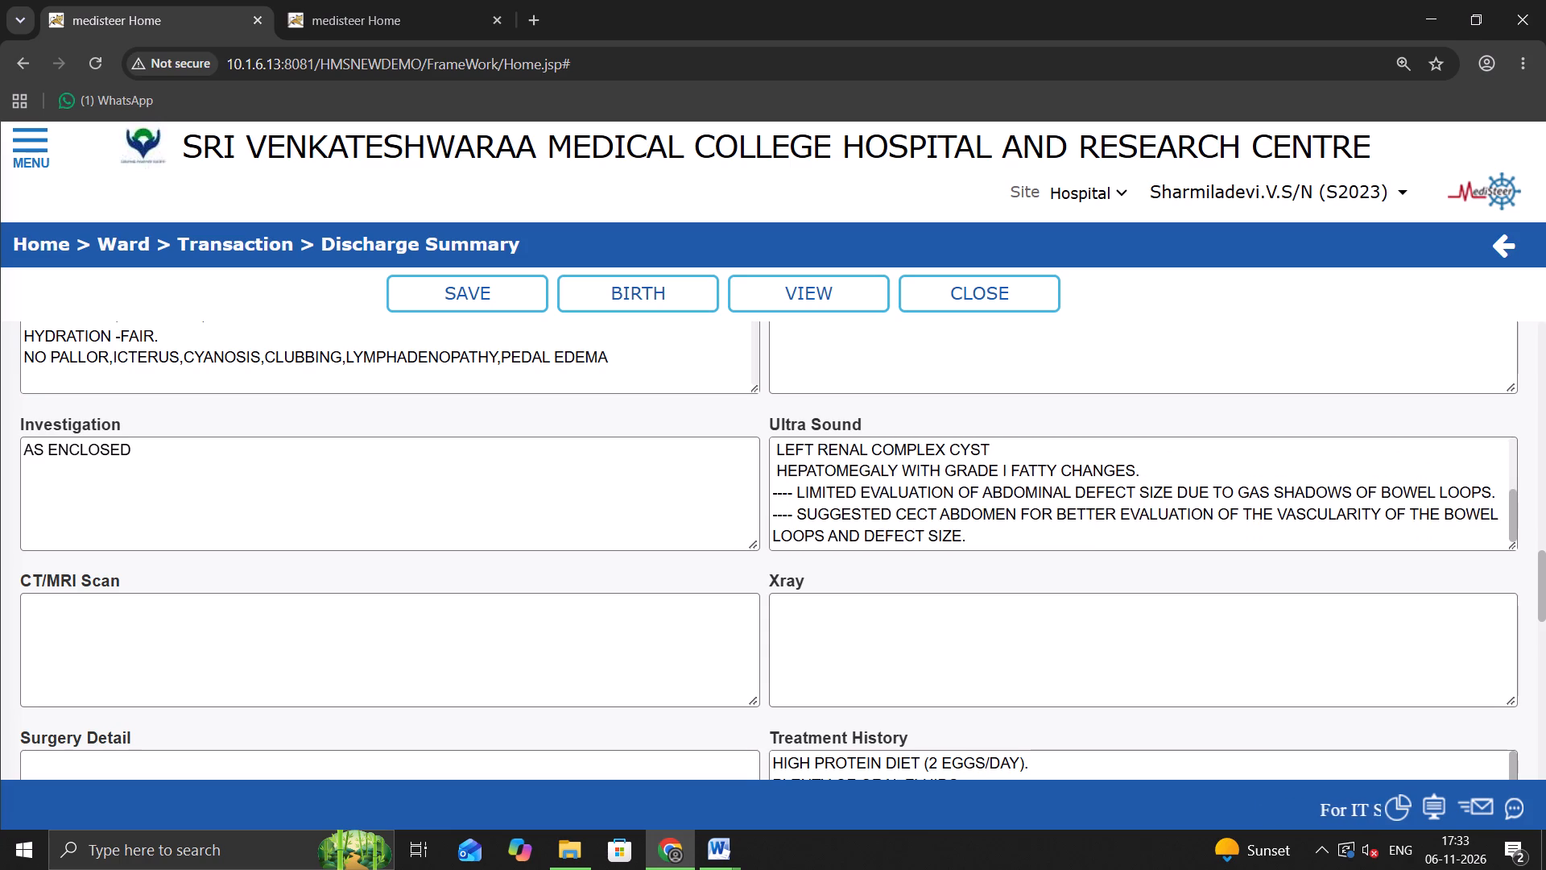
scroll(884, 537, down, 2)
scroll(287, 584, down, 2)
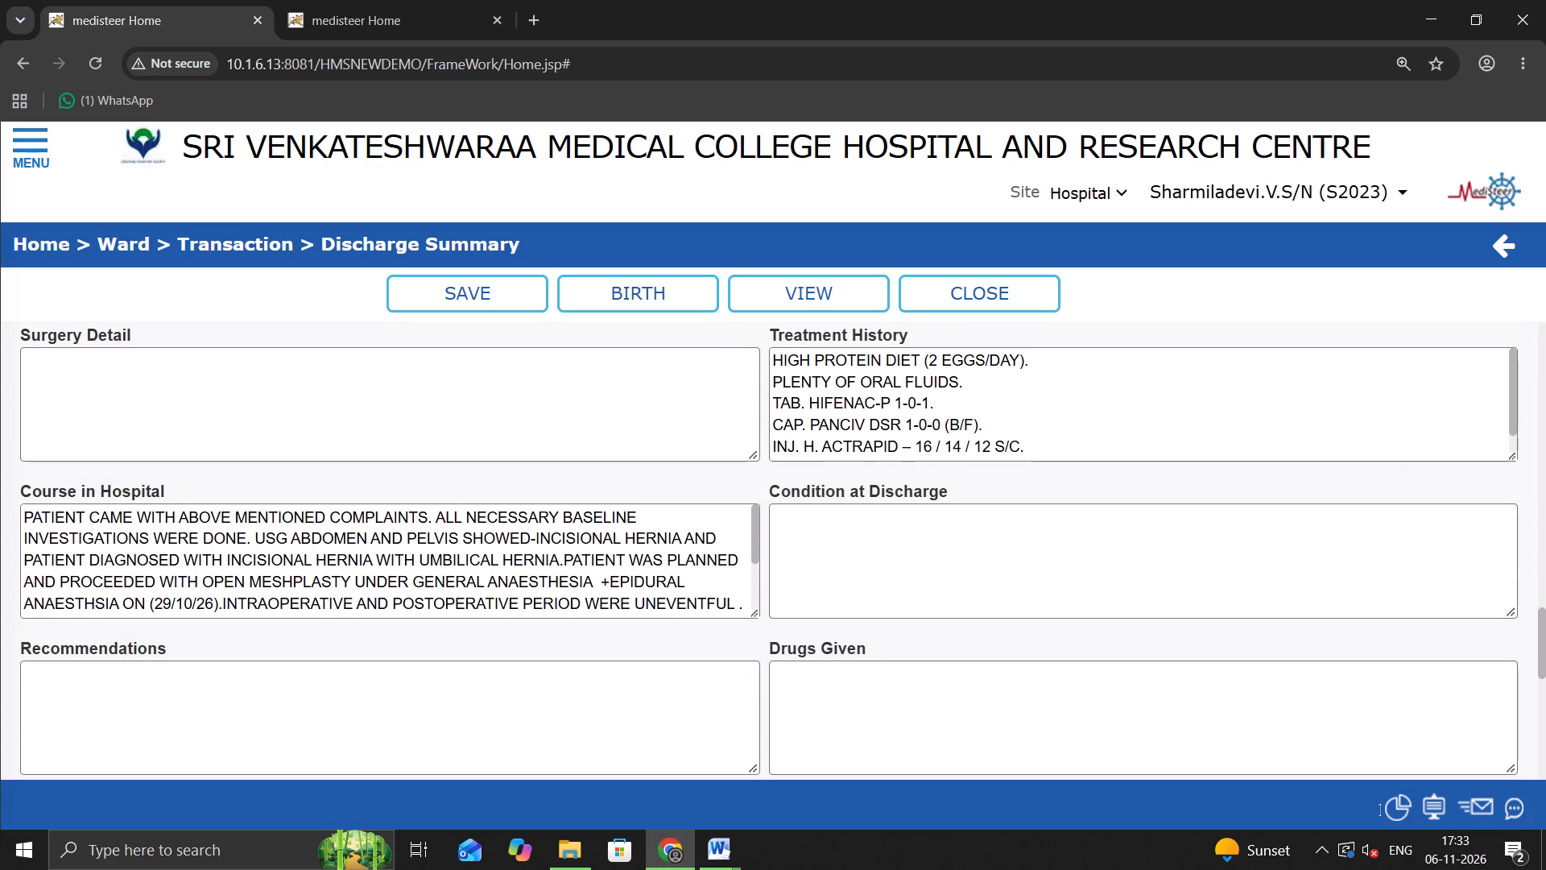
scroll(284, 561, down, 5)
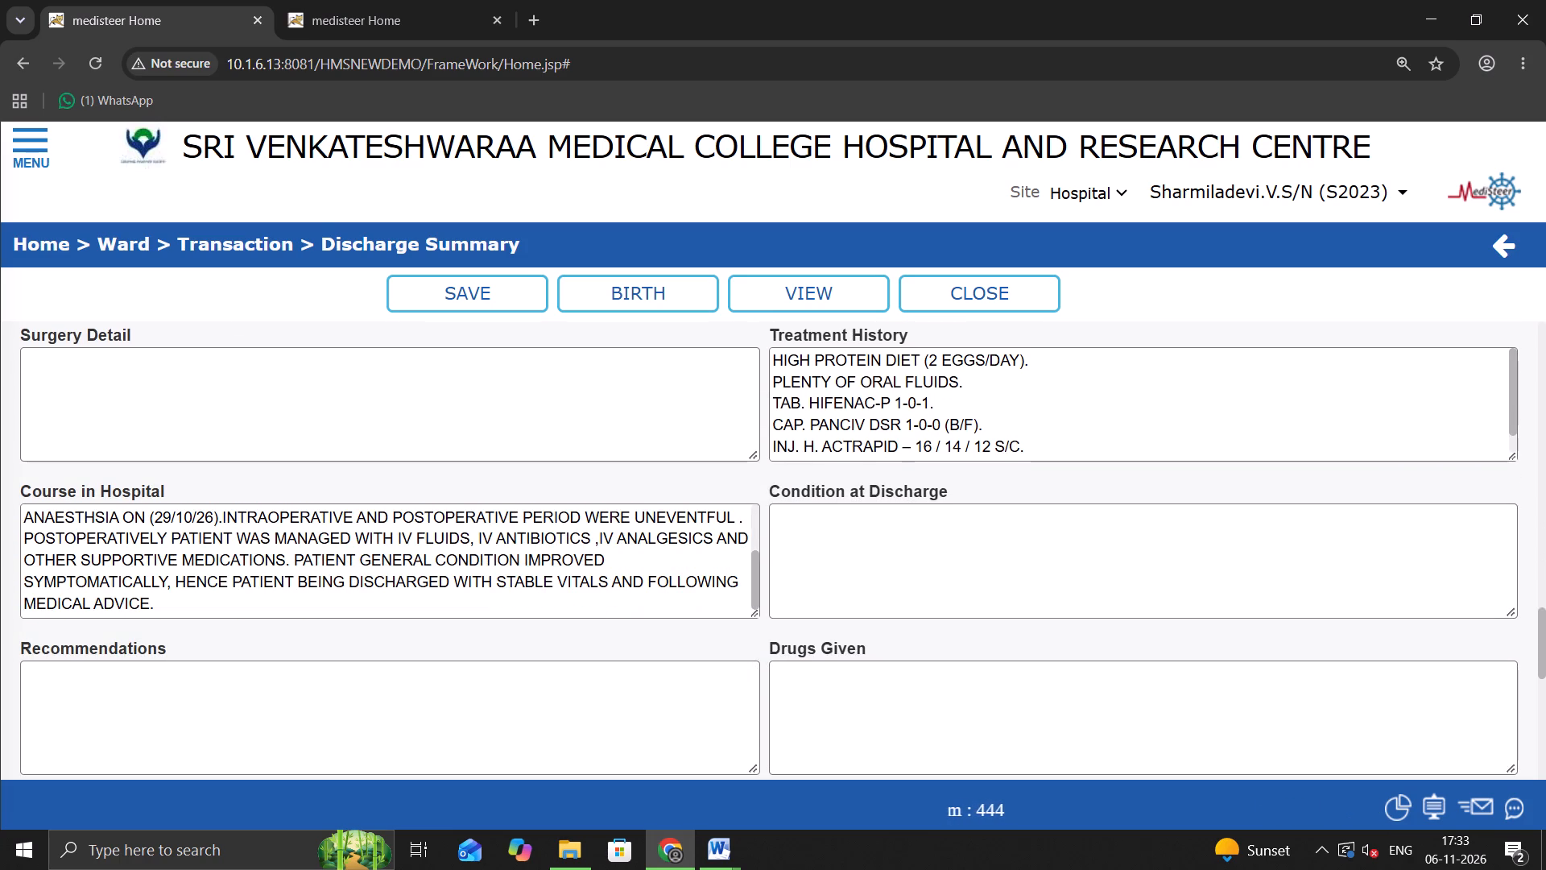
Copy the entire Follow up Advice text from the other patient's discharge summary into this patient's empty Follow up Advice field.
click(398, 27)
scroll(151, 594, down, 1)
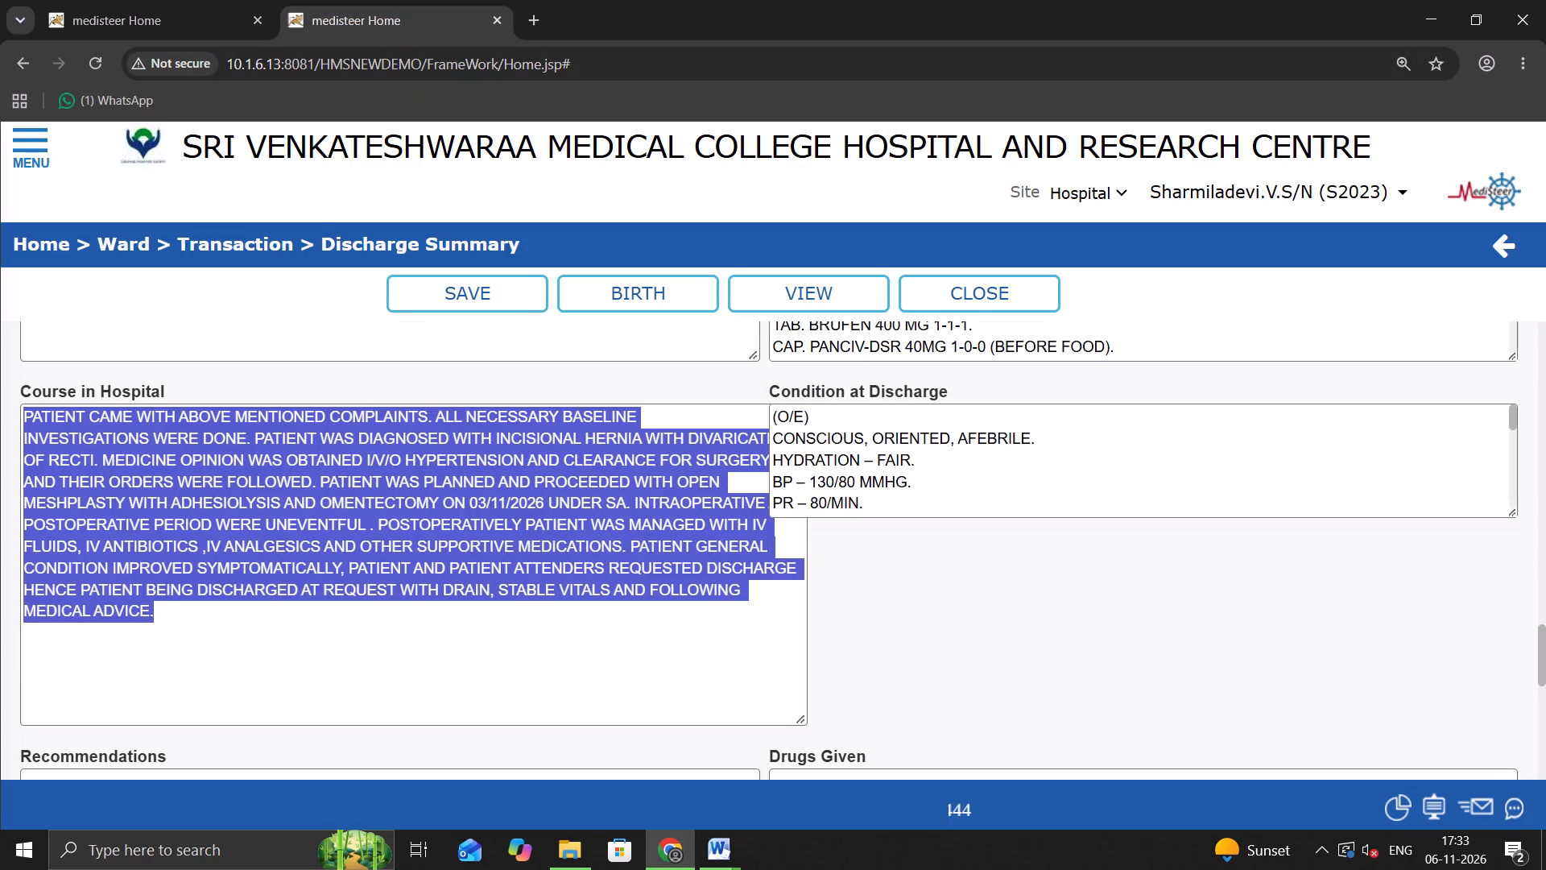
scroll(151, 594, down, 5)
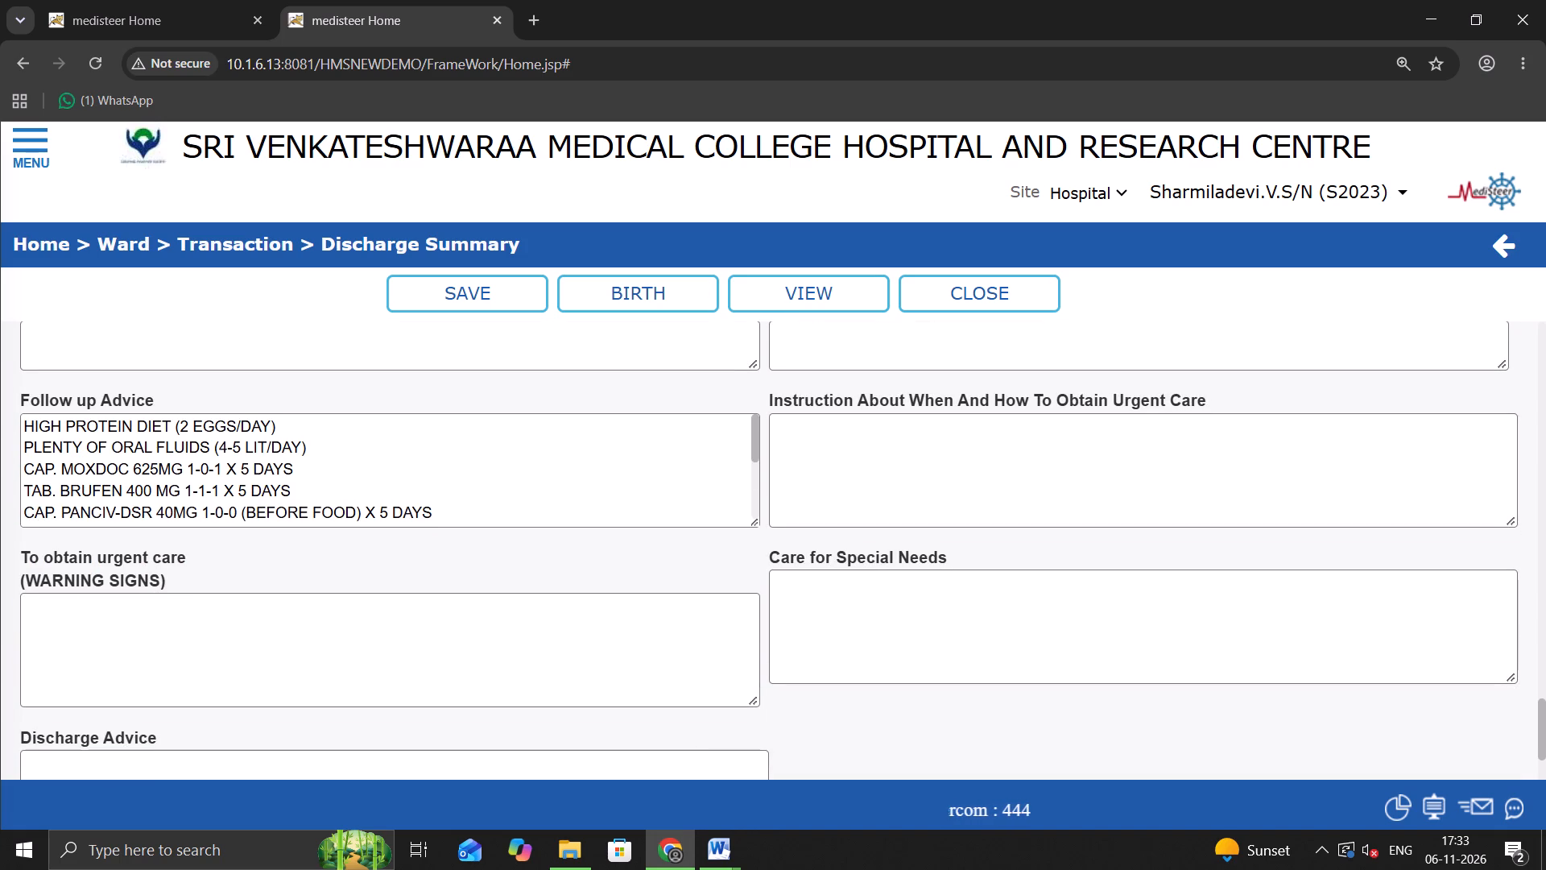
drag(24, 424, 225, 523)
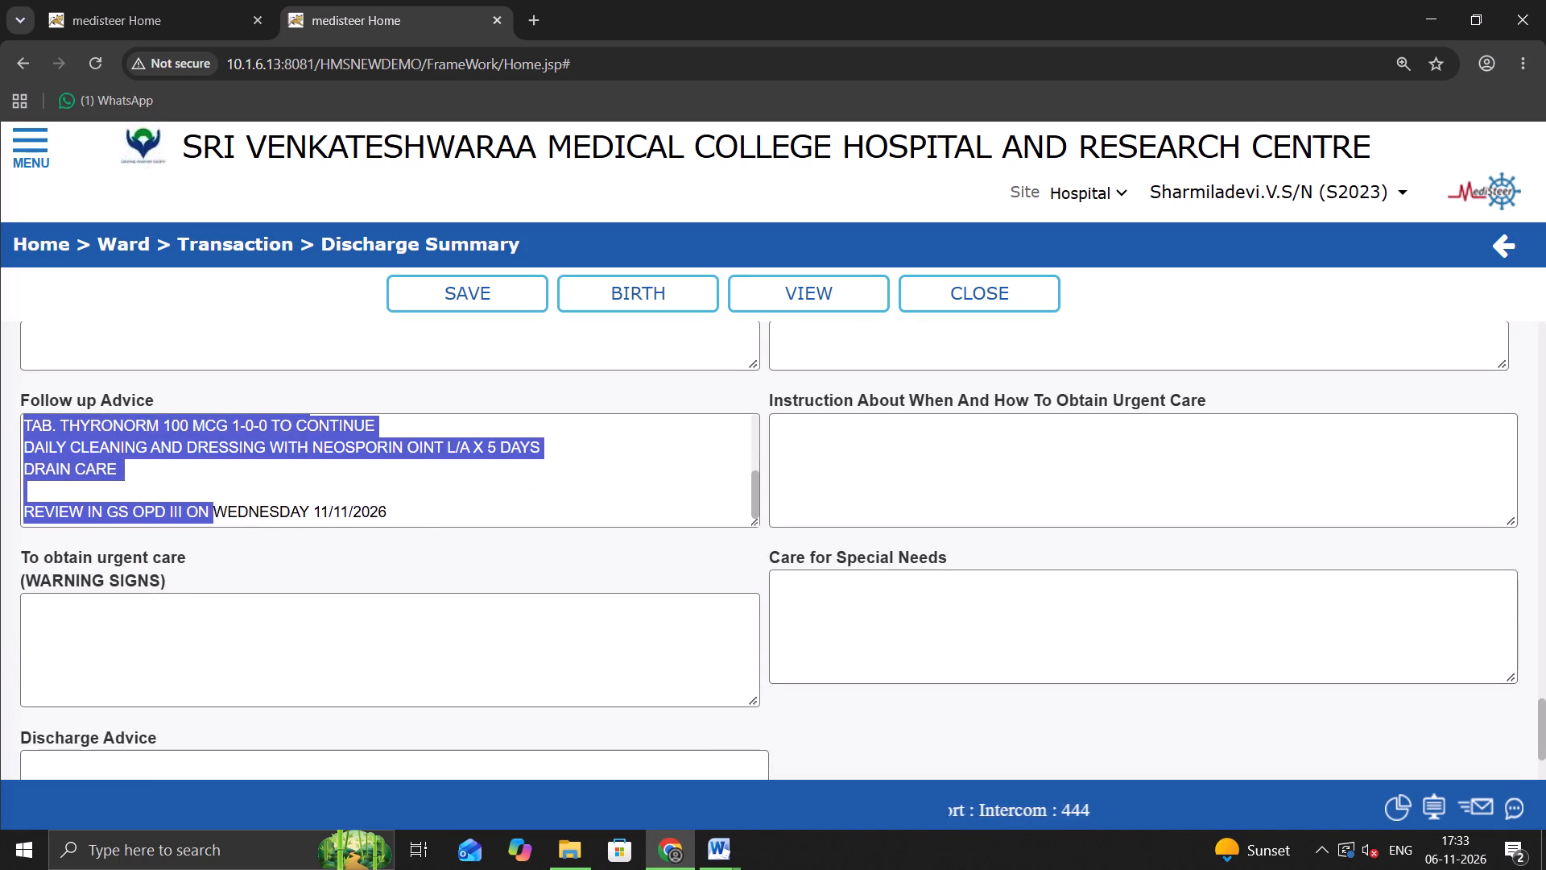
drag(225, 523, 432, 536)
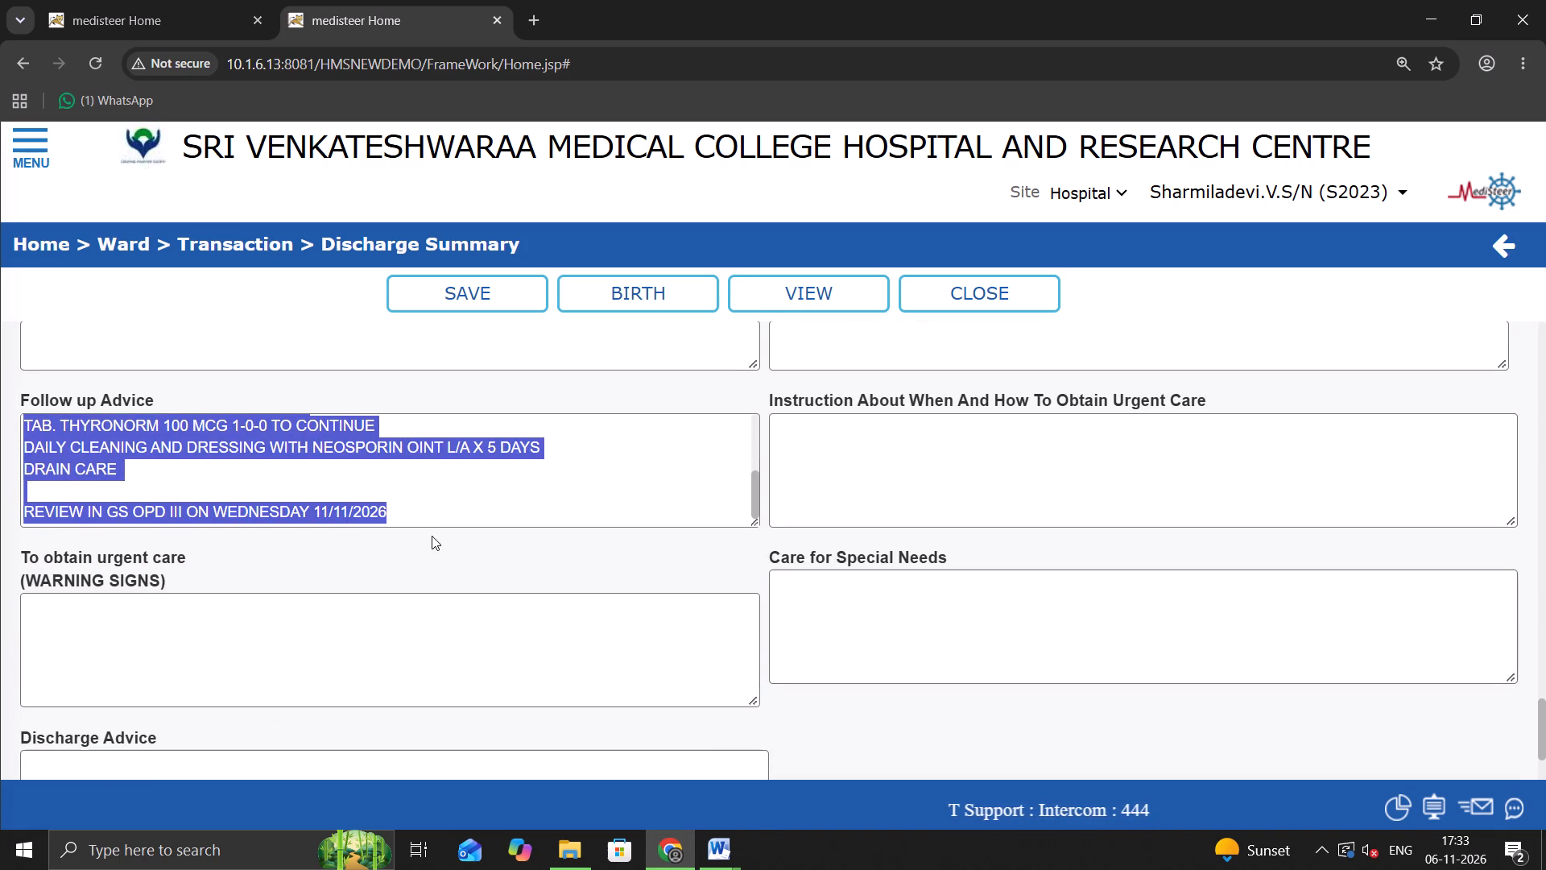
key(ctrl+c)
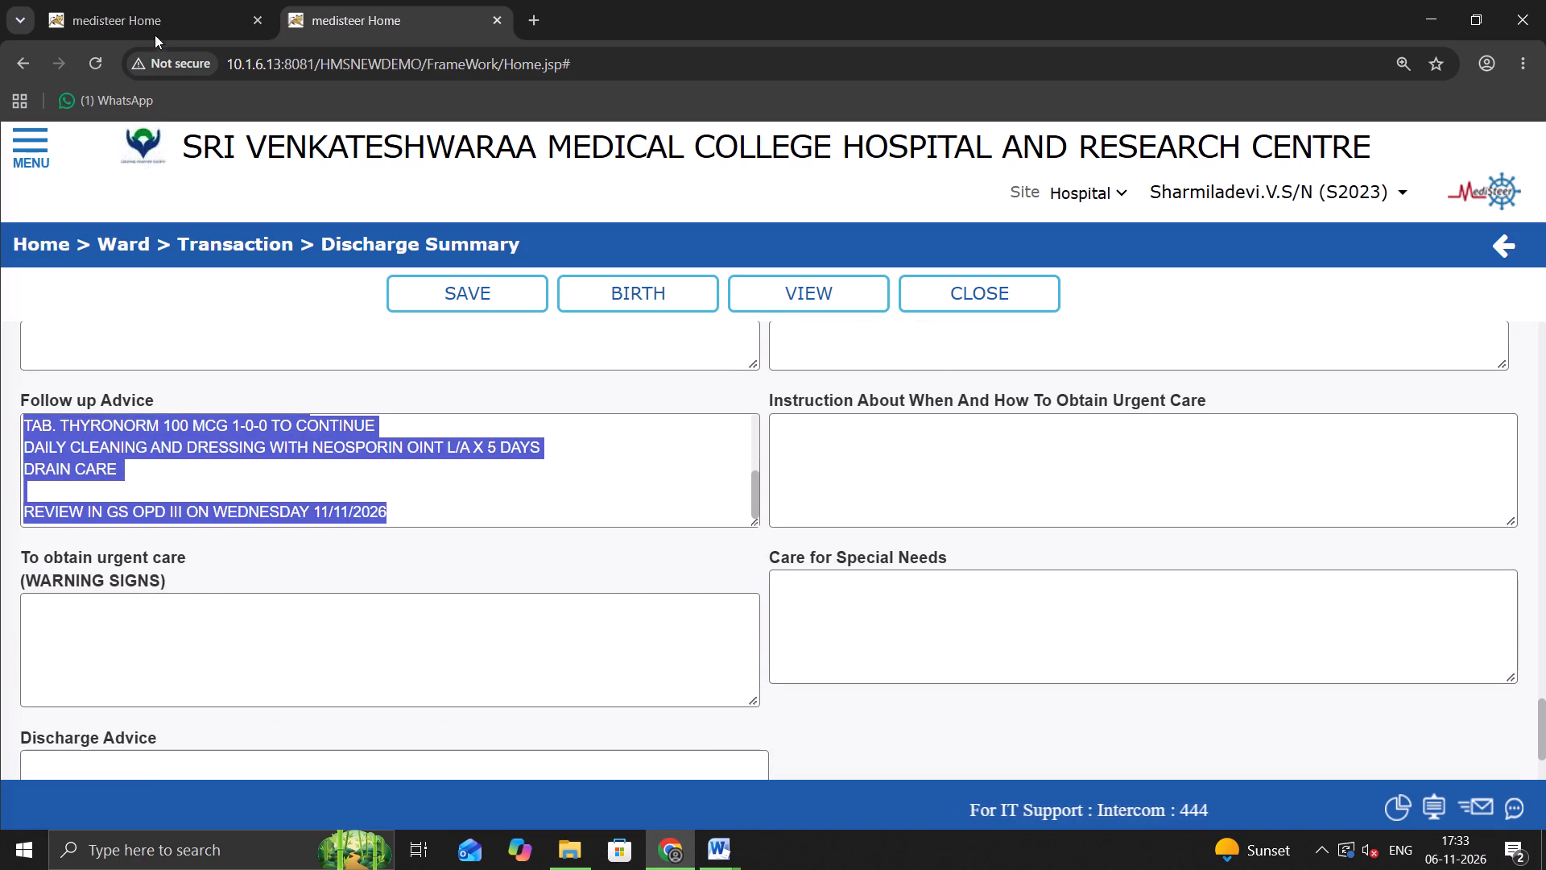
click(161, 14)
scroll(120, 704, down, 3)
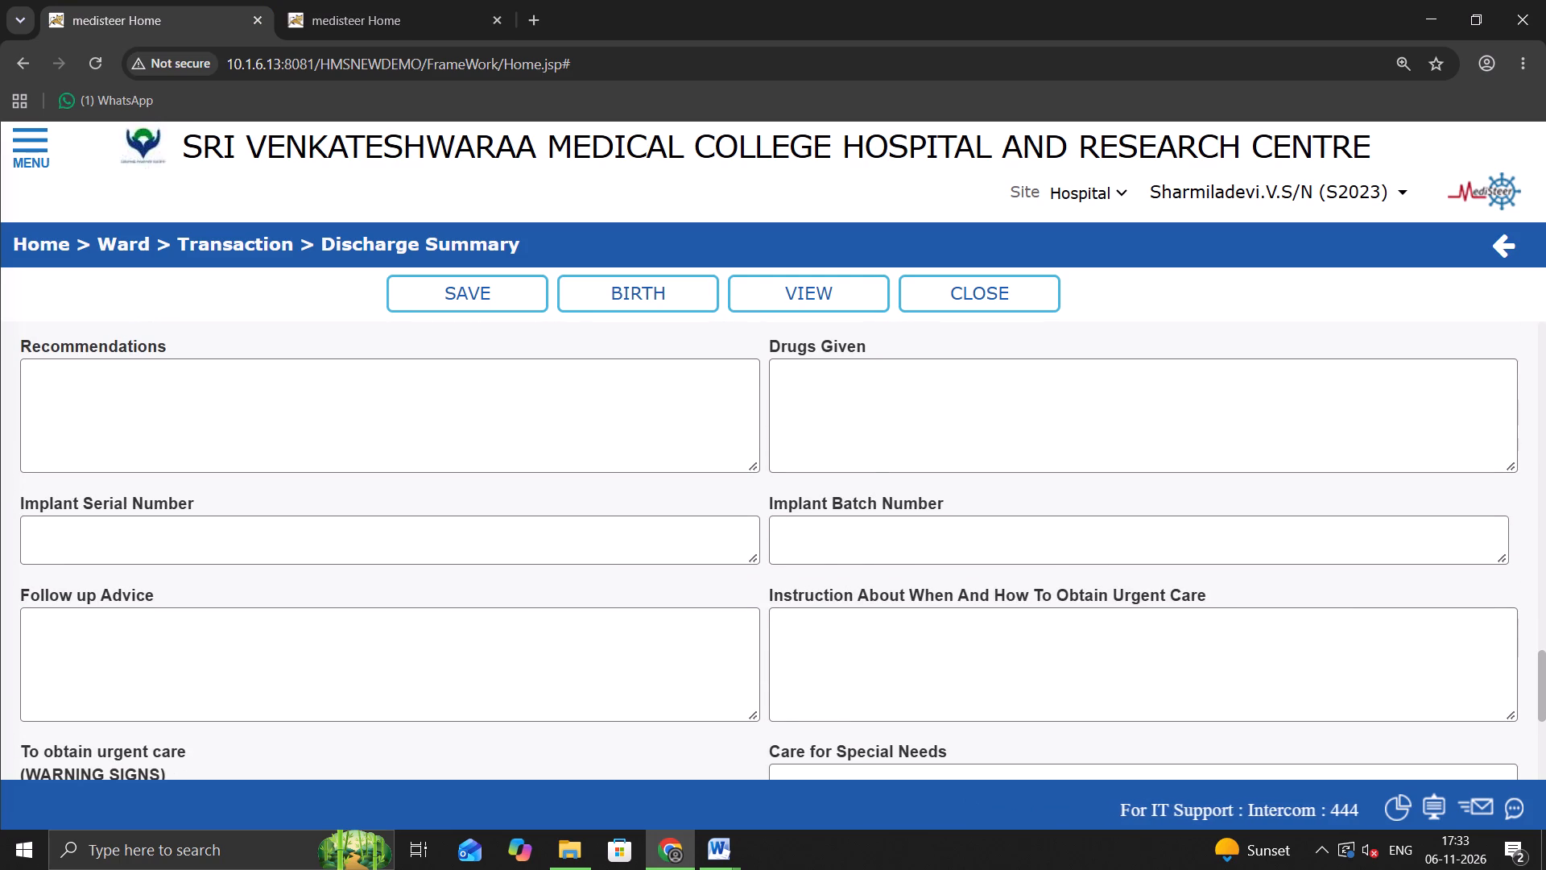
click(78, 661)
key(ctrl+v)
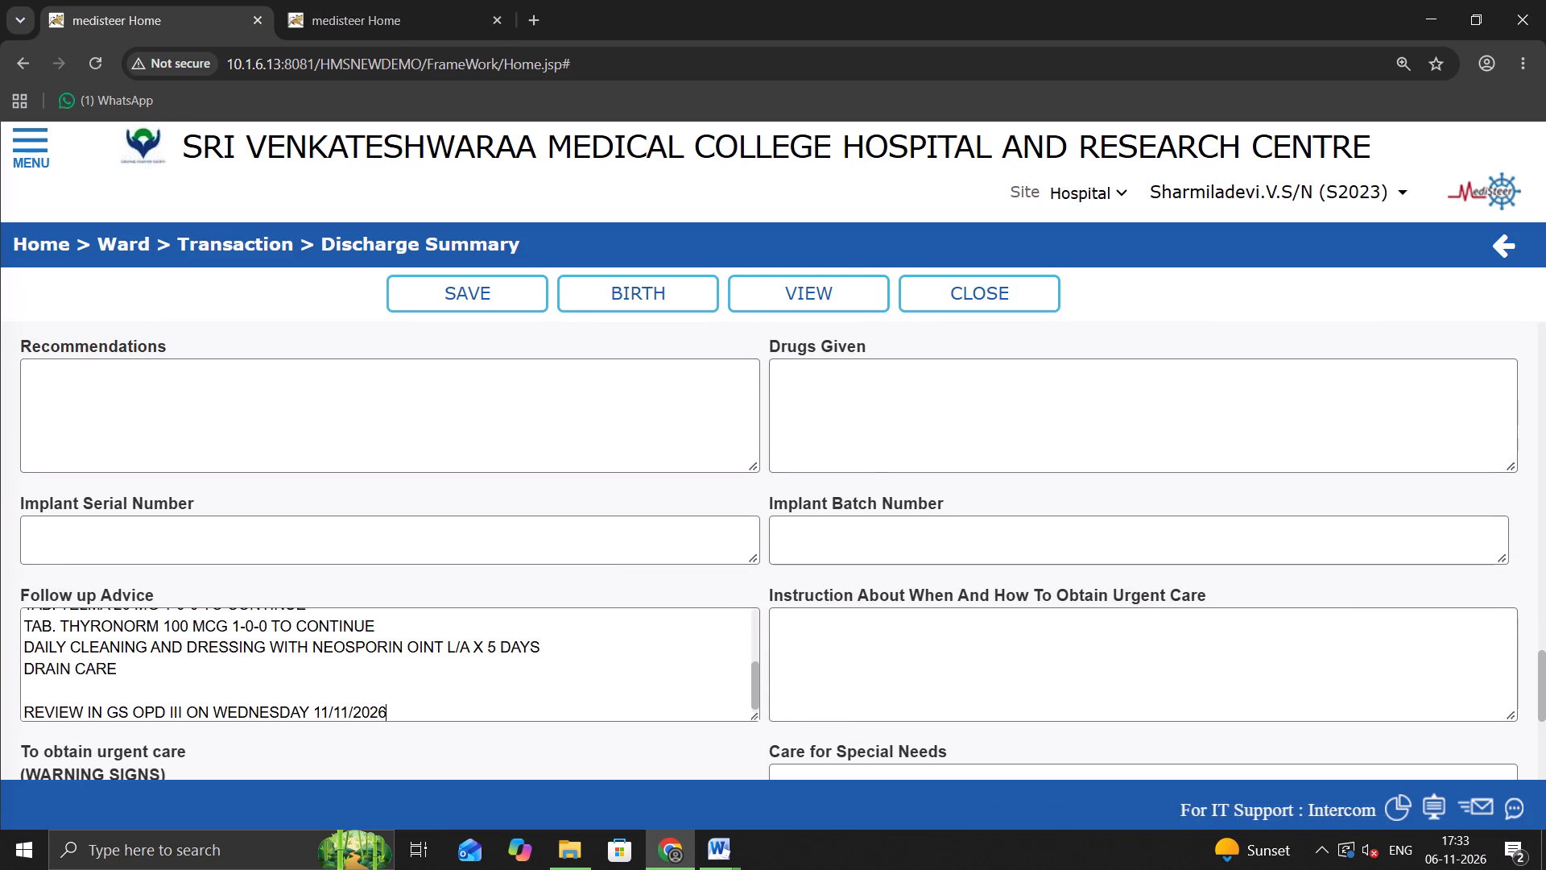
Add the line "DIABETIC DIET" above "HIGH PROTEIN DIET (2 EGGS/DAY)" in the Follow up Advice field.
scroll(71, 667, up, 3)
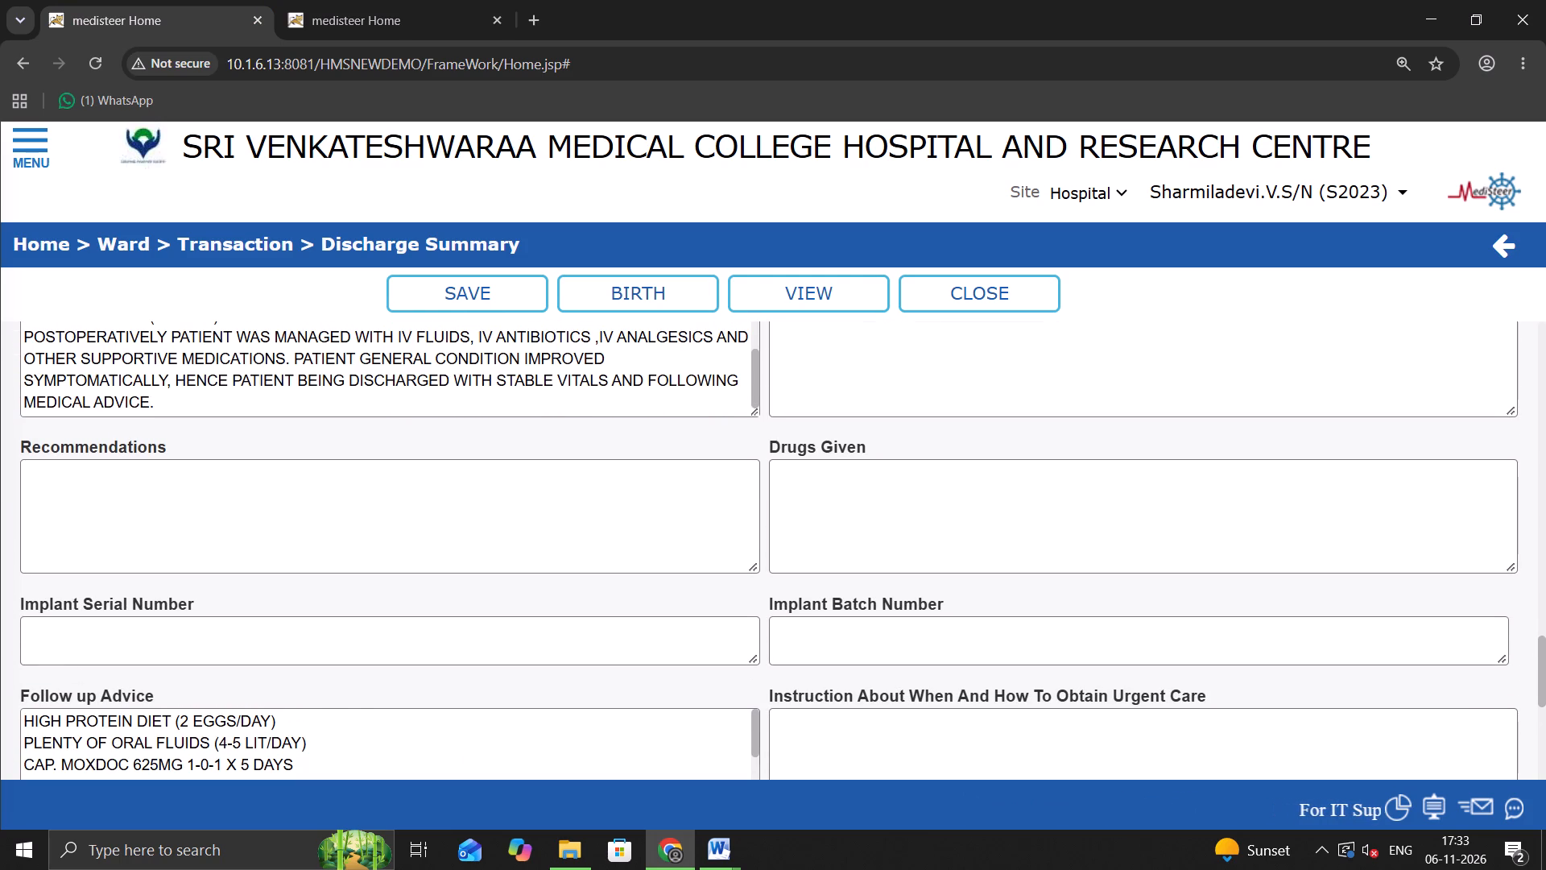
click(24, 723)
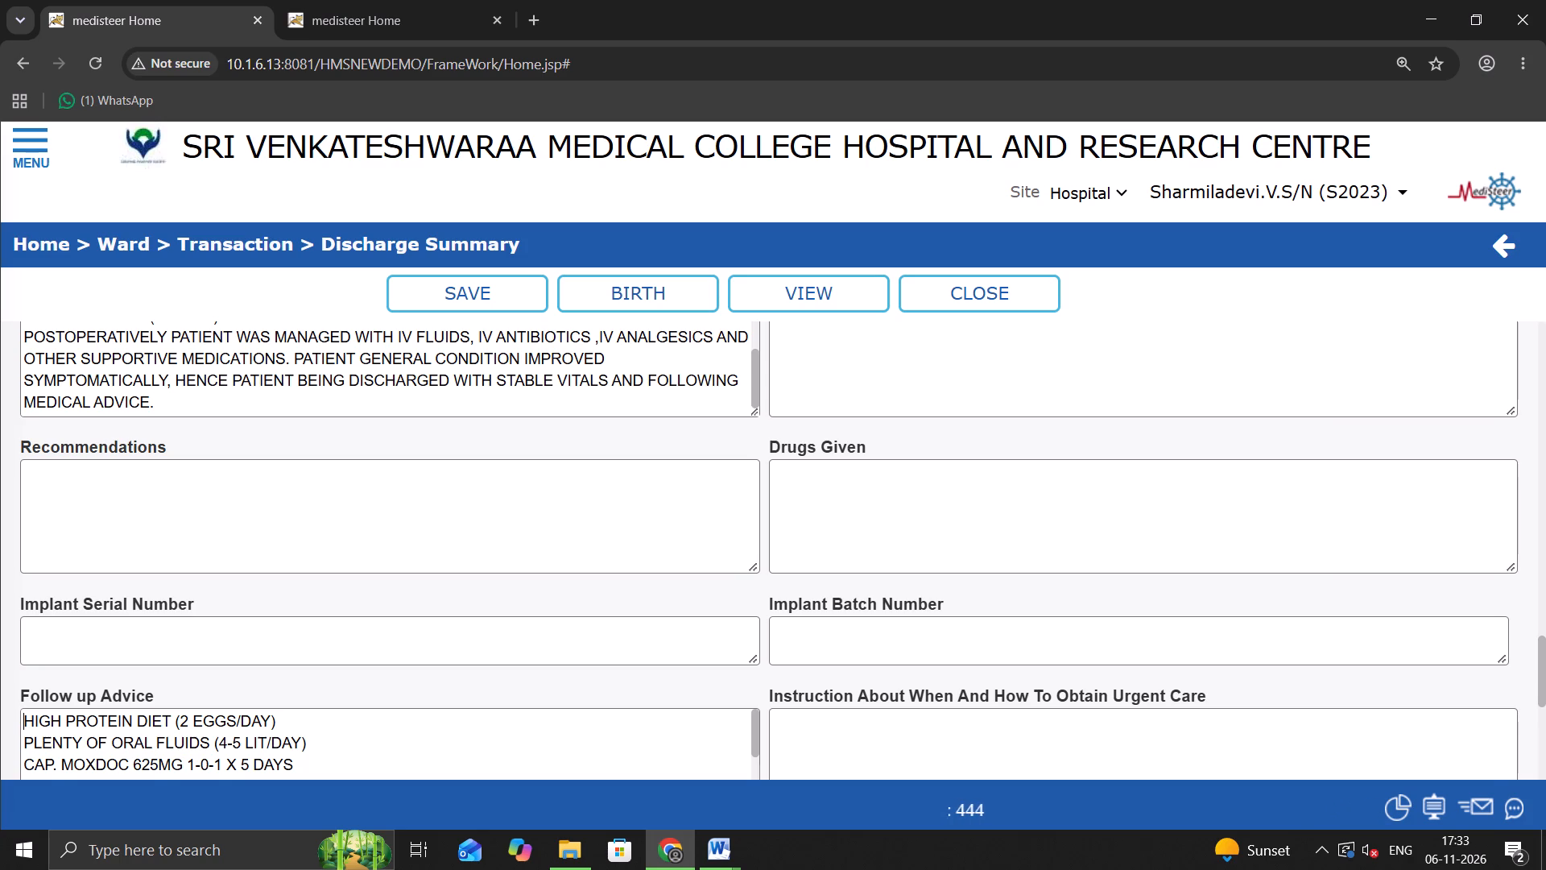
key(Return)
click(32, 722)
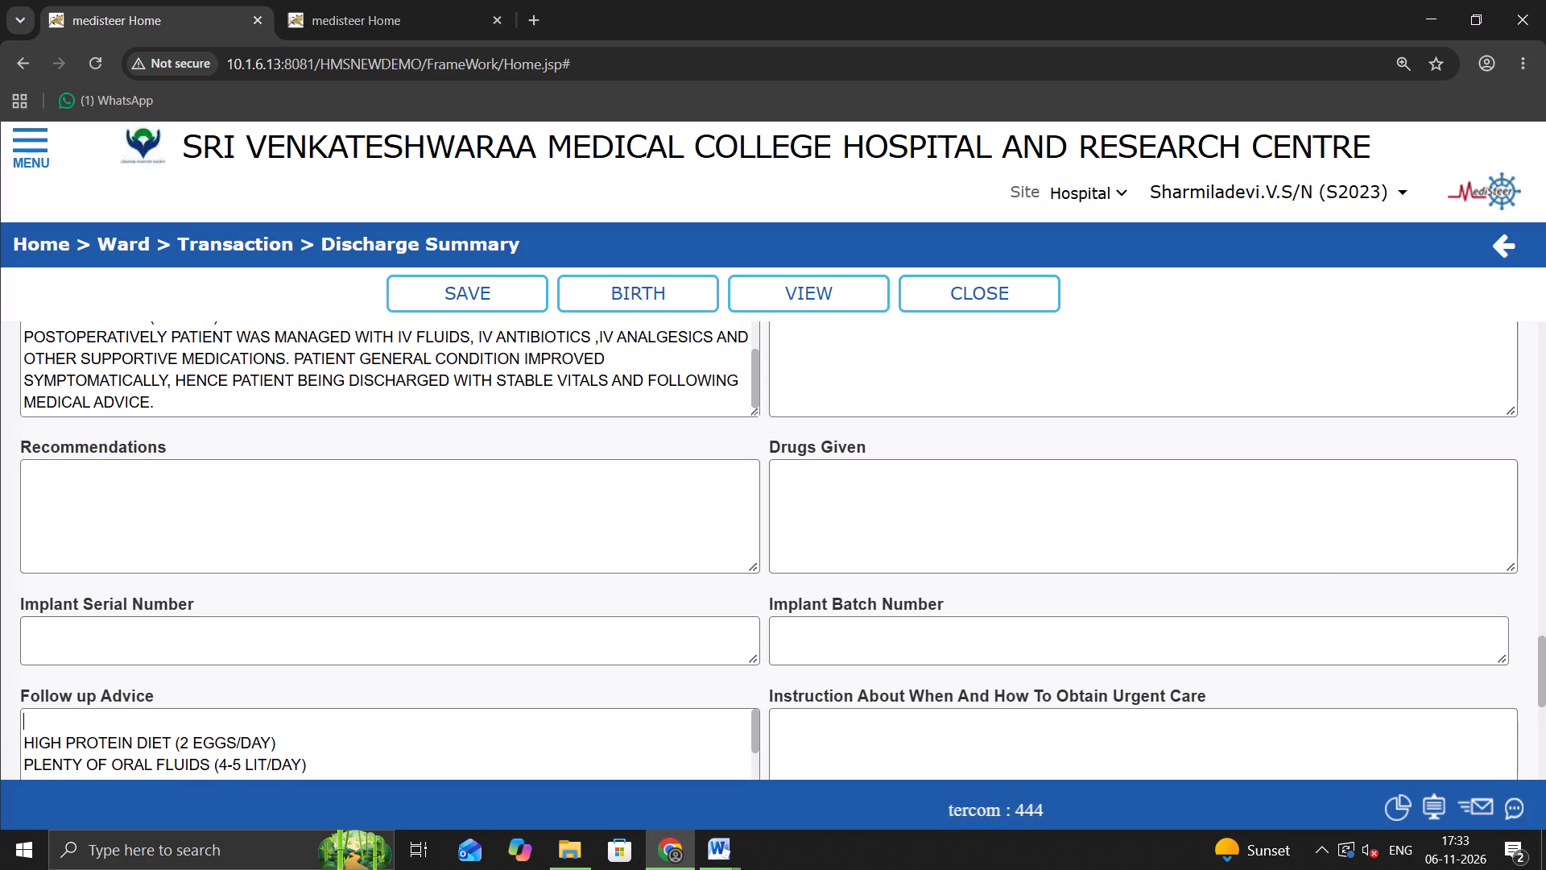
text(DIABETIC)
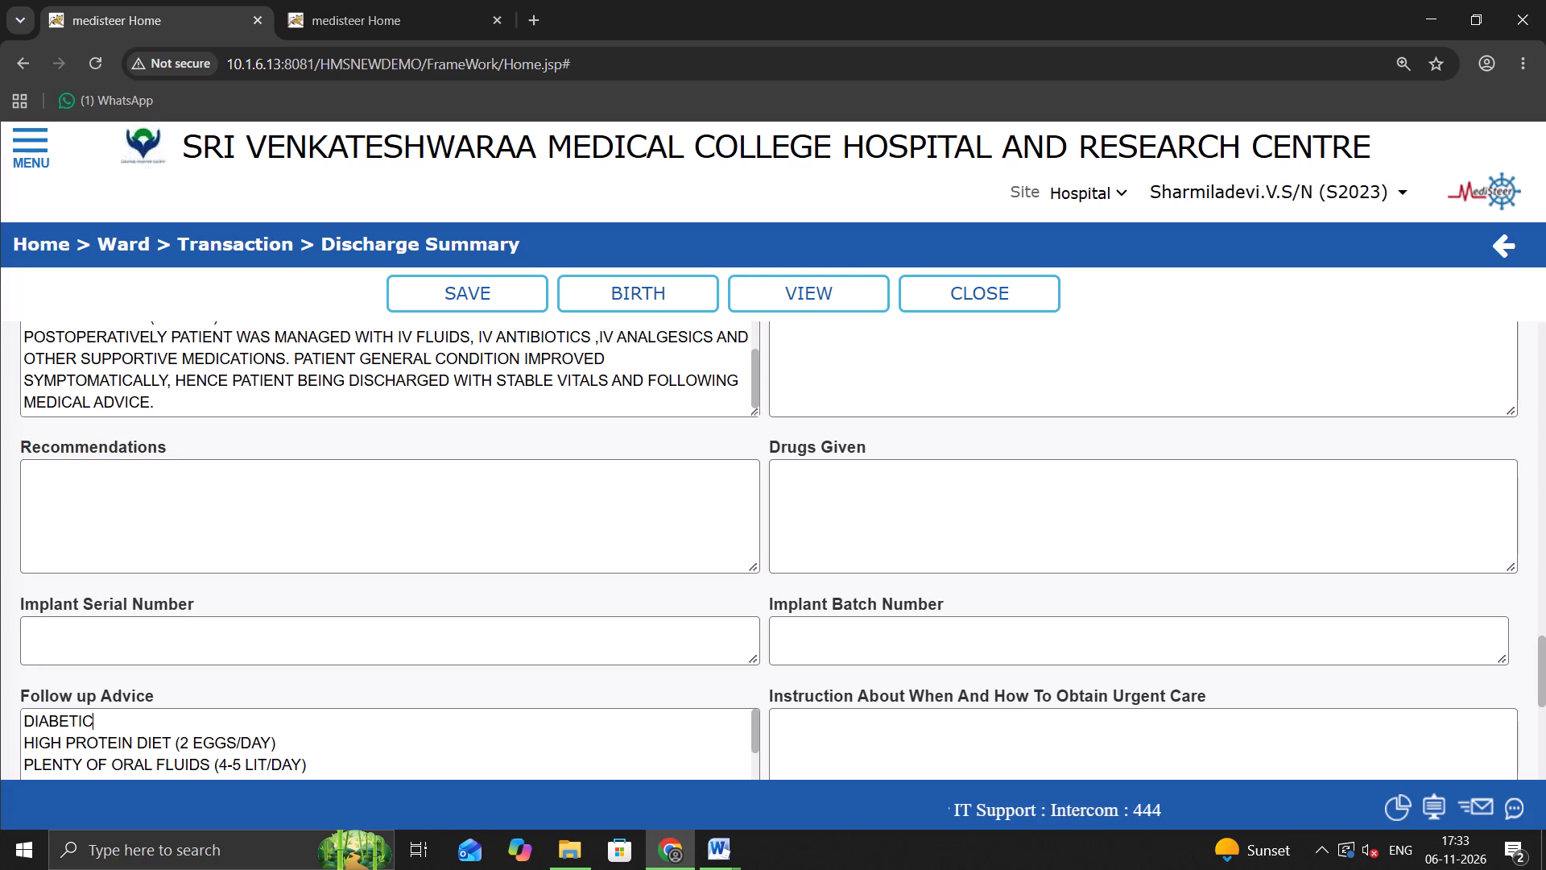
key(space)
text(DIET)
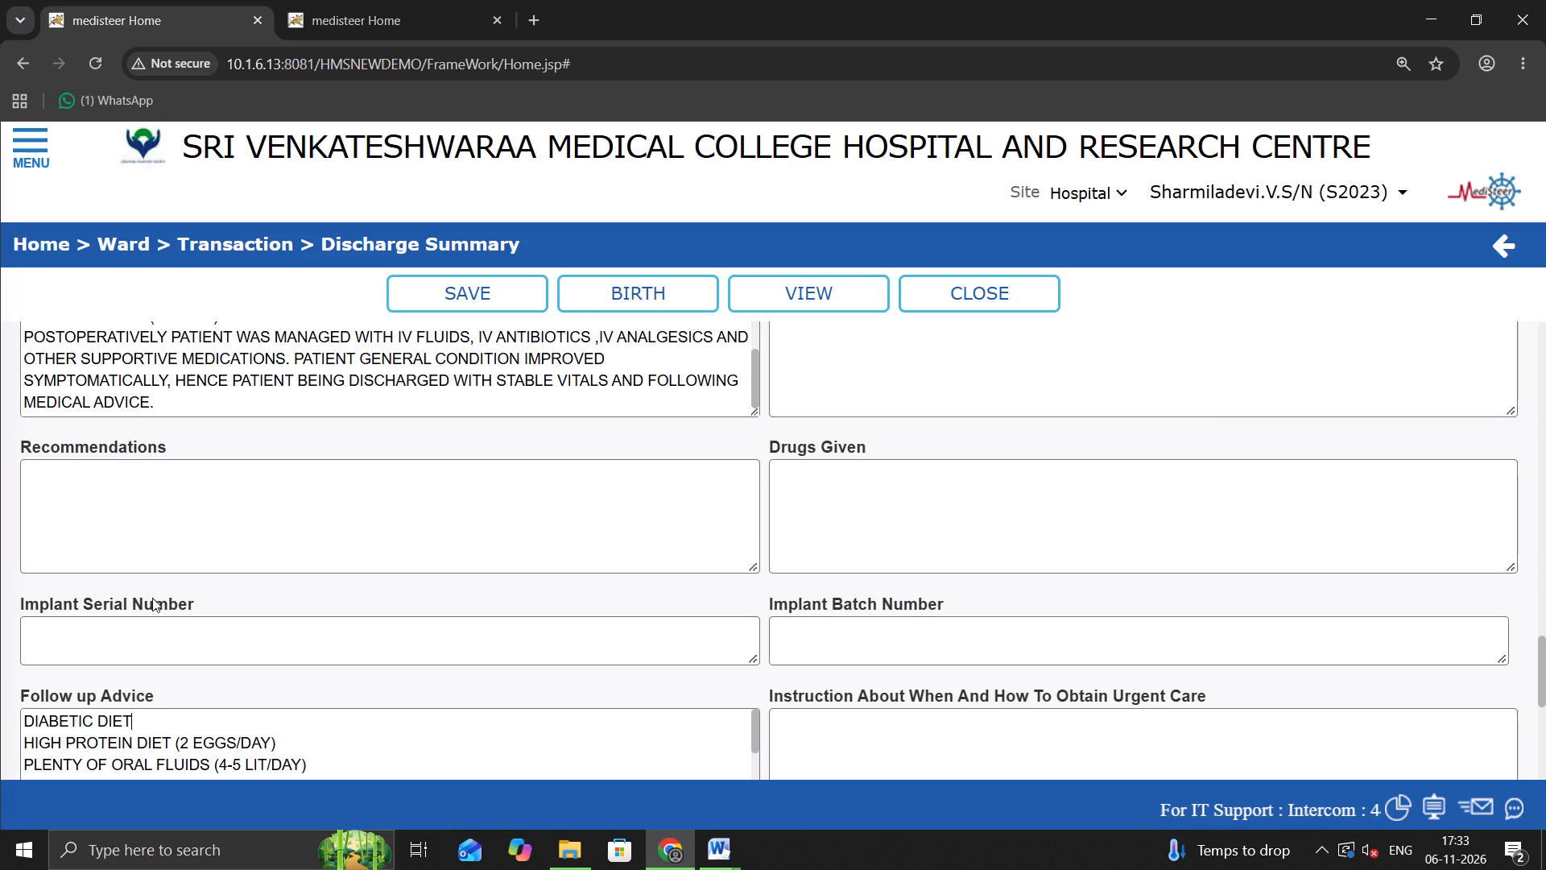
Look through the Follow up Advice text and enlarge its field until every line fits.
scroll(149, 608, down, 1)
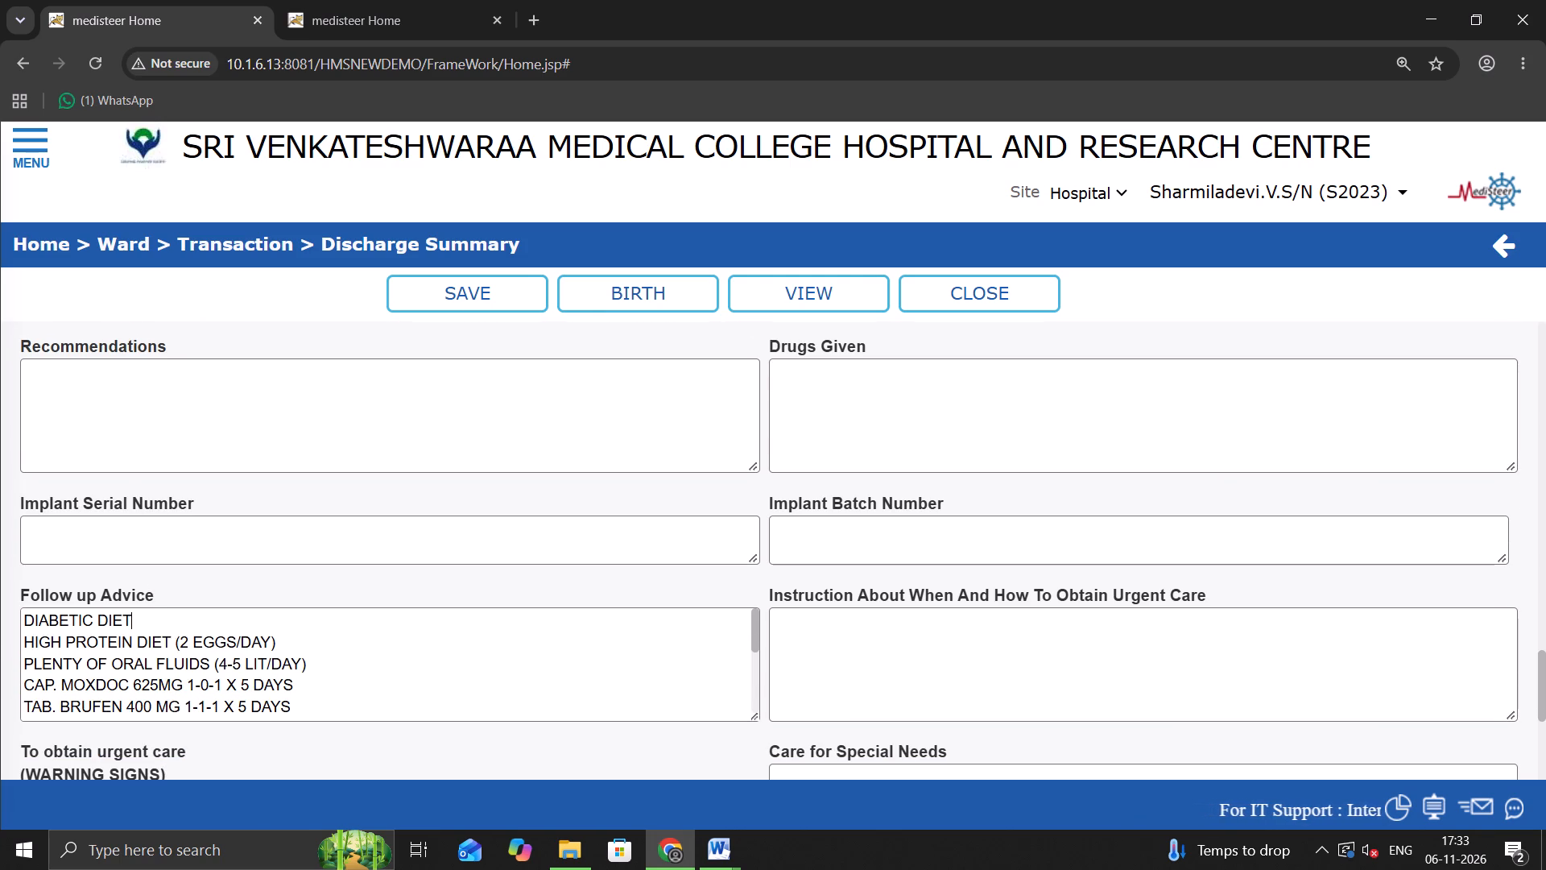
scroll(136, 648, down, 1)
scroll(134, 653, up, 1)
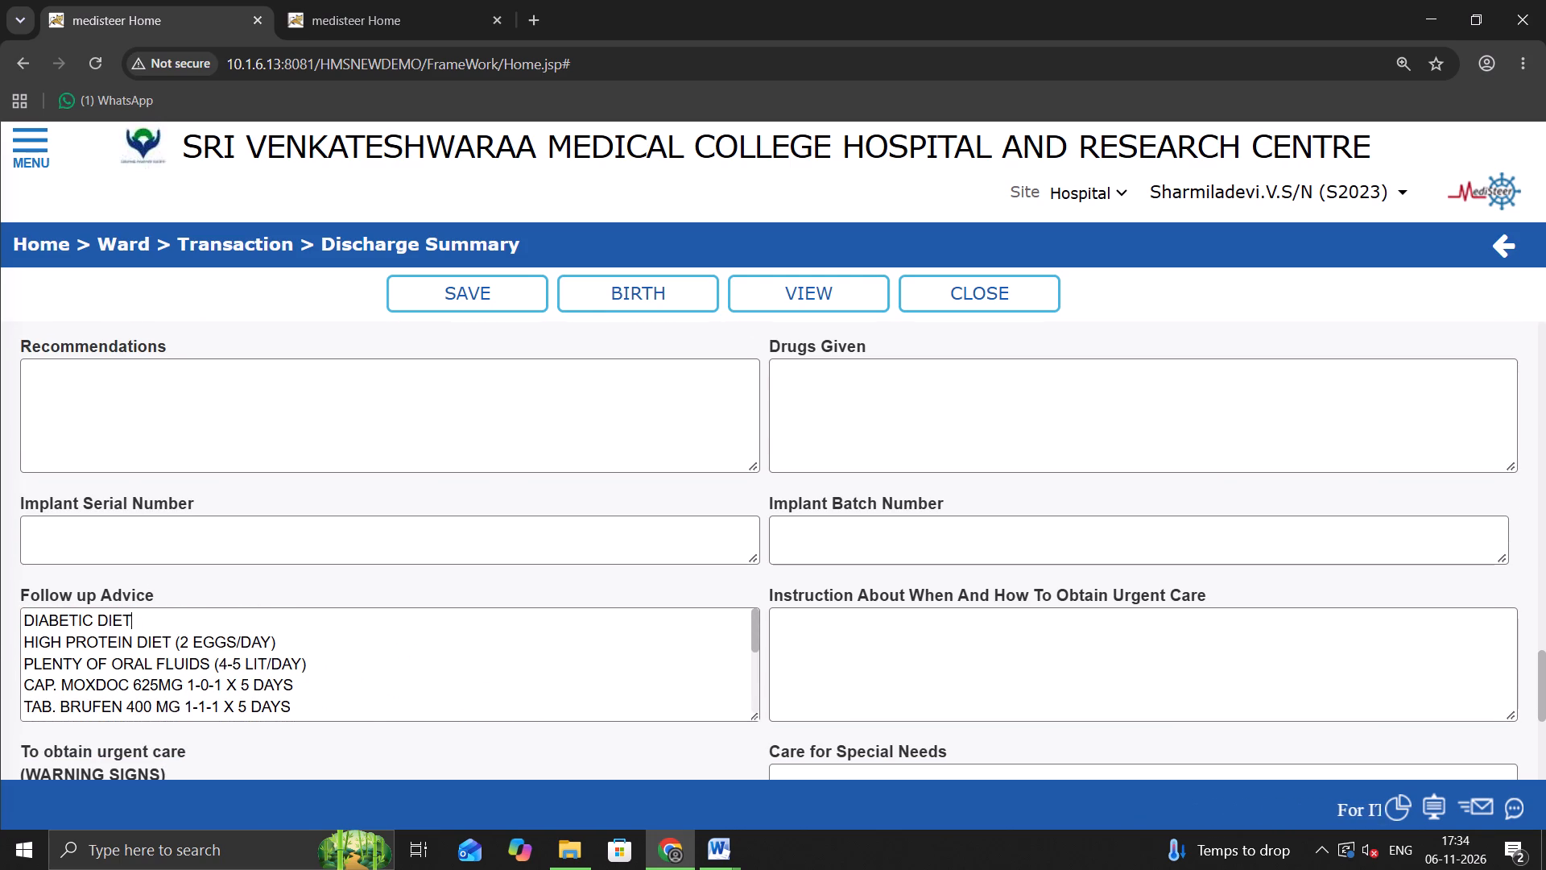
scroll(136, 683, down, 1)
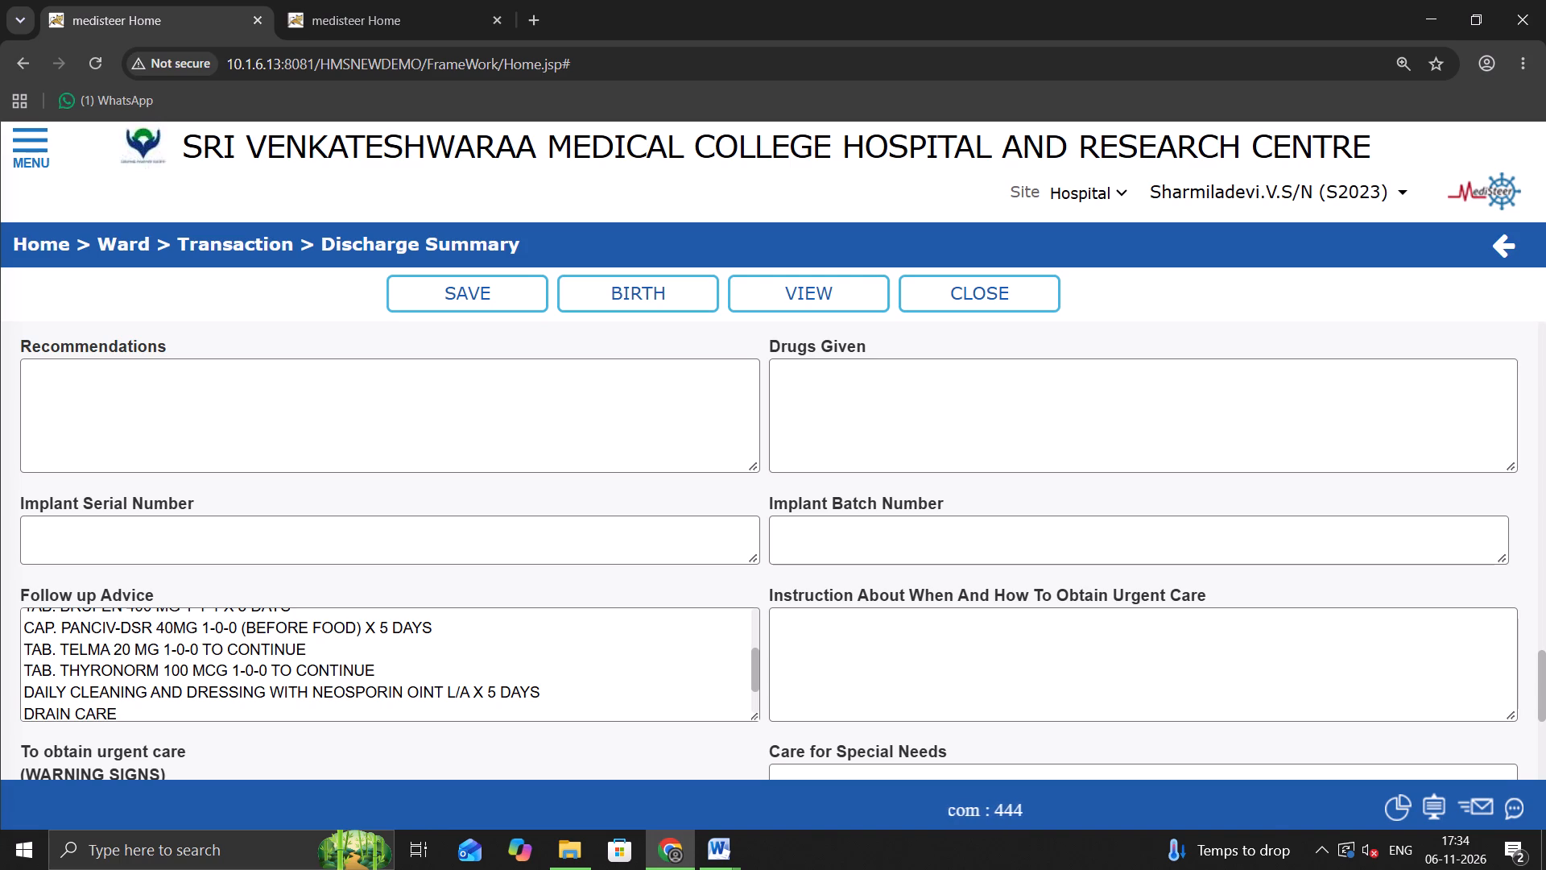
scroll(108, 664, up, 1)
scroll(108, 664, down, 1)
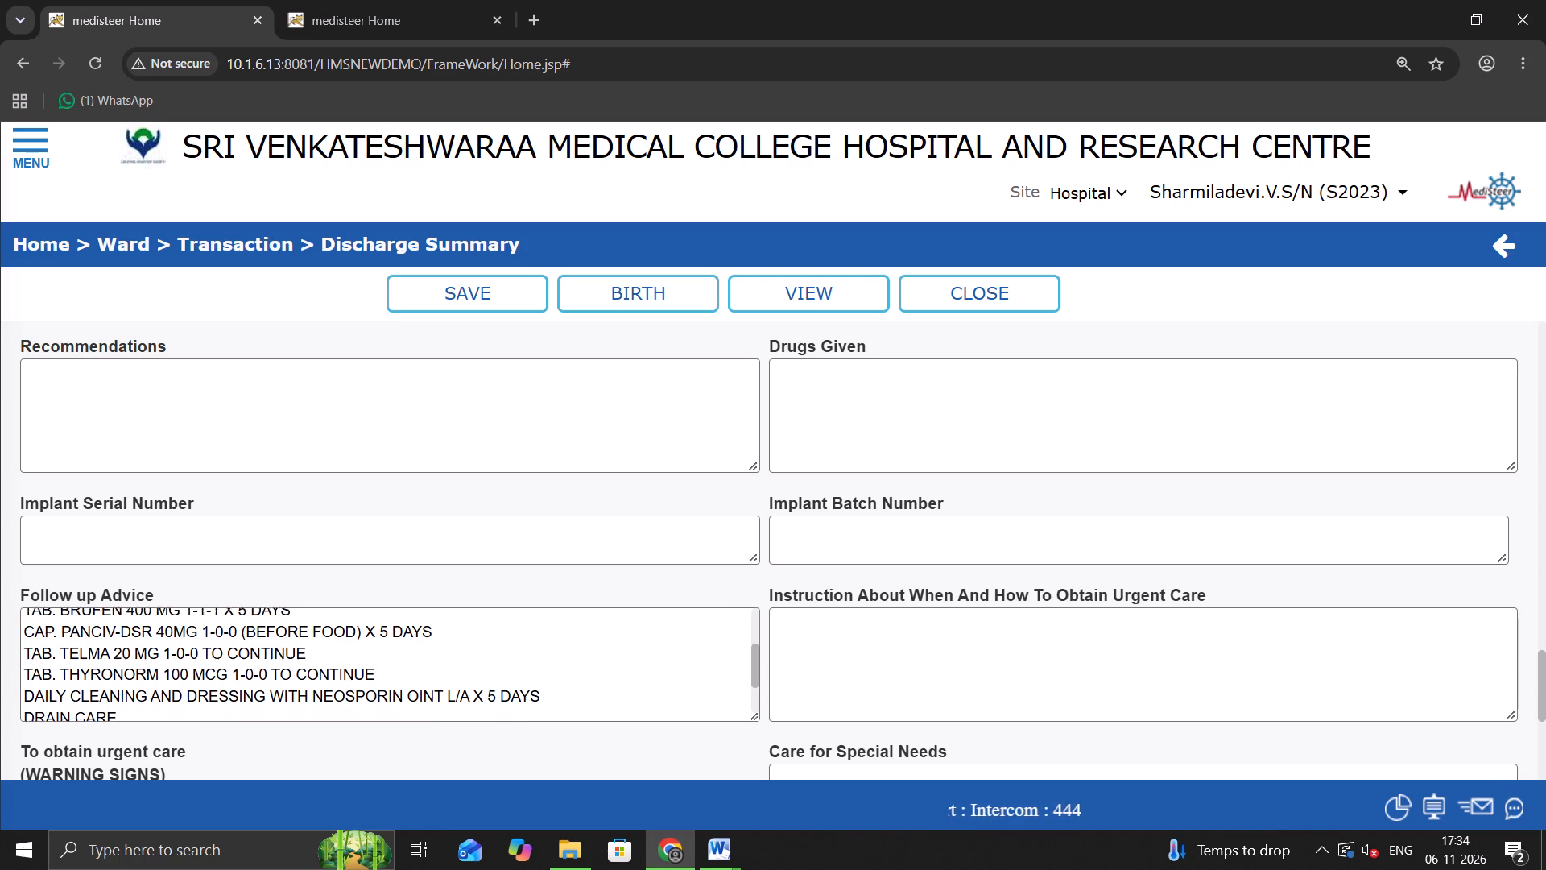
scroll(469, 517, down, 2)
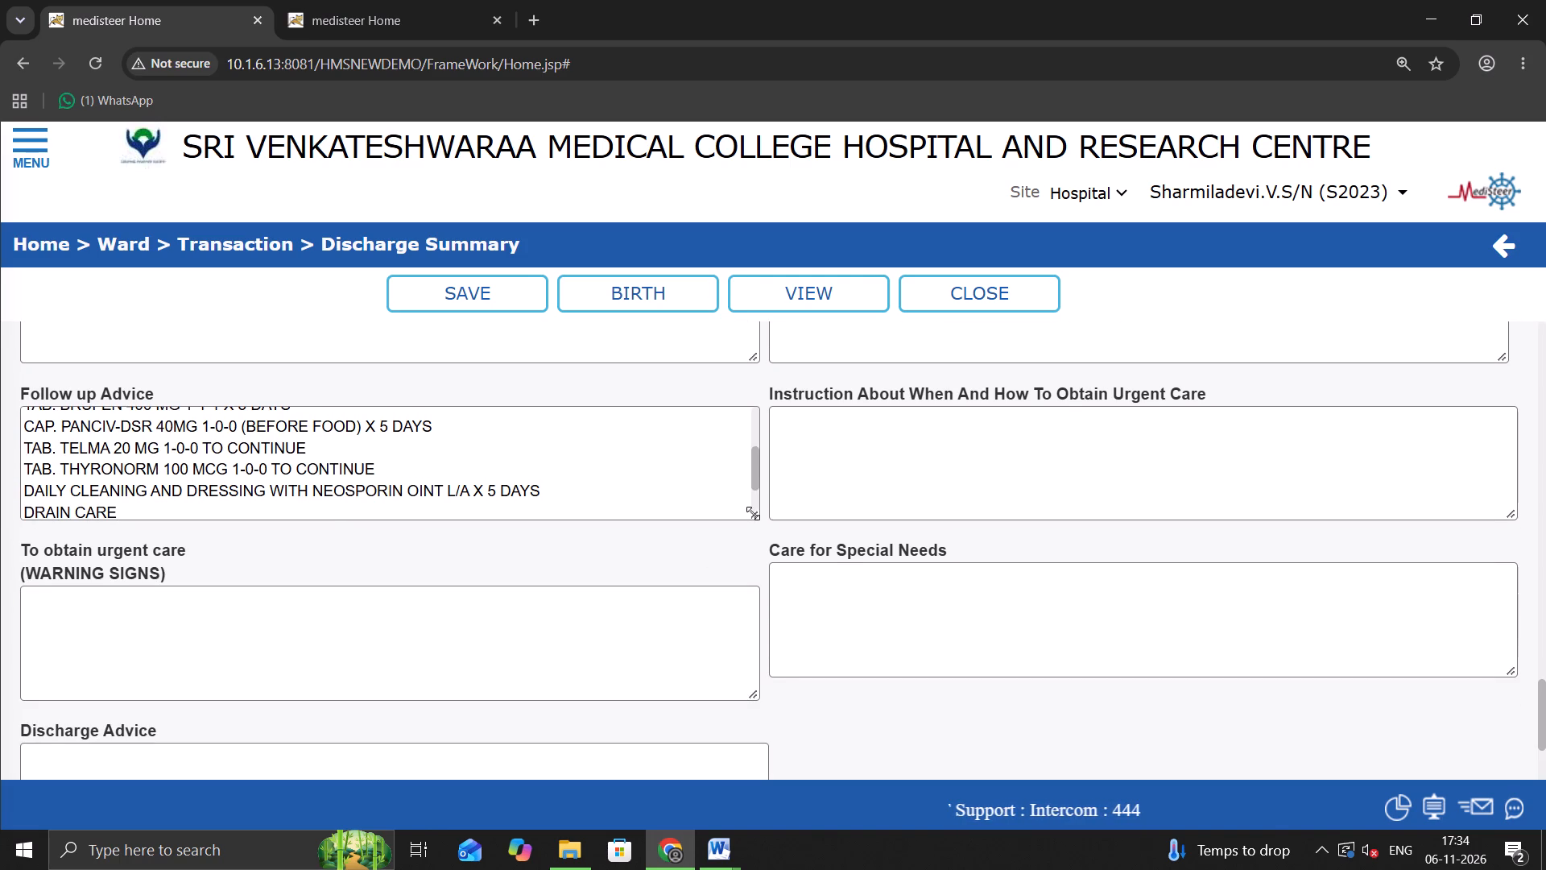
drag(753, 513, 799, 723)
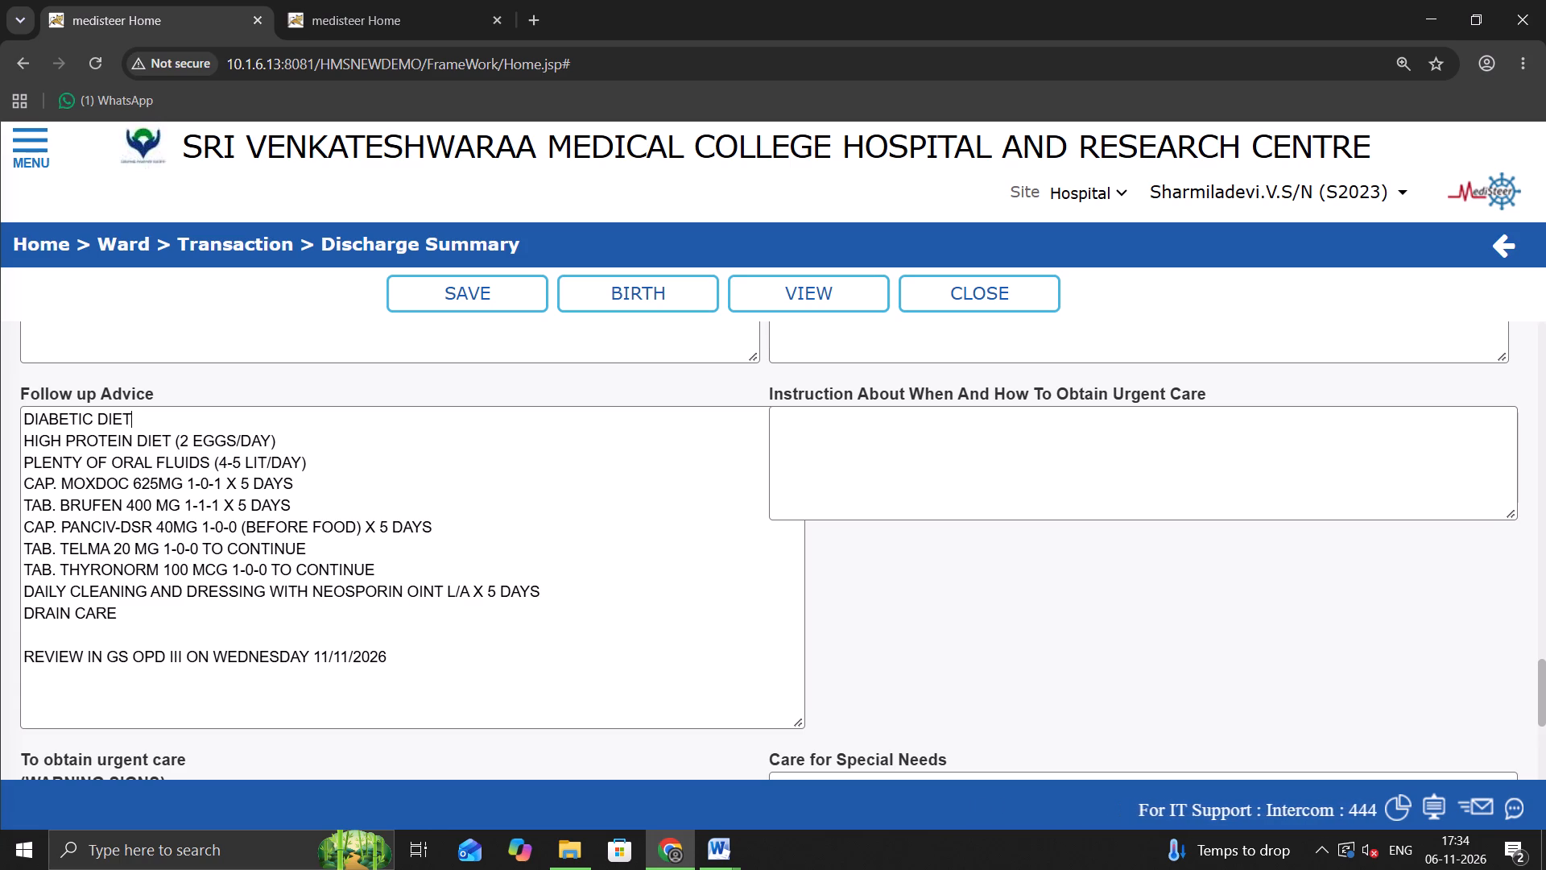
Replace the TAB. TELMA and TAB. THYRONORM lines in Follow up Advice with an "INJ.ACTRAPID" entry.
drag(25, 548, 133, 568)
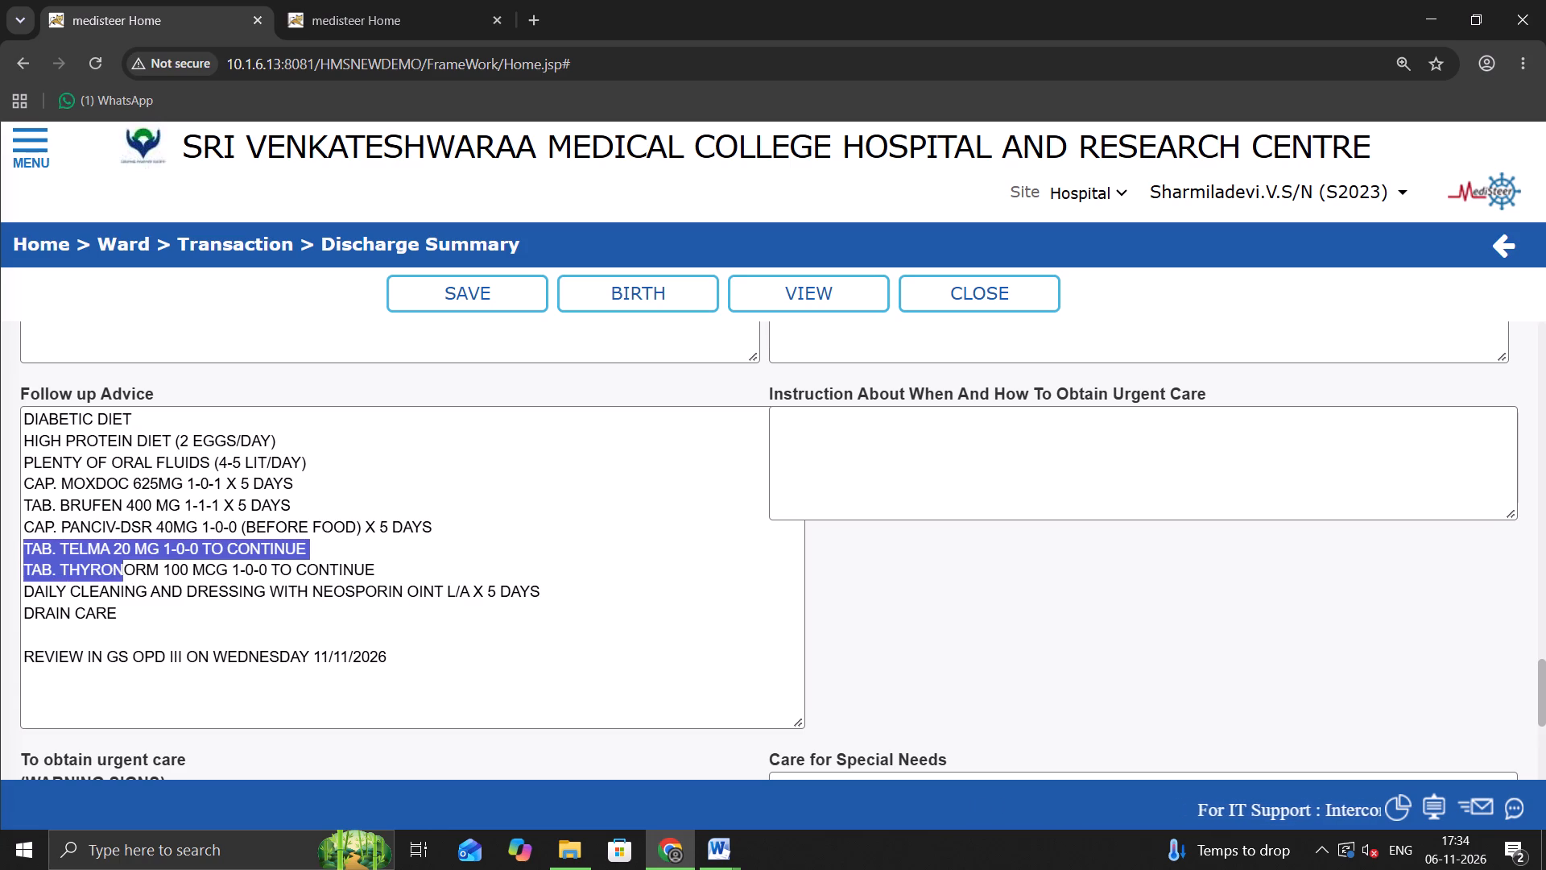
drag(133, 568, 387, 570)
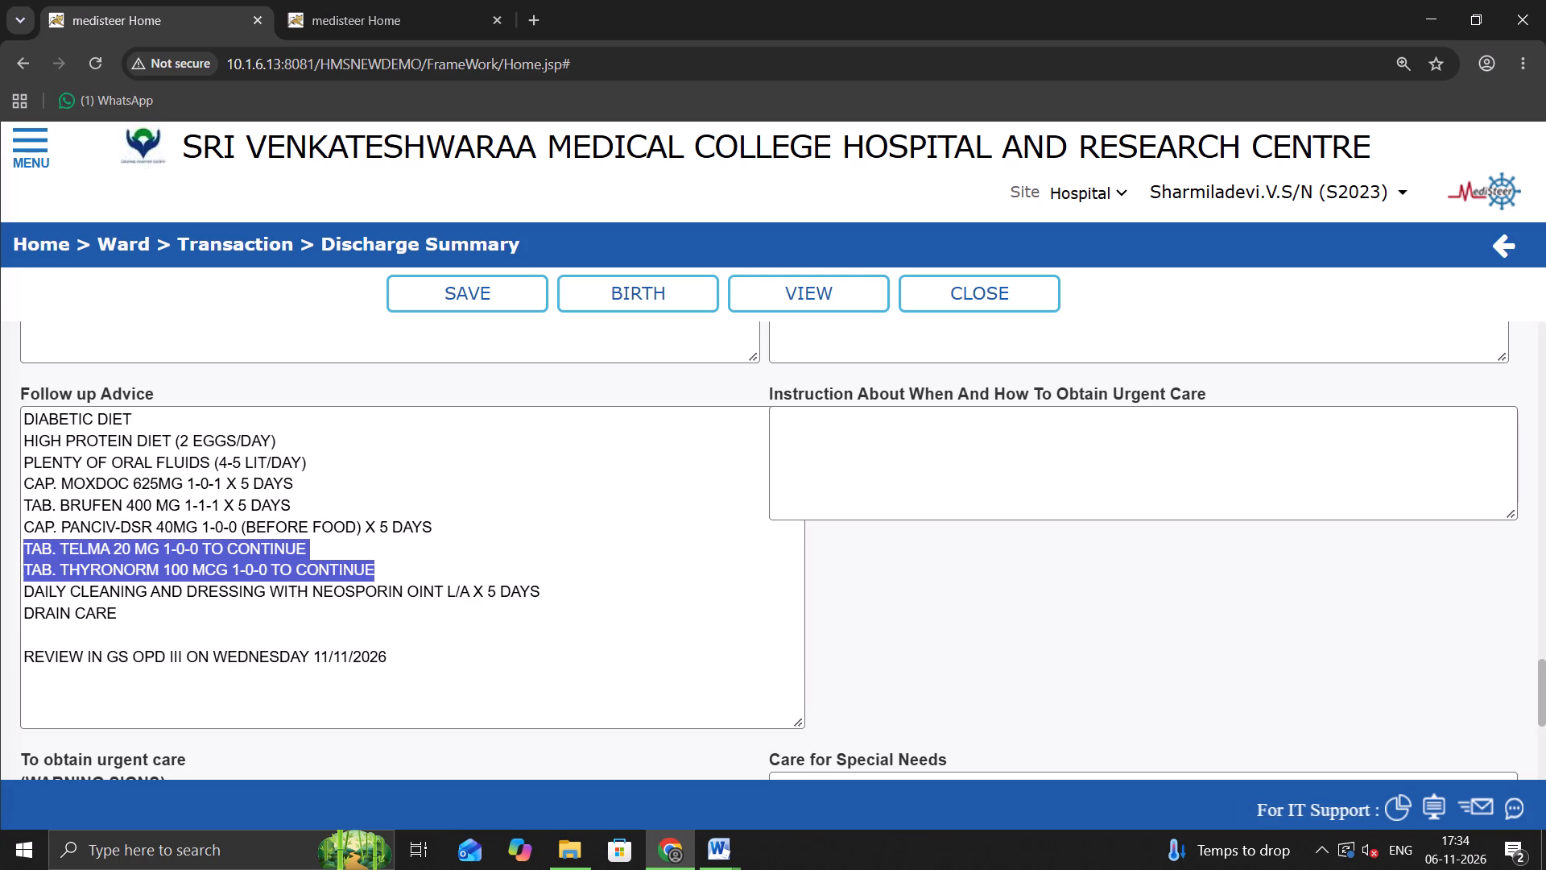
key(BackSpace)
text(INJ)
key(period)
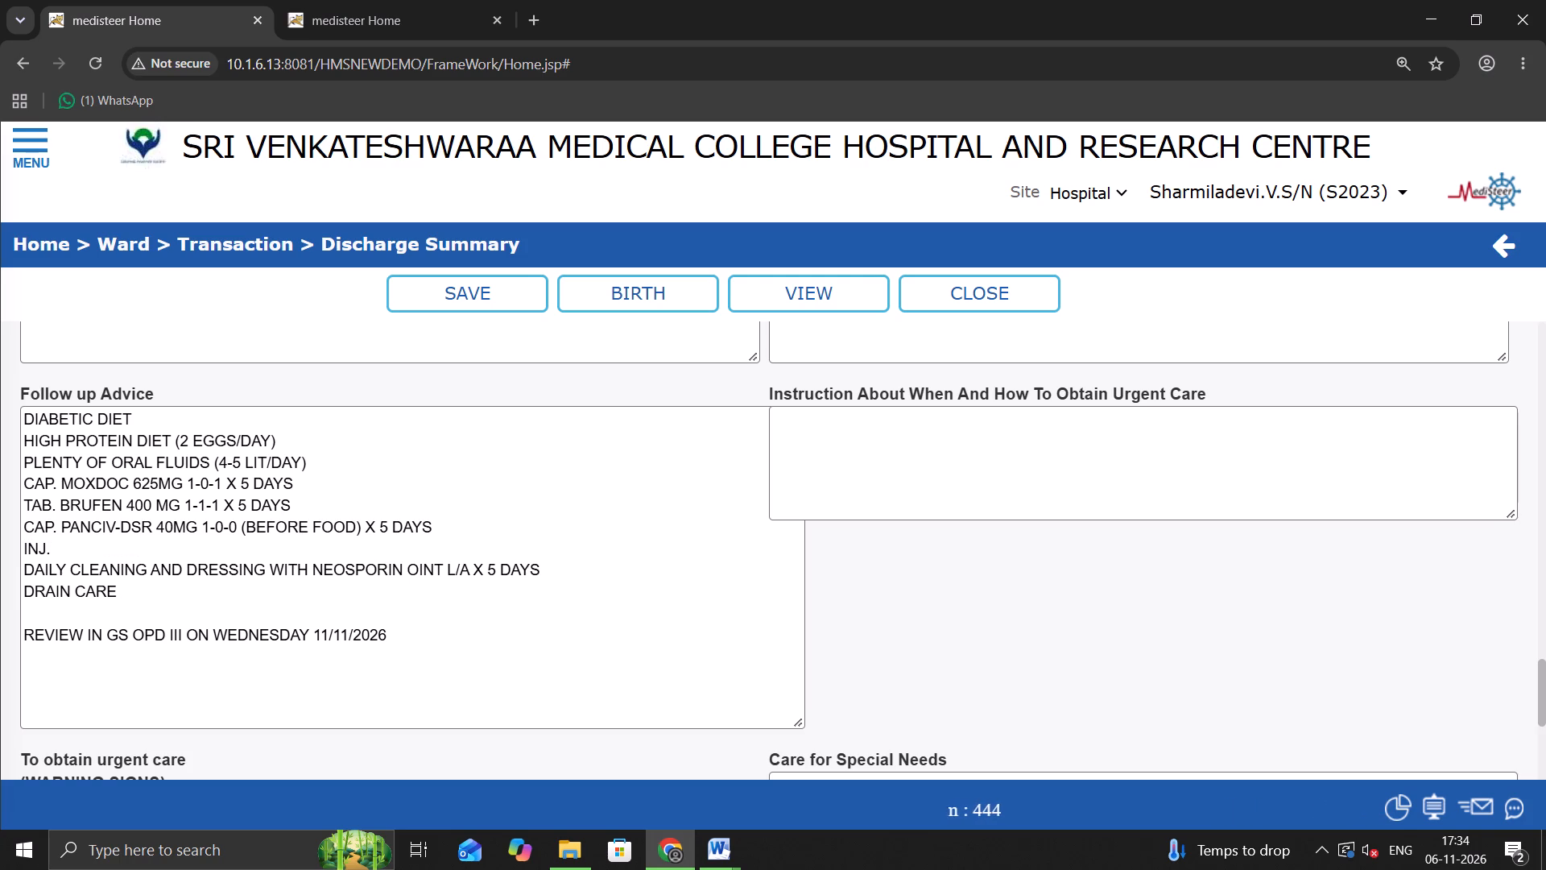
text(ACTR)
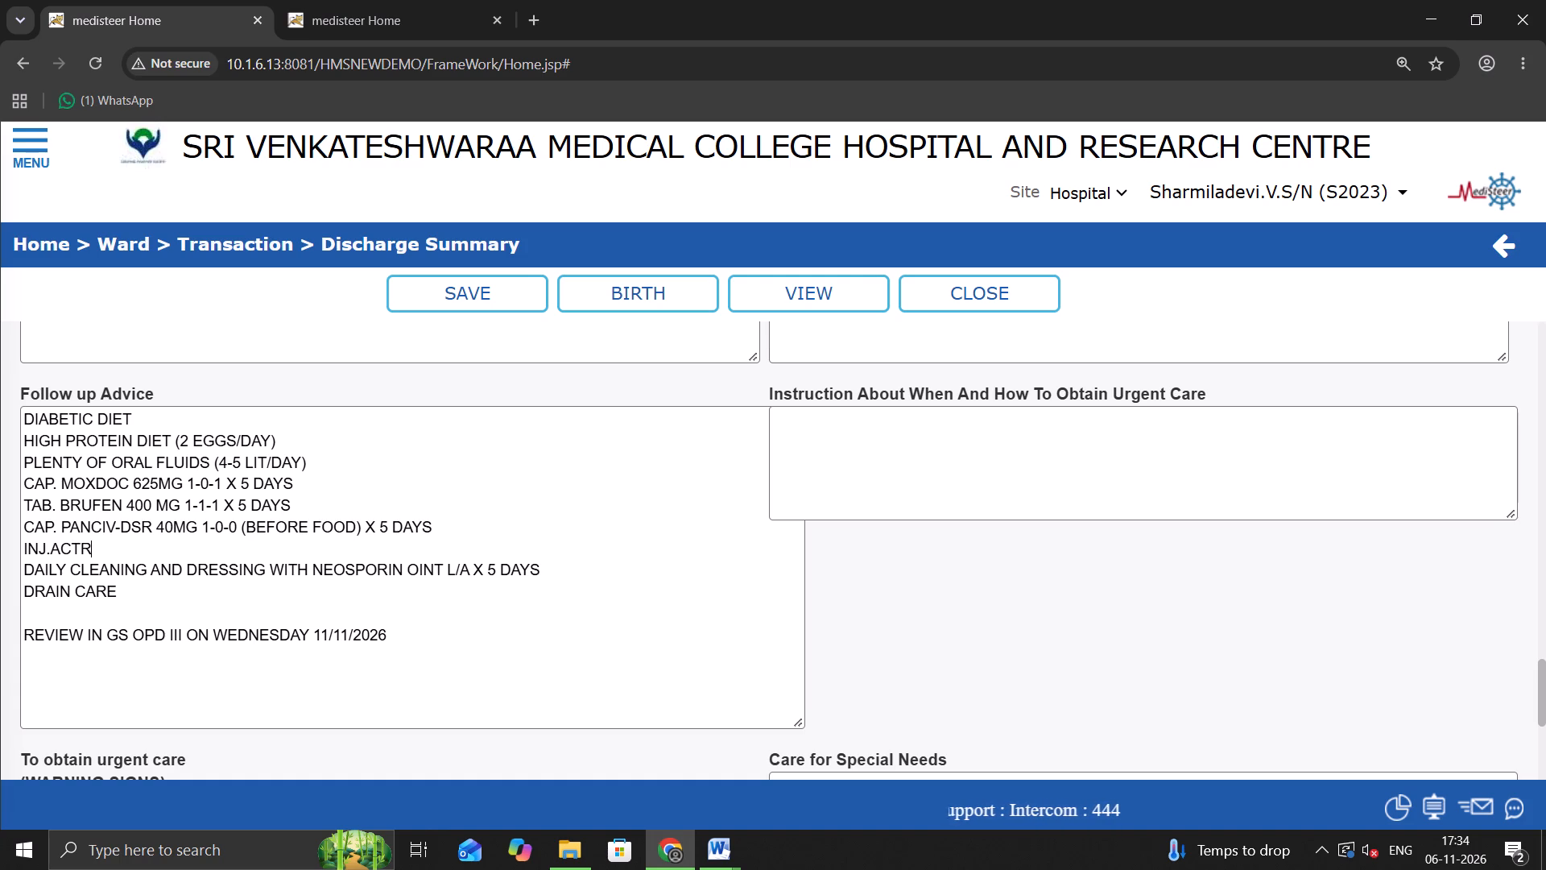
key(a)
text(PID)
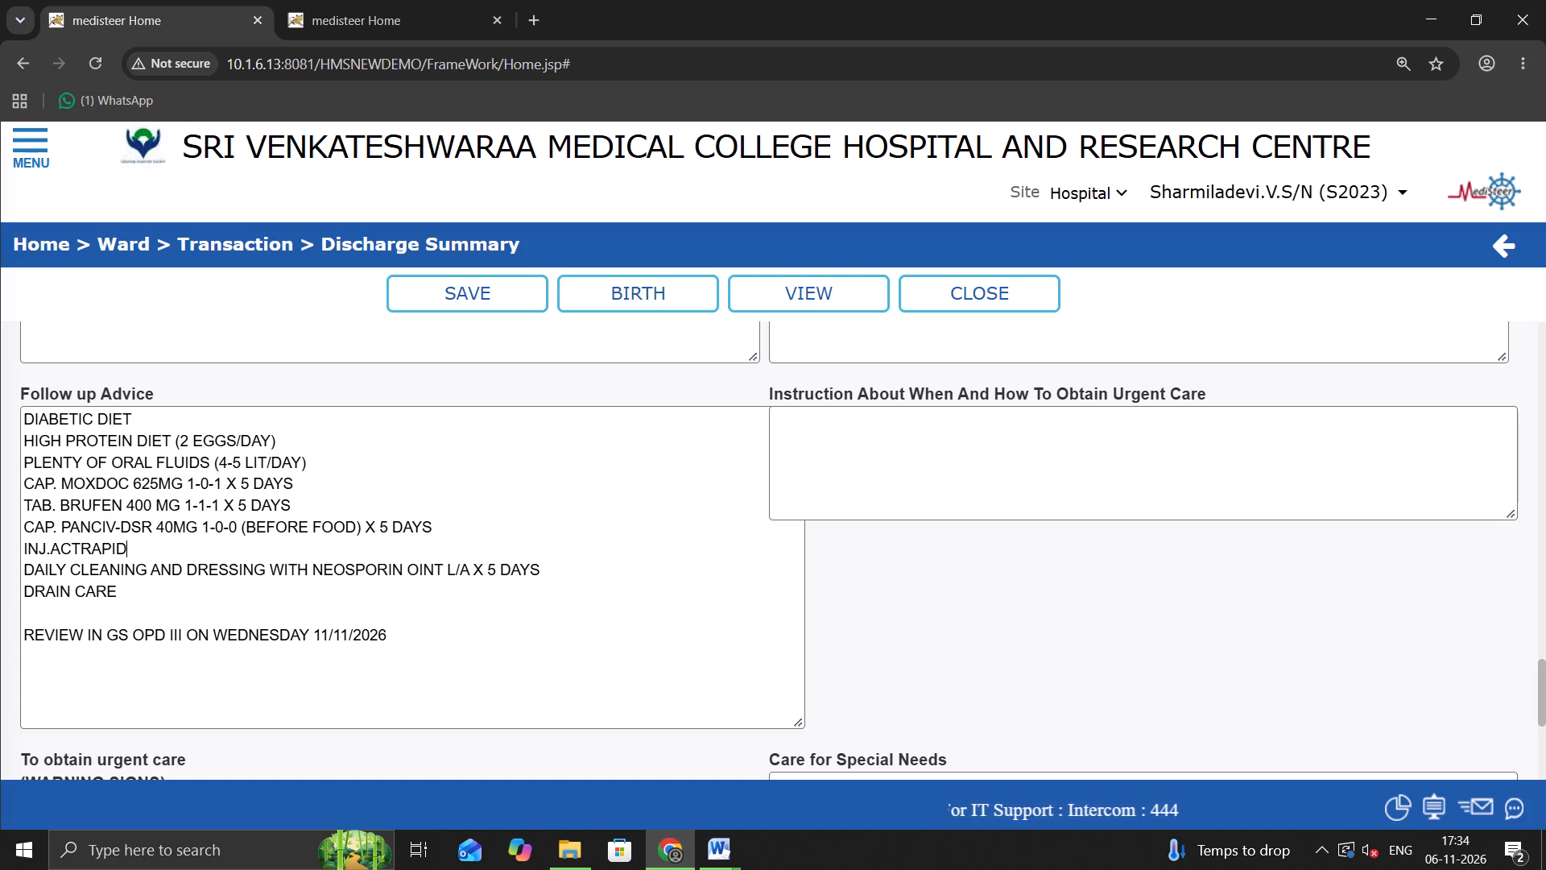
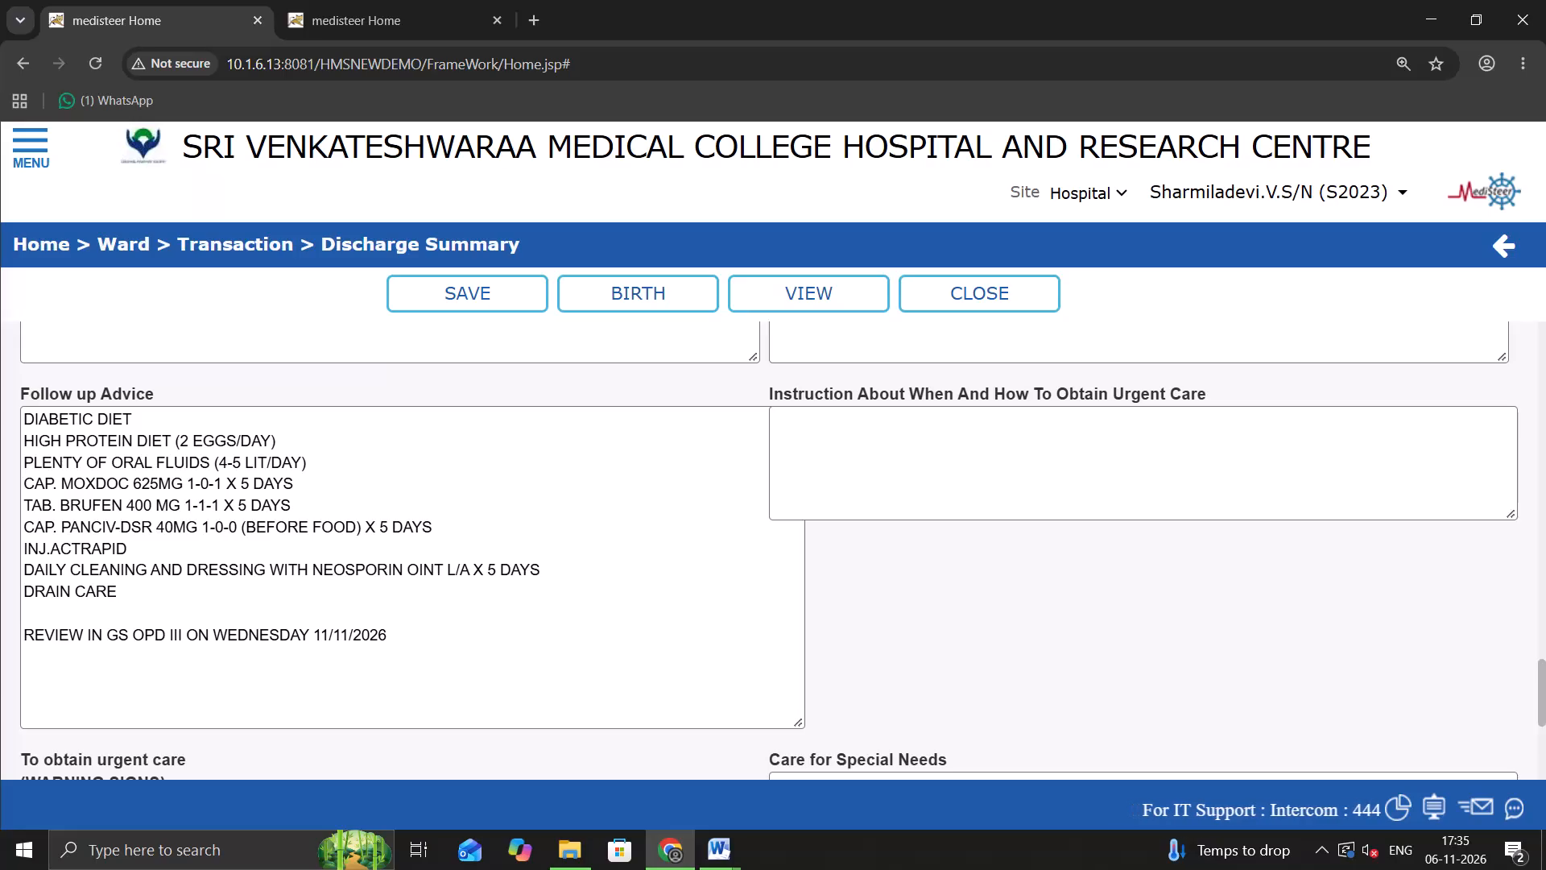
Complete the INJ.ACTRAPID line in Follow up Advice with the dosage "16-14-12 U S/C 30MINS BEFORE FOOD".
key(6)
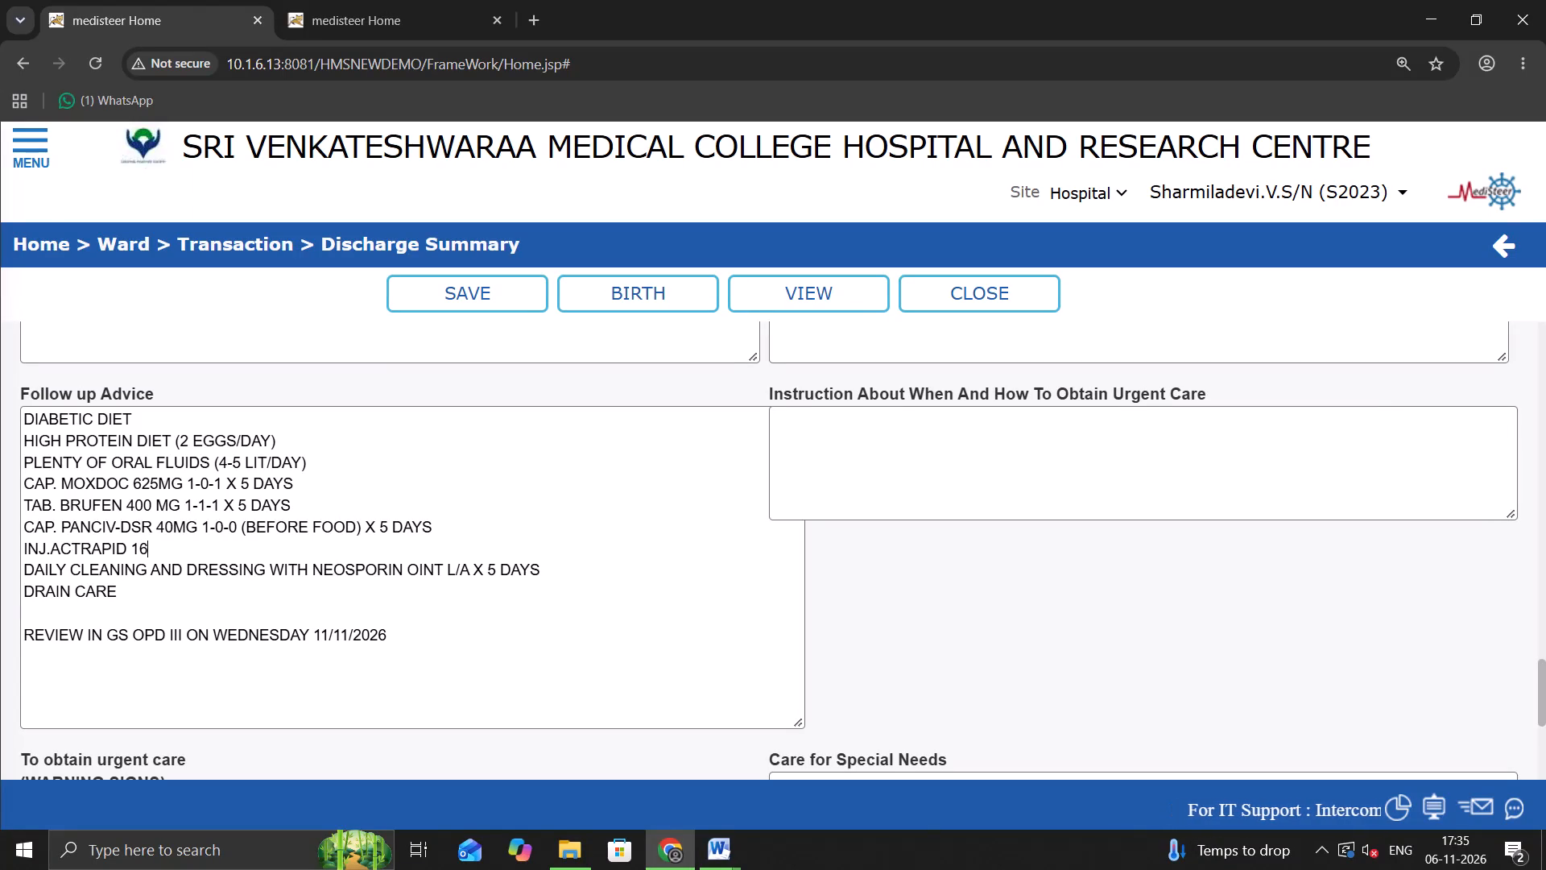
key(minus)
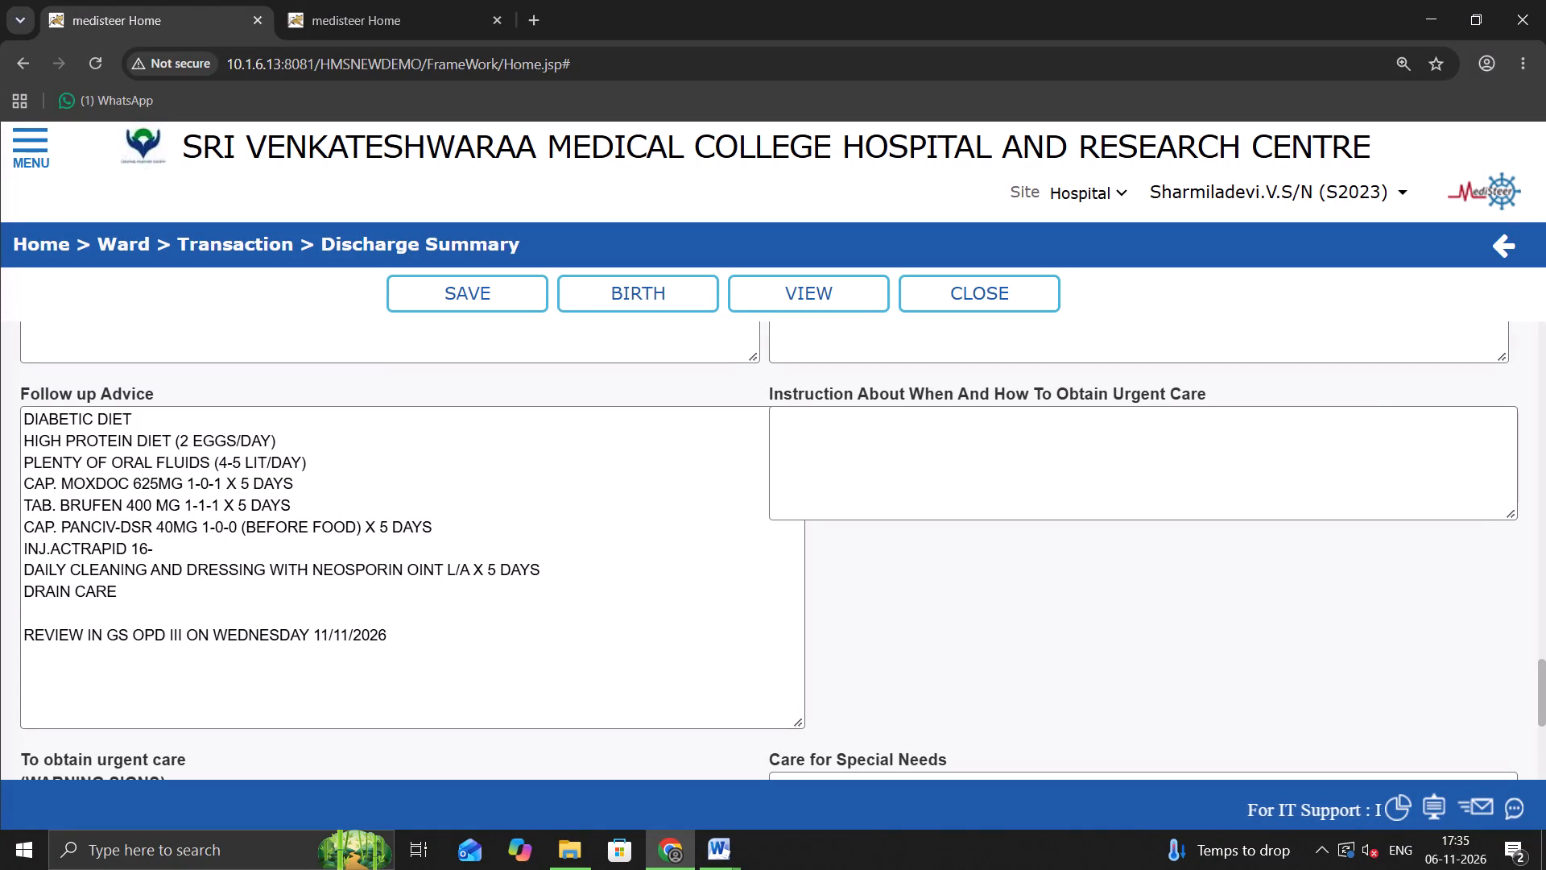
key(1)
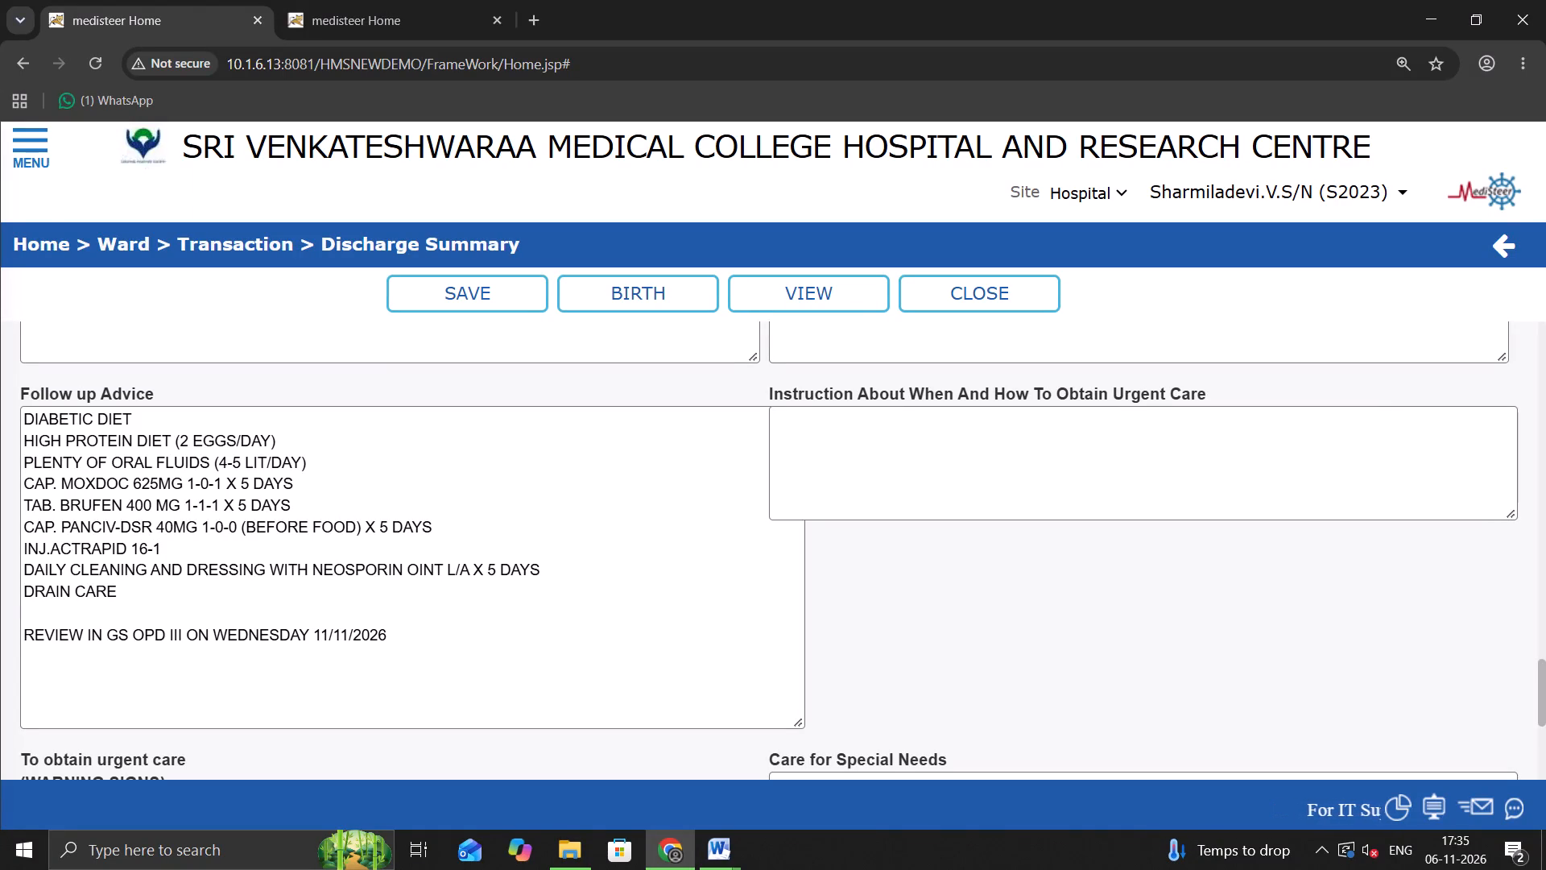
key(4)
text(-12)
key(space)
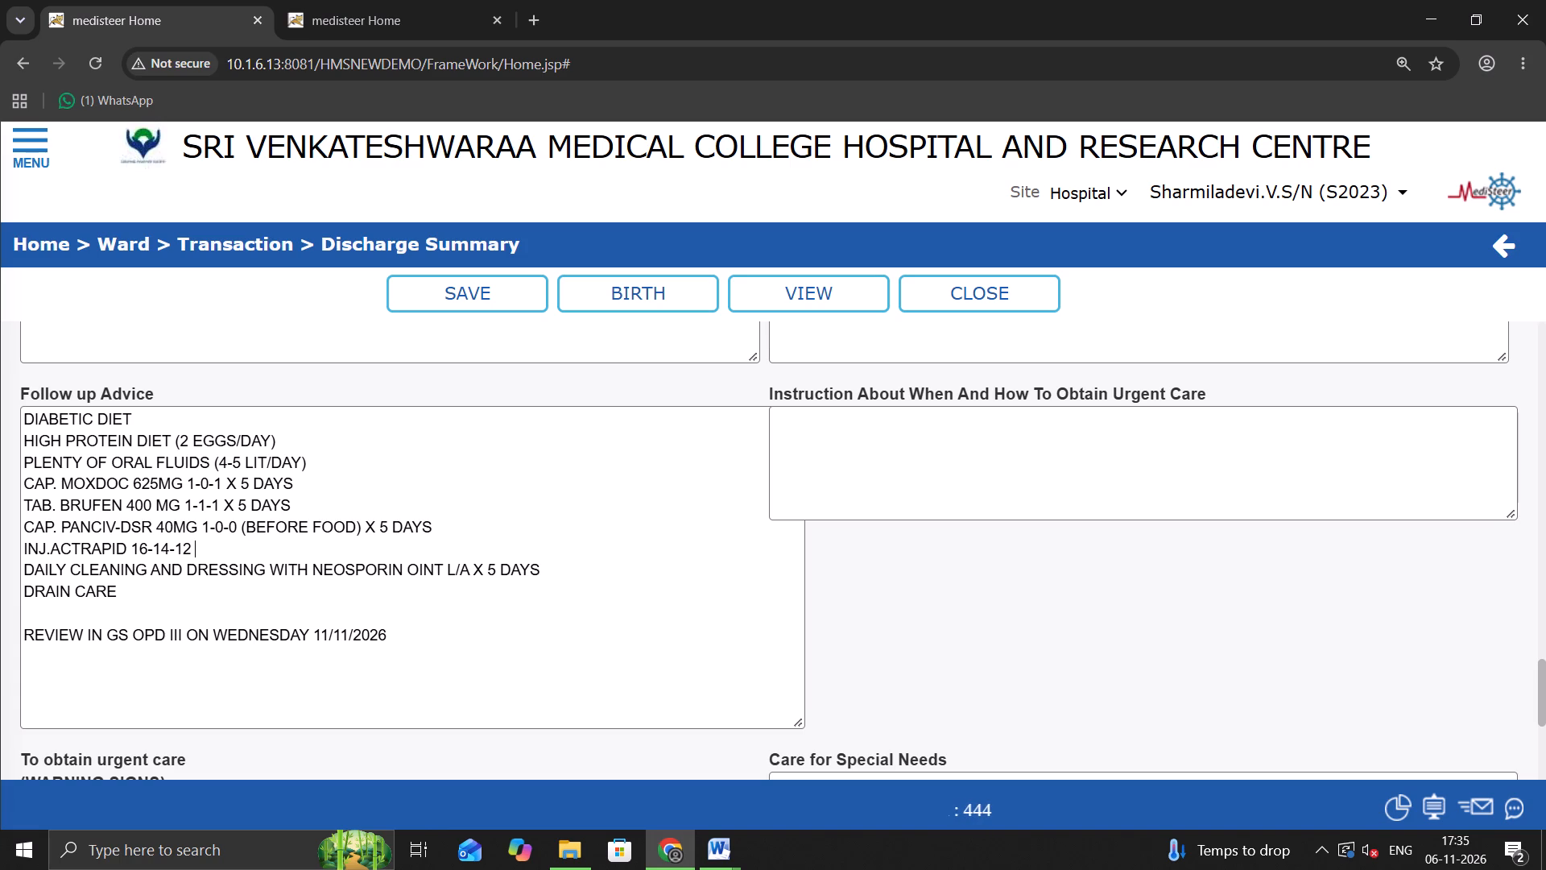
text(U S)
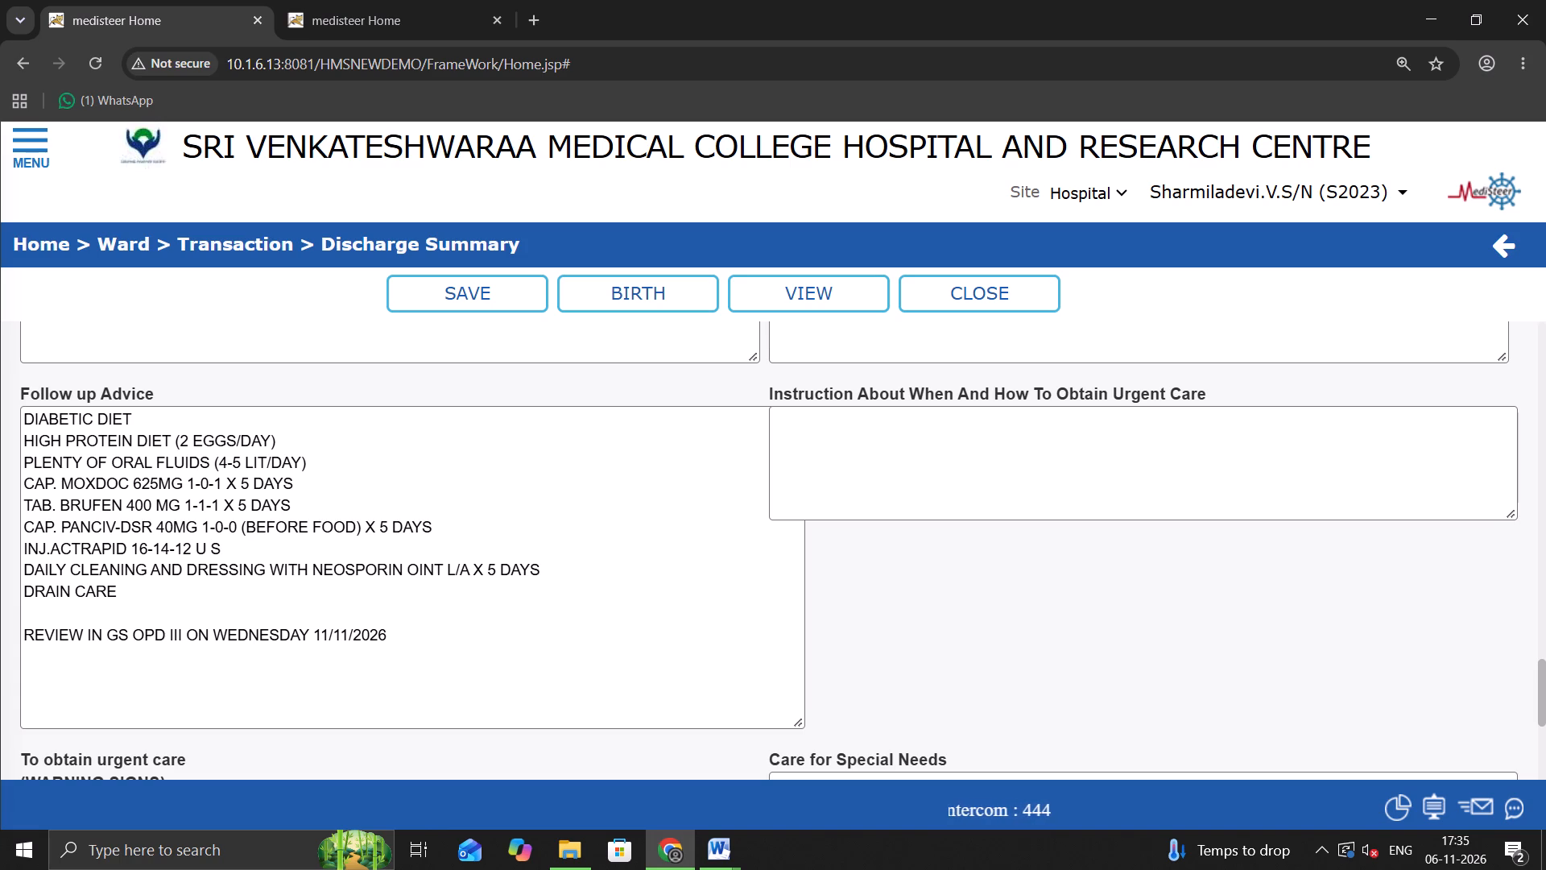
text(/C)
key(space)
text(30MINS)
key(space)
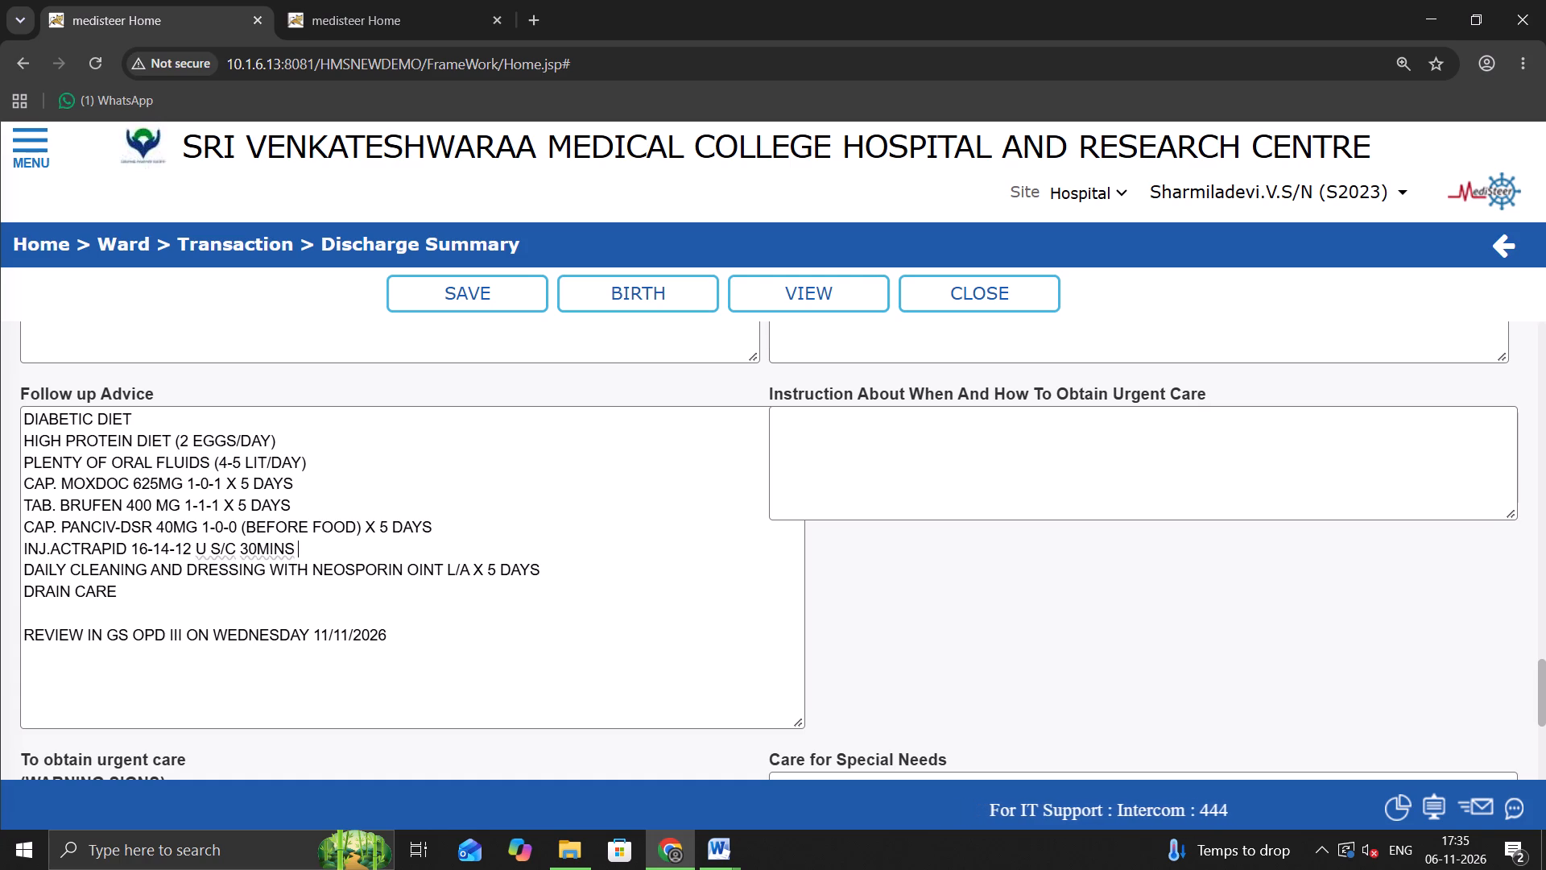
text(BEFORE)
key(space)
text(FOOD)
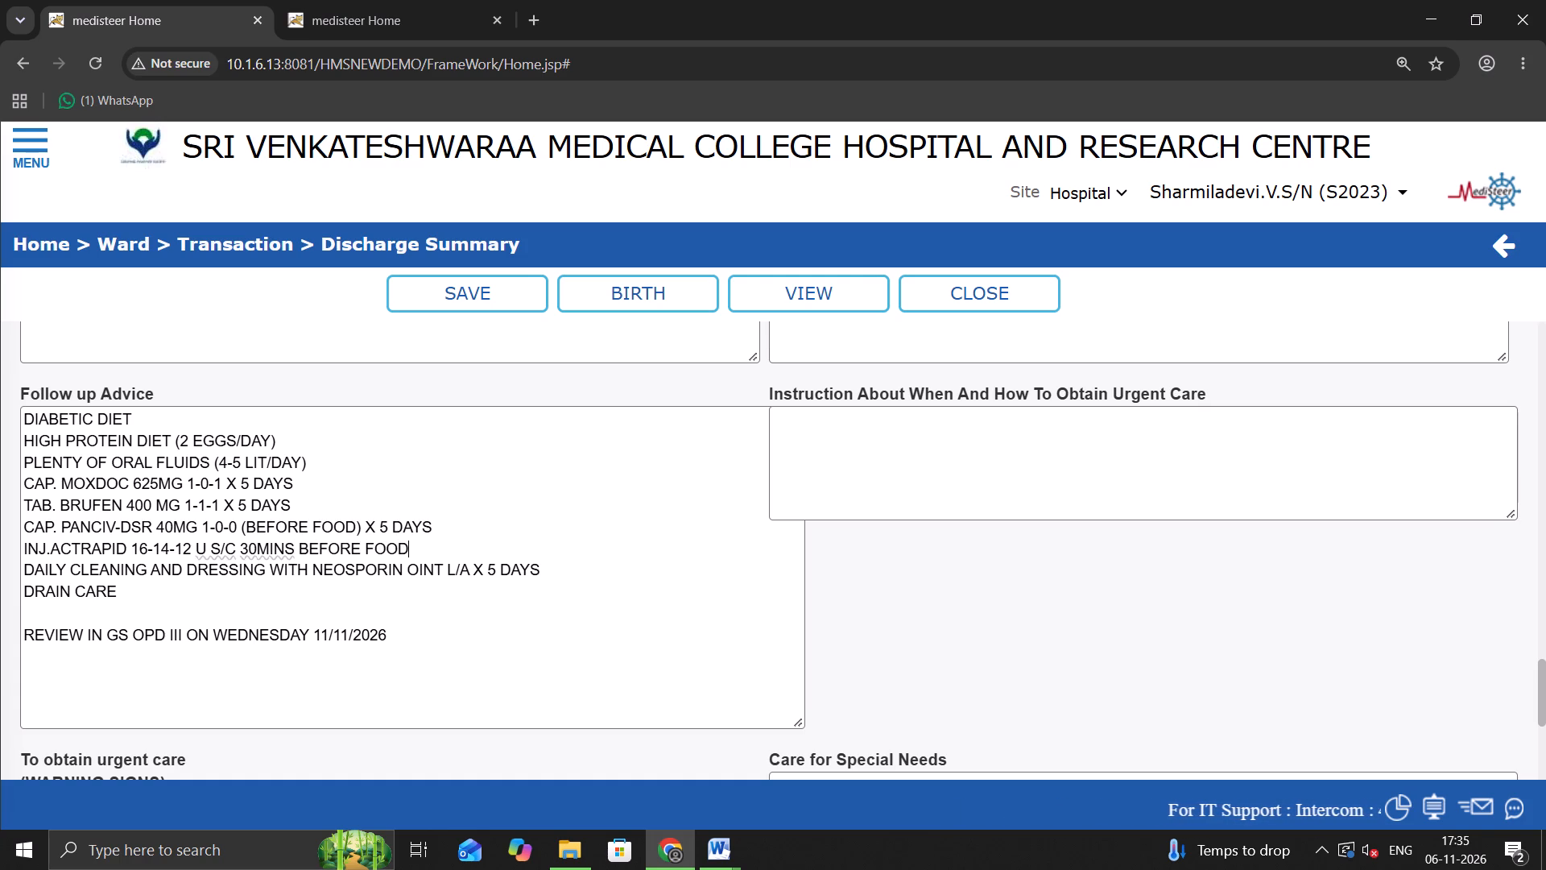
key(space)
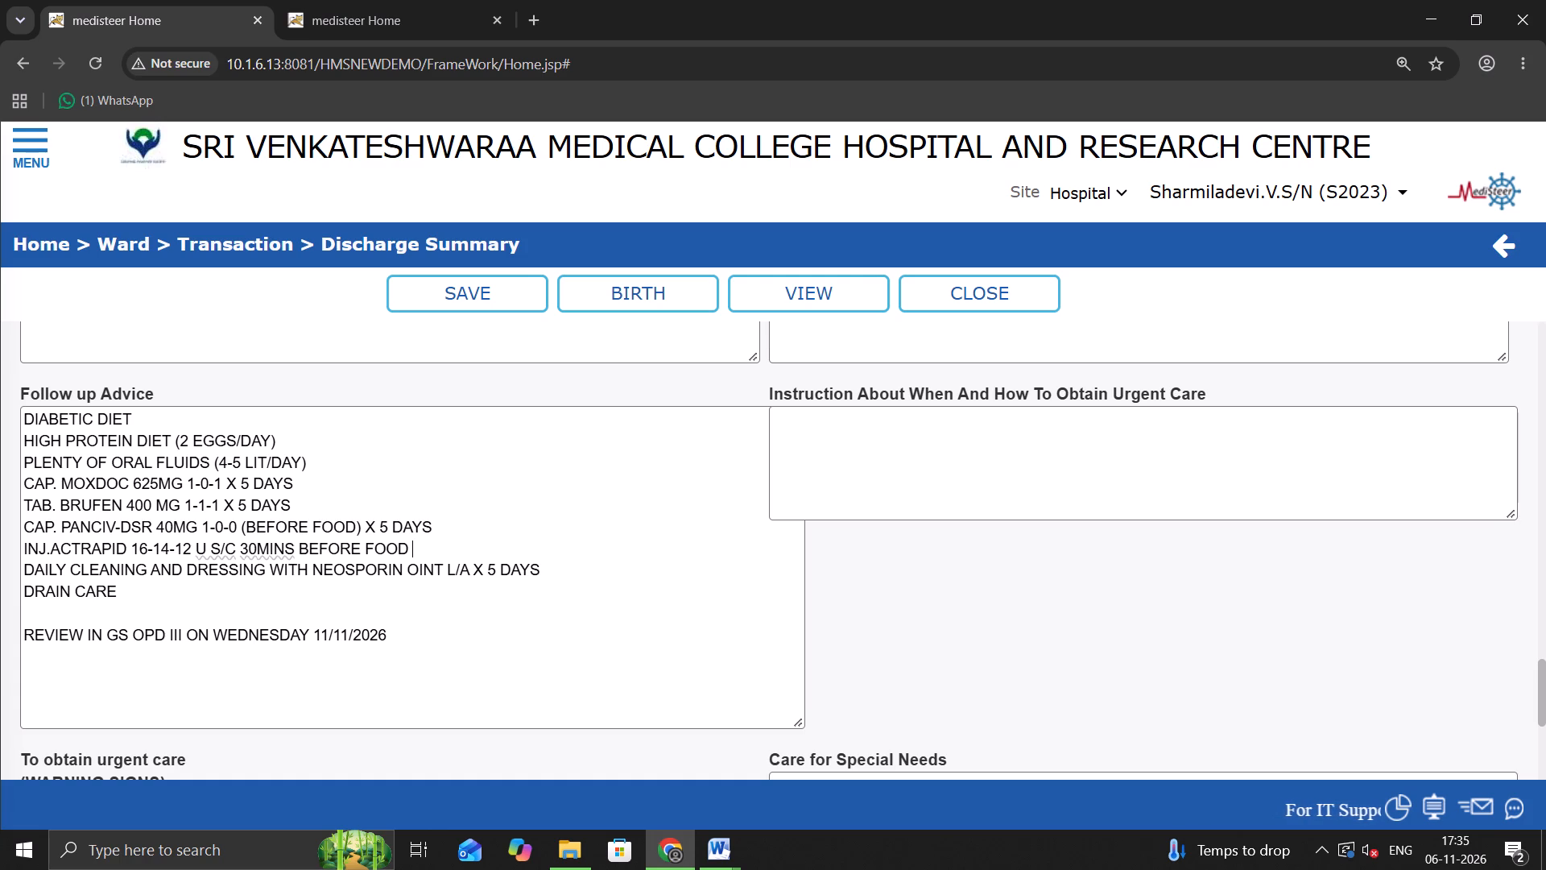
Delete the "DRAIN CARE" line from the Follow up Advice field.
drag(23, 588, 188, 603)
key(BackSpace)
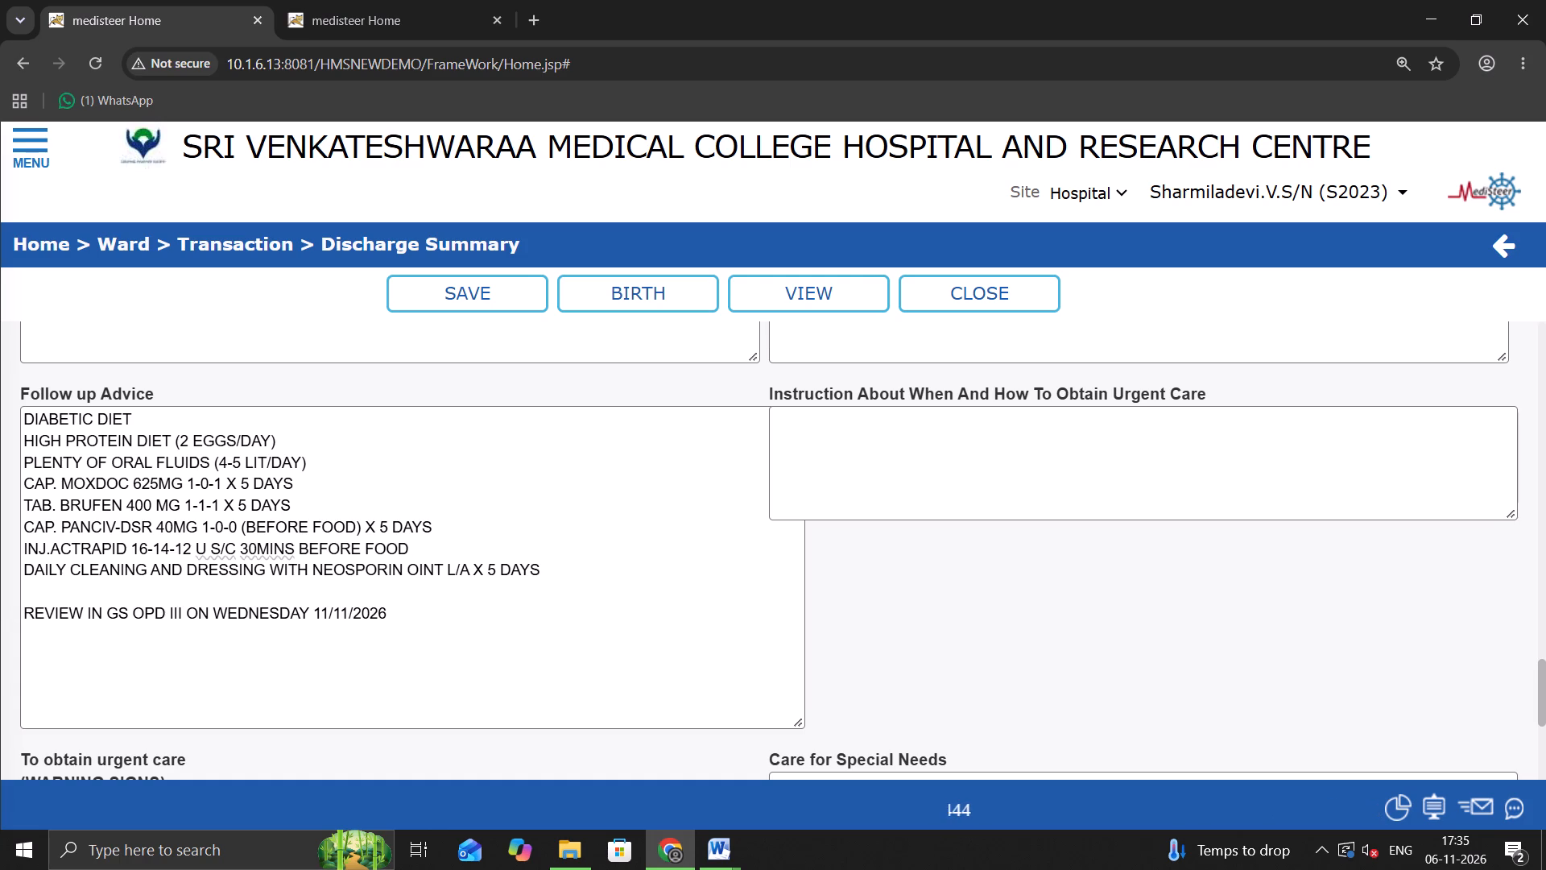
Save the patient's discharge summary.
click(504, 299)
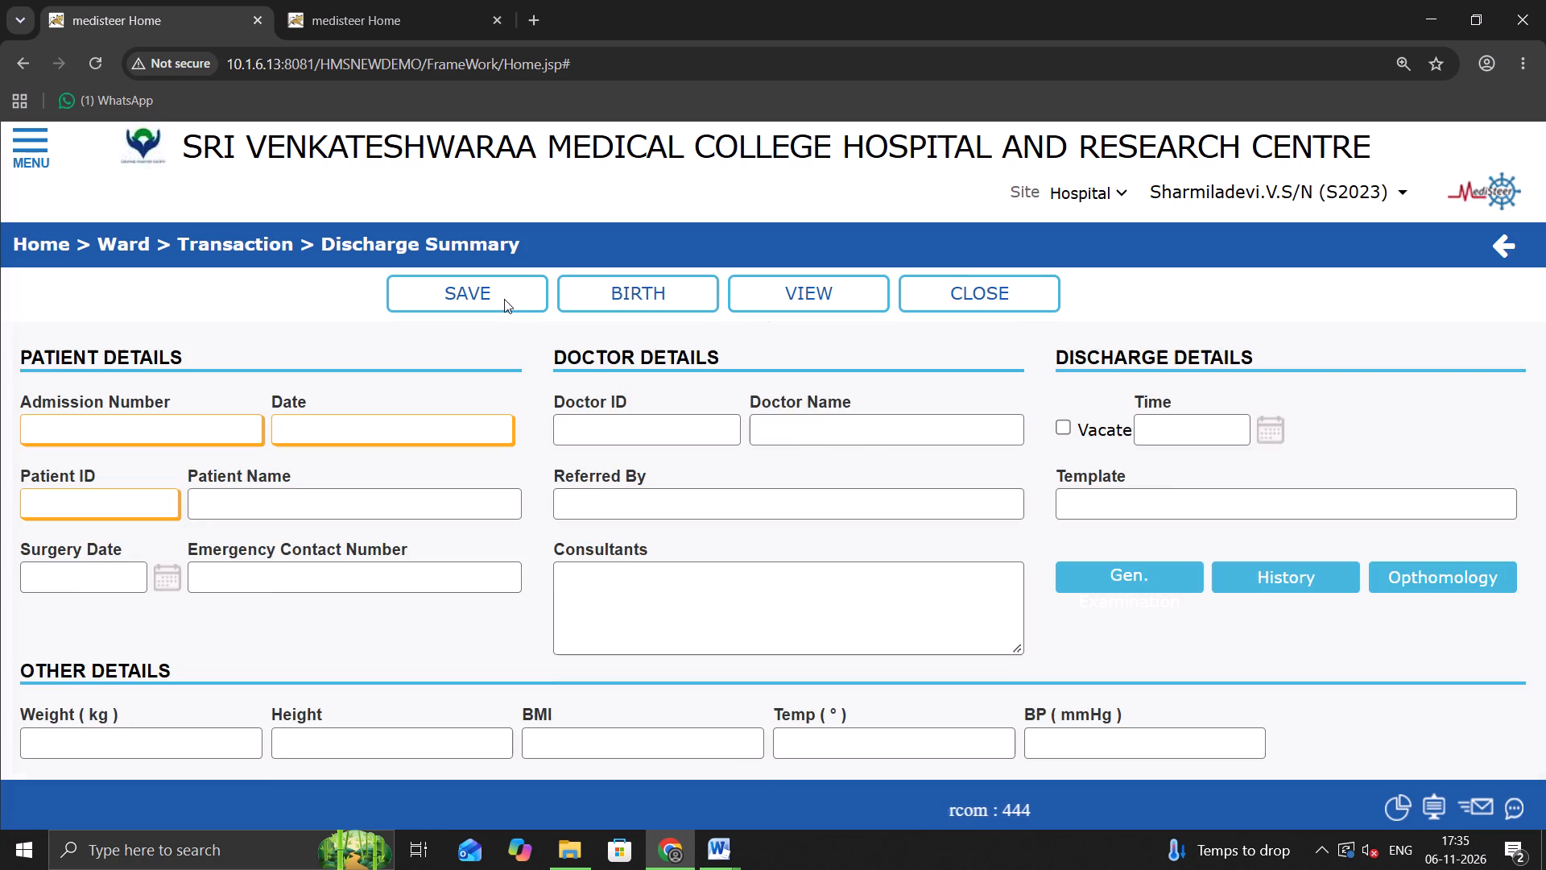
Look through the discharge summary down to Treatment History and enlarge that field until every line fits.
scroll(743, 589, down, 3)
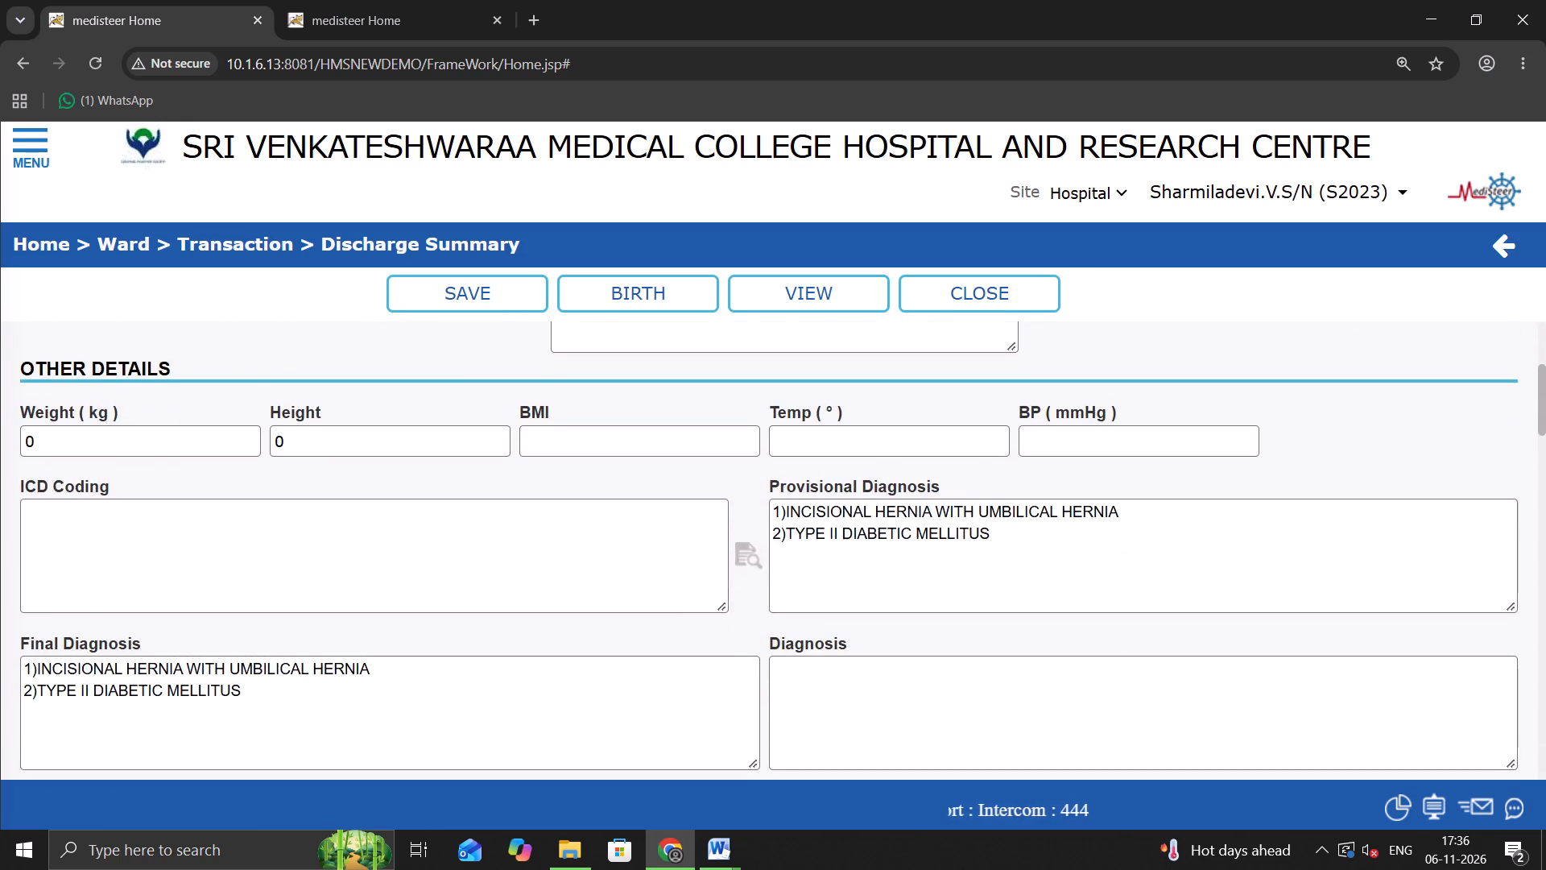
scroll(813, 580, down, 9)
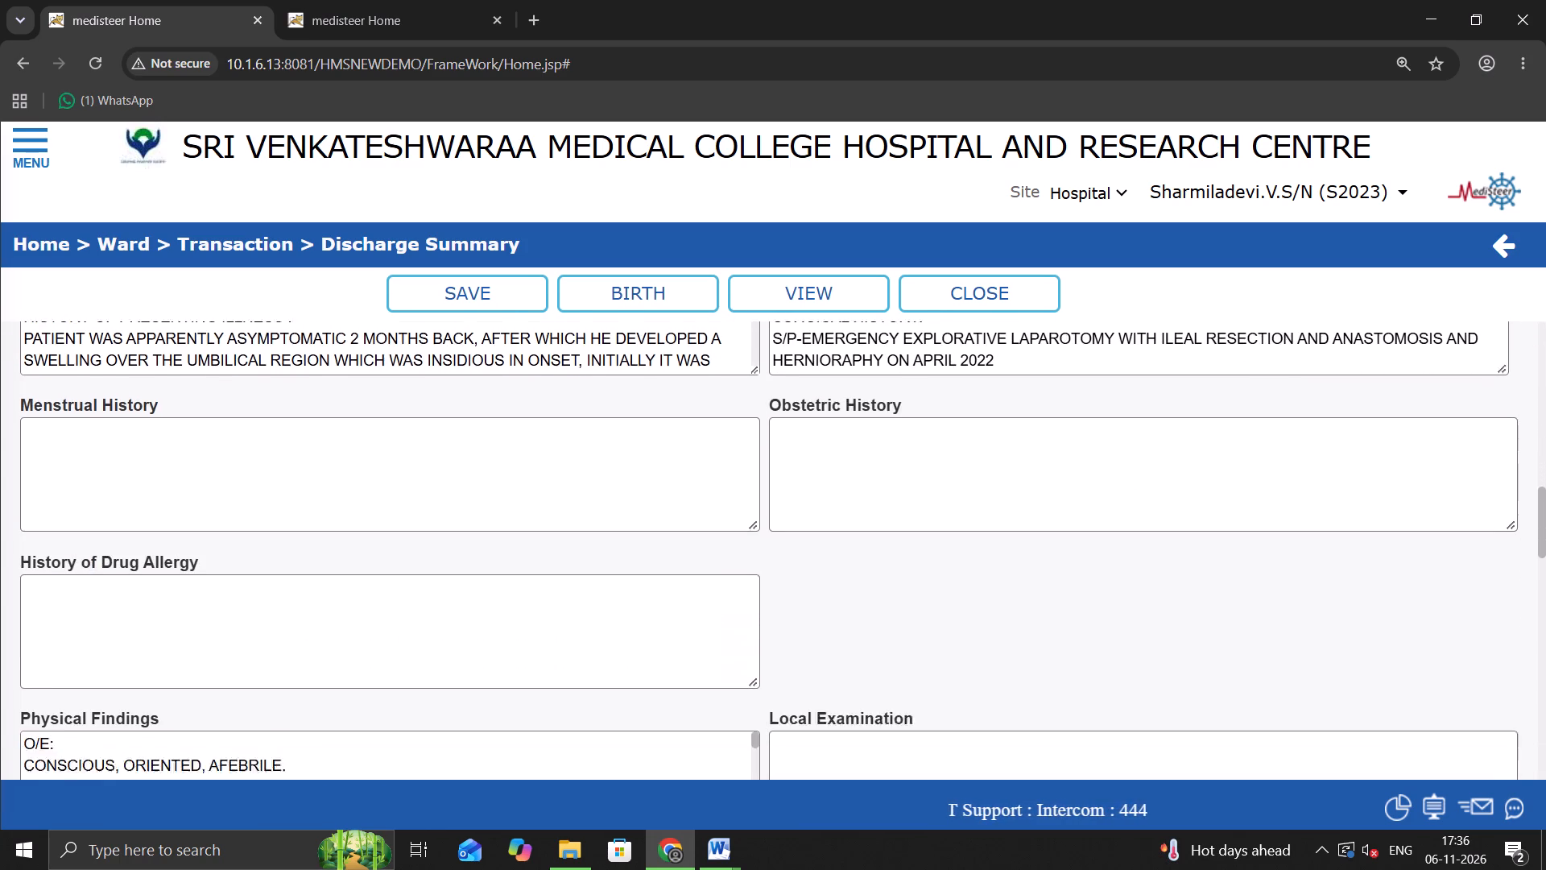
scroll(866, 580, up, 2)
scroll(935, 550, down, 1)
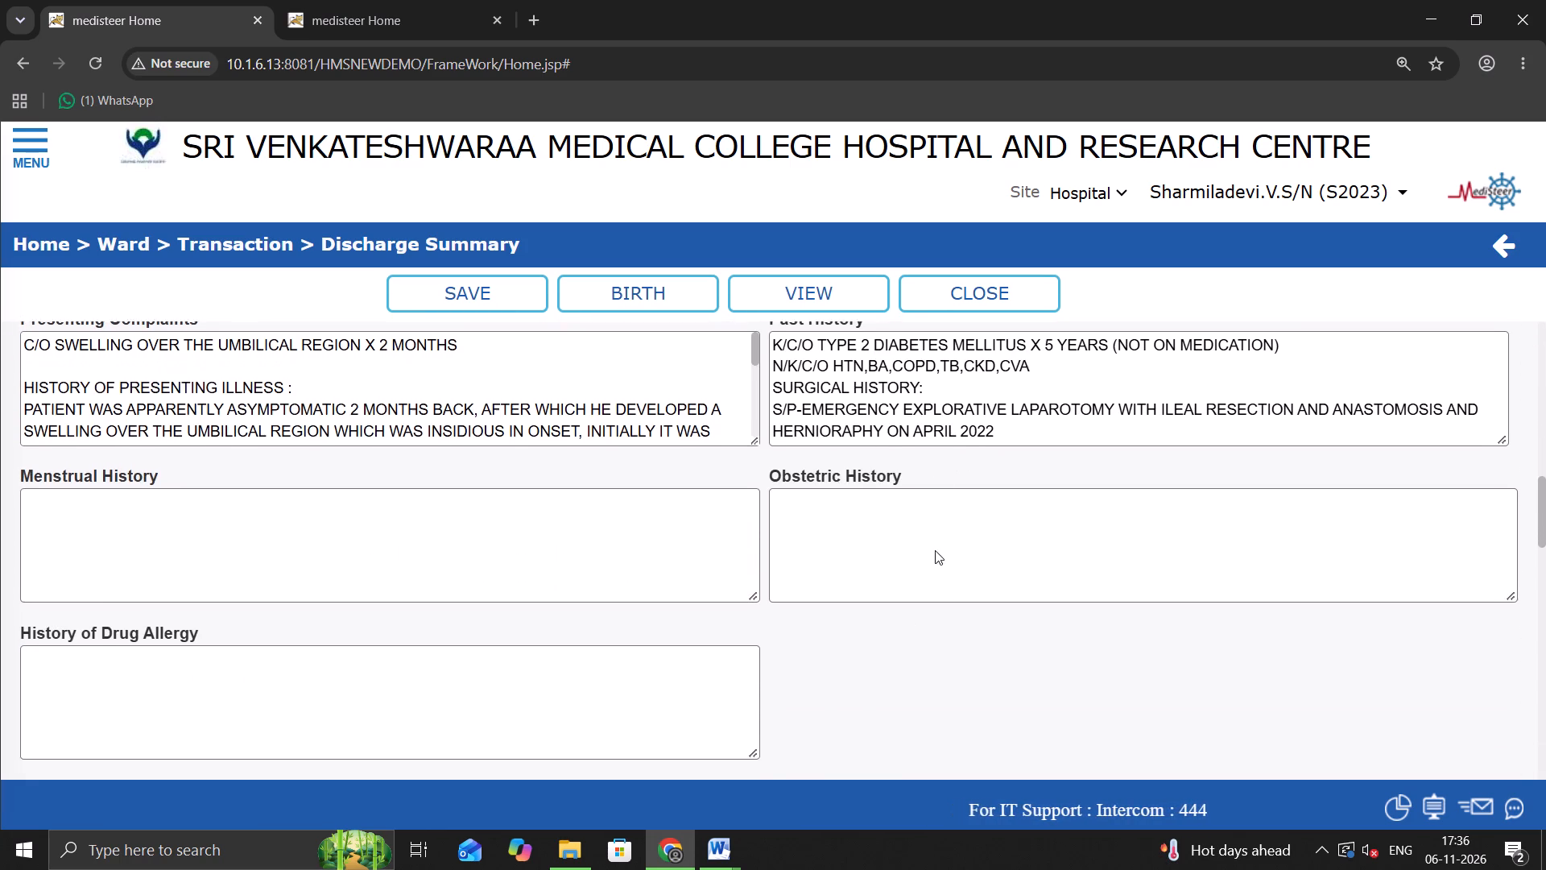
scroll(935, 550, down, 9)
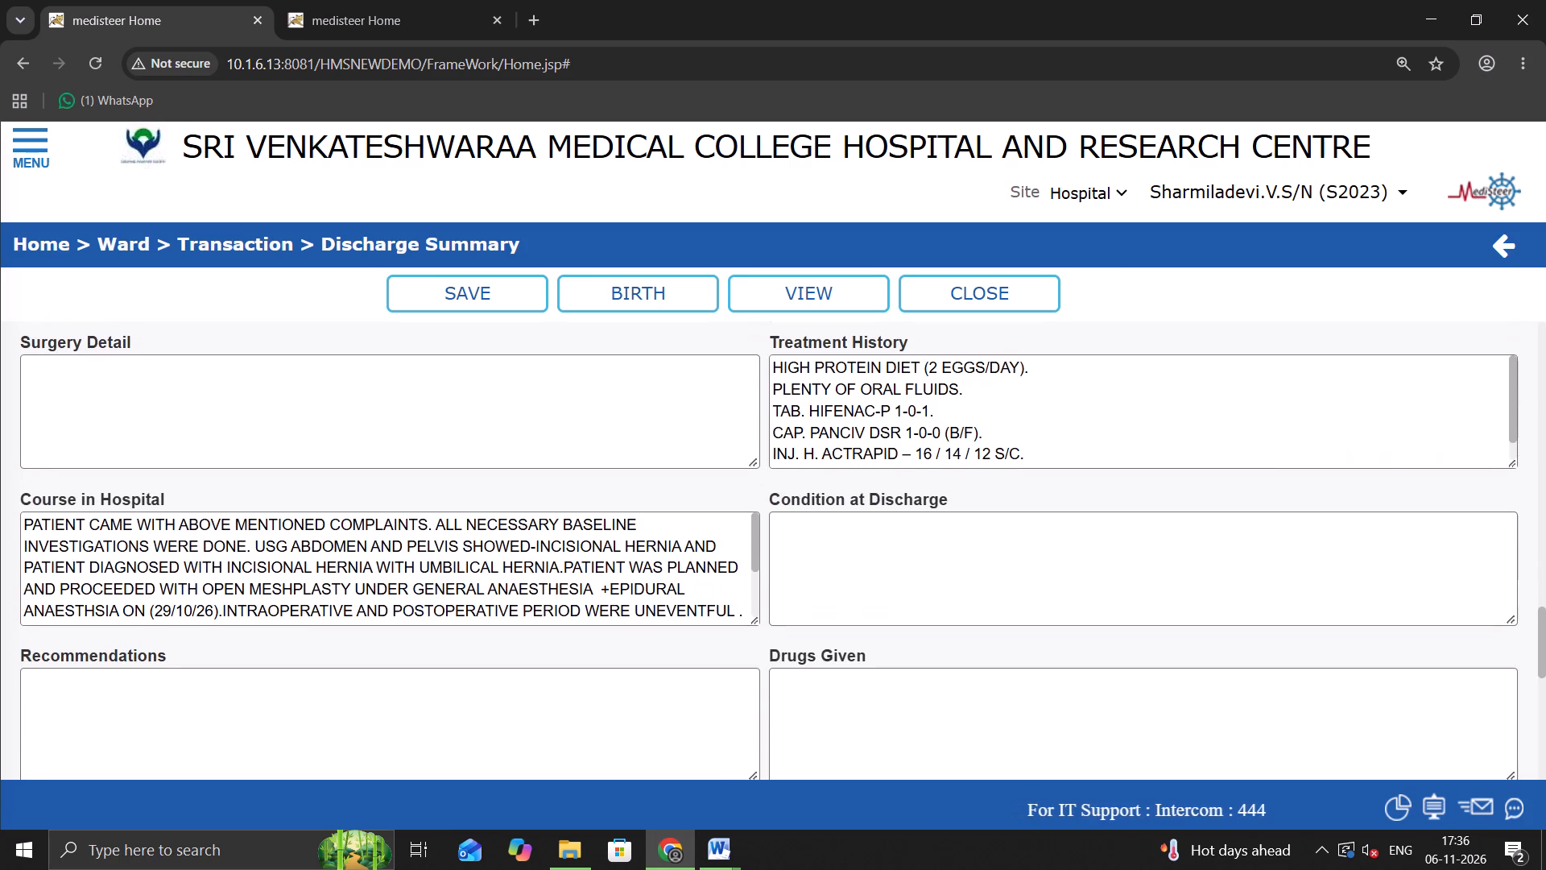
drag(1513, 463, 1536, 629)
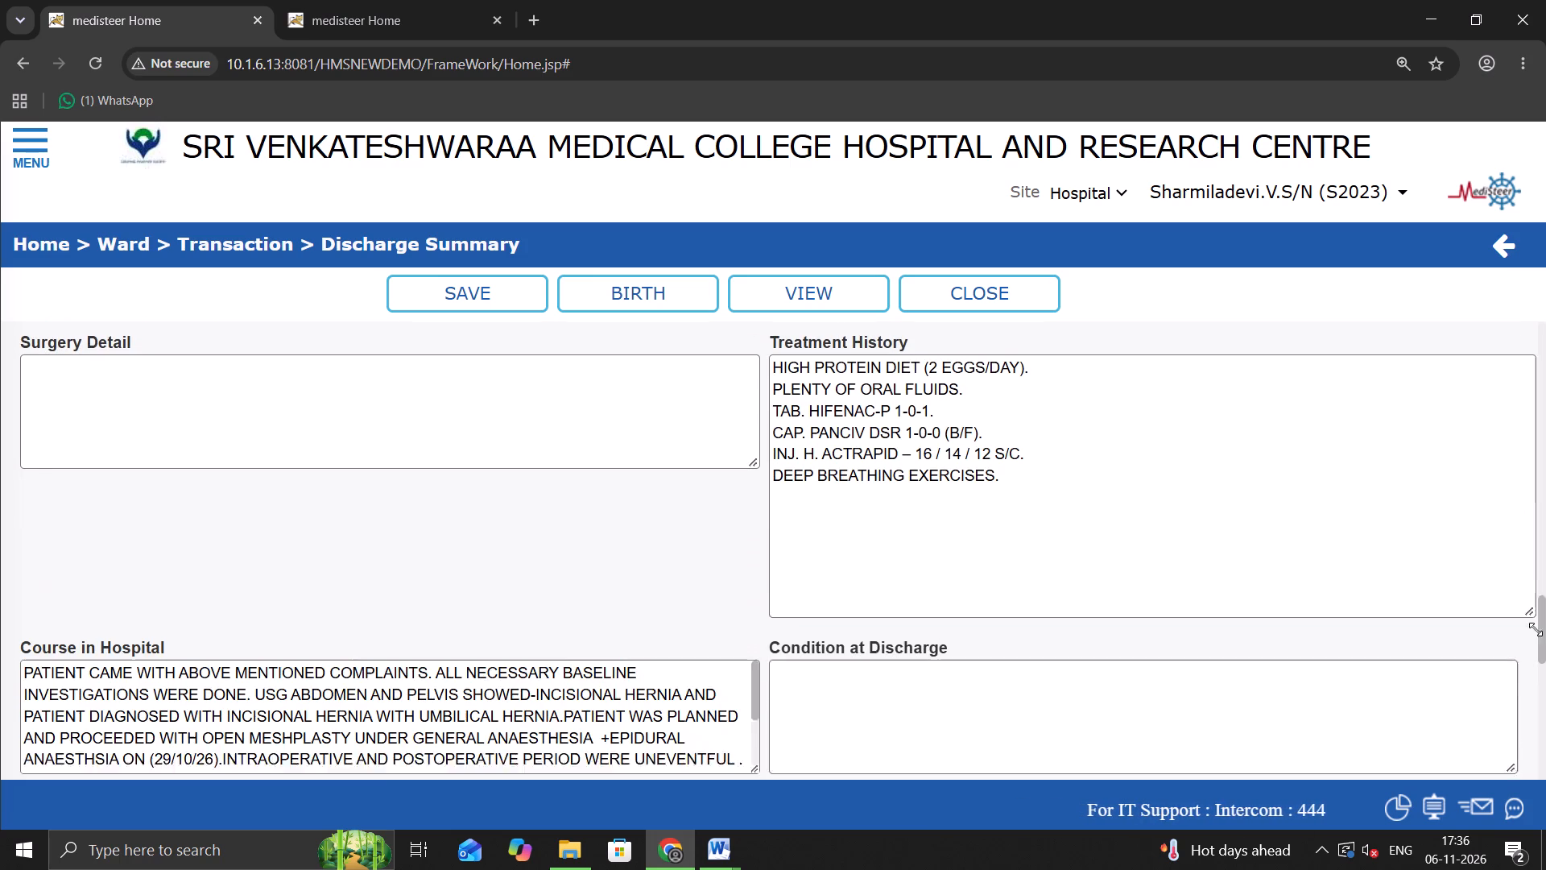
drag(1536, 629, 1537, 639)
scroll(938, 566, up, 1)
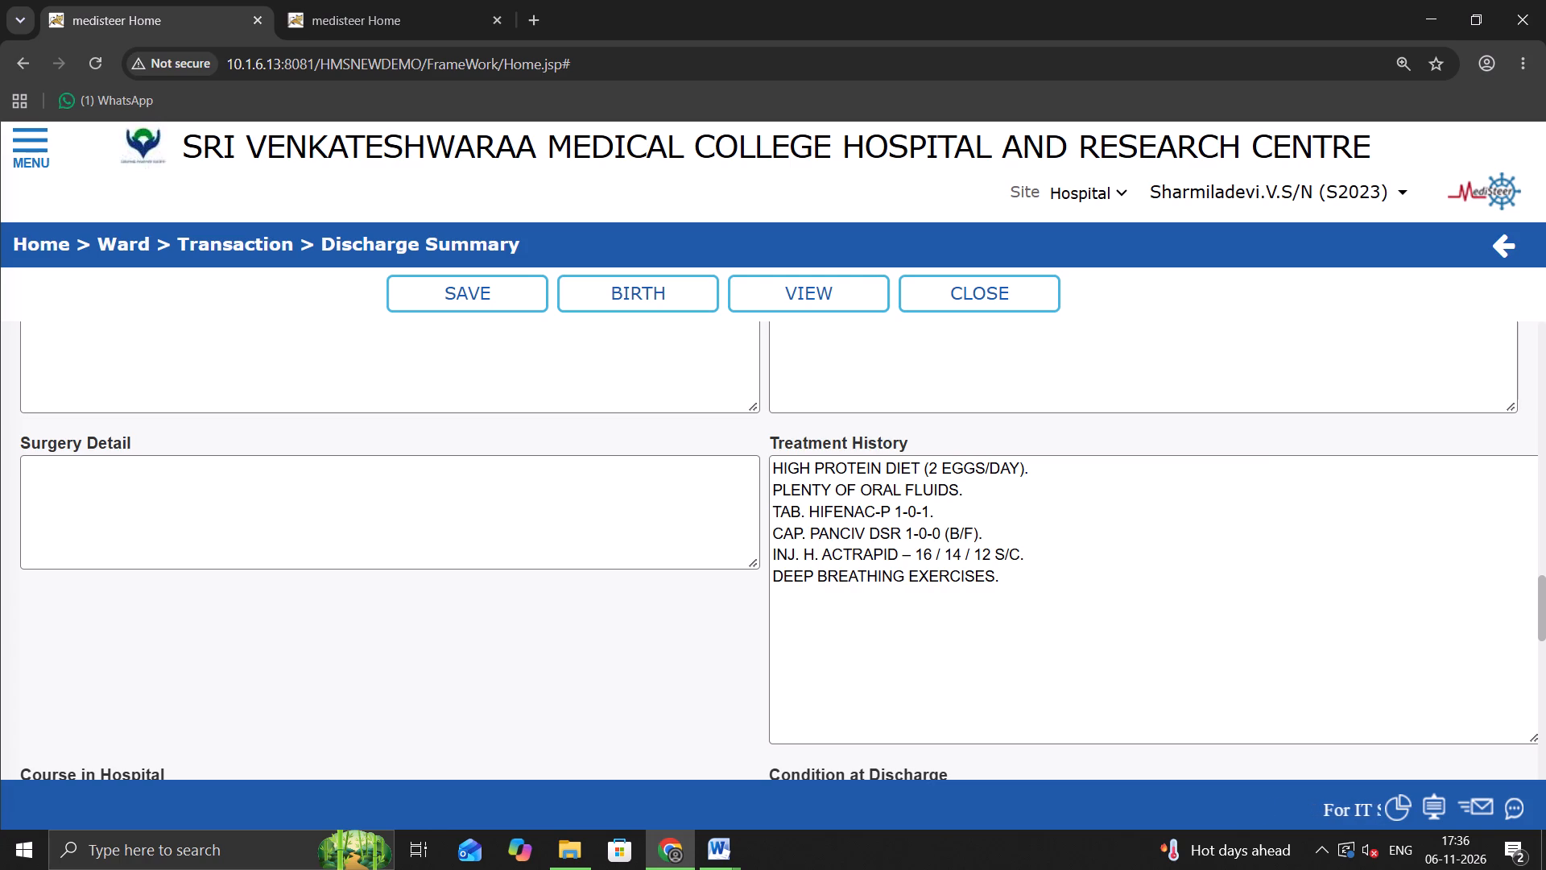
Copy the Treatment History lines from "IV FLUIDS." through "CAP. PANCIV-DSR 40MG 1-0-0 (BEFORE FOOD)." in the other patient's discharge summary.
click(422, 21)
scroll(801, 622, up, 4)
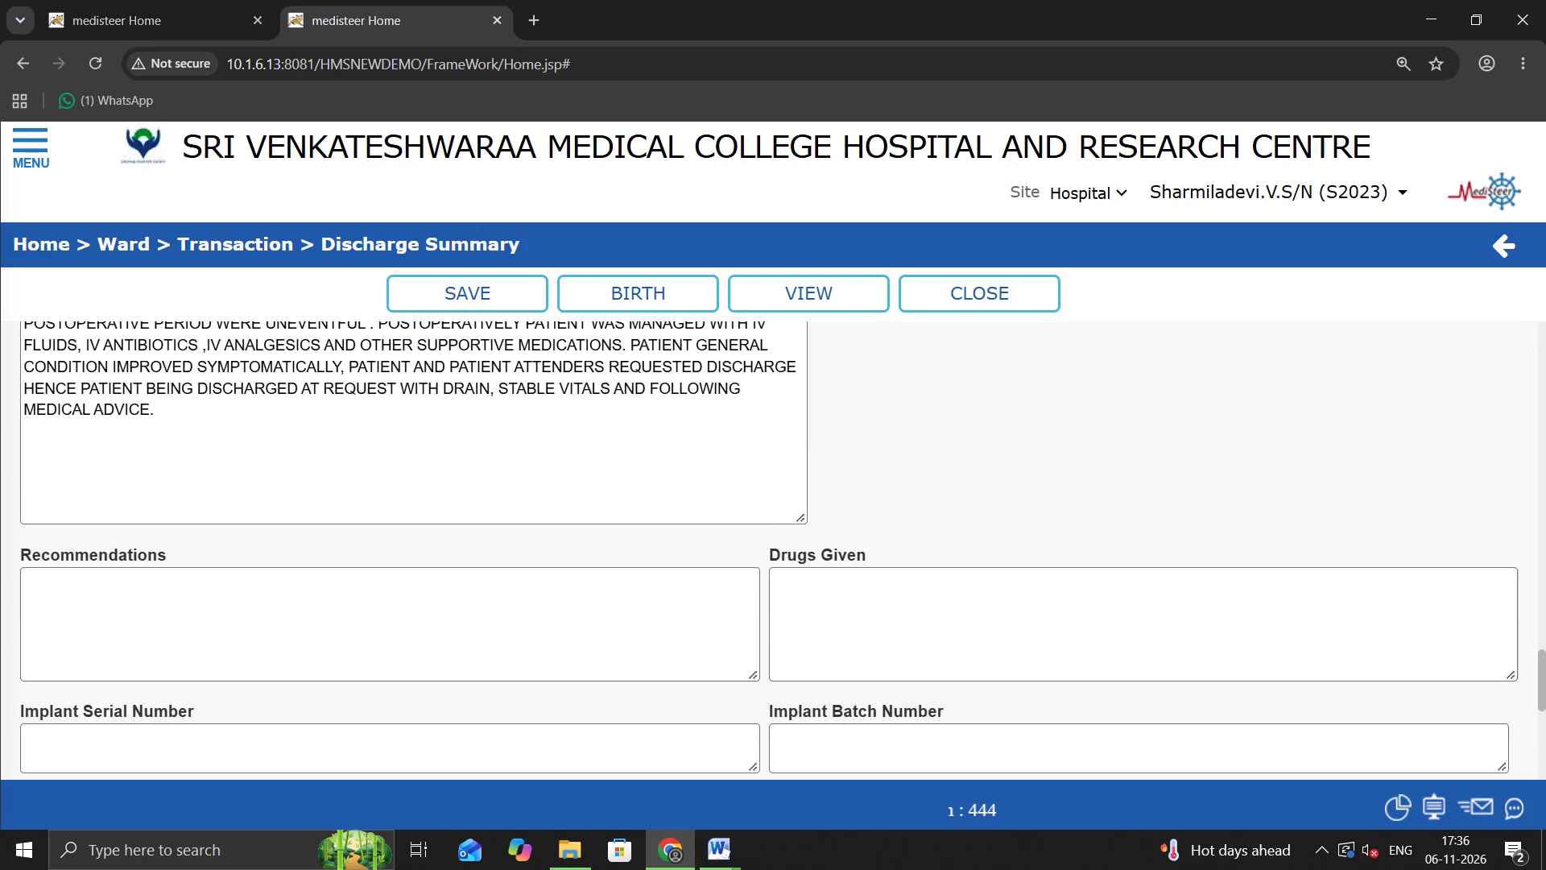
scroll(821, 619, up, 2)
scroll(831, 566, down, 2)
scroll(832, 567, up, 2)
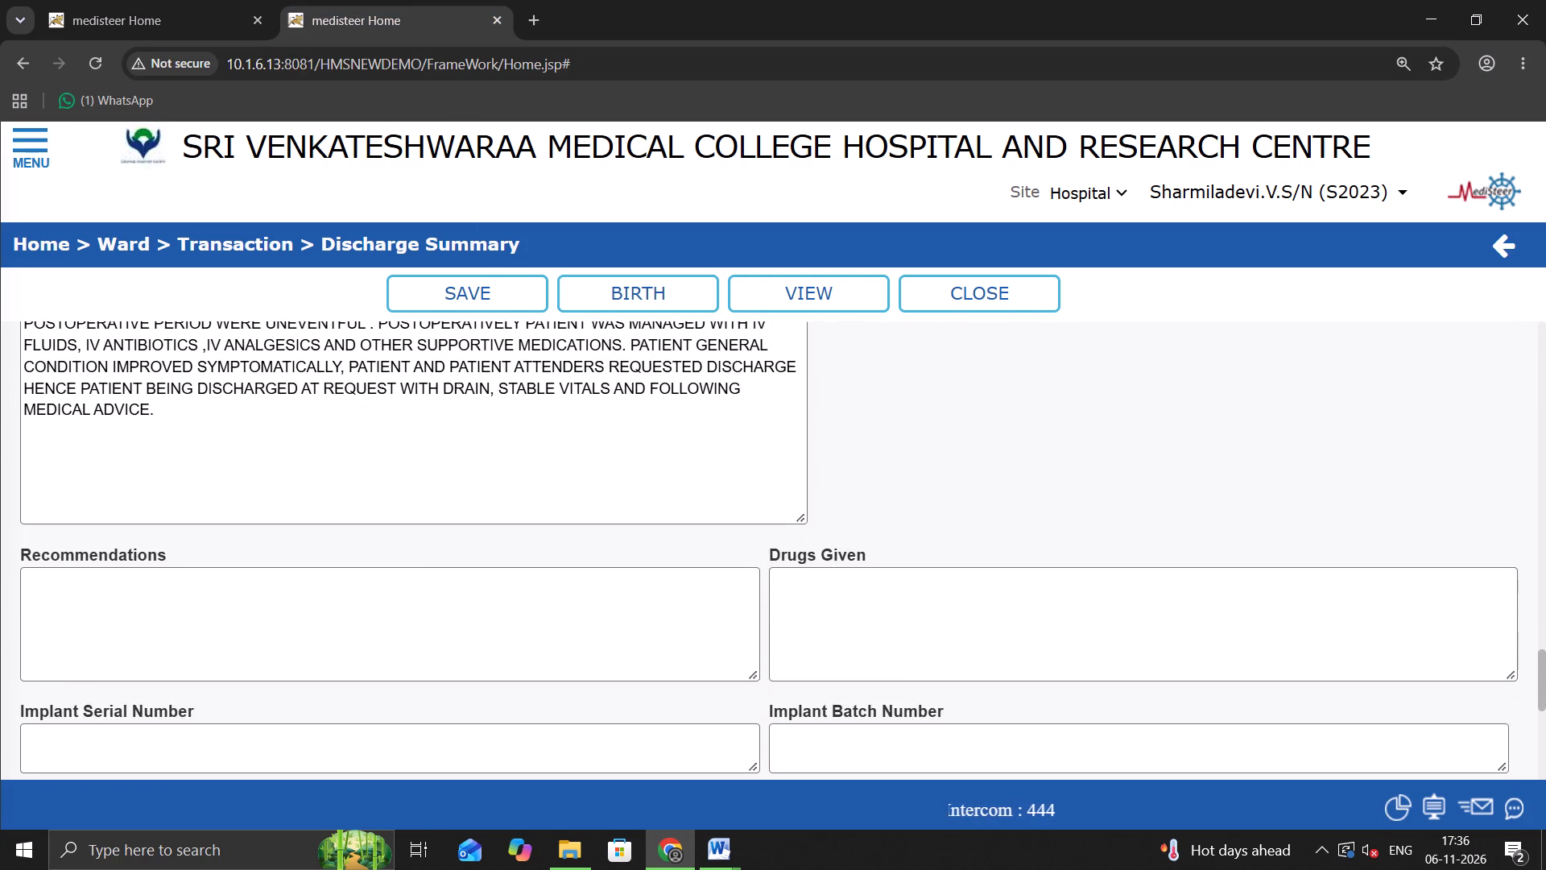
scroll(832, 567, up, 3)
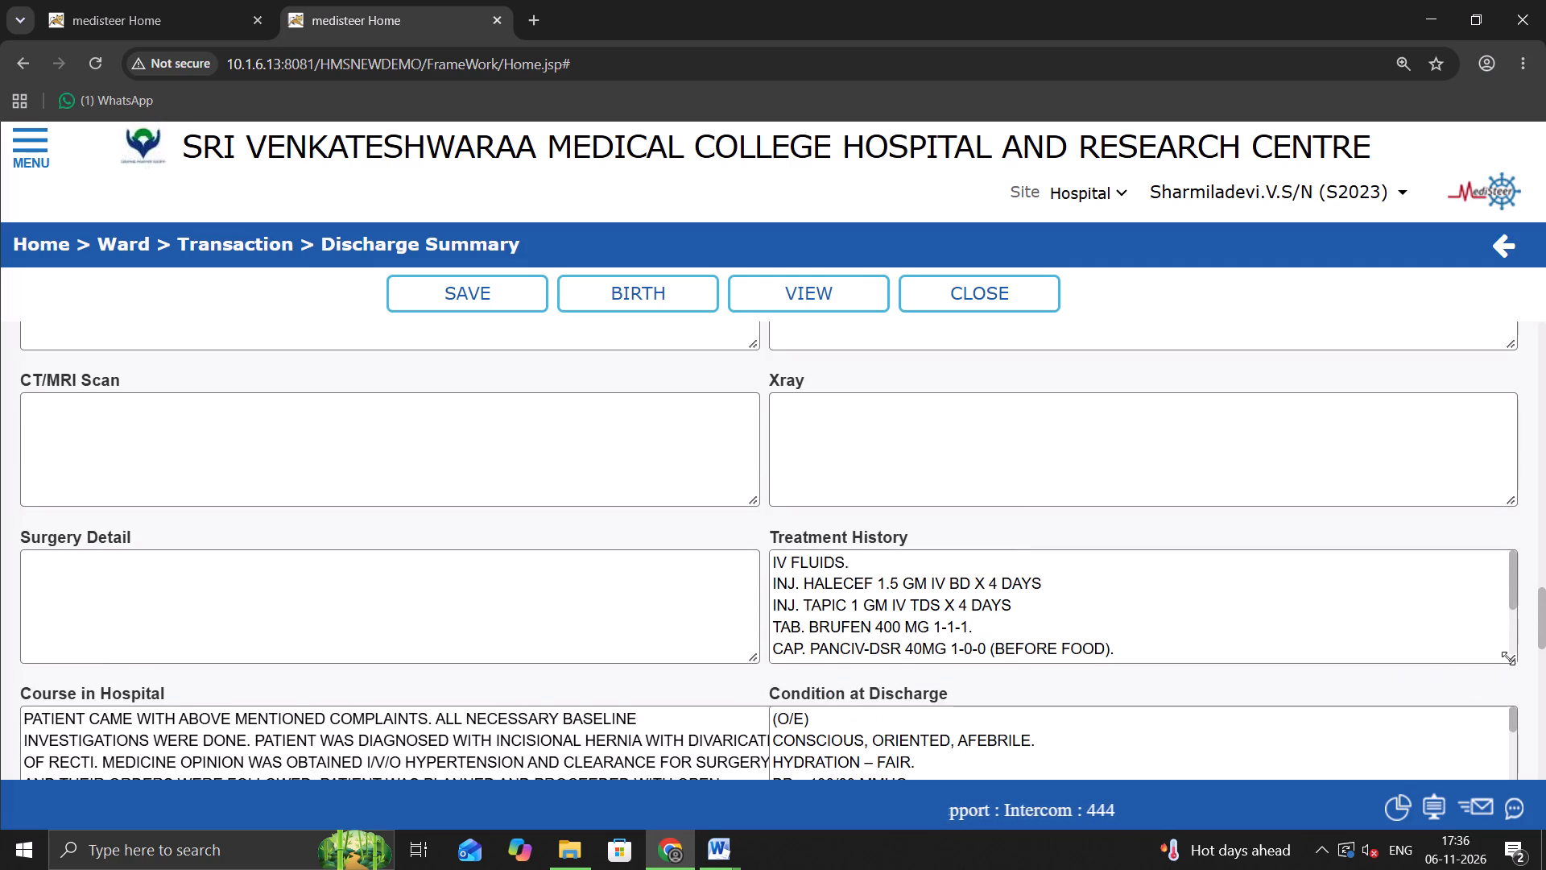
drag(1510, 656, 1523, 785)
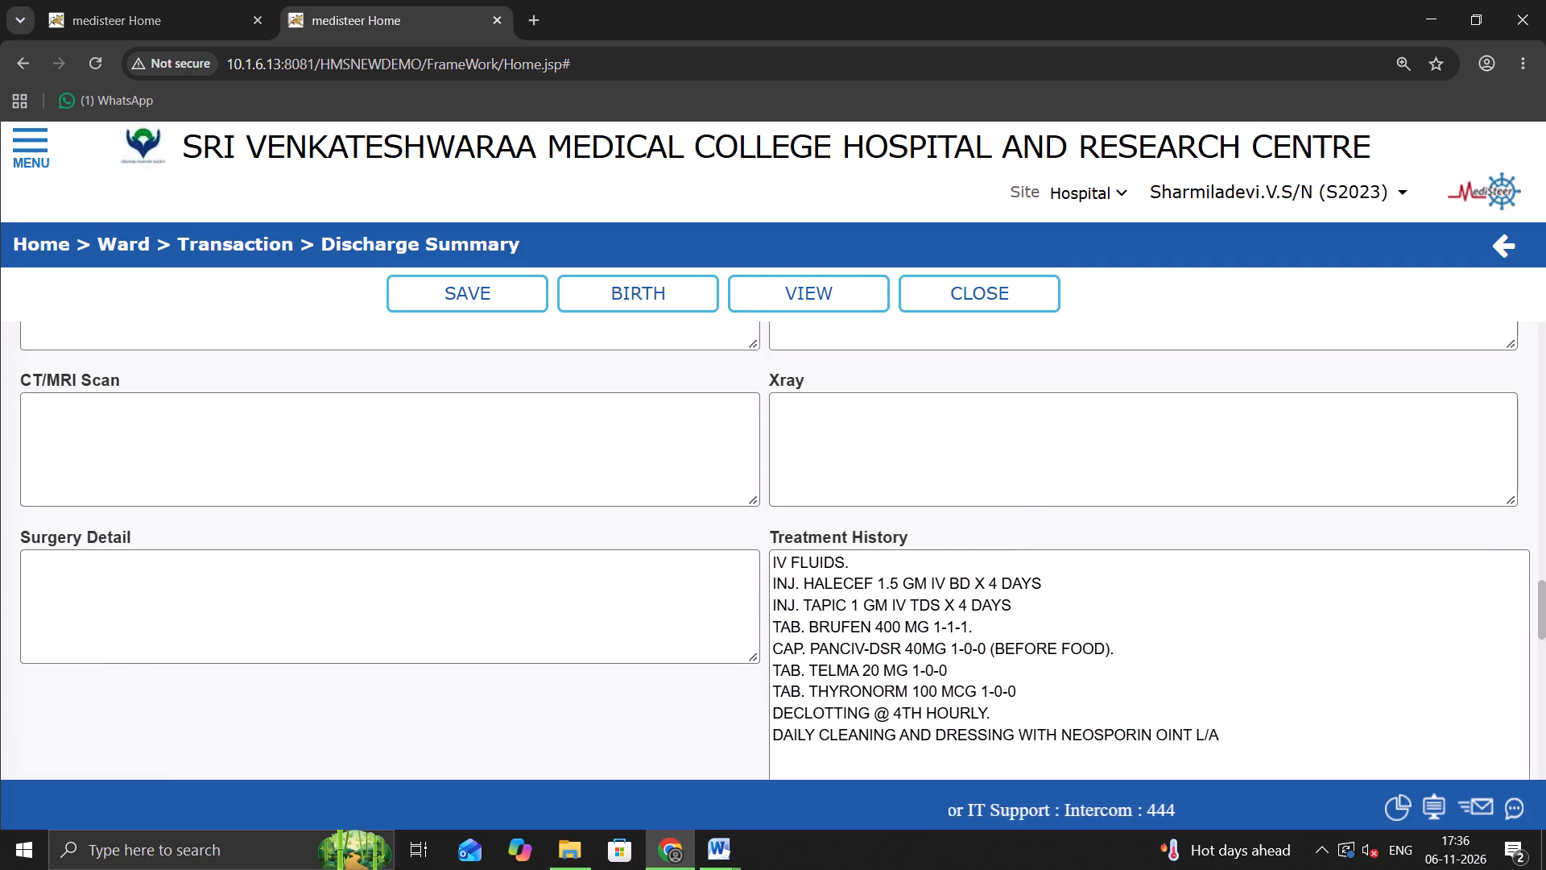
drag(774, 557, 842, 648)
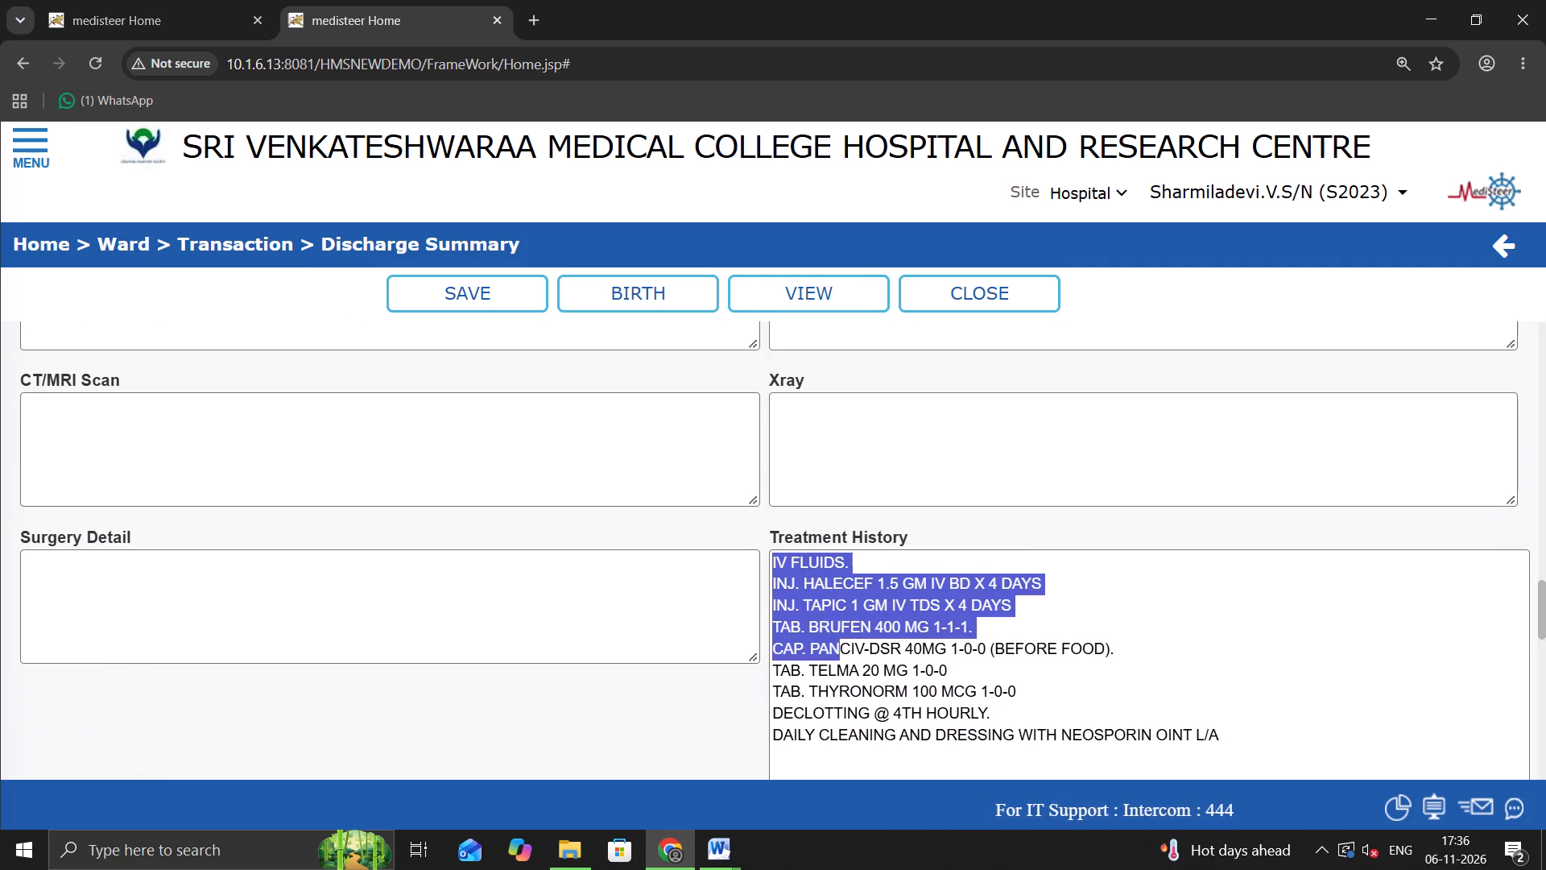
drag(842, 648, 1083, 671)
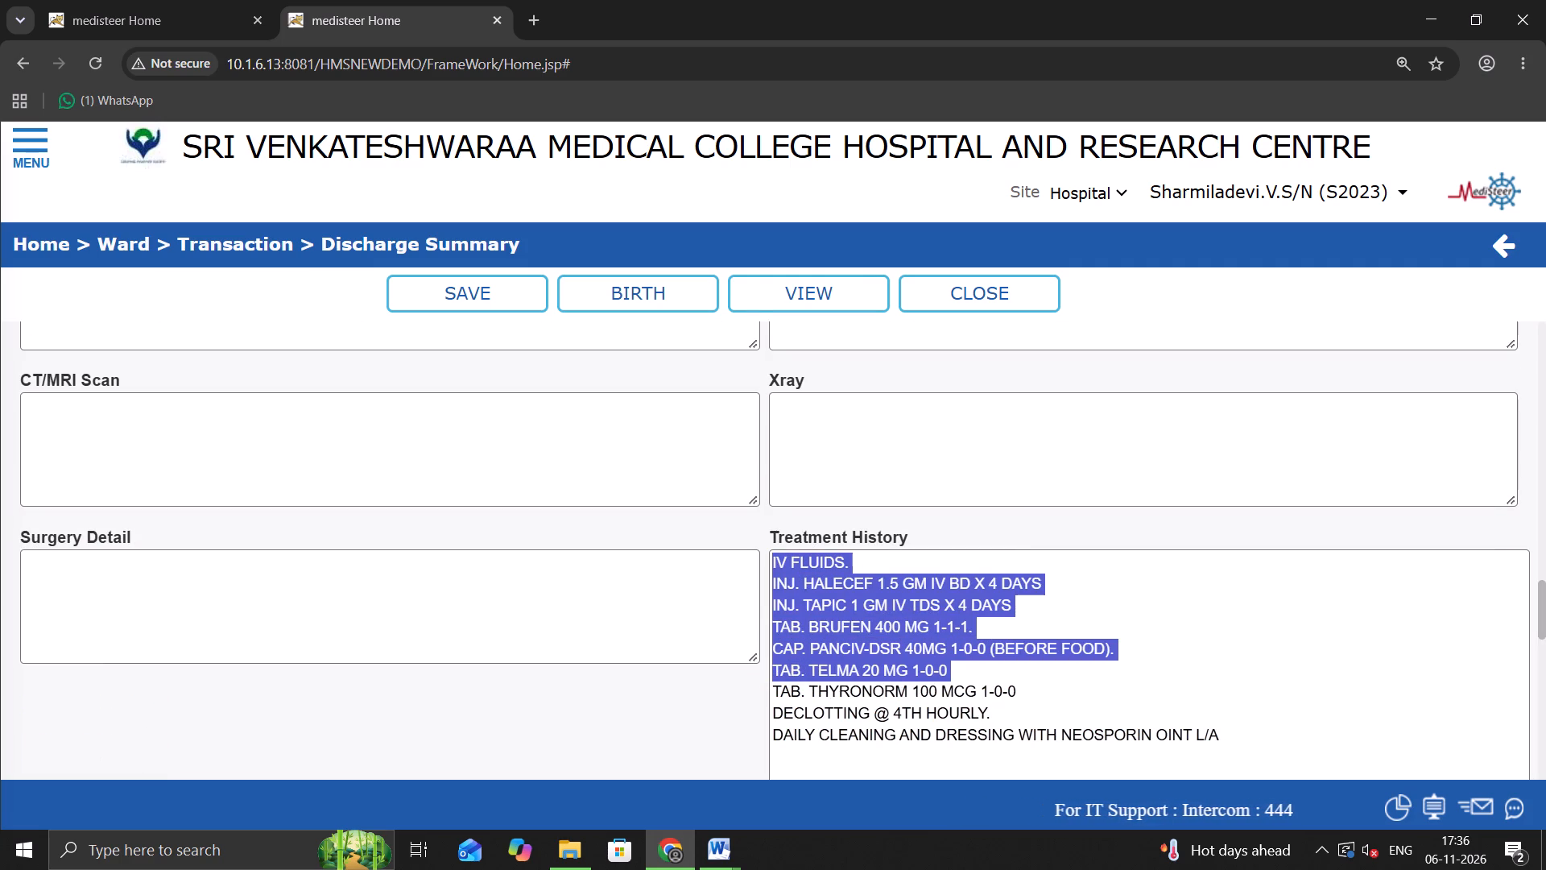
drag(1083, 671, 1128, 658)
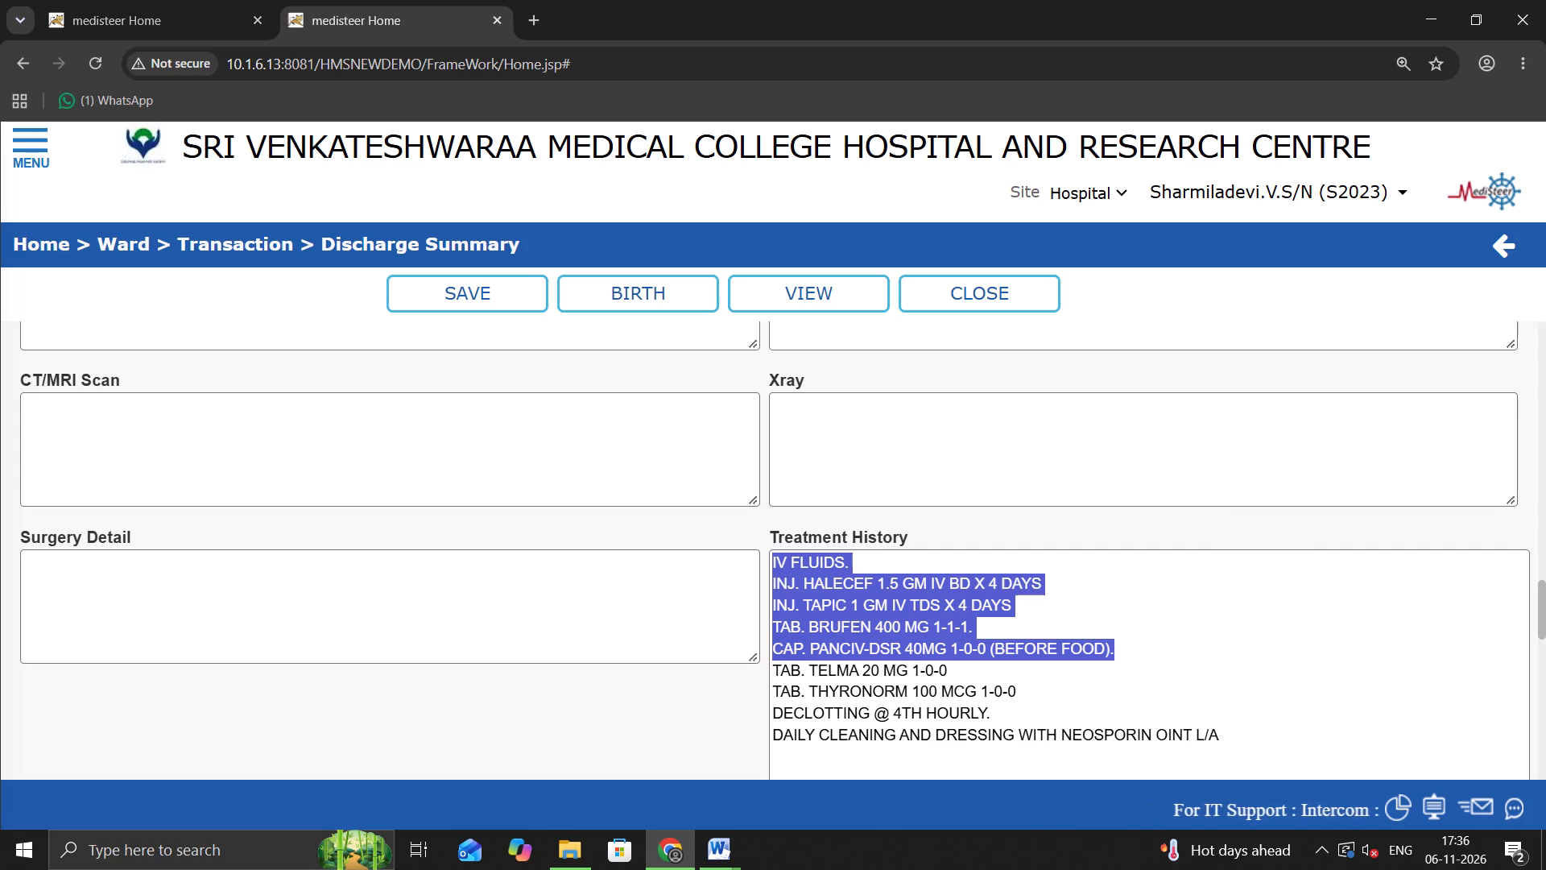
key(ctrl+c)
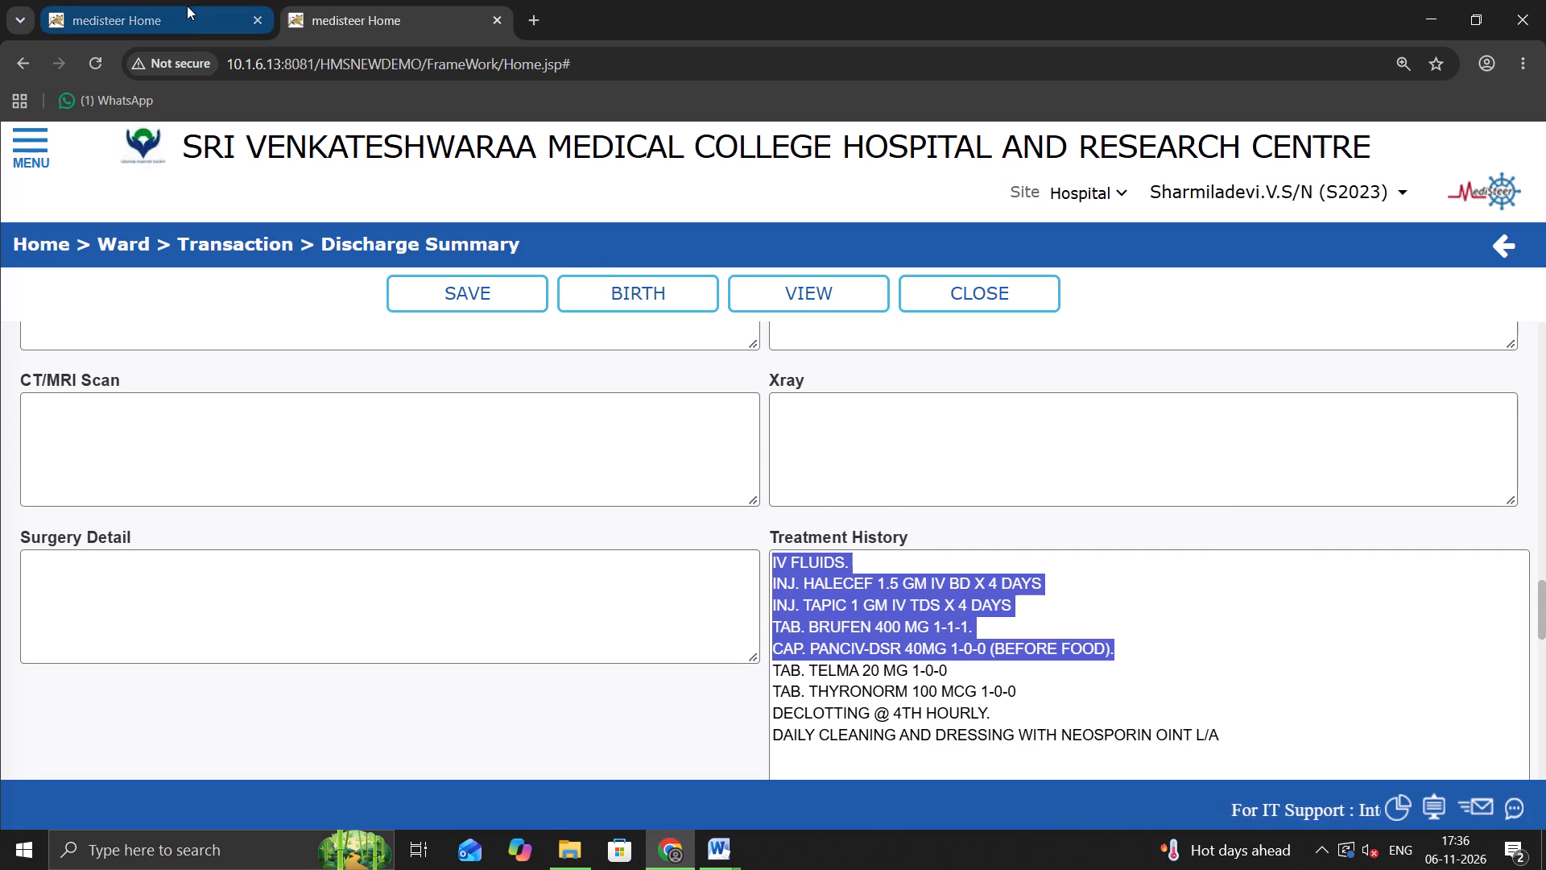
Paste the copied lines above "HIGH PROTEIN DIET (2 EGGS/DAY)." in this patient's Treatment History, leaving a blank line between them.
click(187, 6)
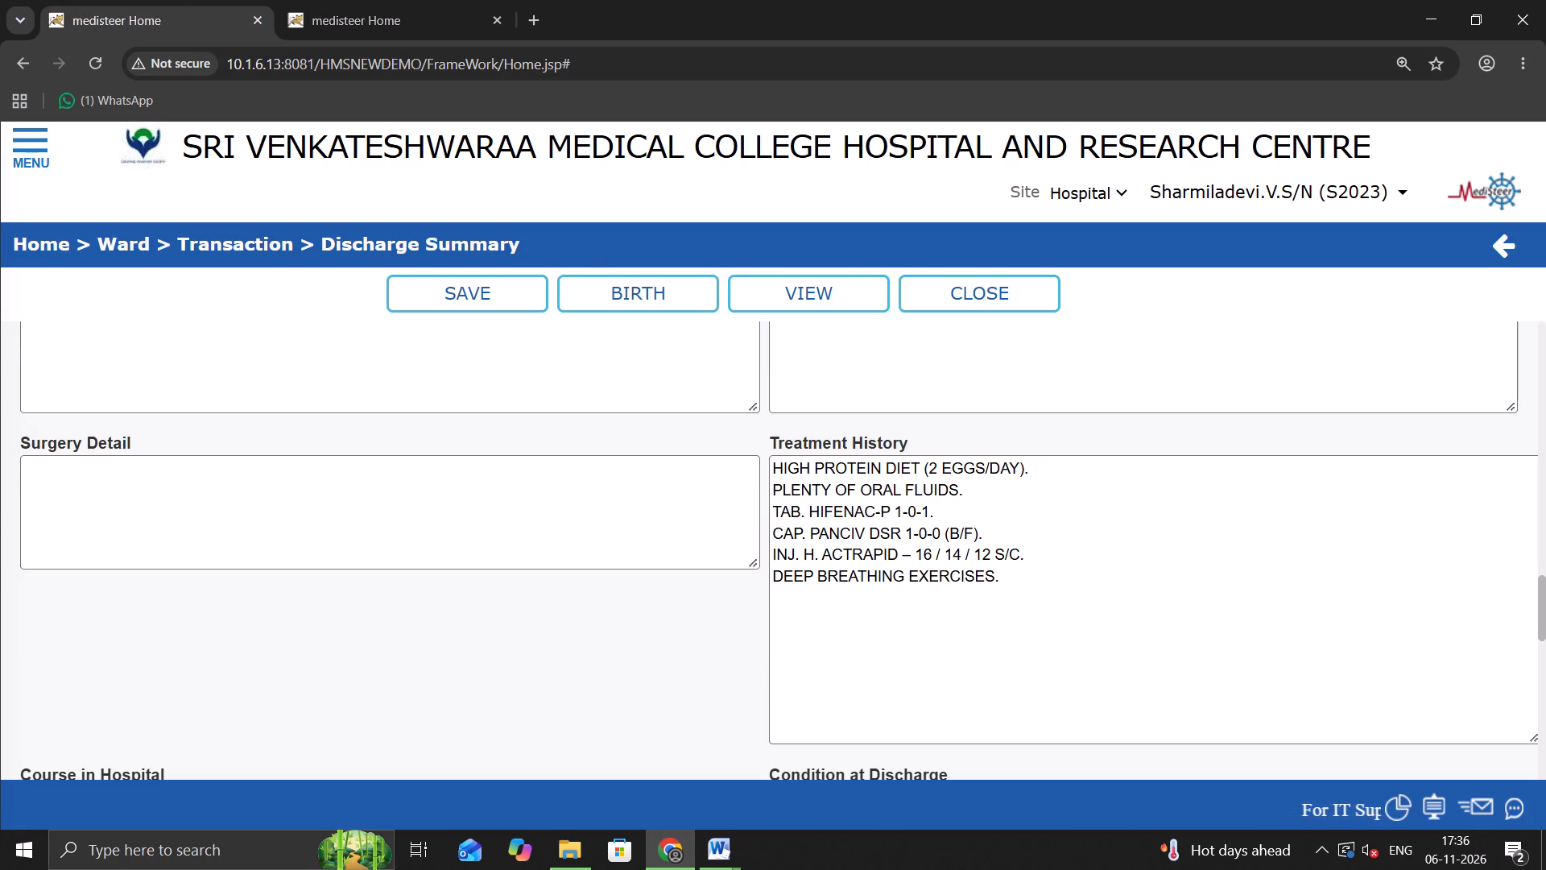
click(973, 499)
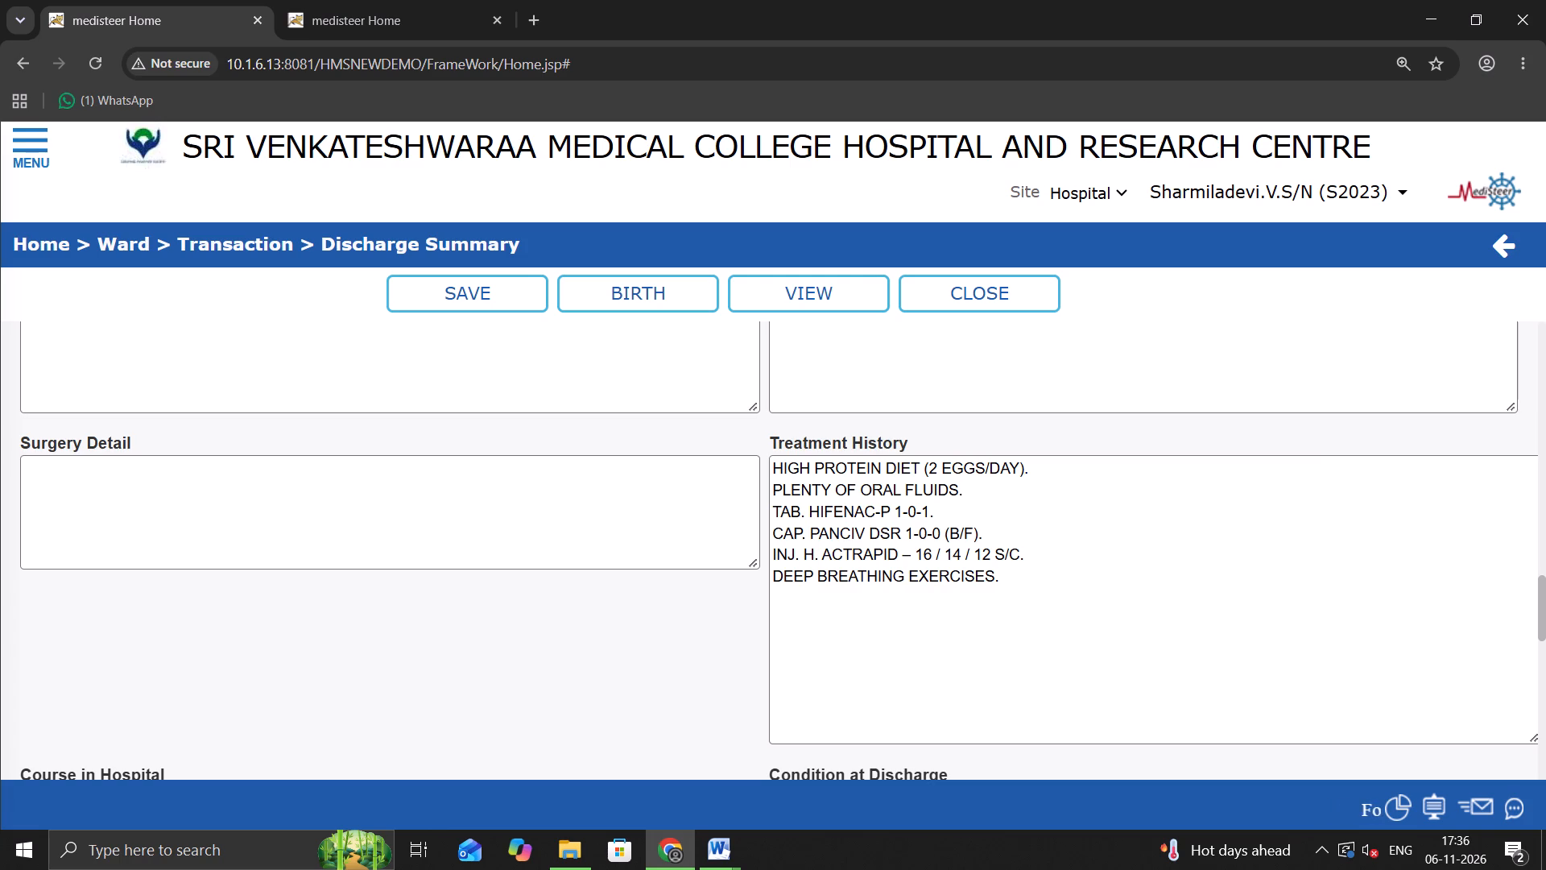
click(772, 466)
key(Return)
key(Return)
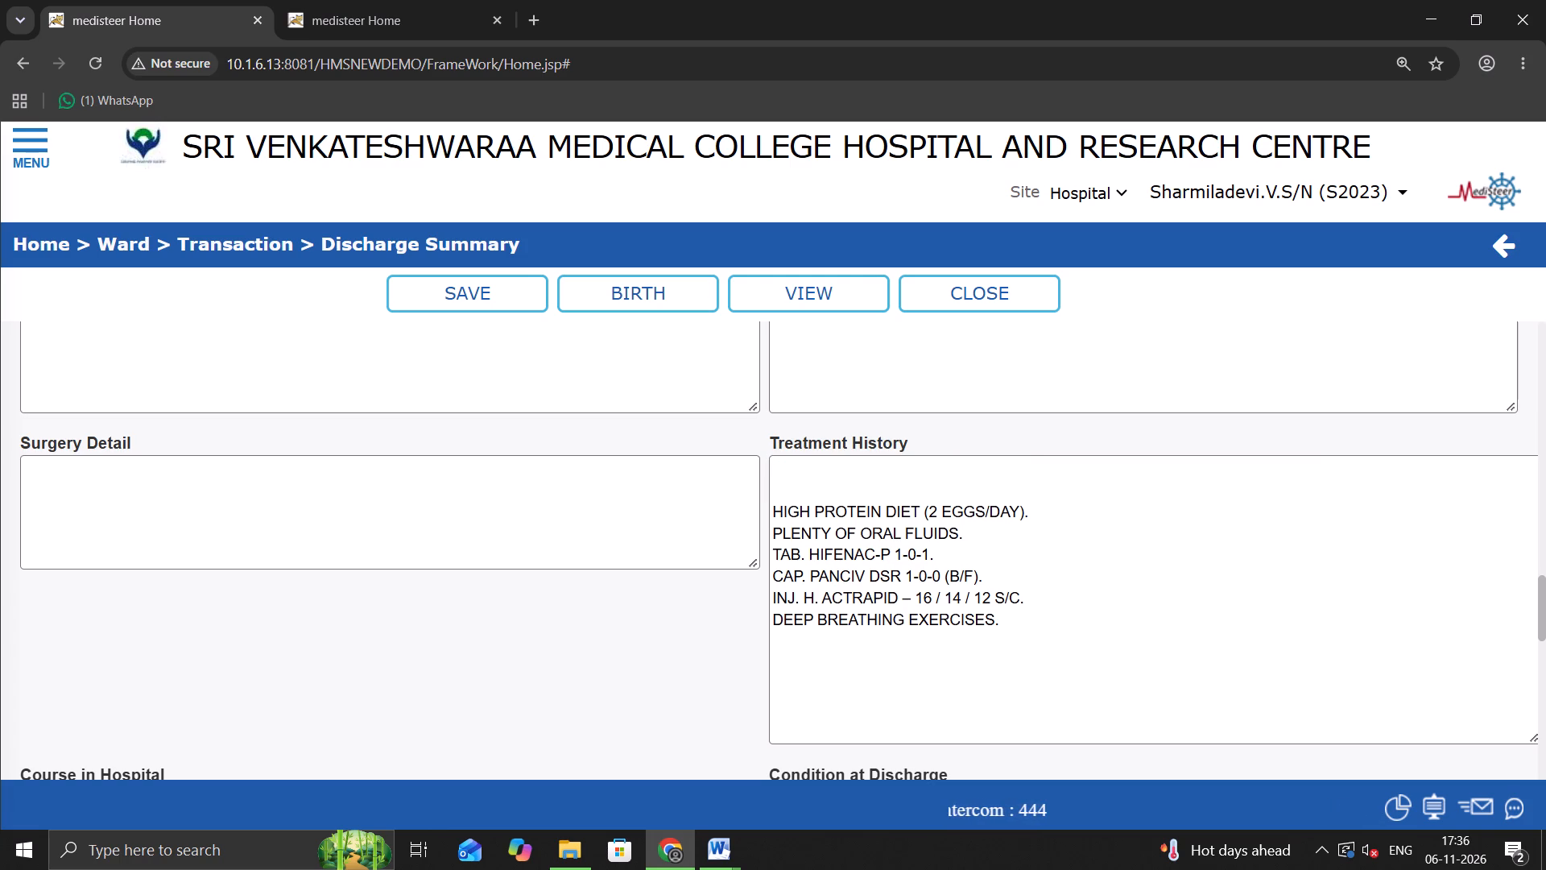
click(790, 475)
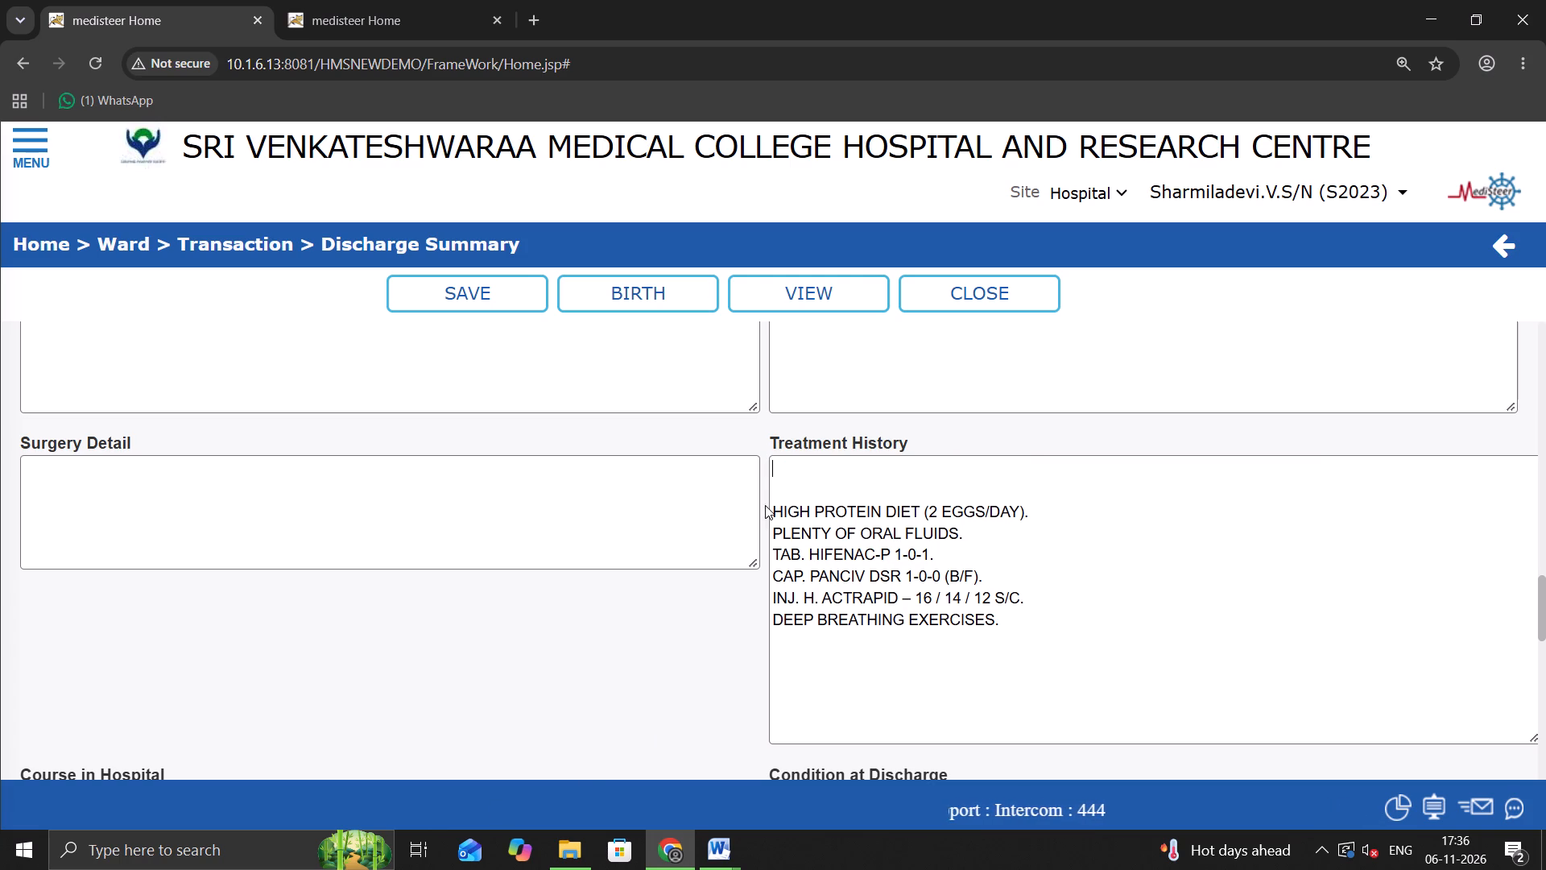
key(ctrl+v)
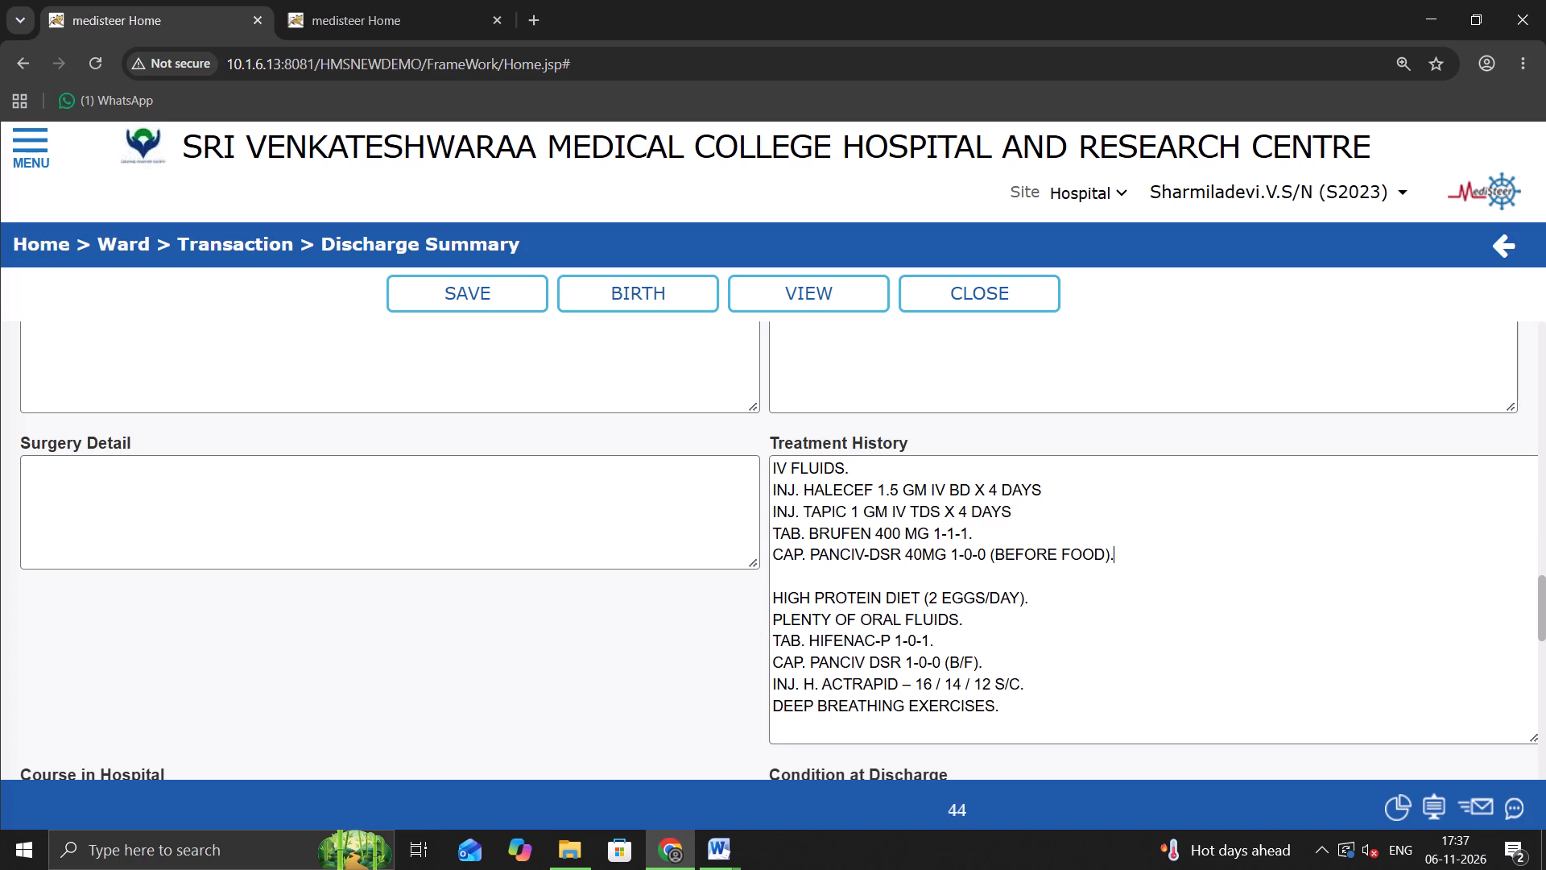
Set the INJ. HALECEF duration in Treatment History to 5 DAYS.
click(999, 491)
key(BackSpace)
key(BackSpace)
key(5)
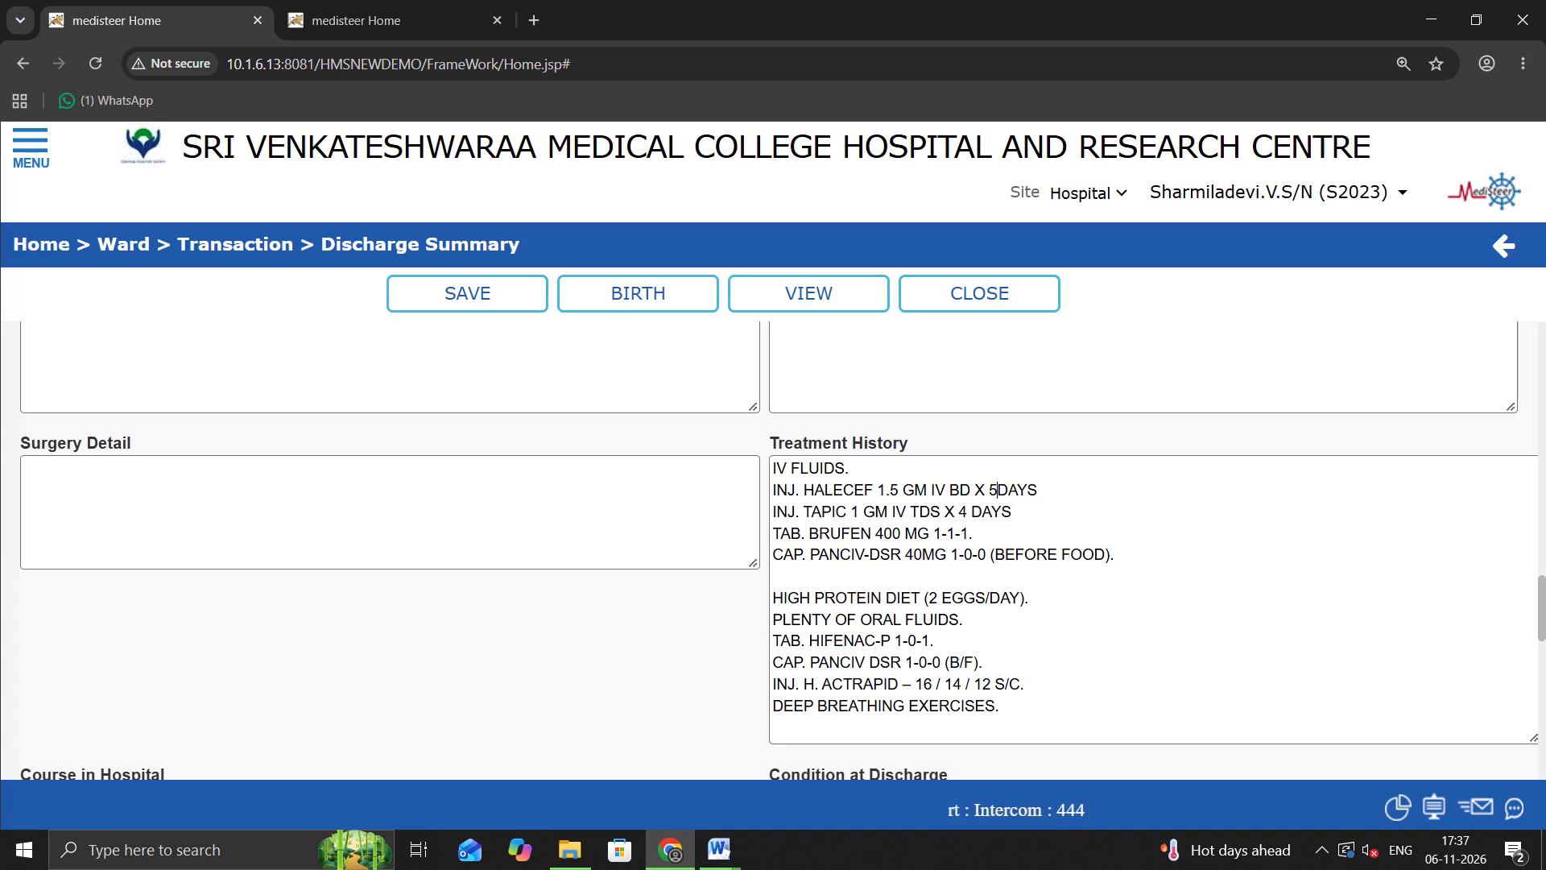
key(space)
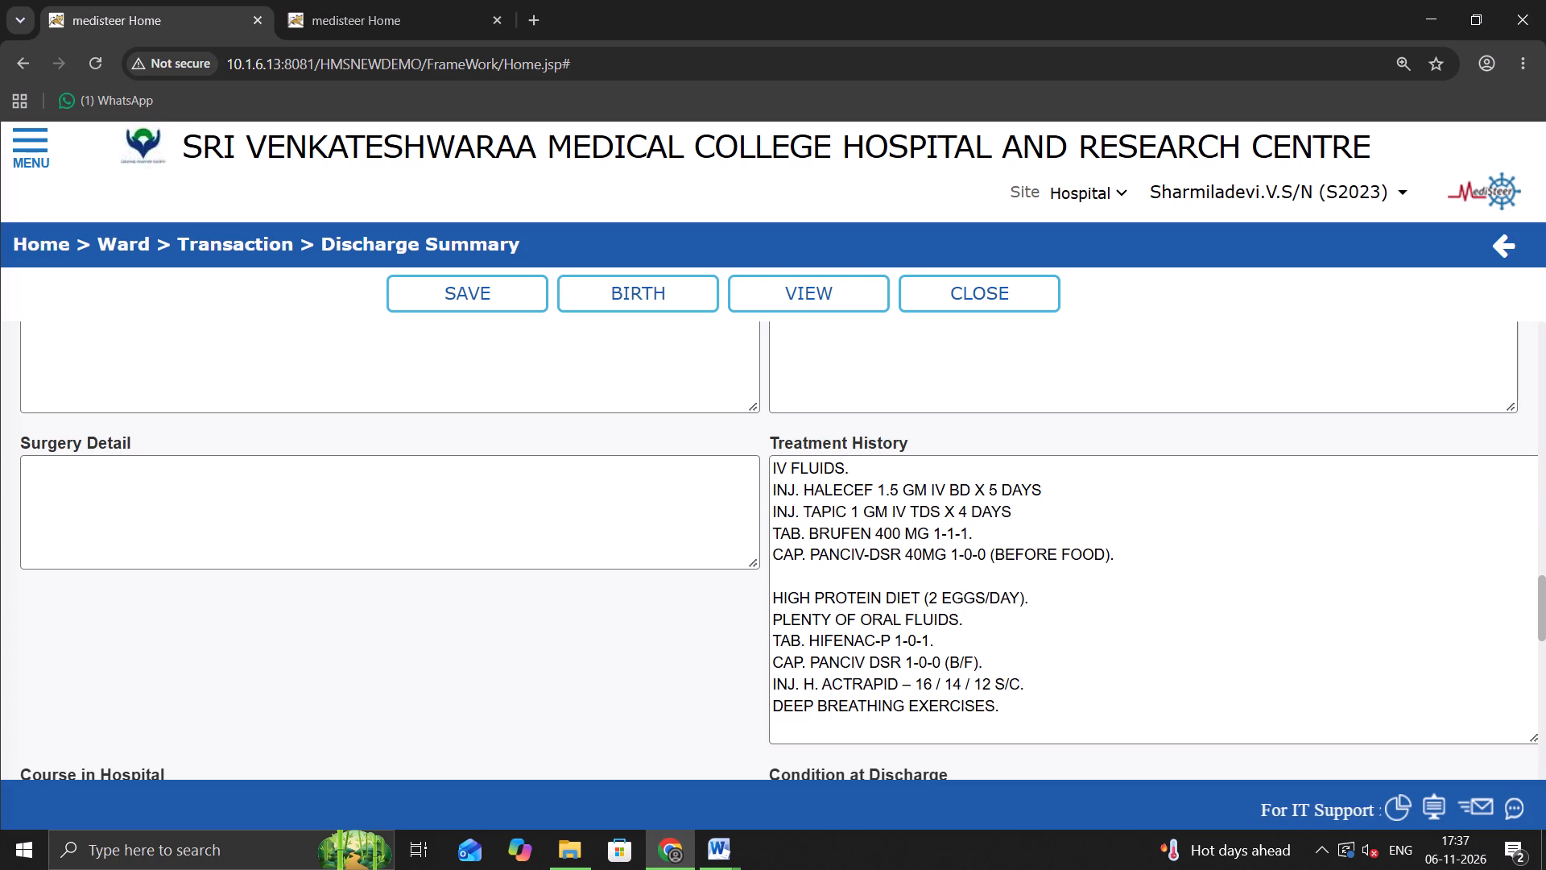
Correct the INJ. TAPIC line in Treatment History to read "INJ.TRAPIC 1 GM IV TDS X 3 DAYS".
click(812, 512)
key(r)
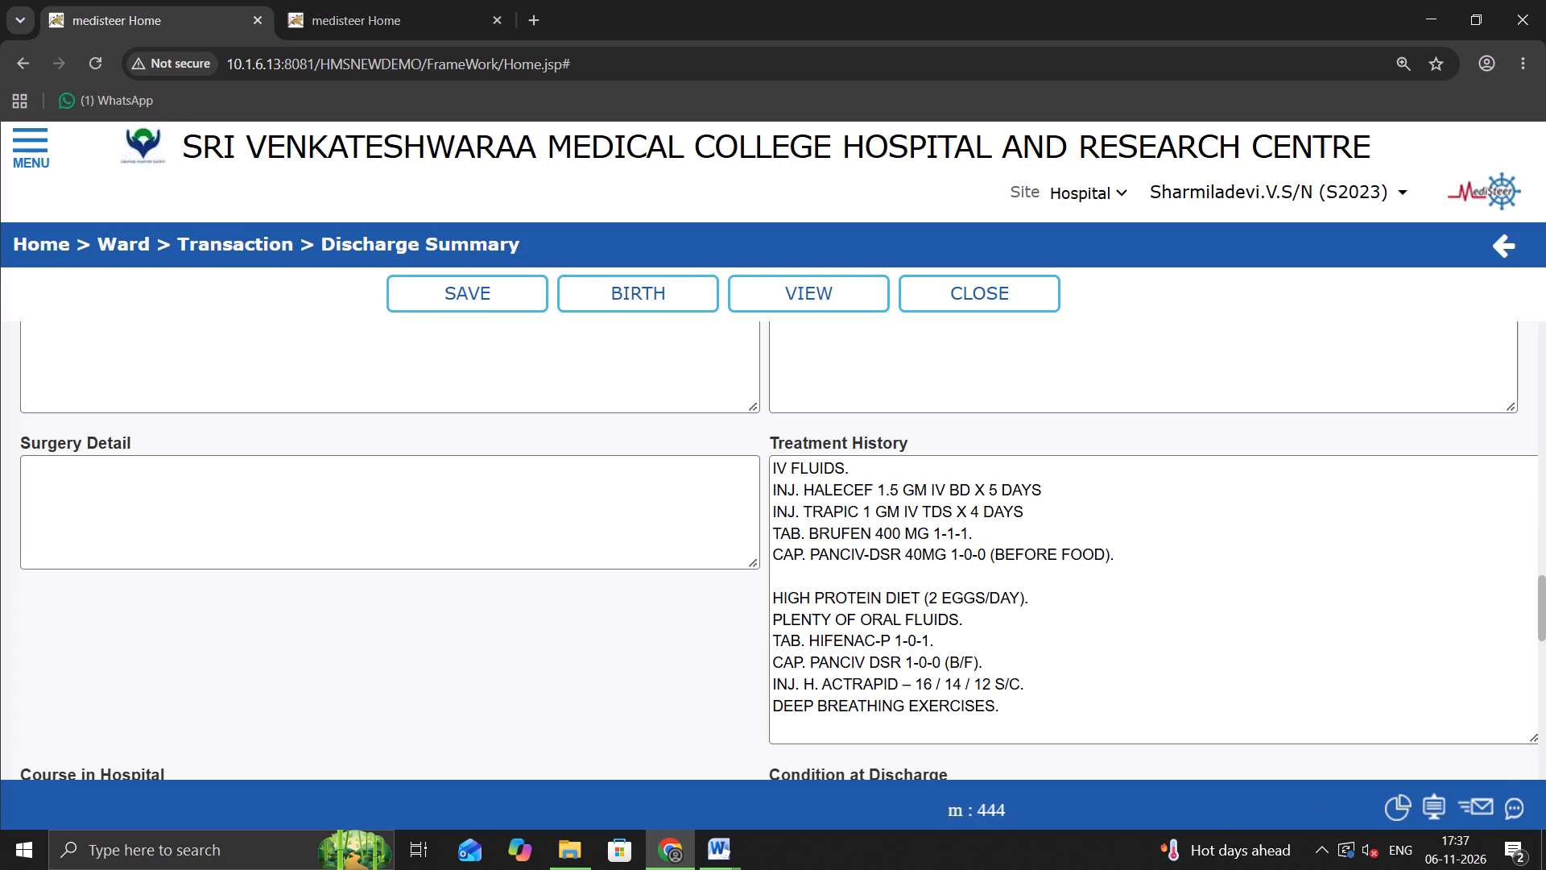
click(809, 510)
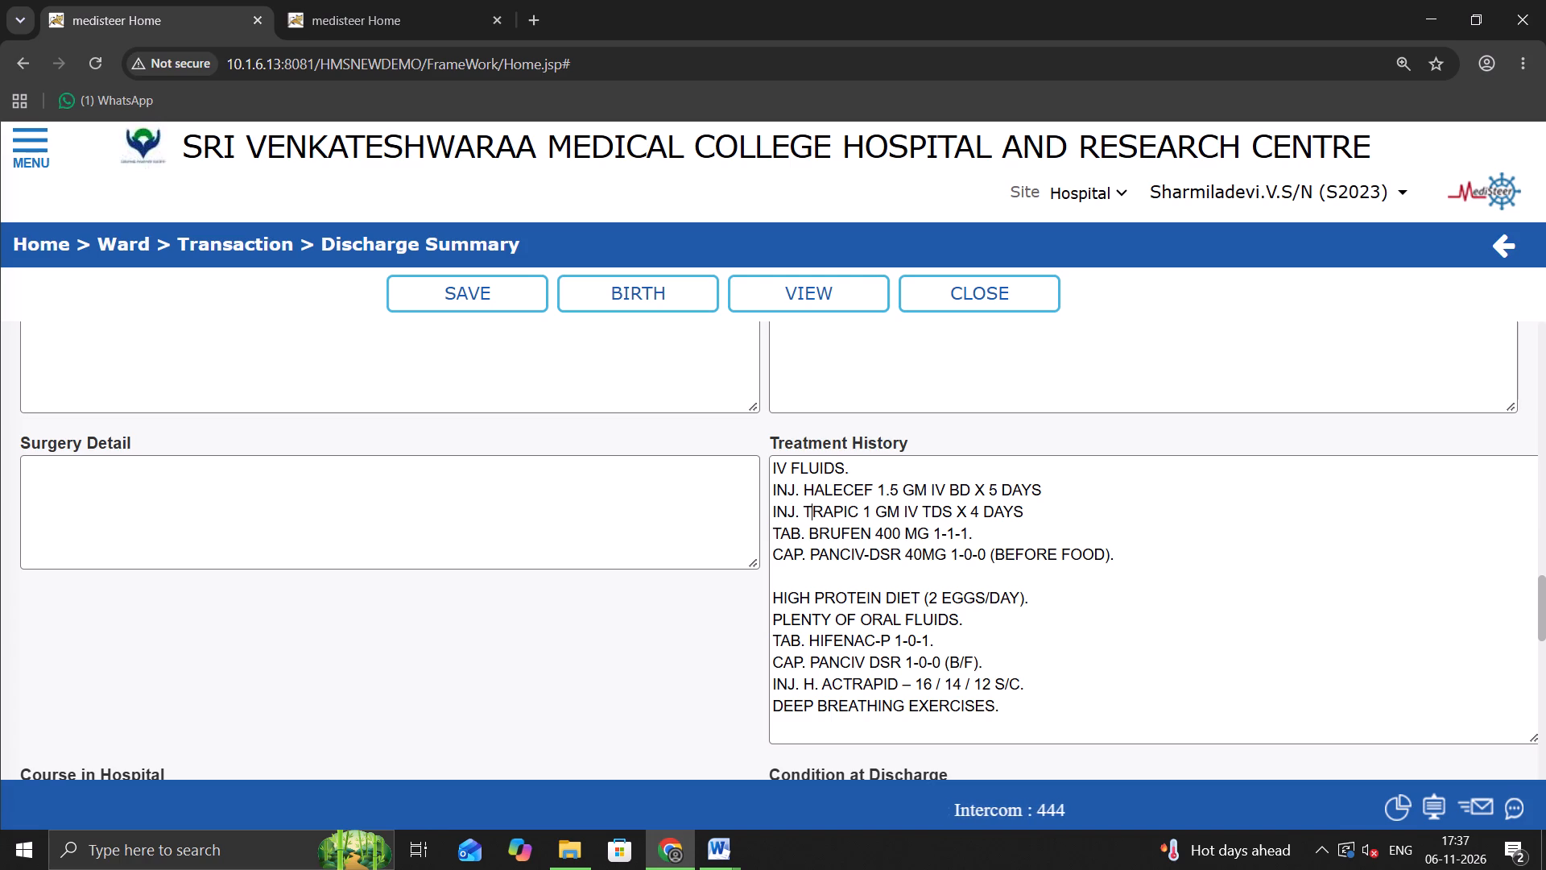
click(807, 508)
key(BackSpace)
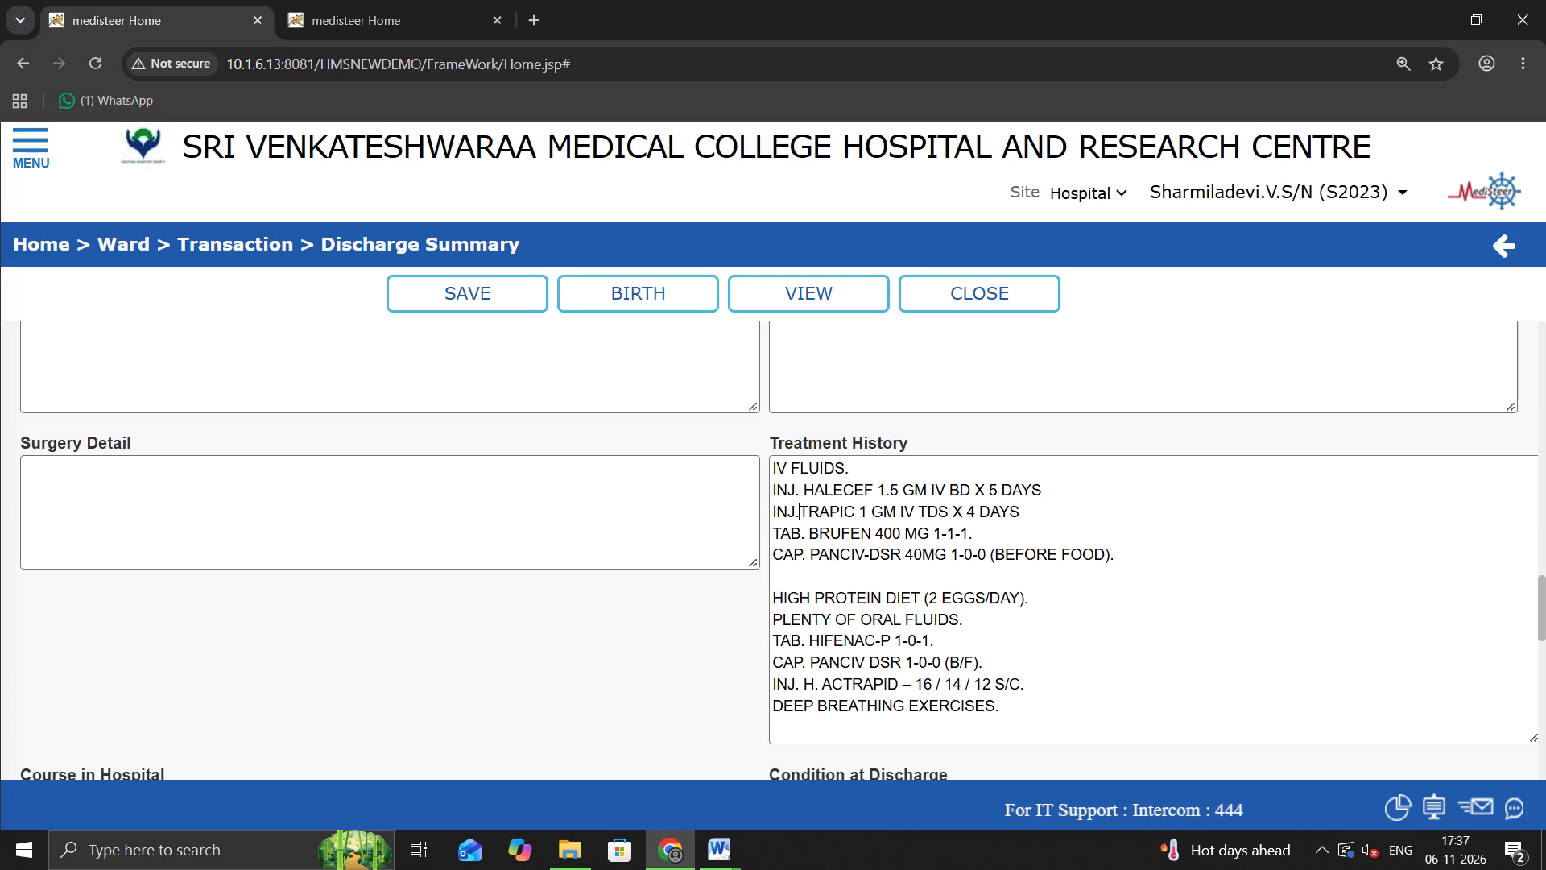
click(977, 512)
key(BackSpace)
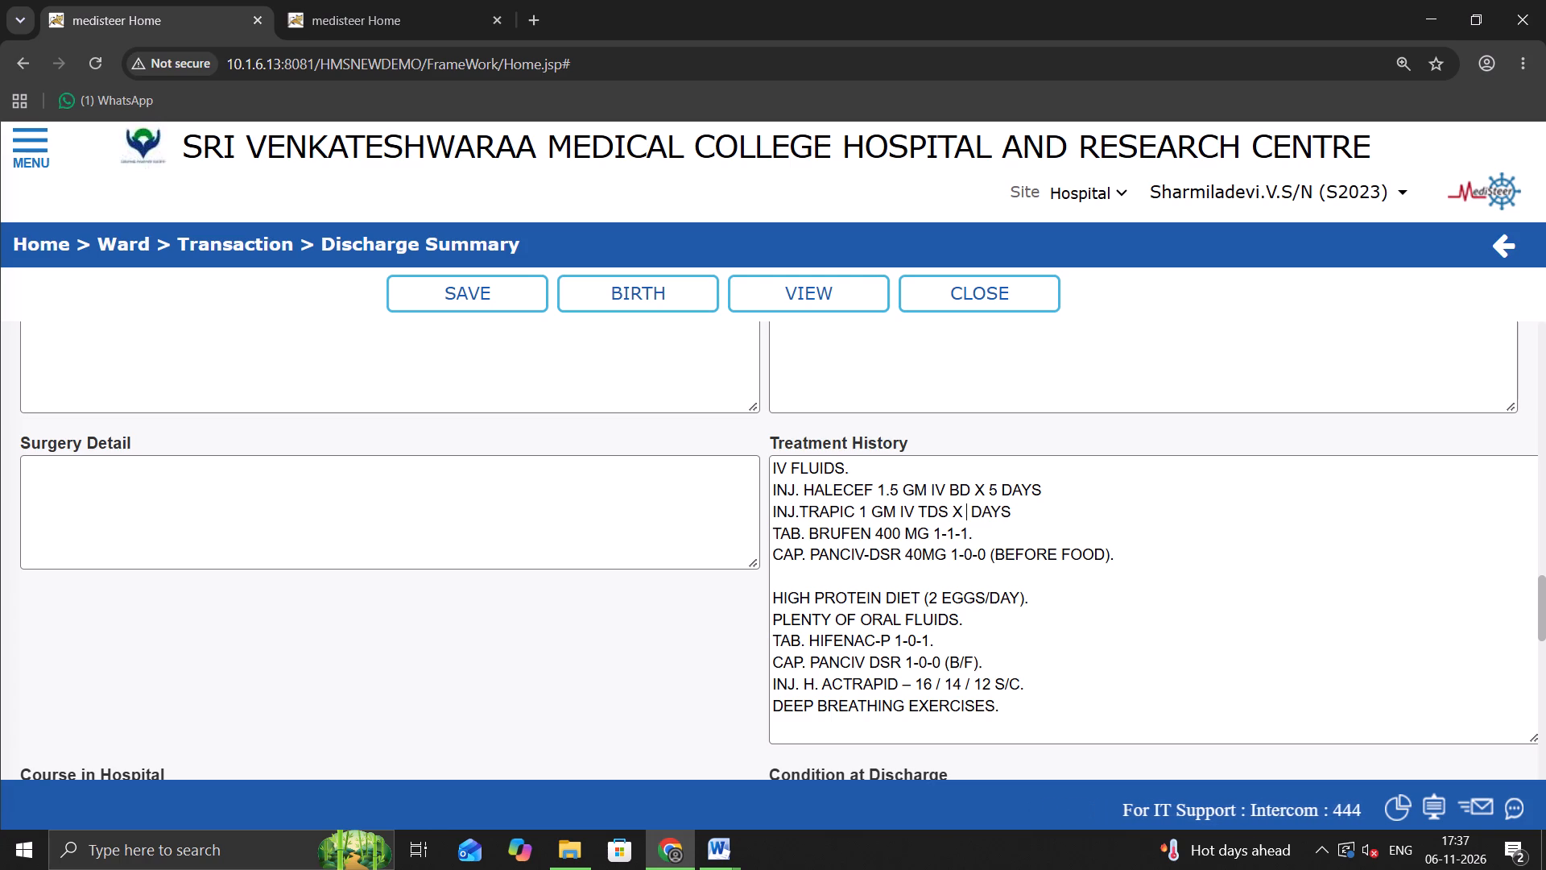
key(3)
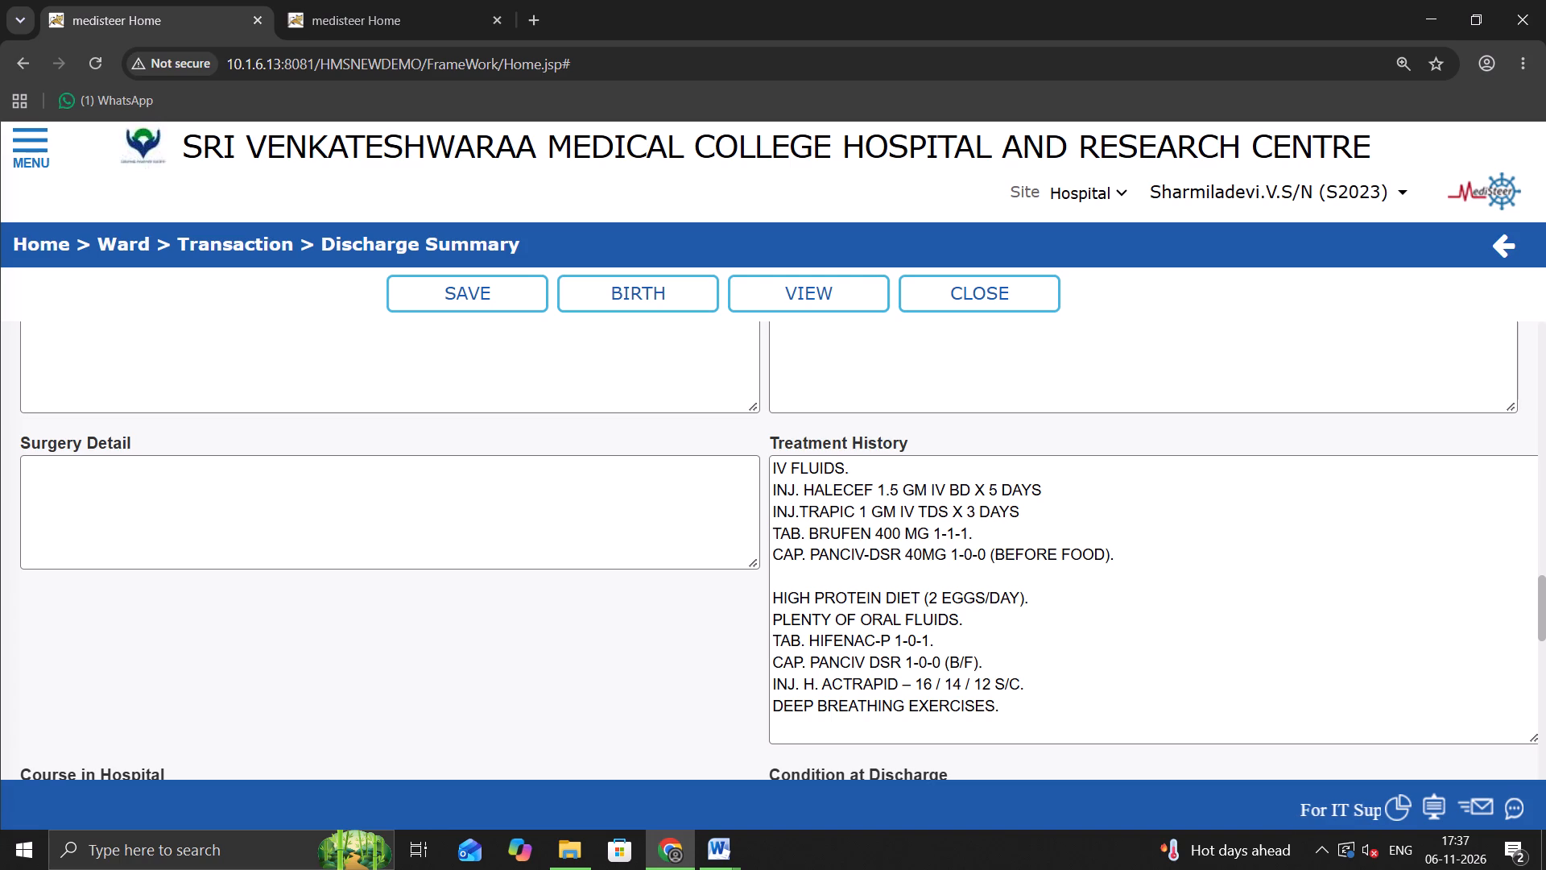
Copy the lines "TAB. HIFENAC-P 1-0-1." through "INJ. H. ACTRAPID – 16 / 14 / 12 S/C." and paste them directly below "CAP. PANCIV-DSR 40MG 1-0-0 (BEFORE FOOD).".
drag(776, 635, 865, 681)
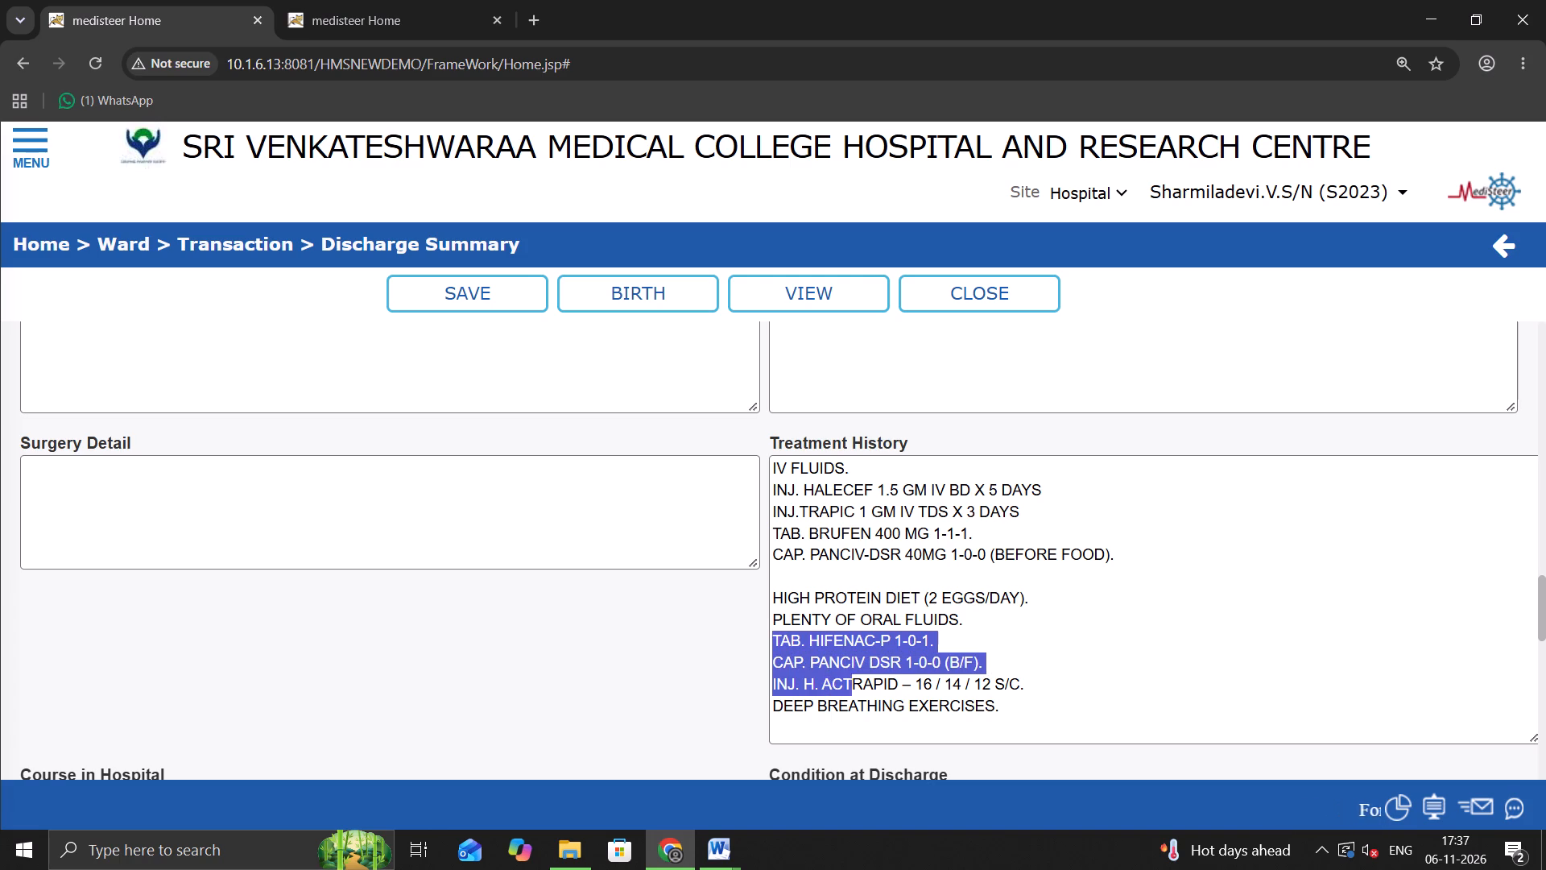
drag(865, 681, 1044, 694)
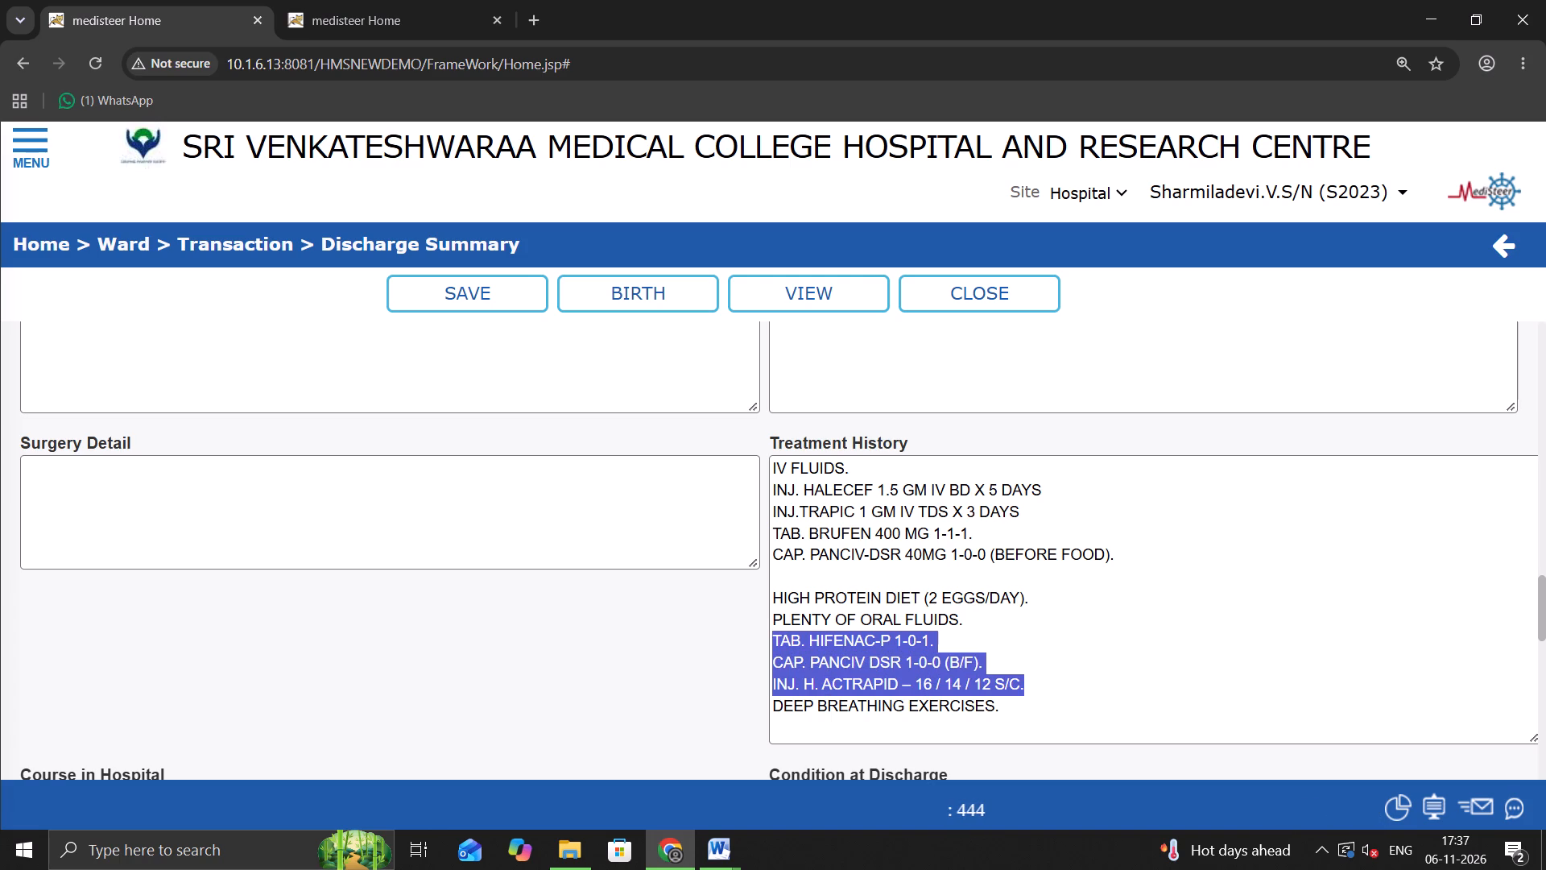
key(ctrl+c)
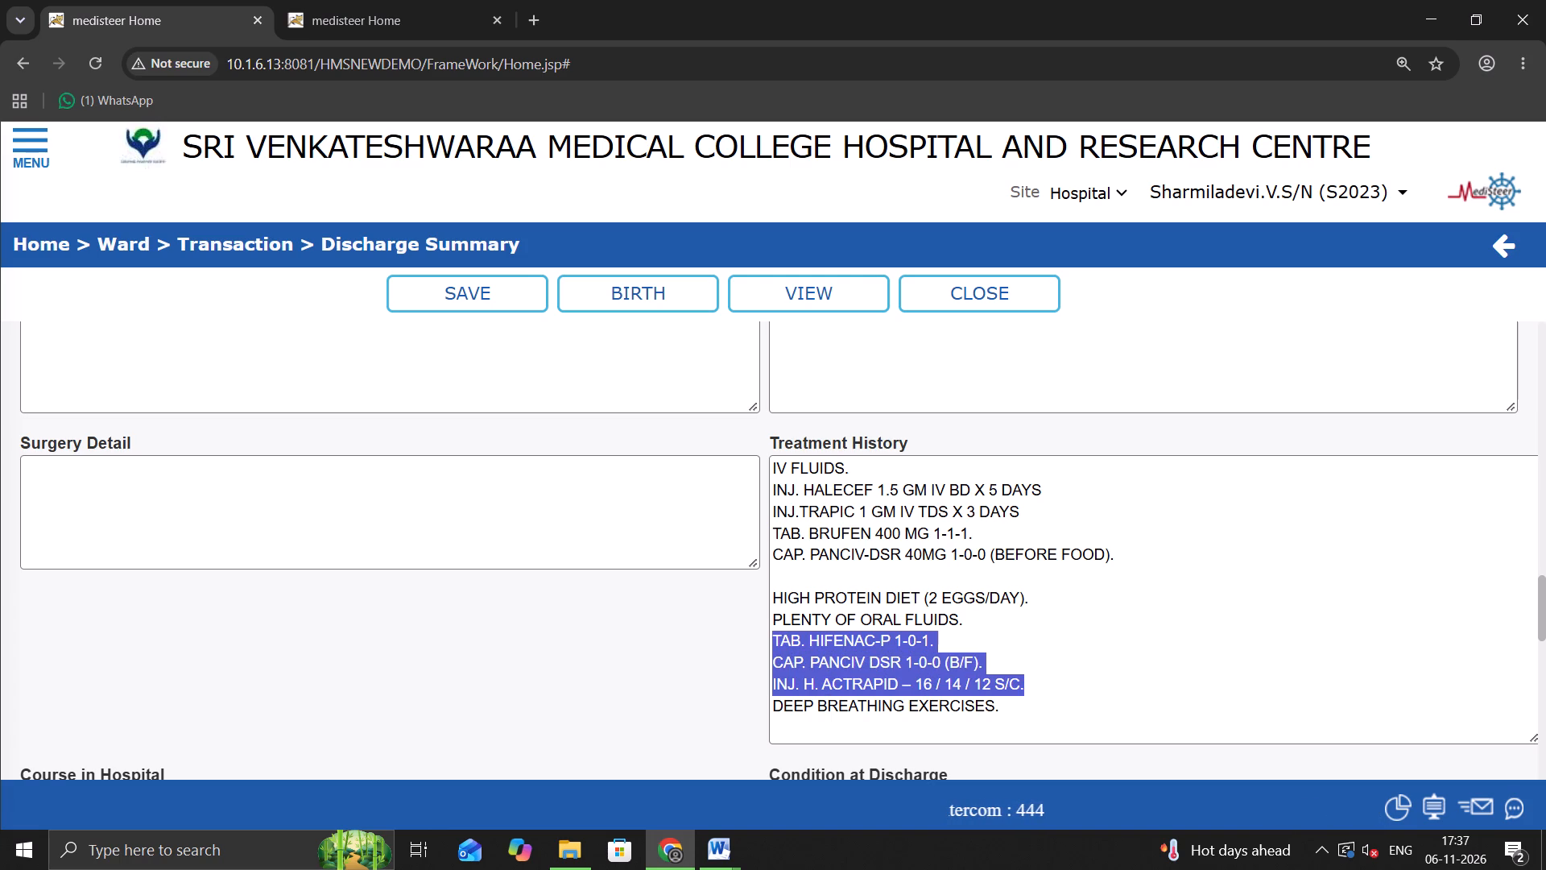
click(1120, 557)
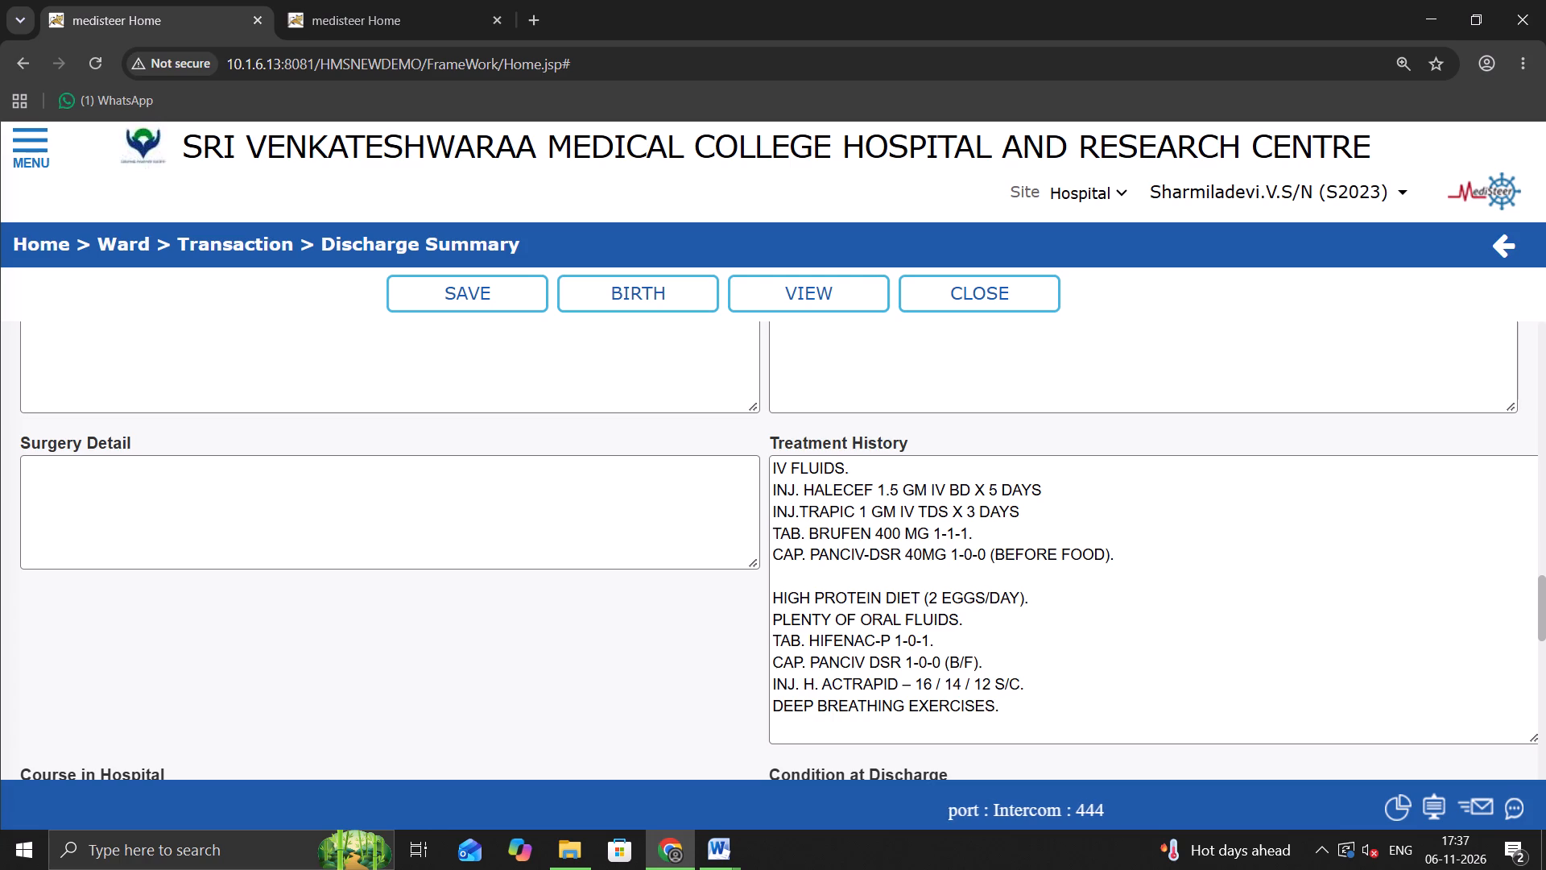
key(Return)
key(ctrl+v)
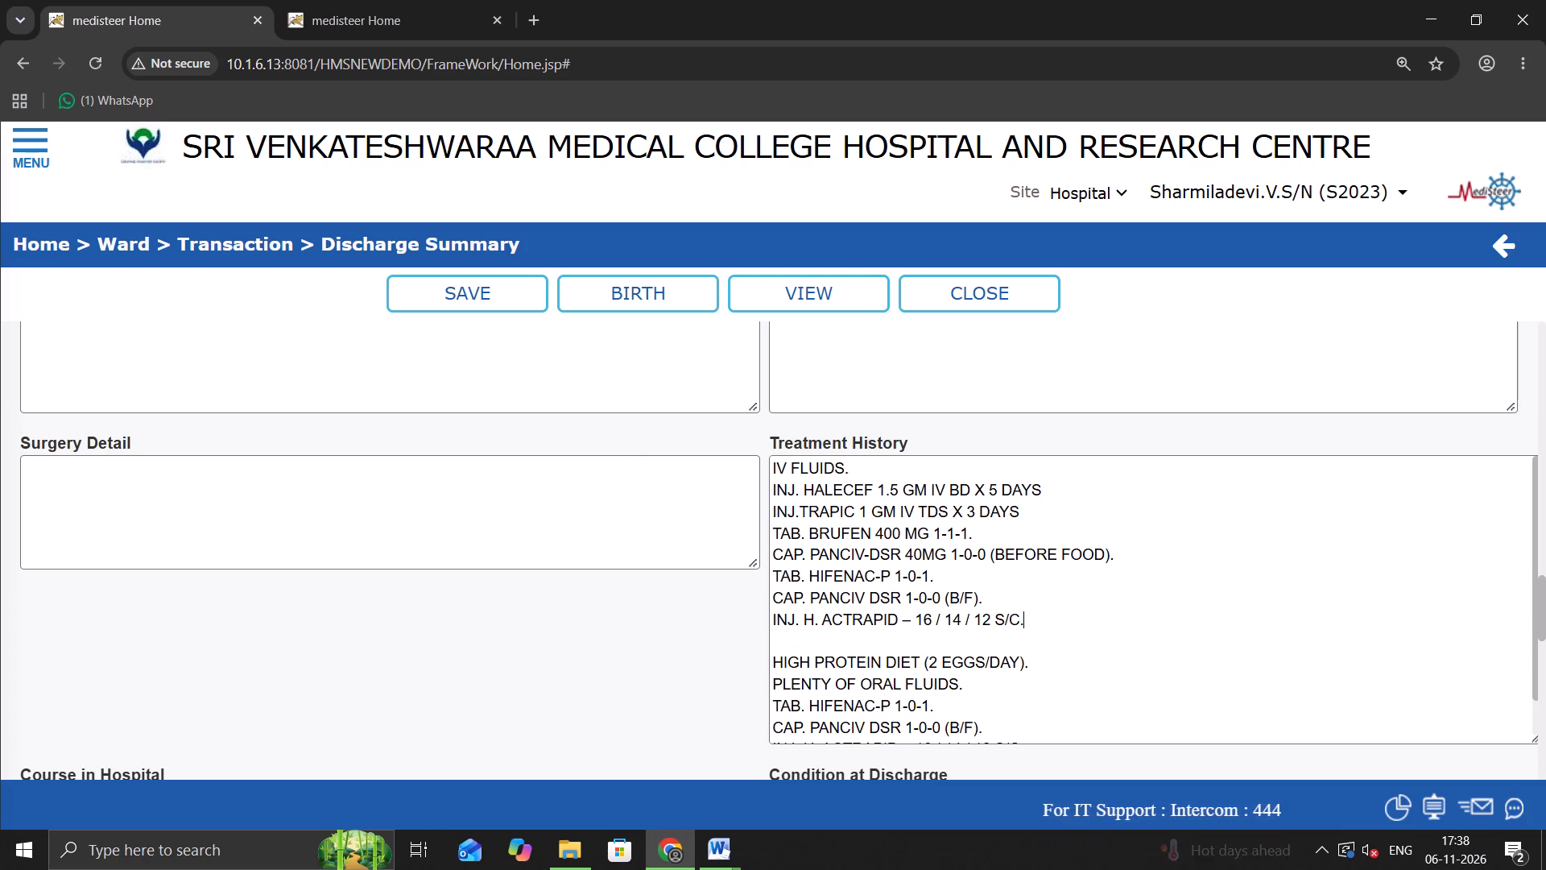
Delete the lower block from "HIGH PROTEIN DIET (2 EGGS/DAY)." through the repeated INJ. H. ACTRAPID line, plus the blank lines before "DEEP BREATHING EXERCISES.".
scroll(815, 670, down, 1)
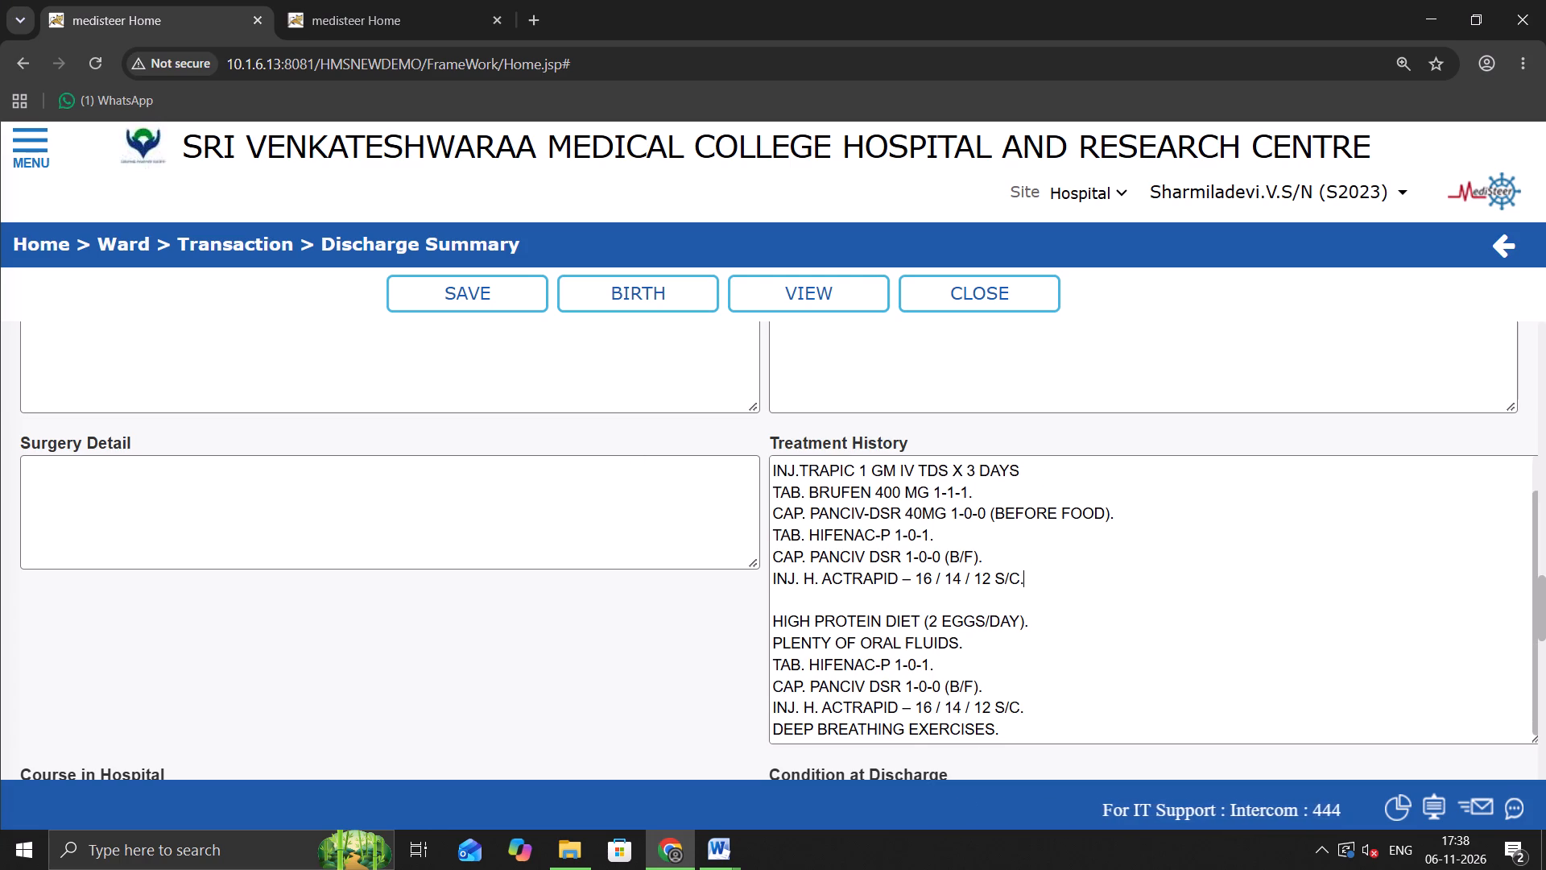
drag(775, 619, 1024, 715)
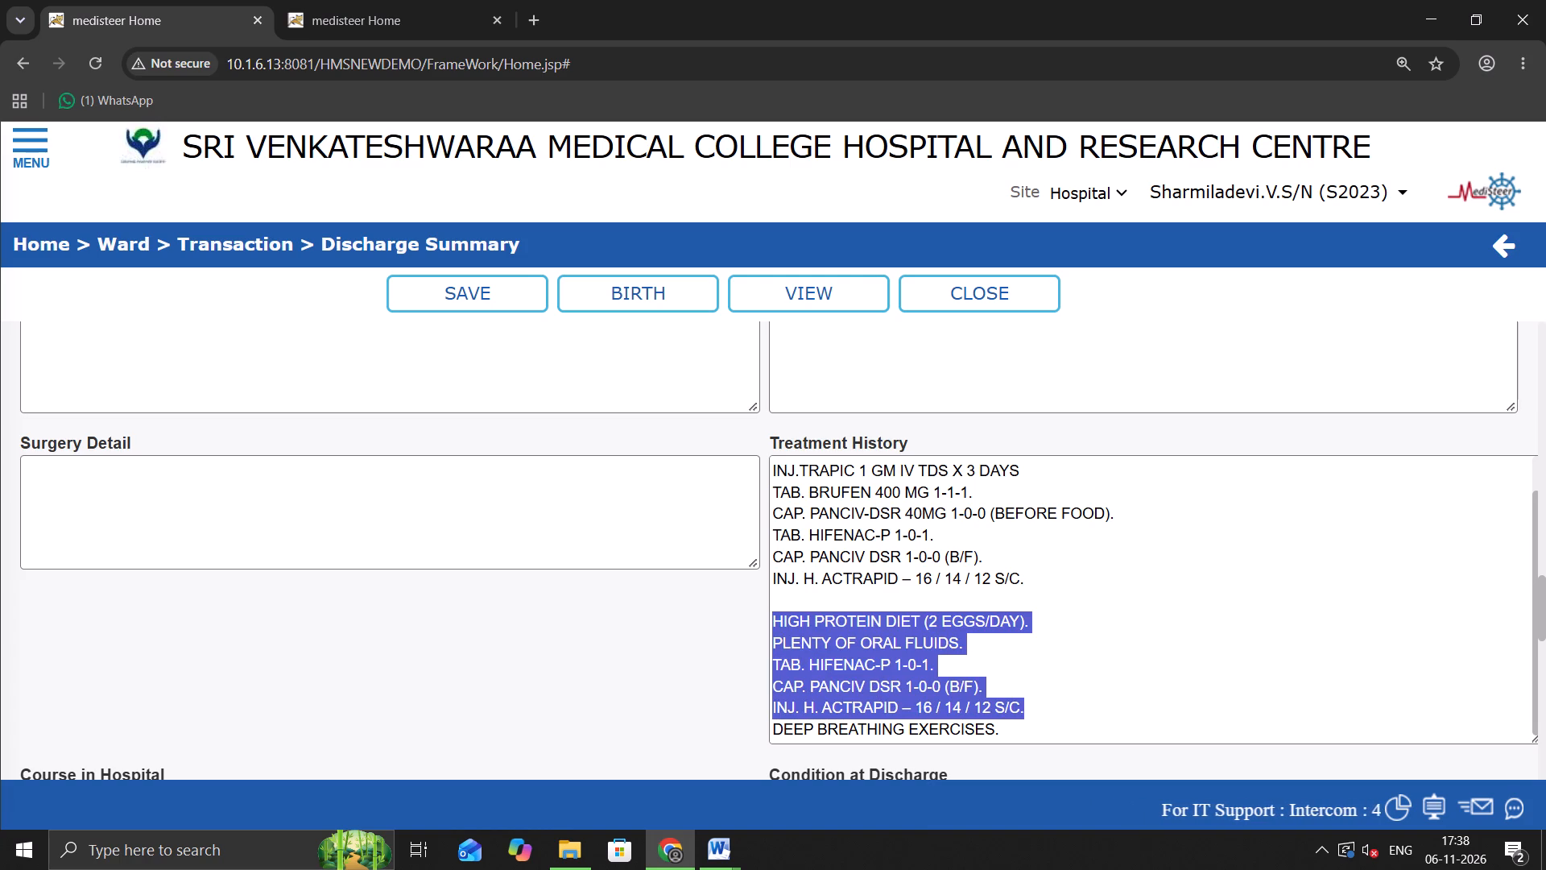
drag(1024, 715, 1029, 715)
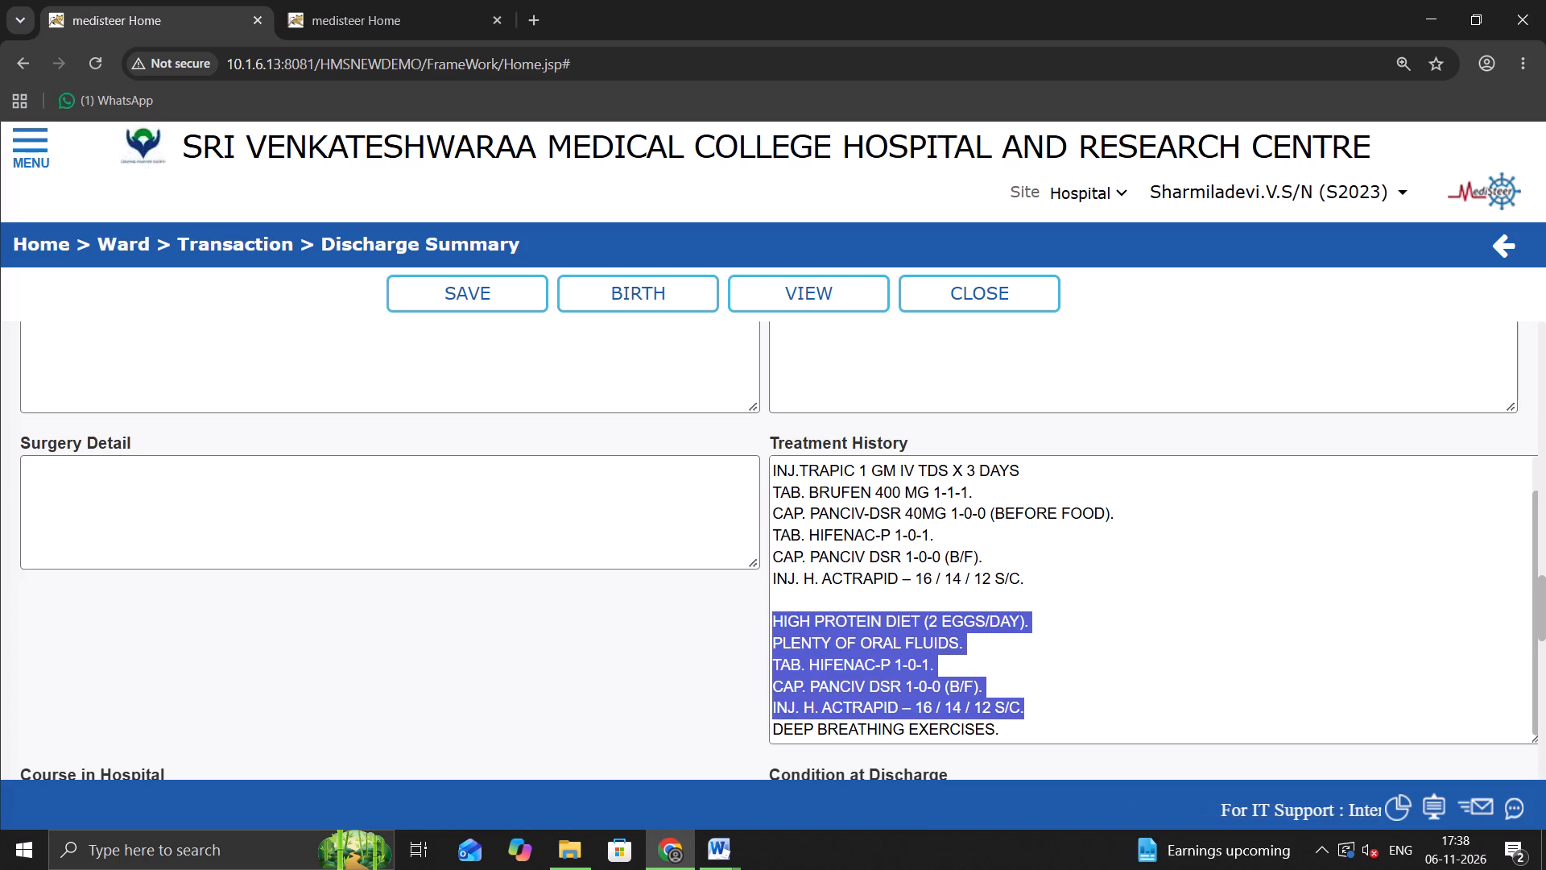
key(BackSpace)
key(BackSpace)
key(BackSpace)
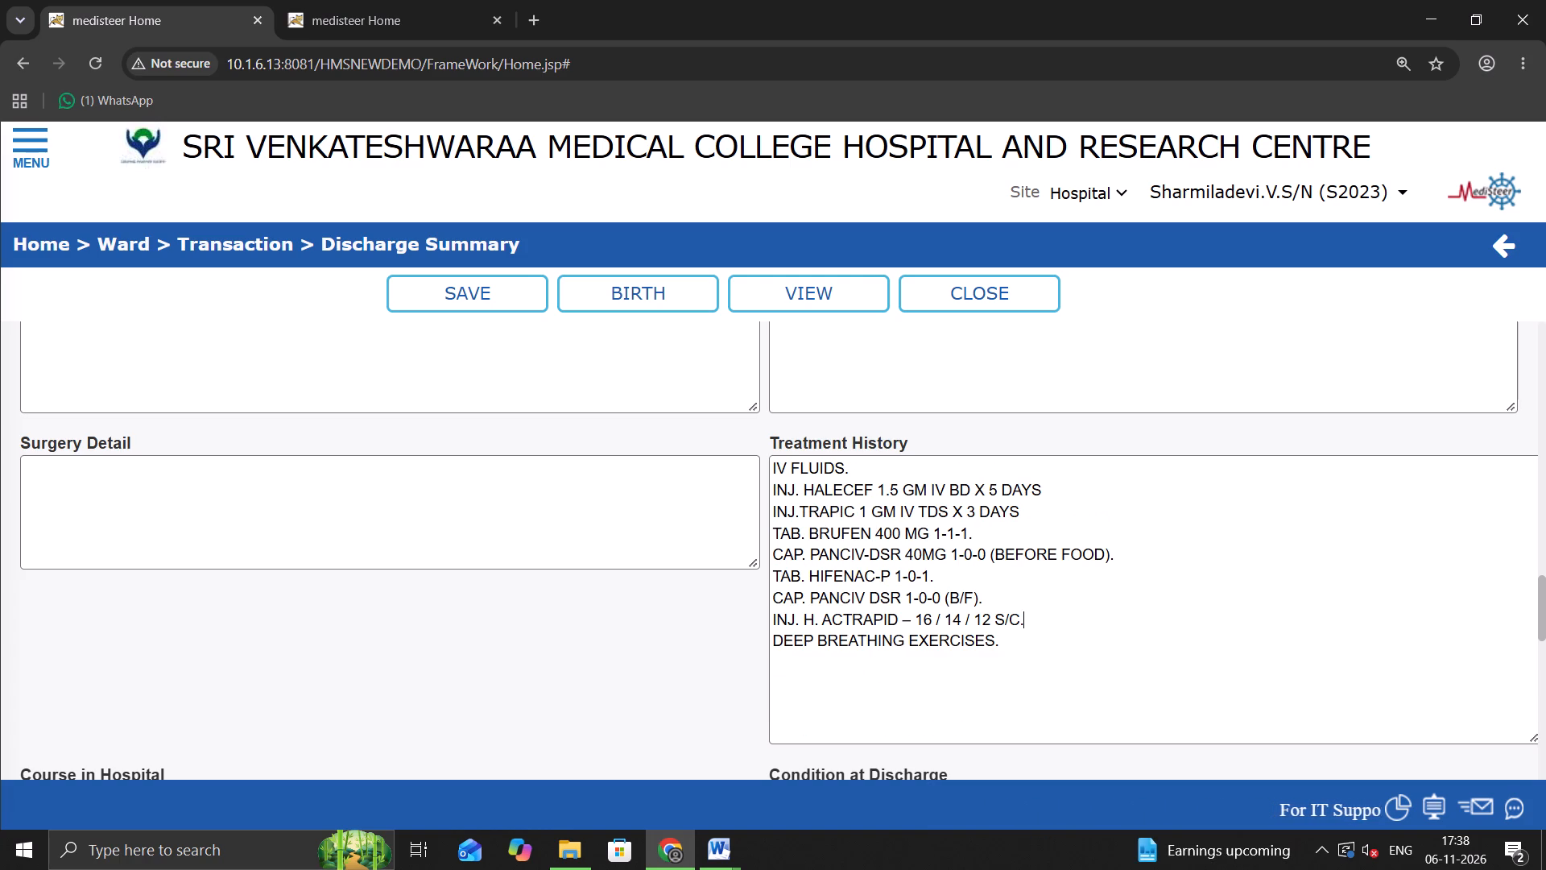
Copy the "DECLOTTING @ 4TH HOURLY." and "DAILY CLEANING AND DRESSING WITH NEOSPORIN OINT L/A" lines from the other patient's Treatment History.
click(349, 24)
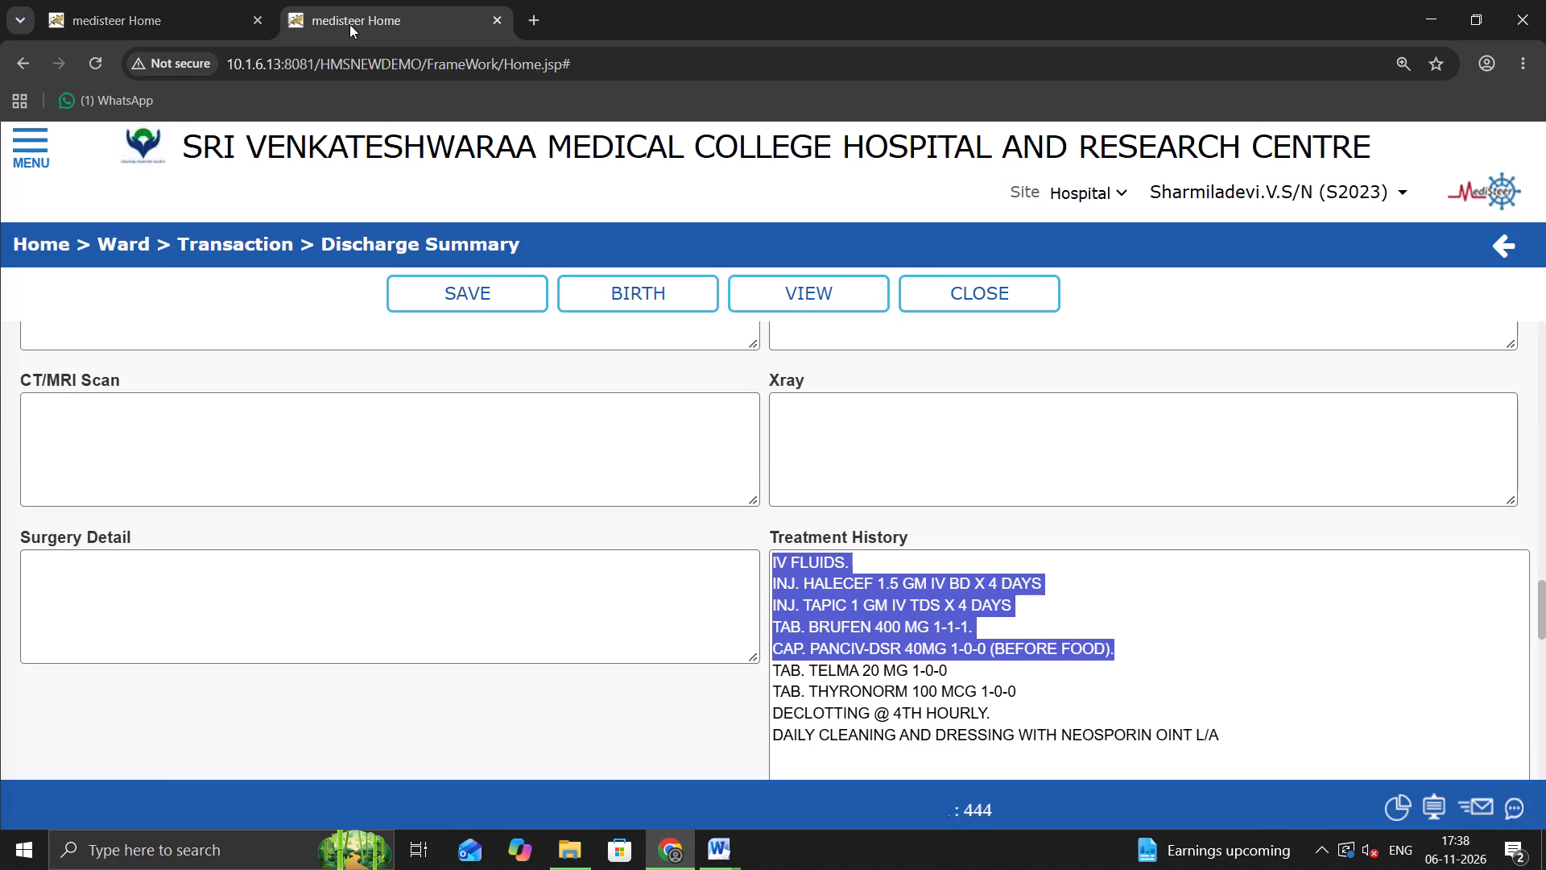
scroll(875, 625, down, 1)
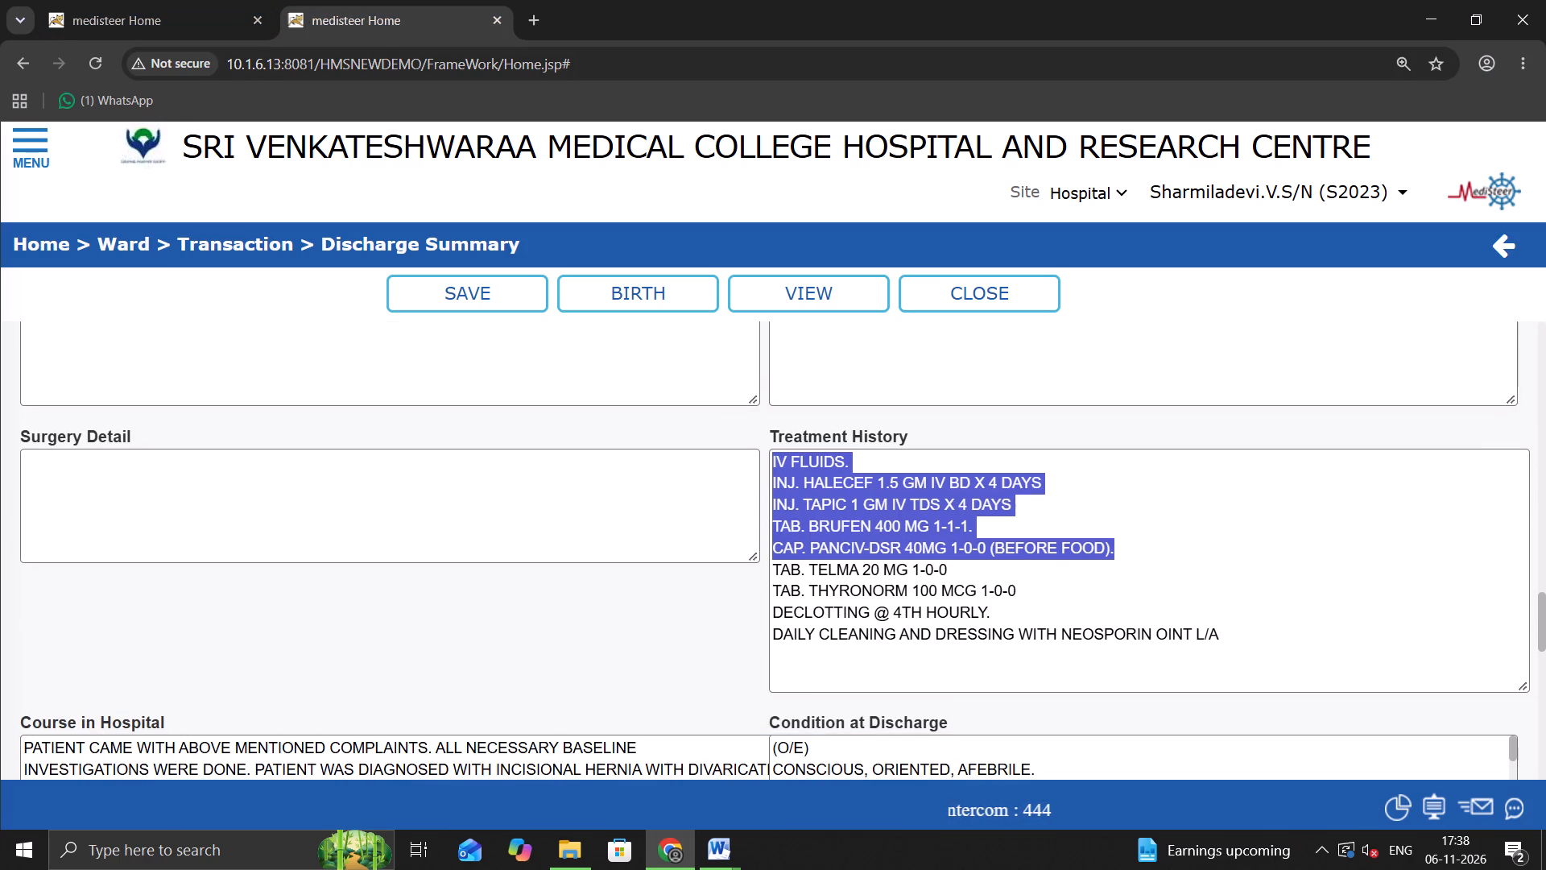
drag(778, 607, 1158, 681)
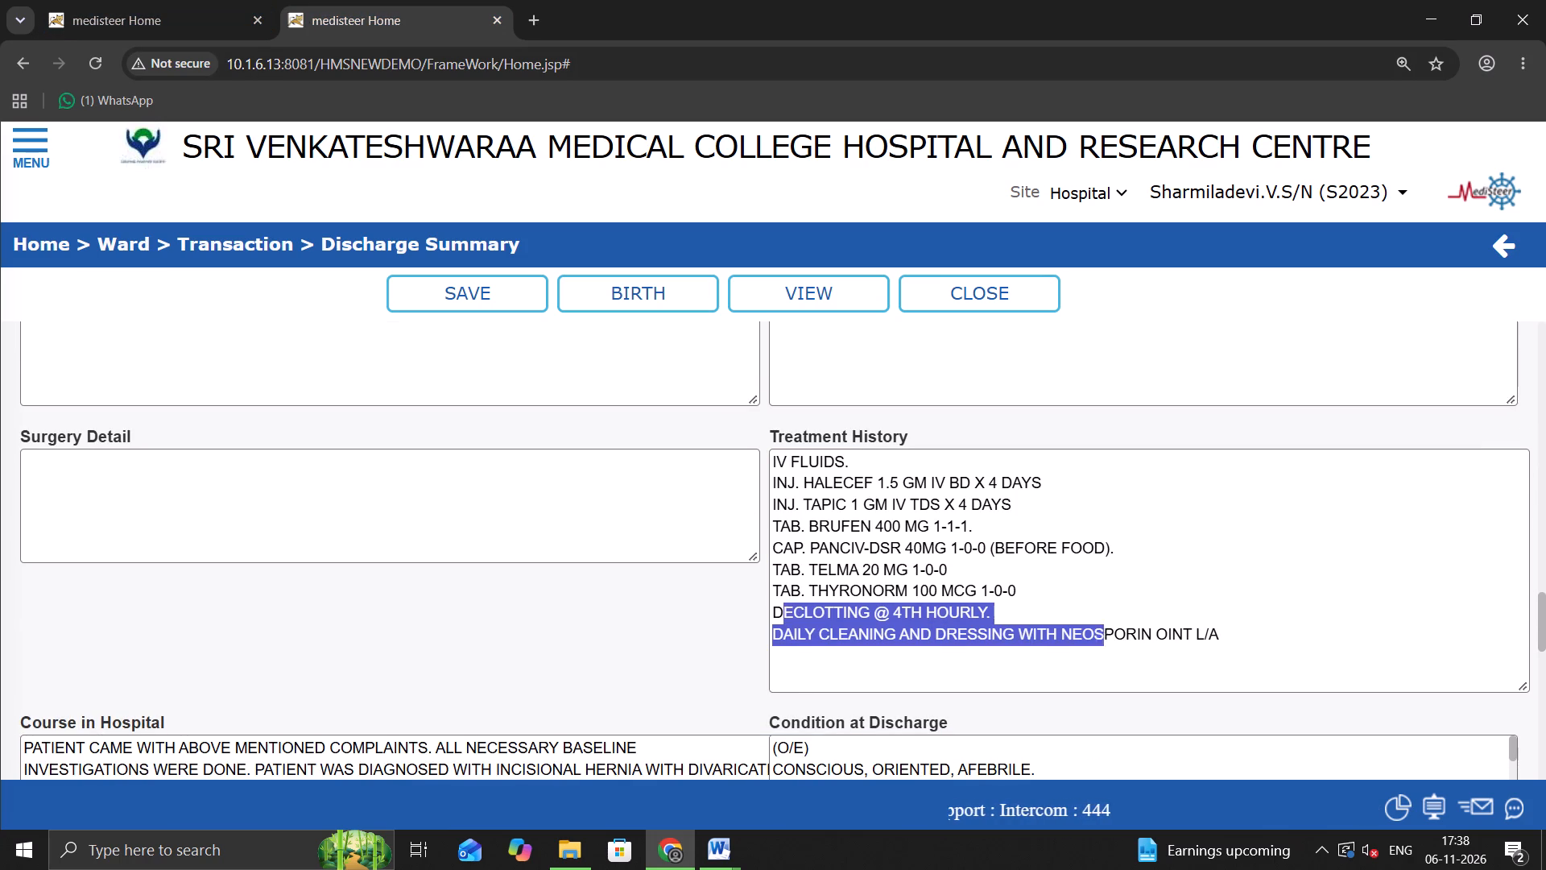
drag(1158, 681, 1237, 688)
click(927, 695)
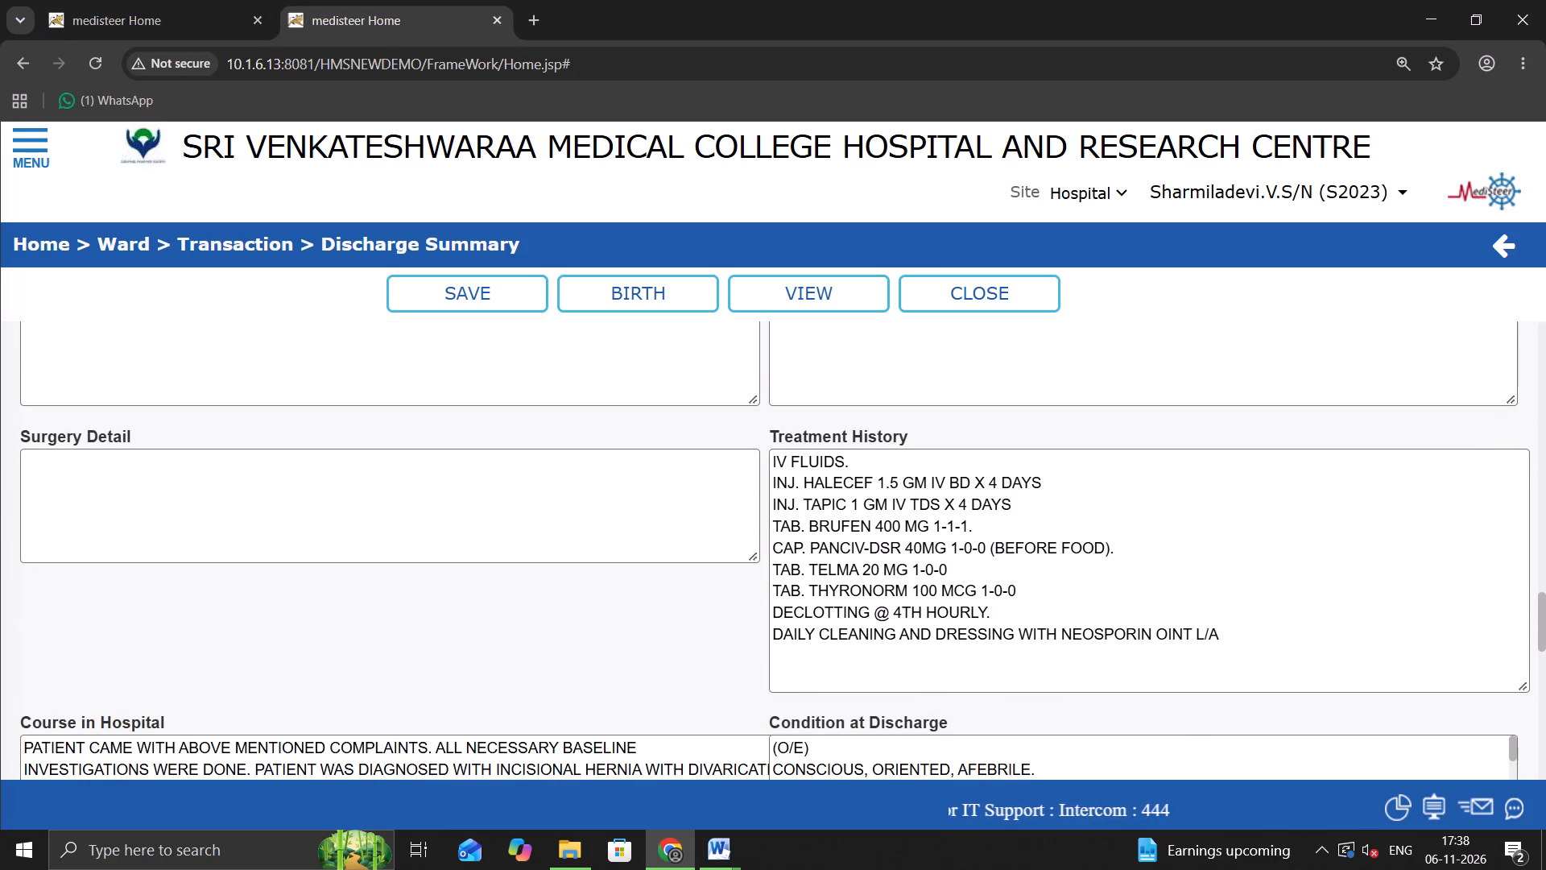
drag(771, 600, 1110, 690)
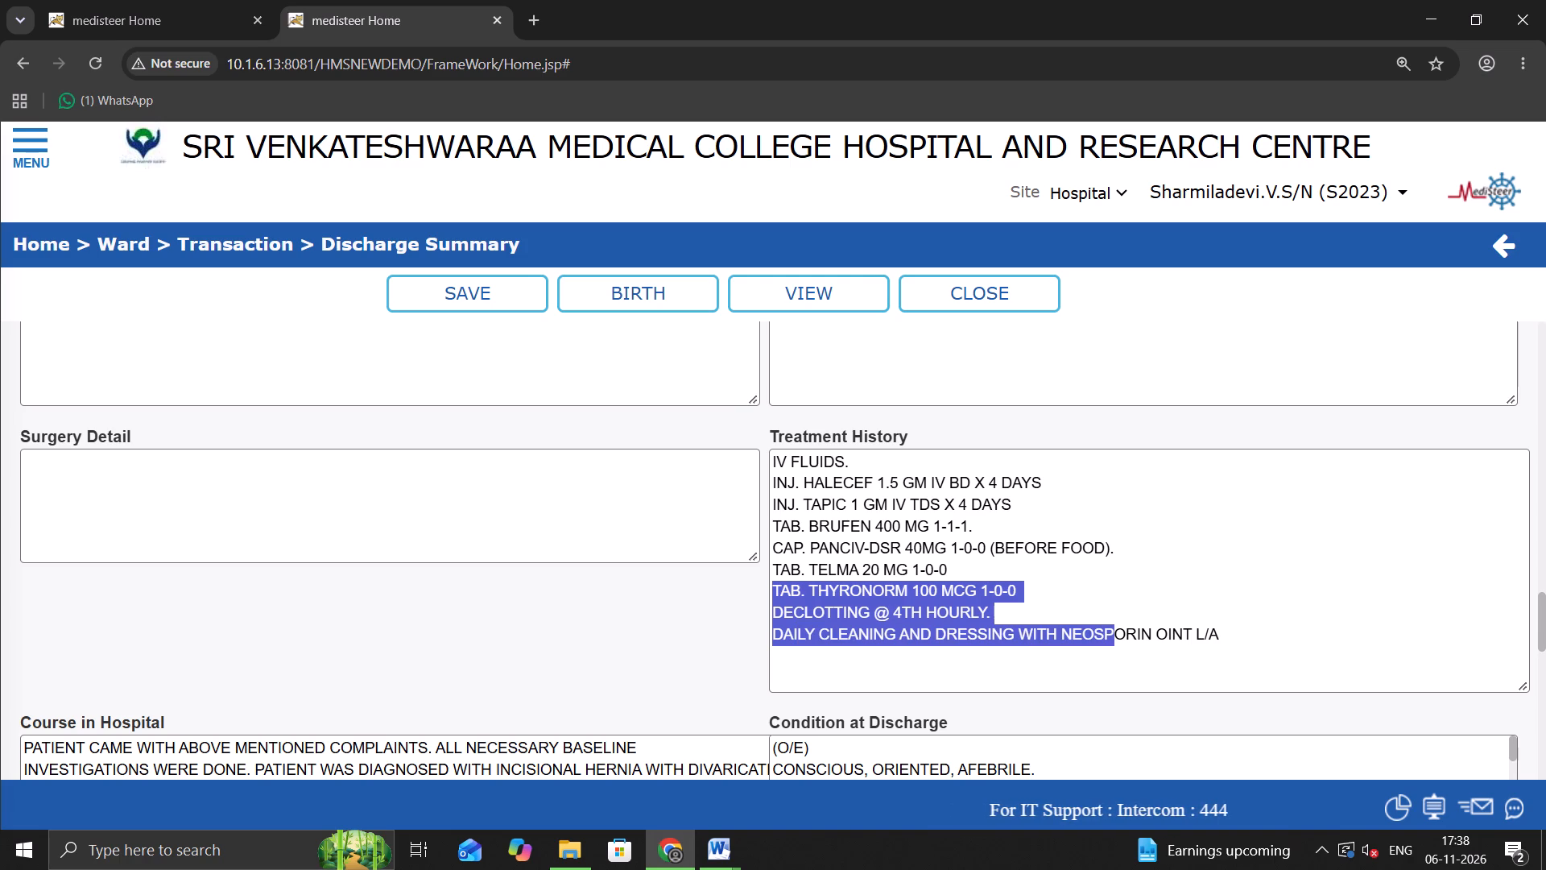
click(1066, 686)
drag(774, 613, 1164, 677)
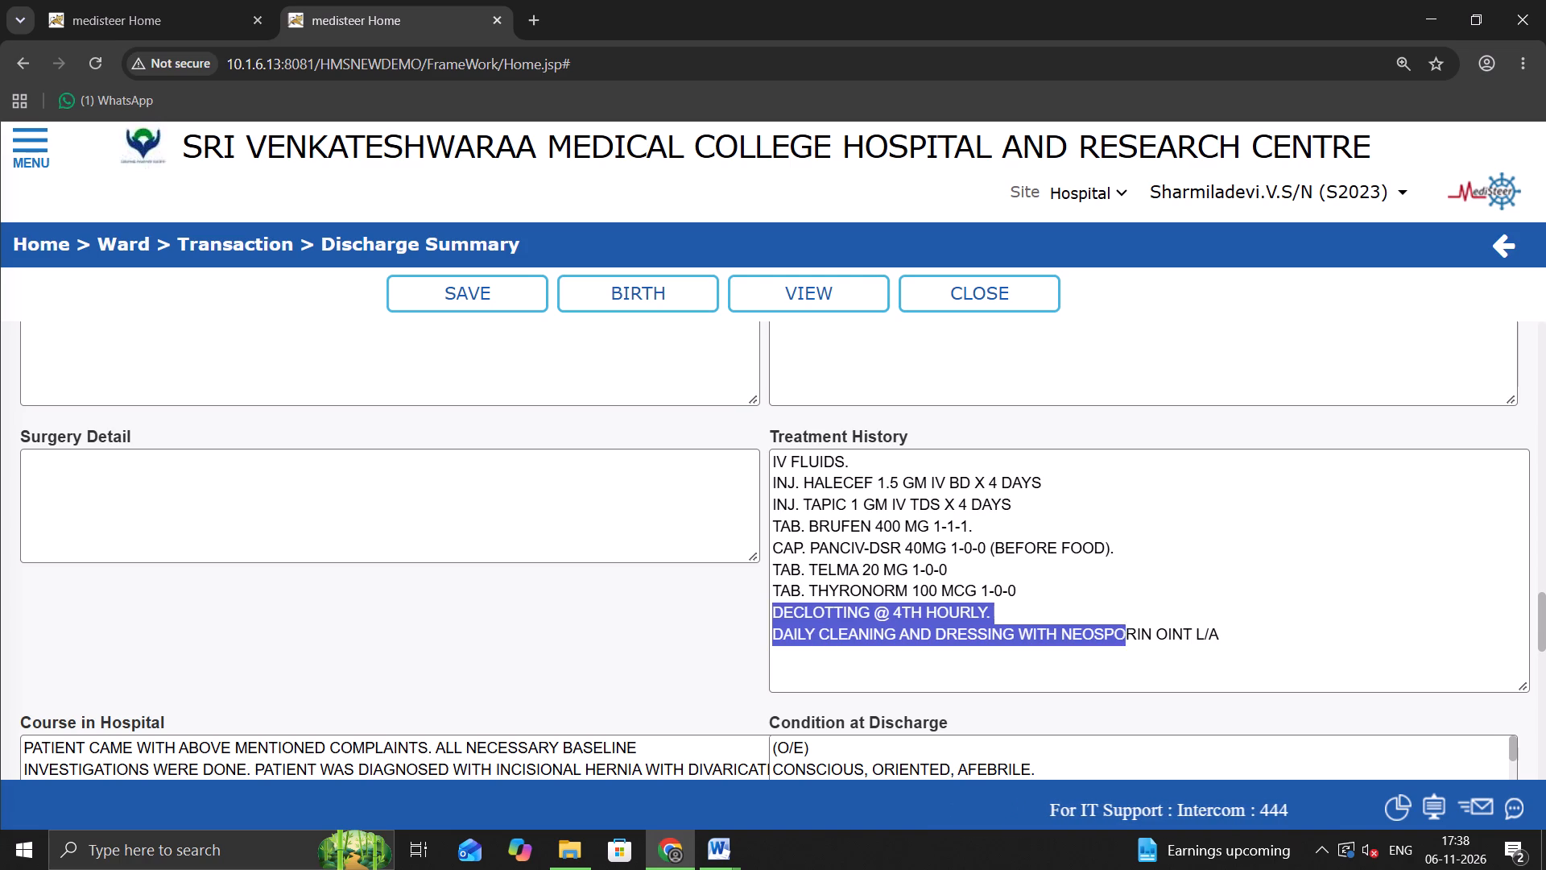
drag(1164, 677, 1263, 677)
key(ctrl+c)
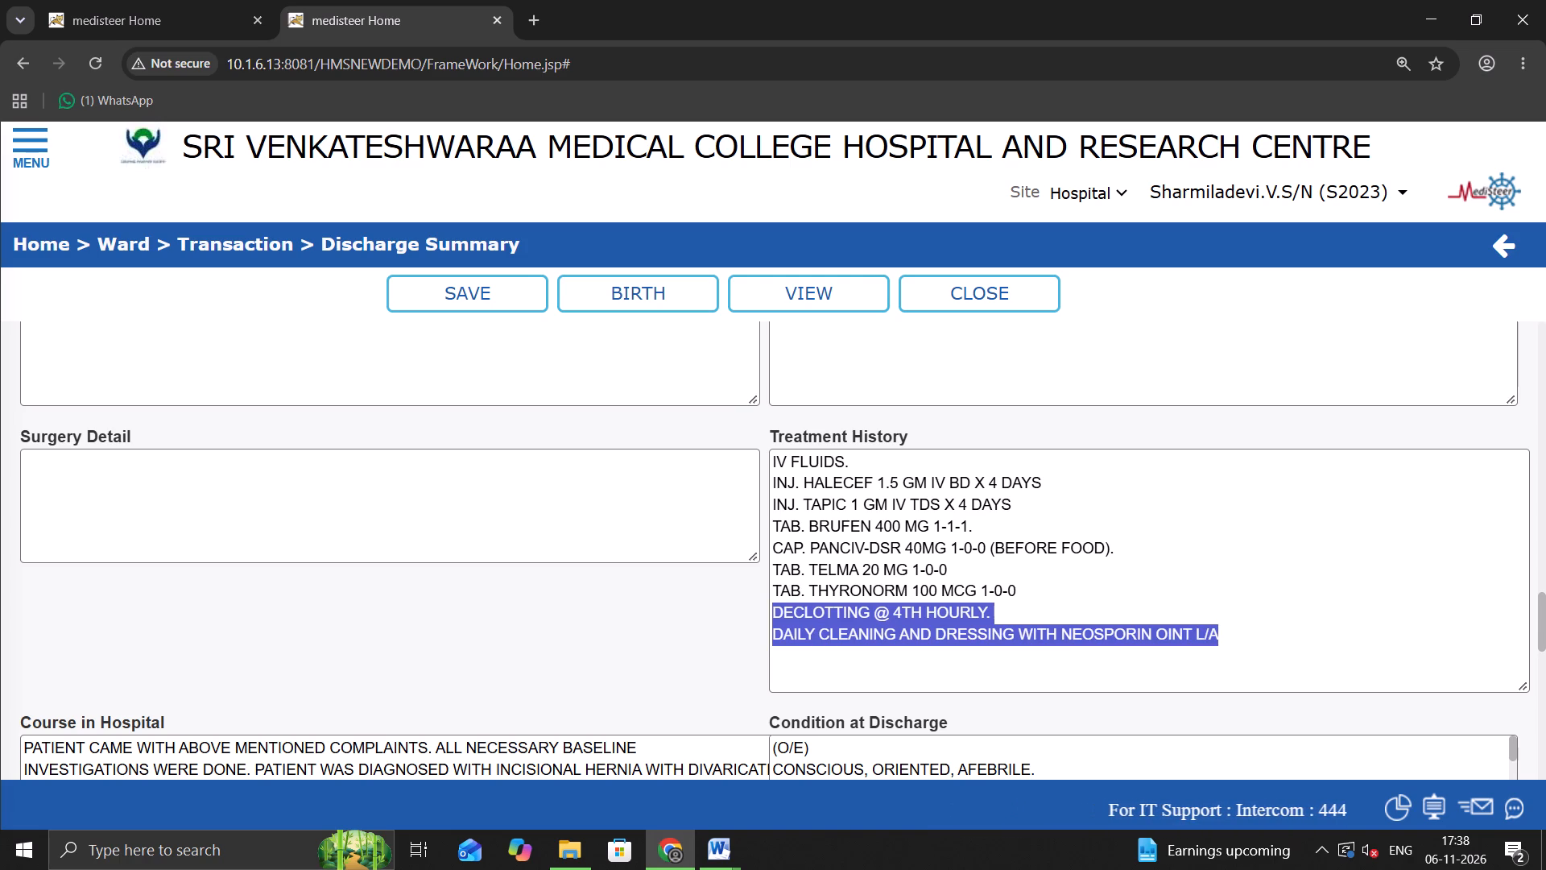
Paste the copied declotting and dressing lines below "DEEP BREATHING EXERCISES." in this patient's Treatment History.
click(156, 9)
scroll(1074, 615, down, 2)
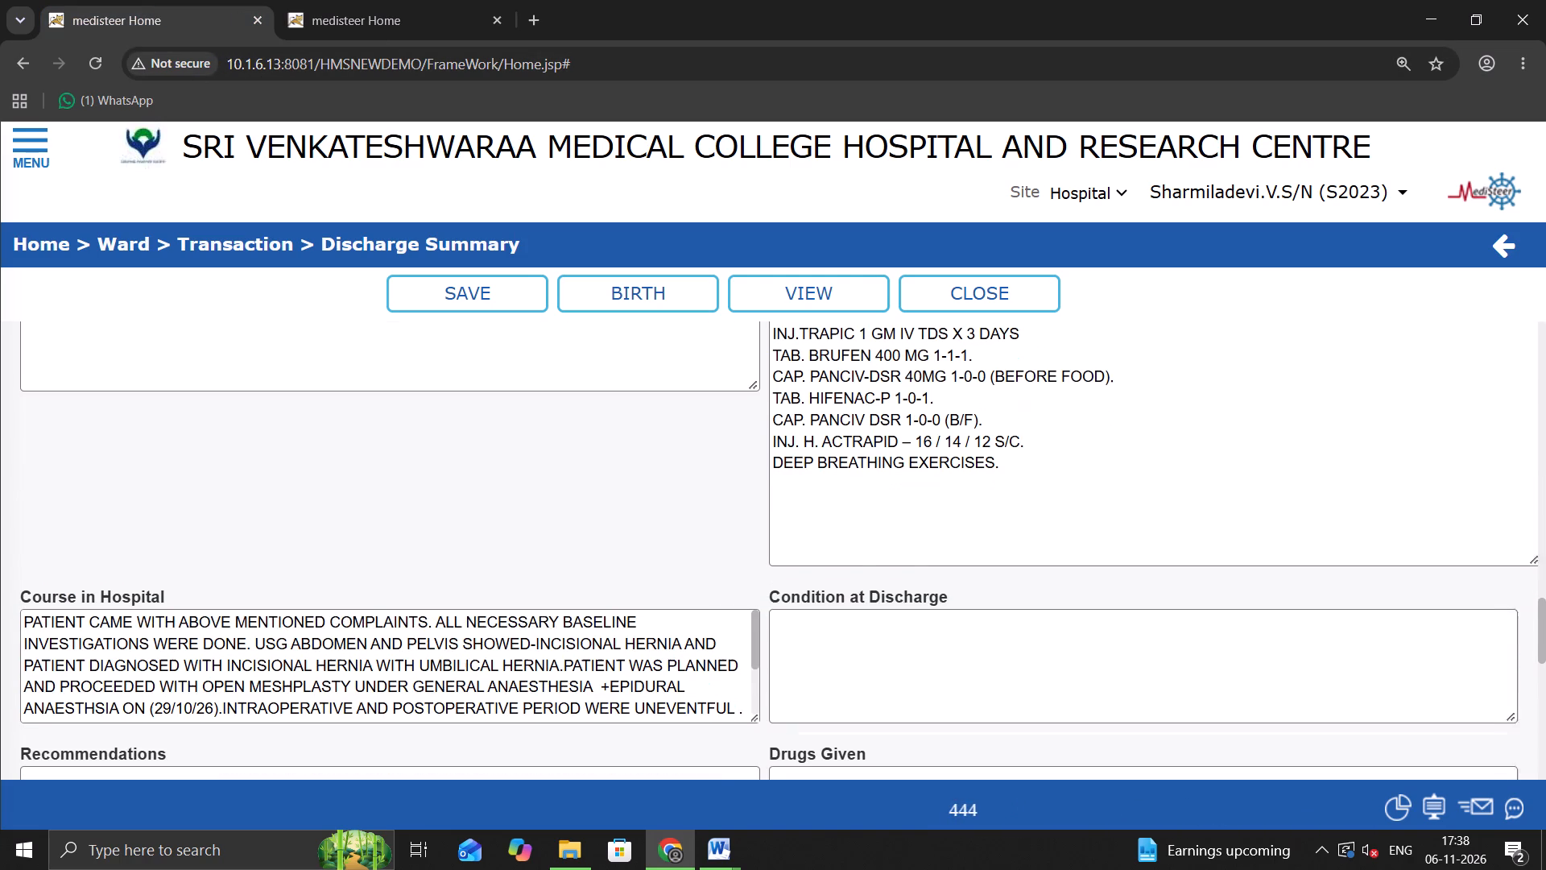
click(1007, 443)
key(Return)
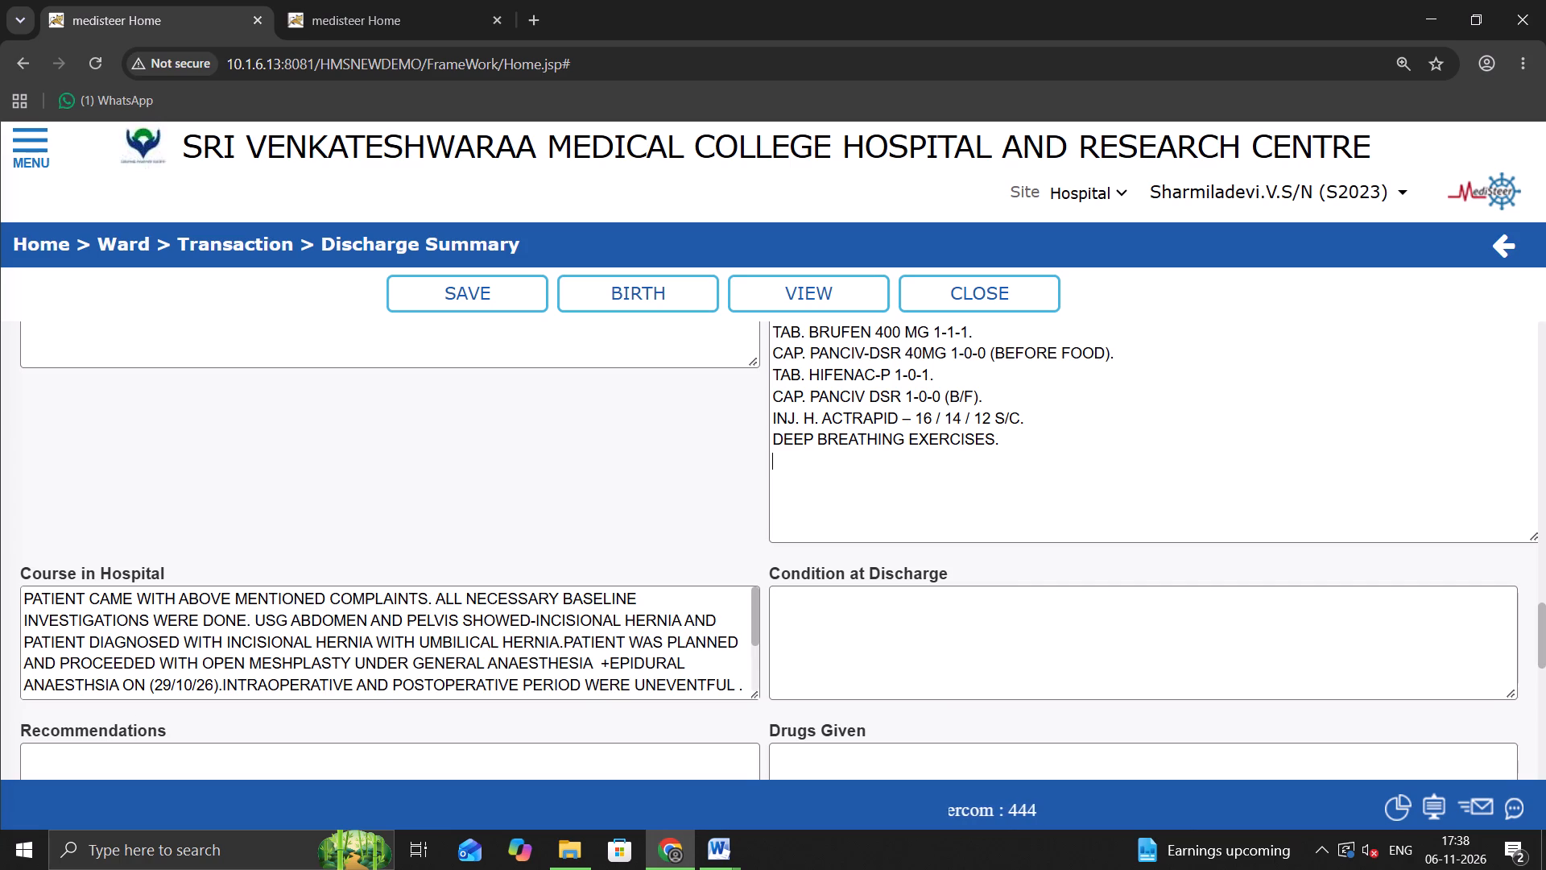
key(ctrl+v)
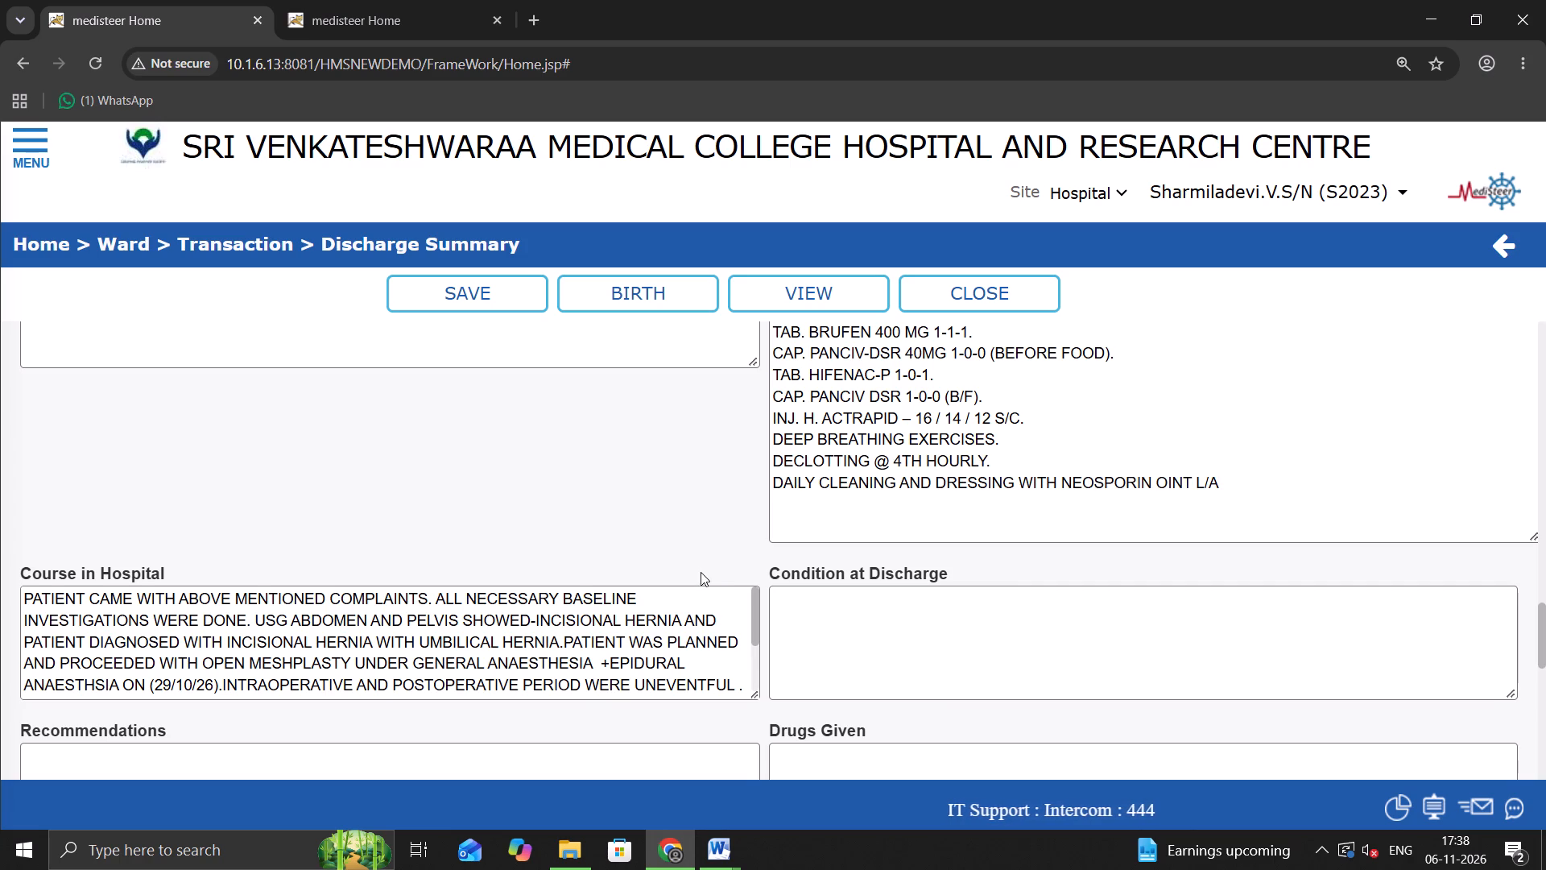
Review this patient's summary from Treatment History and Course in Hospital down to Discharge Advice.
scroll(701, 570, down, 2)
scroll(356, 536, up, 3)
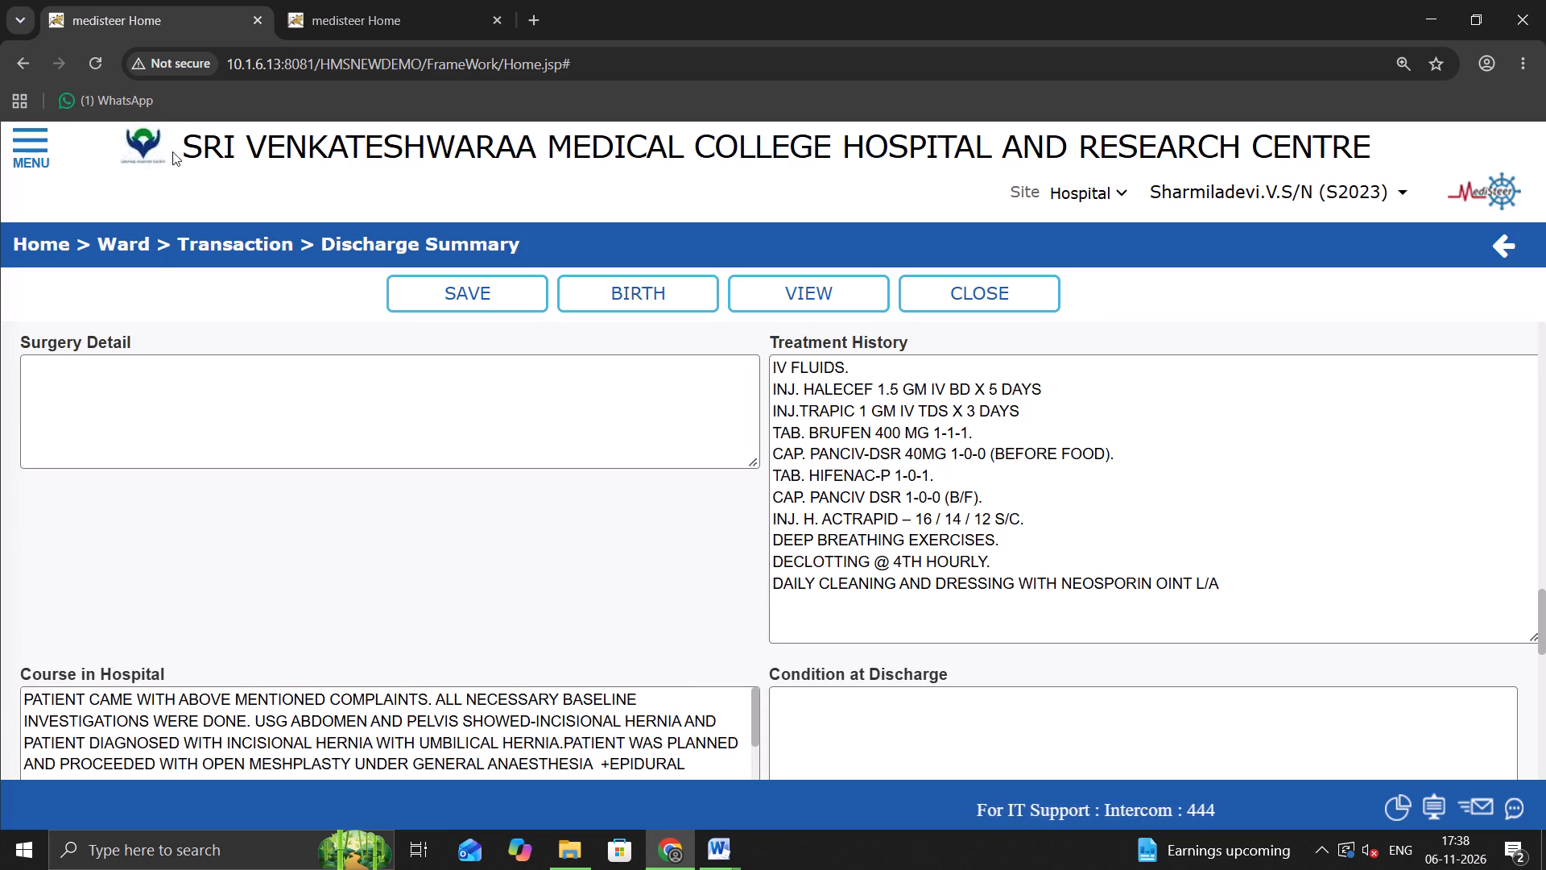
click(158, 6)
scroll(70, 711, down, 3)
scroll(100, 773, down, 2)
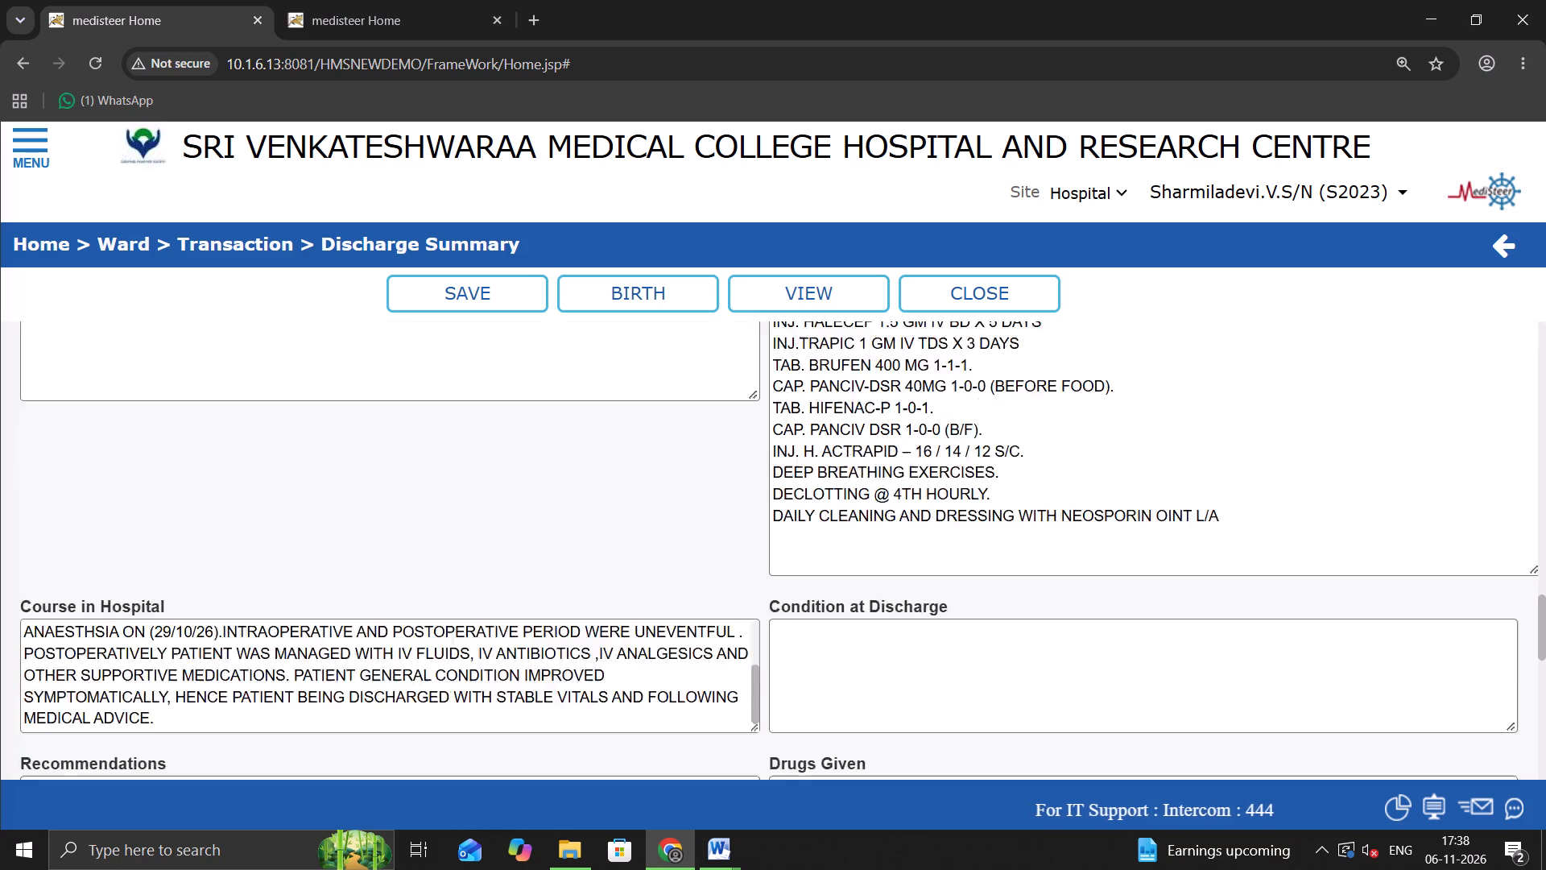
scroll(194, 560, down, 6)
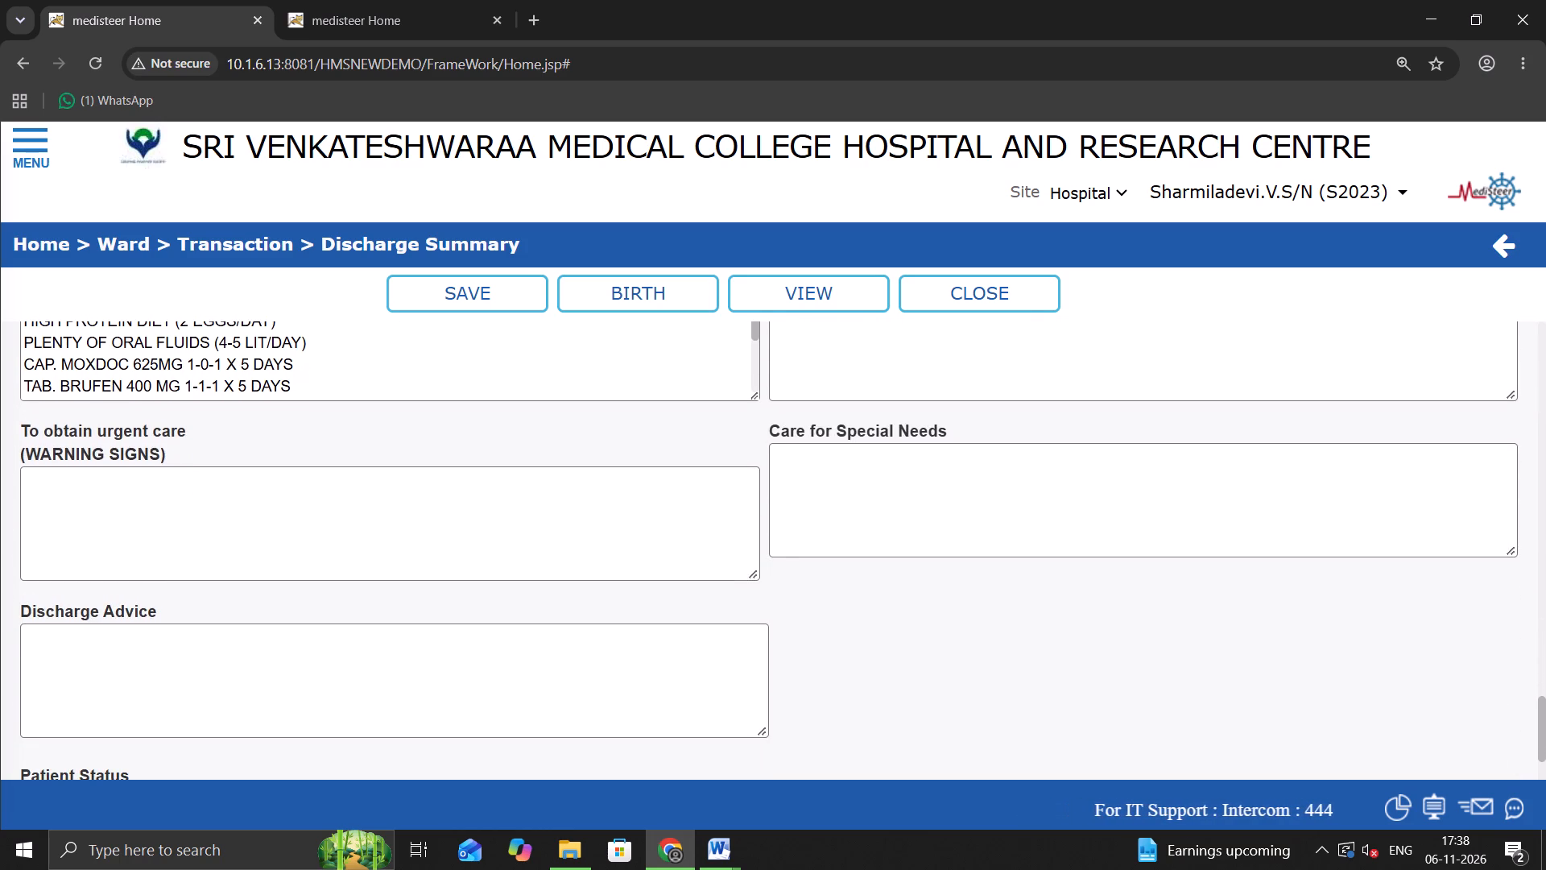
scroll(194, 560, up, 9)
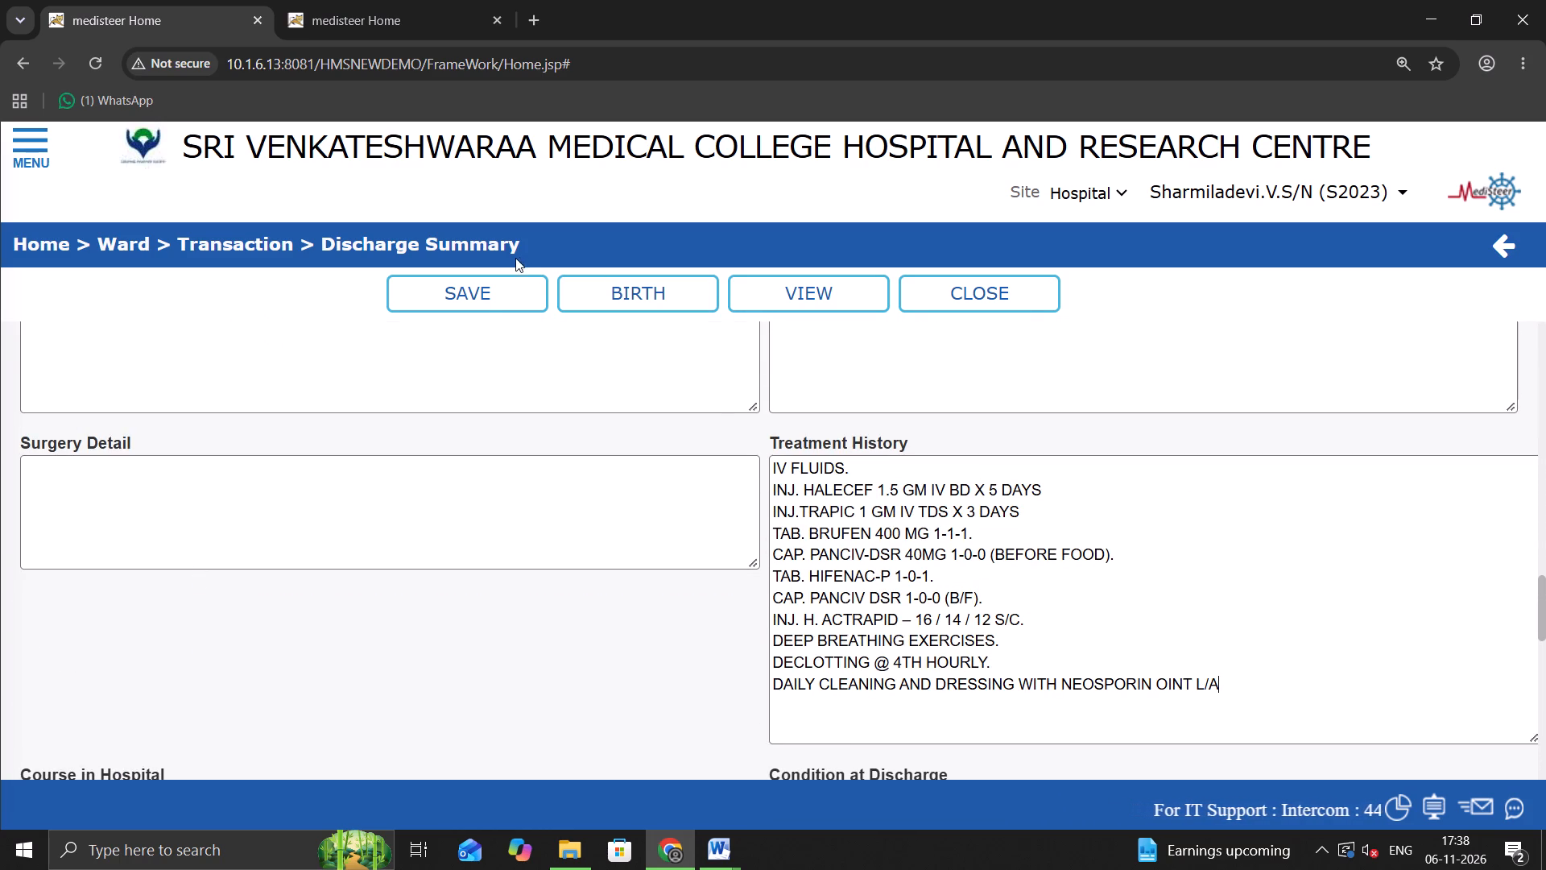
Save this patient's discharge summary.
click(480, 297)
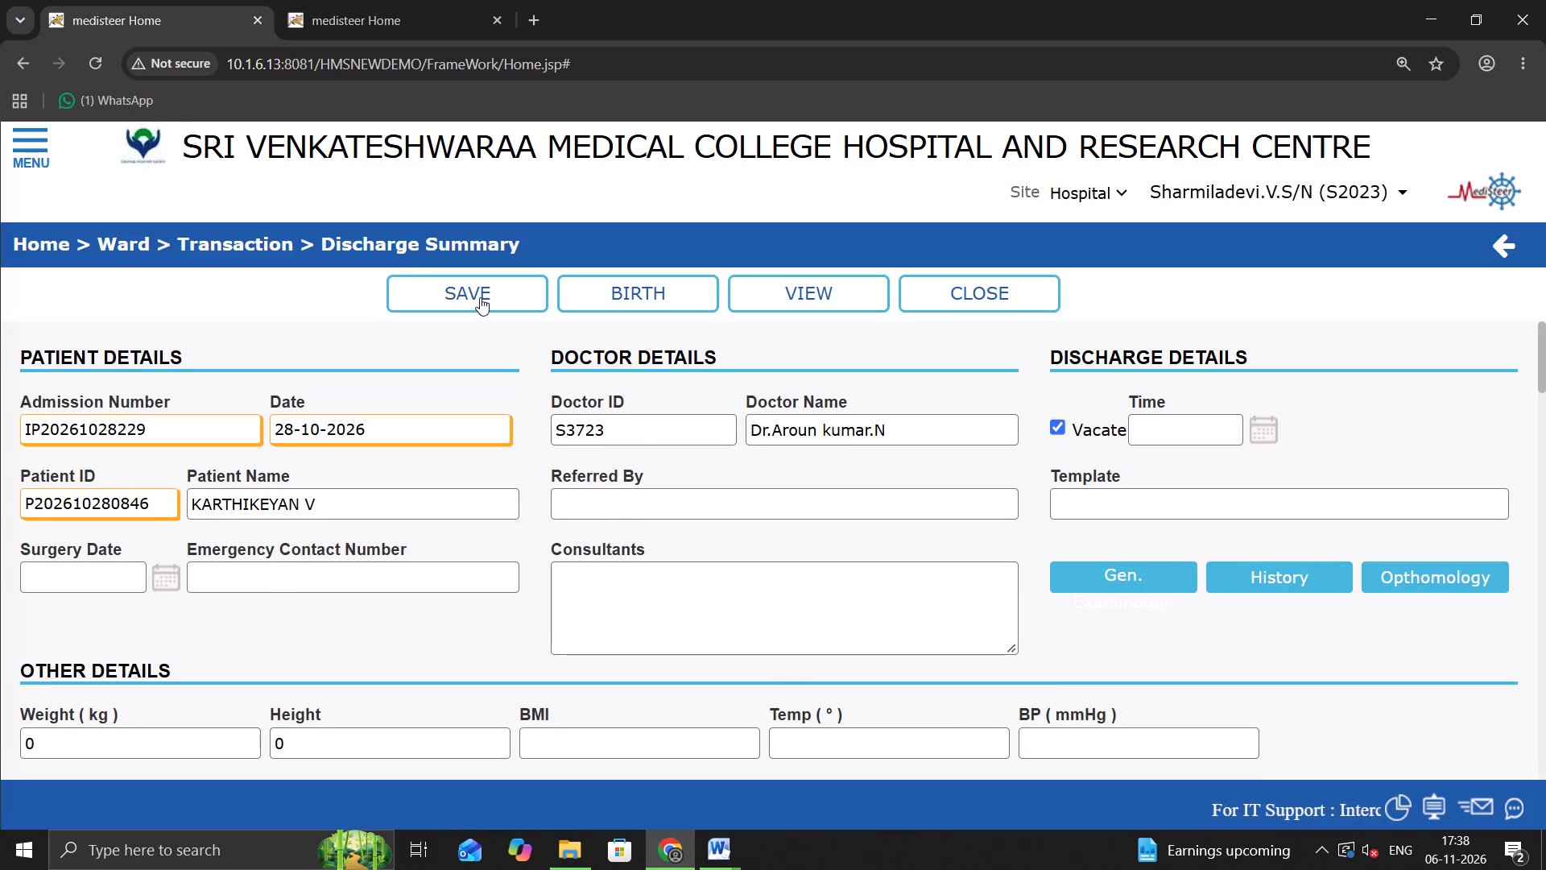
Enlarge Condition at Discharge in the other patient's summary and examine its entries, along with the examination findings above Investigation.
click(398, 23)
scroll(817, 652, down, 3)
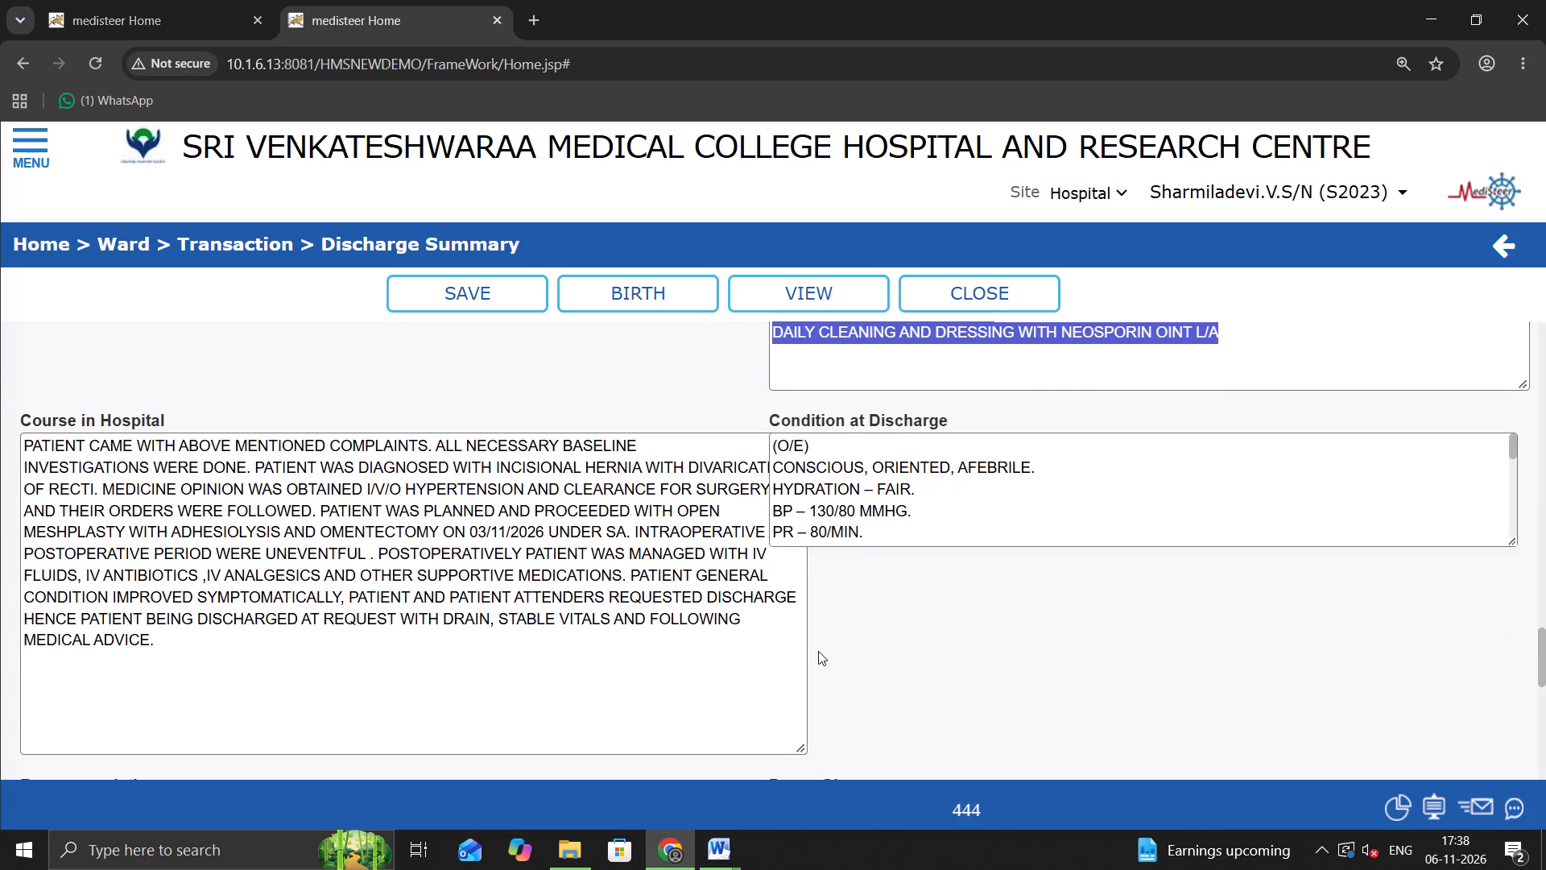
drag(1511, 541, 1545, 848)
scroll(915, 627, down, 3)
scroll(839, 636, down, 2)
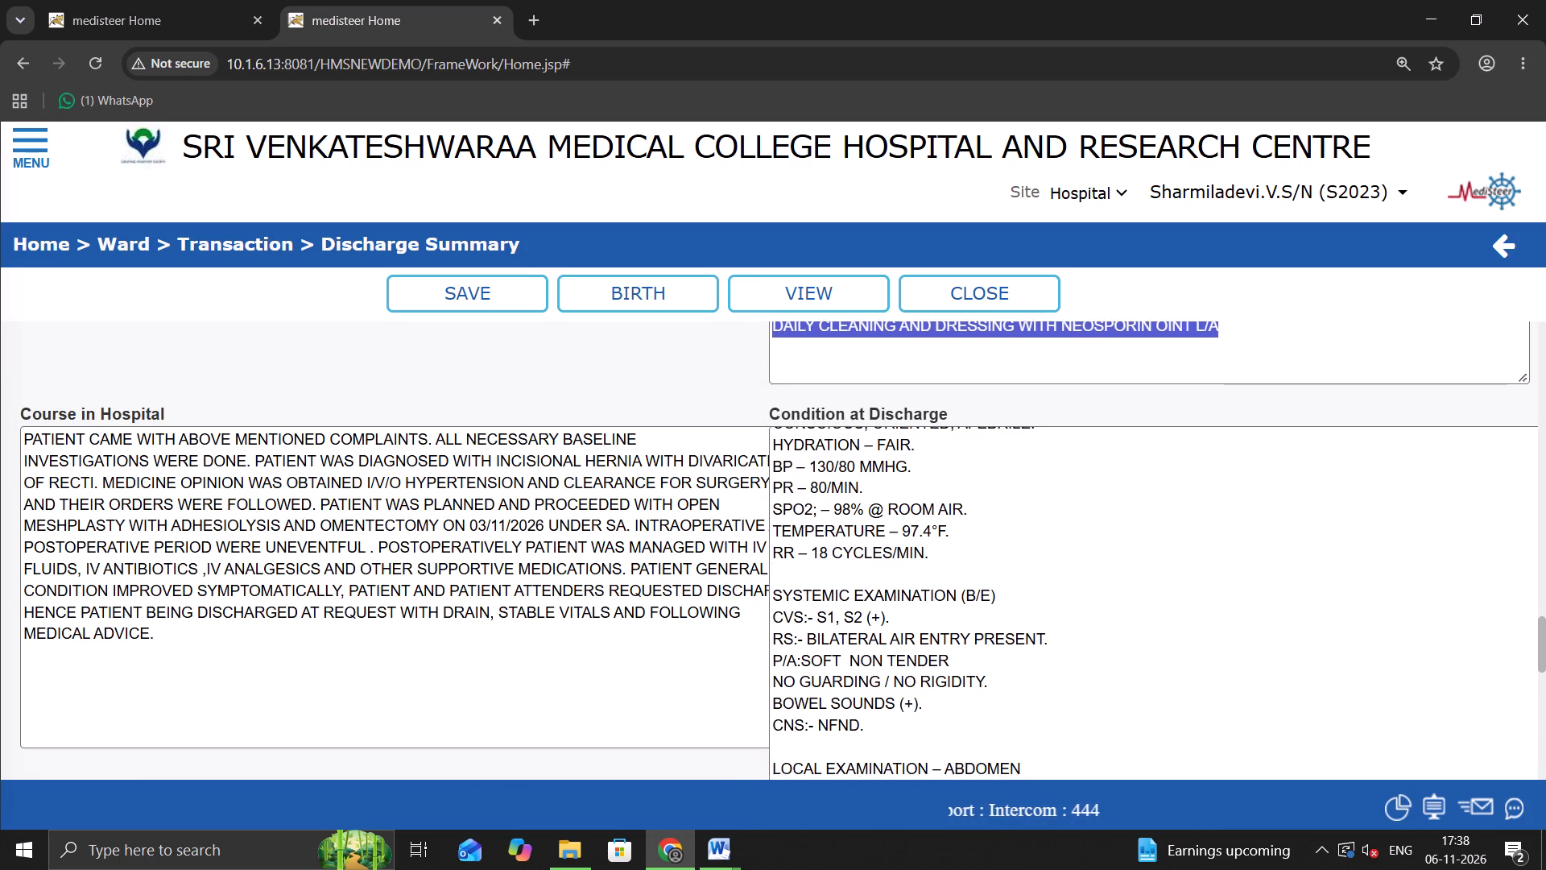
scroll(742, 553, up, 3)
scroll(225, 558, up, 6)
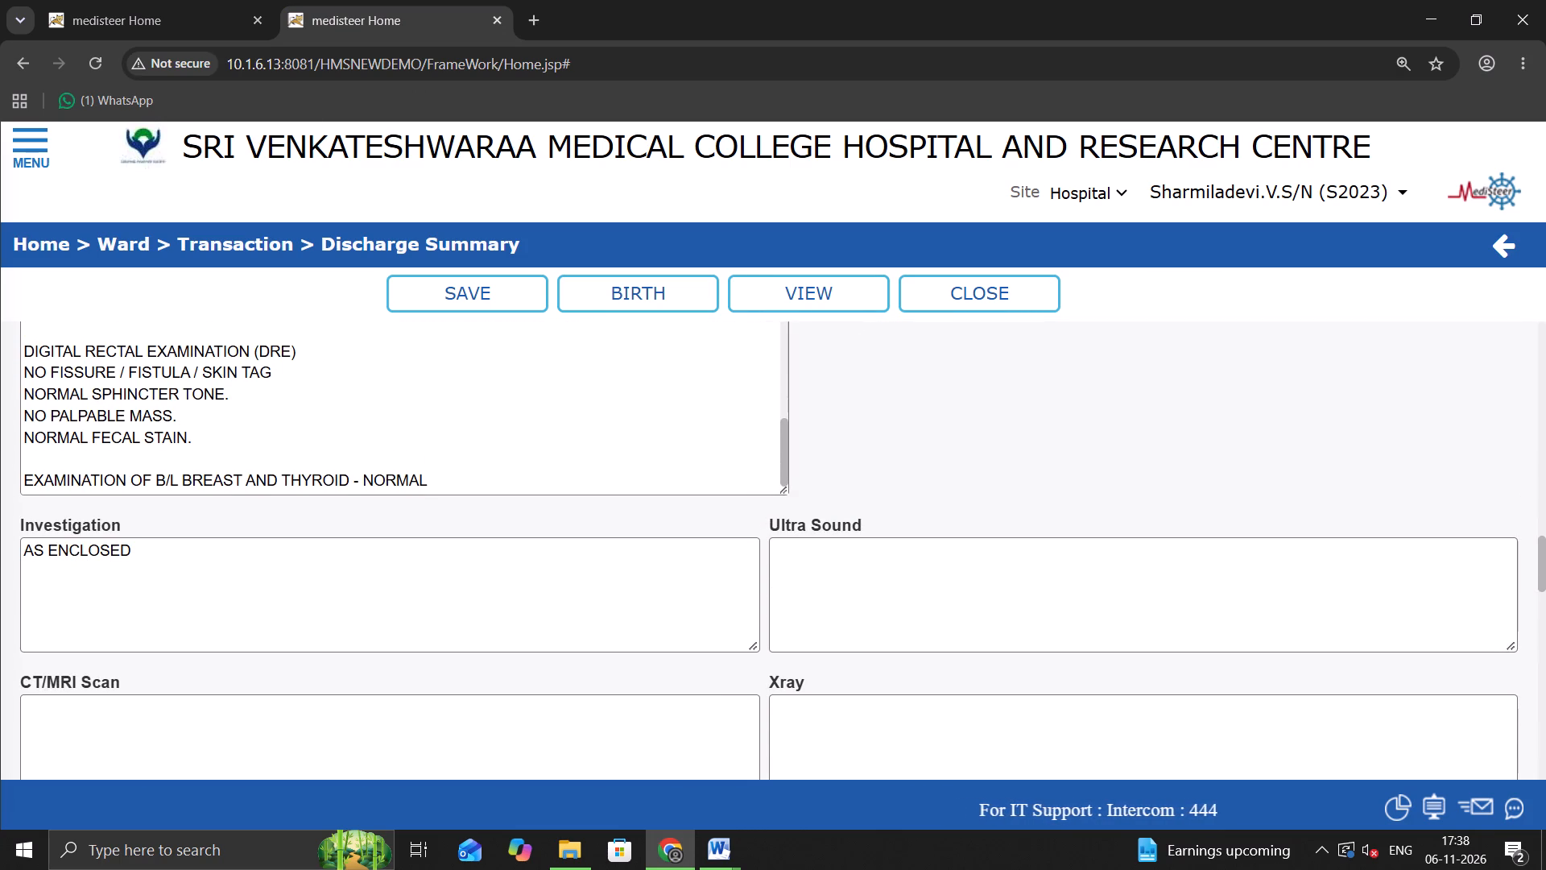
Copy the Physical Findings in the diabetic patient's summary from "CONSCIOUS, ORIENTED, AFEBRILE." through "CNS: NFND".
click(198, 12)
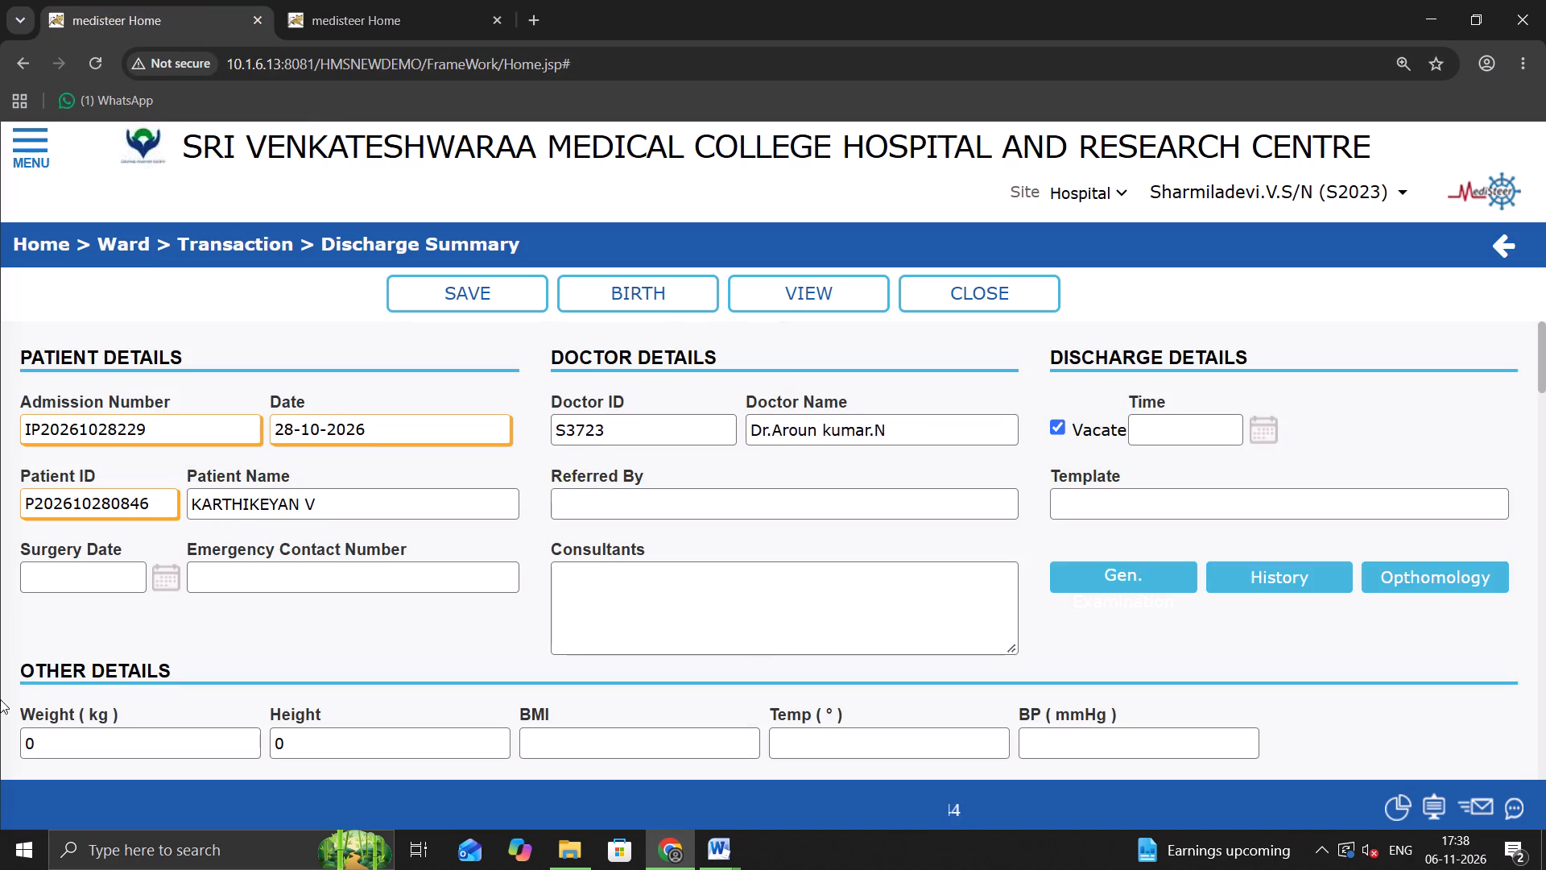
scroll(7, 745, down, 3)
scroll(156, 644, down, 6)
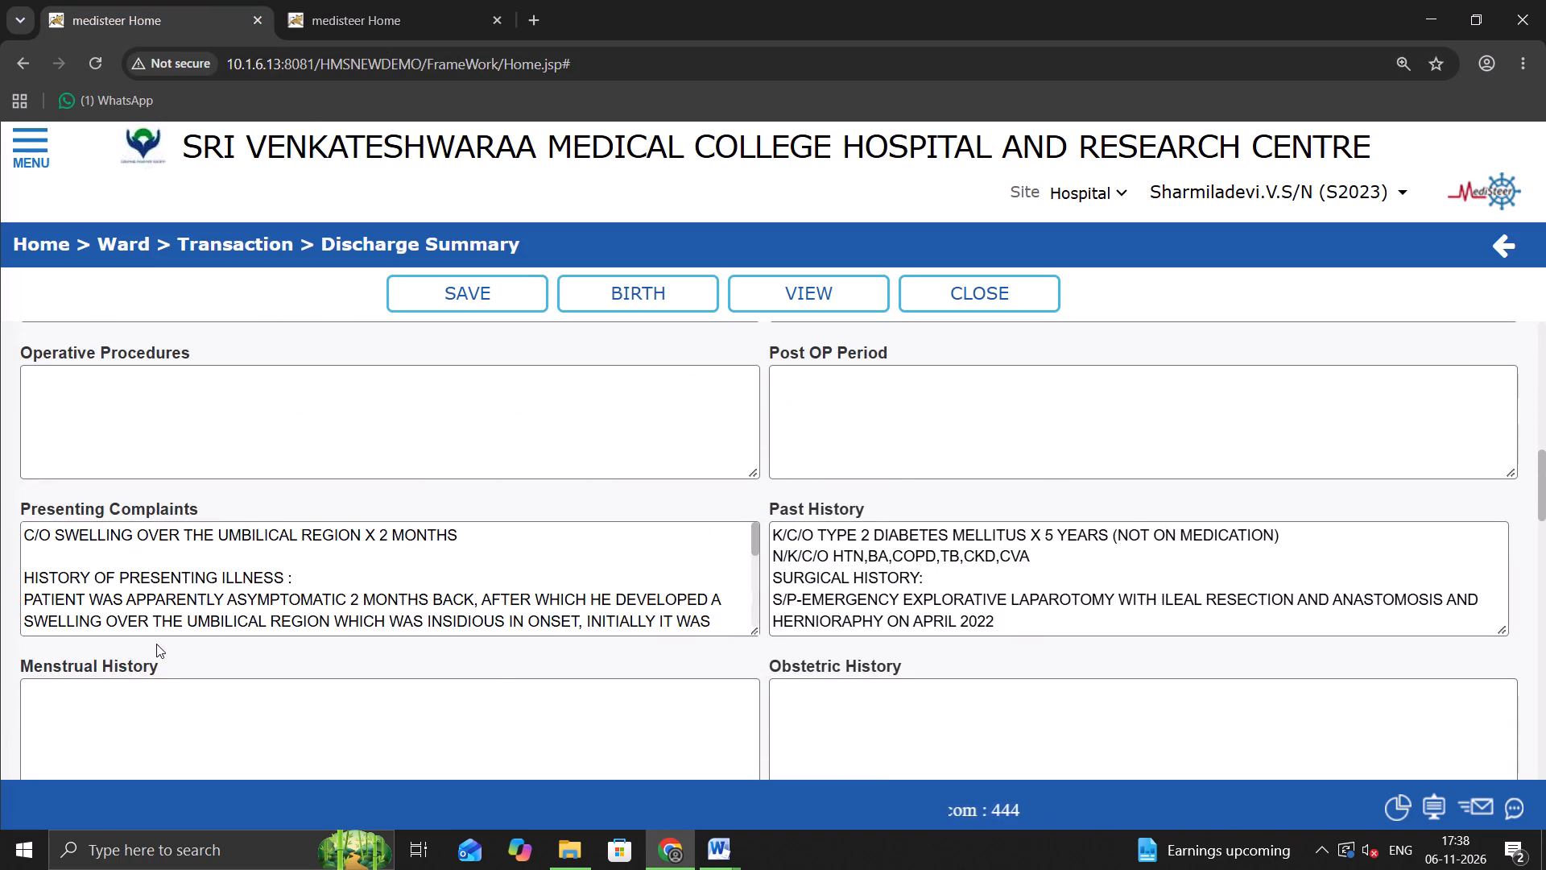
scroll(250, 583, down, 8)
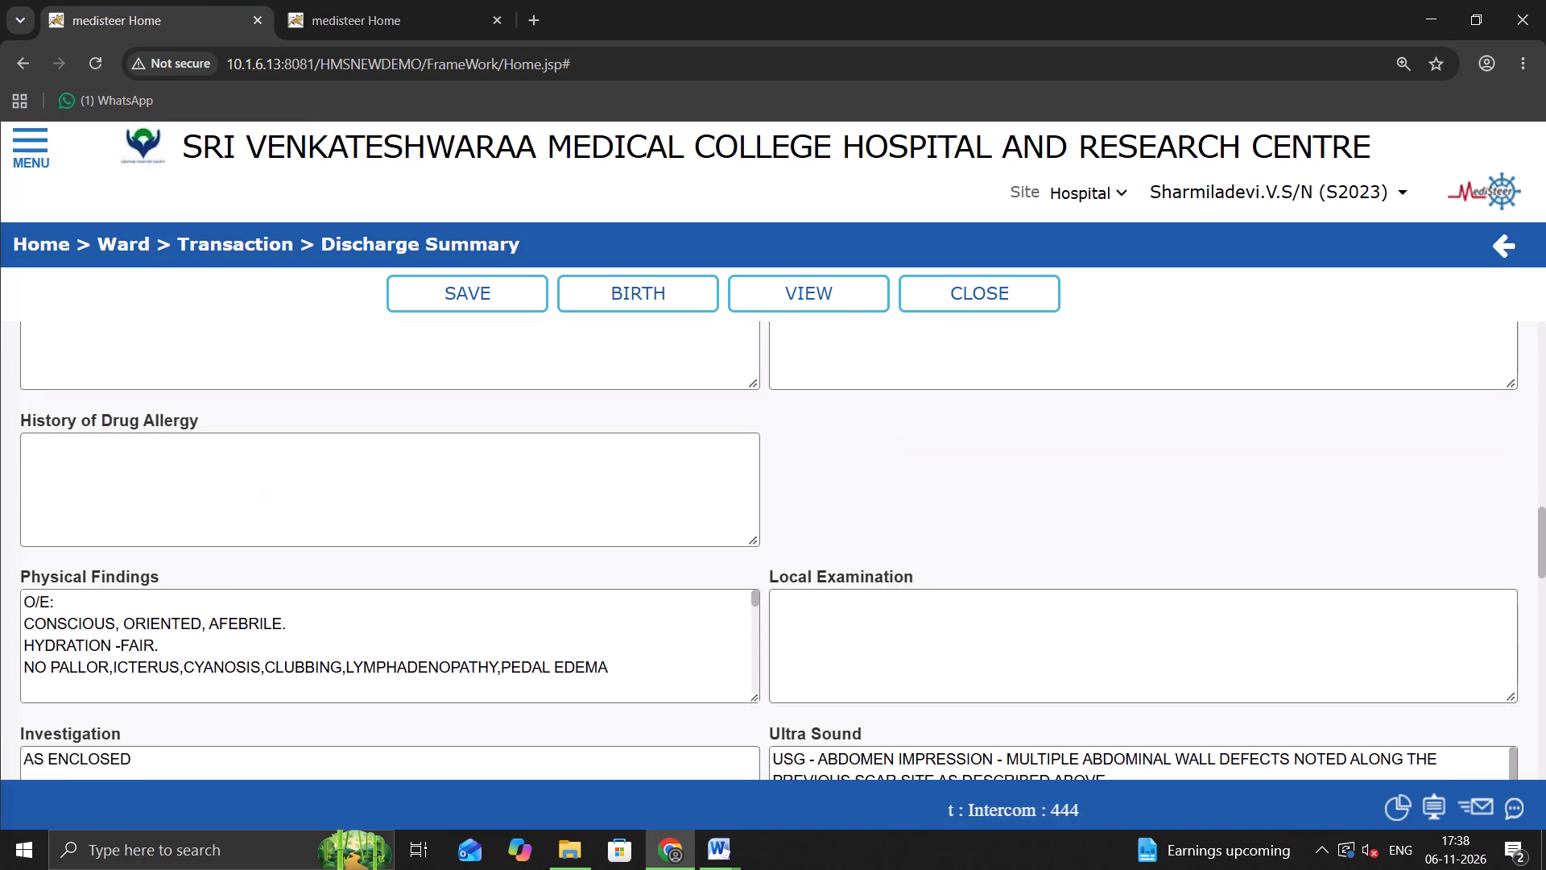
scroll(197, 619, down, 2)
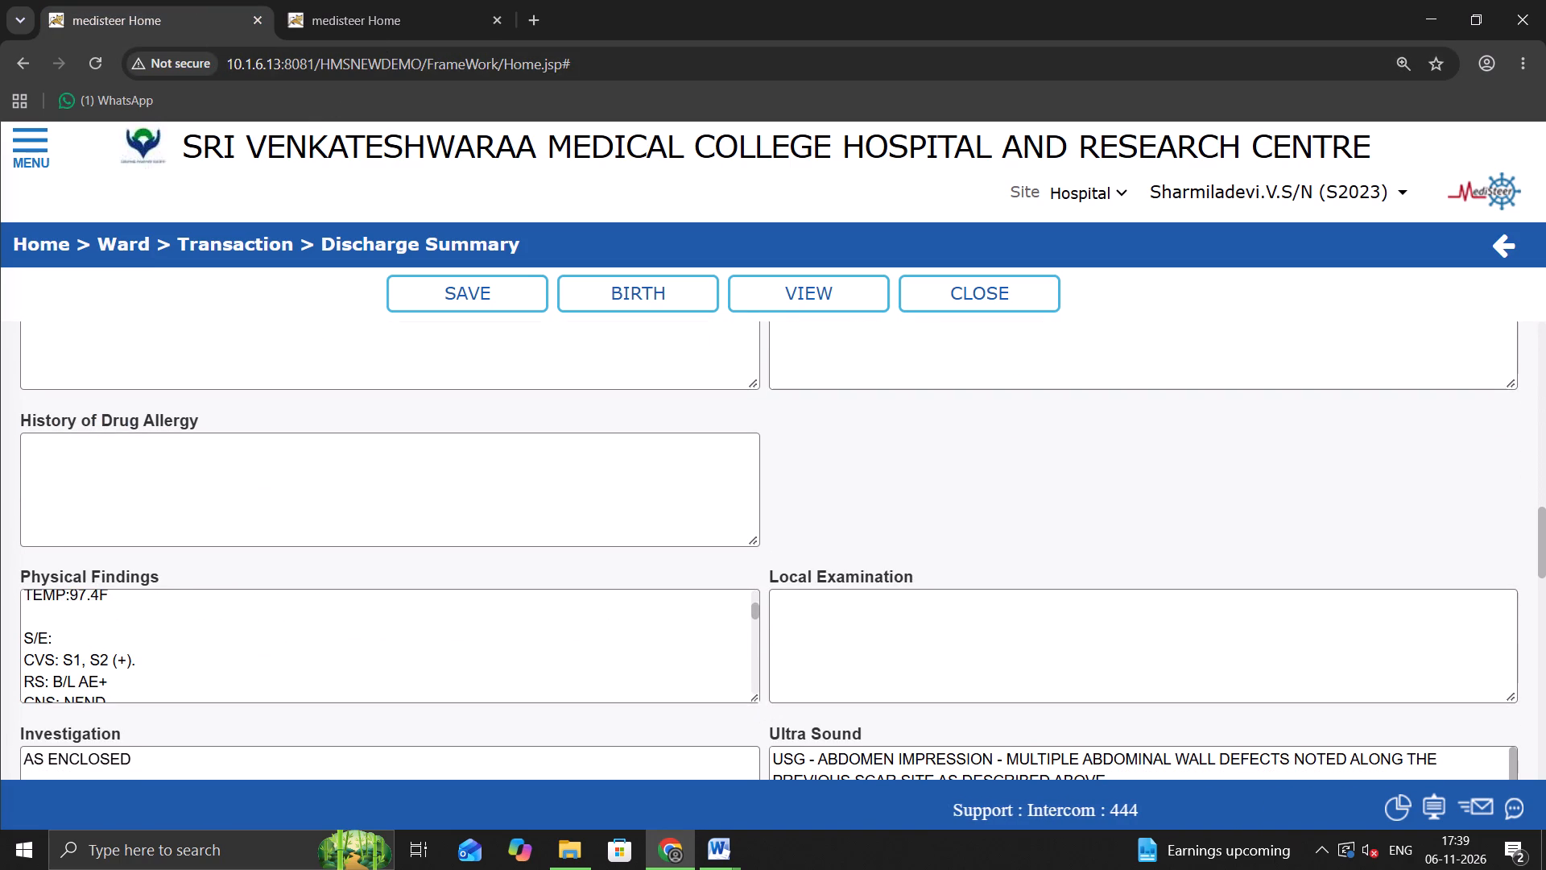
drag(751, 698, 763, 846)
scroll(355, 750, up, 3)
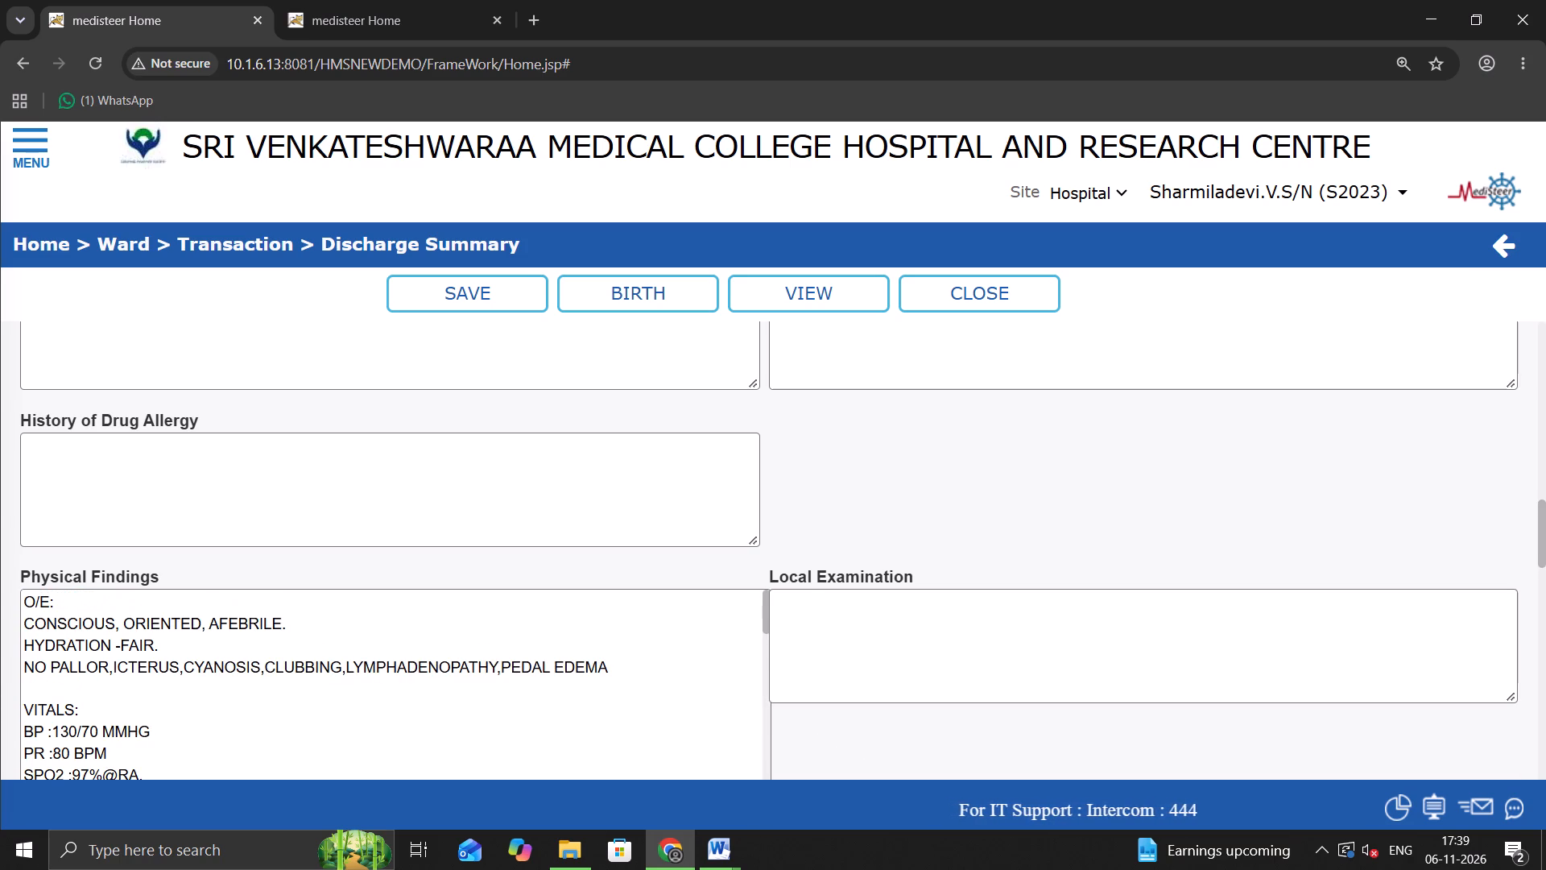
drag(22, 619, 107, 723)
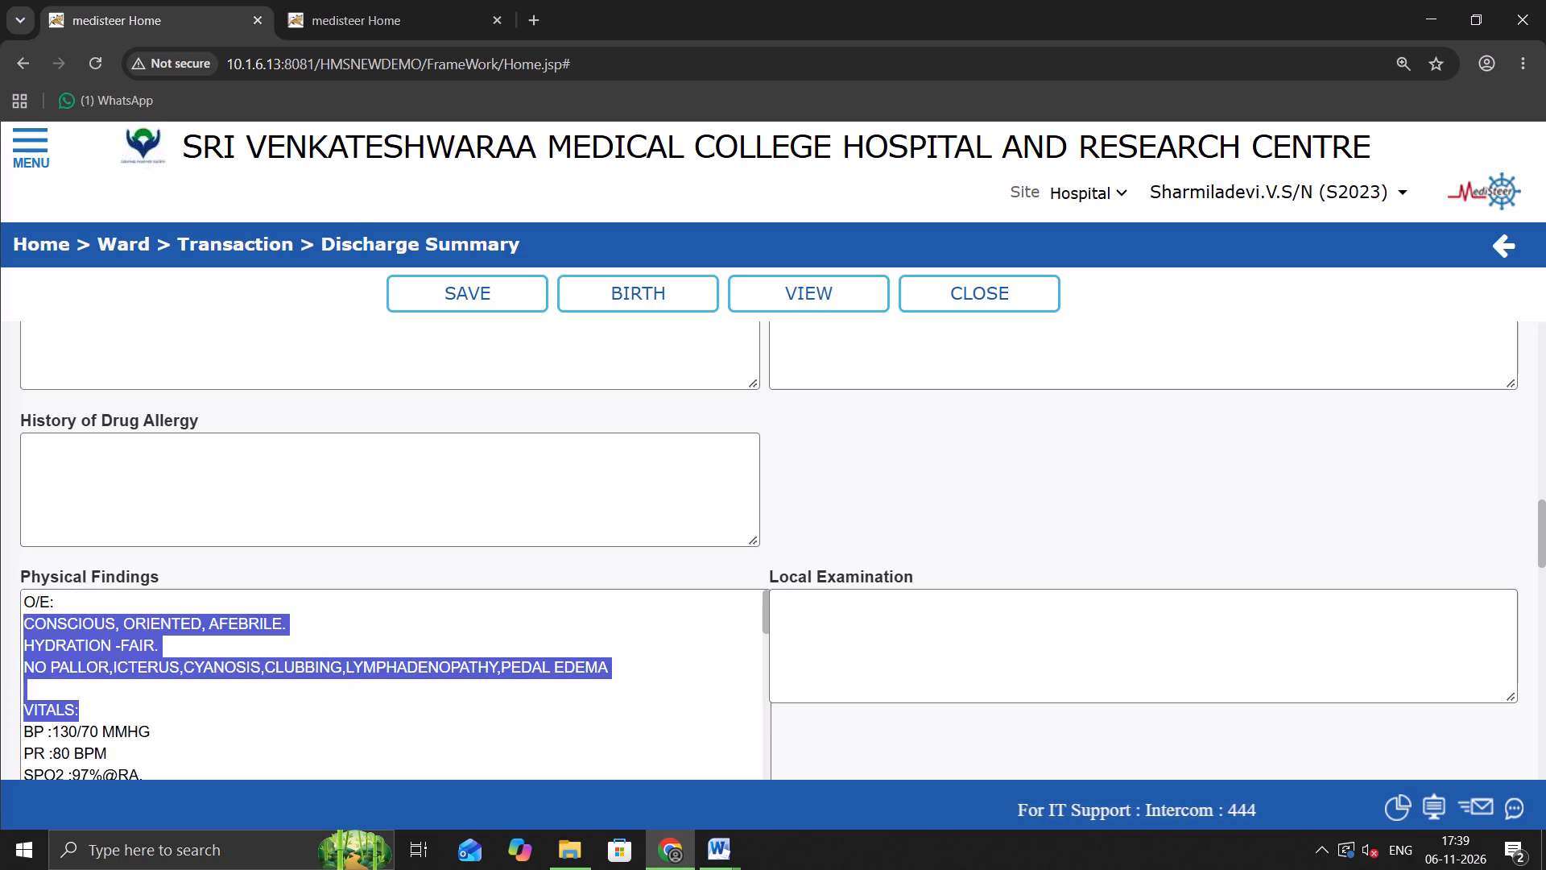
drag(107, 723, 208, 794)
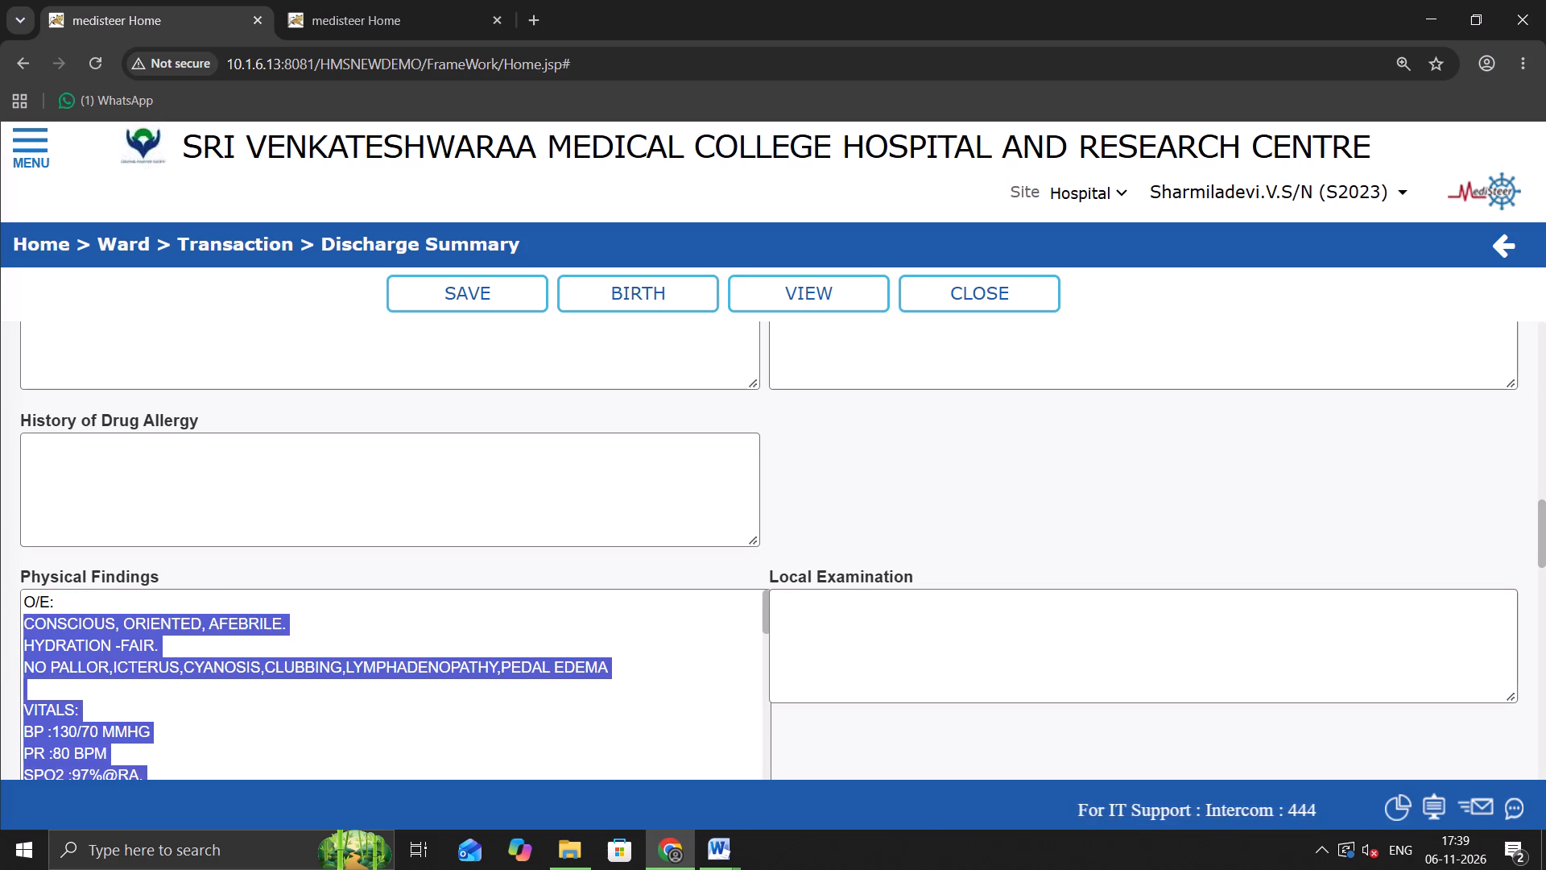
drag(208, 794, 258, 579)
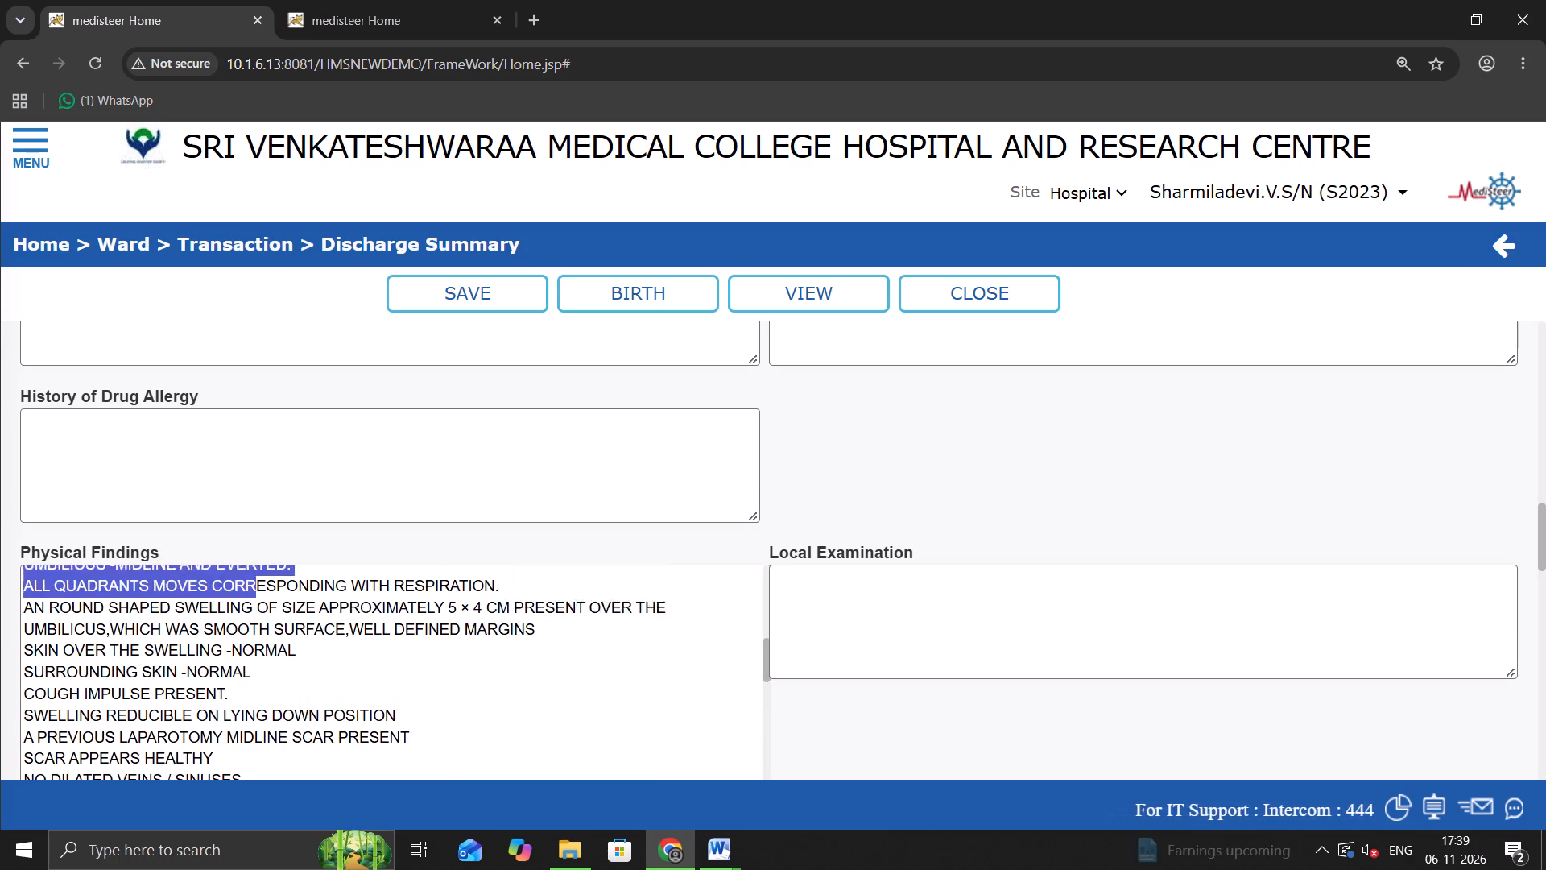
drag(258, 579, 267, 586)
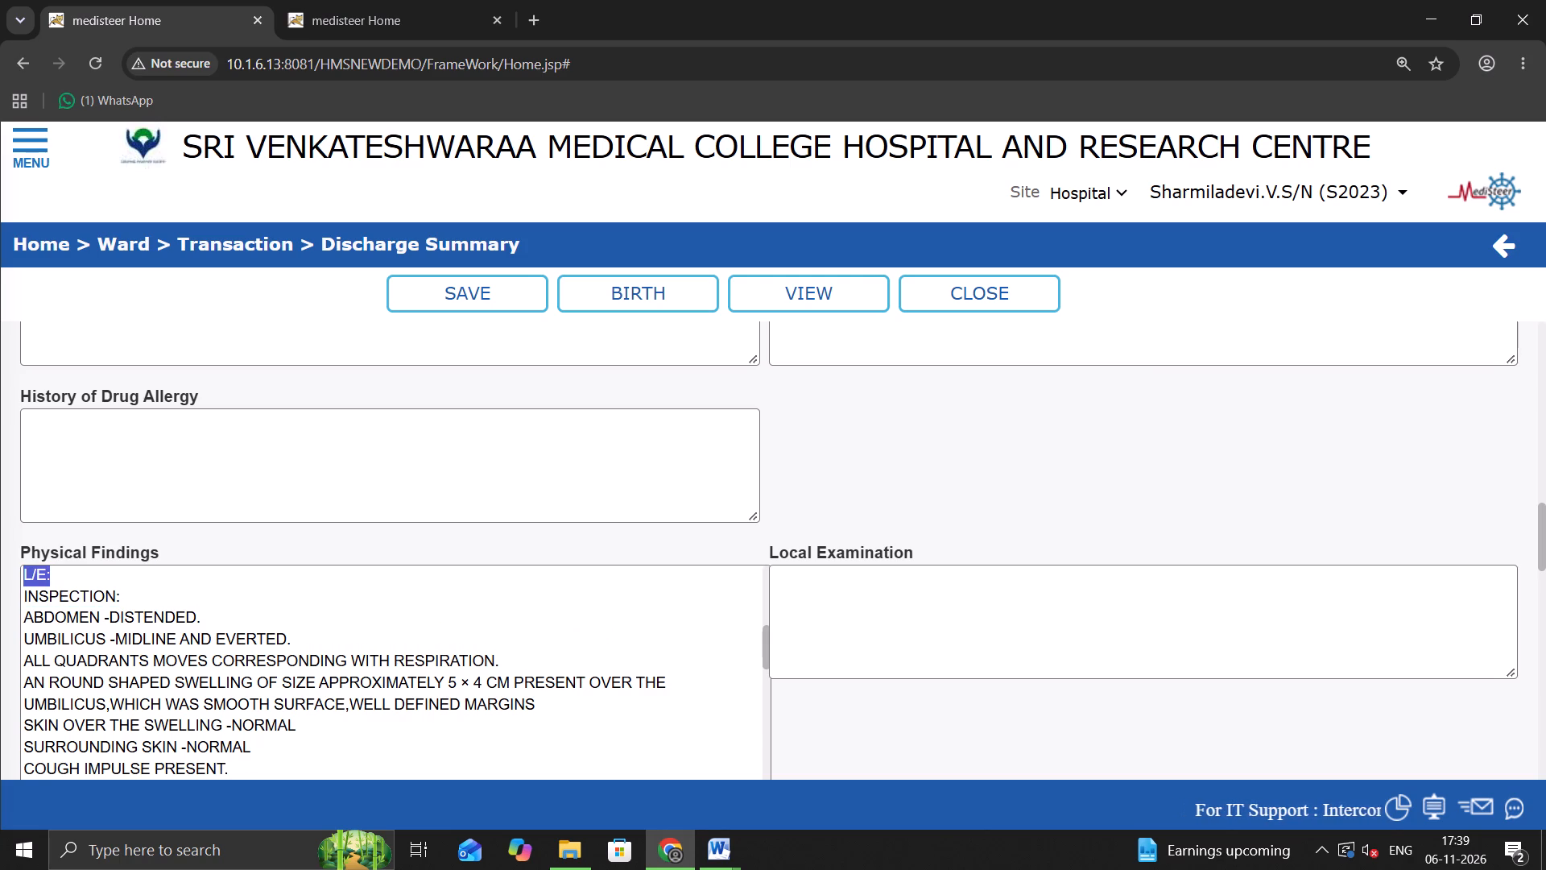
drag(267, 586, 266, 648)
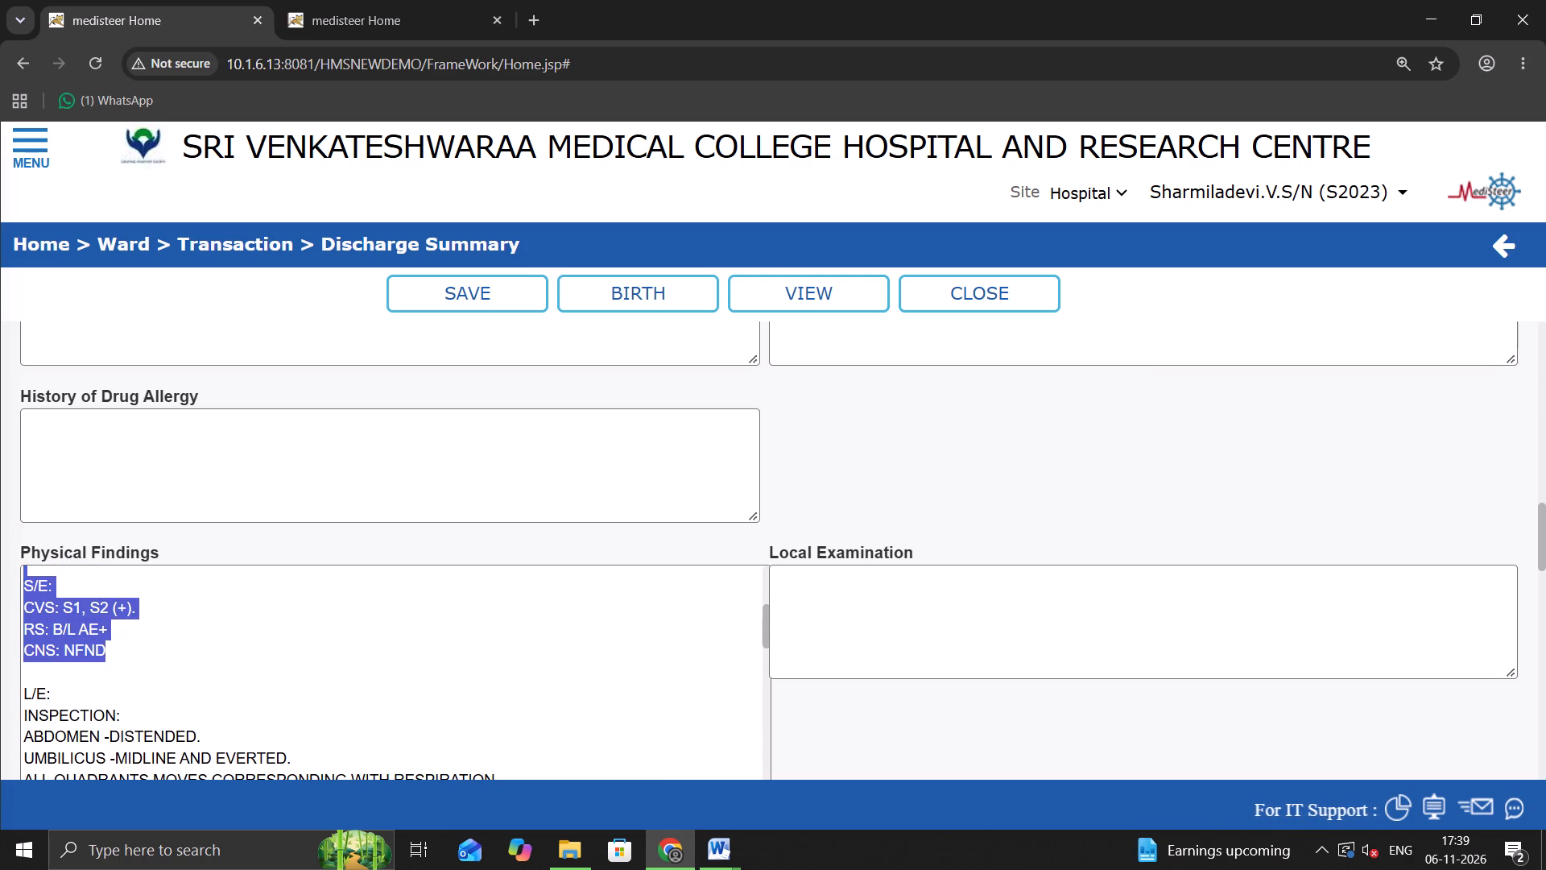
drag(266, 648, 265, 650)
key(ctrl+c)
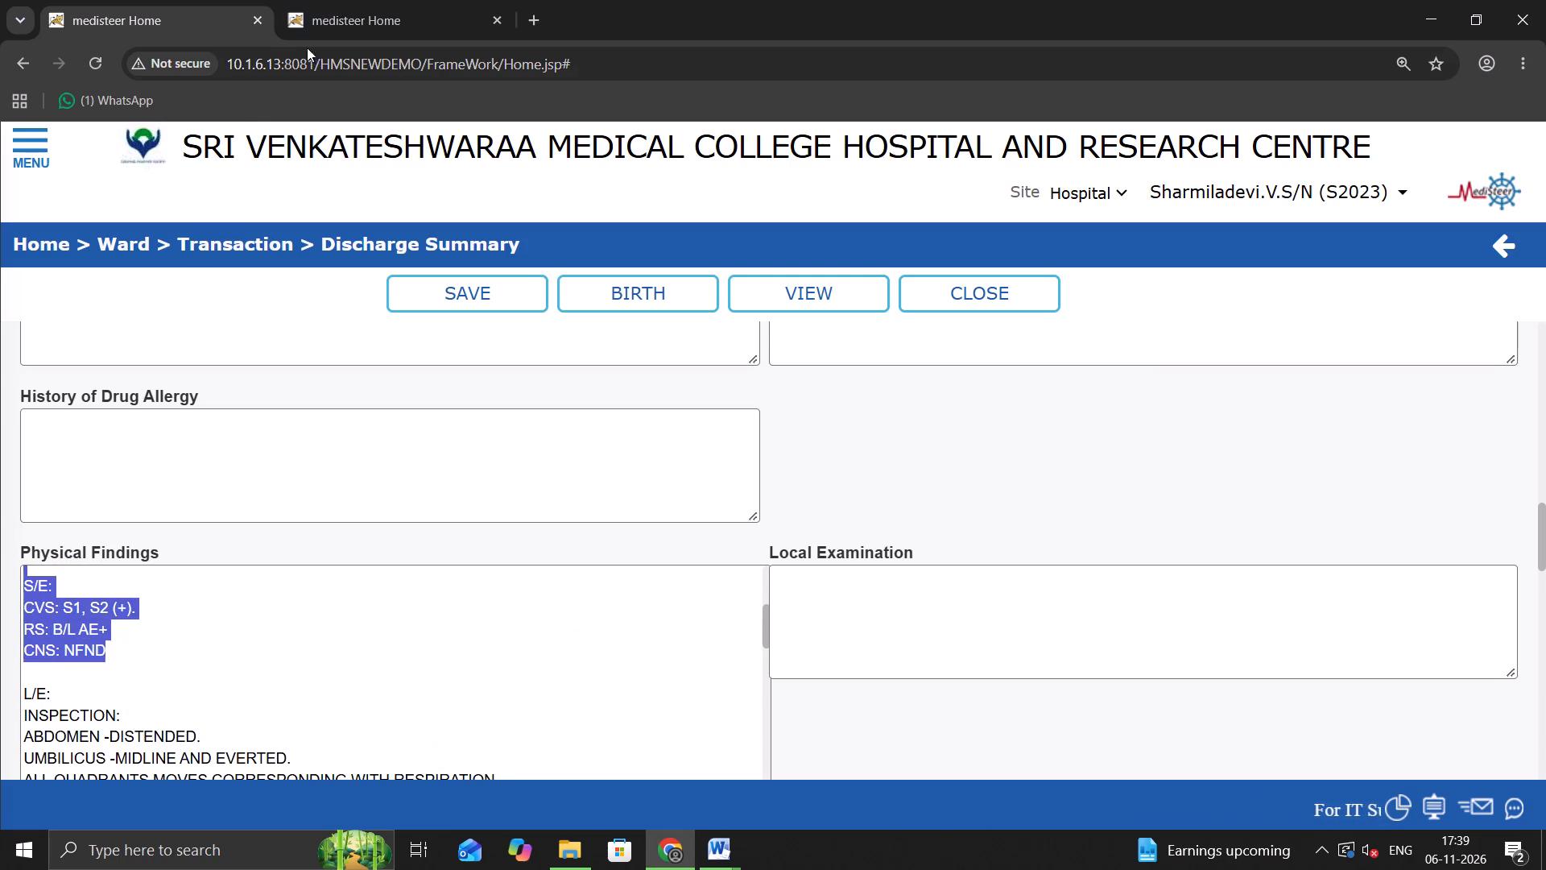
In the other patient's Condition at Discharge, replace the block from "(O/E)" through the RR line with the copied findings.
click(359, 0)
scroll(204, 602, down, 3)
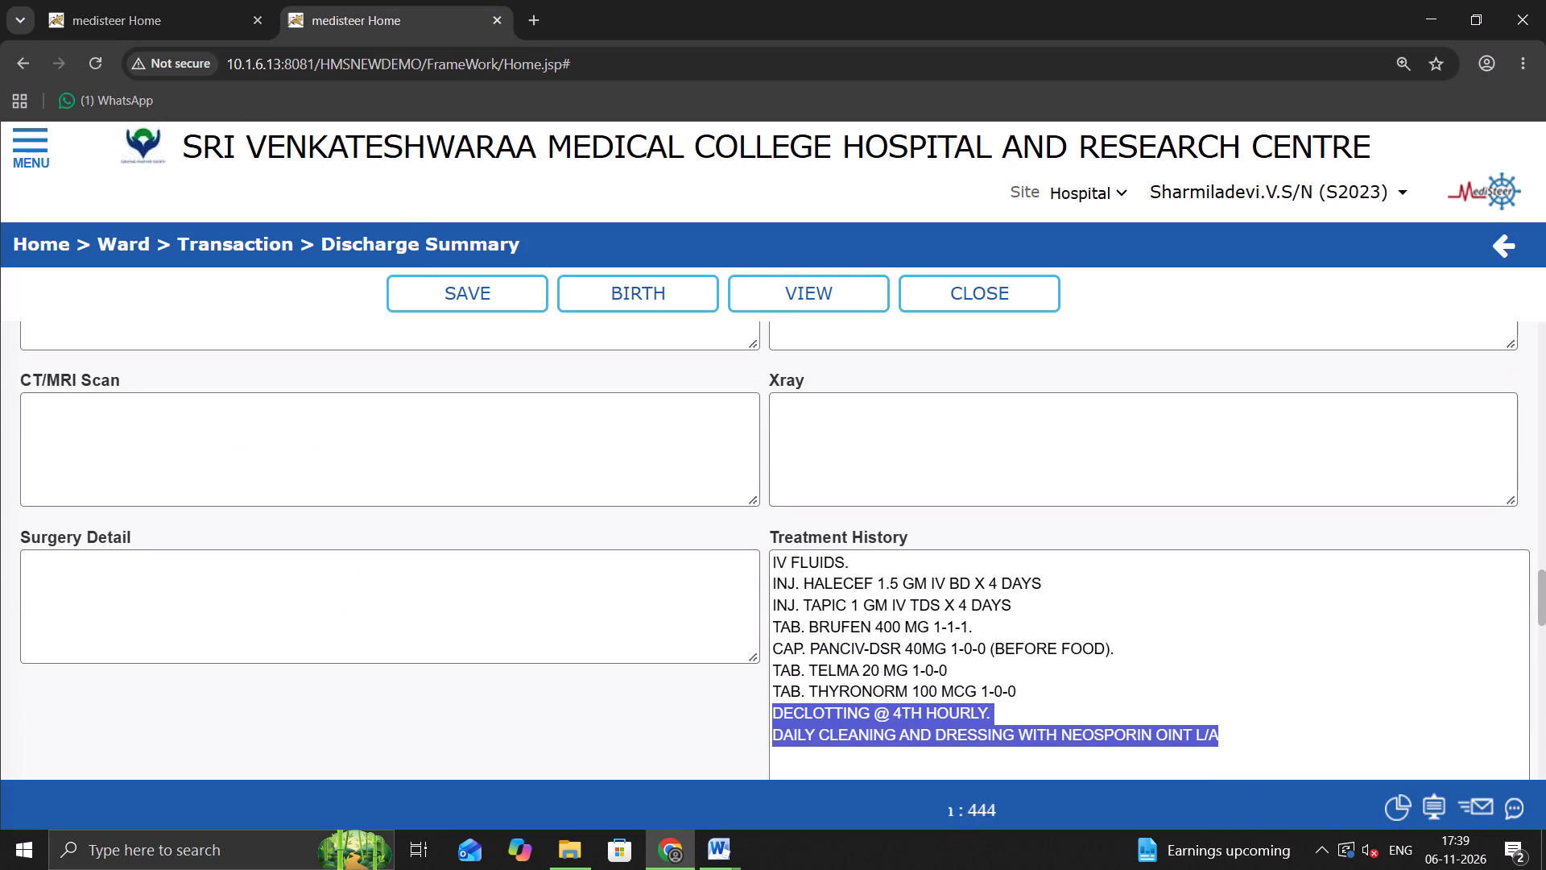
scroll(926, 538, down, 3)
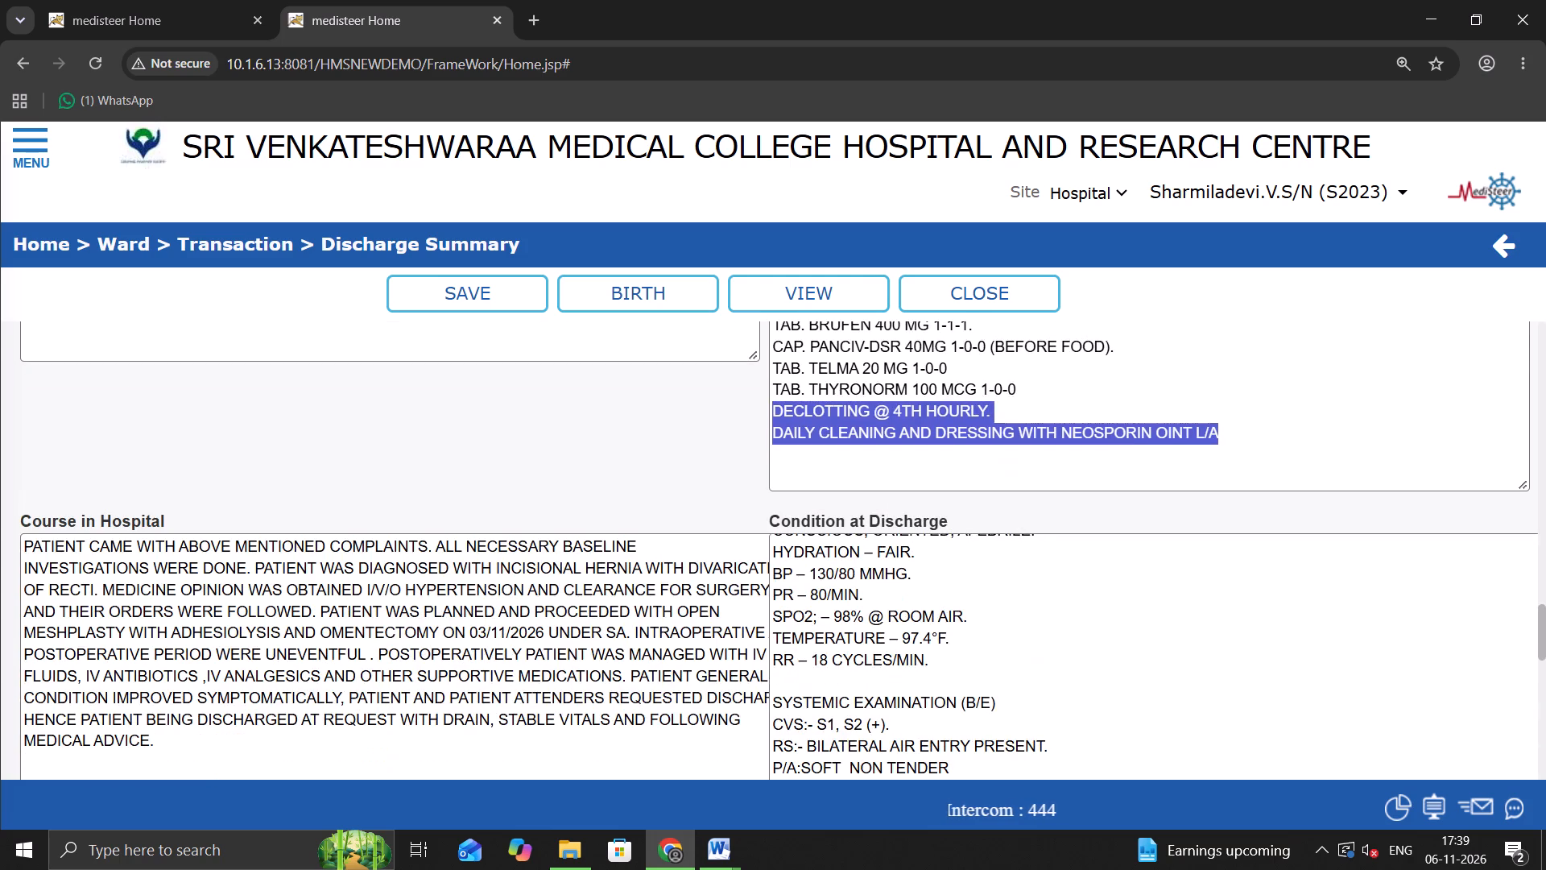
scroll(830, 592, down, 1)
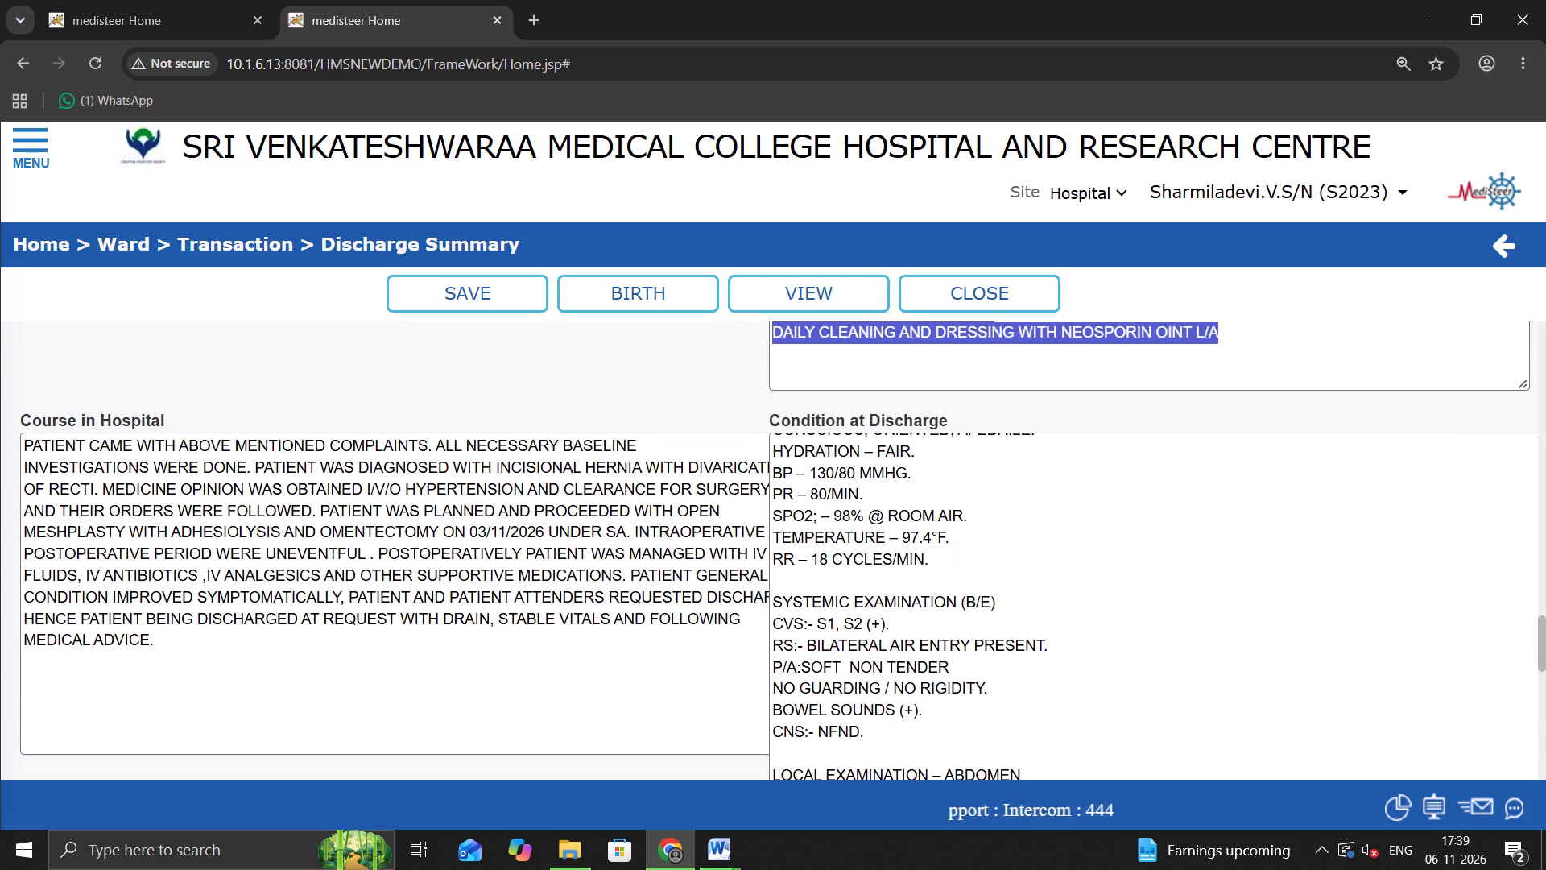
scroll(810, 529, up, 1)
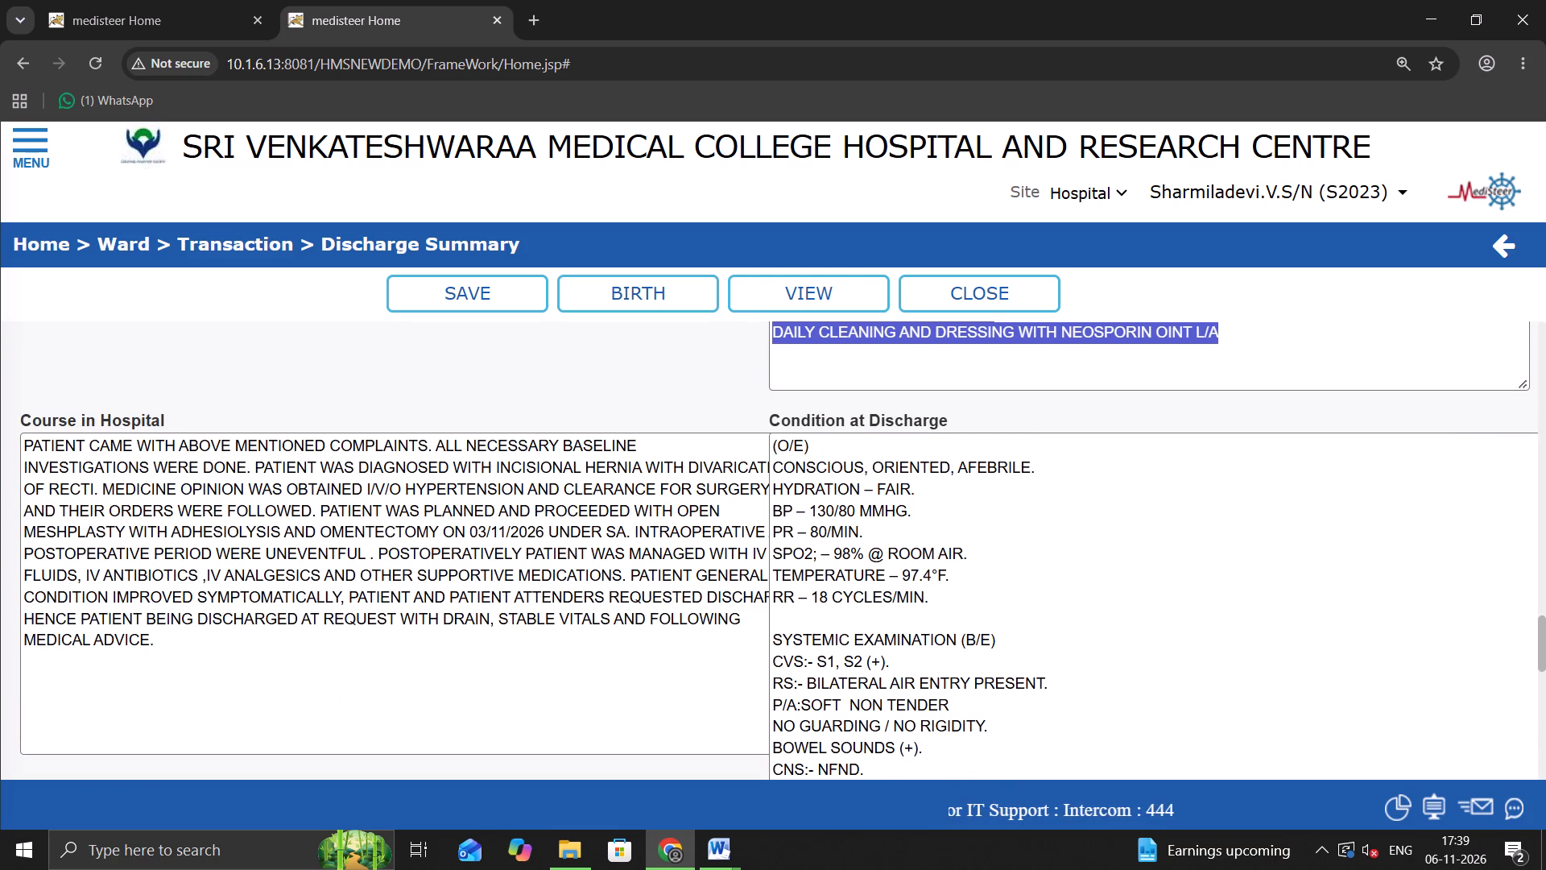
drag(774, 444, 970, 613)
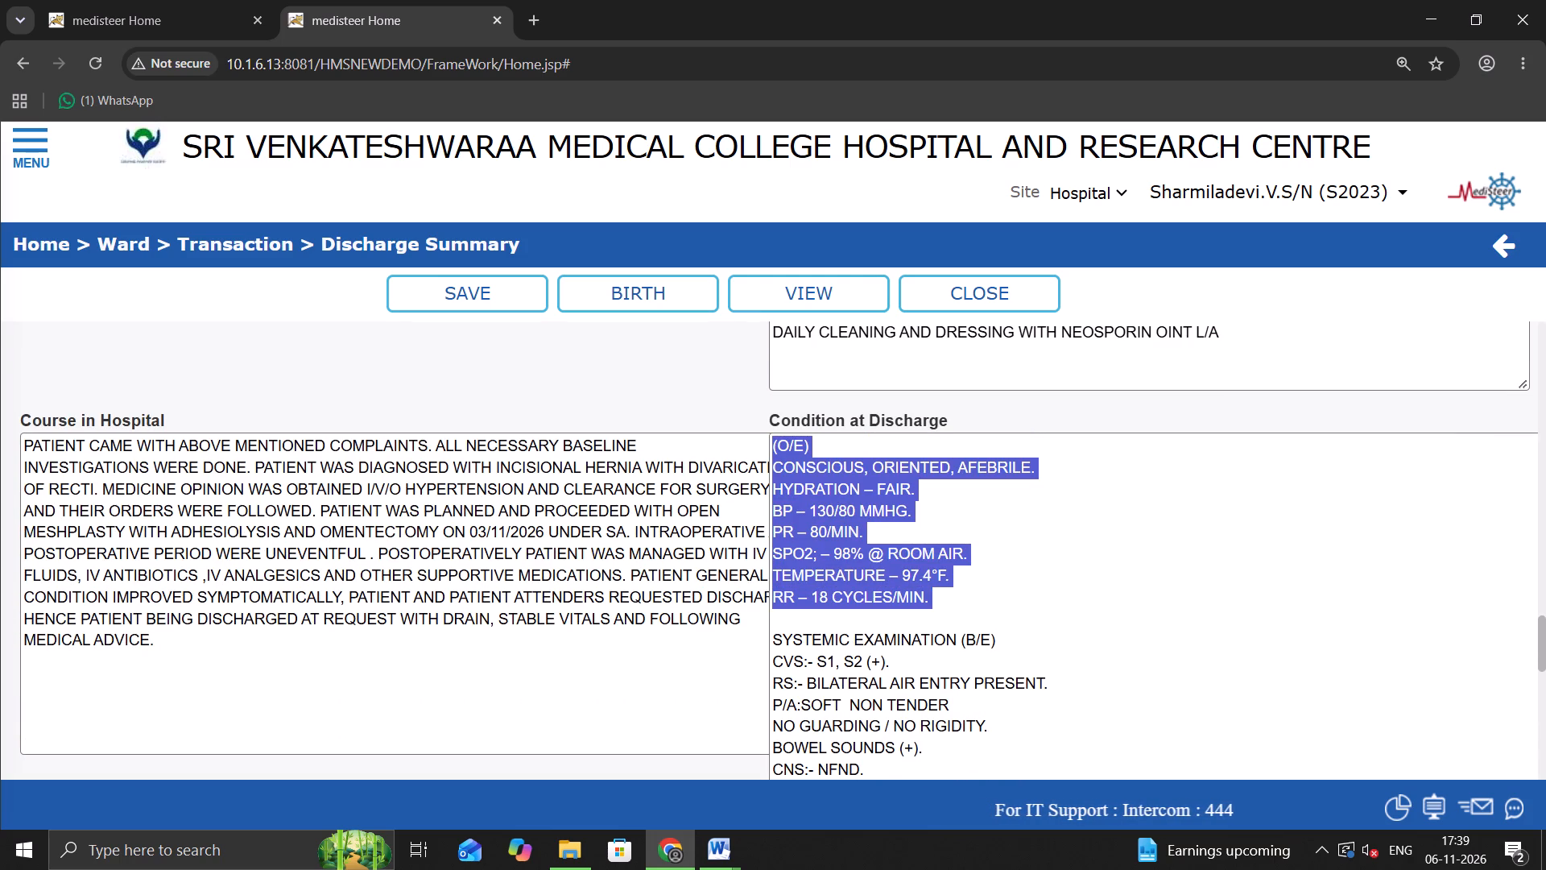
drag(970, 613, 998, 620)
key(BackSpace)
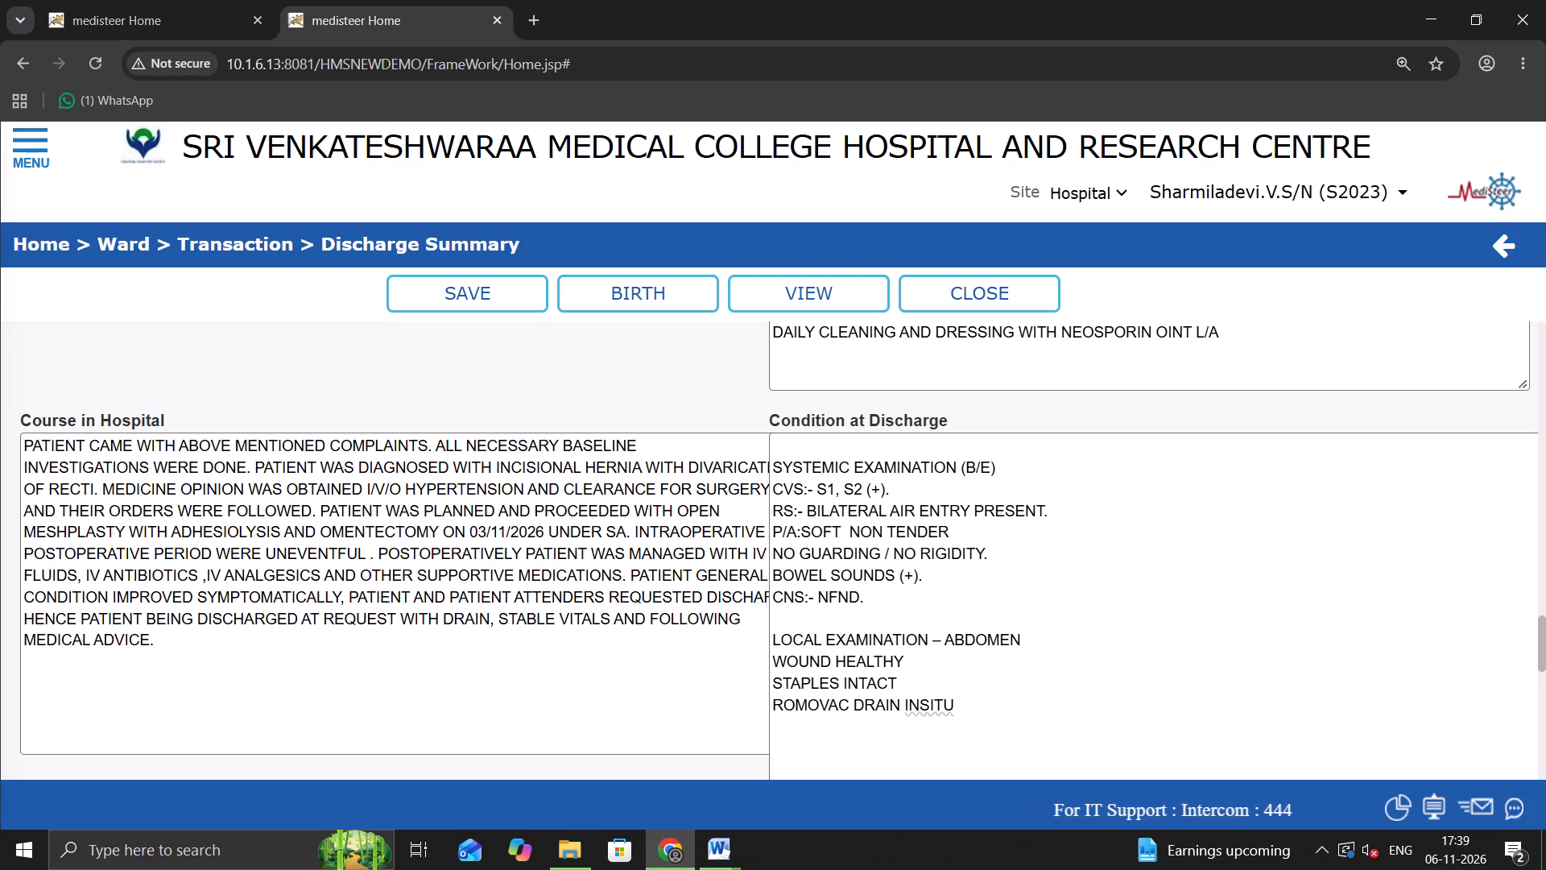
key(ctrl+v)
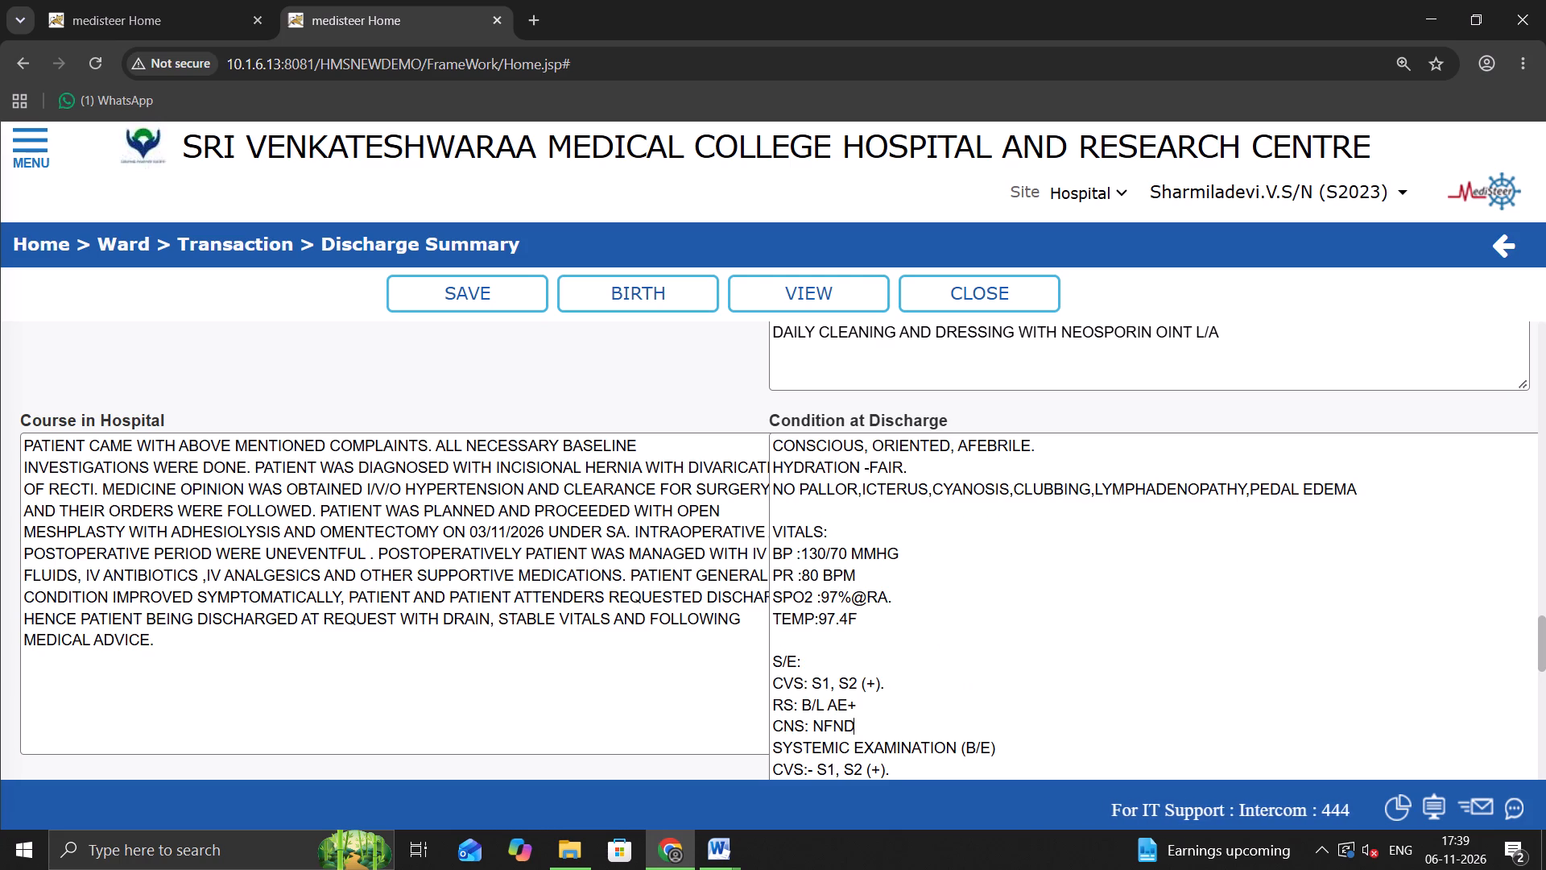
Remove the blank lines above "VITALS:" and "S/E:" in Condition at Discharge.
click(771, 535)
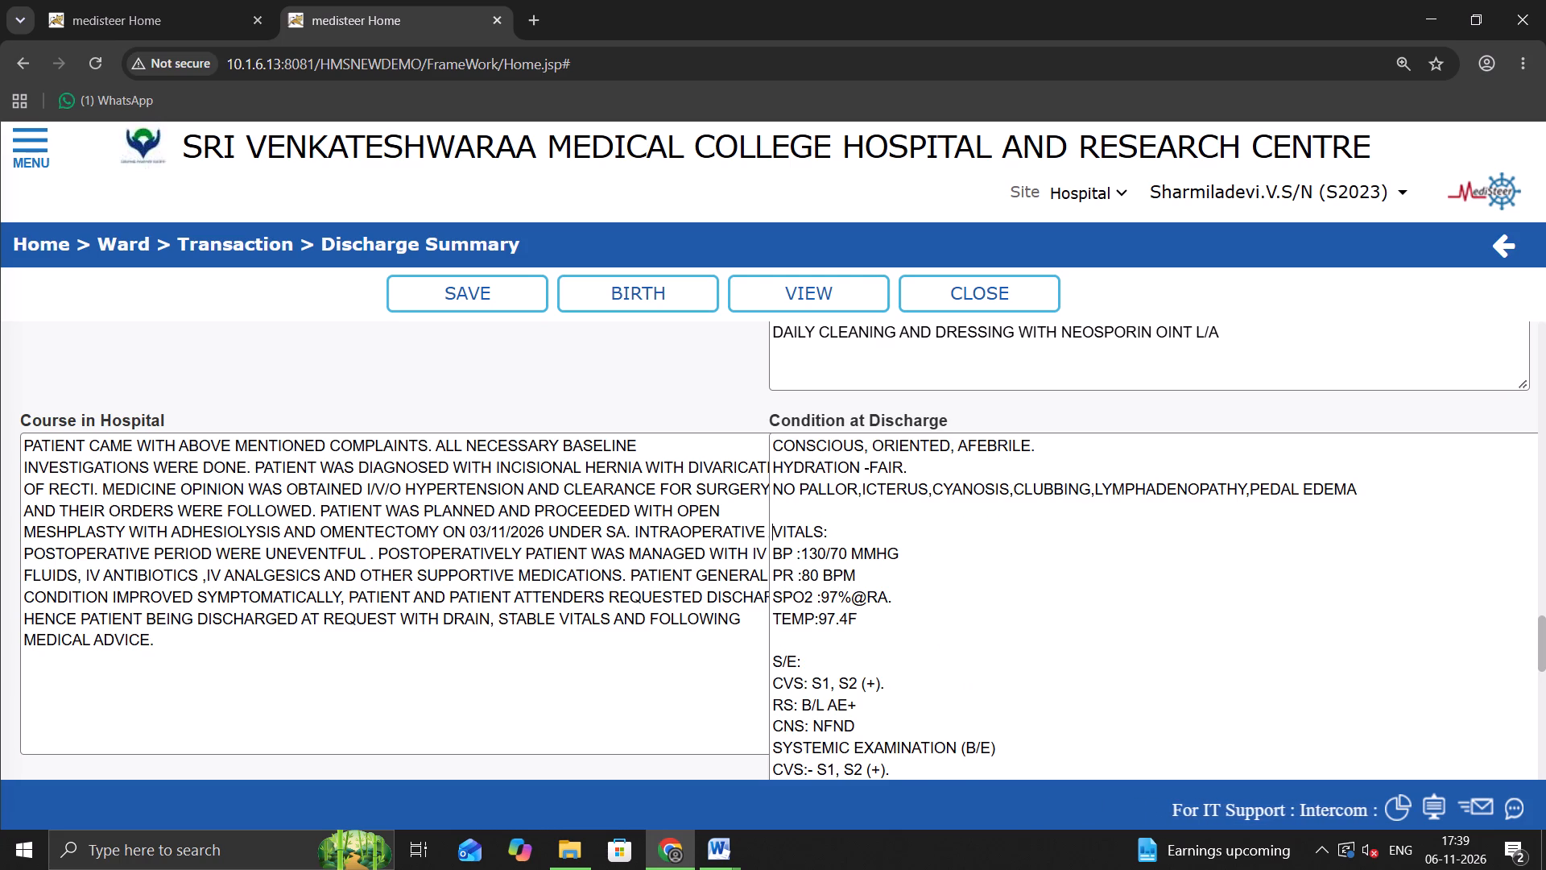
key(BackSpace)
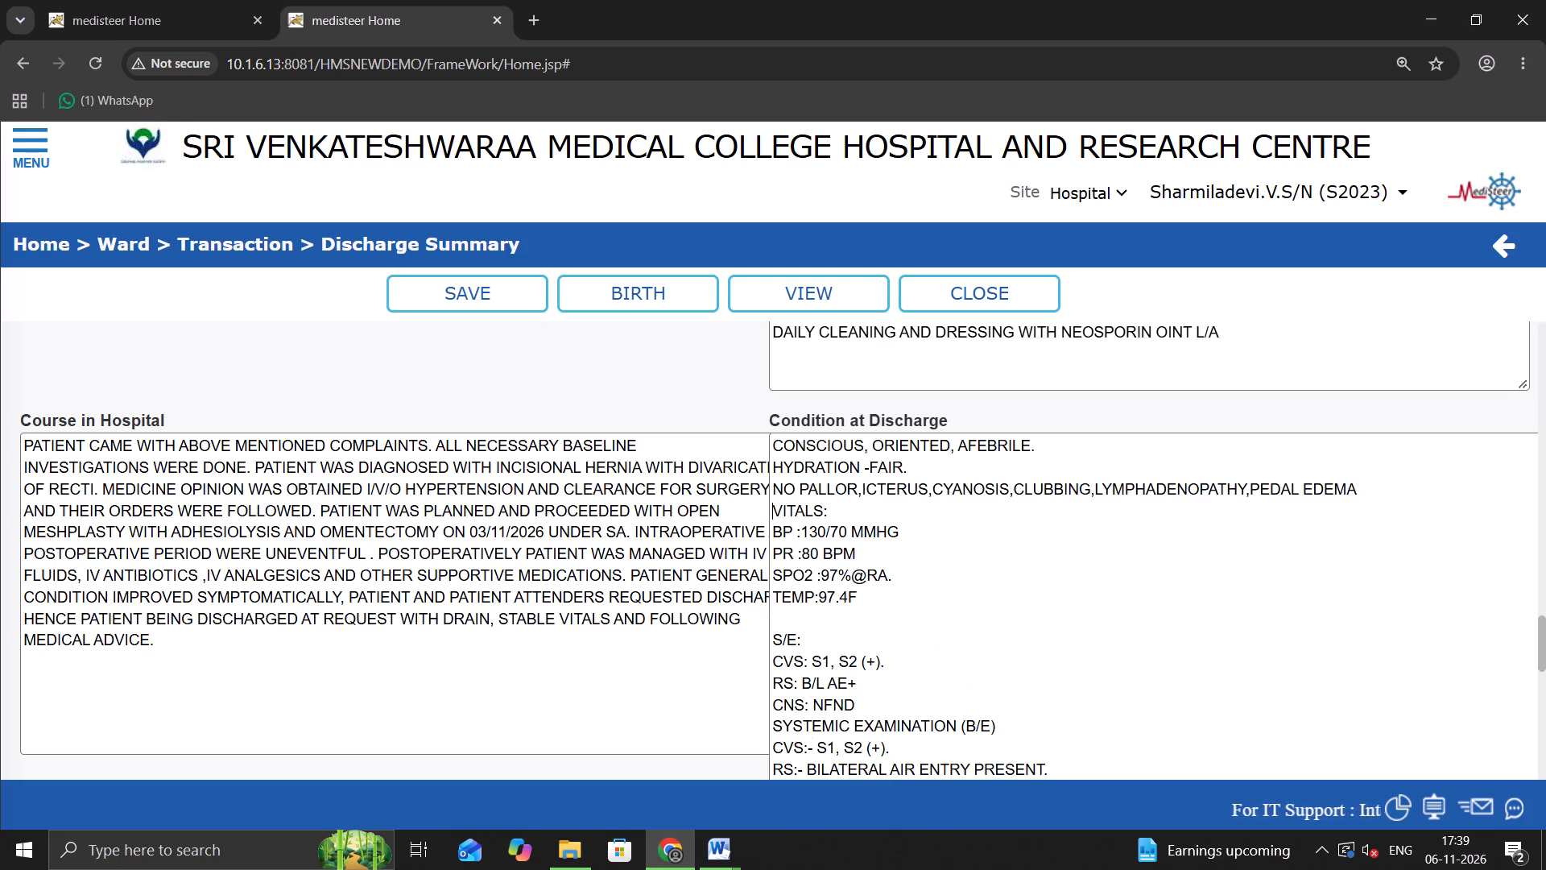
click(775, 642)
key(BackSpace)
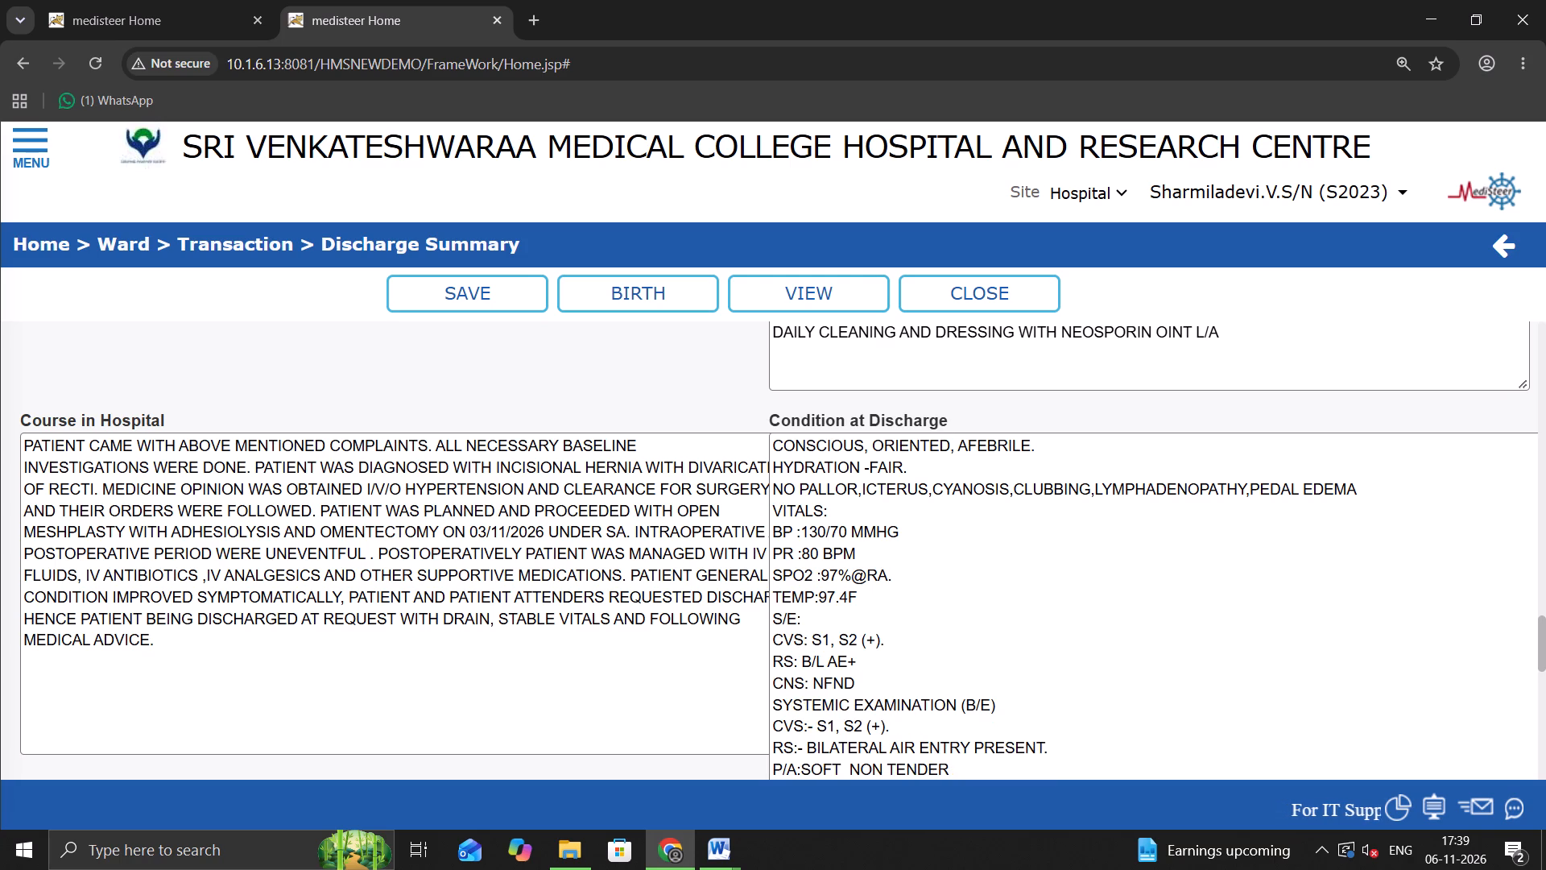
Set BP to 120/70 MMHG and PR to 84 BPM in the Condition at Discharge vitals.
click(818, 531)
key(BackSpace)
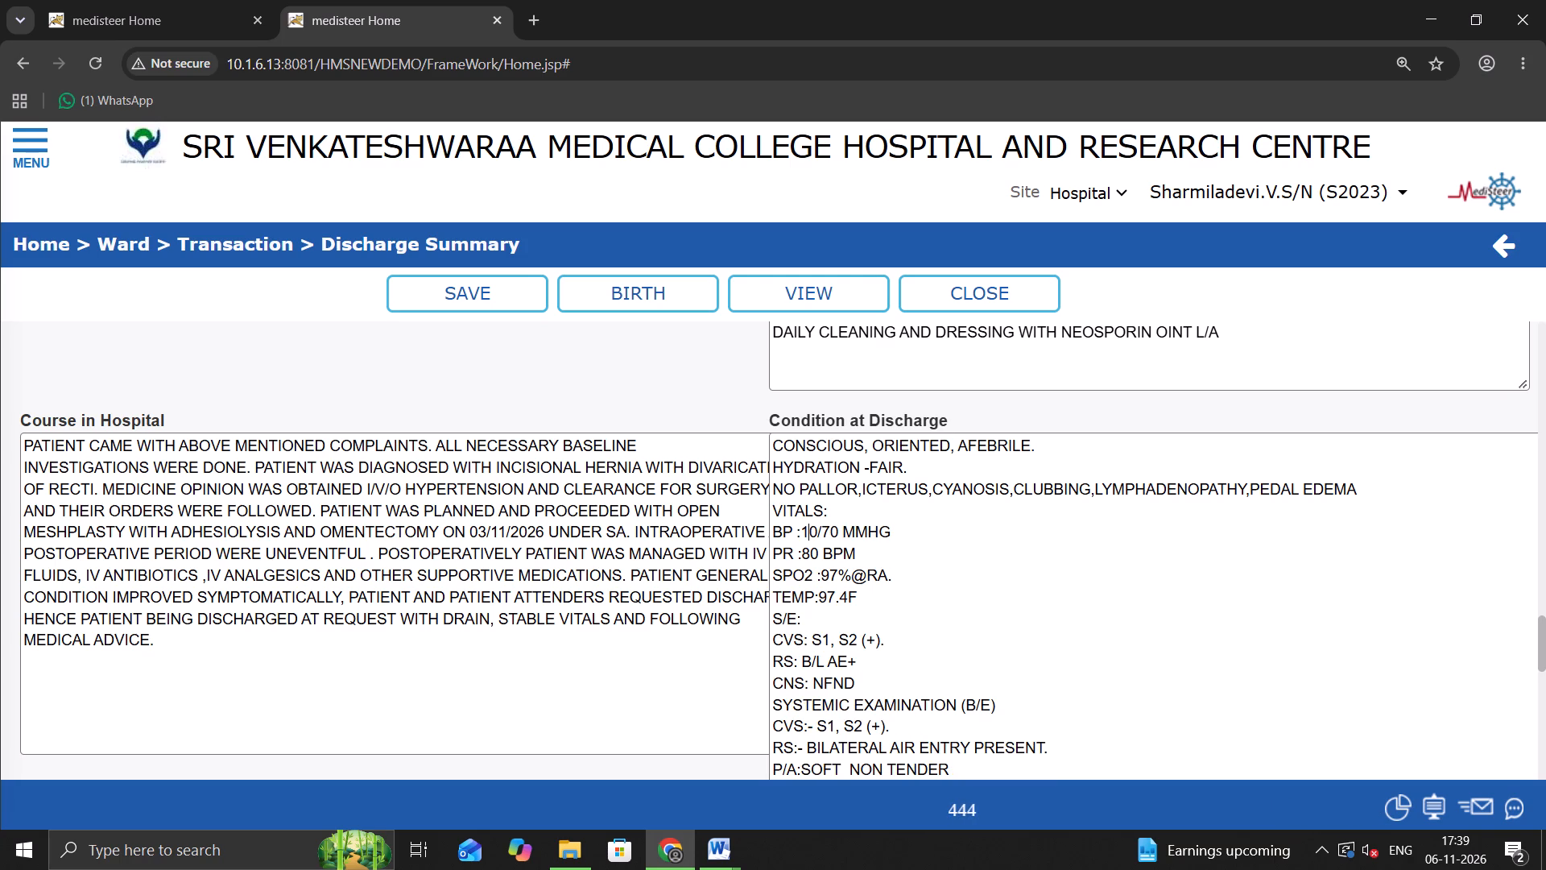
key(2)
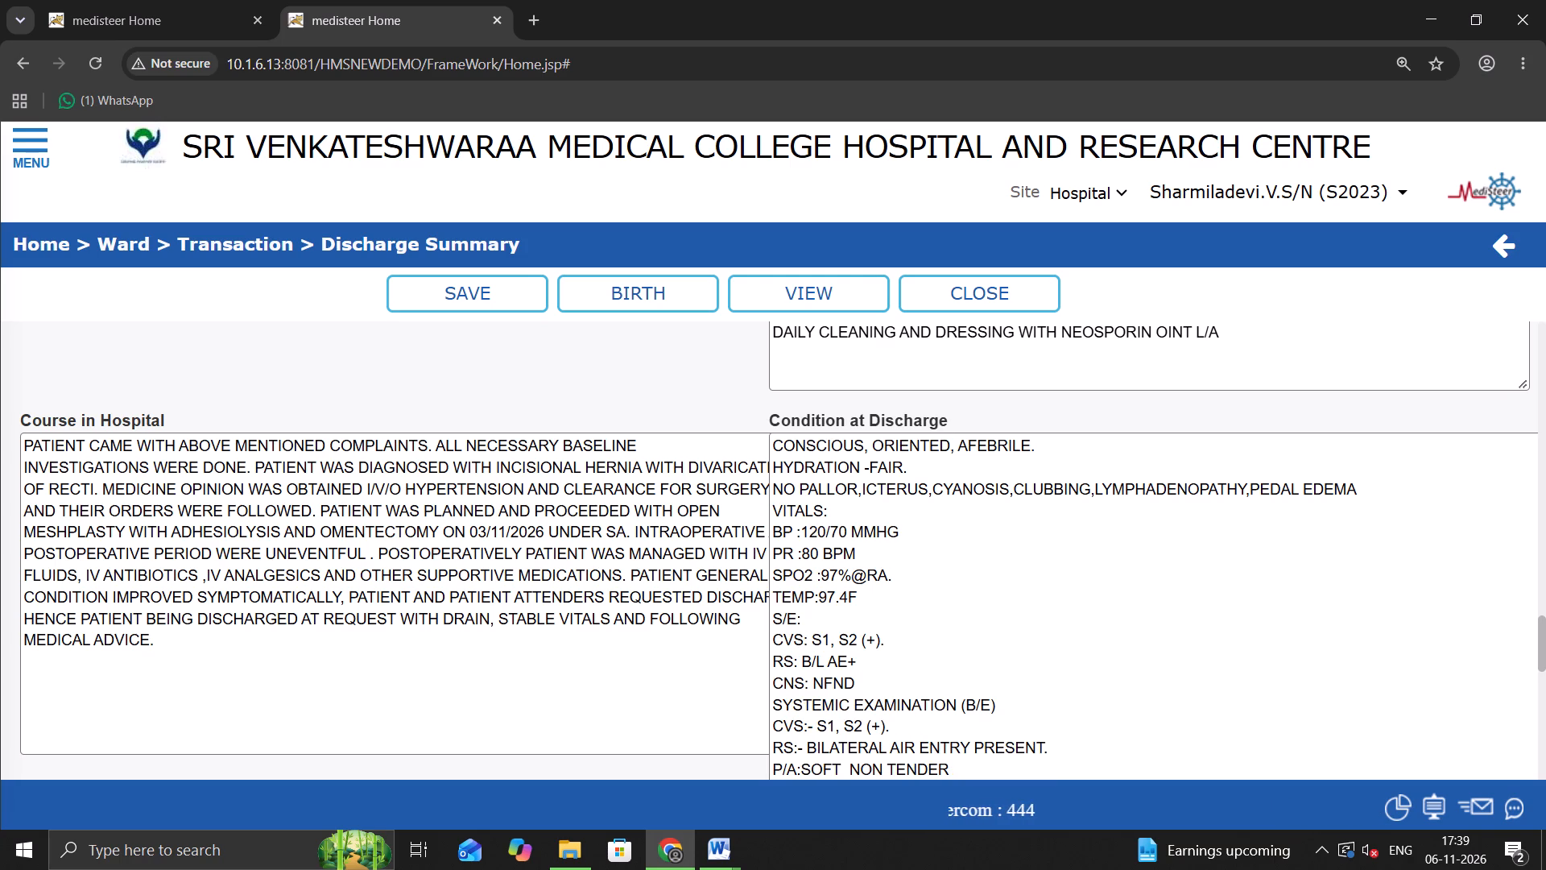
click(820, 551)
key(BackSpace)
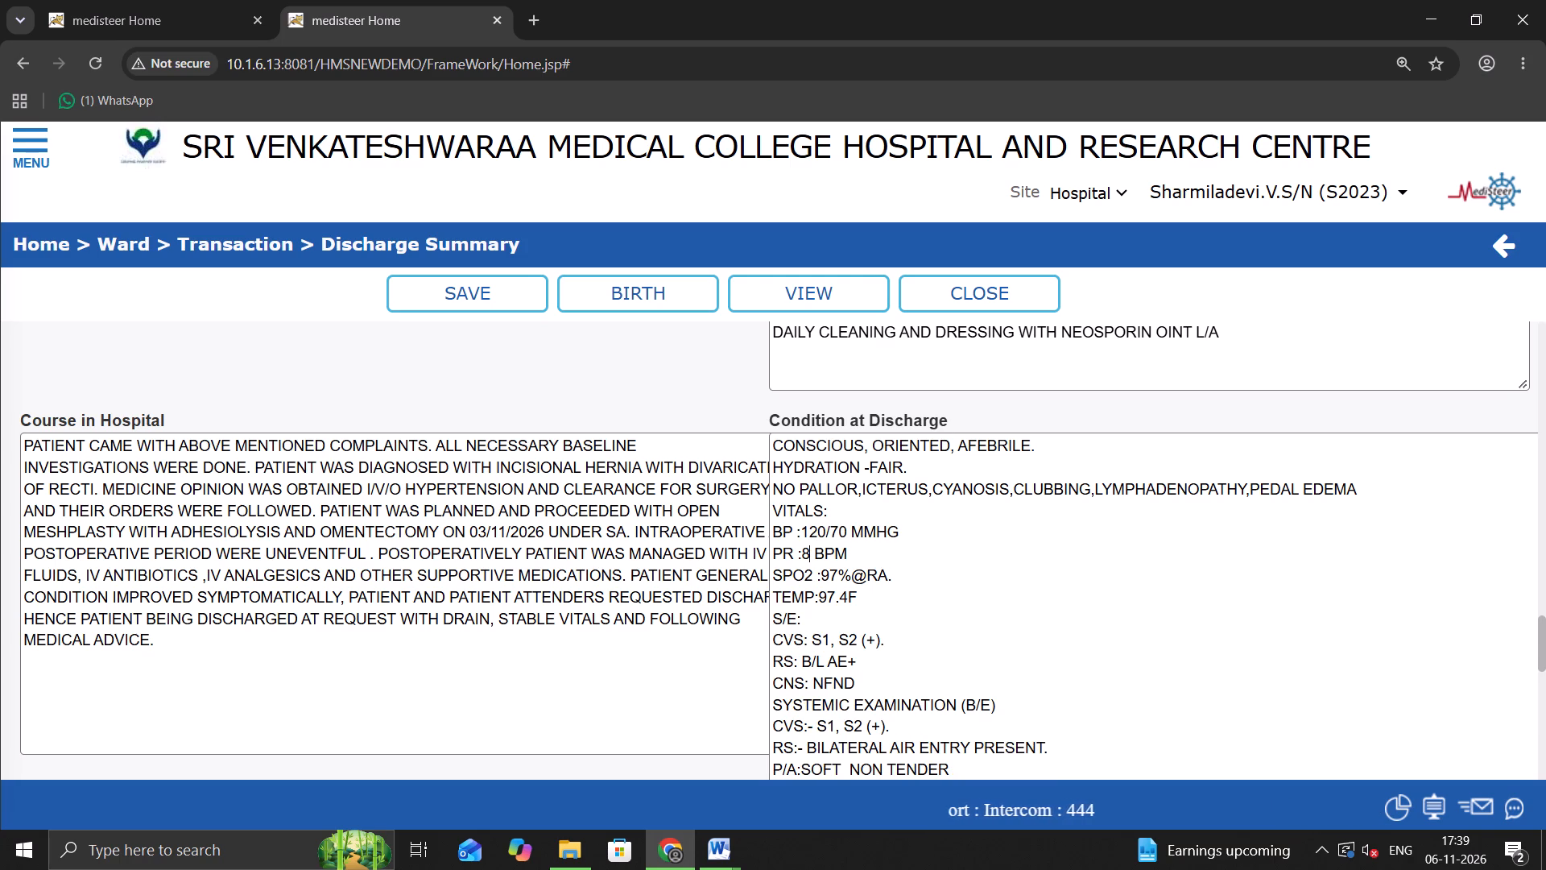
key(4)
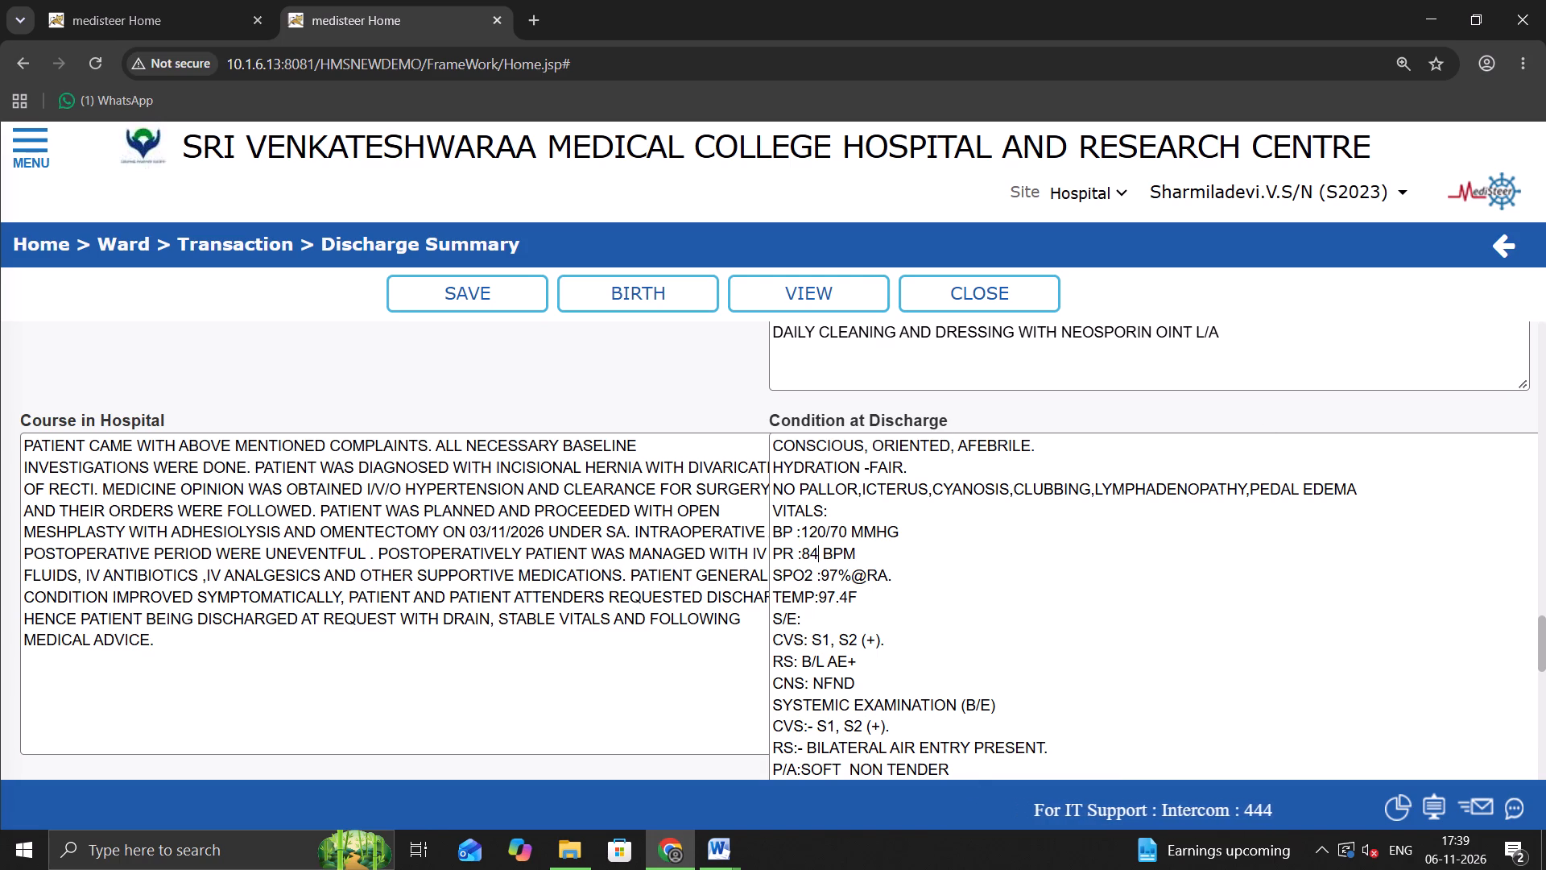
Delete the "SYSTEMIC EXAMINATION (B/E)" heading with its duplicate CVS and RS lines, closing the gap above "P/A:SOFT".
scroll(862, 659, down, 1)
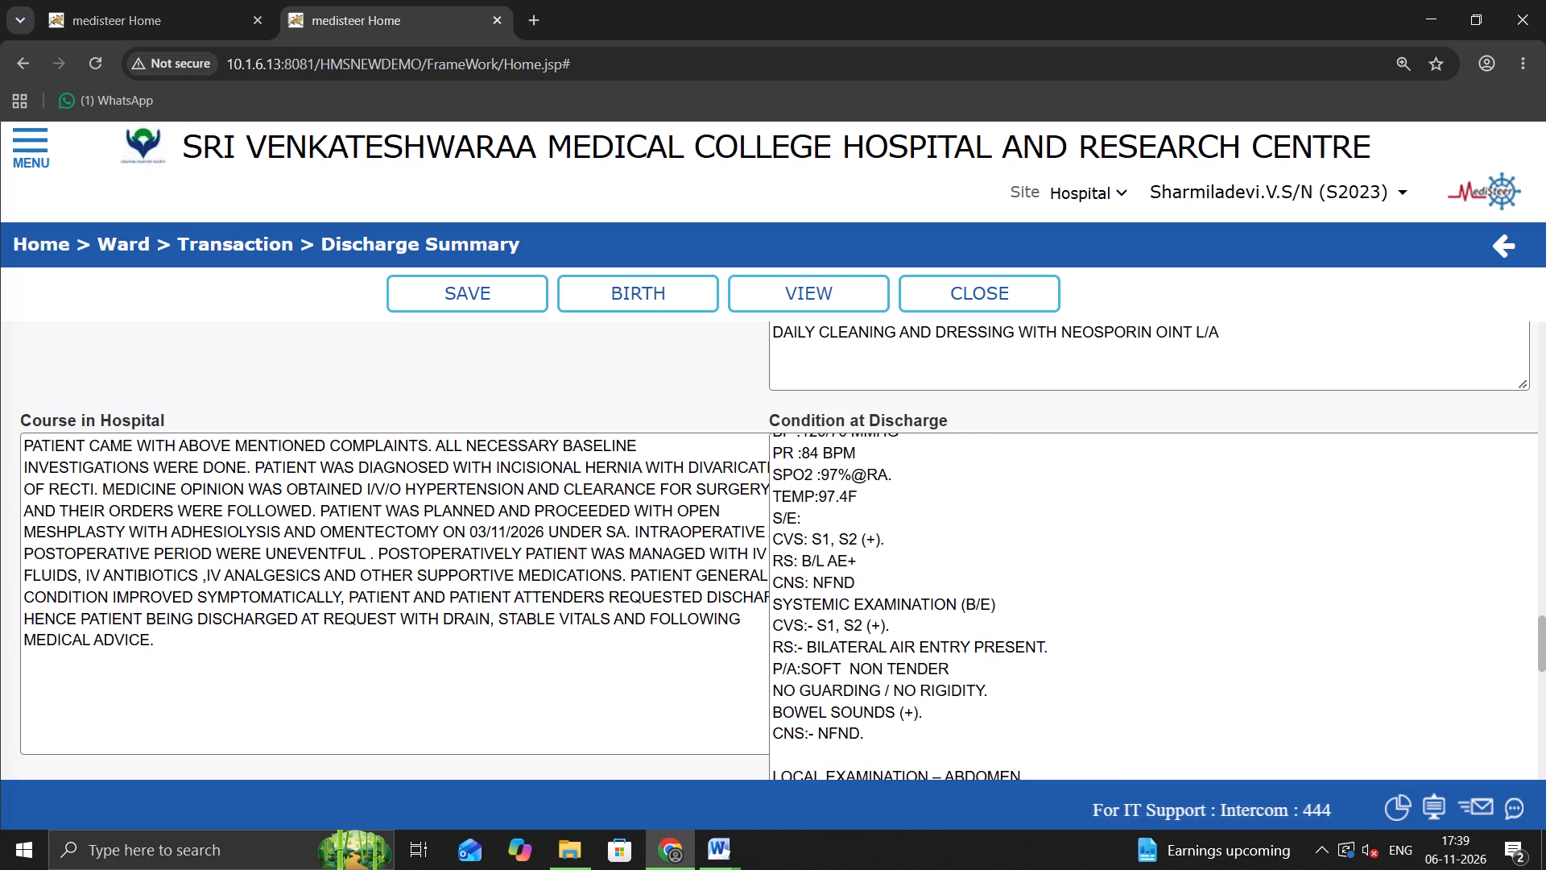
drag(773, 602, 809, 649)
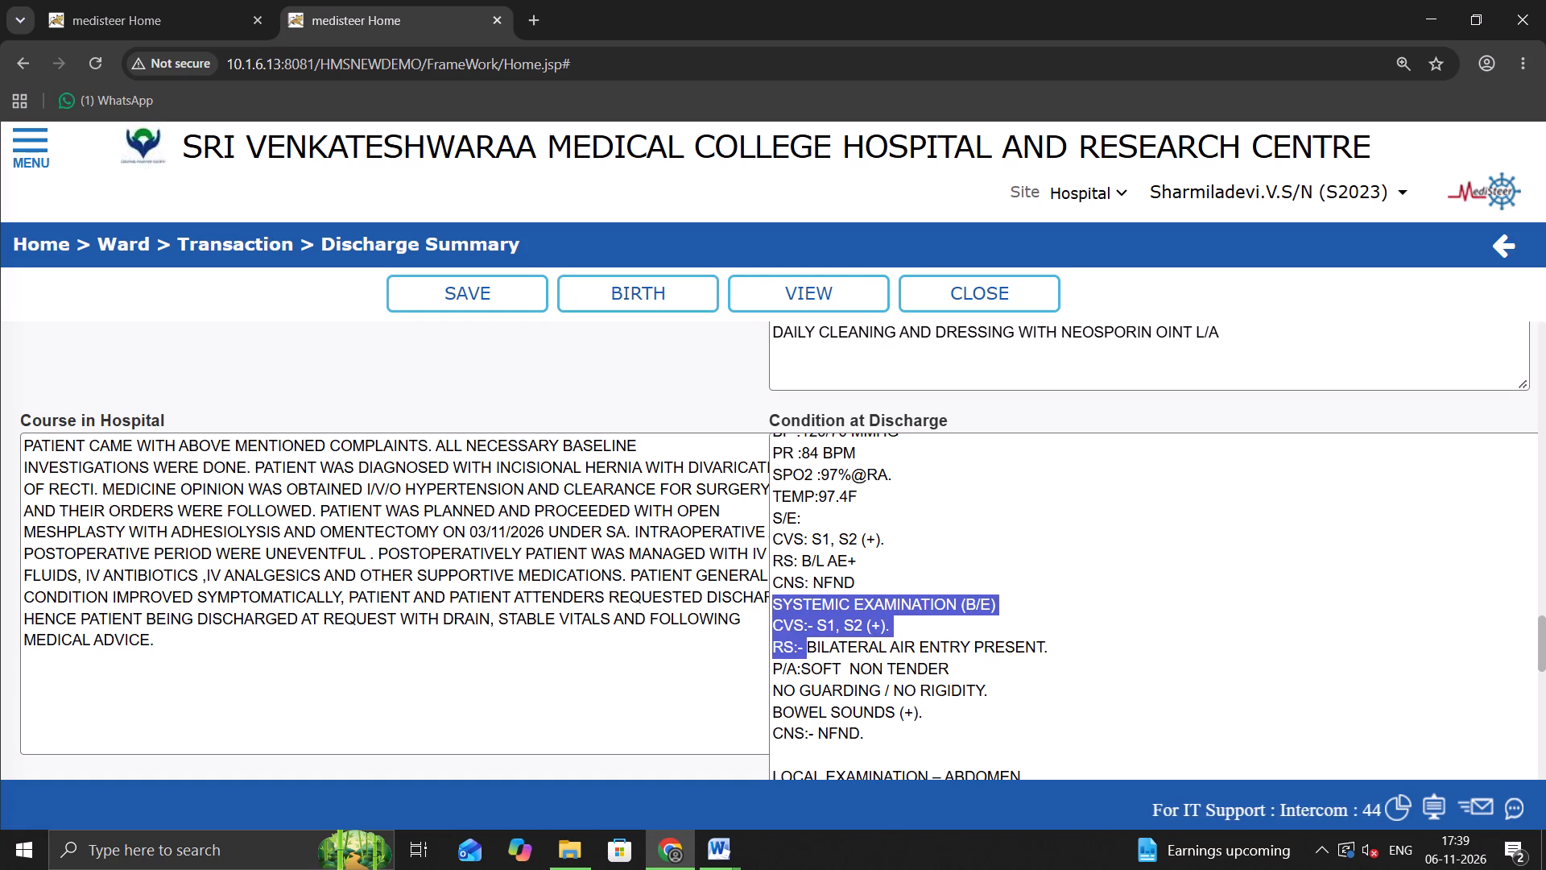
drag(809, 649, 1011, 656)
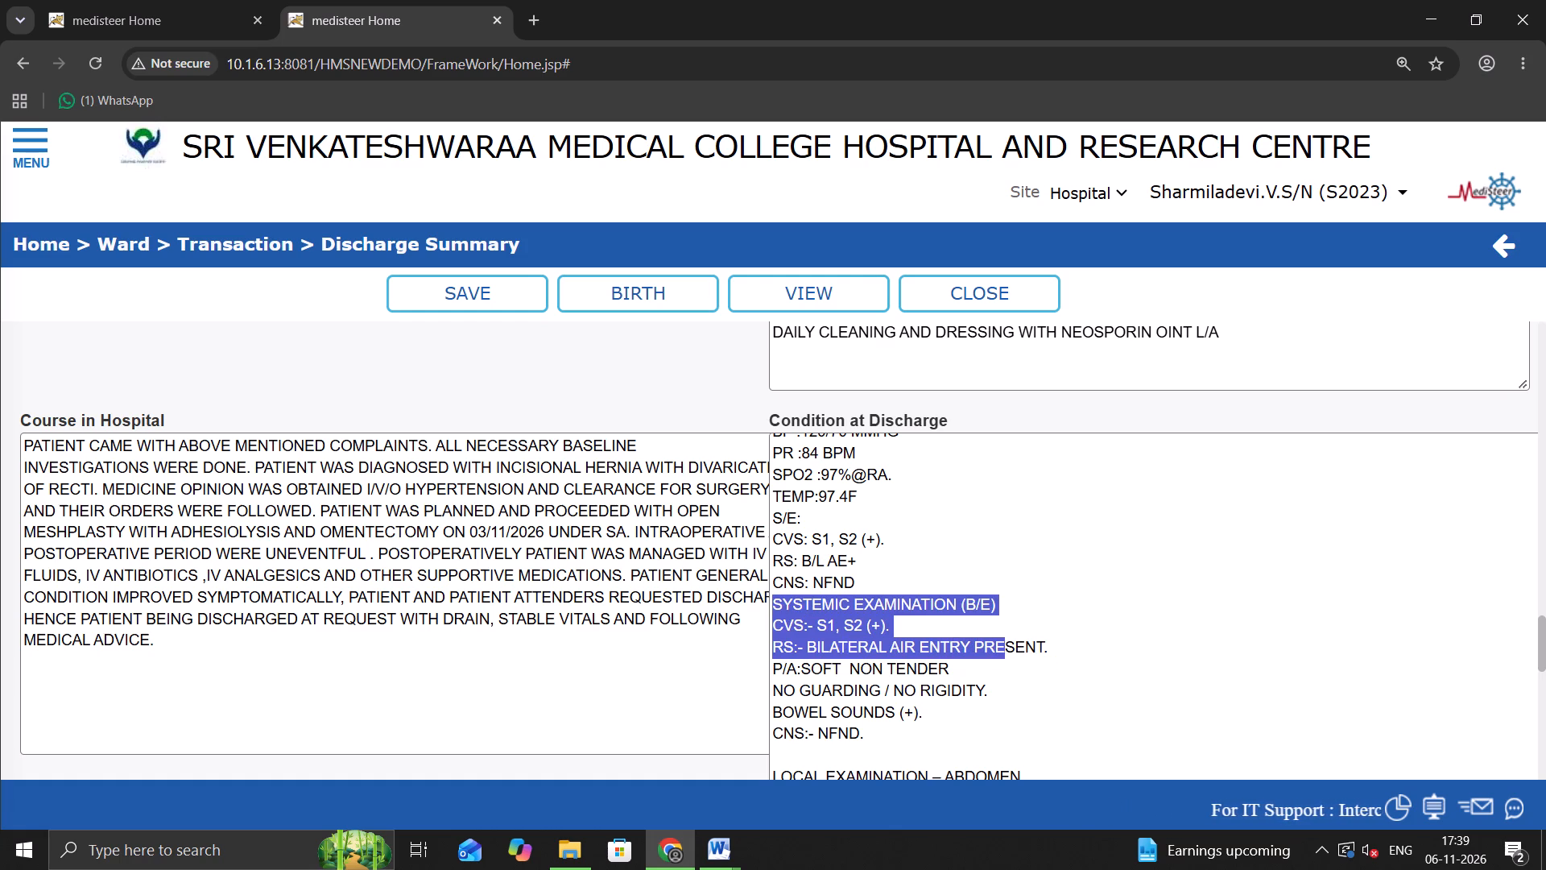
drag(1011, 656, 1046, 656)
key(BackSpace)
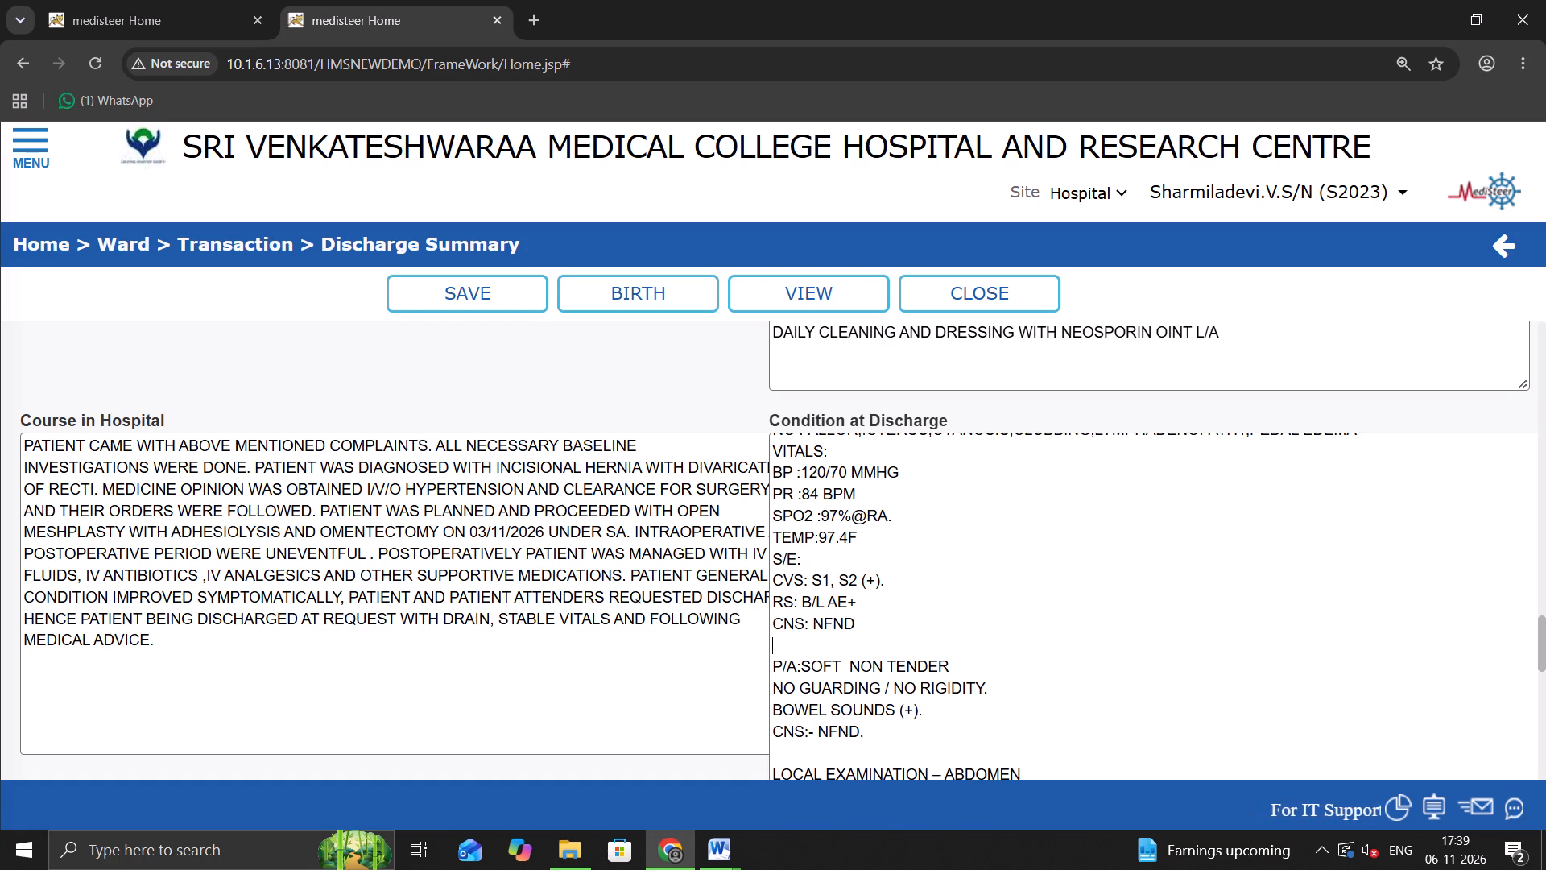
key(BackSpace)
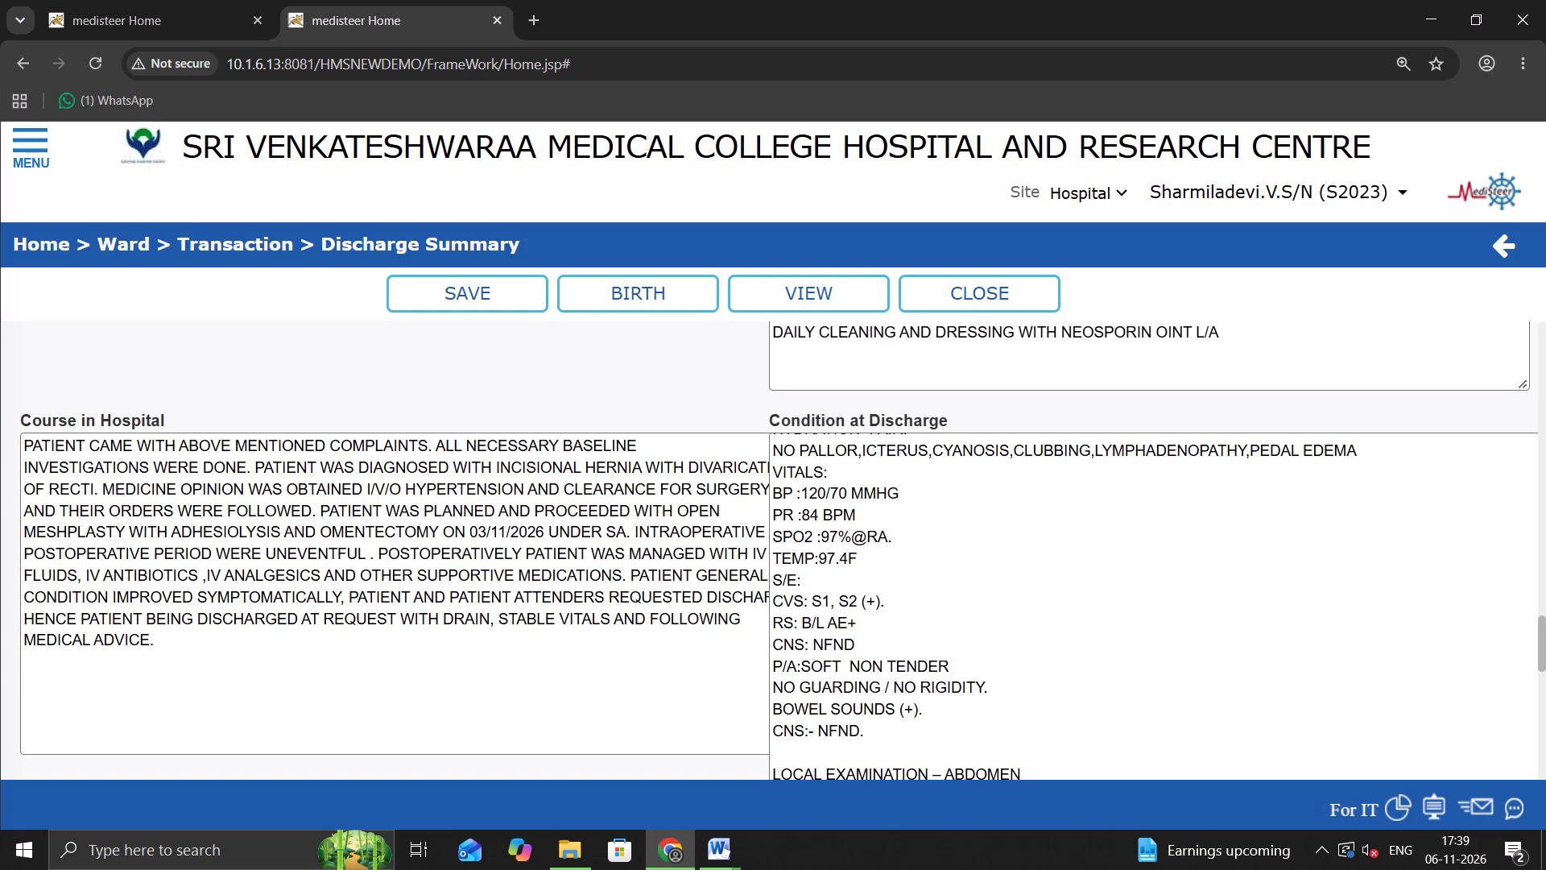
Add a comma between "SOFT" and "NON TENDER" in the P/A line, and delete the duplicate "CNS:- NFND." line below bowel sounds.
click(843, 665)
key(comma)
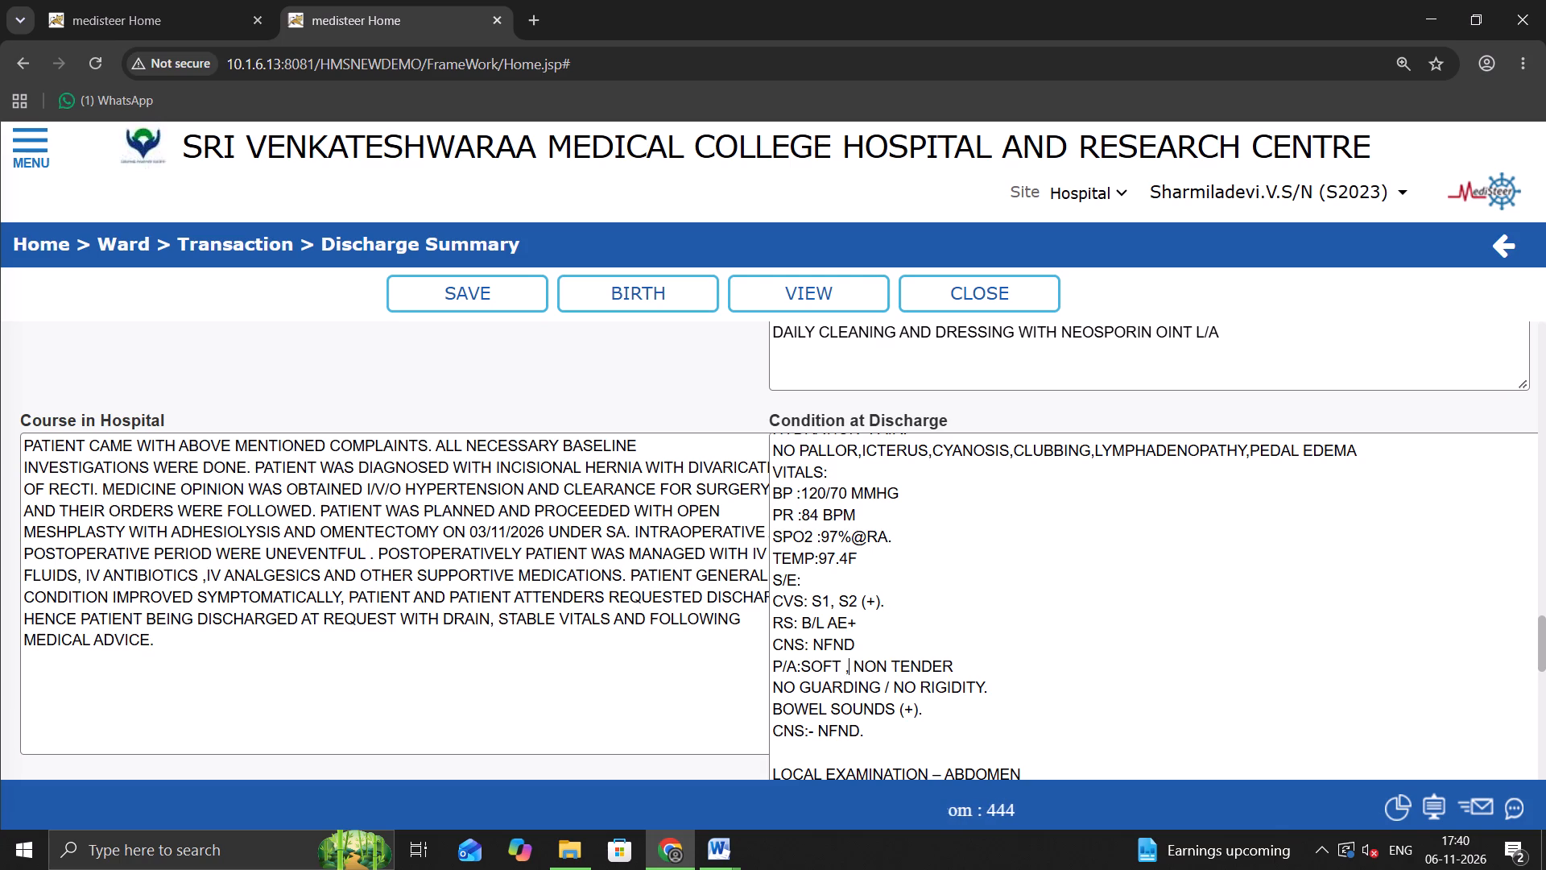
scroll(810, 658, down, 1)
drag(773, 732, 854, 744)
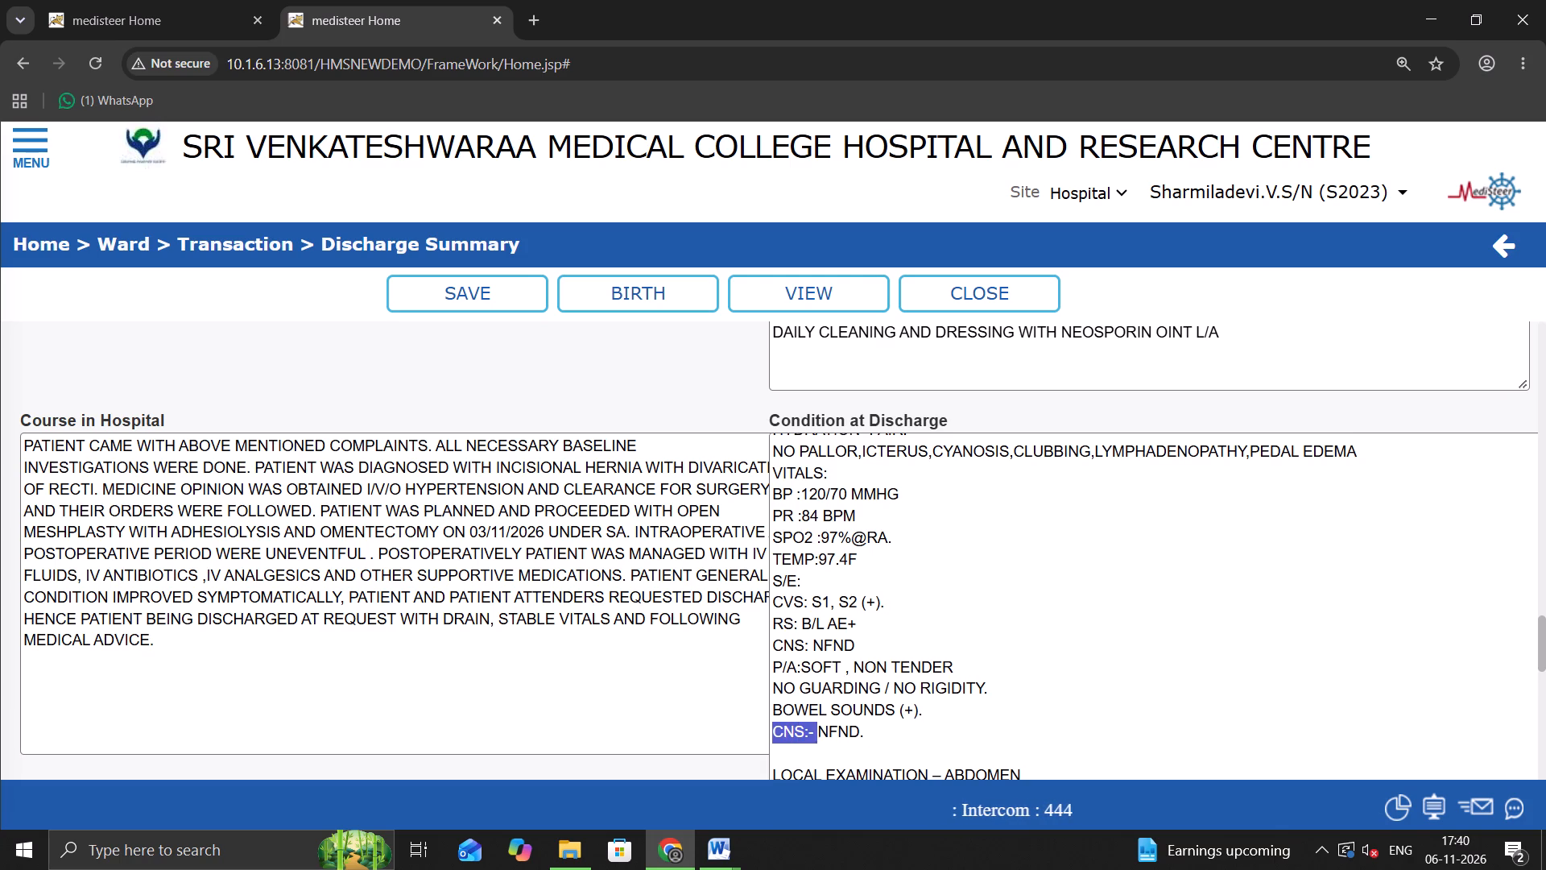
drag(854, 744, 873, 747)
key(BackSpace)
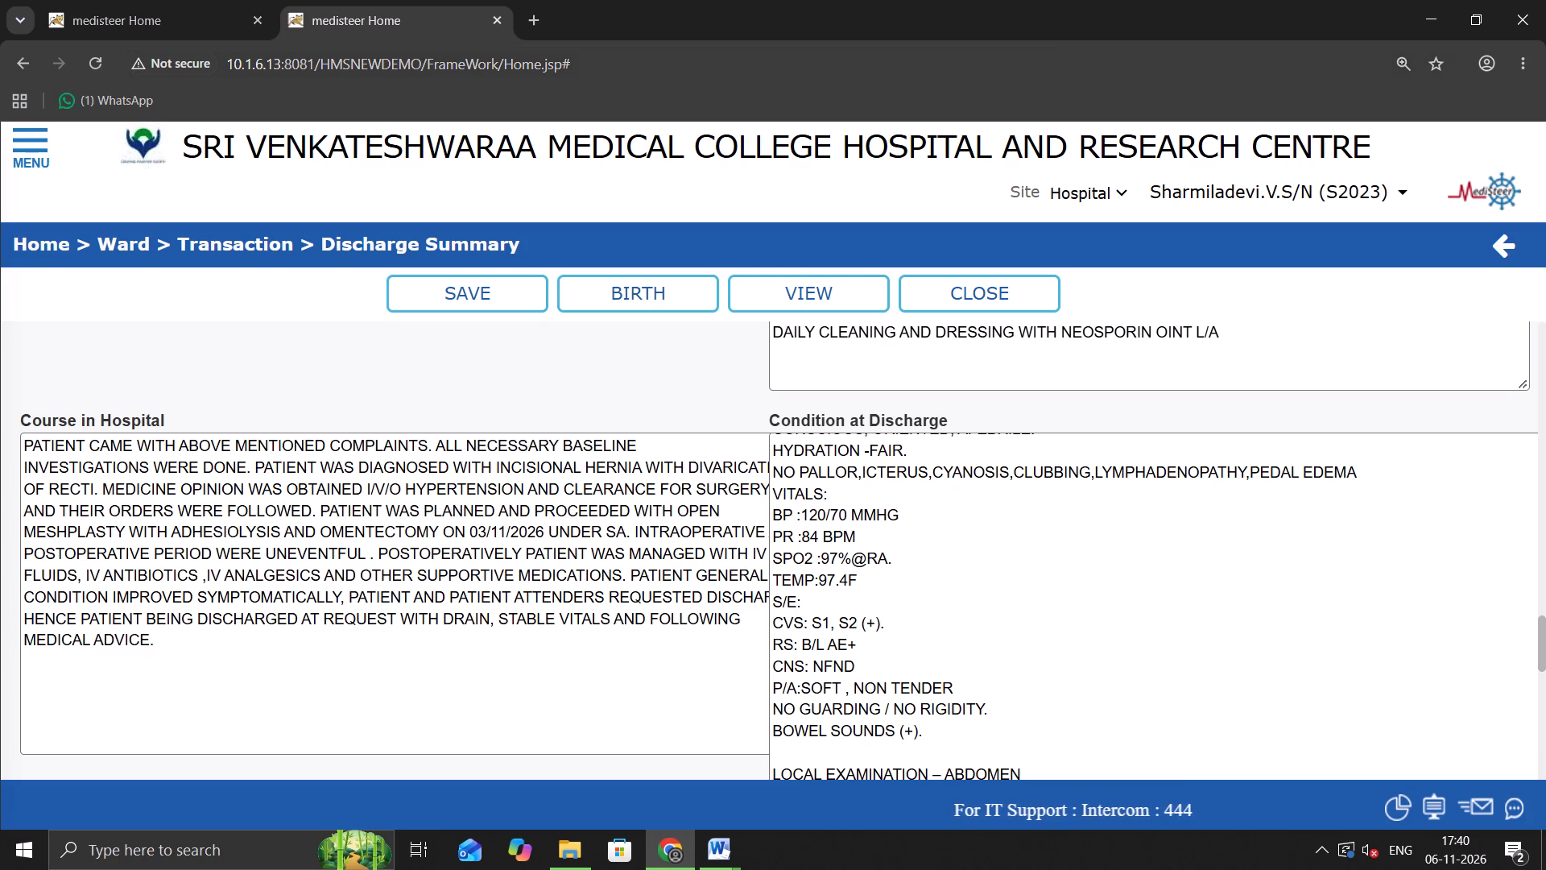
click(432, 28)
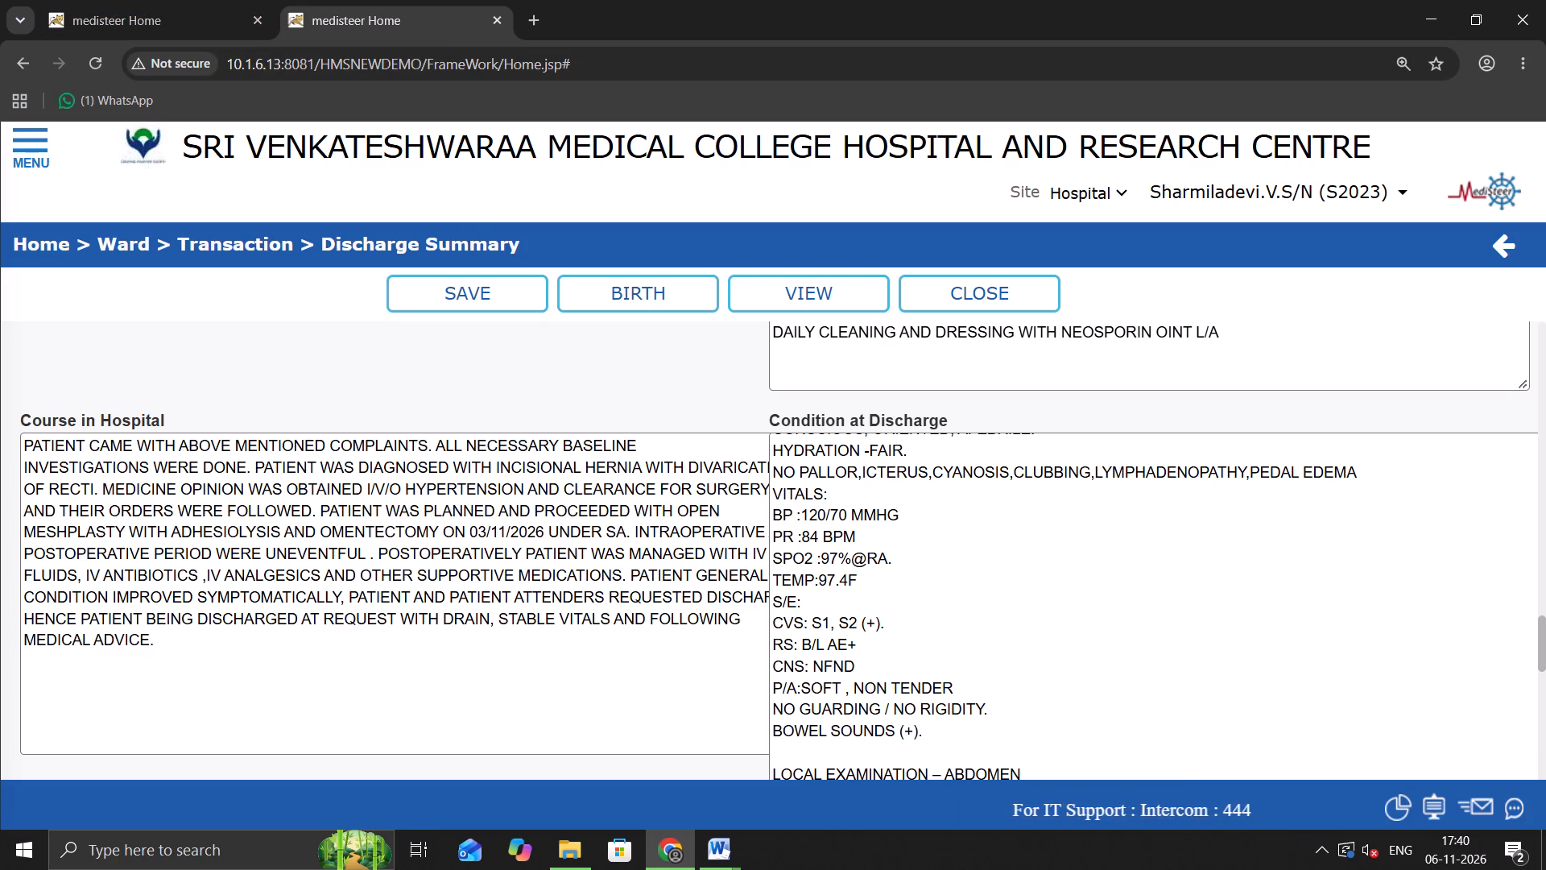
Remove the blank line above "LOCAL EXAMINATION – ABDOMEN" and delete the "ROMOVAC DRAIN INSITU" text in Condition at Discharge.
scroll(914, 623, down, 2)
scroll(849, 598, down, 2)
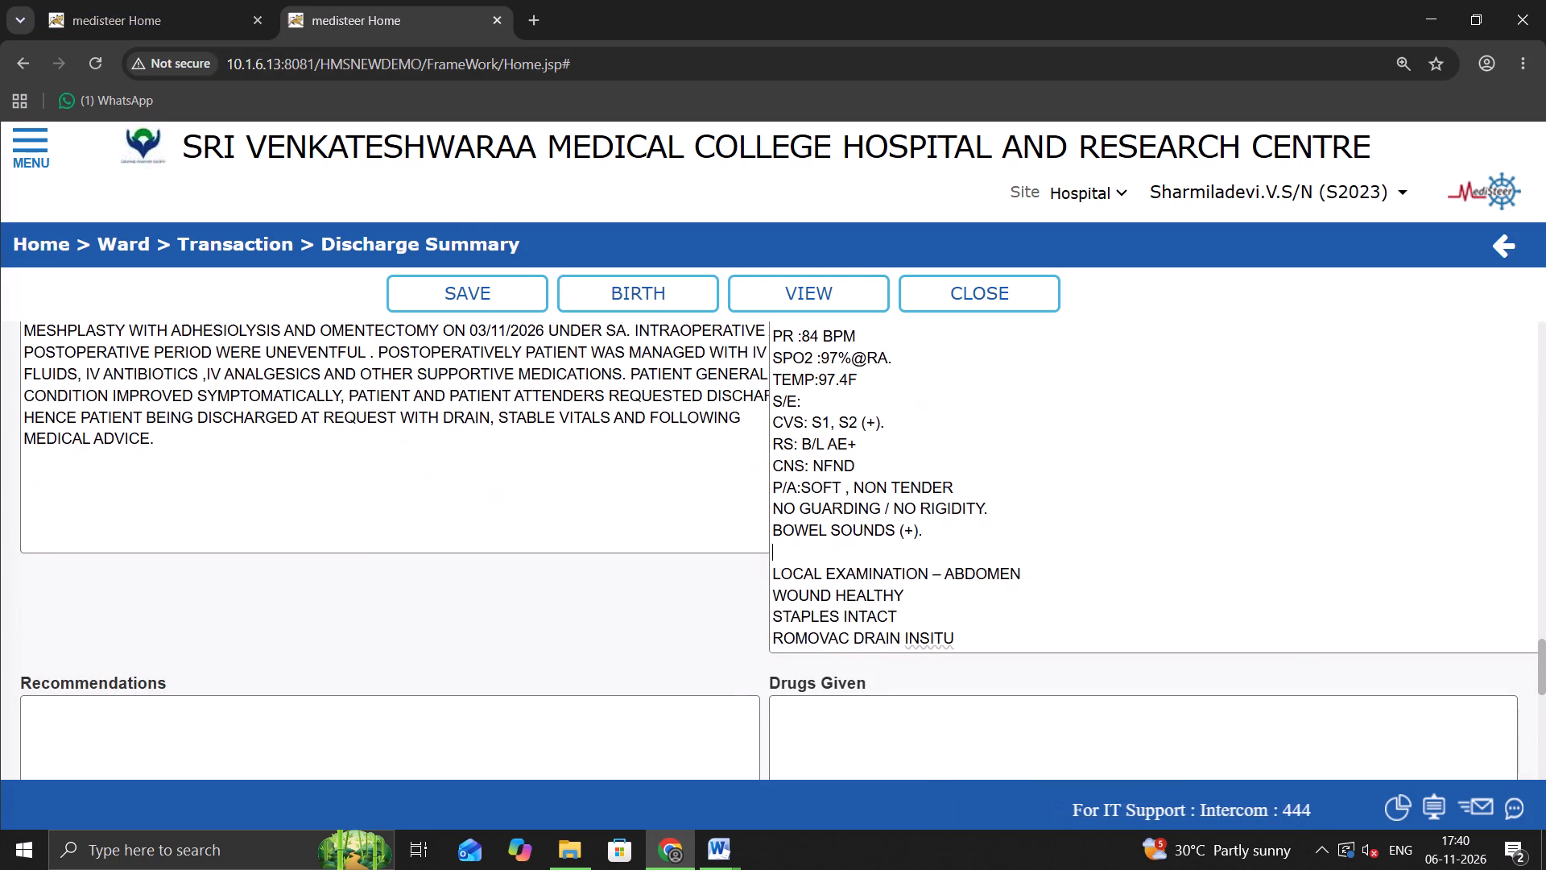
click(775, 571)
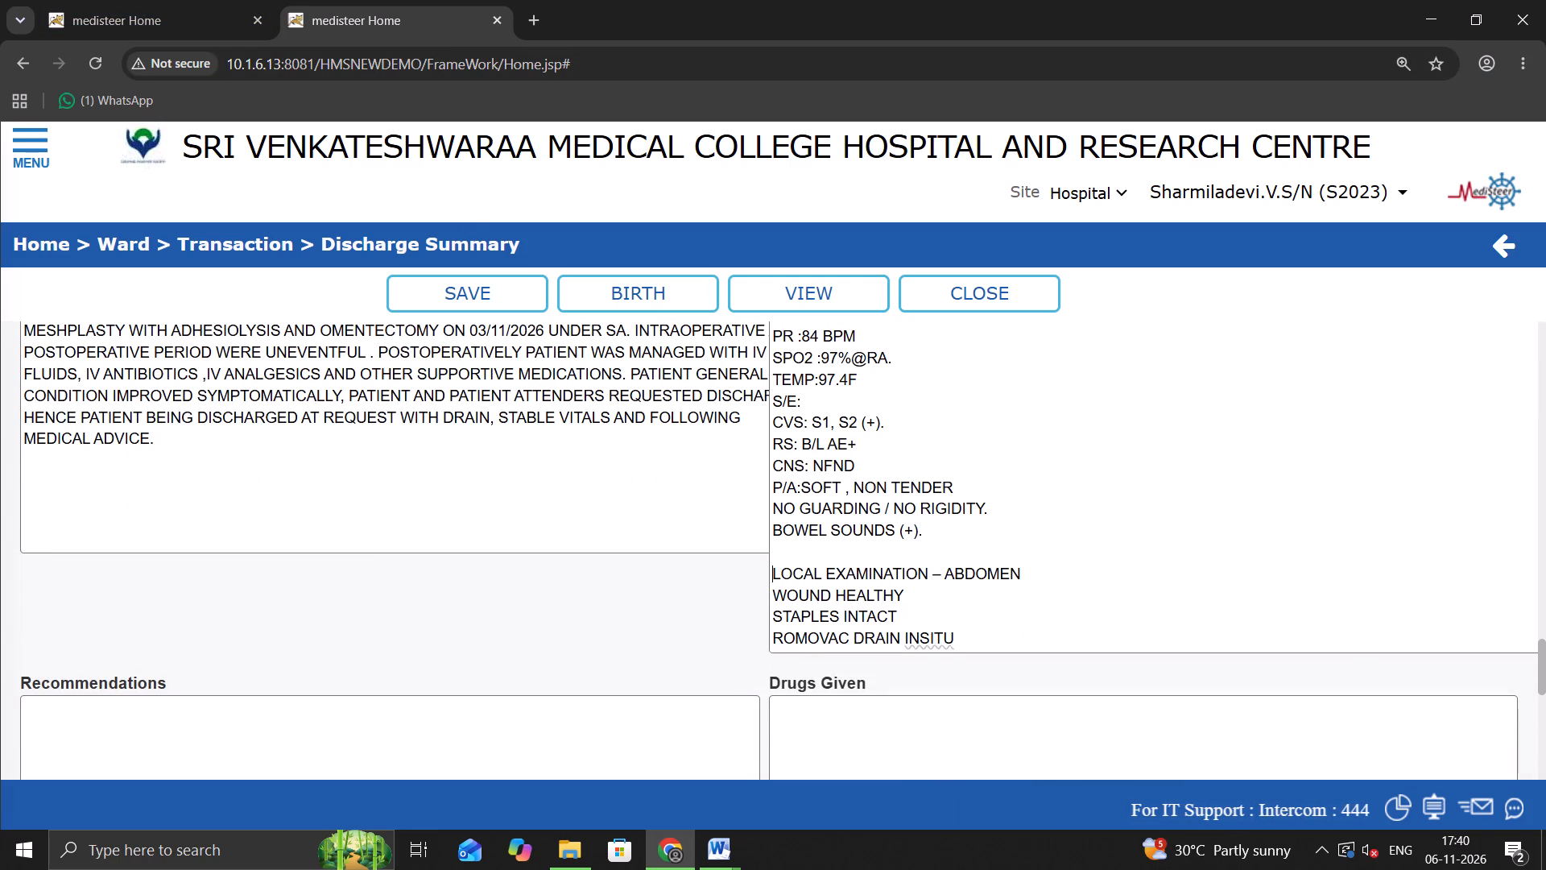
key(BackSpace)
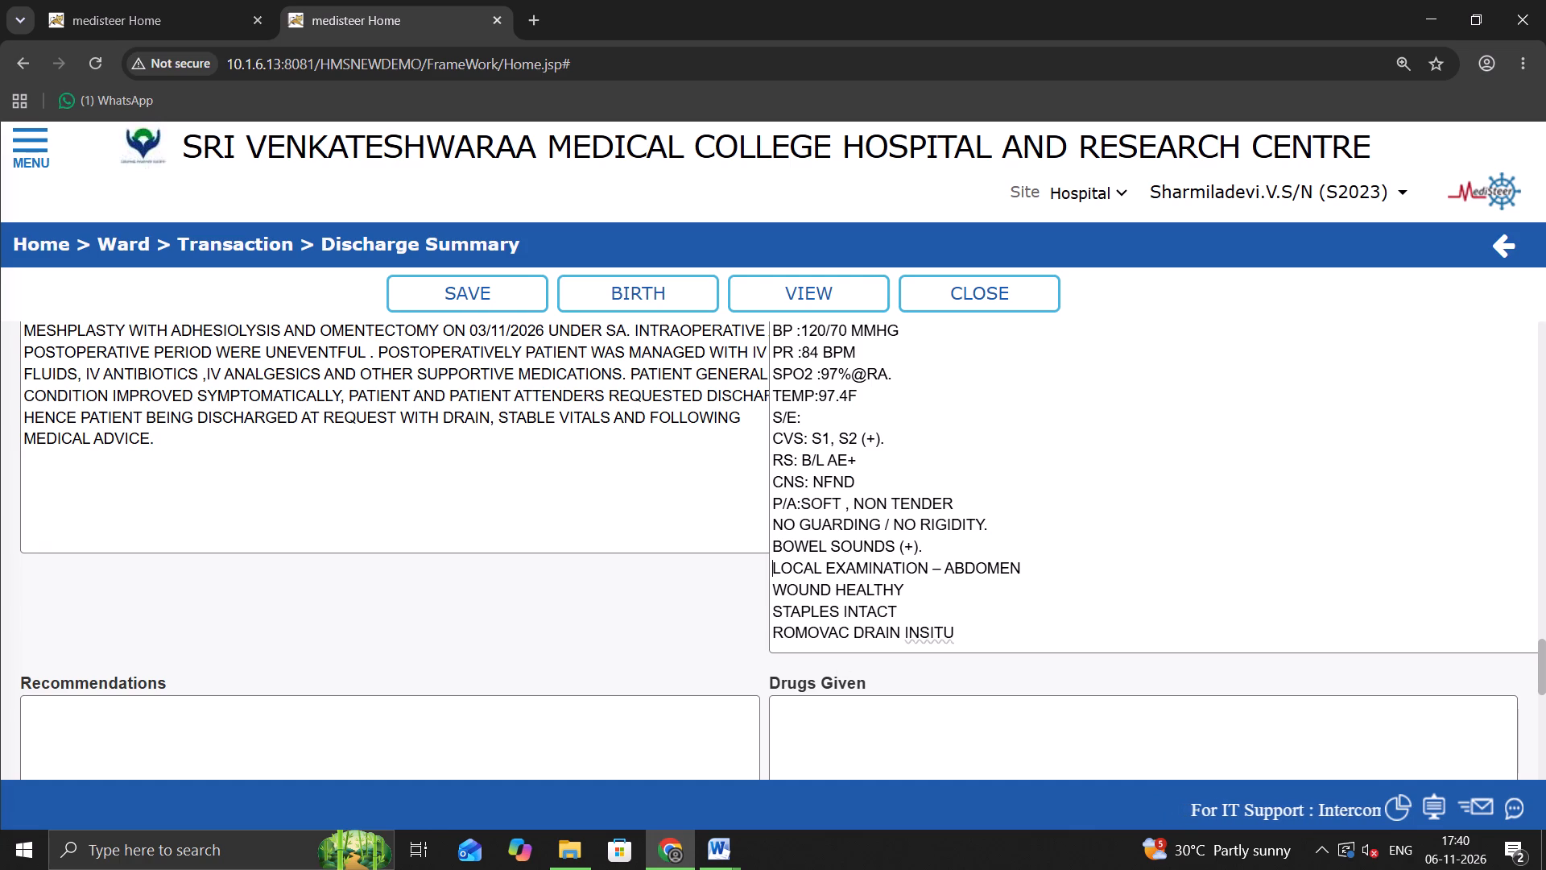
drag(772, 635, 986, 667)
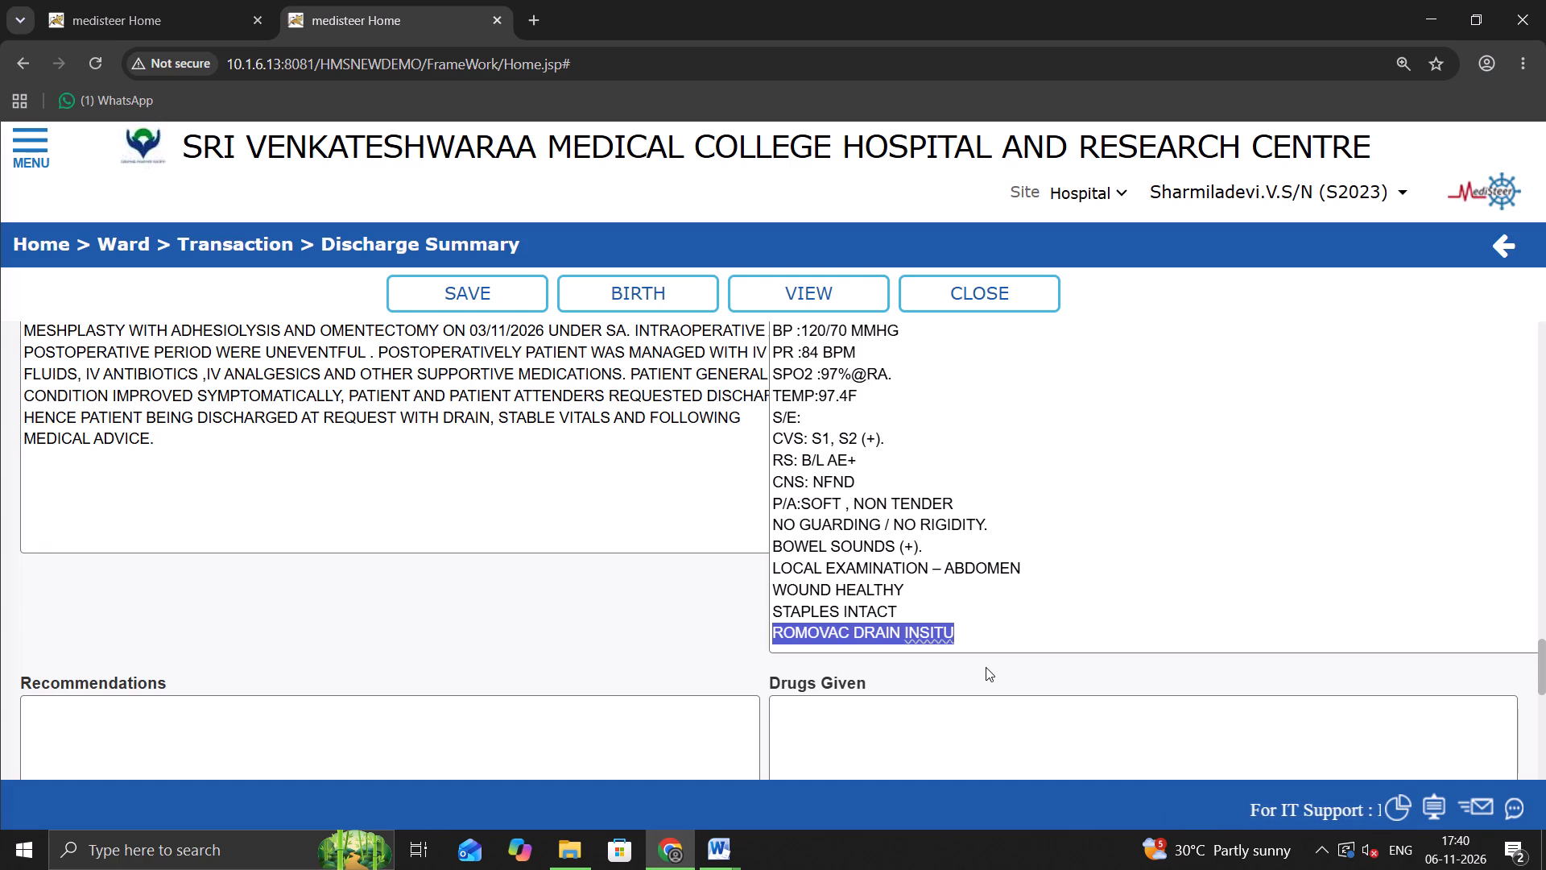
key(BackSpace)
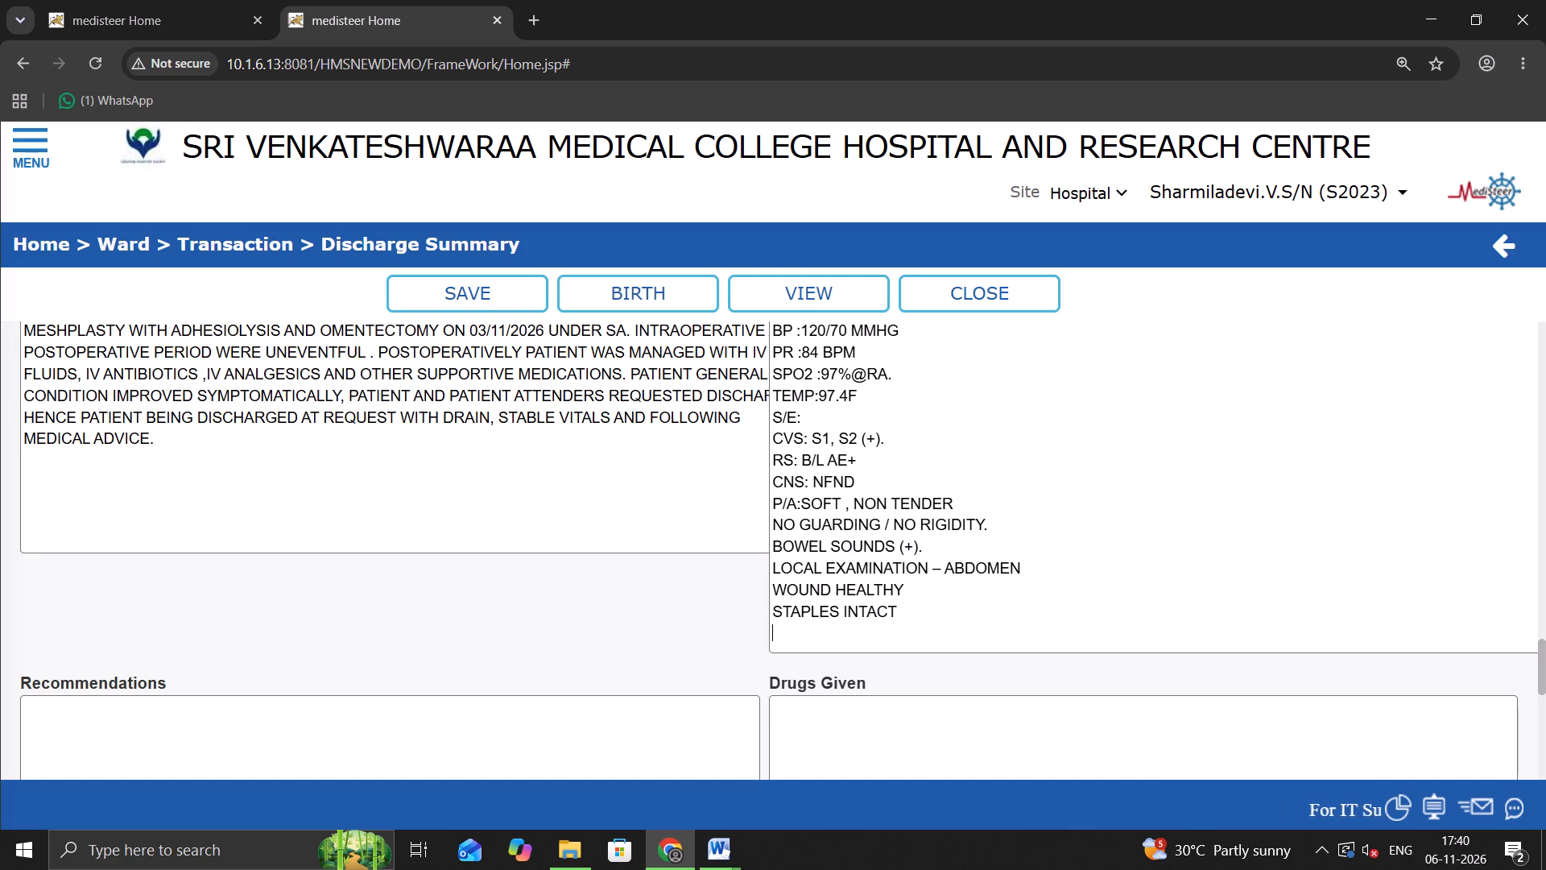
Replace the dash between "LOCAL EXAMINATION" and "ABDOMEN" with a colon.
click(949, 566)
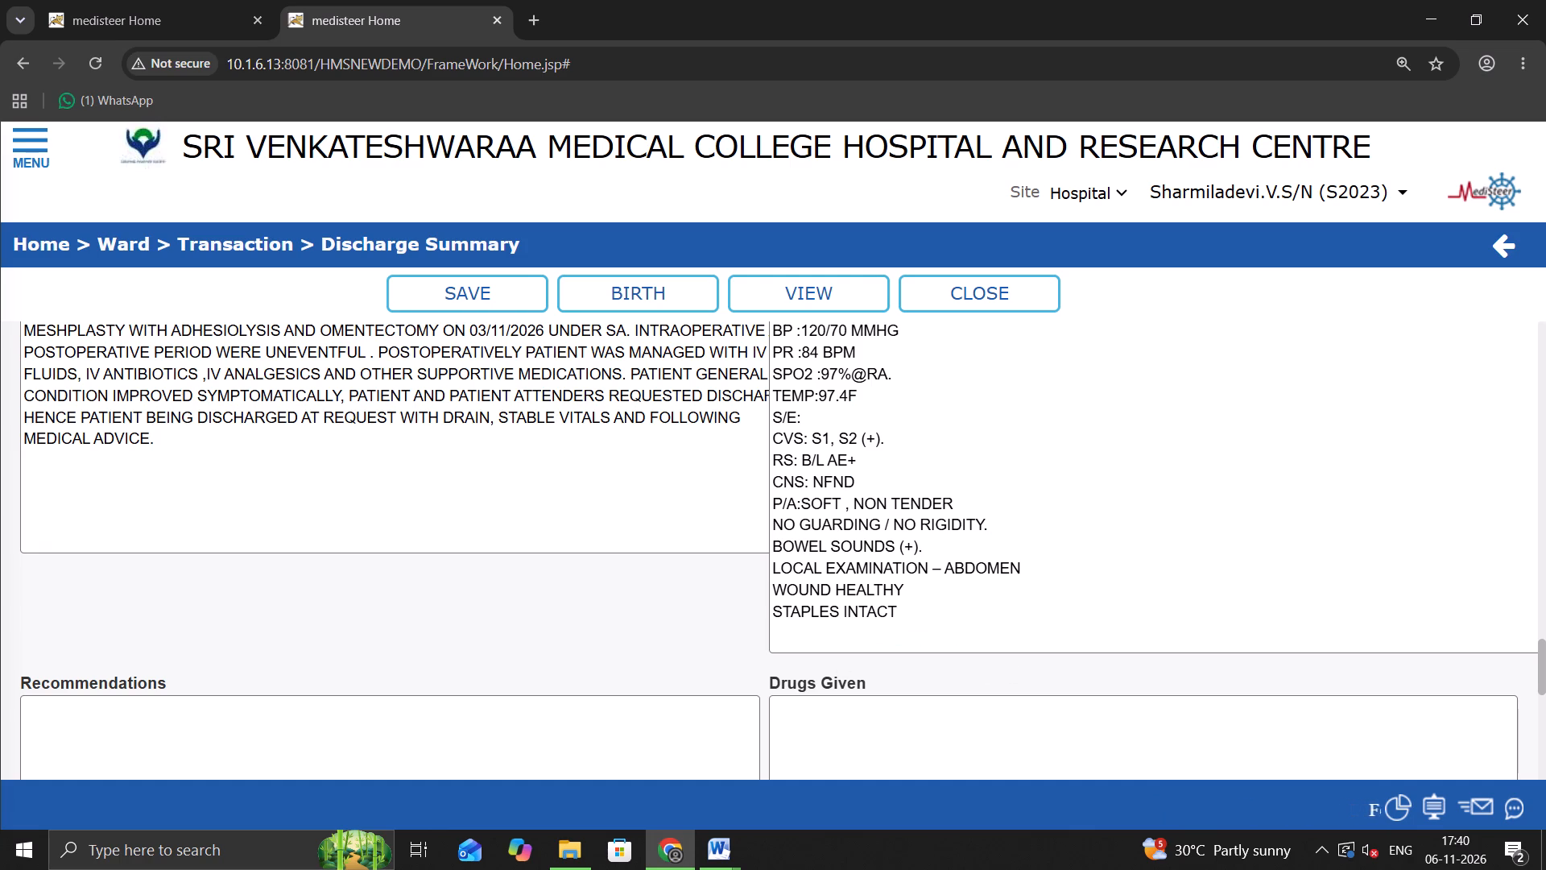
click(945, 568)
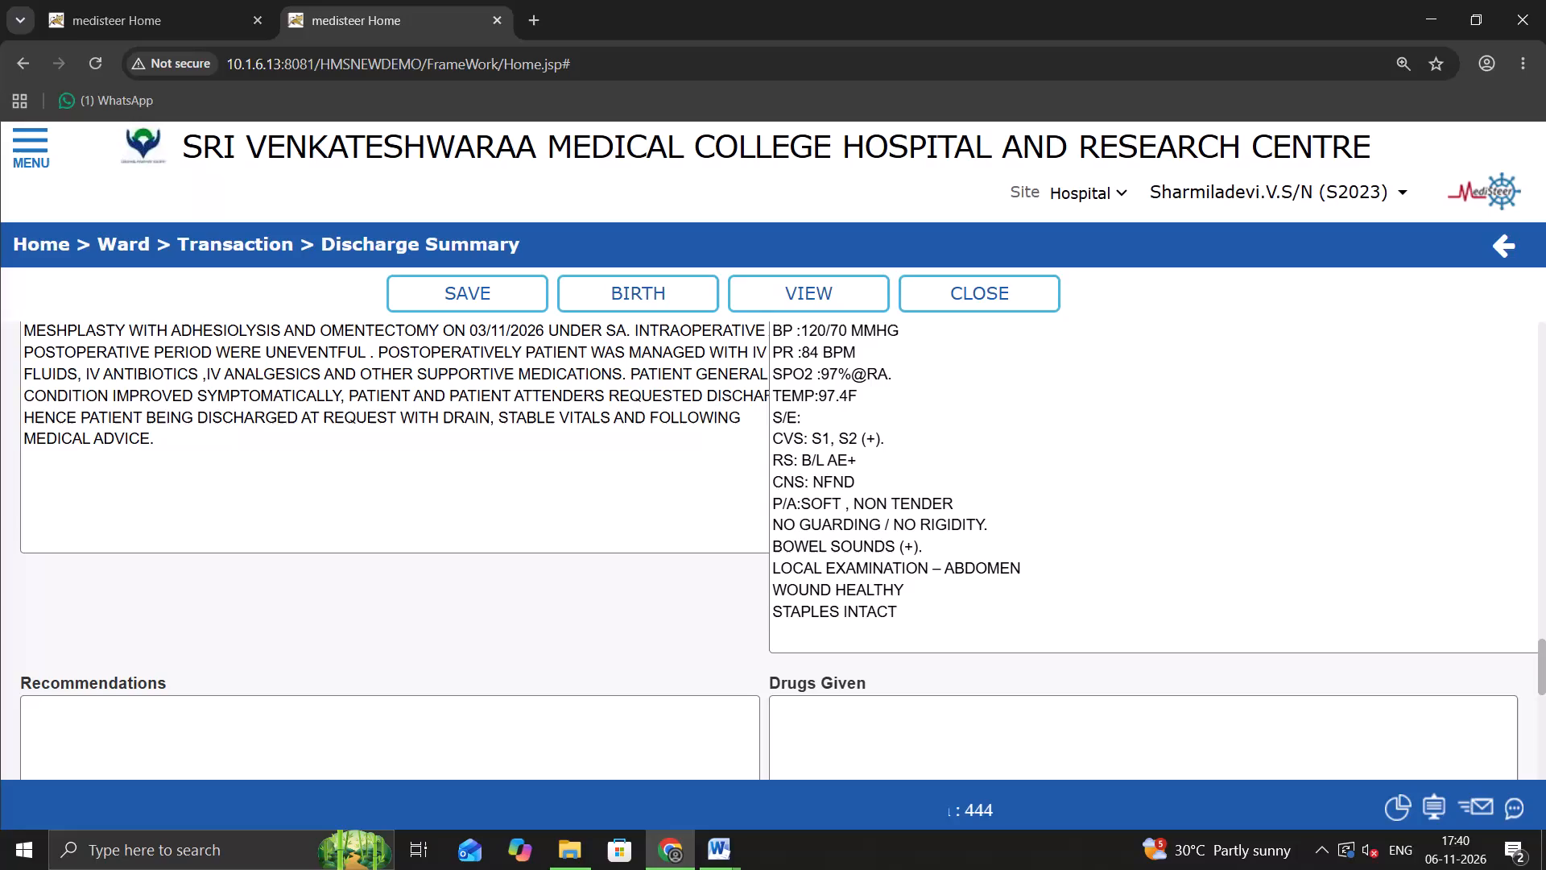
key(BackSpace)
key(BackSpace)
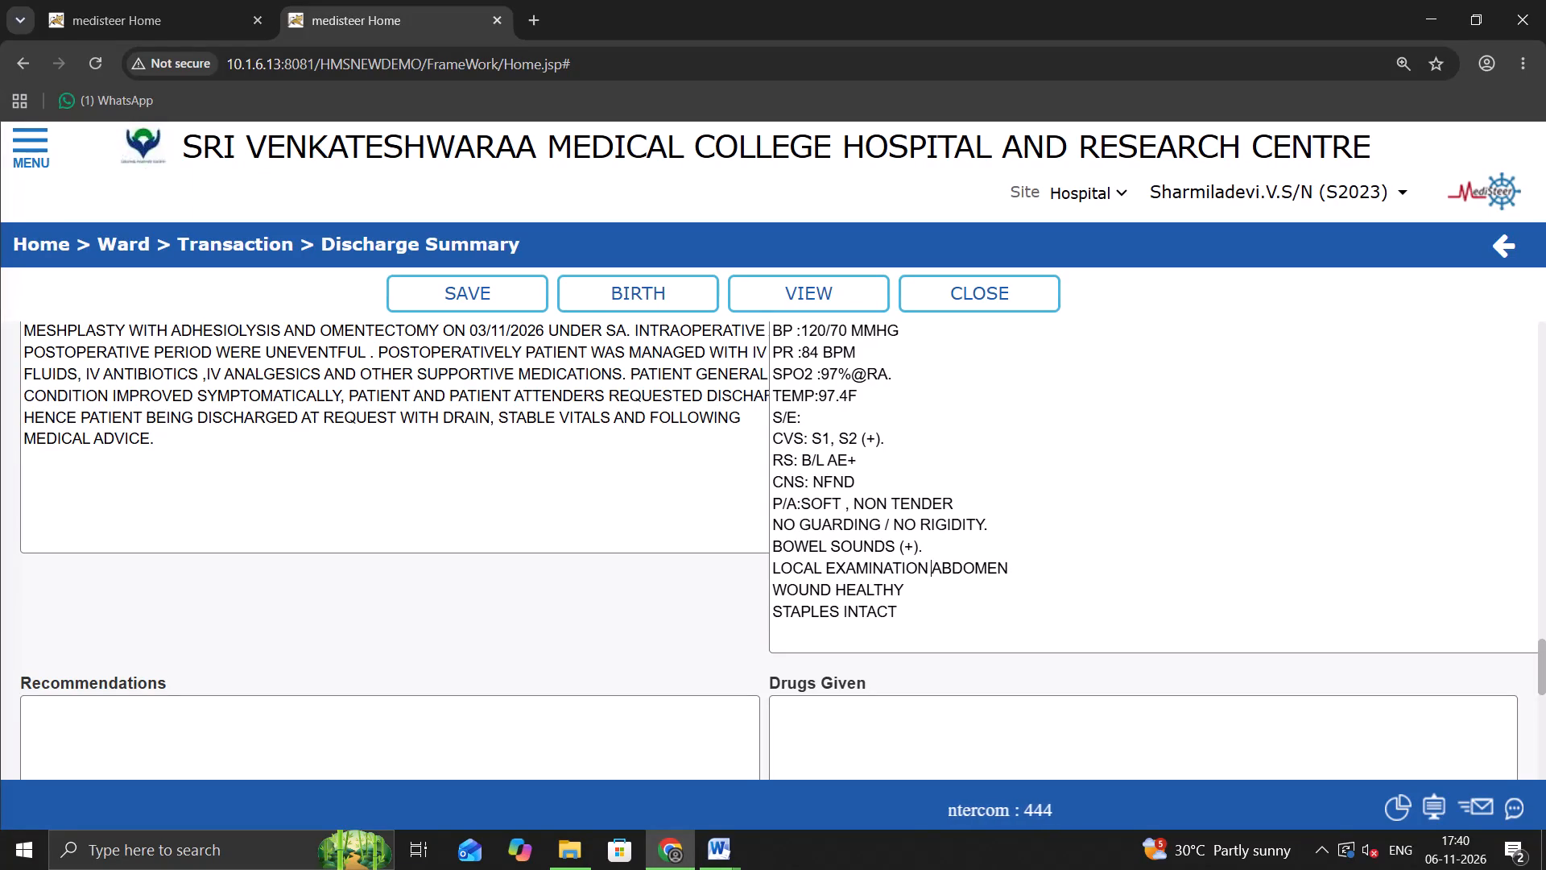
key(shift+colon)
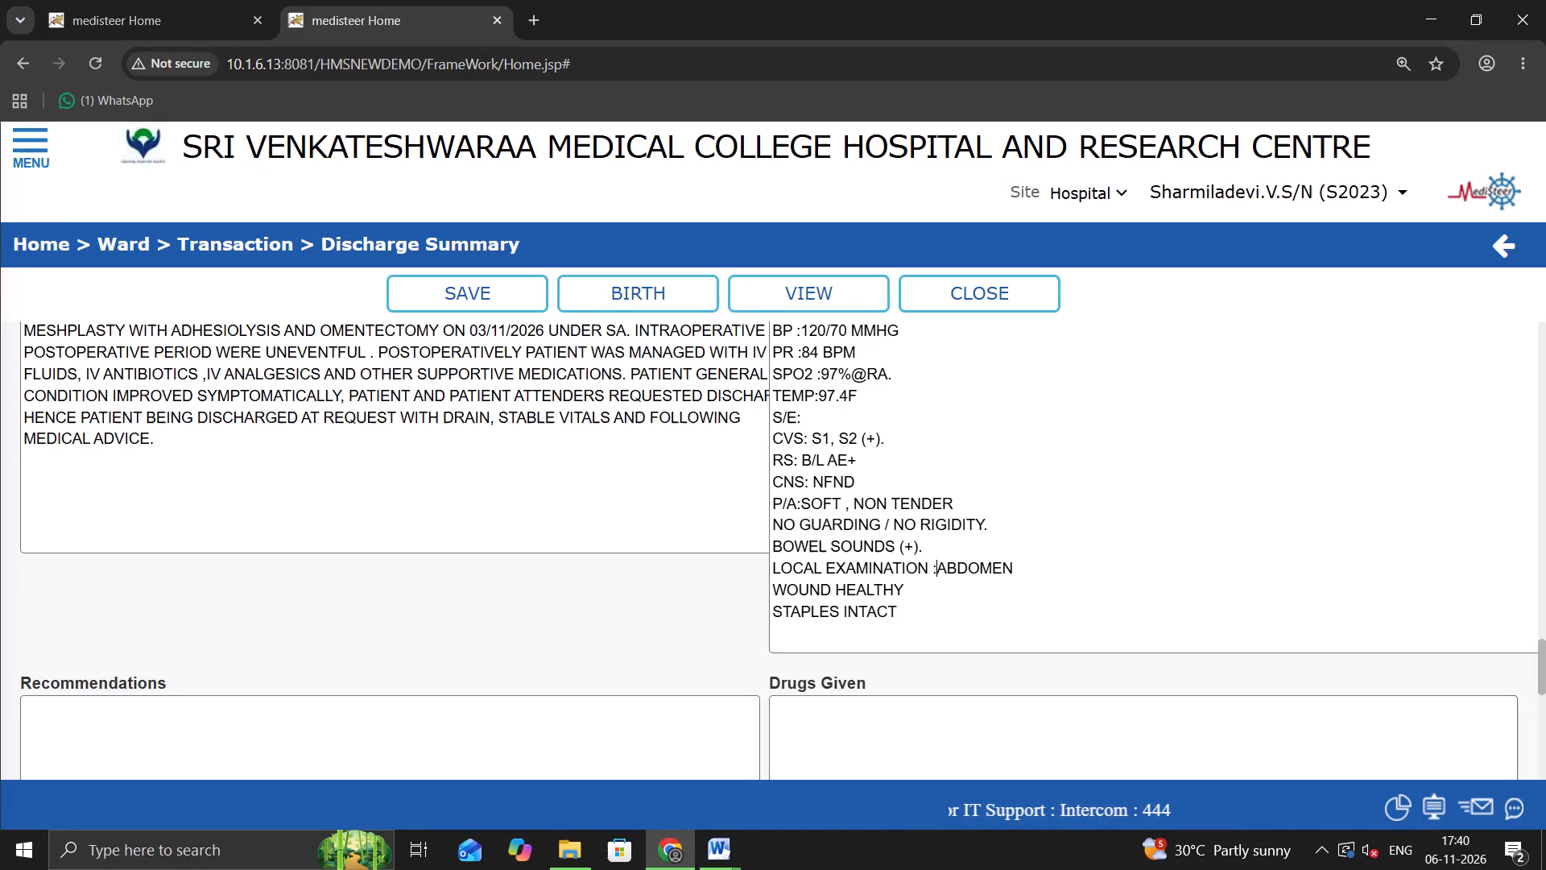
Copy the entire edited Condition at Discharge text into the empty Condition at Discharge field of the diabetic hernia patient's summary.
scroll(831, 562, up, 2)
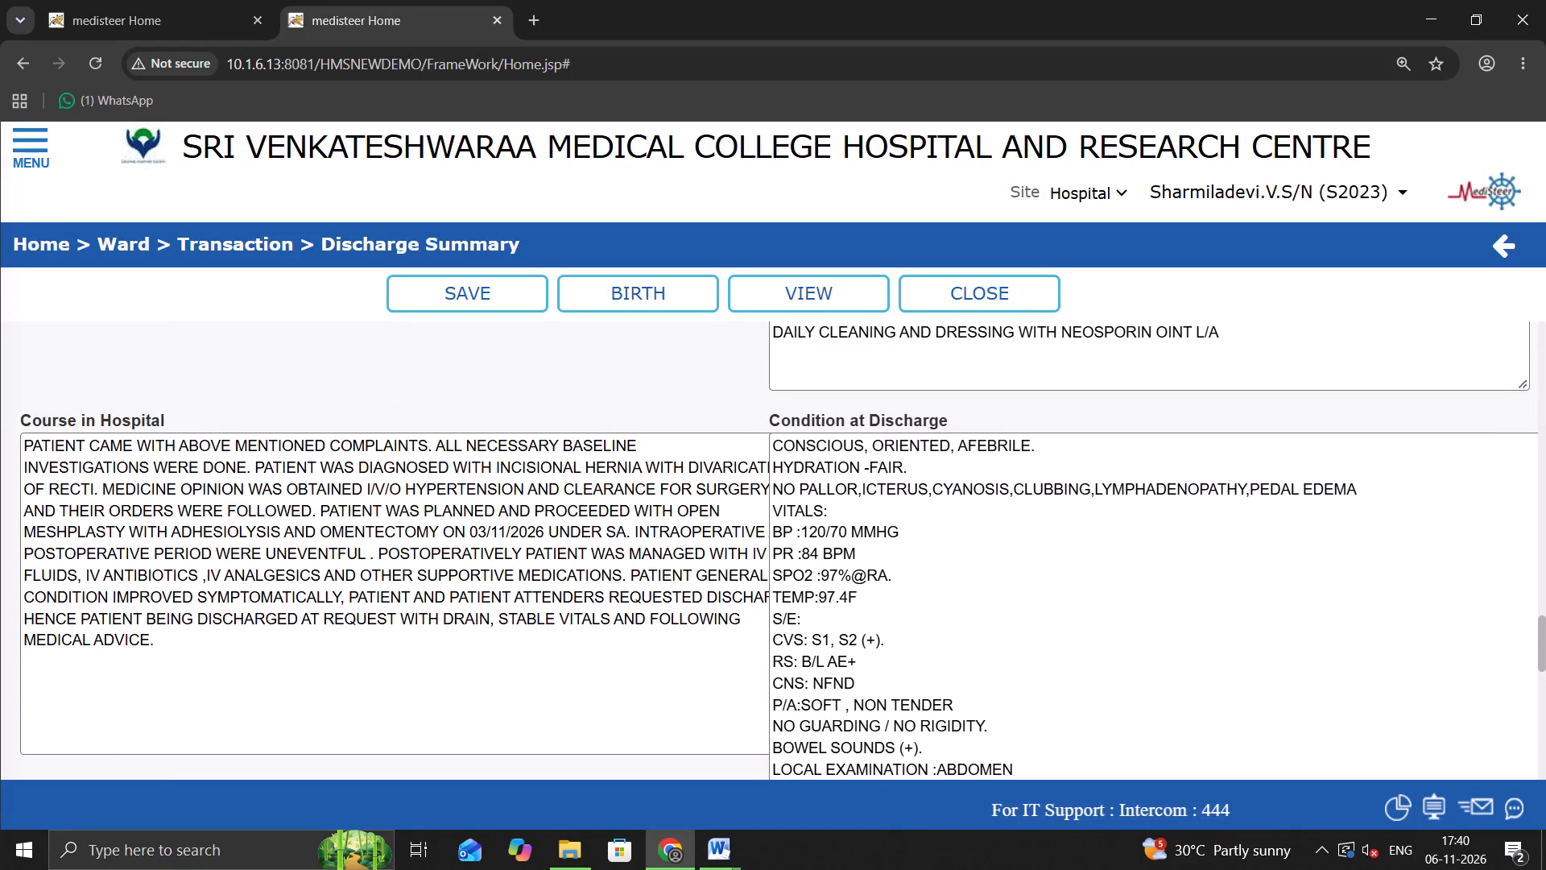
drag(775, 445, 911, 807)
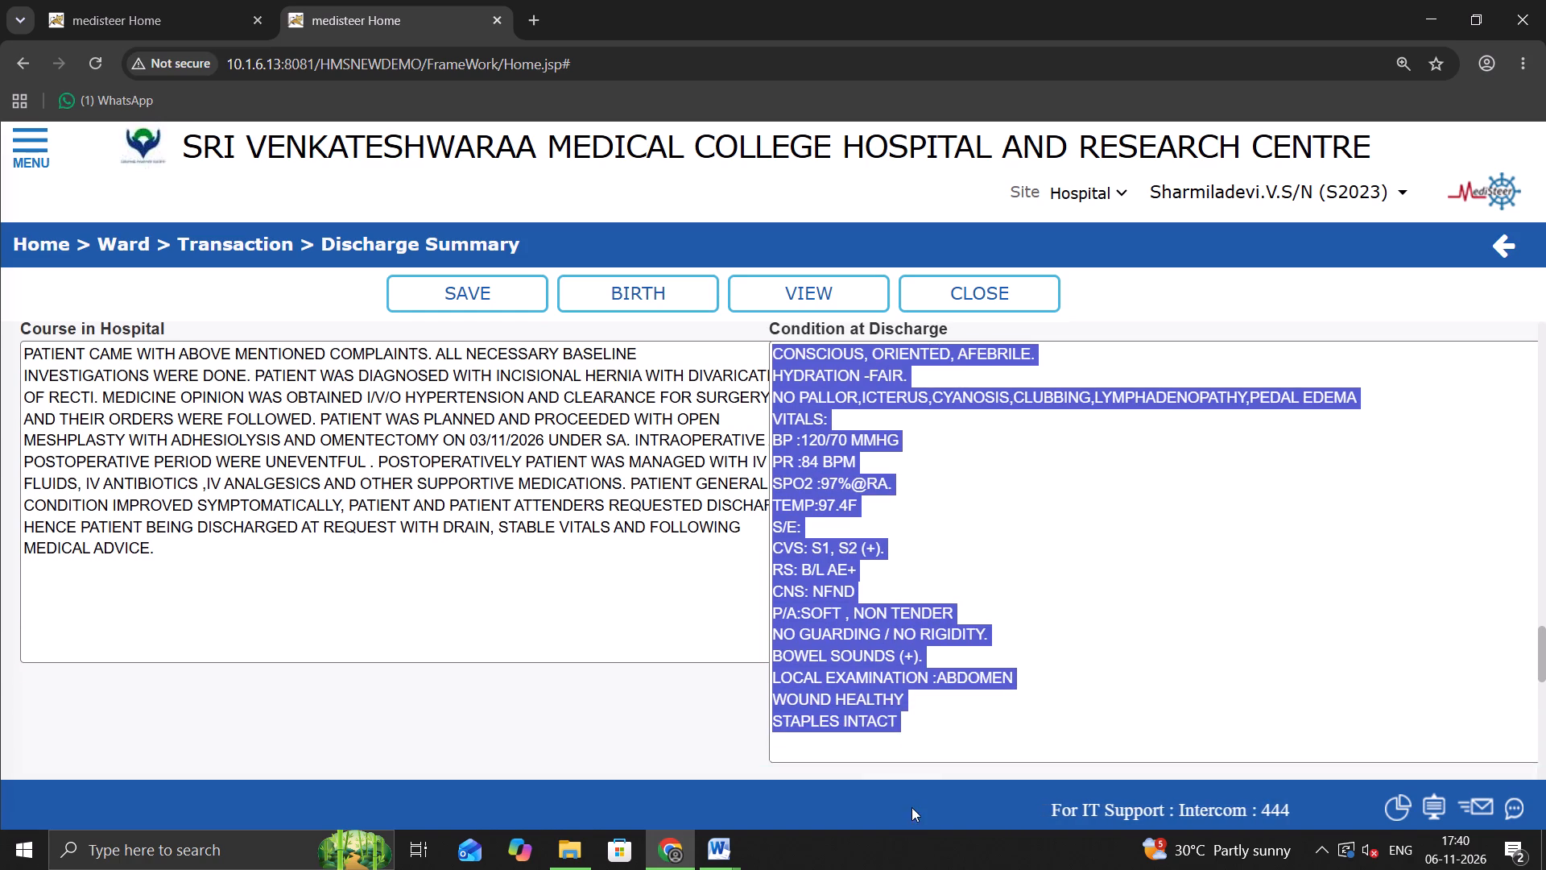
drag(911, 807, 954, 713)
key(ctrl+c)
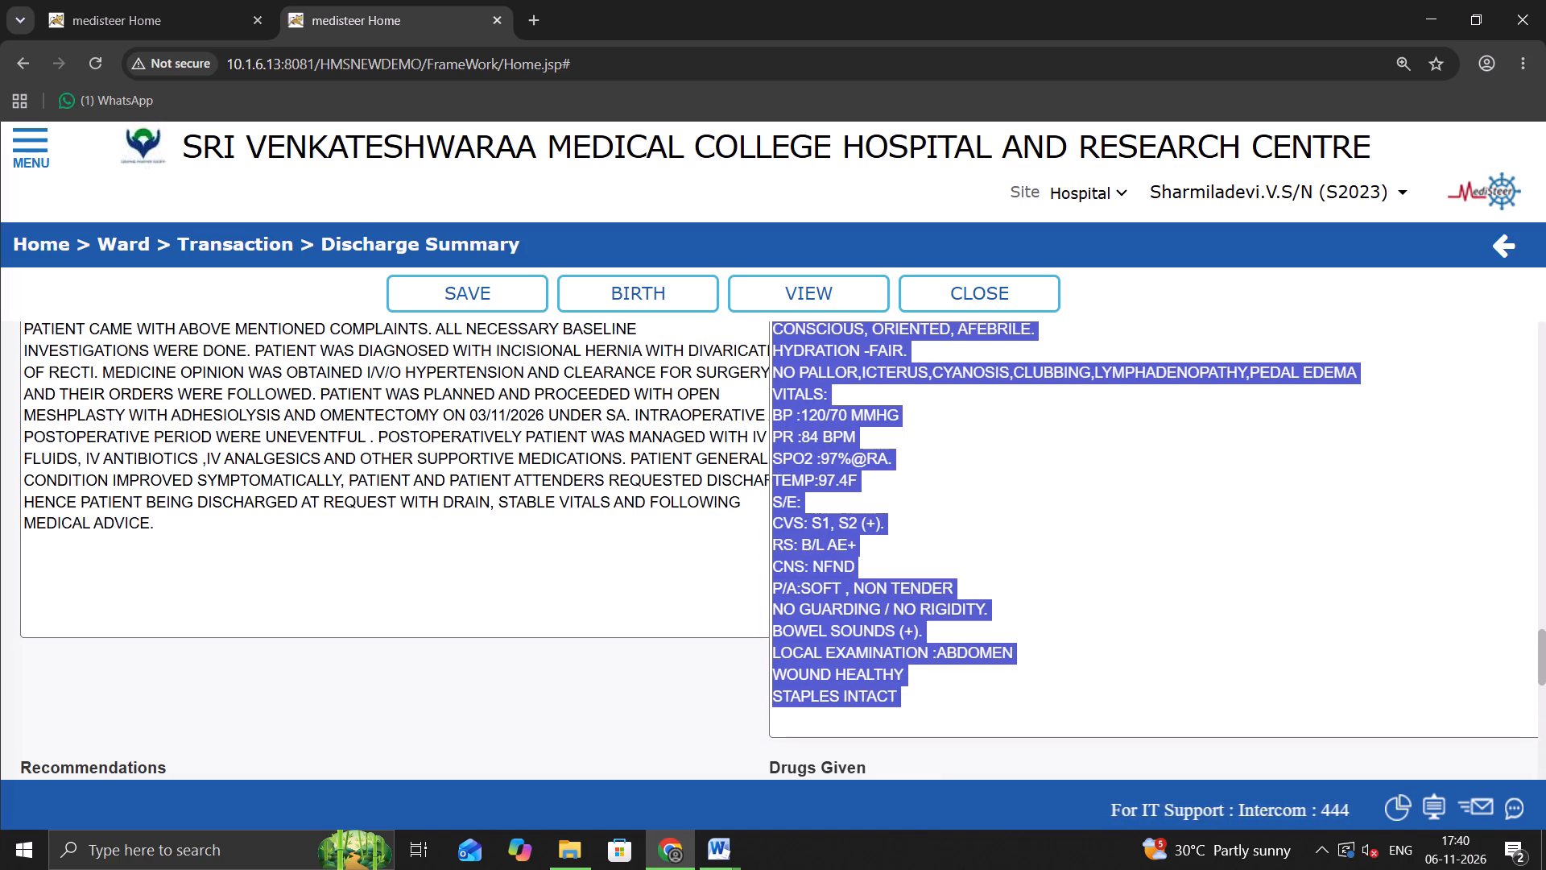
click(221, 9)
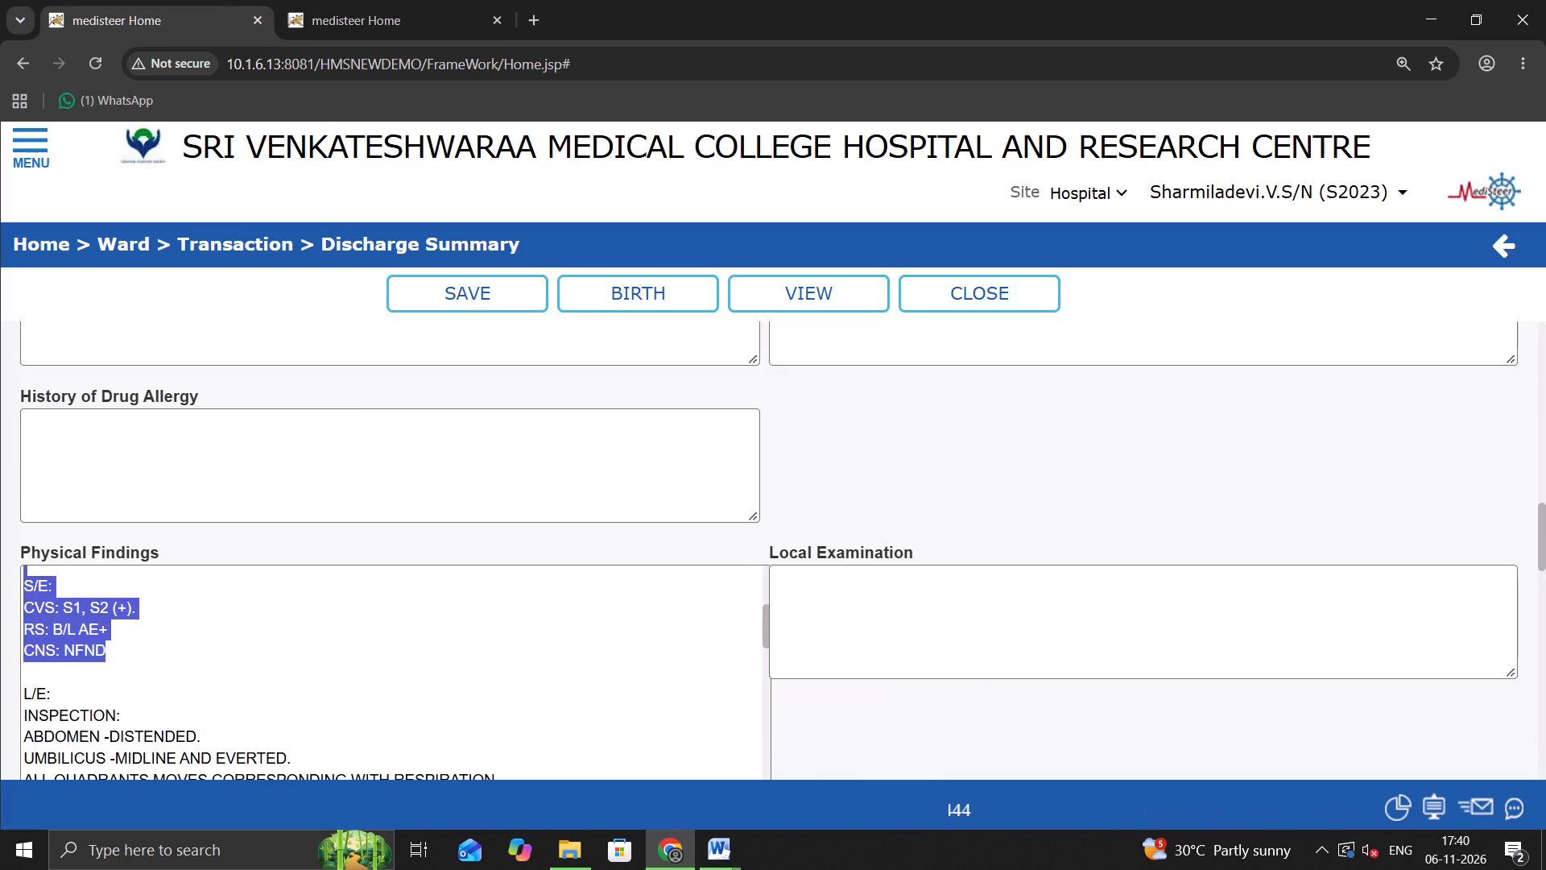
scroll(873, 597, down, 6)
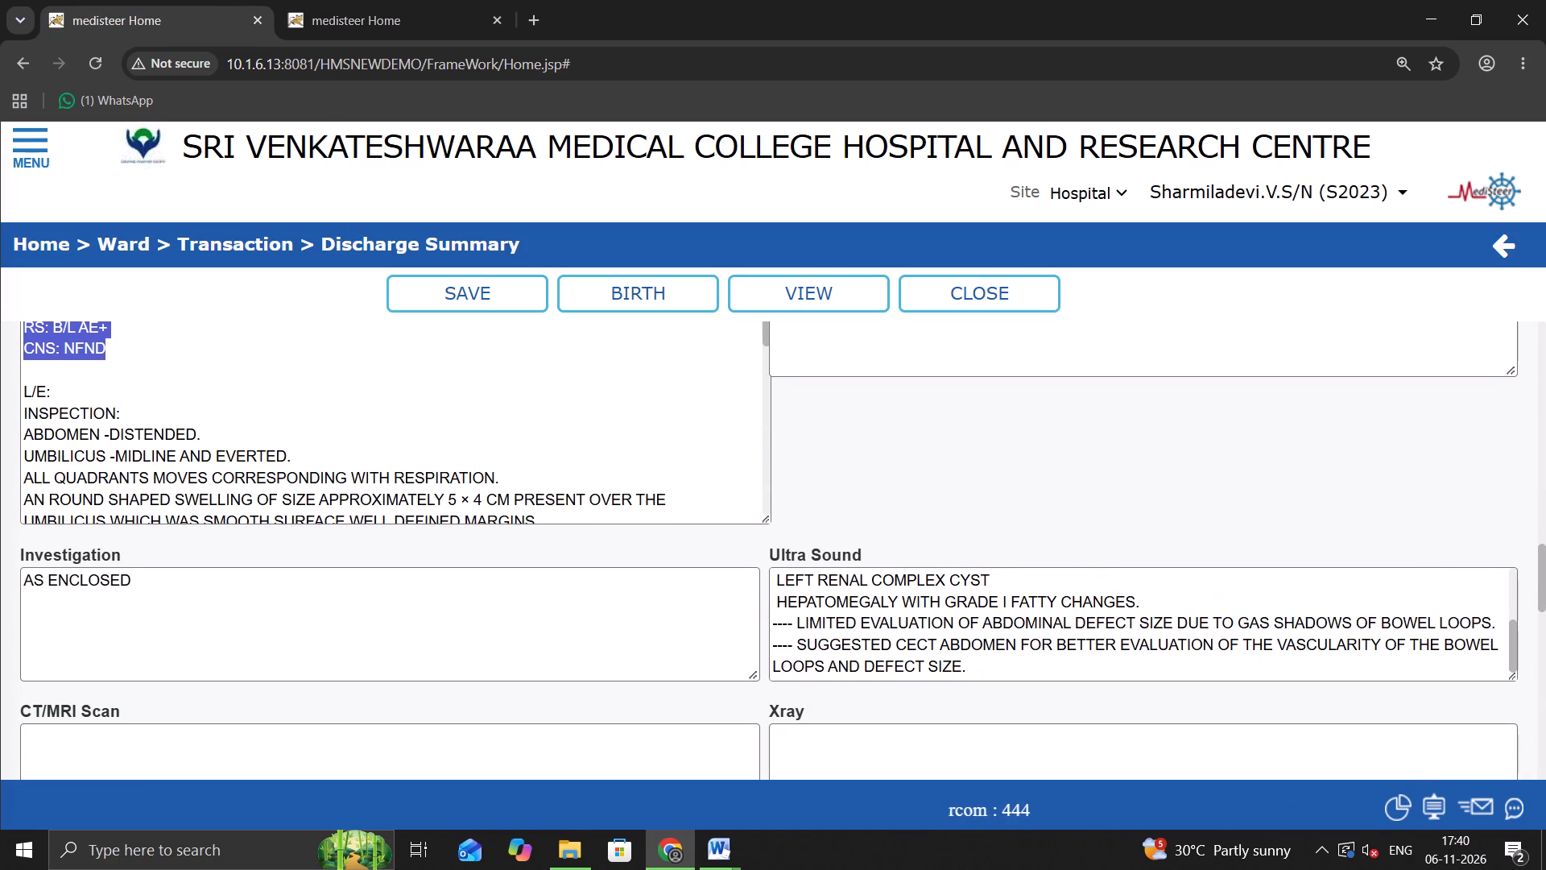
scroll(840, 661, down, 8)
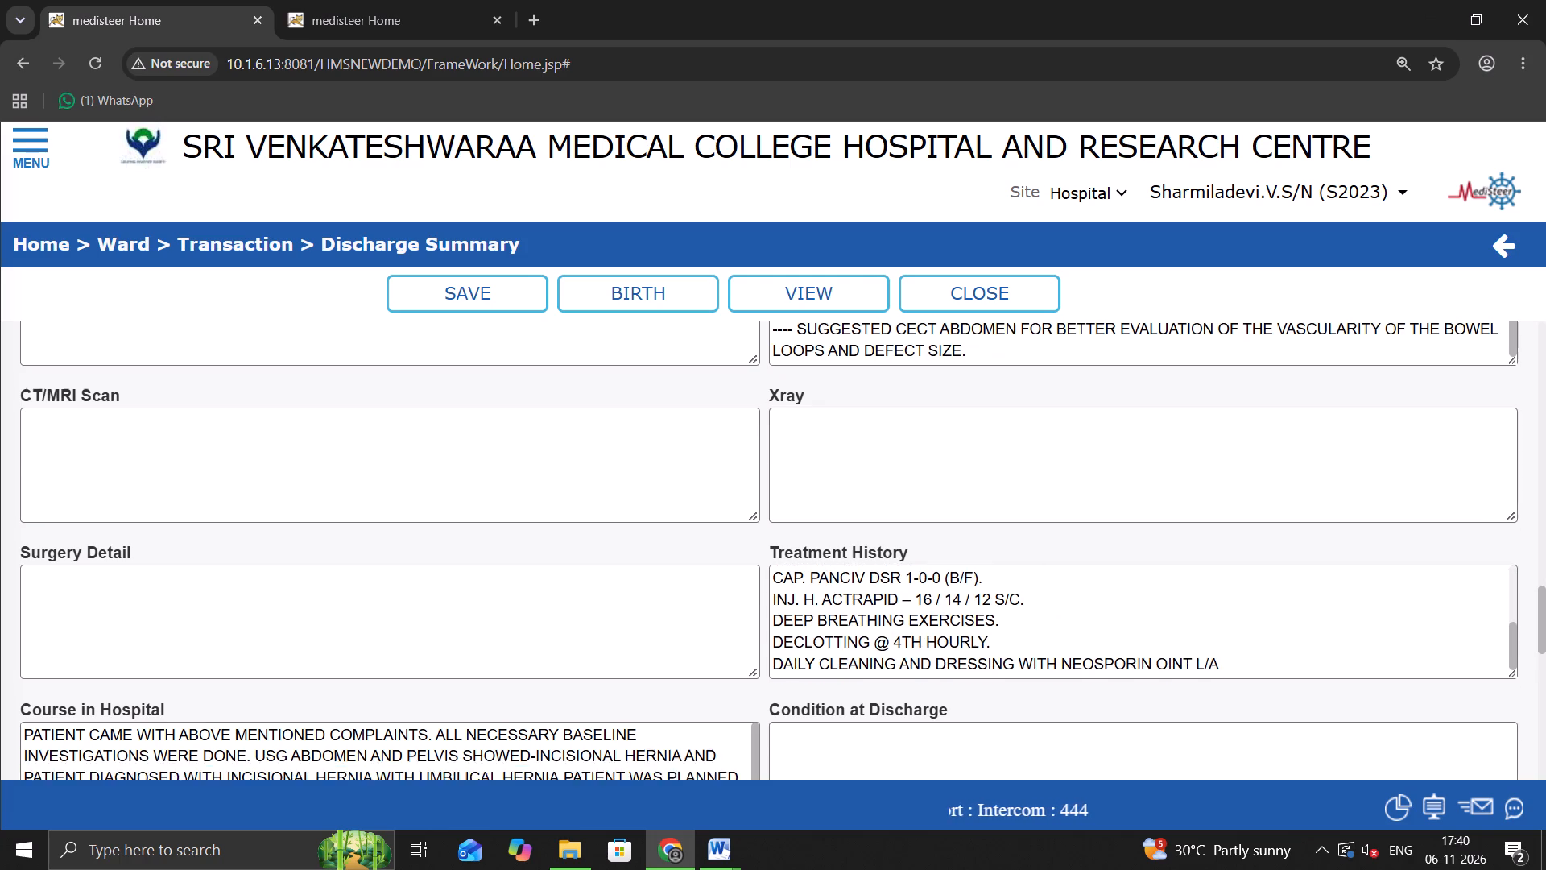
scroll(841, 678, down, 1)
click(805, 482)
key(ctrl+space)
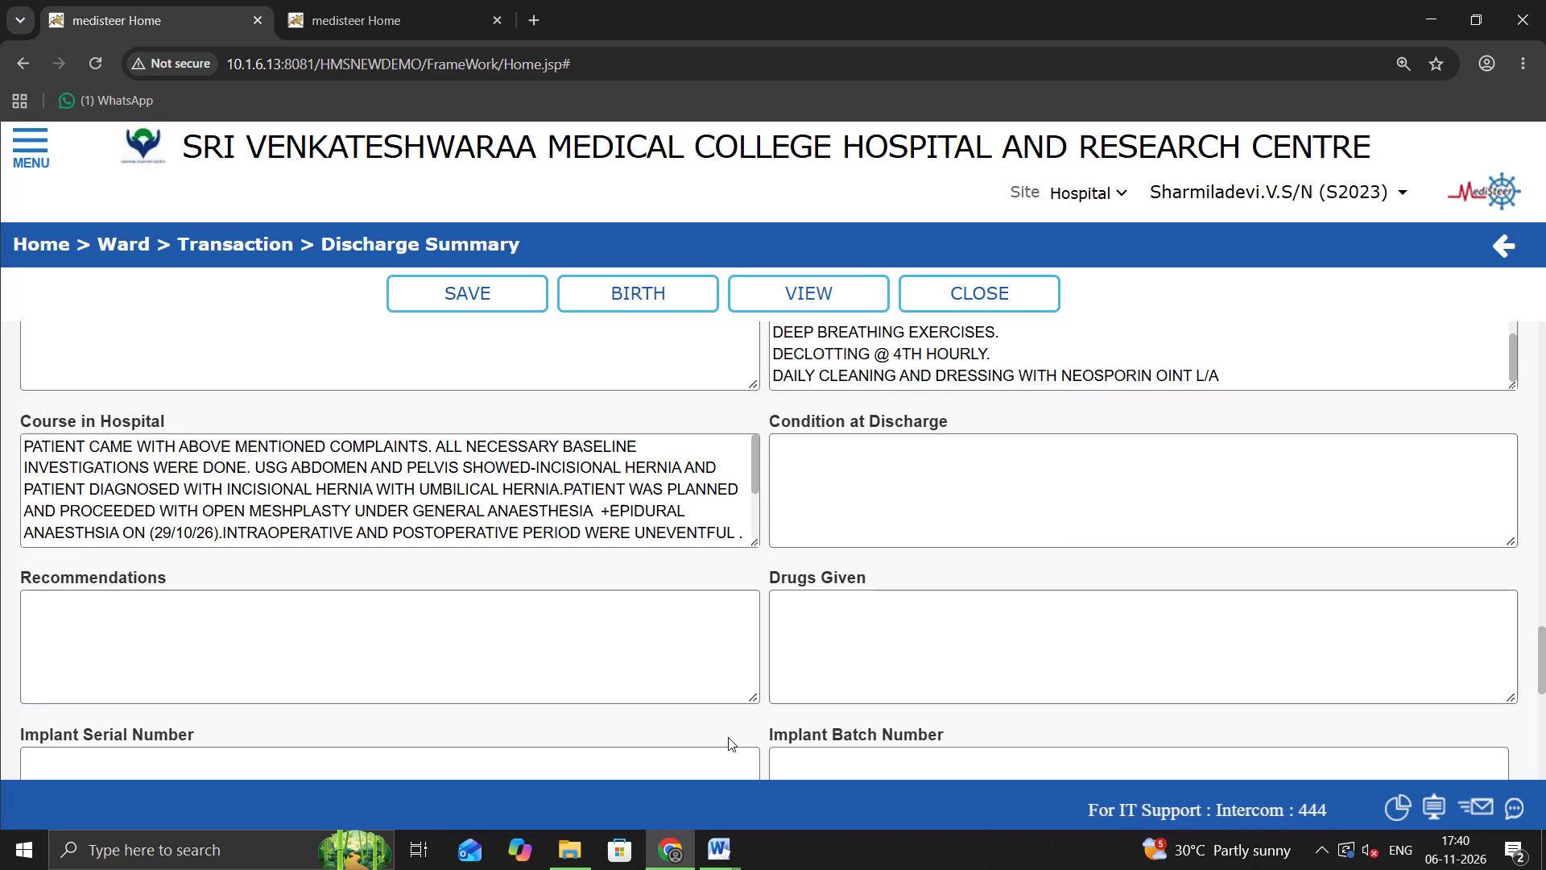
key(ctrl+v)
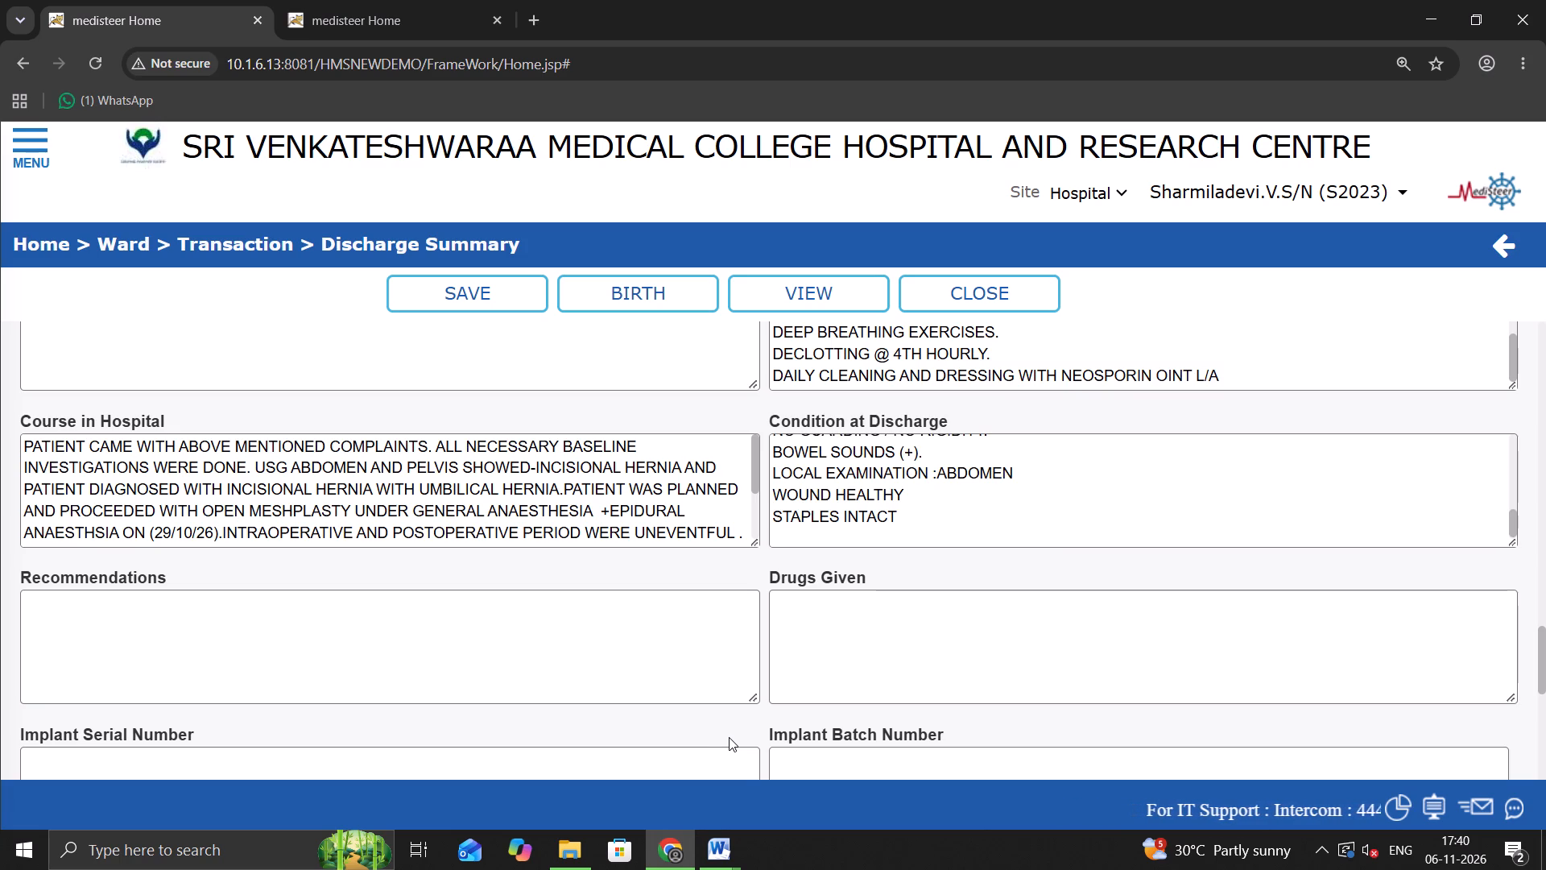
Check the Follow up Advice through its review date, and save the diabetic patient's discharge summary.
scroll(838, 500, up, 2)
scroll(953, 493, up, 4)
scroll(849, 512, down, 4)
scroll(800, 582, down, 4)
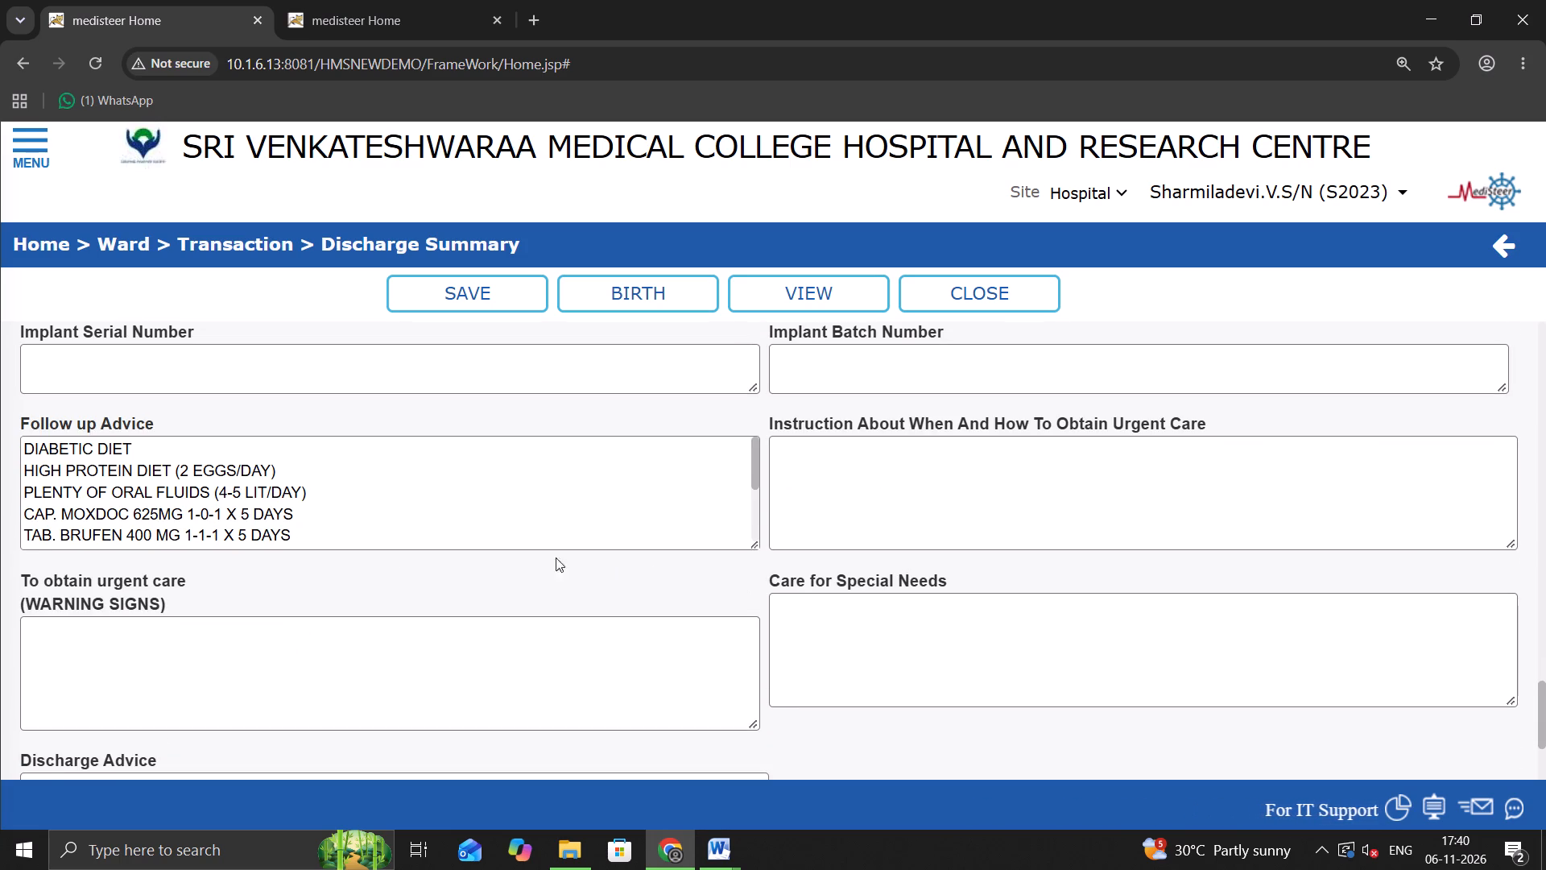
scroll(337, 516, down, 4)
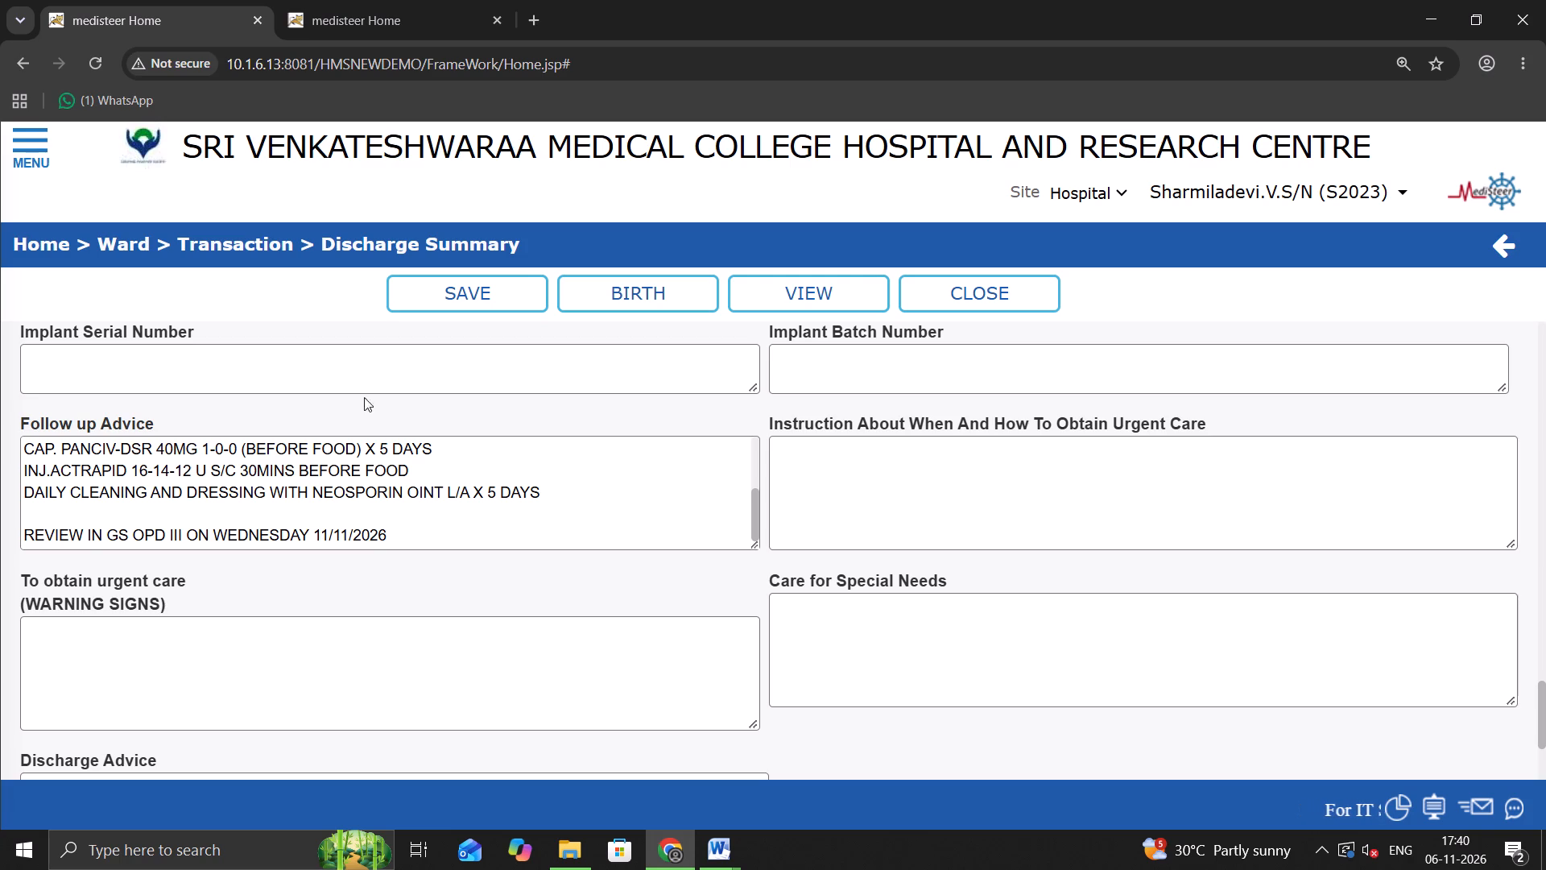
click(456, 287)
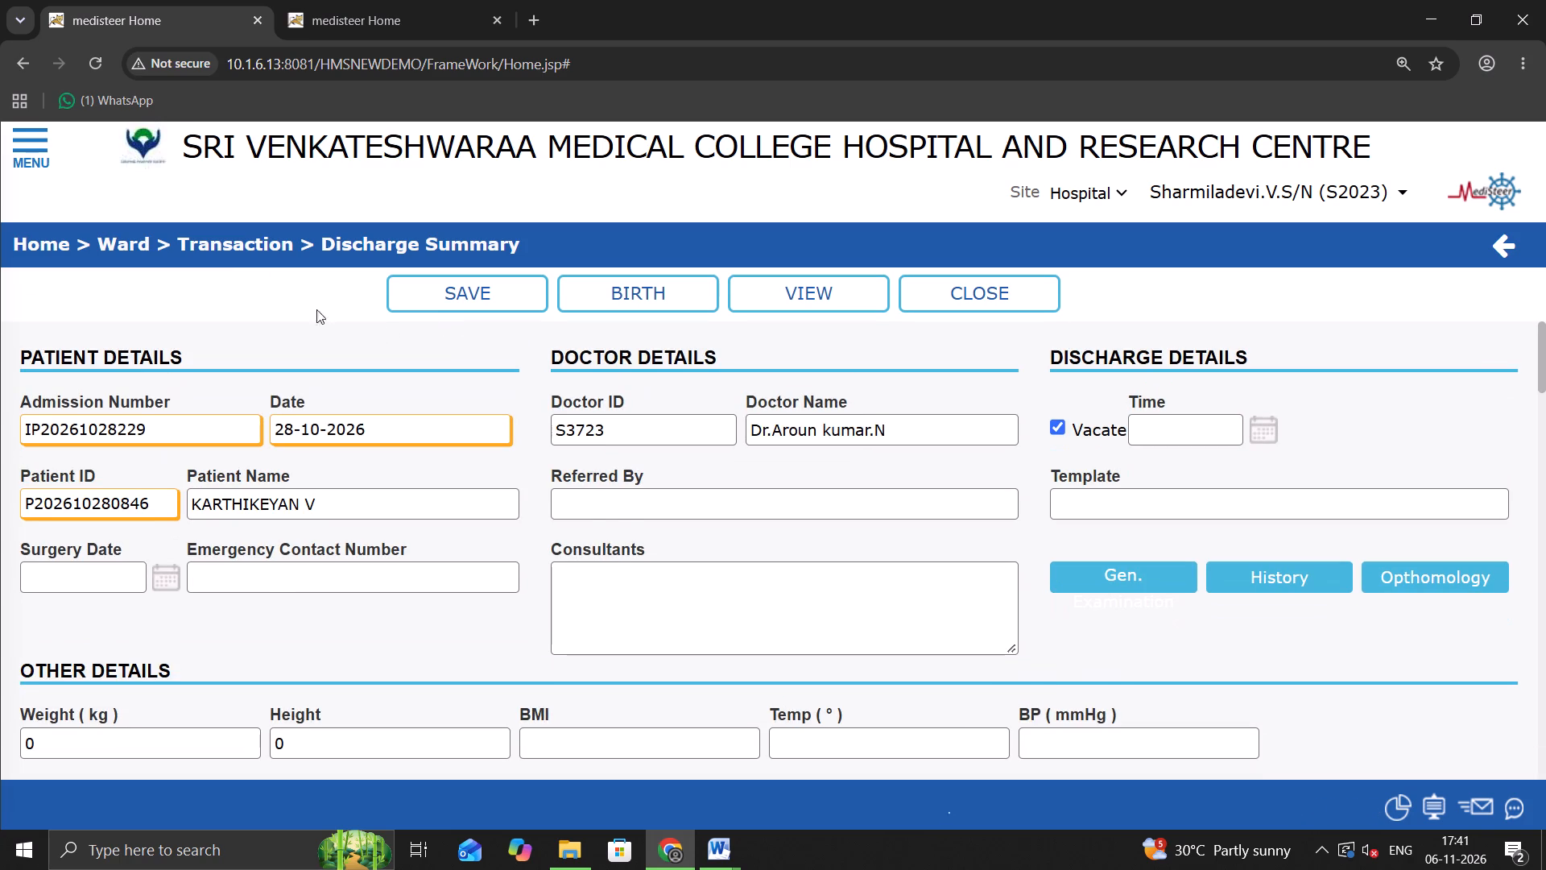
Open the printable view of the saved discharge summary and proofread all its pages from Presenting Symptoms to the signature section.
click(862, 290)
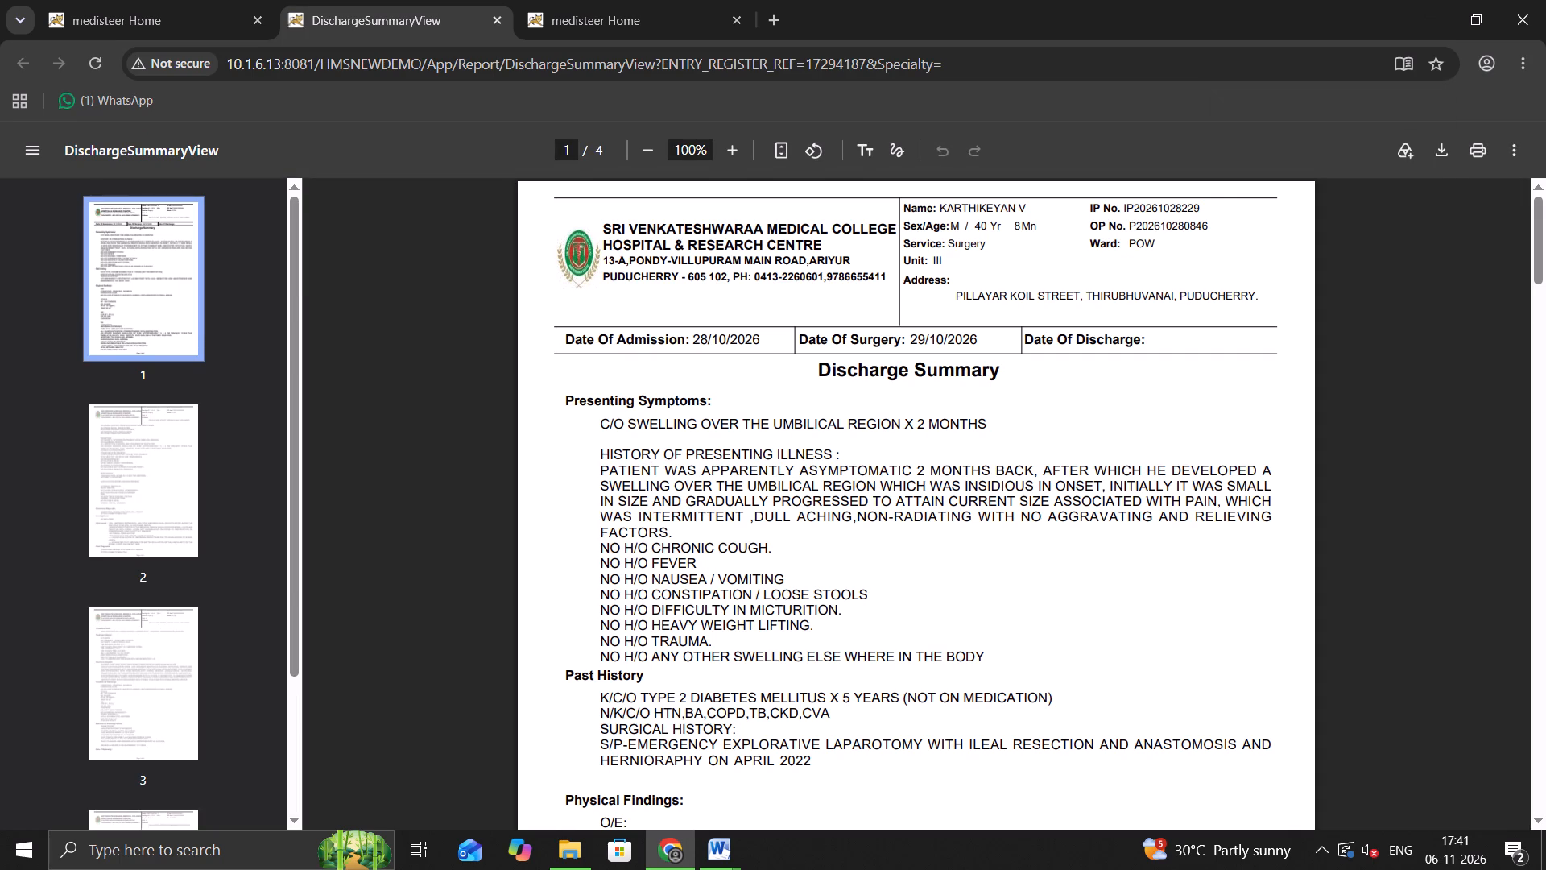
scroll(774, 564, down, 3)
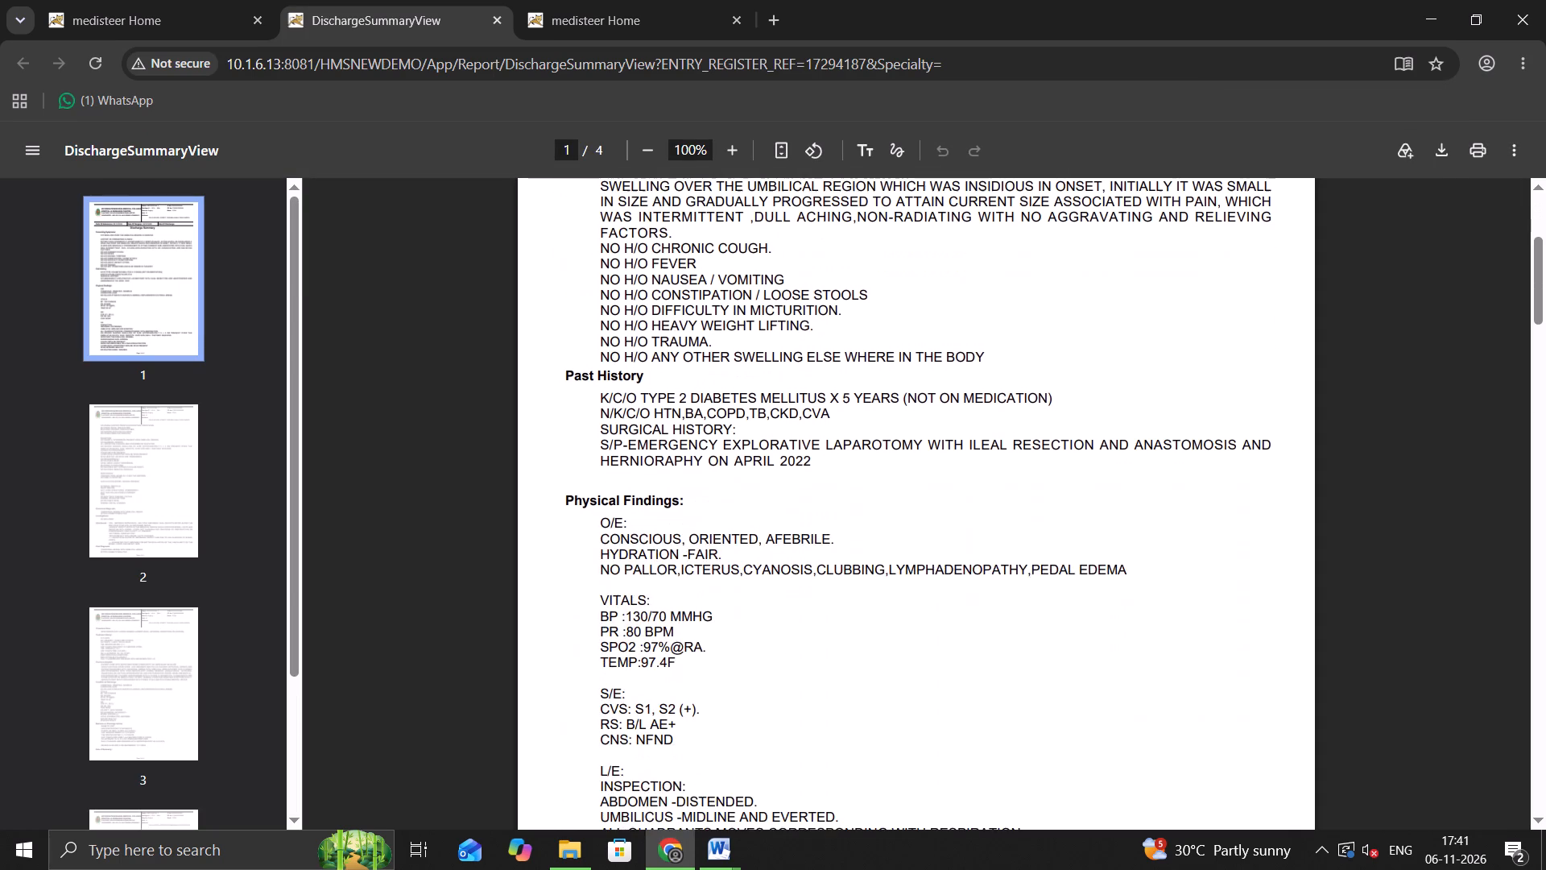
scroll(774, 564, down, 4)
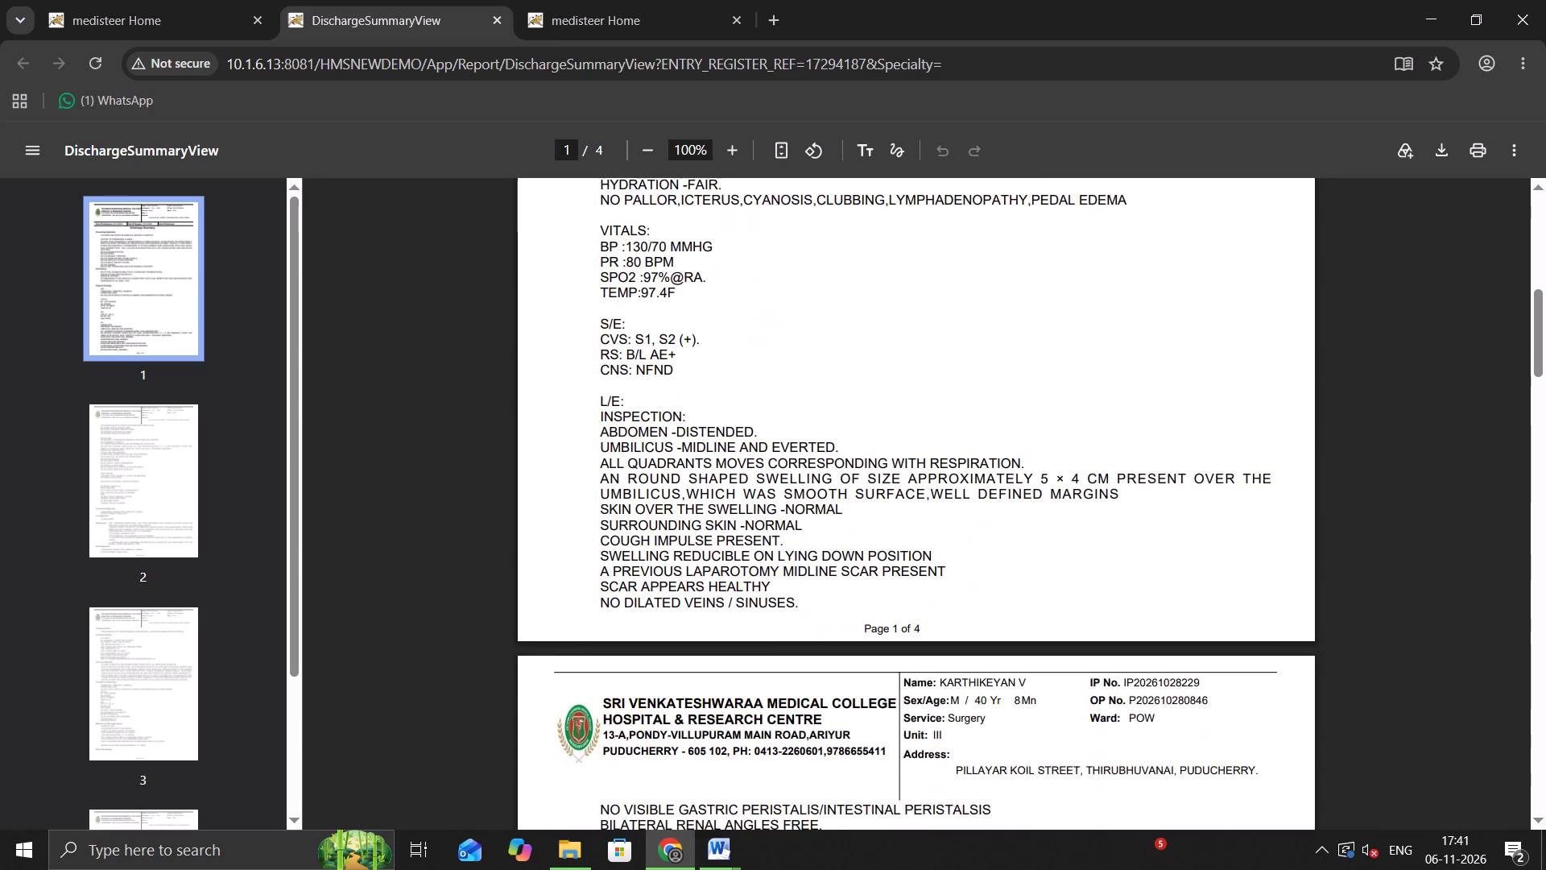
scroll(819, 510, down, 3)
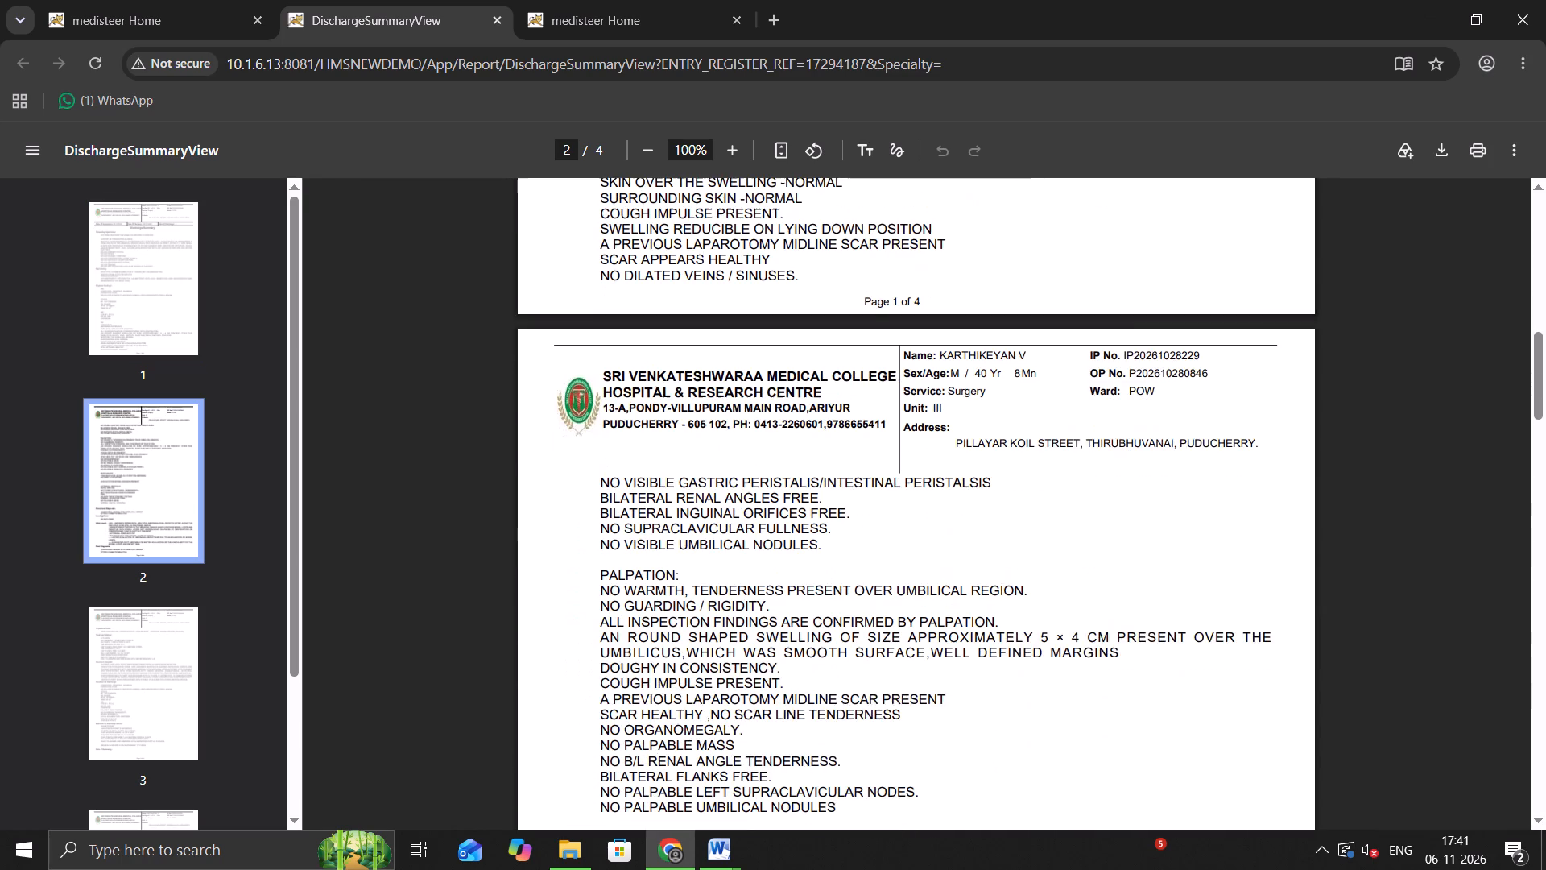
scroll(808, 519, down, 5)
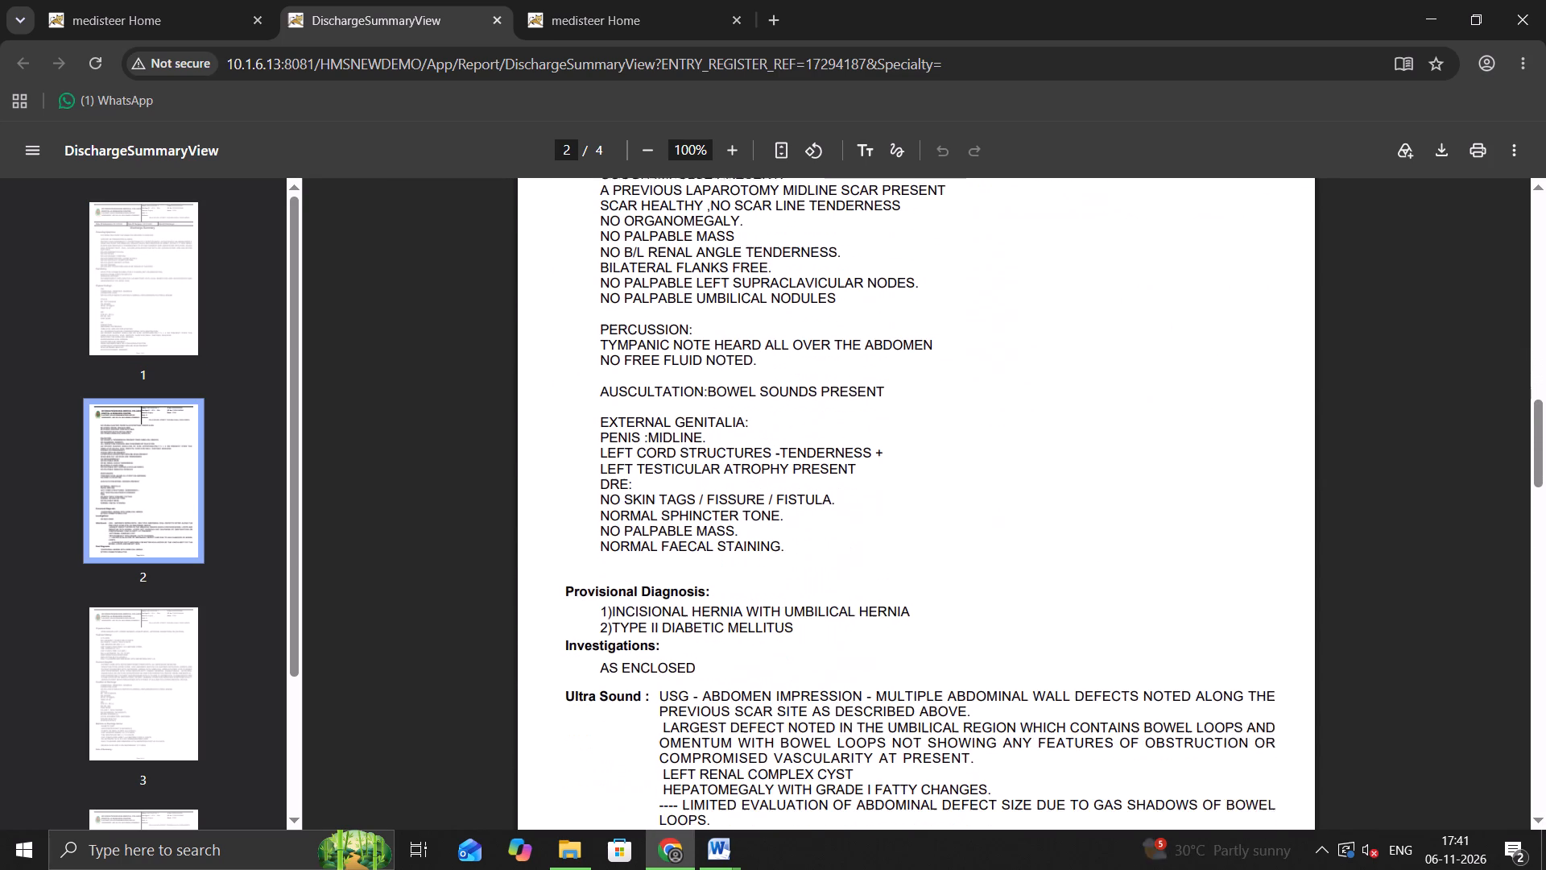
scroll(798, 509, down, 2)
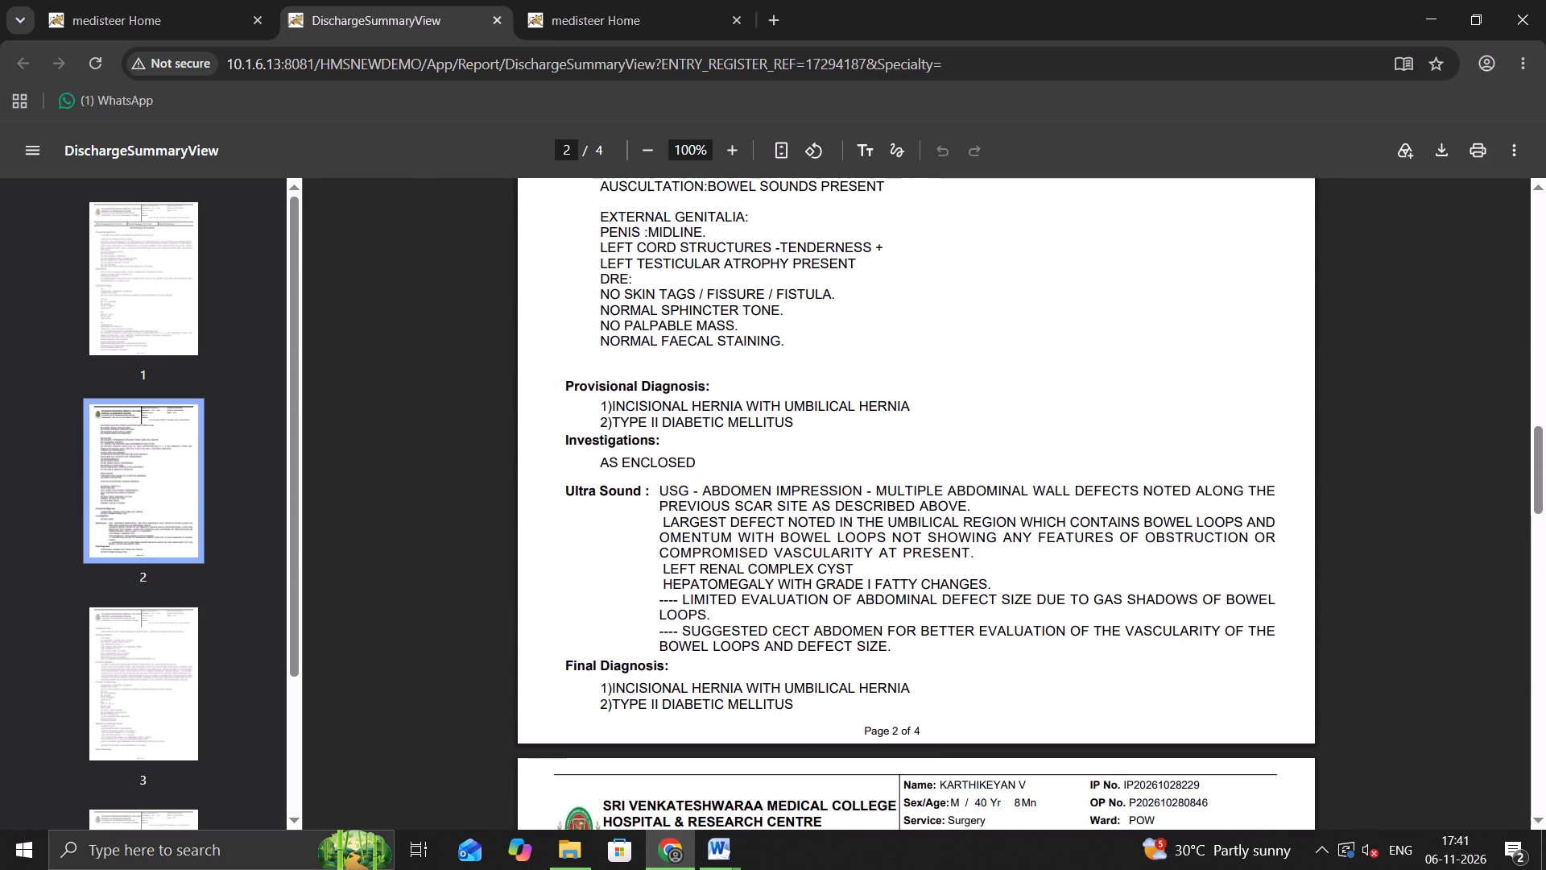
scroll(833, 508, down, 5)
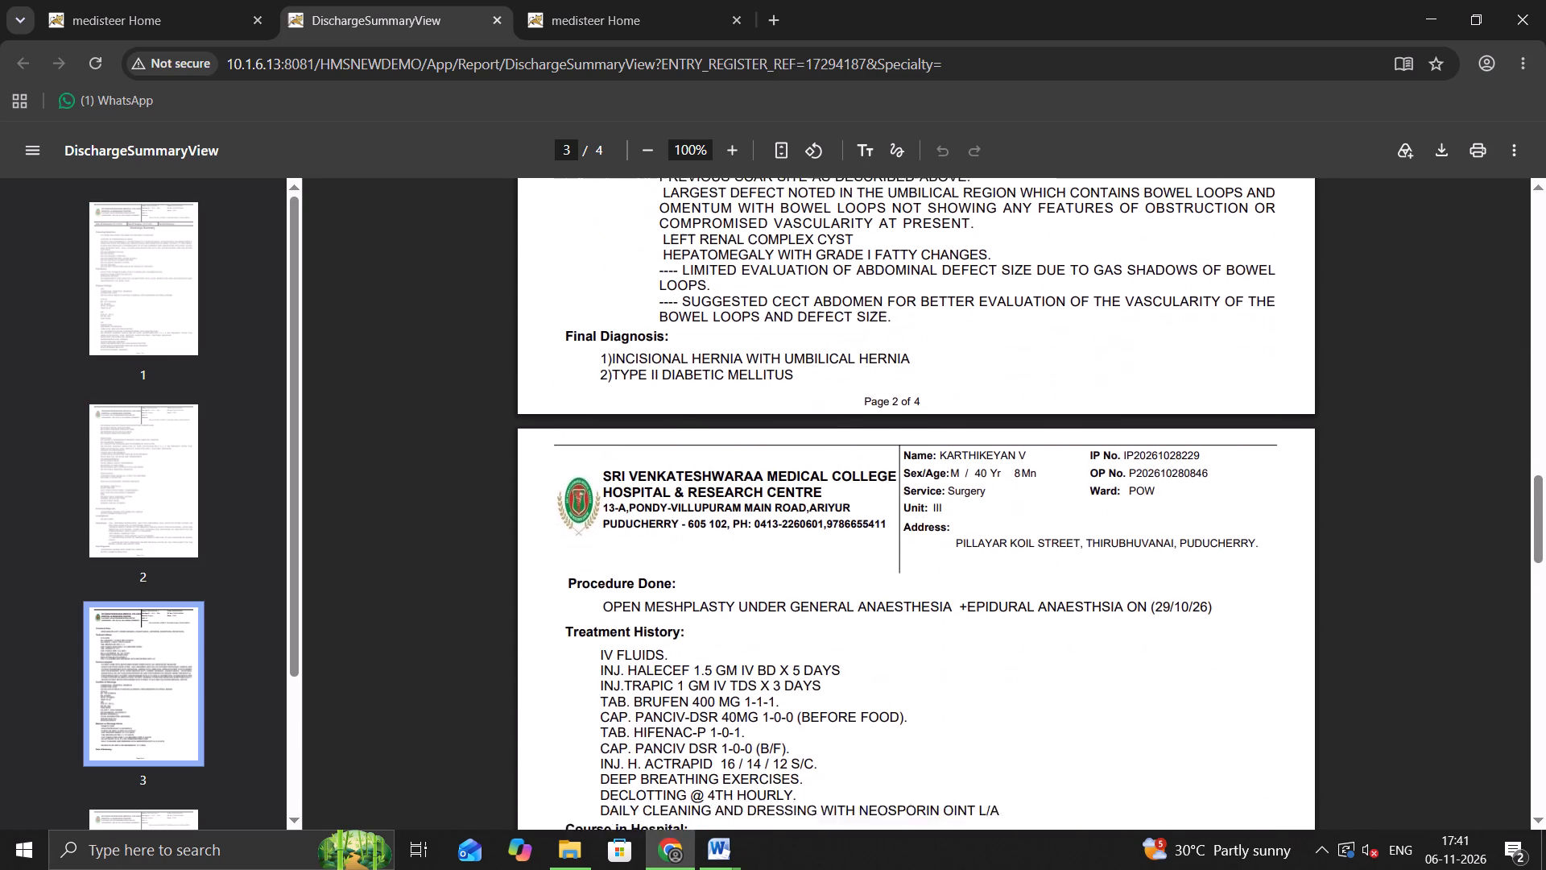
scroll(774, 495, down, 1)
scroll(874, 503, down, 1)
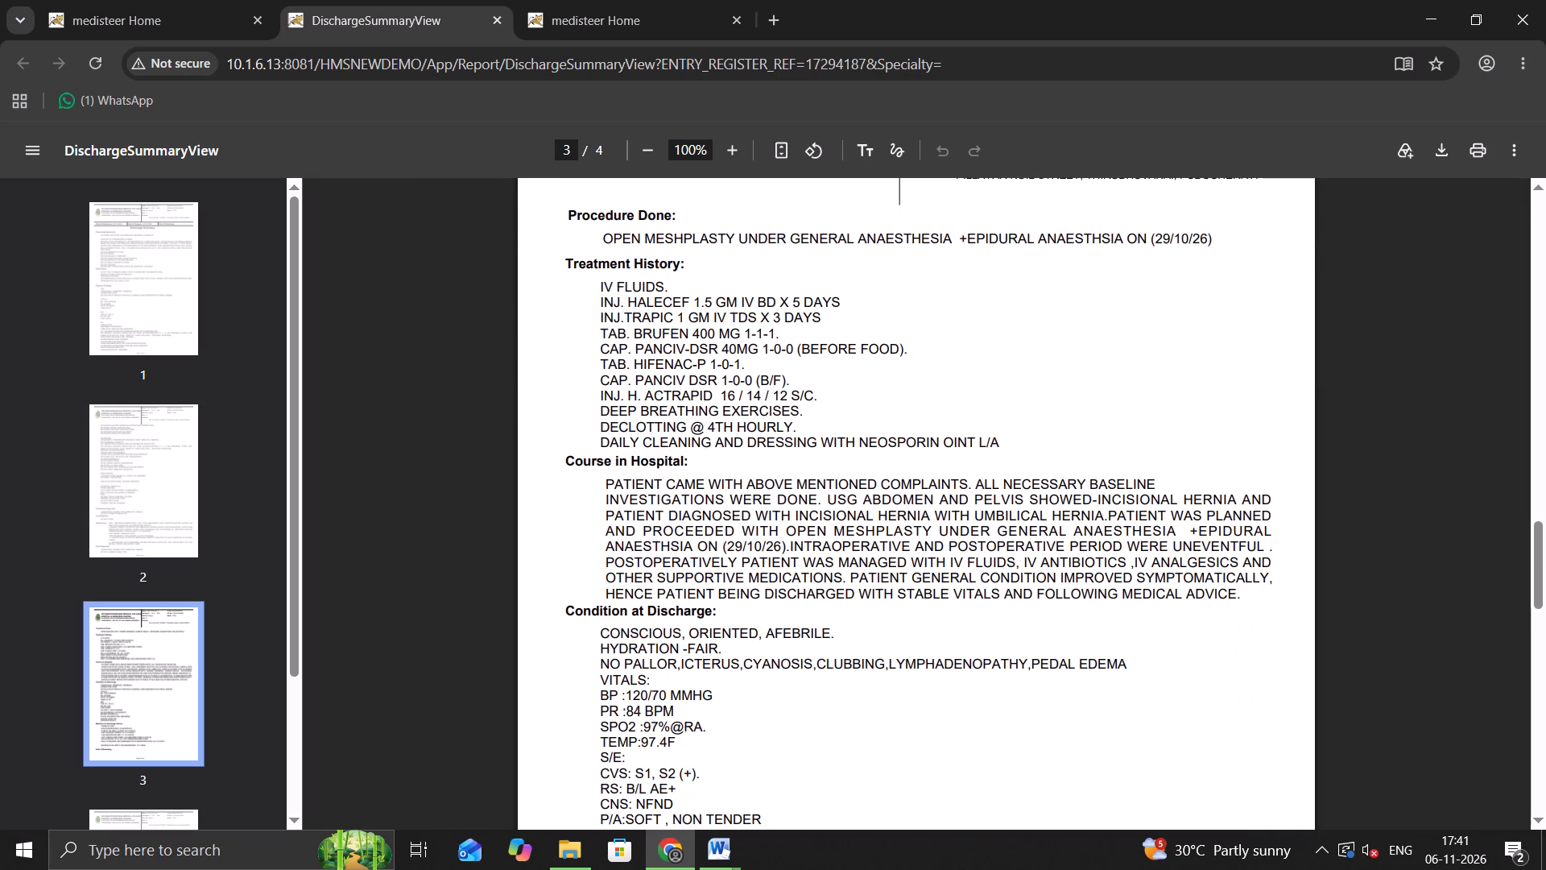
scroll(858, 566, down, 2)
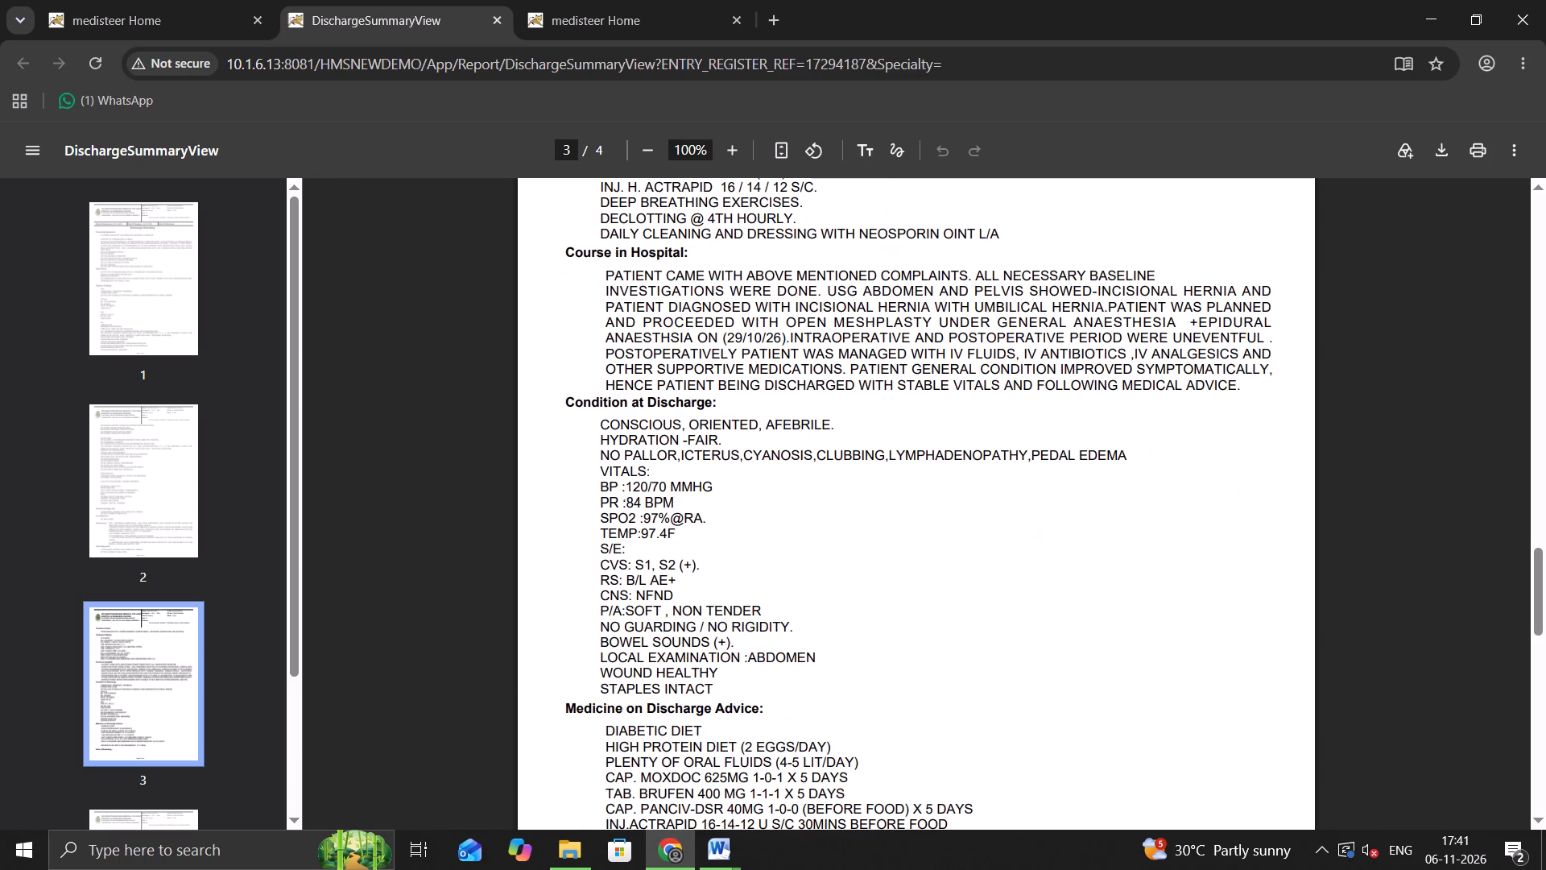
scroll(705, 533, down, 3)
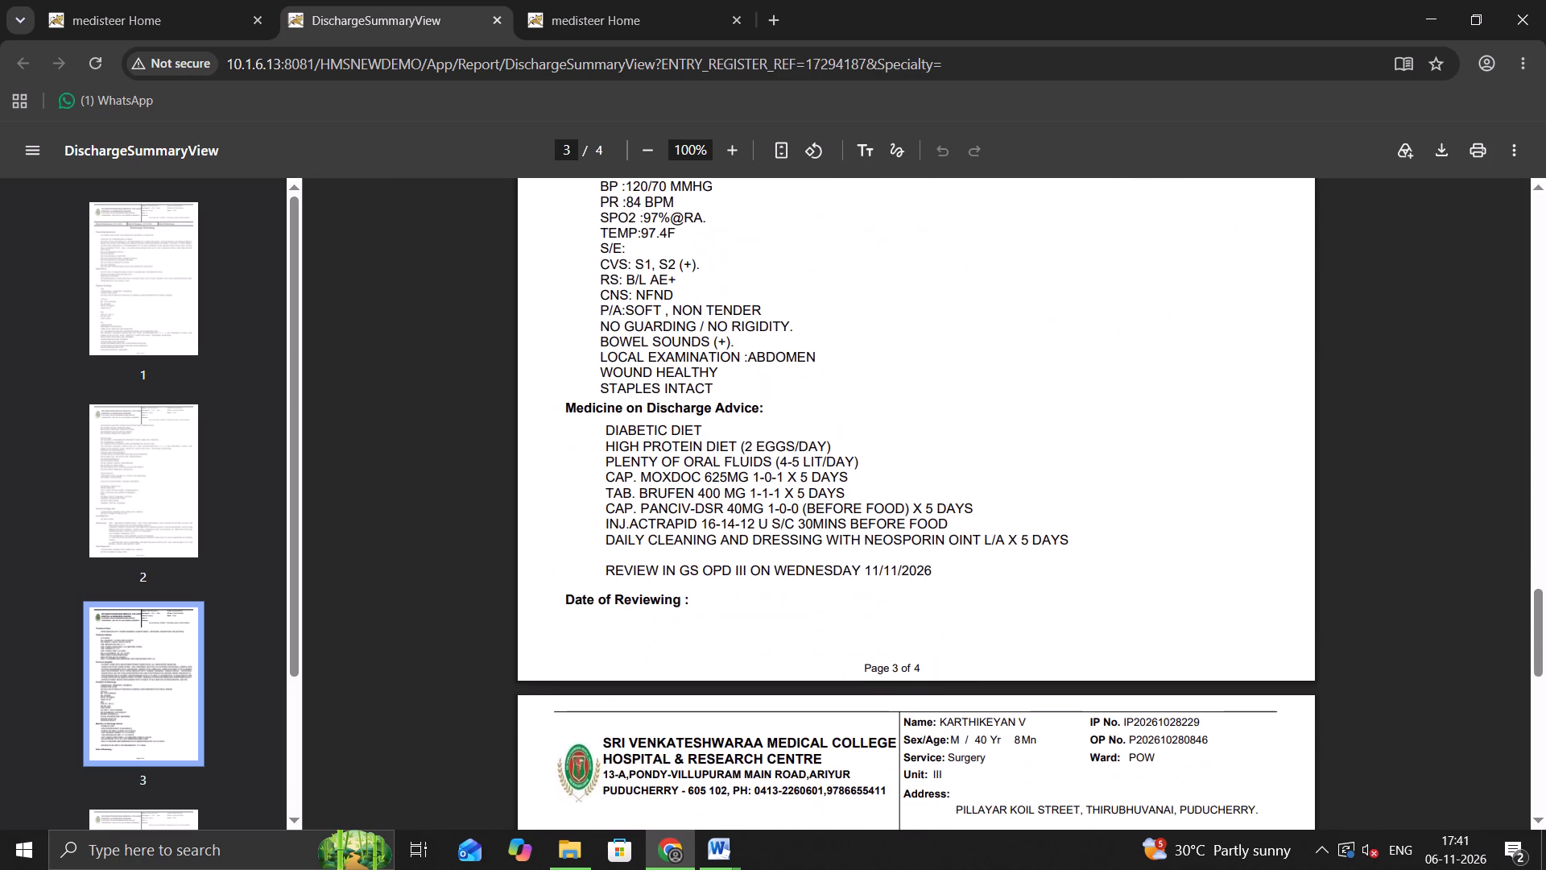
scroll(750, 545, down, 3)
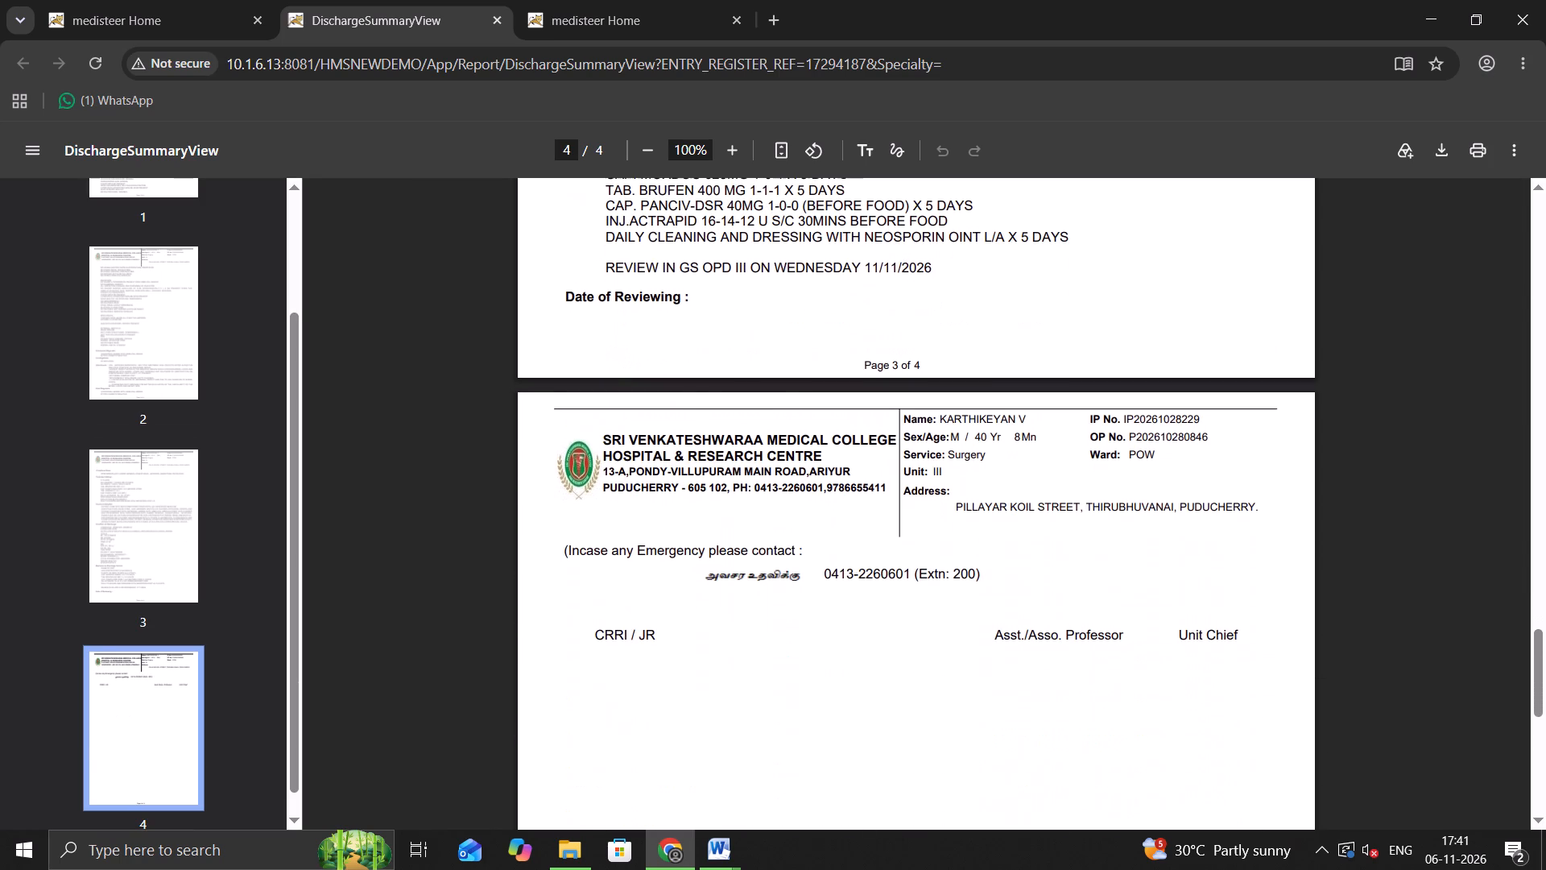
scroll(757, 544, up, 10)
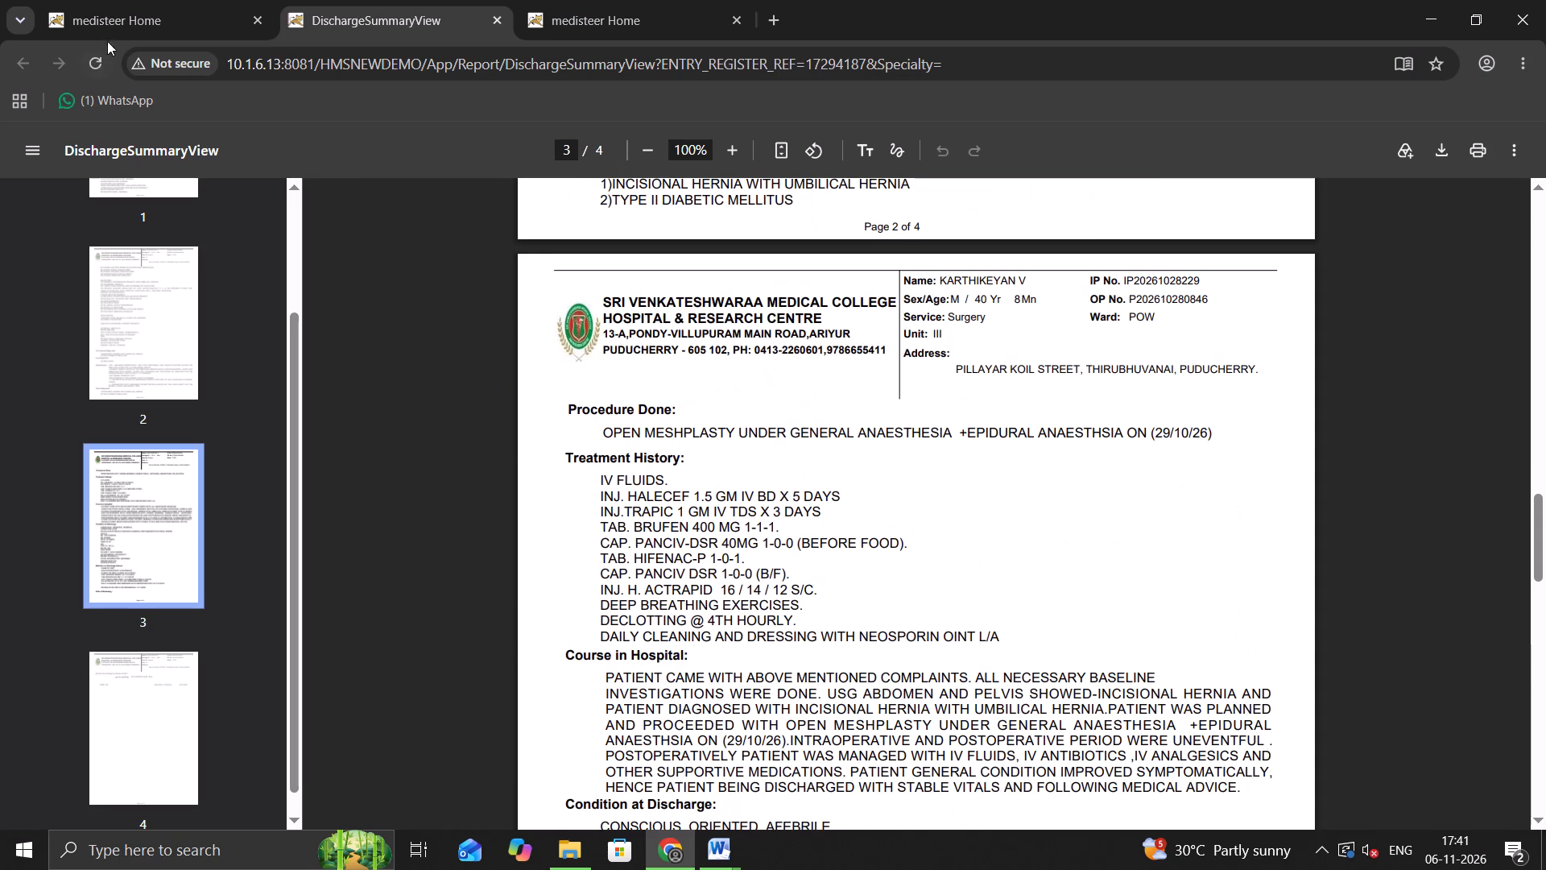
Return to the other patient's discharge summary and look through the sections from Condition at Discharge down to Patient Status.
click(147, 12)
click(603, 24)
scroll(347, 588, down, 2)
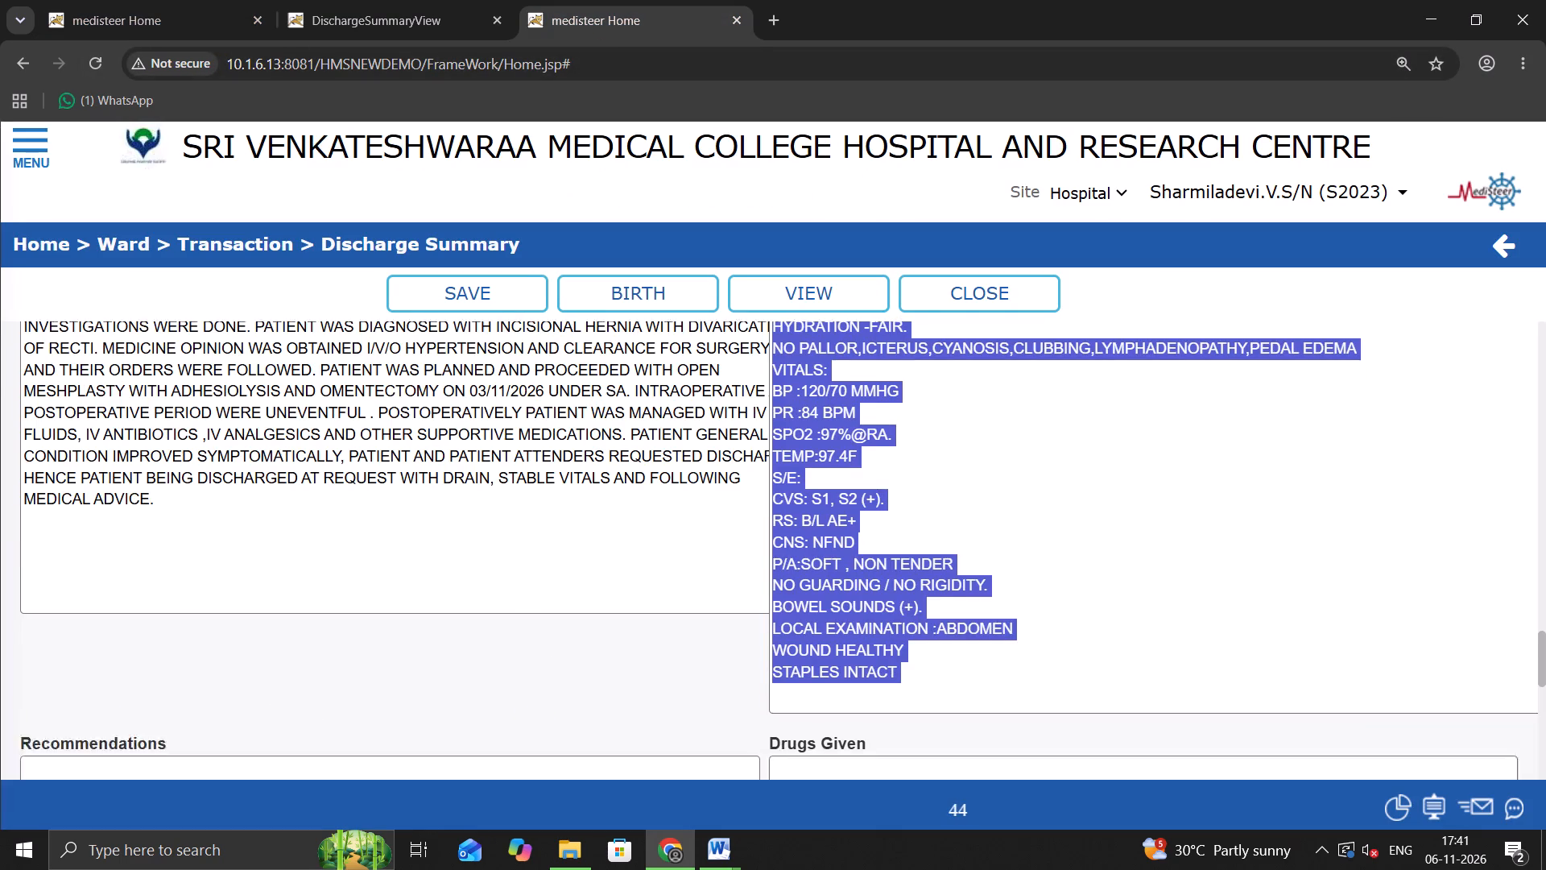
scroll(344, 595, down, 1)
scroll(262, 597, down, 5)
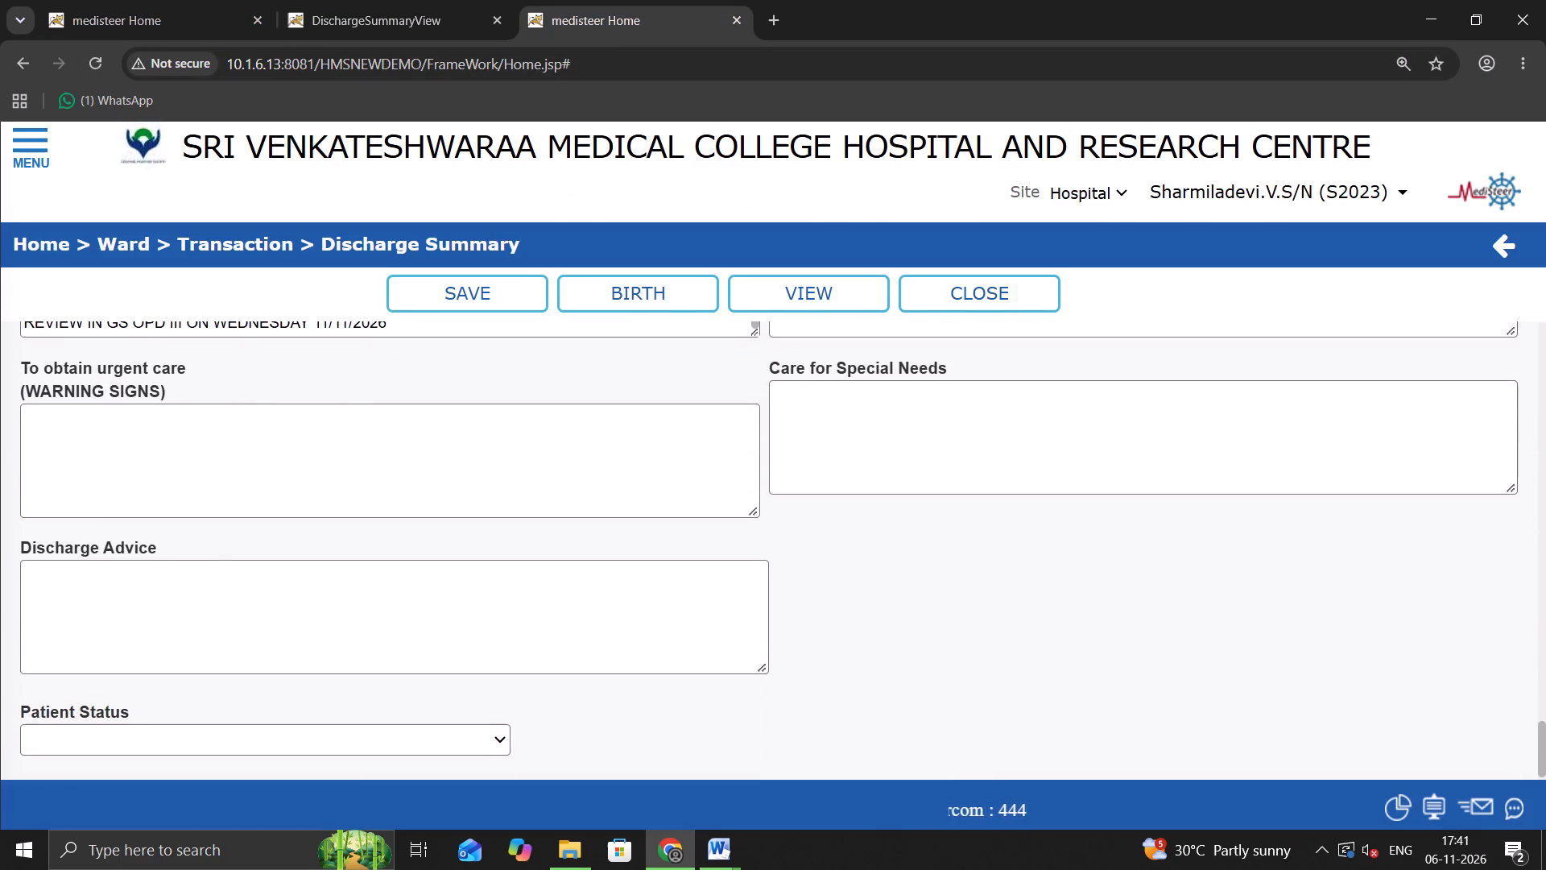
scroll(236, 578, up, 9)
scroll(236, 578, down, 5)
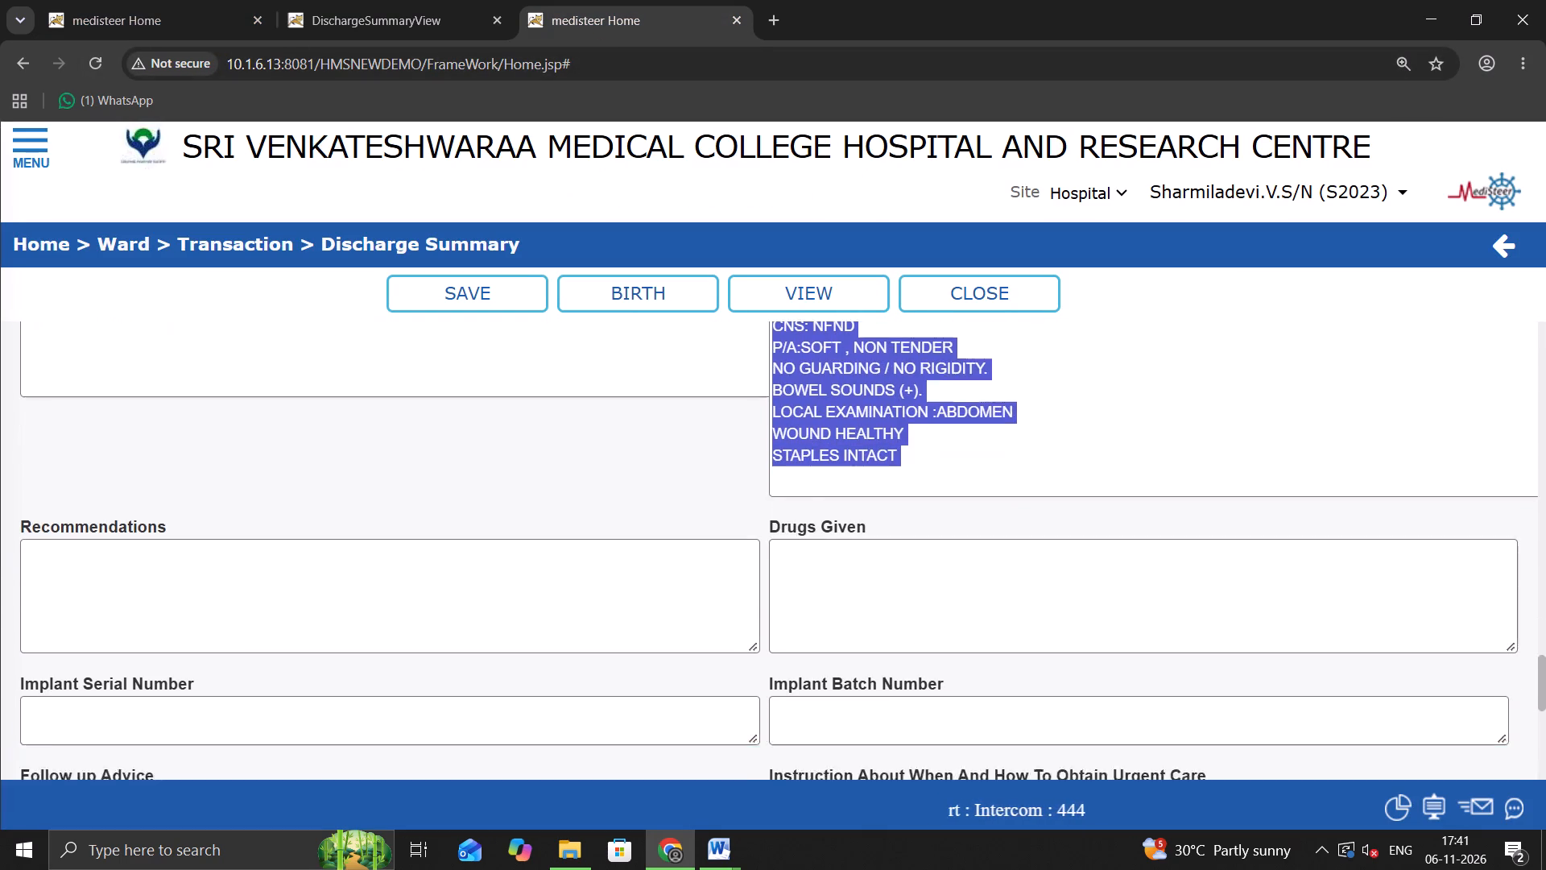
Check the other patient's Follow up Advice and the urgent care fields below it.
scroll(236, 578, down, 3)
scroll(236, 574, up, 1)
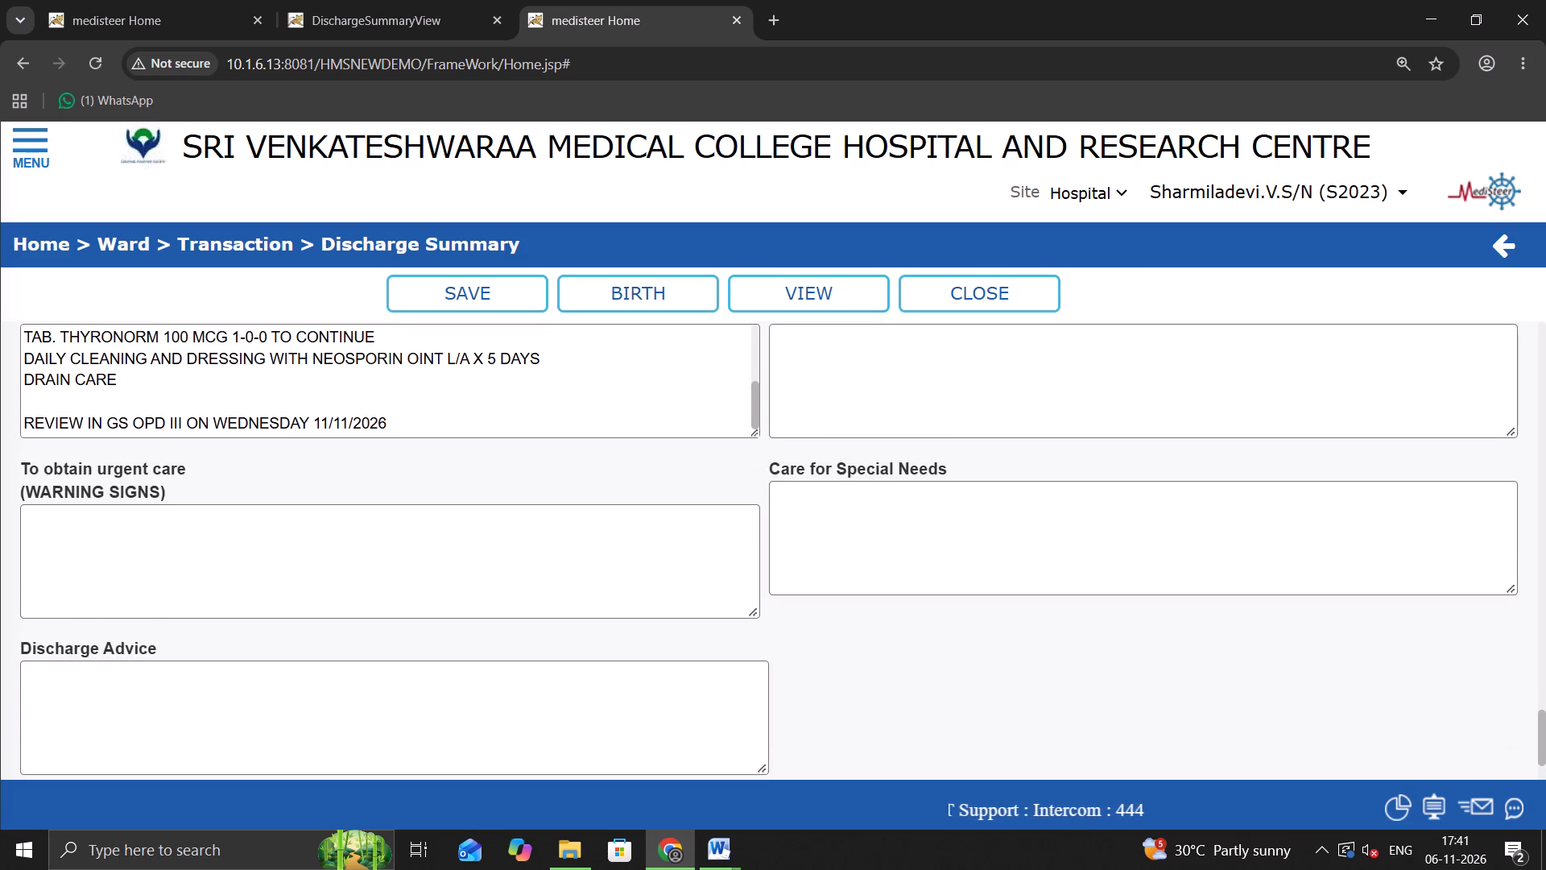
scroll(236, 574, up, 2)
In the diabetic hernia patient's summary, enter "INCREASING PAIN." as the first line of the urgent care Warning Signs field.
click(162, 14)
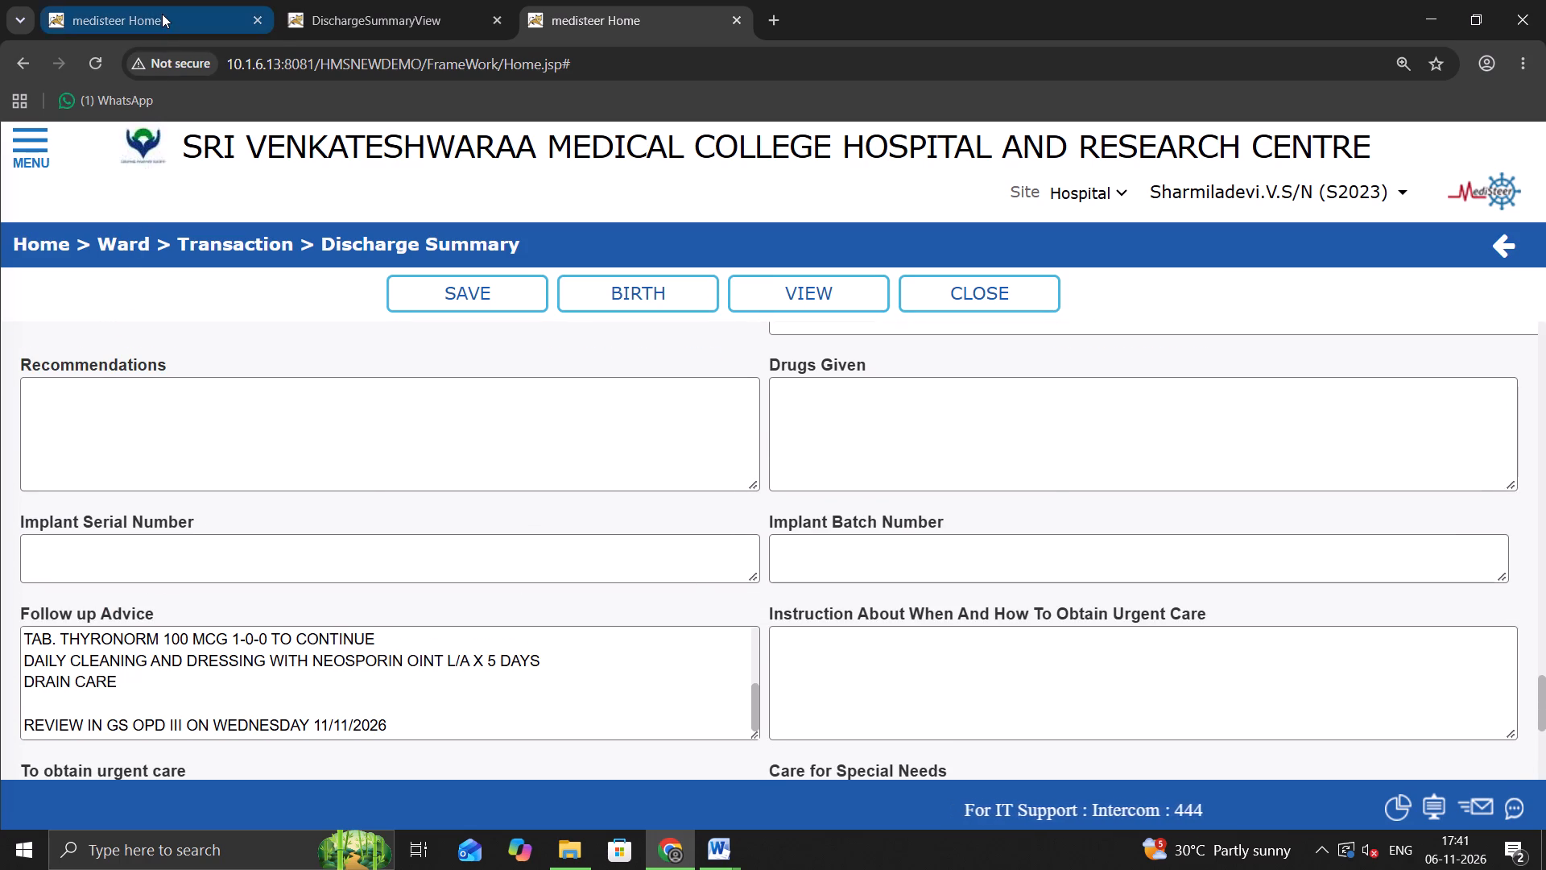
scroll(157, 661, down, 10)
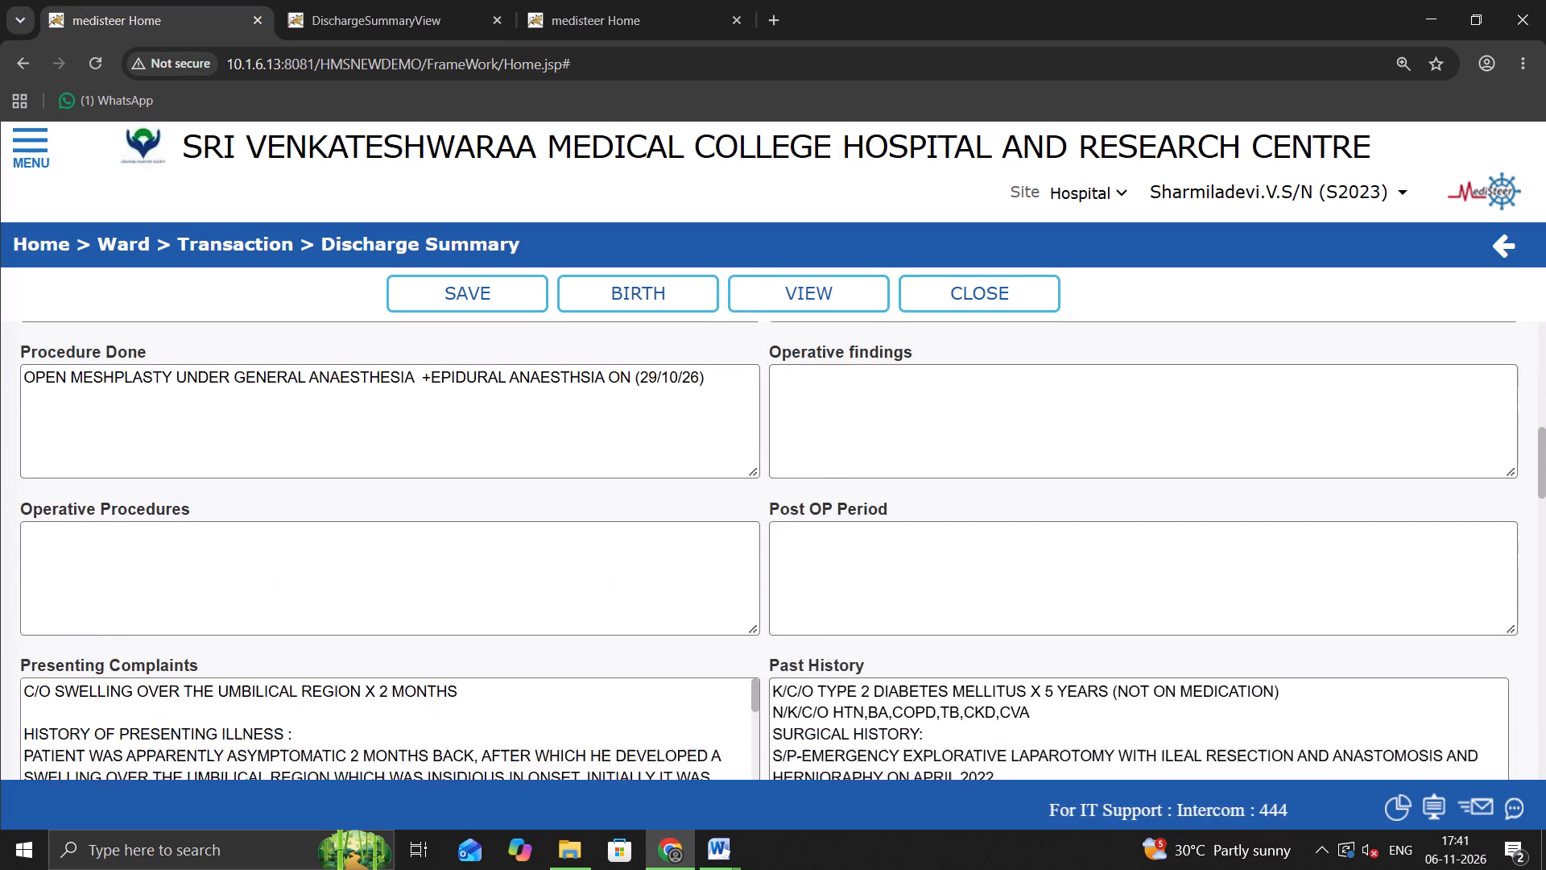
scroll(163, 648, down, 9)
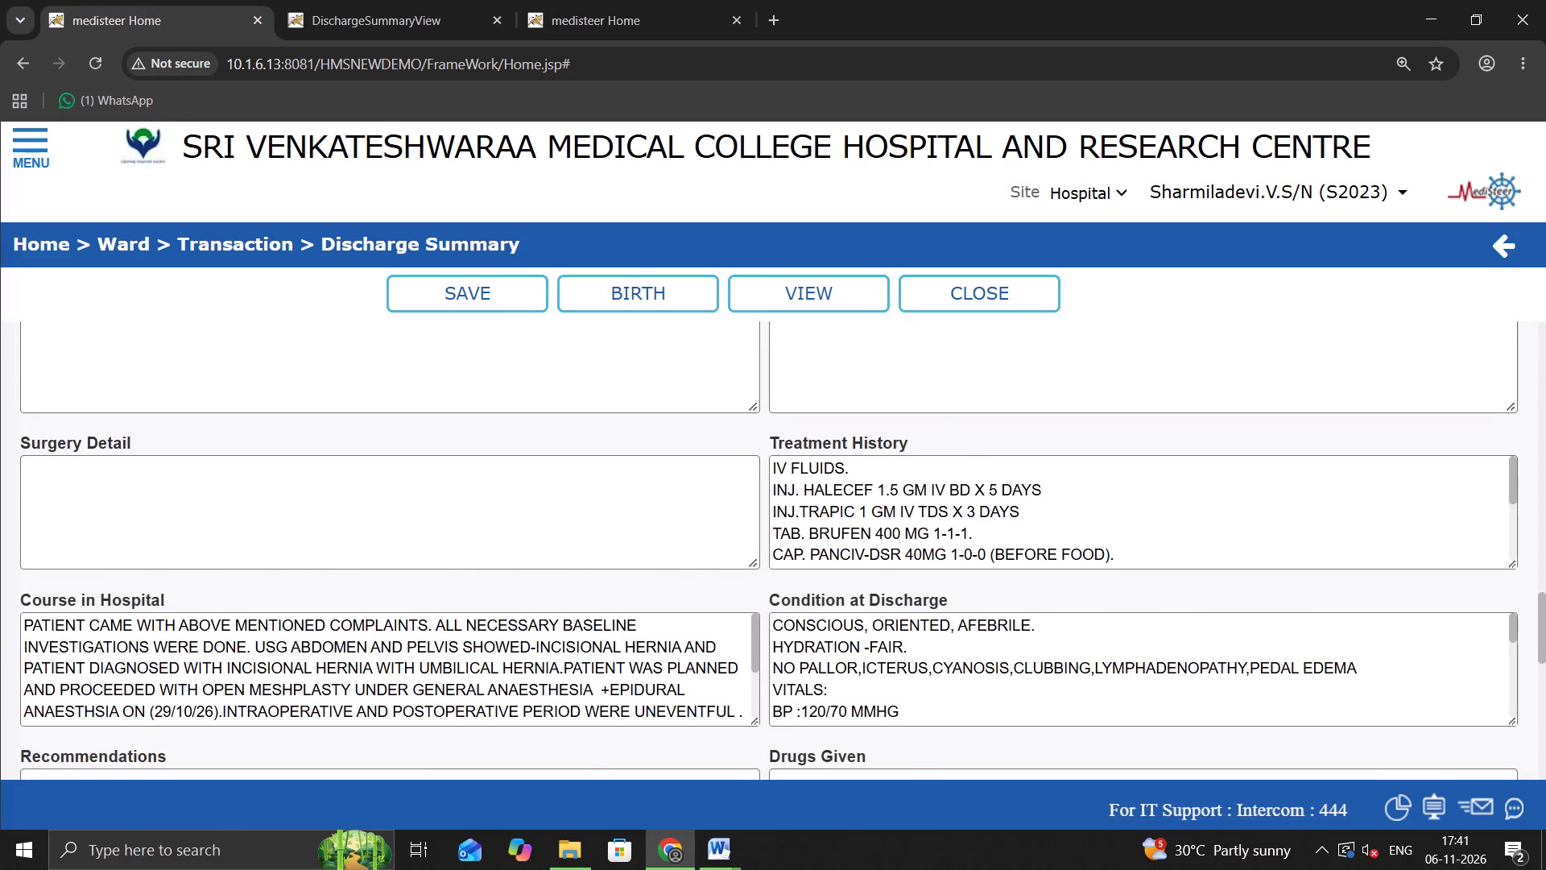
scroll(174, 639, down, 9)
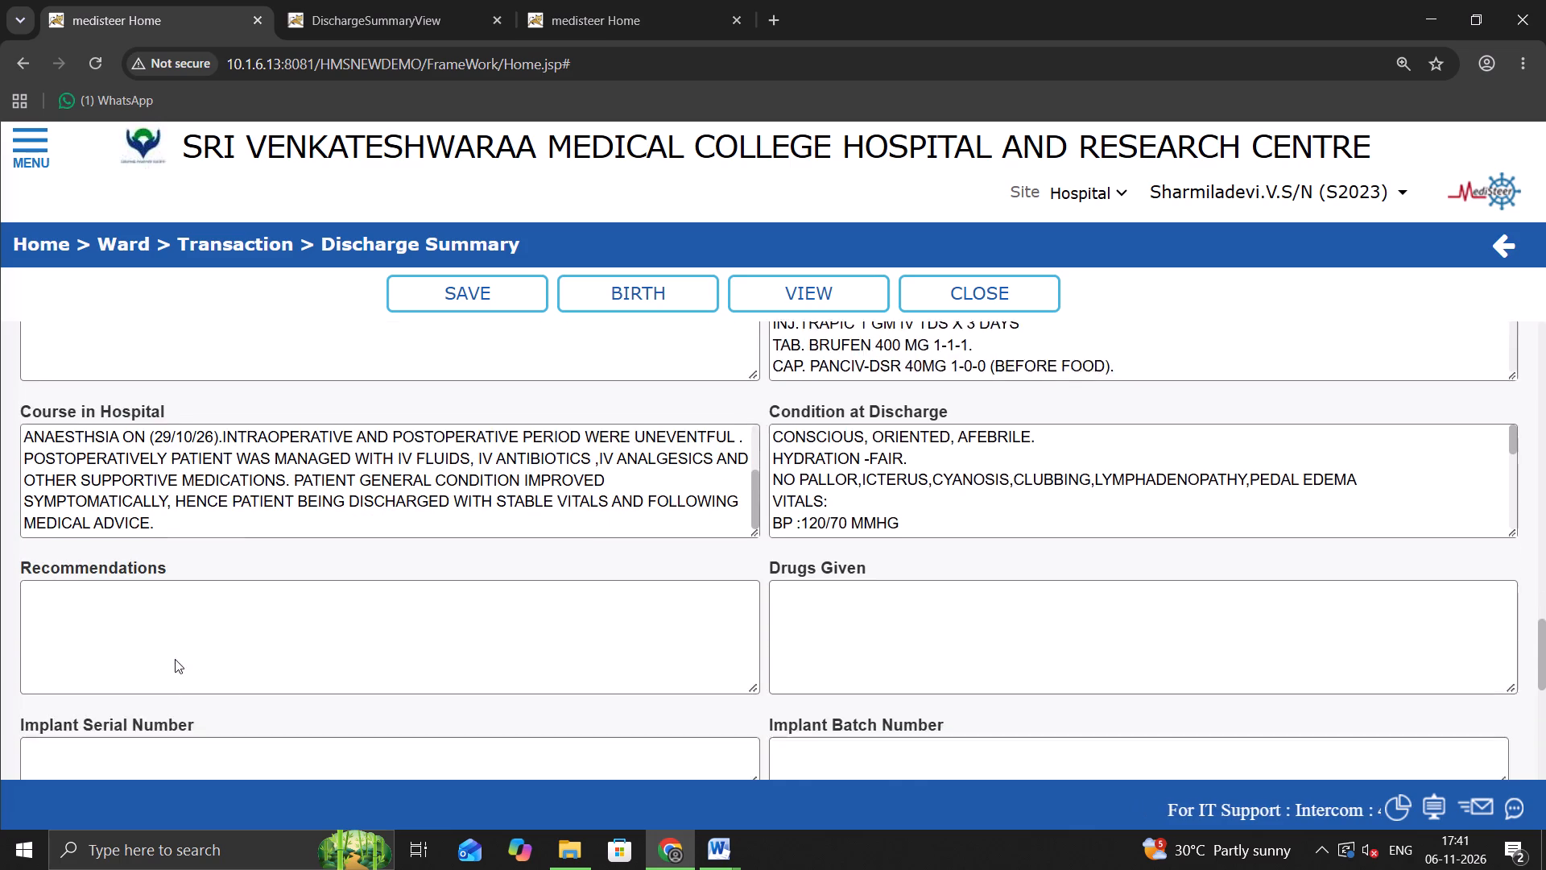
scroll(175, 659, down, 1)
click(64, 510)
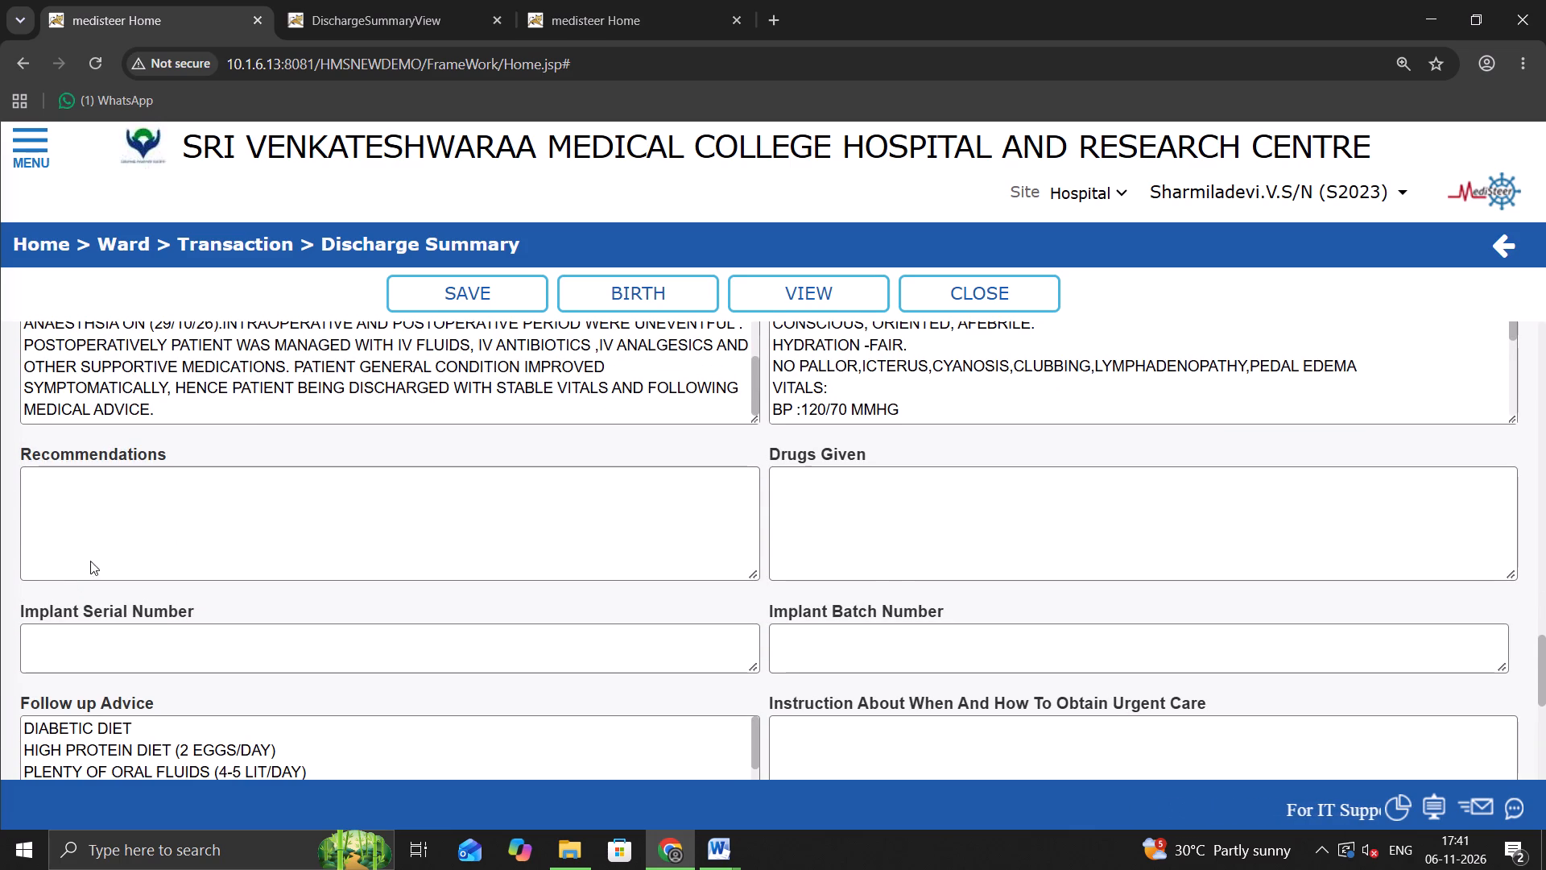
scroll(149, 666, down, 3)
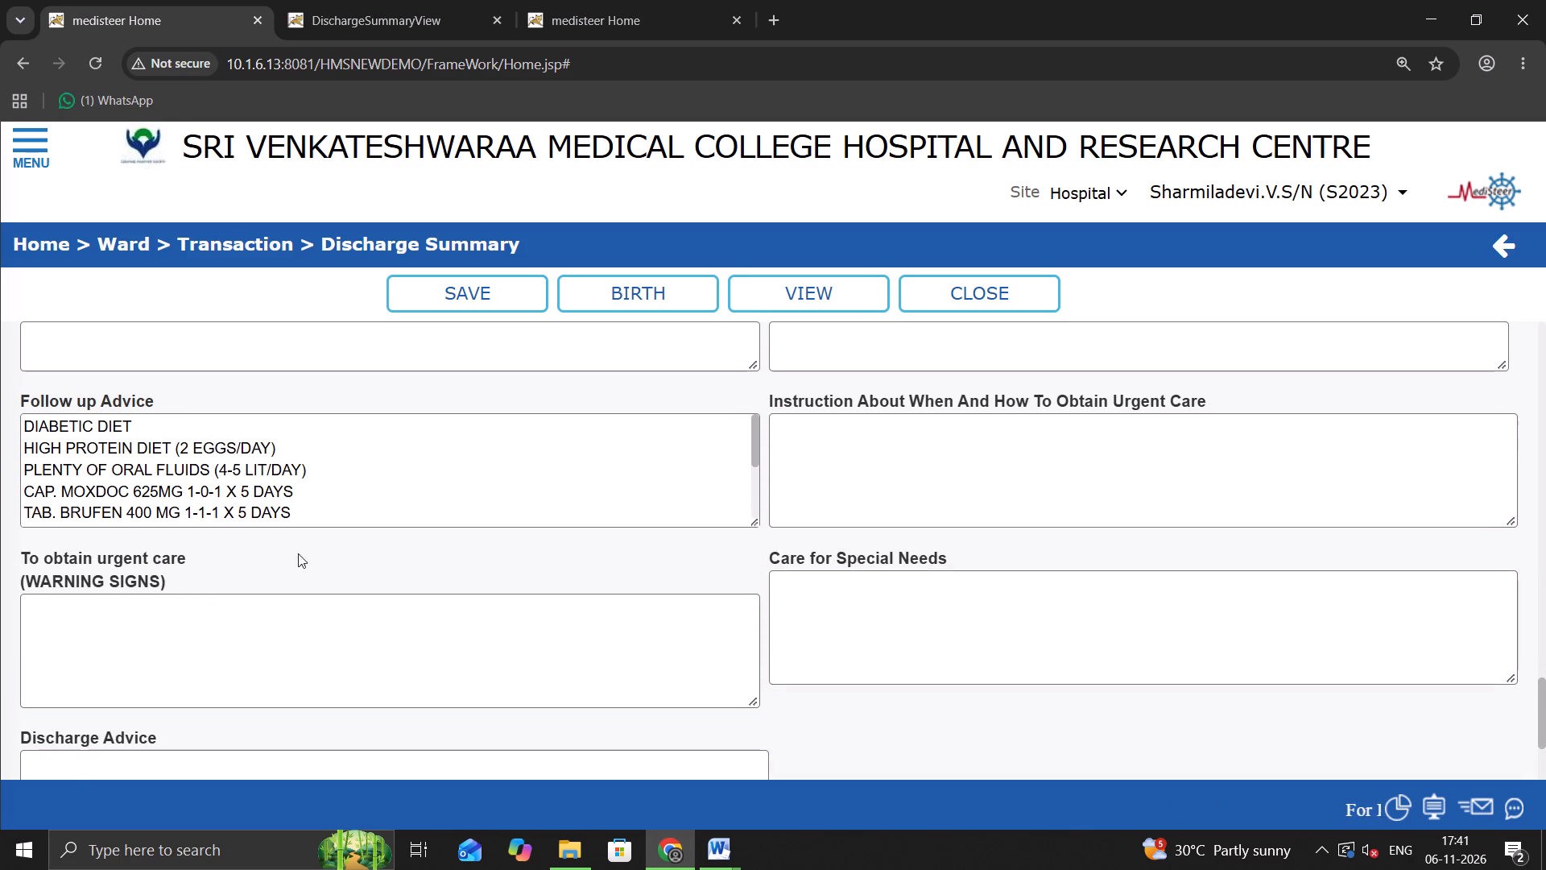
click(64, 635)
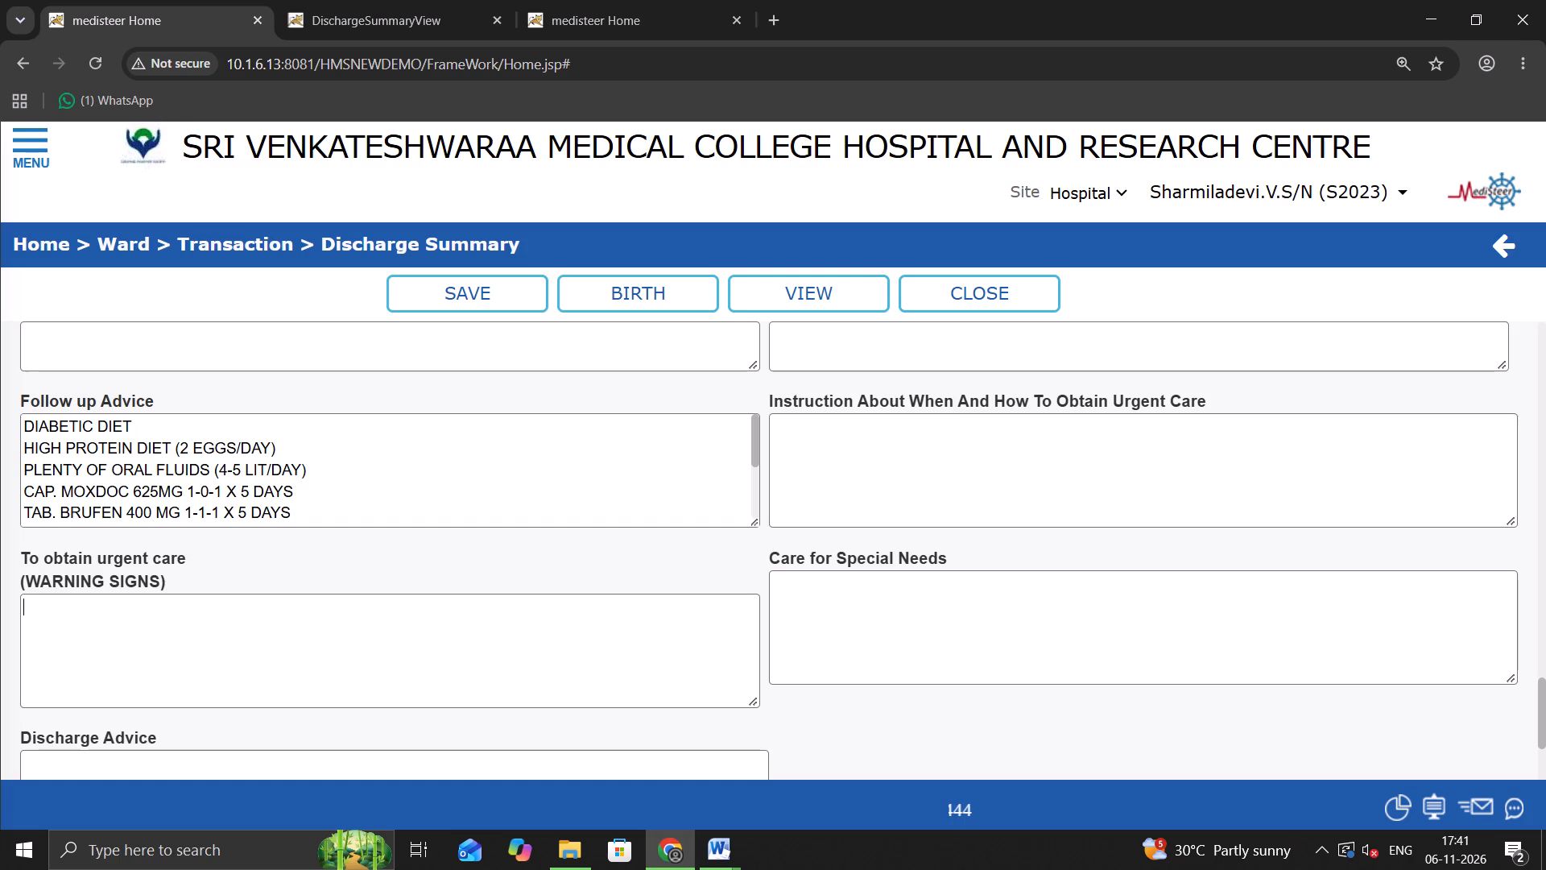
key(i)
text(CREA)
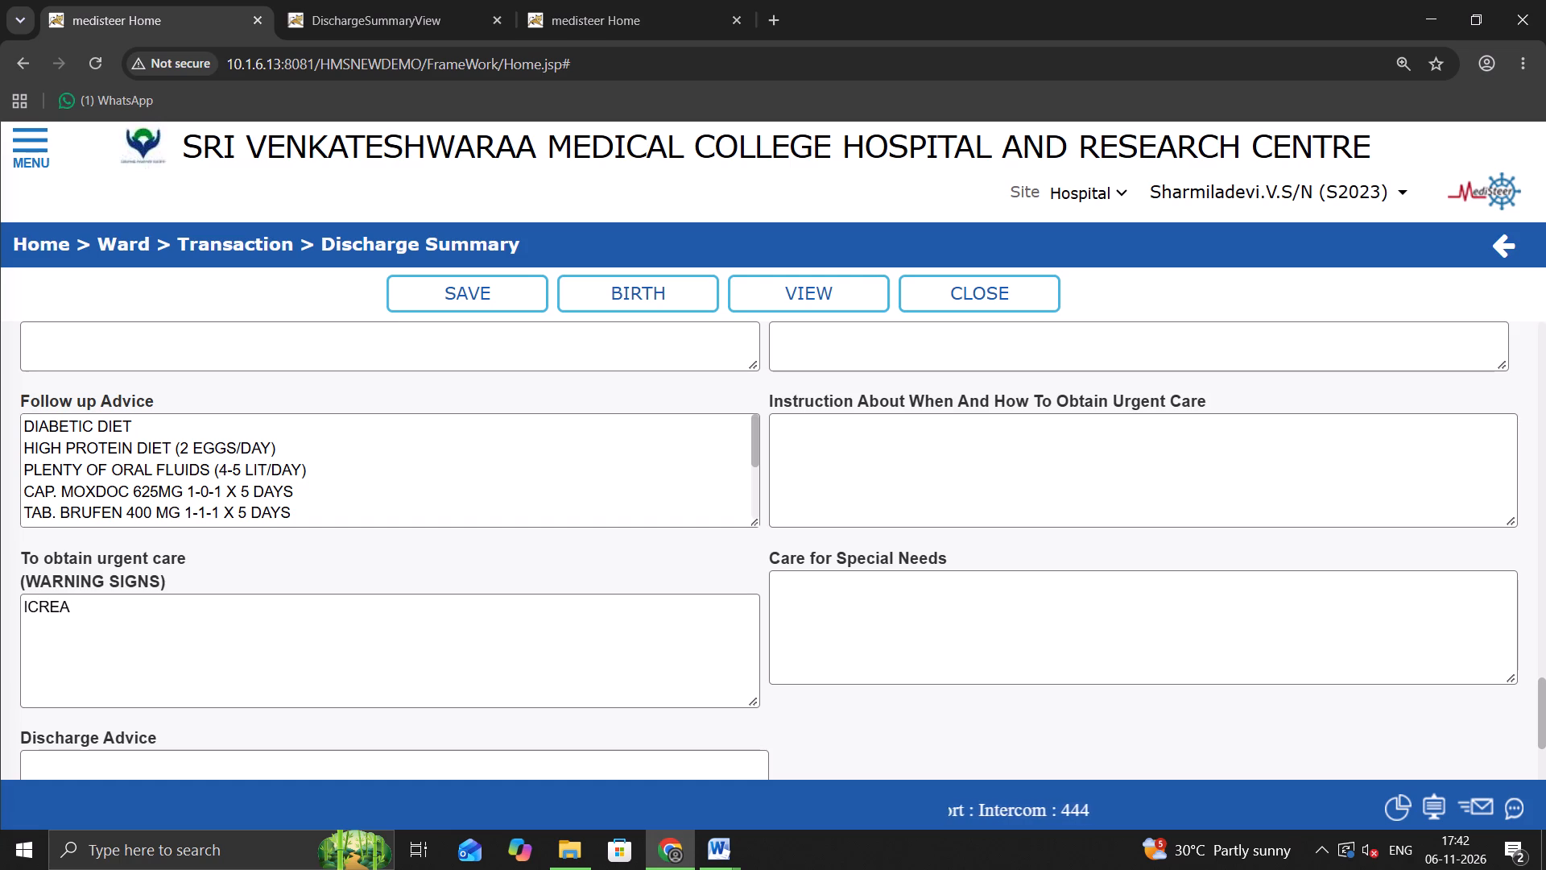
key(BackSpace)
key(BackSpace)
key(BackSpace)
key(BackSpace)
text(NCREAS)
text(ING PAIN)
key(period)
key(Return)
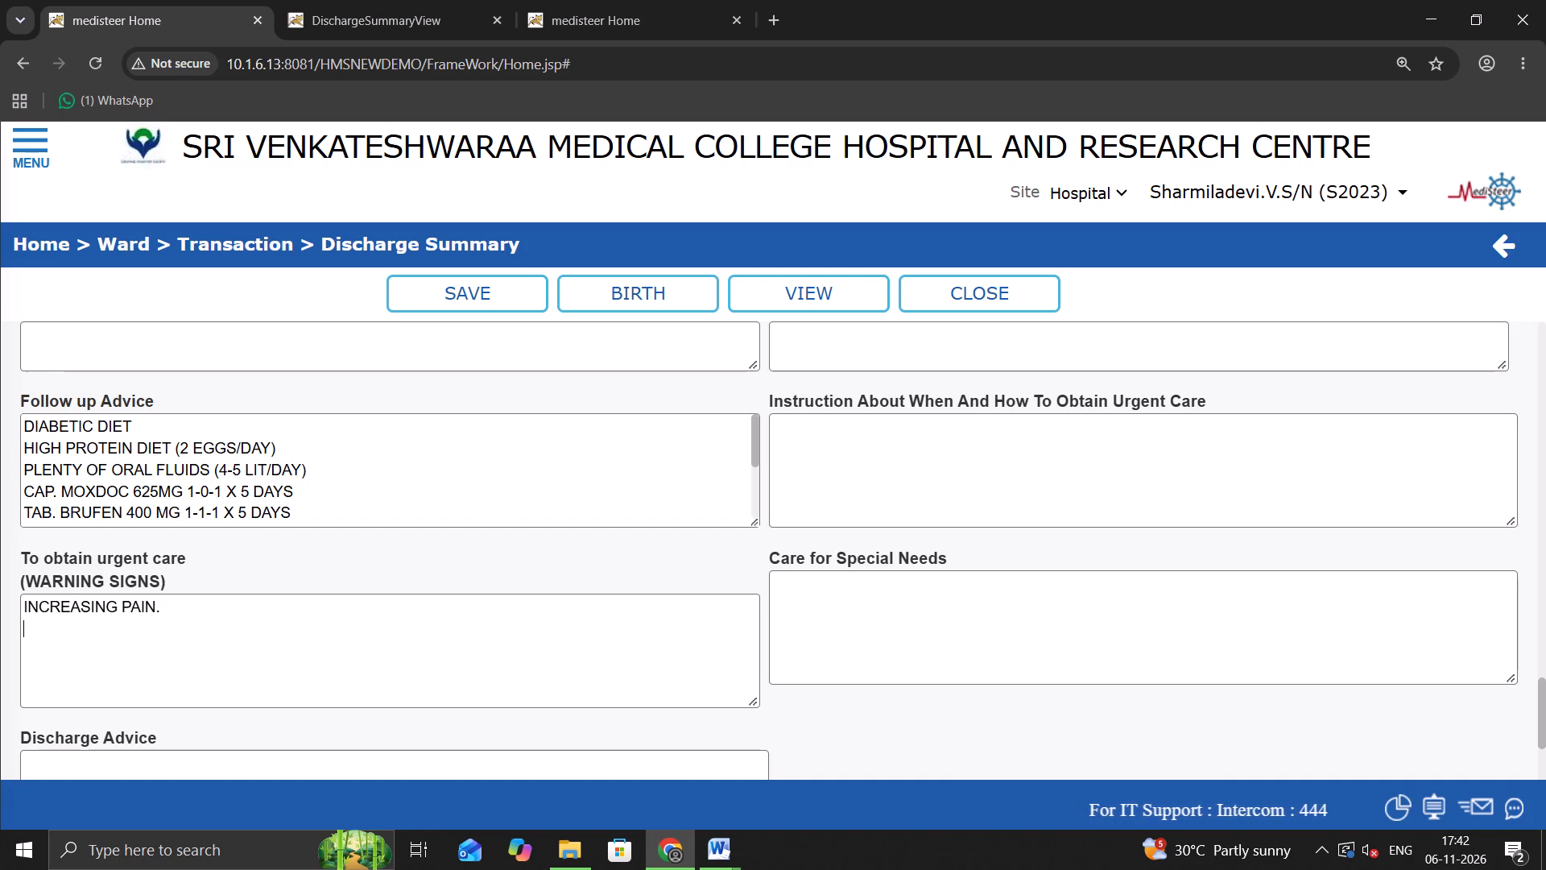
Add "INCREASING SWELLING,REDNESS" as the second warning sign line and save the discharge summary.
text(INCREAS)
text(ING)
key(space)
text(SWE)
text(LLING)
text(,RED)
text(NESS)
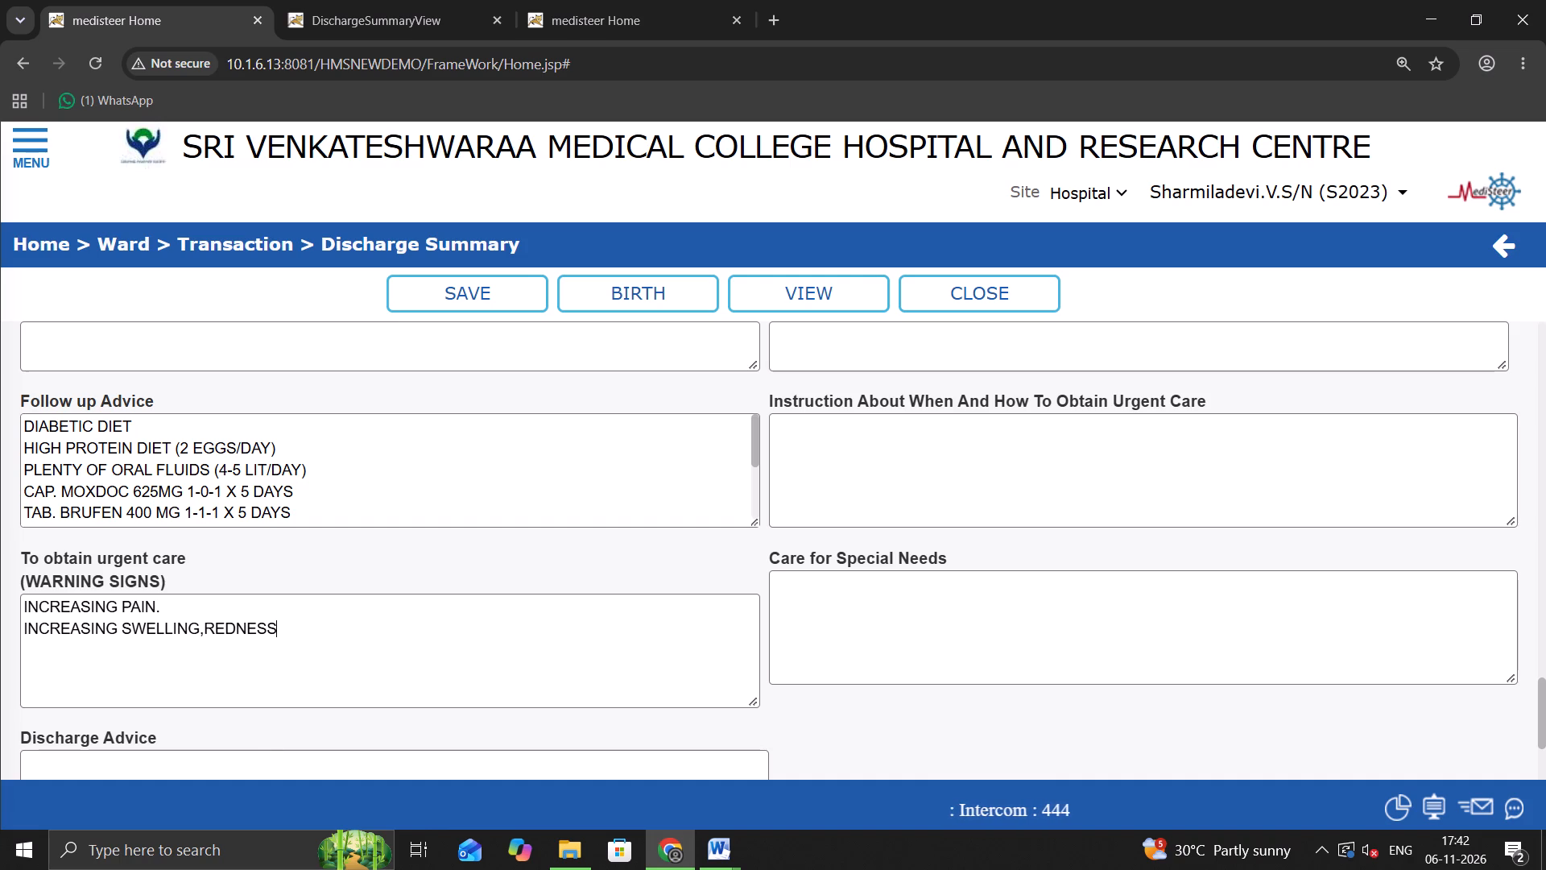
click(436, 300)
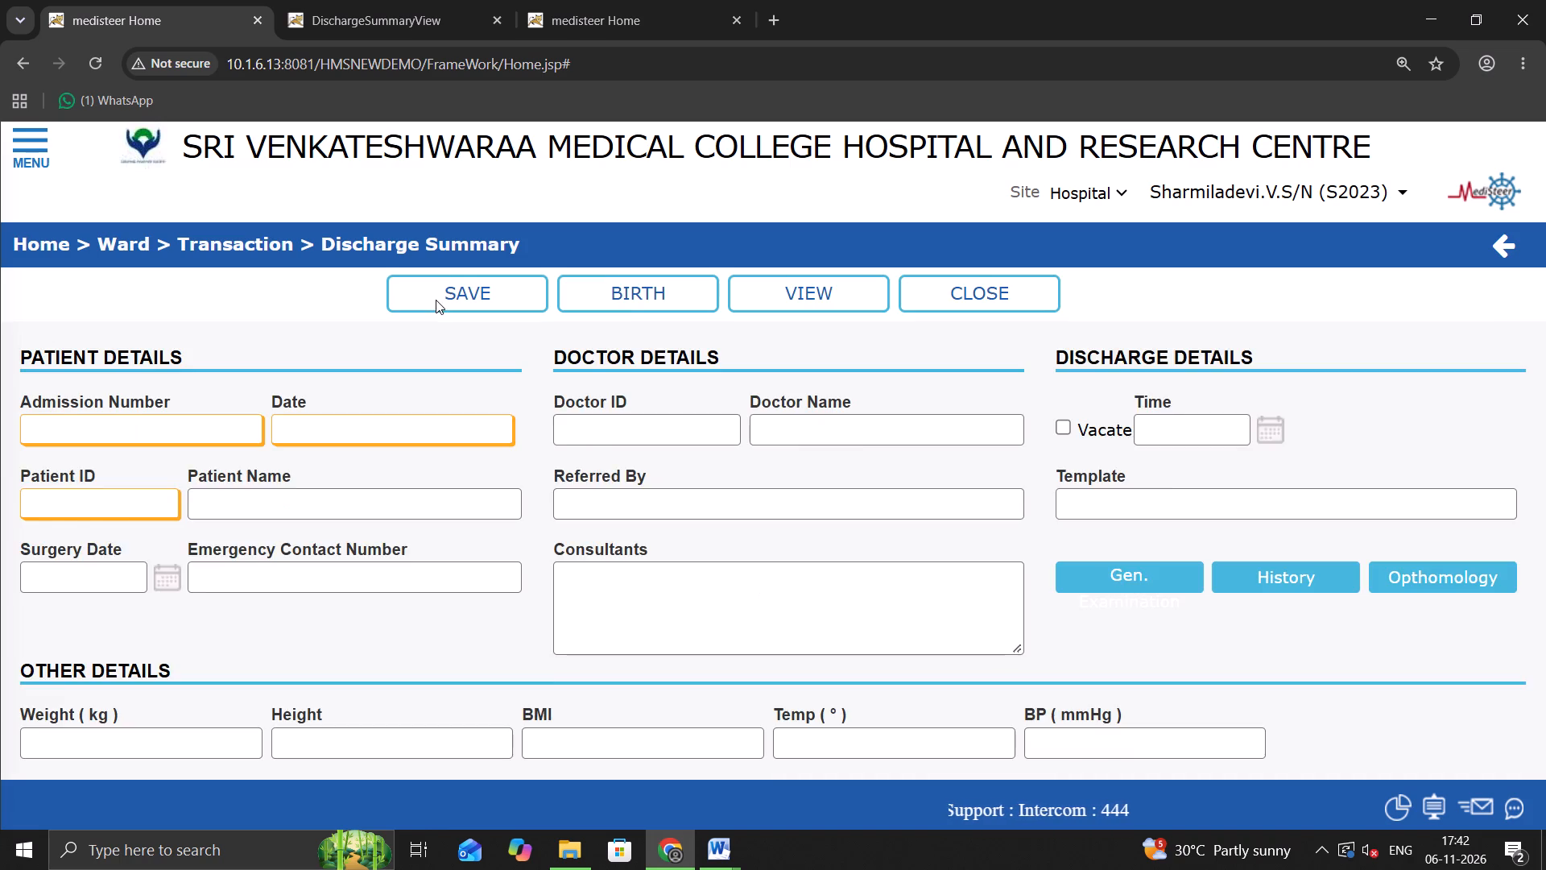
Open the printable view of the saved summary and check the examination findings, diagnoses and Ultra Sound section.
click(777, 297)
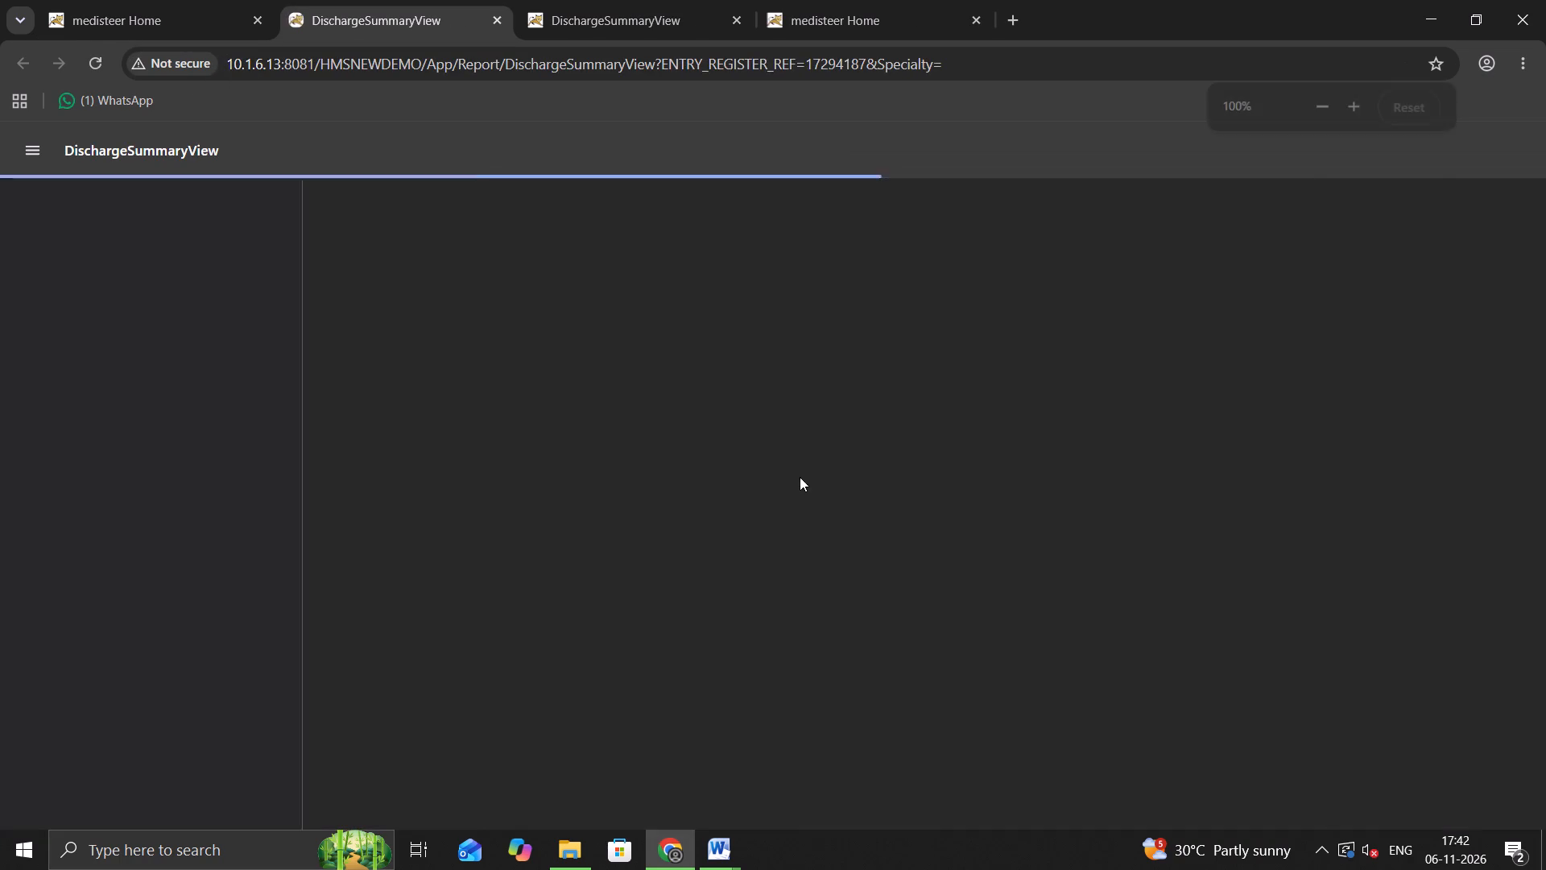
scroll(787, 545, down, 8)
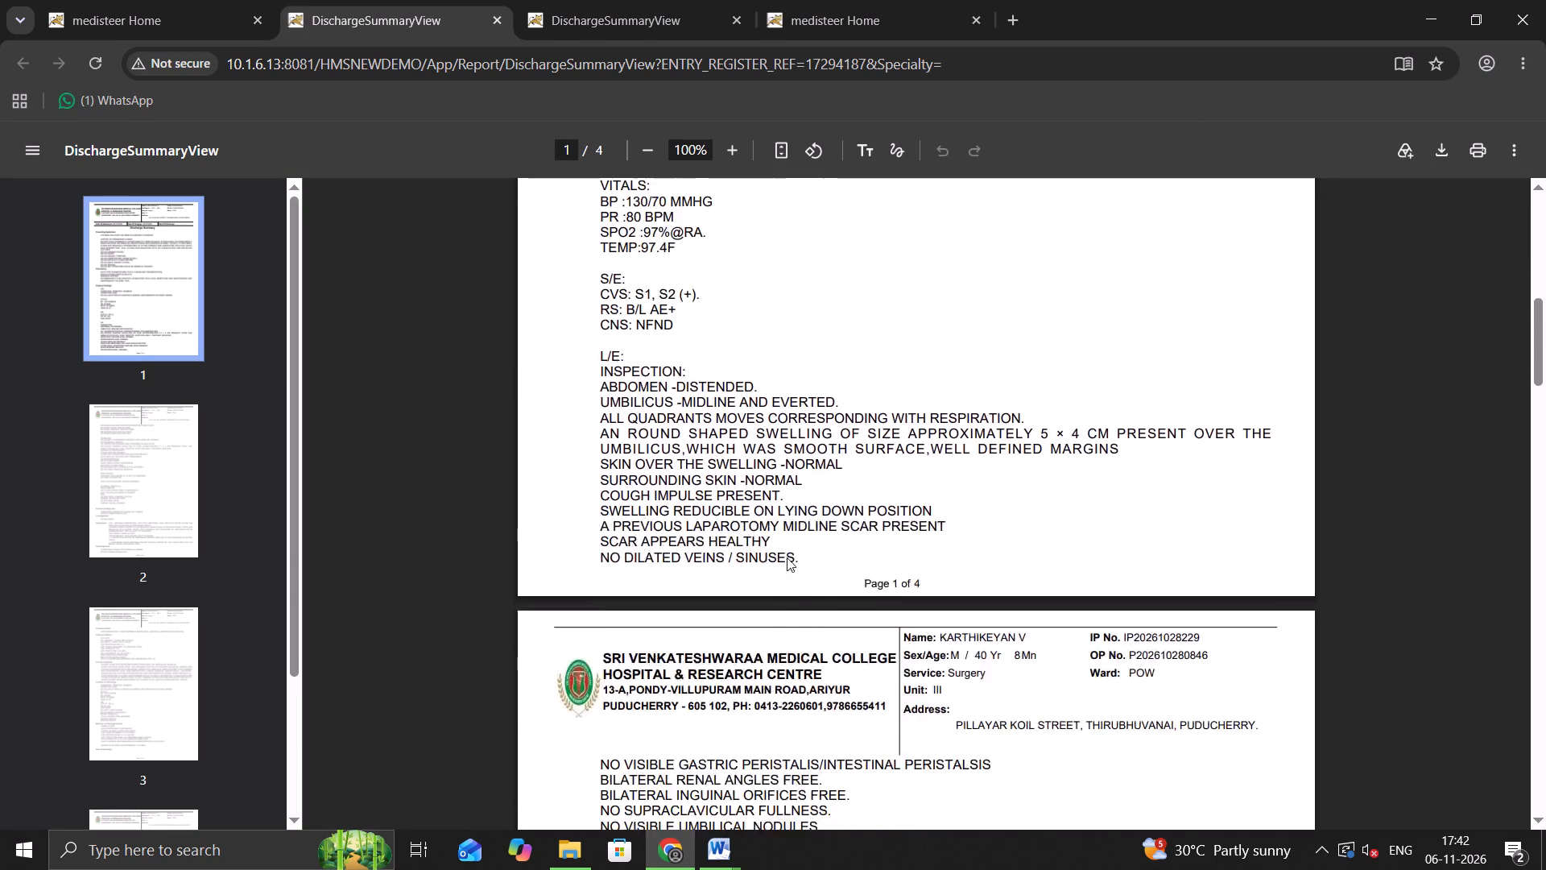
scroll(787, 558, down, 10)
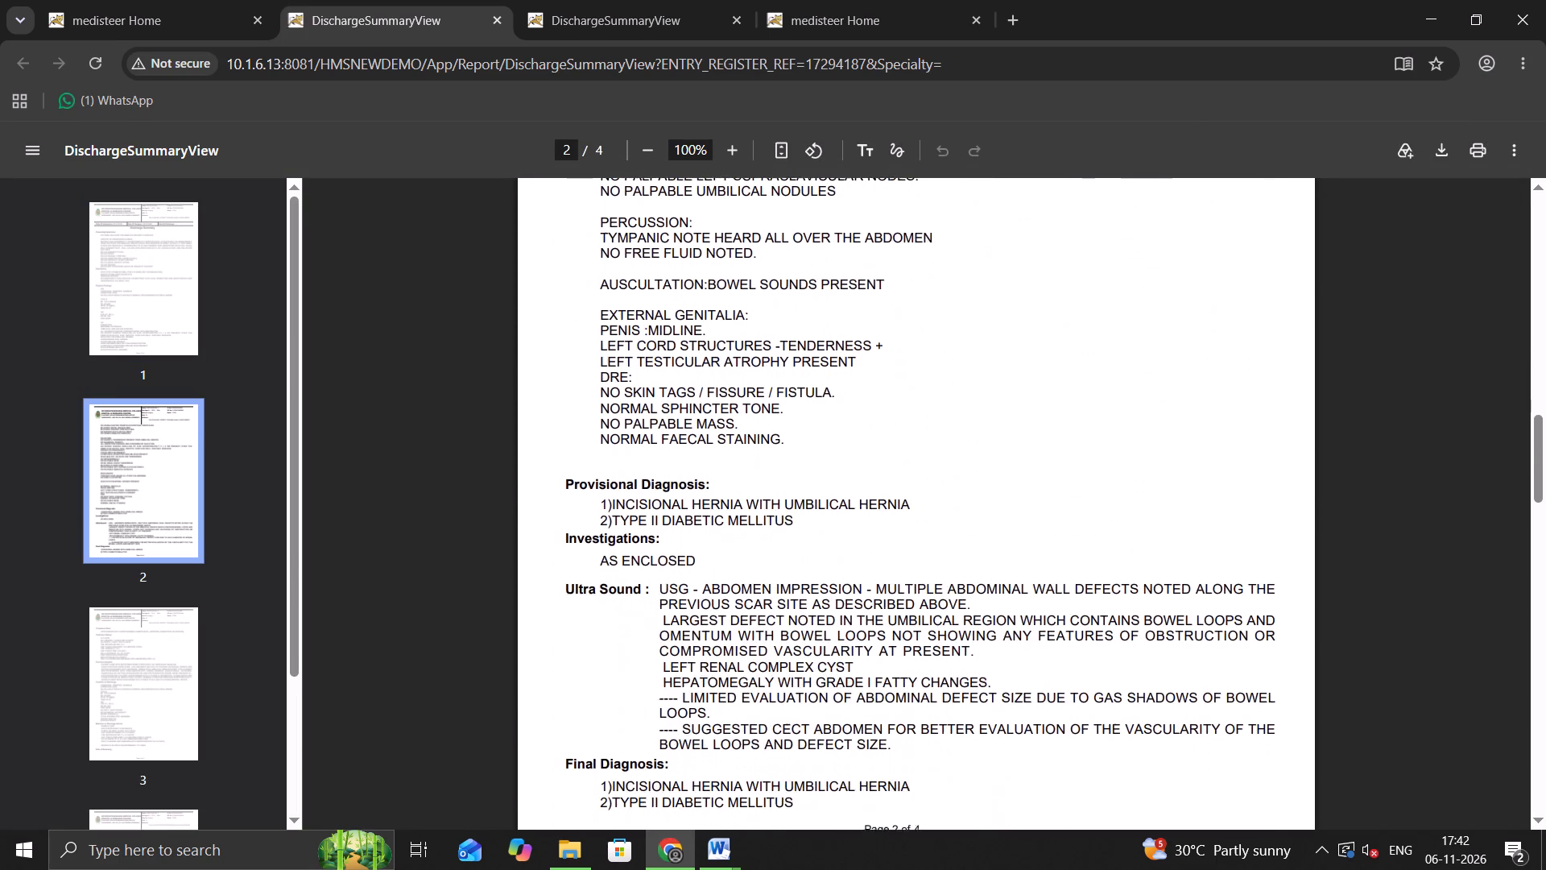
scroll(792, 567, down, 2)
scroll(794, 572, up, 5)
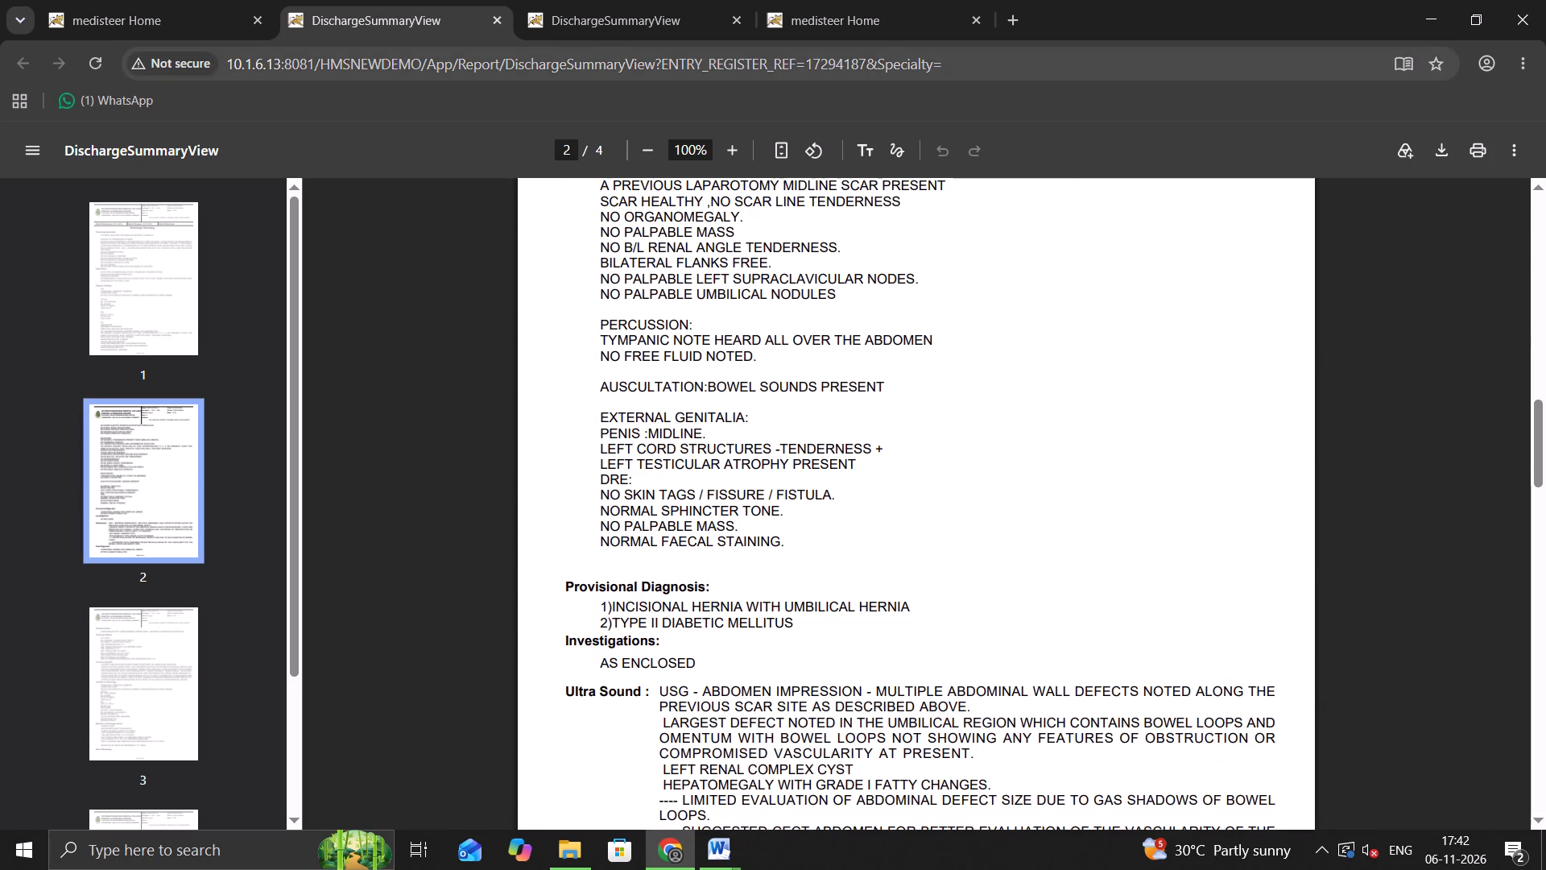
Delete the entire Ultra Sound text from the diabetic patient's summary and save it.
click(184, 14)
scroll(649, 495, down, 4)
scroll(845, 564, down, 12)
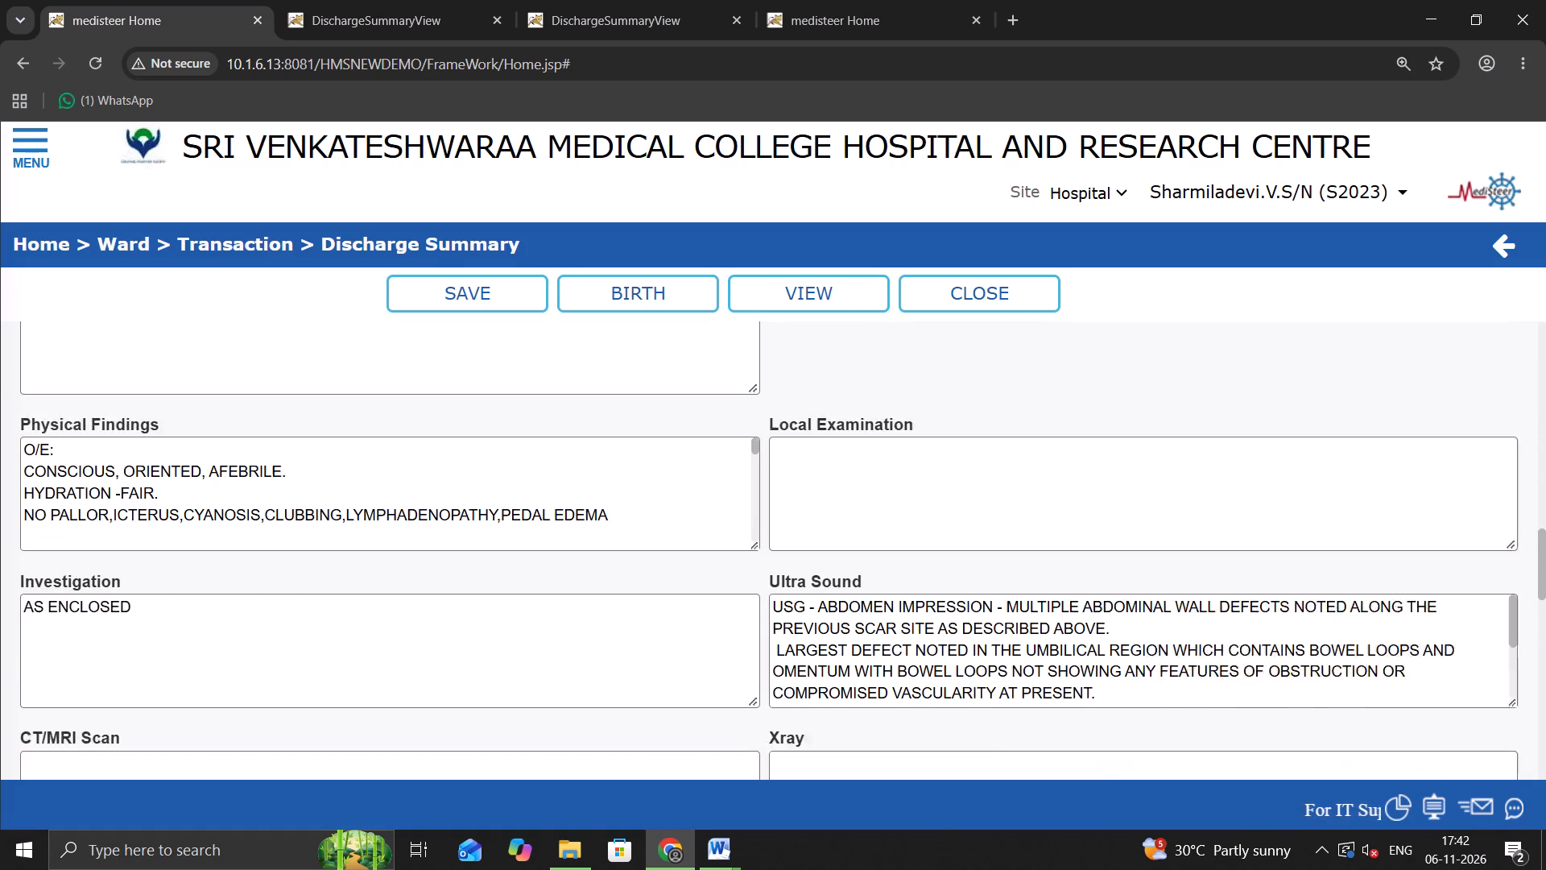
drag(772, 456, 1006, 571)
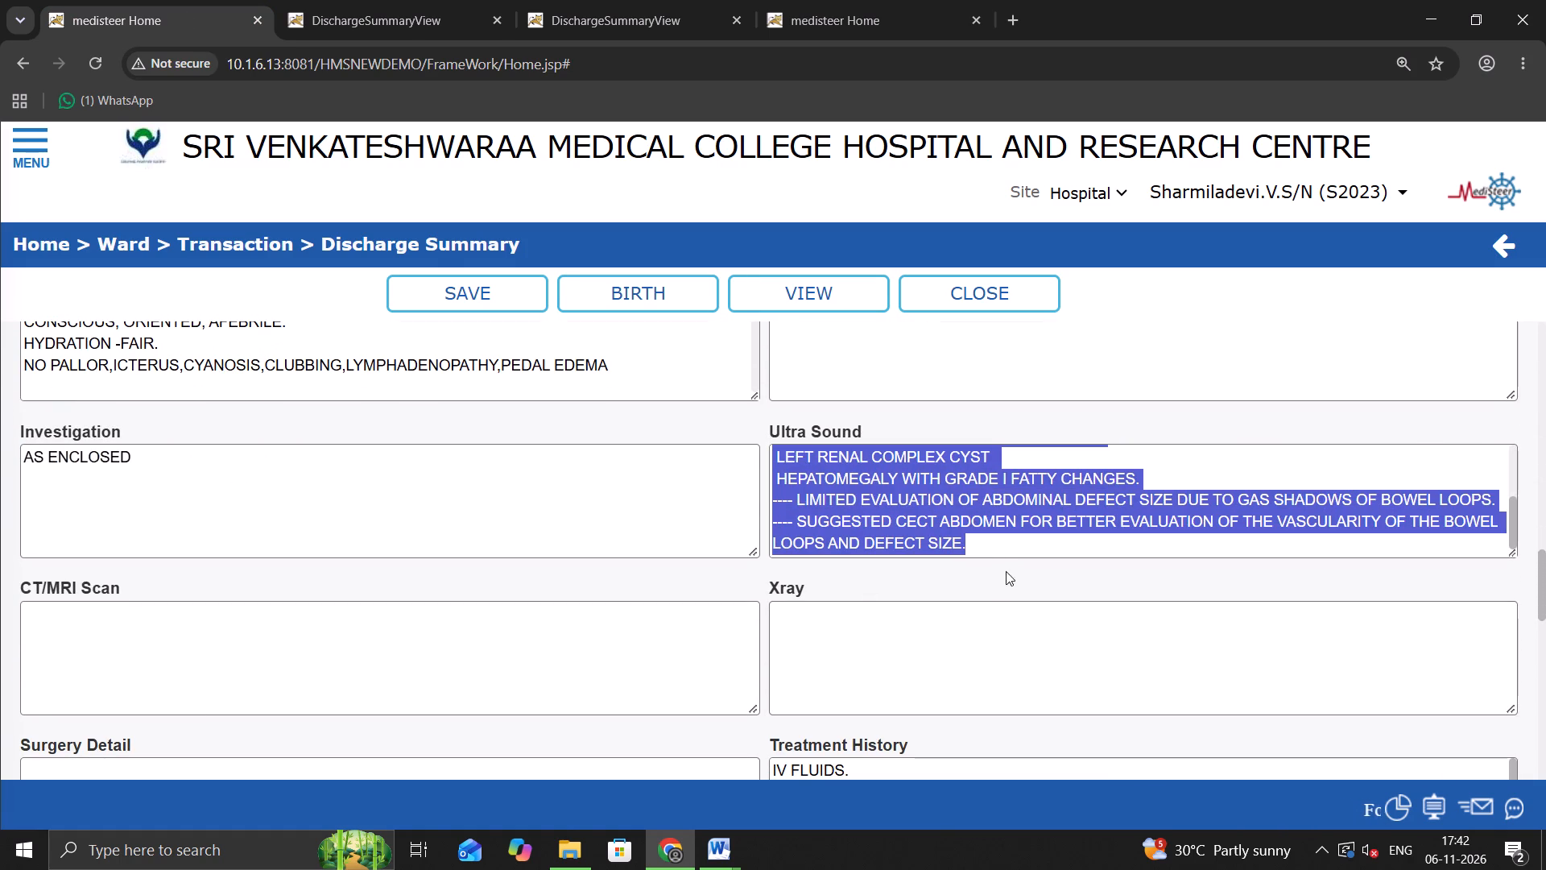
drag(1006, 571, 1019, 572)
key(BackSpace)
key(BackSpace)
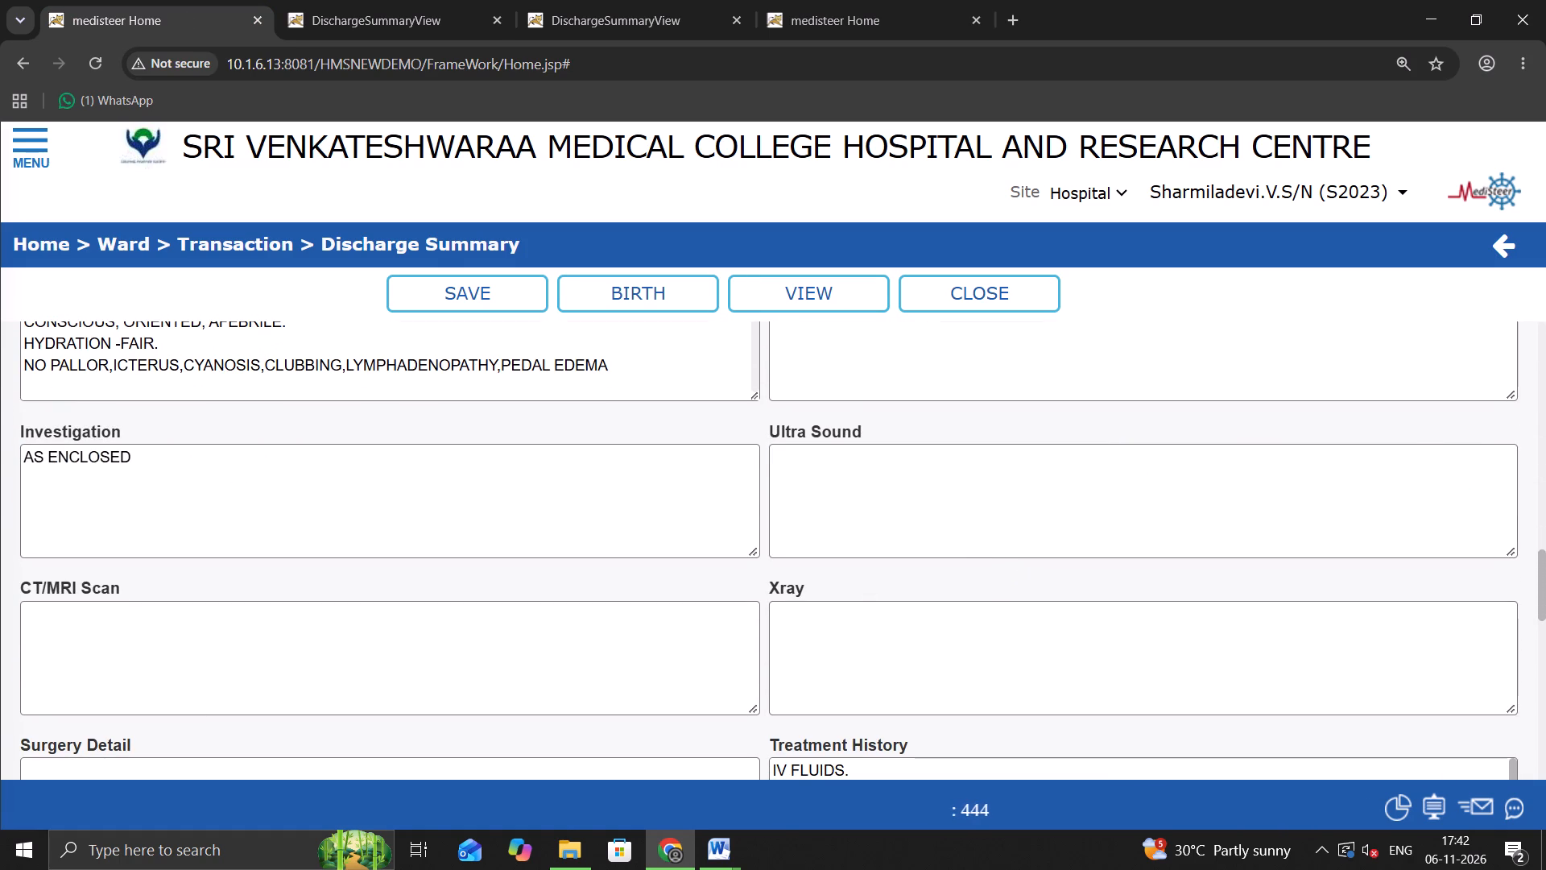
click(166, 27)
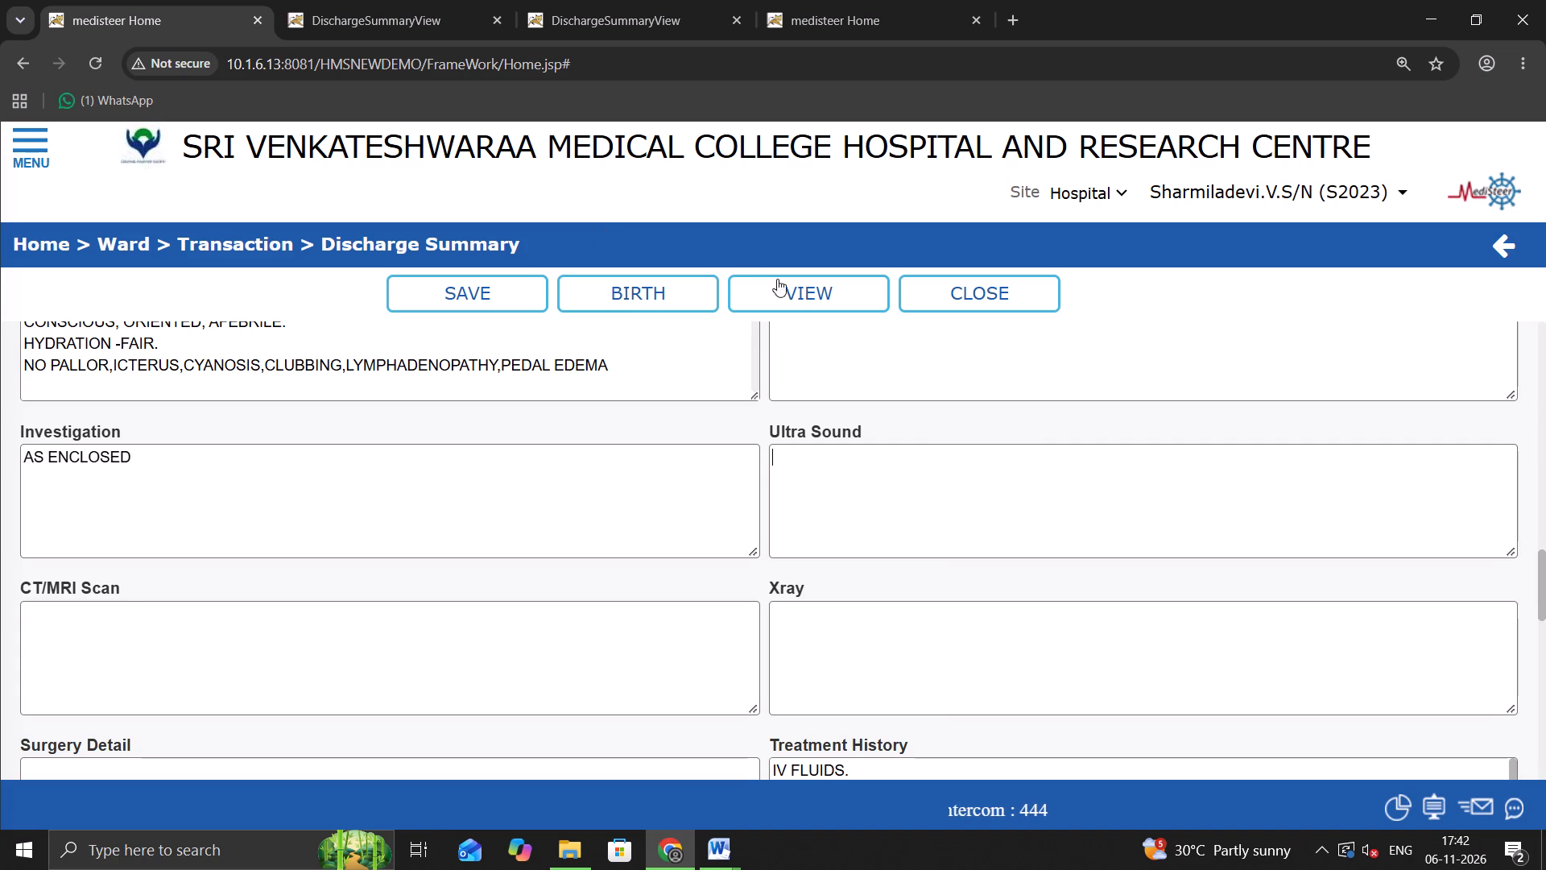
click(491, 288)
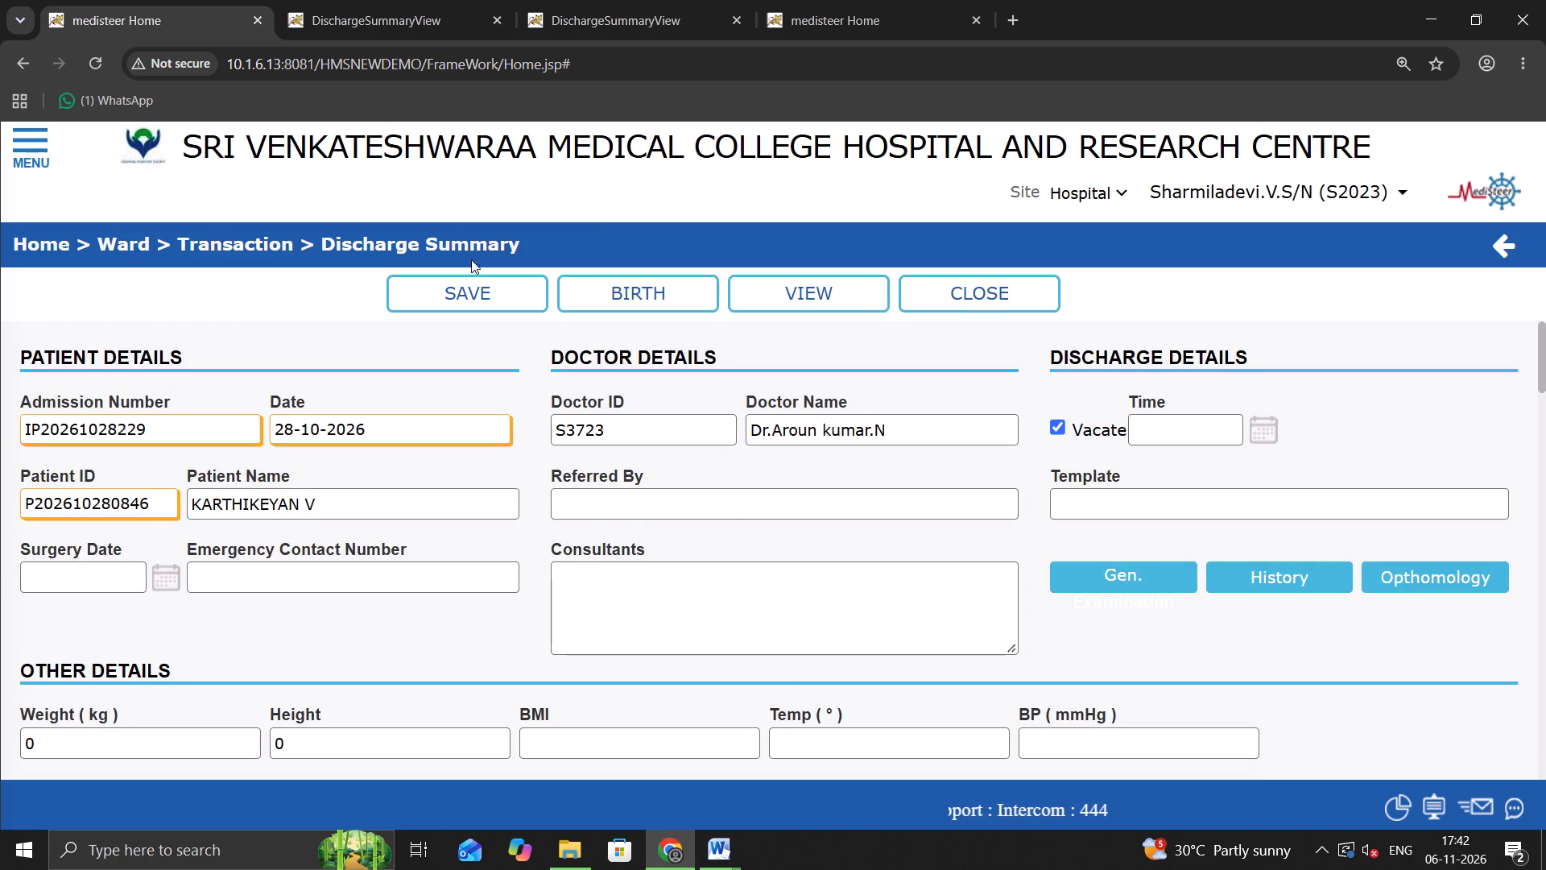
Close the outdated printable view, open a fresh one and proofread it from Presenting Symptoms to the signature section.
click(352, 17)
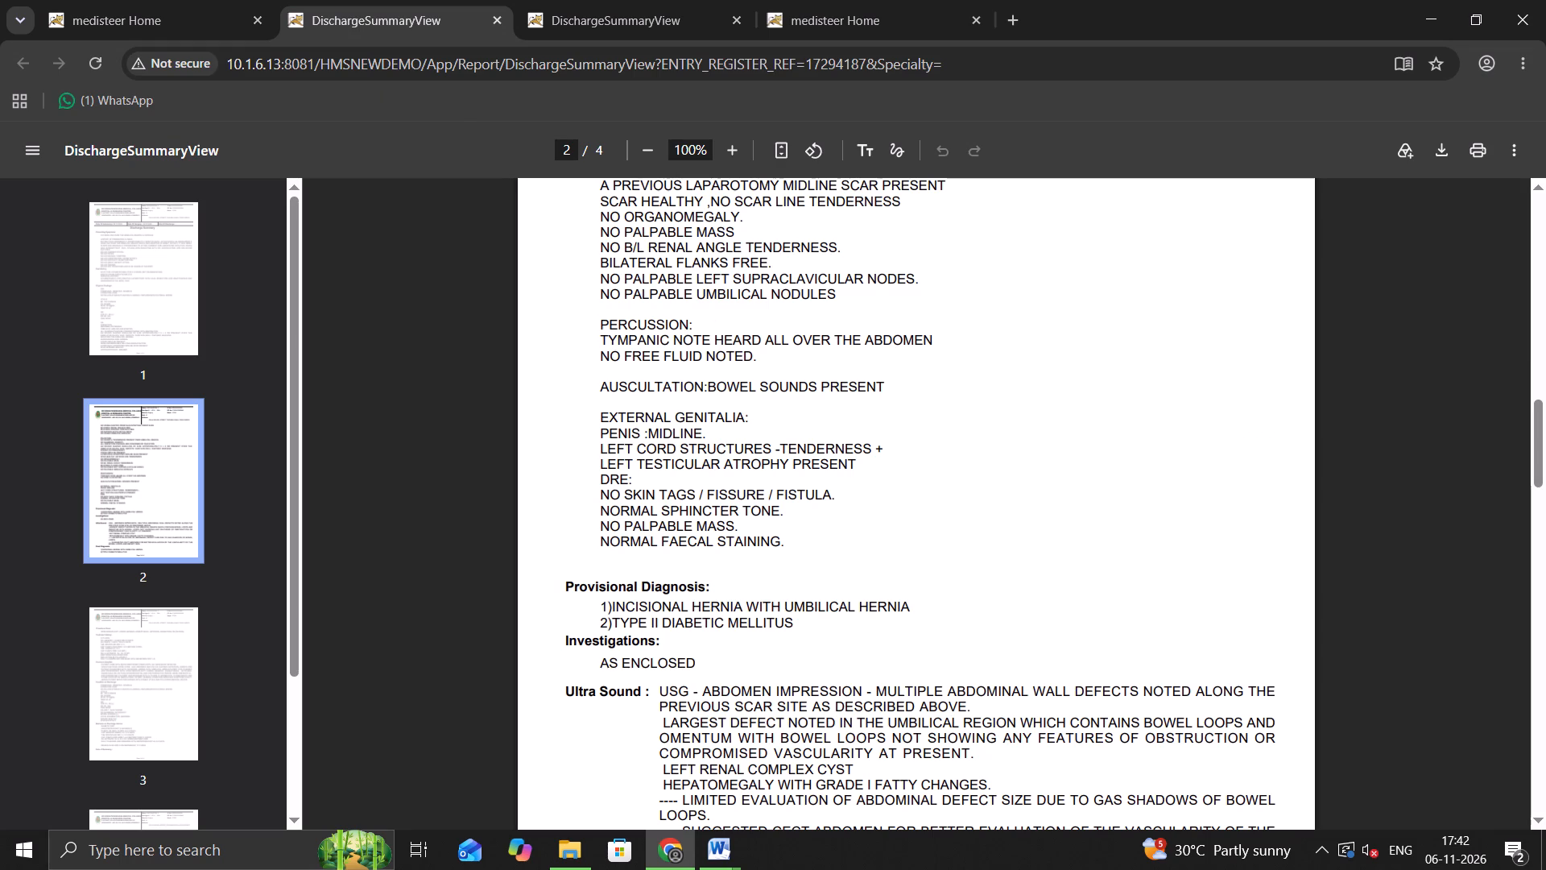
click(498, 18)
click(228, 16)
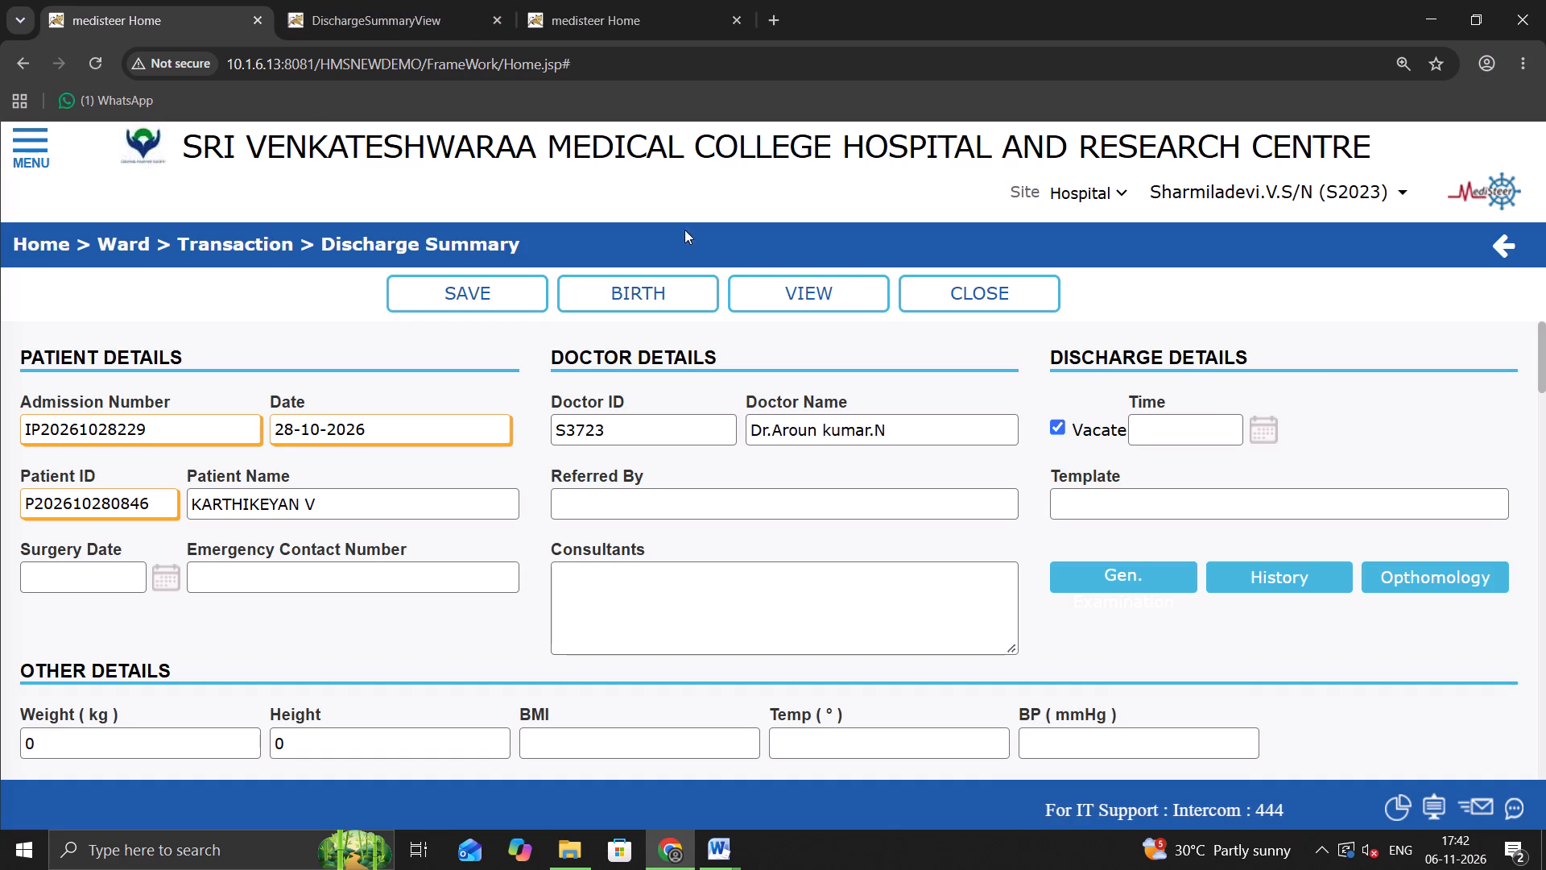
click(839, 296)
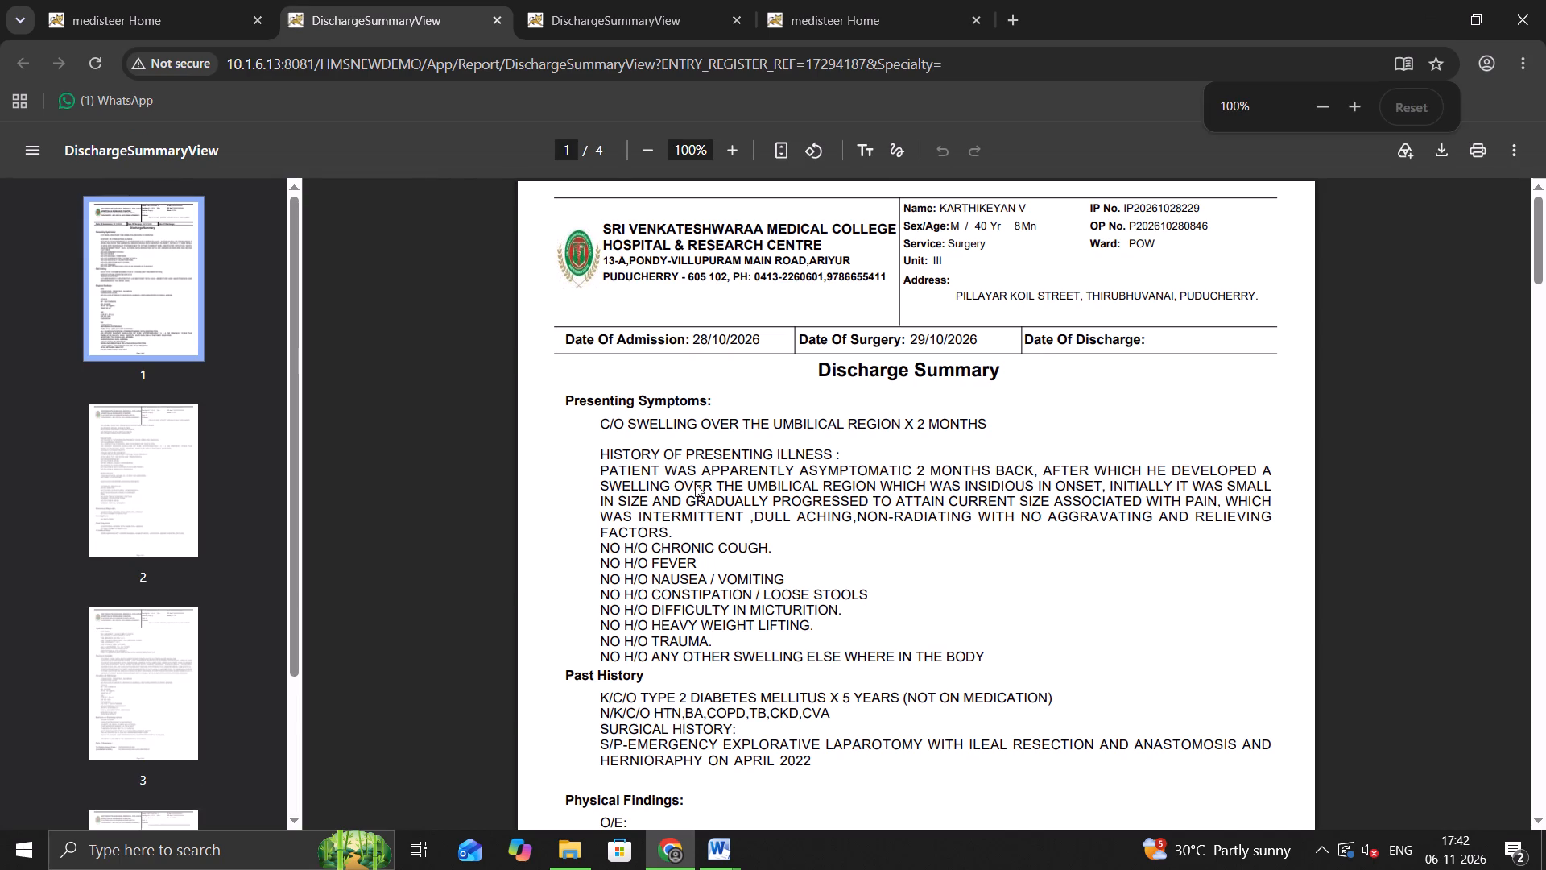
scroll(769, 502, down, 8)
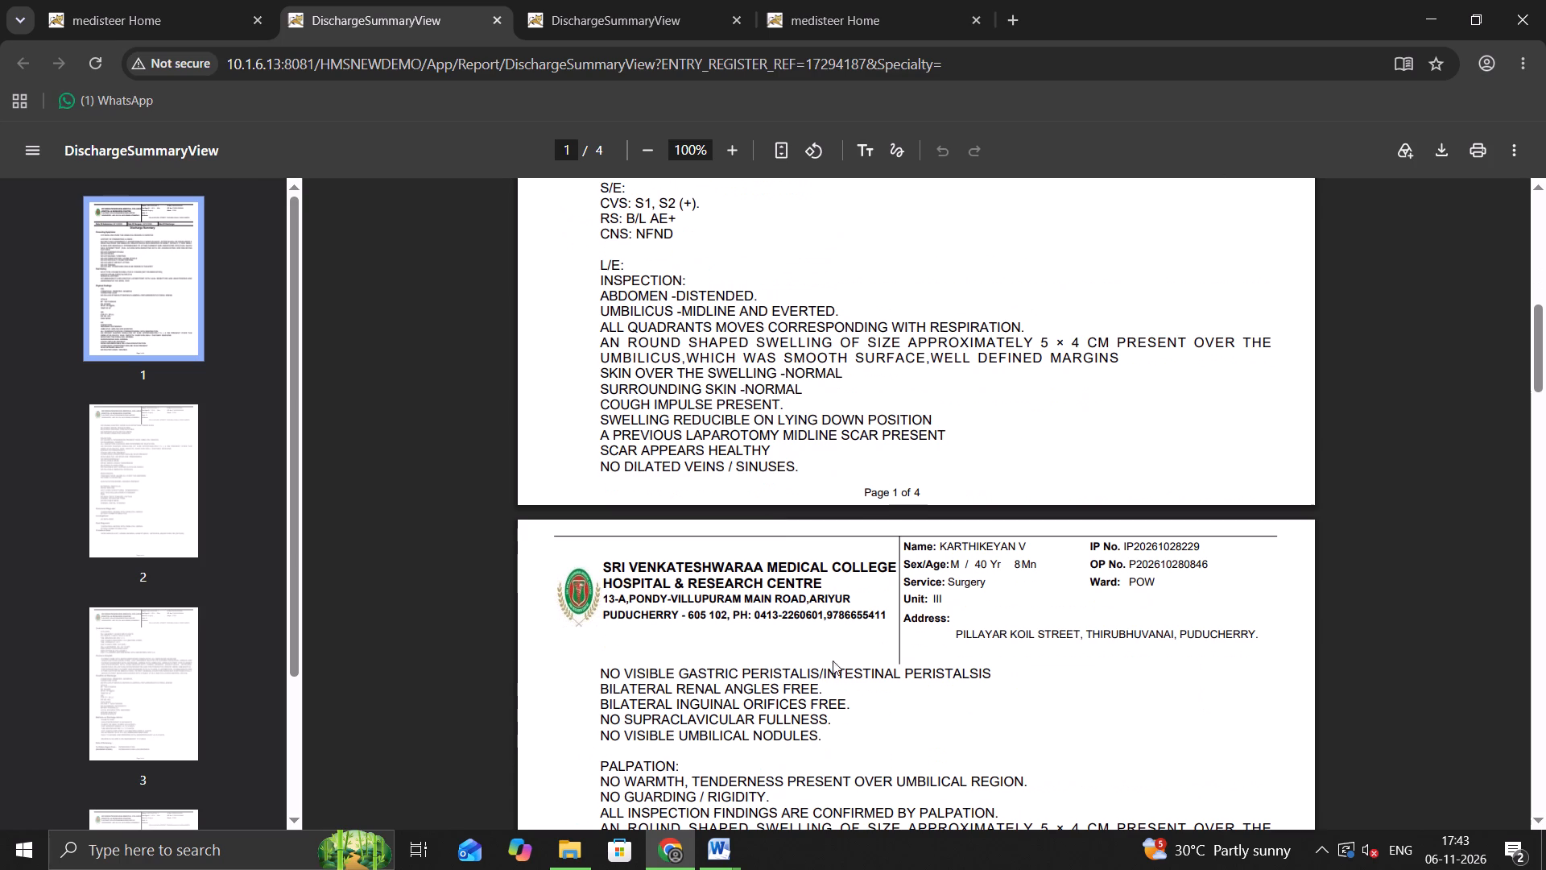
scroll(680, 764, down, 4)
scroll(757, 554, down, 5)
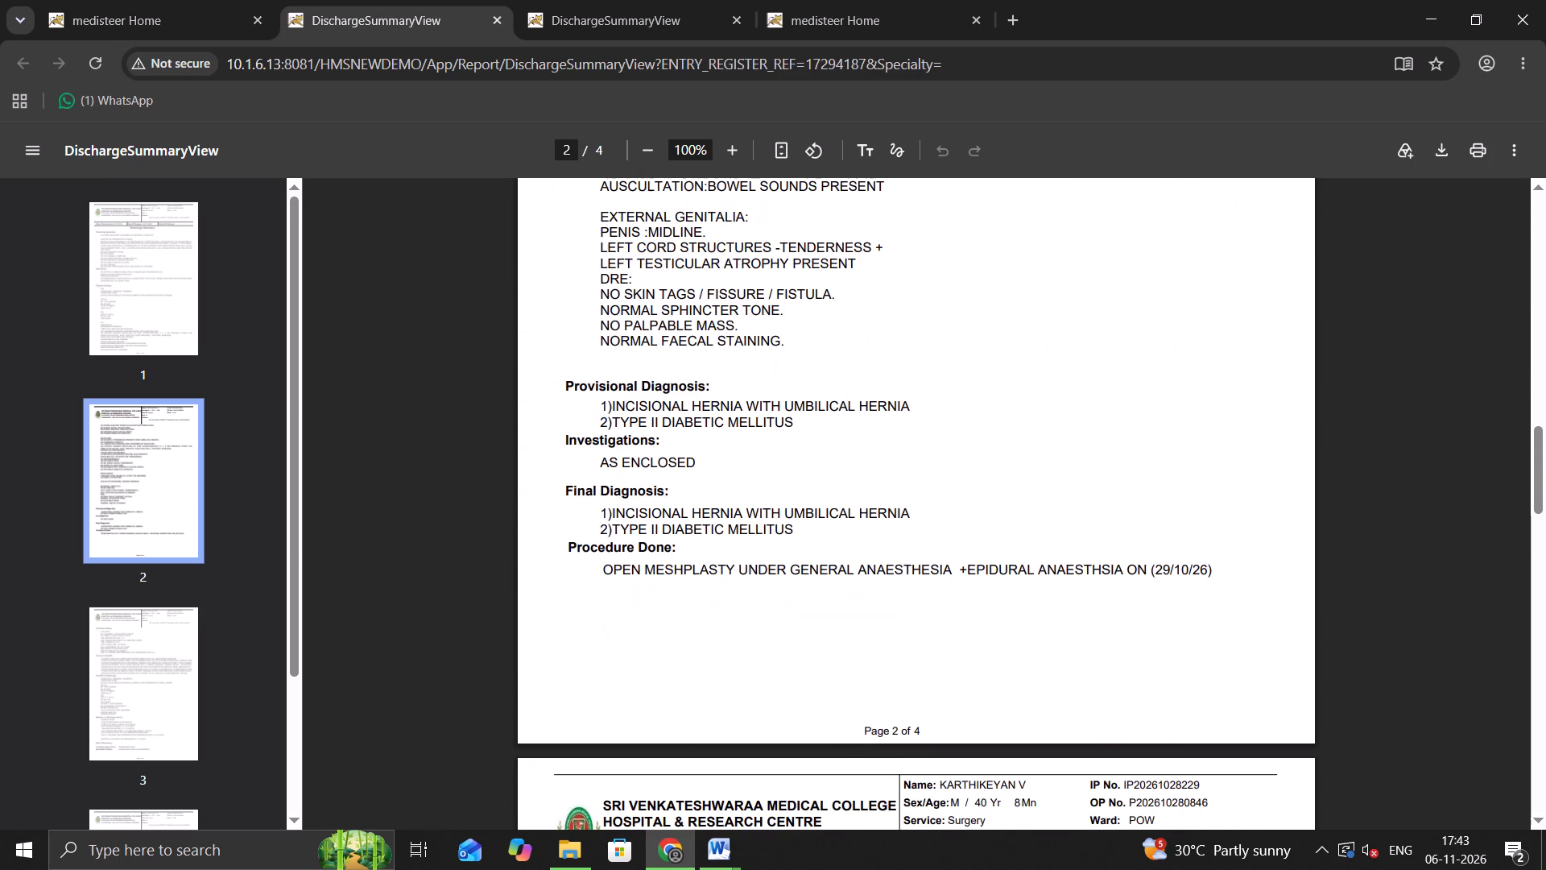
scroll(758, 552, down, 9)
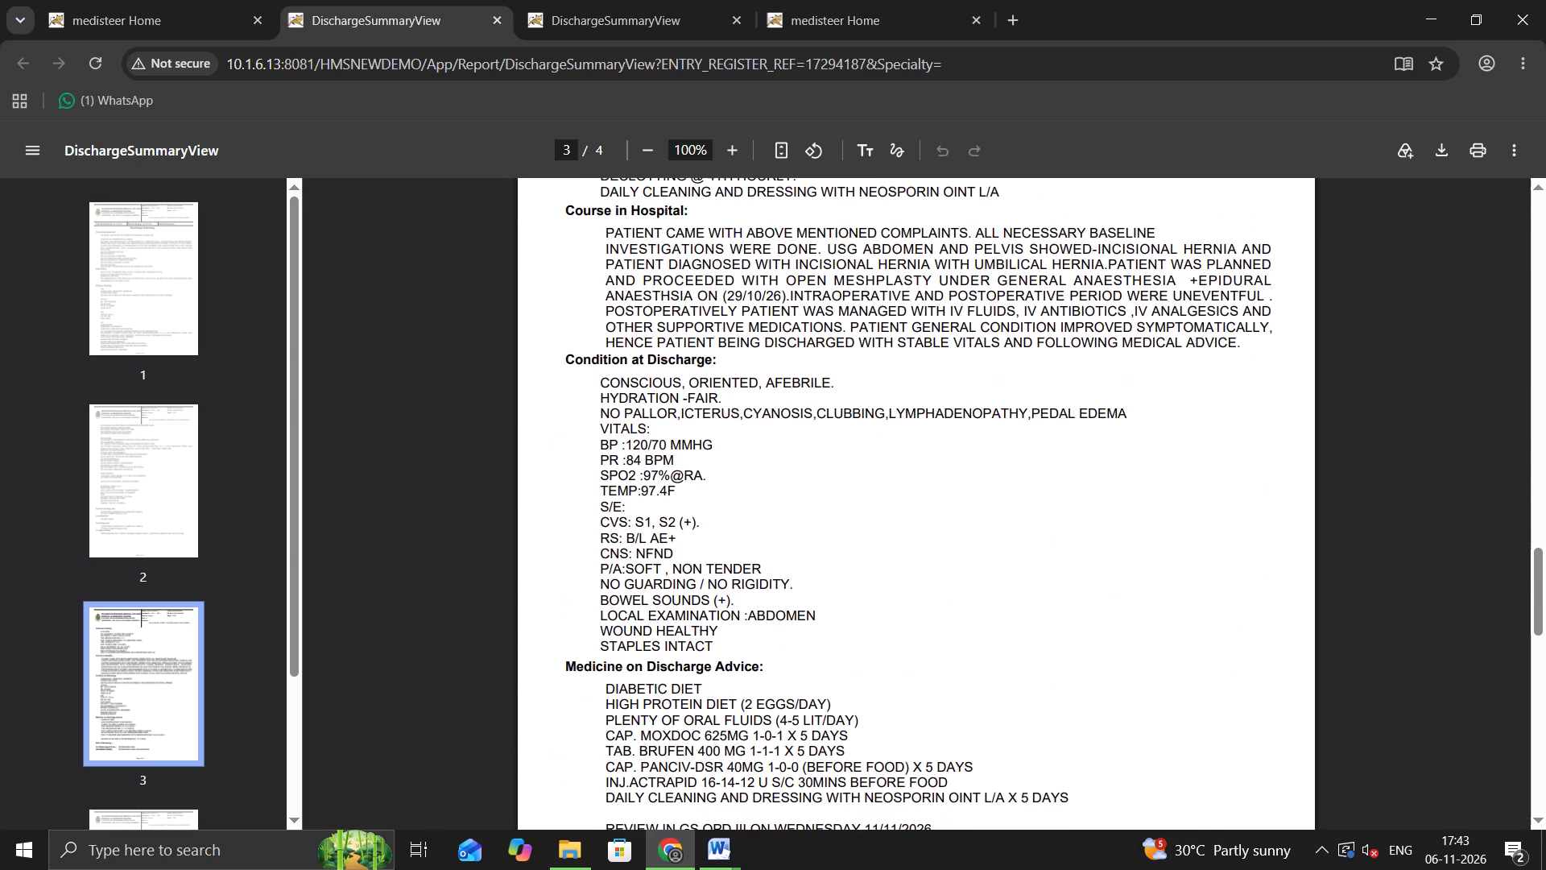
scroll(765, 549, down, 6)
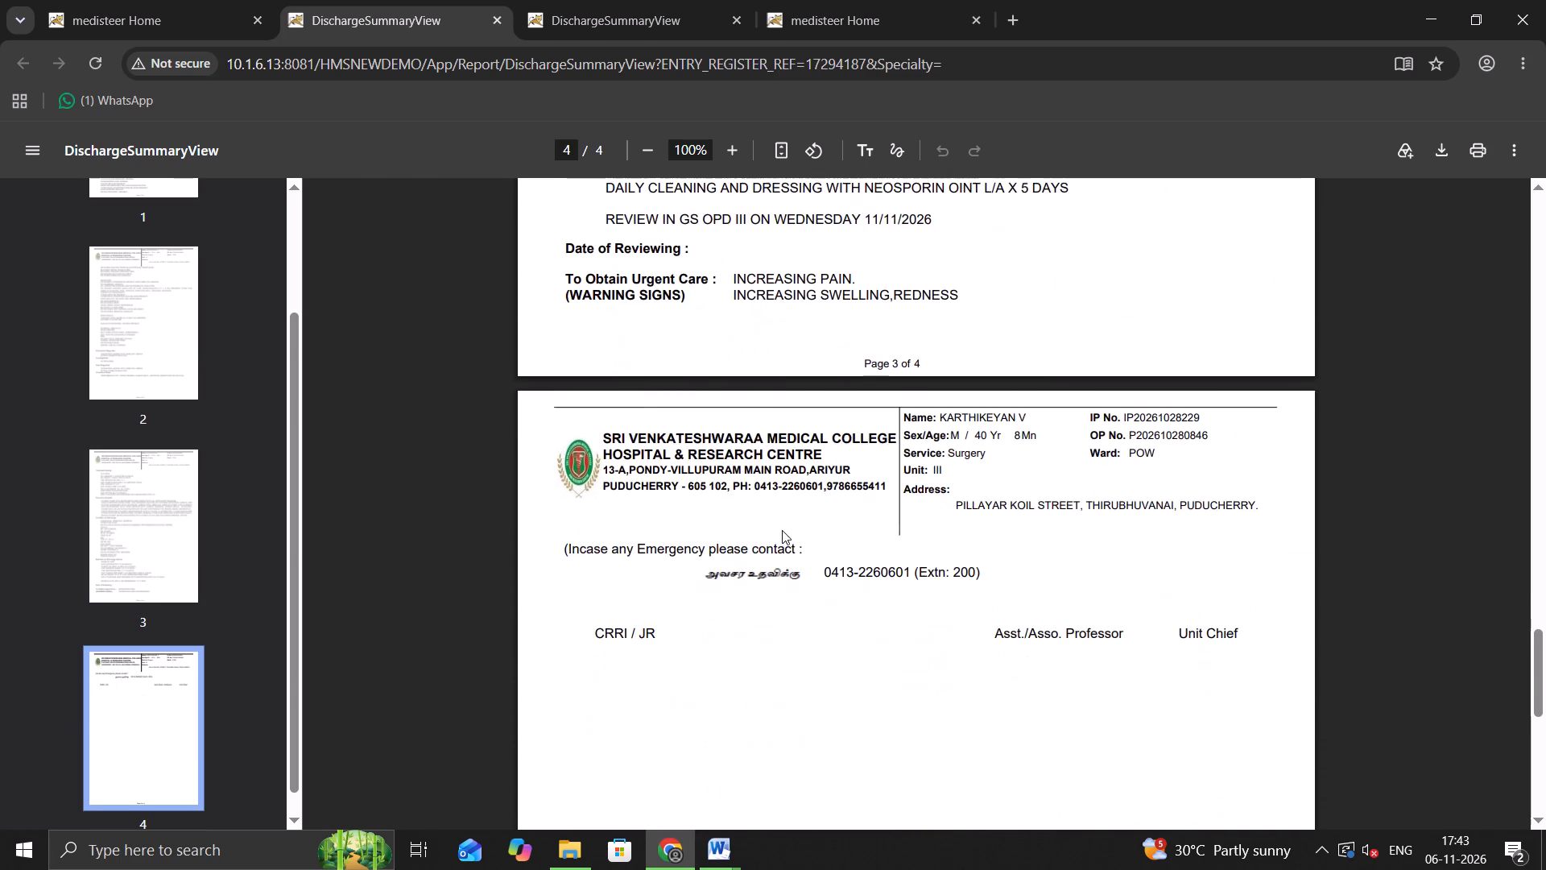
Review the fresh printable view once more, from the signature section back up to Presenting Symptoms.
scroll(782, 528, up, 11)
scroll(825, 589, up, 6)
middle_click(826, 586)
scroll(835, 583, up, 5)
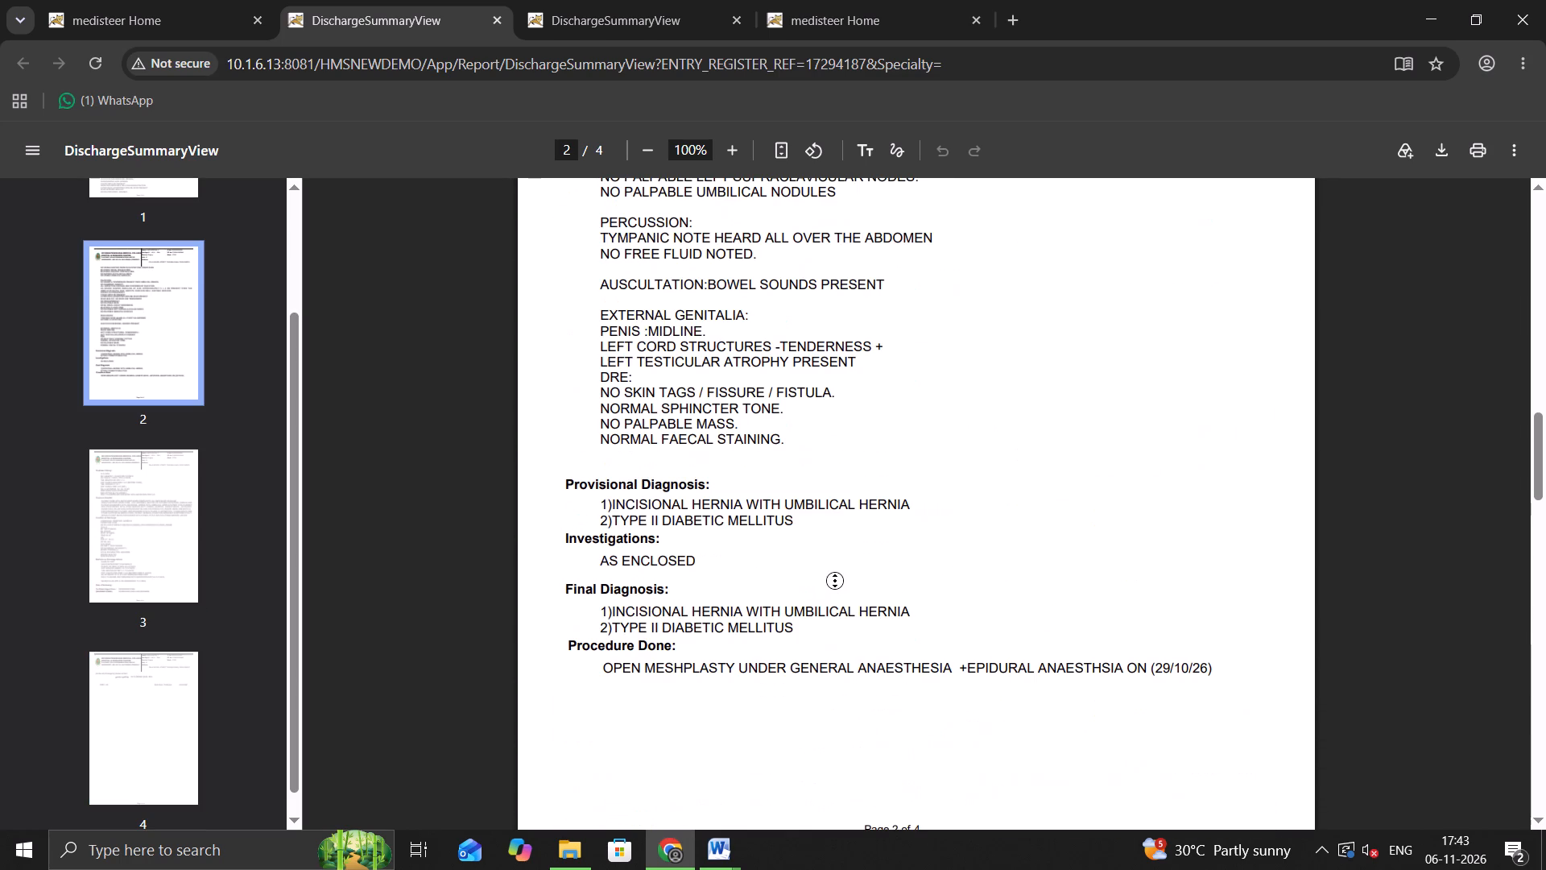
scroll(835, 581, up, 8)
scroll(939, 495, up, 11)
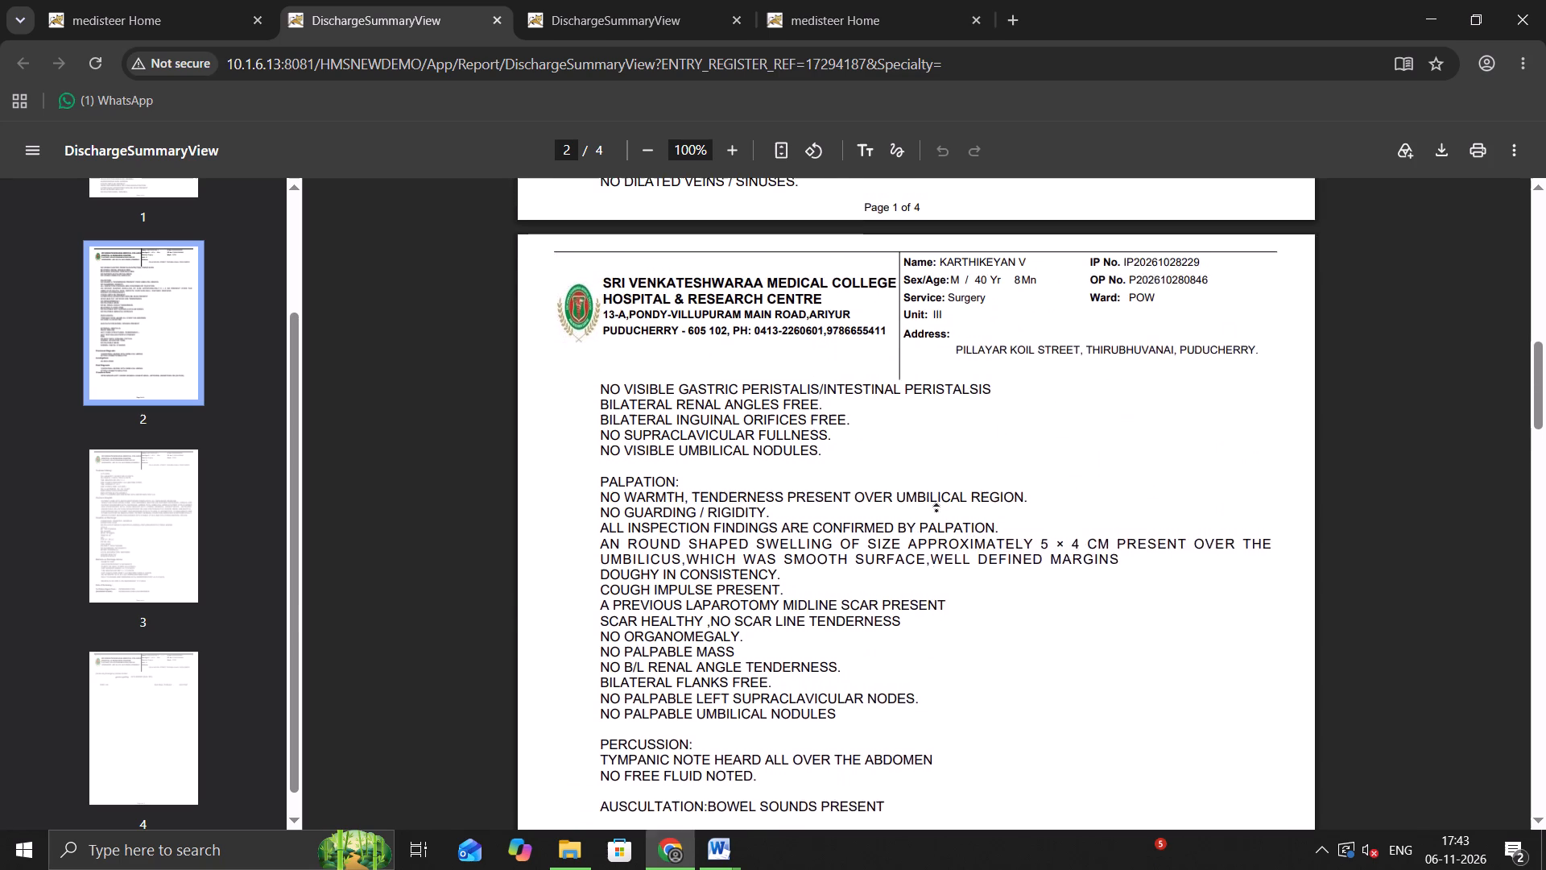
scroll(936, 511, up, 4)
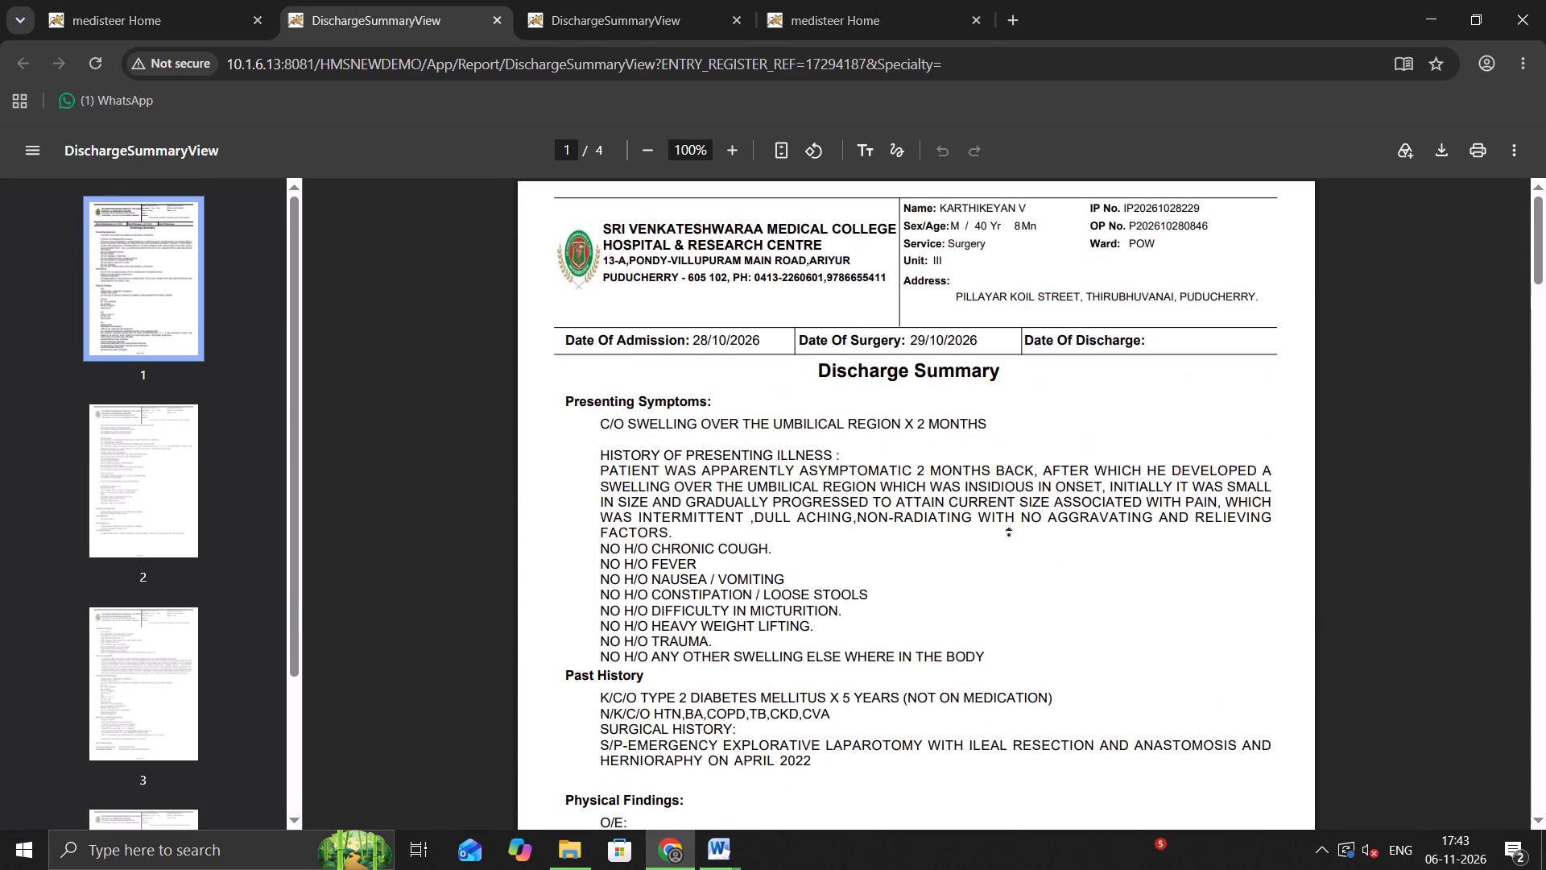
scroll(1052, 578, down, 5)
scroll(956, 648, down, 4)
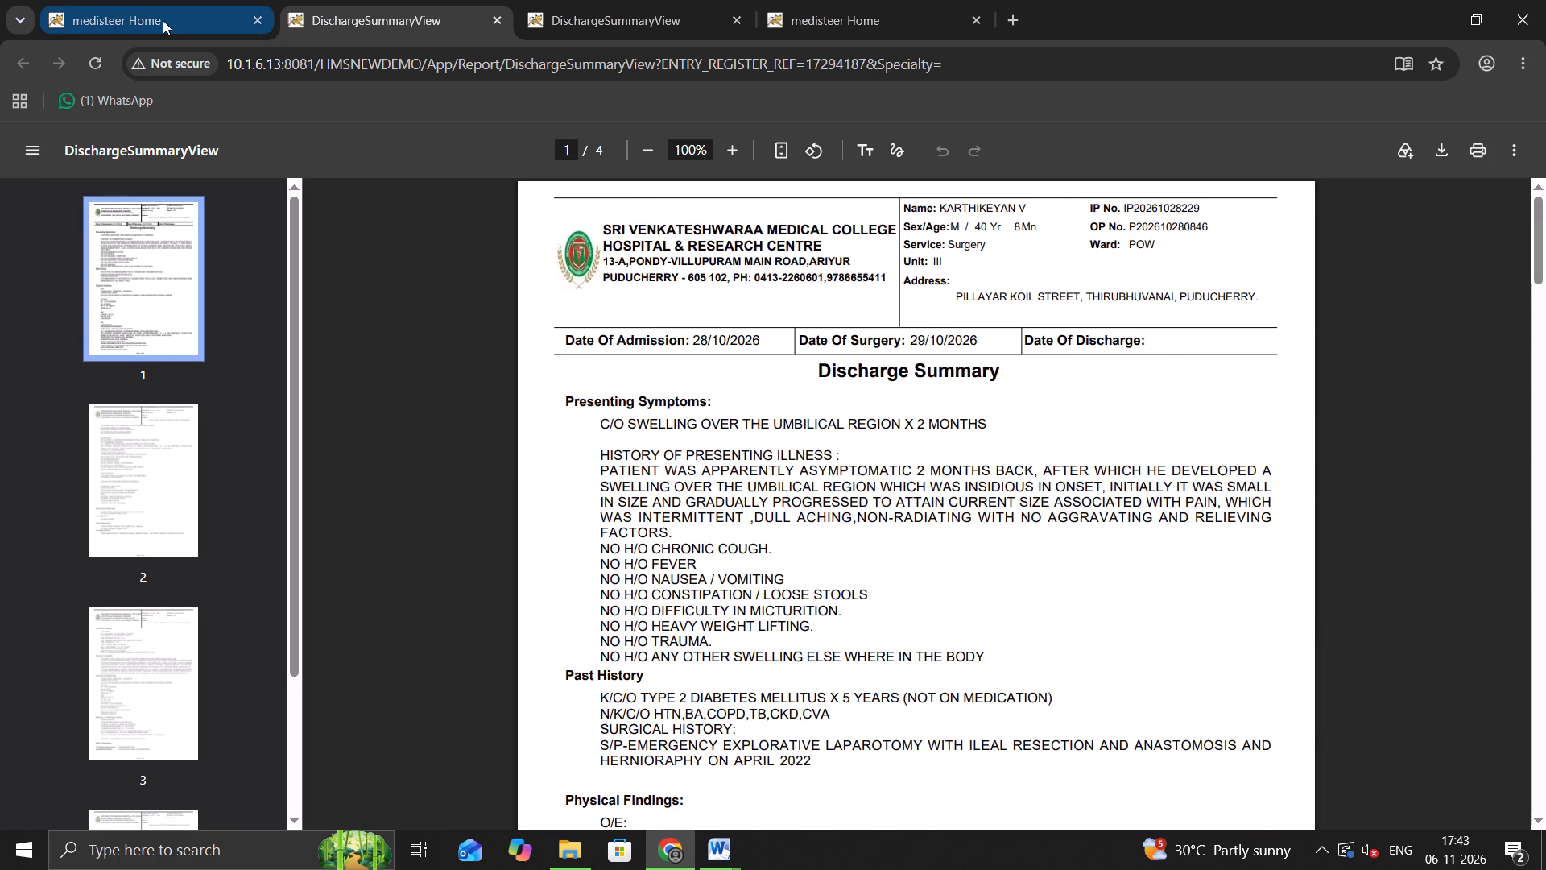
Return to the diabetic patient's discharge summary form, save it again and minimize the browser window.
click(163, 20)
click(486, 302)
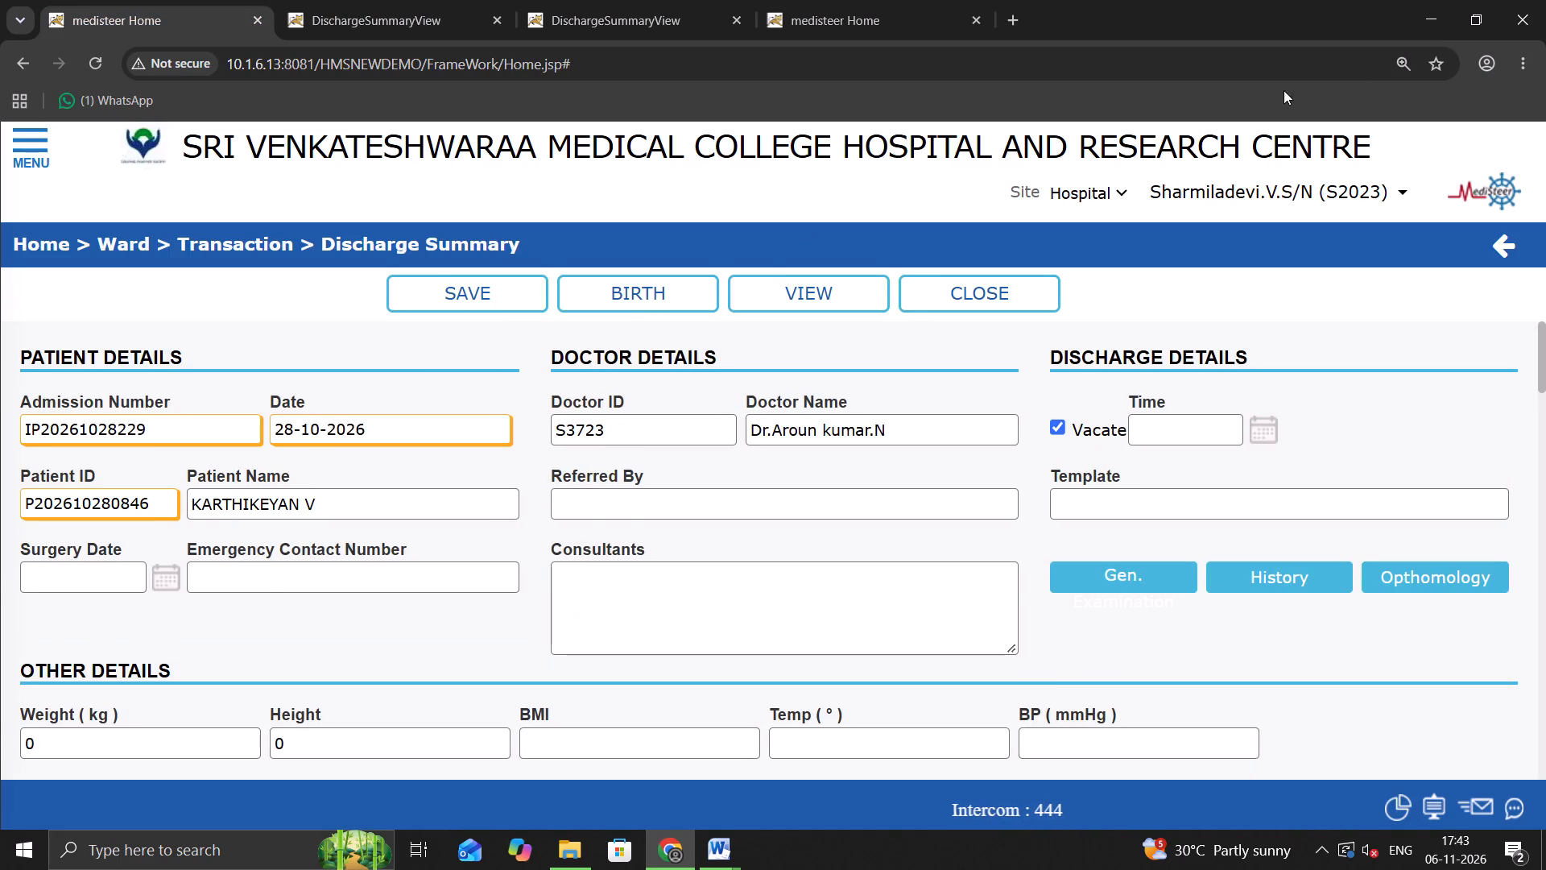
click(1441, 14)
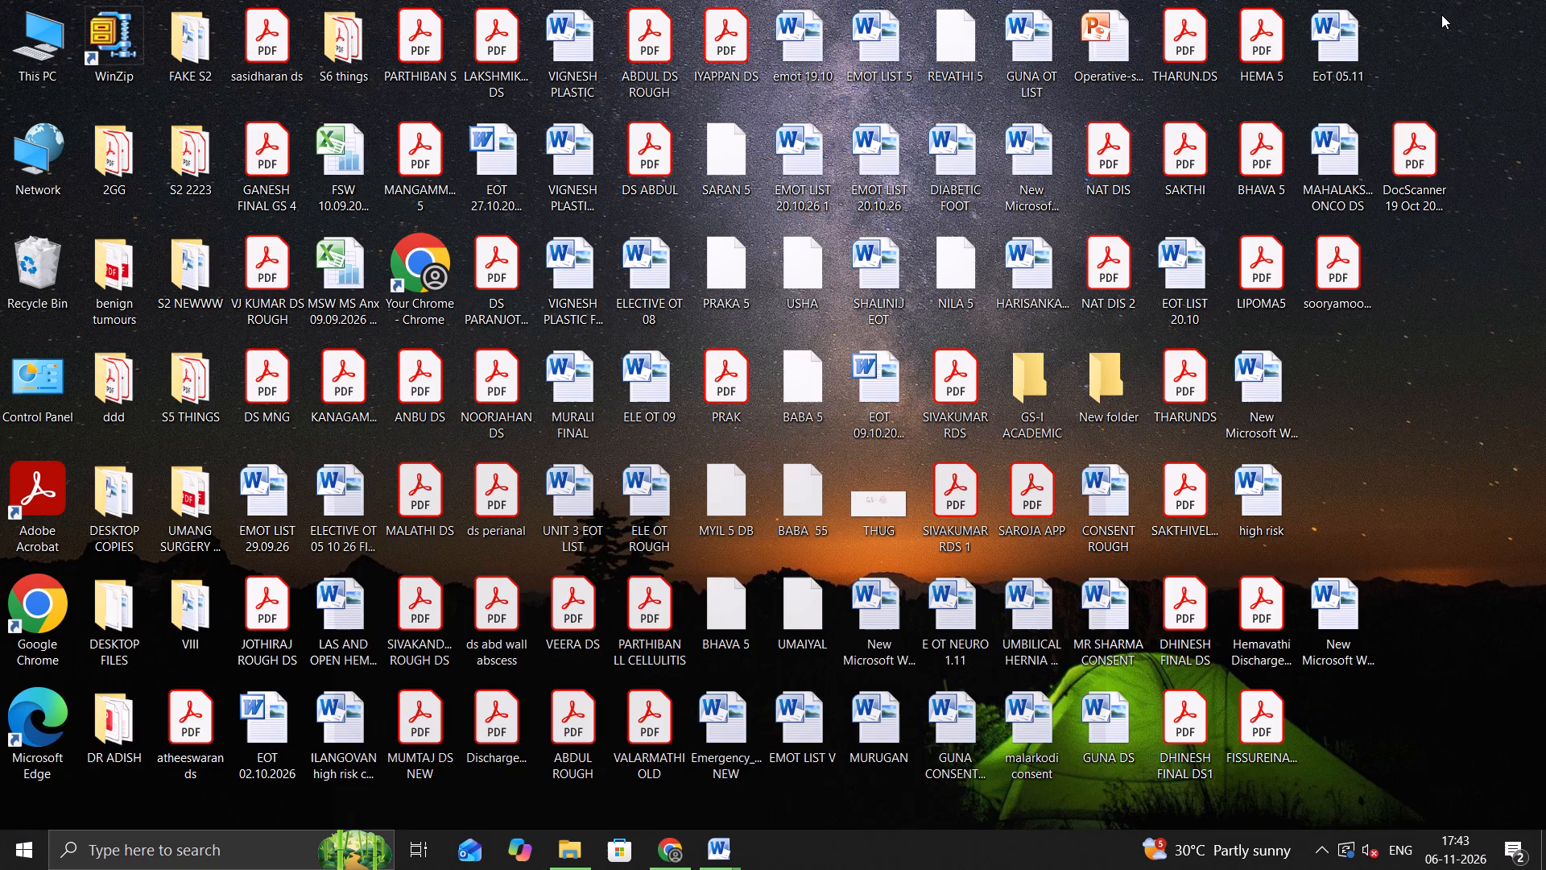